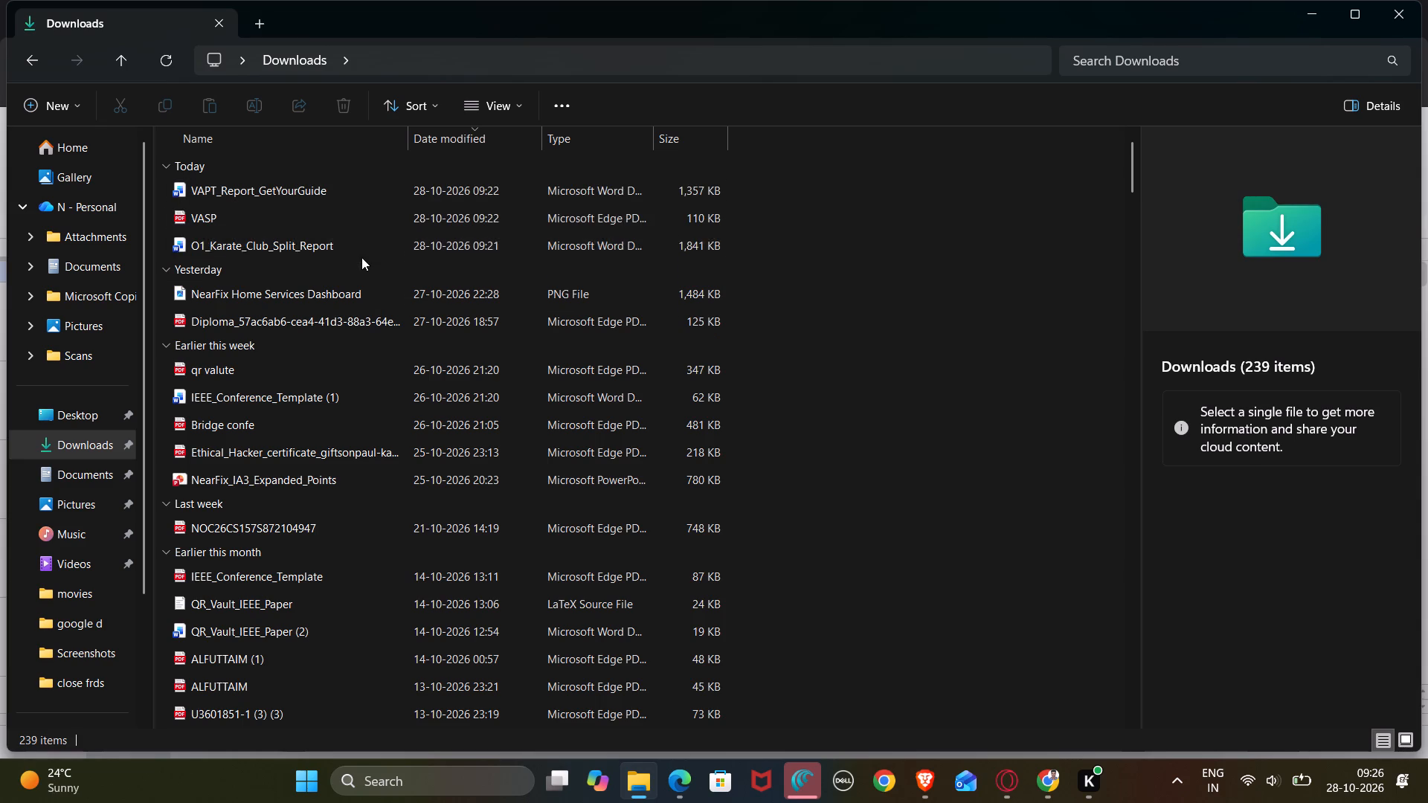
Open the VAPT_Report_GetYourGuide Word document from Downloads in a maximized window and enable editing.
{"action": "double_click", "coordinate": [383, 192]}
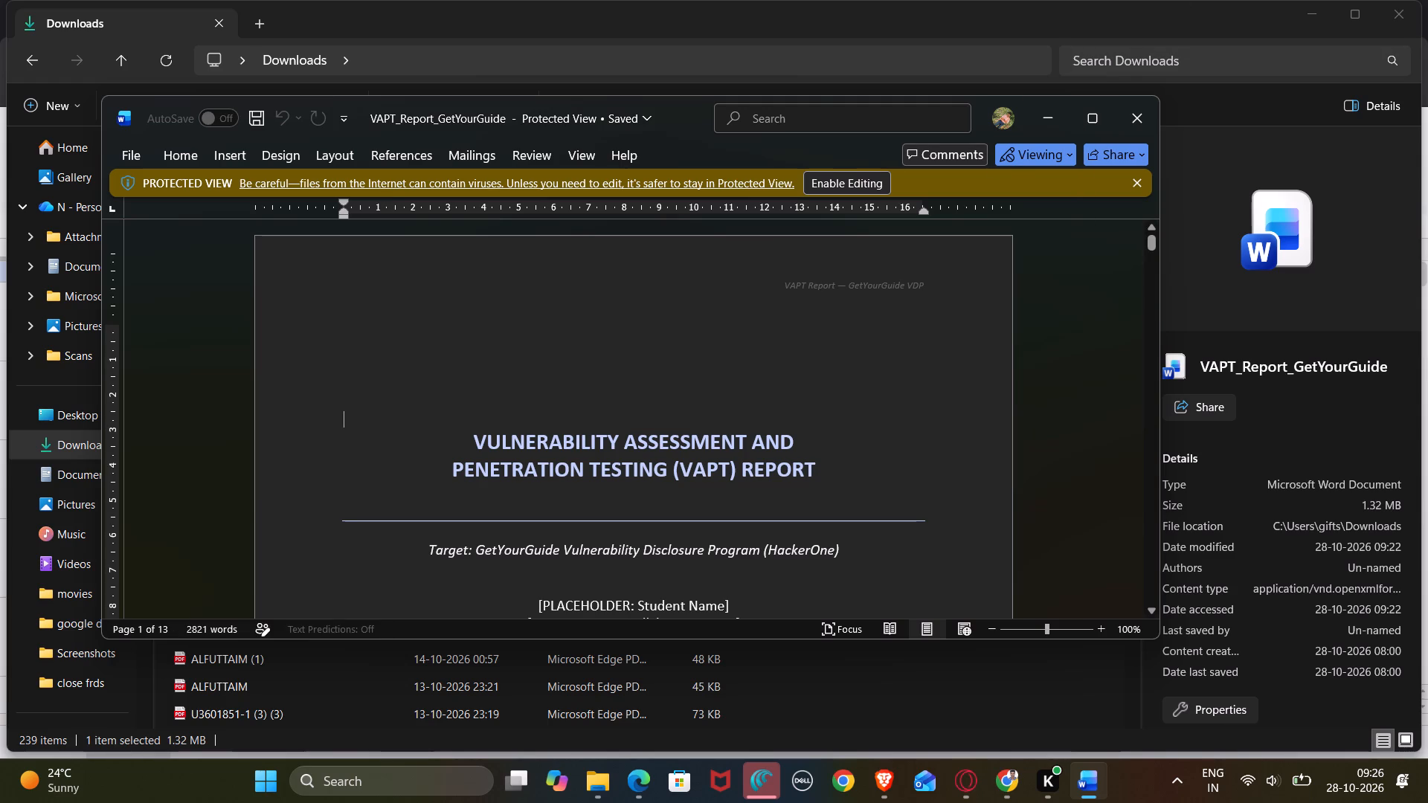
{"action": "left_click", "coordinate": [1095, 126]}
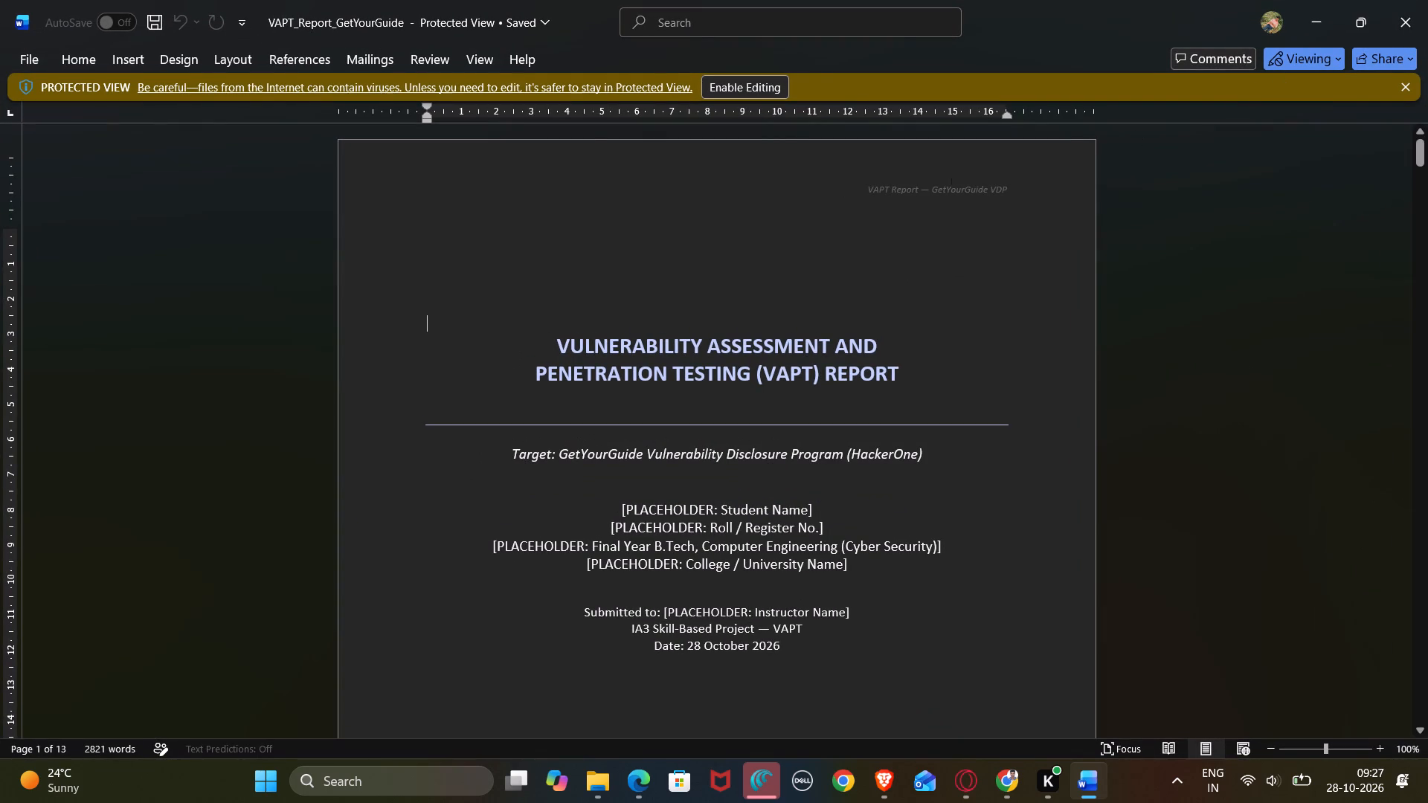
{"action": "left_click", "coordinate": [753, 88]}
Look through the report from the cover page to the Project Objectives and Scope section, then return to the cover.
{"action": "scroll", "coordinate": [847, 262], "scroll_direction": "down", "scroll_amount": 3}
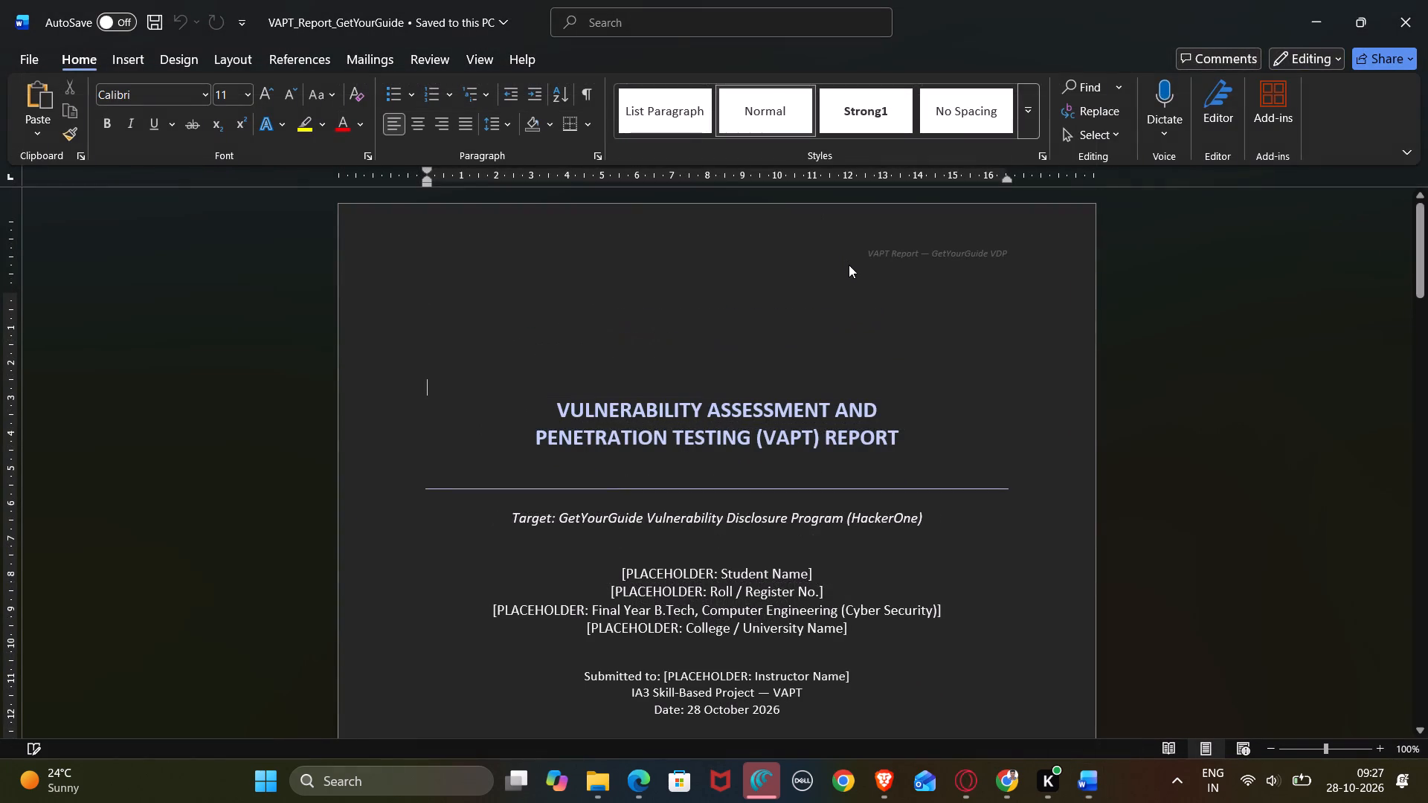
{"action": "scroll", "coordinate": [929, 483], "scroll_direction": "down", "scroll_amount": 15}
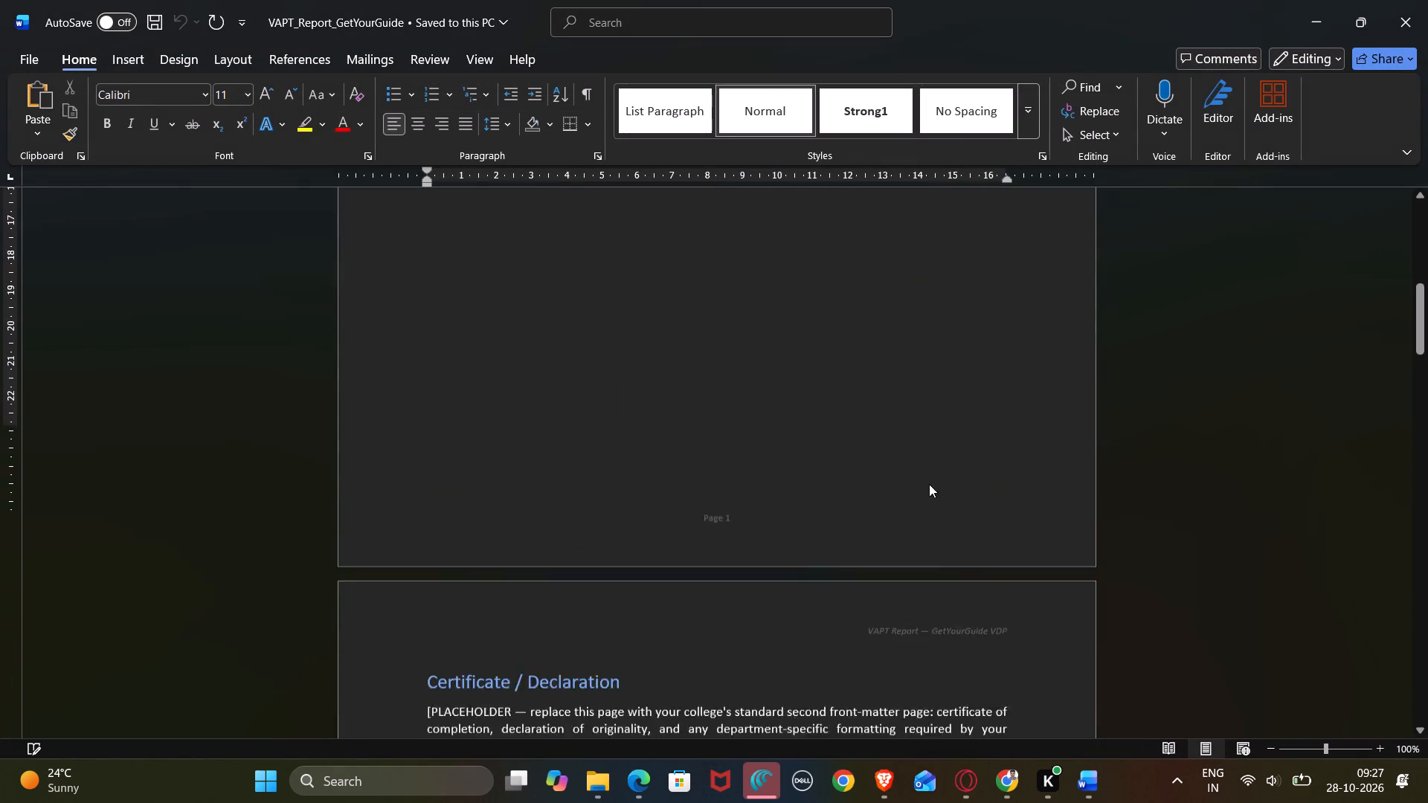
{"action": "scroll", "coordinate": [929, 484], "scroll_direction": "down", "scroll_amount": 20}
{"action": "scroll", "coordinate": [929, 484], "scroll_direction": "down", "scroll_amount": 5}
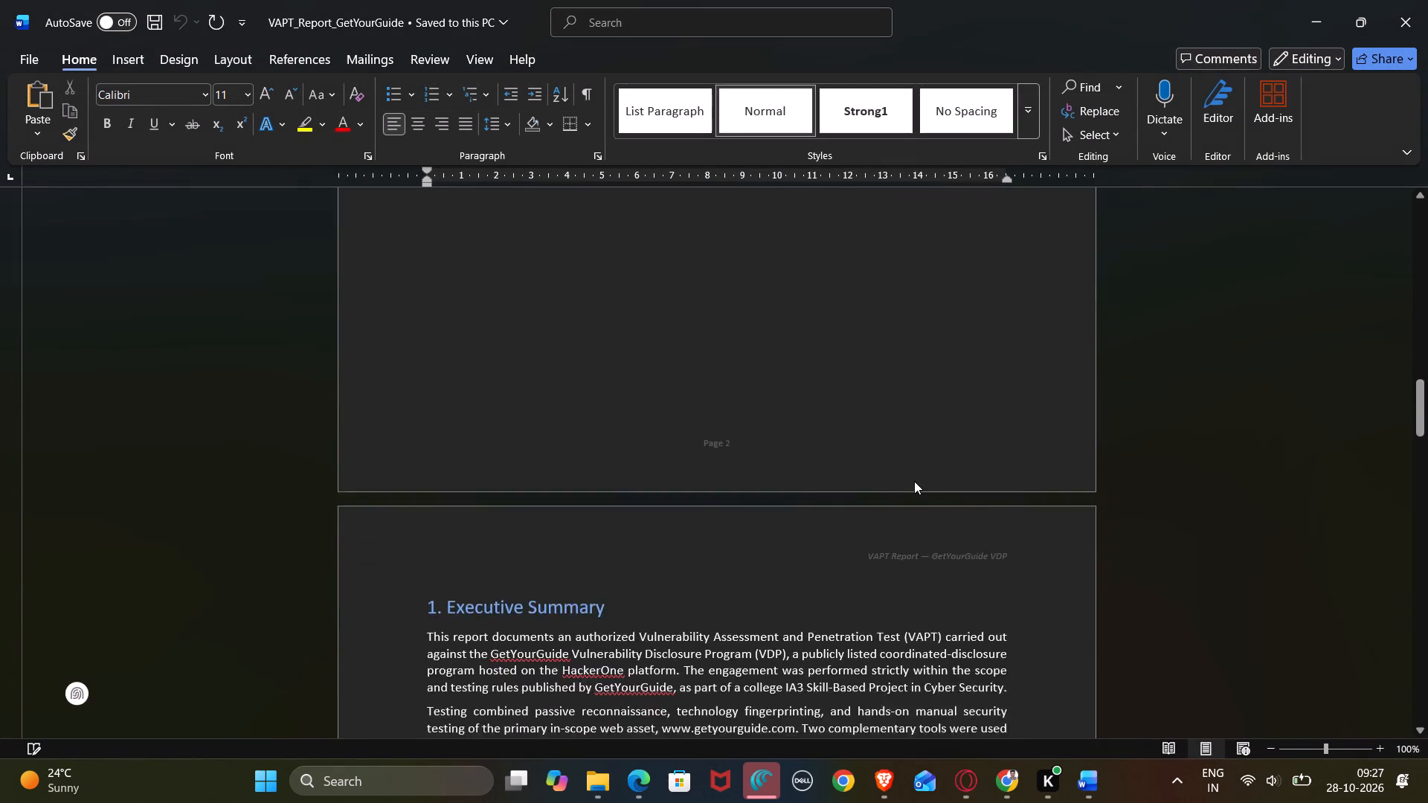
{"action": "scroll", "coordinate": [914, 481], "scroll_direction": "down", "scroll_amount": 5}
{"action": "scroll", "coordinate": [852, 503], "scroll_direction": "down", "scroll_amount": 8}
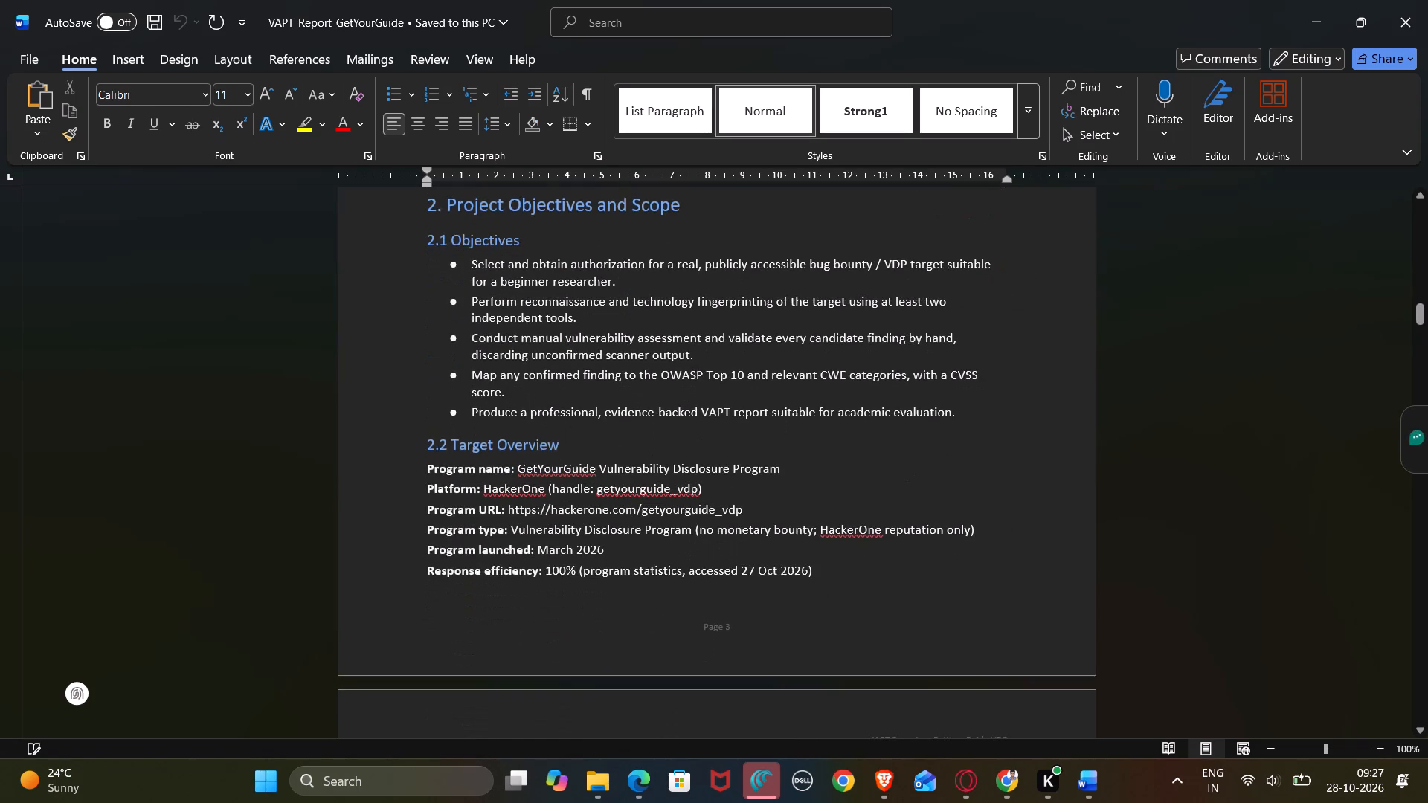
{"action": "scroll", "coordinate": [800, 539], "scroll_direction": "up", "scroll_amount": 10}
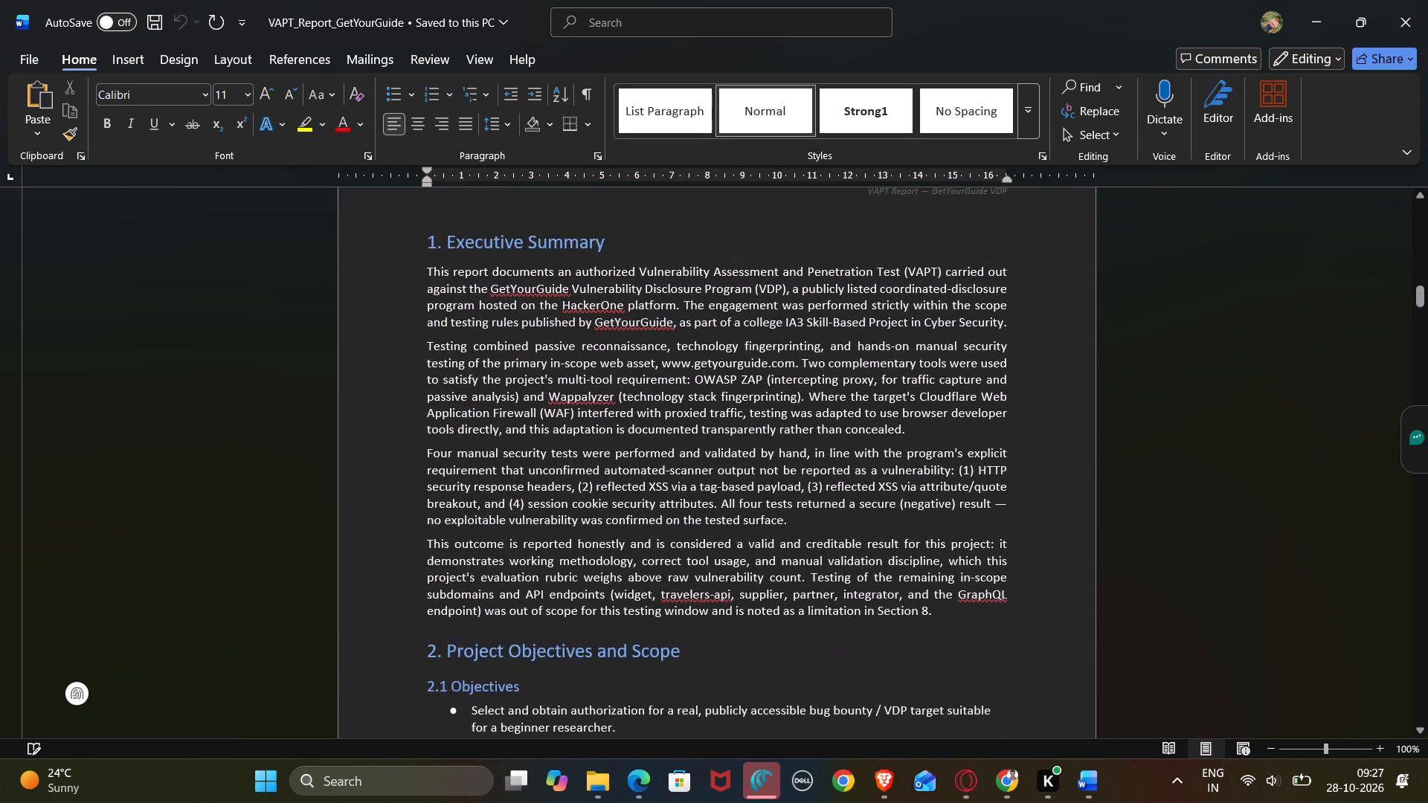
{"action": "scroll", "coordinate": [800, 539], "scroll_direction": "up", "scroll_amount": 13}
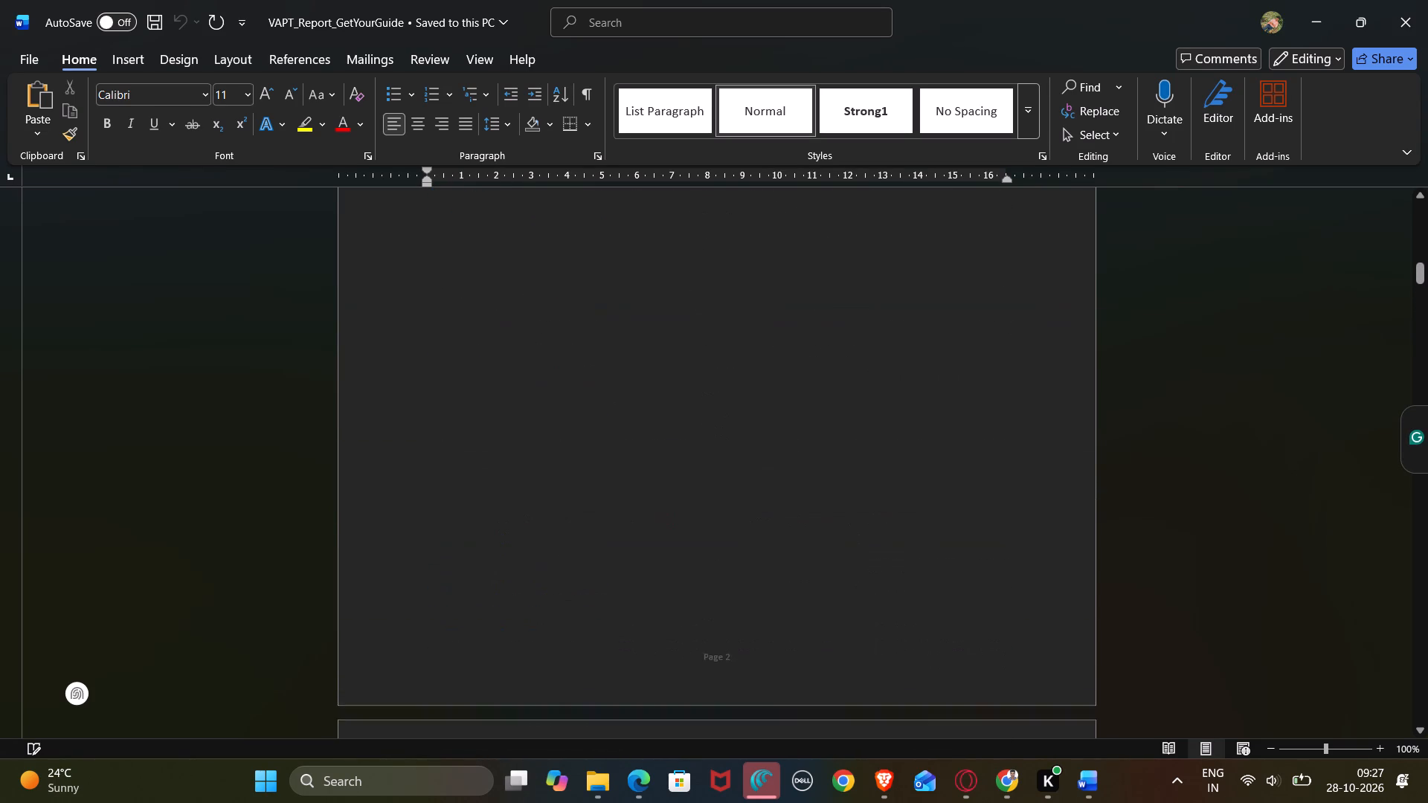
{"action": "scroll", "coordinate": [800, 539], "scroll_direction": "up", "scroll_amount": 20}
{"action": "scroll", "coordinate": [800, 539], "scroll_direction": "up", "scroll_amount": 15}
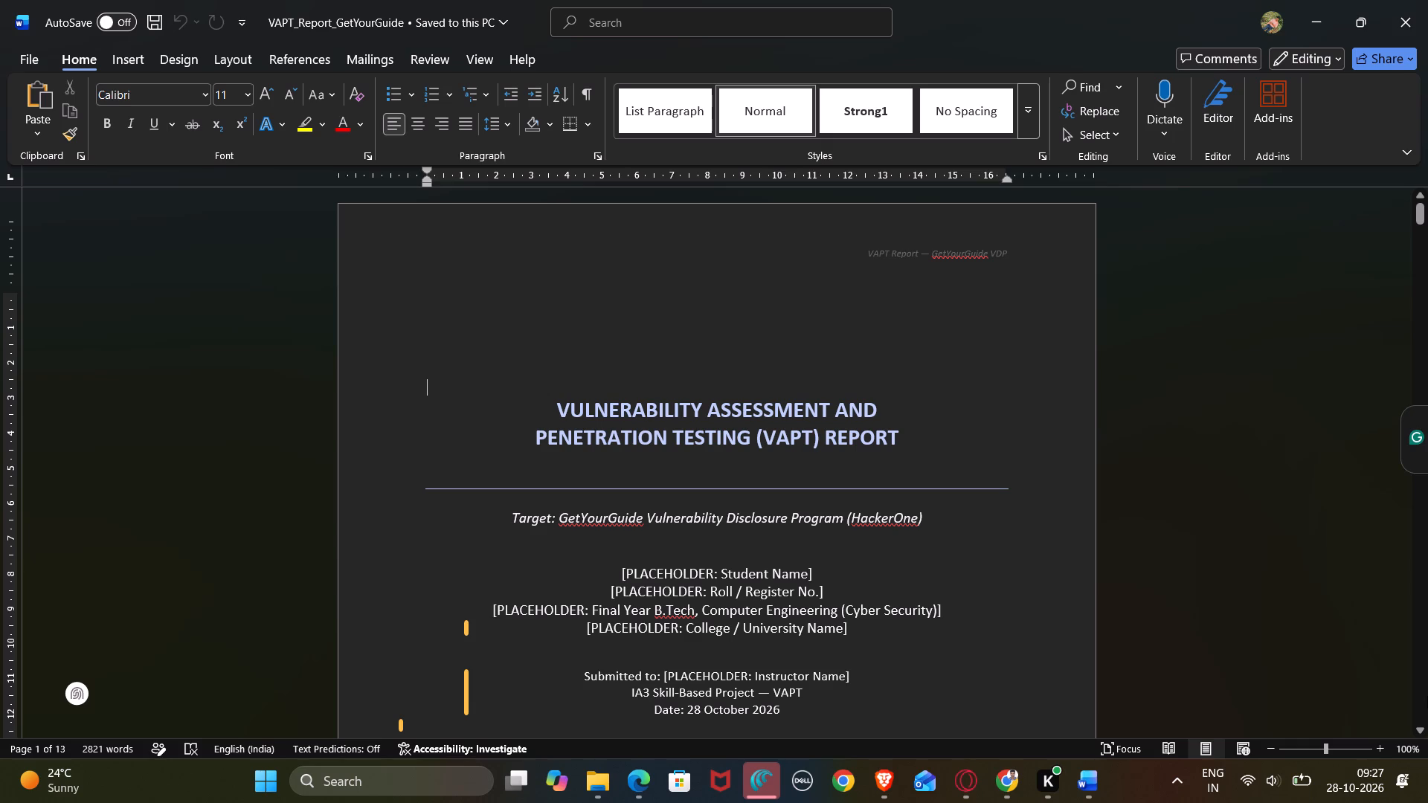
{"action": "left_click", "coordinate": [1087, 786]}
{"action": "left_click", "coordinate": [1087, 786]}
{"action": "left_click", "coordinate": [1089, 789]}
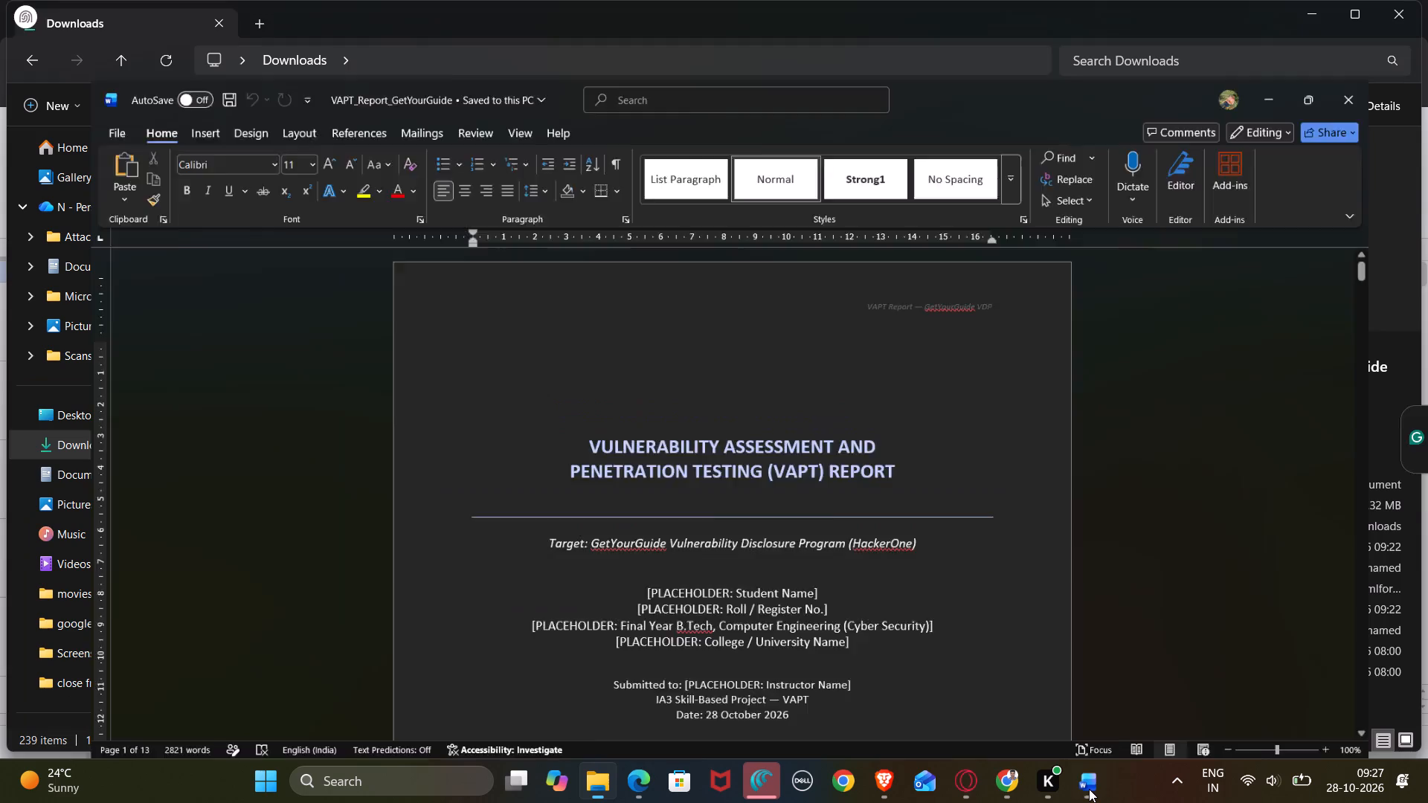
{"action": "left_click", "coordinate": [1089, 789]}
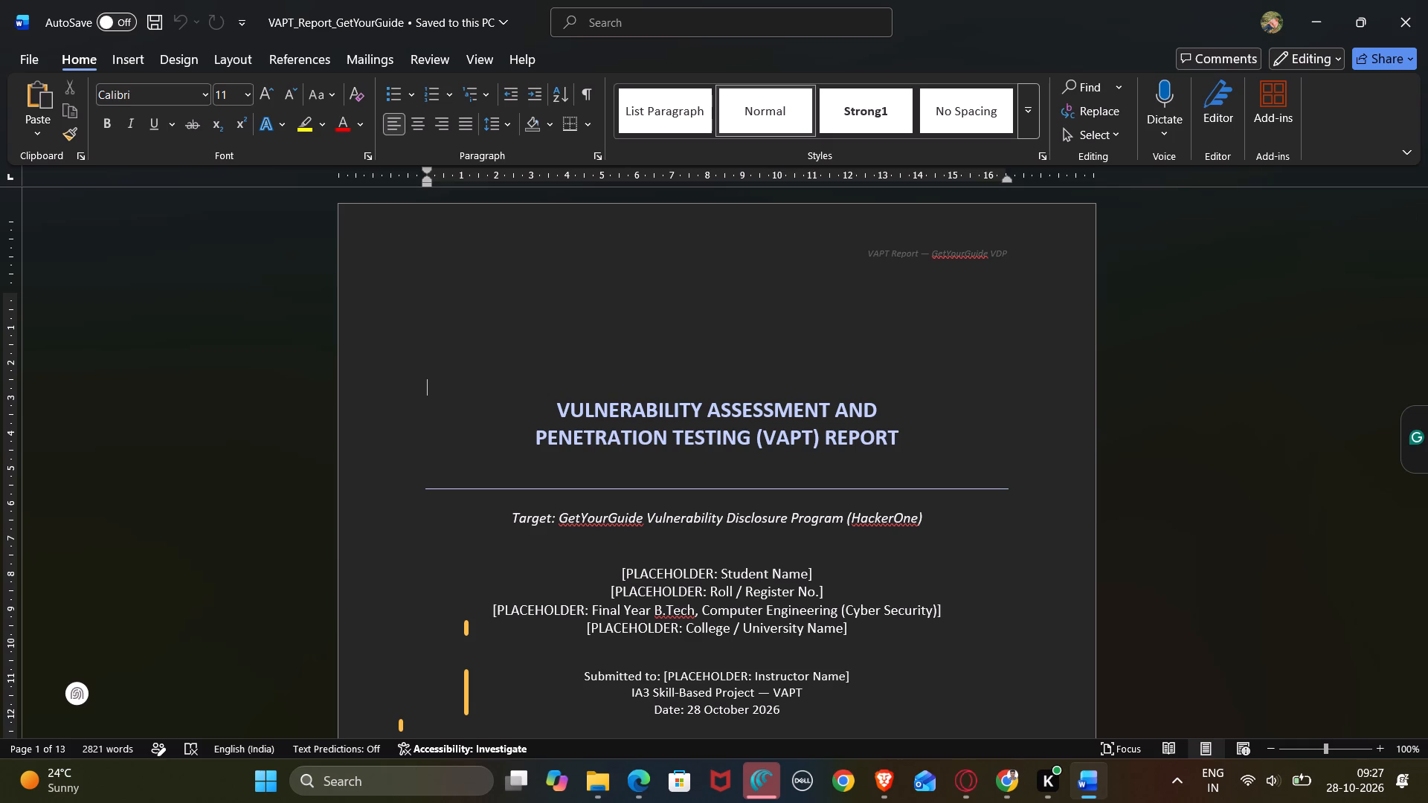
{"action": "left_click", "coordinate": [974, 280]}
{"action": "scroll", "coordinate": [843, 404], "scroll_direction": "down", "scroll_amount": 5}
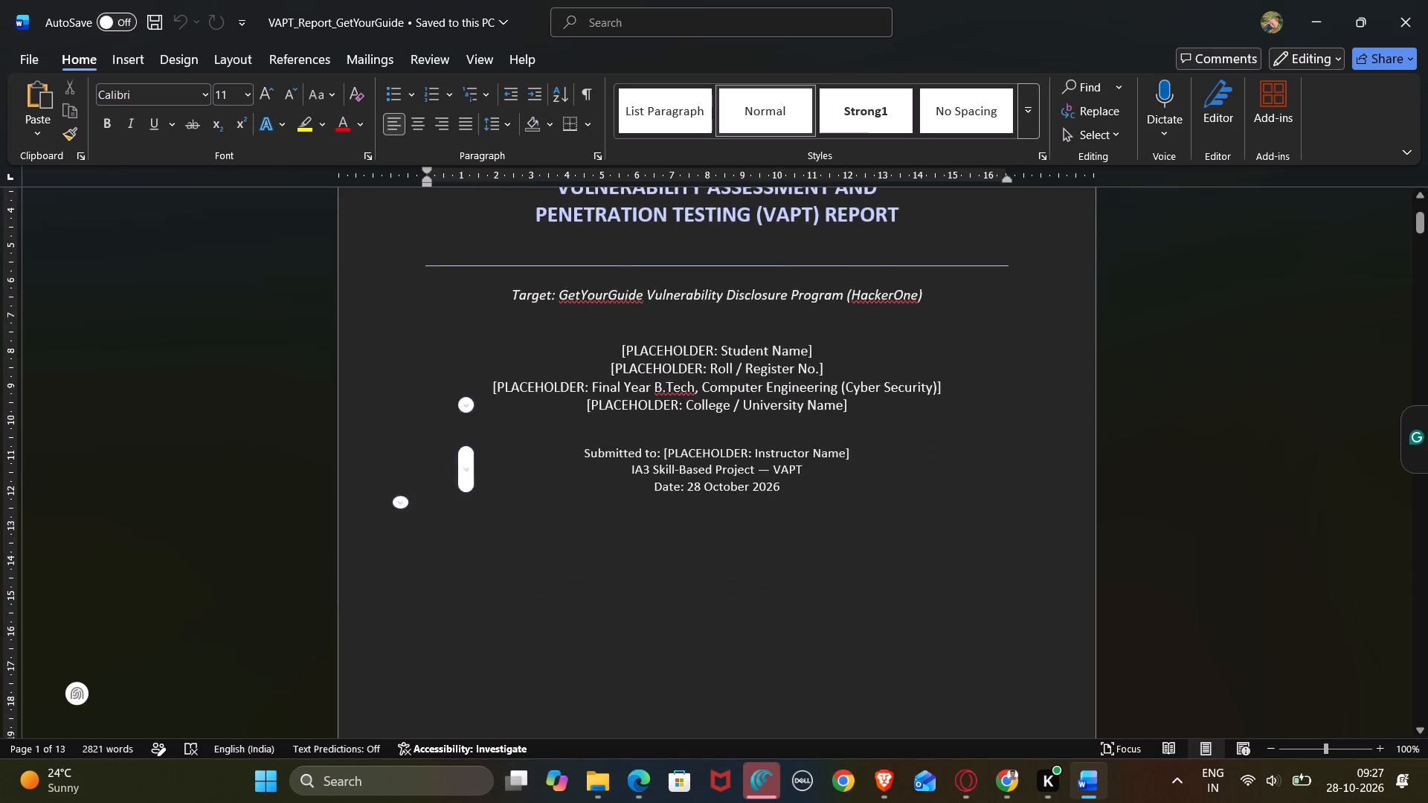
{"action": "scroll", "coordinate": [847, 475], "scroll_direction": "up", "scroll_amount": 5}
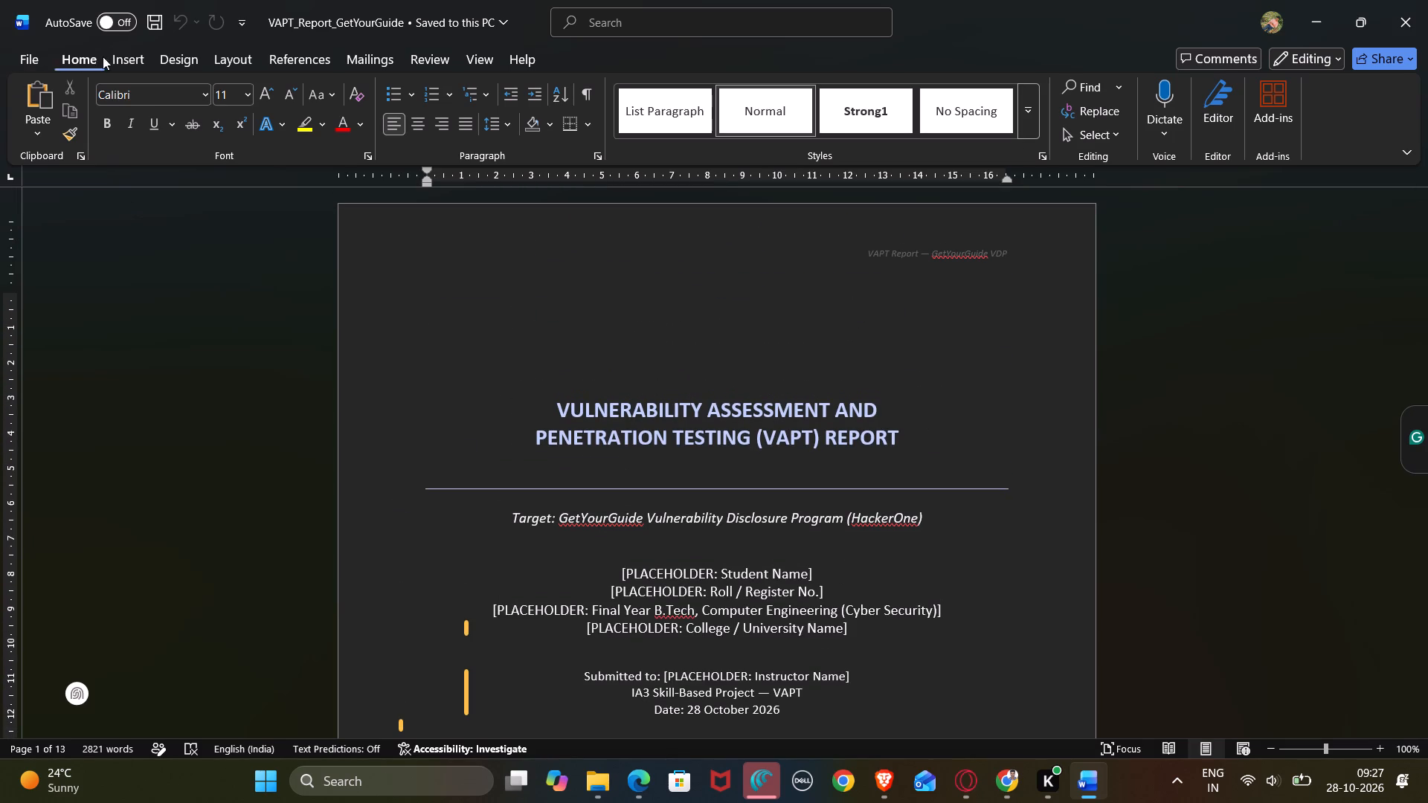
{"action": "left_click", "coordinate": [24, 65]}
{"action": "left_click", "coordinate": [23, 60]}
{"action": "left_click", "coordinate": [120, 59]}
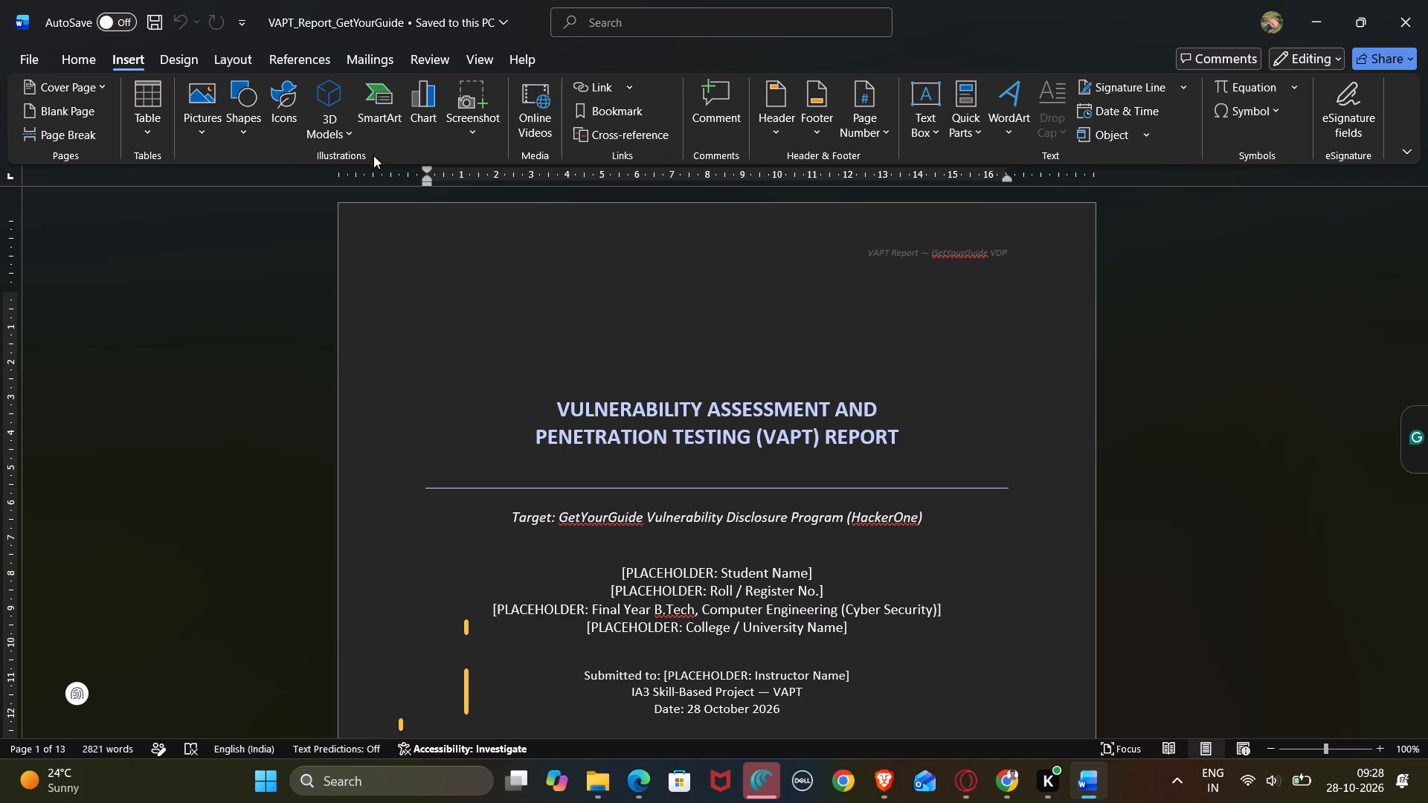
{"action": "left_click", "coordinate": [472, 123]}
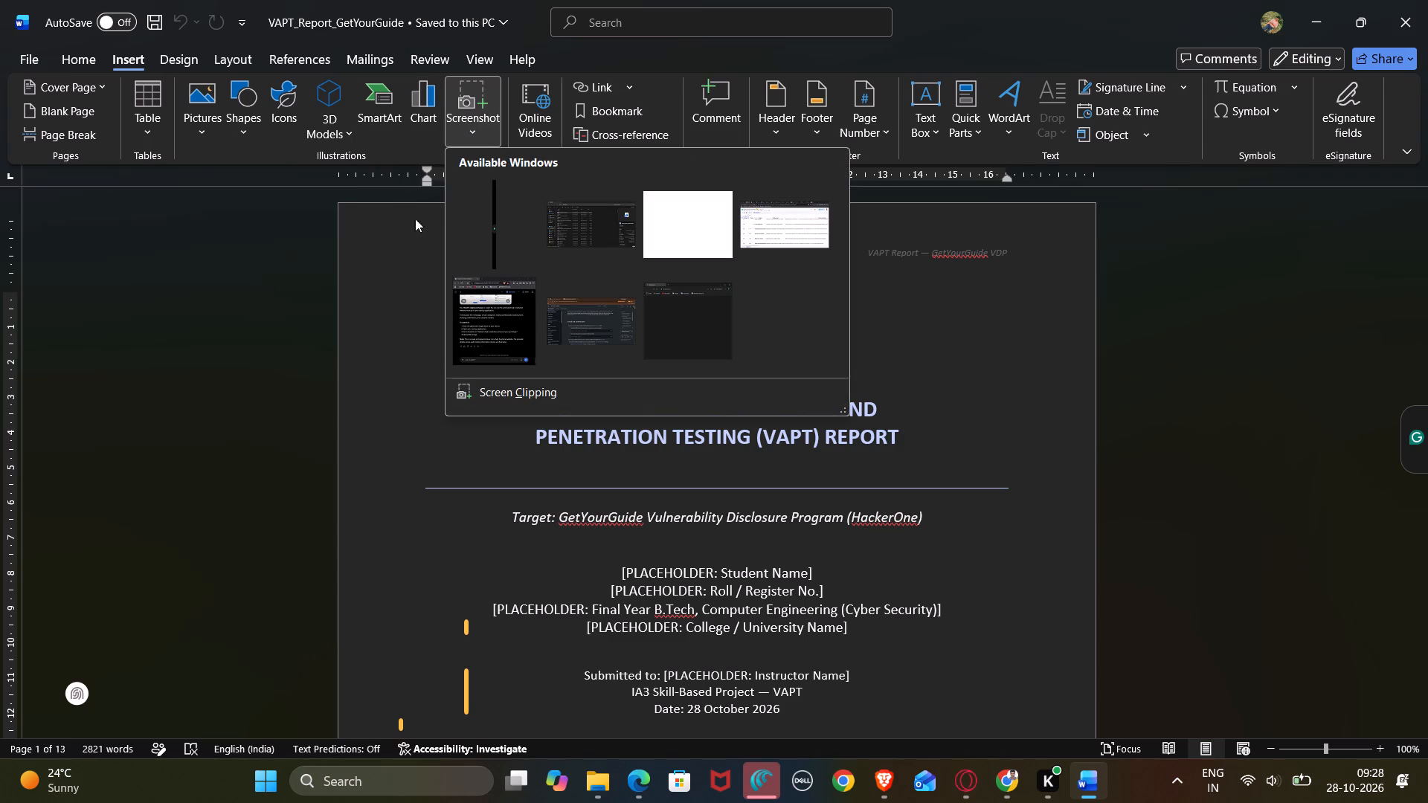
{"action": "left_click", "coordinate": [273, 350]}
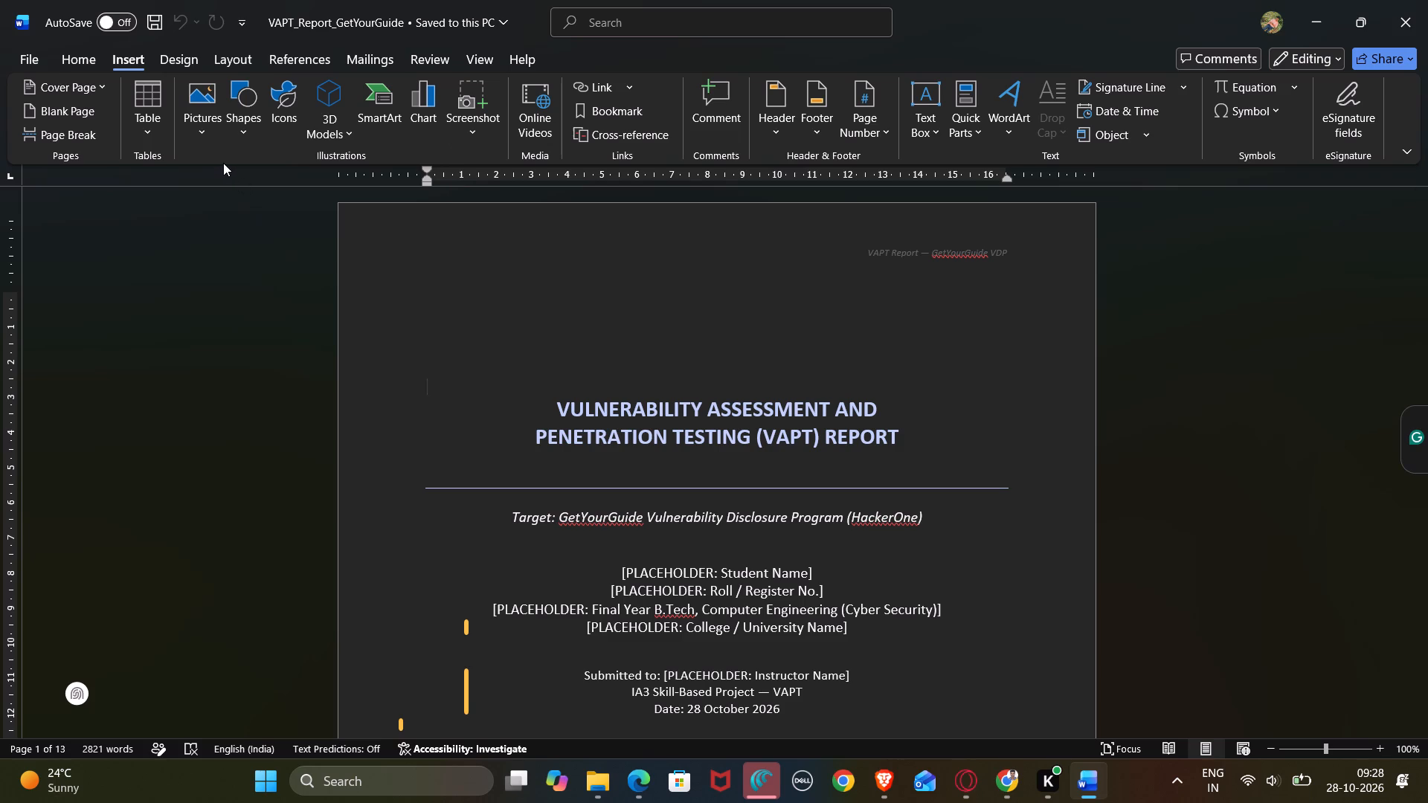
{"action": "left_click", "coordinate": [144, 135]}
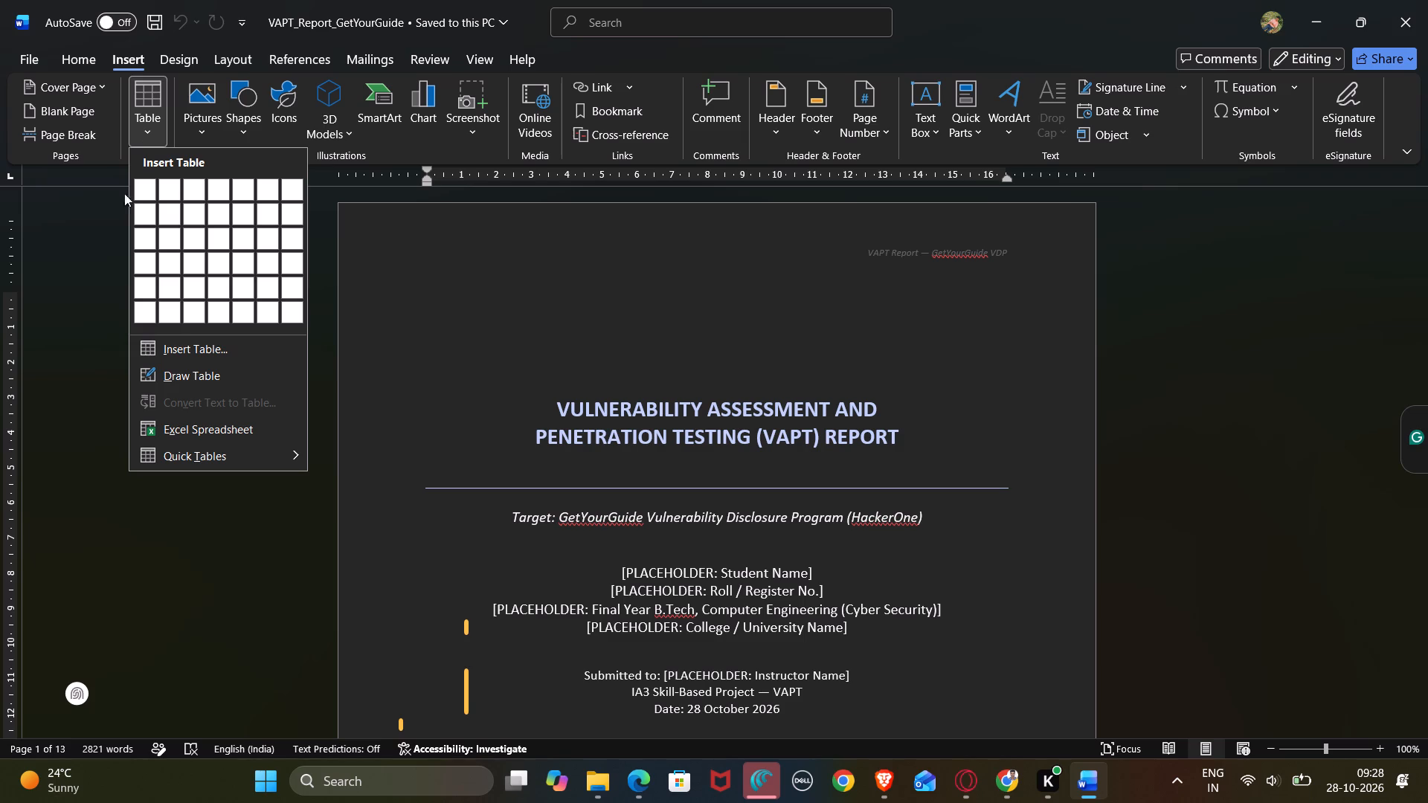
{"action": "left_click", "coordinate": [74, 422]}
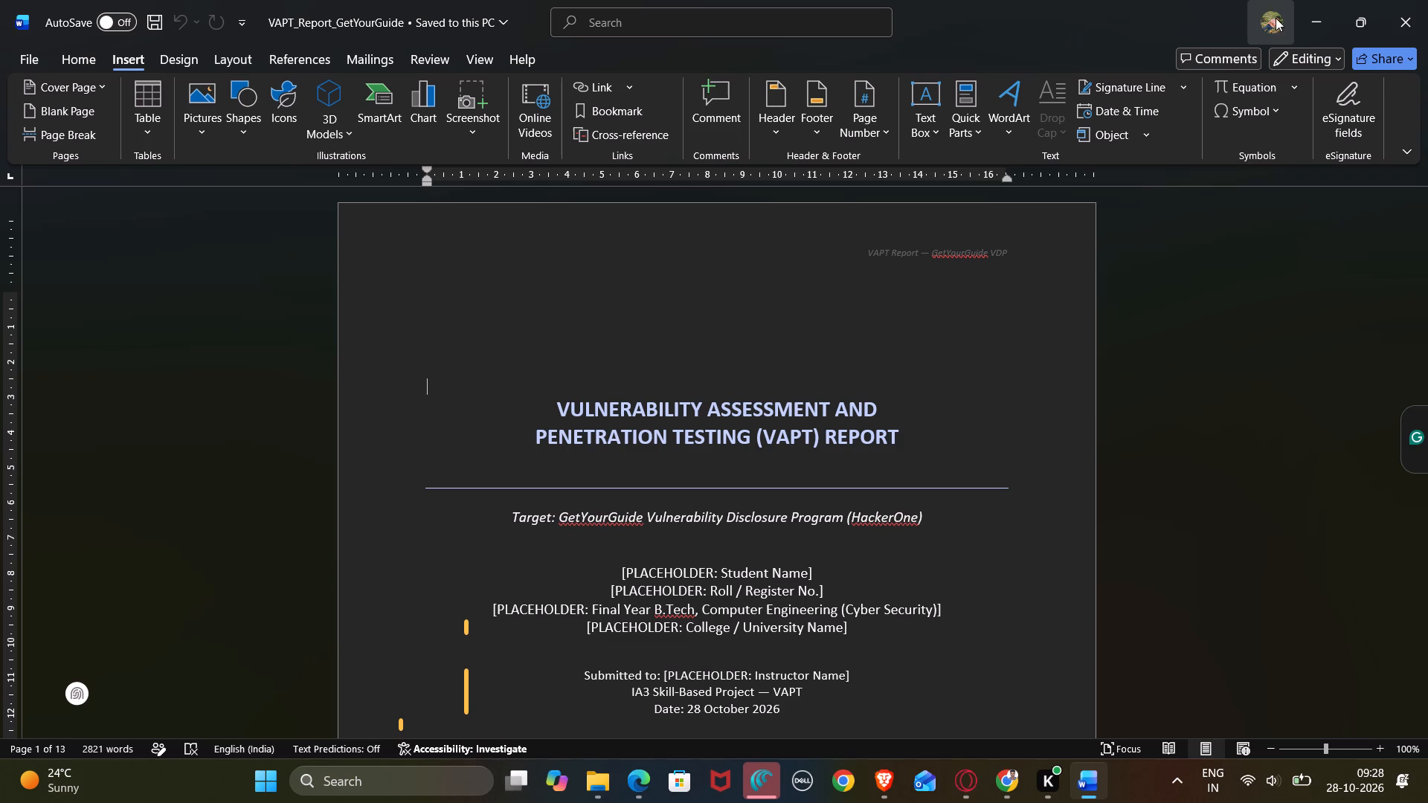
Examine the report's cover page, Certificate / Declaration page and Executive Summary.
{"action": "scroll", "coordinate": [1276, 23], "scroll_direction": "down", "scroll_amount": 2}
{"action": "scroll", "coordinate": [944, 320], "scroll_direction": "down", "scroll_amount": 2}
{"action": "scroll", "coordinate": [898, 372], "scroll_direction": "down", "scroll_amount": 7}
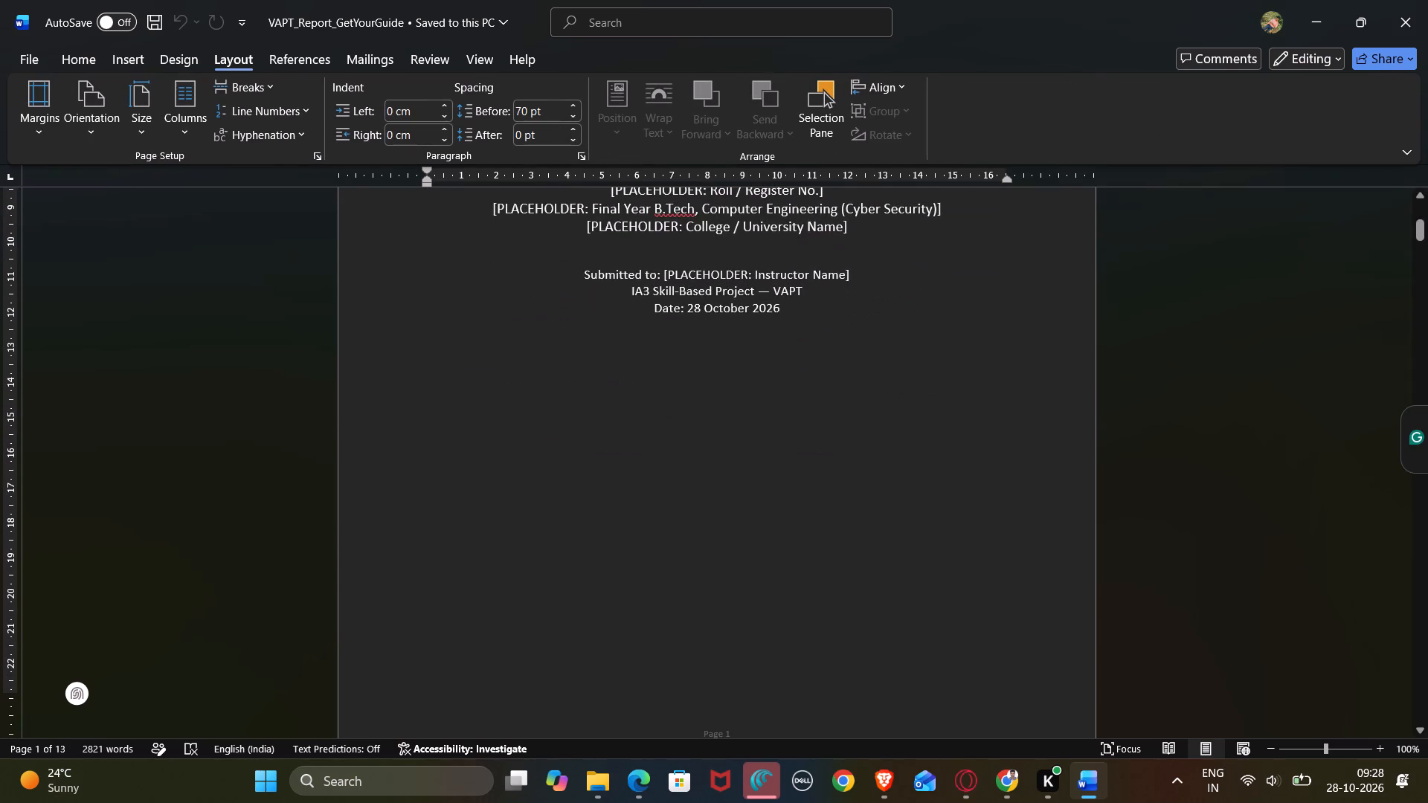
{"action": "scroll", "coordinate": [1029, 333], "scroll_direction": "up", "scroll_amount": 3}
{"action": "scroll", "coordinate": [1009, 353], "scroll_direction": "down", "scroll_amount": 20}
{"action": "scroll", "coordinate": [1009, 353], "scroll_direction": "down", "scroll_amount": 4}
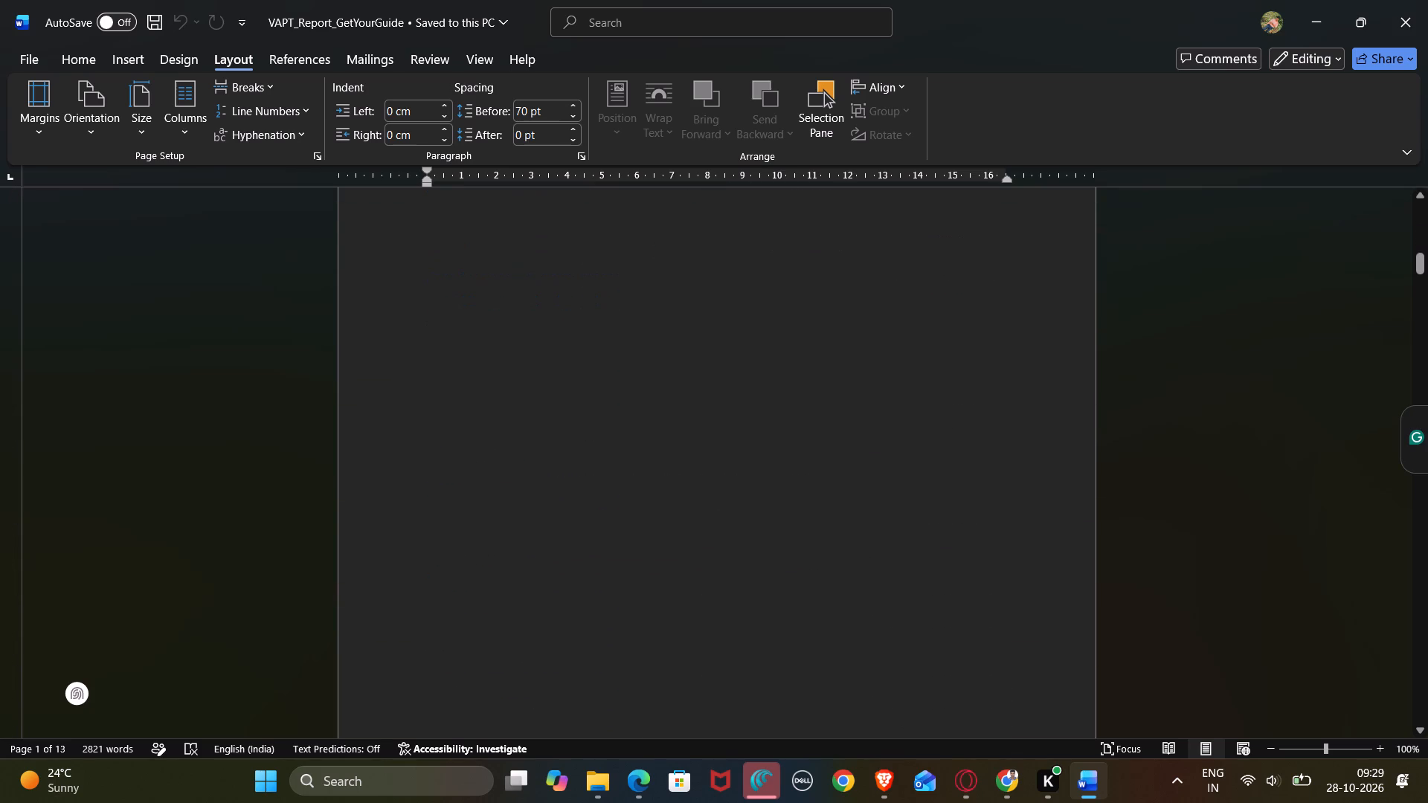
{"action": "scroll", "coordinate": [986, 342], "scroll_direction": "down", "scroll_amount": 12}
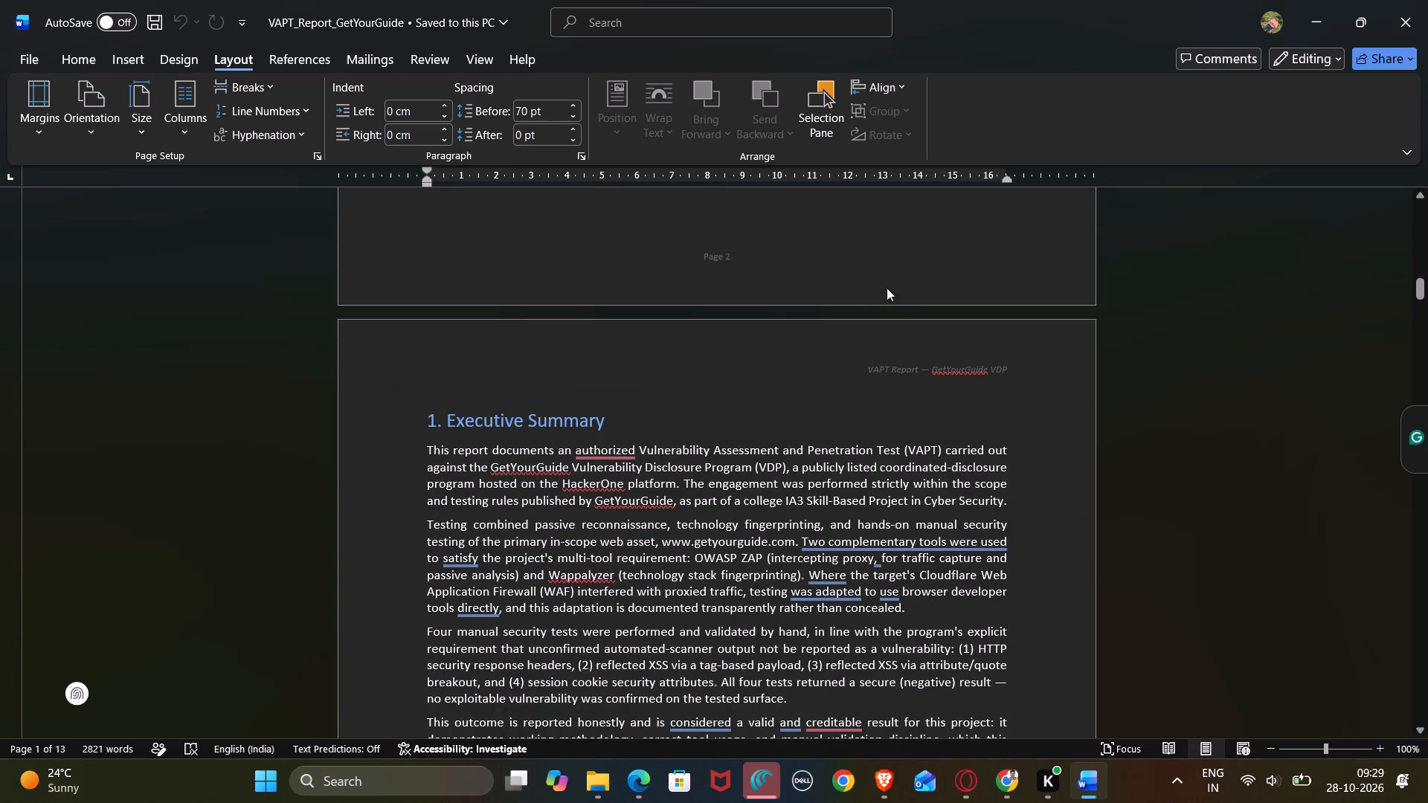
{"action": "scroll", "coordinate": [762, 228], "scroll_direction": "up", "scroll_amount": 7}
{"action": "scroll", "coordinate": [649, 387], "scroll_direction": "up", "scroll_amount": 6}
{"action": "scroll", "coordinate": [463, 437], "scroll_direction": "up", "scroll_amount": 5}
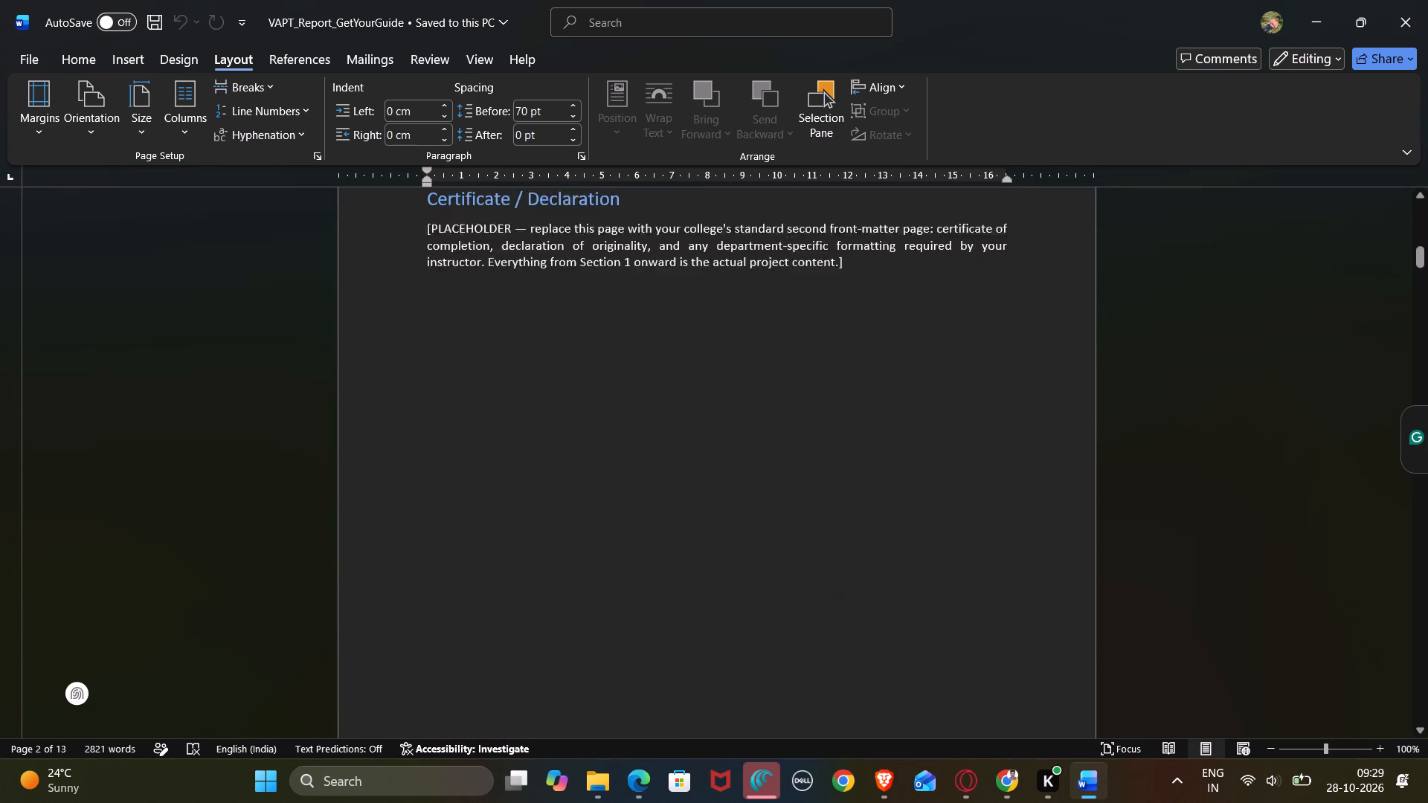
{"action": "left_click", "coordinate": [42, 66]}
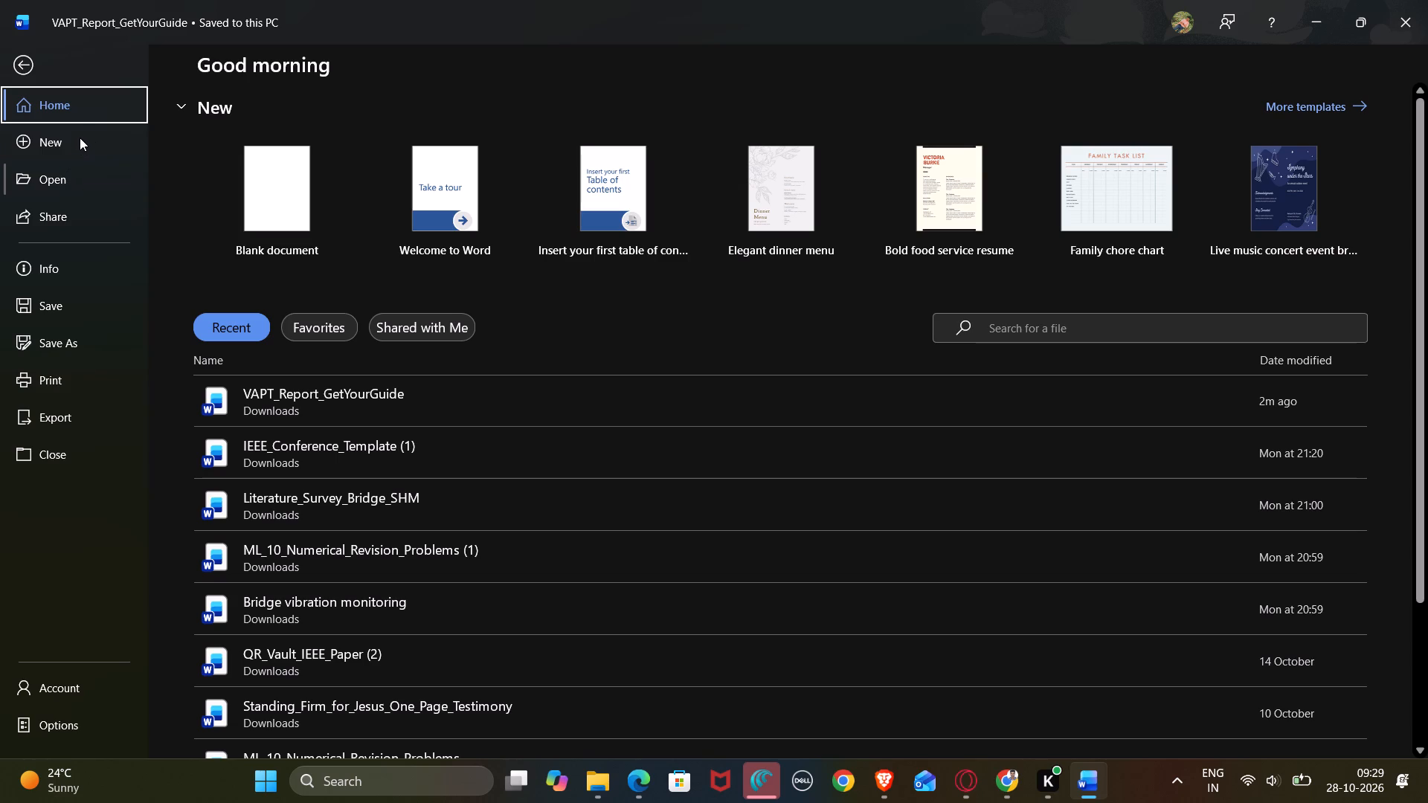
{"action": "left_click", "coordinate": [26, 57]}
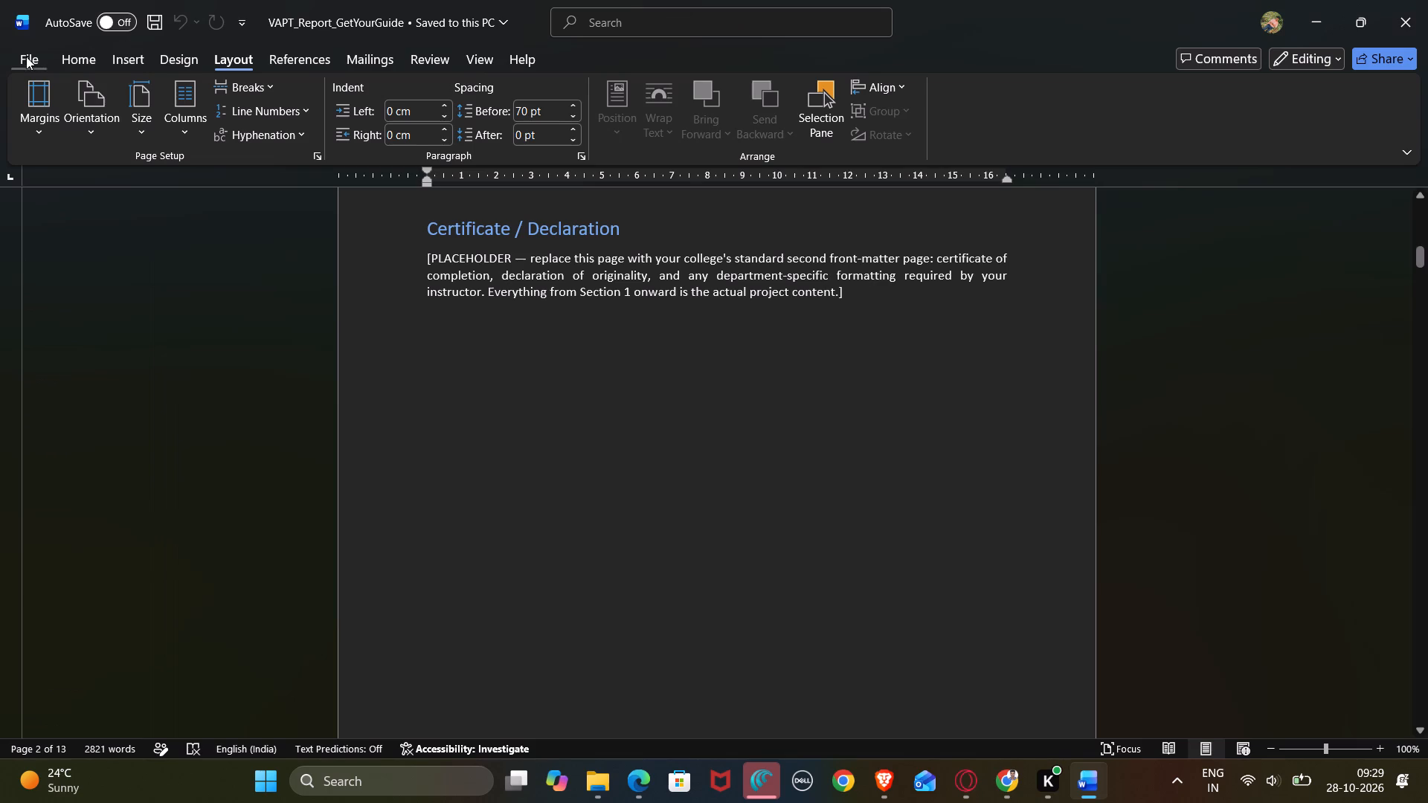
Review the placeholder fields on the cover page and the placeholder text on the Certificate / Declaration page.
{"action": "scroll", "coordinate": [649, 483], "scroll_direction": "up", "scroll_amount": 16}
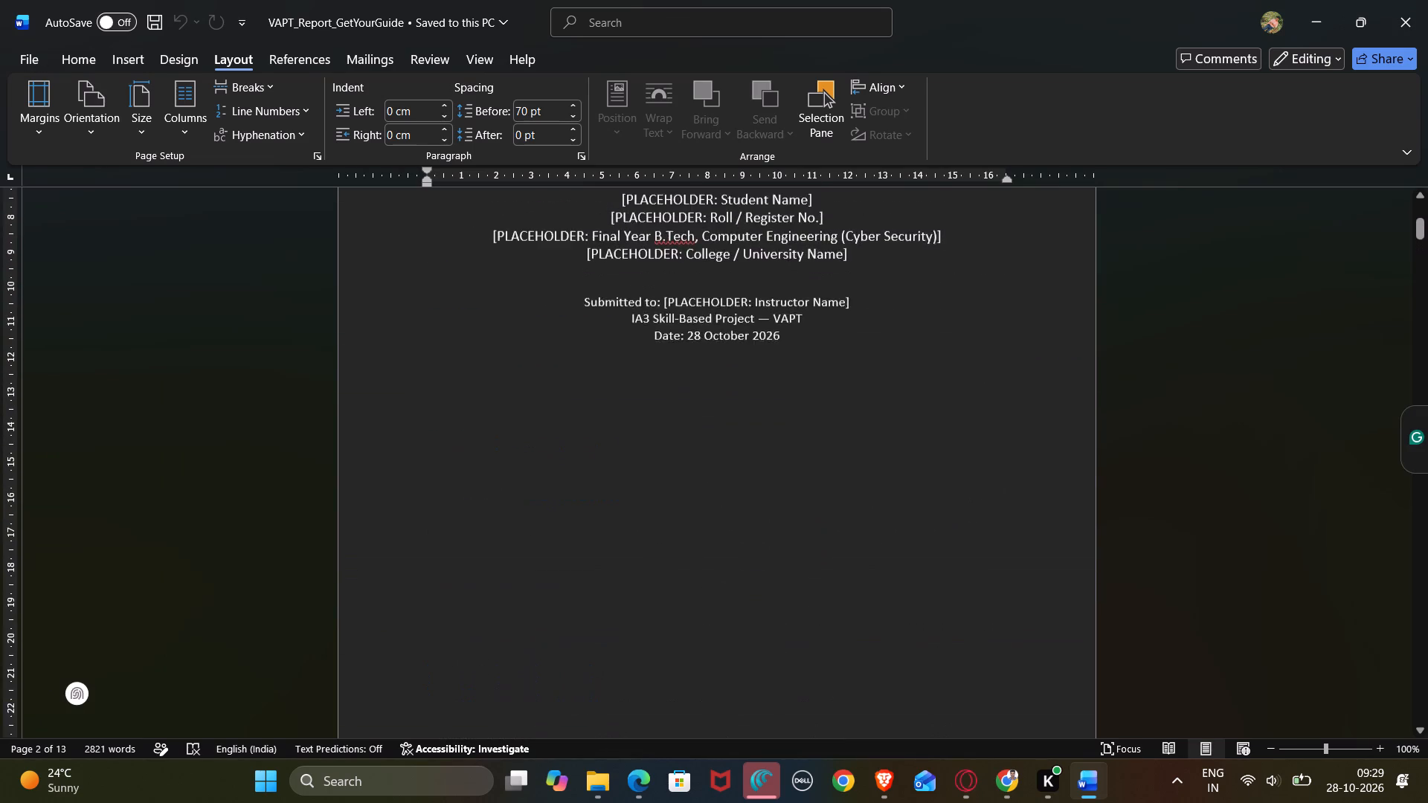
{"action": "scroll", "coordinate": [646, 483], "scroll_direction": "up", "scroll_amount": 10}
{"action": "scroll", "coordinate": [646, 483], "scroll_direction": "down", "scroll_amount": 3}
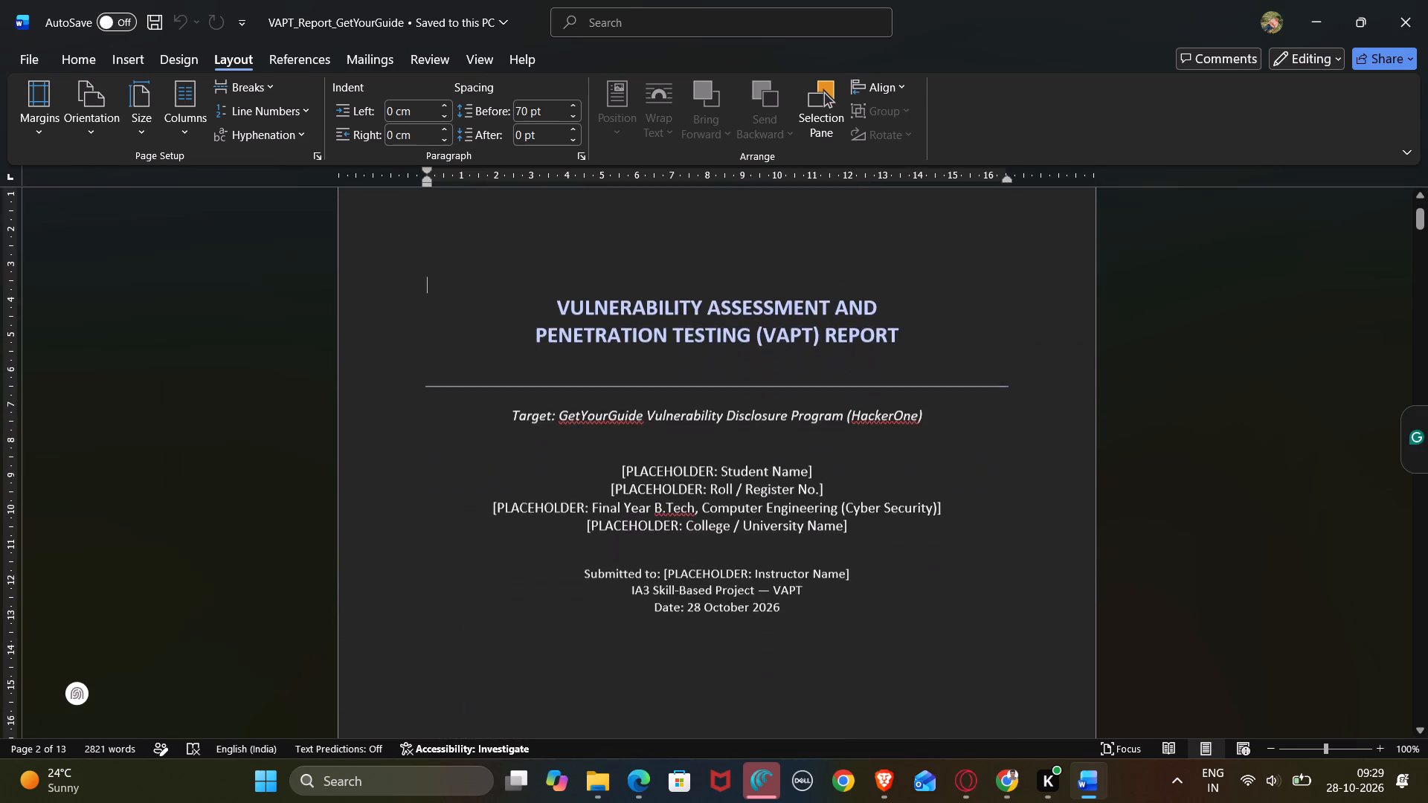
{"action": "scroll", "coordinate": [646, 483], "scroll_direction": "up", "scroll_amount": 3}
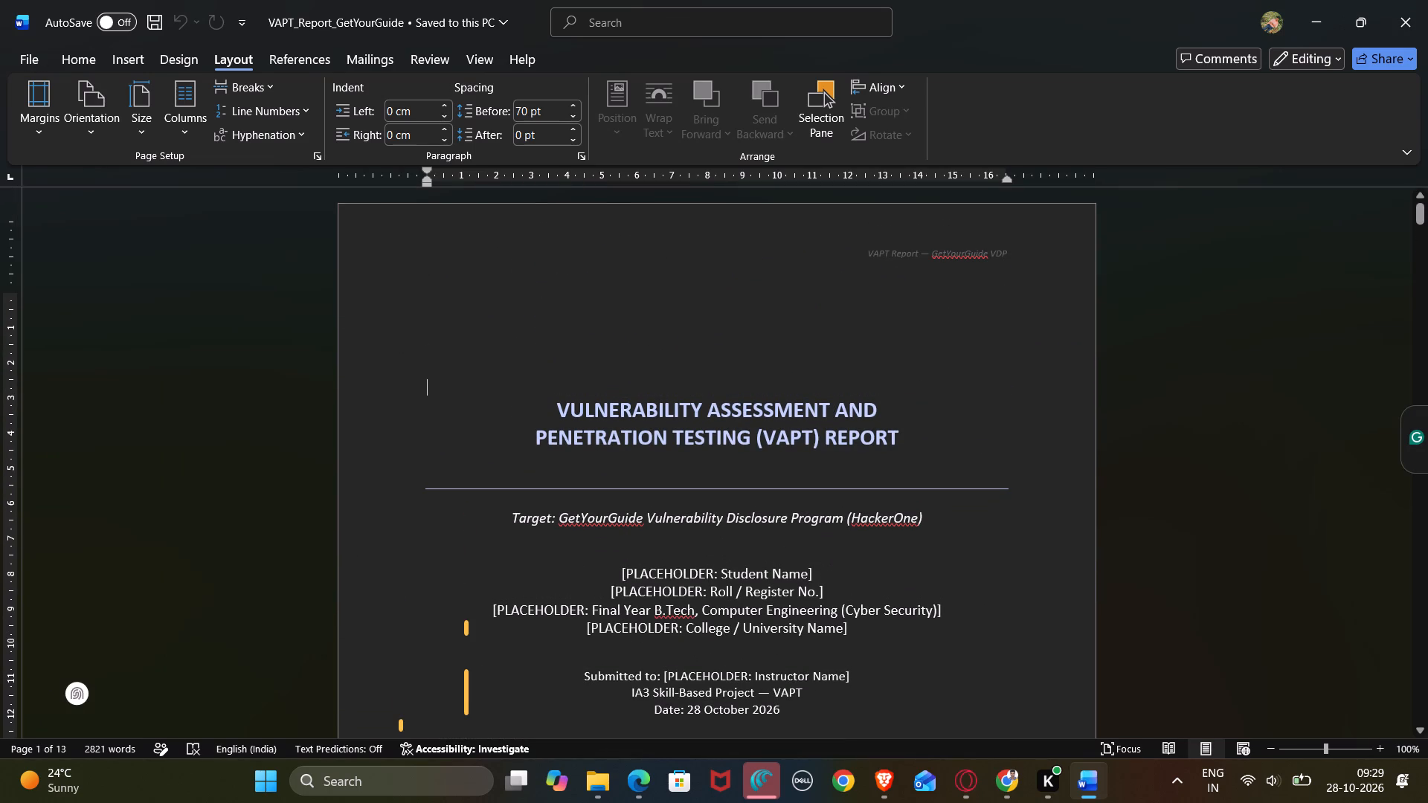
{"action": "scroll", "coordinate": [1067, 525], "scroll_direction": "down", "scroll_amount": 17}
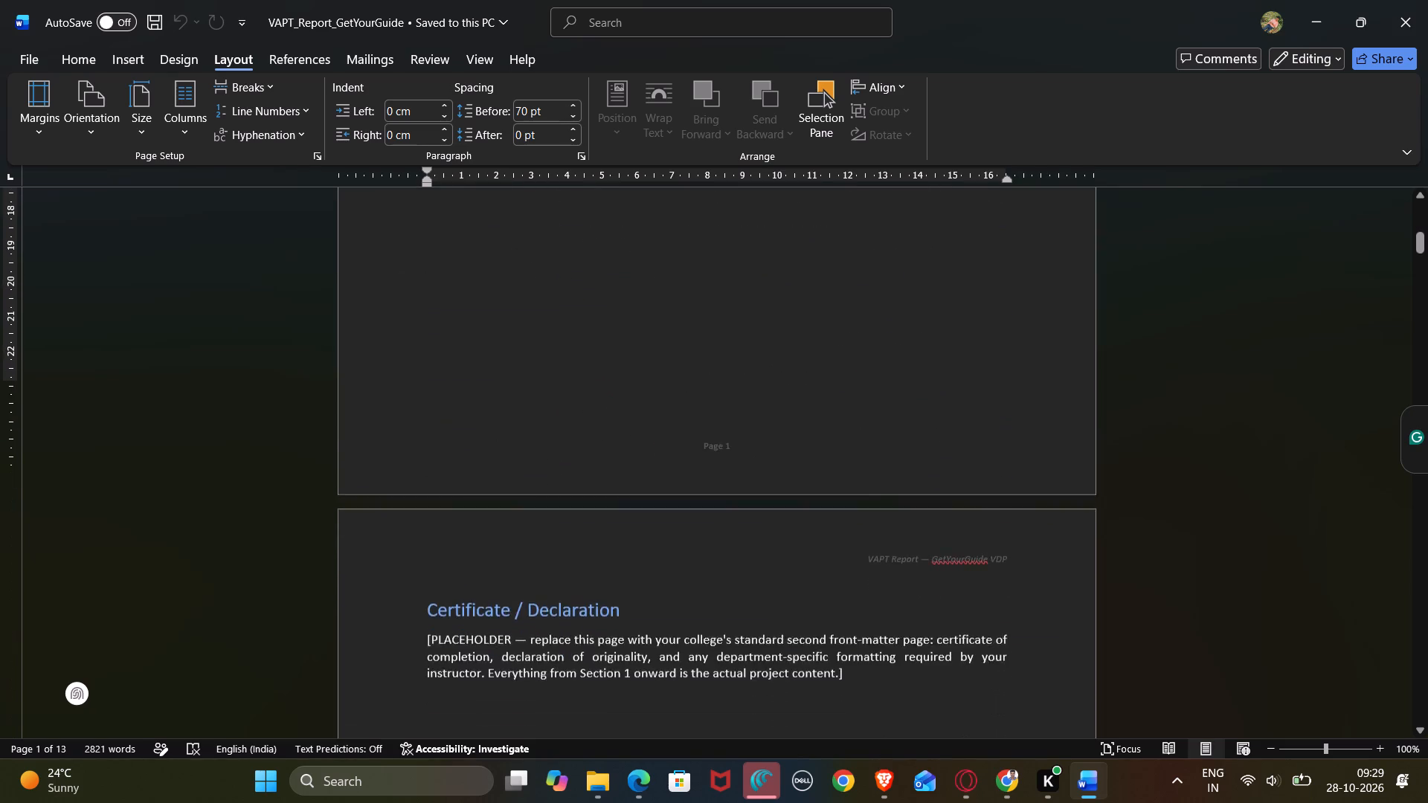
{"action": "scroll", "coordinate": [1060, 526], "scroll_direction": "down", "scroll_amount": 12}
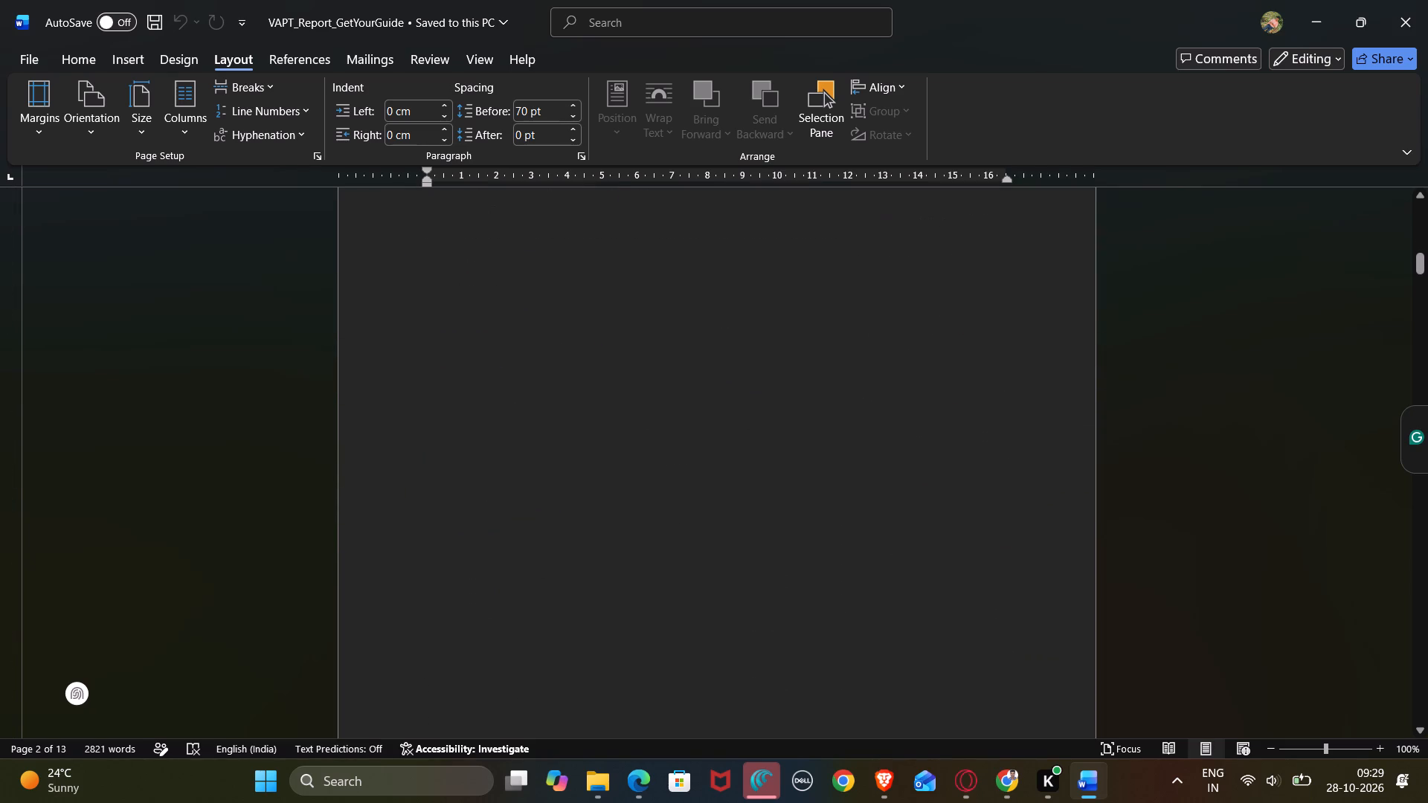
{"action": "scroll", "coordinate": [1048, 526], "scroll_direction": "down", "scroll_amount": 4}
{"action": "scroll", "coordinate": [1048, 527], "scroll_direction": "up", "scroll_amount": 10}
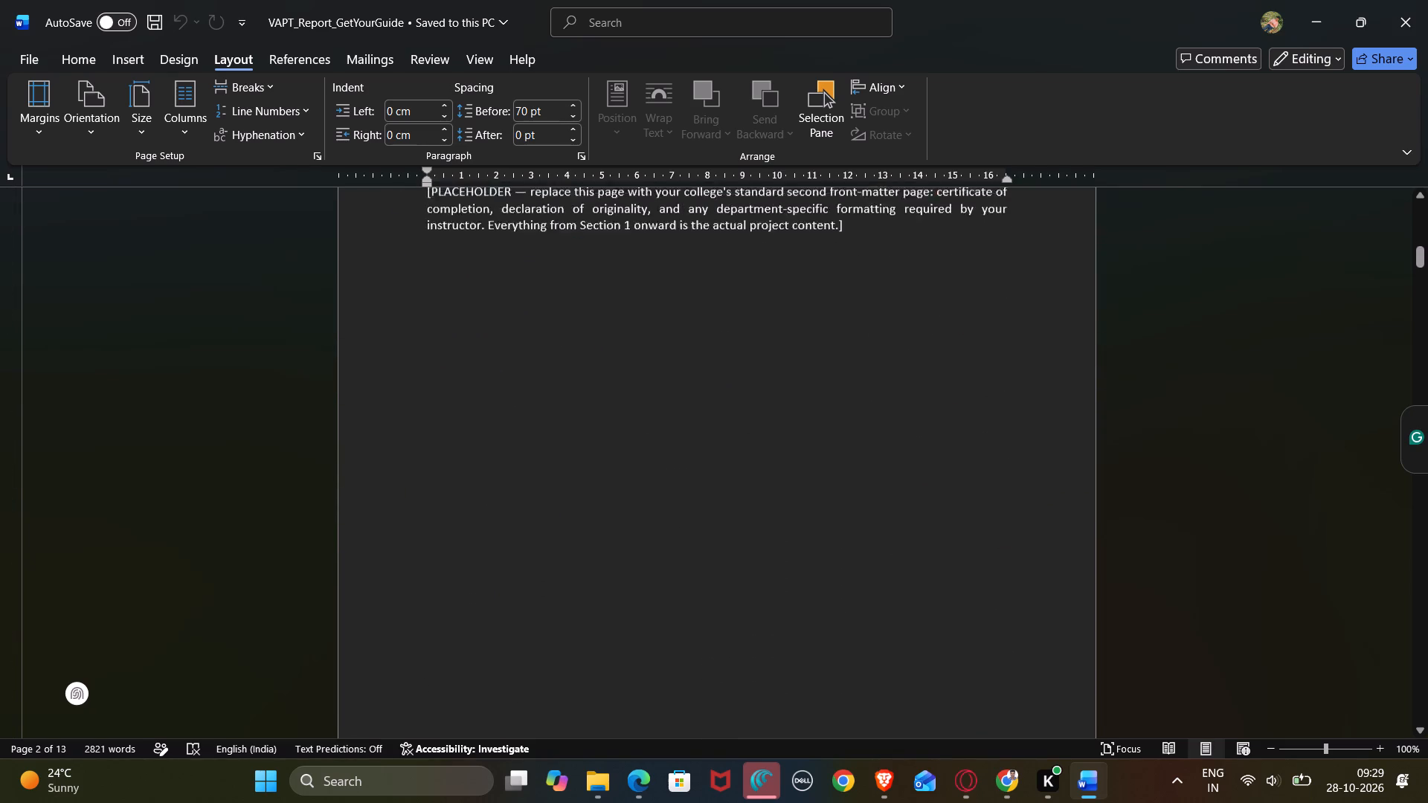
{"action": "scroll", "coordinate": [1048, 527], "scroll_direction": "up", "scroll_amount": 2}
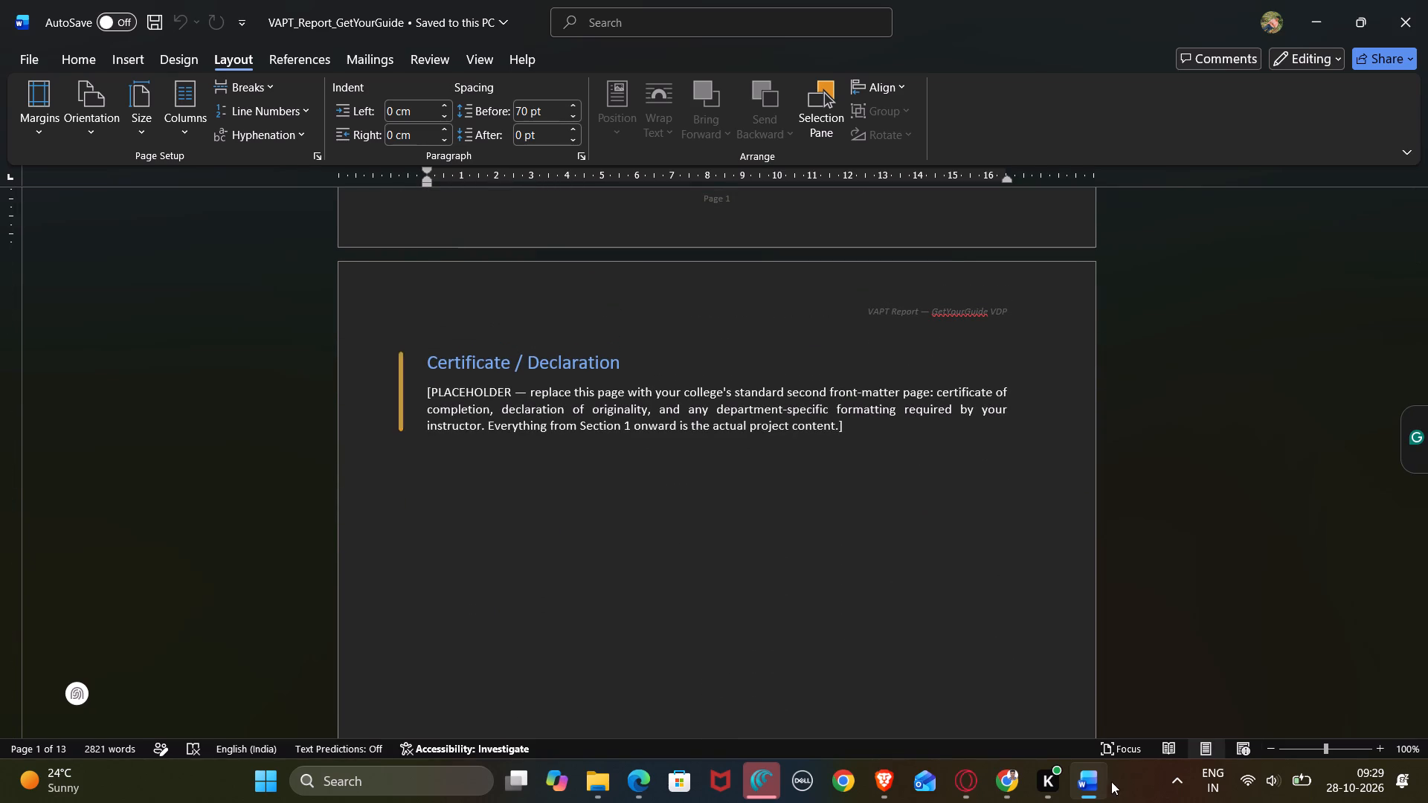
{"action": "left_click", "coordinate": [886, 789]}
{"action": "left_click", "coordinate": [880, 721]}
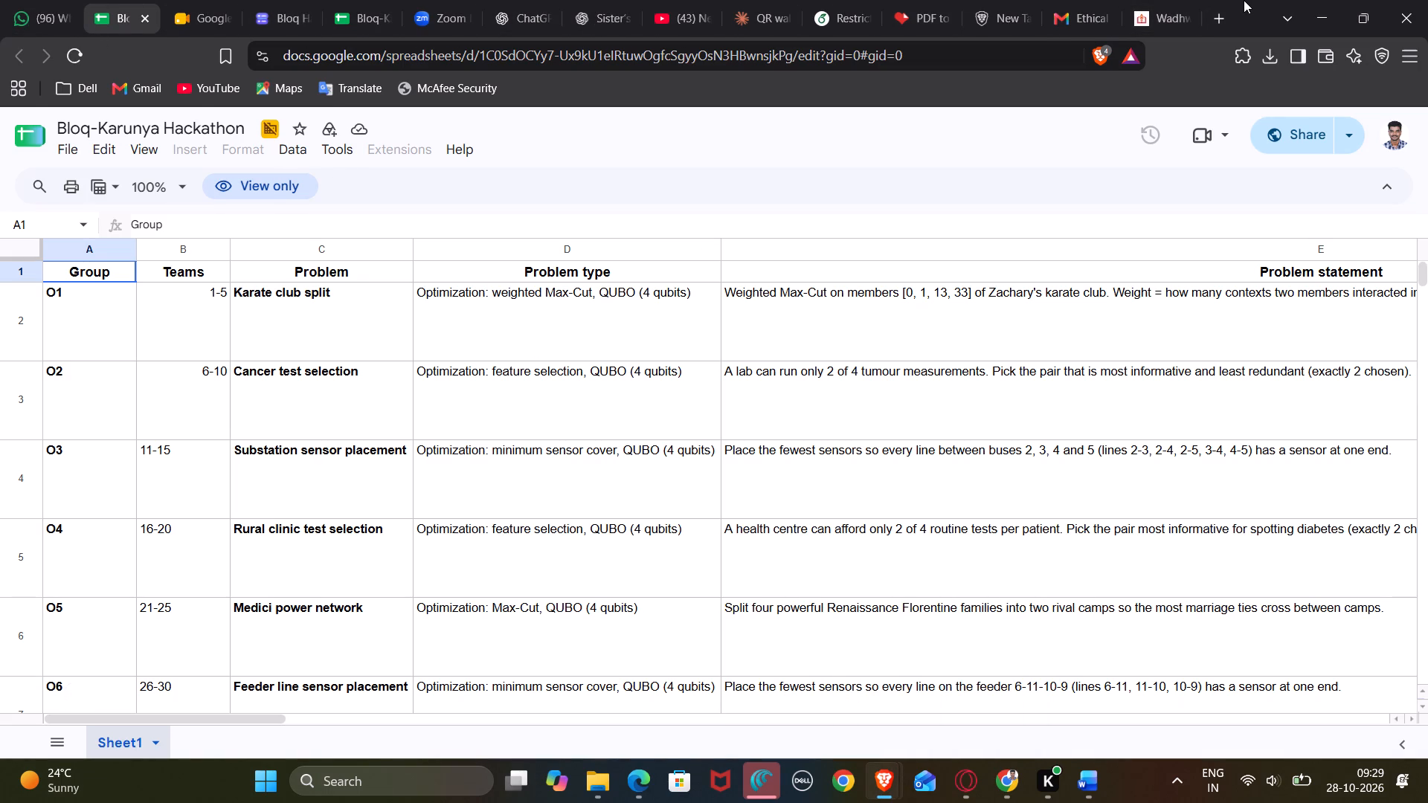
{"action": "left_click", "coordinate": [1212, 18]}
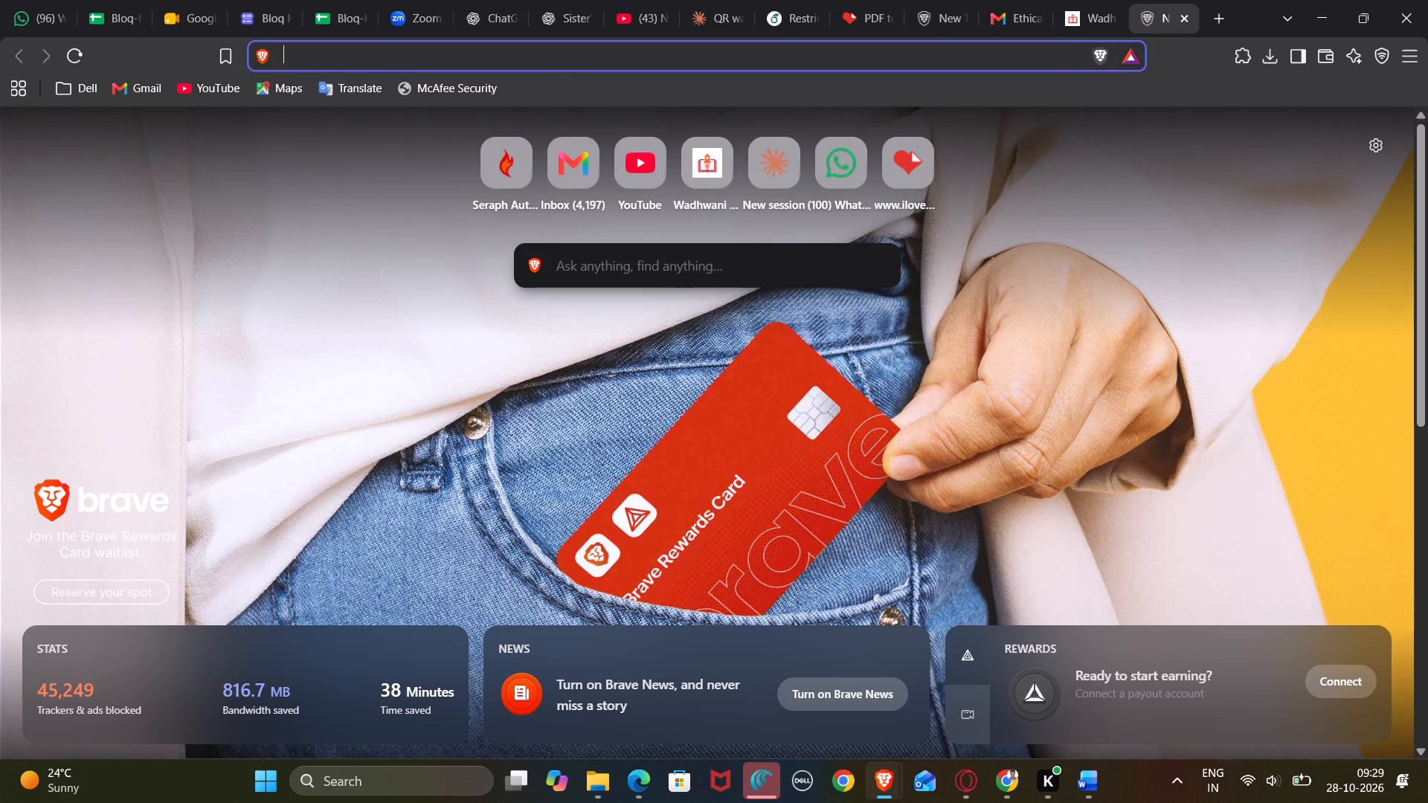
{"action": "key", "text": "c"}
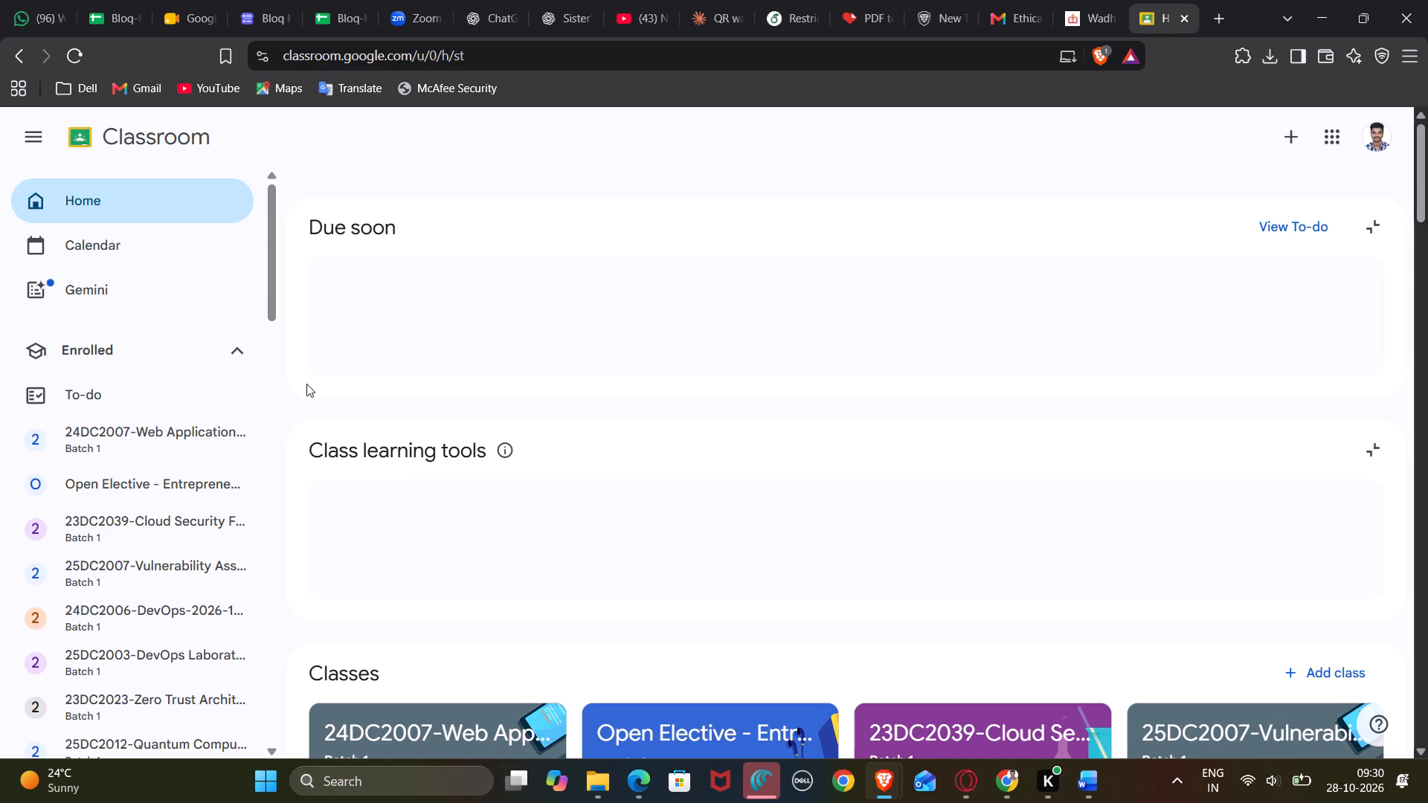
Look through the Classroom home page, examining the Due soon assignments and the enrolled class cards.
{"action": "scroll", "coordinate": [470, 474], "scroll_direction": "down", "scroll_amount": 3}
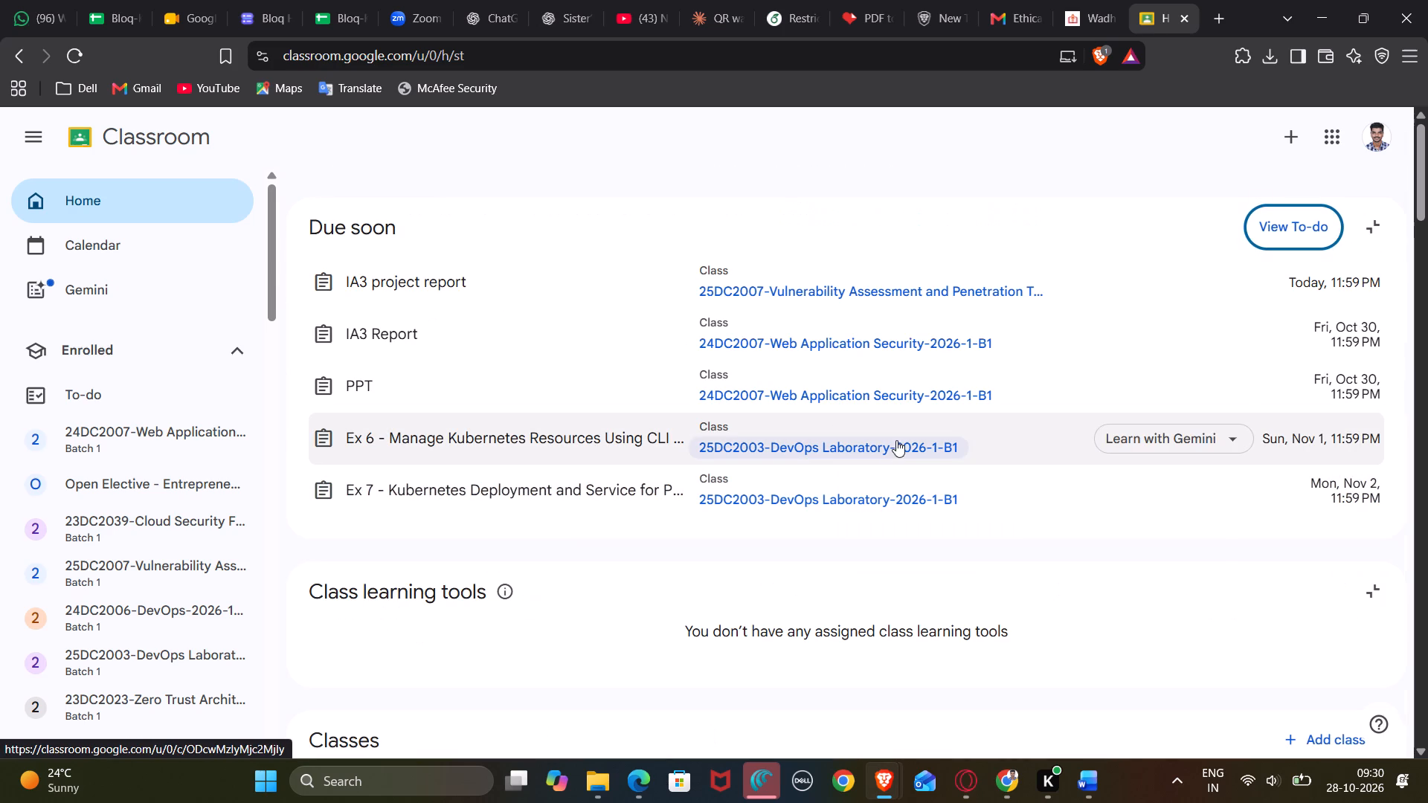
{"action": "scroll", "coordinate": [620, 430], "scroll_direction": "up", "scroll_amount": 3}
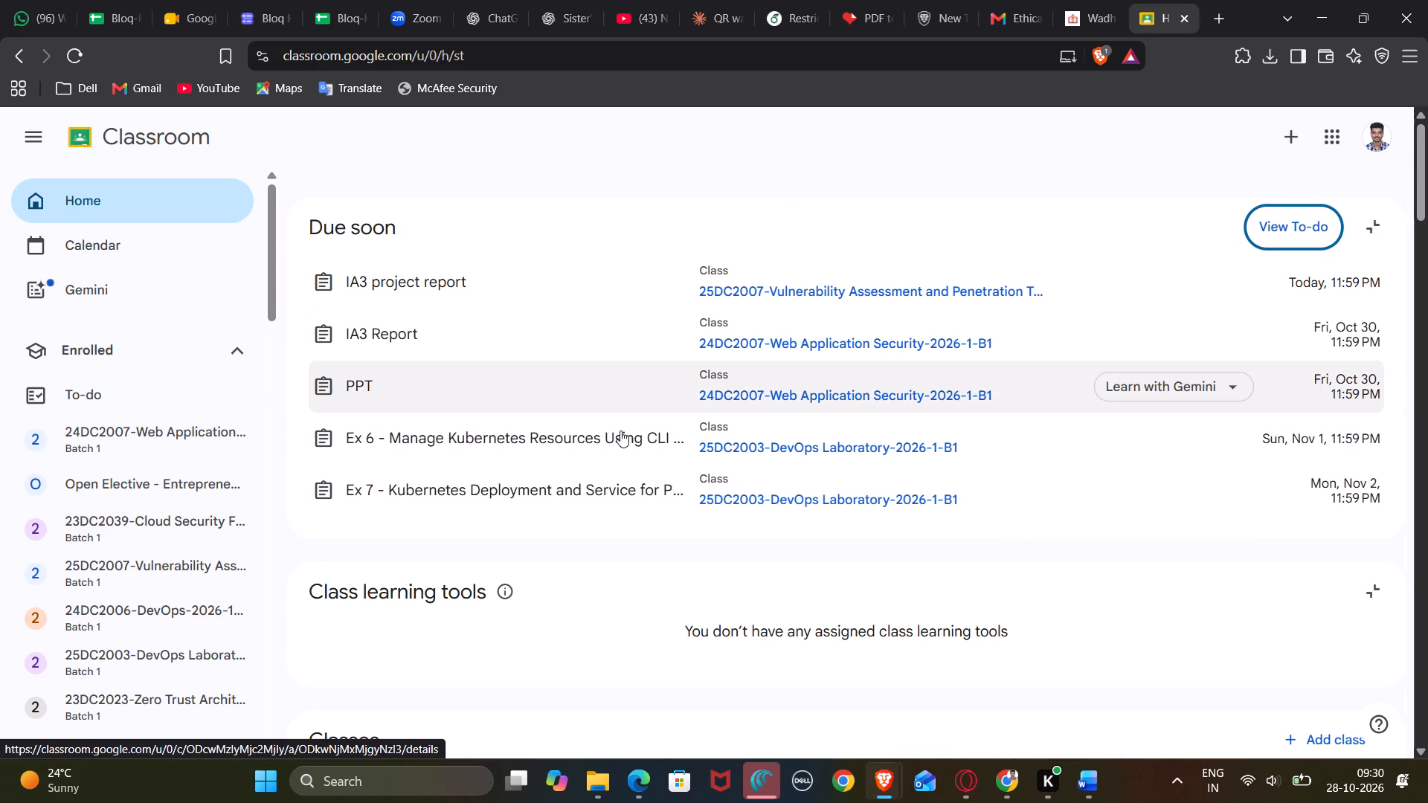
{"action": "scroll", "coordinate": [400, 478], "scroll_direction": "down", "scroll_amount": 1}
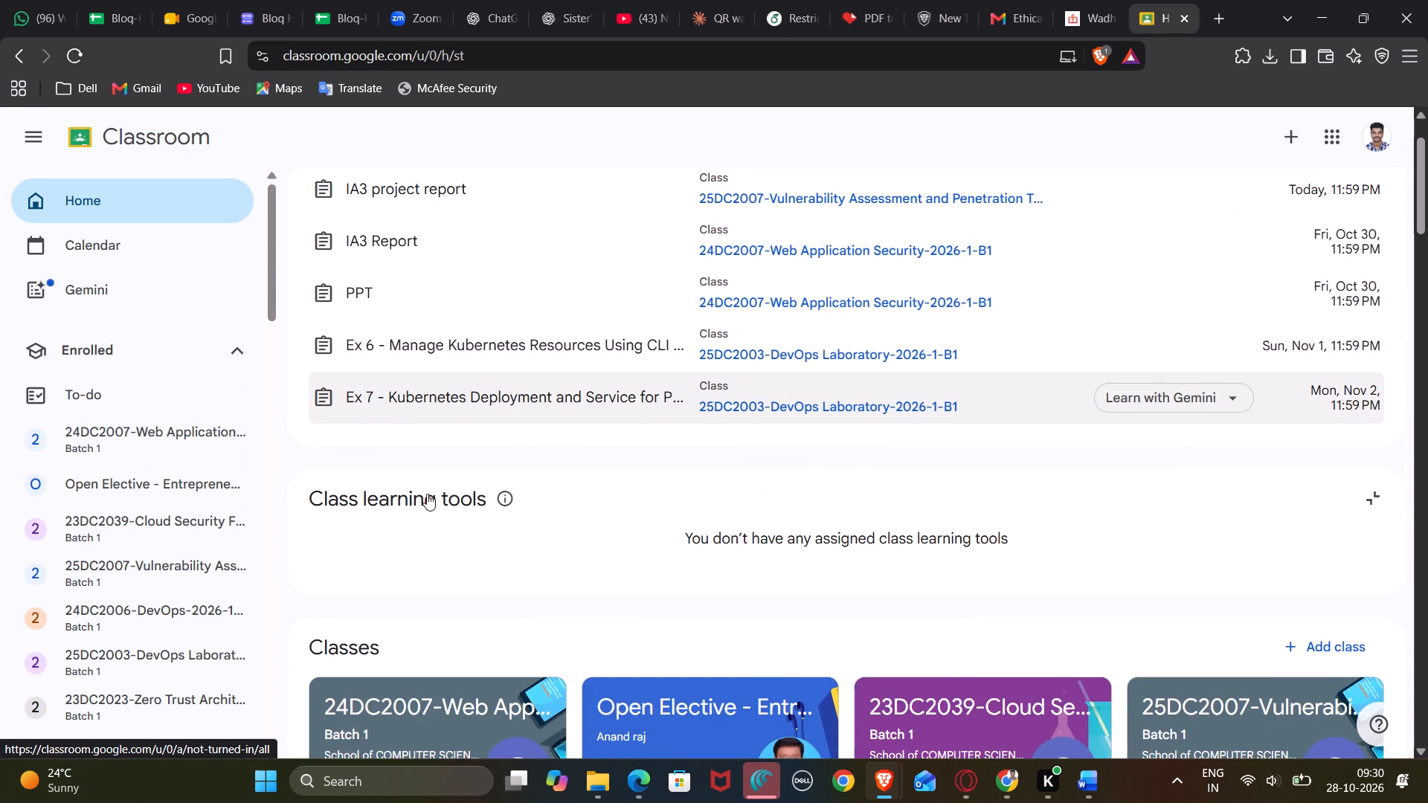
{"action": "scroll", "coordinate": [434, 491], "scroll_direction": "down", "scroll_amount": 2}
{"action": "scroll", "coordinate": [436, 499], "scroll_direction": "up", "scroll_amount": 4}
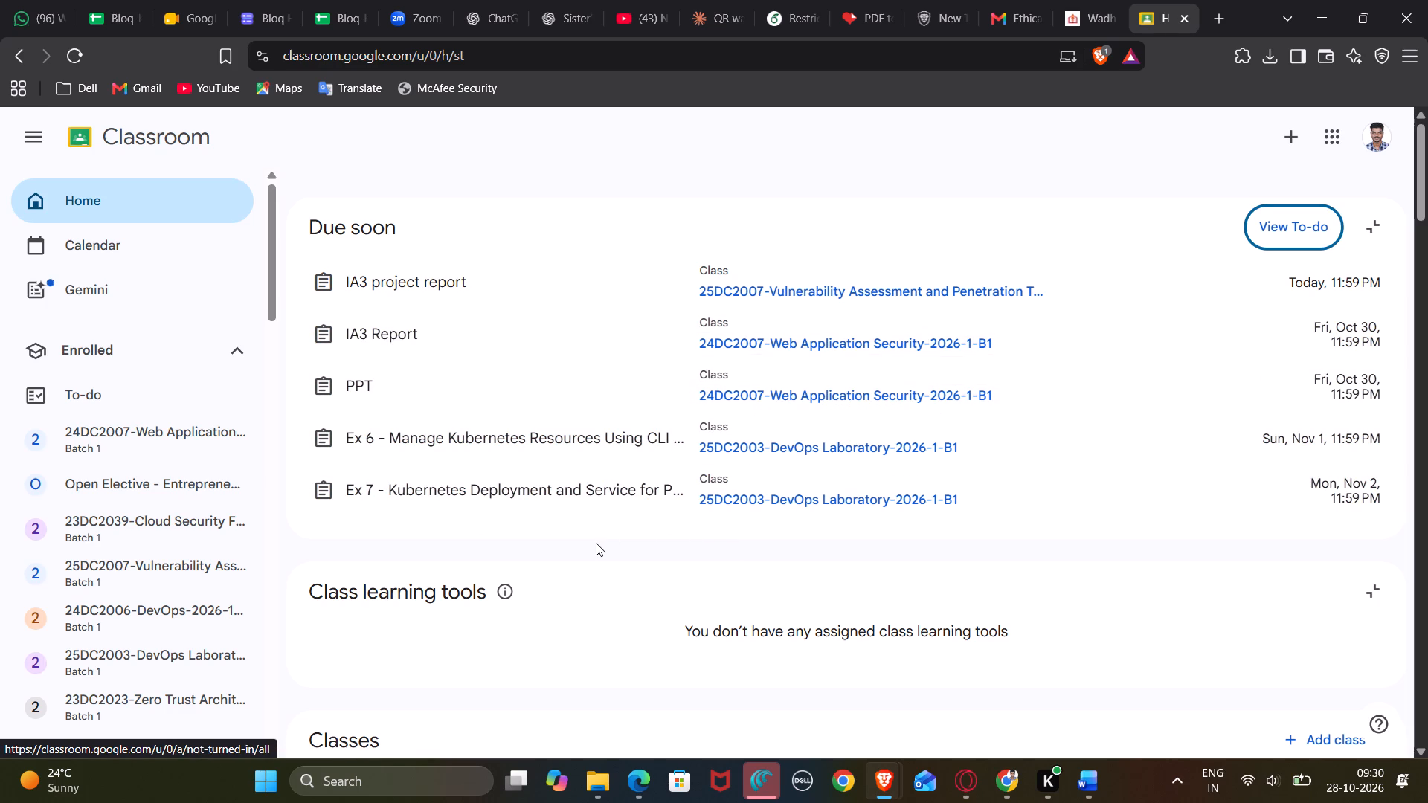
{"action": "scroll", "coordinate": [523, 488], "scroll_direction": "down", "scroll_amount": 3}
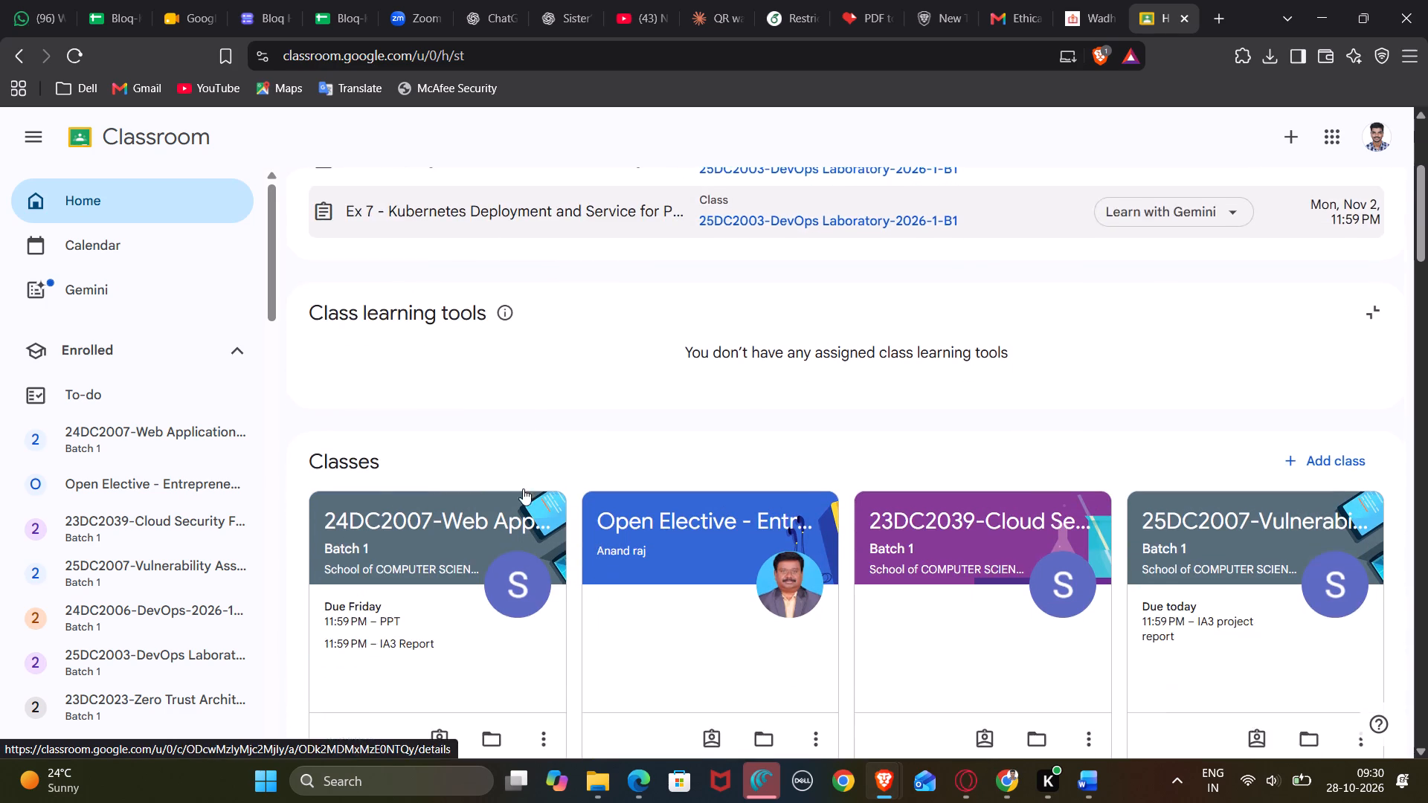
{"action": "scroll", "coordinate": [523, 488], "scroll_direction": "down", "scroll_amount": 2}
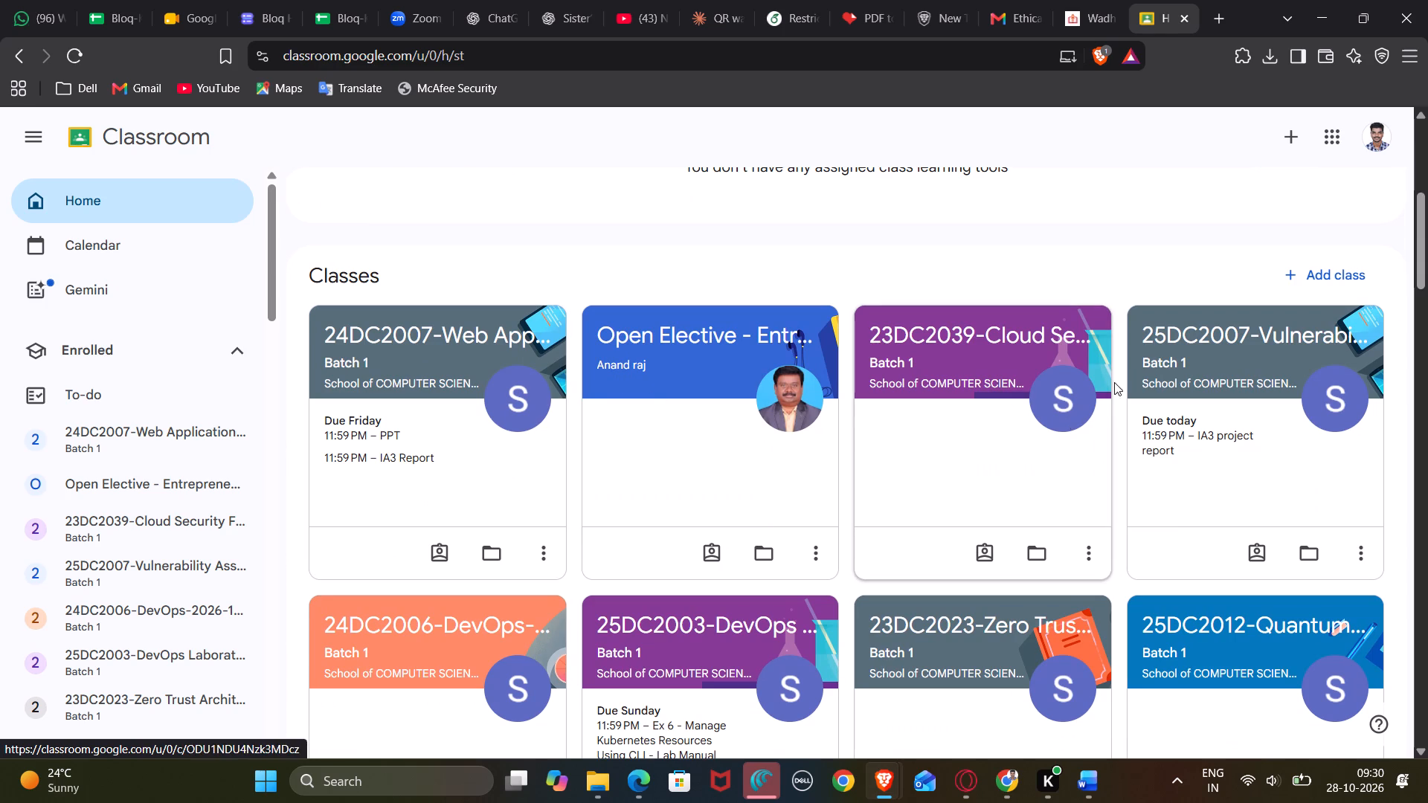
{"action": "scroll", "coordinate": [947, 493], "scroll_direction": "up", "scroll_amount": 4}
{"action": "scroll", "coordinate": [947, 493], "scroll_direction": "down", "scroll_amount": 3}
{"action": "scroll", "coordinate": [947, 493], "scroll_direction": "up", "scroll_amount": 2}
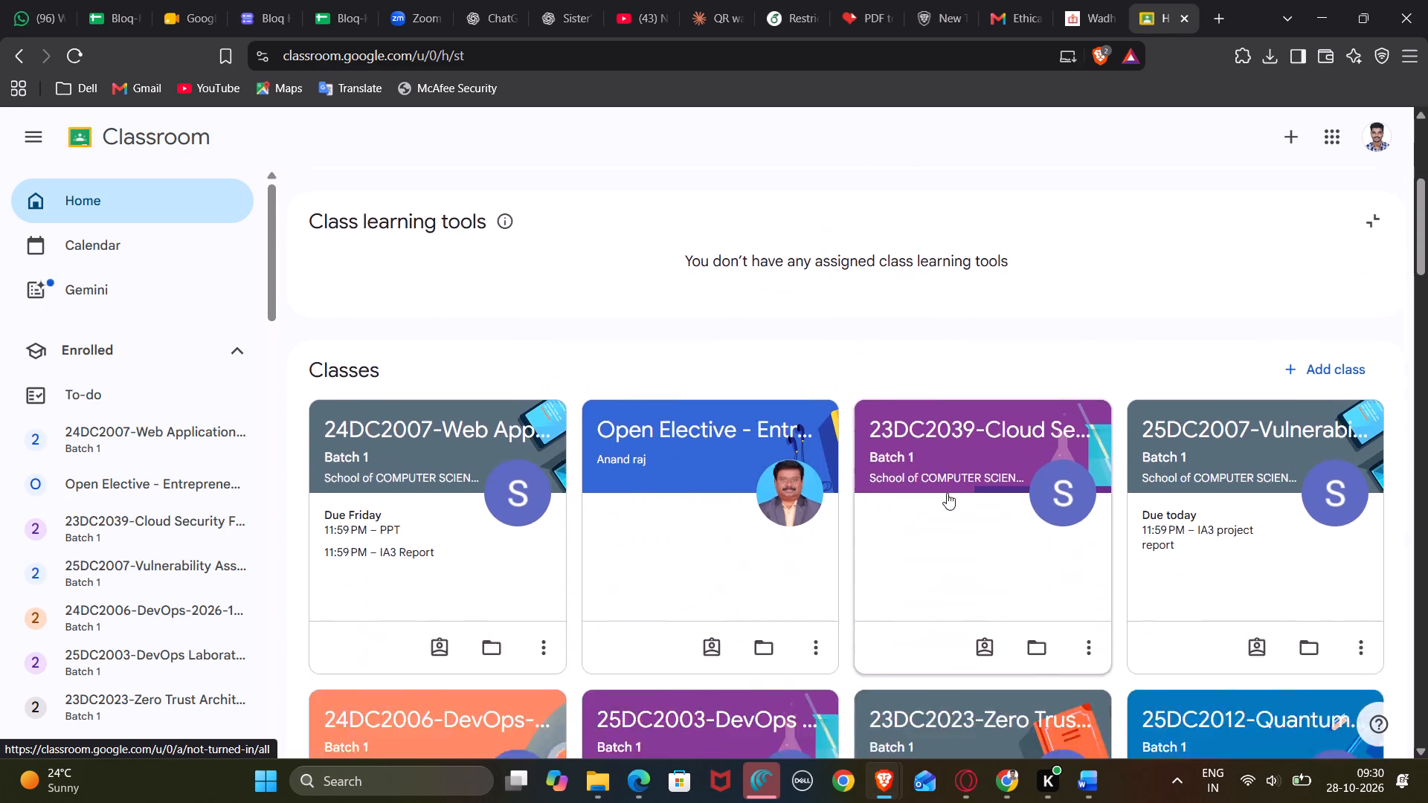
{"action": "scroll", "coordinate": [947, 493], "scroll_direction": "up", "scroll_amount": 1}
{"action": "scroll", "coordinate": [947, 493], "scroll_direction": "down", "scroll_amount": 5}
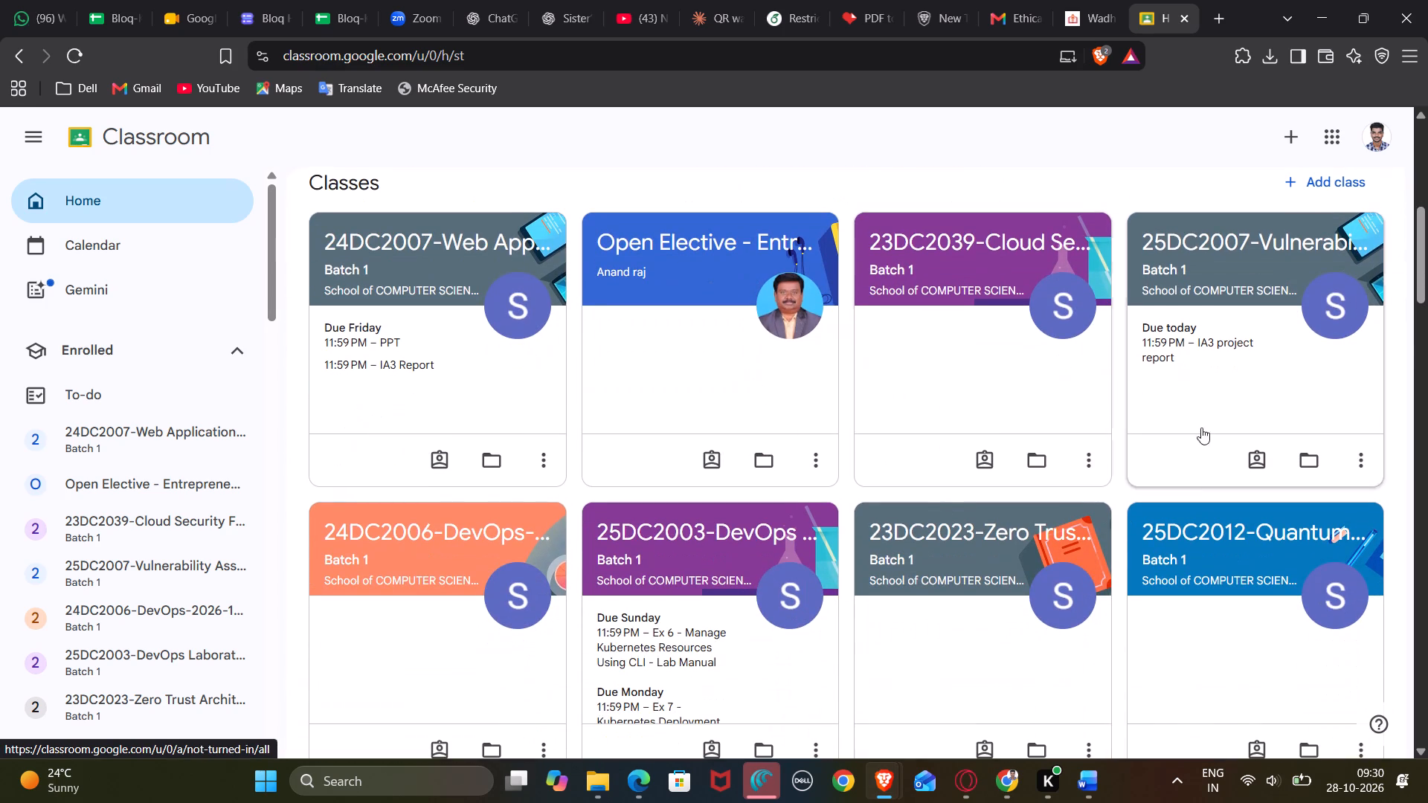
{"action": "scroll", "coordinate": [581, 528], "scroll_direction": "down", "scroll_amount": 2}
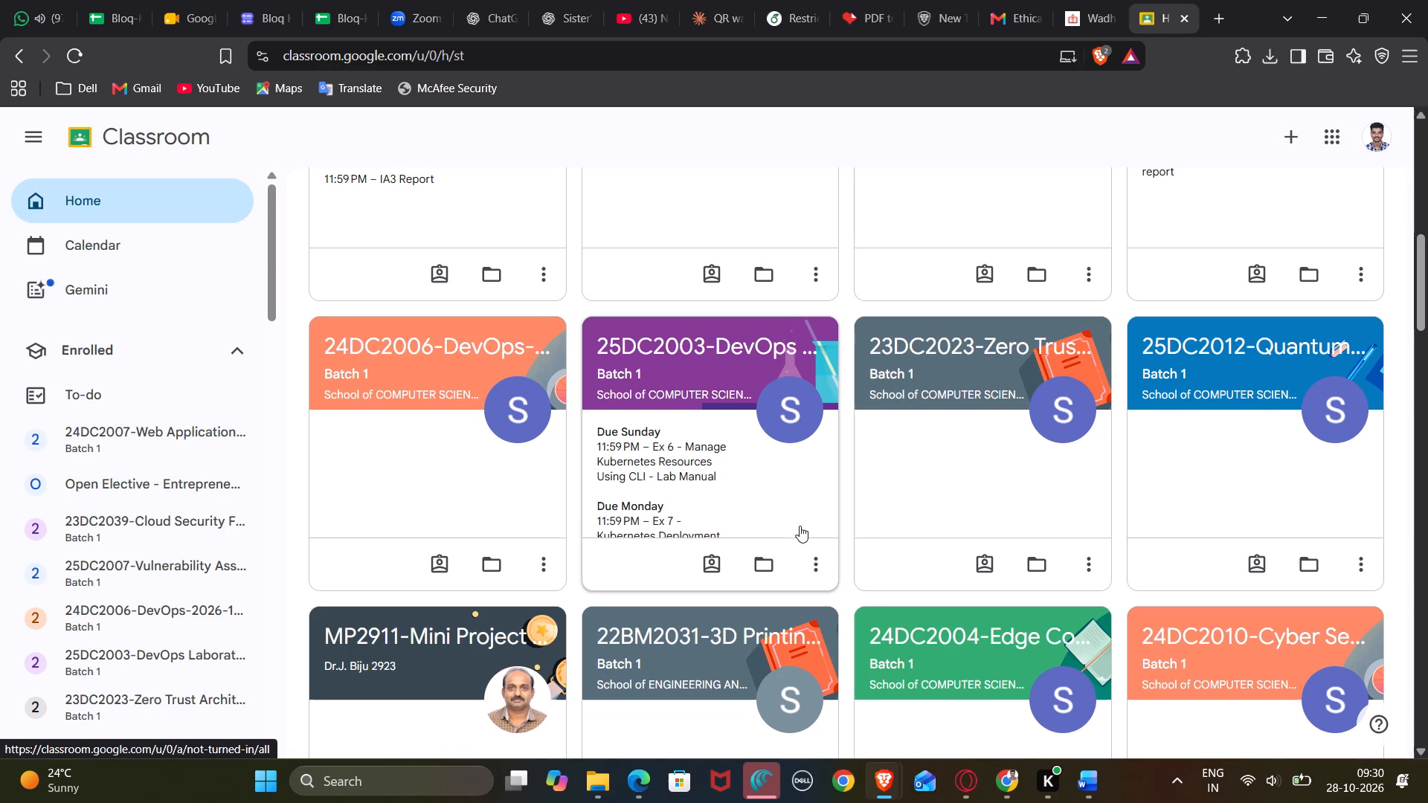
{"action": "scroll", "coordinate": [942, 687], "scroll_direction": "down", "scroll_amount": 2}
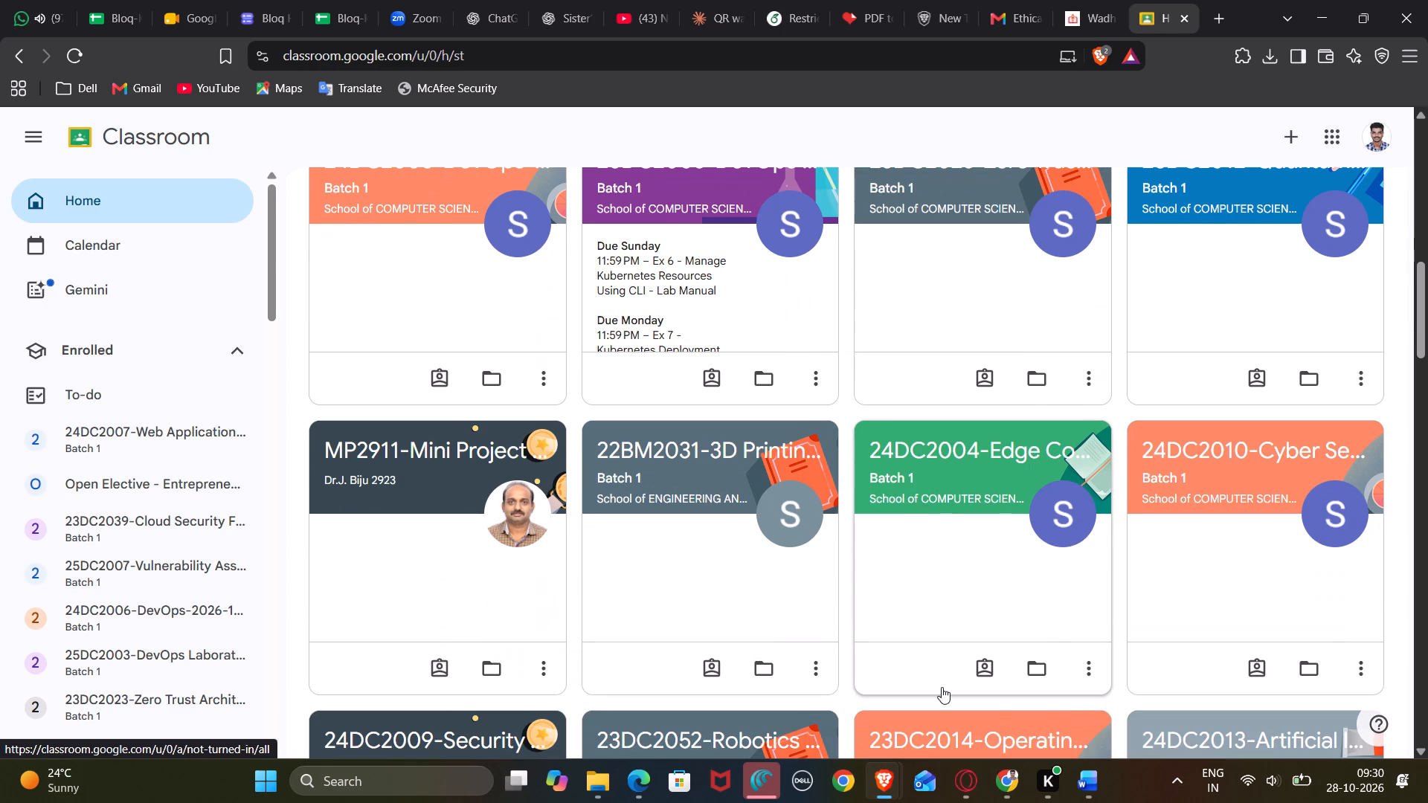
{"action": "scroll", "coordinate": [942, 688], "scroll_direction": "down", "scroll_amount": 1}
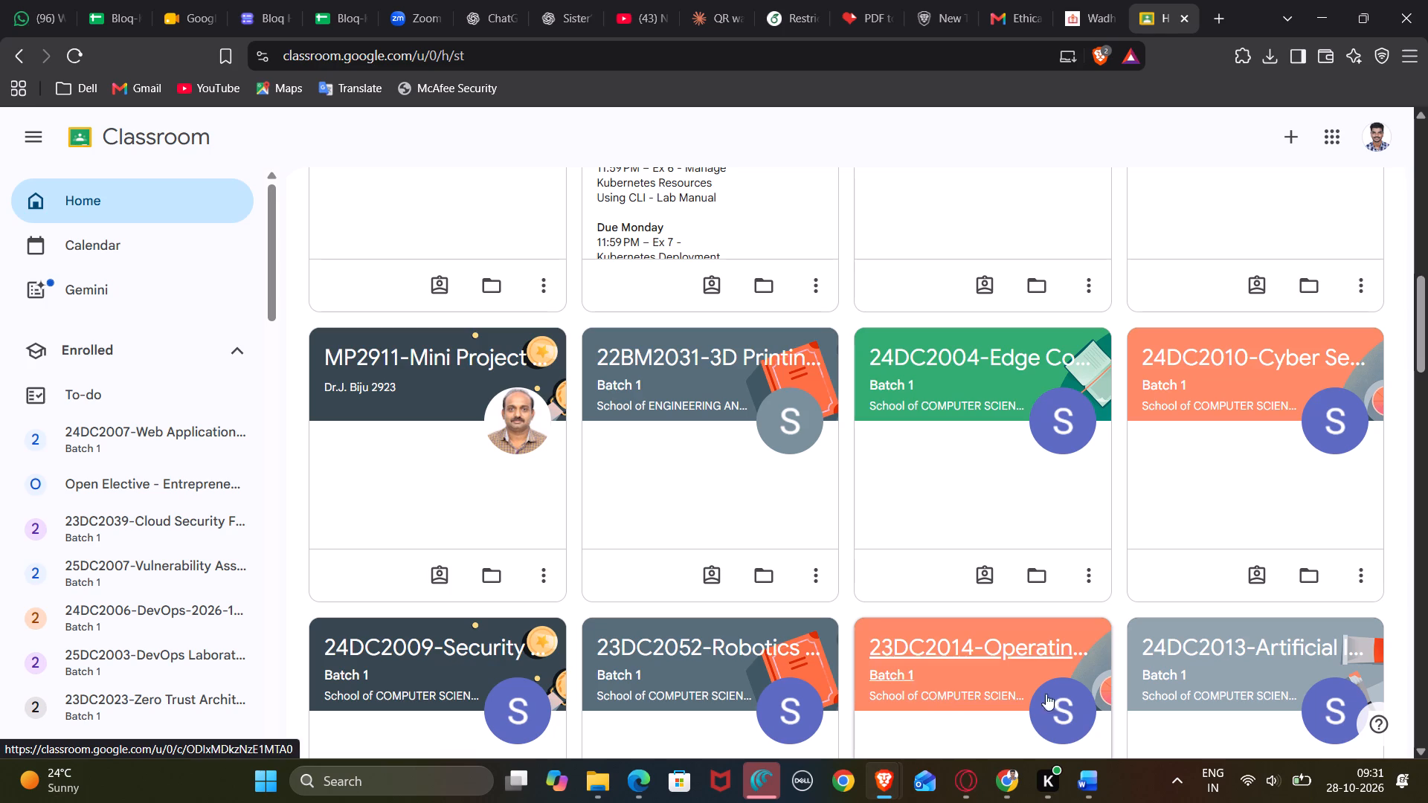
{"action": "scroll", "coordinate": [1121, 523], "scroll_direction": "up", "scroll_amount": 3}
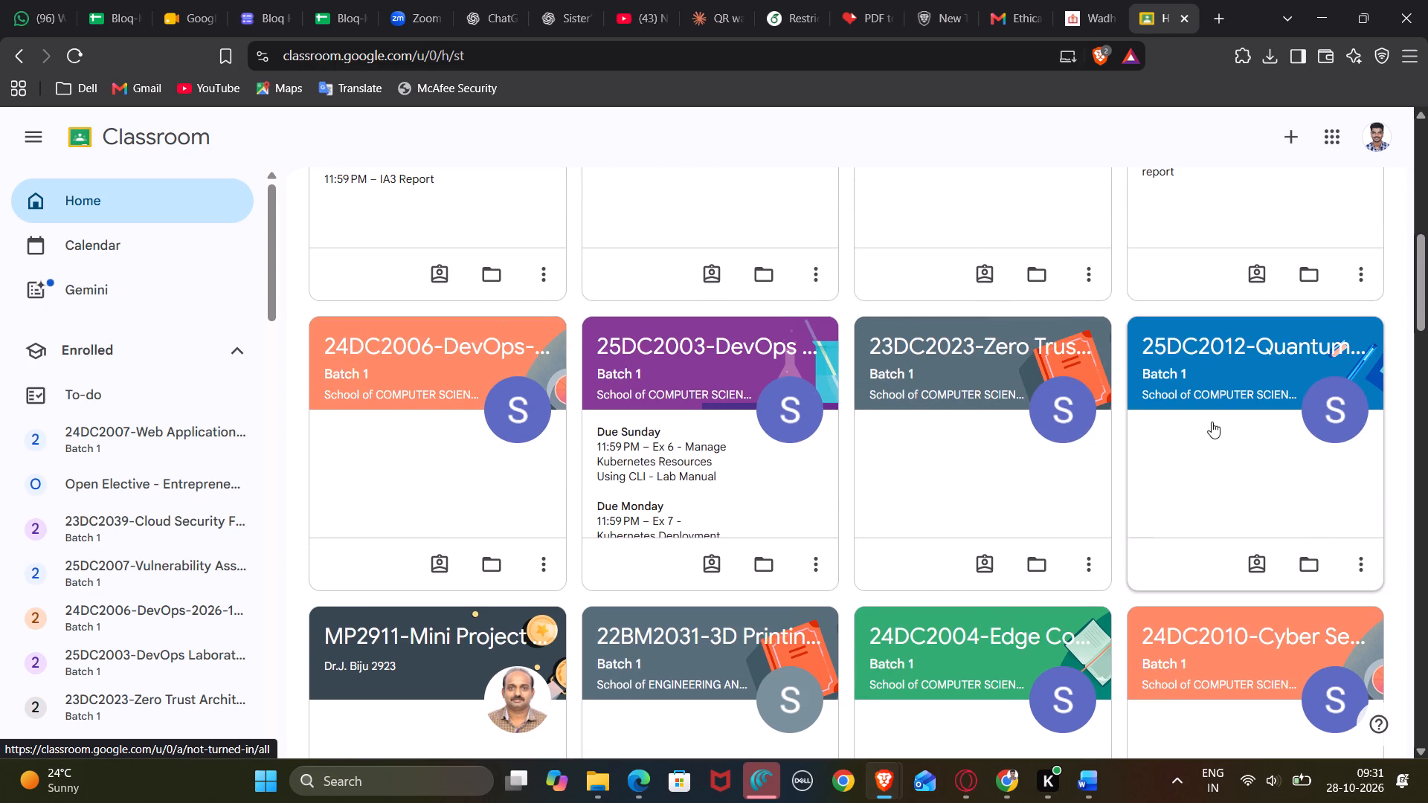
{"action": "scroll", "coordinate": [895, 474], "scroll_direction": "up", "scroll_amount": 2}
Open the 25DC2007 Vulnerability Assessment class, read its IA3 project report assignment, and return to the class stream.
{"action": "left_click", "coordinate": [1263, 248]}
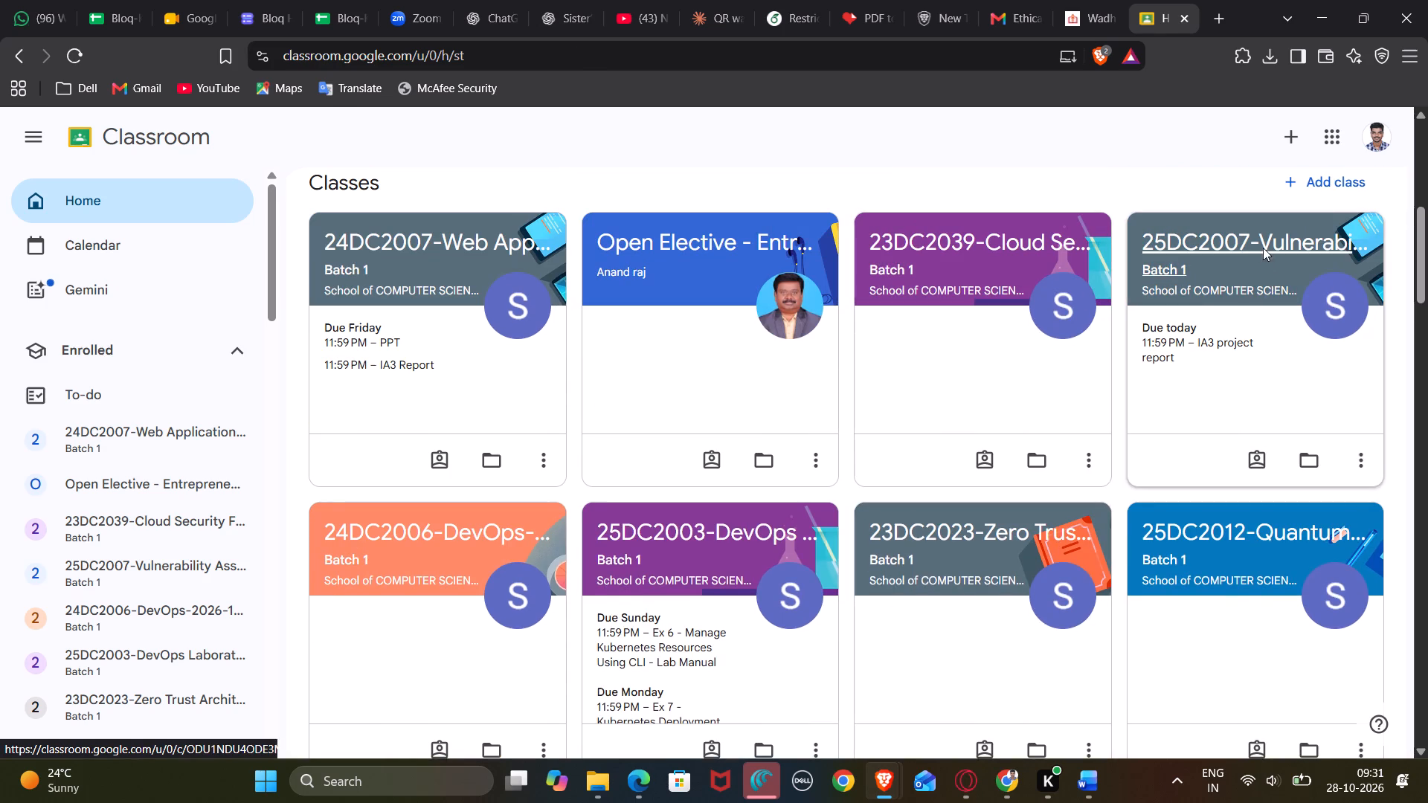
{"action": "scroll", "coordinate": [828, 461], "scroll_direction": "down", "scroll_amount": 3}
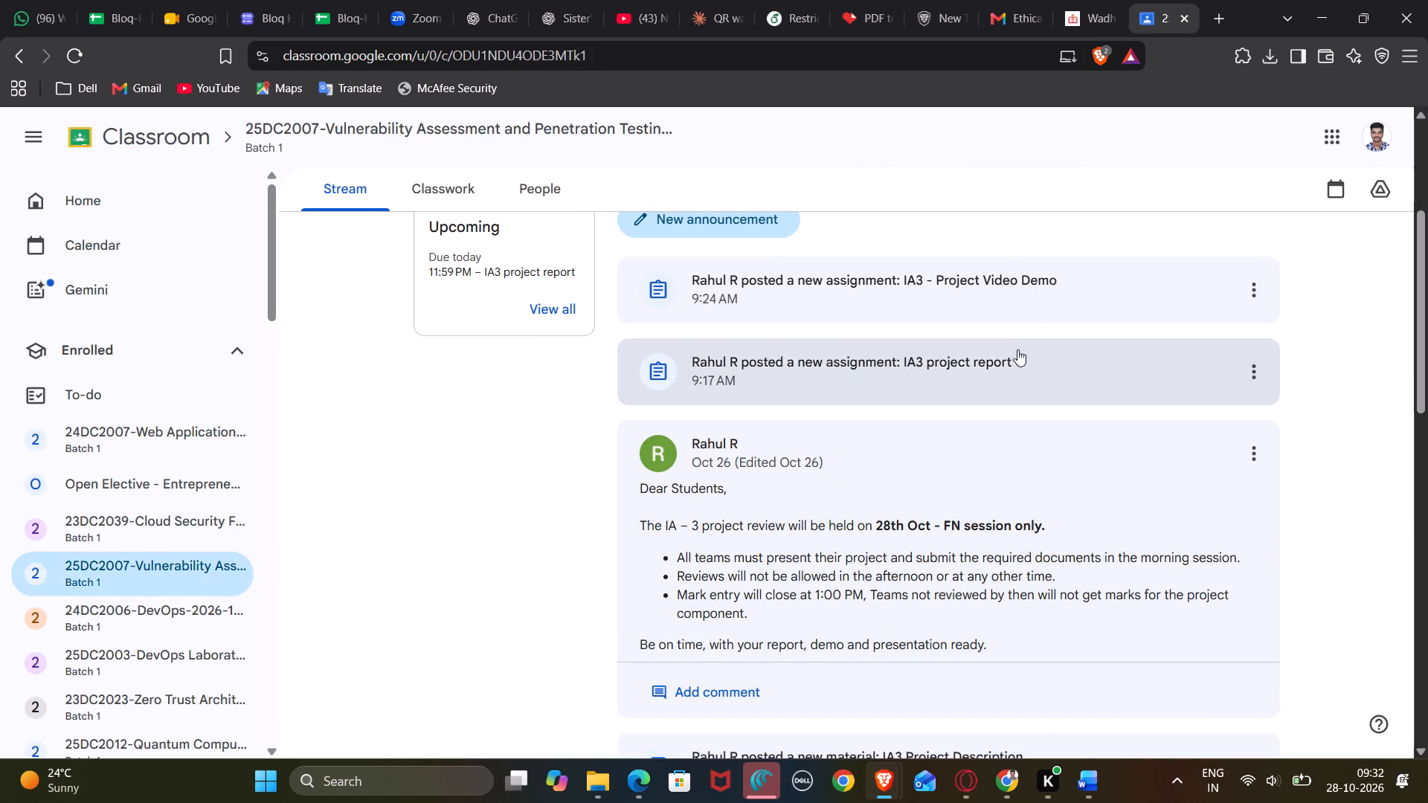
{"action": "left_click", "coordinate": [985, 357]}
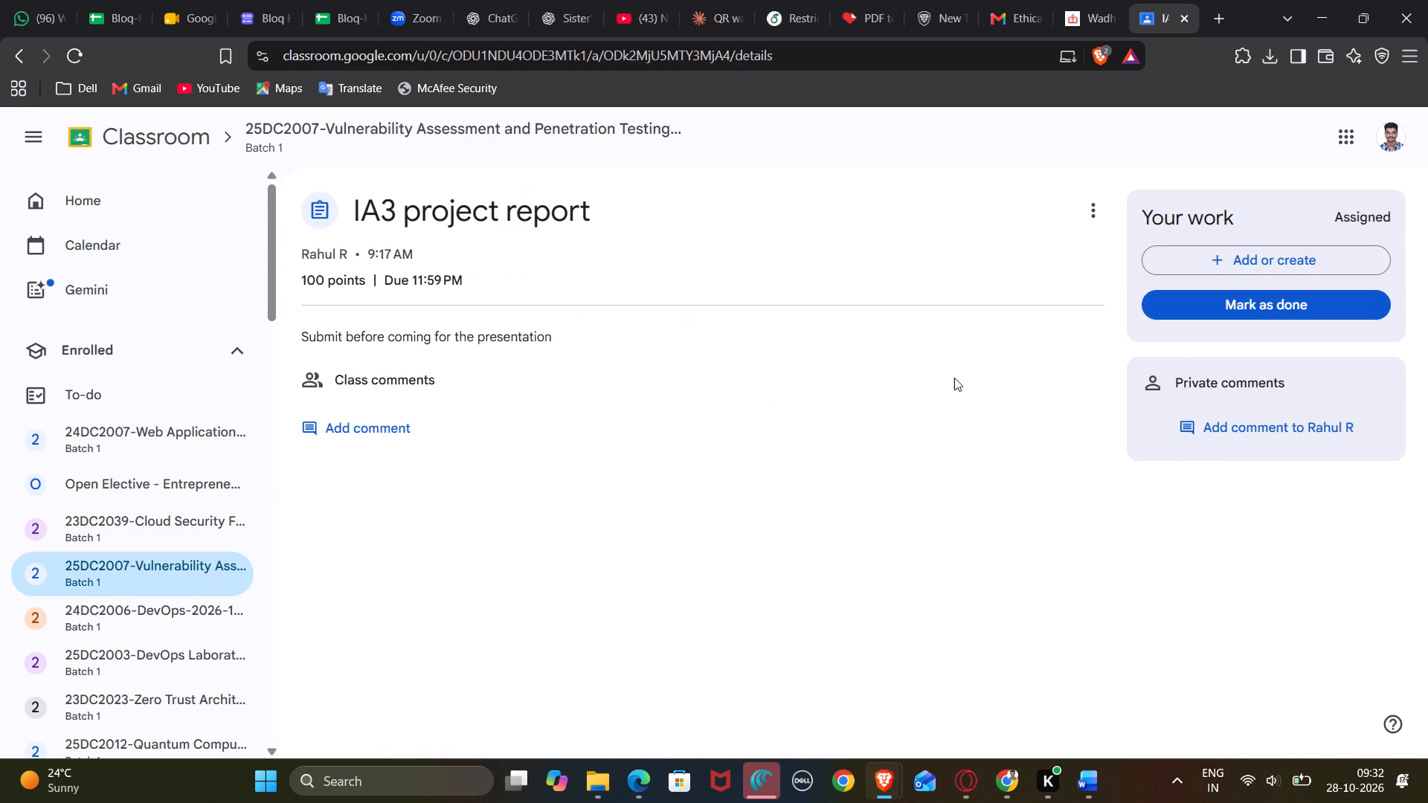
{"action": "left_click", "coordinate": [936, 384]}
Check the IA3 Project Description material in the class stream for attachments, and return to the stream.
{"action": "scroll", "coordinate": [844, 399], "scroll_direction": "down", "scroll_amount": 1}
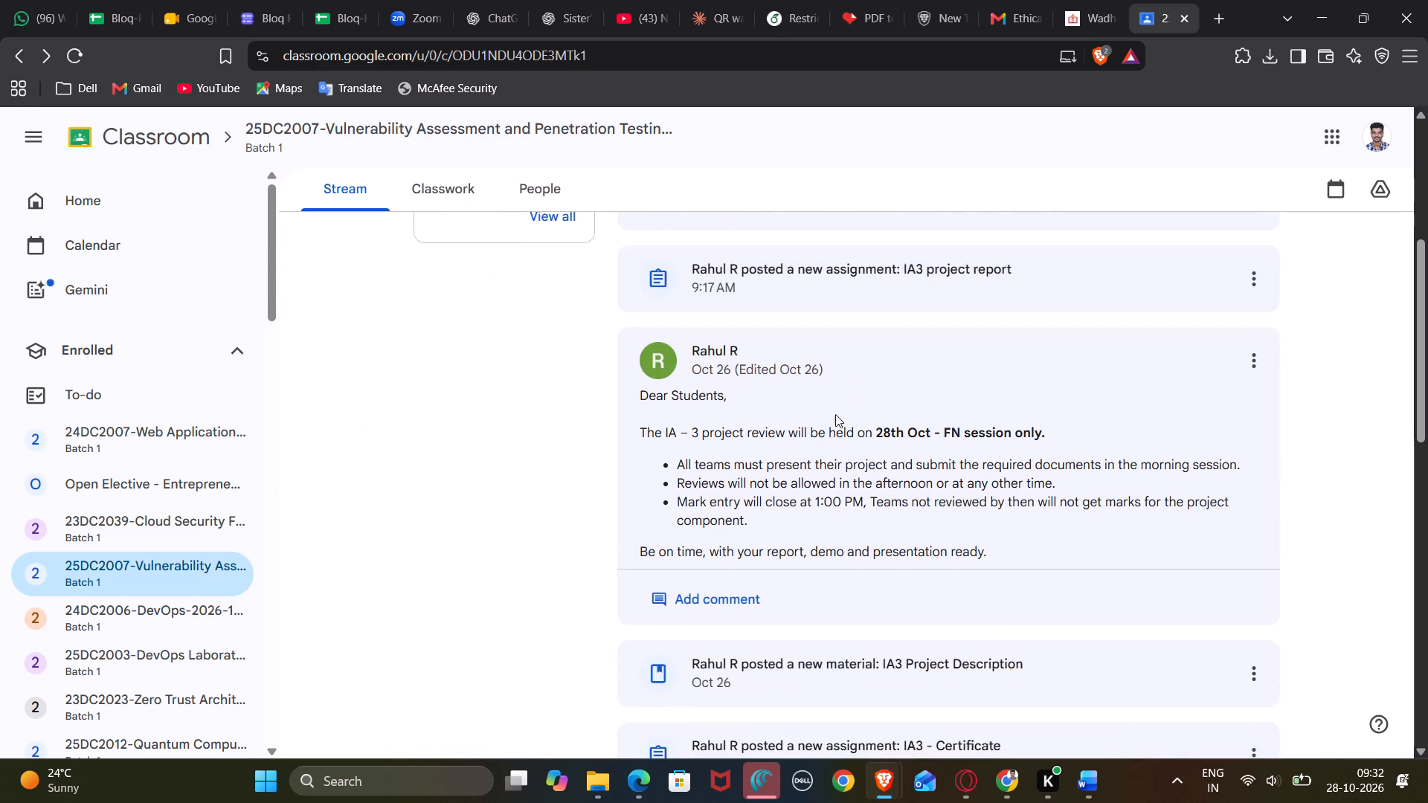
{"action": "scroll", "coordinate": [769, 473], "scroll_direction": "down", "scroll_amount": 3}
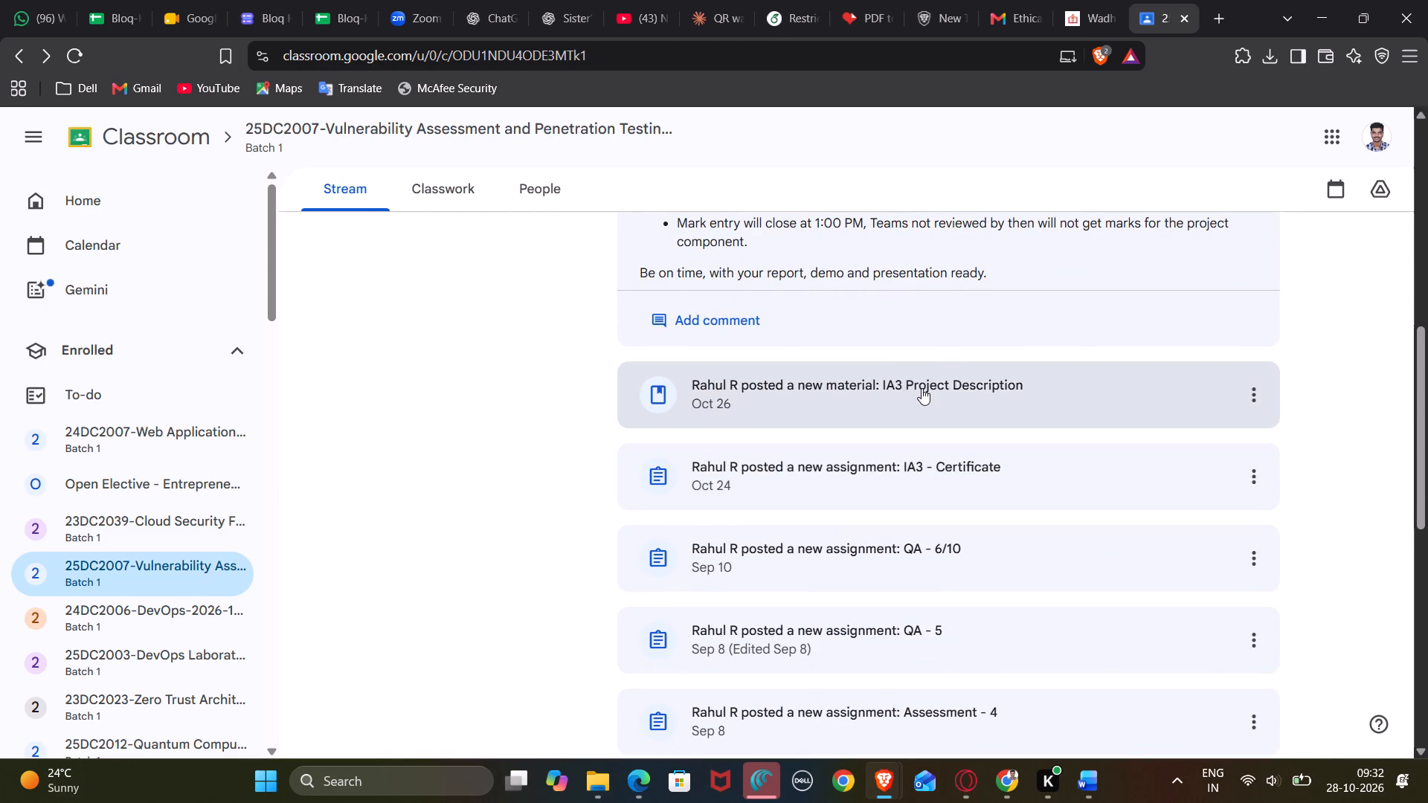
{"action": "left_click", "coordinate": [922, 388]}
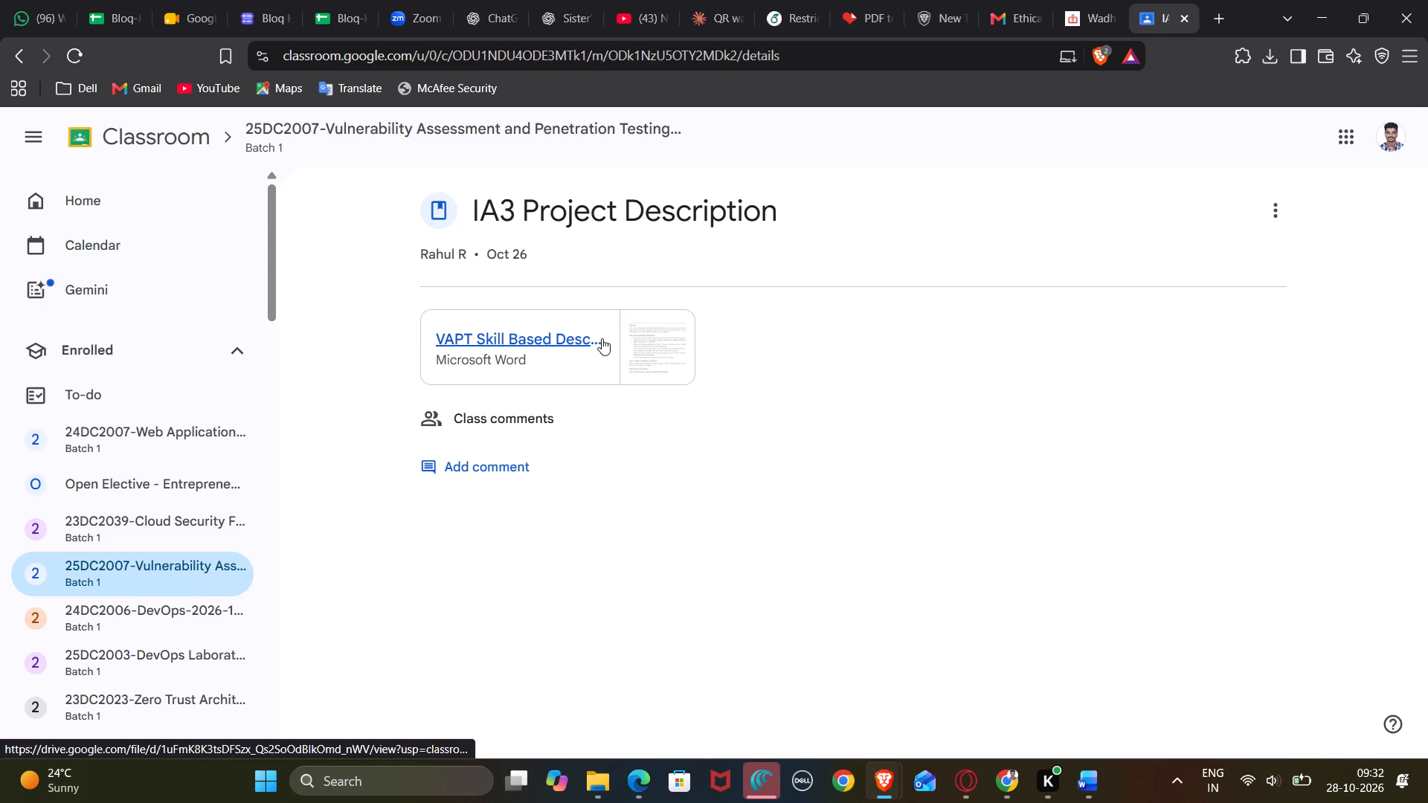
{"action": "left_click", "coordinate": [637, 404]}
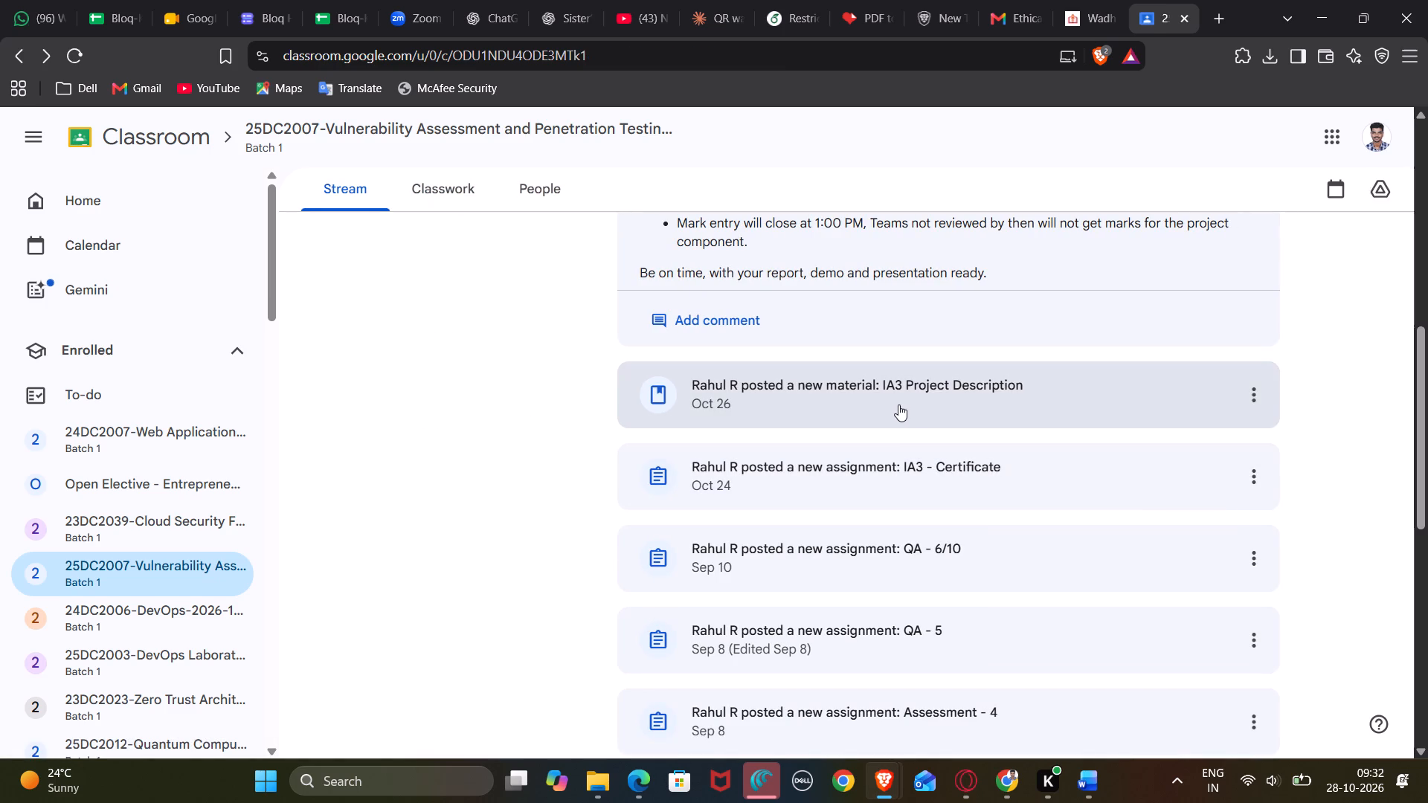
{"action": "scroll", "coordinate": [895, 404], "scroll_direction": "up", "scroll_amount": 2}
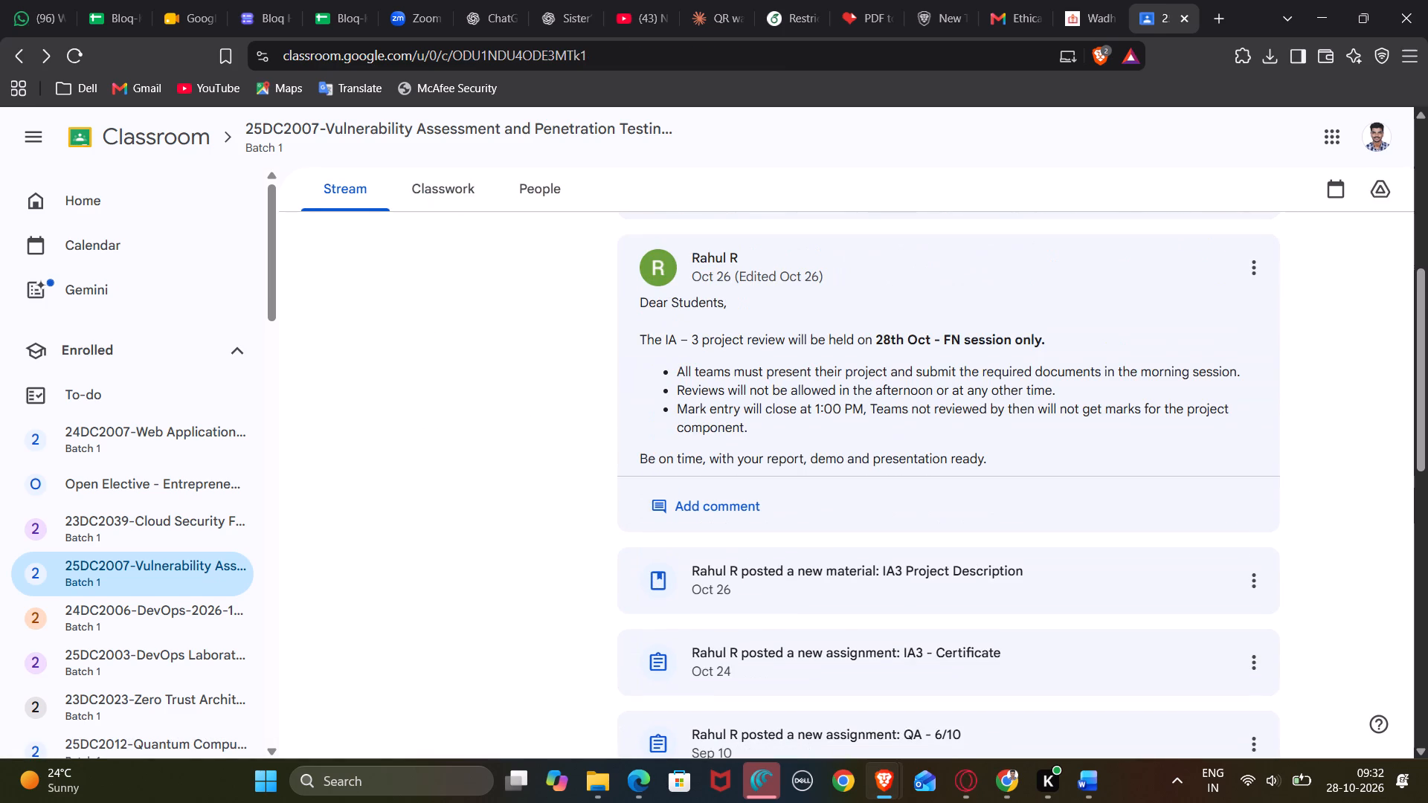
Open the 2026 Report Template document from the IA3 project instructions assignment of the 25DC2012 Quantum Computing and Cryptography class.
{"action": "scroll", "coordinate": [158, 660], "scroll_direction": "down", "scroll_amount": 1}
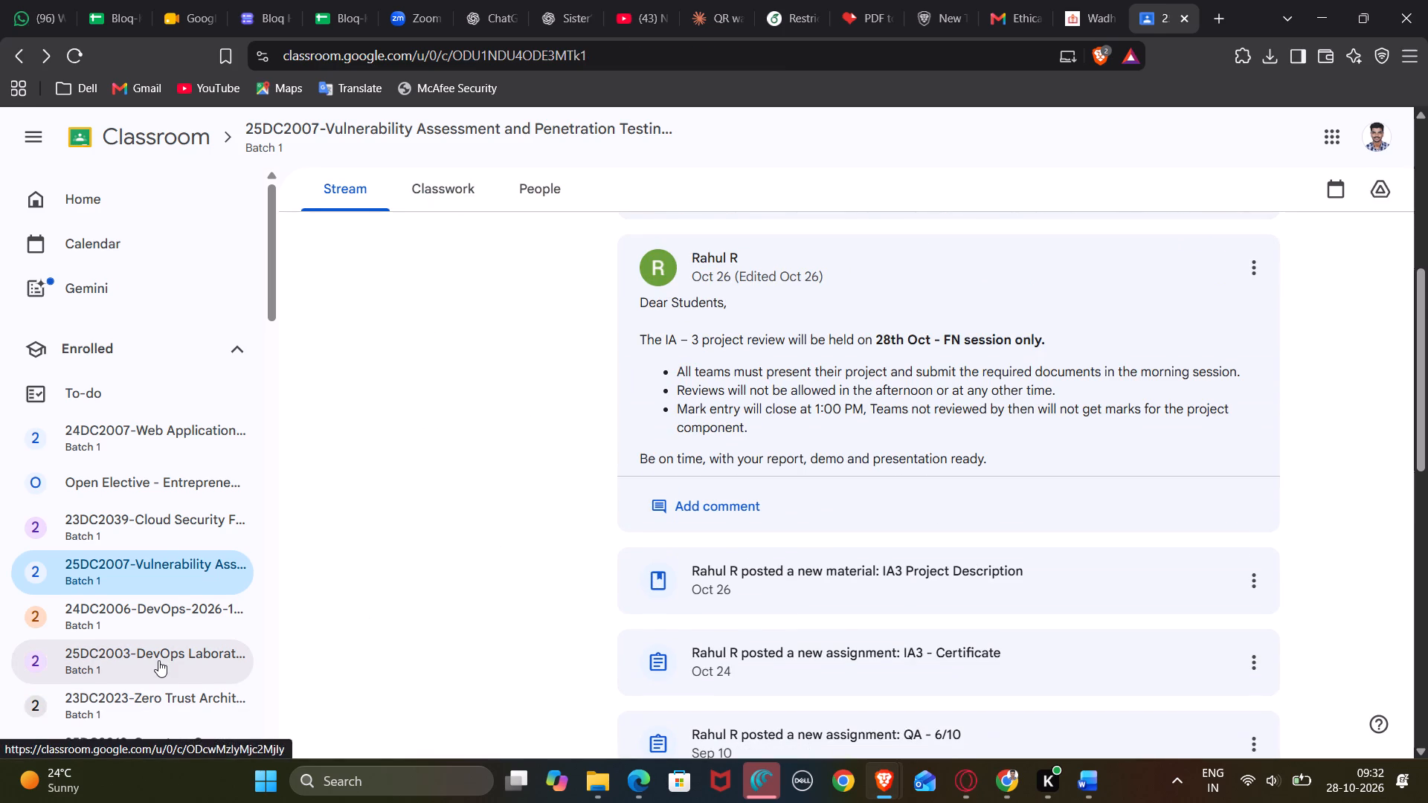
{"action": "left_click", "coordinate": [158, 665]}
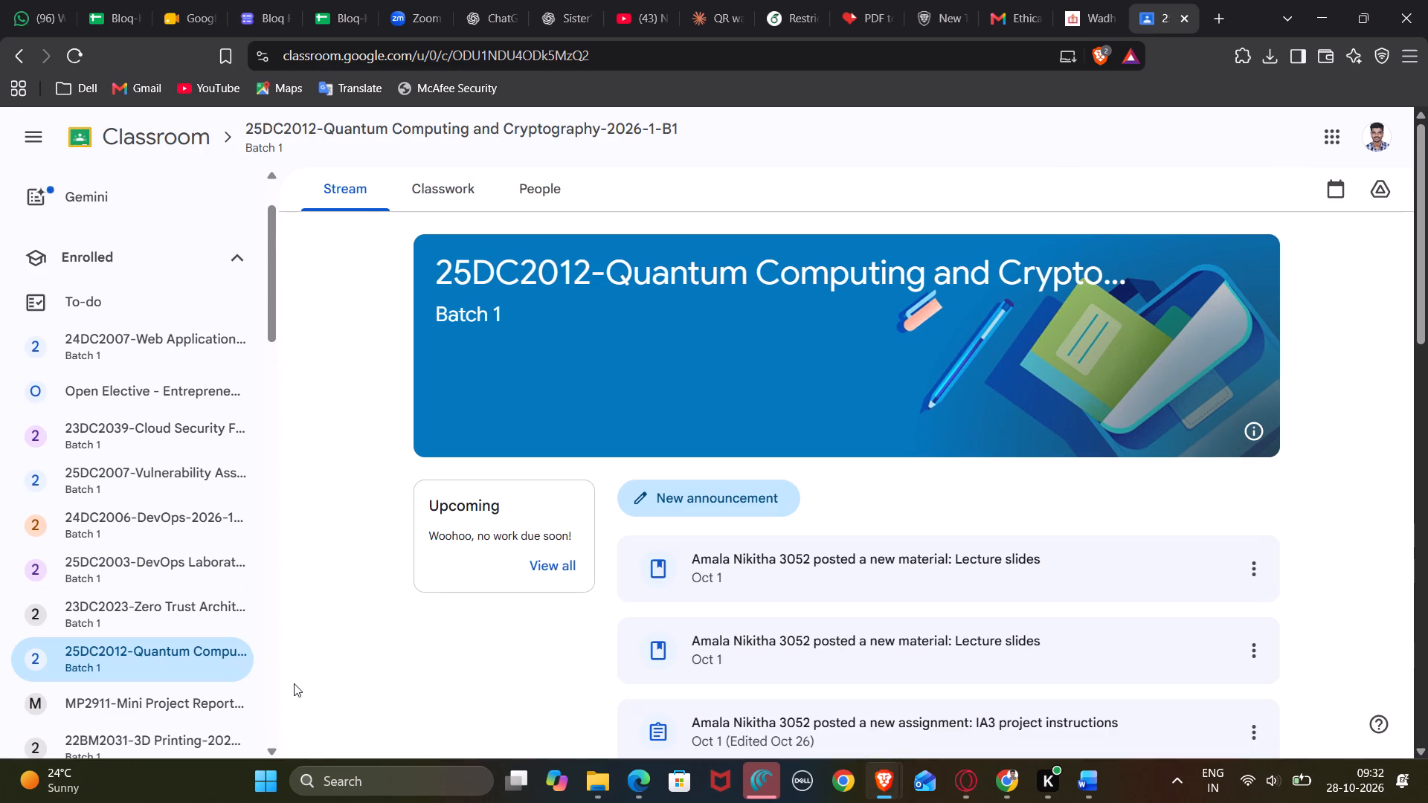
{"action": "scroll", "coordinate": [906, 628], "scroll_direction": "down", "scroll_amount": 2}
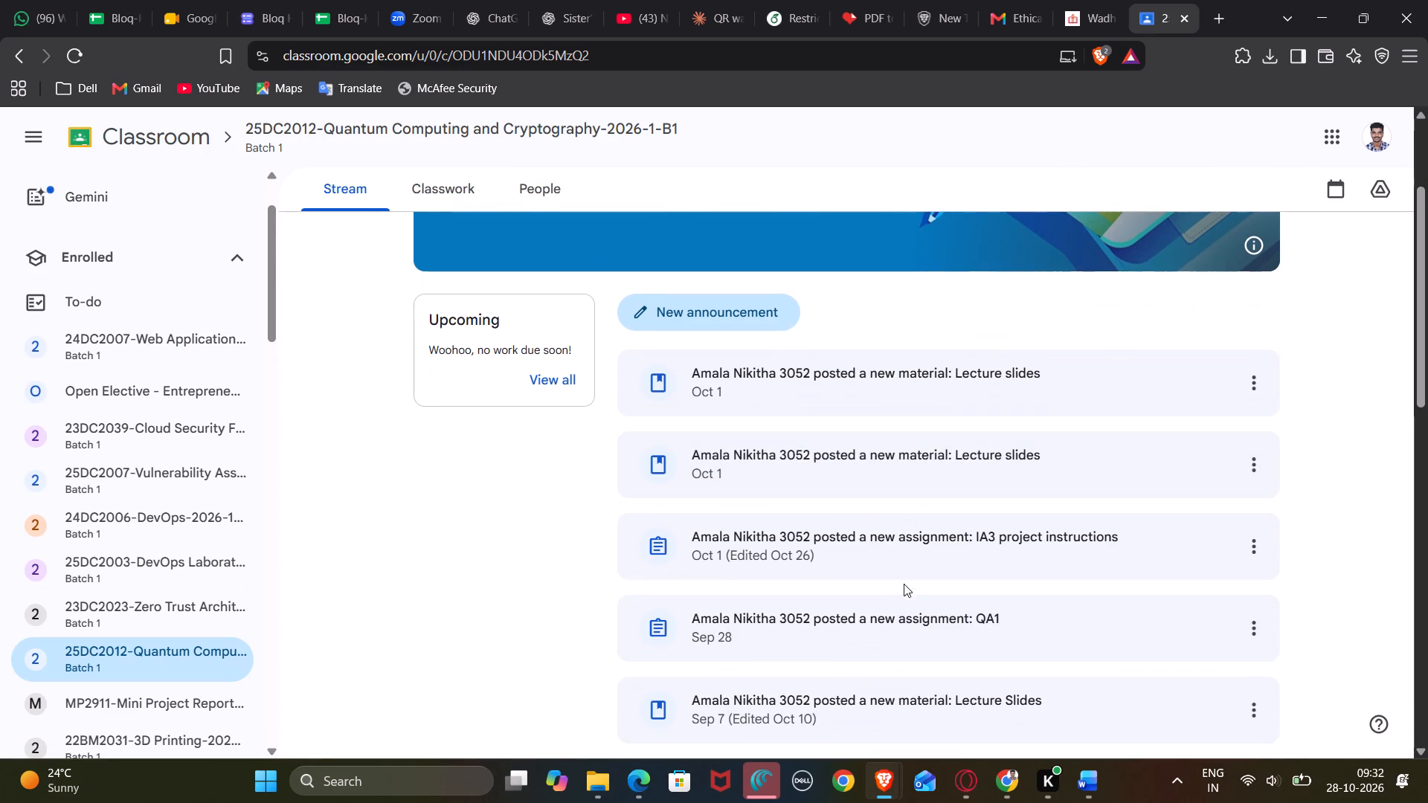
{"action": "left_click", "coordinate": [903, 550]}
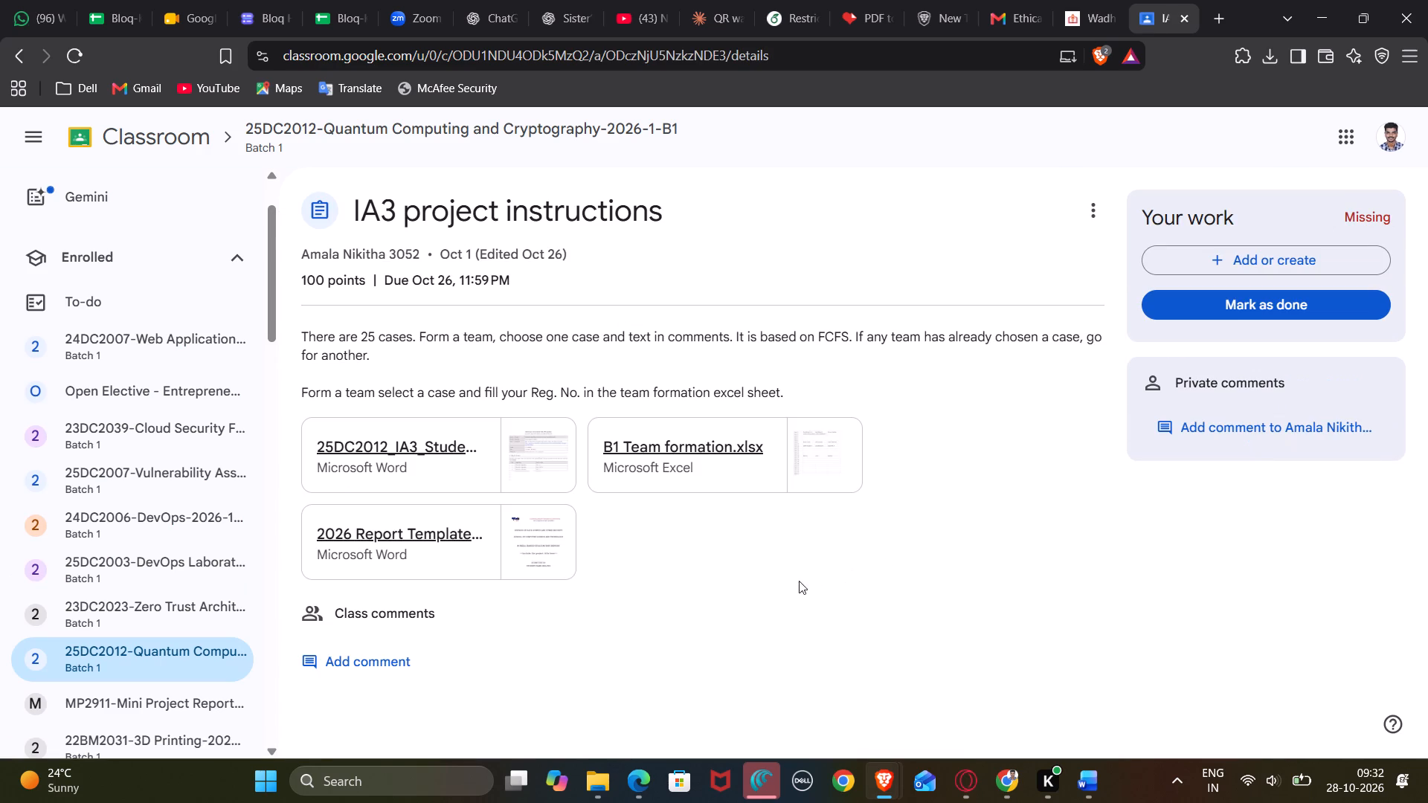
{"action": "left_click", "coordinate": [419, 538]}
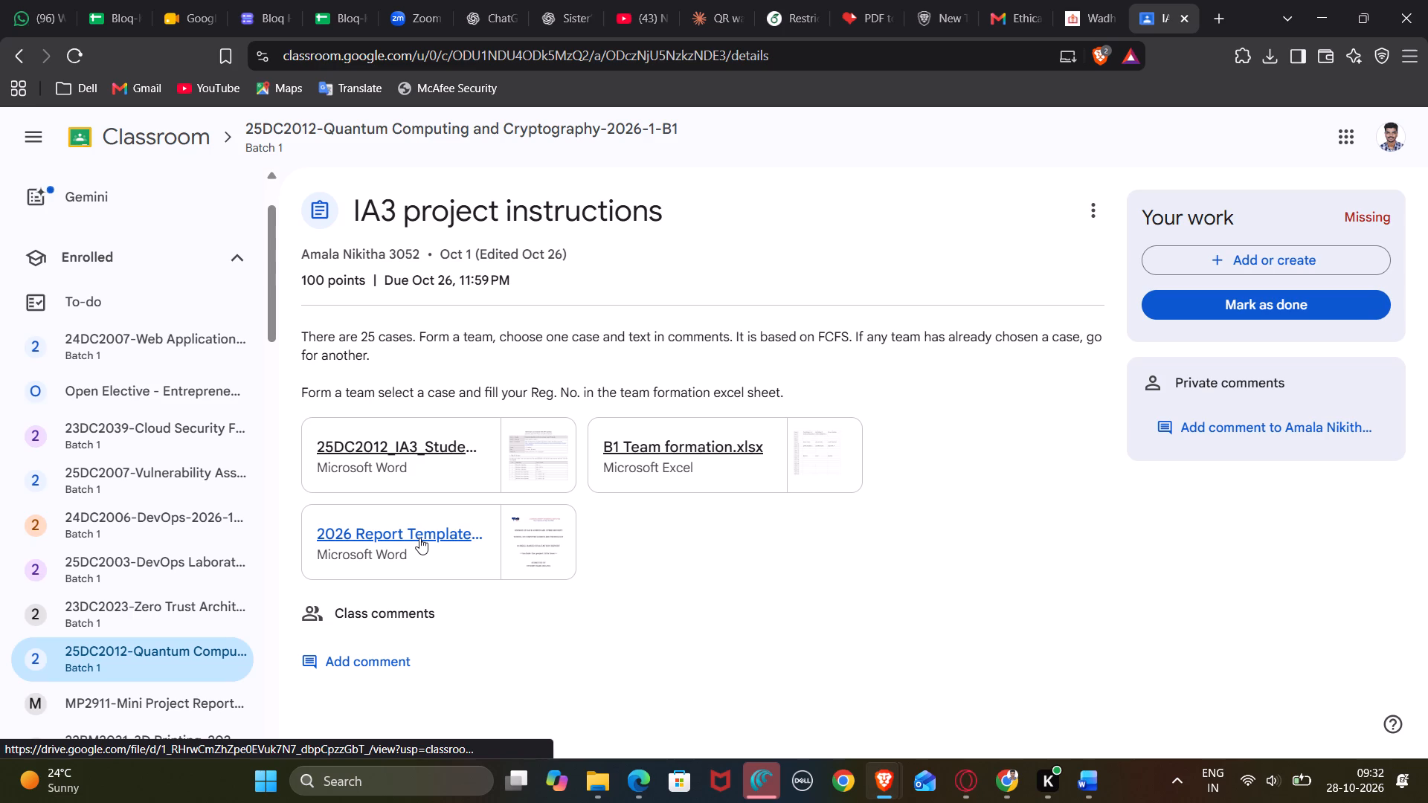
{"action": "left_click", "coordinate": [419, 538]}
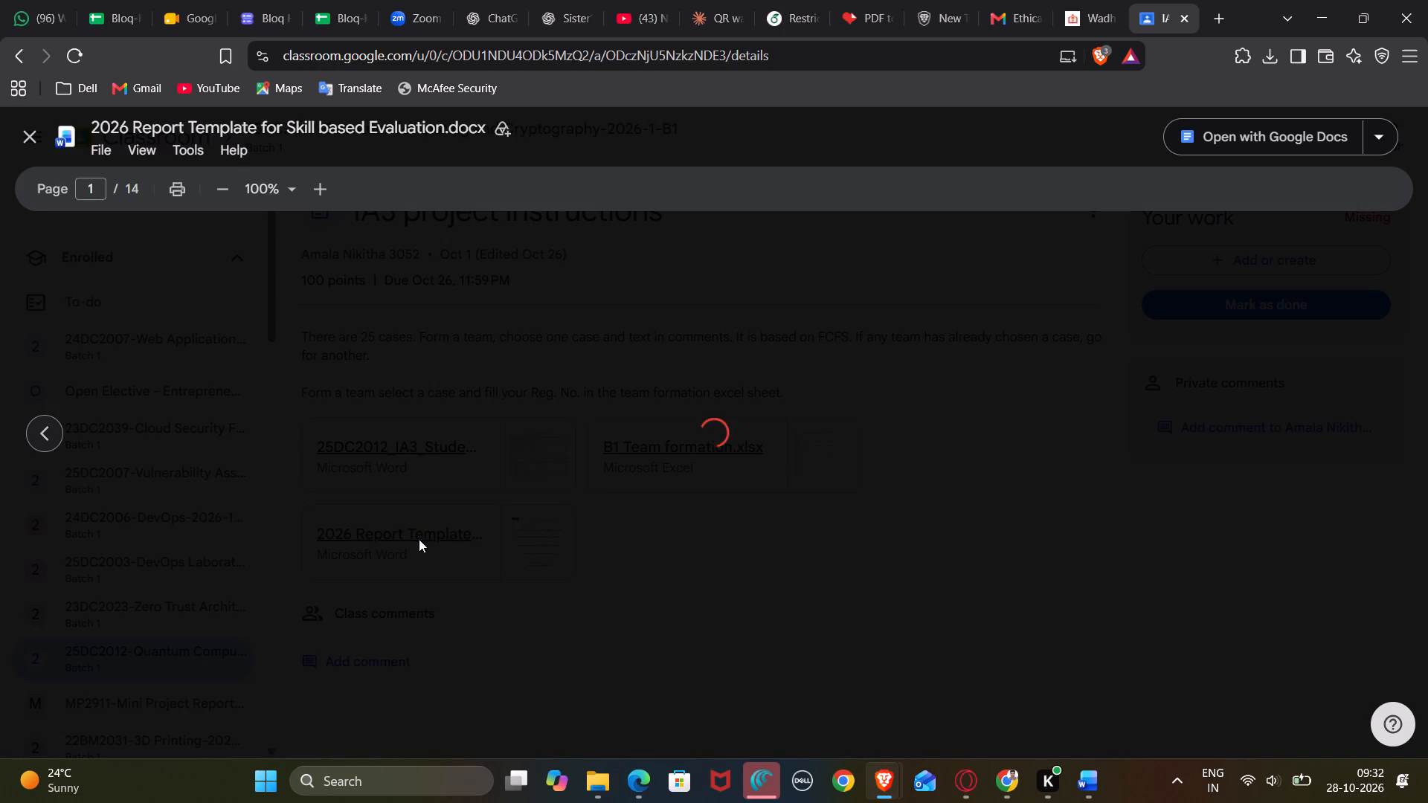
Look through the report template's front matter, certificate page, Abstract and chapter pages for the required structure and formatting.
{"action": "scroll", "coordinate": [585, 494], "scroll_direction": "down", "scroll_amount": 5}
{"action": "scroll", "coordinate": [728, 539], "scroll_direction": "down", "scroll_amount": 4}
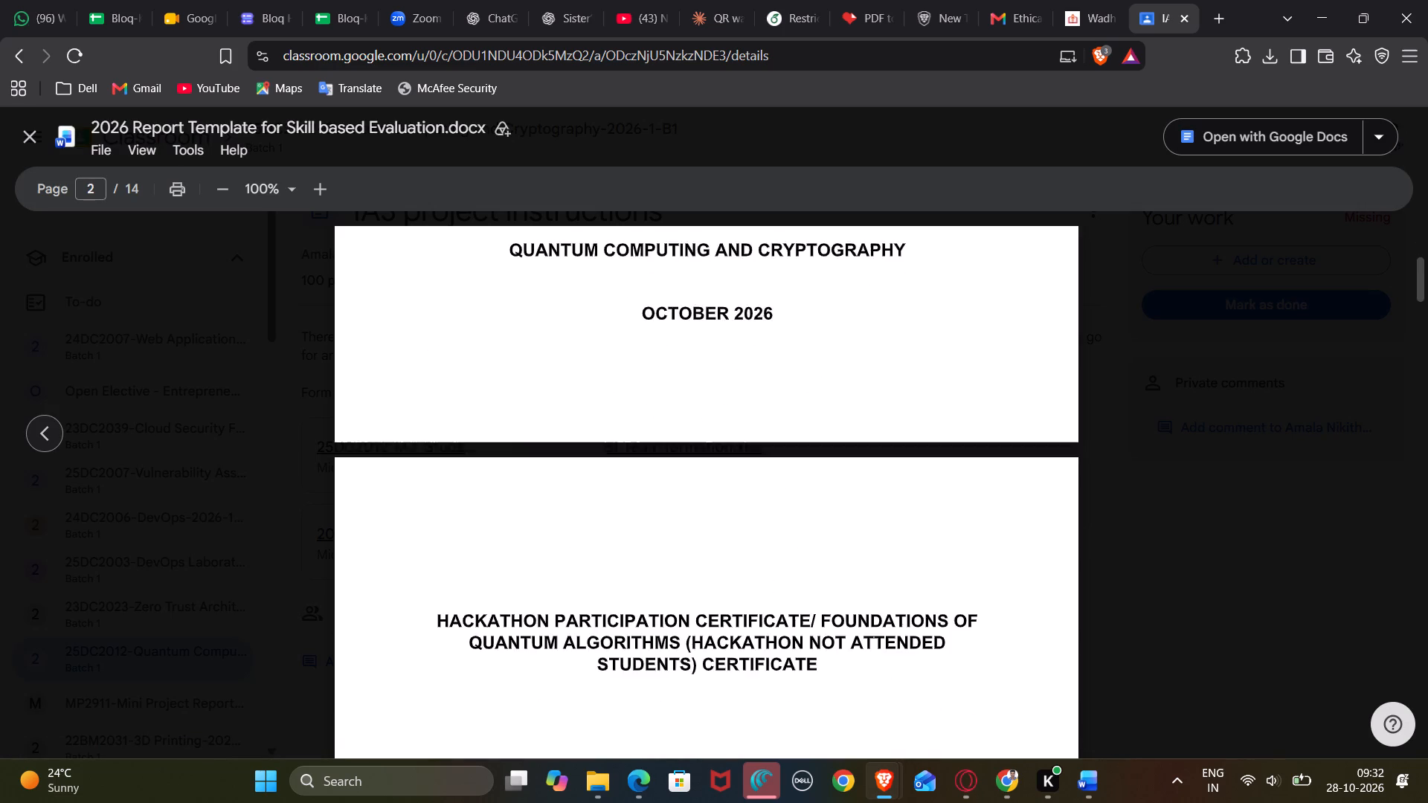
{"action": "scroll", "coordinate": [728, 542], "scroll_direction": "down", "scroll_amount": 11}
{"action": "scroll", "coordinate": [728, 545], "scroll_direction": "up", "scroll_amount": 6}
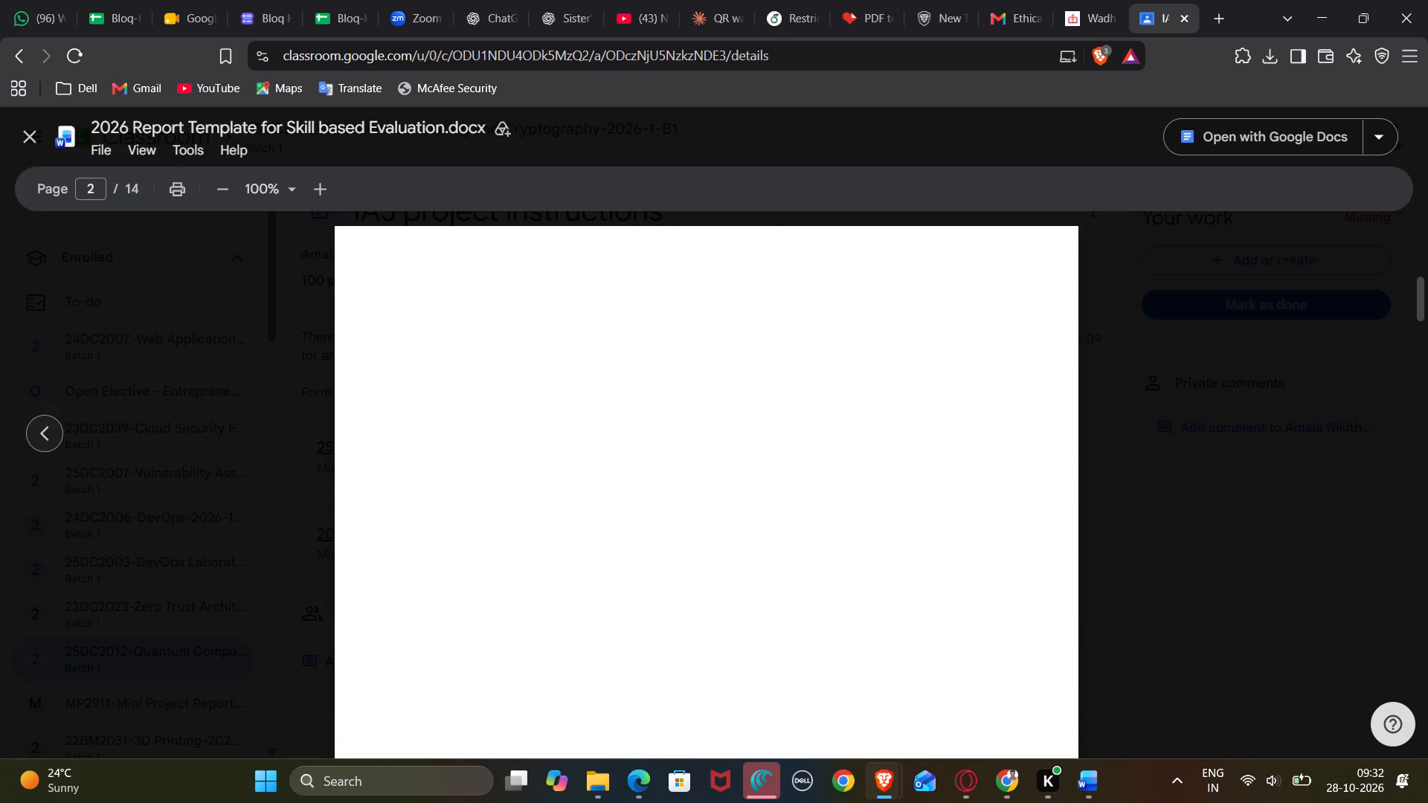
{"action": "scroll", "coordinate": [727, 539], "scroll_direction": "up", "scroll_amount": 4}
{"action": "scroll", "coordinate": [720, 531], "scroll_direction": "down", "scroll_amount": 3}
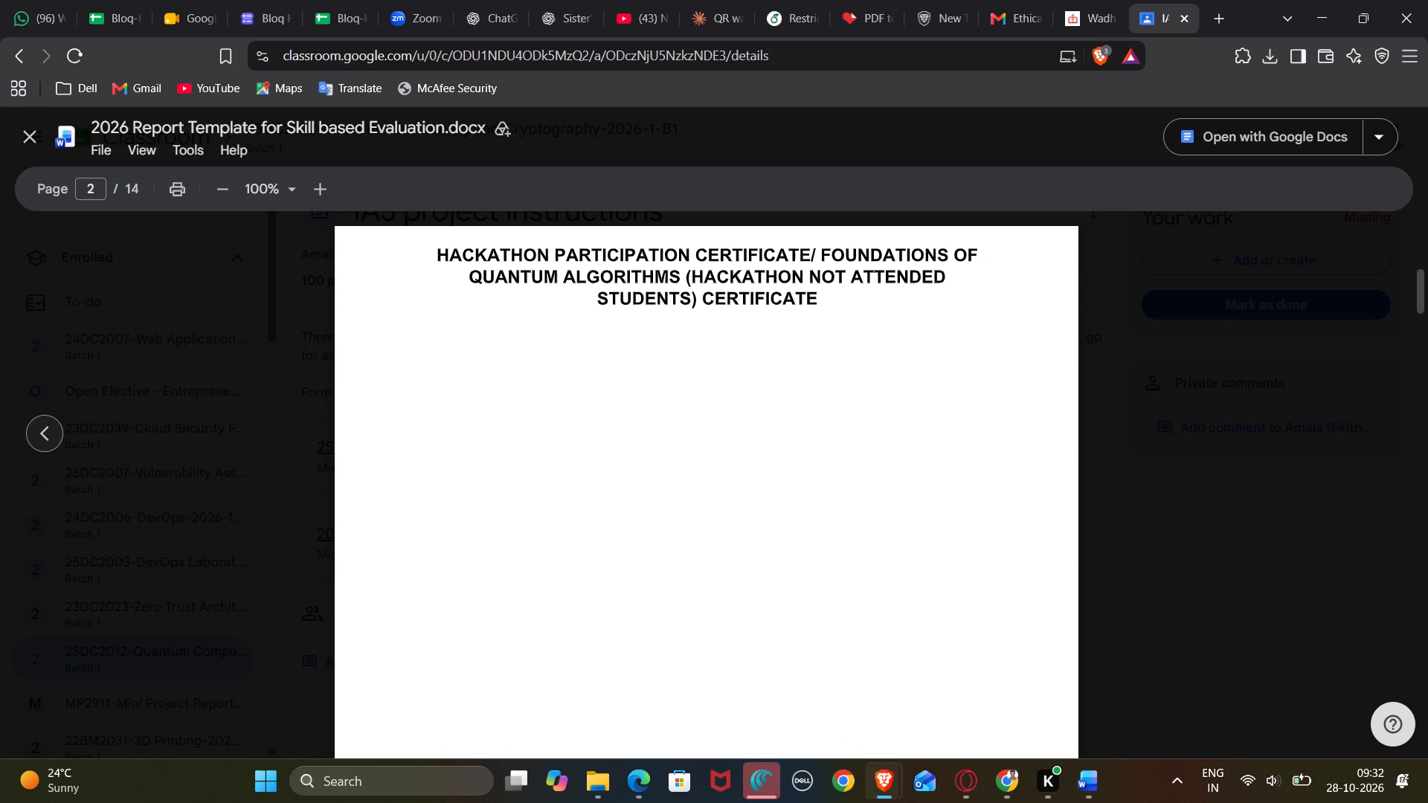
{"action": "scroll", "coordinate": [720, 531], "scroll_direction": "up", "scroll_amount": 4}
{"action": "scroll", "coordinate": [720, 531], "scroll_direction": "down", "scroll_amount": 9}
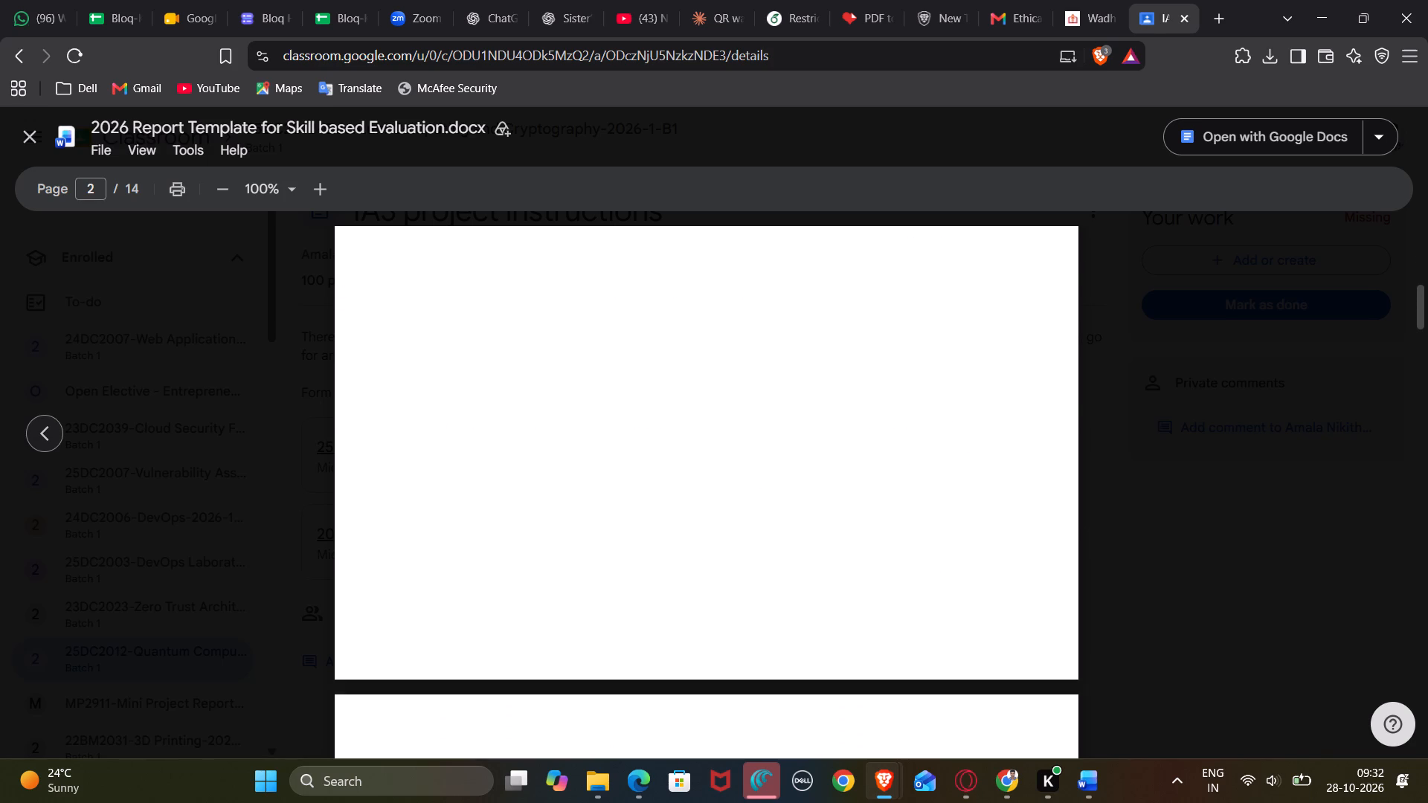
{"action": "scroll", "coordinate": [720, 531], "scroll_direction": "down", "scroll_amount": 16}
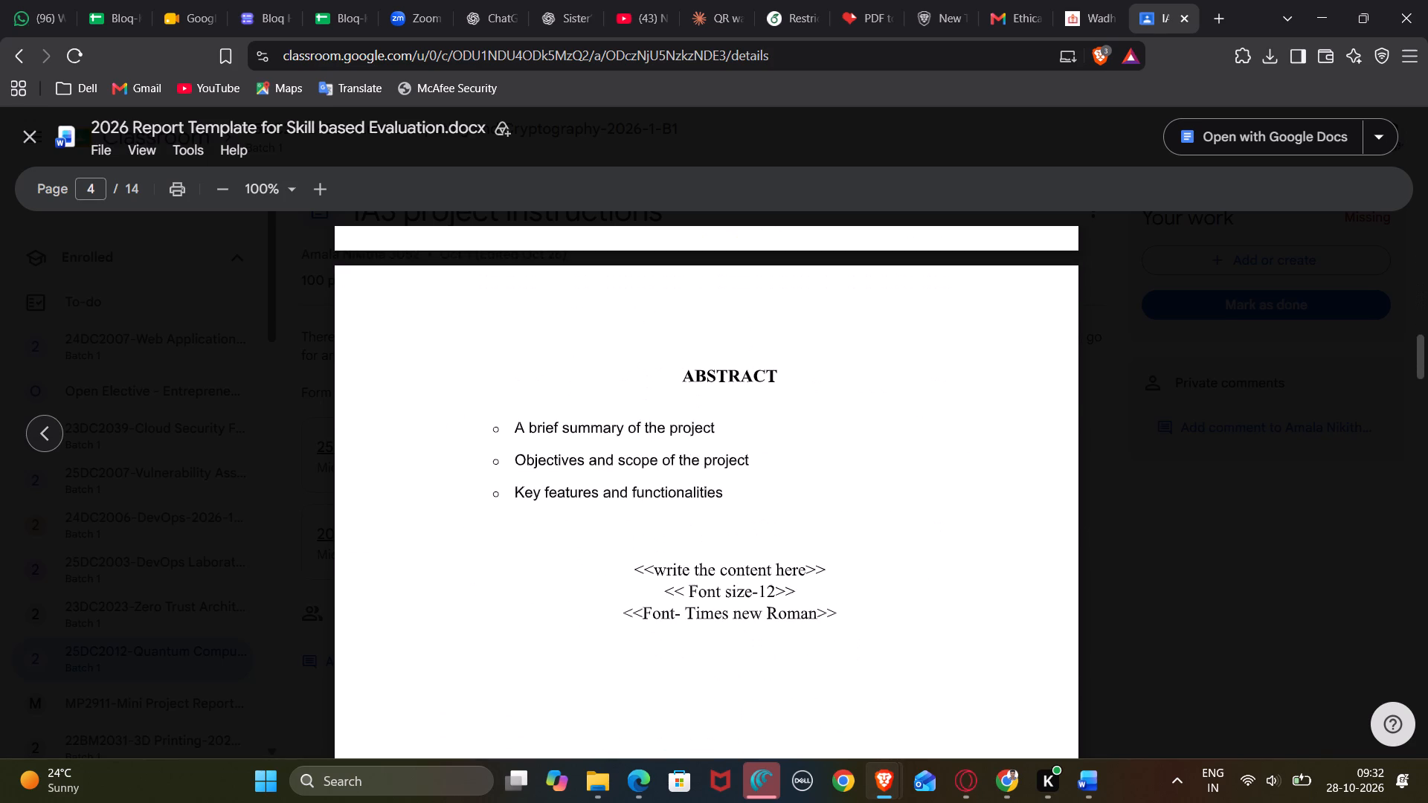
{"action": "scroll", "coordinate": [718, 538], "scroll_direction": "down", "scroll_amount": 14}
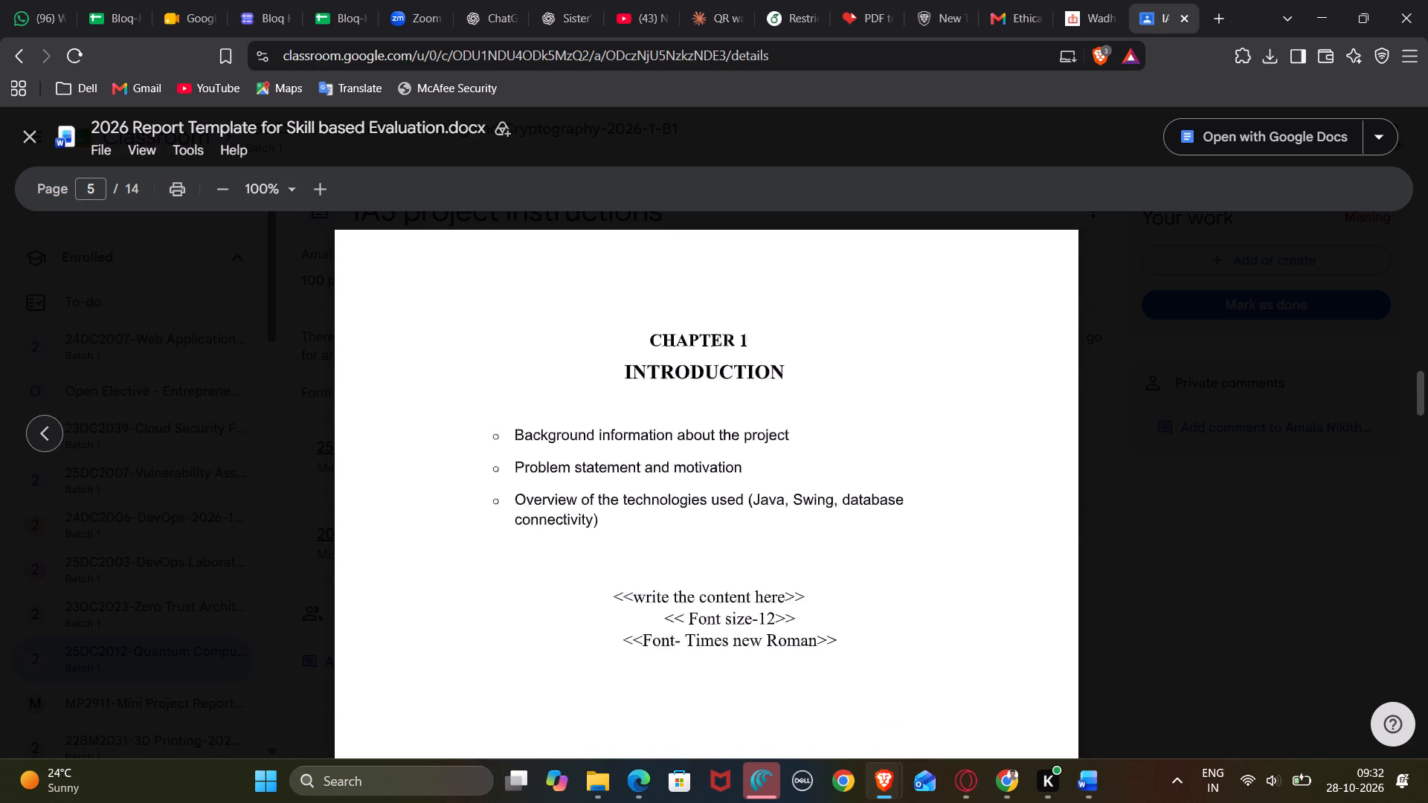
{"action": "scroll", "coordinate": [717, 539], "scroll_direction": "down", "scroll_amount": 3}
{"action": "scroll", "coordinate": [717, 539], "scroll_direction": "up", "scroll_amount": 6}
{"action": "scroll", "coordinate": [717, 539], "scroll_direction": "down", "scroll_amount": 10}
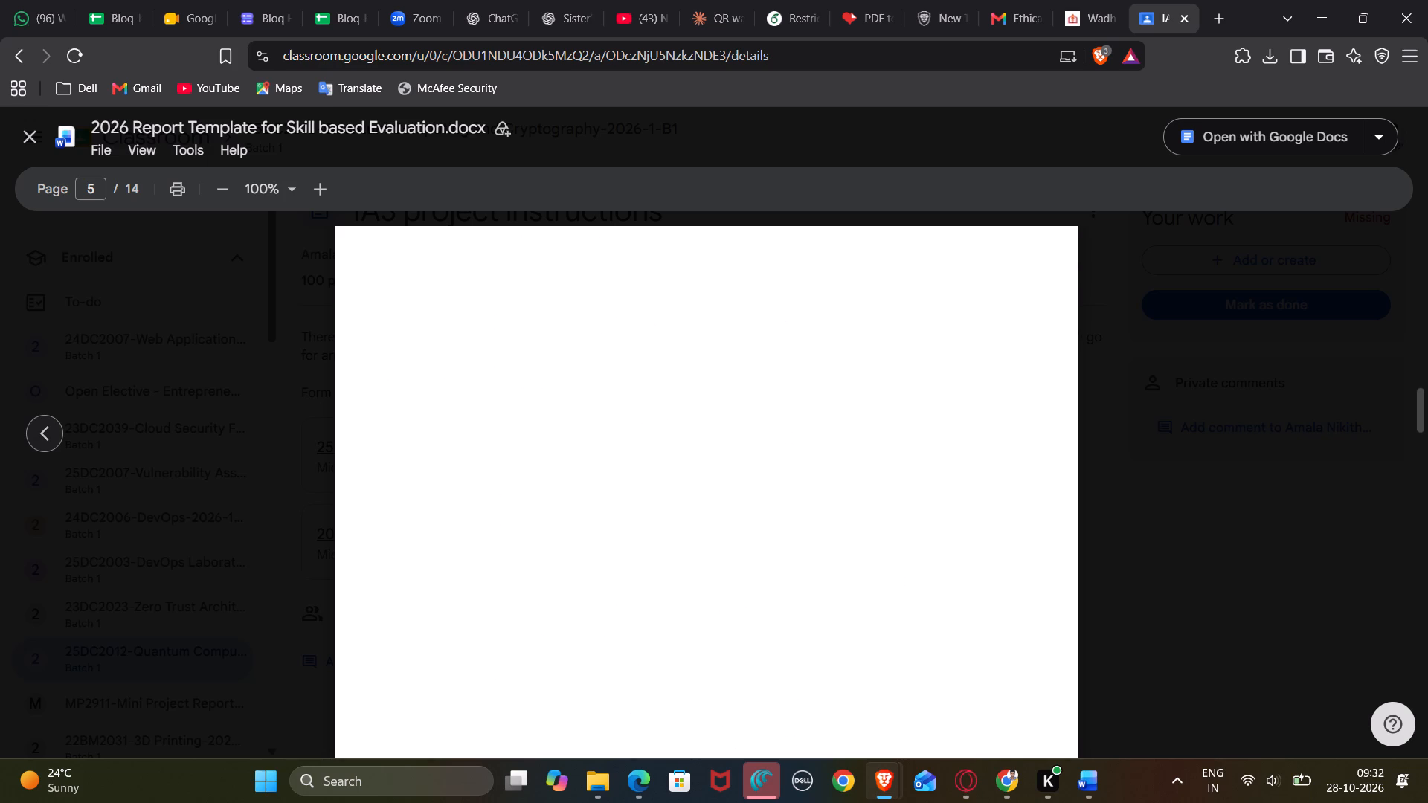
{"action": "scroll", "coordinate": [717, 539], "scroll_direction": "down", "scroll_amount": 20}
{"action": "scroll", "coordinate": [717, 539], "scroll_direction": "down", "scroll_amount": 9}
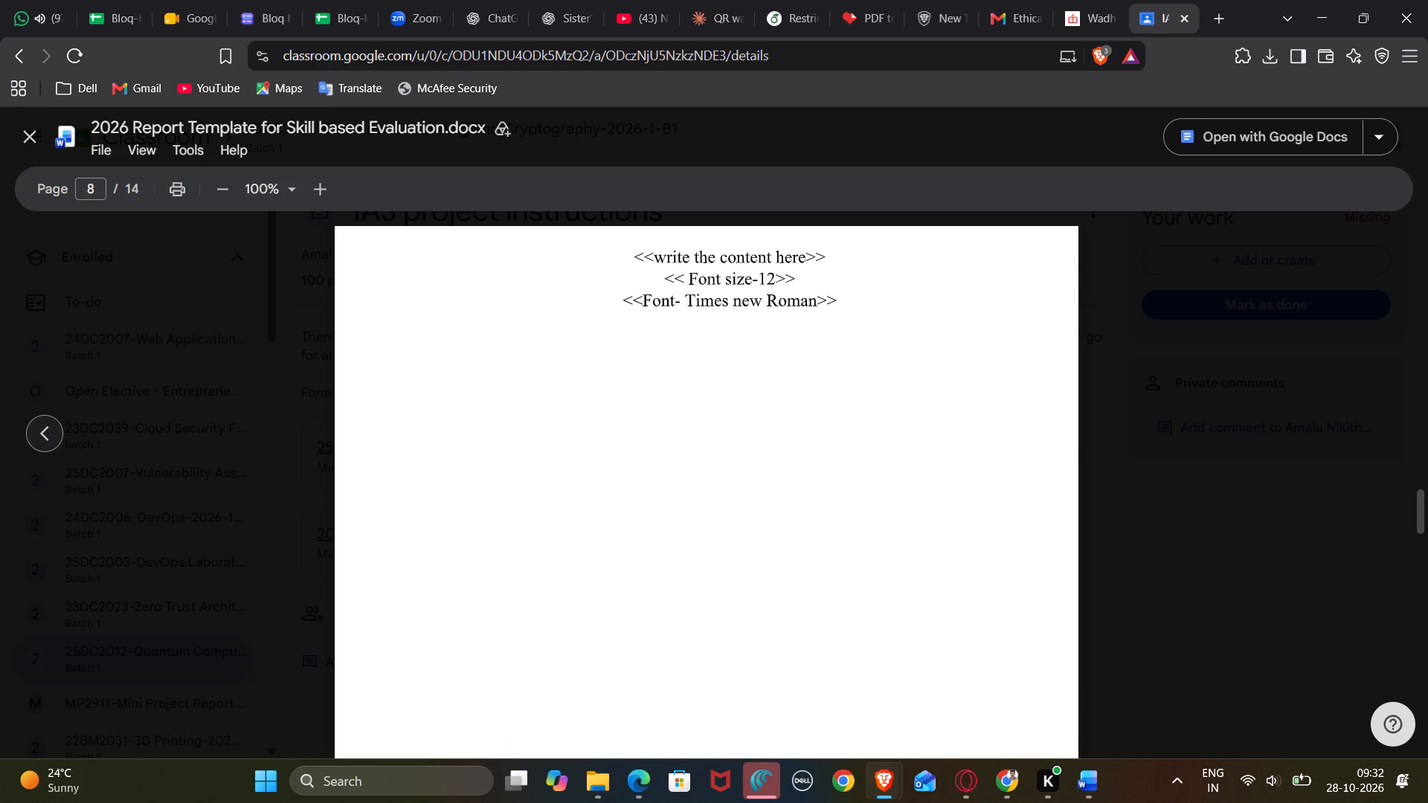
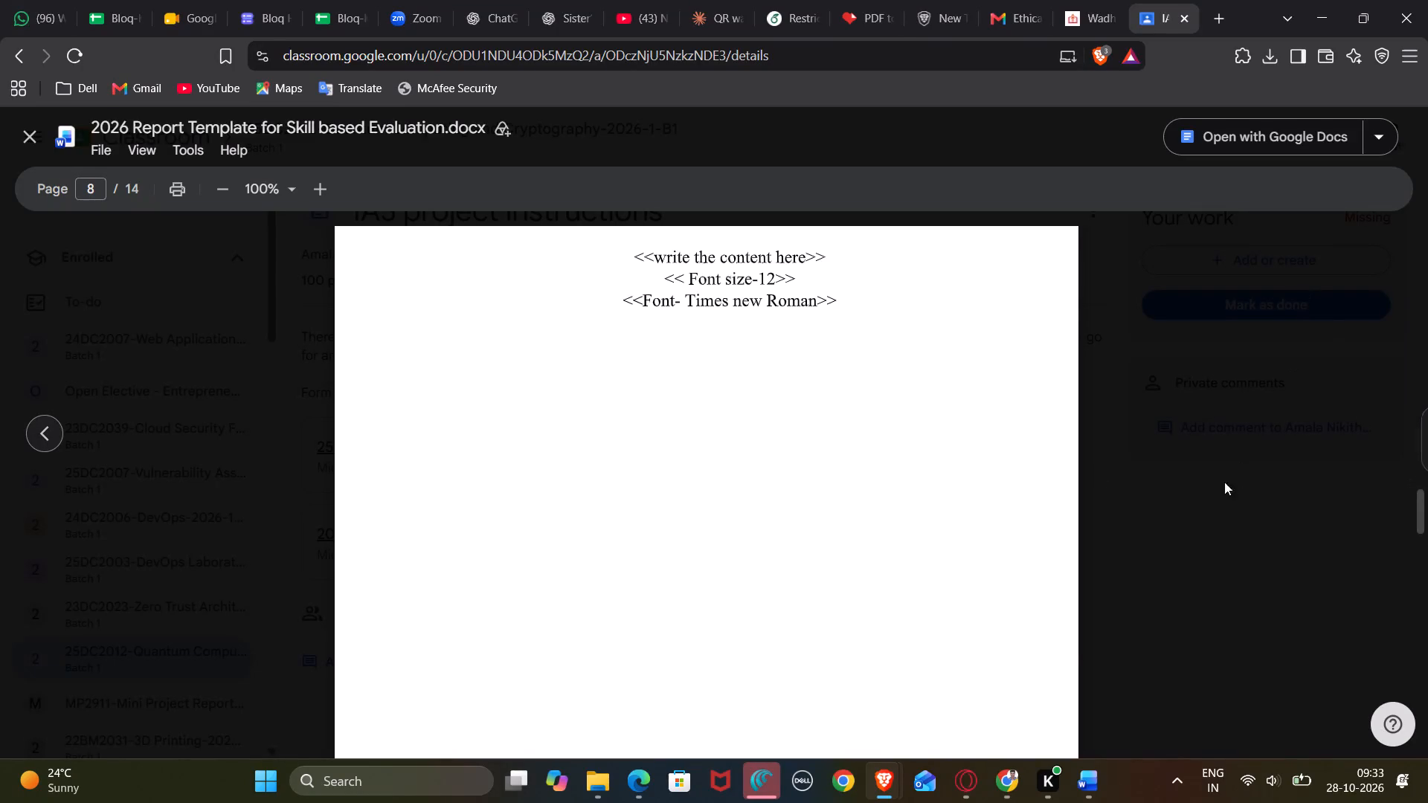
Open the 2026 Report Template for Skill based Evaluation from the Classroom preview in Google Docs.
{"action": "scroll", "coordinate": [852, 474], "scroll_direction": "down", "scroll_amount": 2}
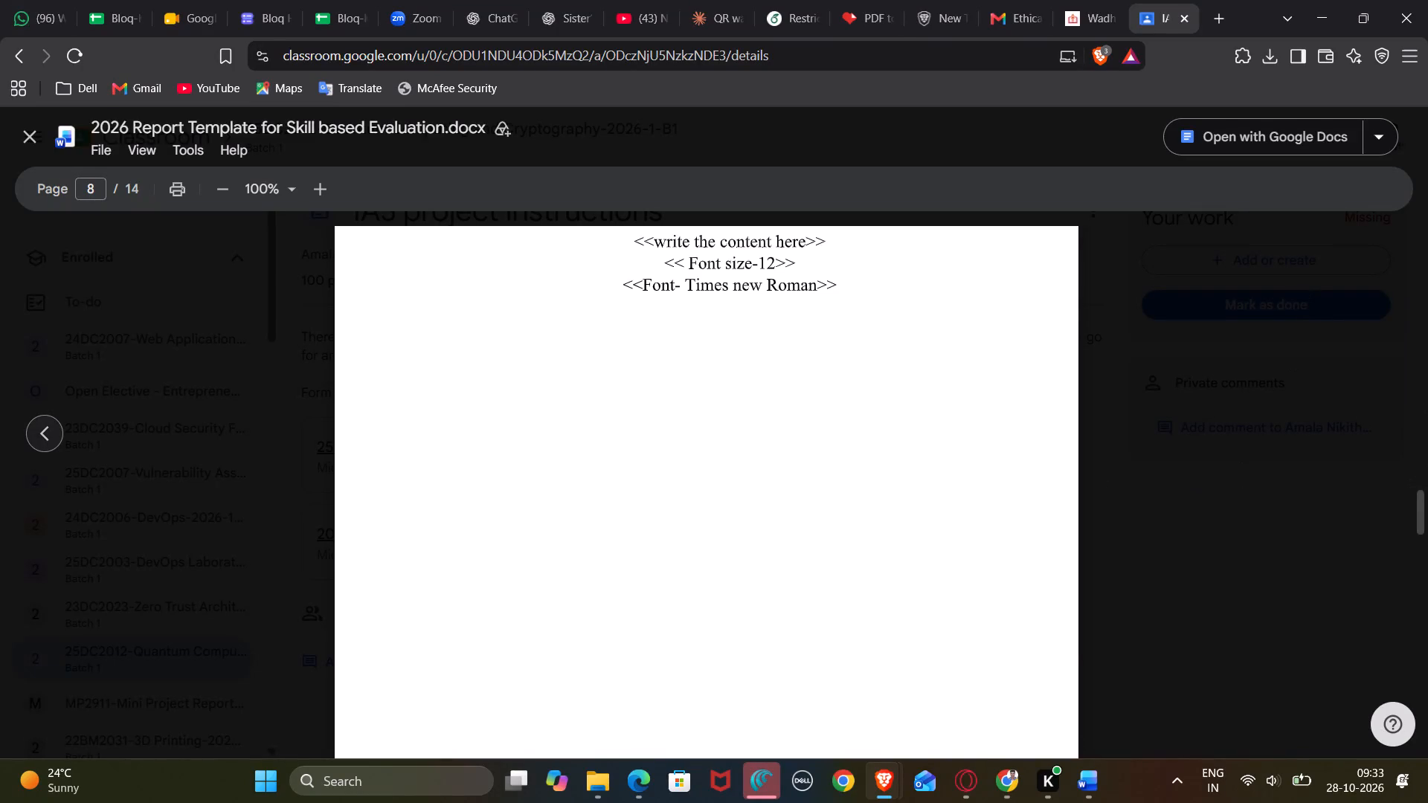
{"action": "scroll", "coordinate": [849, 474], "scroll_direction": "down", "scroll_amount": 2}
{"action": "left_click", "coordinate": [100, 156]}
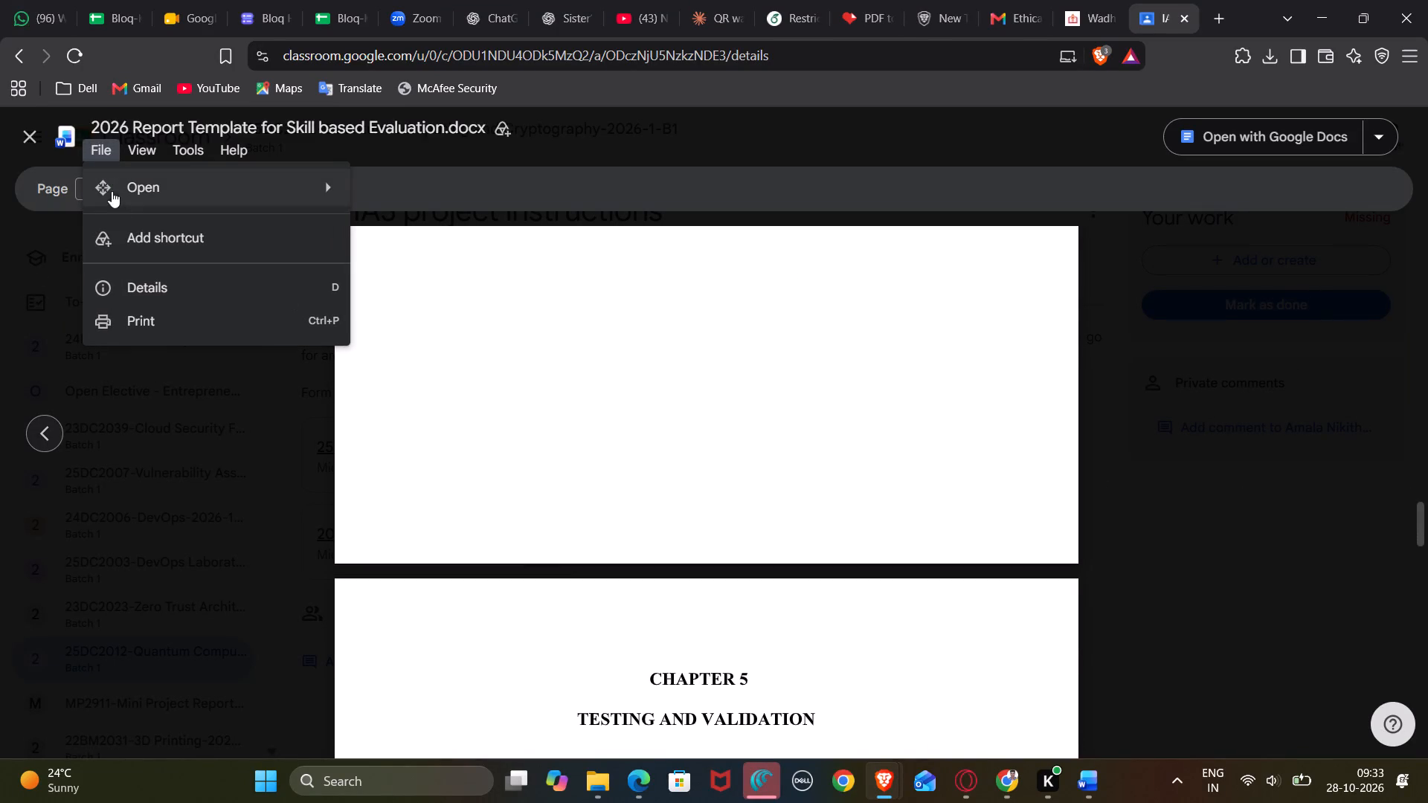
{"action": "left_click", "coordinate": [1138, 329]}
{"action": "left_click", "coordinate": [1261, 140]}
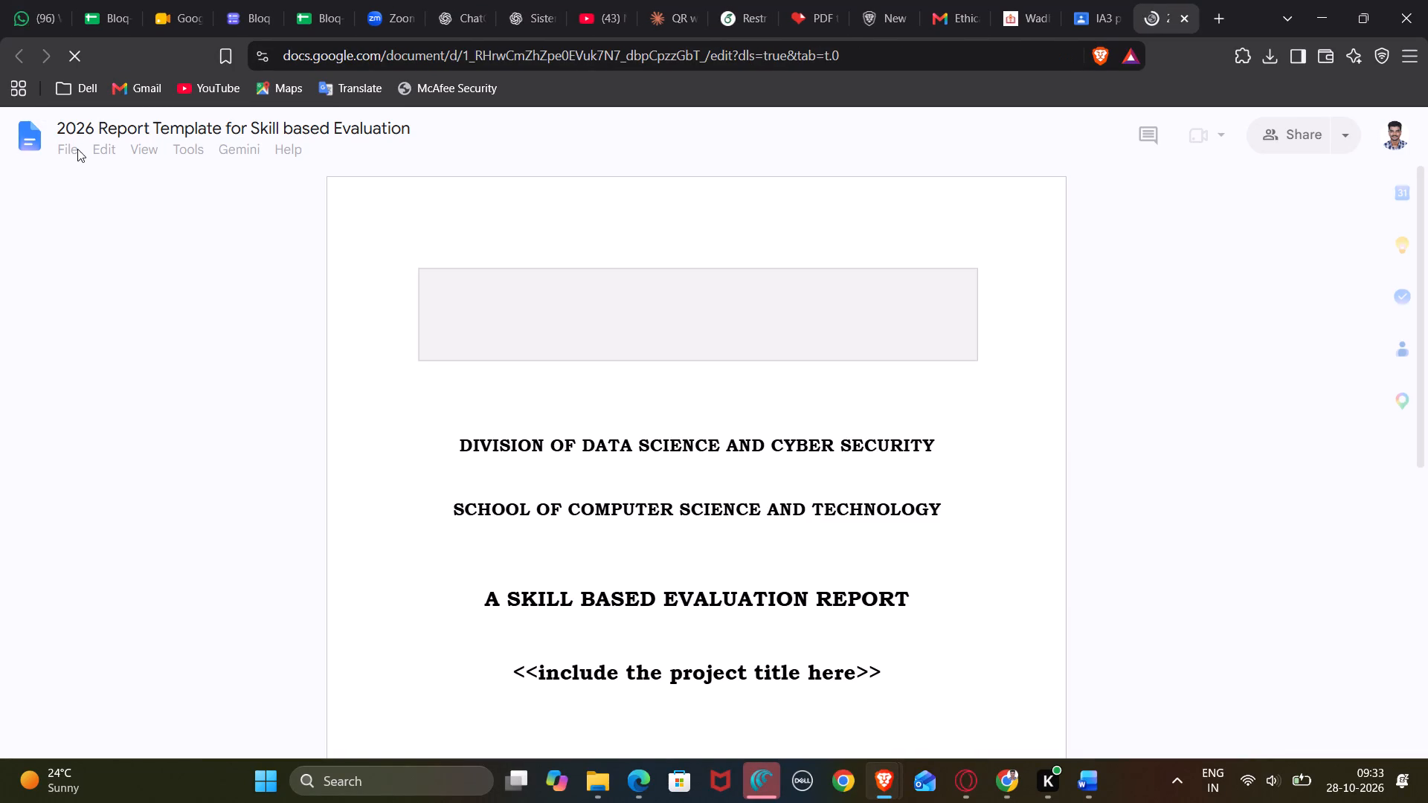
Download the 2026 Report Template for Skill based Evaluation as a Microsoft Word (.docx) file.
{"action": "left_click", "coordinate": [77, 149]}
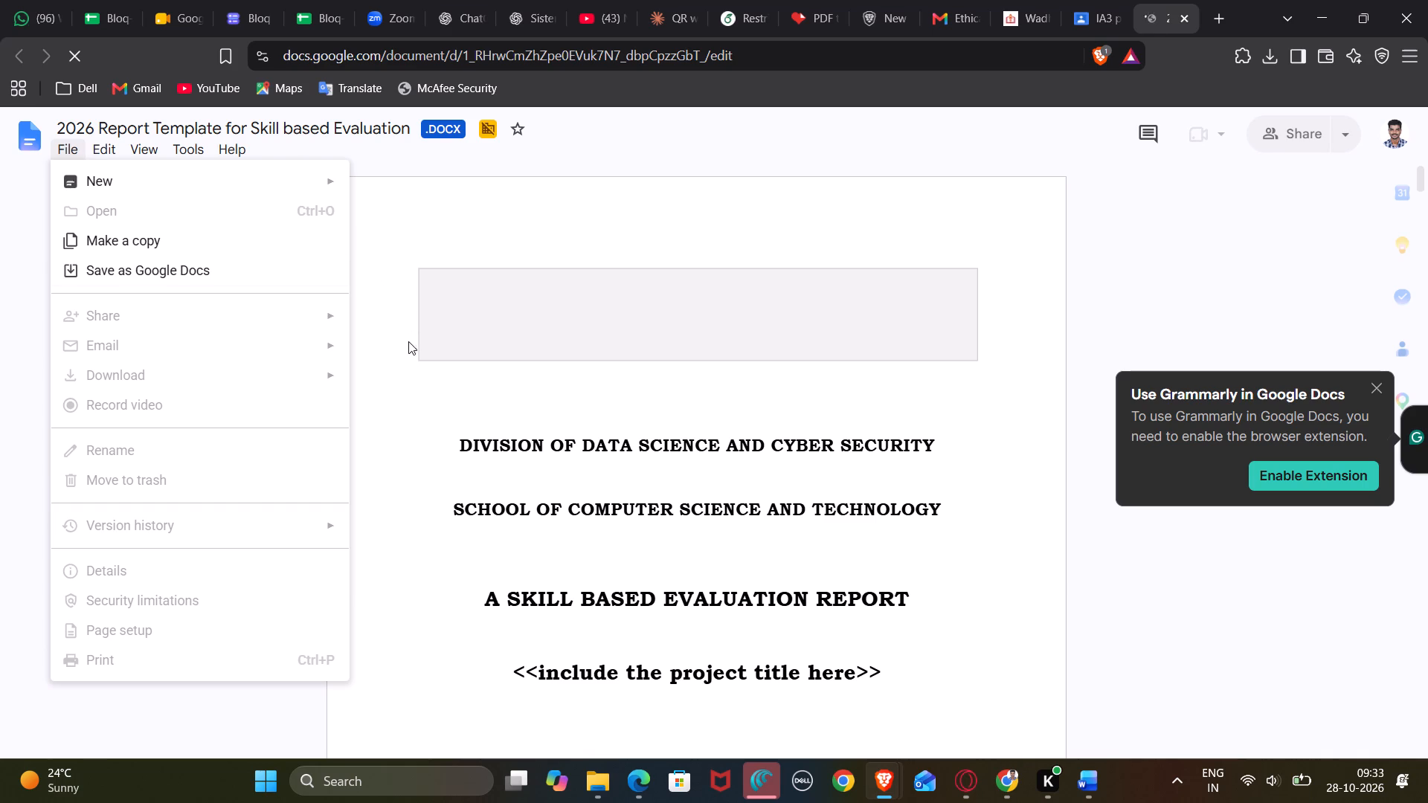
{"action": "left_click", "coordinate": [368, 352]}
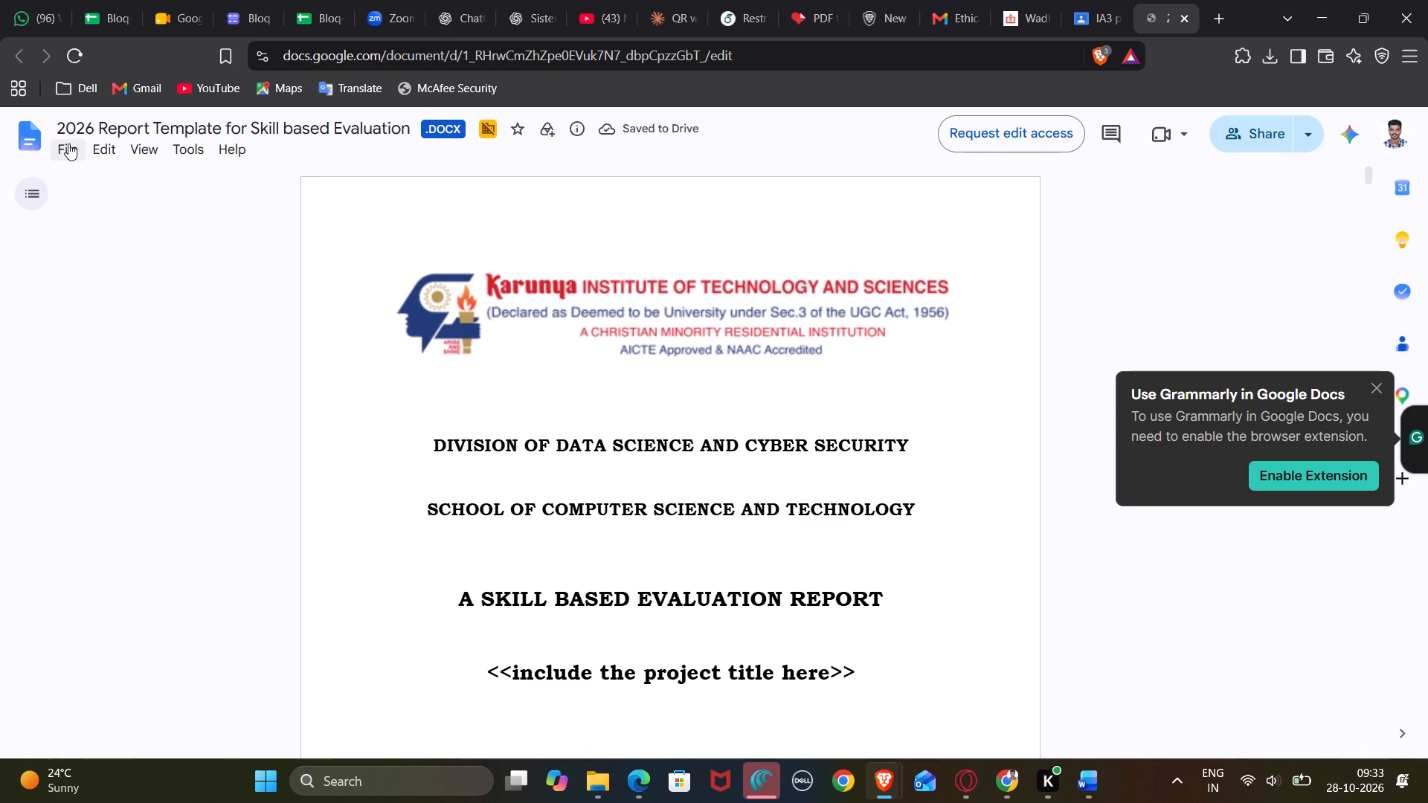
{"action": "left_click", "coordinate": [68, 143]}
{"action": "left_click", "coordinate": [127, 381]}
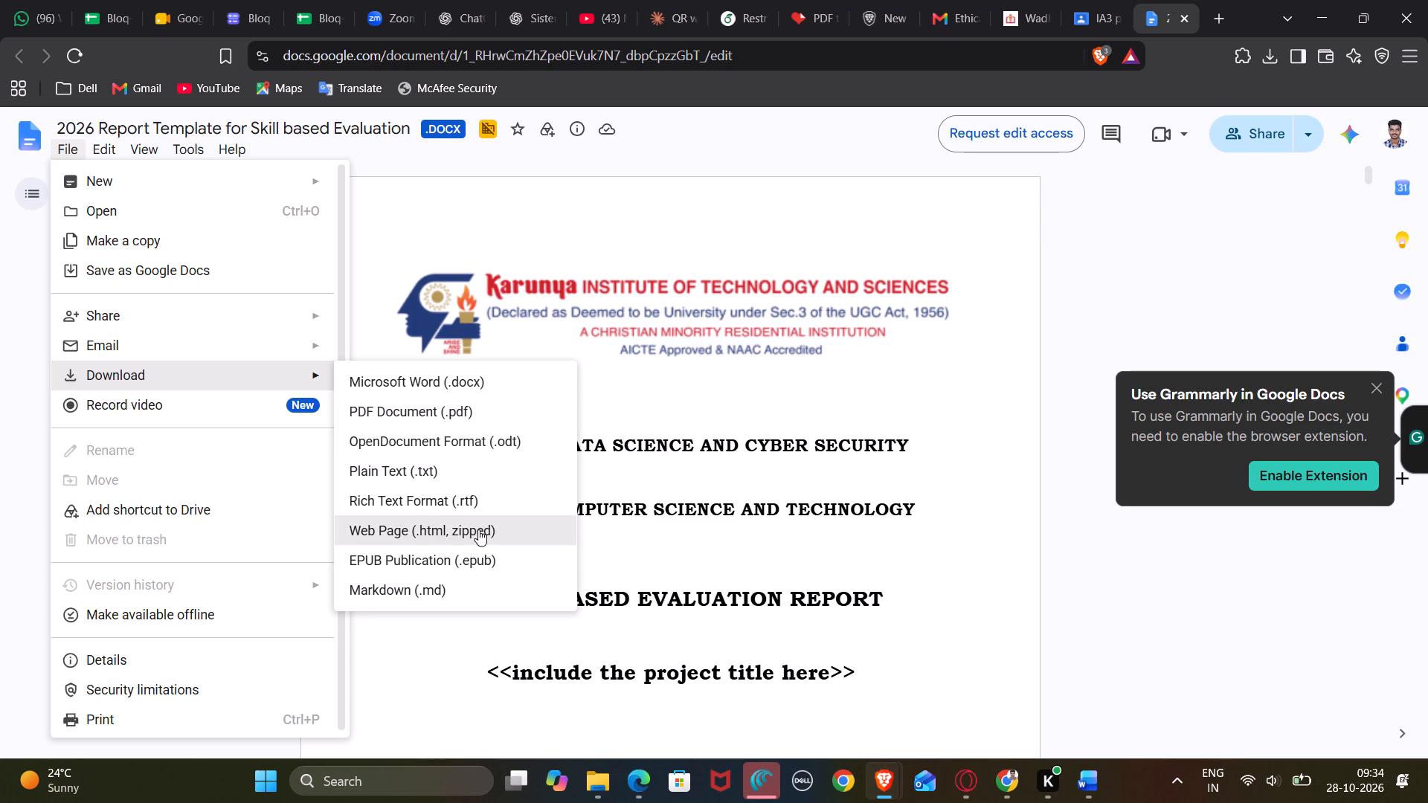
{"action": "left_click", "coordinate": [425, 378]}
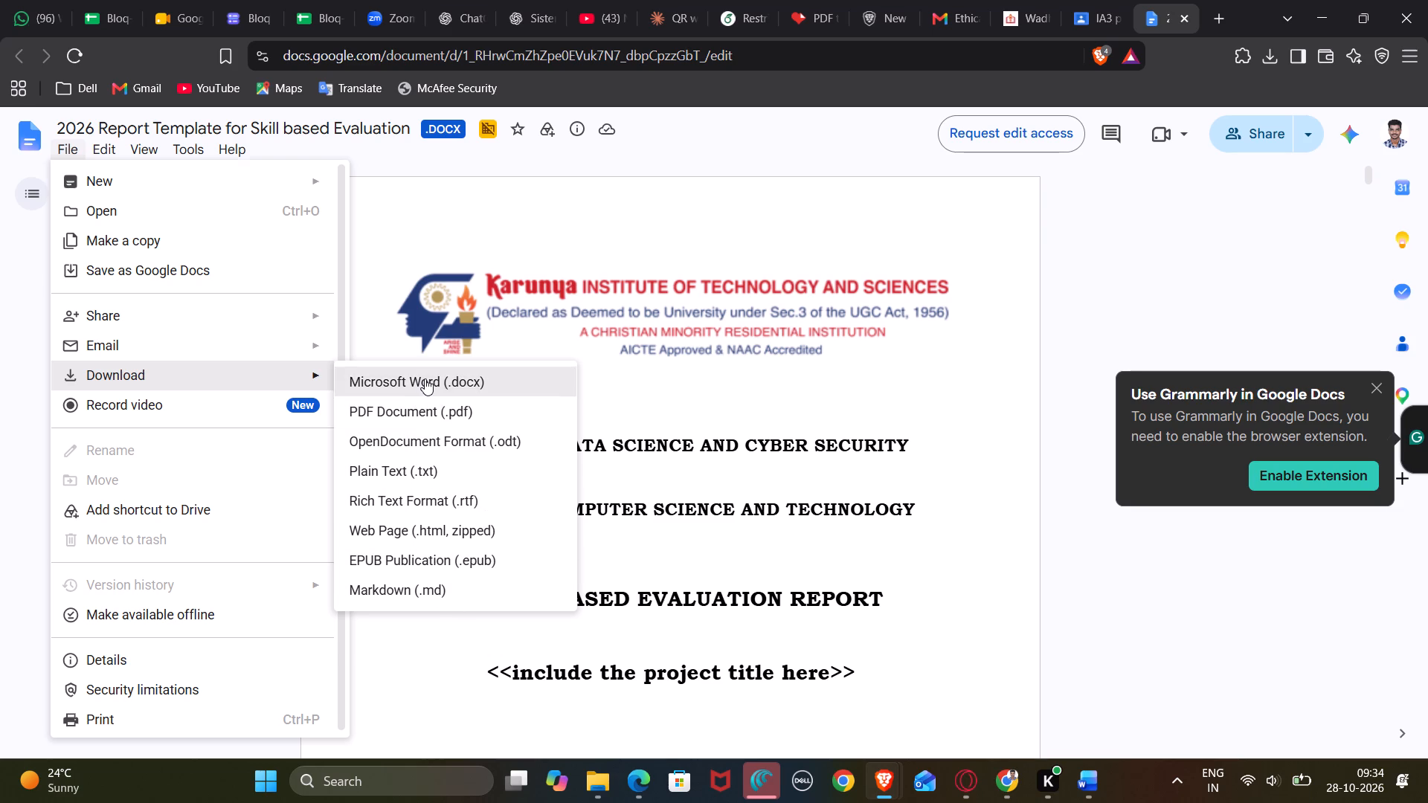
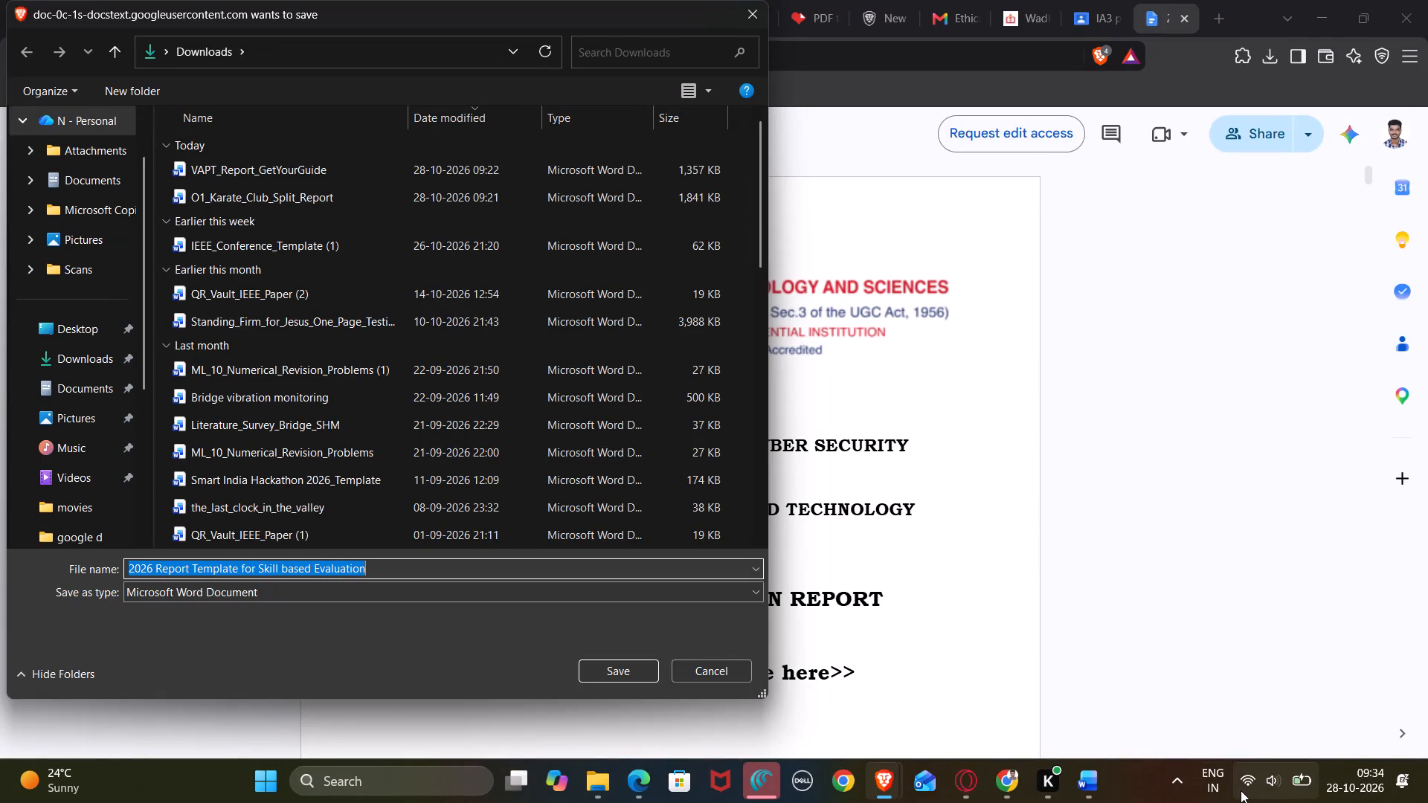
Connect the realme Buds T110 earbuds to the computer over Bluetooth.
{"action": "left_click", "coordinate": [1241, 790]}
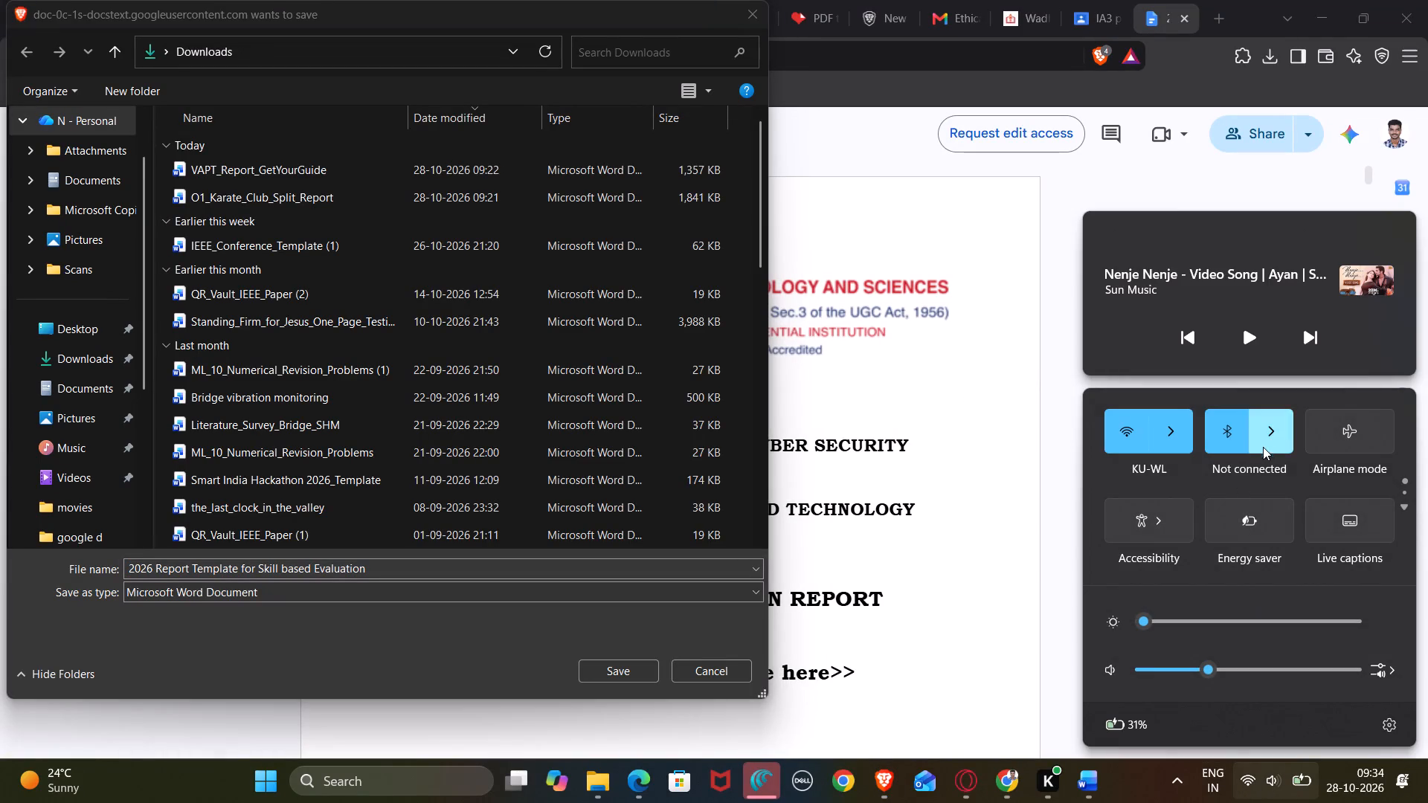
{"action": "left_click", "coordinate": [1264, 442]}
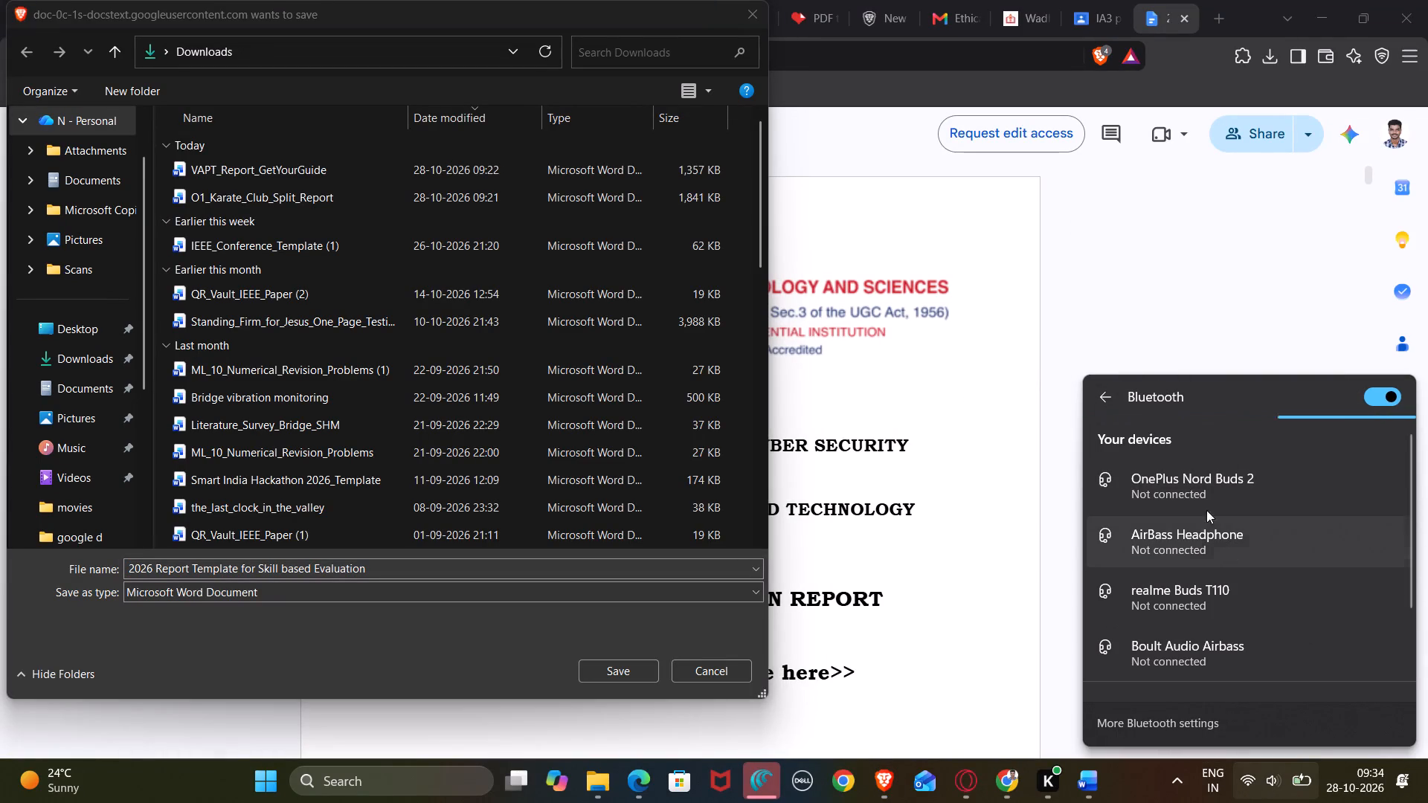
{"action": "left_click", "coordinate": [1186, 599]}
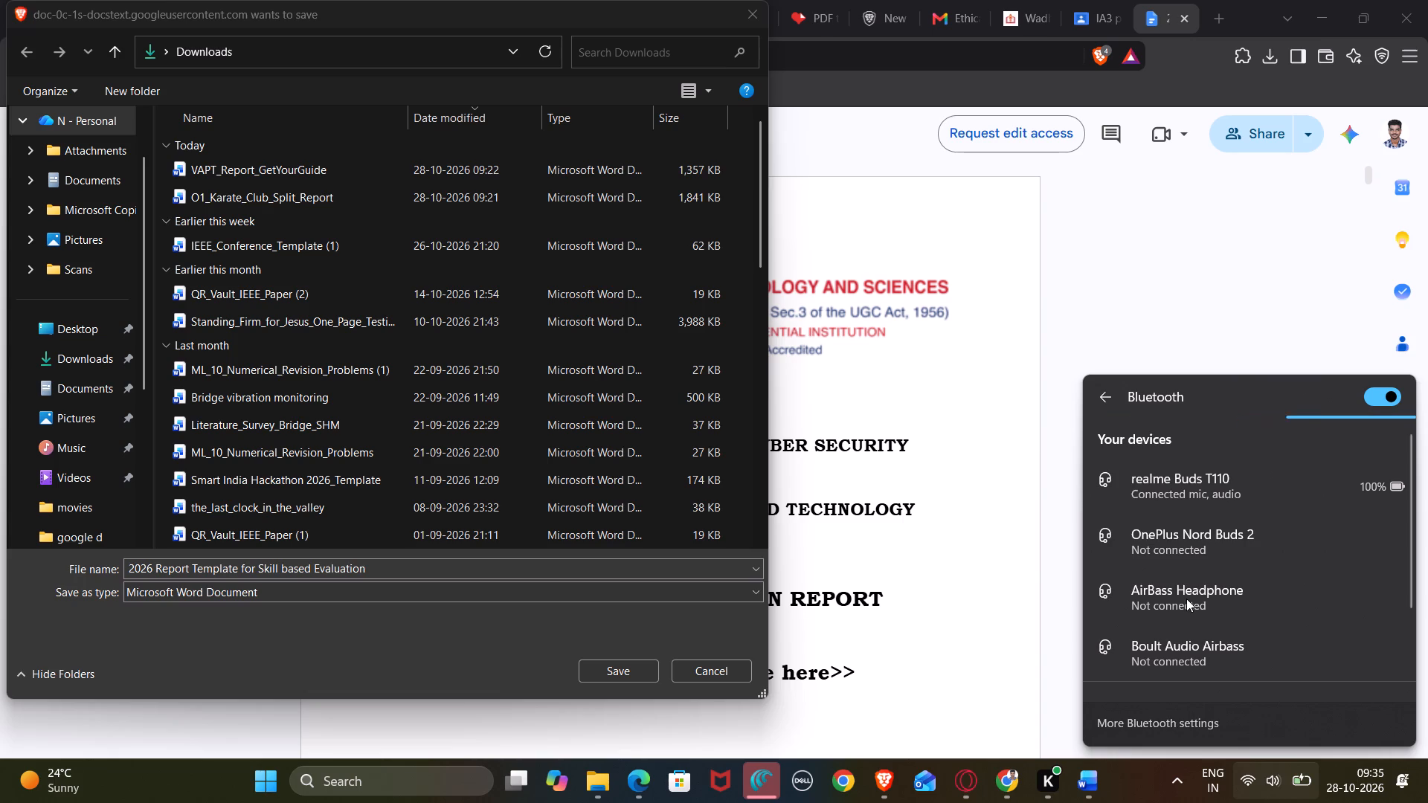
{"action": "left_click", "coordinate": [1130, 782]}
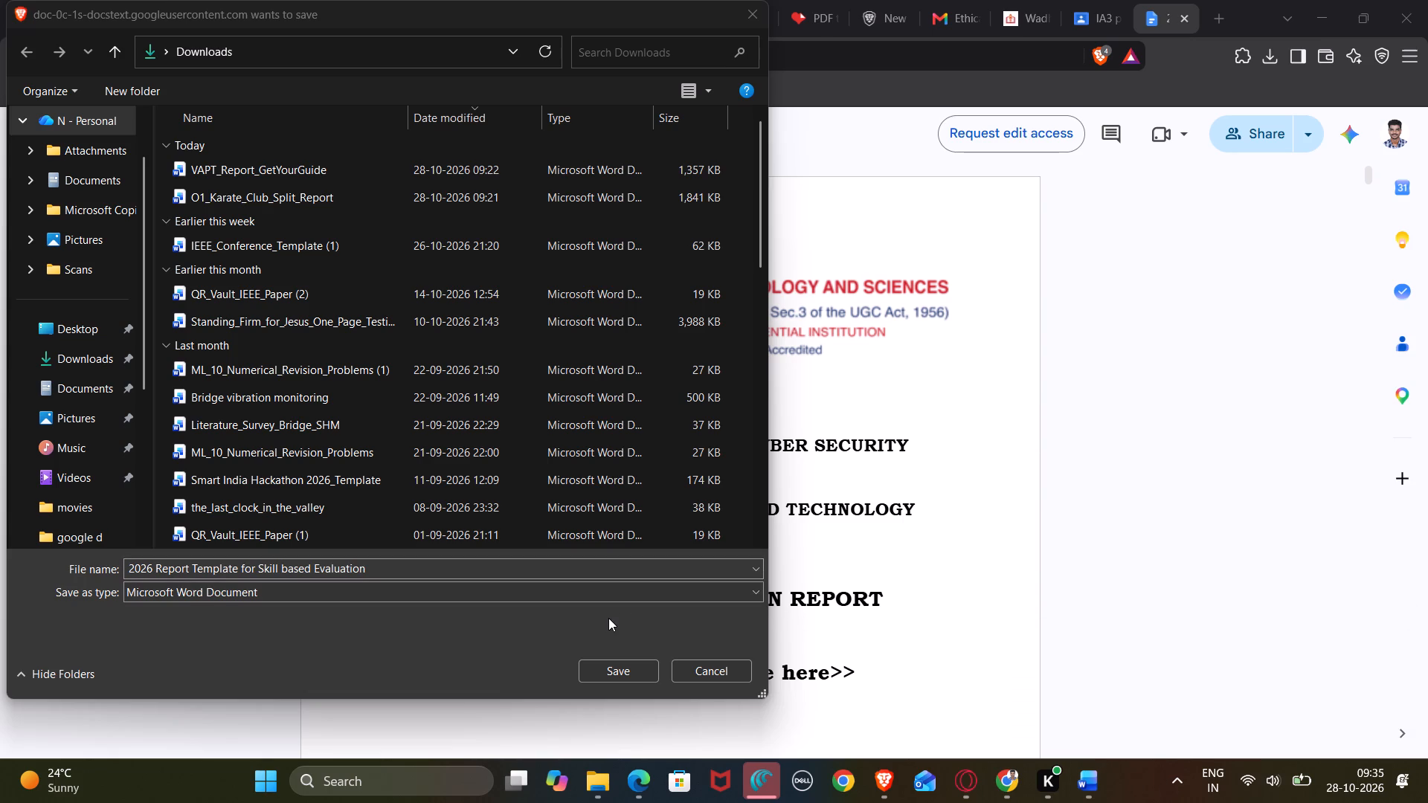
Save 2026 Report Template for Skill based Evaluation as a Microsoft Word document in the Downloads folder.
{"action": "left_click", "coordinate": [621, 669]}
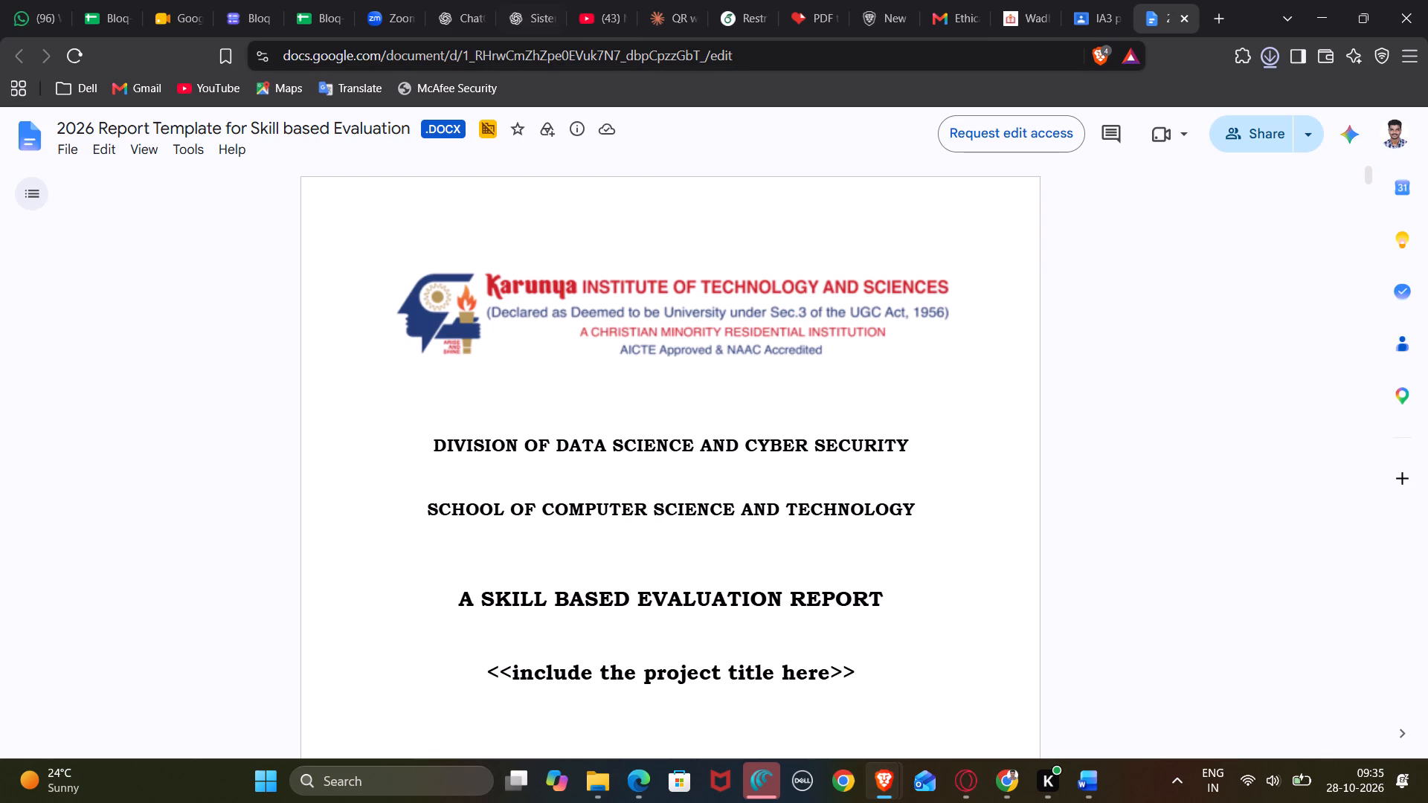
Resume the paused Nenje Nenje video on YouTube and skip ahead to about 5:19, near its end.
{"action": "left_click_drag", "start_coordinate": [580, 22], "coordinate": [585, 29]}
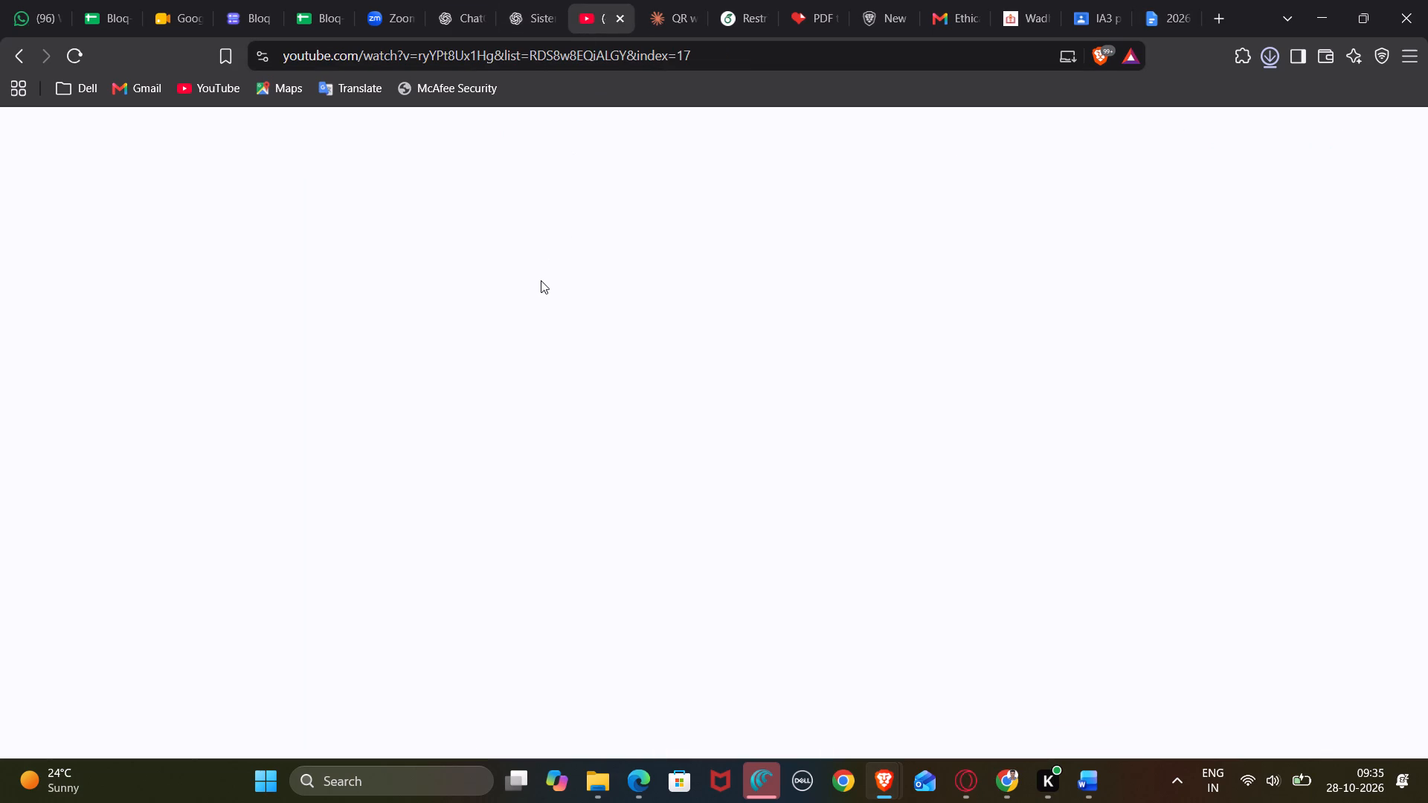
{"action": "scroll", "coordinate": [604, 487], "scroll_direction": "up", "scroll_amount": 7}
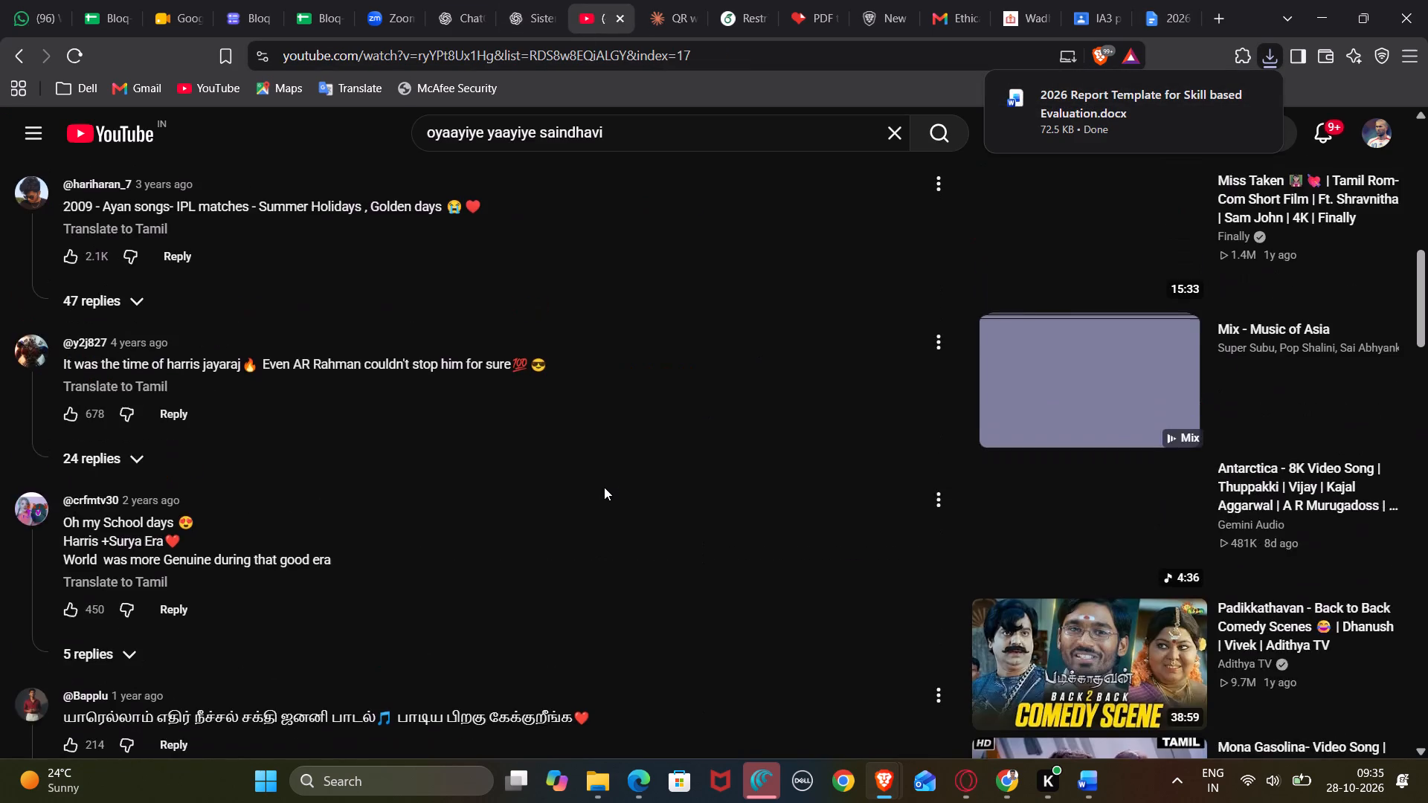
{"action": "scroll", "coordinate": [604, 487], "scroll_direction": "up", "scroll_amount": 12}
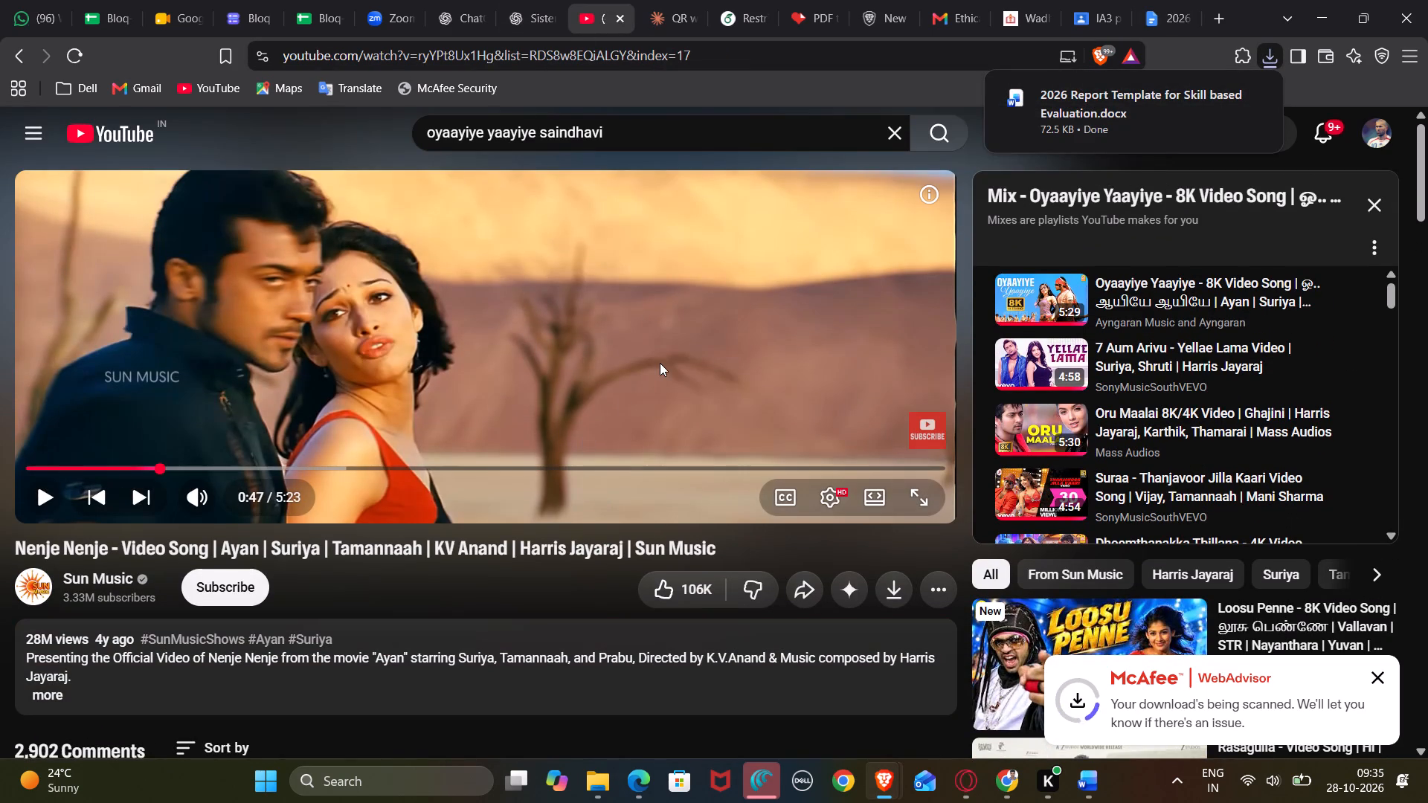
{"action": "left_click", "coordinate": [660, 363]}
{"action": "scroll", "coordinate": [660, 363], "scroll_direction": "down", "scroll_amount": 5}
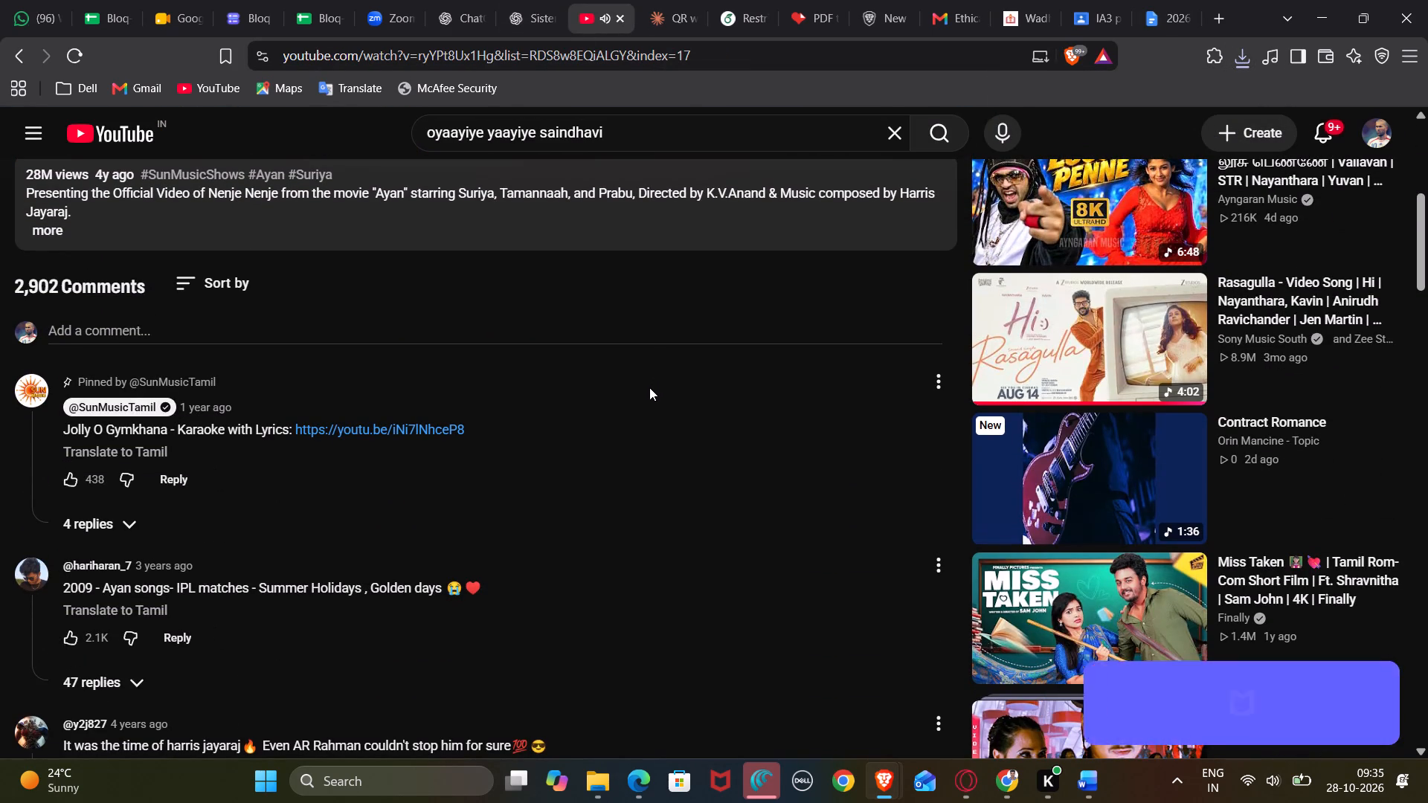
{"action": "scroll", "coordinate": [663, 437], "scroll_direction": "up", "scroll_amount": 1}
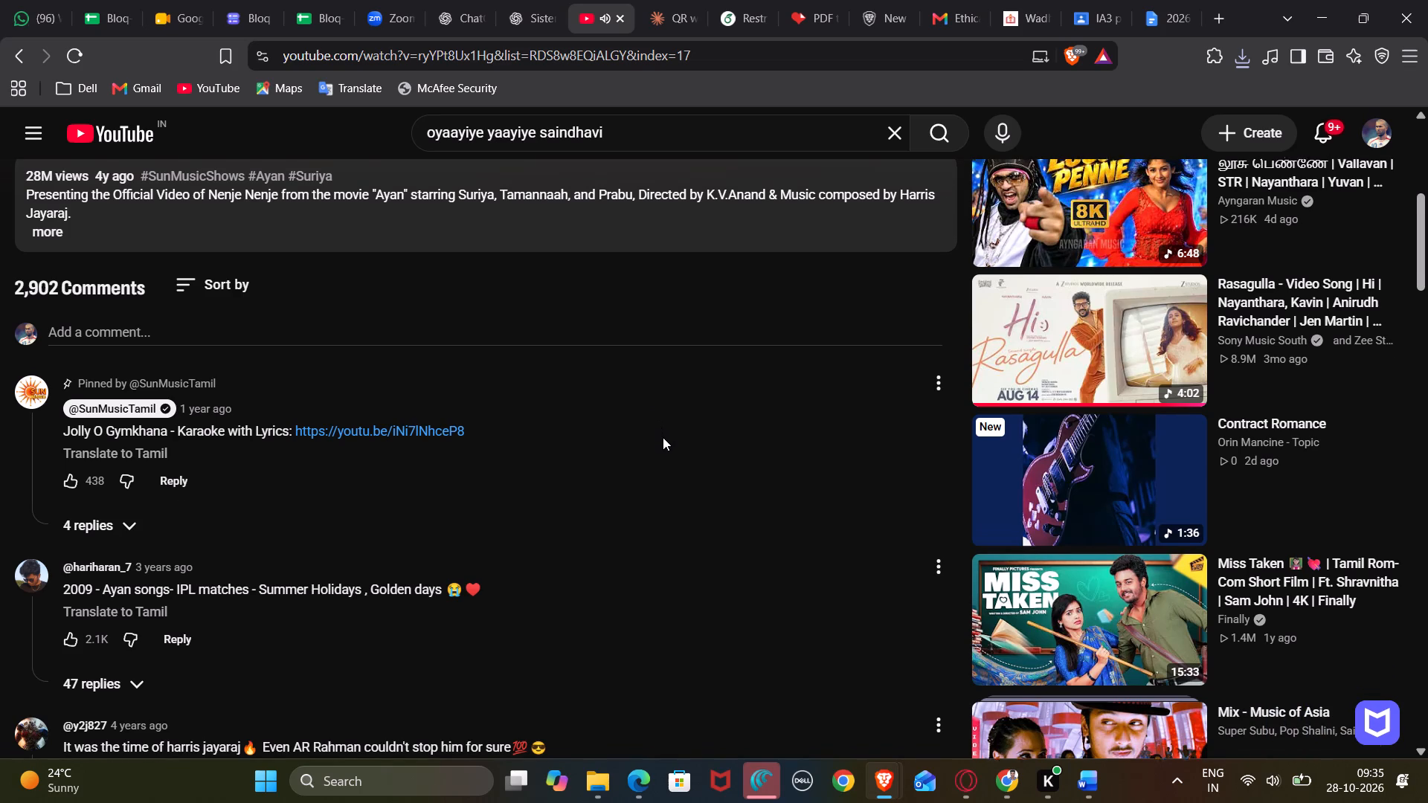
{"action": "scroll", "coordinate": [692, 405], "scroll_direction": "up", "scroll_amount": 2}
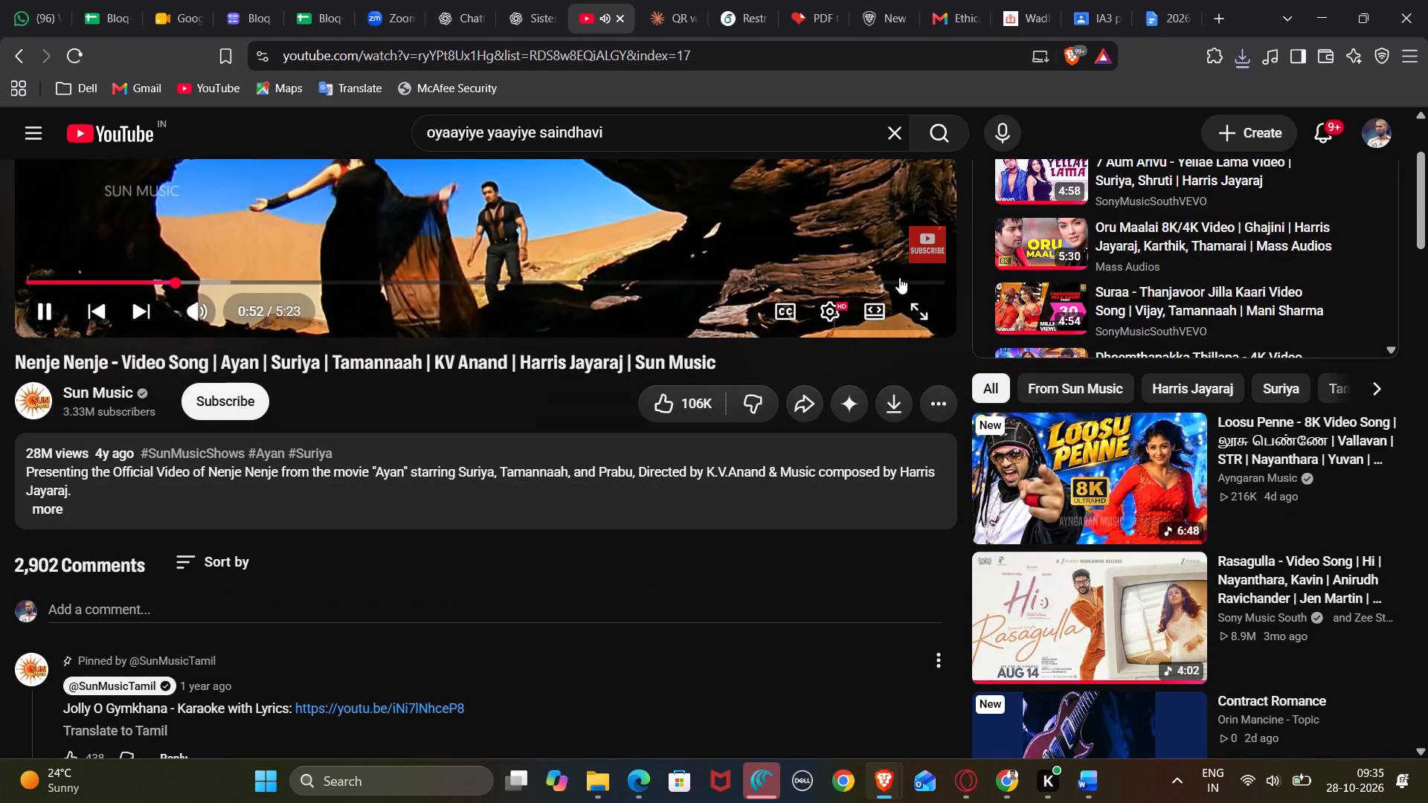
{"action": "left_click", "coordinate": [932, 280]}
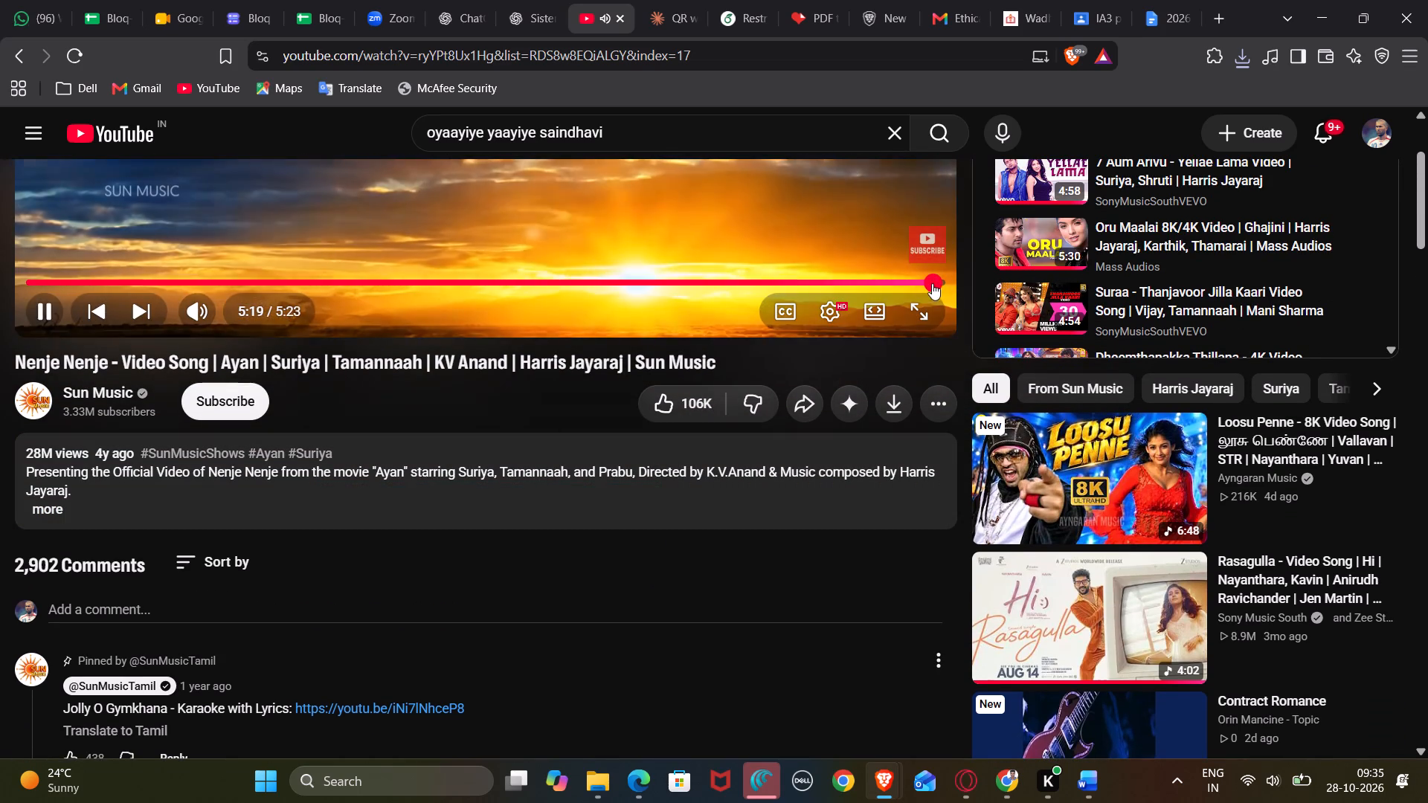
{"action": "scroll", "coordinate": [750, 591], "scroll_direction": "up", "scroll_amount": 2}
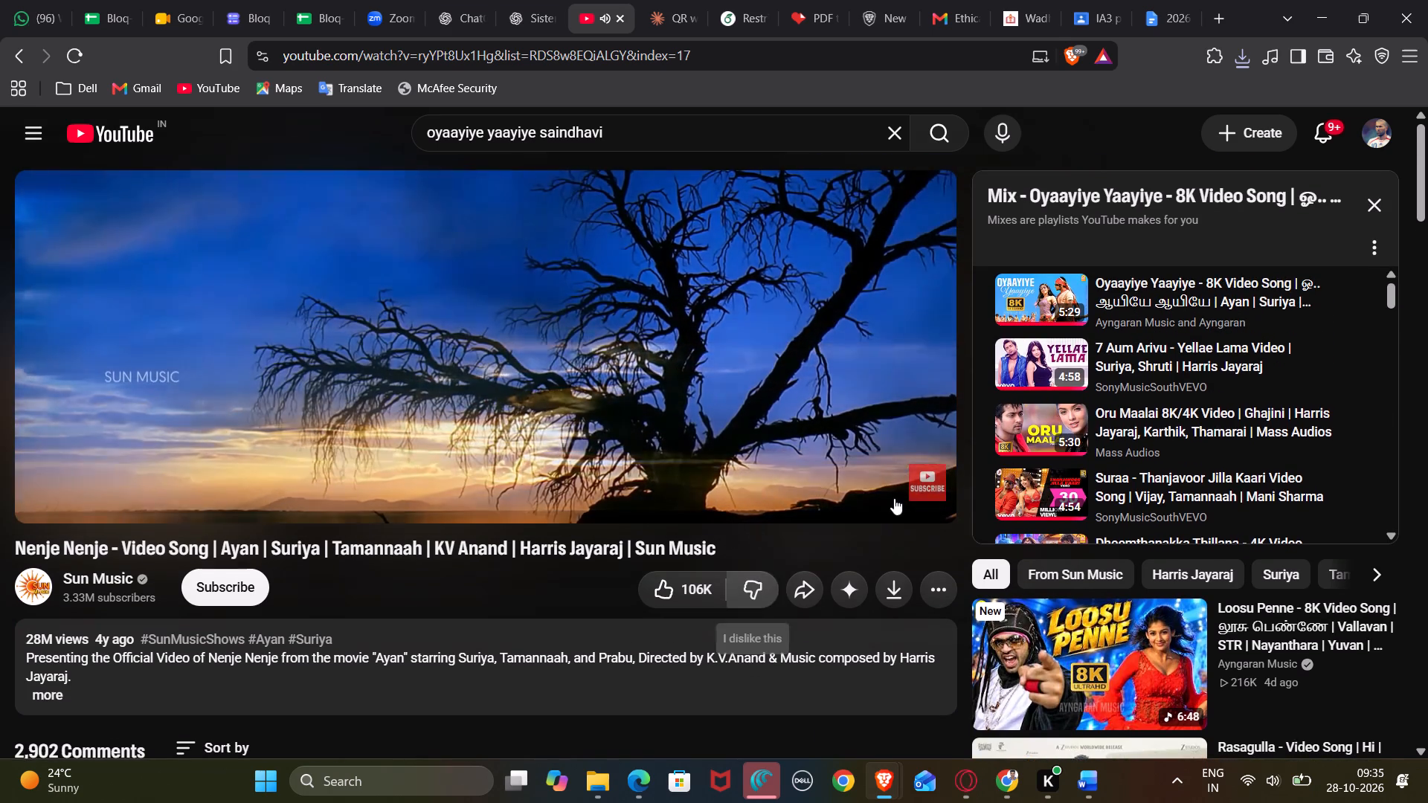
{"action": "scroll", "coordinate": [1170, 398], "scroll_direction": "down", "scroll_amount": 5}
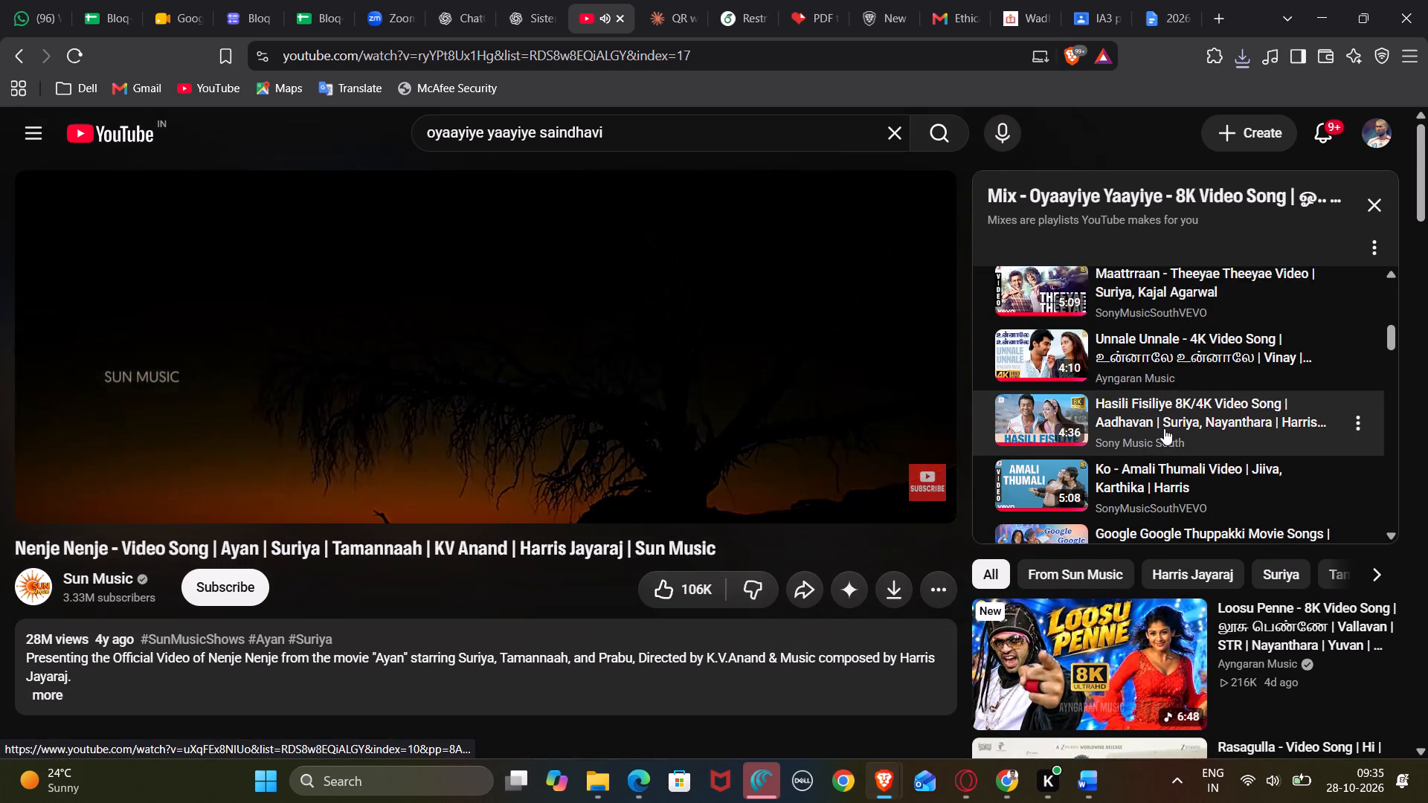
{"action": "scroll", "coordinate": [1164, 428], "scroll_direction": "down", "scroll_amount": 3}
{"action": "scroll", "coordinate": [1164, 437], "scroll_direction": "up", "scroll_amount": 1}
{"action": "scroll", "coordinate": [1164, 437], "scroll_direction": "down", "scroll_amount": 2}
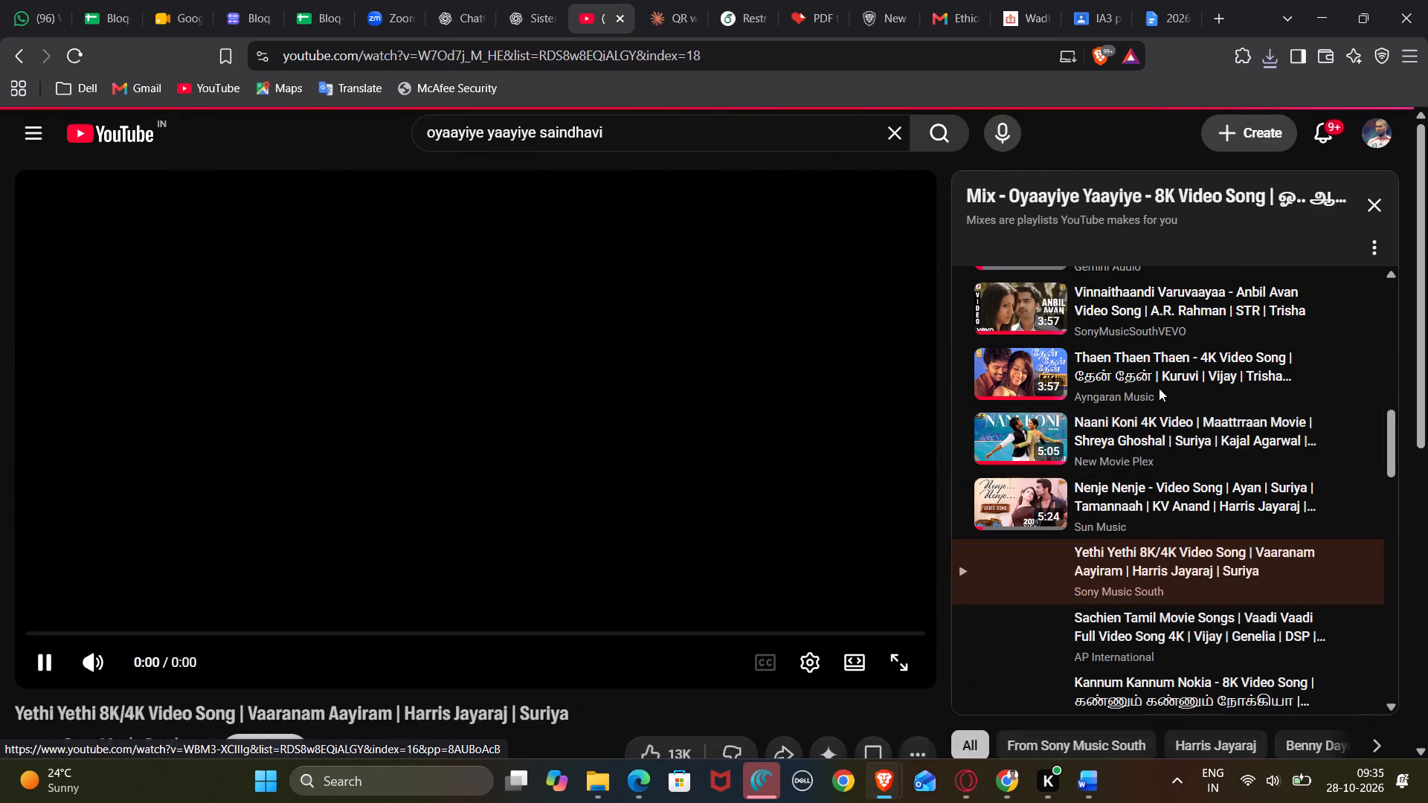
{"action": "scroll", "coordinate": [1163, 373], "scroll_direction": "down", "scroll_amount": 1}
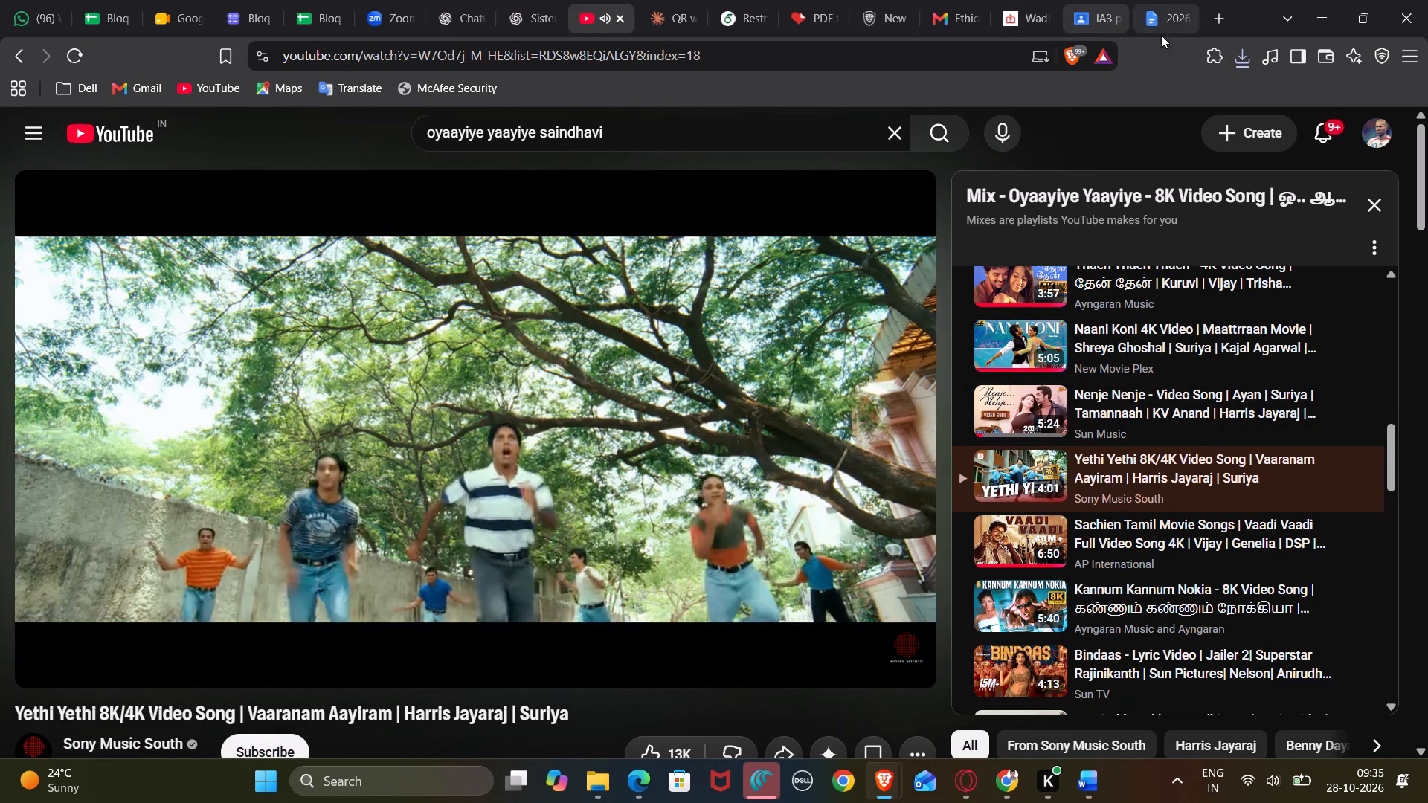
Return to the 2026 Report Template document and open a new browser tab beside it.
{"action": "left_click", "coordinate": [1163, 24]}
{"action": "left_click", "coordinate": [1215, 11]}
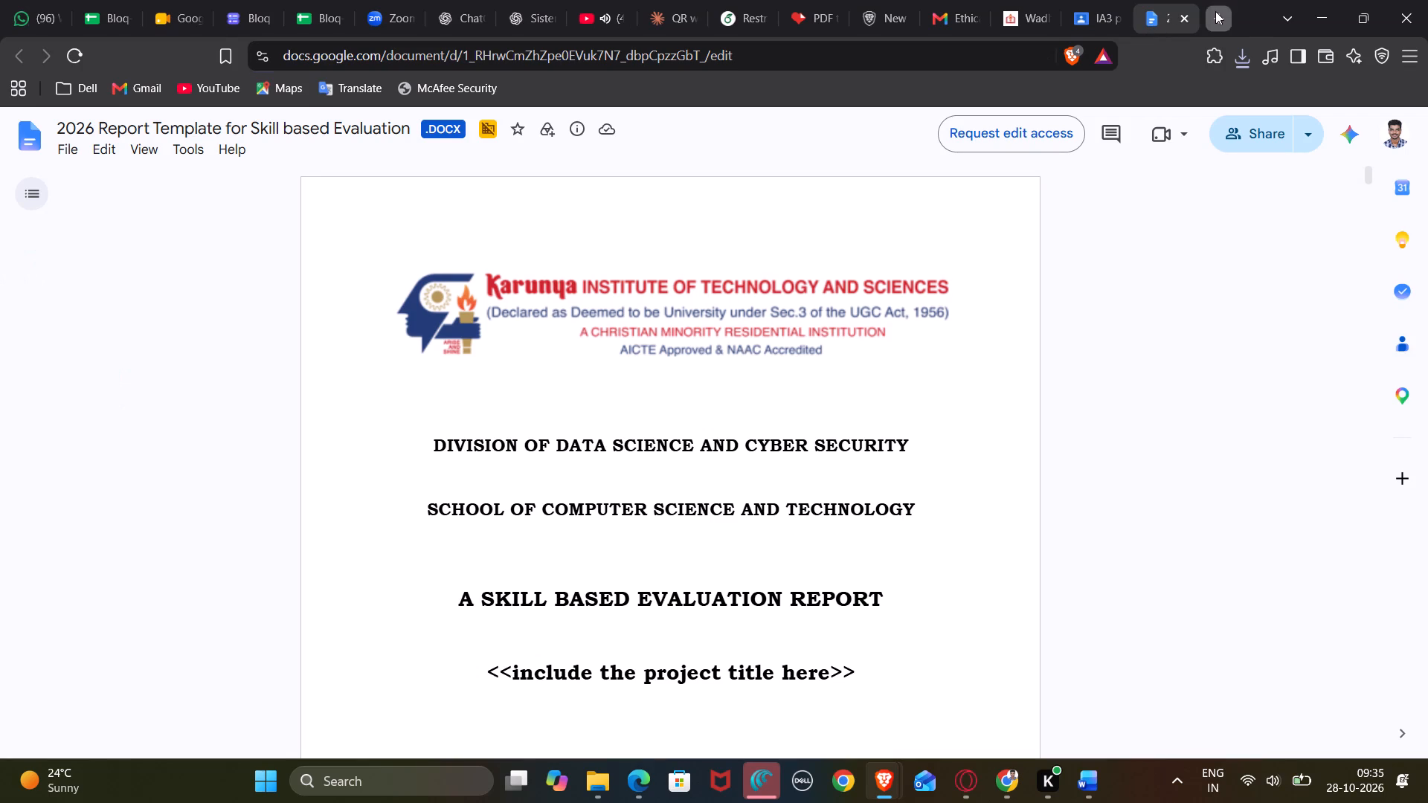
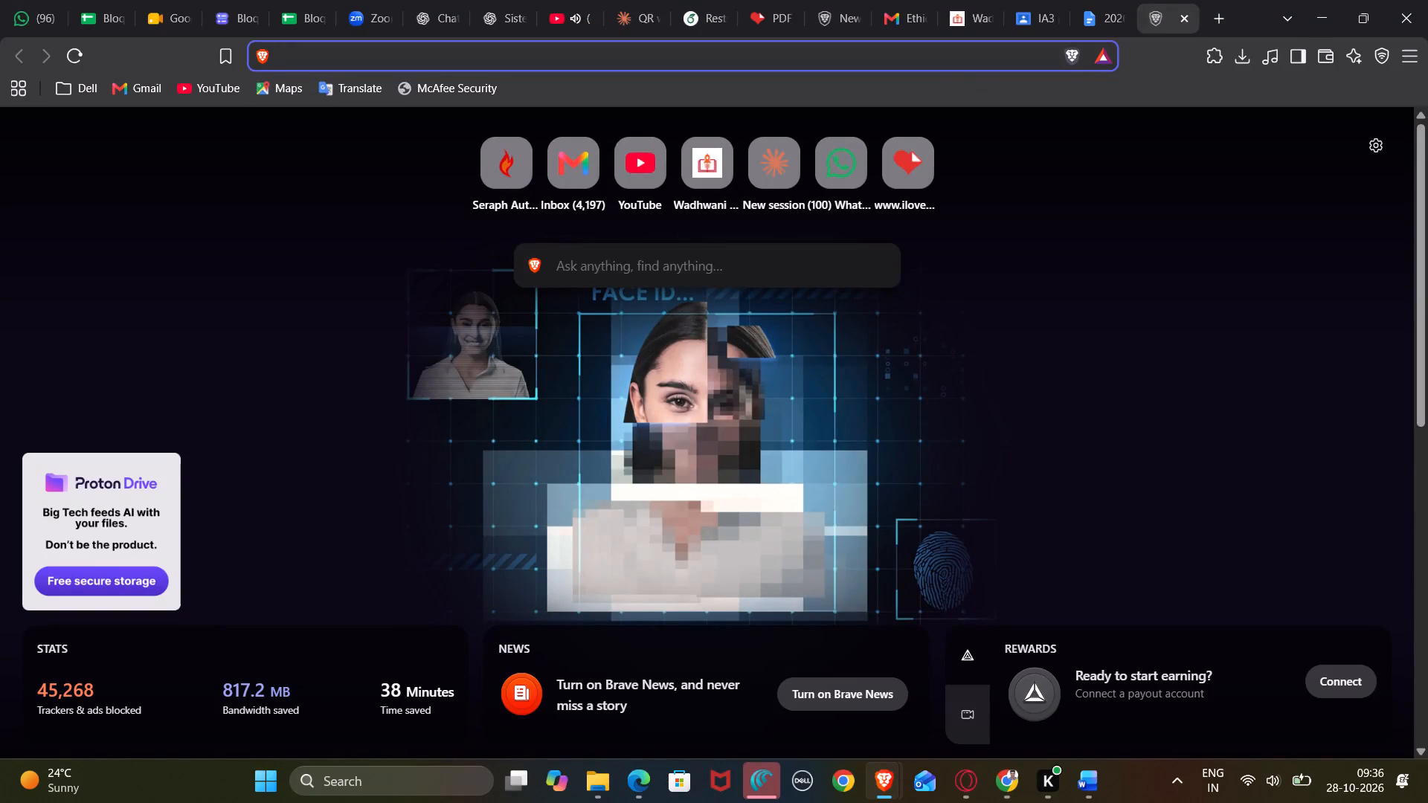
Search the web for "merge word documents" and open PDF House's Merge Word Documents Online page.
{"action": "key", "text": "m"}
{"action": "type", "text": "erg"}
{"action": "key", "text": "e"}
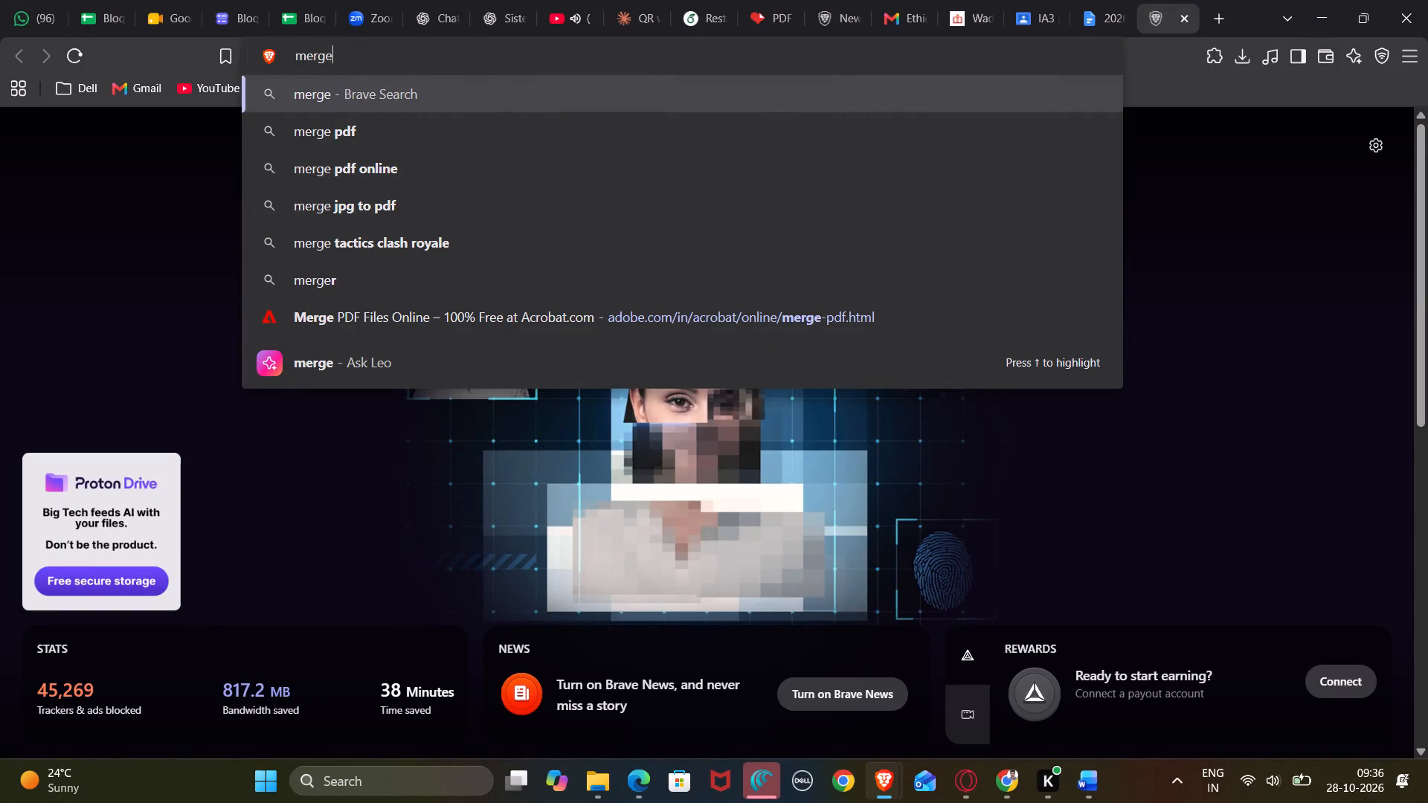
{"action": "key", "text": "space"}
{"action": "type", "text": "wo"}
{"action": "key", "text": "r"}
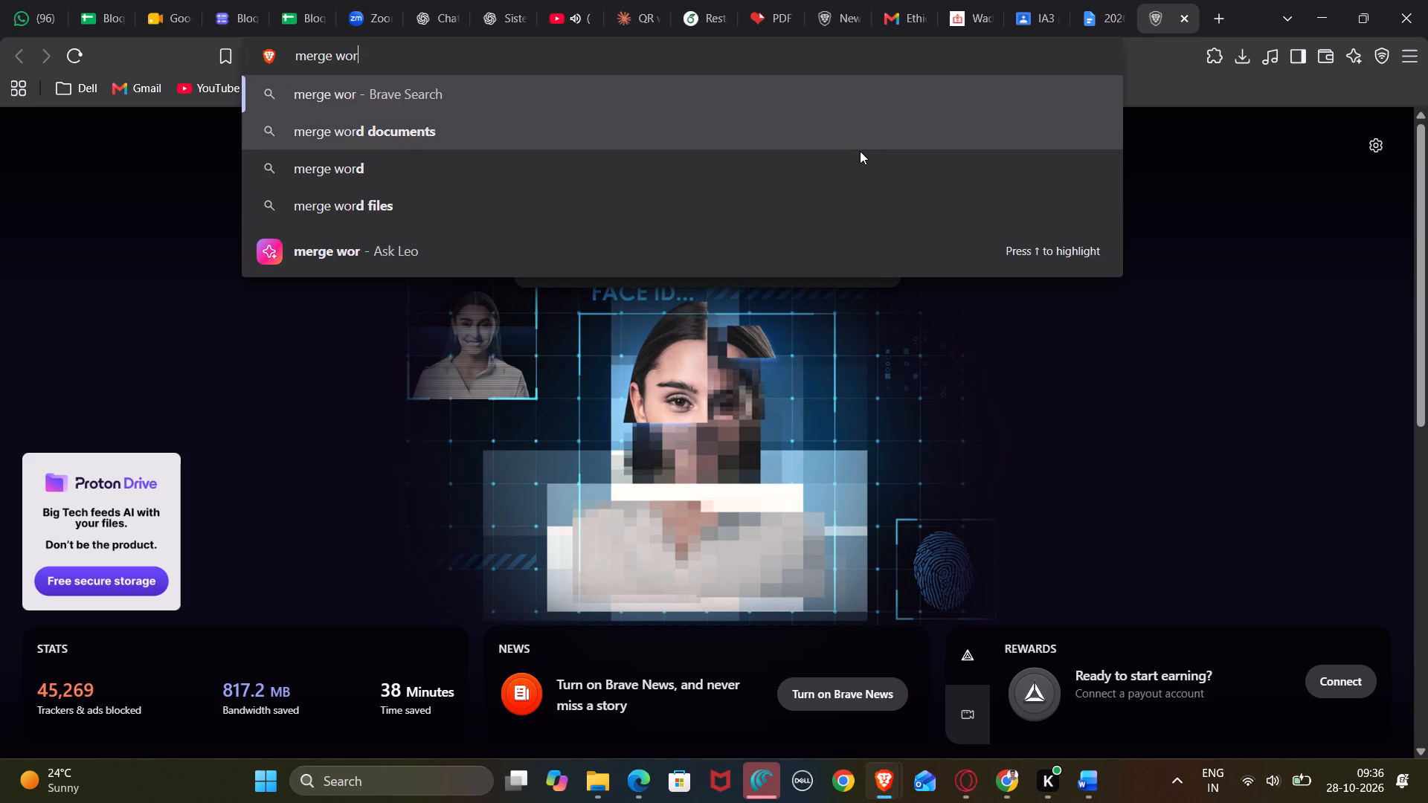
{"action": "left_click", "coordinate": [859, 141]}
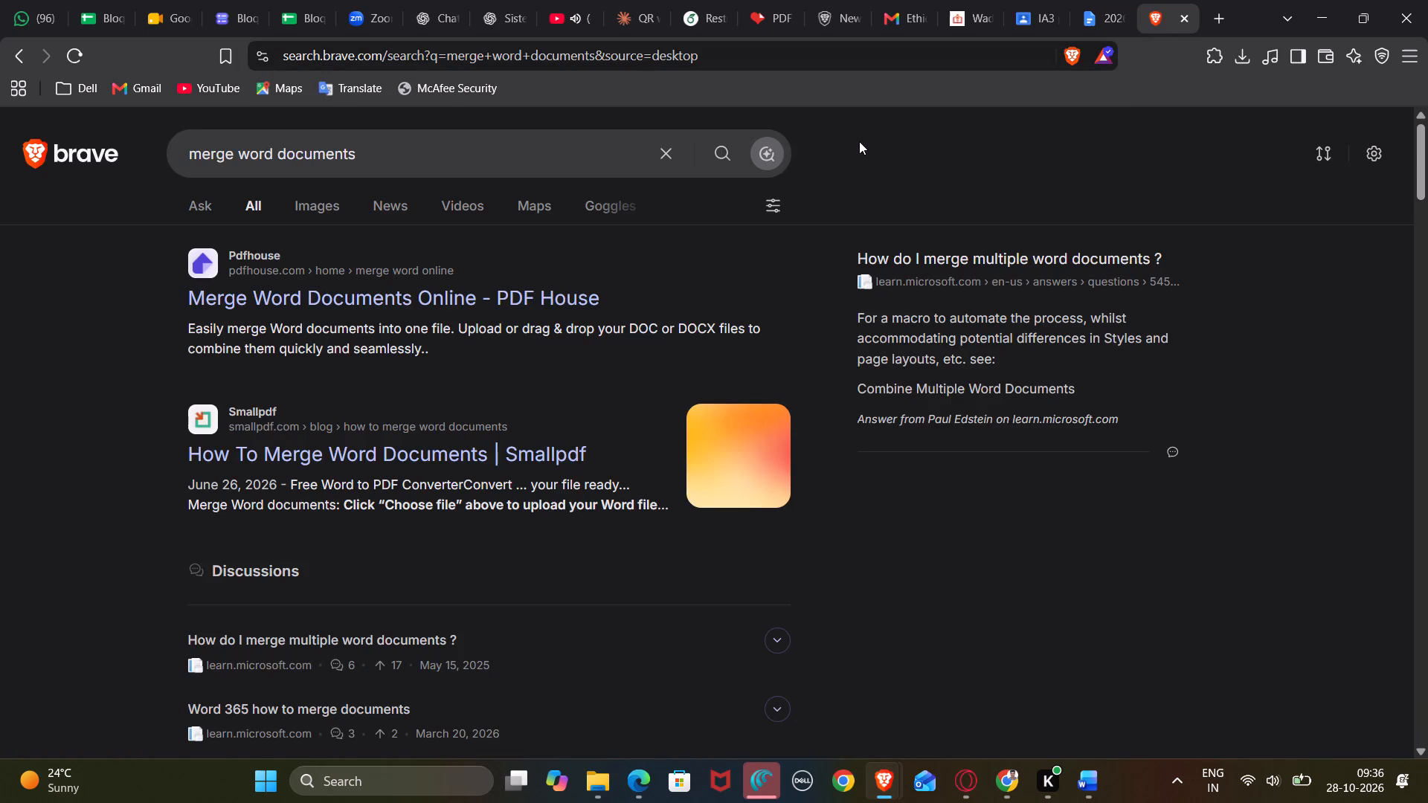
{"action": "left_click", "coordinate": [521, 290]}
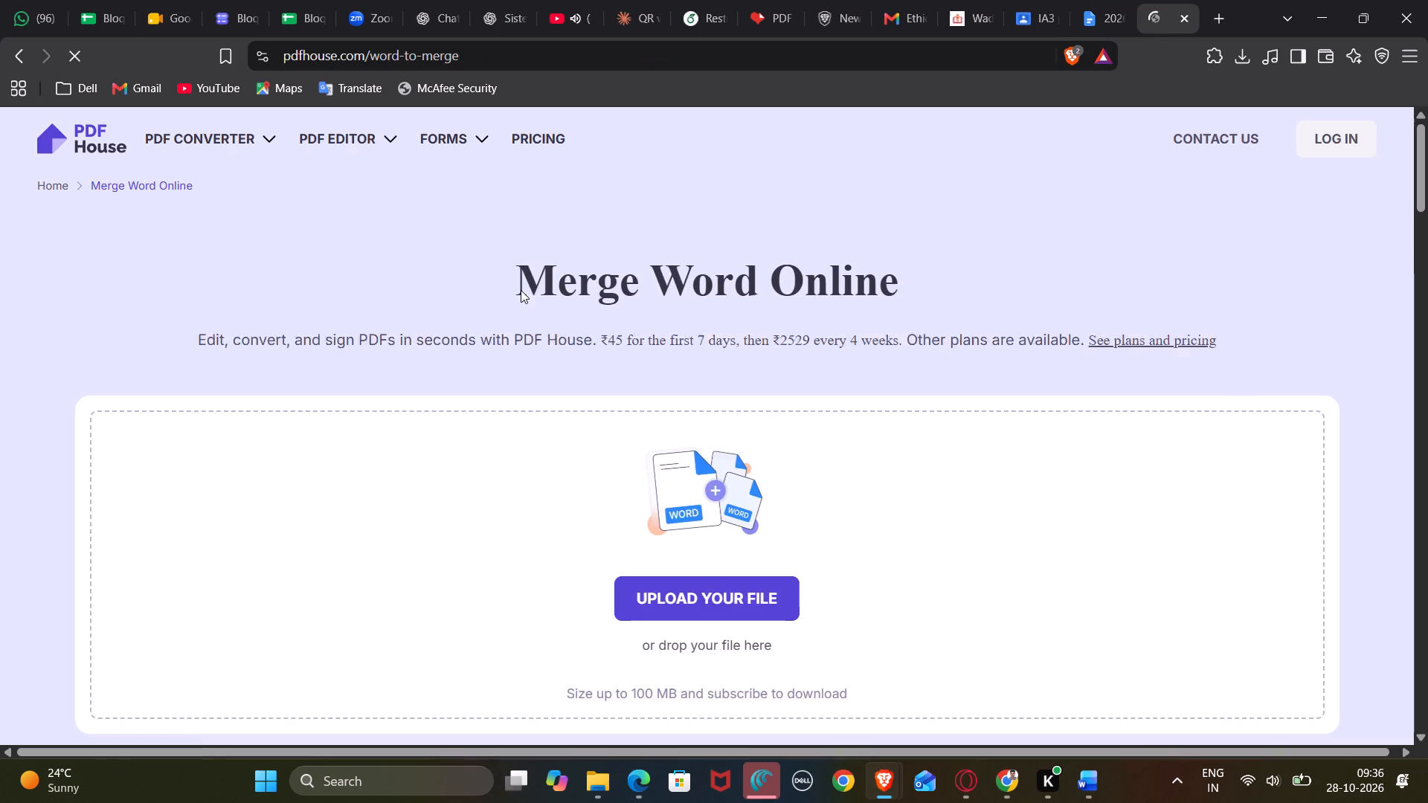
Upload 2026 Report Template for Skill based Evaluation and VAPT_Report_GetYourGuide from Downloads to the merge tool.
{"action": "left_click", "coordinate": [768, 612]}
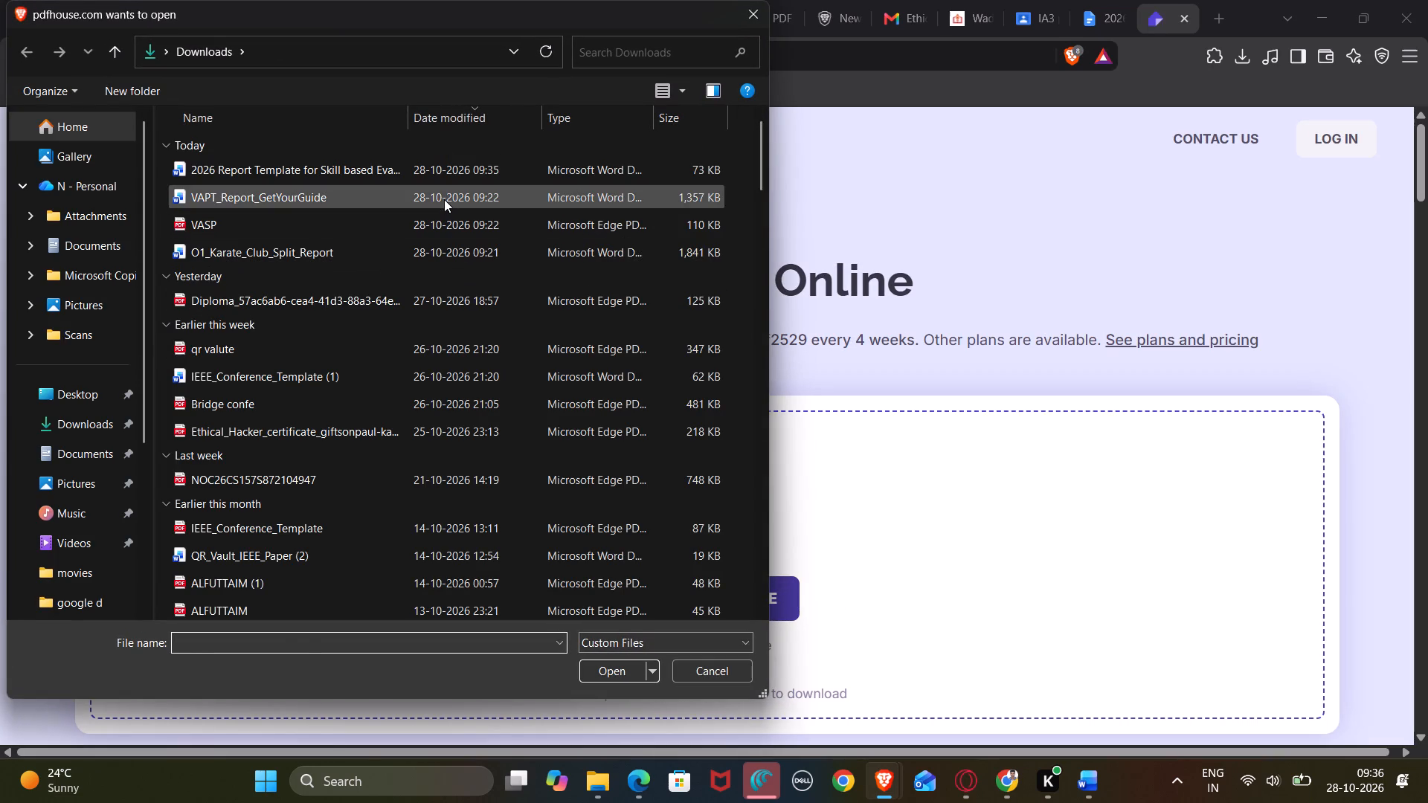
{"action": "left_click", "coordinate": [444, 199]}
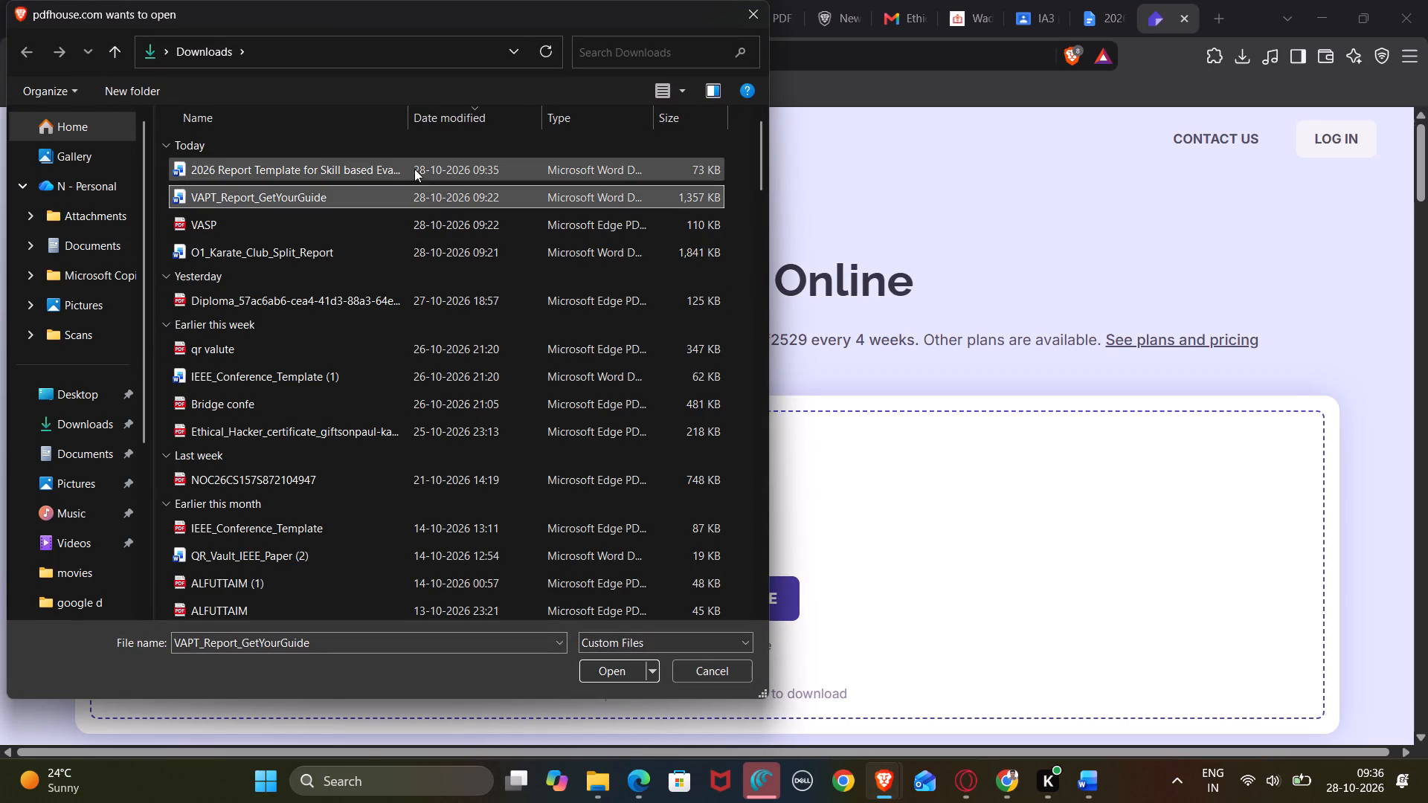
{"action": "left_click", "coordinate": [410, 171], "text": "ctrl"}
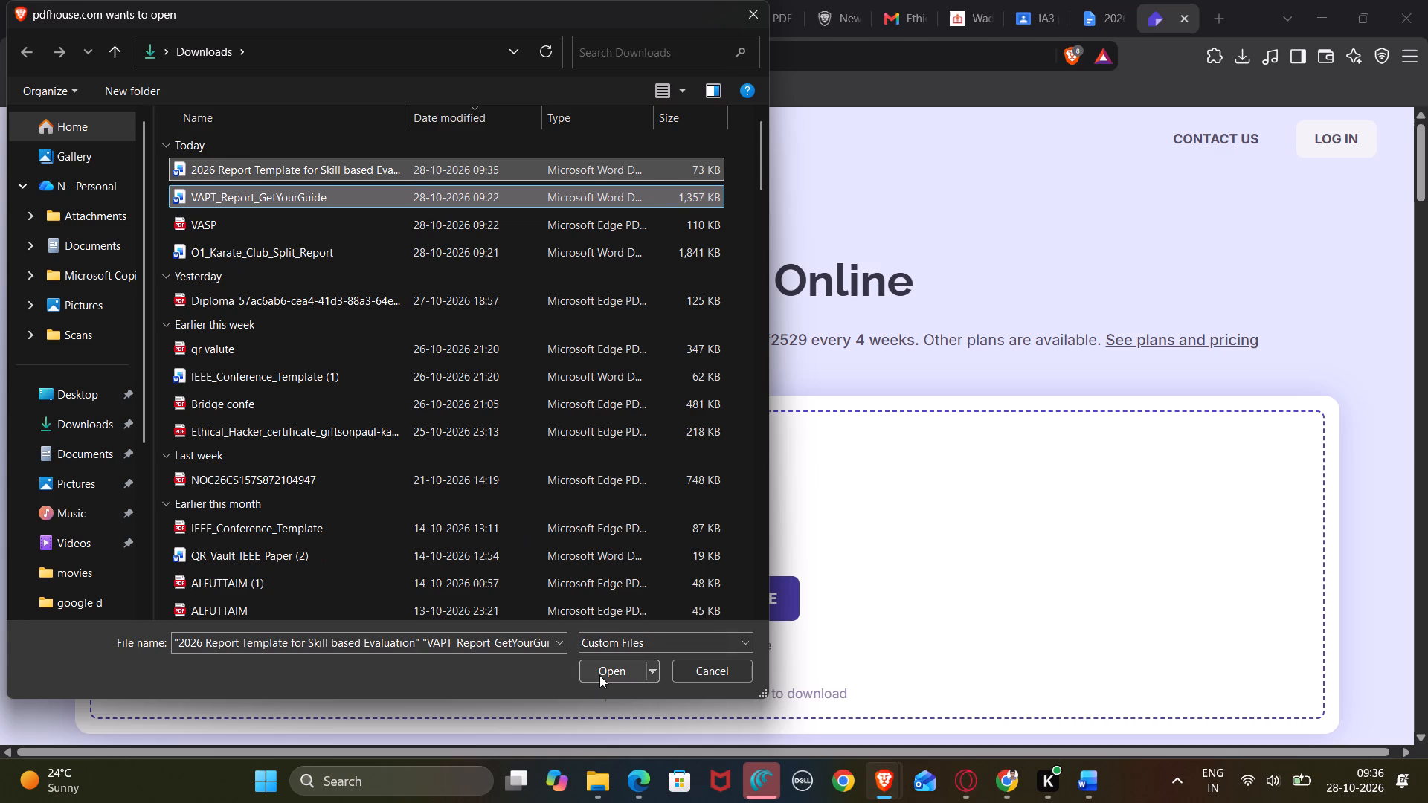
{"action": "left_click", "coordinate": [599, 675]}
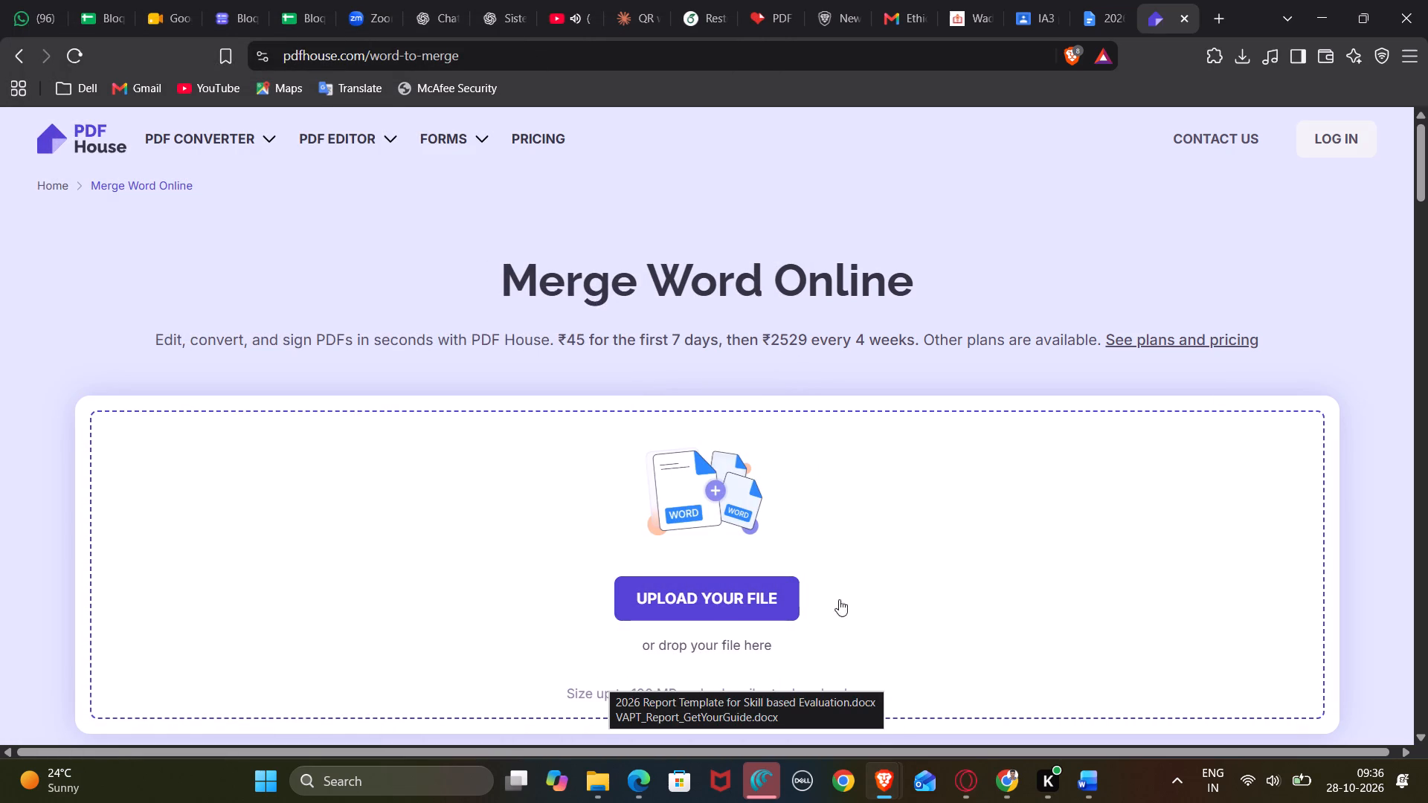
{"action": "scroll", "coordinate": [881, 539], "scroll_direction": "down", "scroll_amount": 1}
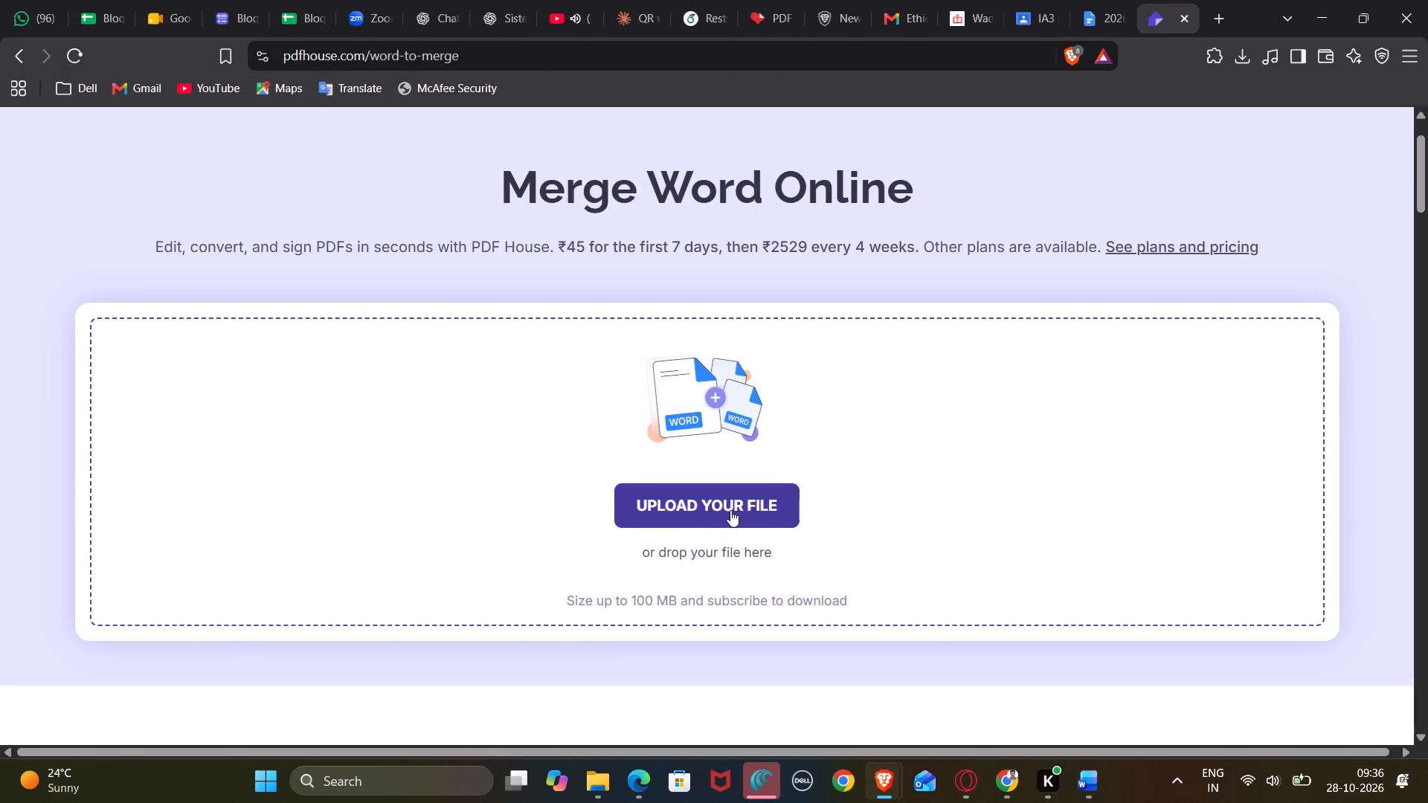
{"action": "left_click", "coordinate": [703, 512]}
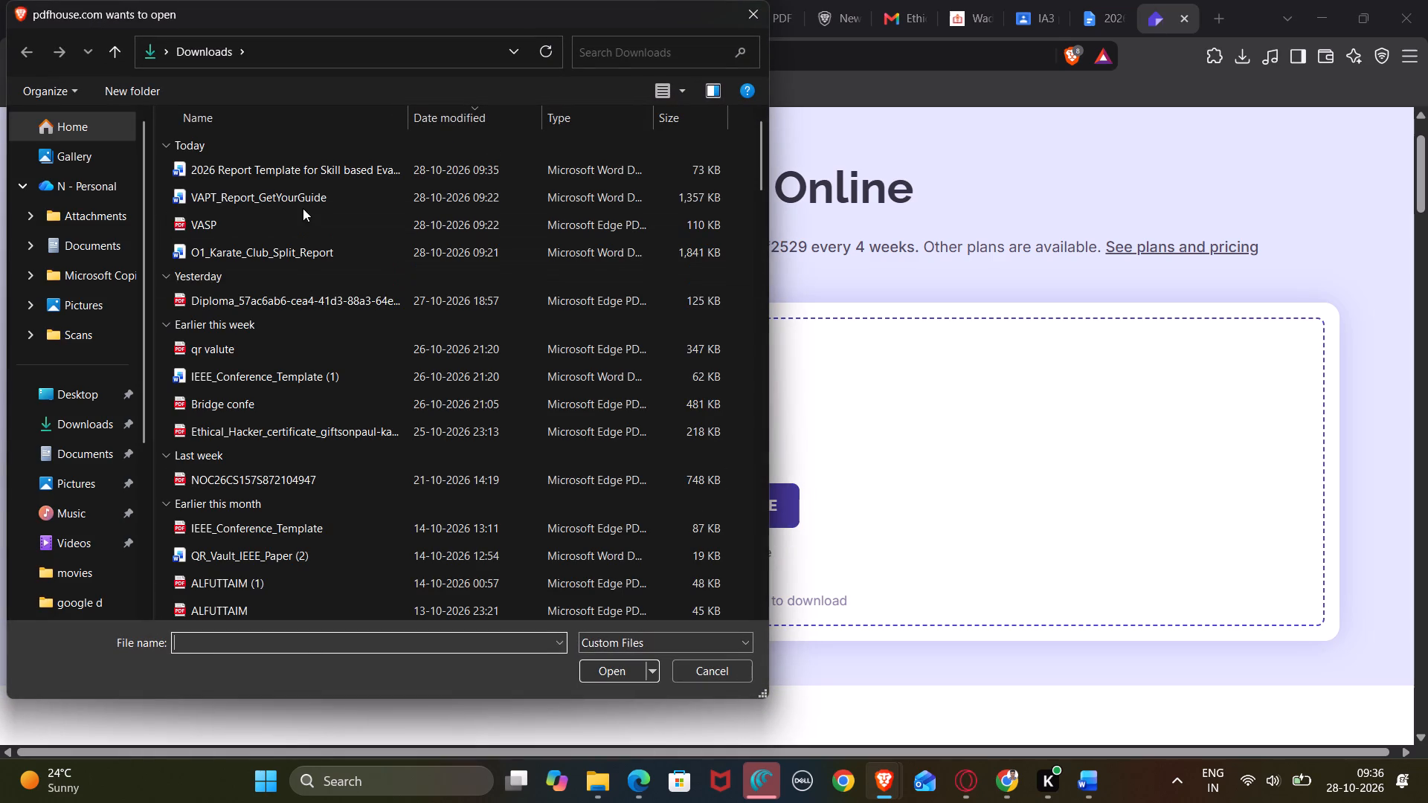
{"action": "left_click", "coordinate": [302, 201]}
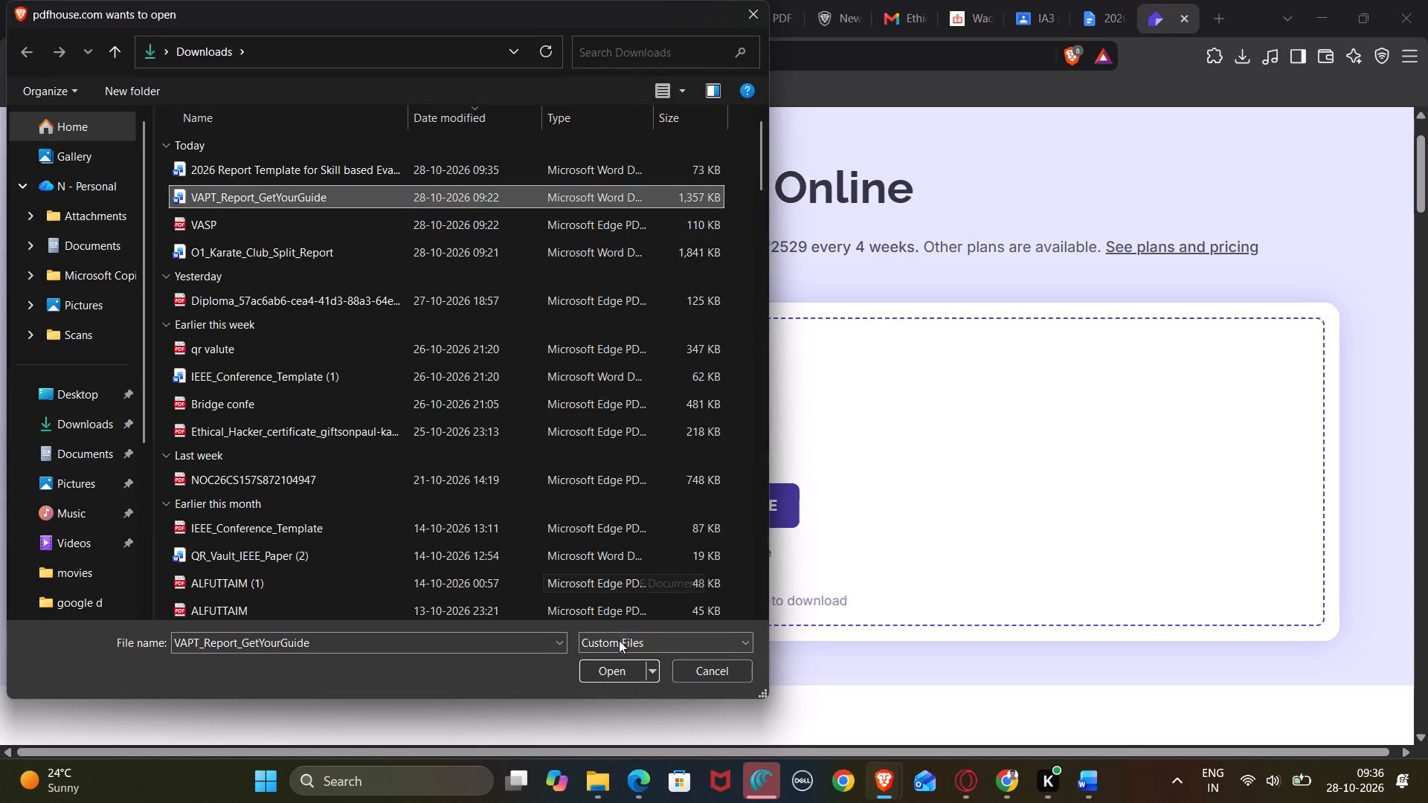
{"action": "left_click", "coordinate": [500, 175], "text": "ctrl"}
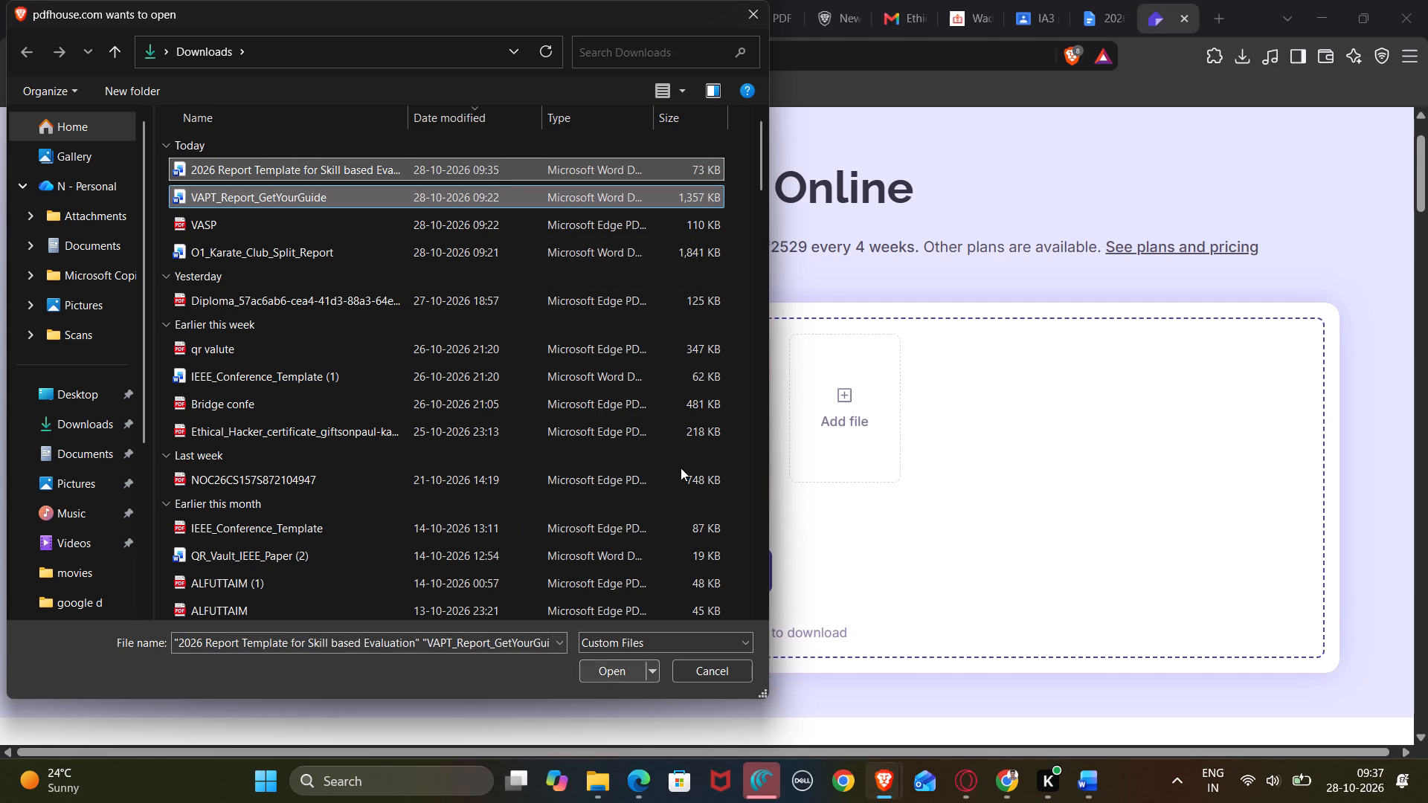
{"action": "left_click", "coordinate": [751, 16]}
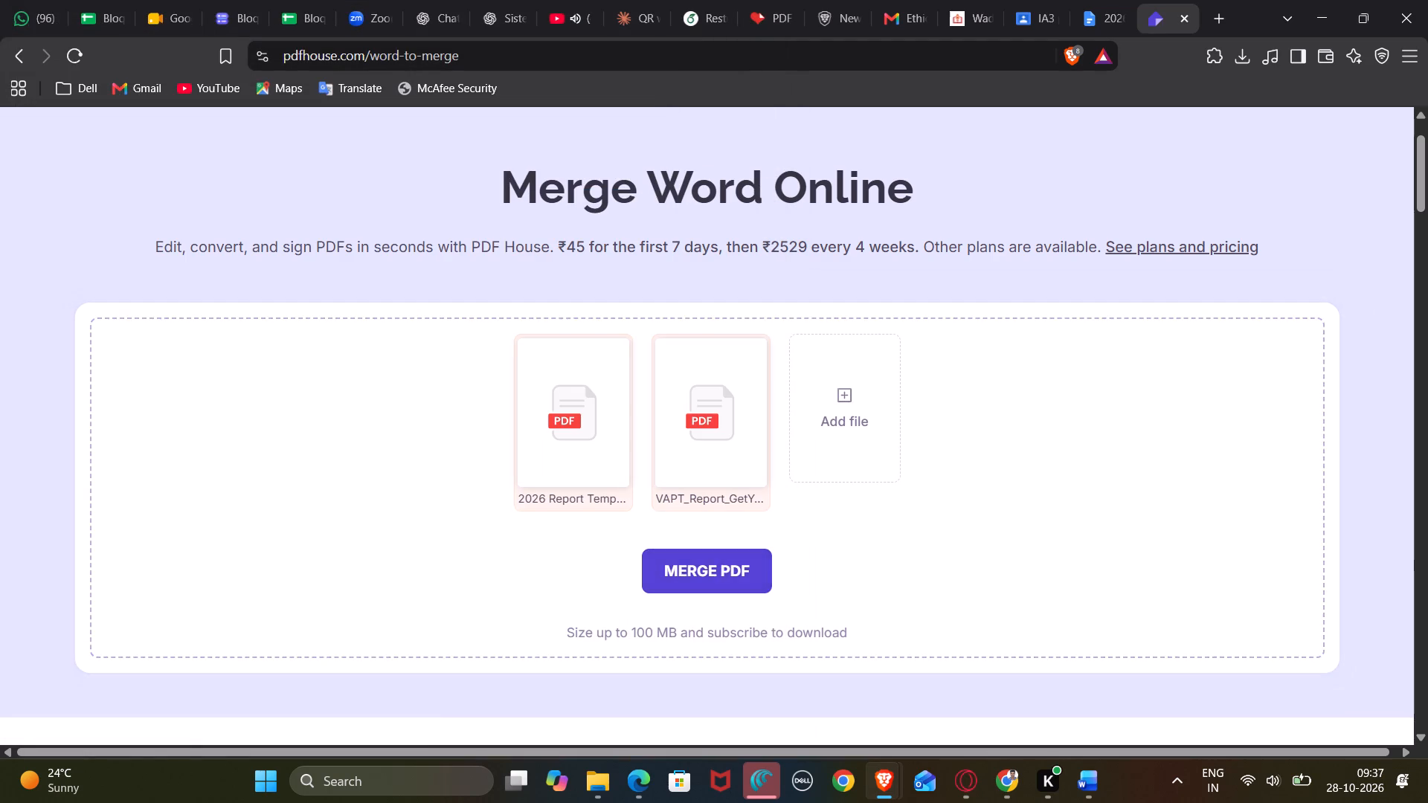
Merge the uploaded report template and VAPT report into one document.
{"action": "left_click", "coordinate": [719, 577]}
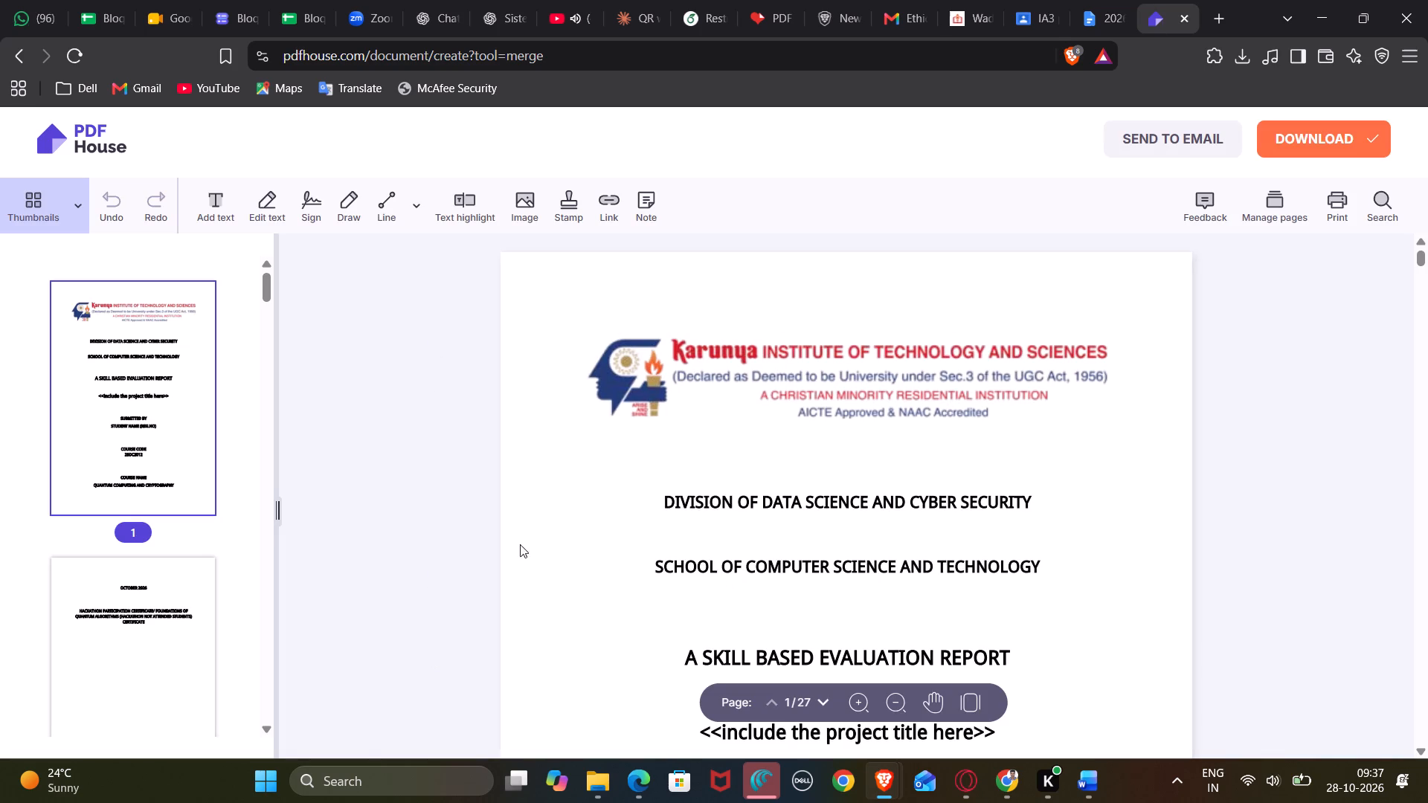
Examine the opening pages of the merged document, from the cover to the Abstract page.
{"action": "scroll", "coordinate": [508, 532], "scroll_direction": "down", "scroll_amount": 2}
{"action": "left_click", "coordinate": [131, 613]}
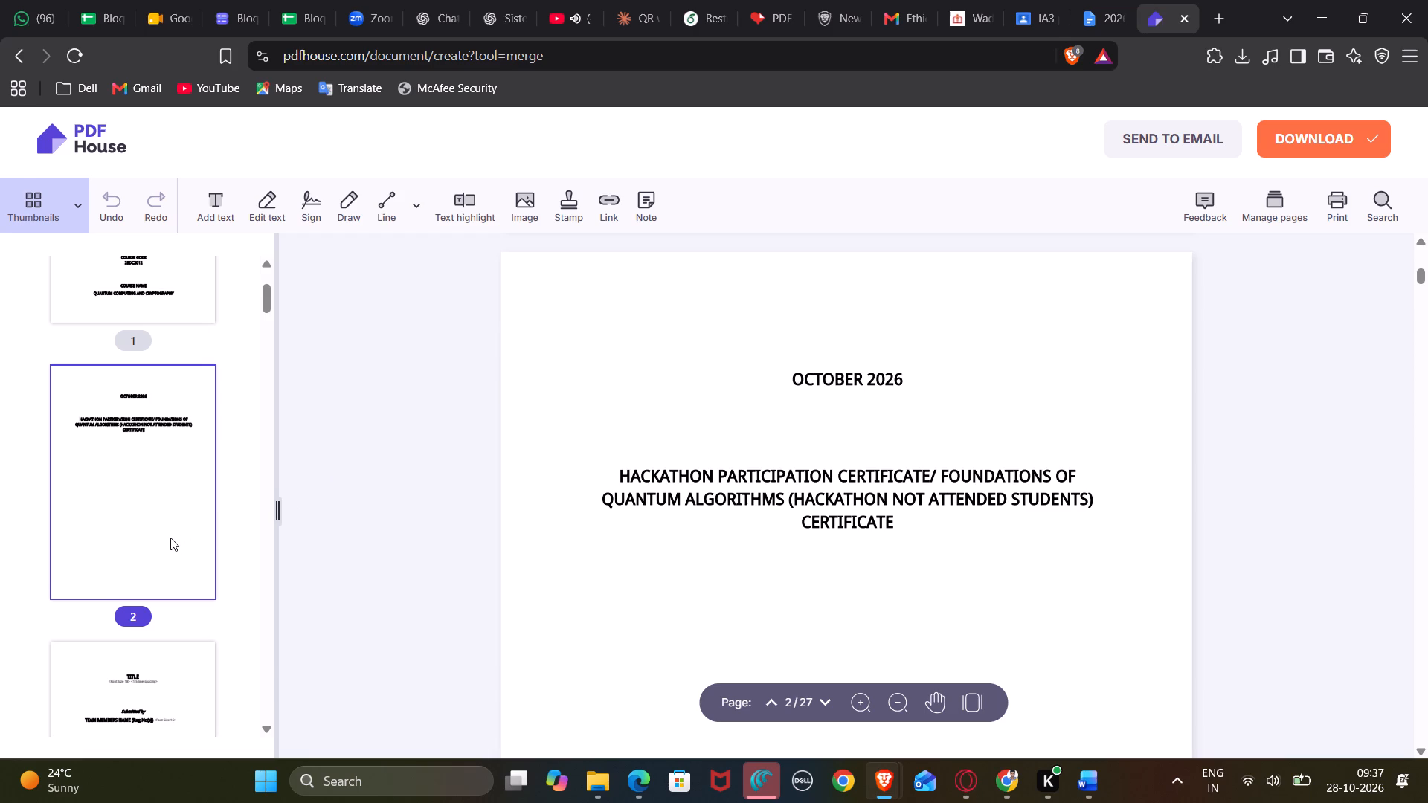
{"action": "scroll", "coordinate": [170, 538], "scroll_direction": "up", "scroll_amount": 2}
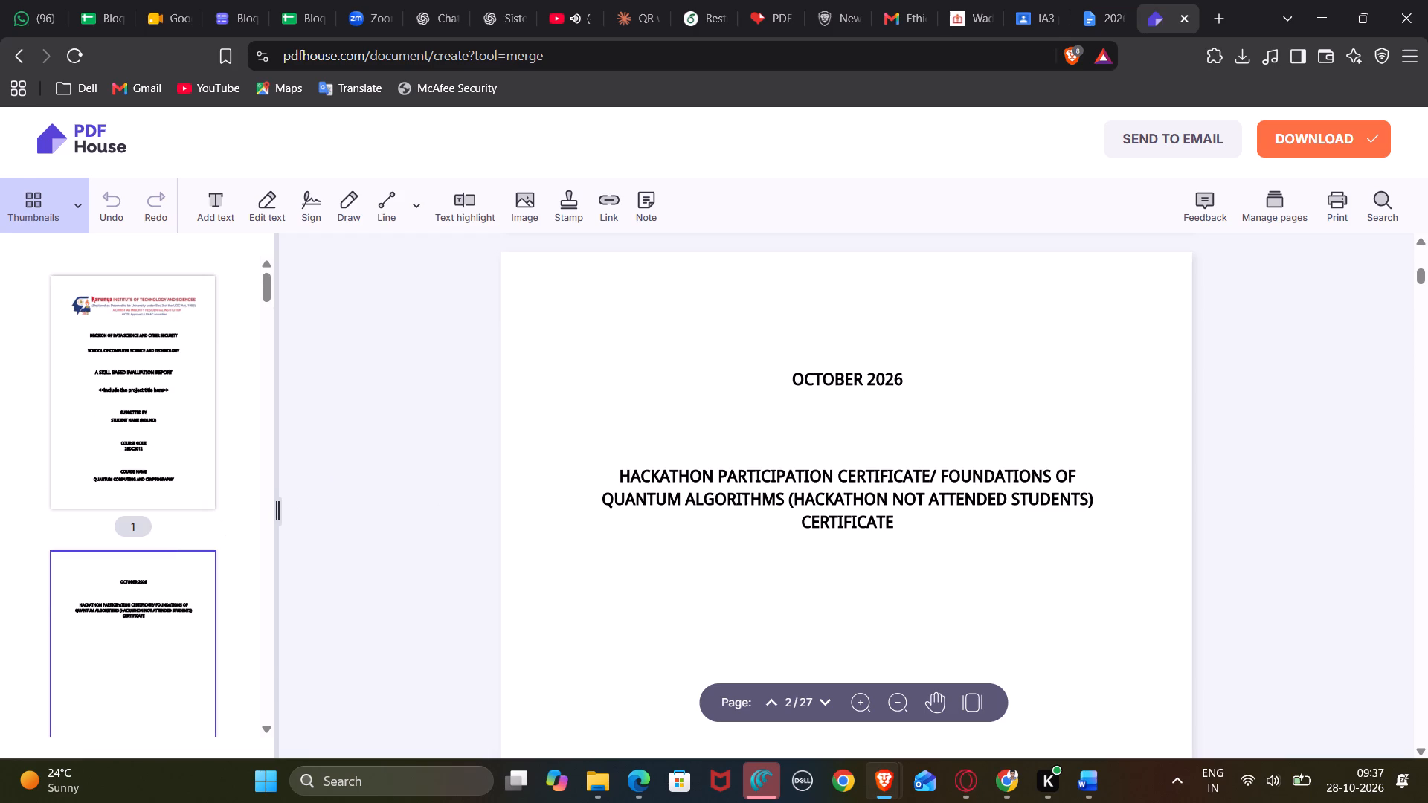
{"action": "scroll", "coordinate": [118, 614], "scroll_direction": "down", "scroll_amount": 3}
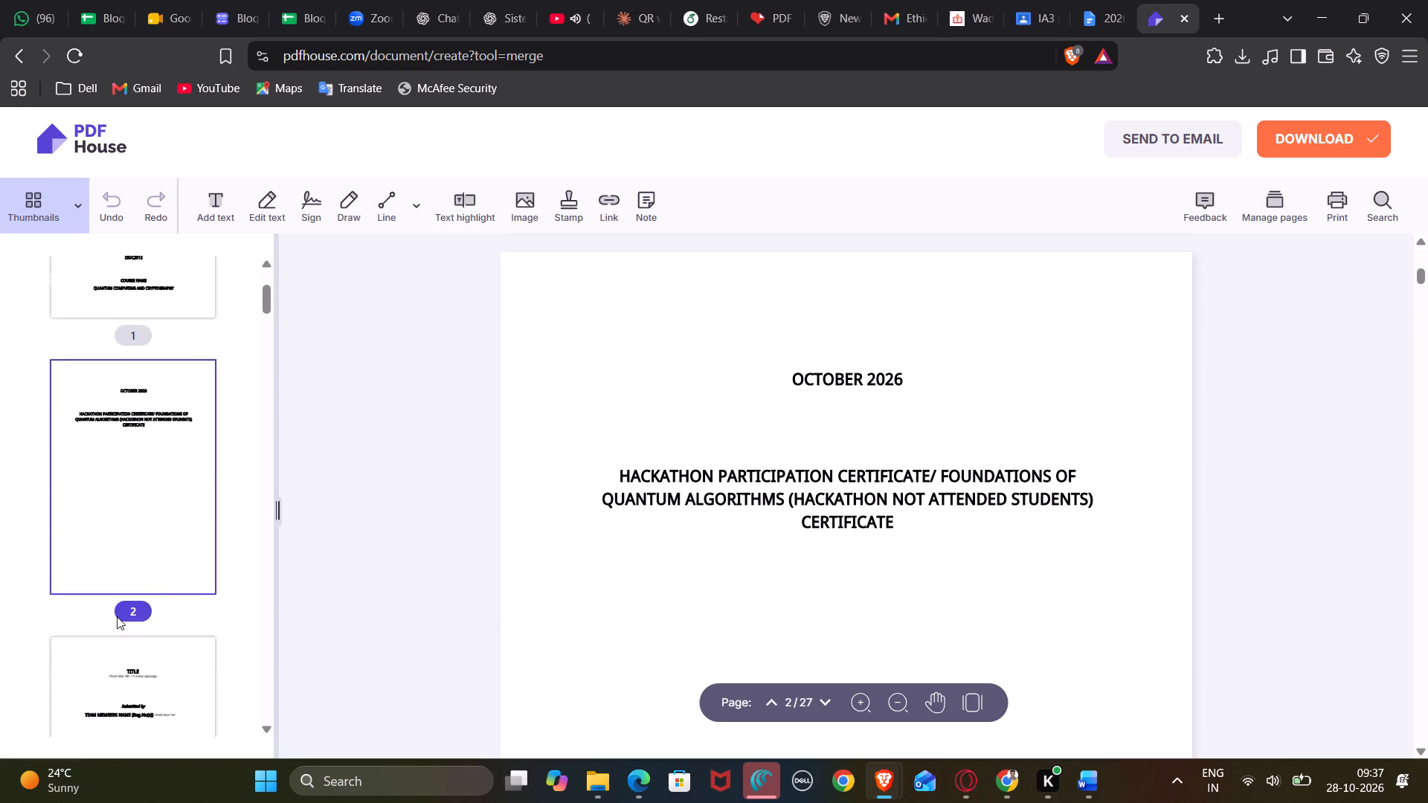
{"action": "left_click", "coordinate": [121, 631]}
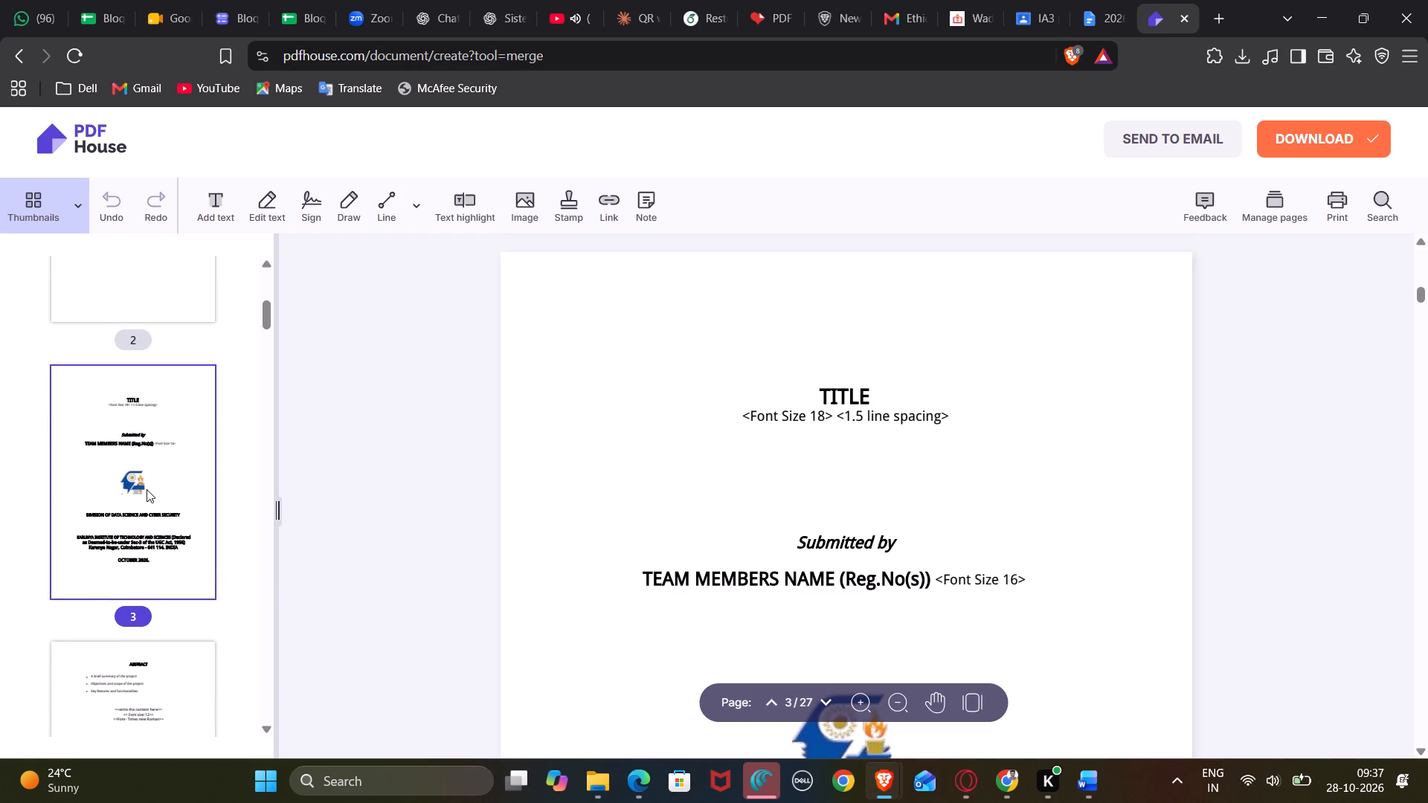
{"action": "scroll", "coordinate": [147, 490], "scroll_direction": "down", "scroll_amount": 2}
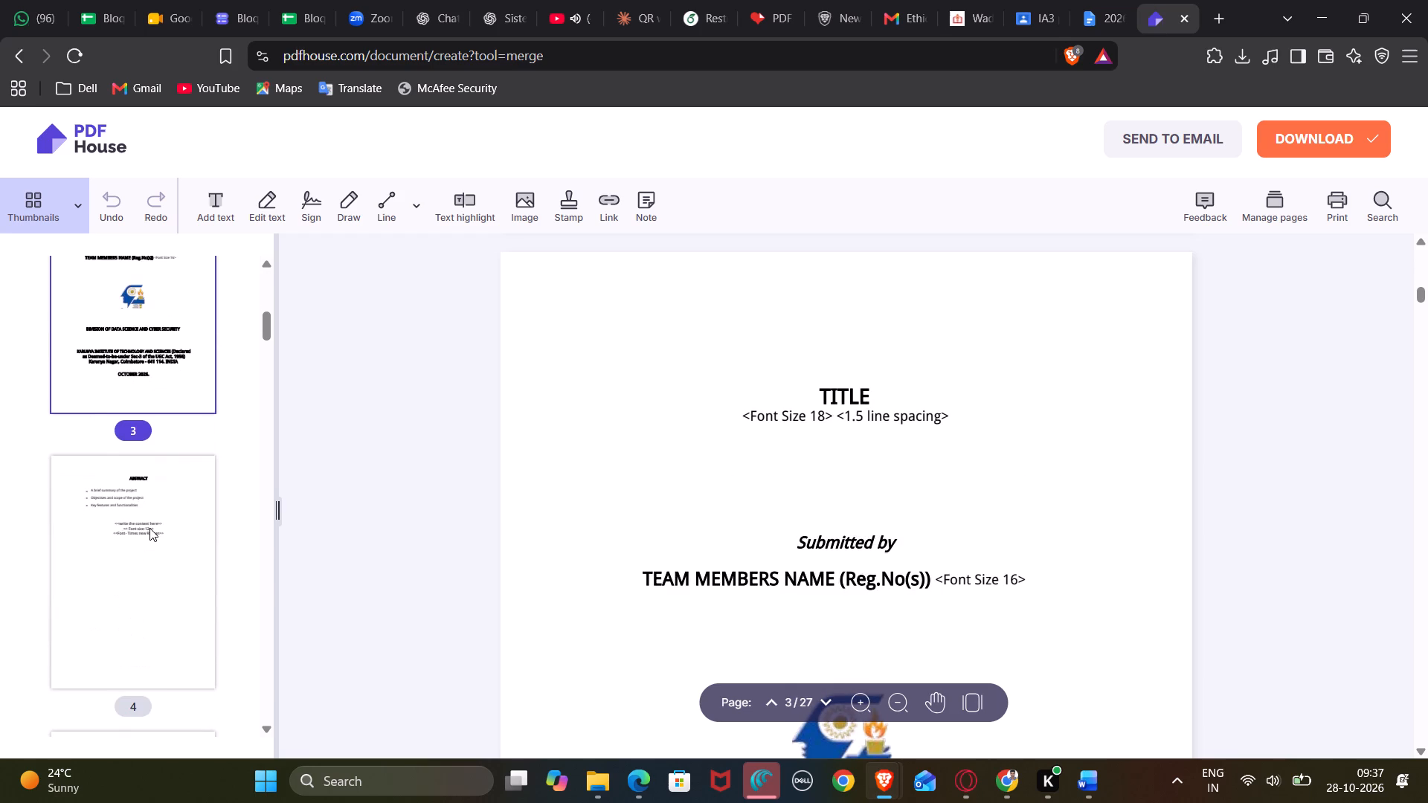
{"action": "left_click", "coordinate": [149, 528]}
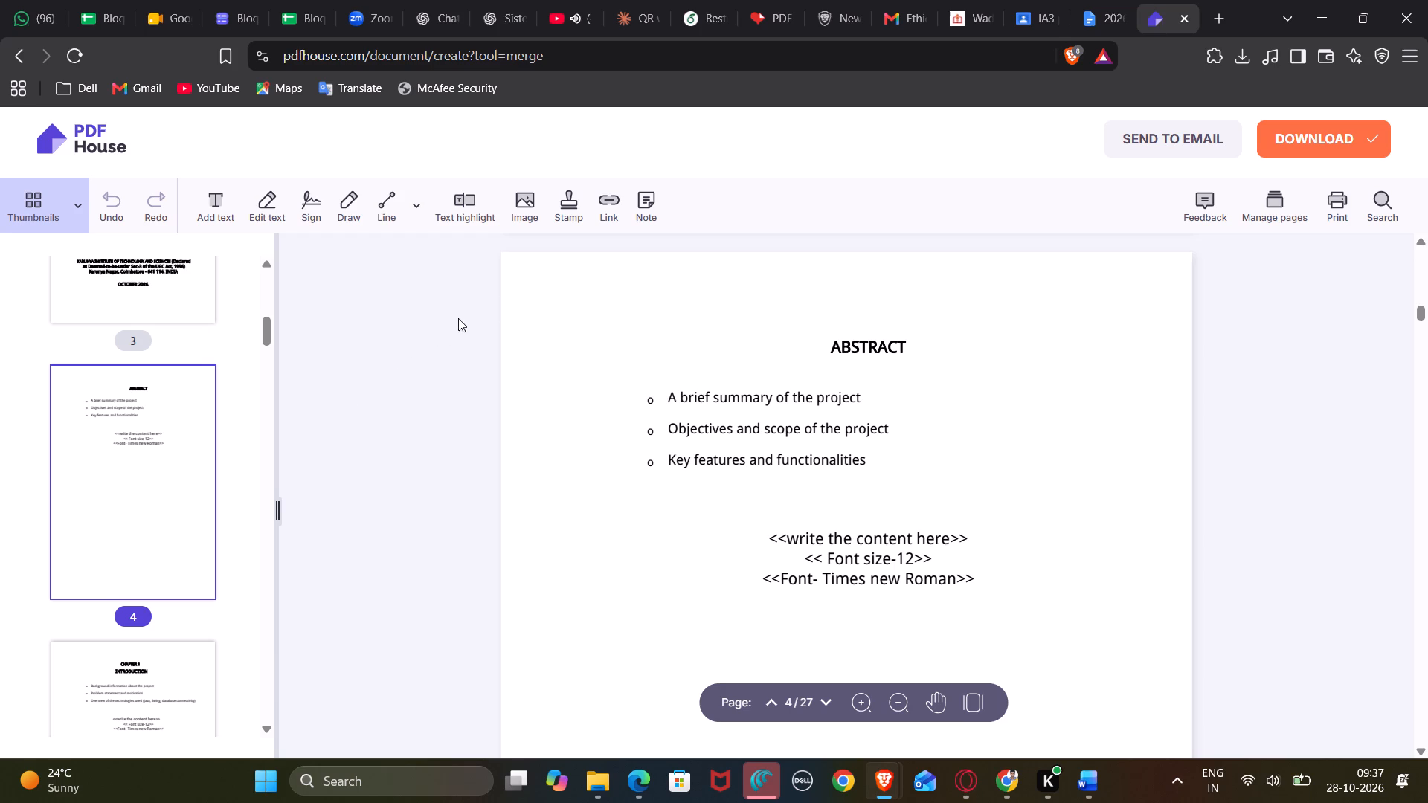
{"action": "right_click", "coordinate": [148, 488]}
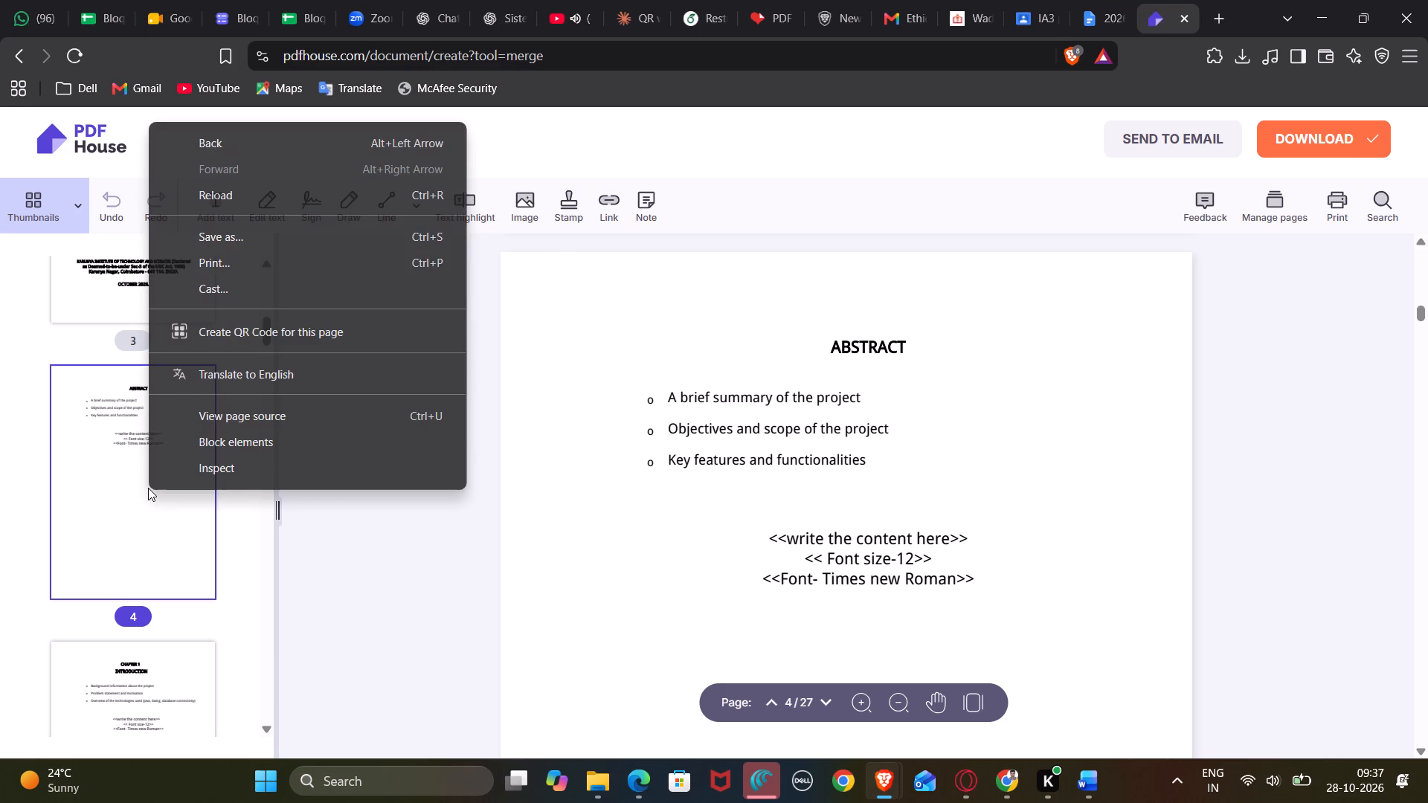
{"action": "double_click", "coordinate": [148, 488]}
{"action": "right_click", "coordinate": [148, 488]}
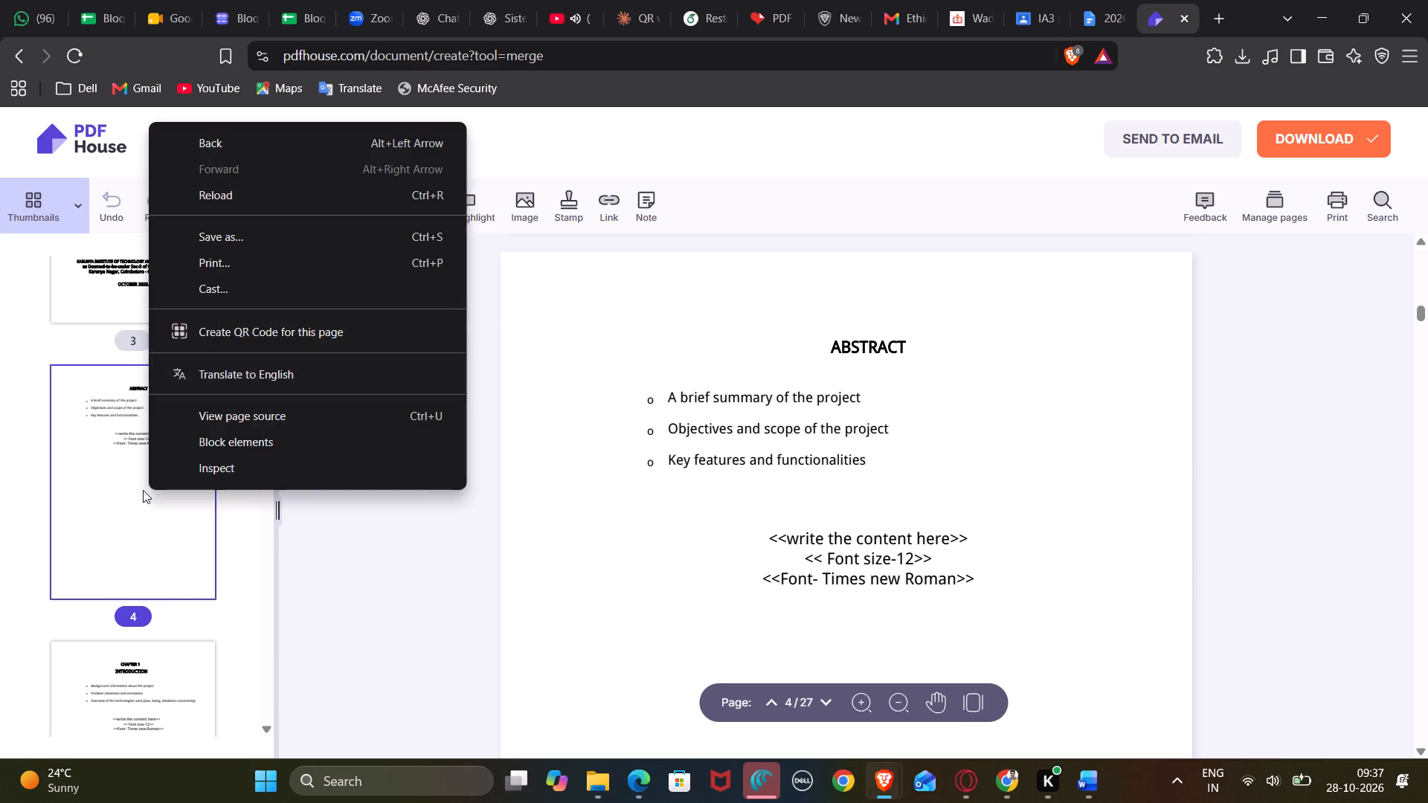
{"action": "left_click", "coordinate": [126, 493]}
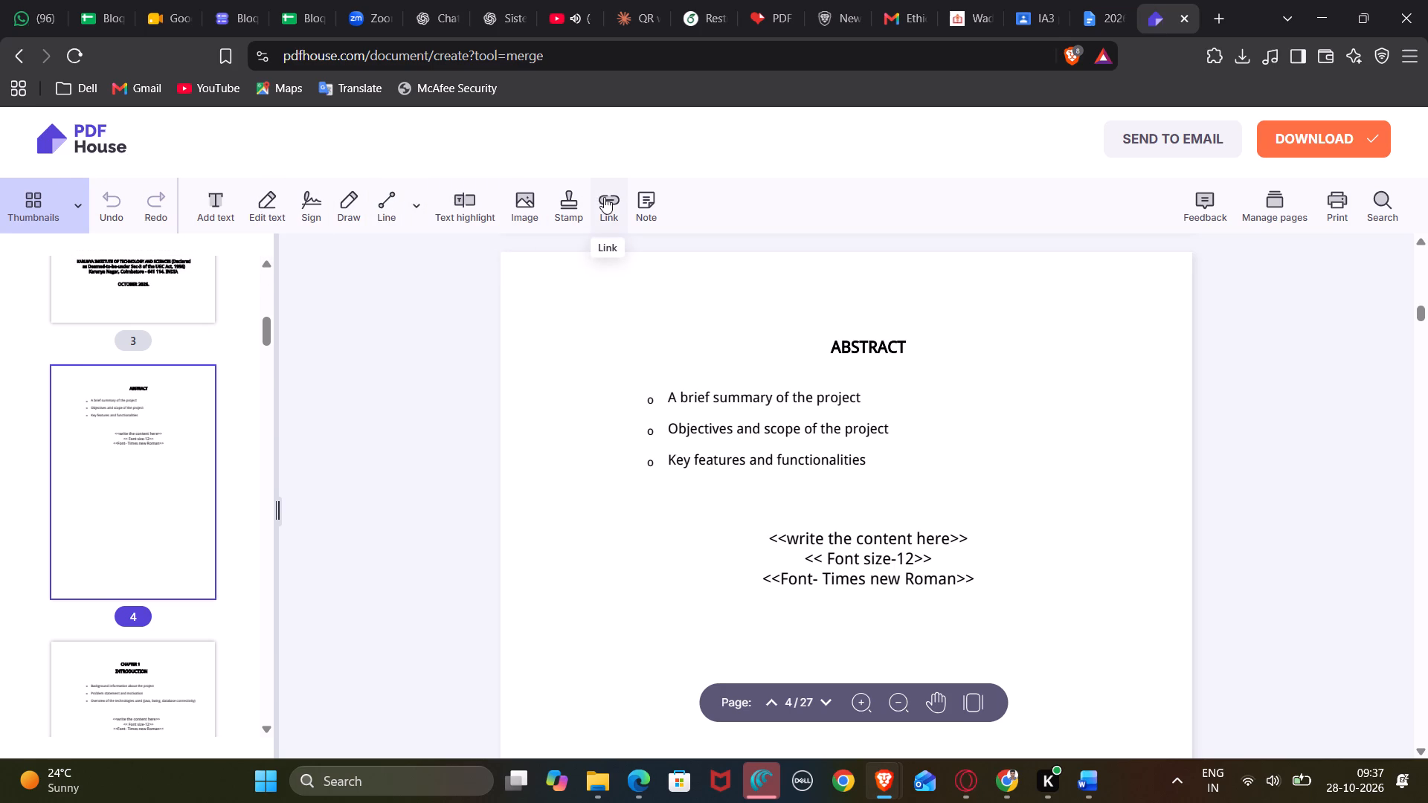
Look through the chapter pages of the merged document, from Chapter 1 Introduction to the Evaluation Sheet.
{"action": "scroll", "coordinate": [344, 415], "scroll_direction": "down", "scroll_amount": 2}
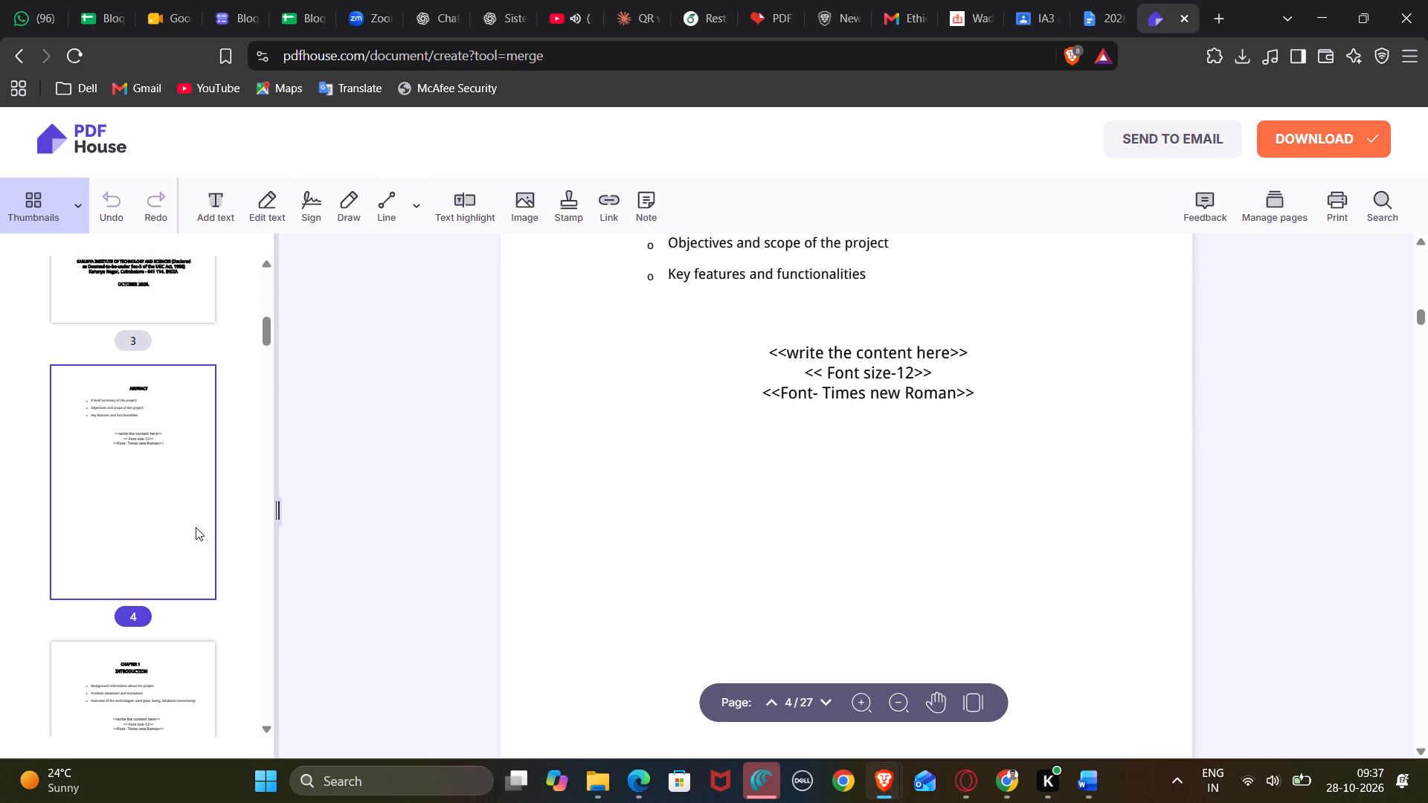
{"action": "scroll", "coordinate": [190, 528], "scroll_direction": "down", "scroll_amount": 3}
{"action": "left_click", "coordinate": [129, 446]}
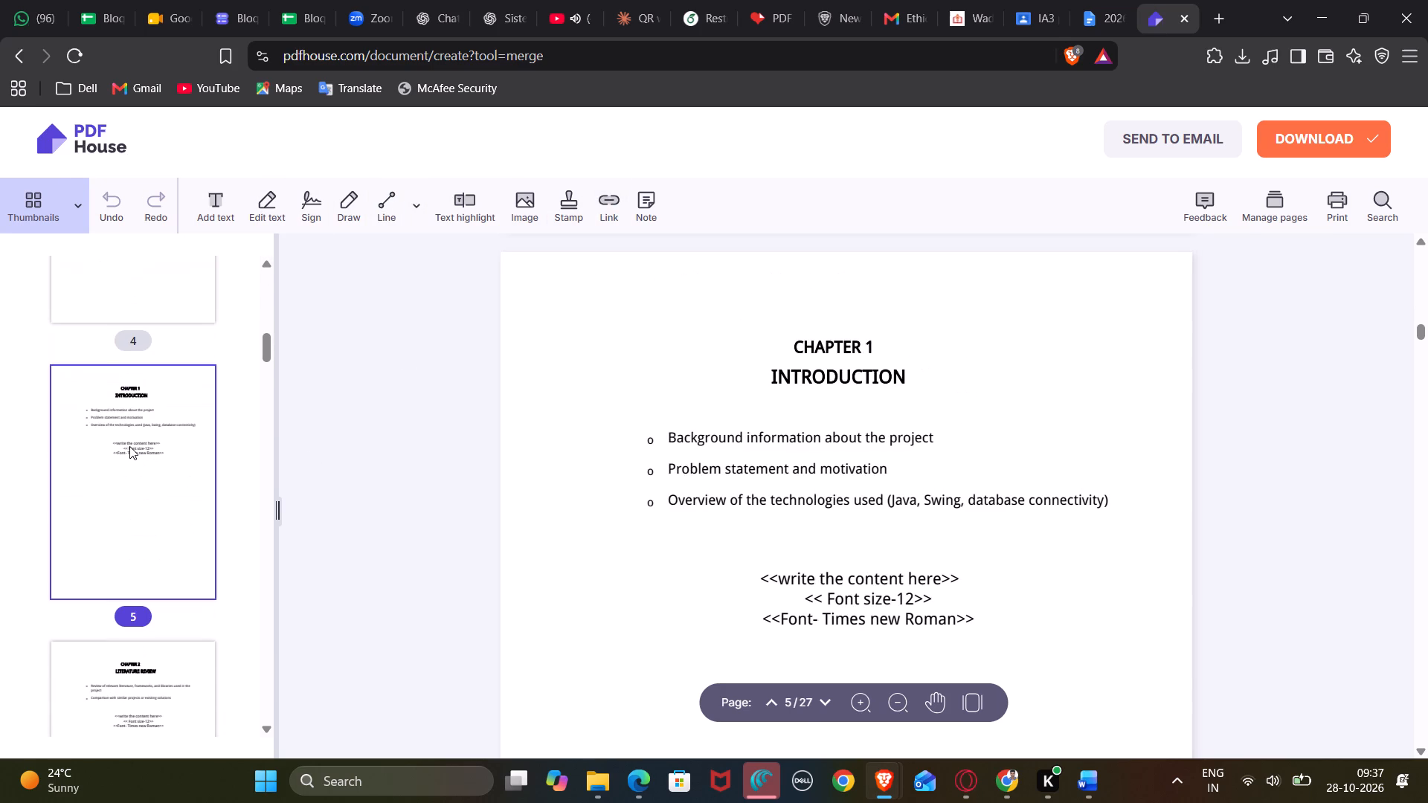
{"action": "scroll", "coordinate": [137, 448], "scroll_direction": "down", "scroll_amount": 14}
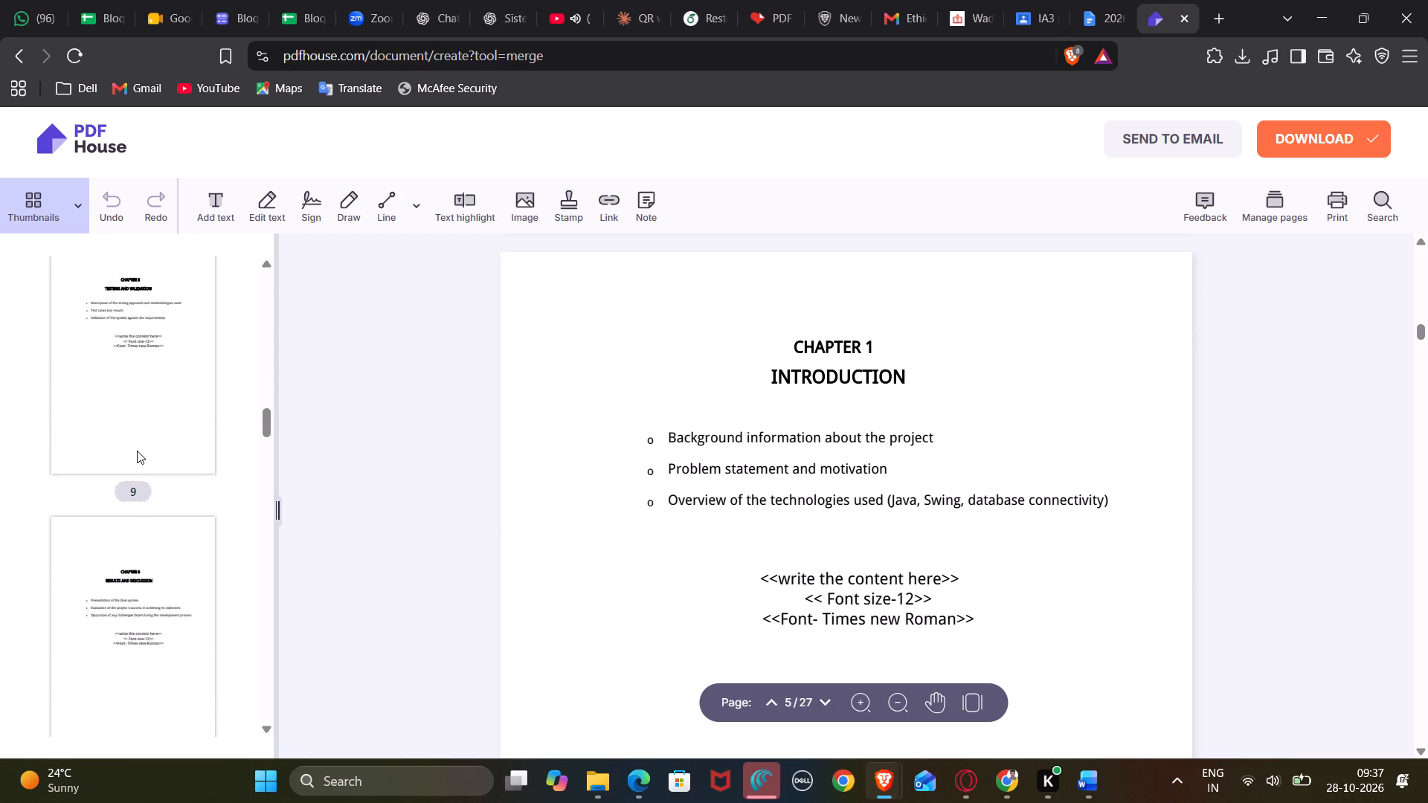
{"action": "scroll", "coordinate": [137, 451], "scroll_direction": "down", "scroll_amount": 13}
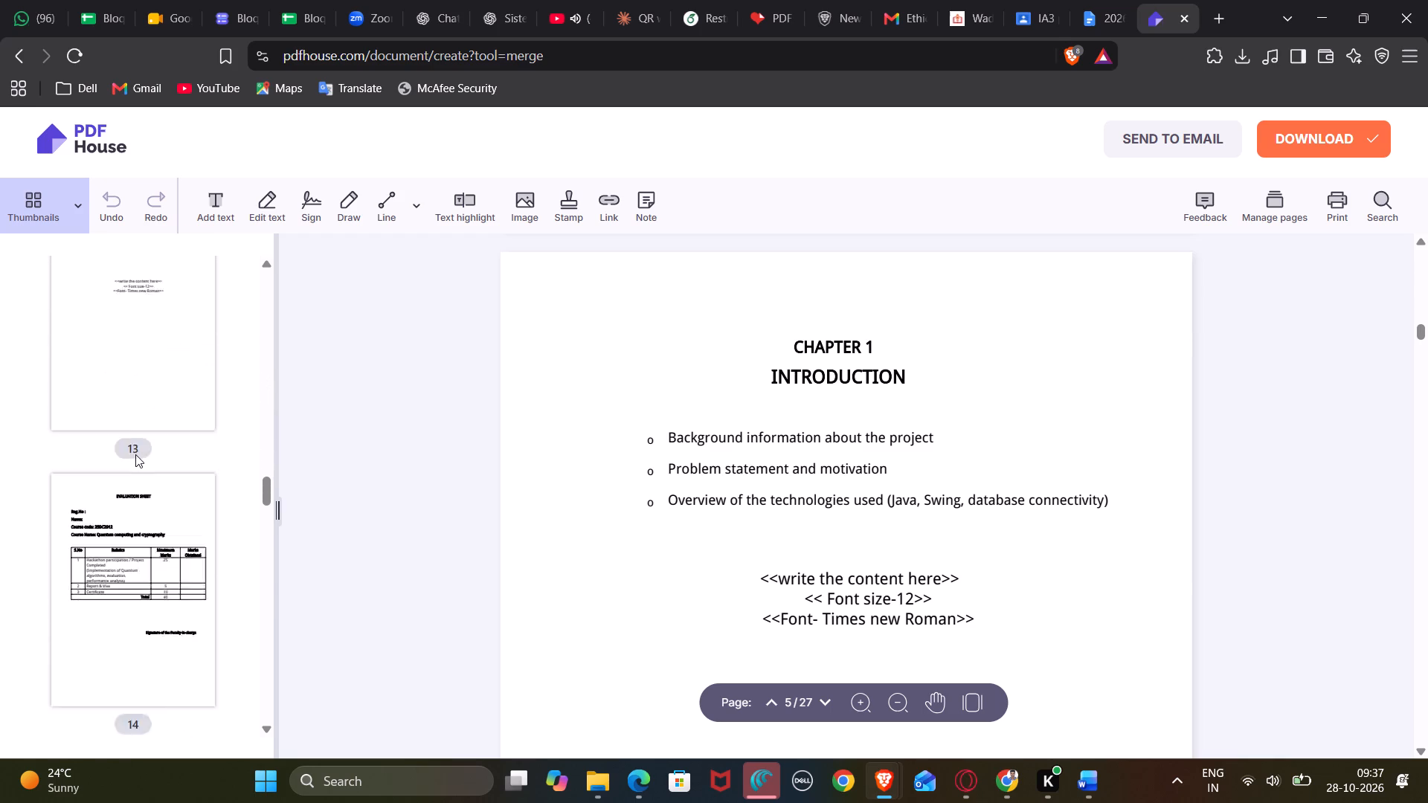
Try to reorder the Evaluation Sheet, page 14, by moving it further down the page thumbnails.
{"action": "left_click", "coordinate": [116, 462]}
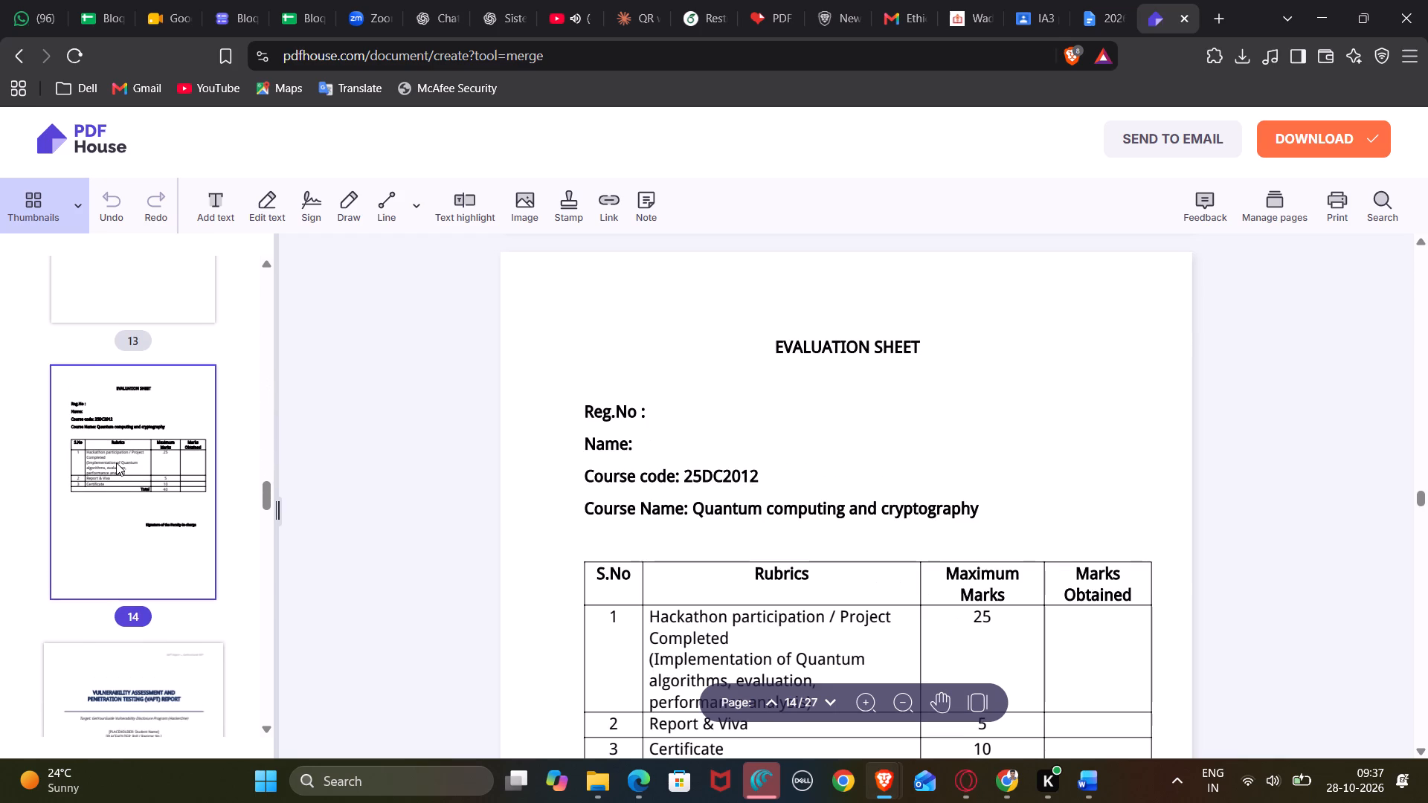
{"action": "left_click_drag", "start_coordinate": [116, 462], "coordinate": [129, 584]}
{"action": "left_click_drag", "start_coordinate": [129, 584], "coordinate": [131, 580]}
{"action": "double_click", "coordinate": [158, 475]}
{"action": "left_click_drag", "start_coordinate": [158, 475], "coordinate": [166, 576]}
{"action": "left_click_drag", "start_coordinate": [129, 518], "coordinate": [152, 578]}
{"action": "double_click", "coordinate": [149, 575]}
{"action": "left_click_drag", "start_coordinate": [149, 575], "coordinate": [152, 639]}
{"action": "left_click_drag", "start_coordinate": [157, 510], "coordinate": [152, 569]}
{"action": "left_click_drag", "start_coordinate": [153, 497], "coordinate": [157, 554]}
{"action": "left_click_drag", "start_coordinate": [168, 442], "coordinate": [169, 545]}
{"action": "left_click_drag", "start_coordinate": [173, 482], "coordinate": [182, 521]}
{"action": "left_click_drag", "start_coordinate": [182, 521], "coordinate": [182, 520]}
Open page management for the merged document and go through its three introductory tips.
{"action": "left_click", "coordinate": [1282, 201]}
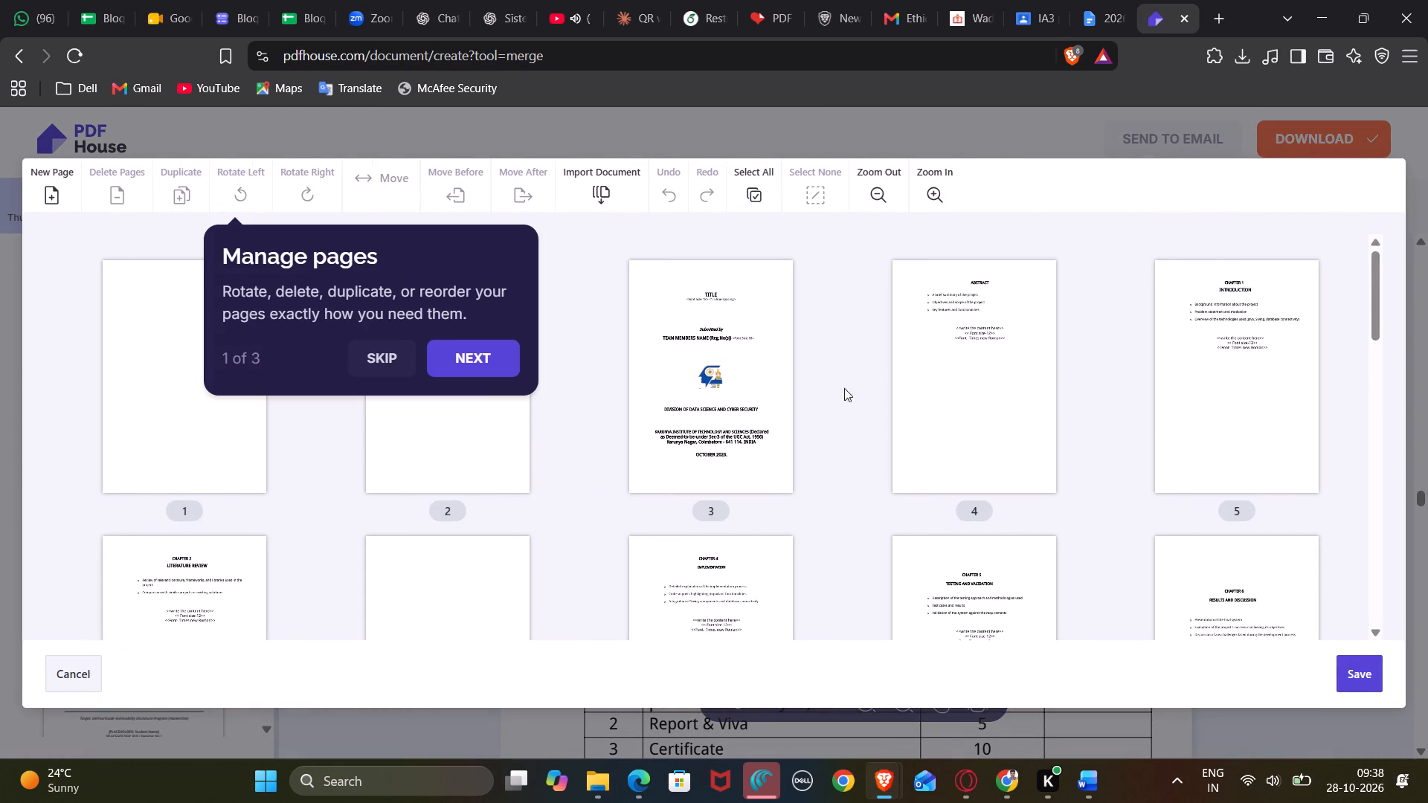
{"action": "left_click", "coordinate": [449, 370]}
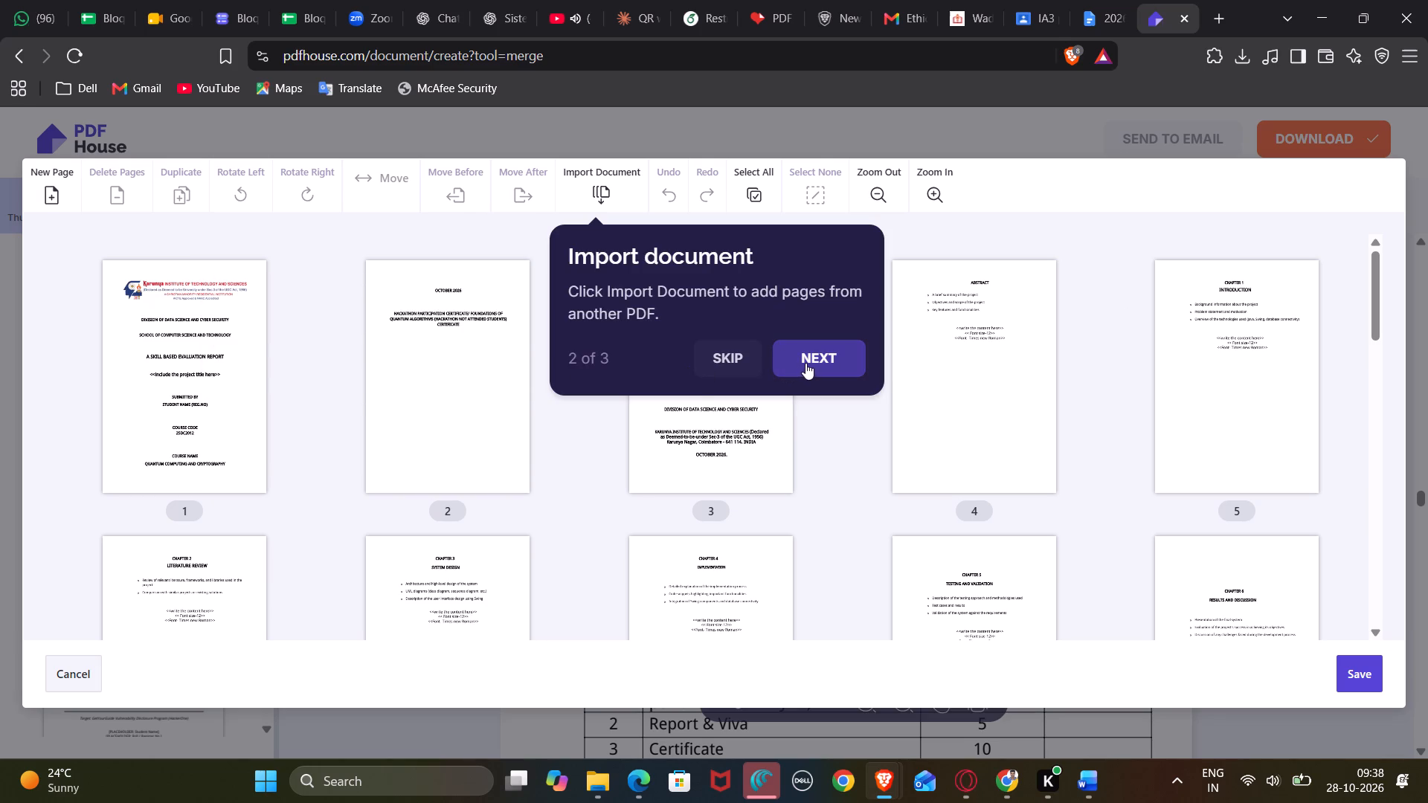
{"action": "left_click", "coordinate": [805, 363]}
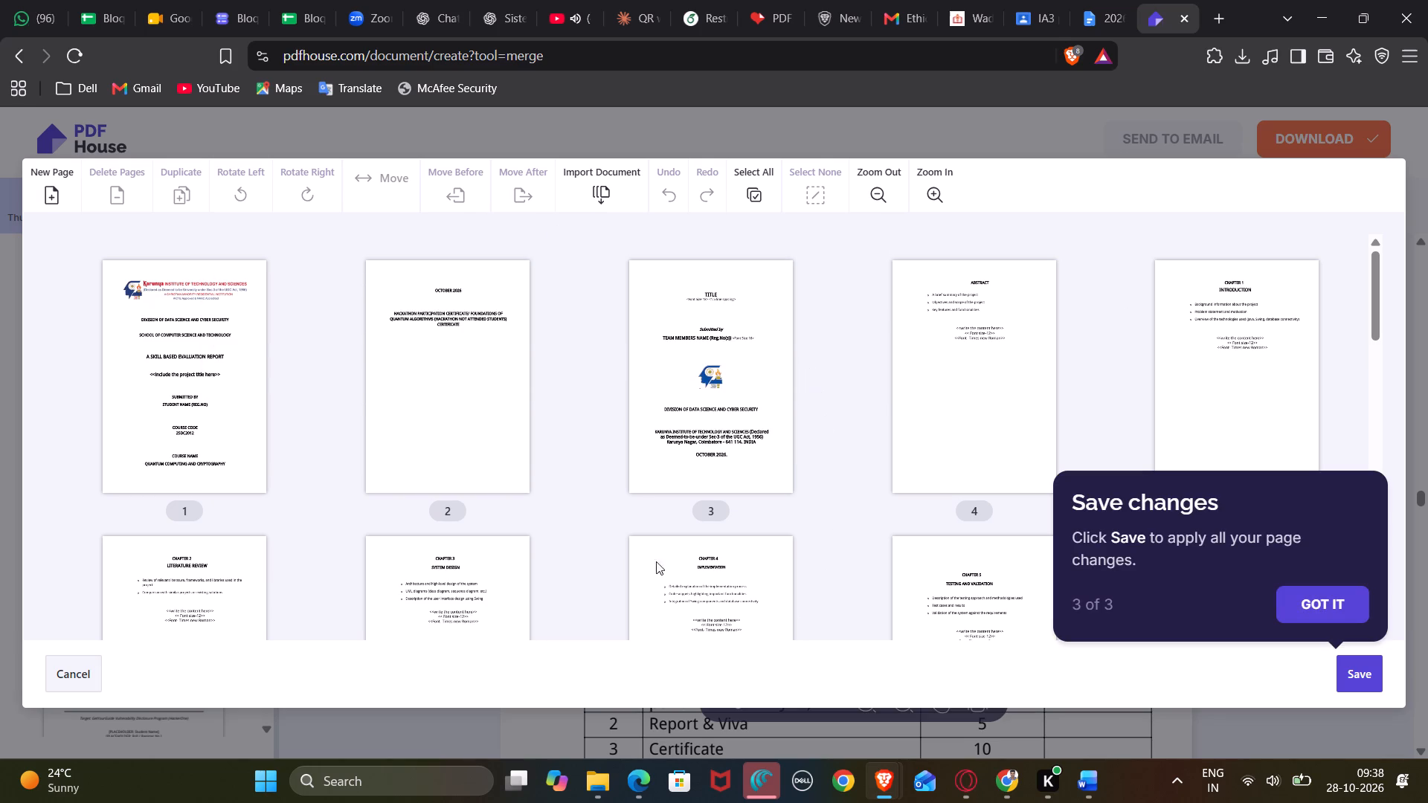
{"action": "left_click", "coordinate": [739, 416]}
{"action": "left_click", "coordinate": [739, 416]}
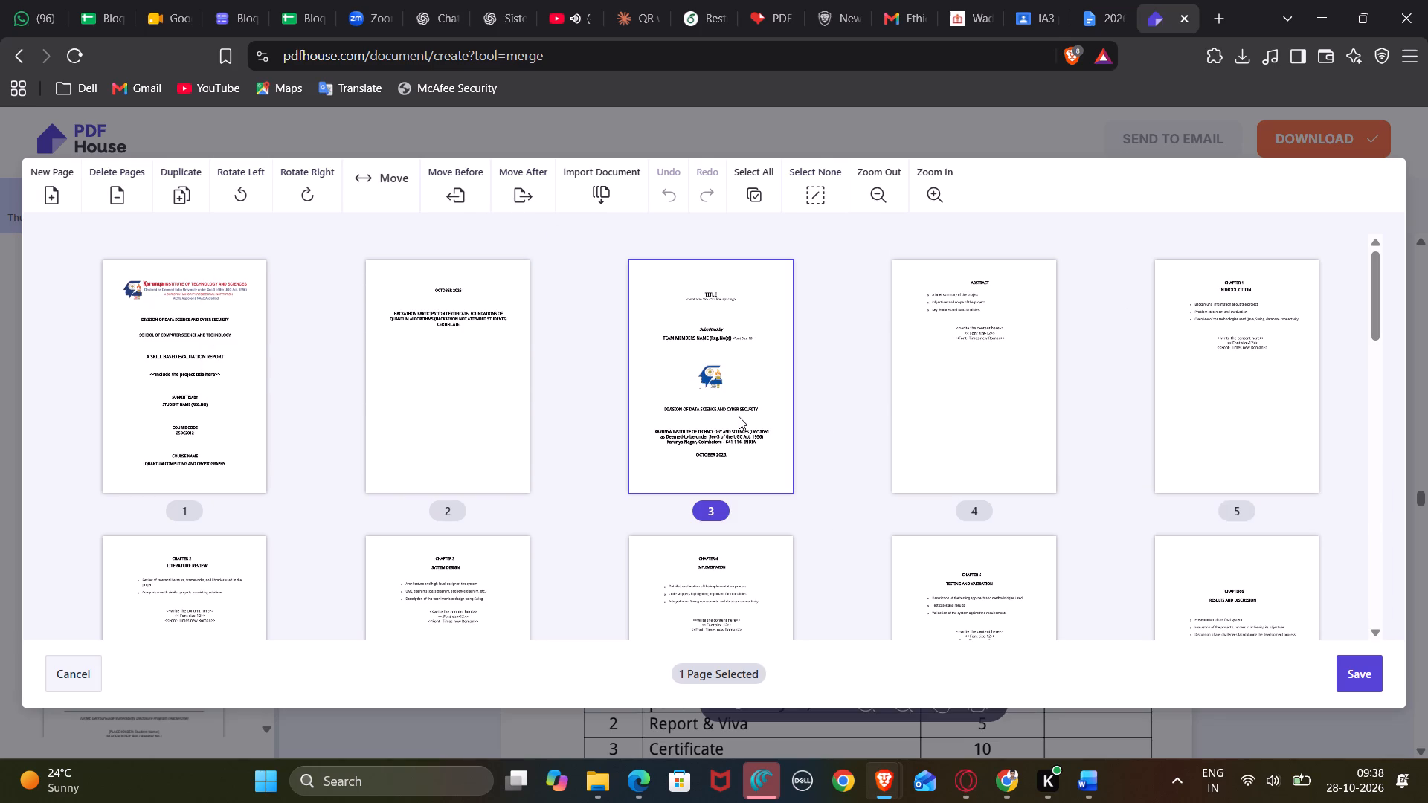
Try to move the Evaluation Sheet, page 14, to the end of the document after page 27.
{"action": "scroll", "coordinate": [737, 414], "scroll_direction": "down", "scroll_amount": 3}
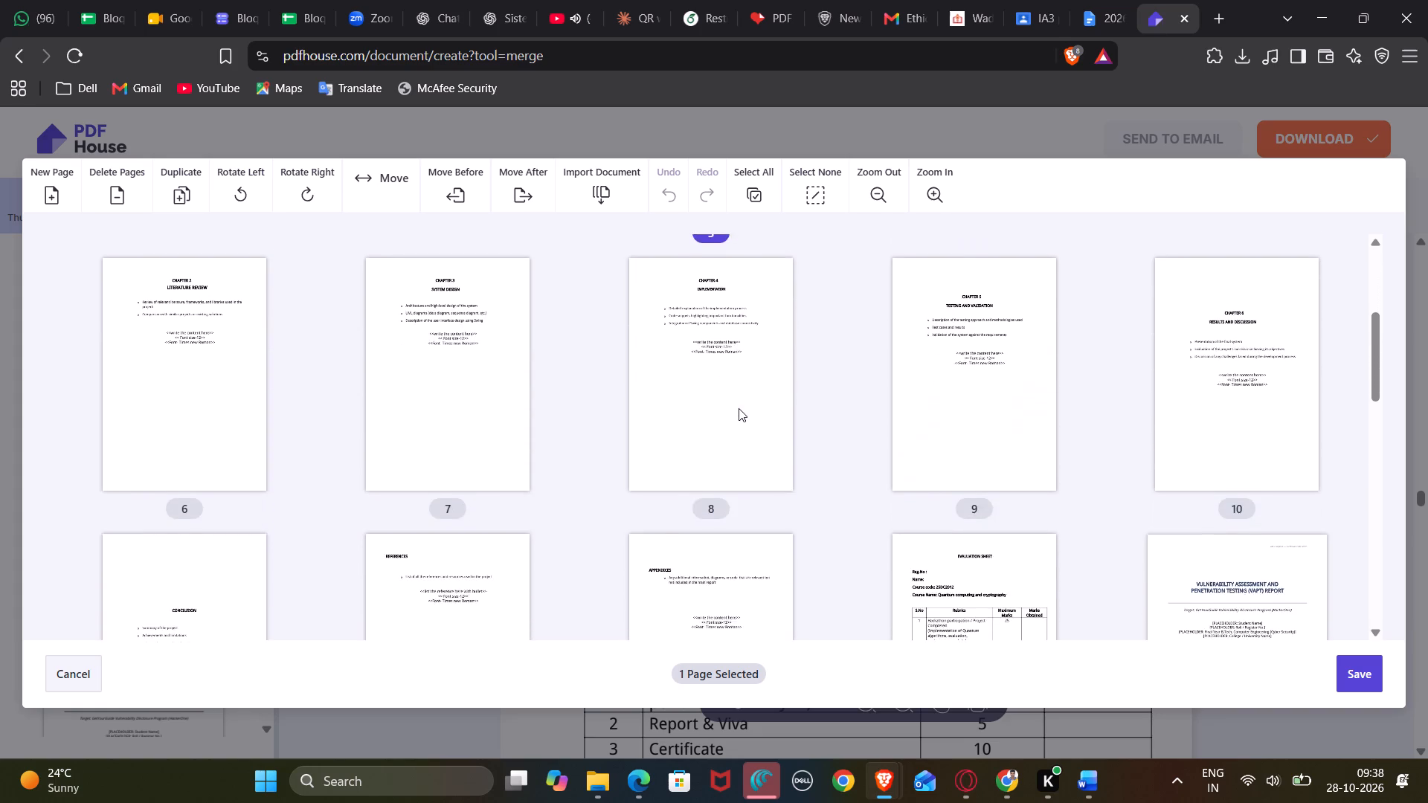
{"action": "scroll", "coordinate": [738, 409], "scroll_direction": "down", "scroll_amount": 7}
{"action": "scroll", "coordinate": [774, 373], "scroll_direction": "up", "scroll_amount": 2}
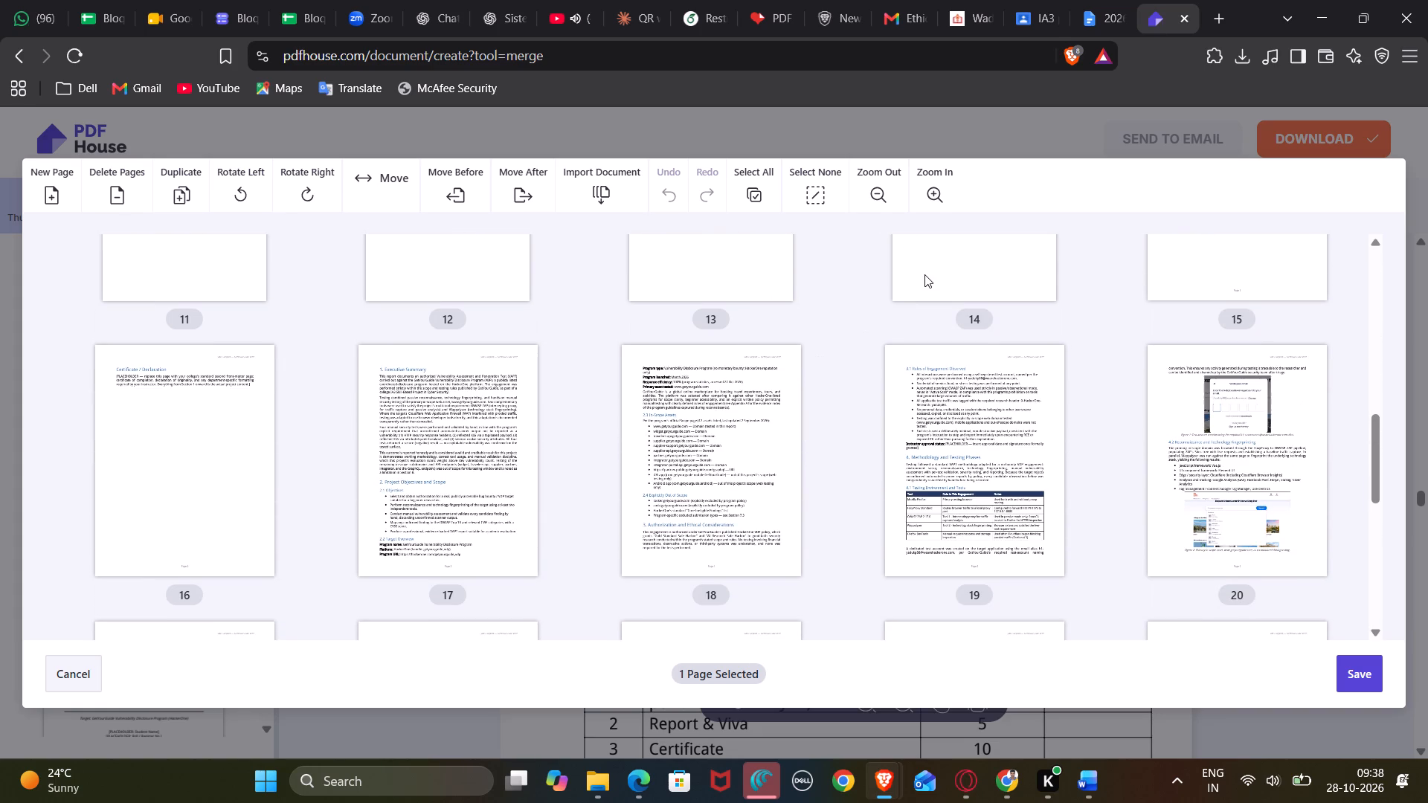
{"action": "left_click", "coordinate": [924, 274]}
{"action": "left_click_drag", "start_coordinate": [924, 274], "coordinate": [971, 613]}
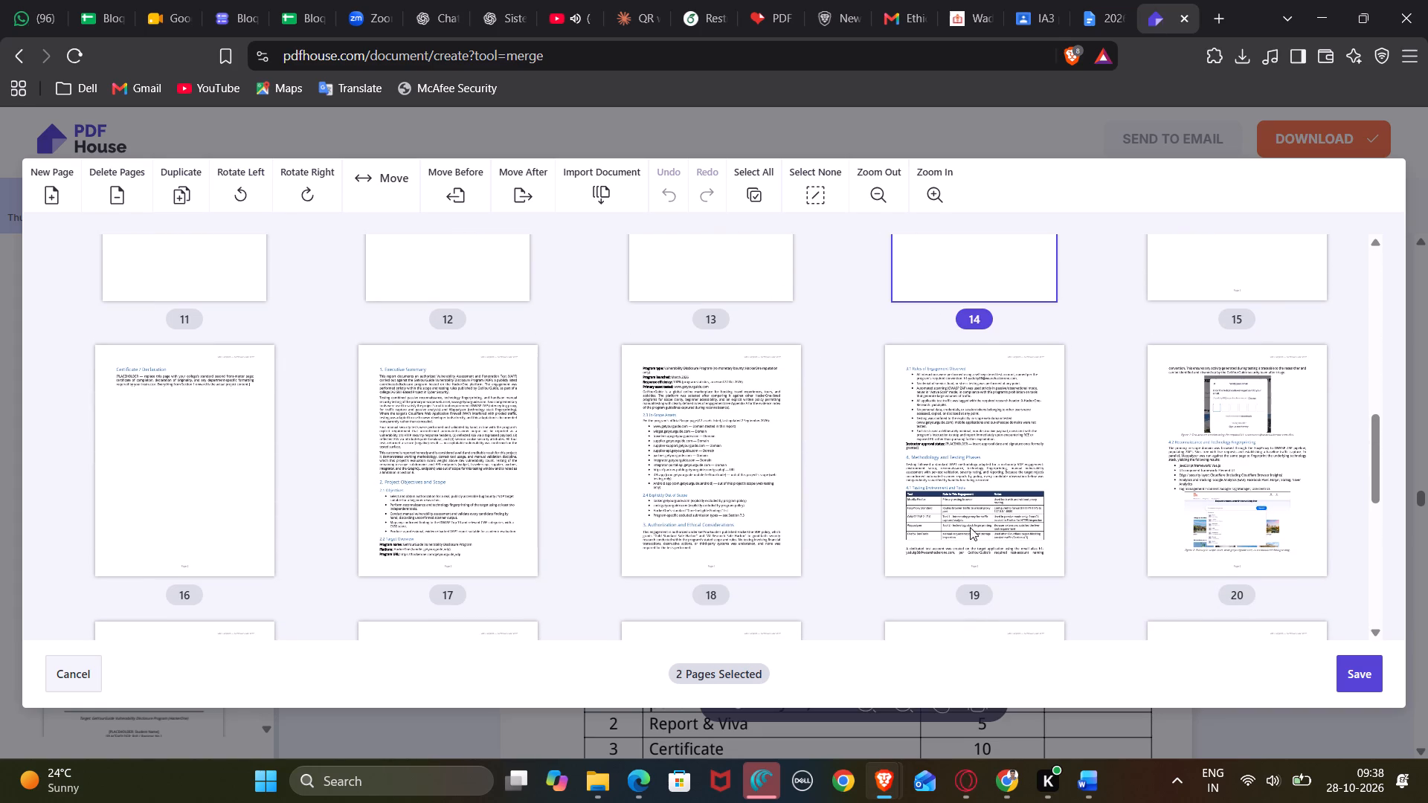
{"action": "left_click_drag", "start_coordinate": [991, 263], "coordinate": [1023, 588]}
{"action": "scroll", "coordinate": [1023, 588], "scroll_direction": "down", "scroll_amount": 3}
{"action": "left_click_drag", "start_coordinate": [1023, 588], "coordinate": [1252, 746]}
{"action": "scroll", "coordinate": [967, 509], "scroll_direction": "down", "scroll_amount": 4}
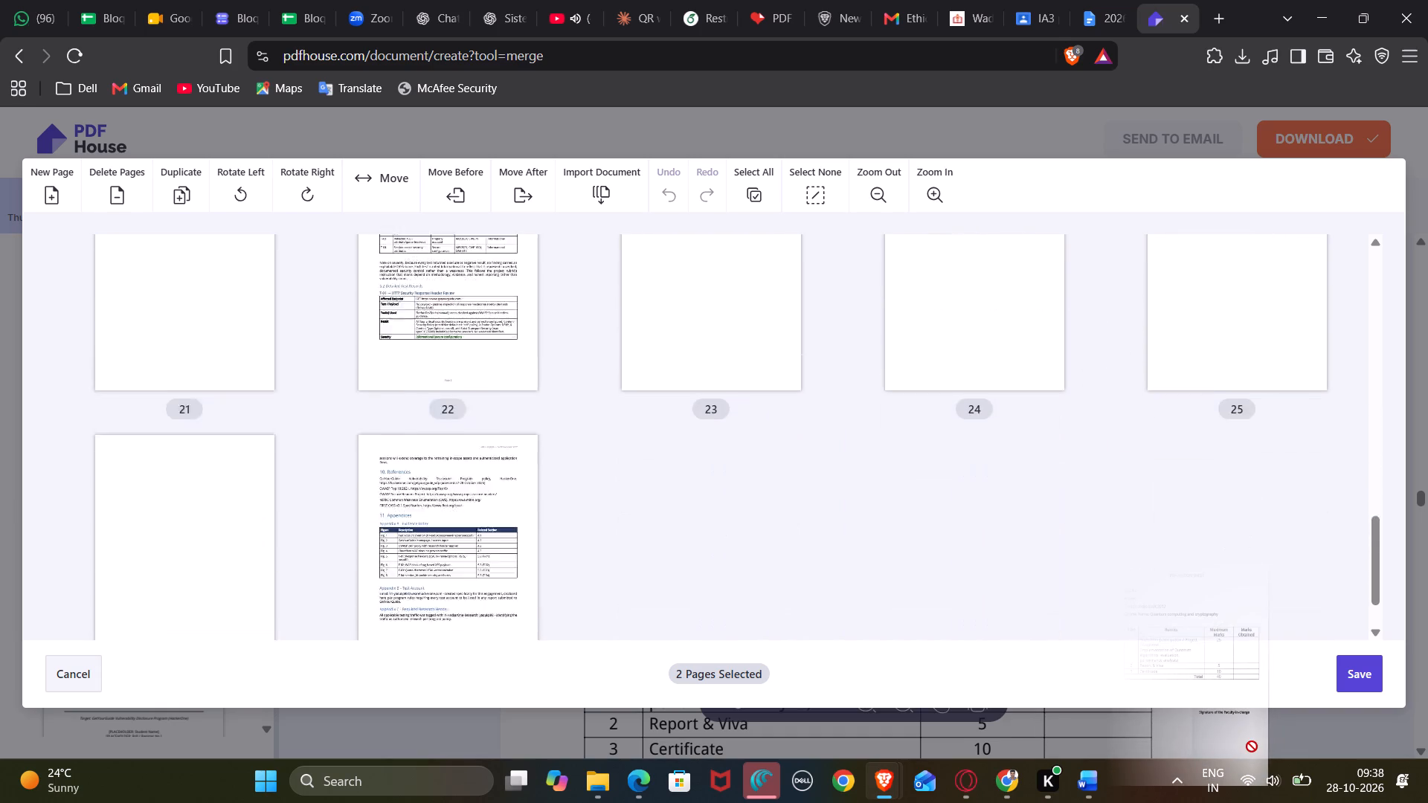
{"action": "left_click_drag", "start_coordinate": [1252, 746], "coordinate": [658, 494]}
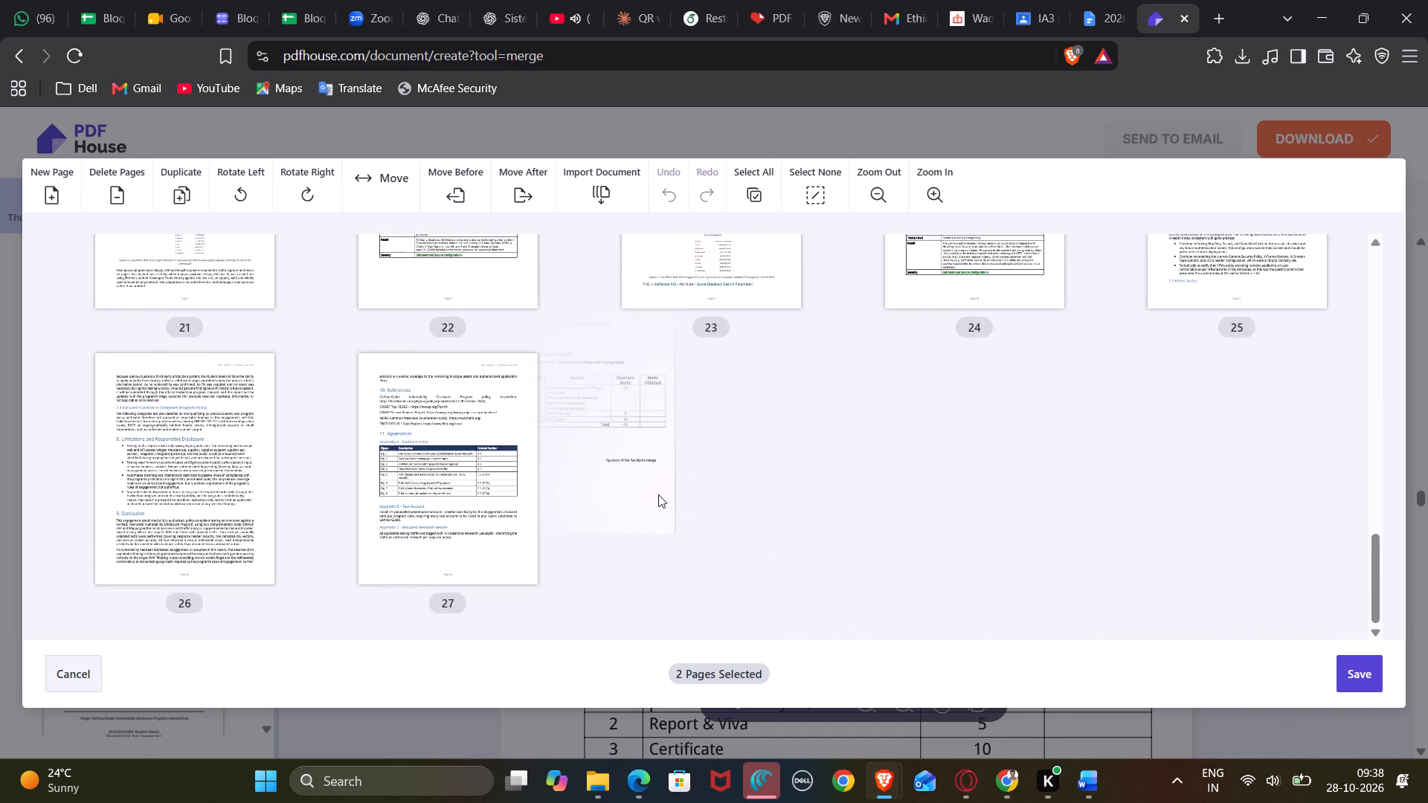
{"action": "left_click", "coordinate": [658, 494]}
Move the selected Title page, page 3, and Evaluation Sheet, page 14, to the end of the document after page 27.
{"action": "scroll", "coordinate": [662, 496], "scroll_direction": "down", "scroll_amount": 3}
{"action": "scroll", "coordinate": [664, 497], "scroll_direction": "up", "scroll_amount": 5}
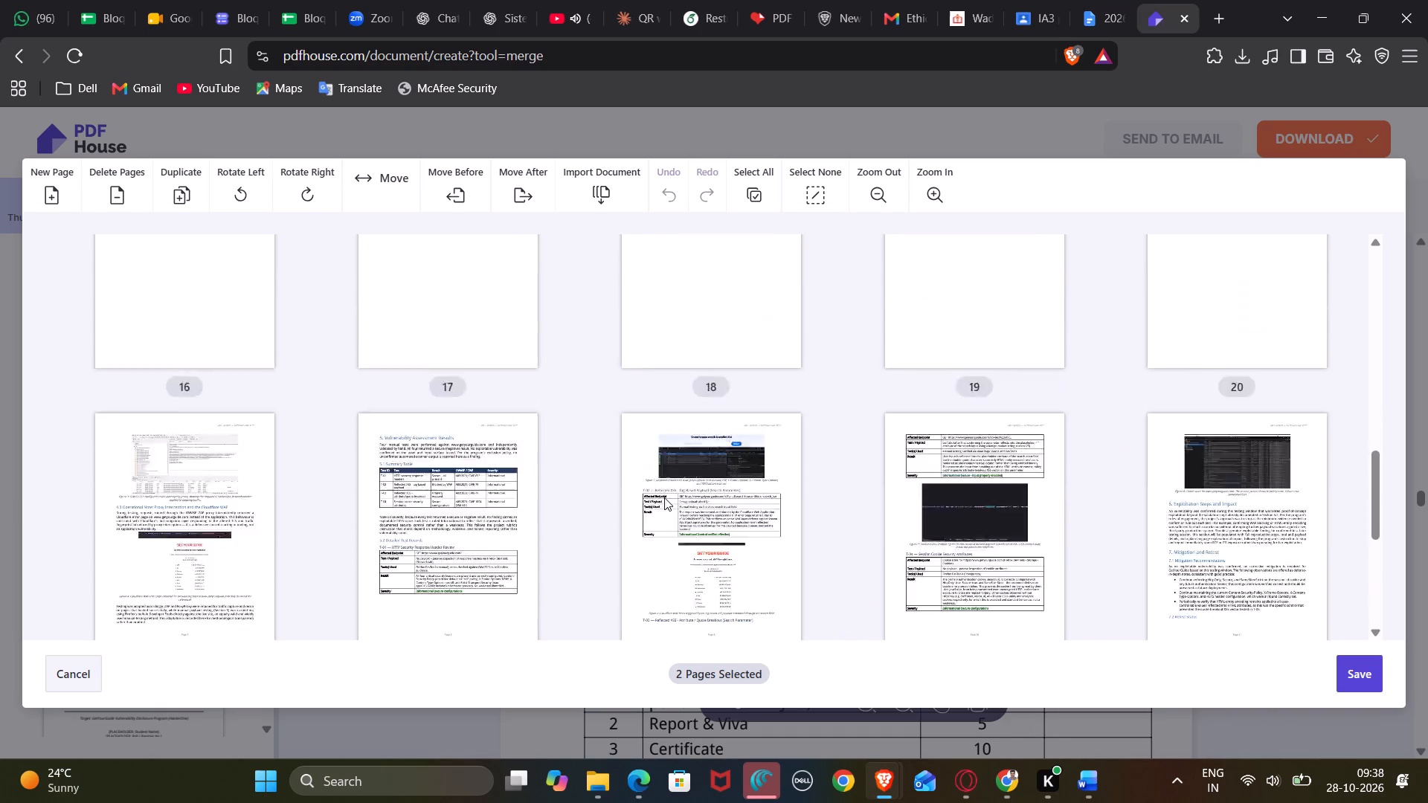
{"action": "scroll", "coordinate": [664, 497], "scroll_direction": "up", "scroll_amount": 10}
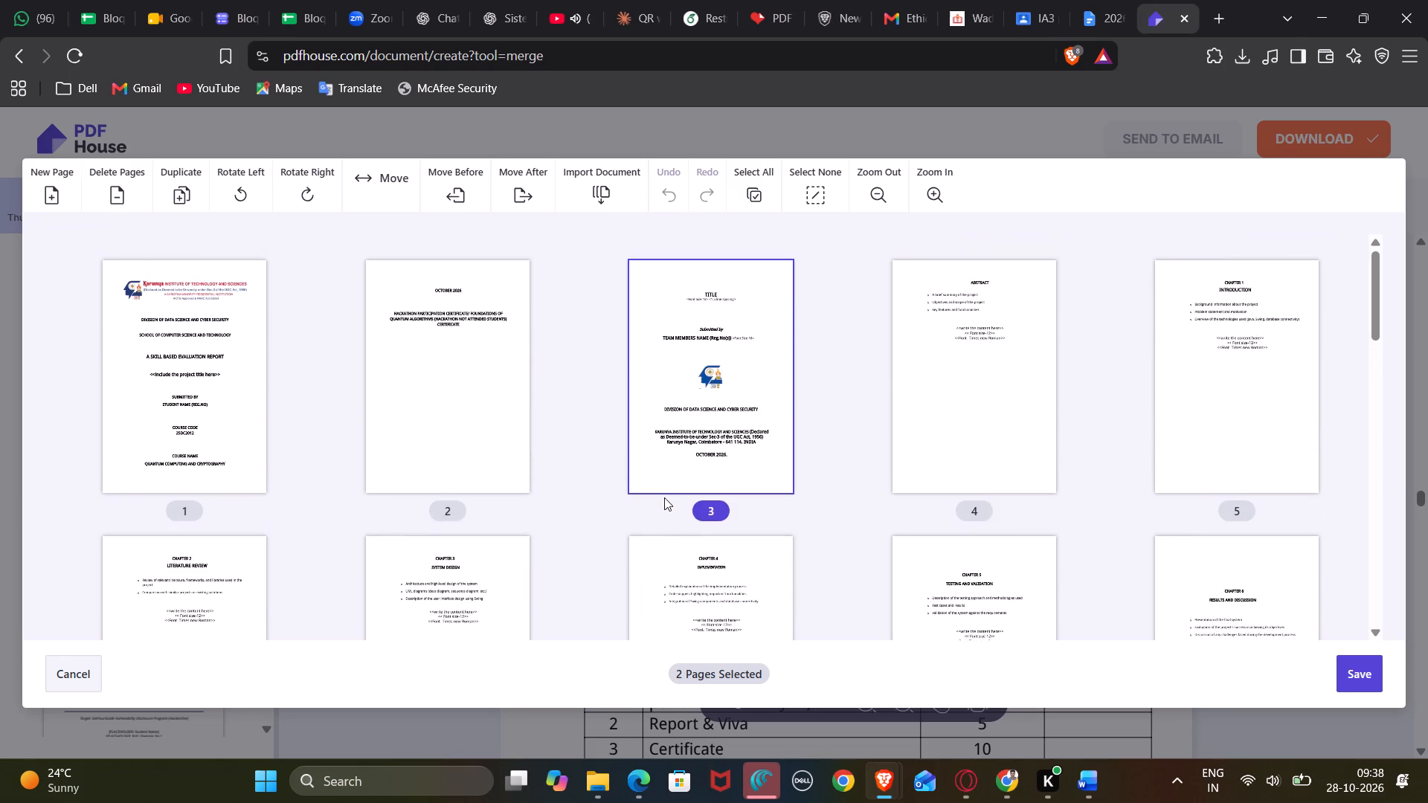
{"action": "scroll", "coordinate": [664, 506], "scroll_direction": "down", "scroll_amount": 7}
{"action": "left_click_drag", "start_coordinate": [1016, 293], "coordinate": [987, 428]}
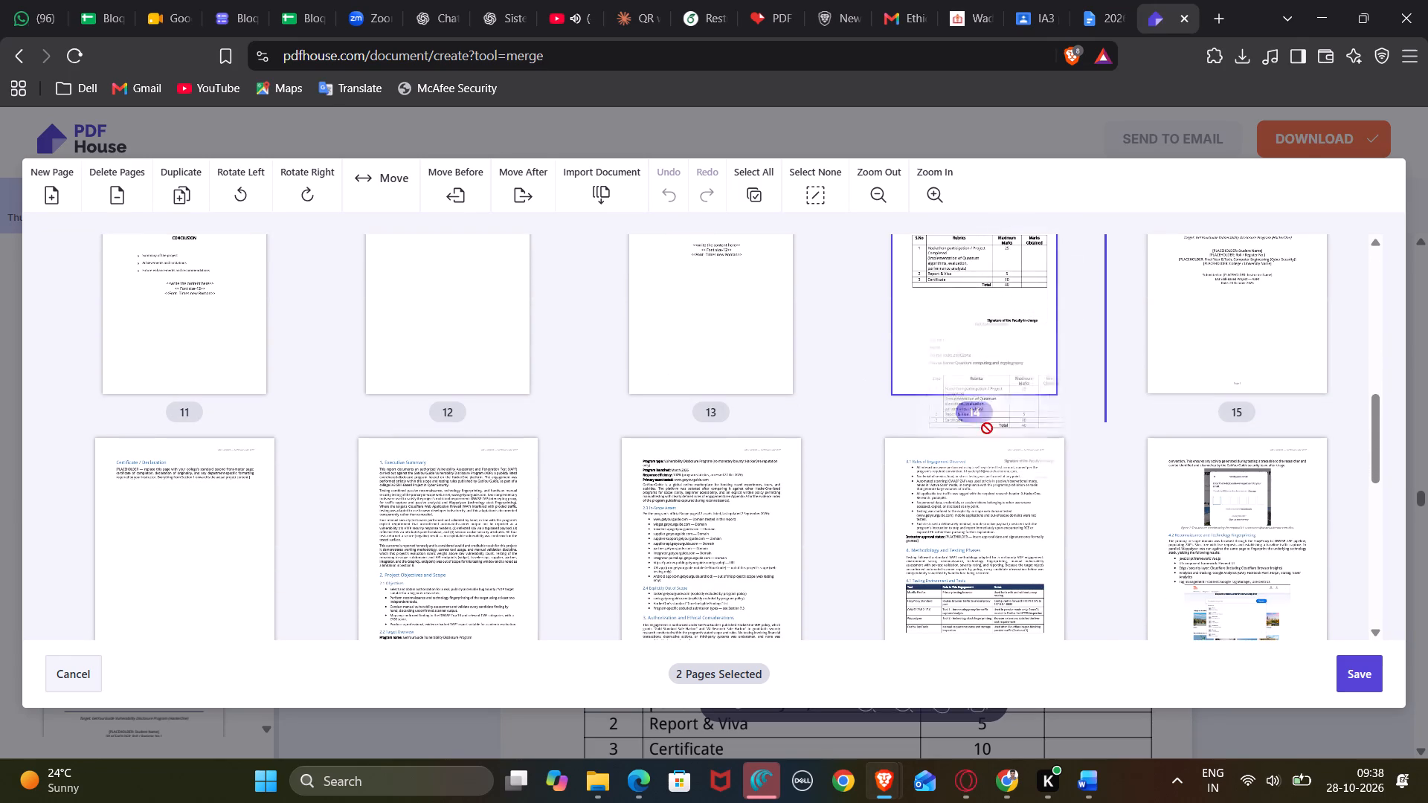
{"action": "left_click_drag", "start_coordinate": [987, 428], "coordinate": [968, 639]}
{"action": "scroll", "coordinate": [969, 528], "scroll_direction": "down", "scroll_amount": 2}
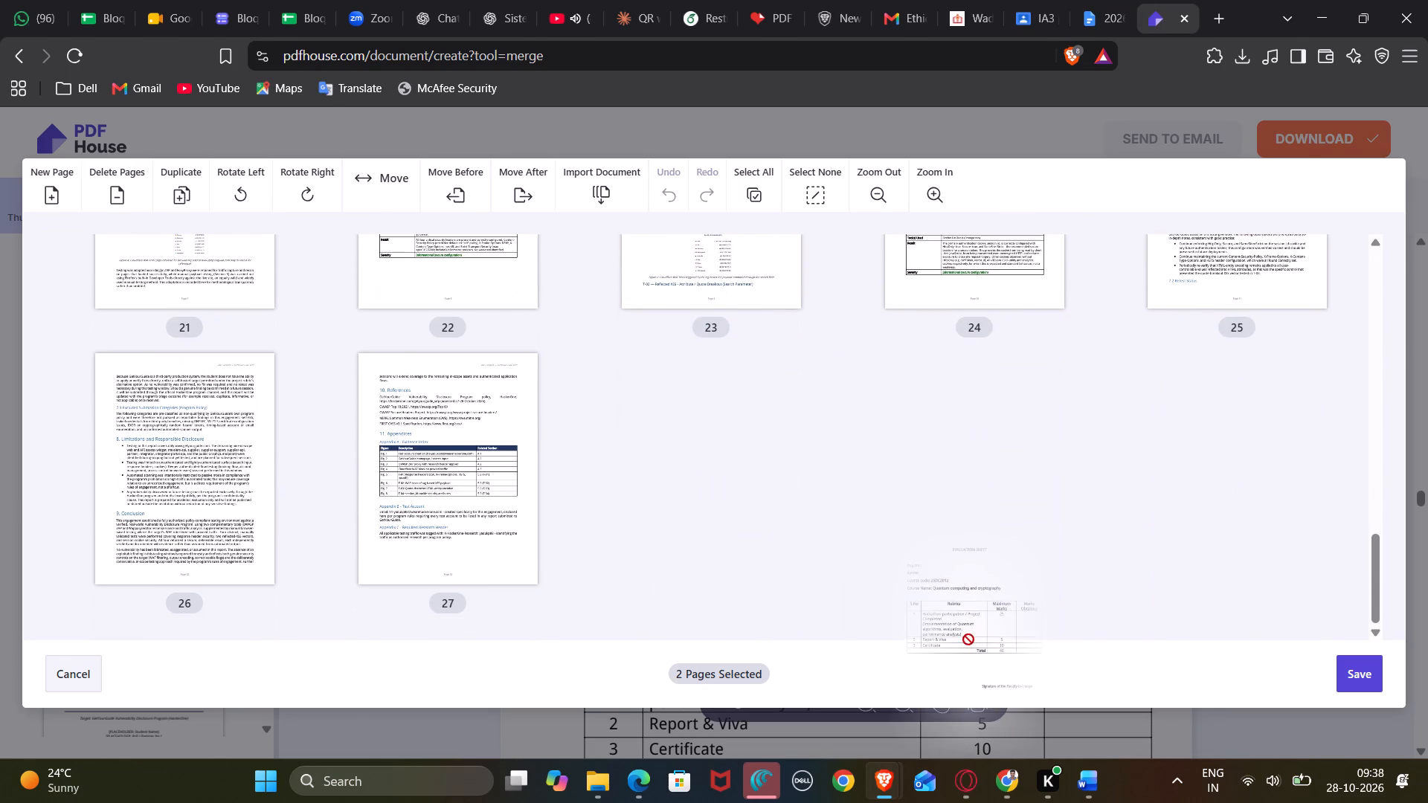
{"action": "left_click_drag", "start_coordinate": [968, 639], "coordinate": [460, 459]}
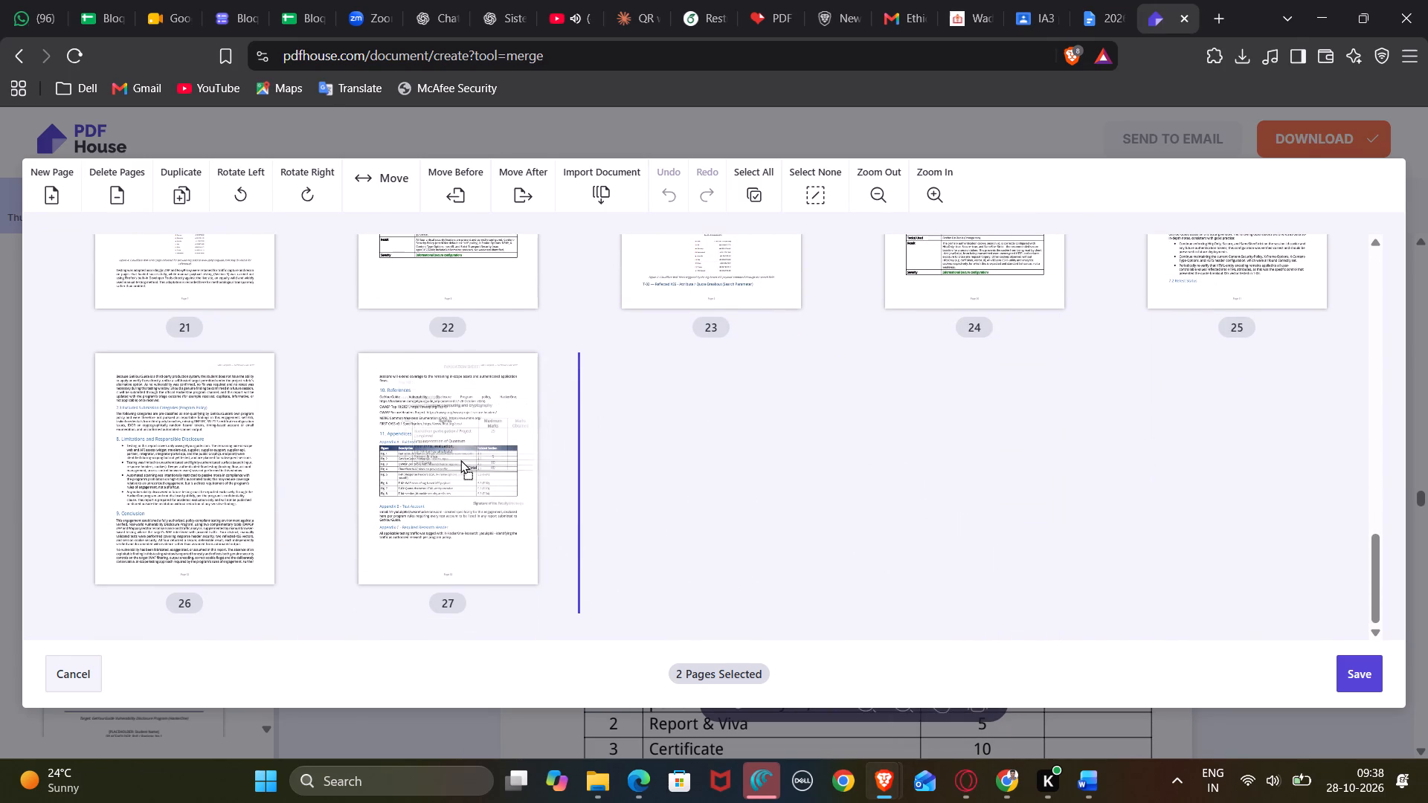
{"action": "left_click_drag", "start_coordinate": [460, 459], "coordinate": [453, 460]}
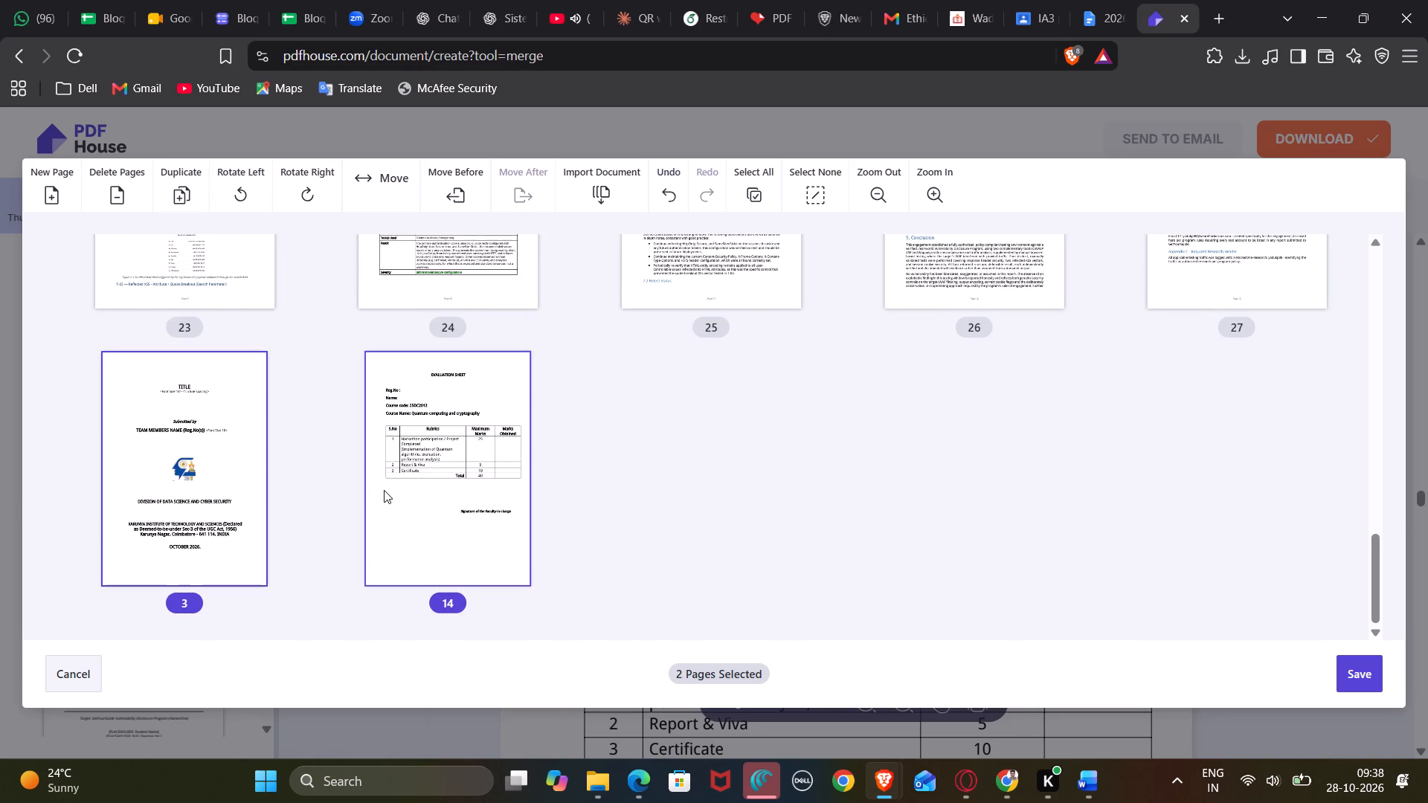
Move only the Title page, page 3, back to the front section, between the Abstract and Chapter 1 Introduction.
{"action": "scroll", "coordinate": [384, 491], "scroll_direction": "up", "scroll_amount": 3}
{"action": "scroll", "coordinate": [442, 477], "scroll_direction": "down", "scroll_amount": 4}
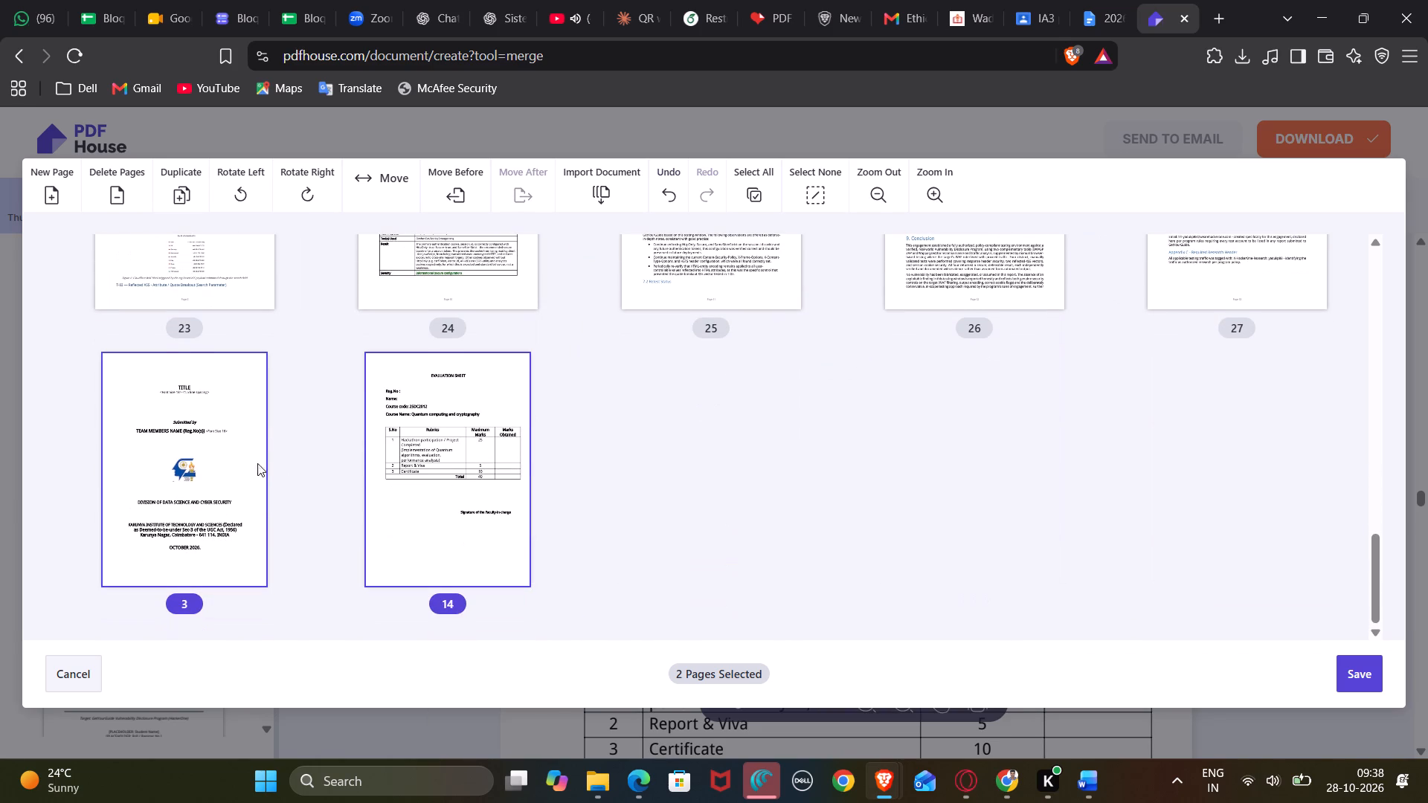
{"action": "double_click", "coordinate": [233, 470]}
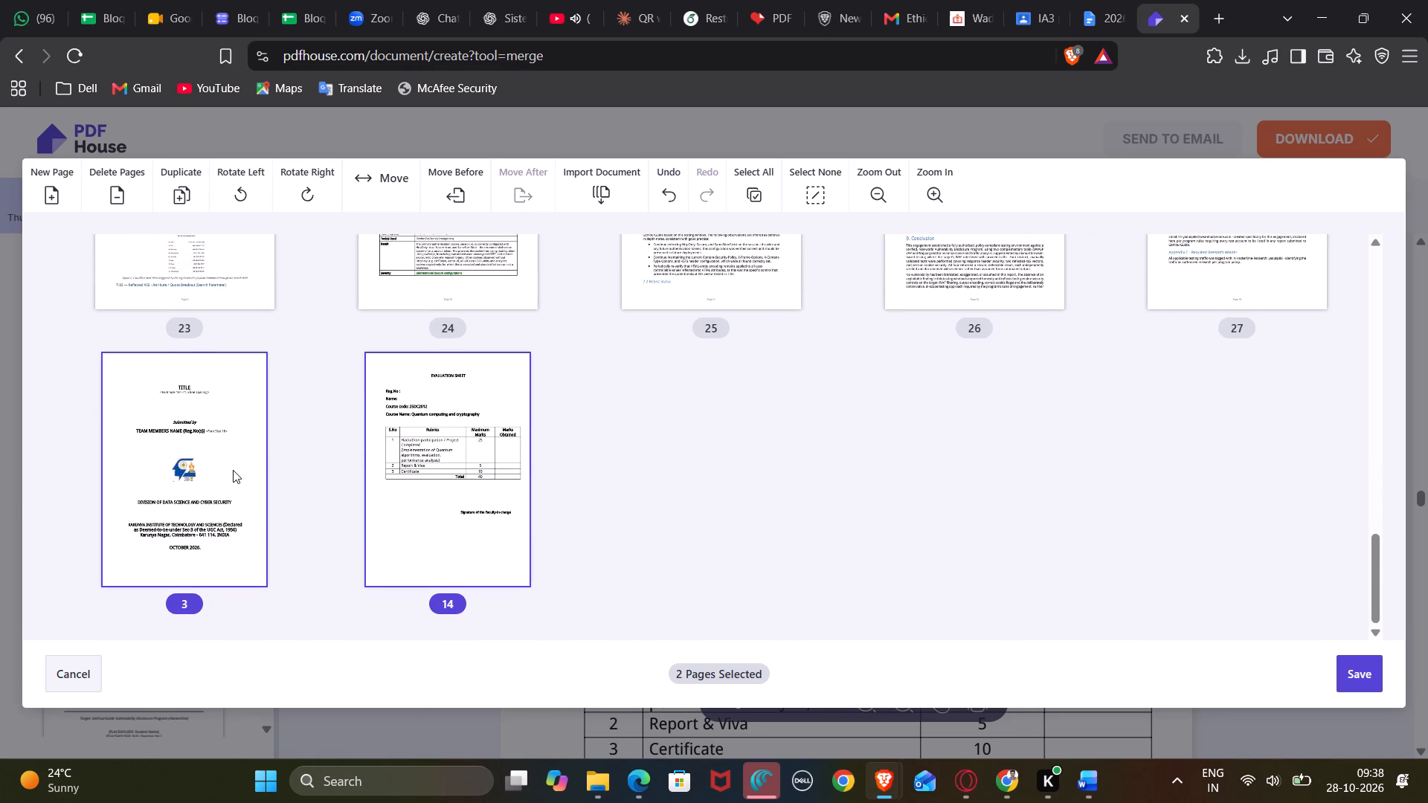
{"action": "left_click", "coordinate": [233, 470]}
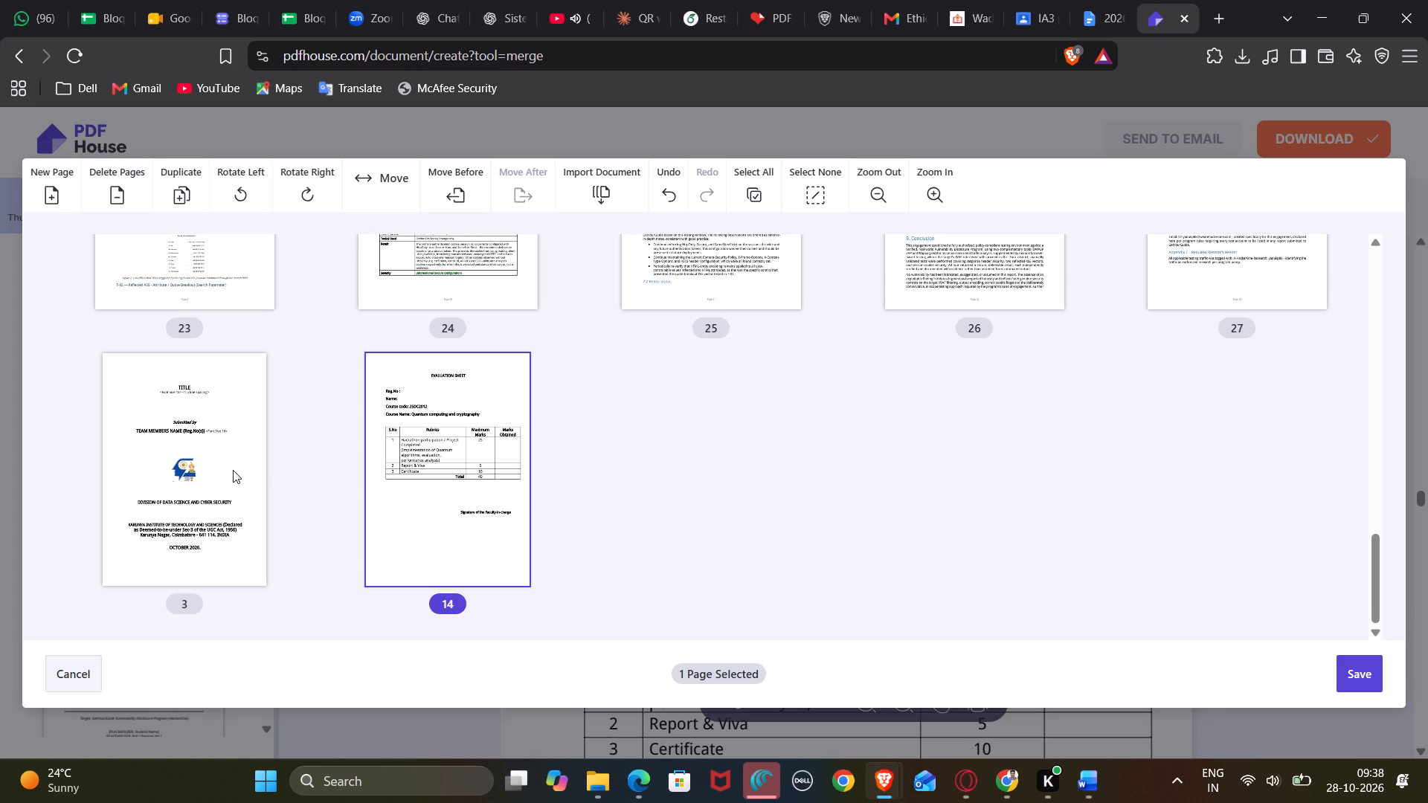
{"action": "left_click_drag", "start_coordinate": [234, 470], "coordinate": [370, 244]}
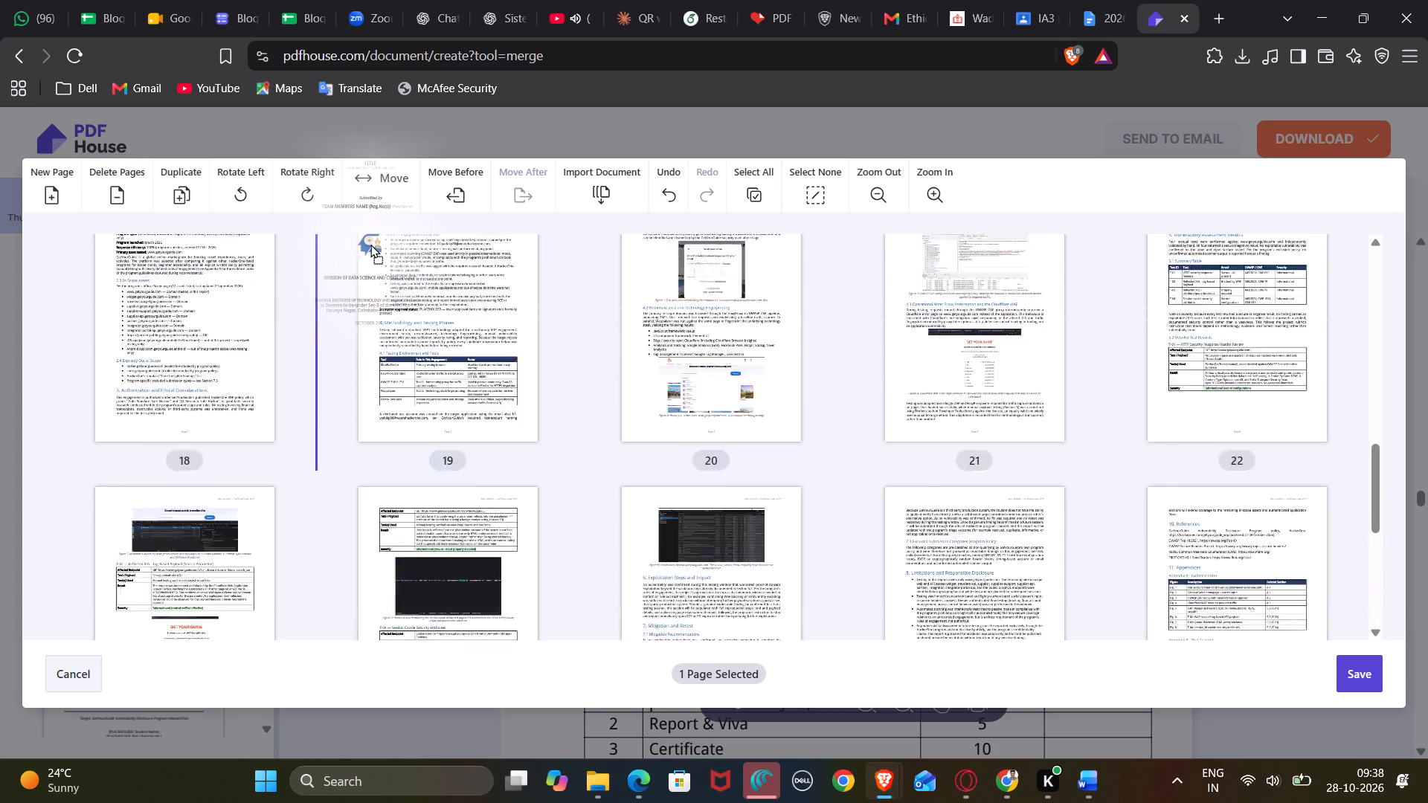
{"action": "left_click_drag", "start_coordinate": [370, 244], "coordinate": [430, 367]}
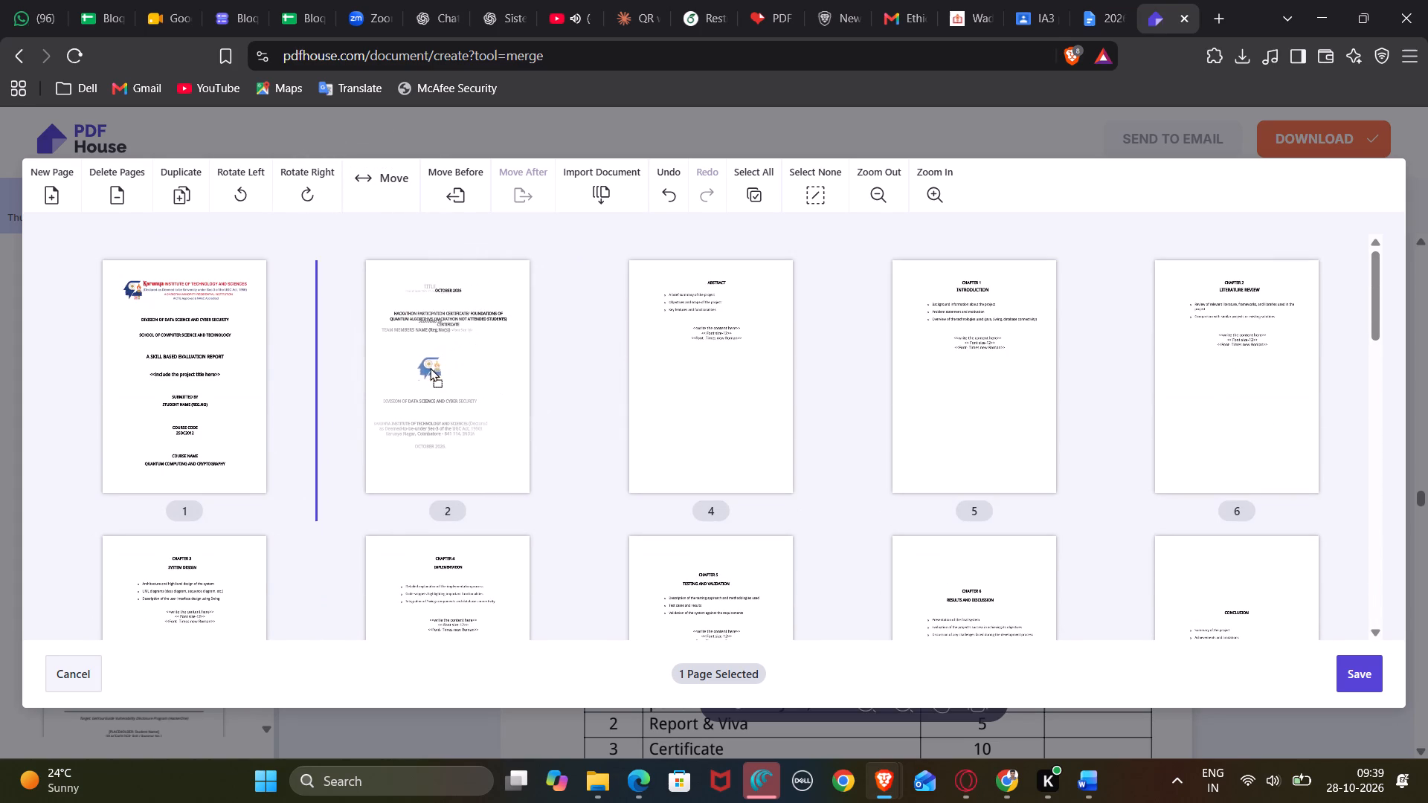
{"action": "left_click_drag", "start_coordinate": [430, 367], "coordinate": [716, 383]}
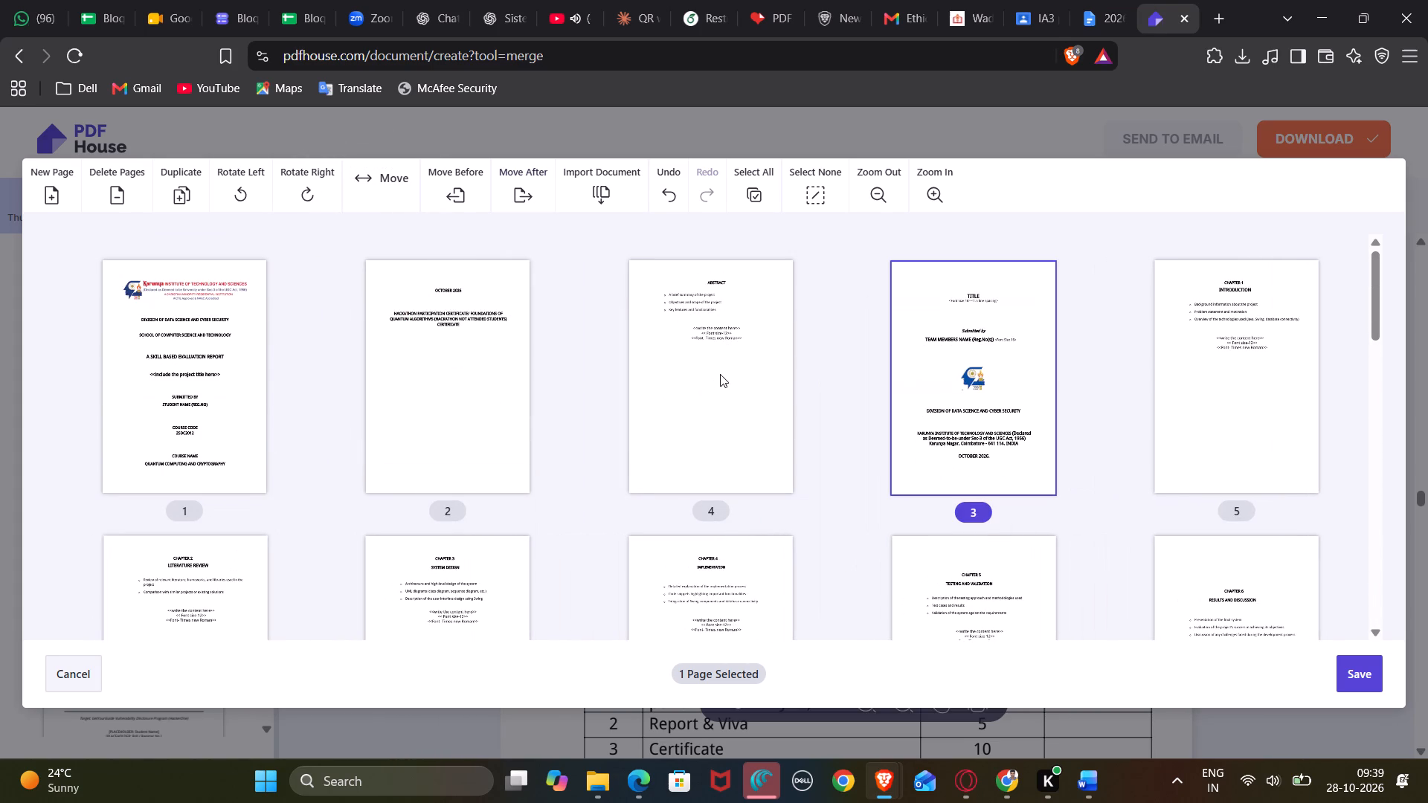
Review the rearranged page order from the cover page through to the Evaluation Sheet.
{"action": "scroll", "coordinate": [730, 370], "scroll_direction": "down", "scroll_amount": 17}
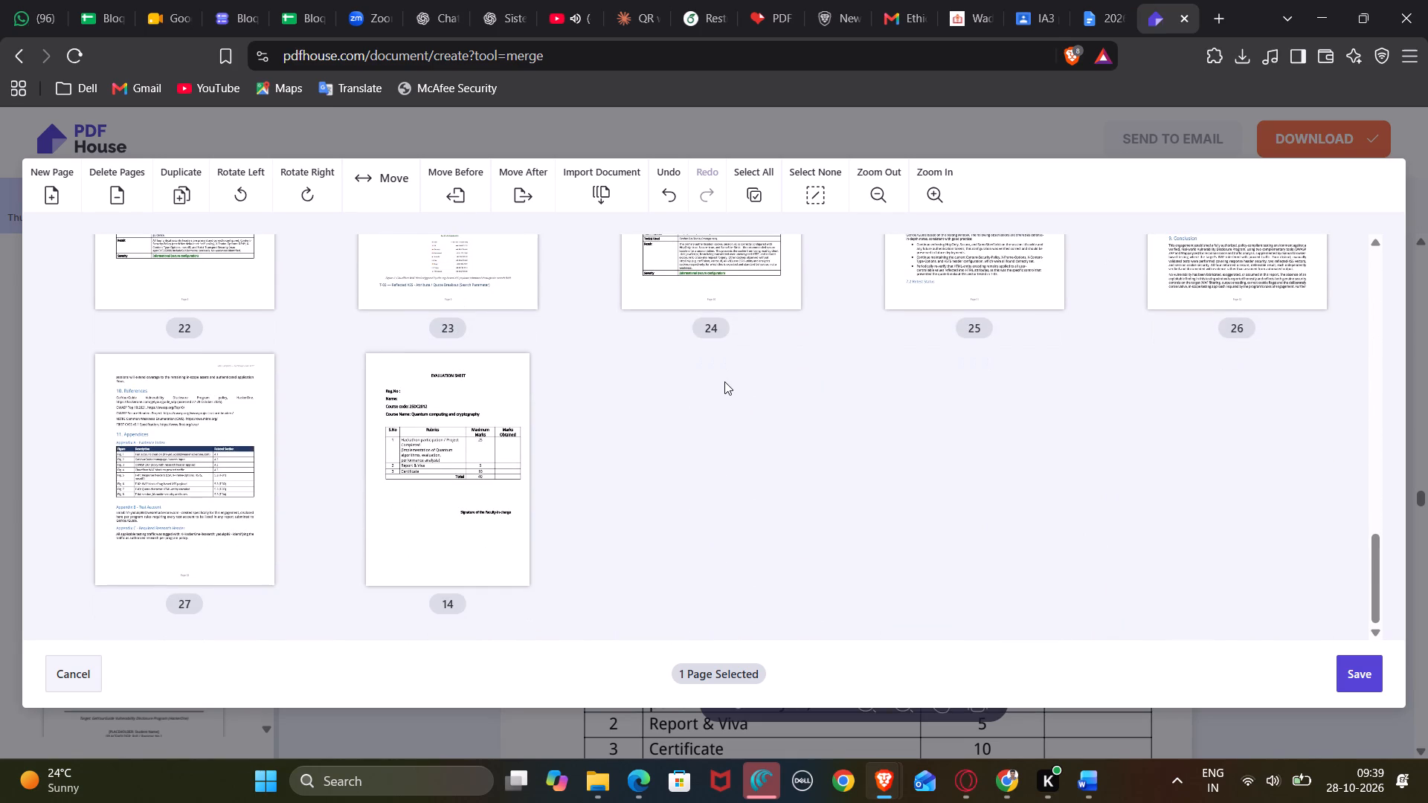
{"action": "scroll", "coordinate": [724, 381], "scroll_direction": "down", "scroll_amount": 2}
{"action": "scroll", "coordinate": [721, 379], "scroll_direction": "up", "scroll_amount": 4}
{"action": "scroll", "coordinate": [683, 429], "scroll_direction": "up", "scroll_amount": 1}
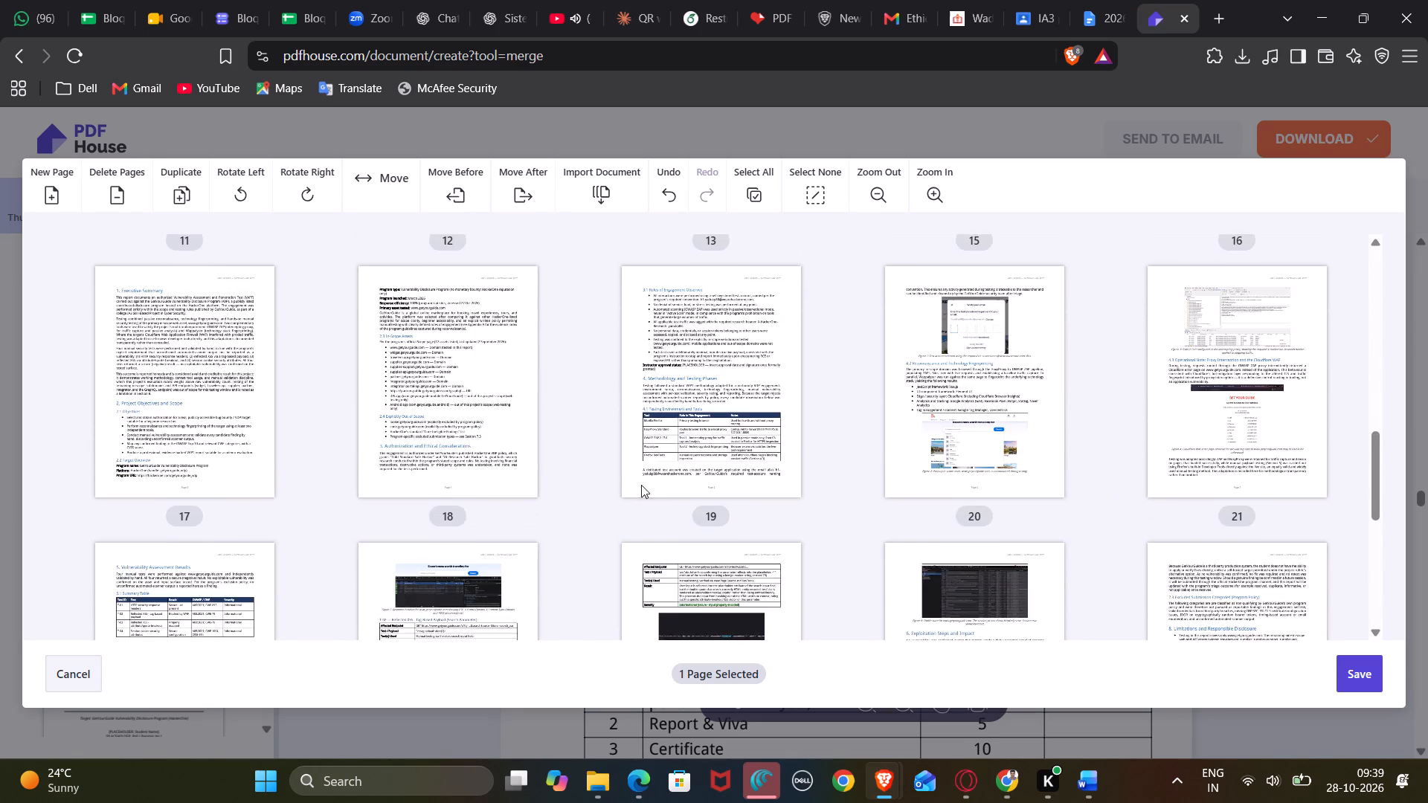
{"action": "scroll", "coordinate": [628, 491], "scroll_direction": "up", "scroll_amount": 3}
{"action": "scroll", "coordinate": [532, 539], "scroll_direction": "up", "scroll_amount": 4}
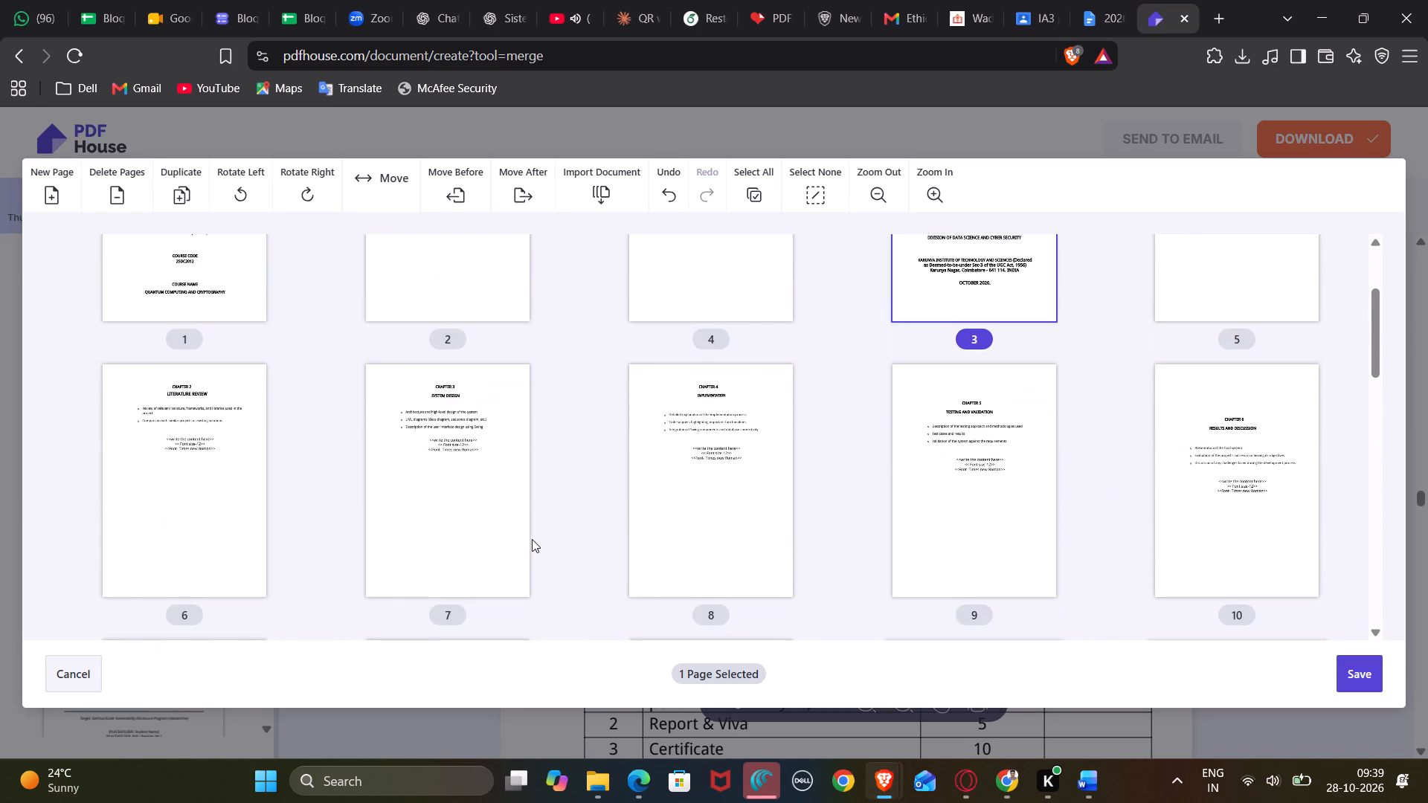
{"action": "scroll", "coordinate": [532, 539], "scroll_direction": "up", "scroll_amount": 2}
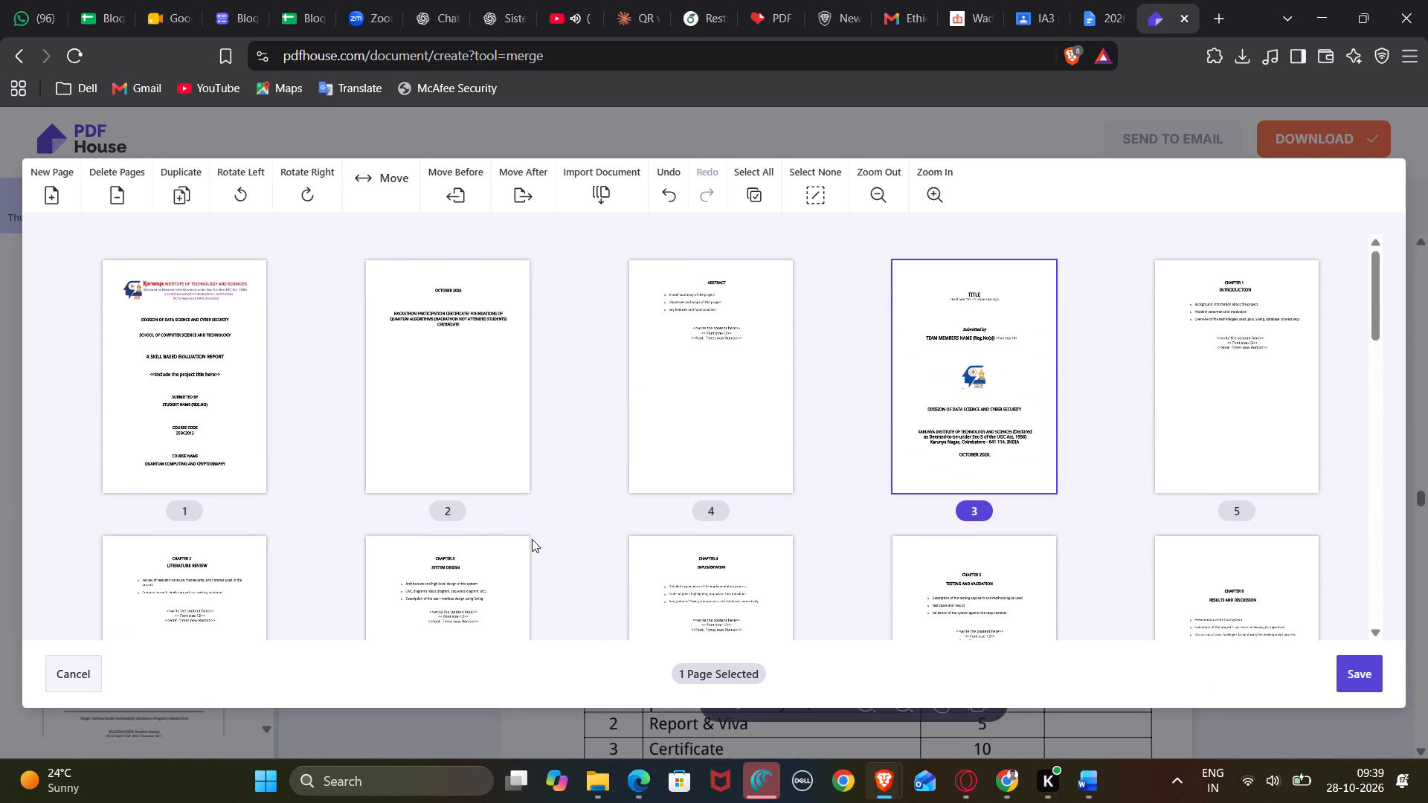
{"action": "scroll", "coordinate": [532, 538], "scroll_direction": "up", "scroll_amount": 1}
{"action": "scroll", "coordinate": [532, 538], "scroll_direction": "down", "scroll_amount": 6}
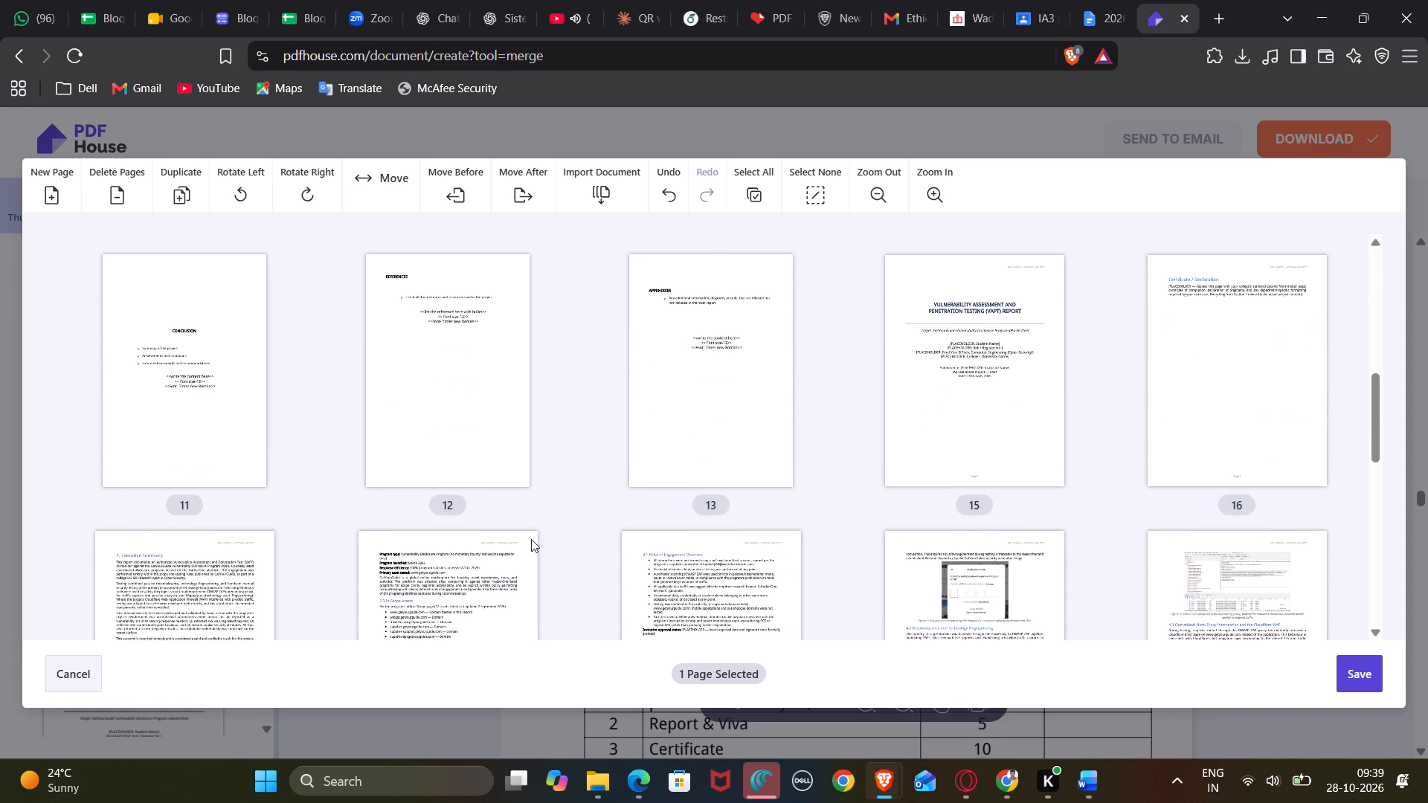
{"action": "scroll", "coordinate": [531, 544], "scroll_direction": "down", "scroll_amount": 1}
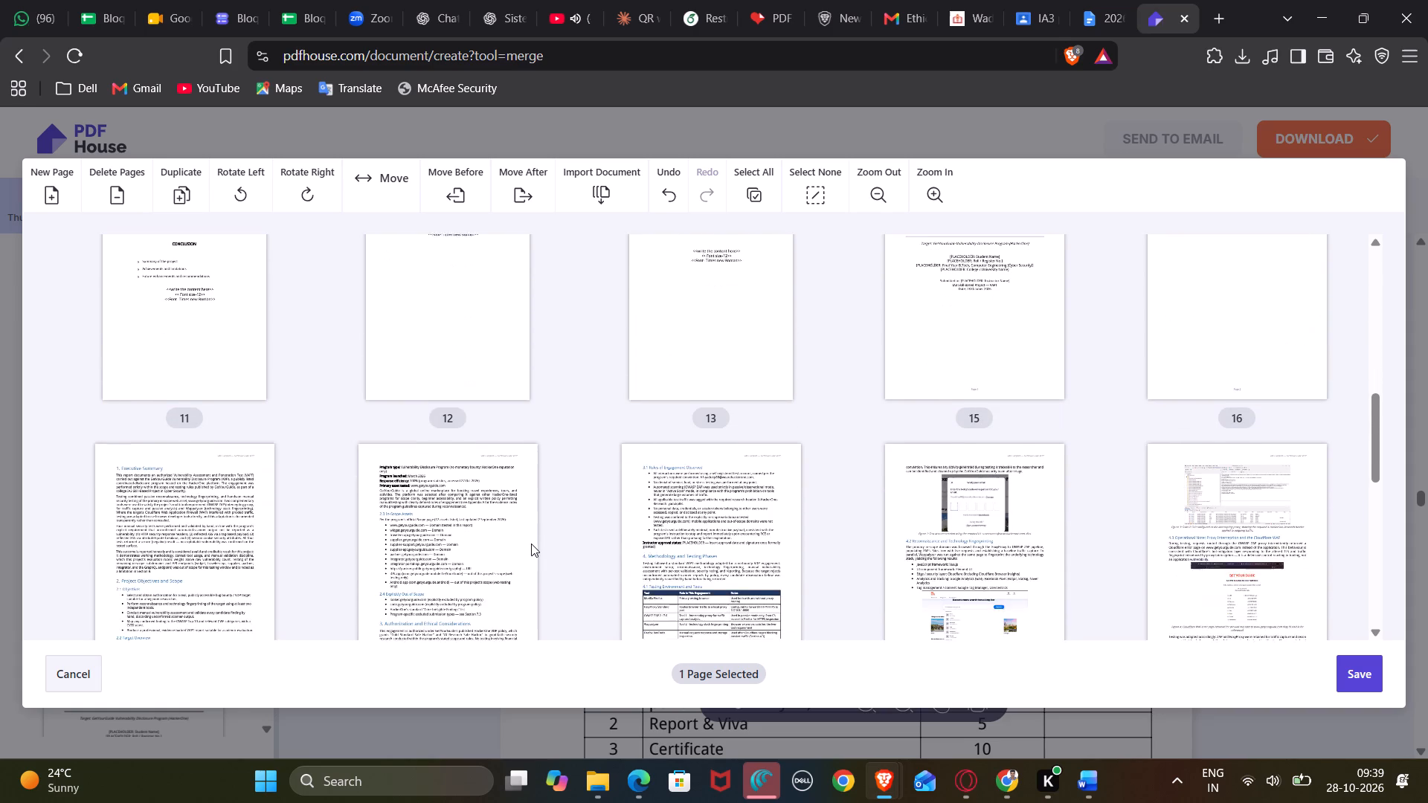
{"action": "scroll", "coordinate": [531, 544], "scroll_direction": "up", "scroll_amount": 1}
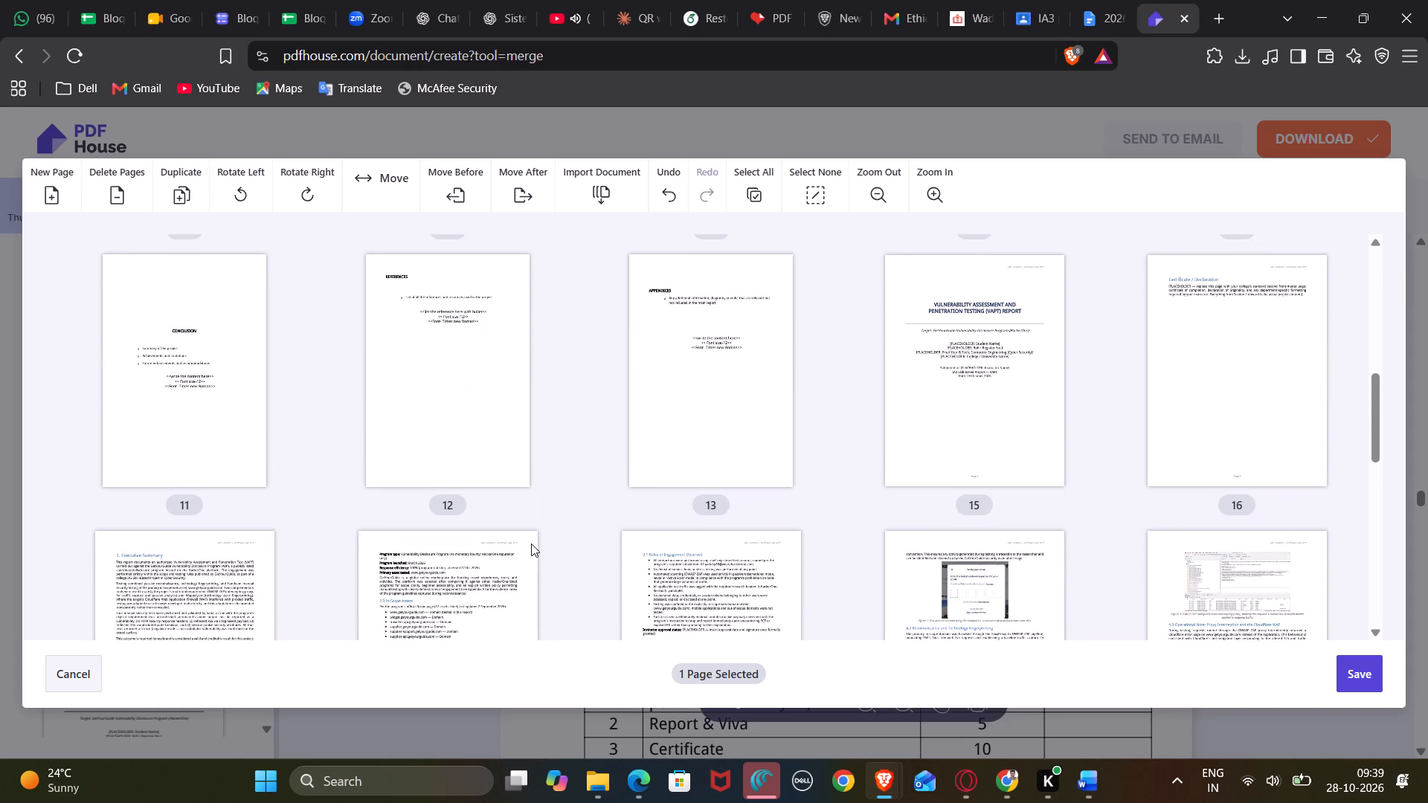
{"action": "scroll", "coordinate": [531, 546], "scroll_direction": "down", "scroll_amount": 1}
{"action": "scroll", "coordinate": [531, 546], "scroll_direction": "up", "scroll_amount": 1}
{"action": "scroll", "coordinate": [531, 546], "scroll_direction": "down", "scroll_amount": 2}
{"action": "scroll", "coordinate": [530, 609], "scroll_direction": "down", "scroll_amount": 5}
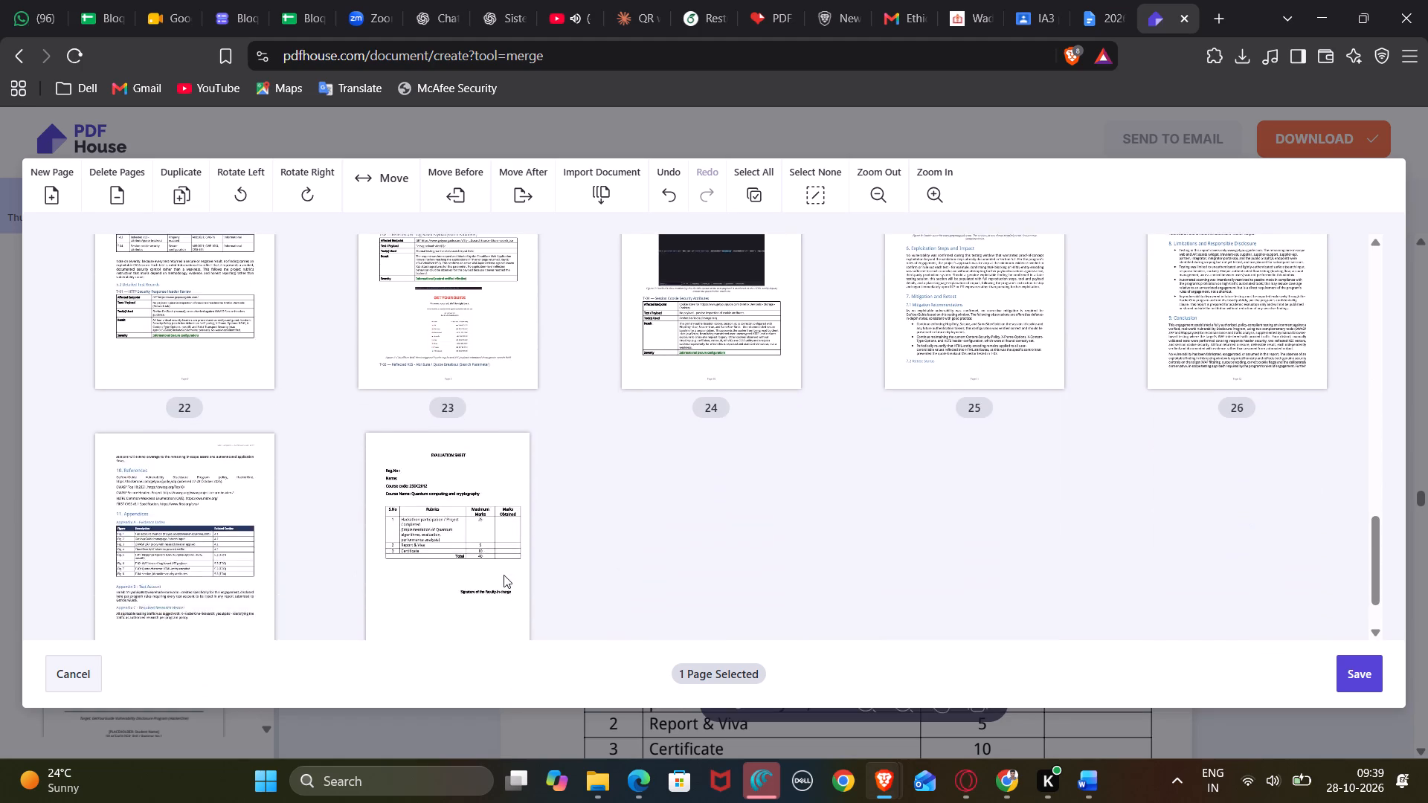
{"action": "scroll", "coordinate": [504, 575], "scroll_direction": "down", "scroll_amount": 2}
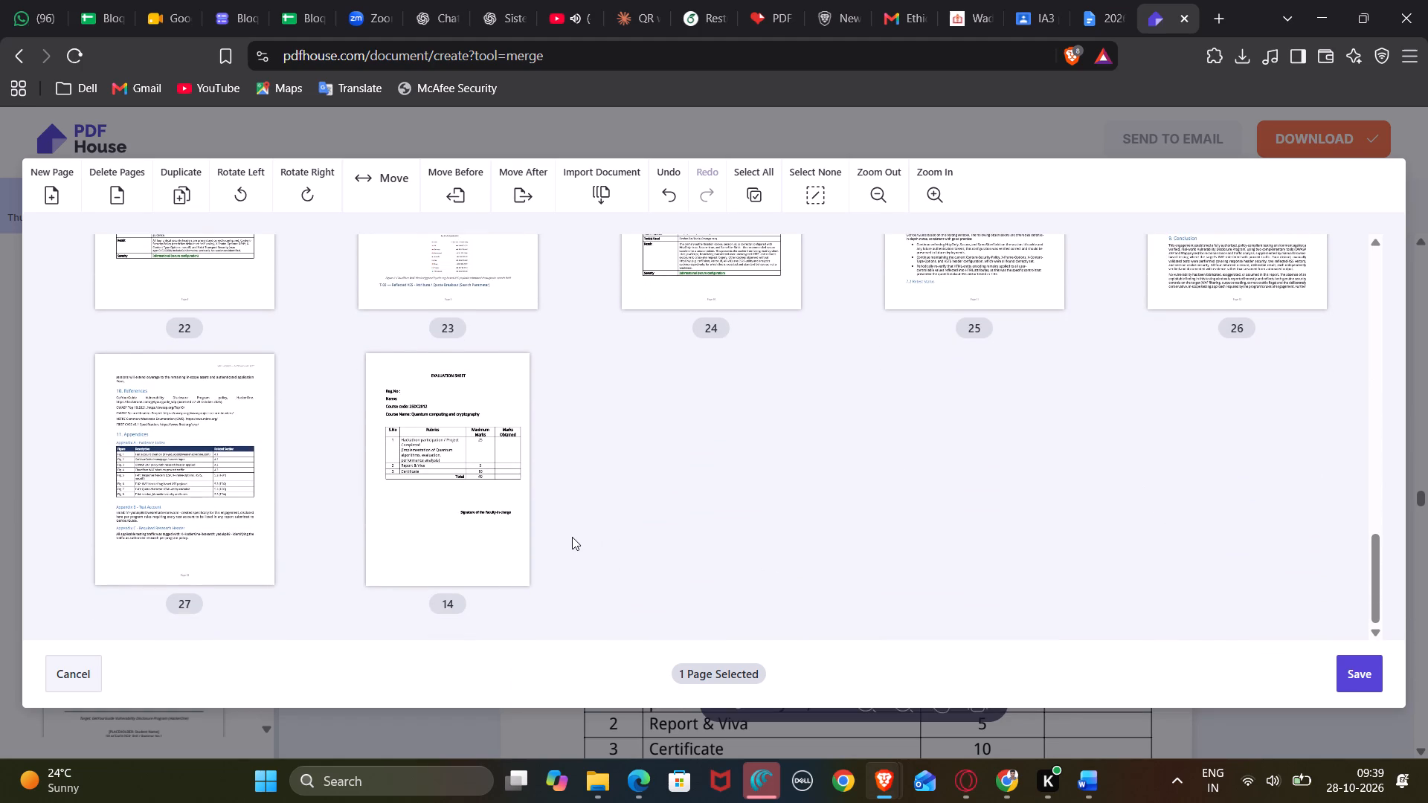
{"action": "scroll", "coordinate": [572, 537], "scroll_direction": "up", "scroll_amount": 12}
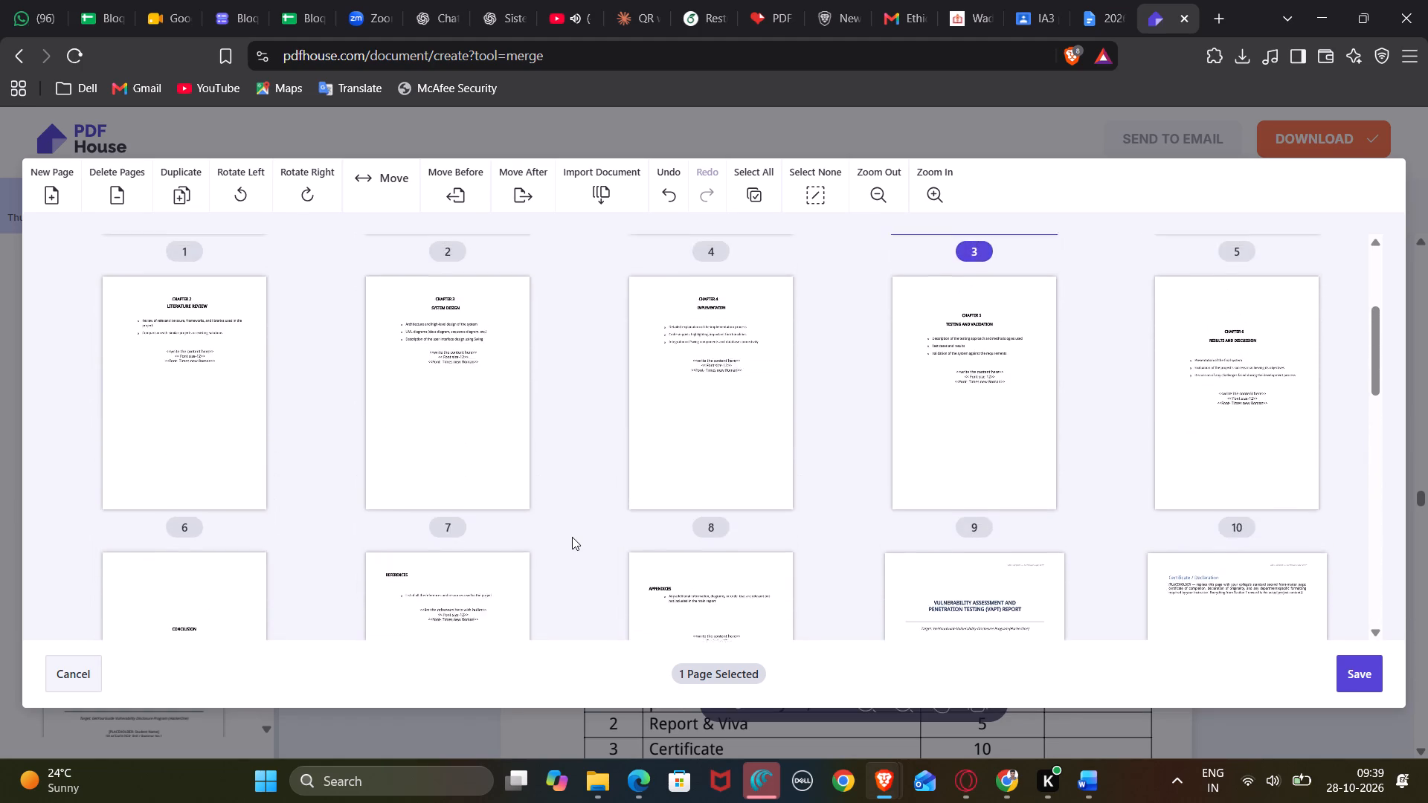
{"action": "scroll", "coordinate": [572, 537], "scroll_direction": "up", "scroll_amount": 1}
{"action": "scroll", "coordinate": [923, 542], "scroll_direction": "up", "scroll_amount": 2}
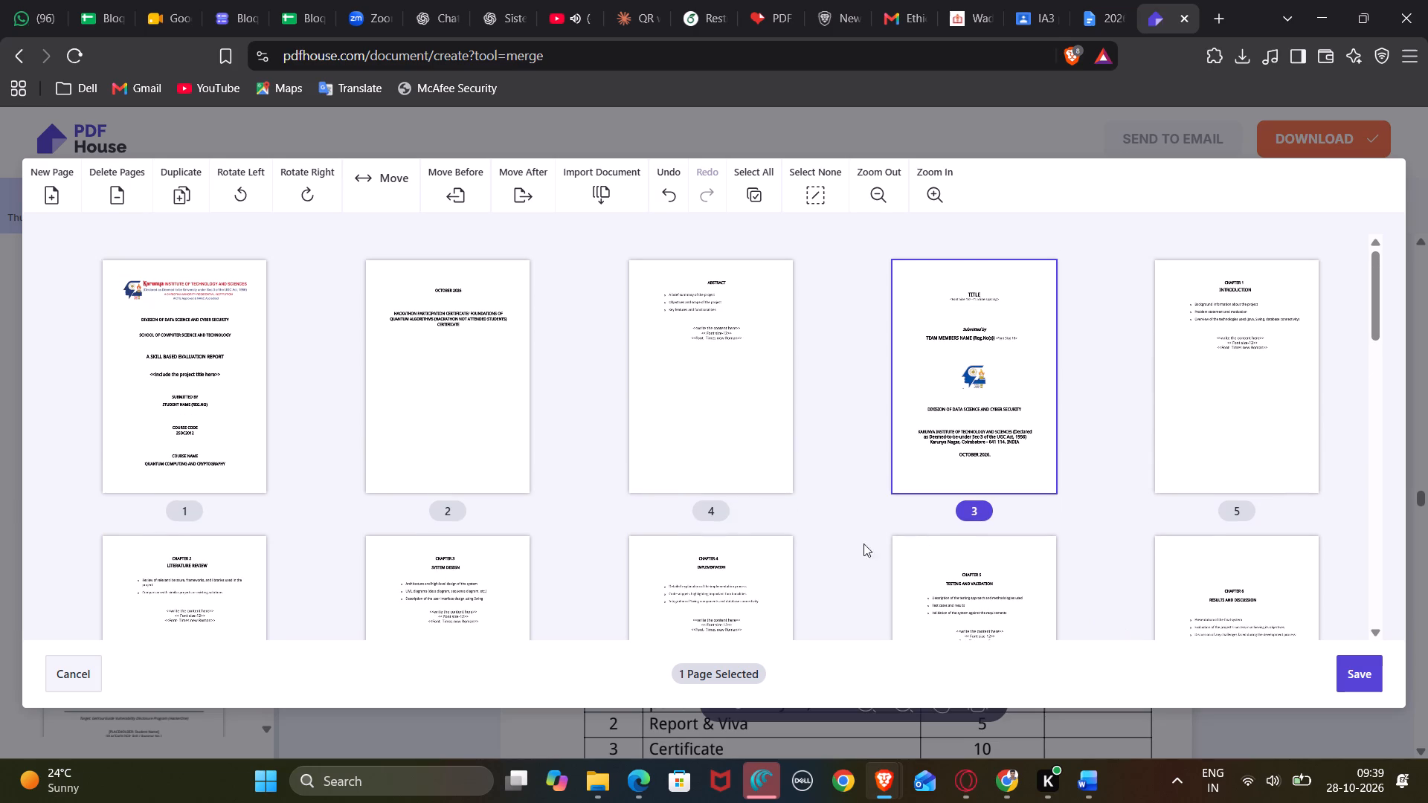
Save the new page order to the merged document.
{"action": "scroll", "coordinate": [711, 509], "scroll_direction": "up", "scroll_amount": 1}
{"action": "left_click", "coordinate": [1377, 679]}
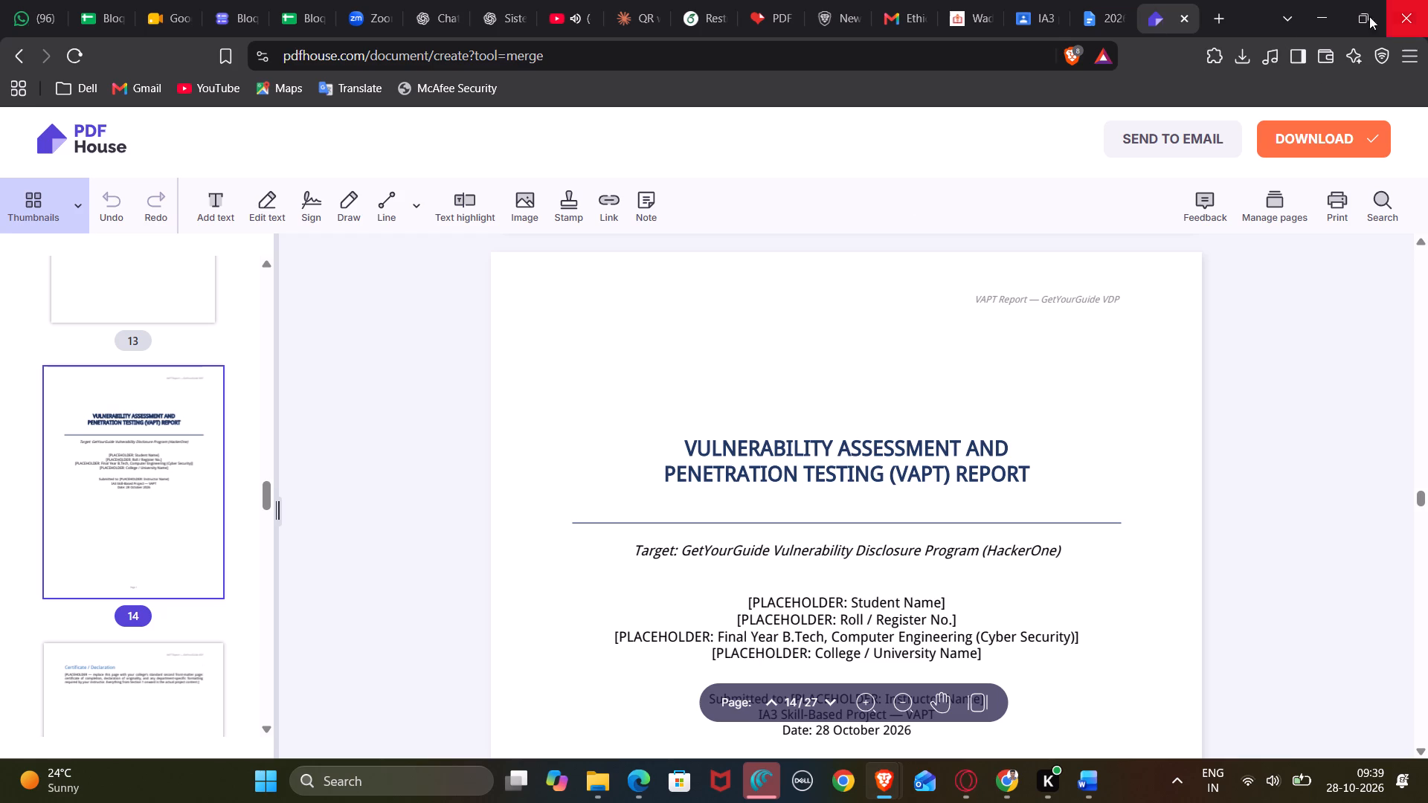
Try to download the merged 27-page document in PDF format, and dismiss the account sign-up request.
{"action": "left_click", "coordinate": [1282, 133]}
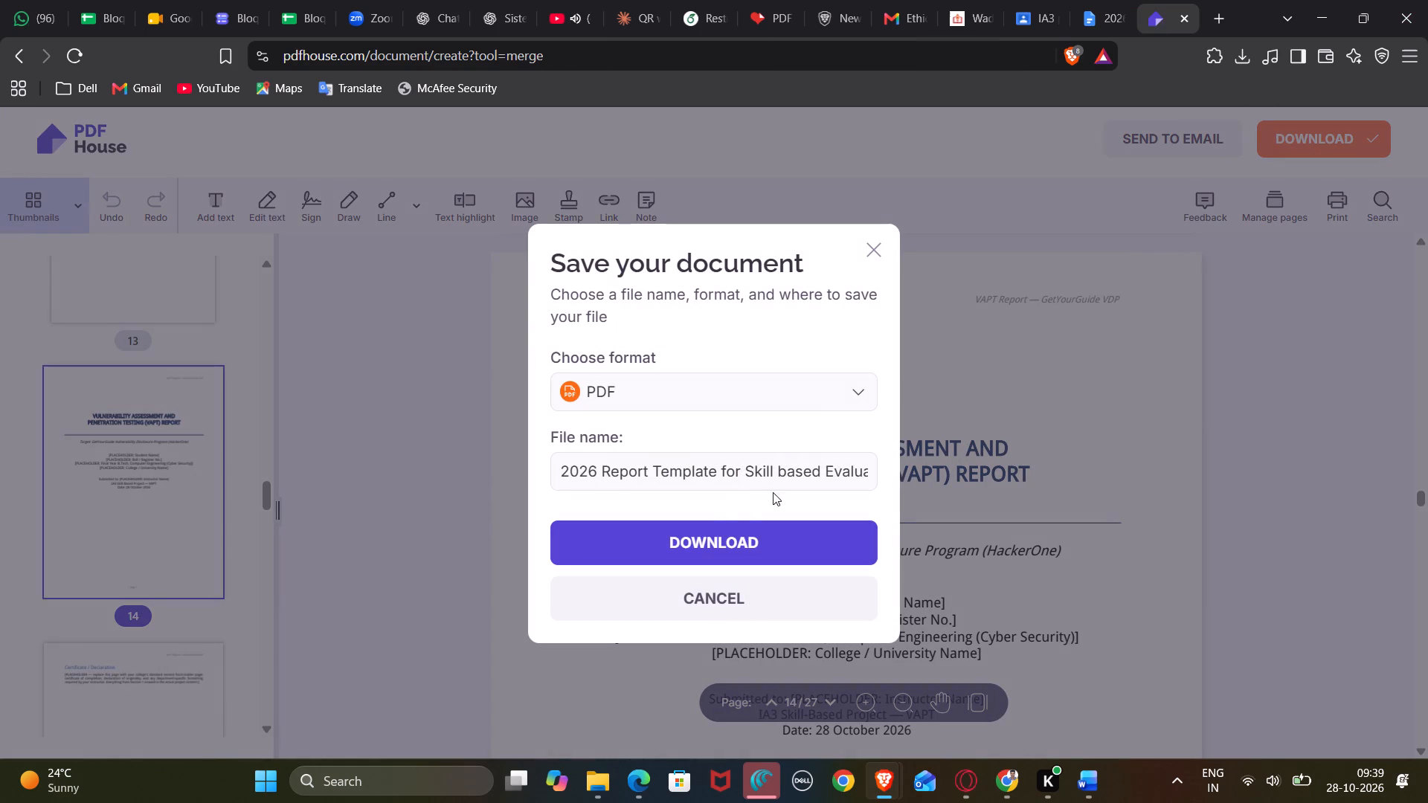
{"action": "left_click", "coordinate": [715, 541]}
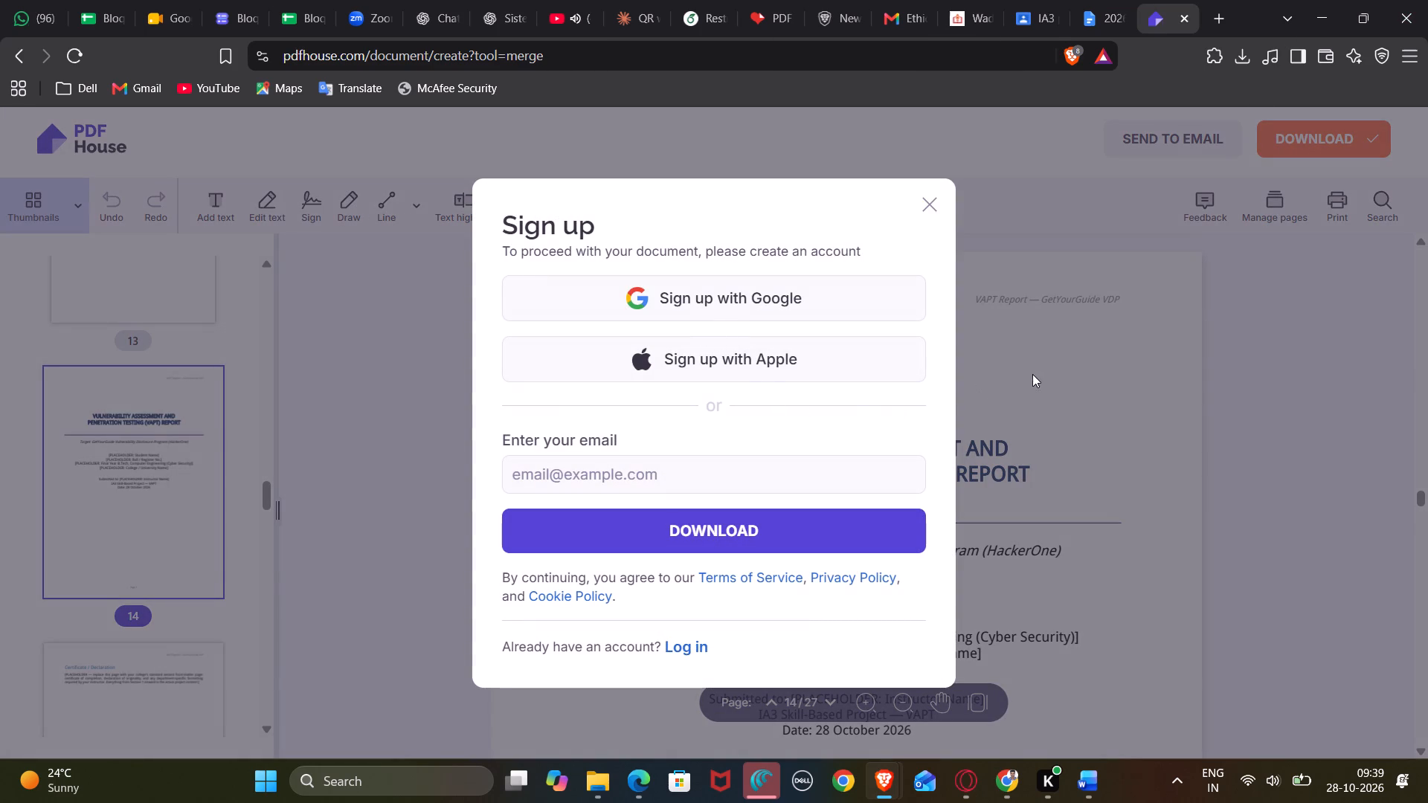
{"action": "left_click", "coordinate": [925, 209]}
Try to download the merged document in DOCX format, proceeding through the sign-up request without entering an email.
{"action": "left_click", "coordinate": [1355, 129]}
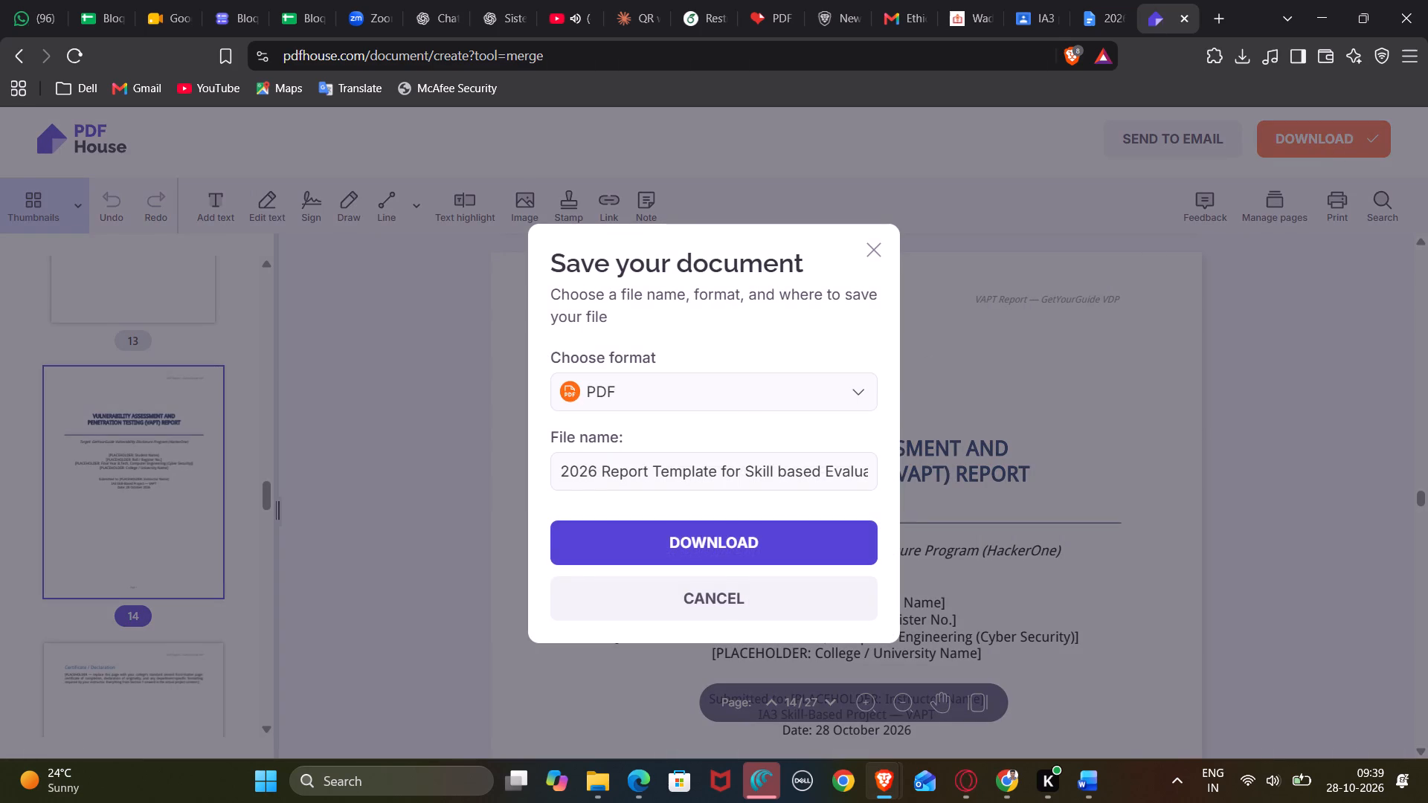
{"action": "left_click", "coordinate": [746, 396]}
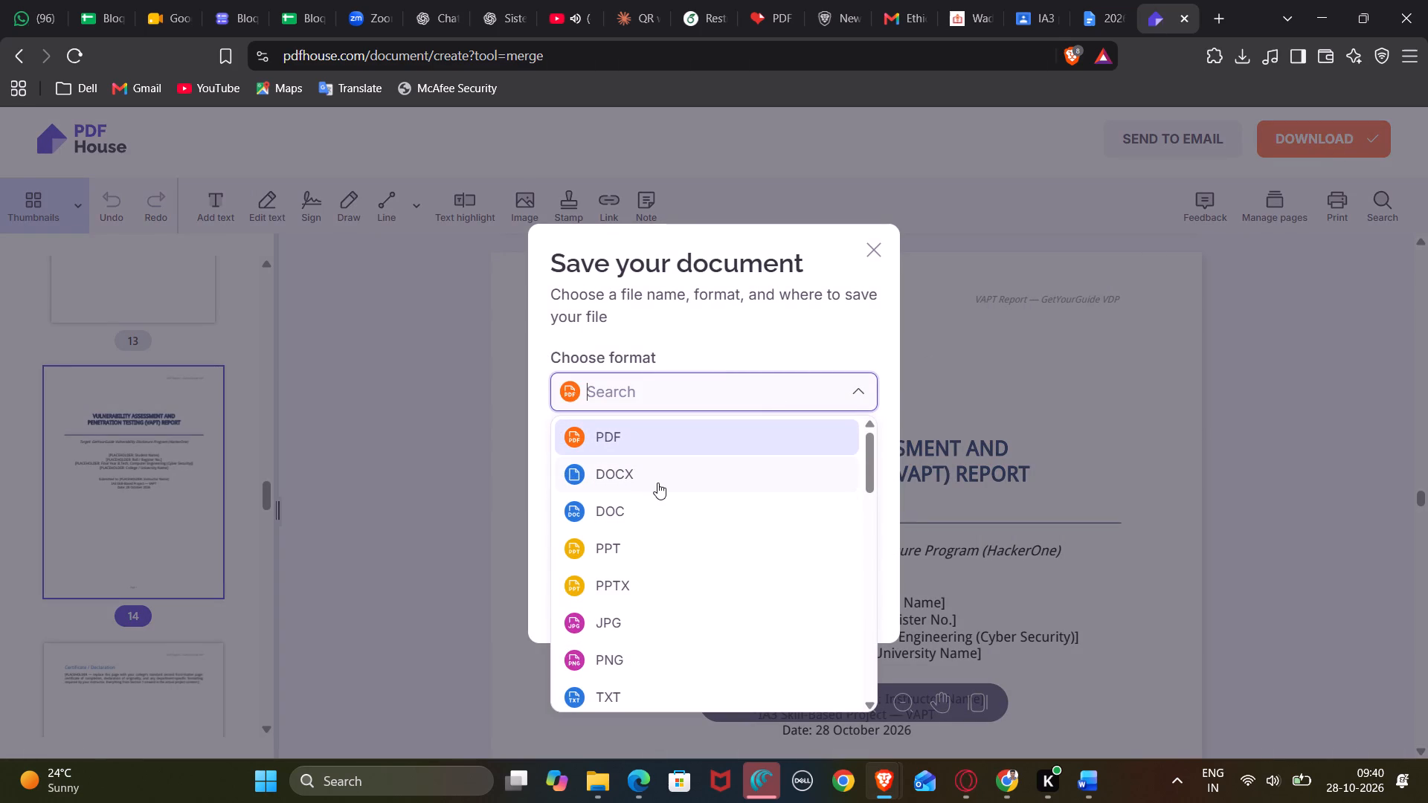
{"action": "left_click", "coordinate": [657, 483]}
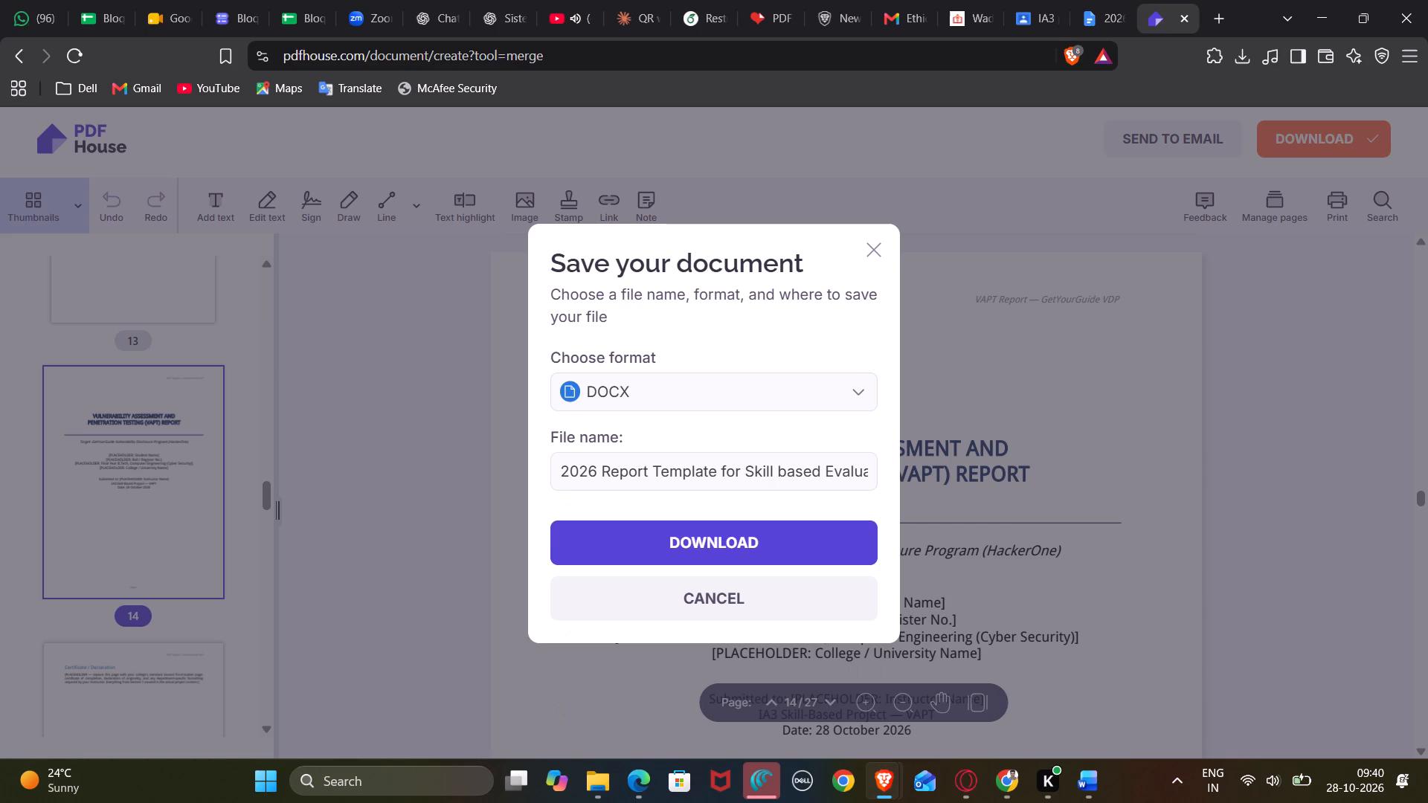
{"action": "left_click", "coordinate": [698, 537]}
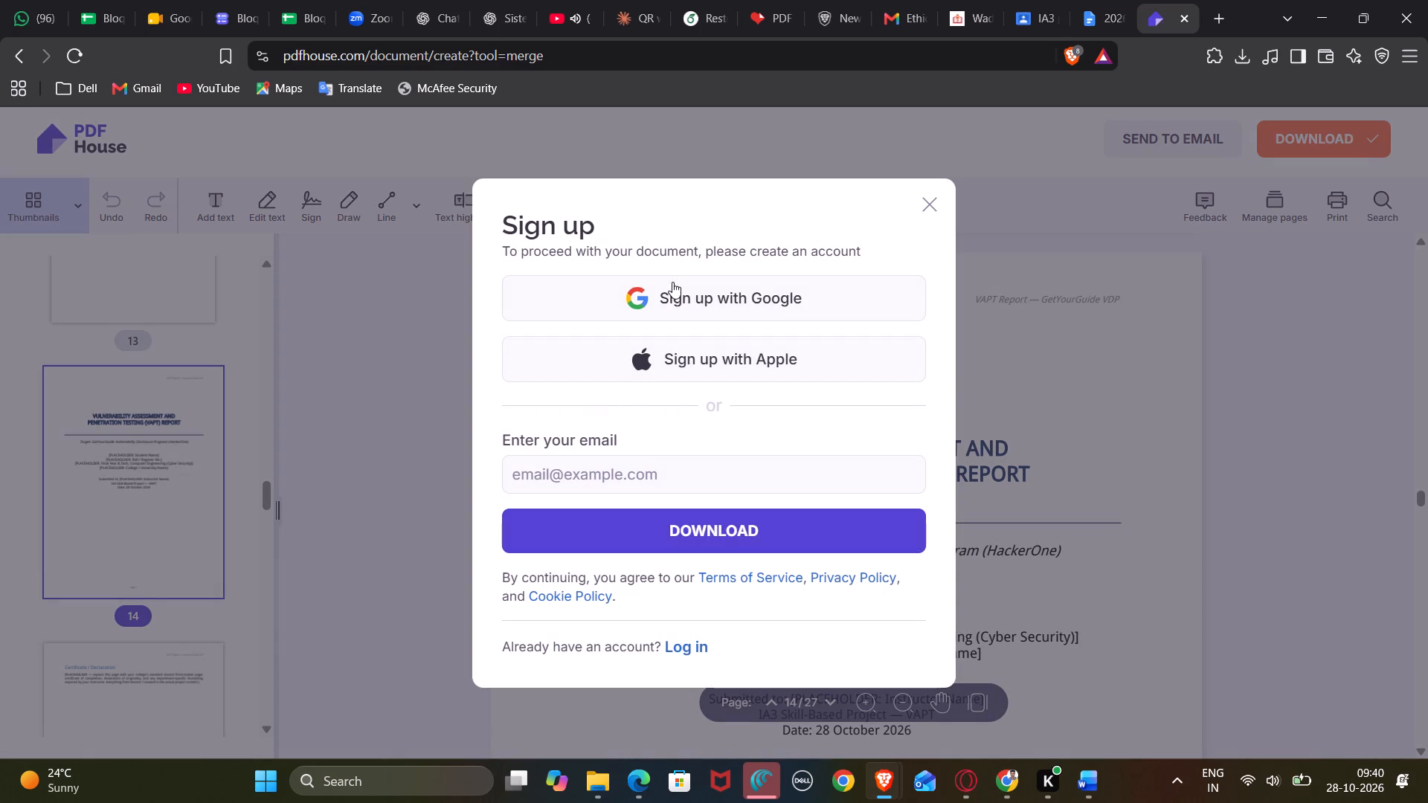
{"action": "left_click", "coordinate": [674, 534]}
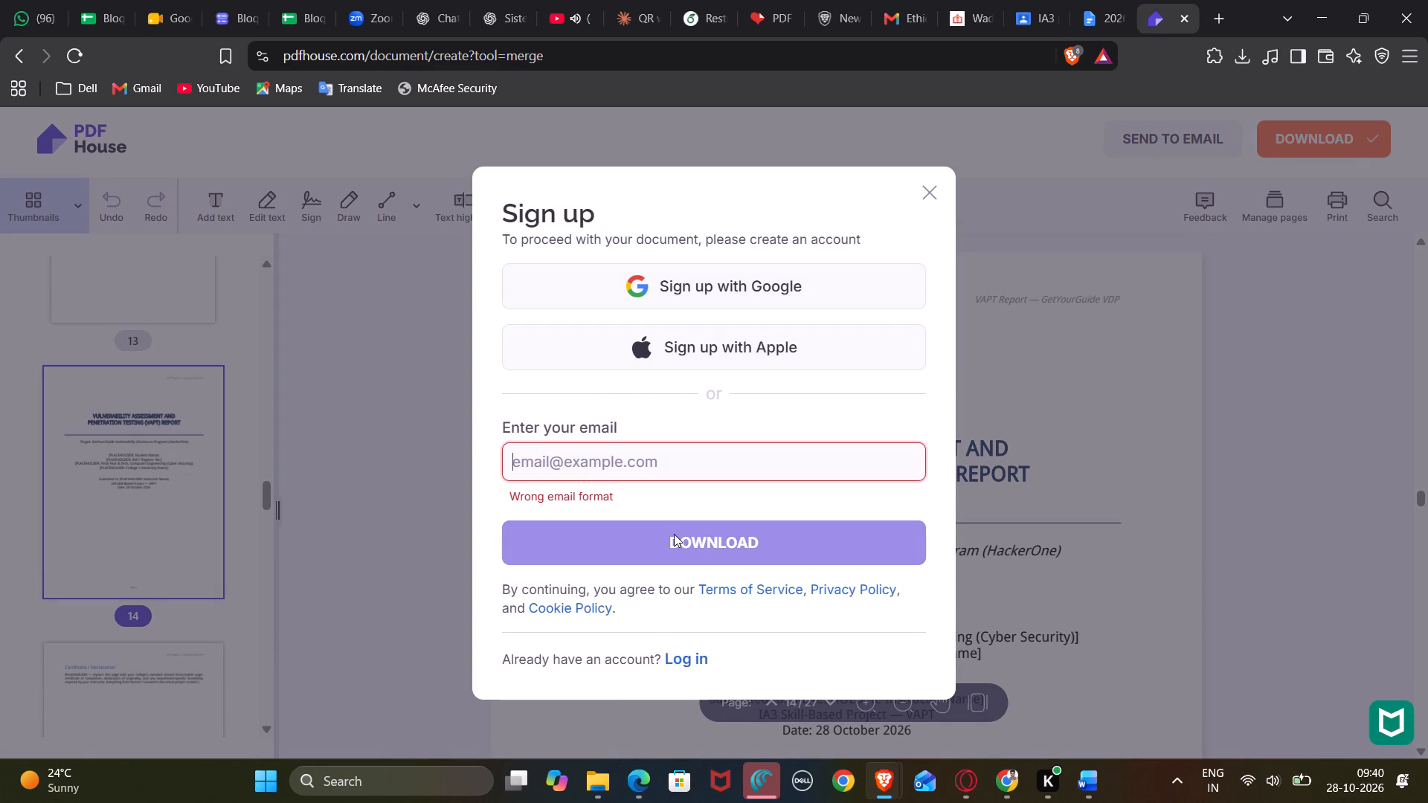
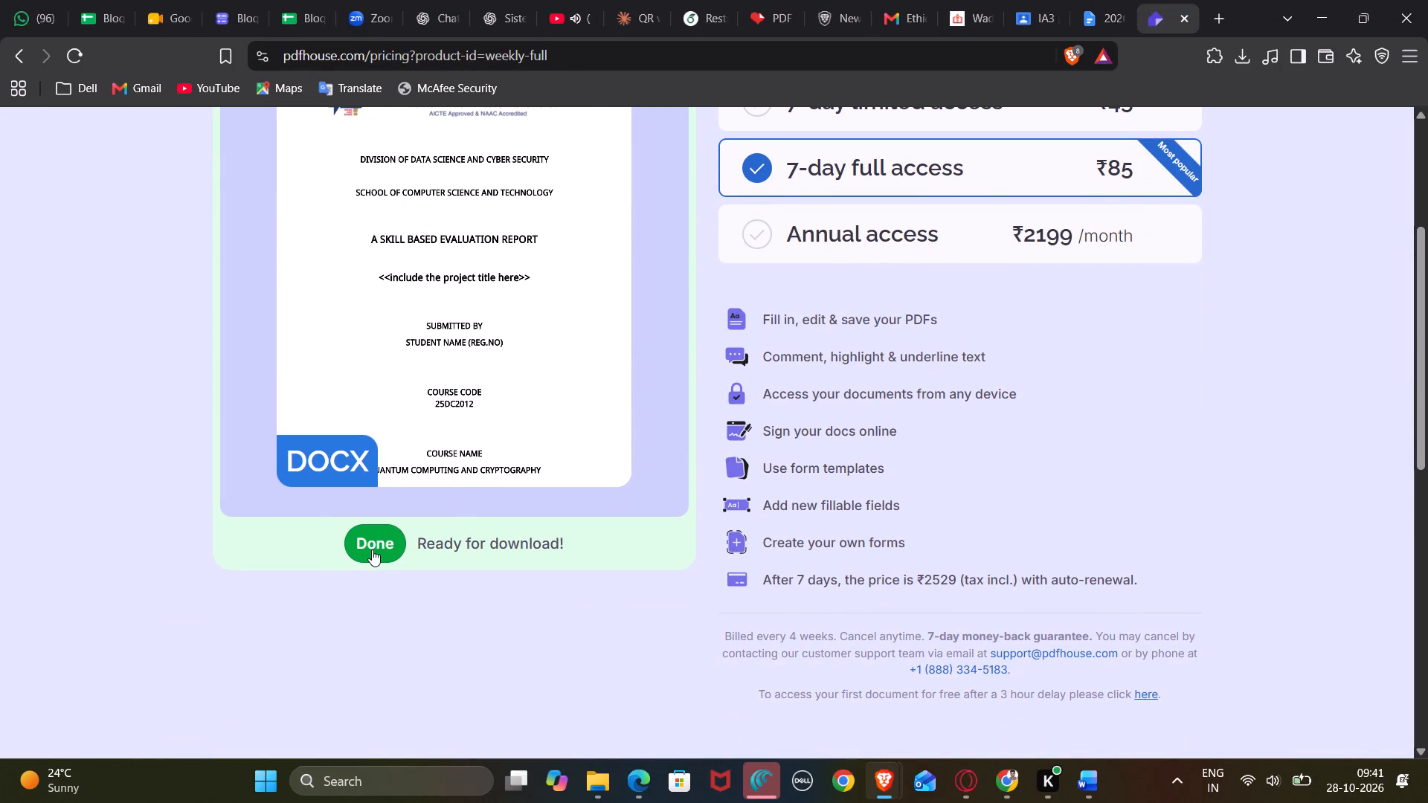
Try to download the ready DOCX document and check the browser's recent downloads for the merged file.
{"action": "left_click", "coordinate": [372, 549]}
{"action": "scroll", "coordinate": [422, 543], "scroll_direction": "up", "scroll_amount": 3}
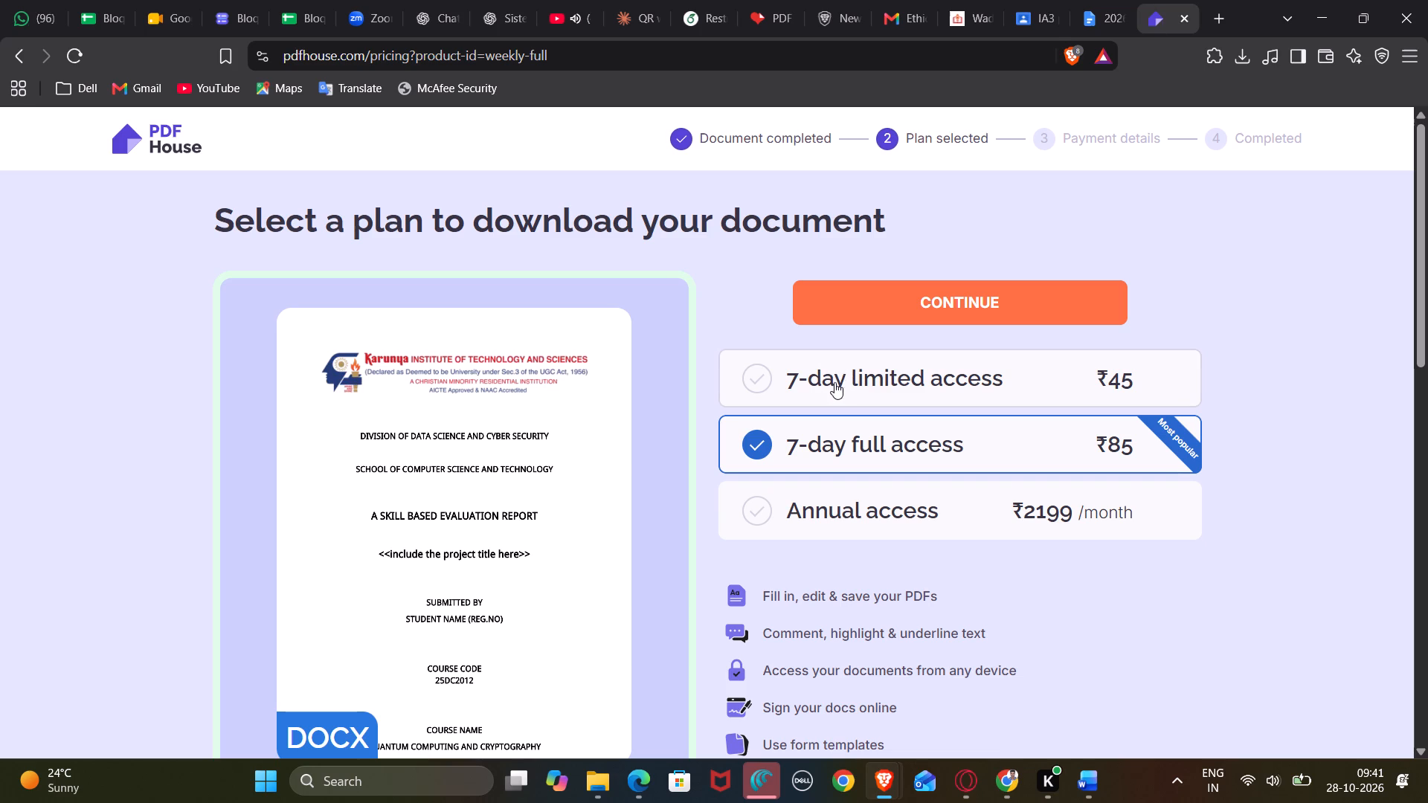
{"action": "left_click", "coordinate": [1243, 56]}
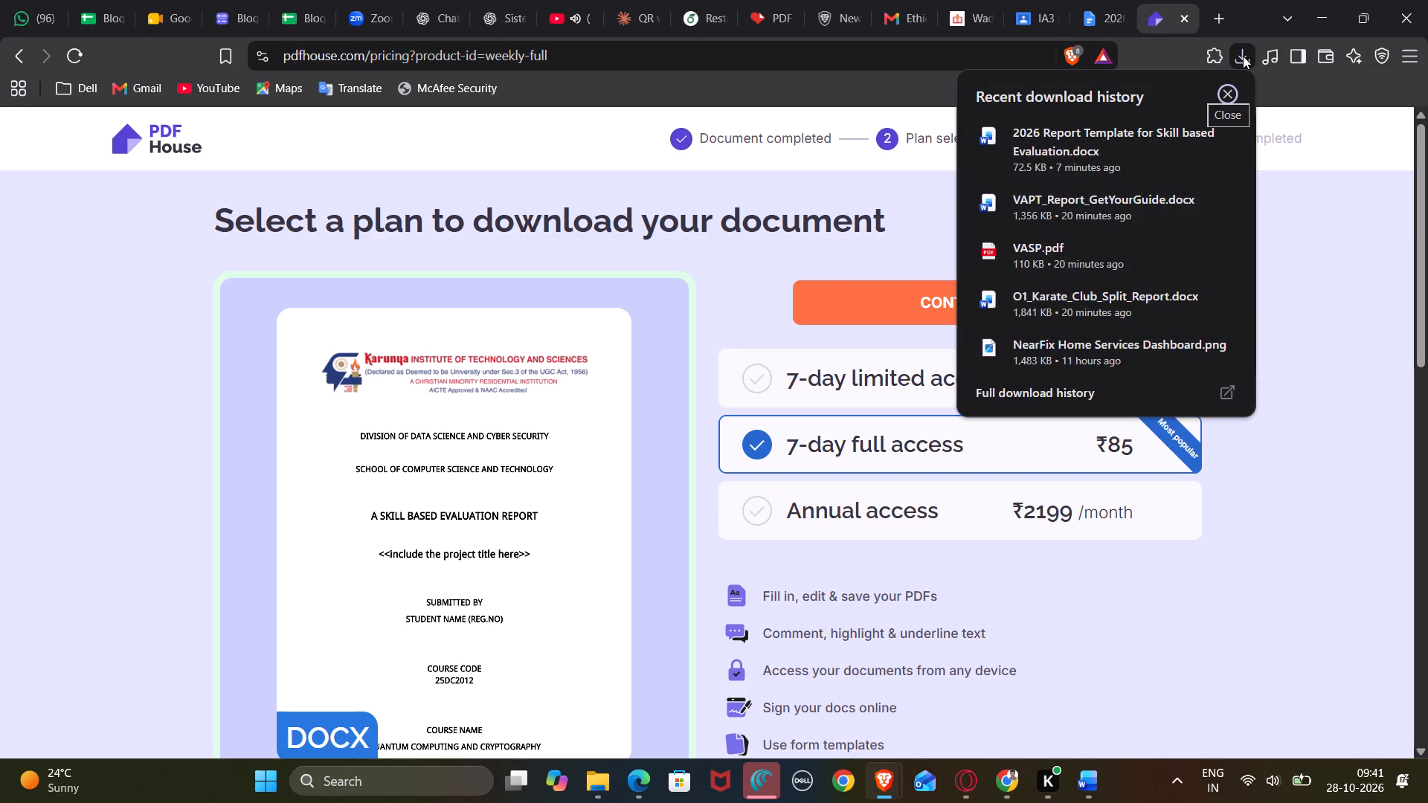
{"action": "left_click", "coordinate": [1325, 309]}
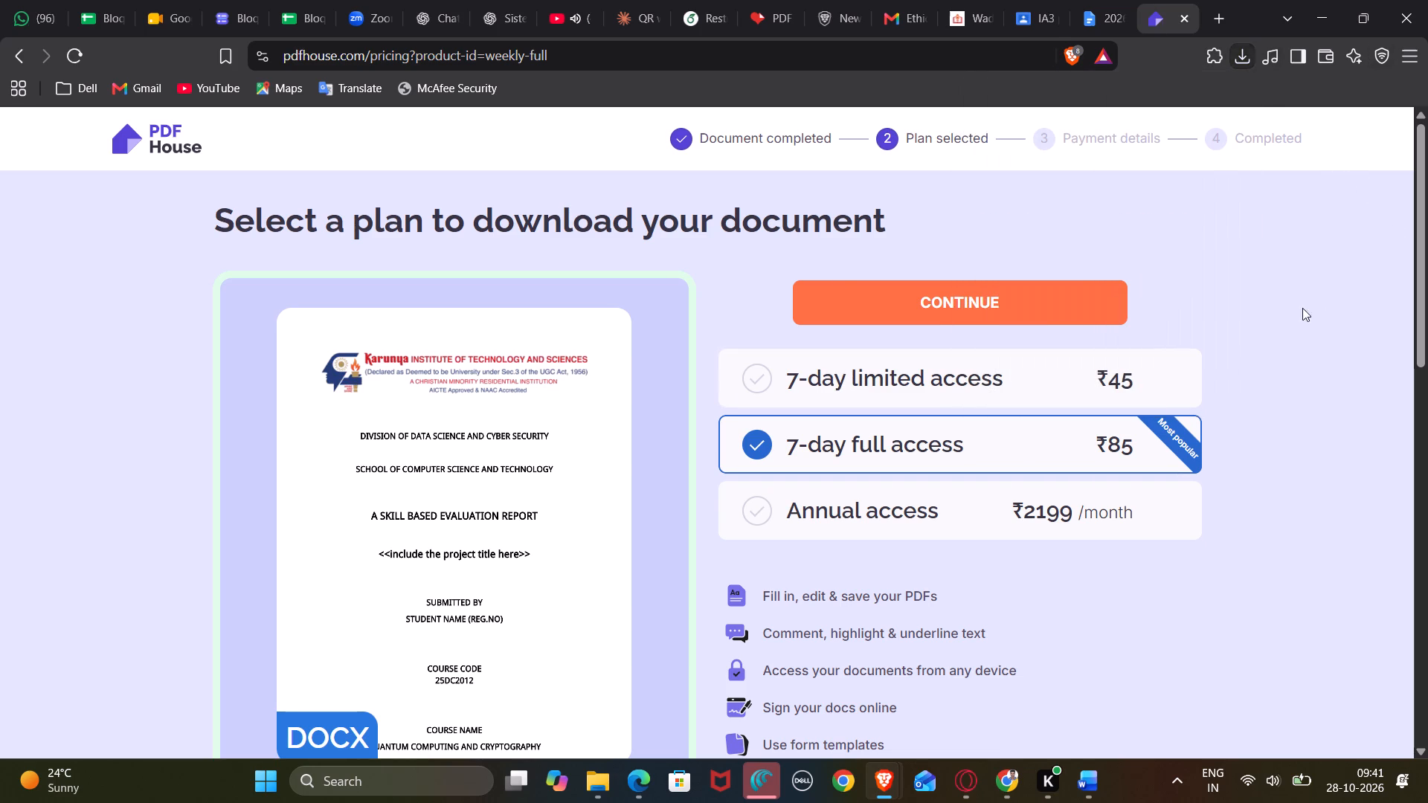
{"action": "left_click", "coordinate": [1246, 62]}
{"action": "left_click", "coordinate": [1309, 274]}
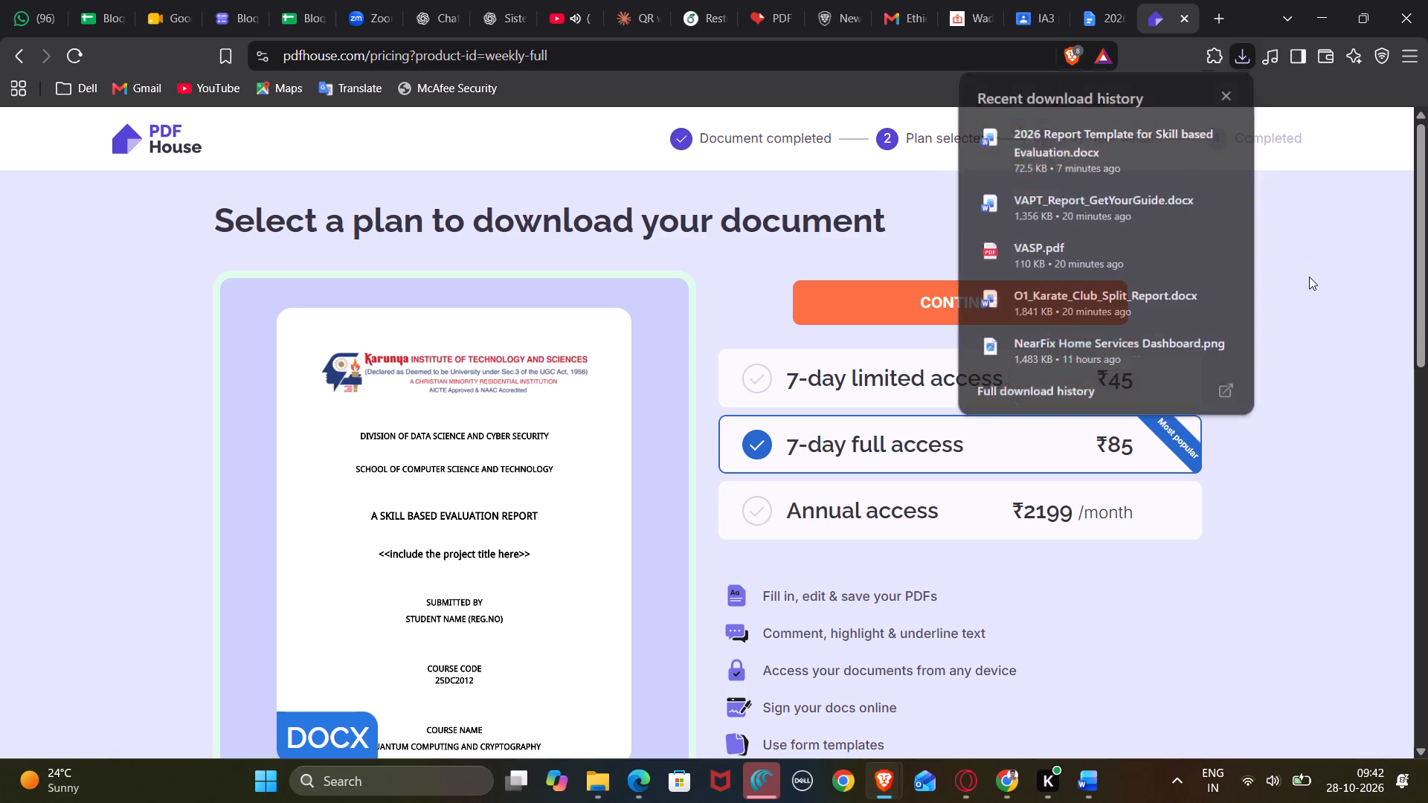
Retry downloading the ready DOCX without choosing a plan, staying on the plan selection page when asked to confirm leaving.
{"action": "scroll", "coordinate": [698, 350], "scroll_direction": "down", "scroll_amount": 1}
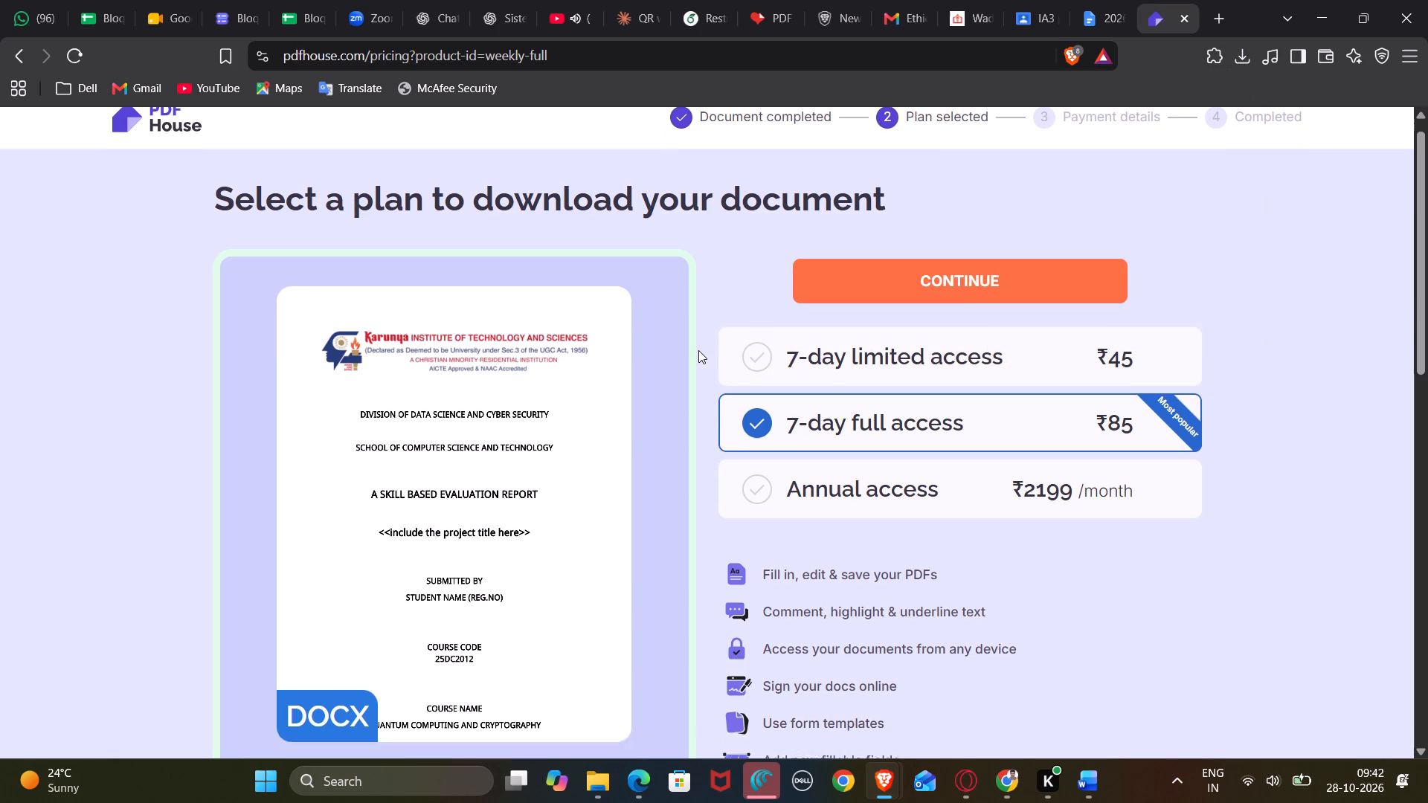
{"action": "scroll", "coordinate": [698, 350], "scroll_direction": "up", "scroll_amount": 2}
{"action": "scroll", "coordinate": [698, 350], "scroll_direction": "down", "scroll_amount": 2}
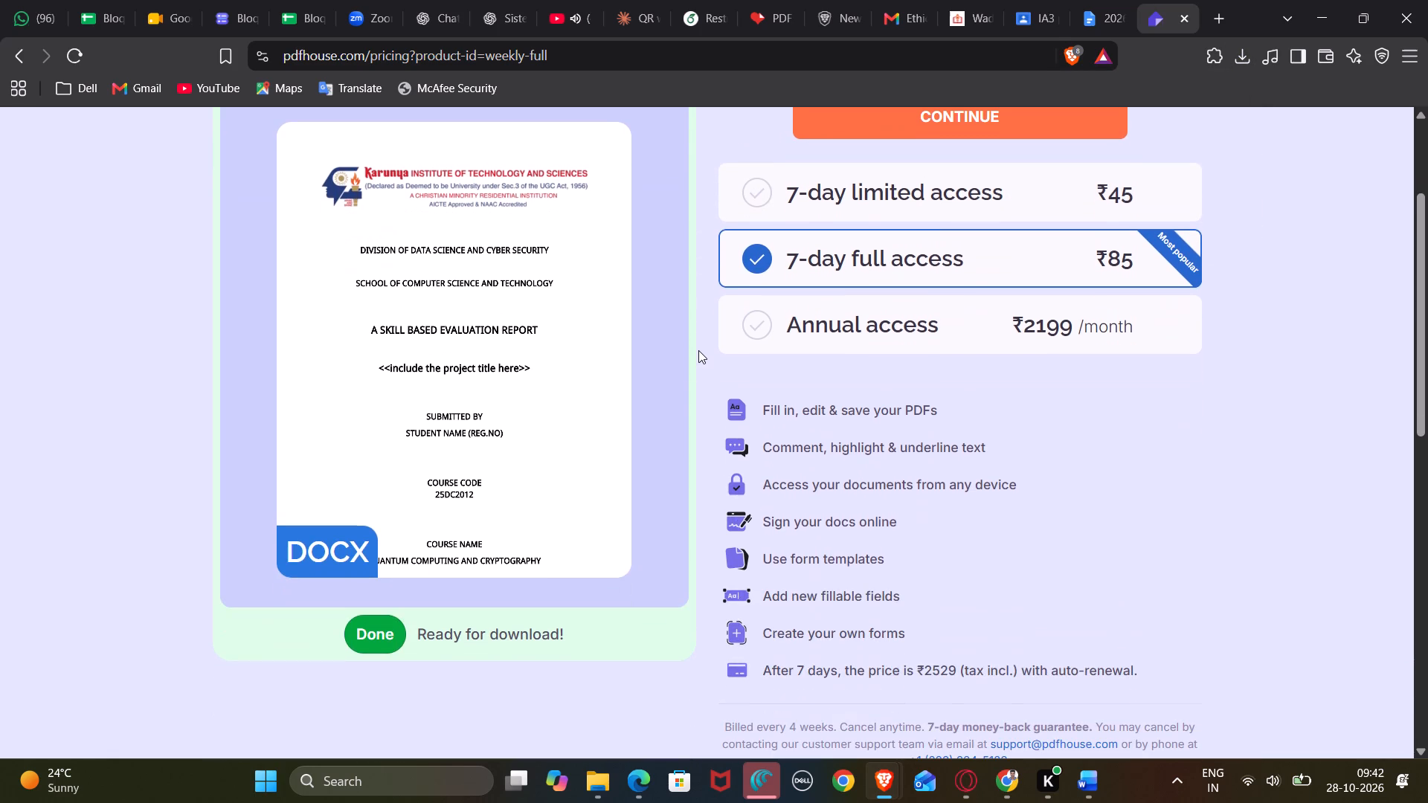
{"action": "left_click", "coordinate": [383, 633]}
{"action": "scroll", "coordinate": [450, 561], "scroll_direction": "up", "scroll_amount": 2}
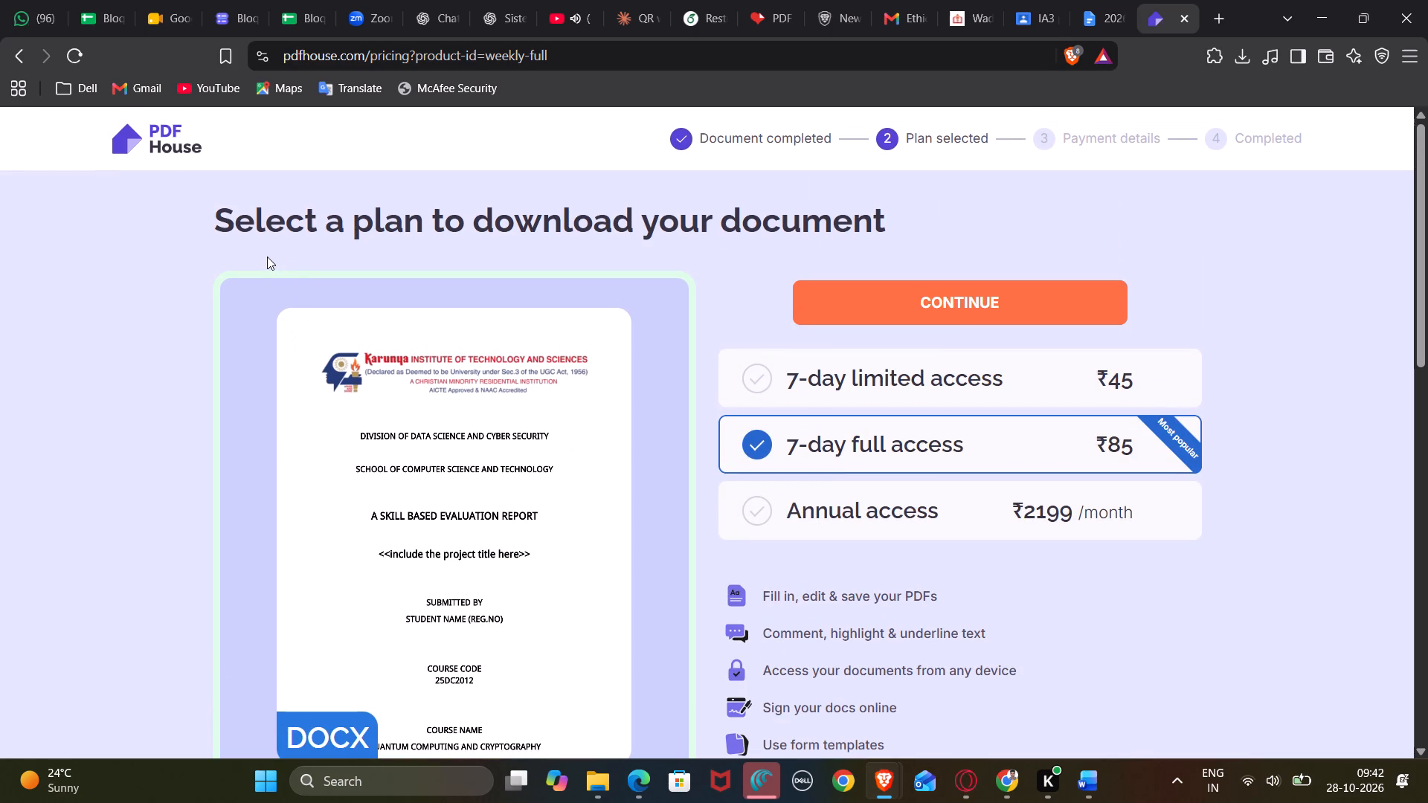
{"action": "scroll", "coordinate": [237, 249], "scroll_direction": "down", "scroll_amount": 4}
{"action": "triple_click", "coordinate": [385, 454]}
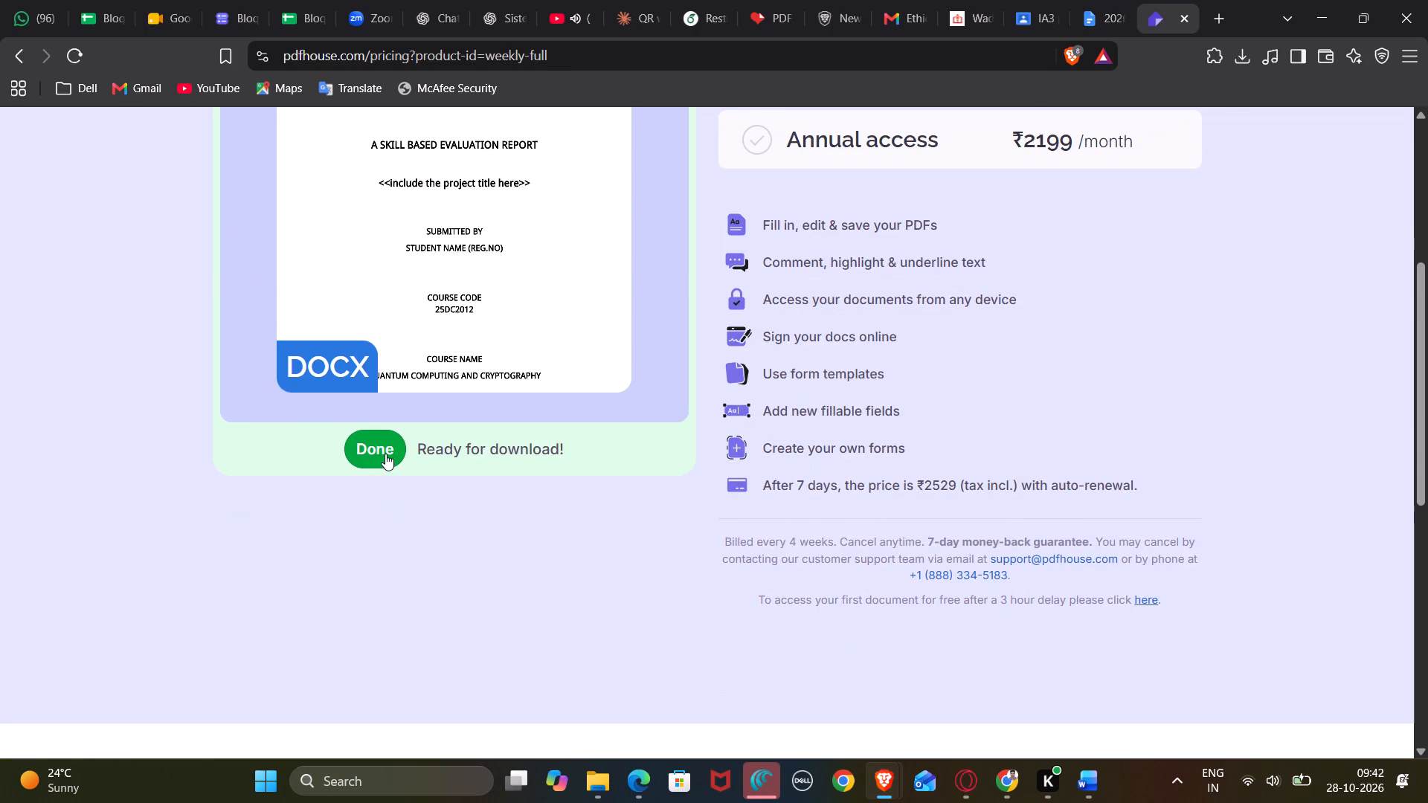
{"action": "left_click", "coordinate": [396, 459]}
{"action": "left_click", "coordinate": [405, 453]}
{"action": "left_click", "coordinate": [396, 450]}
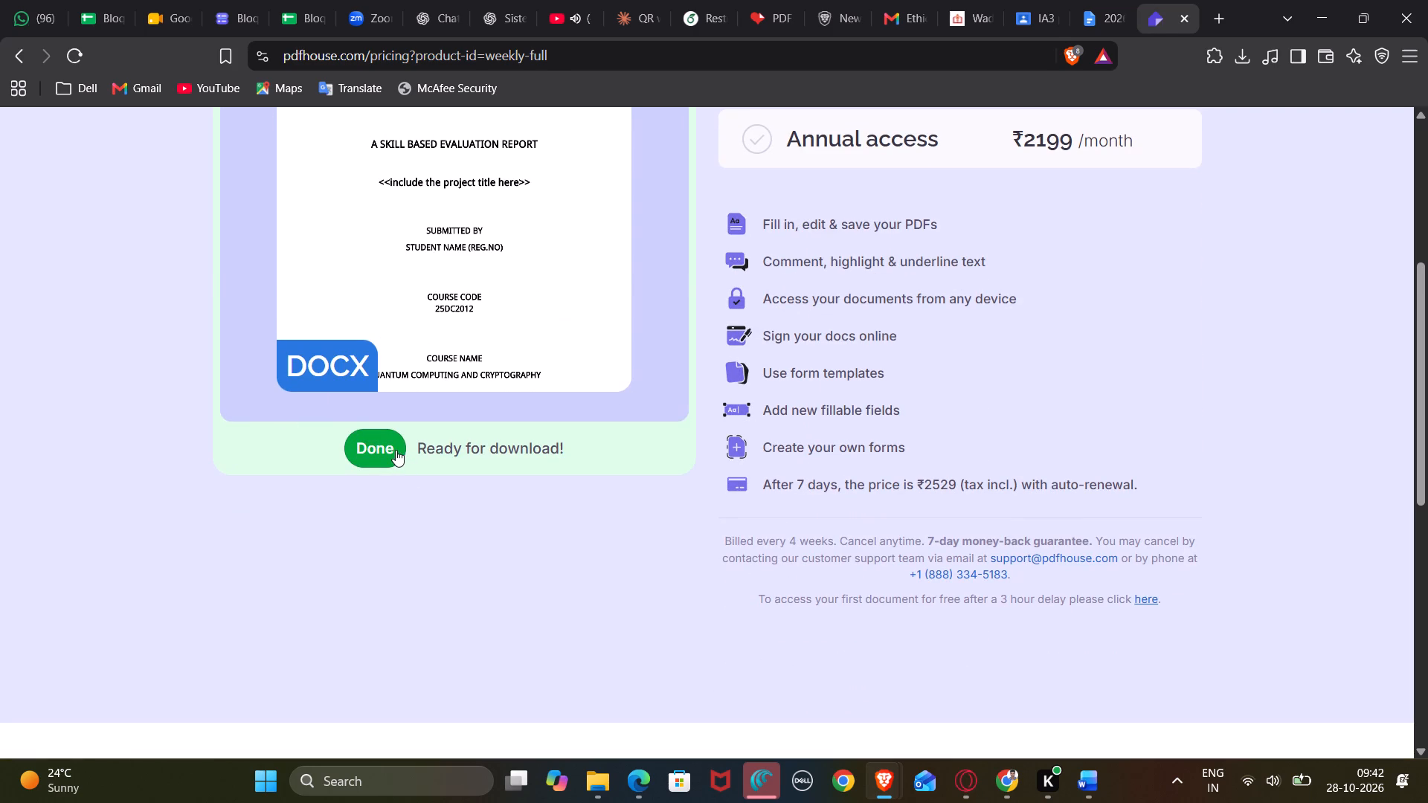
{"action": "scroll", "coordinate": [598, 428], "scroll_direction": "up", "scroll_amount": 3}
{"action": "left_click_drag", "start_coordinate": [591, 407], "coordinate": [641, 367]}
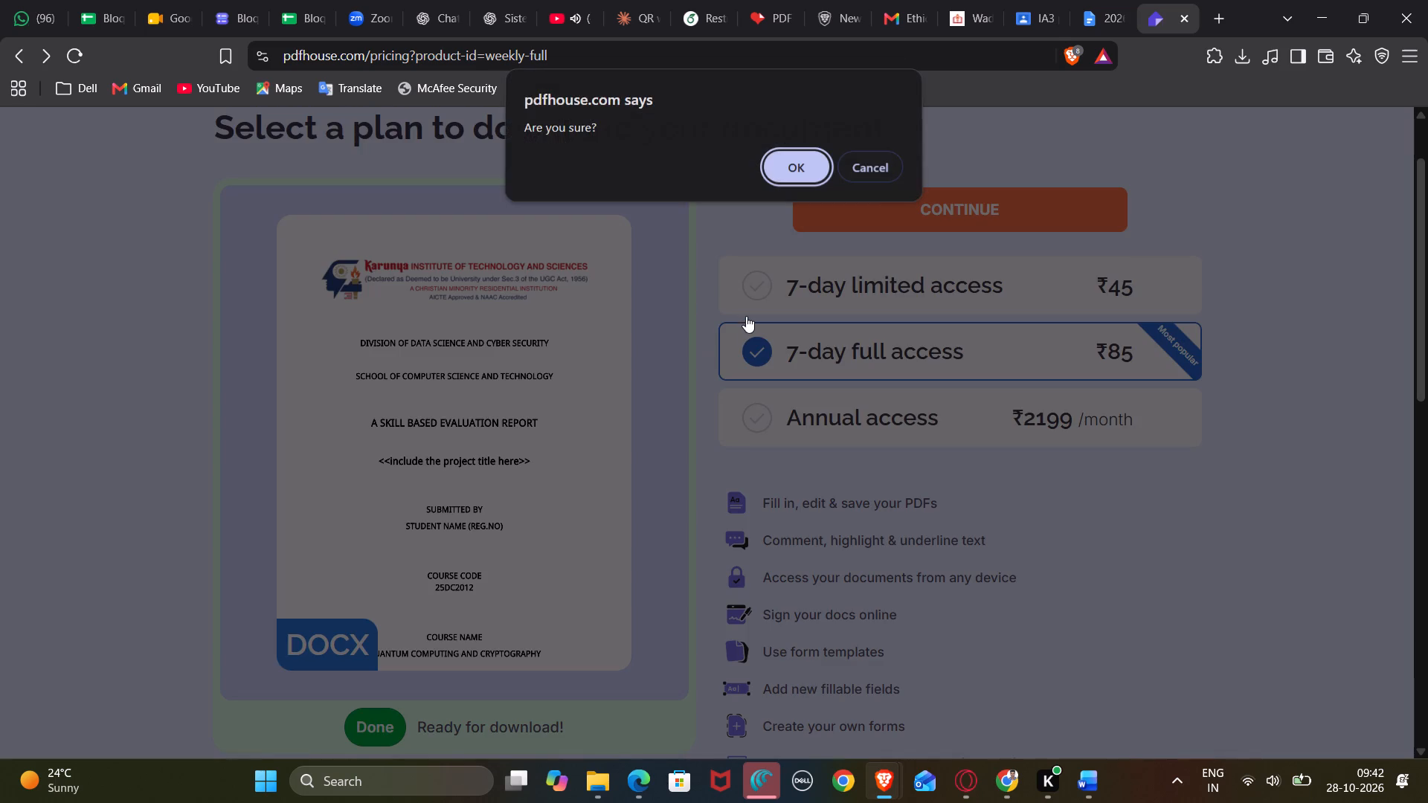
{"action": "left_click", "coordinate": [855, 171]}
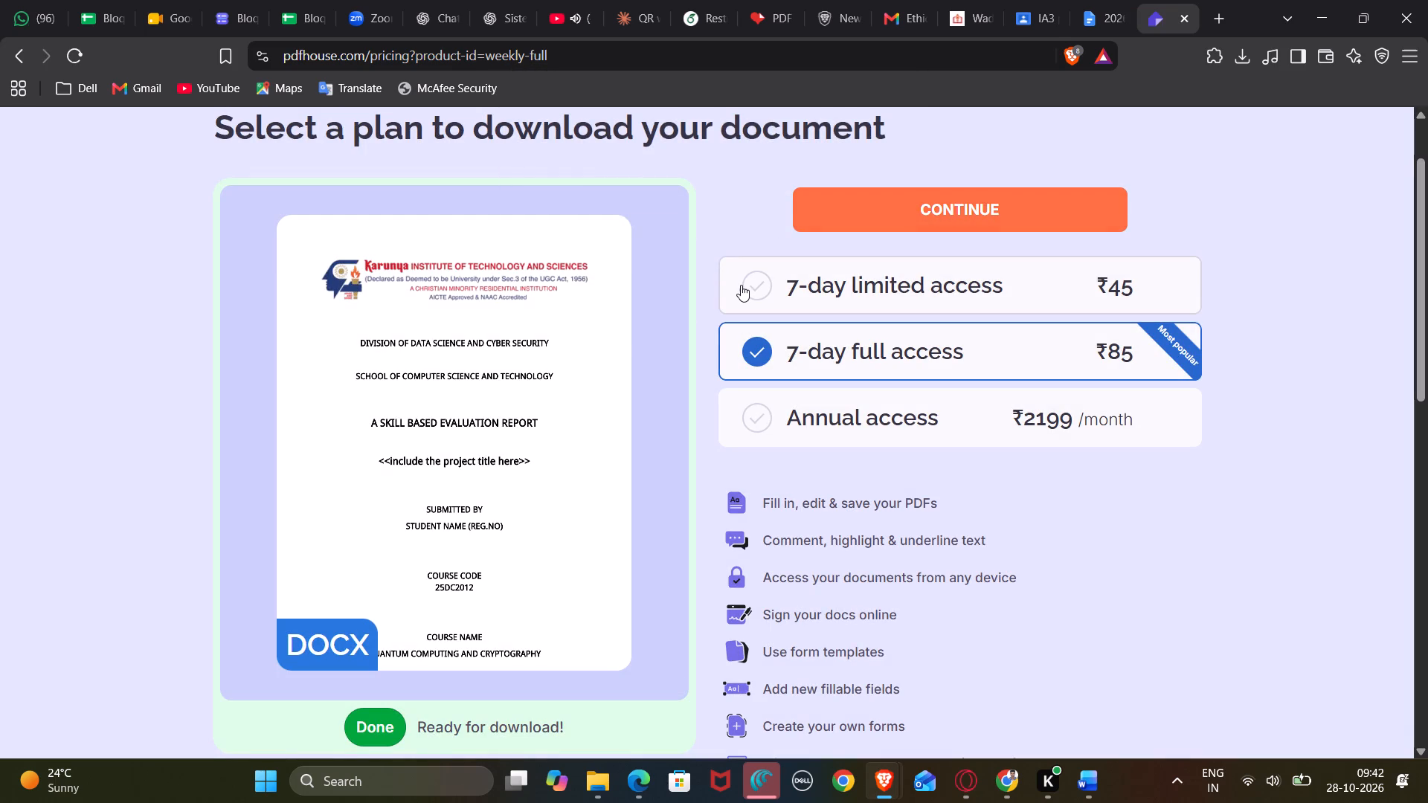
Select the 7-day limited access plan priced at ₹45 for the document download.
{"action": "left_click", "coordinate": [741, 285]}
{"action": "left_click", "coordinate": [760, 285]}
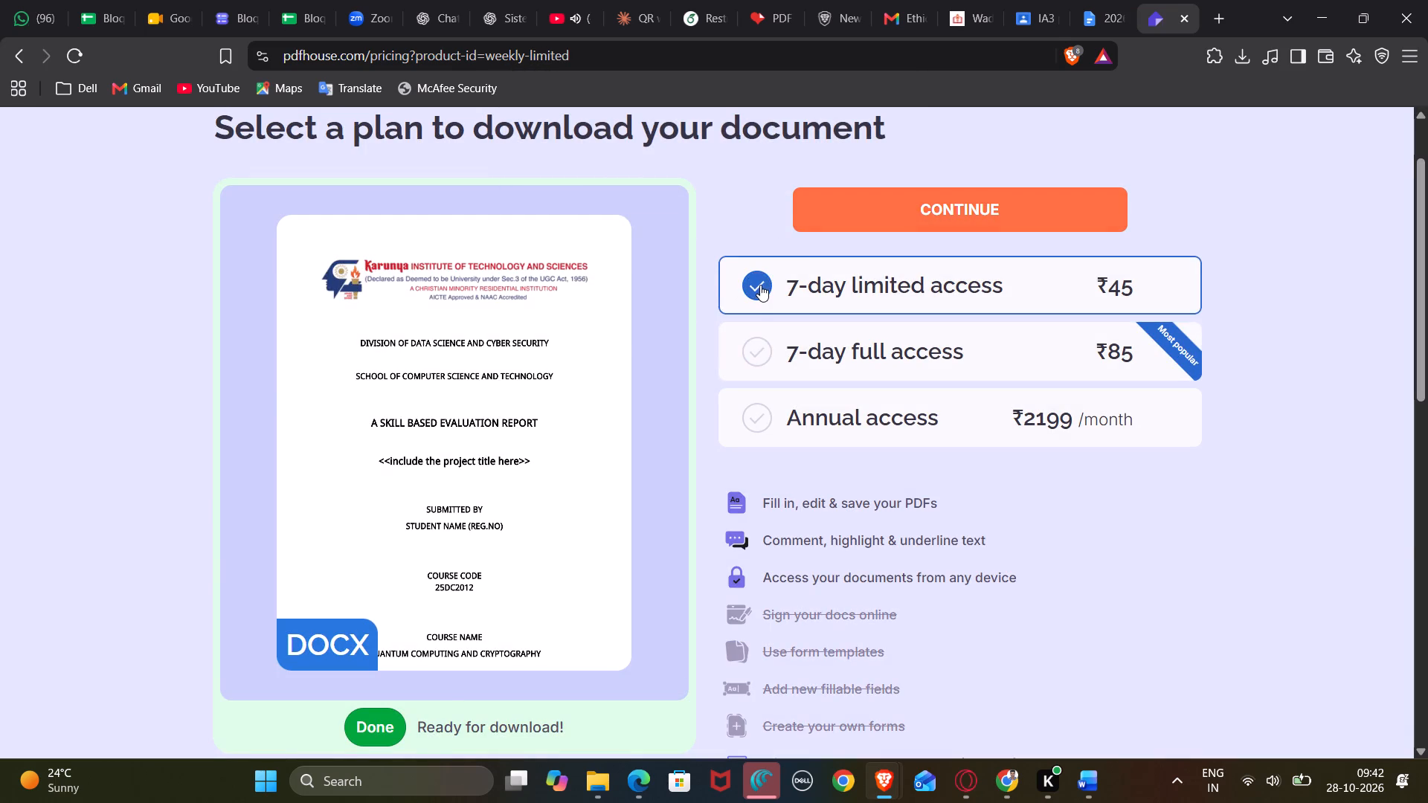
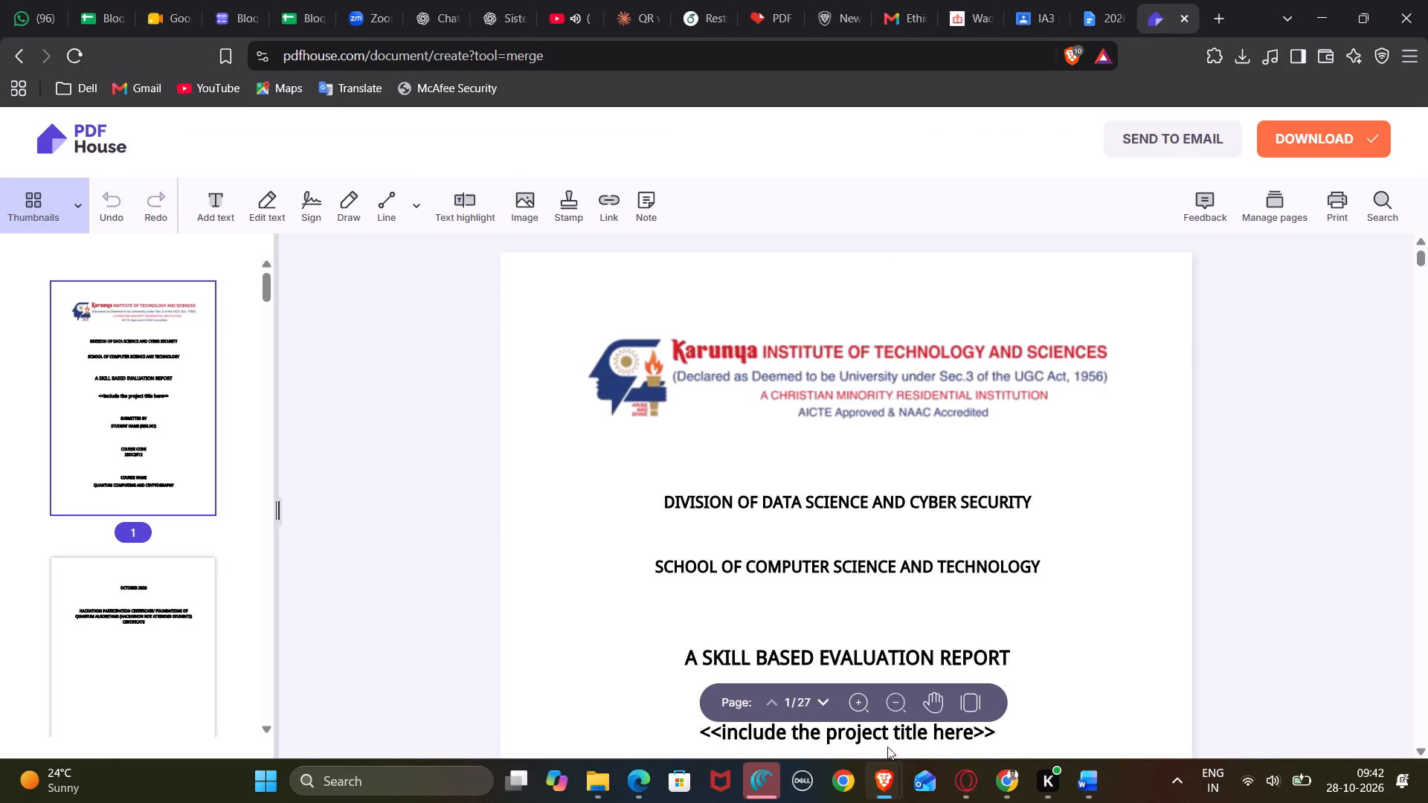
Return to the merge word documents search results and open Smallpdf's How To Merge Word Documents page.
{"action": "left_click", "coordinate": [20, 58]}
{"action": "left_click", "coordinate": [790, 184]}
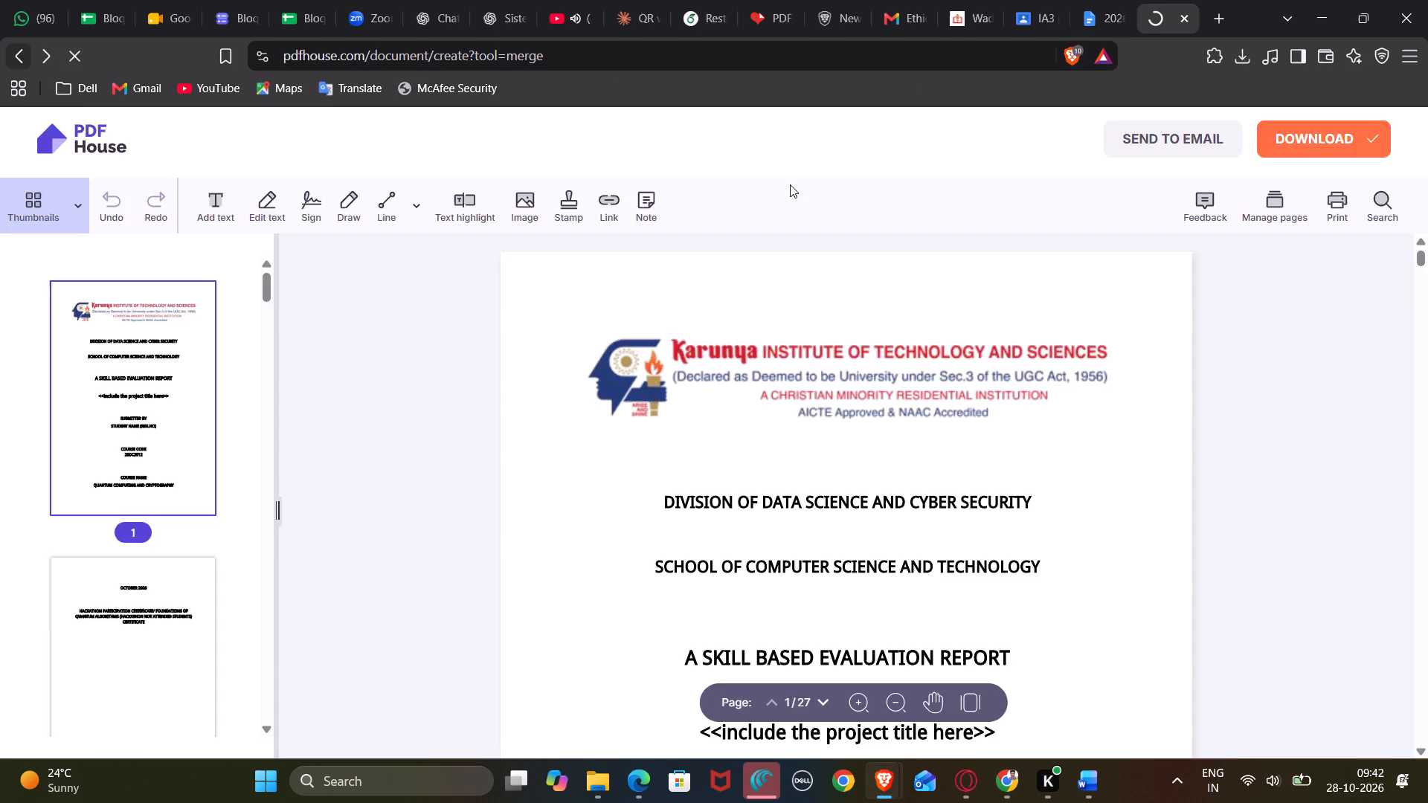
{"action": "scroll", "coordinate": [438, 374], "scroll_direction": "down", "scroll_amount": 1}
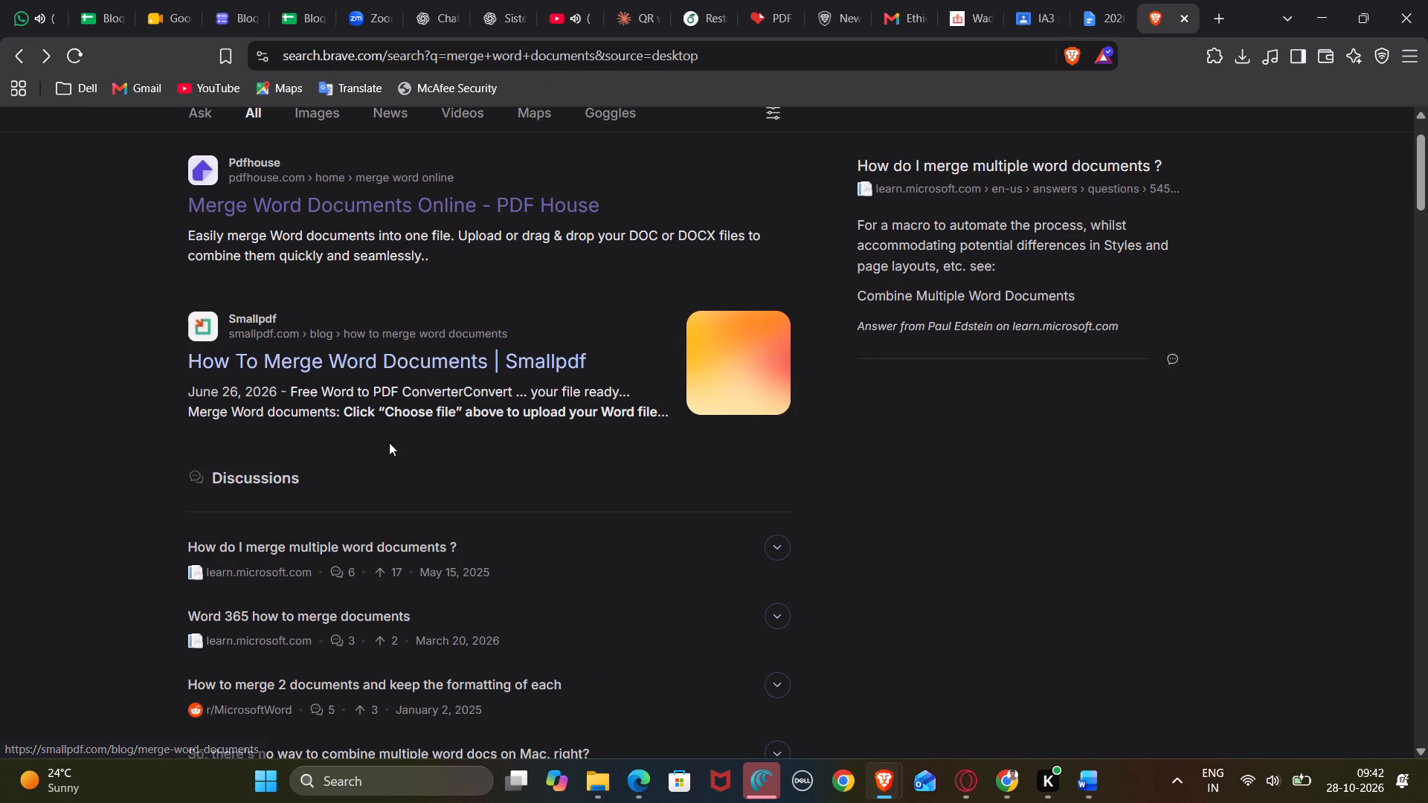
{"action": "scroll", "coordinate": [389, 445], "scroll_direction": "down", "scroll_amount": 1}
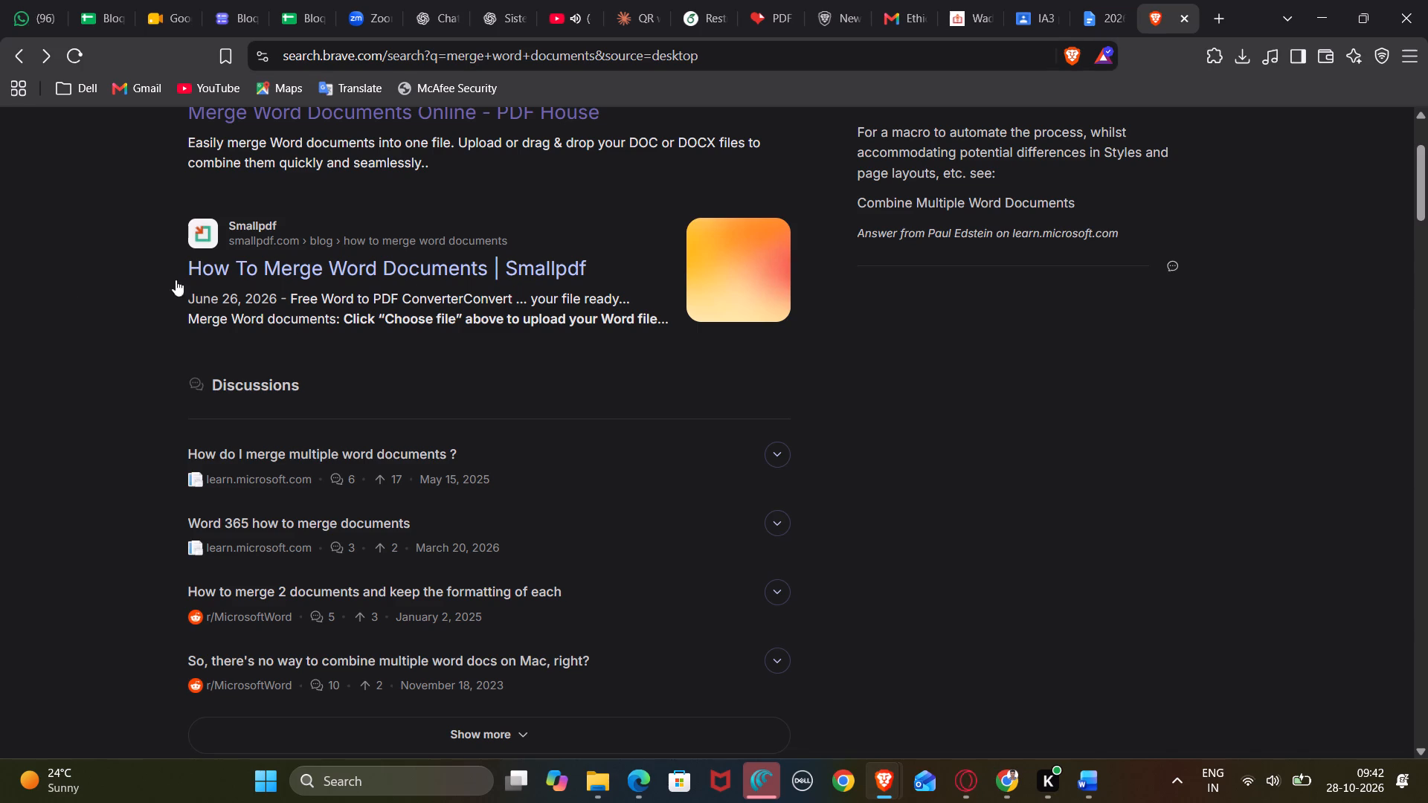
{"action": "scroll", "coordinate": [112, 298], "scroll_direction": "down", "scroll_amount": 5}
{"action": "scroll", "coordinate": [161, 336], "scroll_direction": "up", "scroll_amount": 6}
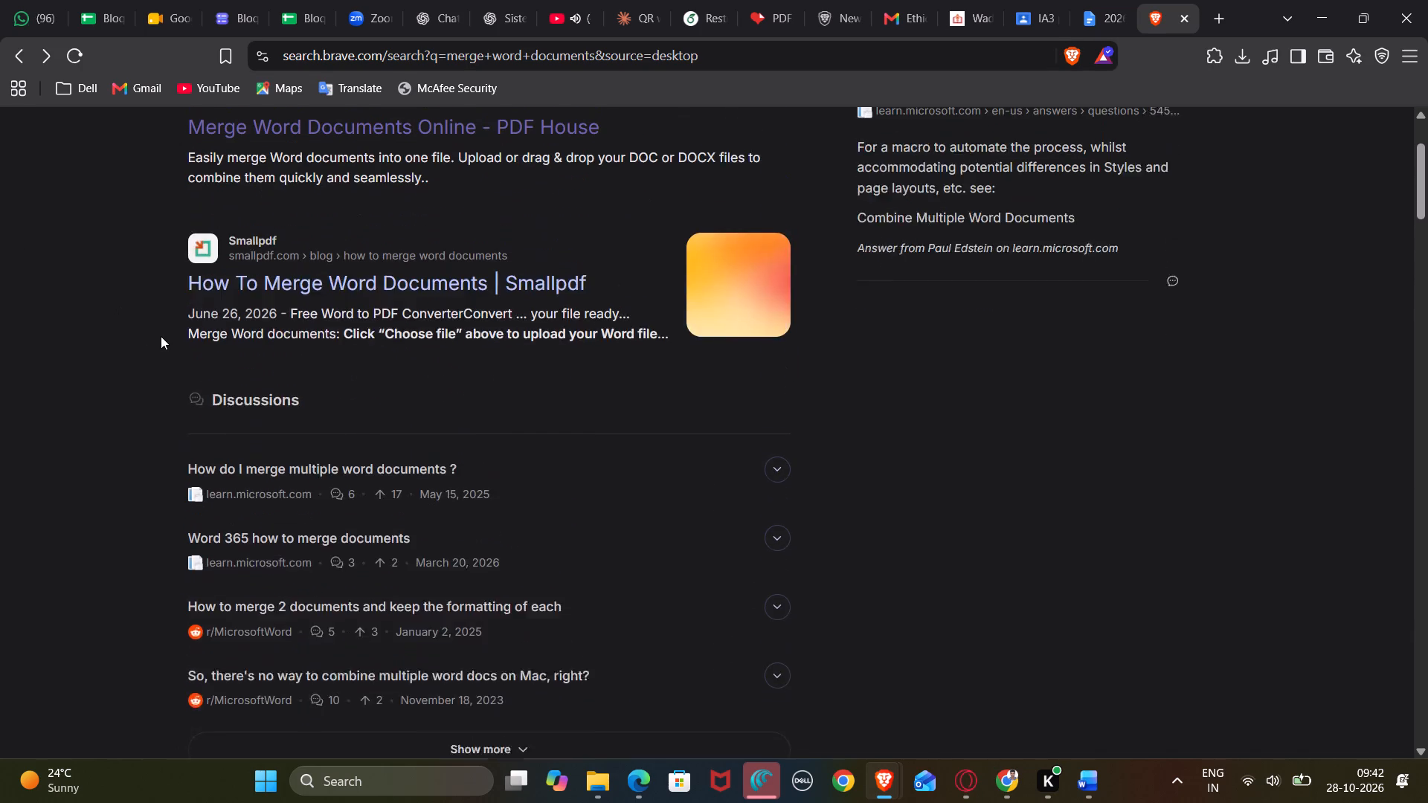
{"action": "left_click", "coordinate": [292, 350]}
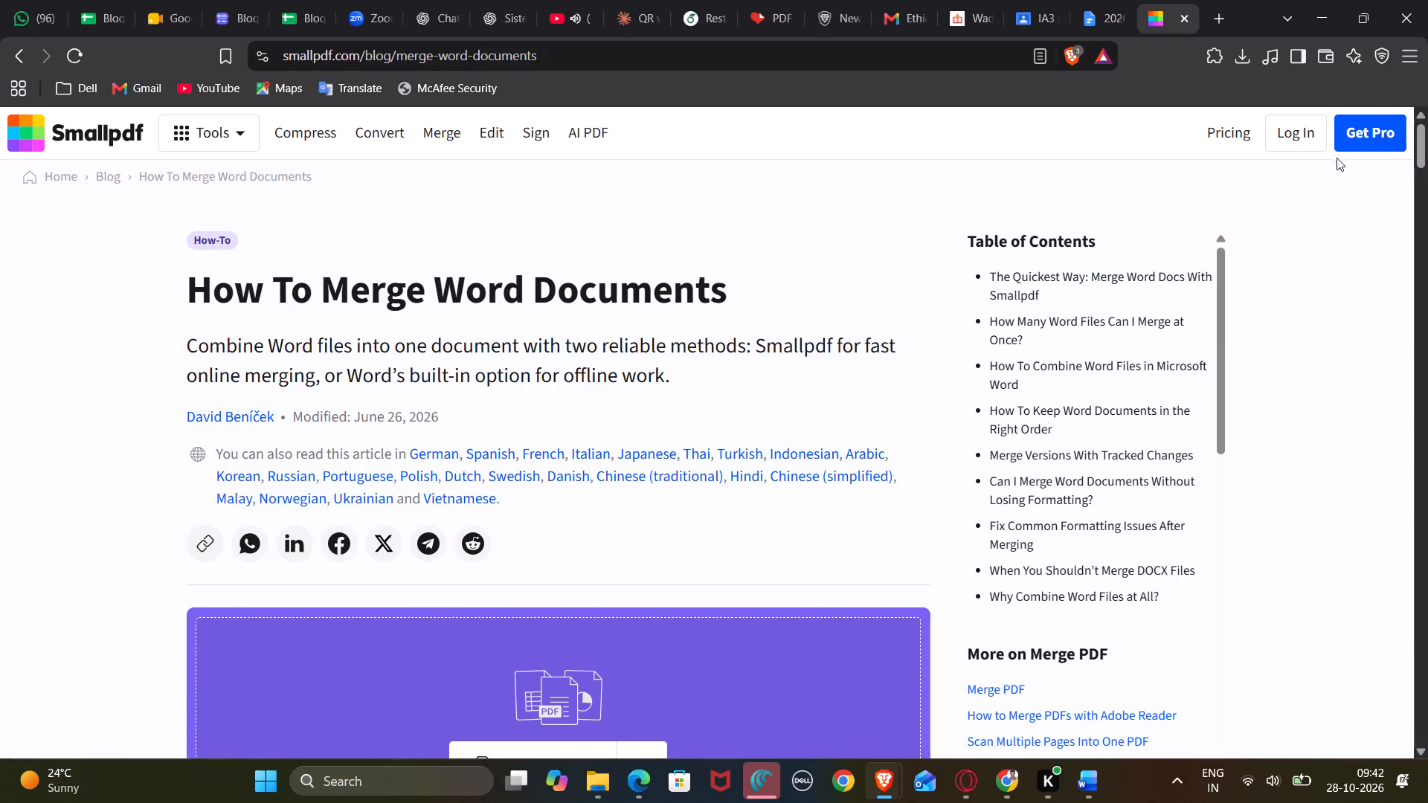
Open the Smallpdf account login.
{"action": "left_click", "coordinate": [1289, 137]}
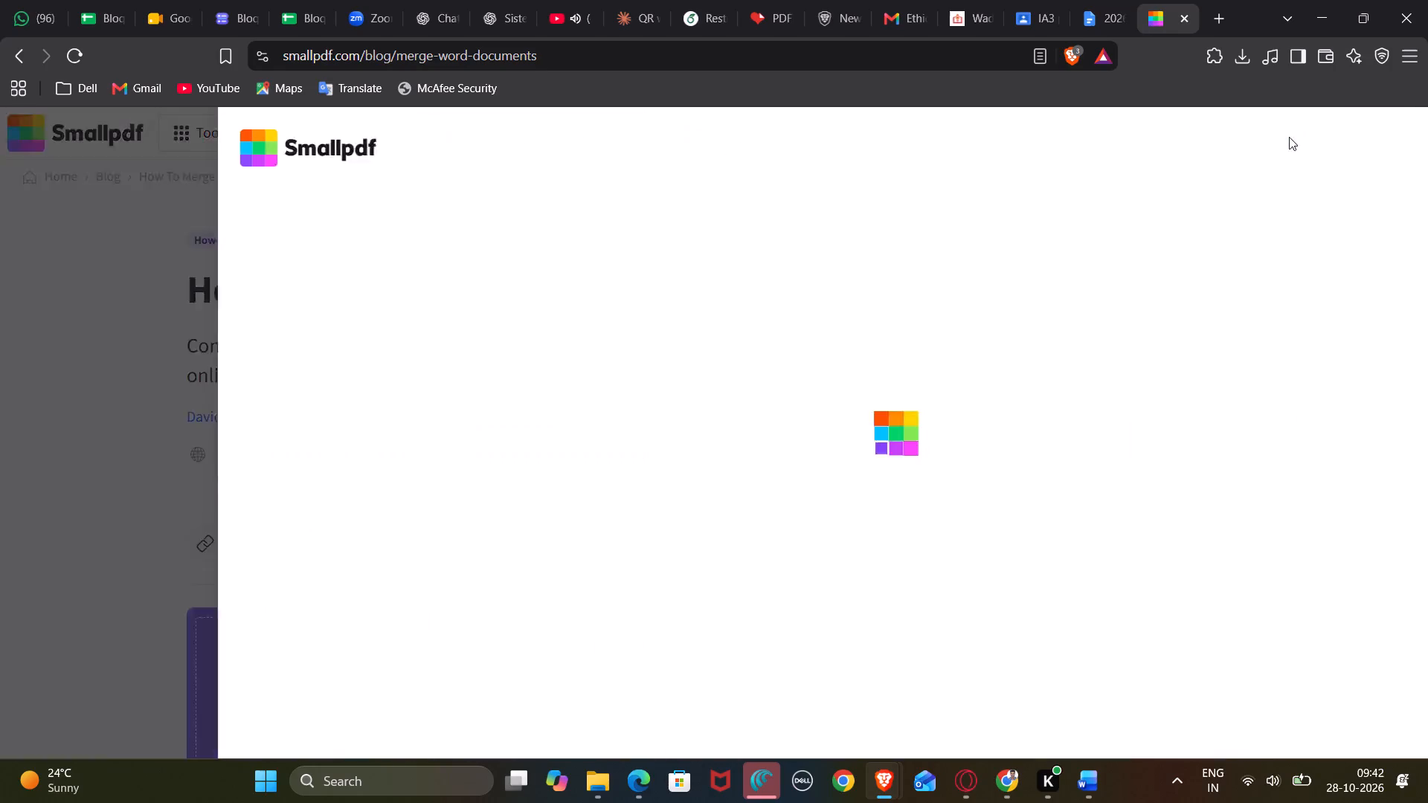
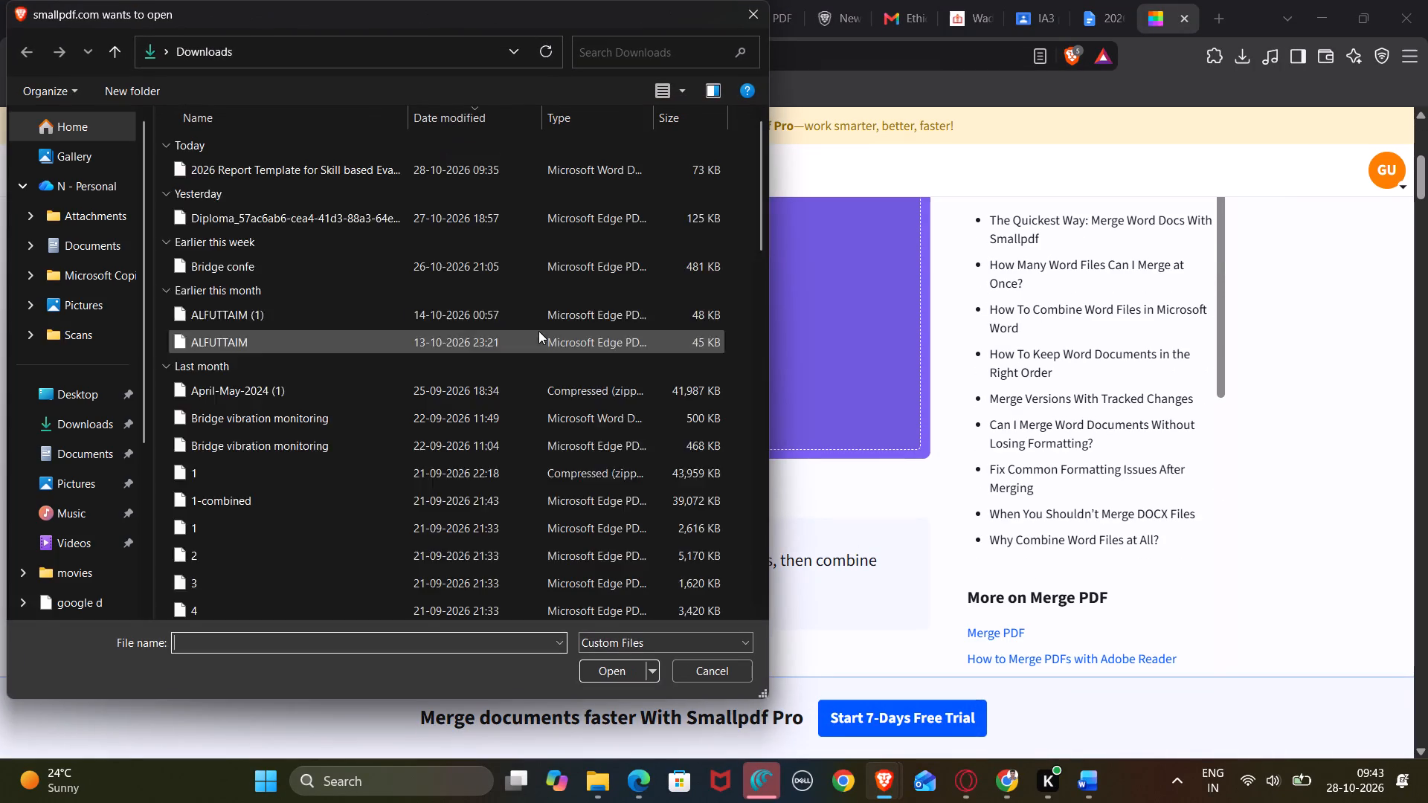
Upload the 2026 Report Template for Skill based Evaluation and VAPT_Report_GetYourGuide Word files, and merge them in that order.
{"action": "left_click", "coordinate": [304, 170]}
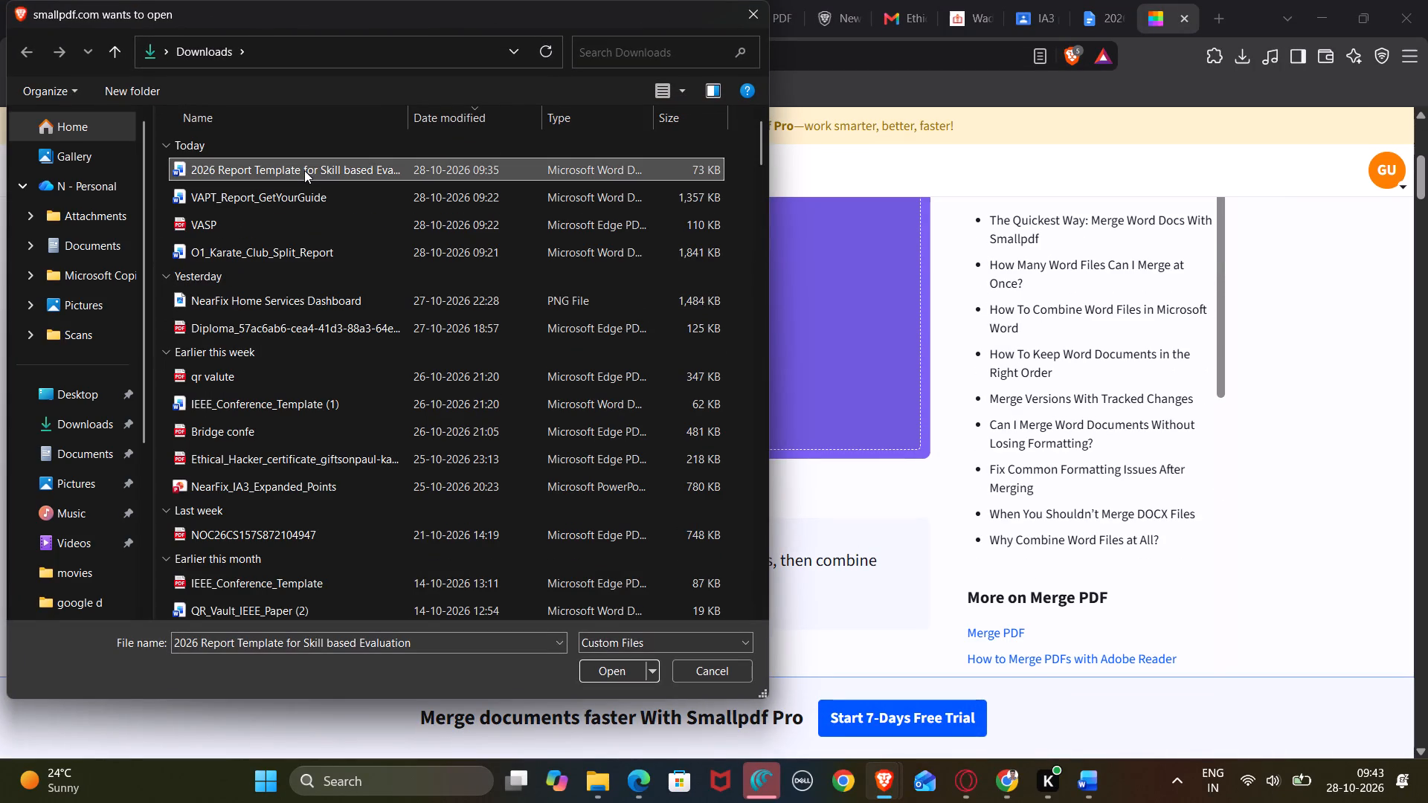
{"action": "left_click", "coordinate": [302, 196], "text": "ctrl"}
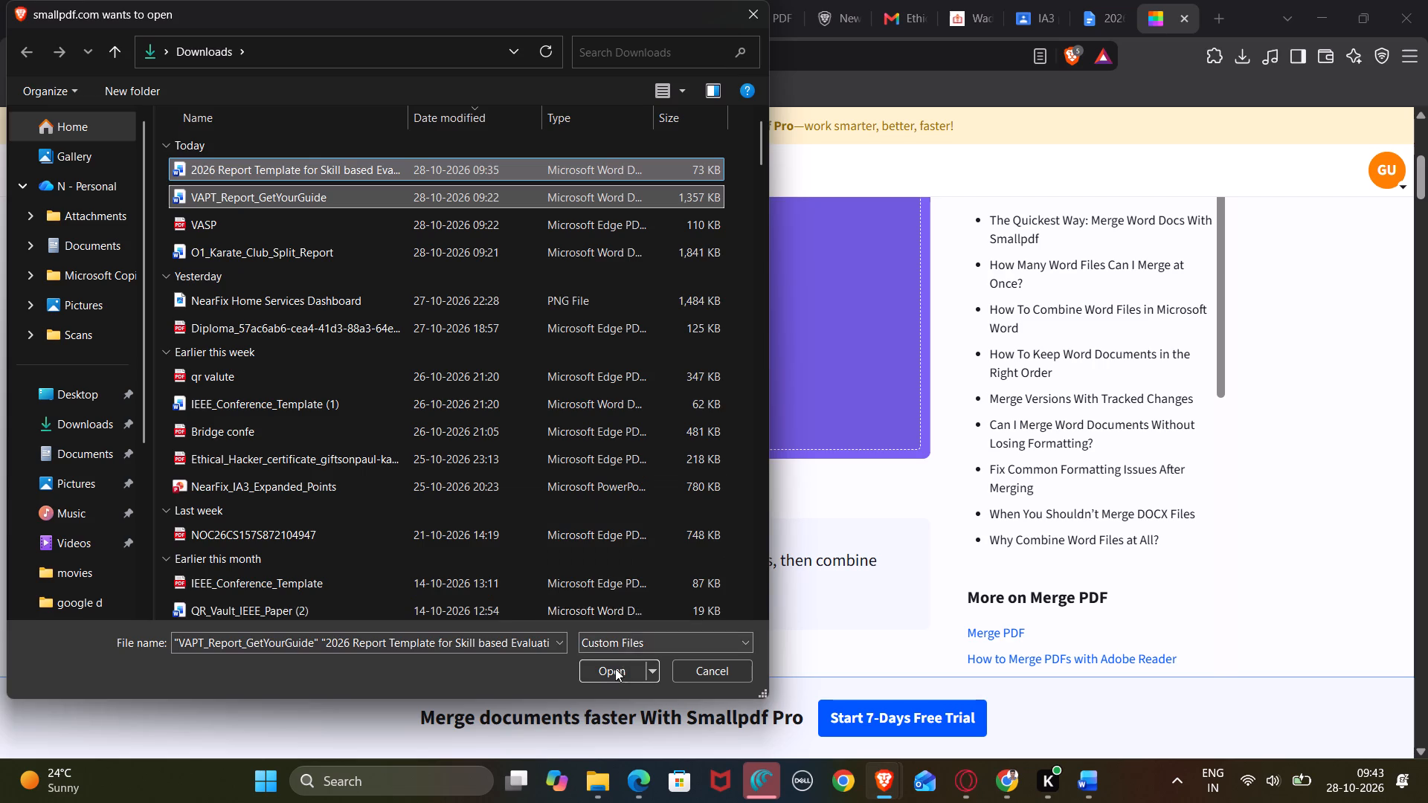
{"action": "left_click", "coordinate": [614, 668]}
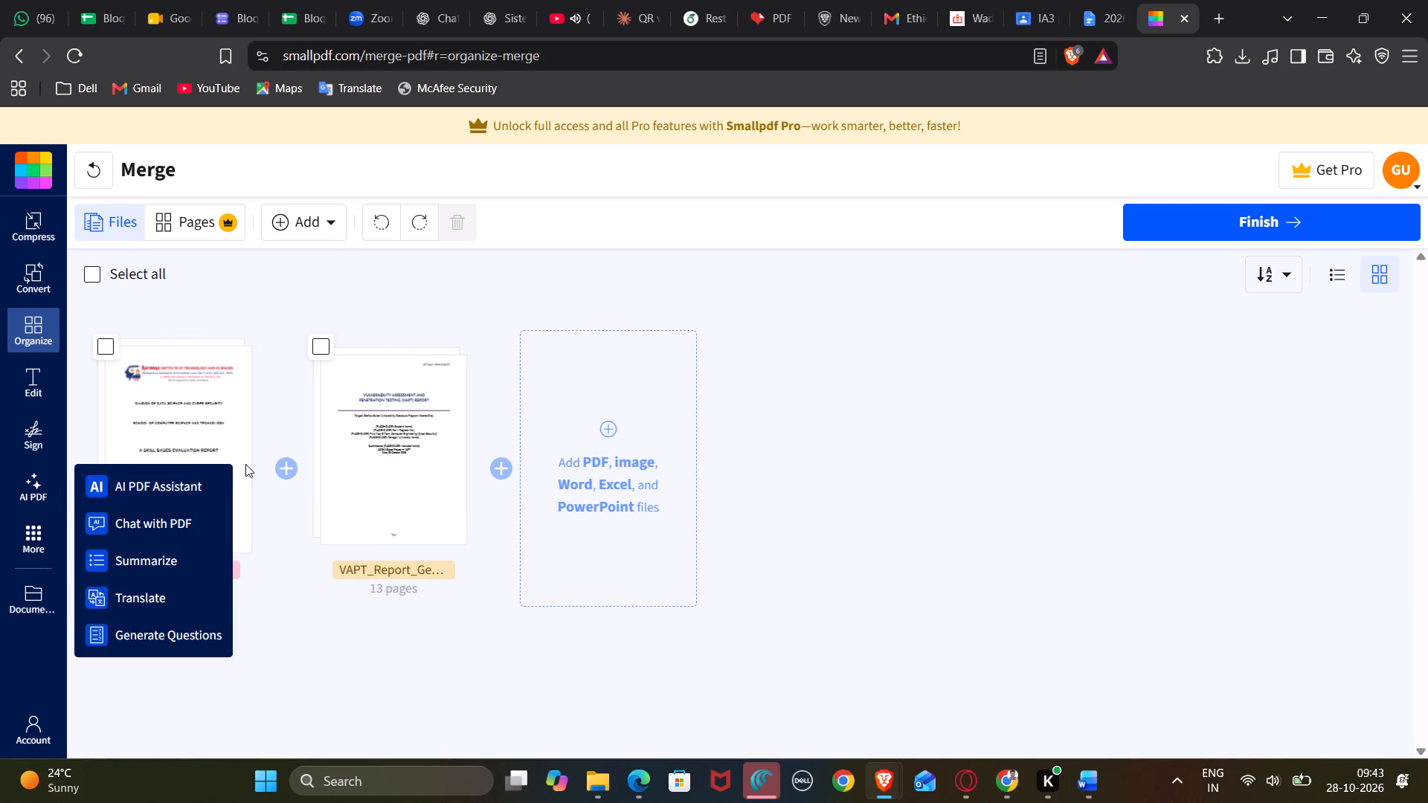
{"action": "left_click", "coordinate": [1238, 227]}
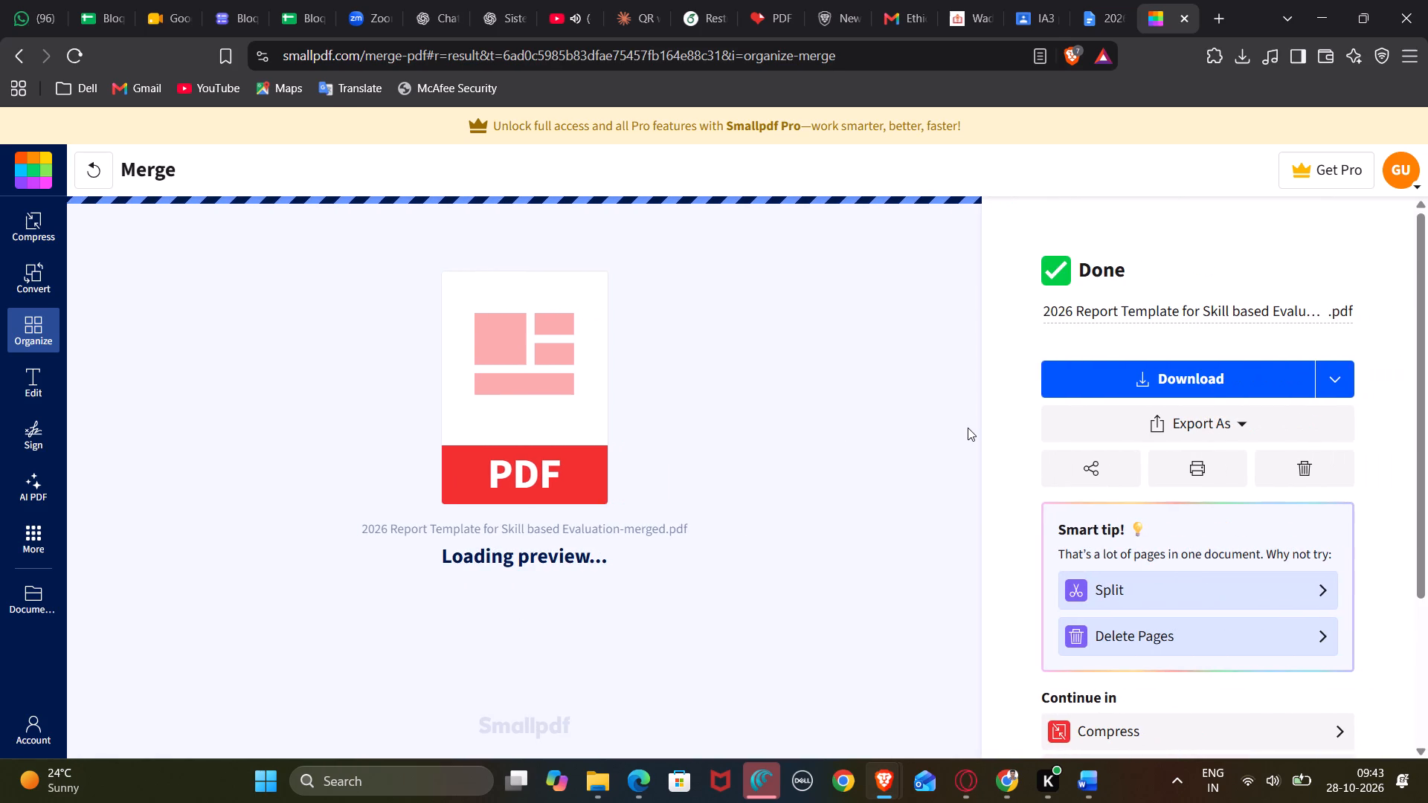
Download the merged PDF to Downloads as 2026 Report Template for Skill based Evaluation-merged.
{"action": "left_click", "coordinate": [1186, 378]}
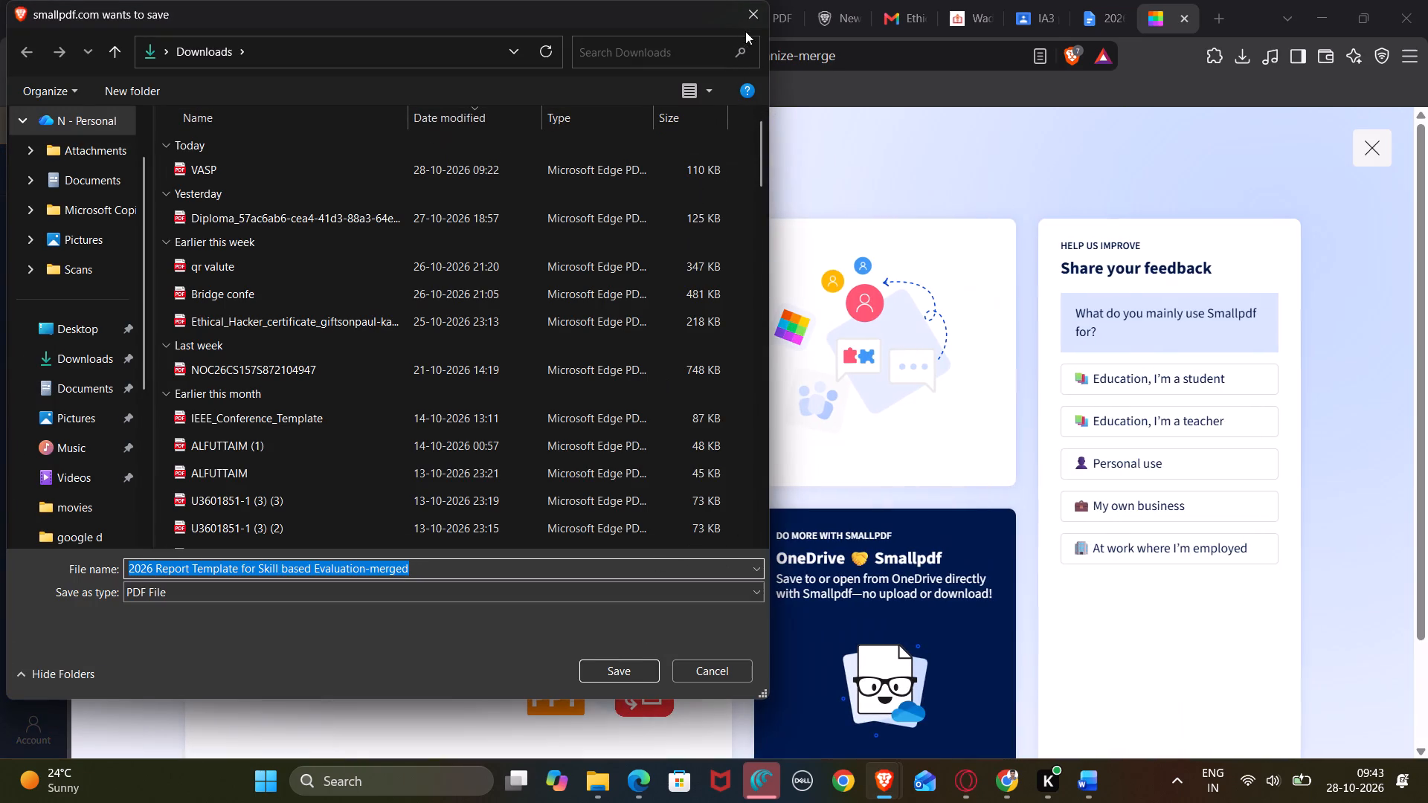
{"action": "left_click", "coordinate": [609, 670]}
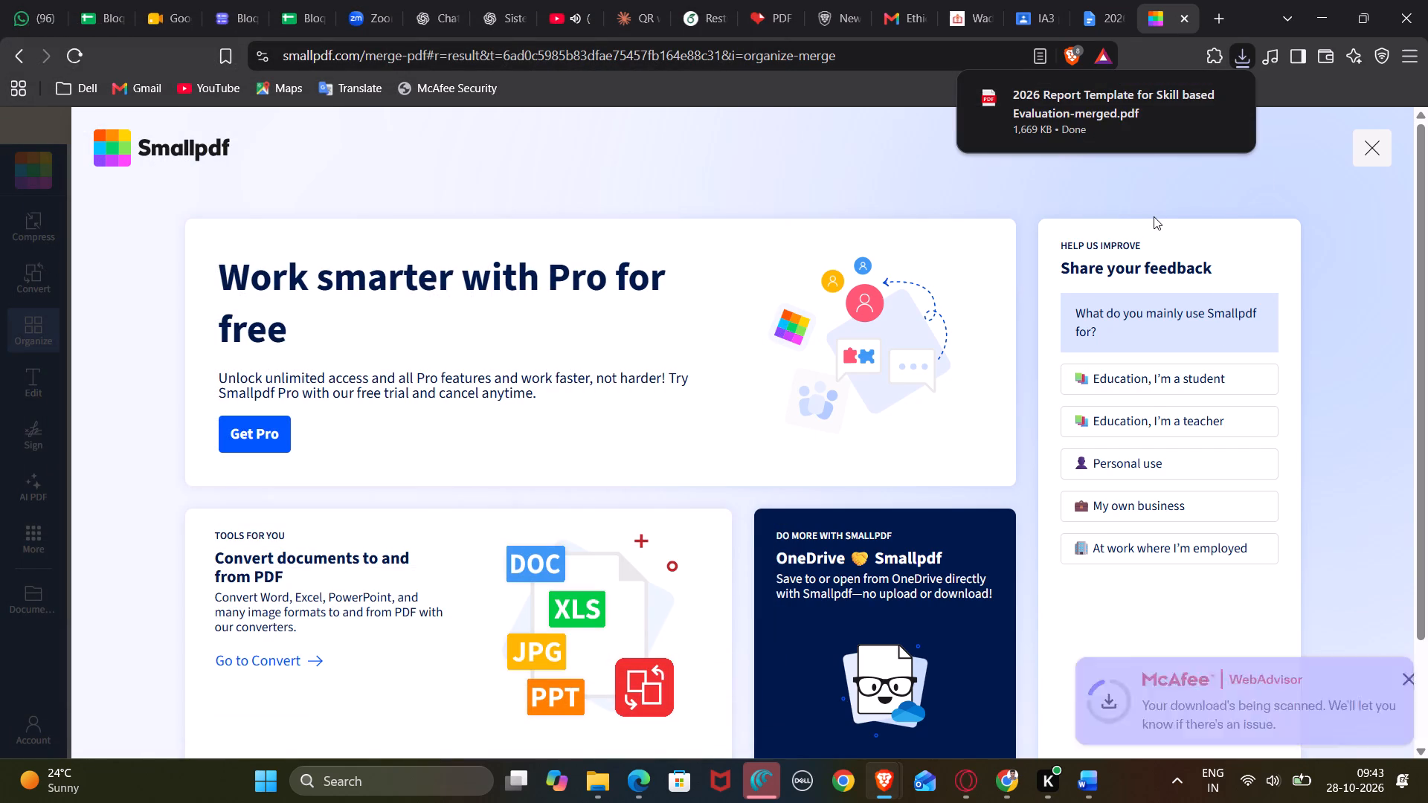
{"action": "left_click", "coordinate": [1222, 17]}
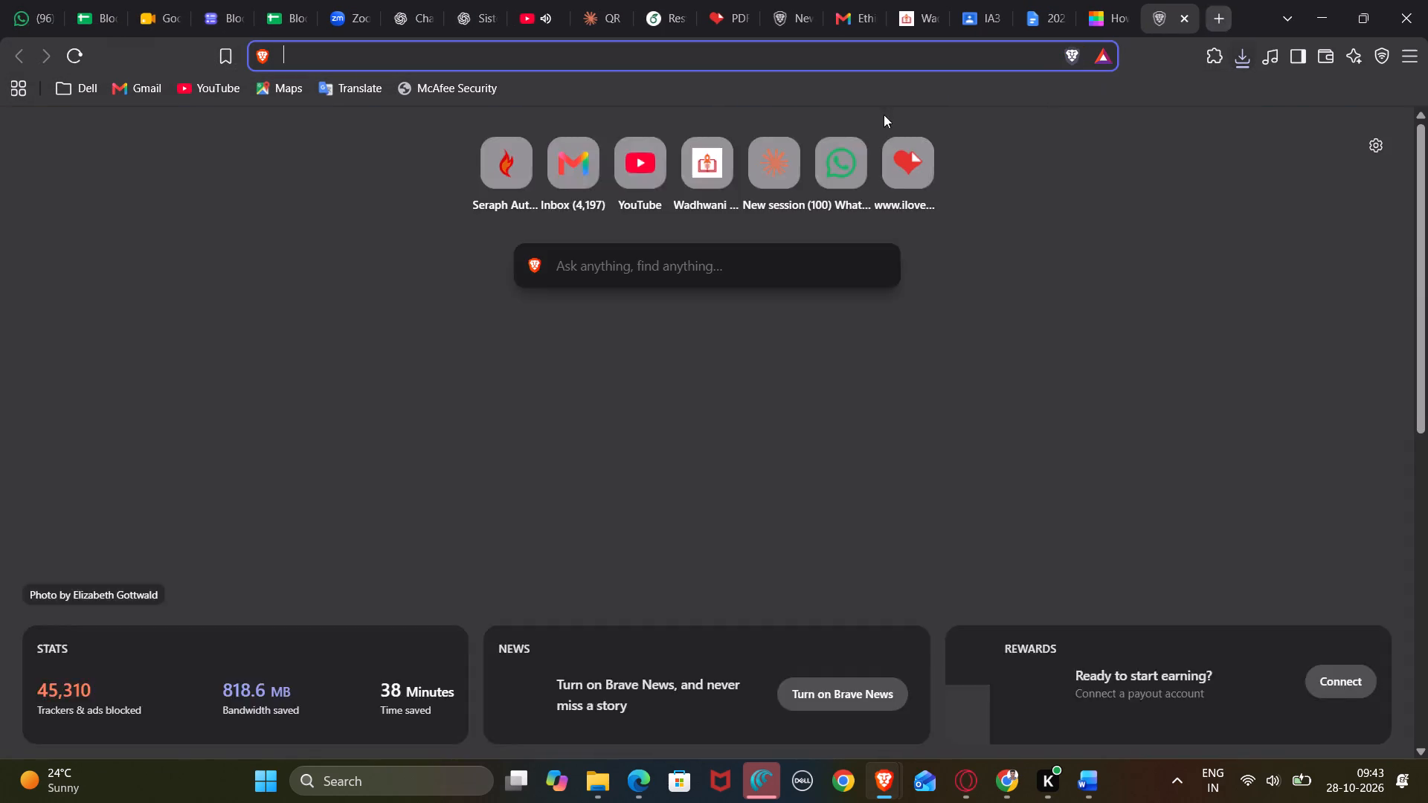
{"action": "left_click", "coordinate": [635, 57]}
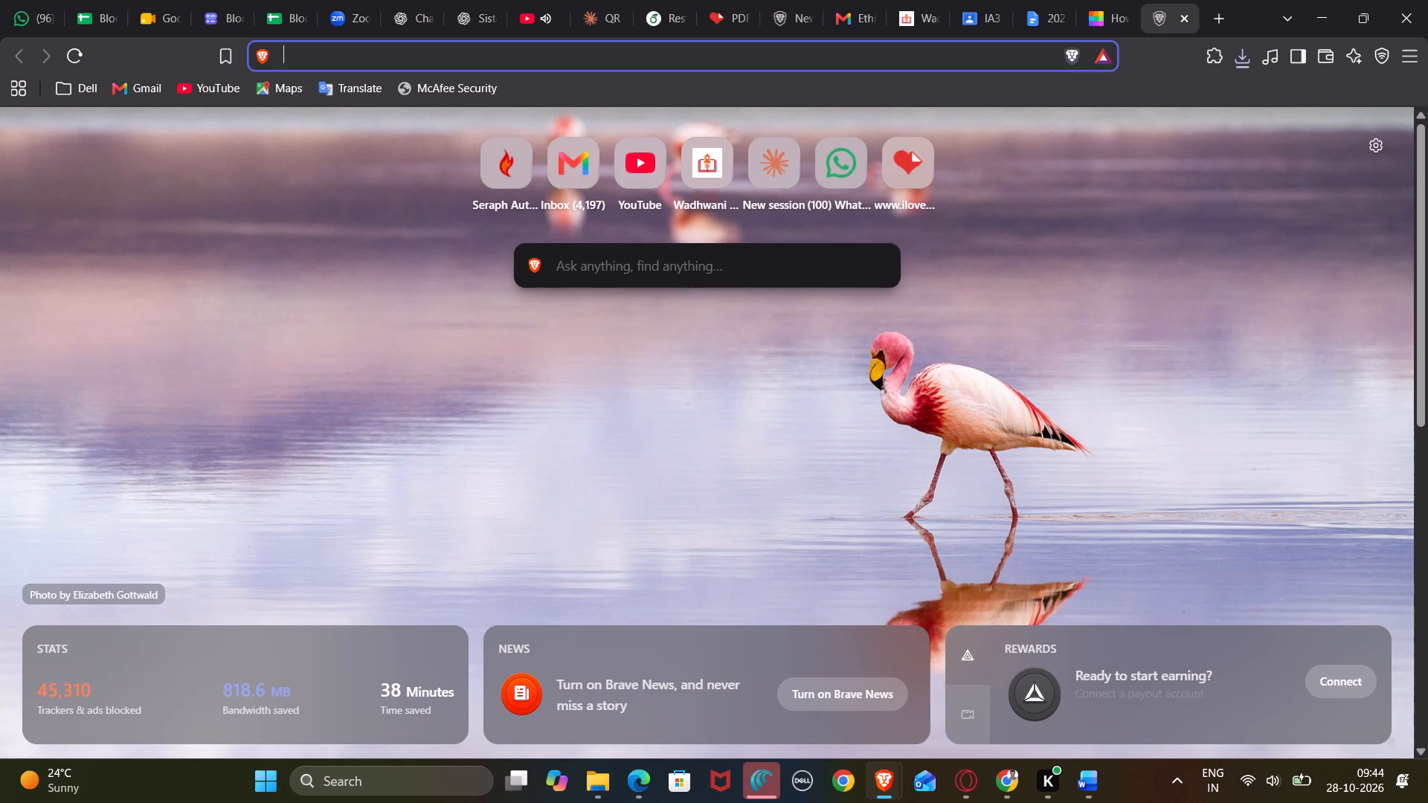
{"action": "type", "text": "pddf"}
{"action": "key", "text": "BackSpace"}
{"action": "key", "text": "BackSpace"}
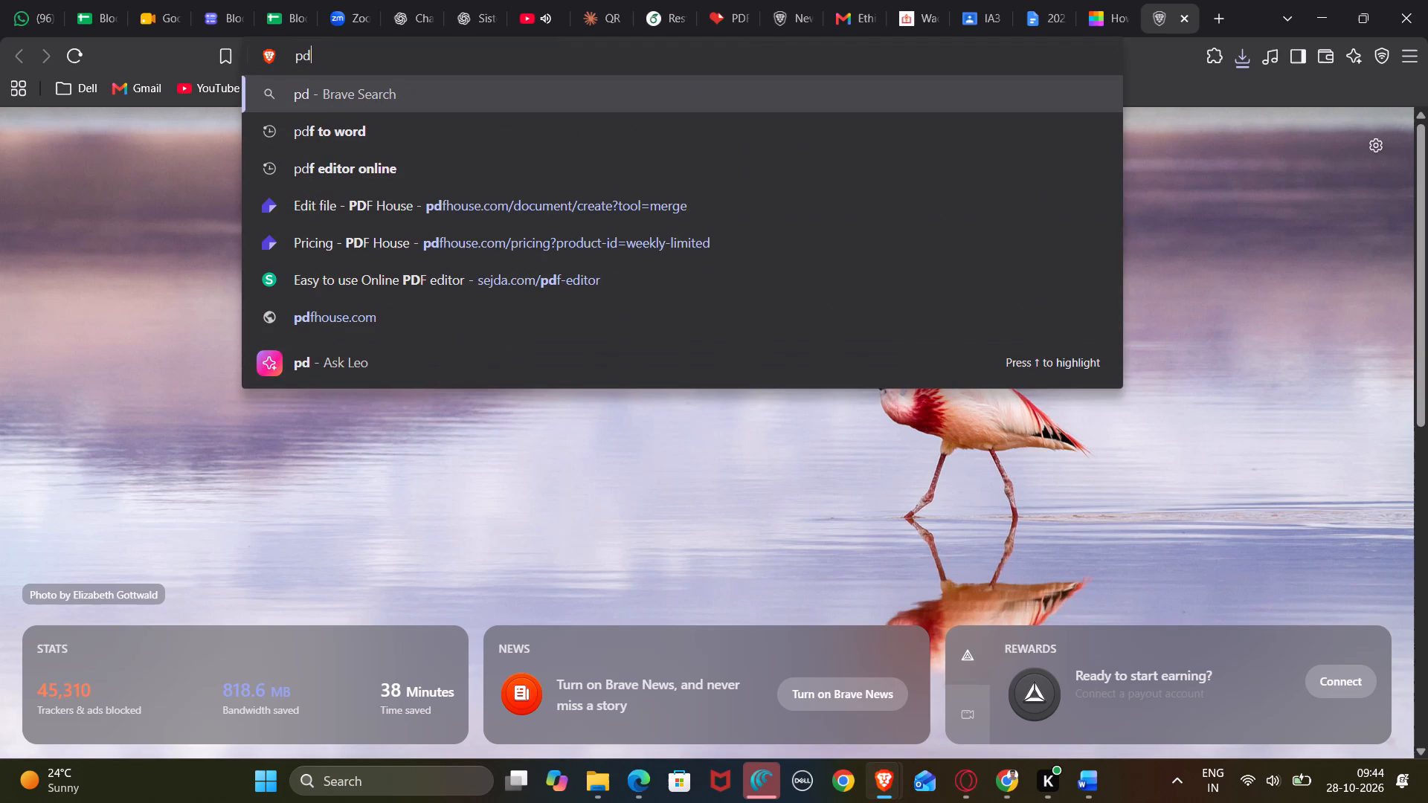
Convert the merged 2026 Report Template PDF to Word without OCR using iLovePDF's PDF to Word converter.
{"action": "left_click", "coordinate": [714, 23]}
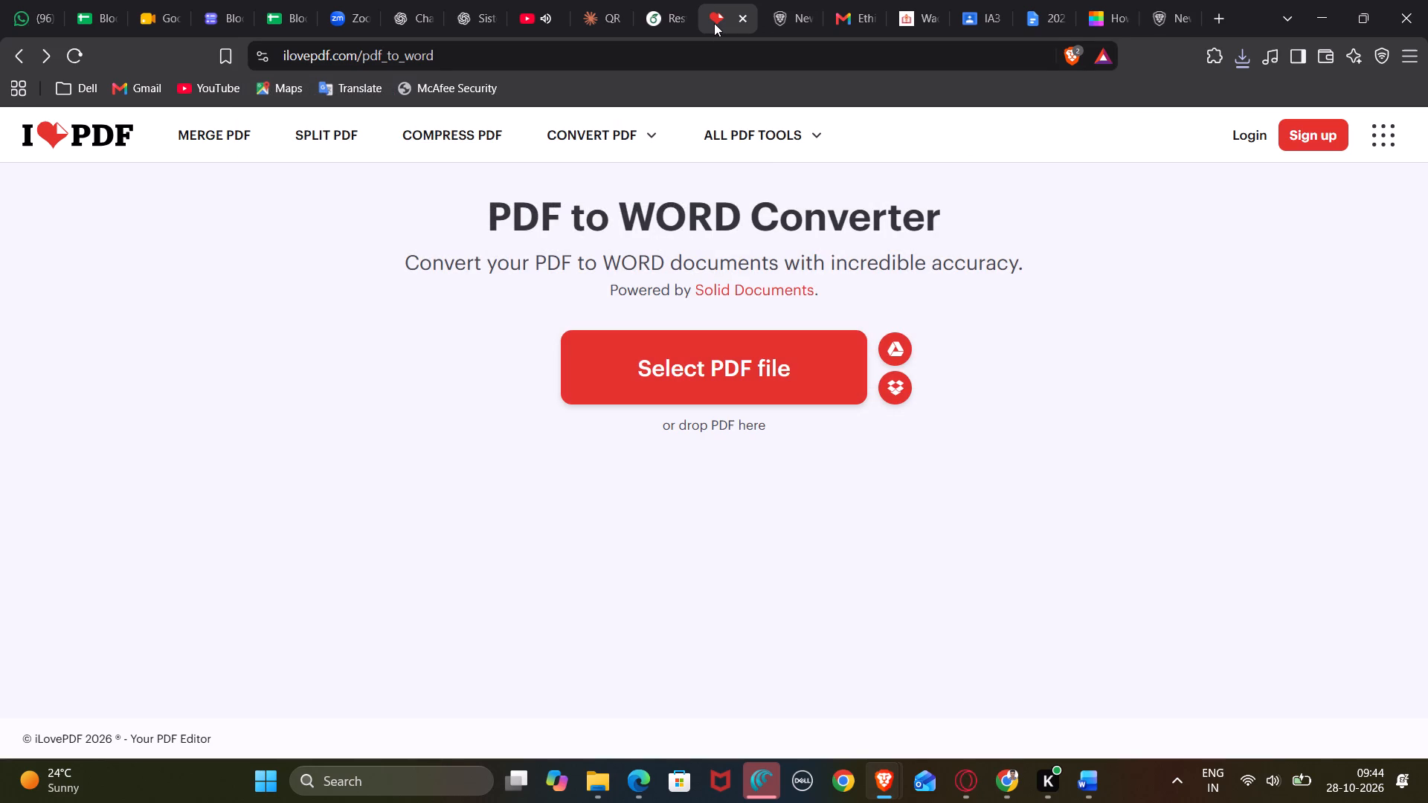
{"action": "left_click", "coordinate": [755, 396]}
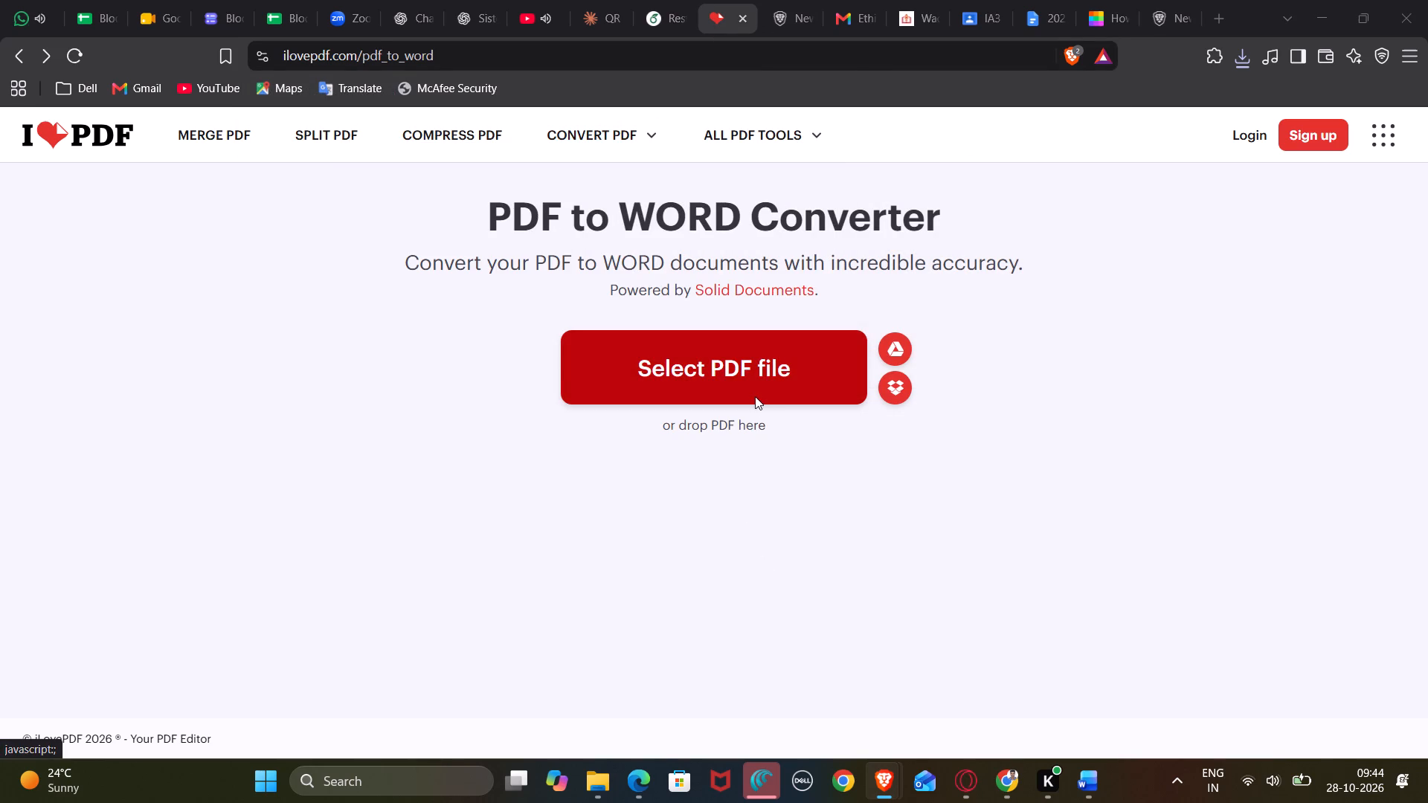
{"action": "left_click", "coordinate": [406, 180]}
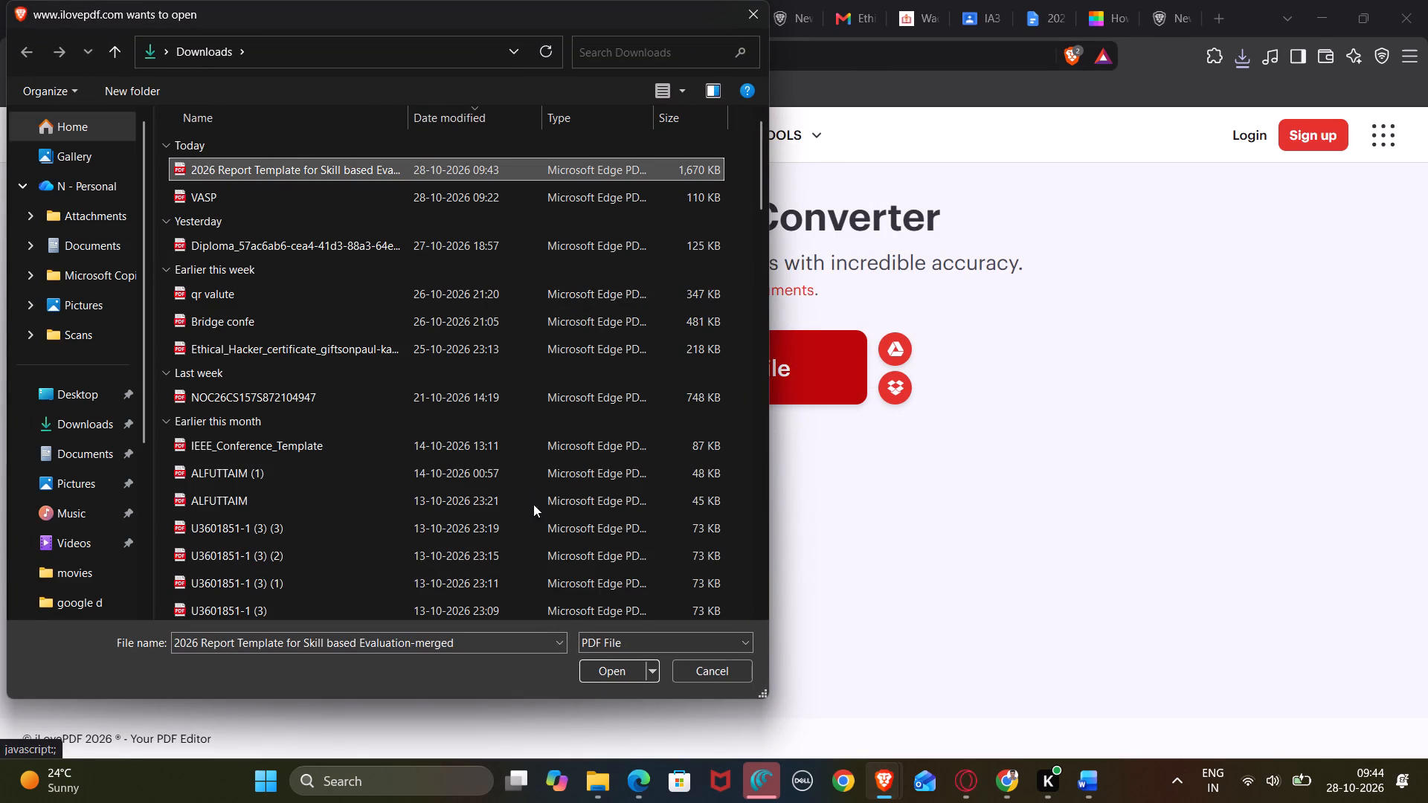
{"action": "left_click", "coordinate": [598, 664]}
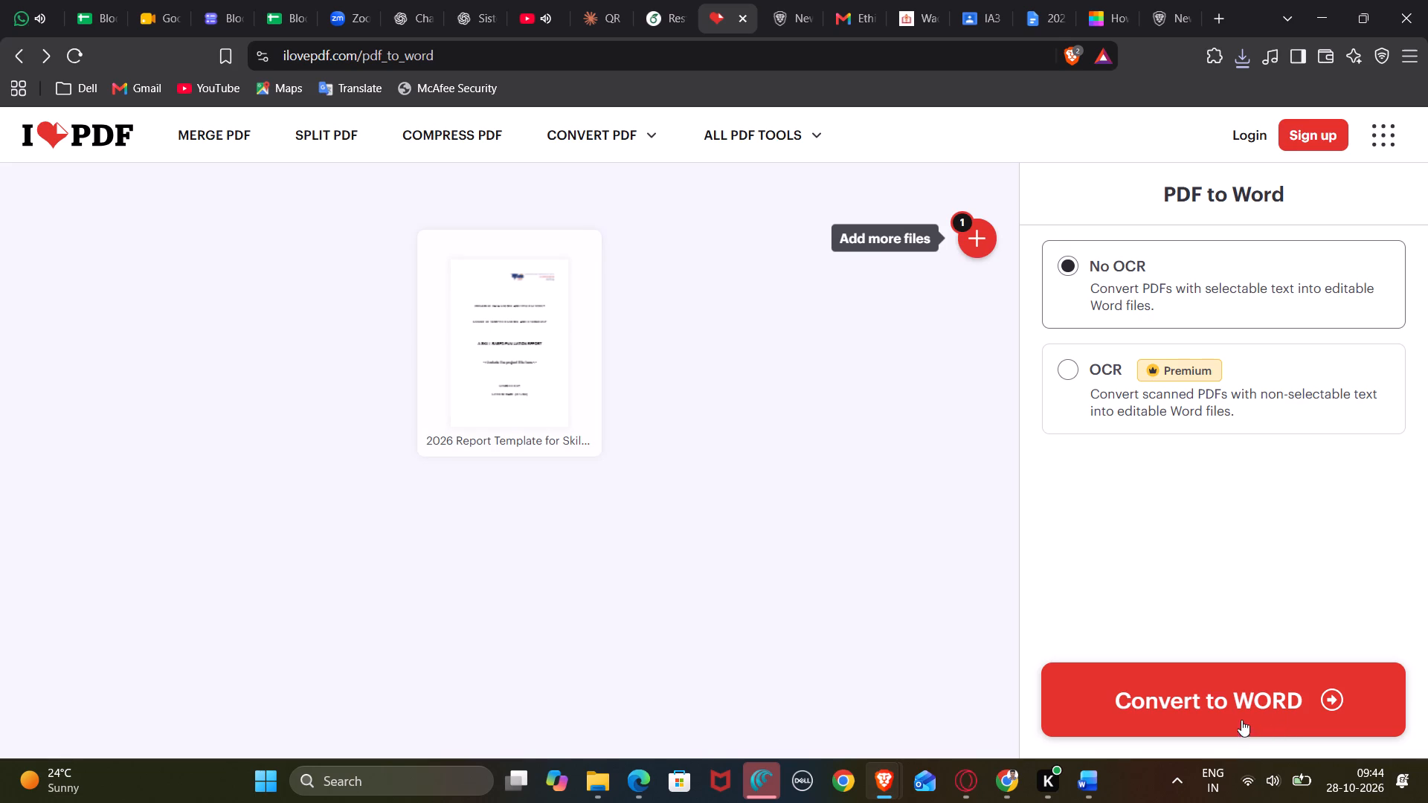
{"action": "left_click", "coordinate": [1188, 698]}
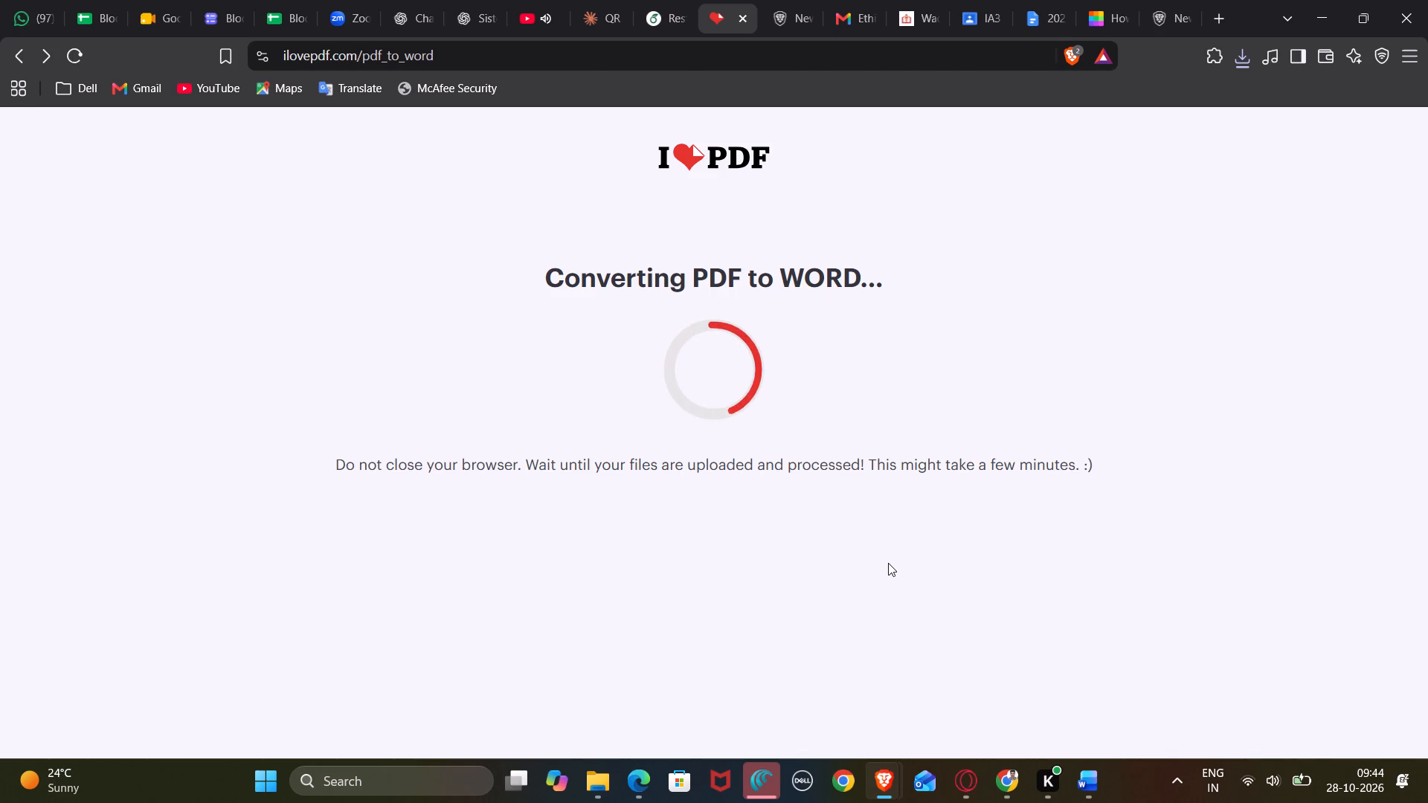
Save the converted Word document to Downloads as 2026 Report Template for Skill based Evaluation-merged.
{"action": "left_click", "coordinate": [750, 292]}
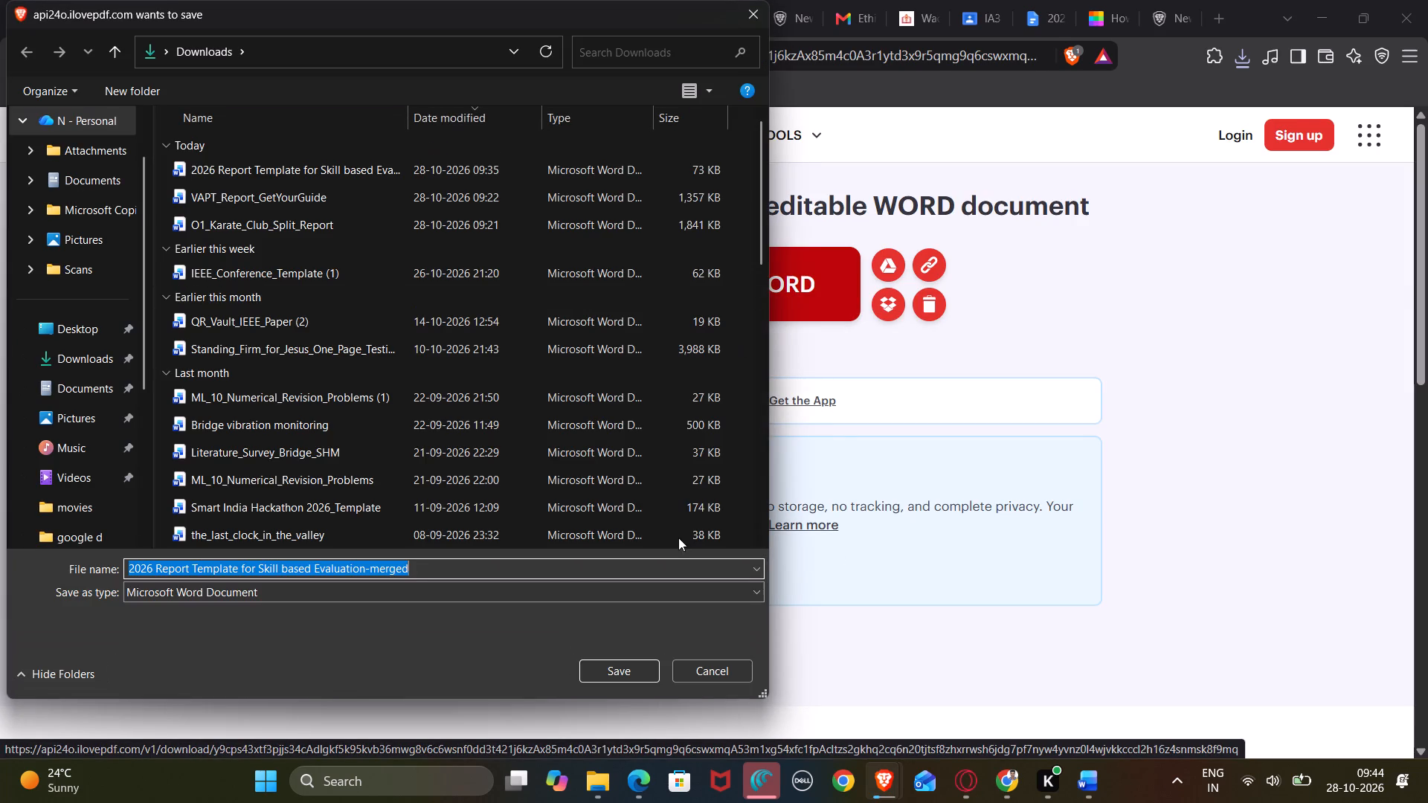
{"action": "left_click", "coordinate": [631, 671]}
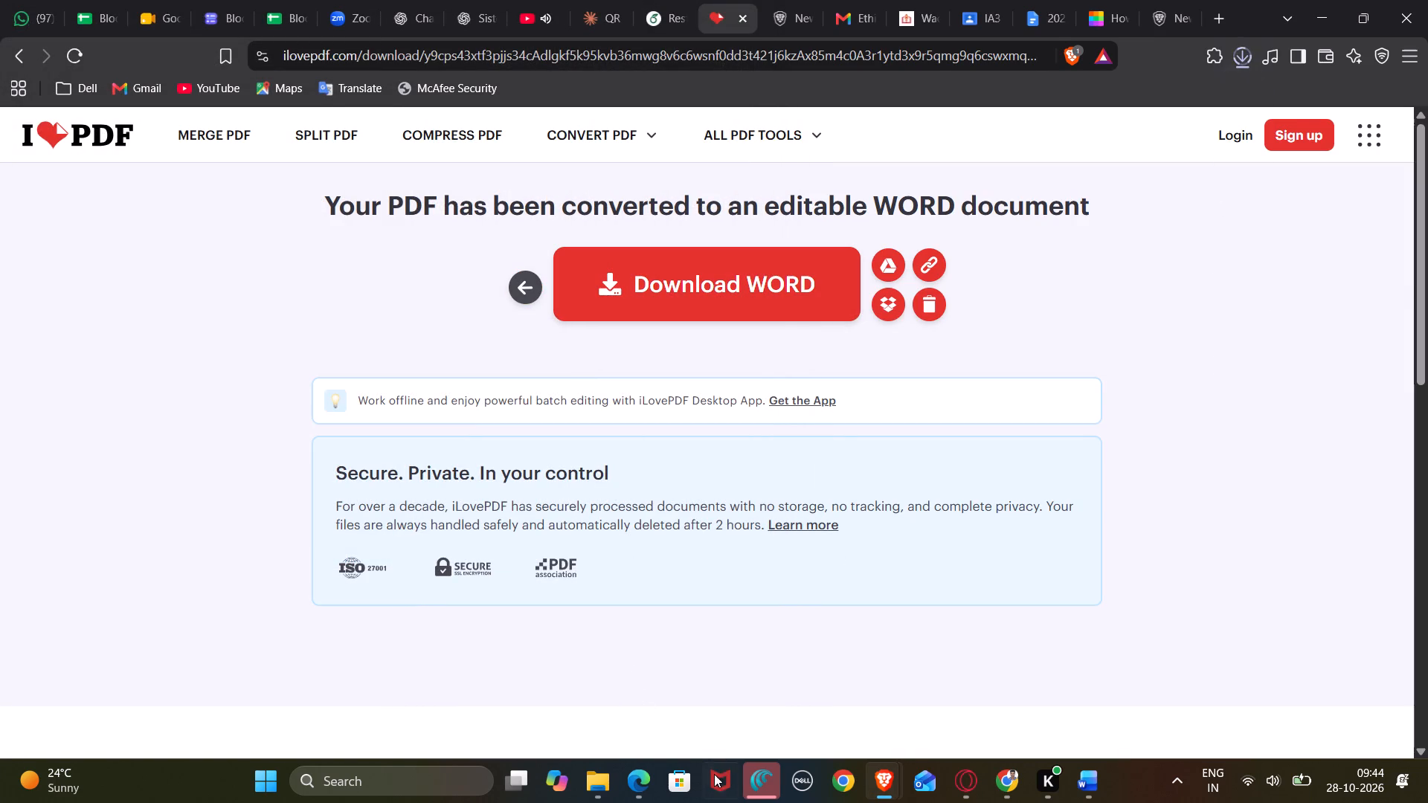
Switch to File Explorer and open the VASP and Diploma PDFs from the Downloads folder.
{"action": "left_click", "coordinate": [603, 793]}
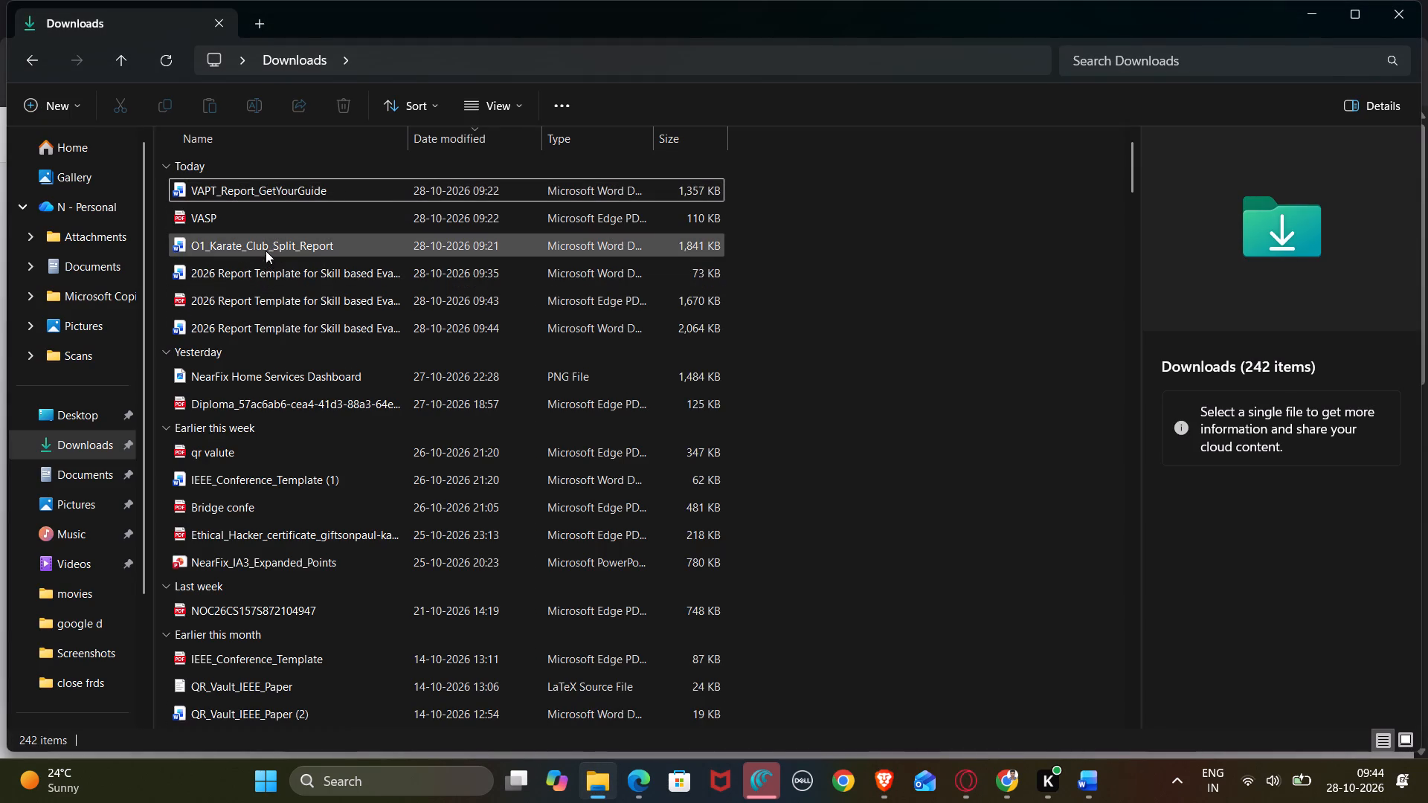
{"action": "double_click", "coordinate": [254, 216]}
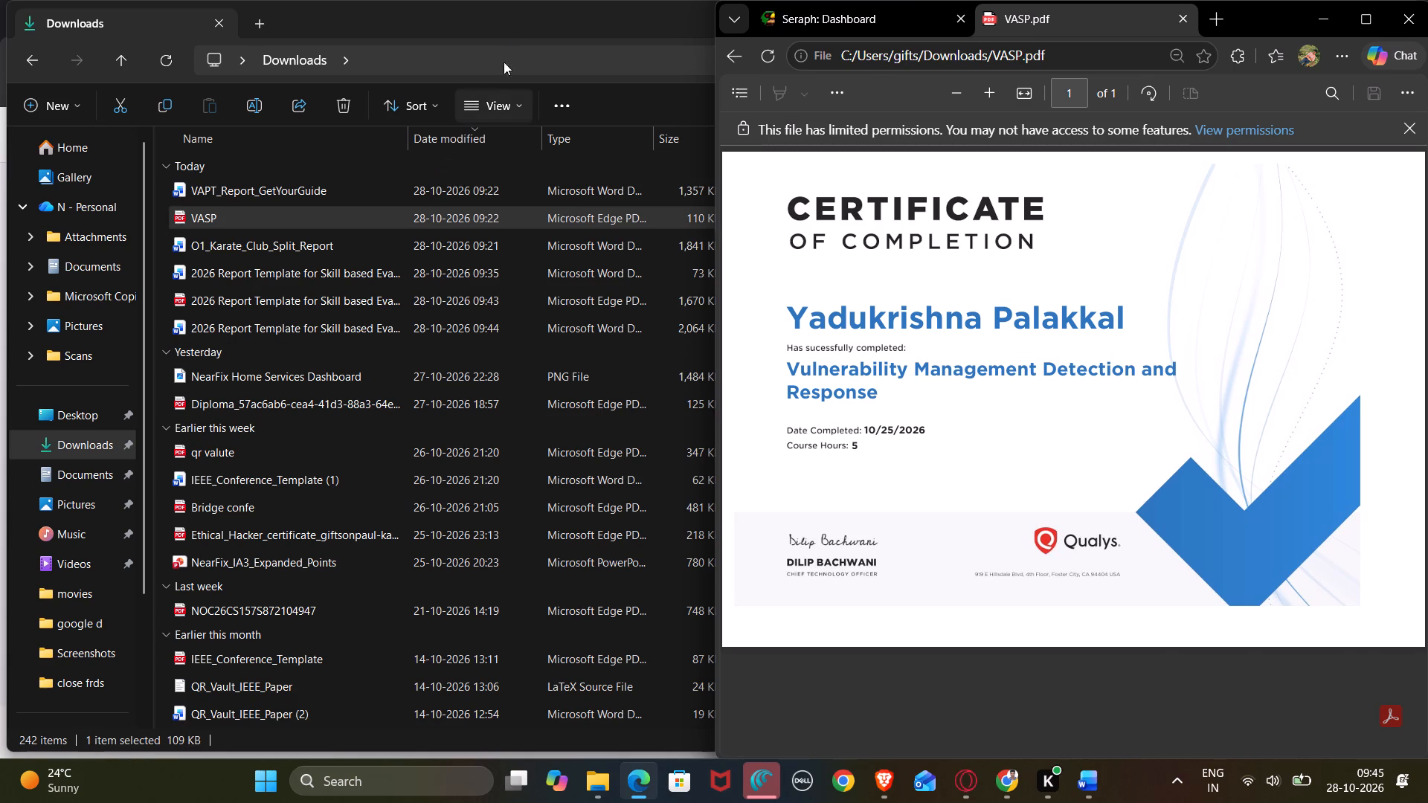
{"action": "left_click", "coordinate": [515, 12]}
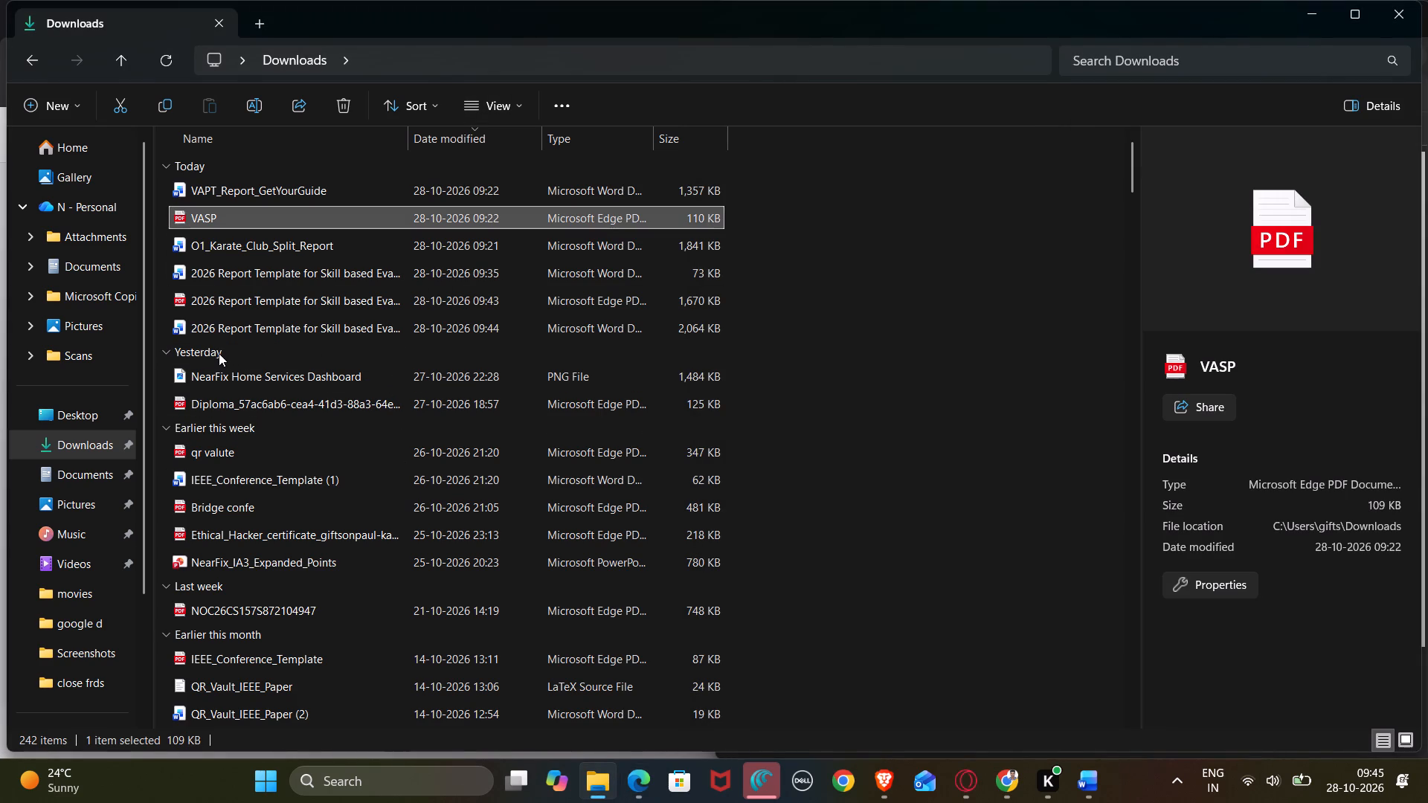
{"action": "left_click", "coordinate": [219, 353]}
{"action": "left_click", "coordinate": [887, 419]}
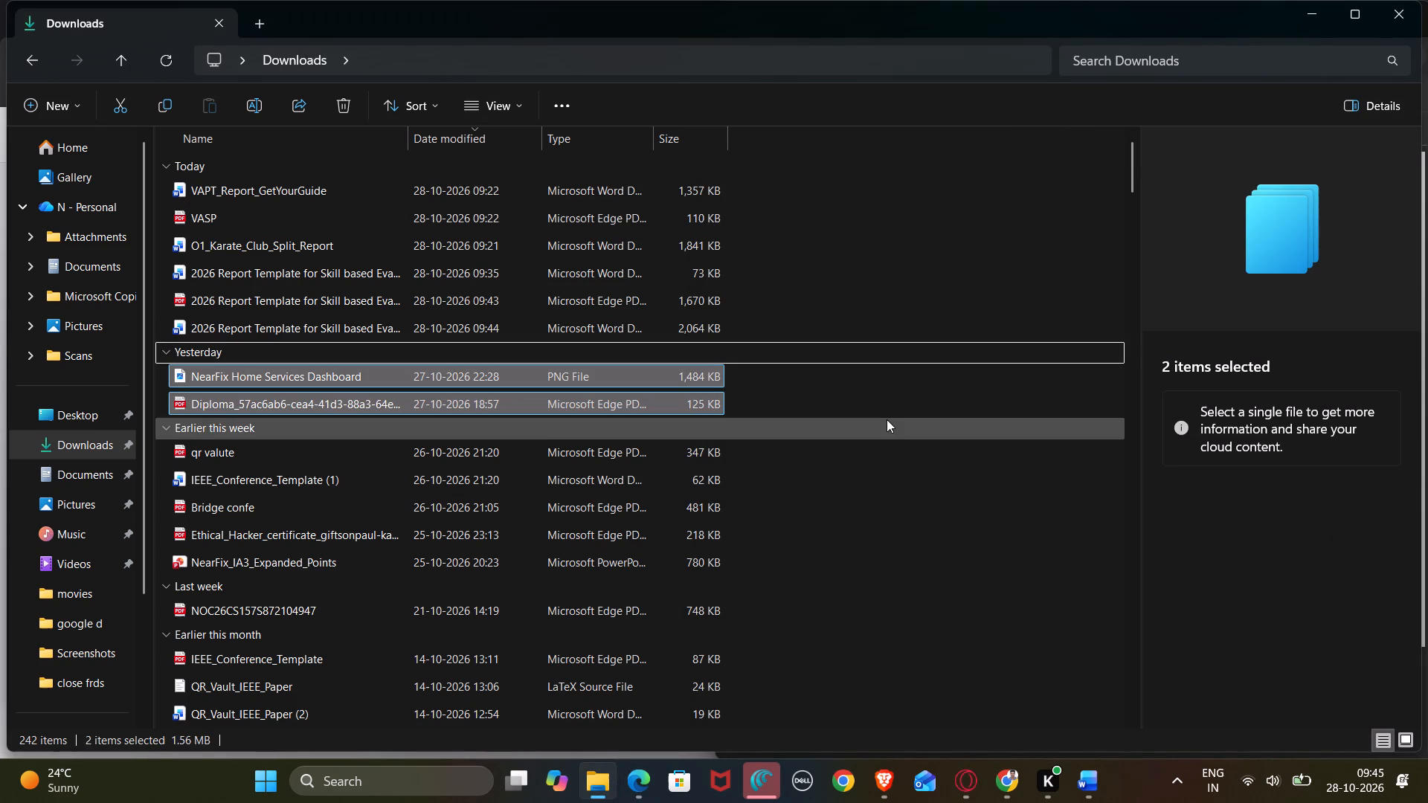
{"action": "left_click", "coordinate": [861, 93]}
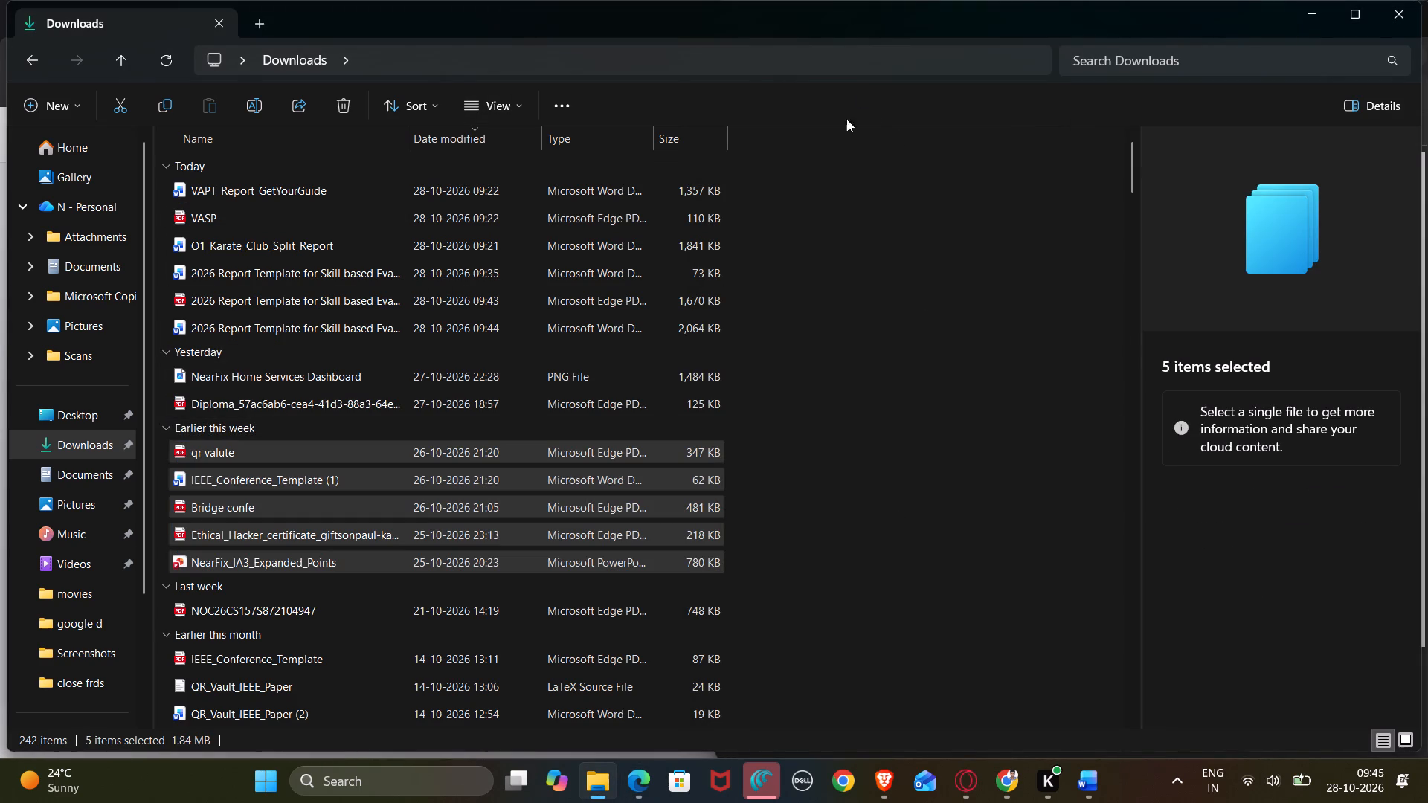
{"action": "double_click", "coordinate": [383, 402]}
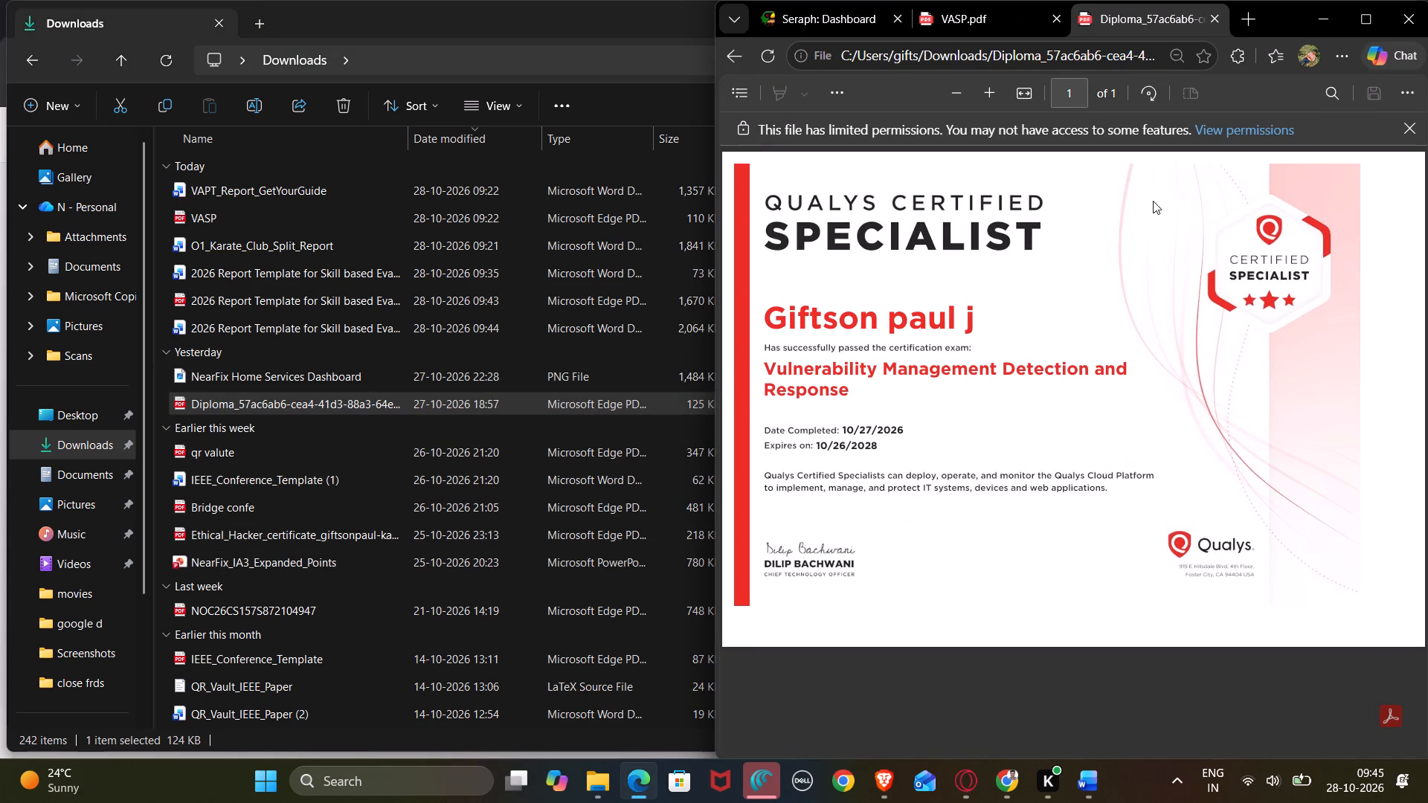
Compare the VASP completion certificate with the Diploma specialist certificate, and close the Edge window.
{"action": "left_click", "coordinate": [1418, 12]}
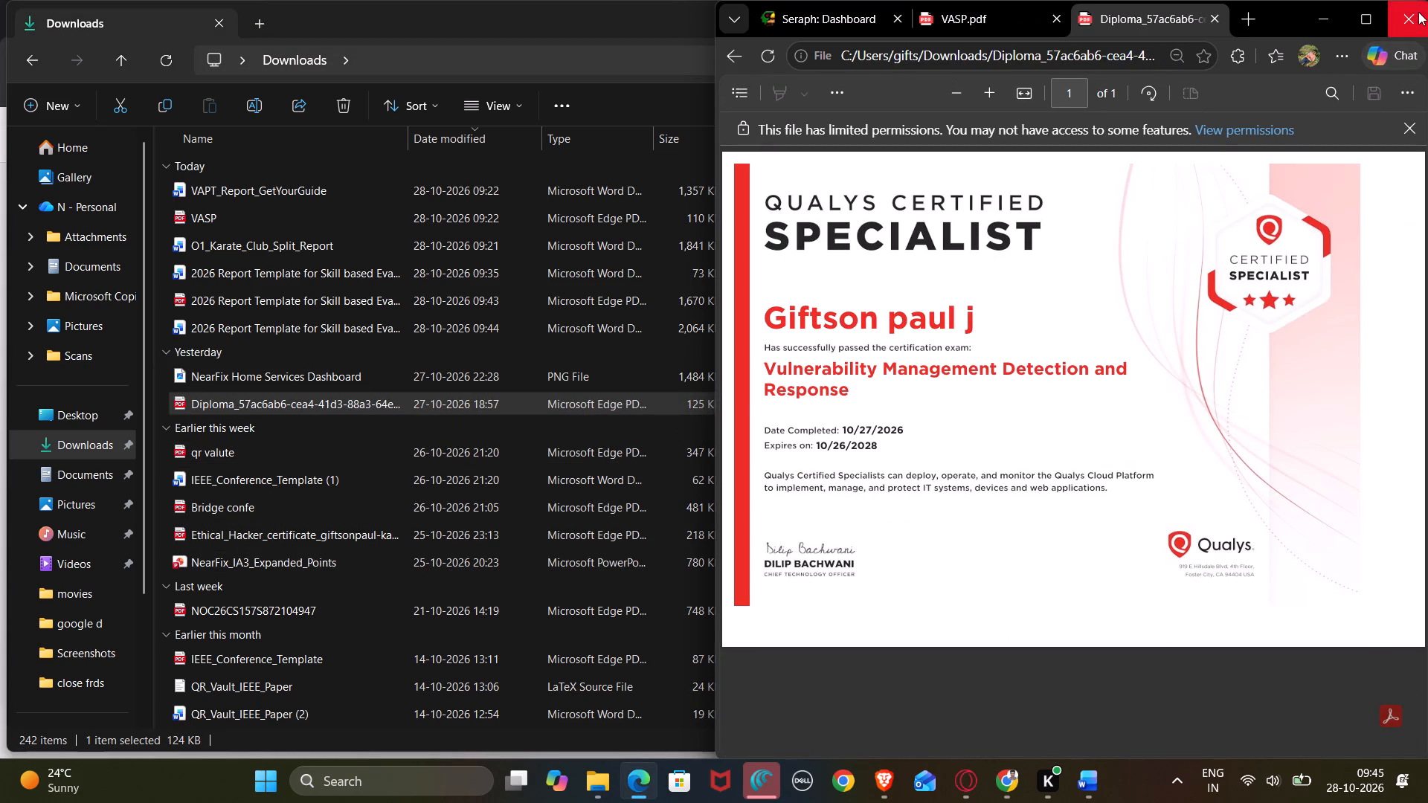
{"action": "left_click", "coordinate": [1235, 228]}
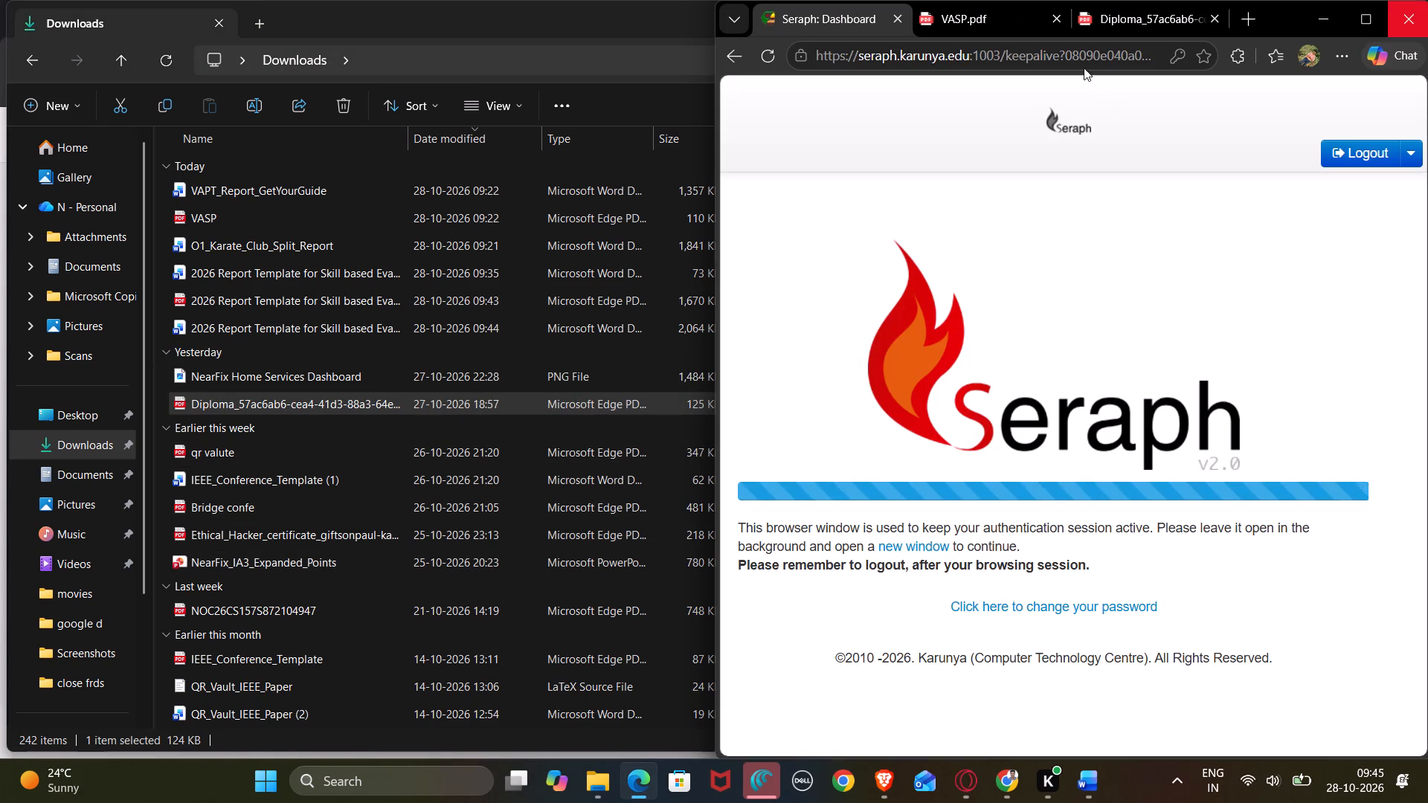
{"action": "left_click", "coordinate": [976, 30]}
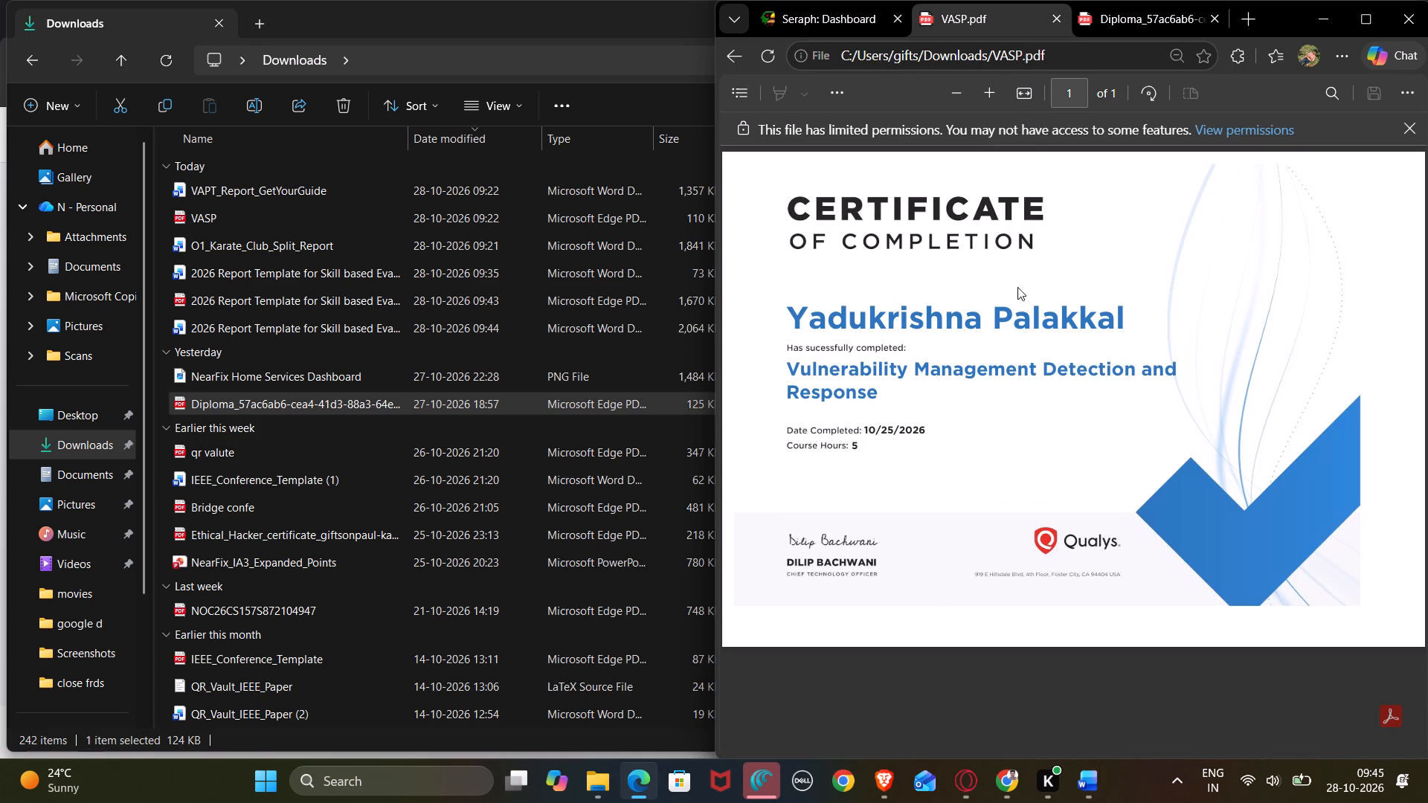
{"action": "left_click", "coordinate": [1130, 25]}
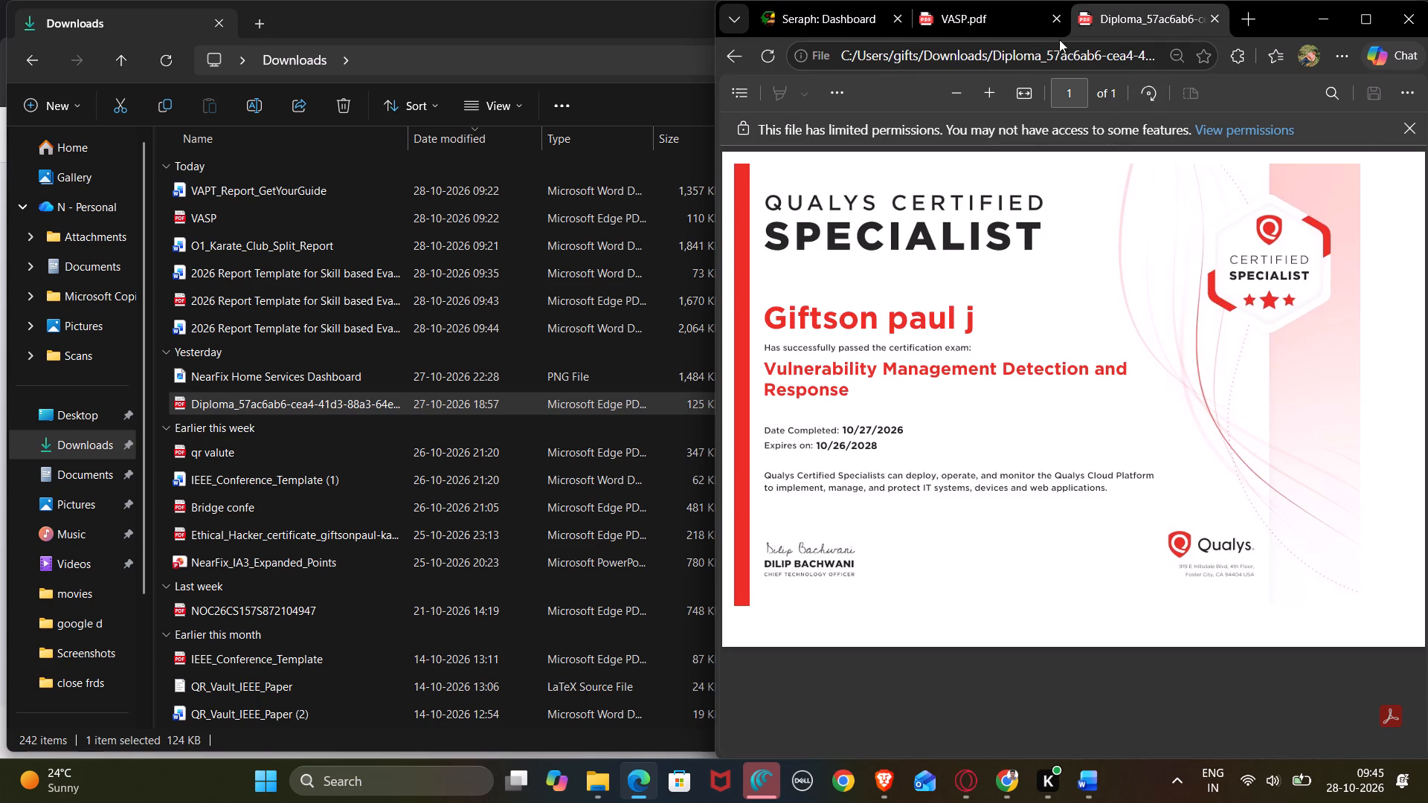
{"action": "left_click", "coordinate": [995, 18]}
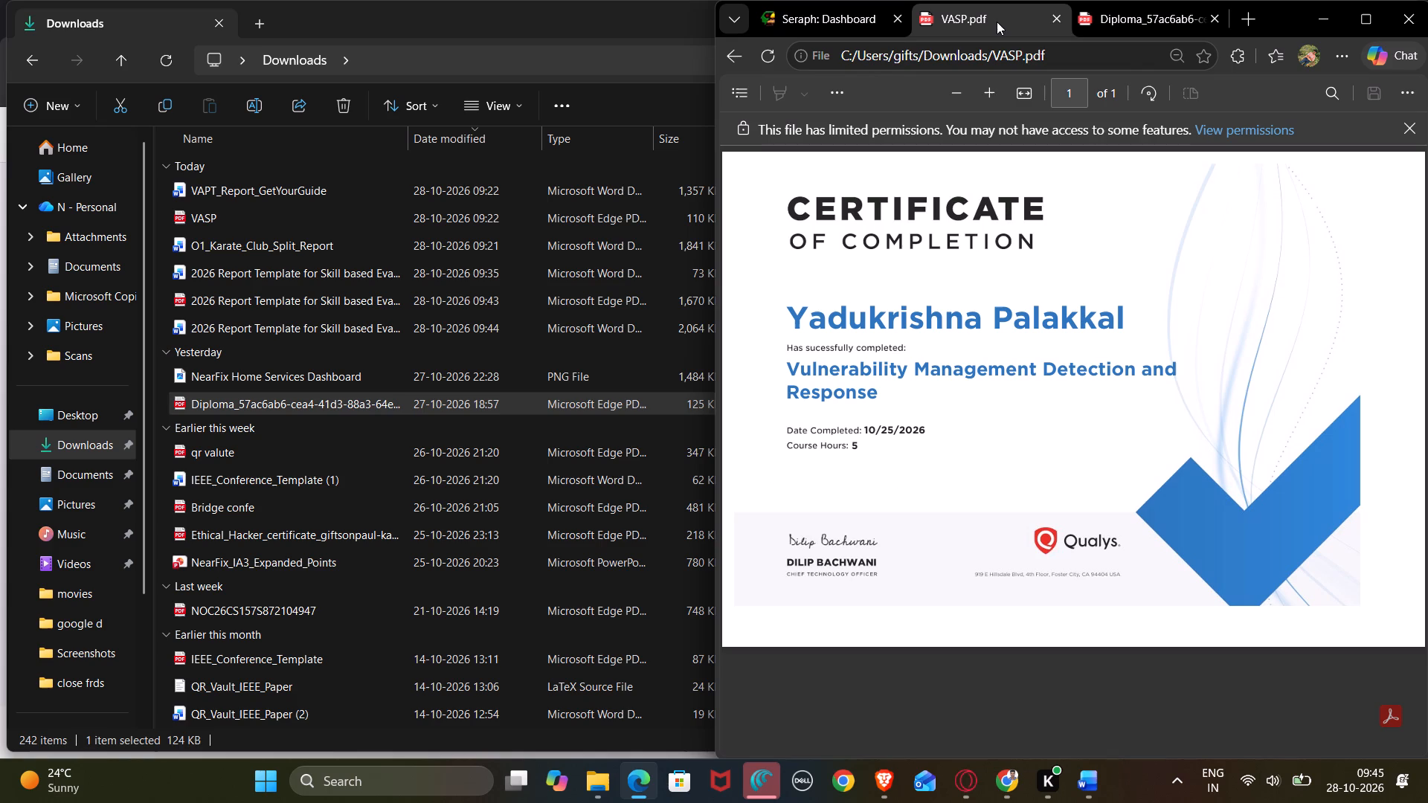
{"action": "left_click", "coordinate": [1130, 16]}
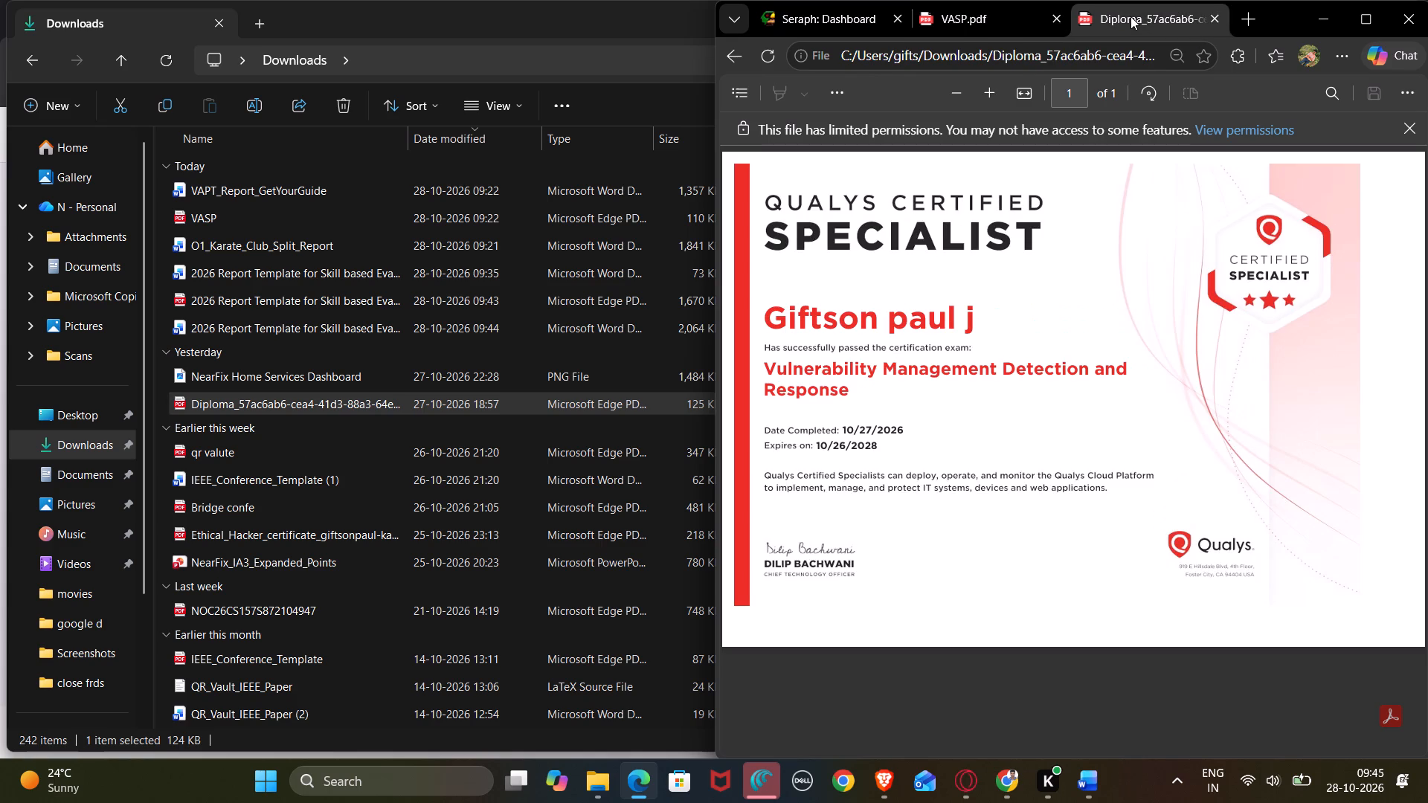
{"action": "left_click", "coordinate": [1026, 28]}
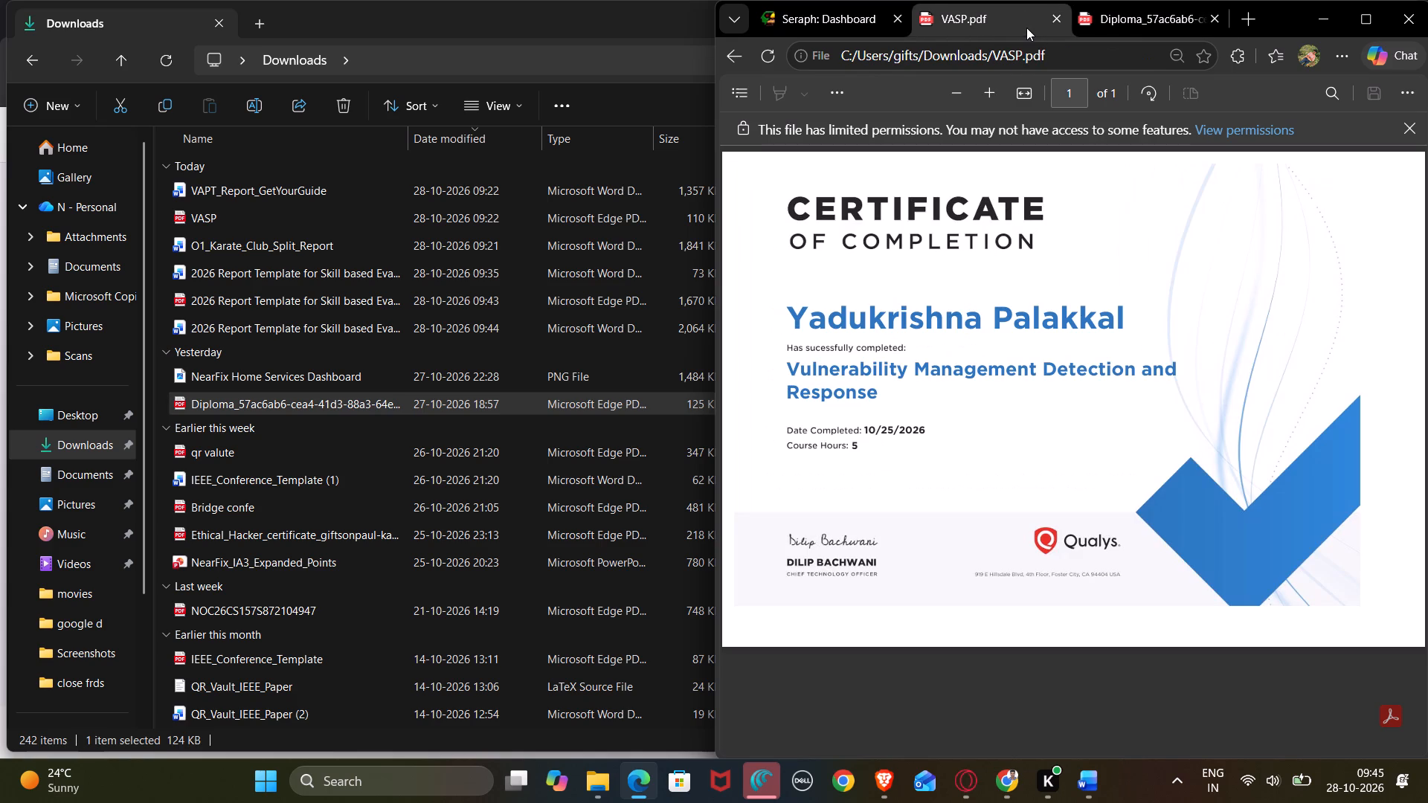
{"action": "left_click", "coordinate": [1154, 28]}
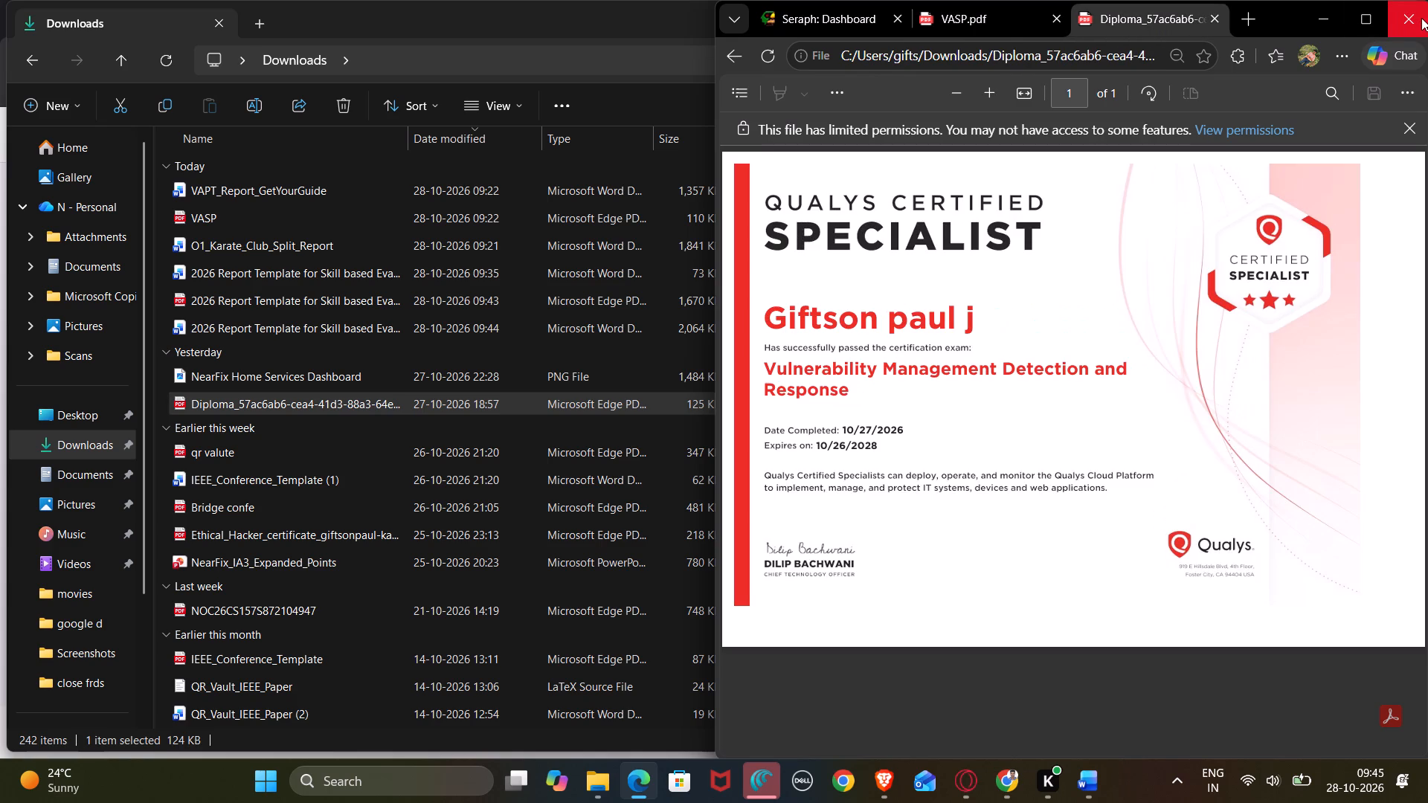
{"action": "left_click", "coordinate": [1421, 18]}
{"action": "left_click", "coordinate": [1174, 229]}
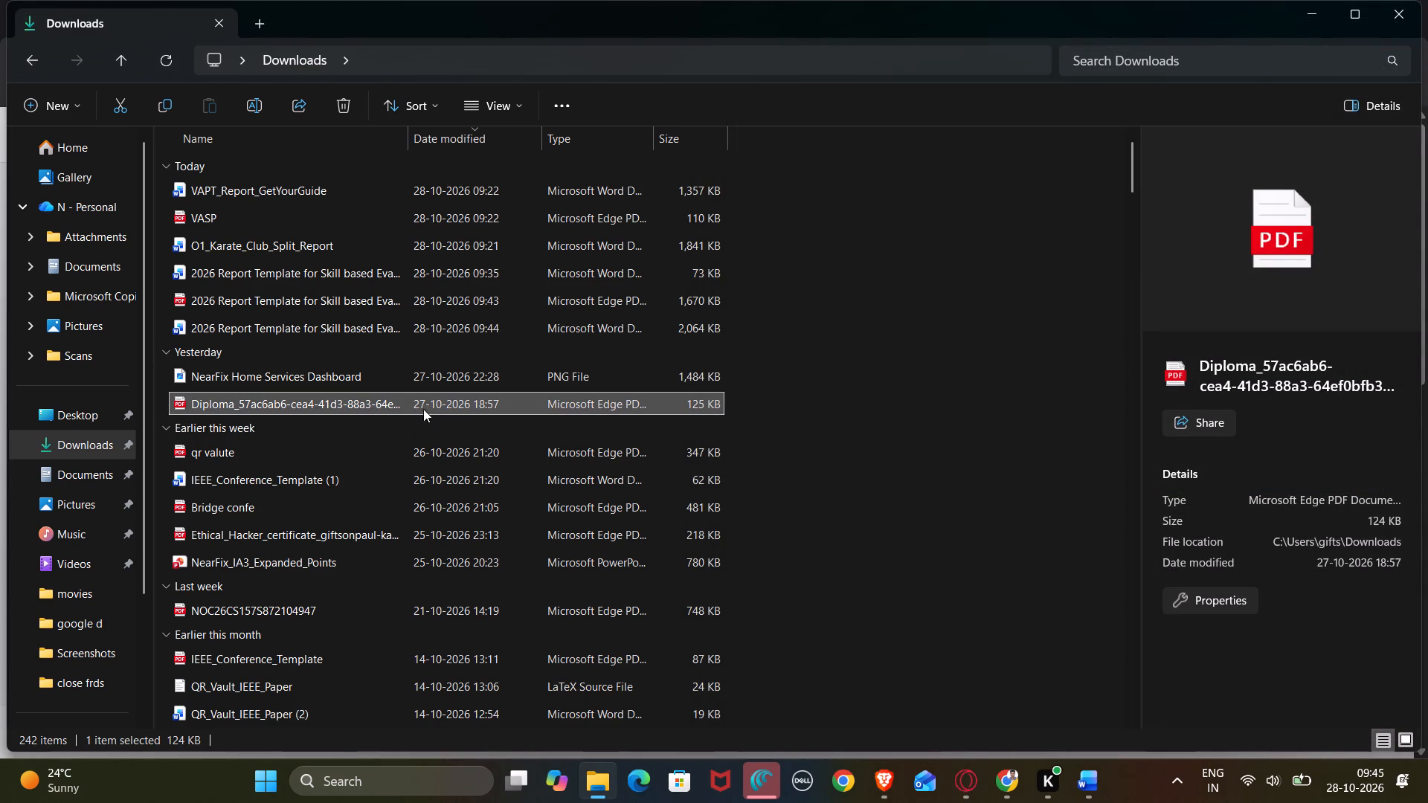
Reopen the Diploma PDF from Downloads in a maximized window and capture a rectangular screenshot of the Qualys Certified Specialist certificate.
{"action": "left_click", "coordinate": [422, 399]}
{"action": "double_click", "coordinate": [422, 399]}
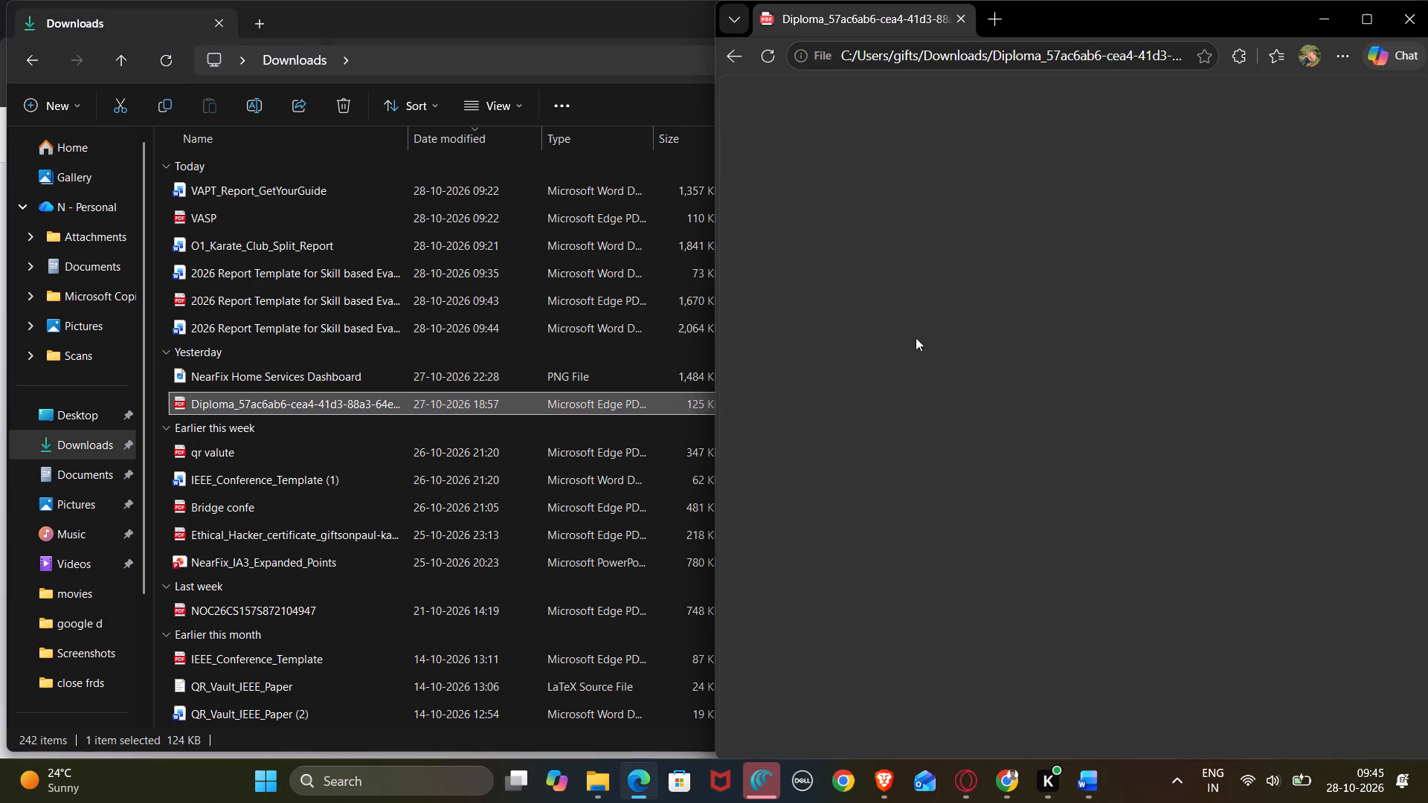
{"action": "left_click", "coordinate": [1357, 13]}
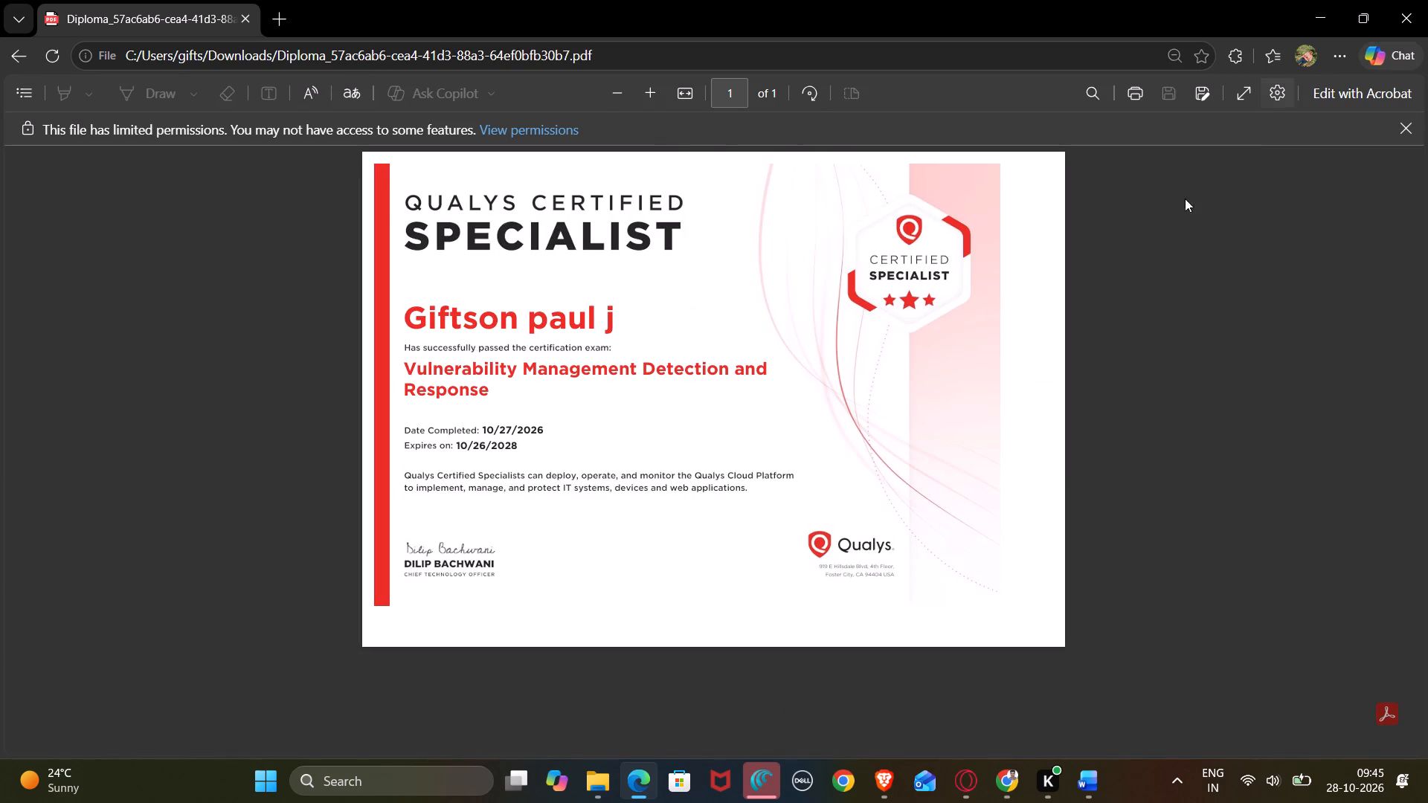
{"action": "key", "text": "Print"}
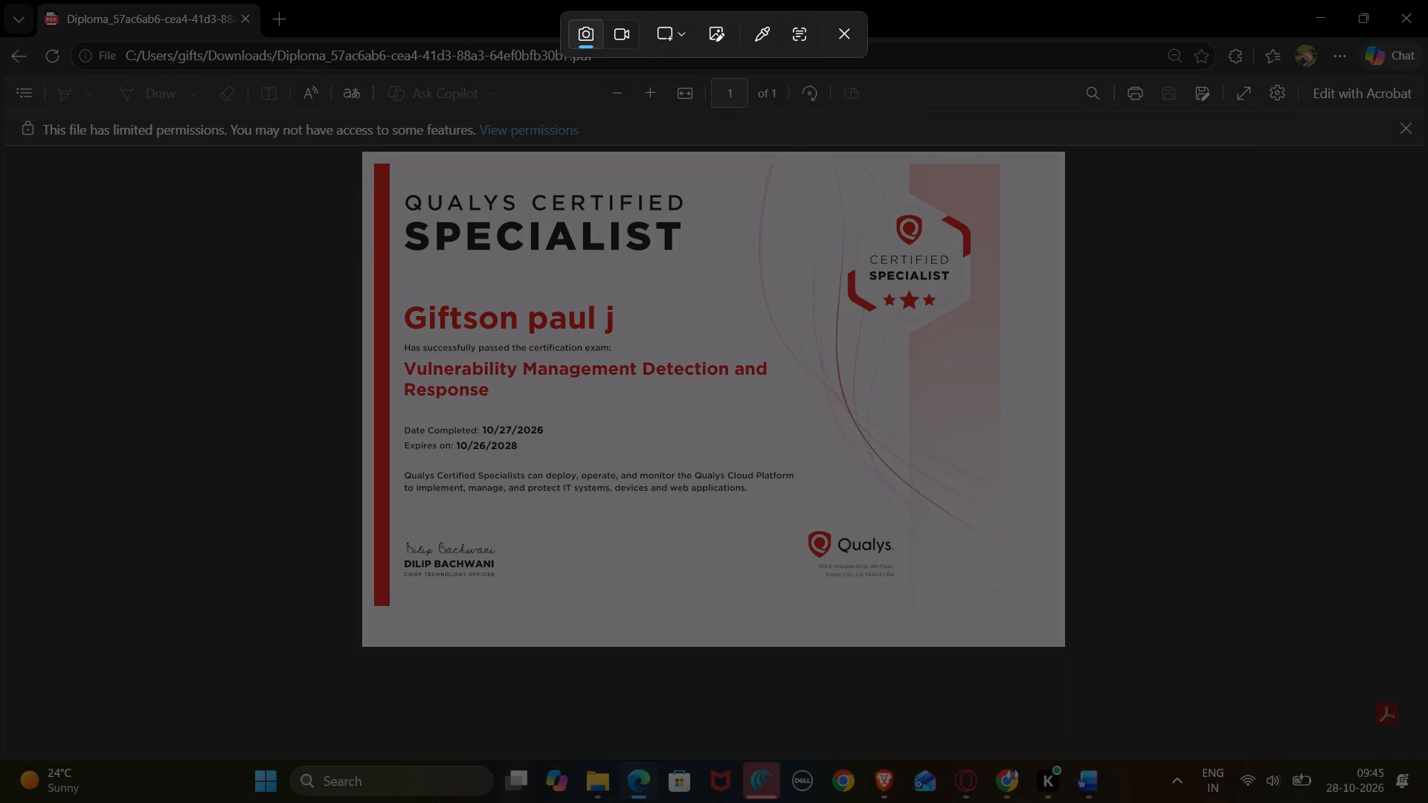
{"action": "left_click_drag", "start_coordinate": [361, 150], "coordinate": [1043, 640]}
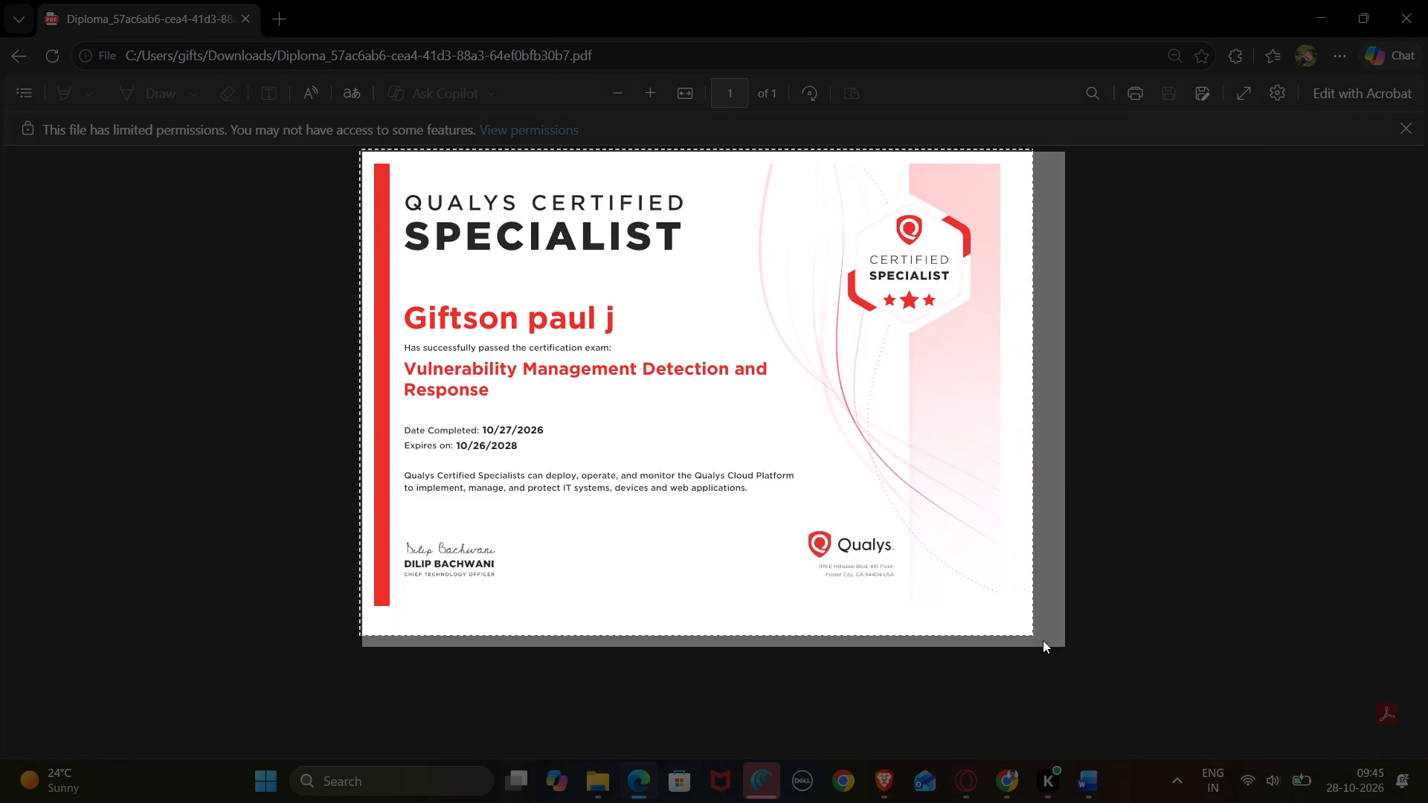
Finish capturing the full Qualys Certified Specialist certificate and close the Diploma PDF.
{"action": "left_click_drag", "start_coordinate": [1043, 640], "coordinate": [1064, 646]}
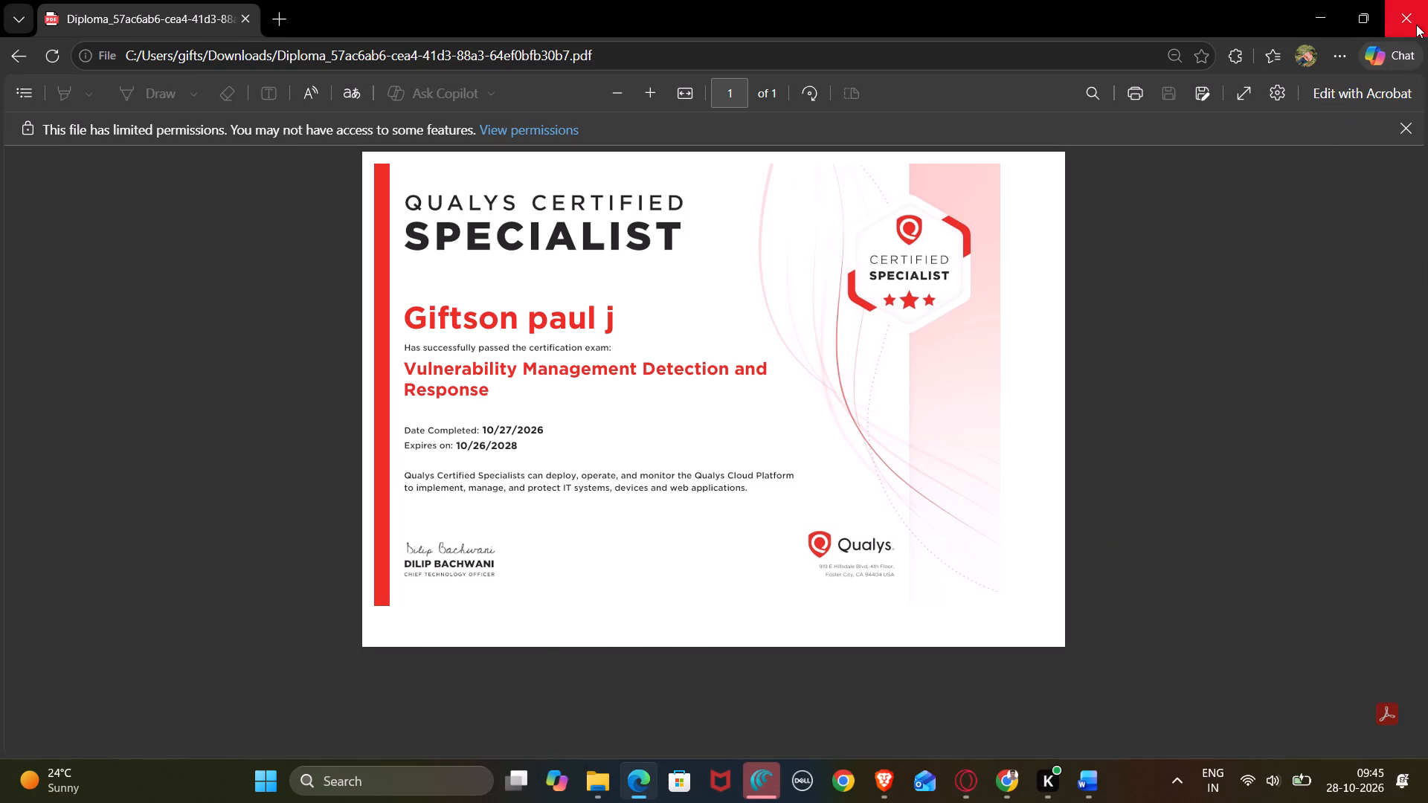
{"action": "left_click", "coordinate": [1416, 25]}
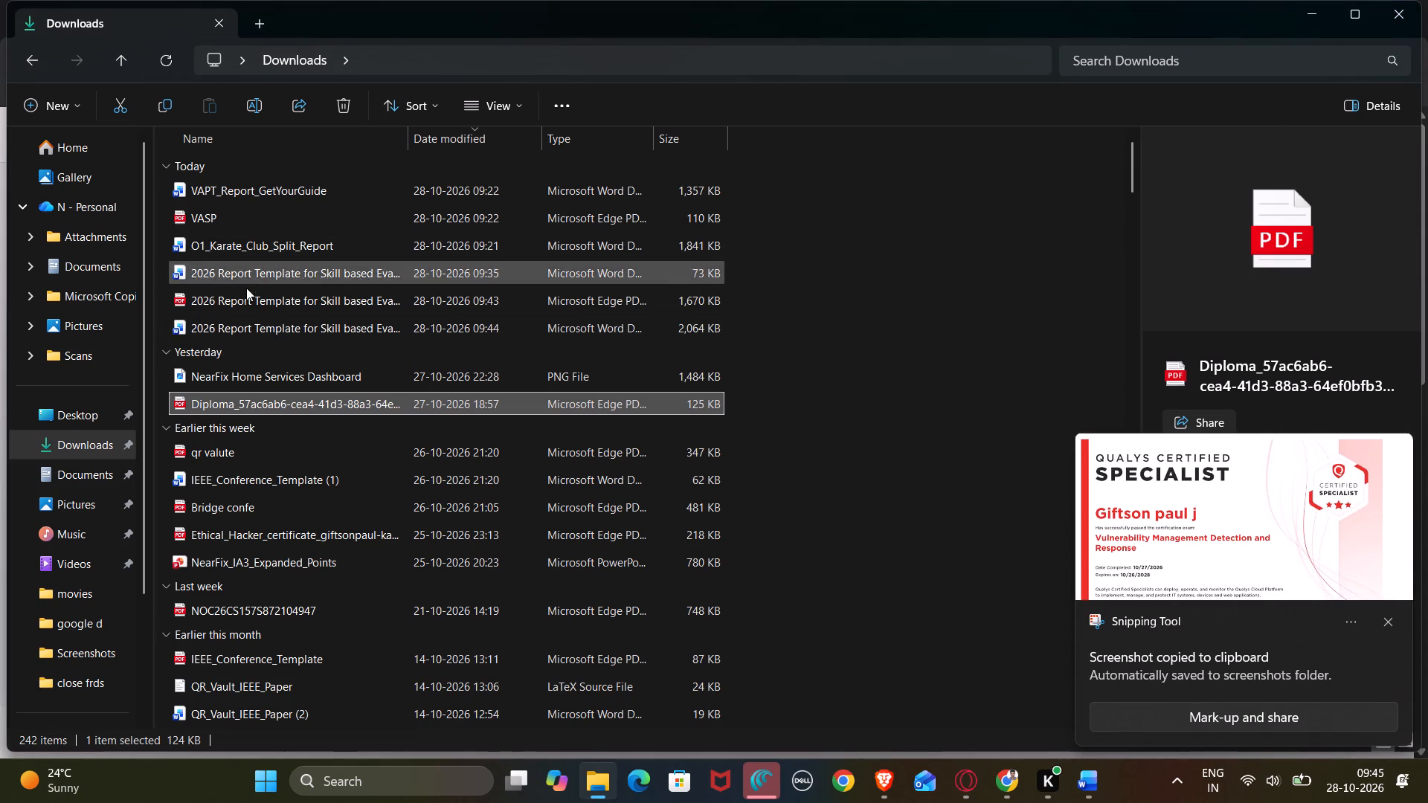
Open the VASP PDF from Downloads, capture a rectangular screenshot of the whole Certificate of Completion, and close the PDF.
{"action": "double_click", "coordinate": [266, 222]}
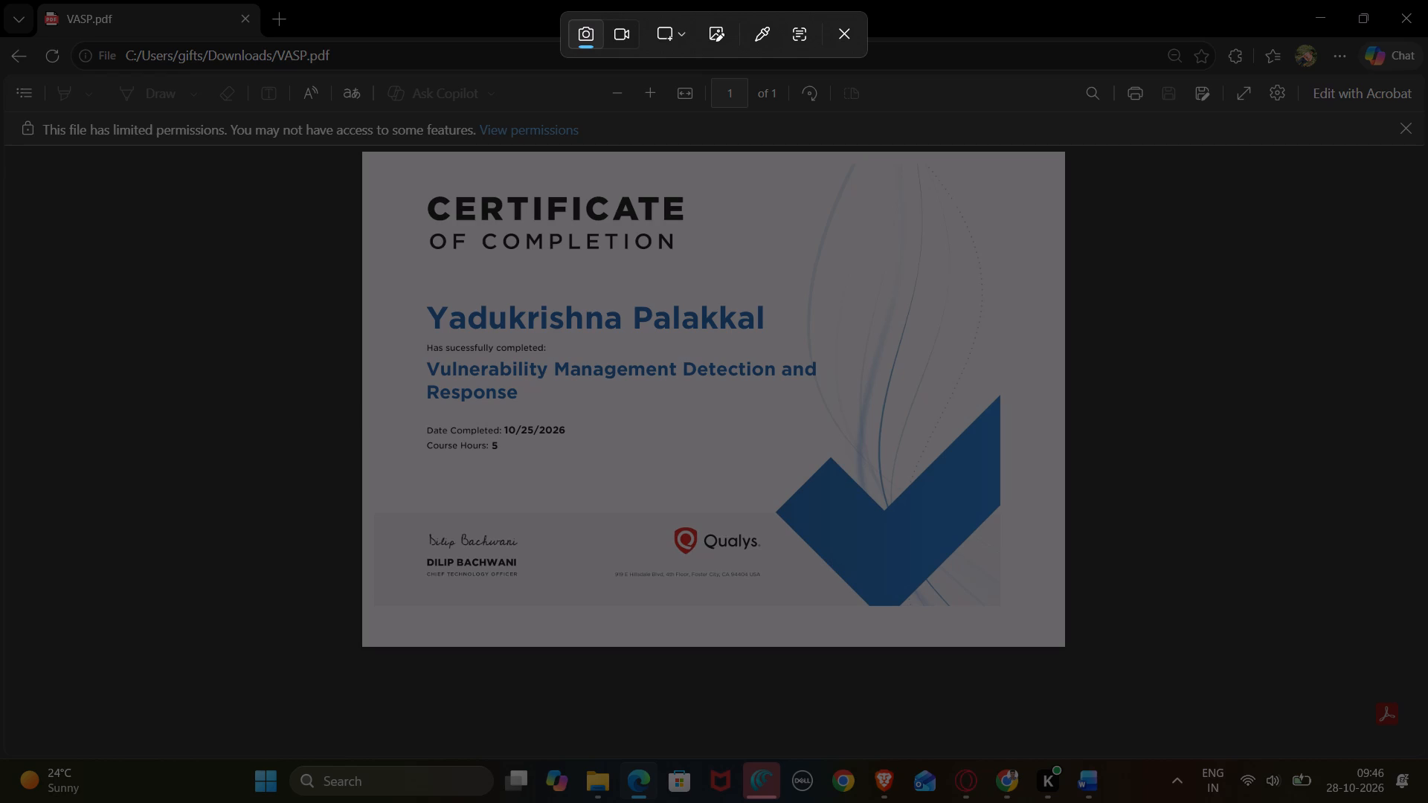
{"action": "left_click_drag", "start_coordinate": [361, 152], "coordinate": [1091, 588]}
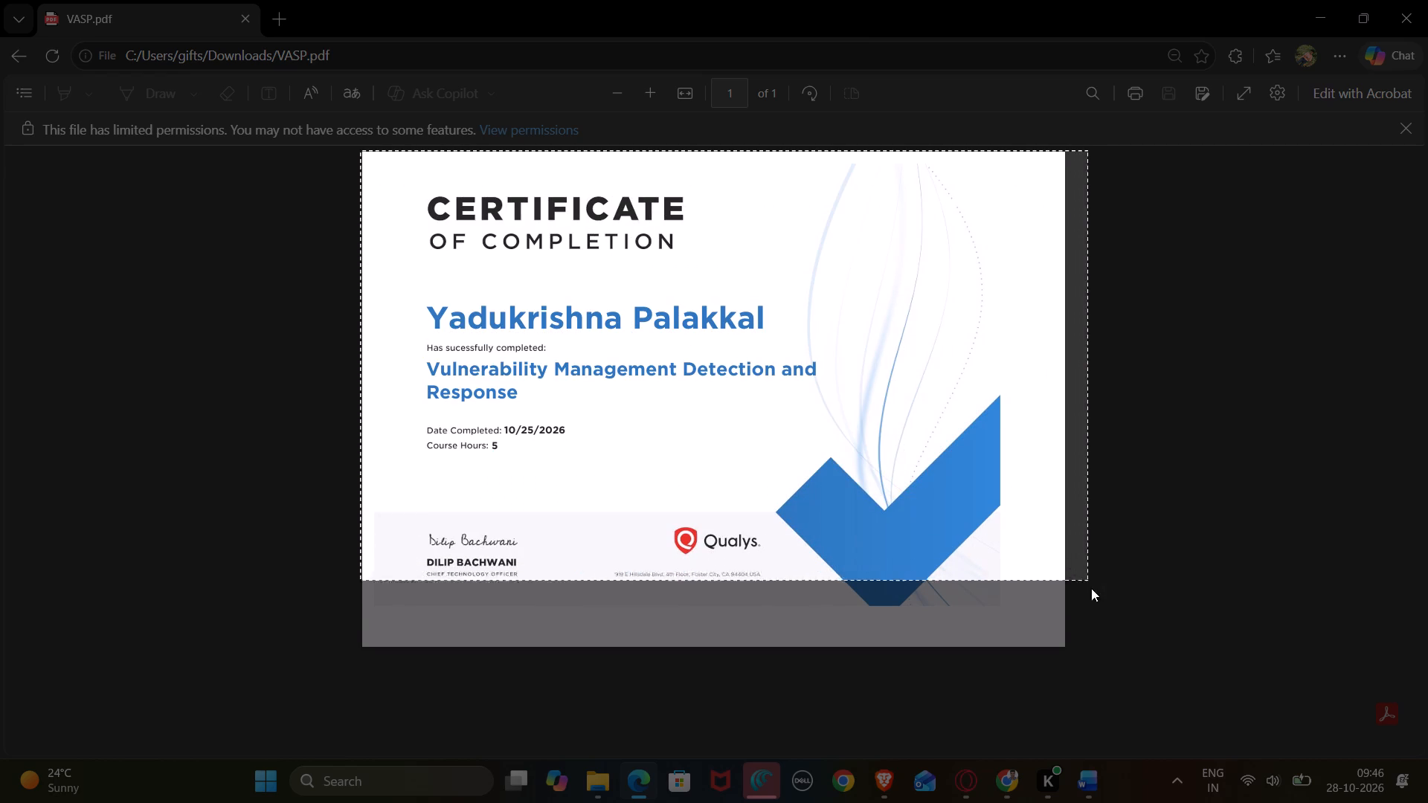
{"action": "left_click_drag", "start_coordinate": [1091, 588], "coordinate": [1064, 648]}
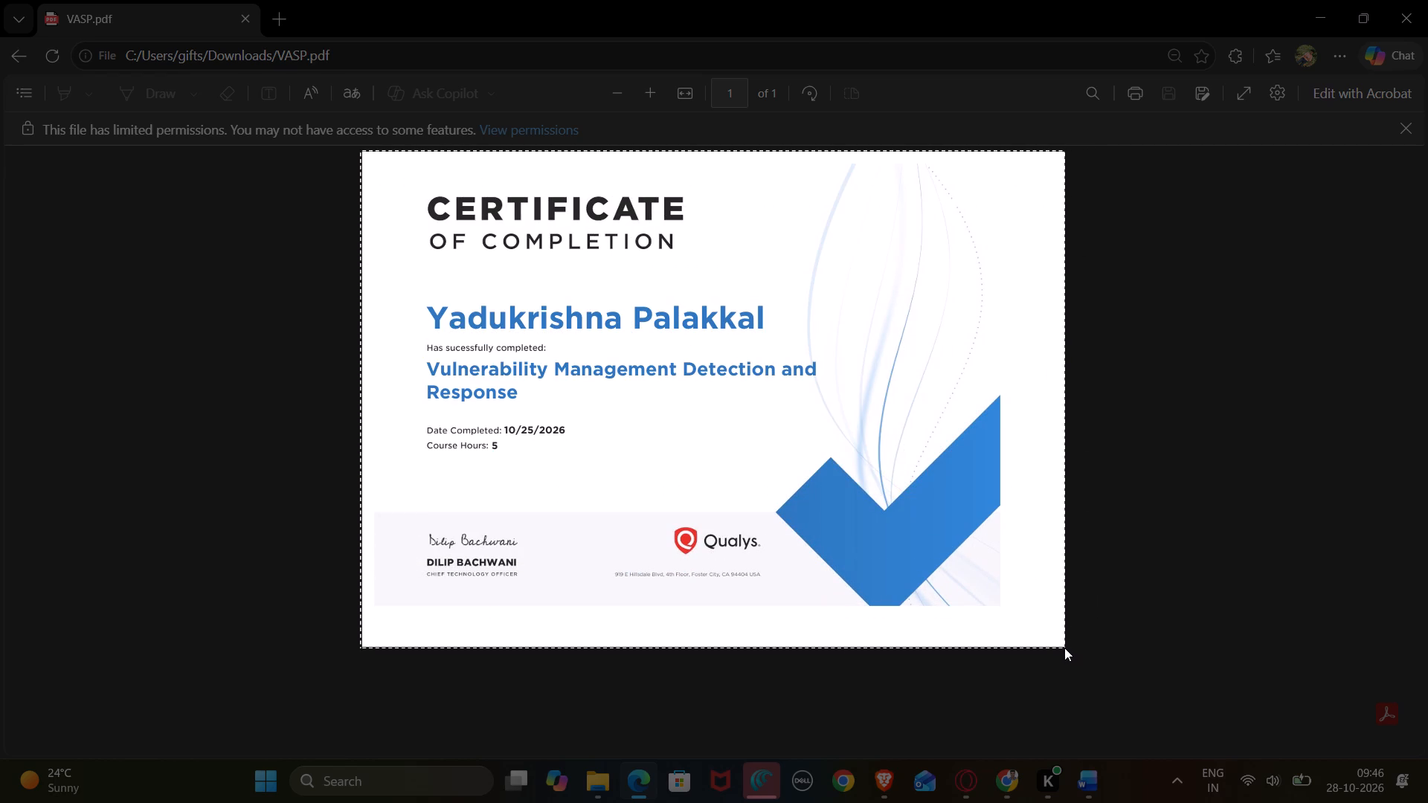
{"action": "left_click_drag", "start_coordinate": [1064, 648], "coordinate": [1065, 648]}
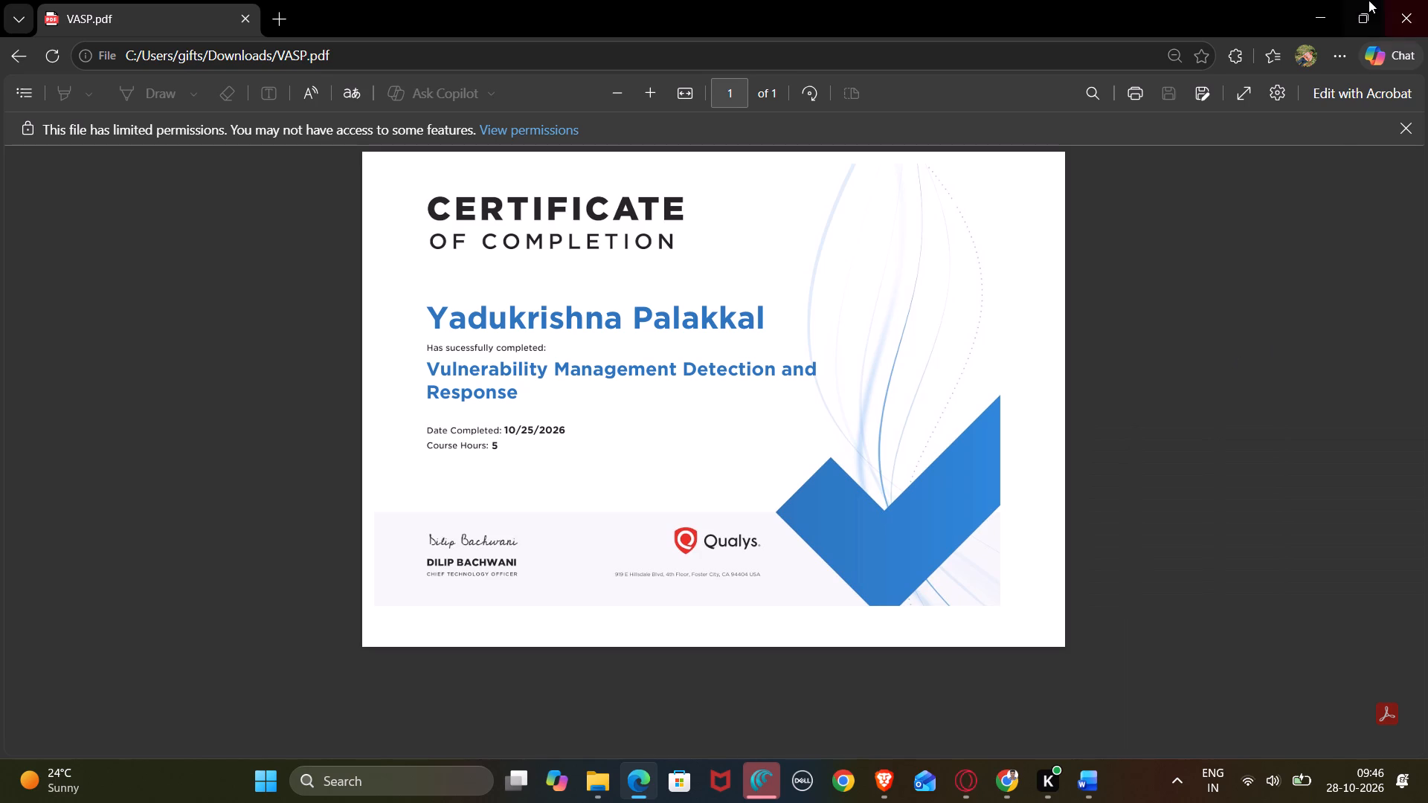
{"action": "left_click", "coordinate": [1392, 0]}
{"action": "left_click", "coordinate": [878, 200]}
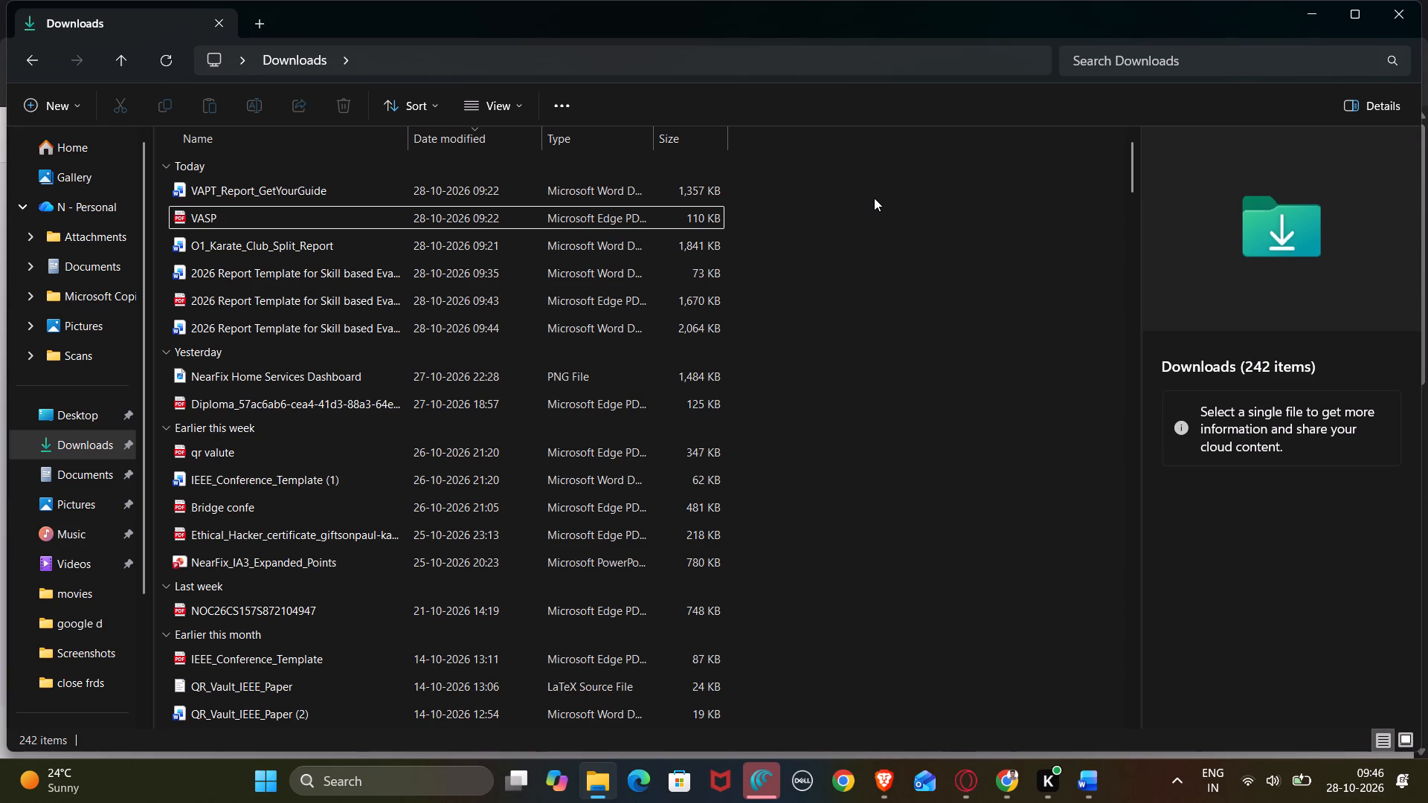
{"action": "left_click", "coordinate": [876, 268]}
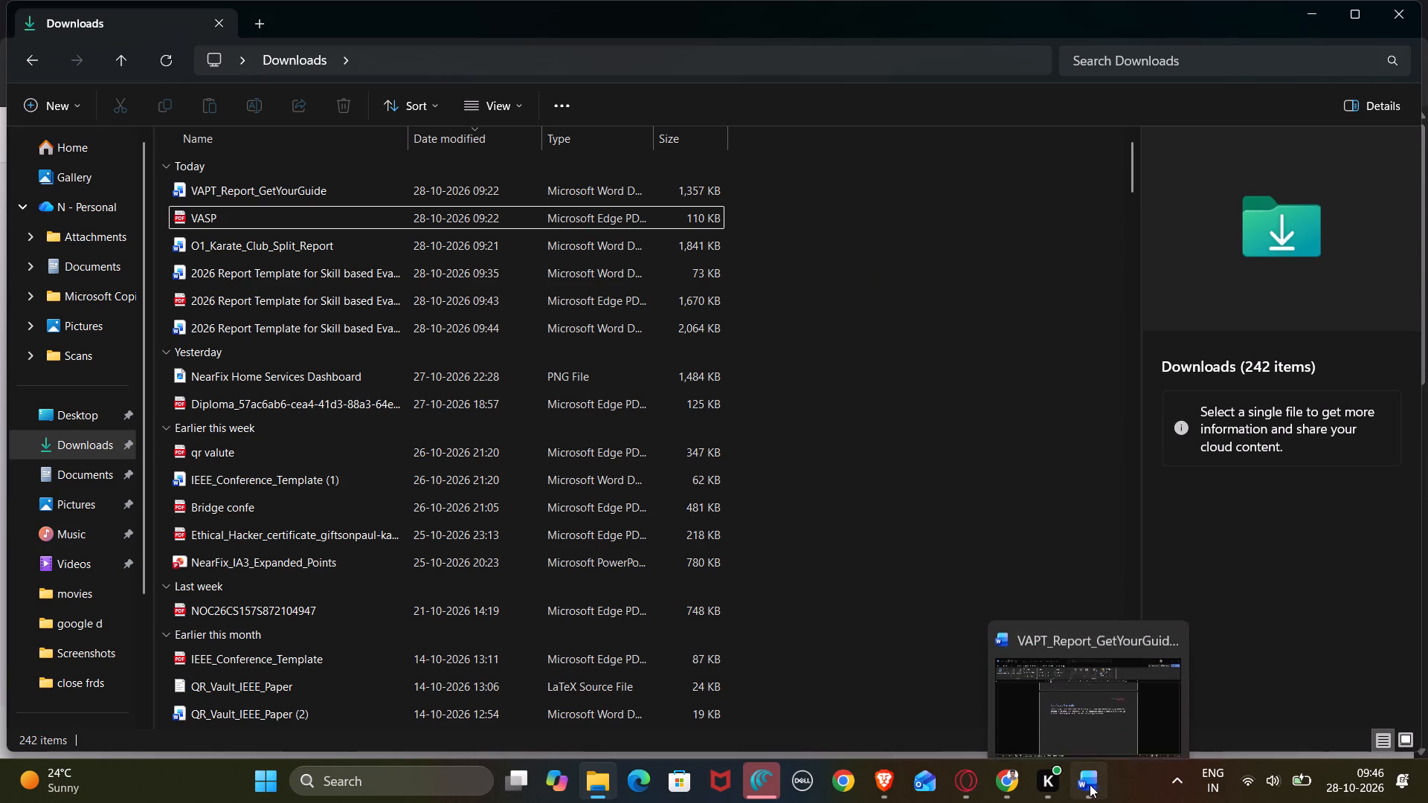
Check the opening pages of VAPT_Report_GetYourGuide in Word, reopen the report from Downloads, and close it.
{"action": "left_click", "coordinate": [1091, 784]}
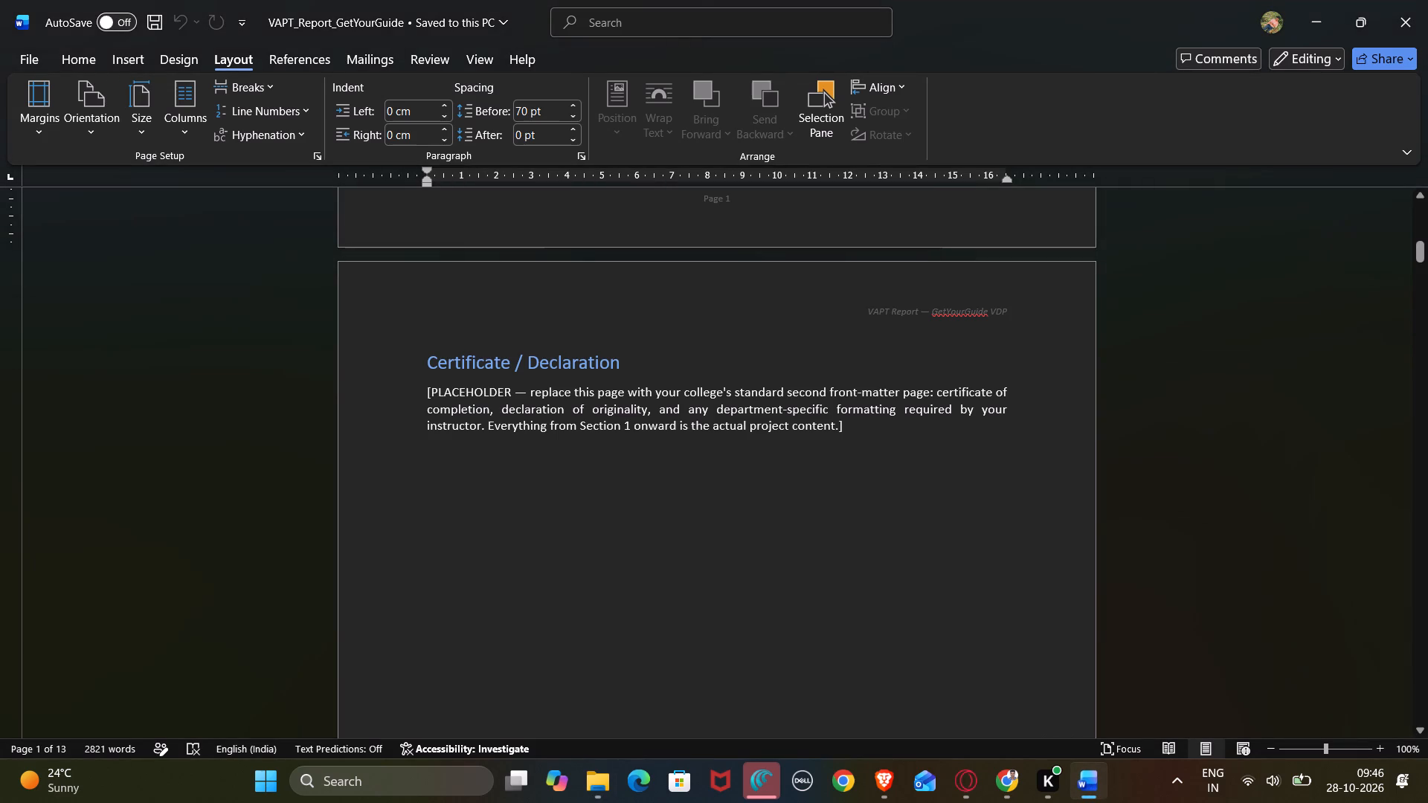
{"action": "scroll", "coordinate": [922, 556], "scroll_direction": "up", "scroll_amount": 12}
{"action": "scroll", "coordinate": [327, 396], "scroll_direction": "up", "scroll_amount": 8}
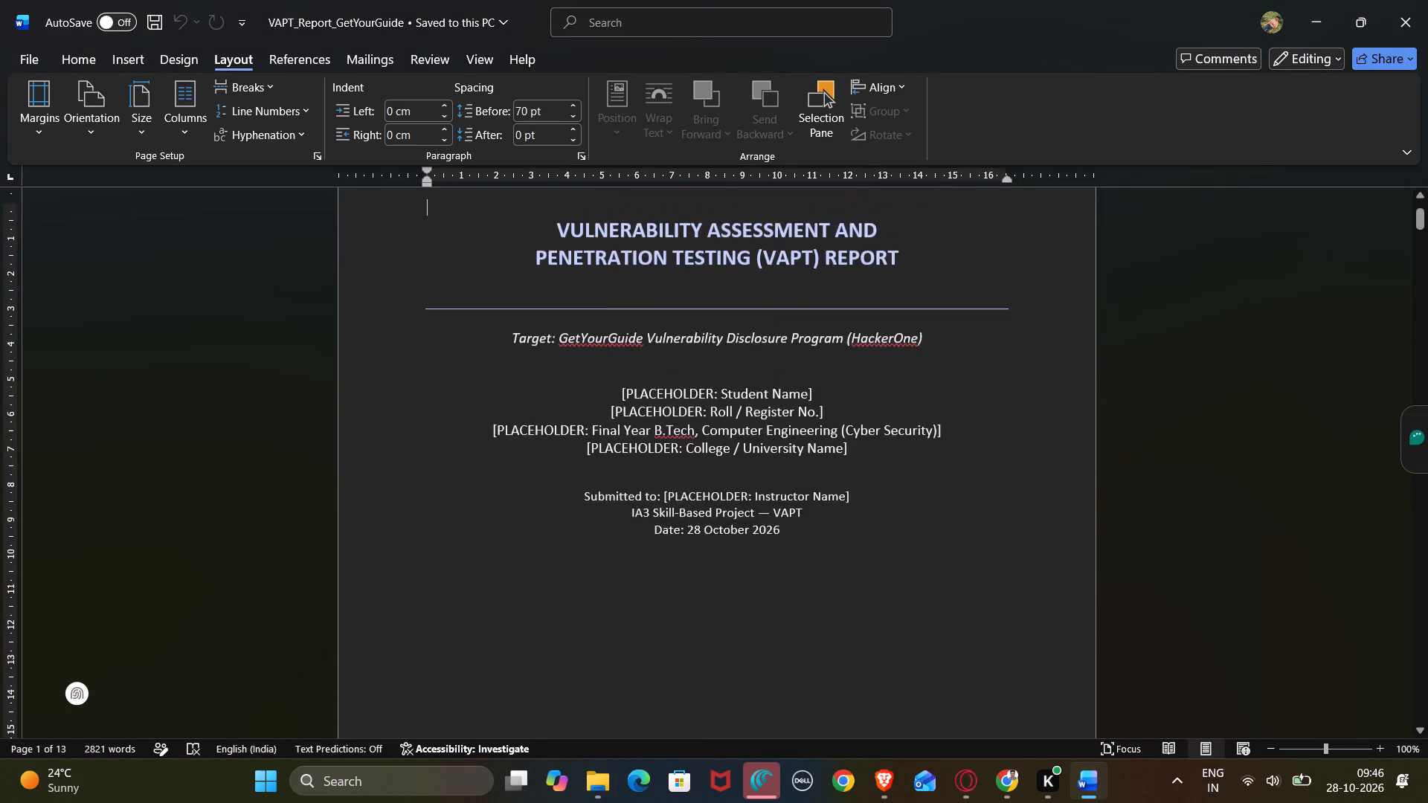
{"action": "scroll", "coordinate": [327, 396], "scroll_direction": "up", "scroll_amount": 20}
{"action": "scroll", "coordinate": [327, 396], "scroll_direction": "up", "scroll_amount": 6}
{"action": "left_click", "coordinate": [1427, 0]}
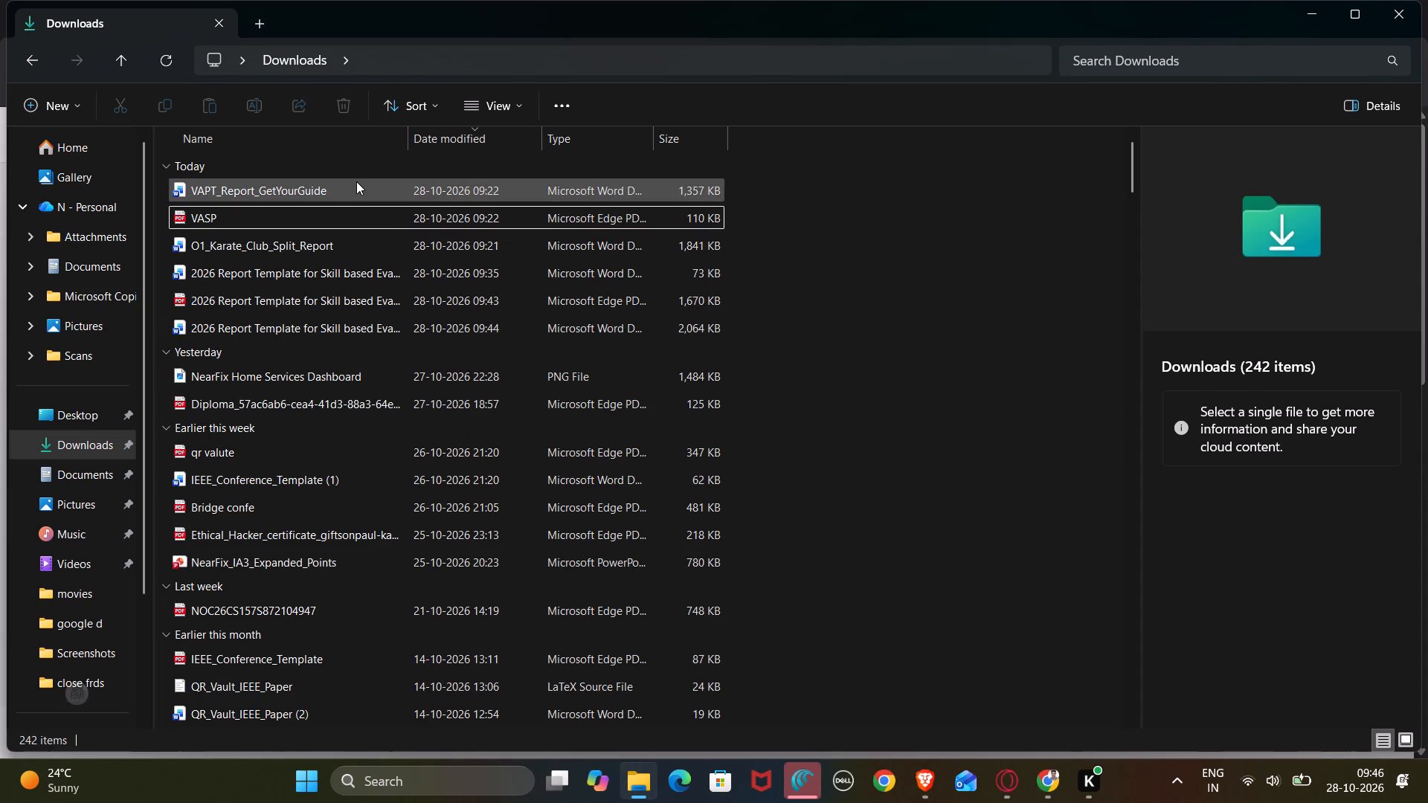
{"action": "double_click", "coordinate": [356, 181]}
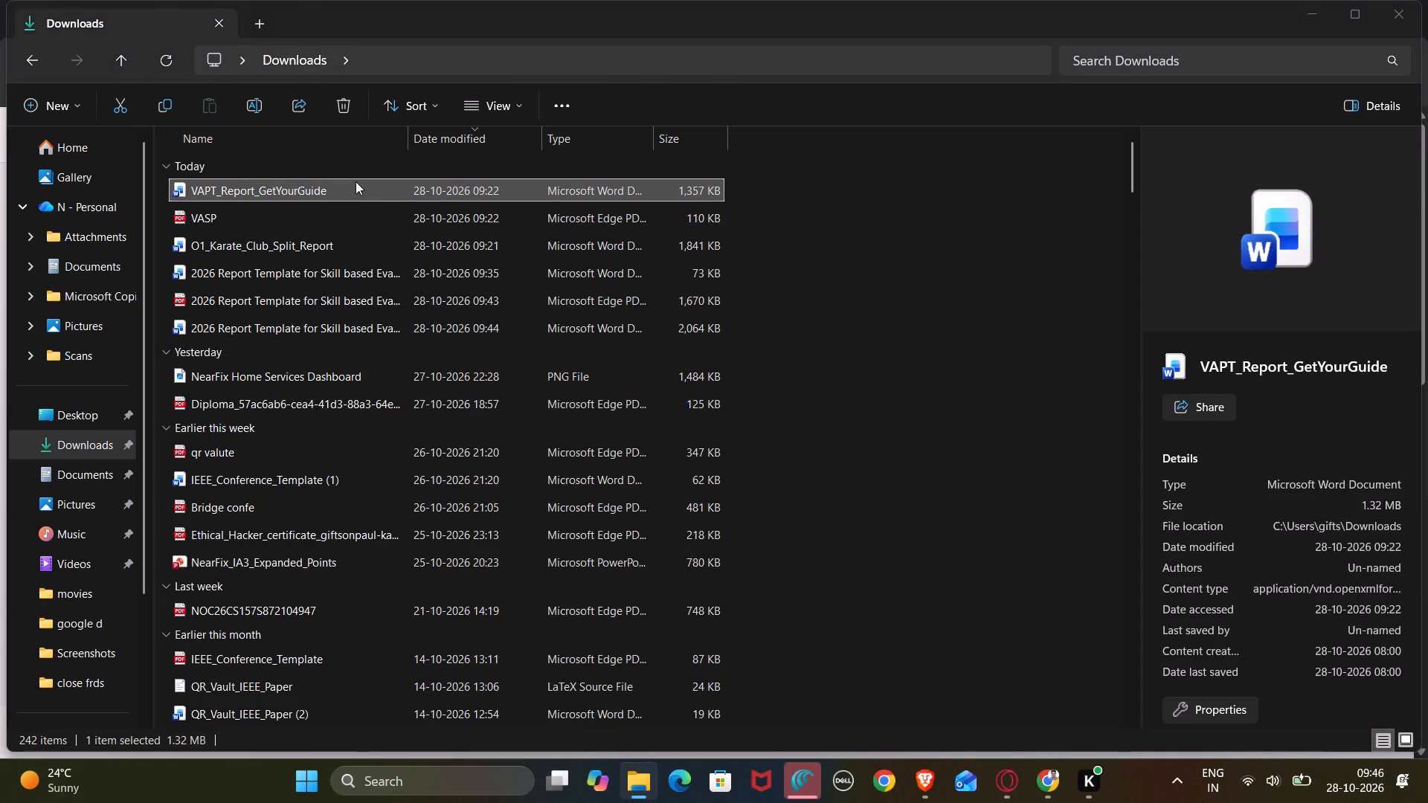
{"action": "scroll", "coordinate": [698, 459], "scroll_direction": "down", "scroll_amount": 2}
{"action": "scroll", "coordinate": [696, 454], "scroll_direction": "up", "scroll_amount": 13}
{"action": "left_click", "coordinate": [1427, 0]}
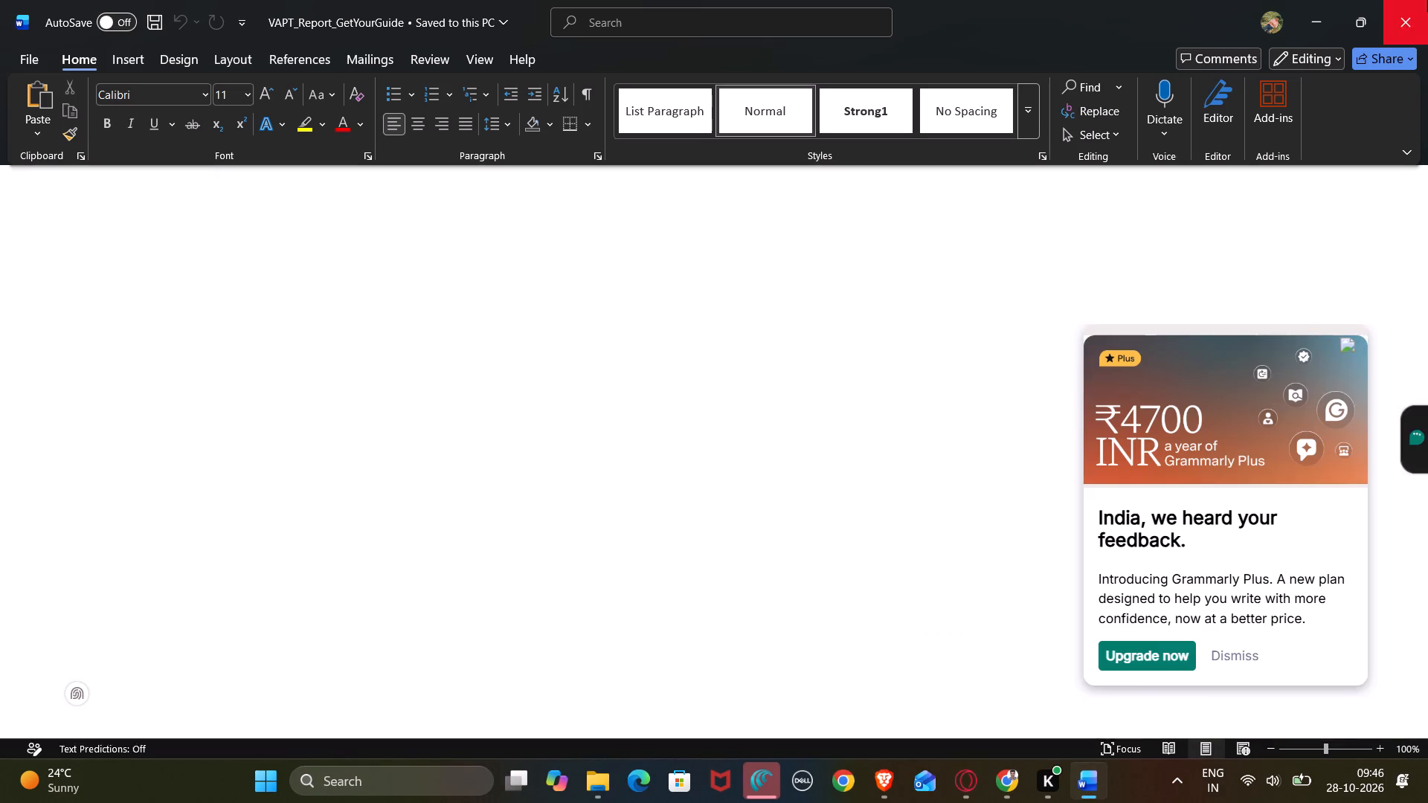
{"action": "scroll", "coordinate": [509, 265], "scroll_direction": "up", "scroll_amount": 5}
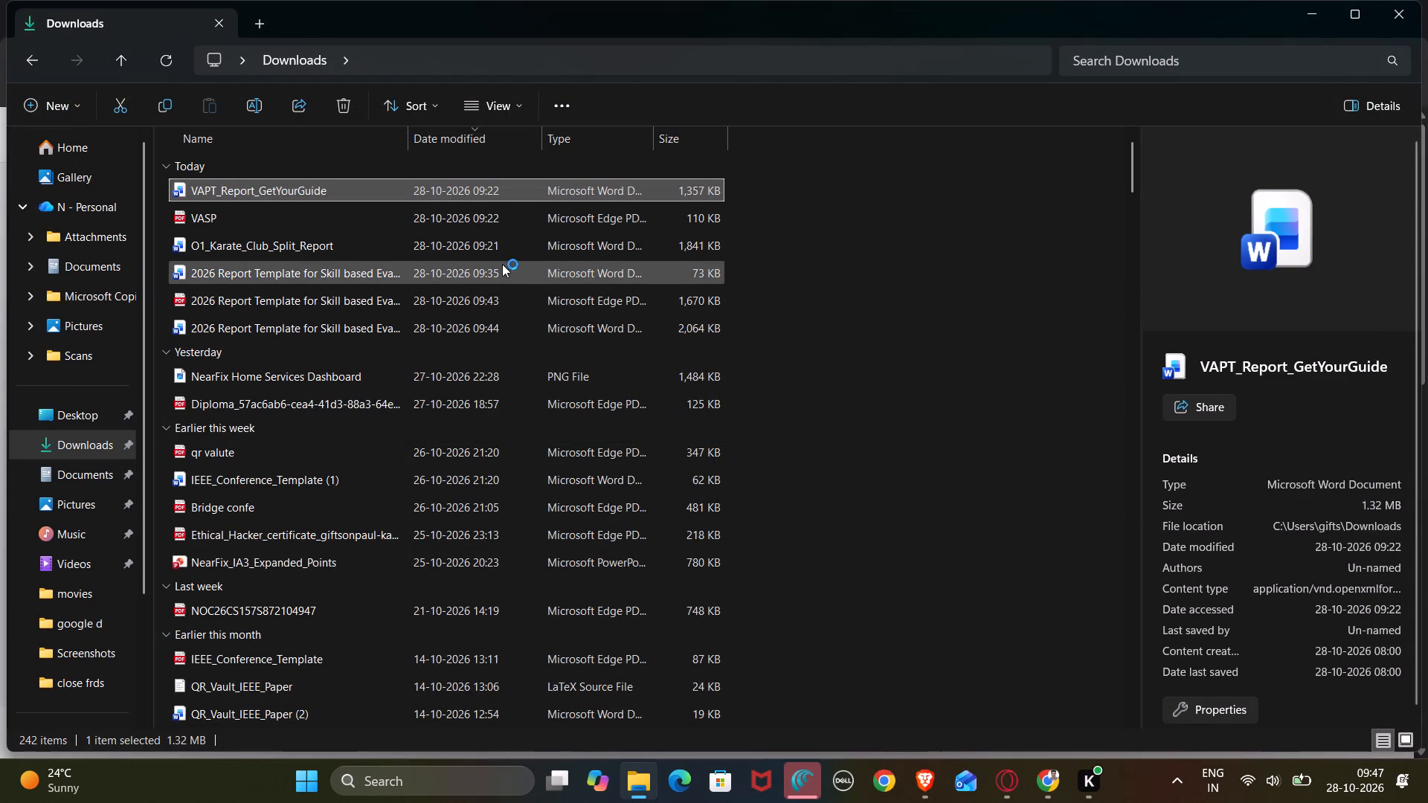
{"action": "scroll", "coordinate": [446, 339], "scroll_direction": "up", "scroll_amount": 1}
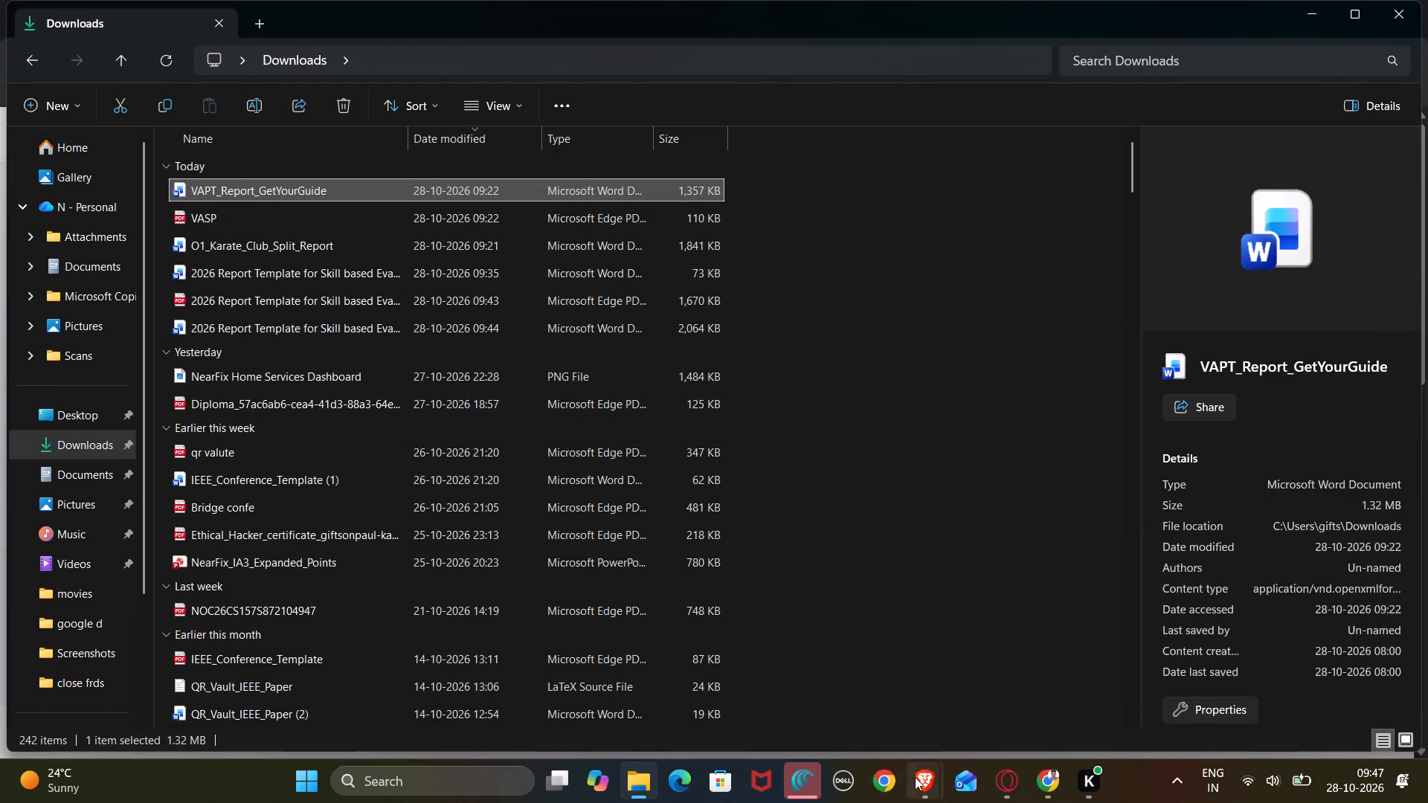
Switch to the iLovePDF page in Brave.
{"action": "left_click", "coordinate": [918, 775]}
{"action": "left_click", "coordinate": [916, 712]}
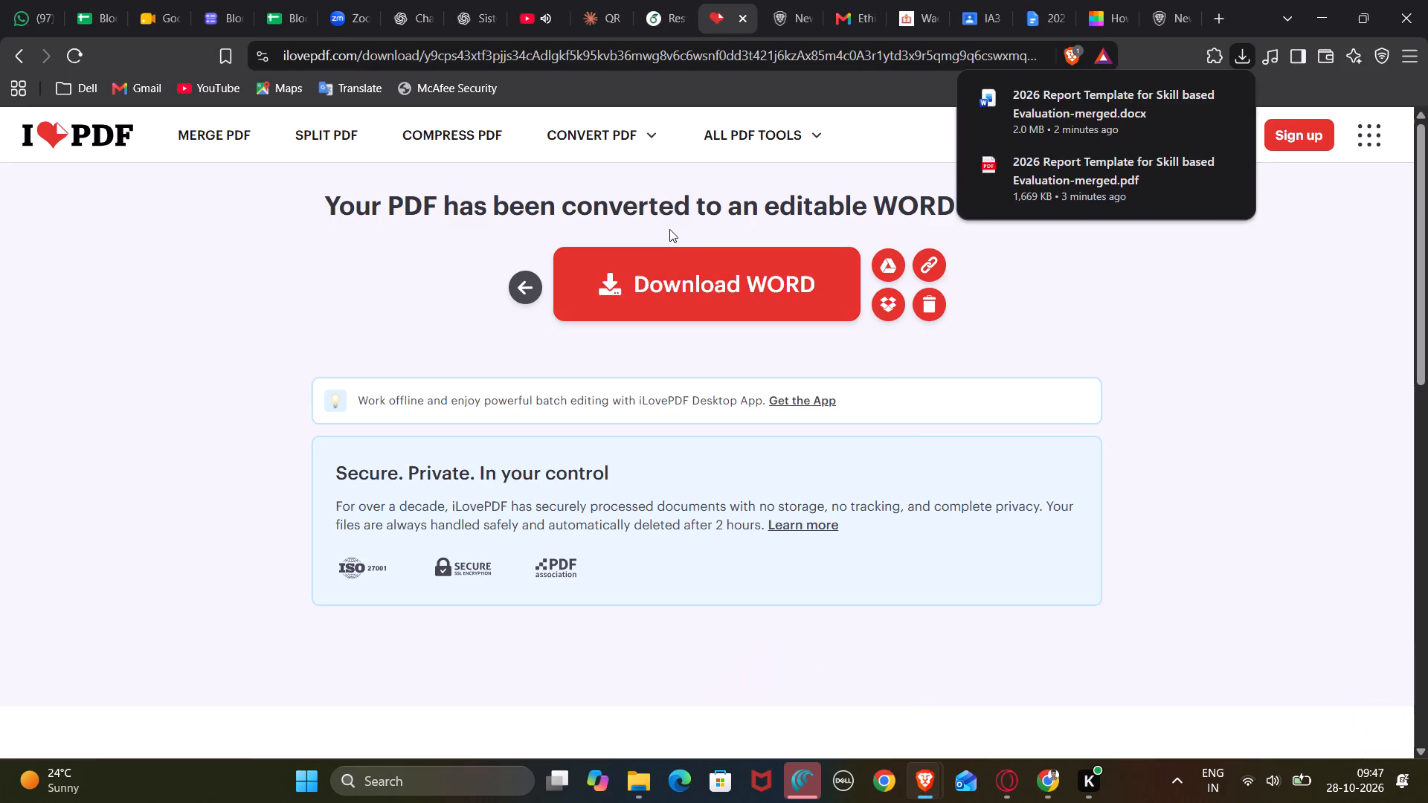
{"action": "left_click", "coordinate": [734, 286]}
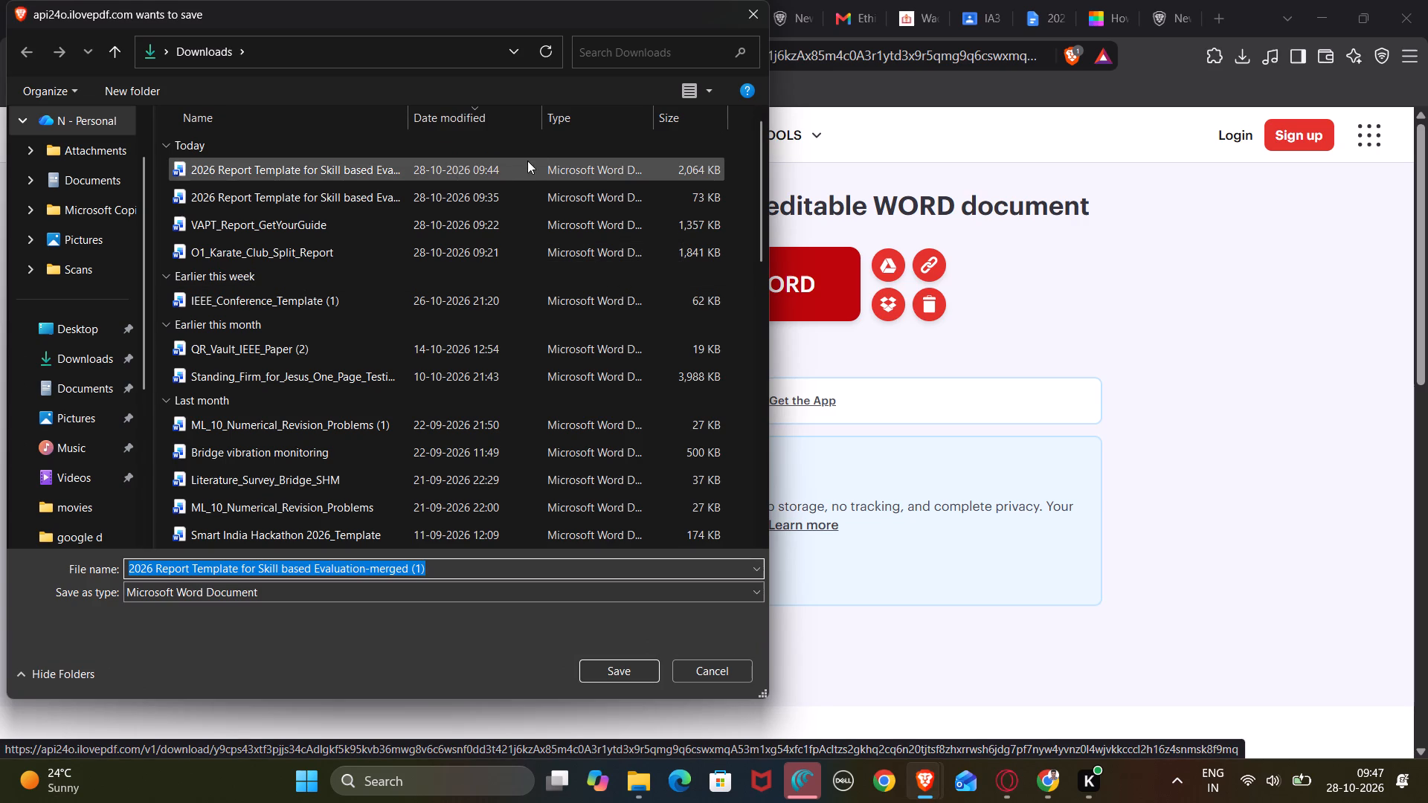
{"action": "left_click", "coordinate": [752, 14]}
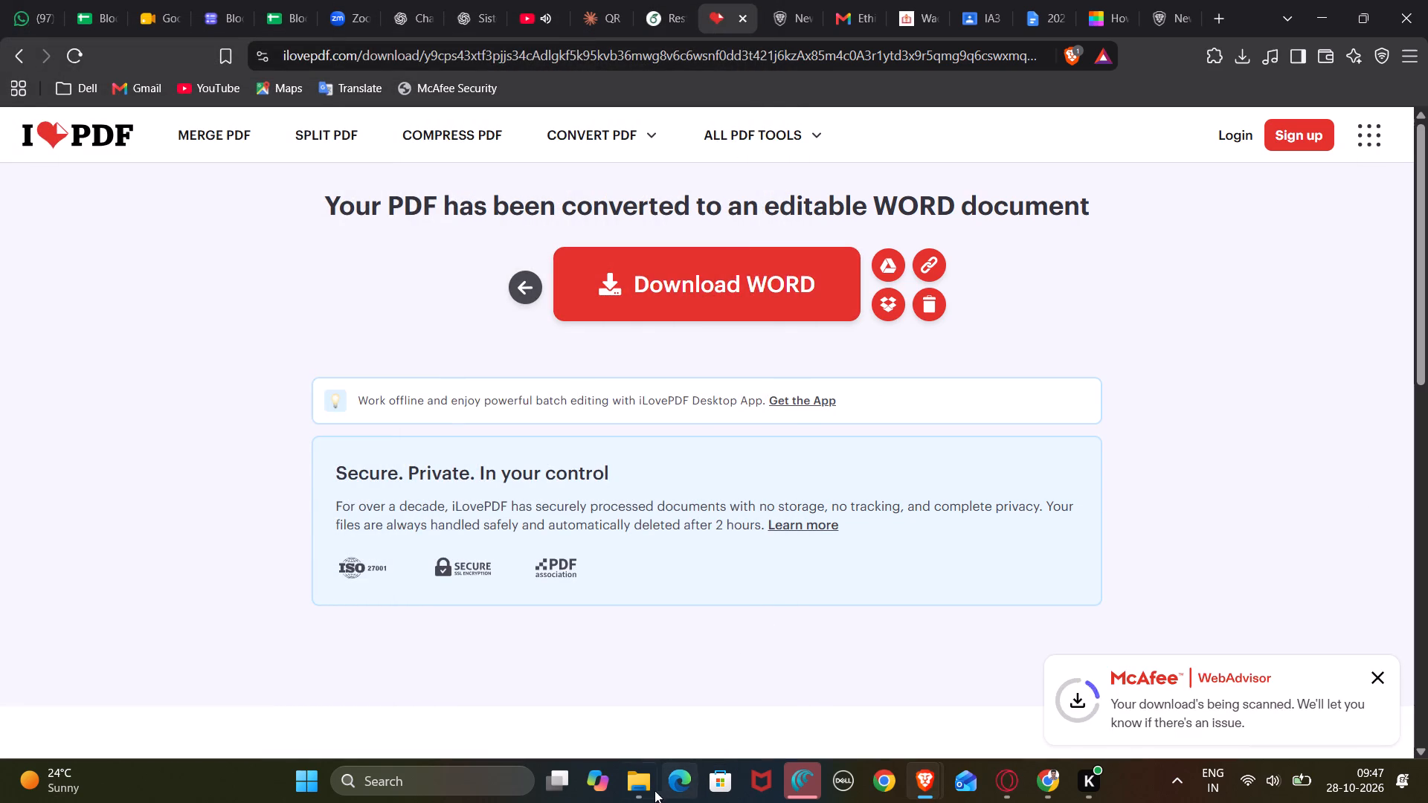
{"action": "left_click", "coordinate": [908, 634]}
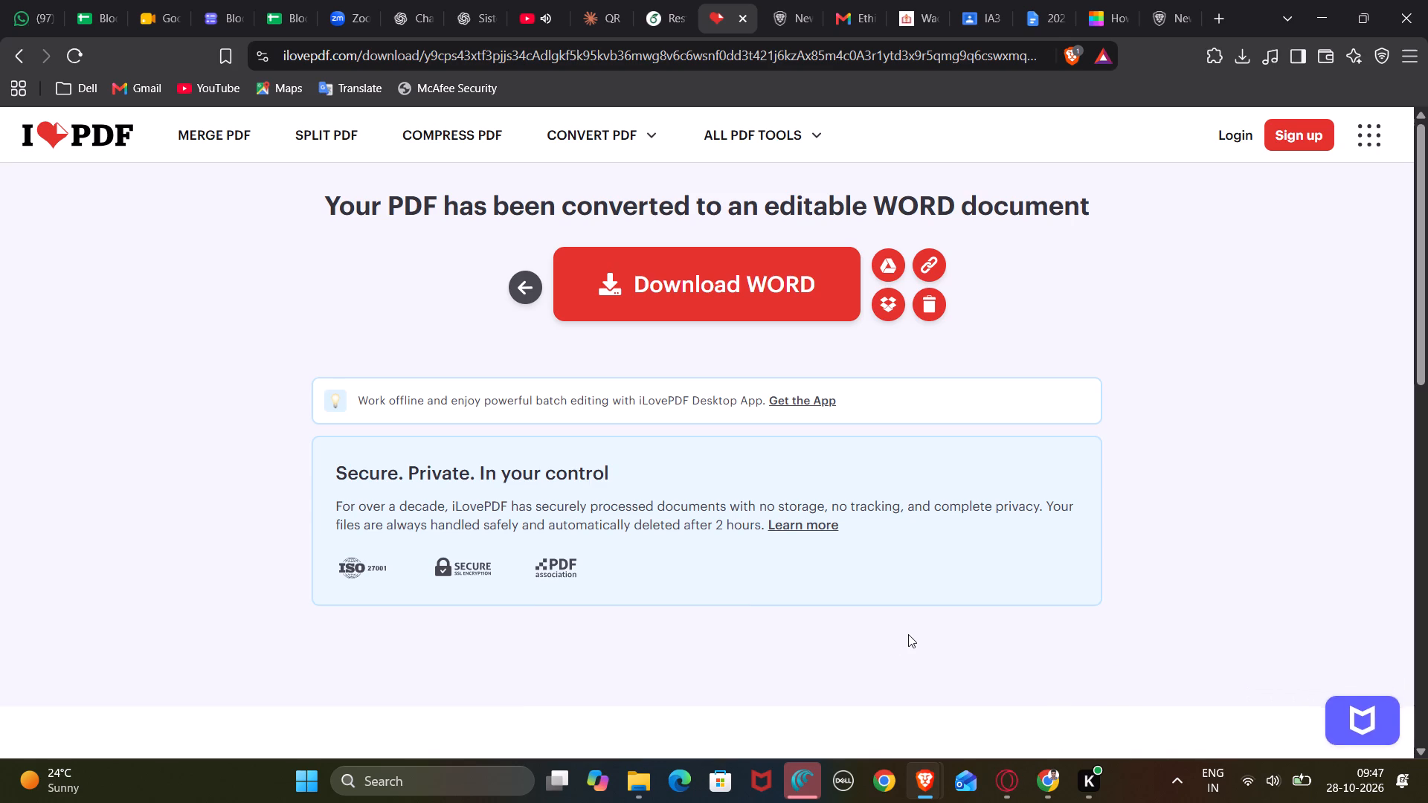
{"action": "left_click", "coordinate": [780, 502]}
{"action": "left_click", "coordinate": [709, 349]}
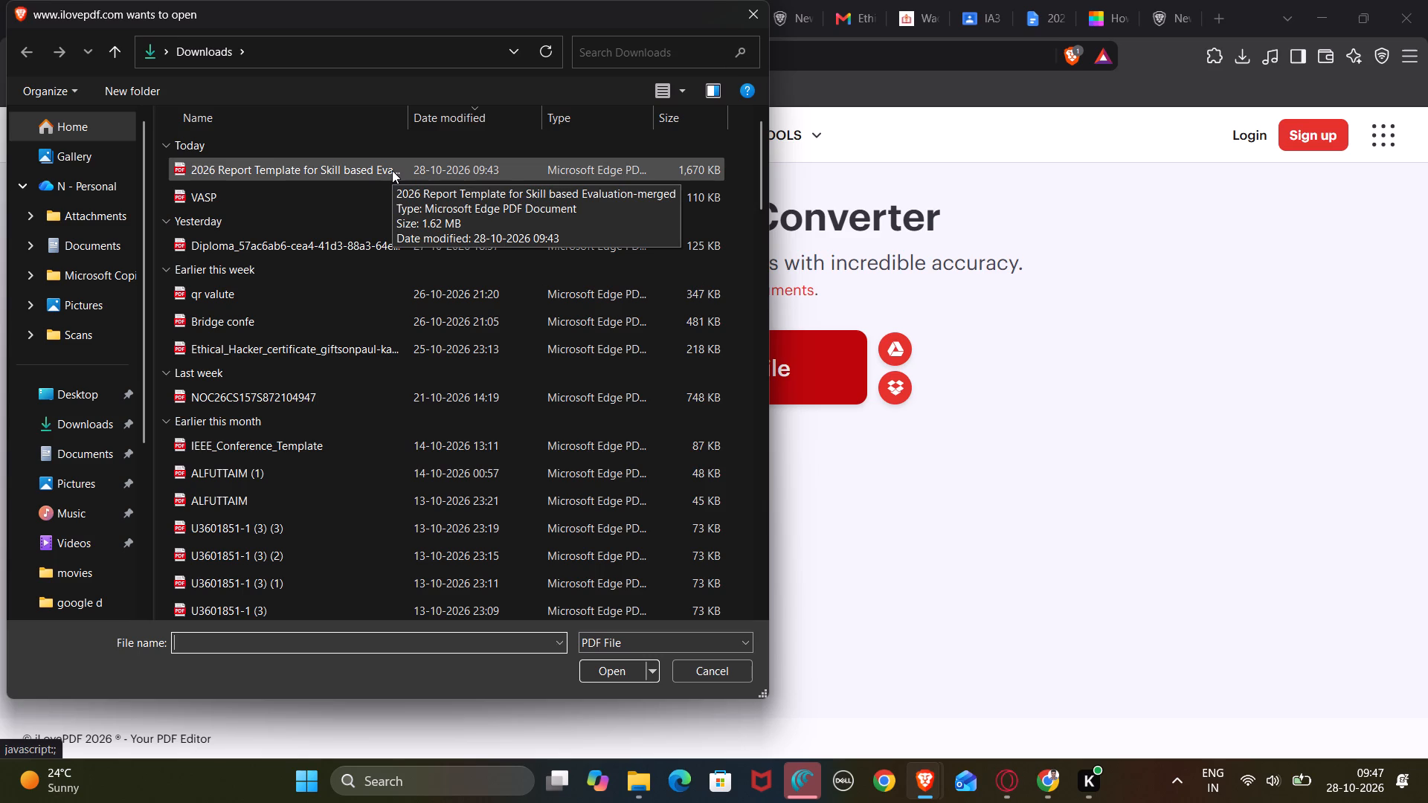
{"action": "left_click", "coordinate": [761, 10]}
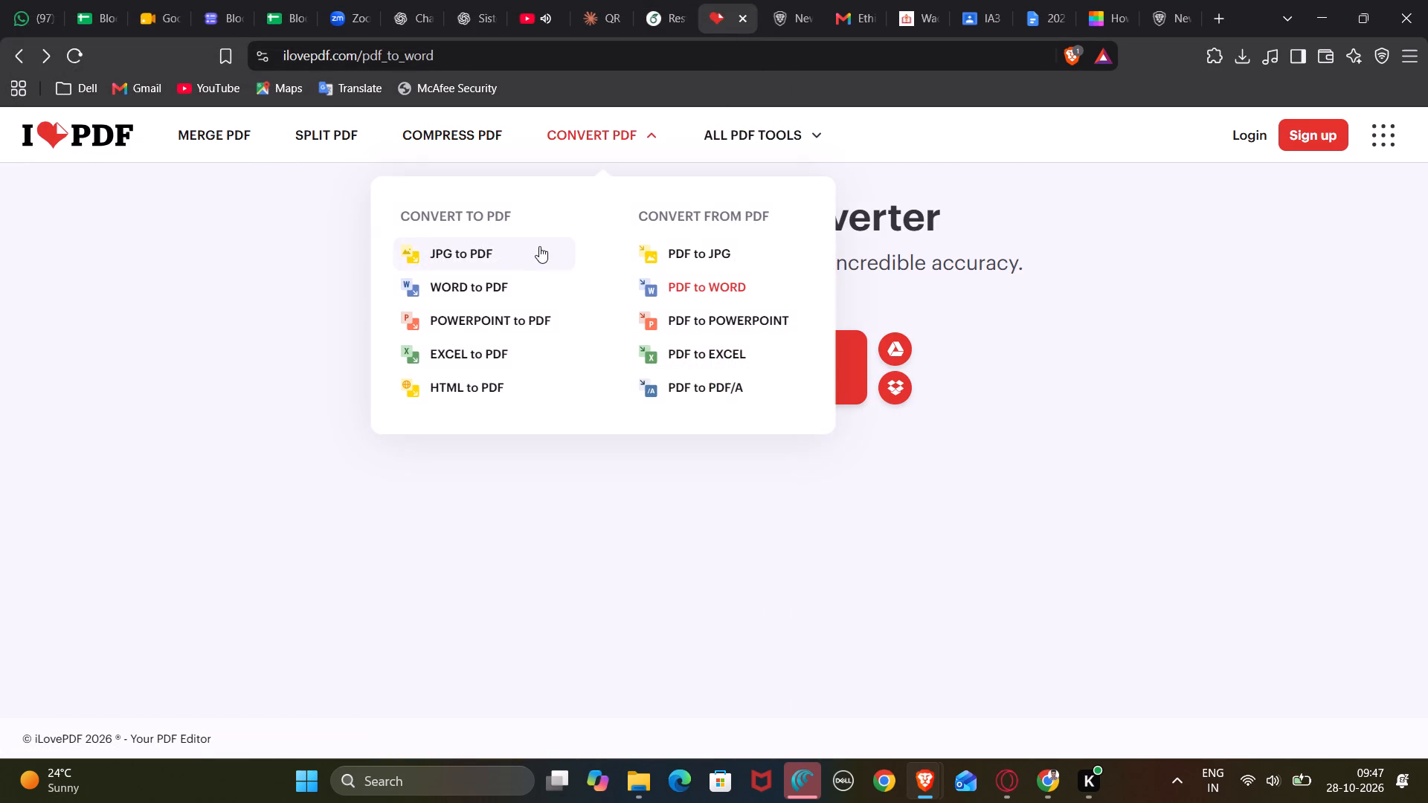
Convert the VAPT_Report_GetYourGuide Word document from Downloads to PDF with iLovePDF and save the PDF to Downloads.
{"action": "left_click", "coordinate": [494, 297]}
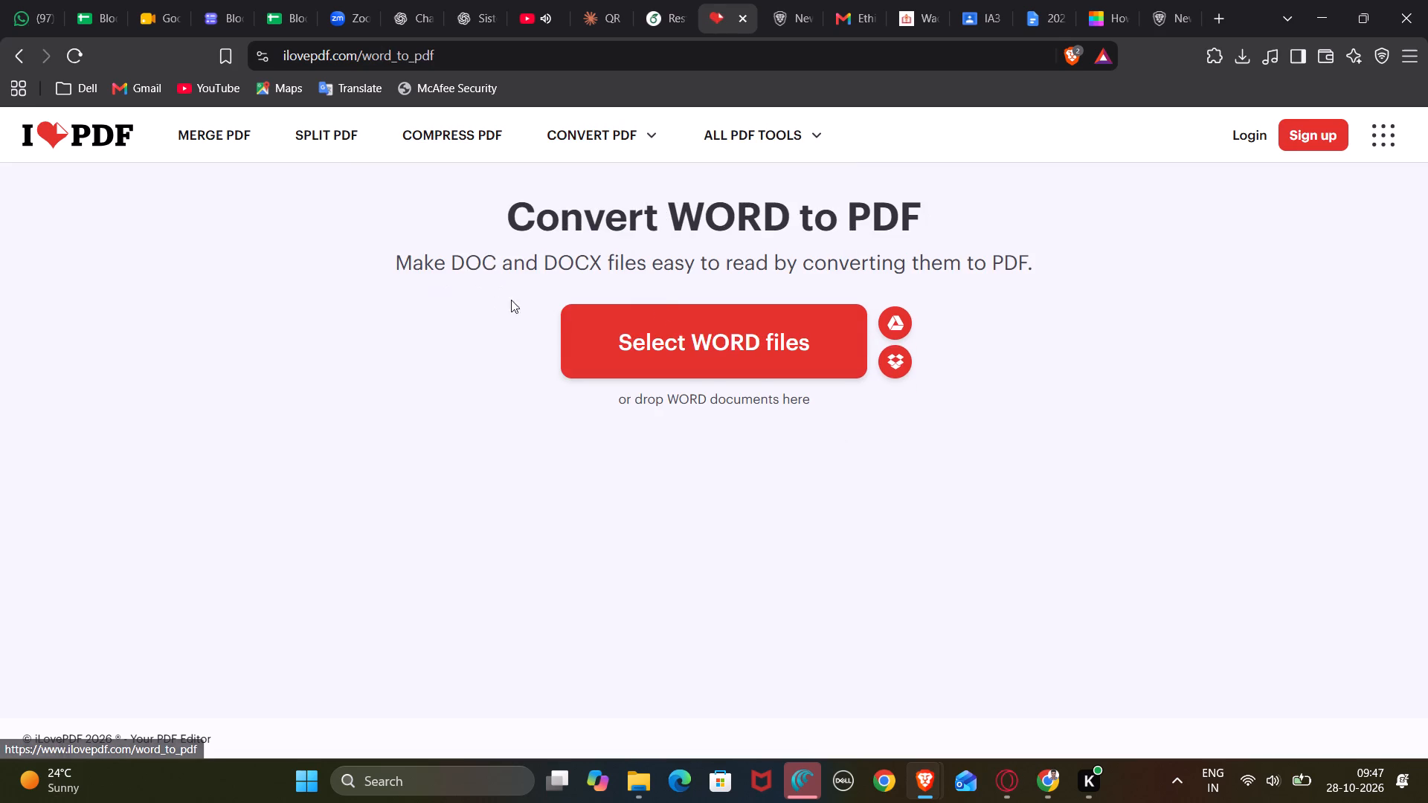
{"action": "left_click", "coordinate": [668, 307]}
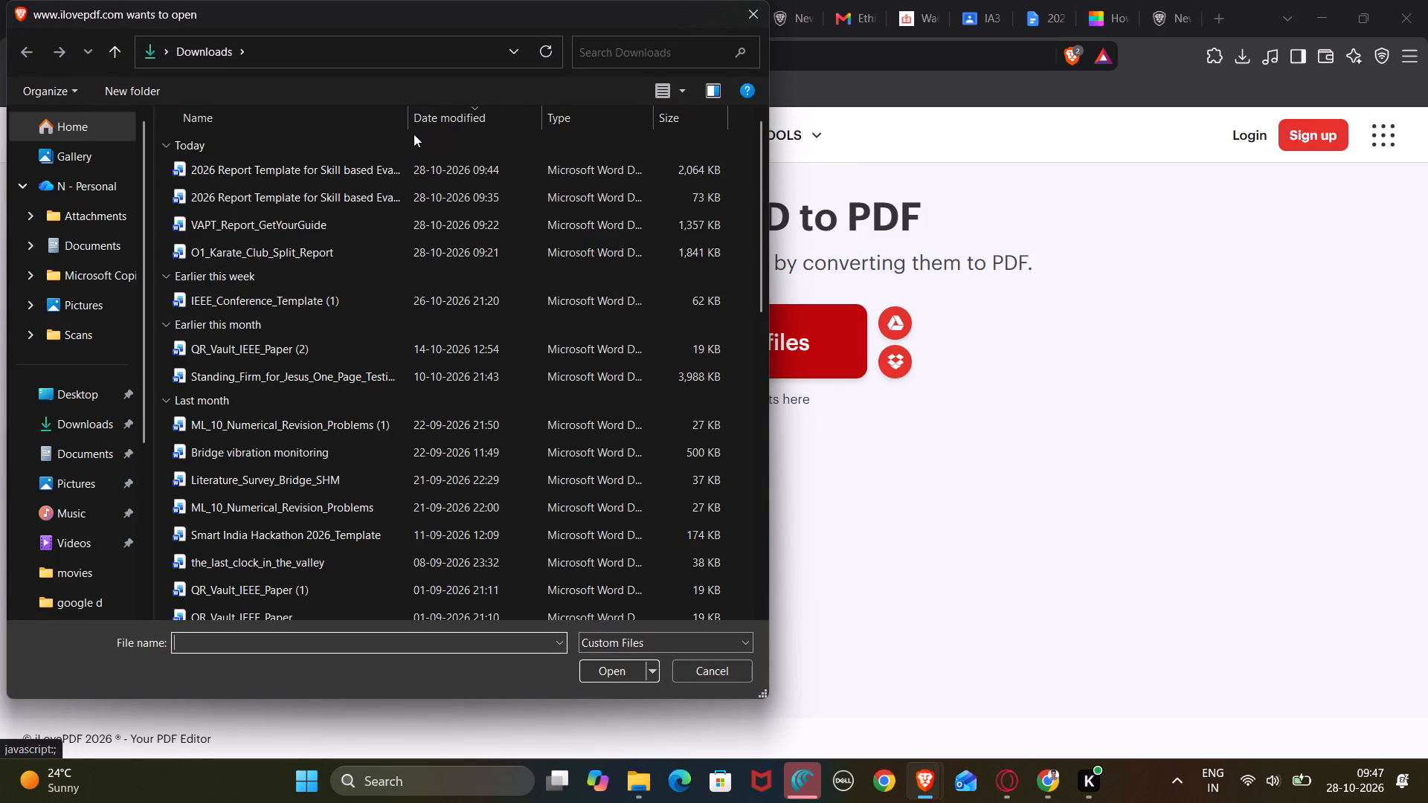
{"action": "left_click", "coordinate": [361, 227]}
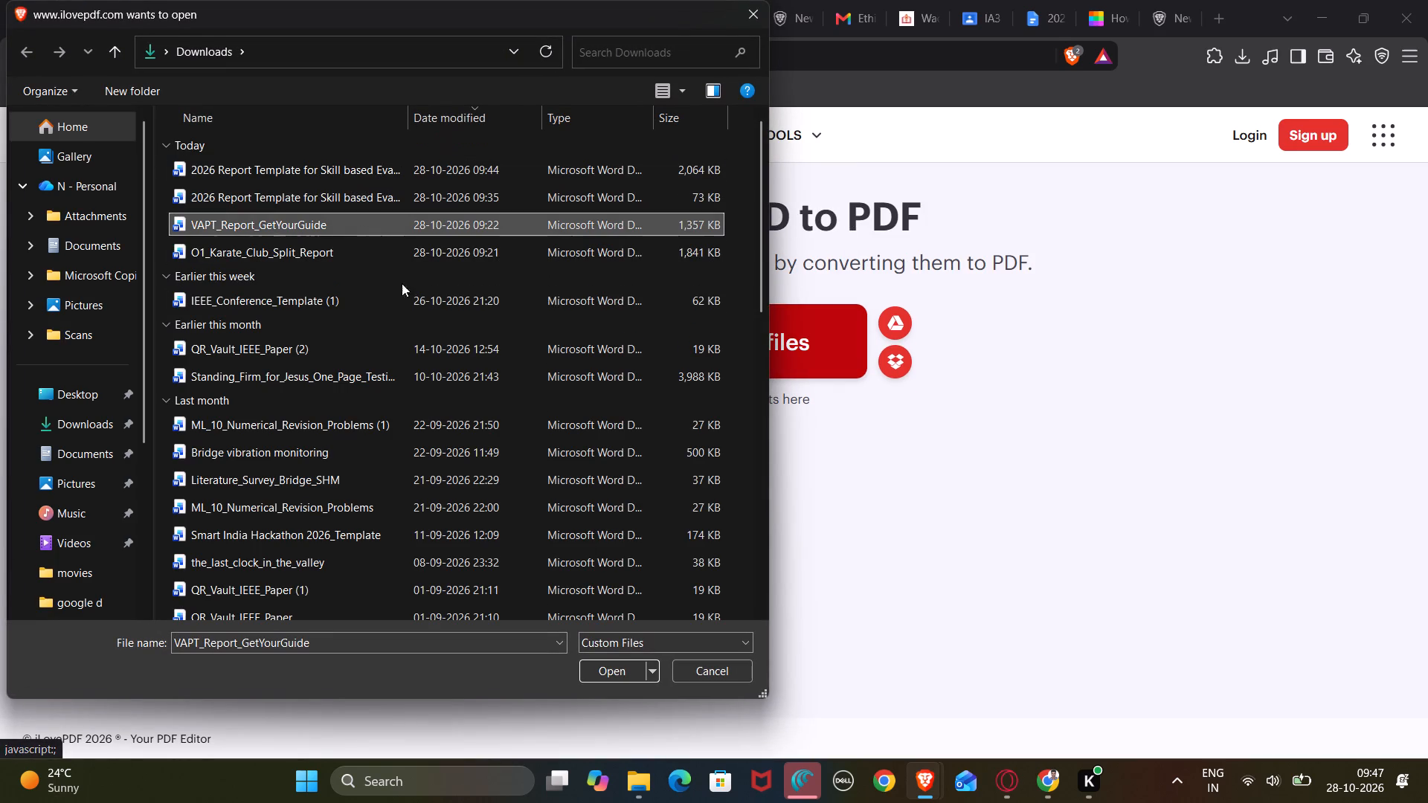
{"action": "left_click", "coordinate": [623, 671]}
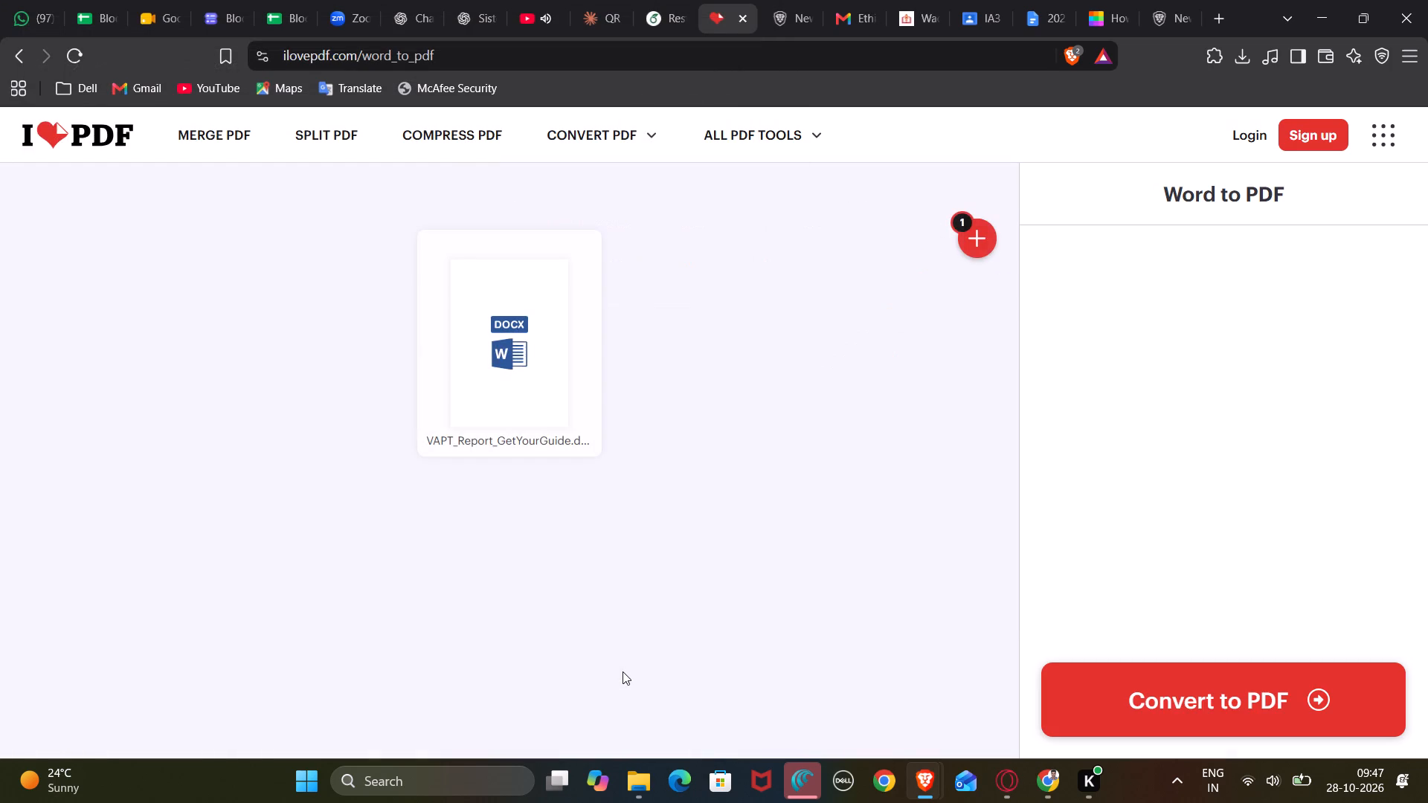
{"action": "left_click", "coordinate": [1163, 706]}
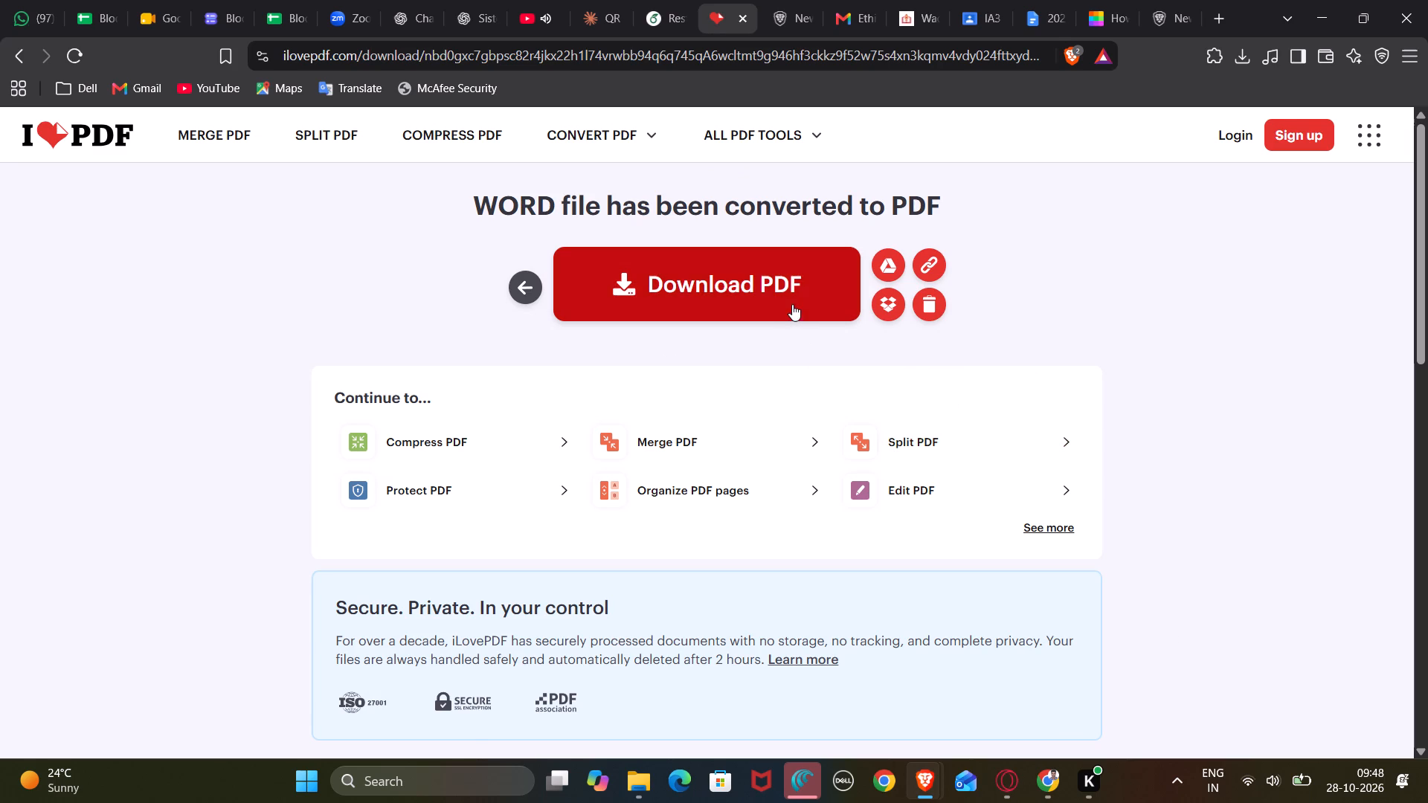
{"action": "left_click", "coordinate": [792, 304]}
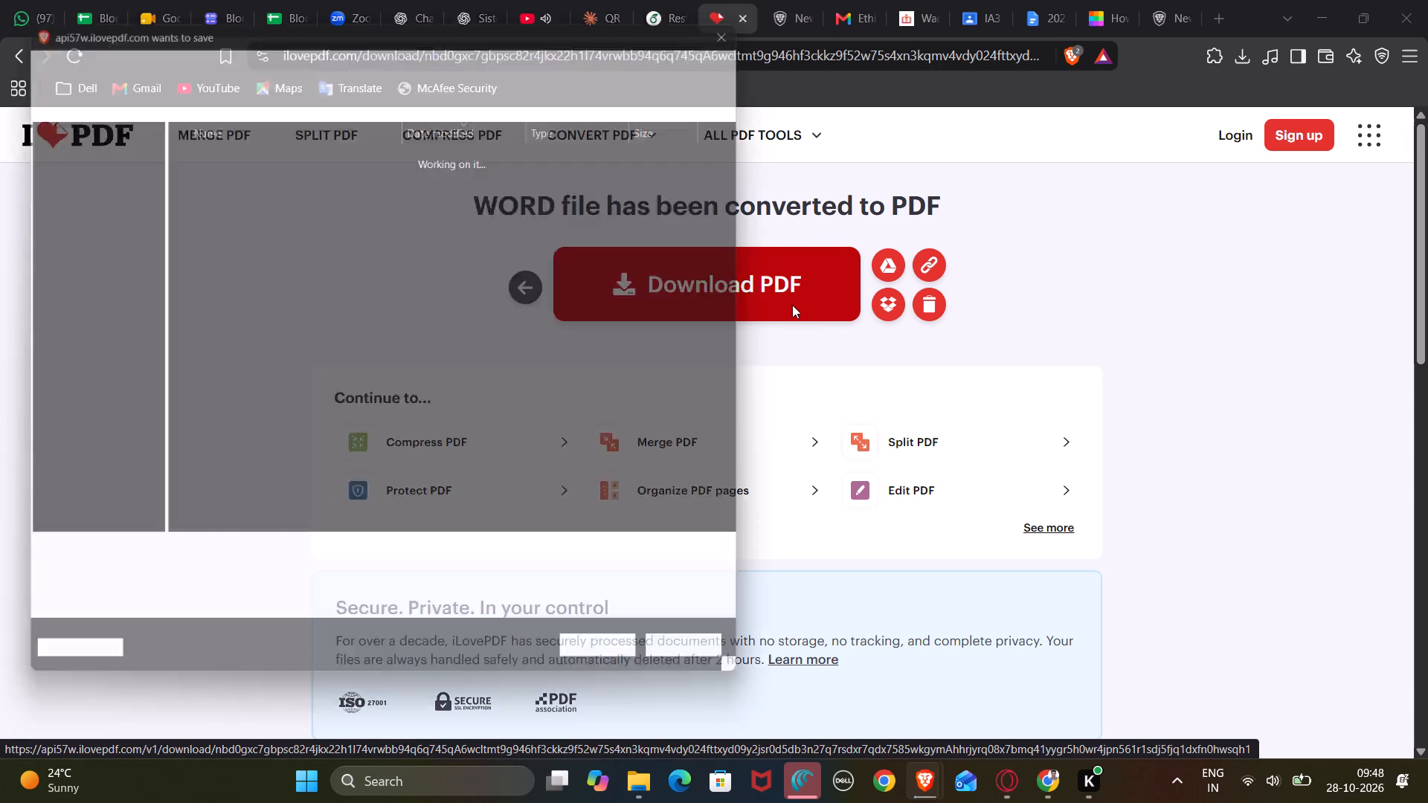
{"action": "left_click", "coordinate": [595, 673]}
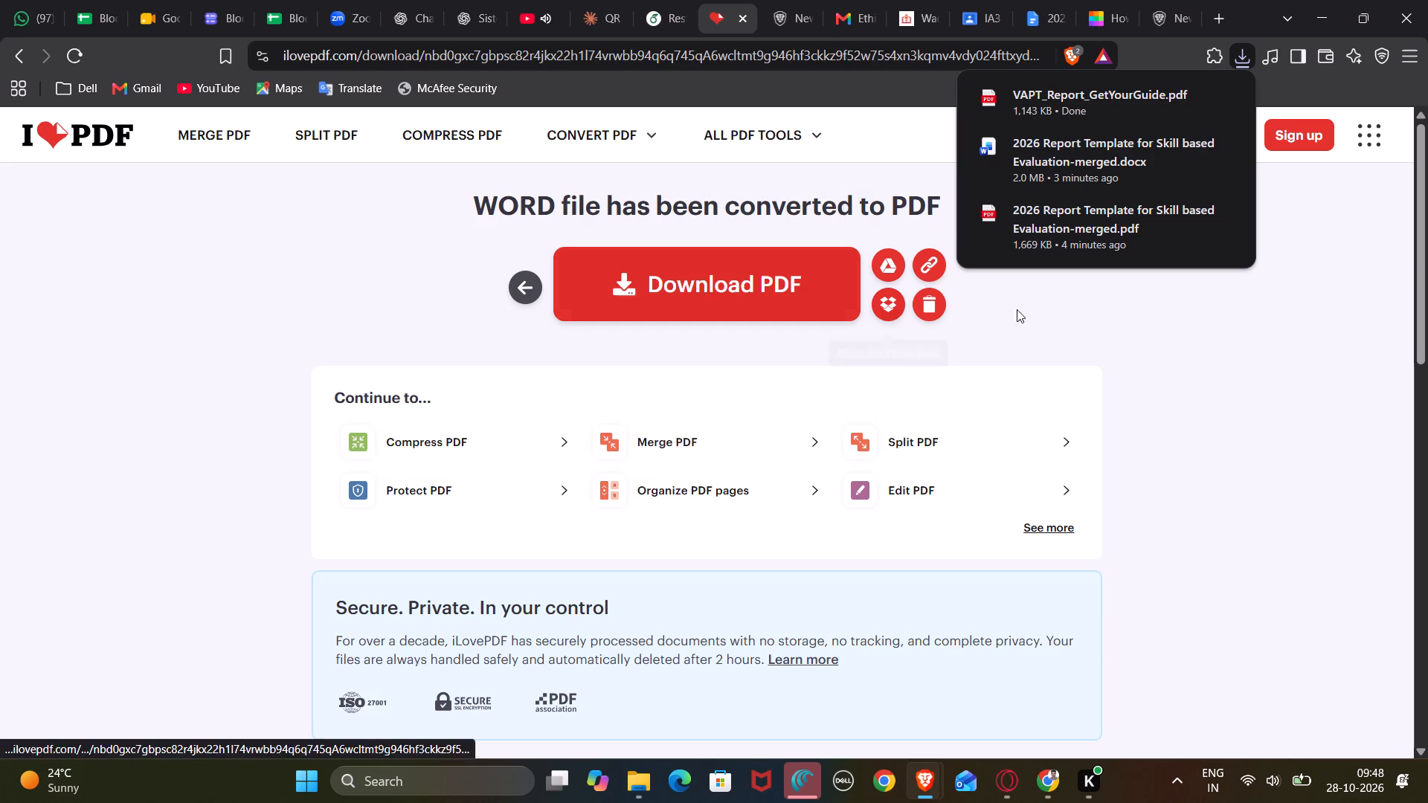
{"action": "left_click", "coordinate": [1240, 332]}
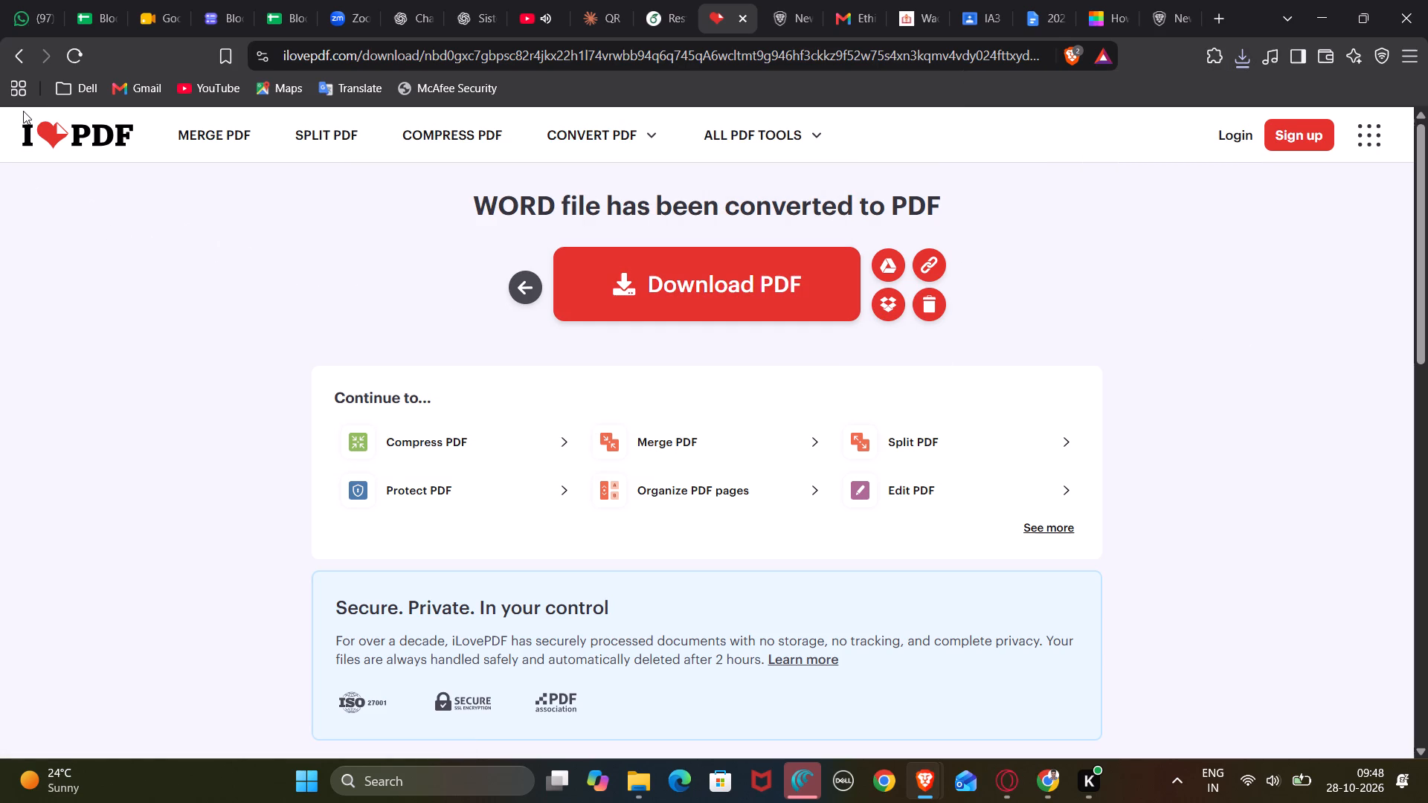
Load "2026 Report Template for Skill based Evaluation-merged" and VAPT_Report_GetYourGuide from Downloads into iLovePDF's Merge PDF tool.
{"action": "left_click", "coordinate": [18, 65]}
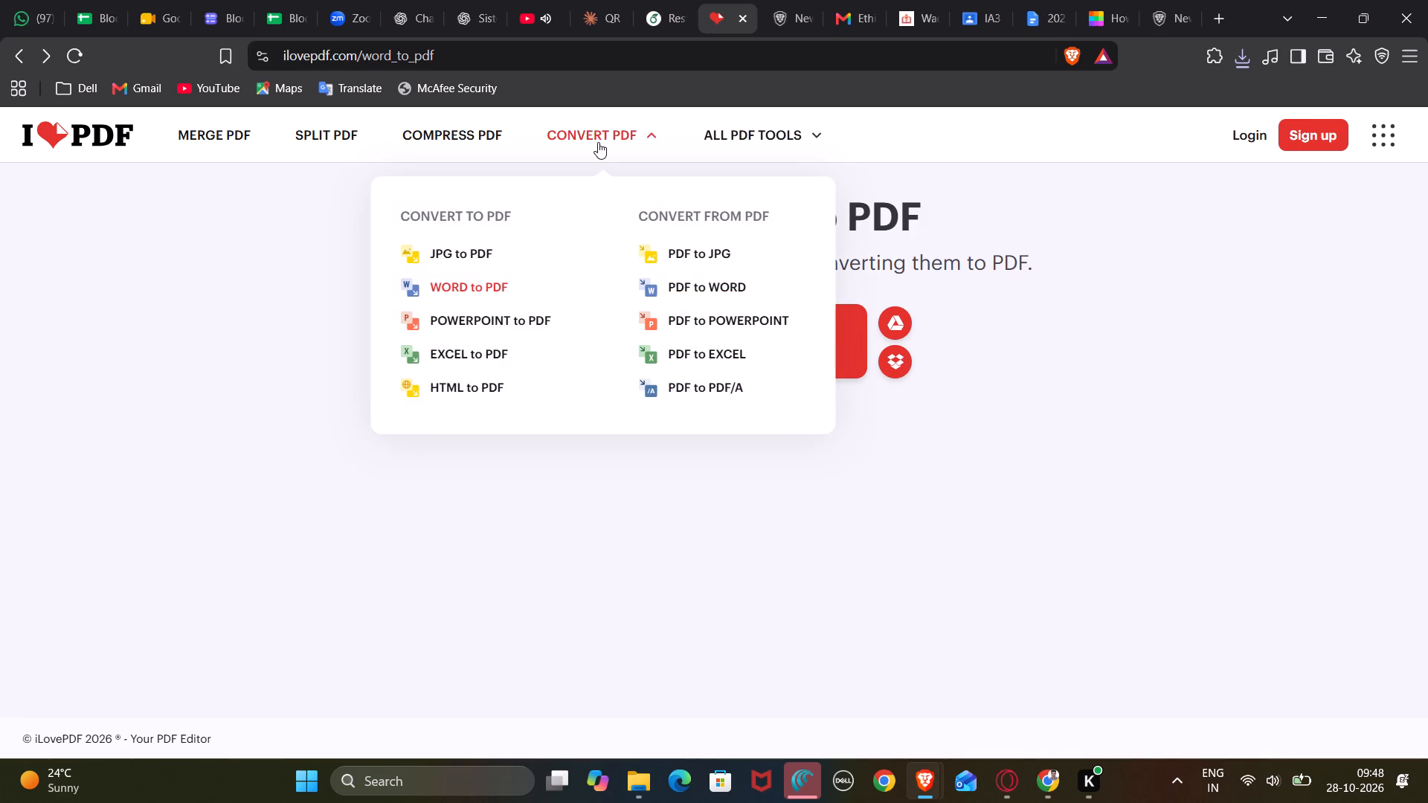
{"action": "left_click", "coordinate": [246, 141]}
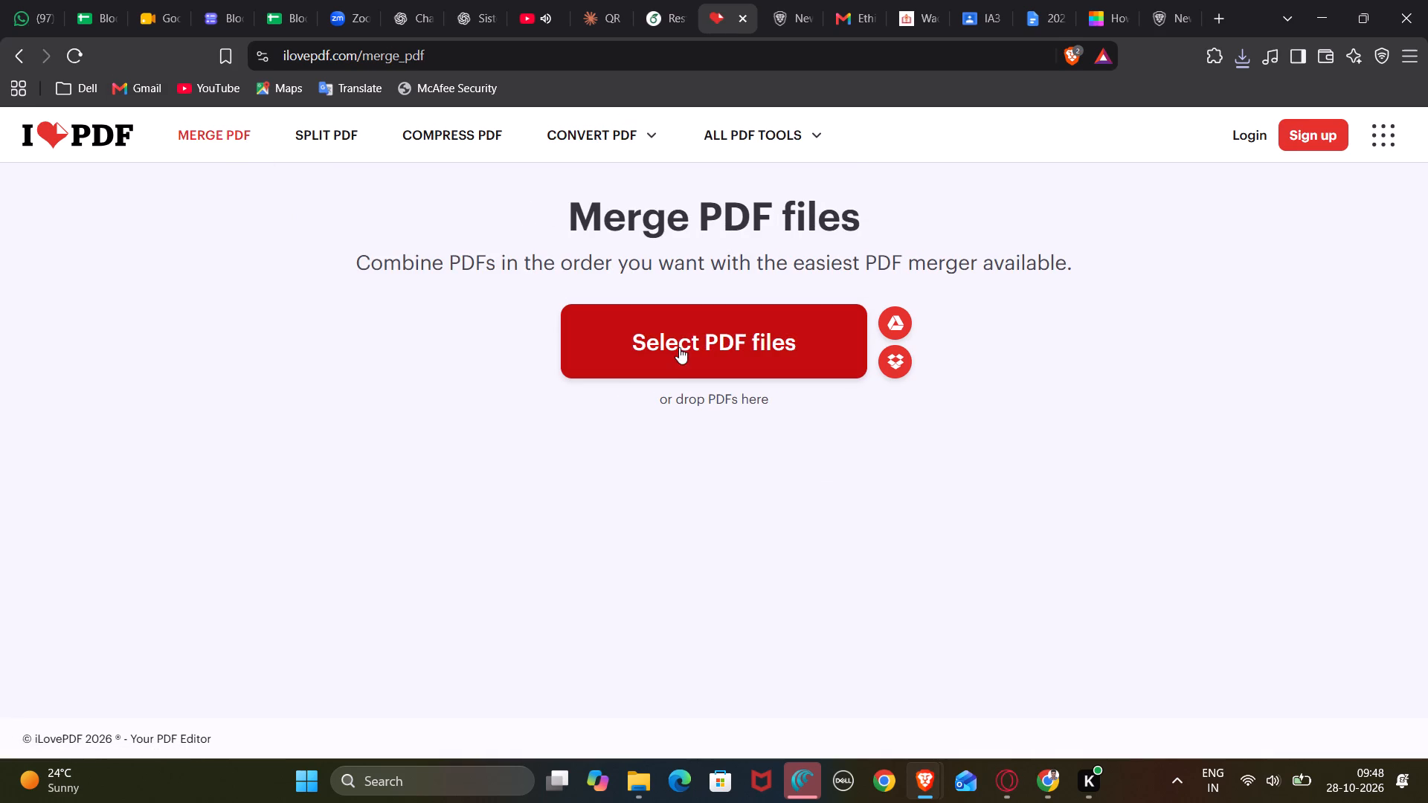
{"action": "left_click", "coordinate": [679, 348]}
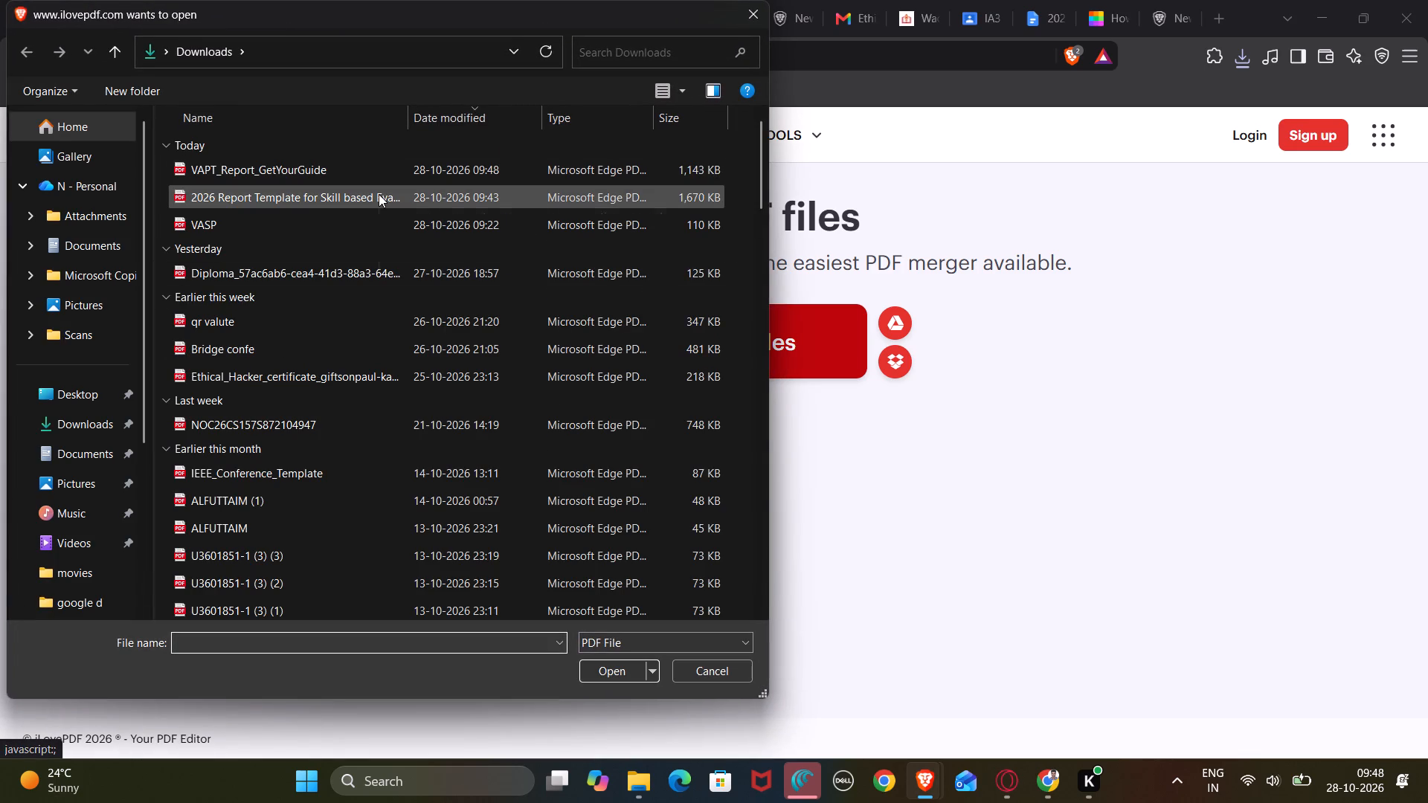
{"action": "left_click", "coordinate": [379, 195], "text": "ctrl"}
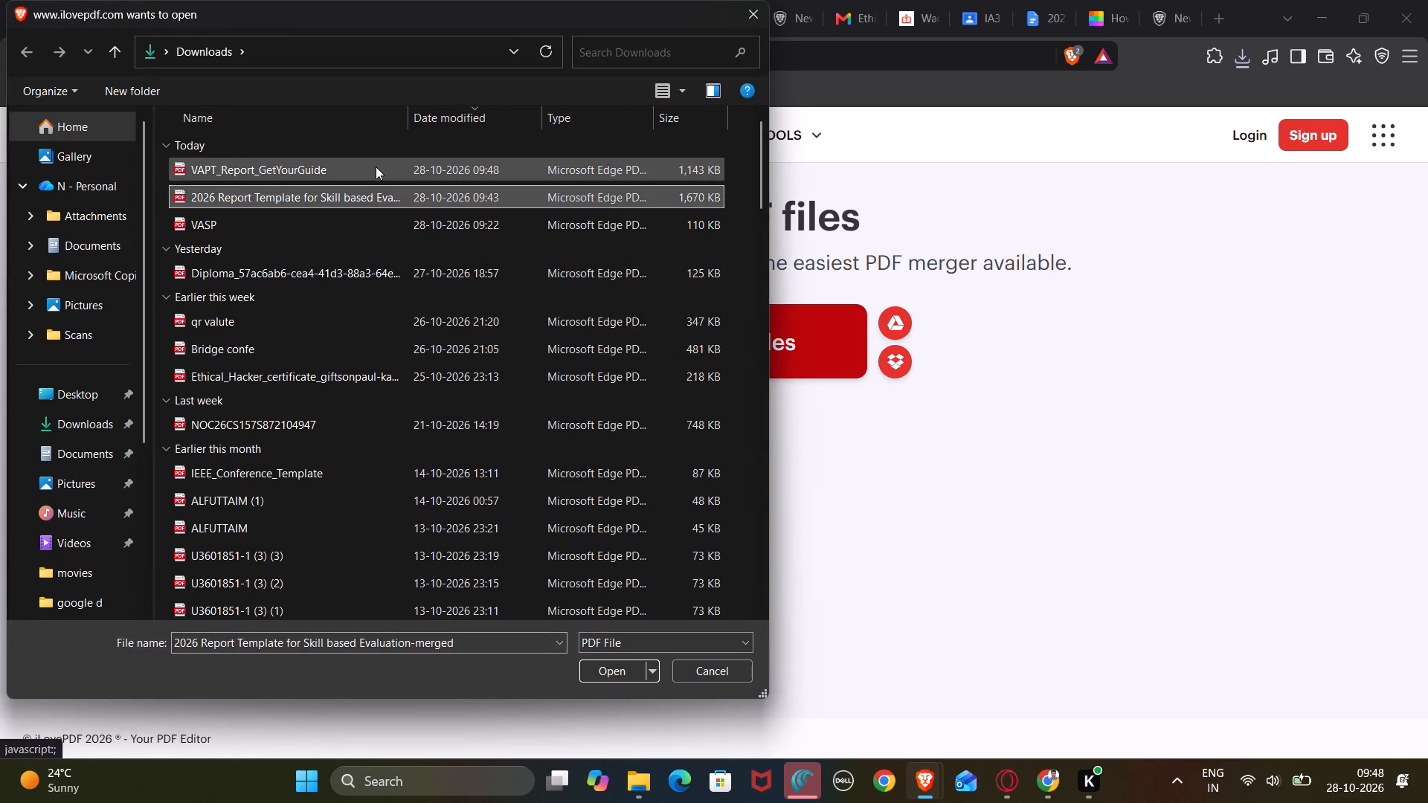
{"action": "left_click", "coordinate": [376, 167], "text": "ctrl"}
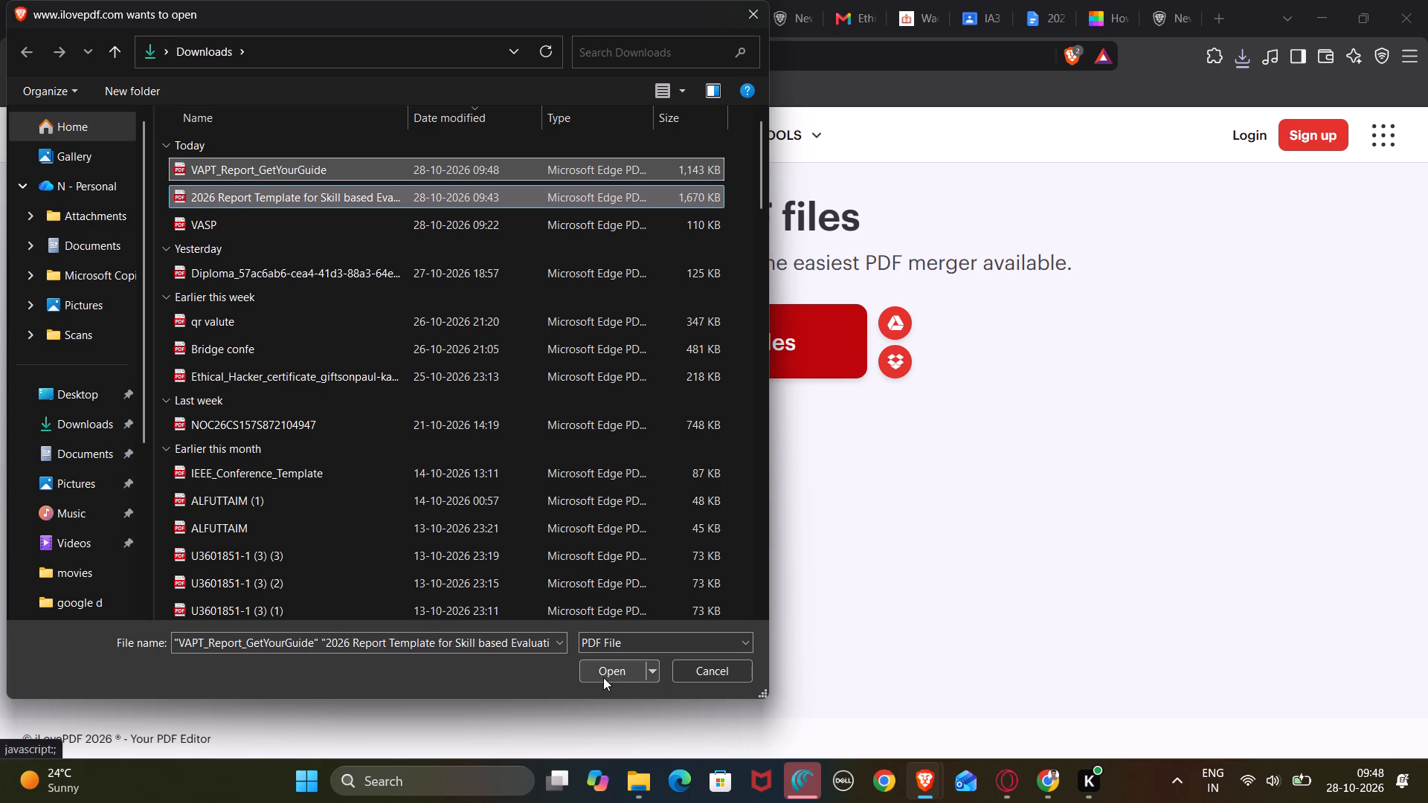
{"action": "left_click", "coordinate": [348, 140]}
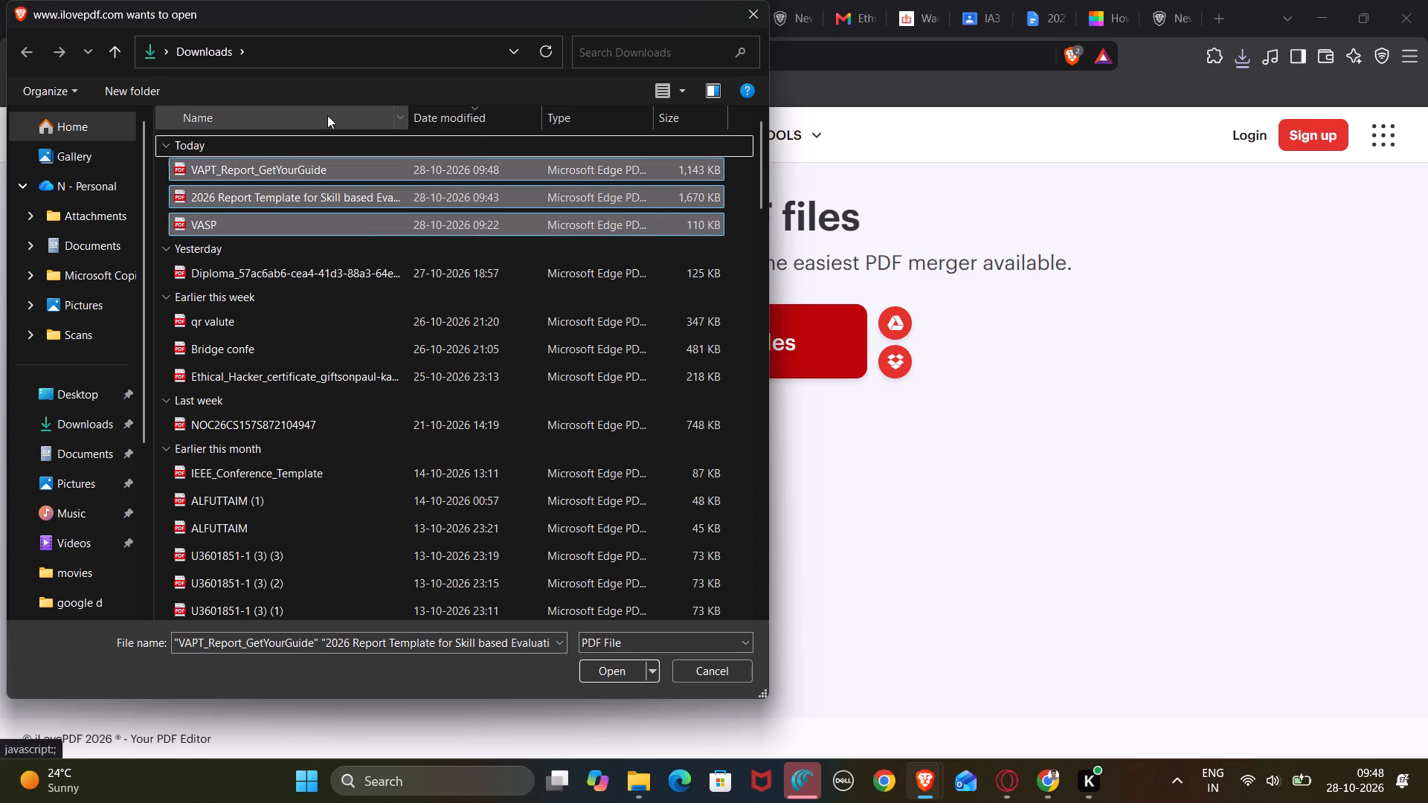
{"action": "left_click", "coordinate": [327, 115]}
{"action": "left_click", "coordinate": [300, 171], "text": "ctrl"}
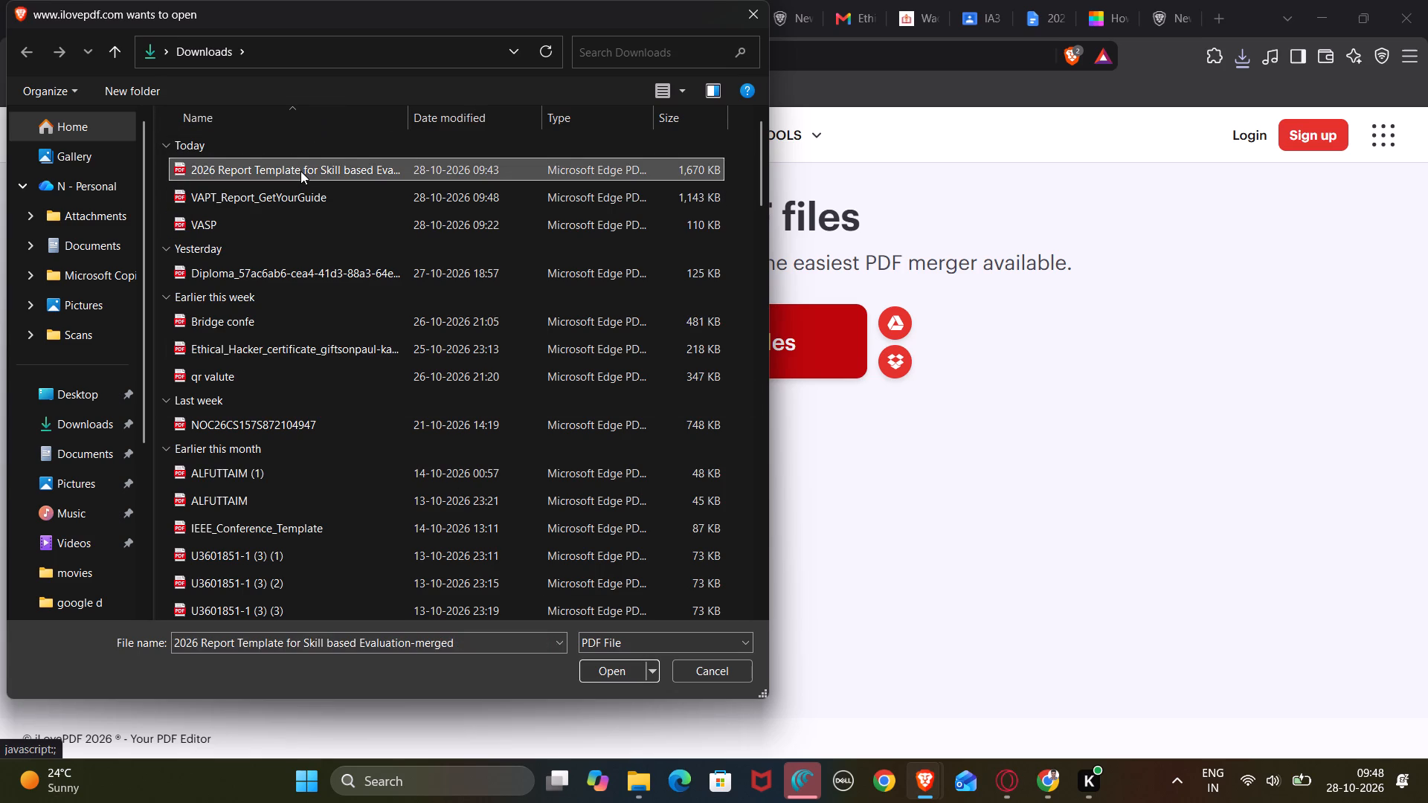
{"action": "left_click", "coordinate": [301, 190], "text": "ctrl"}
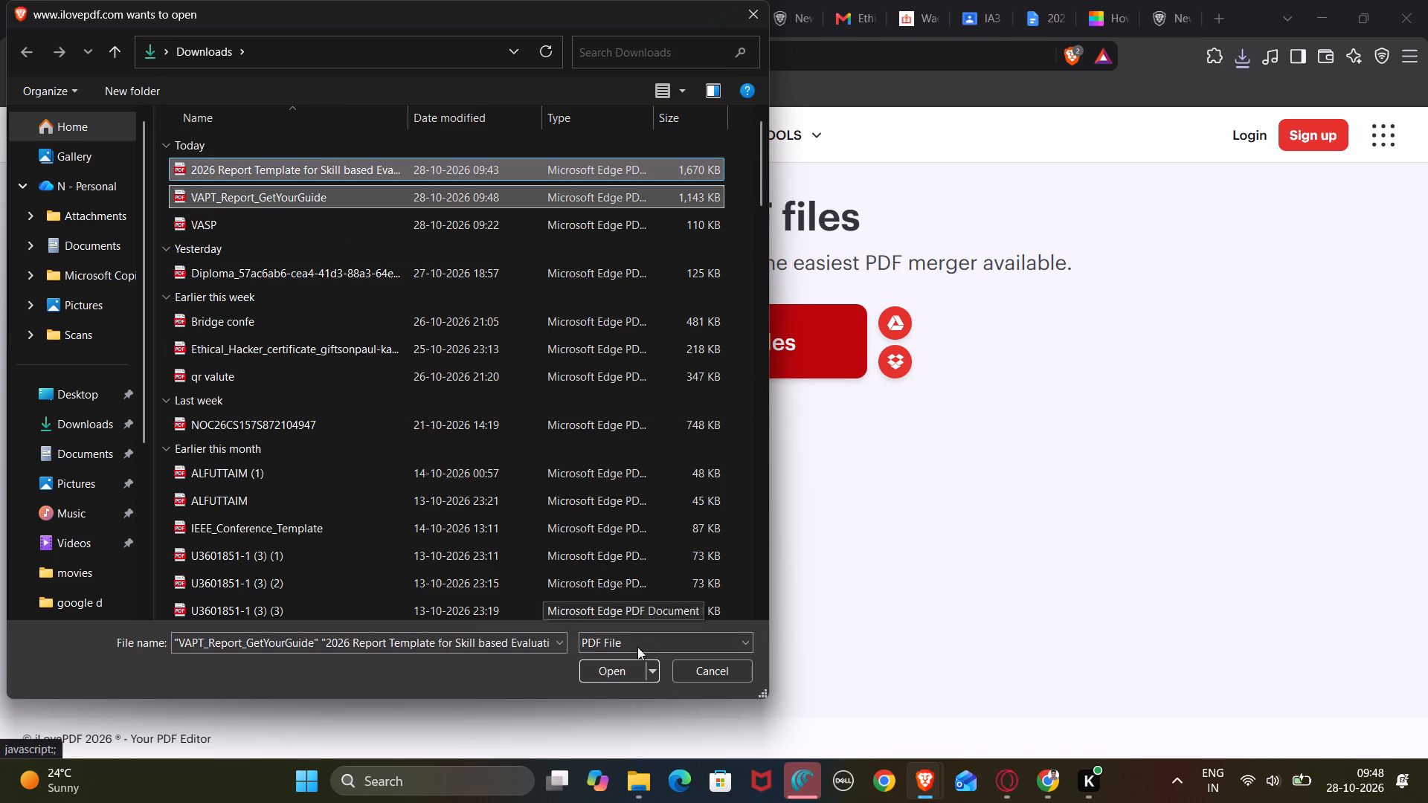
{"action": "left_click", "coordinate": [612, 666]}
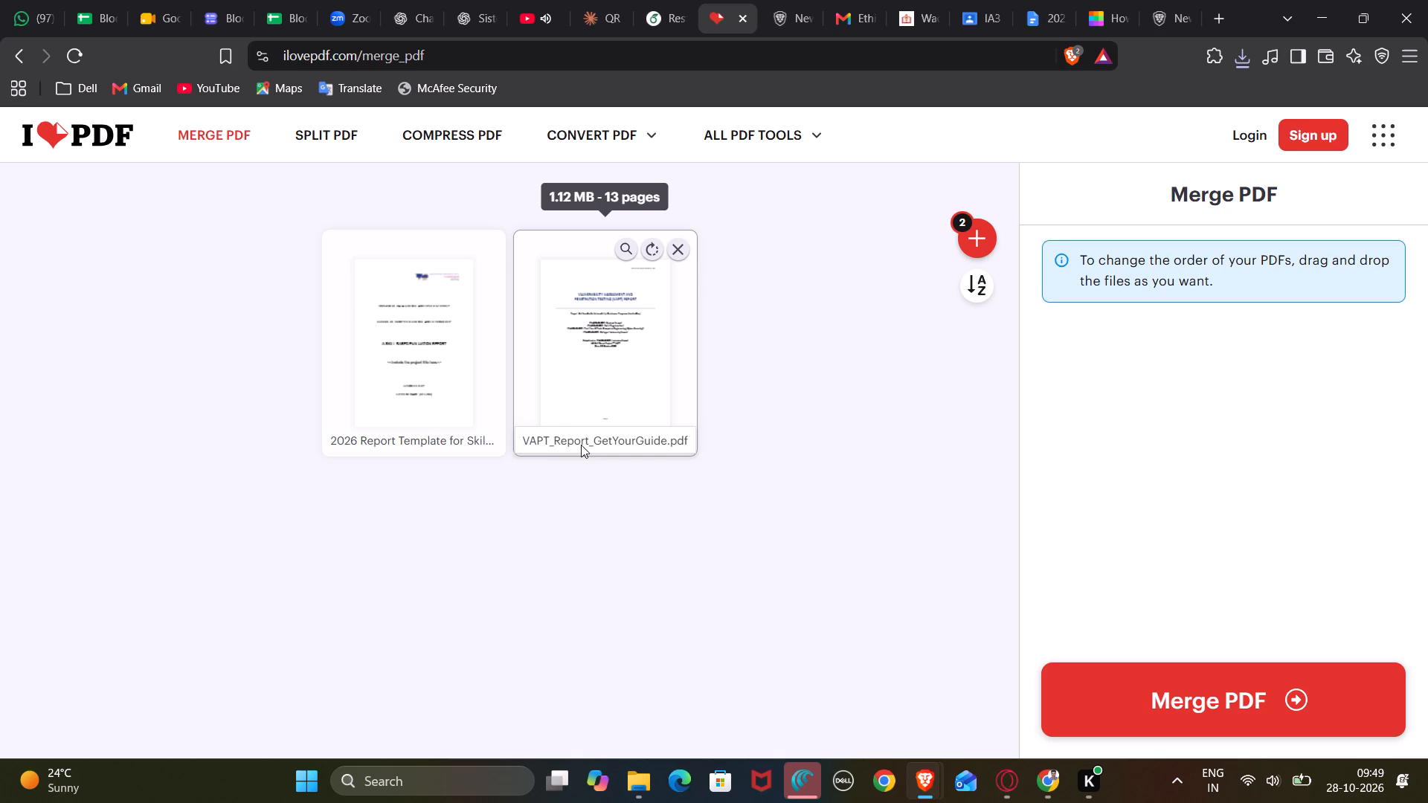
Arrange the files with the 2026 report template first and the VAPT report second, and merge them.
{"action": "left_click_drag", "start_coordinate": [565, 387], "coordinate": [327, 354]}
{"action": "left_click_drag", "start_coordinate": [604, 323], "coordinate": [383, 340]}
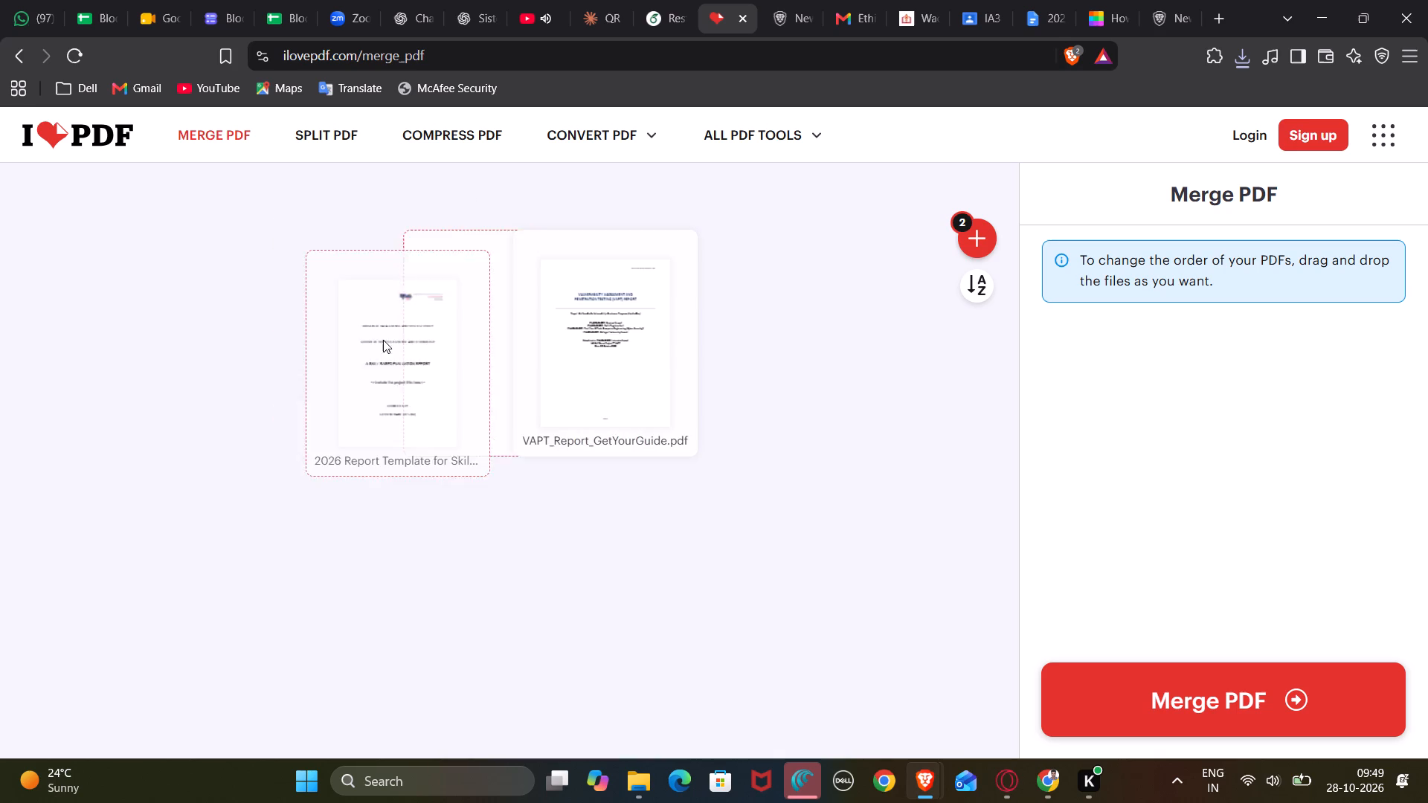
{"action": "left_click_drag", "start_coordinate": [383, 340], "coordinate": [368, 330]}
{"action": "left_click", "coordinate": [1289, 703]}
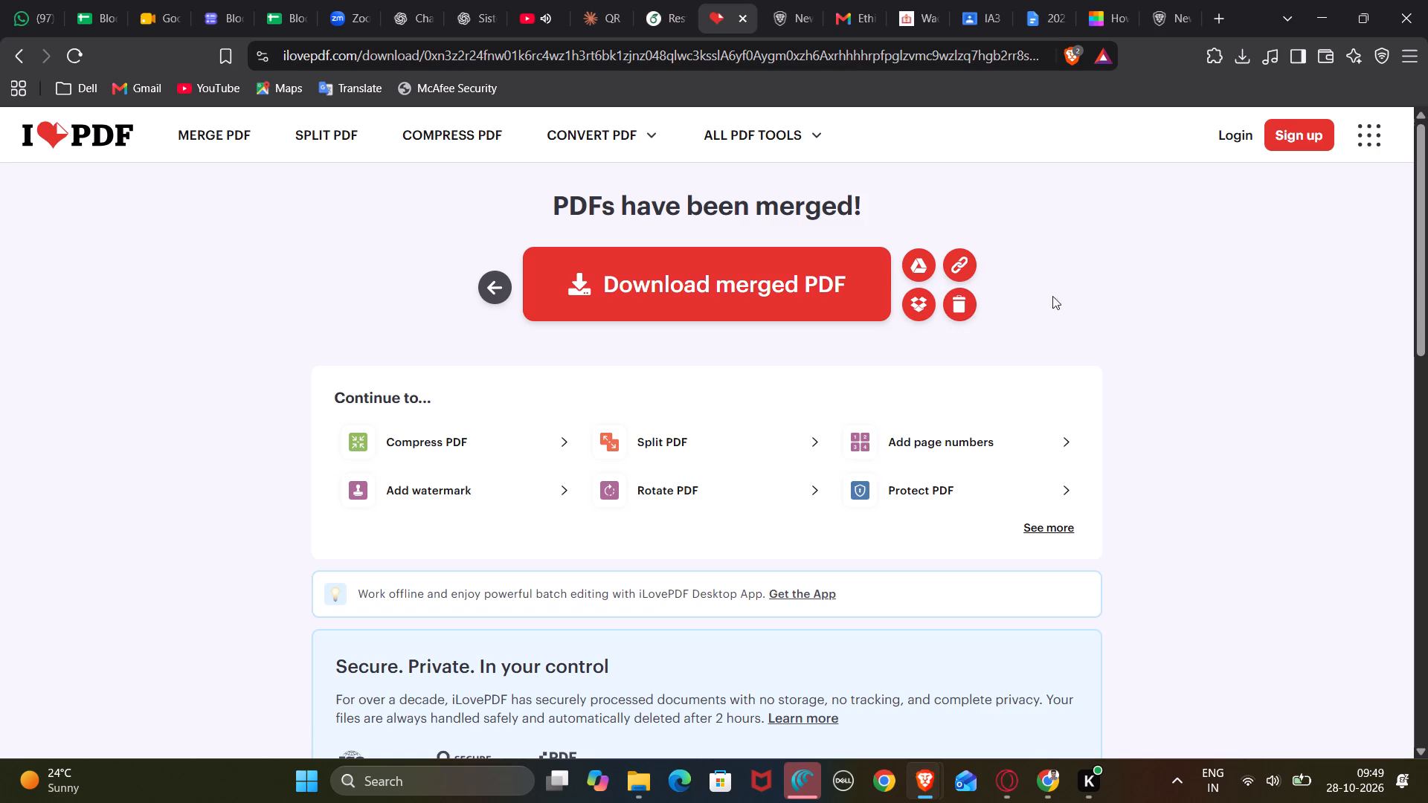
Save the merged PDF to Downloads as ilovepdf_merged.
{"action": "left_click", "coordinate": [800, 303]}
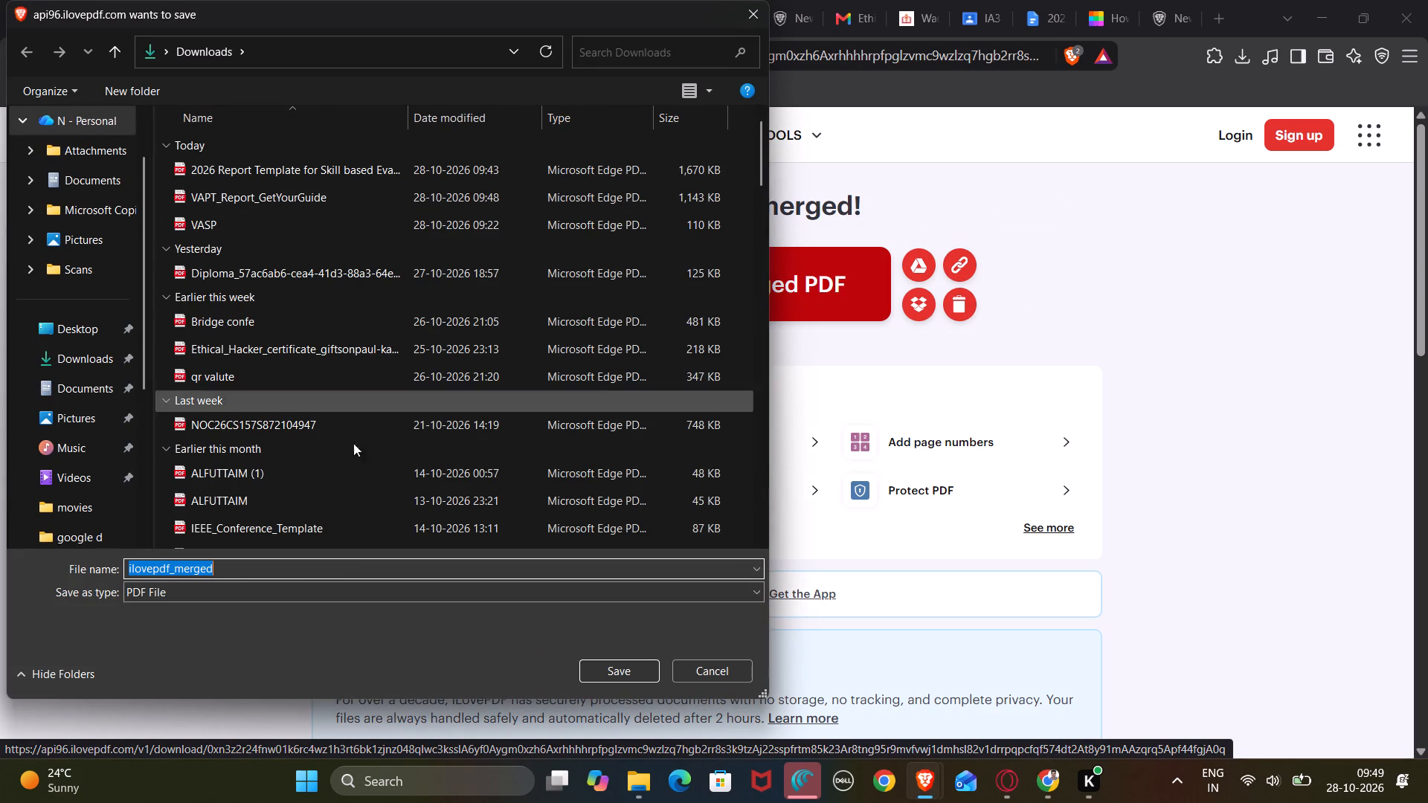
{"action": "left_click", "coordinate": [283, 565]}
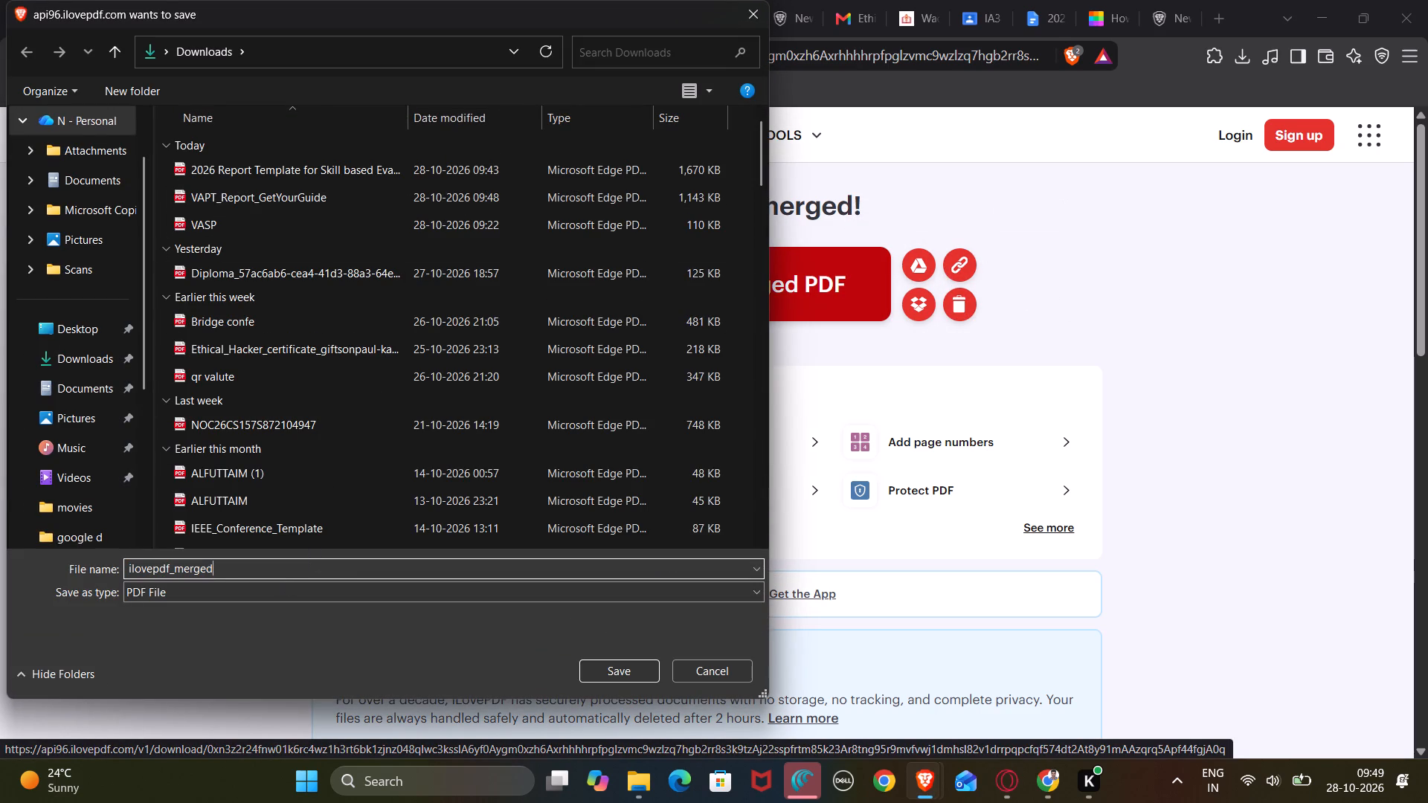
{"action": "left_click", "coordinate": [361, 564]}
{"action": "left_click", "coordinate": [601, 665]}
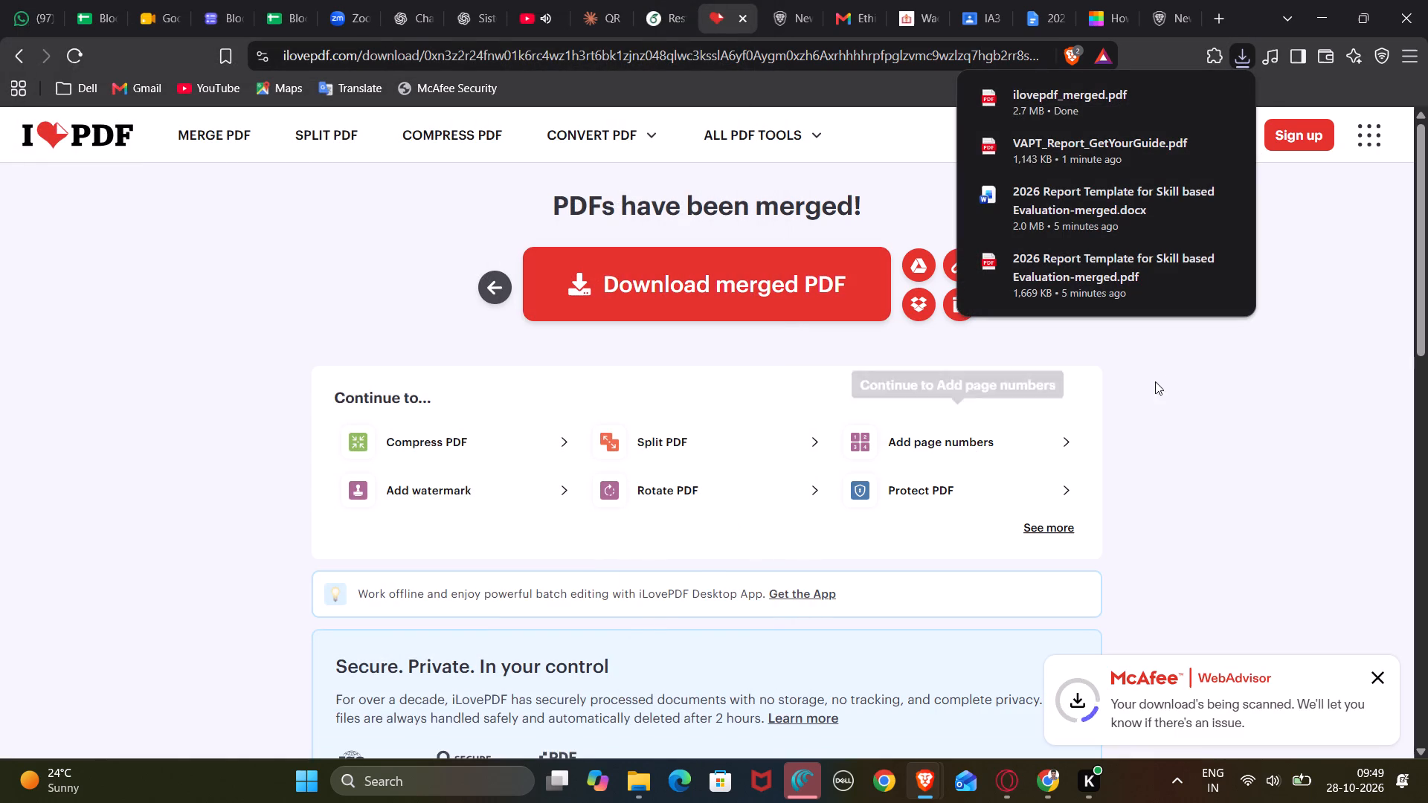
{"action": "left_click", "coordinate": [1188, 367]}
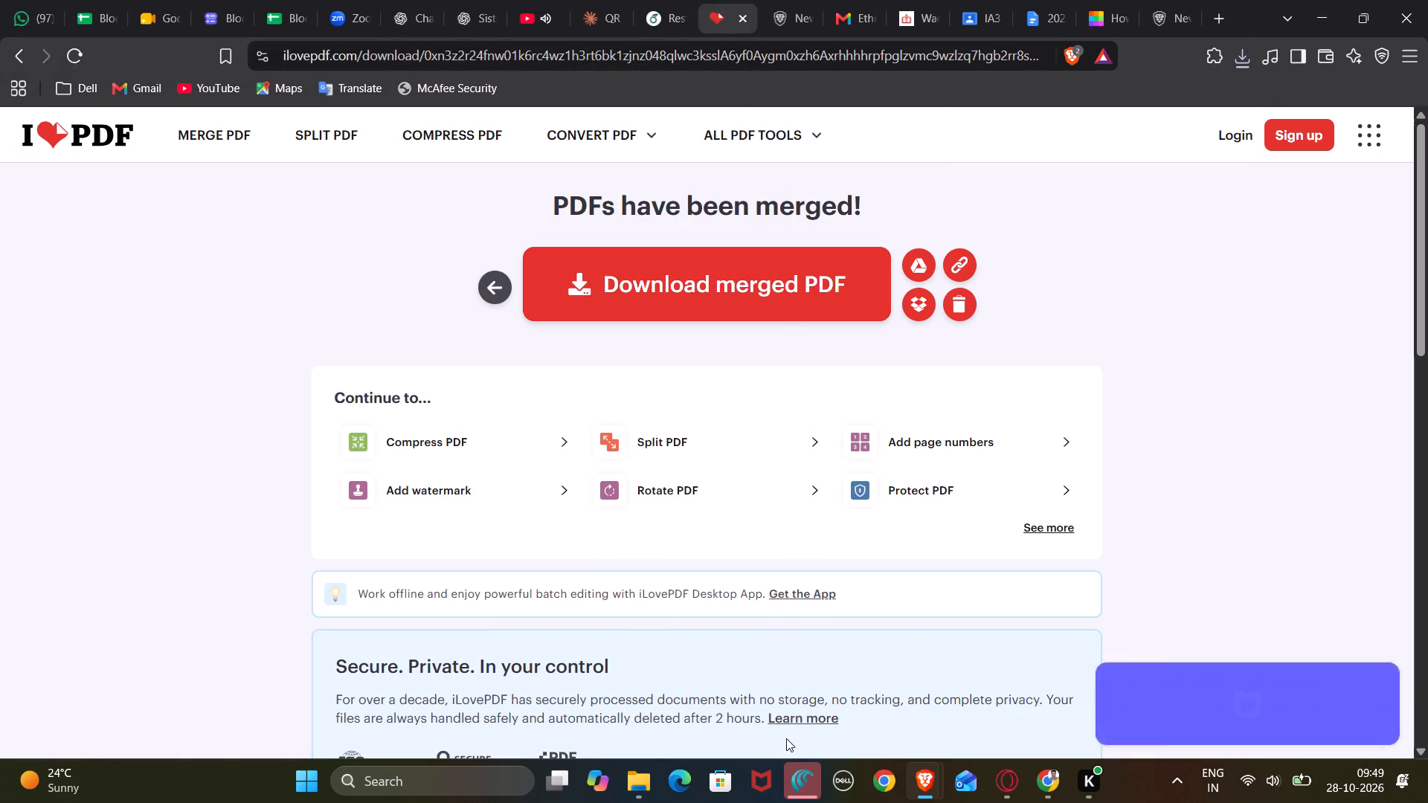
Open the VAPT_Report_GetYourGuide Word document from Downloads to view its cover page, and close it.
{"action": "left_click", "coordinate": [643, 782]}
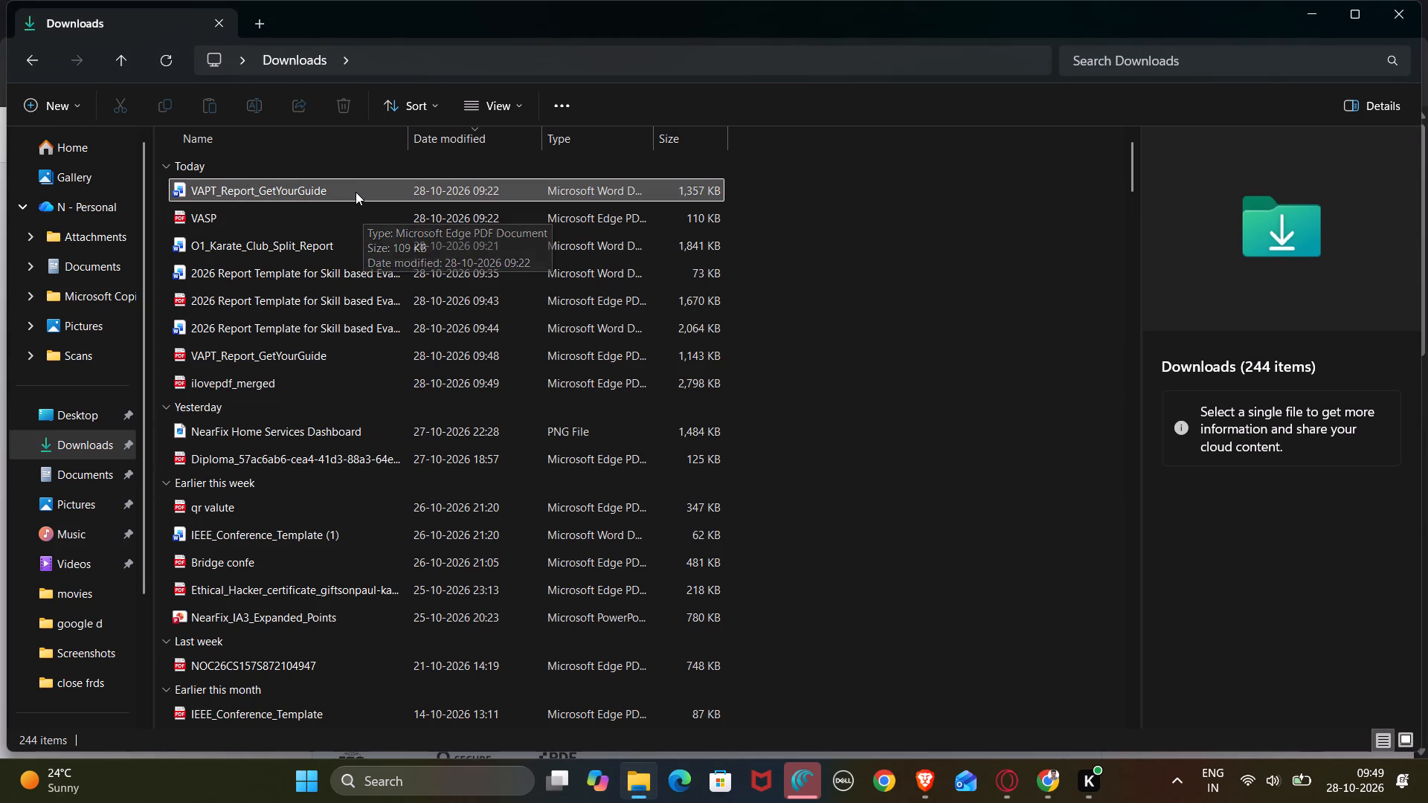
{"action": "double_click", "coordinate": [356, 192]}
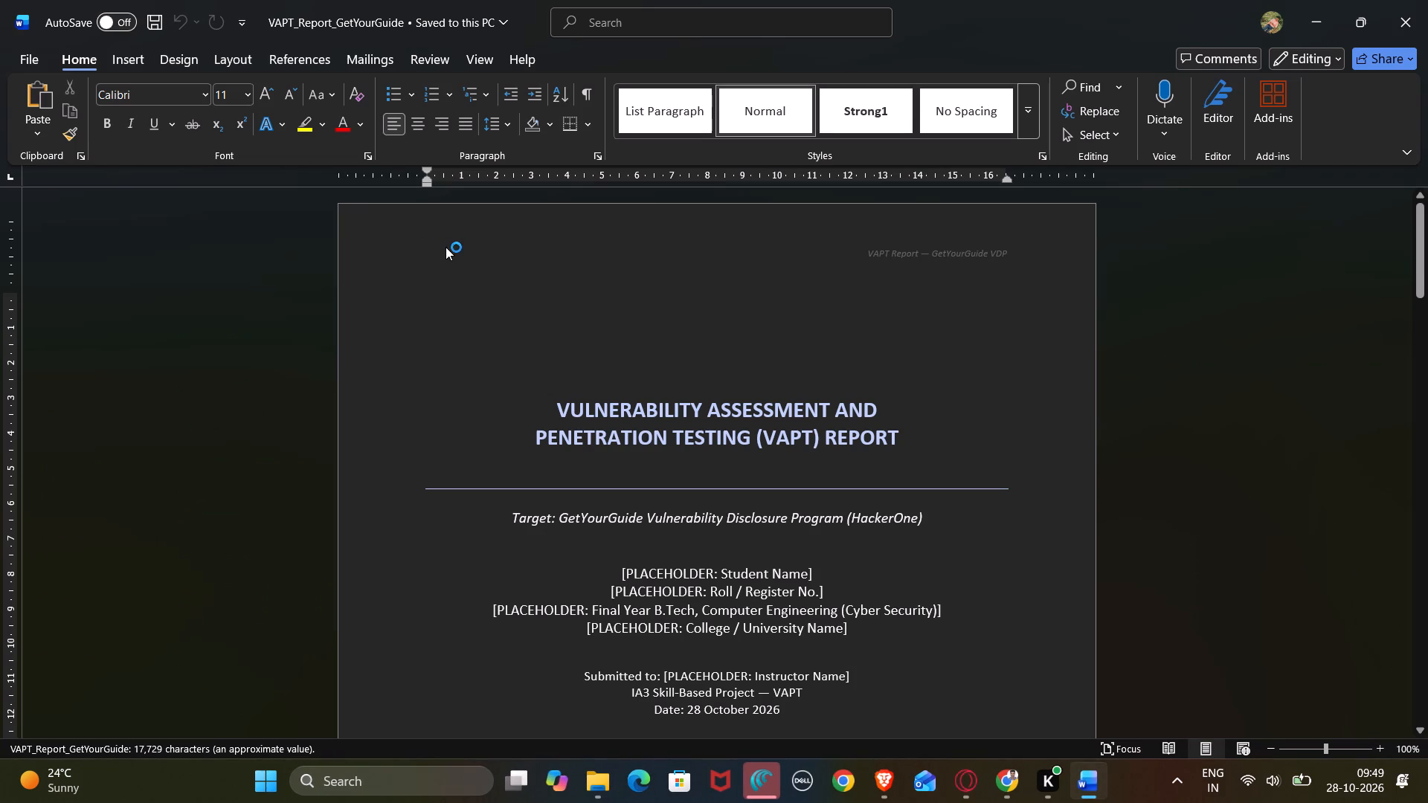
{"action": "left_click", "coordinate": [1427, 0]}
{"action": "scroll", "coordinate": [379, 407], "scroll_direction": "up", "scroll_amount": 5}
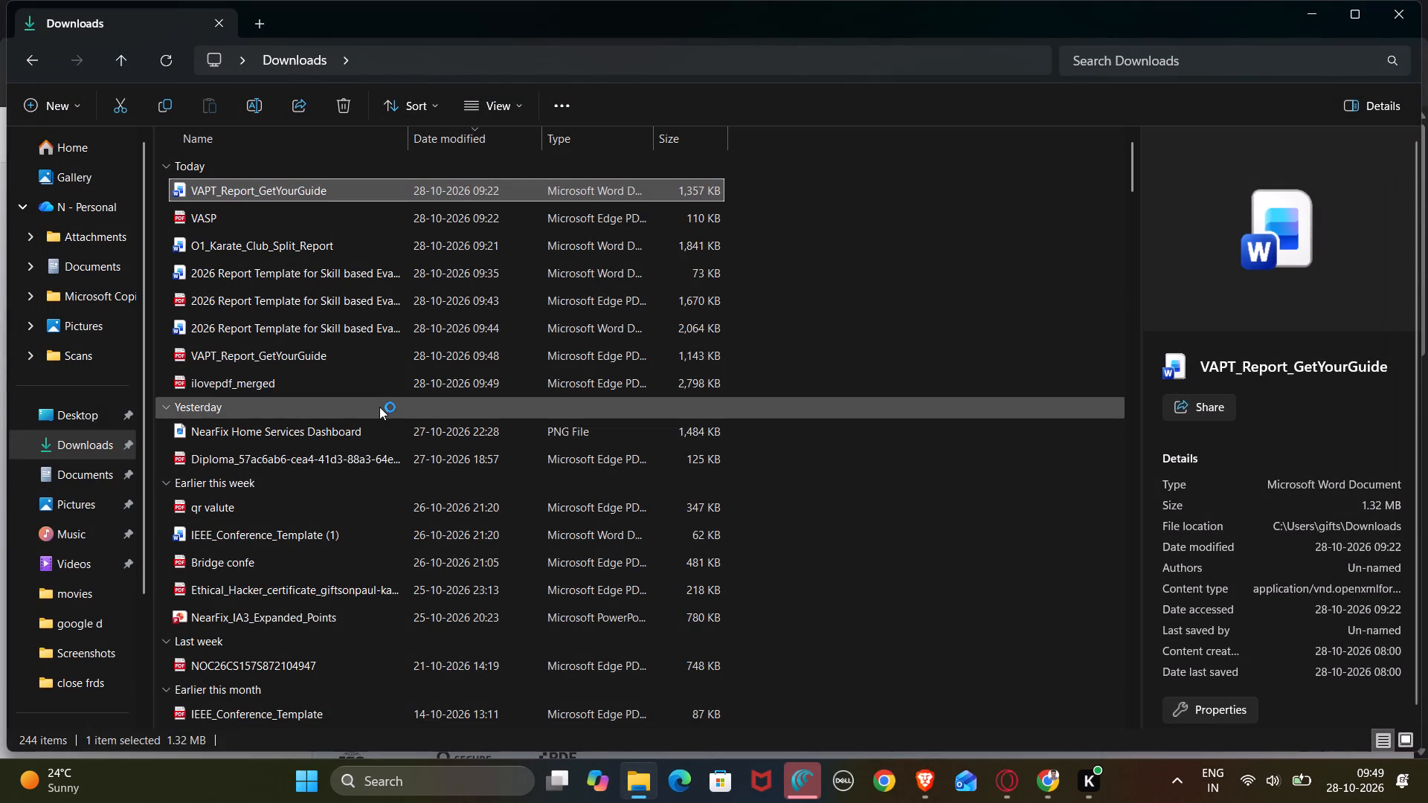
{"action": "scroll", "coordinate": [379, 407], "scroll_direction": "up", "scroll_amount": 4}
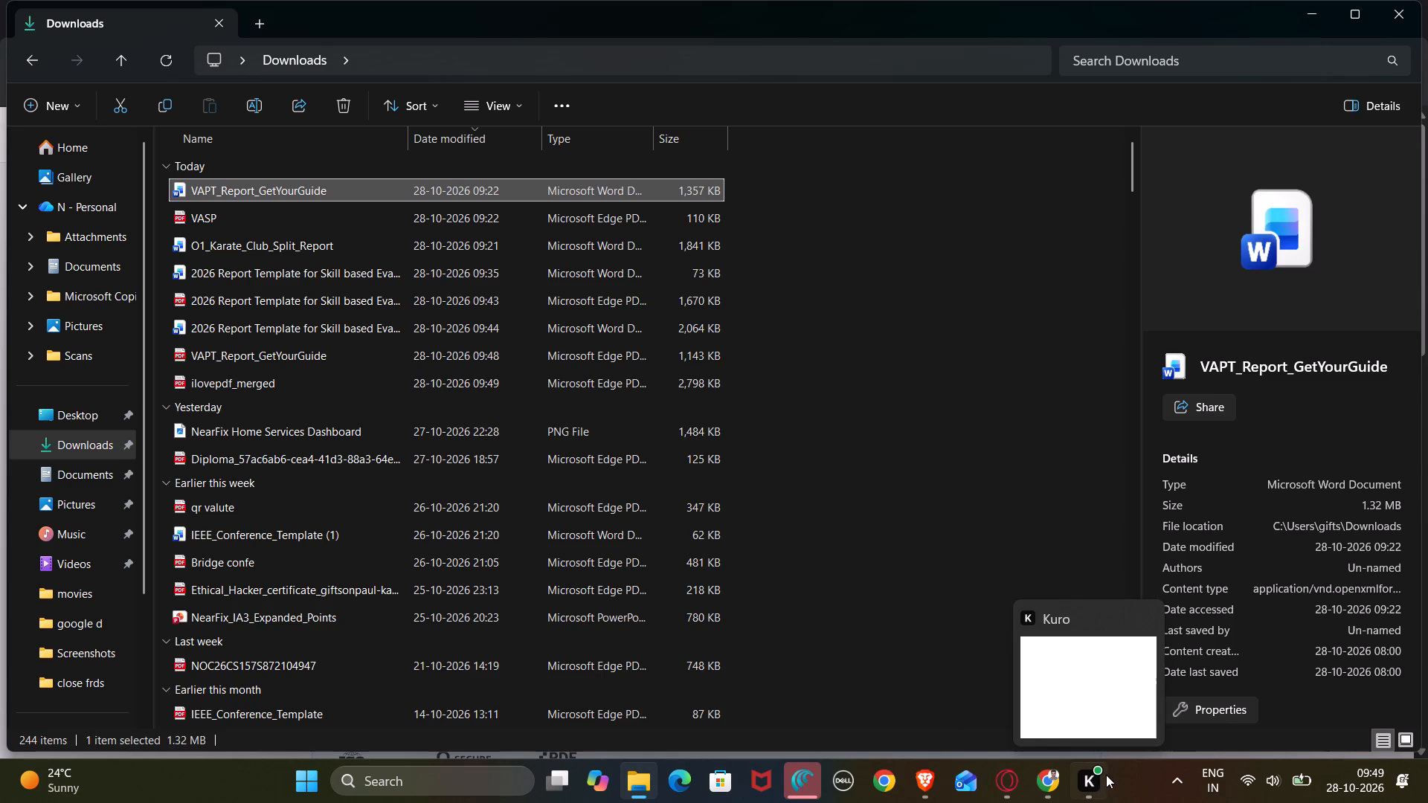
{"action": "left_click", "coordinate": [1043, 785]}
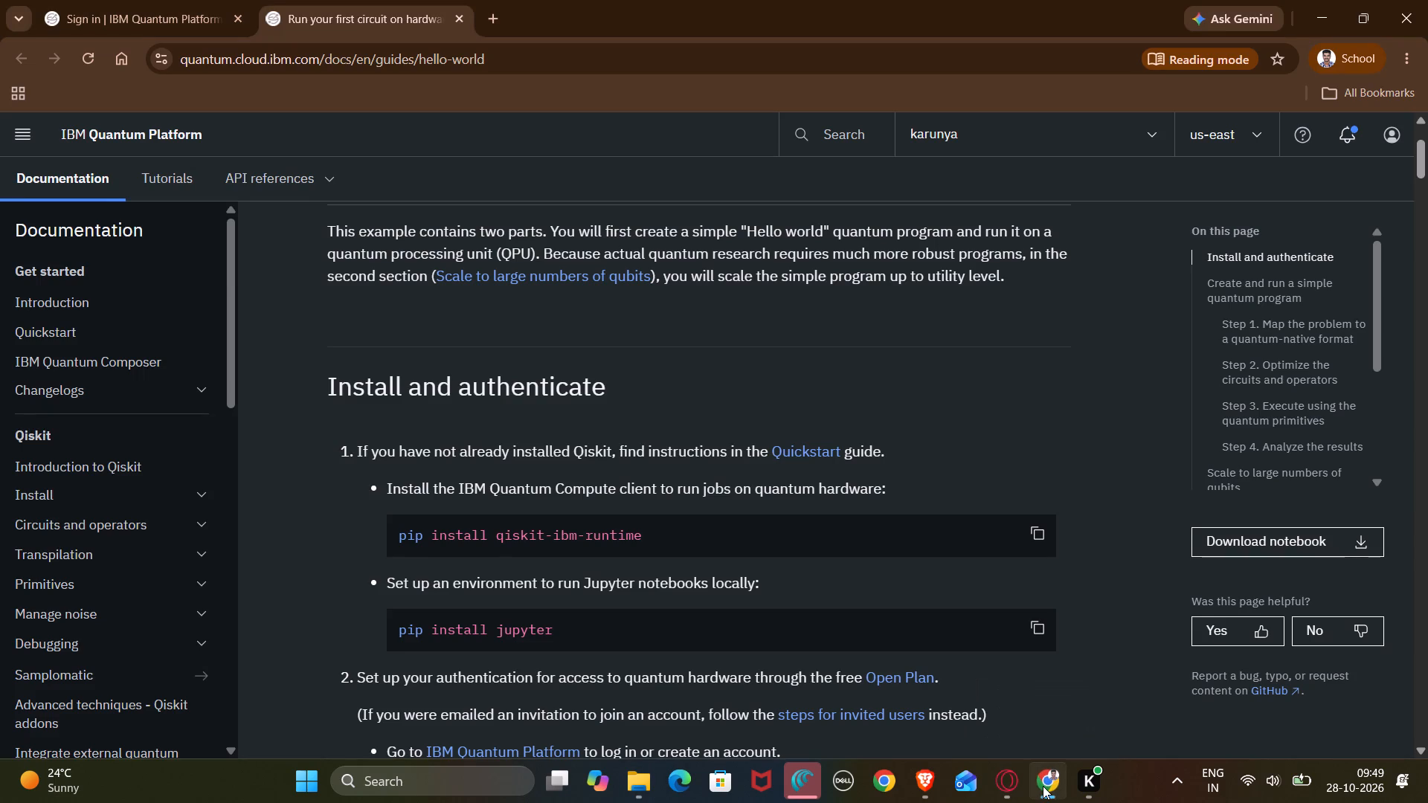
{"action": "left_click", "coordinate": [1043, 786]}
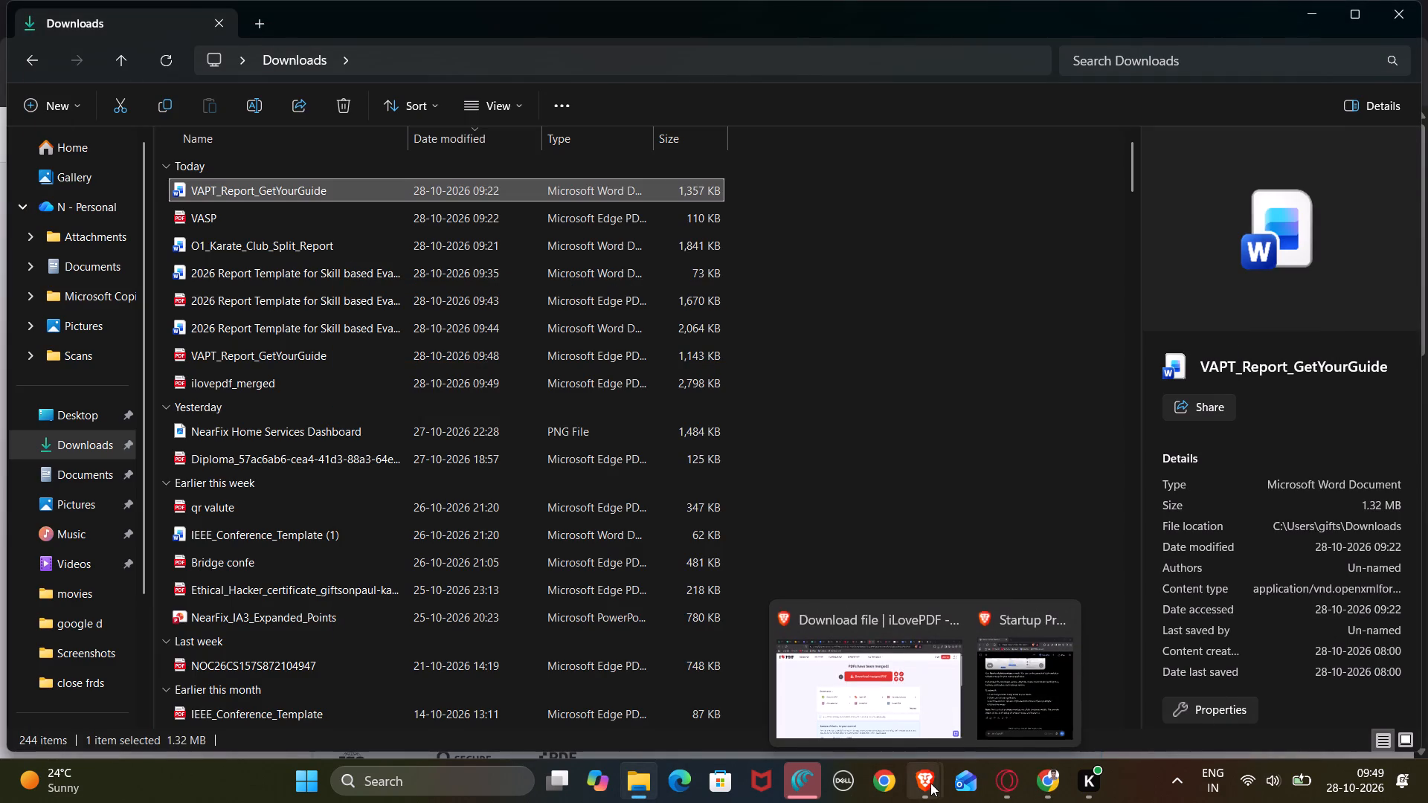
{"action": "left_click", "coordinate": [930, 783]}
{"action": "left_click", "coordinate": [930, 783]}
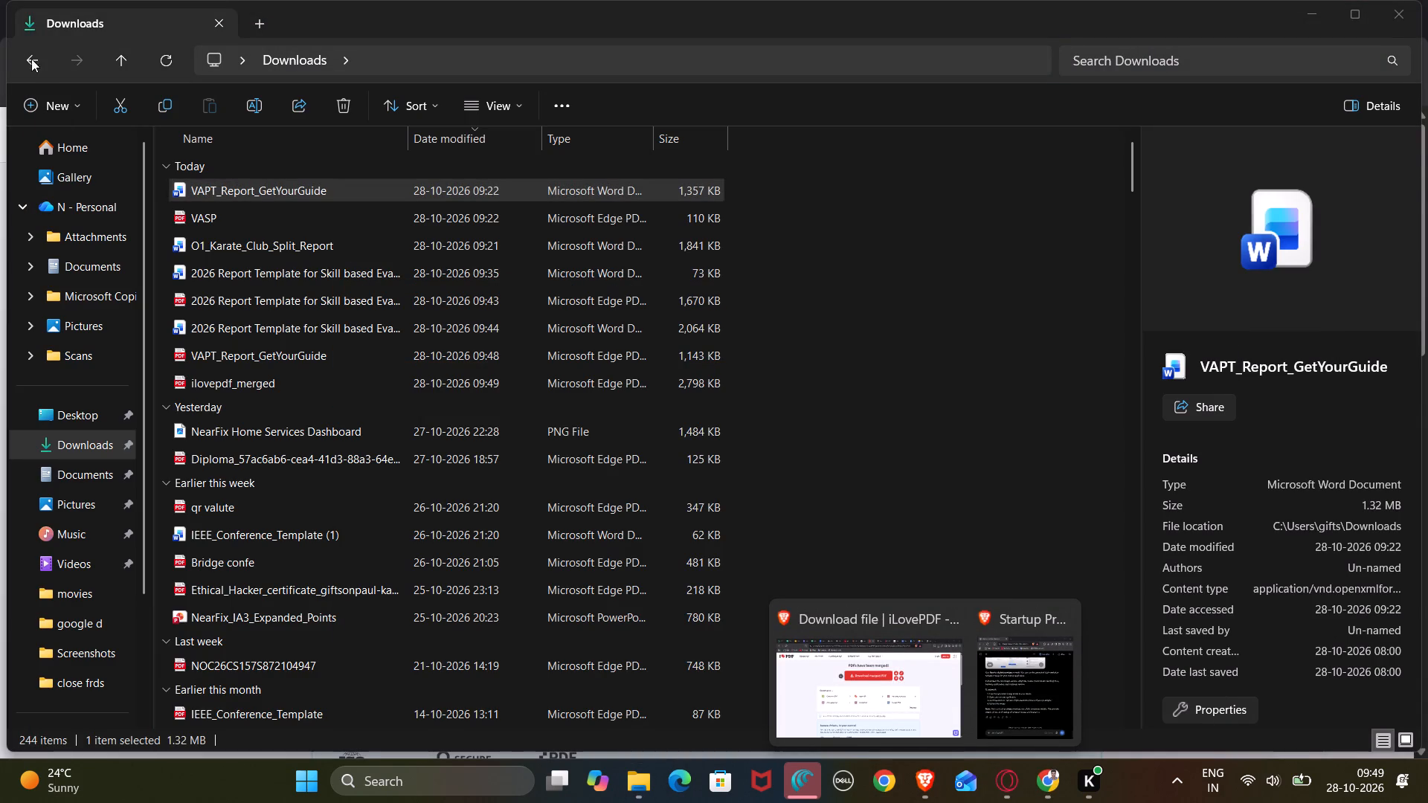
Refresh Downloads, open ilovepdf_merged, examine its pages from the template cover to the start of the VAPT report, and close it.
{"action": "left_click", "coordinate": [158, 59]}
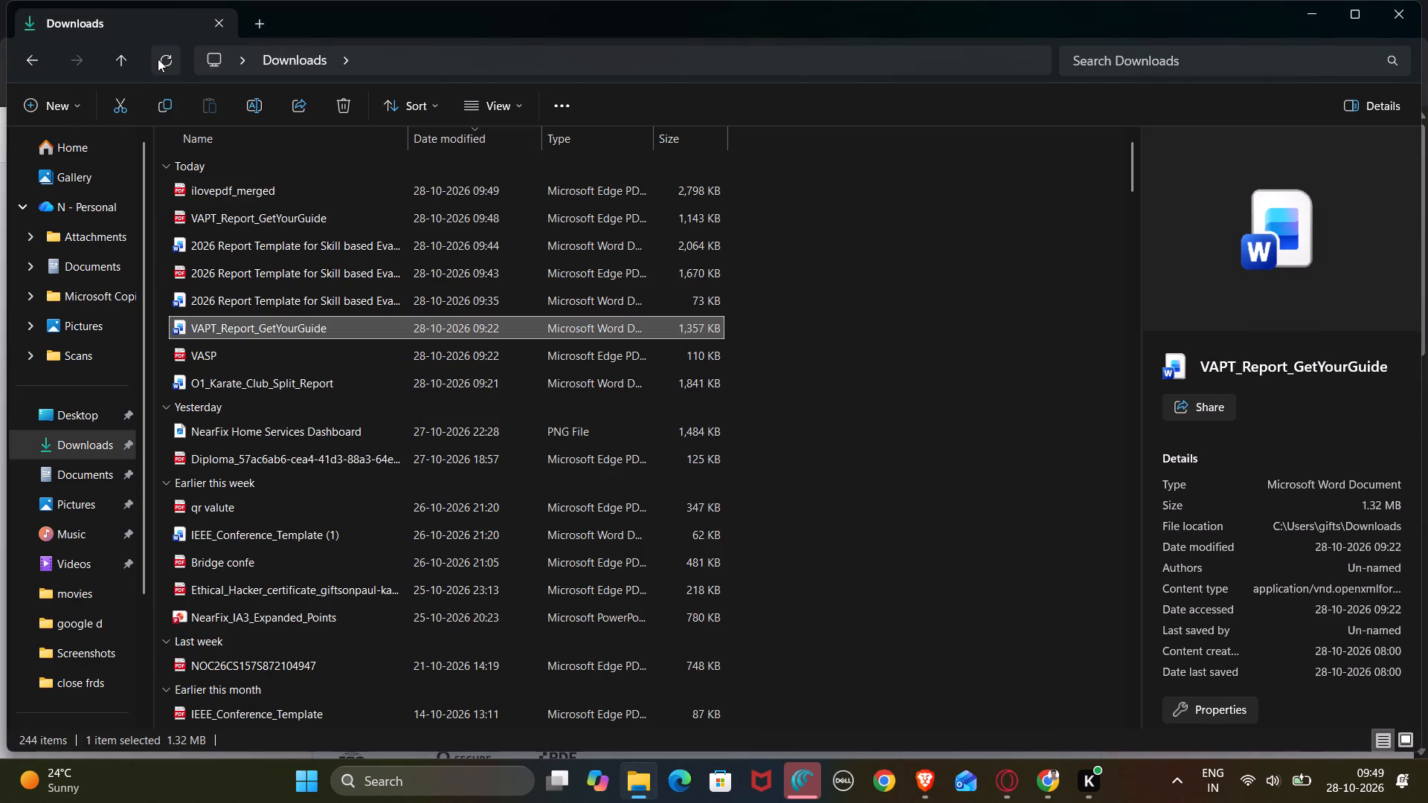
{"action": "triple_click", "coordinate": [237, 186]}
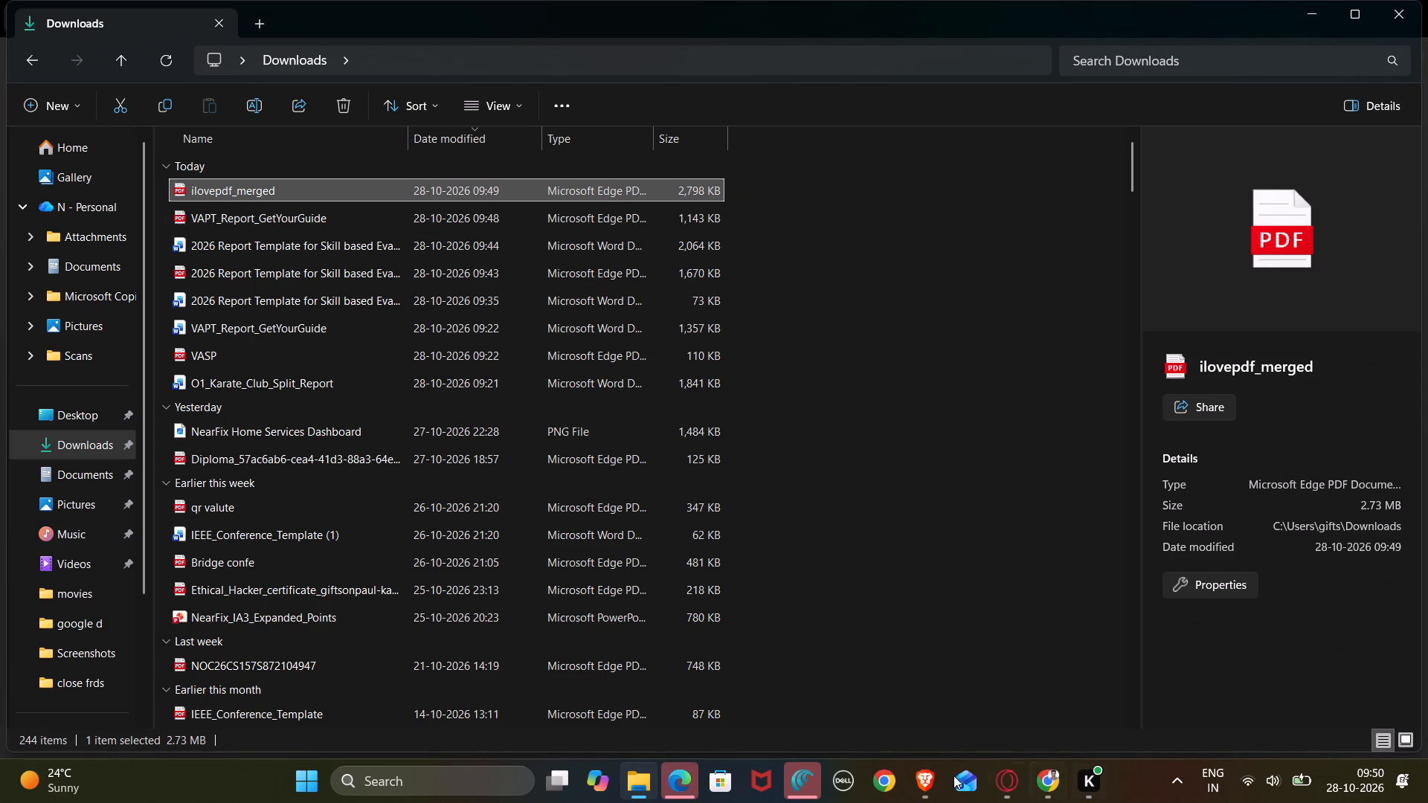
{"action": "left_click", "coordinate": [663, 782]}
{"action": "scroll", "coordinate": [666, 576], "scroll_direction": "down", "scroll_amount": 2}
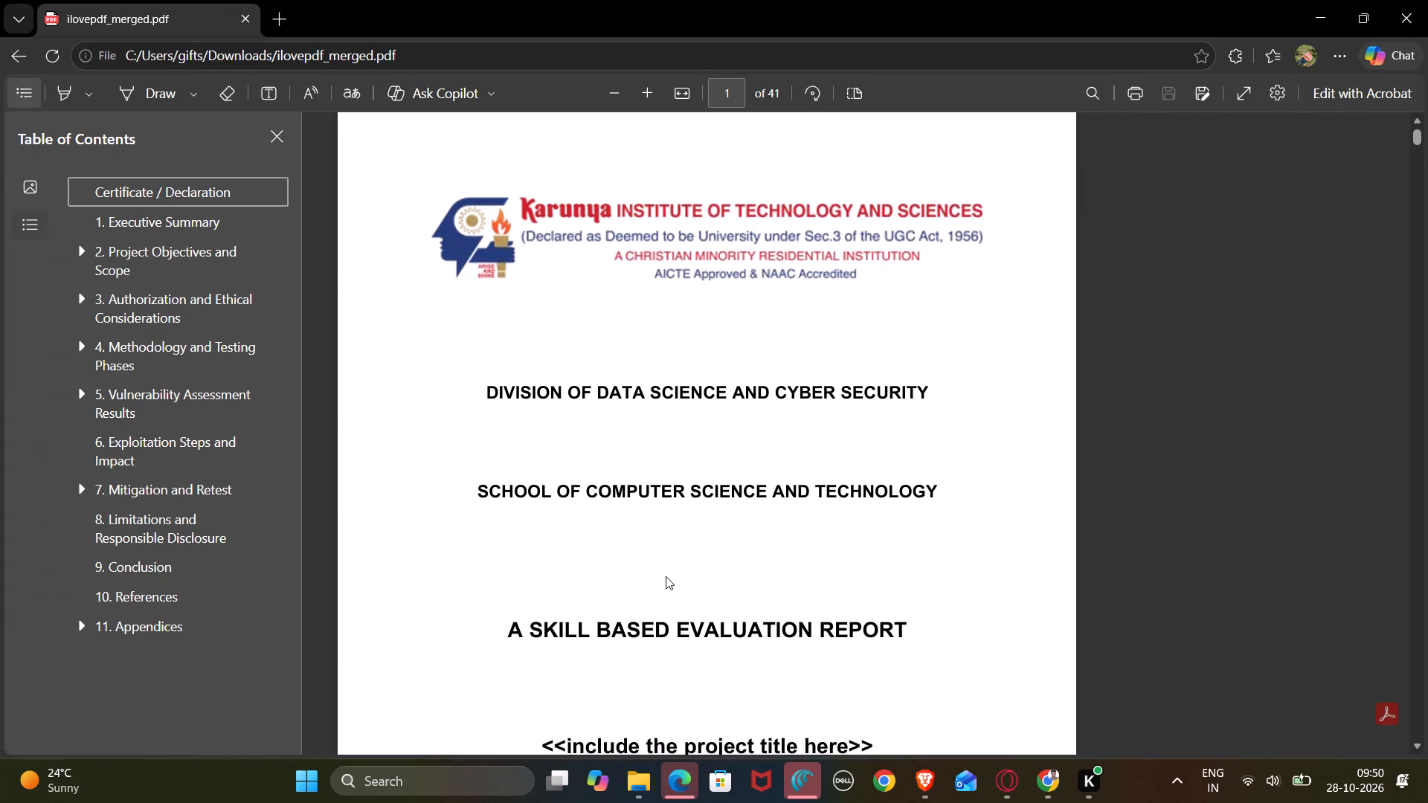
{"action": "scroll", "coordinate": [666, 576], "scroll_direction": "down", "scroll_amount": 4}
{"action": "left_click", "coordinate": [442, 451]}
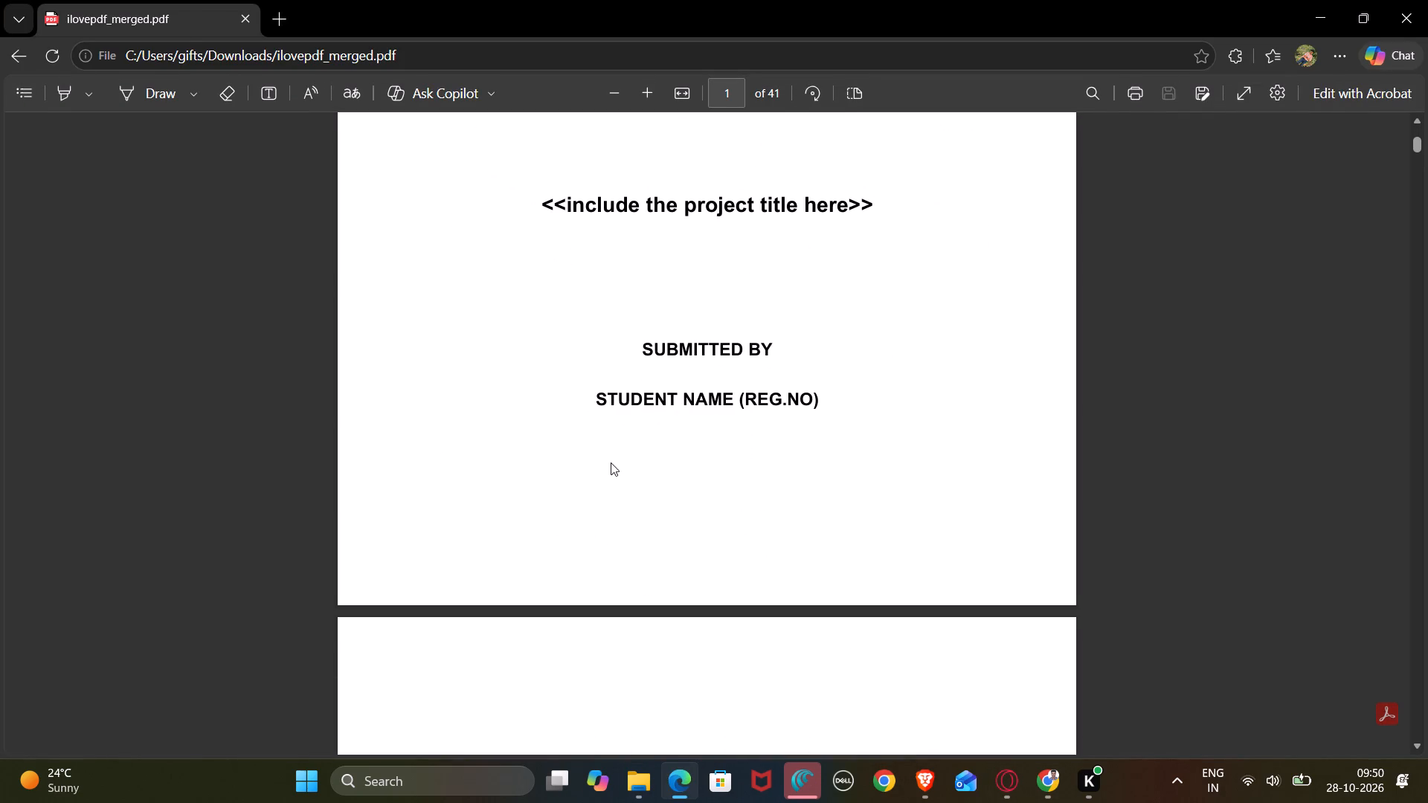
{"action": "scroll", "coordinate": [611, 462], "scroll_direction": "up", "scroll_amount": 9}
{"action": "scroll", "coordinate": [611, 462], "scroll_direction": "down", "scroll_amount": 16}
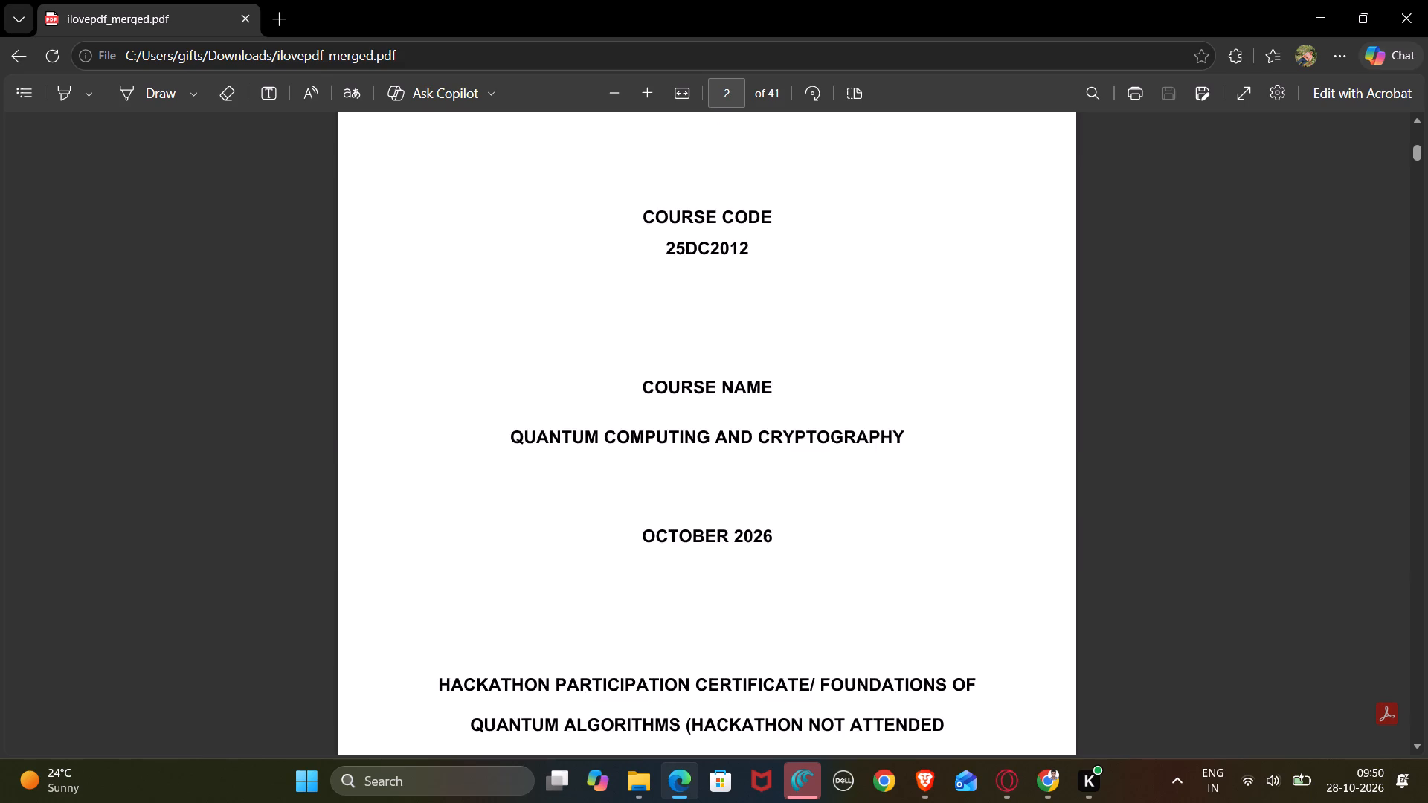
{"action": "scroll", "coordinate": [608, 450], "scroll_direction": "down", "scroll_amount": 20}
{"action": "scroll", "coordinate": [608, 450], "scroll_direction": "down", "scroll_amount": 20}
{"action": "scroll", "coordinate": [608, 450], "scroll_direction": "down", "scroll_amount": 6}
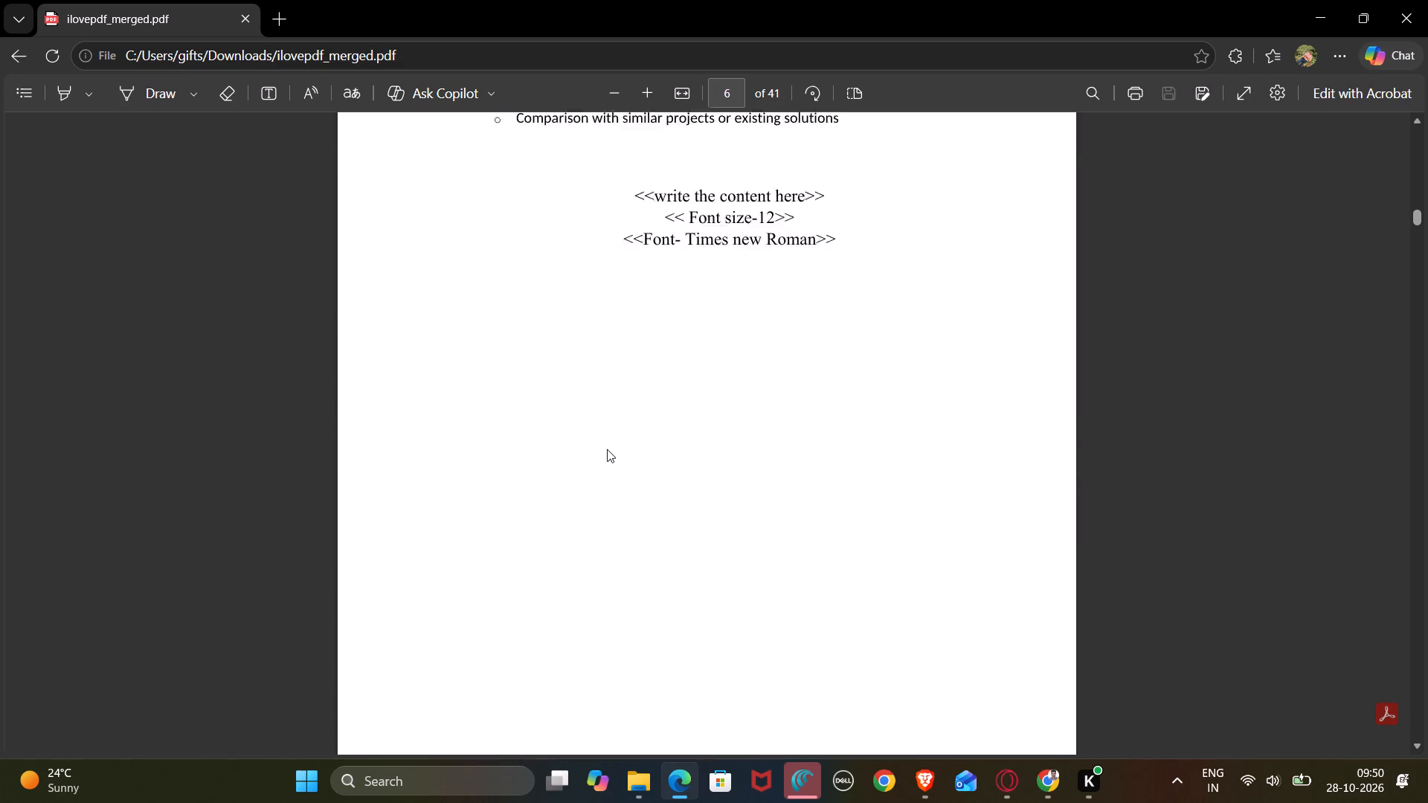
{"action": "scroll", "coordinate": [607, 449], "scroll_direction": "down", "scroll_amount": 17}
{"action": "scroll", "coordinate": [602, 463], "scroll_direction": "down", "scroll_amount": 11}
{"action": "scroll", "coordinate": [602, 465], "scroll_direction": "up", "scroll_amount": 7}
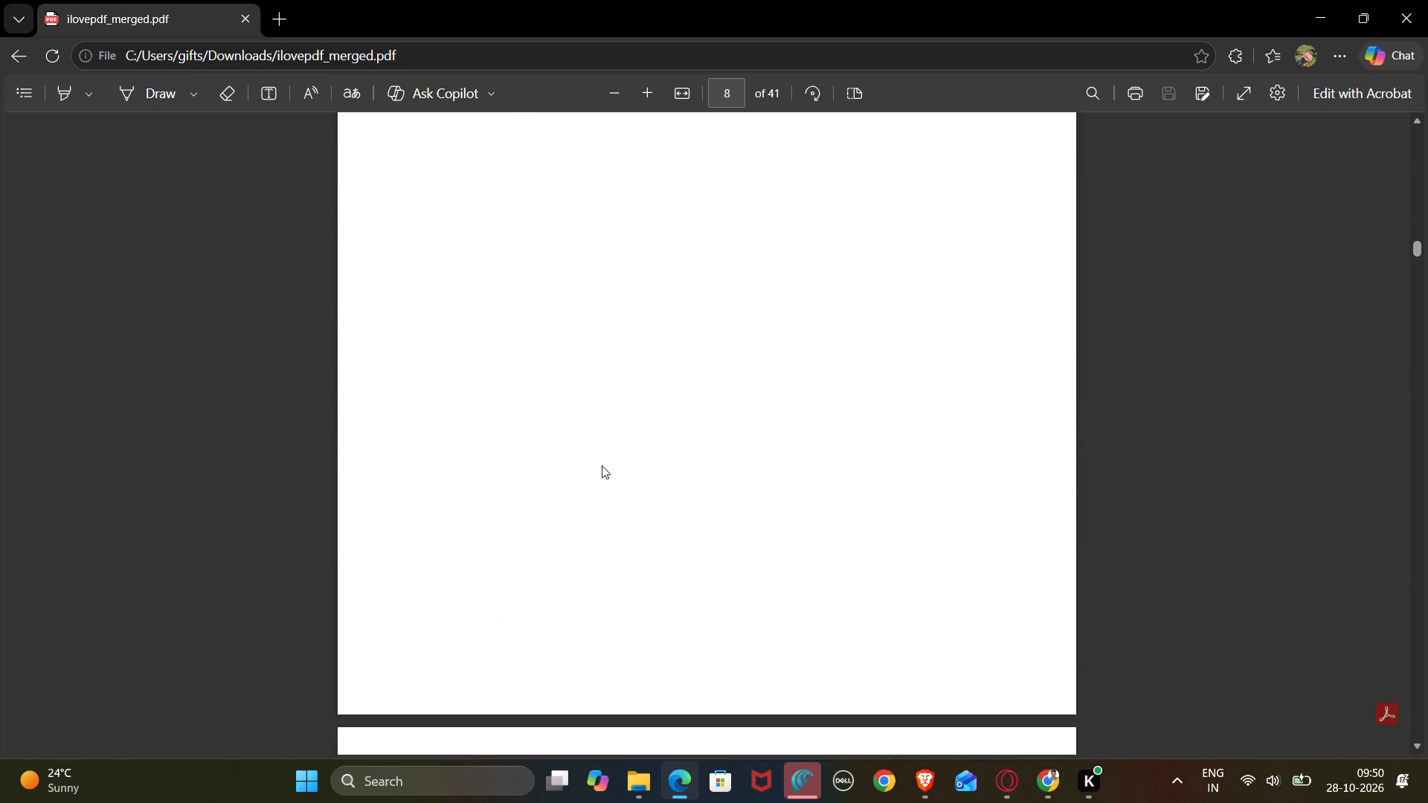
{"action": "scroll", "coordinate": [602, 465], "scroll_direction": "up", "scroll_amount": 4}
{"action": "scroll", "coordinate": [602, 468], "scroll_direction": "down", "scroll_amount": 18}
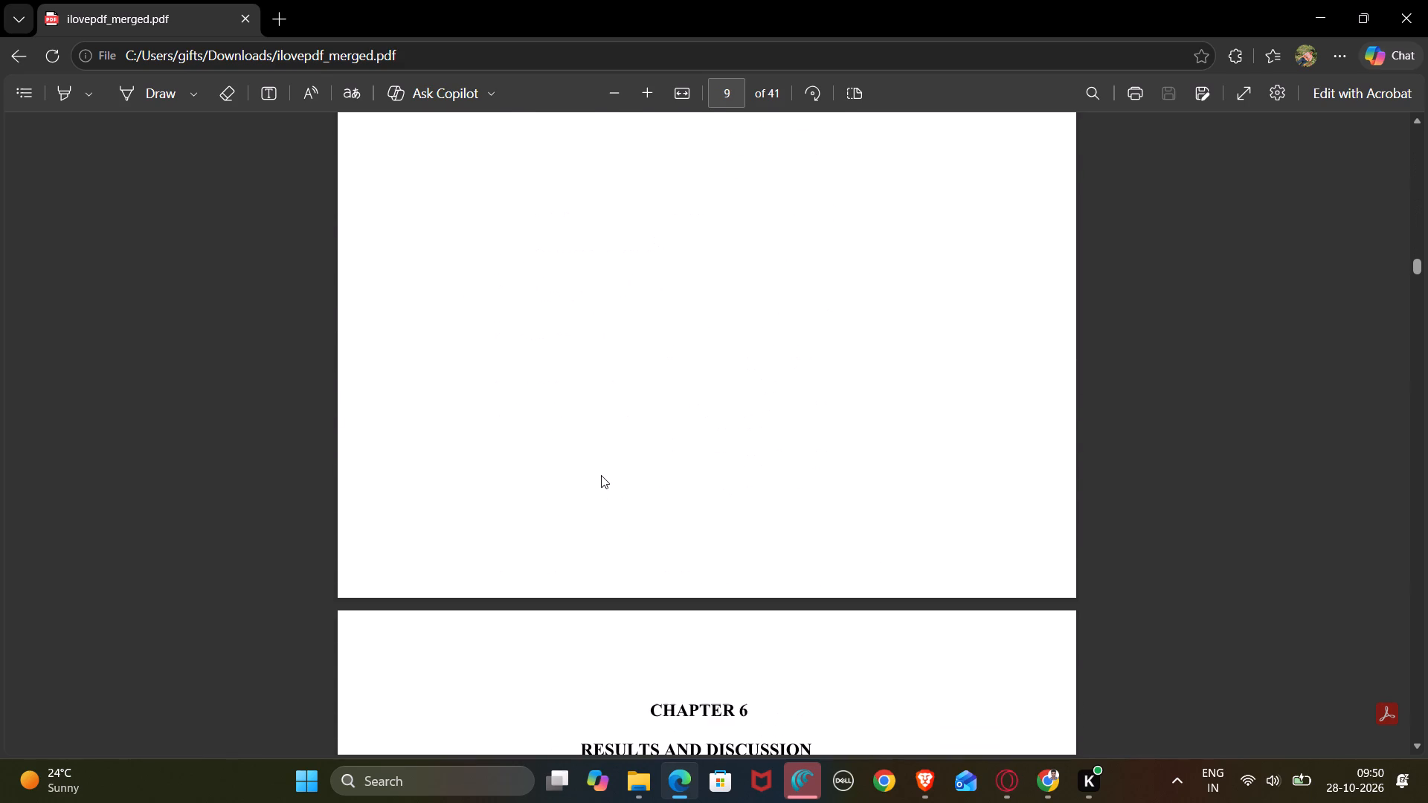
{"action": "scroll", "coordinate": [601, 475], "scroll_direction": "down", "scroll_amount": 12}
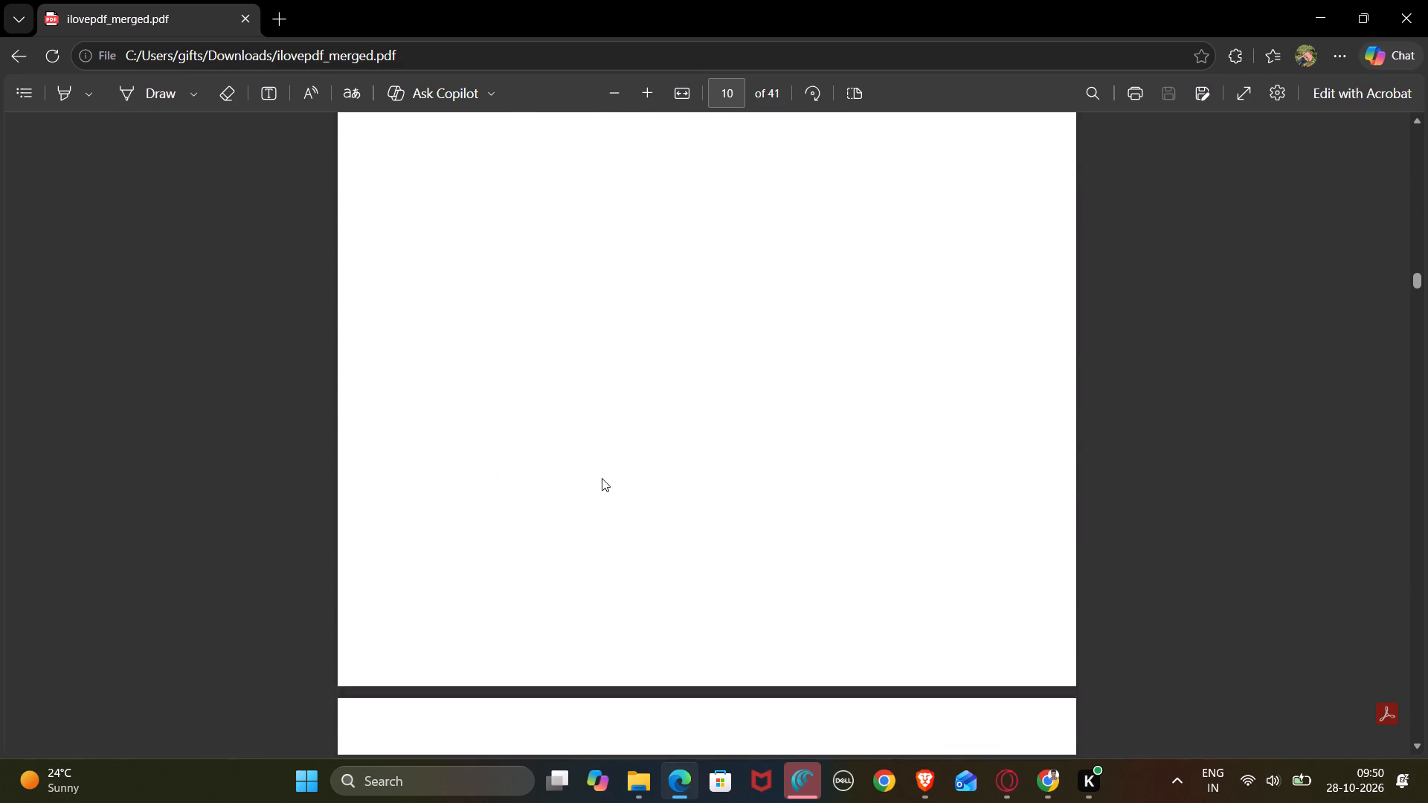
{"action": "scroll", "coordinate": [602, 478], "scroll_direction": "down", "scroll_amount": 18}
{"action": "scroll", "coordinate": [602, 479], "scroll_direction": "down", "scroll_amount": 12}
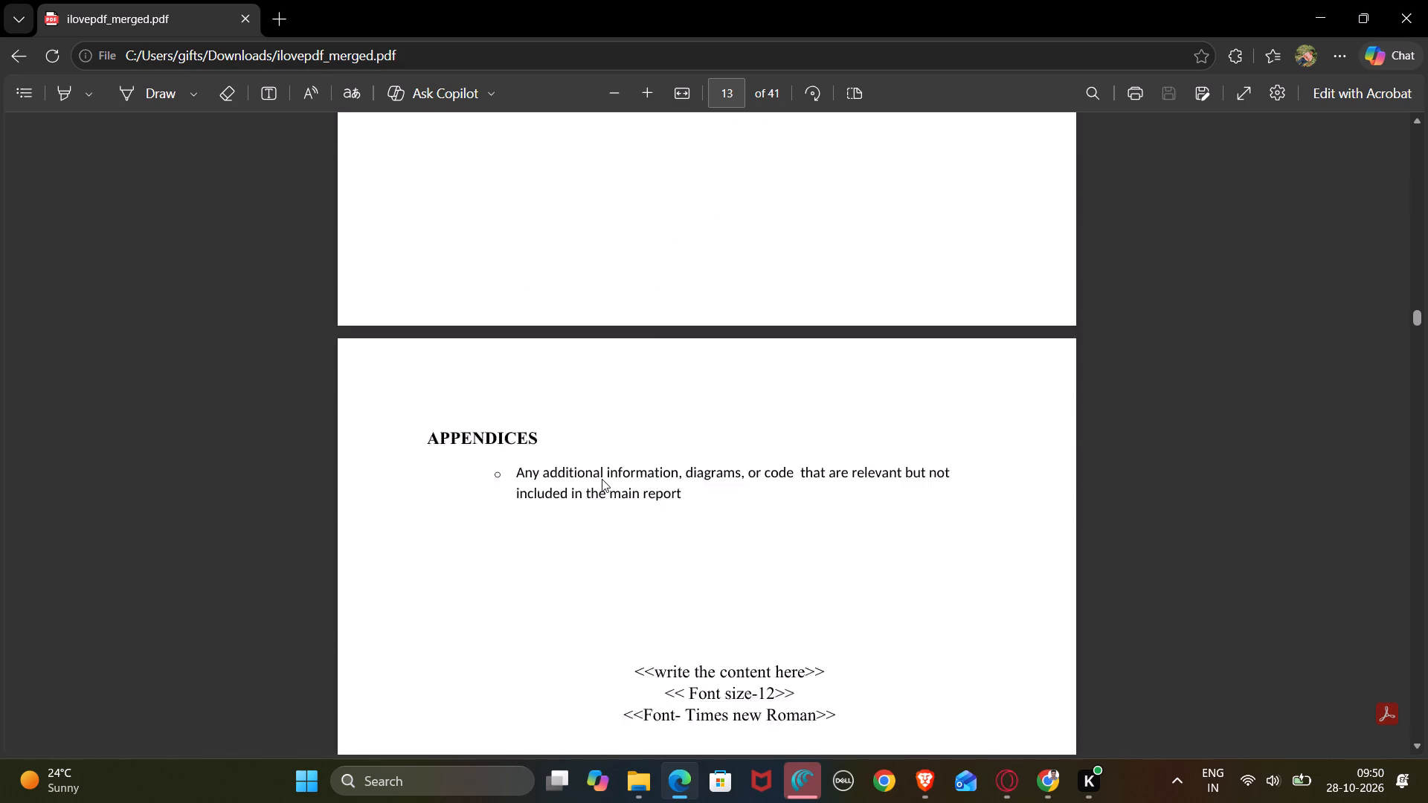
{"action": "scroll", "coordinate": [602, 479], "scroll_direction": "down", "scroll_amount": 20}
{"action": "scroll", "coordinate": [602, 479], "scroll_direction": "down", "scroll_amount": 20}
{"action": "scroll", "coordinate": [602, 479], "scroll_direction": "down", "scroll_amount": 5}
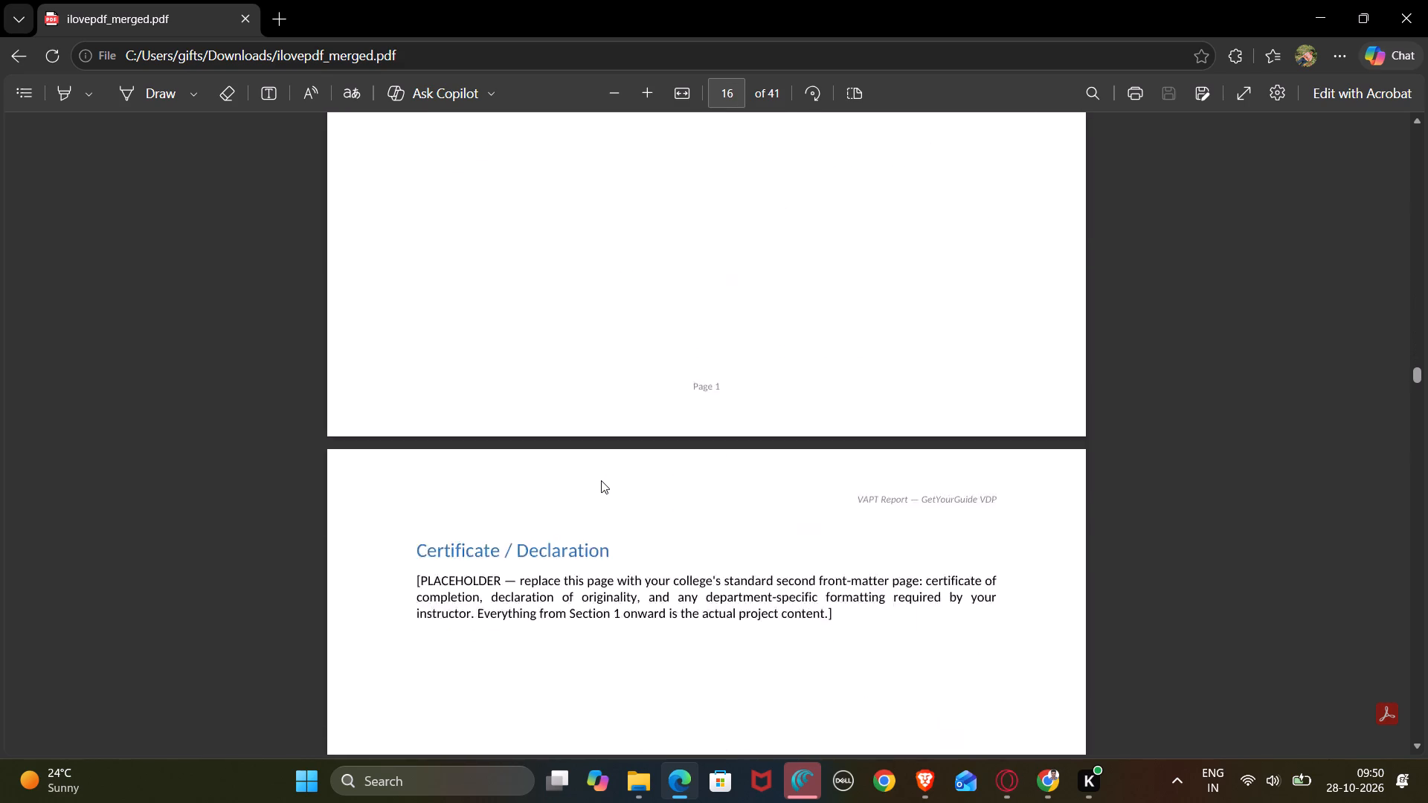
{"action": "left_click", "coordinate": [1427, 0]}
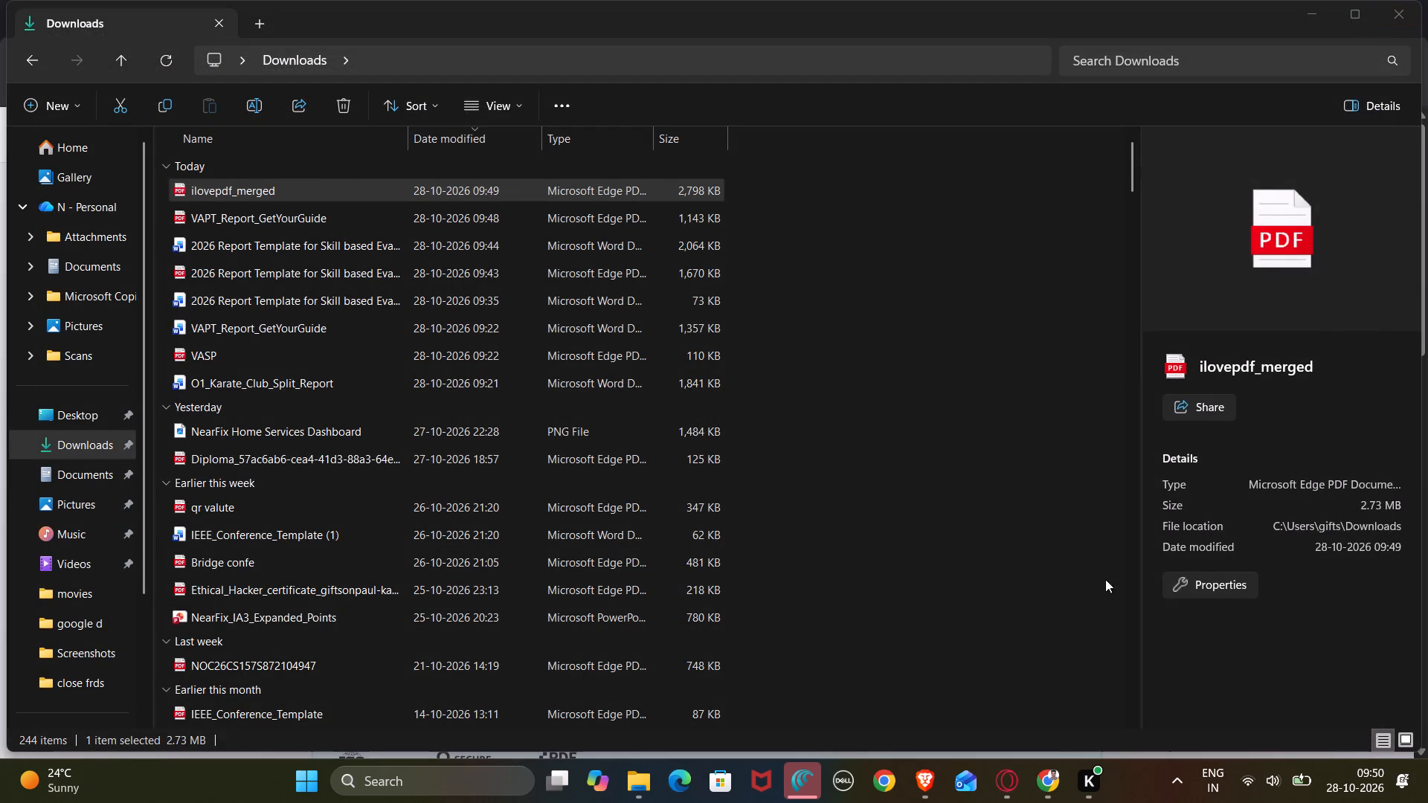
Switch to the iLovePDF page in Brave and open its PDF to Word converter.
{"action": "left_click", "coordinate": [934, 784]}
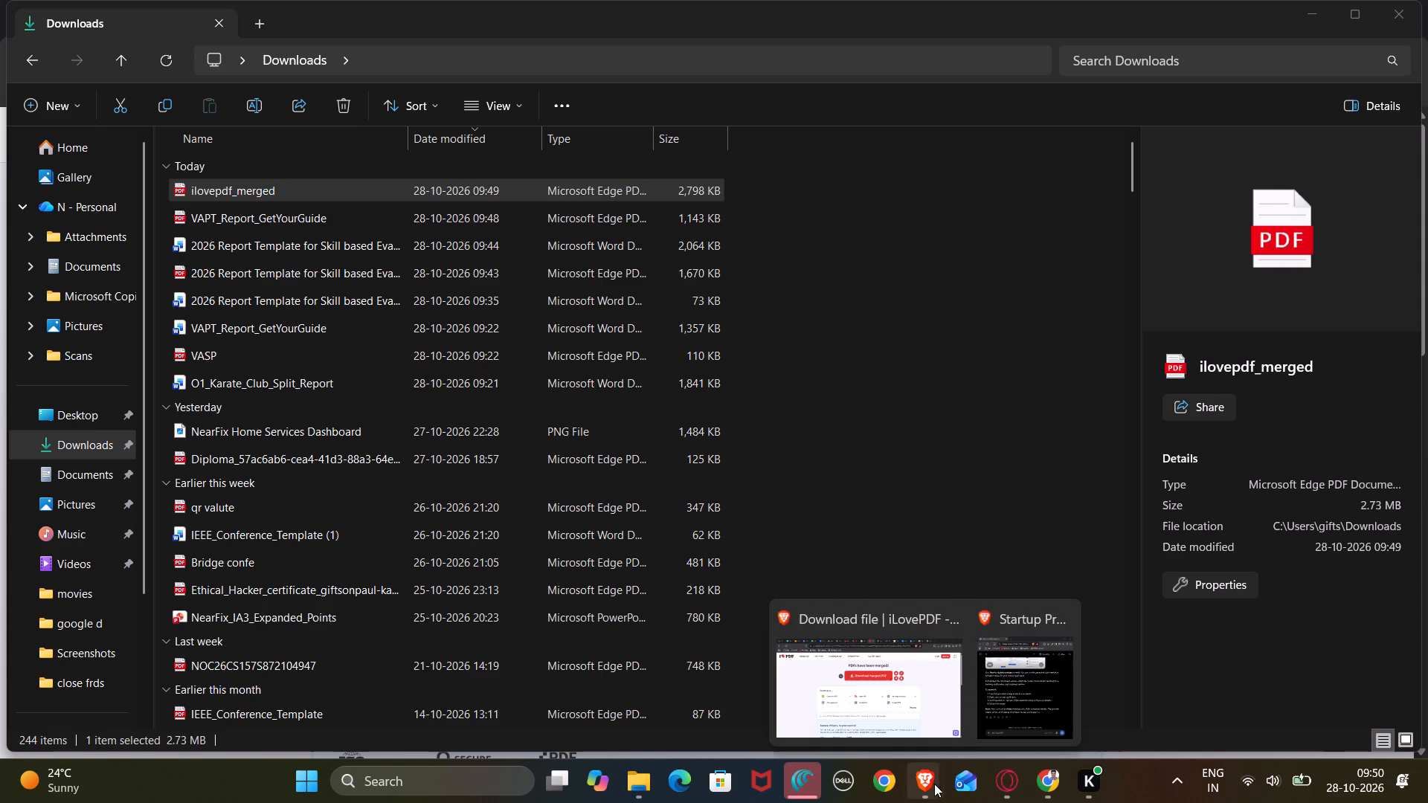
{"action": "left_click", "coordinate": [897, 689]}
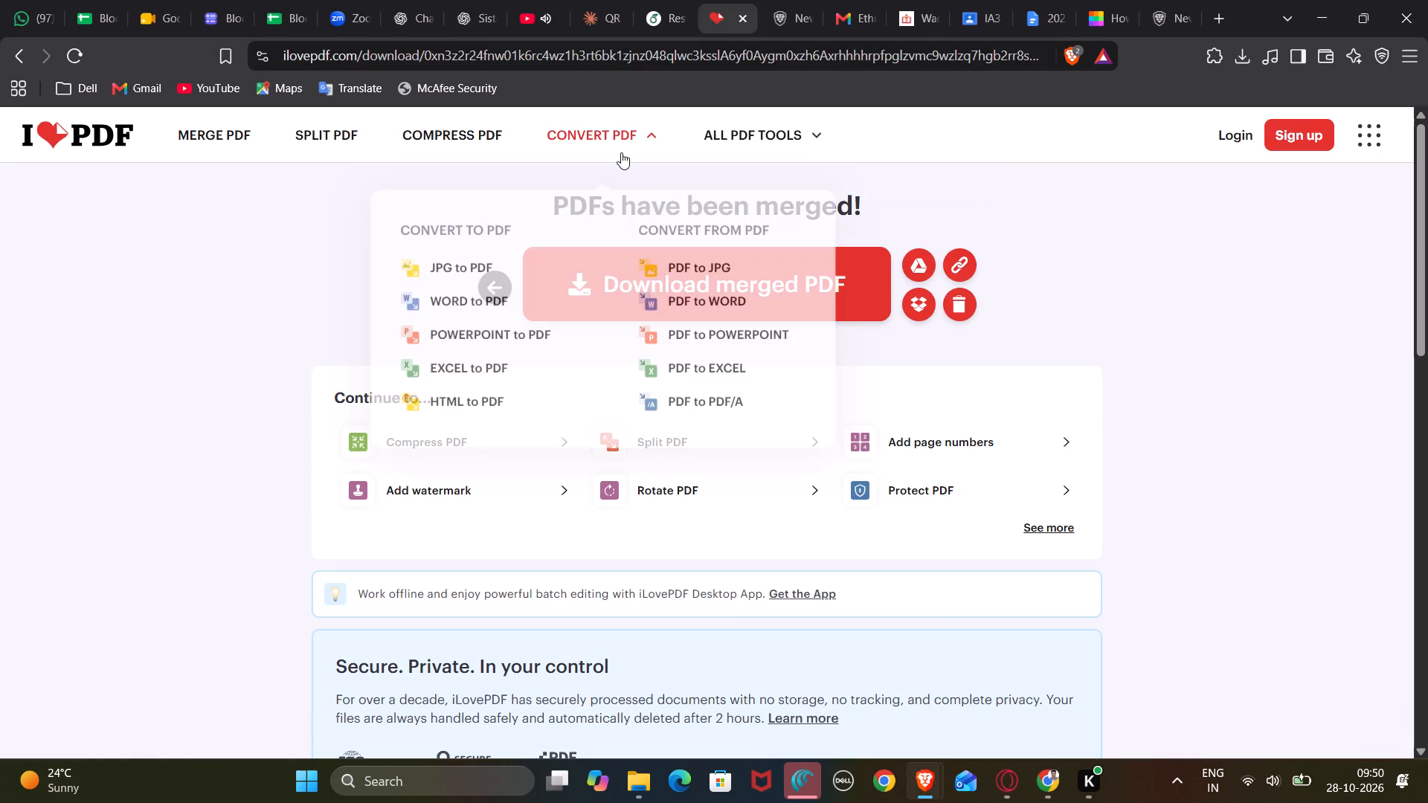
{"action": "left_click", "coordinate": [616, 146]}
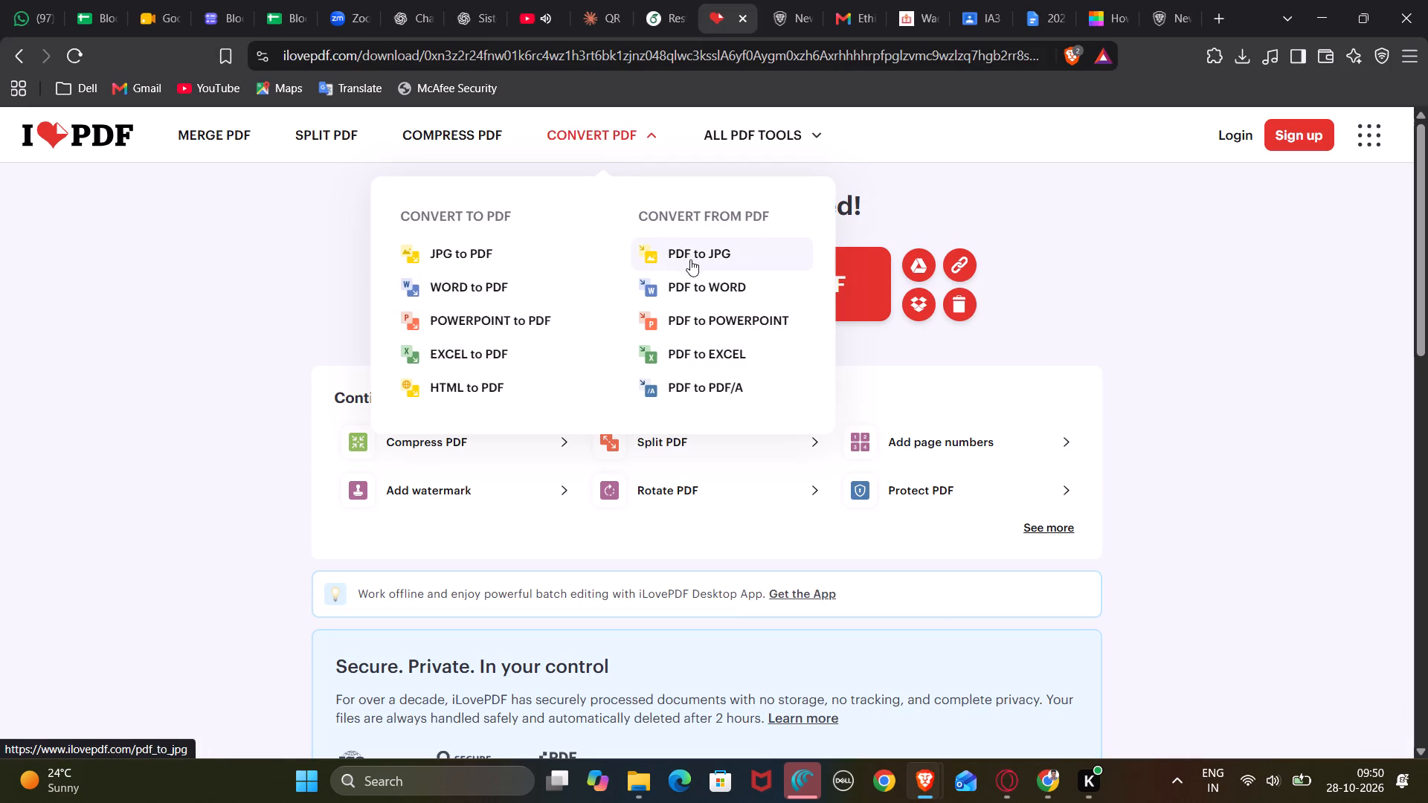
{"action": "left_click", "coordinate": [708, 287]}
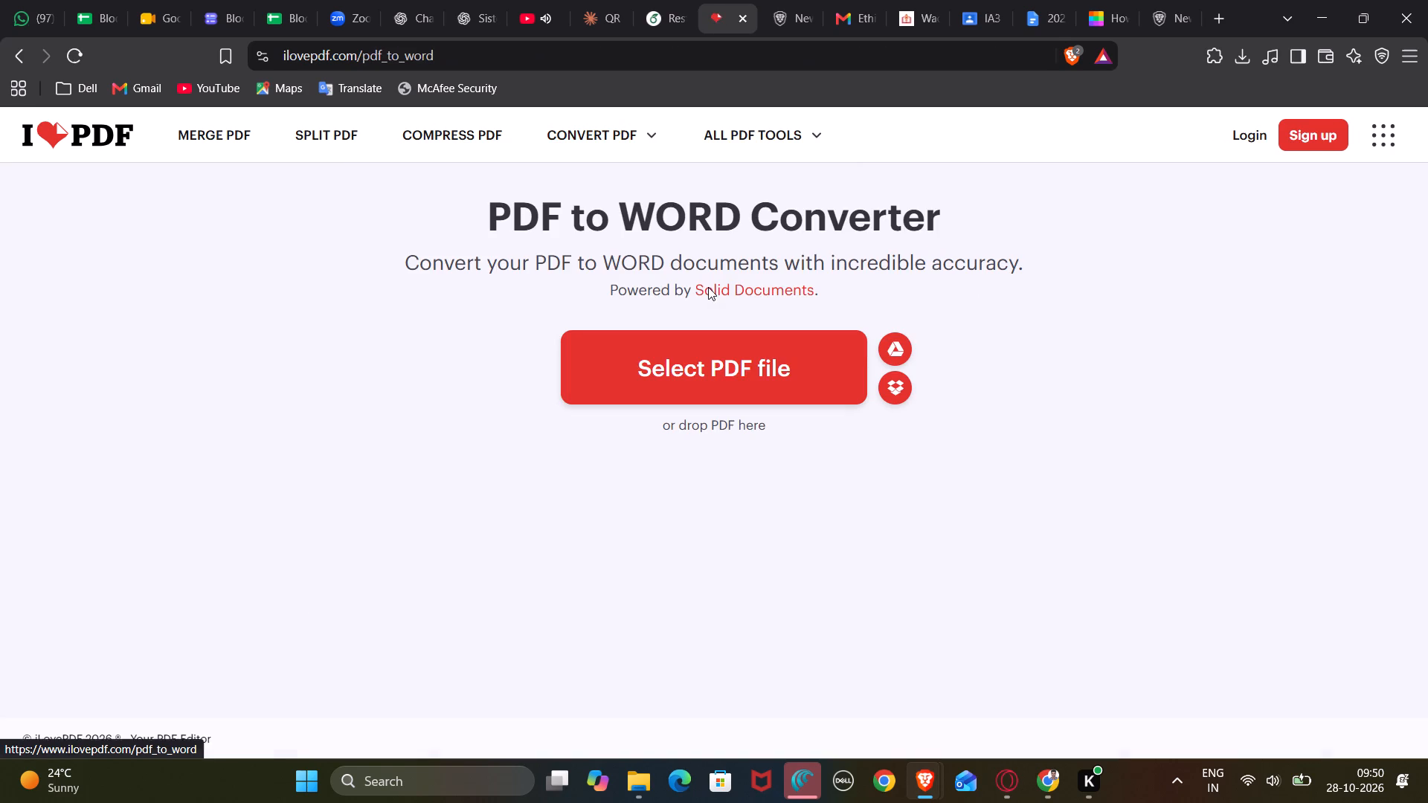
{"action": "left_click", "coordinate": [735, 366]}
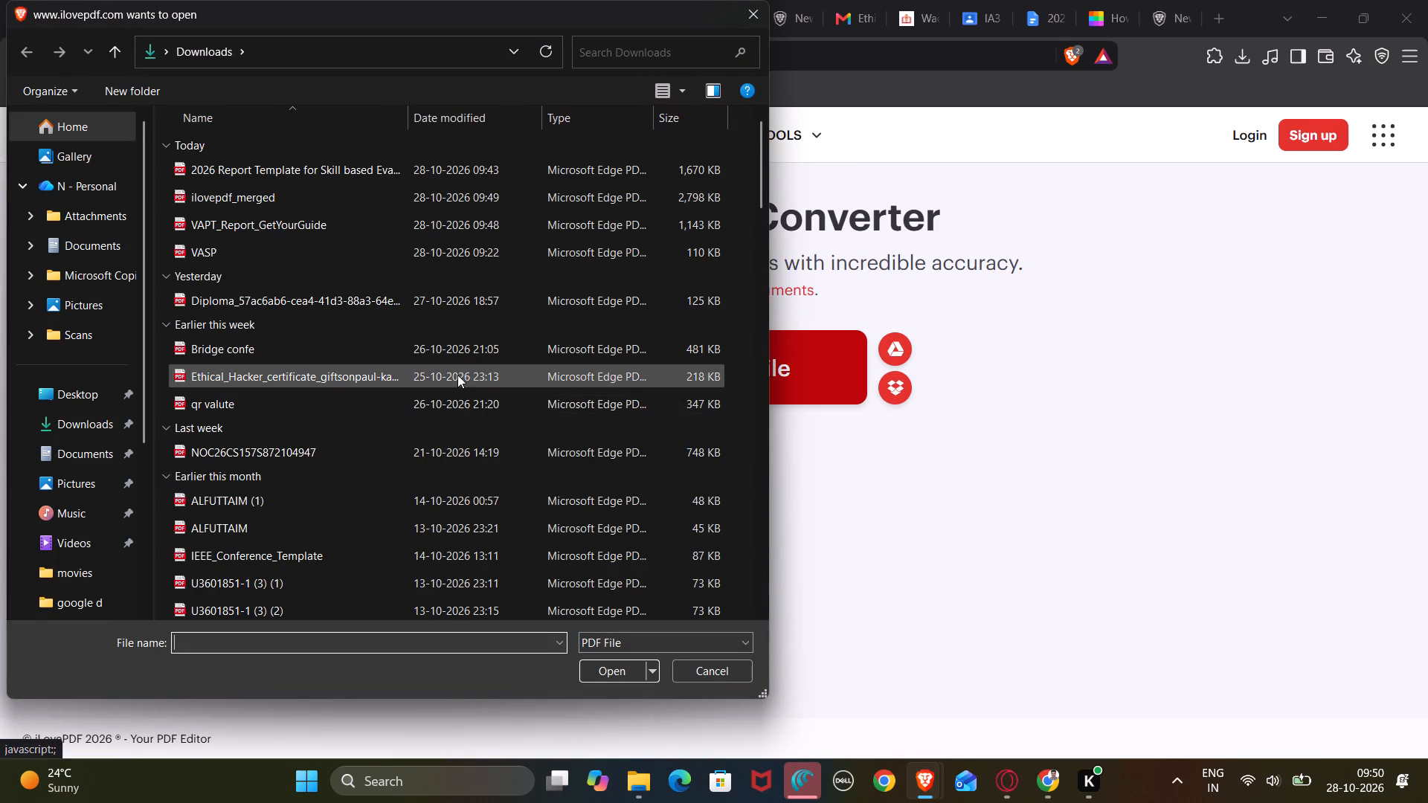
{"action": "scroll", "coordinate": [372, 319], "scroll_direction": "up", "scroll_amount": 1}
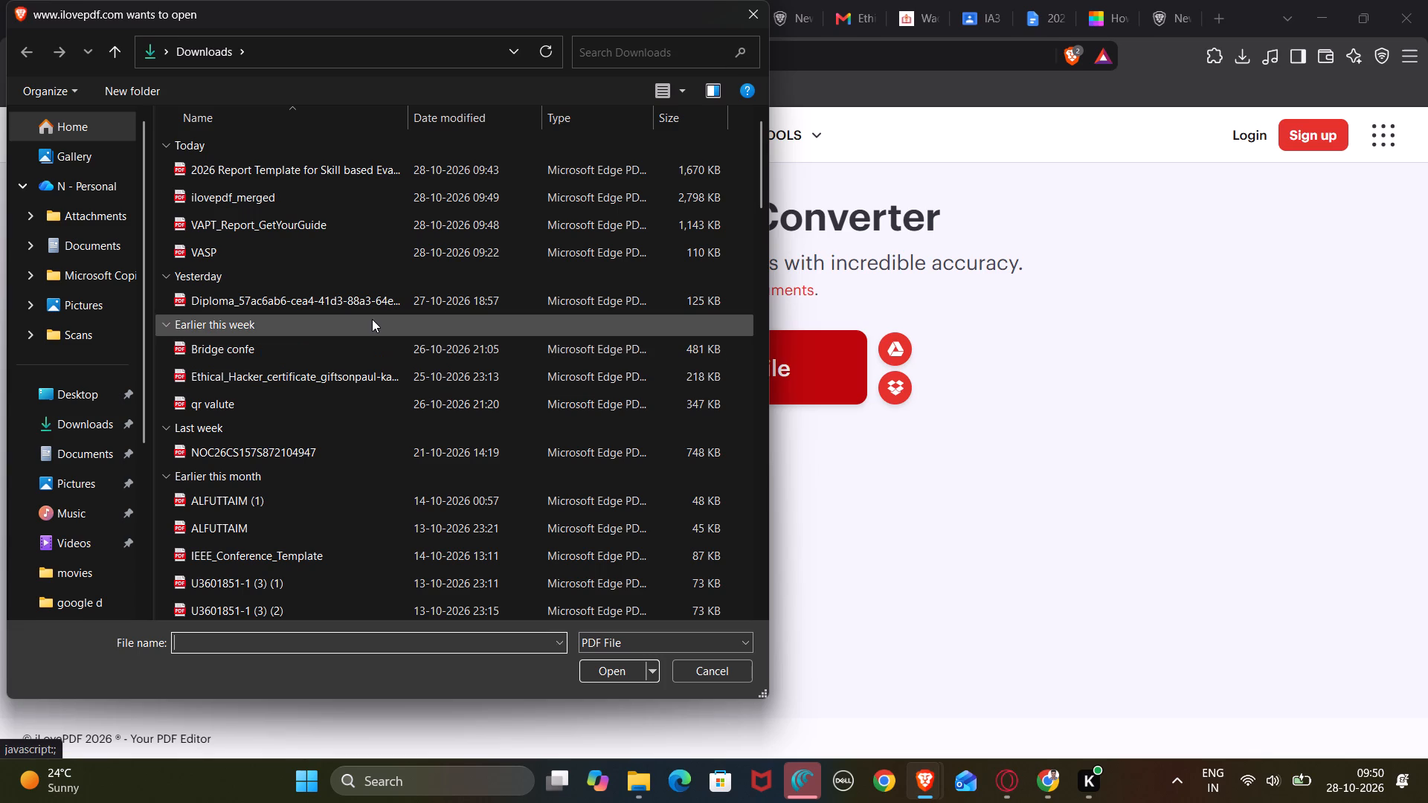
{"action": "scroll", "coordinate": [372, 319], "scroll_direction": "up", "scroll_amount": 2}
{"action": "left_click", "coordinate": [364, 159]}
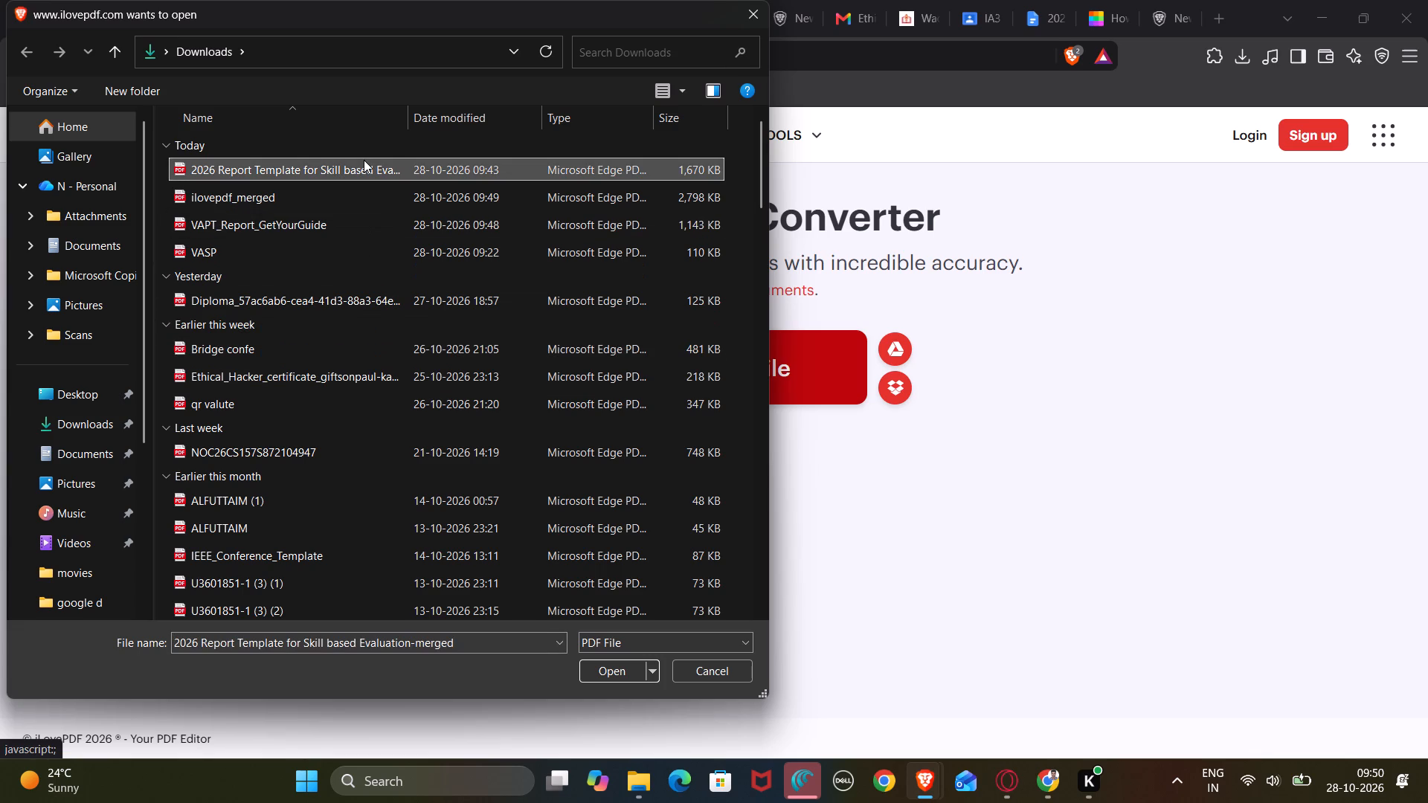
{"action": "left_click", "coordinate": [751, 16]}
Select ilovepdf_merged from Downloads and convert it to Word with the No OCR option.
{"action": "left_click", "coordinate": [722, 377]}
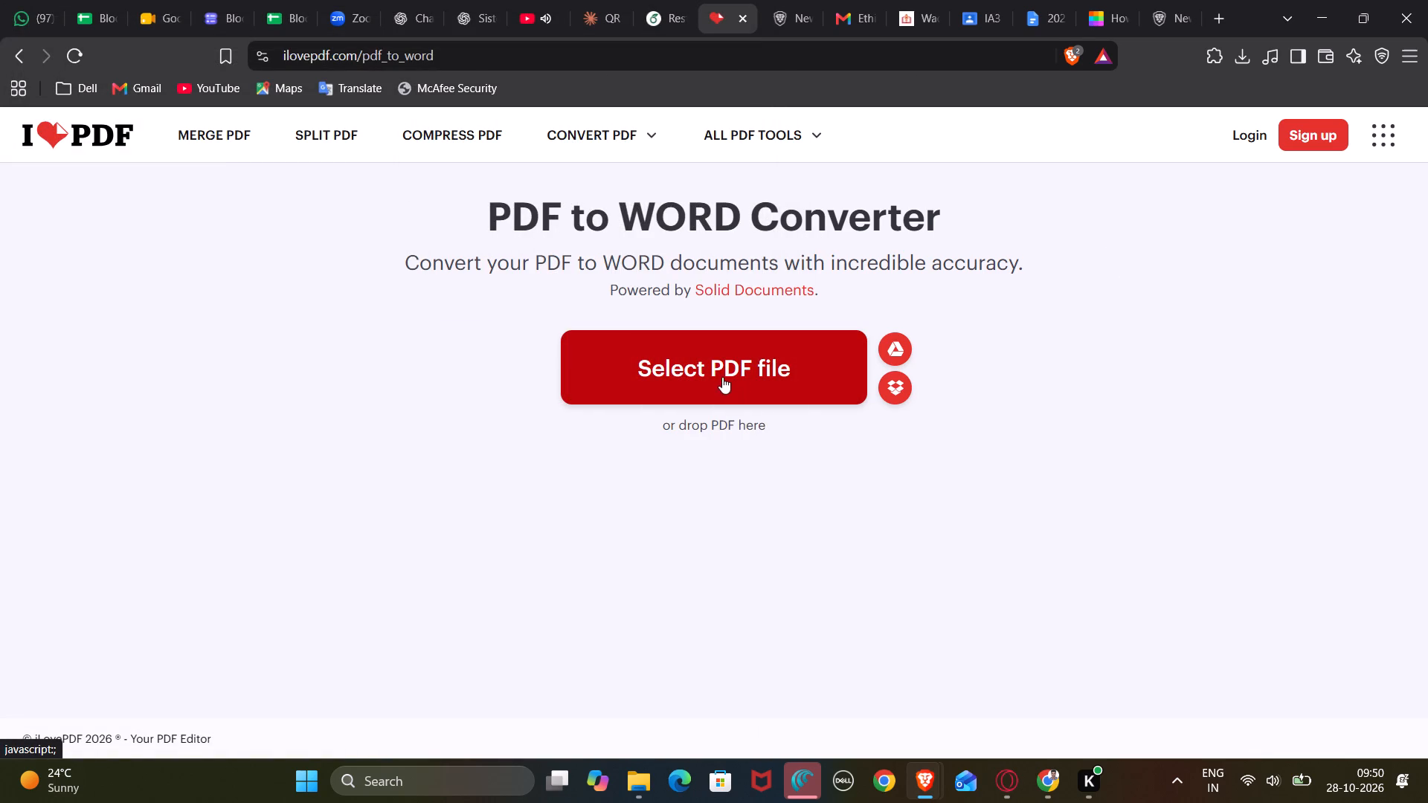
{"action": "scroll", "coordinate": [317, 188], "scroll_direction": "up", "scroll_amount": 2}
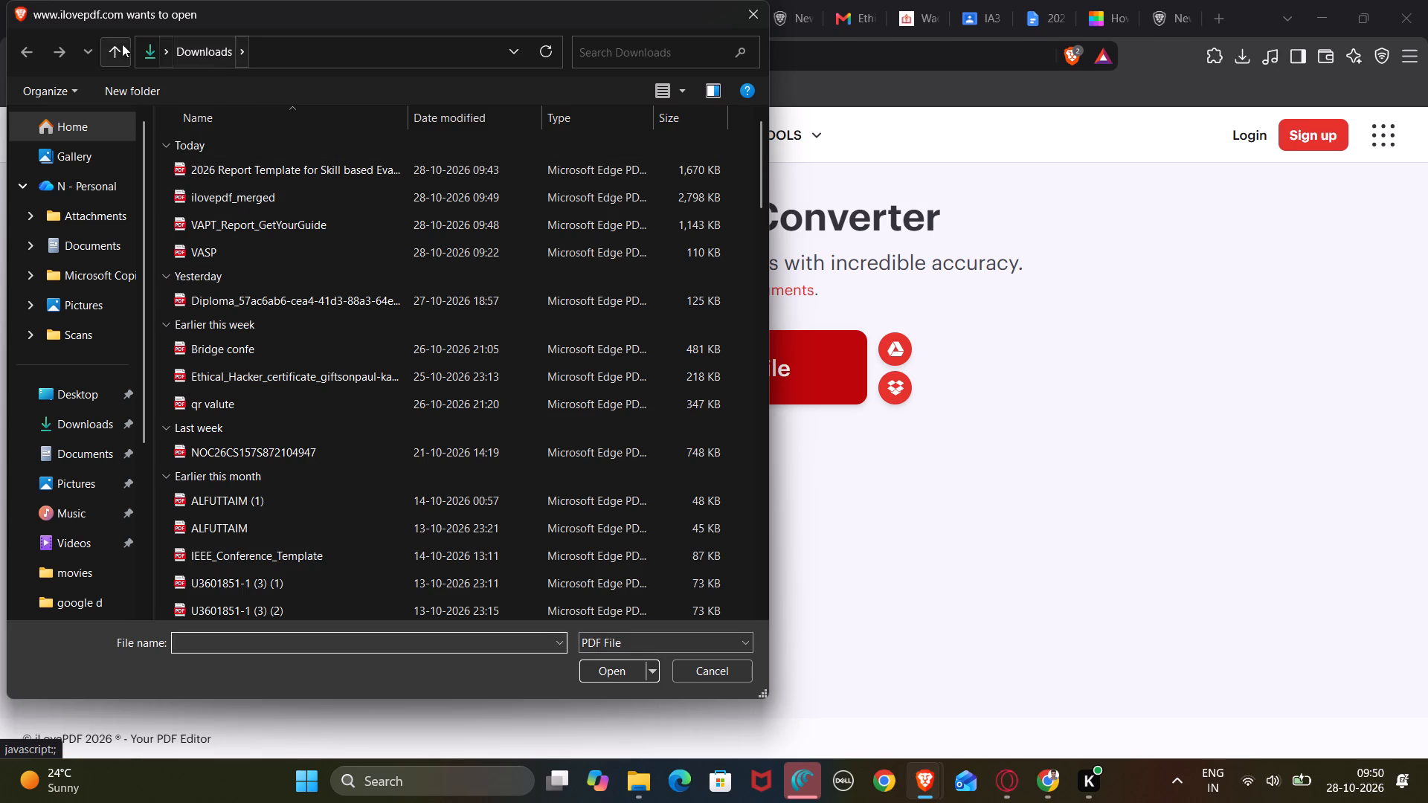
{"action": "left_click", "coordinate": [553, 58]}
{"action": "double_click", "coordinate": [553, 58]}
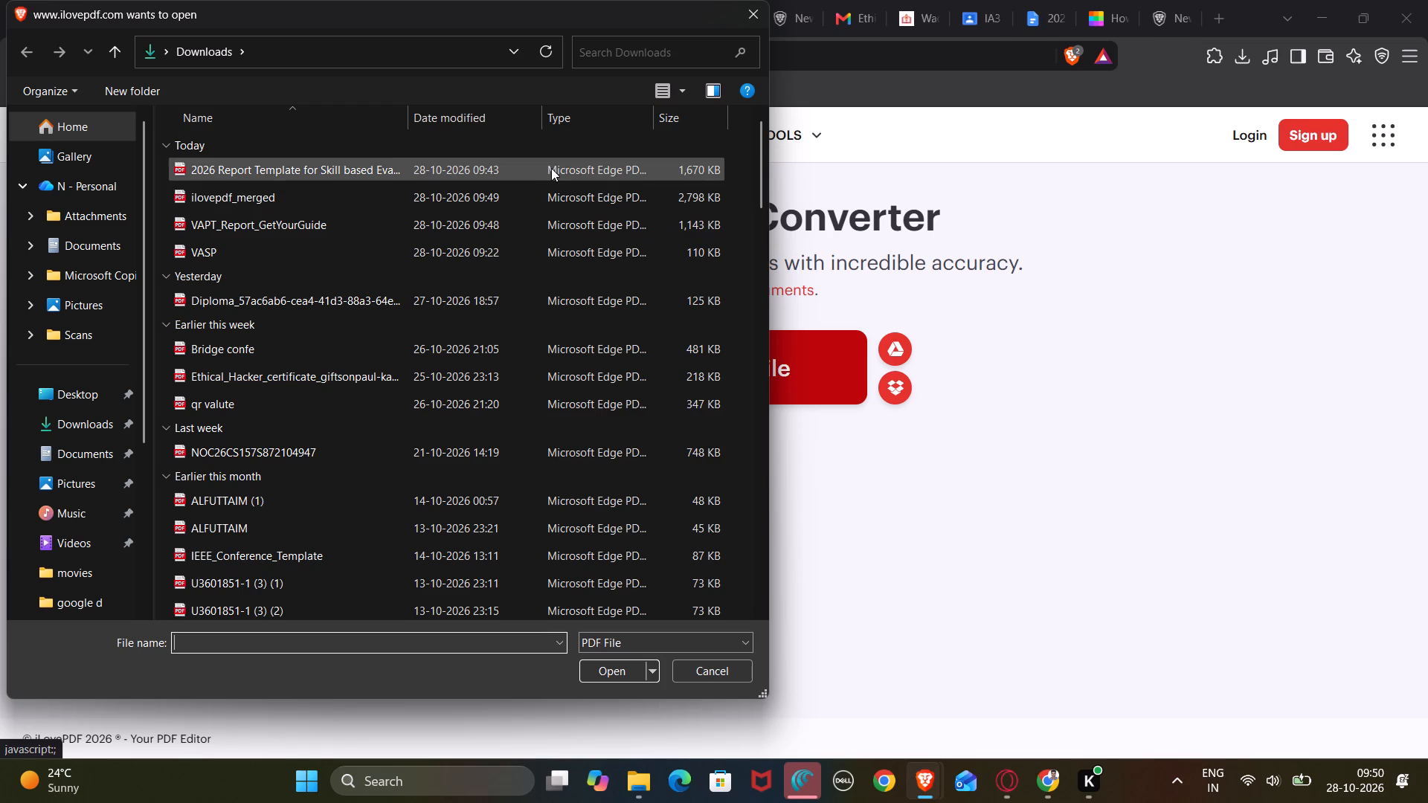
{"action": "left_click", "coordinate": [539, 202]}
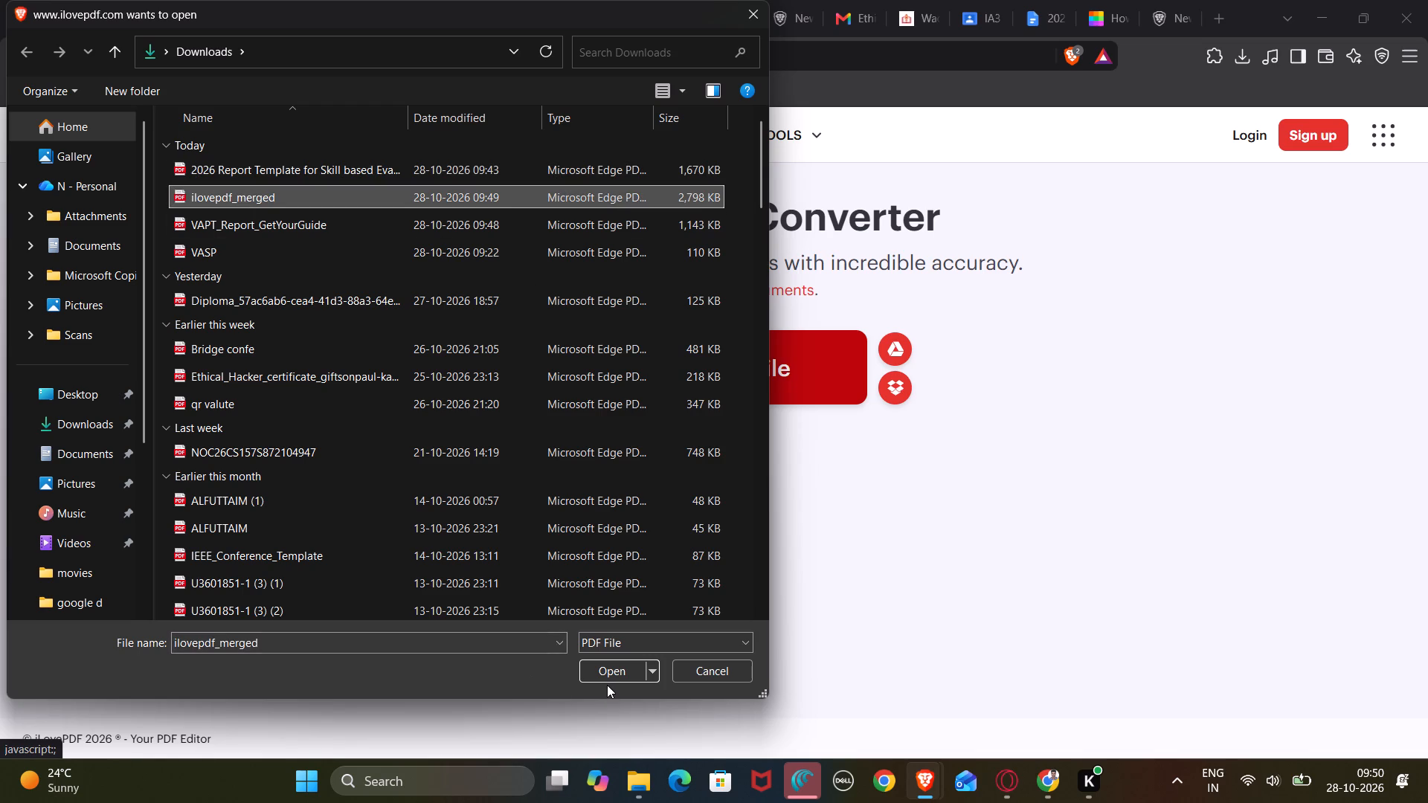
{"action": "left_click", "coordinate": [605, 674]}
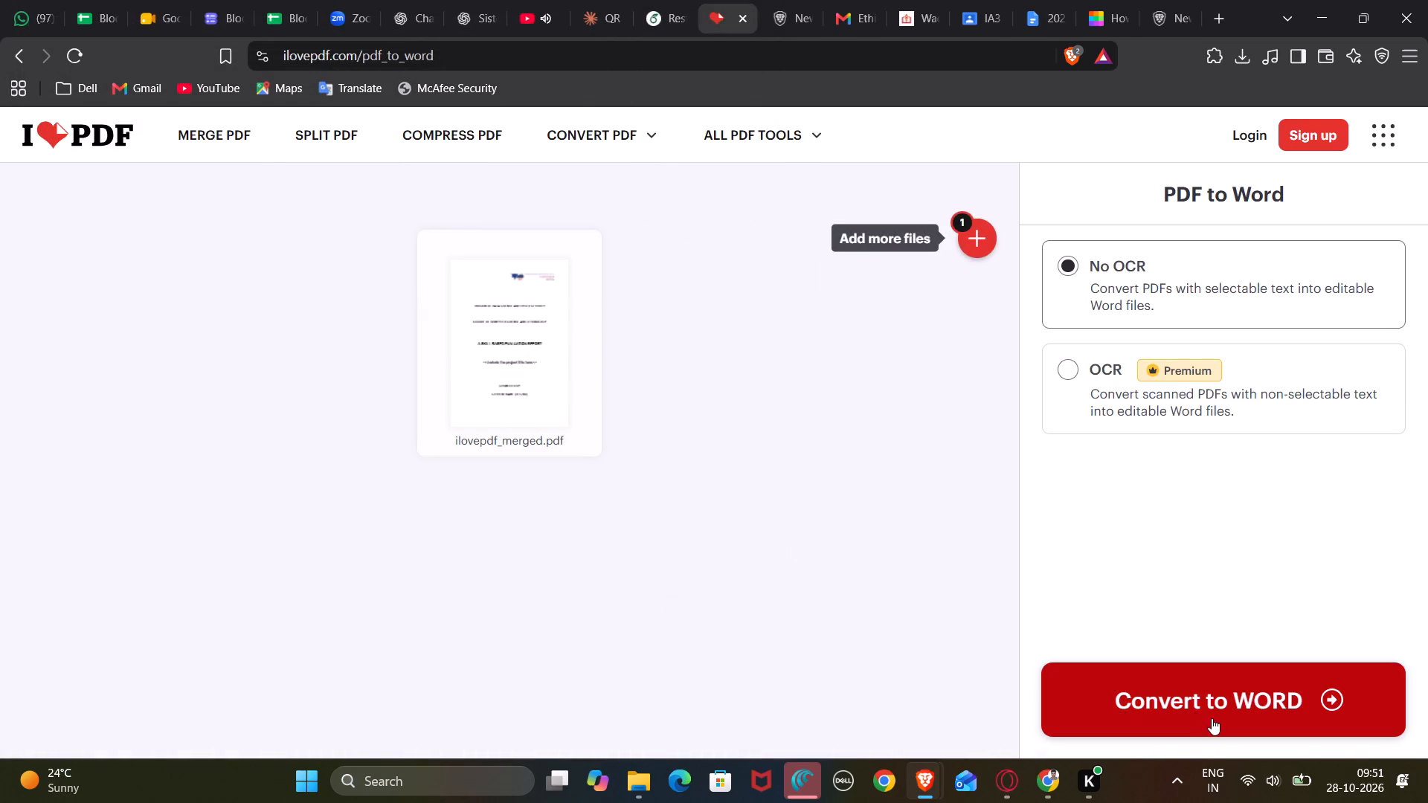
{"action": "left_click", "coordinate": [1212, 718]}
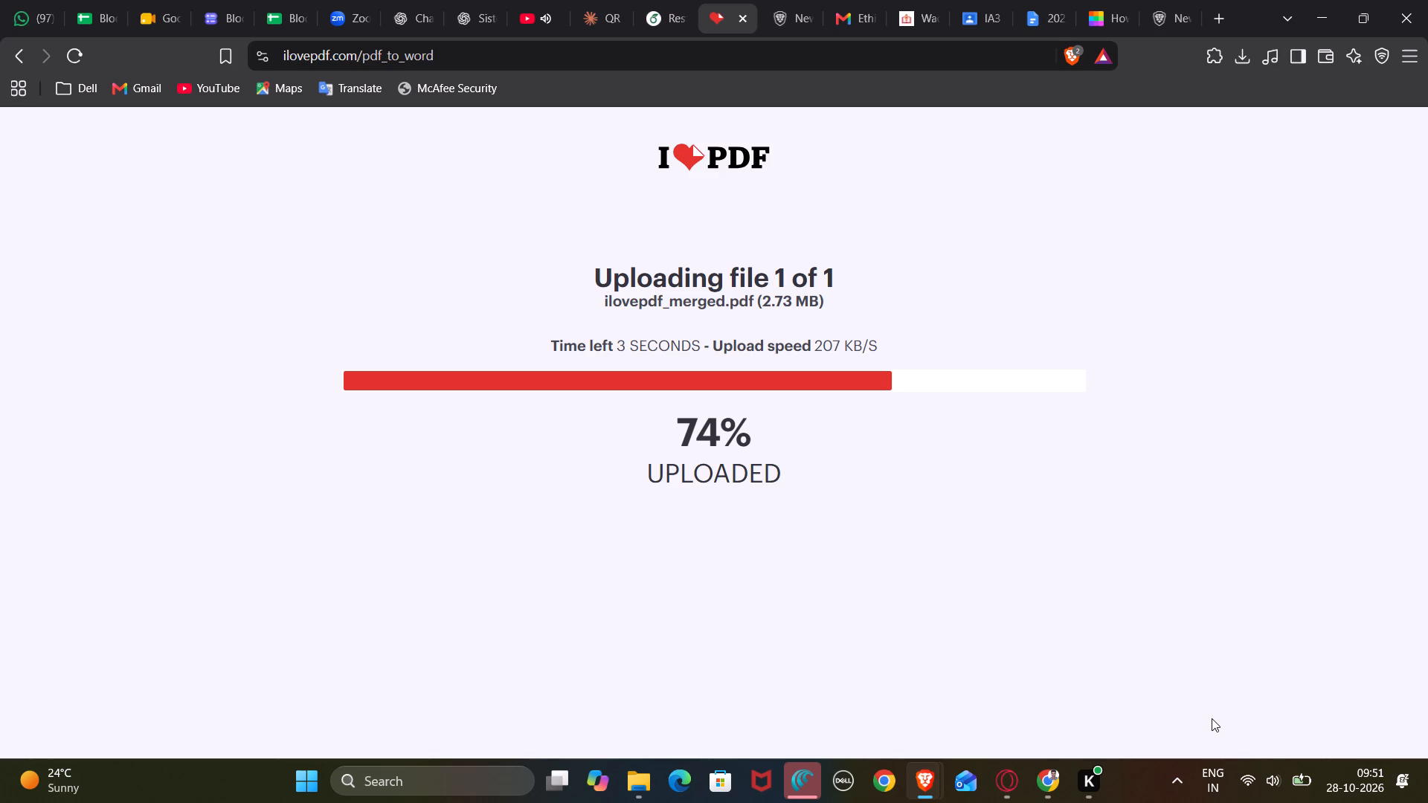
{"action": "left_click", "coordinate": [929, 383]}
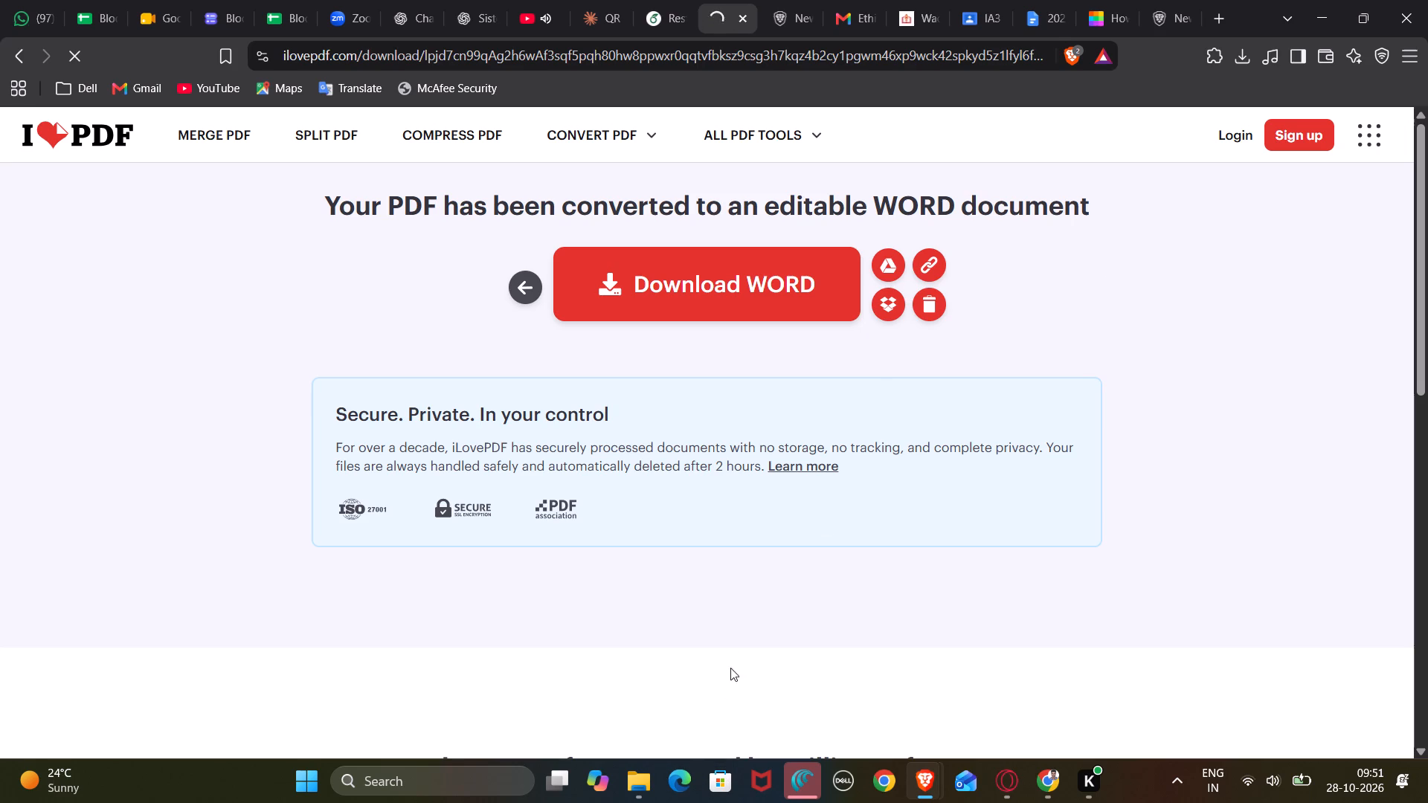
Save the converted Word document to Downloads as ilovepdf_merged.
{"action": "left_click", "coordinate": [1244, 60]}
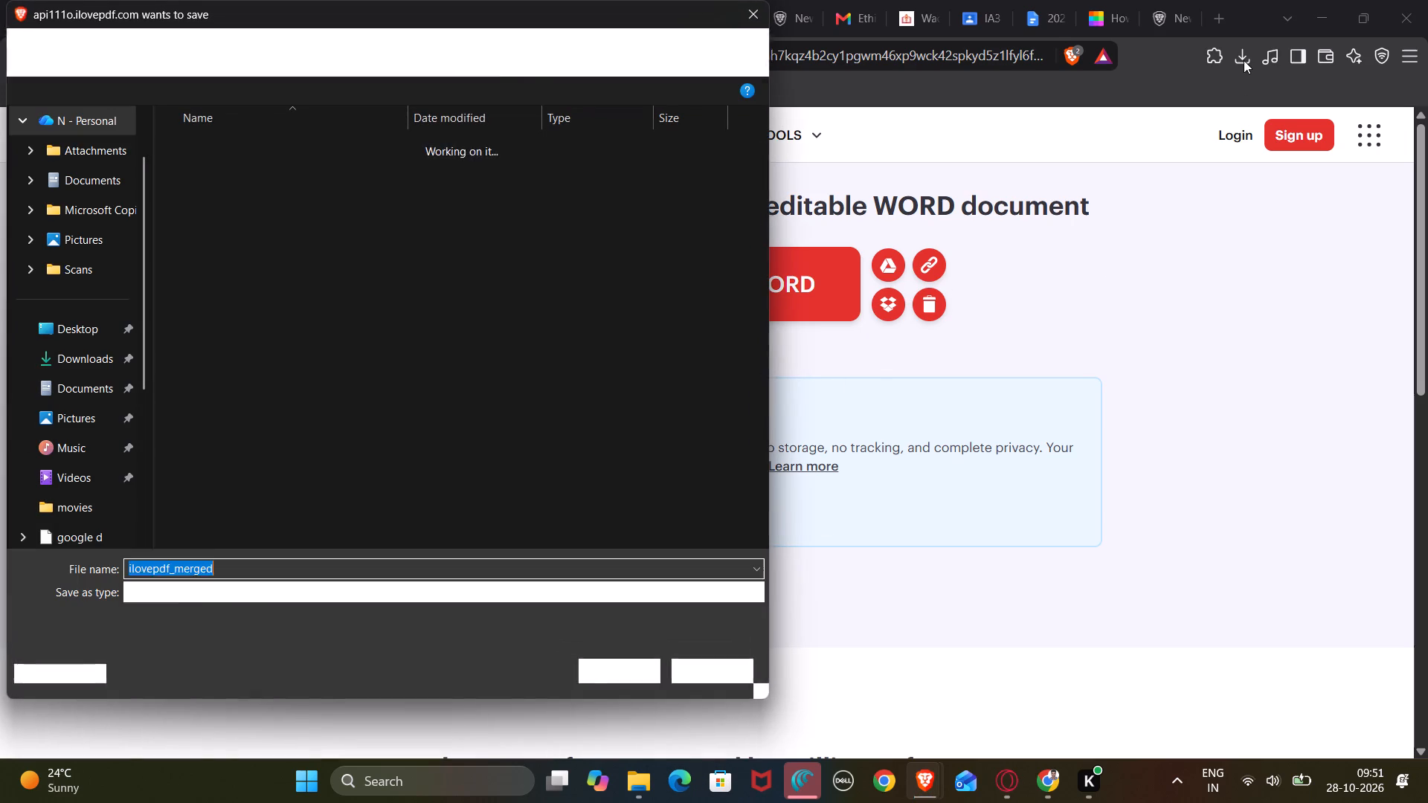
{"action": "left_click", "coordinate": [617, 668]}
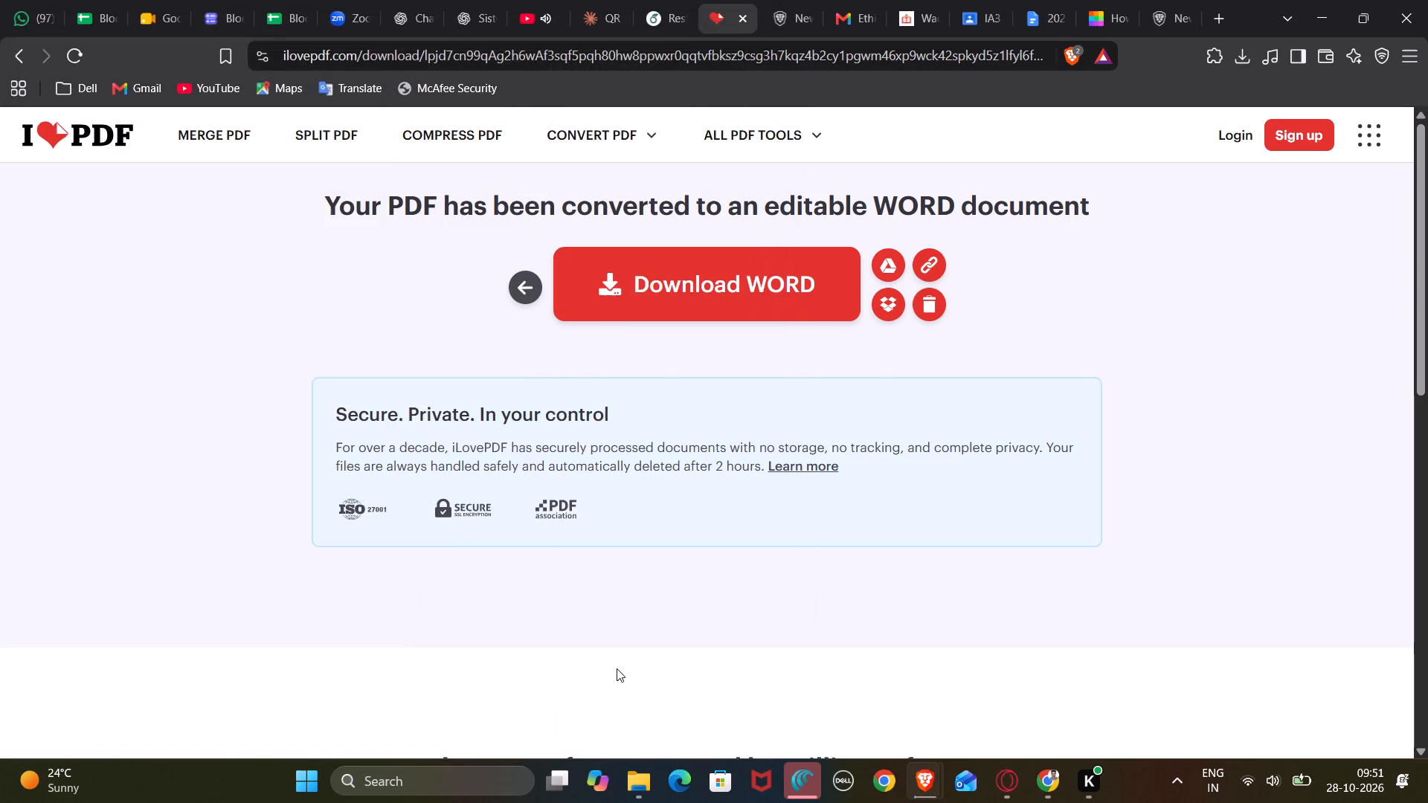
Check the Downloads folder for the converted Word file, briefly opening the ilovepdf_merged PDF and refreshing the list.
{"action": "left_click", "coordinate": [647, 785]}
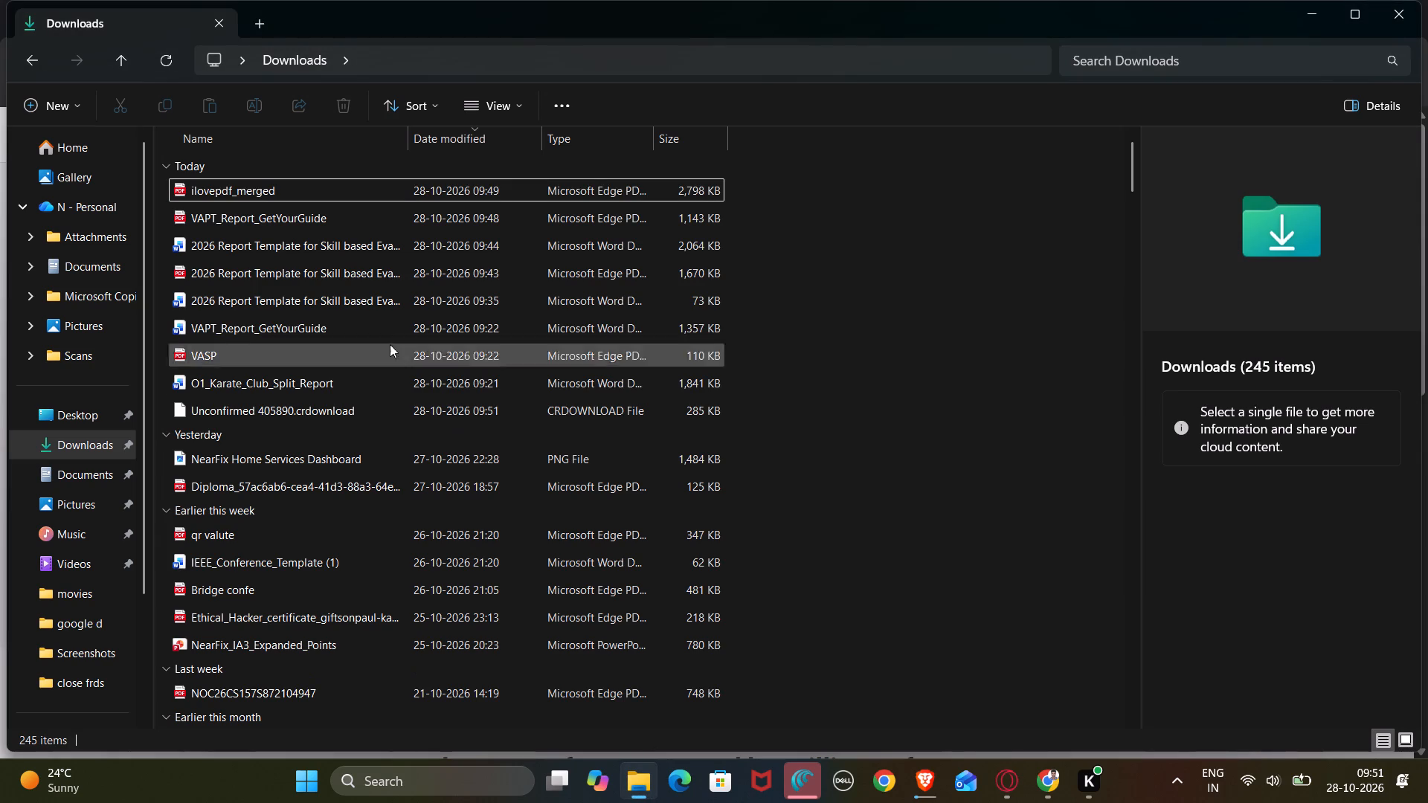
{"action": "left_click", "coordinate": [294, 193]}
{"action": "key", "text": "Return"}
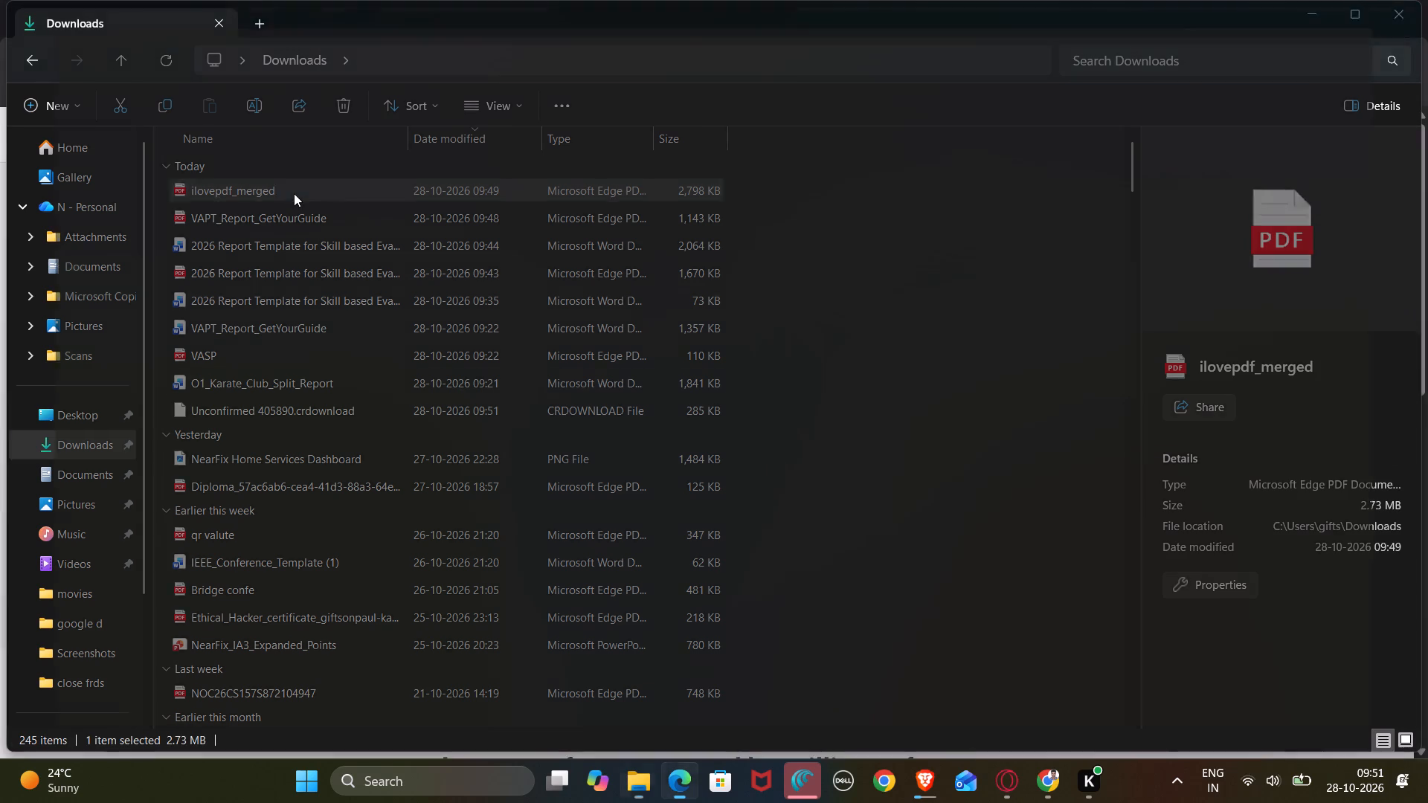
{"action": "left_click", "coordinate": [1427, 0]}
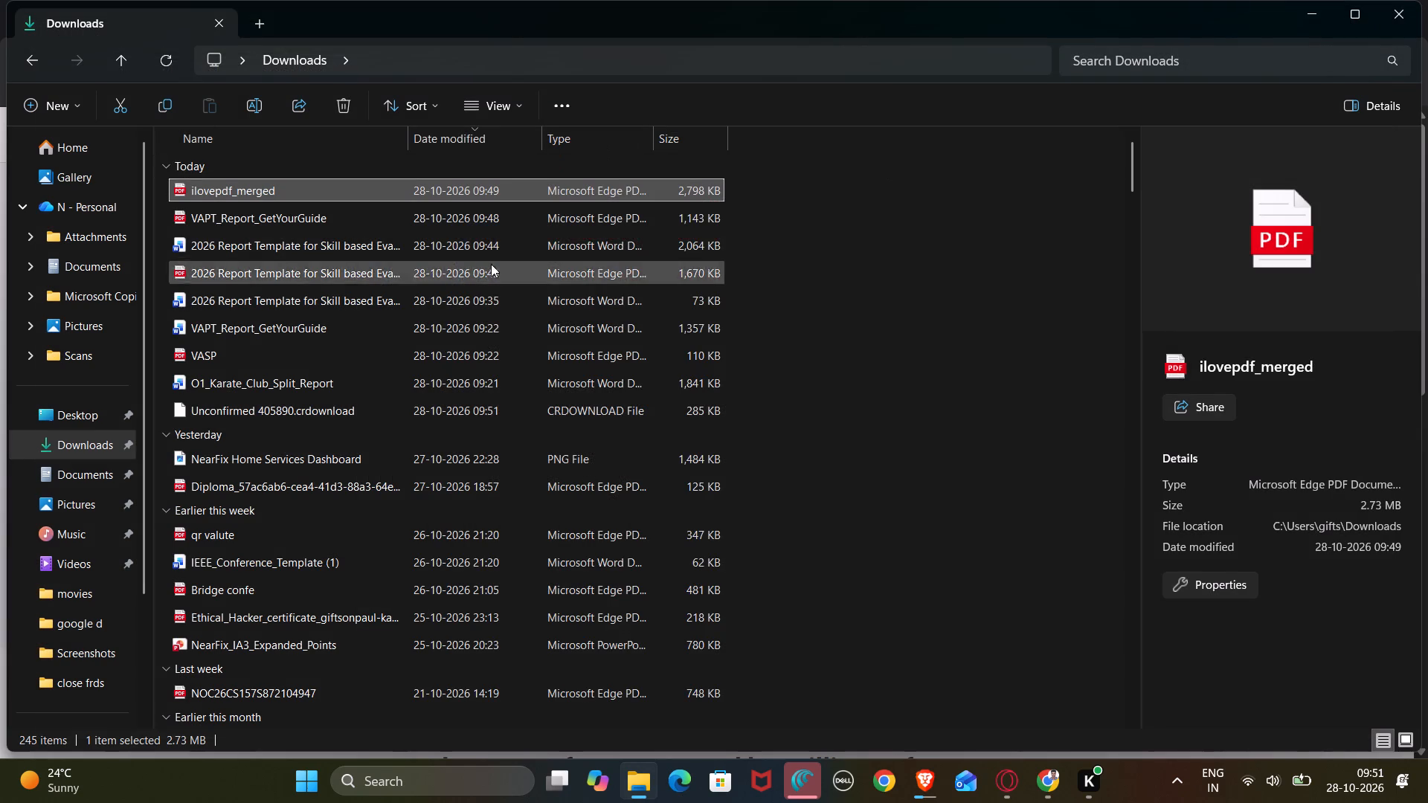
{"action": "left_click", "coordinate": [160, 62]}
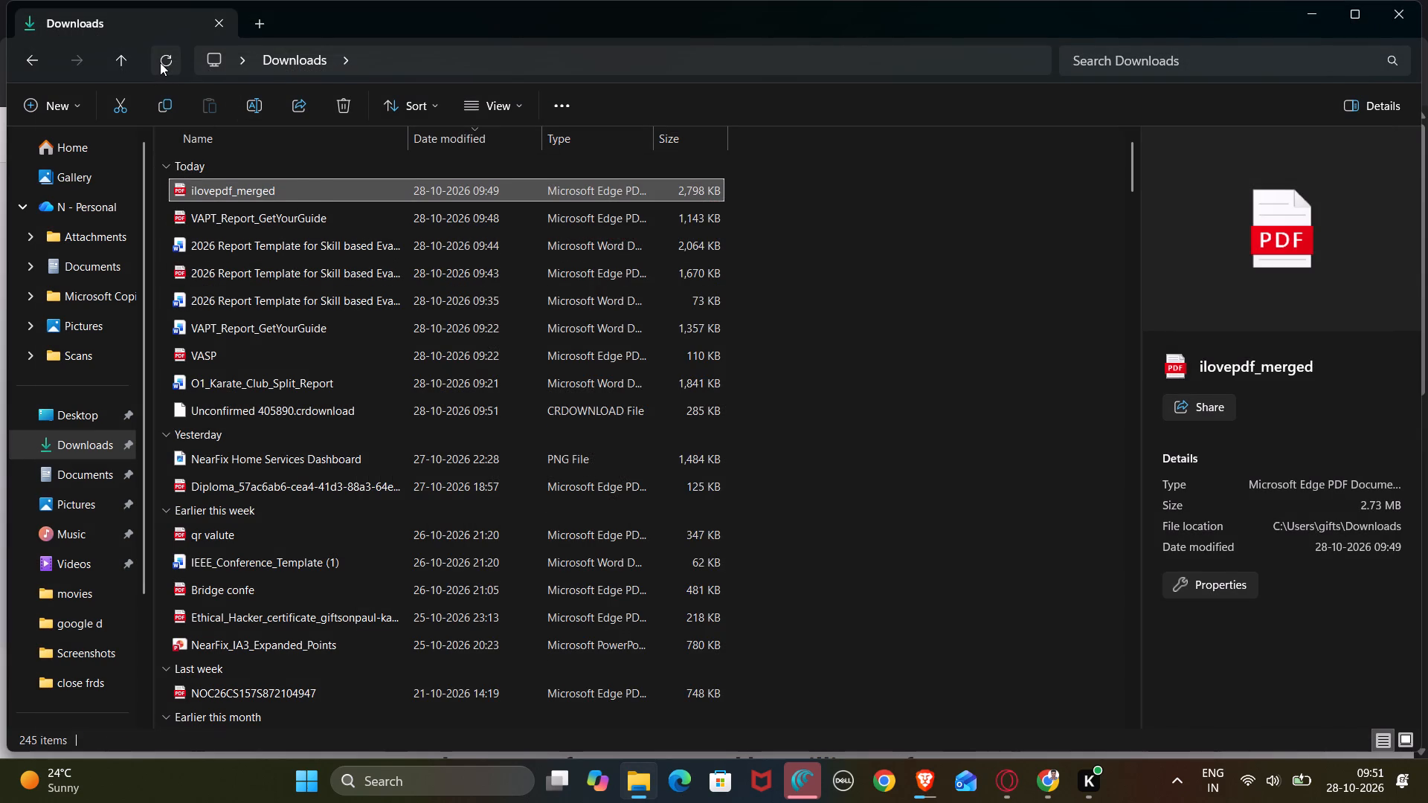
{"action": "left_click", "coordinate": [165, 65]}
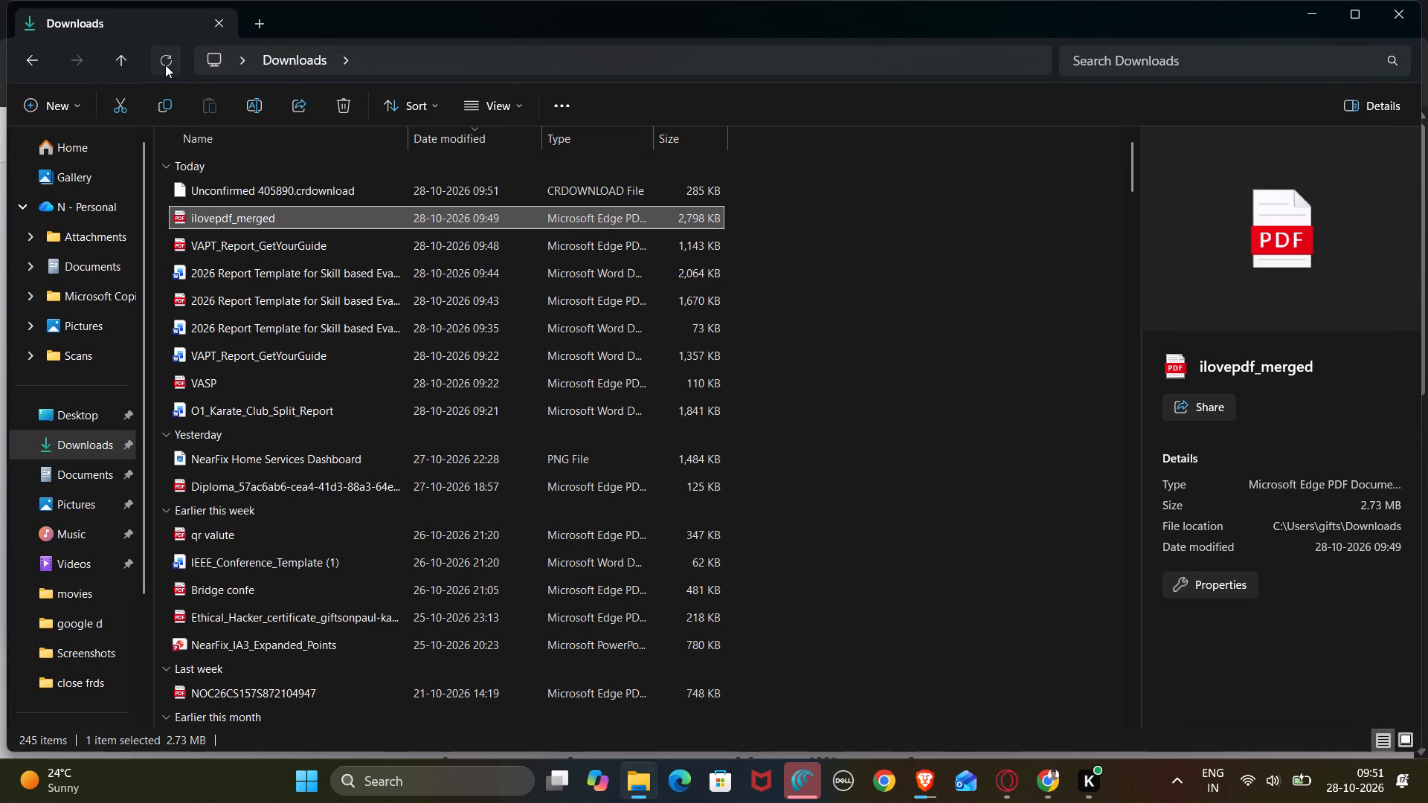
{"action": "left_click", "coordinate": [165, 65]}
{"action": "left_click", "coordinate": [1308, 20]}
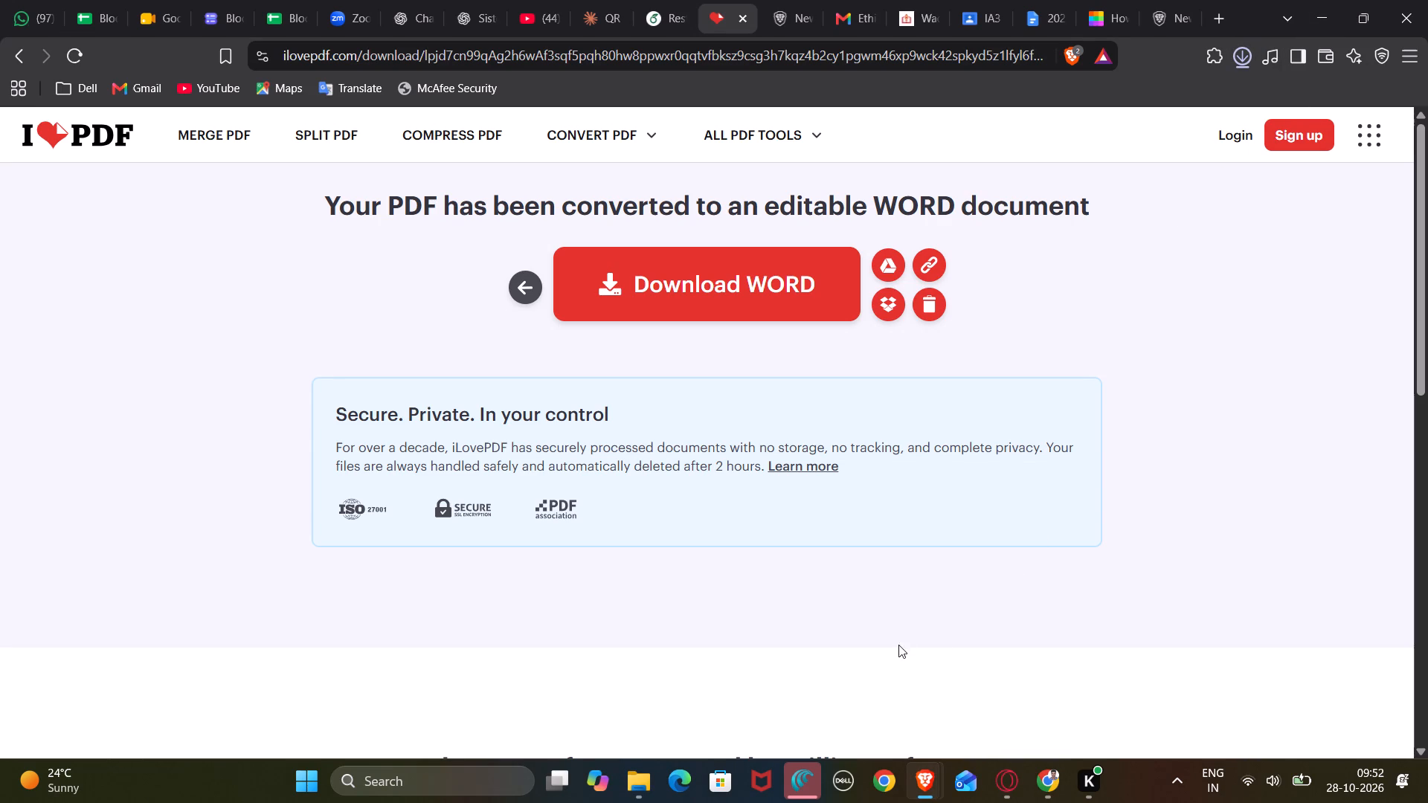
Refresh Downloads, open the converted ilovepdf_merged document in Word, and enable editing.
{"action": "left_click", "coordinate": [643, 778]}
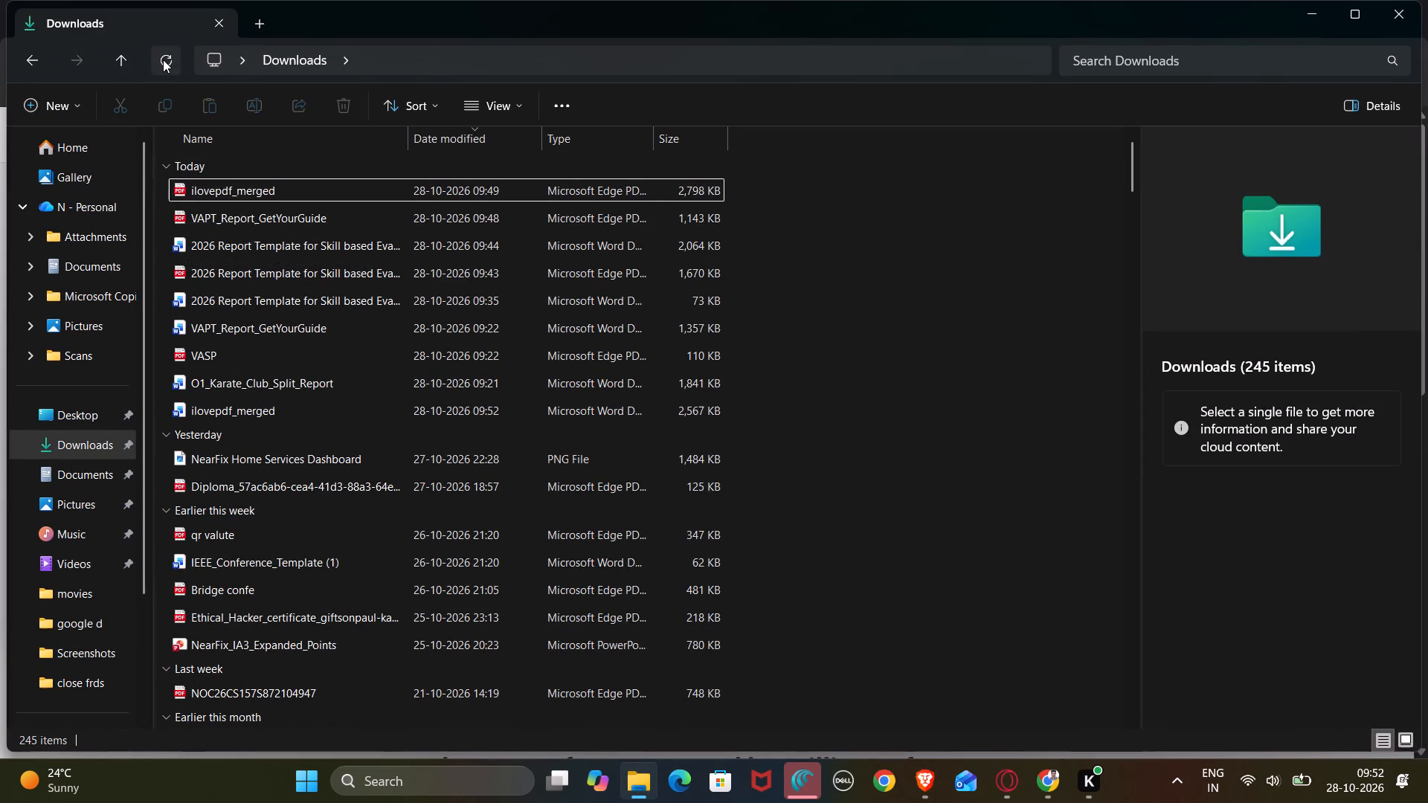
{"action": "left_click", "coordinate": [163, 59]}
{"action": "double_click", "coordinate": [297, 188]}
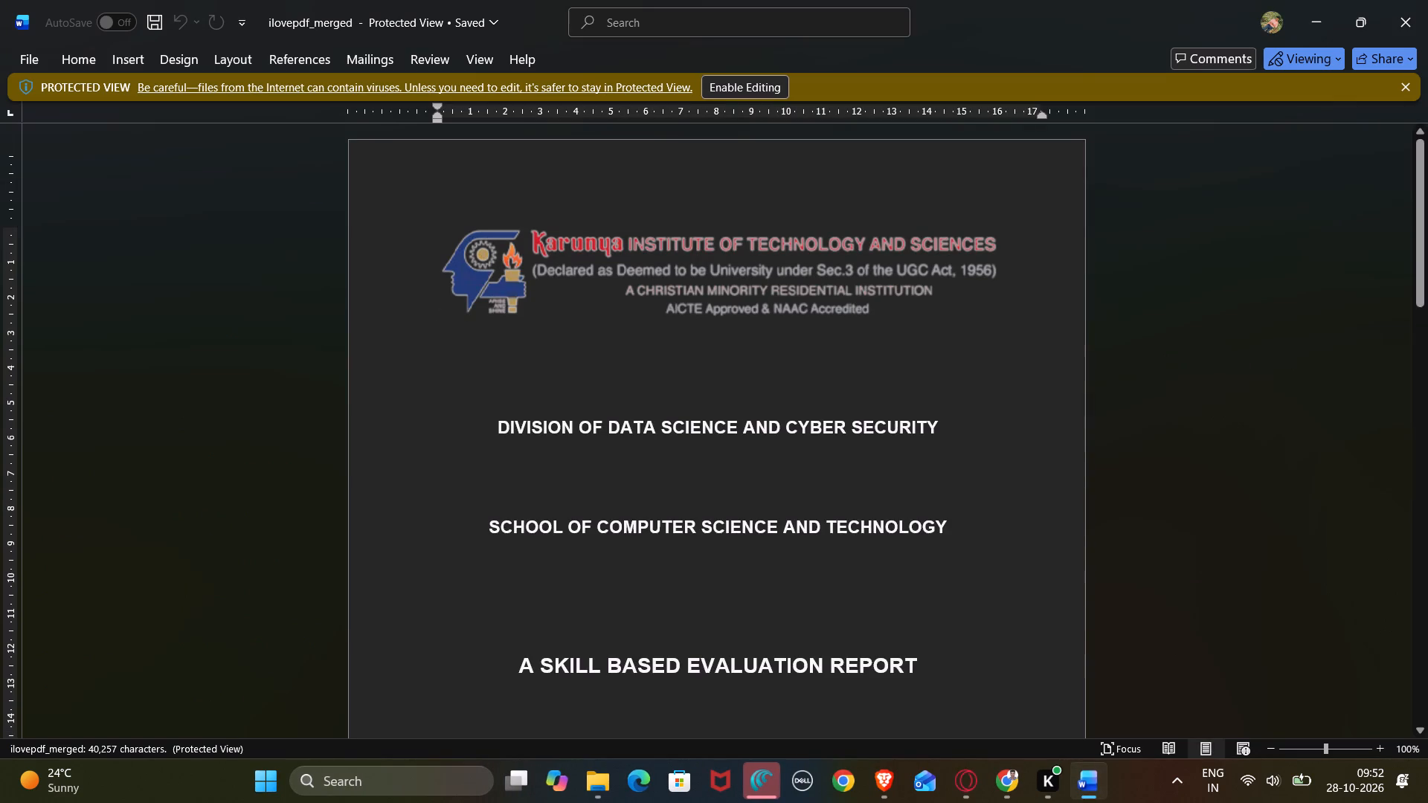
{"action": "left_click", "coordinate": [762, 85]}
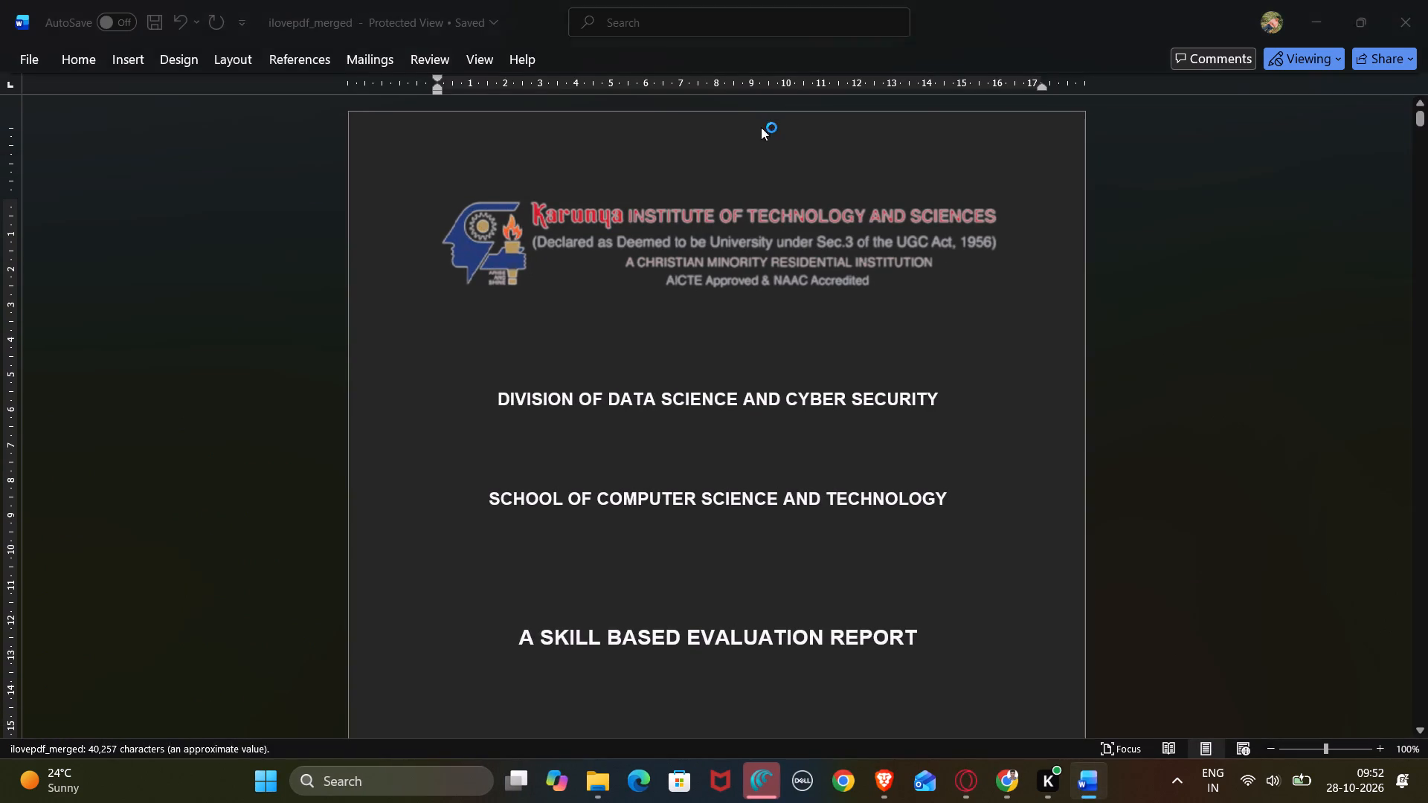
Look through the converted document, from the template cover page to the VAPT report pages and the evaluation sheet's signature page.
{"action": "scroll", "coordinate": [727, 352], "scroll_direction": "down", "scroll_amount": 2}
{"action": "scroll", "coordinate": [702, 427], "scroll_direction": "down", "scroll_amount": 4}
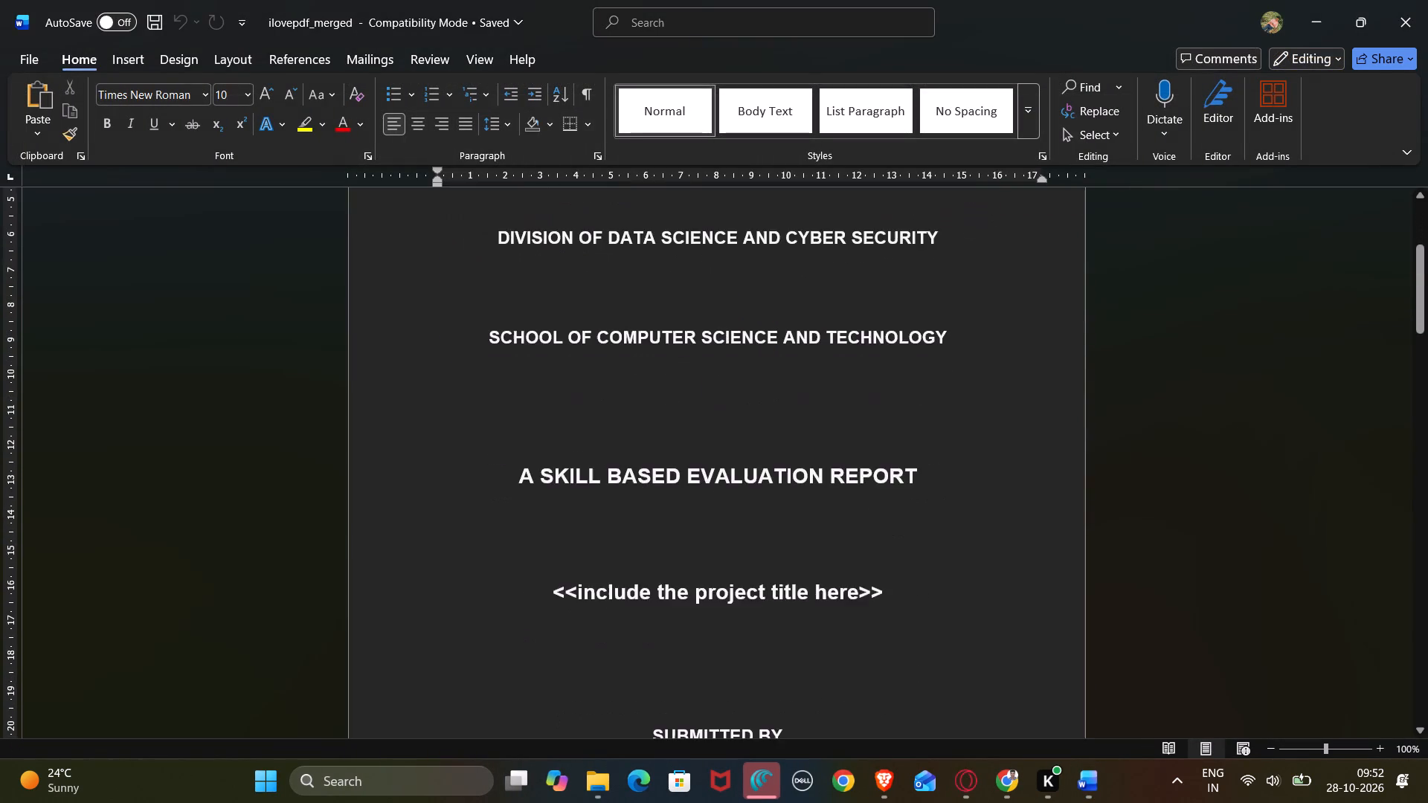
{"action": "scroll", "coordinate": [702, 428], "scroll_direction": "down", "scroll_amount": 5}
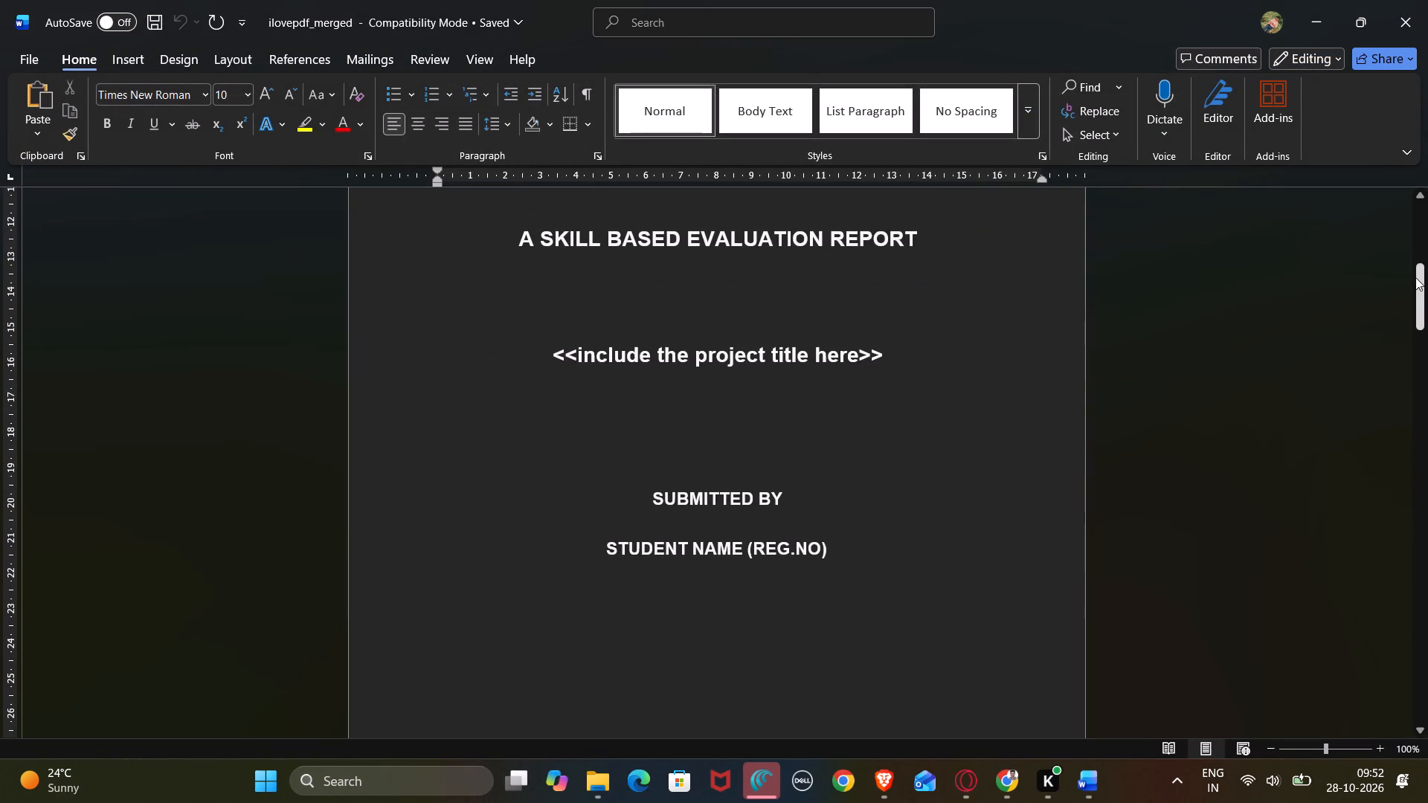
{"action": "left_click_drag", "start_coordinate": [1416, 277], "coordinate": [1421, 634]}
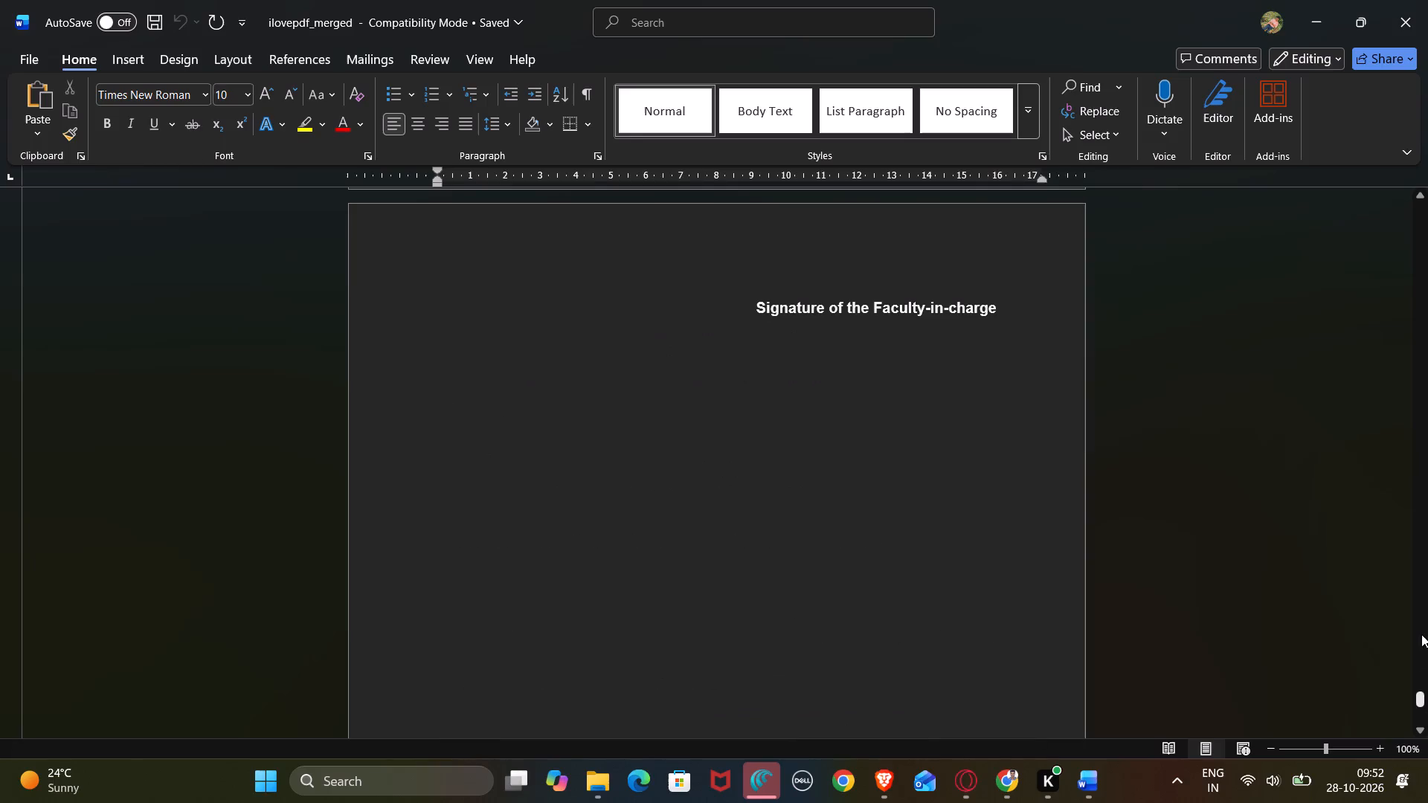
{"action": "left_click_drag", "start_coordinate": [1421, 634], "coordinate": [1410, 442]}
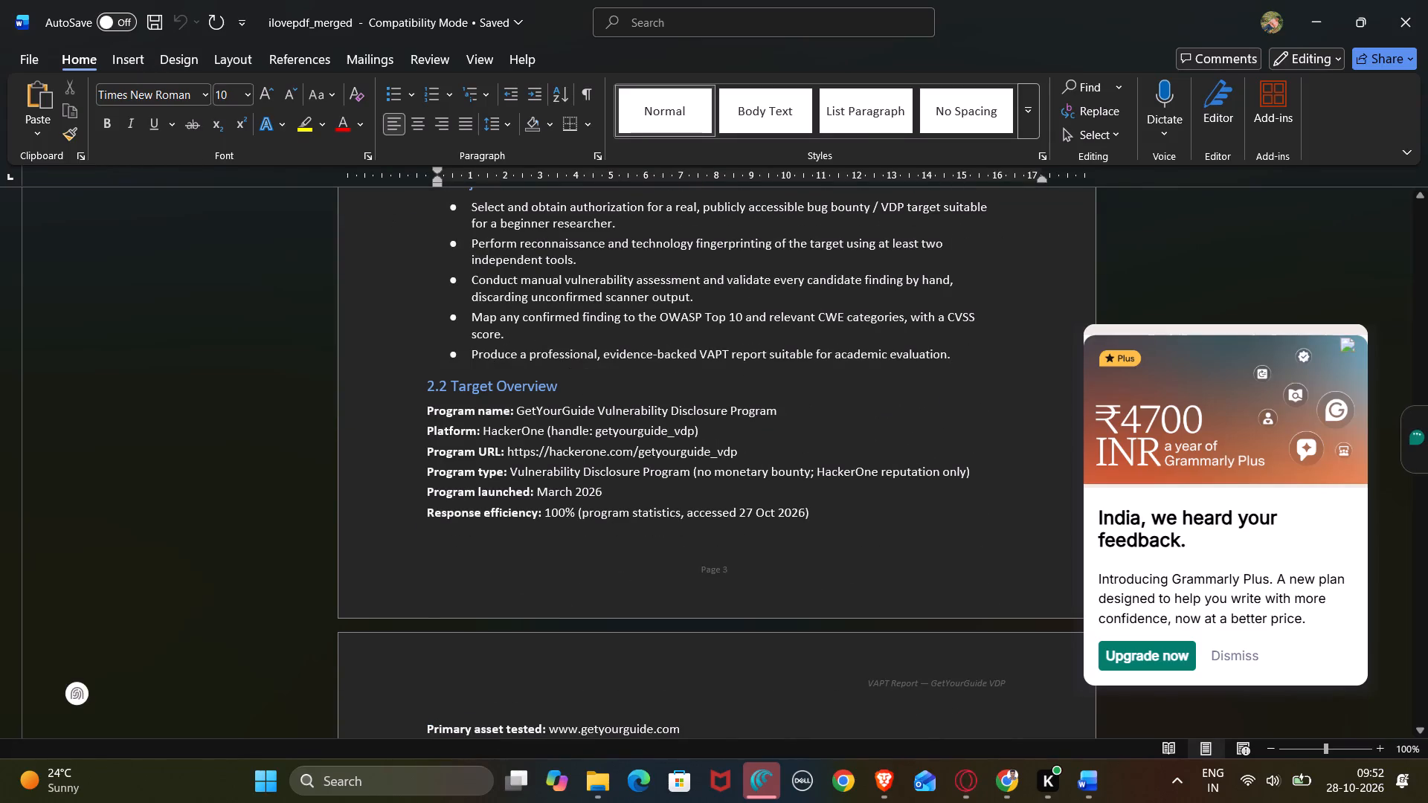
{"action": "scroll", "coordinate": [1417, 326], "scroll_direction": "up", "scroll_amount": 17}
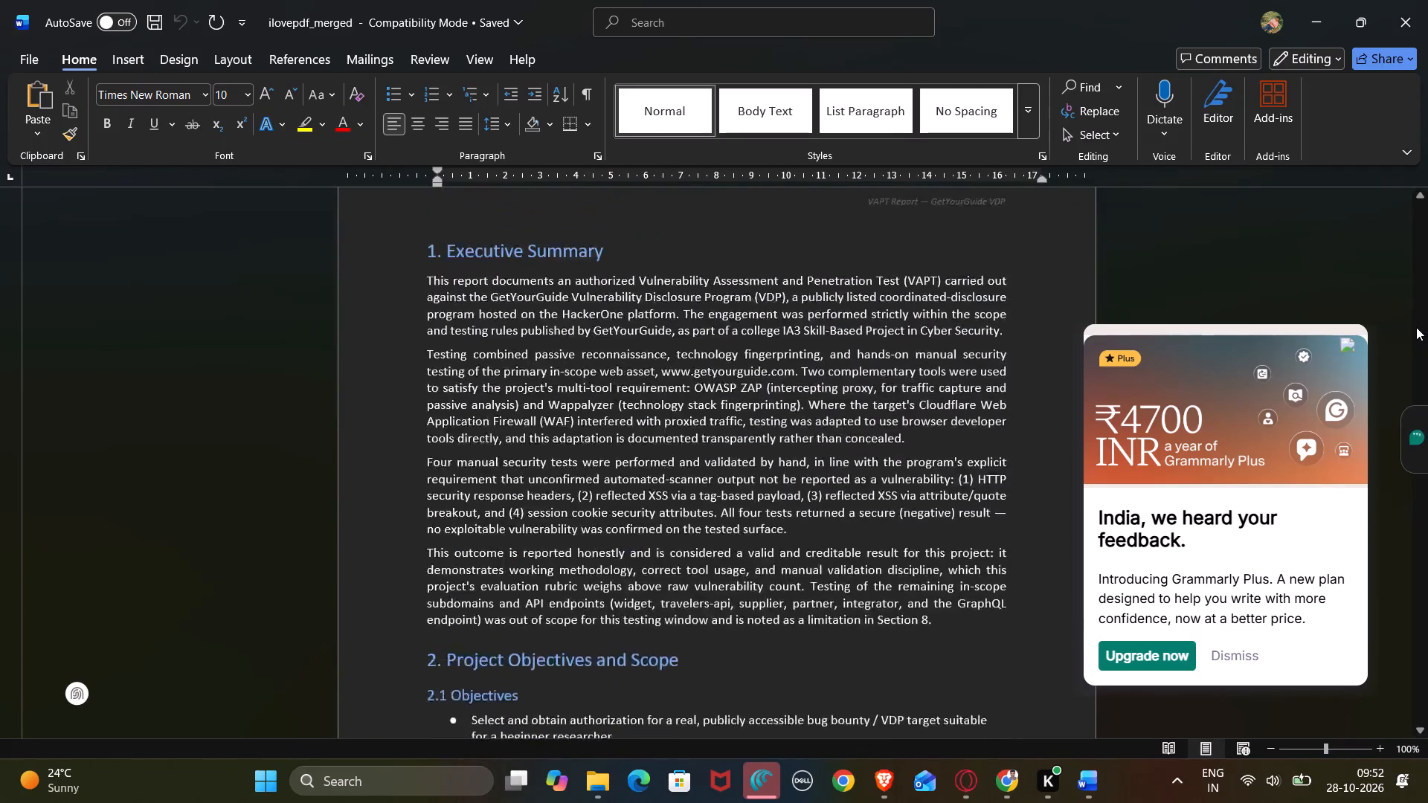
{"action": "scroll", "coordinate": [1416, 327], "scroll_direction": "up", "scroll_amount": 20}
{"action": "scroll", "coordinate": [1416, 327], "scroll_direction": "up", "scroll_amount": 20}
{"action": "scroll", "coordinate": [1416, 327], "scroll_direction": "up", "scroll_amount": 4}
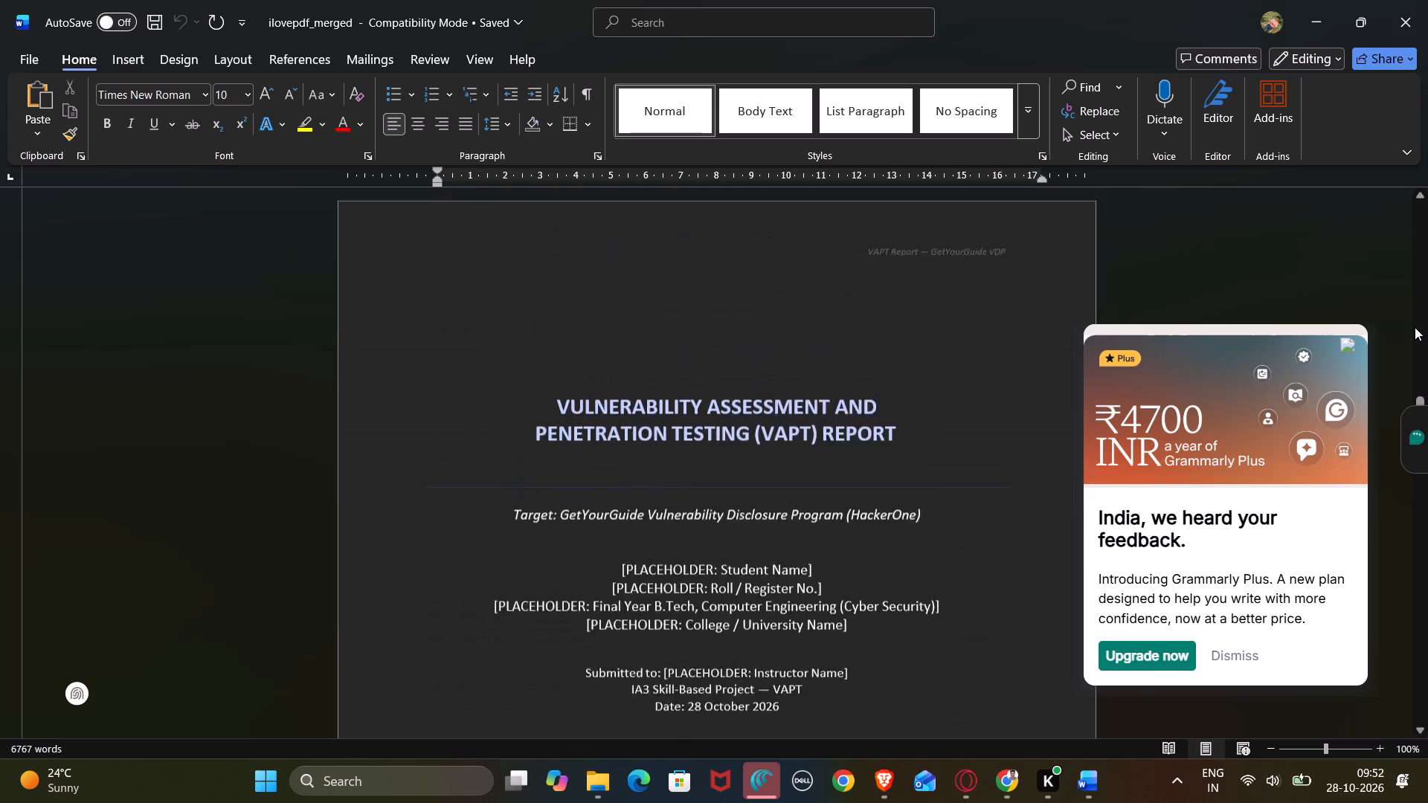
{"action": "scroll", "coordinate": [1415, 327], "scroll_direction": "up", "scroll_amount": 20}
{"action": "scroll", "coordinate": [1415, 327], "scroll_direction": "up", "scroll_amount": 4}
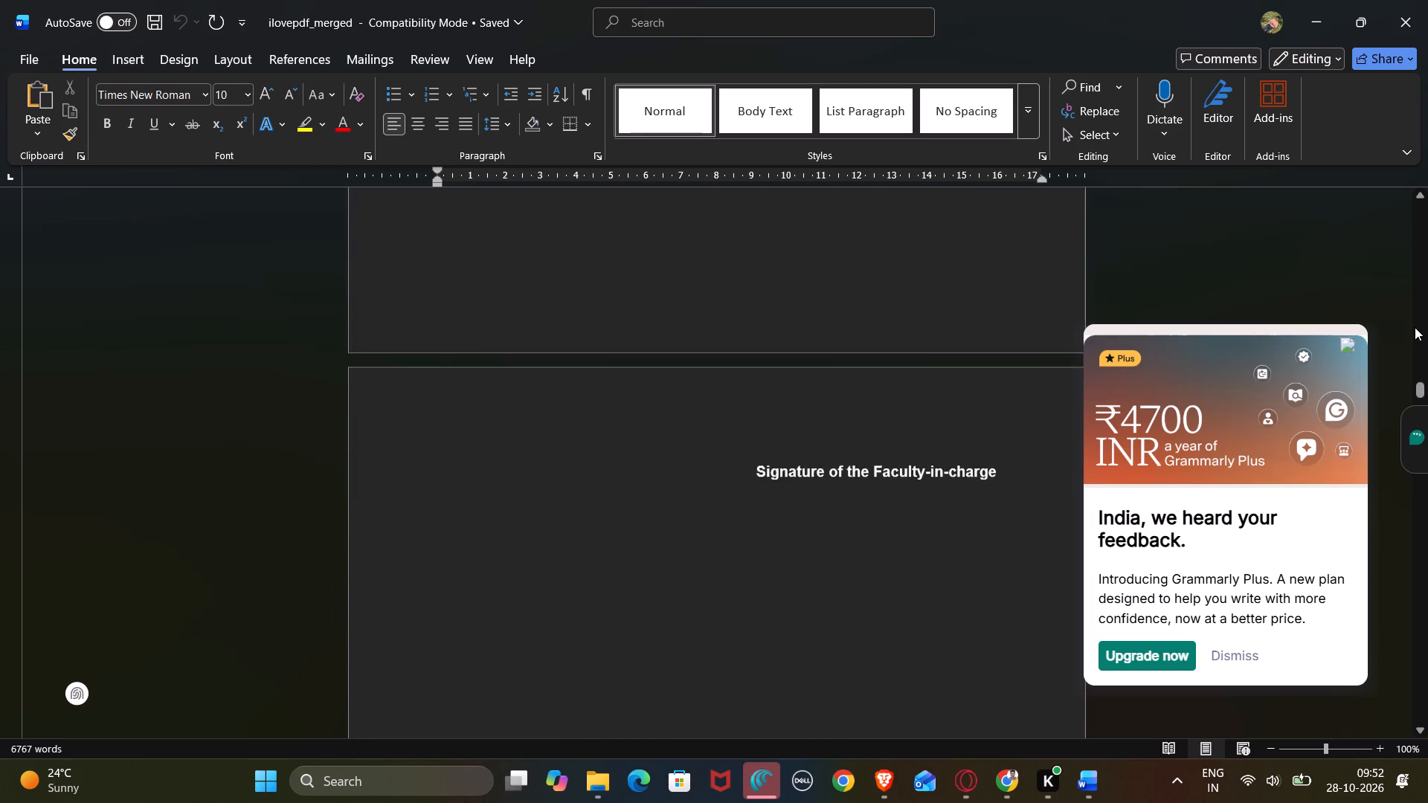
{"action": "scroll", "coordinate": [922, 352], "scroll_direction": "up", "scroll_amount": 5}
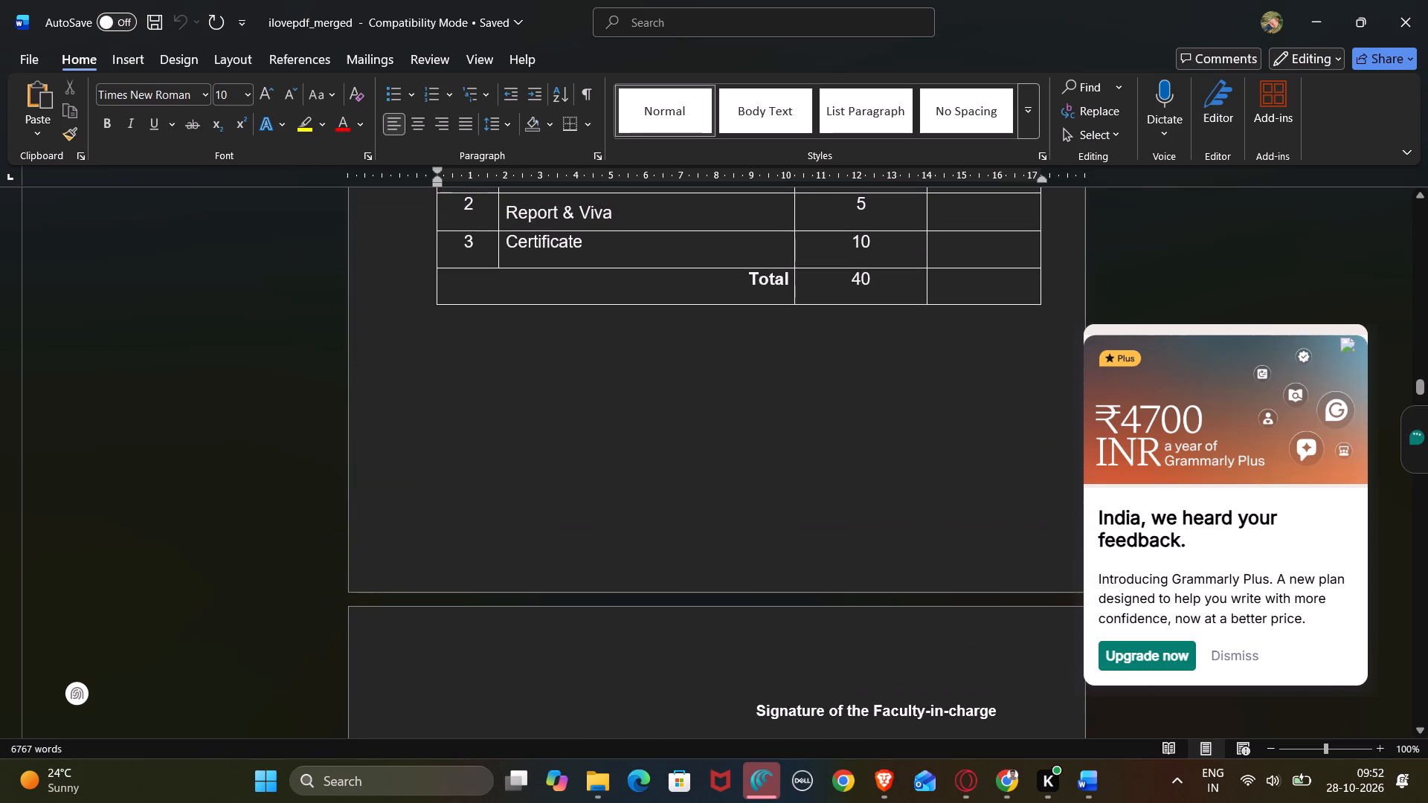
{"action": "scroll", "coordinate": [895, 443], "scroll_direction": "up", "scroll_amount": 4}
{"action": "scroll", "coordinate": [895, 445], "scroll_direction": "down", "scroll_amount": 7}
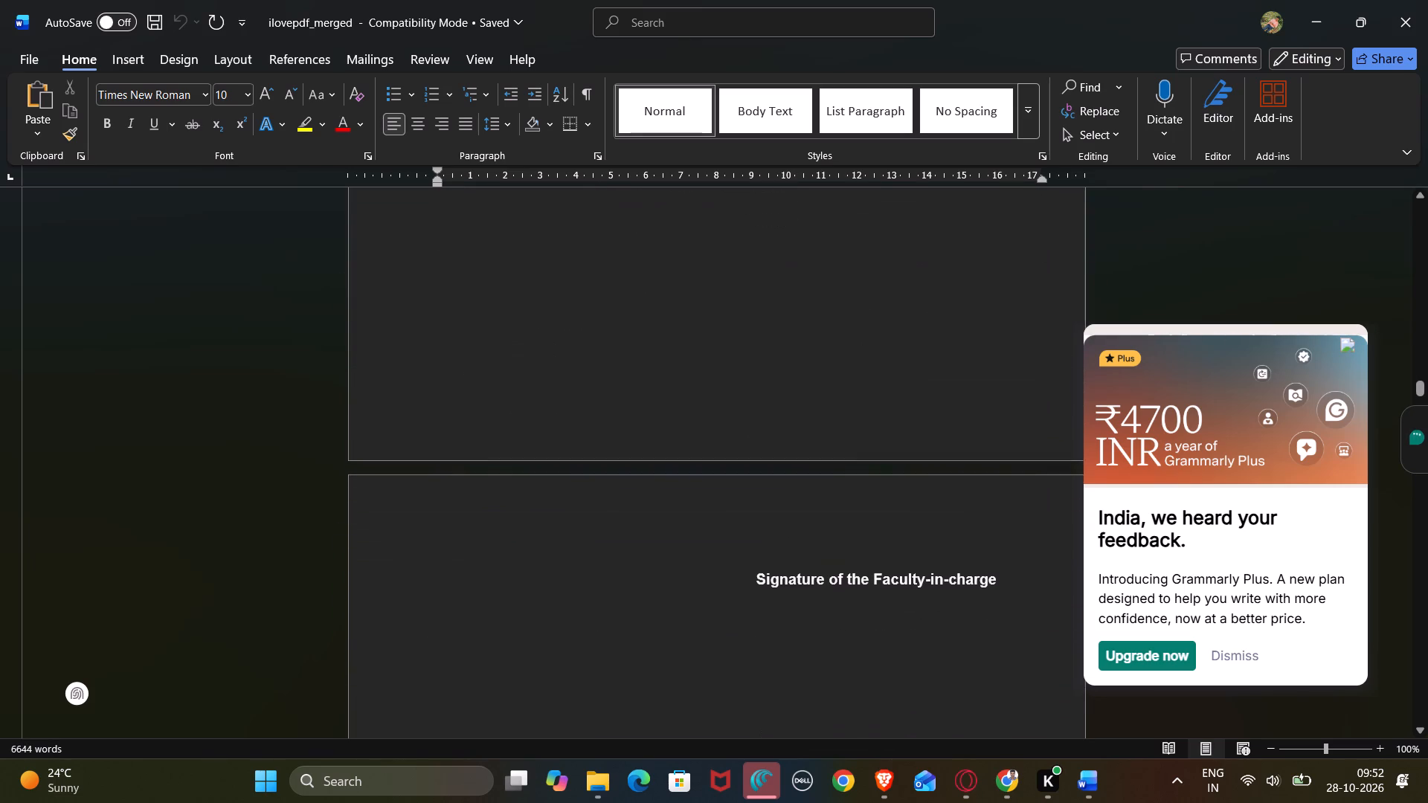
Remove the indent and blank space before the "Signature of the Faculty-in-charge" line on the page after the evaluation sheet.
{"action": "left_click", "coordinate": [737, 586]}
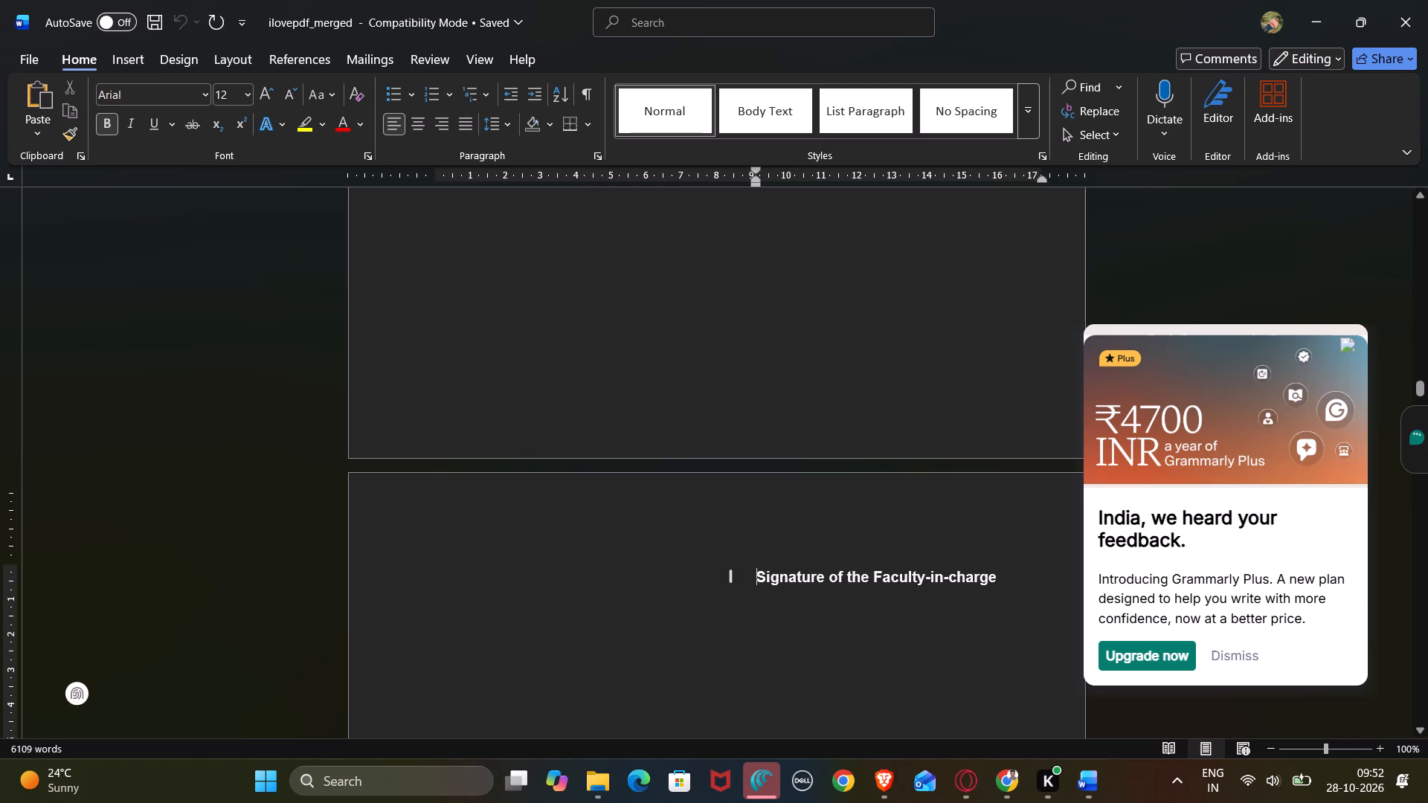
{"action": "key", "text": "BackSpace"}
{"action": "key", "text": "BackSpace"}
{"action": "key", "text": "BackSpace"}
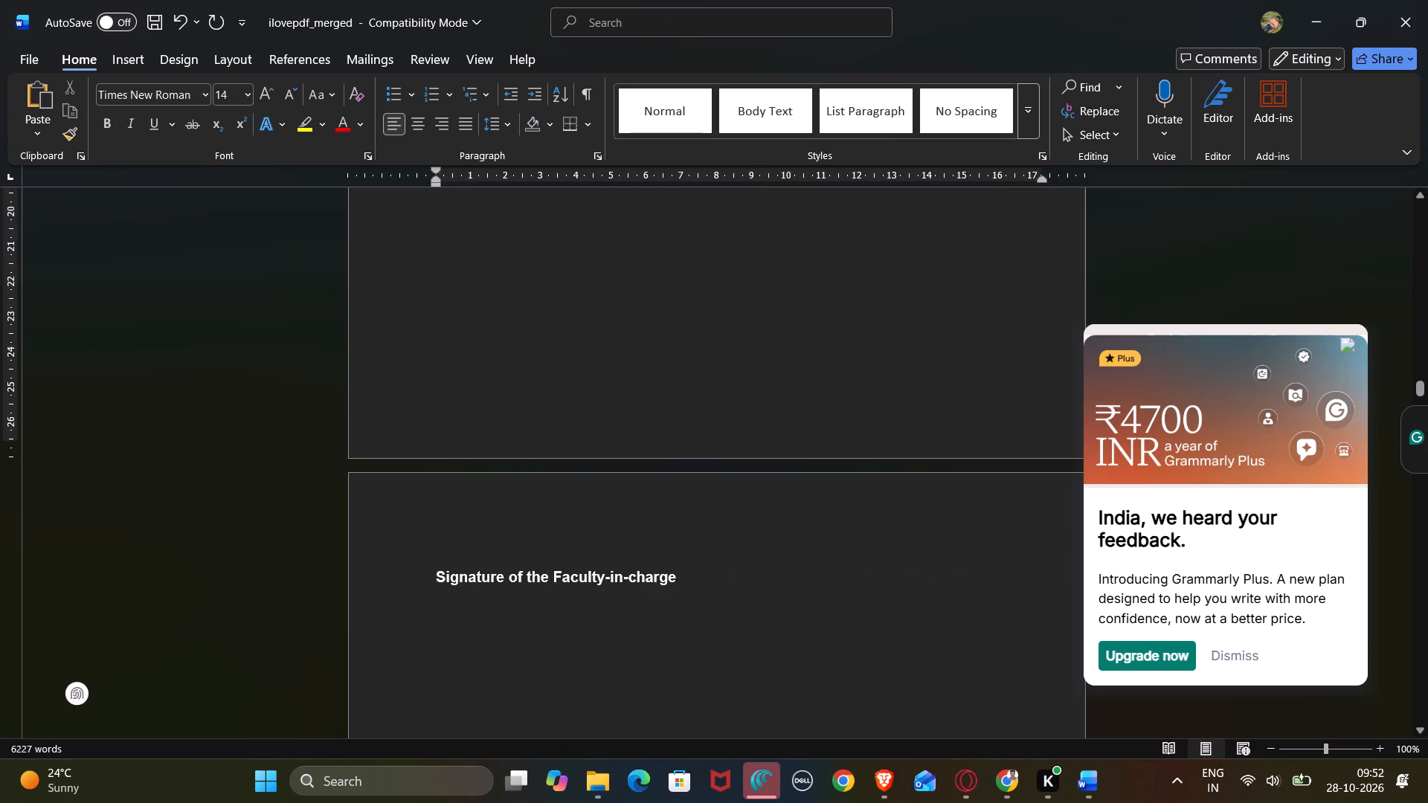
{"action": "key", "text": "BackSpace"}
{"action": "key", "text": "BackSpace"}
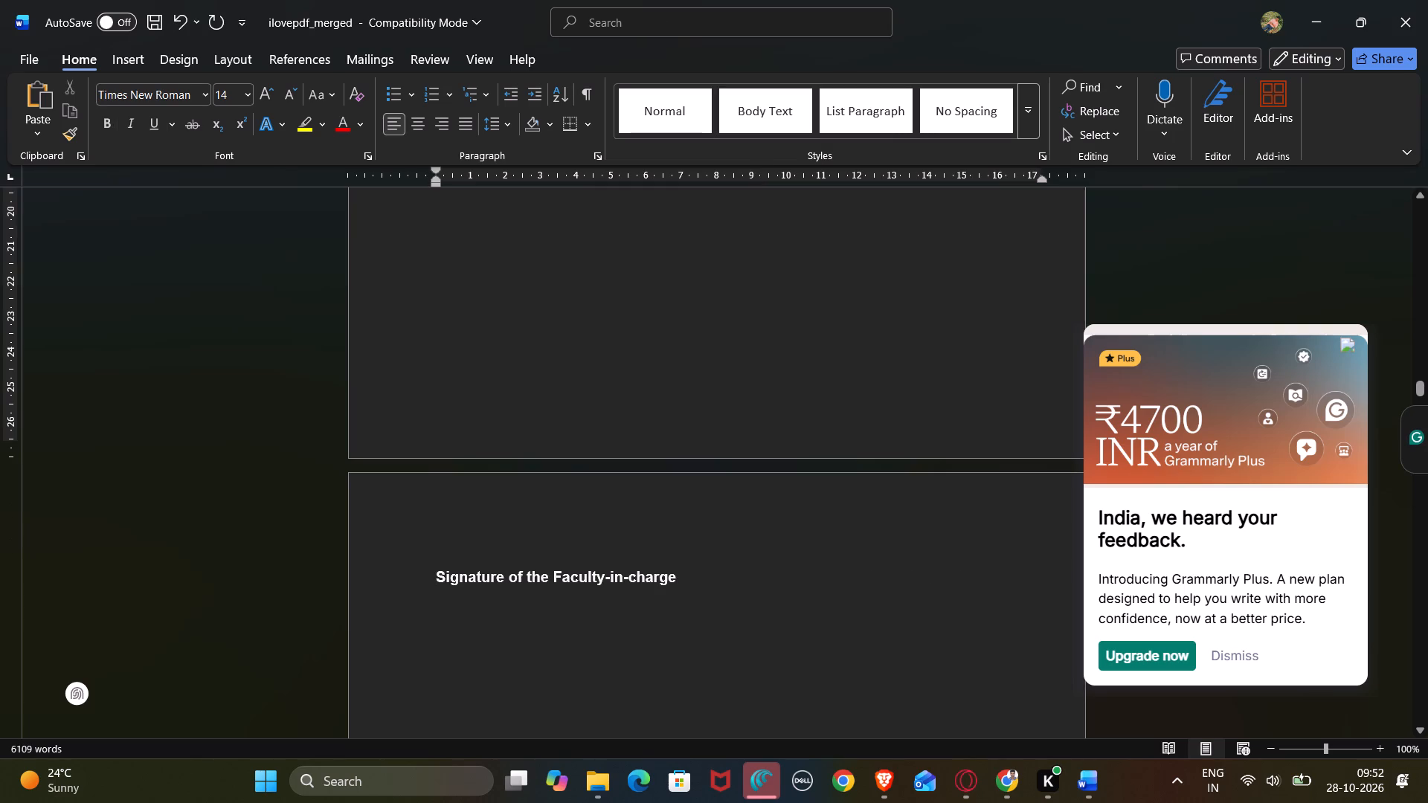
Cut the "Signature of the Faculty-in-charge" line and try to place the cursor below the evaluation table.
{"action": "left_click", "coordinate": [749, 583]}
{"action": "left_click_drag", "start_coordinate": [729, 578], "coordinate": [408, 562]}
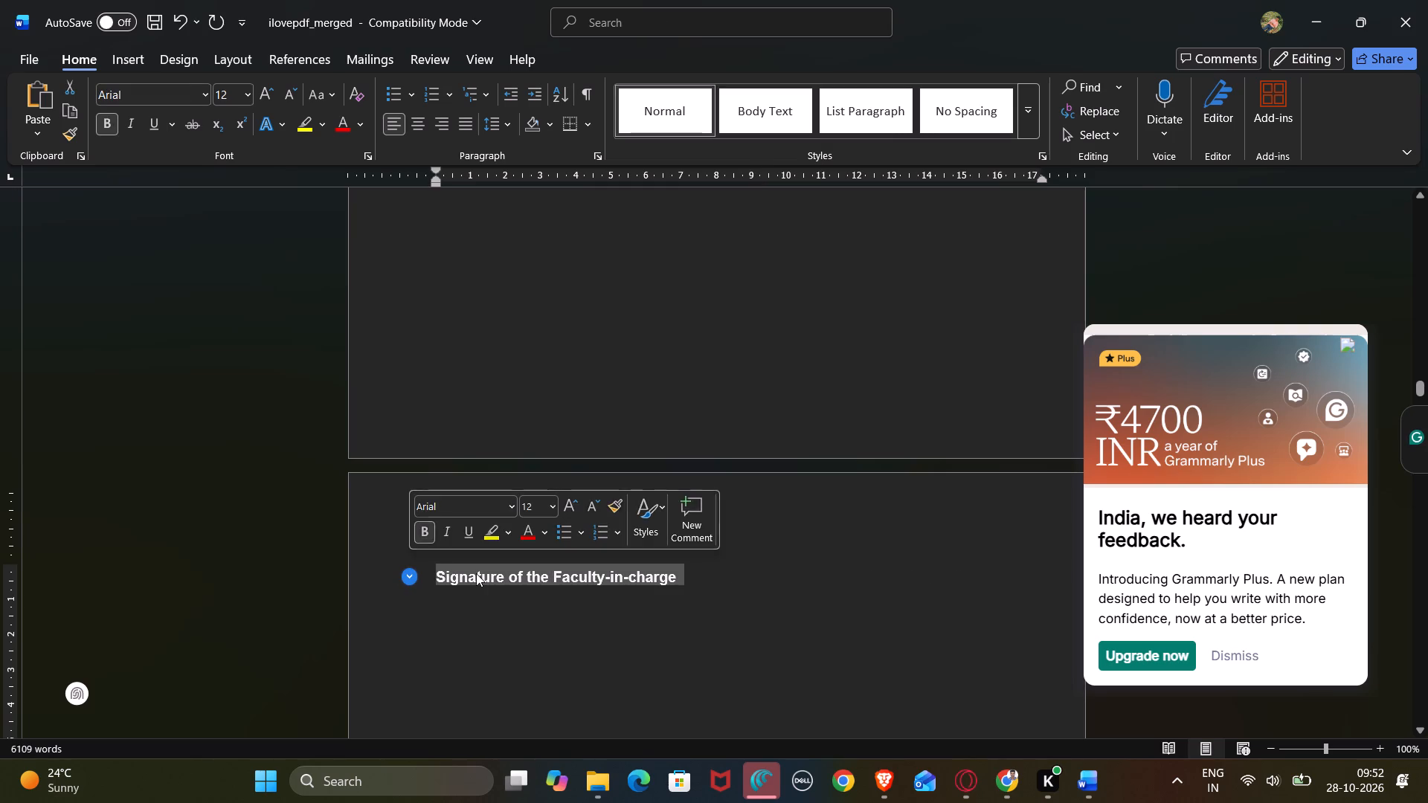
{"action": "right_click", "coordinate": [476, 573]}
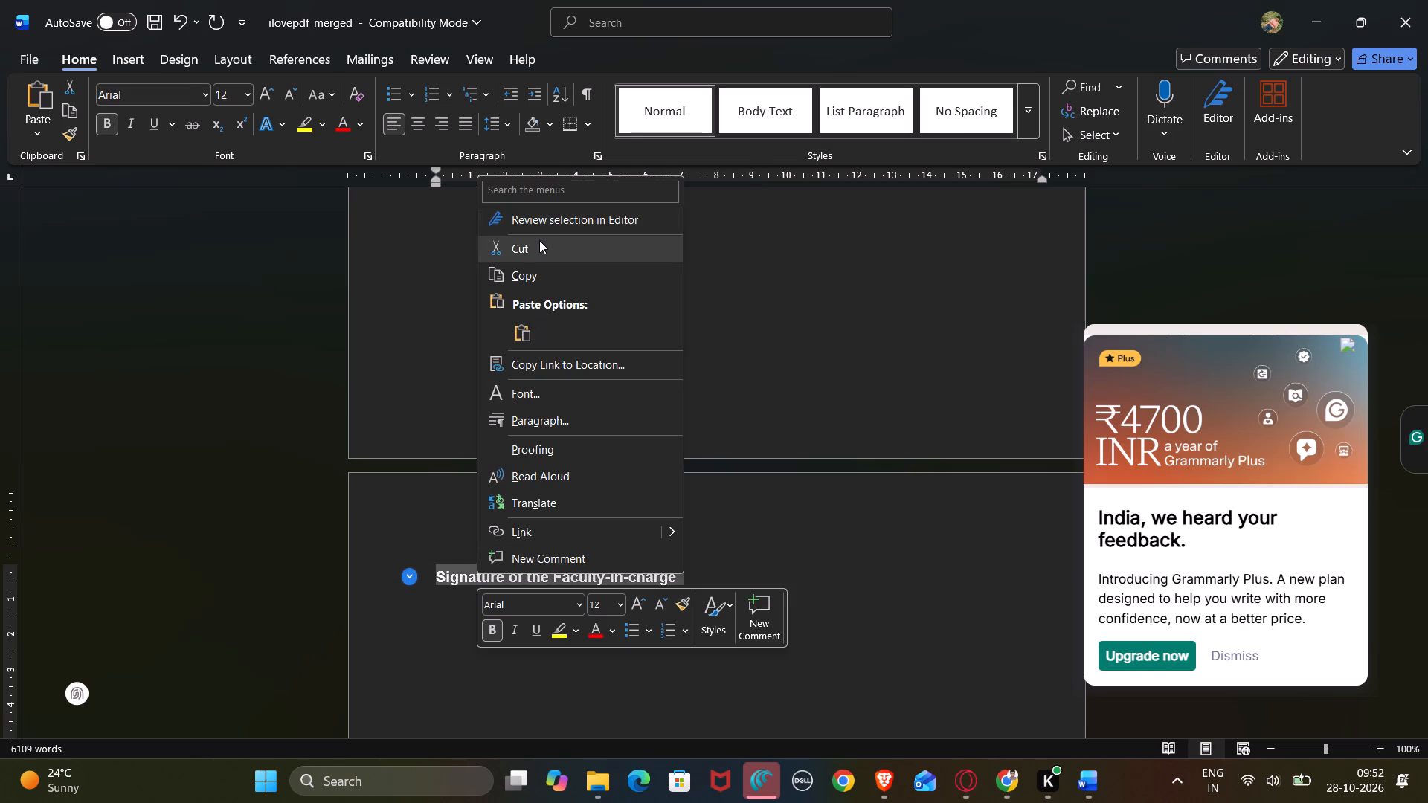
{"action": "left_click", "coordinate": [539, 240]}
{"action": "scroll", "coordinate": [804, 534], "scroll_direction": "up", "scroll_amount": 3}
{"action": "left_click", "coordinate": [919, 440]}
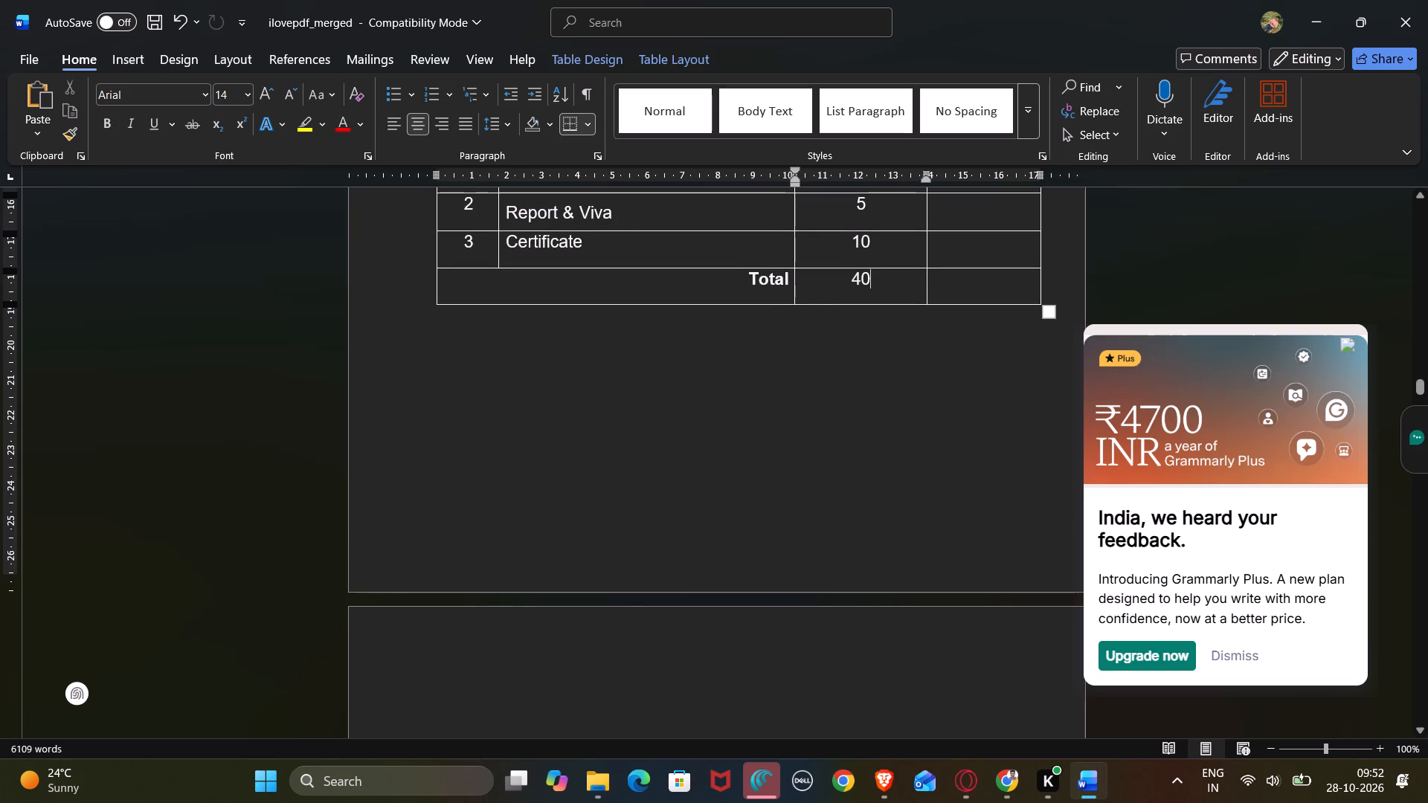
{"action": "left_click", "coordinate": [884, 410]}
{"action": "double_click", "coordinate": [869, 400]}
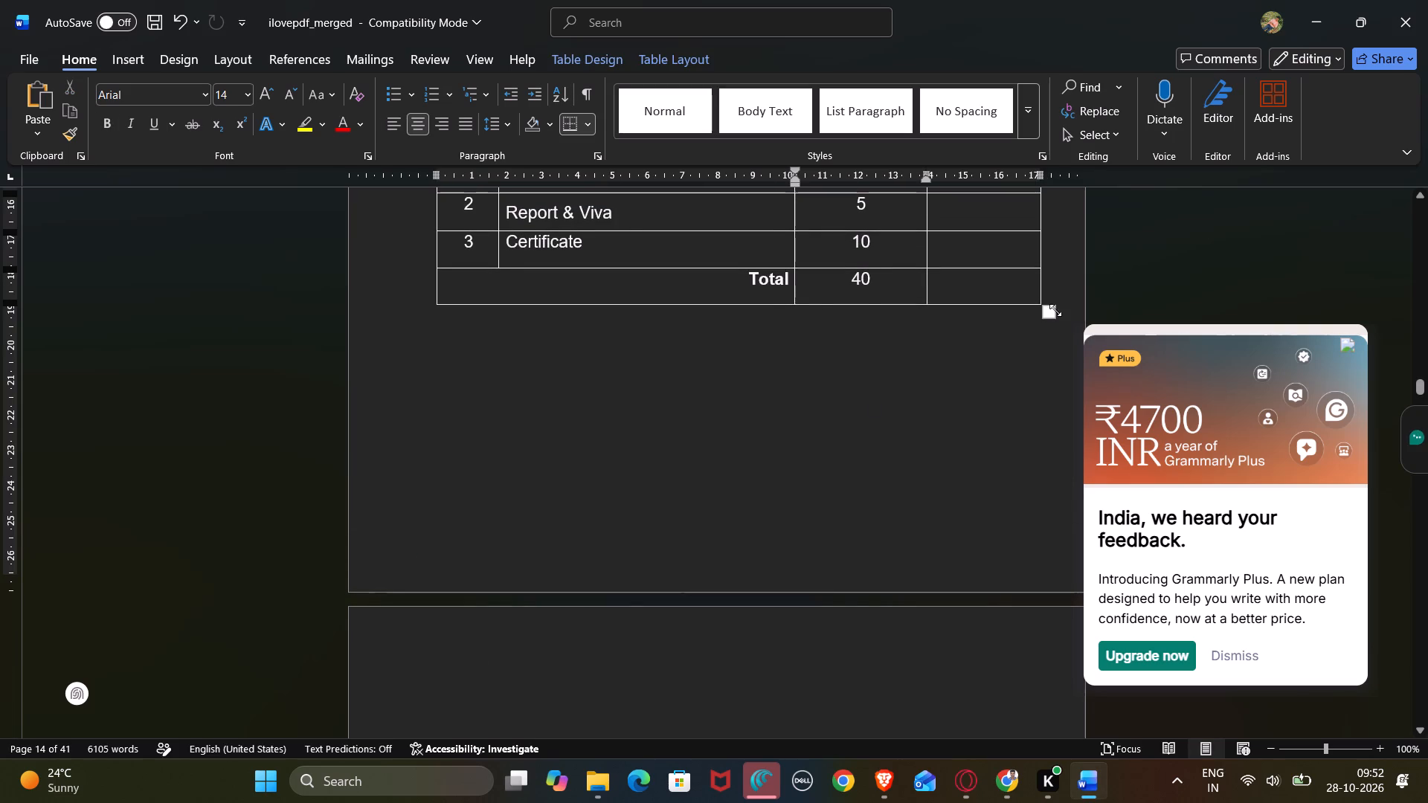
Resize the evaluation rubrics table to be slightly wider and shorter, and try placing the cursor in the space around it.
{"action": "left_click_drag", "start_coordinate": [1043, 312], "coordinate": [1049, 284]}
{"action": "left_click", "coordinate": [873, 610]}
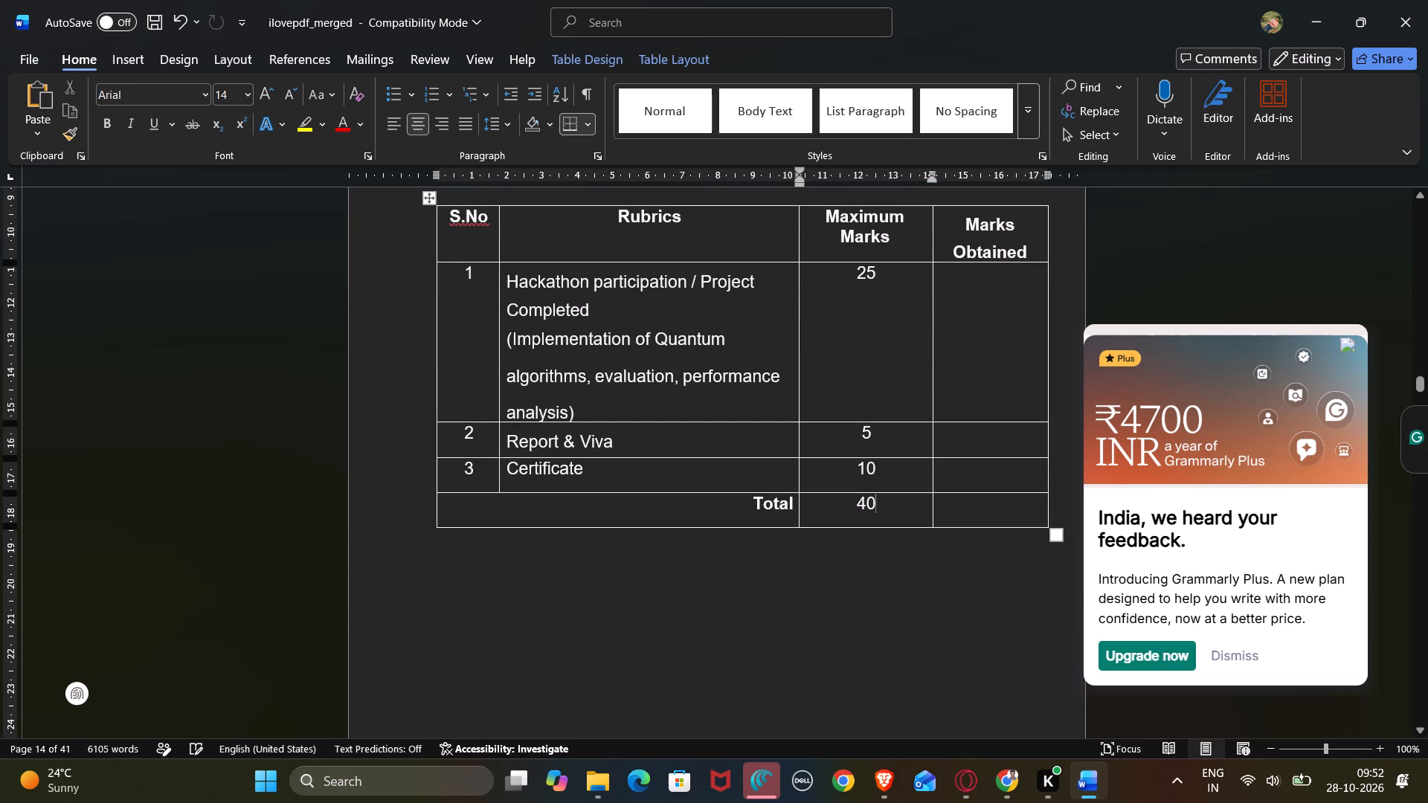
{"action": "left_click", "coordinate": [859, 584]}
{"action": "double_click", "coordinate": [1064, 488]}
Dismiss the Grammarly Plus offer.
{"action": "left_click", "coordinate": [1265, 292]}
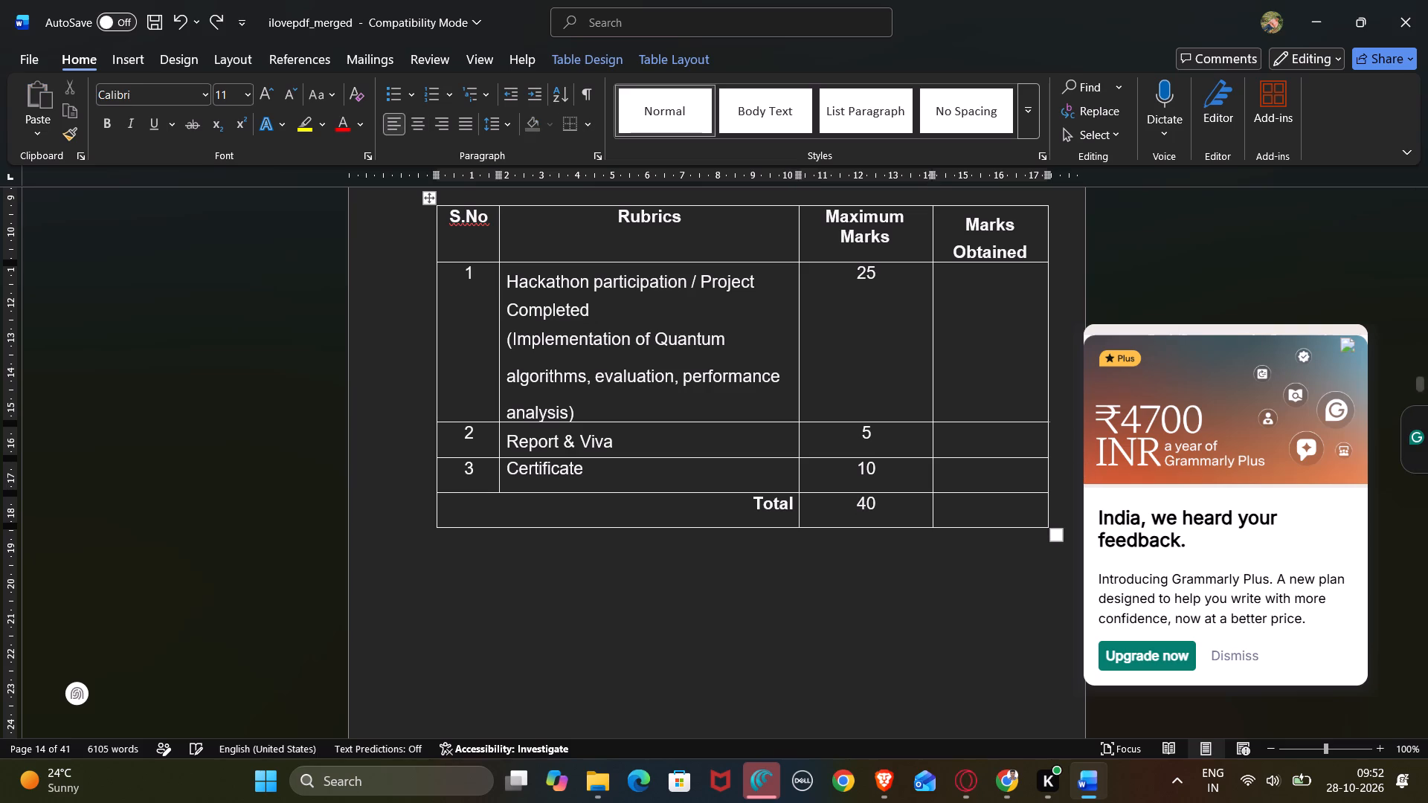
{"action": "left_click", "coordinate": [1237, 662]}
Delete the end of the Course Name on the evaluation sheet so that it reads "Quantum c".
{"action": "scroll", "coordinate": [576, 644], "scroll_direction": "up", "scroll_amount": 7}
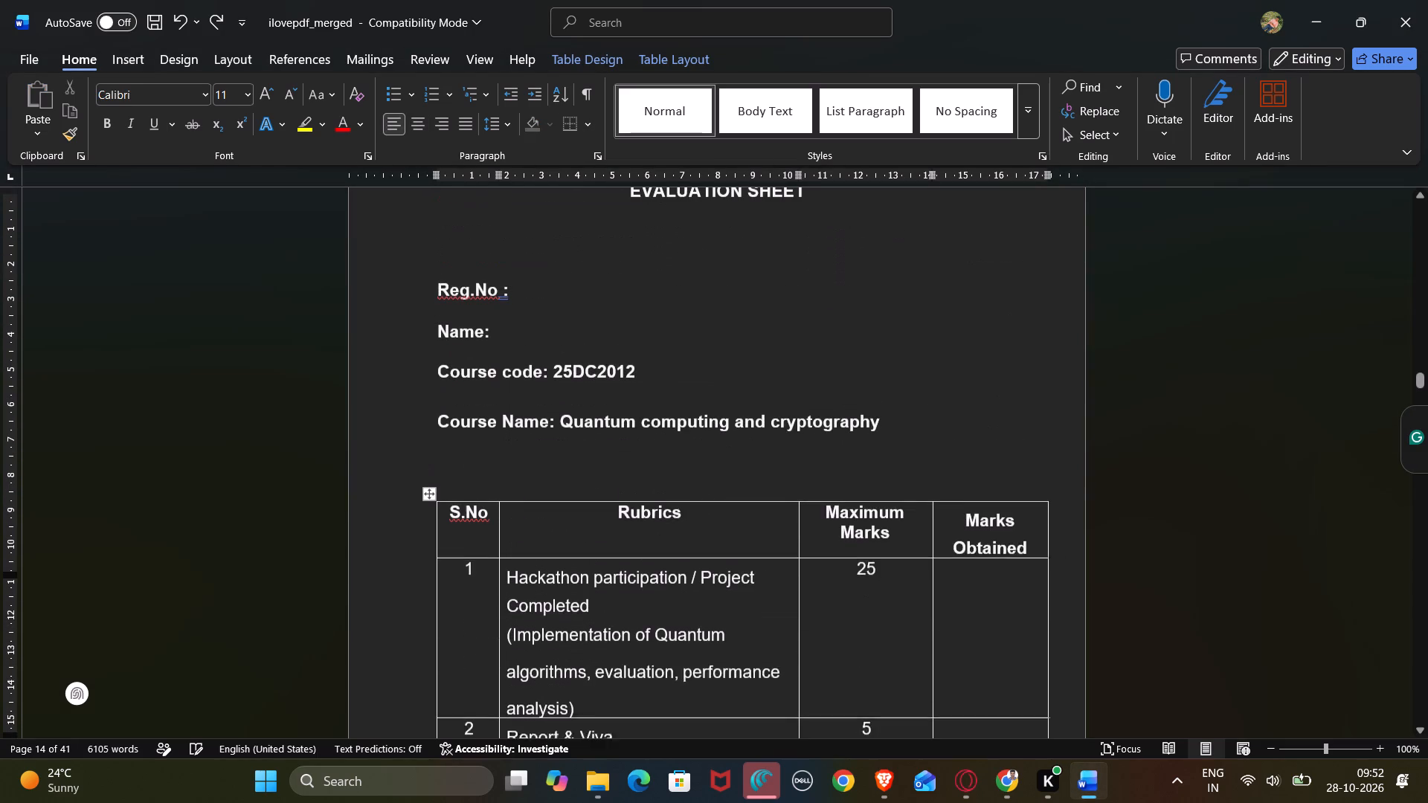
{"action": "left_click", "coordinate": [898, 424]}
{"action": "left_click", "coordinate": [883, 446]}
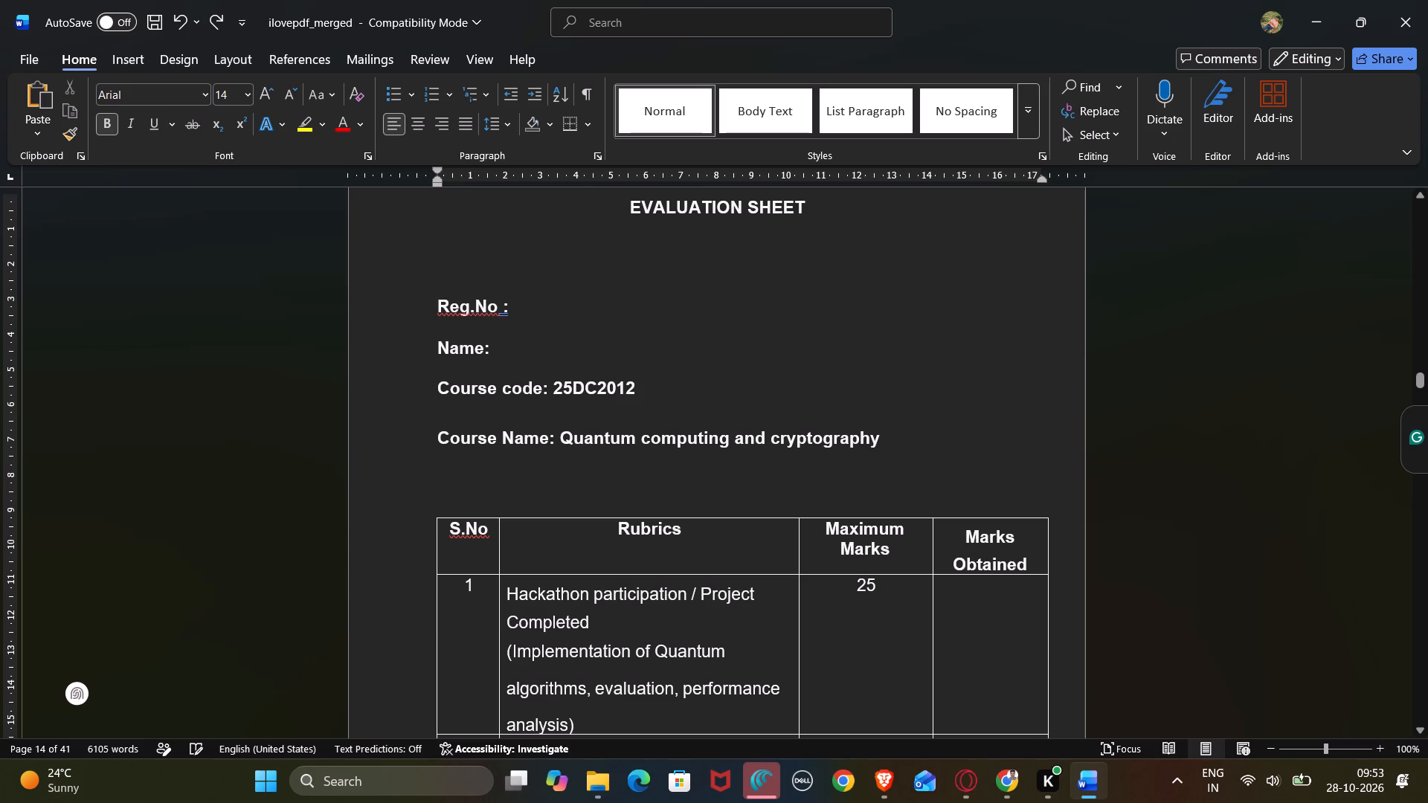
{"action": "key", "text": "BackSpace"}
{"action": "key", "text": "BackSpace"}
{"action": "key", "text": "BackSpace"}
{"action": "key", "text": "BackSpace"}
{"action": "key", "text": "BackSpace"}
{"action": "key", "text": "BackSpace"}
{"action": "key", "text": "BackSpace"}
{"action": "key", "text": "BackSpace"}
{"action": "key", "text": "BackSpace"}
{"action": "key", "text": "BackSpace"}
{"action": "key", "text": "BackSpace"}
{"action": "key", "text": "BackSpace"}
{"action": "key", "text": "BackSpace"}
{"action": "key", "text": "BackSpace"}
{"action": "key", "text": "BackSpace"}
{"action": "key", "text": "BackSpace"}
{"action": "key", "text": "BackSpace"}
{"action": "key", "text": "BackSpace"}
{"action": "key", "text": "BackSpace"}
{"action": "key", "text": "BackSpace"}
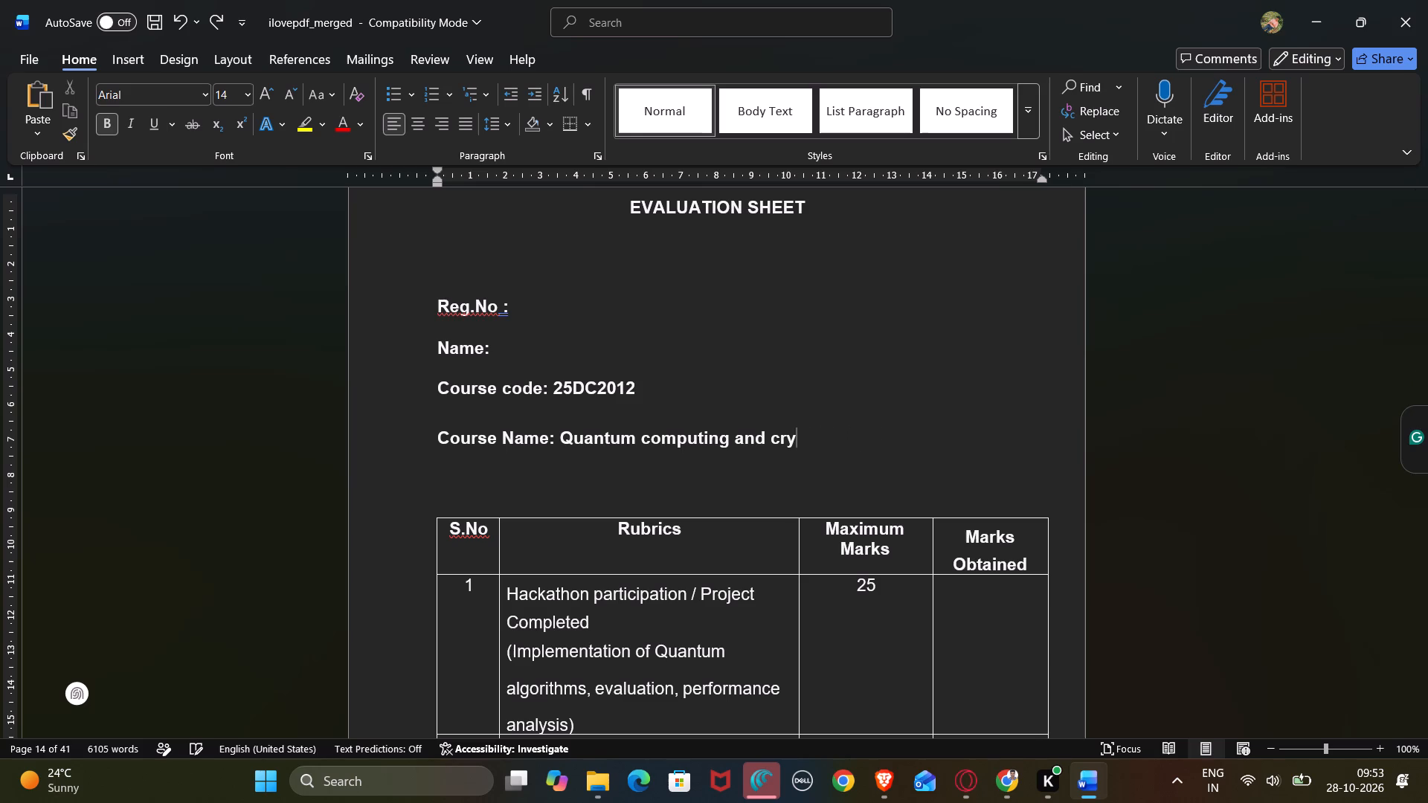
{"action": "key", "text": "BackSpace"}
{"action": "key", "text": "BackSpace"}
{"action": "key", "text": "BackSpace"}
{"action": "key", "text": "BackSpace"}
{"action": "key", "text": "BackSpace"}
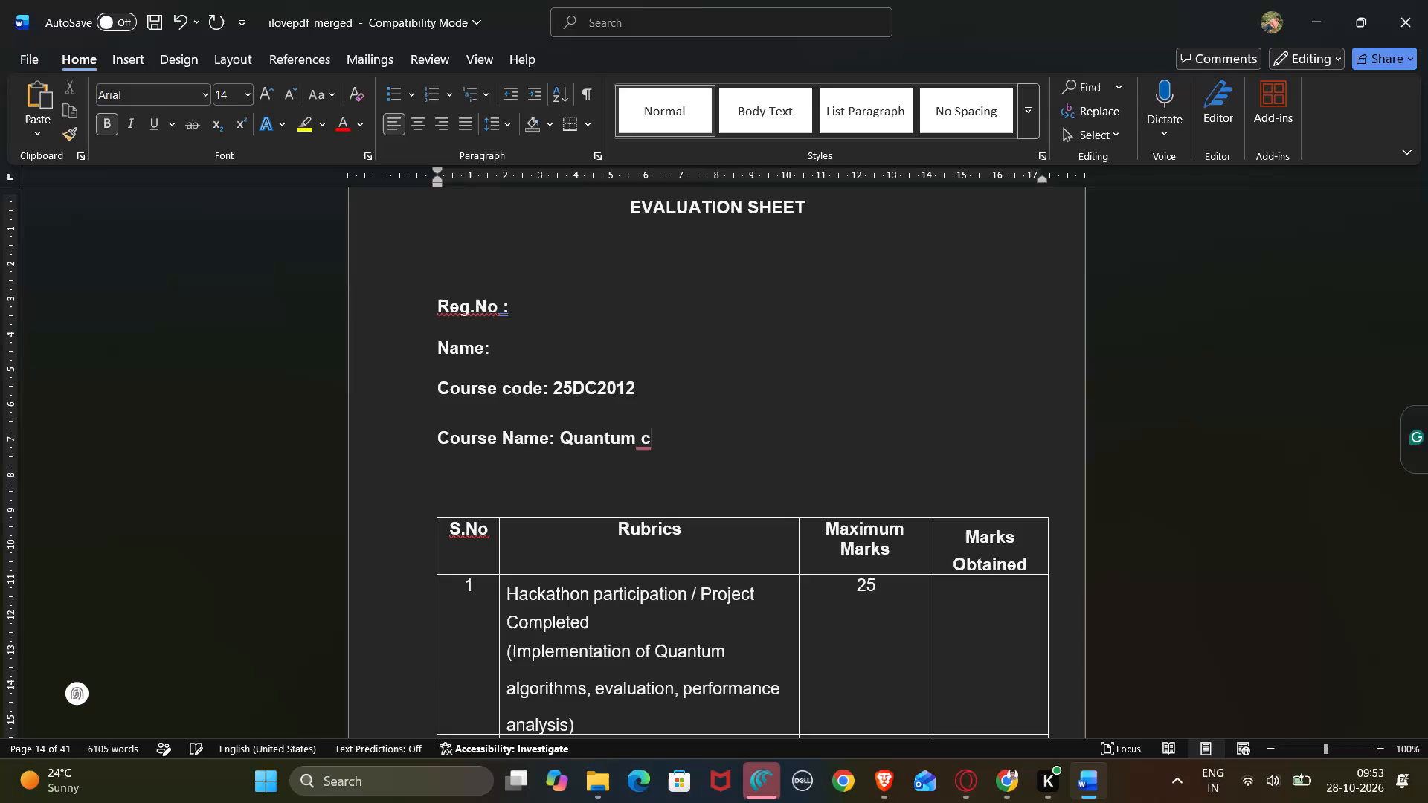
Examine the pages around the evaluation sheet, including the rubrics table, the blank page after it and the Appendices page.
{"action": "scroll", "coordinate": [803, 373], "scroll_direction": "up", "scroll_amount": 5}
{"action": "scroll", "coordinate": [803, 373], "scroll_direction": "down", "scroll_amount": 15}
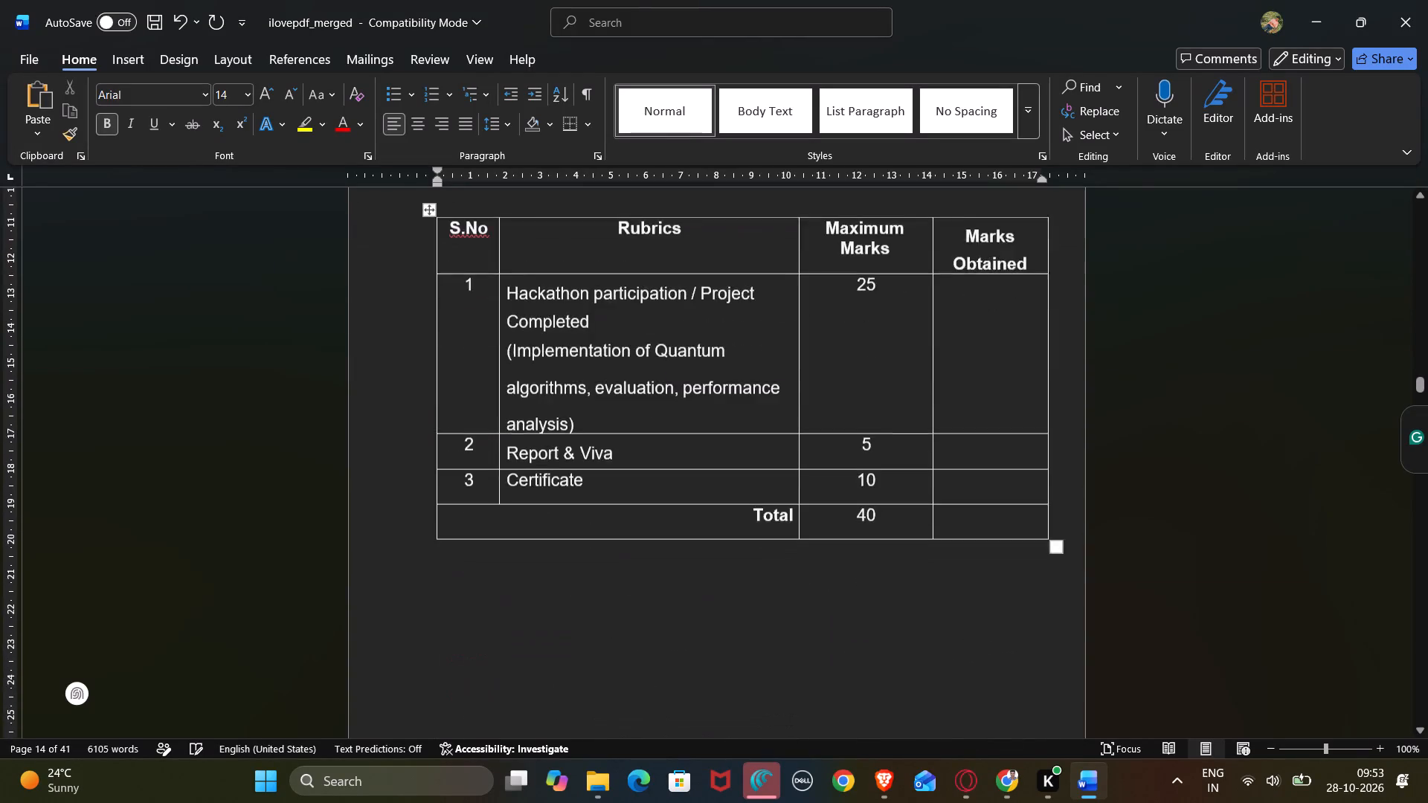
{"action": "scroll", "coordinate": [802, 370], "scroll_direction": "down", "scroll_amount": 16}
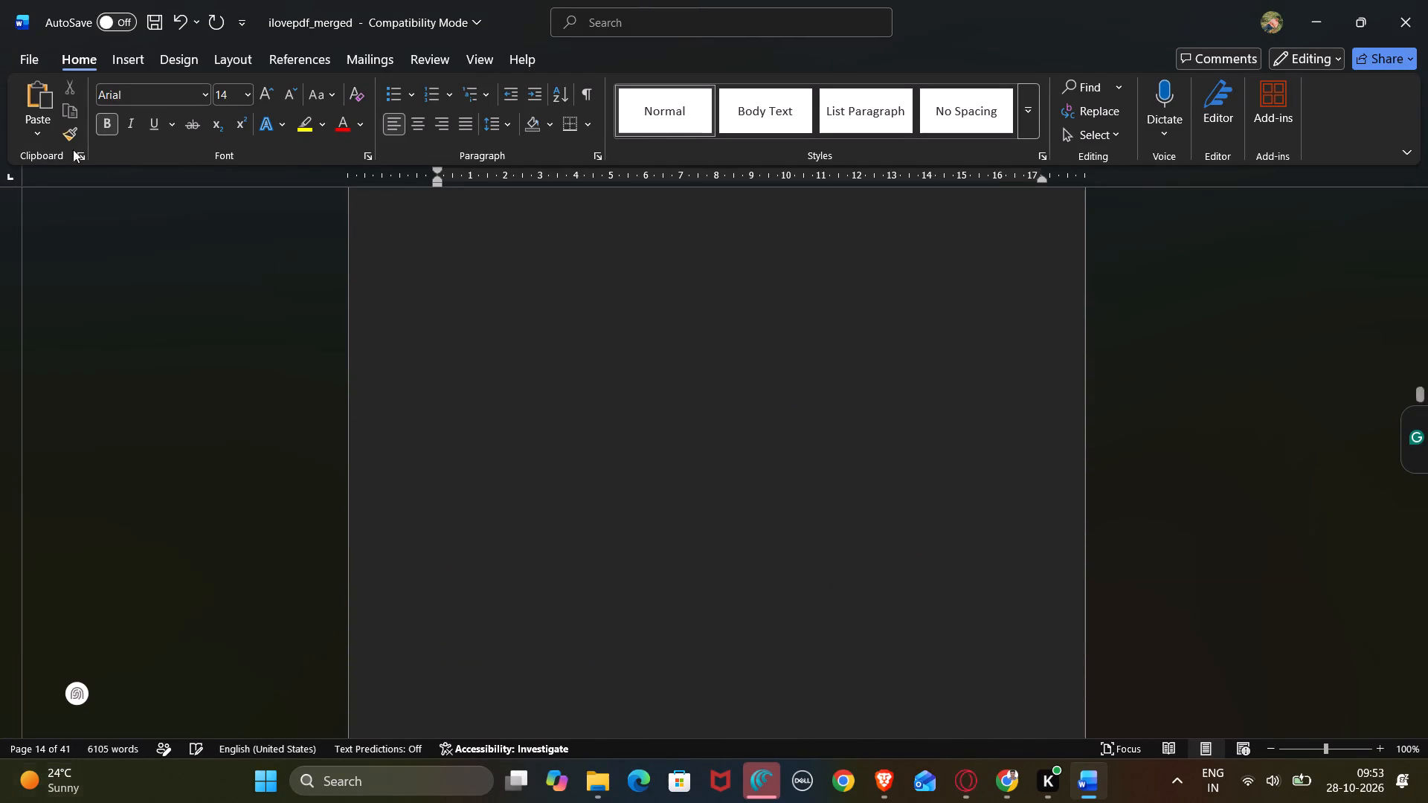
{"action": "left_click", "coordinate": [40, 57]}
{"action": "left_click", "coordinate": [25, 59]}
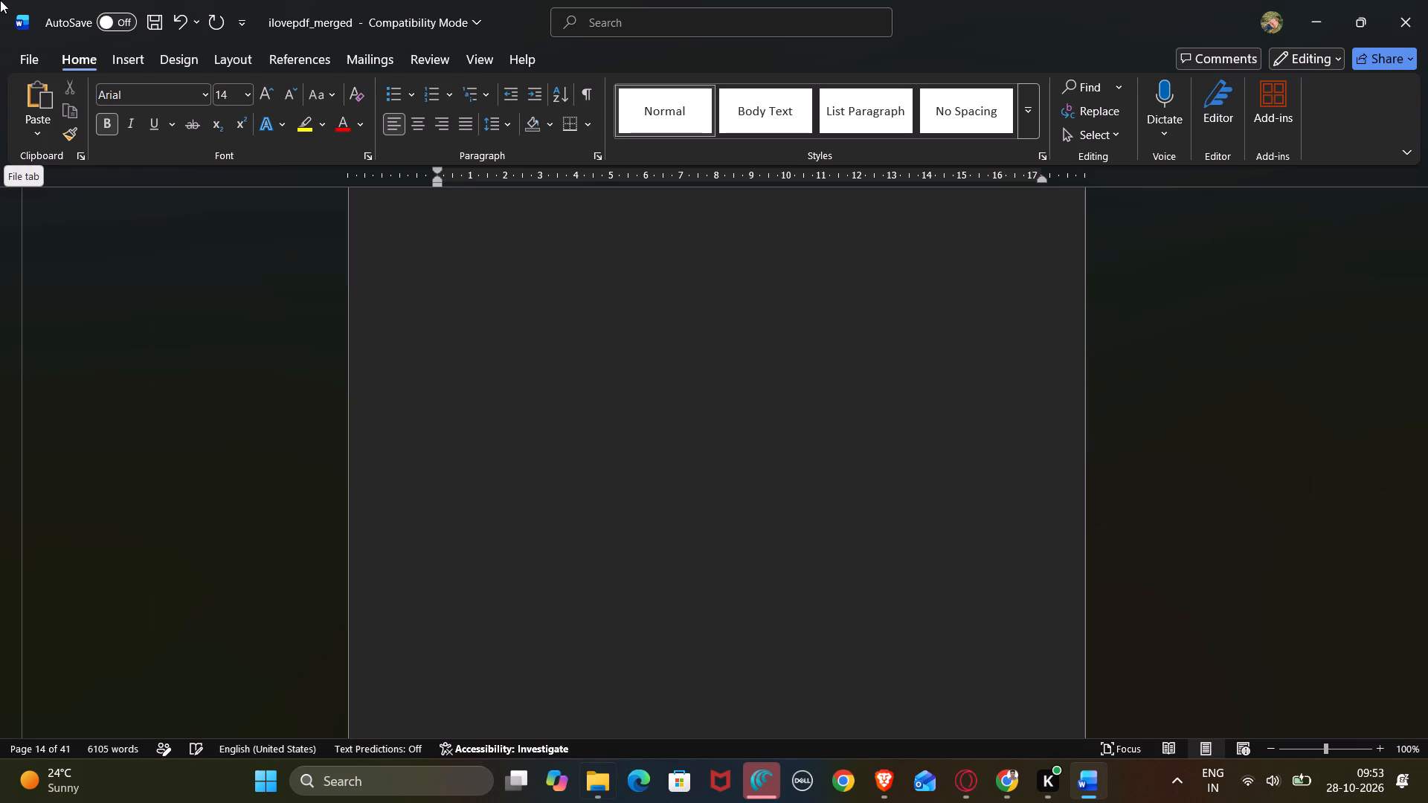
{"action": "scroll", "coordinate": [1356, 578], "scroll_direction": "up", "scroll_amount": 6}
{"action": "scroll", "coordinate": [726, 535], "scroll_direction": "up", "scroll_amount": 18}
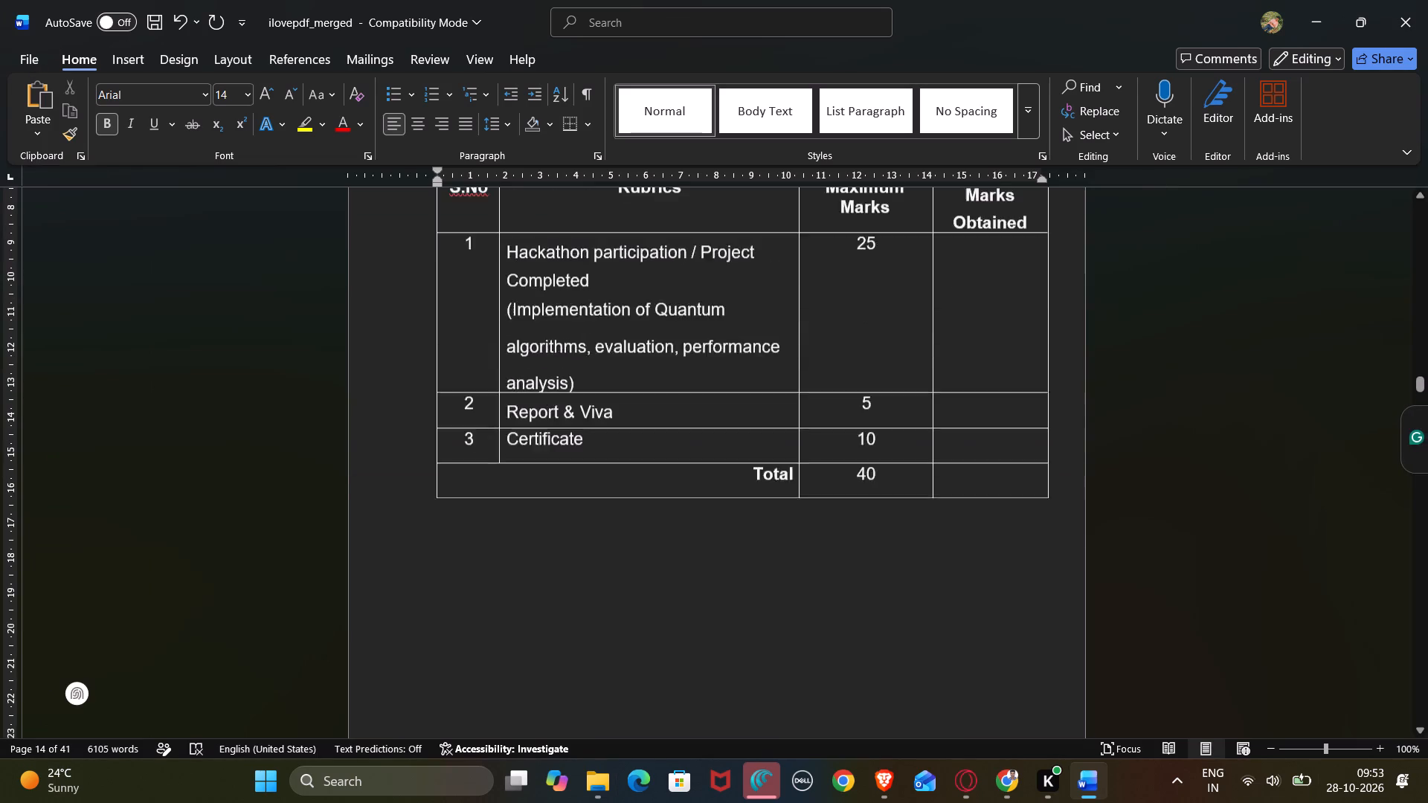
{"action": "scroll", "coordinate": [816, 368], "scroll_direction": "up", "scroll_amount": 4}
{"action": "scroll", "coordinate": [667, 333], "scroll_direction": "up", "scroll_amount": 4}
{"action": "scroll", "coordinate": [801, 263], "scroll_direction": "up", "scroll_amount": 6}
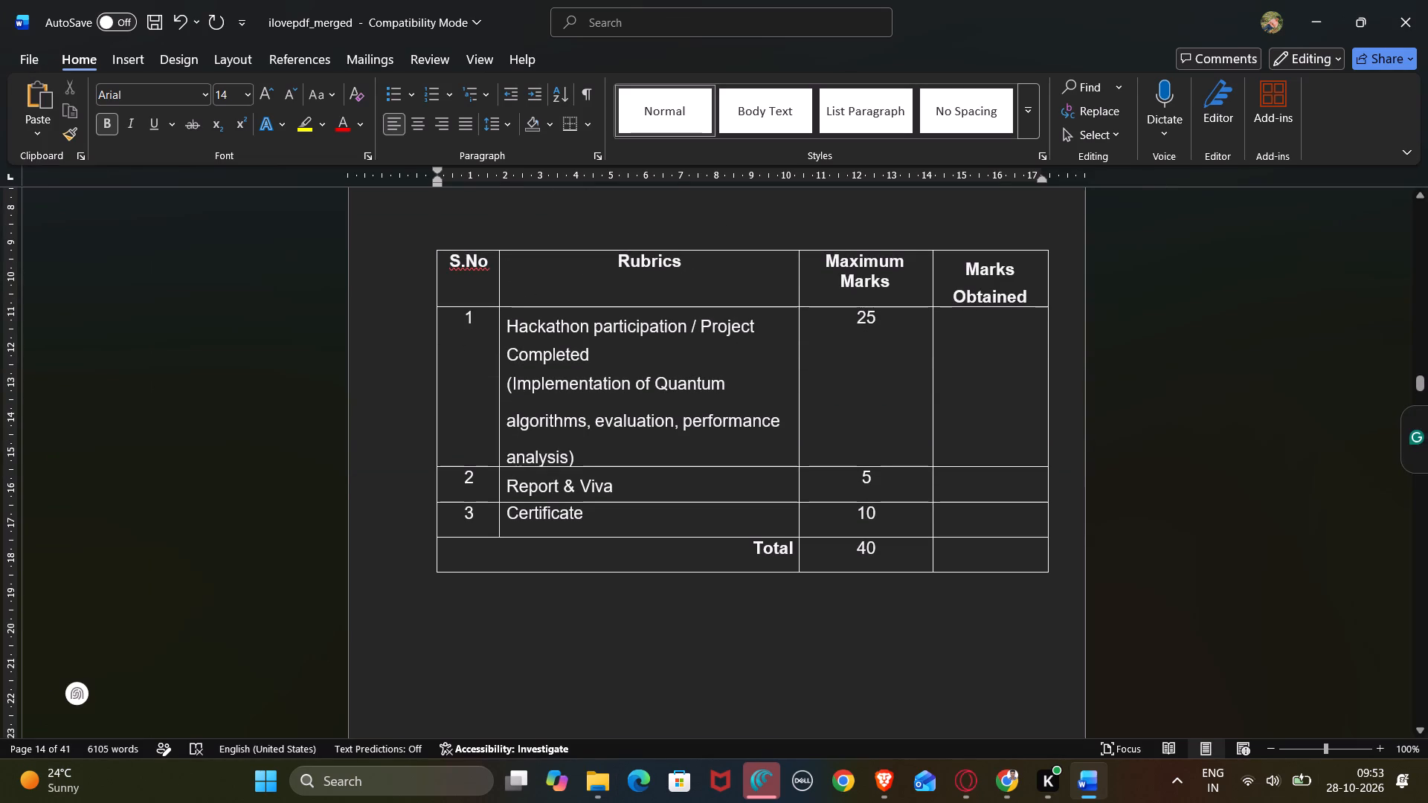
{"action": "scroll", "coordinate": [1047, 271], "scroll_direction": "up", "scroll_amount": 5}
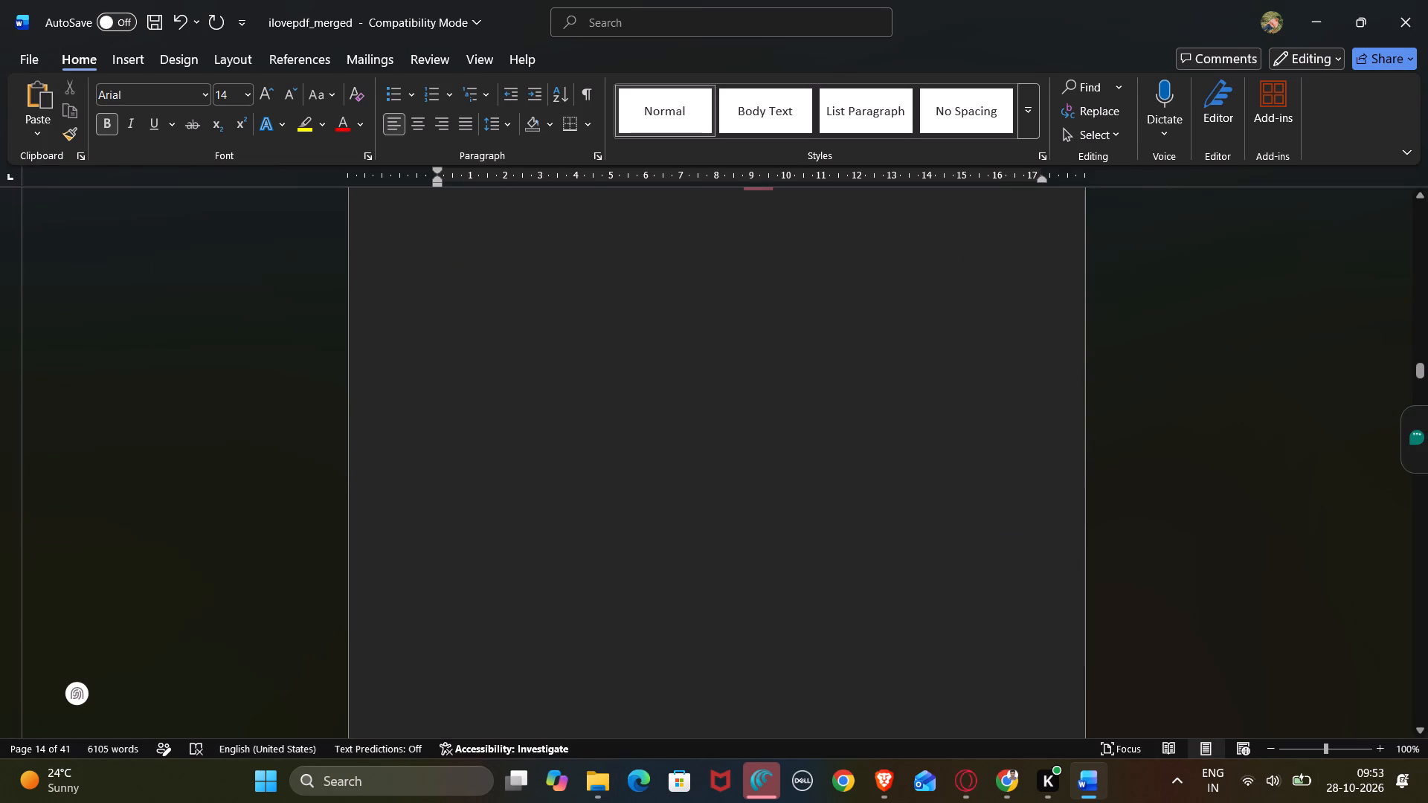
{"action": "scroll", "coordinate": [942, 403], "scroll_direction": "up", "scroll_amount": 15}
{"action": "scroll", "coordinate": [941, 350], "scroll_direction": "down", "scroll_amount": 3}
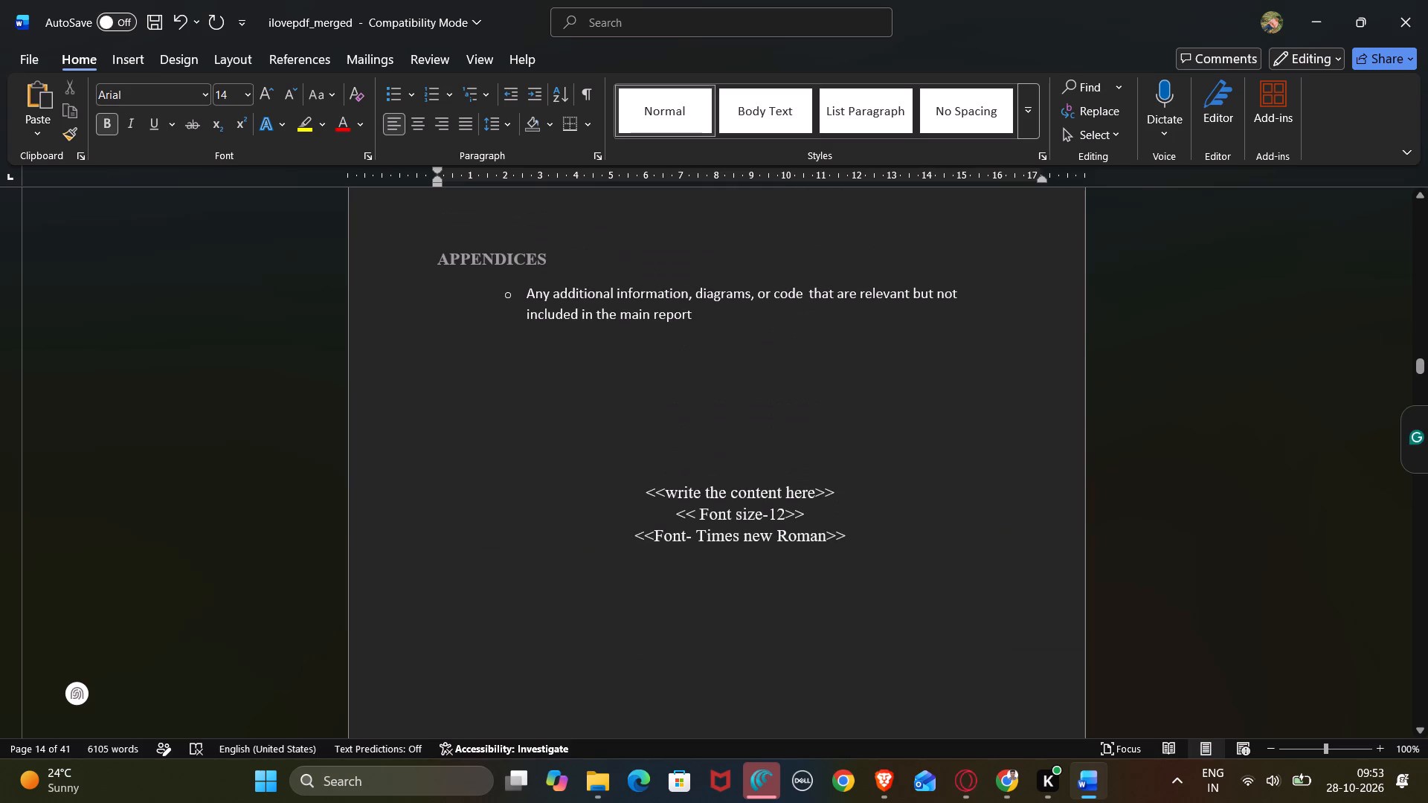
{"action": "scroll", "coordinate": [944, 344], "scroll_direction": "down", "scroll_amount": 16}
{"action": "scroll", "coordinate": [954, 330], "scroll_direction": "down", "scroll_amount": 8}
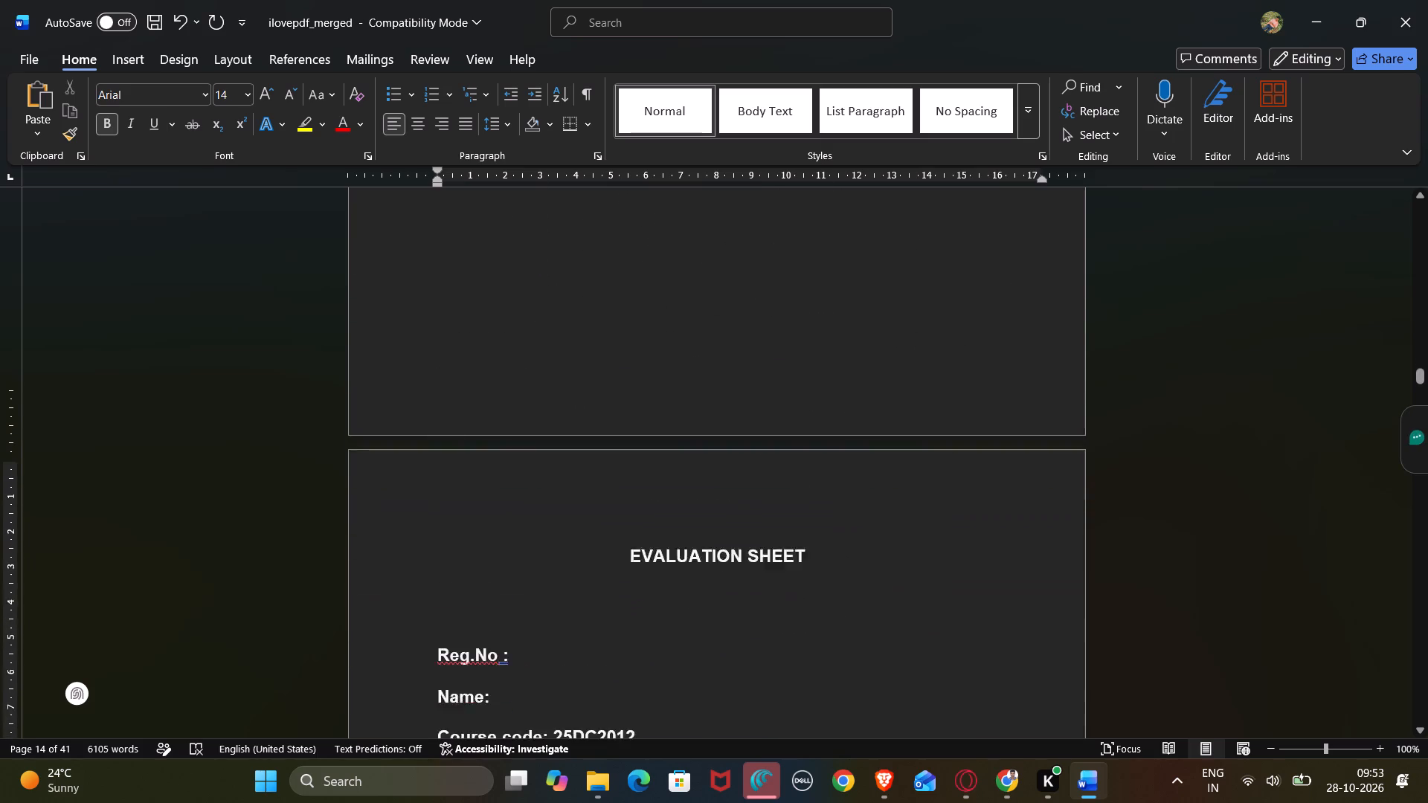
{"action": "scroll", "coordinate": [956, 329], "scroll_direction": "down", "scroll_amount": 3}
{"action": "scroll", "coordinate": [956, 319], "scroll_direction": "up", "scroll_amount": 1}
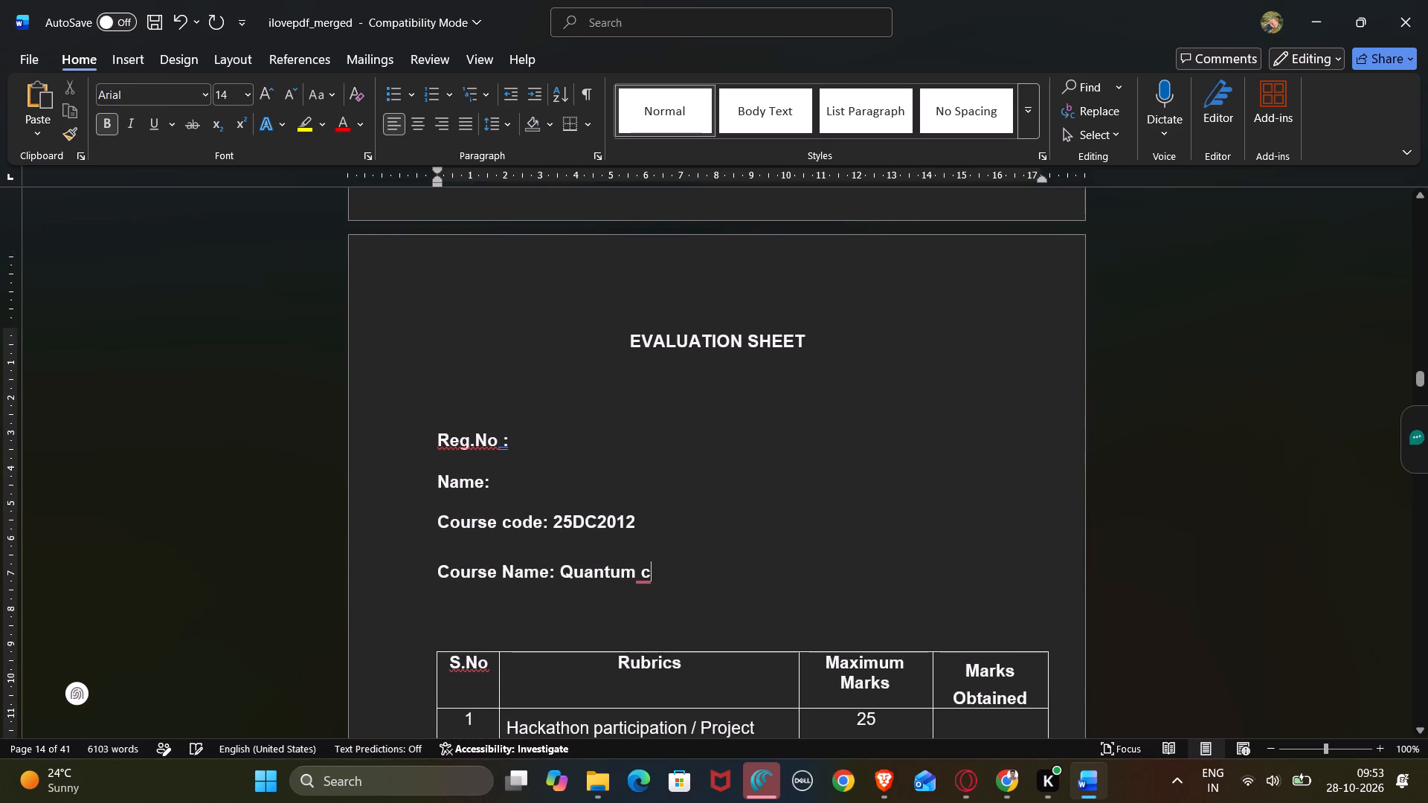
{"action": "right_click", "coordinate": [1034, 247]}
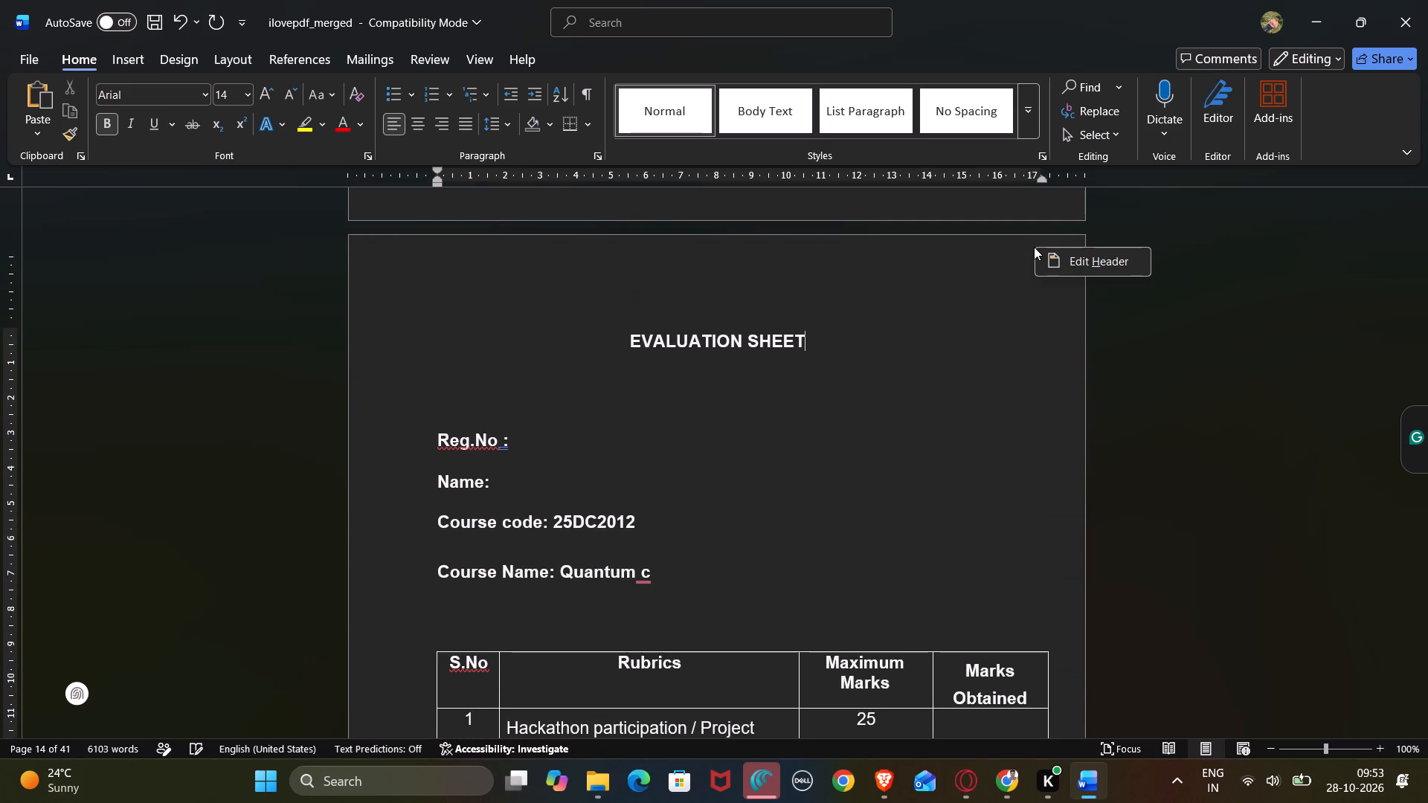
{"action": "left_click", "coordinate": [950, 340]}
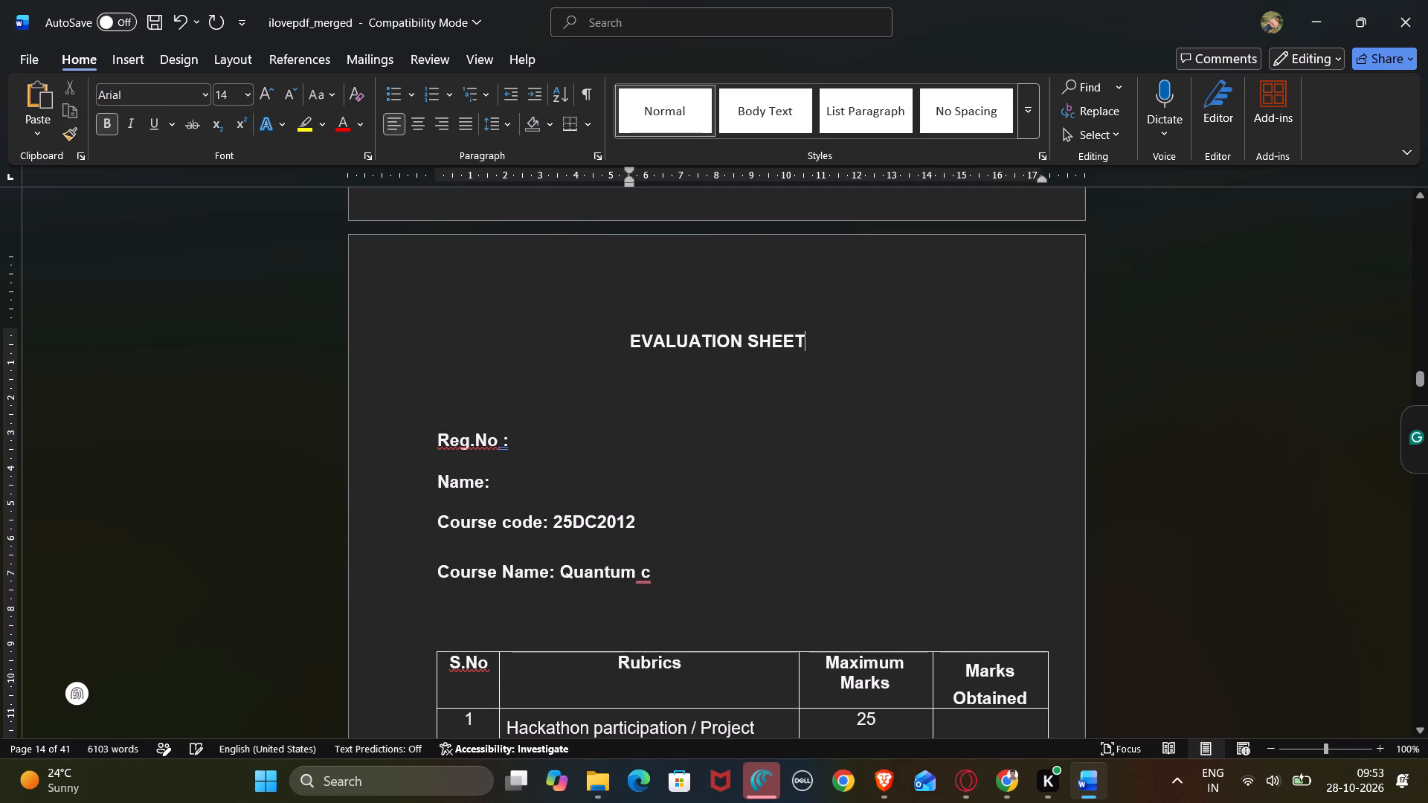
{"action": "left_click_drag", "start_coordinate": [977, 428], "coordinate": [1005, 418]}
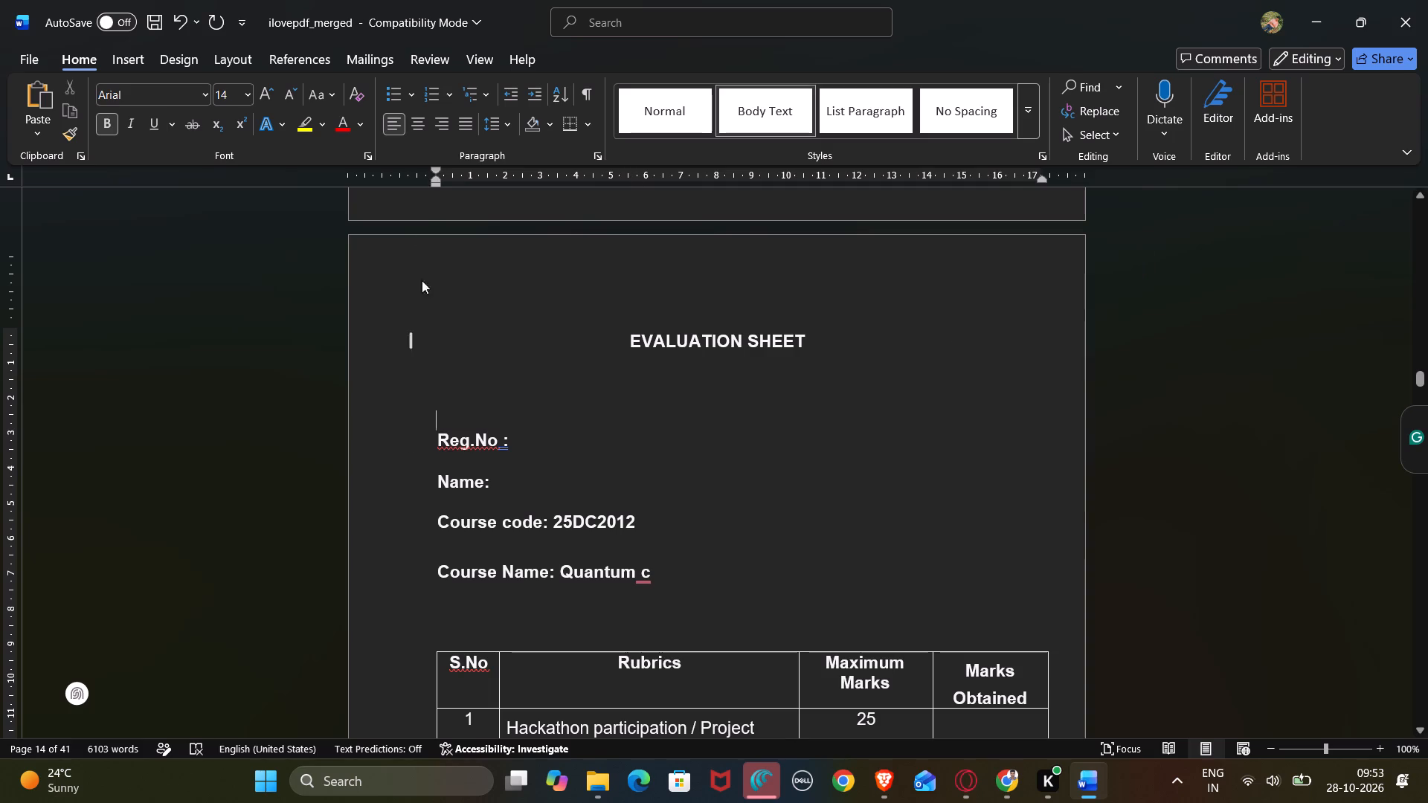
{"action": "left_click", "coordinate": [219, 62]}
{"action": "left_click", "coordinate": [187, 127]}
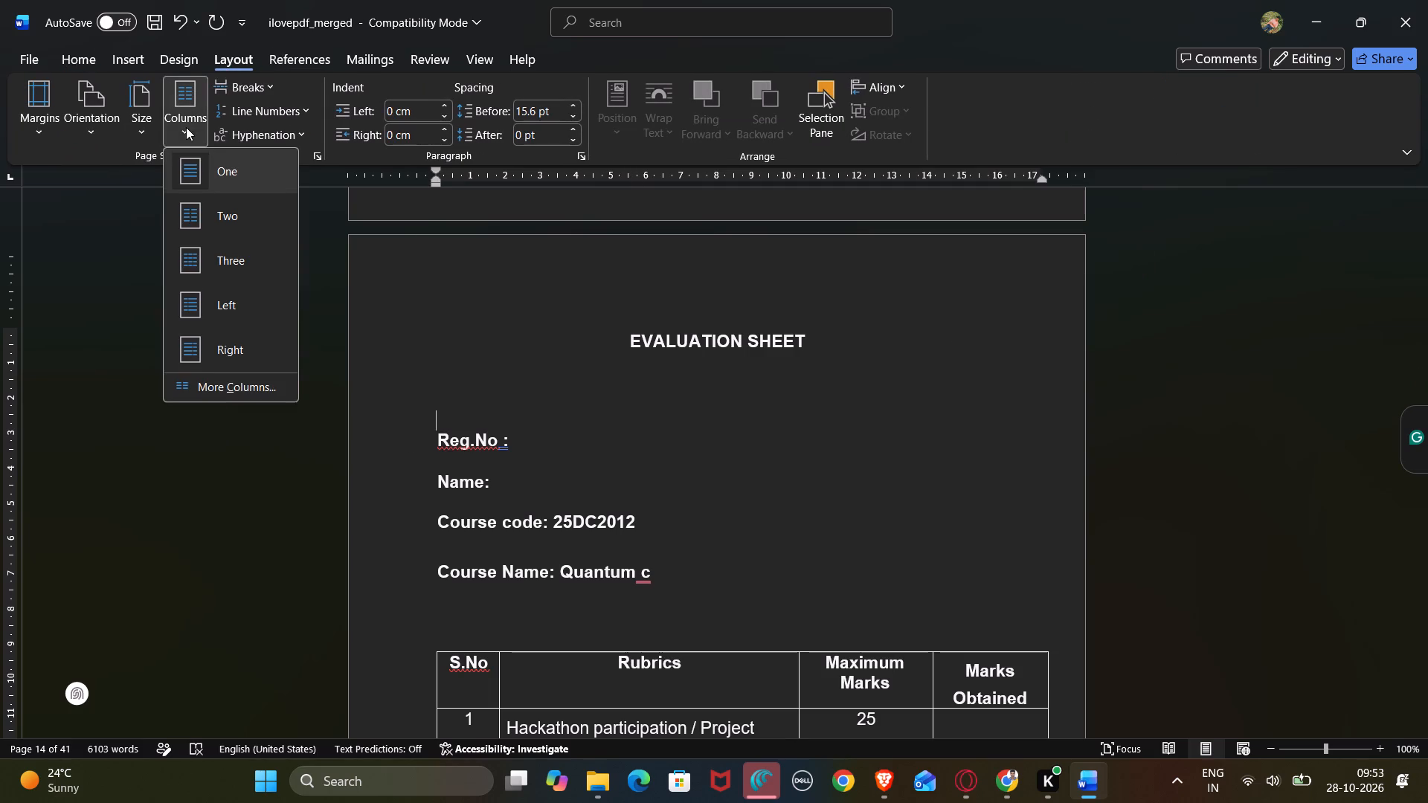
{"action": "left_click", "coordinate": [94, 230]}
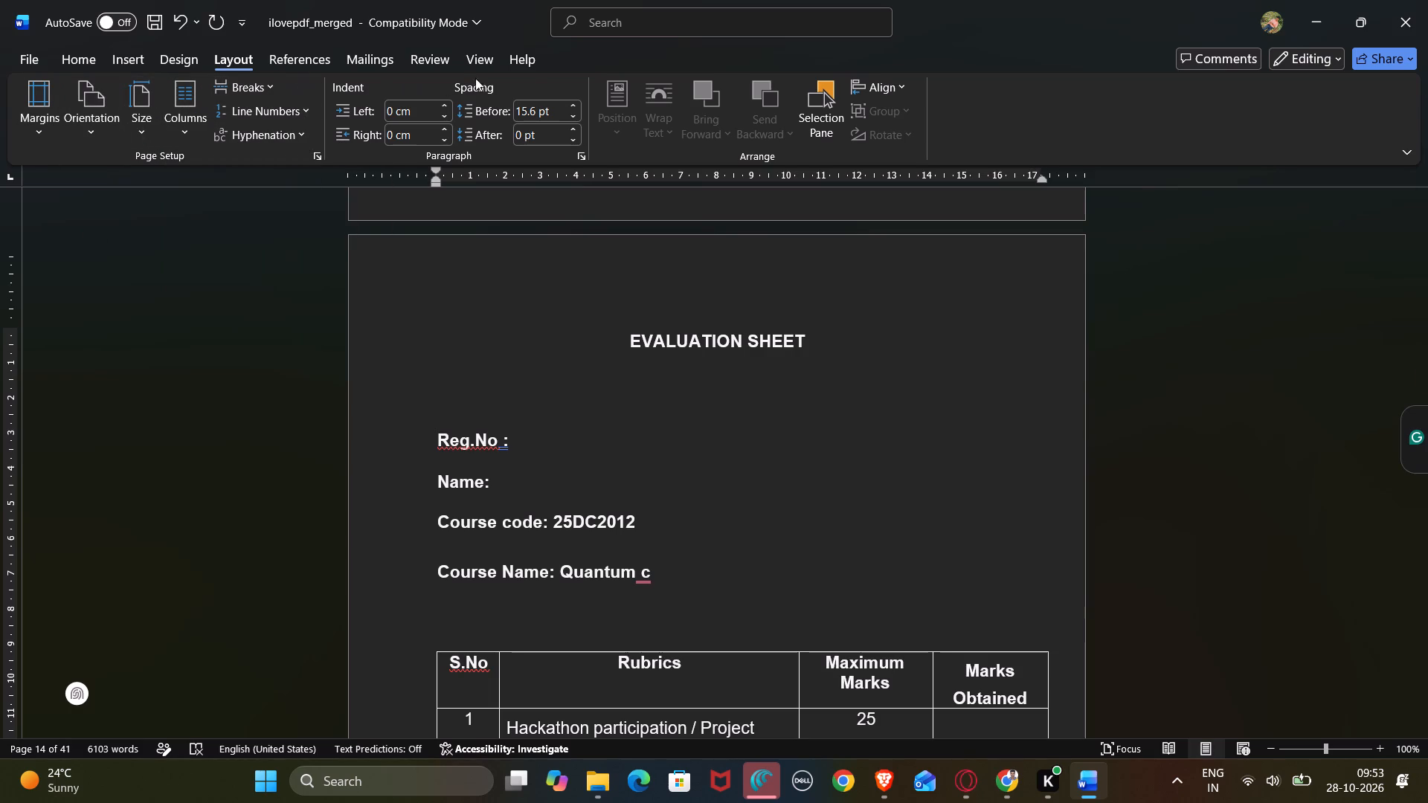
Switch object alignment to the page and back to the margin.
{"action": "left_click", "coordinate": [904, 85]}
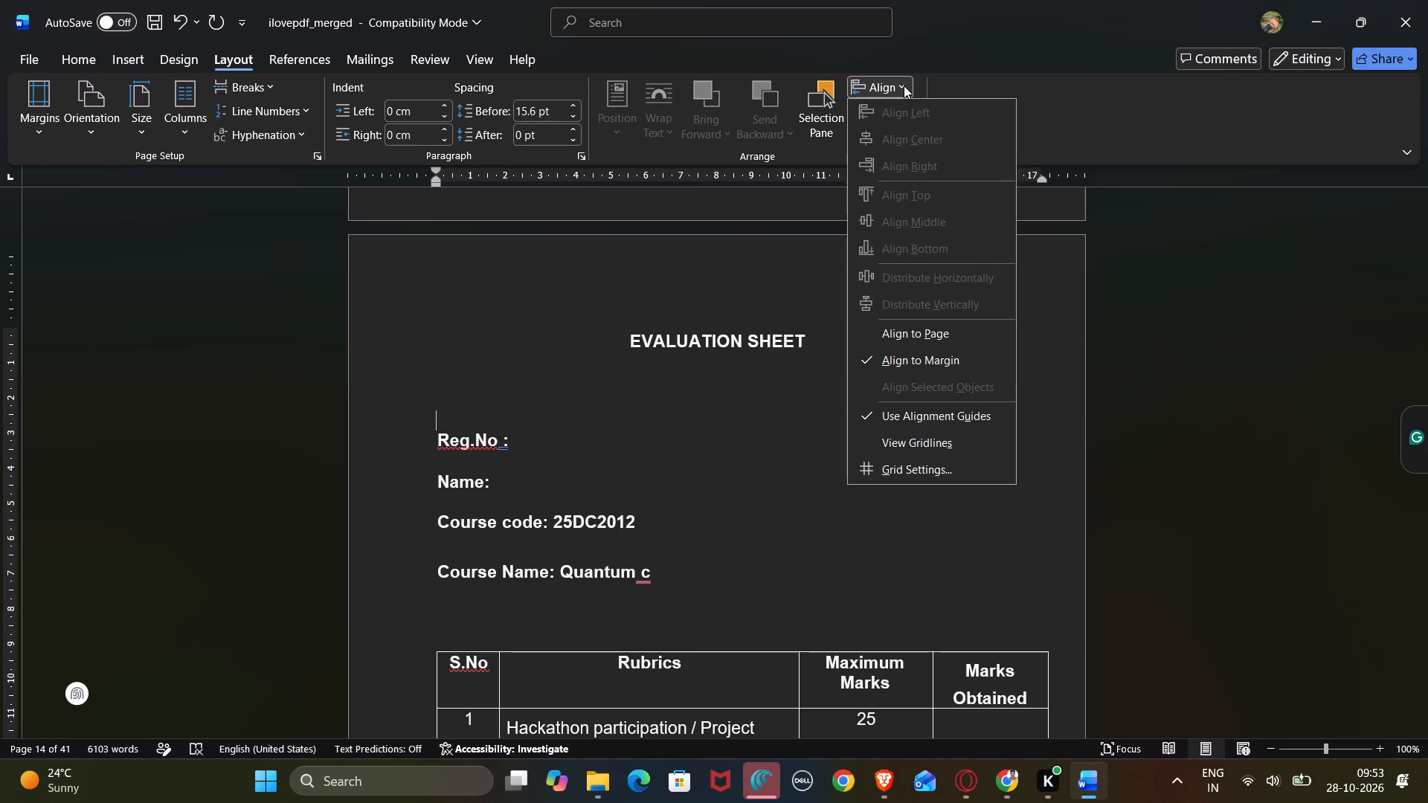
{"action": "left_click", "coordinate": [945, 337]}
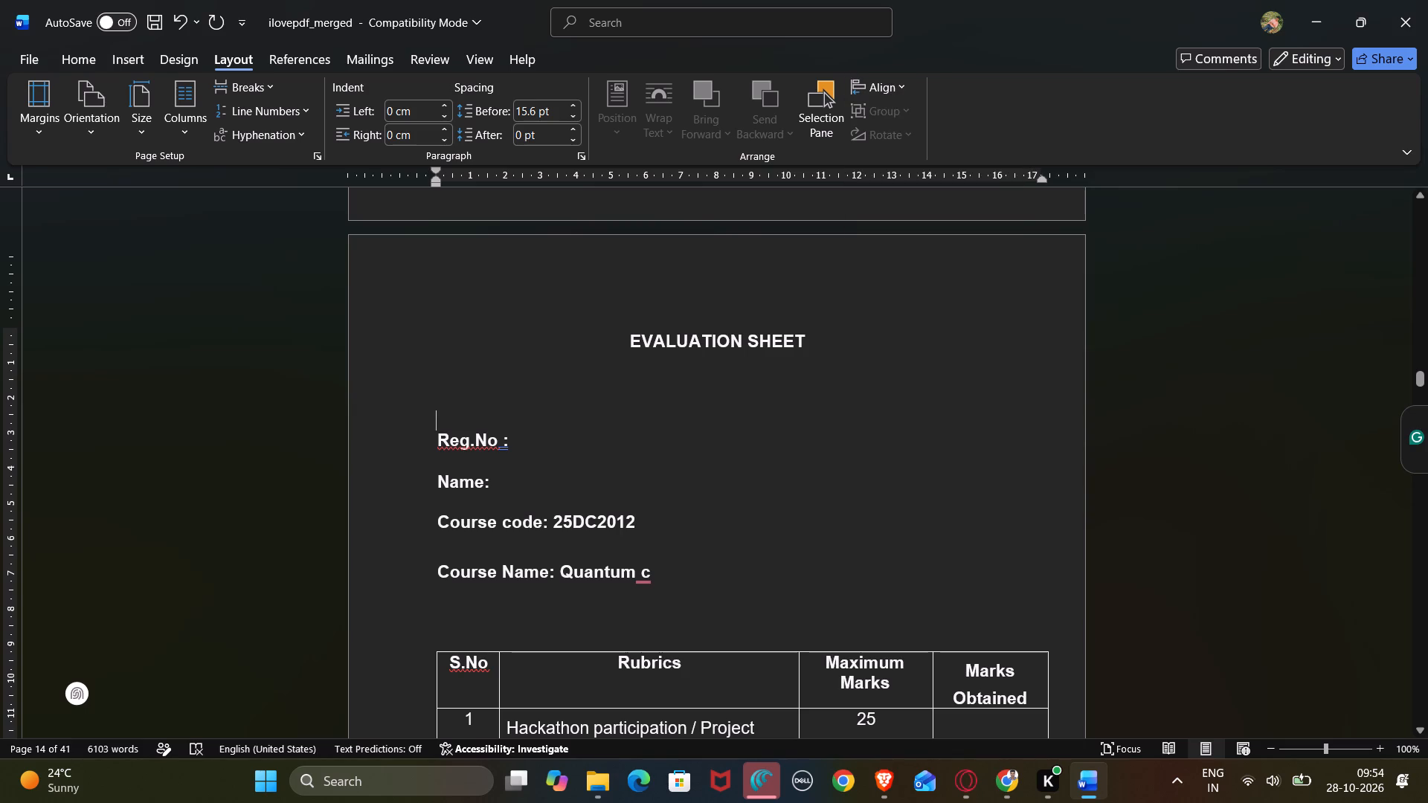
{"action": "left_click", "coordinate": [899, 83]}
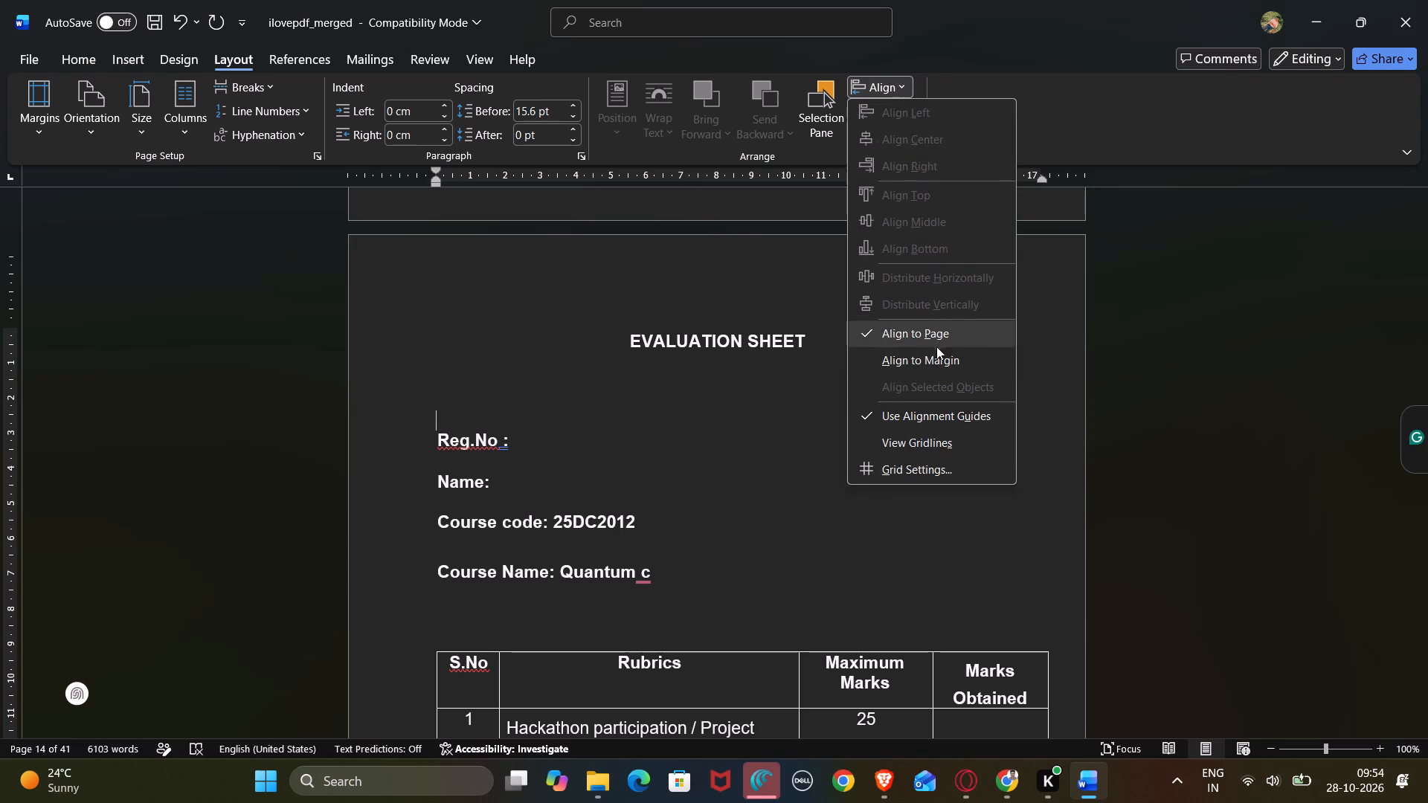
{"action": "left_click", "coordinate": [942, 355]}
Examine the evaluation sheet from its heading through the rubrics table to the space beneath it.
{"action": "scroll", "coordinate": [956, 364], "scroll_direction": "up", "scroll_amount": 7}
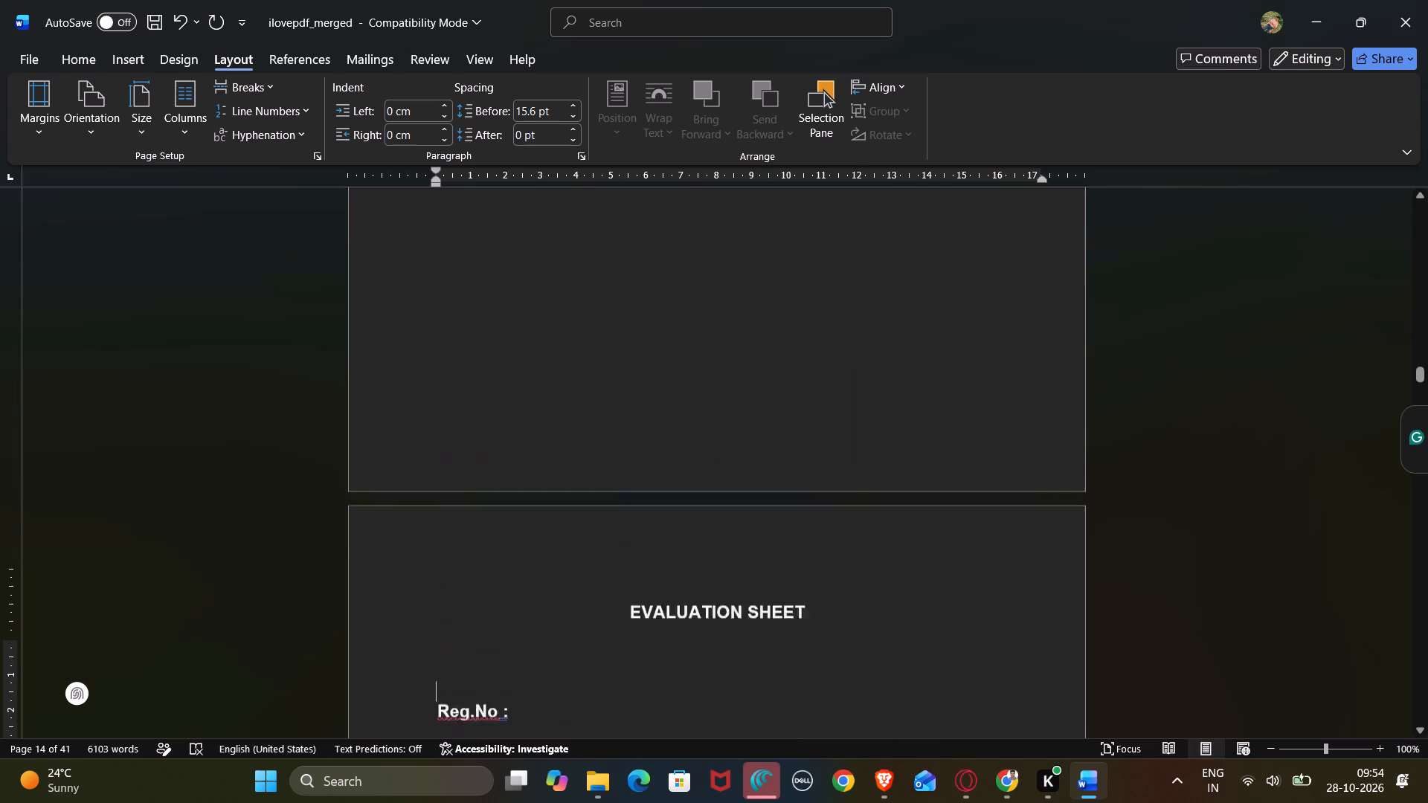
{"action": "scroll", "coordinate": [960, 354], "scroll_direction": "down", "scroll_amount": 5}
{"action": "scroll", "coordinate": [841, 450], "scroll_direction": "down", "scroll_amount": 1}
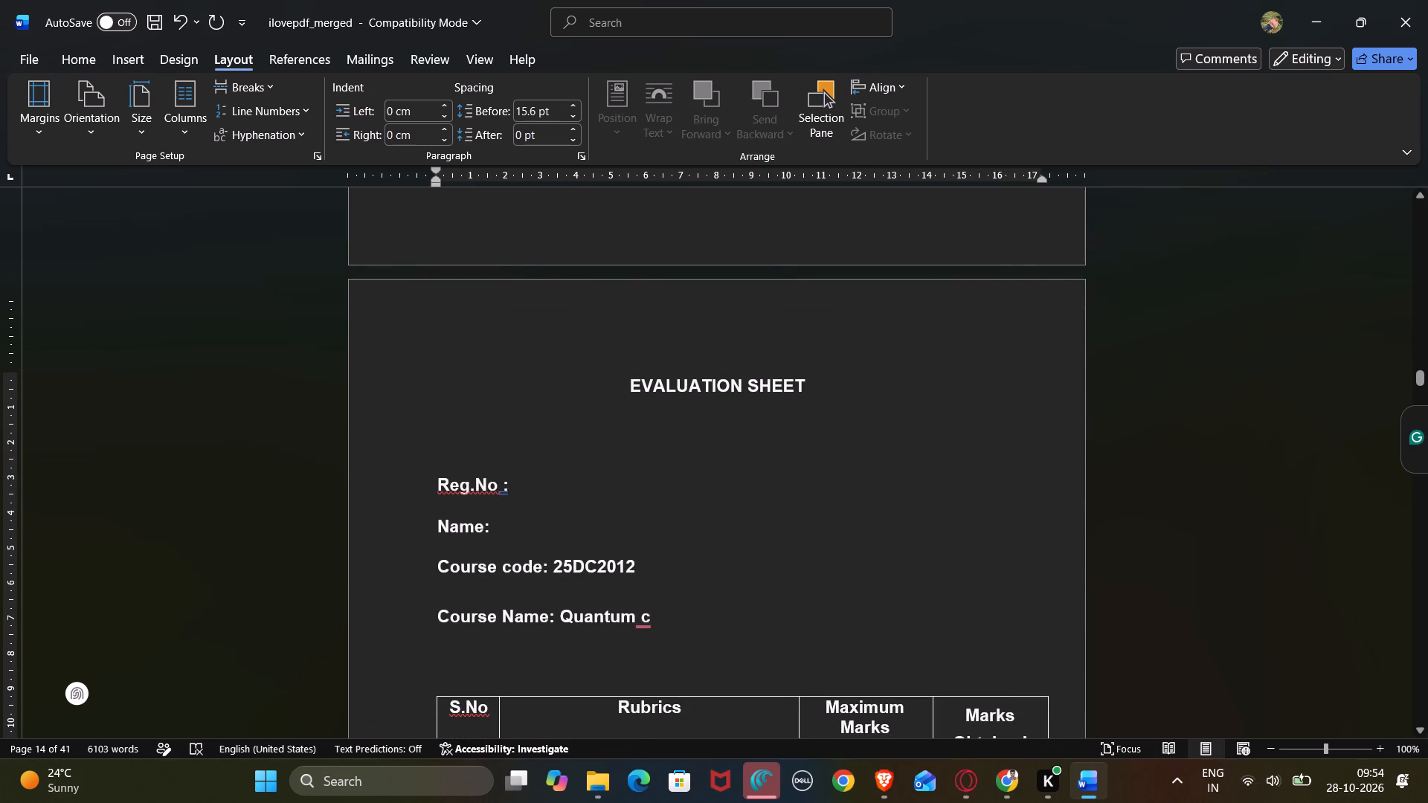
{"action": "scroll", "coordinate": [692, 422], "scroll_direction": "down", "scroll_amount": 12}
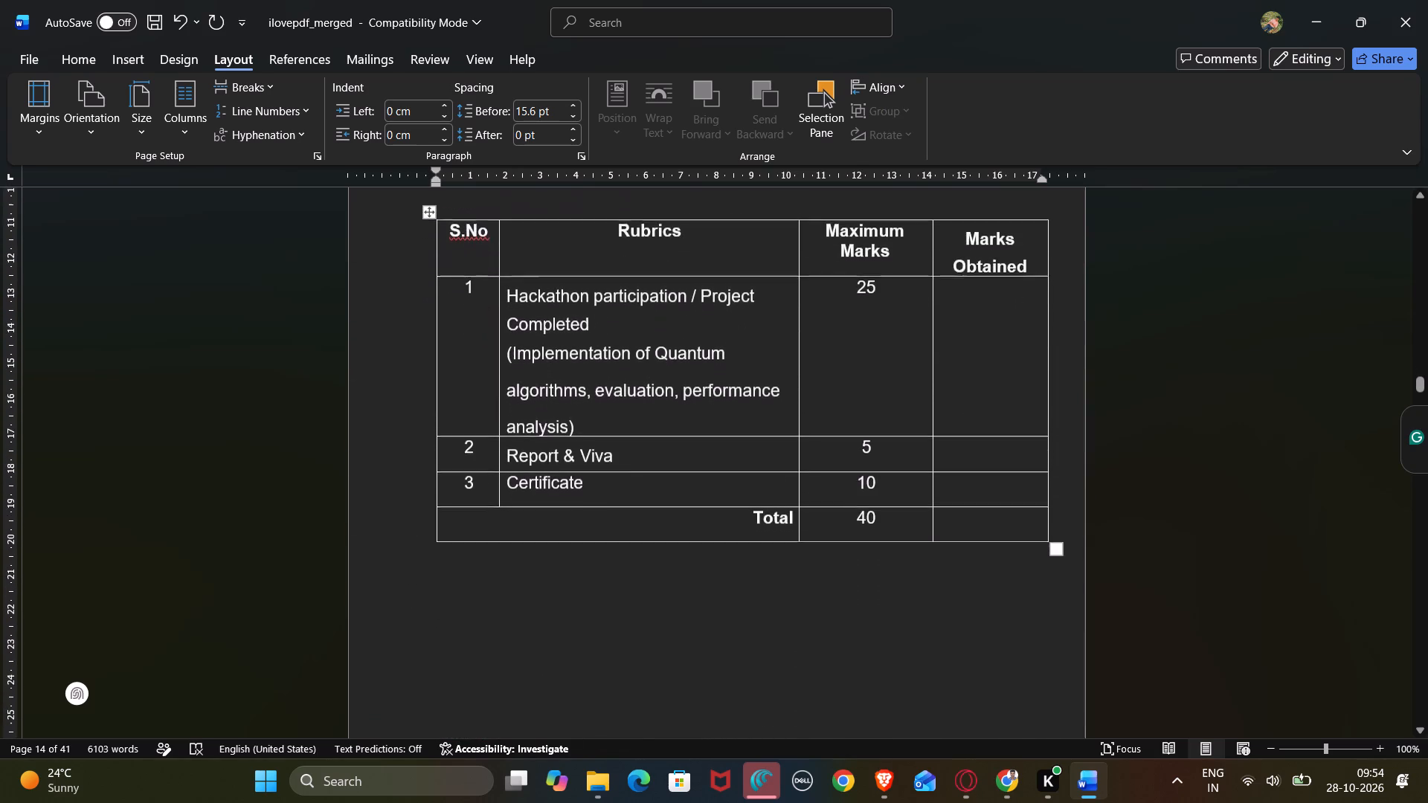
{"action": "scroll", "coordinate": [709, 356], "scroll_direction": "down", "scroll_amount": 6}
{"action": "scroll", "coordinate": [725, 357], "scroll_direction": "up", "scroll_amount": 12}
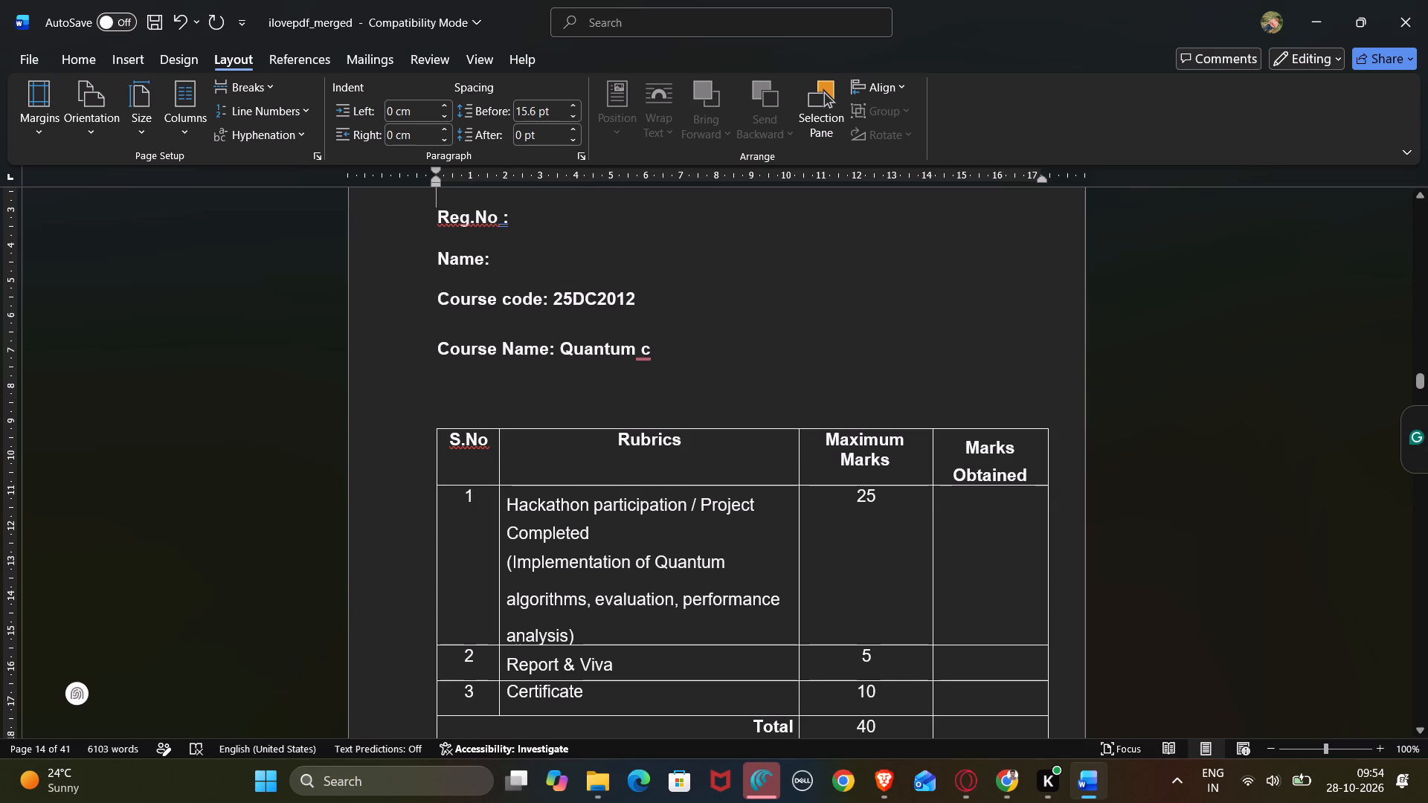
Replace the Course Name on the evaluation sheet with "Va".
{"action": "left_click", "coordinate": [658, 352]}
{"action": "key", "text": "BackSpace"}
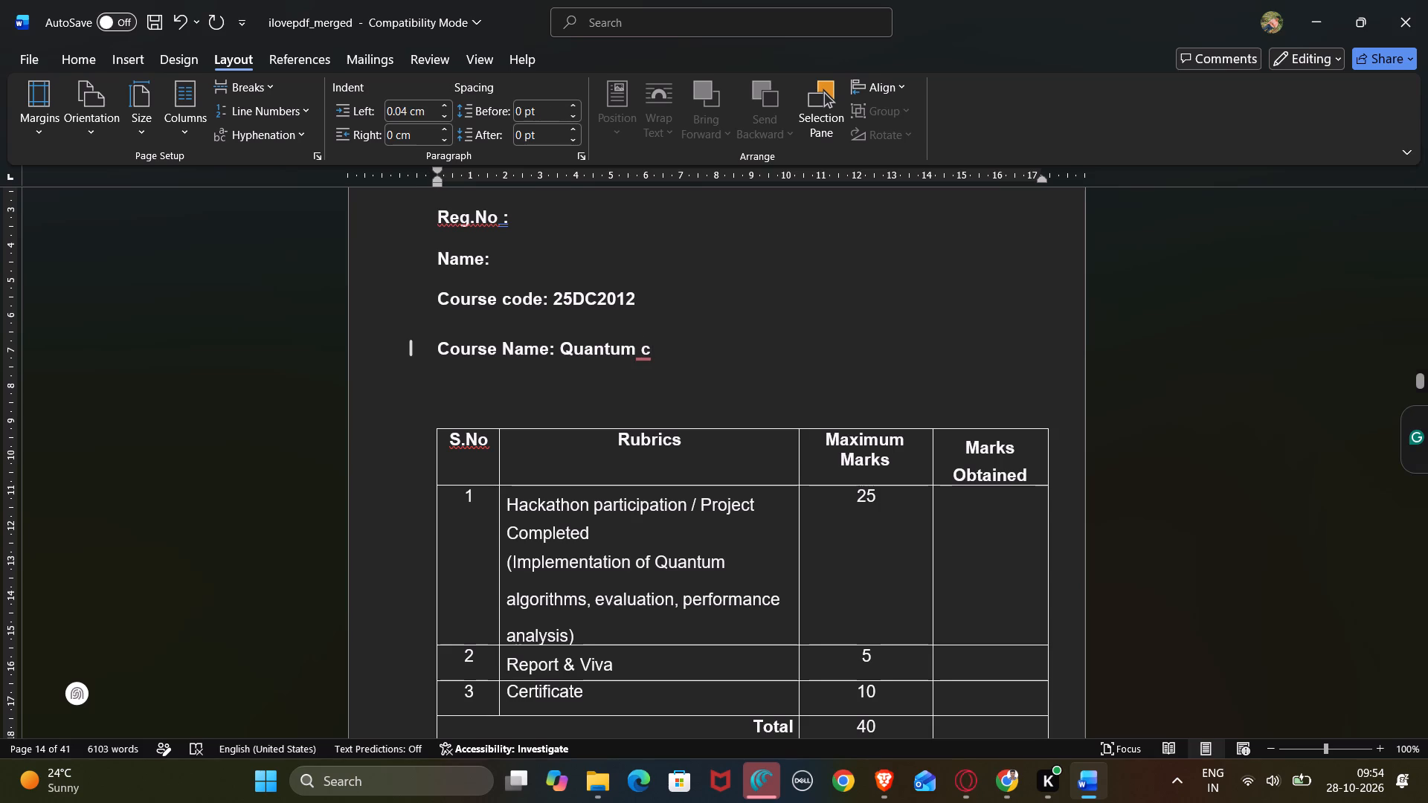
{"action": "key", "text": "BackSpace"}
{"action": "key", "text": "BackSpace"}
{"action": "key", "text": "BackSpace"}
{"action": "key", "text": "BackSpace"}
{"action": "key", "text": "BackSpace"}
{"action": "key", "text": "BackSpace"}
{"action": "key", "text": "BackSpace"}
{"action": "key", "text": "BackSpace"}
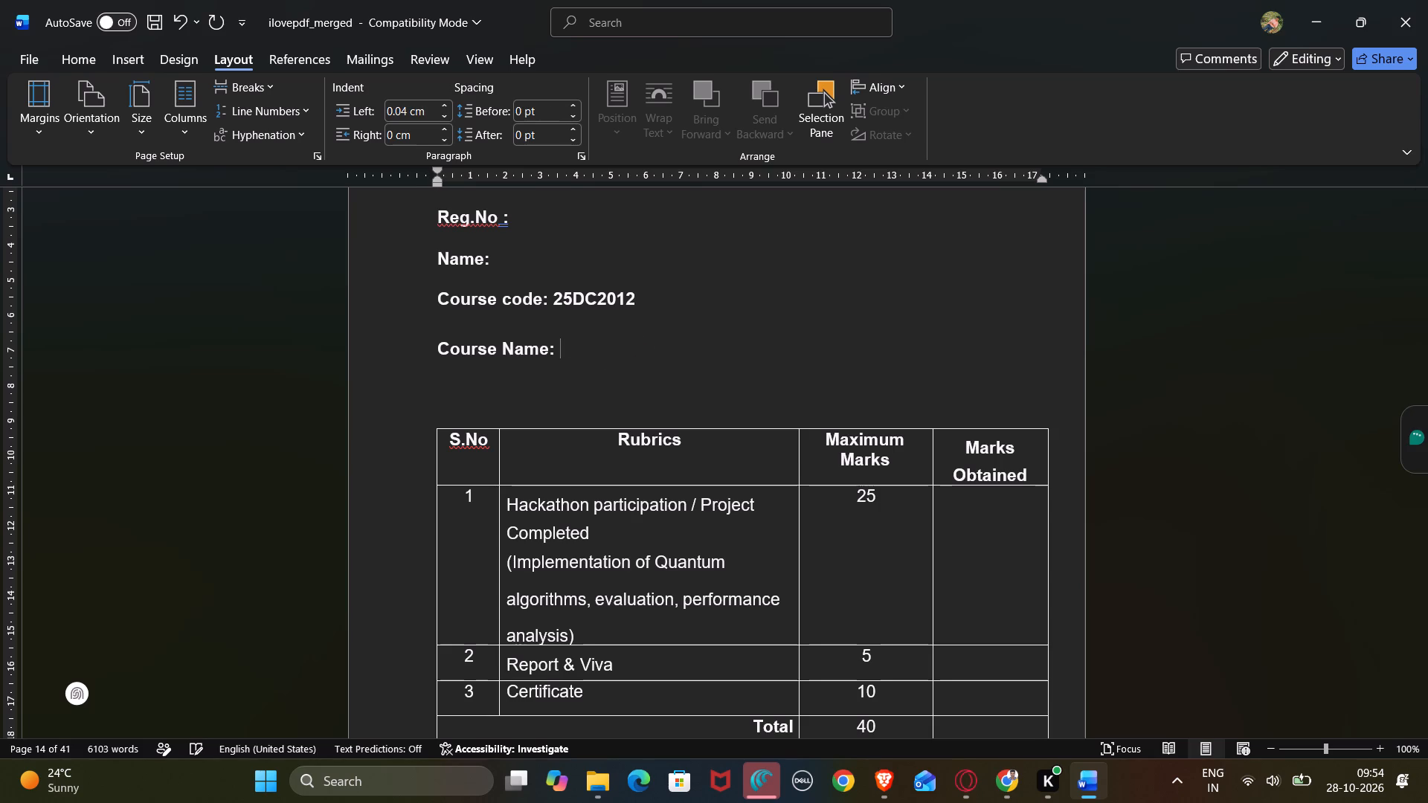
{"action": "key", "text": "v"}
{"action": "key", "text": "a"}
Resize the evaluation rubrics table to be slightly shorter.
{"action": "scroll", "coordinate": [829, 636], "scroll_direction": "down", "scroll_amount": 3}
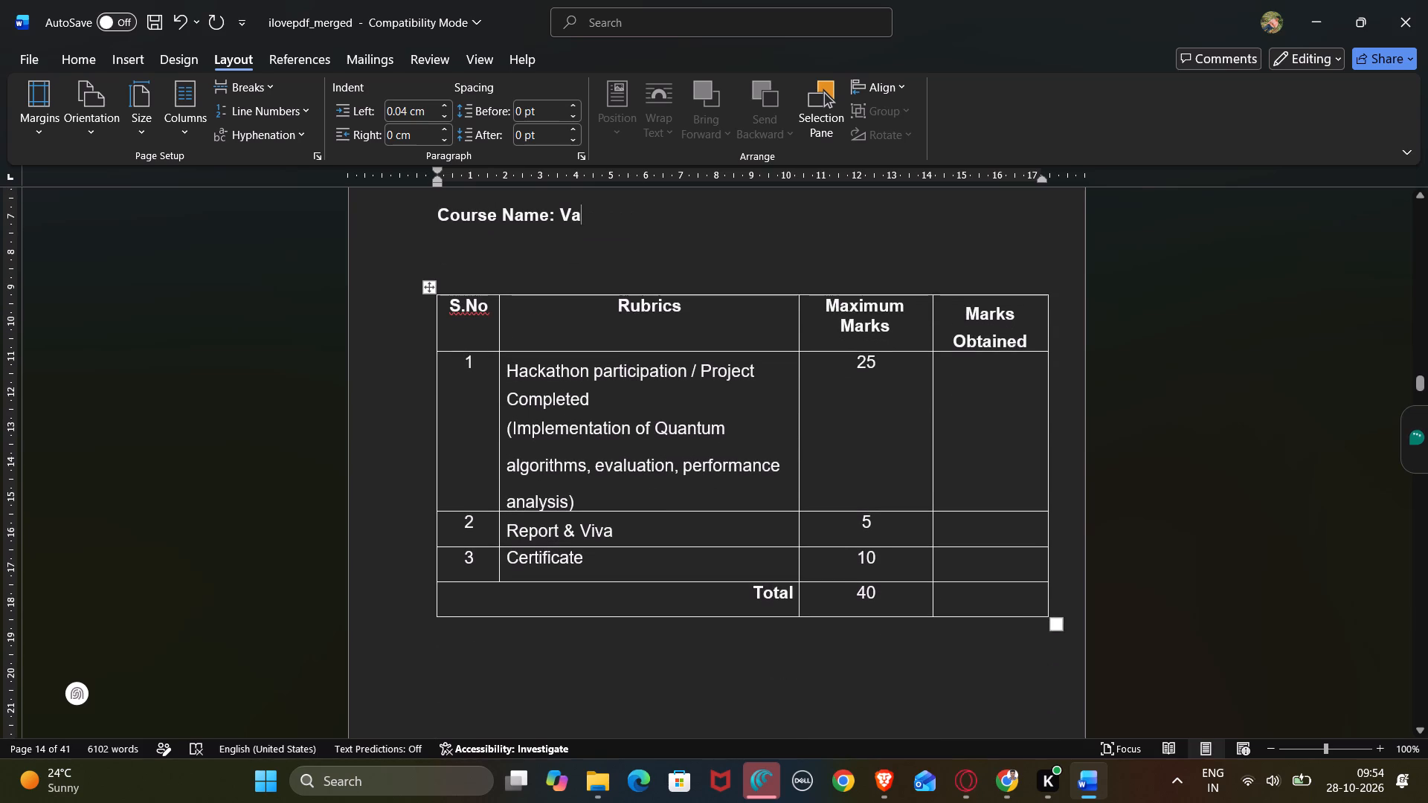
{"action": "scroll", "coordinate": [845, 663], "scroll_direction": "up", "scroll_amount": 5}
{"action": "scroll", "coordinate": [846, 663], "scroll_direction": "down", "scroll_amount": 14}
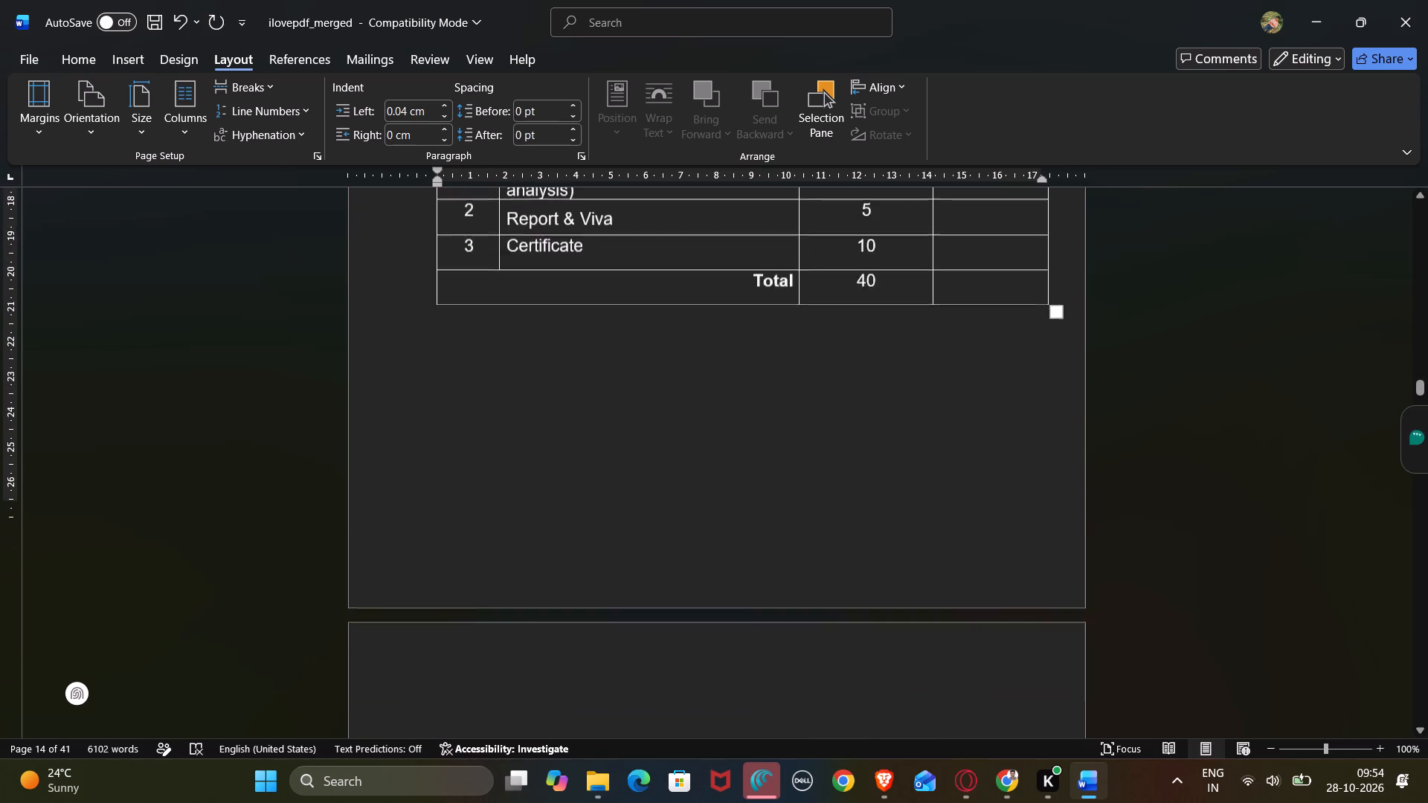
{"action": "scroll", "coordinate": [856, 582], "scroll_direction": "down", "scroll_amount": 5}
{"action": "scroll", "coordinate": [840, 520], "scroll_direction": "up", "scroll_amount": 4}
{"action": "left_click", "coordinate": [865, 373]}
{"action": "scroll", "coordinate": [865, 373], "scroll_direction": "up", "scroll_amount": 1}
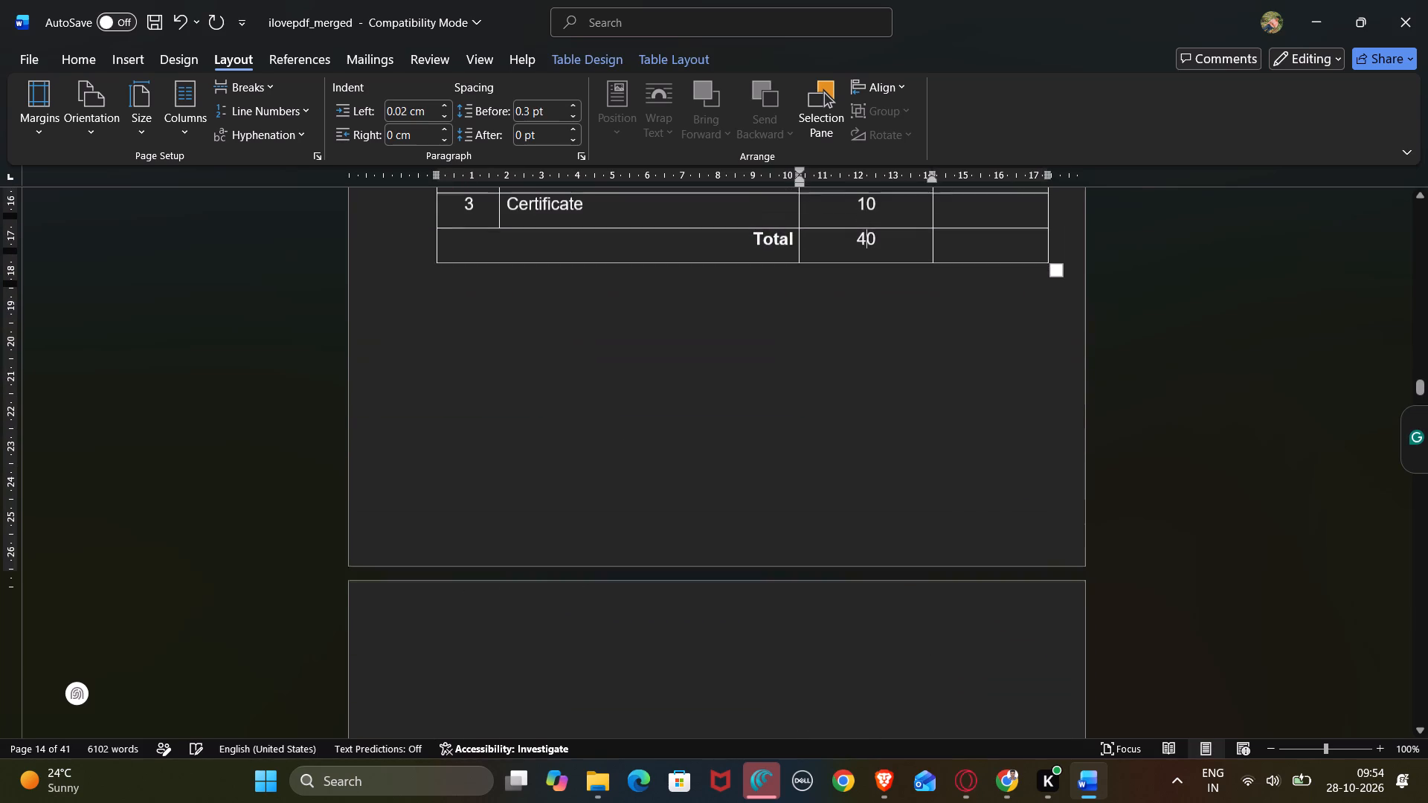
{"action": "left_click", "coordinate": [865, 373]}
{"action": "left_click", "coordinate": [1061, 254]}
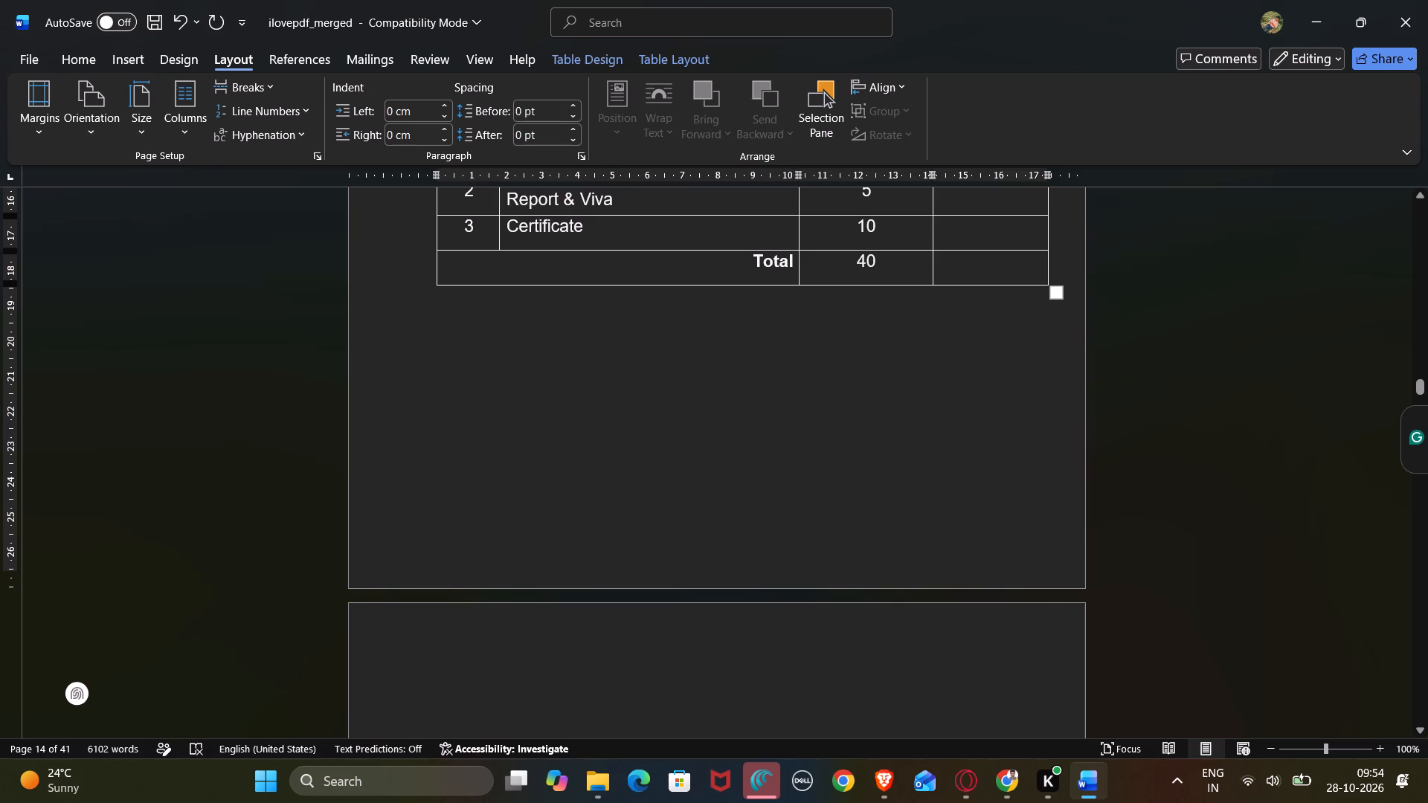
{"action": "left_click_drag", "start_coordinate": [1058, 297], "coordinate": [1049, 262]}
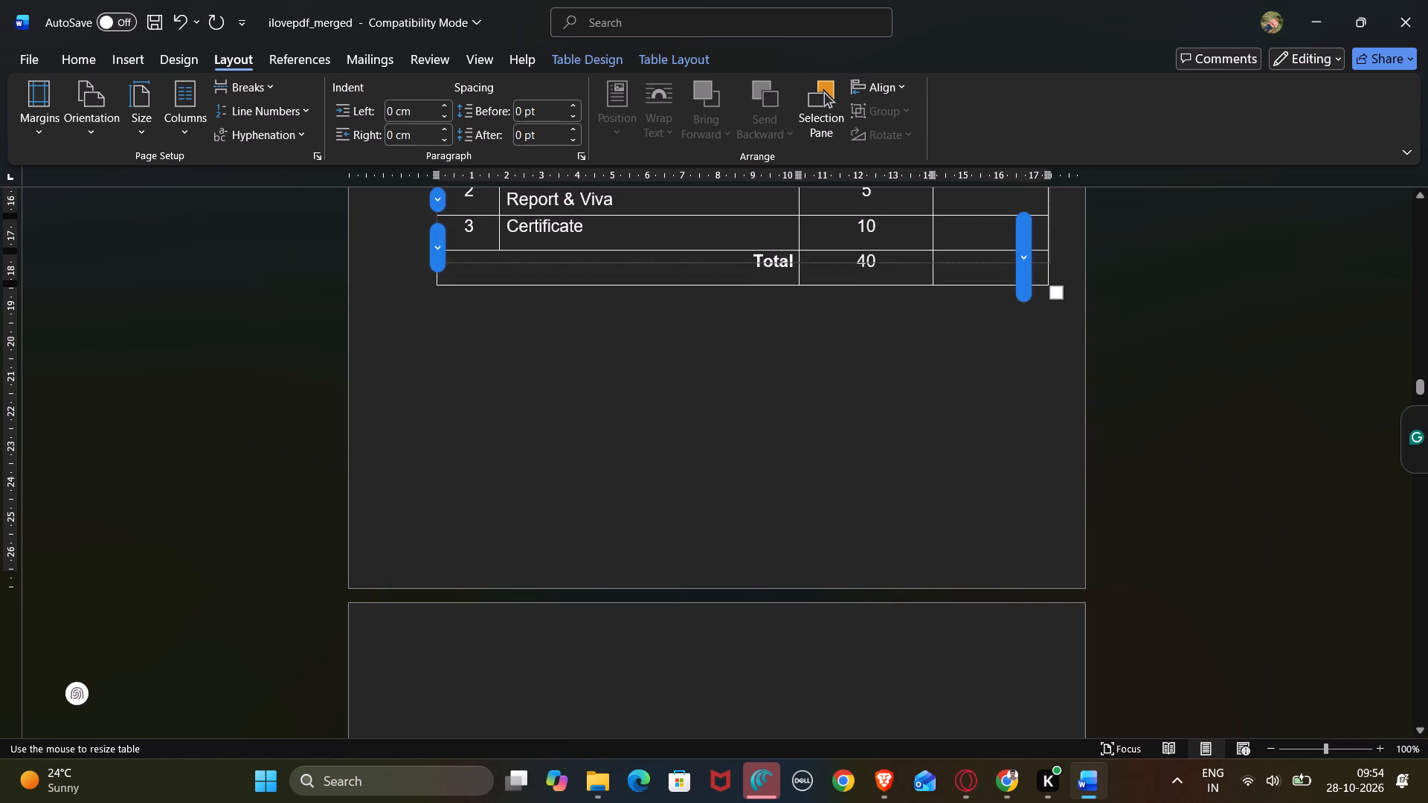
{"action": "left_click_drag", "start_coordinate": [1049, 262], "coordinate": [1049, 258]}
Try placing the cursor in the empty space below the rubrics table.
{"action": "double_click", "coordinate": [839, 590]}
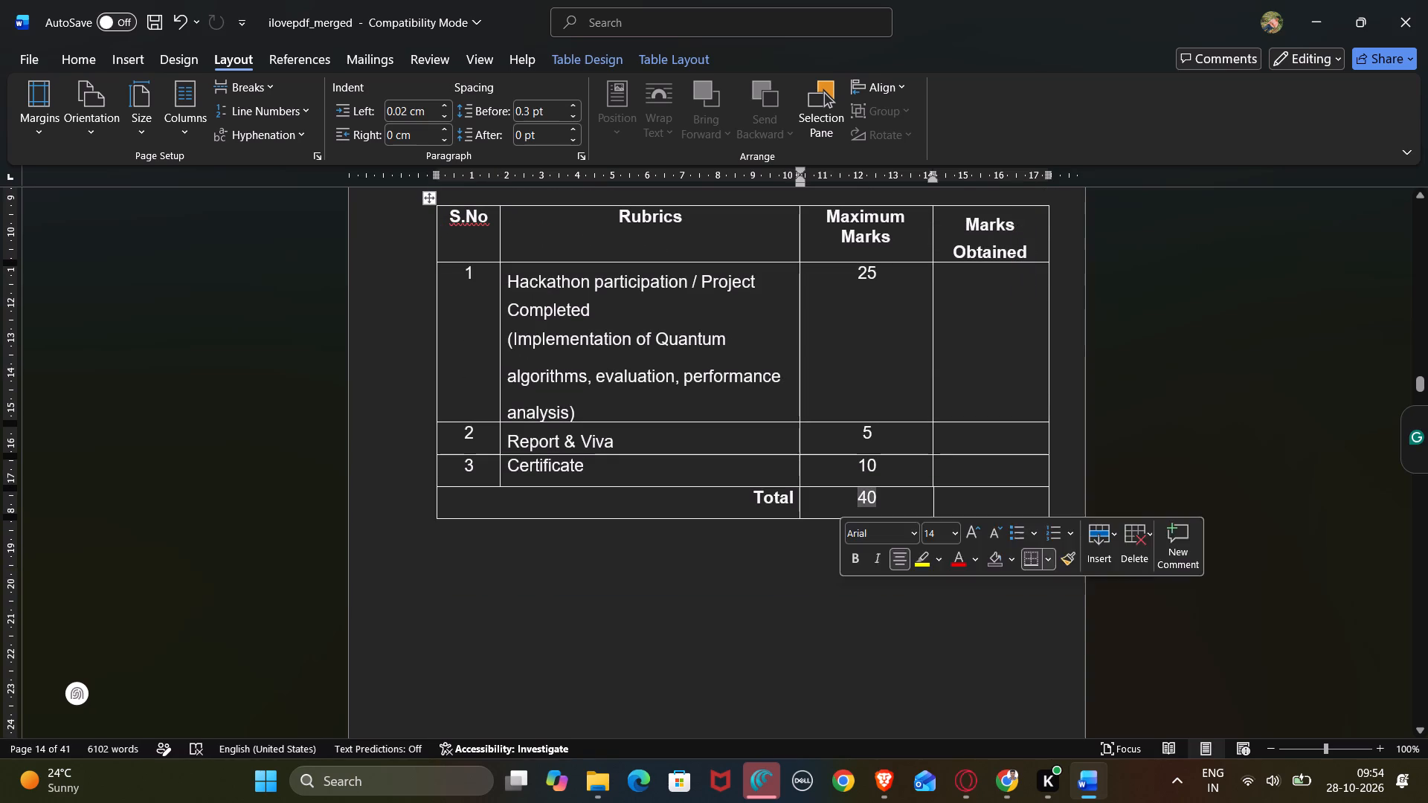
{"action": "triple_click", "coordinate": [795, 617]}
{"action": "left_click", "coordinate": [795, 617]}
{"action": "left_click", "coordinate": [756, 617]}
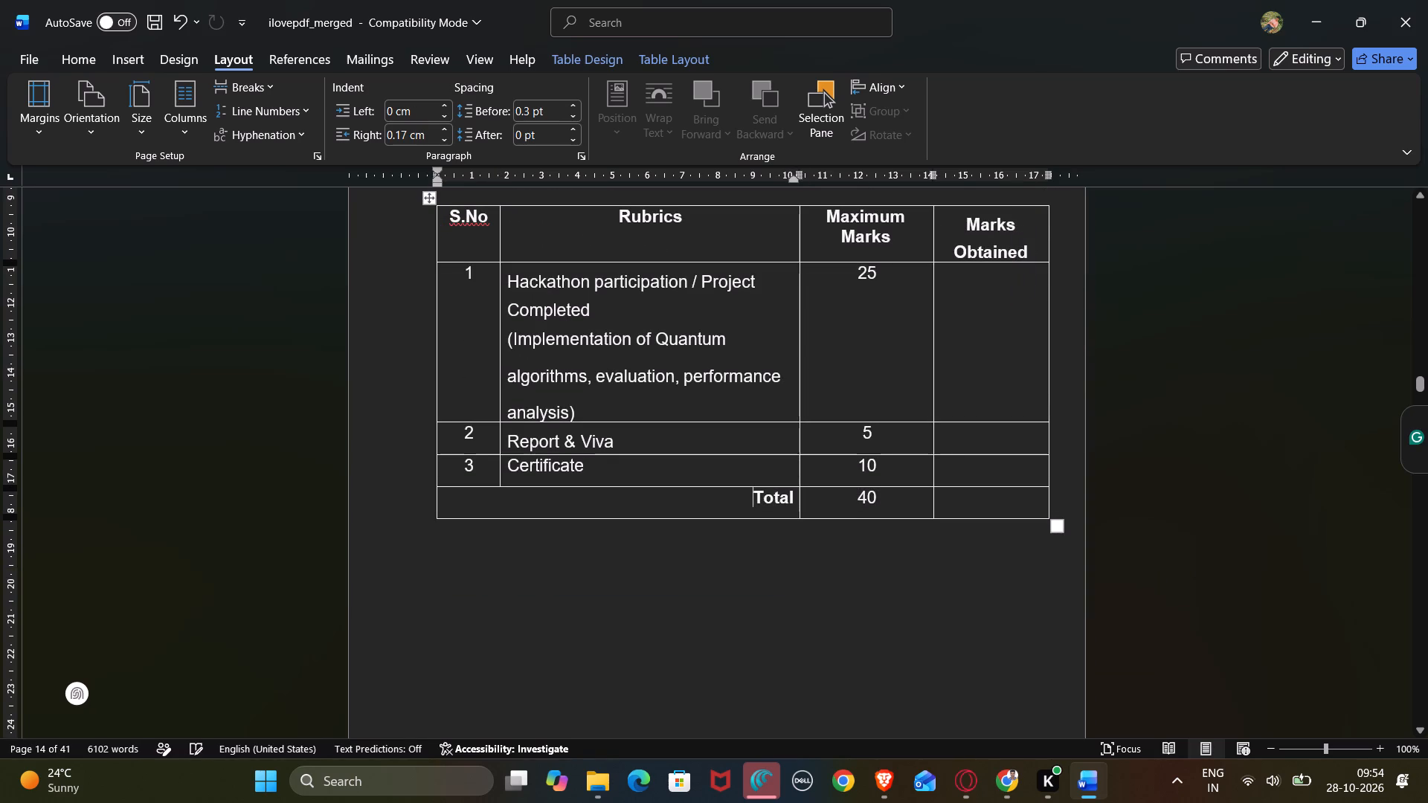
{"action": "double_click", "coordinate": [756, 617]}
Delete the blank lines between the Course Name and the rubrics table, and shorten the Course Name to "V".
{"action": "scroll", "coordinate": [748, 590], "scroll_direction": "up", "scroll_amount": 8}
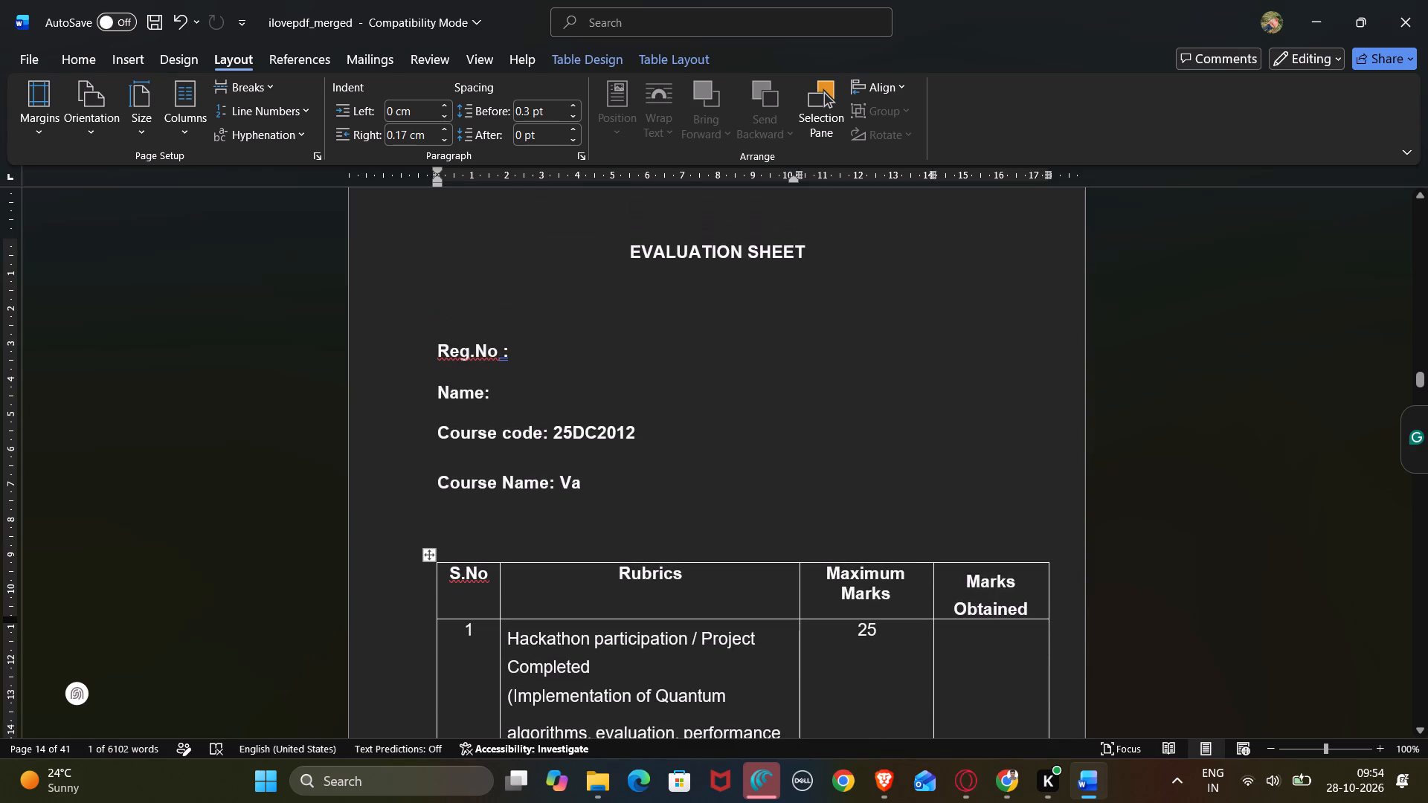
{"action": "left_click", "coordinate": [667, 530]}
{"action": "key", "text": "Return"}
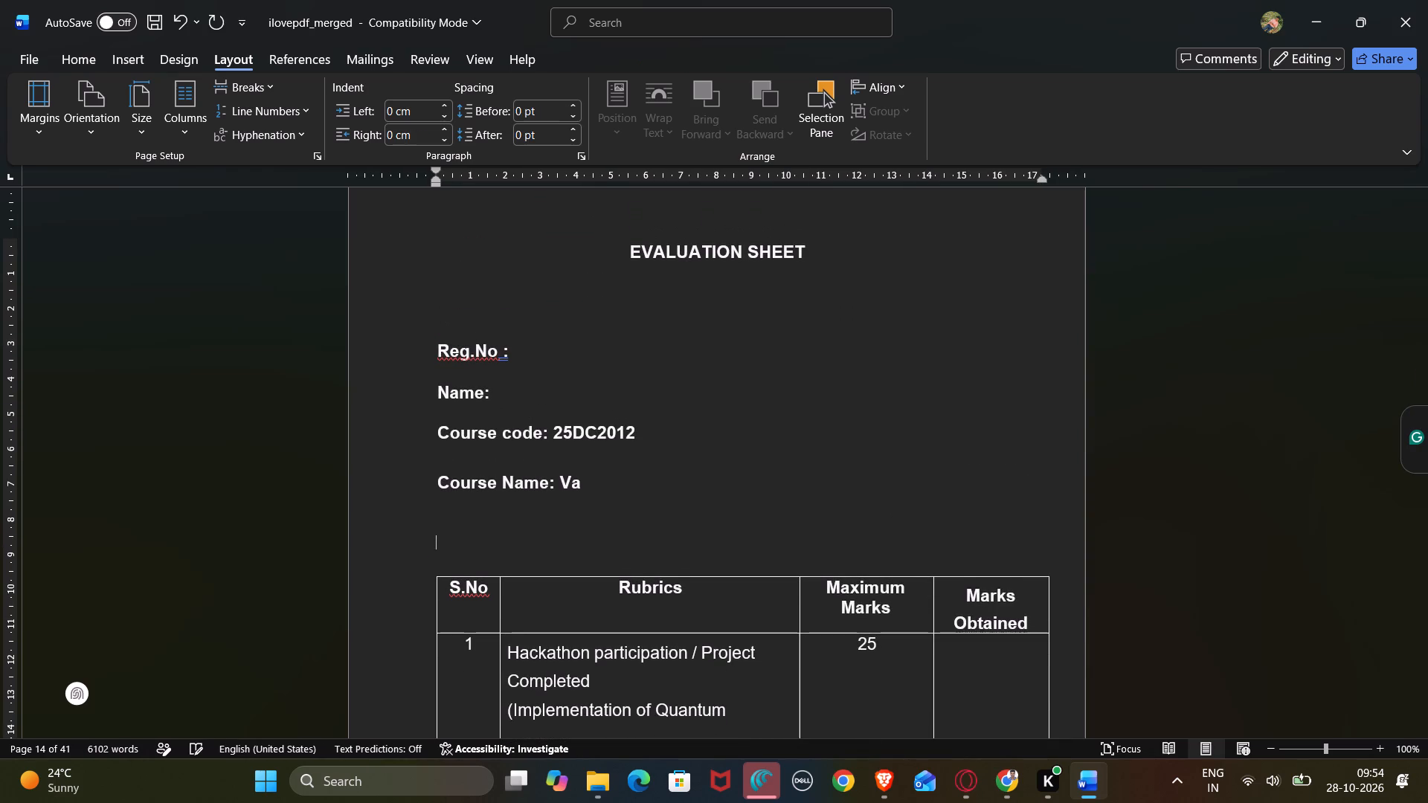
{"action": "key", "text": "Return"}
{"action": "key", "text": "BackSpace"}
{"action": "key", "text": "BackSpace"}
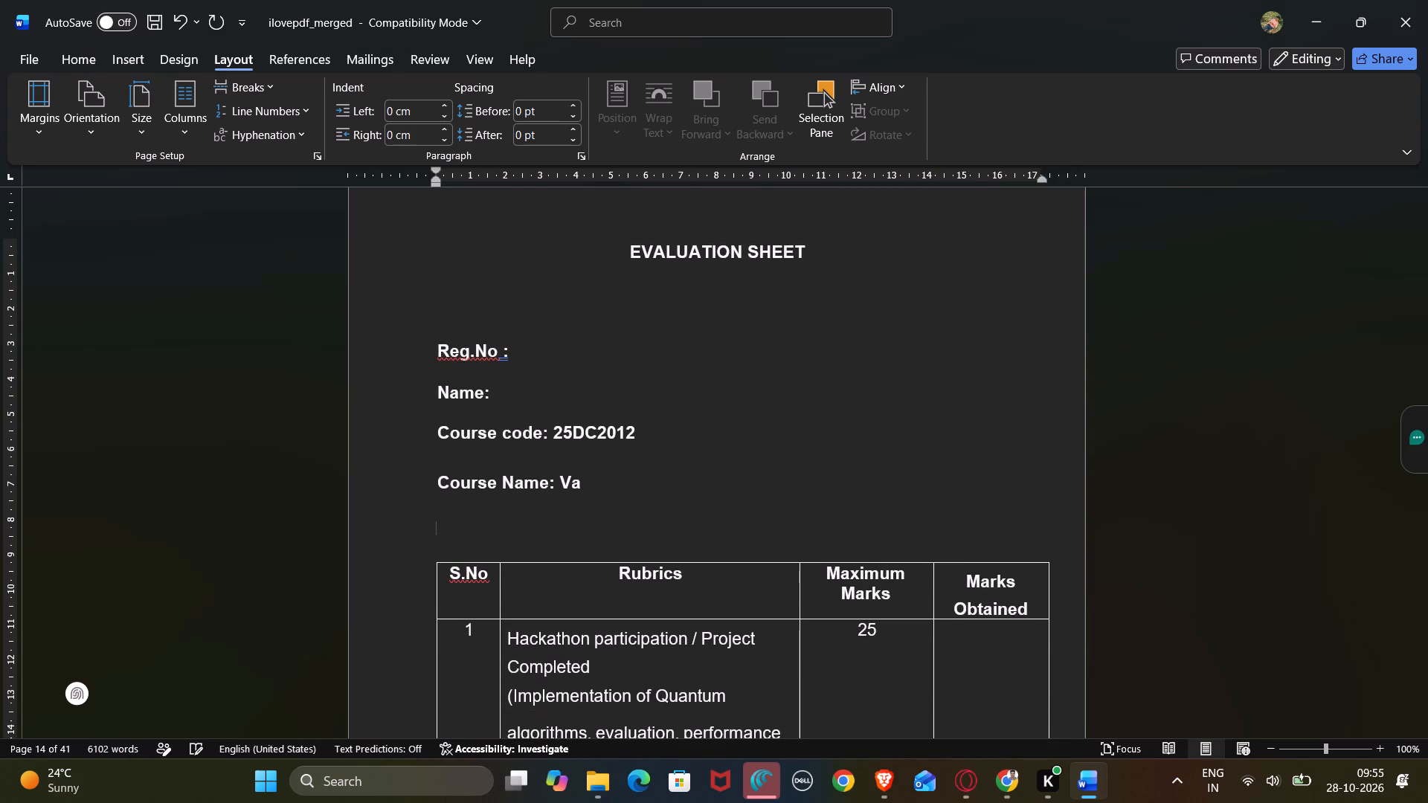
{"action": "key", "text": "BackSpace"}
{"action": "key", "text": "BackSpace"}
{"action": "key", "text": "BackSpace"}
{"action": "key", "text": "BackSpace"}
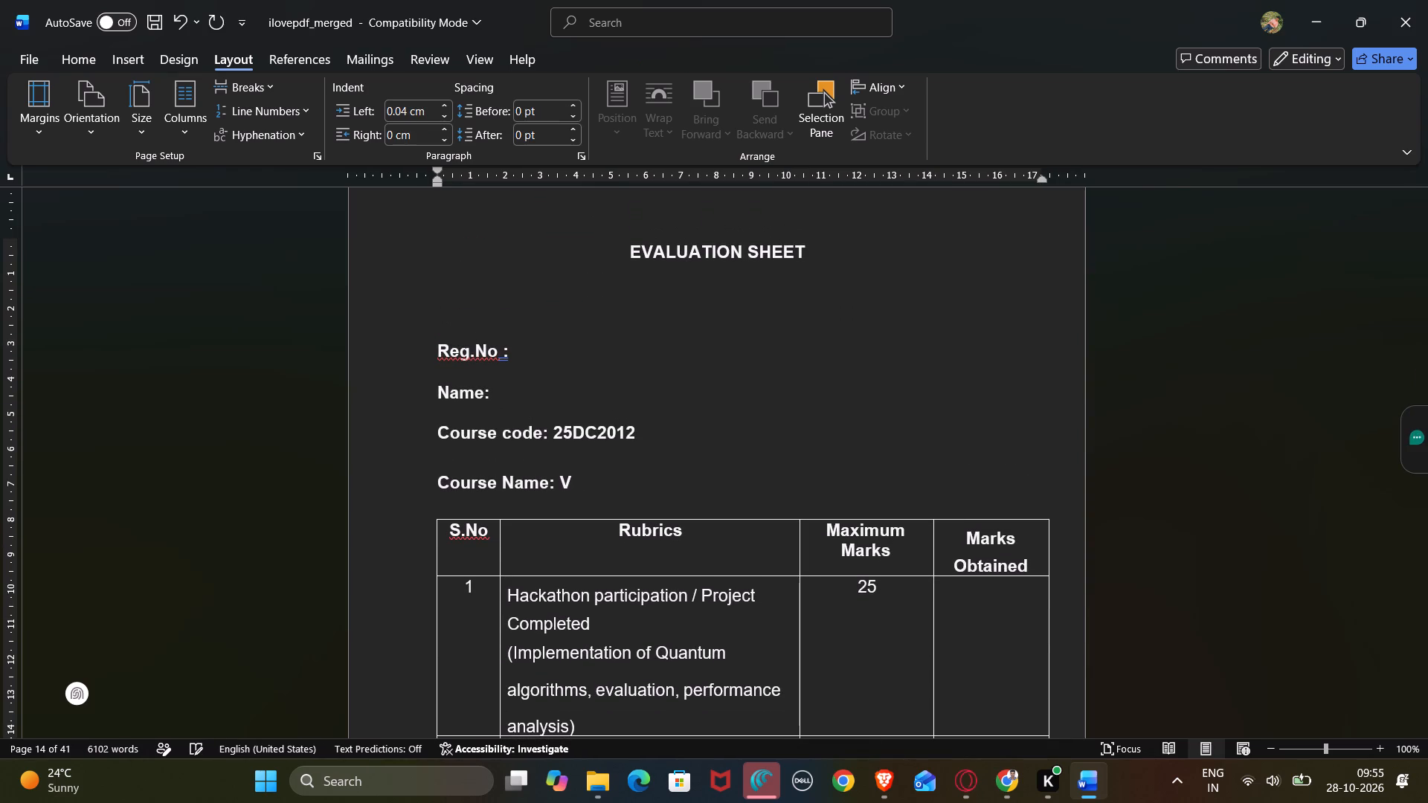
Insert an empty row below the Total row of the rubrics table.
{"action": "scroll", "coordinate": [663, 487], "scroll_direction": "down", "scroll_amount": 8}
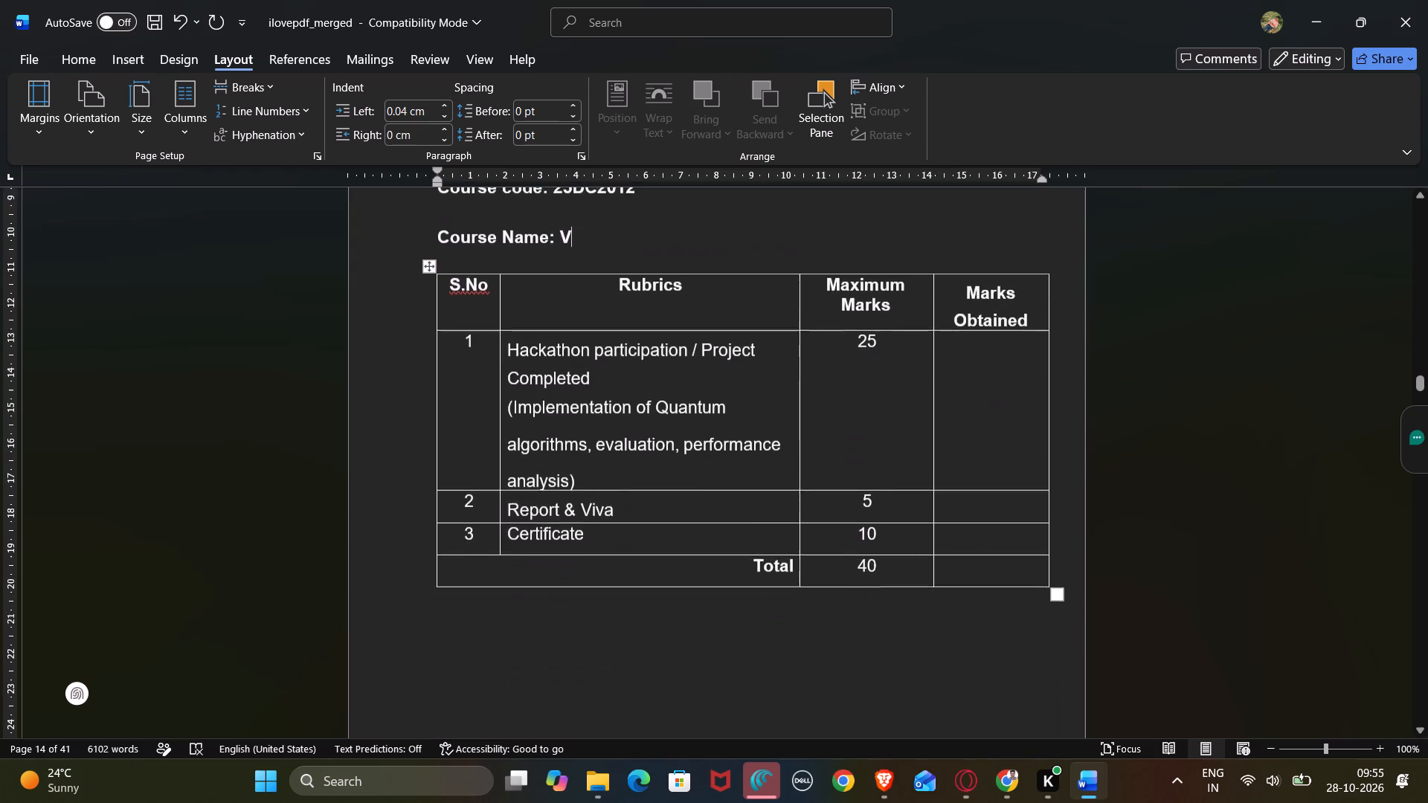
{"action": "scroll", "coordinate": [649, 494], "scroll_direction": "down", "scroll_amount": 2}
{"action": "left_click", "coordinate": [480, 552]}
{"action": "left_click", "coordinate": [477, 506]}
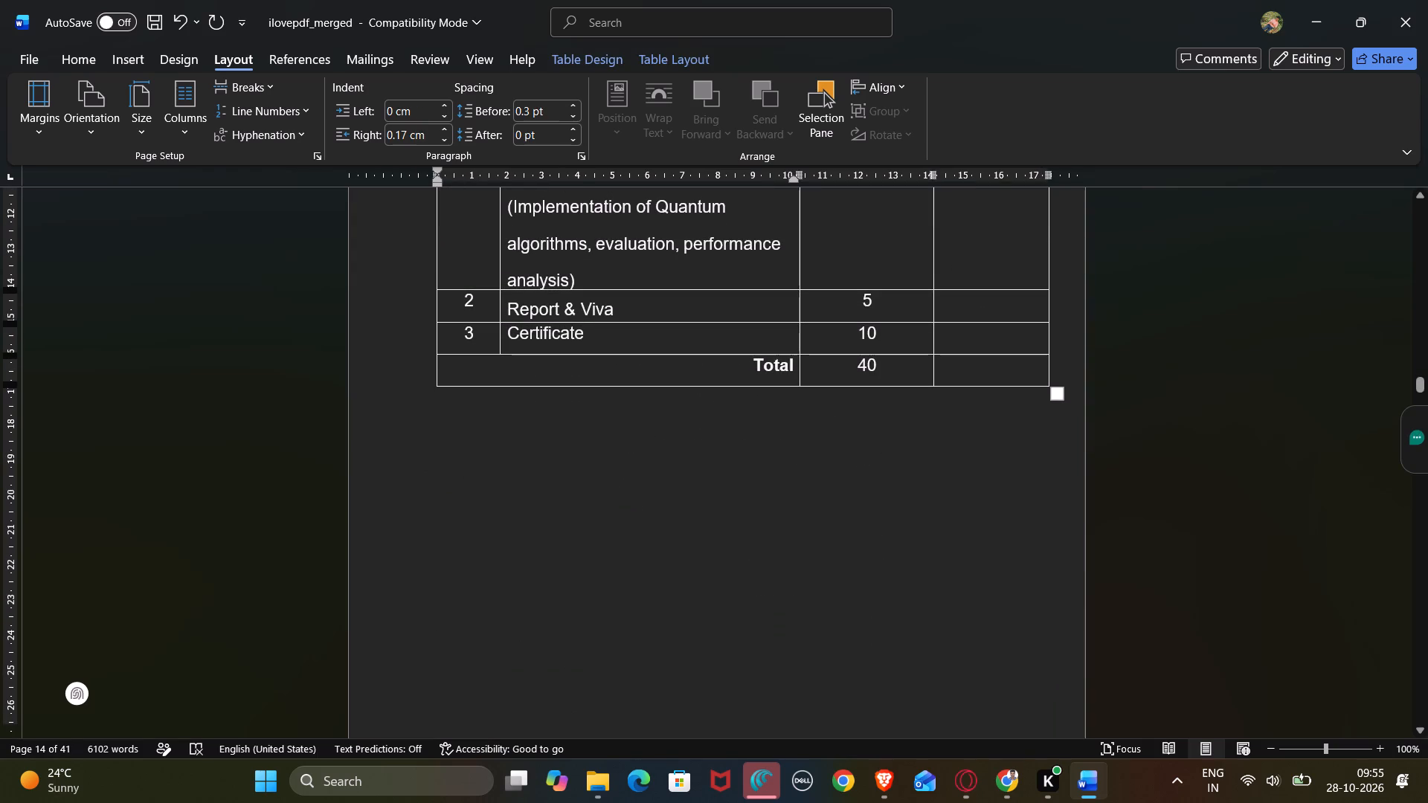
{"action": "left_click", "coordinate": [405, 344]}
{"action": "left_click", "coordinate": [414, 338]}
{"action": "left_click", "coordinate": [422, 365]}
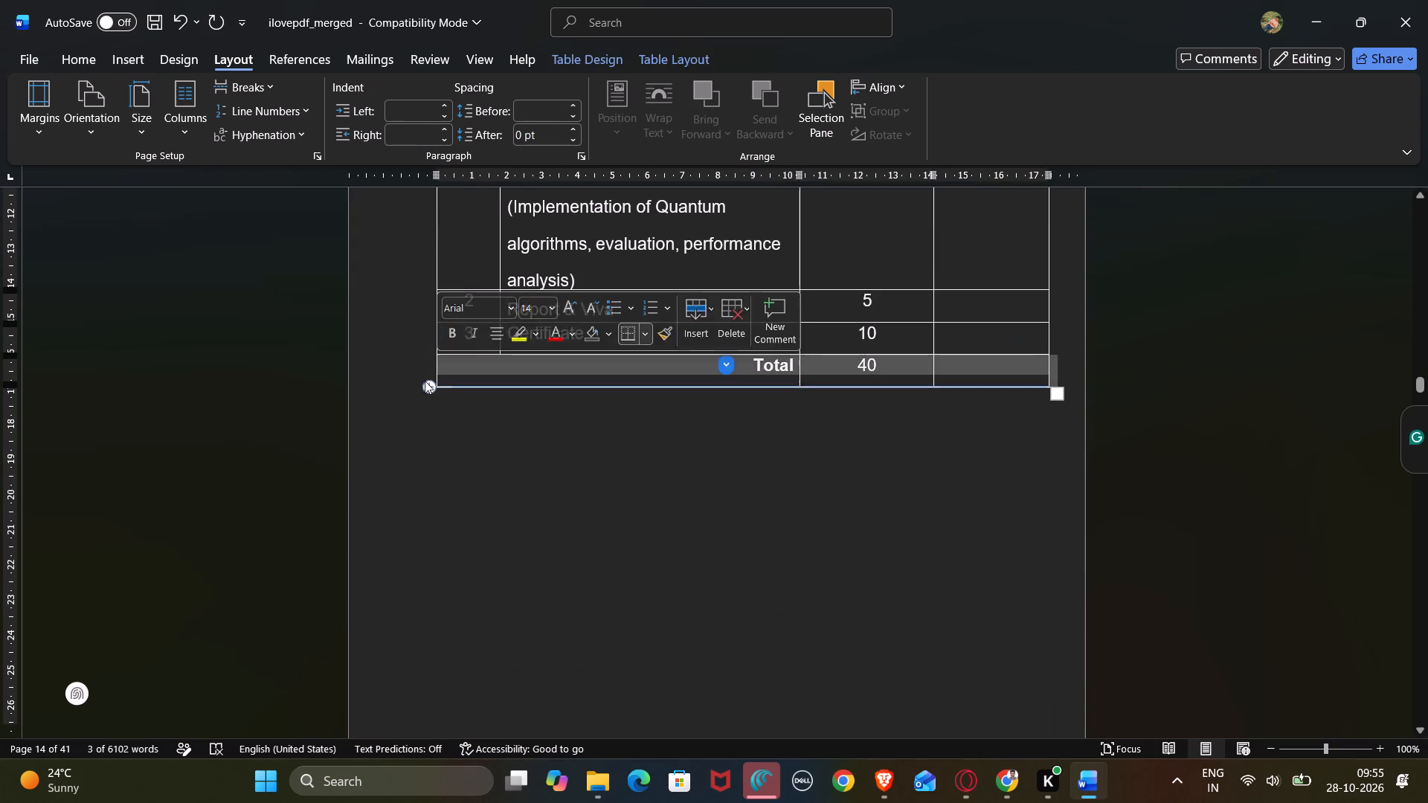
{"action": "left_click", "coordinate": [425, 381]}
{"action": "left_click", "coordinate": [942, 533]}
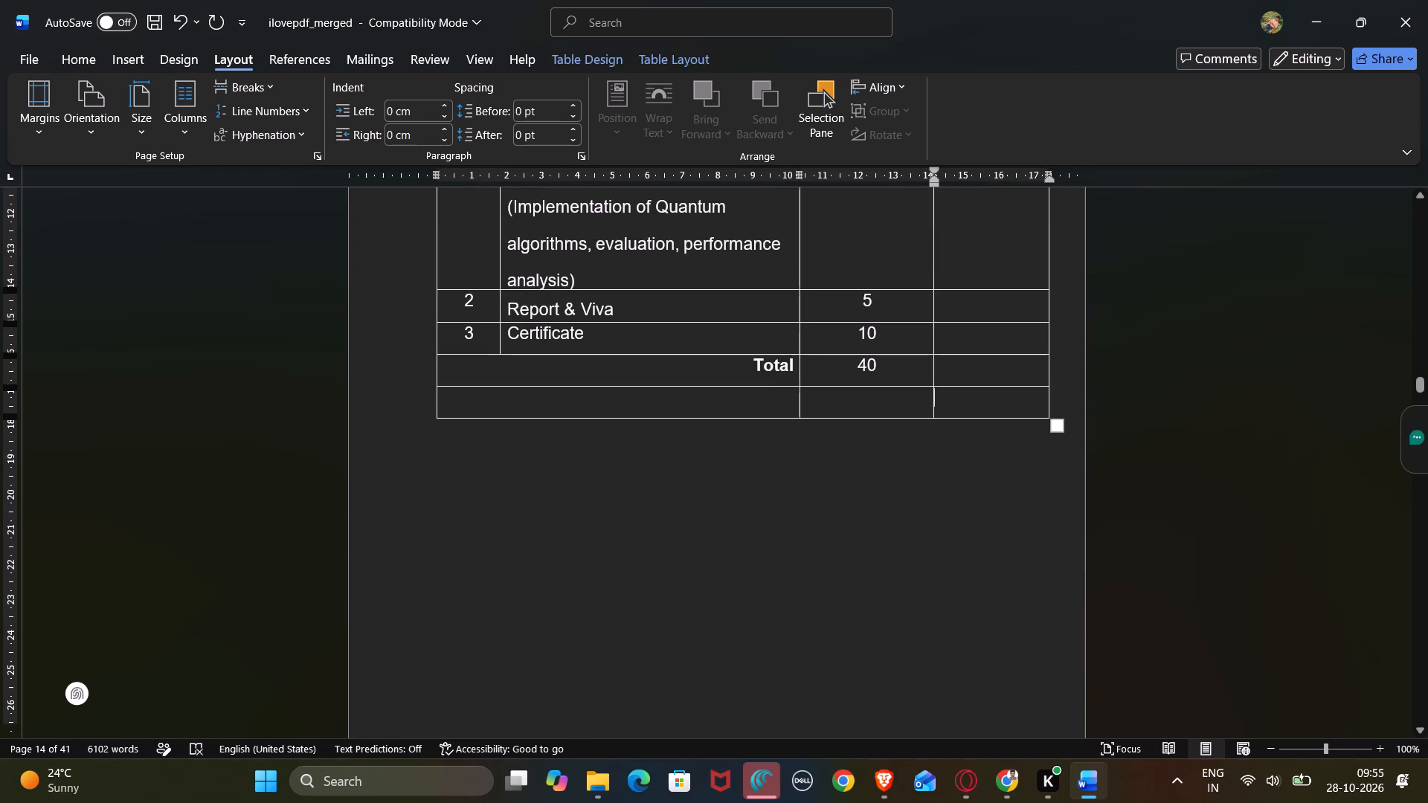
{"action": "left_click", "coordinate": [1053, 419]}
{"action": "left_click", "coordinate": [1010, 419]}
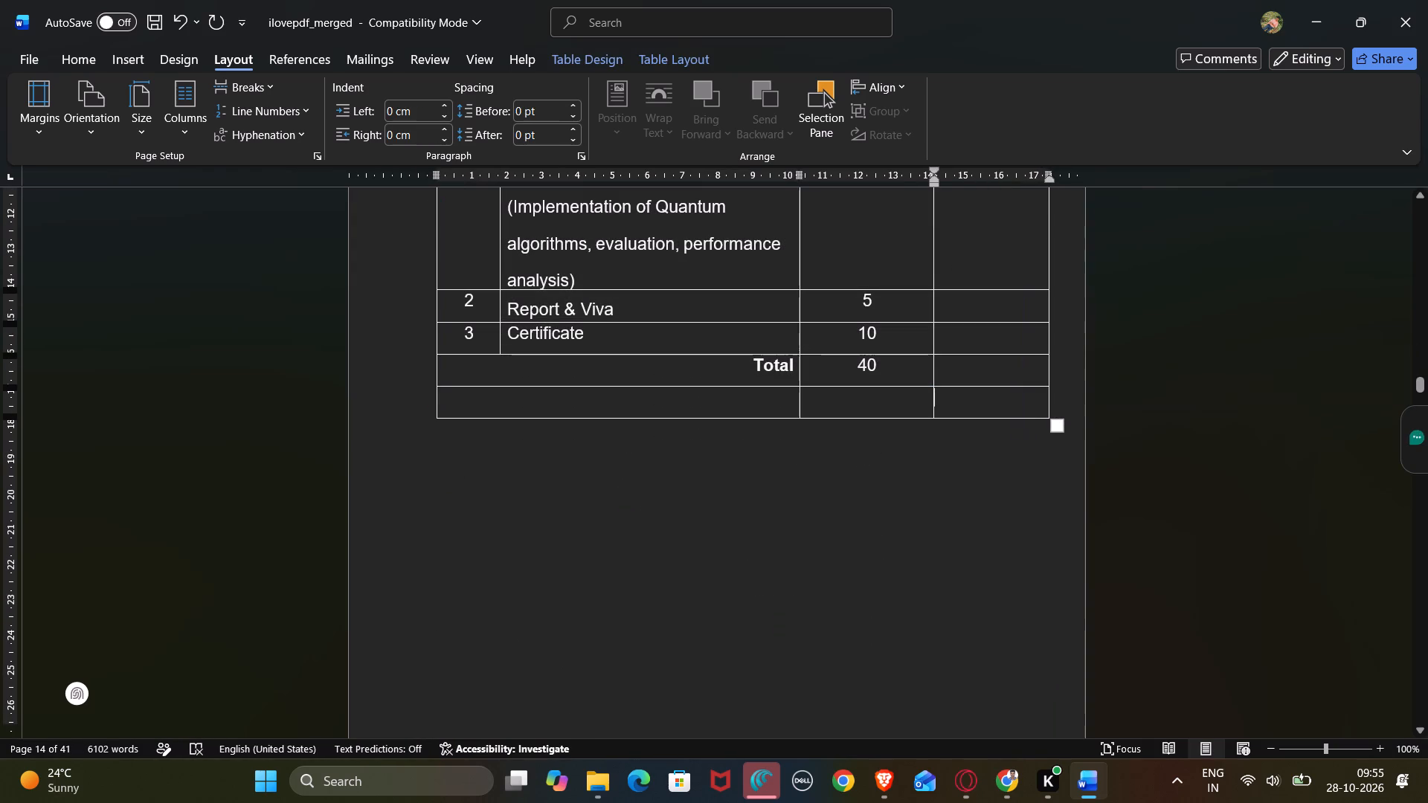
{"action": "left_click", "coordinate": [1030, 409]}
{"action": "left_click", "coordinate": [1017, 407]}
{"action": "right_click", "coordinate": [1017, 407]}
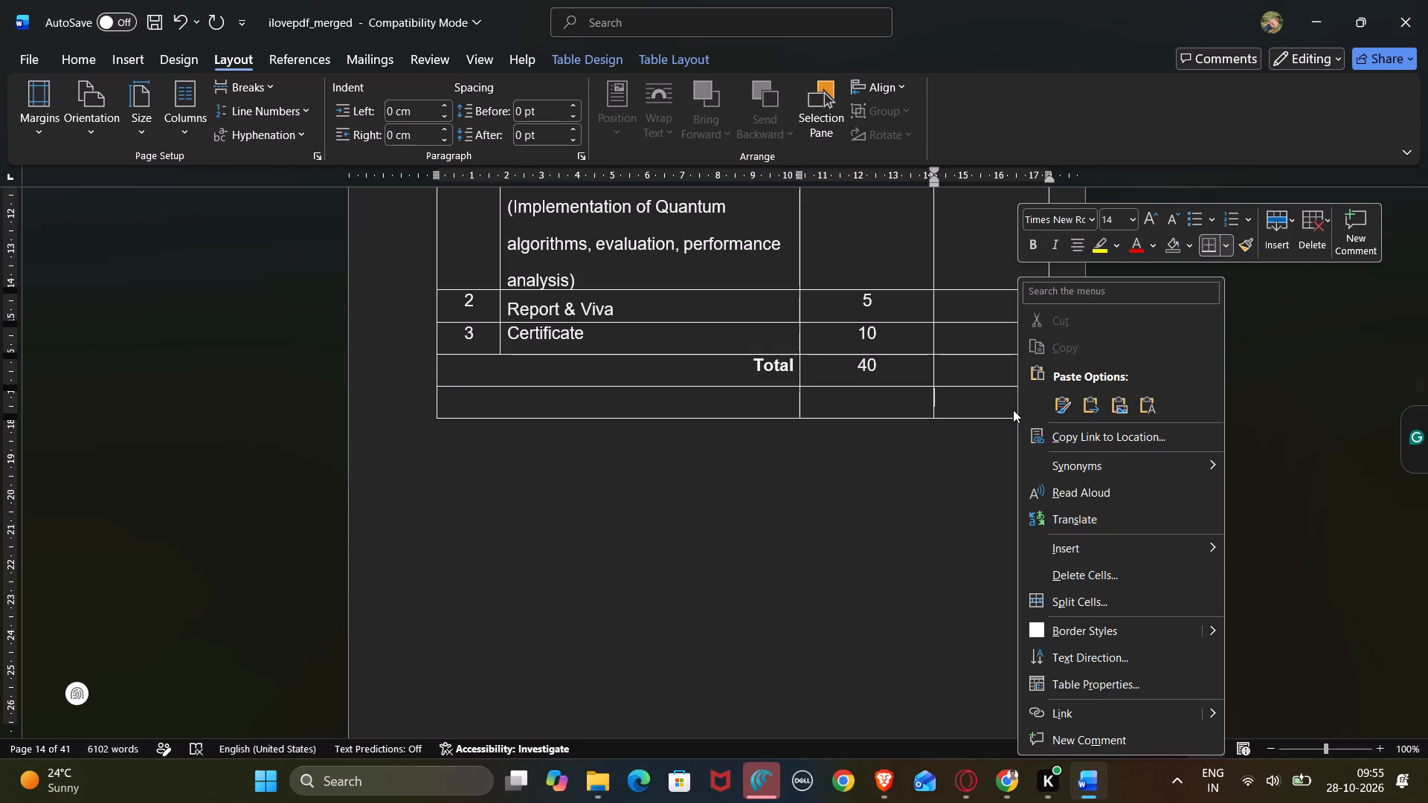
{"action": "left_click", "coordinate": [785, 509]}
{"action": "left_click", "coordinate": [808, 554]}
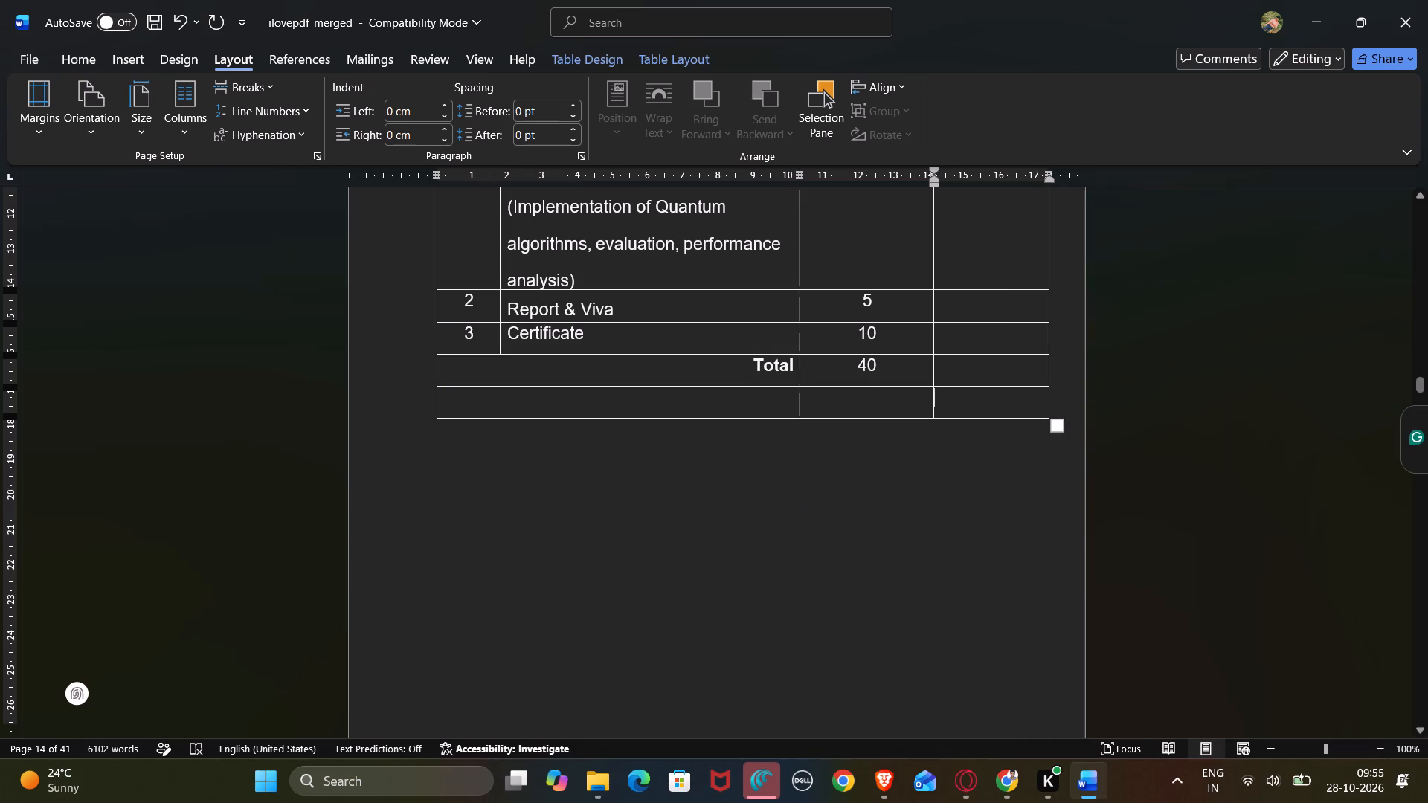
Place the text cursor near the top of the blank page after the evaluation sheet.
{"action": "scroll", "coordinate": [814, 526], "scroll_direction": "down", "scroll_amount": 8}
{"action": "left_click", "coordinate": [536, 496]}
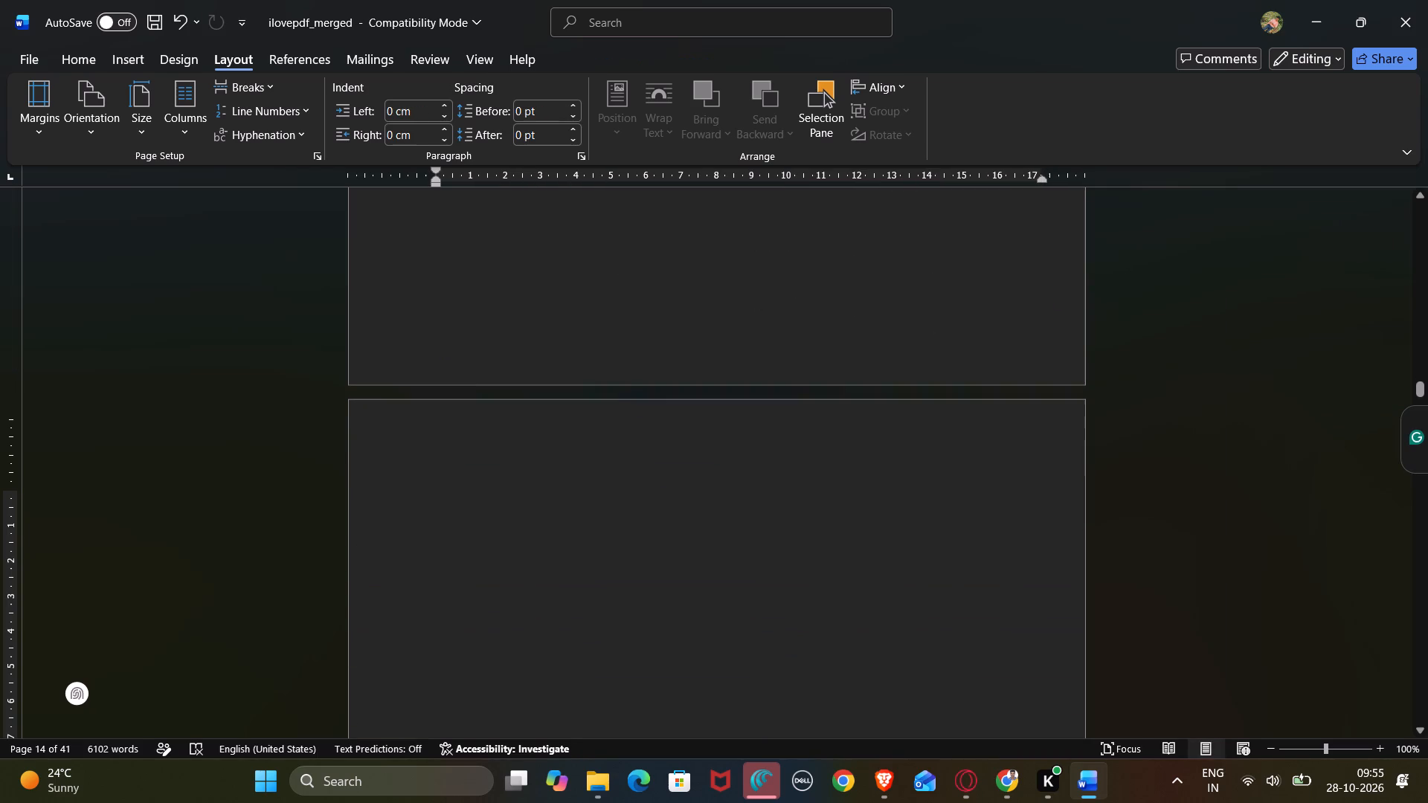
{"action": "left_click", "coordinate": [499, 507]}
{"action": "left_click", "coordinate": [497, 442]}
{"action": "double_click", "coordinate": [554, 536]}
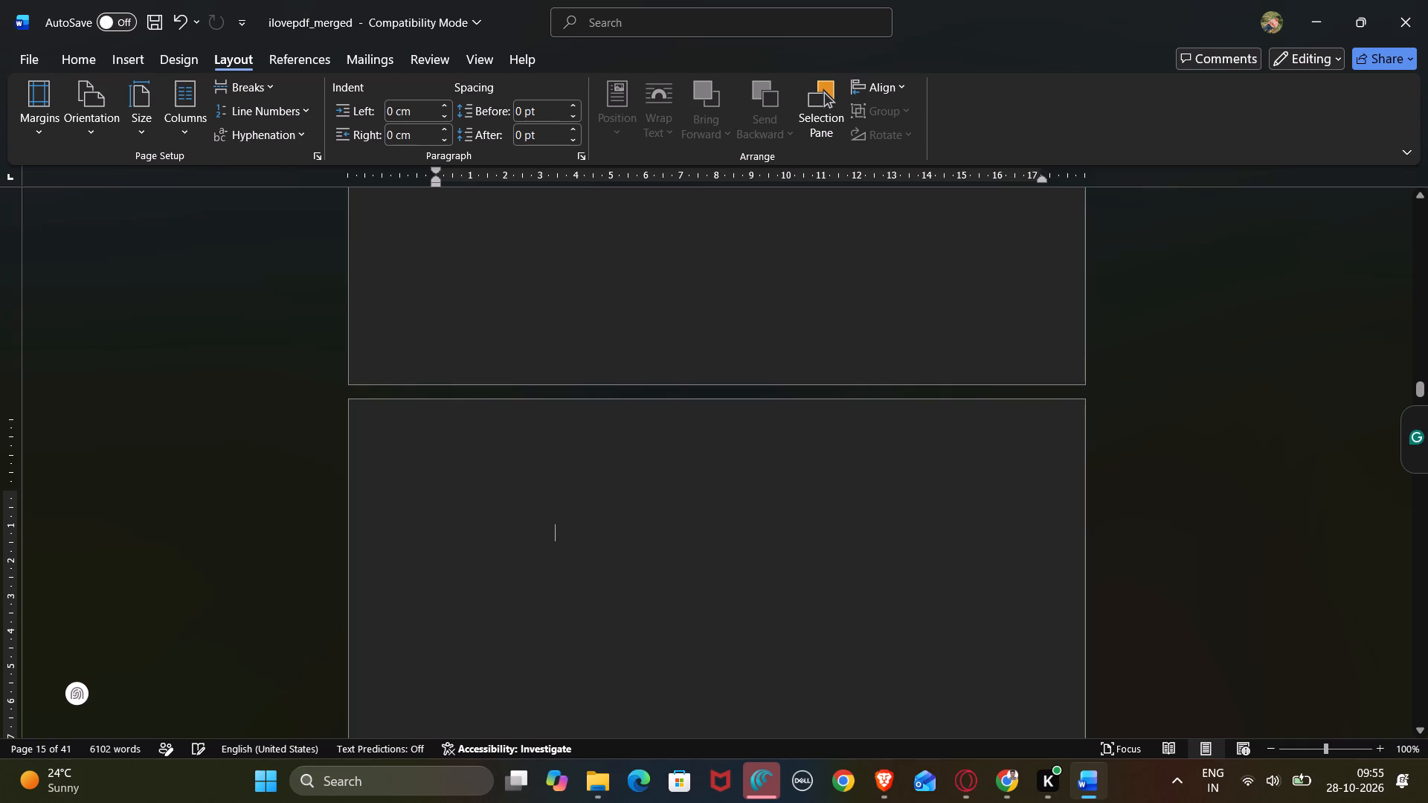
Try to remove the blank page after the evaluation sheet by deleting backwards from the empty space near its top.
{"action": "left_click", "coordinate": [674, 518]}
{"action": "left_click", "coordinate": [581, 474]}
{"action": "left_click", "coordinate": [501, 480]}
{"action": "double_click", "coordinate": [518, 511]}
{"action": "left_click", "coordinate": [623, 508]}
{"action": "key", "text": "BackSpace"}
{"action": "key", "text": "BackSpace"}
{"action": "key", "text": "BackSpace"}
{"action": "key", "text": "BackSpace"}
{"action": "key", "text": "BackSpace"}
{"action": "key", "text": "BackSpace"}
{"action": "key", "text": "BackSpace"}
{"action": "key", "text": "BackSpace"}
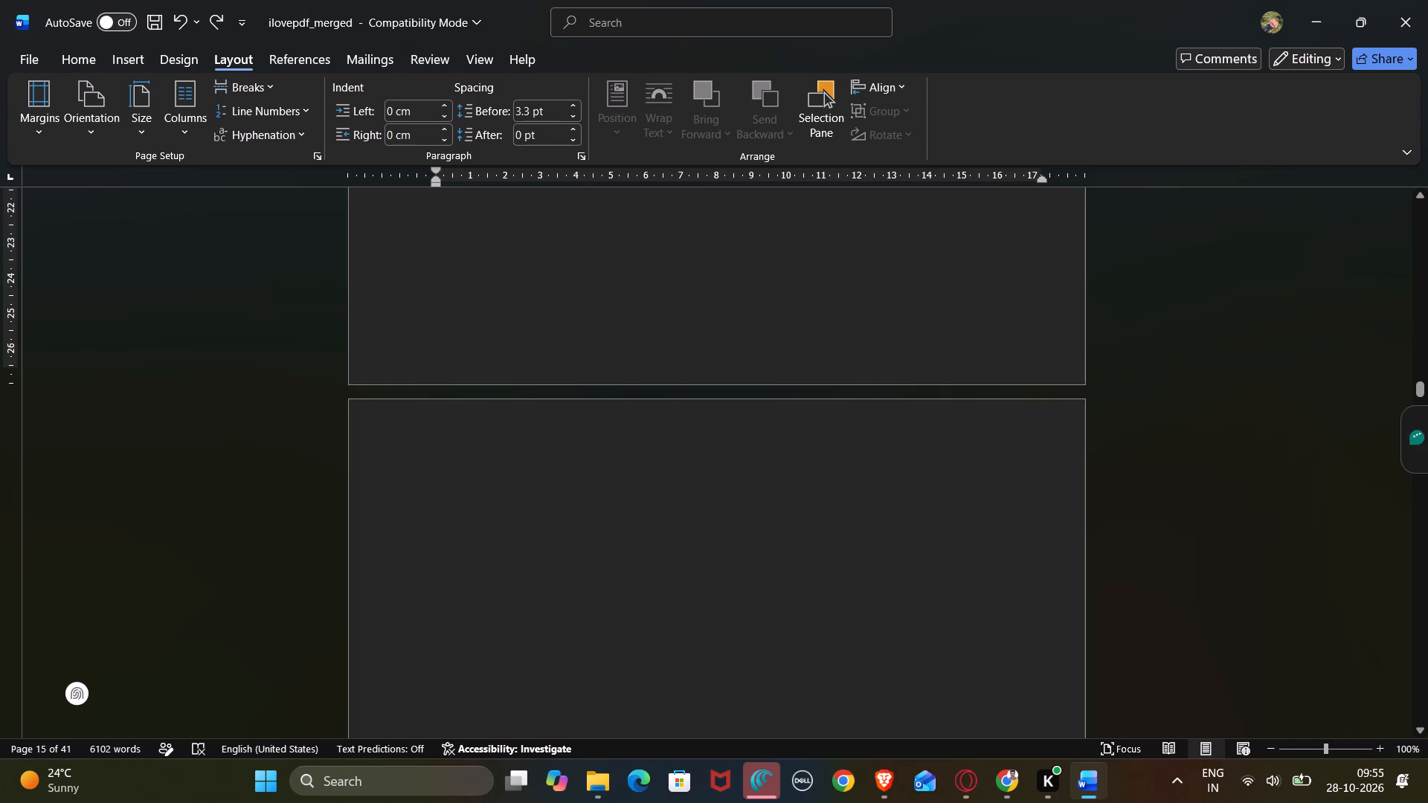
{"action": "scroll", "coordinate": [623, 508], "scroll_direction": "up", "scroll_amount": 7}
{"action": "scroll", "coordinate": [623, 511], "scroll_direction": "down", "scroll_amount": 6}
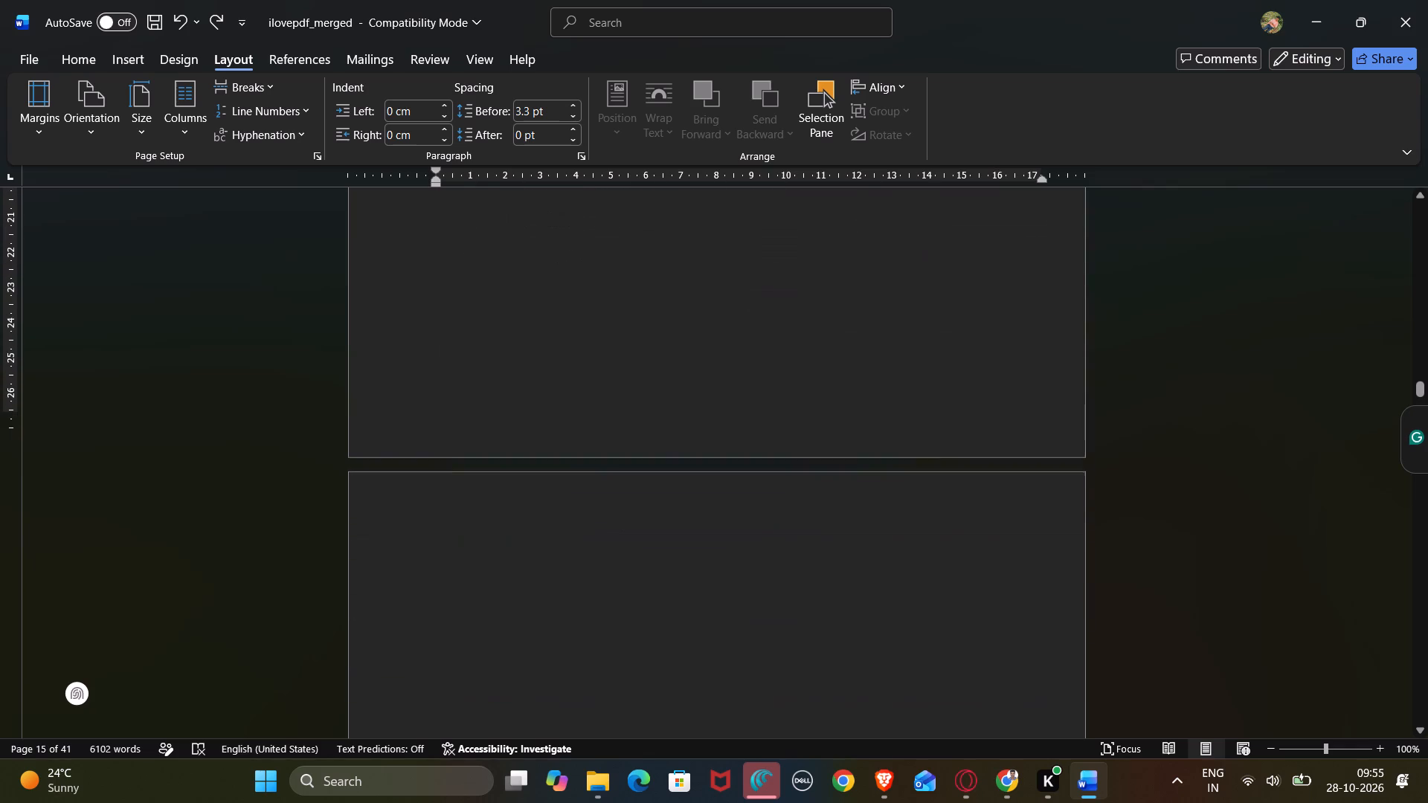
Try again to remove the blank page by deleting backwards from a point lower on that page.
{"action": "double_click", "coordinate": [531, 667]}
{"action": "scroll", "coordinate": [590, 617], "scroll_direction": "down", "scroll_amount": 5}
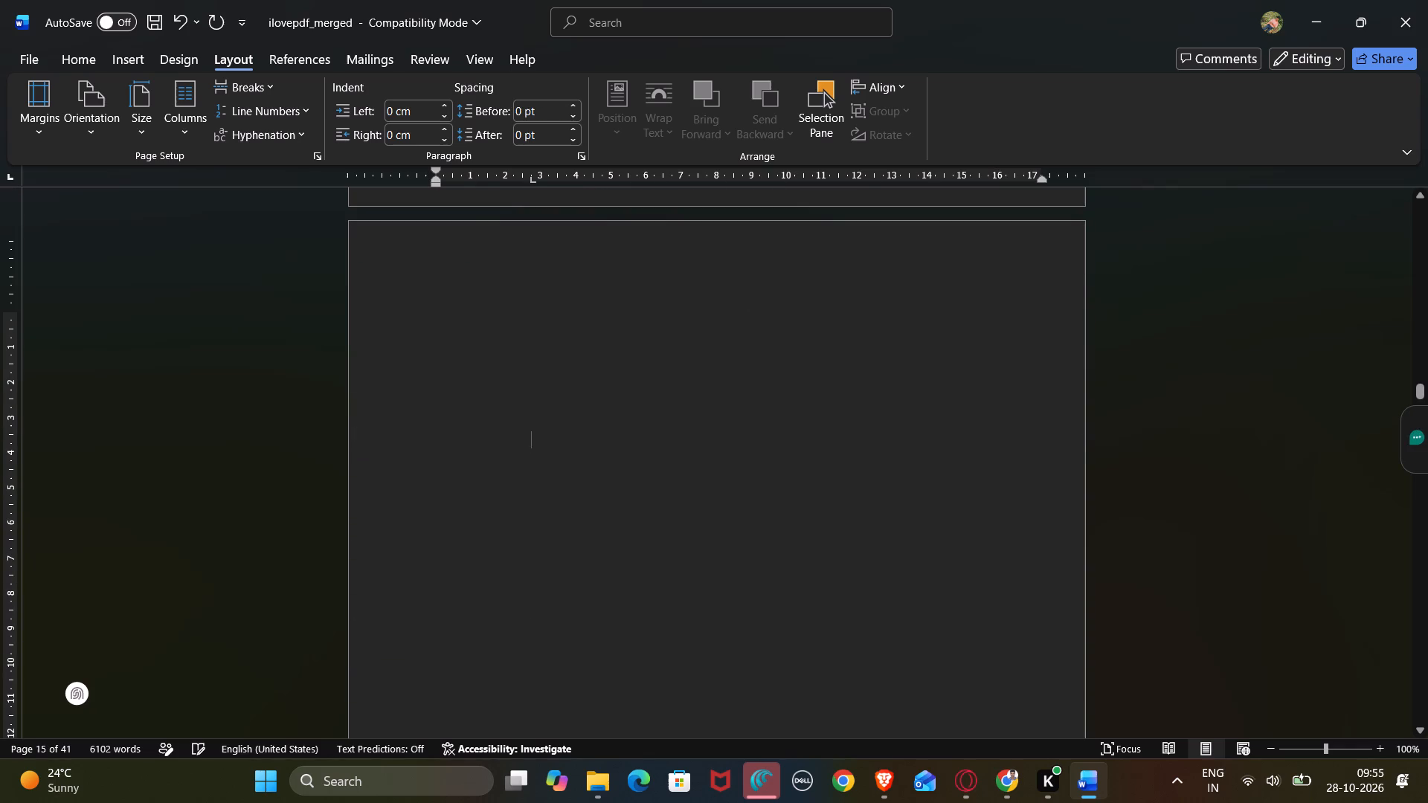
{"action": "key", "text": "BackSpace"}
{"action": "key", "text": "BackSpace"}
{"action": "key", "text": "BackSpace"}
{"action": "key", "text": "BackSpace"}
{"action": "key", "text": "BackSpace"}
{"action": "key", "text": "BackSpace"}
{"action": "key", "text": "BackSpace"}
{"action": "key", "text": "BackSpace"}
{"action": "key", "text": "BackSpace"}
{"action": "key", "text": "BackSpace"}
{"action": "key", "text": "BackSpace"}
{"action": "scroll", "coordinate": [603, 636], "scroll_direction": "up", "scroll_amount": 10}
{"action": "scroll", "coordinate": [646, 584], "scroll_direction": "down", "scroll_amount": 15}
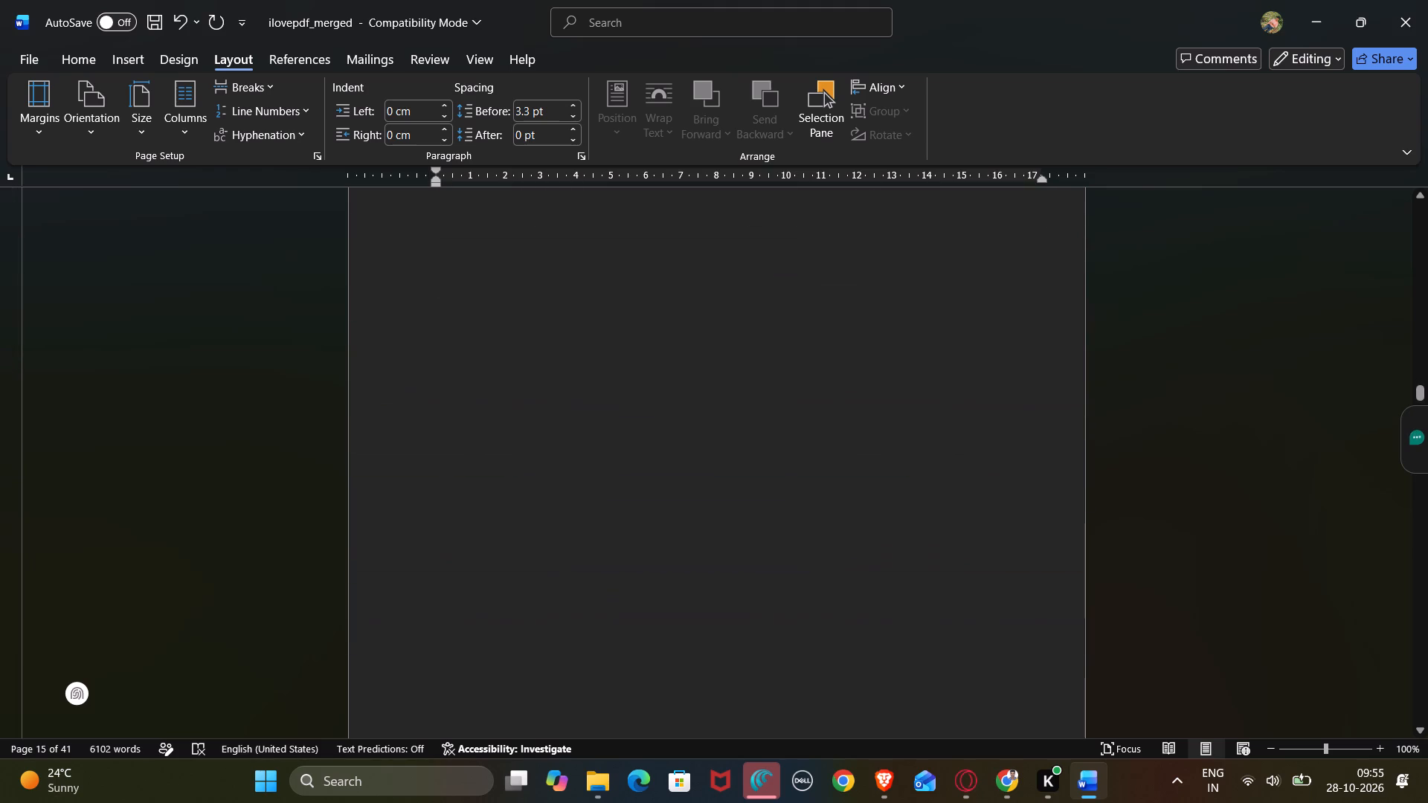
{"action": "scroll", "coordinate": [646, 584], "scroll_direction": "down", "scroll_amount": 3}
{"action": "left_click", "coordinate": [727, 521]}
Delete a blank line between the EVALUATION SHEET heading and the Reg.No line.
{"action": "scroll", "coordinate": [727, 521], "scroll_direction": "up", "scroll_amount": 19}
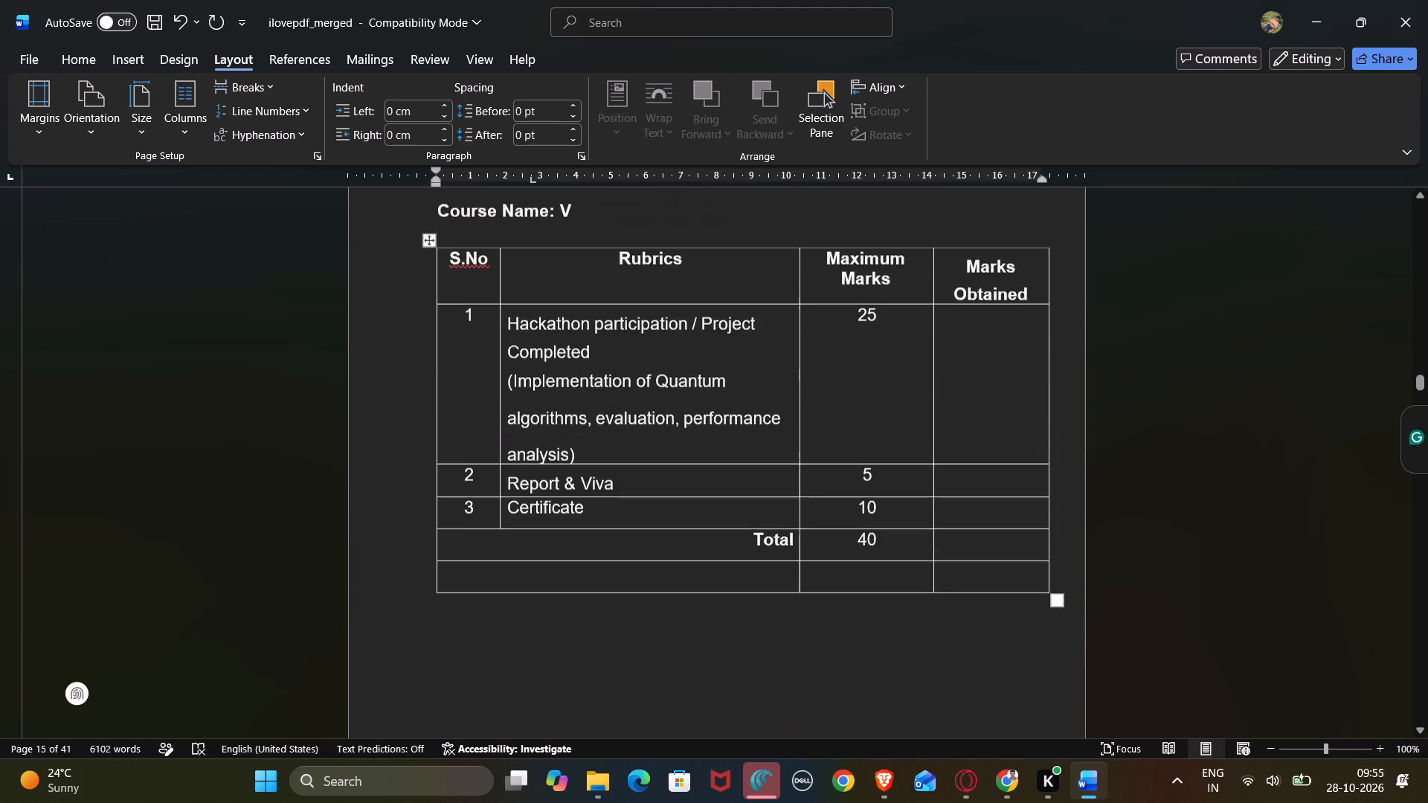
{"action": "scroll", "coordinate": [727, 521], "scroll_direction": "up", "scroll_amount": 5}
{"action": "scroll", "coordinate": [584, 461], "scroll_direction": "up", "scroll_amount": 1}
{"action": "left_click", "coordinate": [565, 346]}
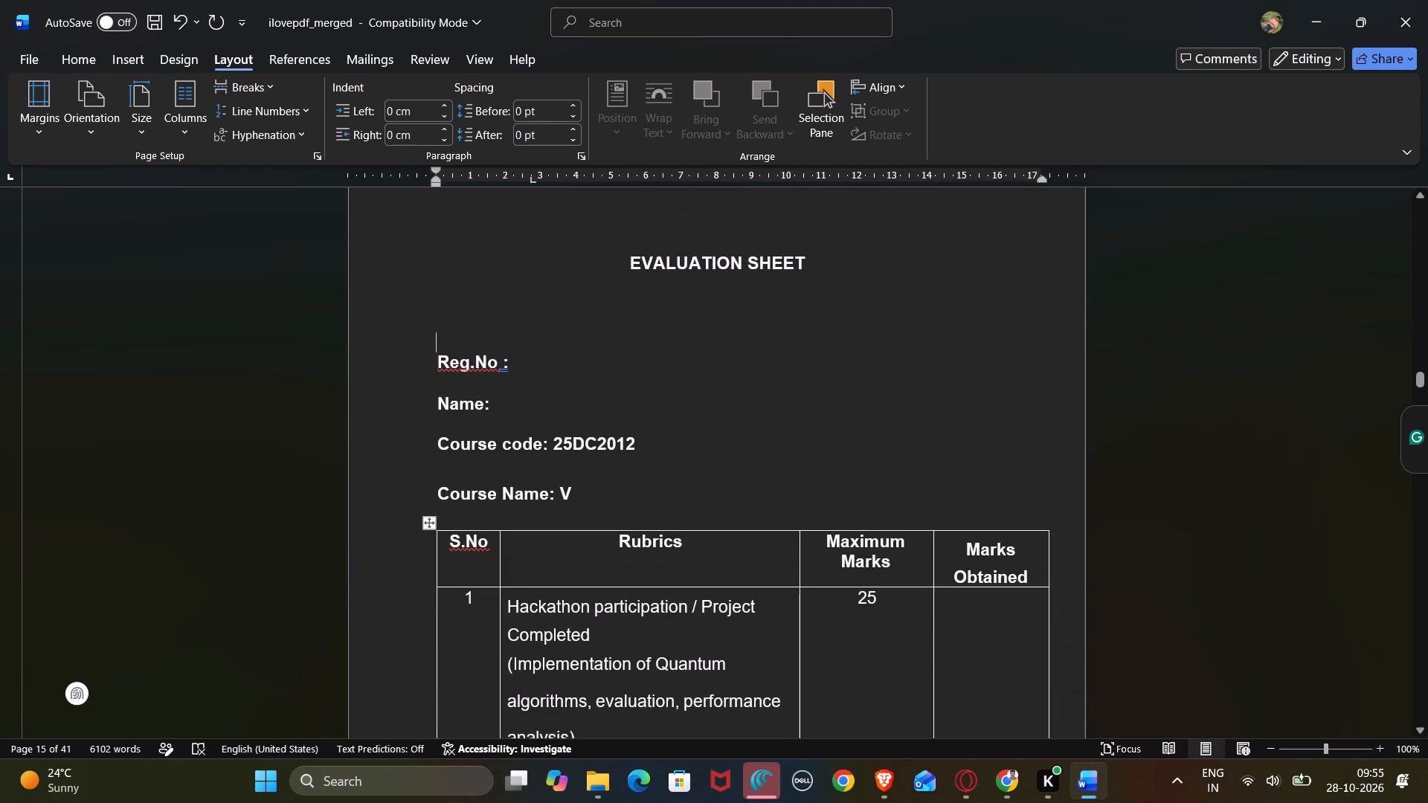
{"action": "key", "text": "BackSpace"}
{"action": "key", "text": "BackSpace"}
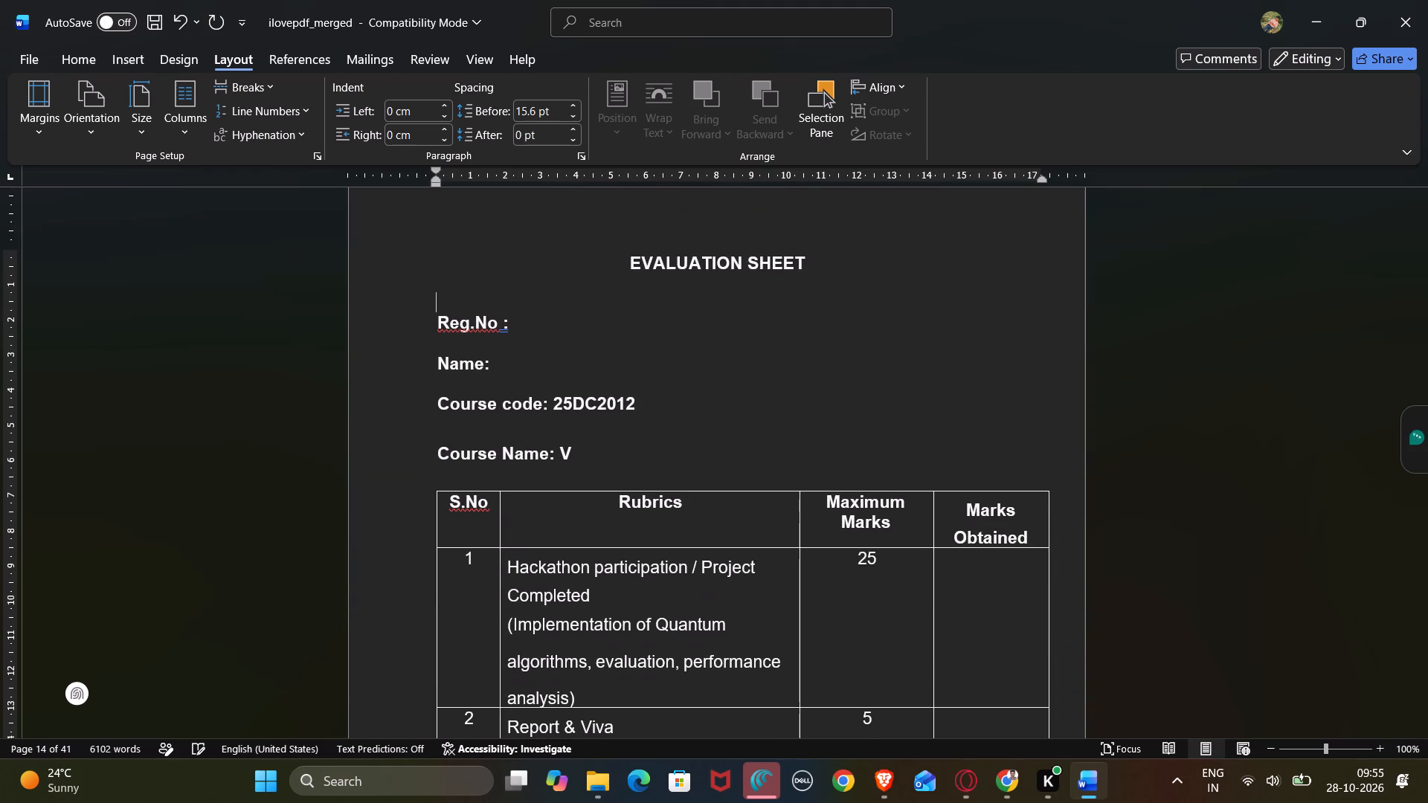
Shrink the height of the rubrics table on the evaluation sheet so its lower rows become more compact.
{"action": "scroll", "coordinate": [509, 335], "scroll_direction": "down", "scroll_amount": 3}
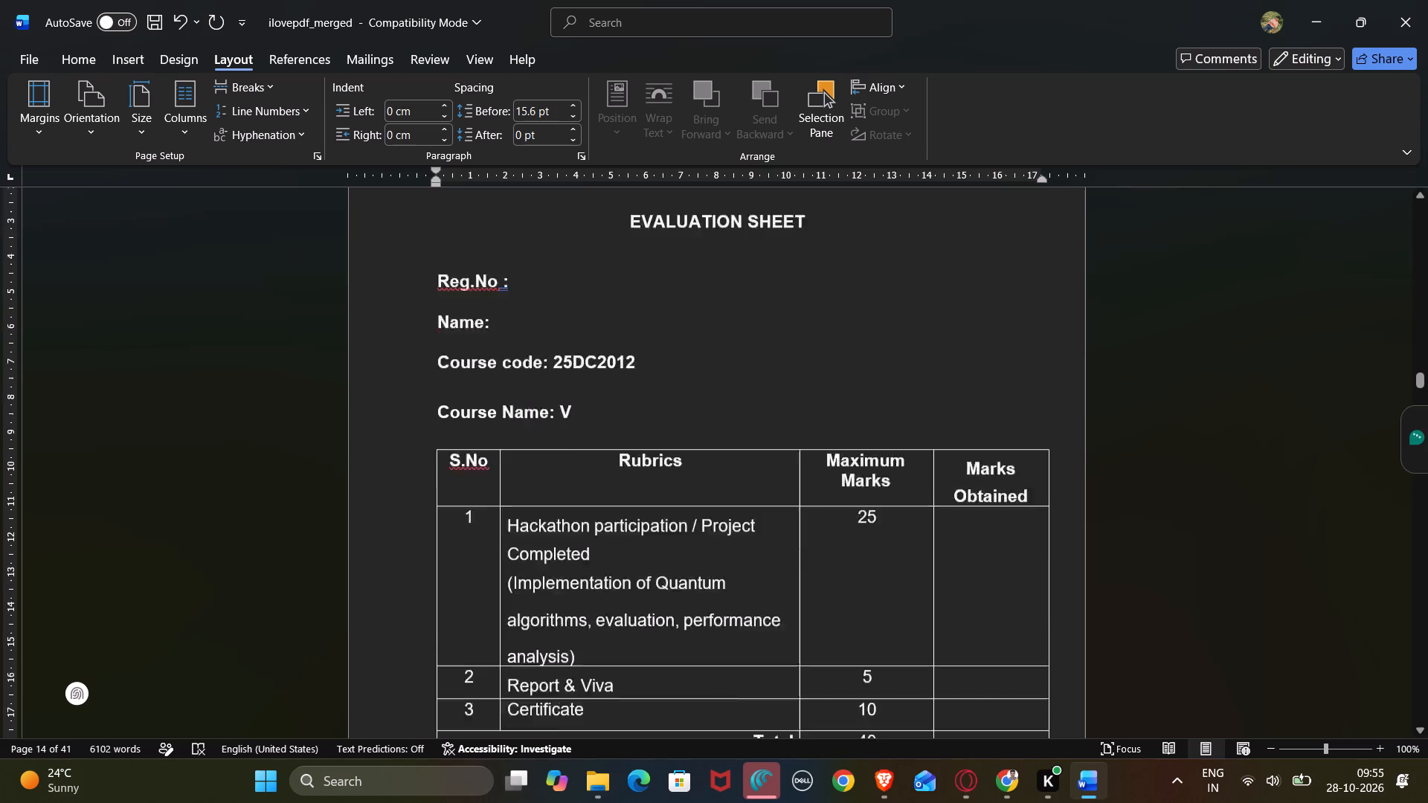
{"action": "scroll", "coordinate": [509, 335], "scroll_direction": "down", "scroll_amount": 5}
{"action": "left_click", "coordinate": [608, 521]}
{"action": "left_click", "coordinate": [593, 622]}
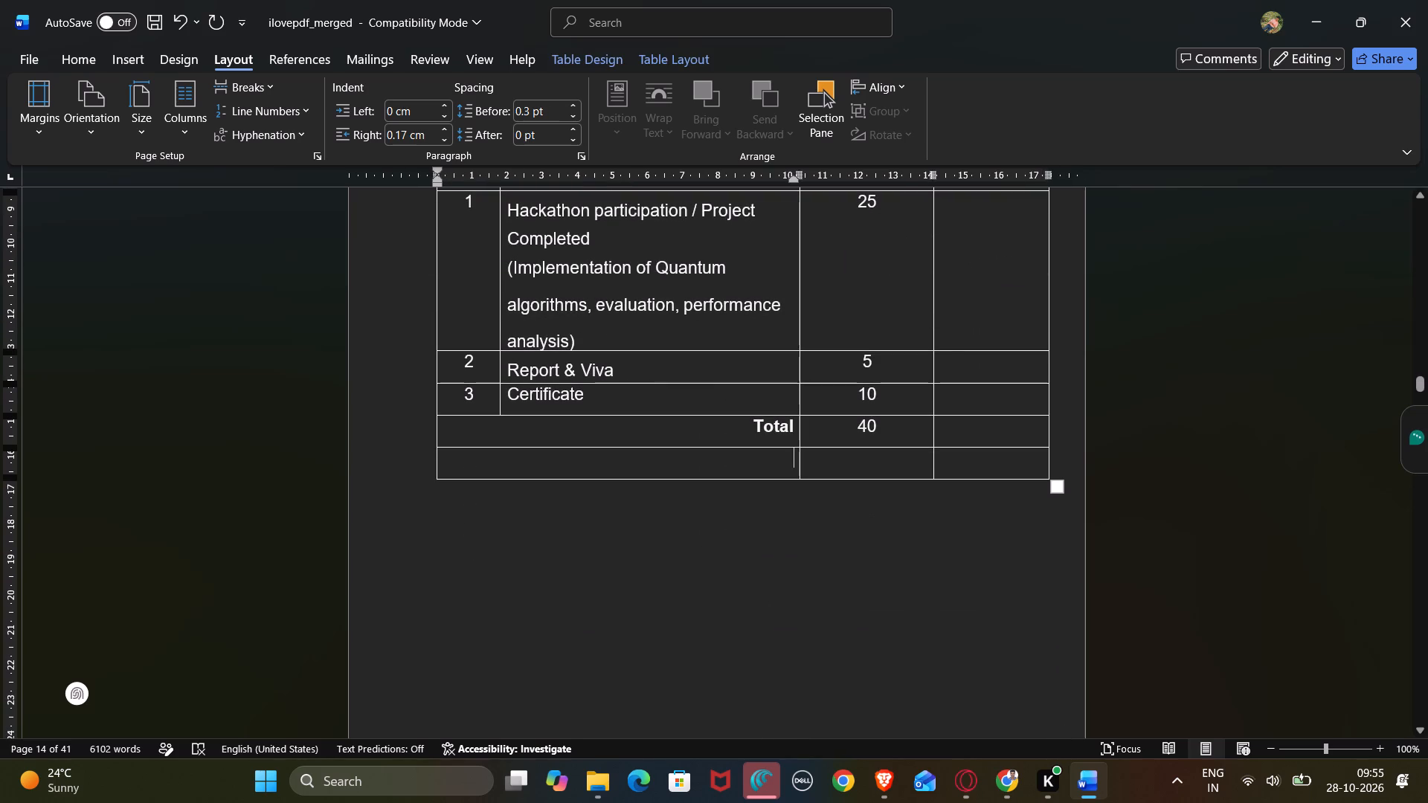
{"action": "left_click", "coordinate": [889, 536]}
{"action": "left_click", "coordinate": [1074, 456]}
{"action": "left_click", "coordinate": [1063, 448]}
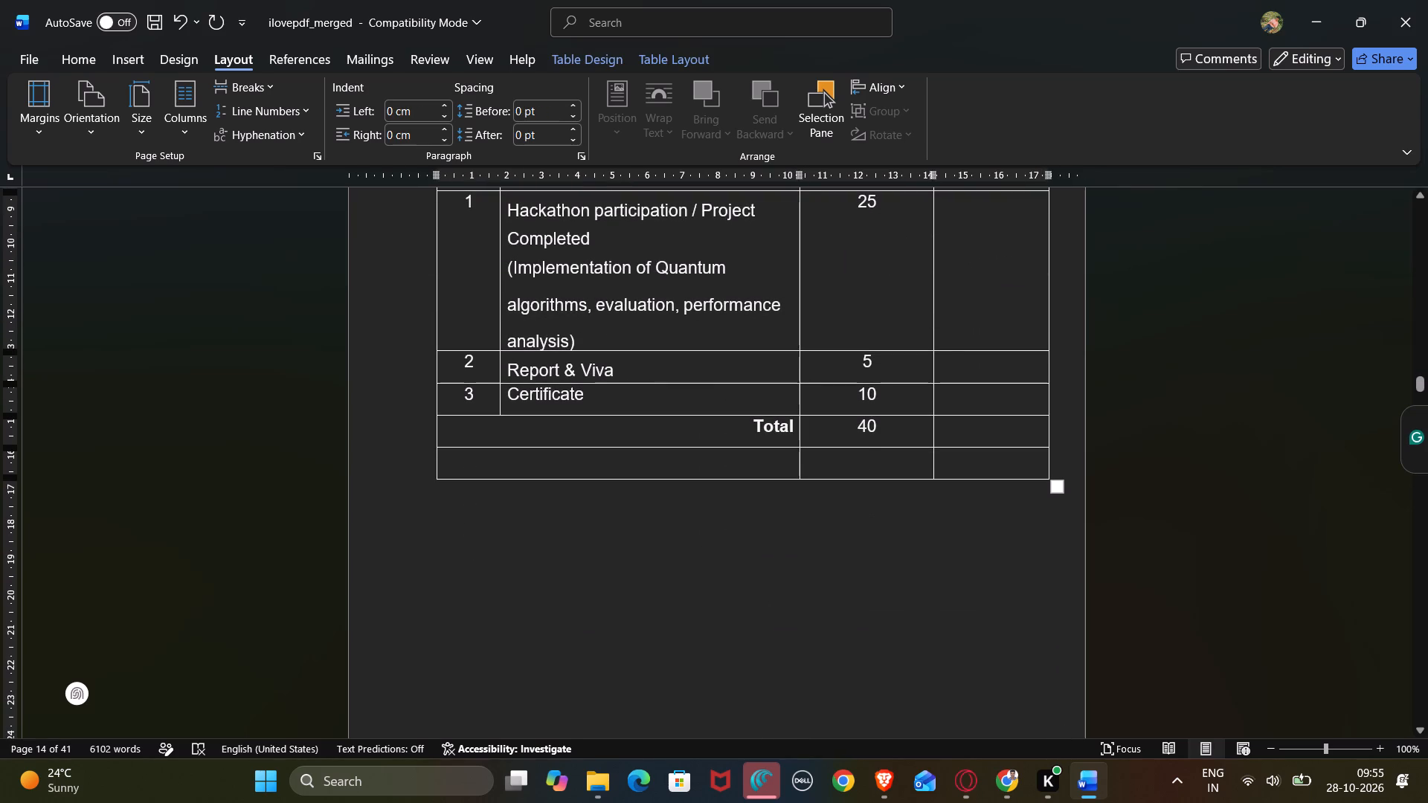
{"action": "left_click", "coordinate": [1056, 478]}
{"action": "left_click_drag", "start_coordinate": [1061, 489], "coordinate": [1049, 378]}
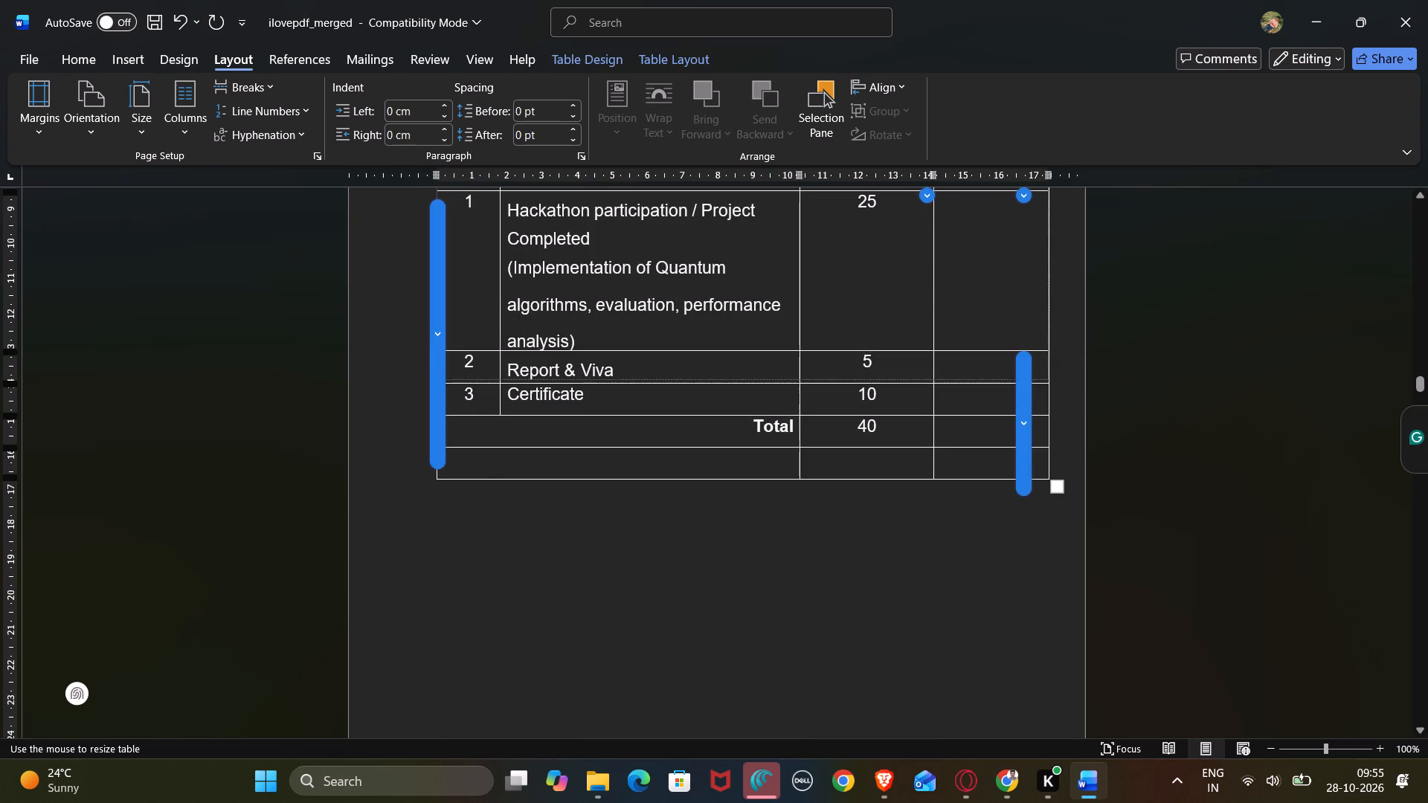
{"action": "left_click_drag", "start_coordinate": [1049, 378], "coordinate": [1052, 374]}
{"action": "scroll", "coordinate": [968, 491], "scroll_direction": "up", "scroll_amount": 3}
{"action": "scroll", "coordinate": [949, 613], "scroll_direction": "down", "scroll_amount": 2}
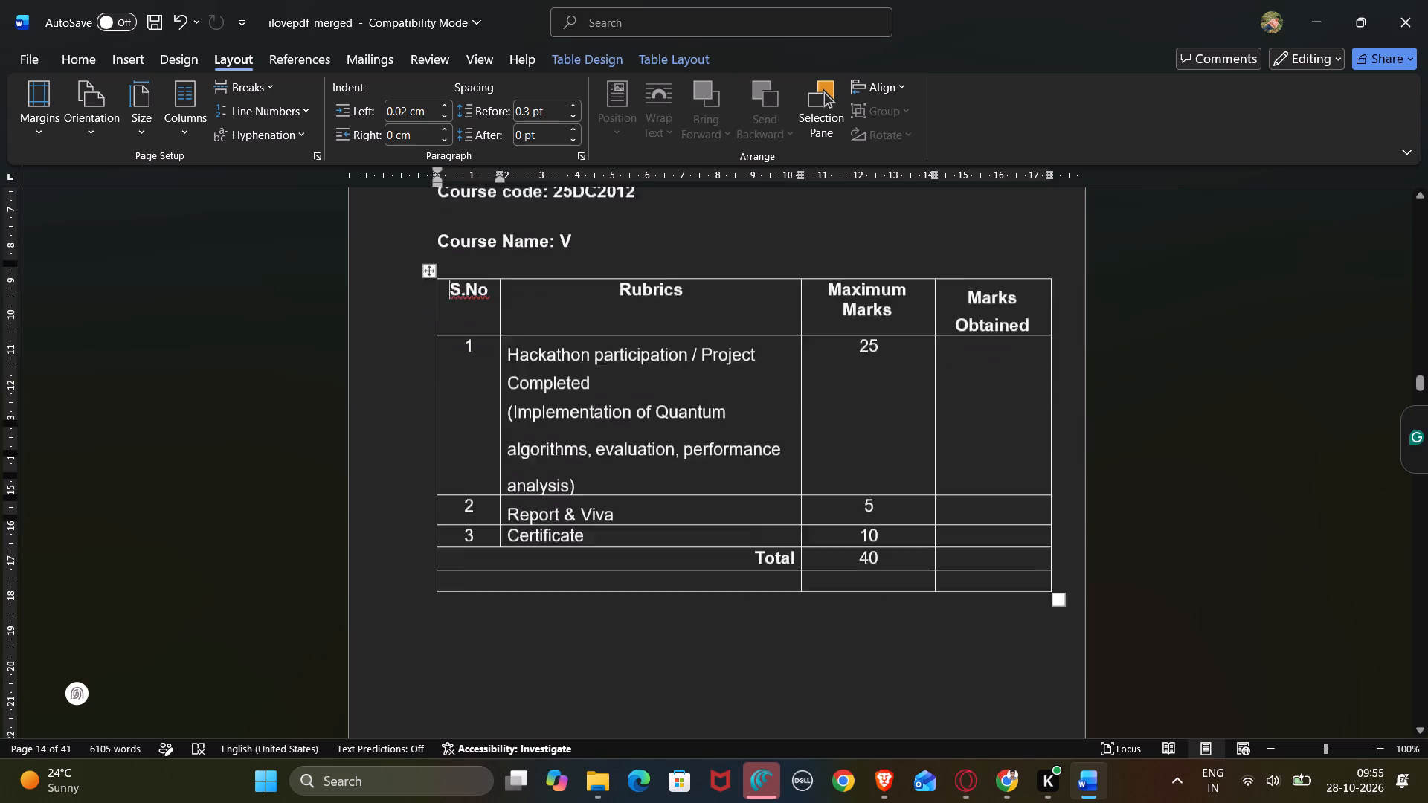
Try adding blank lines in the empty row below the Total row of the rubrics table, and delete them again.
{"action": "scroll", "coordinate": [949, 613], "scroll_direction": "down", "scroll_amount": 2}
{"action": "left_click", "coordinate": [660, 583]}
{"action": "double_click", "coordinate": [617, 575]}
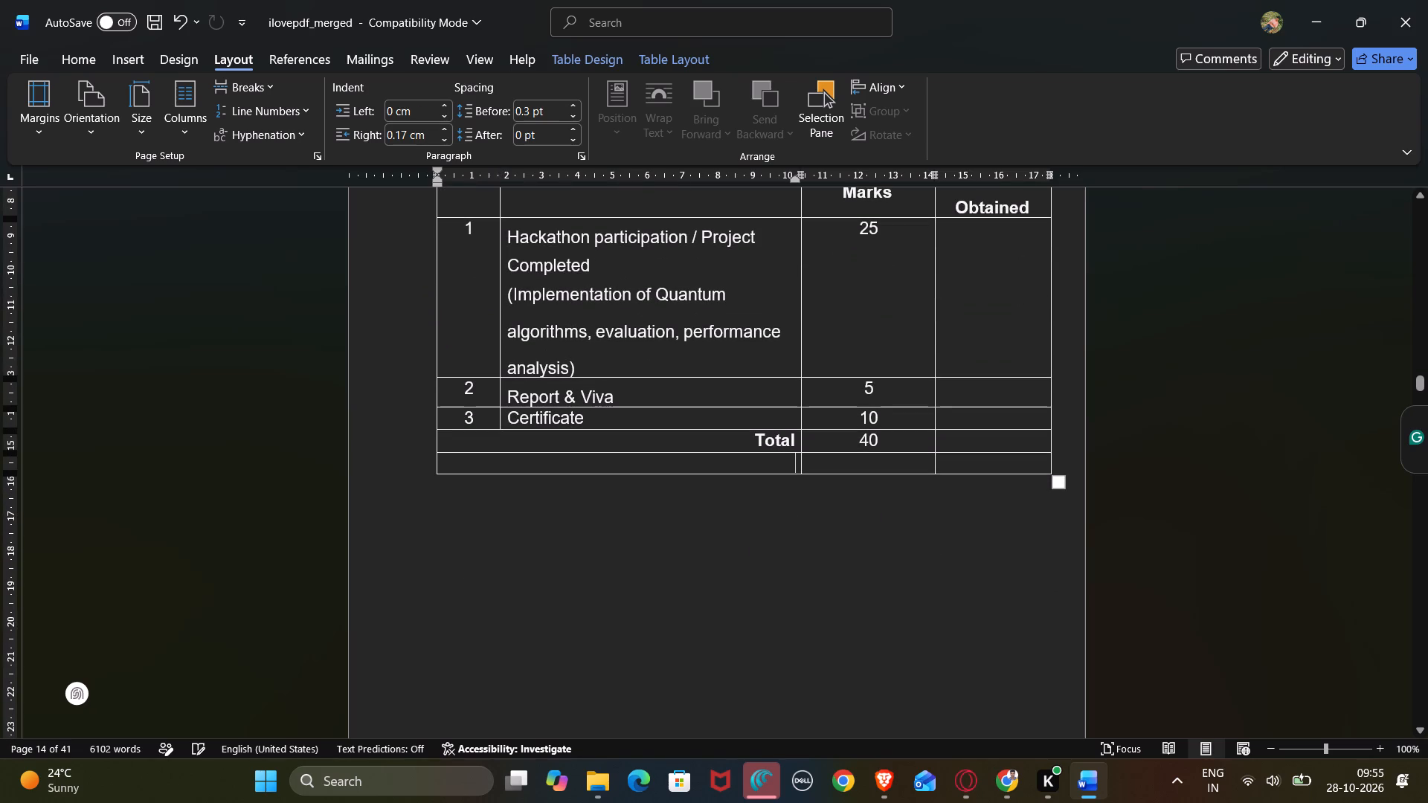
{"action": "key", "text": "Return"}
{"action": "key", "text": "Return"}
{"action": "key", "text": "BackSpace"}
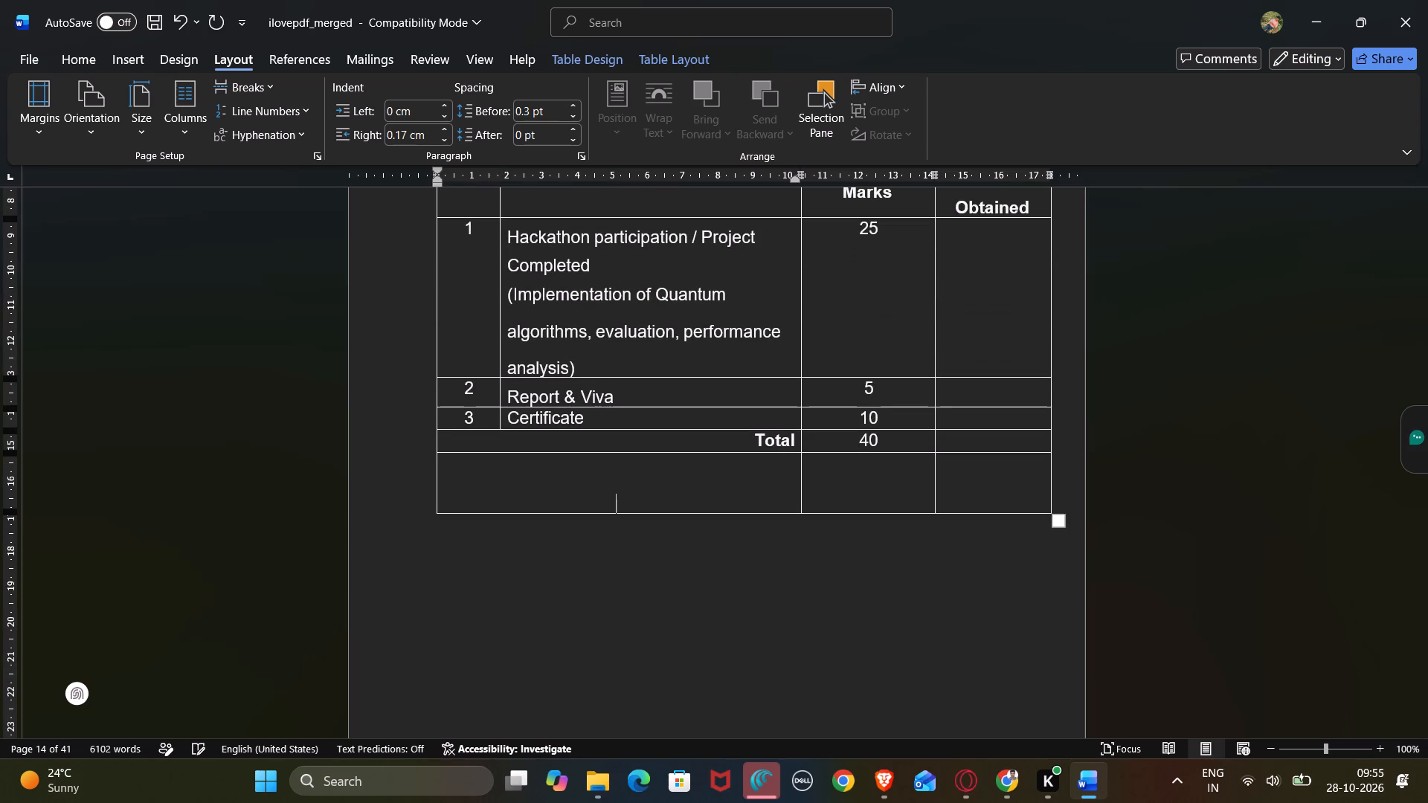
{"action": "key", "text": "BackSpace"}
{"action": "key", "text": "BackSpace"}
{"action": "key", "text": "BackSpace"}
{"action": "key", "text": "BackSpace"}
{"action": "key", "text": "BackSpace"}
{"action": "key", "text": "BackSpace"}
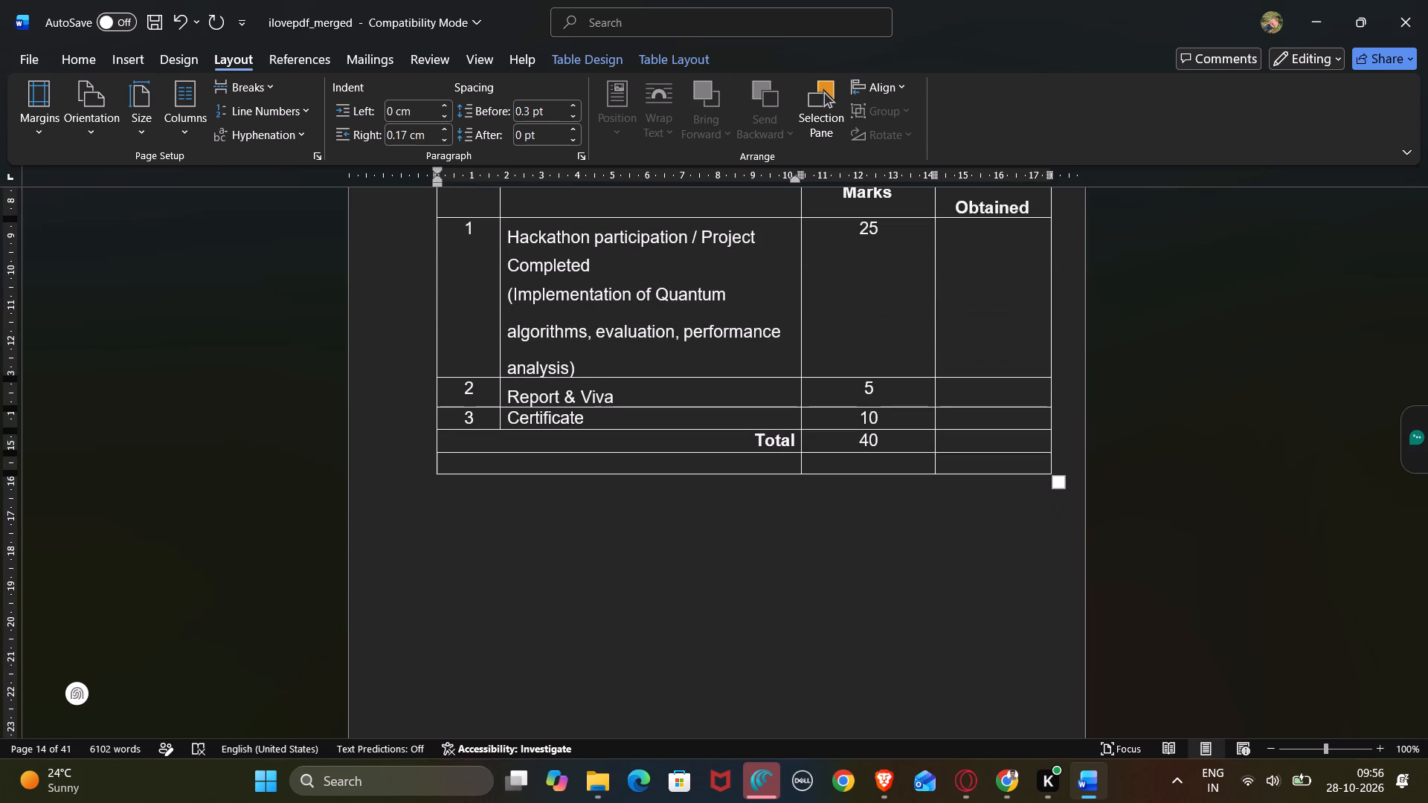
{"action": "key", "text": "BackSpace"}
Adjust the rubrics table's width slightly so that it is a little narrower.
{"action": "left_click_drag", "start_coordinate": [1064, 486], "coordinate": [1067, 476]}
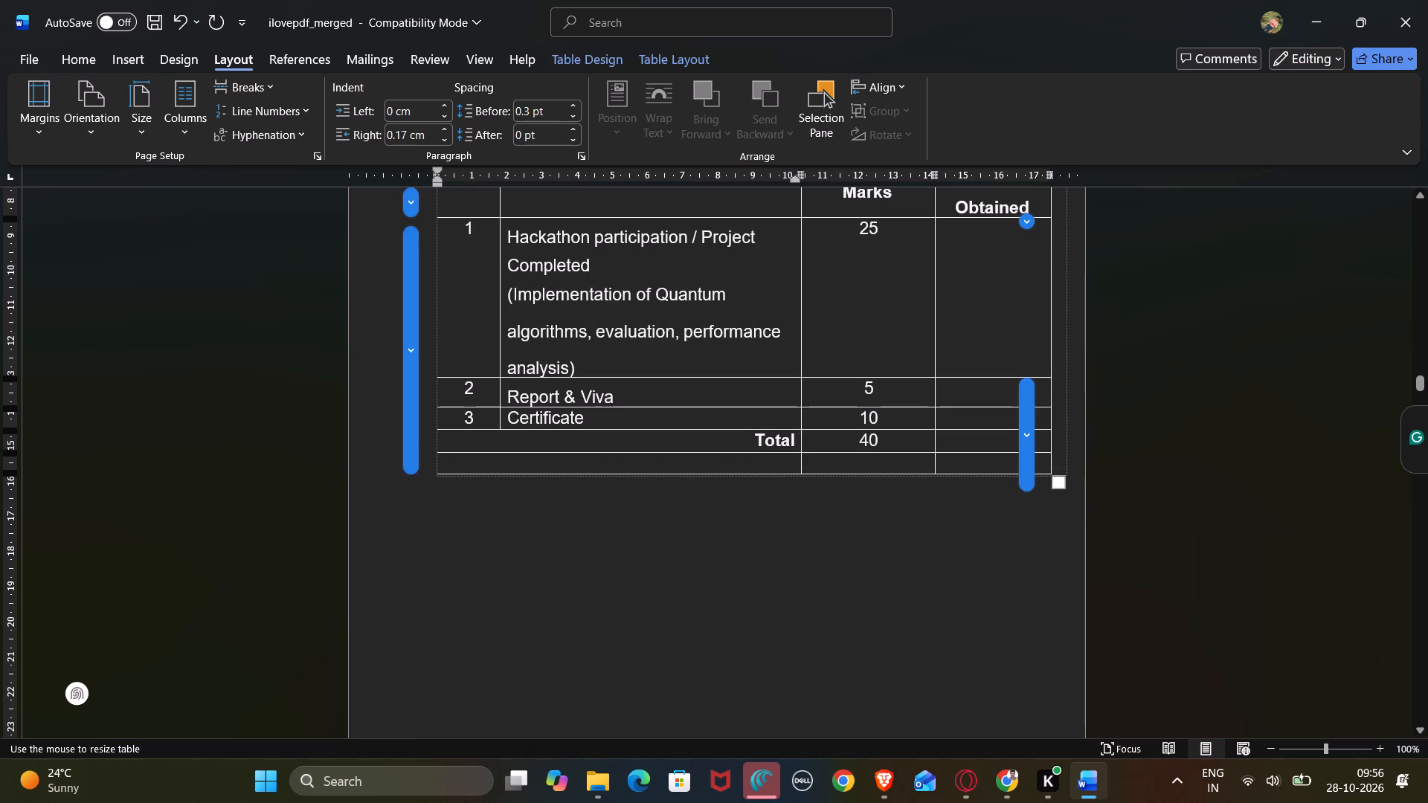
{"action": "left_click_drag", "start_coordinate": [1067, 476], "coordinate": [1050, 476]}
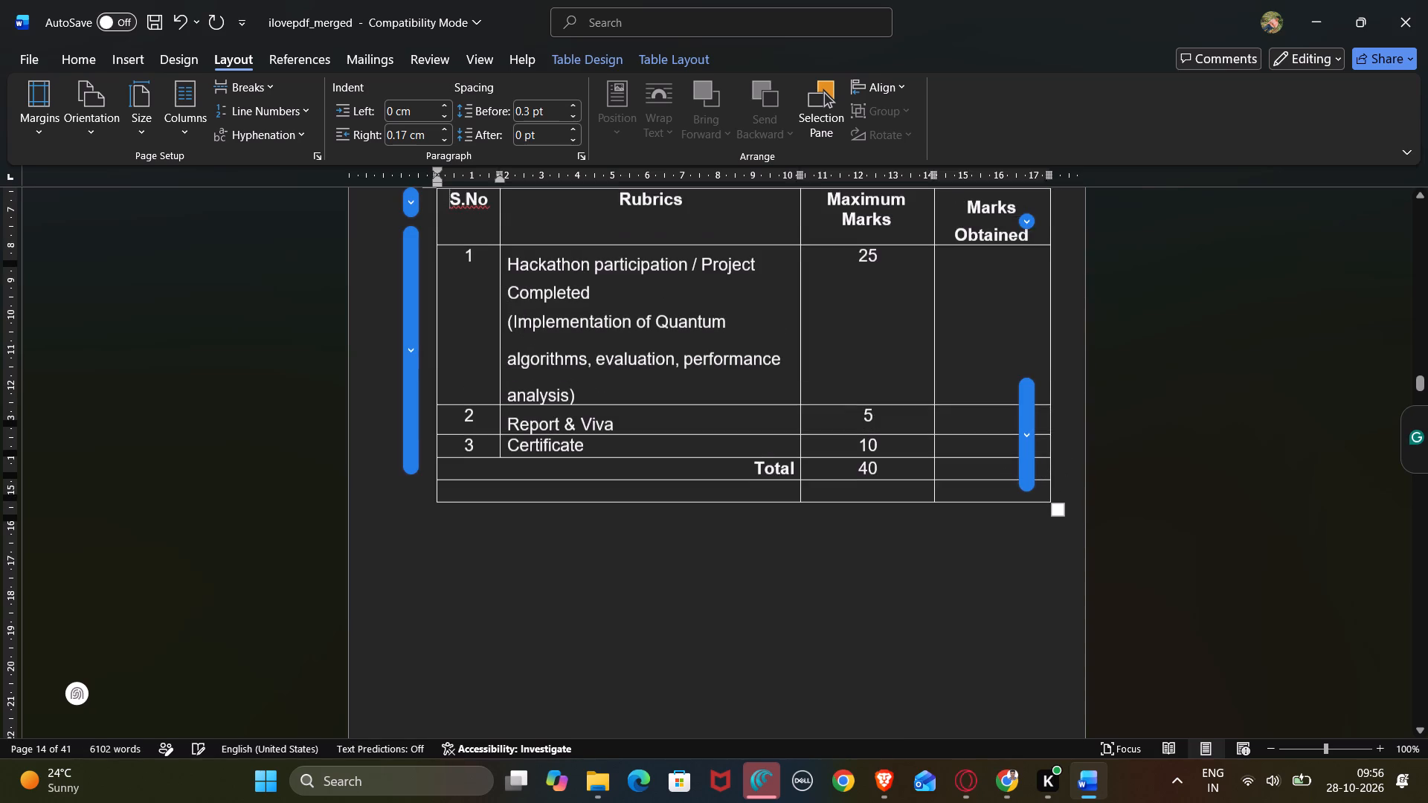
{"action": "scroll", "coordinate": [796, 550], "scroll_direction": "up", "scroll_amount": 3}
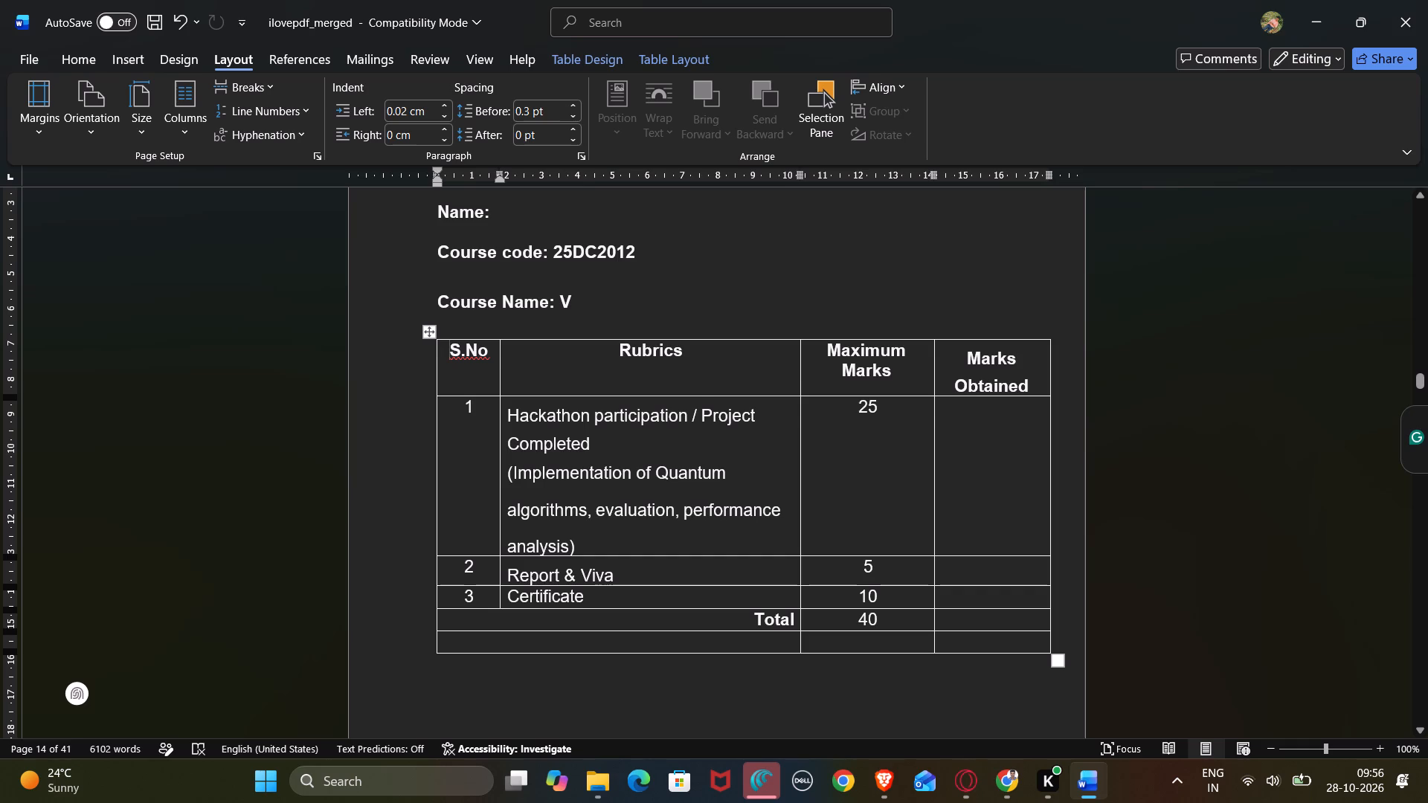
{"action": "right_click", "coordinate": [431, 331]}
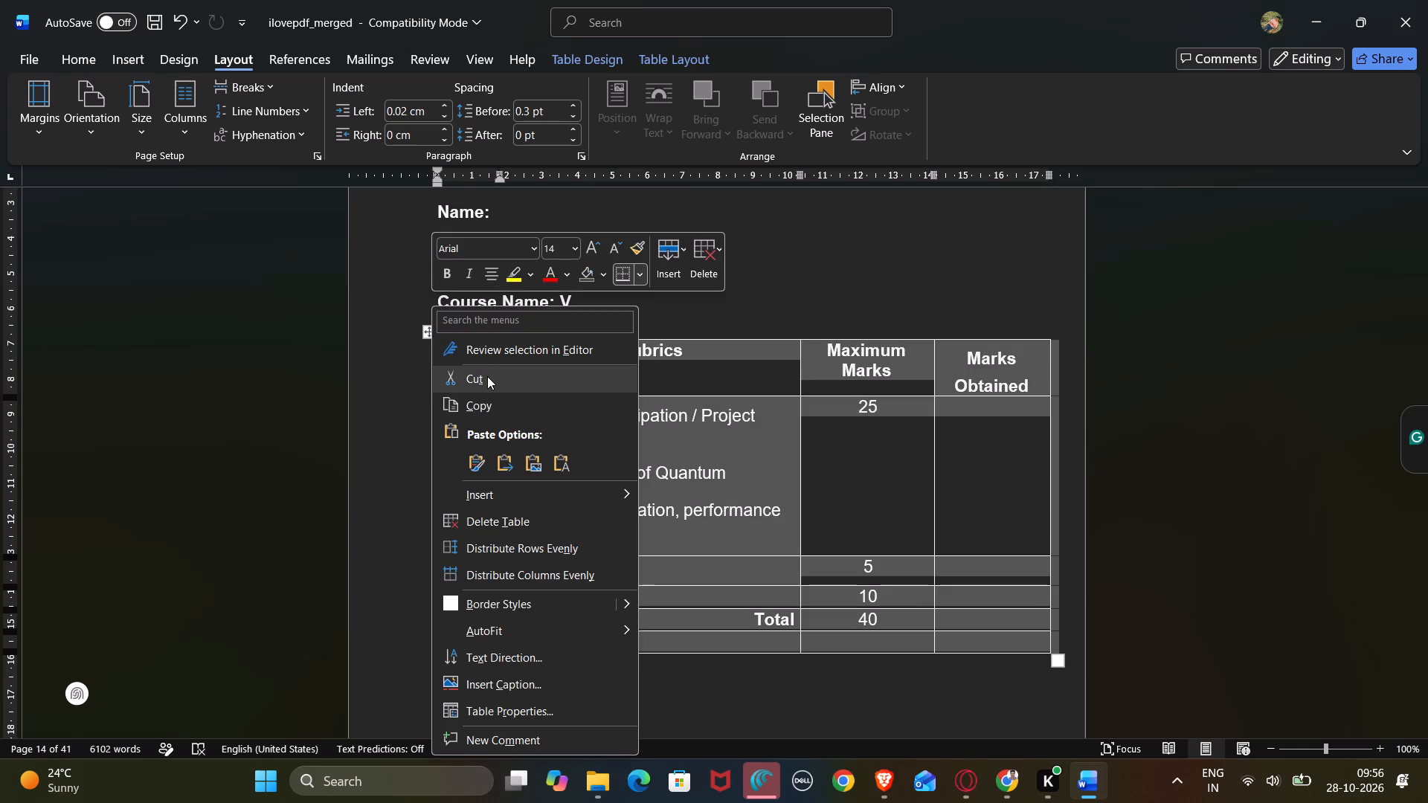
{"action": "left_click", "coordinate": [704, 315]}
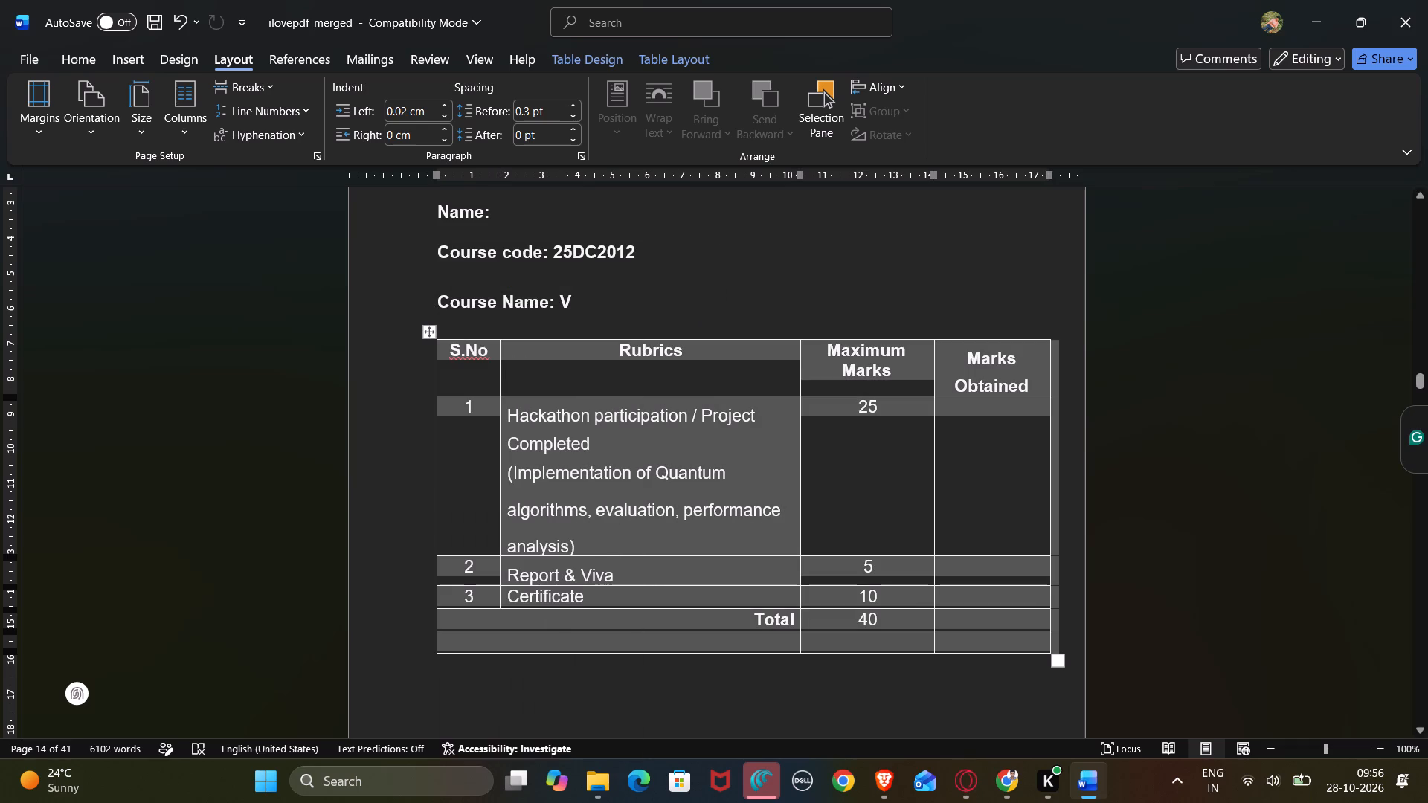
Add three blank lines after the Course Name and paste "Signature of the Faculty-in-charge" above the rubrics table.
{"action": "left_click", "coordinate": [614, 301]}
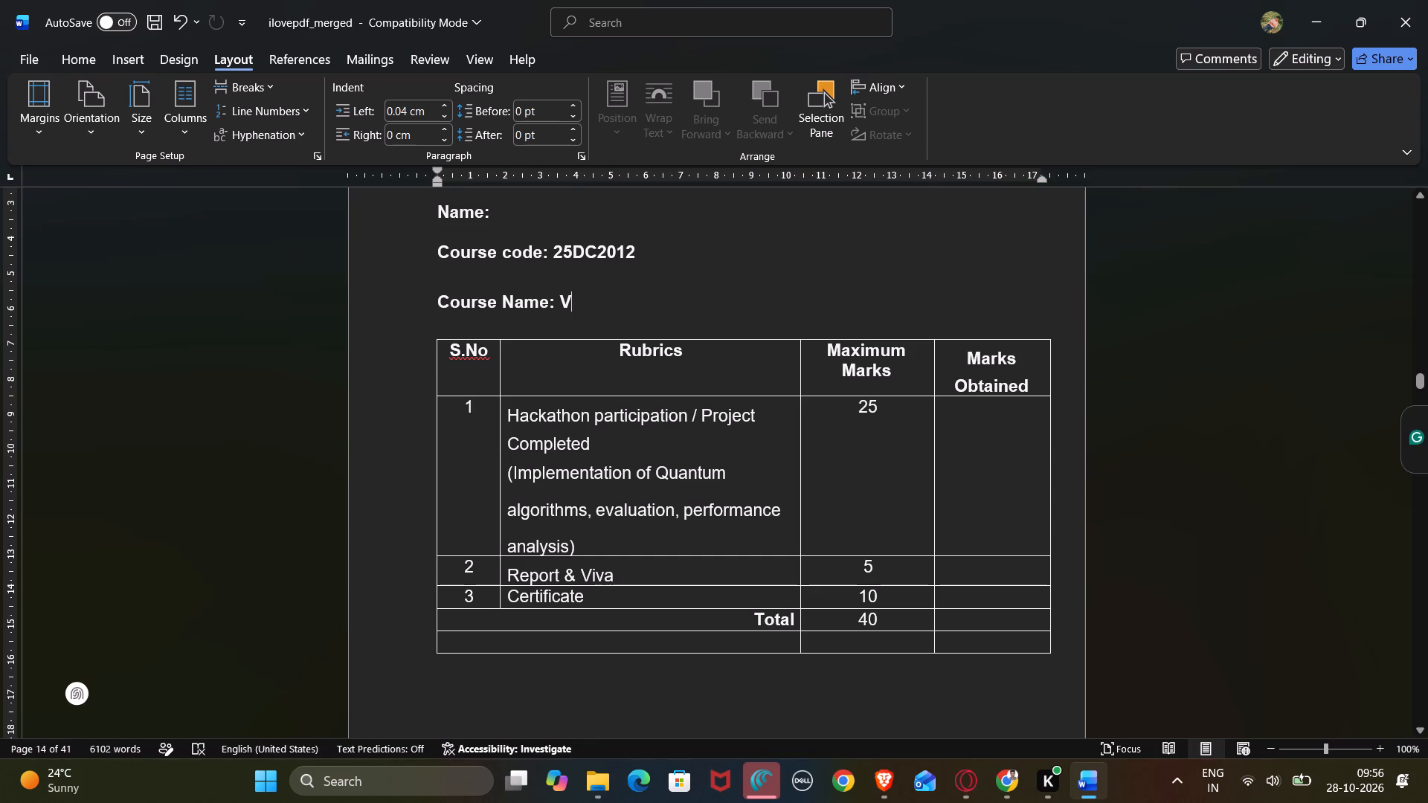
{"action": "key", "text": "Return"}
{"action": "key", "text": "Return"}
{"action": "key", "text": "Return"}
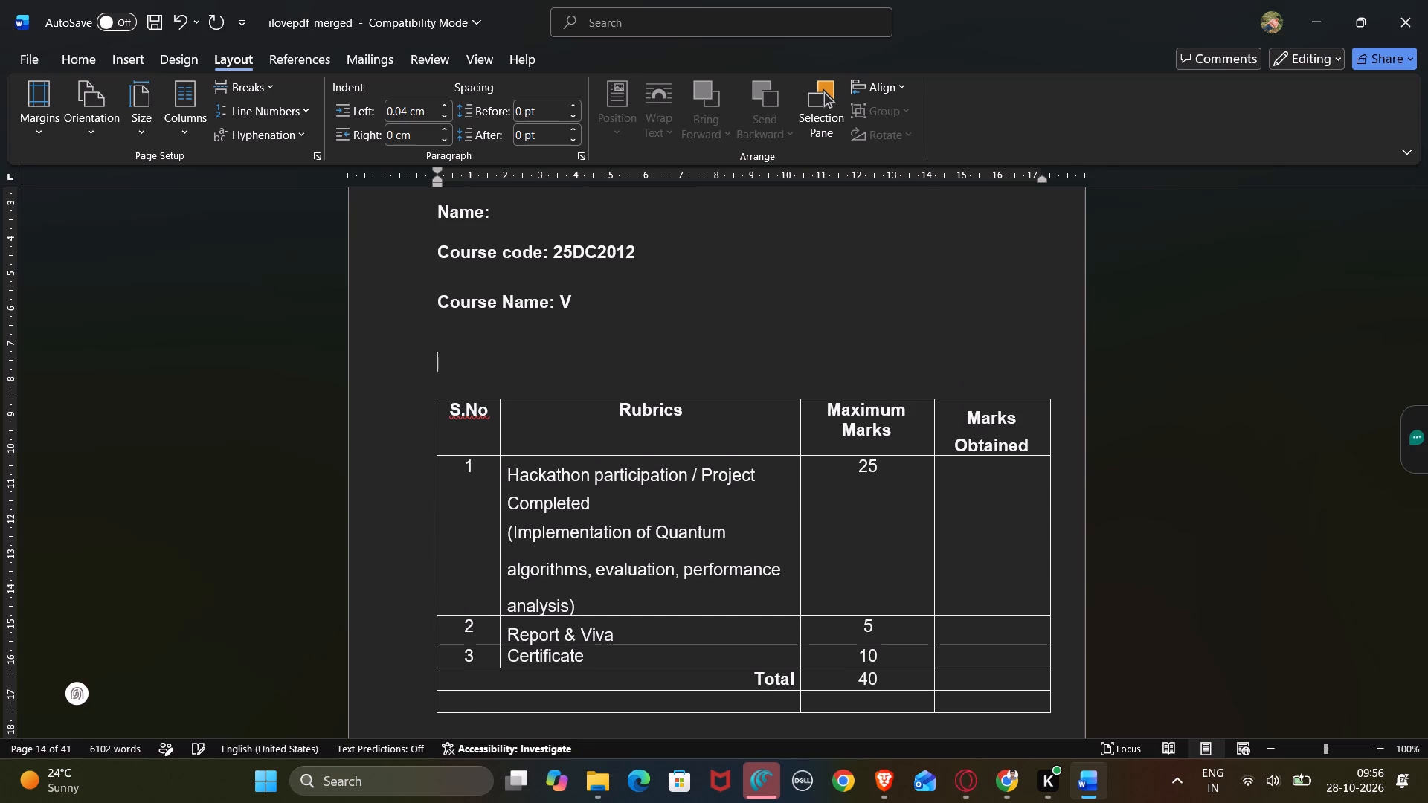
{"action": "key", "text": "ctrl+v"}
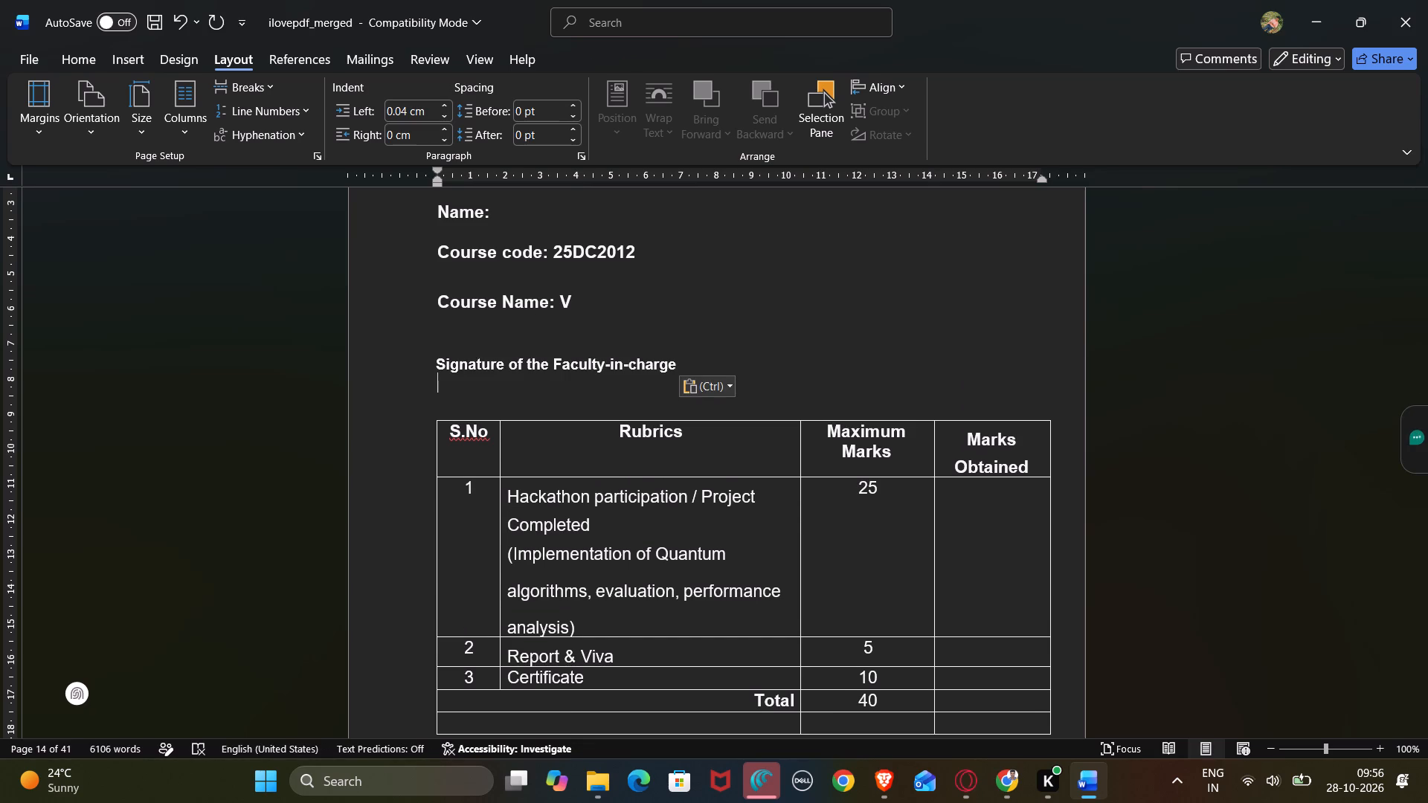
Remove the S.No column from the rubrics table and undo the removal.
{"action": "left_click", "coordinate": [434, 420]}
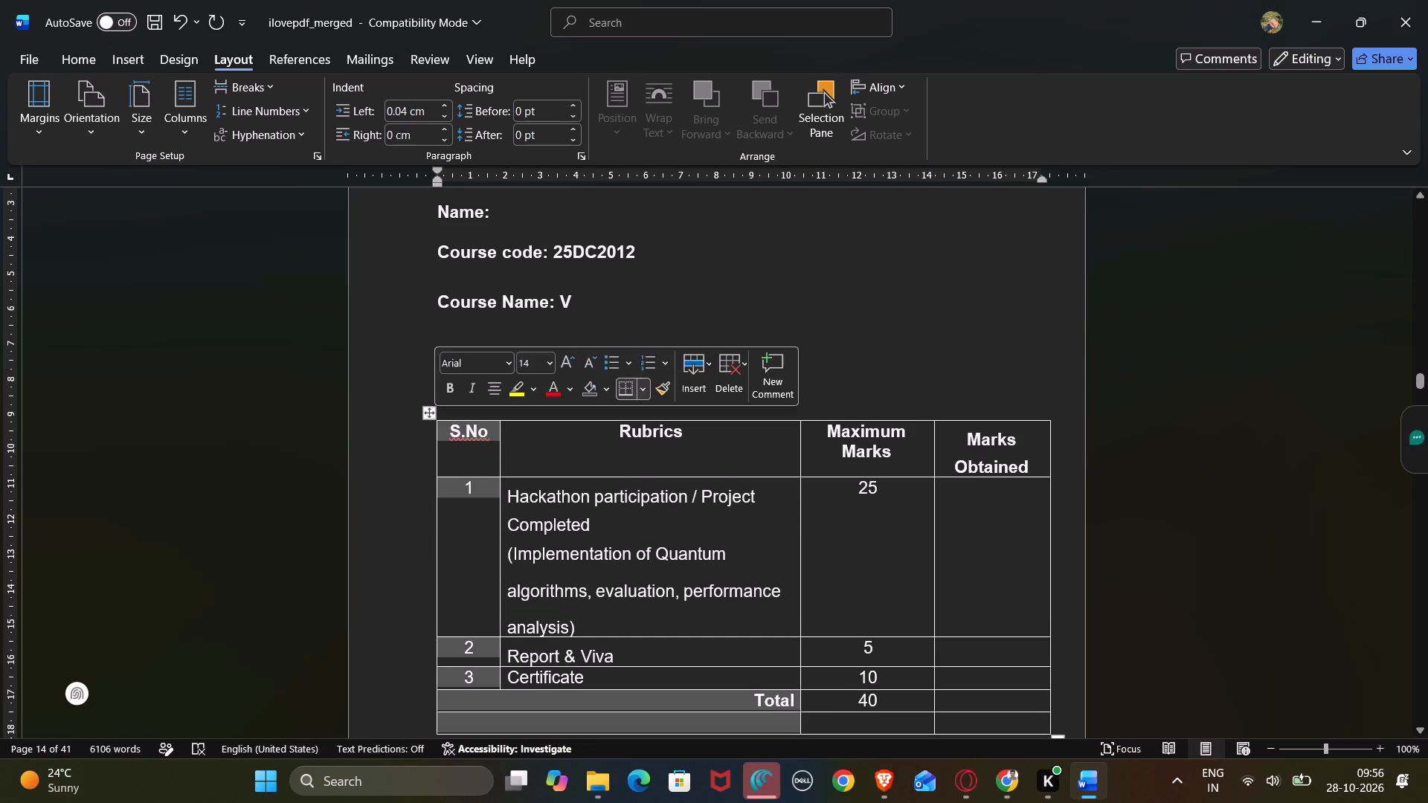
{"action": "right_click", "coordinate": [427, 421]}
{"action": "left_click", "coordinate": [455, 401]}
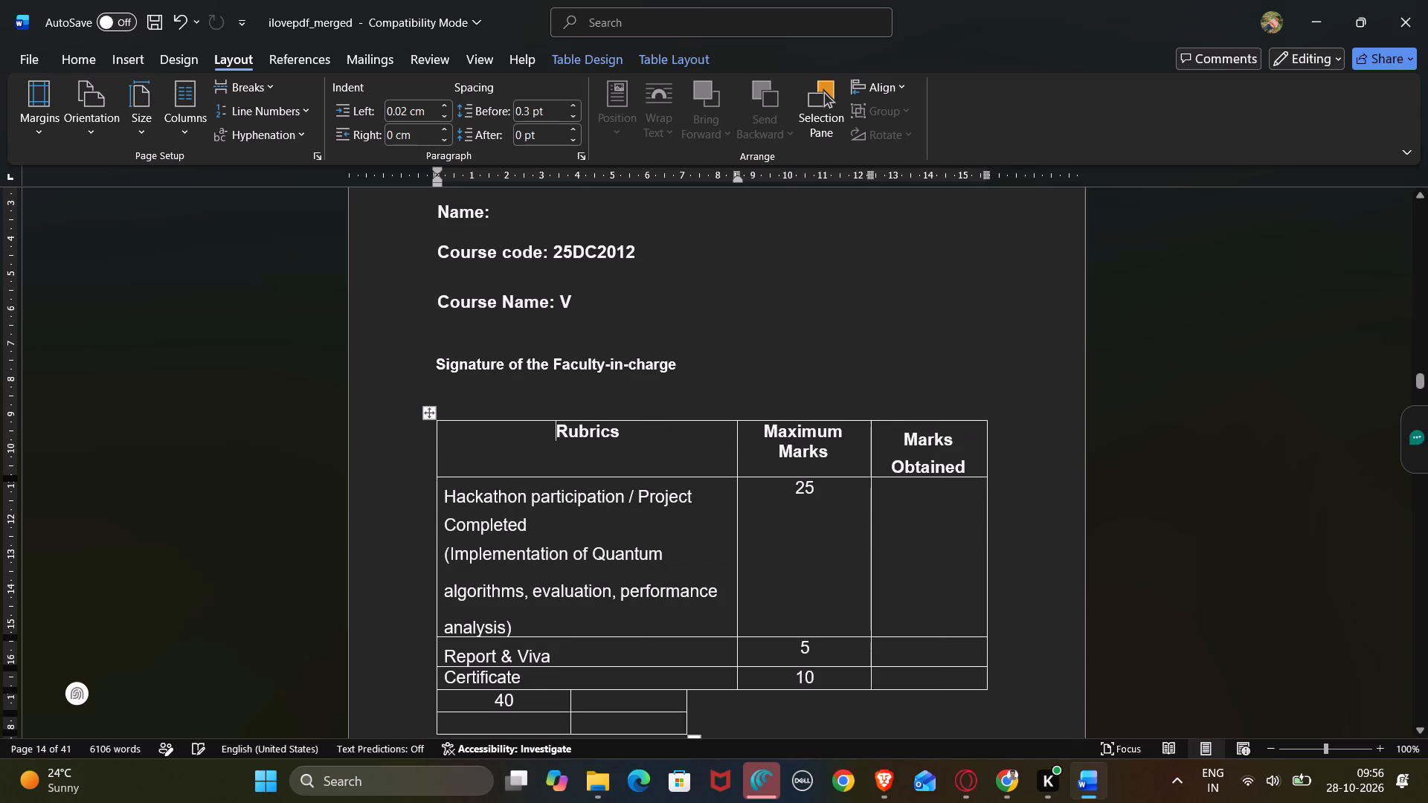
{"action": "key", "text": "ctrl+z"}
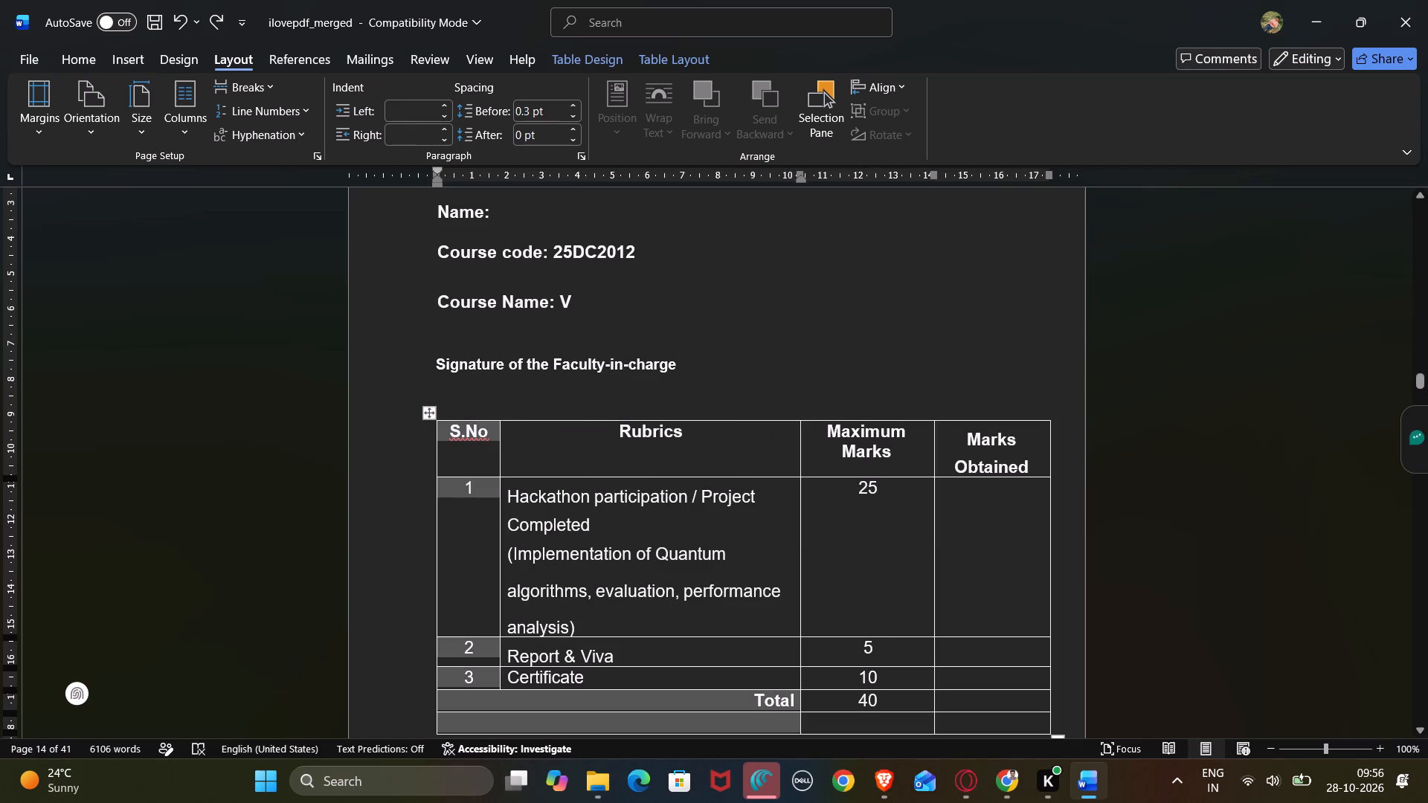
Cut the whole rubrics table, including the blank line above it, from below the faculty signature line.
{"action": "left_click_drag", "start_coordinate": [419, 414], "coordinate": [781, 616]}
{"action": "scroll", "coordinate": [777, 599], "scroll_direction": "down", "scroll_amount": 2}
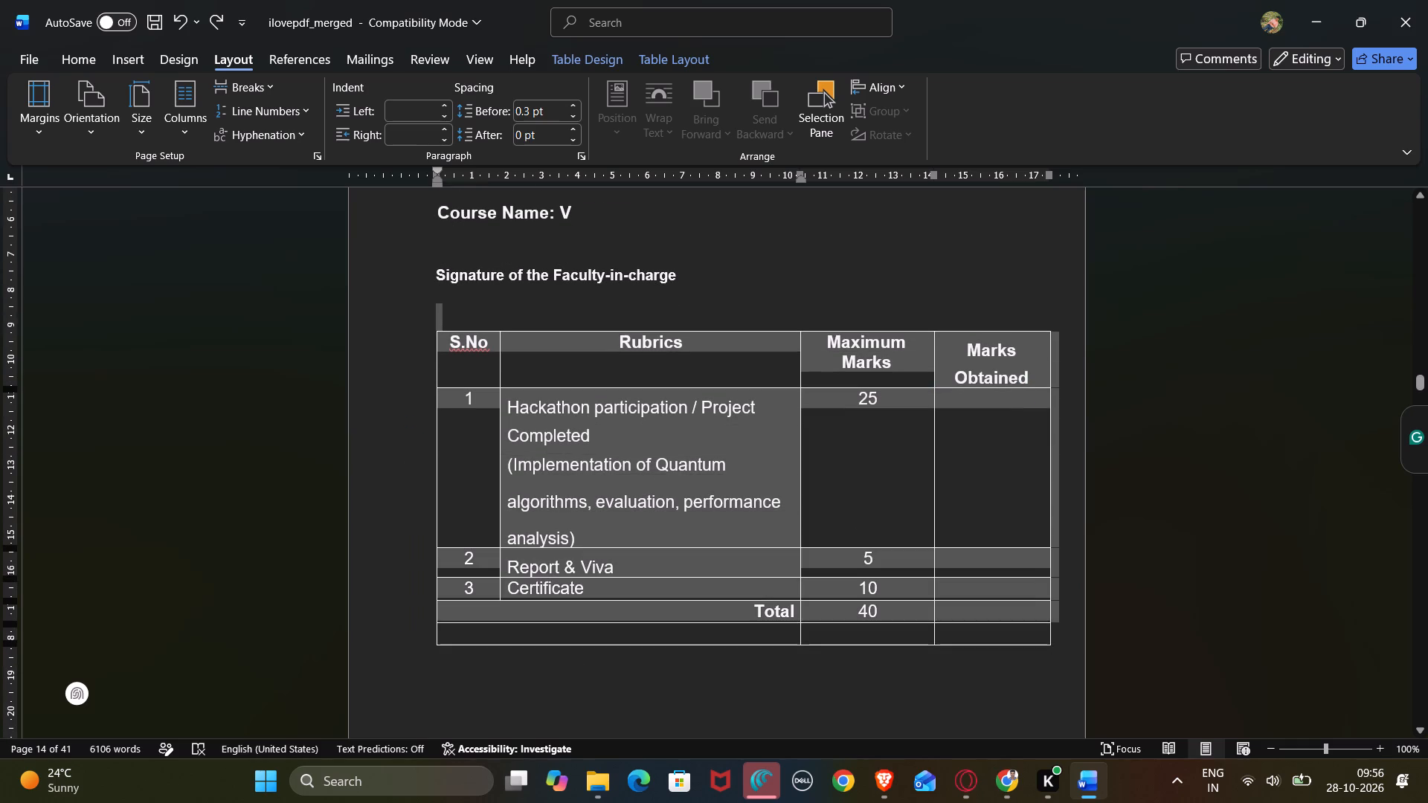
{"action": "left_click_drag", "start_coordinate": [781, 616], "coordinate": [1087, 648]}
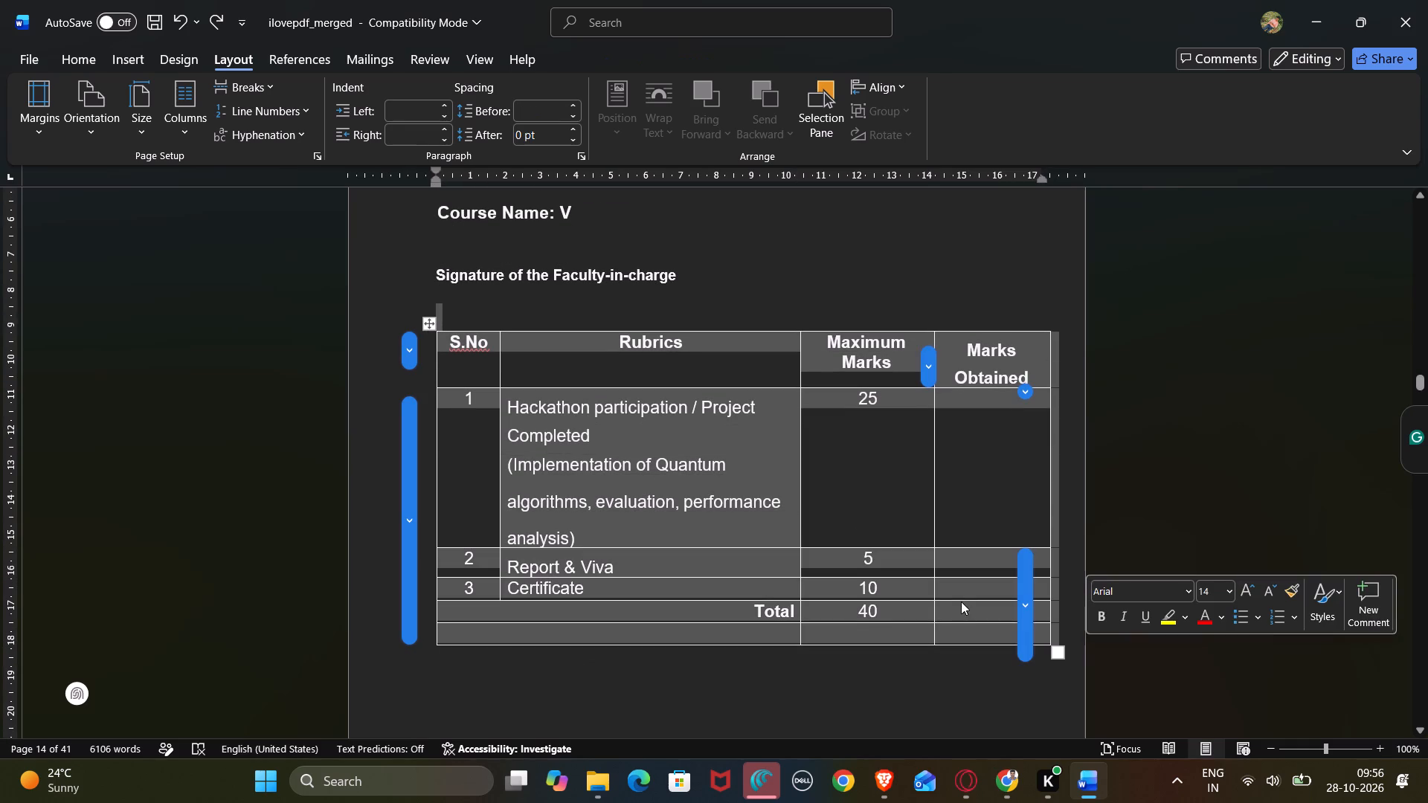
{"action": "right_click", "coordinate": [781, 589]}
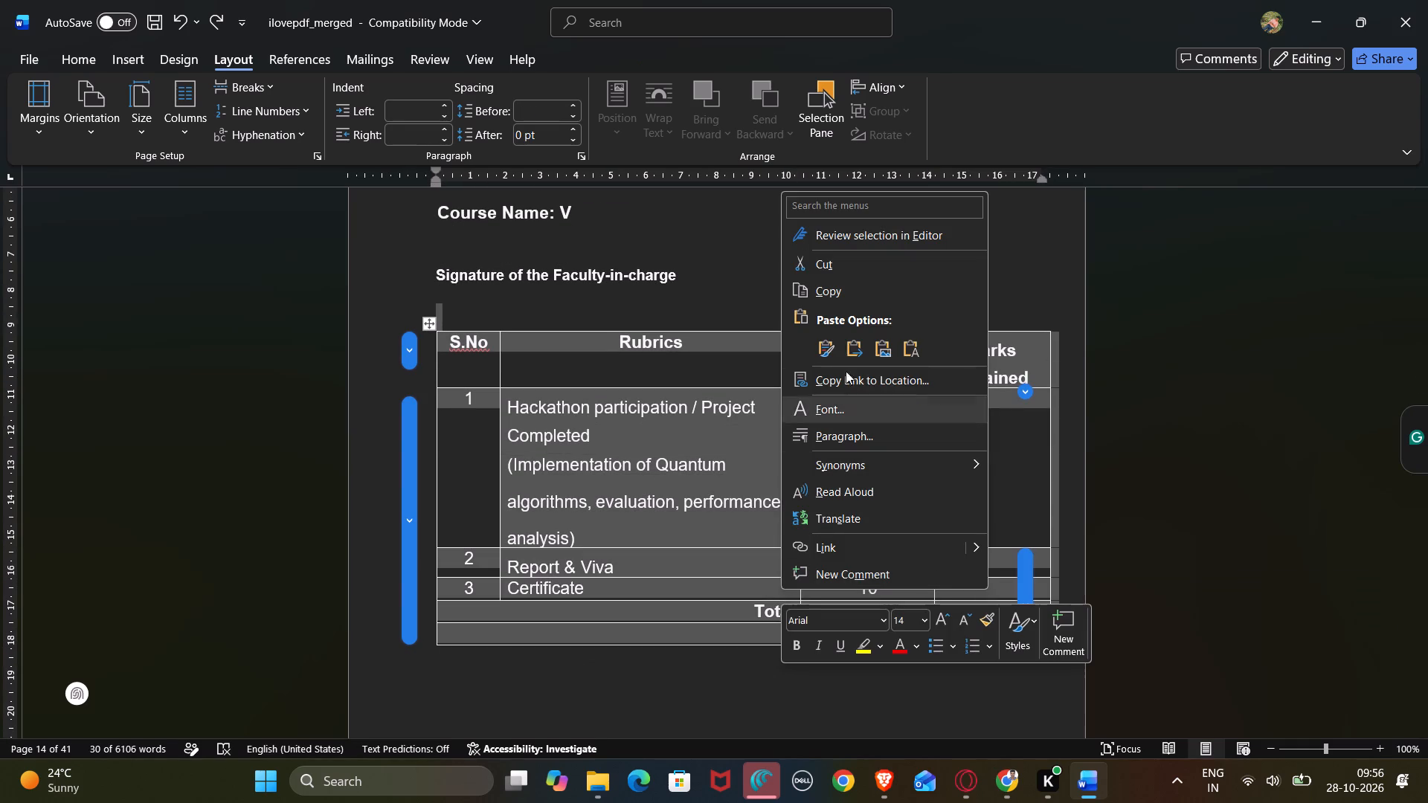
{"action": "left_click", "coordinate": [838, 274]}
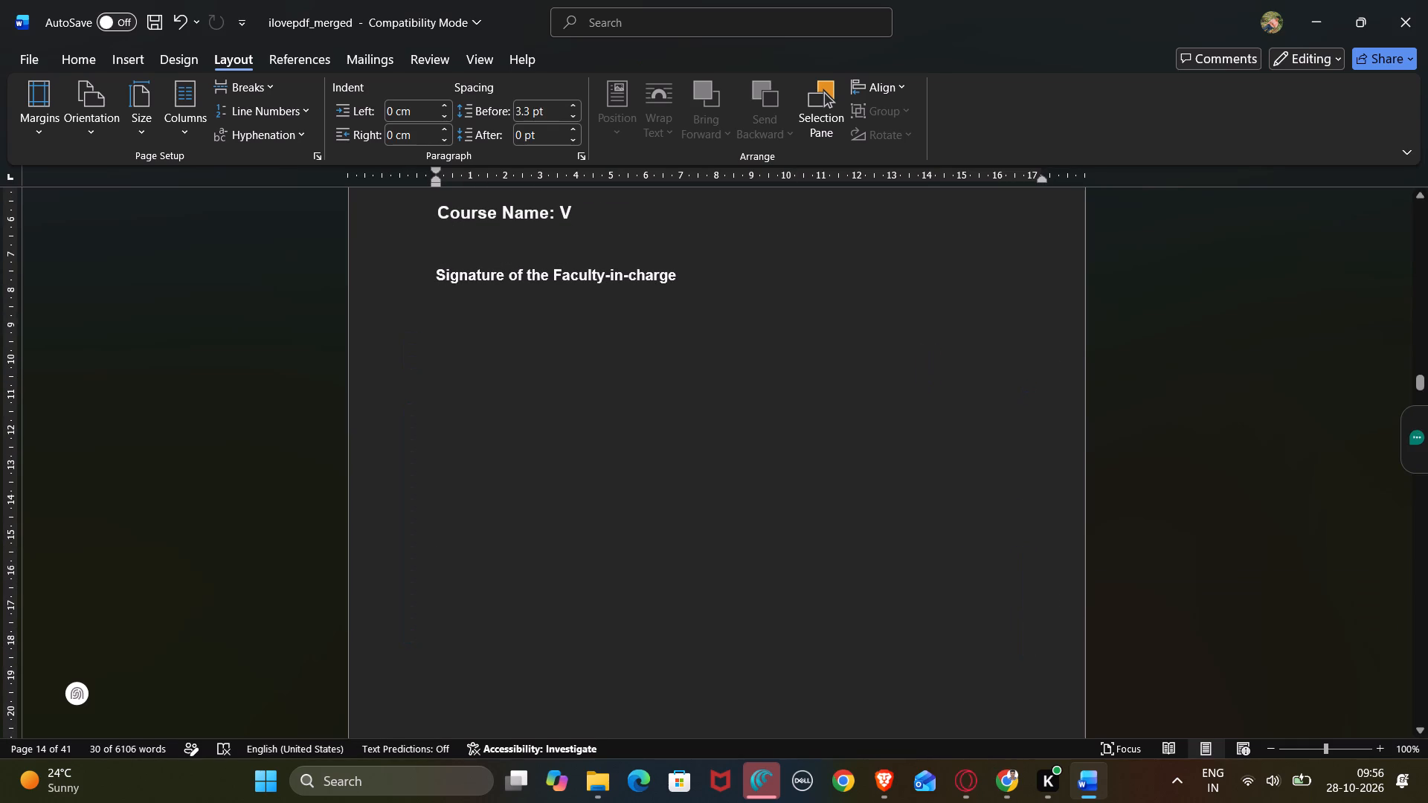
Insert a run of blank lines between the Course Name and the "Signature of the Faculty-in-charge" line.
{"action": "left_click", "coordinate": [629, 447]}
{"action": "left_click", "coordinate": [569, 247]}
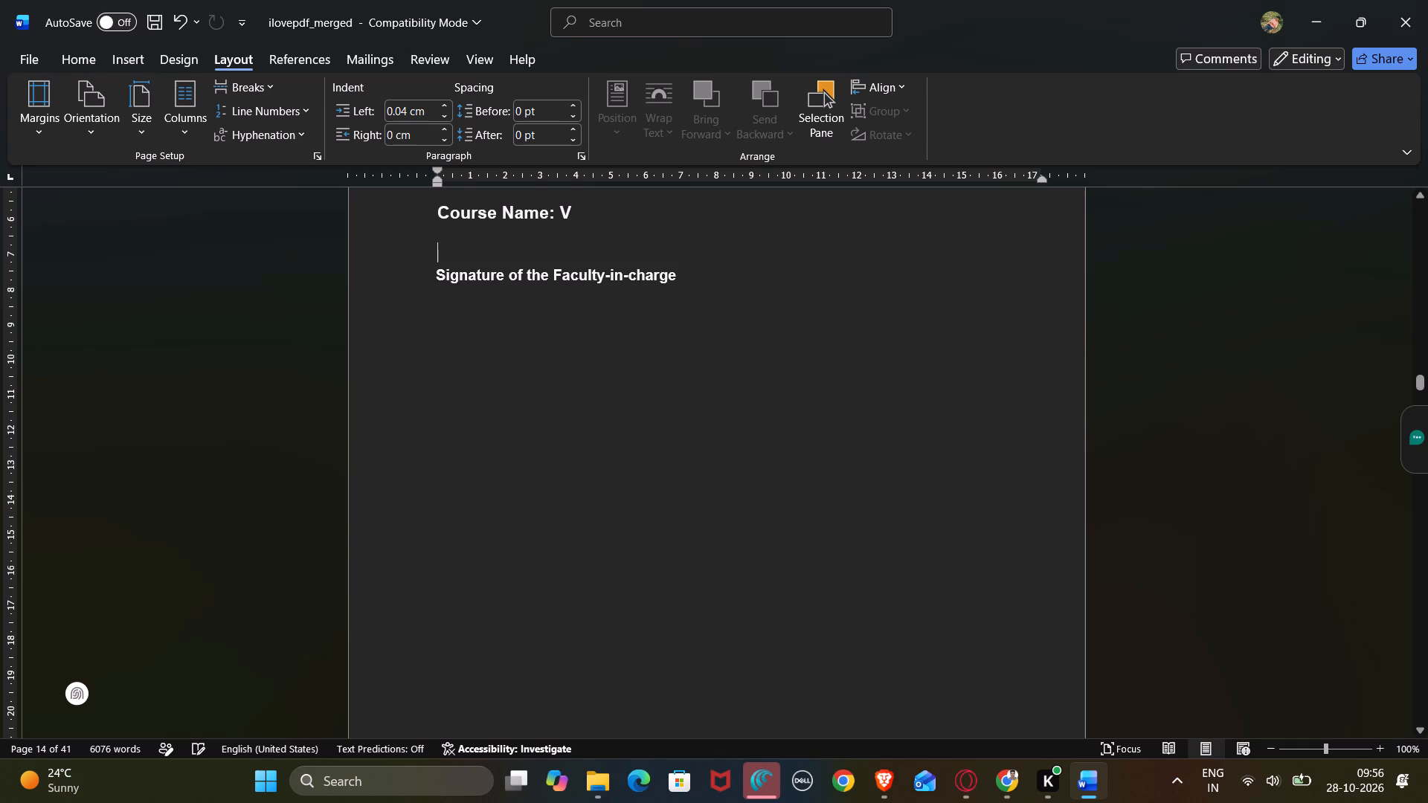
{"action": "key", "text": "Return"}
{"action": "key", "text": "Return"}
{"action": "key", "text": "Return"}
{"action": "key", "text": "Return"}
{"action": "key", "text": "Return"}
{"action": "key", "text": "Return"}
{"action": "key", "text": "Return"}
{"action": "key", "text": "Return"}
{"action": "key", "text": "Return"}
{"action": "key", "text": "Return"}
{"action": "key", "text": "Return"}
{"action": "key", "text": "Return"}
{"action": "key", "text": "Return"}
{"action": "key", "text": "Return"}
{"action": "key", "text": "Return"}
{"action": "key", "text": "Return"}
{"action": "key", "text": "Return"}
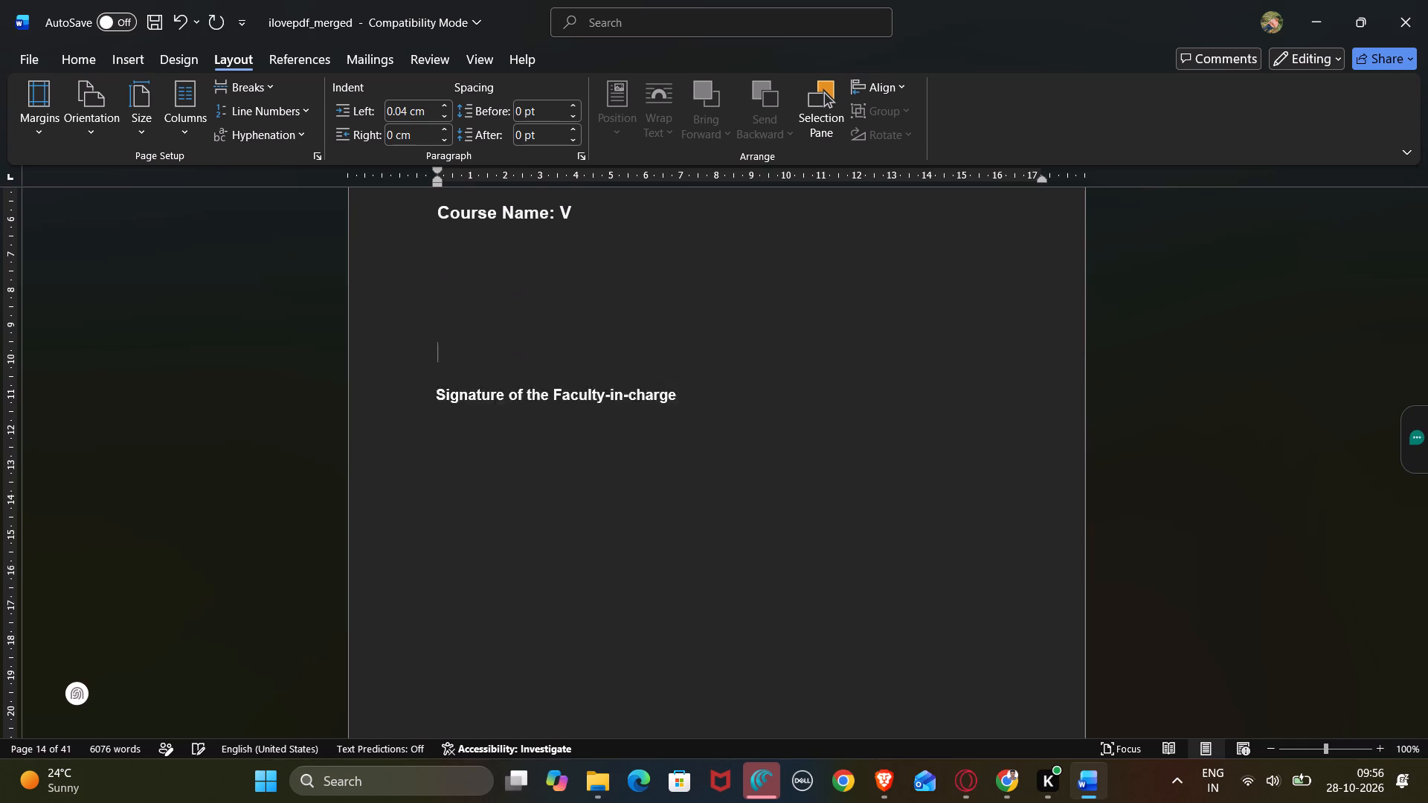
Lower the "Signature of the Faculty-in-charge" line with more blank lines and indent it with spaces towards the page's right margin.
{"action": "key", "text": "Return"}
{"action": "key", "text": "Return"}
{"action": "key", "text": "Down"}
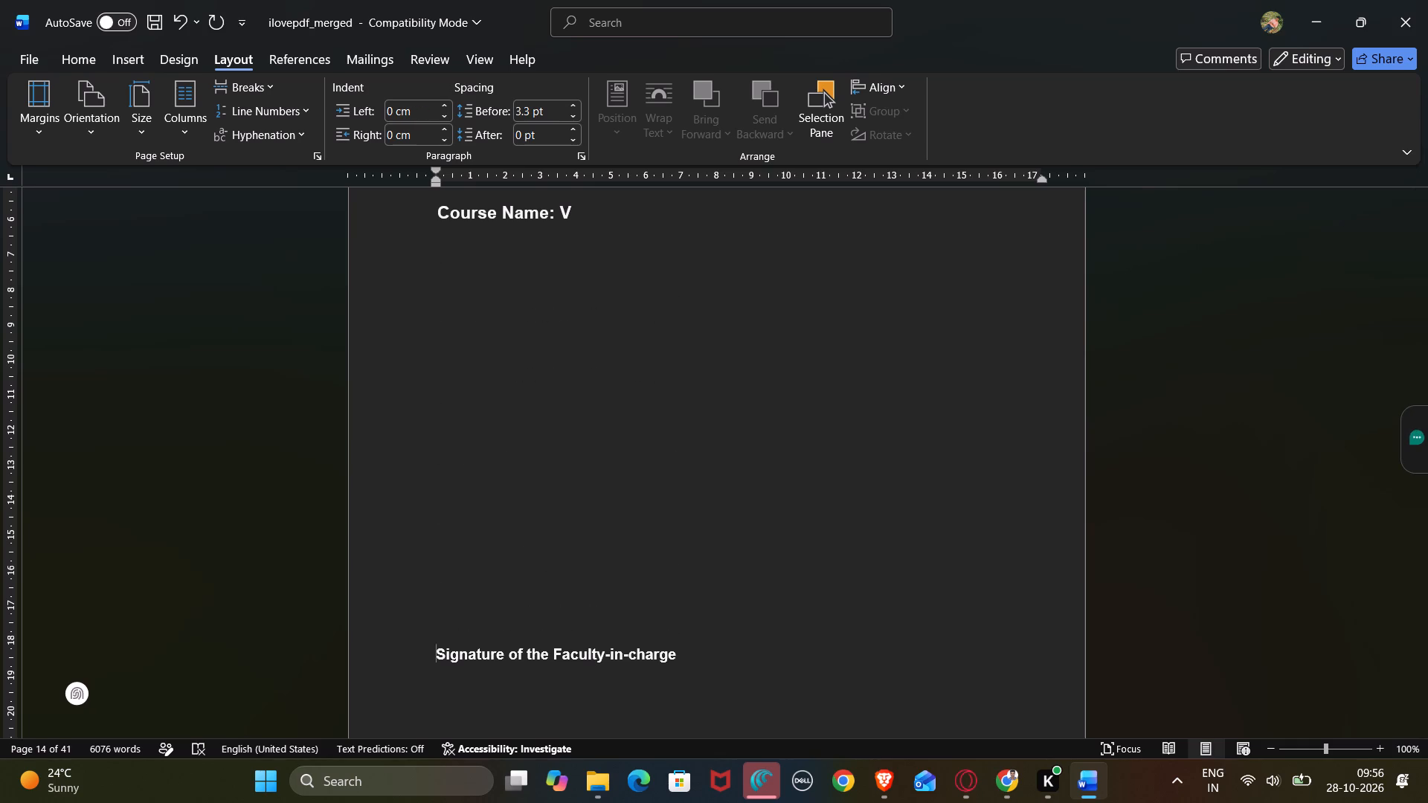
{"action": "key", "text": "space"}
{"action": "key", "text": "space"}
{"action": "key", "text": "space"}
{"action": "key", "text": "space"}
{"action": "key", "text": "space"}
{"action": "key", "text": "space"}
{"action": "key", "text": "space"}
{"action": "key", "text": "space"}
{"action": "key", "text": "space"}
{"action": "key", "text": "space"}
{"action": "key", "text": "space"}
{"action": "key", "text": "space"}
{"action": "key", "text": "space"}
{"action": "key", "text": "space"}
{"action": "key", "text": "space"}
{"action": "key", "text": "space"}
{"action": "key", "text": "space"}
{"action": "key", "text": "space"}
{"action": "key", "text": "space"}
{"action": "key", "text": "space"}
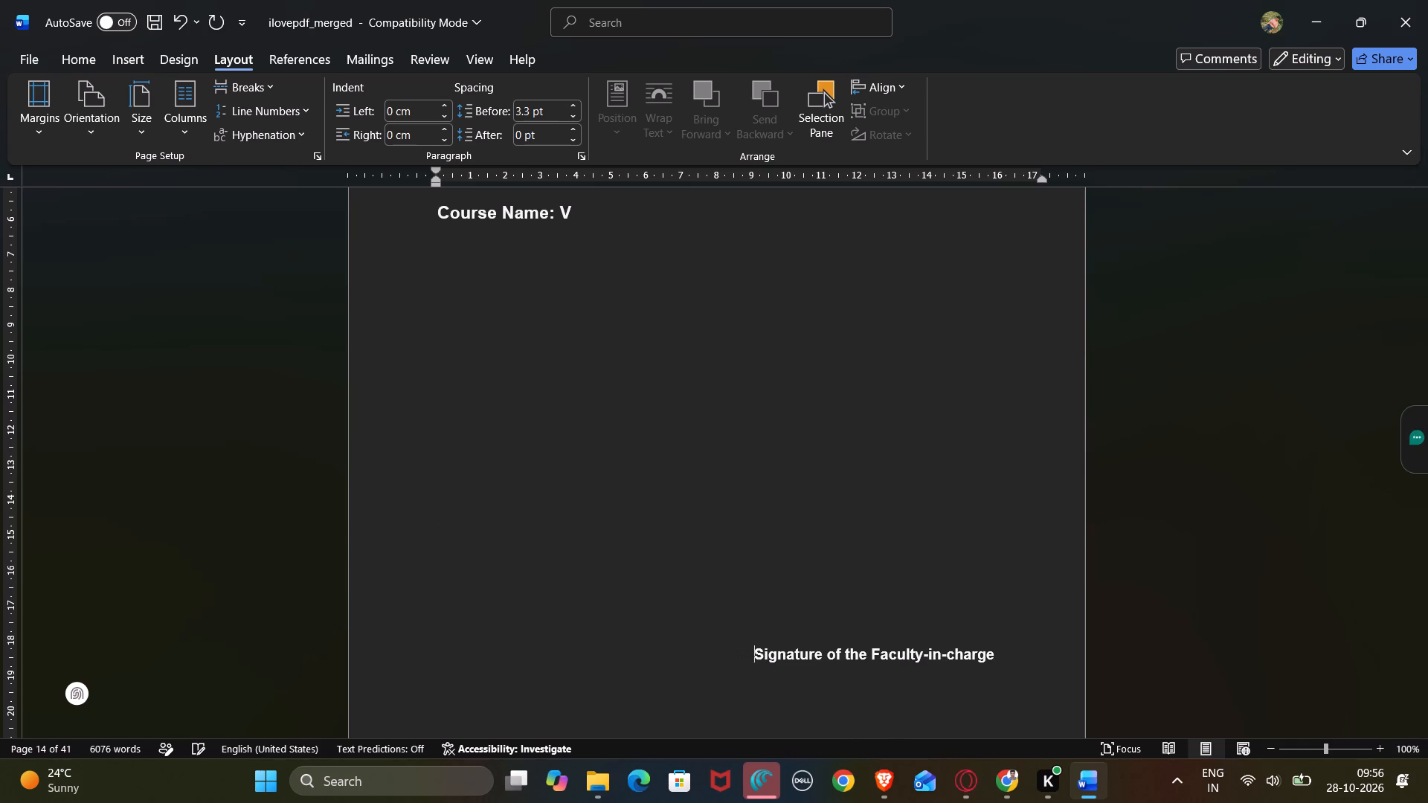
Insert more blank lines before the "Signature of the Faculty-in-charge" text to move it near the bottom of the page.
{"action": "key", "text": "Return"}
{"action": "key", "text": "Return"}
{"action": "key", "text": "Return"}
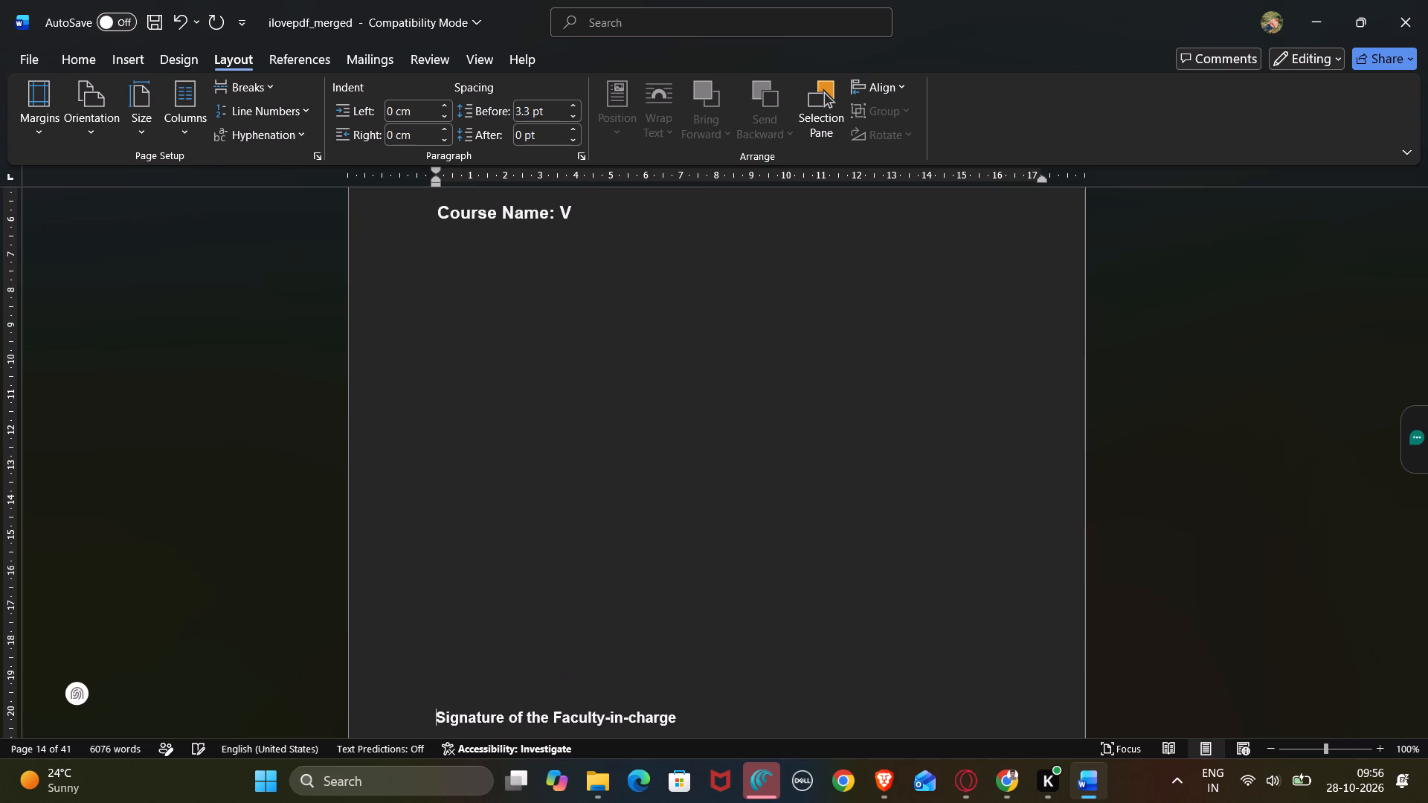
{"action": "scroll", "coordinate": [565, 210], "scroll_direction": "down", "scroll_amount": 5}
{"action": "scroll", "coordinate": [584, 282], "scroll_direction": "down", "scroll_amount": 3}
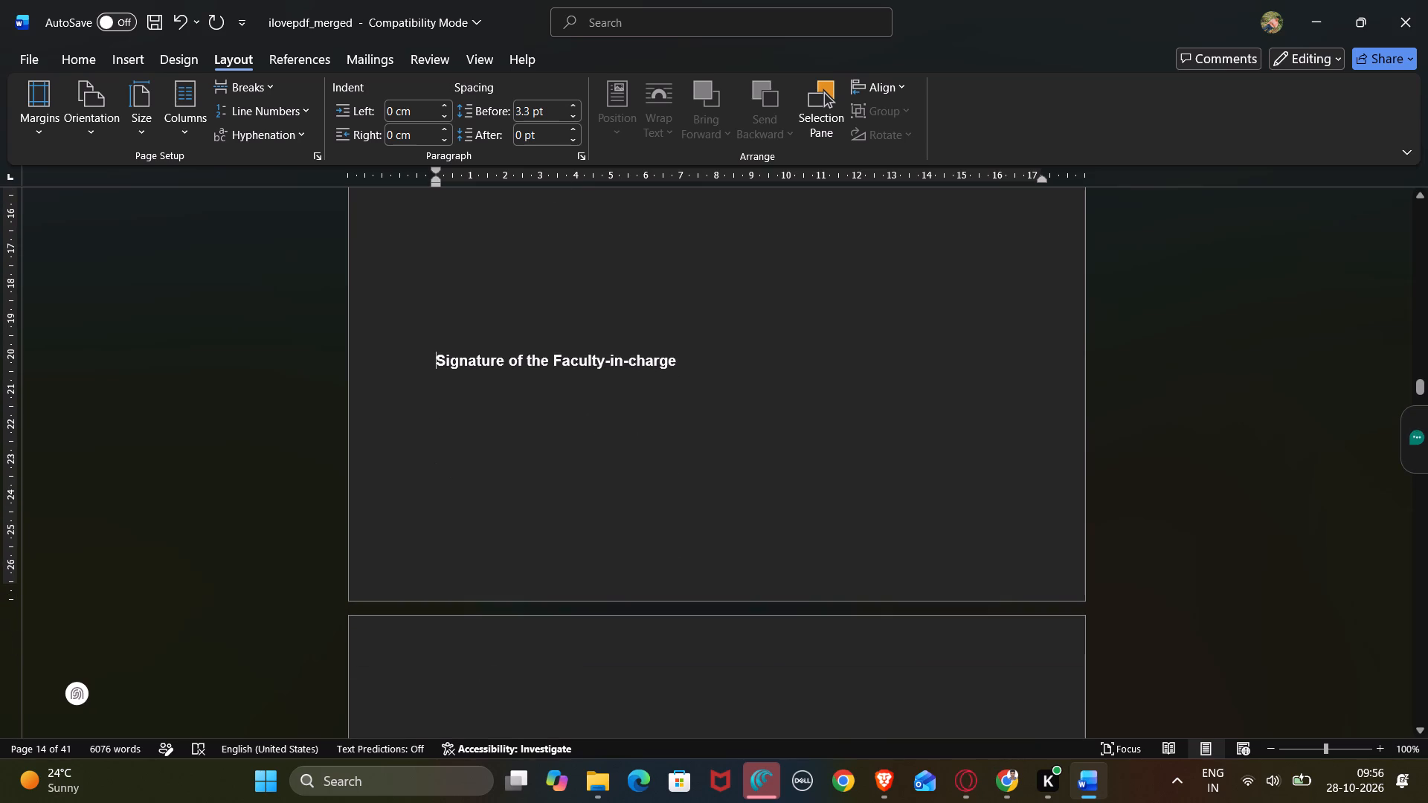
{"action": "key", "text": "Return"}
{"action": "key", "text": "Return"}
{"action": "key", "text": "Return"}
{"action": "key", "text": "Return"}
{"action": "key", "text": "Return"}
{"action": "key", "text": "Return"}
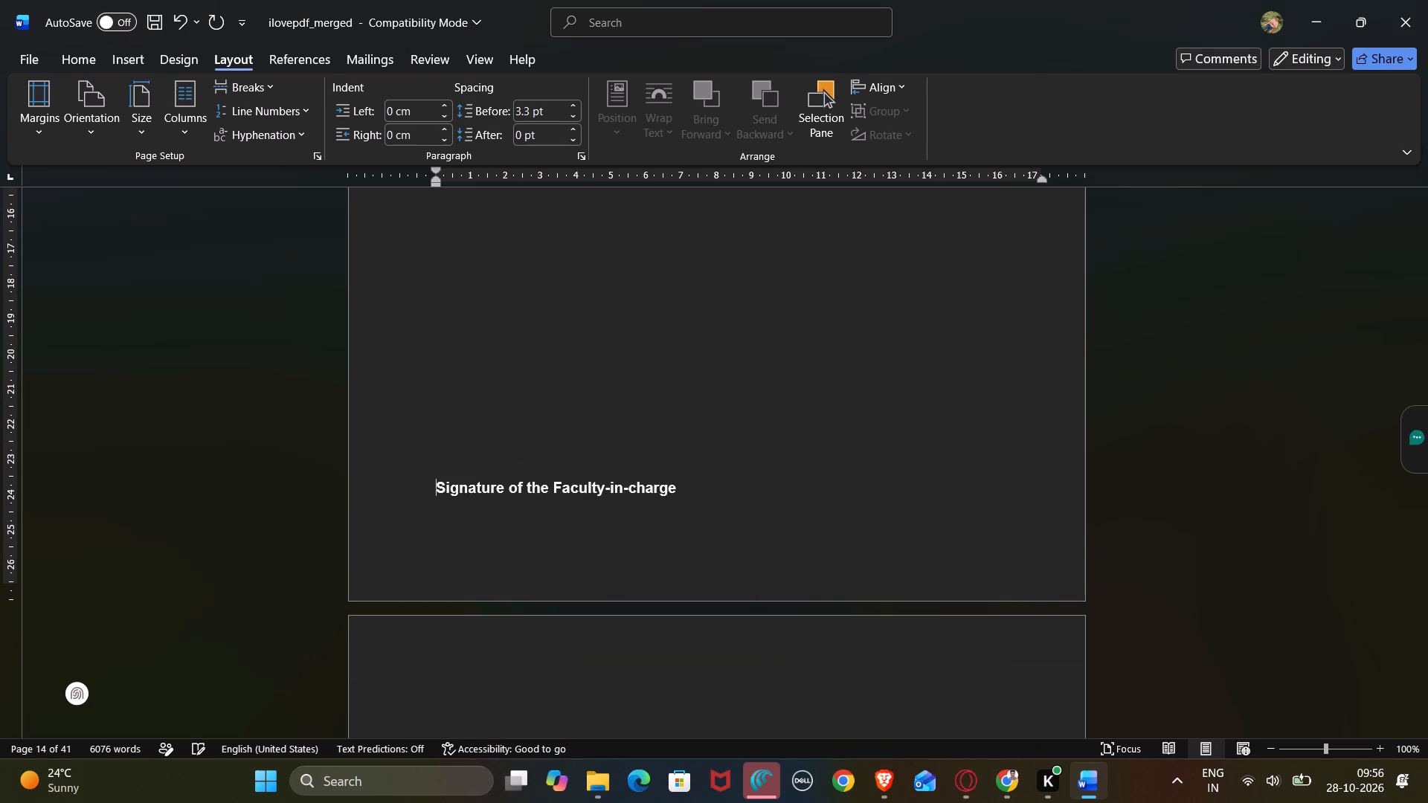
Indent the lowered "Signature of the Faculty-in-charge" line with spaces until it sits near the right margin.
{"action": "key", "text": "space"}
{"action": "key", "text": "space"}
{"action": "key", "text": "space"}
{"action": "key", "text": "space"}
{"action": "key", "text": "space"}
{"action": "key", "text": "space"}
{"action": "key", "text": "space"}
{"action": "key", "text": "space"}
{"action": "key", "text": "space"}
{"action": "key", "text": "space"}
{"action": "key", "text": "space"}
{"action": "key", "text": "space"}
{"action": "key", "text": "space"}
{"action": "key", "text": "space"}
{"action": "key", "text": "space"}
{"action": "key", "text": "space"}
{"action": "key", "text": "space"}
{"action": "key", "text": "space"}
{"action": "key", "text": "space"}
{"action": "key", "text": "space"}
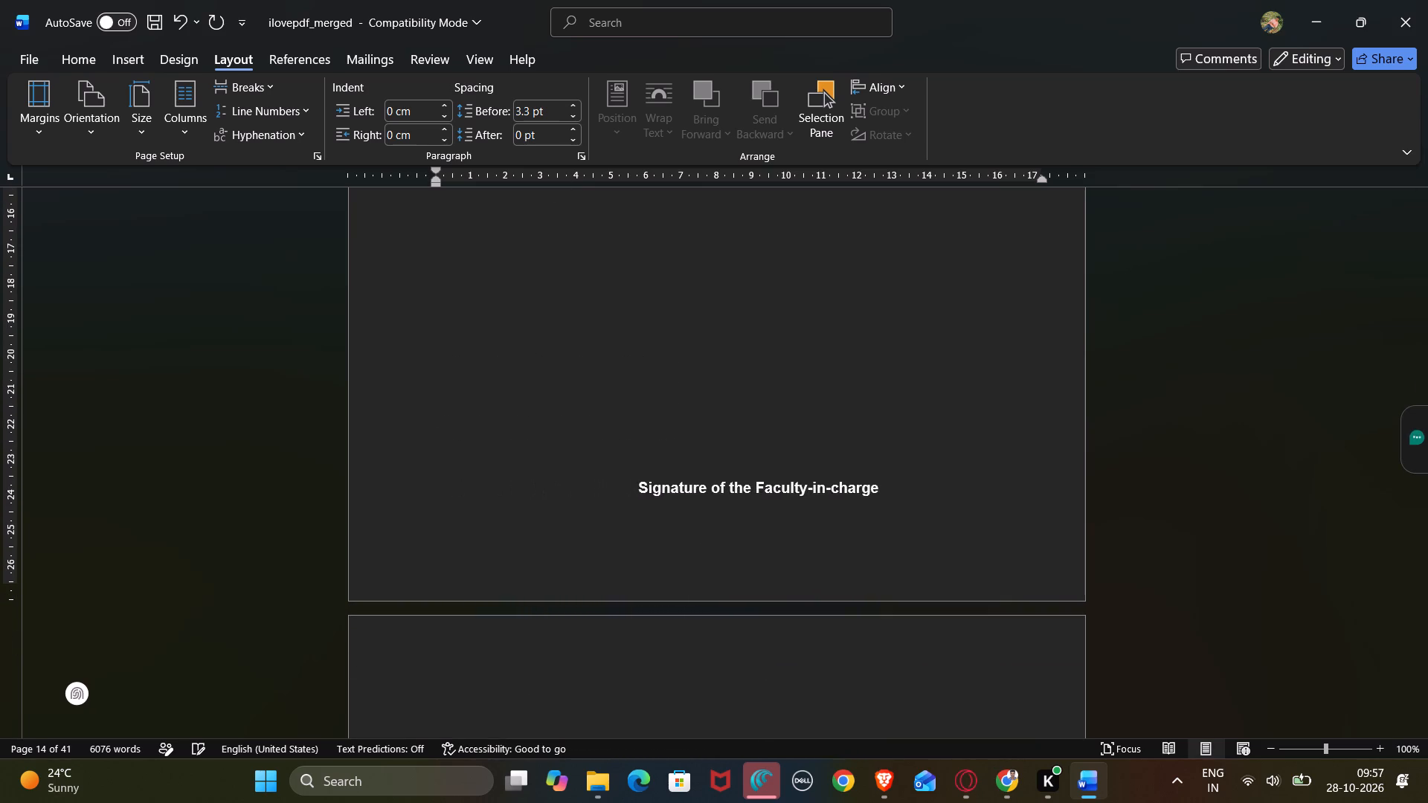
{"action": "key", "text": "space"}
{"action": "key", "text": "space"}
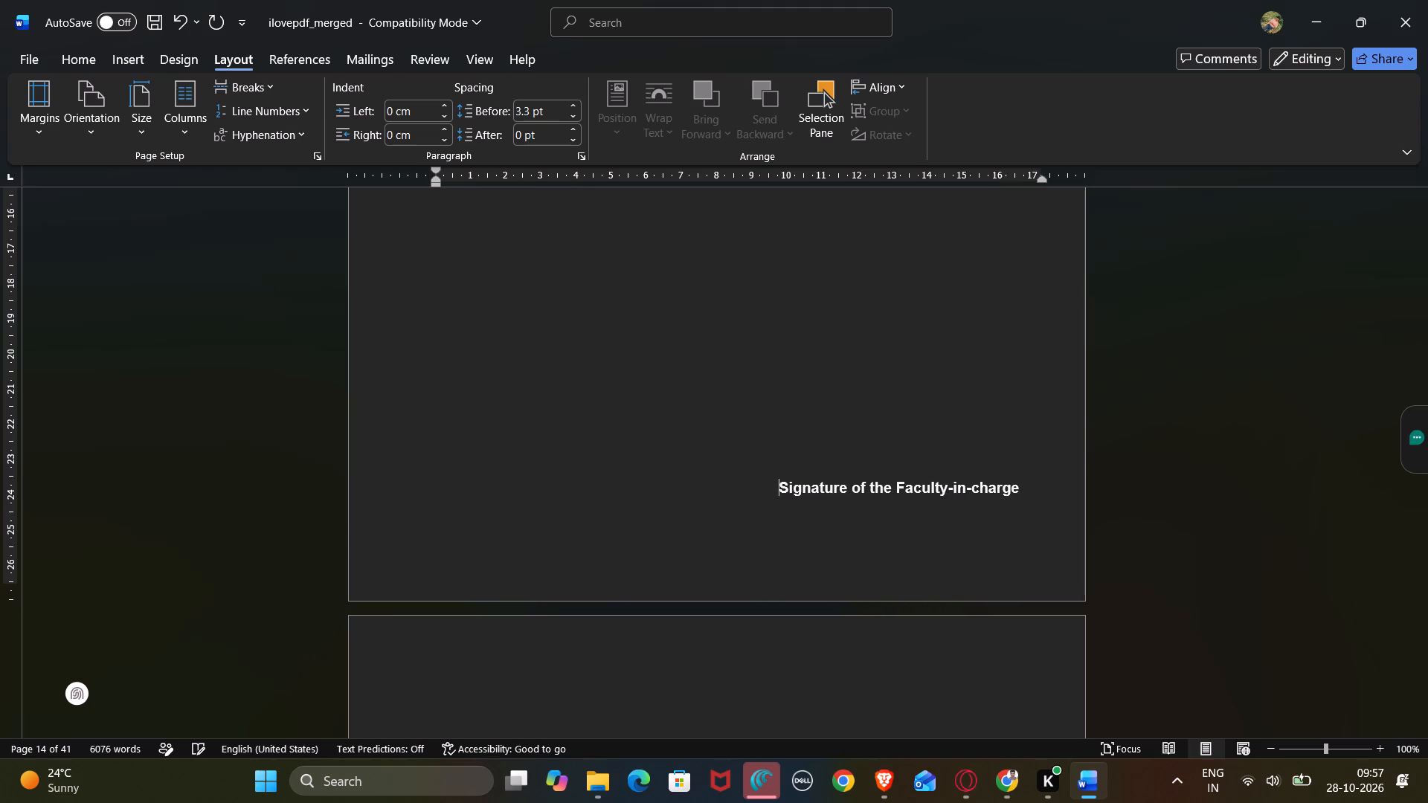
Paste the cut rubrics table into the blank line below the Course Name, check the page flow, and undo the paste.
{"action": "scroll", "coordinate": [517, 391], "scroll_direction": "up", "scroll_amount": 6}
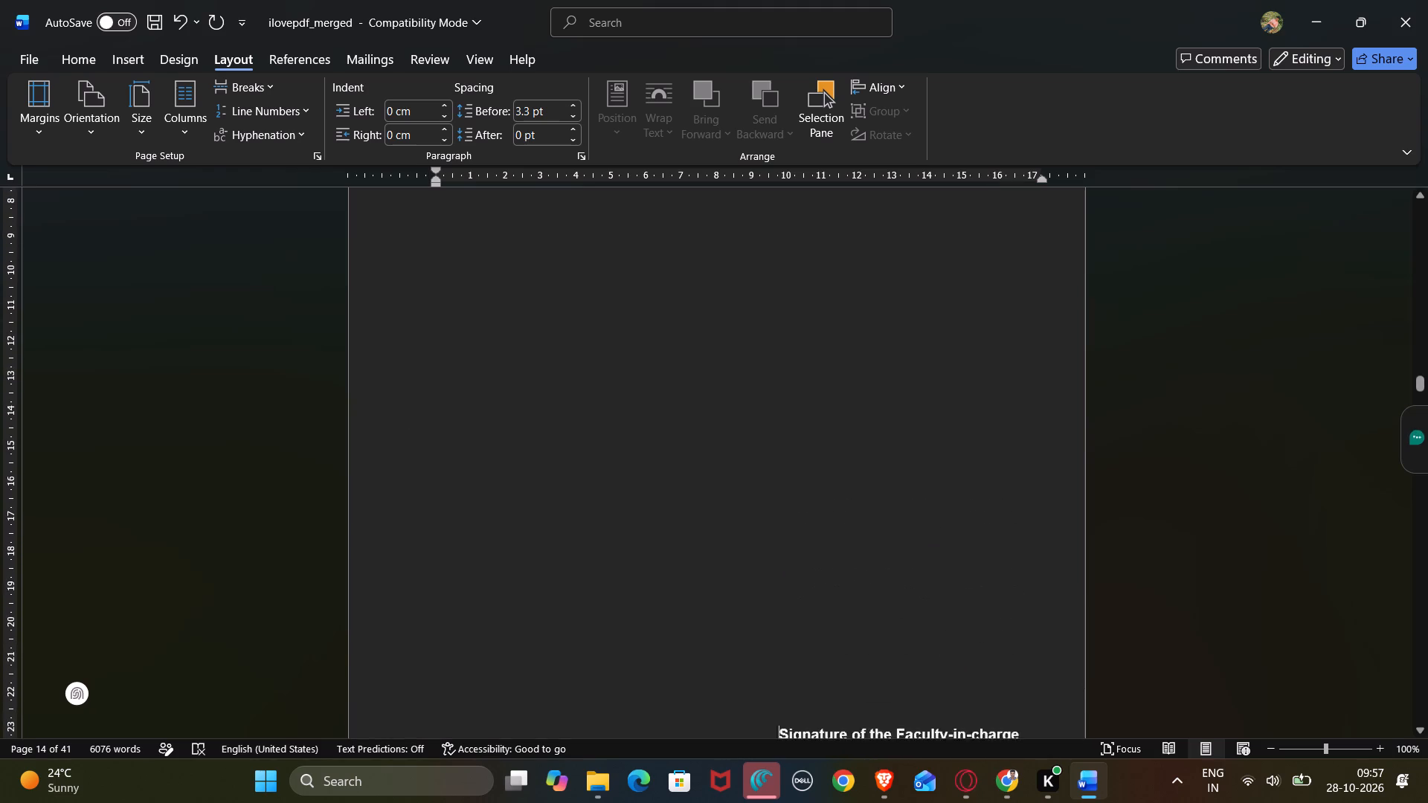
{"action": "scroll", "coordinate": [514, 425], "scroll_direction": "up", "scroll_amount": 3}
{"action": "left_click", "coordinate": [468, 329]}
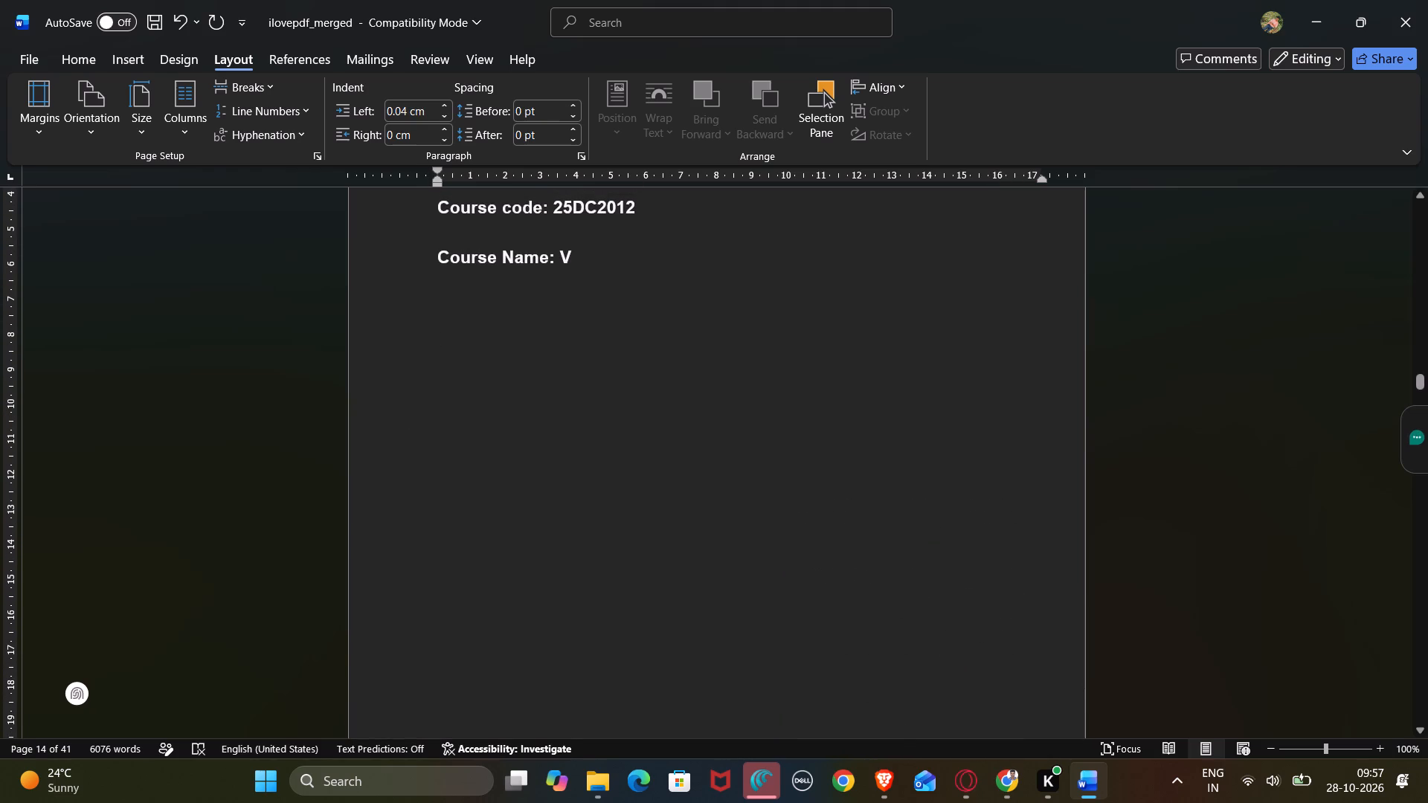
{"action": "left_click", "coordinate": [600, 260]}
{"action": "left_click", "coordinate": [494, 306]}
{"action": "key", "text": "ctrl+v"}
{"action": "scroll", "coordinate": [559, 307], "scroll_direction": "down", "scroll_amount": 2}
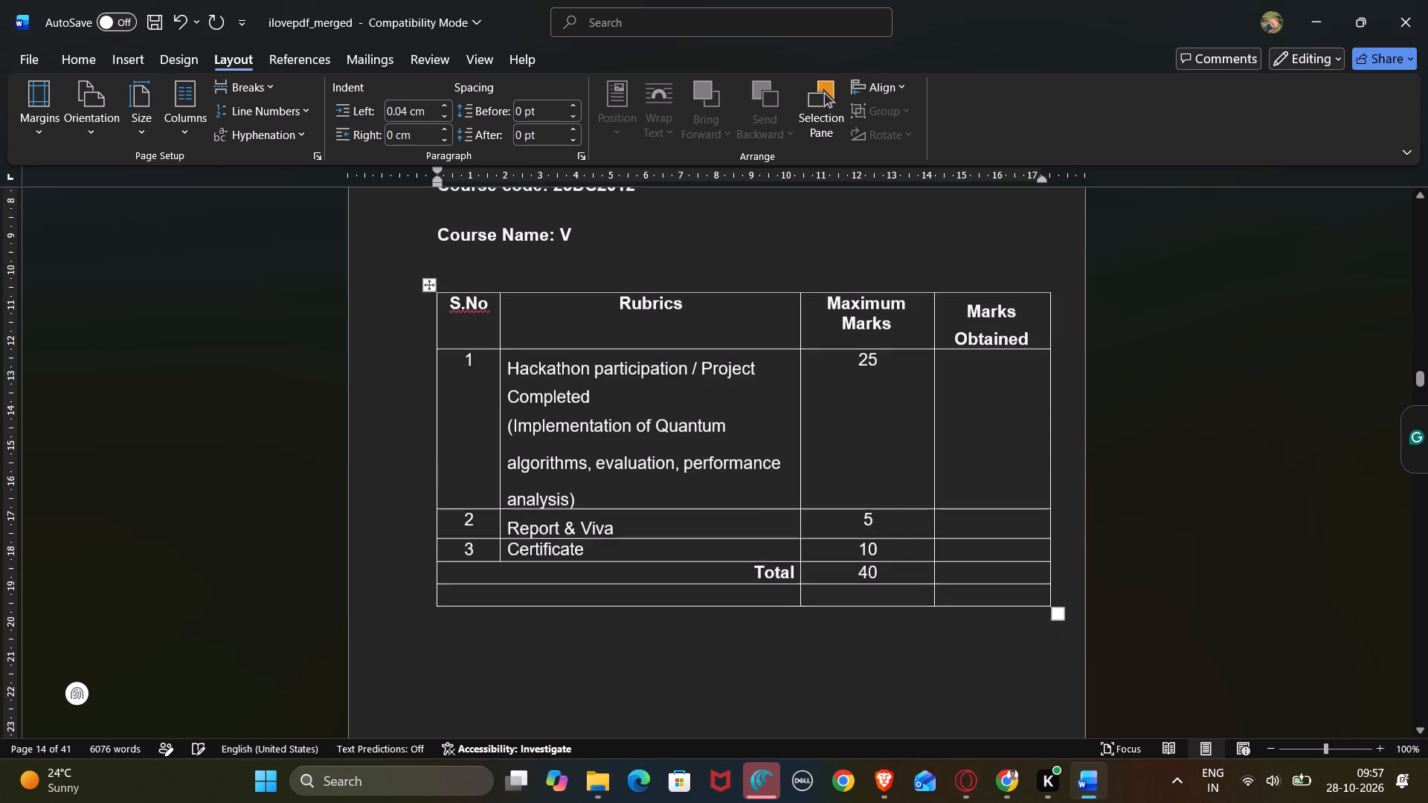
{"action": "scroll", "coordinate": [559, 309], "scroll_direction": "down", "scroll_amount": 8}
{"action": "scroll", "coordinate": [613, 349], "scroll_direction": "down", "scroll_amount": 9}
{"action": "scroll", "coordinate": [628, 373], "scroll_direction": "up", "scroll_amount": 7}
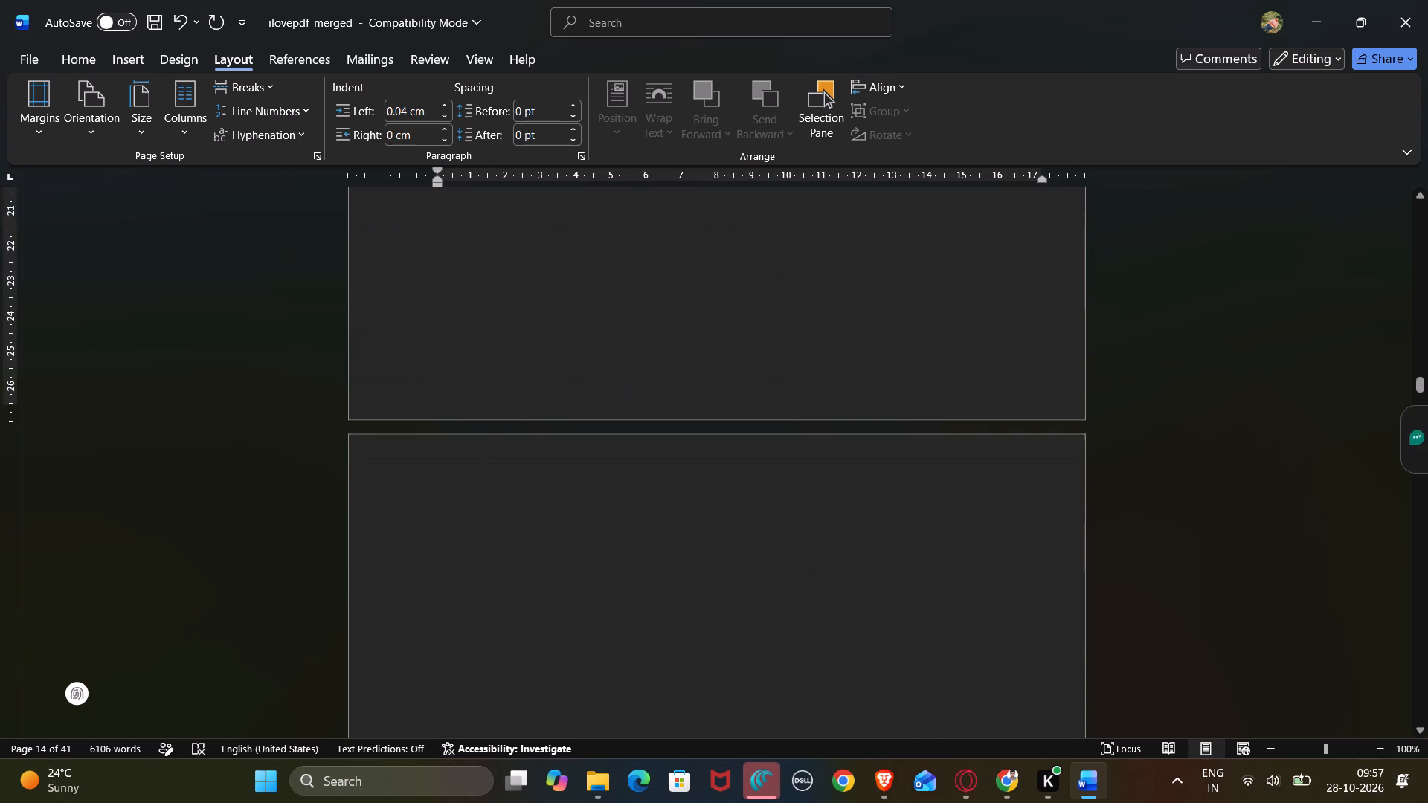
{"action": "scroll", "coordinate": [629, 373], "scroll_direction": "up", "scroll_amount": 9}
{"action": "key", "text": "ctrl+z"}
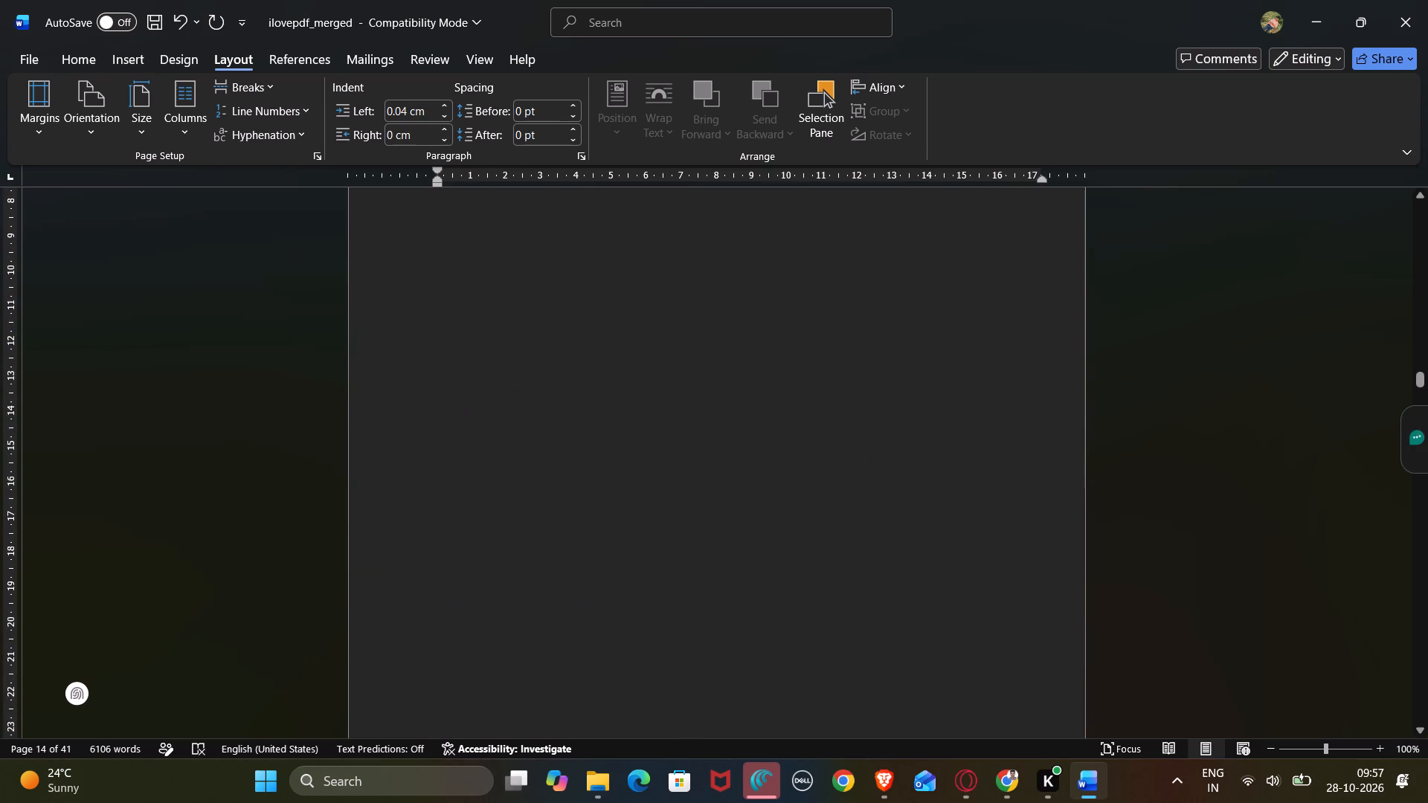
Delete the indenting spaces and the blank lines just before the "Signature of the Faculty-in-charge" text.
{"action": "scroll", "coordinate": [721, 368], "scroll_direction": "down", "scroll_amount": 9}
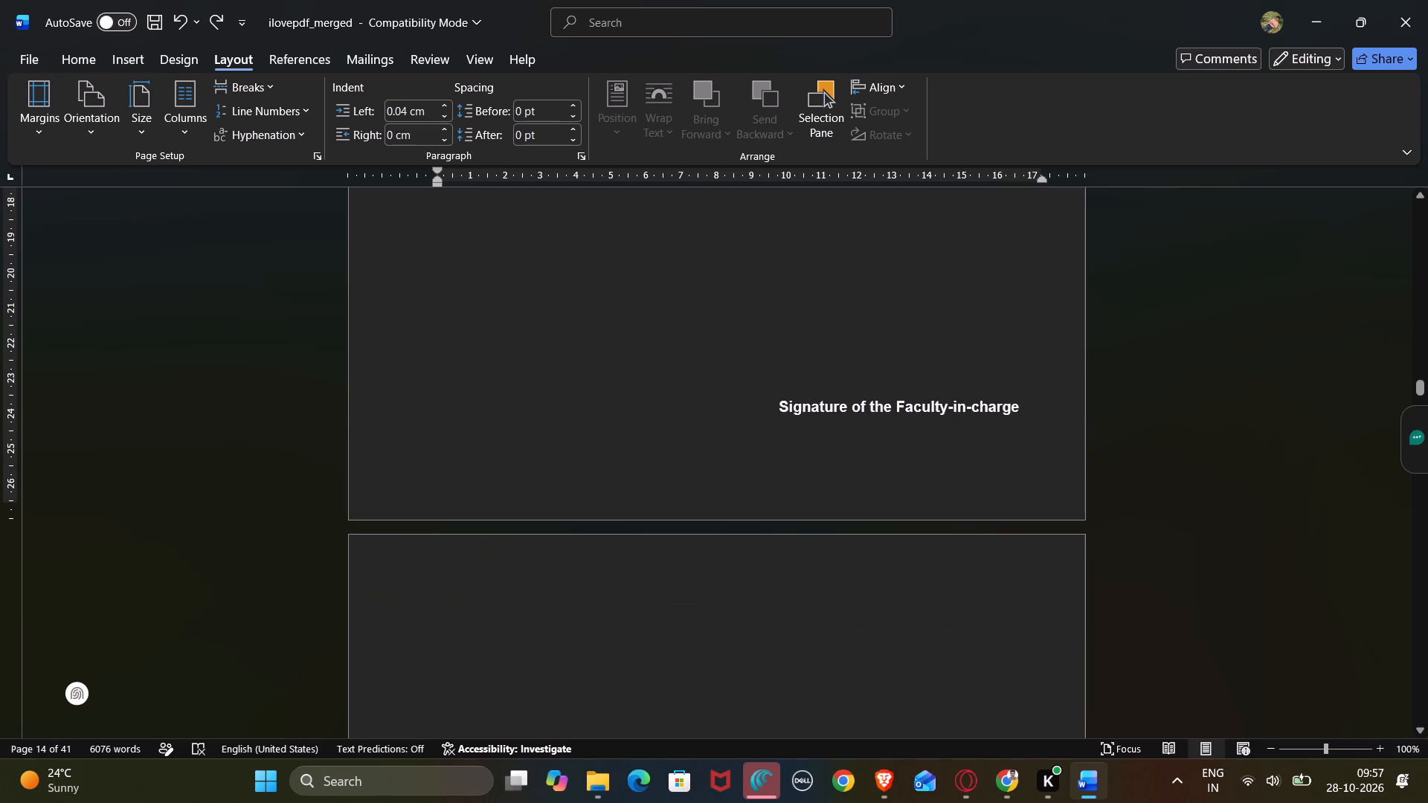
{"action": "left_click", "coordinate": [759, 396]}
{"action": "key", "text": "BackSpace"}
{"action": "key", "text": "BackSpace"}
{"action": "key", "text": "BackSpace"}
{"action": "key", "text": "BackSpace"}
{"action": "key", "text": "BackSpace"}
{"action": "key", "text": "BackSpace"}
{"action": "key", "text": "BackSpace"}
{"action": "key", "text": "BackSpace"}
{"action": "key", "text": "BackSpace"}
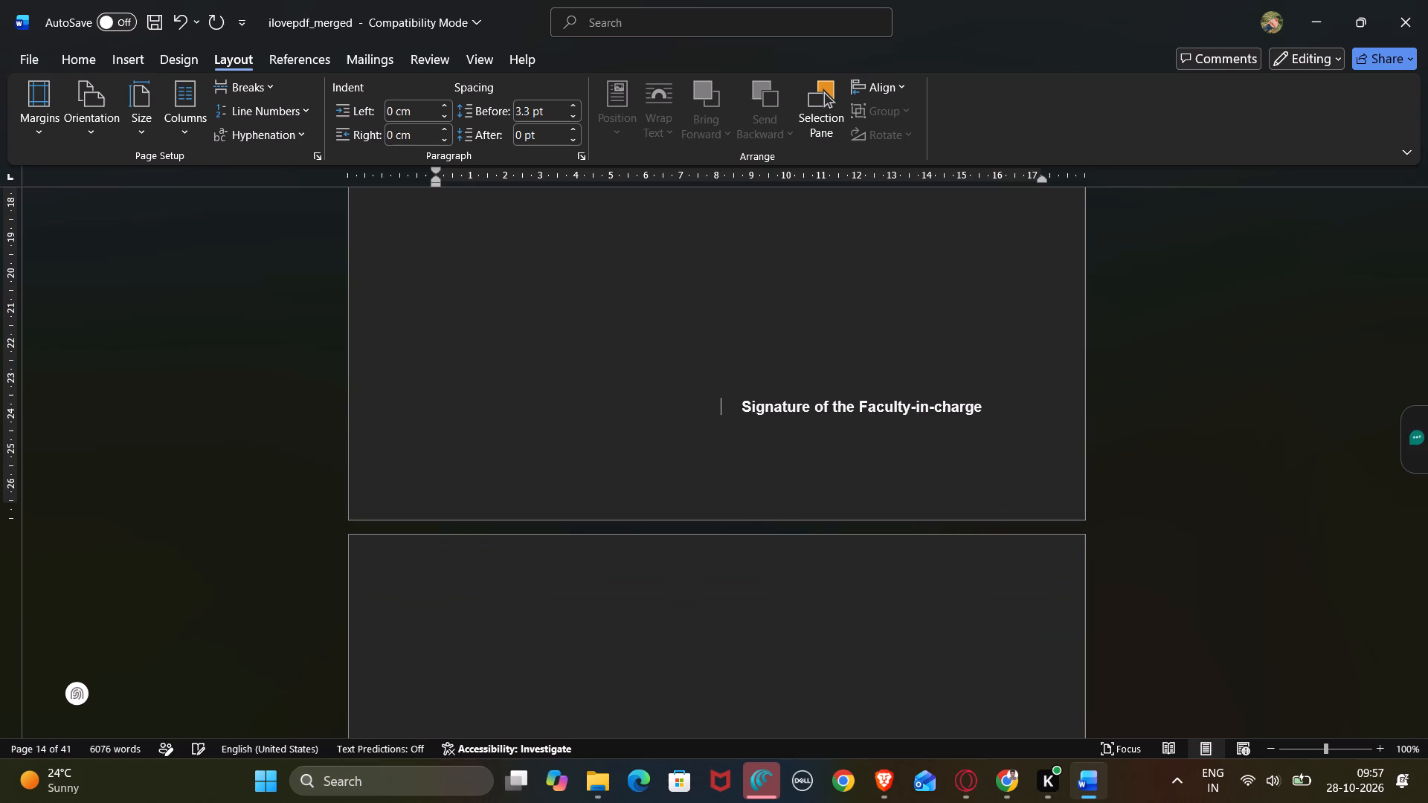
{"action": "key", "text": "BackSpace"}
{"action": "key", "text": "BackSpace"}
{"action": "key", "text": "BackSpace"}
{"action": "key", "text": "BackSpace"}
{"action": "key", "text": "BackSpace"}
{"action": "key", "text": "BackSpace"}
{"action": "key", "text": "BackSpace"}
{"action": "key", "text": "BackSpace"}
{"action": "key", "text": "BackSpace"}
{"action": "key", "text": "BackSpace"}
{"action": "key", "text": "BackSpace"}
{"action": "key", "text": "BackSpace"}
{"action": "key", "text": "BackSpace"}
{"action": "key", "text": "BackSpace"}
{"action": "key", "text": "BackSpace"}
{"action": "key", "text": "BackSpace"}
{"action": "key", "text": "BackSpace"}
{"action": "key", "text": "BackSpace"}
{"action": "key", "text": "BackSpace"}
{"action": "key", "text": "BackSpace"}
{"action": "key", "text": "BackSpace"}
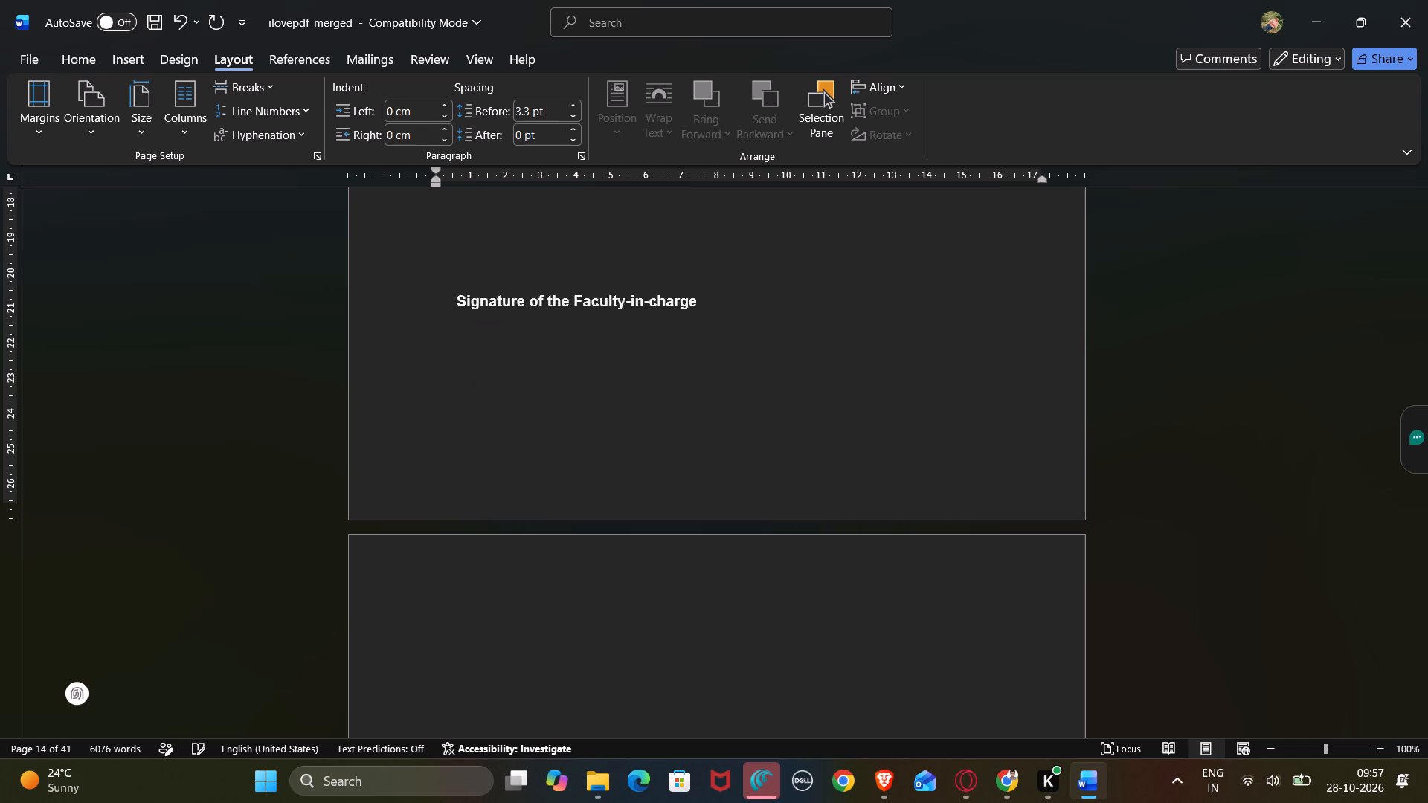
Remove the remaining indent spaces and surplus blank lines so the signature line sits only a few lines below the Course Name.
{"action": "scroll", "coordinate": [511, 610], "scroll_direction": "up", "scroll_amount": 2}
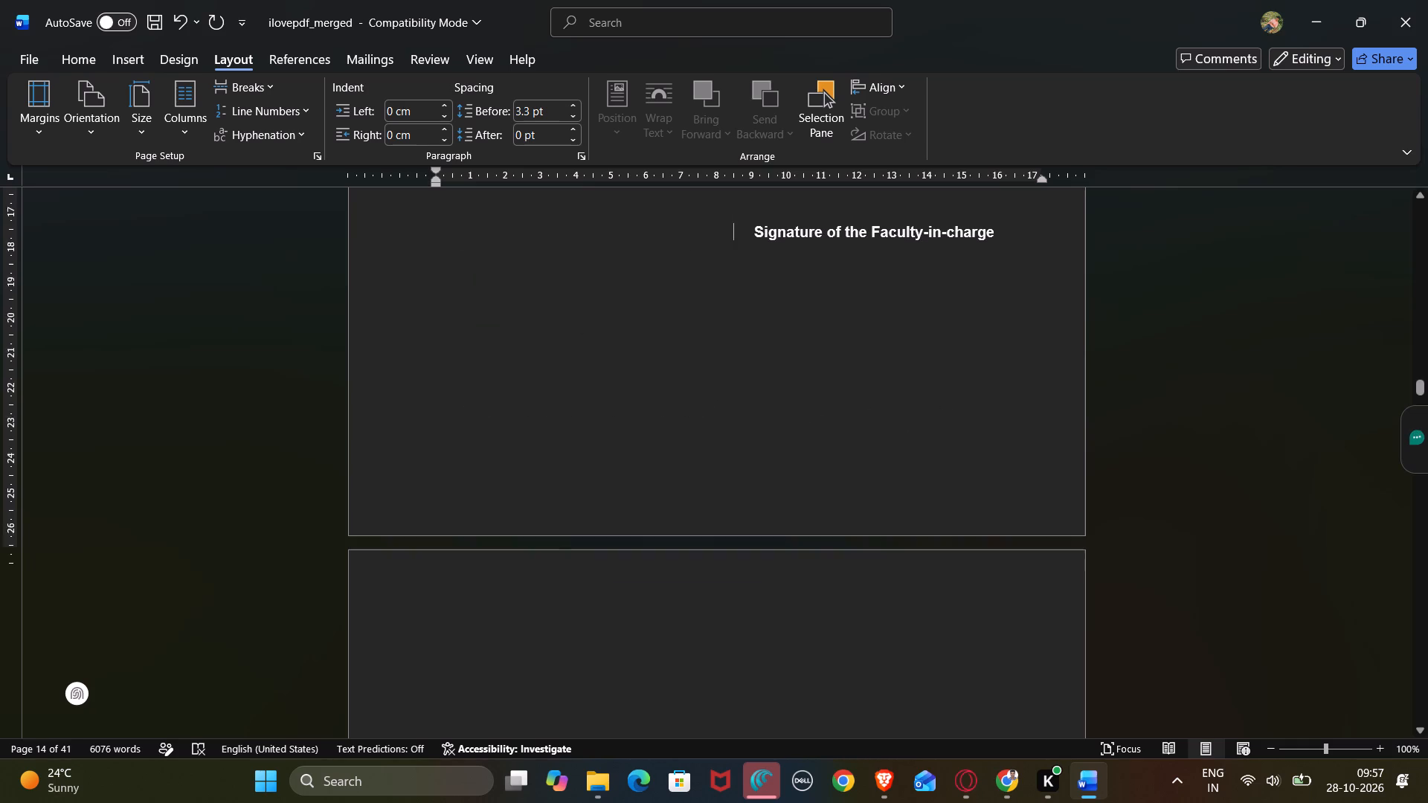
{"action": "scroll", "coordinate": [511, 610], "scroll_direction": "up", "scroll_amount": 9}
{"action": "key", "text": "BackSpace"}
{"action": "key", "text": "BackSpace"}
{"action": "key", "text": "BackSpace"}
{"action": "key", "text": "BackSpace"}
{"action": "key", "text": "BackSpace"}
{"action": "key", "text": "BackSpace"}
{"action": "key", "text": "BackSpace"}
{"action": "key", "text": "BackSpace"}
{"action": "key", "text": "BackSpace"}
{"action": "key", "text": "BackSpace"}
{"action": "key", "text": "BackSpace"}
{"action": "key", "text": "BackSpace"}
{"action": "key", "text": "BackSpace"}
{"action": "key", "text": "BackSpace"}
{"action": "key", "text": "BackSpace"}
{"action": "key", "text": "BackSpace"}
{"action": "key", "text": "BackSpace"}
{"action": "key", "text": "BackSpace"}
{"action": "key", "text": "BackSpace"}
{"action": "key", "text": "BackSpace"}
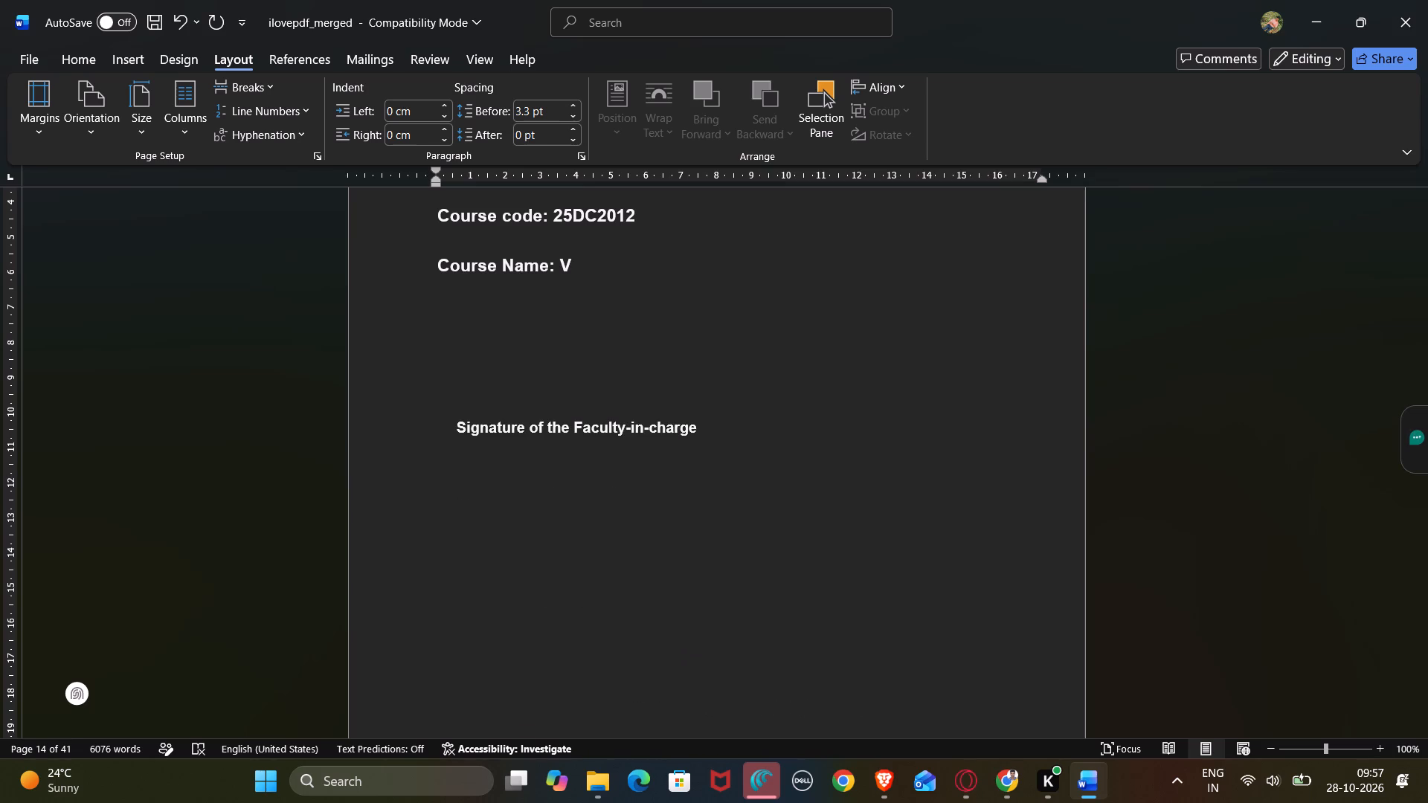
Paste the rubrics table on a new line directly after the Course Name.
{"action": "left_click", "coordinate": [676, 261]}
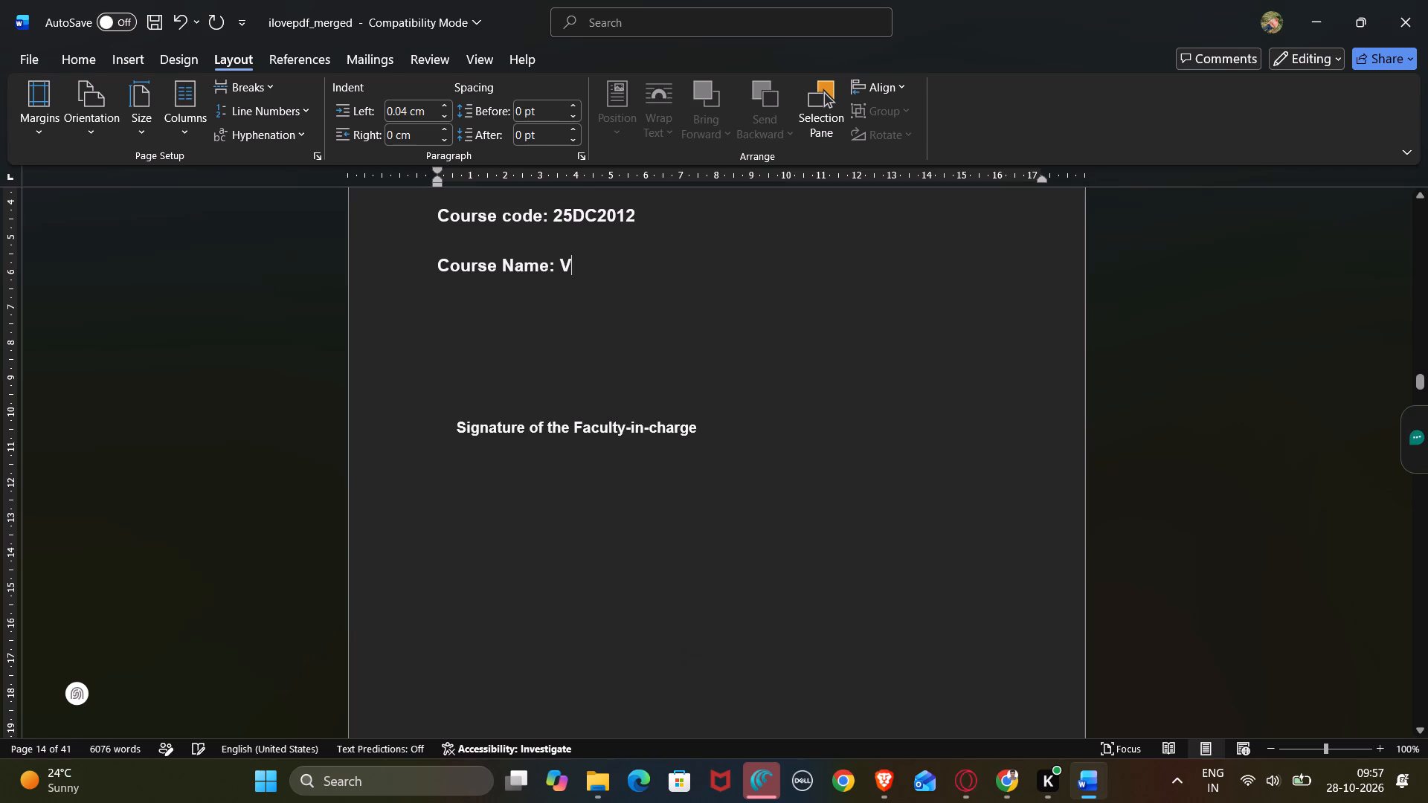
{"action": "key", "text": "Return"}
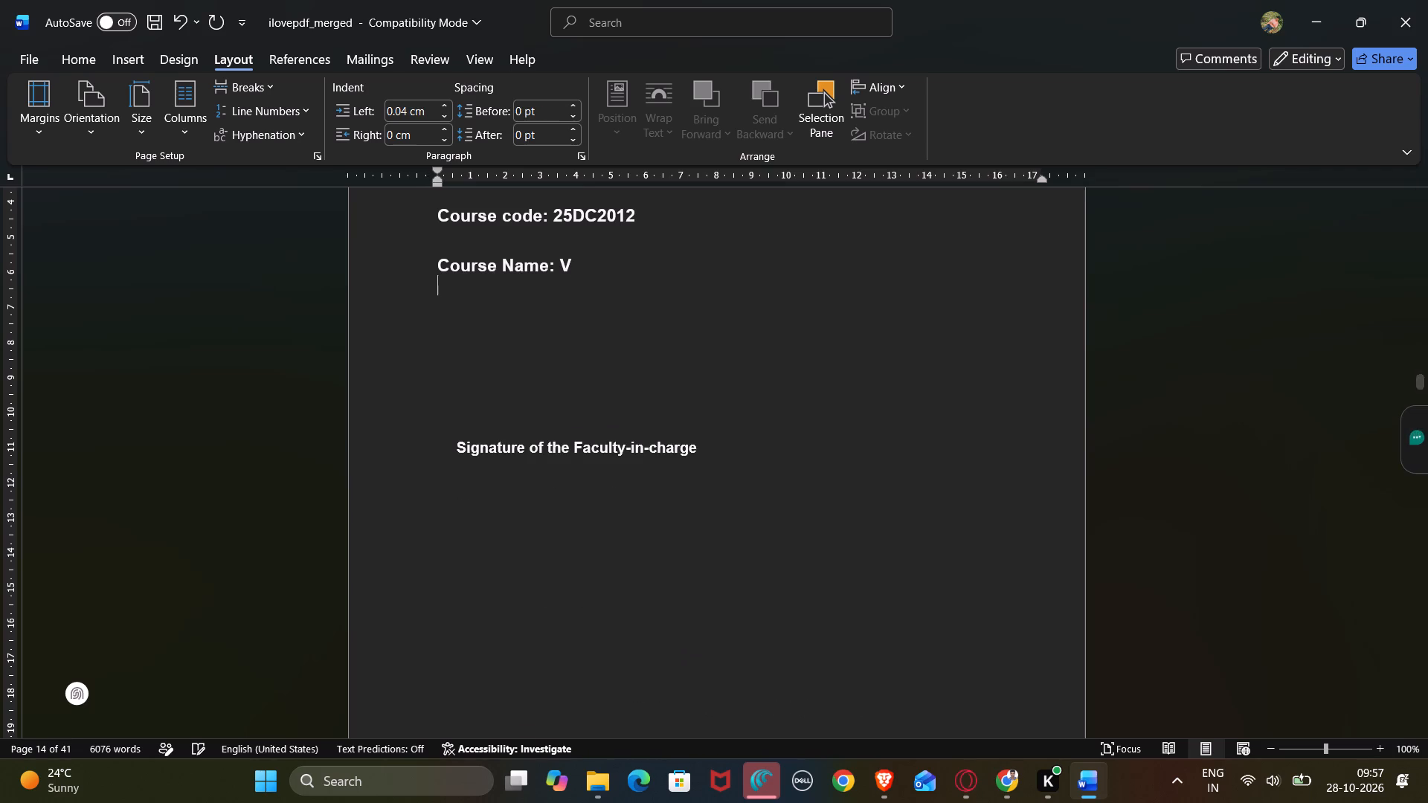
{"action": "key", "text": "ctrl+v"}
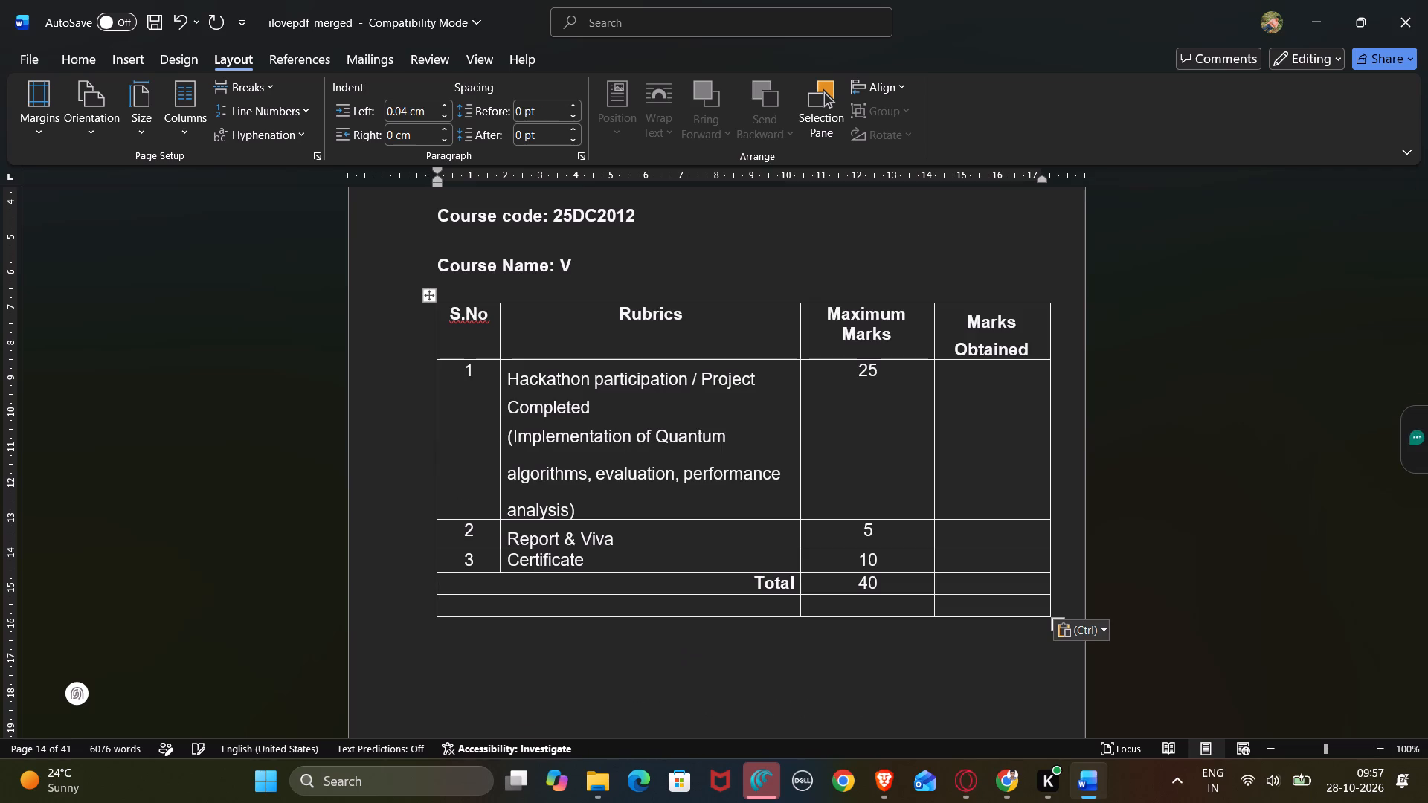
Examine the evaluation sheet's layout from its heading down through the rubrics table to the signature line.
{"action": "scroll", "coordinate": [631, 335], "scroll_direction": "down", "scroll_amount": 4}
{"action": "scroll", "coordinate": [625, 399], "scroll_direction": "down", "scroll_amount": 3}
{"action": "scroll", "coordinate": [625, 463], "scroll_direction": "up", "scroll_amount": 2}
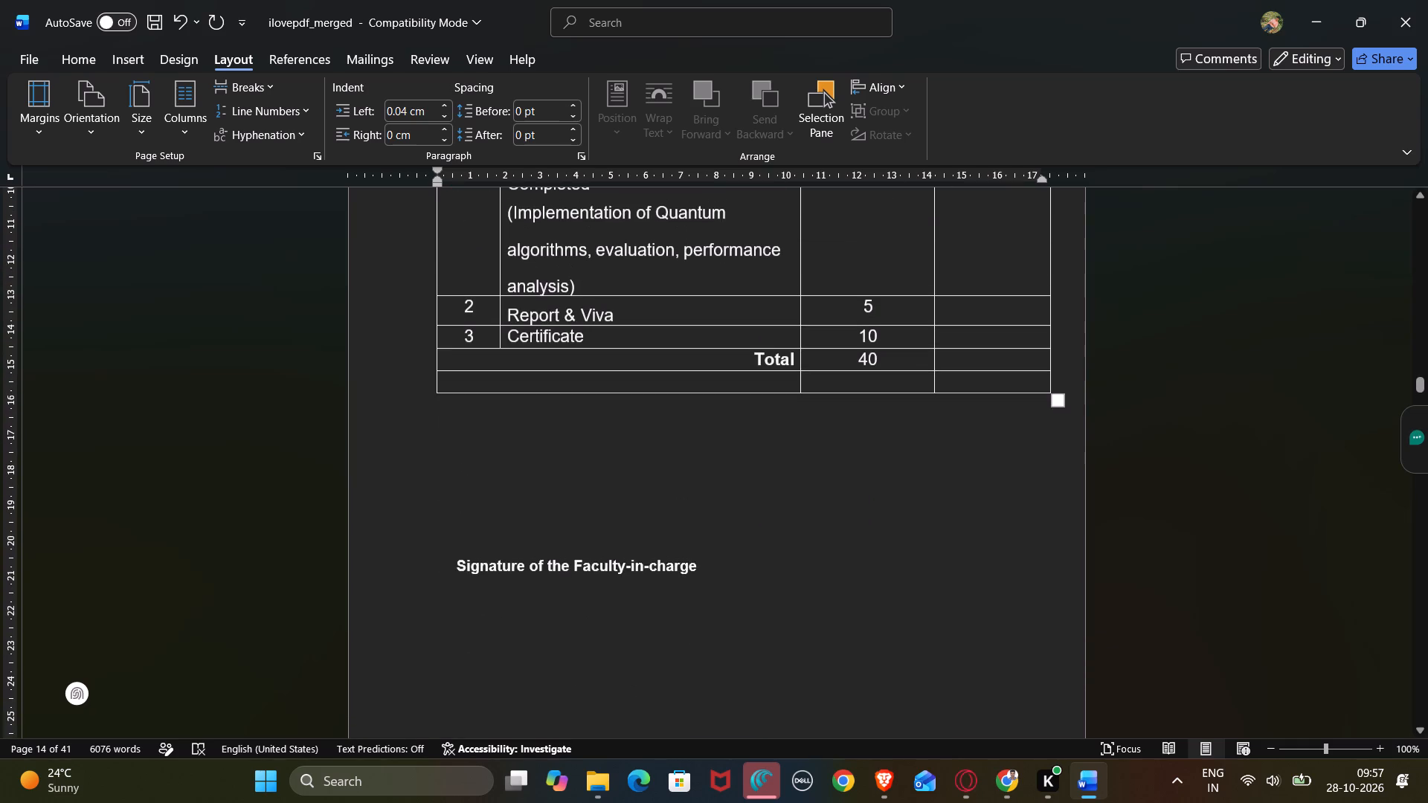
{"action": "scroll", "coordinate": [623, 475], "scroll_direction": "up", "scroll_amount": 8}
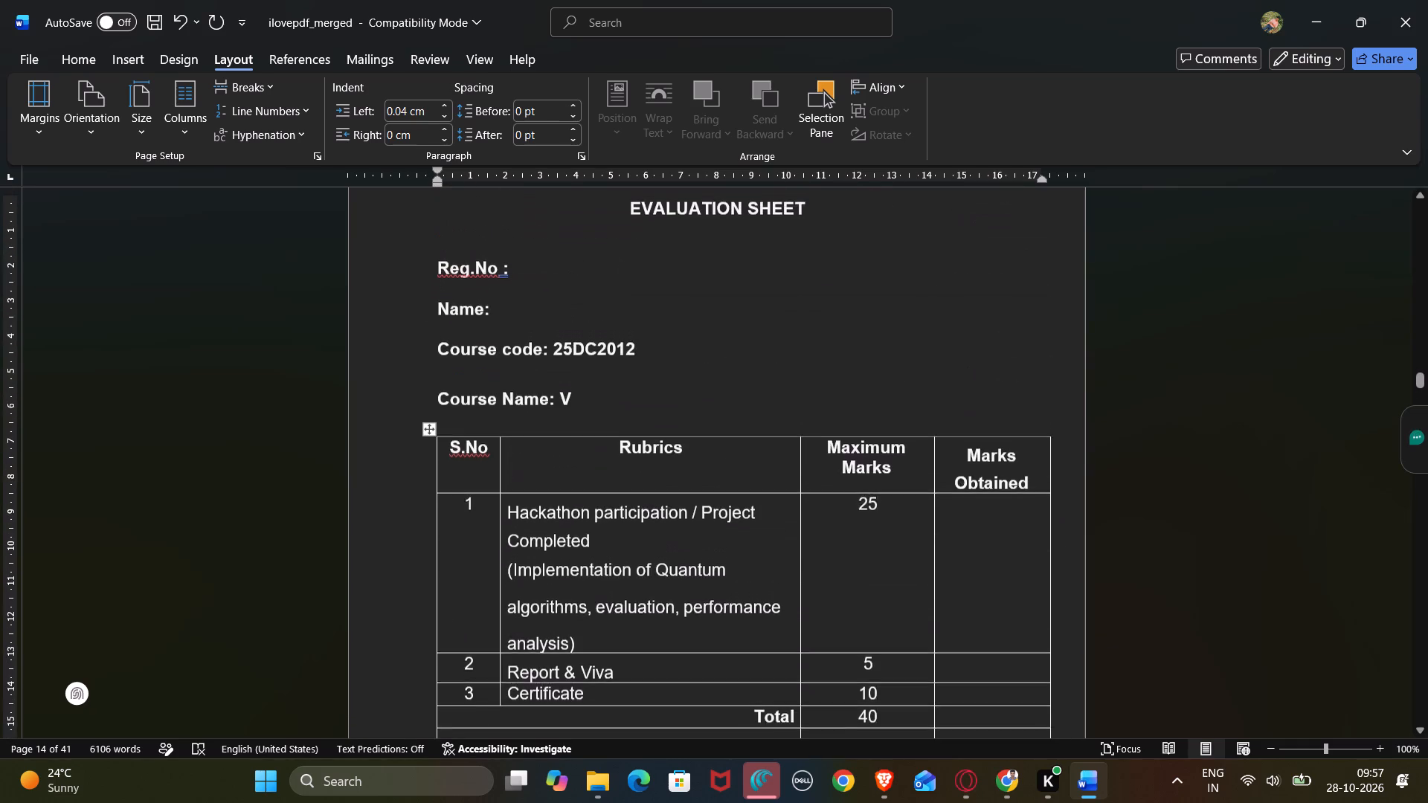
{"action": "scroll", "coordinate": [619, 480], "scroll_direction": "down", "scroll_amount": 7}
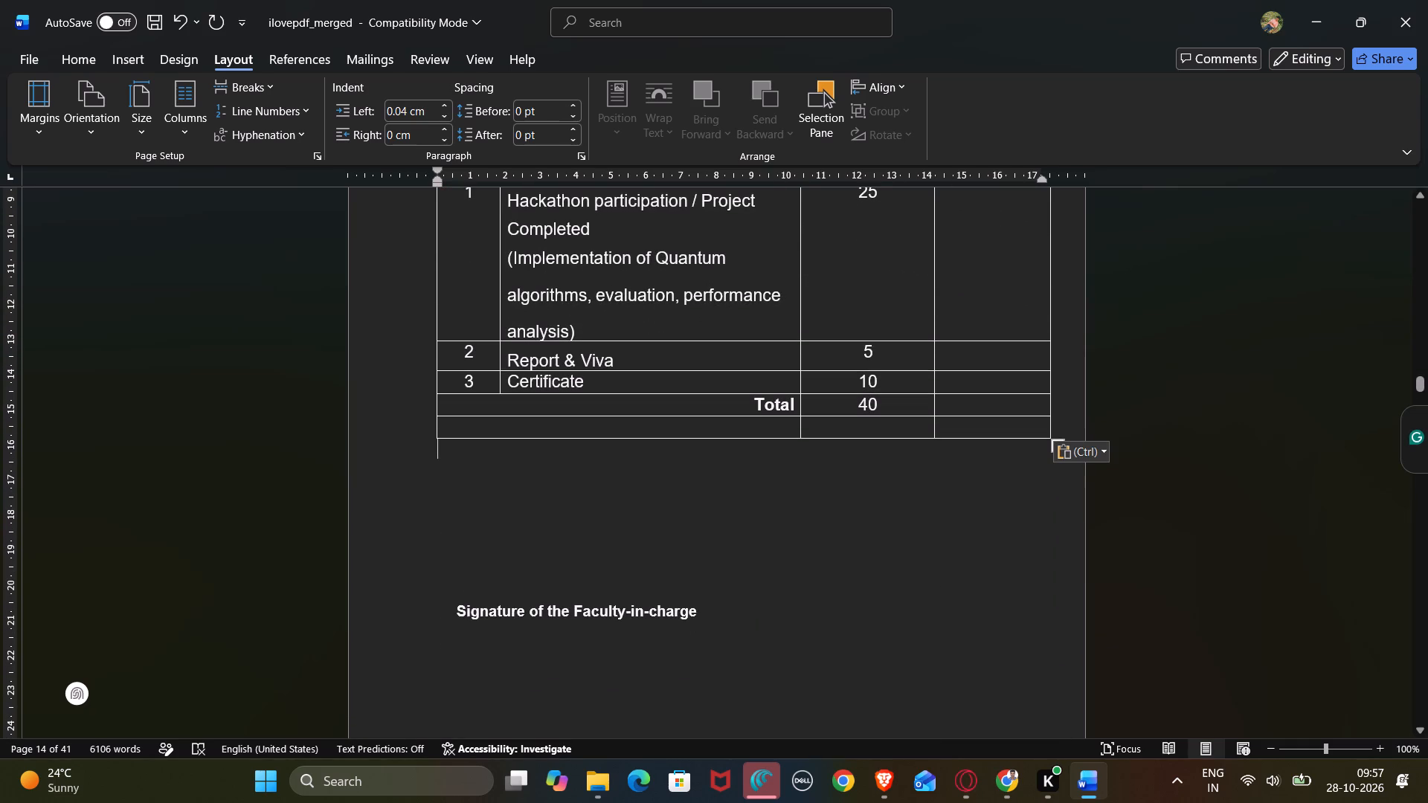
Indent the "Signature of the Faculty-in-charge" line below the rubrics table with spaces towards the right margin.
{"action": "scroll", "coordinate": [582, 578], "scroll_direction": "down", "scroll_amount": 2}
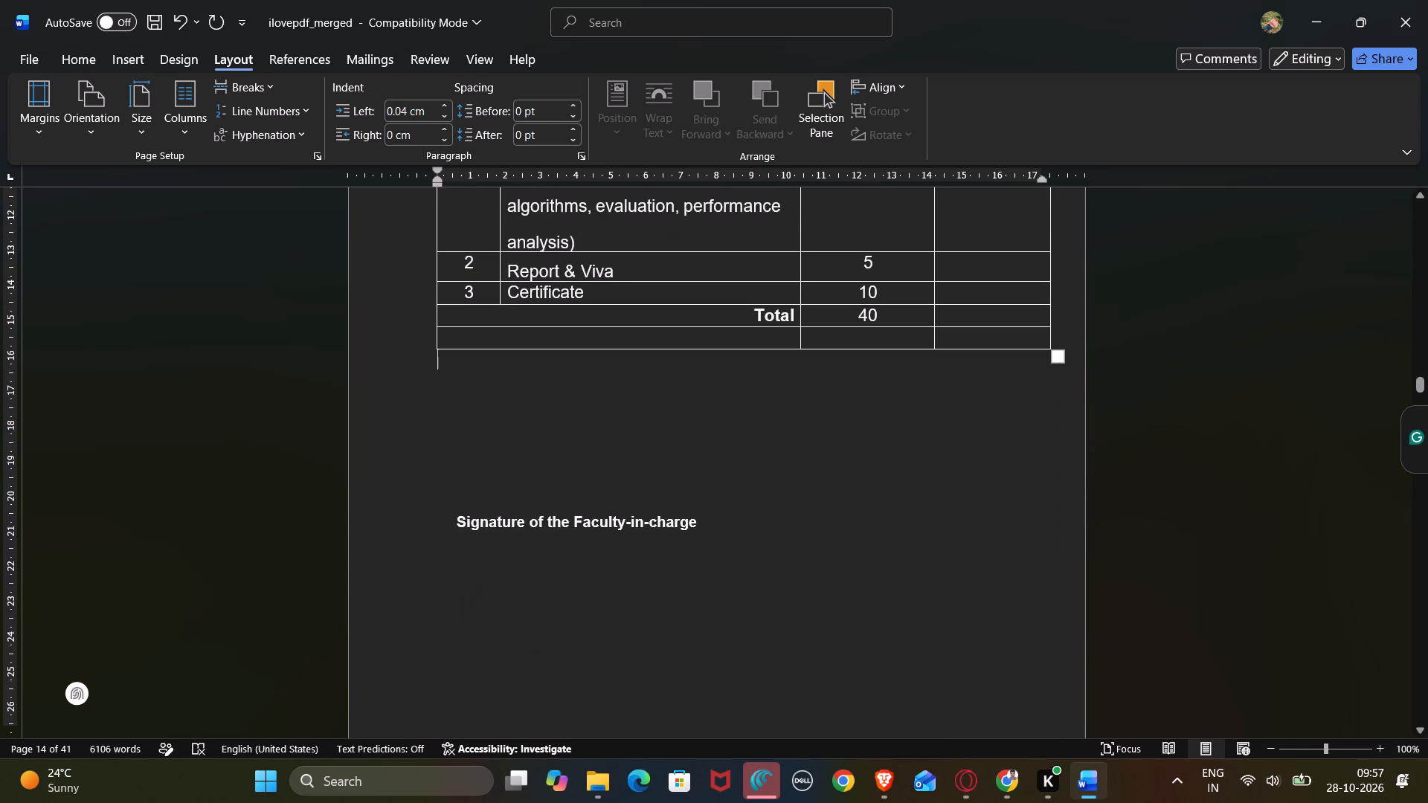
{"action": "left_click", "coordinate": [449, 515]}
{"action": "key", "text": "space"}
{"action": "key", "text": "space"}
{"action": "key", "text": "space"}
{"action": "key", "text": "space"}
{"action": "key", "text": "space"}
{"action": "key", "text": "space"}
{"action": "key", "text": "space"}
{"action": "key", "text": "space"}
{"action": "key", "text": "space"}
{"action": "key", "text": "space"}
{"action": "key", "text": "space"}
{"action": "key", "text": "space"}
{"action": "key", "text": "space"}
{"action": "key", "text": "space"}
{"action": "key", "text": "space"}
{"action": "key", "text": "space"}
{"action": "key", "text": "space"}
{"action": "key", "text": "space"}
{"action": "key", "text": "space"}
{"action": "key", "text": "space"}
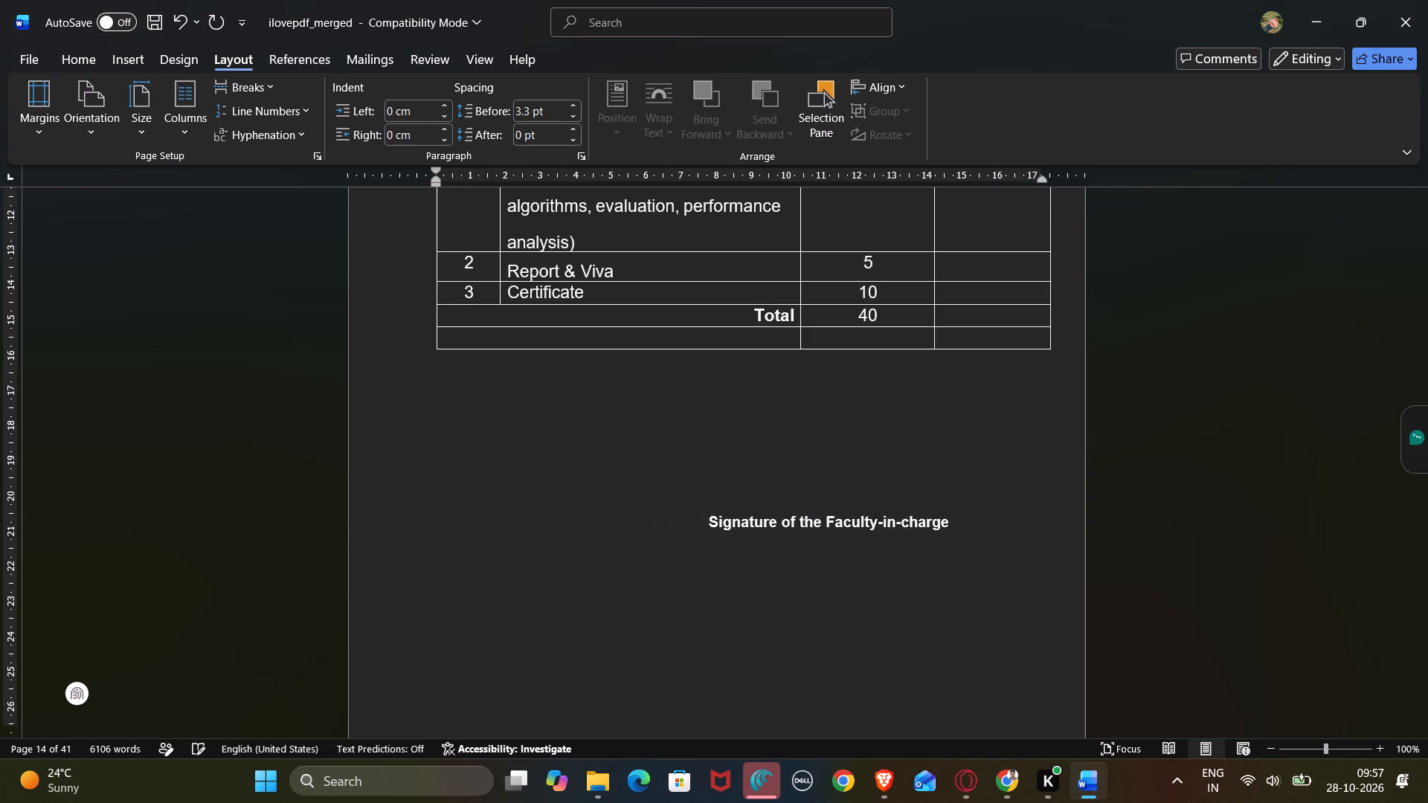
Shift the "Signature of the Faculty-in-charge" line below the rubrics table further towards the right margin with three more spaces.
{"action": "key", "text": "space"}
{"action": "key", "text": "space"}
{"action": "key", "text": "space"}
{"action": "scroll", "coordinate": [1011, 488], "scroll_direction": "down", "scroll_amount": 9}
{"action": "scroll", "coordinate": [1006, 494], "scroll_direction": "up", "scroll_amount": 20}
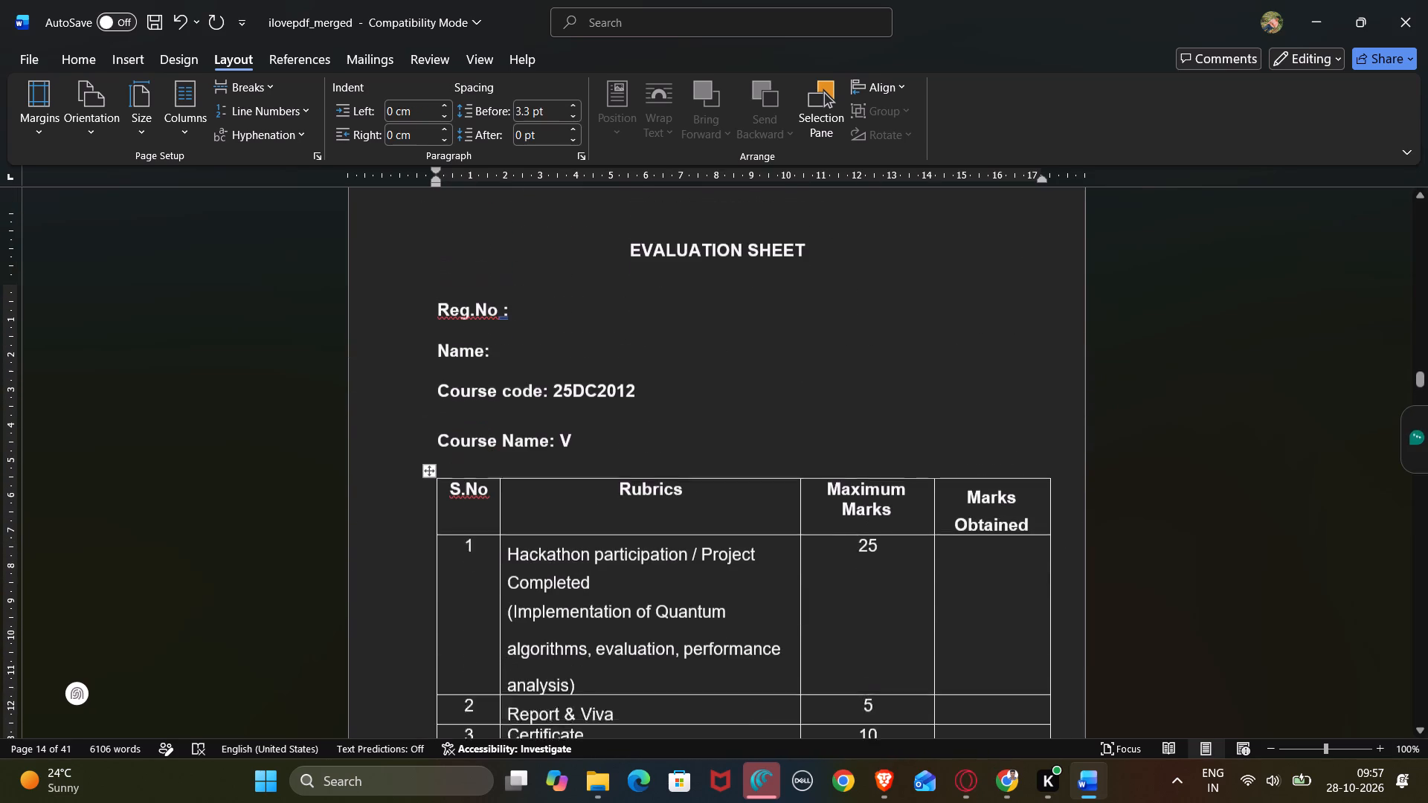
{"action": "left_click", "coordinate": [602, 497]}
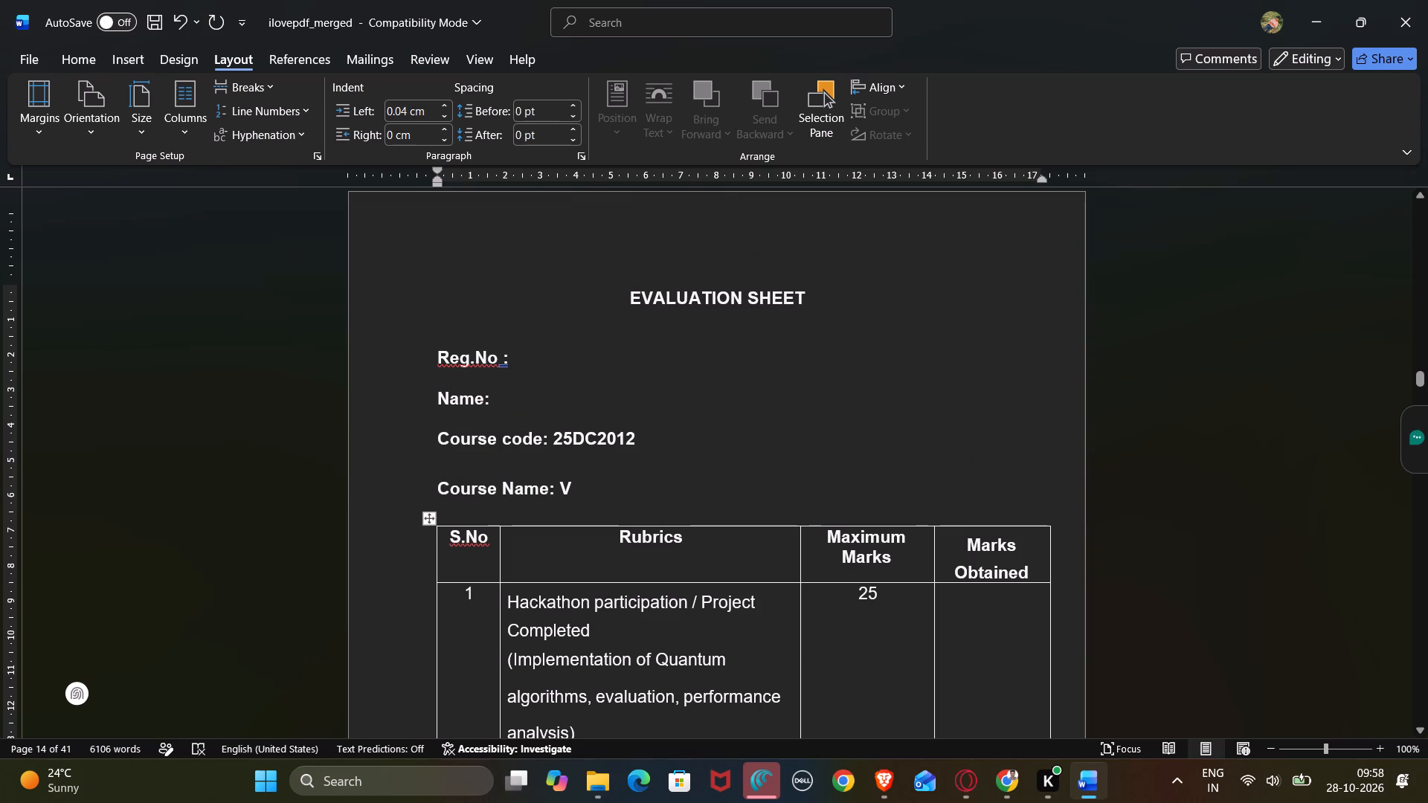
In Google Classroom in the Brave browser, close the report template preview and open the 25DC2007 Vulnerability Assessment and Penetration Testing course.
{"action": "left_click", "coordinate": [890, 781]}
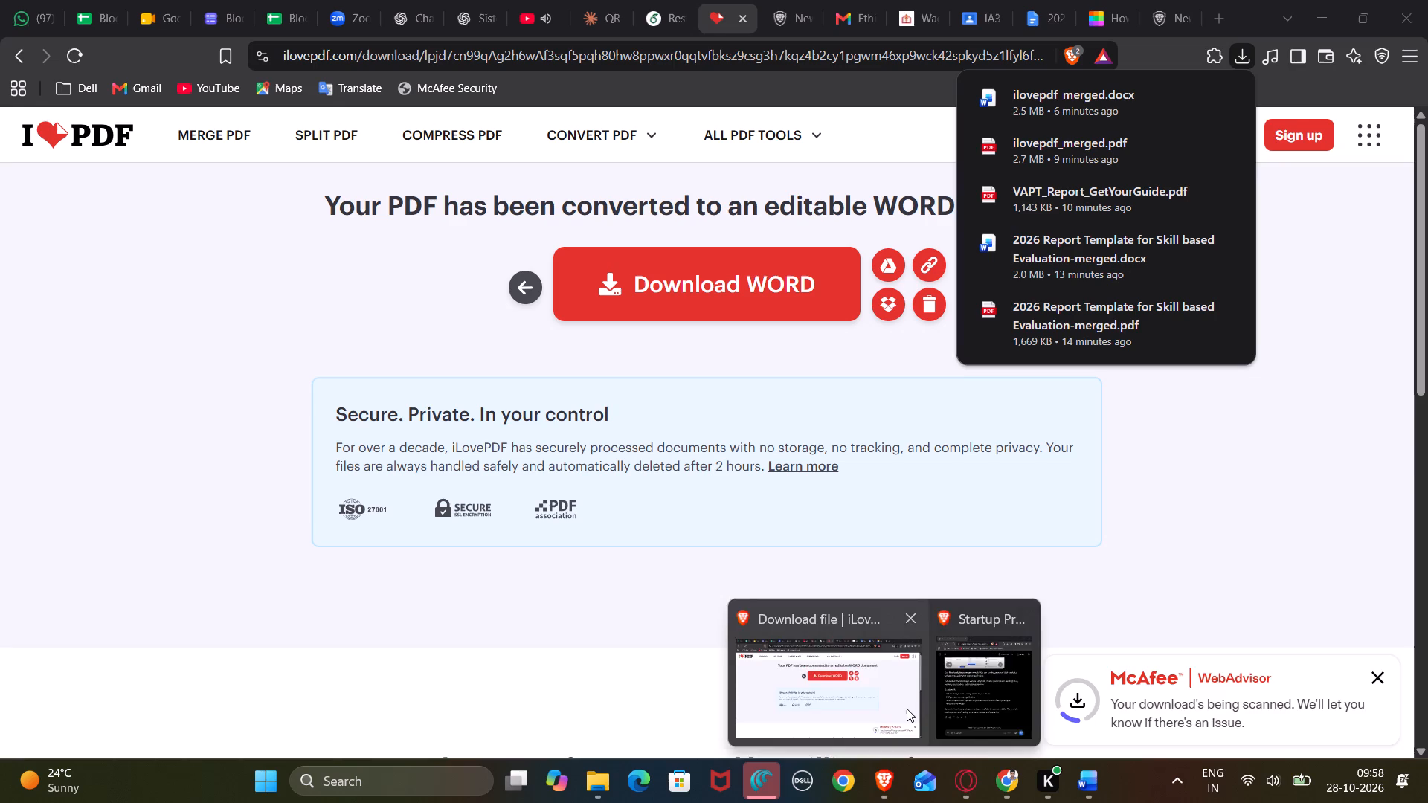
{"action": "left_click", "coordinate": [906, 709]}
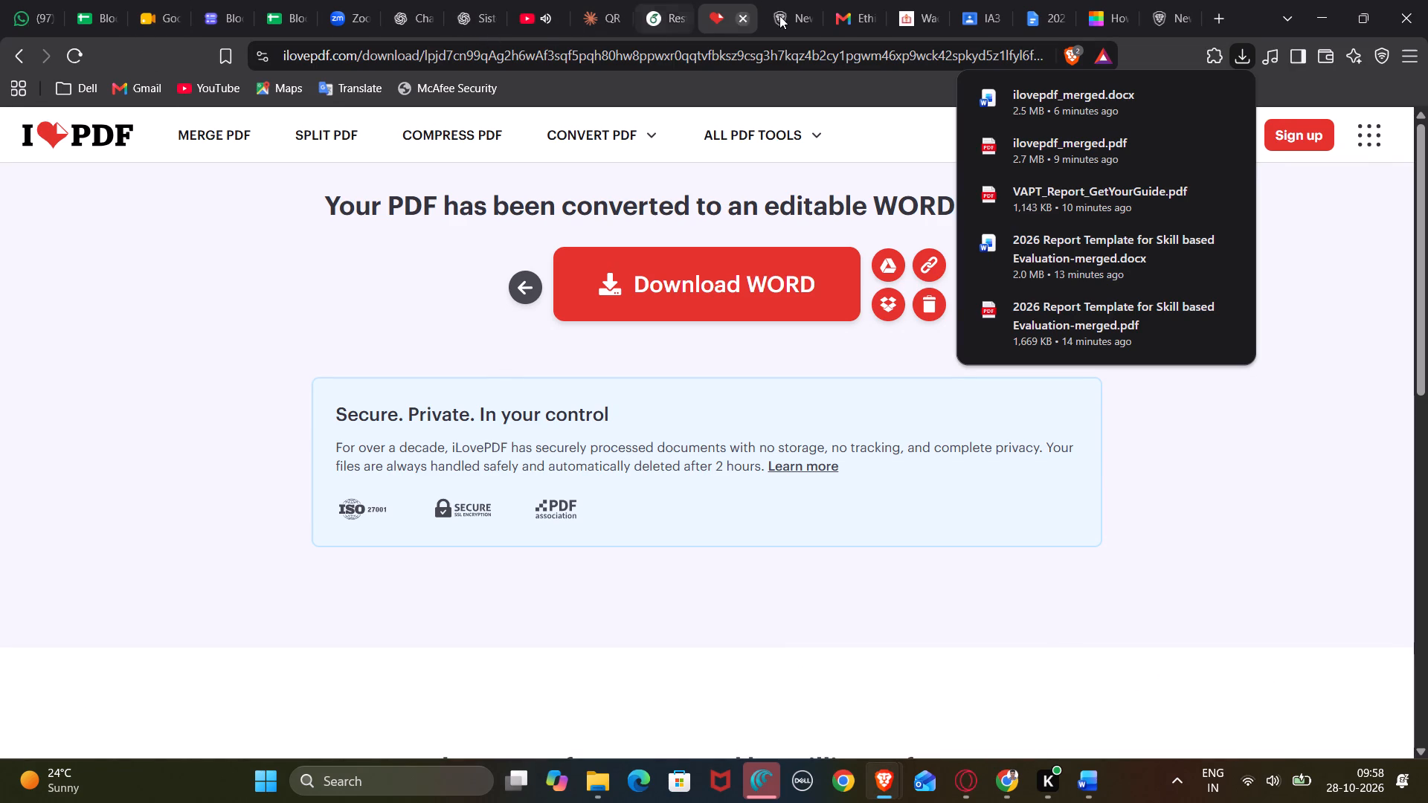
{"action": "left_click", "coordinate": [968, 19]}
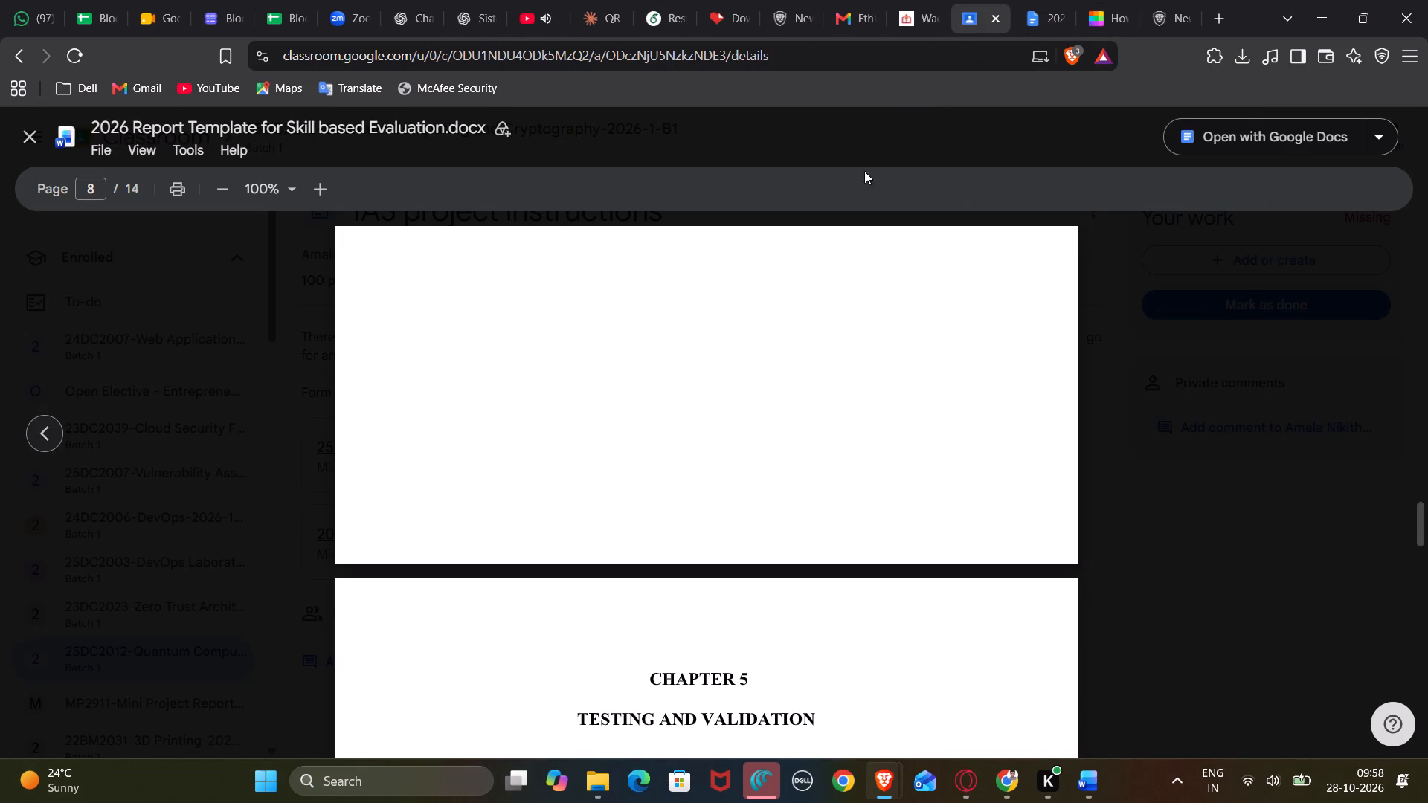
{"action": "scroll", "coordinate": [690, 422], "scroll_direction": "up", "scroll_amount": 4}
{"action": "scroll", "coordinate": [690, 422], "scroll_direction": "down", "scroll_amount": 7}
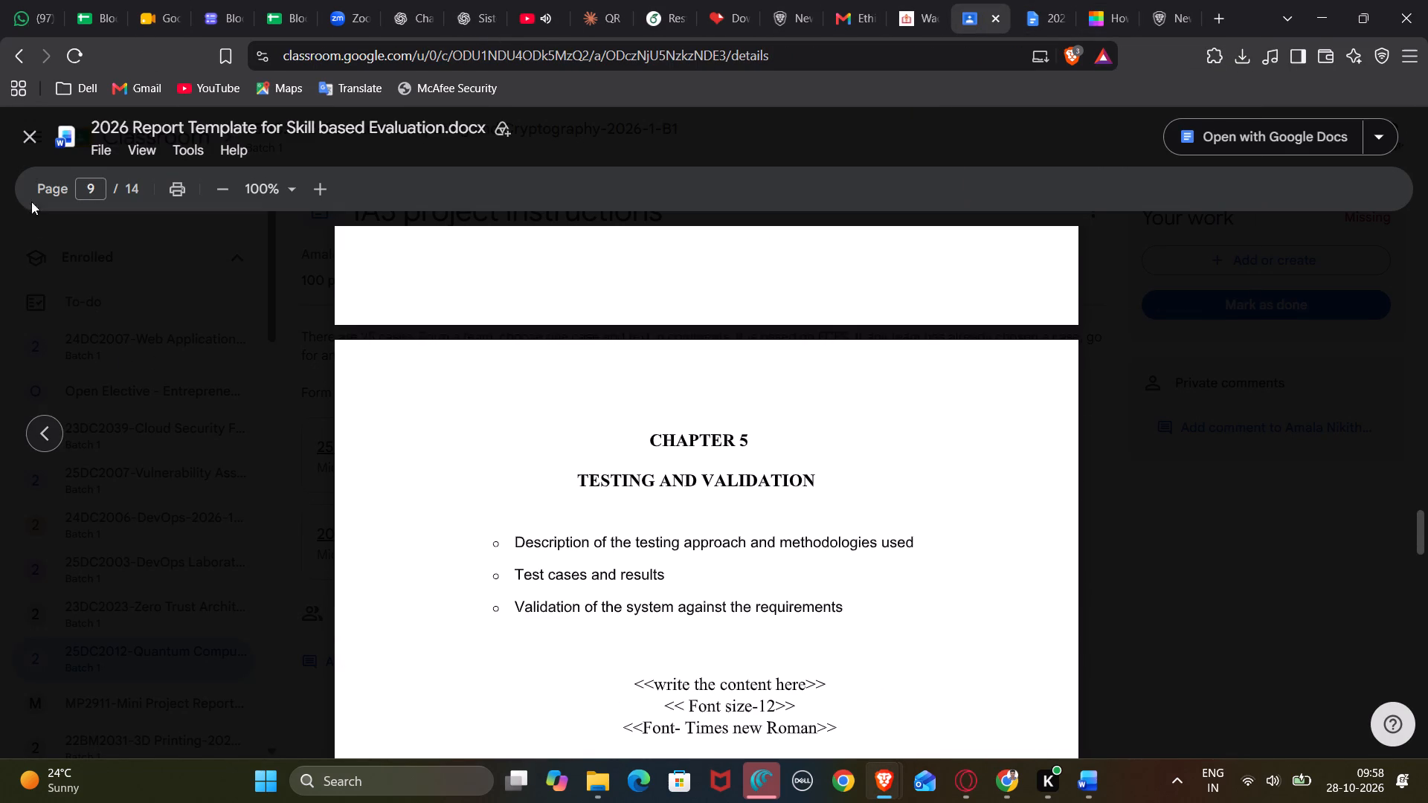
{"action": "left_click", "coordinate": [31, 132]}
{"action": "scroll", "coordinate": [549, 326], "scroll_direction": "up", "scroll_amount": 4}
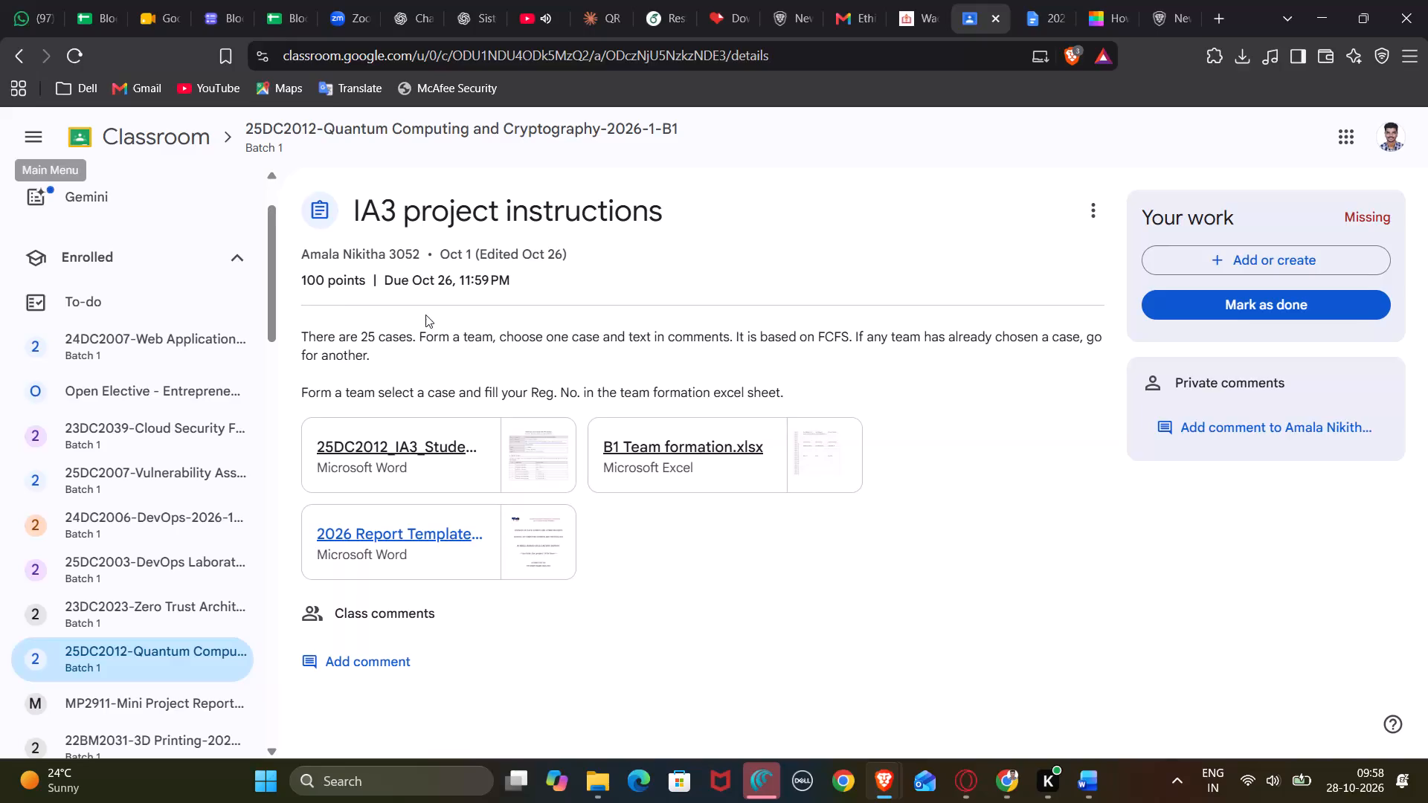
{"action": "left_click", "coordinate": [173, 650]}
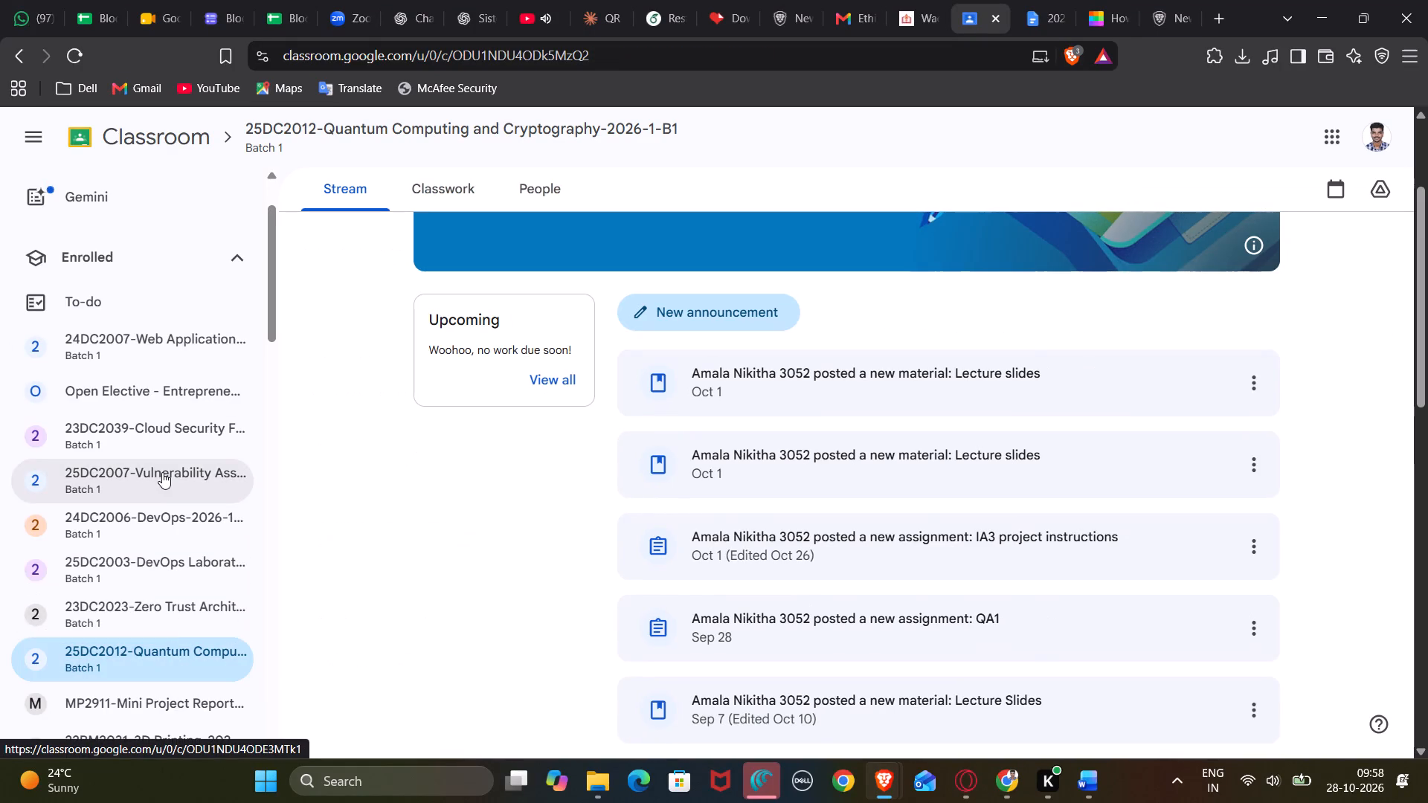
{"action": "left_click", "coordinate": [162, 472]}
{"action": "scroll", "coordinate": [556, 433], "scroll_direction": "up", "scroll_amount": 10}
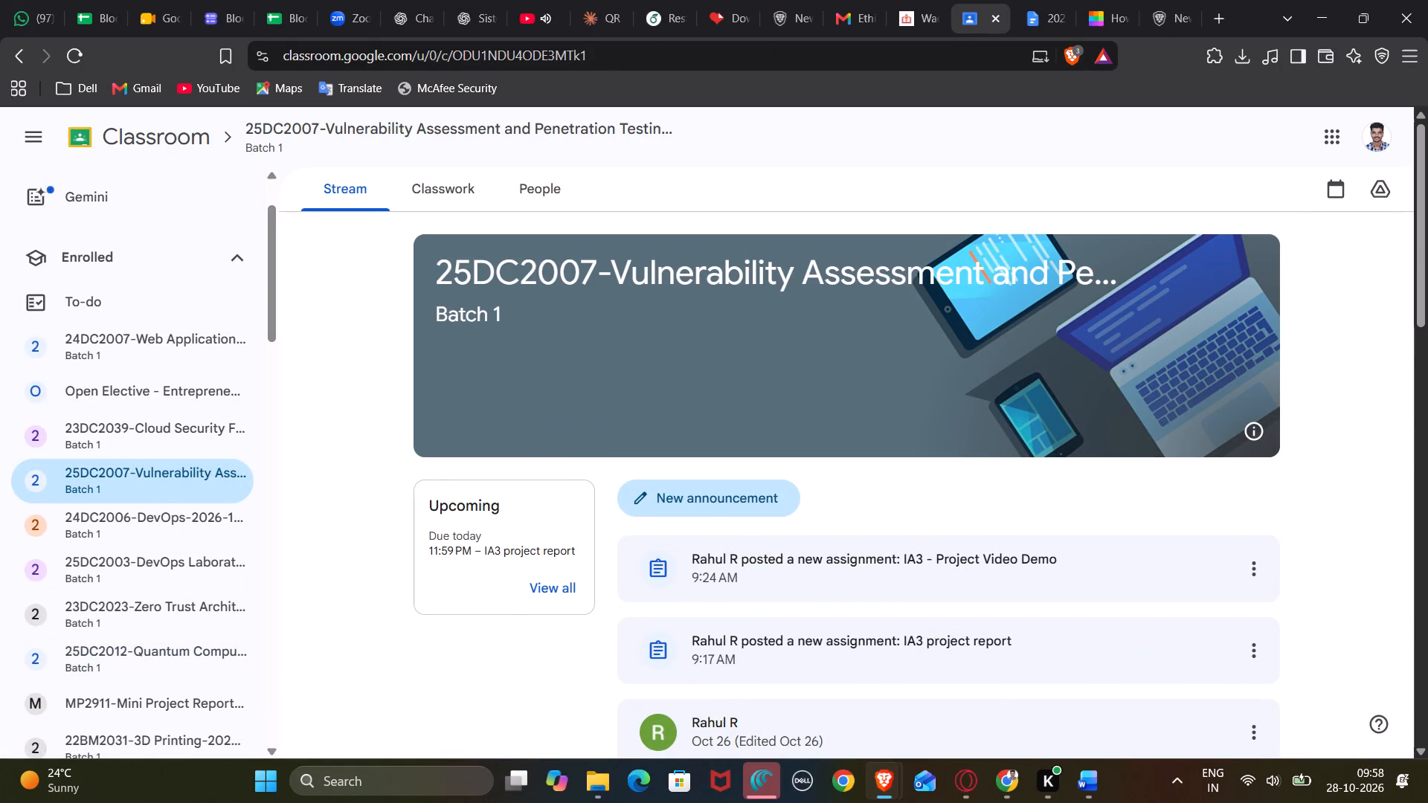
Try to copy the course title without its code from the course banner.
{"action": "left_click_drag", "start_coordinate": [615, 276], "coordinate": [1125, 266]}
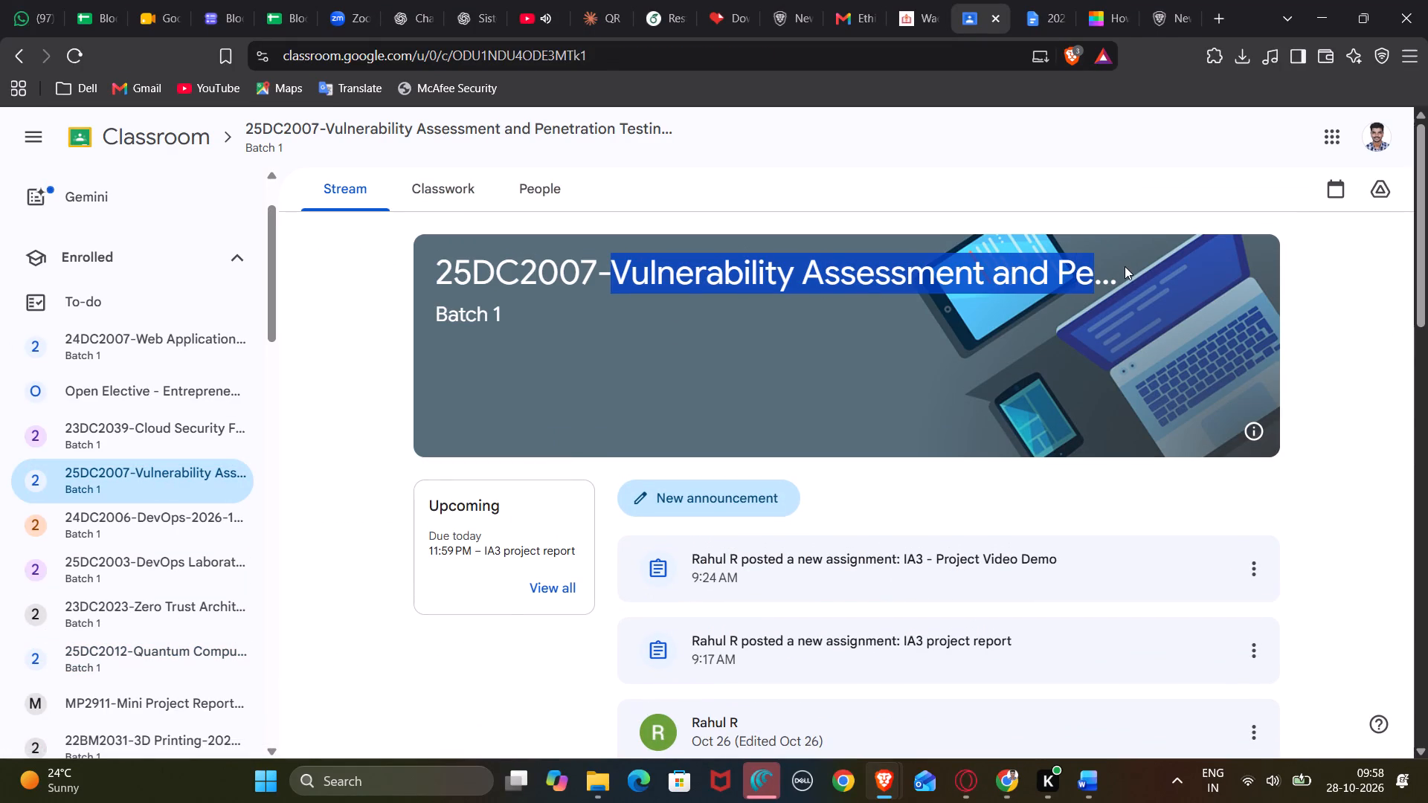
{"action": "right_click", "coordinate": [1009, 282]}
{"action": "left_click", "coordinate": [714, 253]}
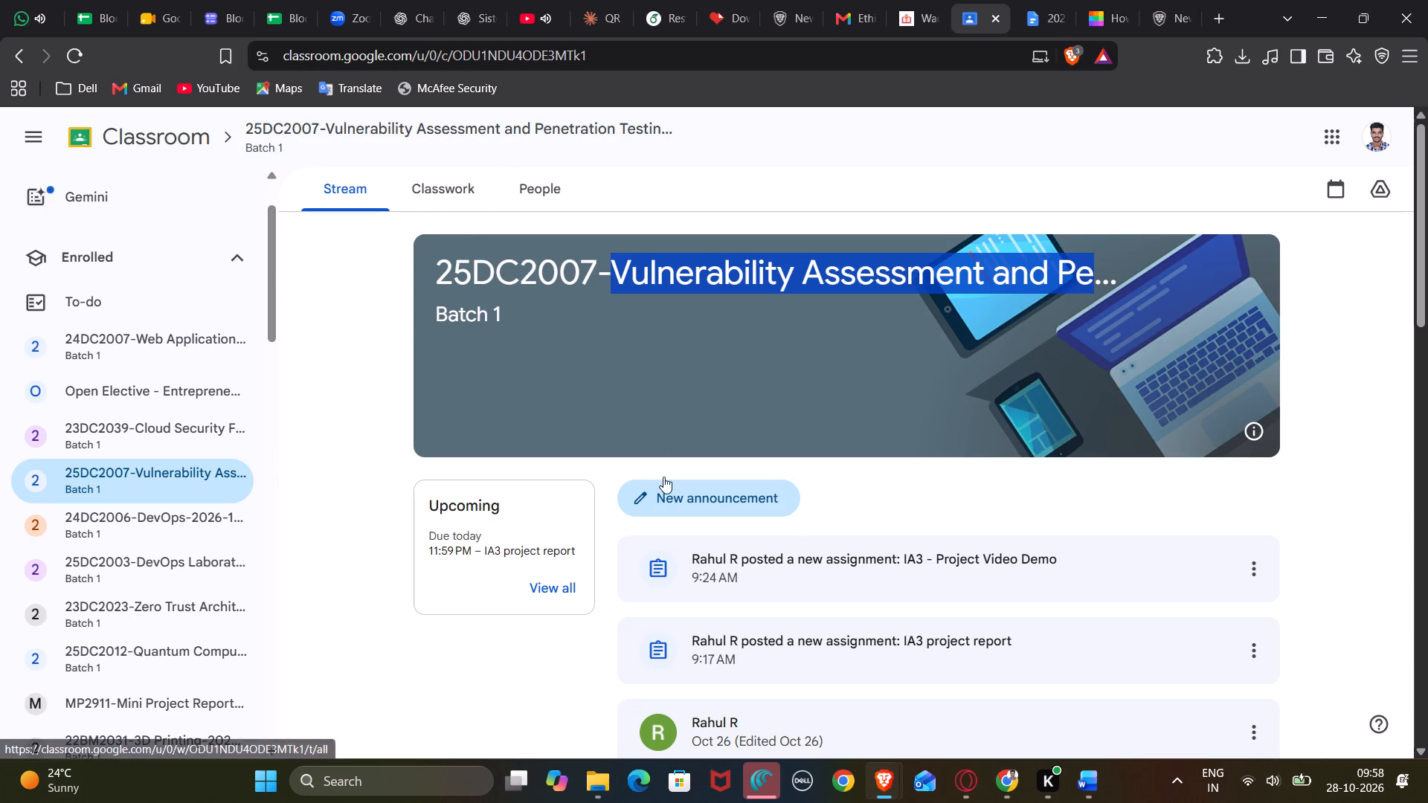
Copy the course title from "Vulnerability" onwards, without the 25DC2007 code, from the linked title in the page header.
{"action": "left_click", "coordinate": [335, 124]}
{"action": "left_click_drag", "start_coordinate": [335, 129], "coordinate": [398, 131]}
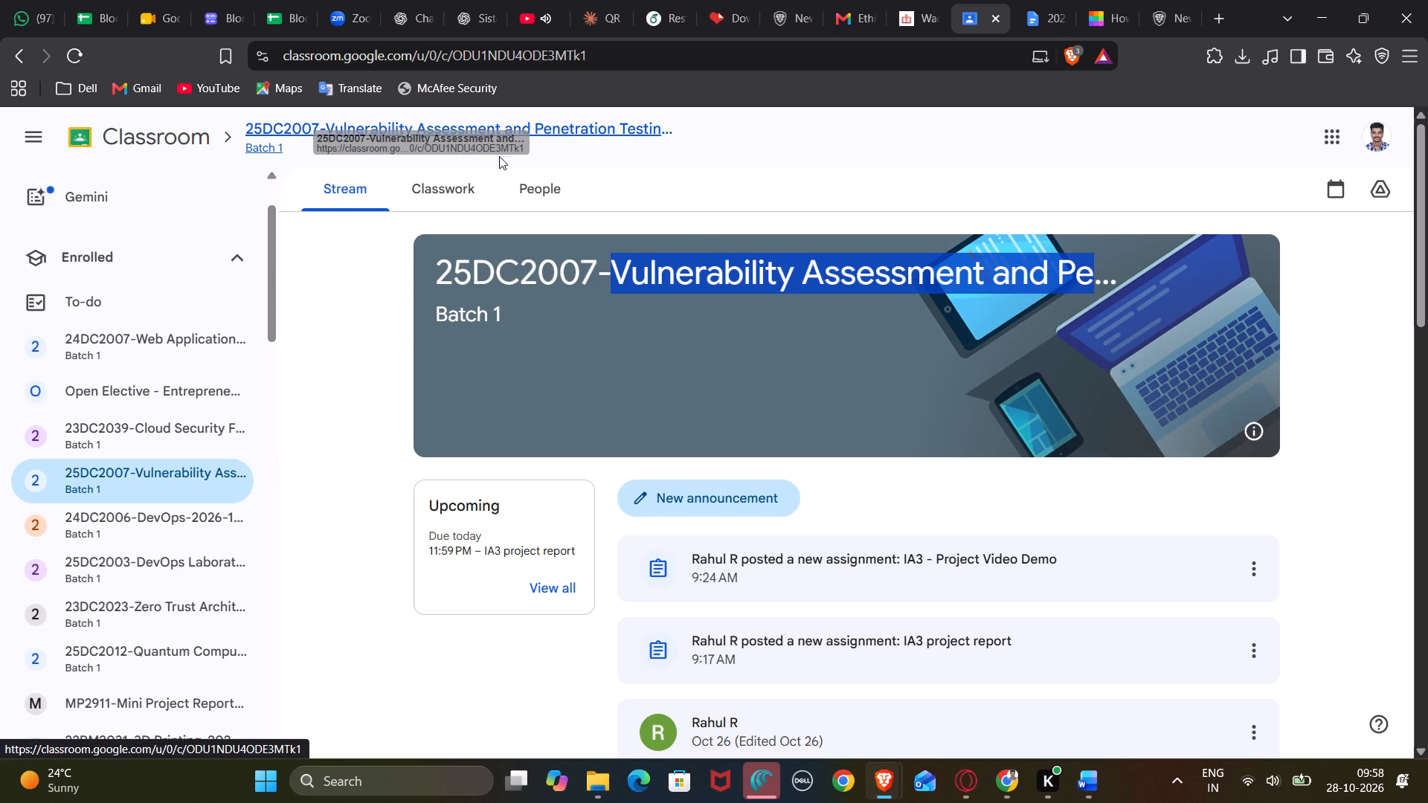
{"action": "left_click", "coordinate": [344, 139]}
{"action": "left_click_drag", "start_coordinate": [332, 145], "coordinate": [333, 132]}
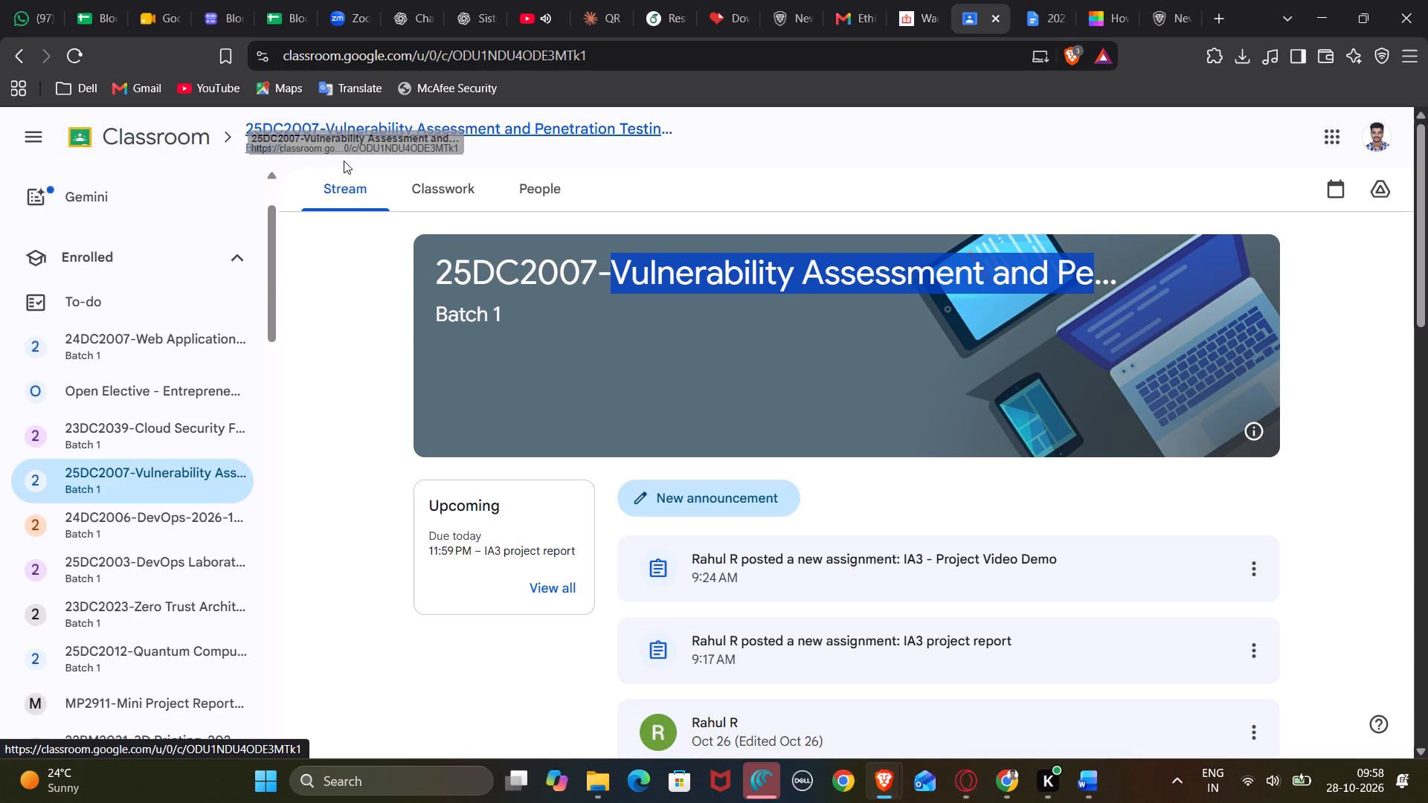
{"action": "left_click_drag", "start_coordinate": [344, 161], "coordinate": [343, 149]}
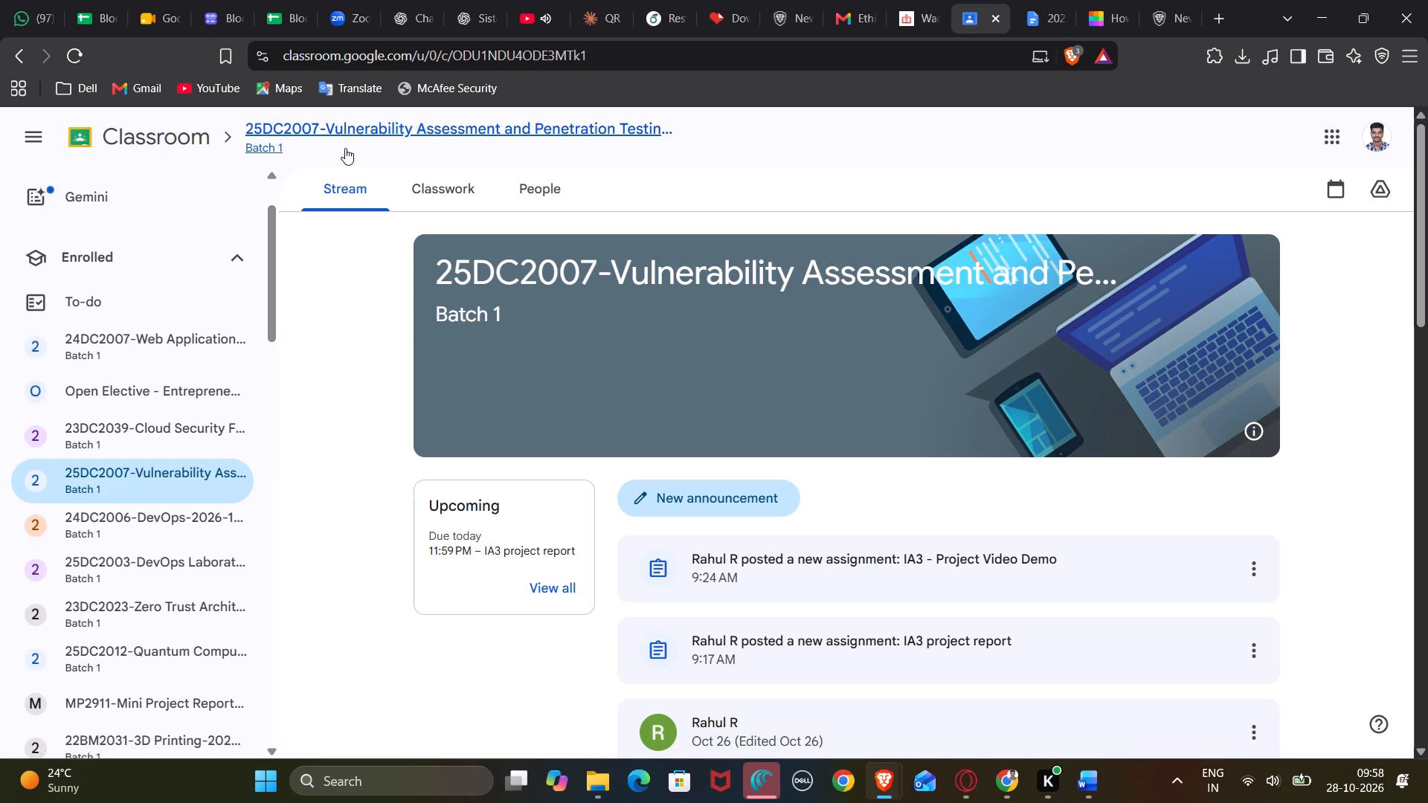
{"action": "left_click_drag", "start_coordinate": [348, 160], "coordinate": [335, 124]}
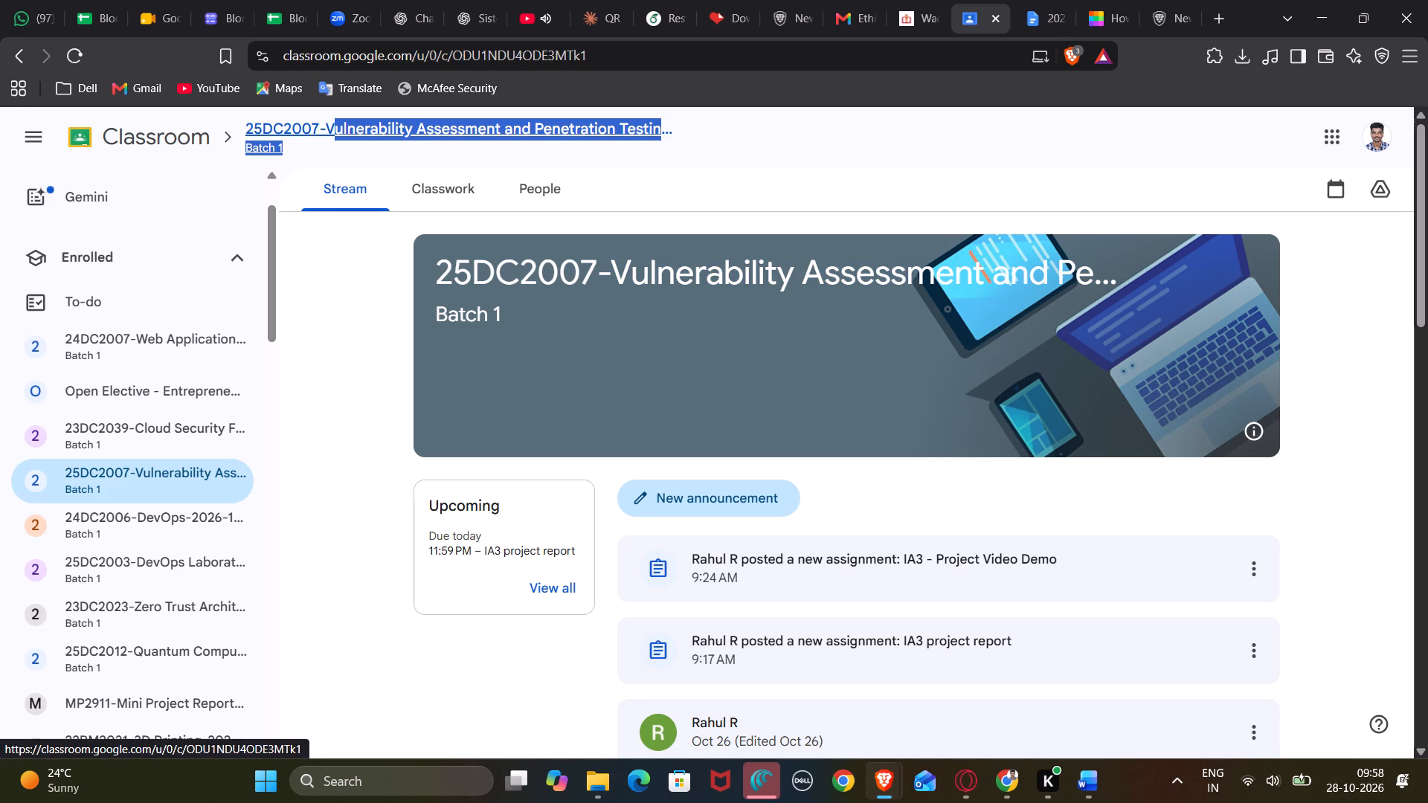
{"action": "left_click_drag", "start_coordinate": [335, 124], "coordinate": [325, 126]}
{"action": "right_click", "coordinate": [353, 131]}
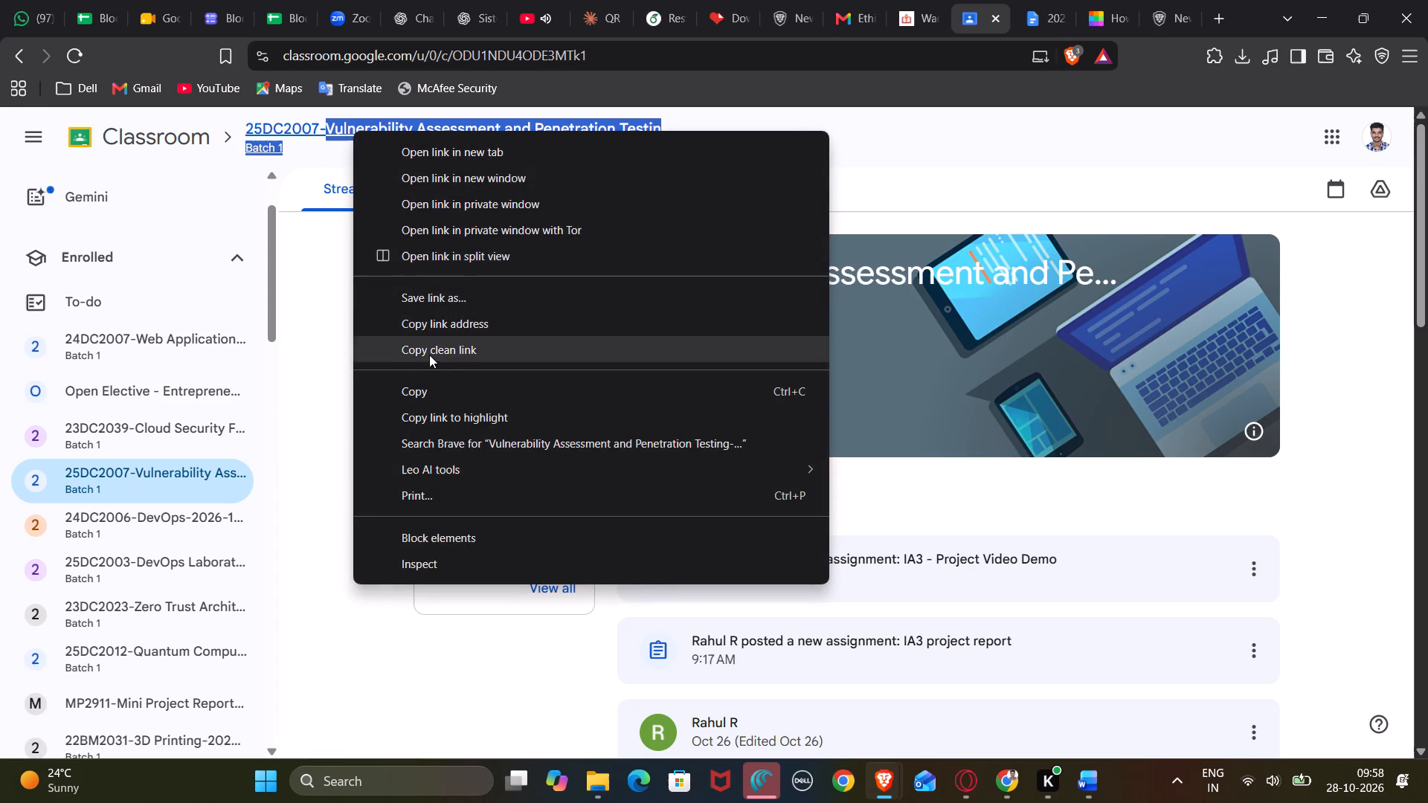
{"action": "left_click", "coordinate": [445, 385]}
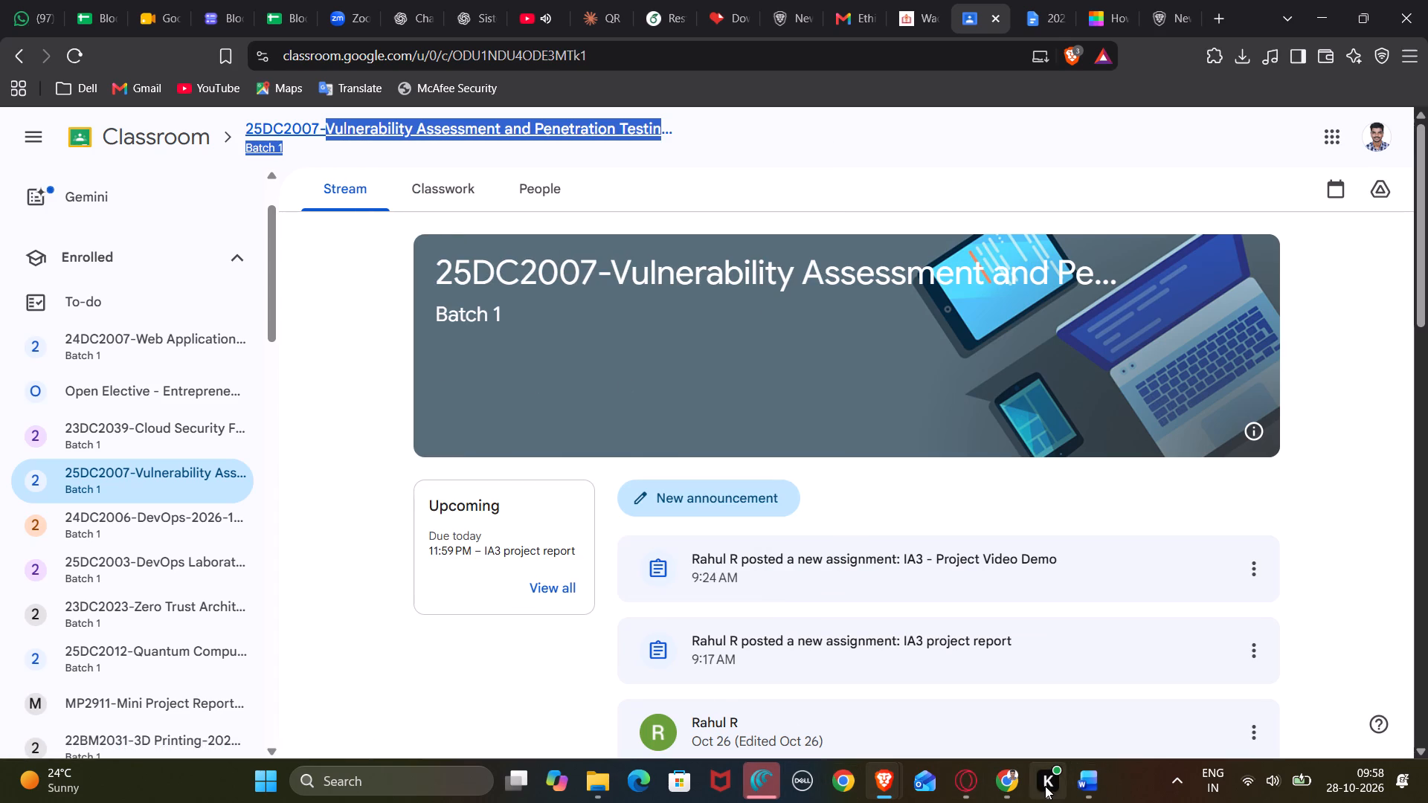
Back in the Word evaluation sheet, replace the "V" after Course Name with the copied course title.
{"action": "left_click", "coordinate": [1077, 778]}
{"action": "scroll", "coordinate": [660, 468], "scroll_direction": "down", "scroll_amount": 1}
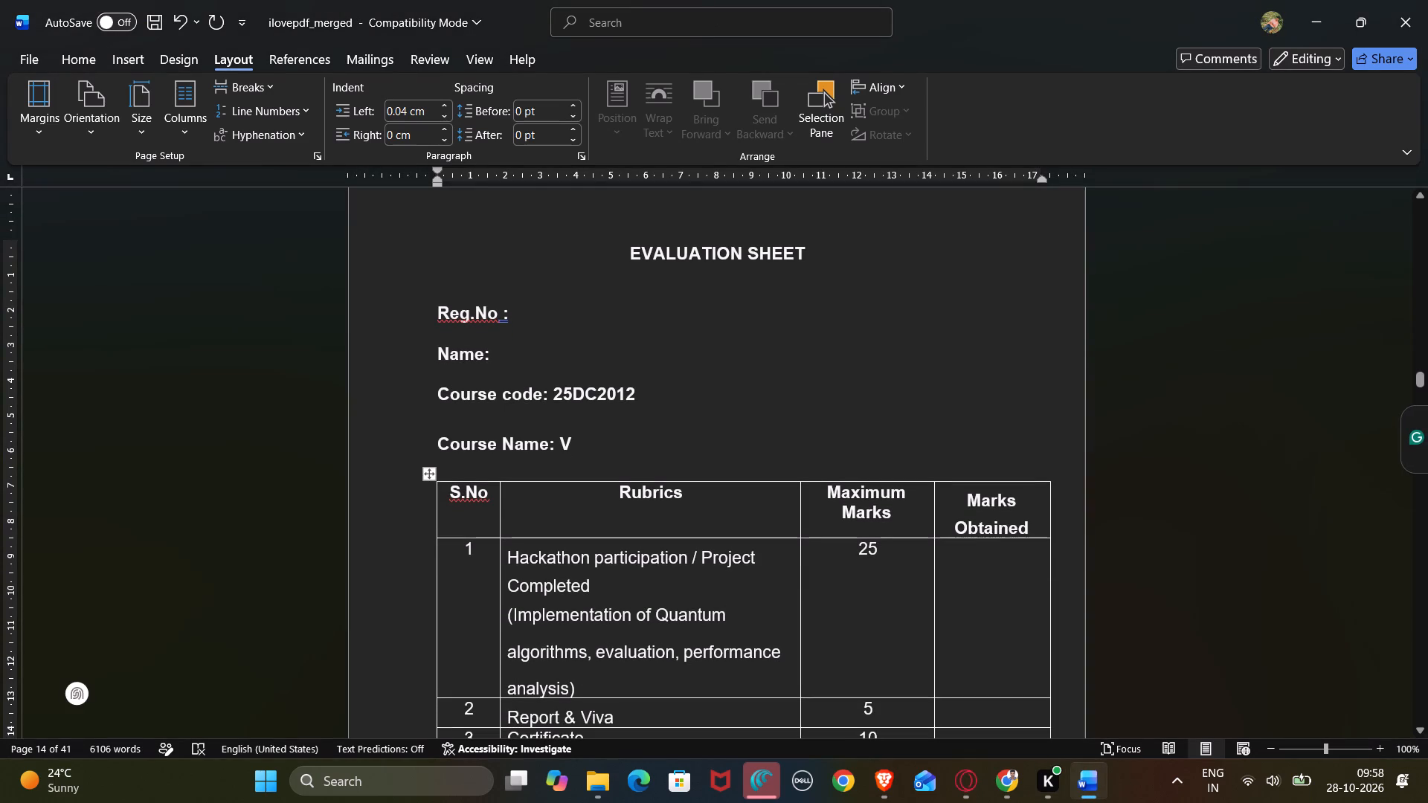
{"action": "left_click", "coordinate": [603, 443]}
{"action": "left_click_drag", "start_coordinate": [591, 442], "coordinate": [562, 446]}
{"action": "key", "text": "ctrl+v"}
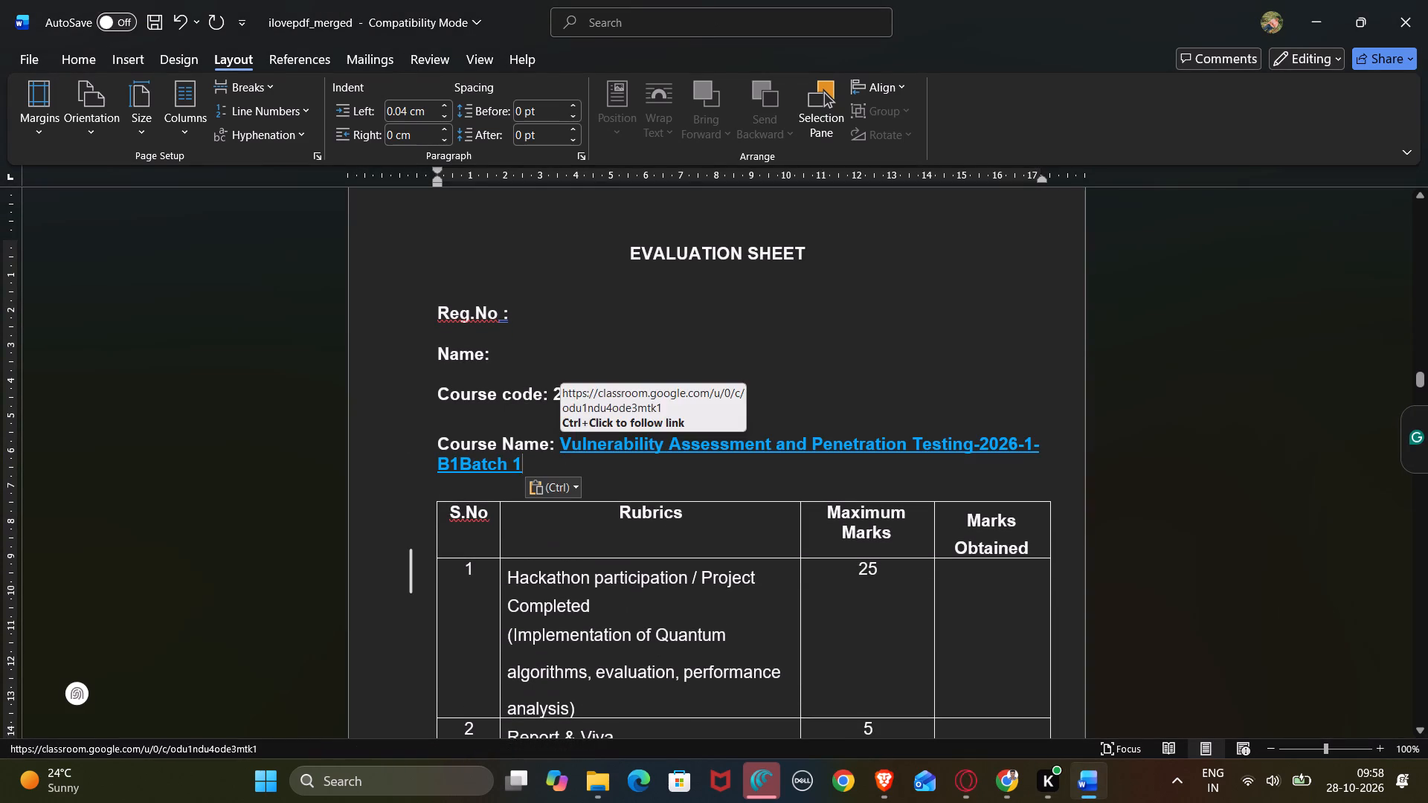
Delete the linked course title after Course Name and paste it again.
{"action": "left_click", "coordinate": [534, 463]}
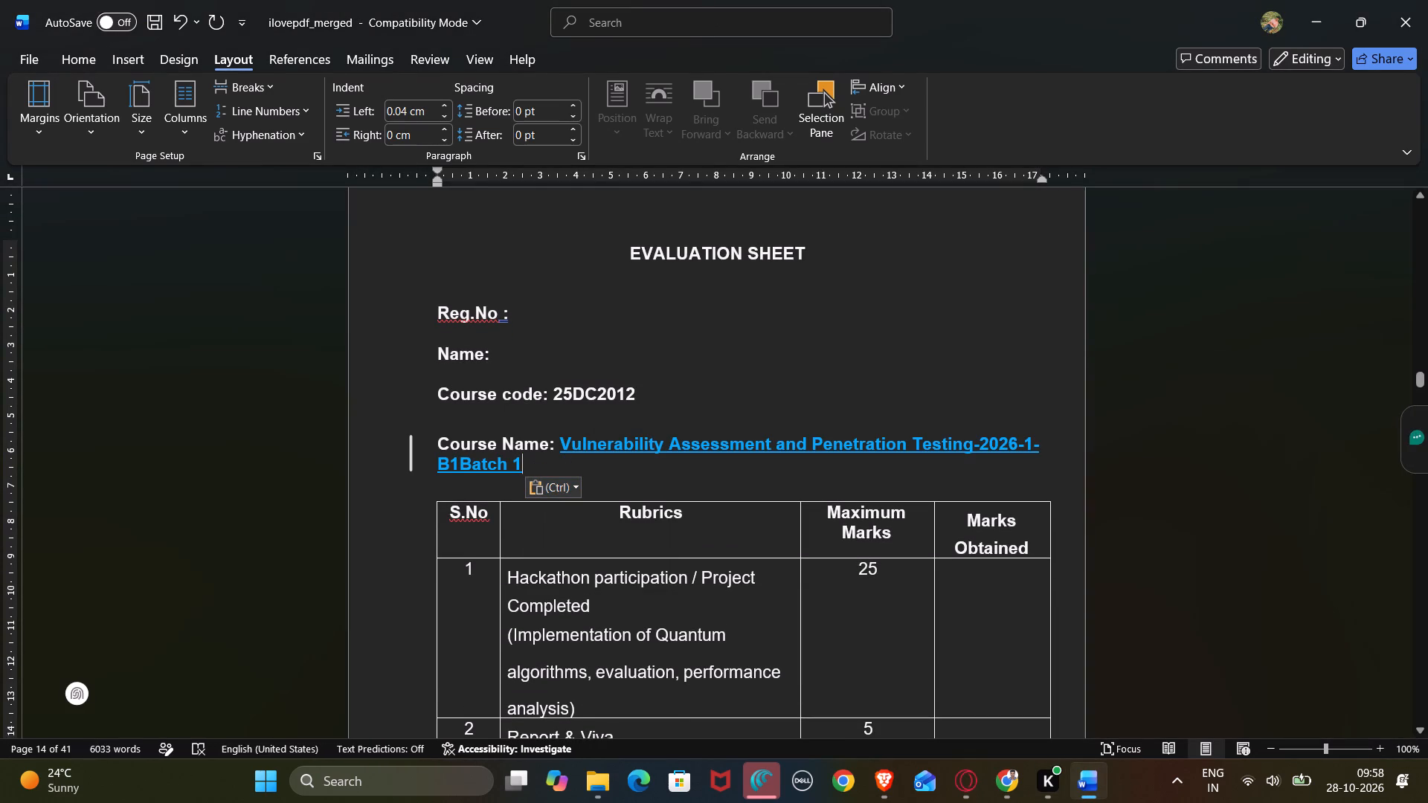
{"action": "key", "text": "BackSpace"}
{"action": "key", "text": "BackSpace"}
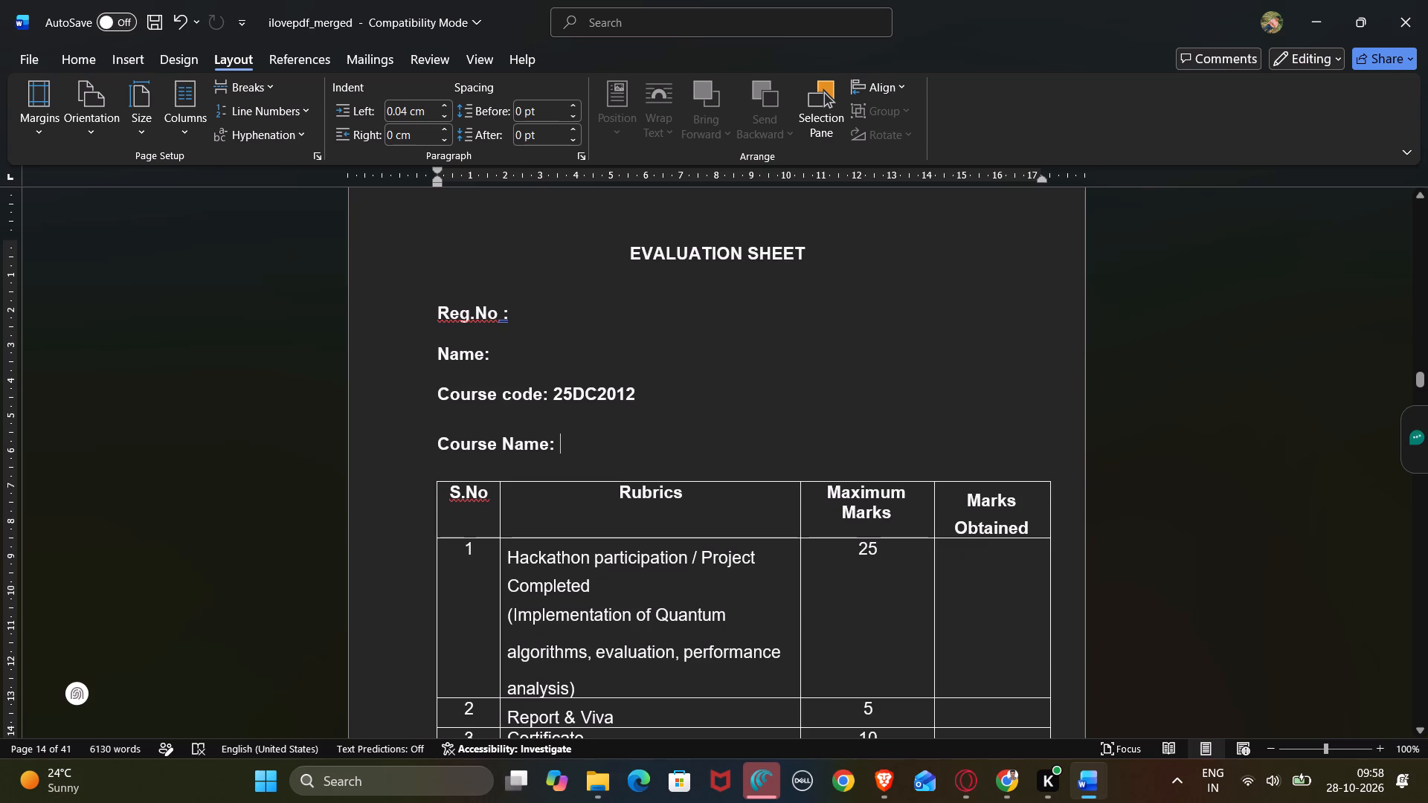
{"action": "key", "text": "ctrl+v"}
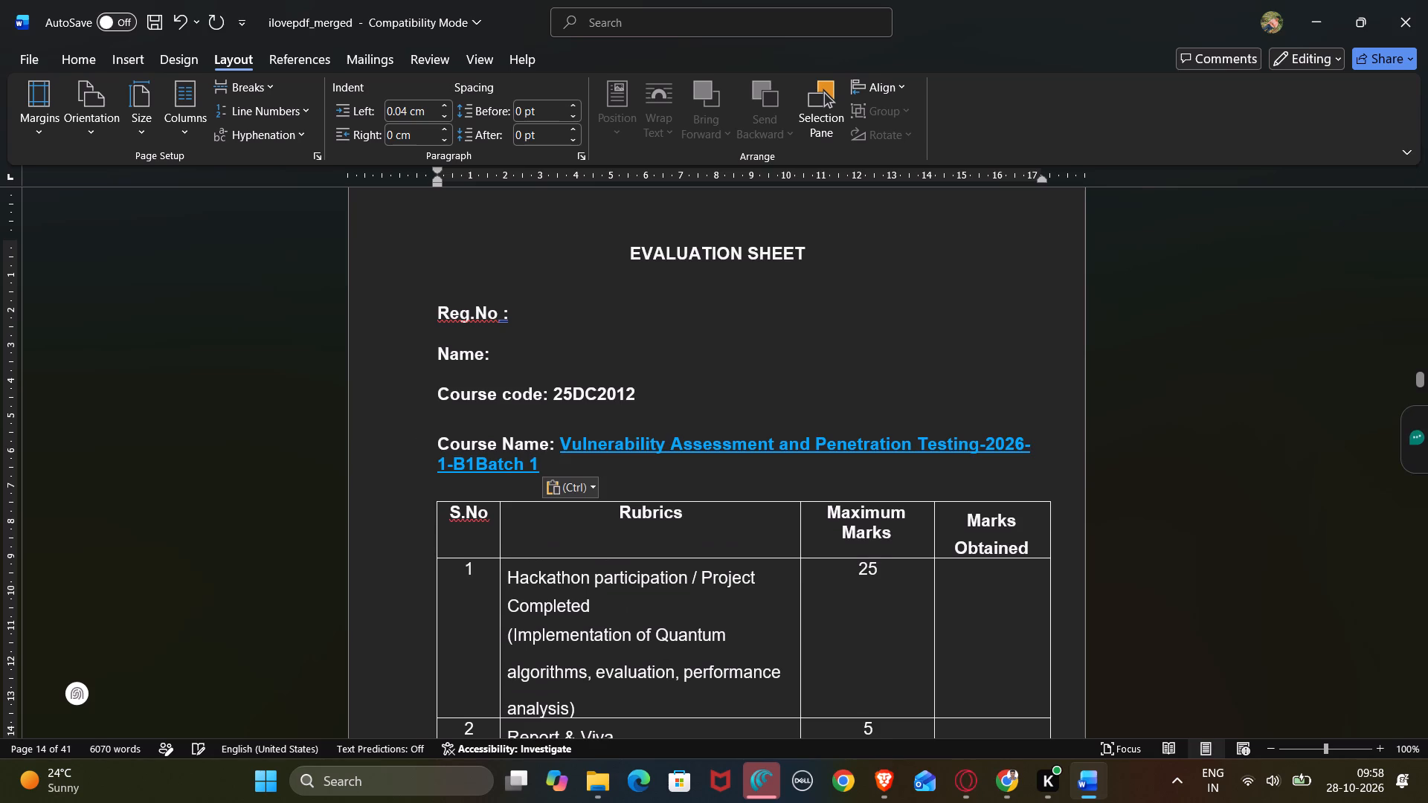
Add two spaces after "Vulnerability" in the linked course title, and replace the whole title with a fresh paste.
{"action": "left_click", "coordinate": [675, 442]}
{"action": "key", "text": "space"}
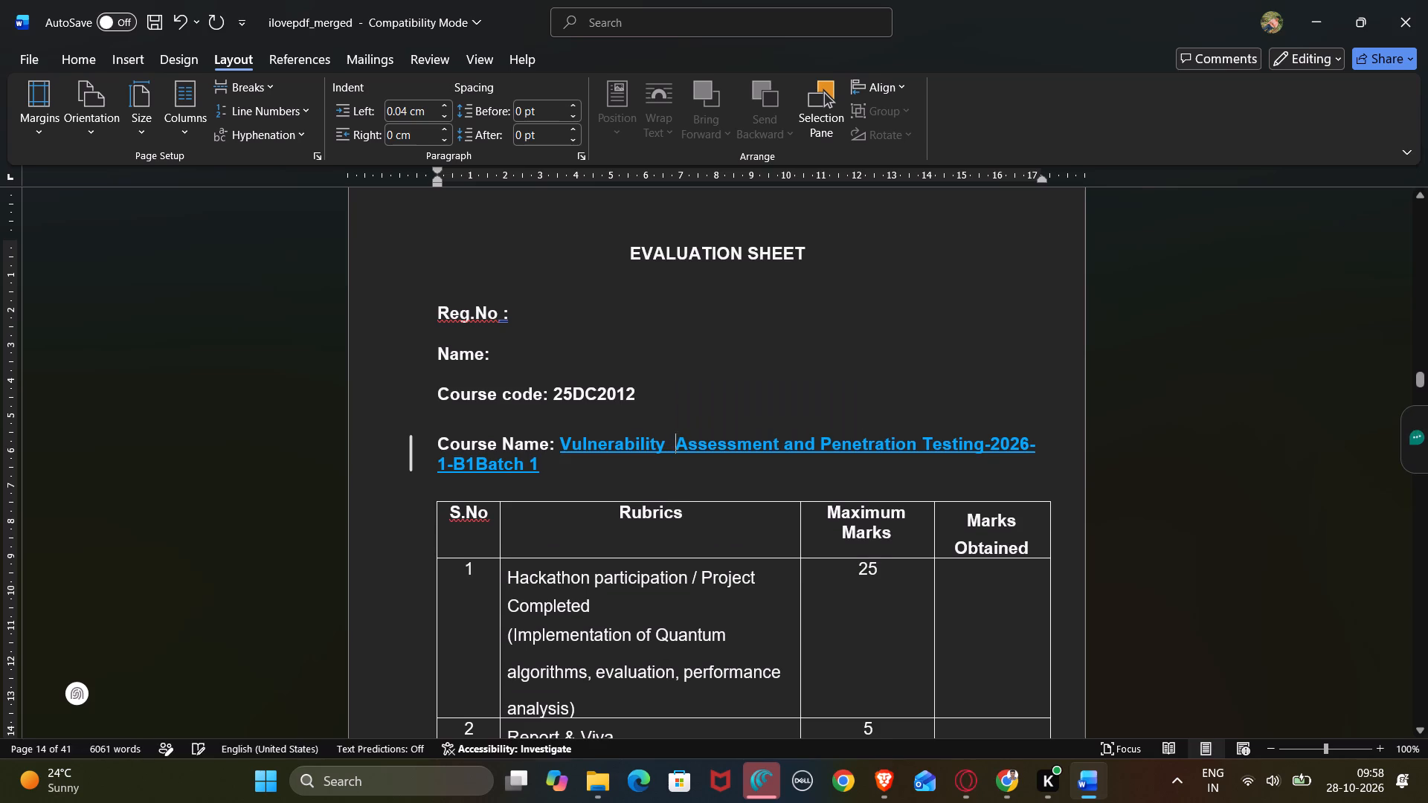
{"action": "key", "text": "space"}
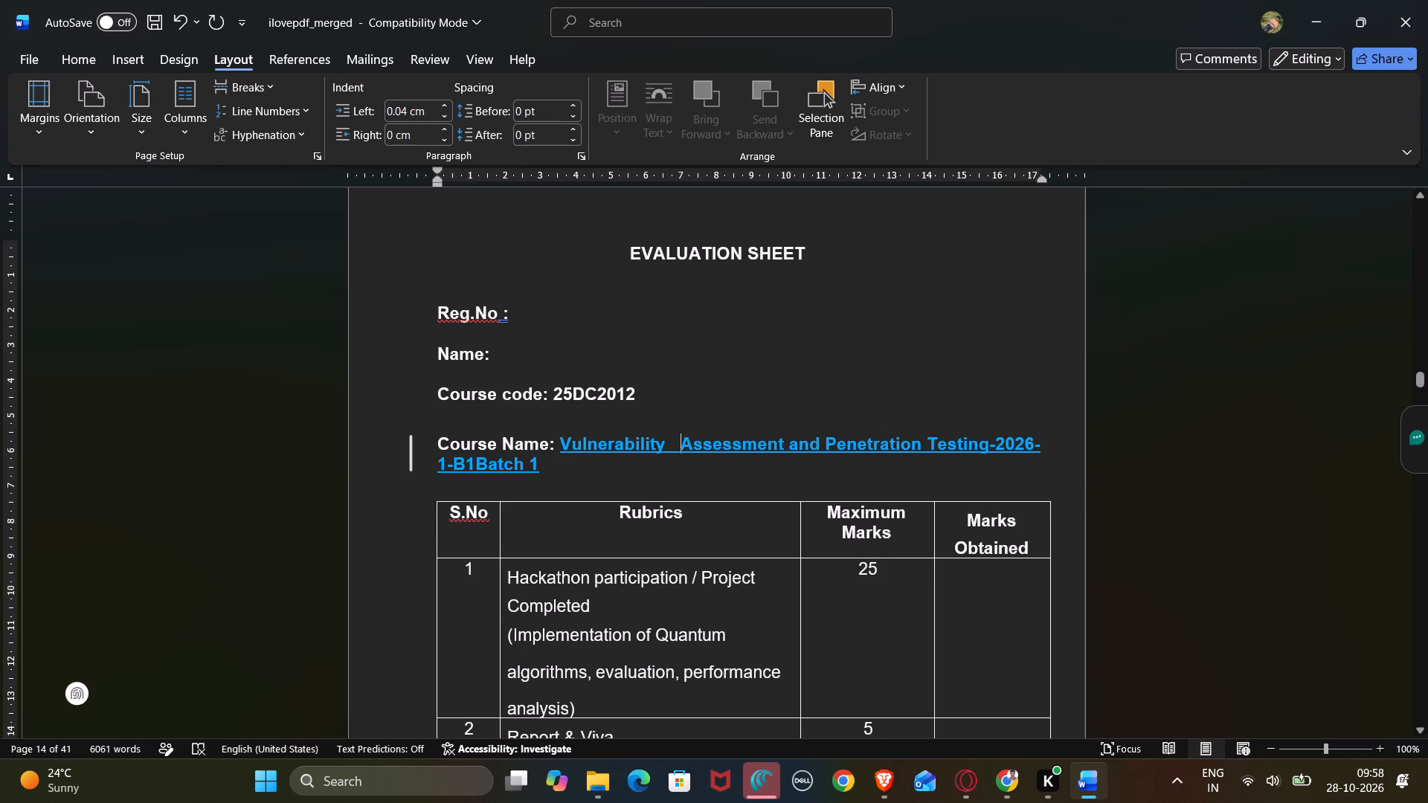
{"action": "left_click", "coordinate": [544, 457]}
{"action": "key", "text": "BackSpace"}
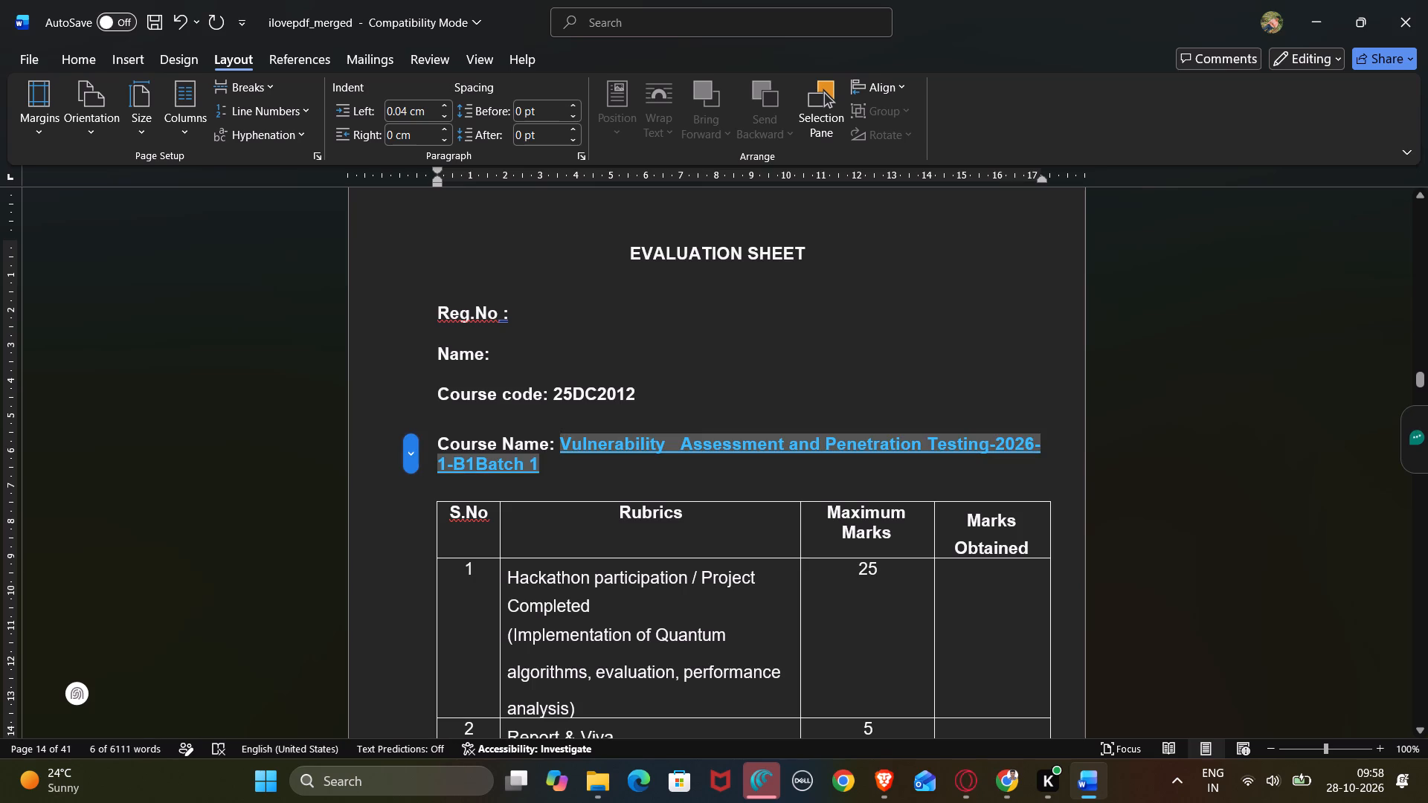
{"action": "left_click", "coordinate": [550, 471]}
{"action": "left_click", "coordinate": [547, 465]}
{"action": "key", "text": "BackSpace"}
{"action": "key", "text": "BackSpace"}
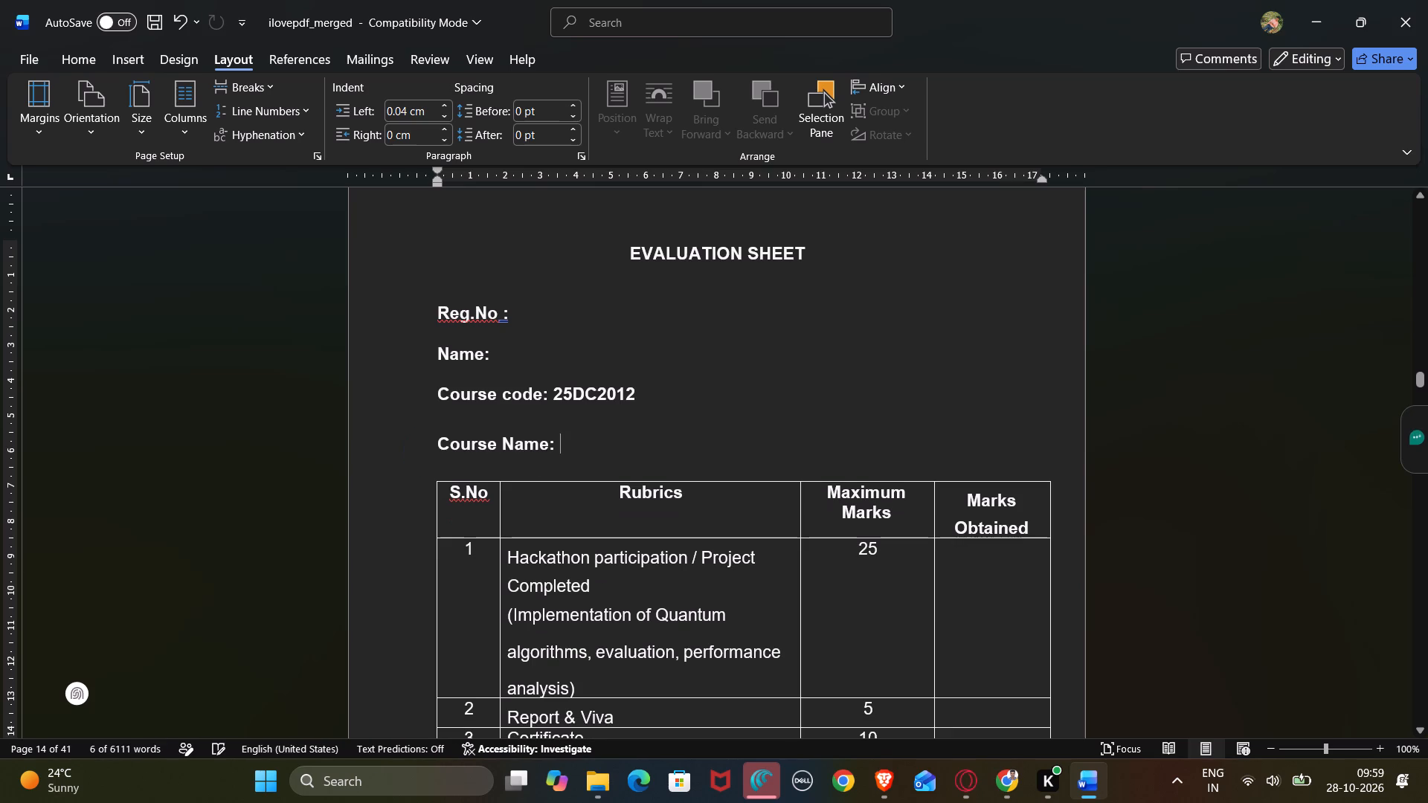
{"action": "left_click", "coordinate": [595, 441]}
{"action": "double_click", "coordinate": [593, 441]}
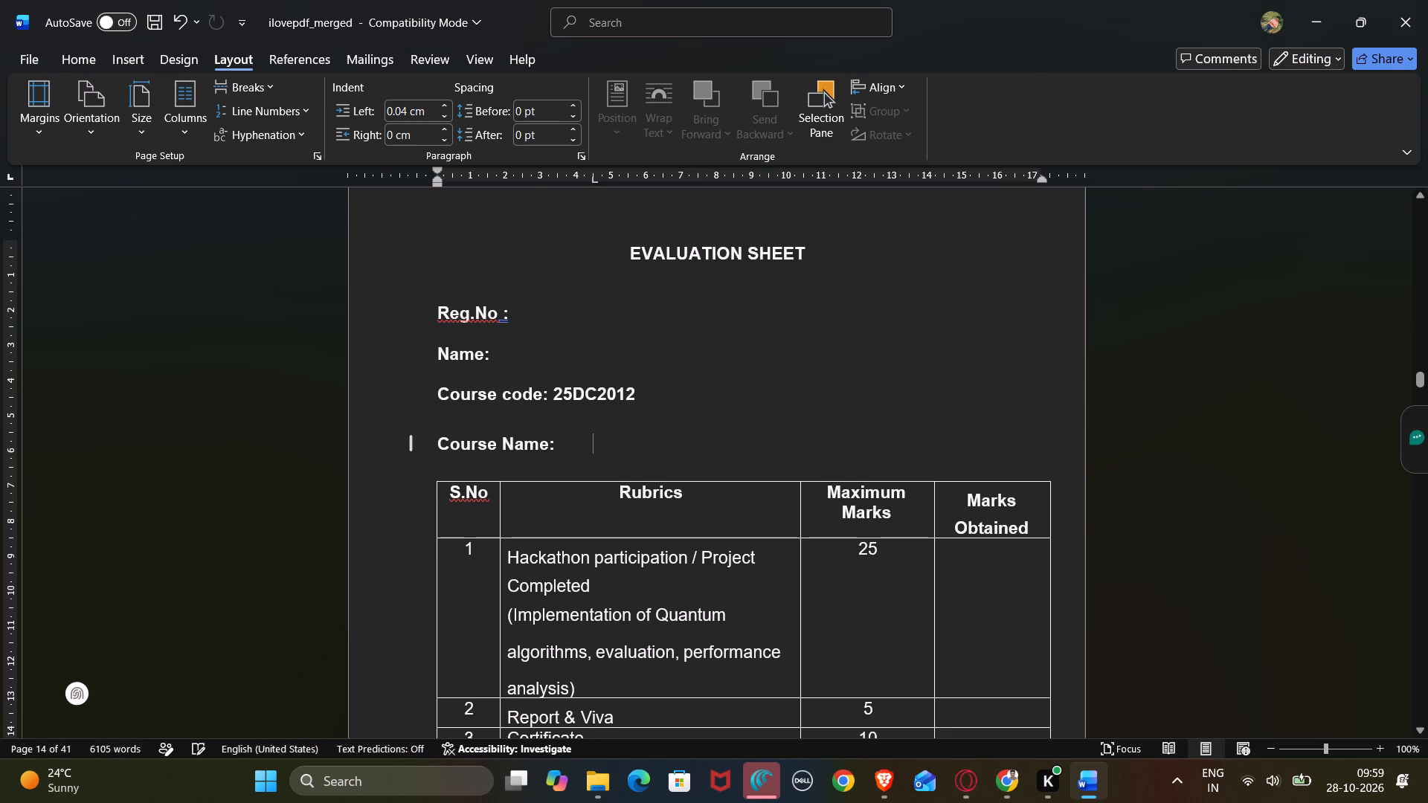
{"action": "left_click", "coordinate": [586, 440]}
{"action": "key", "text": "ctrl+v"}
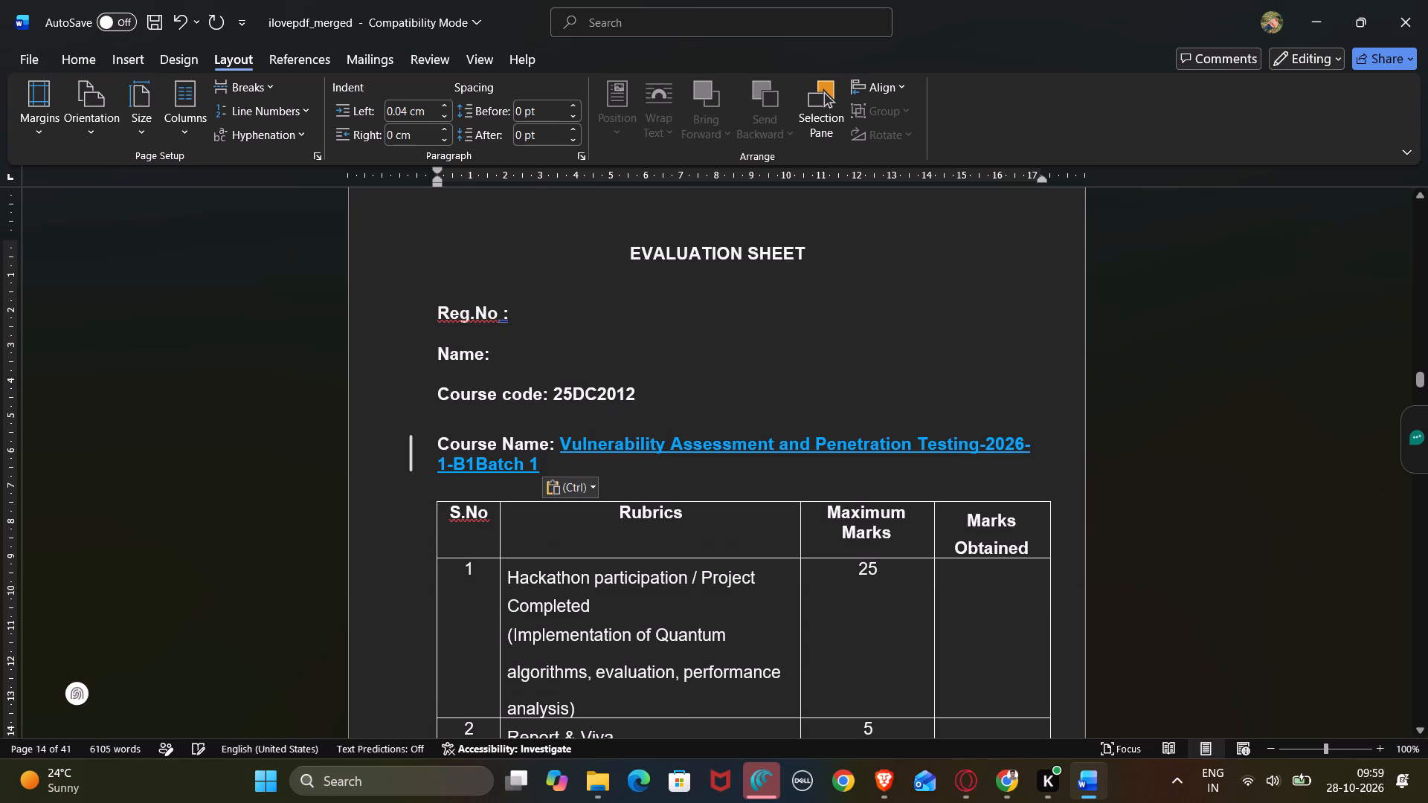
Write "Vulnerability Assessment and Penetration Testing" as plain text after Course Name, directly before the linked course title.
{"action": "left_click", "coordinate": [563, 448]}
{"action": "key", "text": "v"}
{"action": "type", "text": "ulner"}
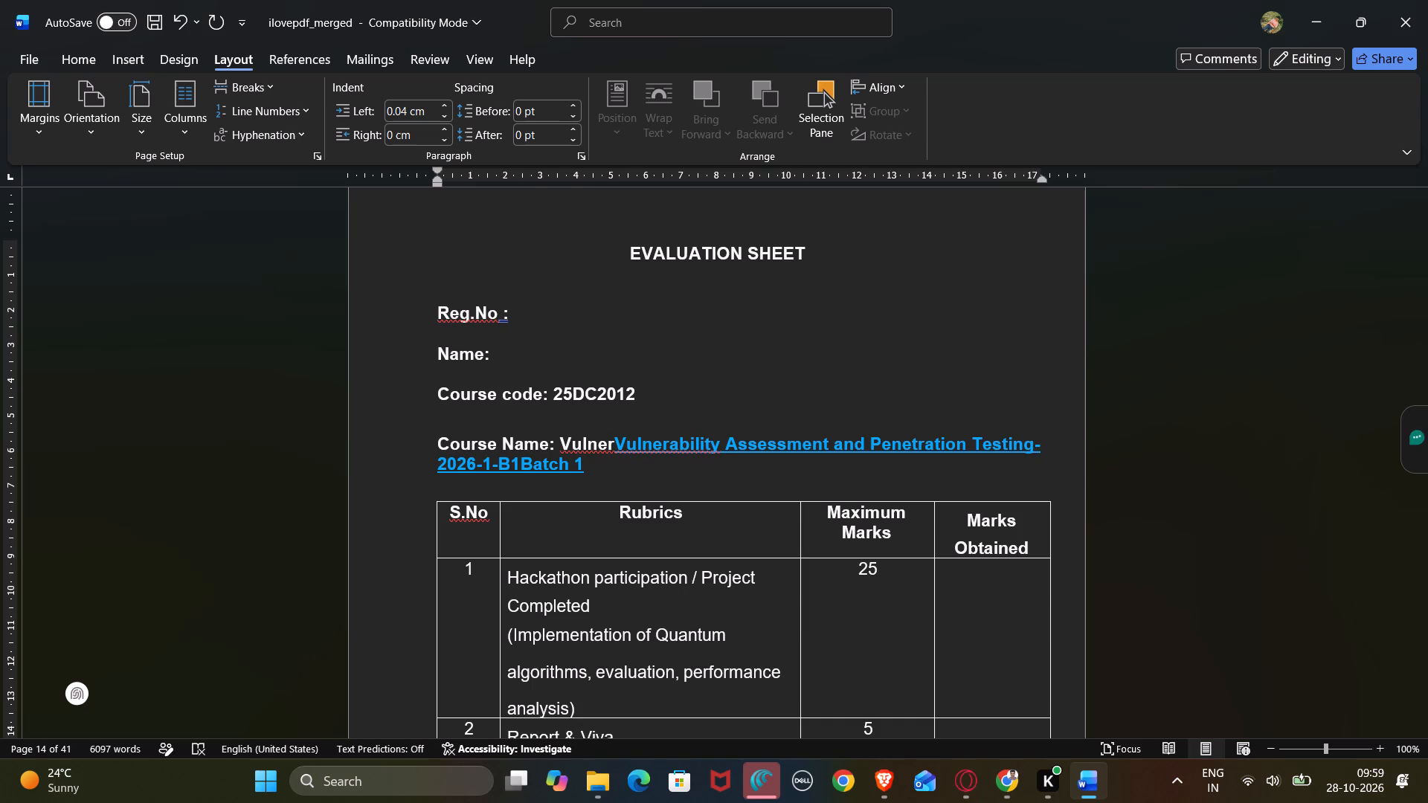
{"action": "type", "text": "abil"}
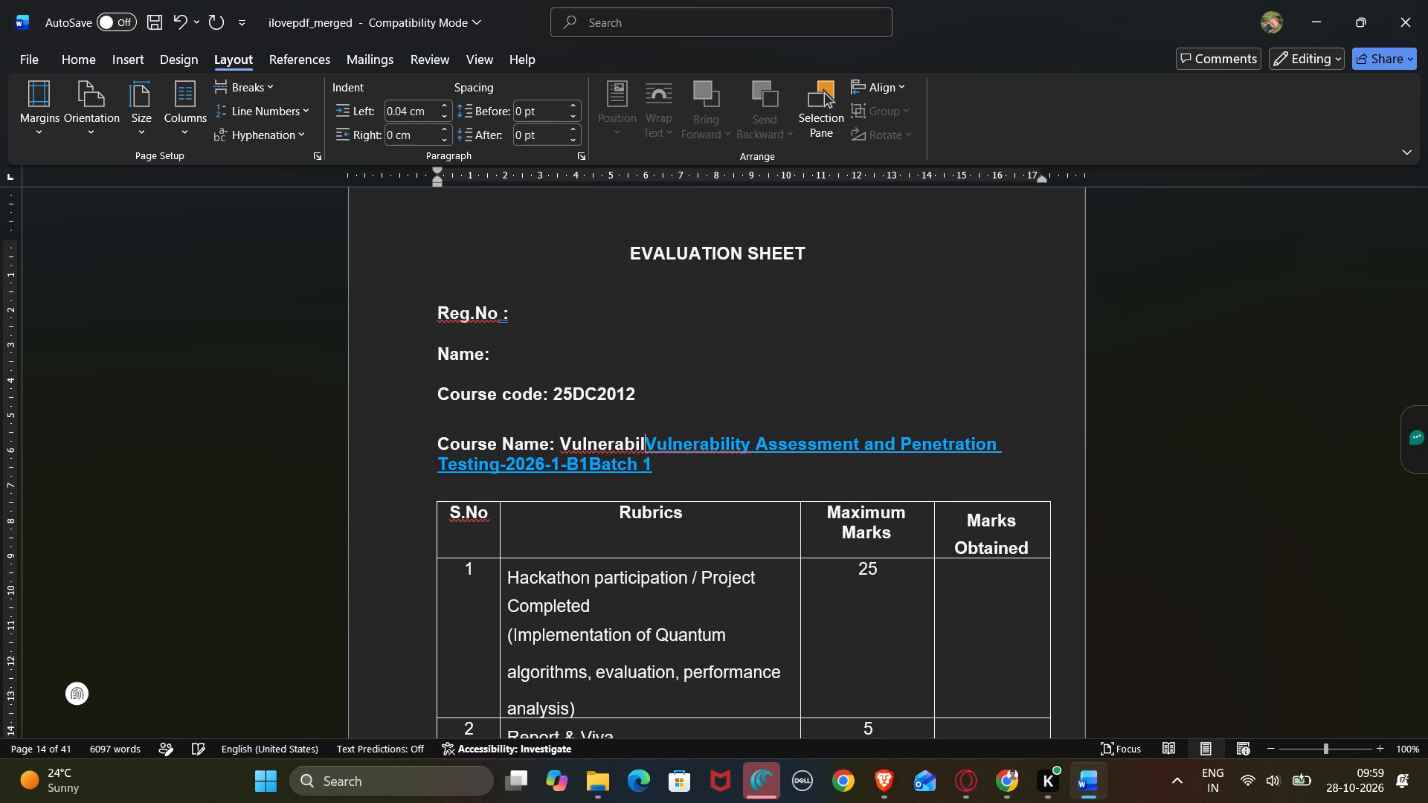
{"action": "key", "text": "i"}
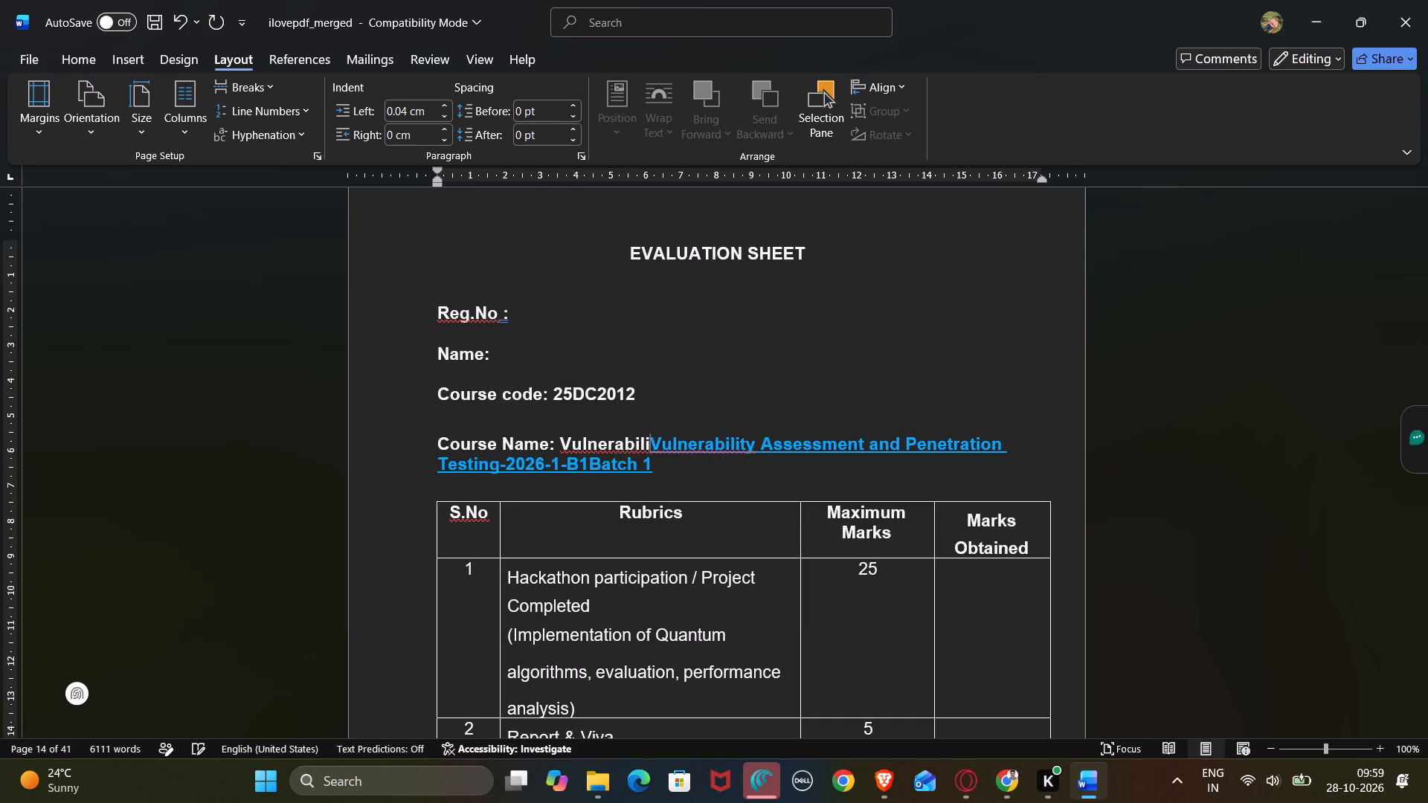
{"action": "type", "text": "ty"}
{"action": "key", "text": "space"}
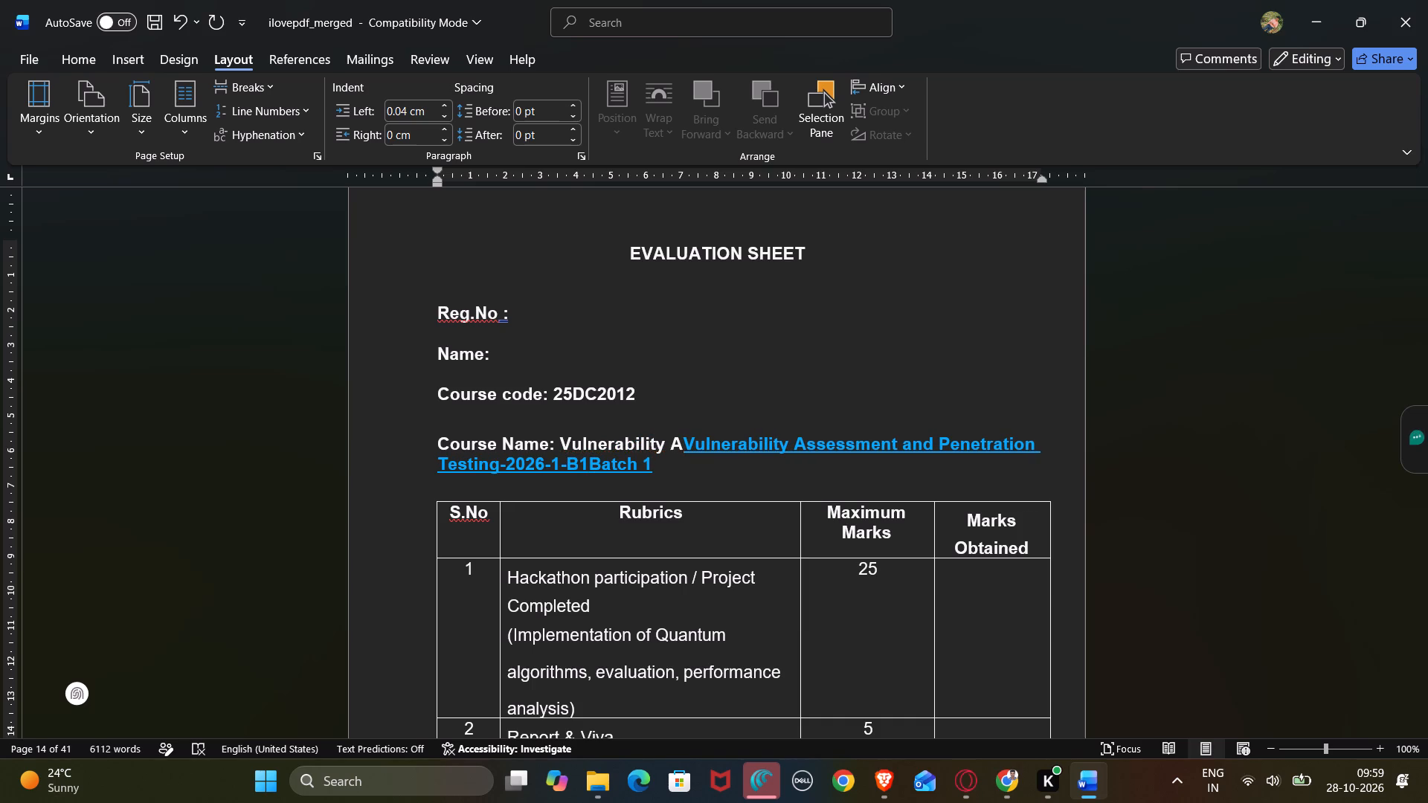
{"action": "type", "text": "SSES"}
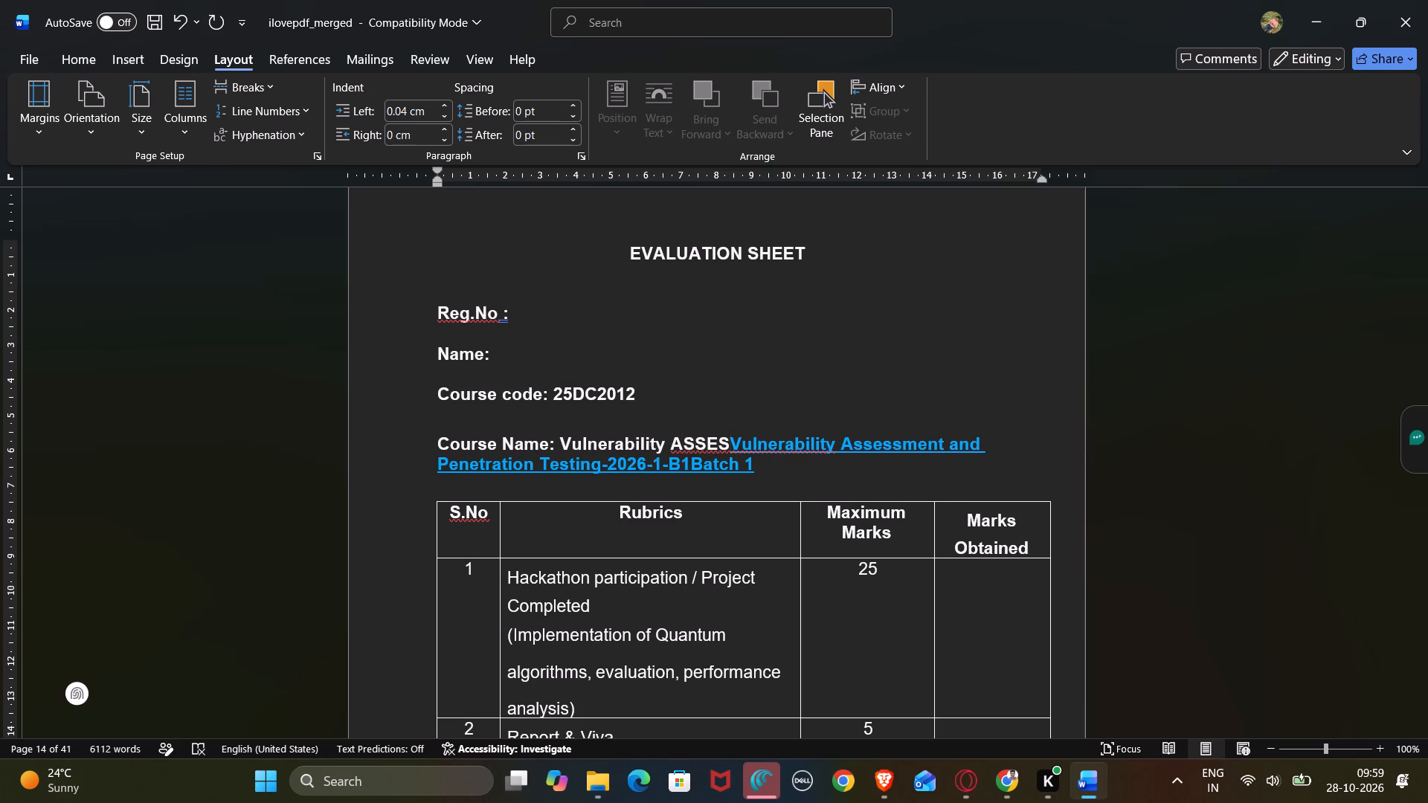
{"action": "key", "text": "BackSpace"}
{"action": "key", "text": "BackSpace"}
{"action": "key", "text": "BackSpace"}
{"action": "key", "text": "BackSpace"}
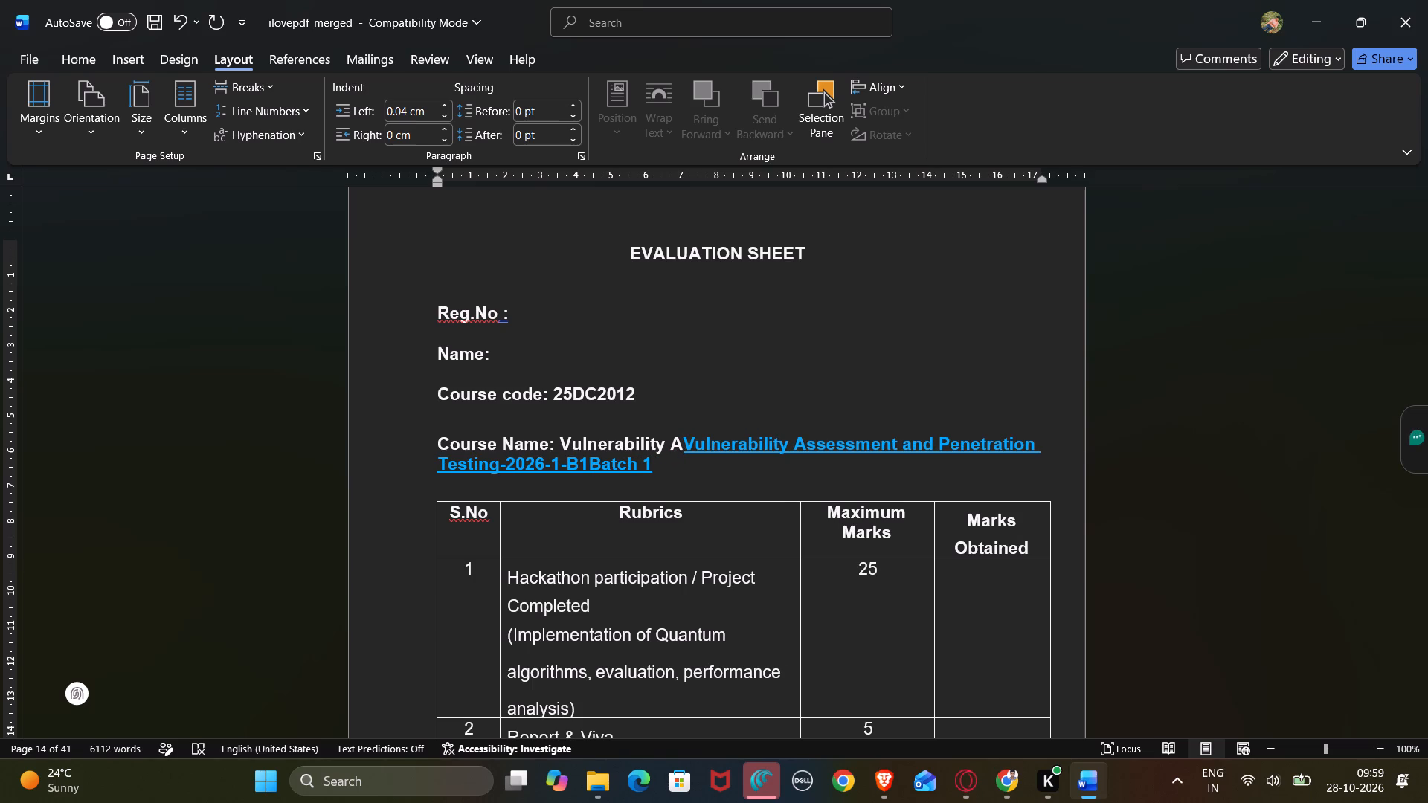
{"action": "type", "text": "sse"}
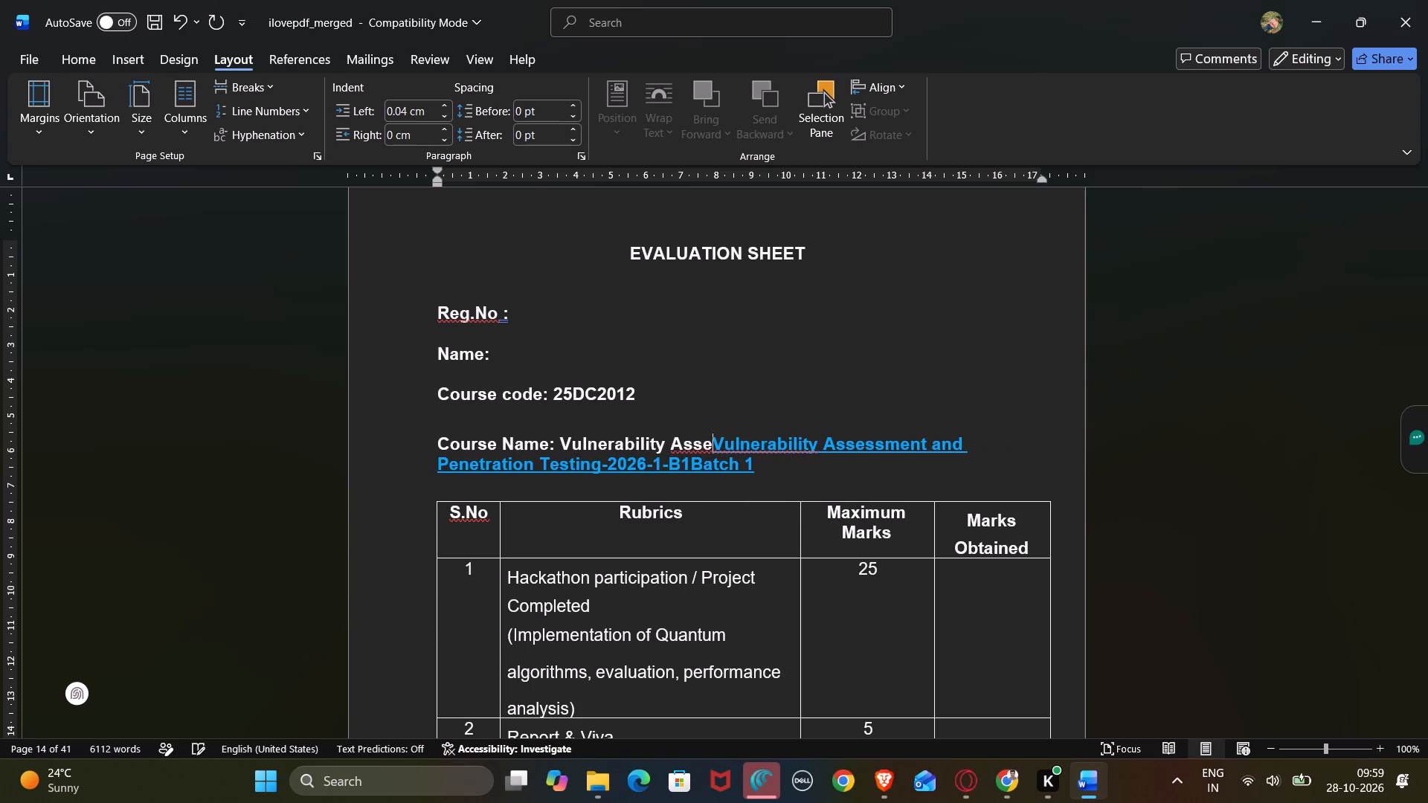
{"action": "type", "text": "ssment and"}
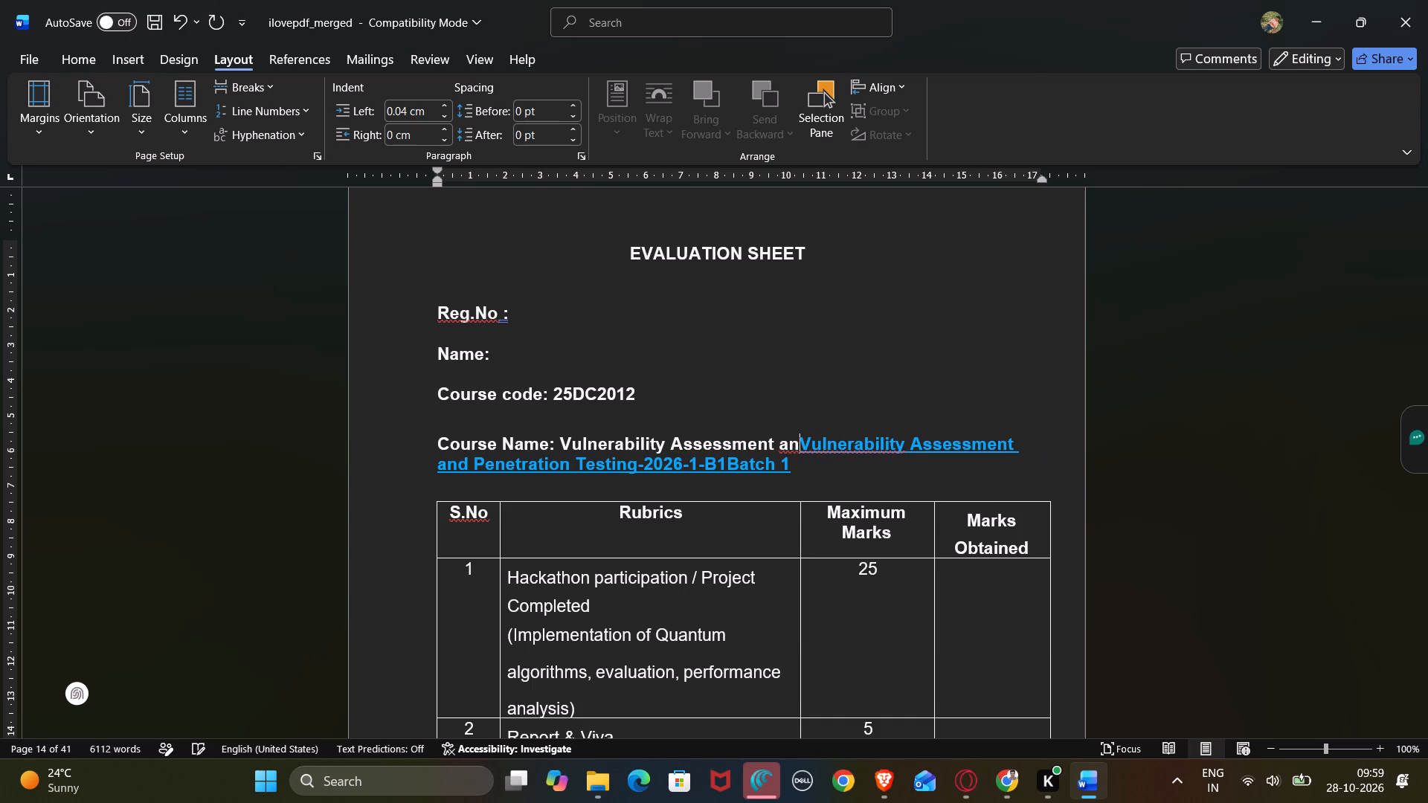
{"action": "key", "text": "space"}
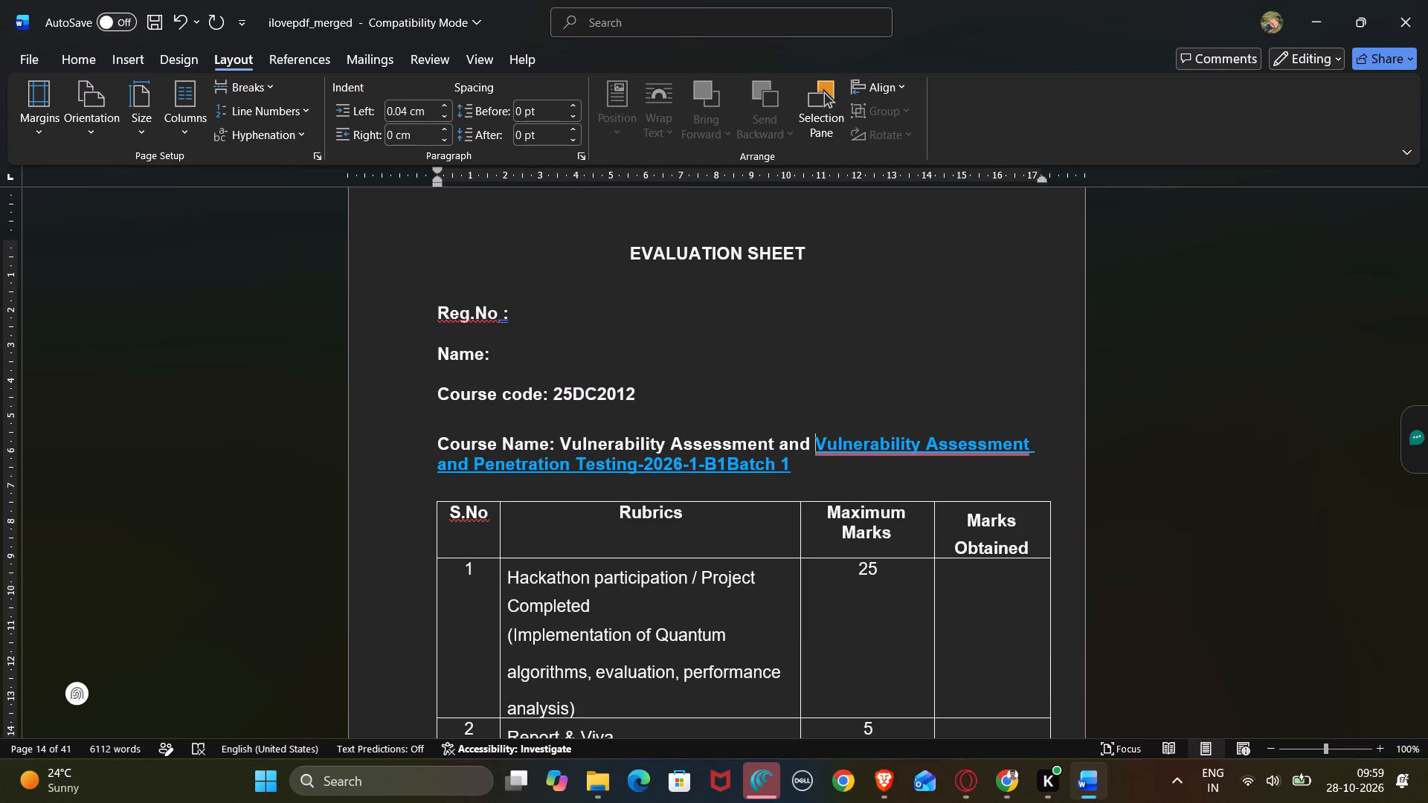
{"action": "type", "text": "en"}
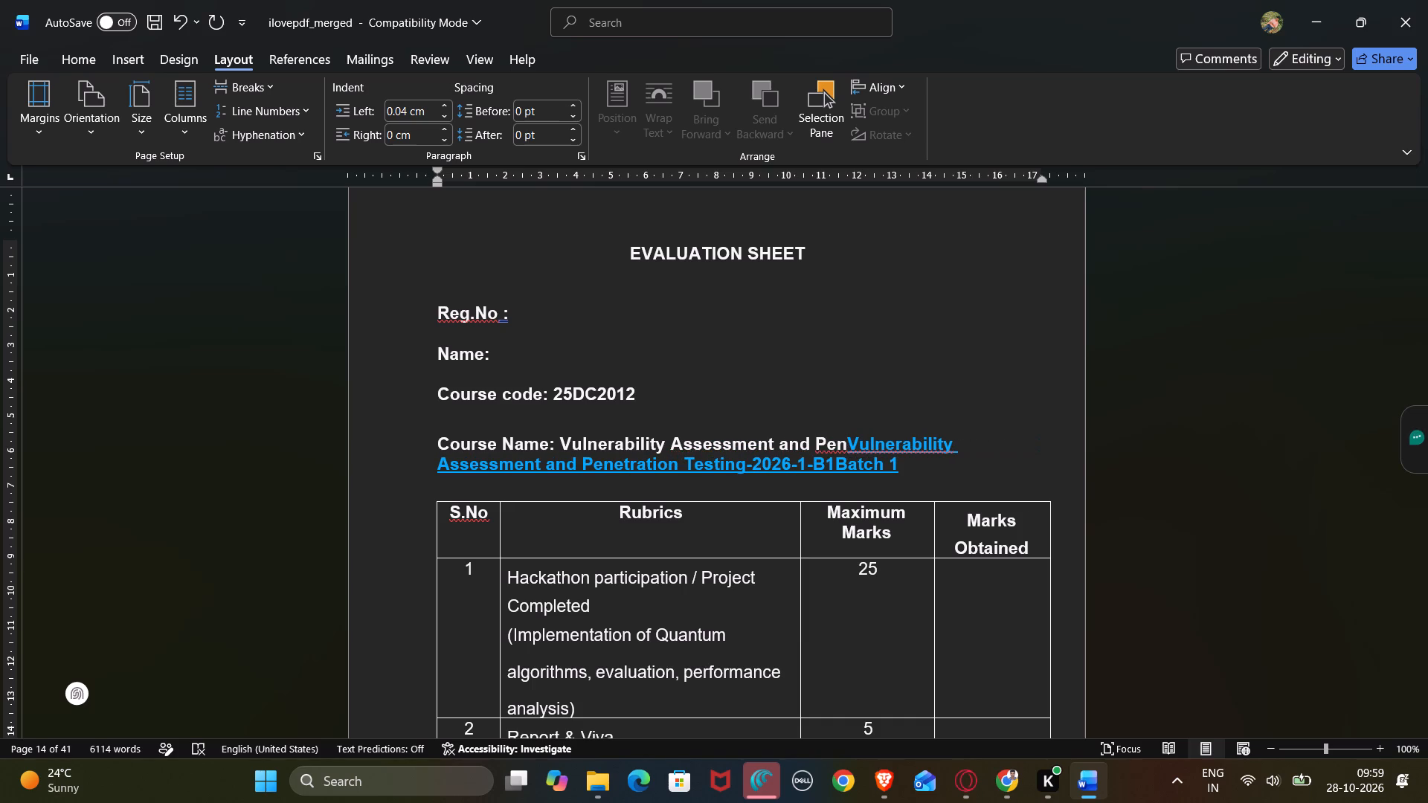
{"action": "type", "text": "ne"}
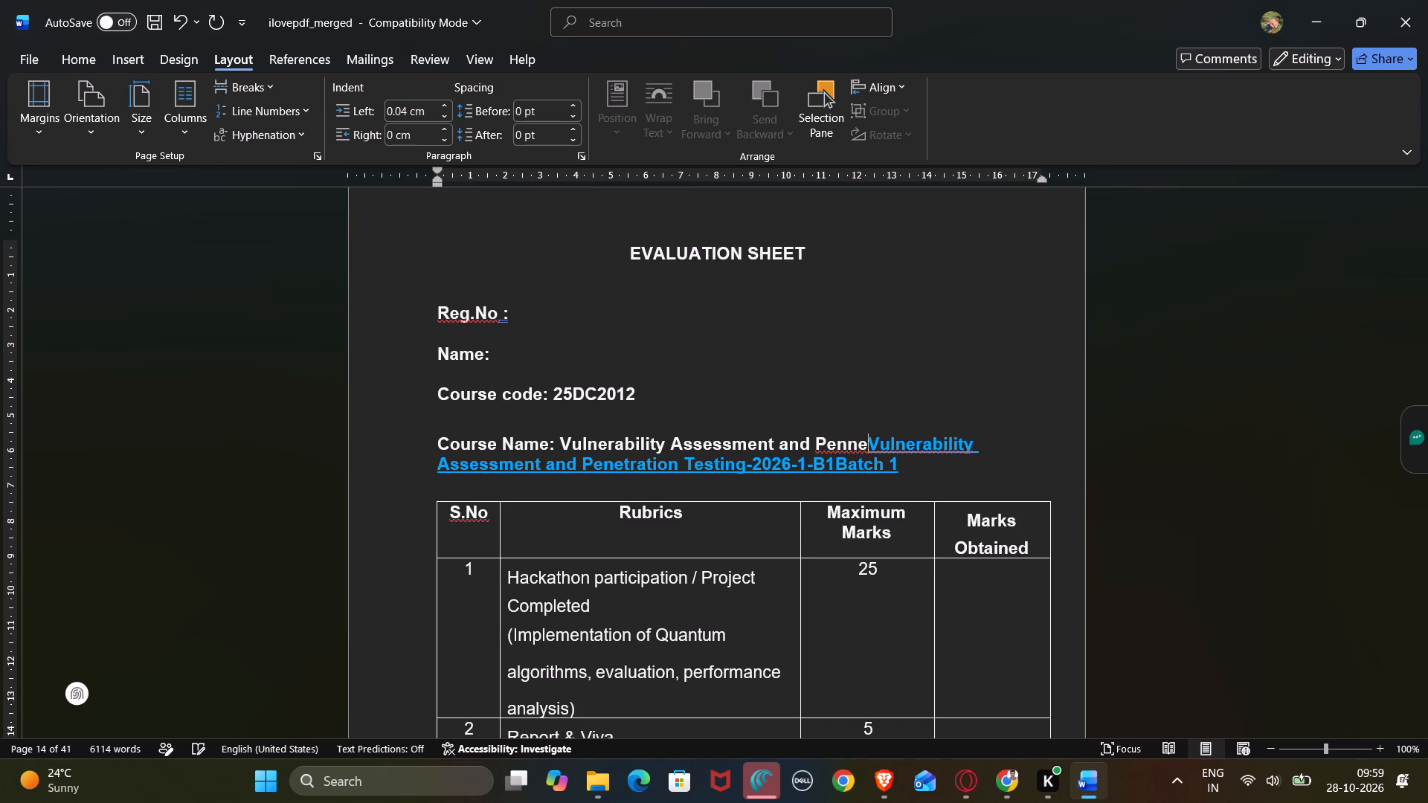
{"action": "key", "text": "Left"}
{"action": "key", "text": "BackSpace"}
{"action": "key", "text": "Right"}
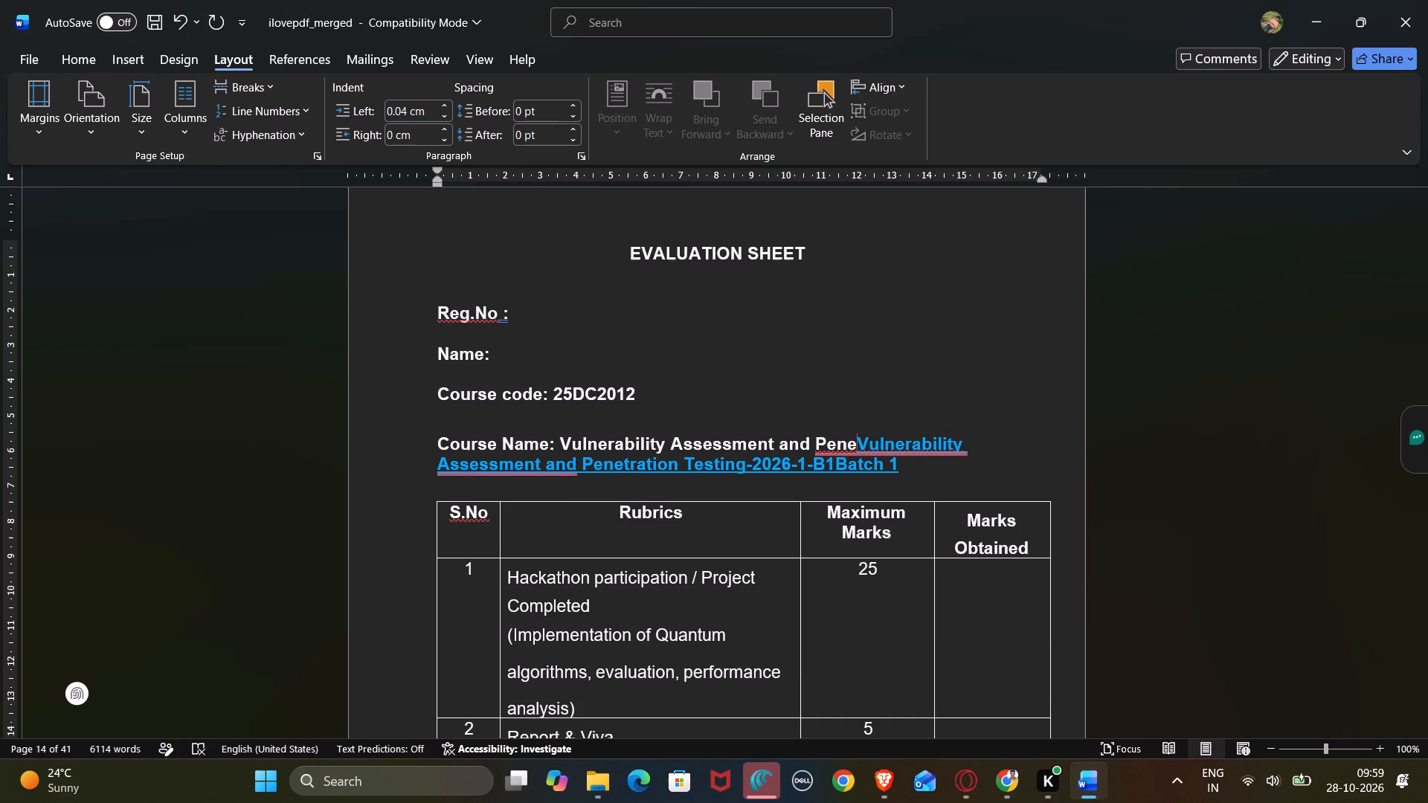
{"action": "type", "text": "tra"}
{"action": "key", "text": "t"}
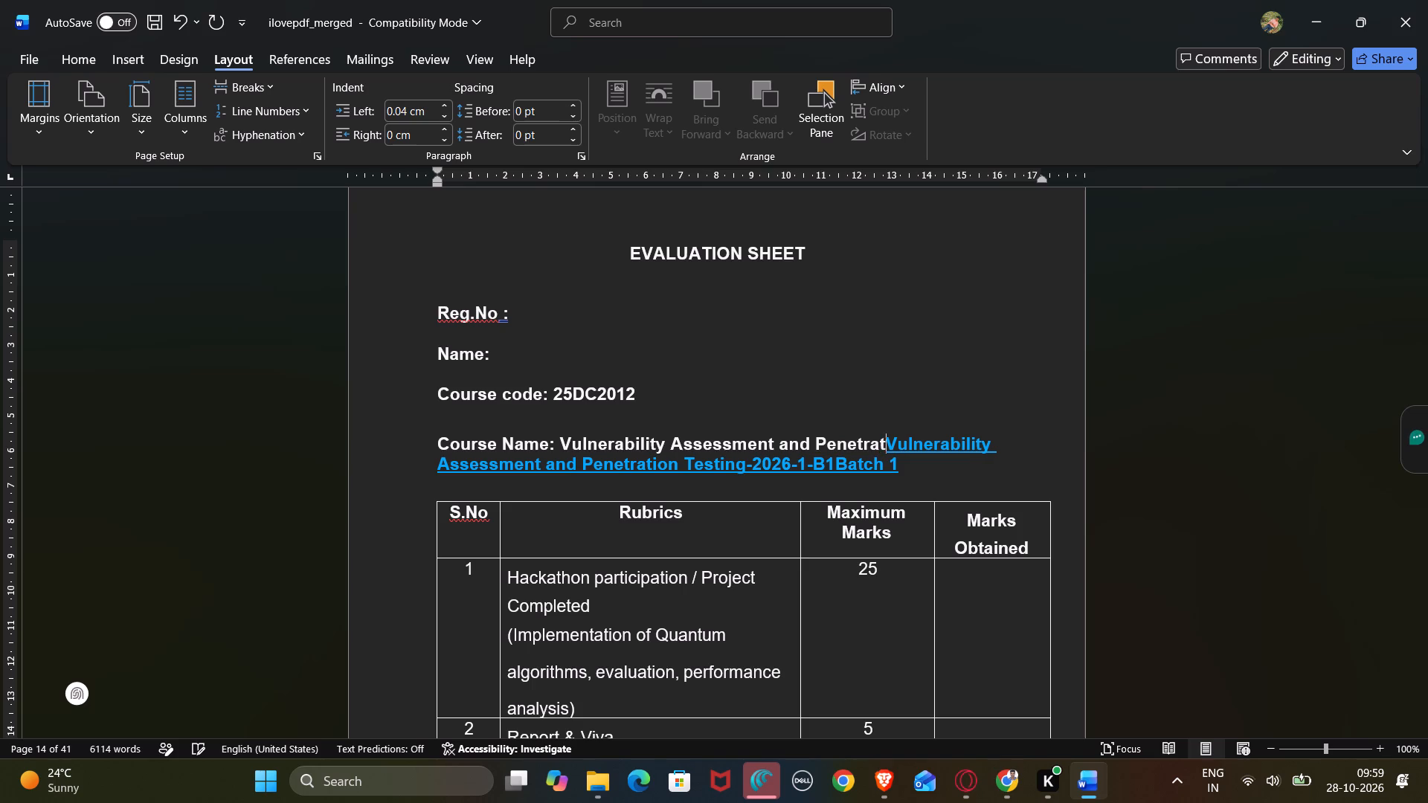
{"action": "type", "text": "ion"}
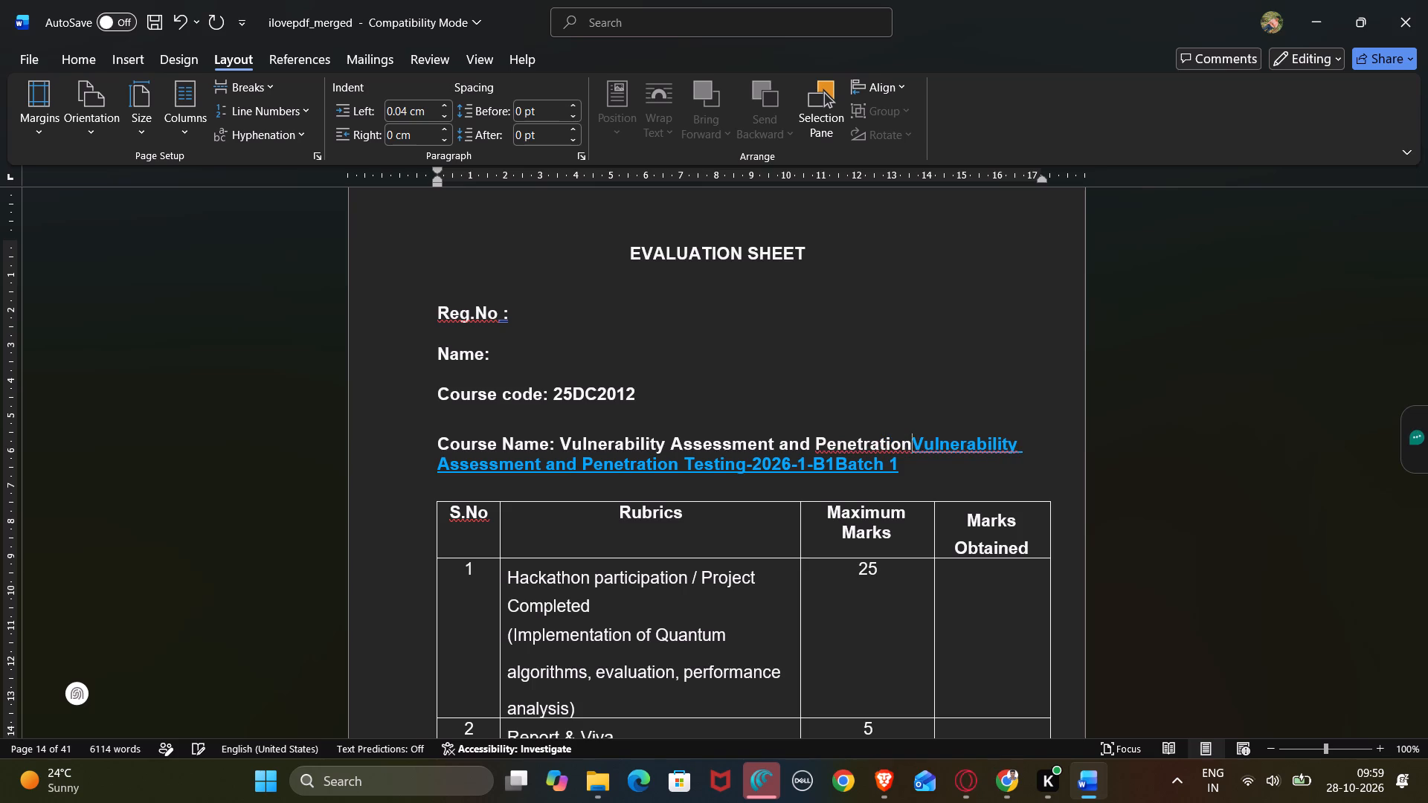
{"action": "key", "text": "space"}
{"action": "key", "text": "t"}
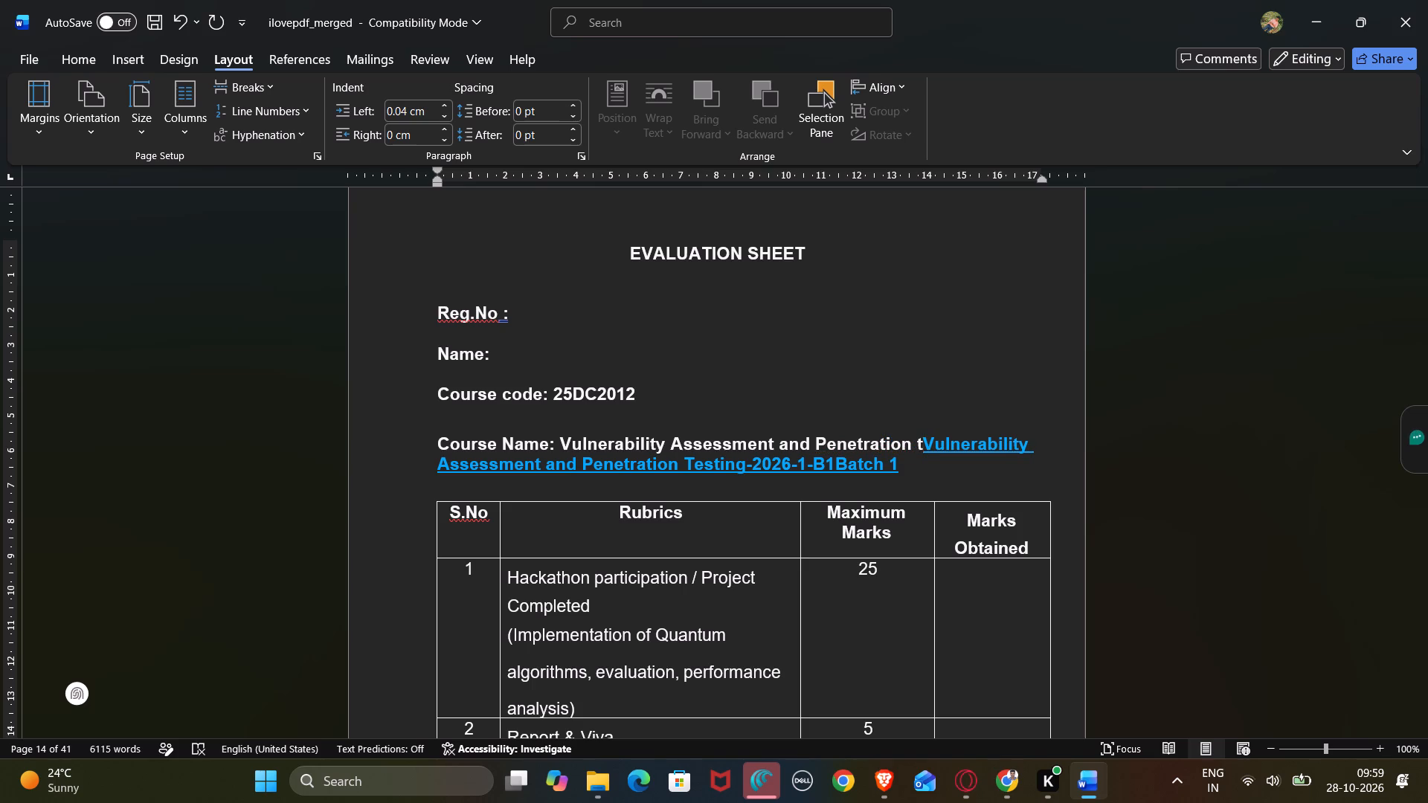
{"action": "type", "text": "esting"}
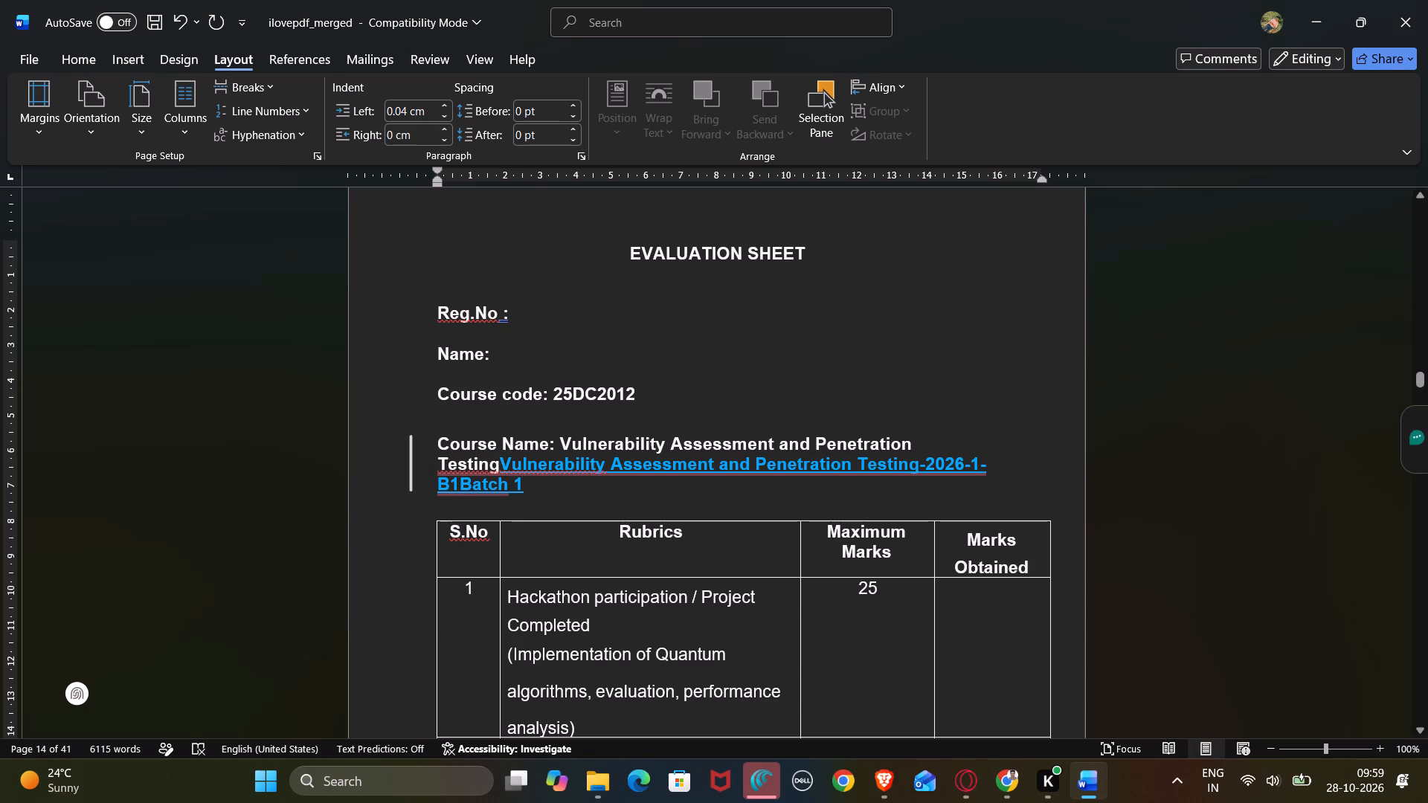
Delete the linked course title that follows the plain-text course name, through "Batch 1".
{"action": "left_click", "coordinate": [600, 506]}
{"action": "left_click_drag", "start_coordinate": [540, 488], "coordinate": [465, 480]}
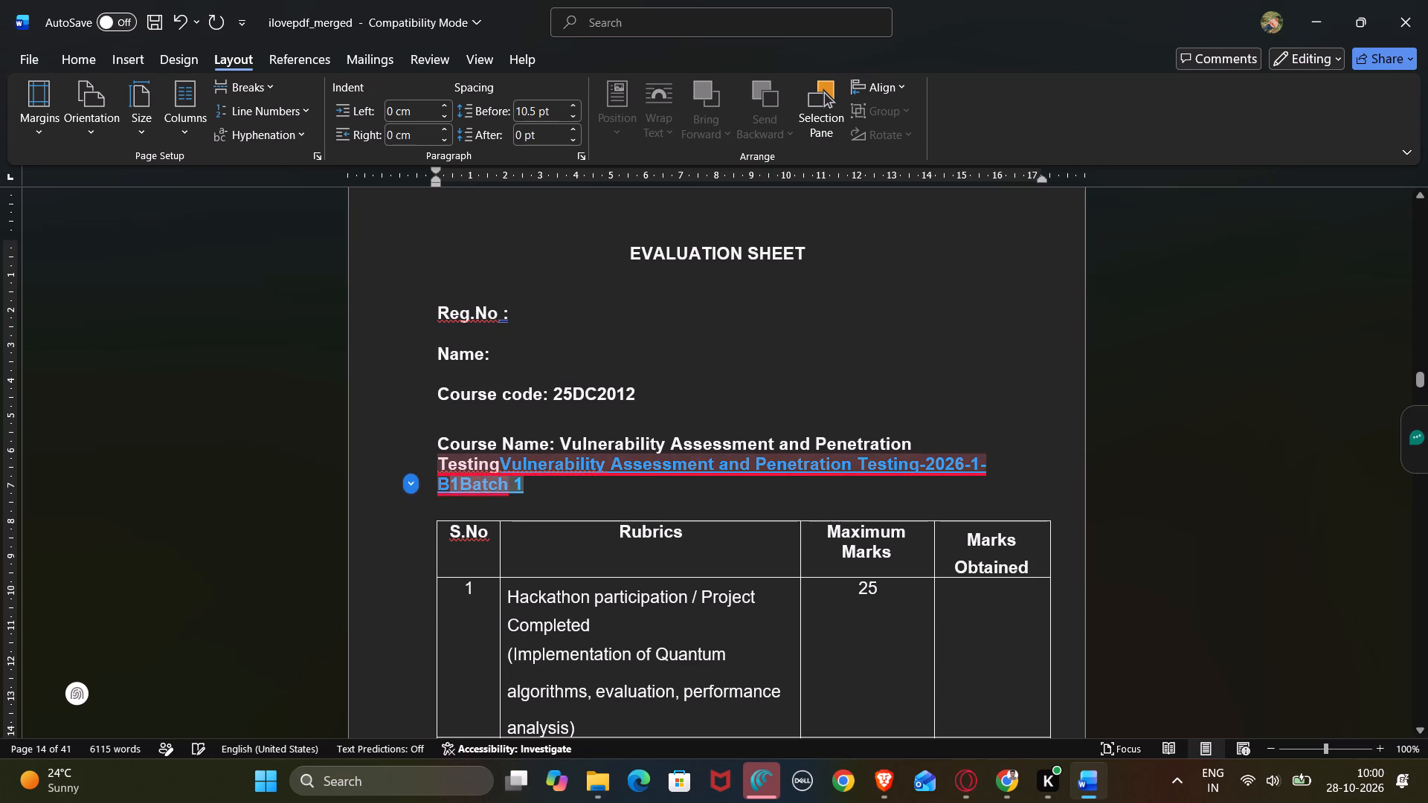
{"action": "left_click_drag", "start_coordinate": [465, 480], "coordinate": [501, 469]}
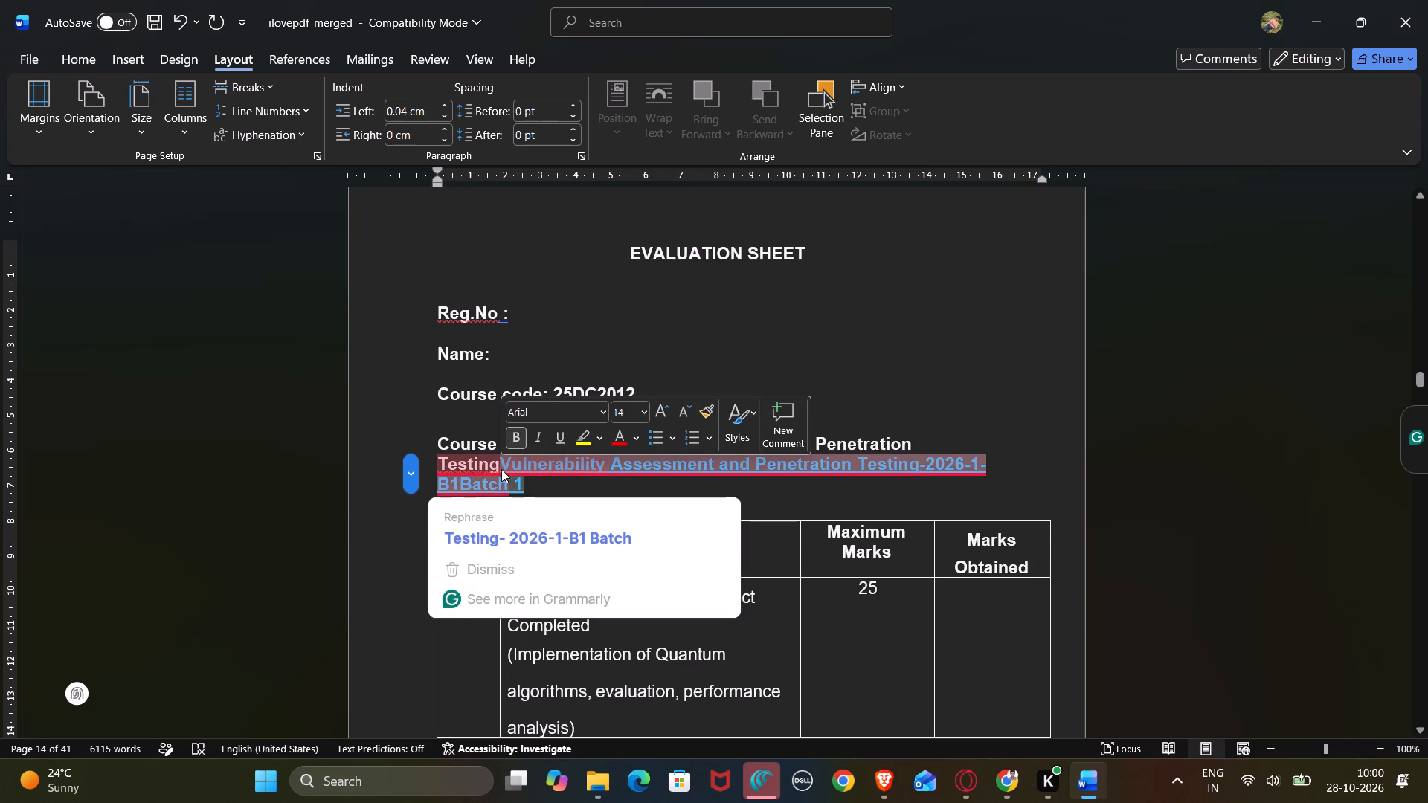
{"action": "key", "text": "BackSpace"}
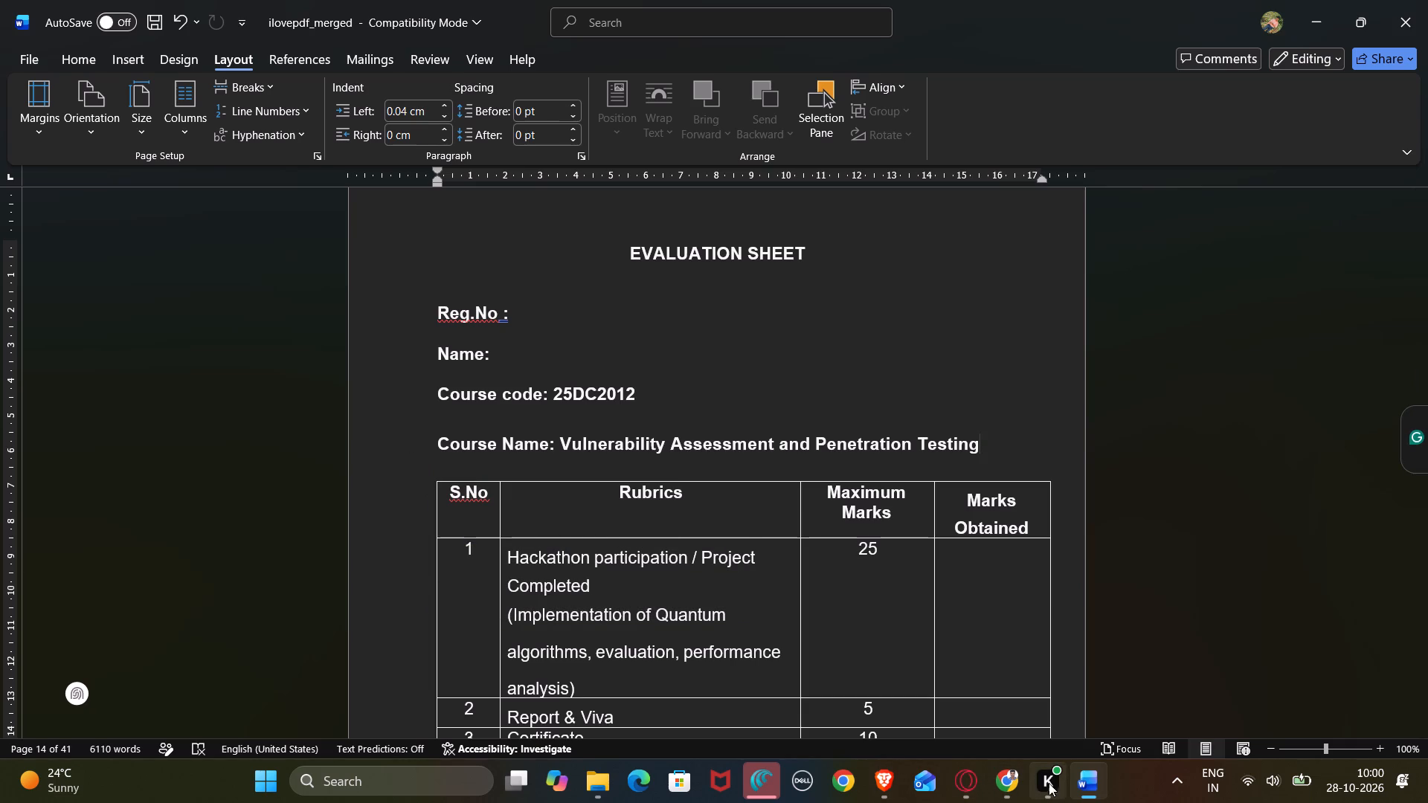
{"action": "left_click", "coordinate": [1006, 787]}
{"action": "left_click", "coordinate": [1006, 787]}
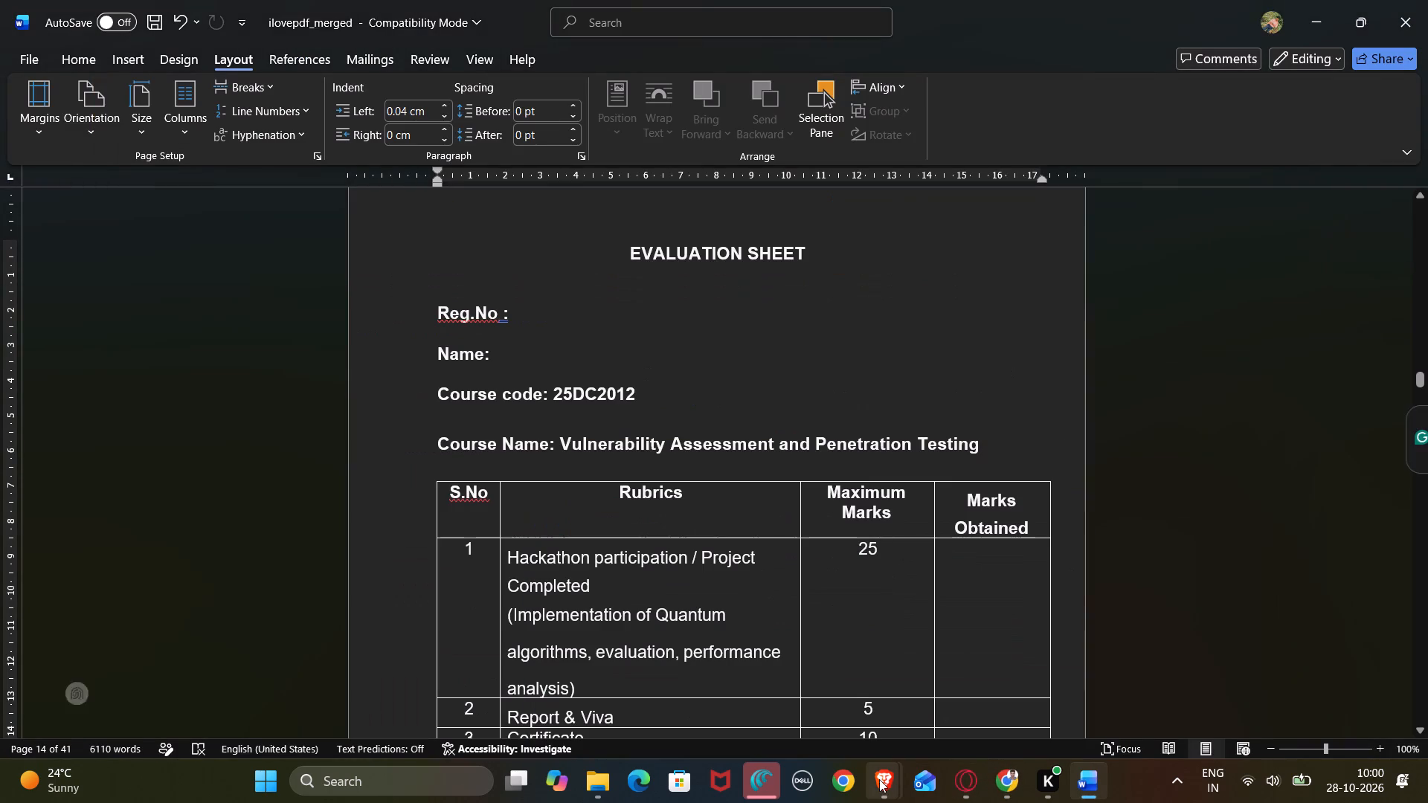
{"action": "left_click", "coordinate": [879, 779]}
{"action": "left_click", "coordinate": [878, 721]}
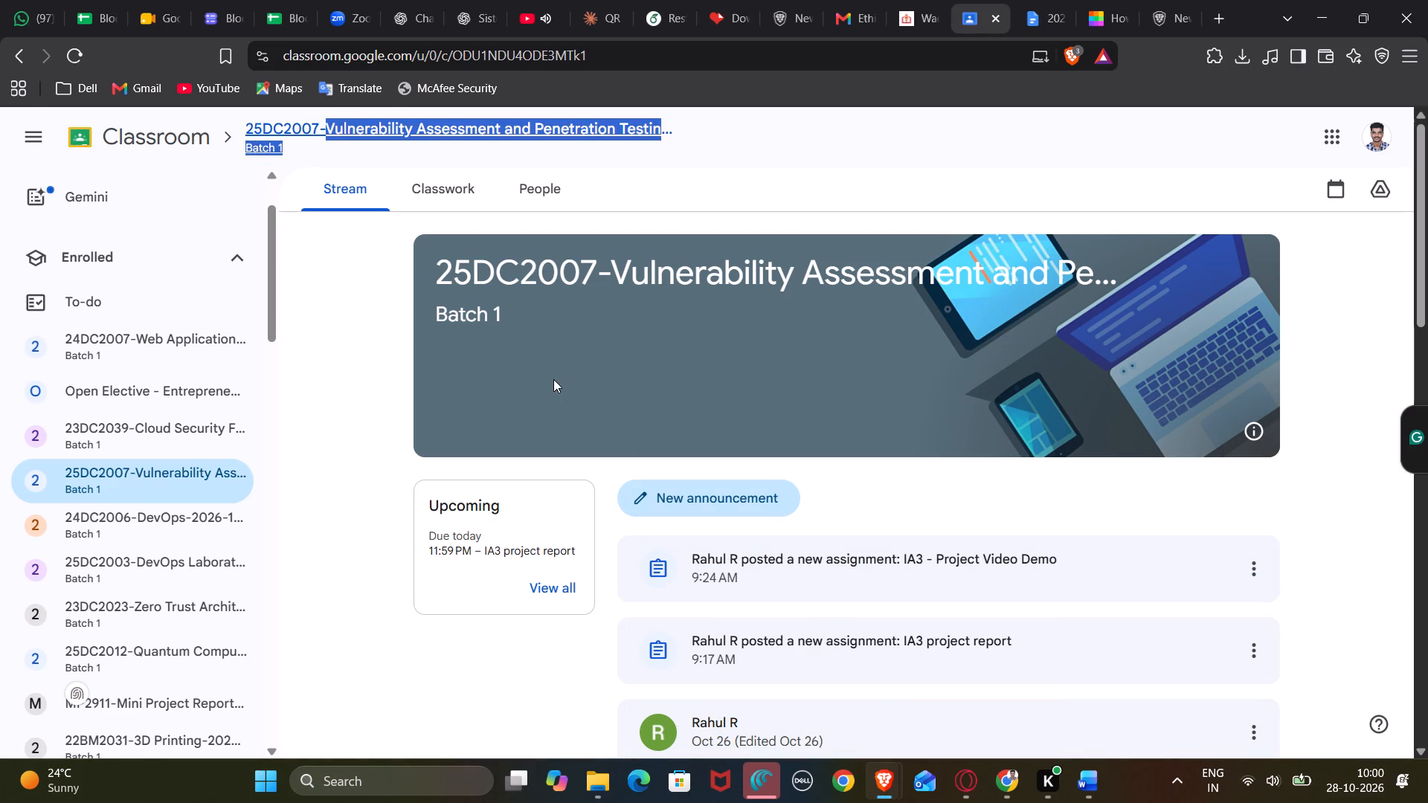
{"action": "left_click", "coordinate": [553, 379]}
{"action": "left_click_drag", "start_coordinate": [590, 272], "coordinate": [564, 272]}
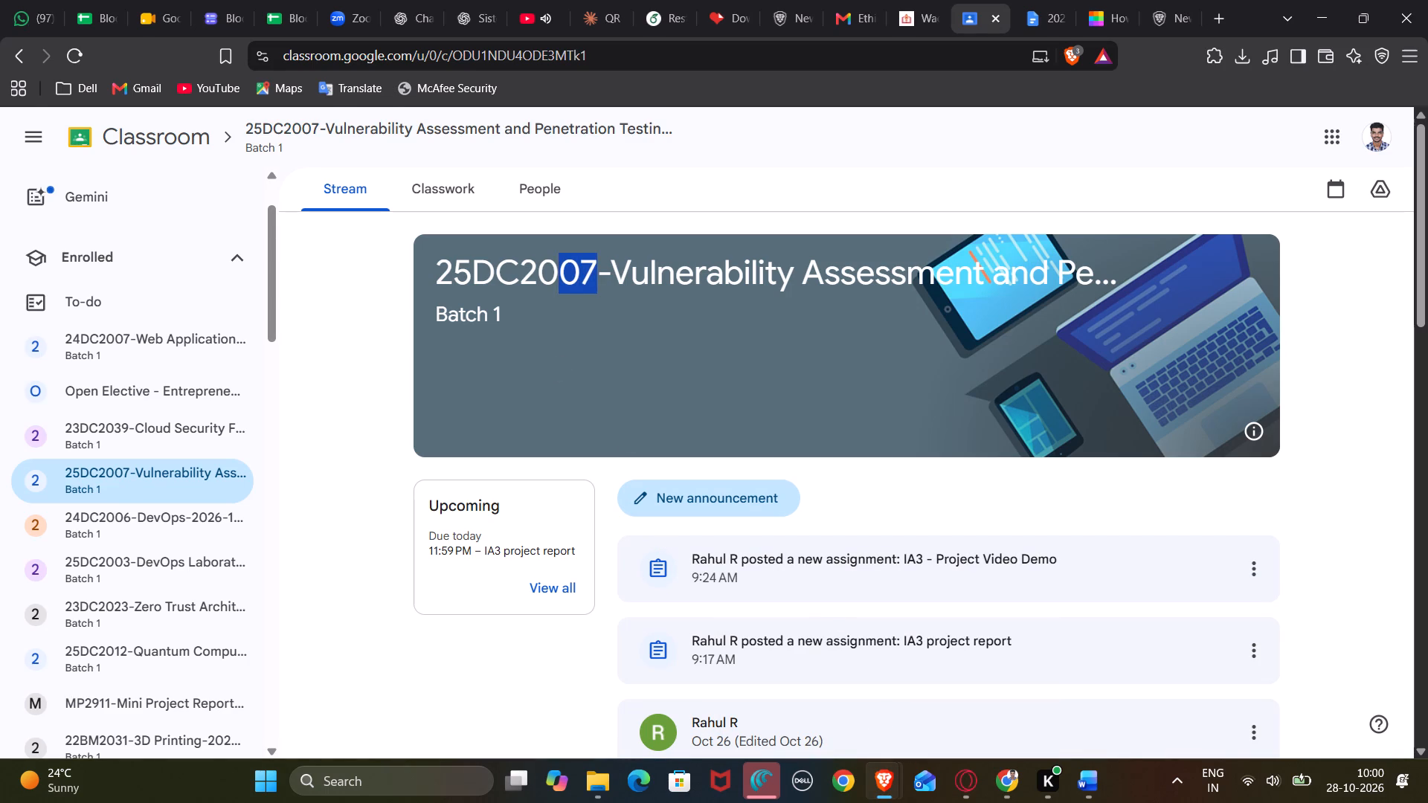
{"action": "left_click_drag", "start_coordinate": [564, 272], "coordinate": [437, 270]}
{"action": "right_click", "coordinate": [443, 272]}
{"action": "left_click", "coordinate": [460, 289]}
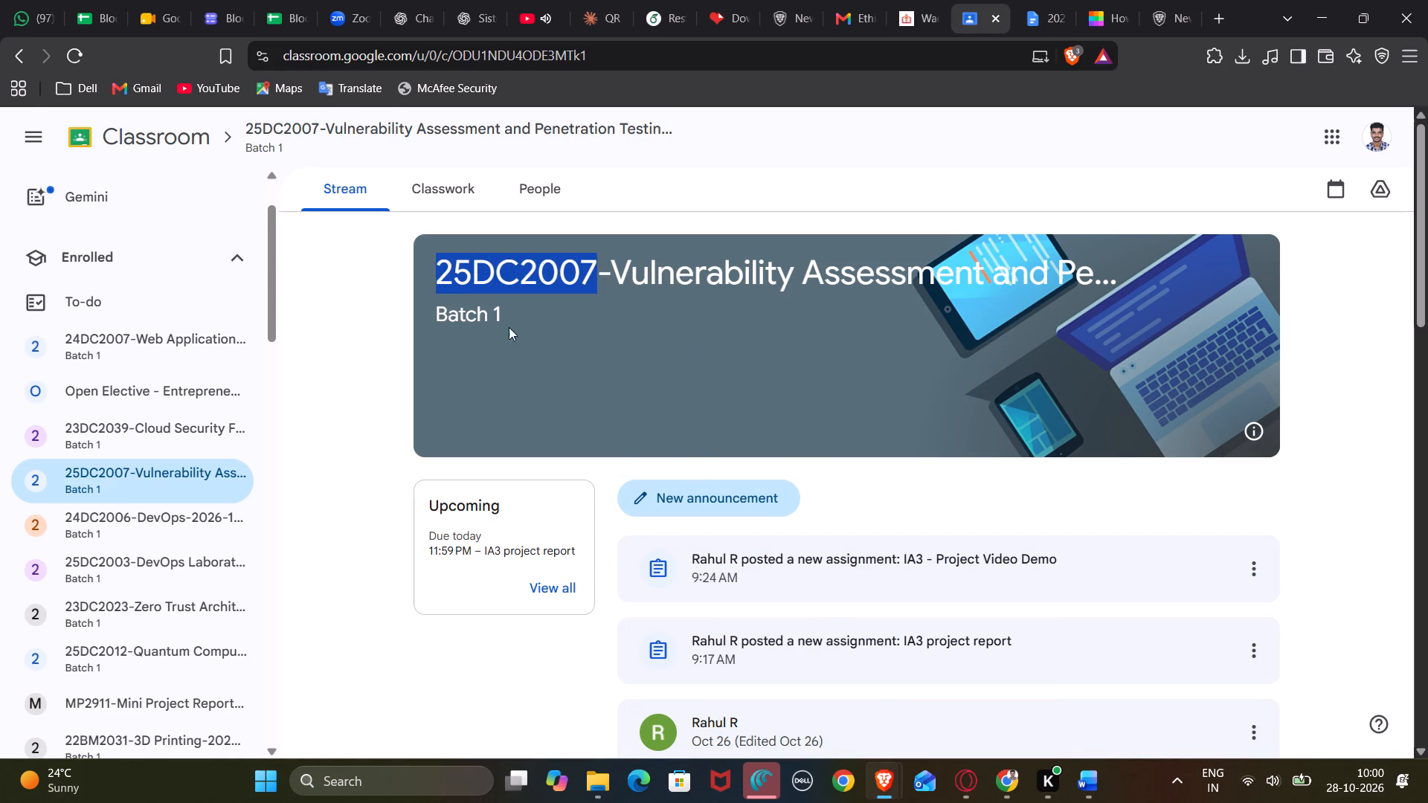
Back in the Word evaluation sheet, replace the course code with the copied 25DC2007.
{"action": "left_click", "coordinate": [1093, 780]}
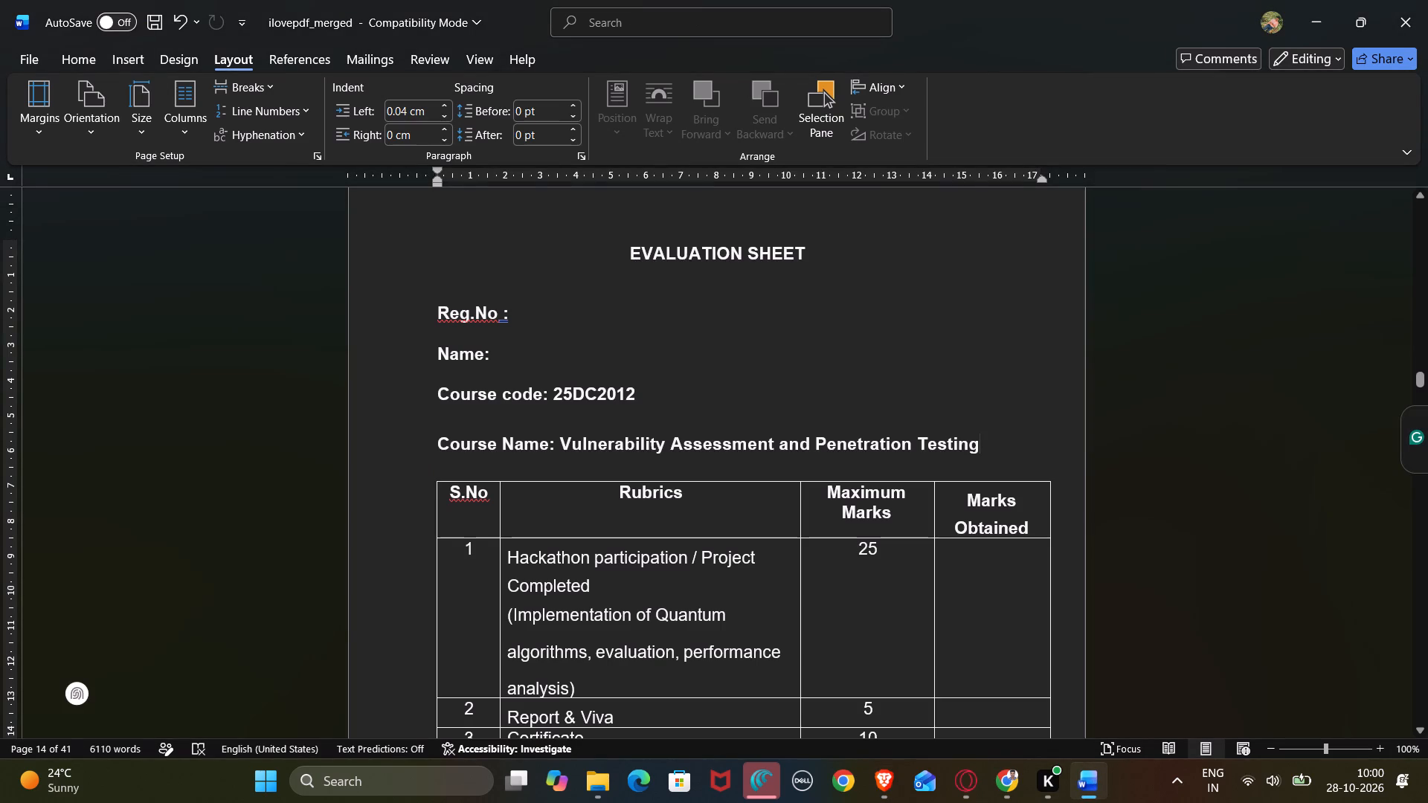
{"action": "left_click", "coordinate": [515, 323]}
{"action": "left_click_drag", "start_coordinate": [555, 393], "coordinate": [590, 393]}
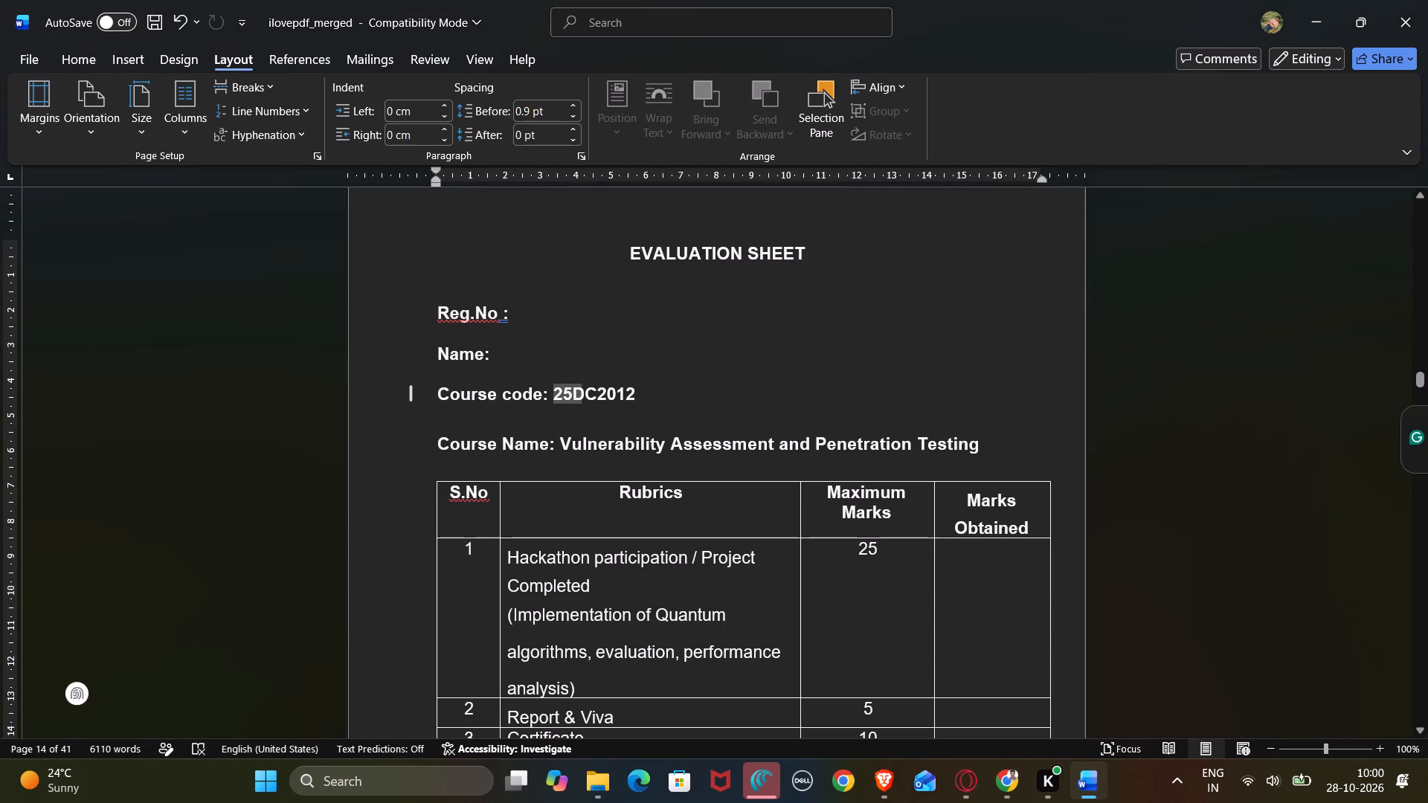
{"action": "left_click_drag", "start_coordinate": [590, 393], "coordinate": [639, 396]}
{"action": "key", "text": "ctrl+v"}
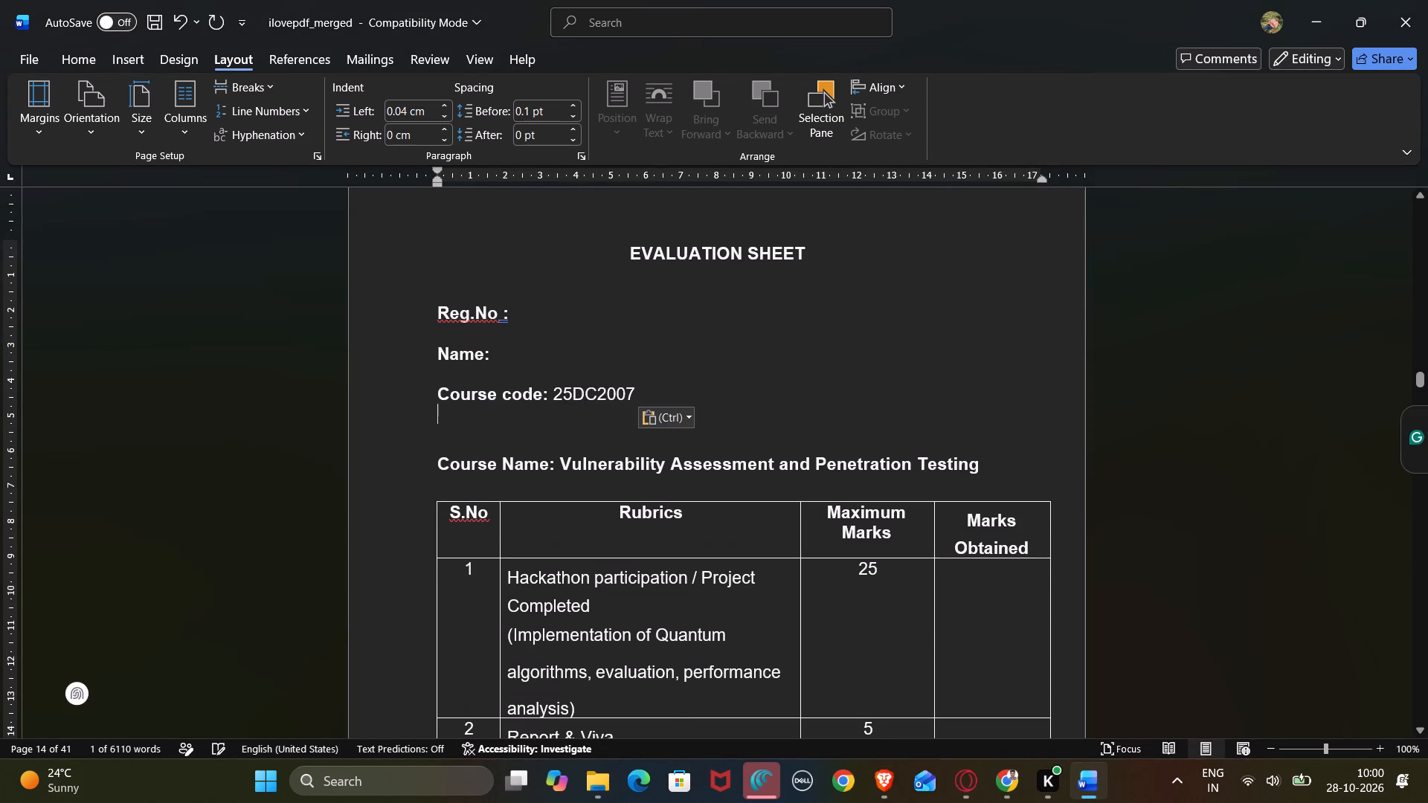
Remove the surplus blank lines below the course code, keeping a single empty line before Course Name.
{"action": "key", "text": "BackSpace"}
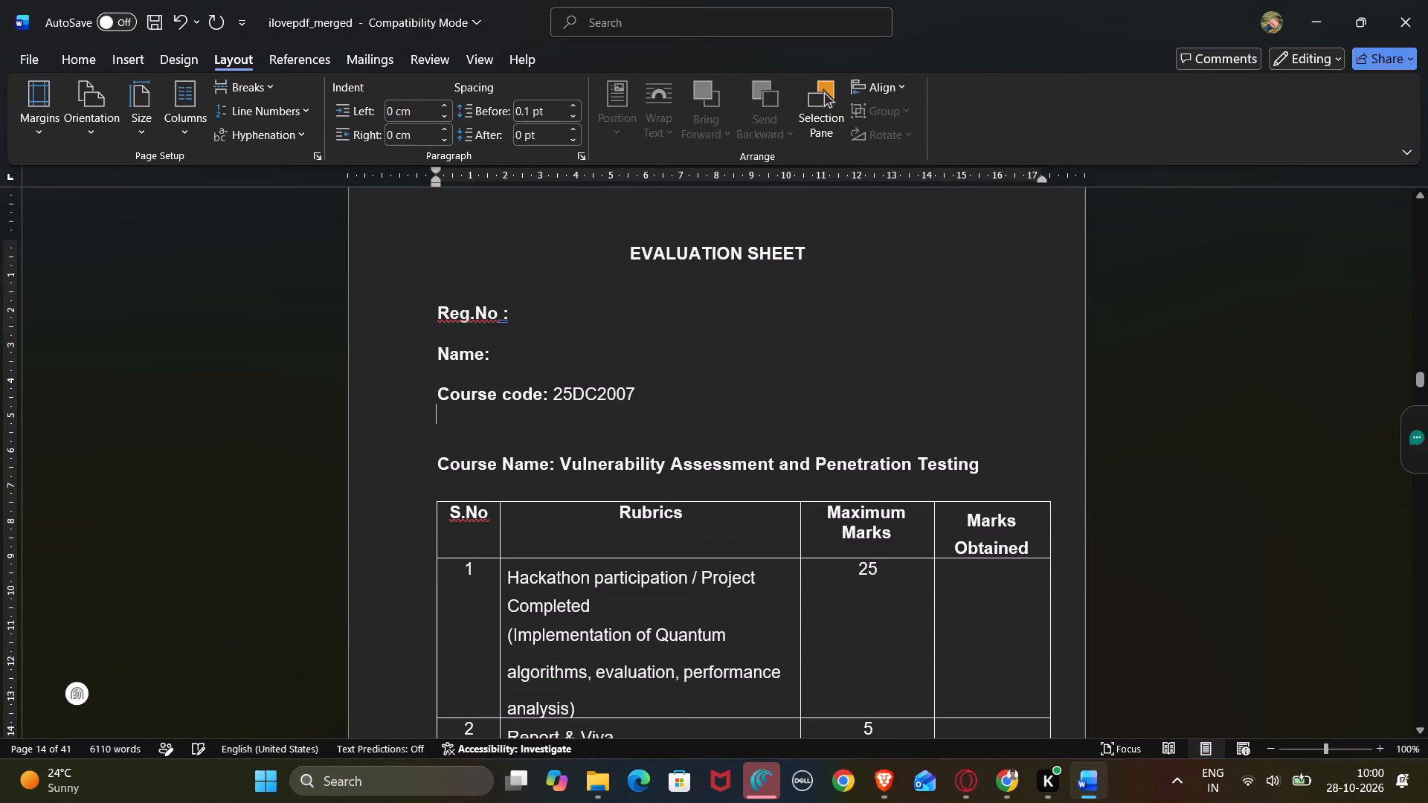
{"action": "left_click", "coordinate": [517, 426]}
{"action": "key", "text": "BackSpace"}
{"action": "key", "text": "BackSpace"}
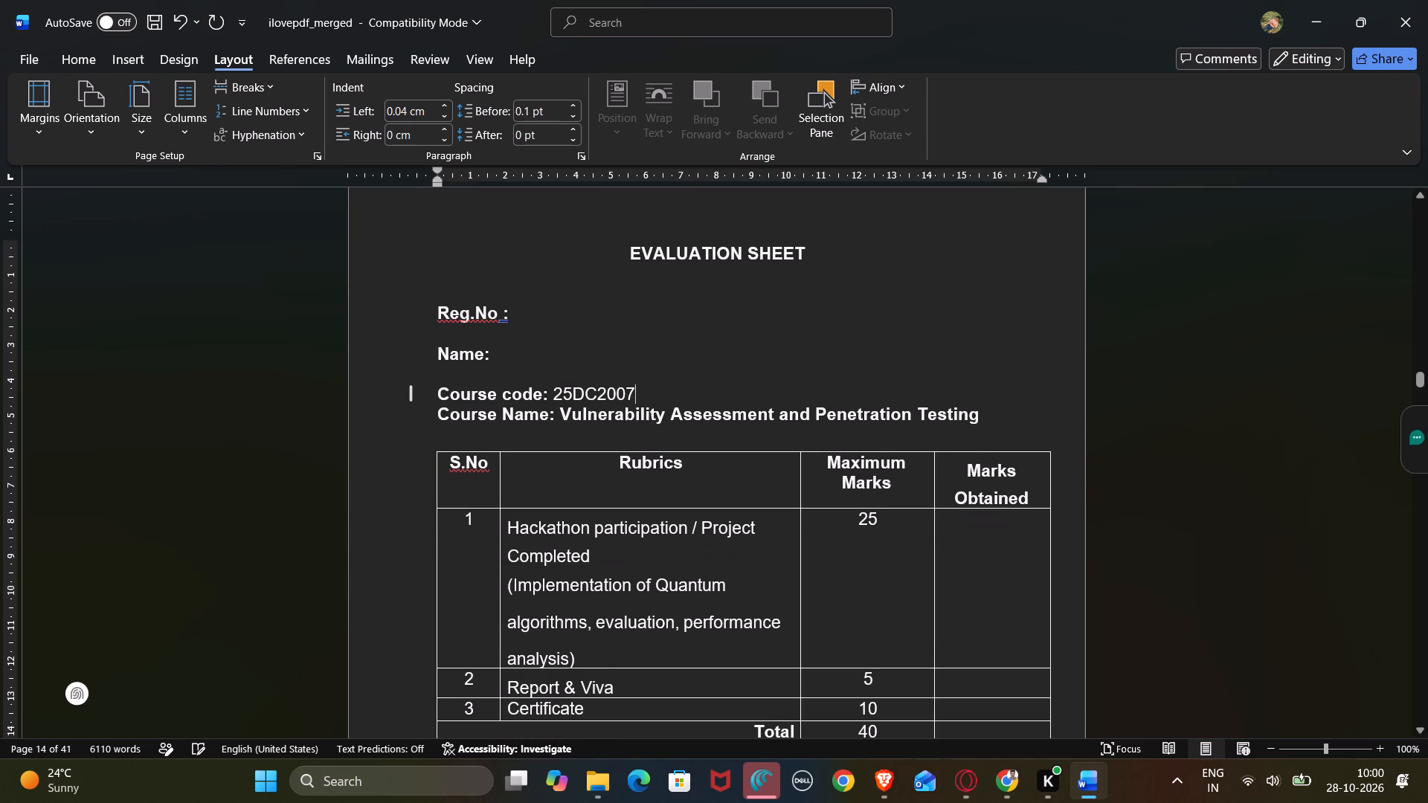
{"action": "key", "text": "Return"}
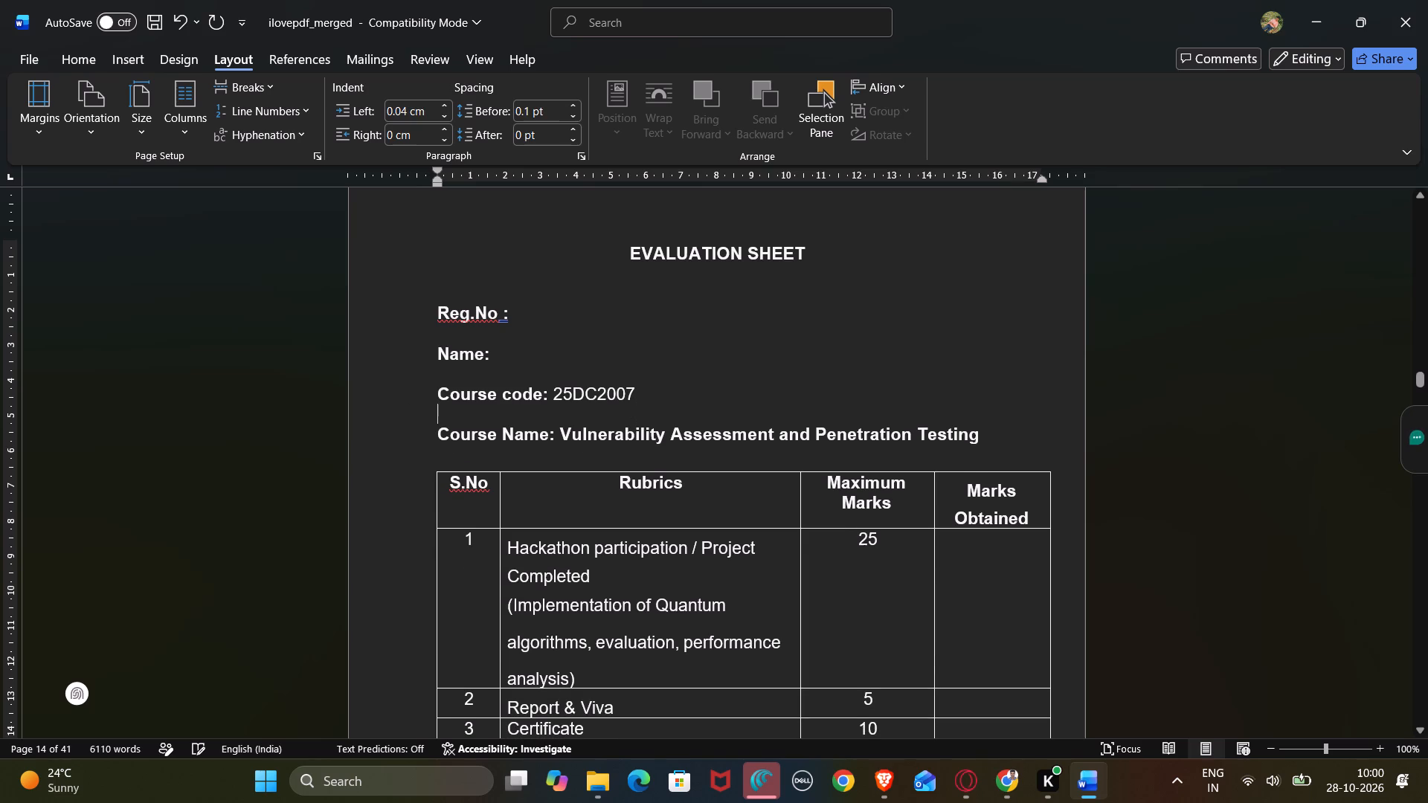
Enter the student's name after the Name label on the evaluation sheet.
{"action": "left_click", "coordinate": [520, 354]}
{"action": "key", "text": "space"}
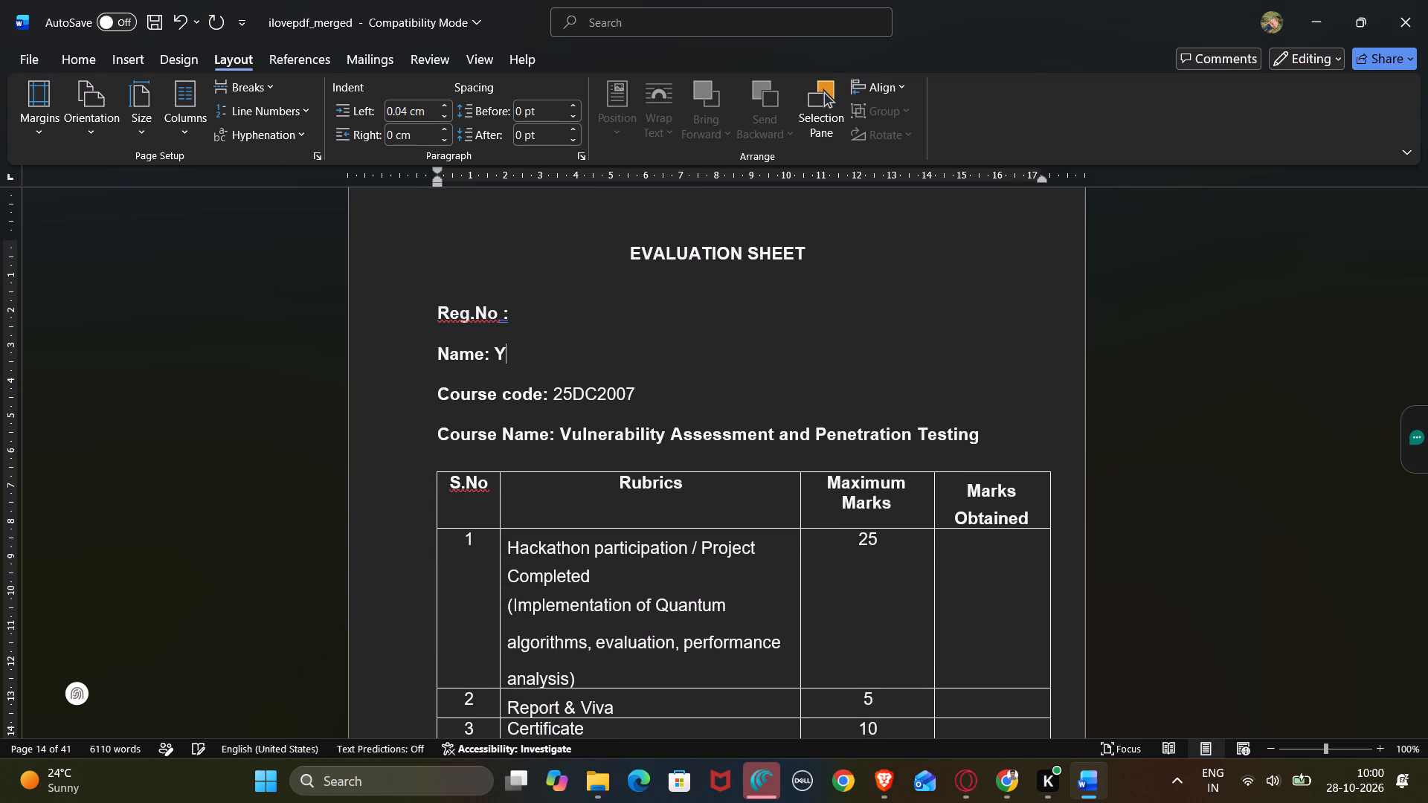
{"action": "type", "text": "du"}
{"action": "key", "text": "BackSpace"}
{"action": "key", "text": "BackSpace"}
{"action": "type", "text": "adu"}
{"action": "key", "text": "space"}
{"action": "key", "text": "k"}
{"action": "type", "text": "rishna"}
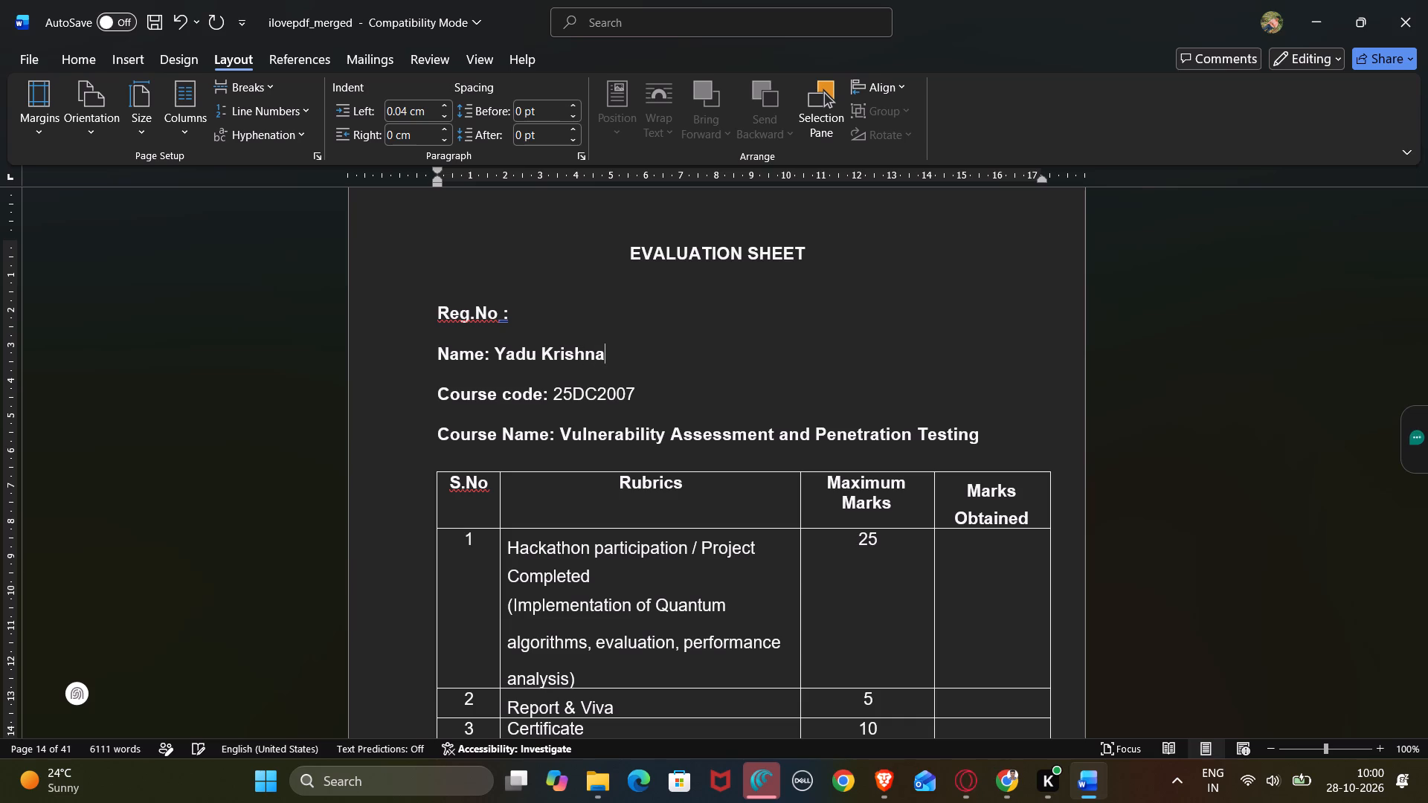
Append the capital initial to the student's name on the evaluation sheet.
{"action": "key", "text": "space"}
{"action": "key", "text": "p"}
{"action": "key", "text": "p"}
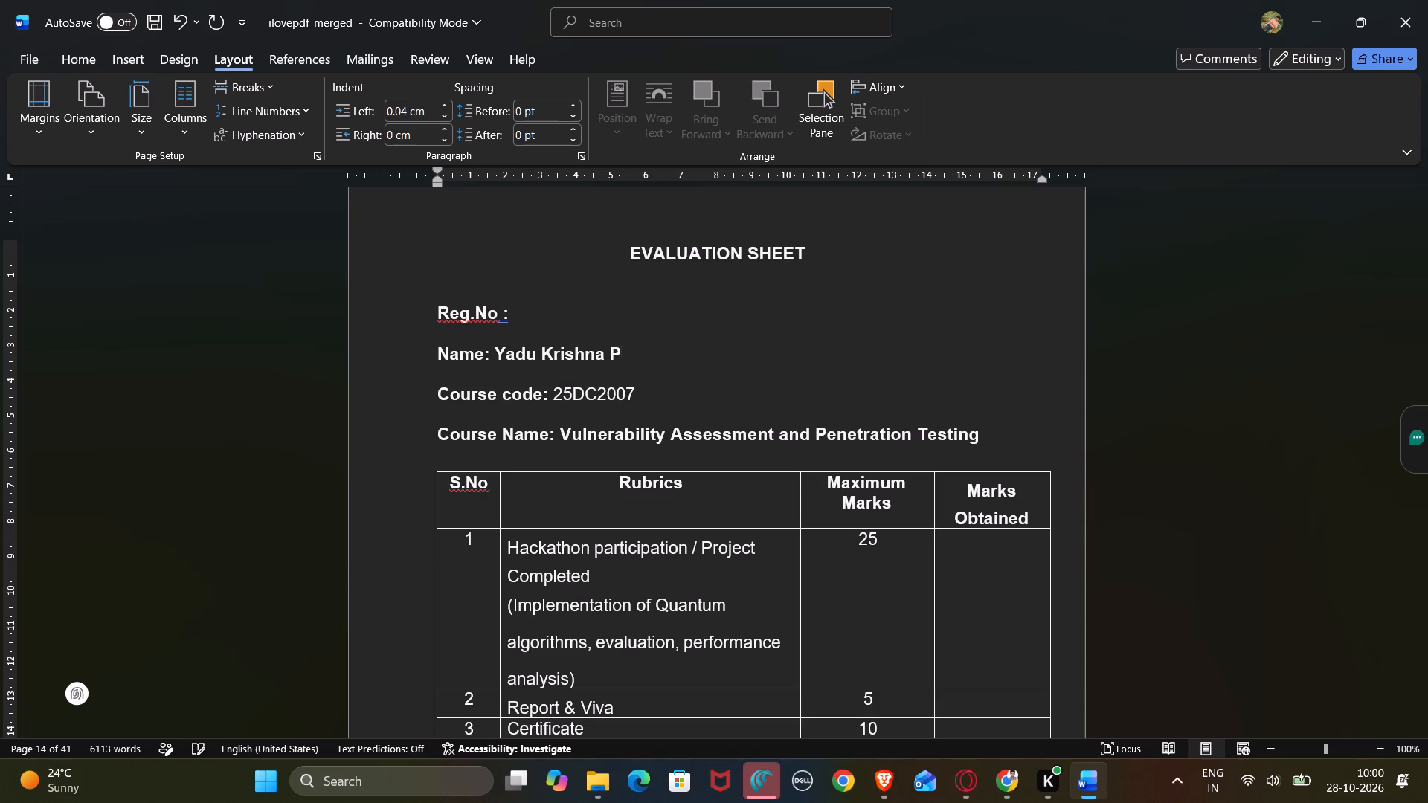
Enter the student's register number after the Reg.No label on the evaluation sheet.
{"action": "left_click", "coordinate": [571, 315]}
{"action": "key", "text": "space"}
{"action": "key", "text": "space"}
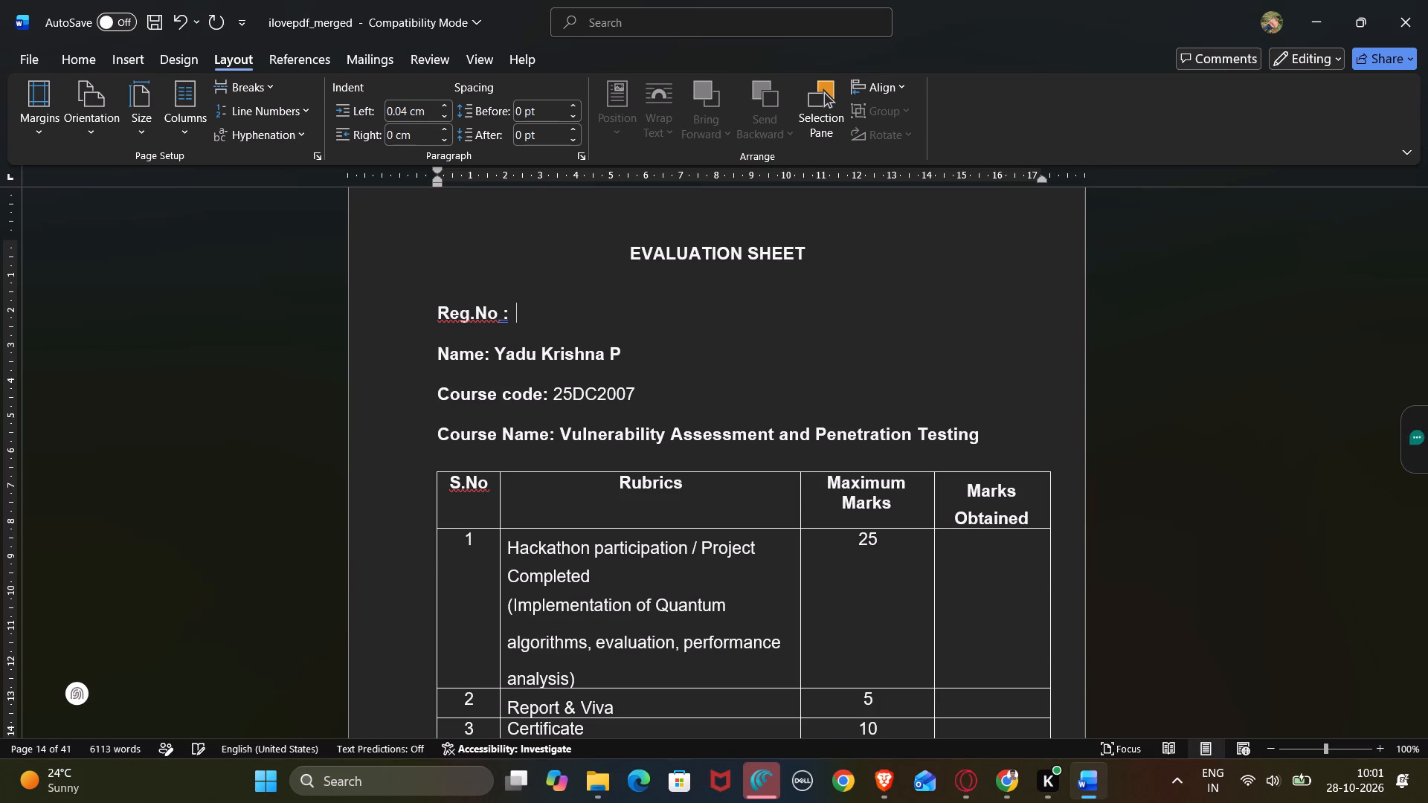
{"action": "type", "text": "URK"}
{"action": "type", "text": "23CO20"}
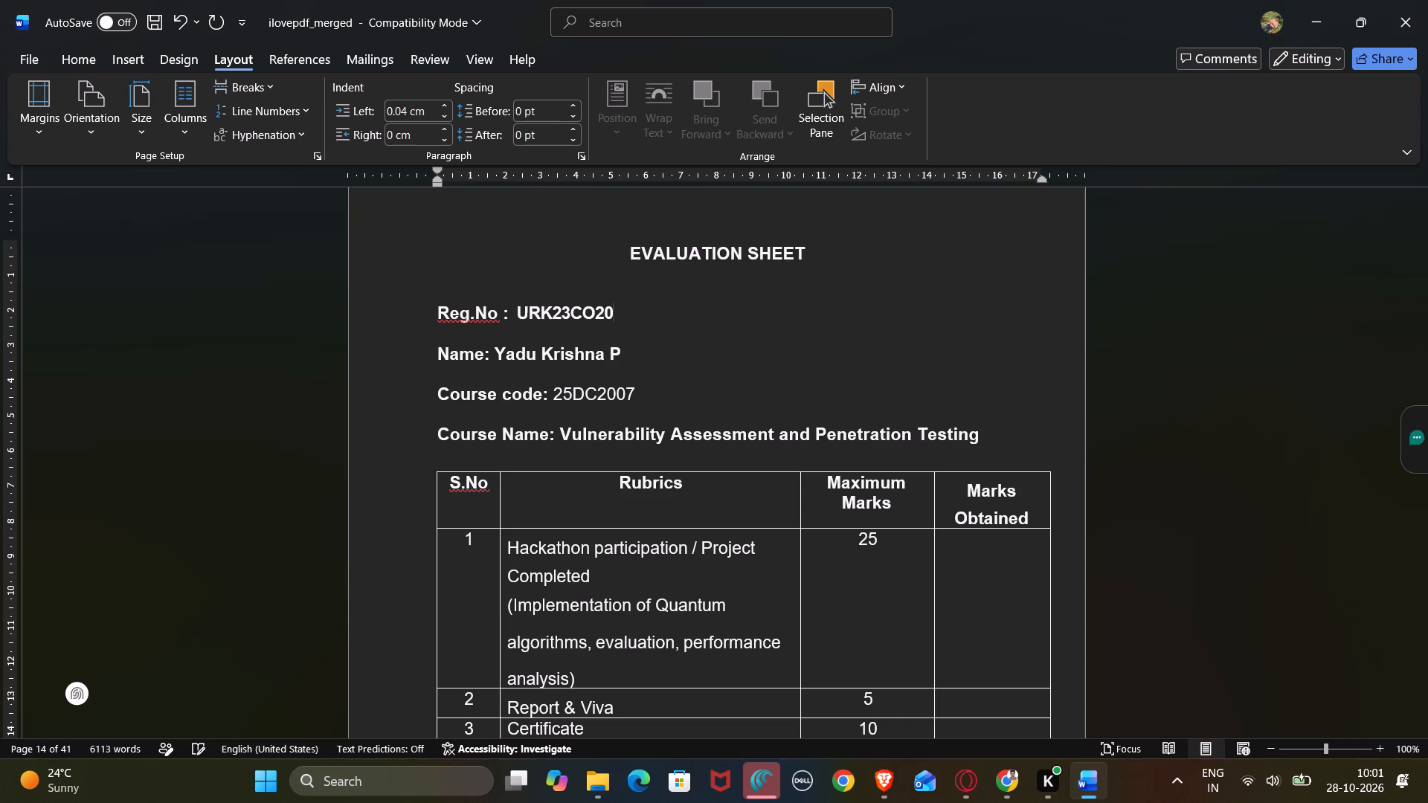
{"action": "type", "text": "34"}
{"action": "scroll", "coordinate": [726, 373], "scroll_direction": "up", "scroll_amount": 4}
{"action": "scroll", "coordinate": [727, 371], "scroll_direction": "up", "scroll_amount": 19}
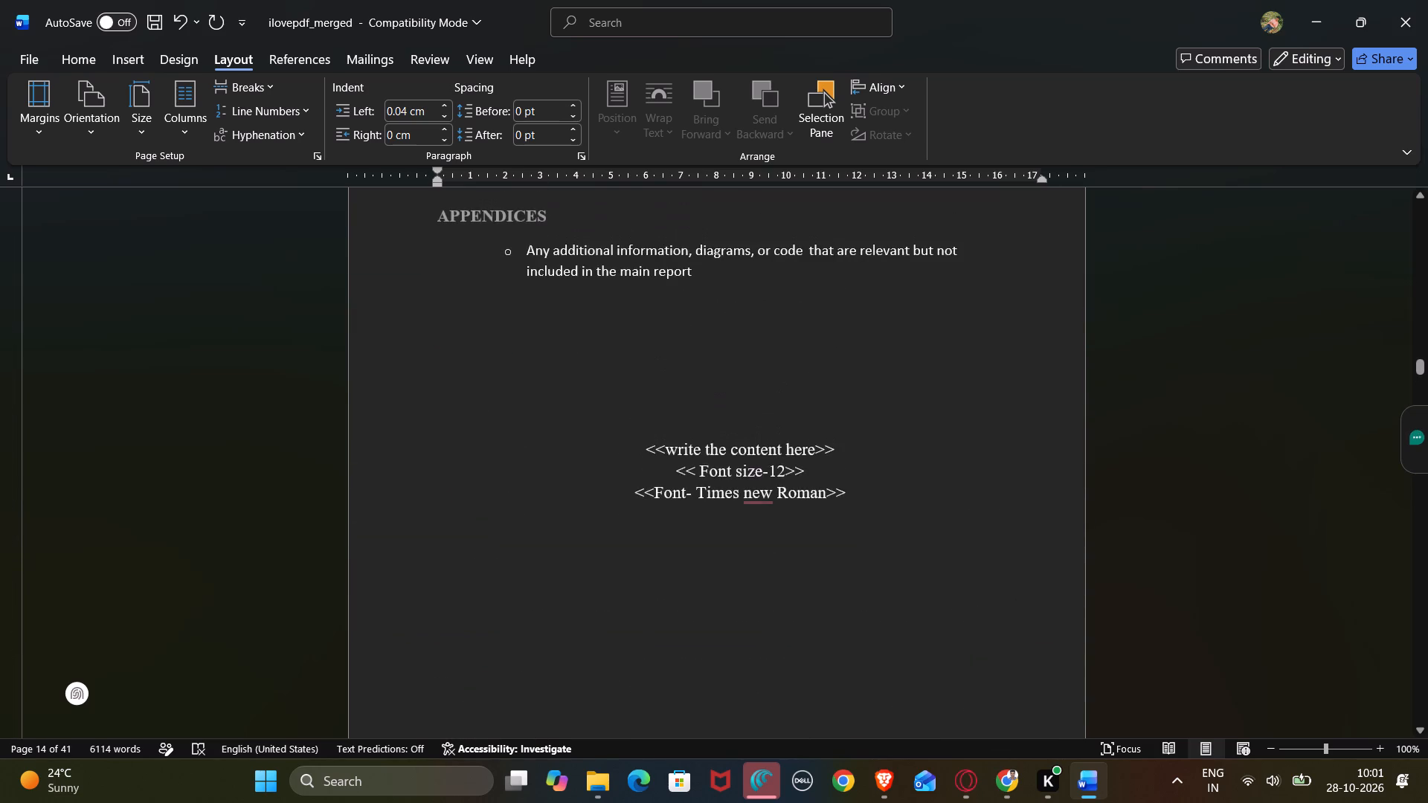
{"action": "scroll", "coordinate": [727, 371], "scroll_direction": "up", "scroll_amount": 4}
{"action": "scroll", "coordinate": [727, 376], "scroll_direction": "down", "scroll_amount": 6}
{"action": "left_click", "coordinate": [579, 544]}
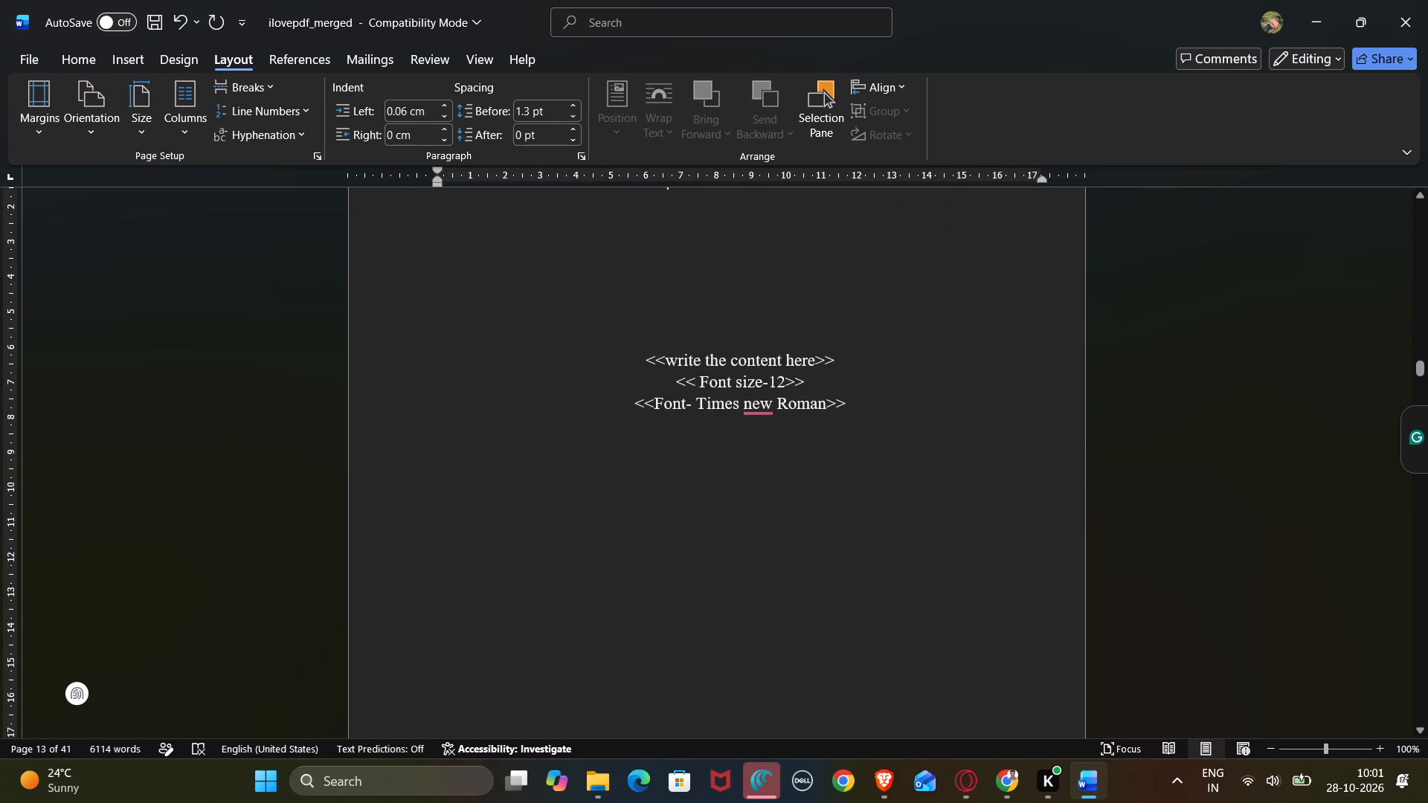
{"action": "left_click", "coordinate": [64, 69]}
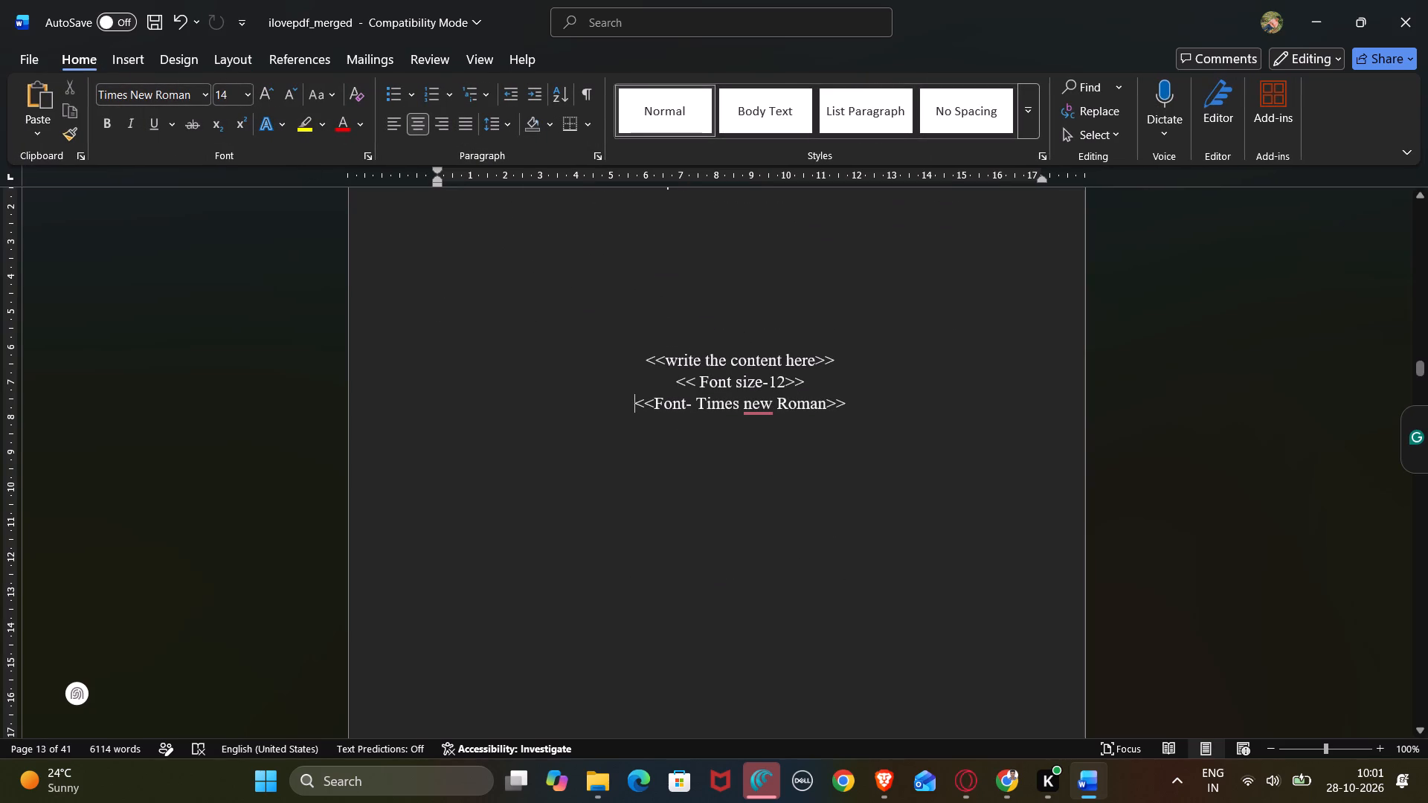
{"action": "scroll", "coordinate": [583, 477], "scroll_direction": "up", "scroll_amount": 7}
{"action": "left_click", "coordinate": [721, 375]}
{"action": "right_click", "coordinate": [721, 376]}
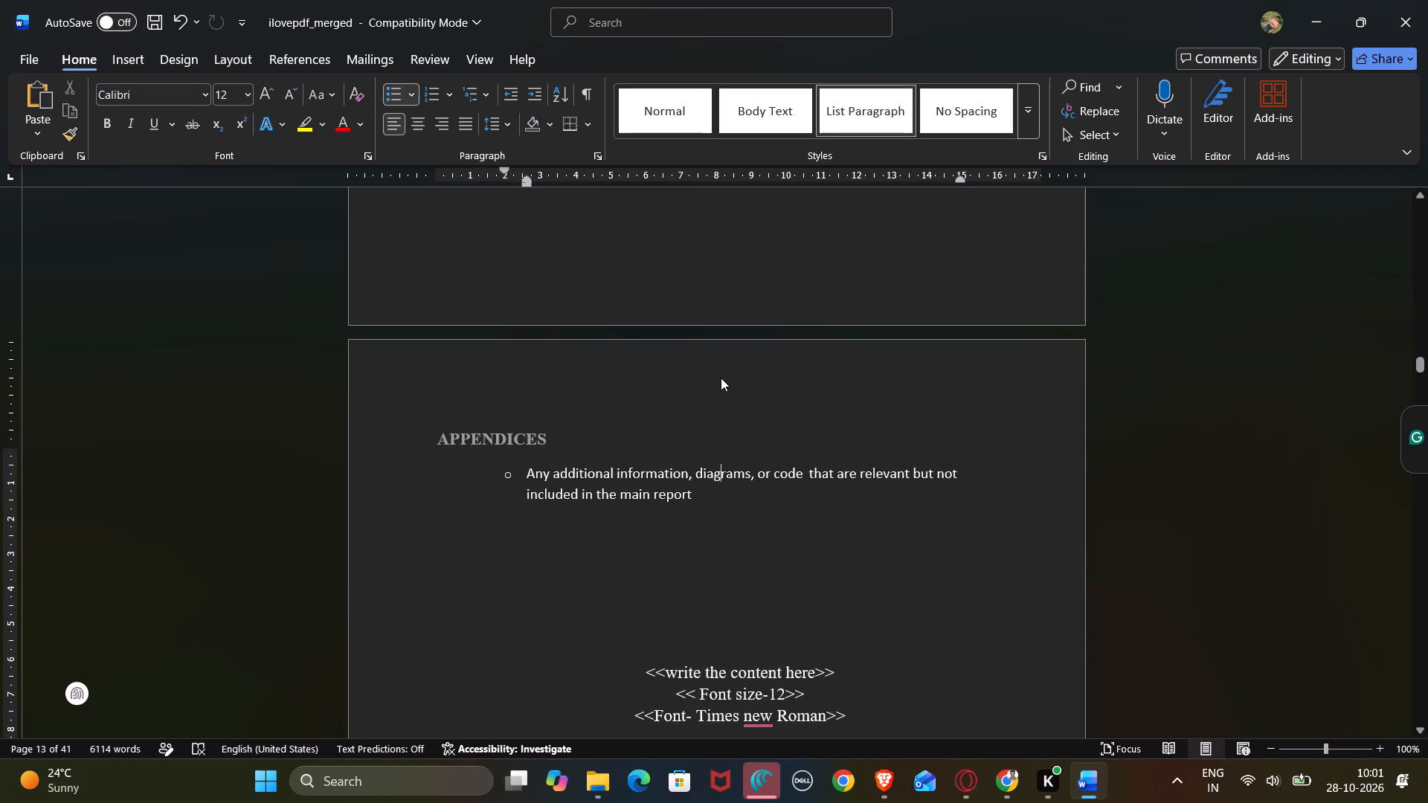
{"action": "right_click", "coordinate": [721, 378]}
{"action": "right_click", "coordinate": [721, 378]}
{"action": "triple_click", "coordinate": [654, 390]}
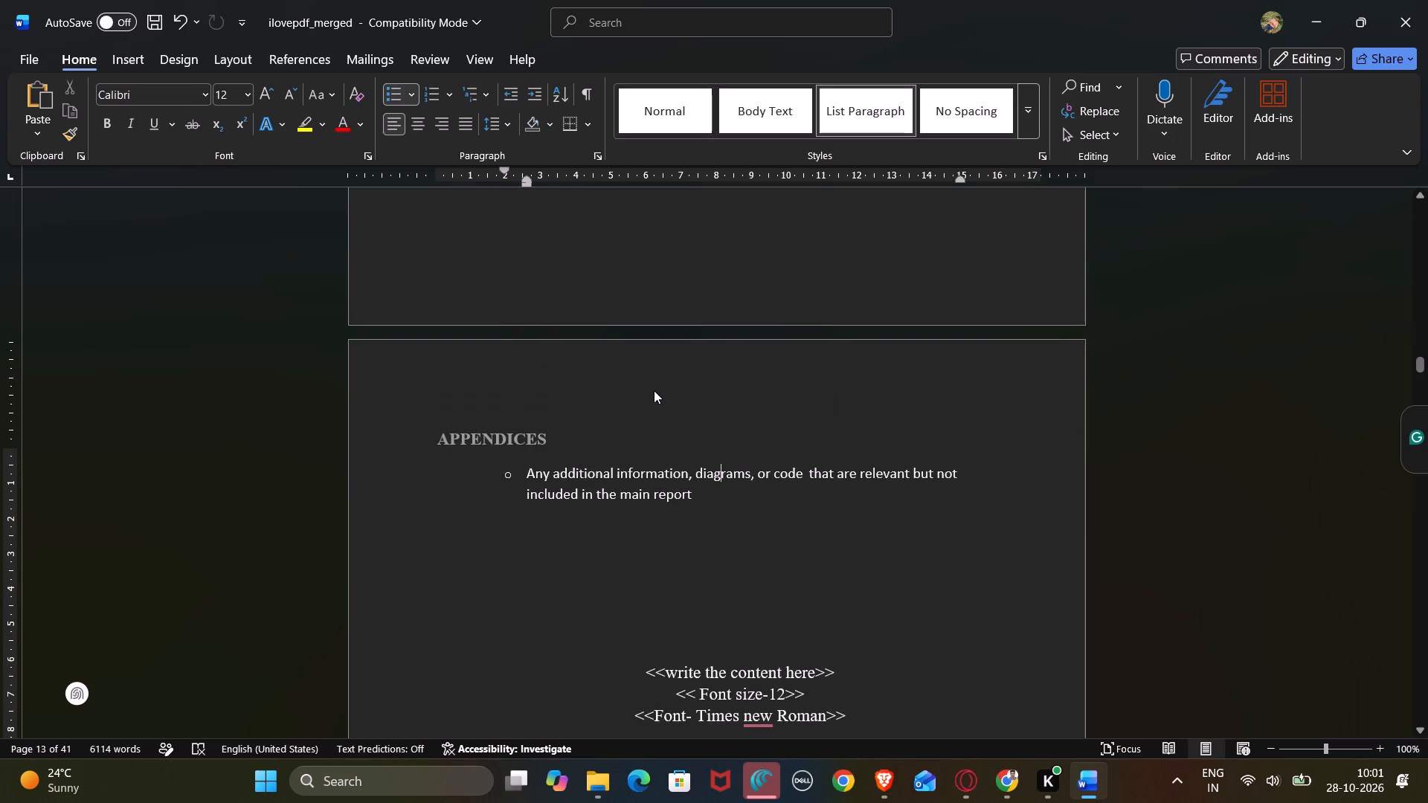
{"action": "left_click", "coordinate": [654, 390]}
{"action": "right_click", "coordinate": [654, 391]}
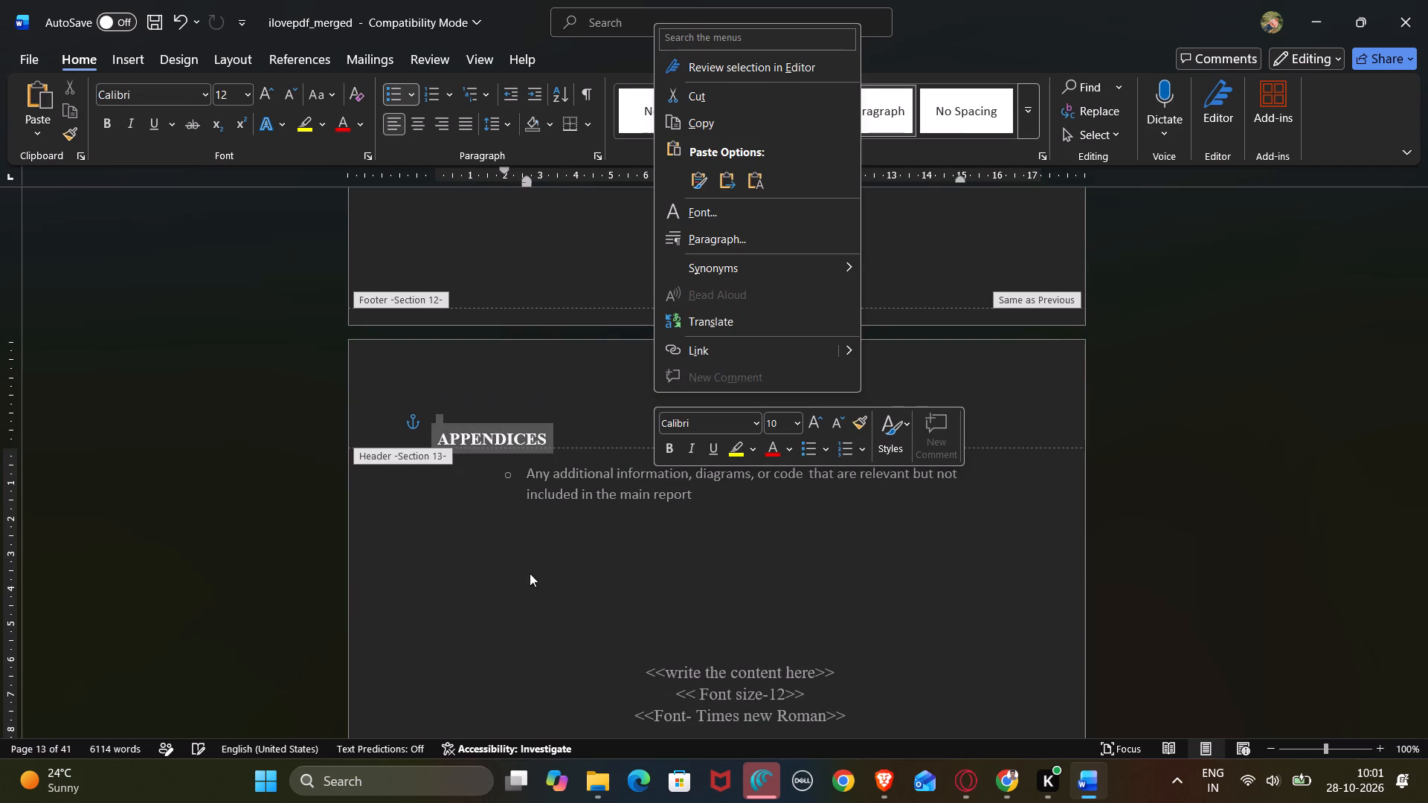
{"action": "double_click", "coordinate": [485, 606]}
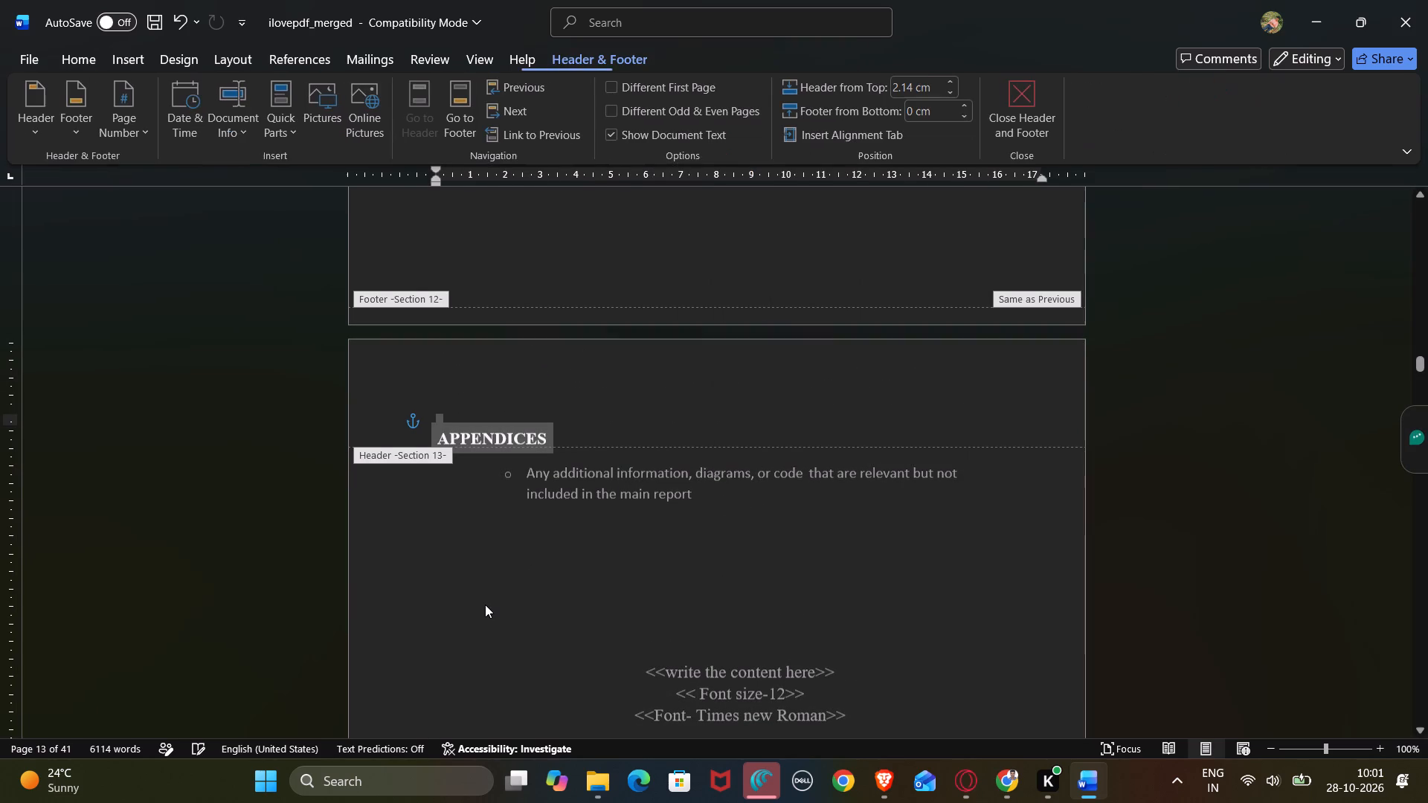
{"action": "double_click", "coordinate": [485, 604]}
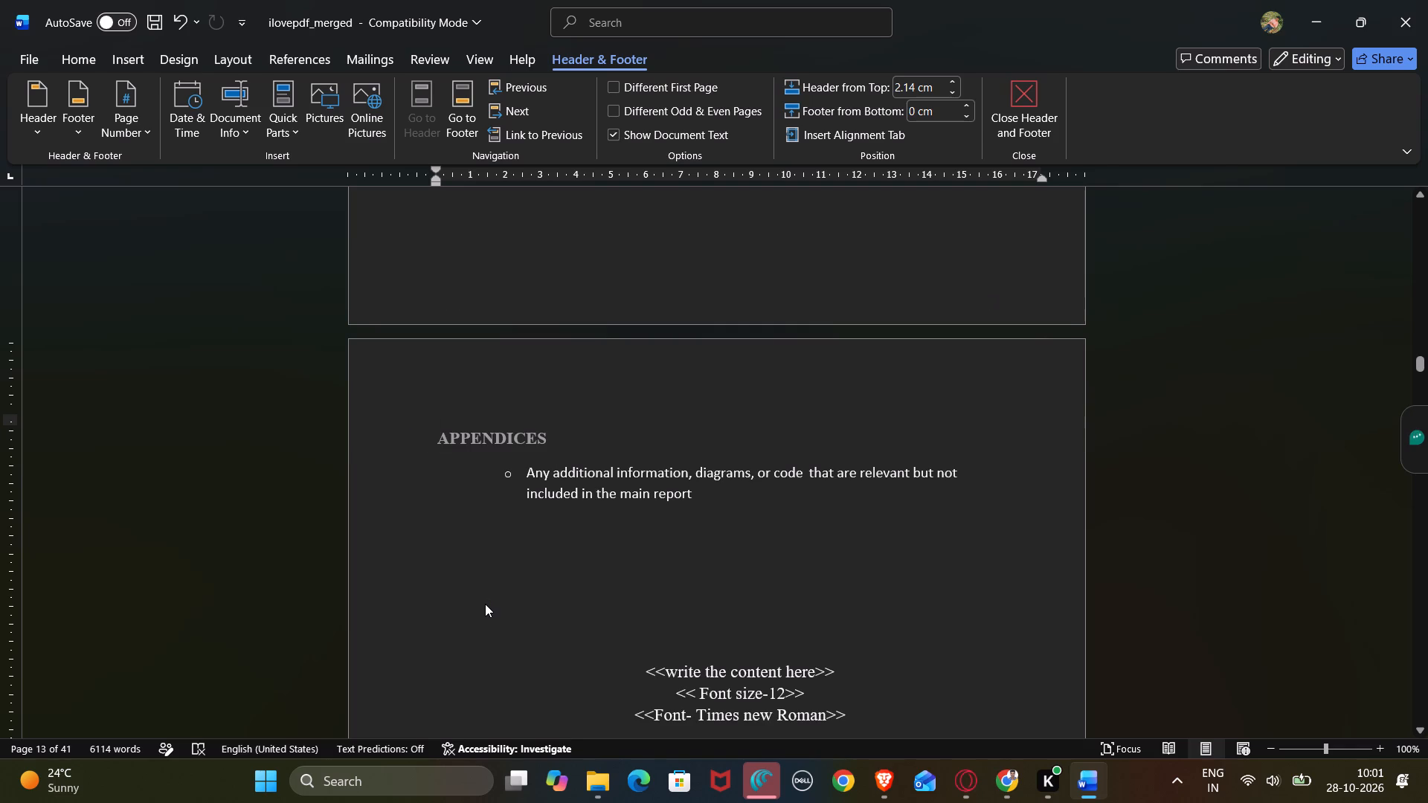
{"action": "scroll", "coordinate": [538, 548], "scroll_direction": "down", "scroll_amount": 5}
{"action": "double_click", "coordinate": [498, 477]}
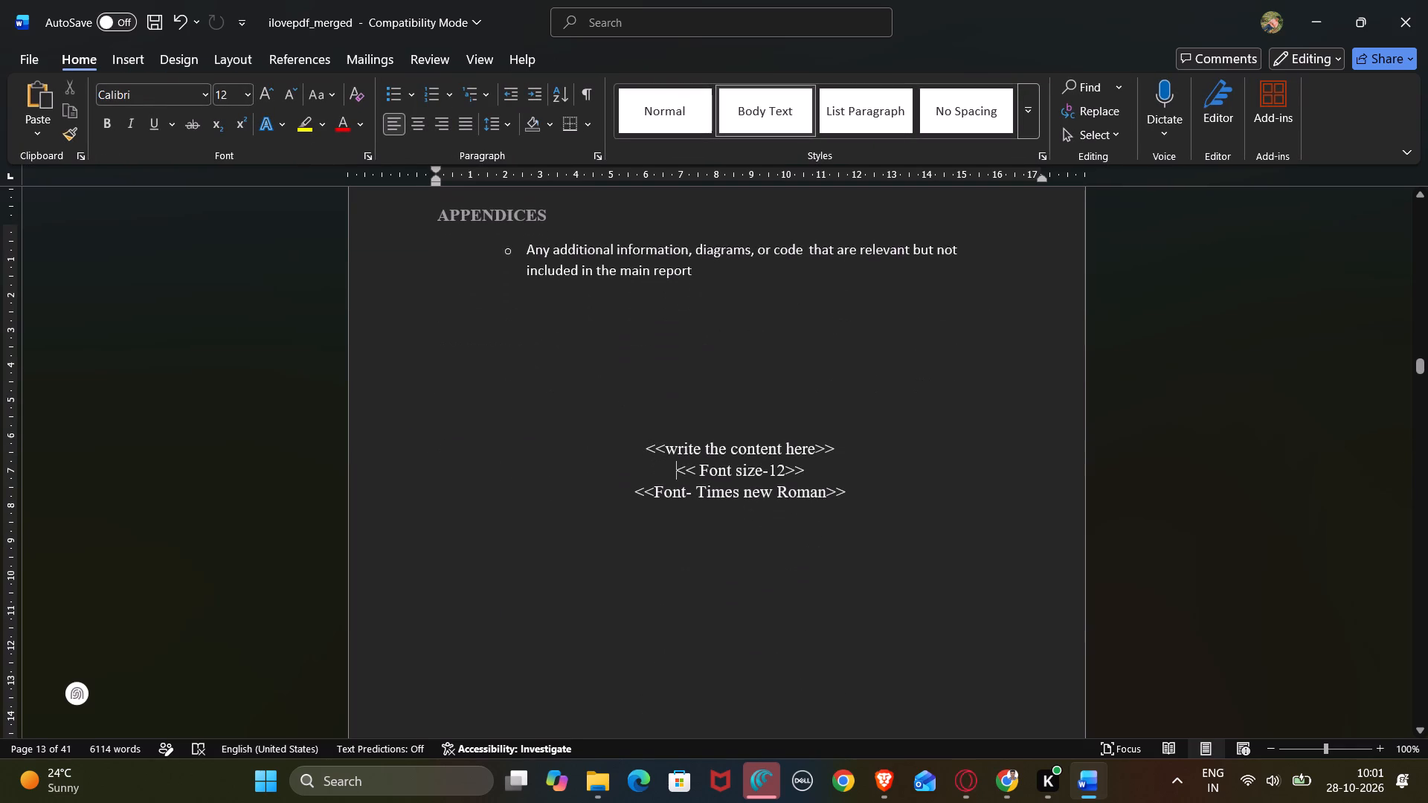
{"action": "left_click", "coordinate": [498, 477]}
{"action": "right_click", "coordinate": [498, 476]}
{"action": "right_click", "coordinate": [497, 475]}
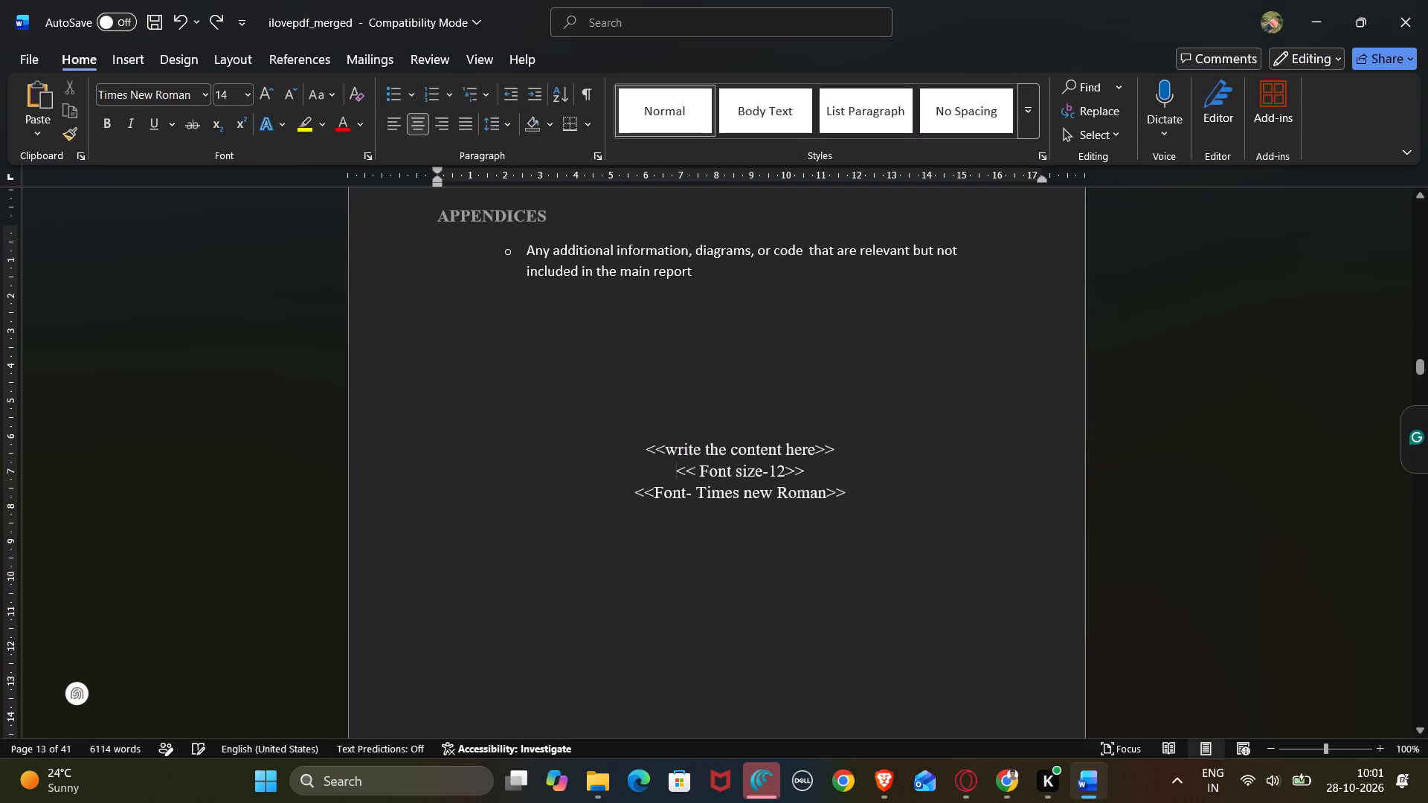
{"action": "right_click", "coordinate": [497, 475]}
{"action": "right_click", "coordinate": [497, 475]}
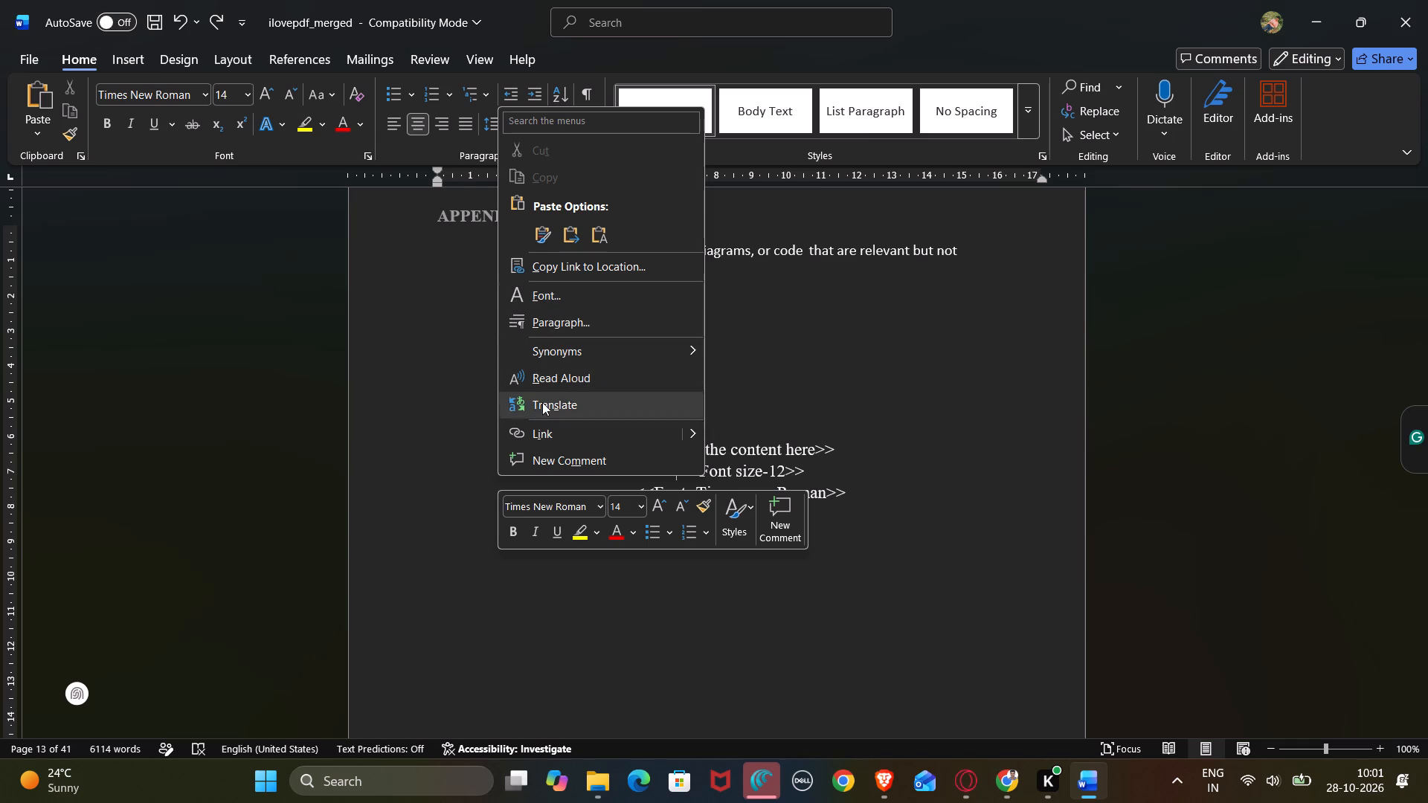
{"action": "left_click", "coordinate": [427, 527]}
Look back through the template's chapters to the cover page, checking the project title and student name placeholders.
{"action": "scroll", "coordinate": [439, 529], "scroll_direction": "up", "scroll_amount": 20}
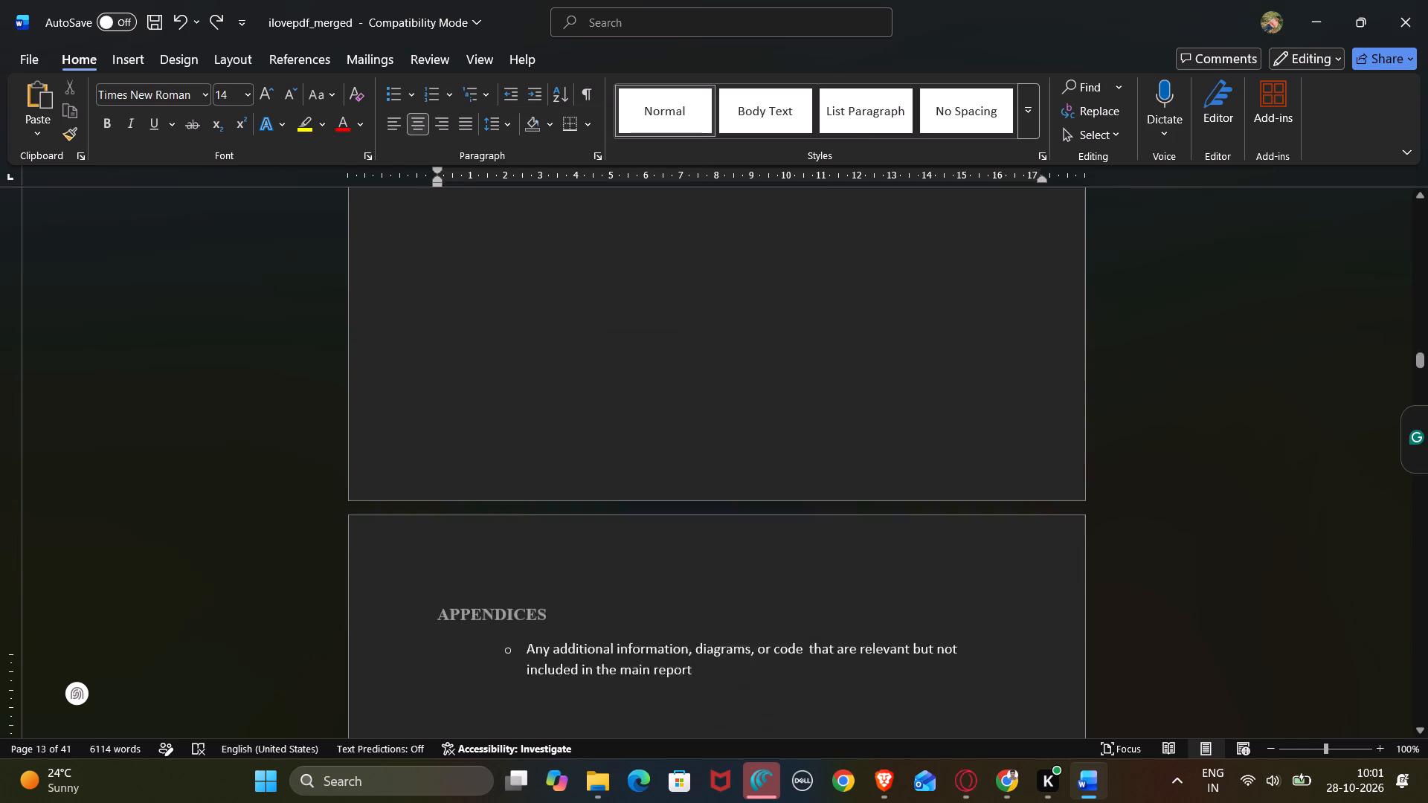
{"action": "scroll", "coordinate": [439, 528], "scroll_direction": "up", "scroll_amount": 20}
{"action": "scroll", "coordinate": [439, 528], "scroll_direction": "up", "scroll_amount": 4}
{"action": "scroll", "coordinate": [440, 526], "scroll_direction": "up", "scroll_amount": 20}
{"action": "scroll", "coordinate": [440, 526], "scroll_direction": "up", "scroll_amount": 10}
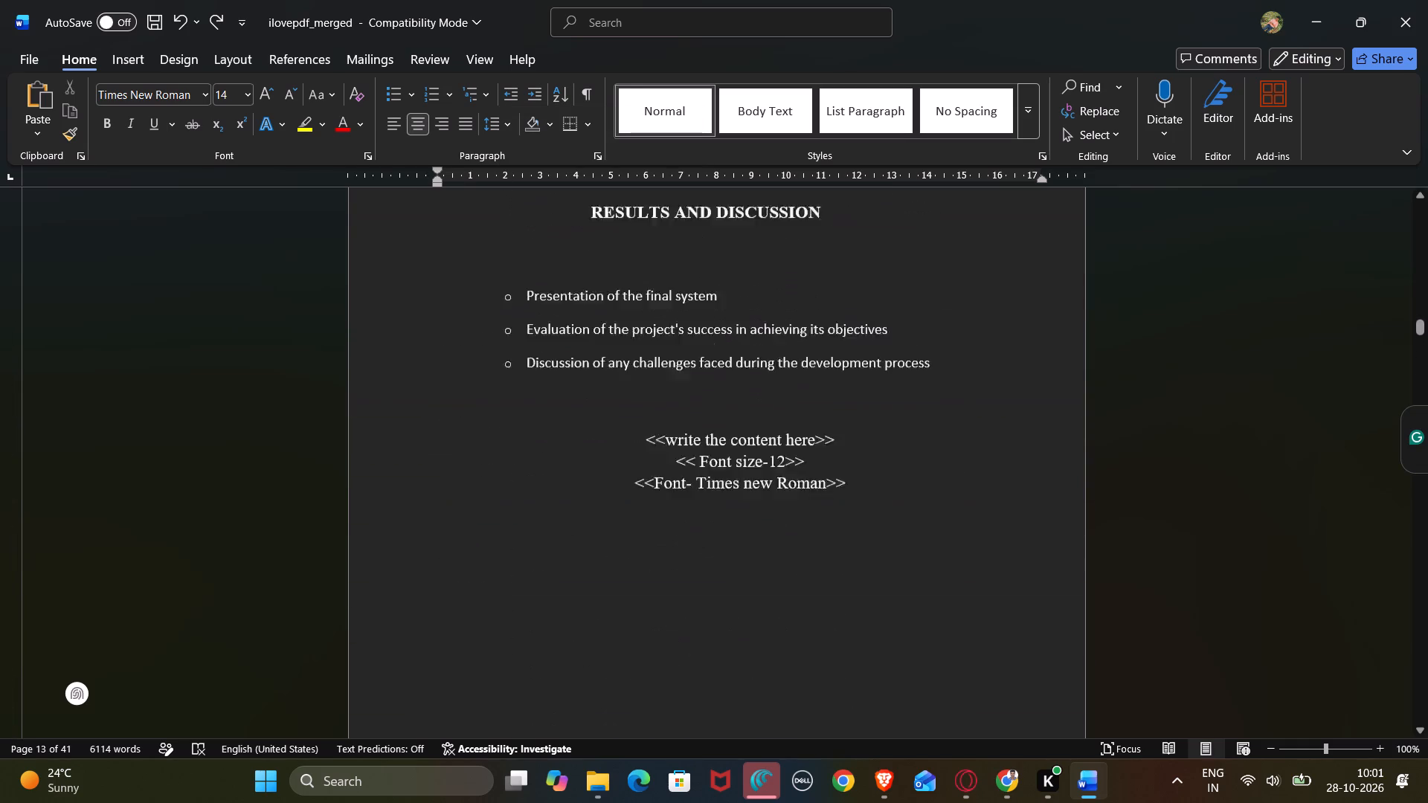
{"action": "scroll", "coordinate": [436, 523], "scroll_direction": "up", "scroll_amount": 1}
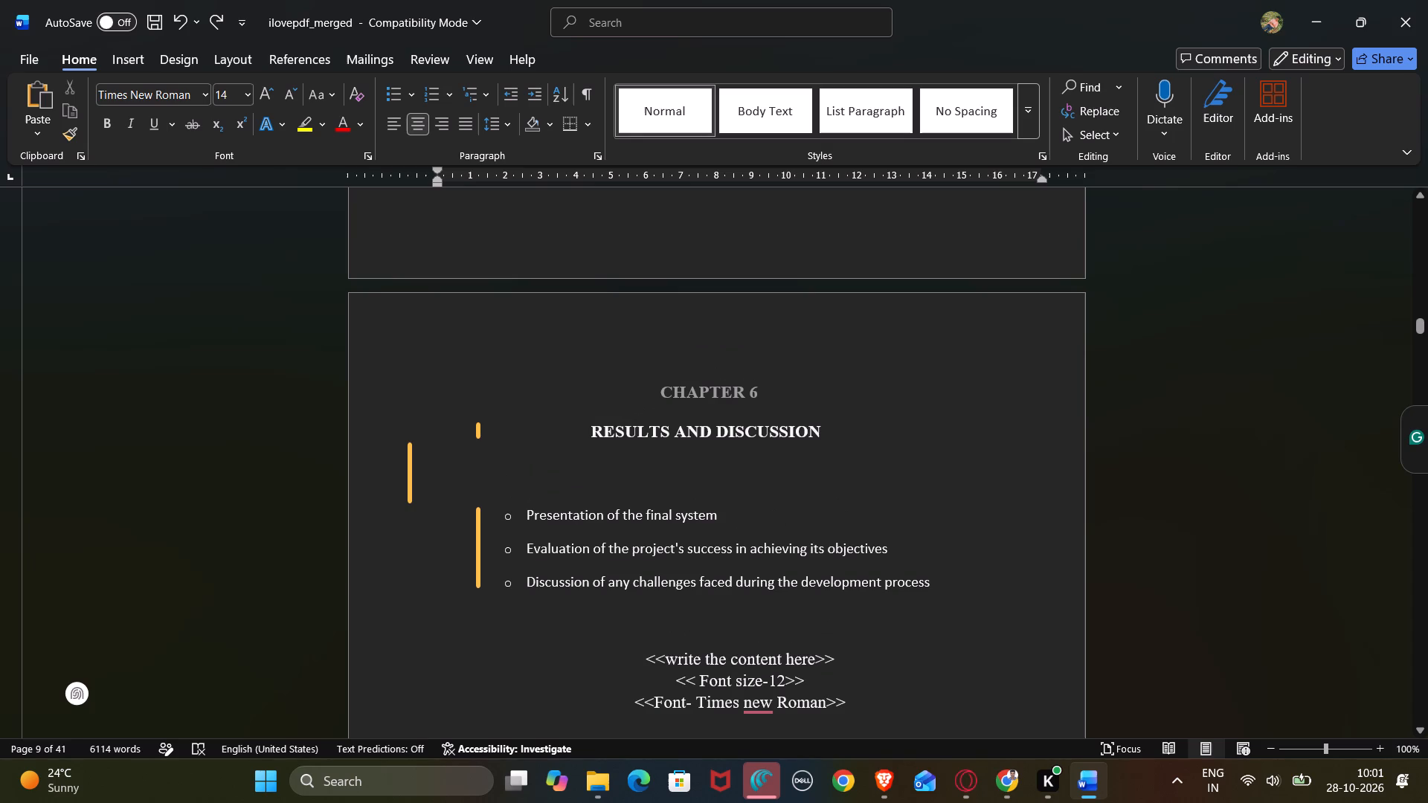
{"action": "scroll", "coordinate": [437, 521], "scroll_direction": "up", "scroll_amount": 20}
{"action": "scroll", "coordinate": [437, 521], "scroll_direction": "up", "scroll_amount": 12}
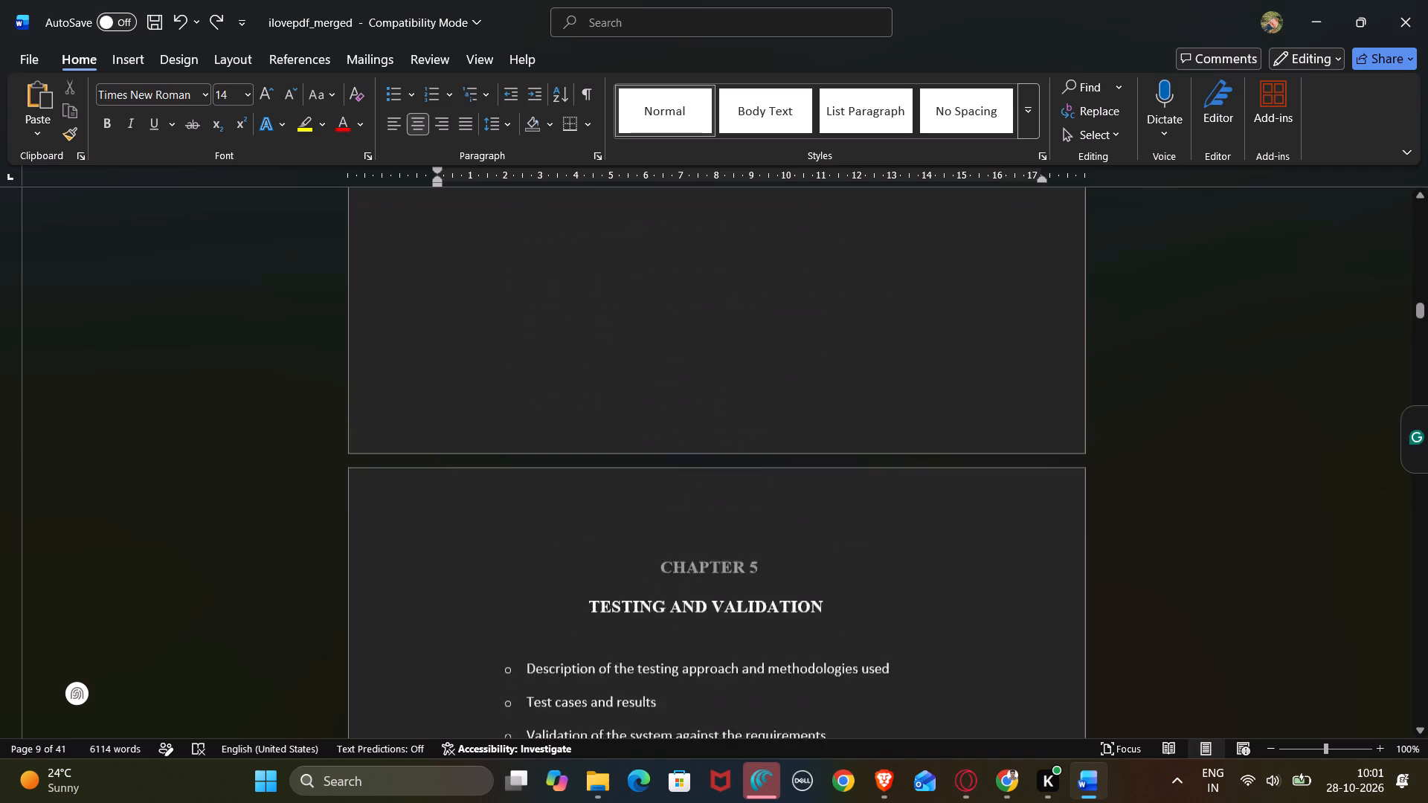
{"action": "scroll", "coordinate": [434, 520], "scroll_direction": "up", "scroll_amount": 5}
{"action": "left_click_drag", "start_coordinate": [1418, 294], "coordinate": [1412, 184]}
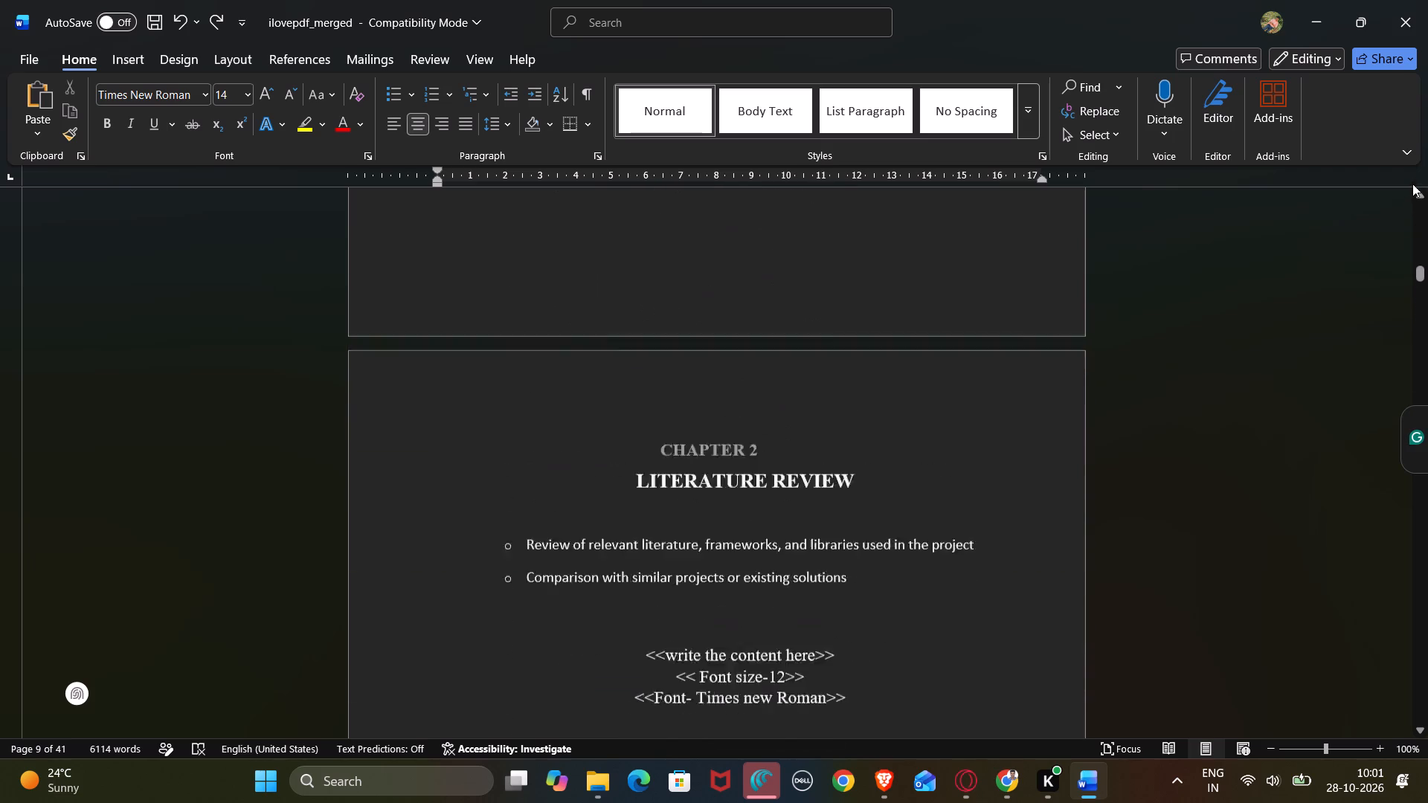
{"action": "left_click_drag", "start_coordinate": [1412, 184], "coordinate": [1412, 177]}
{"action": "scroll", "coordinate": [1380, 282], "scroll_direction": "up", "scroll_amount": 20}
{"action": "scroll", "coordinate": [1380, 282], "scroll_direction": "up", "scroll_amount": 2}
{"action": "left_click_drag", "start_coordinate": [1422, 258], "coordinate": [1422, 257]}
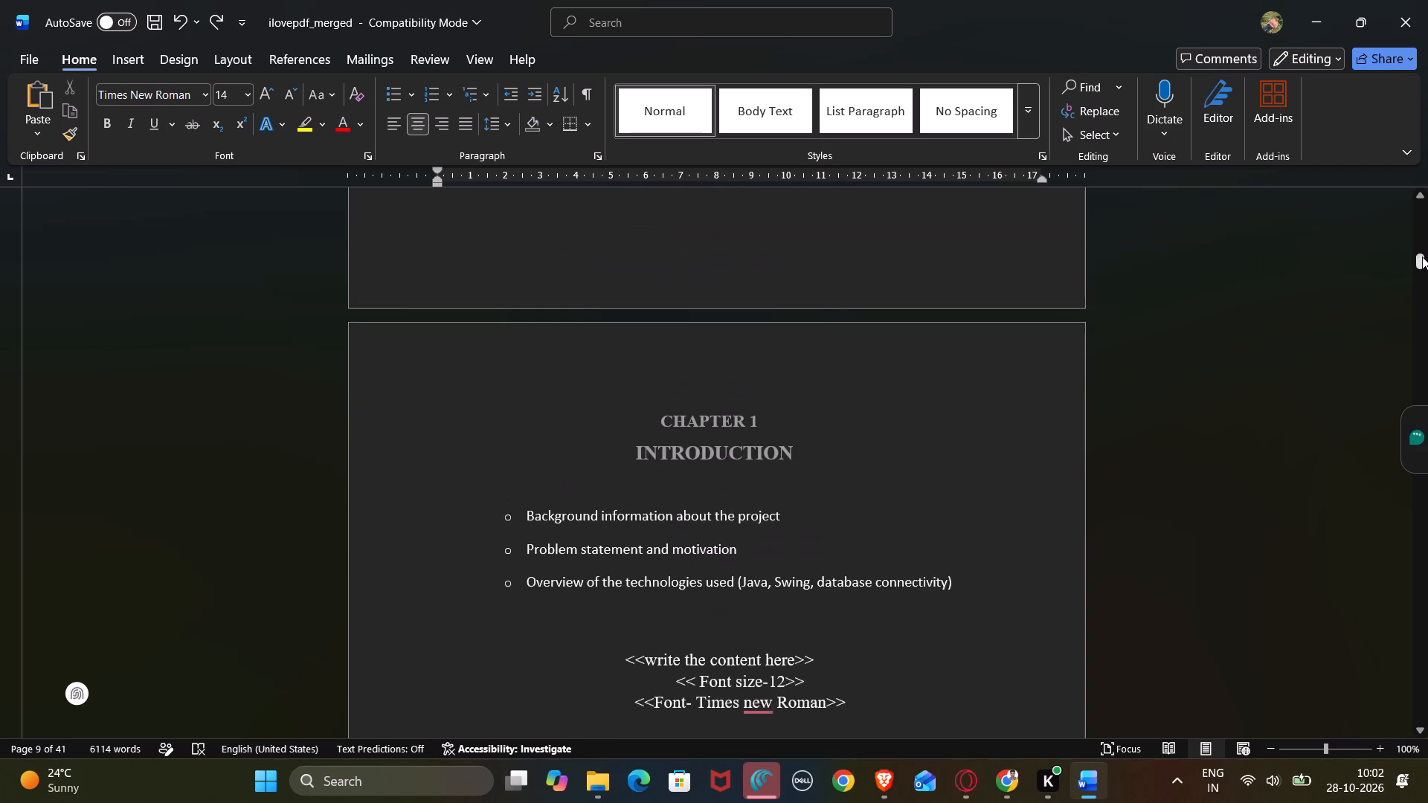
{"action": "left_click_drag", "start_coordinate": [1422, 257], "coordinate": [1425, 200]}
{"action": "scroll", "coordinate": [912, 409], "scroll_direction": "down", "scroll_amount": 8}
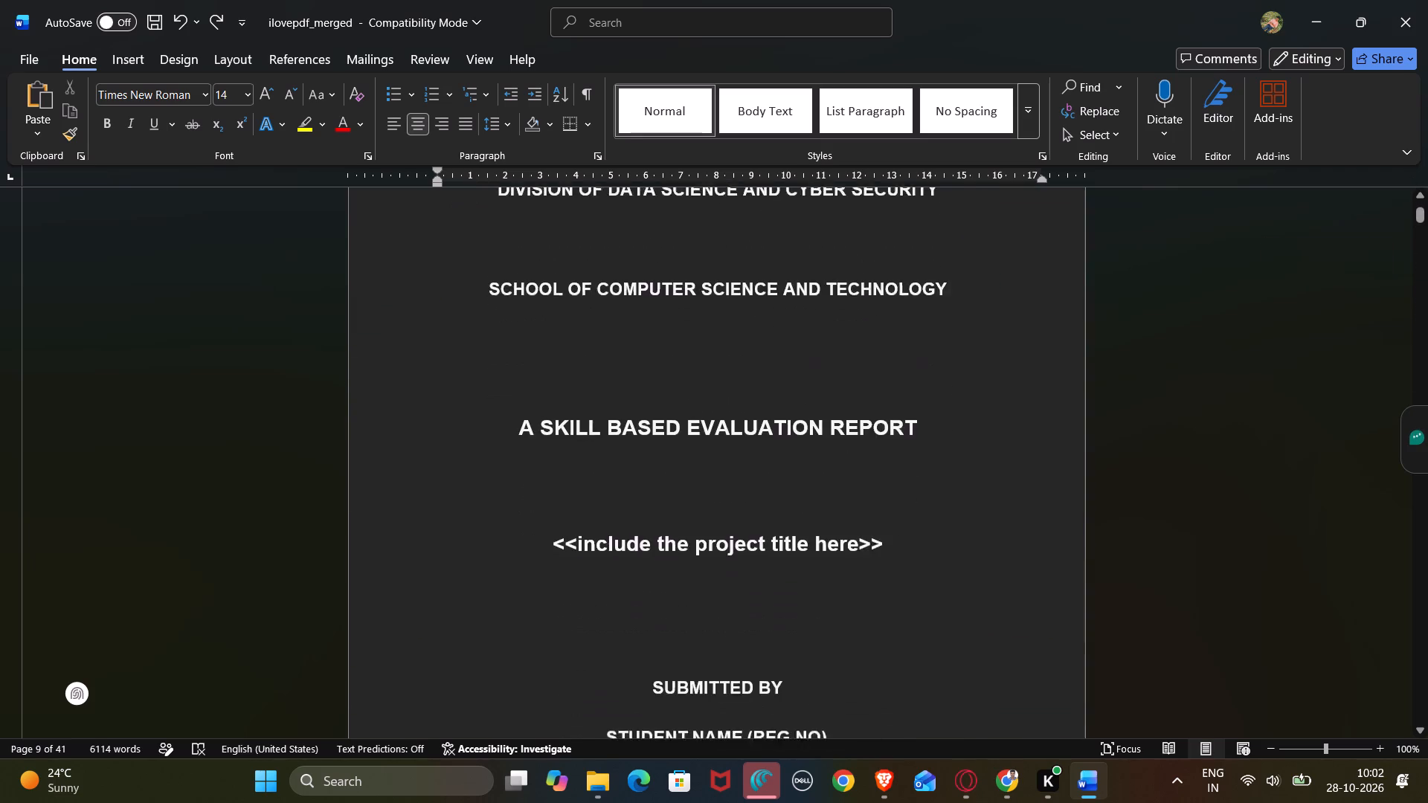
{"action": "scroll", "coordinate": [895, 428], "scroll_direction": "down", "scroll_amount": 4}
{"action": "scroll", "coordinate": [887, 429], "scroll_direction": "up", "scroll_amount": 1}
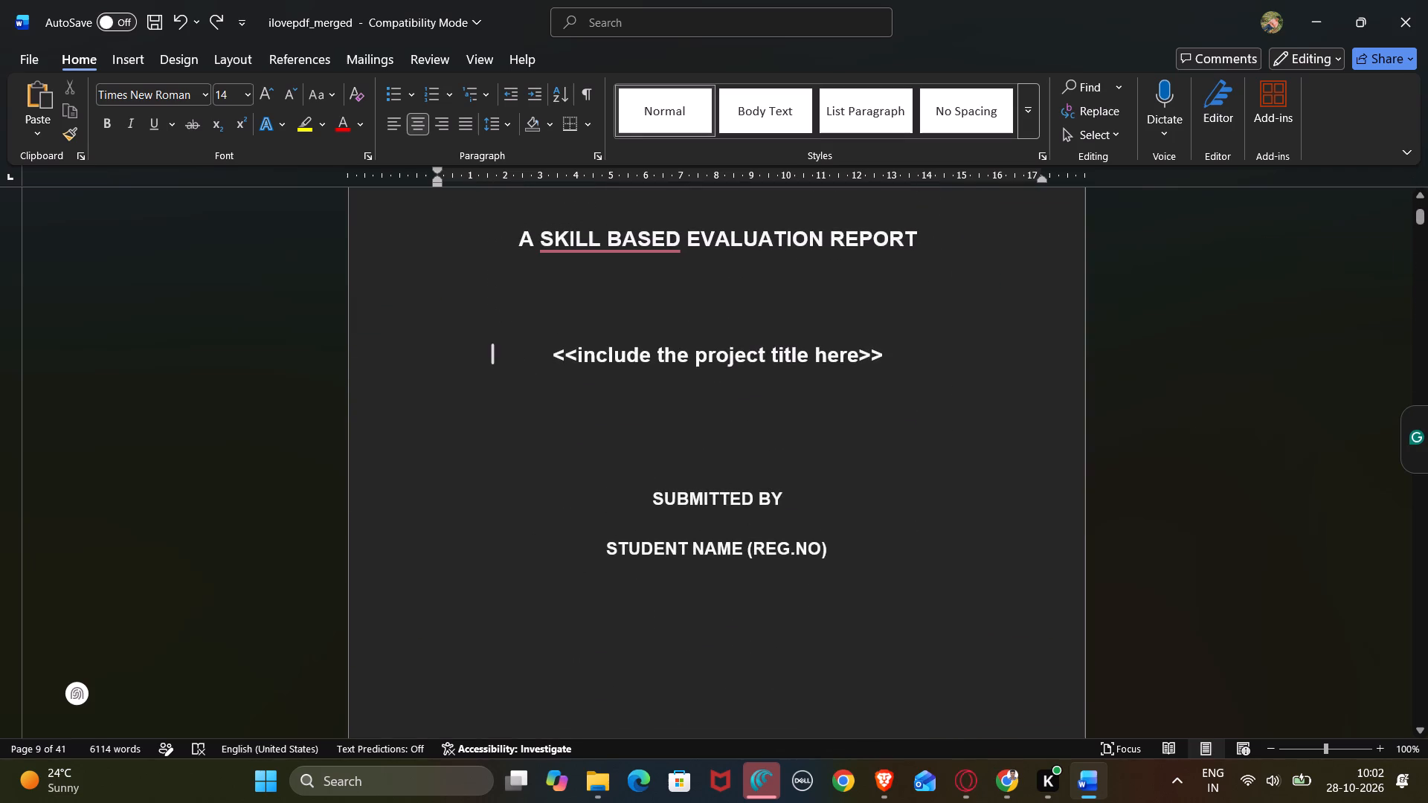
{"action": "scroll", "coordinate": [814, 363], "scroll_direction": "down", "scroll_amount": 2}
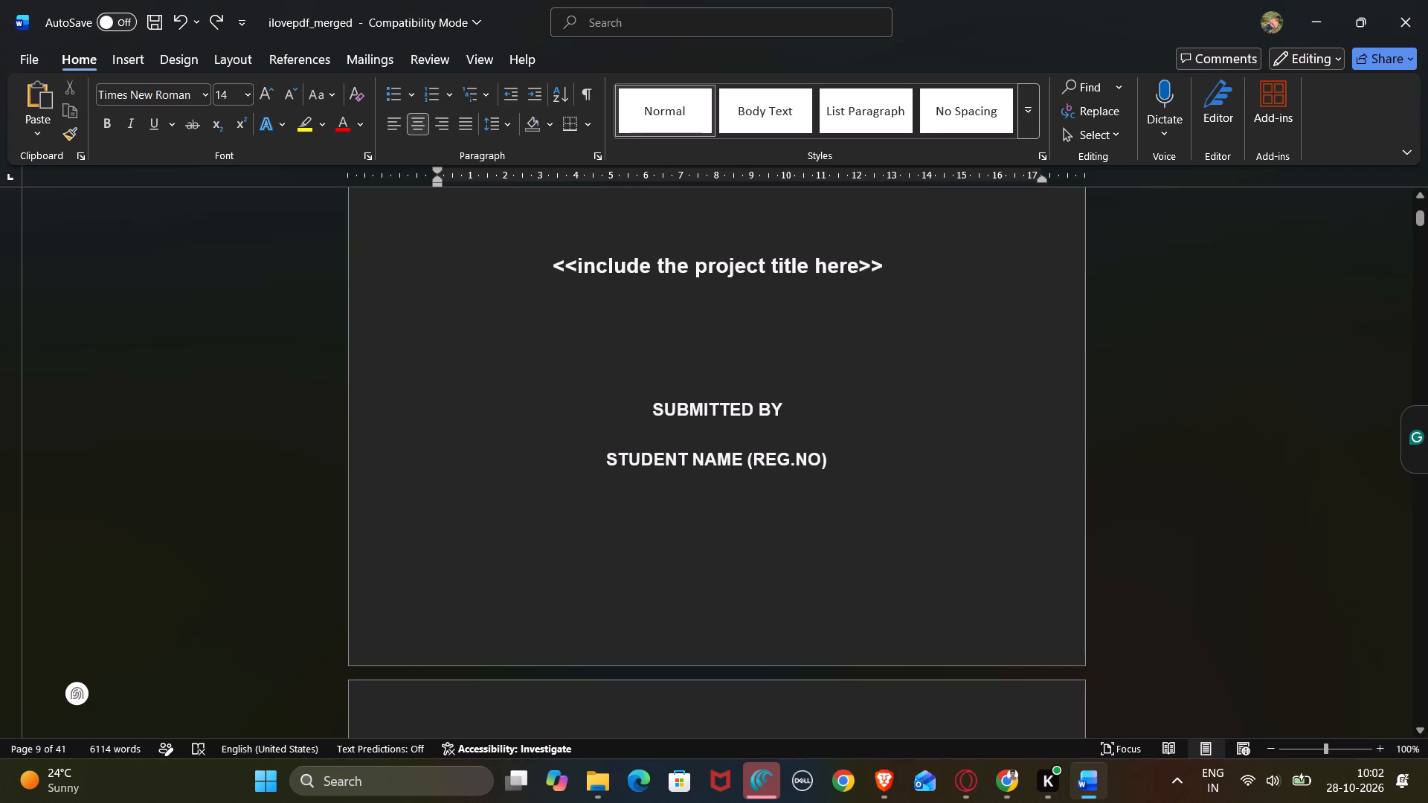
Cut the title "Vulnerability Assessment and Penetration Testing (VAPT) Report" from the VAPT report's cover page.
{"action": "left_click_drag", "start_coordinate": [1423, 220], "coordinate": [1427, 272]}
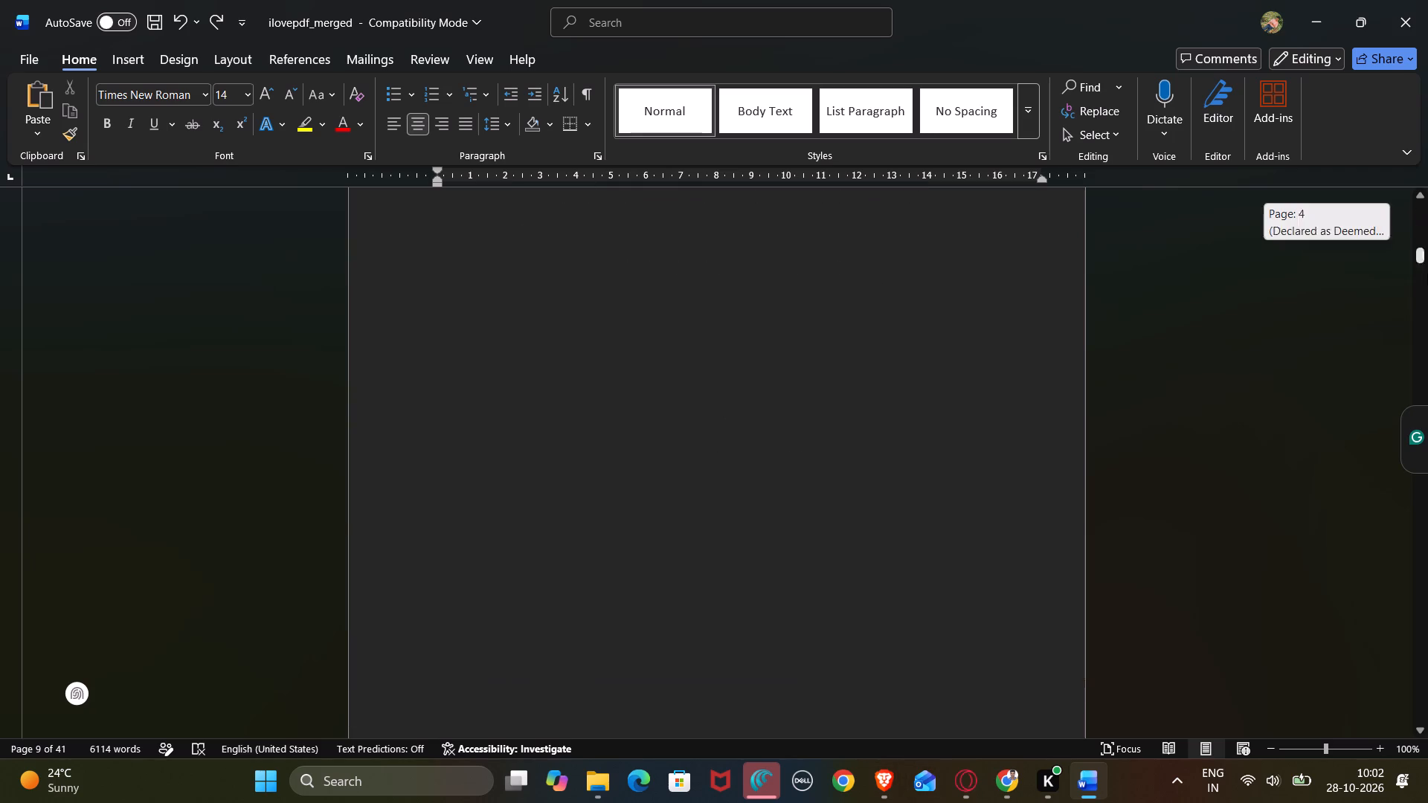
{"action": "left_click_drag", "start_coordinate": [1427, 272], "coordinate": [1427, 413]}
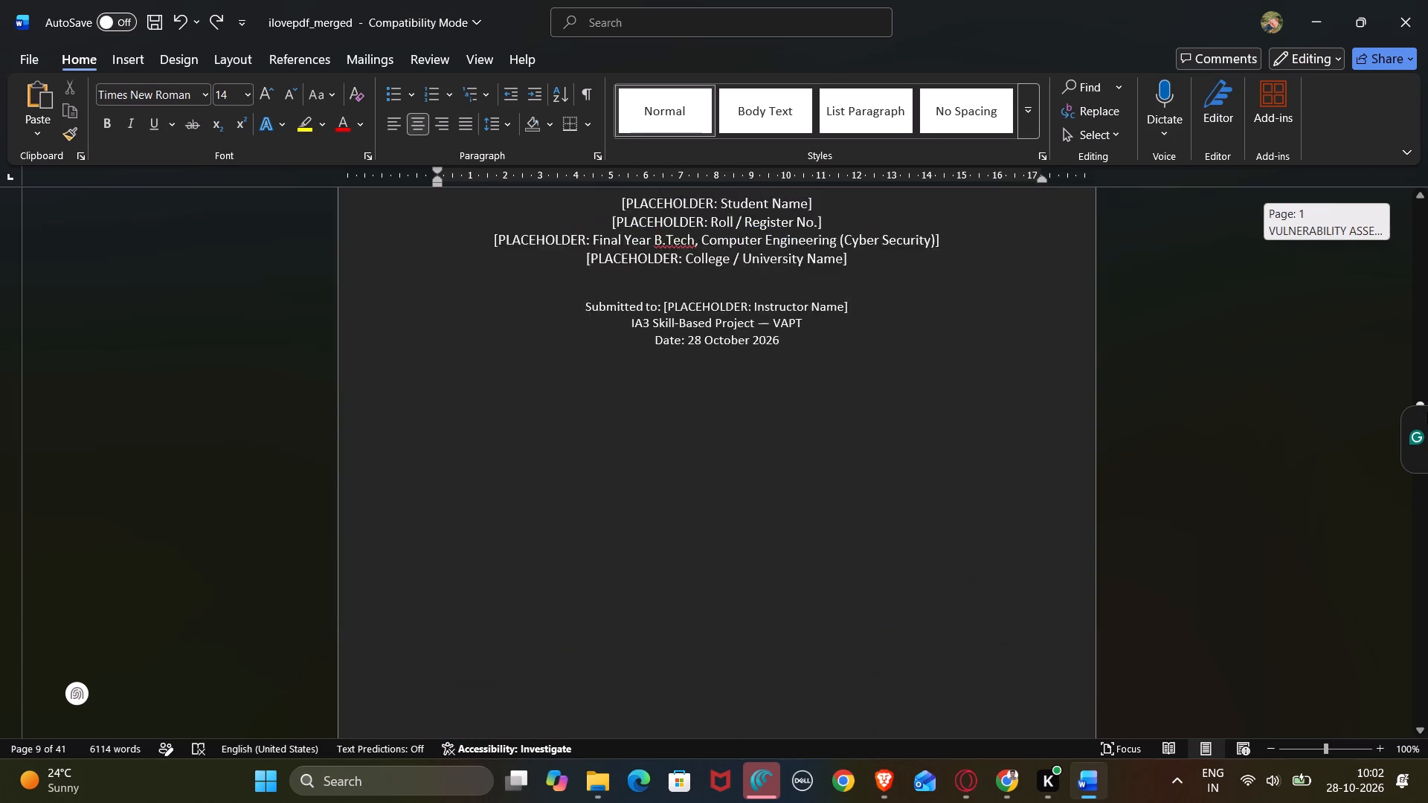
{"action": "left_click_drag", "start_coordinate": [1427, 413], "coordinate": [1427, 407]}
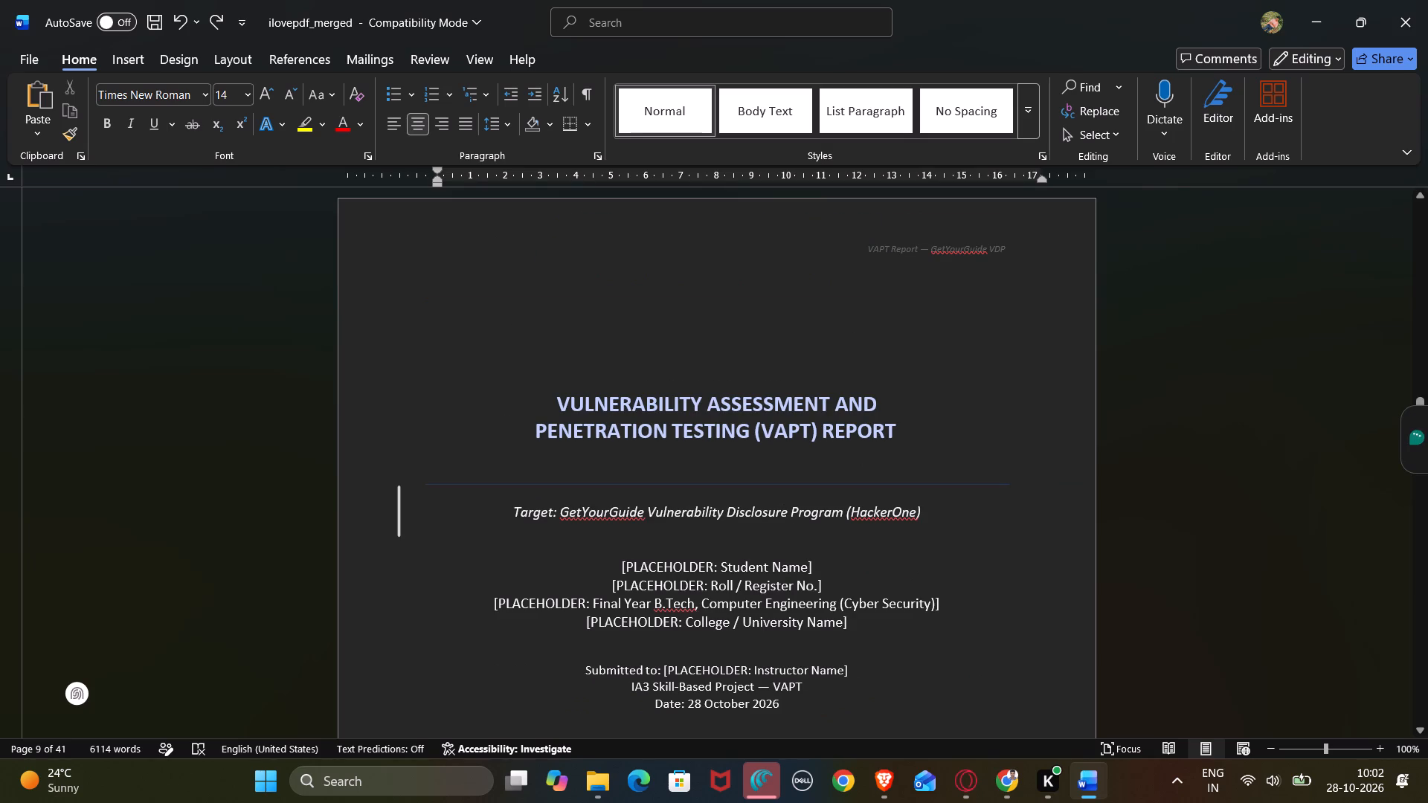
{"action": "left_click_drag", "start_coordinate": [903, 436], "coordinate": [592, 405]}
{"action": "right_click", "coordinate": [592, 405]}
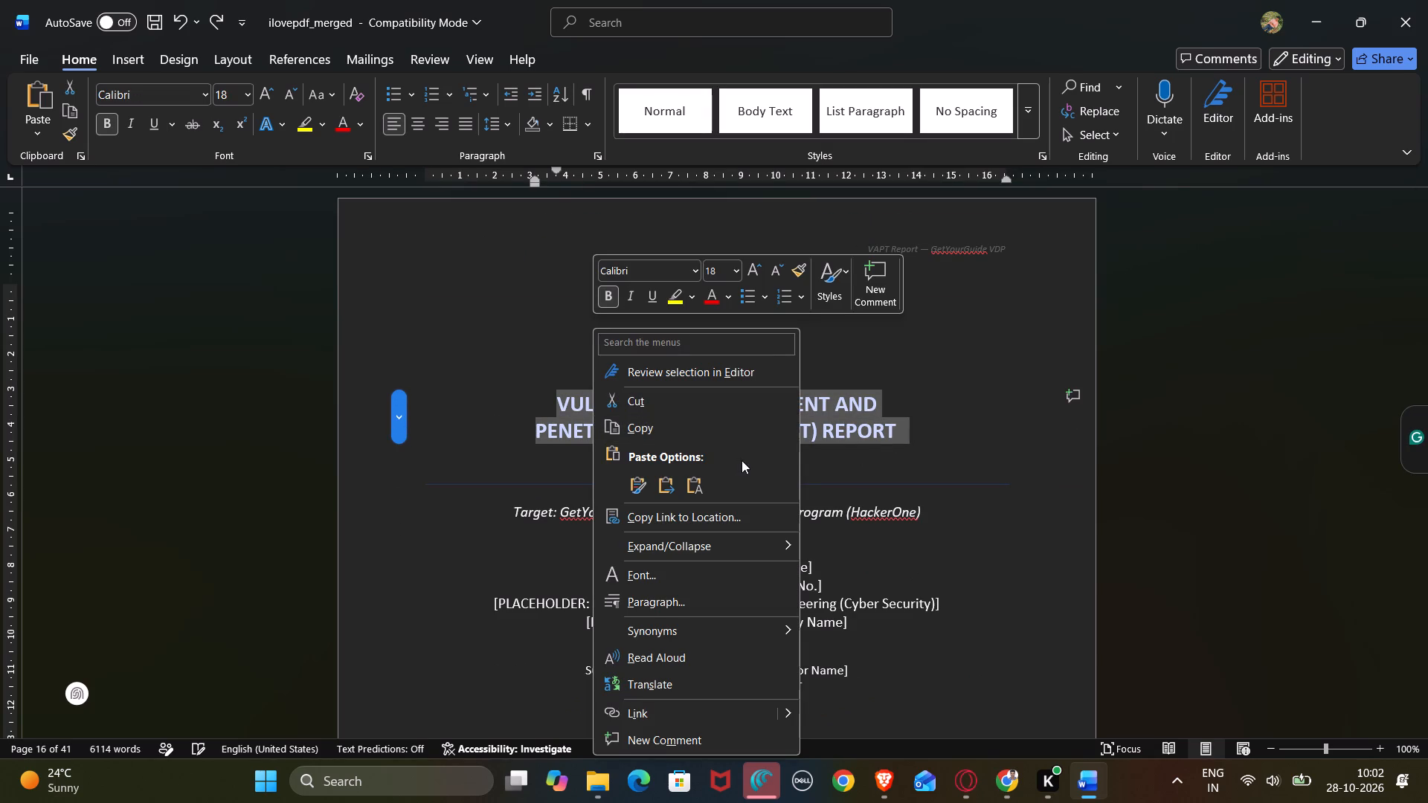
{"action": "left_click", "coordinate": [655, 401]}
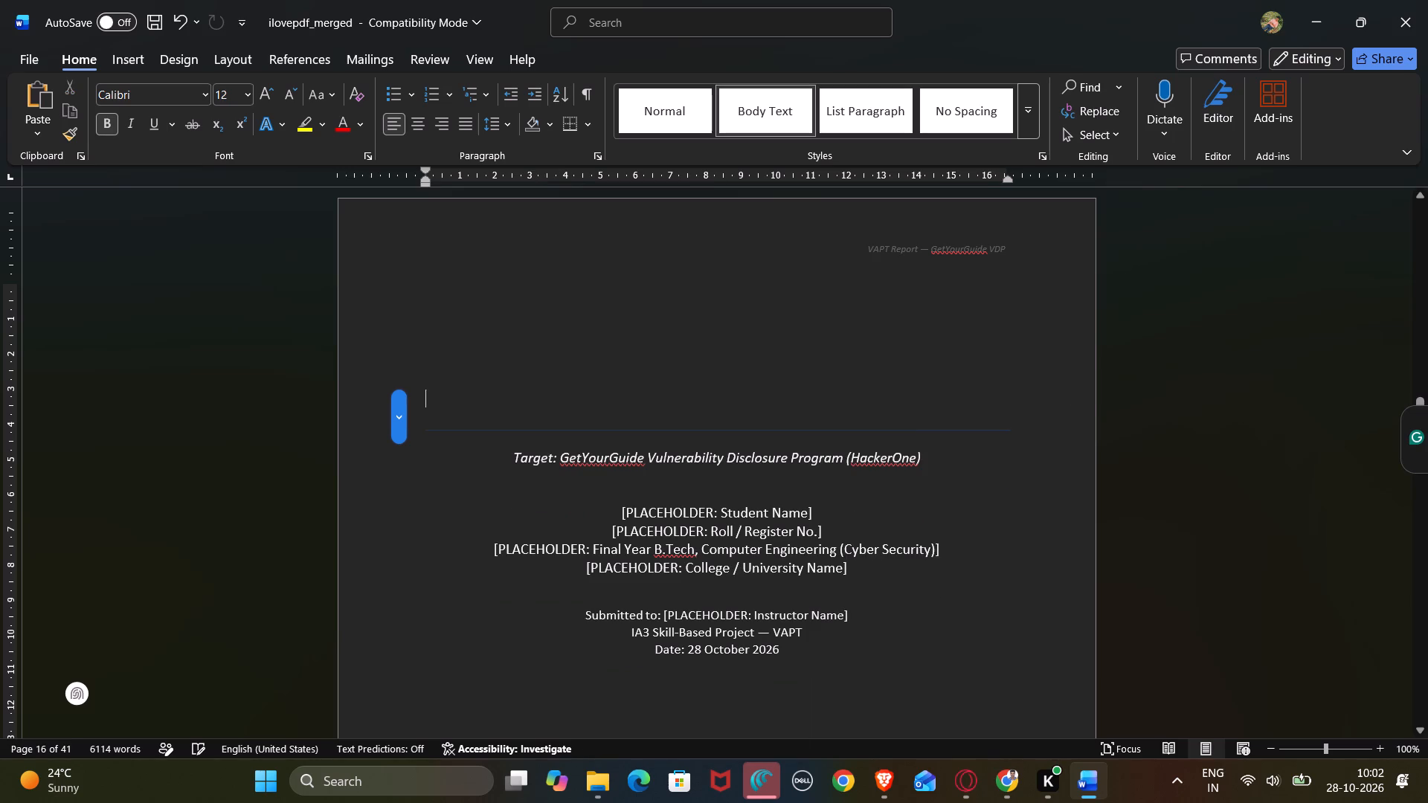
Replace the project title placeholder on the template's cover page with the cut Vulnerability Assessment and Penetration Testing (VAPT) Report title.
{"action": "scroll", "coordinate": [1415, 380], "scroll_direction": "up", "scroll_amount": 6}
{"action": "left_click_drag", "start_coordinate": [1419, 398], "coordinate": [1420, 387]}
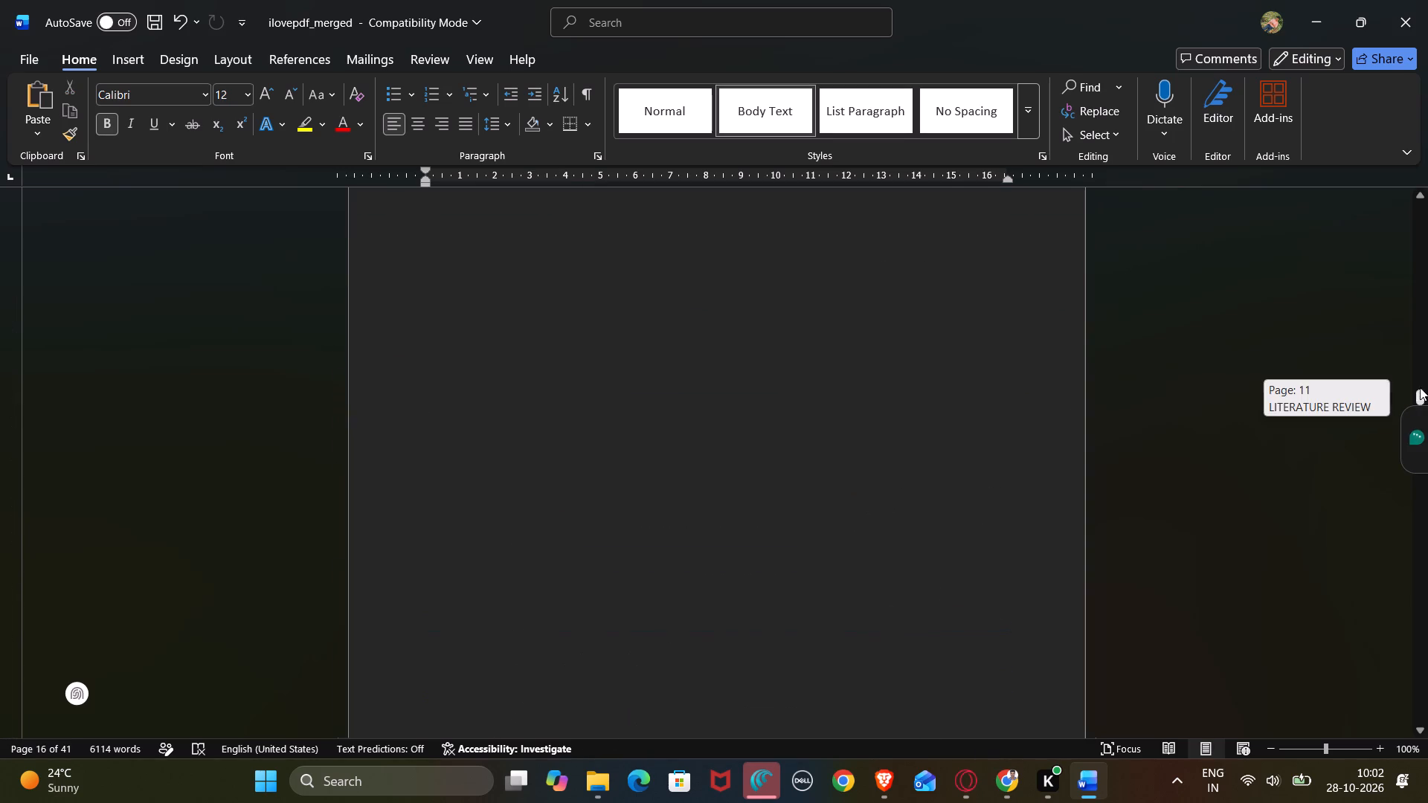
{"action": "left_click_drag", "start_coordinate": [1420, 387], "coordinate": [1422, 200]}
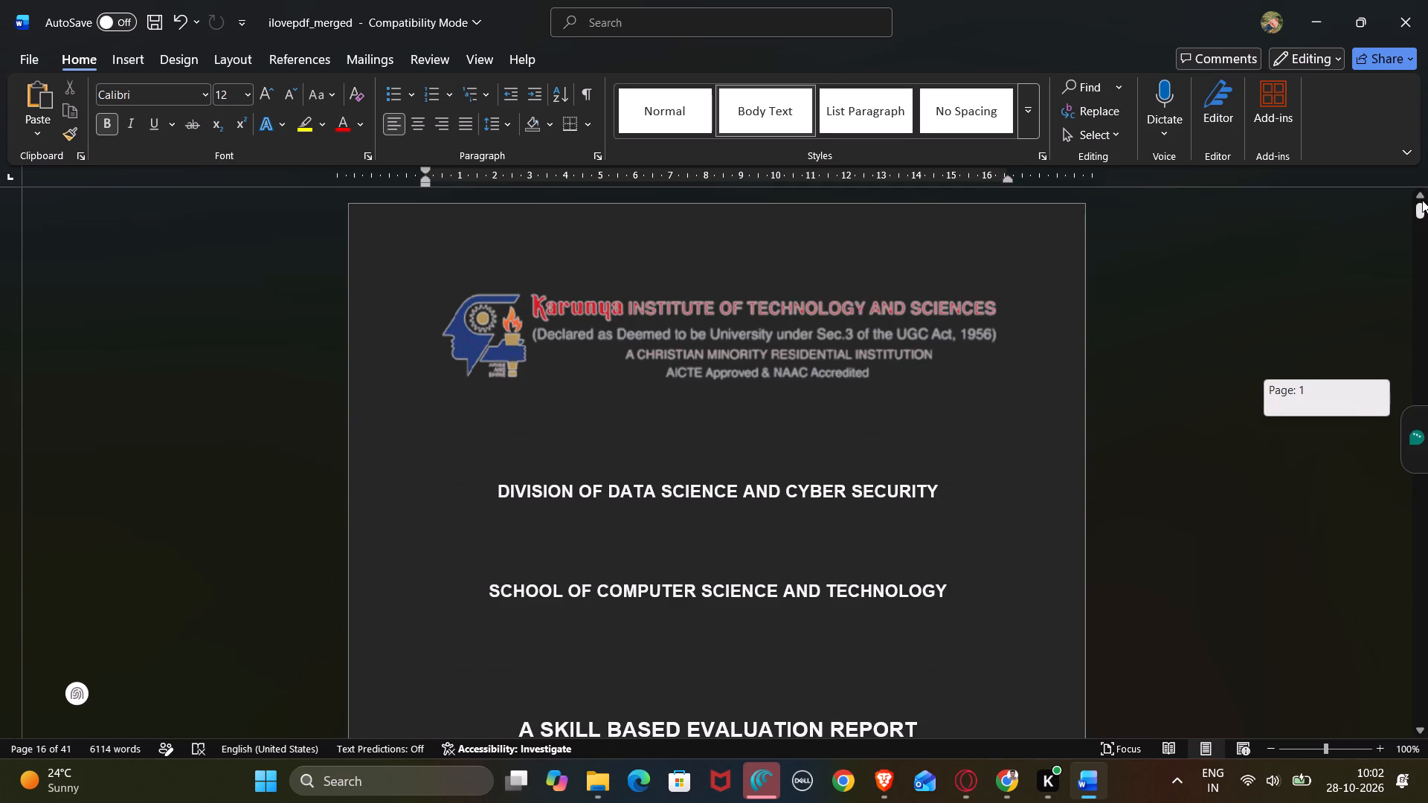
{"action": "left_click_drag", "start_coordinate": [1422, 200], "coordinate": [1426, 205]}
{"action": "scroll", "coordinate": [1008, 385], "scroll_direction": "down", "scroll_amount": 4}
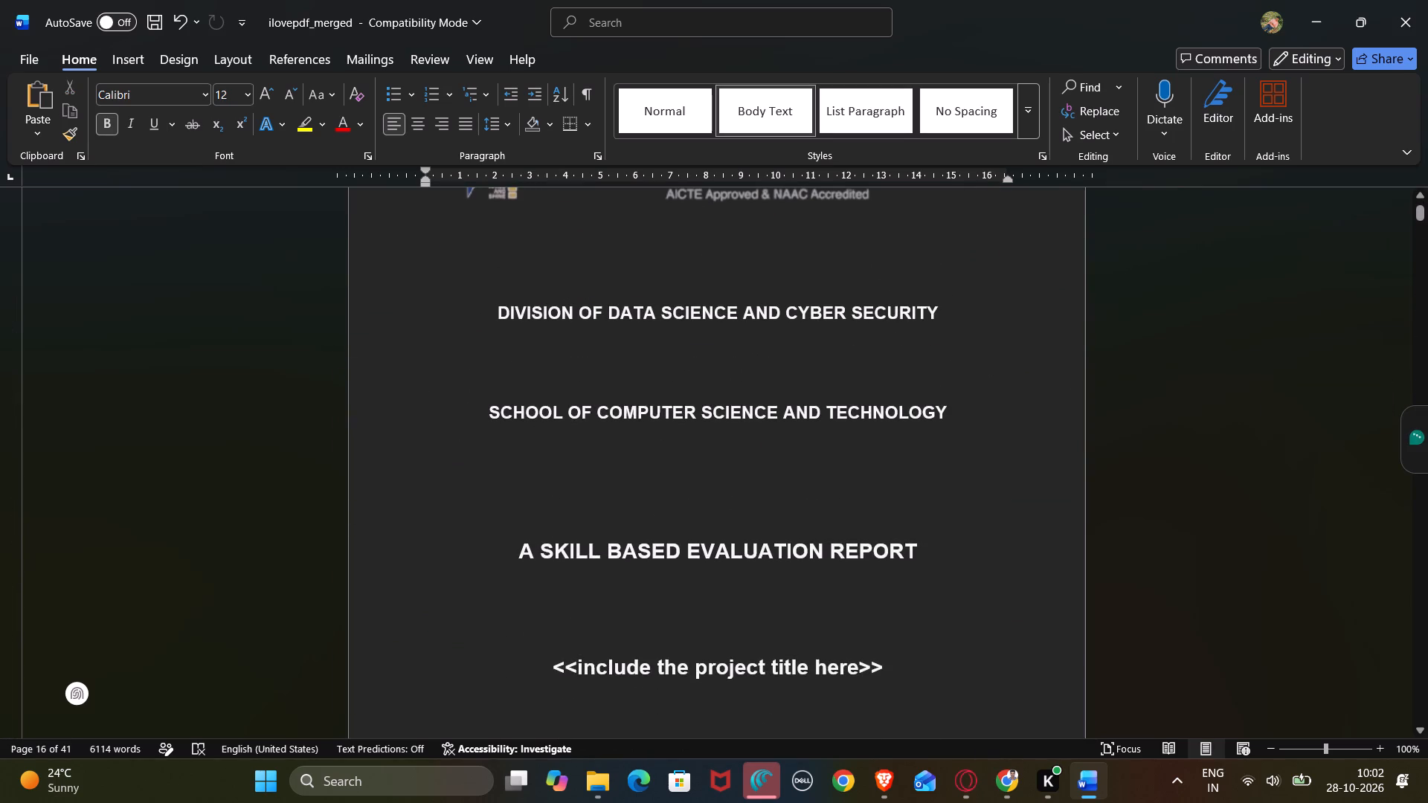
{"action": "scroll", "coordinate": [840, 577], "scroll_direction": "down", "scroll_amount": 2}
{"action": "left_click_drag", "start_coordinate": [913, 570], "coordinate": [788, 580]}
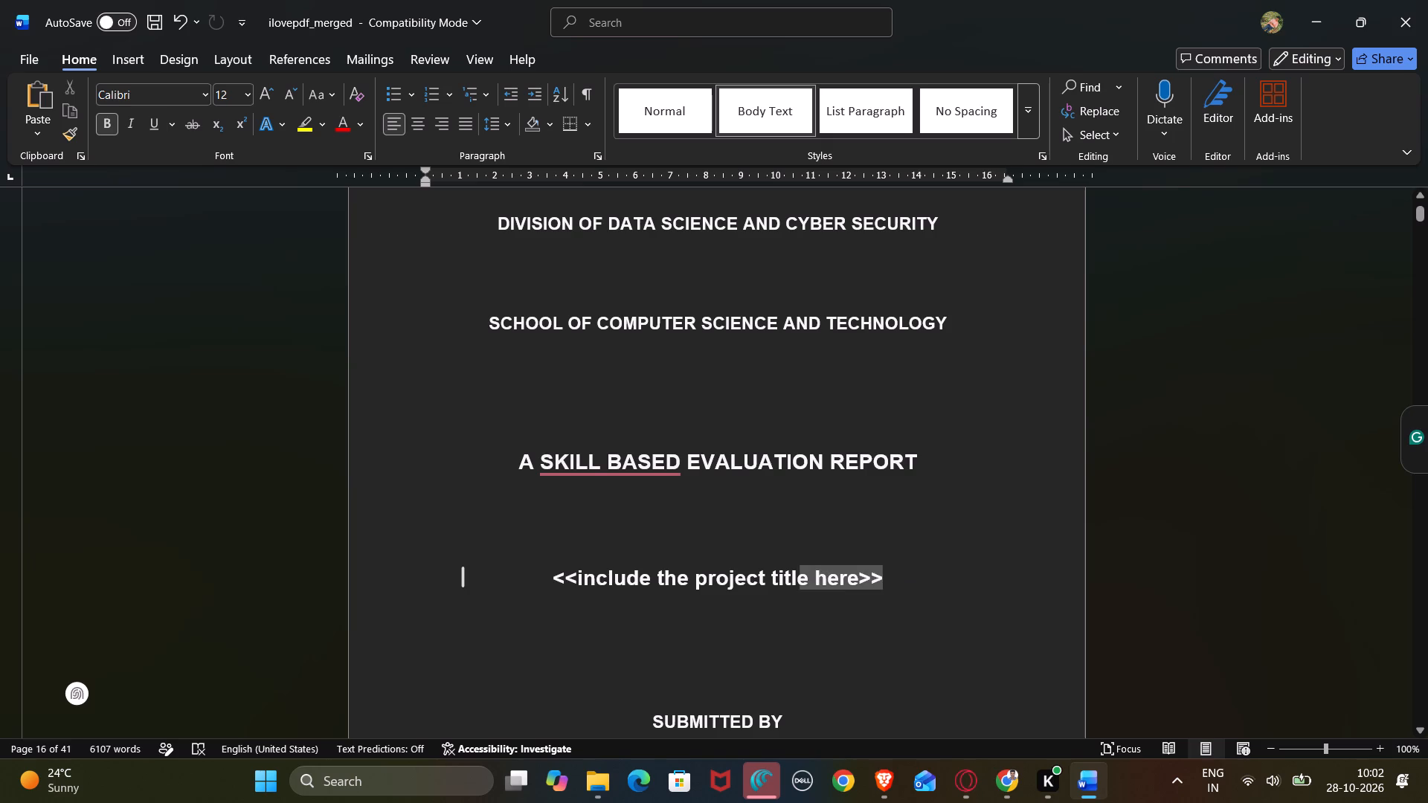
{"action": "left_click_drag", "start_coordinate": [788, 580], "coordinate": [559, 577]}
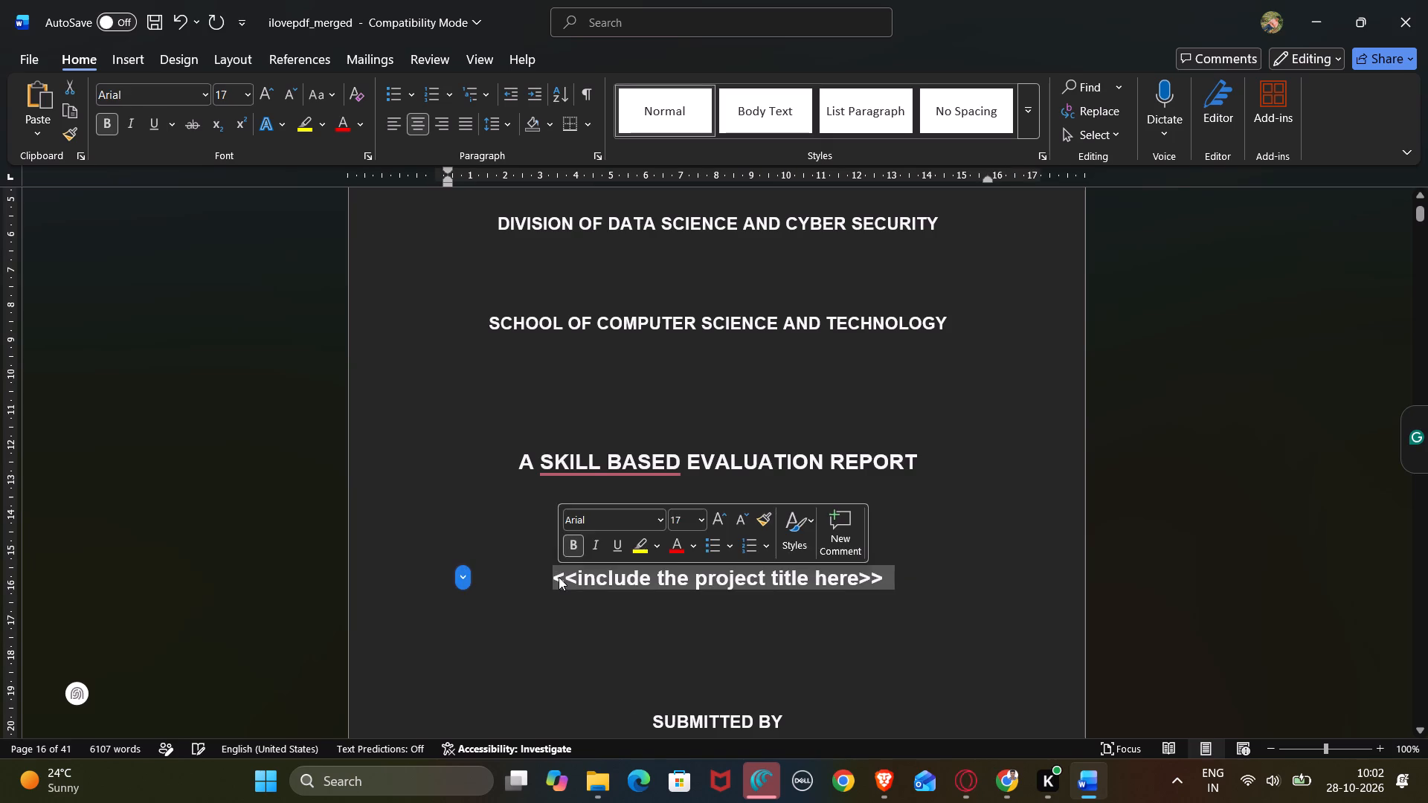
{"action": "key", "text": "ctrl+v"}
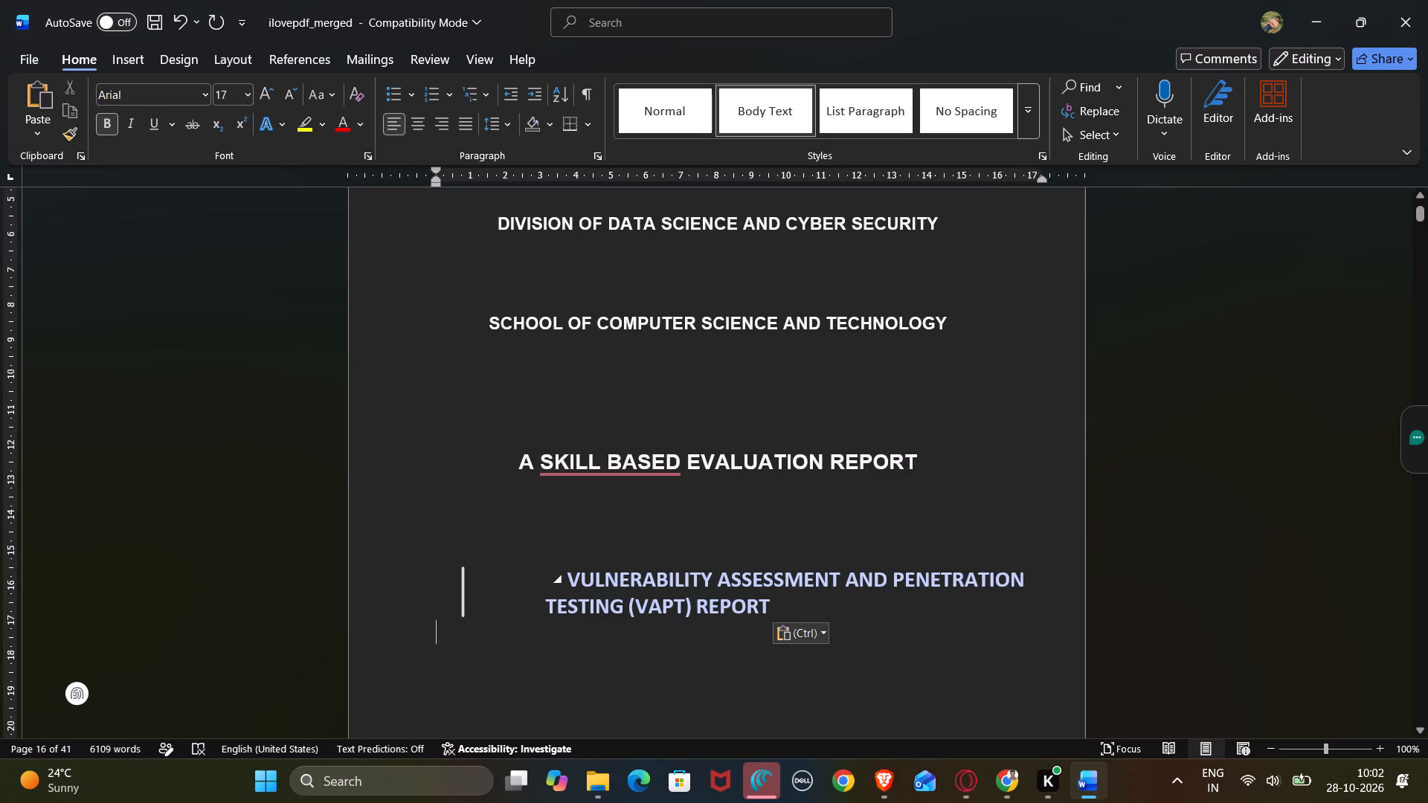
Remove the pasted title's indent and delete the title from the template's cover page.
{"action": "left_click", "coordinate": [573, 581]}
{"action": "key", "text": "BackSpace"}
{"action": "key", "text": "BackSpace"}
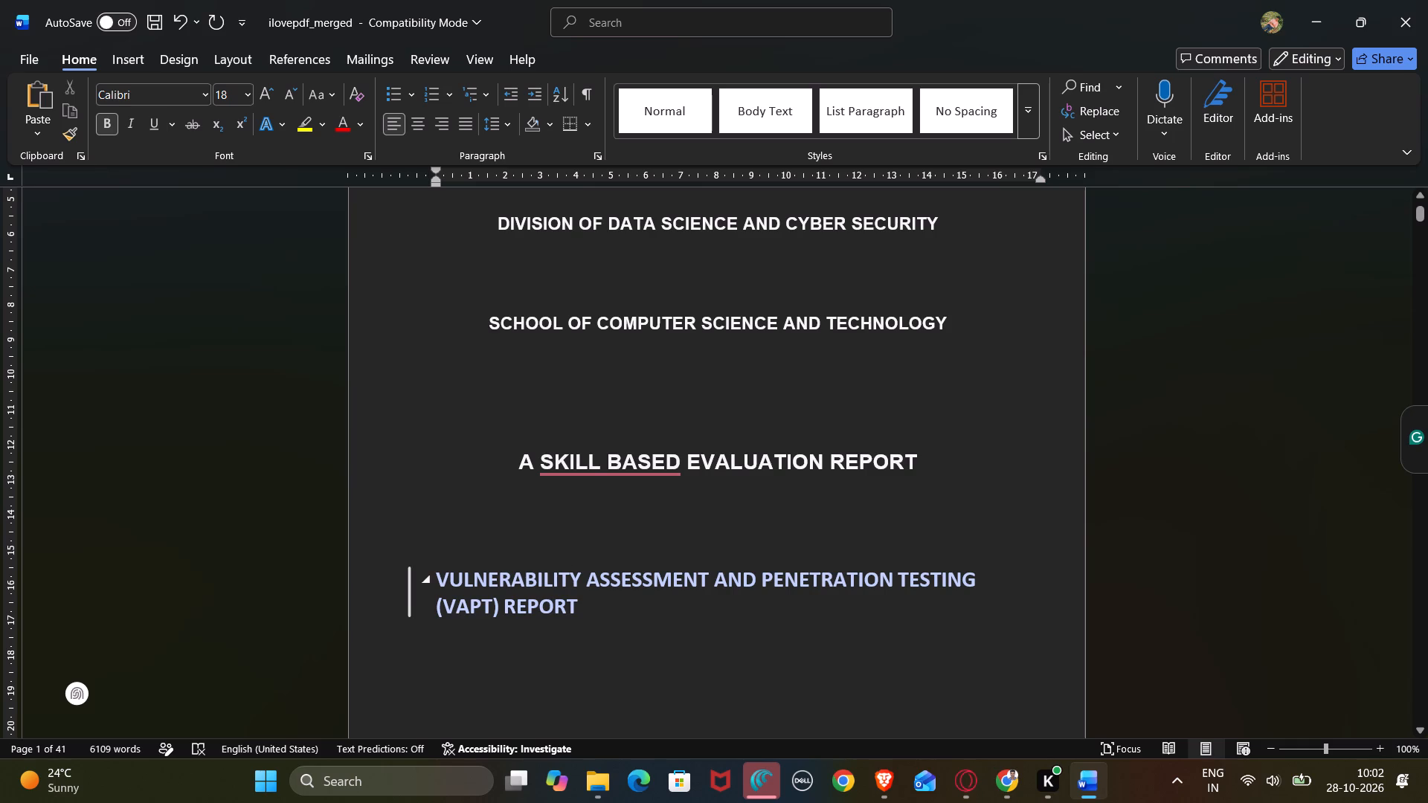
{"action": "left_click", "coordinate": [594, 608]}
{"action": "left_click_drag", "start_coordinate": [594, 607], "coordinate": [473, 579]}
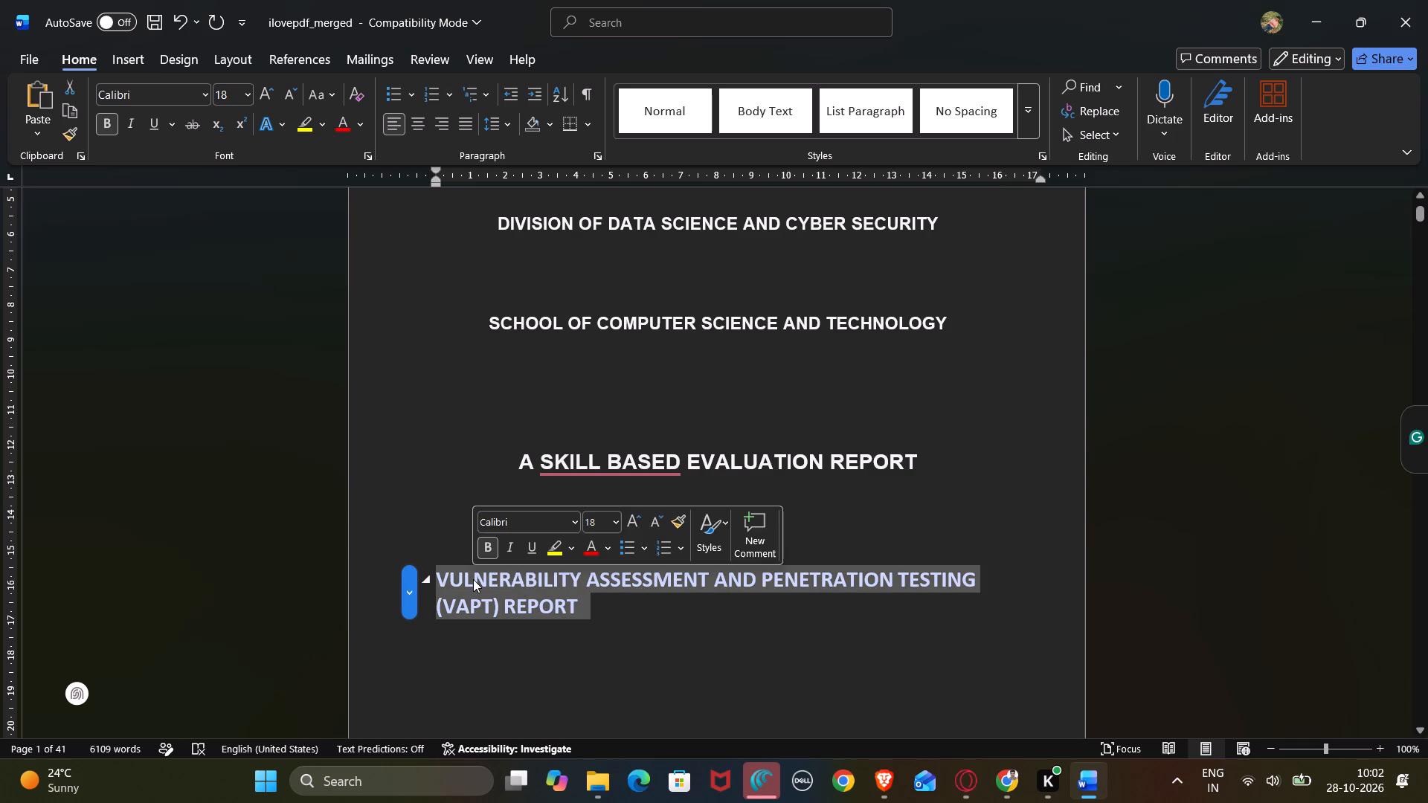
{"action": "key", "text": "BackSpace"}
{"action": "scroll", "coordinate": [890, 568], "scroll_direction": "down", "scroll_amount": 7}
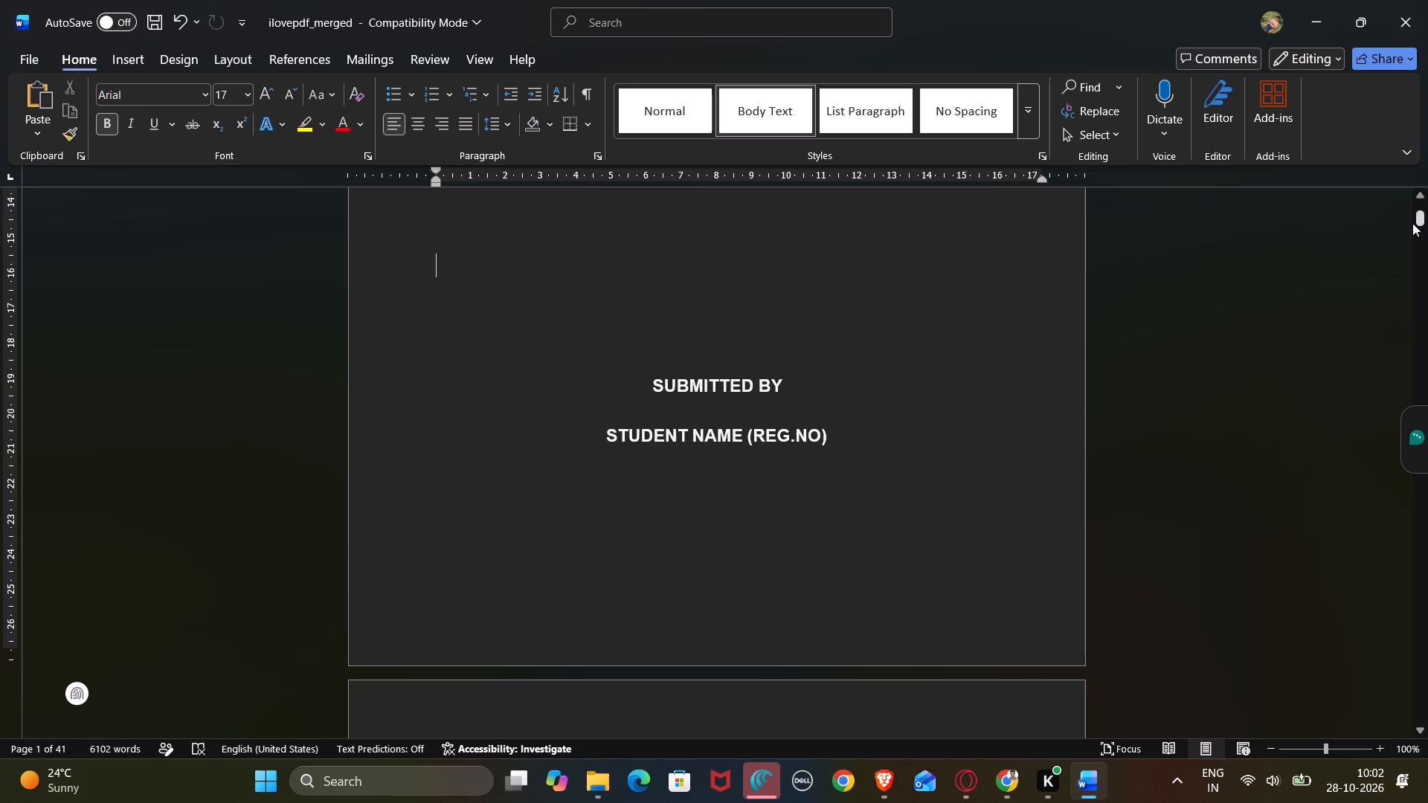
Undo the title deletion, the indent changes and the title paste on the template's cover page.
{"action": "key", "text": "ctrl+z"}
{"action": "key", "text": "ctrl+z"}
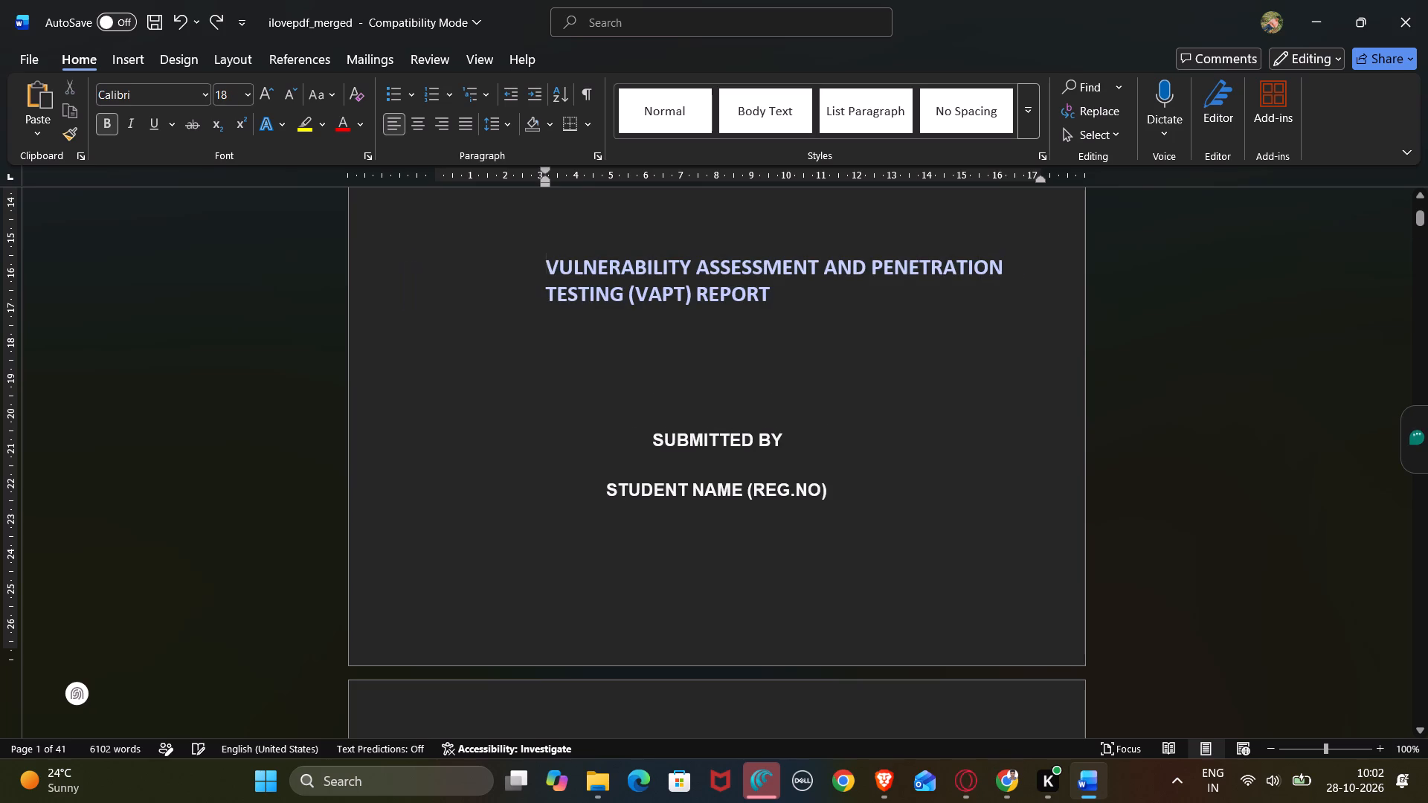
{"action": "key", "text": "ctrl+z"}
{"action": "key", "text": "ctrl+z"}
Look over the VAPT report's cover page and the start of its Certificate / Declaration page.
{"action": "left_click_drag", "start_coordinate": [1419, 225], "coordinate": [1422, 326]}
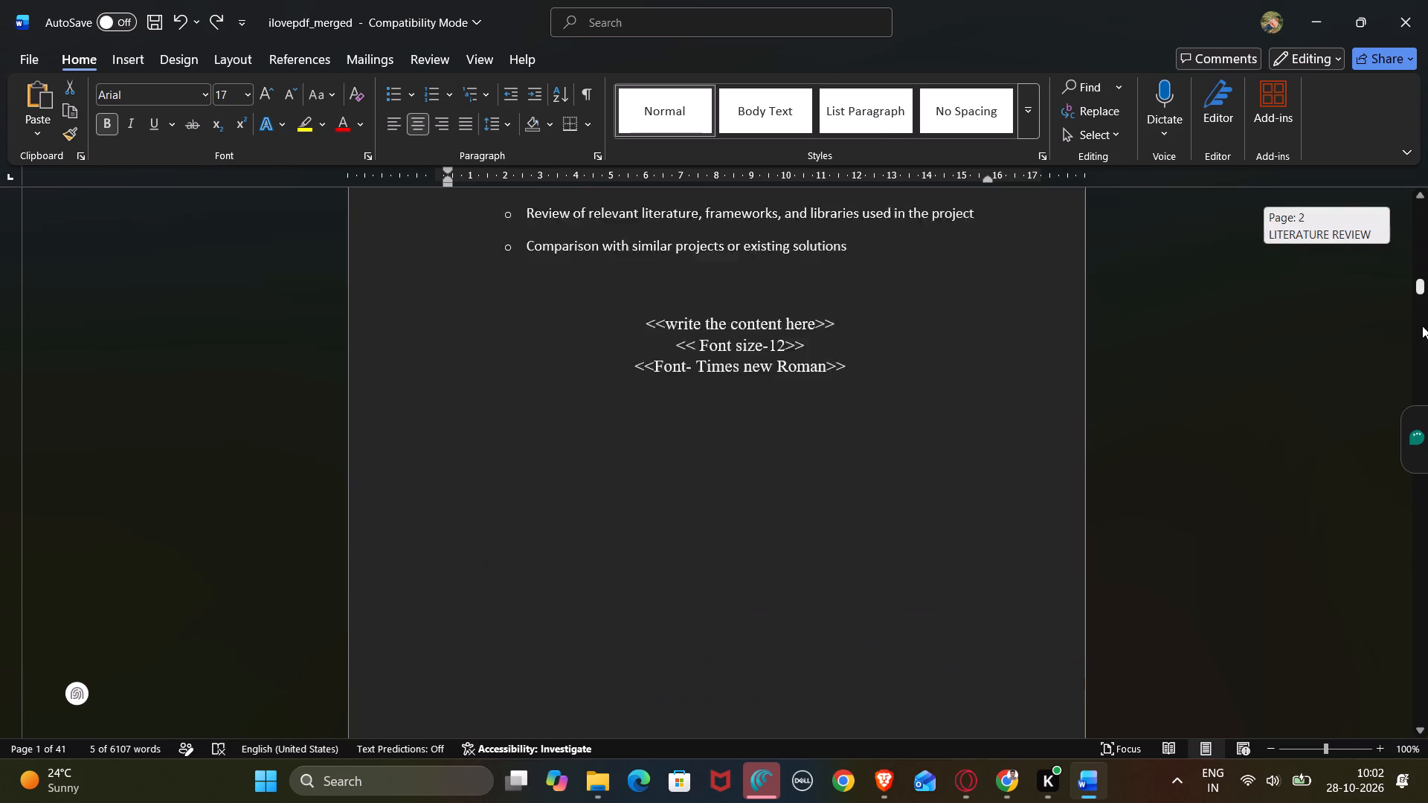
{"action": "left_click_drag", "start_coordinate": [1422, 326], "coordinate": [1427, 410]}
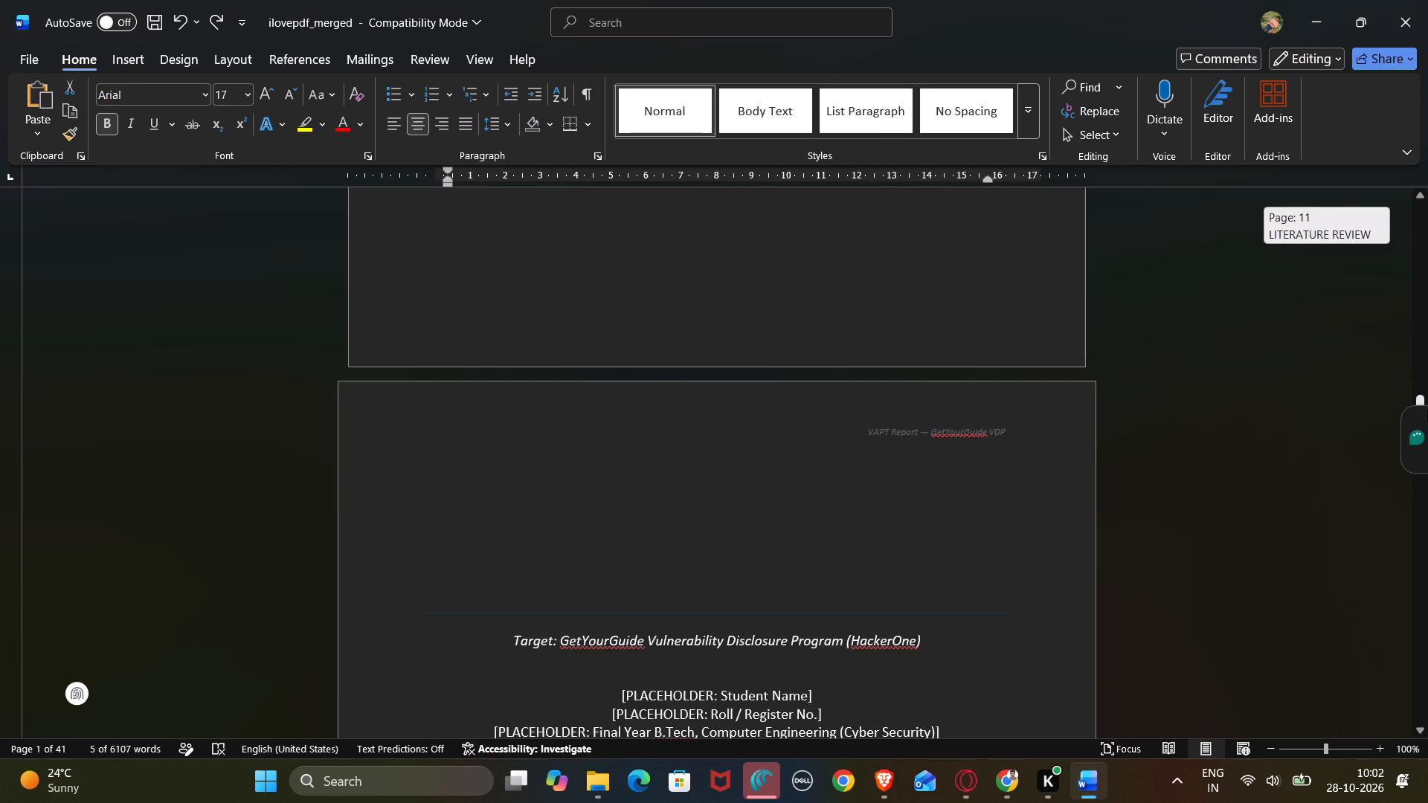
{"action": "left_click_drag", "start_coordinate": [1427, 410], "coordinate": [1427, 411]}
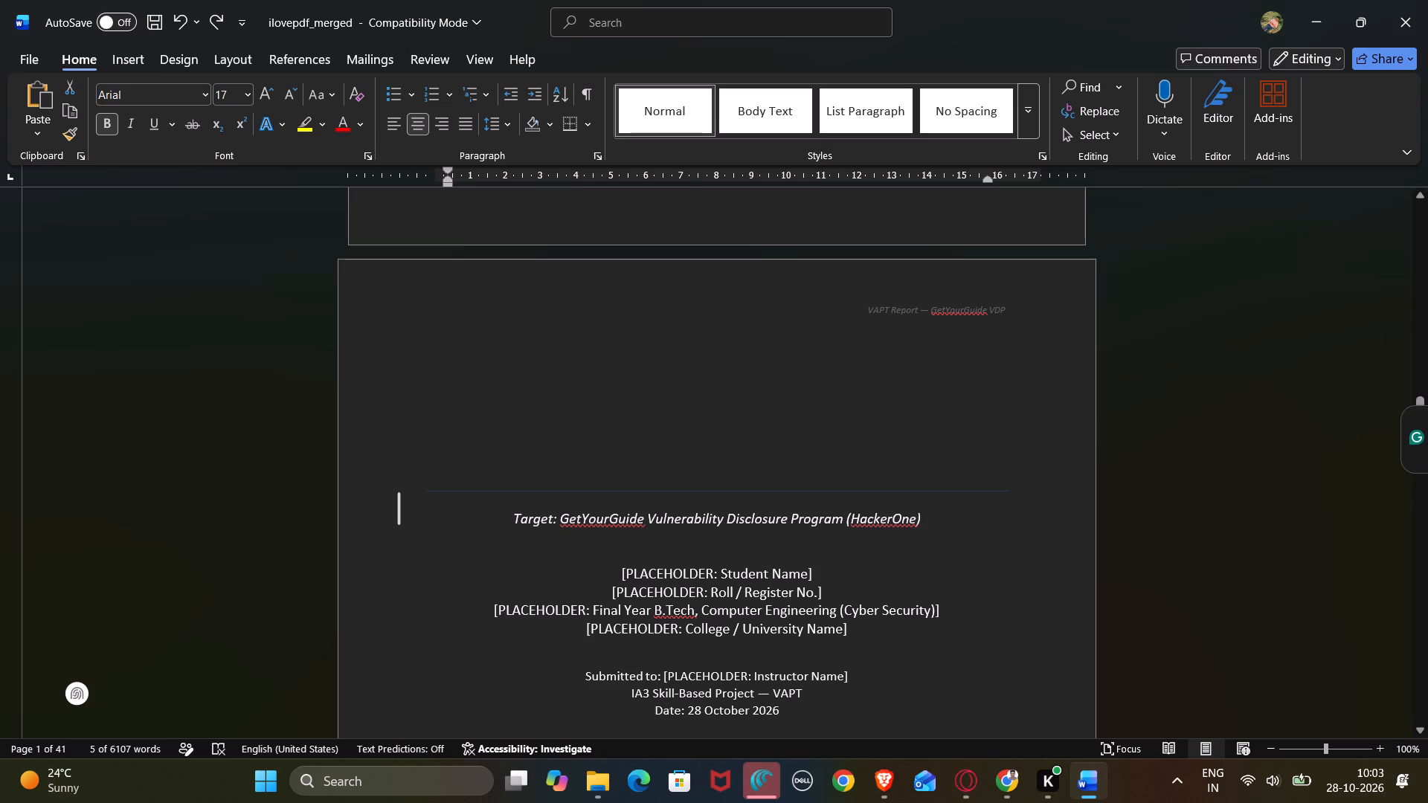
{"action": "scroll", "coordinate": [980, 520], "scroll_direction": "down", "scroll_amount": 15}
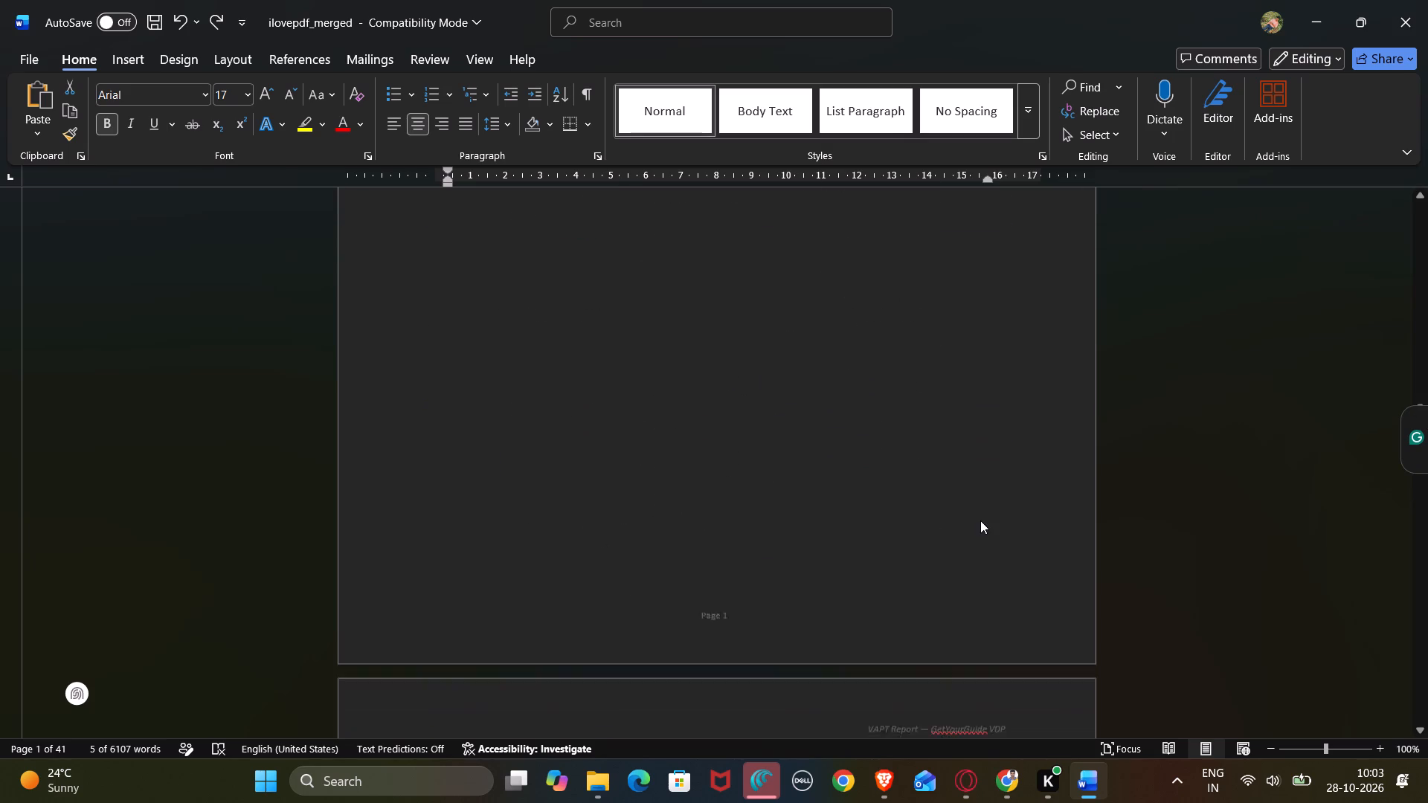
{"action": "scroll", "coordinate": [980, 520], "scroll_direction": "down", "scroll_amount": 12}
{"action": "scroll", "coordinate": [980, 522], "scroll_direction": "up", "scroll_amount": 13}
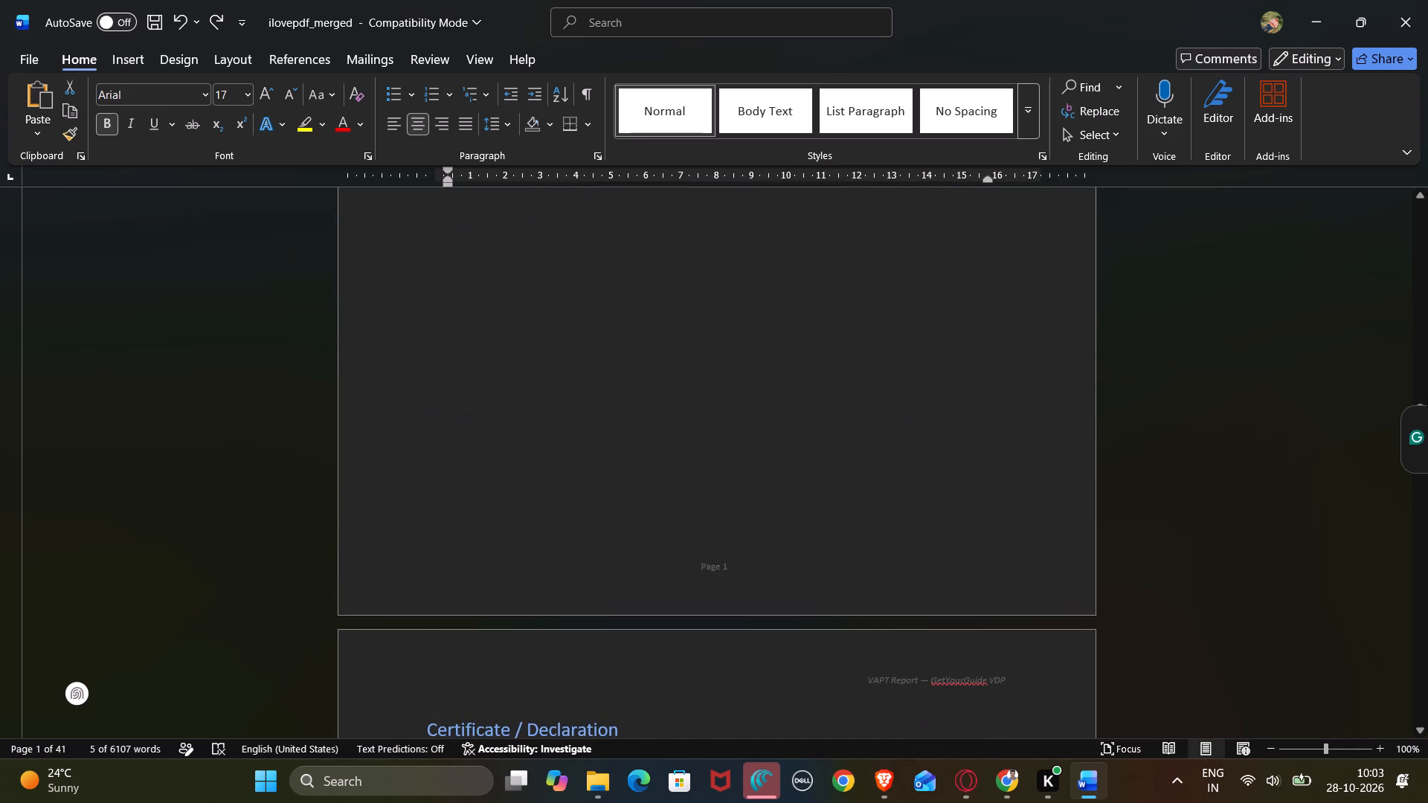
{"action": "scroll", "coordinate": [980, 421], "scroll_direction": "up", "scroll_amount": 8}
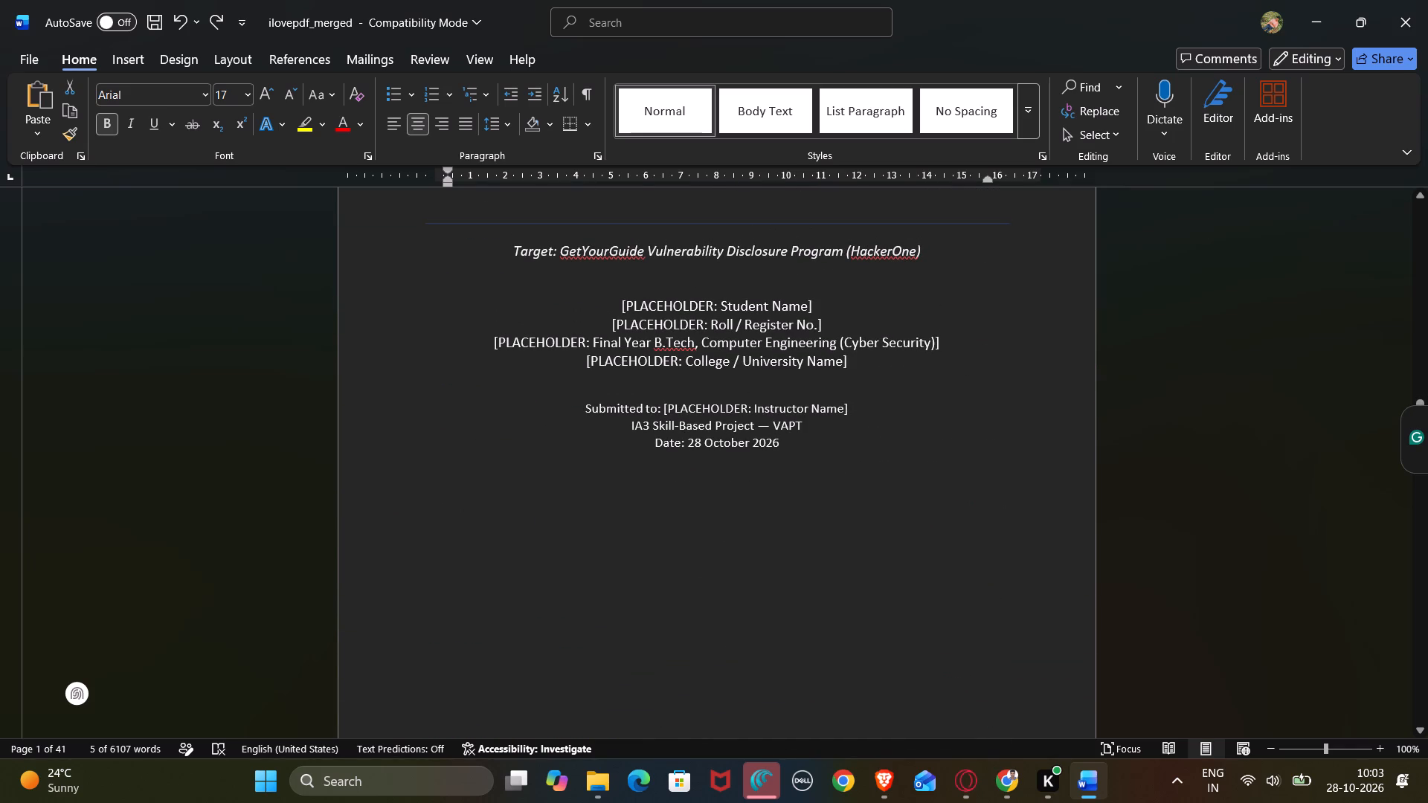
{"action": "scroll", "coordinate": [851, 455], "scroll_direction": "up", "scroll_amount": 6}
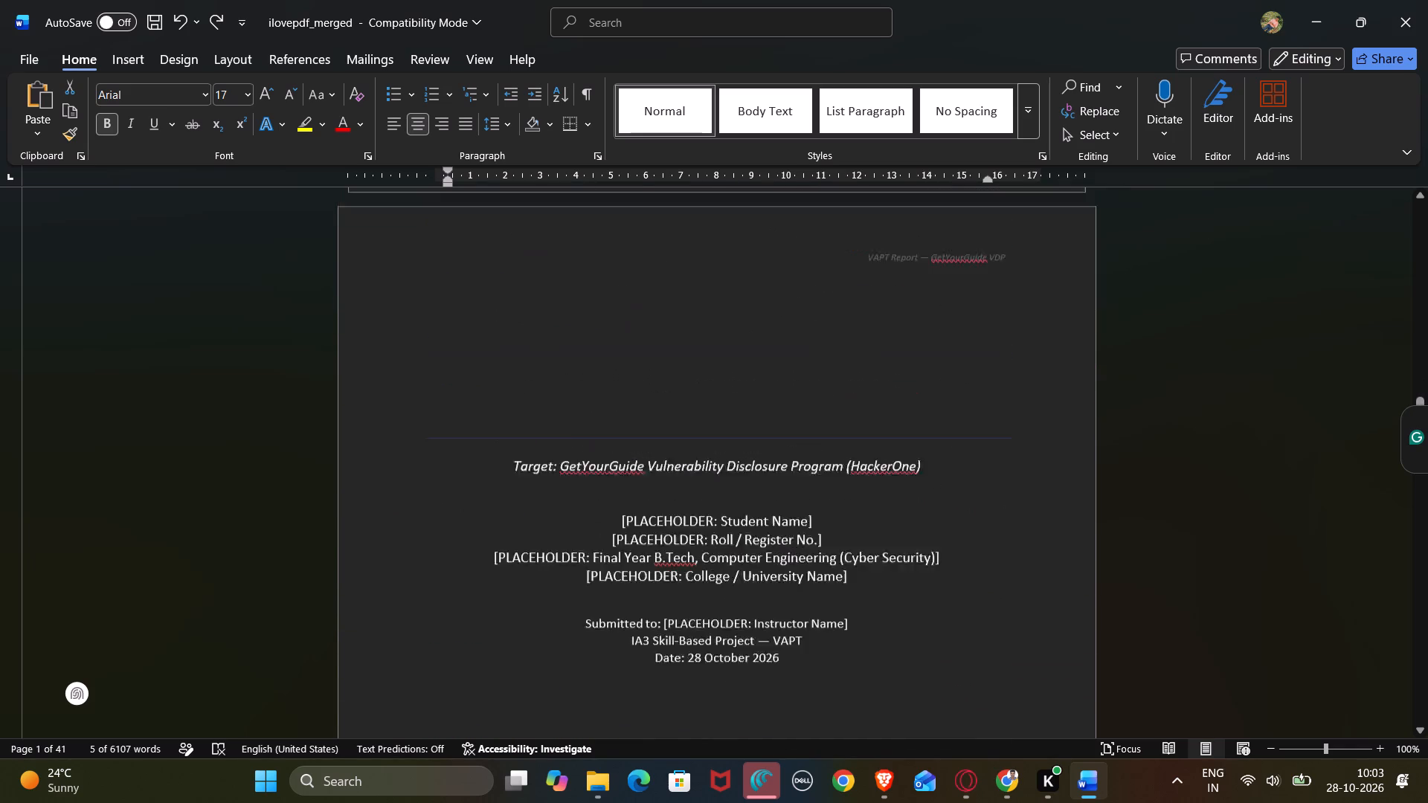
{"action": "scroll", "coordinate": [800, 487], "scroll_direction": "up", "scroll_amount": 1}
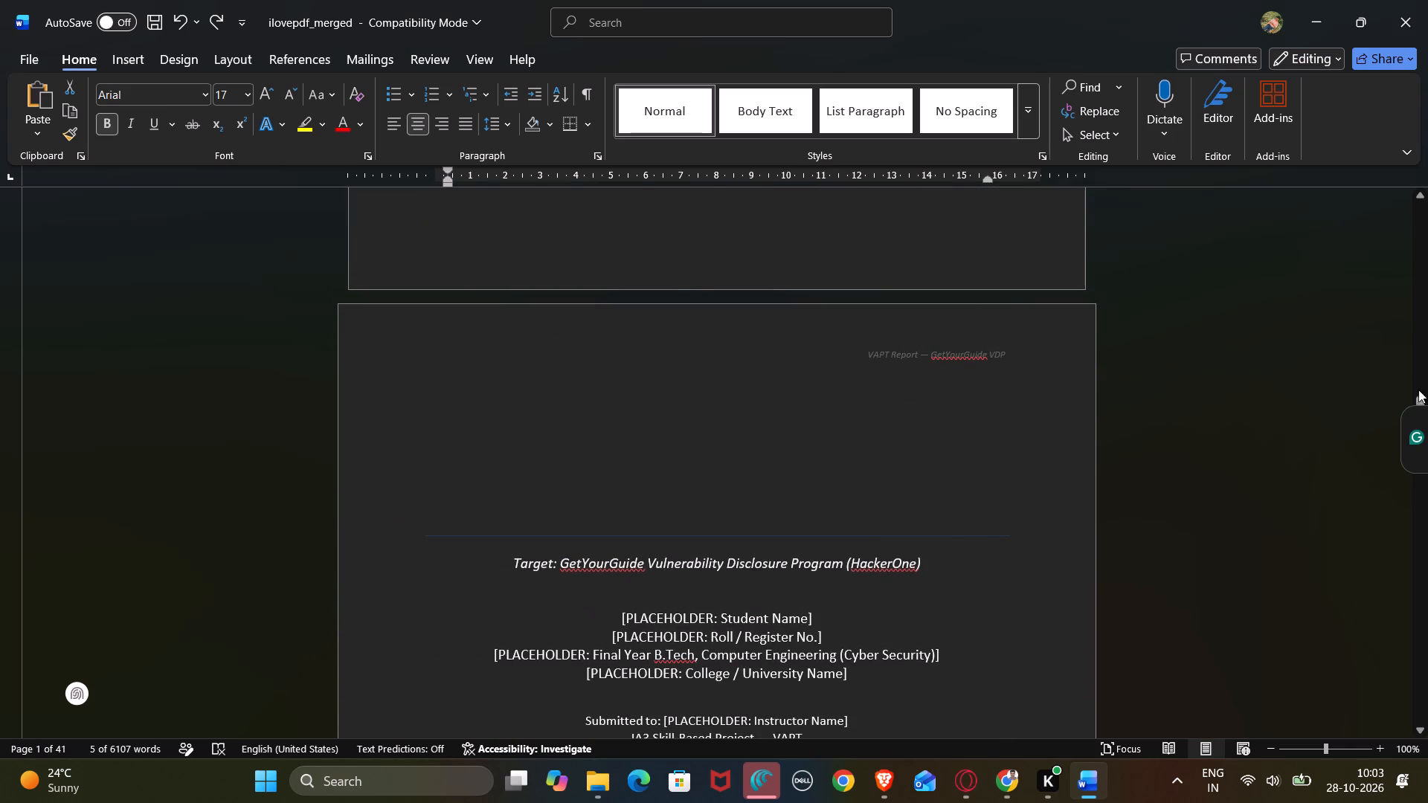
Replace the project title placeholder on the template's cover page with "WEB APPLICATION PENETRATION".
{"action": "left_click_drag", "start_coordinate": [1417, 400], "coordinate": [1396, 222]}
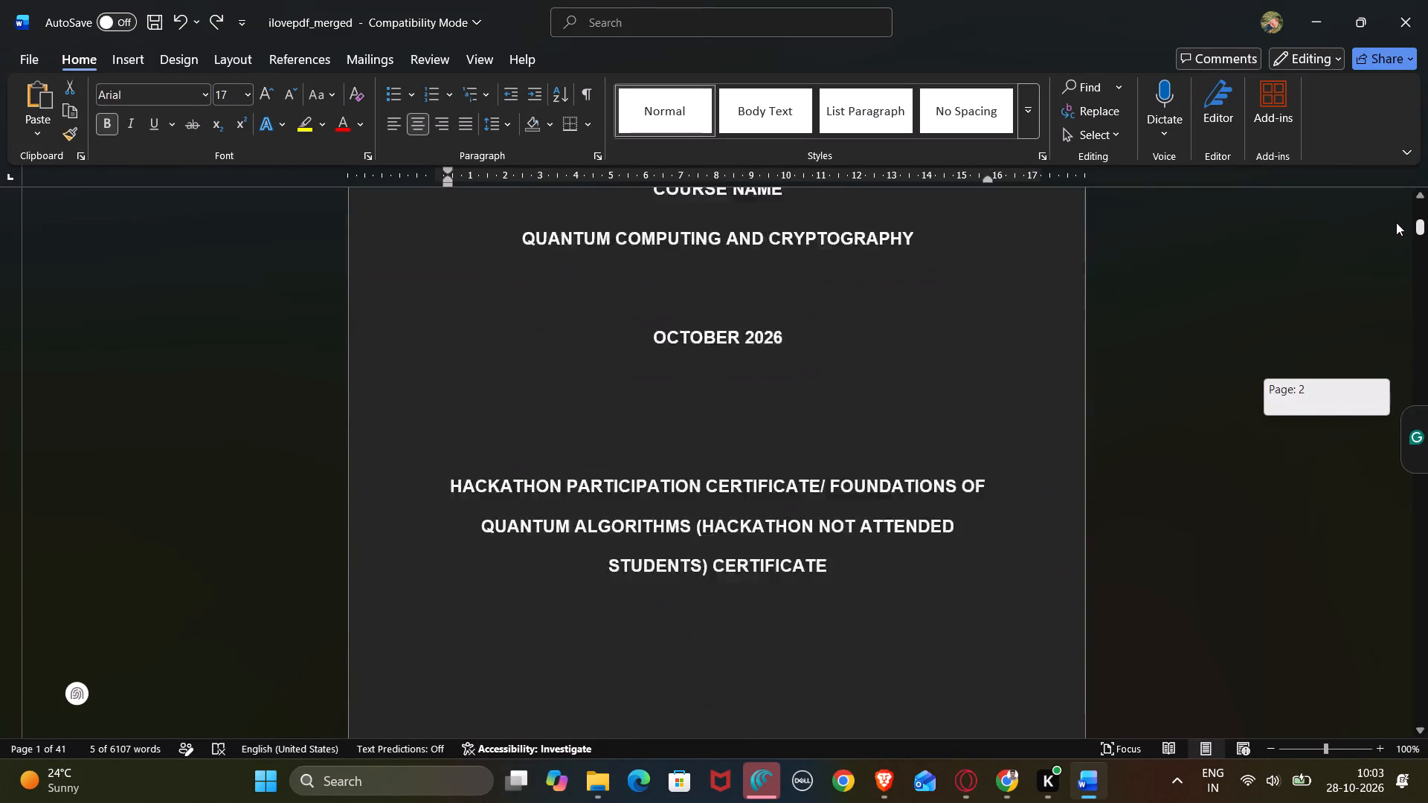
{"action": "left_click_drag", "start_coordinate": [1396, 222], "coordinate": [1395, 213]}
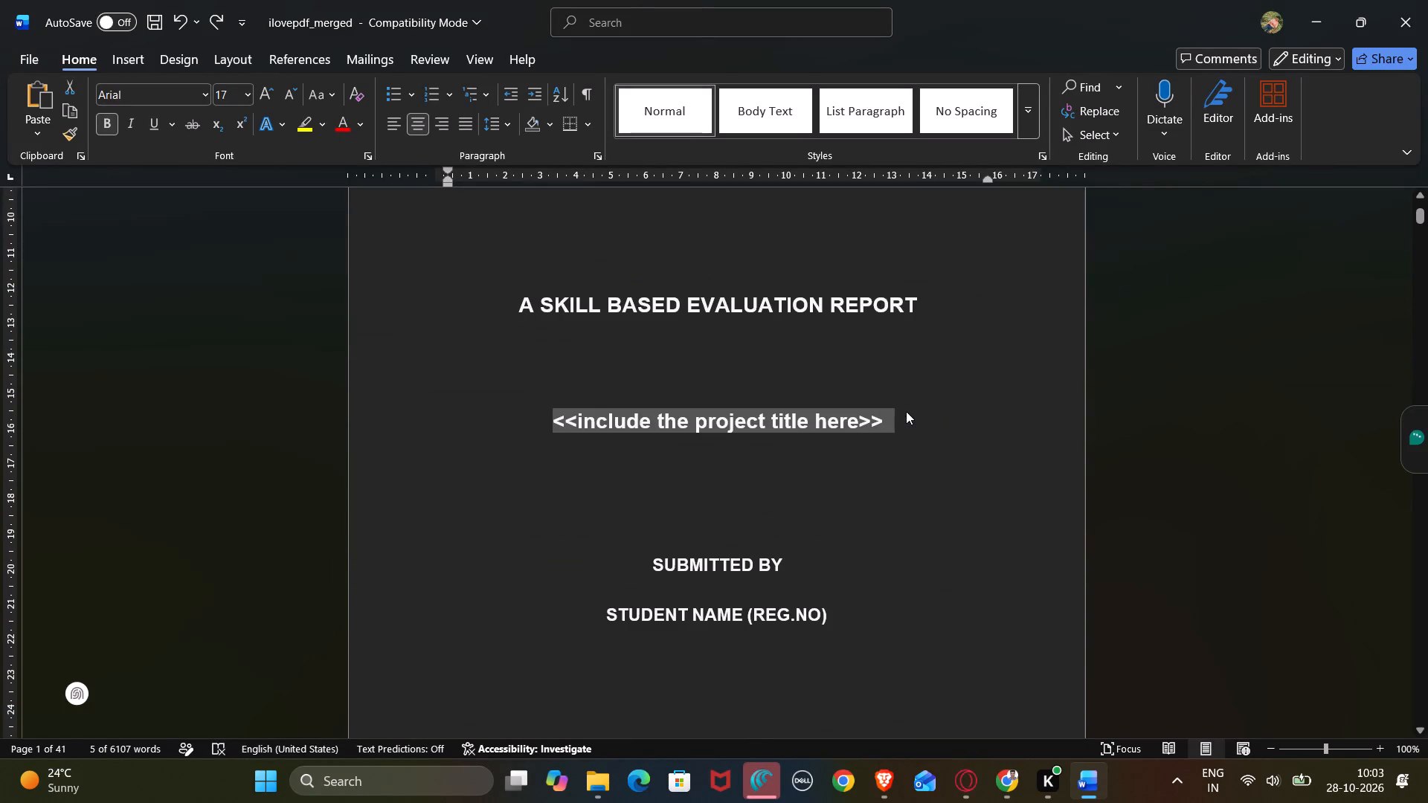
{"action": "left_click_drag", "start_coordinate": [906, 412], "coordinate": [832, 425]}
{"action": "left_click_drag", "start_coordinate": [892, 420], "coordinate": [803, 424]}
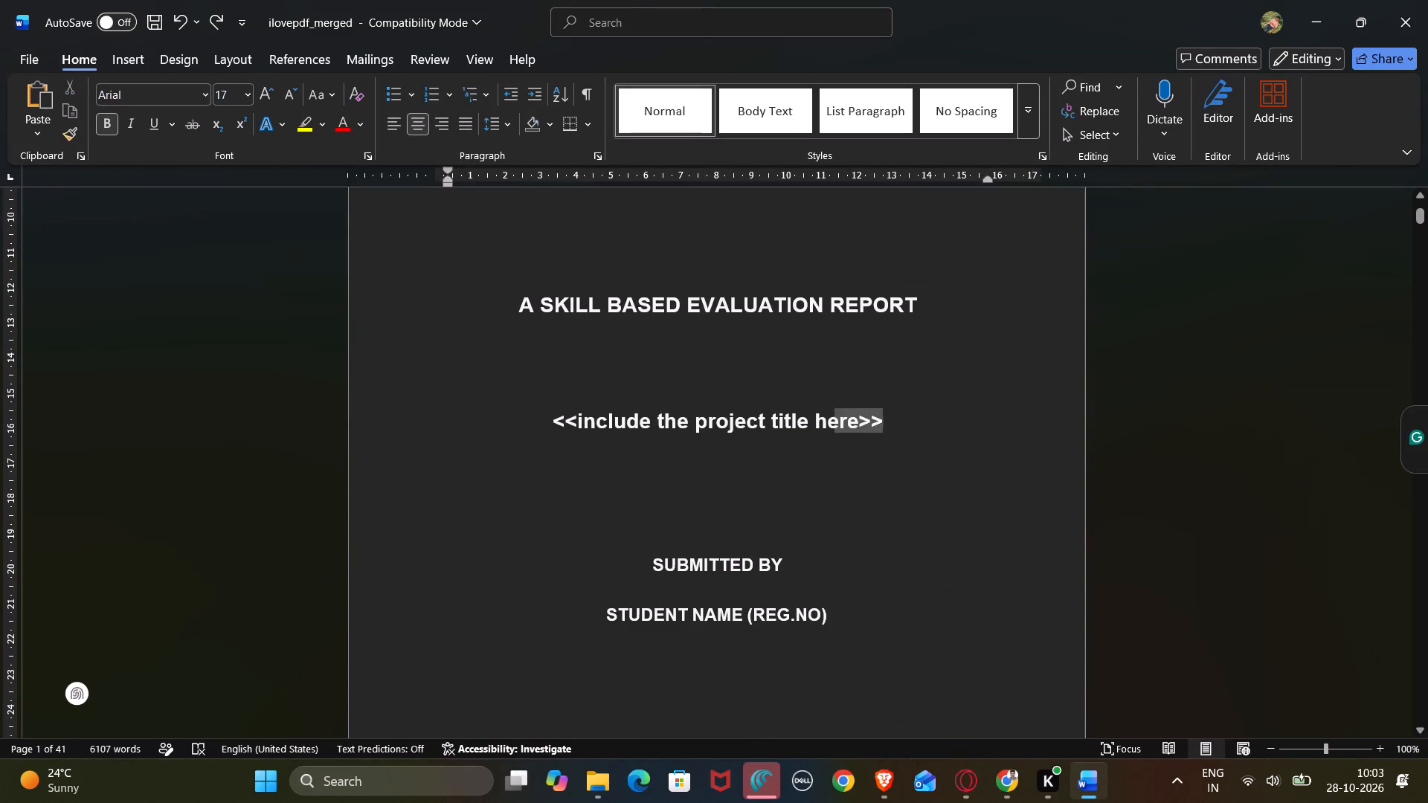
{"action": "left_click_drag", "start_coordinate": [803, 424], "coordinate": [557, 422]}
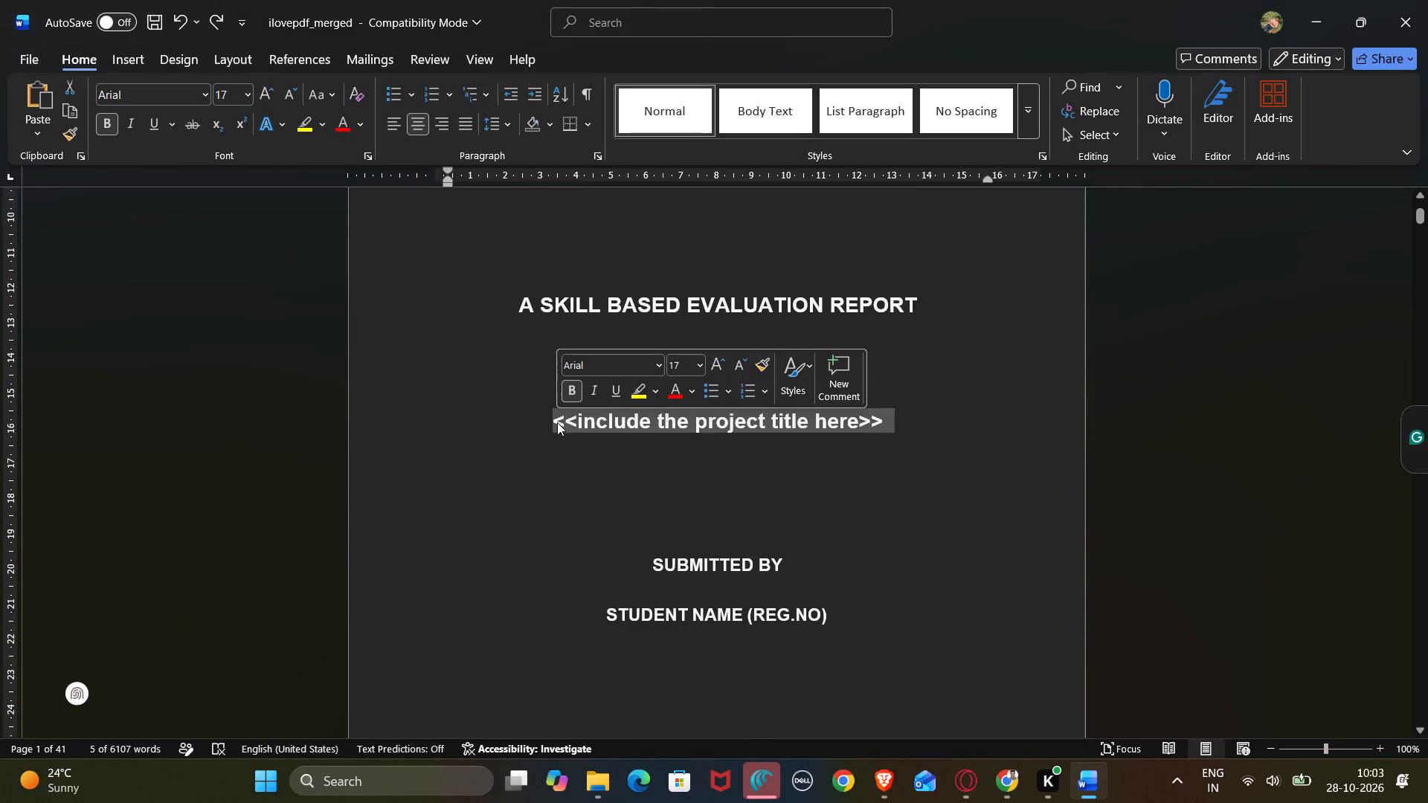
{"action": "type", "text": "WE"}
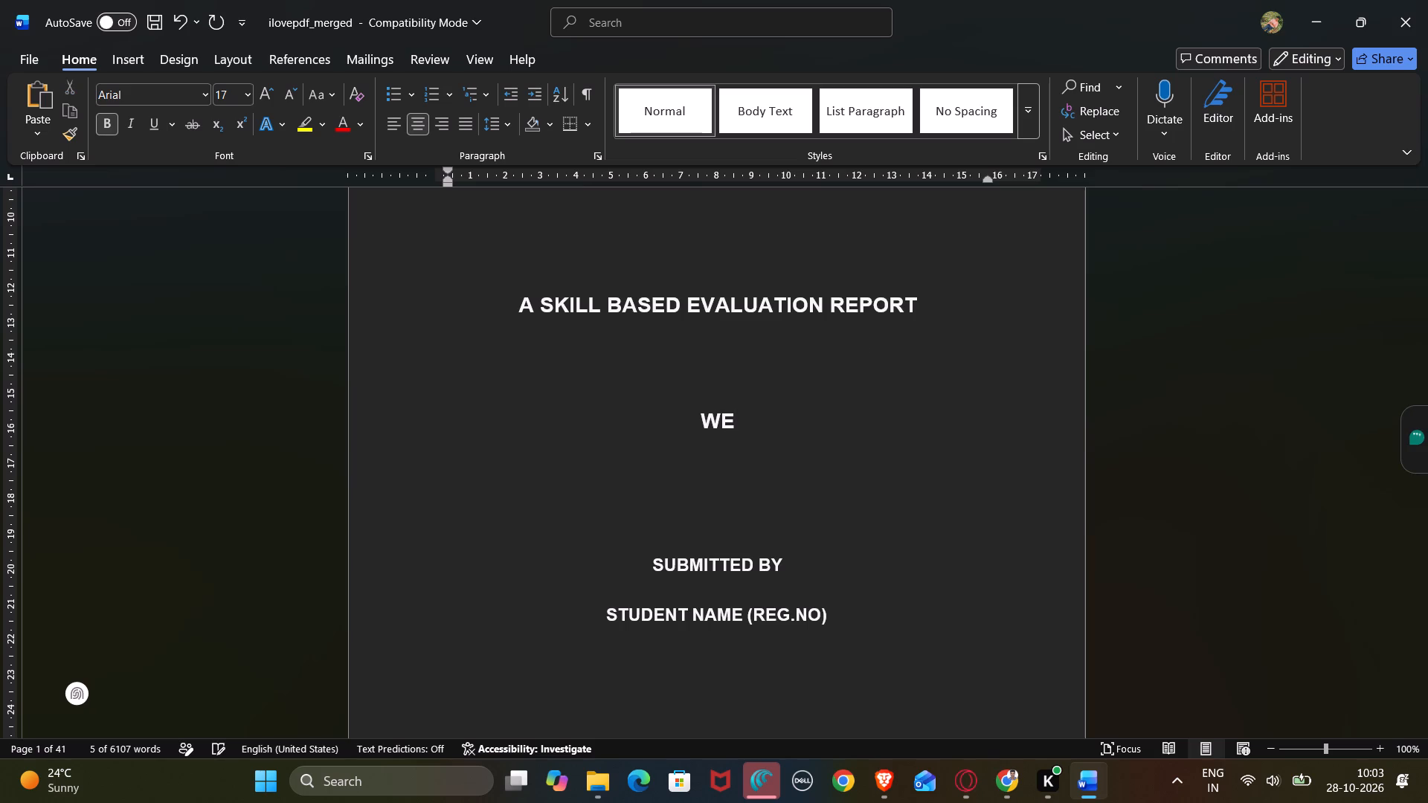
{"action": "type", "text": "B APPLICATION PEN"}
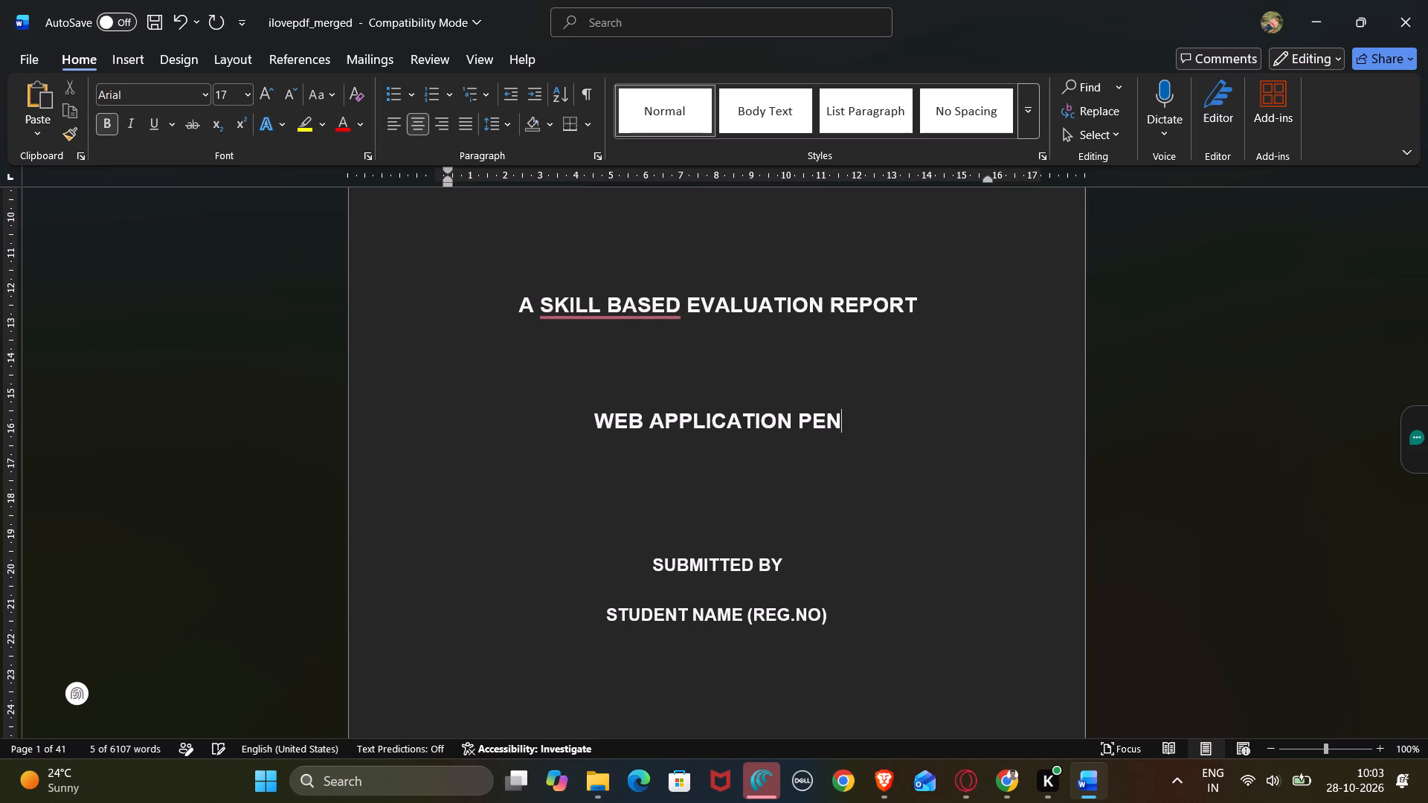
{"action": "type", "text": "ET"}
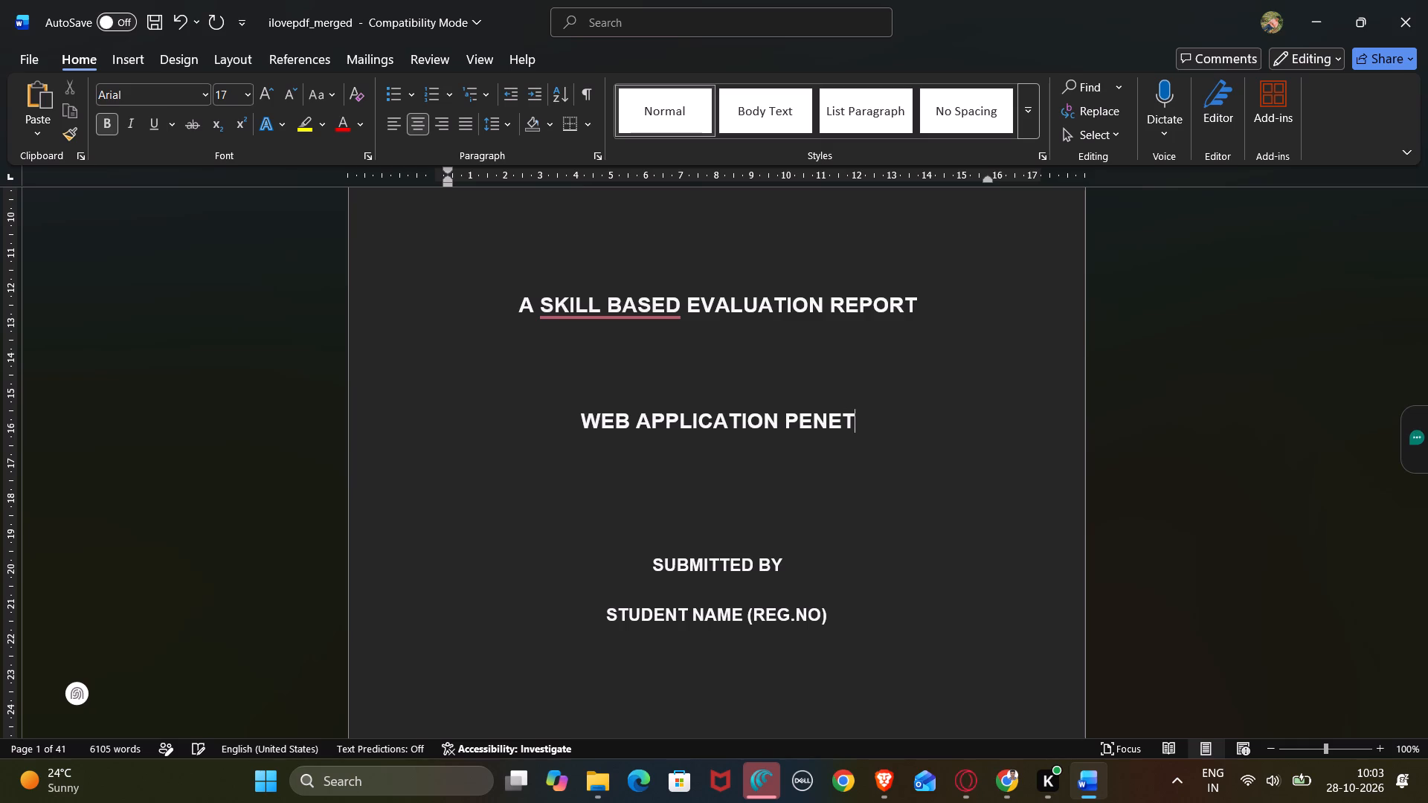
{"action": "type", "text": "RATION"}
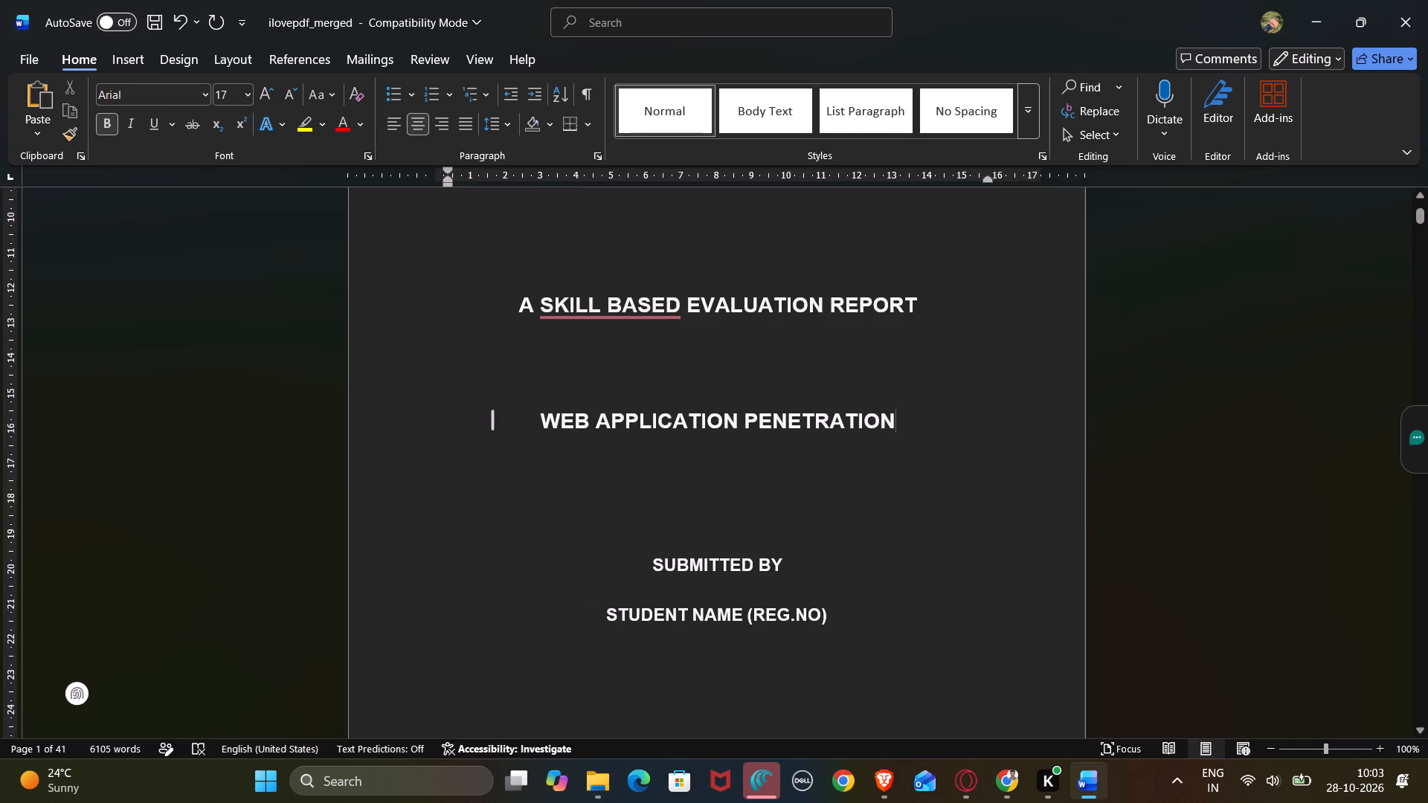
Replace the STUDENT NAME placeholder under SUBMITTED BY with the student's name, putting (REG.NO) on its own line below.
{"action": "scroll", "coordinate": [784, 448], "scroll_direction": "up", "scroll_amount": 2}
{"action": "scroll", "coordinate": [784, 448], "scroll_direction": "down", "scroll_amount": 3}
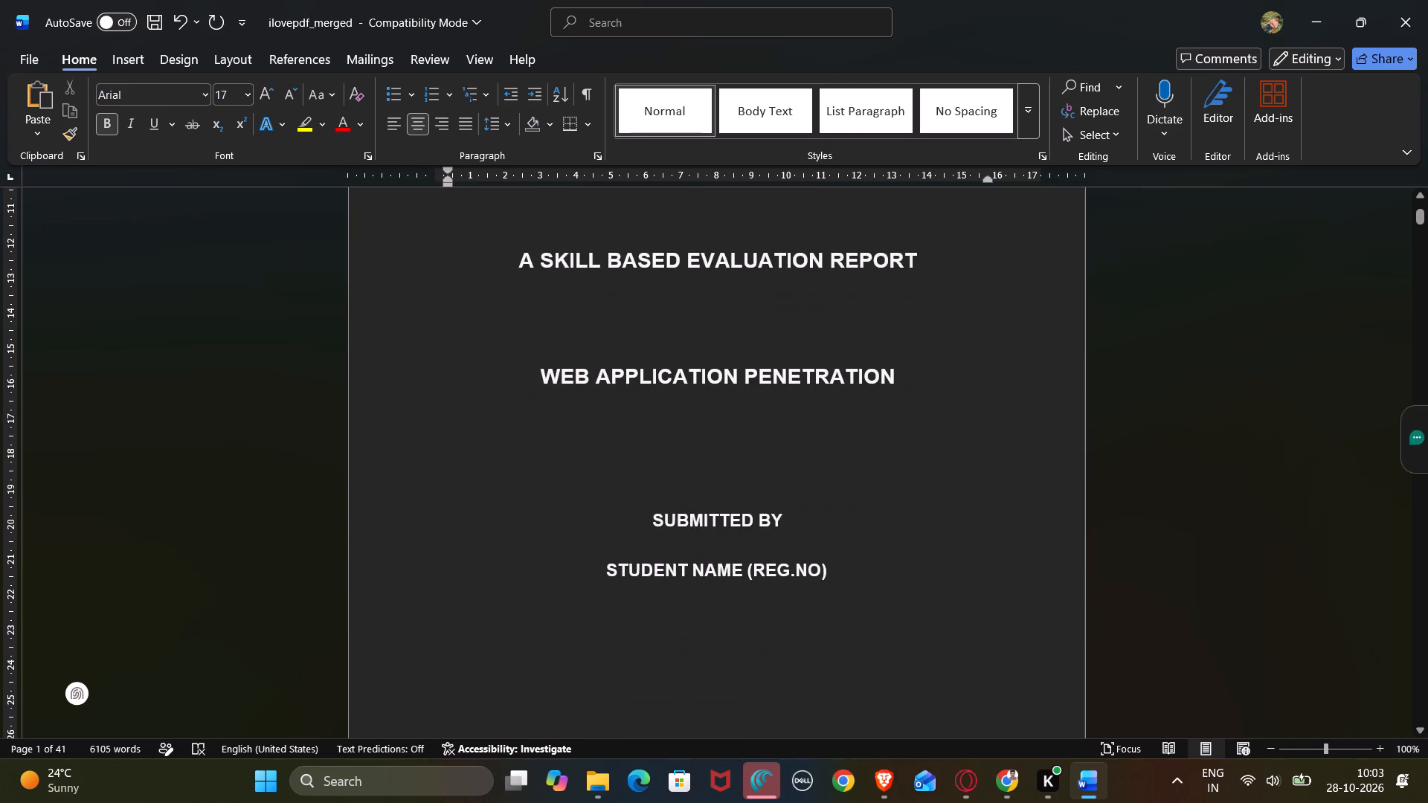
{"action": "scroll", "coordinate": [750, 442], "scroll_direction": "down", "scroll_amount": 3}
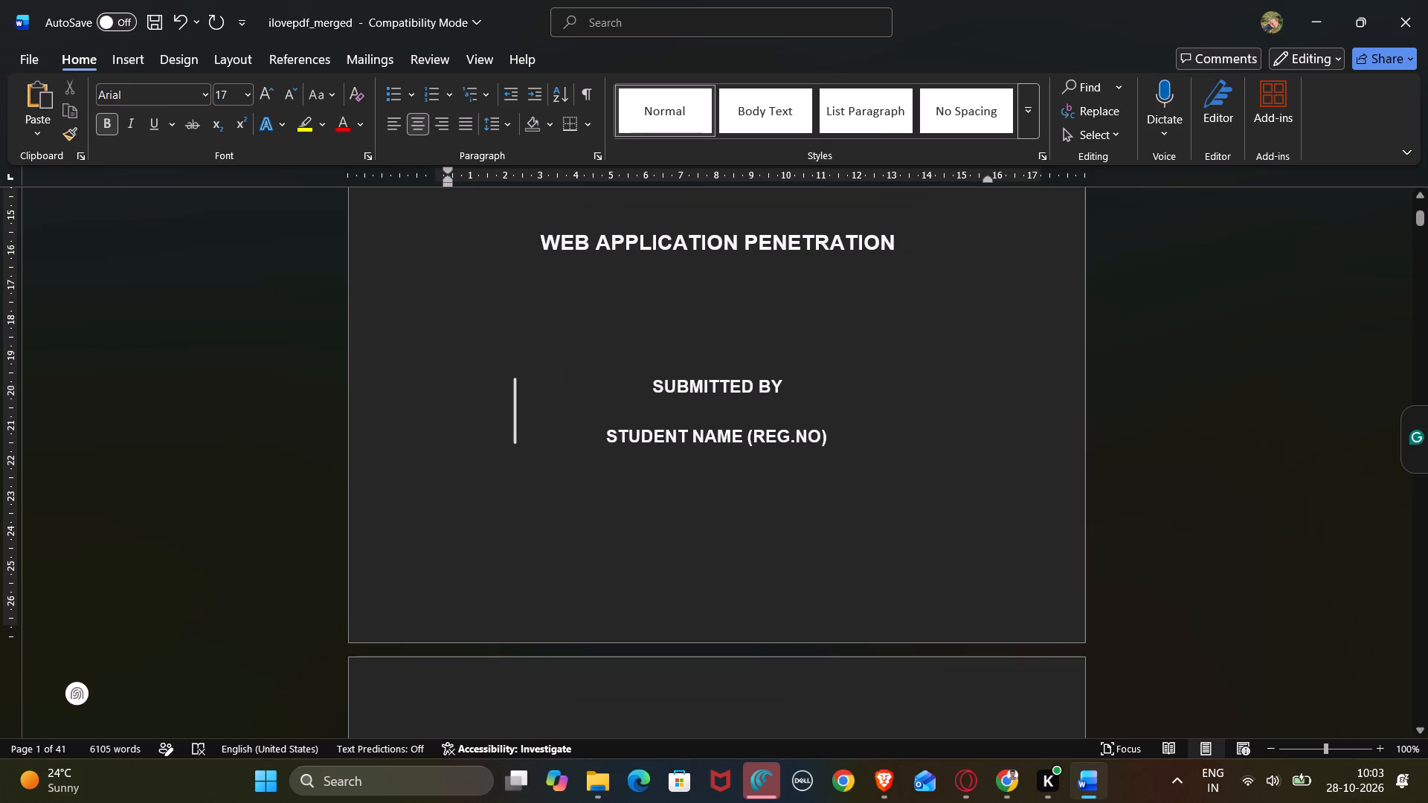
{"action": "left_click", "coordinate": [742, 436]}
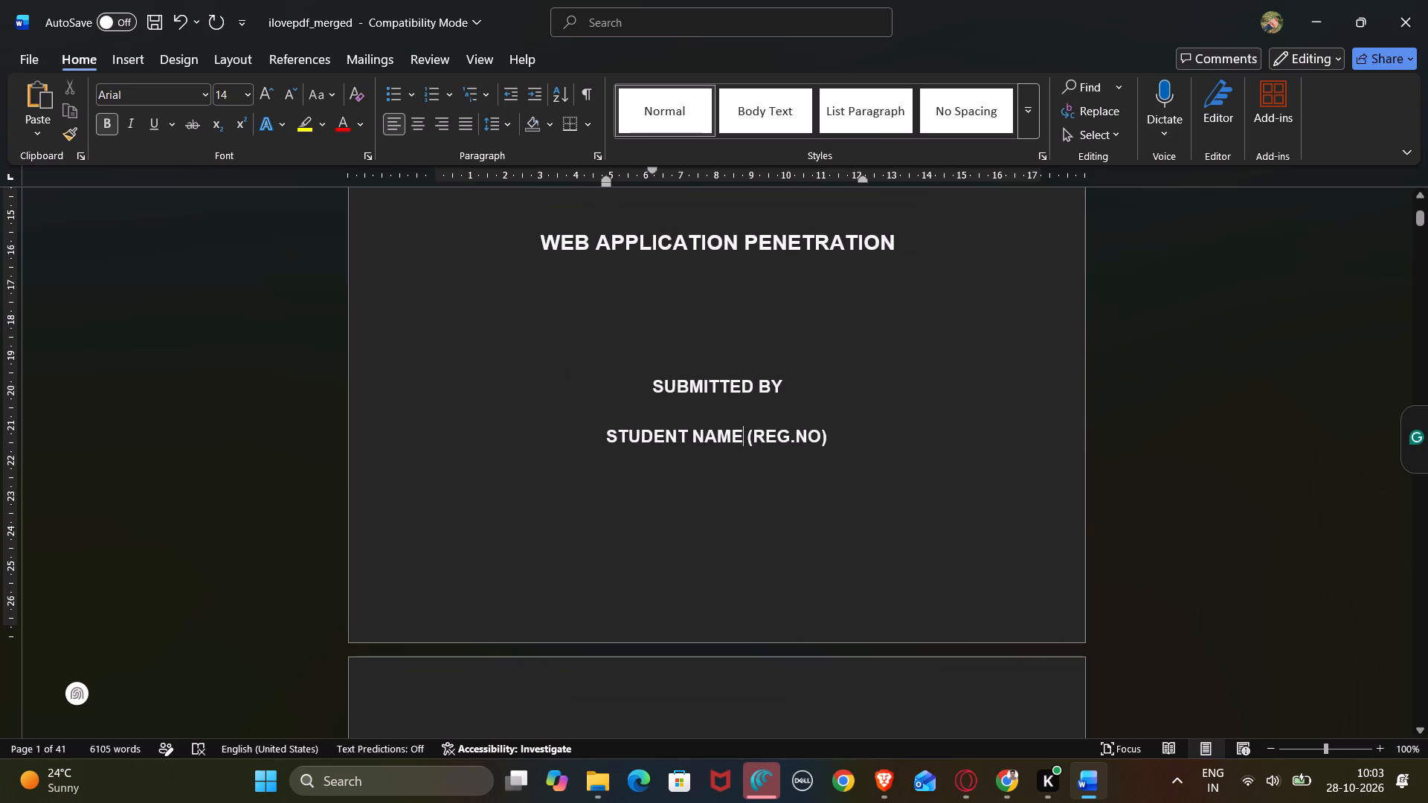
Replace the STUDENT NAME placeholder with the first part of the student's name, placed on its own line below SUBMITTED BY.
{"action": "key", "text": "BackSpace"}
{"action": "key", "text": "BackSpace"}
{"action": "key", "text": "BackSpace"}
{"action": "key", "text": "BackSpace"}
{"action": "key", "text": "BackSpace"}
{"action": "key", "text": "BackSpace"}
{"action": "key", "text": "BackSpace"}
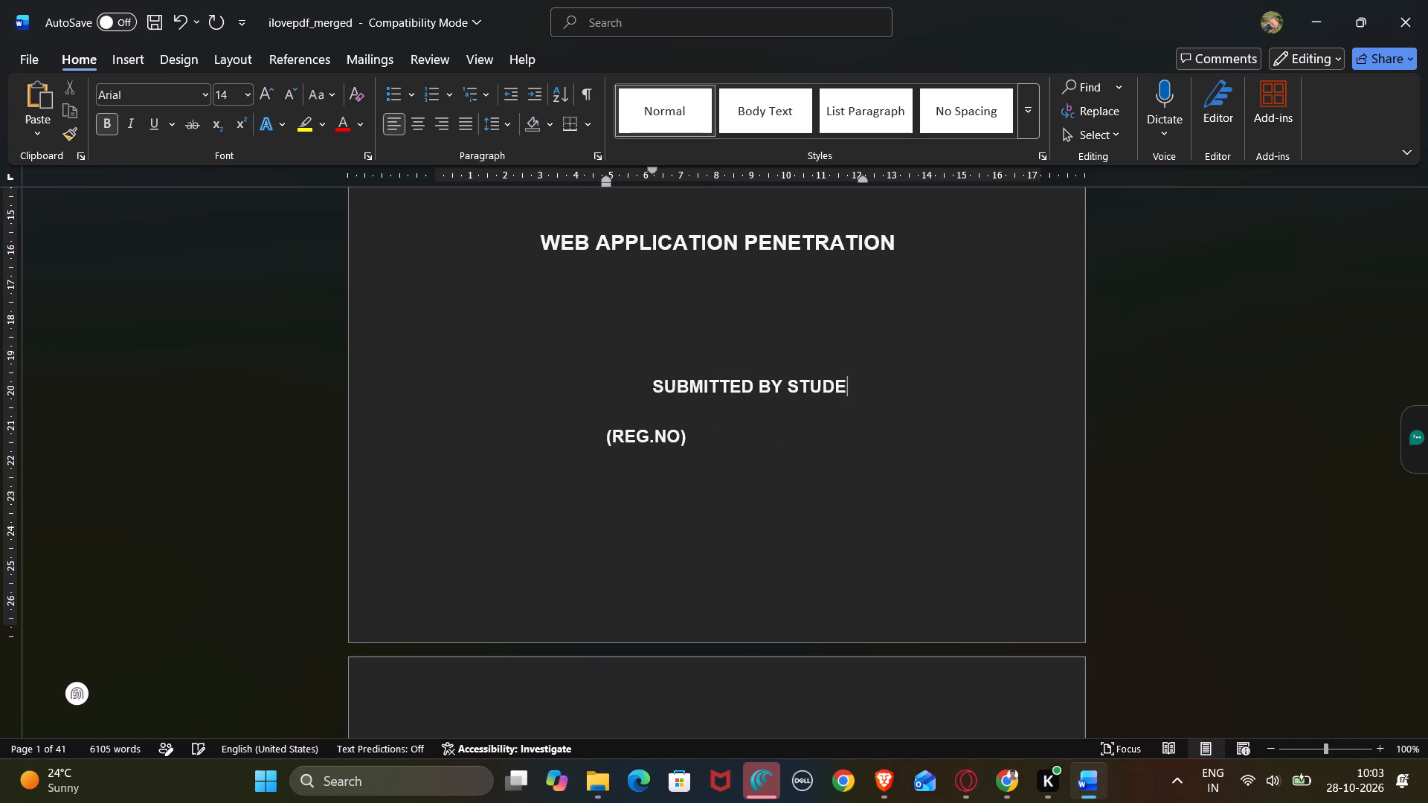
{"action": "key", "text": "BackSpace"}
{"action": "key", "text": "BackSpace"}
{"action": "key", "text": "BackSpace"}
{"action": "key", "text": "BackSpace"}
{"action": "key", "text": "BackSpace"}
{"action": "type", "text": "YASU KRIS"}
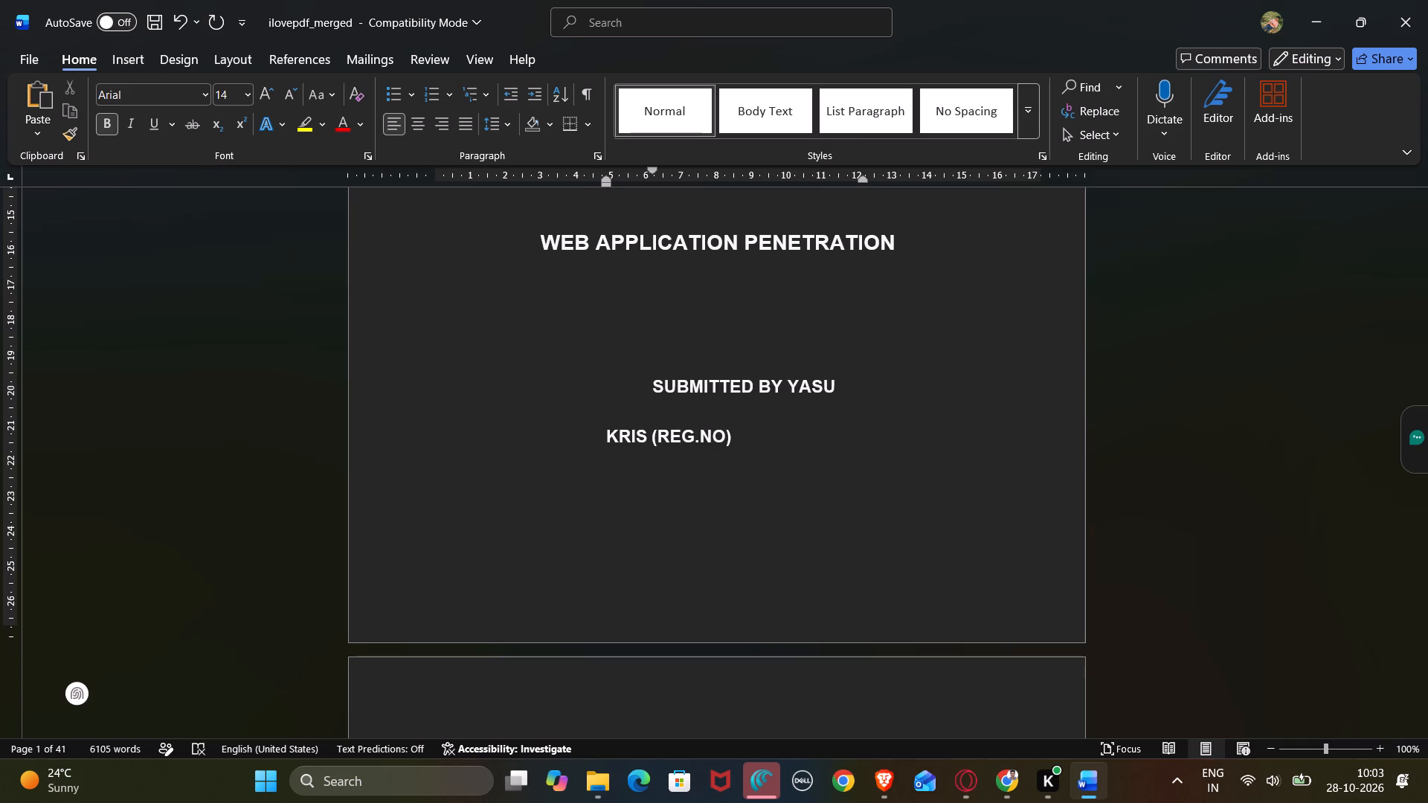
{"action": "left_click", "coordinate": [792, 396]}
{"action": "key", "text": "Return"}
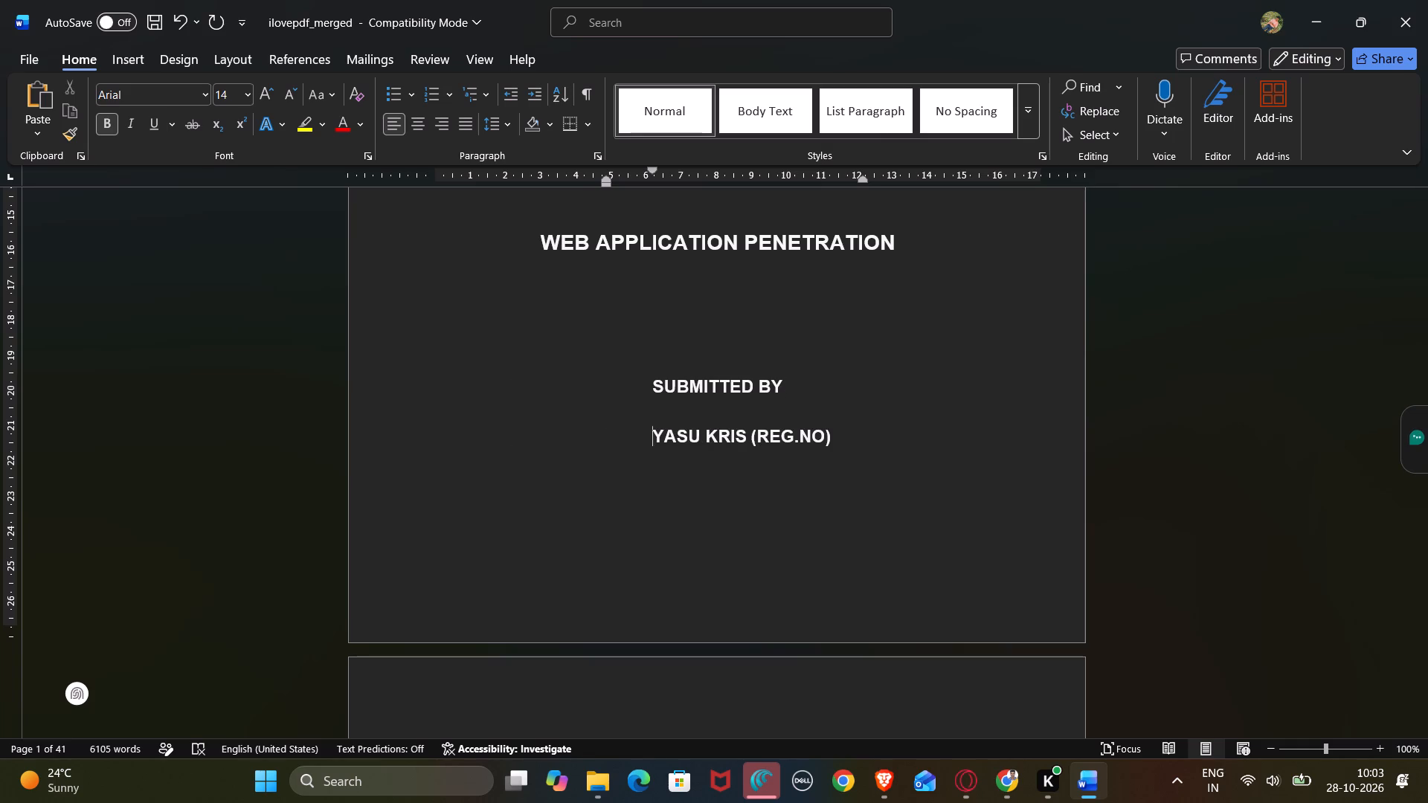
Complete the student's name on the cover page with its remaining letters and final initial, before (REG.NO).
{"action": "key", "text": "Right"}
{"action": "key", "text": "Right"}
{"action": "key", "text": "Right"}
{"action": "key", "text": "Right"}
{"action": "key", "text": "Right"}
{"action": "key", "text": "Right"}
{"action": "key", "text": "Right"}
{"action": "key", "text": "Right"}
{"action": "key", "text": "Right"}
{"action": "key", "text": "Right"}
{"action": "key", "text": "Right"}
{"action": "key", "text": "Right"}
{"action": "key", "text": "Right"}
{"action": "key", "text": "Left"}
{"action": "key", "text": "Left"}
{"action": "key", "text": "Left"}
{"action": "key", "text": "Left"}
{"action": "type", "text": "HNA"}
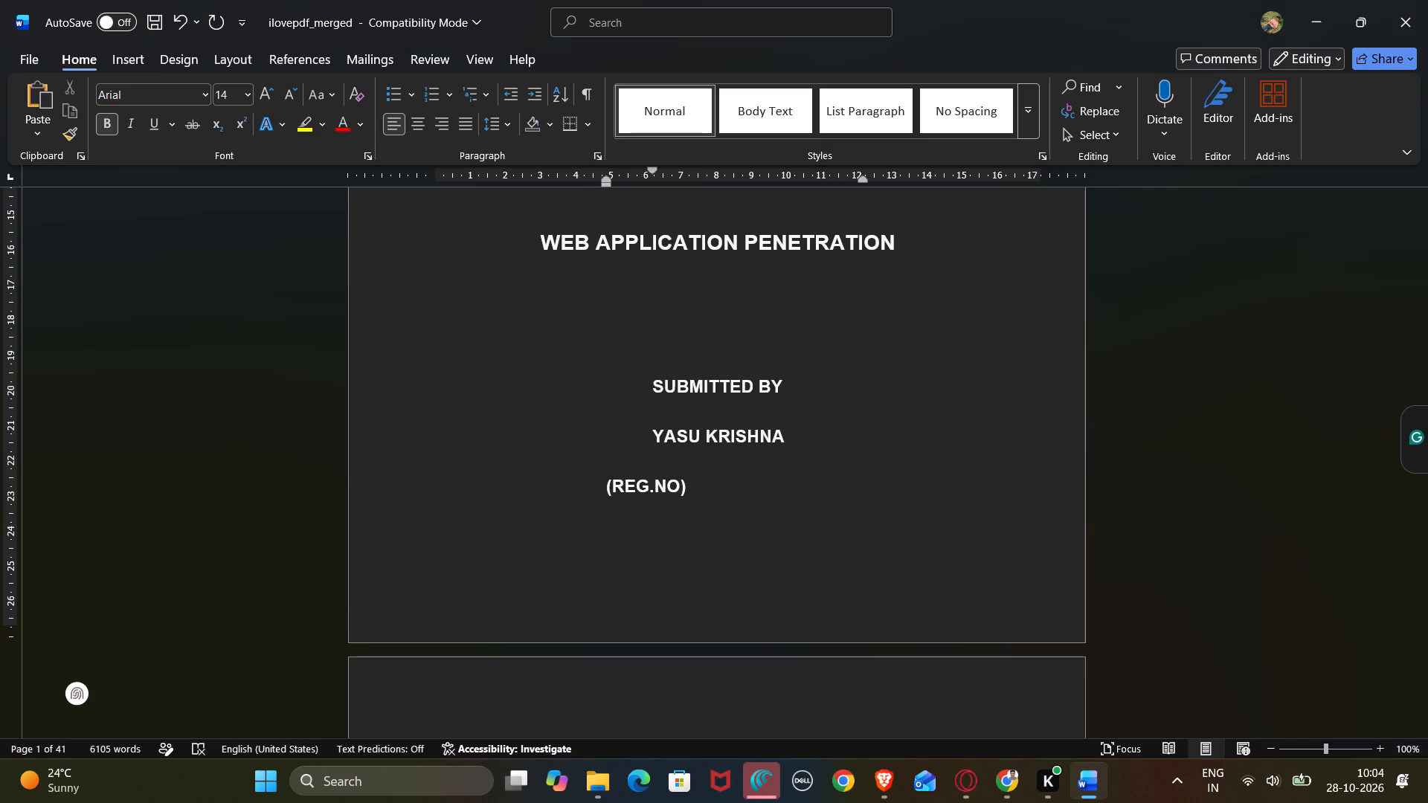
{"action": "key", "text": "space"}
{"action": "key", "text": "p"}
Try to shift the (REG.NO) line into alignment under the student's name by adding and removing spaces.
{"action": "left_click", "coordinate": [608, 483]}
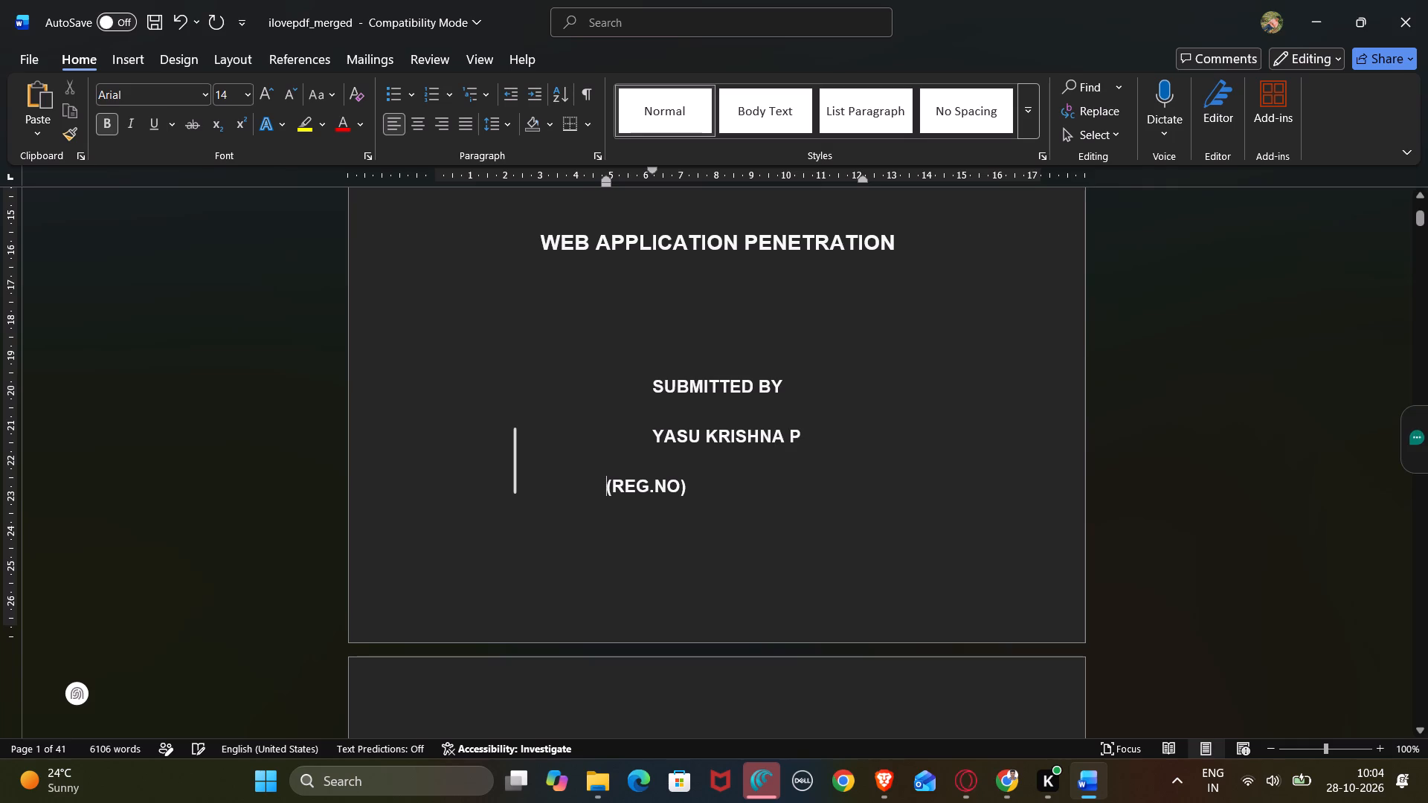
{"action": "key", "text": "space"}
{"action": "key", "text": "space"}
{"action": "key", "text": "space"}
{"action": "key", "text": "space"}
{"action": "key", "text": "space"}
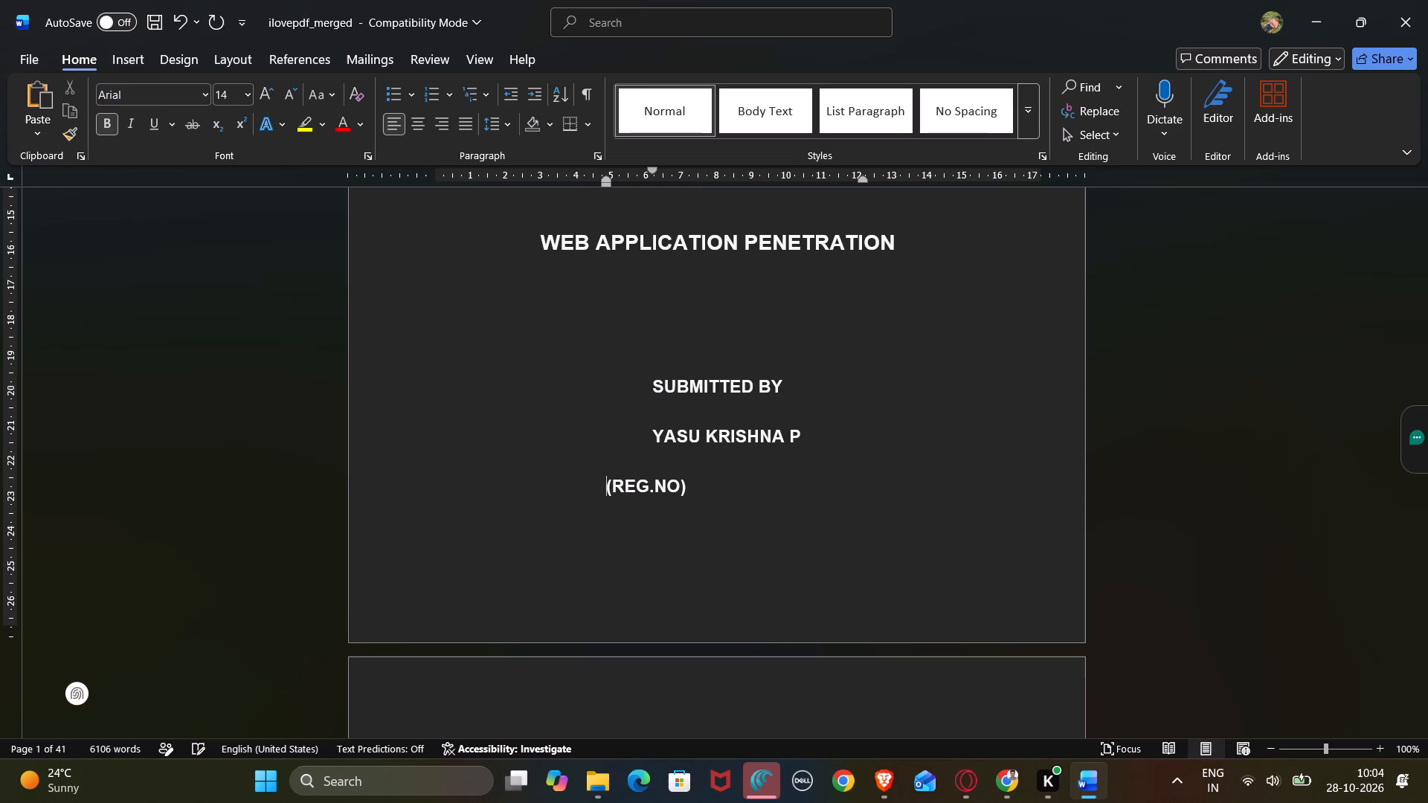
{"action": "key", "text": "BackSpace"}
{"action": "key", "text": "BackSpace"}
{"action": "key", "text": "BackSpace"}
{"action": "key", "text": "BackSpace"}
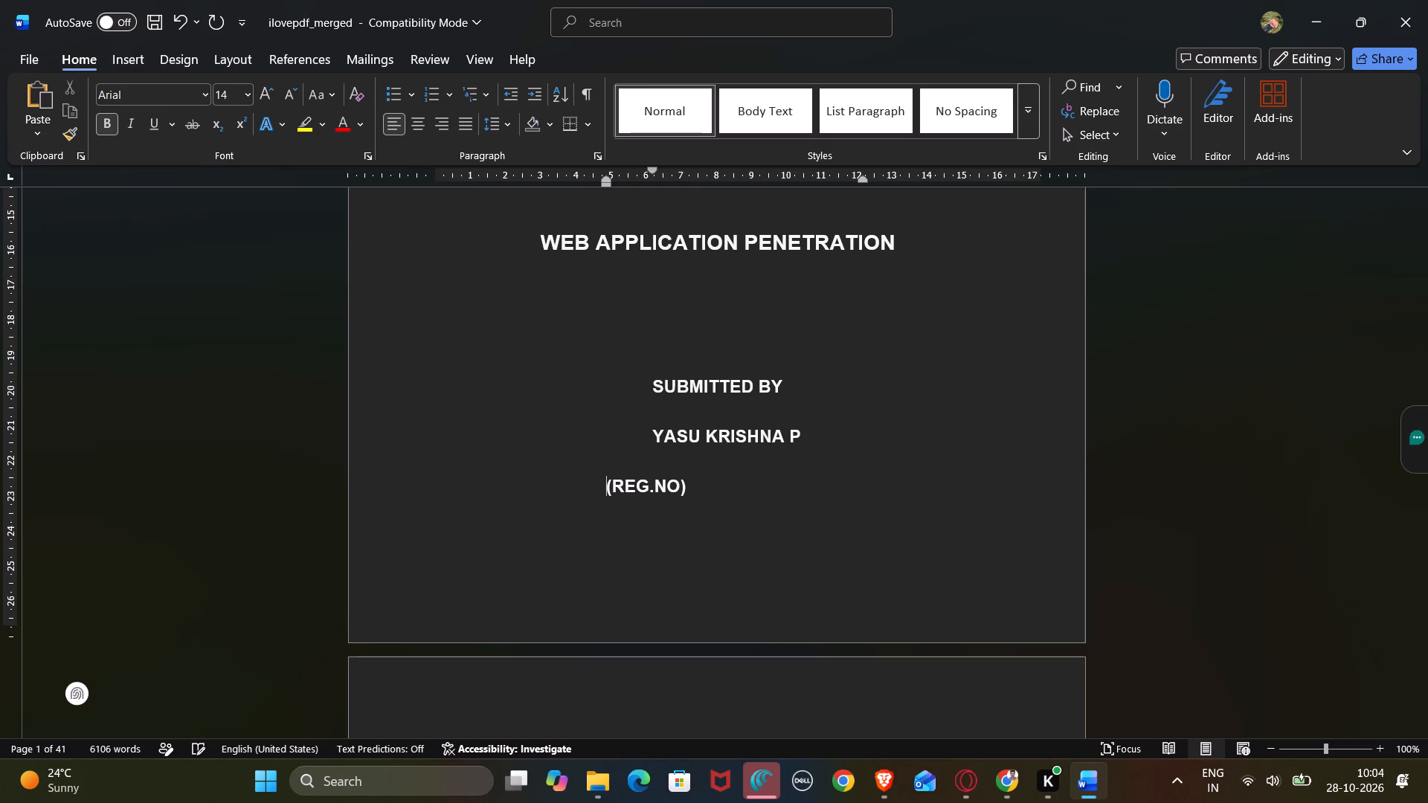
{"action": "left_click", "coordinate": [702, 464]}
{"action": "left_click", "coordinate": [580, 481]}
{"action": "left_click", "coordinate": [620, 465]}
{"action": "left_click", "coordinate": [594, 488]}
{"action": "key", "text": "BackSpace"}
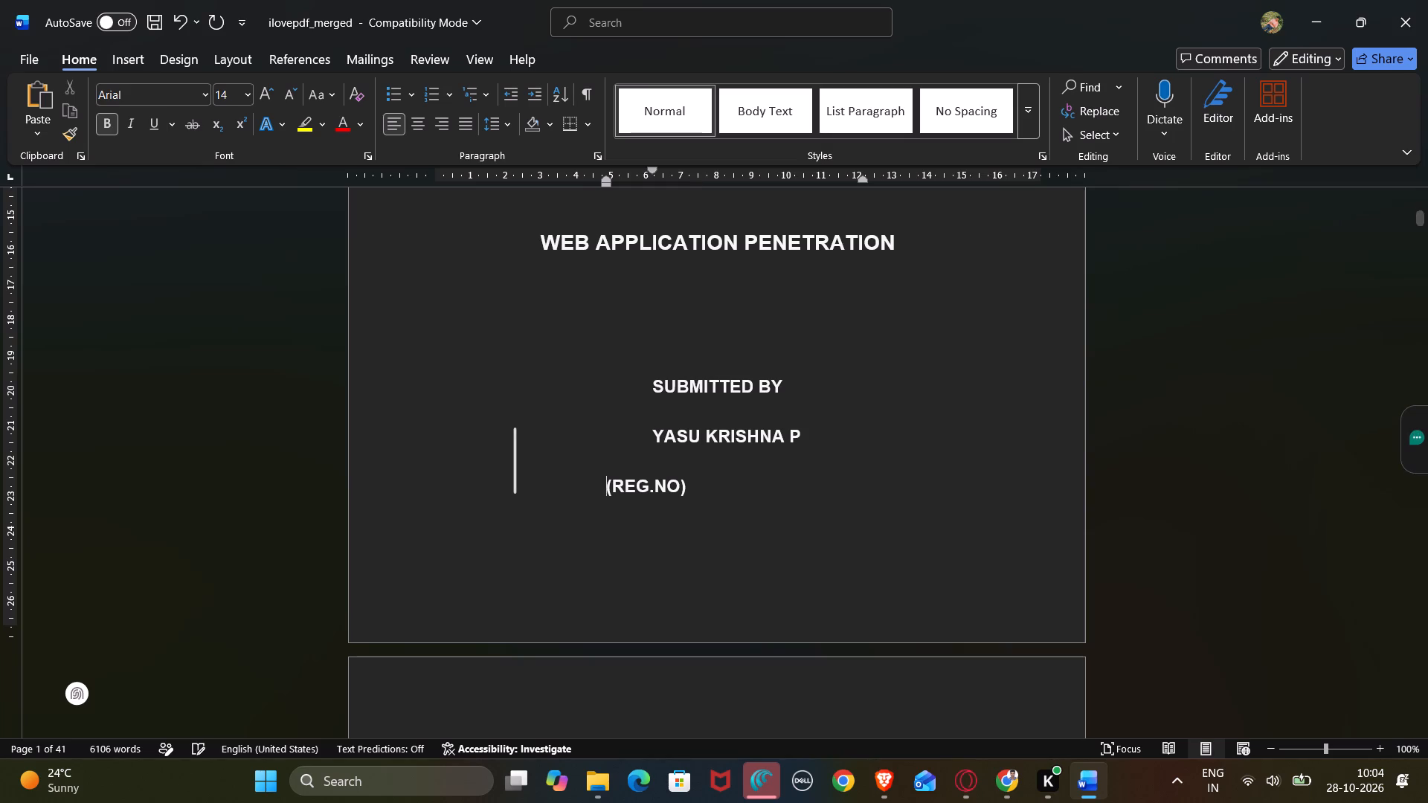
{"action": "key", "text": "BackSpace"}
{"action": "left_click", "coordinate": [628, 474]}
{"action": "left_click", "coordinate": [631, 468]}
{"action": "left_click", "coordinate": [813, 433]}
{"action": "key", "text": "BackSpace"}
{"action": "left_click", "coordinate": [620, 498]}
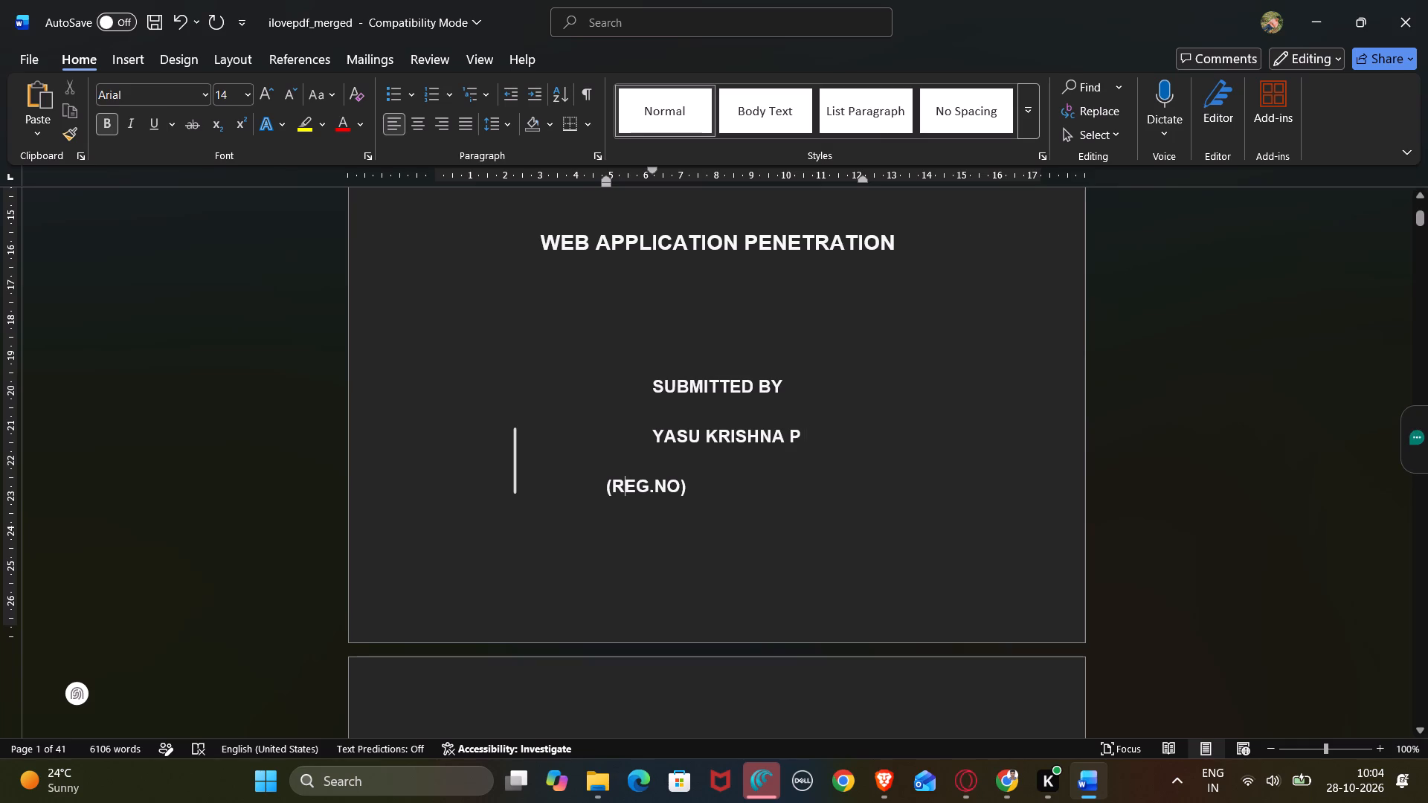
Replace the REG.NO placeholder inside the parentheses with the student's register number.
{"action": "left_click", "coordinate": [700, 484]}
{"action": "left_click", "coordinate": [672, 487]}
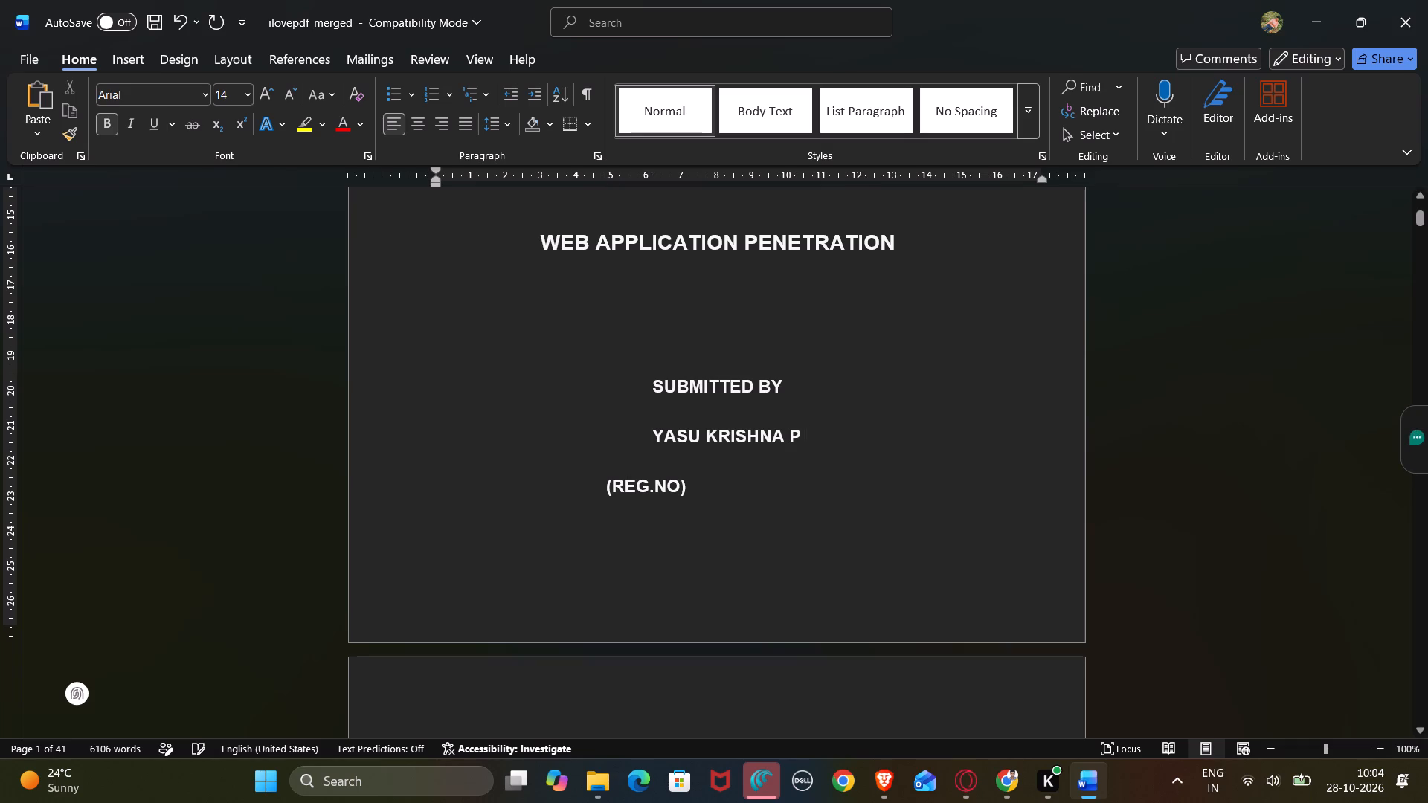
{"action": "key", "text": "BackSpace"}
{"action": "key", "text": "BackSpace"}
{"action": "key", "text": "BackSpace"}
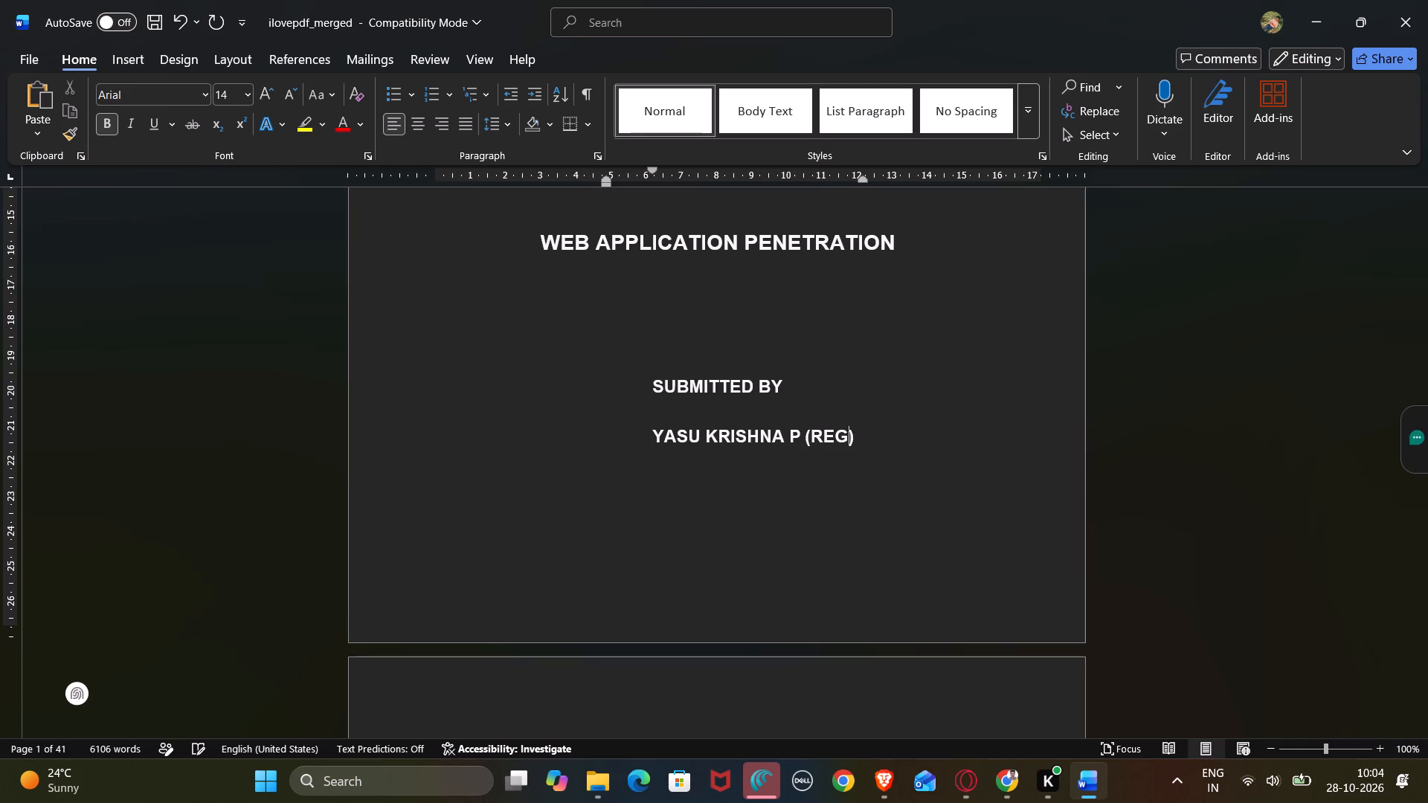
{"action": "key", "text": "BackSpace"}
{"action": "key", "text": "BackSpace"}
{"action": "key", "text": "BackSpace"}
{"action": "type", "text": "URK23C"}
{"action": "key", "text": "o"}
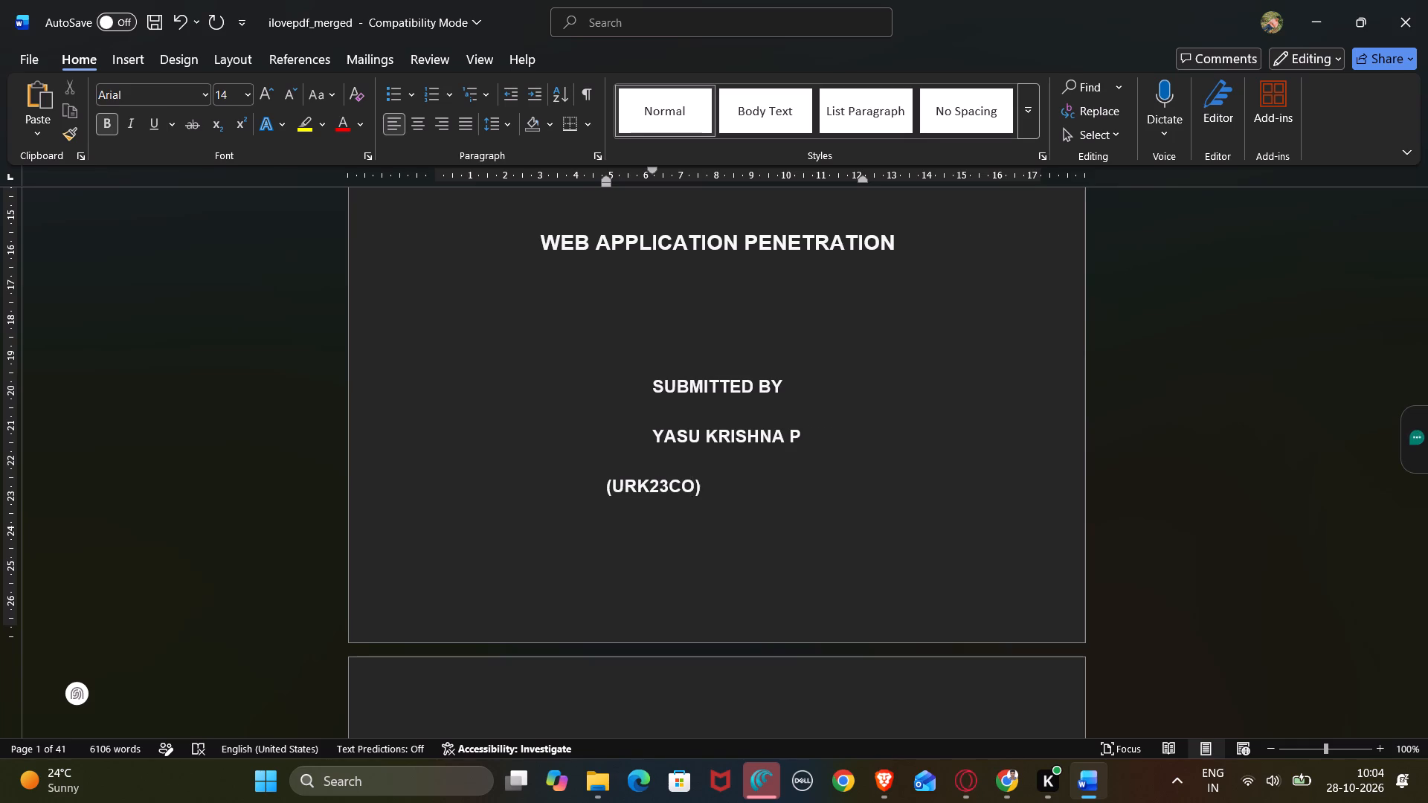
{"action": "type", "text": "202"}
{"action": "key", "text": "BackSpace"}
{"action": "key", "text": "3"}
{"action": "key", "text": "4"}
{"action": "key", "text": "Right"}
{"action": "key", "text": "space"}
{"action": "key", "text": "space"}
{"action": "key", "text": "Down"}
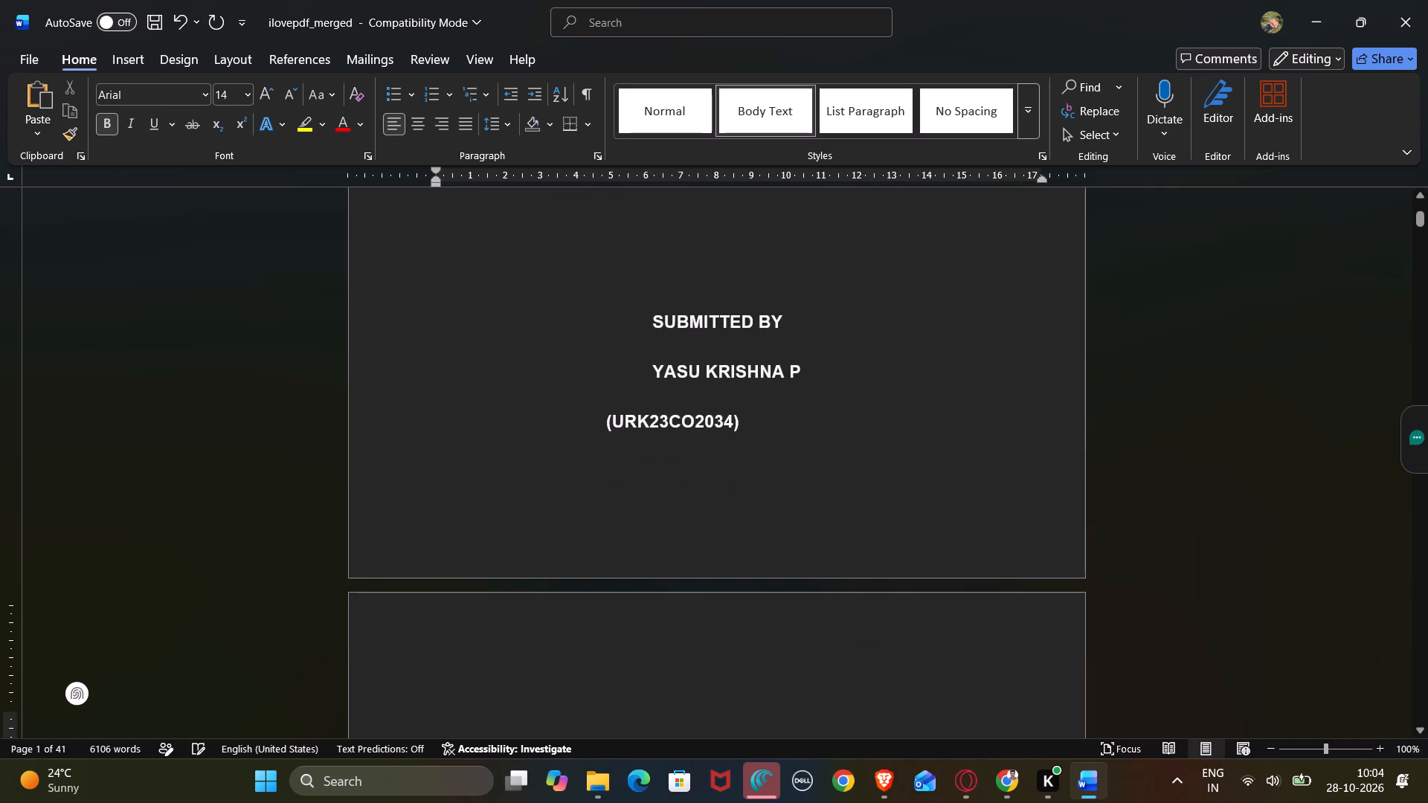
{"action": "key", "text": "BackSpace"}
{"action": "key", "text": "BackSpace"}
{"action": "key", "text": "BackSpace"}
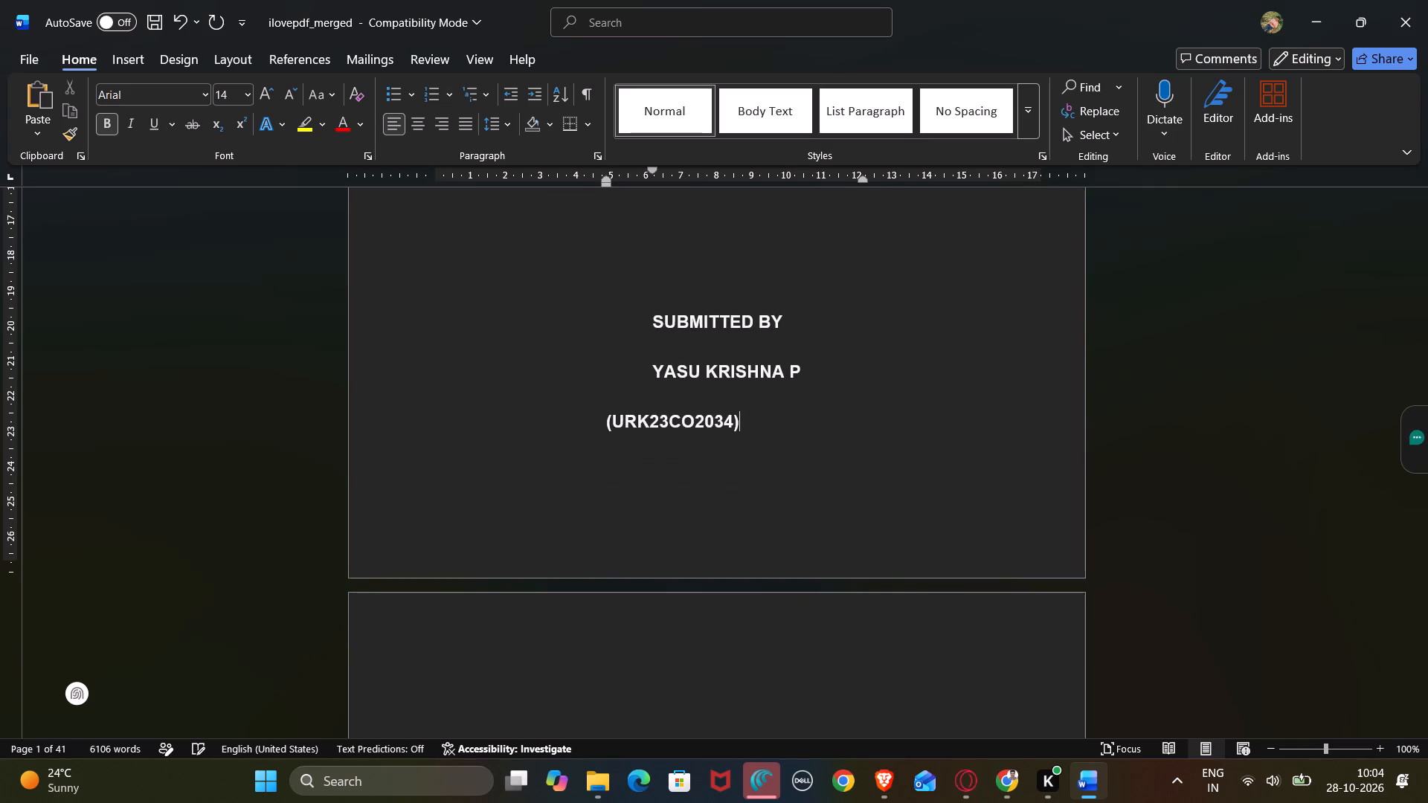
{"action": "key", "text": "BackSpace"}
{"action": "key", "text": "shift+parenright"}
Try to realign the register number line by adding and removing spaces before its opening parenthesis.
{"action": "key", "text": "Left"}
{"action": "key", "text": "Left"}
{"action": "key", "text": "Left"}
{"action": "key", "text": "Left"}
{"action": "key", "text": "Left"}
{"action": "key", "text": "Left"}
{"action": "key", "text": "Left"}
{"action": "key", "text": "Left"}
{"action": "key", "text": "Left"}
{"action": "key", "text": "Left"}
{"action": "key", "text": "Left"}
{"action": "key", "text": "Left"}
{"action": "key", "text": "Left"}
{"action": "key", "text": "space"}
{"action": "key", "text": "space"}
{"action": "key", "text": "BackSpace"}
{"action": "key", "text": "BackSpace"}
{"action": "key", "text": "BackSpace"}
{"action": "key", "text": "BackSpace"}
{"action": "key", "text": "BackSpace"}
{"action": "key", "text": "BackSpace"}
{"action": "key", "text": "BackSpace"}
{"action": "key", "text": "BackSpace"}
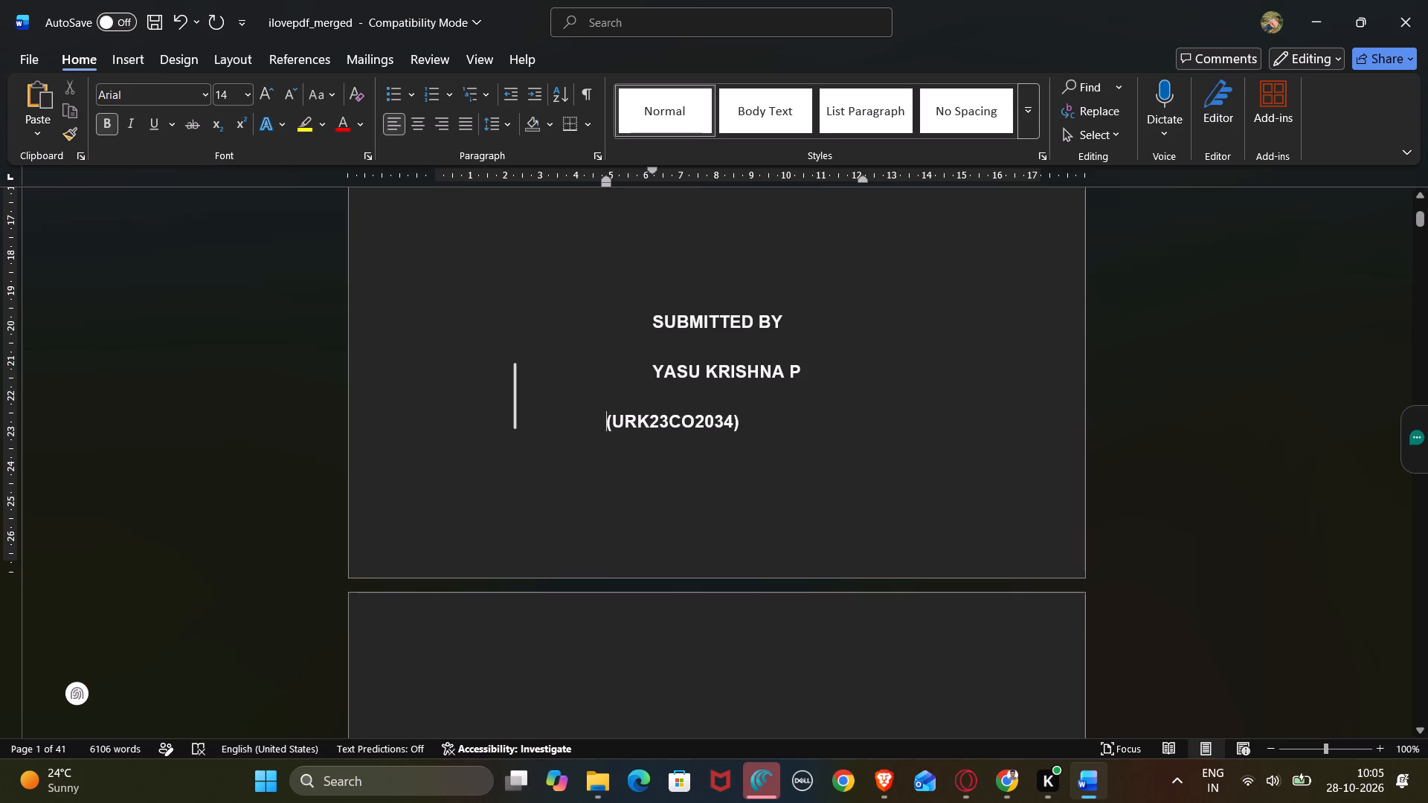
Remove the paragraph indent from the student's name line and move the name inward with leading spaces.
{"action": "left_click", "coordinate": [656, 381]}
{"action": "key", "text": "BackSpace"}
{"action": "key", "text": "BackSpace"}
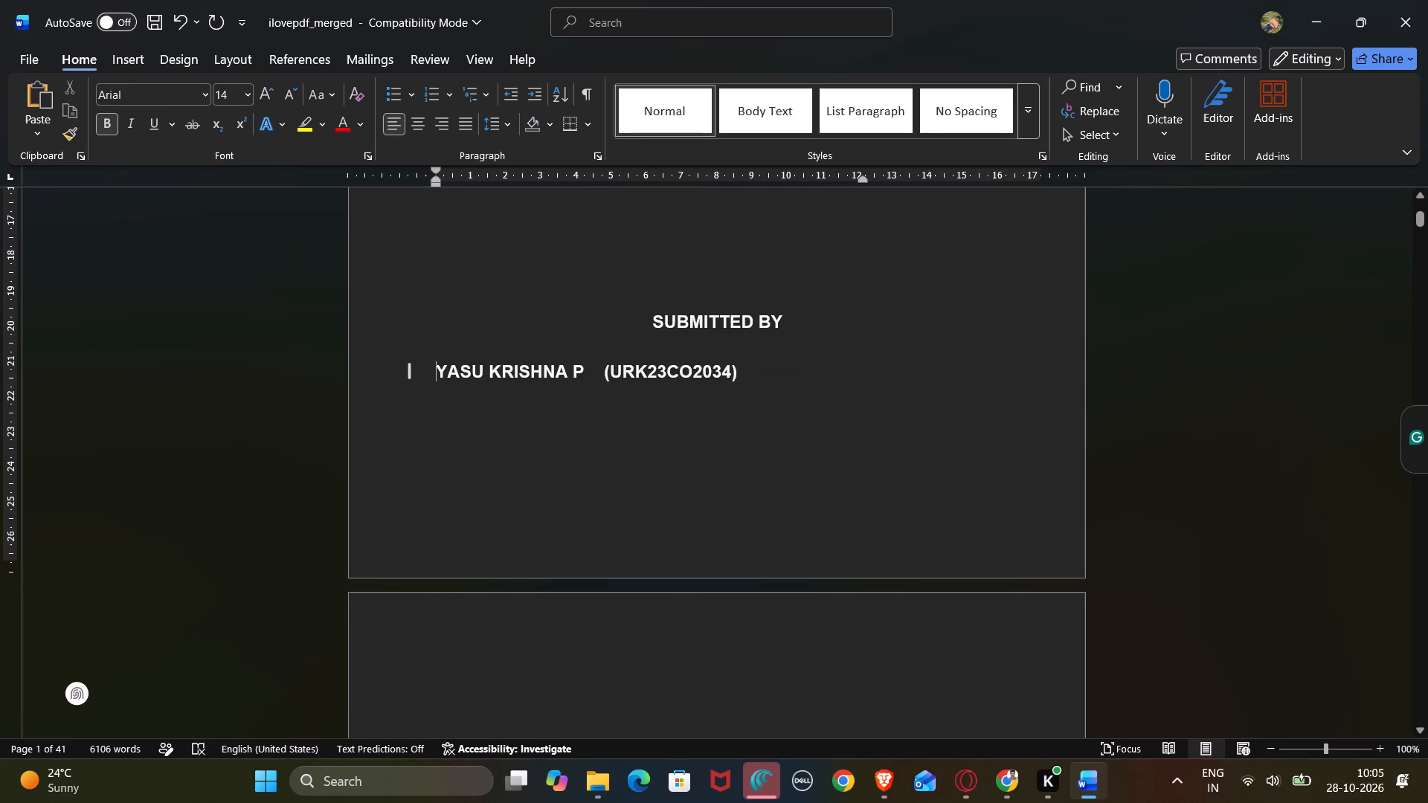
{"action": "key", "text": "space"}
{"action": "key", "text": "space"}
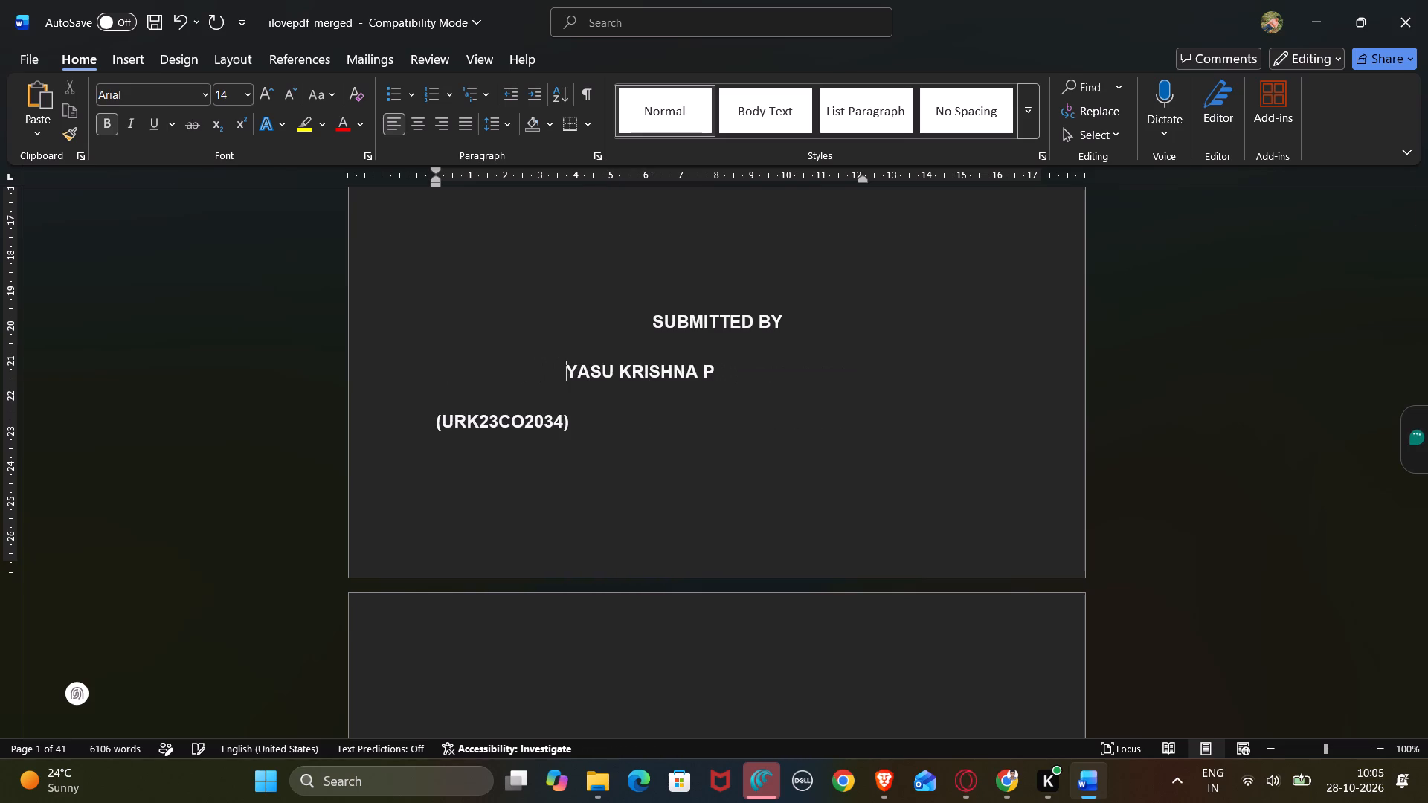
{"action": "key", "text": "BackSpace"}
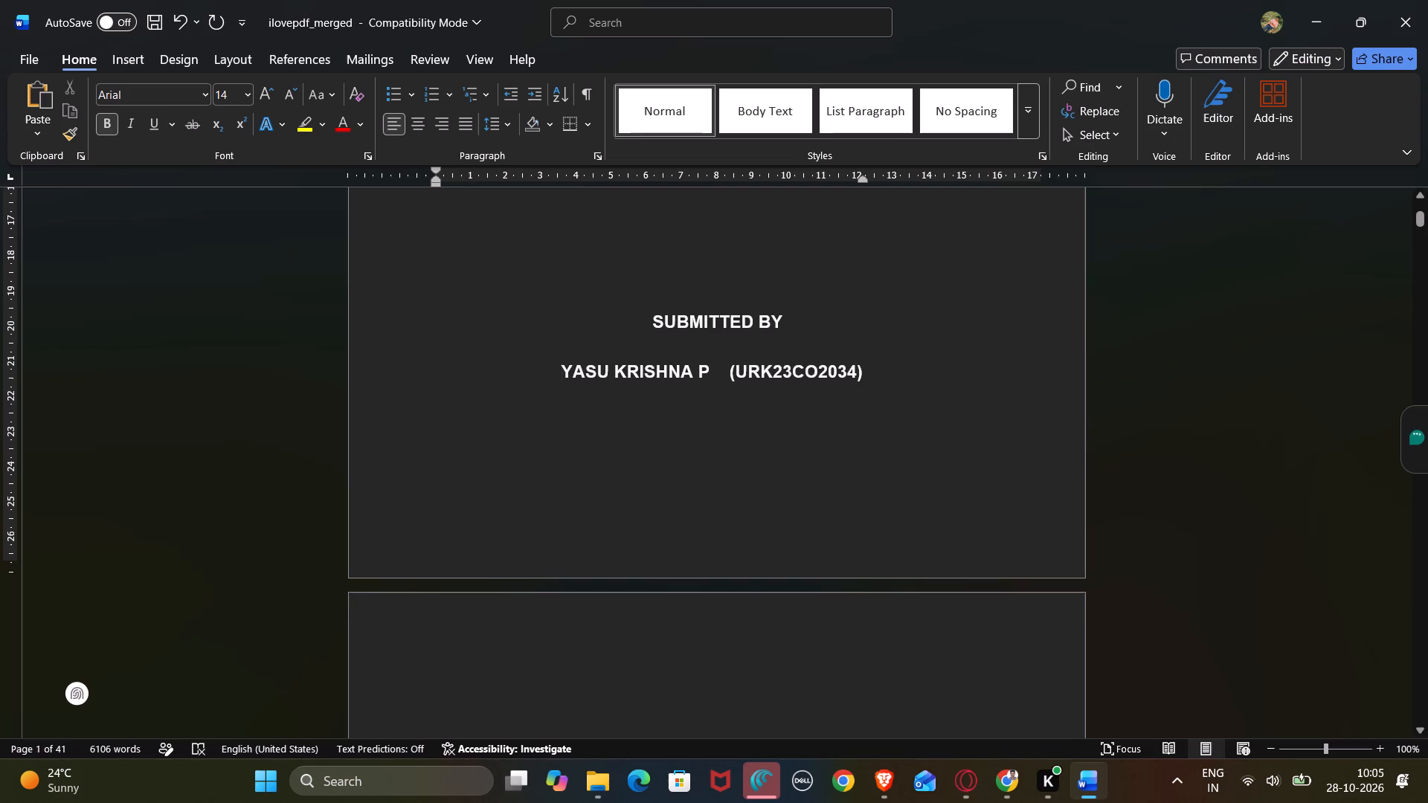
Put the bracketed register number on its own line and align it beneath SUBMITTED BY with leading spaces.
{"action": "left_click", "coordinate": [710, 373]}
{"action": "key", "text": "Return"}
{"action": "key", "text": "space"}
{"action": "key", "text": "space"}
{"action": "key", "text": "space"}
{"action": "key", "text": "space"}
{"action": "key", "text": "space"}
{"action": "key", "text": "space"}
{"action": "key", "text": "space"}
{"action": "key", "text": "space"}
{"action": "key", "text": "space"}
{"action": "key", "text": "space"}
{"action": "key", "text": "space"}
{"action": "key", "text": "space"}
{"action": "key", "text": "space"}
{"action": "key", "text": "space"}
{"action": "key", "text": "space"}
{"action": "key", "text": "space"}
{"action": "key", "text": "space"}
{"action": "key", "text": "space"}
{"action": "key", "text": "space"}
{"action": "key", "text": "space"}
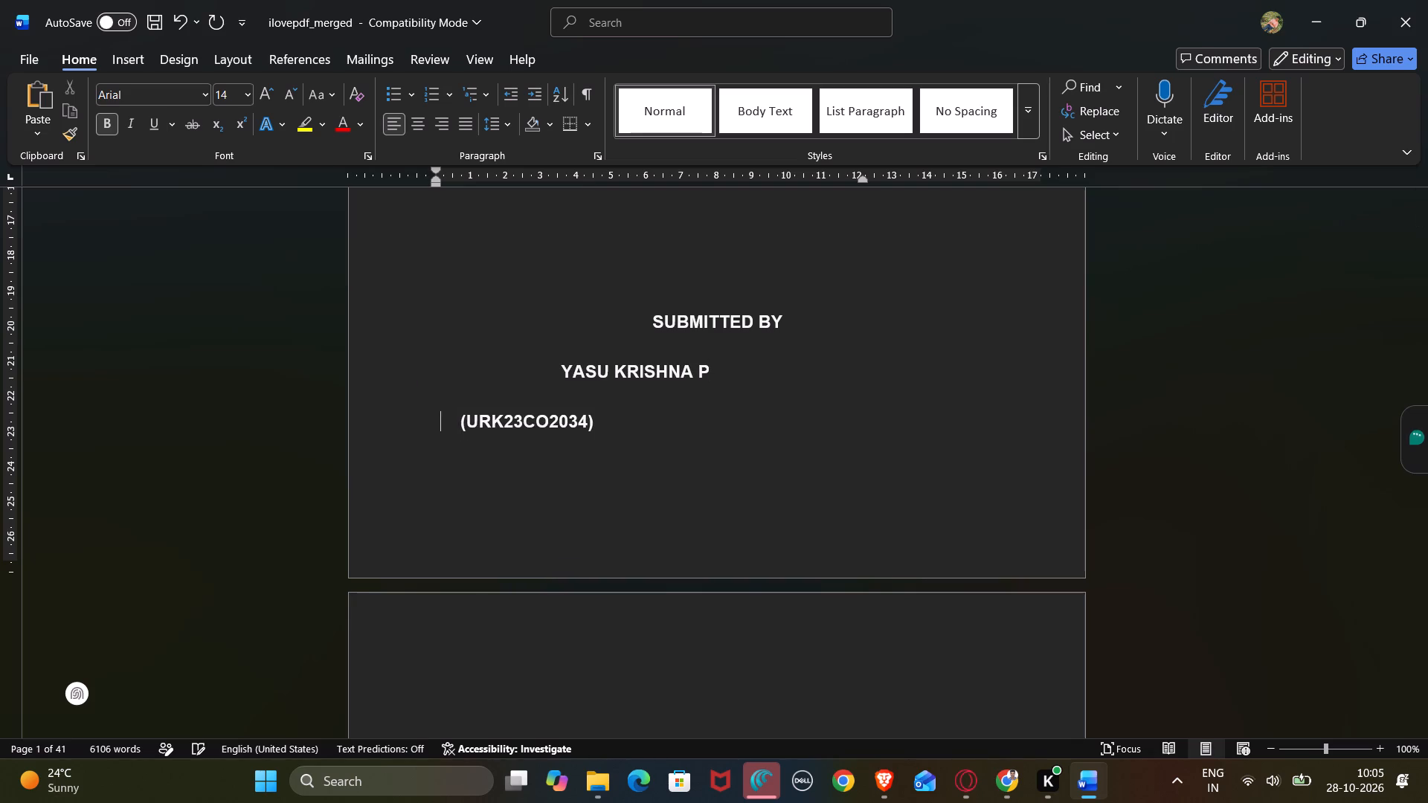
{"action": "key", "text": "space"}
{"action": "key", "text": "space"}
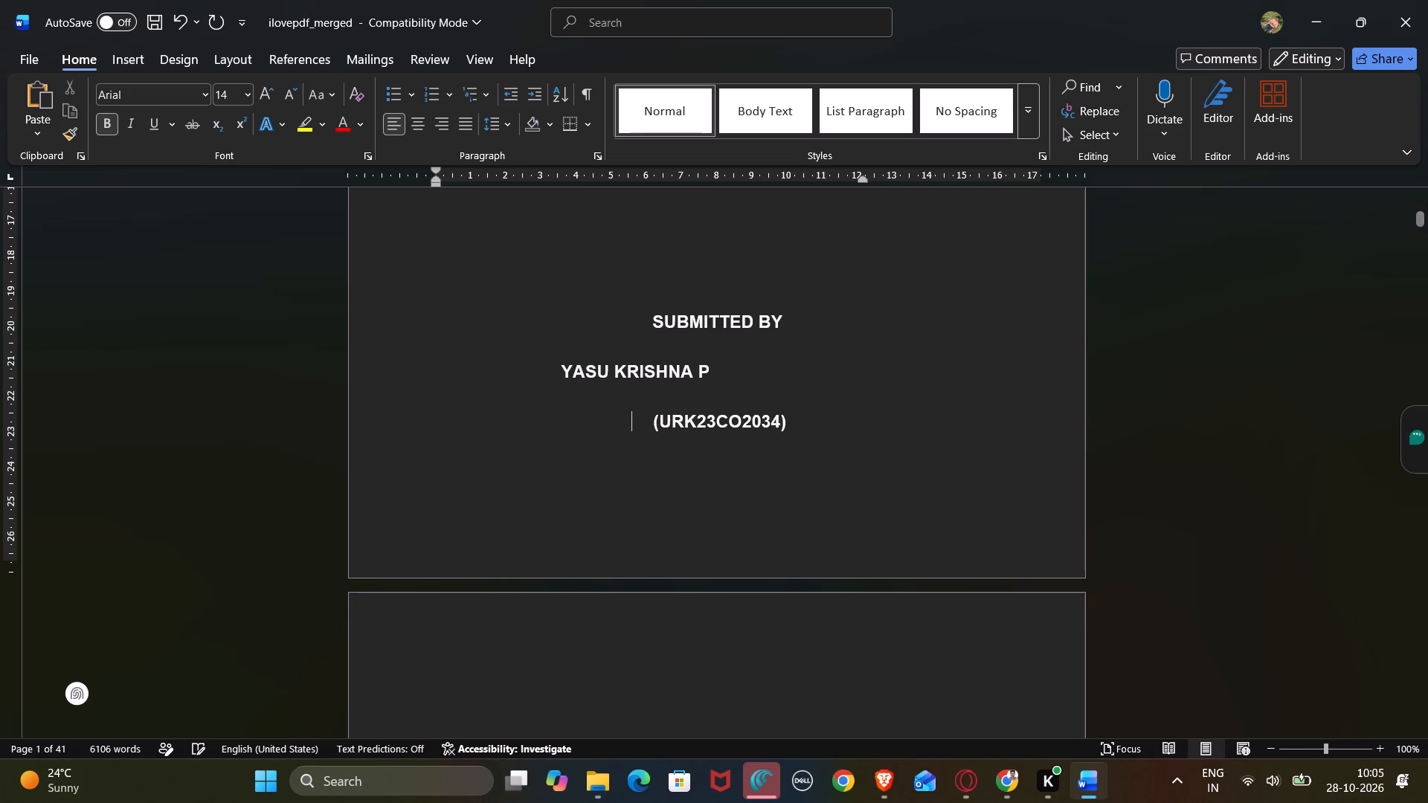
Align the student's name with SUBMITTED BY and the register number by adding leading spaces.
{"action": "left_click", "coordinate": [556, 364]}
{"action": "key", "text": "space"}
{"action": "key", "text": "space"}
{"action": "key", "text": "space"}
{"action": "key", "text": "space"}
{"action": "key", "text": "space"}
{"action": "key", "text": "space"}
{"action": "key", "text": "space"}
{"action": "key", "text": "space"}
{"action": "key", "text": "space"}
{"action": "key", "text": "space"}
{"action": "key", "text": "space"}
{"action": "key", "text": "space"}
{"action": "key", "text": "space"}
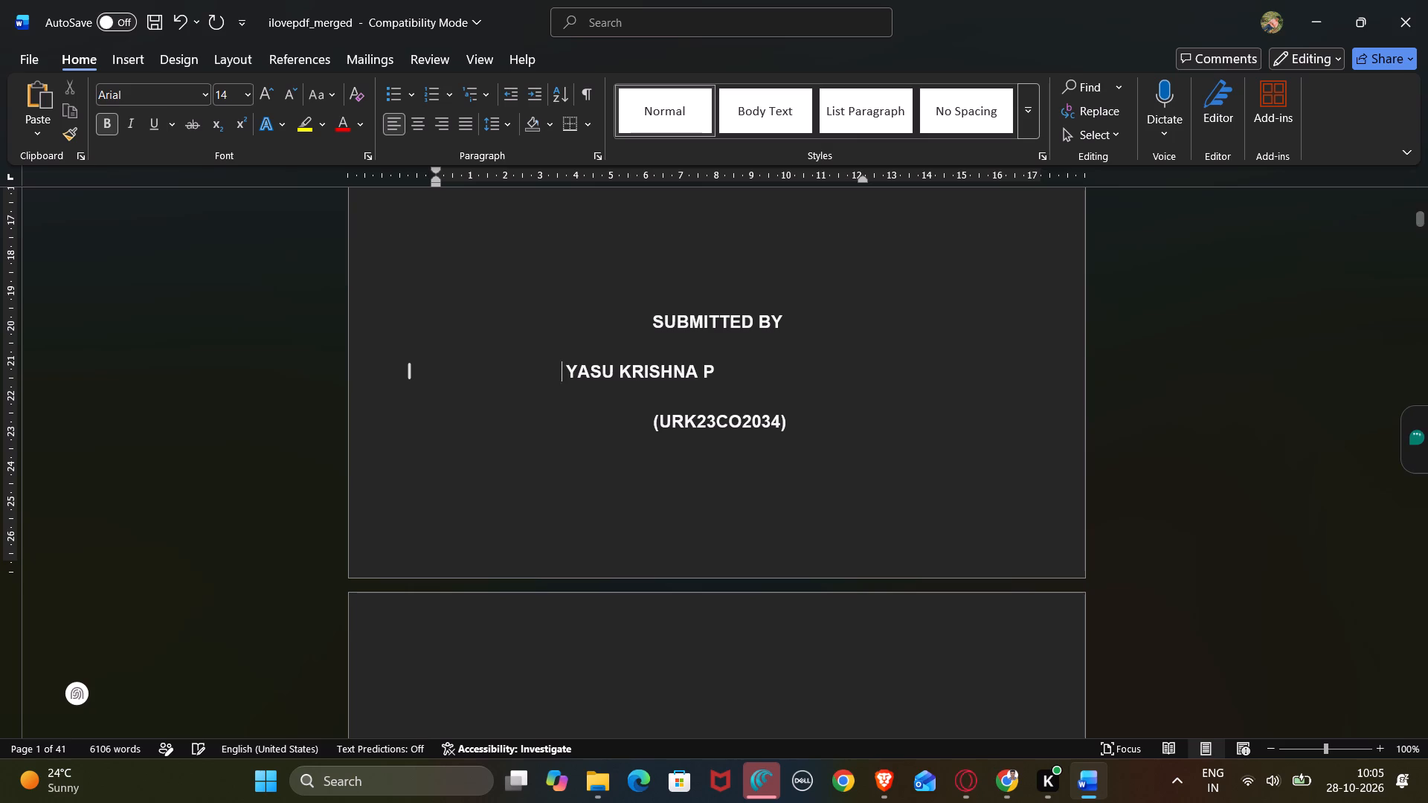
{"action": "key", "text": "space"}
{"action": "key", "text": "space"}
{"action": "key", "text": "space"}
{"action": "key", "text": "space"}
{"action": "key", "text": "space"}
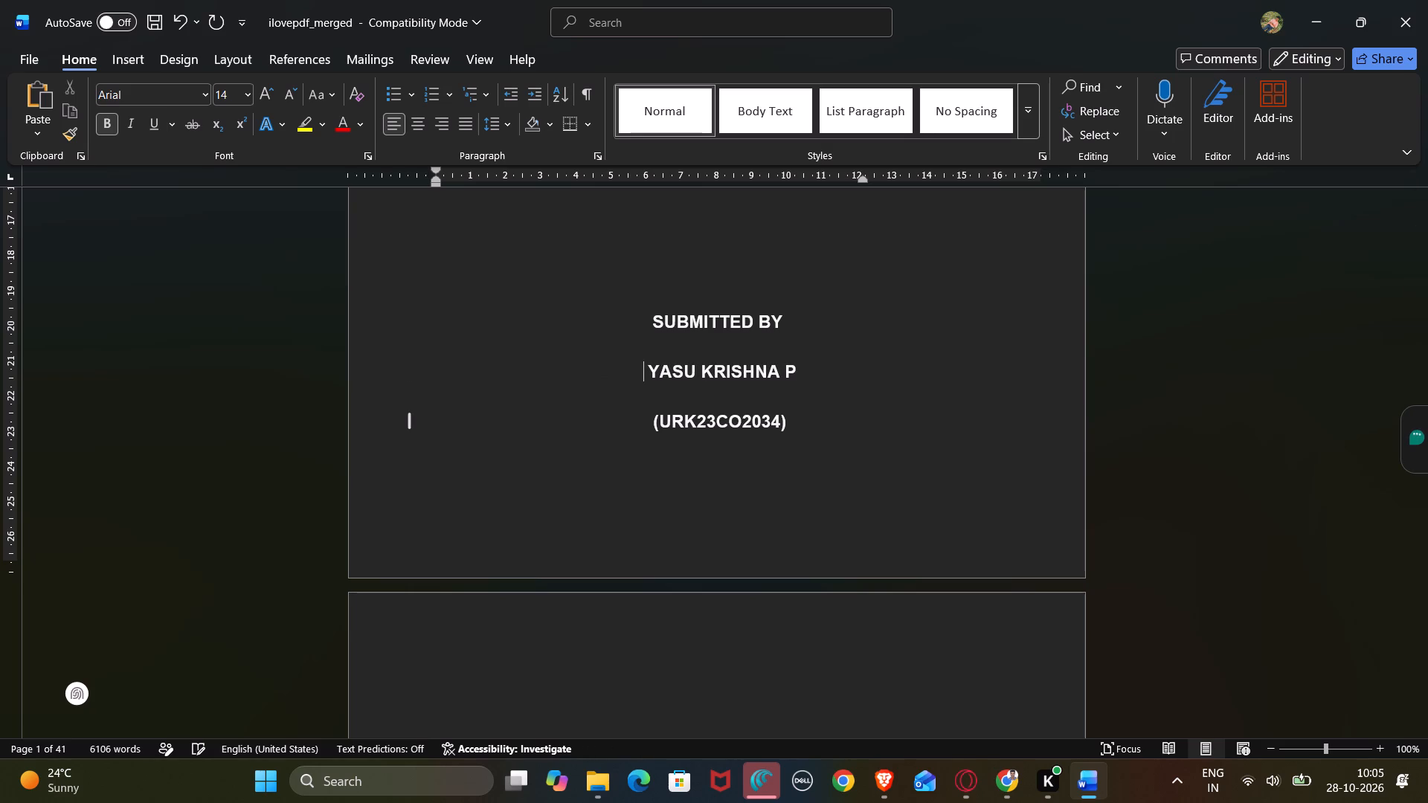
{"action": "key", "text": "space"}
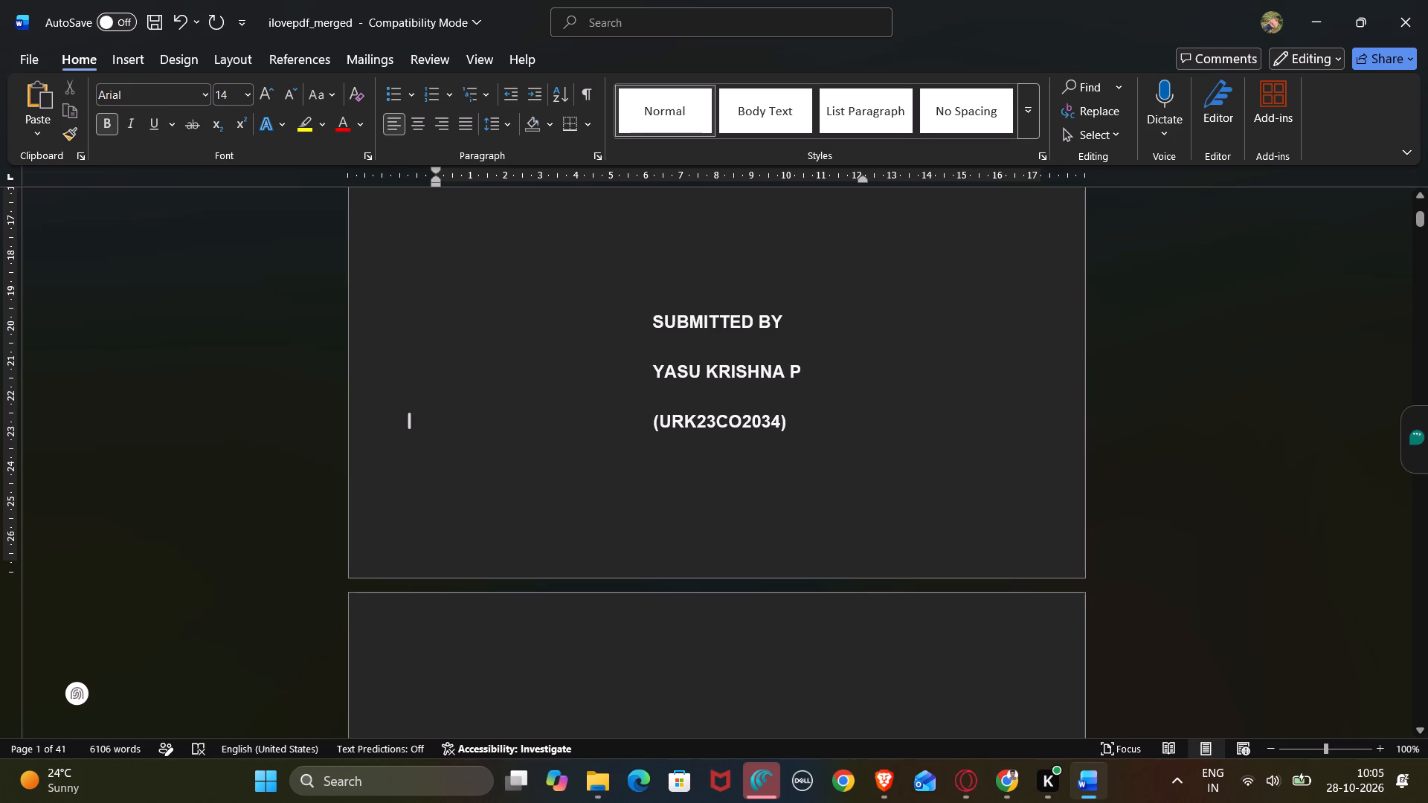
{"action": "left_click", "coordinate": [656, 419]}
{"action": "left_click", "coordinate": [645, 425]}
Delete the spaces and line break before the bracketed register number, along with the trailing initial of the student's name.
{"action": "key", "text": "BackSpace"}
{"action": "key", "text": "BackSpace"}
{"action": "key", "text": "BackSpace"}
{"action": "key", "text": "BackSpace"}
{"action": "key", "text": "BackSpace"}
{"action": "key", "text": "BackSpace"}
{"action": "key", "text": "BackSpace"}
{"action": "key", "text": "BackSpace"}
{"action": "key", "text": "BackSpace"}
{"action": "key", "text": "BackSpace"}
{"action": "key", "text": "BackSpace"}
{"action": "key", "text": "BackSpace"}
{"action": "key", "text": "BackSpace"}
{"action": "key", "text": "BackSpace"}
{"action": "key", "text": "BackSpace"}
{"action": "key", "text": "BackSpace"}
{"action": "key", "text": "BackSpace"}
{"action": "key", "text": "BackSpace"}
{"action": "key", "text": "BackSpace"}
{"action": "key", "text": "BackSpace"}
{"action": "key", "text": "BackSpace"}
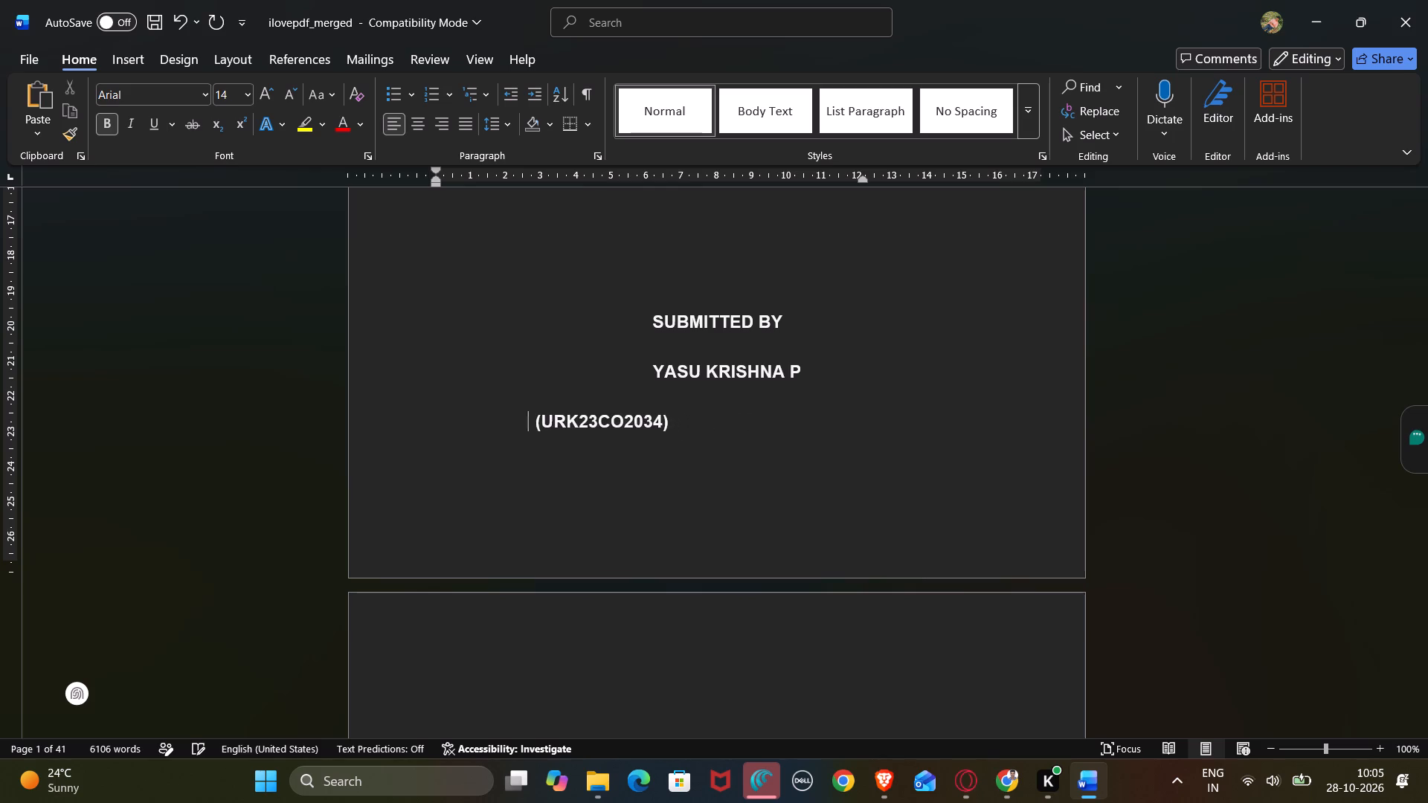
{"action": "key", "text": "BackSpace"}
{"action": "key", "text": "BackSpace"}
{"action": "key", "text": "BackSpace"}
{"action": "key", "text": "BackSpace"}
{"action": "key", "text": "BackSpace"}
{"action": "key", "text": "BackSpace"}
{"action": "key", "text": "BackSpace"}
{"action": "key", "text": "BackSpace"}
{"action": "key", "text": "BackSpace"}
{"action": "key", "text": "BackSpace"}
{"action": "key", "text": "BackSpace"}
{"action": "key", "text": "BackSpace"}
{"action": "key", "text": "BackSpace"}
{"action": "key", "text": "BackSpace"}
{"action": "key", "text": "BackSpace"}
{"action": "key", "text": "BackSpace"}
{"action": "key", "text": "BackSpace"}
{"action": "key", "text": "BackSpace"}
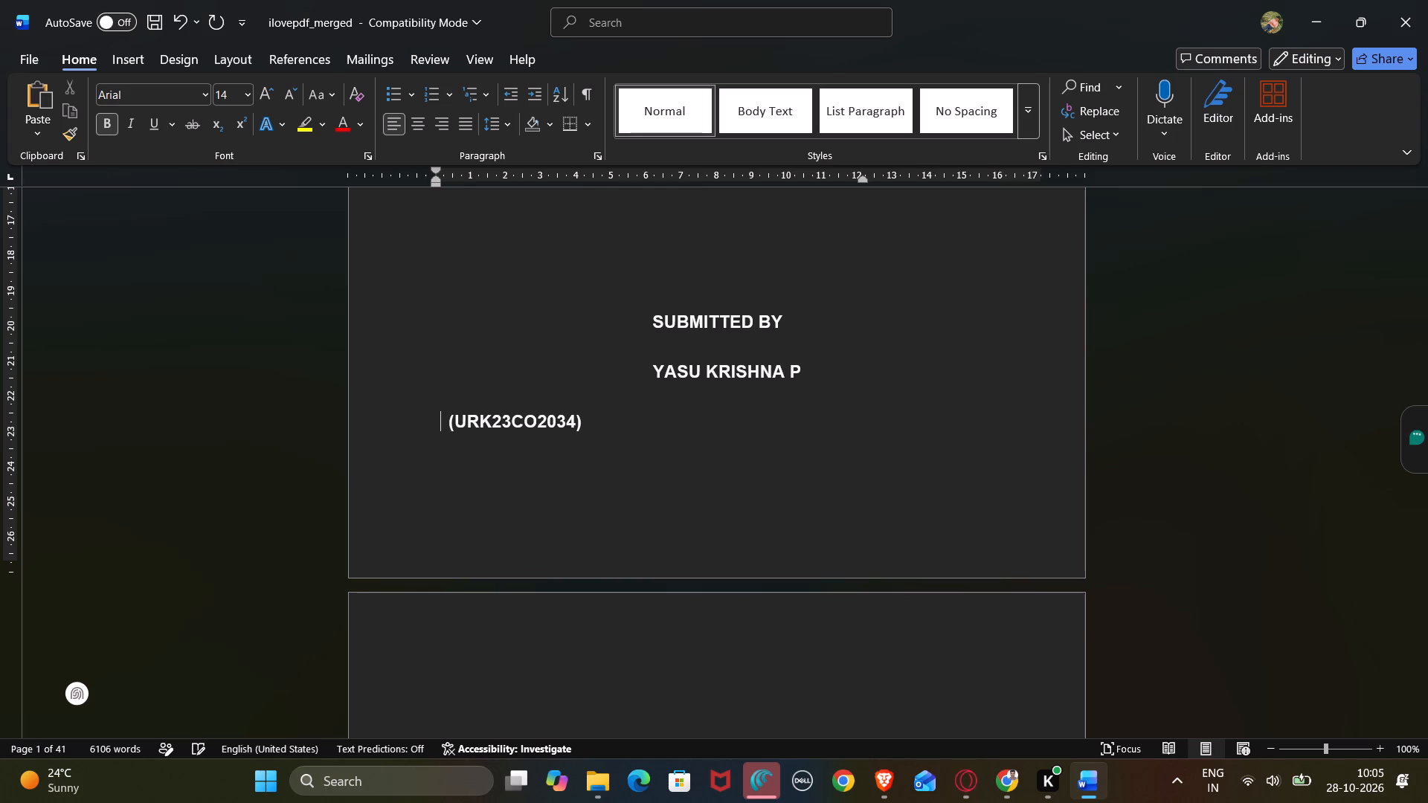
{"action": "key", "text": "BackSpace"}
{"action": "key", "text": "BackSpace"}
{"action": "key", "text": "BackSpace"}
{"action": "key", "text": "BackSpace"}
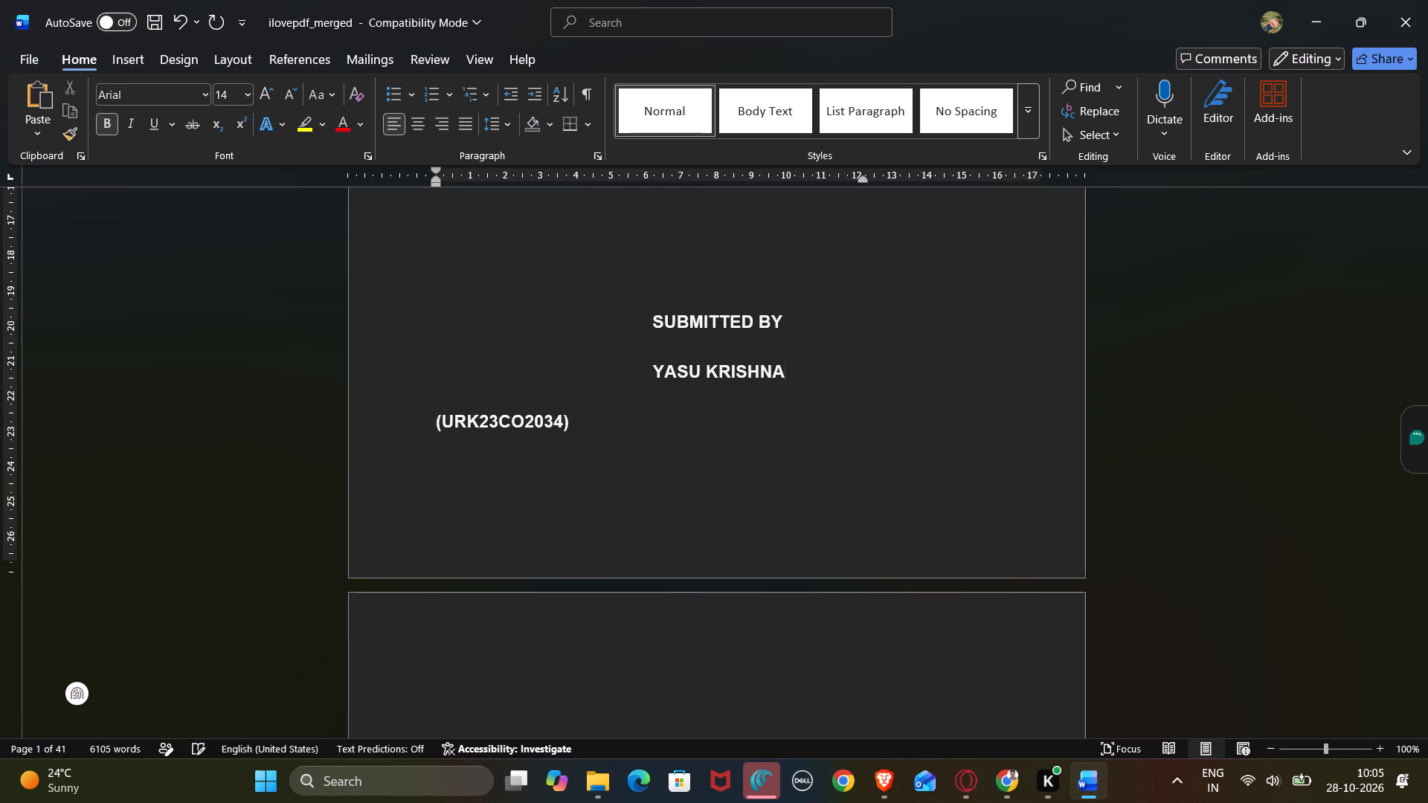
Put the bracketed register number back on its own line and align it beneath the student's name with leading spaces.
{"action": "key", "text": "Return"}
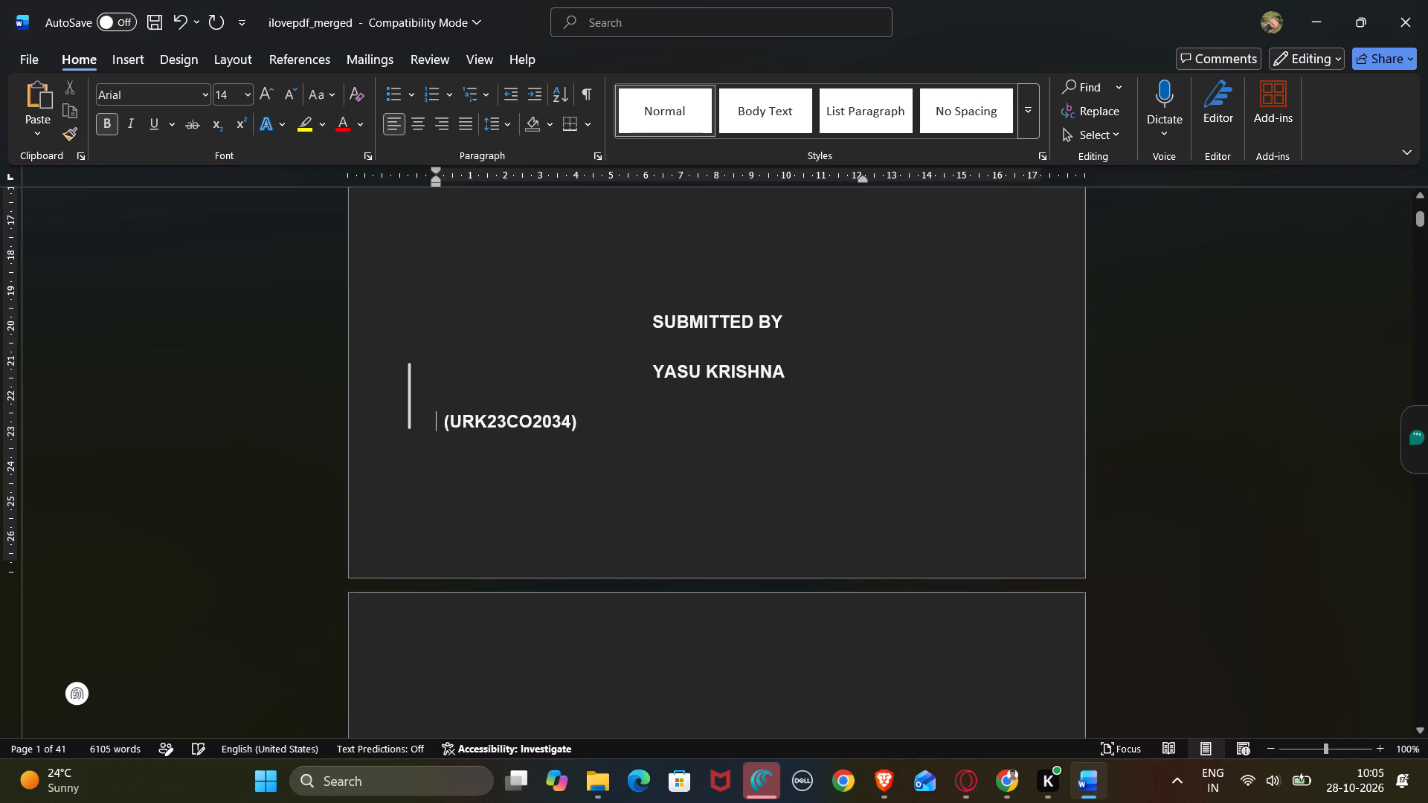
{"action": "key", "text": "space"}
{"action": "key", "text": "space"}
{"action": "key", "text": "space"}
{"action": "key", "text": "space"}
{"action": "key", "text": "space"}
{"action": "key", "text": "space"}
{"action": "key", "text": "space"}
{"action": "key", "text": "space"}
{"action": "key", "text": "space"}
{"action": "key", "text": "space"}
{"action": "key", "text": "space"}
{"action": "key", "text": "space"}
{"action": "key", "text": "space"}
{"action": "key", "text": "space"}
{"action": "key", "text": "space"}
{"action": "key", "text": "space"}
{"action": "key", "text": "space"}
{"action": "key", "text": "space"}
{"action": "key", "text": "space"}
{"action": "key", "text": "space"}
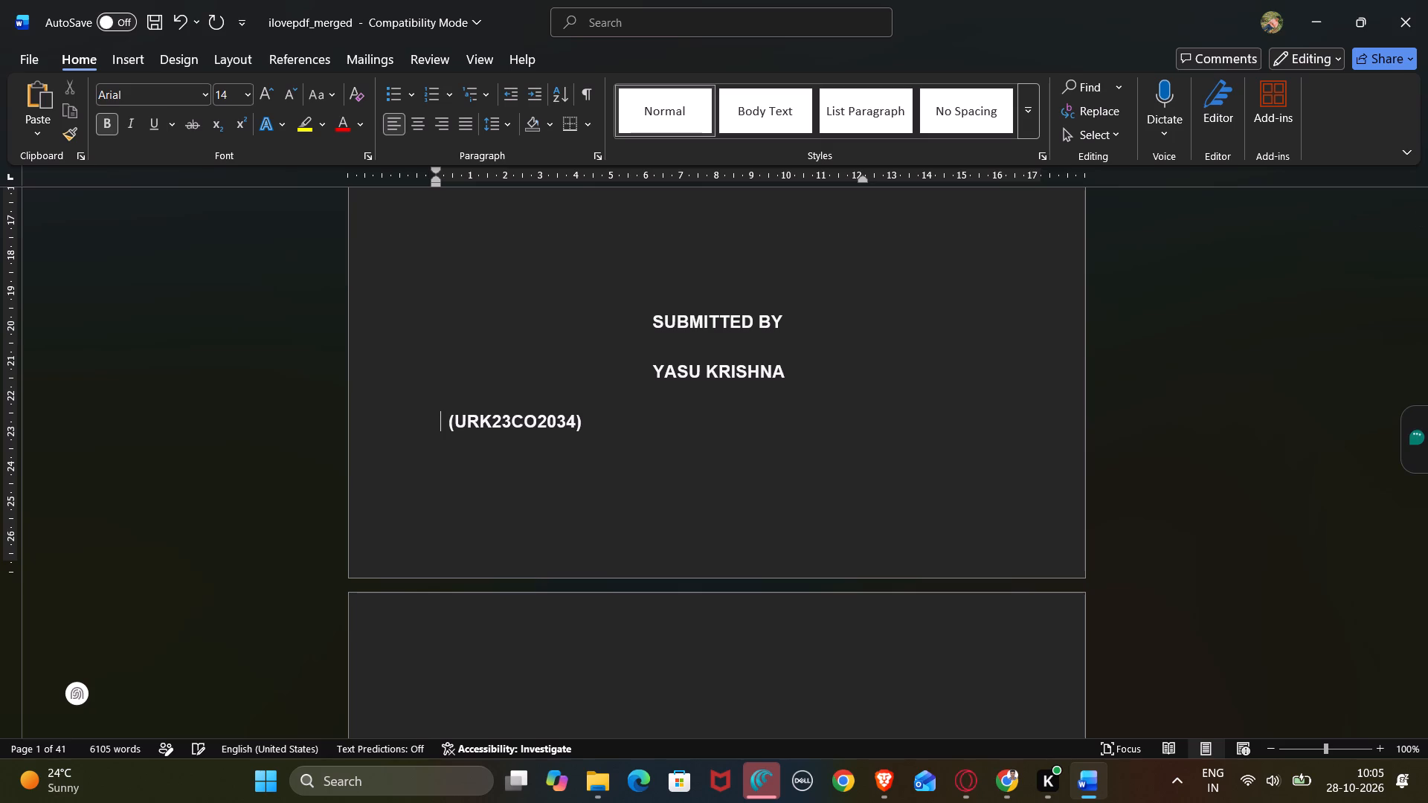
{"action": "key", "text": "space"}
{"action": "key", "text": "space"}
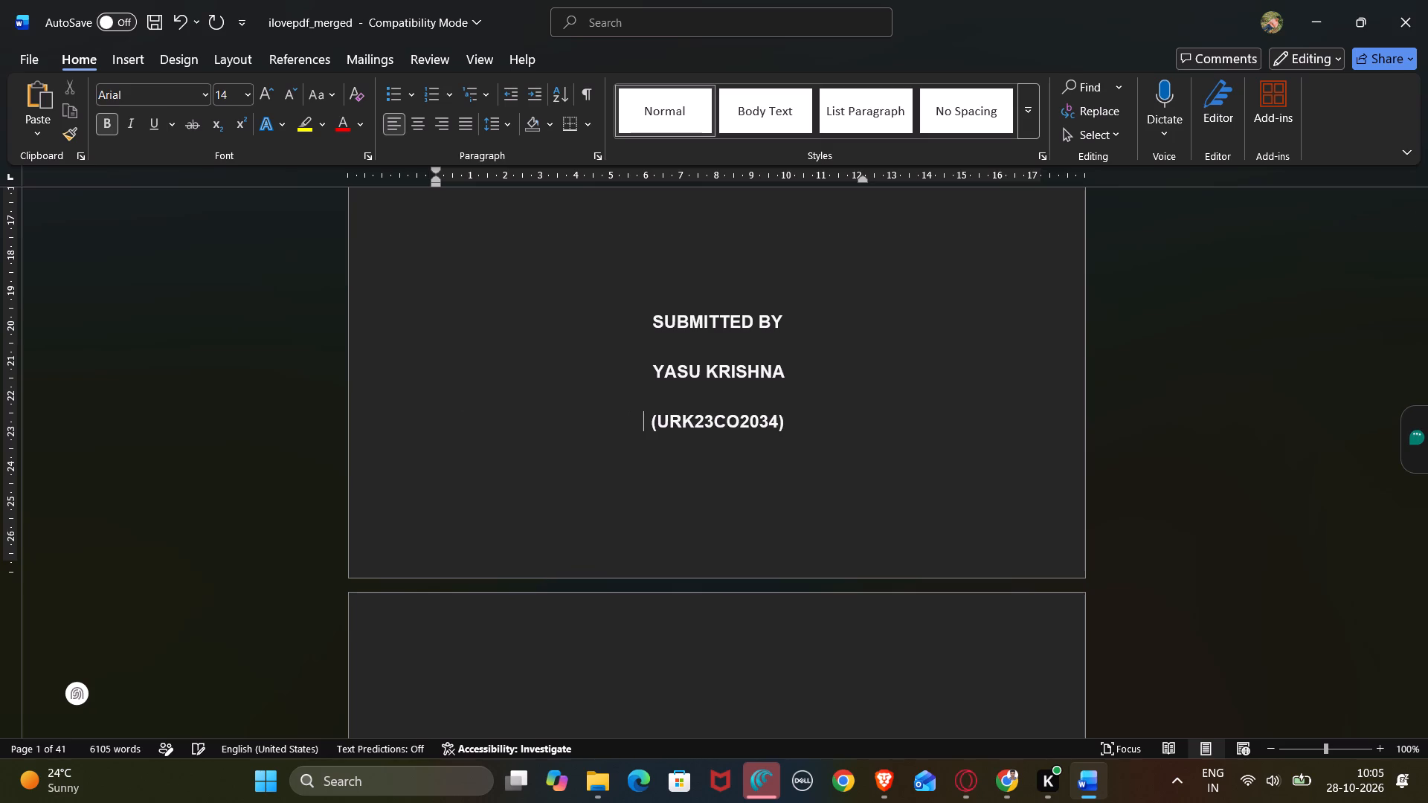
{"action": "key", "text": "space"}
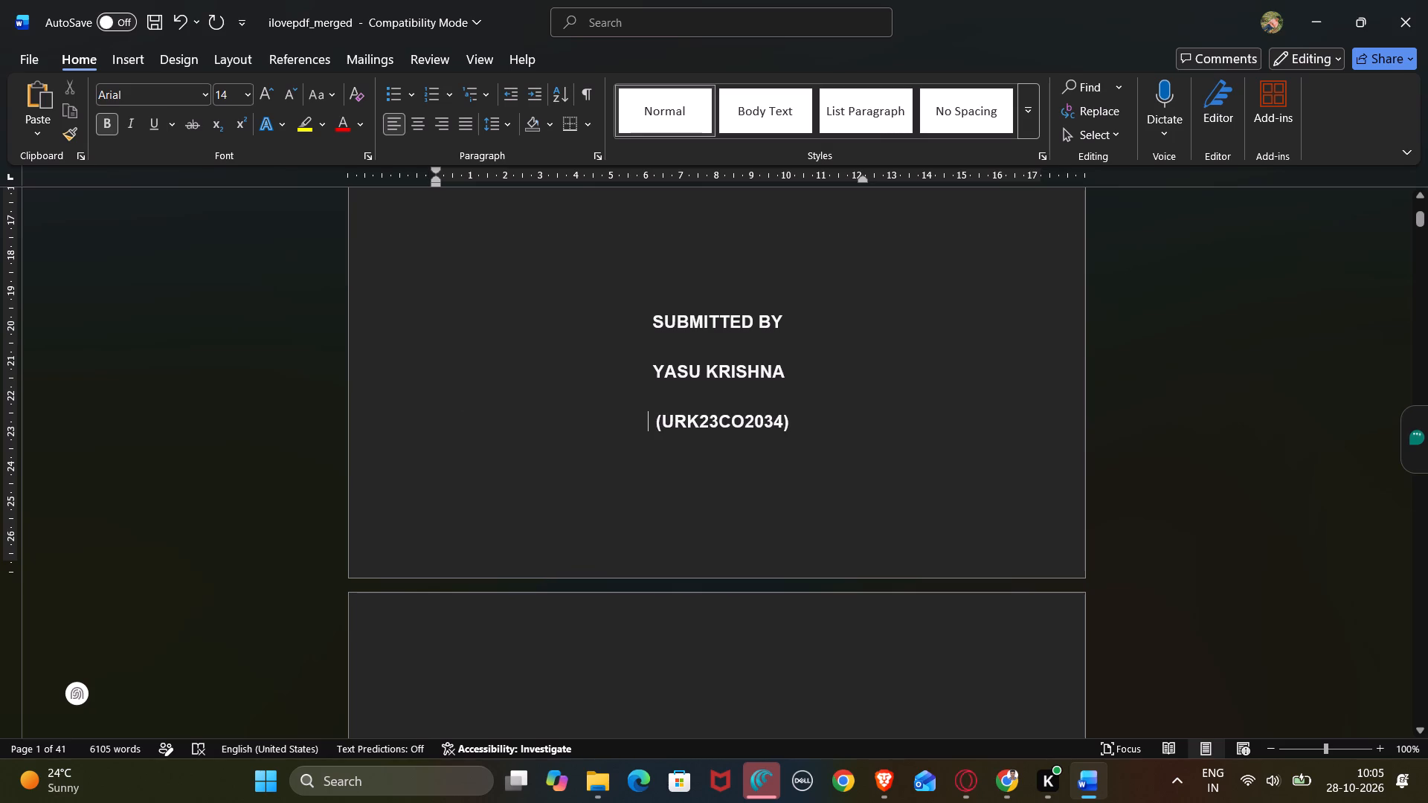
{"action": "key", "text": "BackSpace"}
{"action": "key", "text": "BackSpace"}
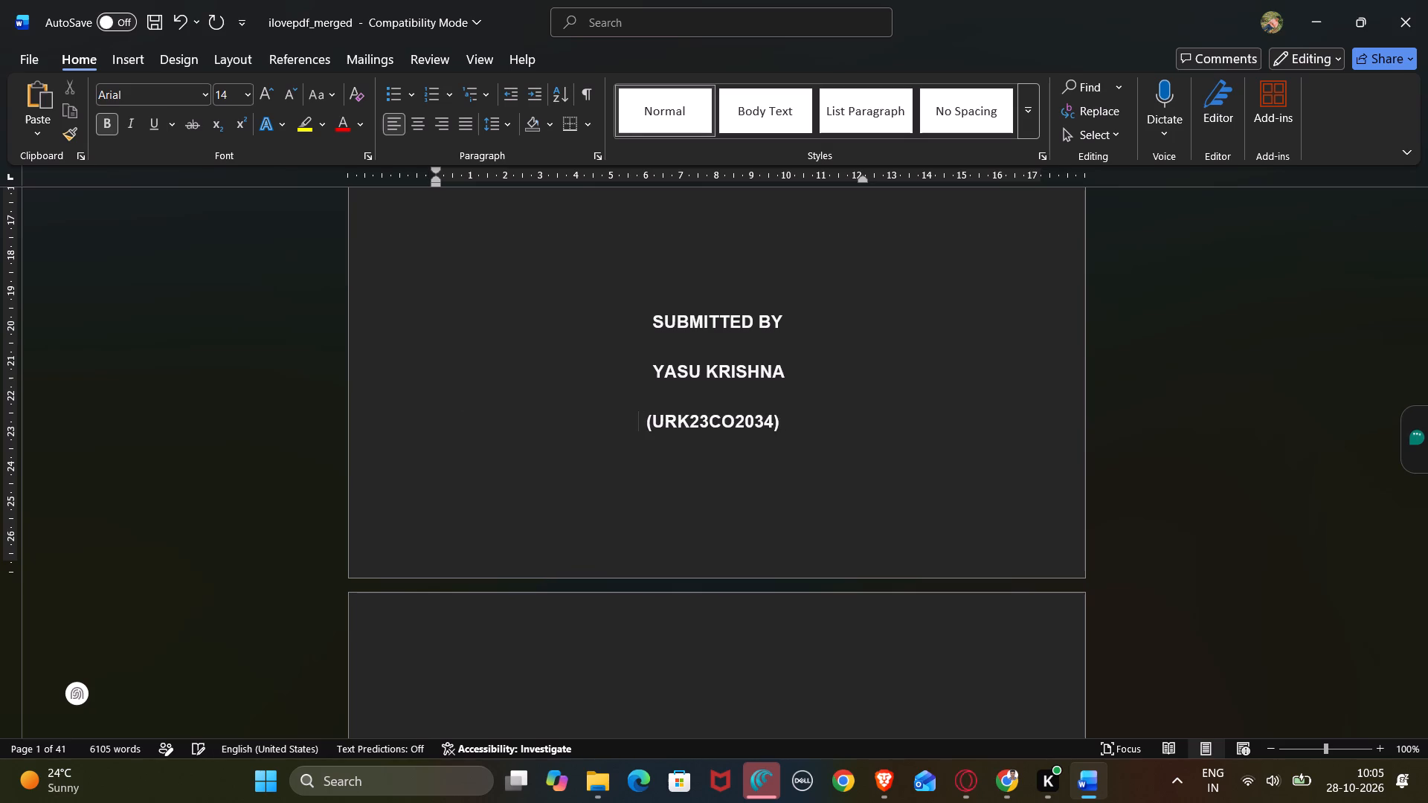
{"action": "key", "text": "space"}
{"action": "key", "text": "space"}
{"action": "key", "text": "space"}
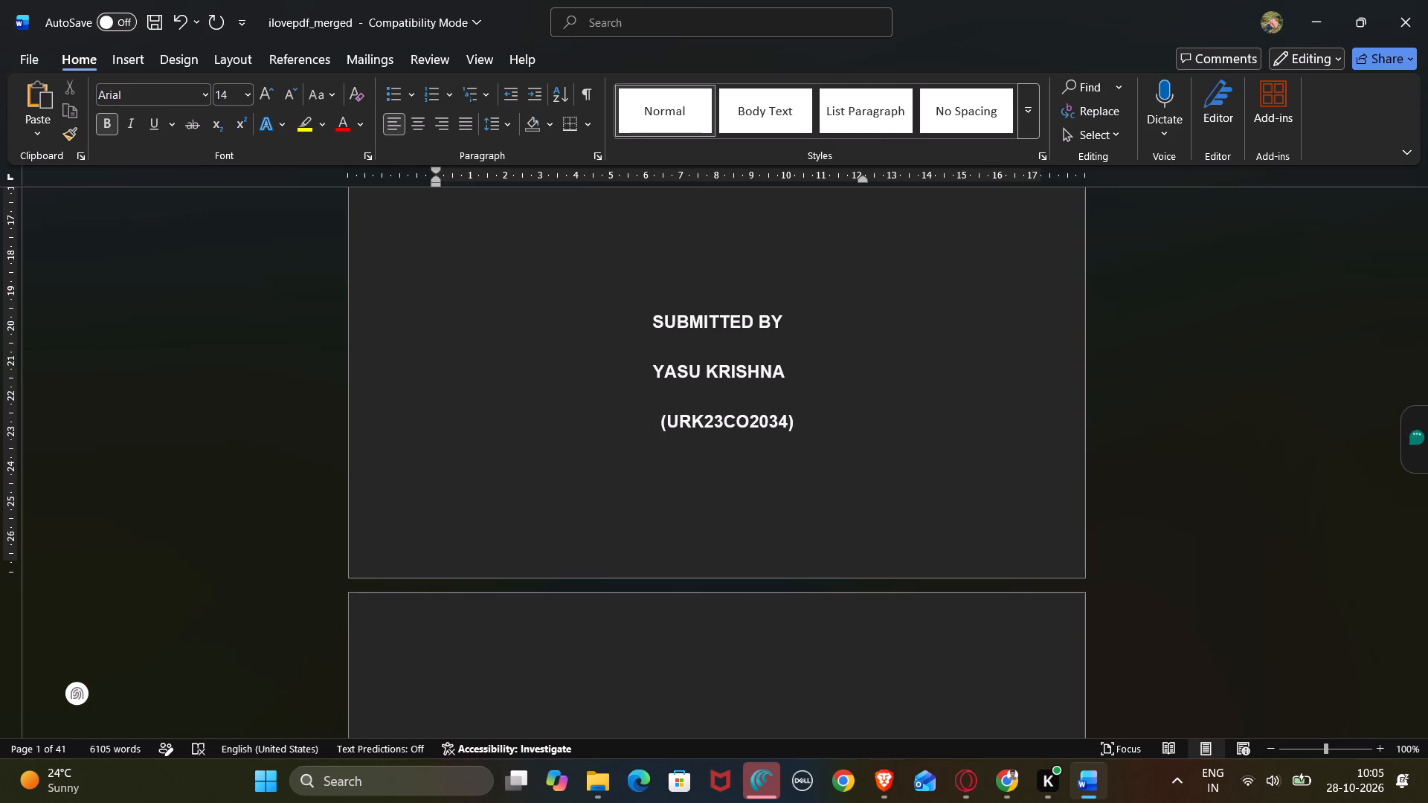
{"action": "key", "text": "BackSpace"}
{"action": "left_click", "coordinate": [654, 420]}
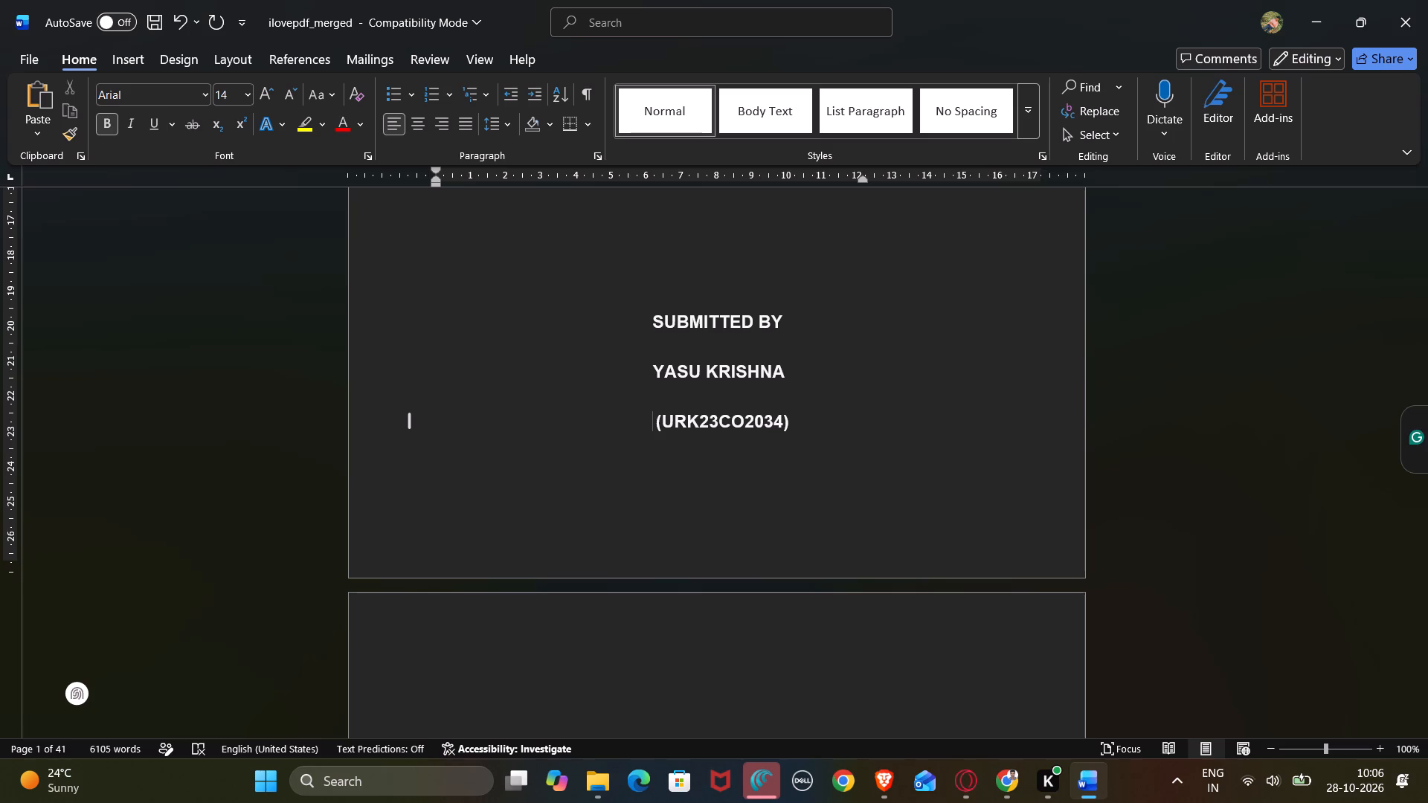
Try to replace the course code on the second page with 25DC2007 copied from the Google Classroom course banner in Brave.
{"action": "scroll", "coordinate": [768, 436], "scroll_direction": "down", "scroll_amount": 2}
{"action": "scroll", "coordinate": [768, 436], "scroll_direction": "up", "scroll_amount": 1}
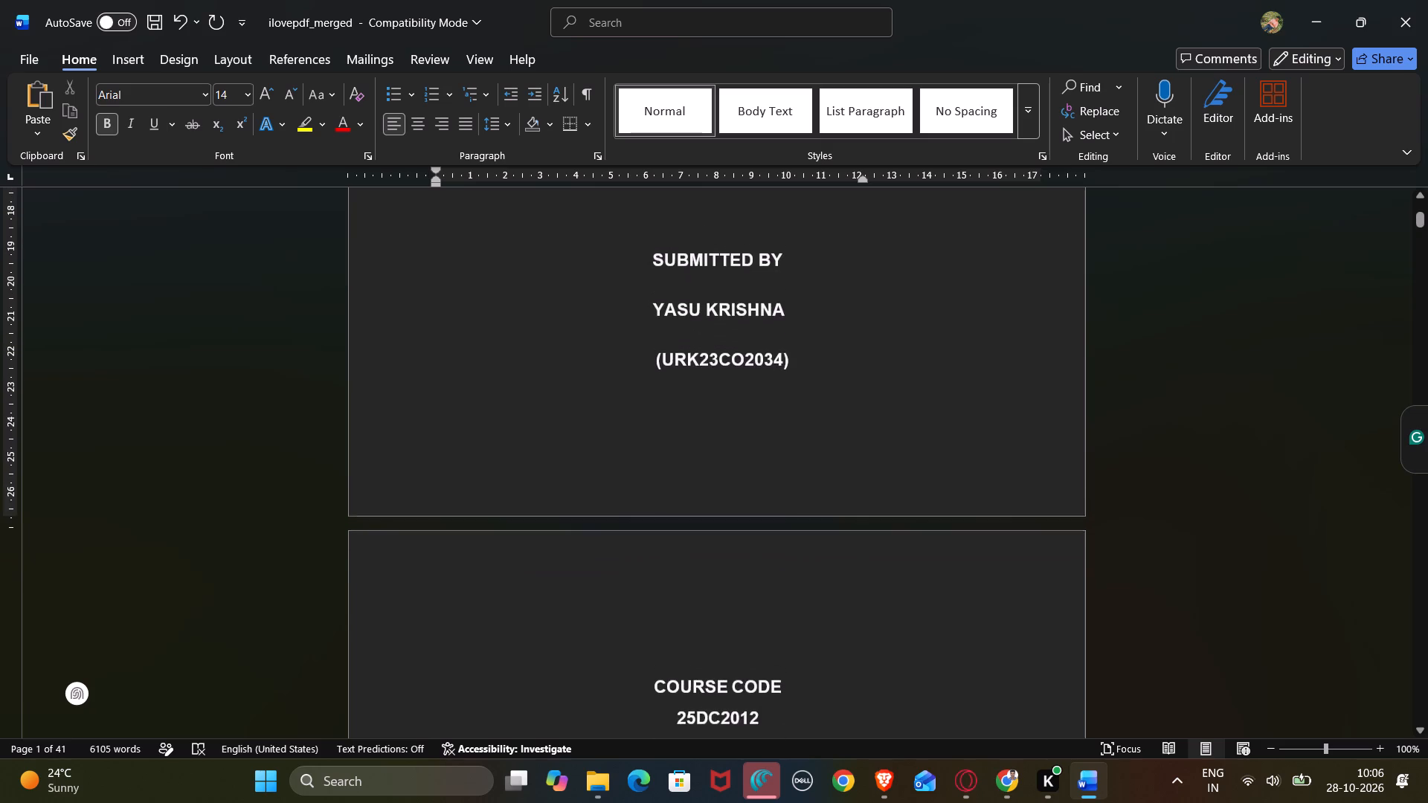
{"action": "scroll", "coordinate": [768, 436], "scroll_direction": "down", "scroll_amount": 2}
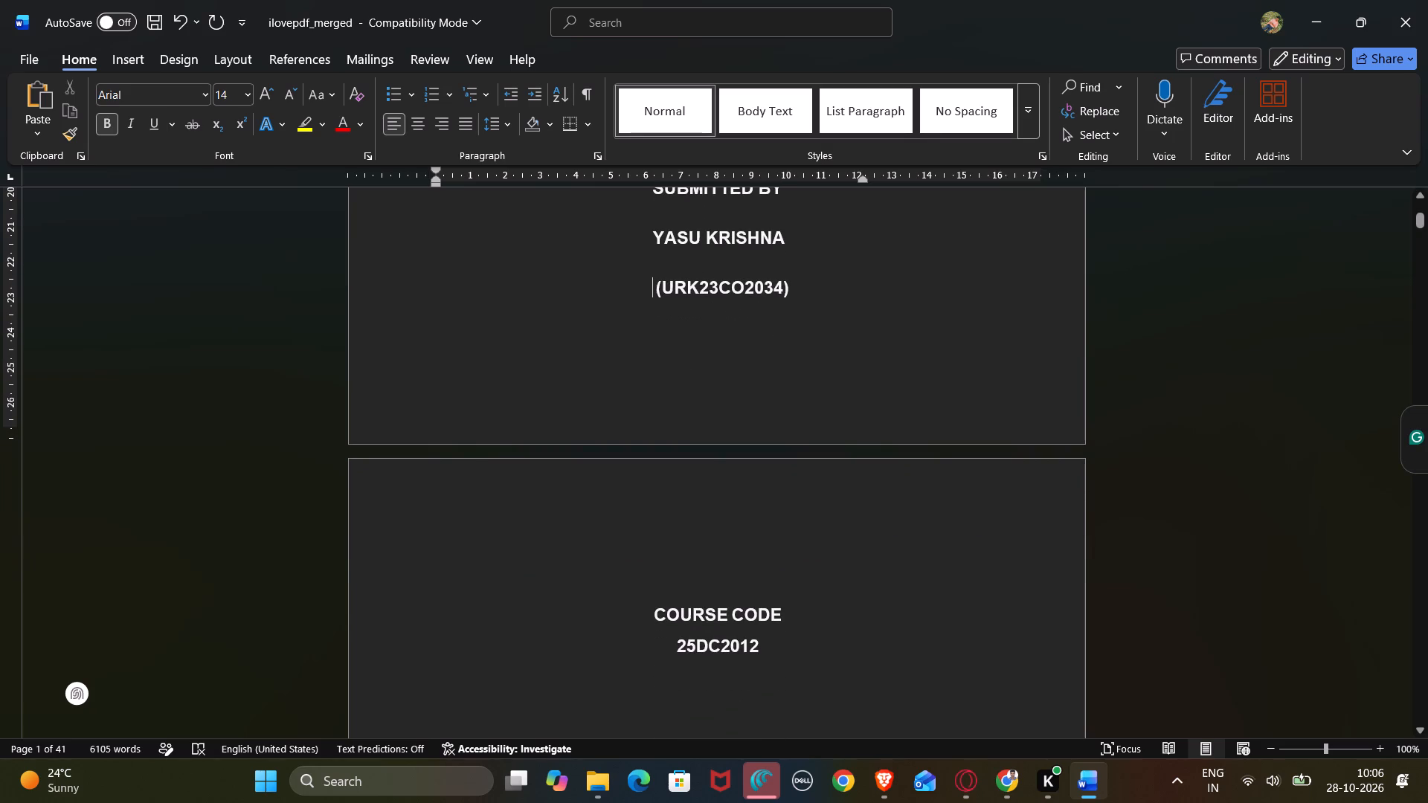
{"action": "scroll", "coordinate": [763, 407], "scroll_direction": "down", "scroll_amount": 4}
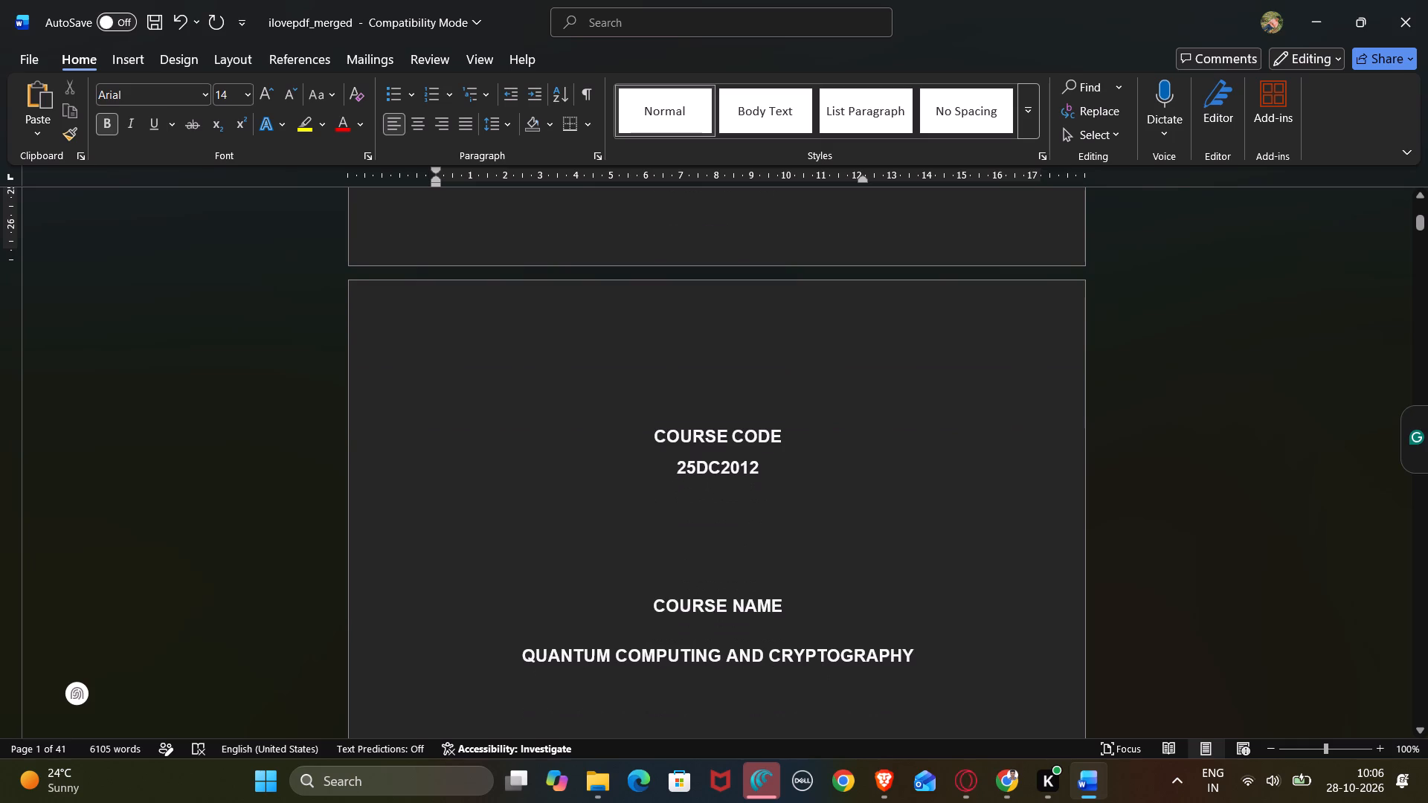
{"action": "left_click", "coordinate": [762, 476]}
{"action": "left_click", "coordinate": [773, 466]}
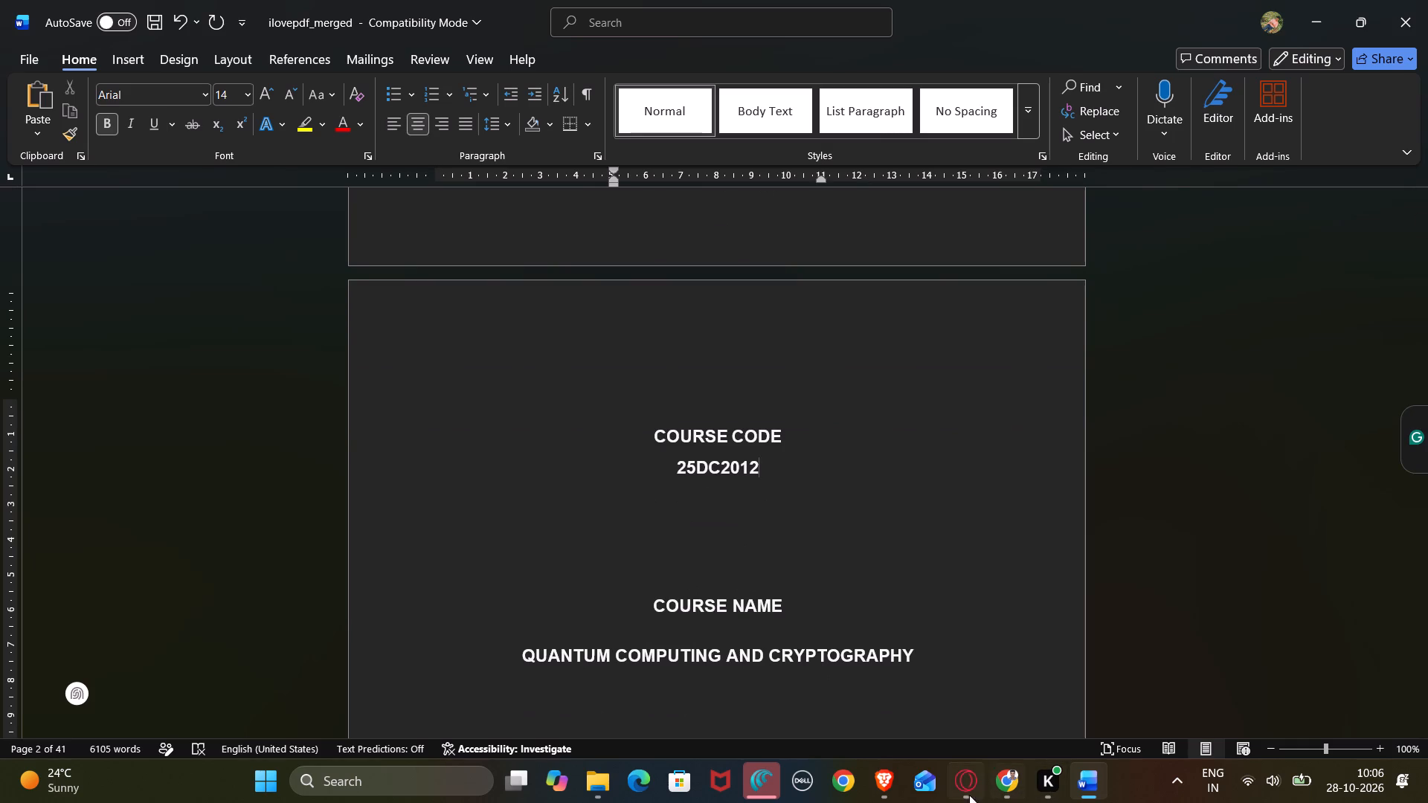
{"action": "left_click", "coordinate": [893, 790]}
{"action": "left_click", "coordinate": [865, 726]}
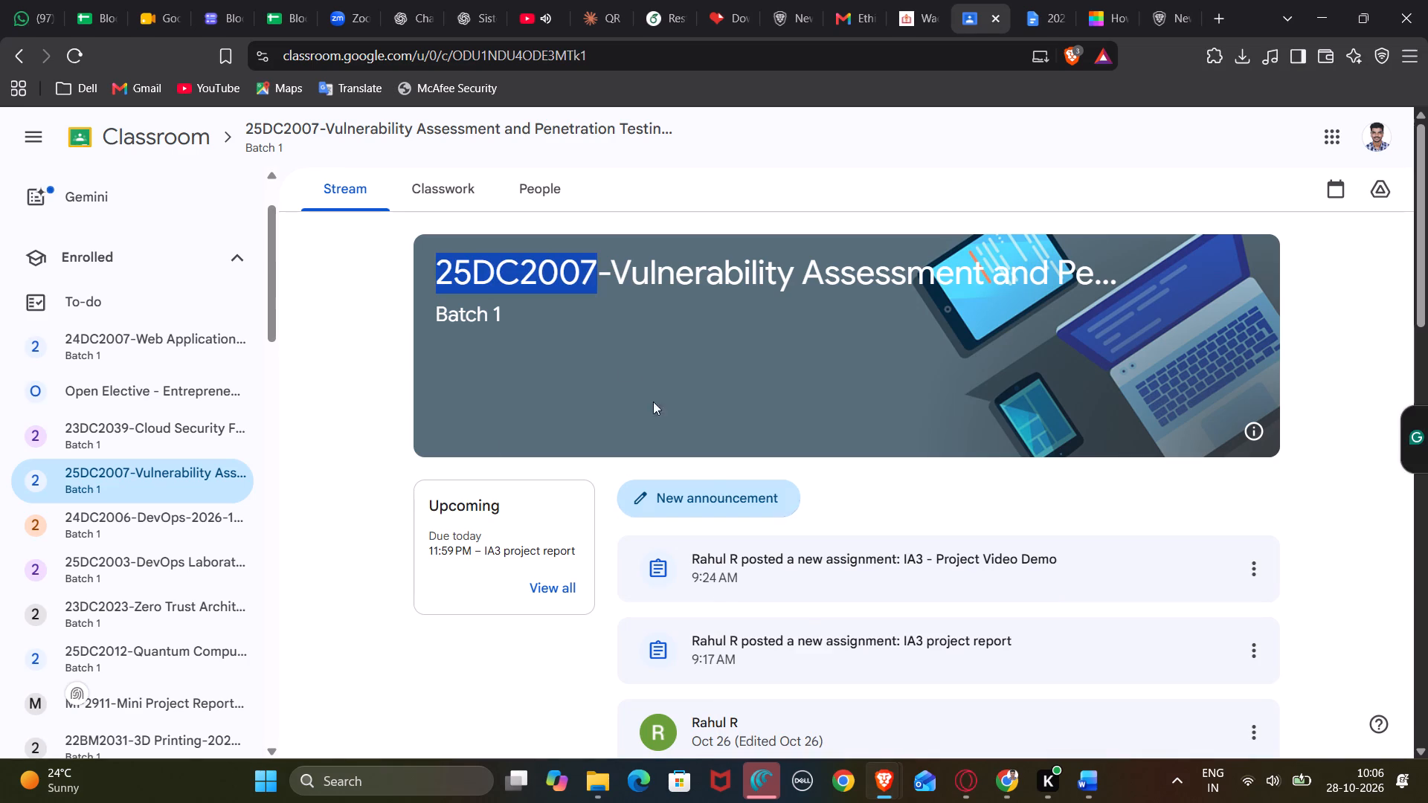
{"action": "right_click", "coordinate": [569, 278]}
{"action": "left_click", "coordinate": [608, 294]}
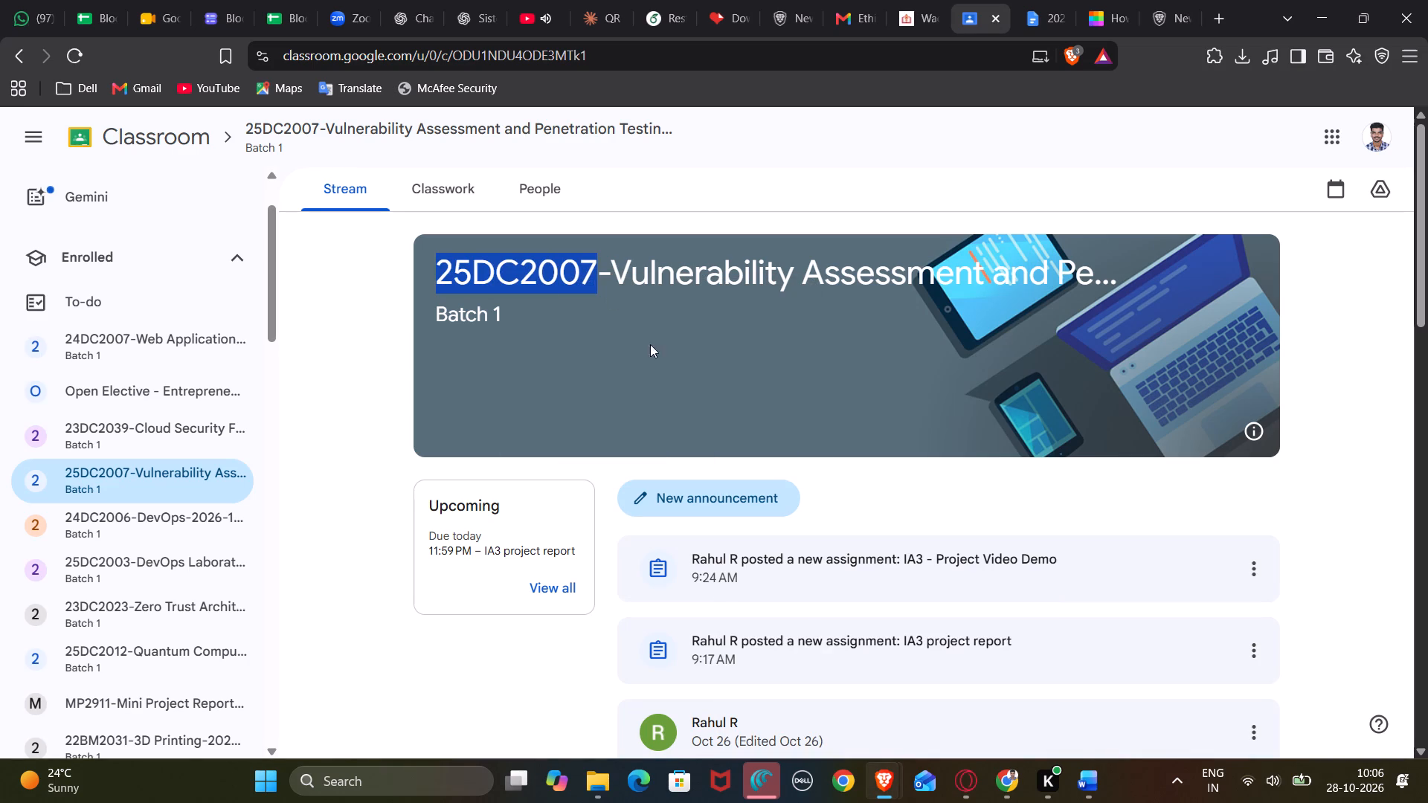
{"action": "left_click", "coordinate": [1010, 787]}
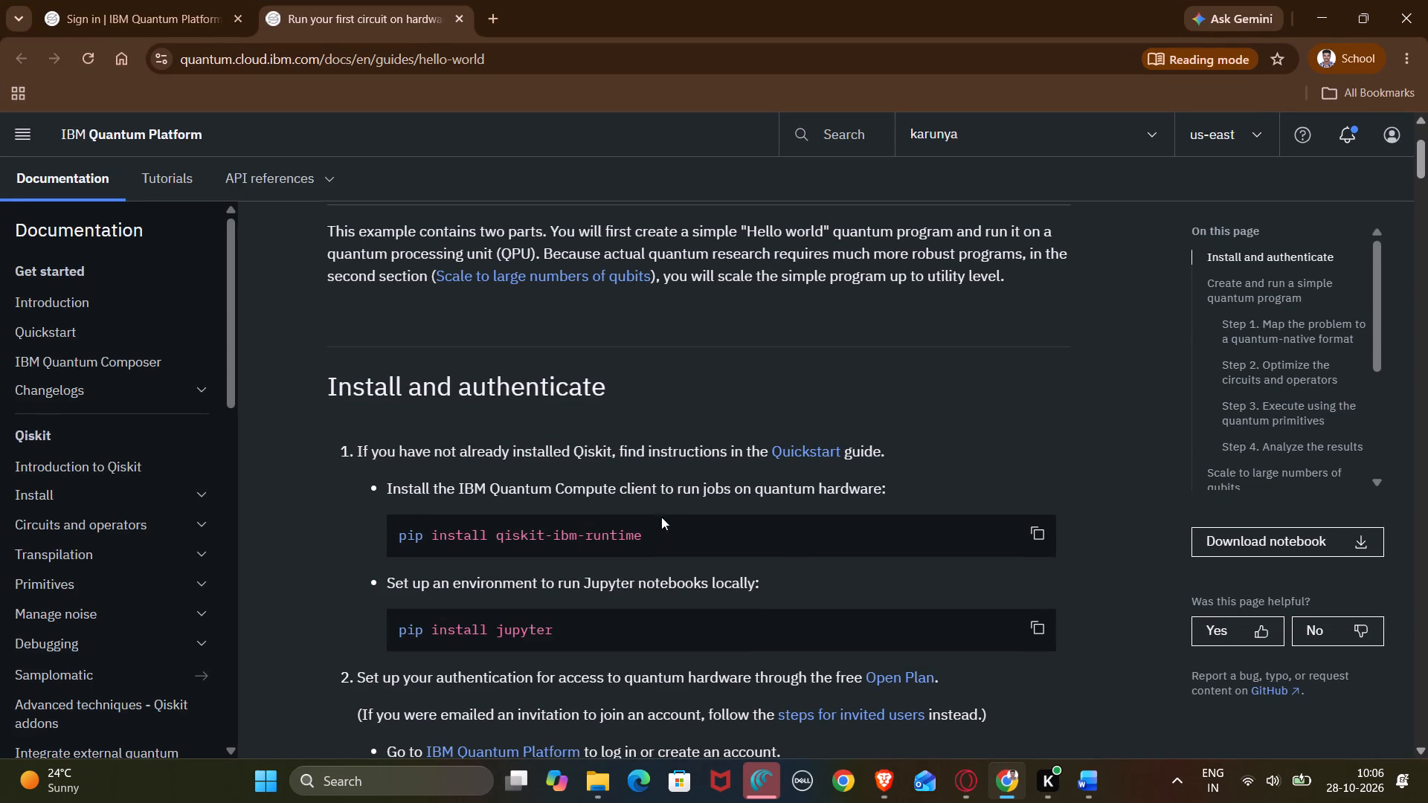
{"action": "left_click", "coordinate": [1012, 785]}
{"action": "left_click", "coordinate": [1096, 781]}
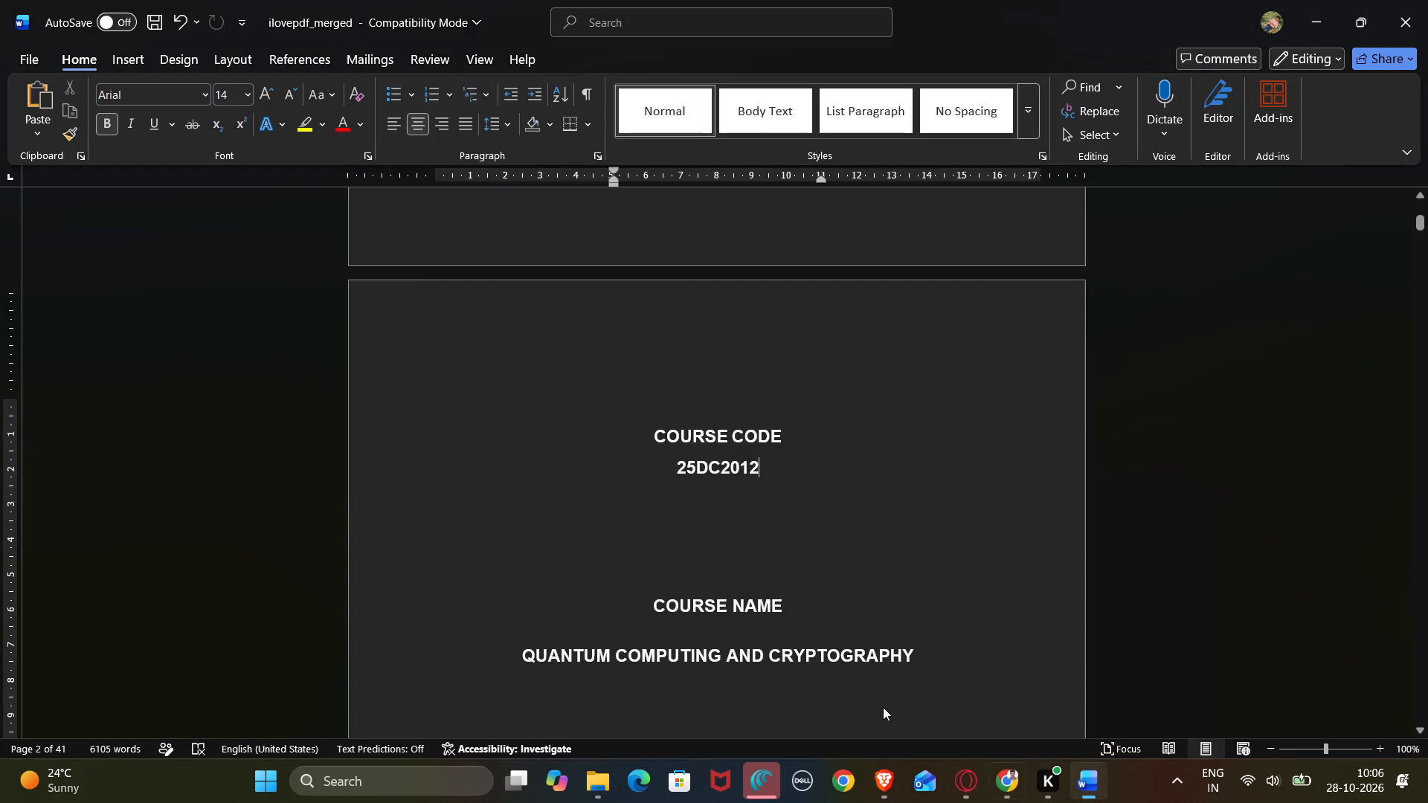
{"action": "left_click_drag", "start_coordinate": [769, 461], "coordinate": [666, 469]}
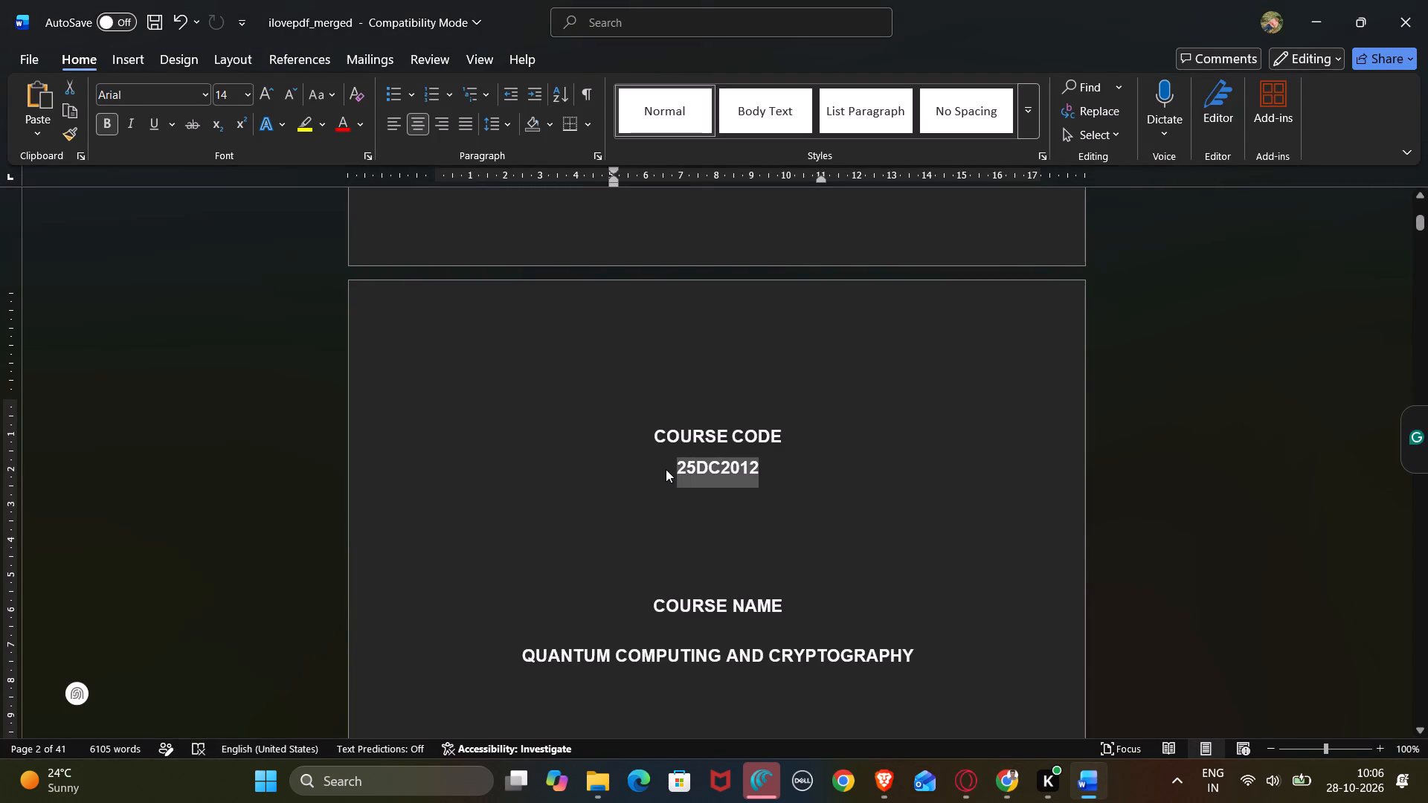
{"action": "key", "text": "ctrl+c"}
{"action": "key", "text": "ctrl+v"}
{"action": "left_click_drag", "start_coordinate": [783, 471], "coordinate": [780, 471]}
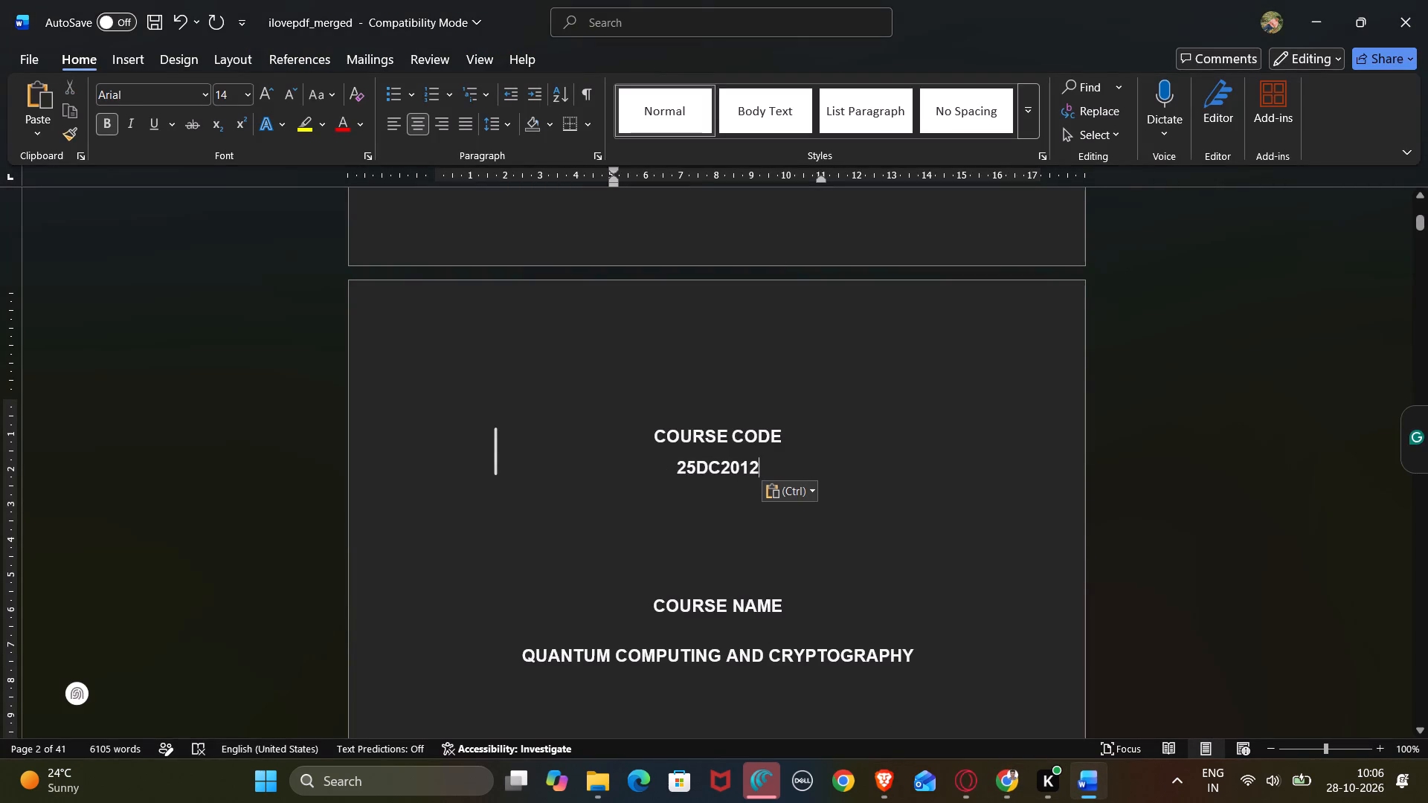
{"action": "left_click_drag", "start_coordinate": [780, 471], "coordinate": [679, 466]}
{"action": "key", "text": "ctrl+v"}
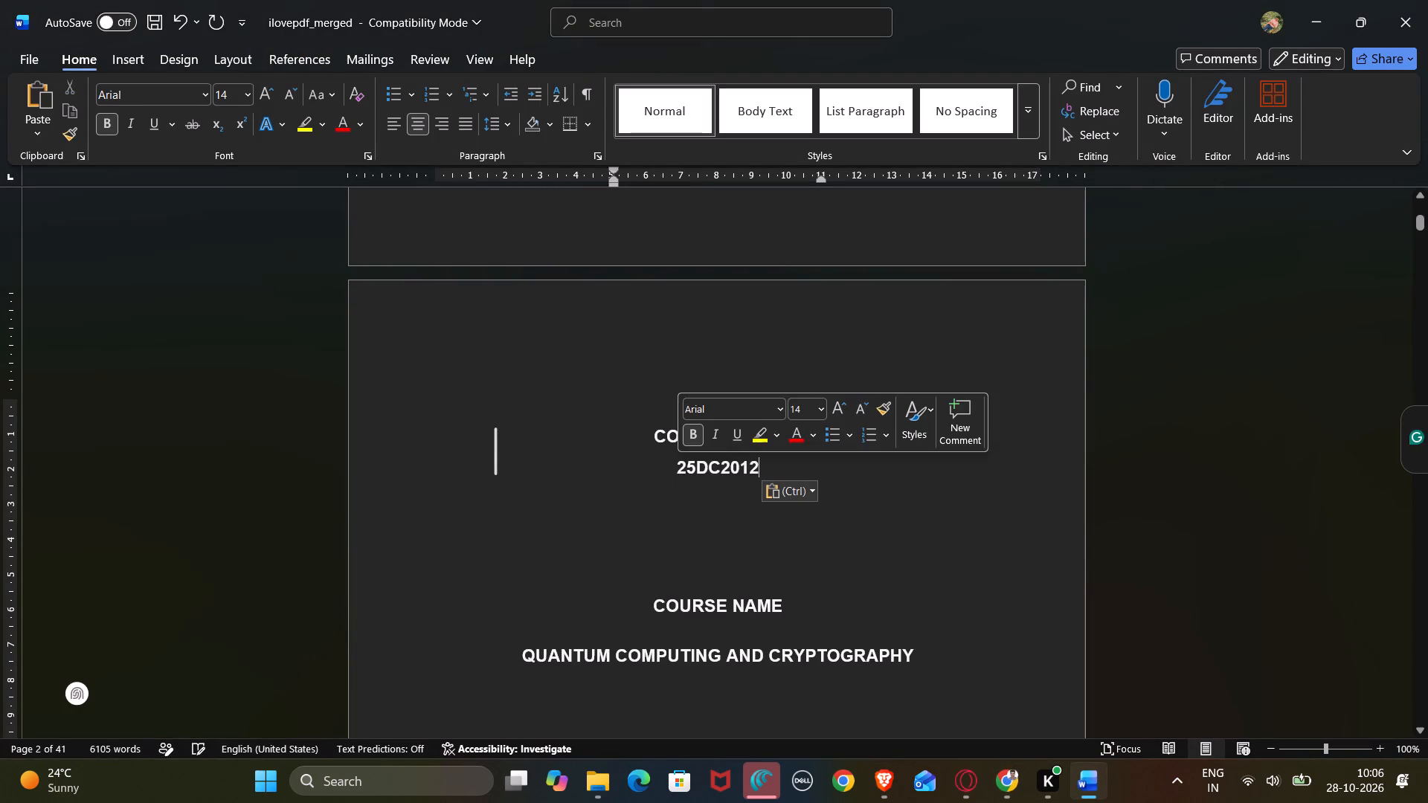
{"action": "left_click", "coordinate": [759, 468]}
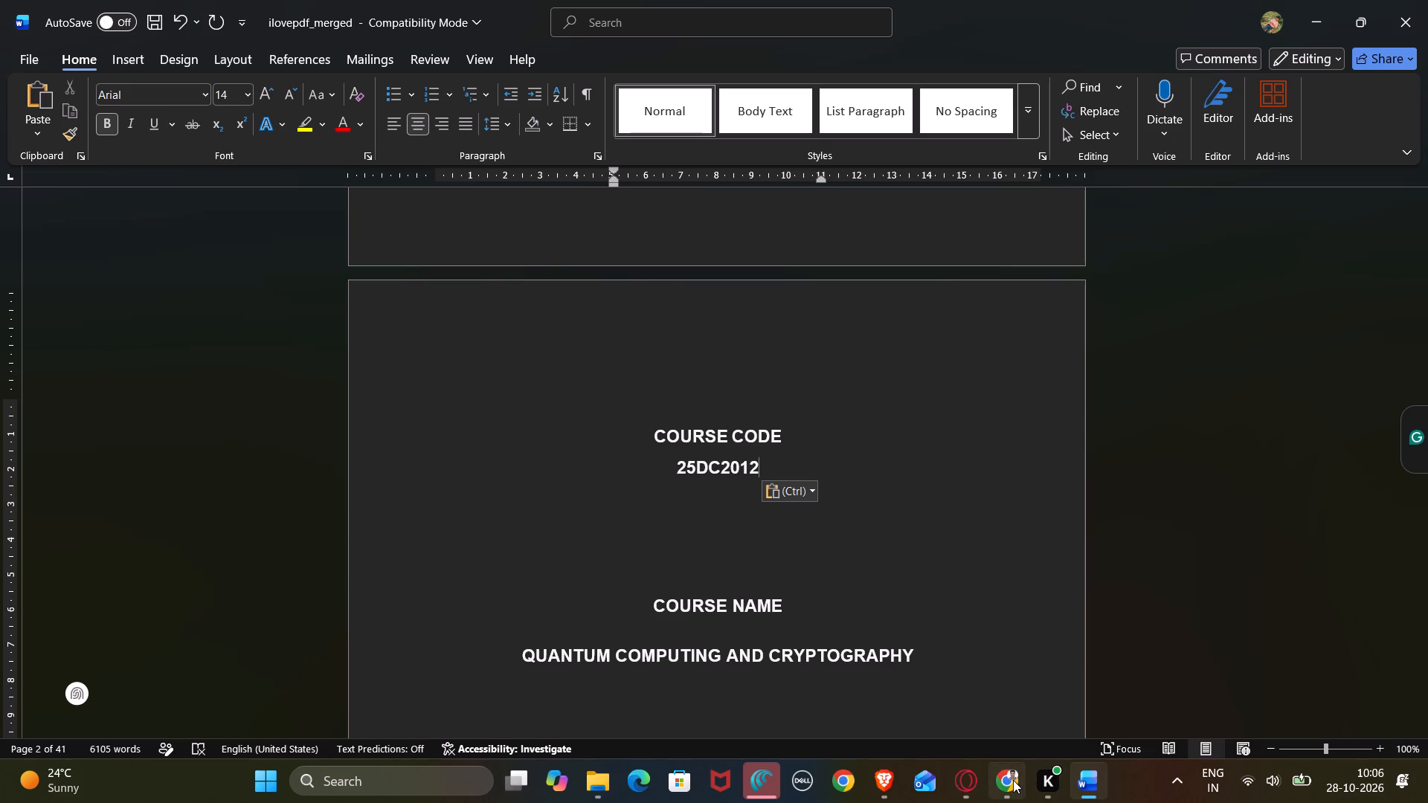
Copy 25DC2007 from the Google Classroom course banner in Brave and paste it over 25DC2012 under COURSE CODE in the Word report.
{"action": "left_click", "coordinate": [1022, 783]}
{"action": "left_click", "coordinate": [1019, 783]}
{"action": "left_click", "coordinate": [887, 781]}
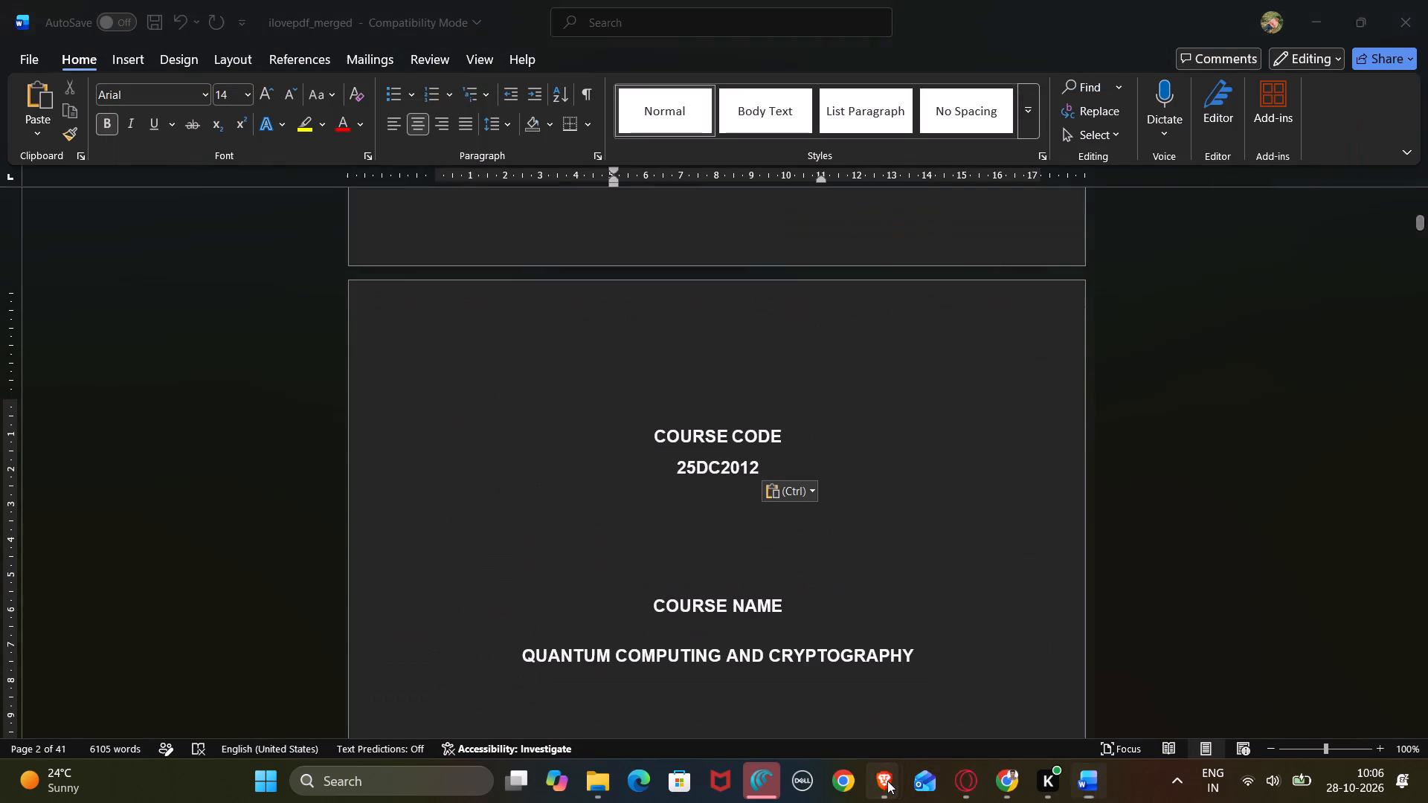
{"action": "left_click", "coordinate": [843, 698]}
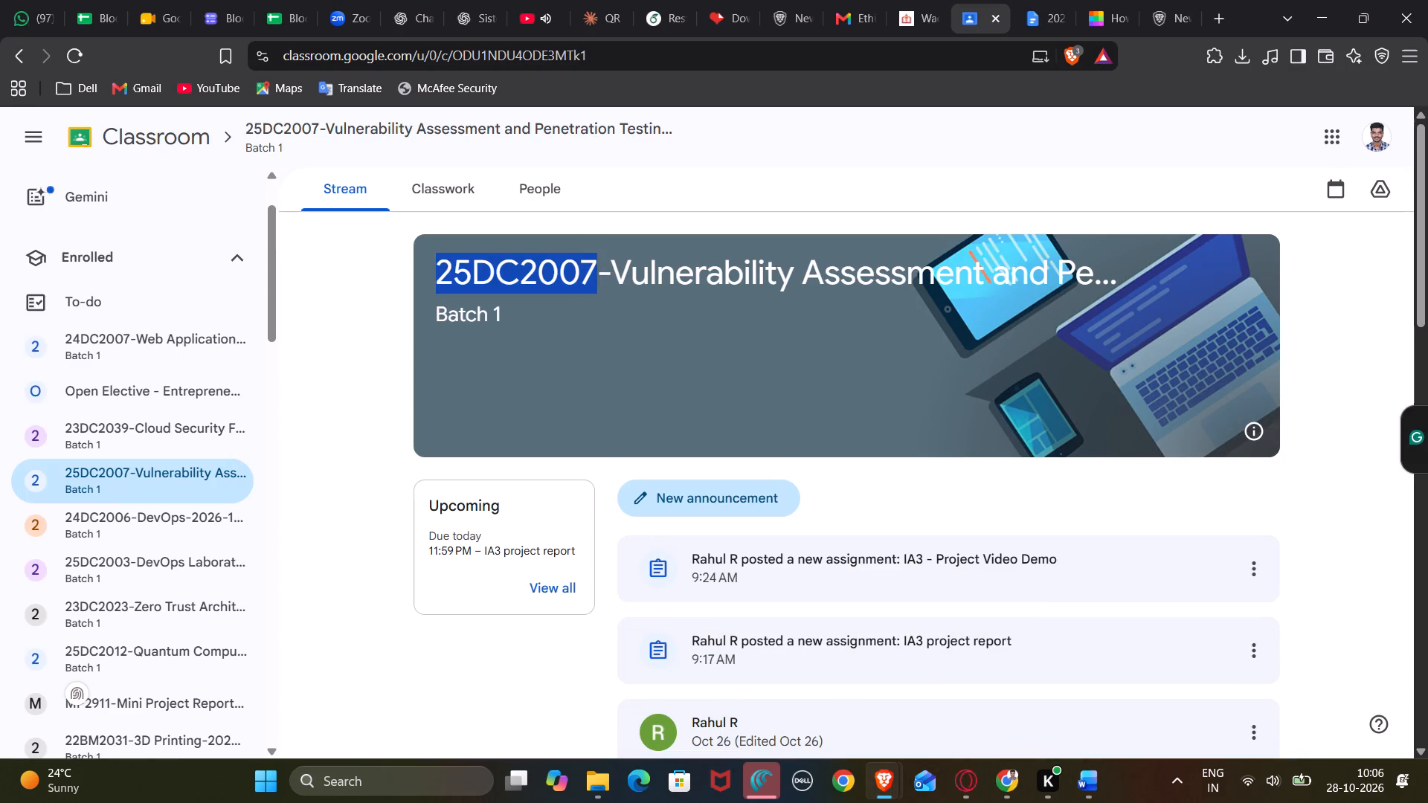
{"action": "right_click", "coordinate": [535, 266]}
{"action": "left_click", "coordinate": [549, 283]}
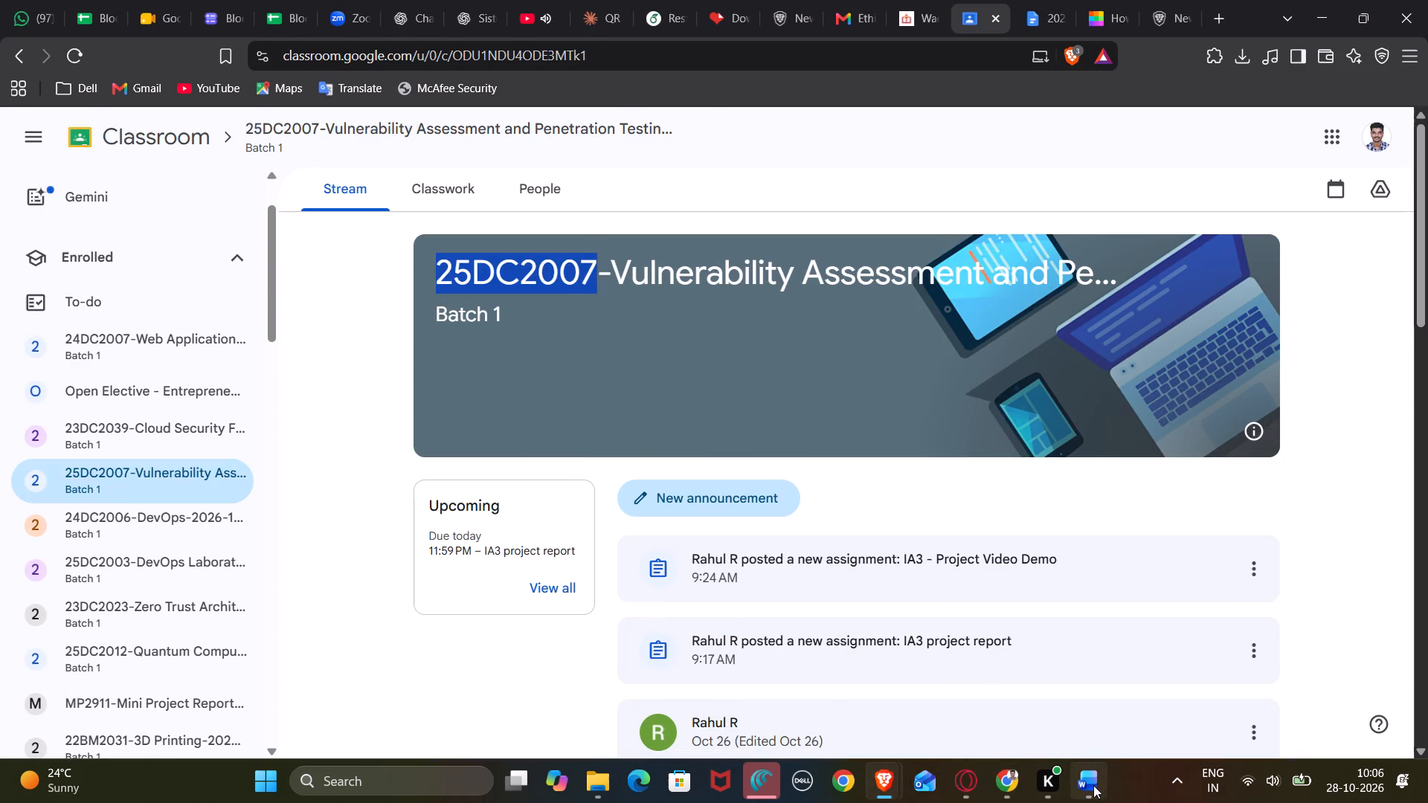
{"action": "left_click", "coordinate": [1093, 785]}
{"action": "double_click", "coordinate": [725, 471]}
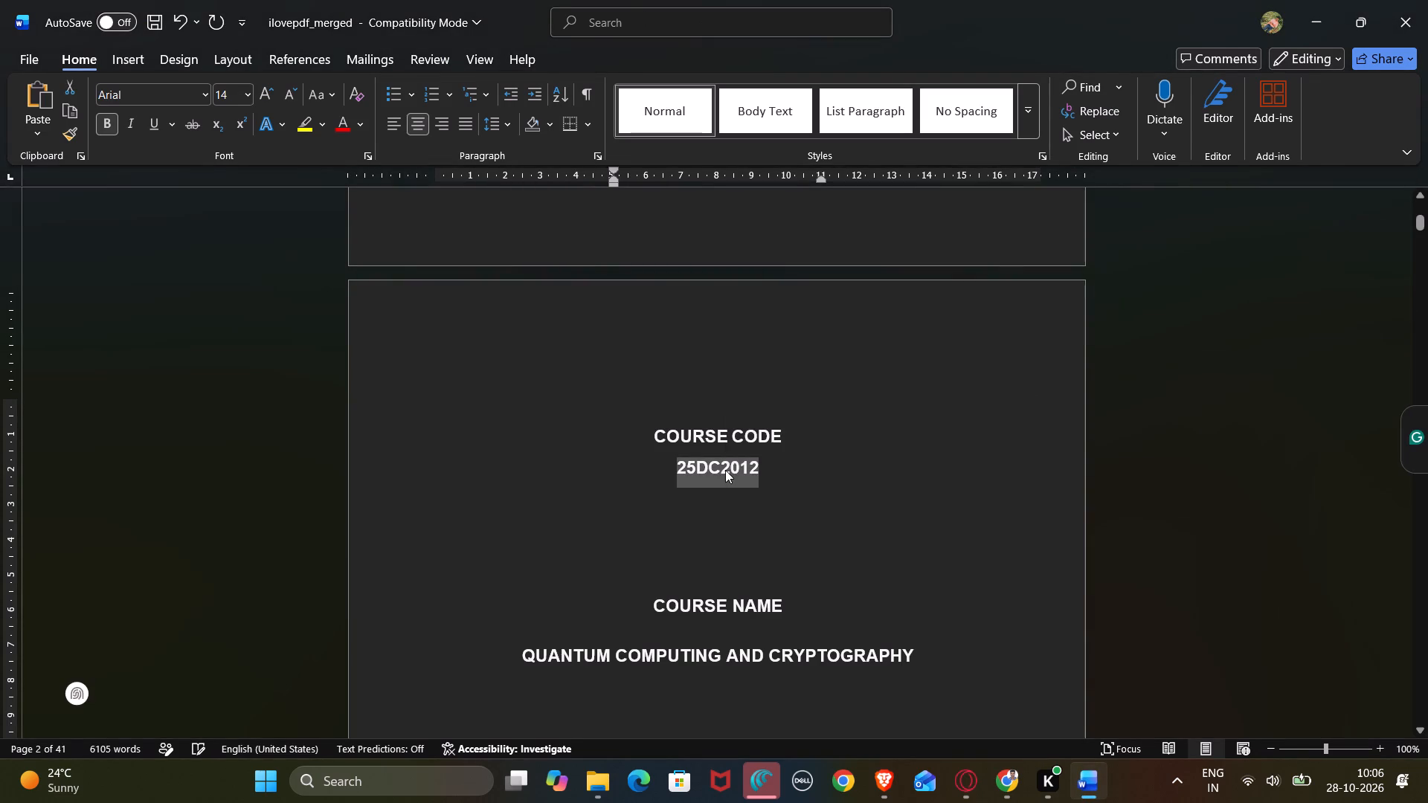
{"action": "key", "text": "ctrl+v"}
{"action": "left_click", "coordinate": [736, 491]}
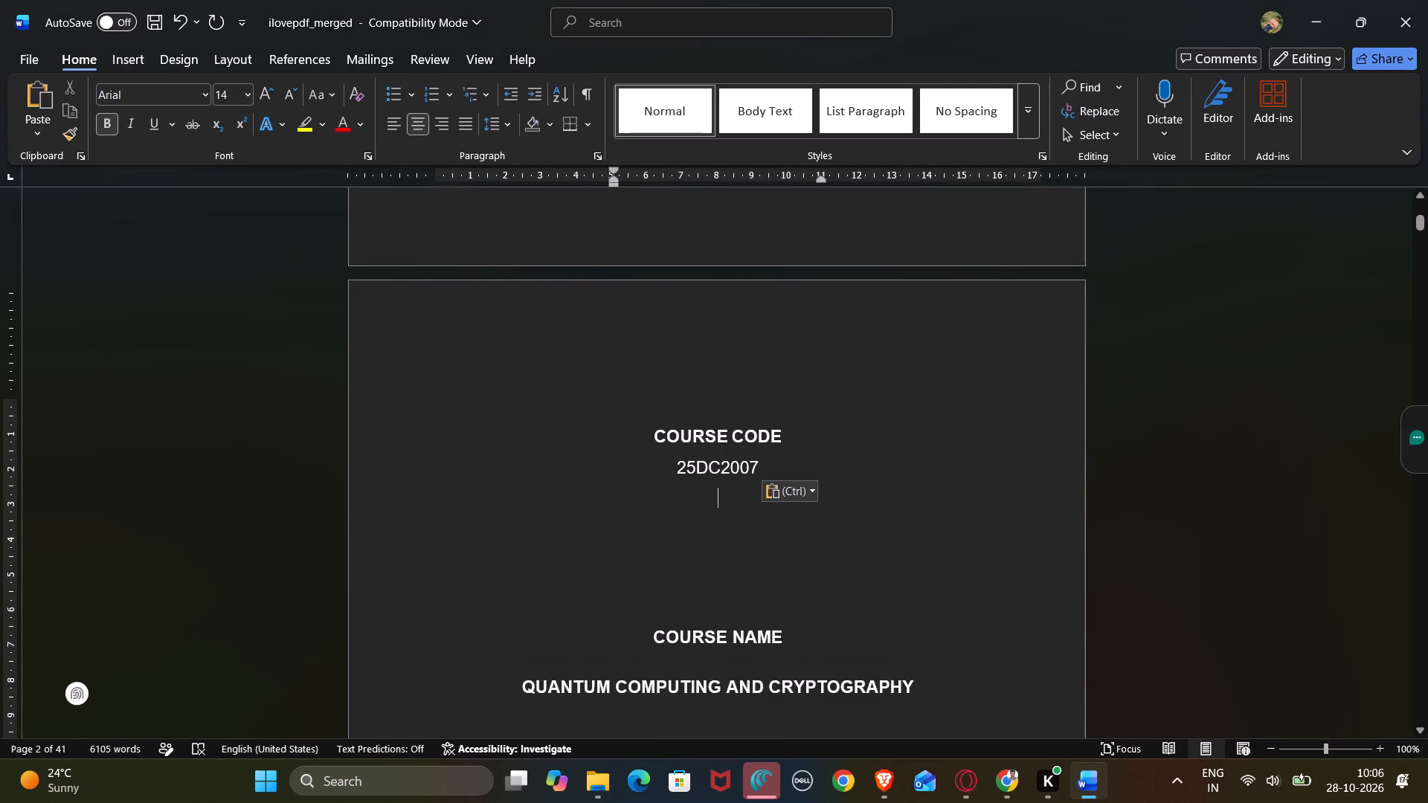
Copy the course name Vulnerability Assessment and Penetration Testing from the Evaluation Sheet page.
{"action": "scroll", "coordinate": [736, 512], "scroll_direction": "down", "scroll_amount": 7}
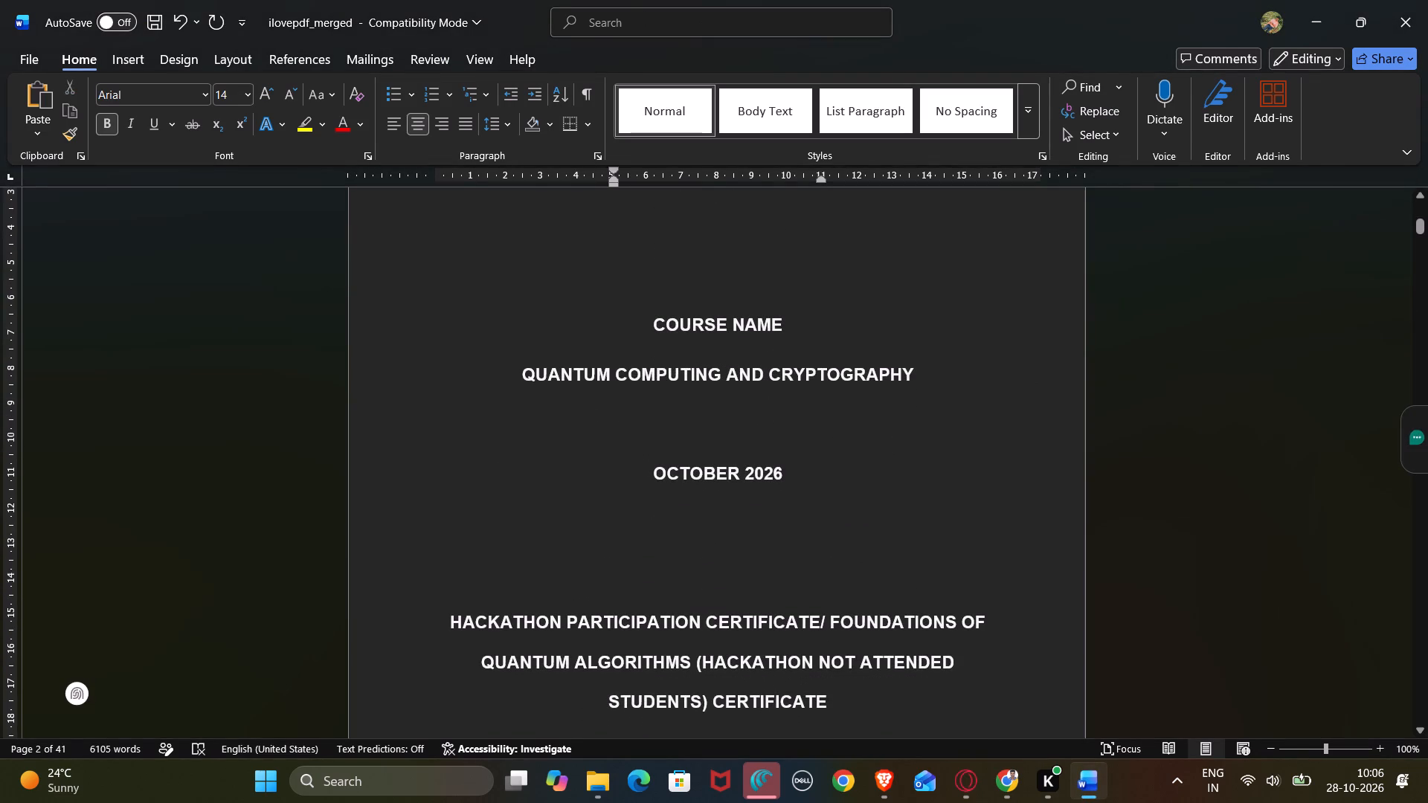
{"action": "scroll", "coordinate": [790, 504], "scroll_direction": "up", "scroll_amount": 13}
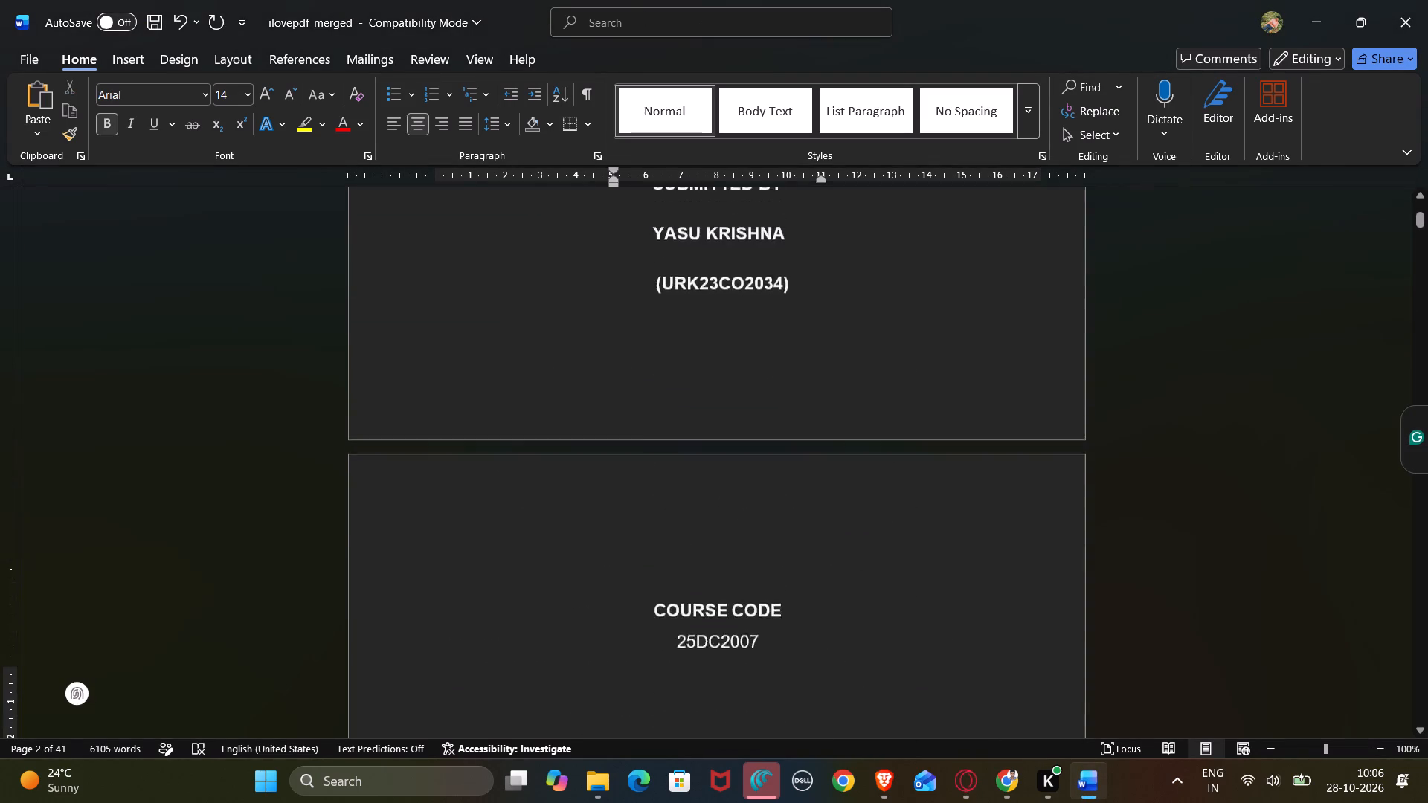
{"action": "scroll", "coordinate": [790, 505], "scroll_direction": "up", "scroll_amount": 5}
{"action": "scroll", "coordinate": [790, 521], "scroll_direction": "down", "scroll_amount": 17}
{"action": "scroll", "coordinate": [788, 542], "scroll_direction": "up", "scroll_amount": 6}
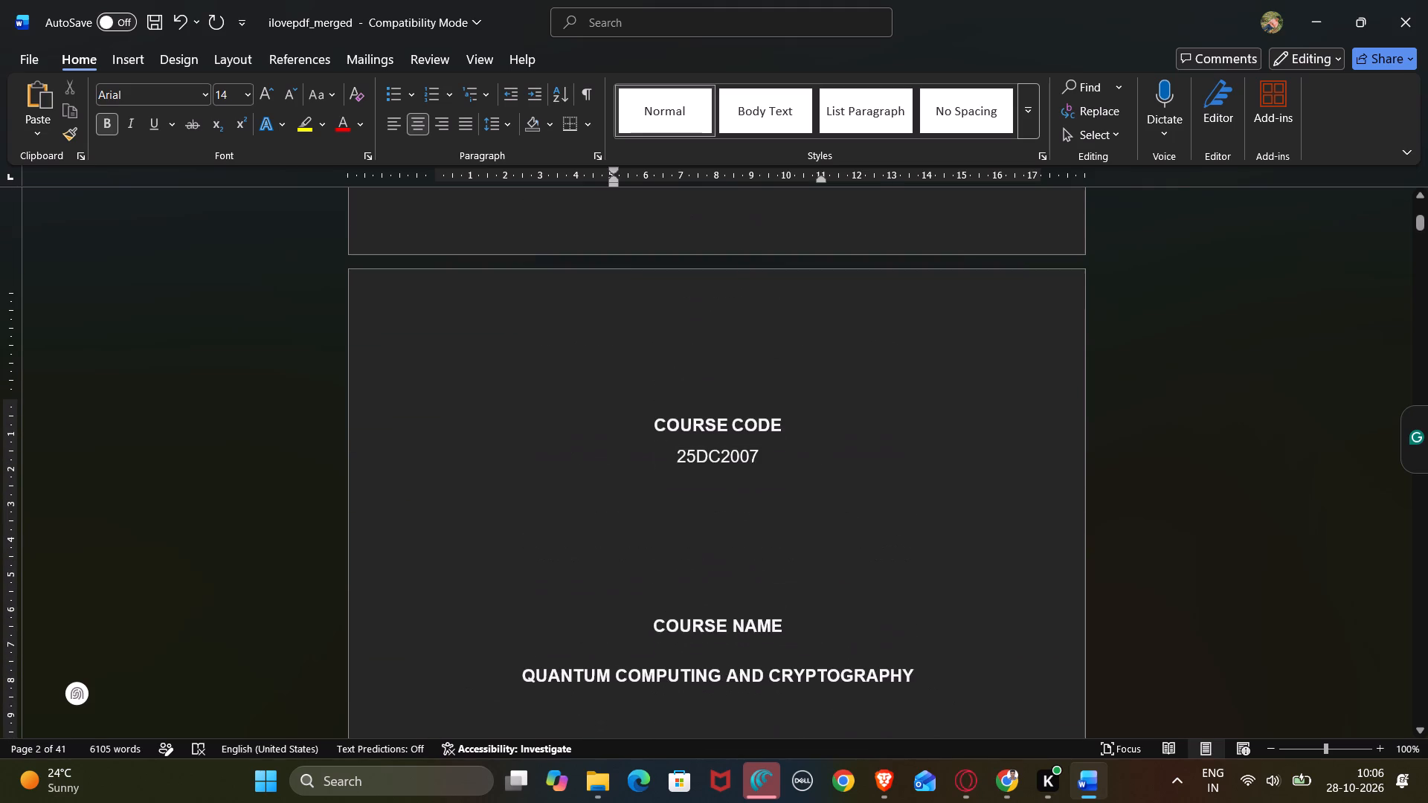
{"action": "left_click_drag", "start_coordinate": [1416, 222], "coordinate": [1423, 326]}
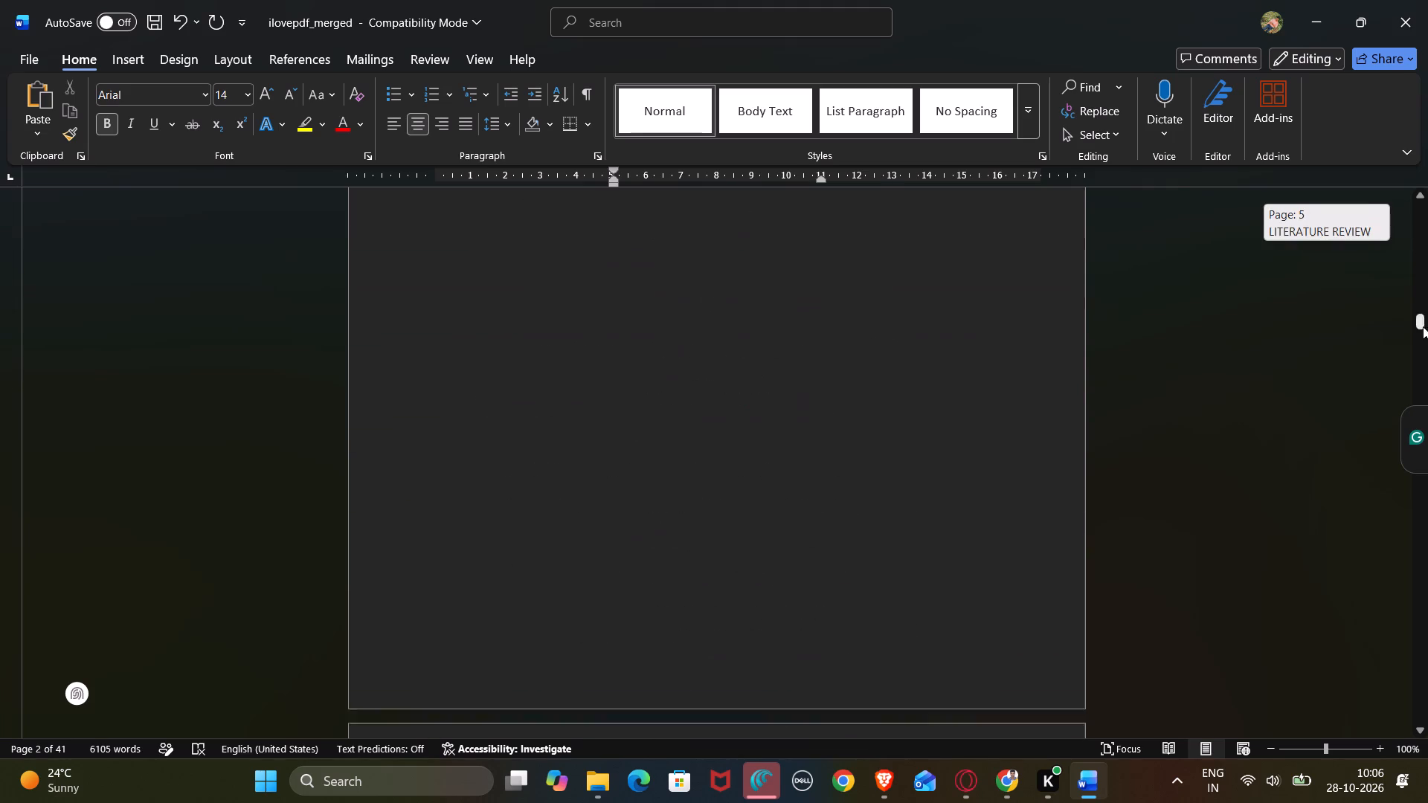
{"action": "left_click_drag", "start_coordinate": [1423, 326], "coordinate": [1427, 380]}
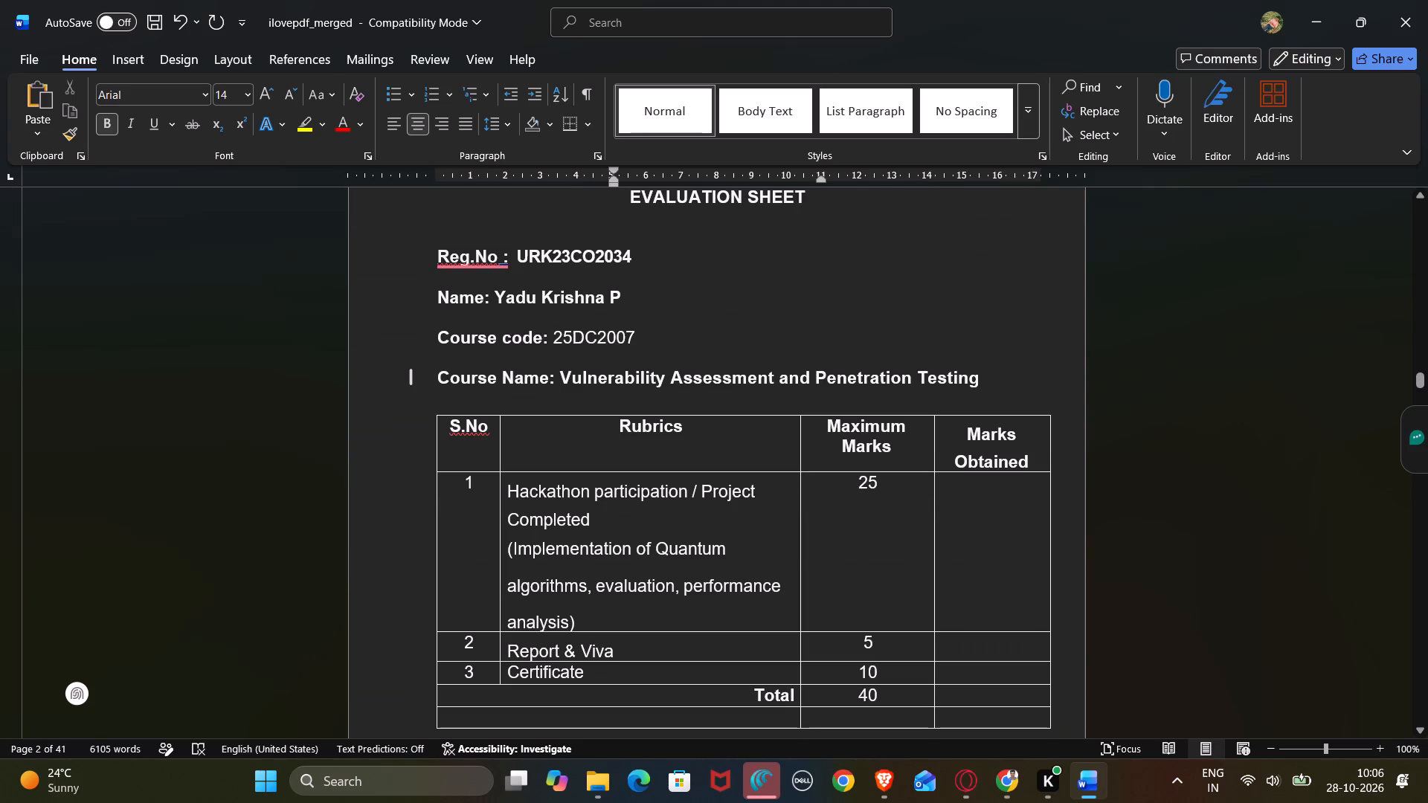
{"action": "left_click_drag", "start_coordinate": [561, 373], "coordinate": [965, 376]}
{"action": "right_click", "coordinate": [962, 376]}
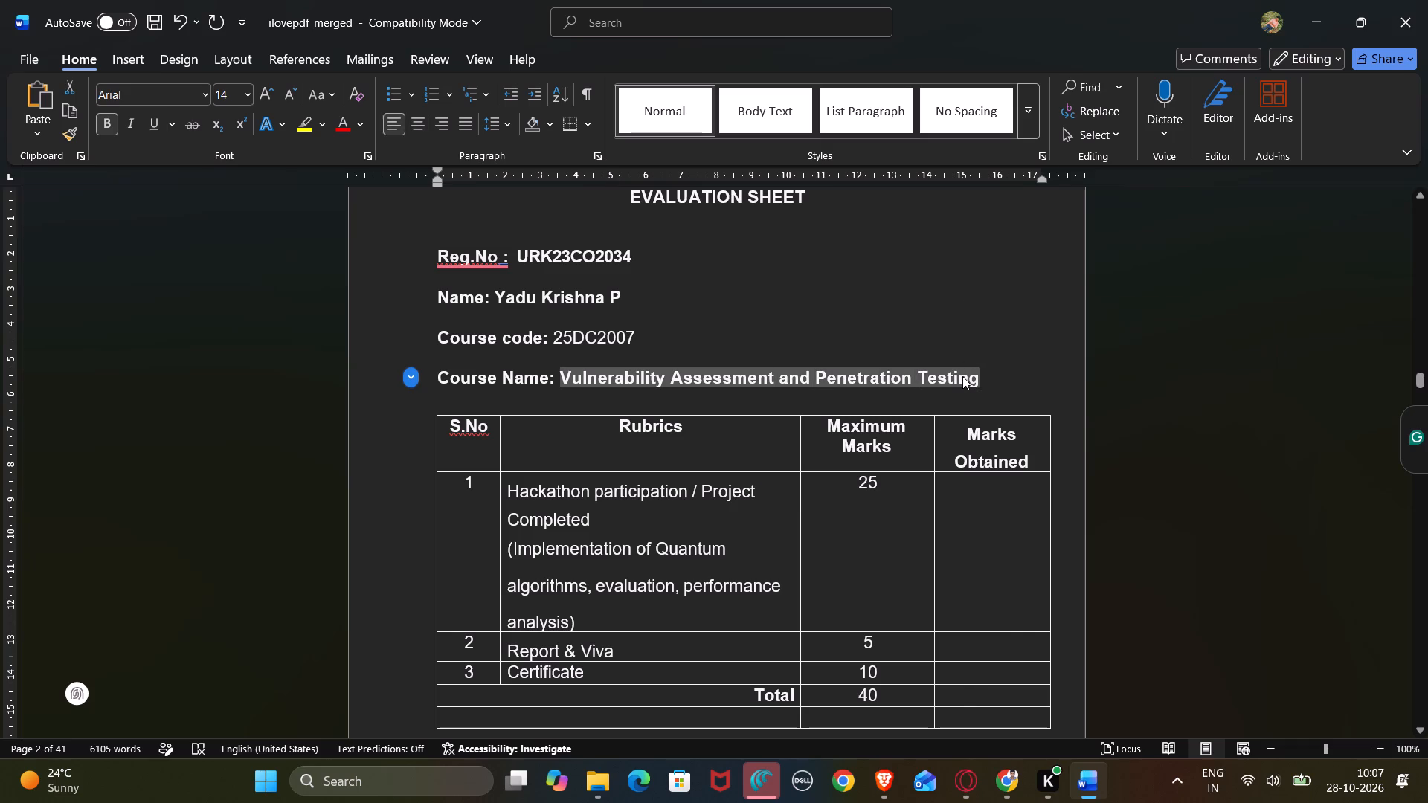
{"action": "left_click", "coordinate": [1012, 452]}
{"action": "left_click", "coordinate": [1165, 400]}
Replace QUANTUM COMPUTING AND CRYPTOGRAPHY under COURSE NAME on the second page with the copied Vulnerability Assessment and Penetration Testing.
{"action": "left_click_drag", "start_coordinate": [1424, 386], "coordinate": [1420, 344]}
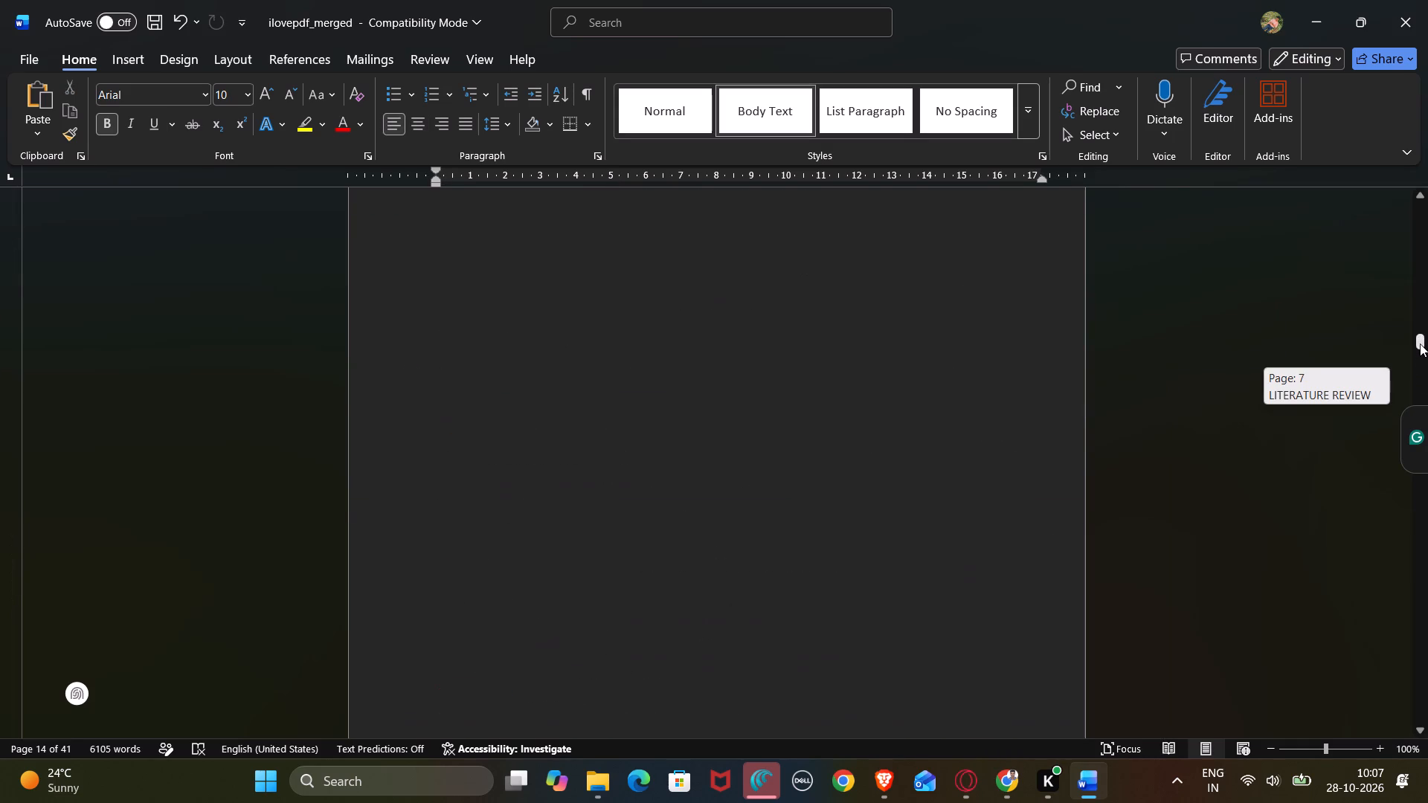
{"action": "left_click_drag", "start_coordinate": [1420, 344], "coordinate": [1423, 259]}
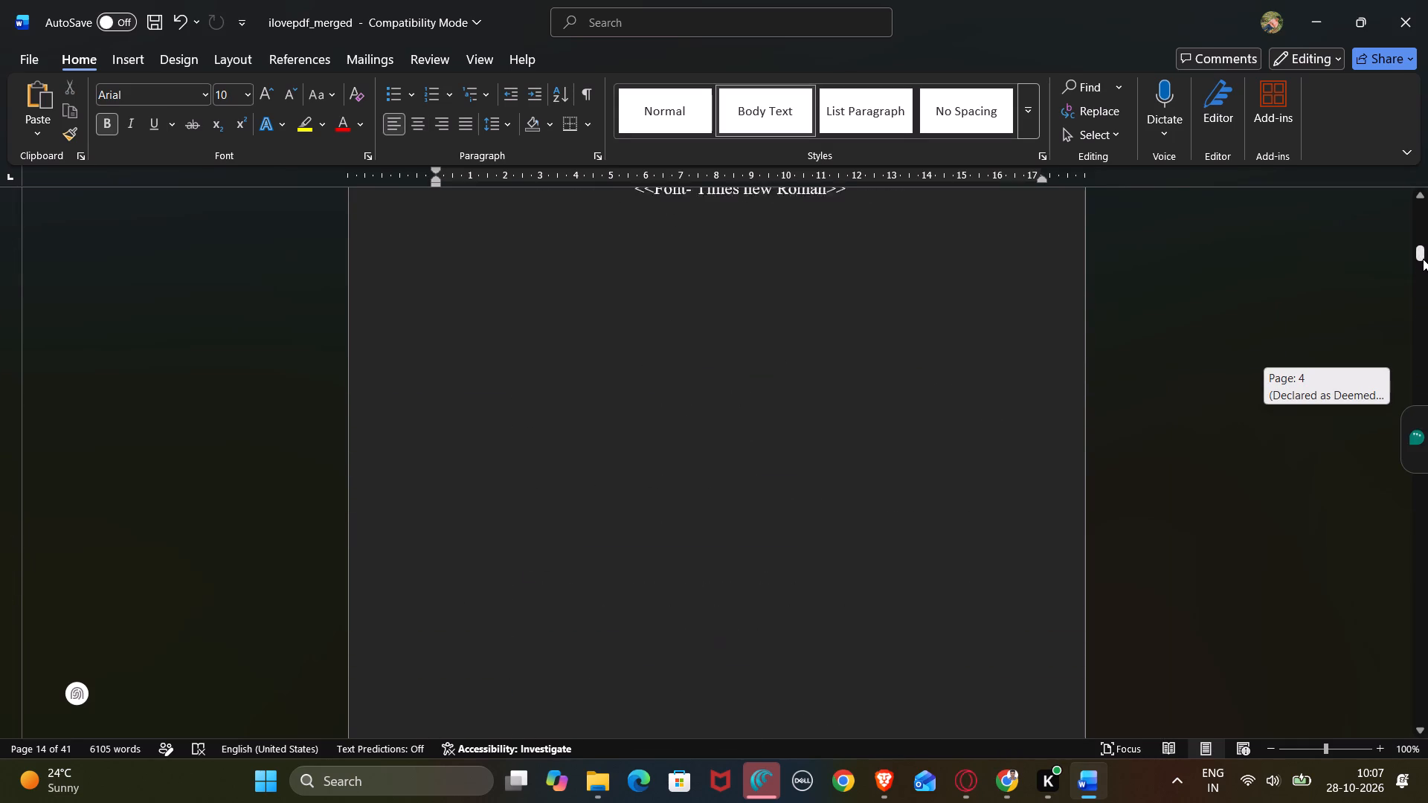
{"action": "left_click_drag", "start_coordinate": [1423, 259], "coordinate": [1427, 260]}
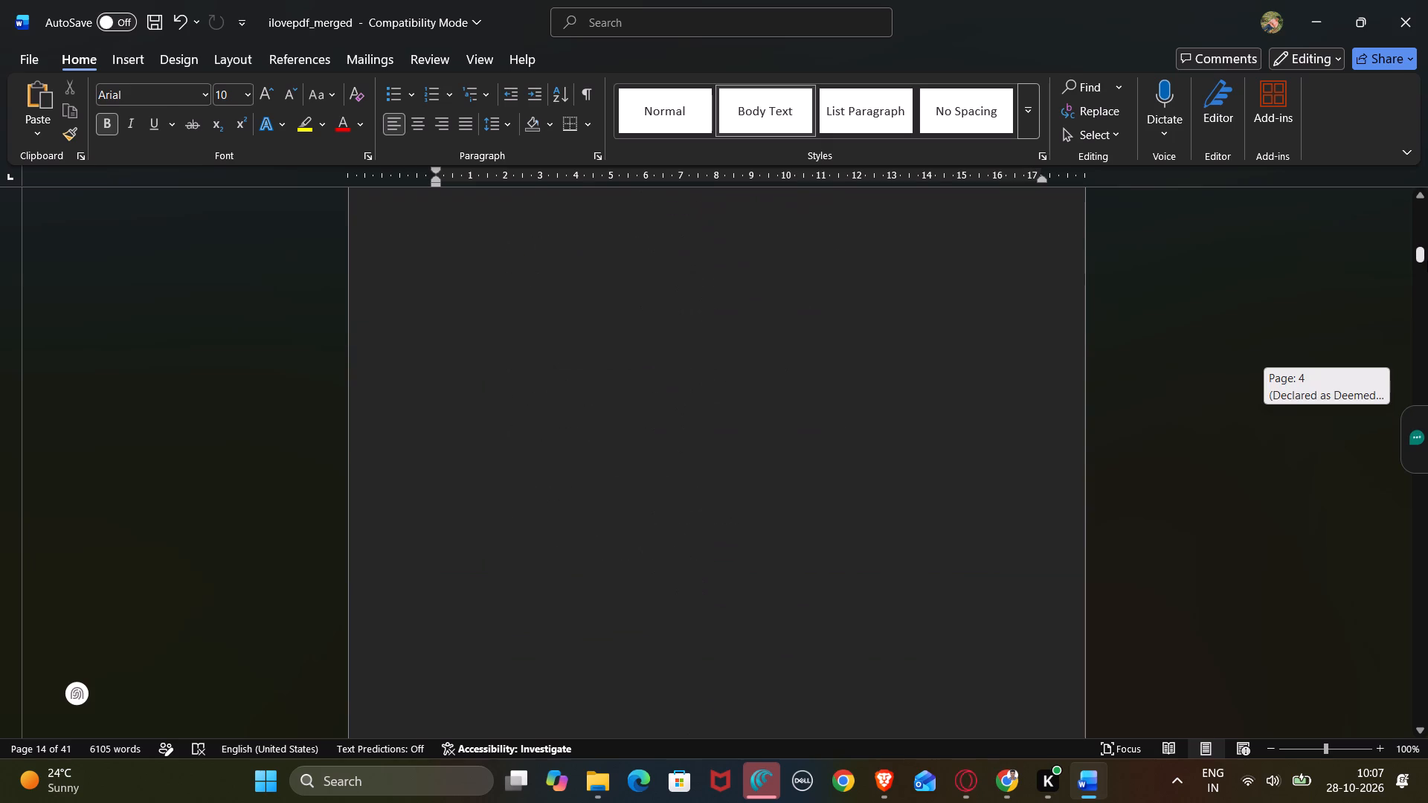
{"action": "left_click_drag", "start_coordinate": [1427, 260], "coordinate": [1427, 236]}
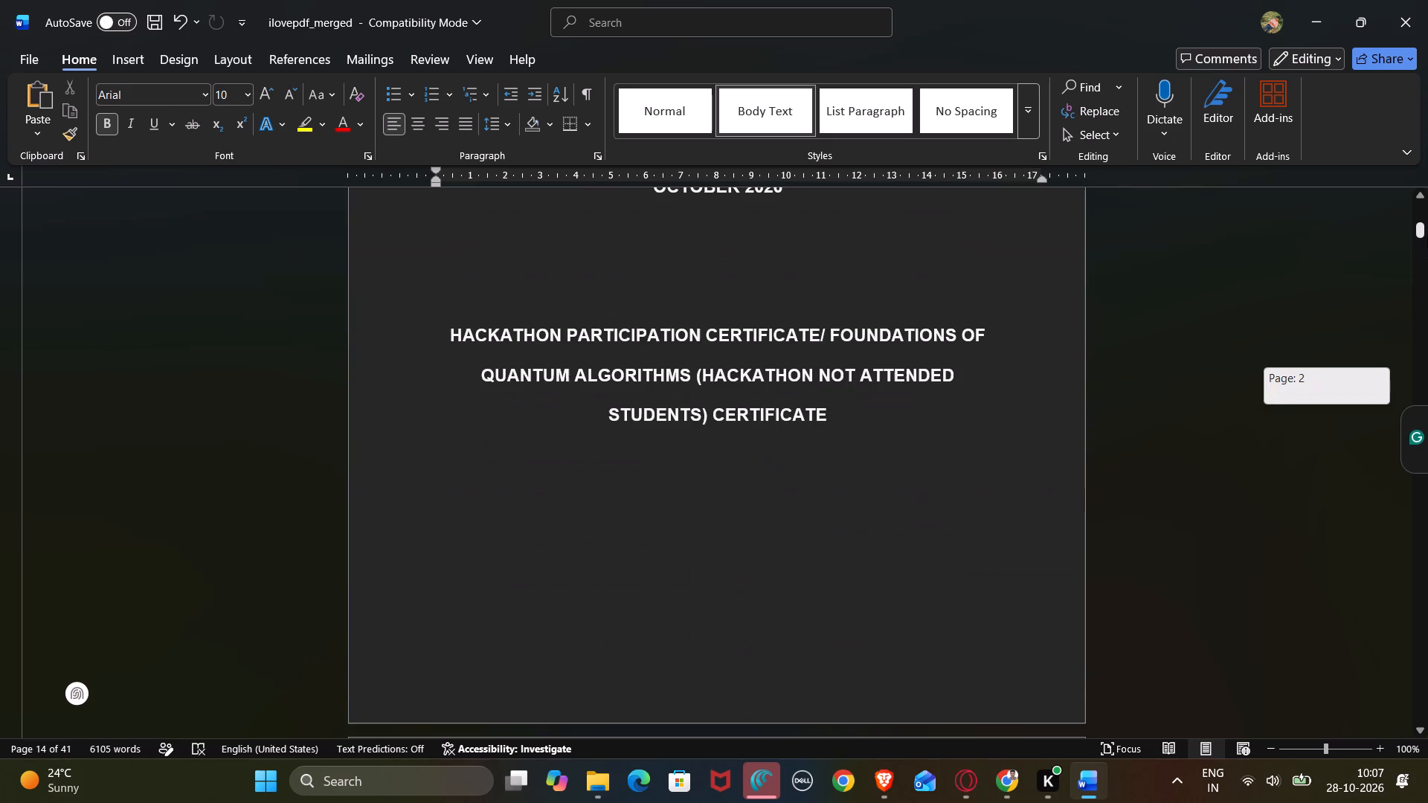
{"action": "left_click_drag", "start_coordinate": [1427, 236], "coordinate": [1427, 231]}
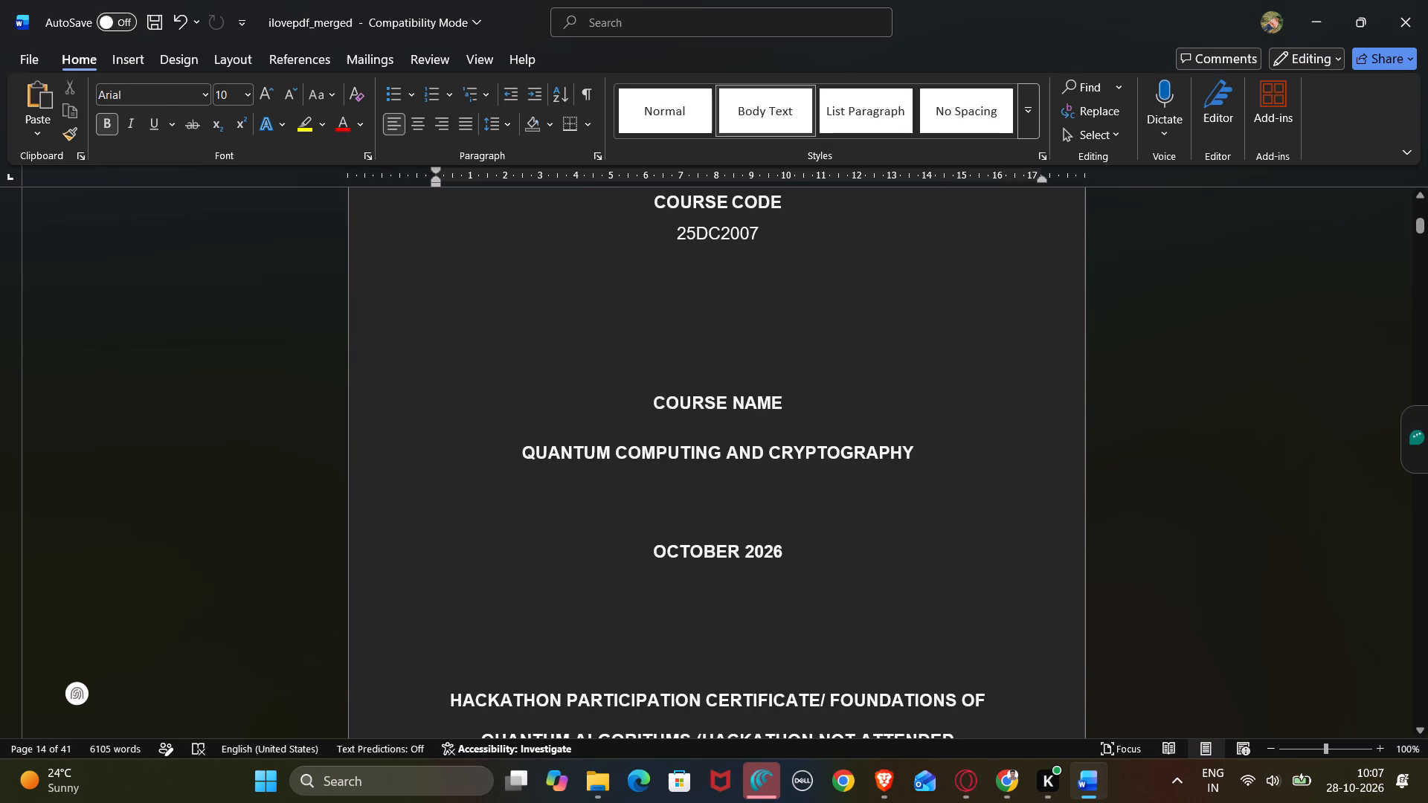
{"action": "left_click_drag", "start_coordinate": [917, 447], "coordinate": [559, 462]}
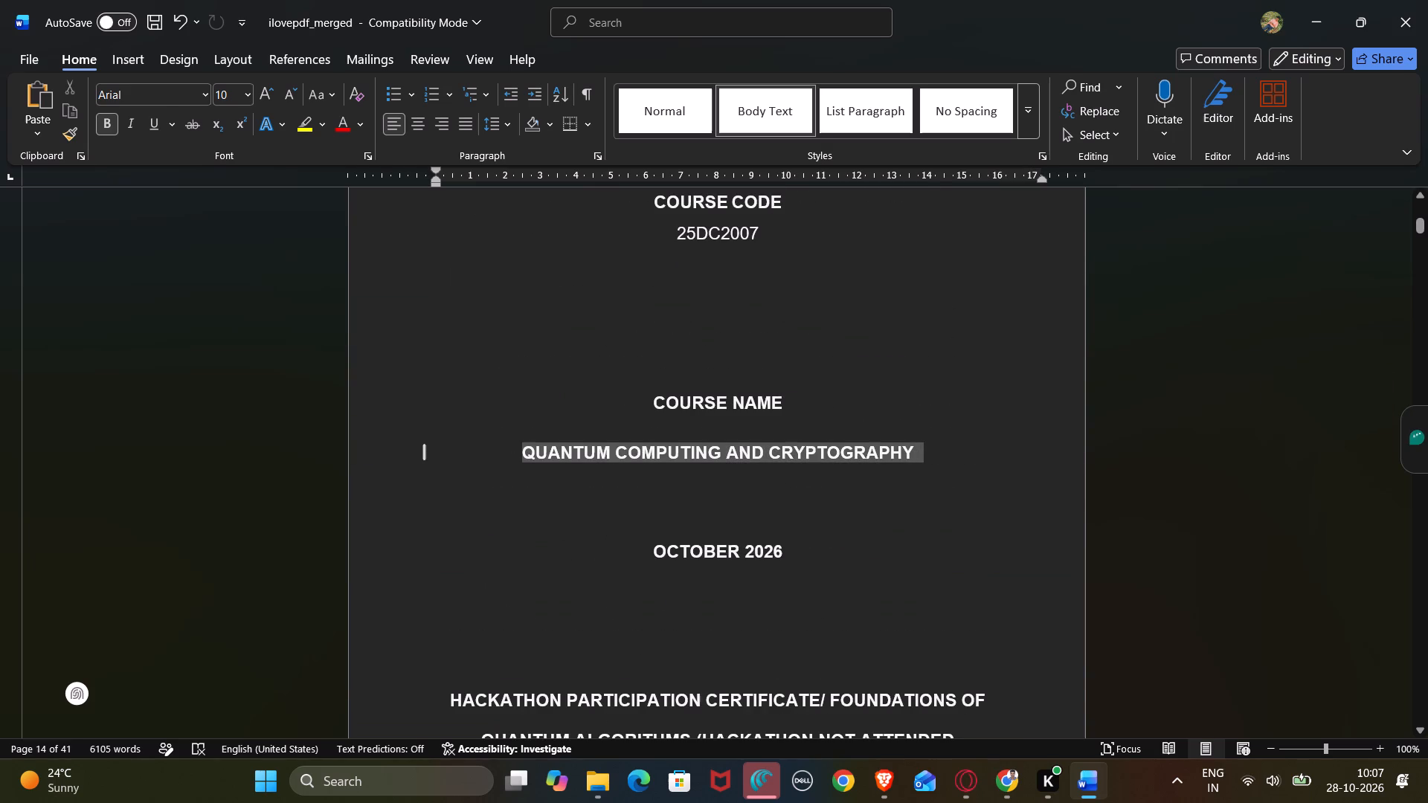
{"action": "left_click_drag", "start_coordinate": [559, 462], "coordinate": [532, 451]}
{"action": "key", "text": "ctrl+v"}
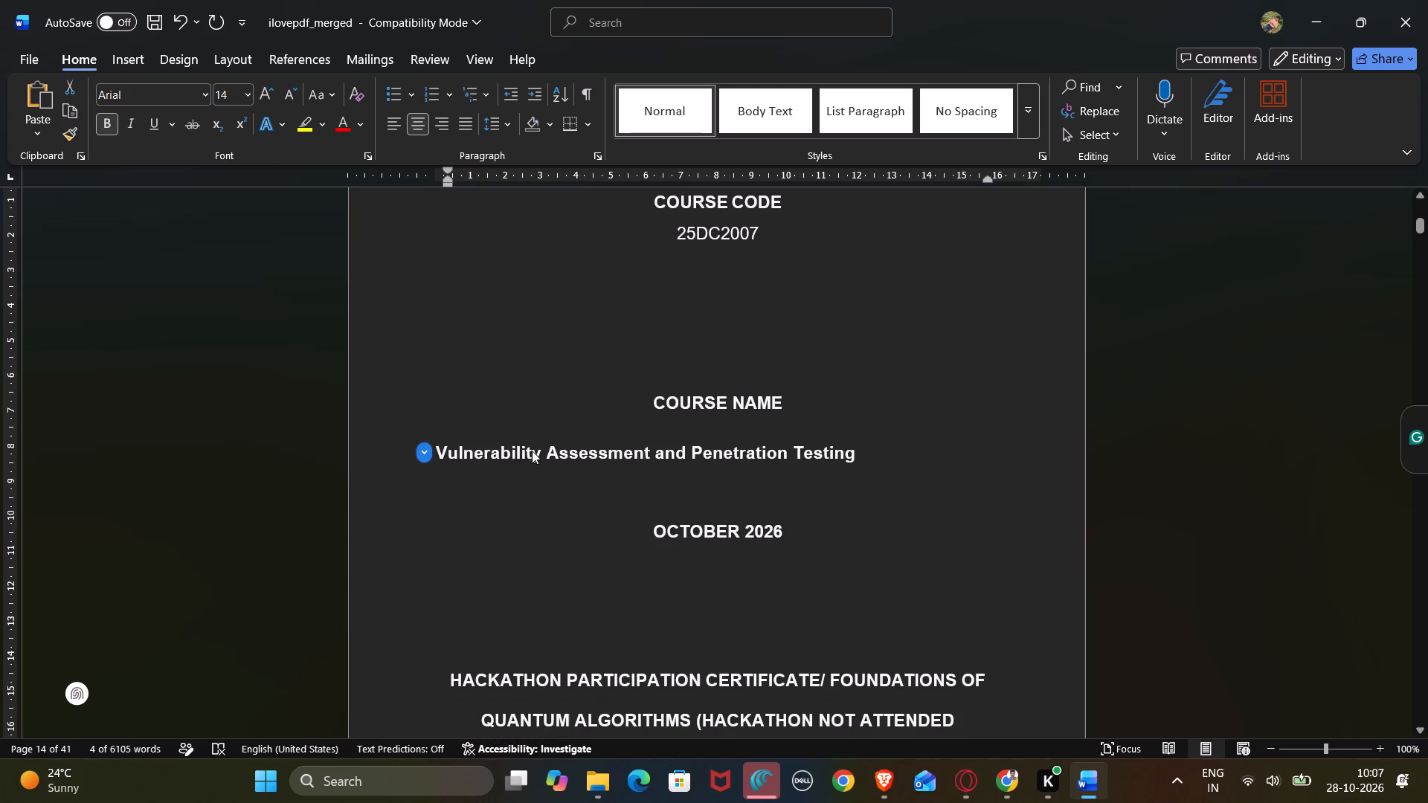
Centre the Vulnerability Assessment and Penetration Testing line beneath COURSE NAME by adjusting its leading spaces.
{"action": "left_click", "coordinate": [440, 451]}
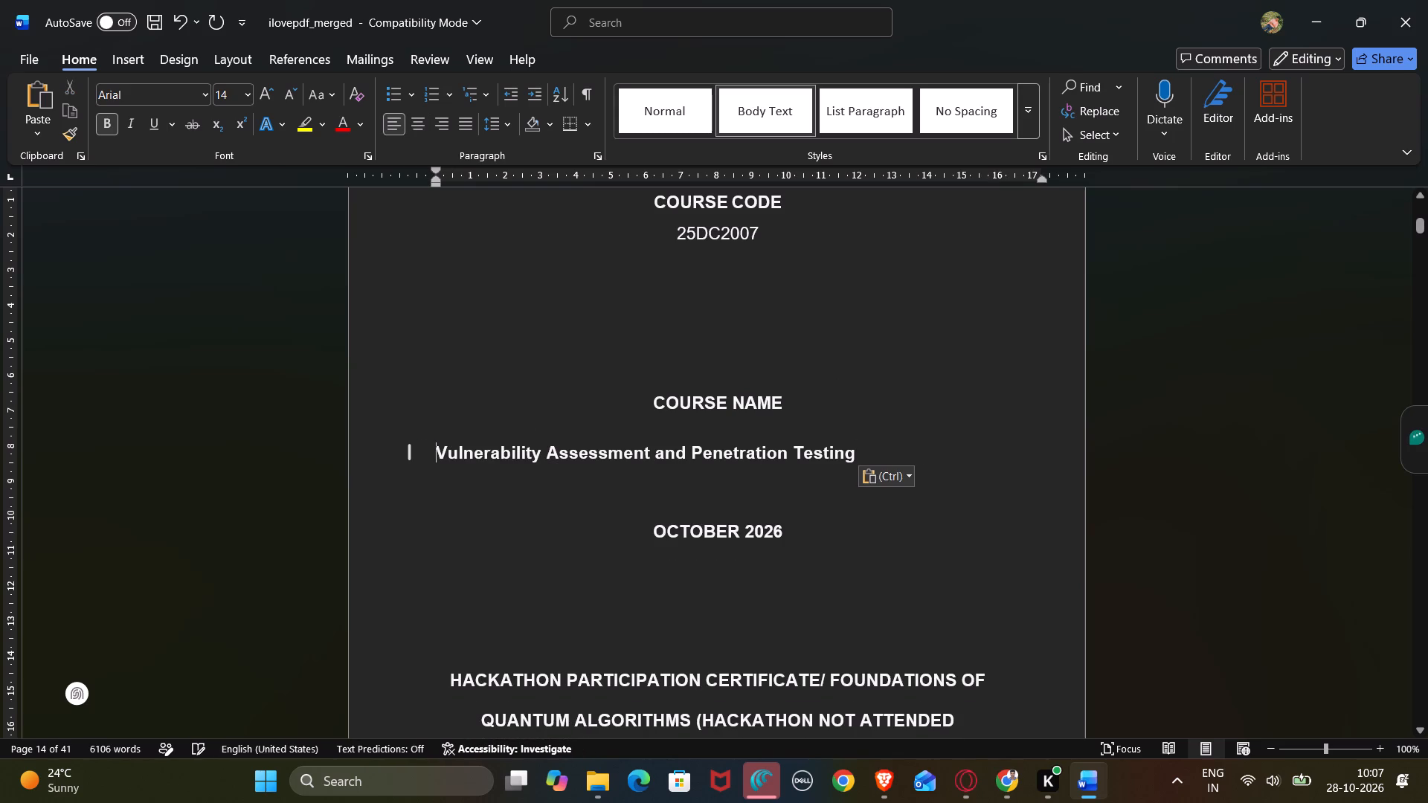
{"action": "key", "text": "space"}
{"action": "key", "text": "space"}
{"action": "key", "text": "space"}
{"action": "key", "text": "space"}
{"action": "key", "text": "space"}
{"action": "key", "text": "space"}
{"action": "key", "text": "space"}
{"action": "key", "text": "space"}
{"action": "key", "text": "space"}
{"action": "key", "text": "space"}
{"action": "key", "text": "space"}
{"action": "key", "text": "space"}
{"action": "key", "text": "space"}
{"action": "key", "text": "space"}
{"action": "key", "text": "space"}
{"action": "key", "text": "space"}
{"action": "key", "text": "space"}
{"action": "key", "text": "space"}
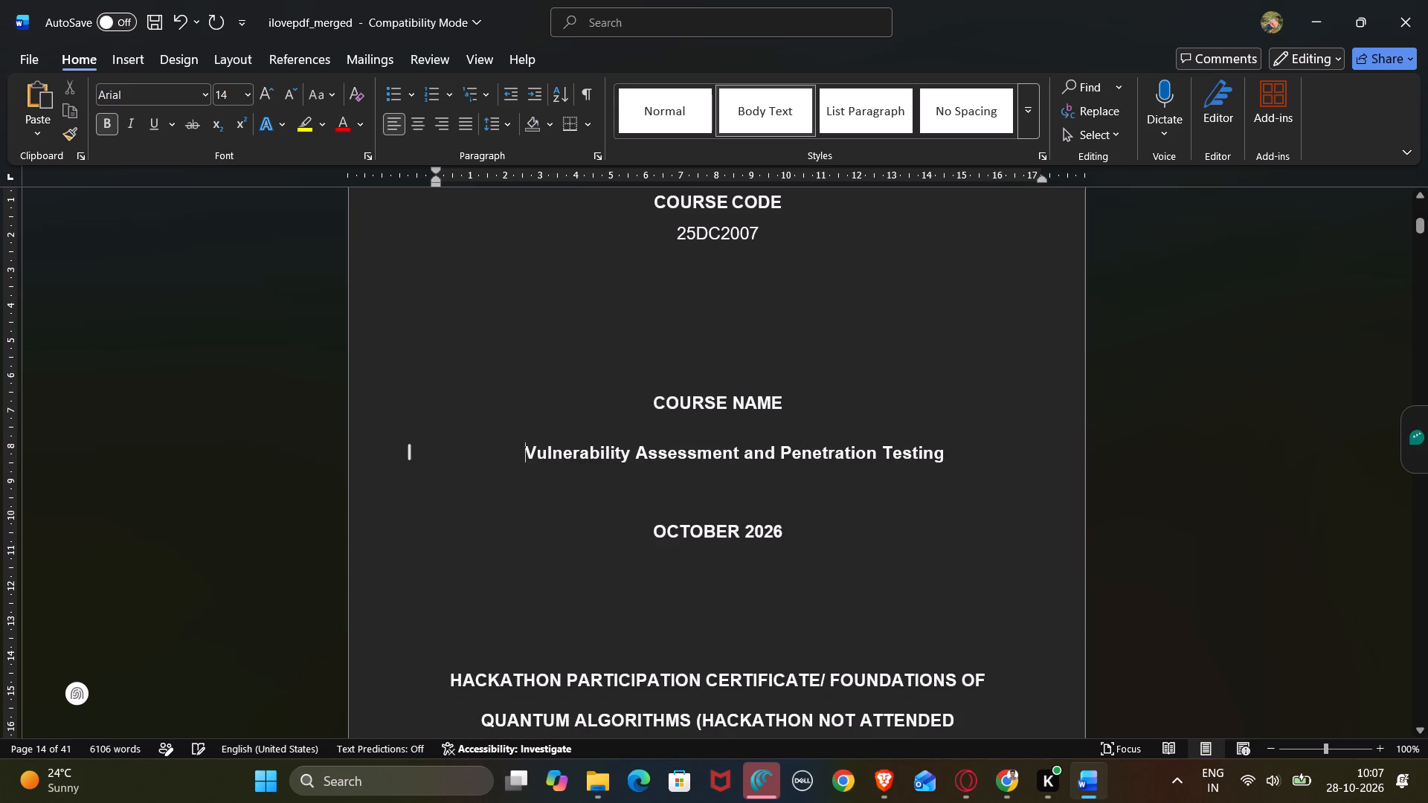
{"action": "key", "text": "BackSpace"}
{"action": "key", "text": "BackSpace"}
{"action": "key", "text": "BackSpace"}
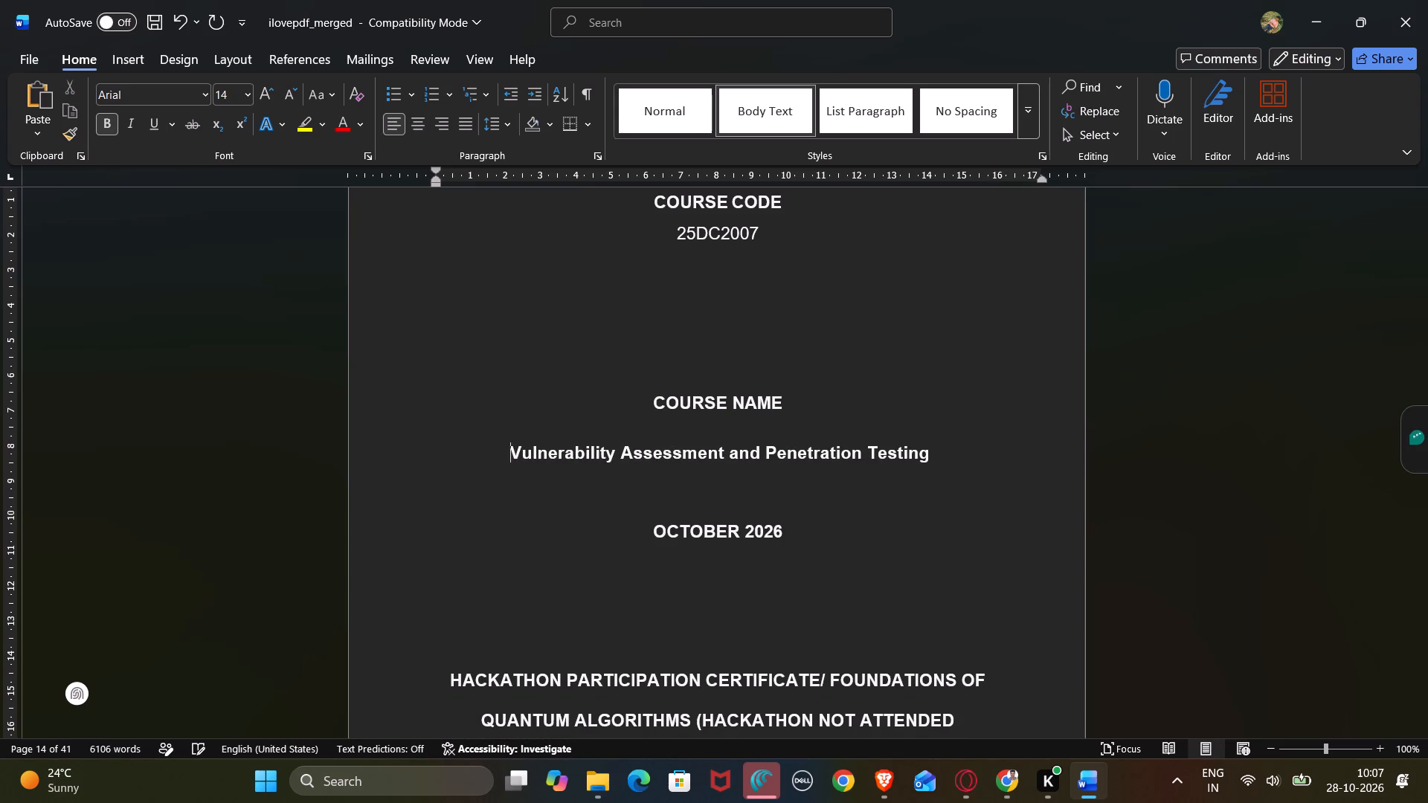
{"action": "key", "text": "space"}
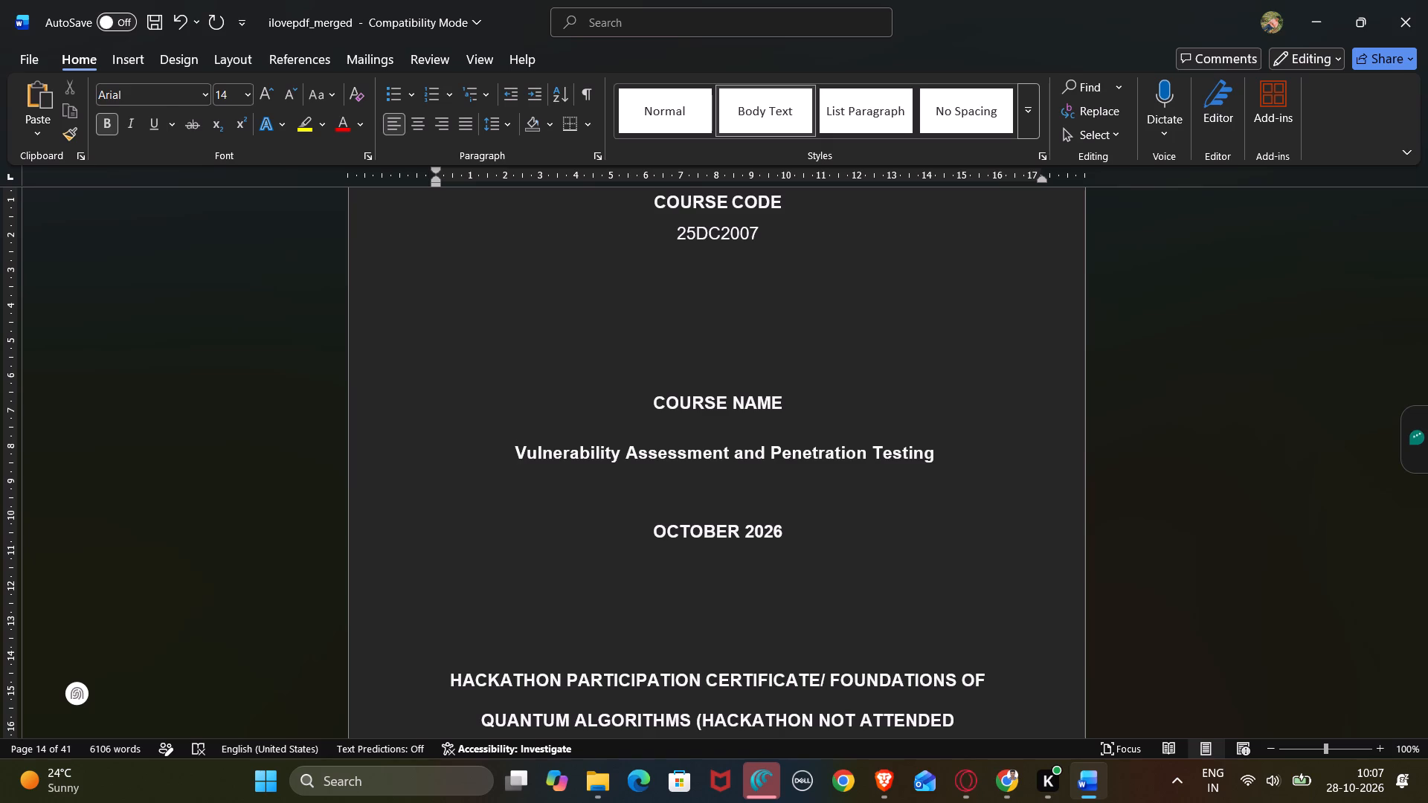
Delete the three-line HACKATHON PARTICIPATION CERTIFICATE/ FOUNDATIONS OF QUANTUM ALGORITHMS heading below OCTOBER 2026 on the second page.
{"action": "left_click", "coordinate": [721, 486]}
{"action": "scroll", "coordinate": [791, 511], "scroll_direction": "down", "scroll_amount": 3}
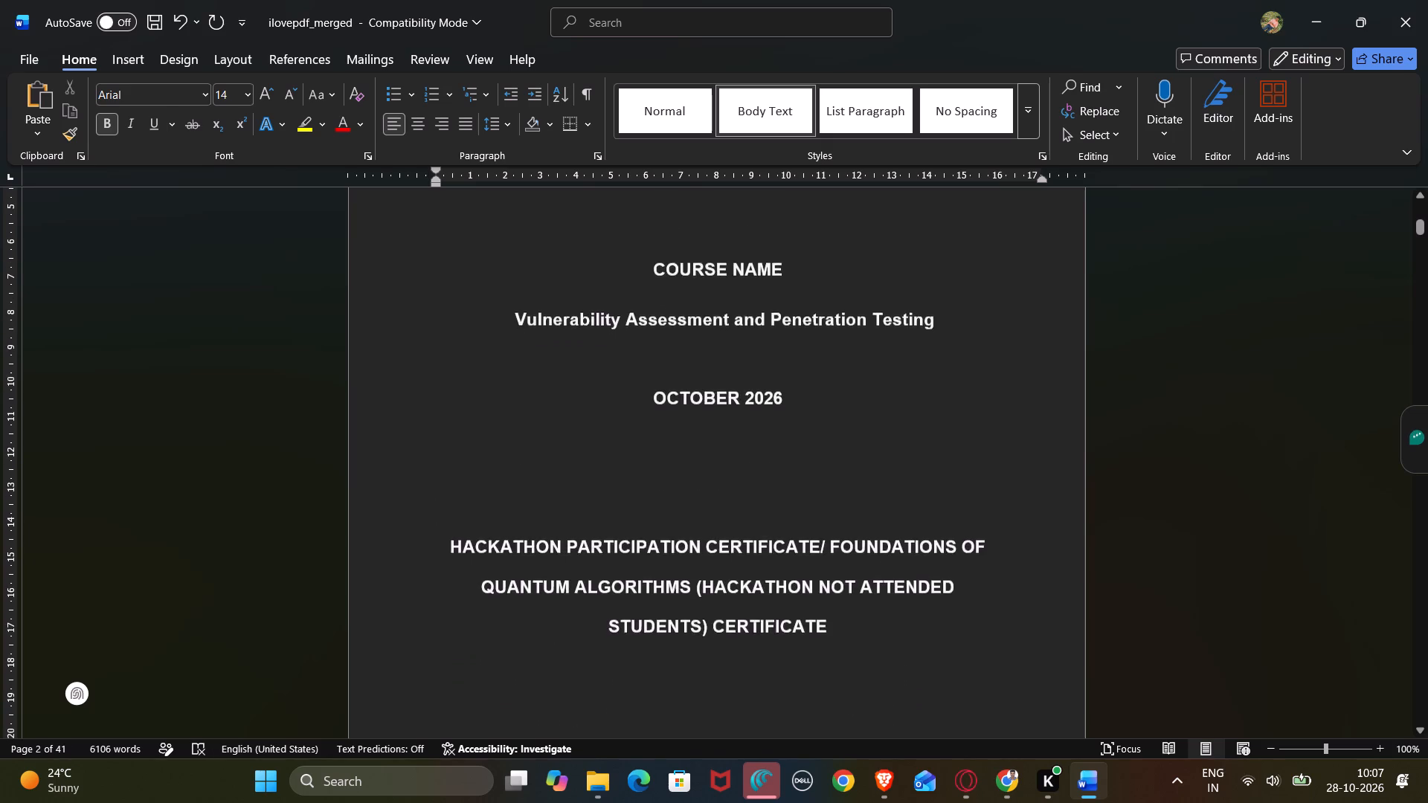
{"action": "scroll", "coordinate": [783, 506], "scroll_direction": "down", "scroll_amount": 2}
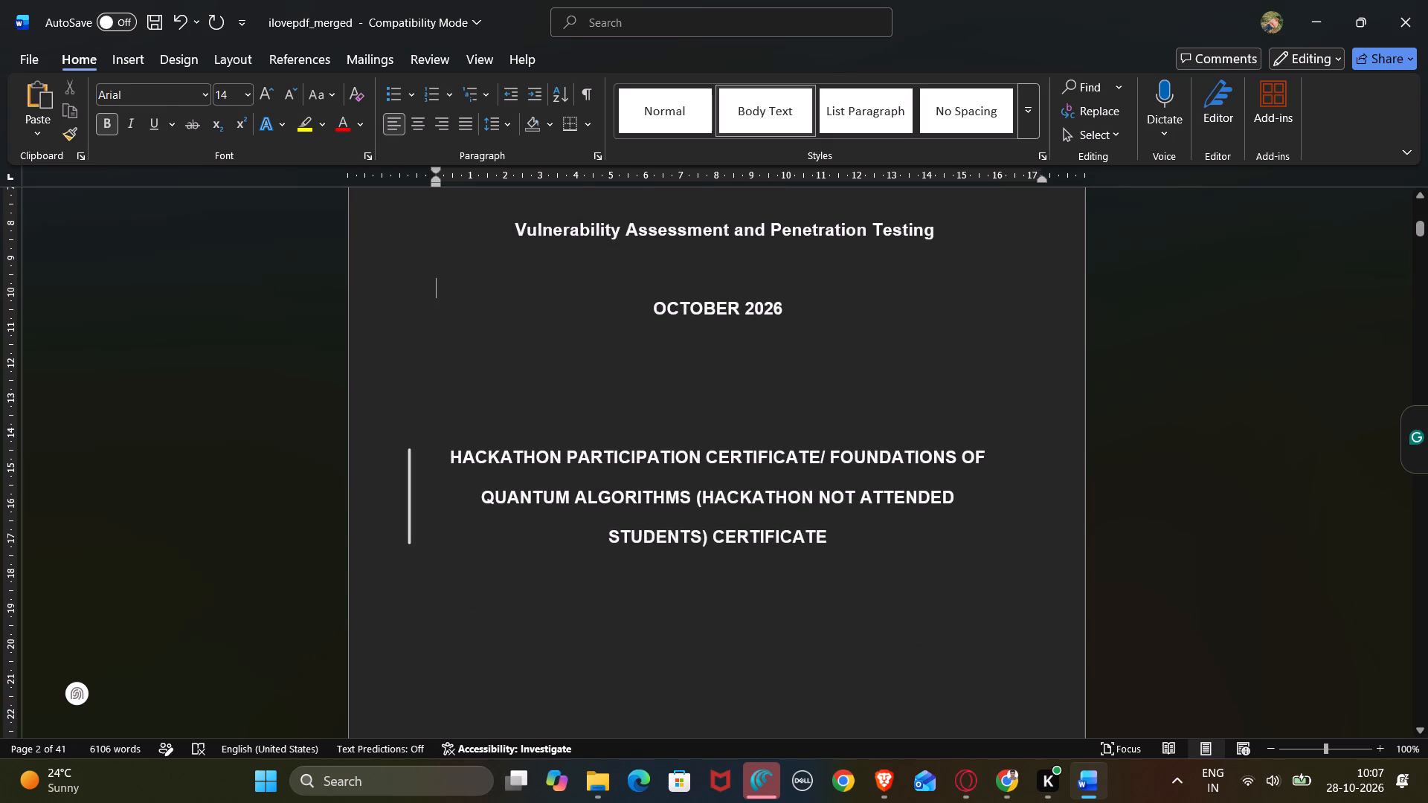
{"action": "scroll", "coordinate": [773, 496], "scroll_direction": "down", "scroll_amount": 2}
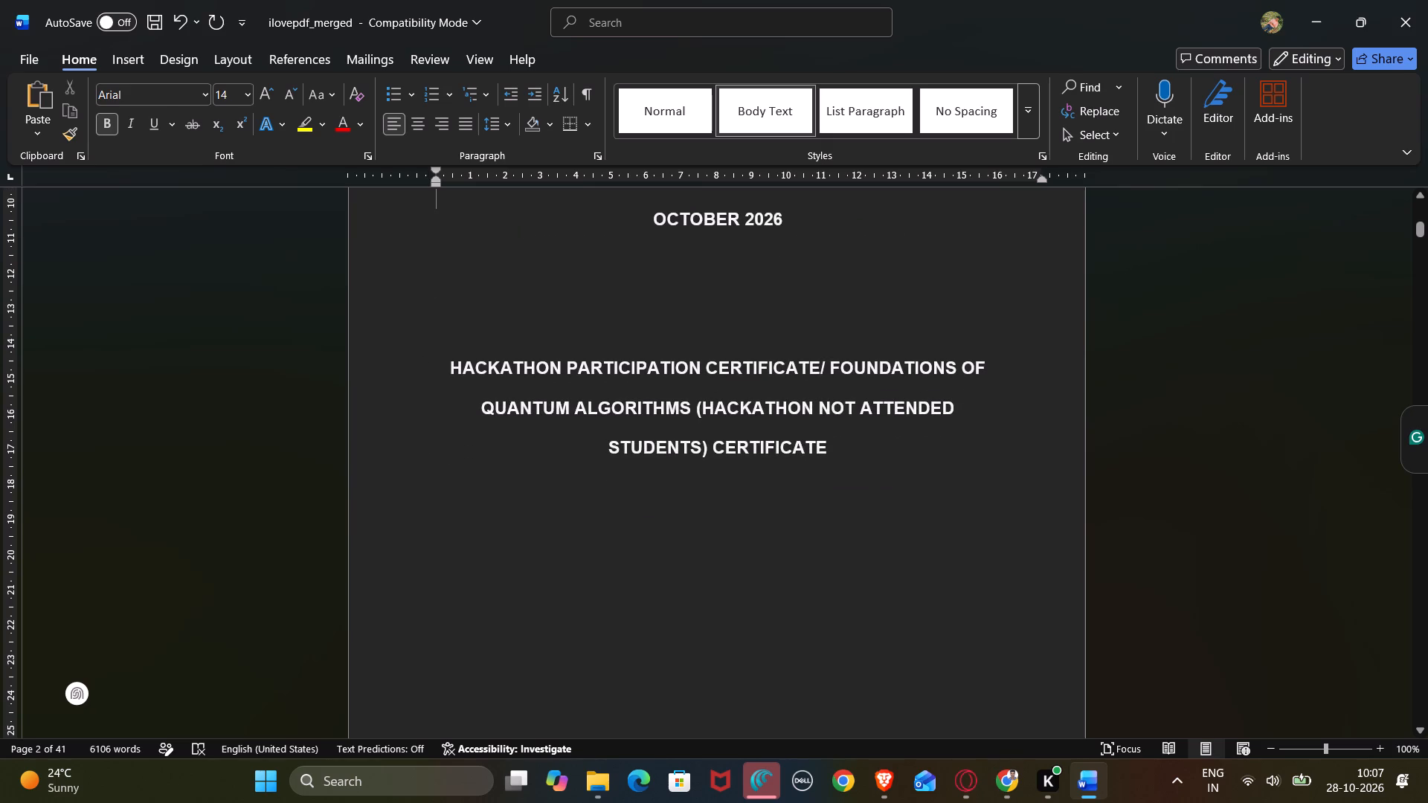
{"action": "left_click_drag", "start_coordinate": [837, 460], "coordinate": [597, 389]}
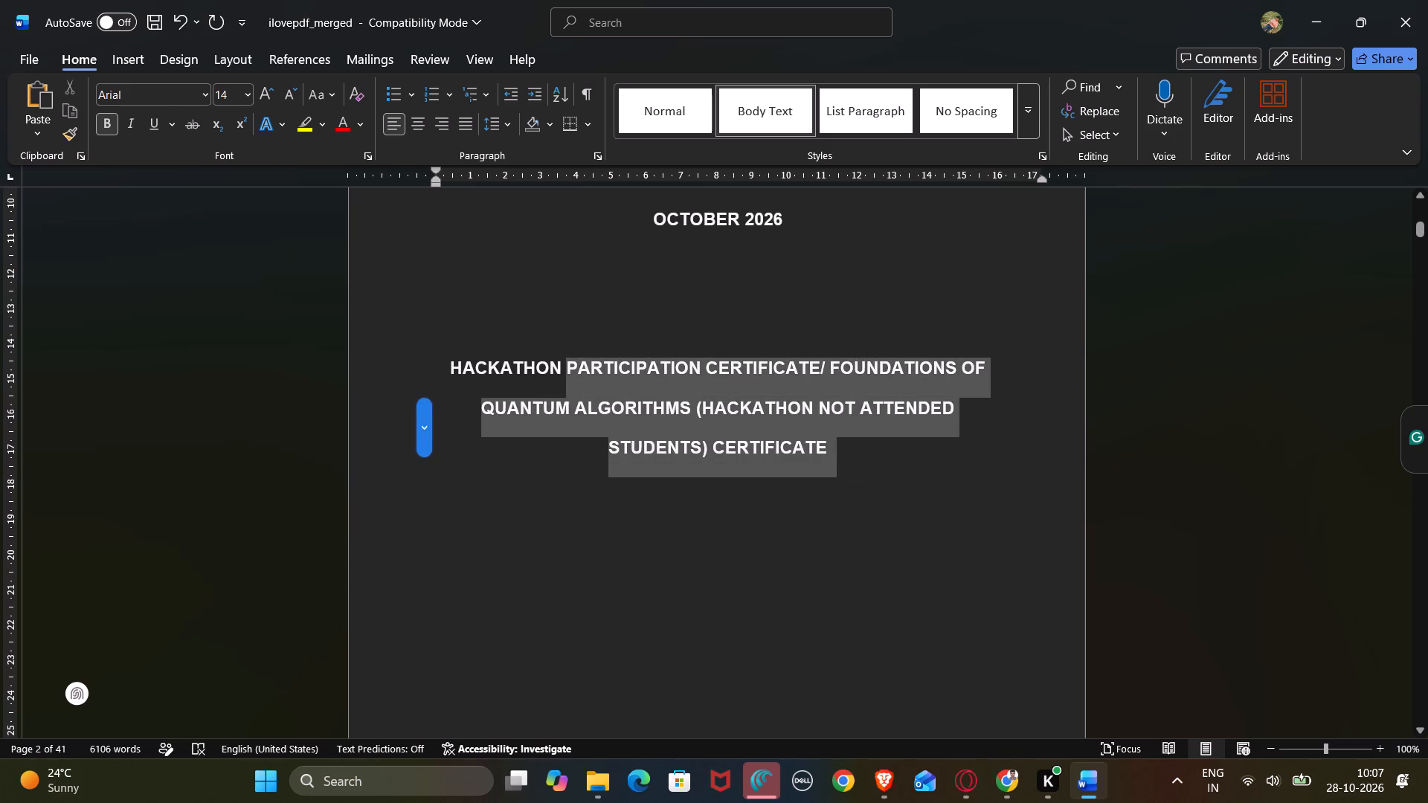
{"action": "left_click_drag", "start_coordinate": [597, 389], "coordinate": [525, 363]}
{"action": "key", "text": "BackSpace"}
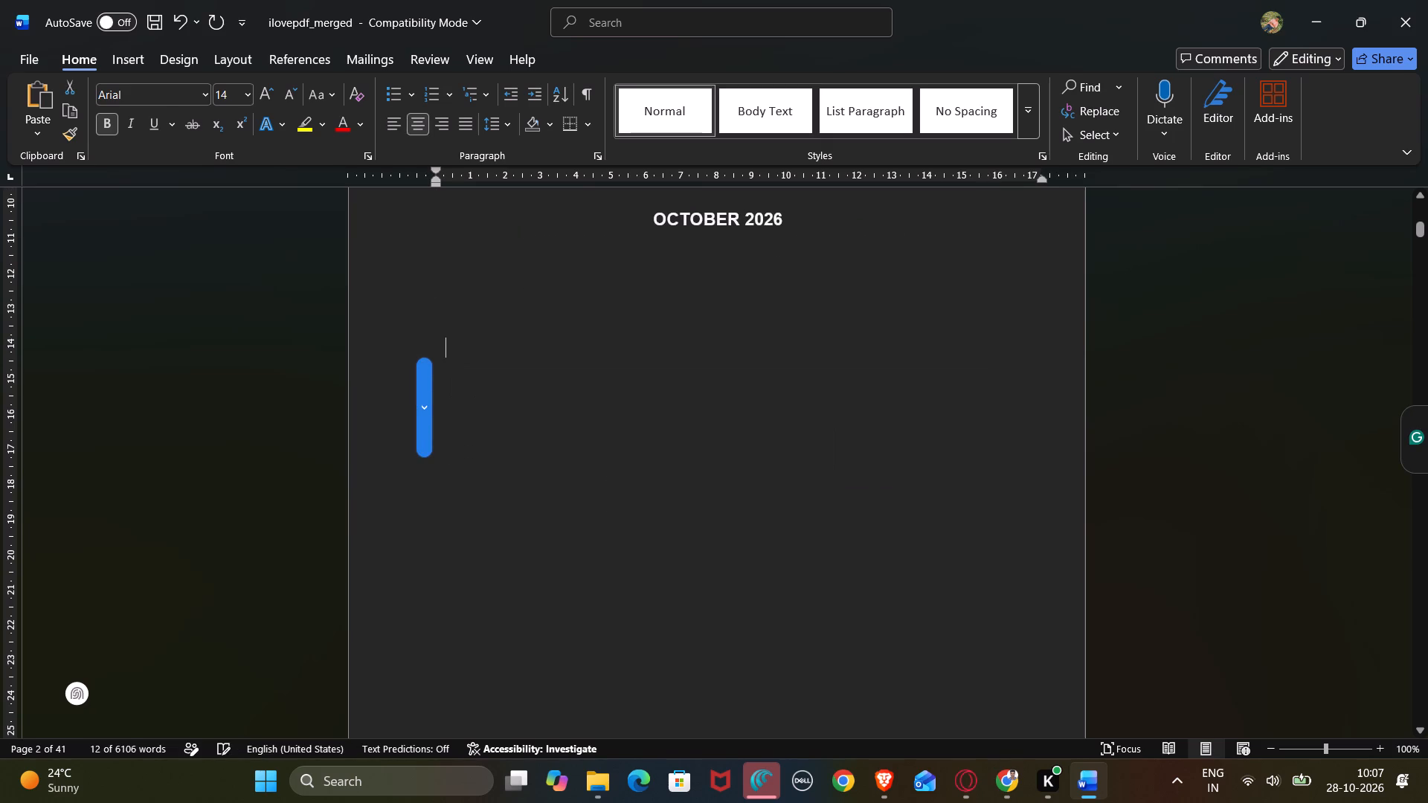
Replace the TITLE placeholder on the third page with WEB APPLICATION PENETRATION.
{"action": "scroll", "coordinate": [675, 390], "scroll_direction": "up", "scroll_amount": 5}
{"action": "scroll", "coordinate": [675, 390], "scroll_direction": "down", "scroll_amount": 19}
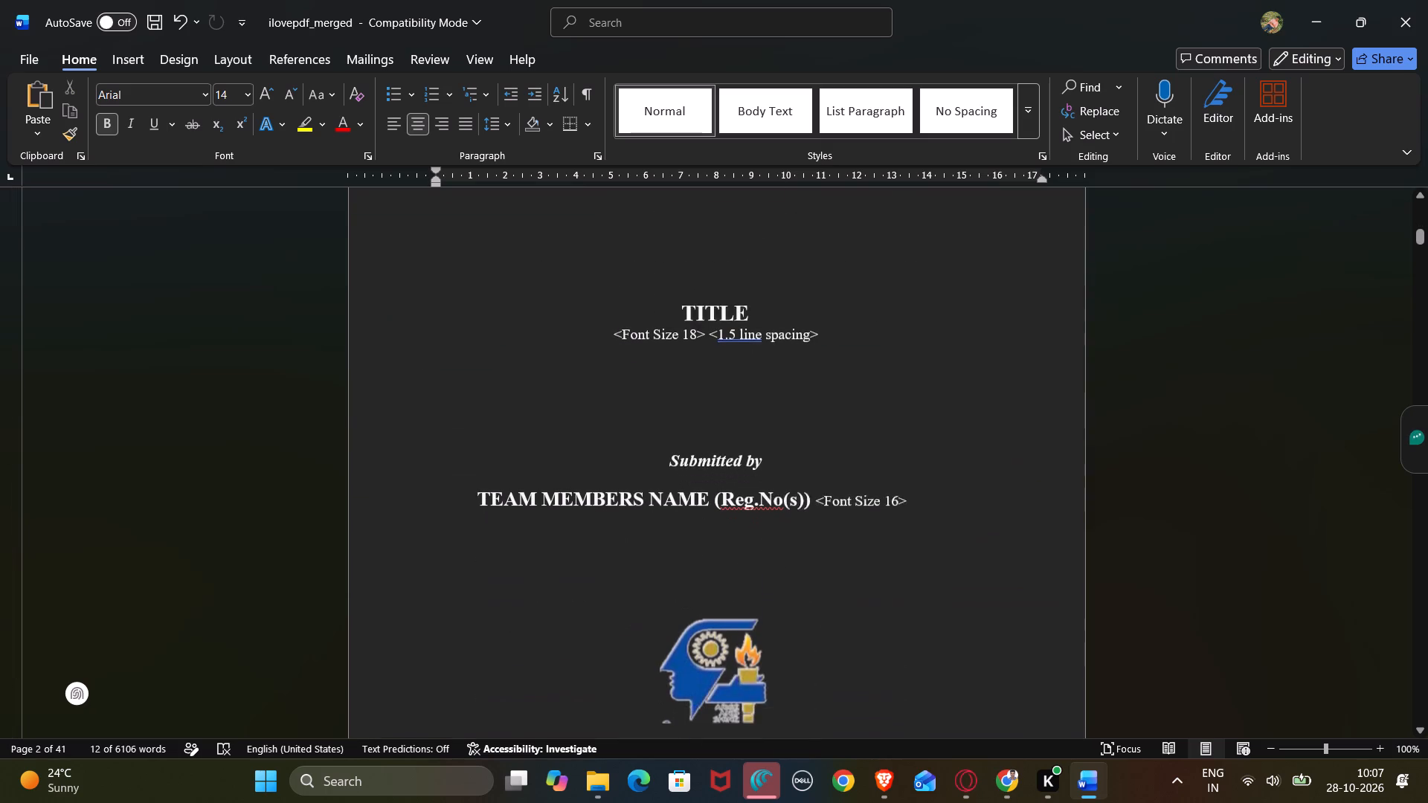
{"action": "scroll", "coordinate": [675, 393], "scroll_direction": "down", "scroll_amount": 3}
{"action": "scroll", "coordinate": [675, 393], "scroll_direction": "up", "scroll_amount": 3}
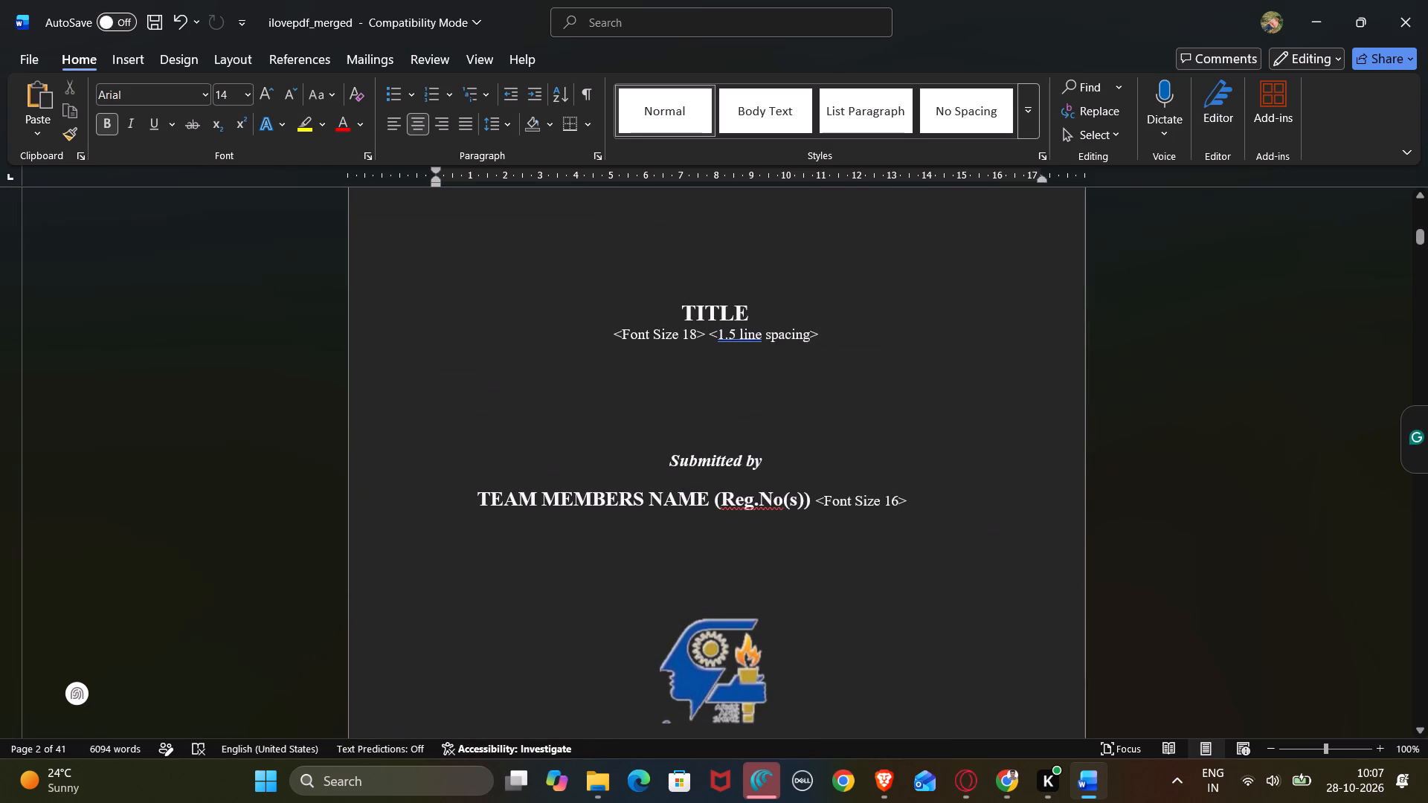
{"action": "scroll", "coordinate": [1186, 375], "scroll_direction": "up", "scroll_amount": 17}
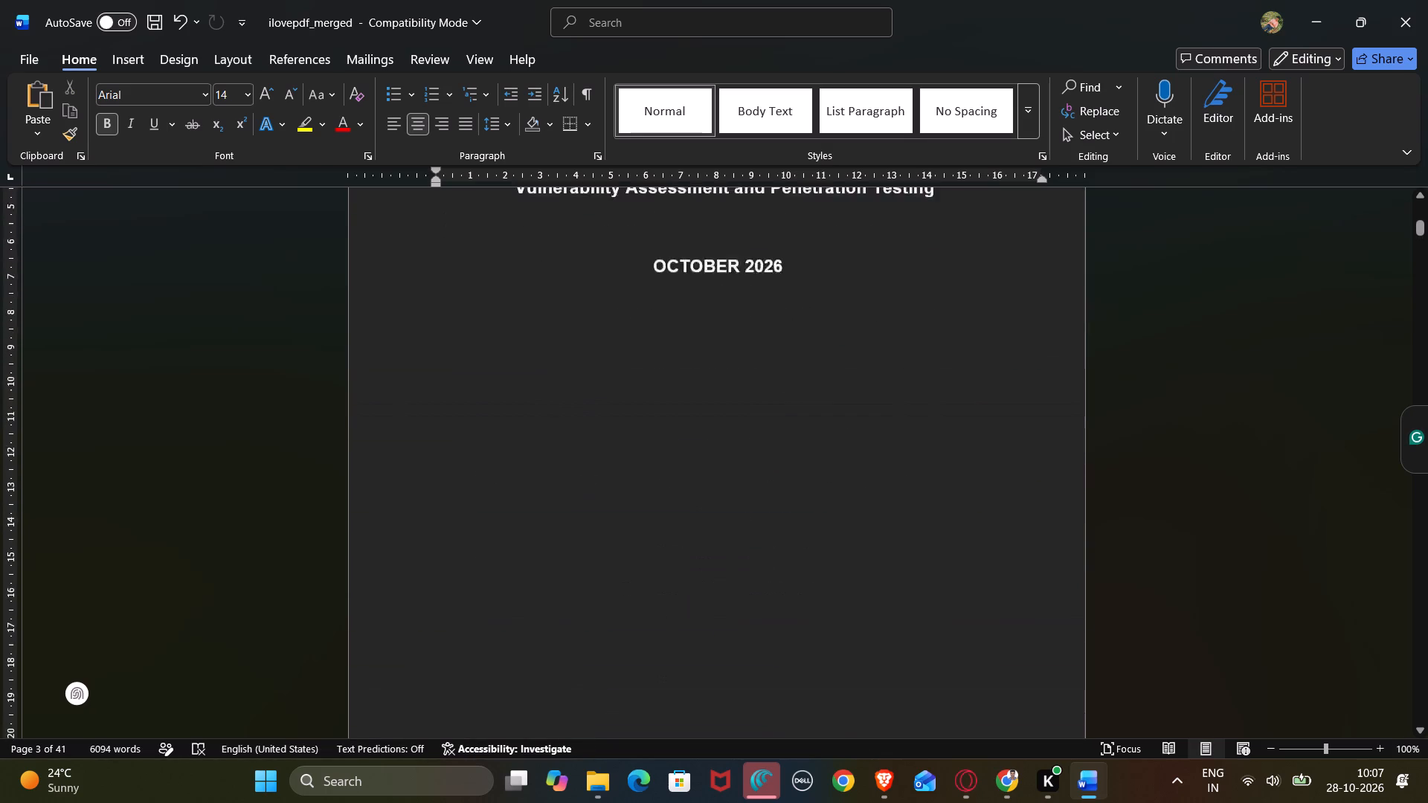
{"action": "scroll", "coordinate": [1186, 375], "scroll_direction": "up", "scroll_amount": 2}
{"action": "scroll", "coordinate": [1186, 381], "scroll_direction": "down", "scroll_amount": 16}
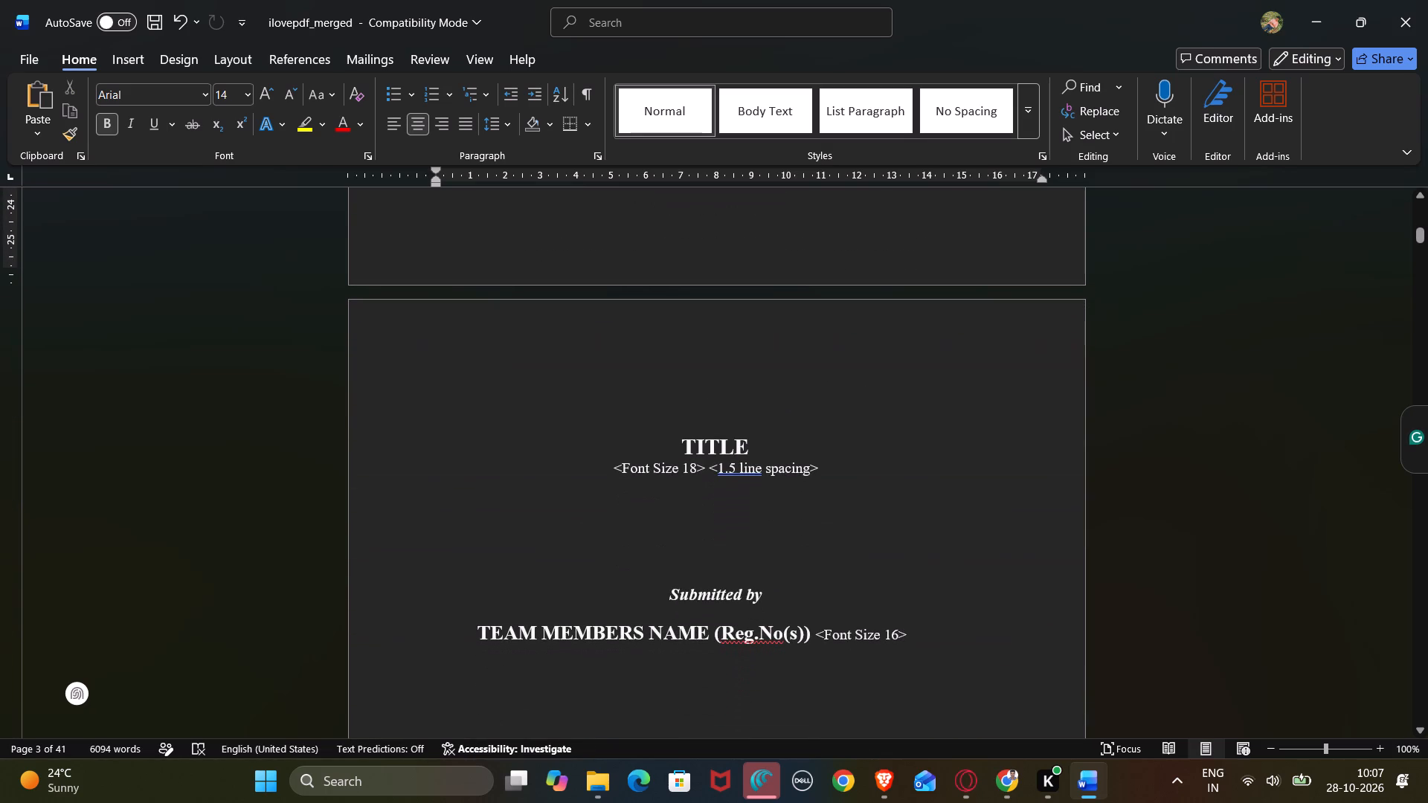
{"action": "scroll", "coordinate": [1186, 395], "scroll_direction": "down", "scroll_amount": 3}
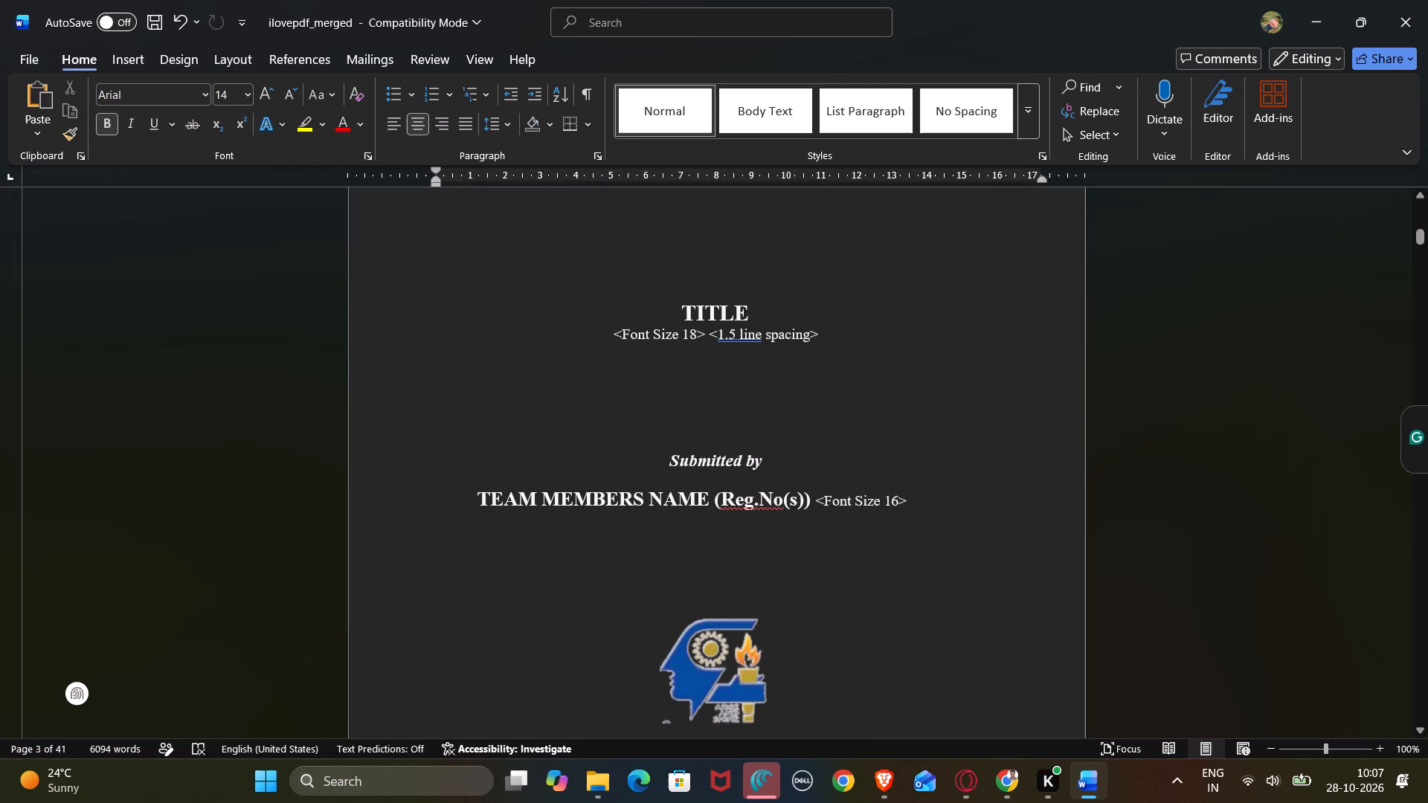
{"action": "left_click_drag", "start_coordinate": [768, 314], "coordinate": [684, 316]}
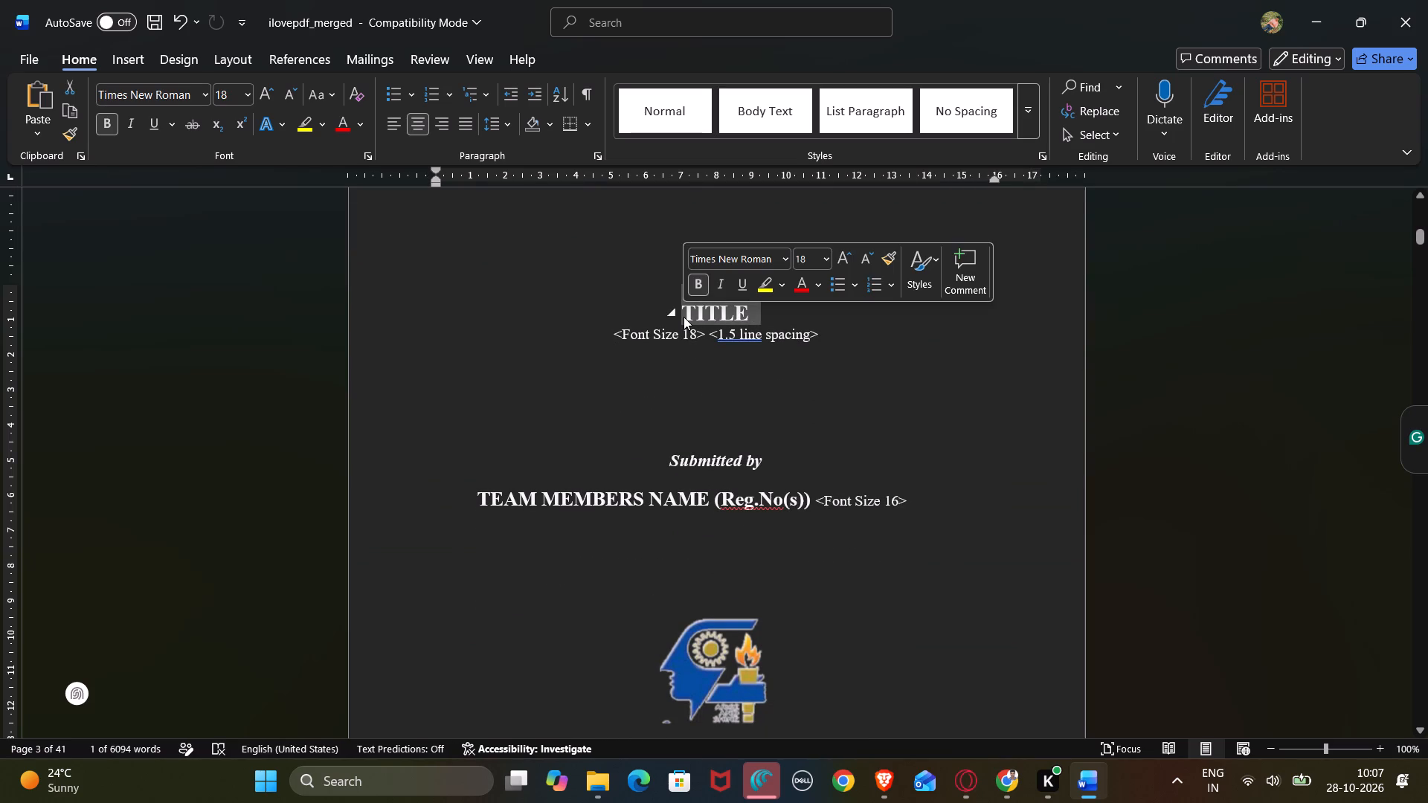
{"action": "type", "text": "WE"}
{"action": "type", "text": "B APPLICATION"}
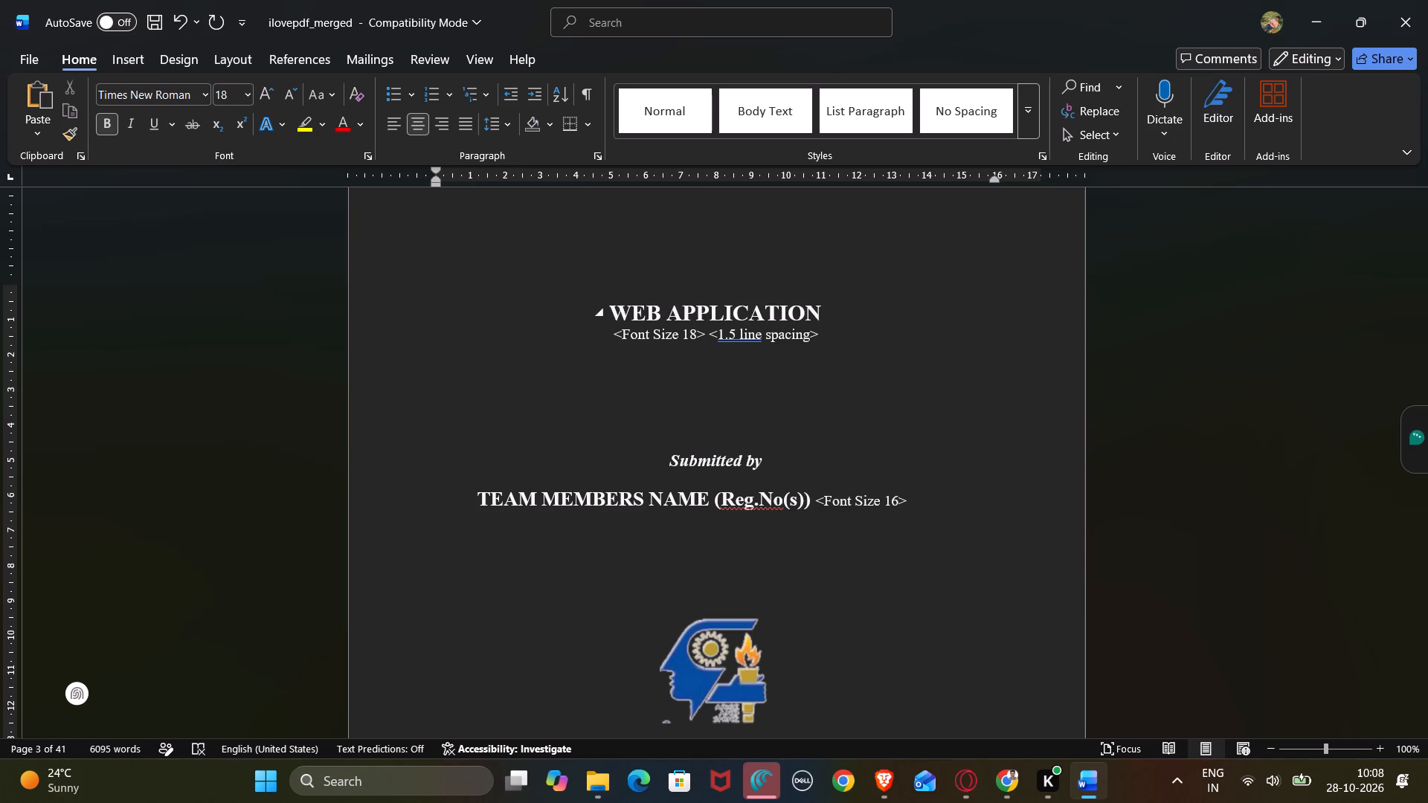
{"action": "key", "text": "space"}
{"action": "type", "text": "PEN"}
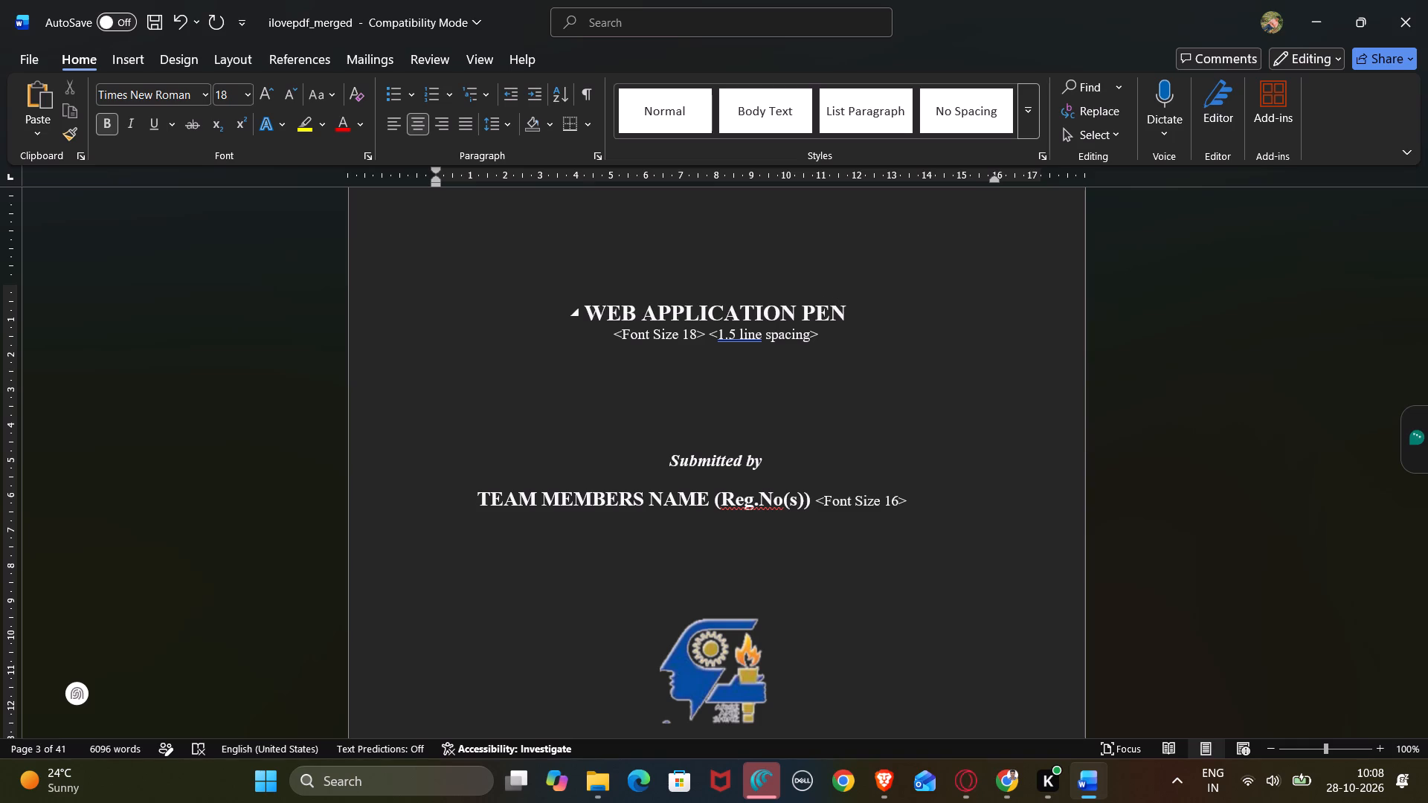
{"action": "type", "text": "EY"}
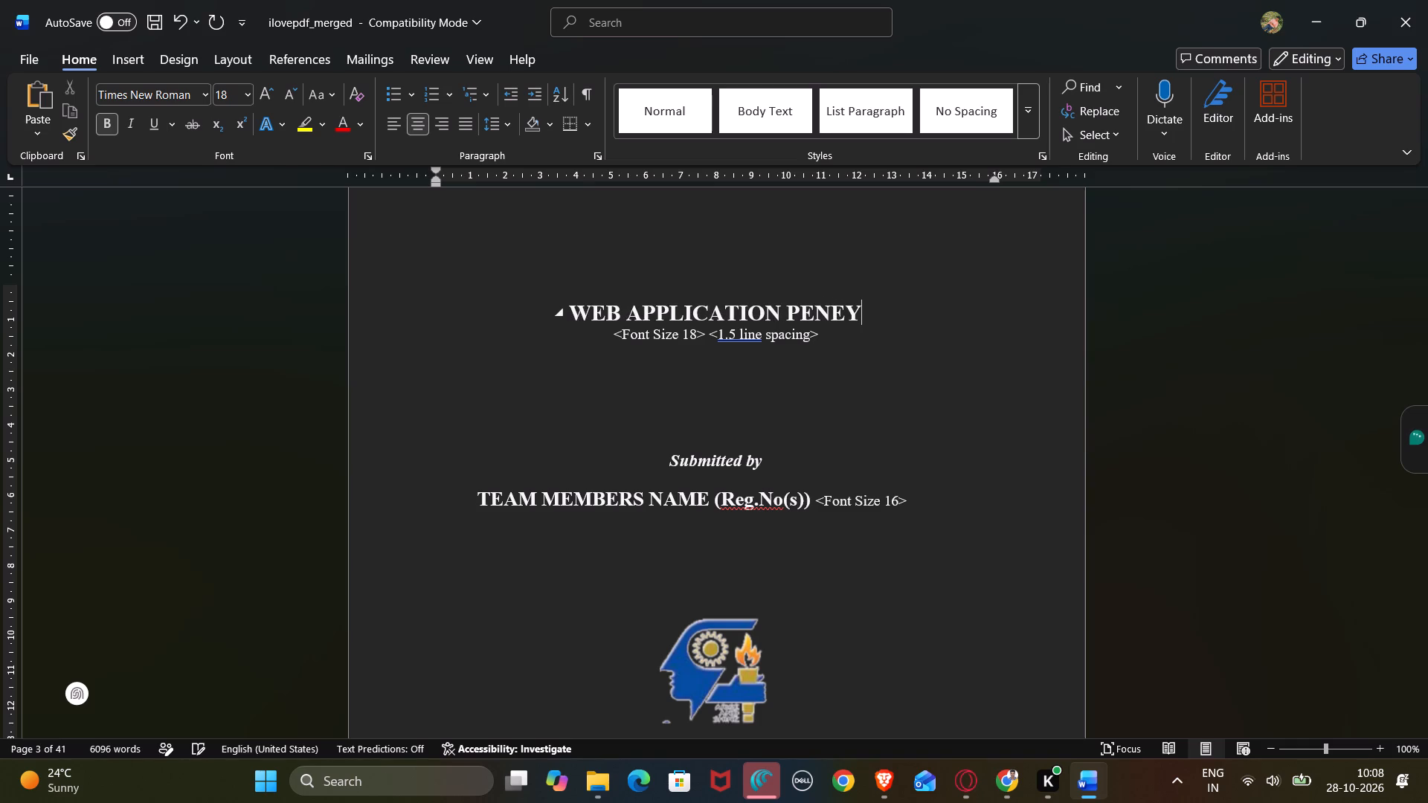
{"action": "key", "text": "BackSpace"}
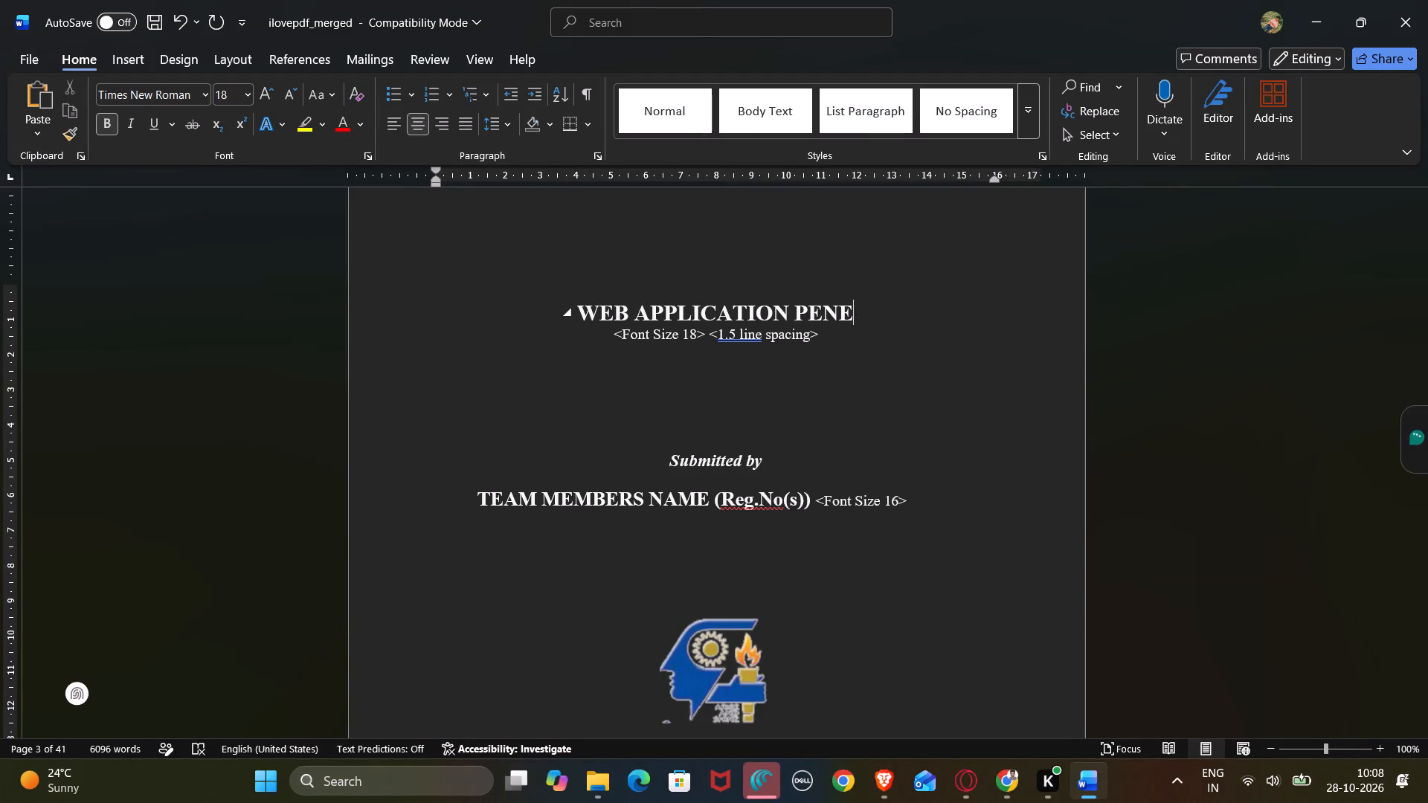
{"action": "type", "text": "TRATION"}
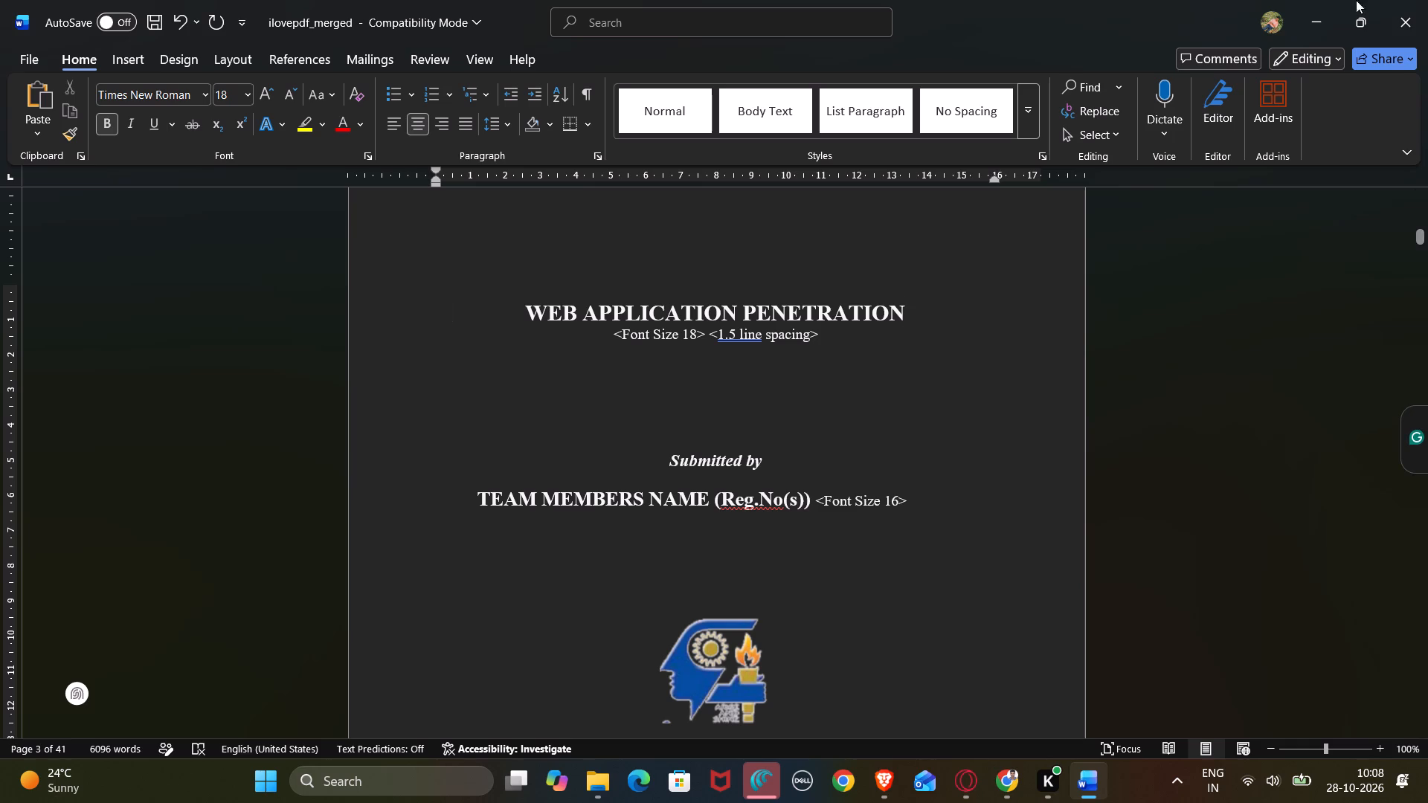
Check the spelling of penetration through search suggestions for PENITRA in a new Brave tab, and return to the Word report.
{"action": "left_click", "coordinate": [1334, 25]}
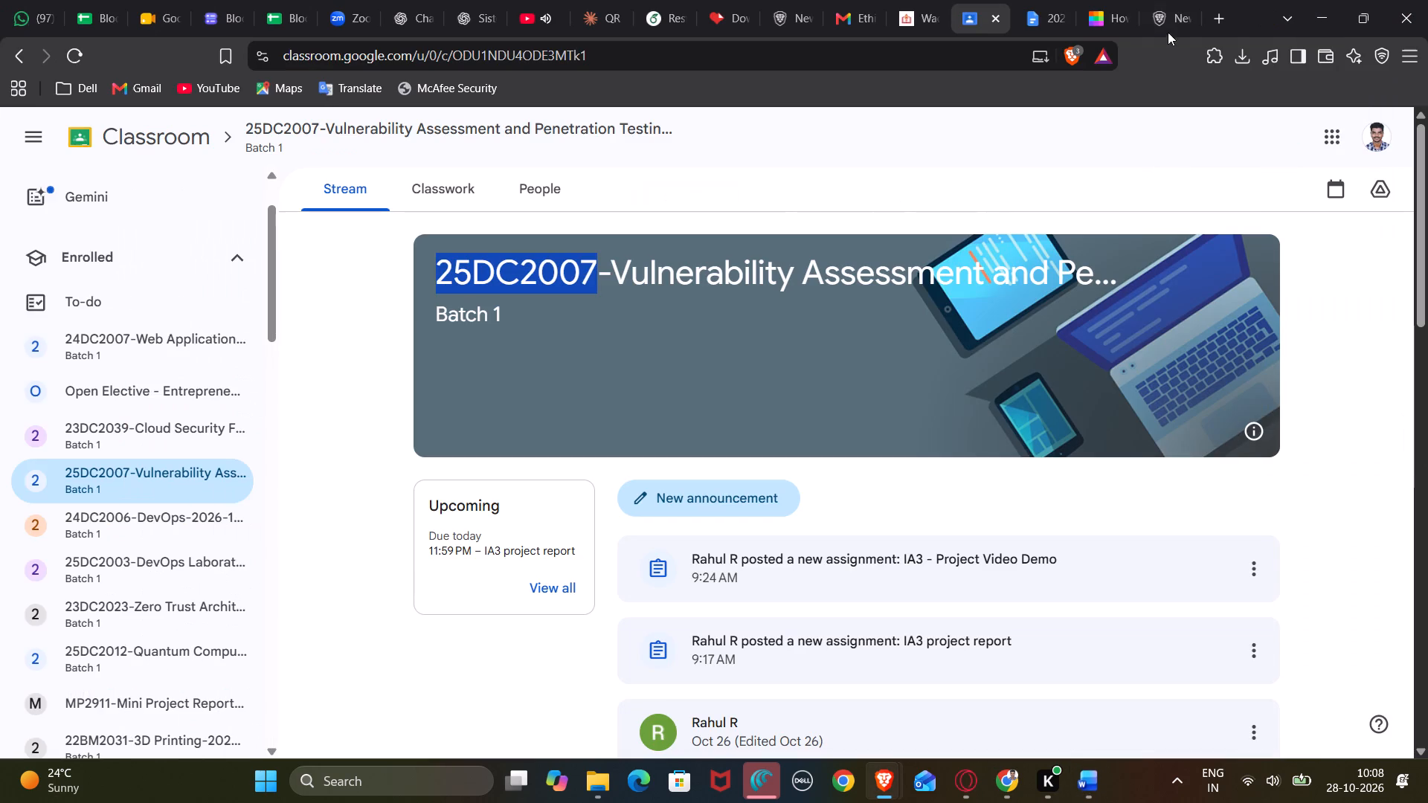
{"action": "left_click", "coordinate": [1209, 13]}
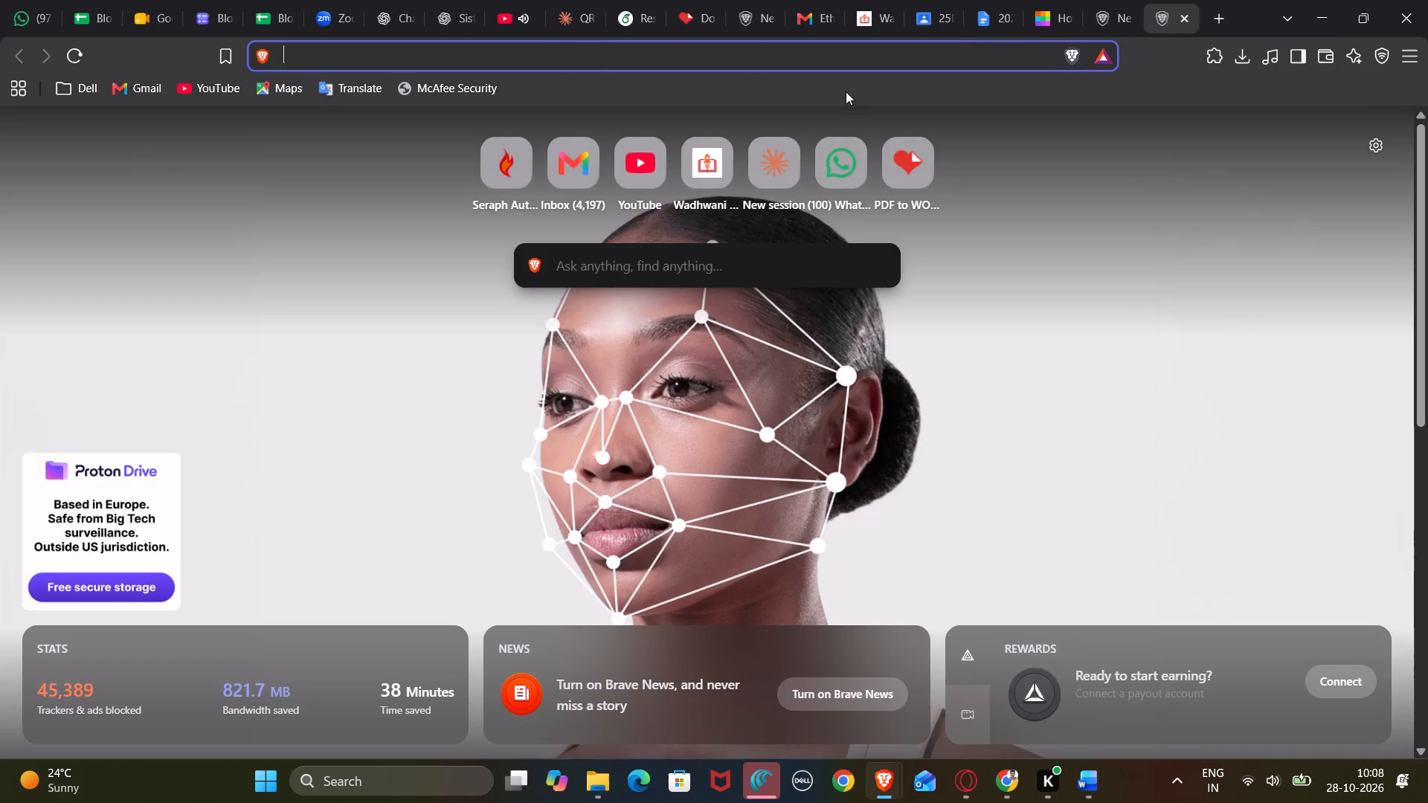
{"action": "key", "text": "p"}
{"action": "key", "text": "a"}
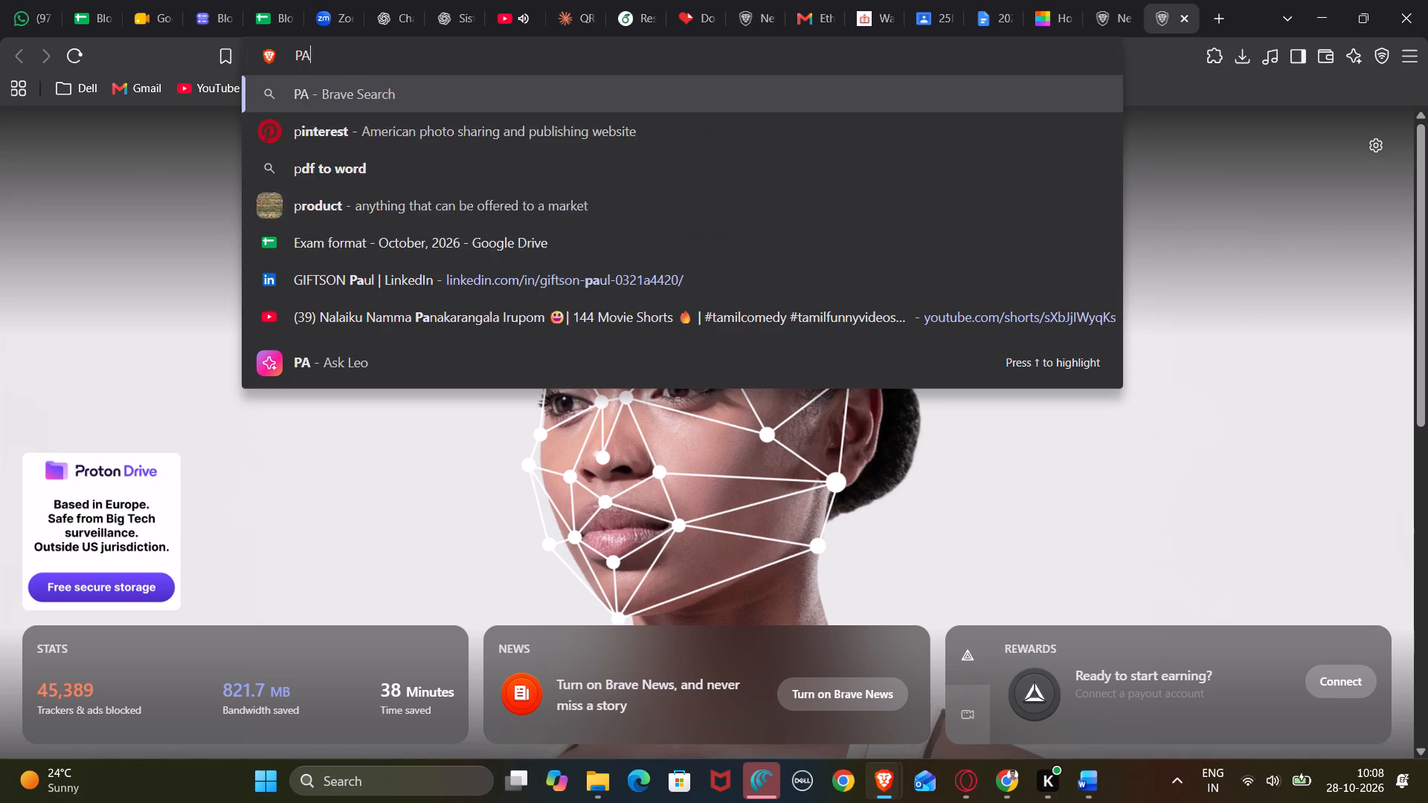
{"action": "key", "text": "BackSpace"}
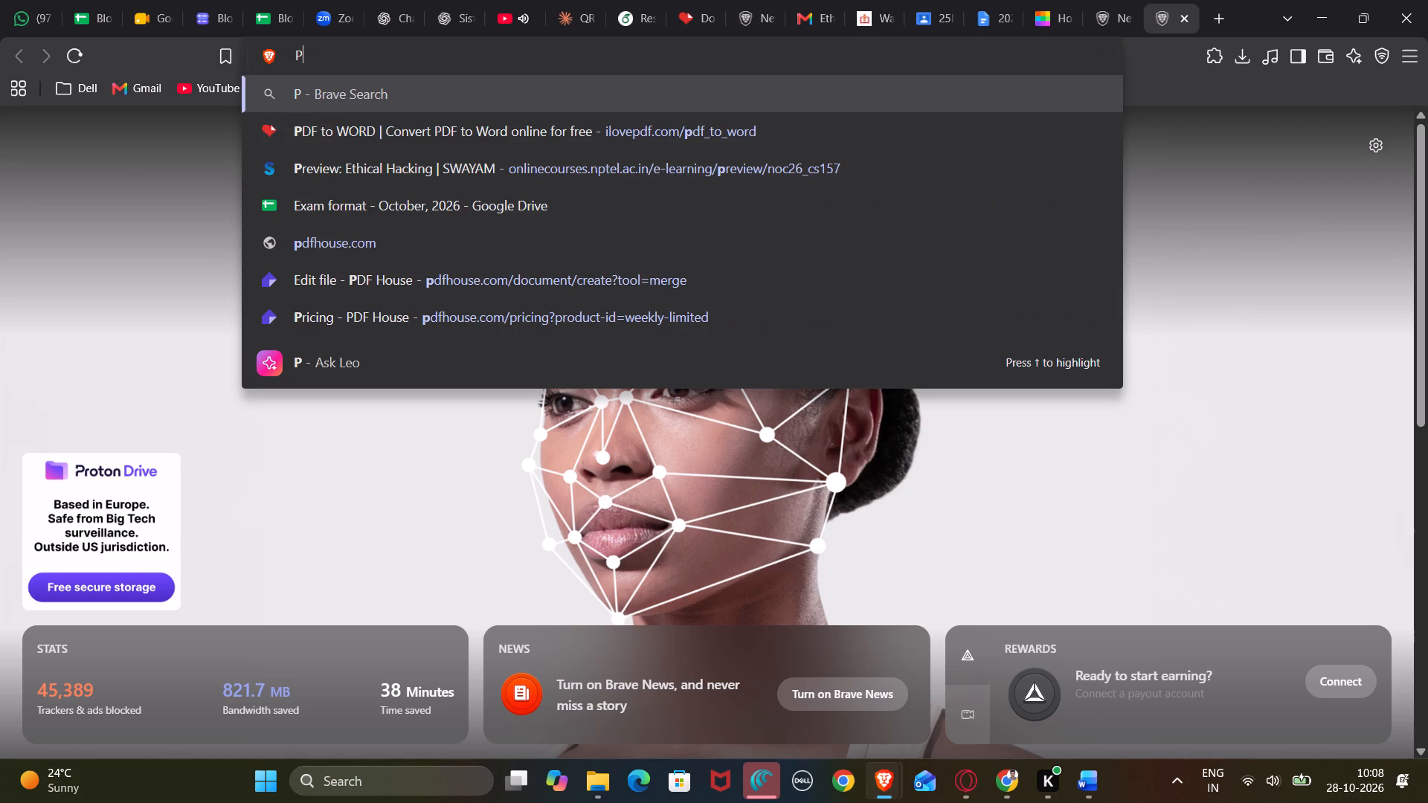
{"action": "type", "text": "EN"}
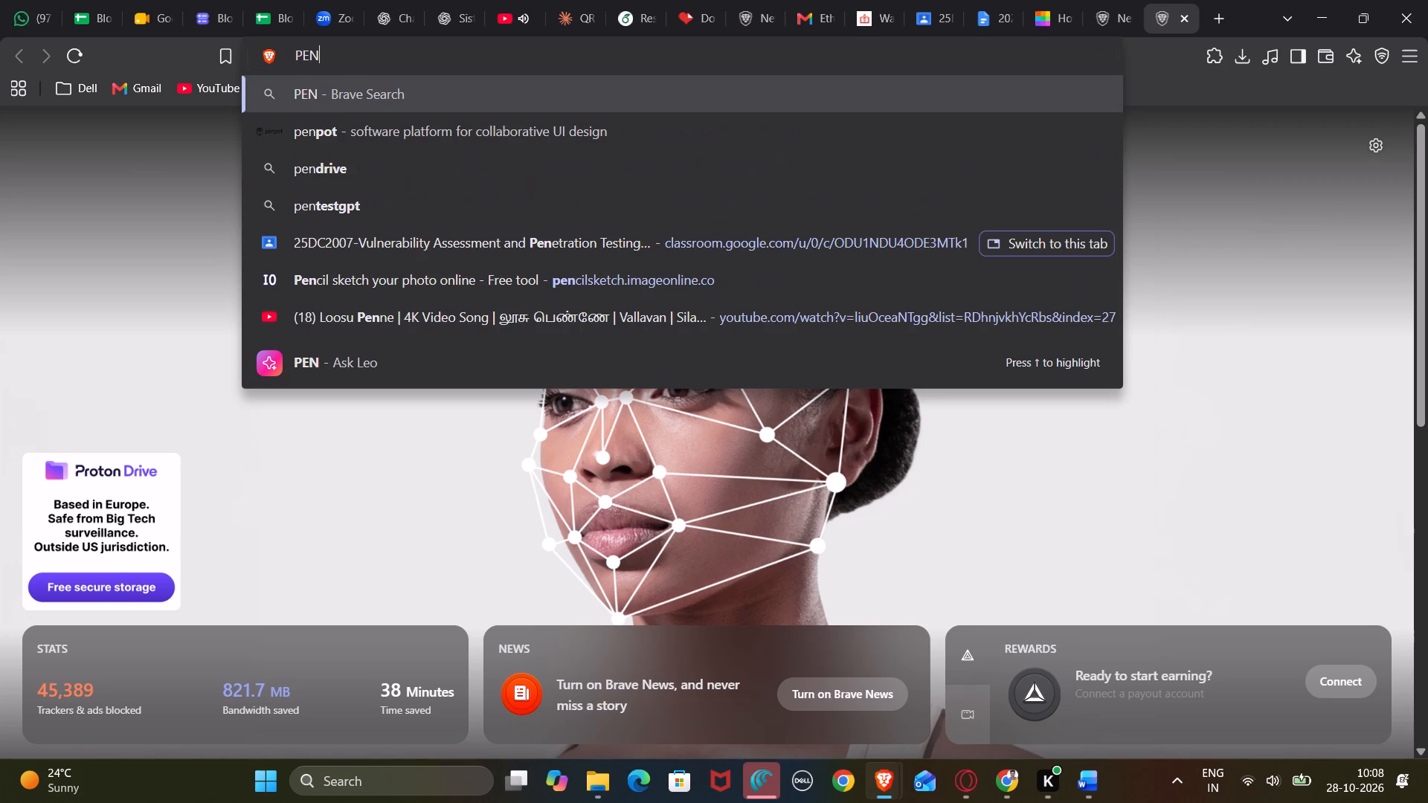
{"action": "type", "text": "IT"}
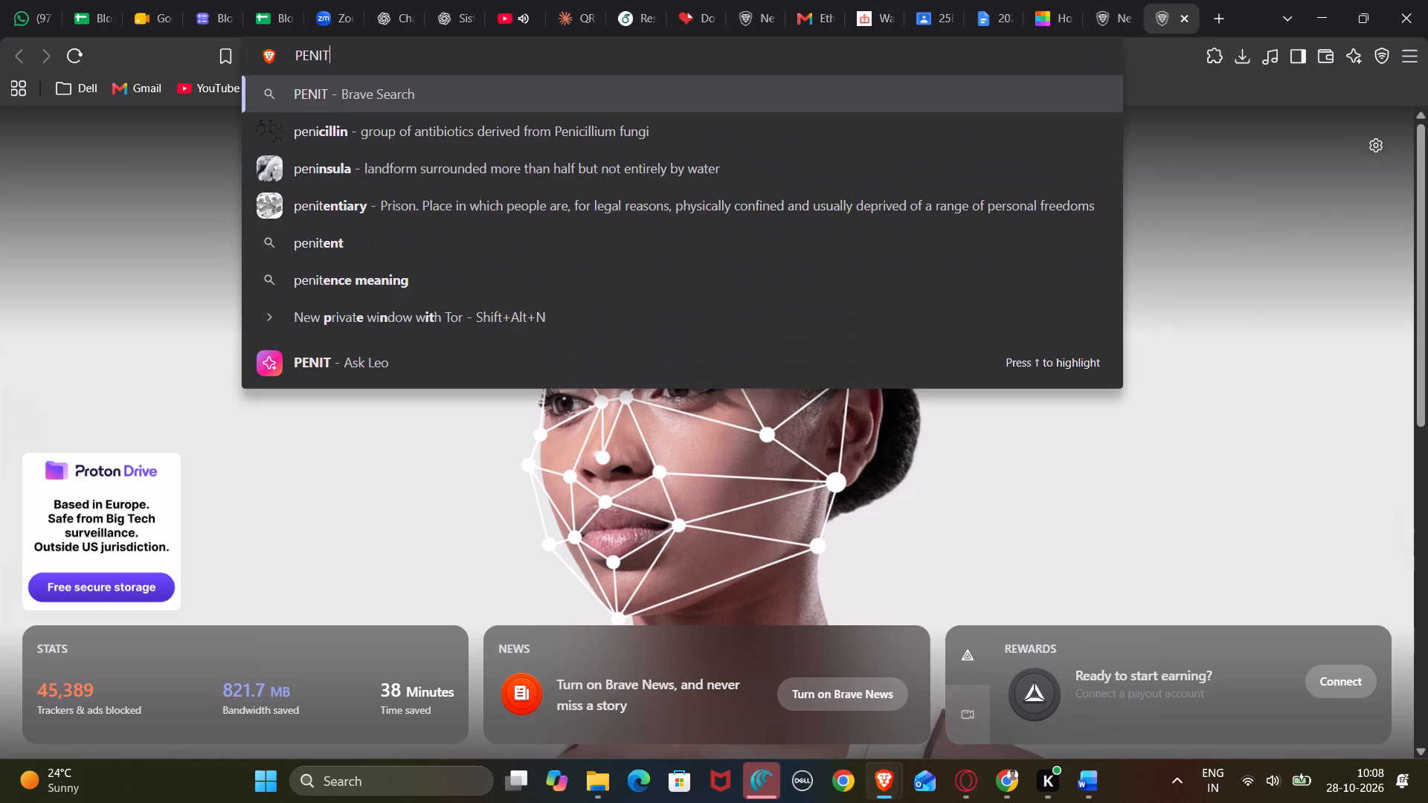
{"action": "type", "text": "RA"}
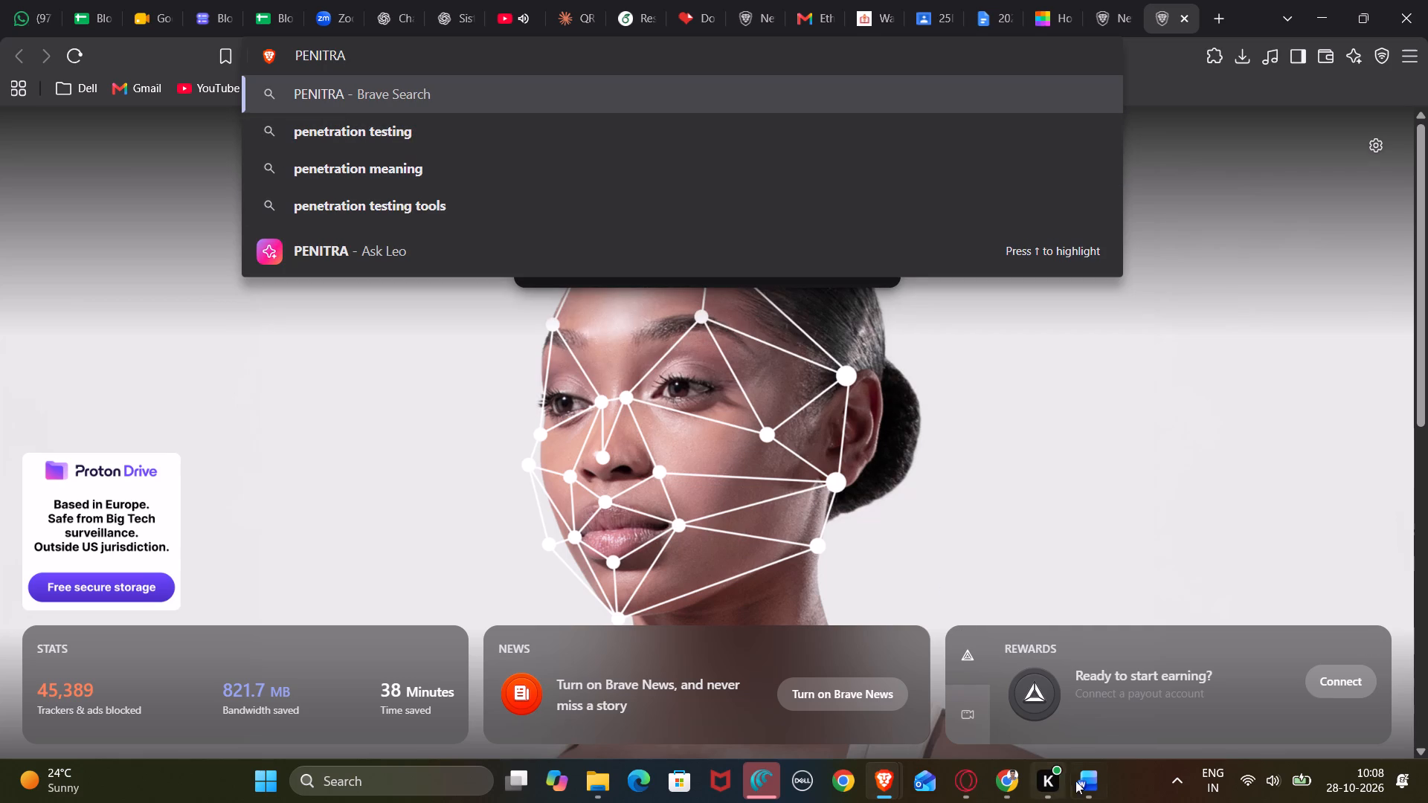
{"action": "left_click", "coordinate": [1094, 784]}
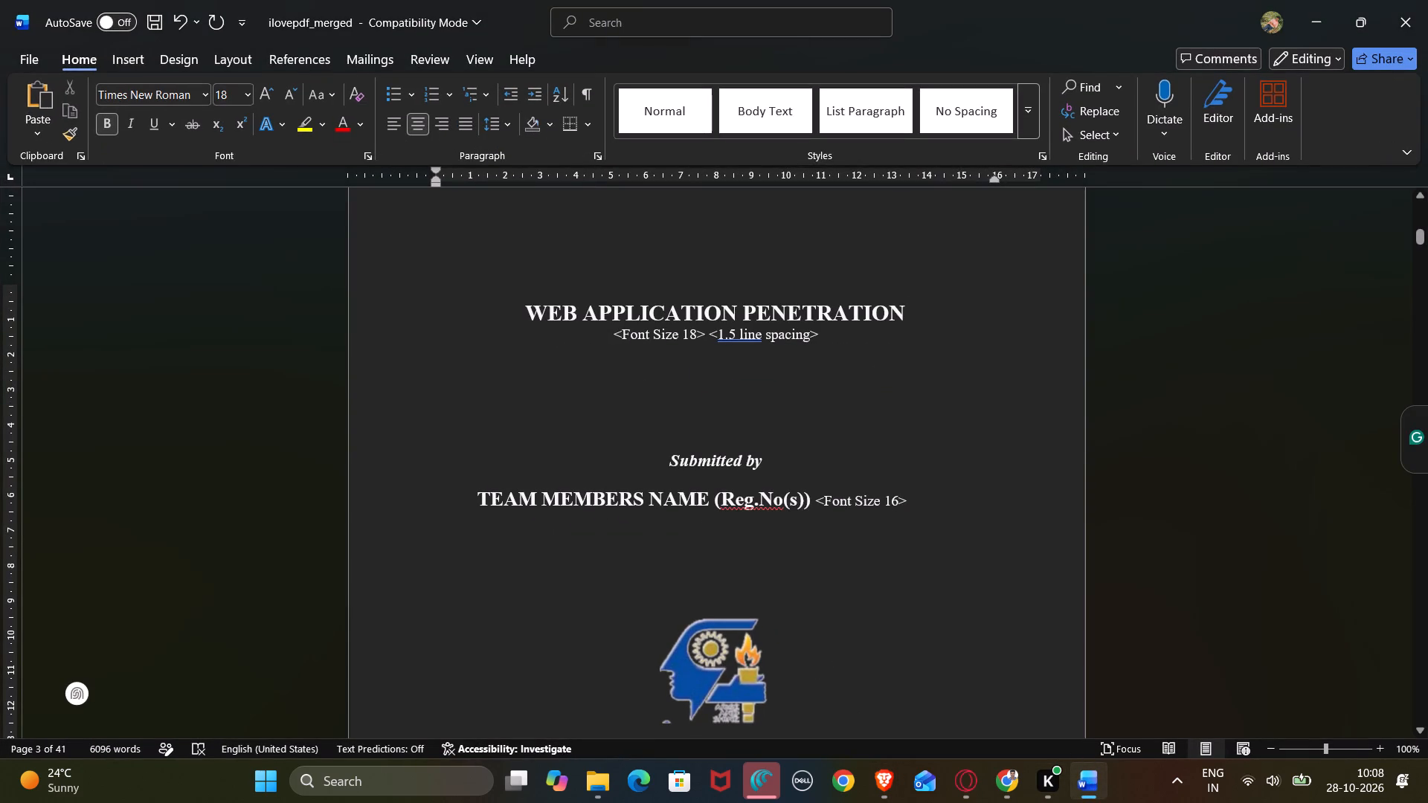
Delete the <Font Size 18> <1.5 line spacing> formatting hint beneath the WEB APPLICATION PENETRATION title.
{"action": "left_click", "coordinate": [822, 336]}
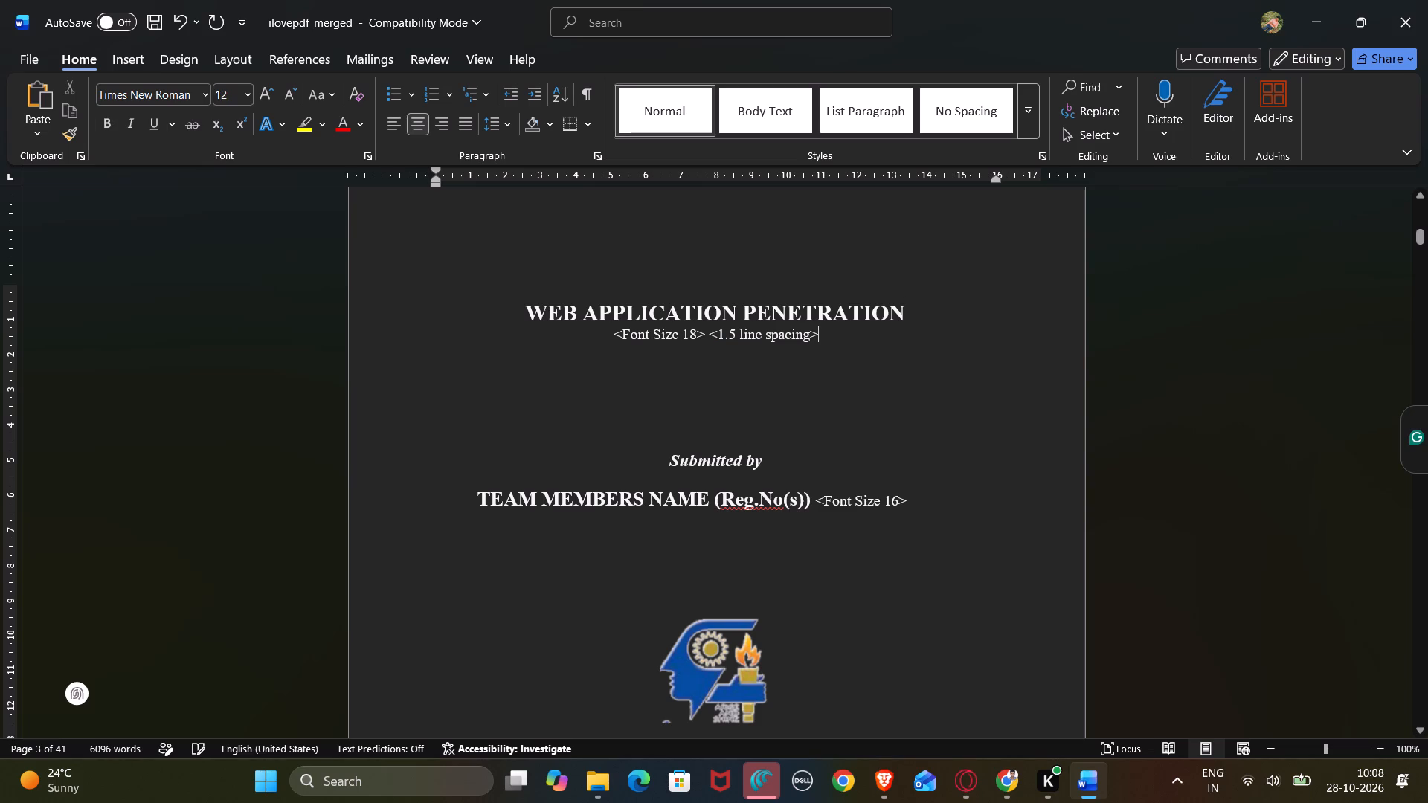
{"action": "key", "text": "BackSpace"}
{"action": "key", "text": "BackSpace"}
{"action": "key", "text": "BackSpace"}
{"action": "key", "text": "BackSpace"}
{"action": "key", "text": "BackSpace"}
{"action": "key", "text": "BackSpace"}
{"action": "key", "text": "BackSpace"}
{"action": "key", "text": "BackSpace"}
{"action": "key", "text": "BackSpace"}
{"action": "key", "text": "BackSpace"}
{"action": "key", "text": "BackSpace"}
{"action": "key", "text": "BackSpace"}
{"action": "key", "text": "BackSpace"}
{"action": "key", "text": "BackSpace"}
{"action": "key", "text": "BackSpace"}
{"action": "key", "text": "BackSpace"}
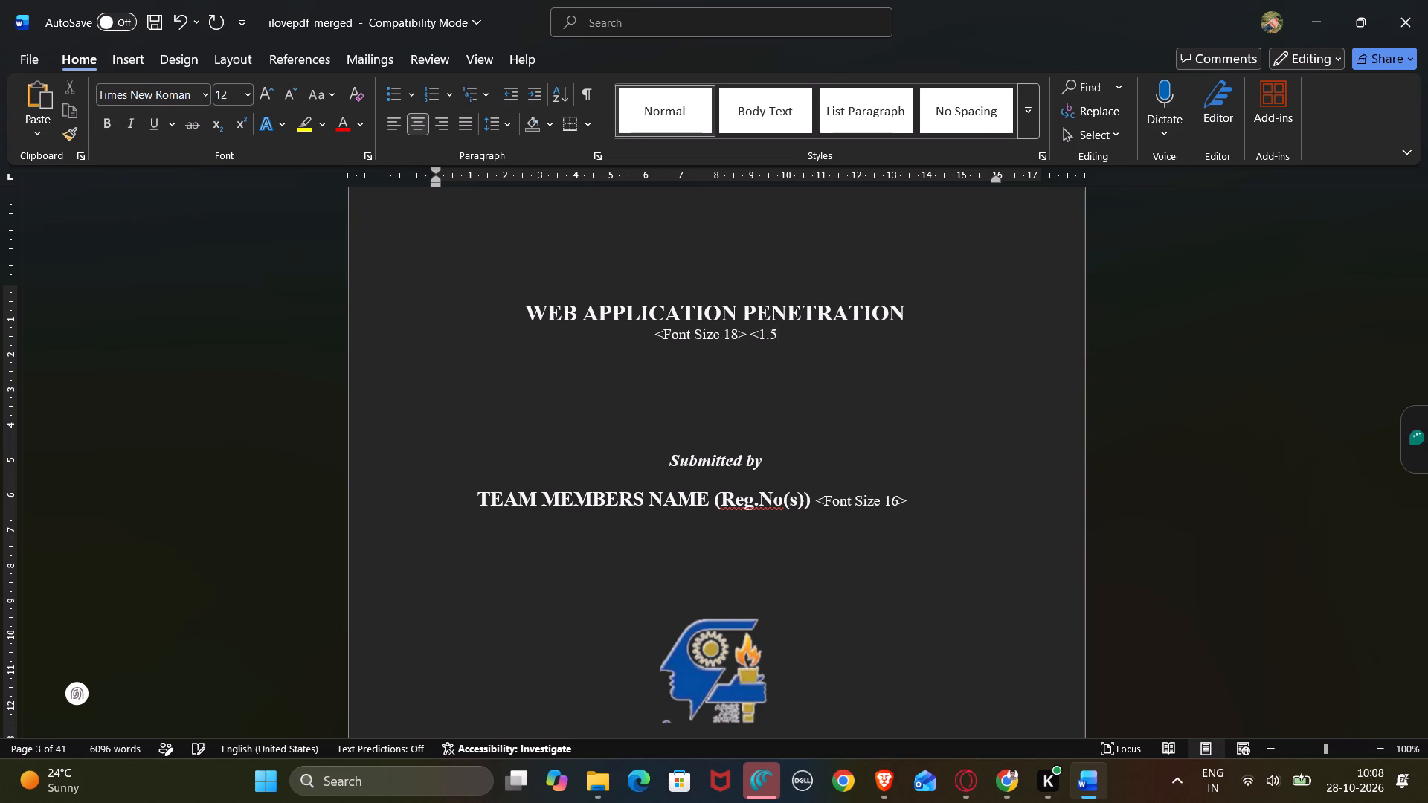
{"action": "key", "text": "BackSpace"}
{"action": "key", "text": "BackSpace"}
{"action": "key", "text": "BackSpace"}
{"action": "key", "text": "BackSpace"}
{"action": "key", "text": "BackSpace"}
{"action": "key", "text": "BackSpace"}
{"action": "key", "text": "BackSpace"}
{"action": "key", "text": "BackSpace"}
{"action": "key", "text": "BackSpace"}
{"action": "key", "text": "BackSpace"}
{"action": "key", "text": "BackSpace"}
{"action": "key", "text": "BackSpace"}
{"action": "key", "text": "BackSpace"}
{"action": "key", "text": "BackSpace"}
{"action": "key", "text": "BackSpace"}
{"action": "key", "text": "BackSpace"}
{"action": "key", "text": "BackSpace"}
{"action": "key", "text": "BackSpace"}
{"action": "key", "text": "BackSpace"}
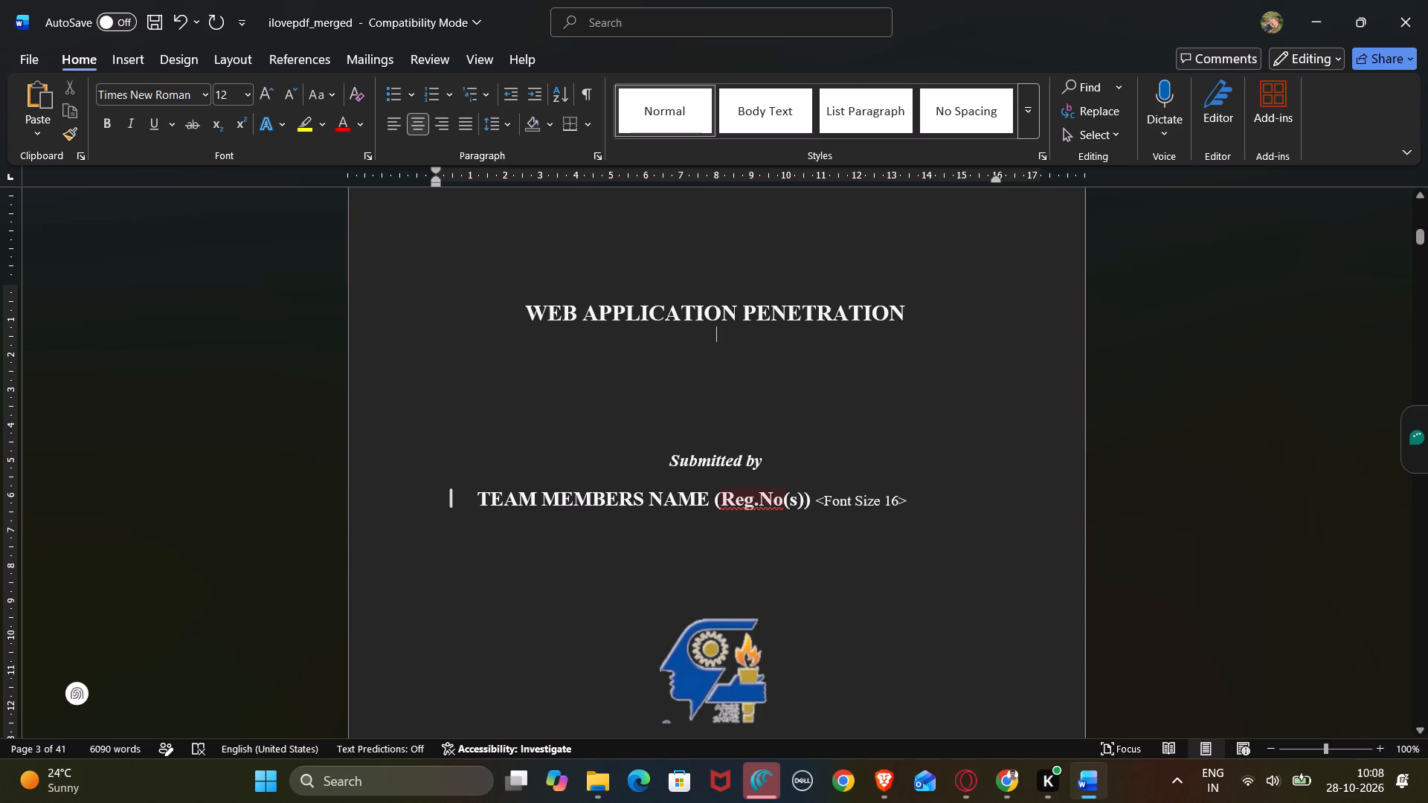
Replace the TEAM MEMBERS NAME placeholder under Submitted by with the student's name in capitals.
{"action": "scroll", "coordinate": [736, 488], "scroll_direction": "down", "scroll_amount": 2}
{"action": "left_click", "coordinate": [704, 406]}
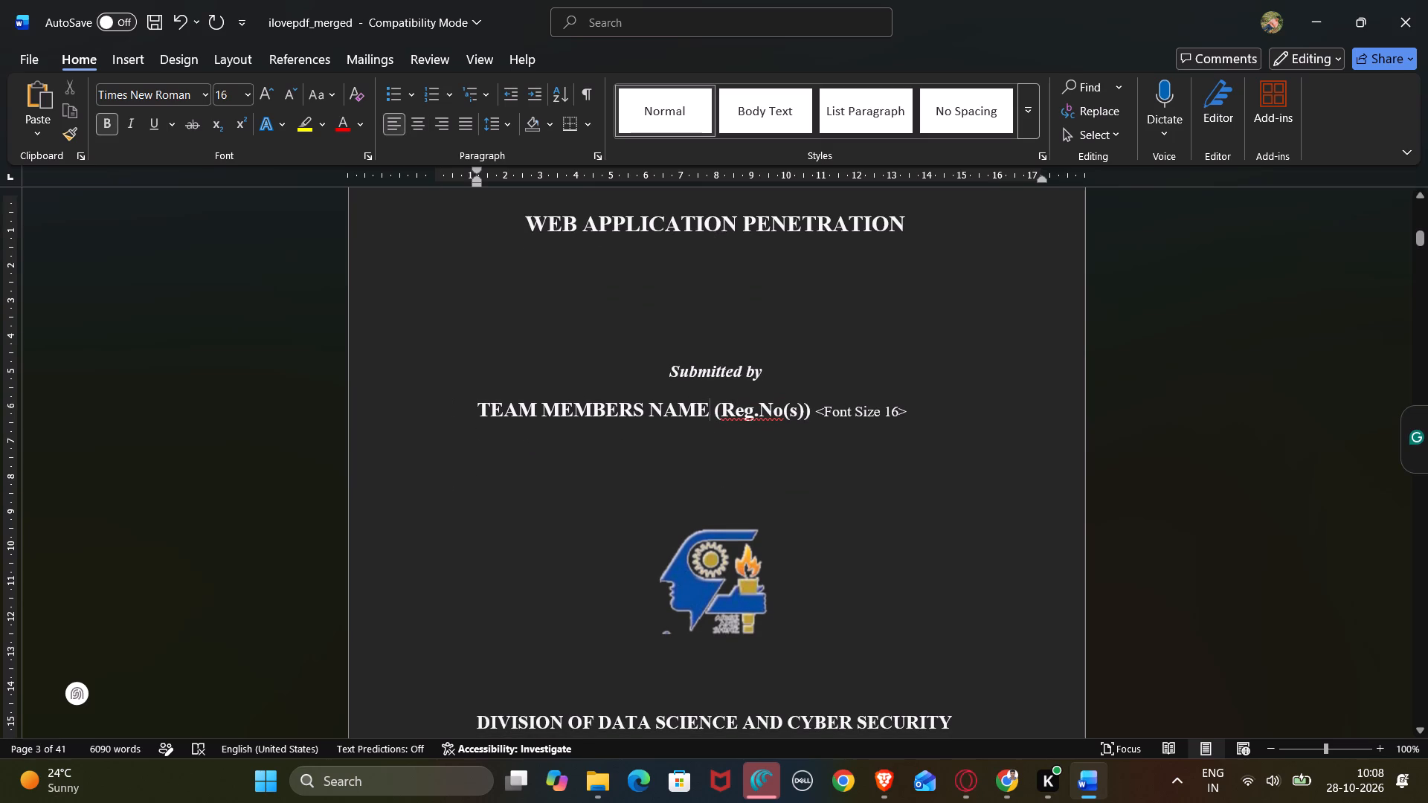
{"action": "key", "text": "BackSpace"}
{"action": "key", "text": "BackSpace"}
{"action": "key", "text": "BackSpace"}
{"action": "key", "text": "BackSpace"}
{"action": "key", "text": "BackSpace"}
{"action": "key", "text": "BackSpace"}
{"action": "key", "text": "BackSpace"}
{"action": "key", "text": "BackSpace"}
{"action": "key", "text": "BackSpace"}
{"action": "key", "text": "BackSpace"}
{"action": "key", "text": "BackSpace"}
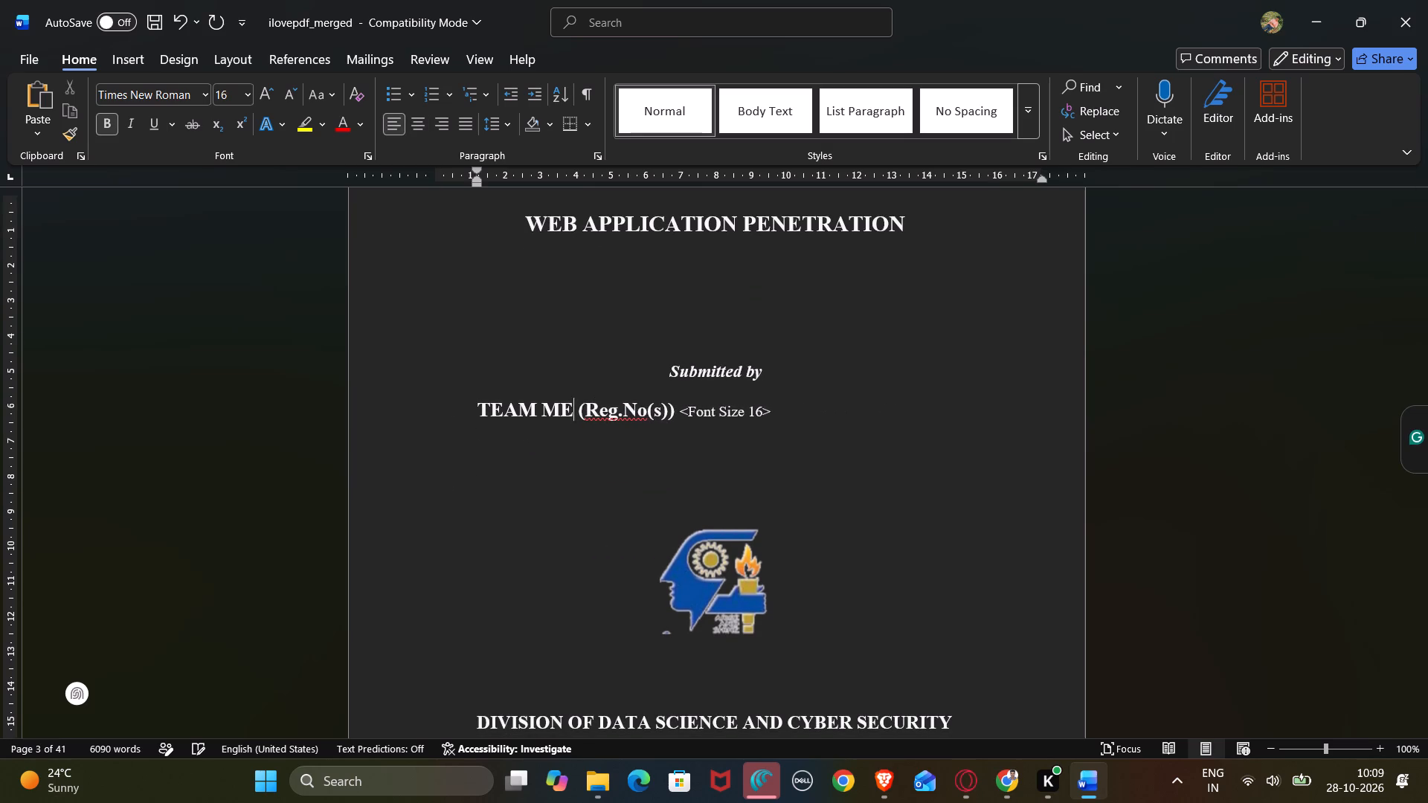
{"action": "key", "text": "BackSpace"}
{"action": "key", "text": "BackSpace"}
{"action": "key", "text": "BackSpace"}
{"action": "key", "text": "BackSpace"}
{"action": "key", "text": "BackSpace"}
{"action": "key", "text": "BackSpace"}
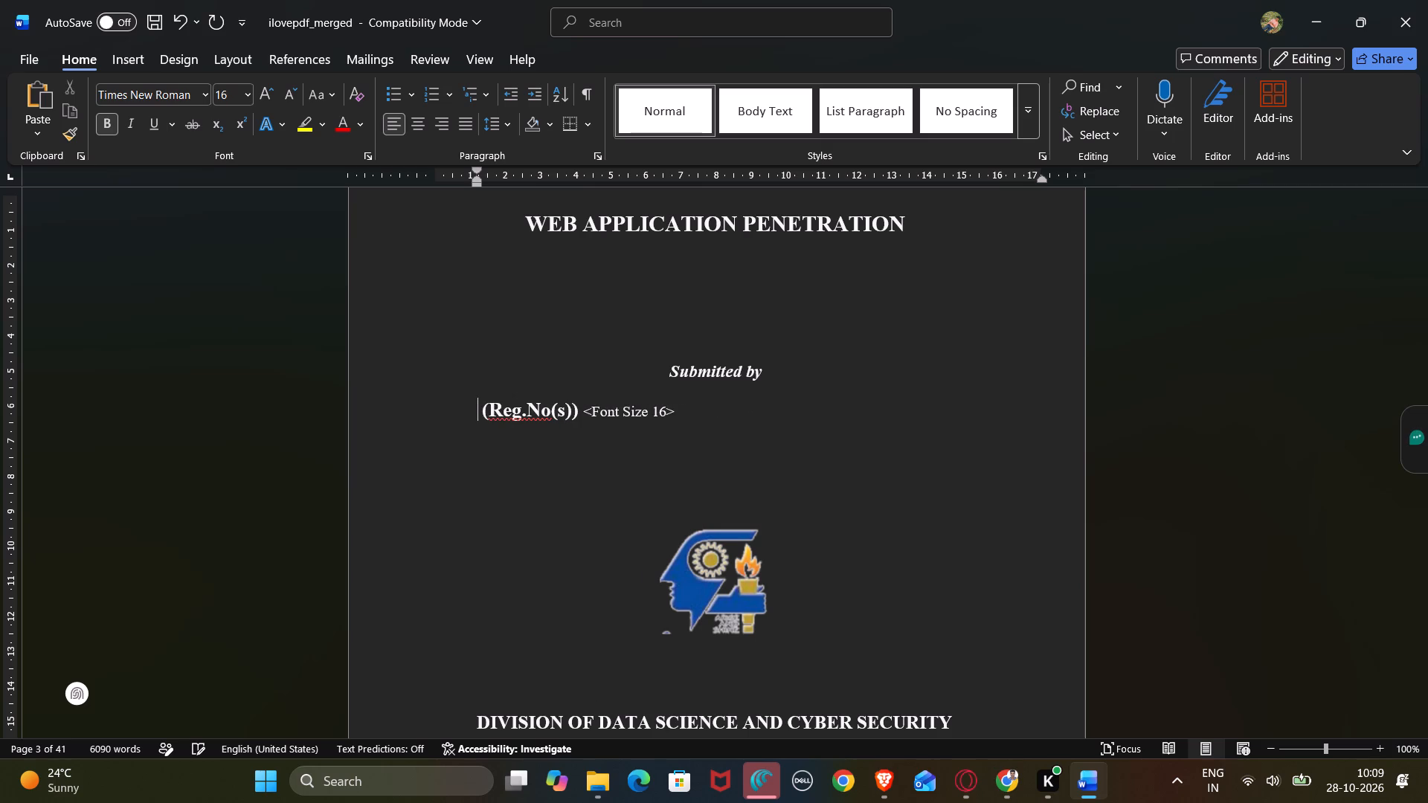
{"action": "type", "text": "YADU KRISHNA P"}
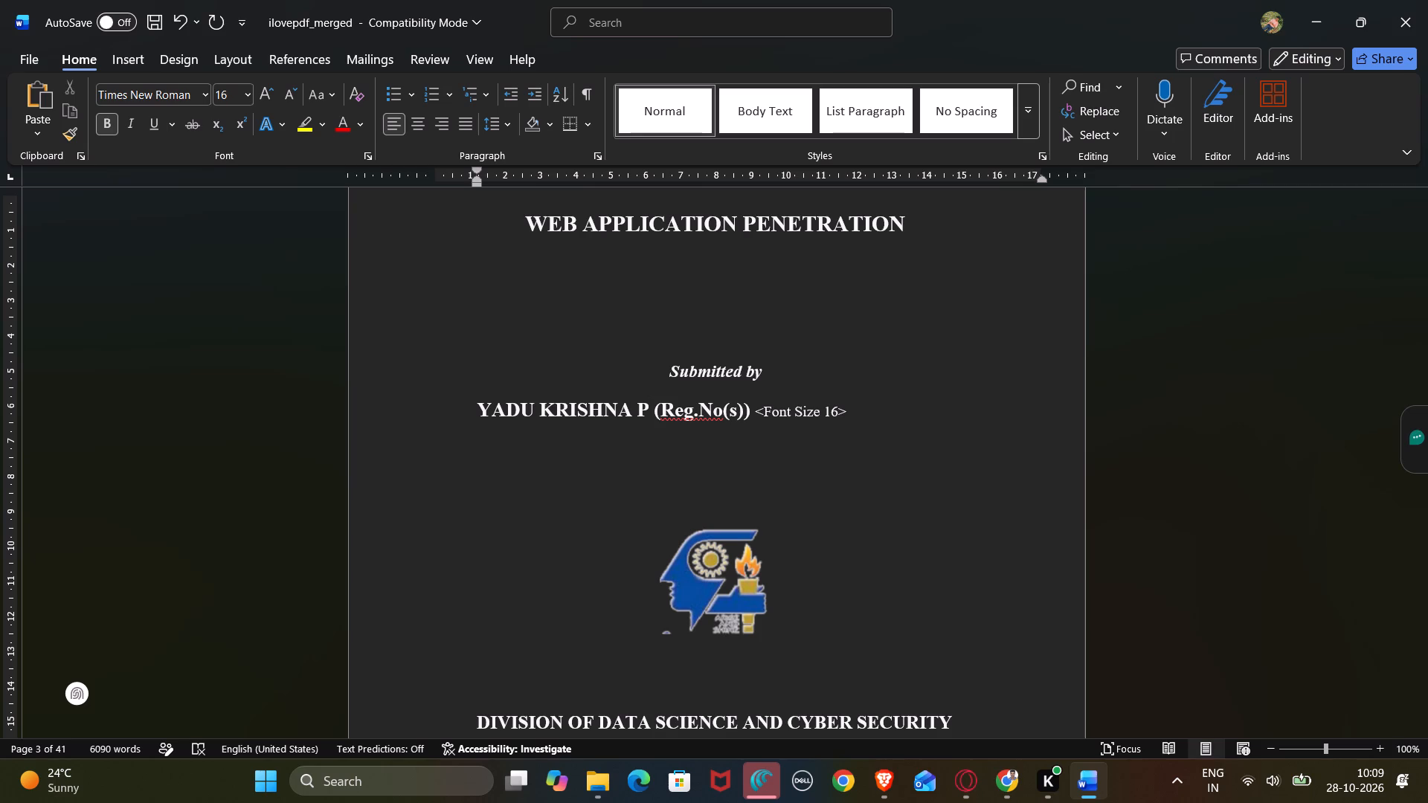
Replace the Reg.No(s) placeholder in the parentheses after the first student's name with that student's register number.
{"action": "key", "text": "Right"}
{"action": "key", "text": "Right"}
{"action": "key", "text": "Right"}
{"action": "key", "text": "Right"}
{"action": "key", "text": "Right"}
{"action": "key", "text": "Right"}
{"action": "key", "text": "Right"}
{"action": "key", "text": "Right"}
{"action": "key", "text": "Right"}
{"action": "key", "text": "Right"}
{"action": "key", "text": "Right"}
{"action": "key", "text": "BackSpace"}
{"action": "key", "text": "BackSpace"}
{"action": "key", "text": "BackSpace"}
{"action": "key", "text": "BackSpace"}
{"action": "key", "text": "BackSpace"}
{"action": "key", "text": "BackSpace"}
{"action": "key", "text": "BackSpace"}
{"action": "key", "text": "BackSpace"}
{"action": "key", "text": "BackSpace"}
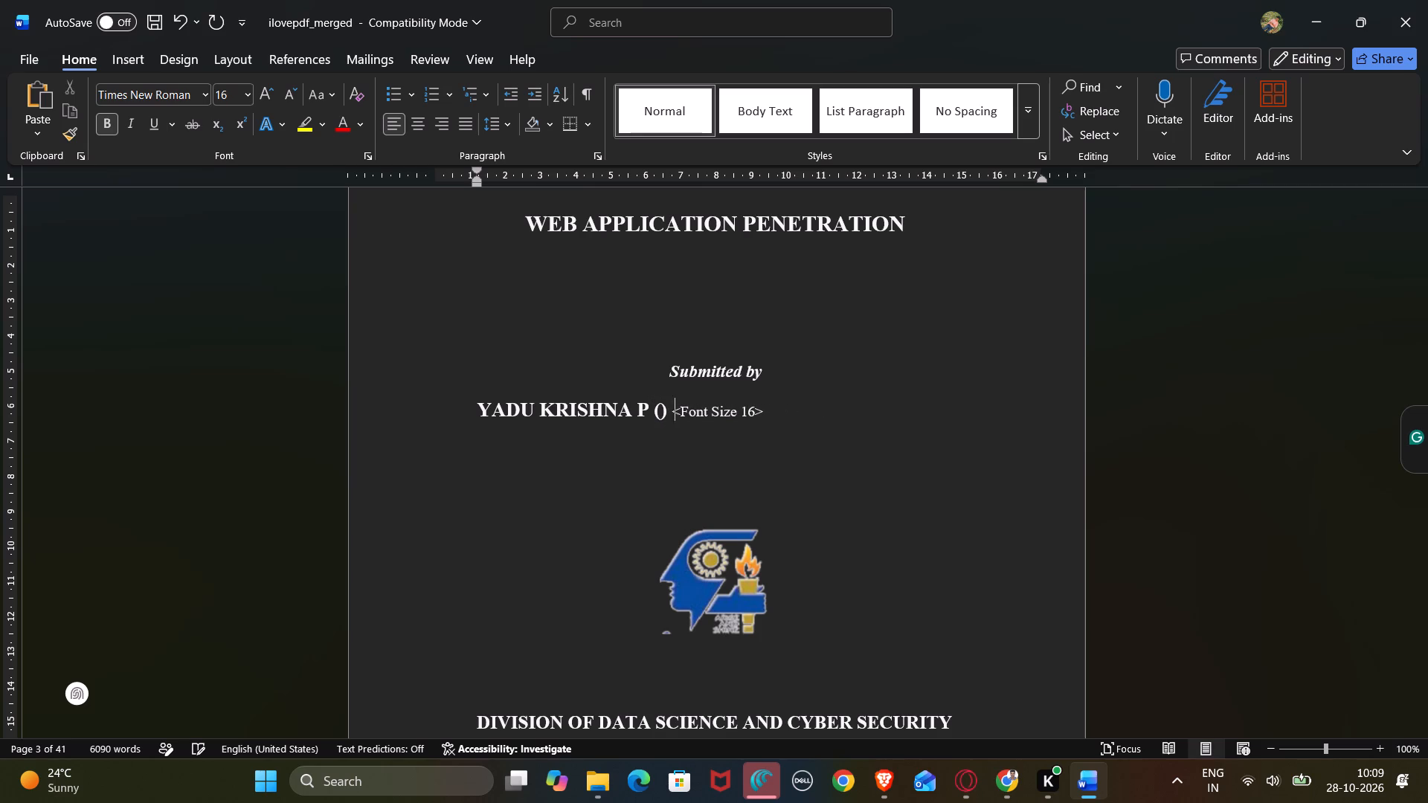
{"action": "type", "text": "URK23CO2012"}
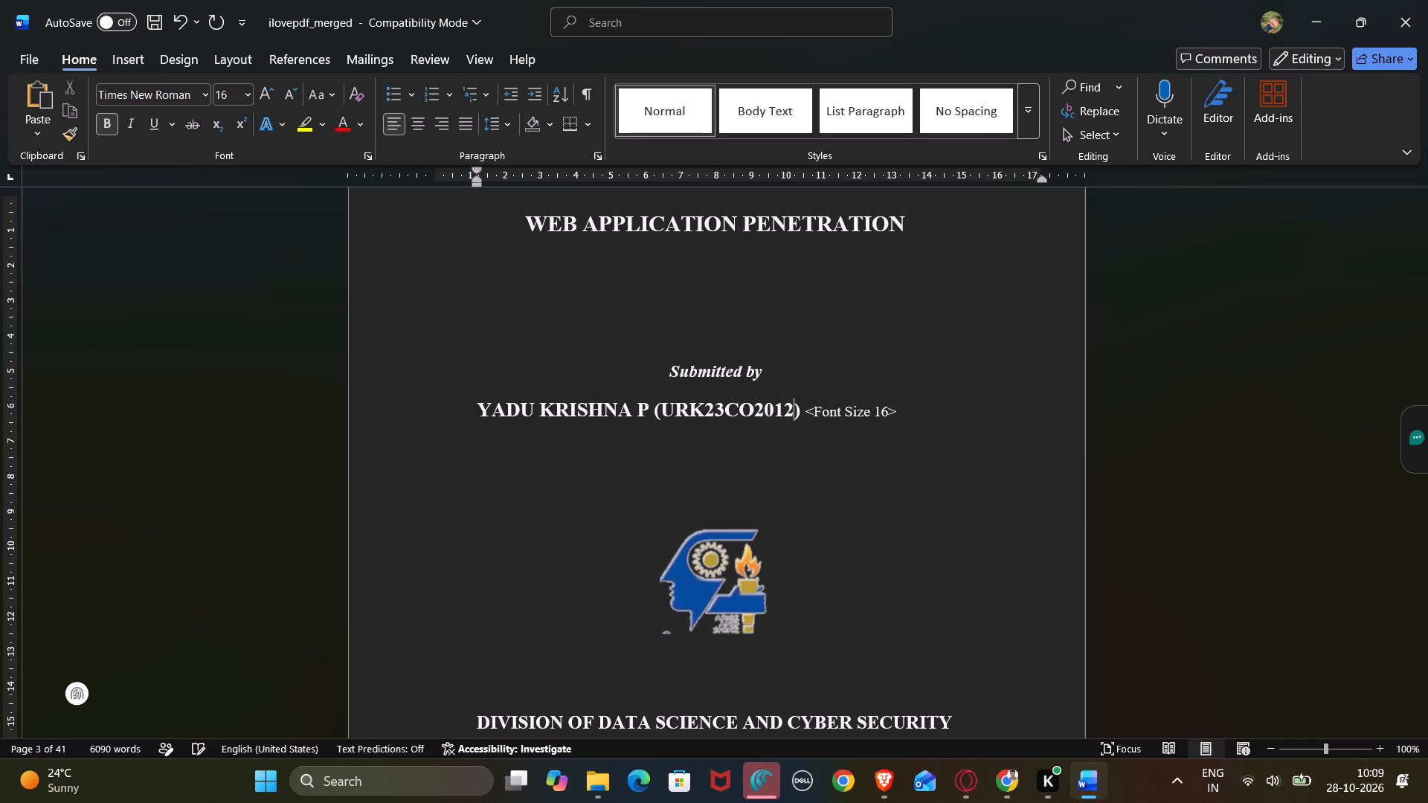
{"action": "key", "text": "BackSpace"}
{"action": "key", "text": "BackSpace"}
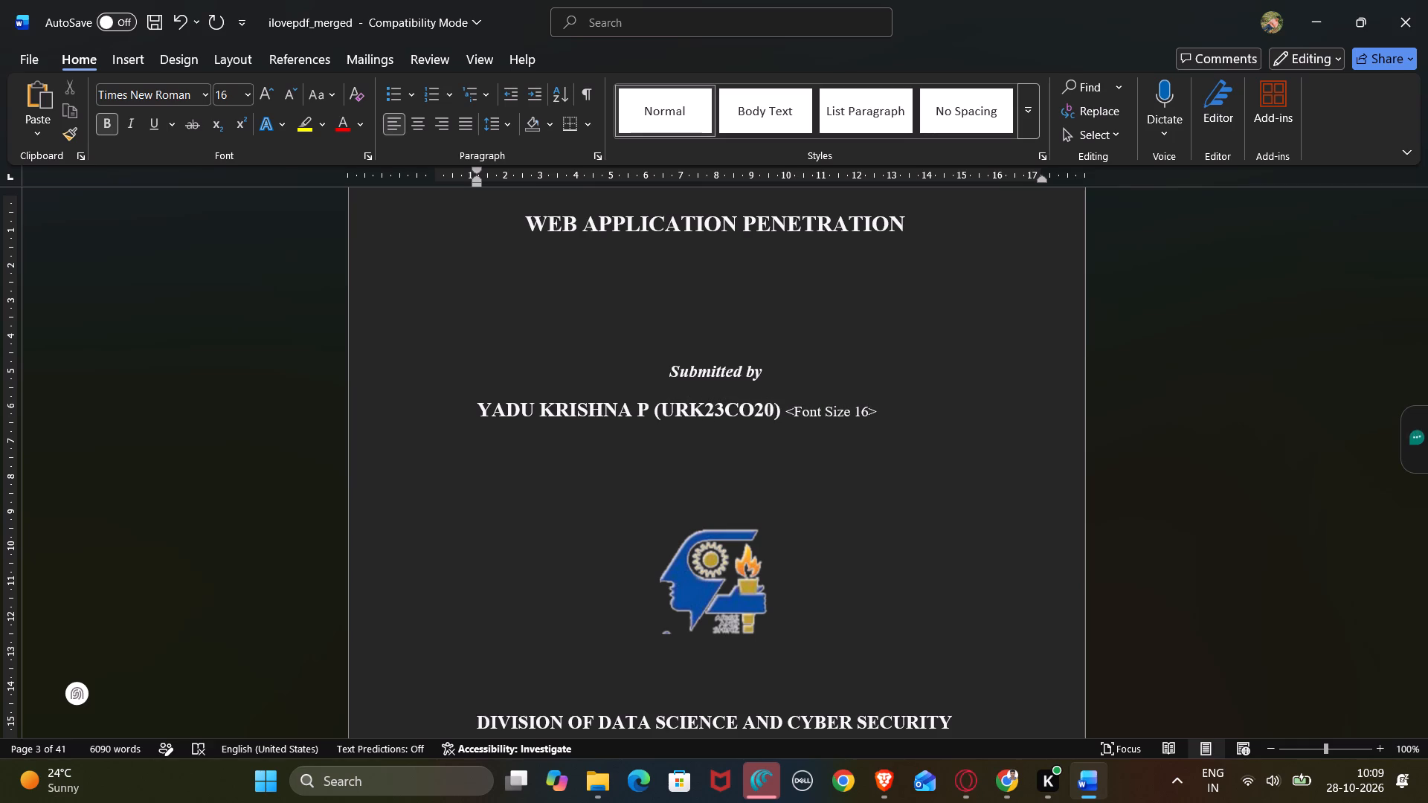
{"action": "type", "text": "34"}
Delete the <Font Size 16> formatting hint after the first student's register number.
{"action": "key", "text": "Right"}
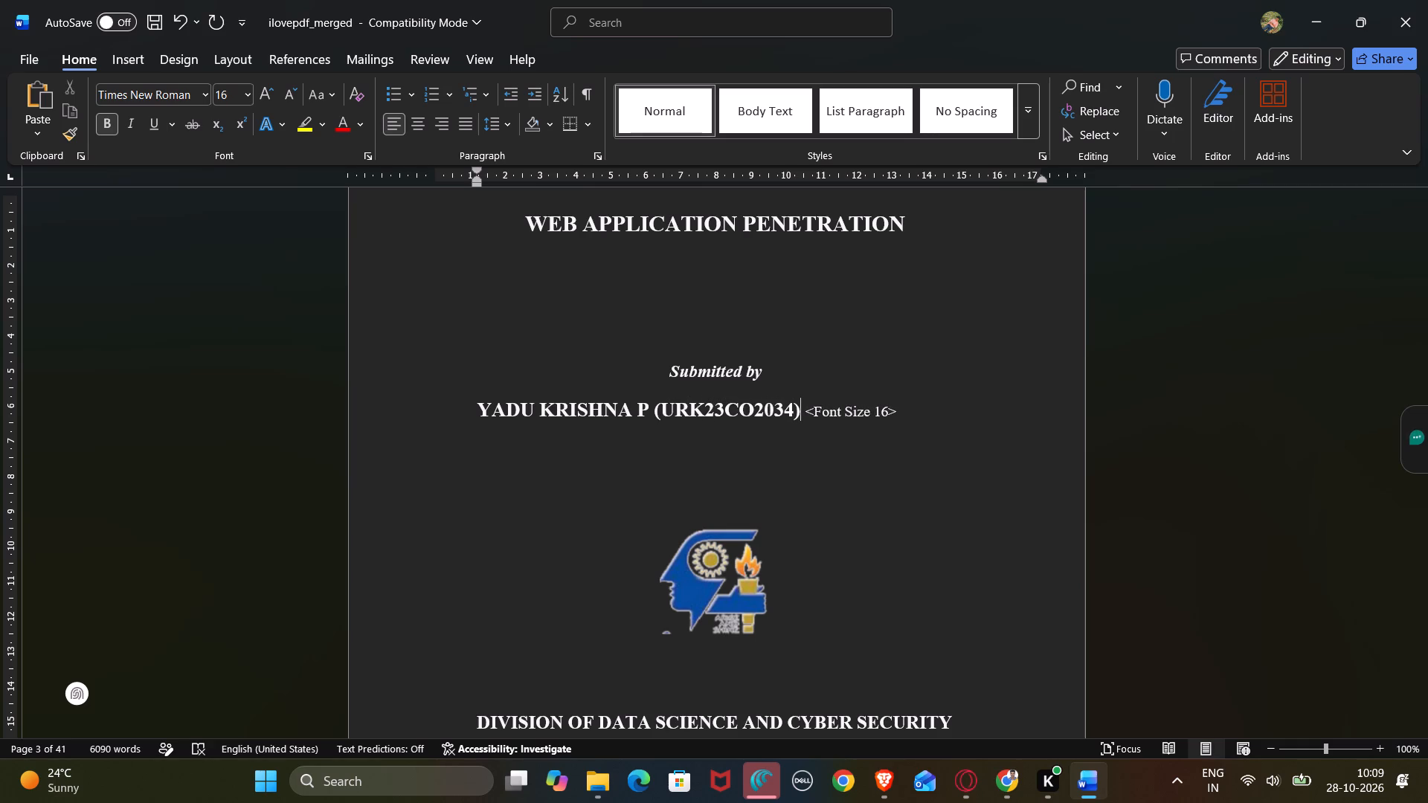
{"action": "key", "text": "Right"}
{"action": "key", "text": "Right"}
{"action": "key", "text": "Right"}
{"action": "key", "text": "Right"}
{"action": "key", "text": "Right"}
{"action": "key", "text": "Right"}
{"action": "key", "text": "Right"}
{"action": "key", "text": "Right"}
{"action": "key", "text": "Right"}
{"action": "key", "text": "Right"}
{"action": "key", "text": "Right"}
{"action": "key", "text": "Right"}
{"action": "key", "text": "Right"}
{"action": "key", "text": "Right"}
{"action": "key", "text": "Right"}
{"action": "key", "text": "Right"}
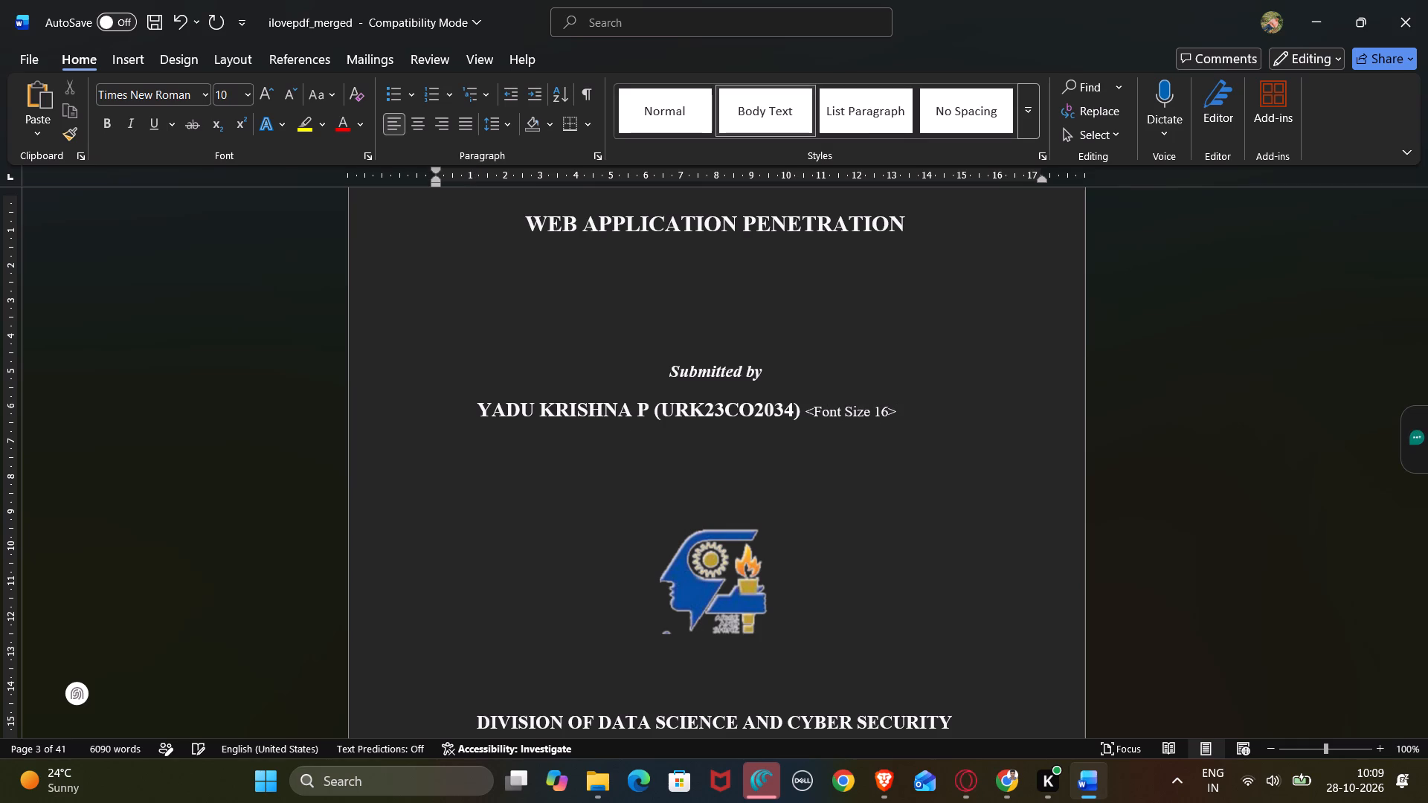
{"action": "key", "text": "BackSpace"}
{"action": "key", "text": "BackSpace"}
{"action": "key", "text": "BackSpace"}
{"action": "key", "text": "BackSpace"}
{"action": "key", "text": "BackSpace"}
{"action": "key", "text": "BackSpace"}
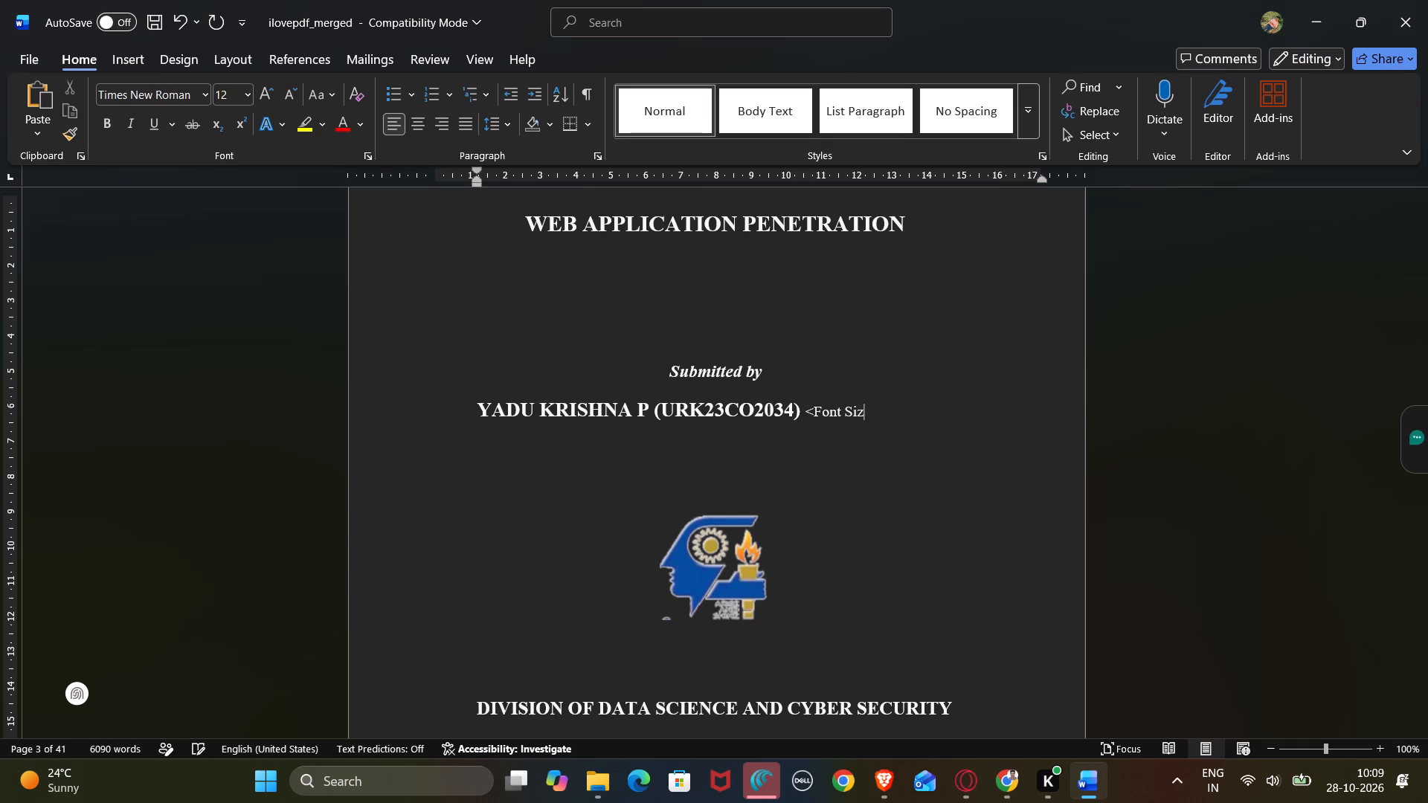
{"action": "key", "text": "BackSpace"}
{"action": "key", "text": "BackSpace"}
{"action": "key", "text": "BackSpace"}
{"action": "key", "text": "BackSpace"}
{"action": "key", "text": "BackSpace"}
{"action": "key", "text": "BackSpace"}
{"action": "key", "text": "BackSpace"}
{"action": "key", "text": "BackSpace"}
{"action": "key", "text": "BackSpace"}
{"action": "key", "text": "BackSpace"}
Add the second team member's name in capitals on a new line beneath the first student's entry.
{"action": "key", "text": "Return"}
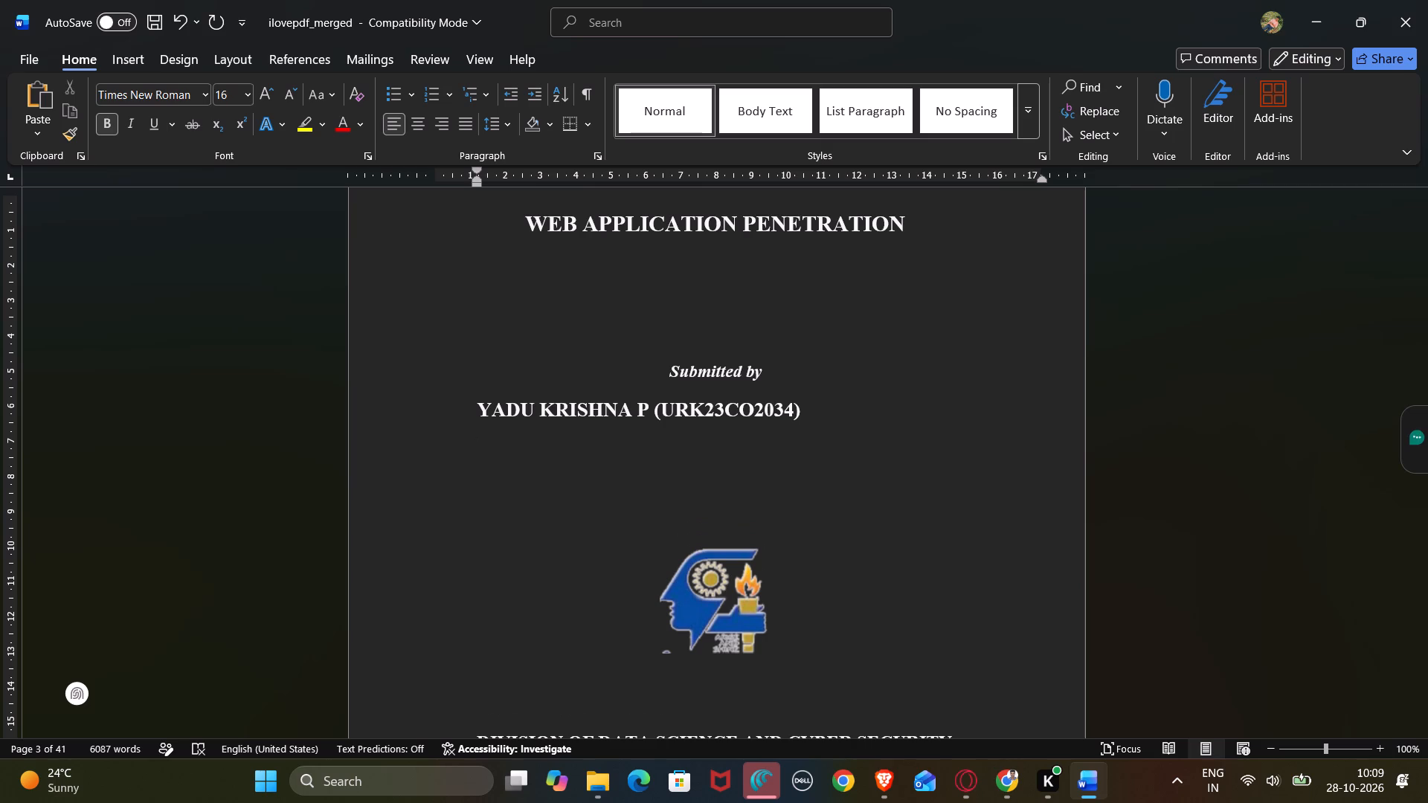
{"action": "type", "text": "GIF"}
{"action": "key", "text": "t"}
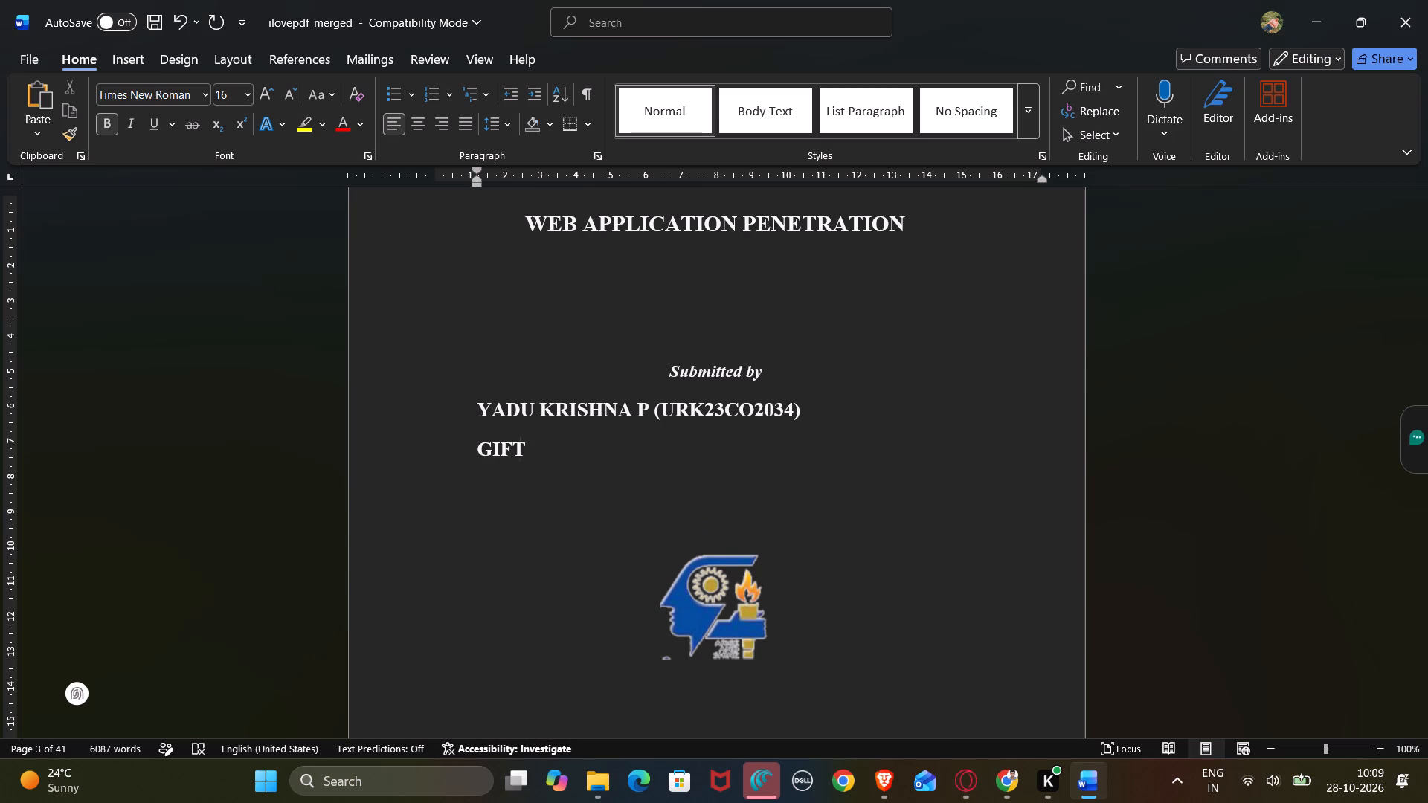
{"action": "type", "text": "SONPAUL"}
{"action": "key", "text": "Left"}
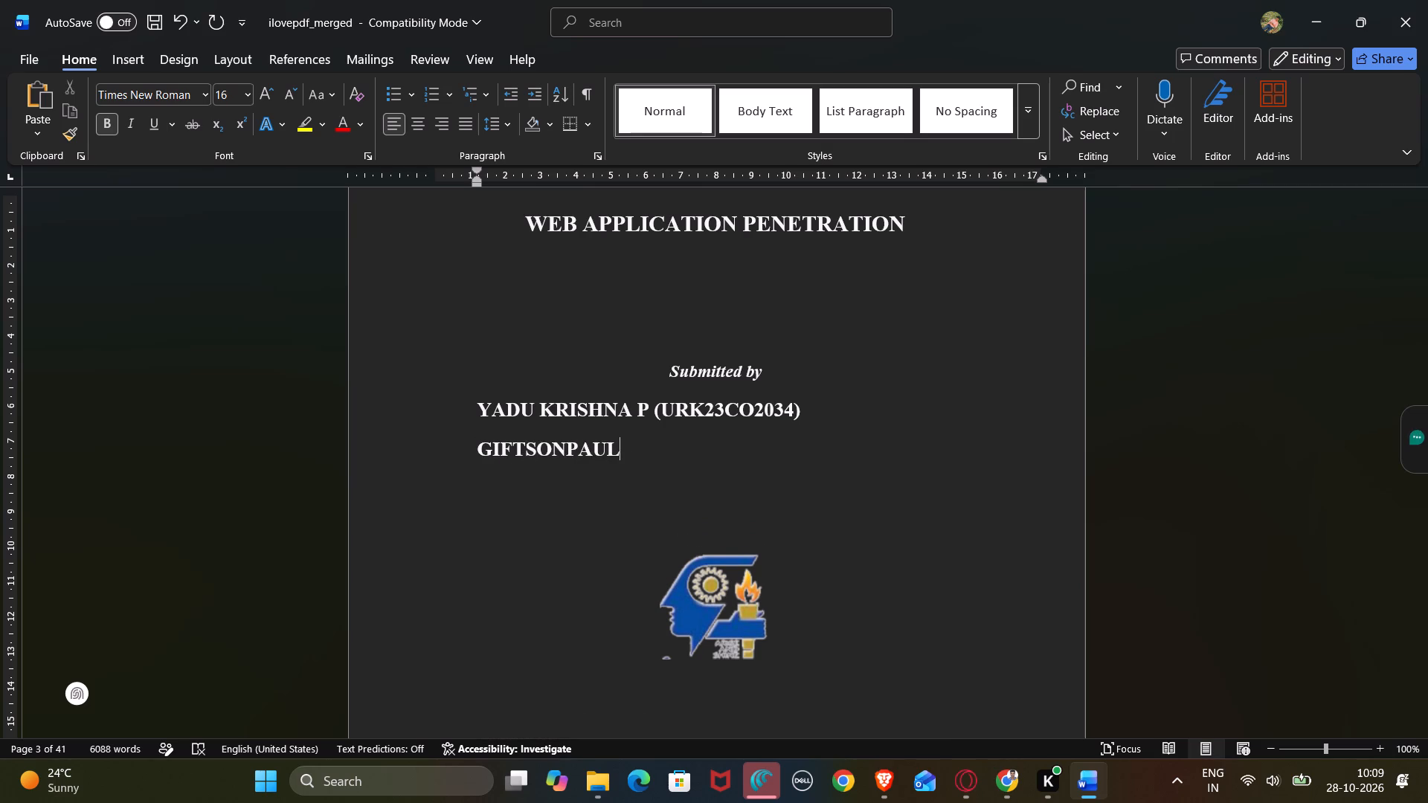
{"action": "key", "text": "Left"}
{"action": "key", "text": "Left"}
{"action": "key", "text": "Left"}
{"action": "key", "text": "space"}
Adjust the blank lines between the second team member's name and the institute logo, adding one extra line.
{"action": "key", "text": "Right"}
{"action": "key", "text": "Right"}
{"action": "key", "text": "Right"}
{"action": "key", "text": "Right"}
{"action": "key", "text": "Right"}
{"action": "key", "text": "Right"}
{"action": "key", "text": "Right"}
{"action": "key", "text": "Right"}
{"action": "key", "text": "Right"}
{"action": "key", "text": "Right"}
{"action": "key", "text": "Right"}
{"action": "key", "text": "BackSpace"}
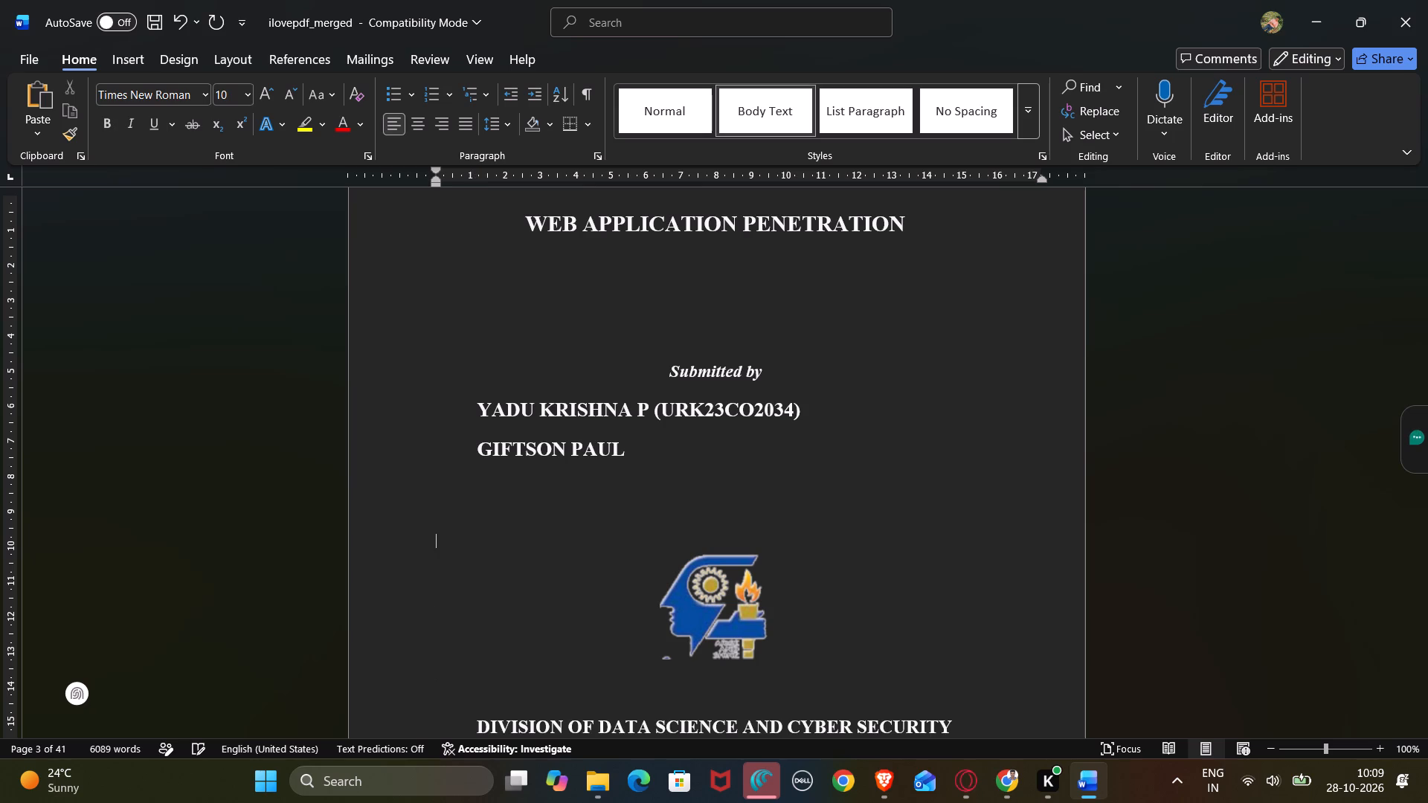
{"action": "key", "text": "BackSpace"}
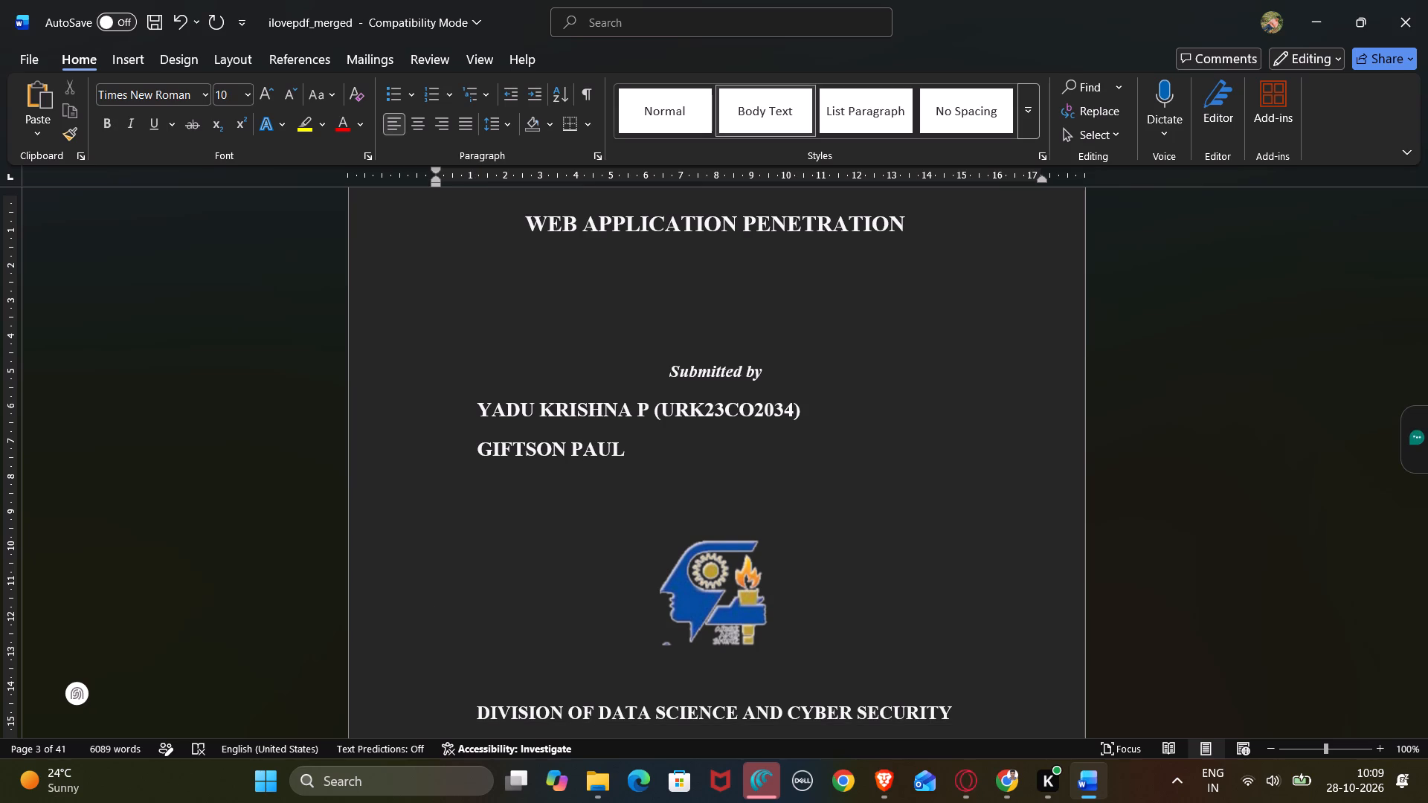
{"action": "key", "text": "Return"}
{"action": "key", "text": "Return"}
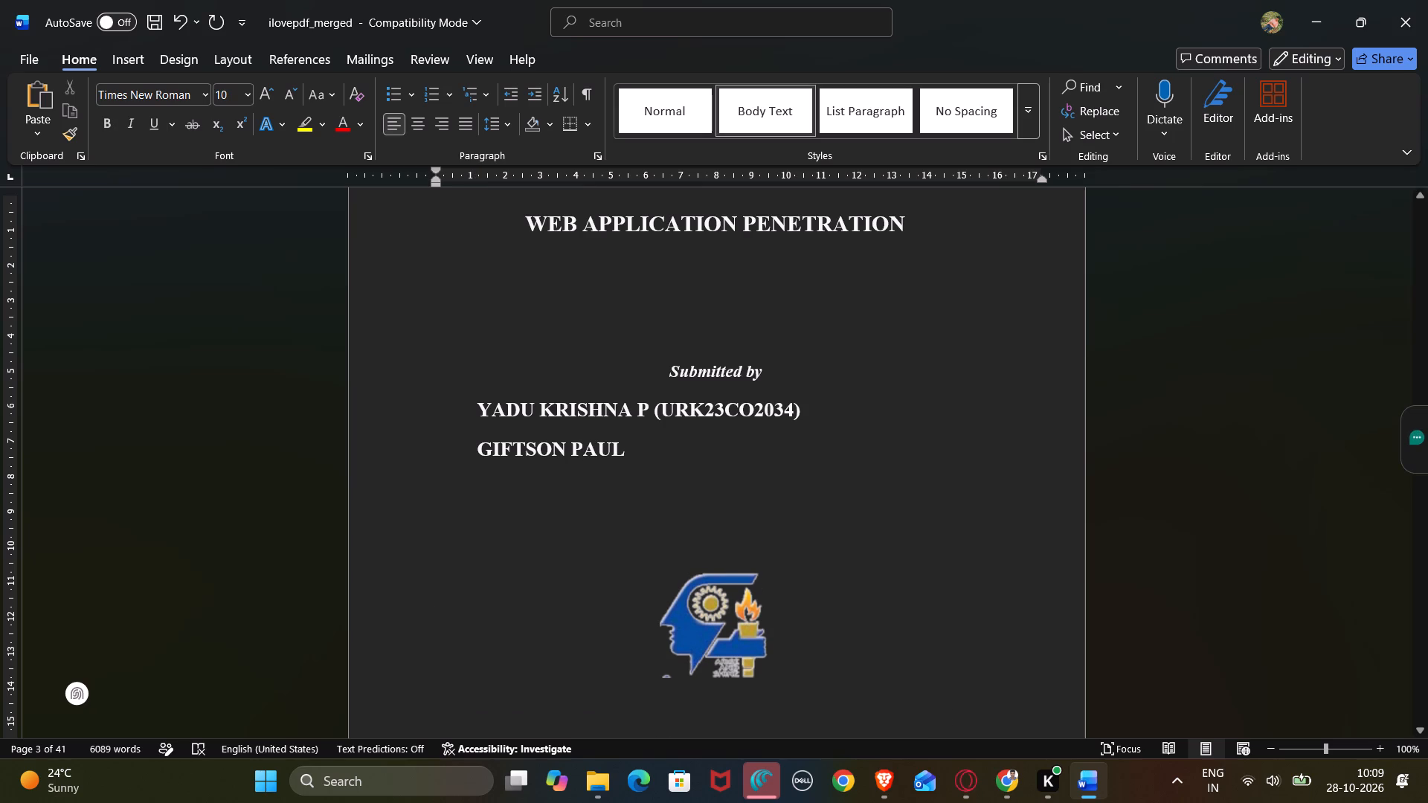
Append the initial J after the second team member's name.
{"action": "left_click", "coordinate": [666, 447]}
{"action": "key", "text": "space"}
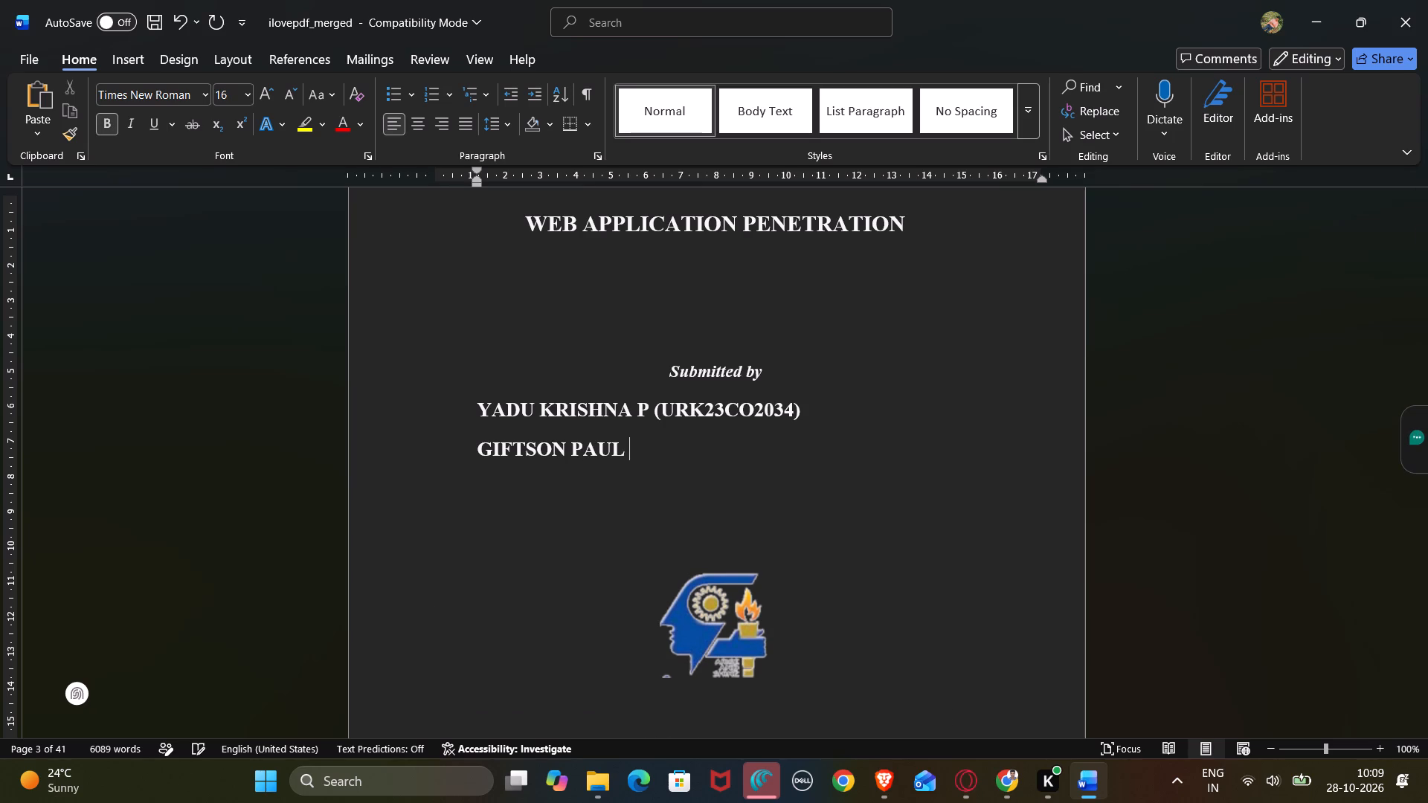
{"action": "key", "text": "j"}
Increase the space between the second team member's name and the institute logo by two blank lines.
{"action": "key", "text": "Left"}
{"action": "key", "text": "Left"}
{"action": "key", "text": "Left"}
{"action": "key", "text": "Left"}
{"action": "key", "text": "Left"}
{"action": "key", "text": "Left"}
{"action": "key", "text": "Right"}
{"action": "key", "text": "Right"}
{"action": "key", "text": "Right"}
{"action": "key", "text": "Right"}
{"action": "key", "text": "Right"}
{"action": "key", "text": "Right"}
{"action": "key", "text": "Right"}
{"action": "key", "text": "Right"}
{"action": "key", "text": "Right"}
{"action": "key", "text": "BackSpace"}
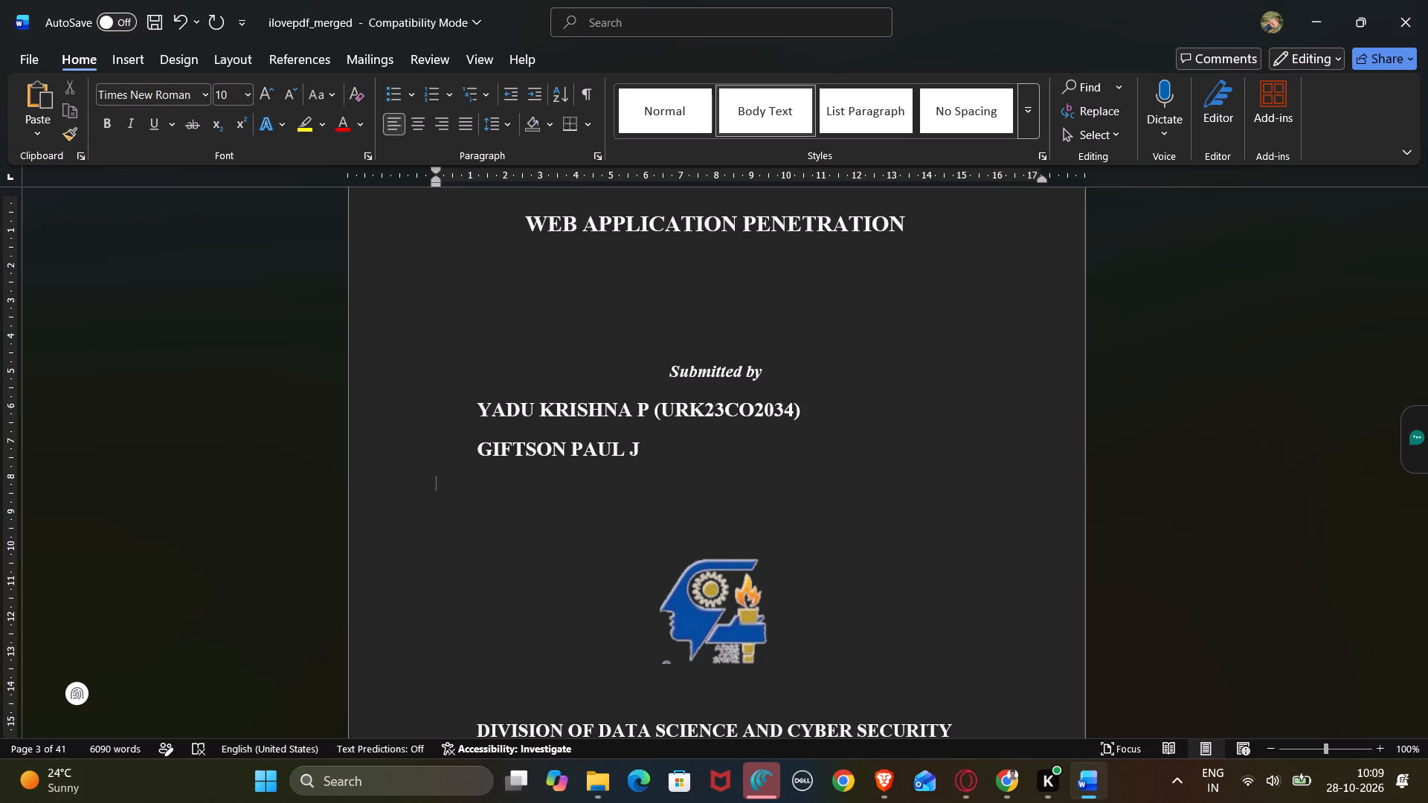
{"action": "key", "text": "Return"}
{"action": "key", "text": "Return"}
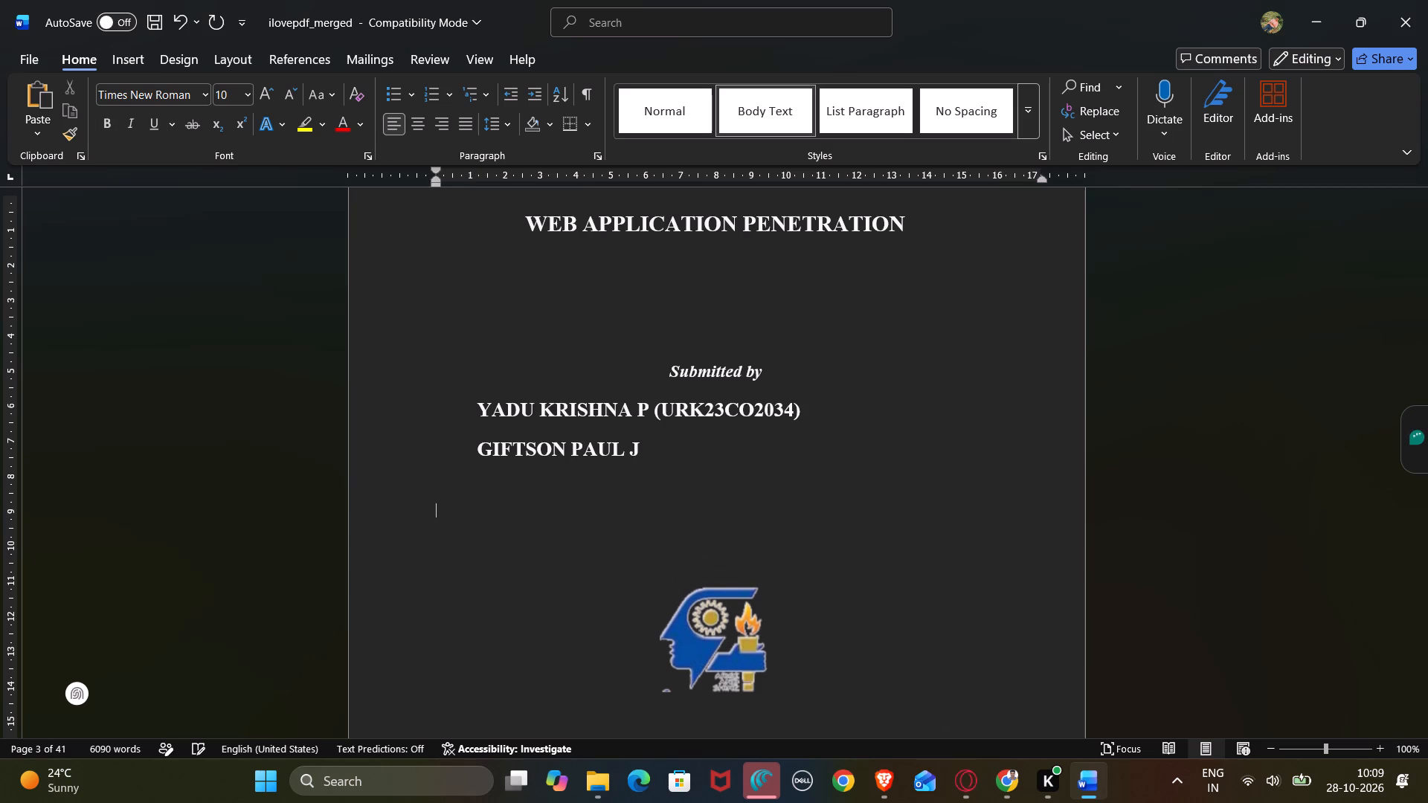
{"action": "key", "text": "Return"}
Add the second team member's register number in parentheses after the initial J.
{"action": "scroll", "coordinate": [664, 448], "scroll_direction": "down", "scroll_amount": 9}
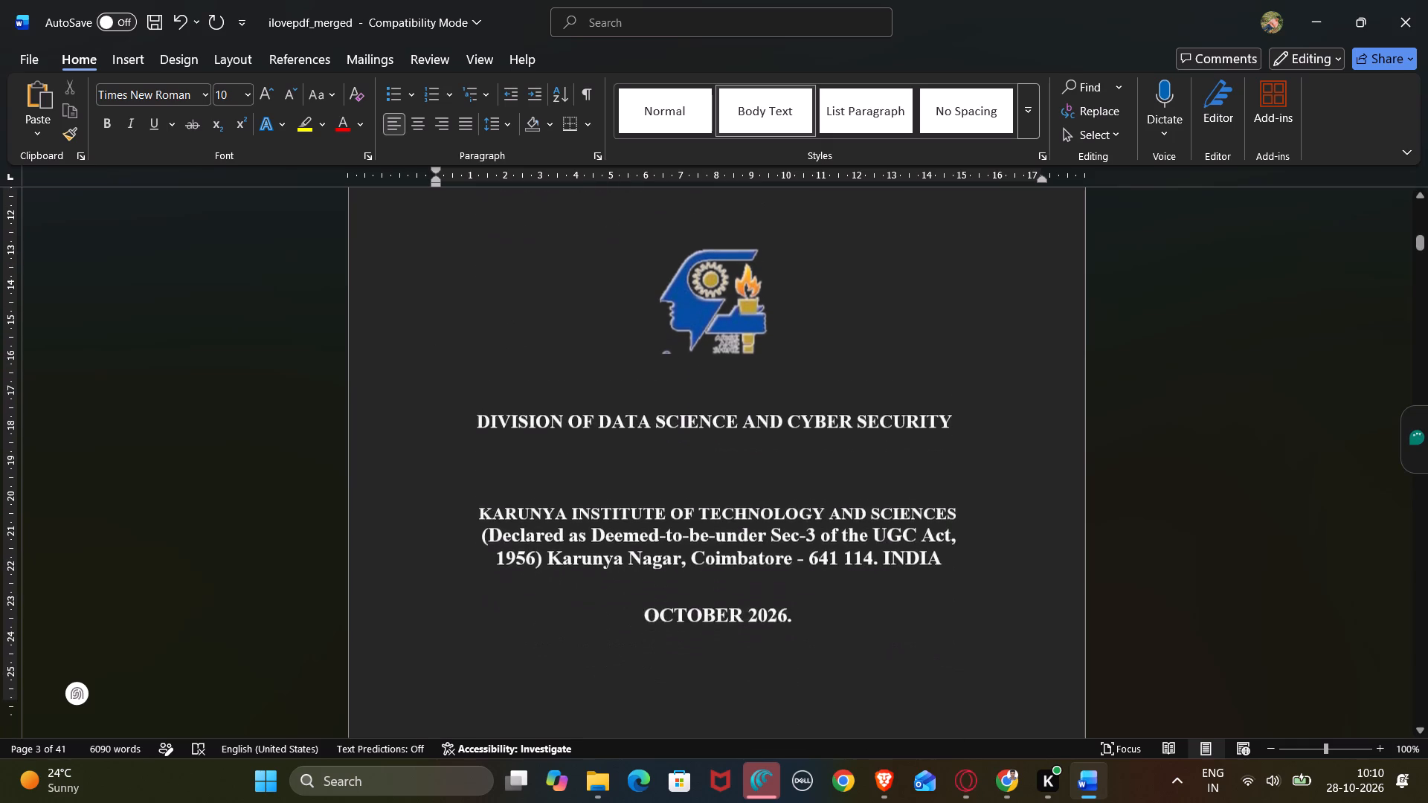
{"action": "scroll", "coordinate": [664, 448], "scroll_direction": "down", "scroll_amount": 1}
{"action": "scroll", "coordinate": [664, 448], "scroll_direction": "up", "scroll_amount": 7}
{"action": "left_click", "coordinate": [639, 312]}
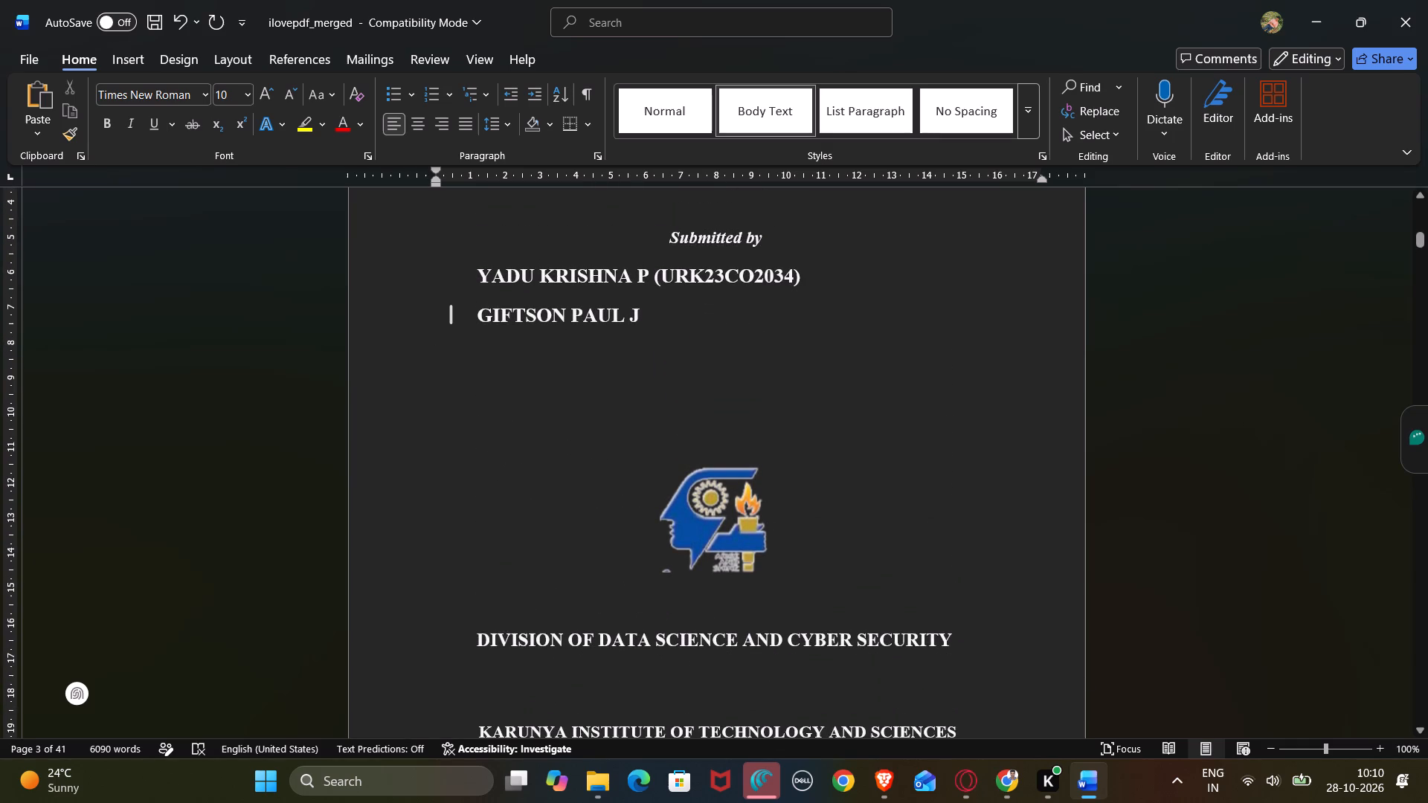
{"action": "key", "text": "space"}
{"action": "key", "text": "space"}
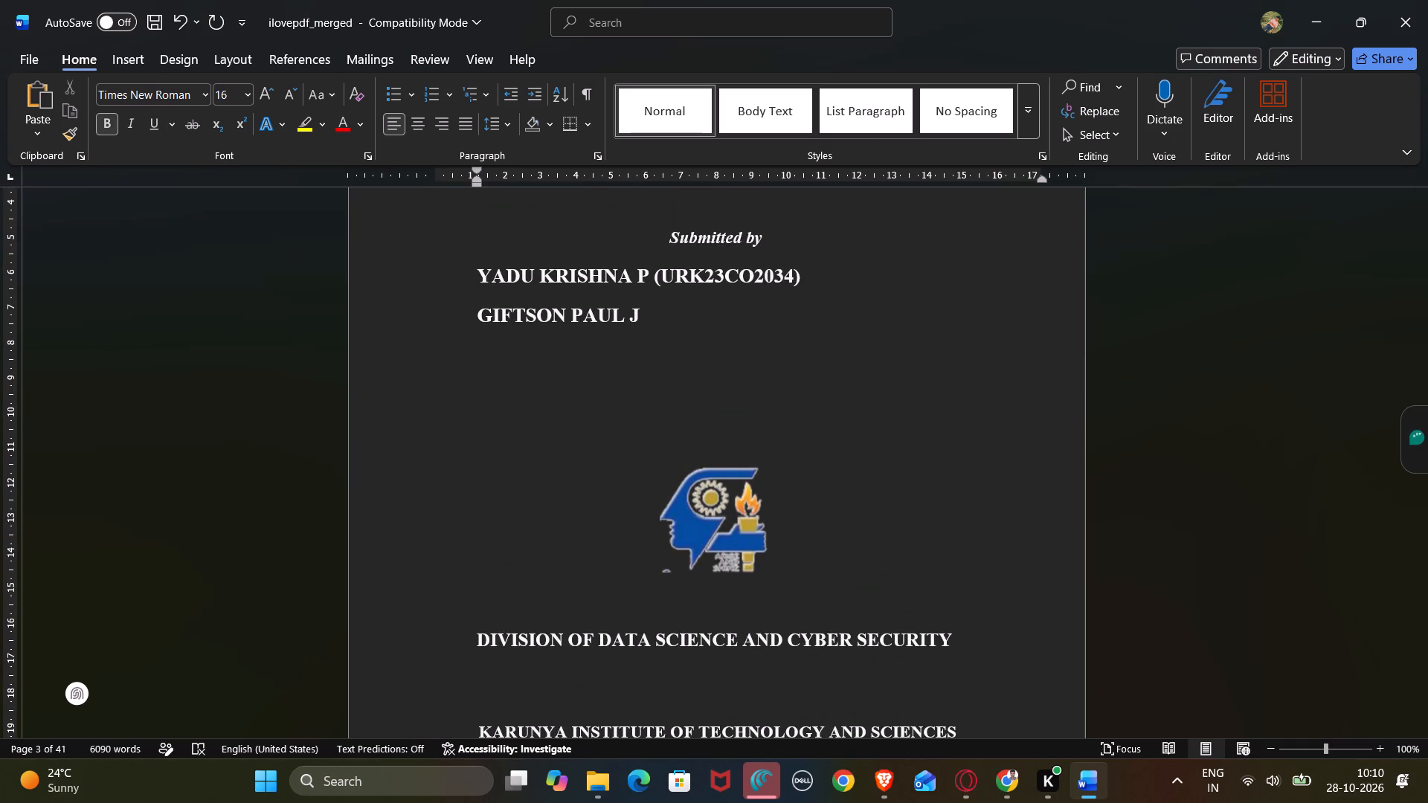
{"action": "key", "text": "shift+parenleft"}
{"action": "key", "text": "shift+parenright"}
{"action": "key", "text": "Left"}
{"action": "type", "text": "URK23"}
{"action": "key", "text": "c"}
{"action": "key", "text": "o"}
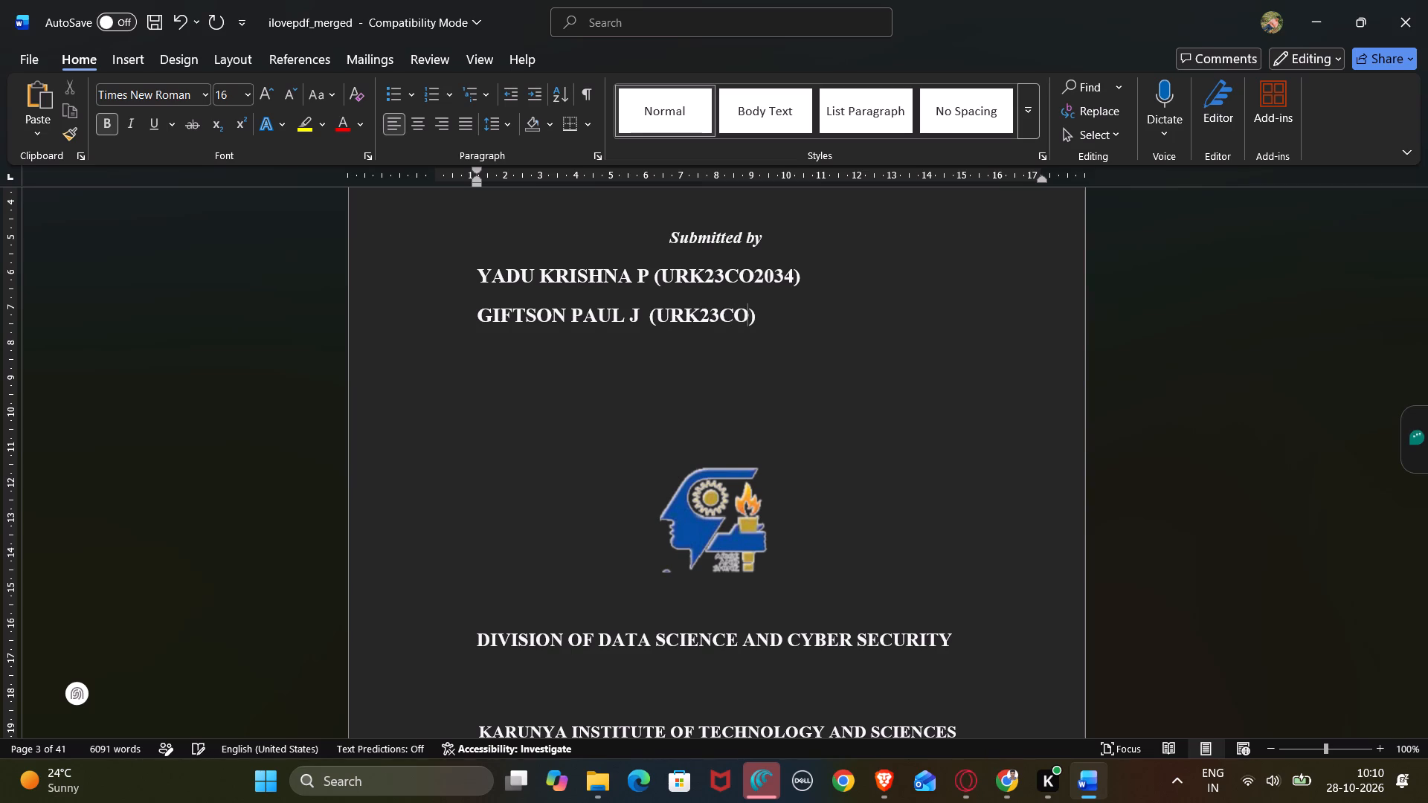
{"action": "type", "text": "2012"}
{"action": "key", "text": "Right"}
Add the third team member's full name in capitals on a new line below the second team member.
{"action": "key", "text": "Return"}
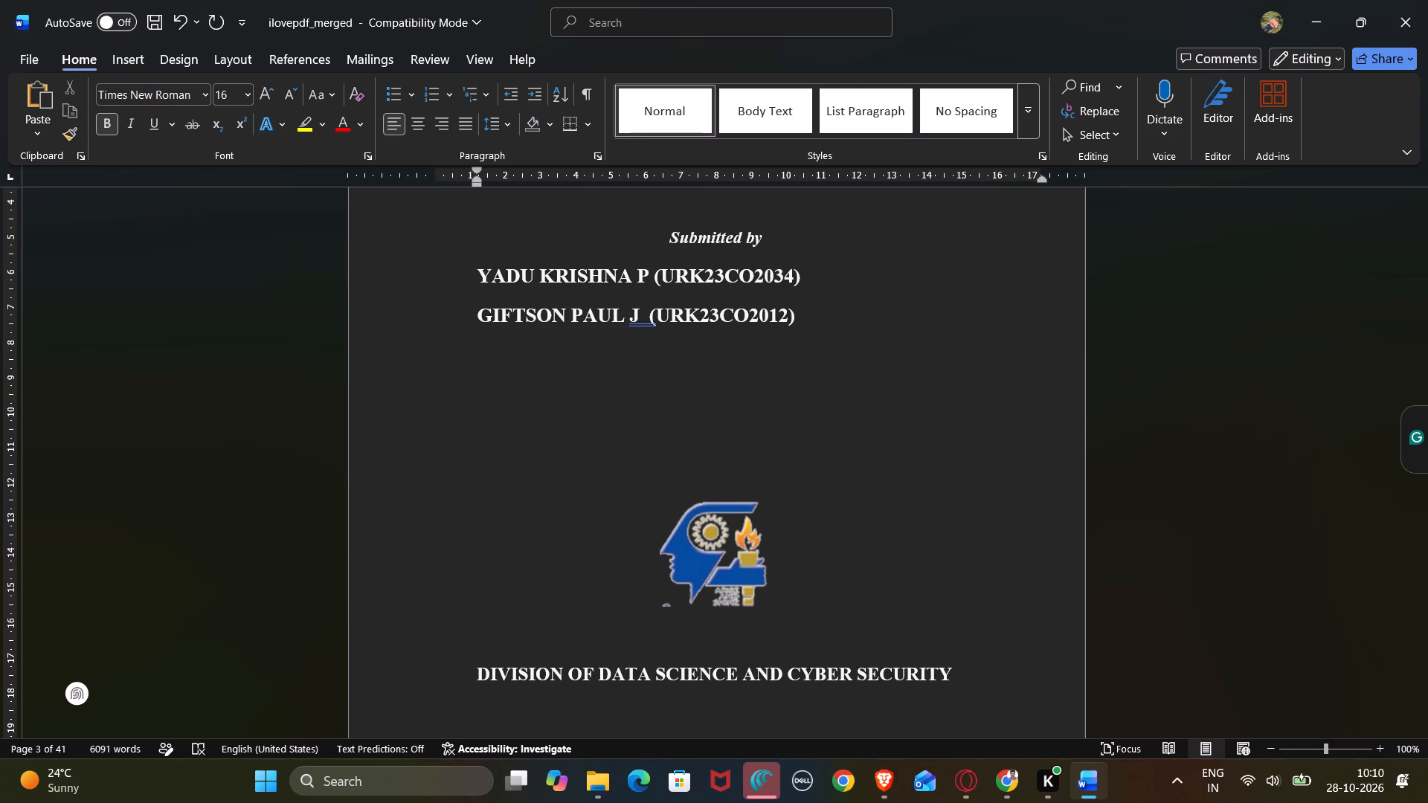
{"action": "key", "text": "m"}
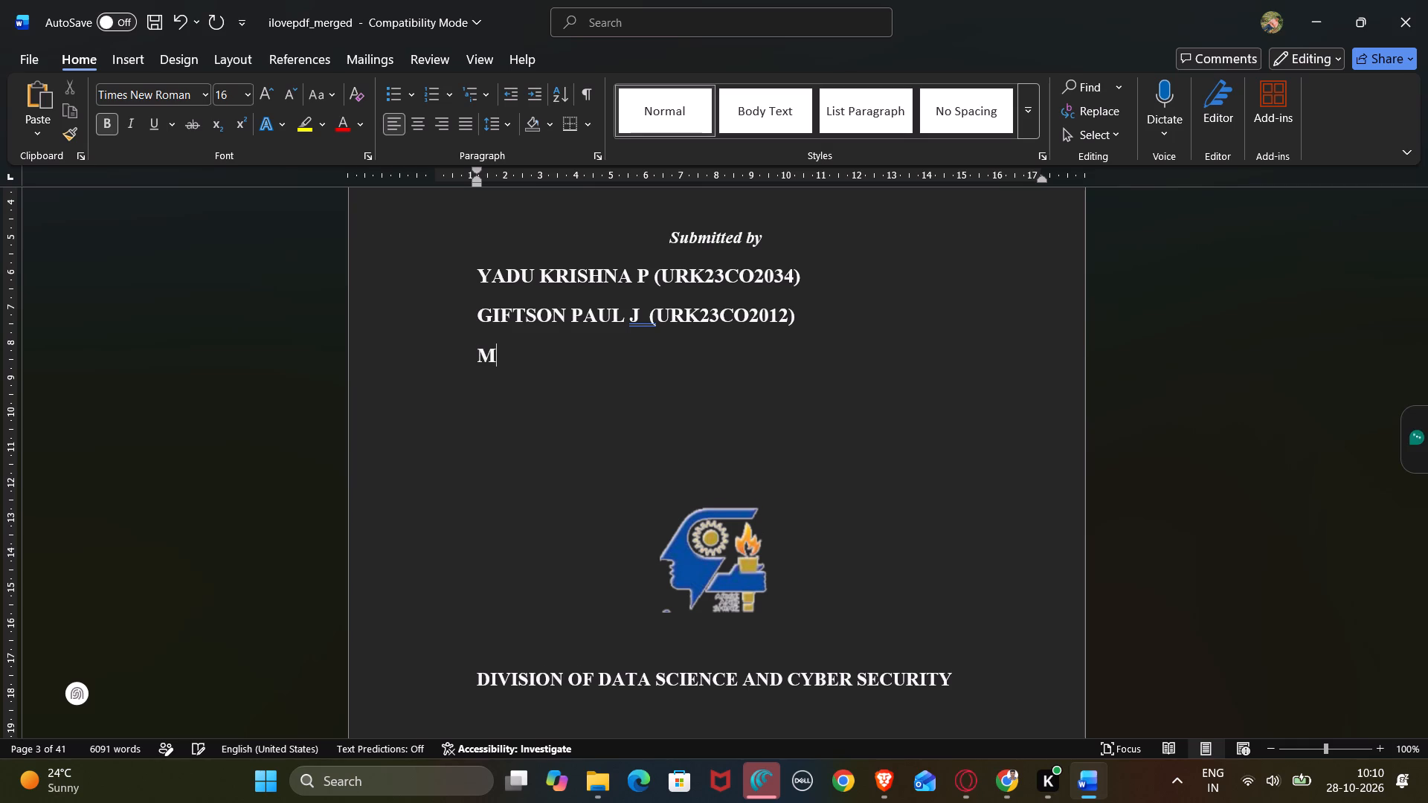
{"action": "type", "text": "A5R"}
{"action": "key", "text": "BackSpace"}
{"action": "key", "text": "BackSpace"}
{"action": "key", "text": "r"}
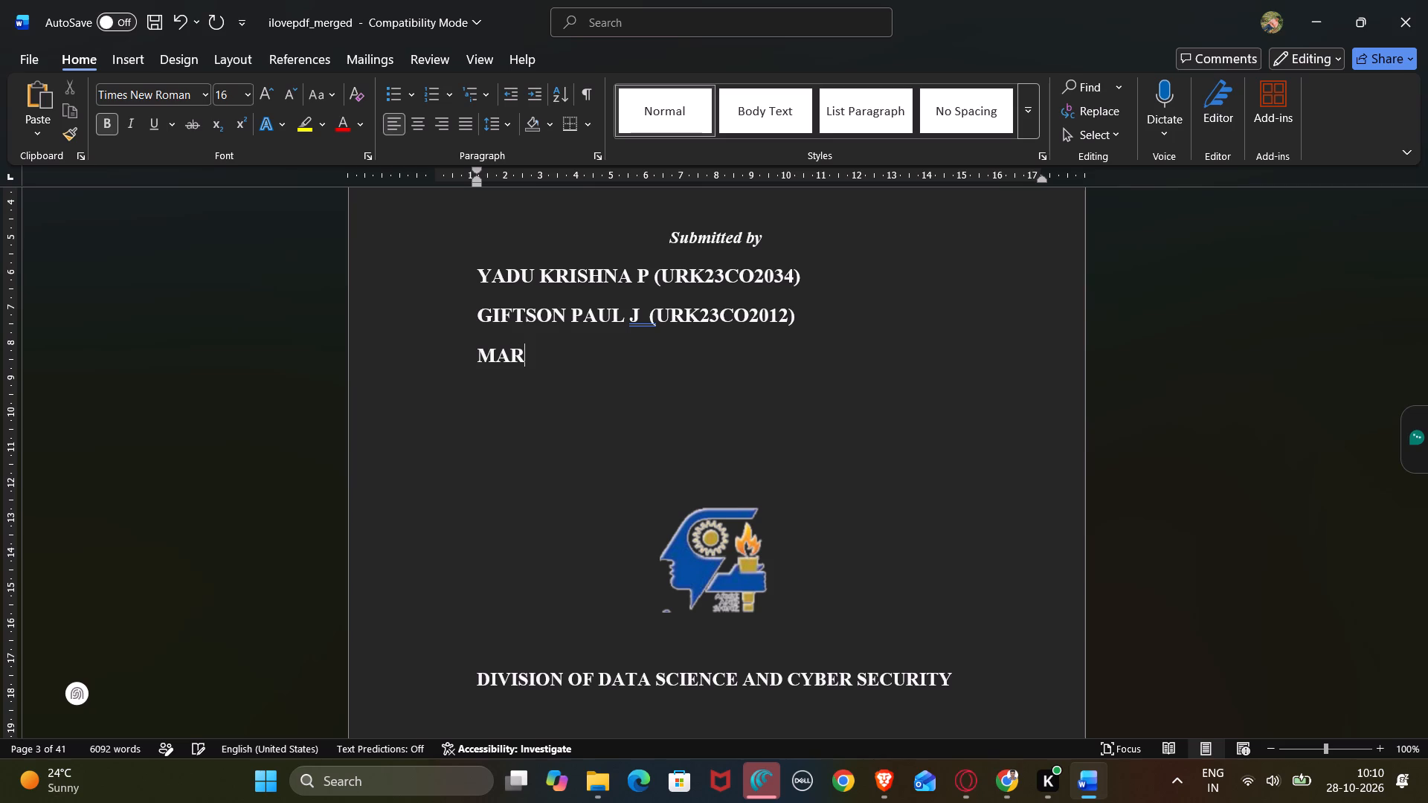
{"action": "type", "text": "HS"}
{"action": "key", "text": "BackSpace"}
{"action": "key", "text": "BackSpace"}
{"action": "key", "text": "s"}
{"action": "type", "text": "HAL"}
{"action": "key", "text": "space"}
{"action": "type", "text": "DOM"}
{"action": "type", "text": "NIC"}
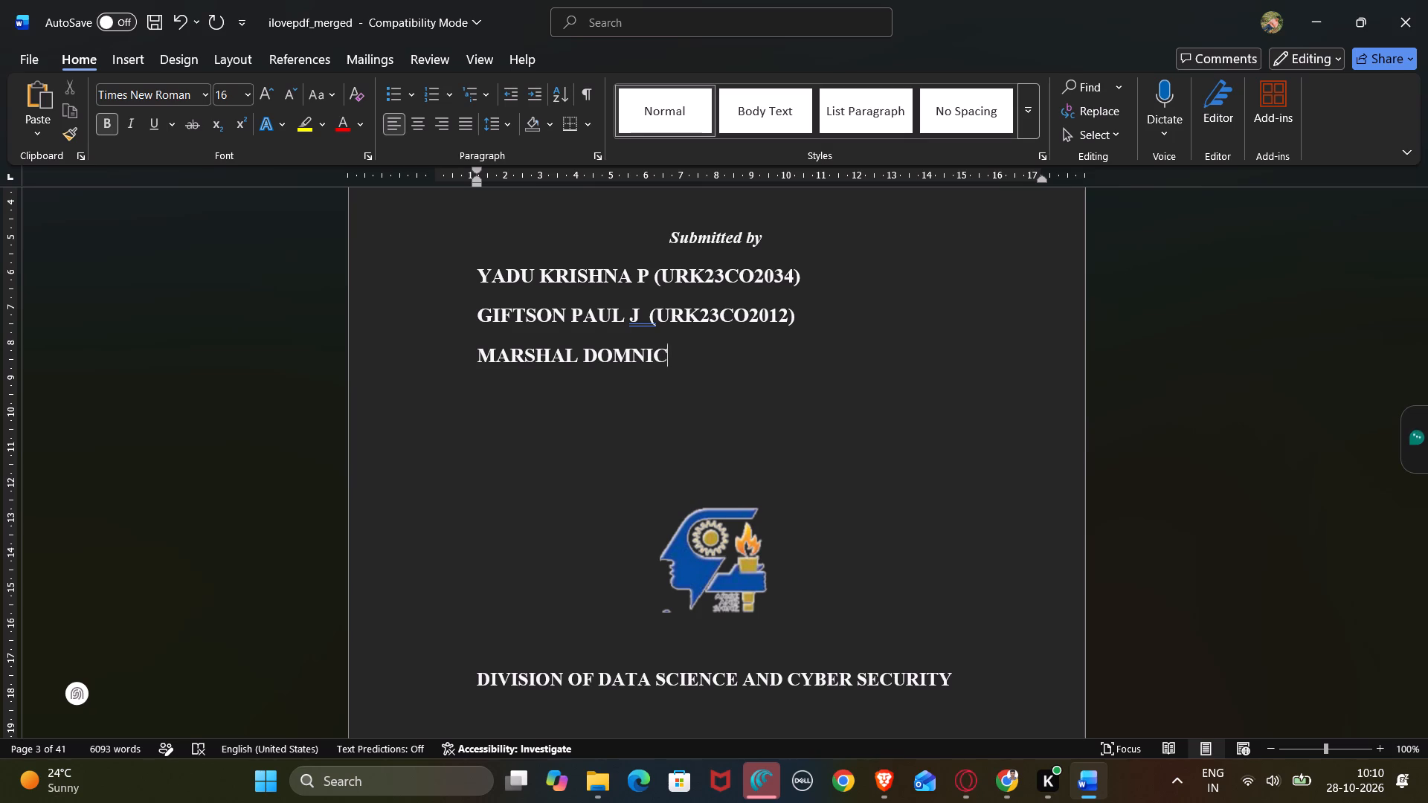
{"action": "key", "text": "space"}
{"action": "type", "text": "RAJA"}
Add the third team member's register number in parentheses directly after the name.
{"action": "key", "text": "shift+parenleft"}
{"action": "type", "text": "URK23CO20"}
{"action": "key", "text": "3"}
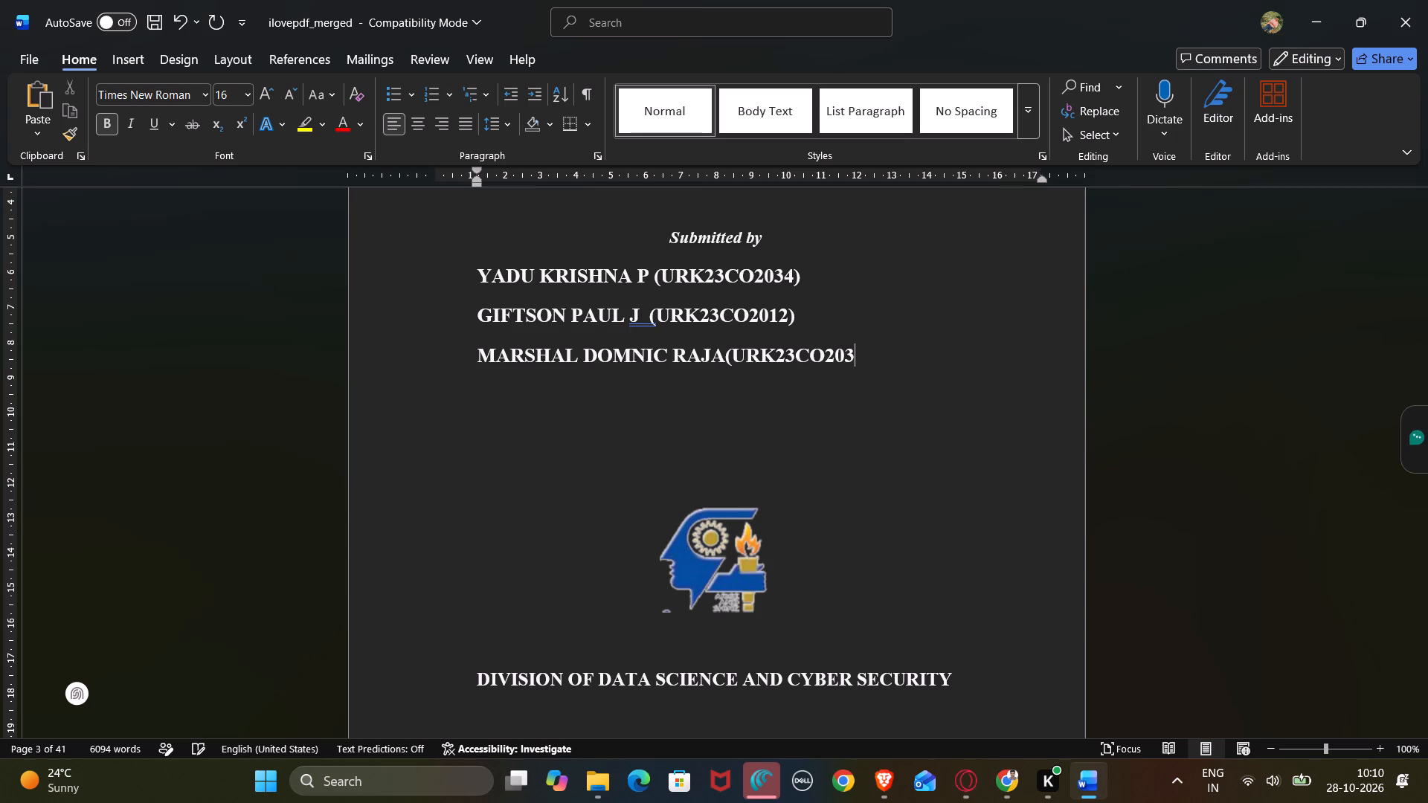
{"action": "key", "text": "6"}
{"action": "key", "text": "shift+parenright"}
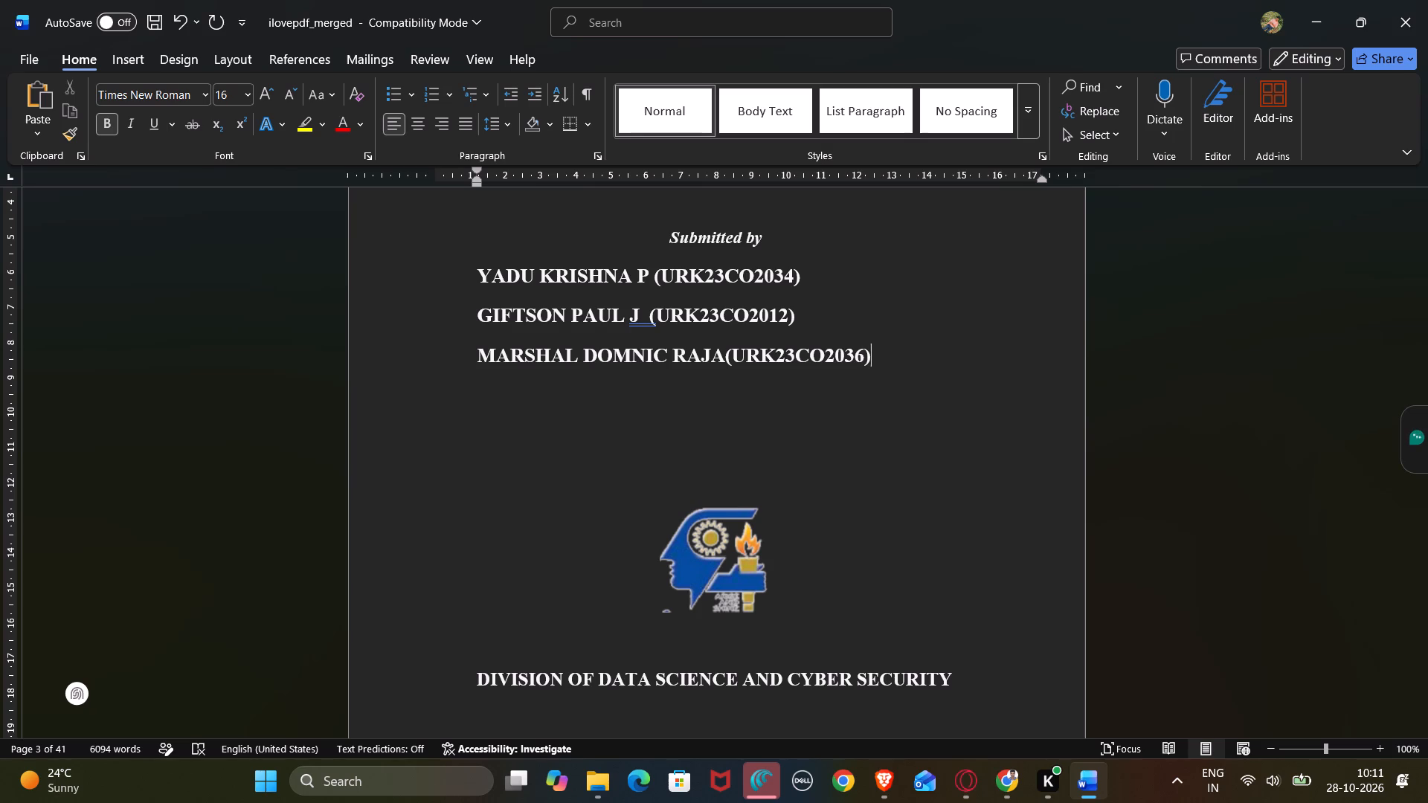
Insert a space between the third team member's name and the parenthesized register number.
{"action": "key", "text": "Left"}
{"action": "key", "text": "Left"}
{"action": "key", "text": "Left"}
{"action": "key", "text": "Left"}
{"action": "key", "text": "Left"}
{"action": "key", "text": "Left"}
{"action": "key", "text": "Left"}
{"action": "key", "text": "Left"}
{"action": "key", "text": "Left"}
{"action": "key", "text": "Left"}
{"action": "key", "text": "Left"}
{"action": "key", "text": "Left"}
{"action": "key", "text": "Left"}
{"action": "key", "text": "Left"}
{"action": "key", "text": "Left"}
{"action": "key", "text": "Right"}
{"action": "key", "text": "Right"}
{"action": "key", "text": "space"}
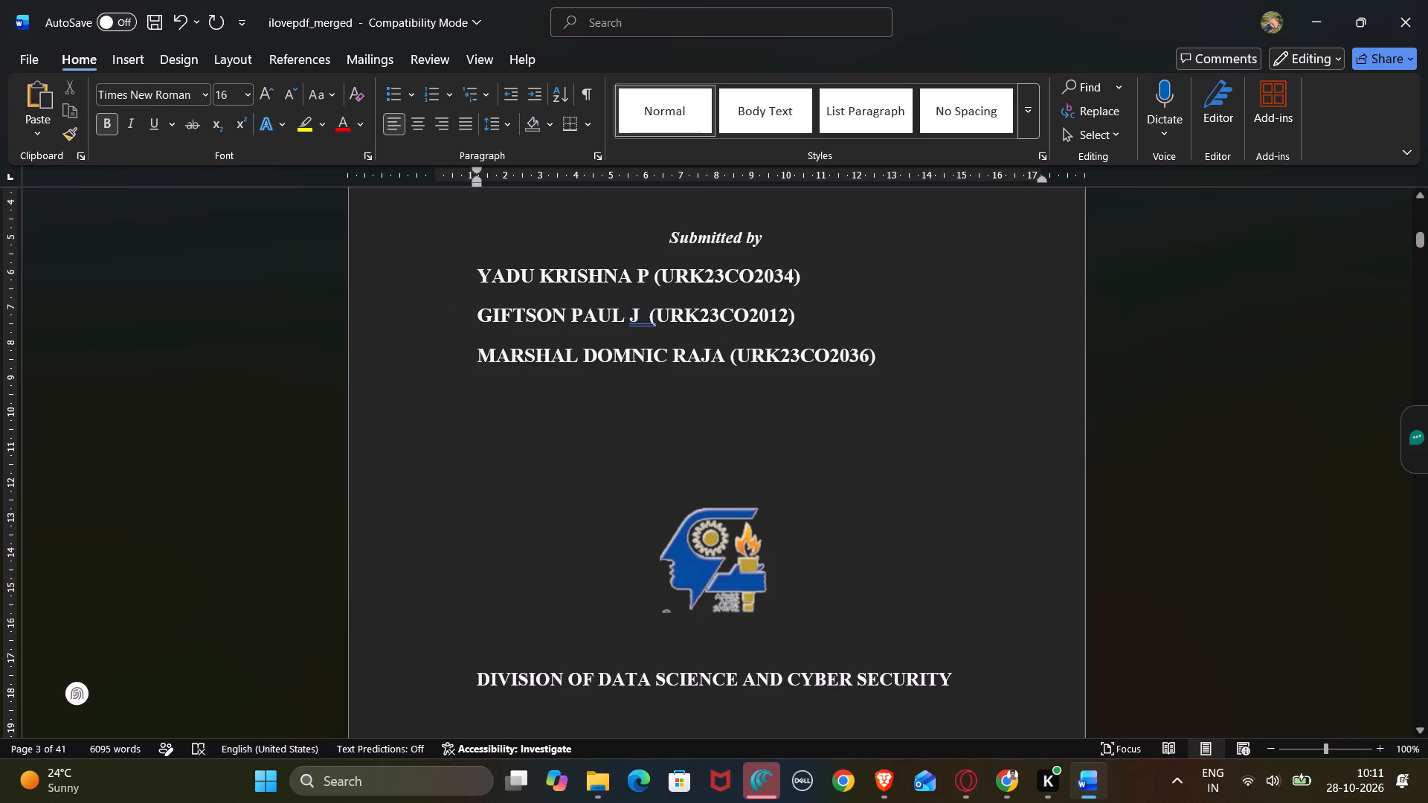
Accept the grammar suggestion that removes the extra space between the initial J and the second member's register number.
{"action": "left_click", "coordinate": [643, 314]}
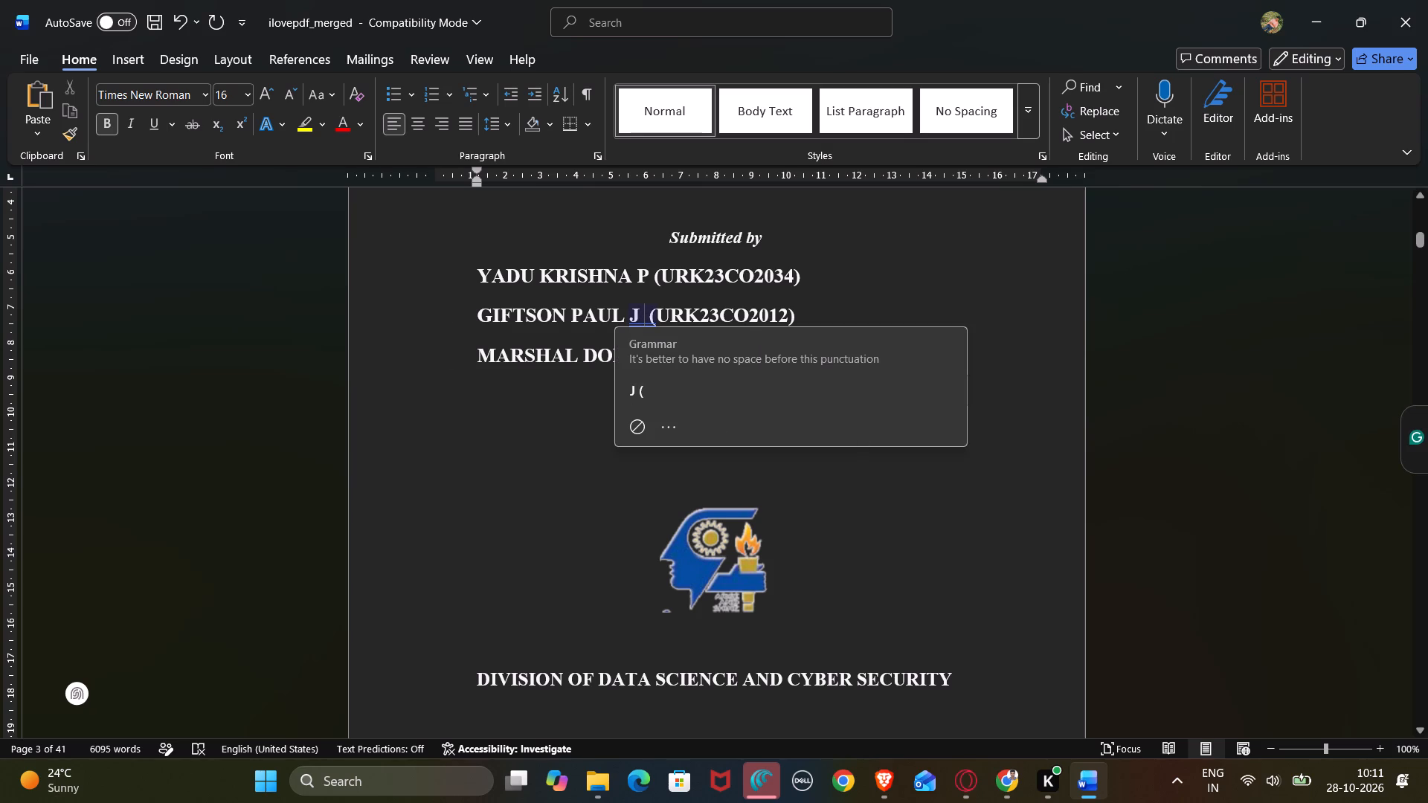
{"action": "left_click", "coordinate": [759, 387]}
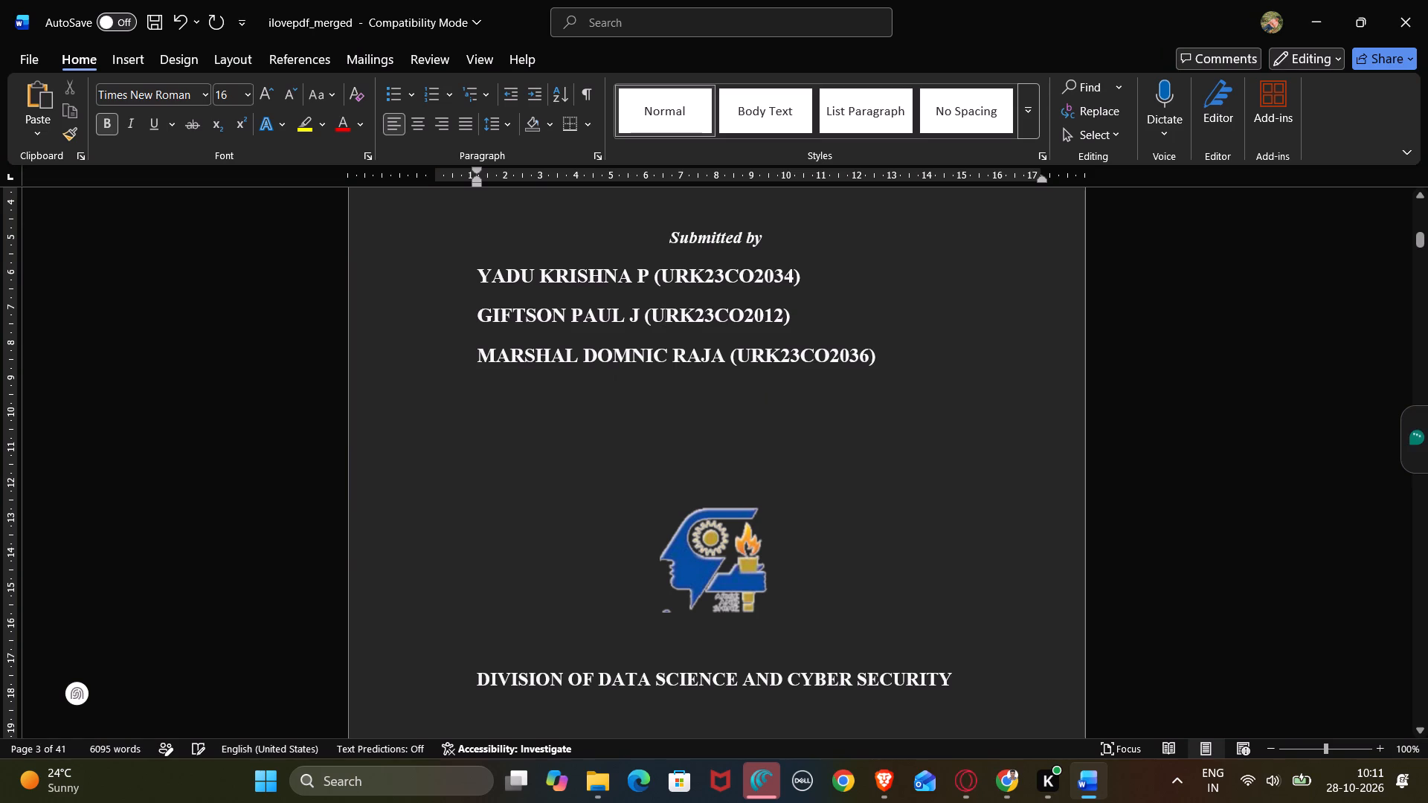
Review the rest of the title page and the abstract page's outline points and font instructions.
{"action": "scroll", "coordinate": [727, 413], "scroll_direction": "up", "scroll_amount": 3}
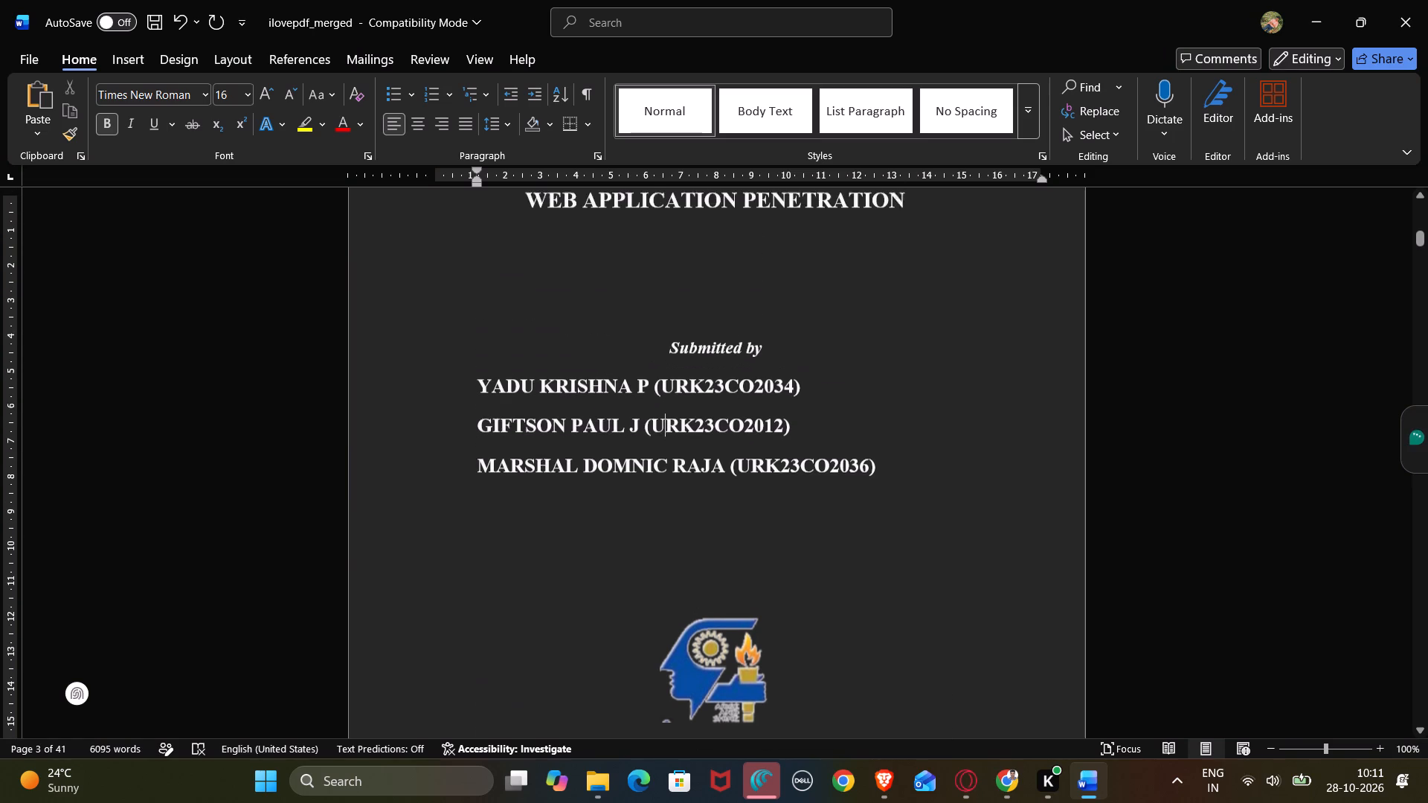
{"action": "scroll", "coordinate": [727, 413], "scroll_direction": "down", "scroll_amount": 1}
{"action": "scroll", "coordinate": [618, 462], "scroll_direction": "down", "scroll_amount": 11}
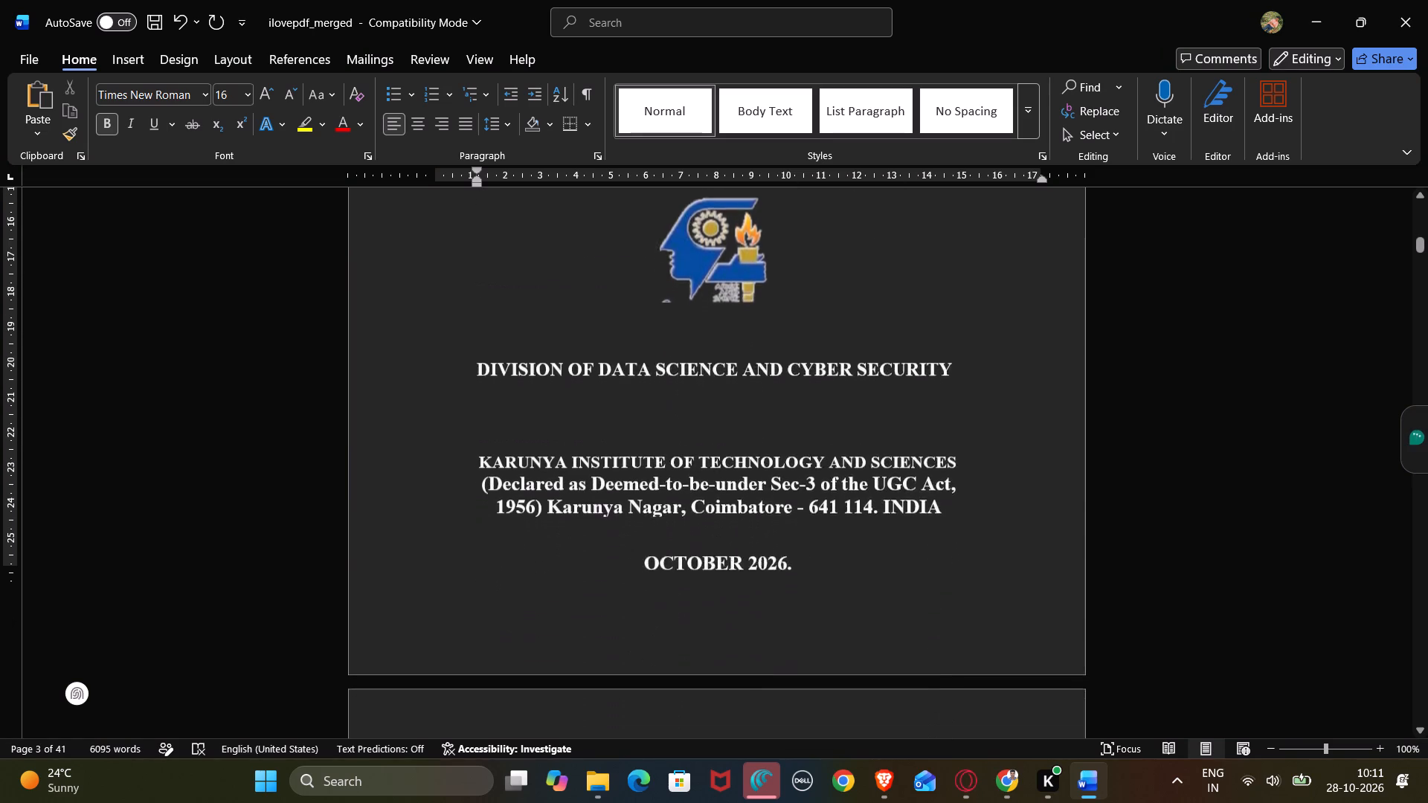
{"action": "scroll", "coordinate": [620, 466], "scroll_direction": "down", "scroll_amount": 5}
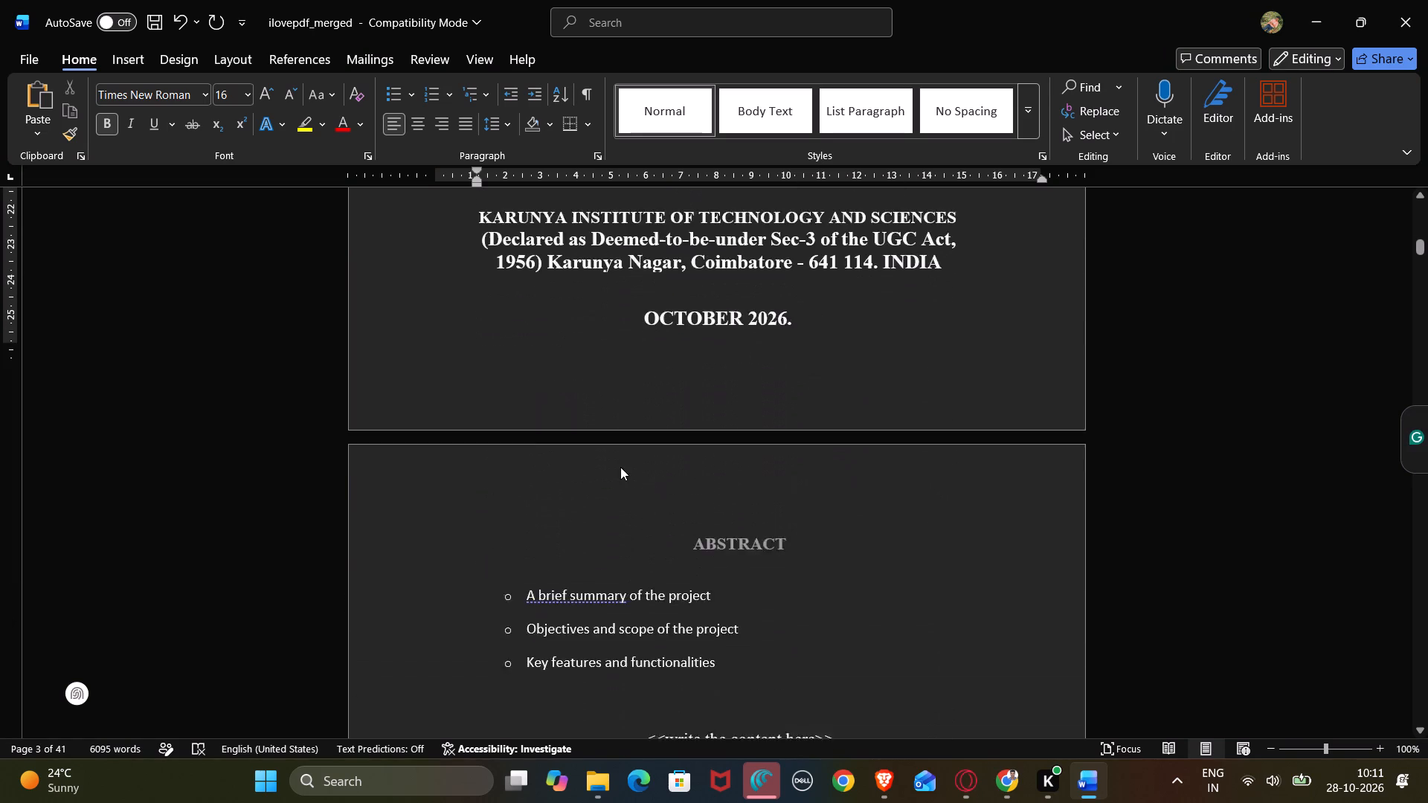
{"action": "scroll", "coordinate": [620, 467], "scroll_direction": "down", "scroll_amount": 11}
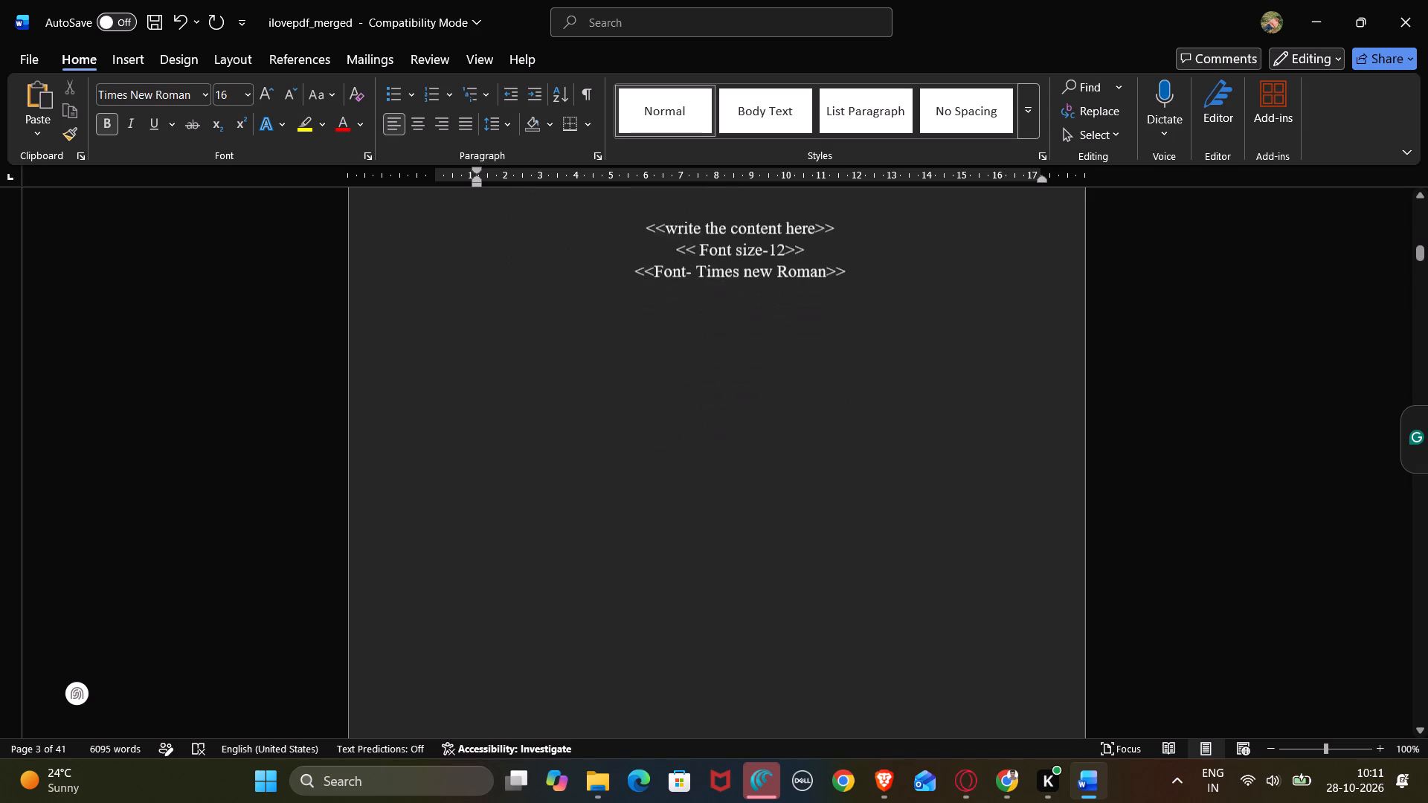
{"action": "scroll", "coordinate": [620, 469], "scroll_direction": "down", "scroll_amount": 3}
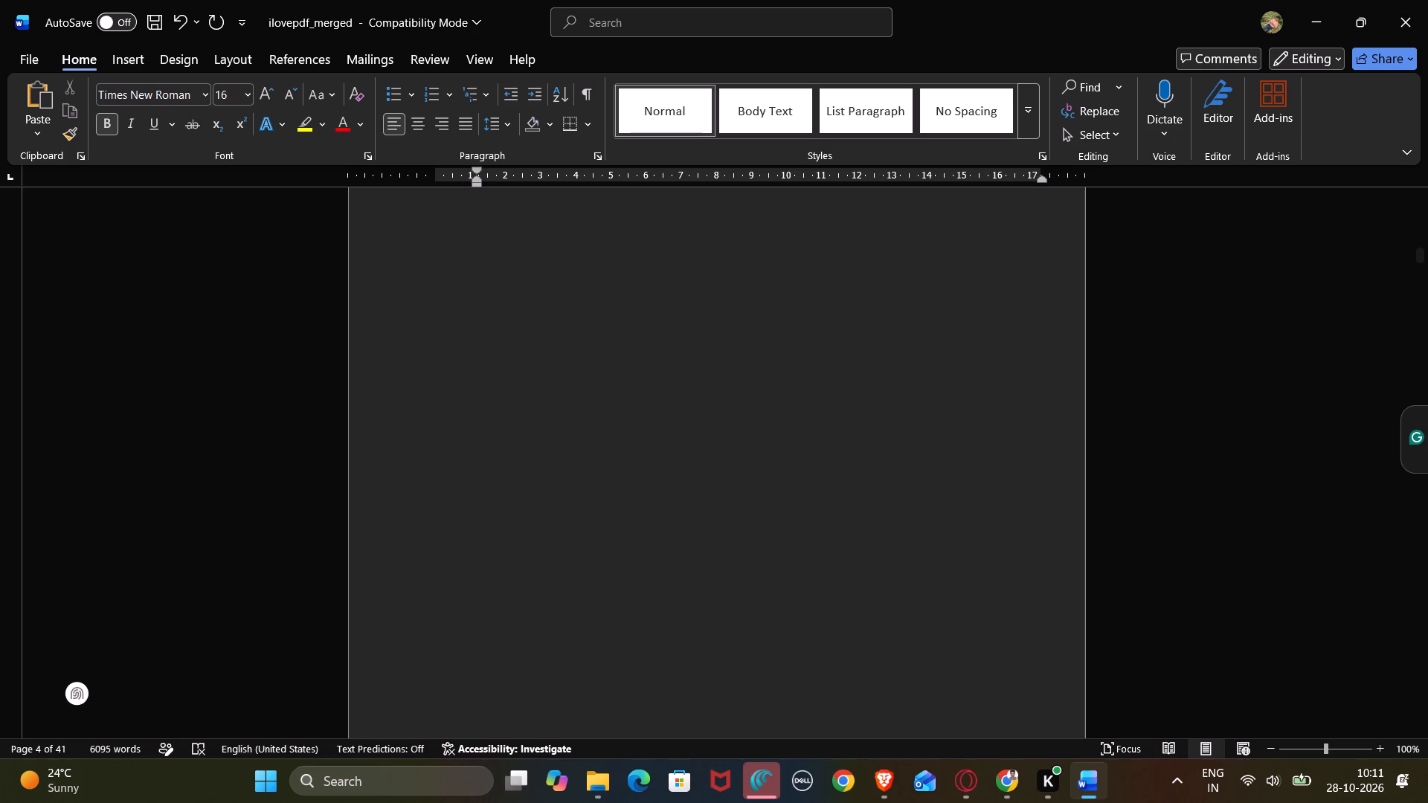
{"action": "scroll", "coordinate": [627, 412], "scroll_direction": "up", "scroll_amount": 9}
{"action": "scroll", "coordinate": [626, 412], "scroll_direction": "down", "scroll_amount": 4}
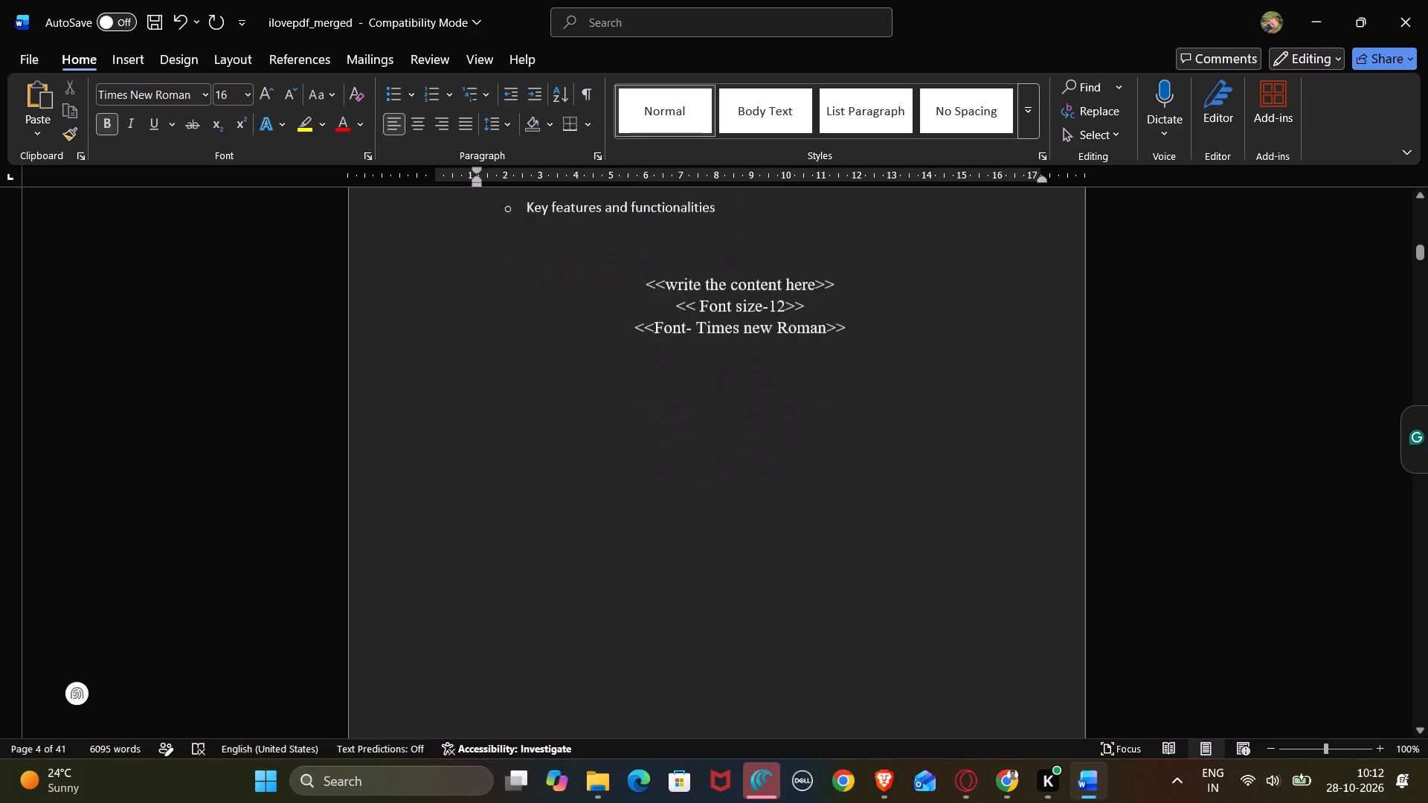
{"action": "scroll", "coordinate": [626, 417], "scroll_direction": "up", "scroll_amount": 3}
{"action": "scroll", "coordinate": [626, 418], "scroll_direction": "down", "scroll_amount": 20}
{"action": "scroll", "coordinate": [626, 418], "scroll_direction": "down", "scroll_amount": 16}
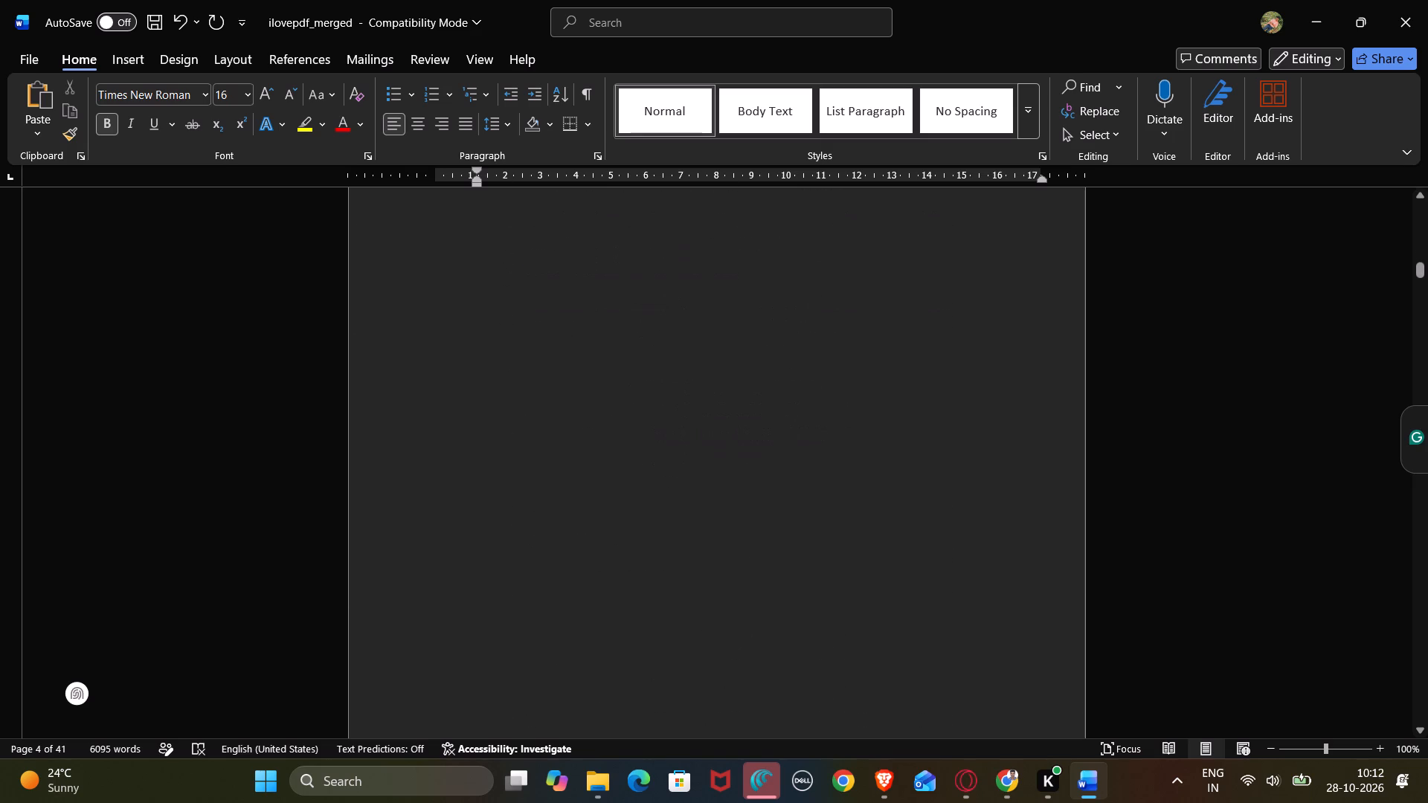
{"action": "scroll", "coordinate": [630, 436], "scroll_direction": "up", "scroll_amount": 20}
{"action": "scroll", "coordinate": [630, 436], "scroll_direction": "up", "scroll_amount": 10}
{"action": "scroll", "coordinate": [630, 436], "scroll_direction": "down", "scroll_amount": 8}
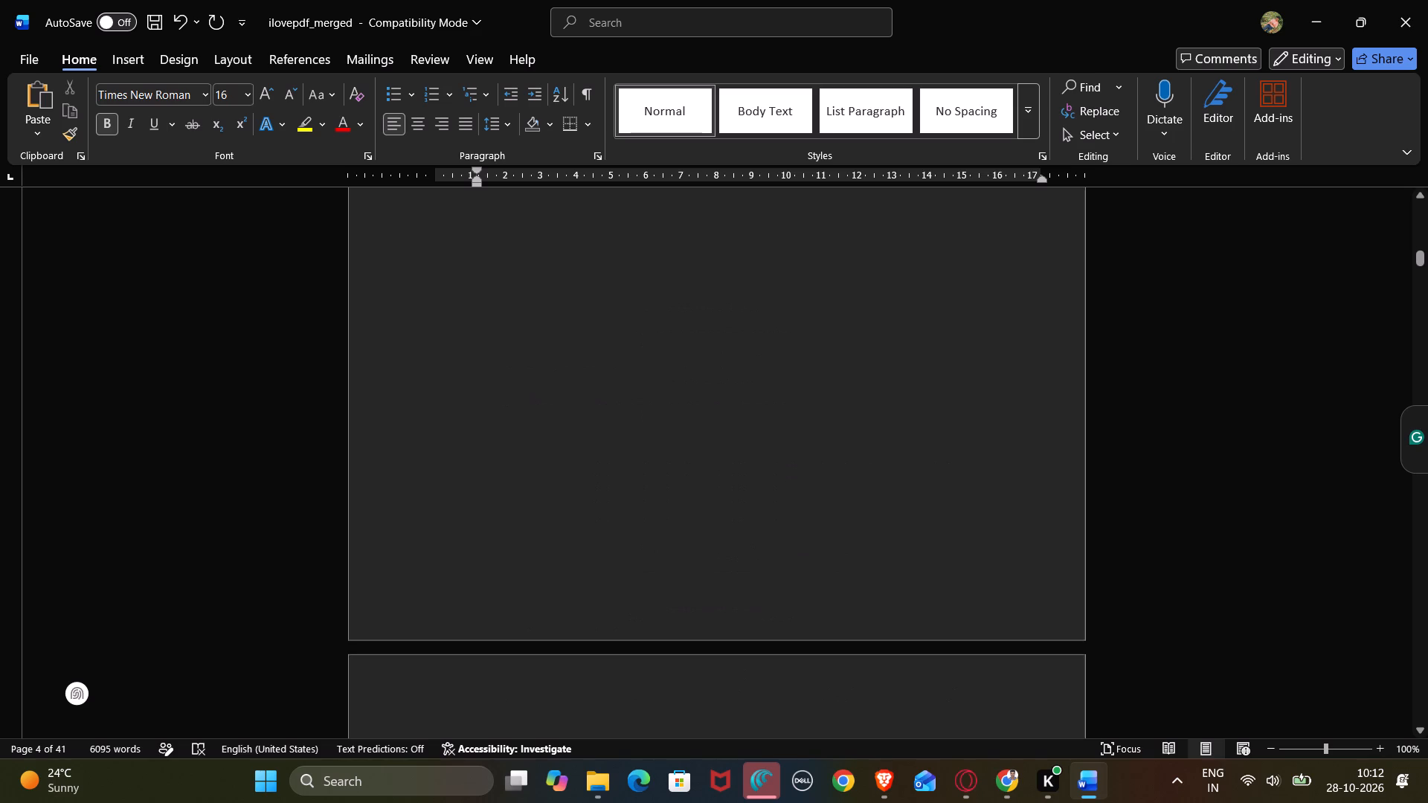
{"action": "scroll", "coordinate": [873, 532], "scroll_direction": "up", "scroll_amount": 14}
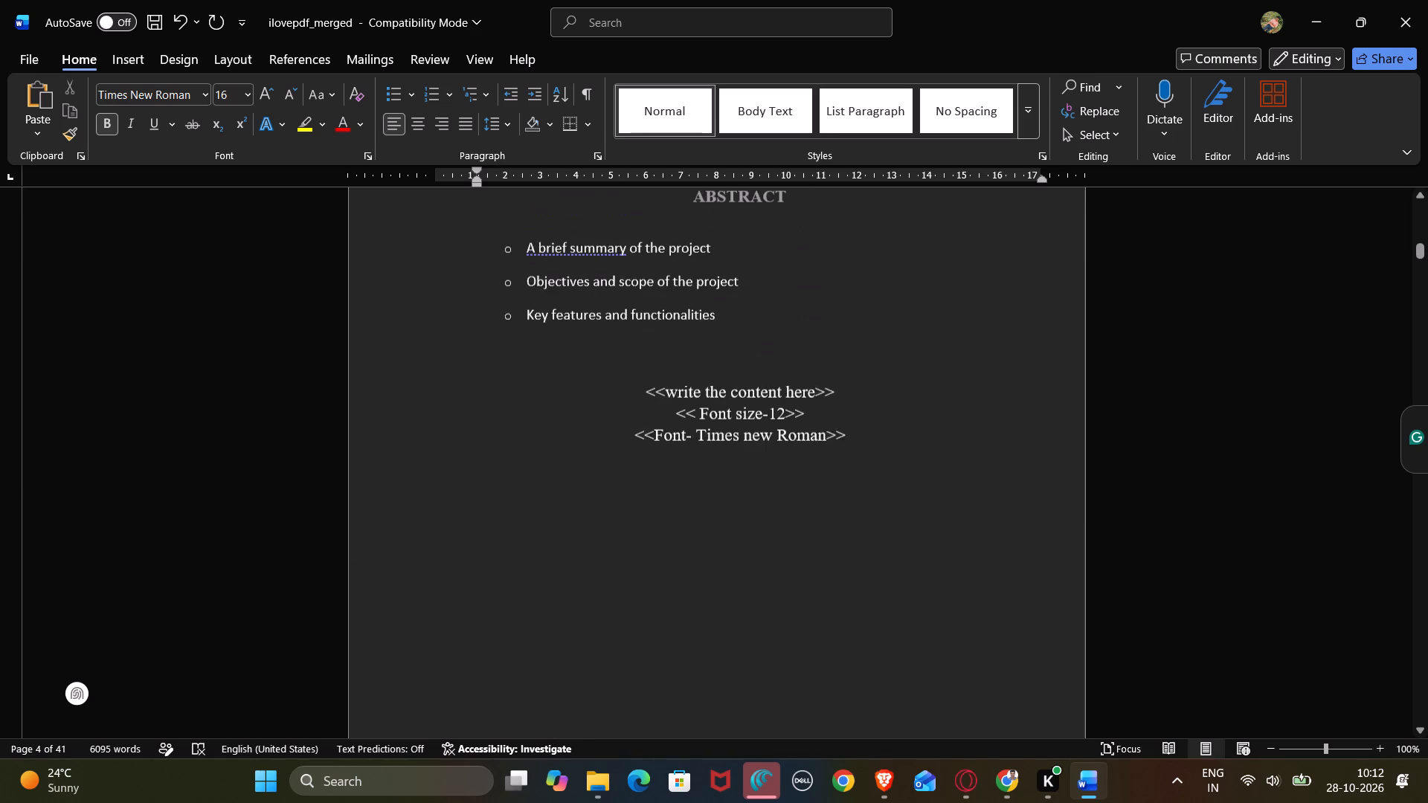
Review the cover page, course details page and title page against each other, returning to the abstract page.
{"action": "scroll", "coordinate": [873, 532], "scroll_direction": "up", "scroll_amount": 14}
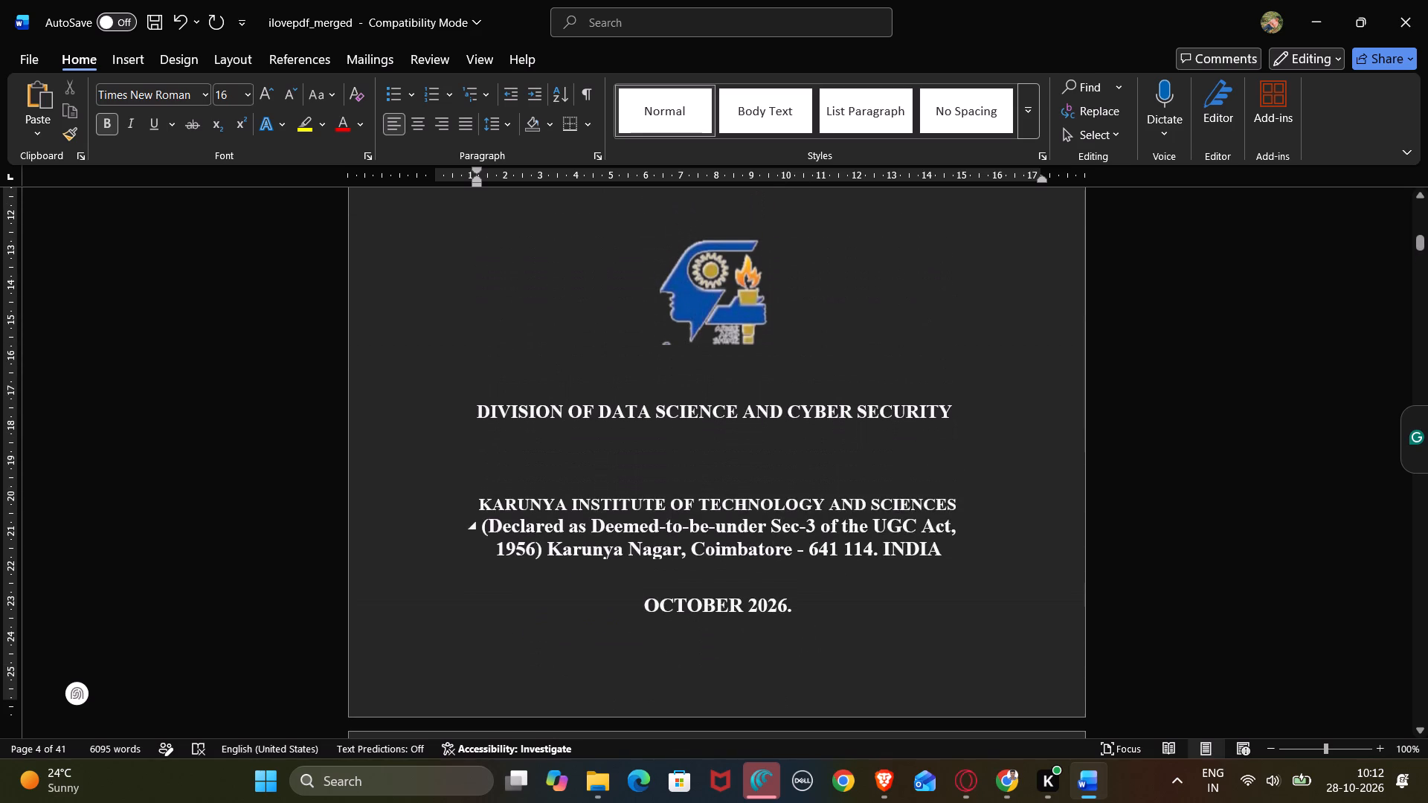
{"action": "scroll", "coordinate": [873, 532], "scroll_direction": "up", "scroll_amount": 20}
{"action": "scroll", "coordinate": [873, 532], "scroll_direction": "up", "scroll_amount": 9}
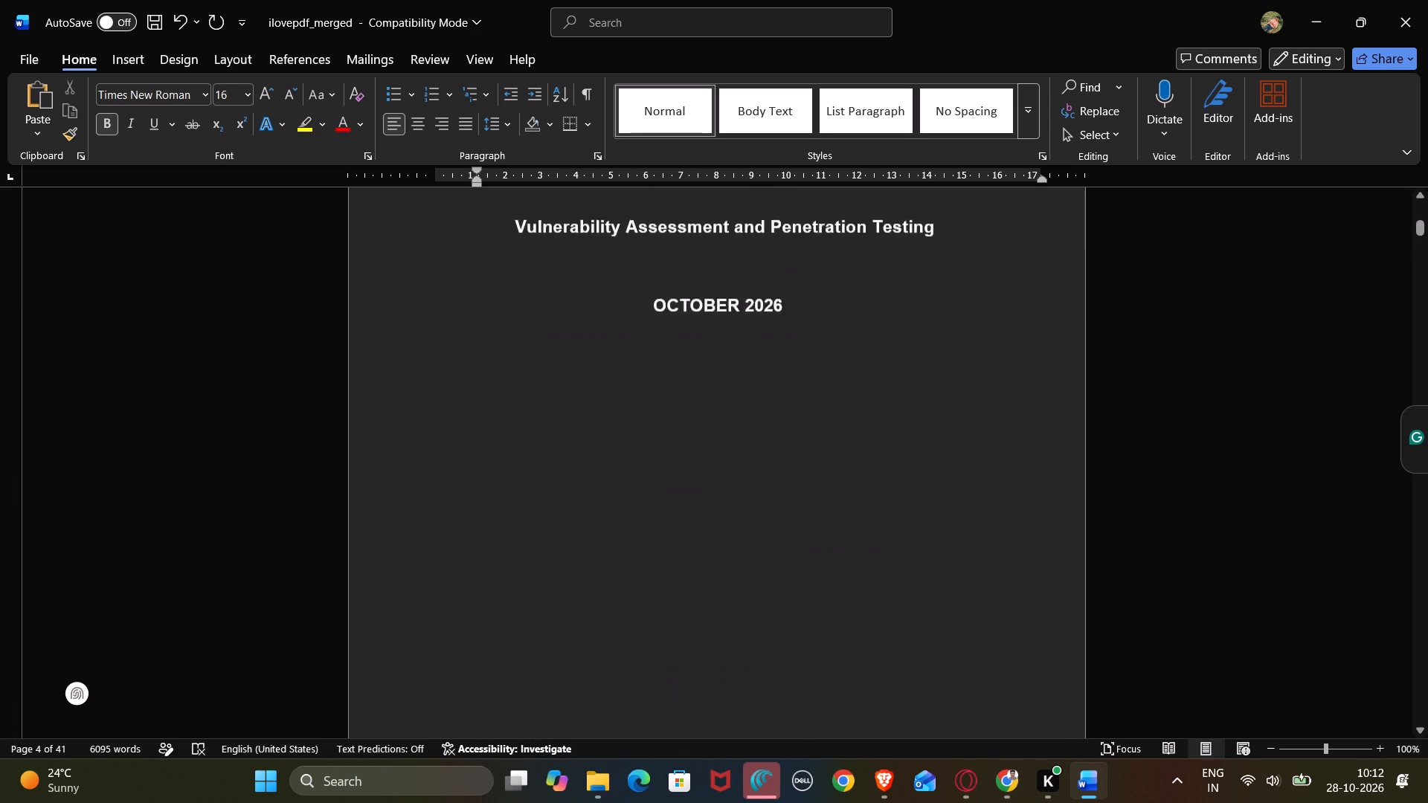
{"action": "scroll", "coordinate": [873, 532], "scroll_direction": "up", "scroll_amount": 3}
{"action": "scroll", "coordinate": [873, 532], "scroll_direction": "up", "scroll_amount": 20}
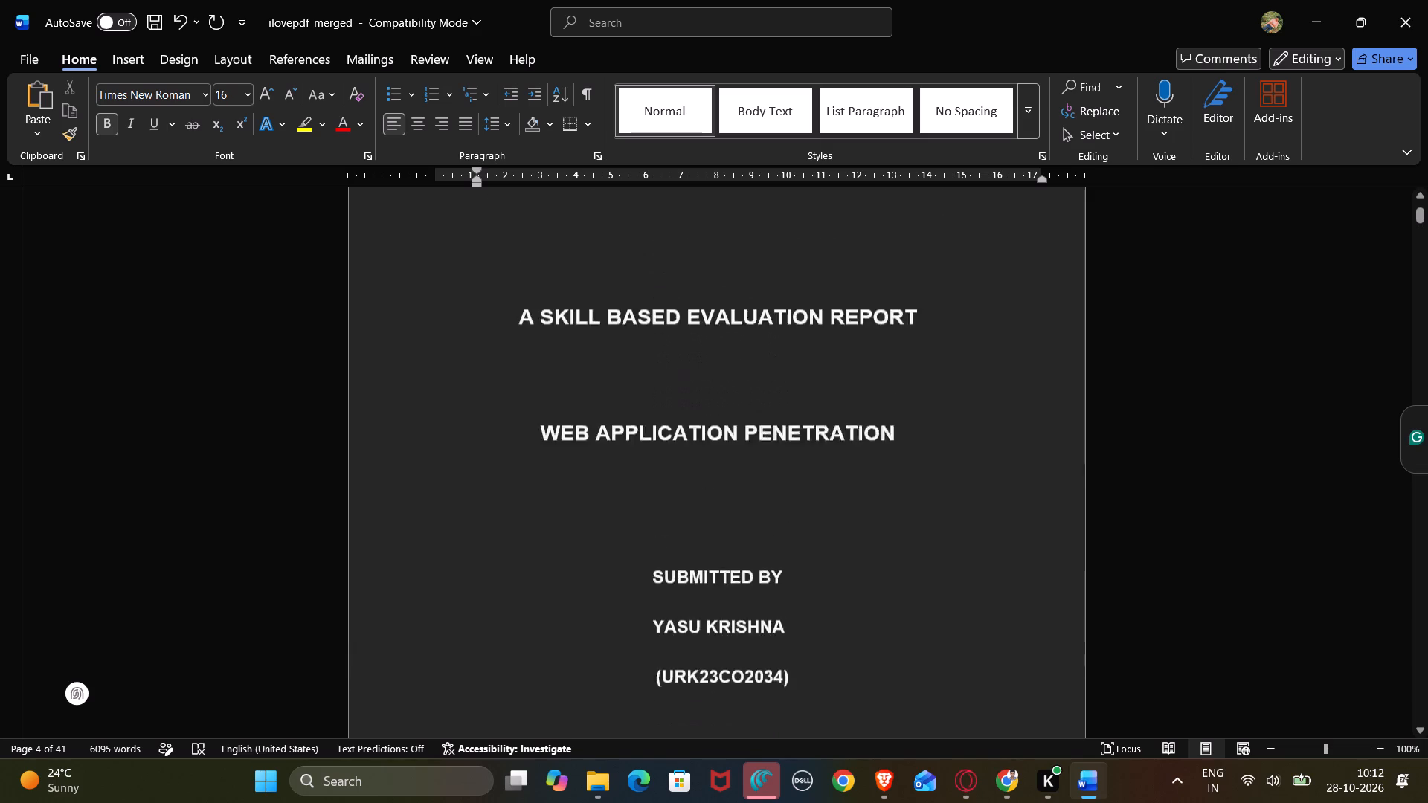
{"action": "scroll", "coordinate": [873, 532], "scroll_direction": "up", "scroll_amount": 9}
{"action": "scroll", "coordinate": [873, 529], "scroll_direction": "down", "scroll_amount": 20}
{"action": "scroll", "coordinate": [873, 529], "scroll_direction": "down", "scroll_amount": 17}
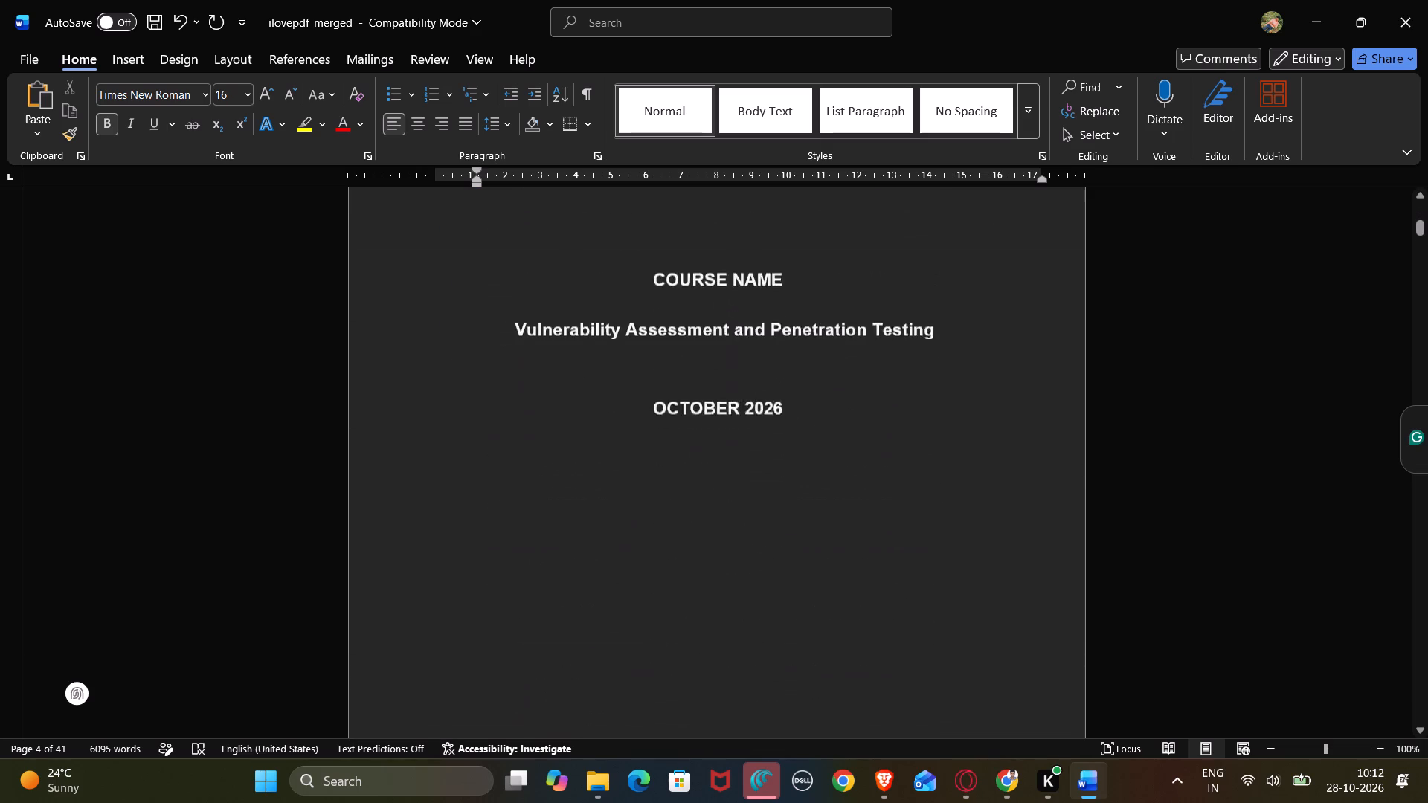
{"action": "scroll", "coordinate": [873, 540], "scroll_direction": "down", "scroll_amount": 7}
{"action": "scroll", "coordinate": [873, 541], "scroll_direction": "up", "scroll_amount": 9}
{"action": "scroll", "coordinate": [873, 552], "scroll_direction": "down", "scroll_amount": 9}
{"action": "scroll", "coordinate": [871, 645], "scroll_direction": "down", "scroll_amount": 15}
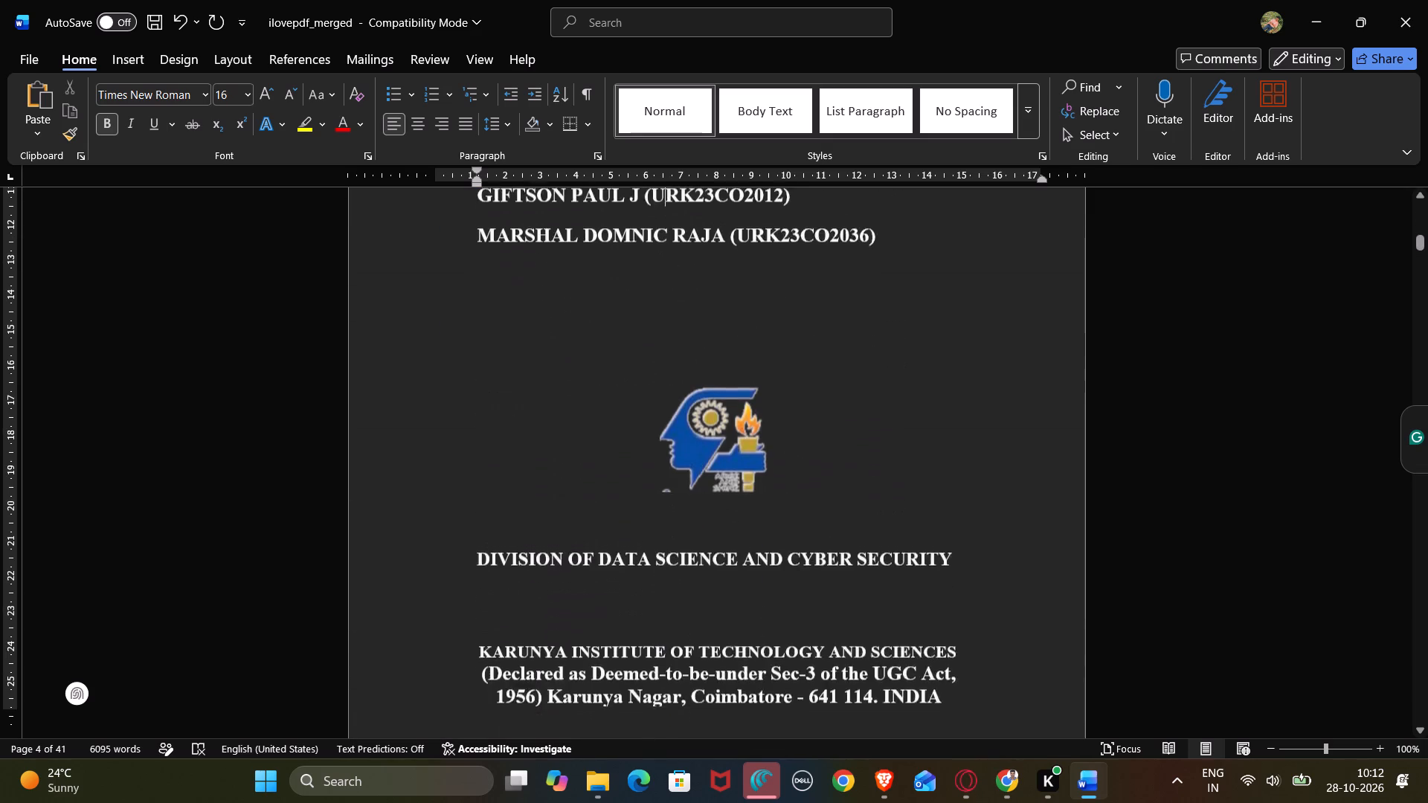
{"action": "scroll", "coordinate": [870, 645], "scroll_direction": "up", "scroll_amount": 20}
{"action": "scroll", "coordinate": [870, 645], "scroll_direction": "up", "scroll_amount": 12}
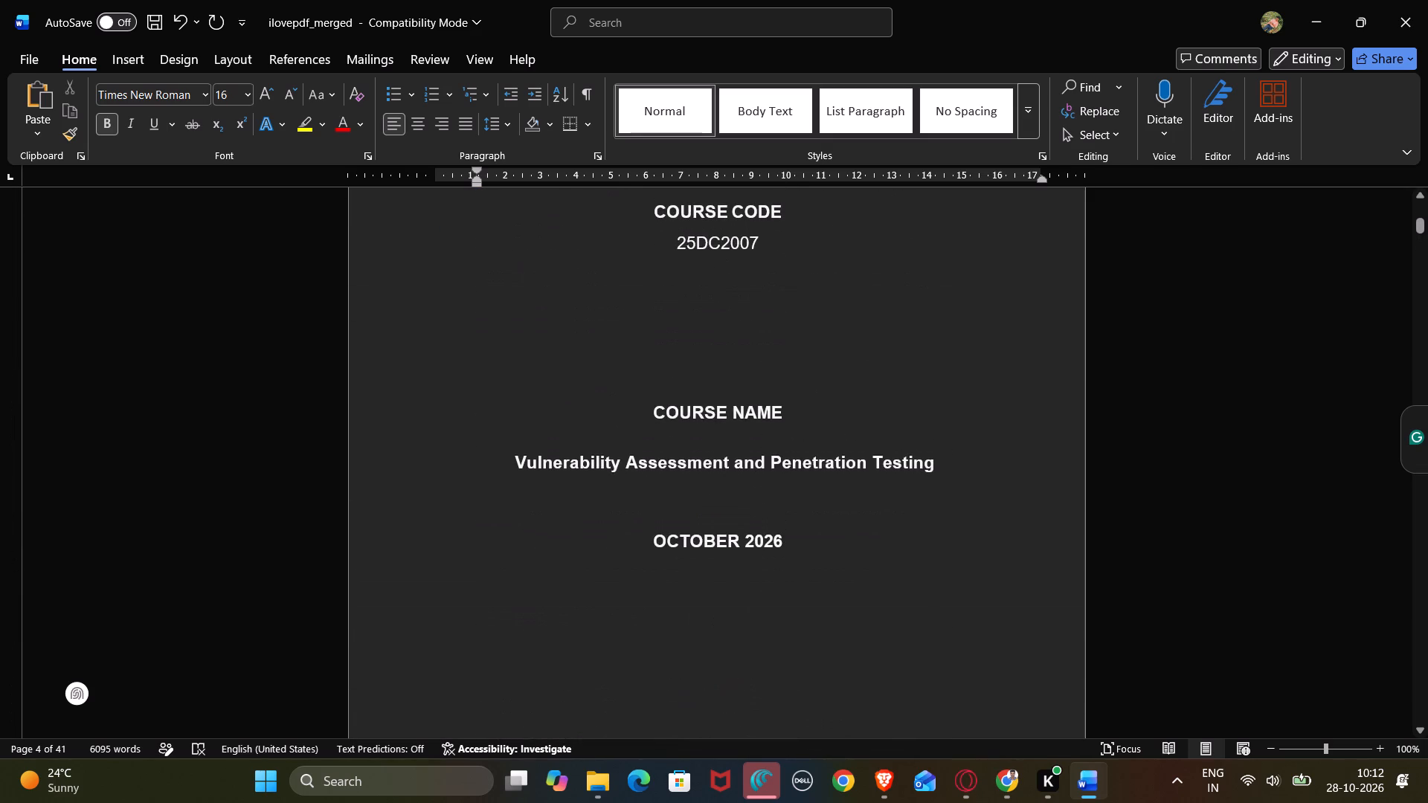
{"action": "scroll", "coordinate": [870, 644], "scroll_direction": "up", "scroll_amount": 8}
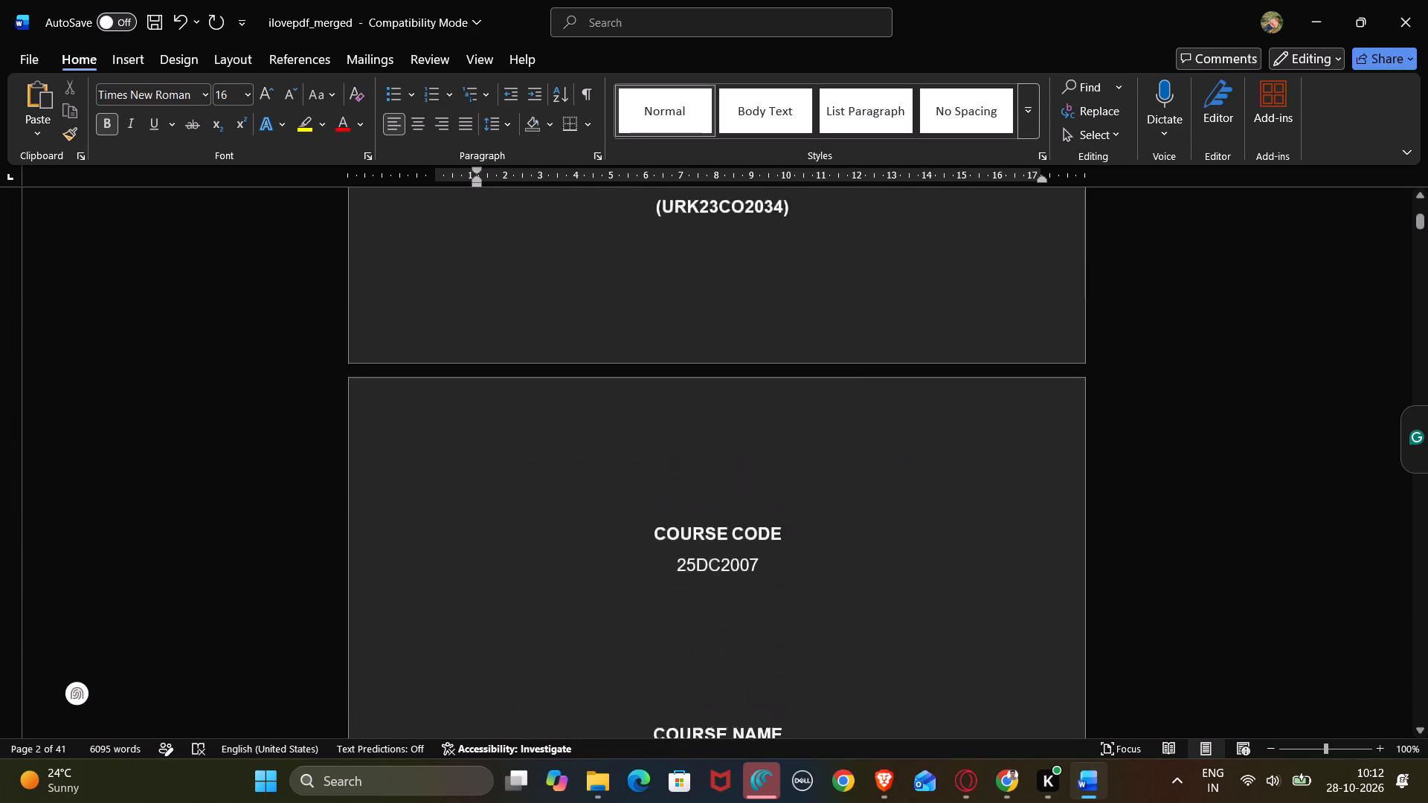
{"action": "scroll", "coordinate": [869, 645], "scroll_direction": "down", "scroll_amount": 11}
{"action": "scroll", "coordinate": [874, 639], "scroll_direction": "down", "scroll_amount": 19}
{"action": "scroll", "coordinate": [878, 637], "scroll_direction": "down", "scroll_amount": 2}
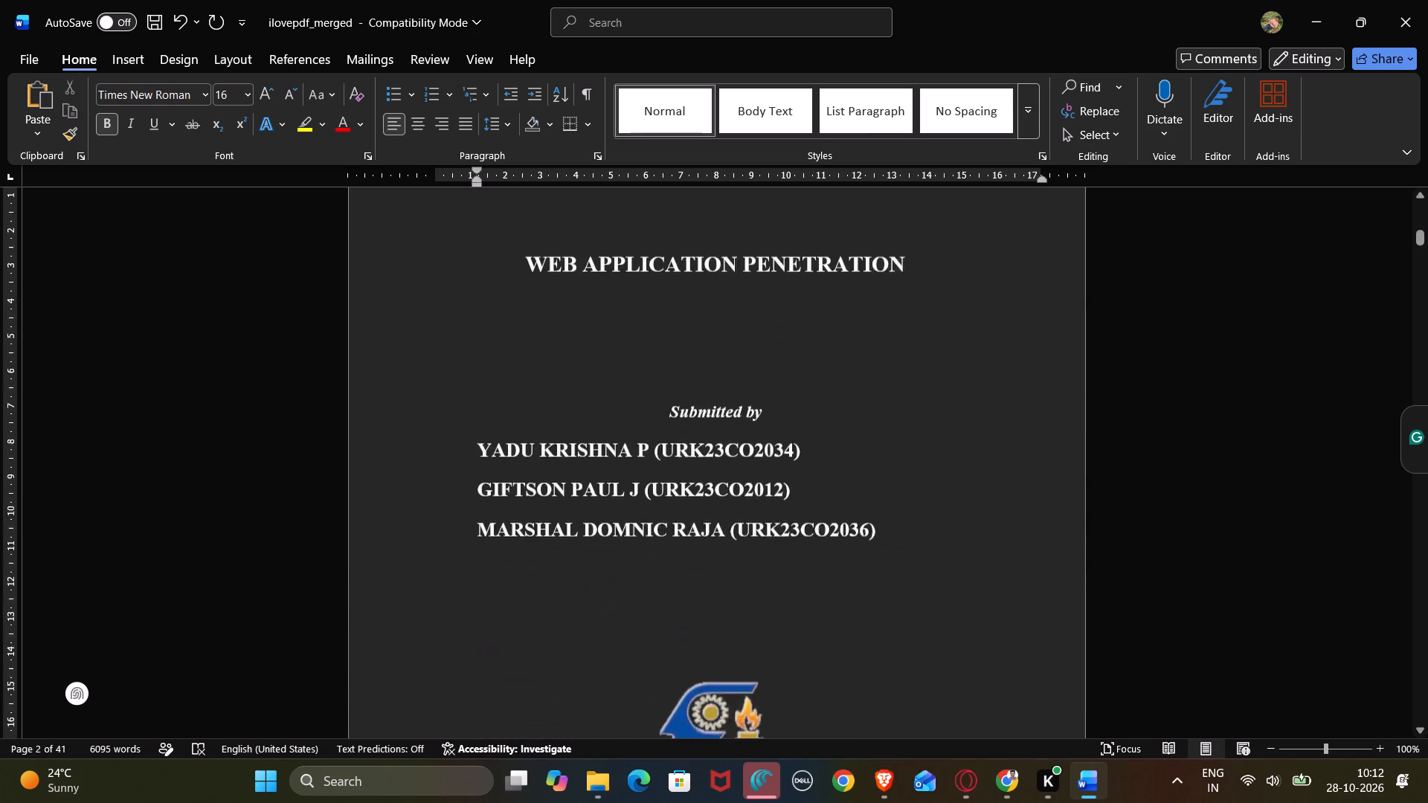
{"action": "scroll", "coordinate": [878, 637], "scroll_direction": "down", "scroll_amount": 15}
{"action": "scroll", "coordinate": [878, 637], "scroll_direction": "down", "scroll_amount": 12}
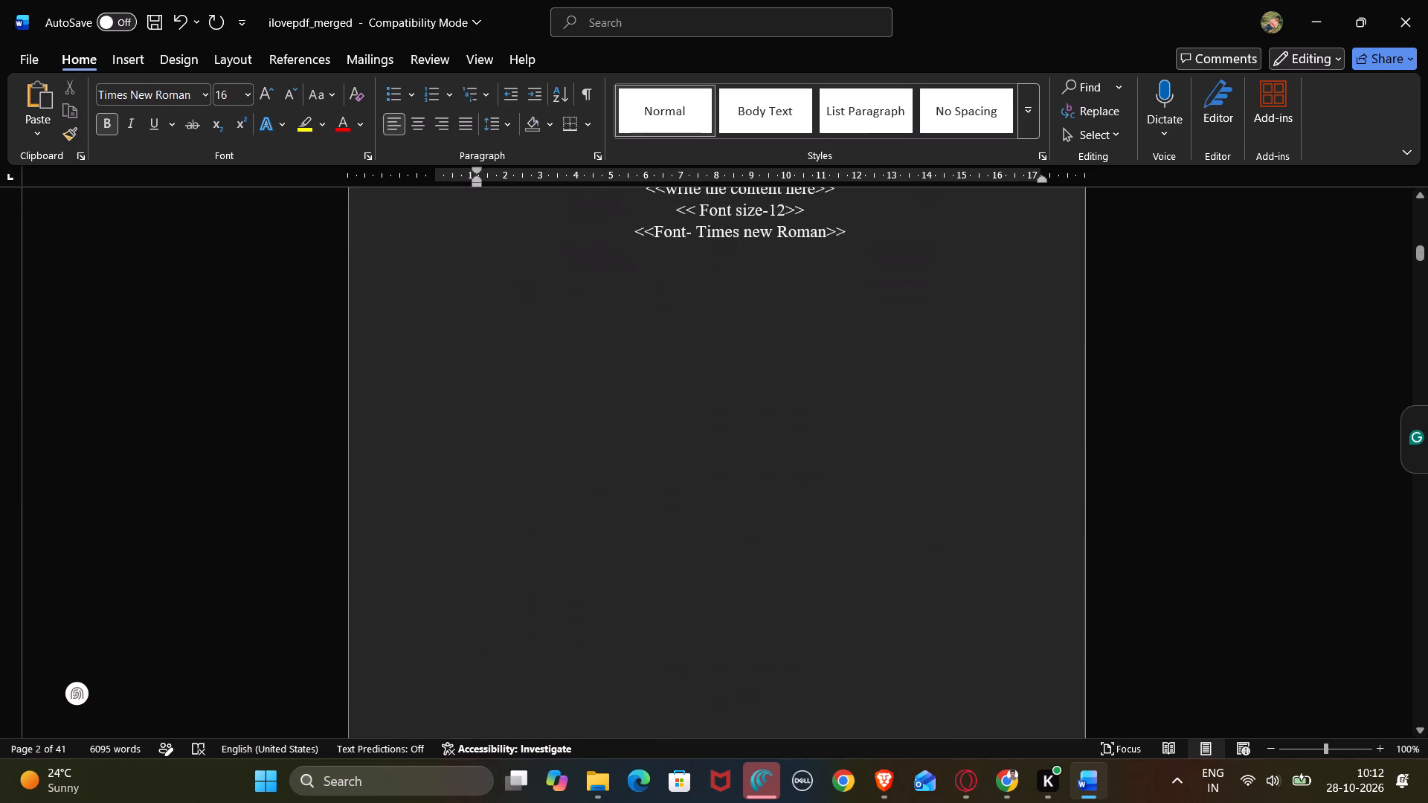
Review the template pages from the chapter outlines through References, the appendix and faculty signature to the VAPT report cover and Certificate / Declaration page.
{"action": "scroll", "coordinate": [877, 638], "scroll_direction": "up", "scroll_amount": 8}
{"action": "scroll", "coordinate": [877, 638], "scroll_direction": "down", "scroll_amount": 9}
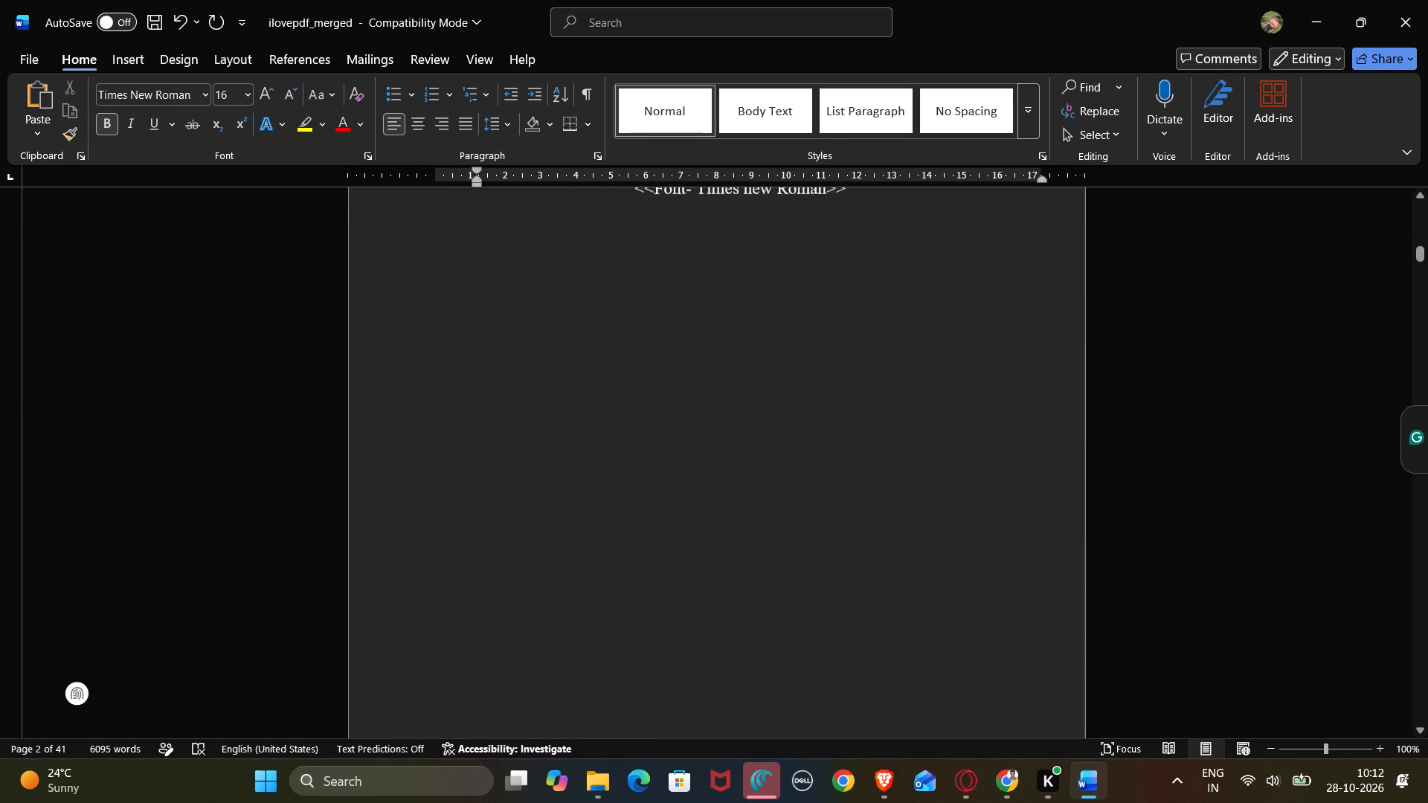
{"action": "scroll", "coordinate": [876, 640], "scroll_direction": "down", "scroll_amount": 17}
{"action": "scroll", "coordinate": [876, 641], "scroll_direction": "down", "scroll_amount": 20}
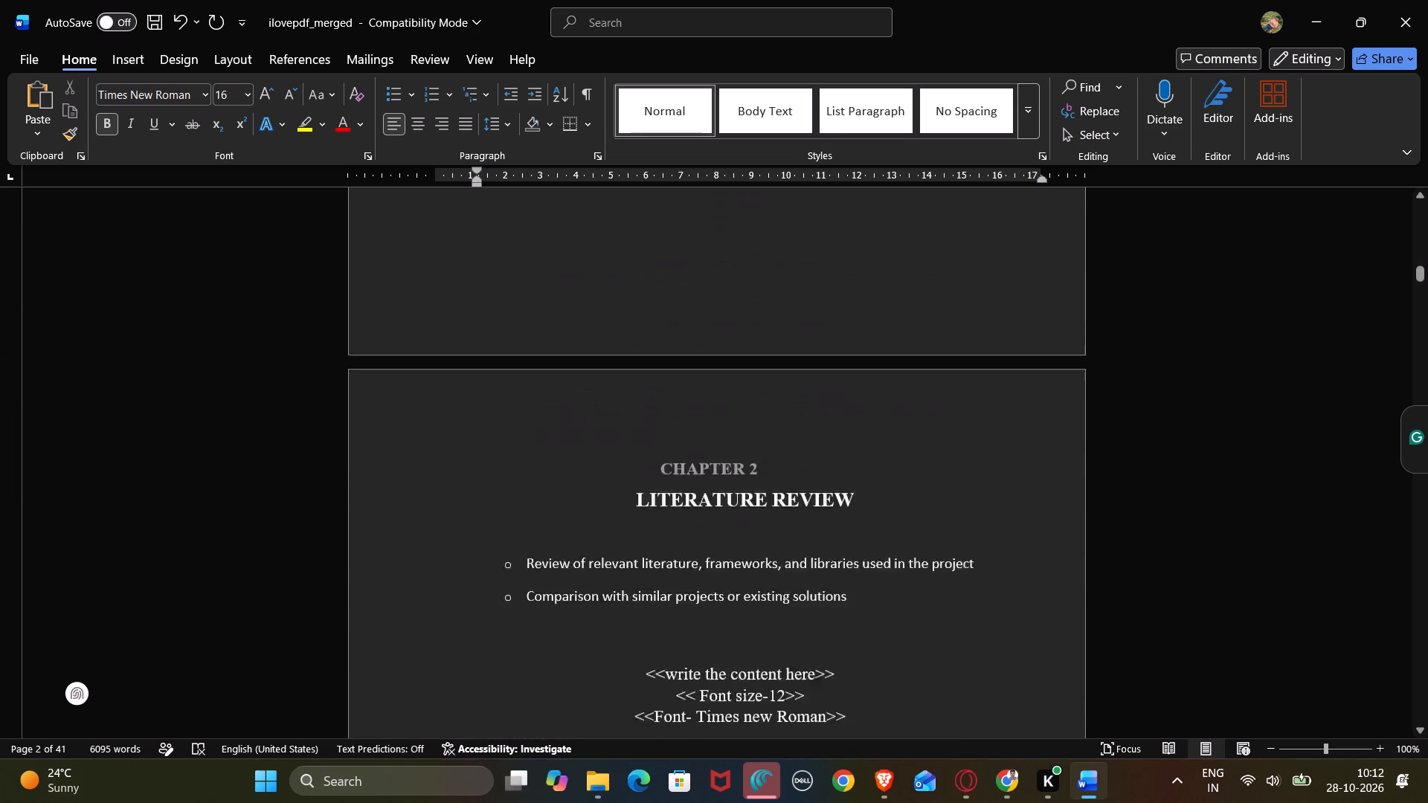
{"action": "scroll", "coordinate": [876, 641], "scroll_direction": "down", "scroll_amount": 6}
{"action": "scroll", "coordinate": [876, 641], "scroll_direction": "down", "scroll_amount": 20}
{"action": "scroll", "coordinate": [878, 642], "scroll_direction": "down", "scroll_amount": 5}
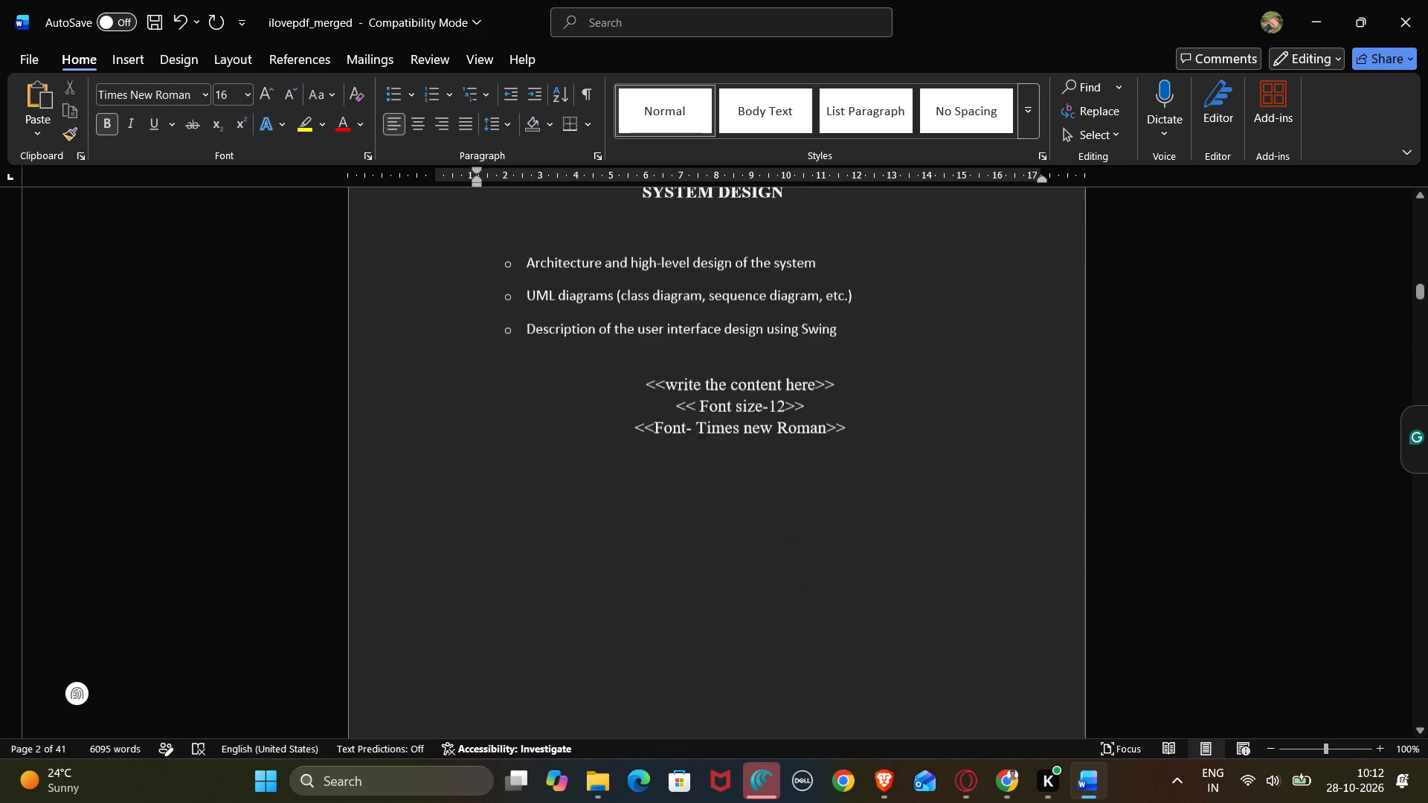
{"action": "scroll", "coordinate": [878, 642], "scroll_direction": "down", "scroll_amount": 20}
{"action": "scroll", "coordinate": [878, 642], "scroll_direction": "down", "scroll_amount": 20}
{"action": "scroll", "coordinate": [878, 642], "scroll_direction": "down", "scroll_amount": 1}
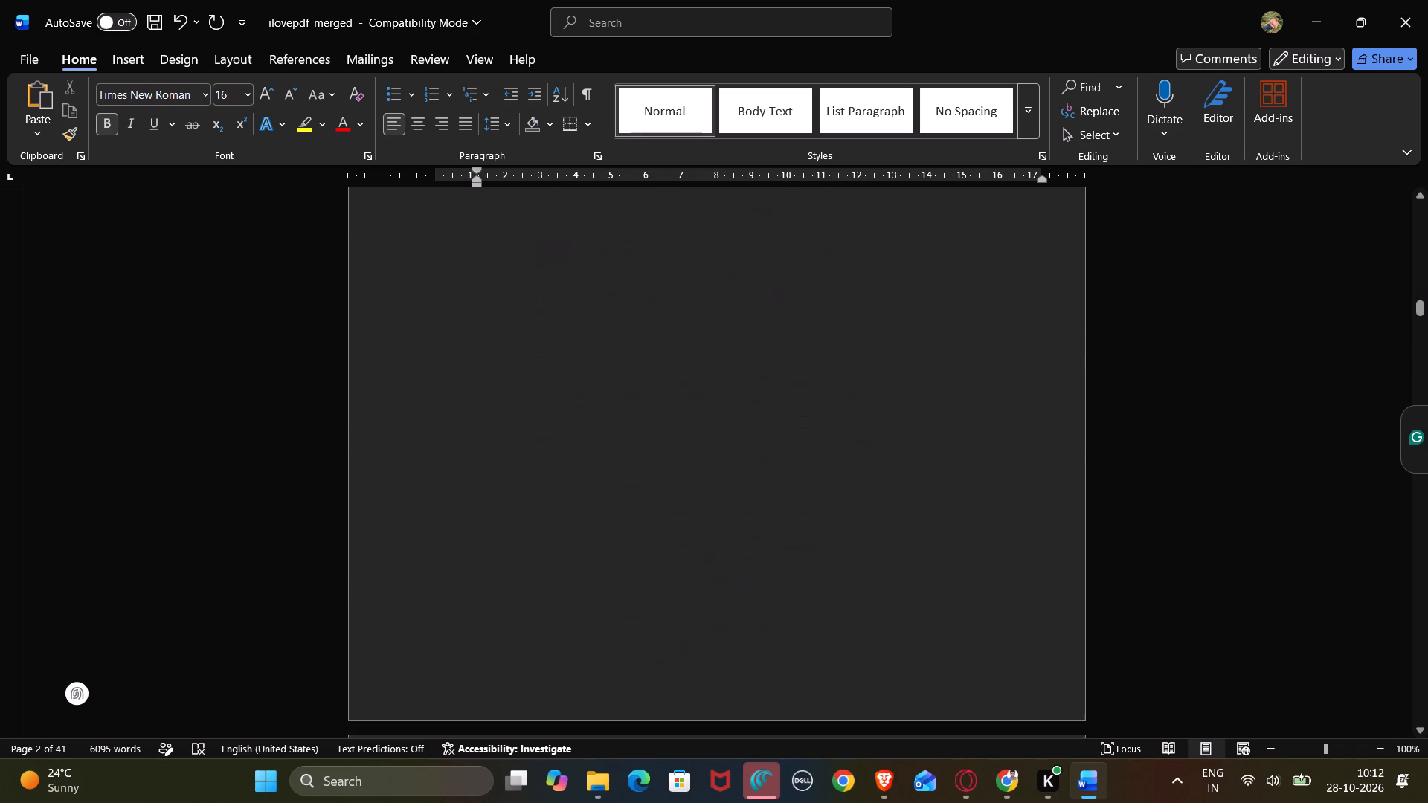
{"action": "scroll", "coordinate": [878, 642], "scroll_direction": "down", "scroll_amount": 20}
{"action": "scroll", "coordinate": [878, 642], "scroll_direction": "down", "scroll_amount": 15}
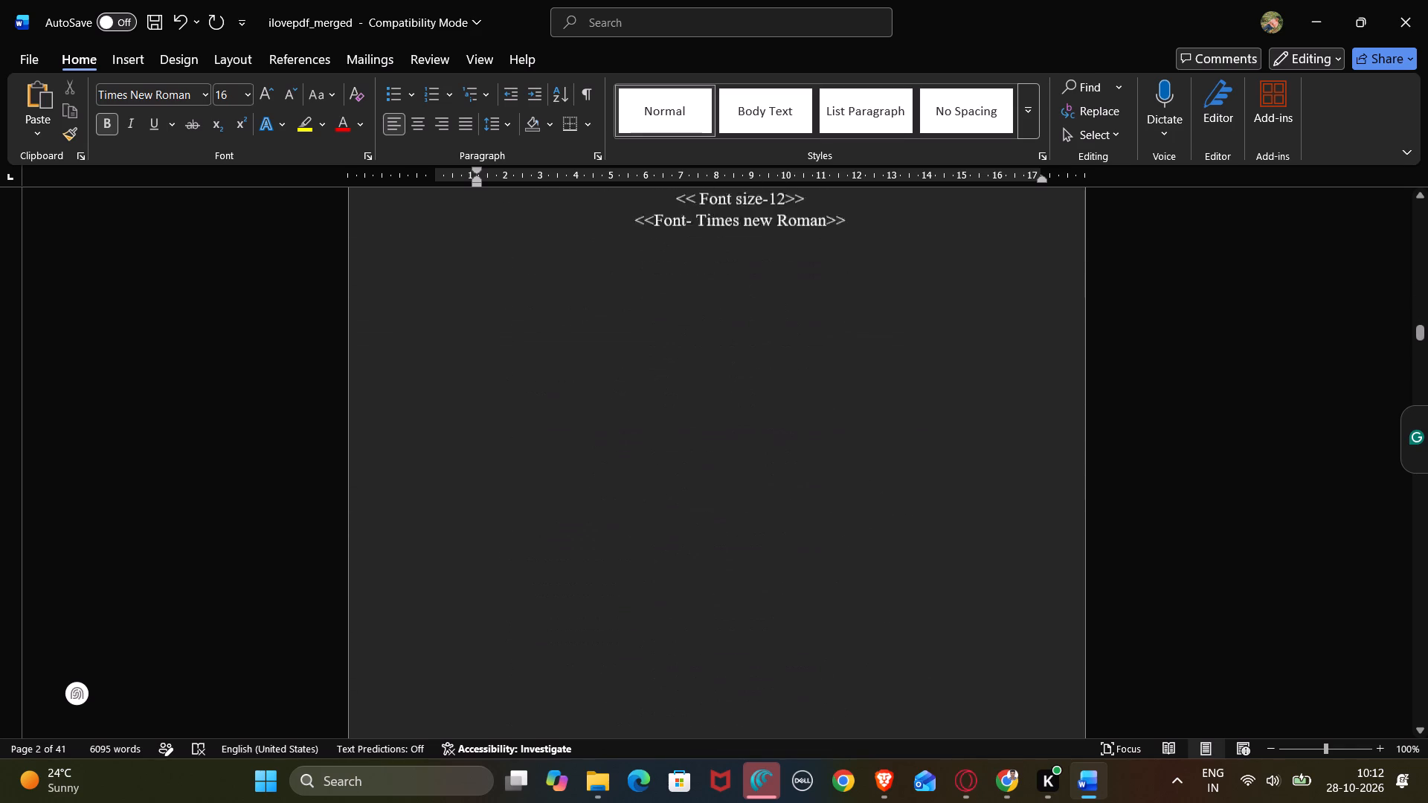
{"action": "scroll", "coordinate": [878, 642], "scroll_direction": "down", "scroll_amount": 20}
{"action": "scroll", "coordinate": [878, 642], "scroll_direction": "down", "scroll_amount": 16}
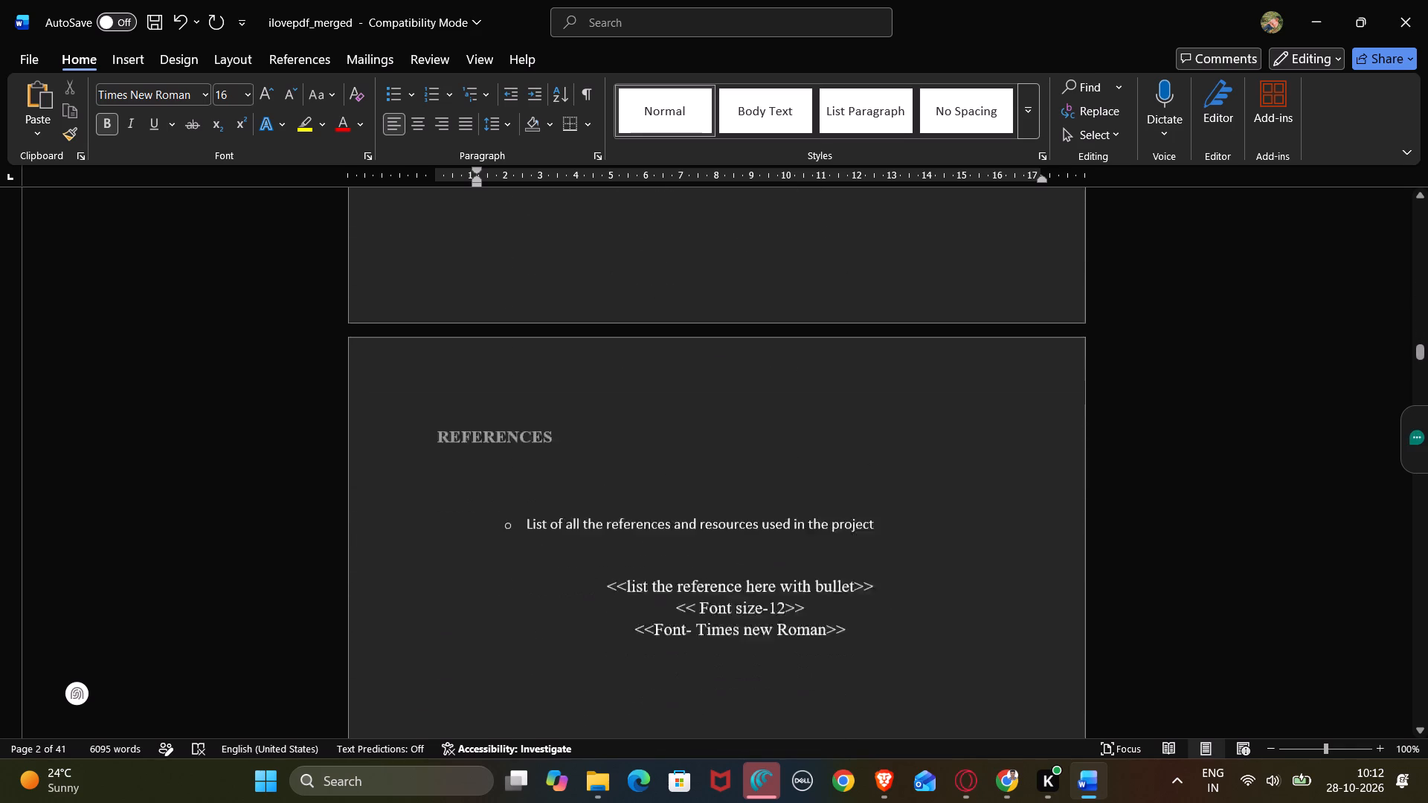
{"action": "scroll", "coordinate": [878, 642], "scroll_direction": "down", "scroll_amount": 20}
{"action": "scroll", "coordinate": [878, 642], "scroll_direction": "down", "scroll_amount": 9}
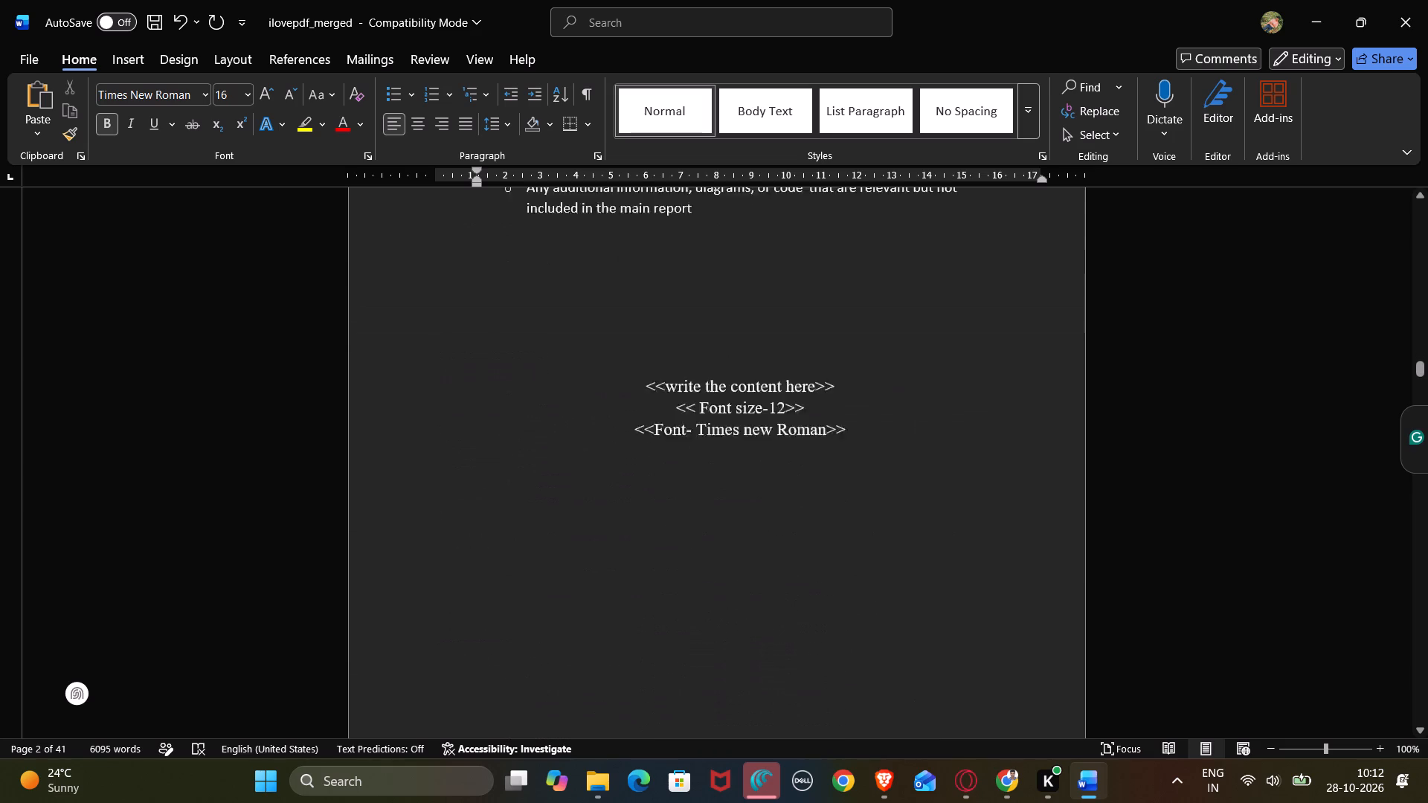
{"action": "scroll", "coordinate": [878, 642], "scroll_direction": "down", "scroll_amount": 20}
{"action": "scroll", "coordinate": [878, 642], "scroll_direction": "down", "scroll_amount": 12}
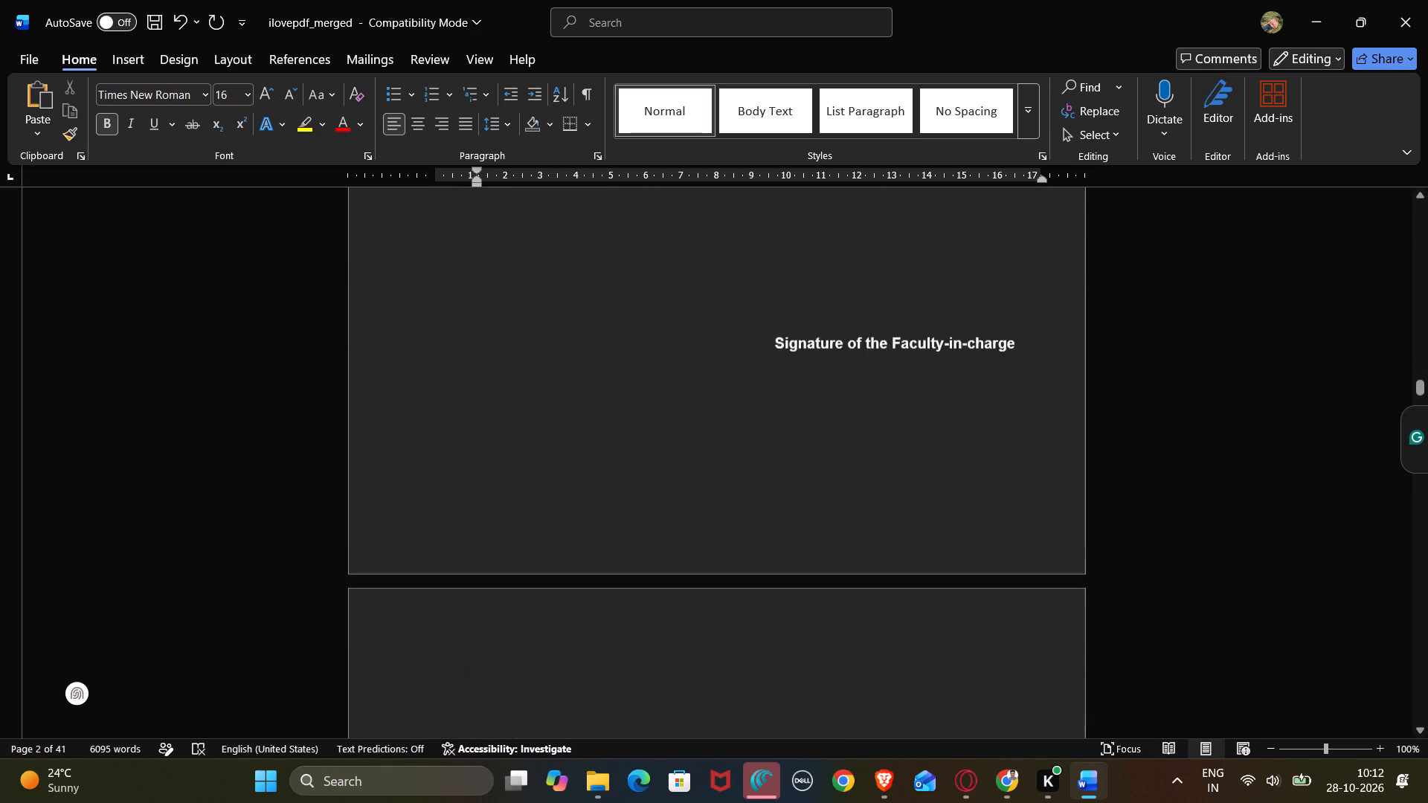
{"action": "scroll", "coordinate": [877, 642], "scroll_direction": "down", "scroll_amount": 20}
{"action": "scroll", "coordinate": [877, 642], "scroll_direction": "down", "scroll_amount": 18}
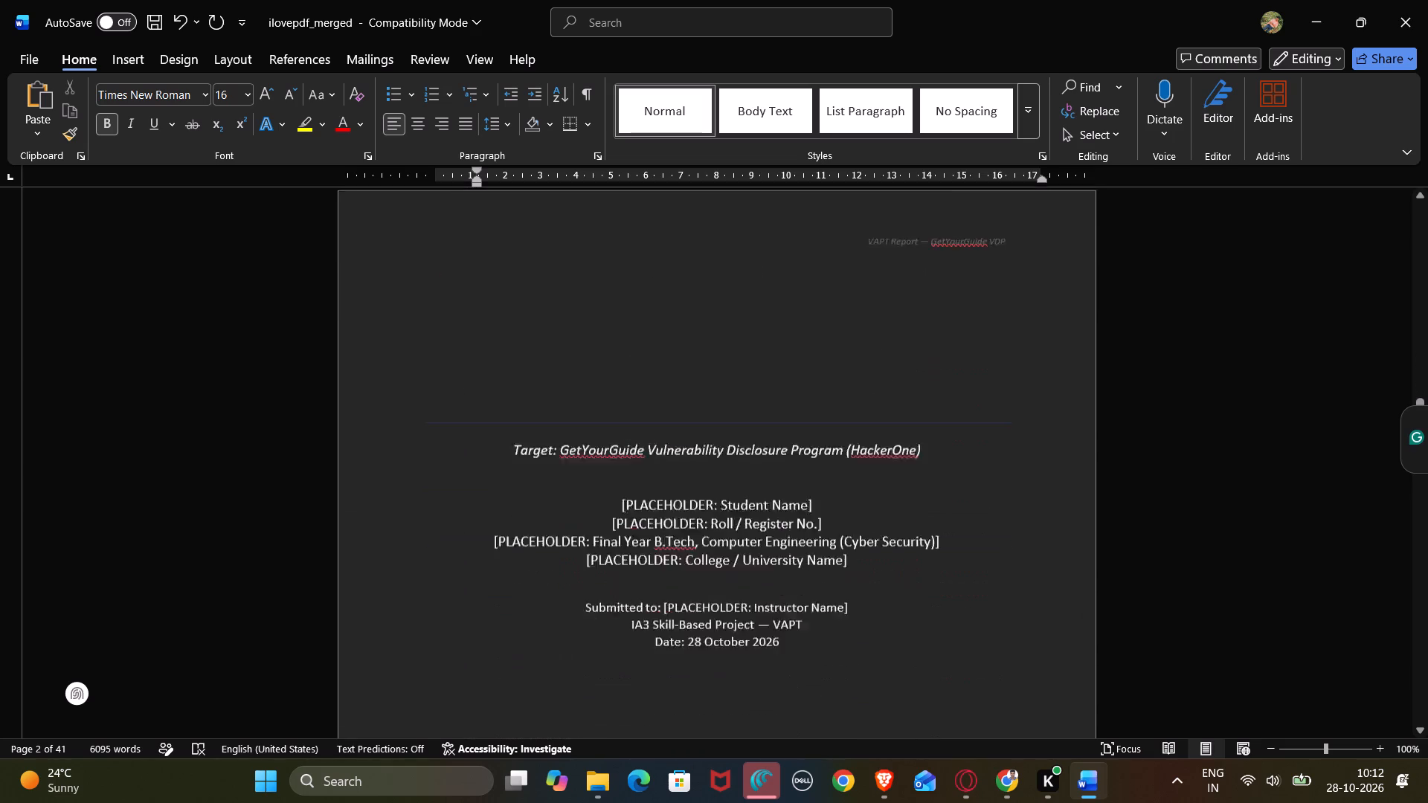
{"action": "scroll", "coordinate": [877, 642], "scroll_direction": "down", "scroll_amount": 16}
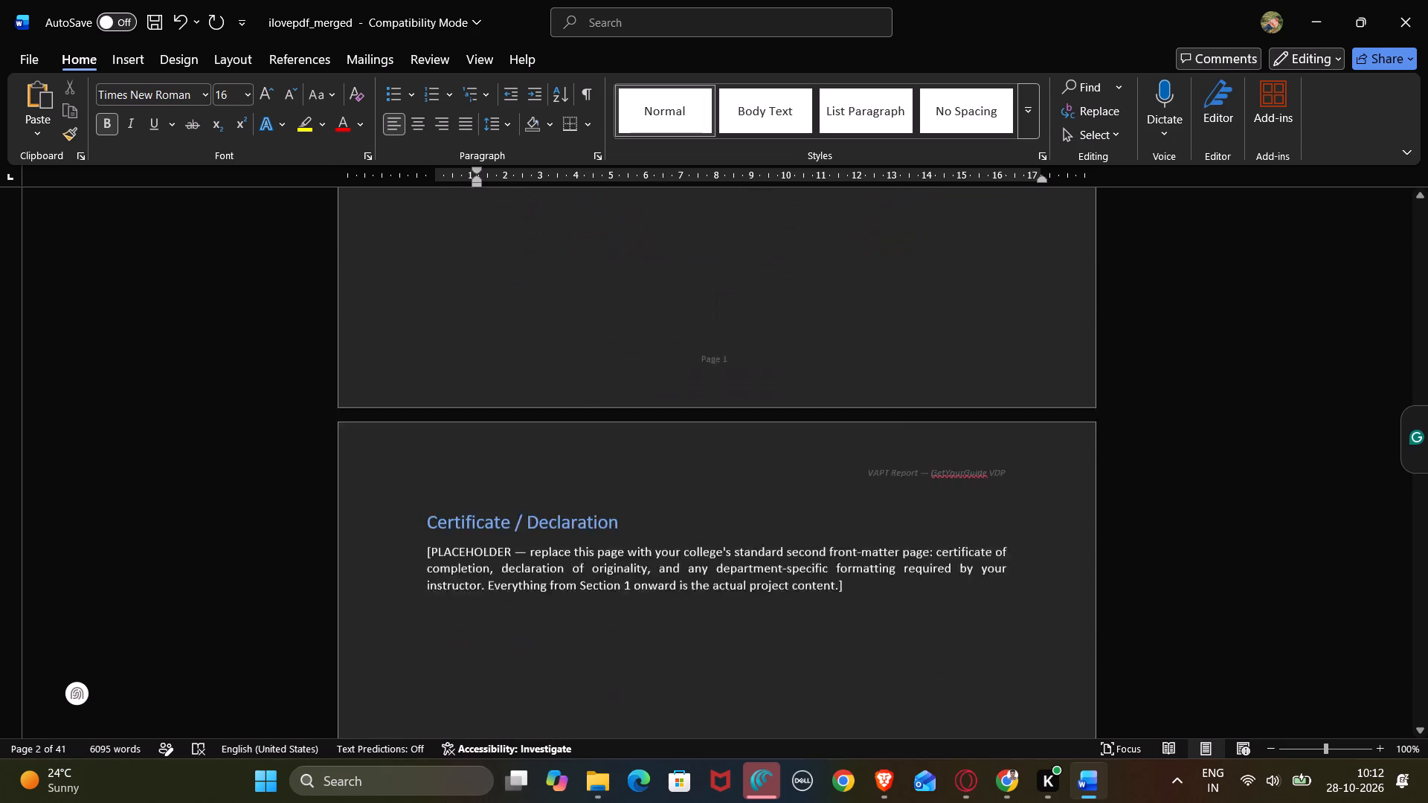
Delete "/ Declaration" from the Certificate / Declaration heading together with the placeholder paragraph beneath it.
{"action": "scroll", "coordinate": [869, 647], "scroll_direction": "down", "scroll_amount": 5}
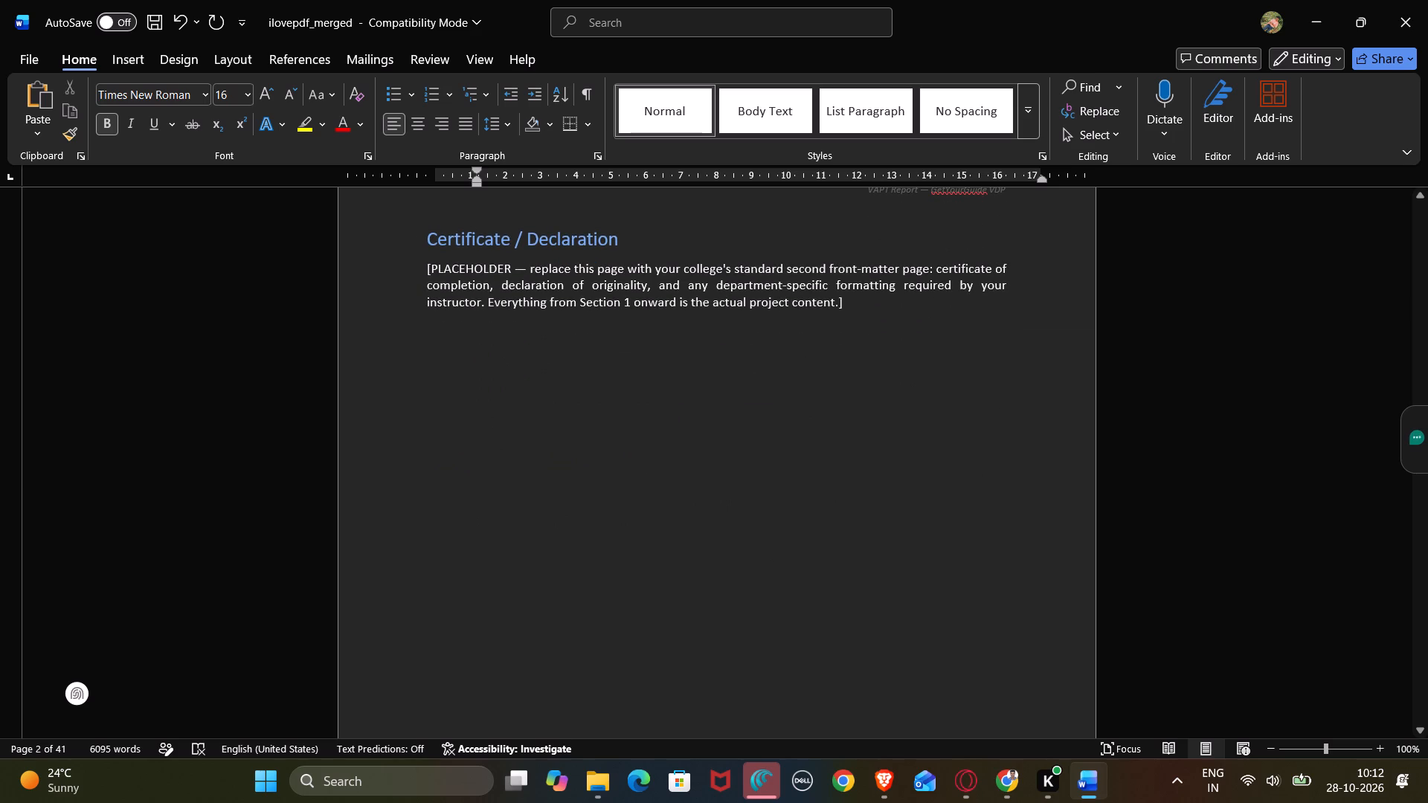
{"action": "left_click_drag", "start_coordinate": [855, 303], "coordinate": [501, 240]}
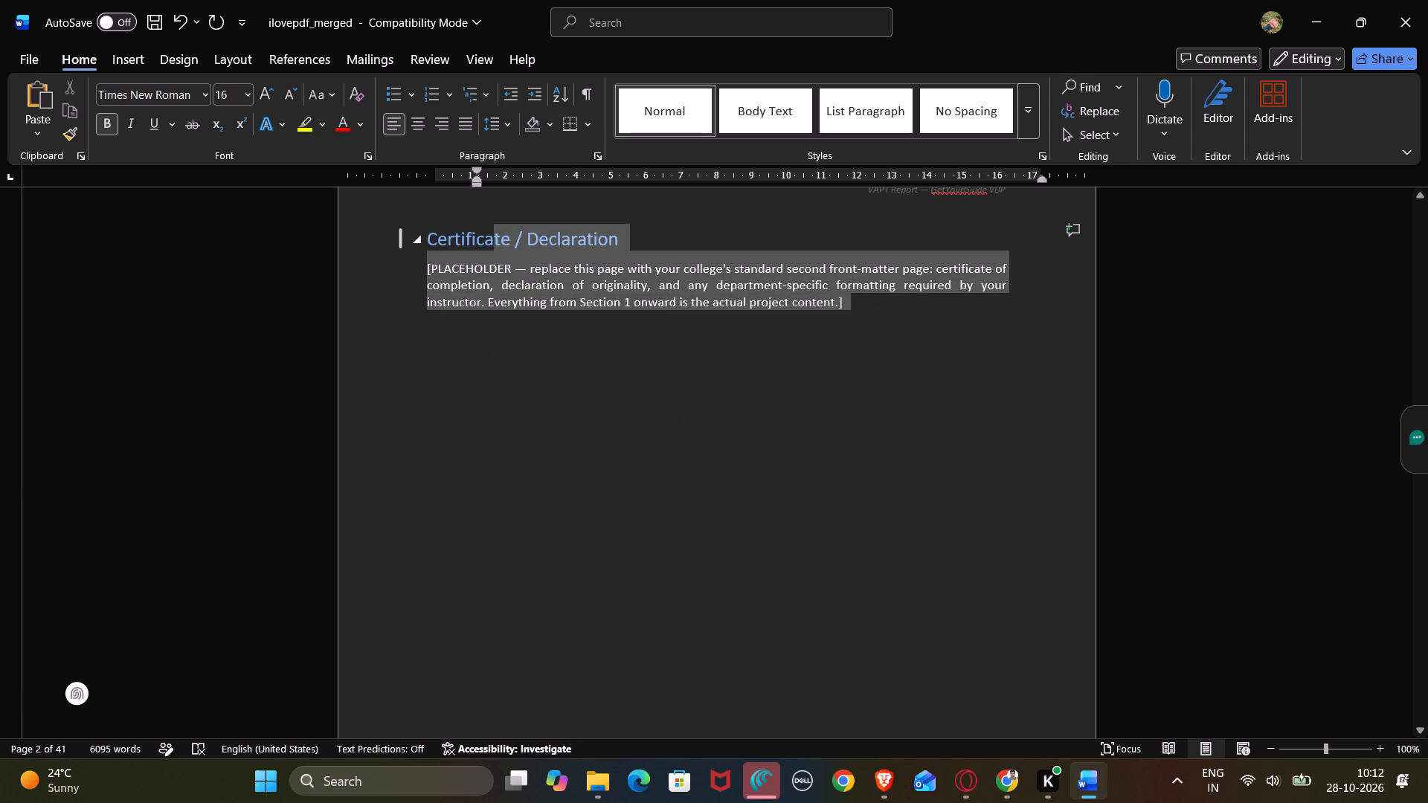
{"action": "left_click_drag", "start_coordinate": [501, 240], "coordinate": [513, 239]}
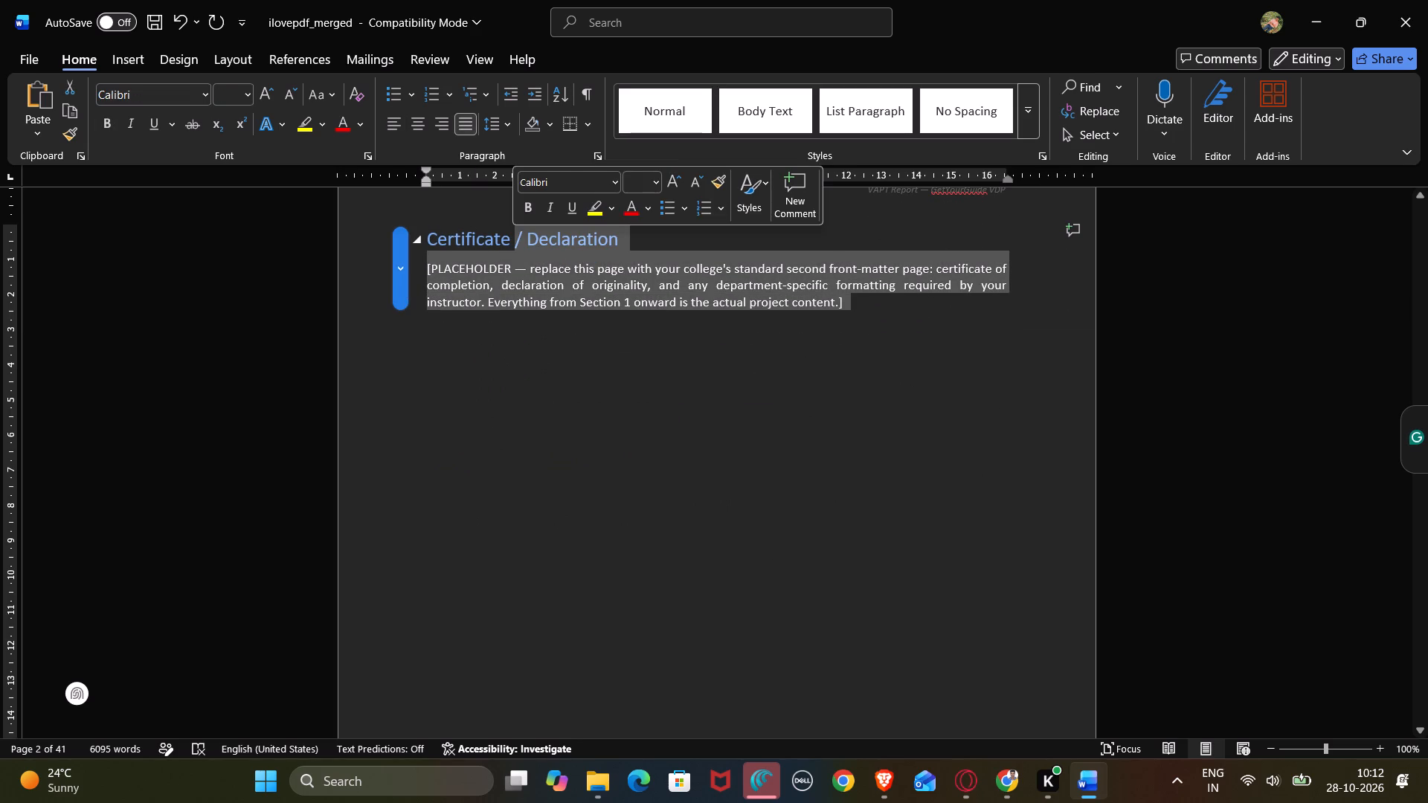
{"action": "key", "text": "BackSpace"}
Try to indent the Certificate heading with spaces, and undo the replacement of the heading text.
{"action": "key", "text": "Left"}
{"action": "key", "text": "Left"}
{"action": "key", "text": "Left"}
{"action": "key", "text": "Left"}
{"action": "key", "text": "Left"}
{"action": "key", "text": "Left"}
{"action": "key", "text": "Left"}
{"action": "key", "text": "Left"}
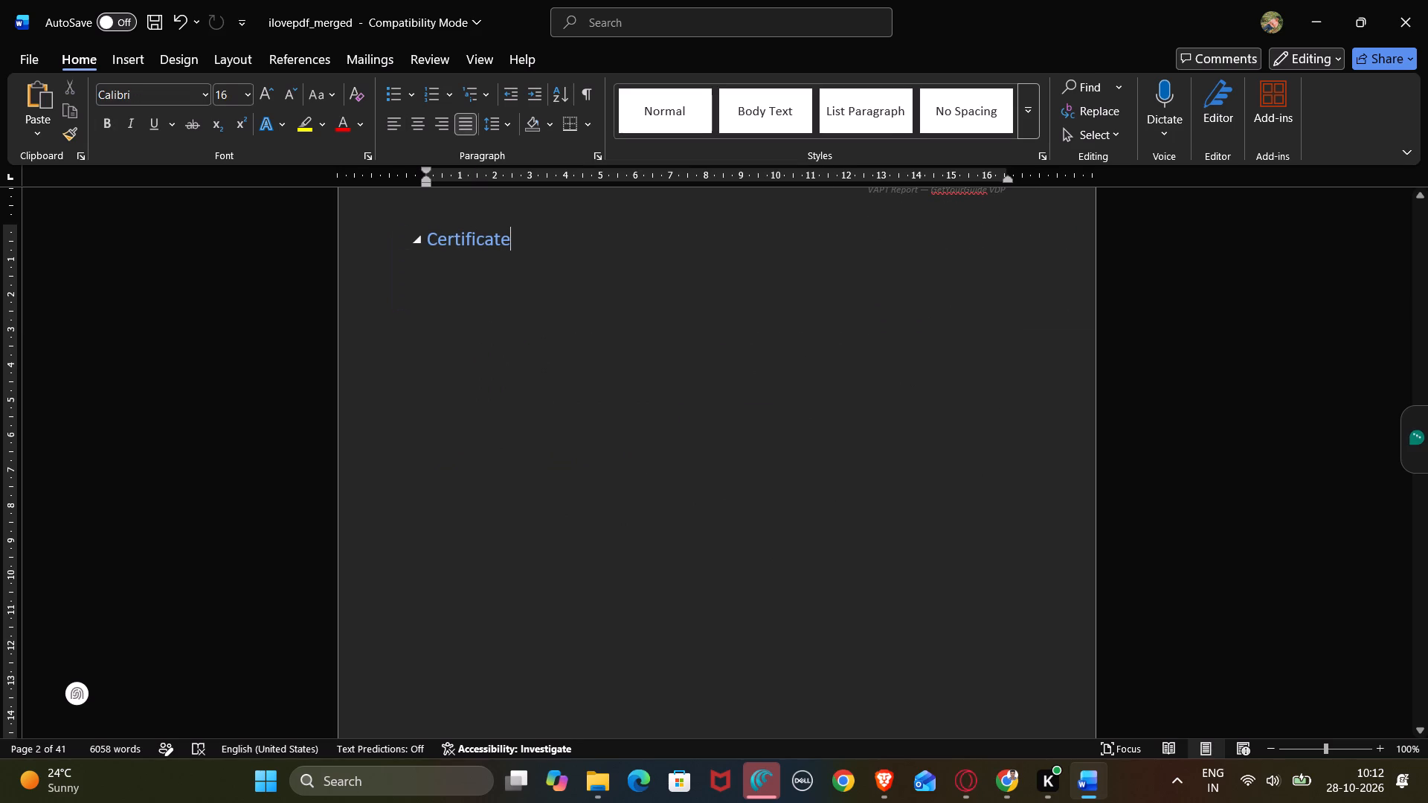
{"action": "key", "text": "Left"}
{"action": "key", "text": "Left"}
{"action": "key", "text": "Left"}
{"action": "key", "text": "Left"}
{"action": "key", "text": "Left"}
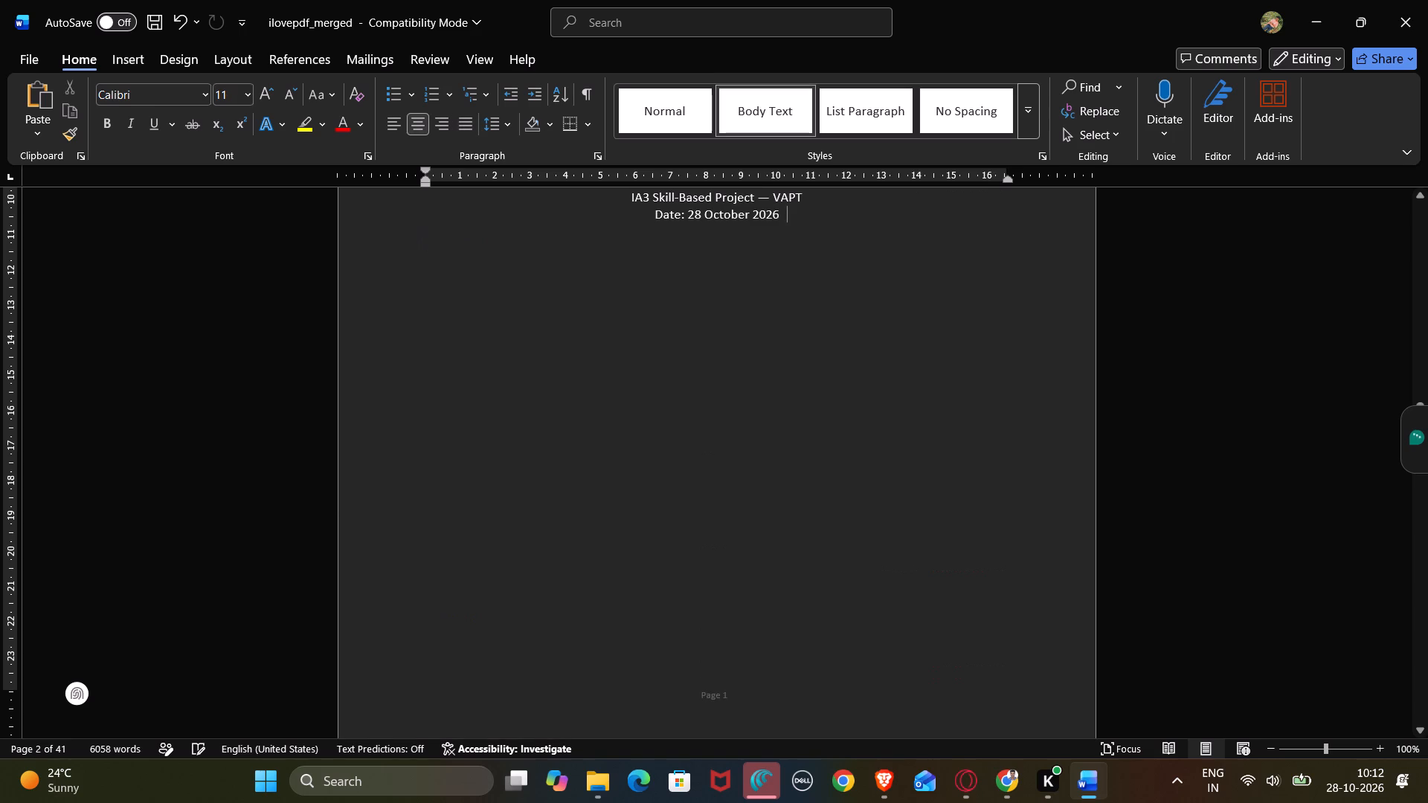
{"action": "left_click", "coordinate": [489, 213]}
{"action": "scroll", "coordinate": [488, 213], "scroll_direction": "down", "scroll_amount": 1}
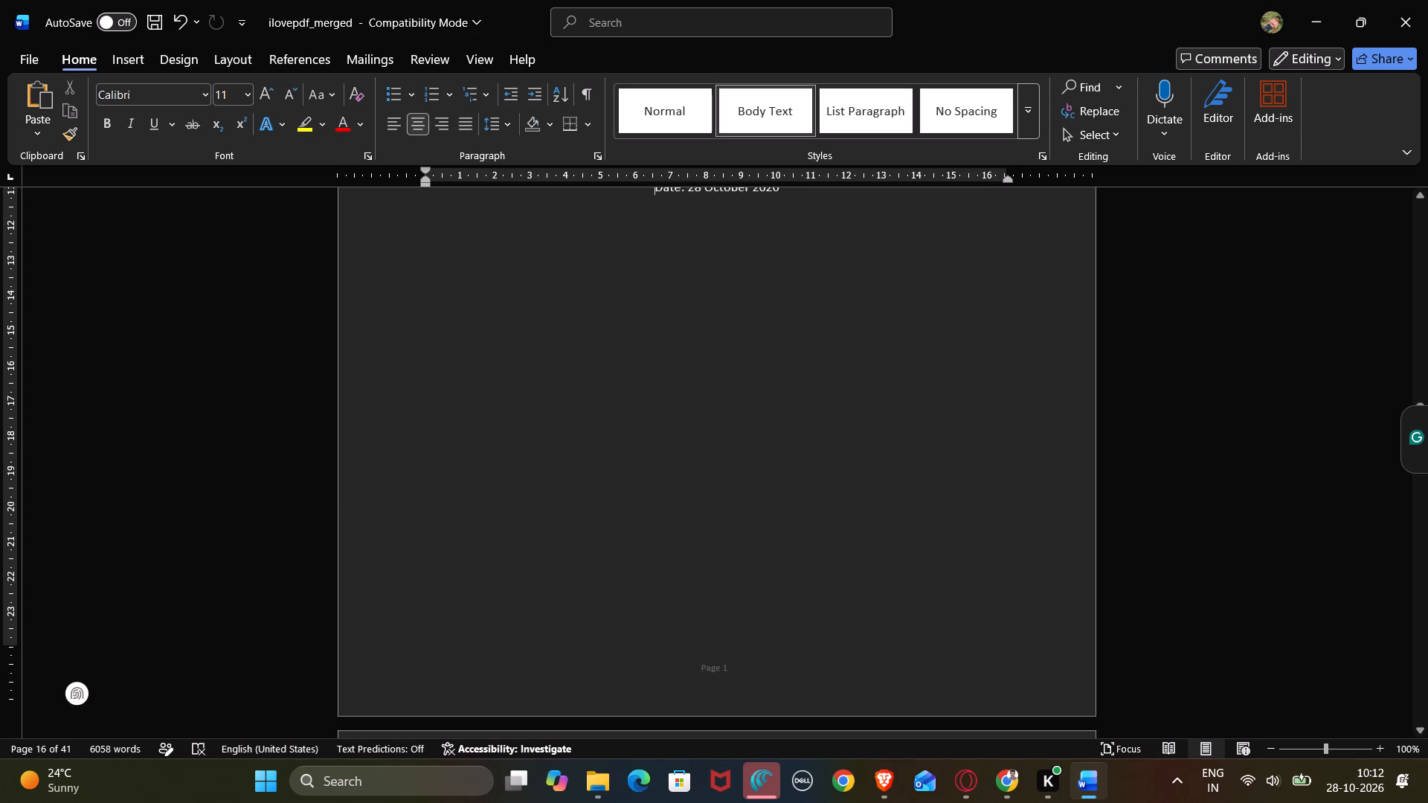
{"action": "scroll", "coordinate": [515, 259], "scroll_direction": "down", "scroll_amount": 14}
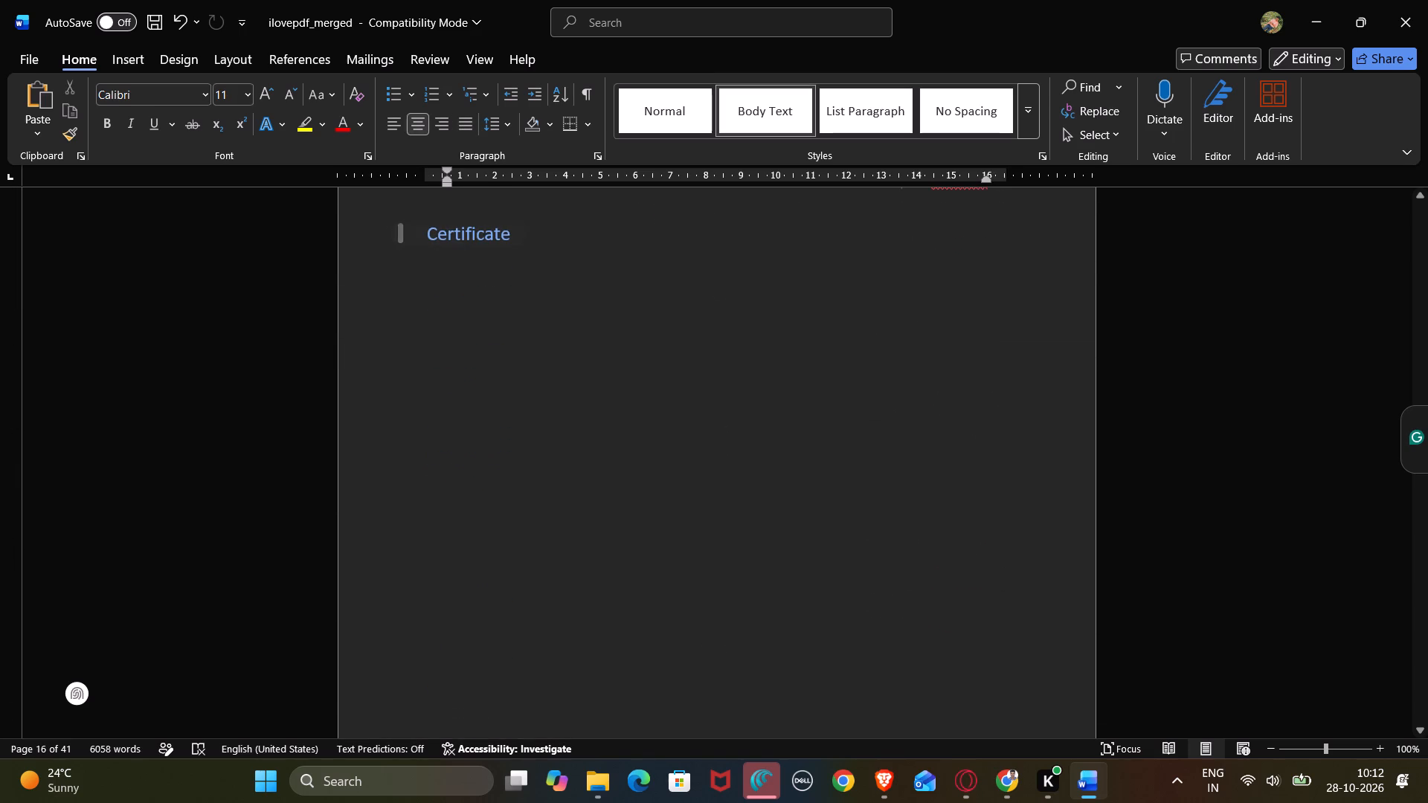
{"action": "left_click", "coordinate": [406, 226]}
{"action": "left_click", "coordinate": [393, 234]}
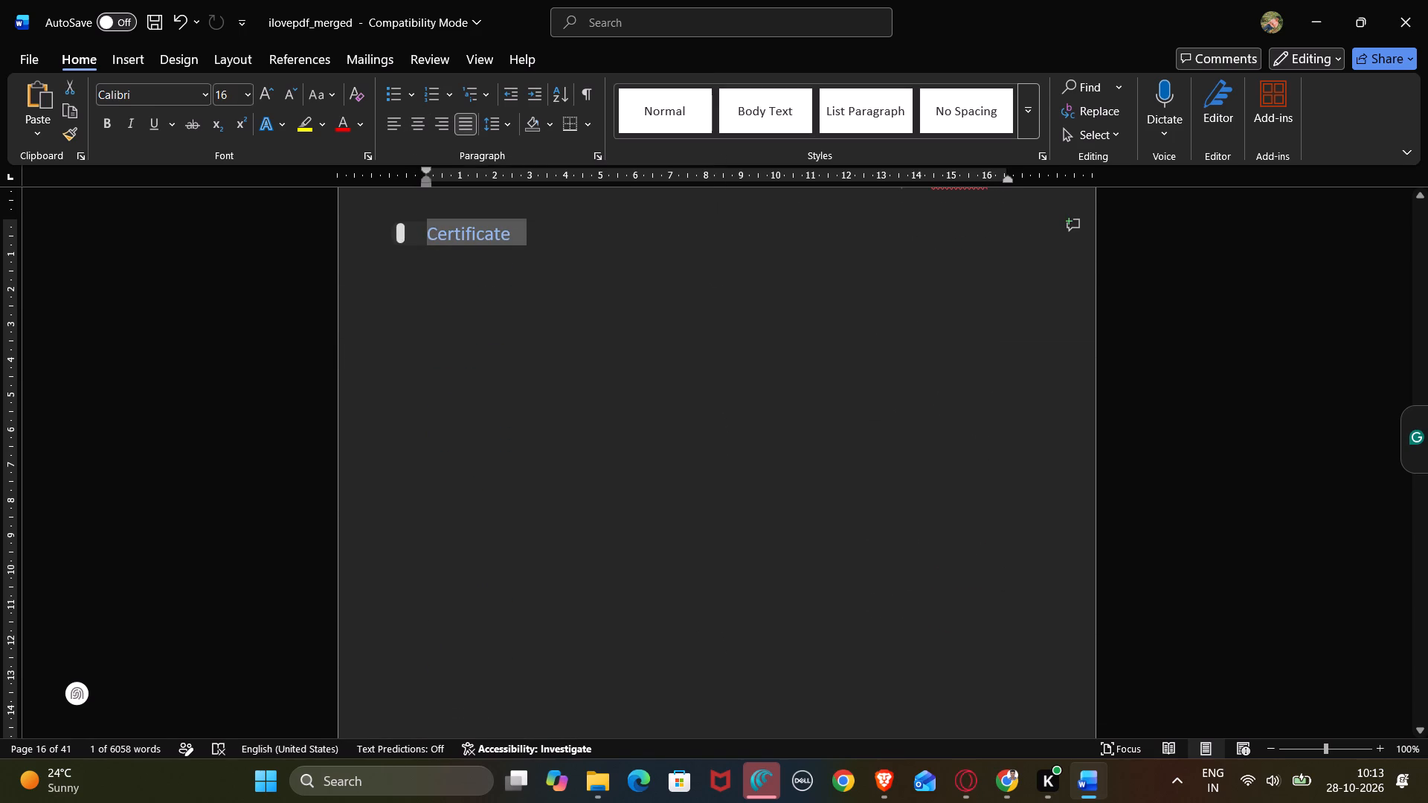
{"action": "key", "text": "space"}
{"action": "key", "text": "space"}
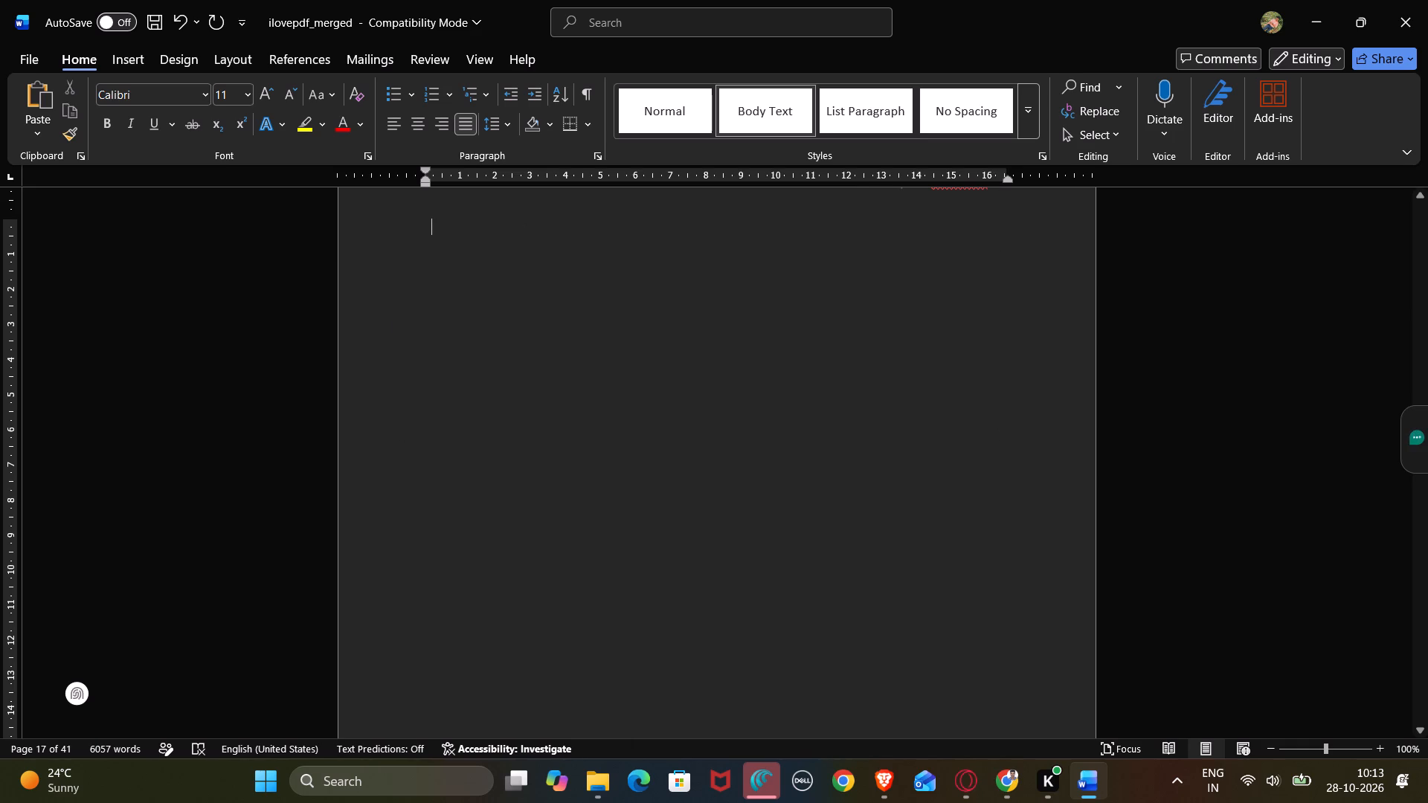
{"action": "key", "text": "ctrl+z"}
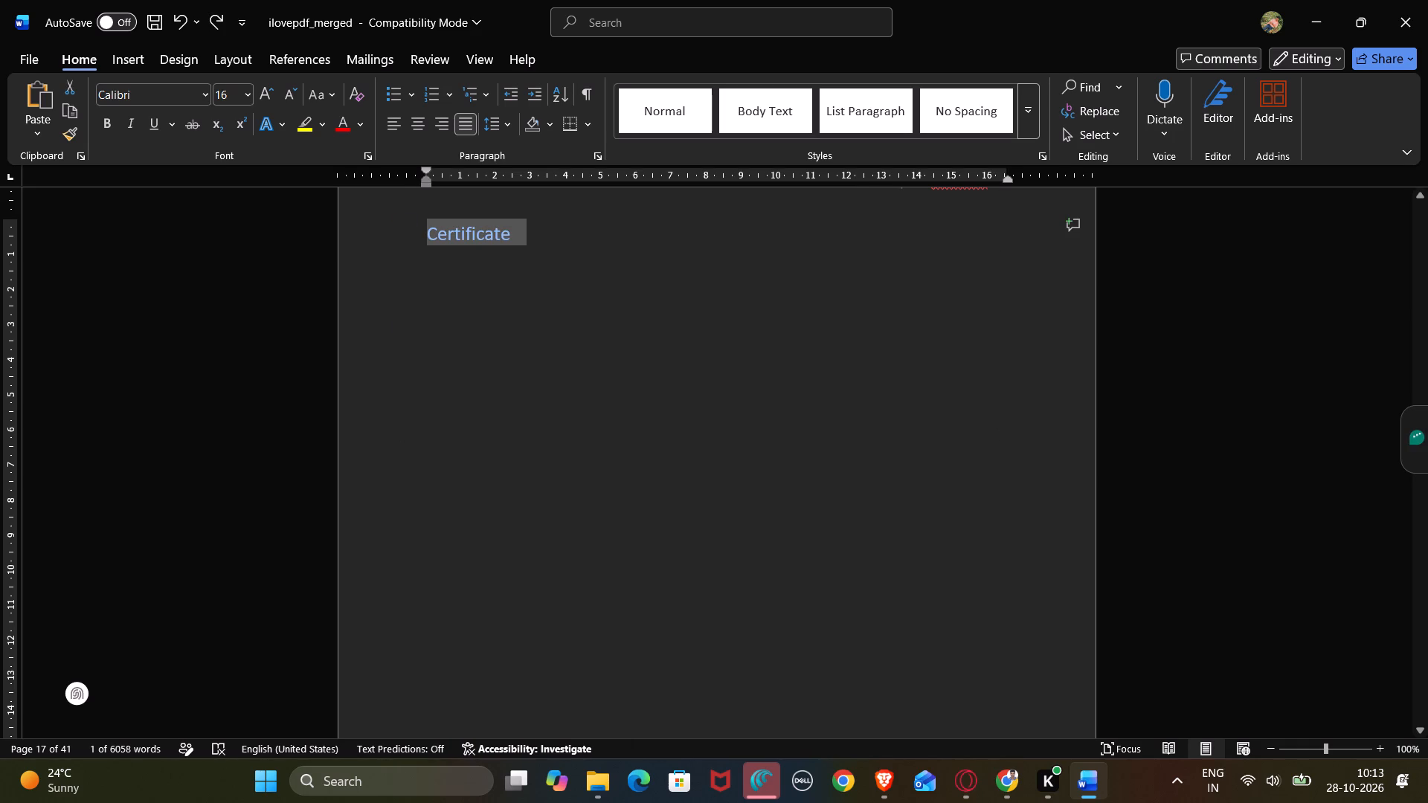
Move the Certificate heading to the horizontal centre of the page by inserting leading spaces before it.
{"action": "left_click", "coordinate": [582, 312]}
{"action": "scroll", "coordinate": [584, 313], "scroll_direction": "up", "scroll_amount": 3}
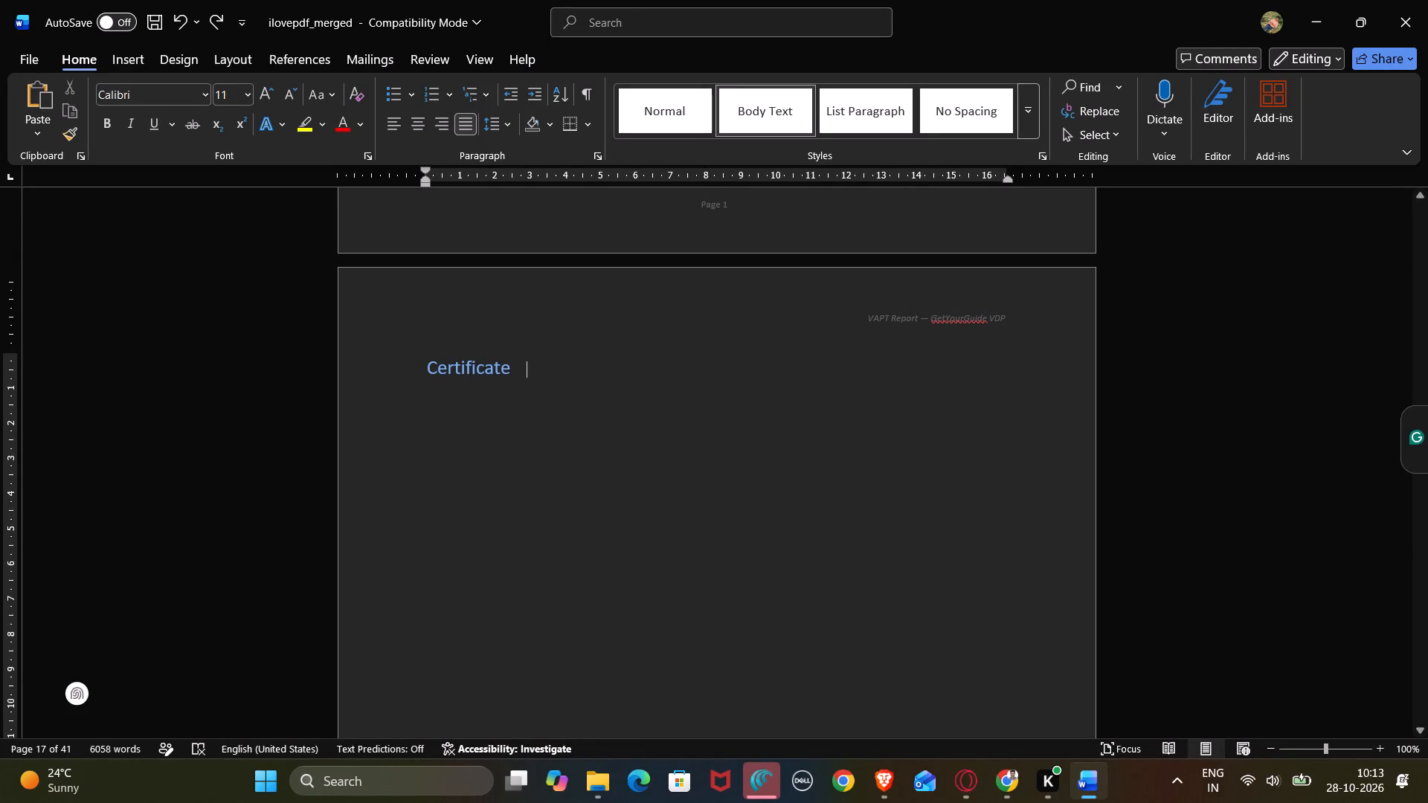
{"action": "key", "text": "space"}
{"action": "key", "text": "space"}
{"action": "key", "text": "Up"}
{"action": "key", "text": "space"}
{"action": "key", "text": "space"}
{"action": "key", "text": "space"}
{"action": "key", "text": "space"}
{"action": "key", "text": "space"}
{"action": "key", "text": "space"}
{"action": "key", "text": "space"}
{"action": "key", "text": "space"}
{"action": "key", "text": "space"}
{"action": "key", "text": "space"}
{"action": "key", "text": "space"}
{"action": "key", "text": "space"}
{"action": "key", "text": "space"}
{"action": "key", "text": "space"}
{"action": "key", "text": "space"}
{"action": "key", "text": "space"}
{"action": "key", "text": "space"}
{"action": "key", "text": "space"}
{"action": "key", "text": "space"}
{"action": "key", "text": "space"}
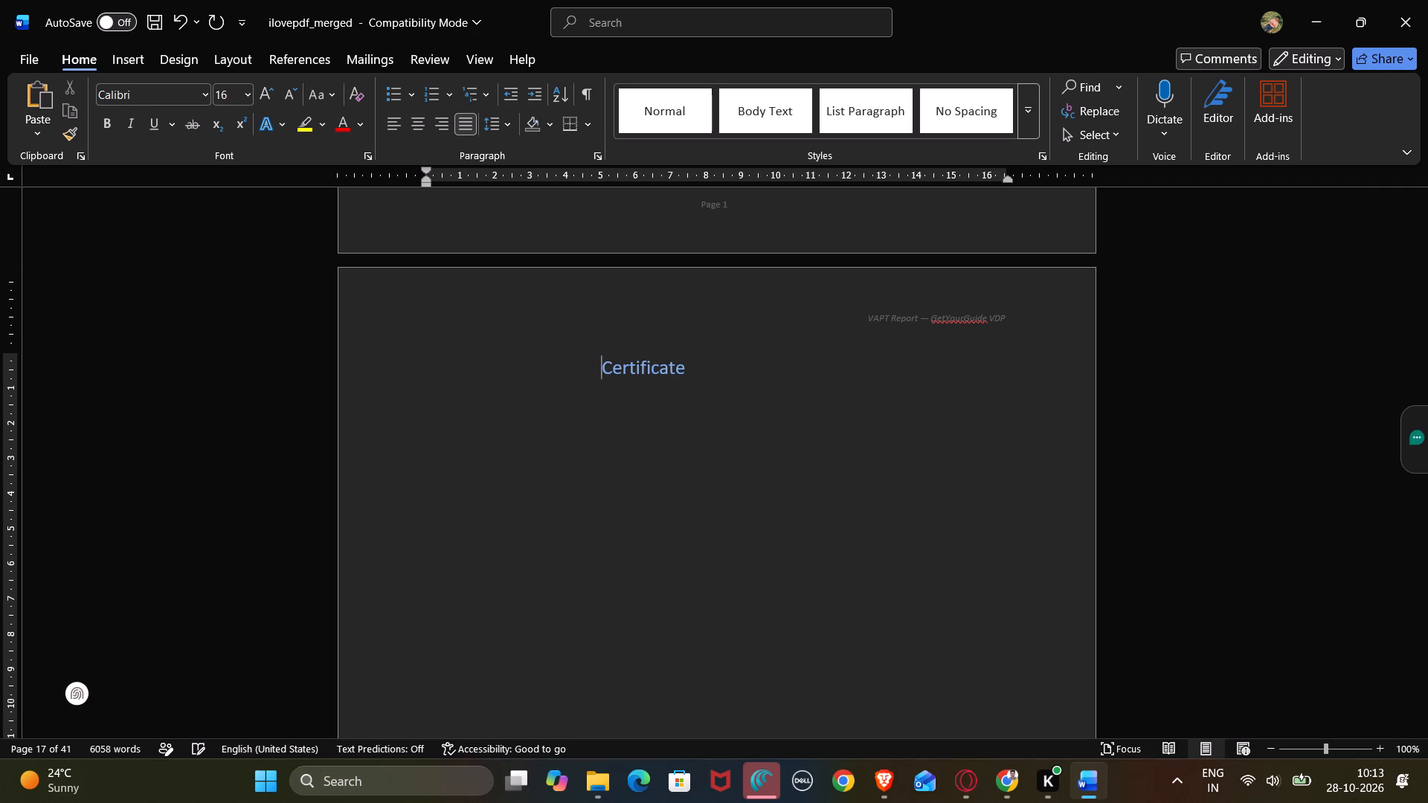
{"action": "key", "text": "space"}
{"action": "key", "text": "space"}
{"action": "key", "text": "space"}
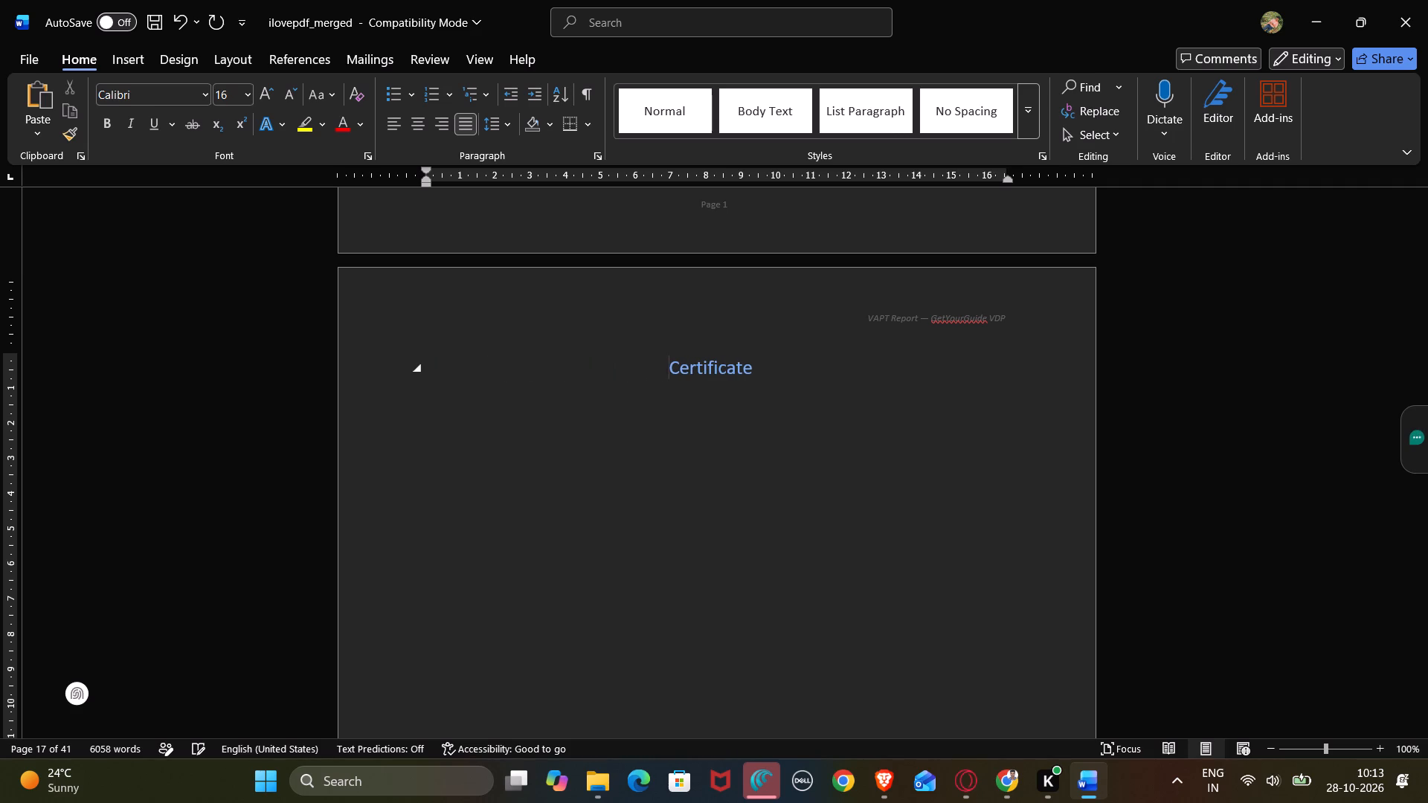
{"action": "left_click", "coordinate": [1240, 410]}
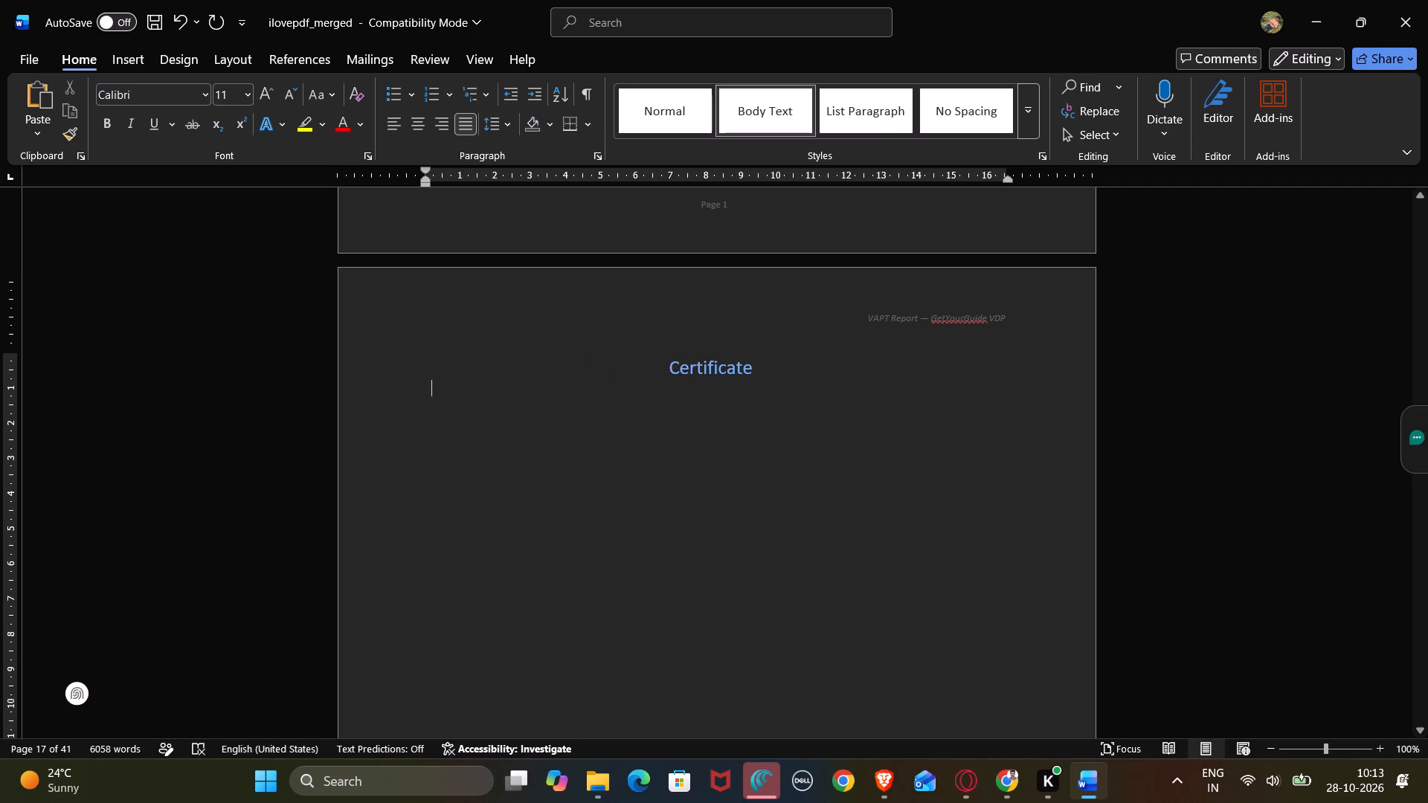
Check the Certificate page's layout against the preceding report cover page.
{"action": "scroll", "coordinate": [931, 548], "scroll_direction": "up", "scroll_amount": 4}
{"action": "scroll", "coordinate": [931, 547], "scroll_direction": "down", "scroll_amount": 6}
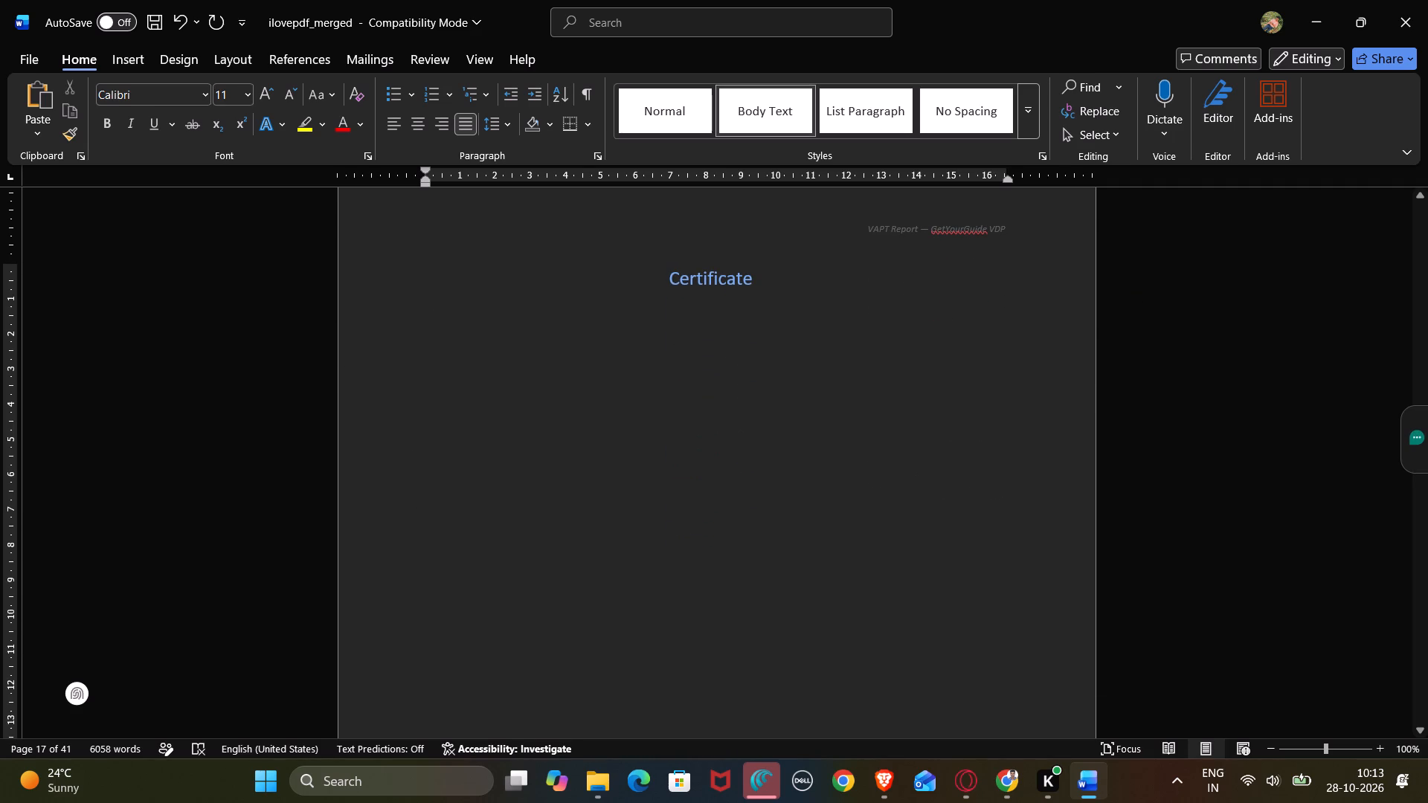
{"action": "scroll", "coordinate": [937, 517], "scroll_direction": "up", "scroll_amount": 3}
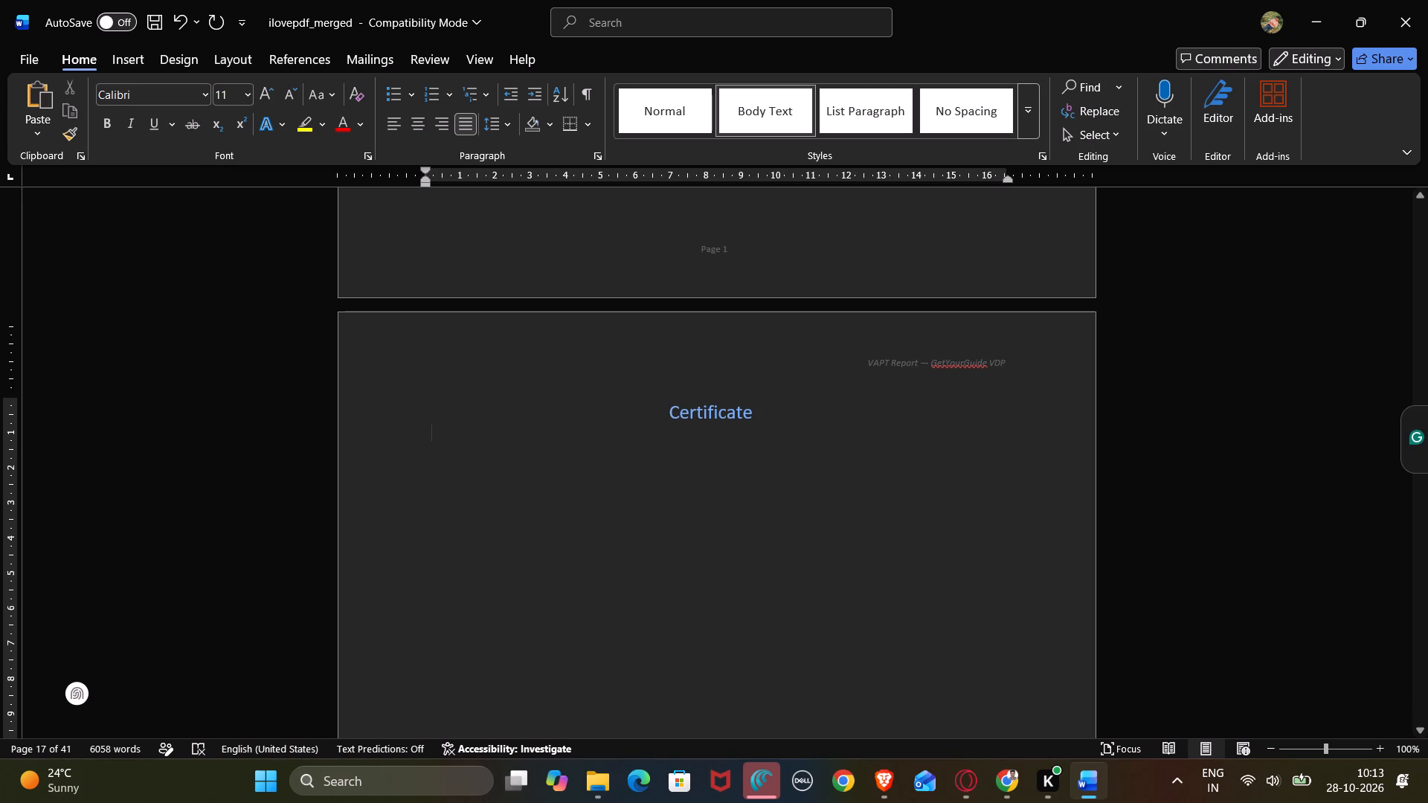
{"action": "scroll", "coordinate": [937, 517], "scroll_direction": "up", "scroll_amount": 2}
{"action": "scroll", "coordinate": [937, 517], "scroll_direction": "down", "scroll_amount": 11}
{"action": "scroll", "coordinate": [937, 518], "scroll_direction": "up", "scroll_amount": 3}
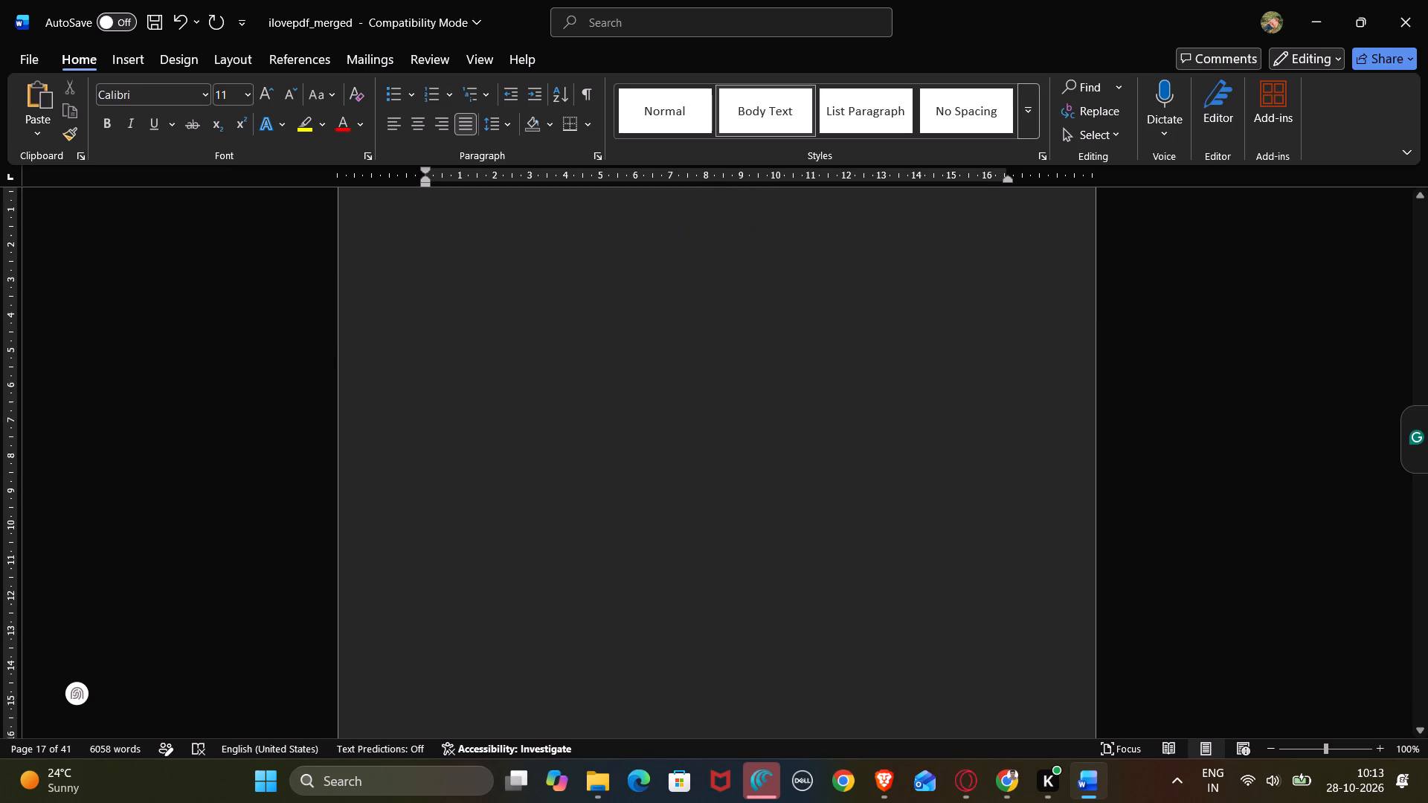
{"action": "scroll", "coordinate": [937, 518], "scroll_direction": "up", "scroll_amount": 10}
{"action": "scroll", "coordinate": [937, 520], "scroll_direction": "down", "scroll_amount": 3}
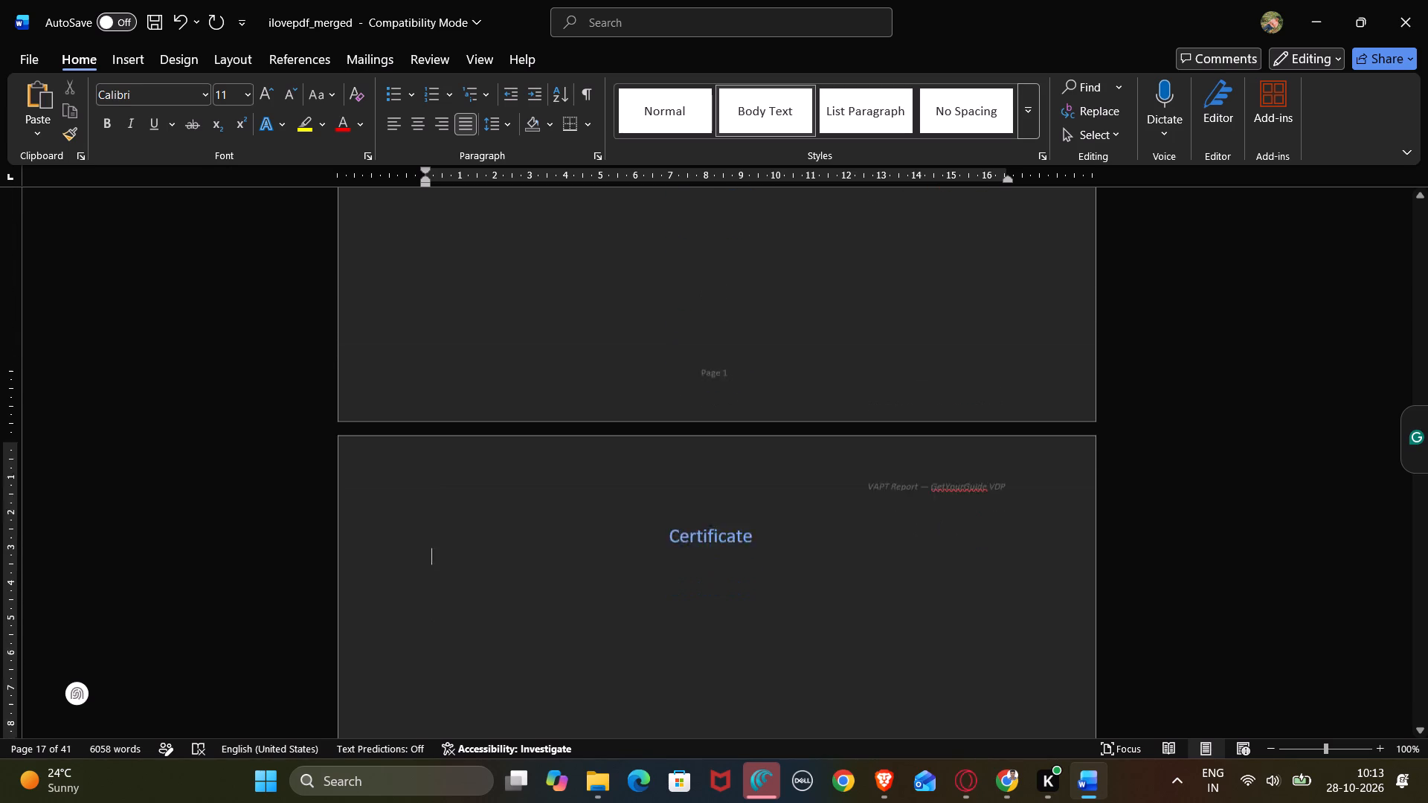
{"action": "scroll", "coordinate": [937, 520], "scroll_direction": "down", "scroll_amount": 1}
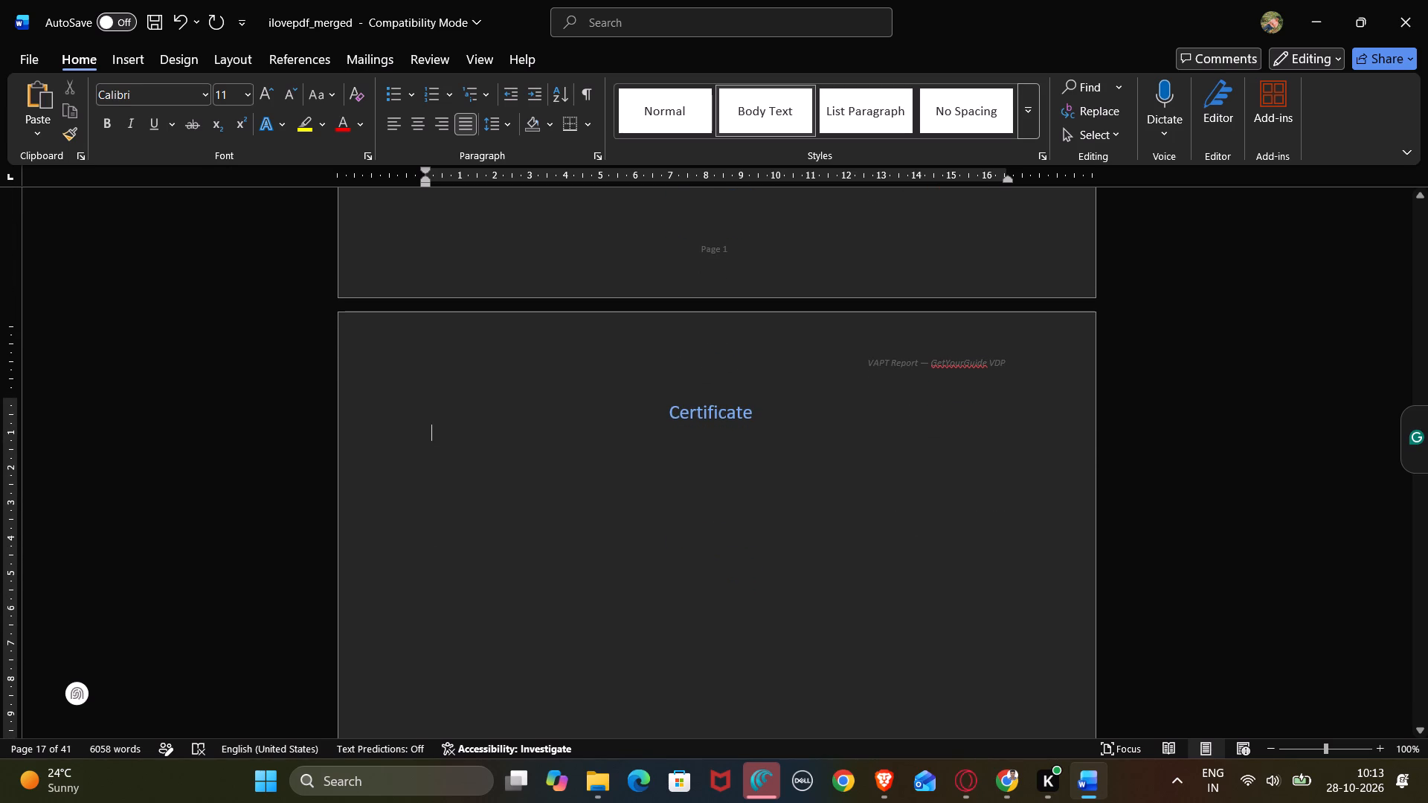
{"action": "scroll", "coordinate": [903, 514], "scroll_direction": "down", "scroll_amount": 4}
{"action": "left_click", "coordinate": [543, 335]}
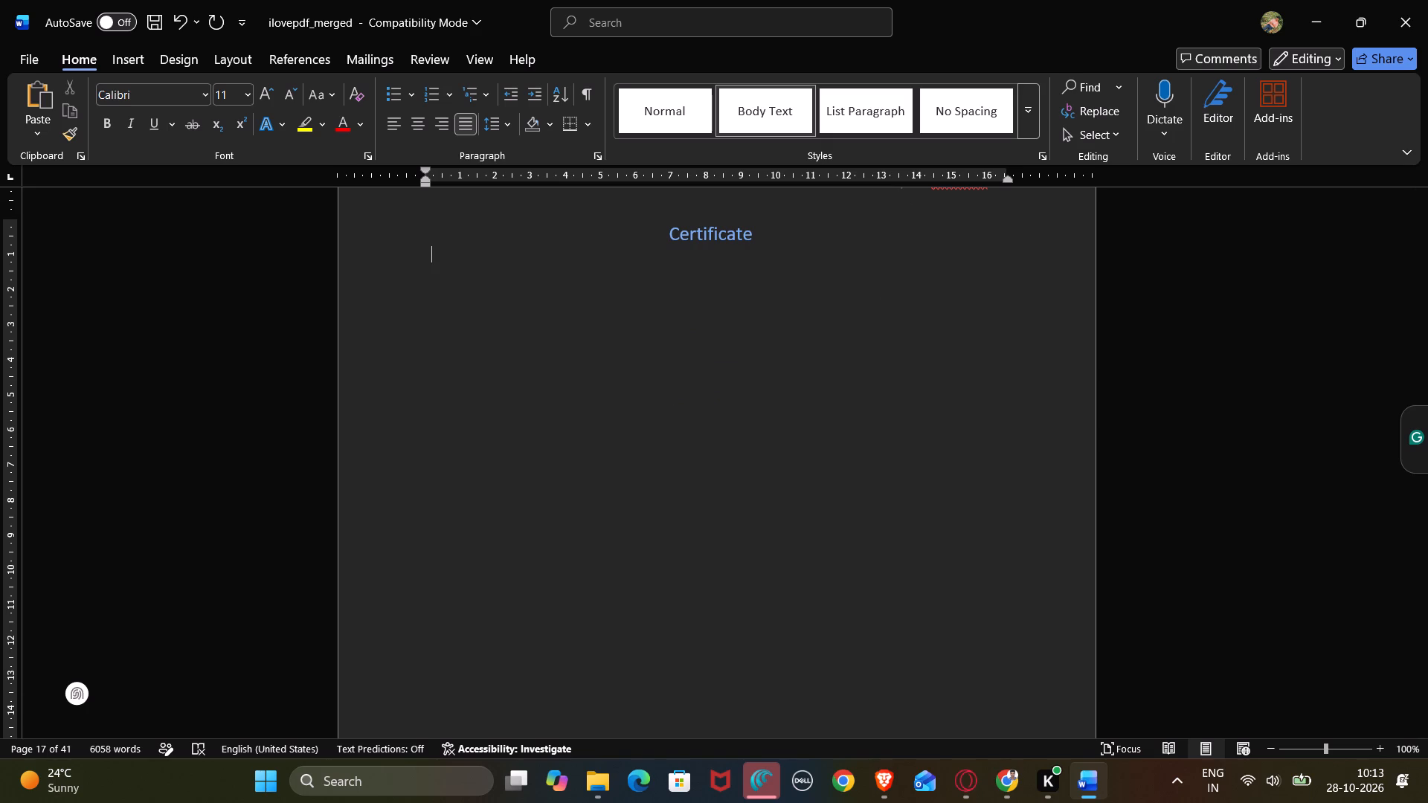
{"action": "left_click", "coordinate": [837, 268]}
{"action": "left_click", "coordinate": [715, 365]}
{"action": "scroll", "coordinate": [690, 375], "scroll_direction": "up", "scroll_amount": 3}
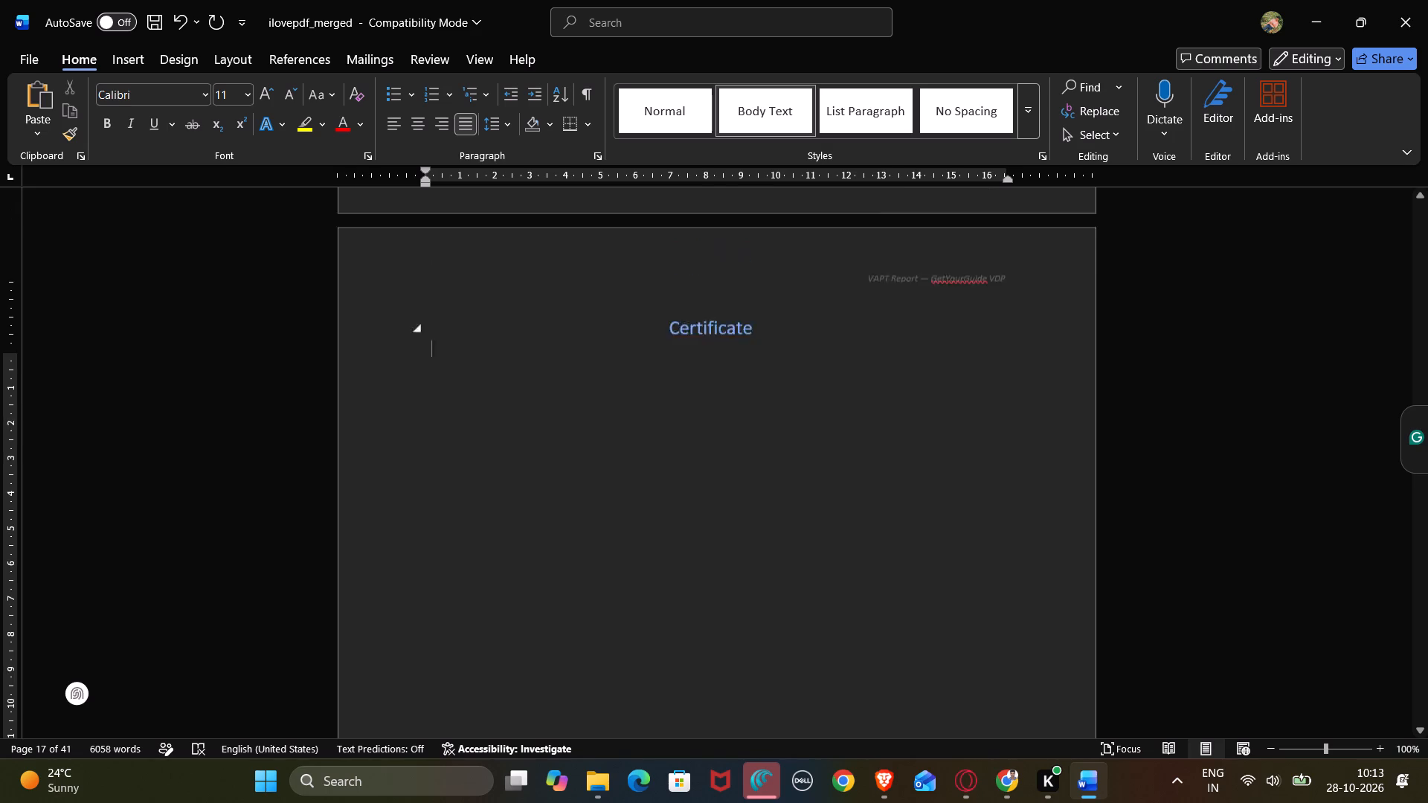
{"action": "scroll", "coordinate": [690, 375], "scroll_direction": "up", "scroll_amount": 13}
{"action": "scroll", "coordinate": [689, 380], "scroll_direction": "down", "scroll_amount": 11}
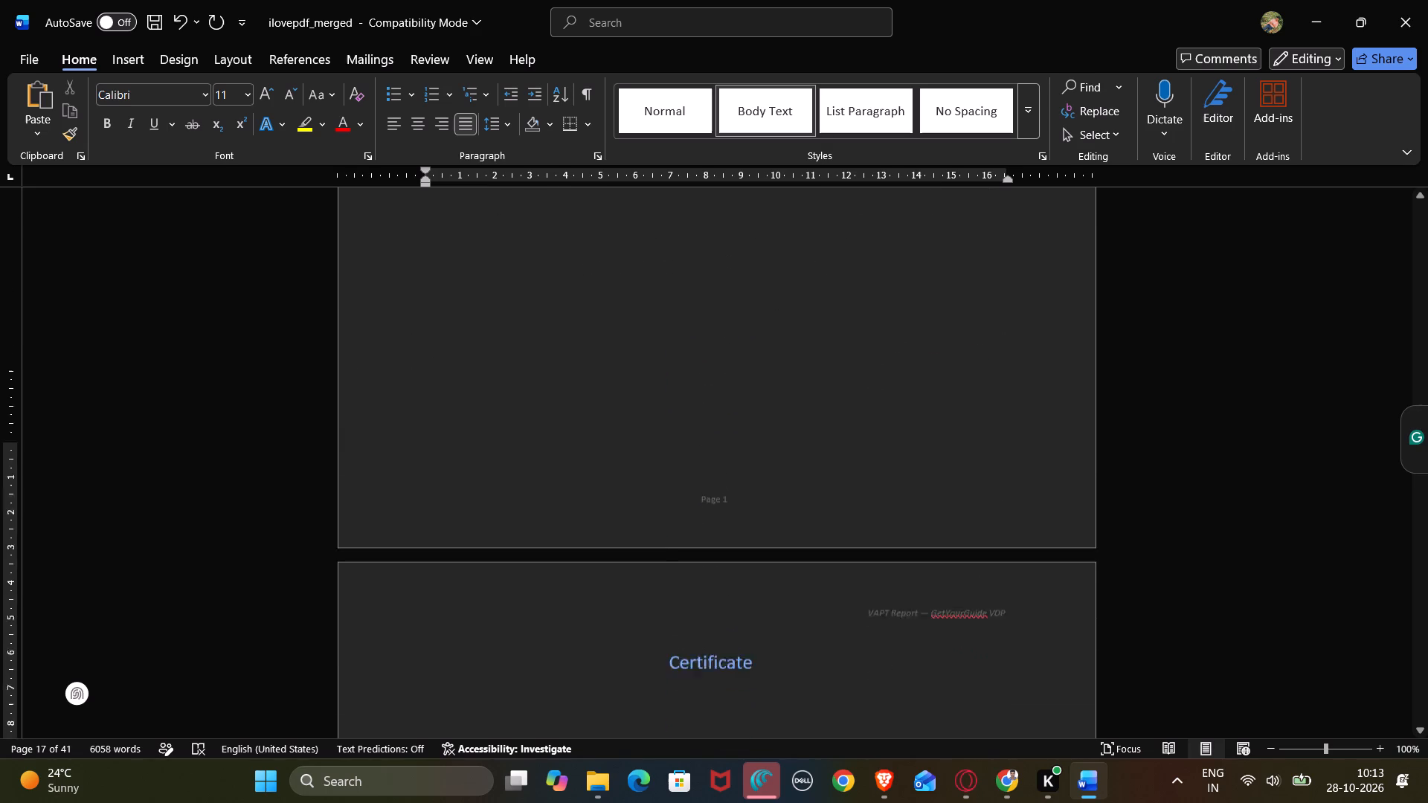
{"action": "scroll", "coordinate": [688, 385], "scroll_direction": "down", "scroll_amount": 1}
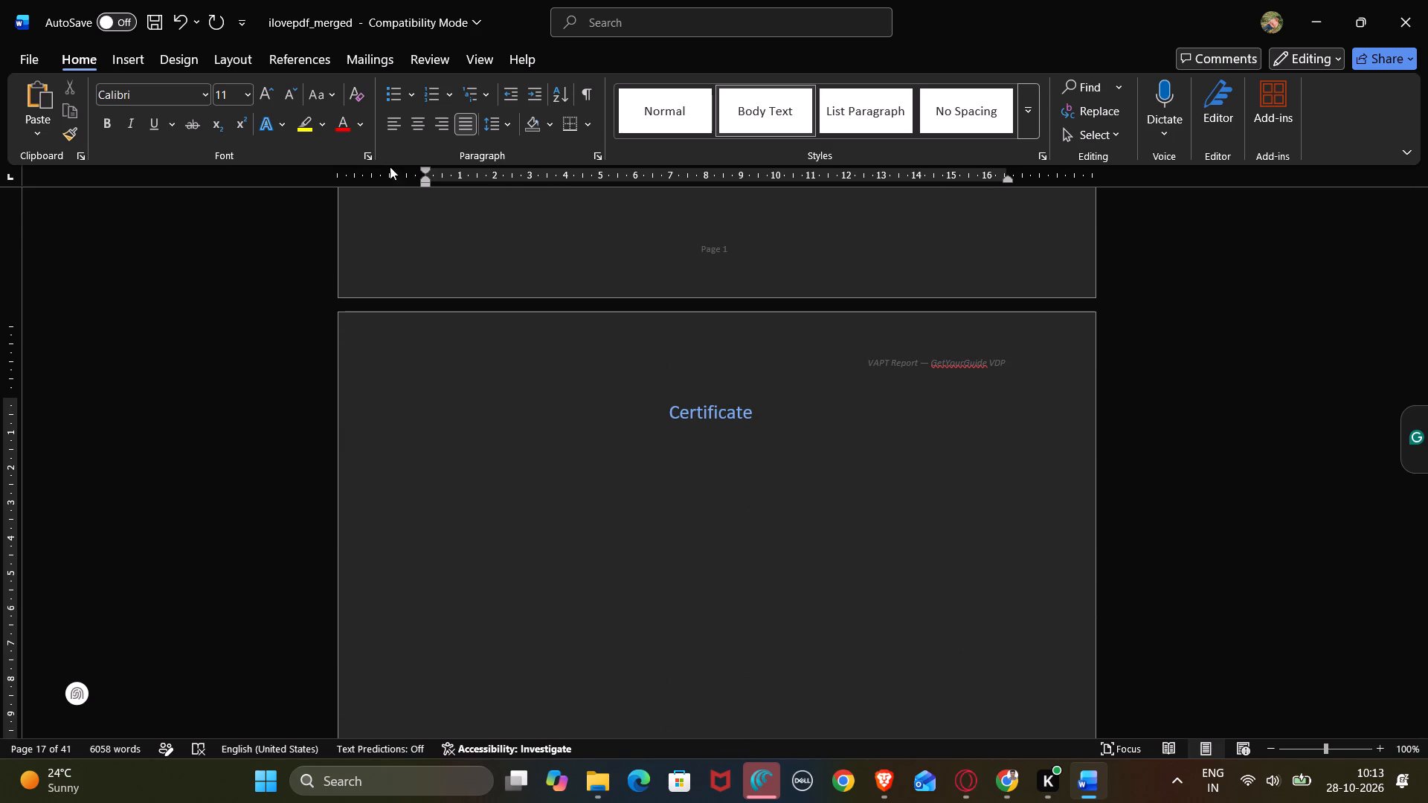
{"action": "left_click", "coordinate": [129, 54]}
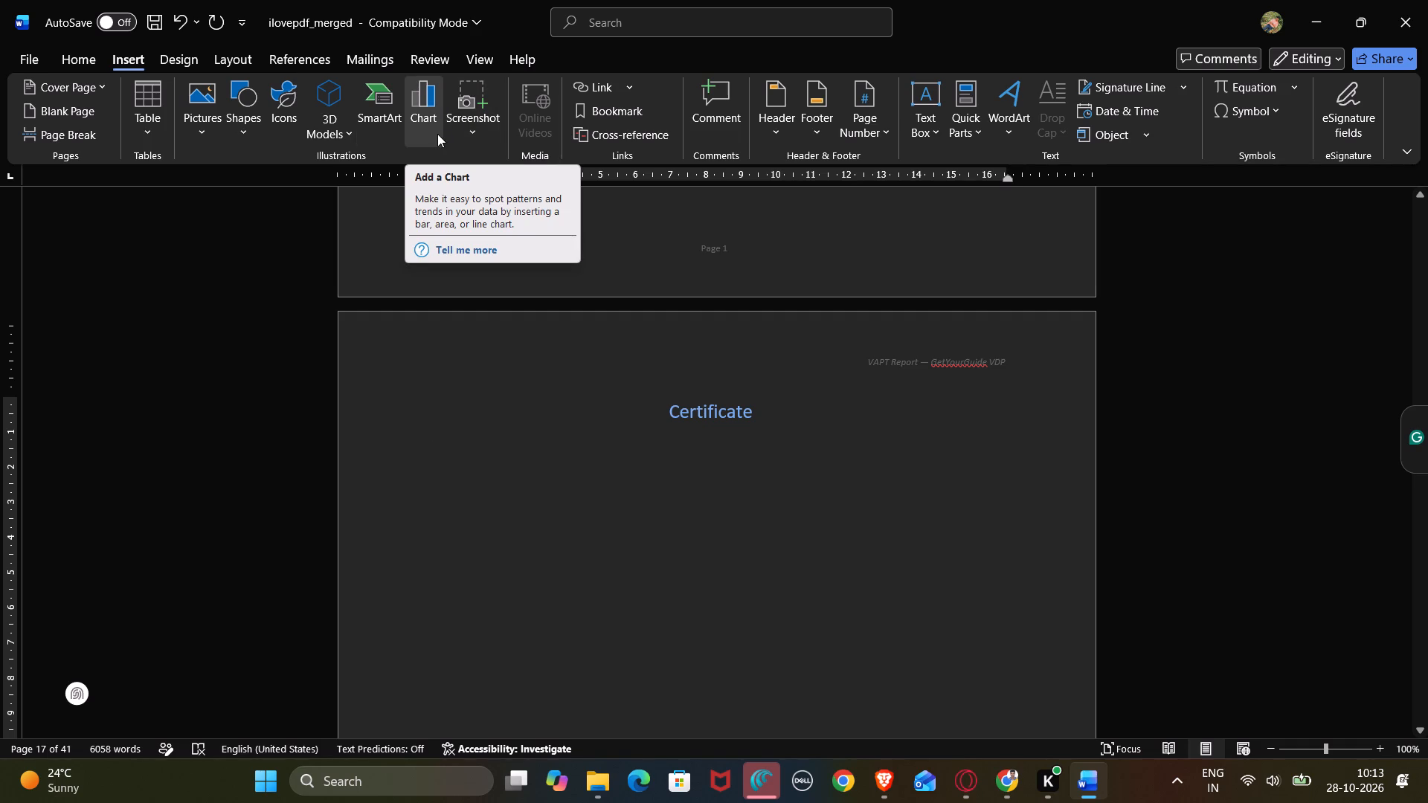
{"action": "left_click", "coordinate": [207, 123]}
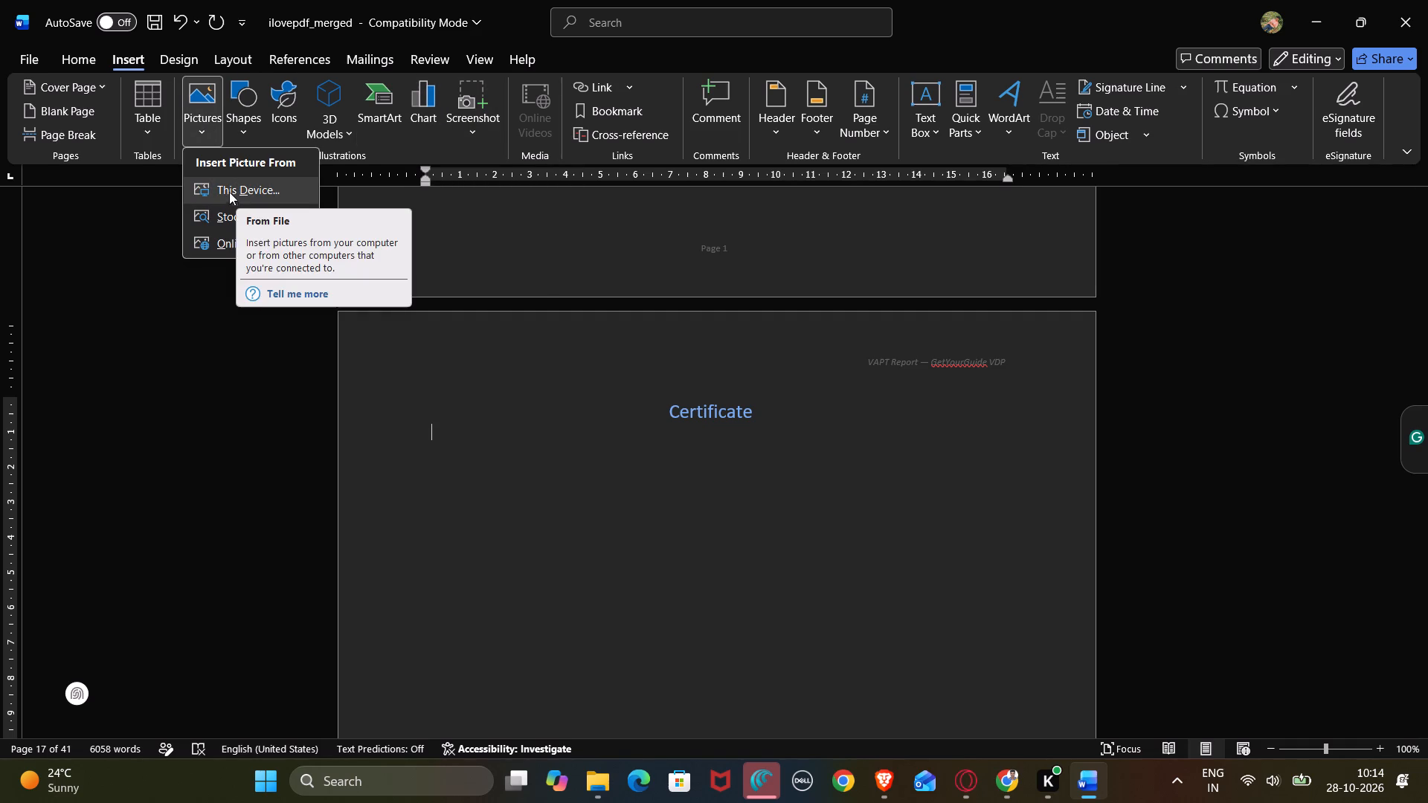
{"action": "left_click", "coordinate": [228, 190]}
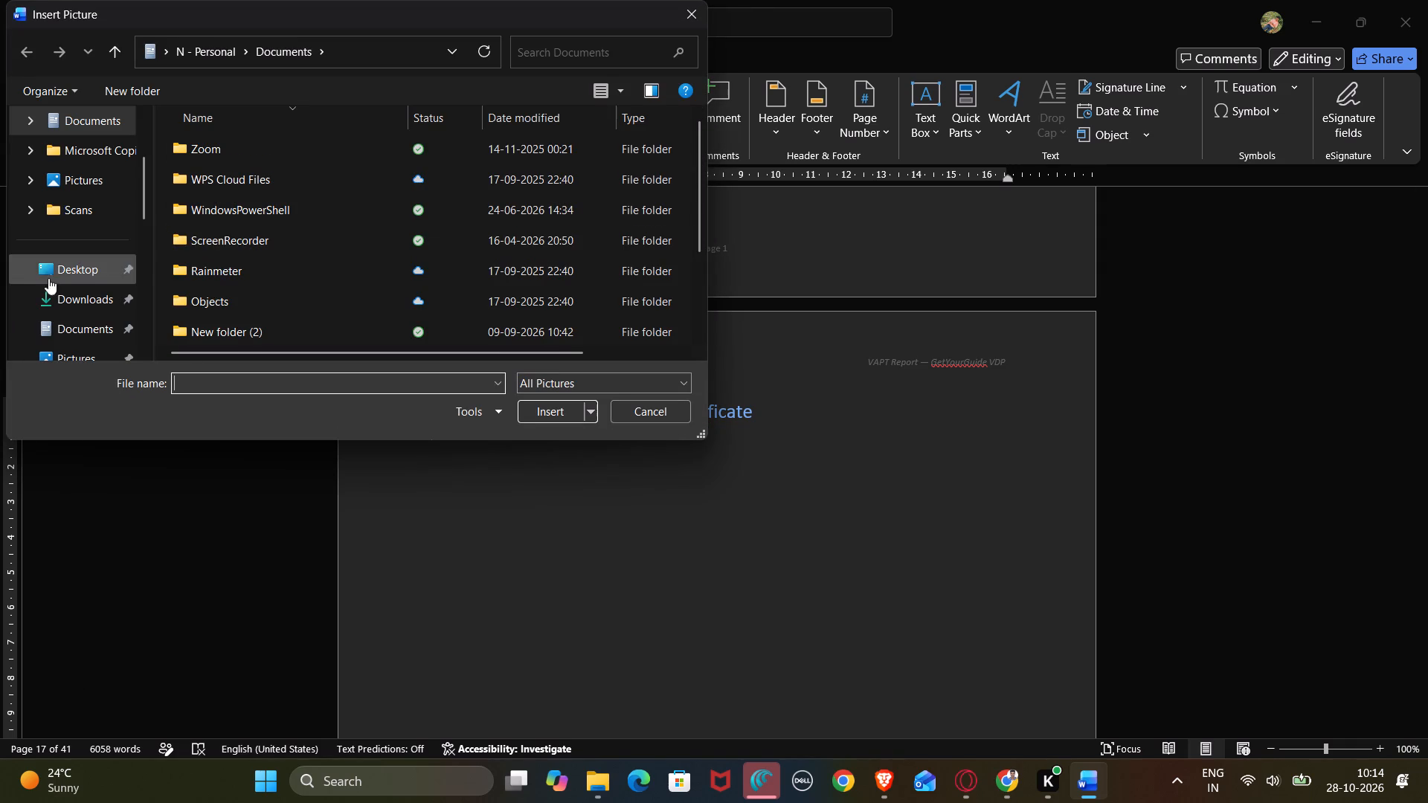
{"action": "scroll", "coordinate": [68, 286], "scroll_direction": "down", "scroll_amount": 3}
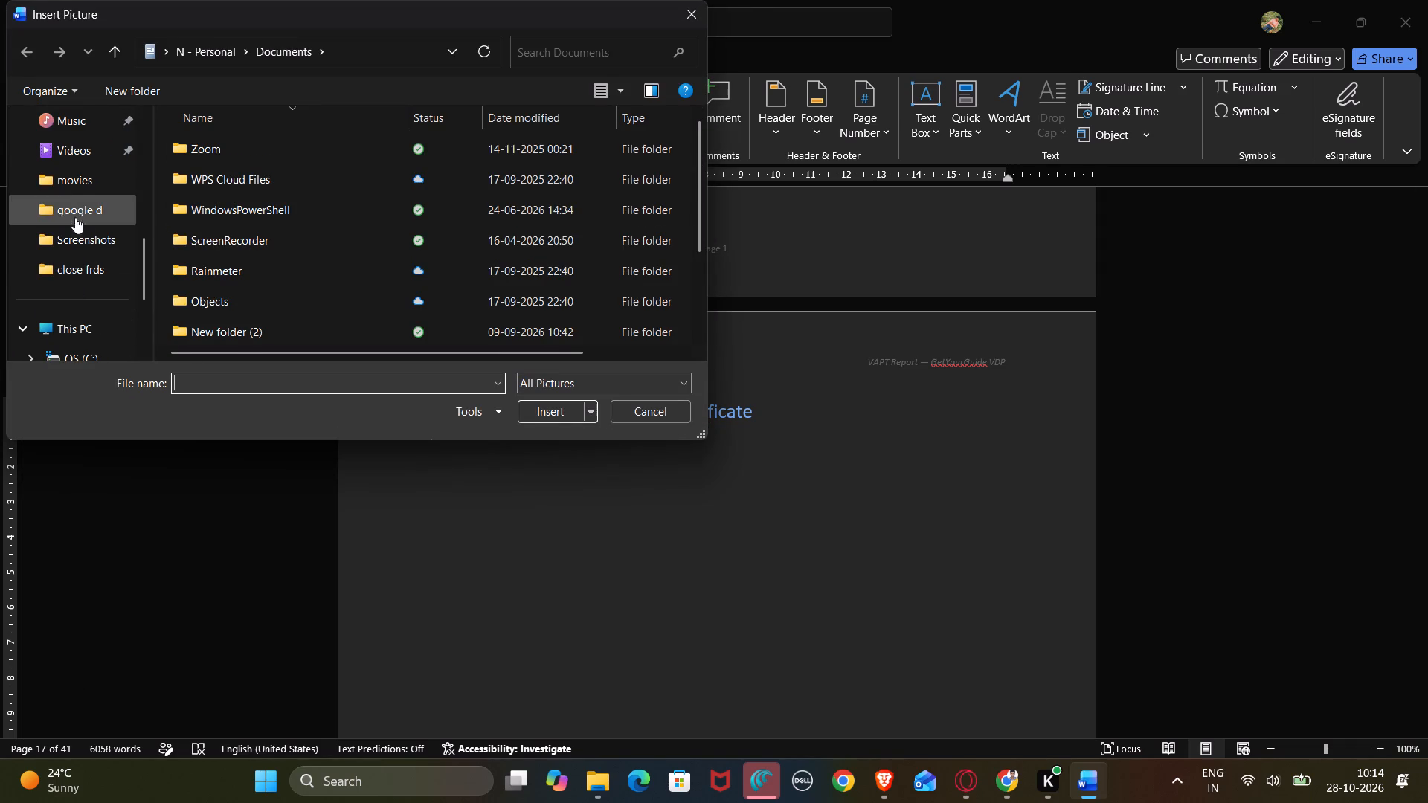
{"action": "left_click", "coordinate": [78, 233]}
{"action": "scroll", "coordinate": [575, 224], "scroll_direction": "down", "scroll_amount": 18}
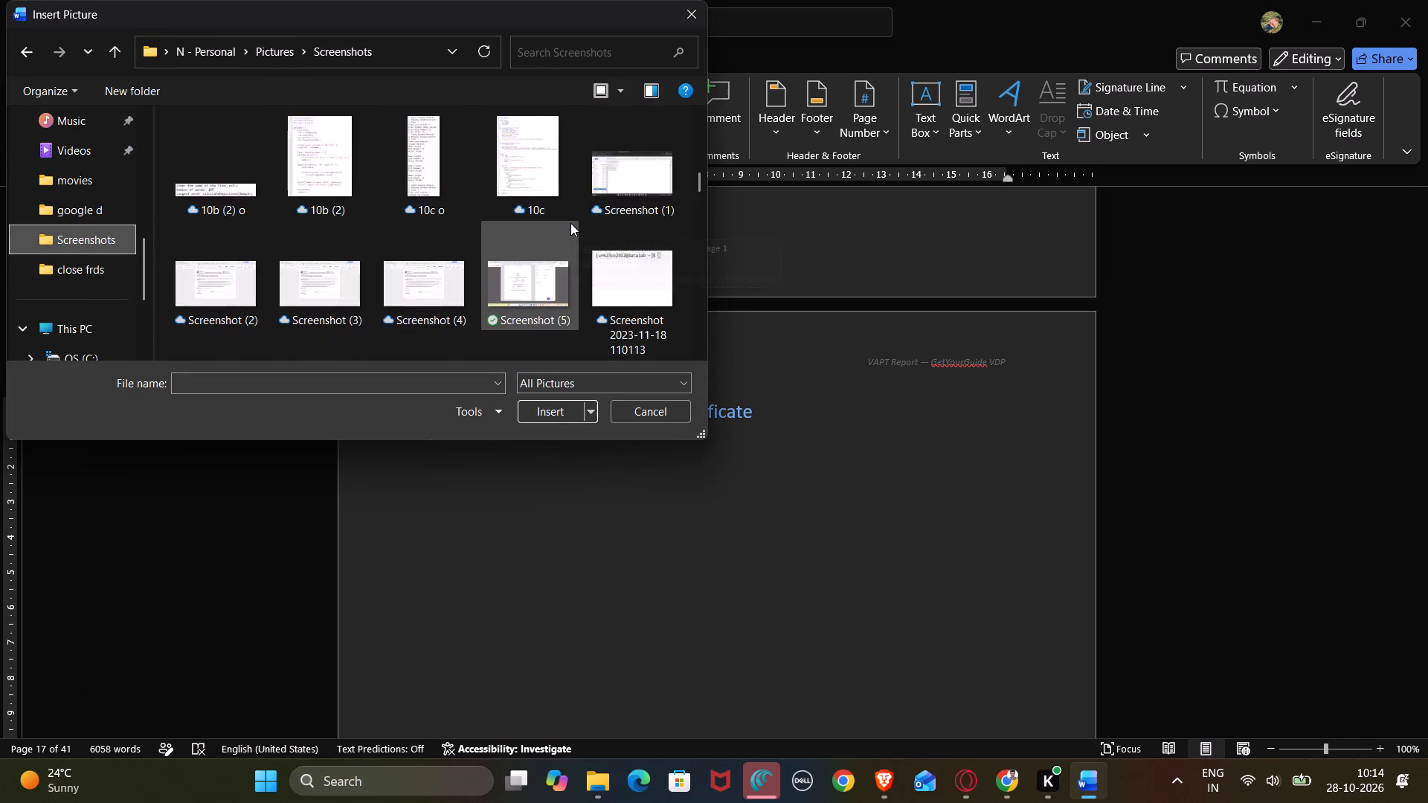
{"action": "scroll", "coordinate": [570, 223], "scroll_direction": "down", "scroll_amount": 20}
{"action": "scroll", "coordinate": [570, 223], "scroll_direction": "down", "scroll_amount": 10}
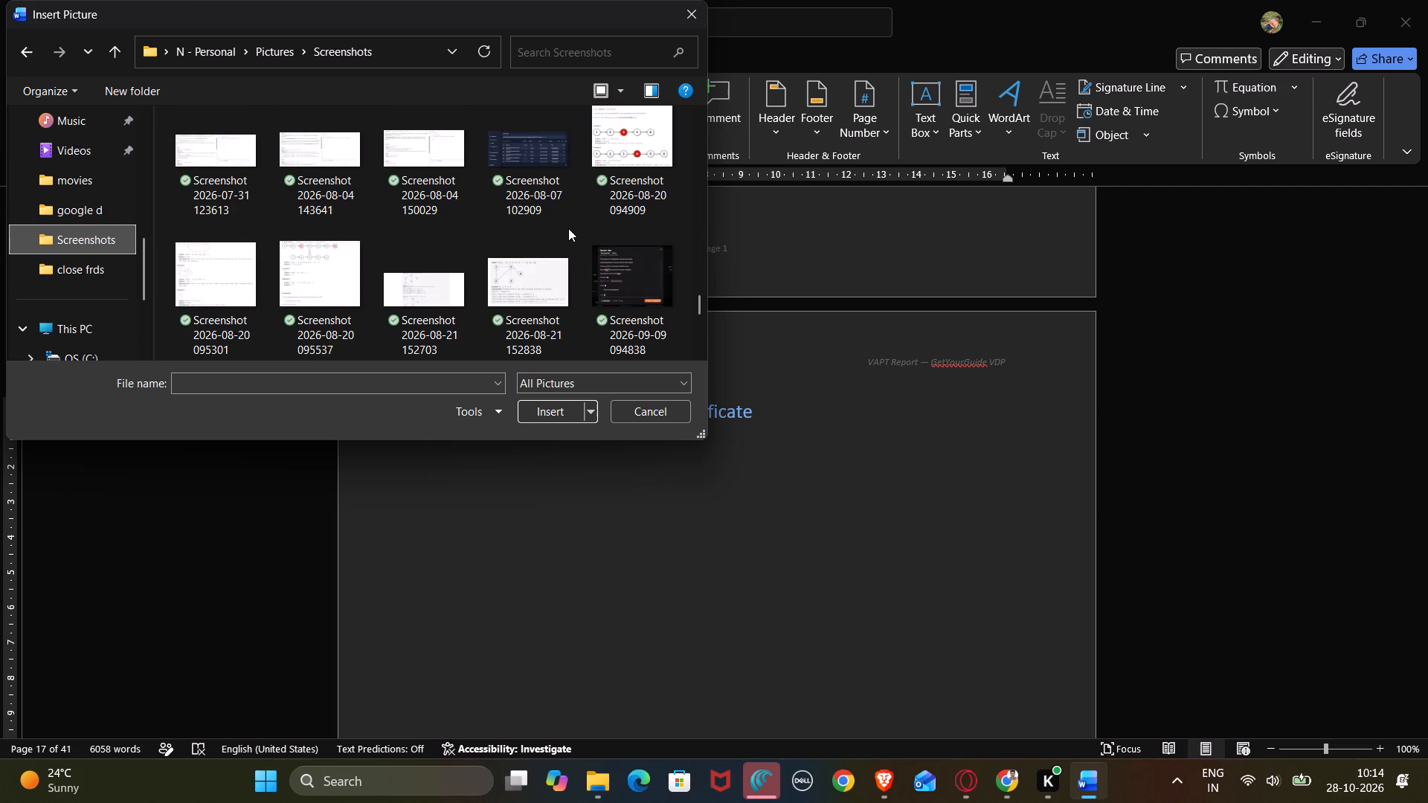
{"action": "scroll", "coordinate": [568, 231], "scroll_direction": "down", "scroll_amount": 20}
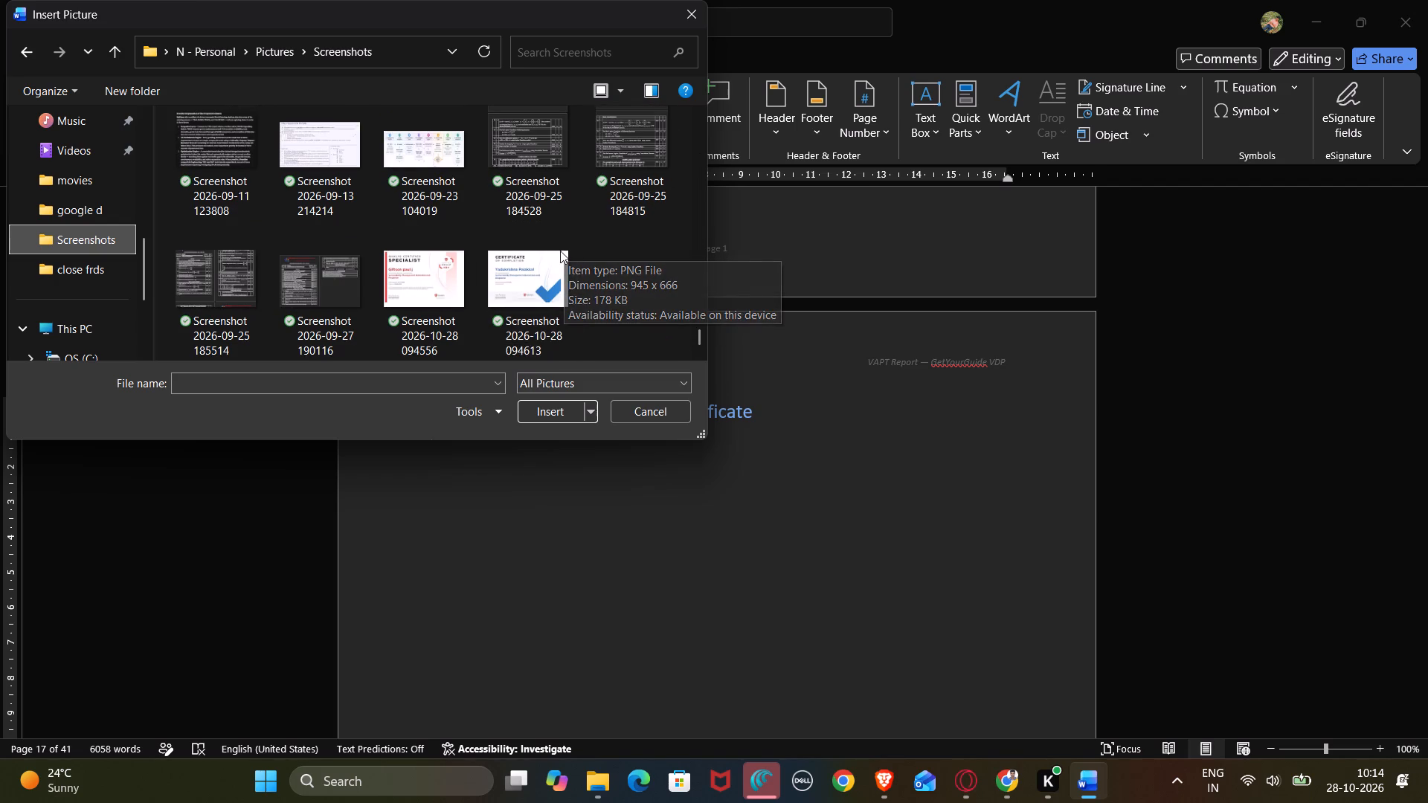
{"action": "left_click", "coordinate": [501, 268]}
{"action": "left_click", "coordinate": [547, 405]}
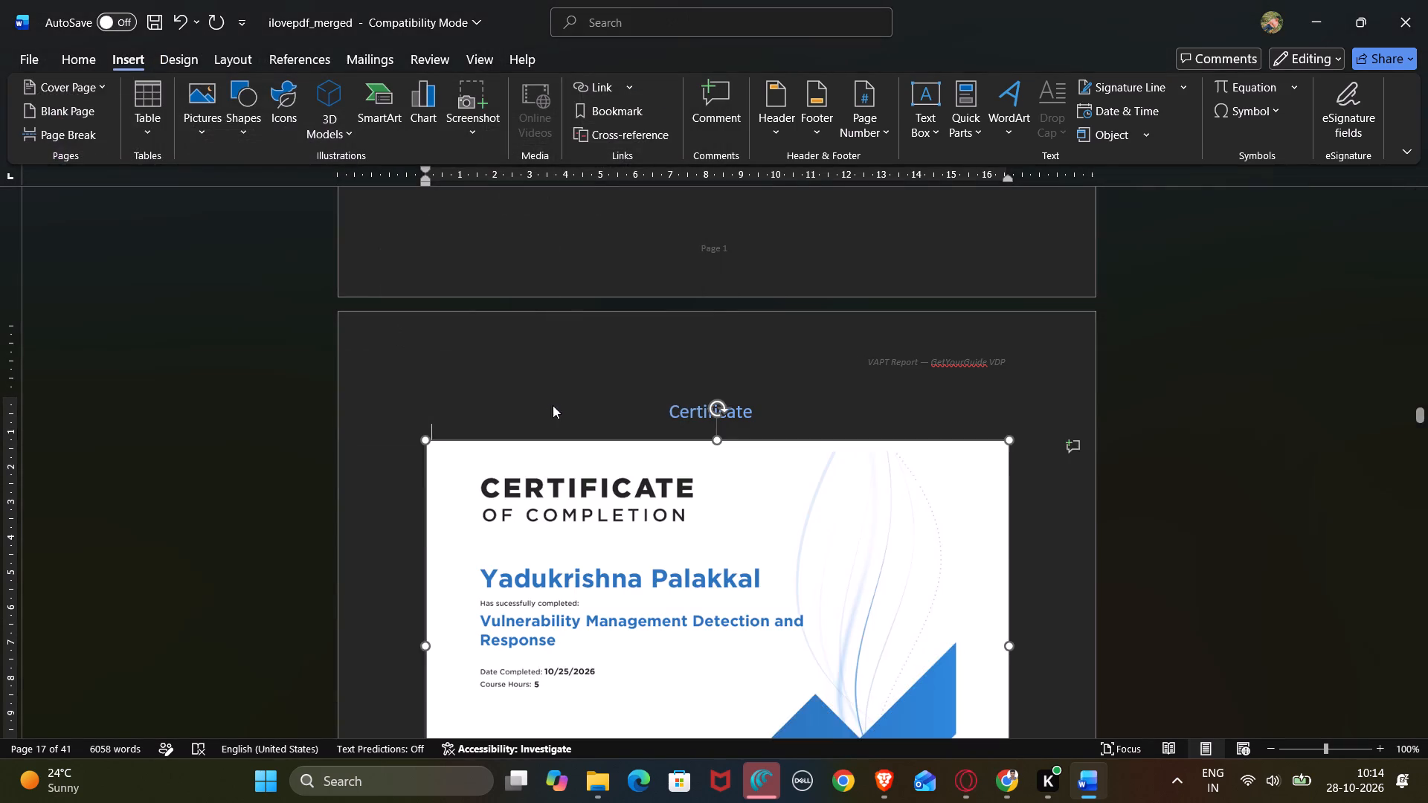
Review the inserted certificate picture's page along with the placeholder cover before it and the report sections after it.
{"action": "scroll", "coordinate": [589, 400], "scroll_direction": "down", "scroll_amount": 11}
{"action": "left_click", "coordinate": [629, 408]}
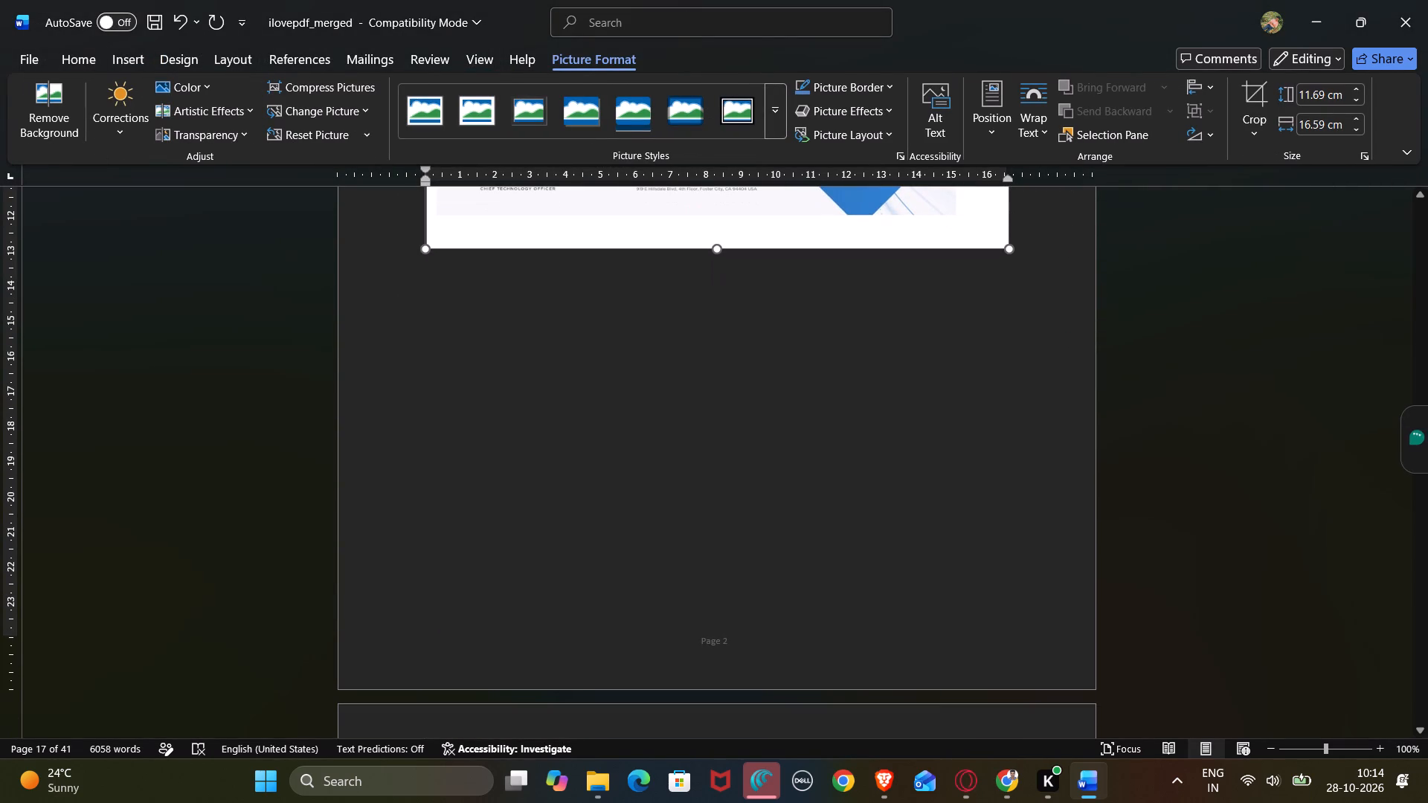
{"action": "scroll", "coordinate": [629, 407], "scroll_direction": "down", "scroll_amount": 16}
{"action": "scroll", "coordinate": [685, 412], "scroll_direction": "up", "scroll_amount": 11}
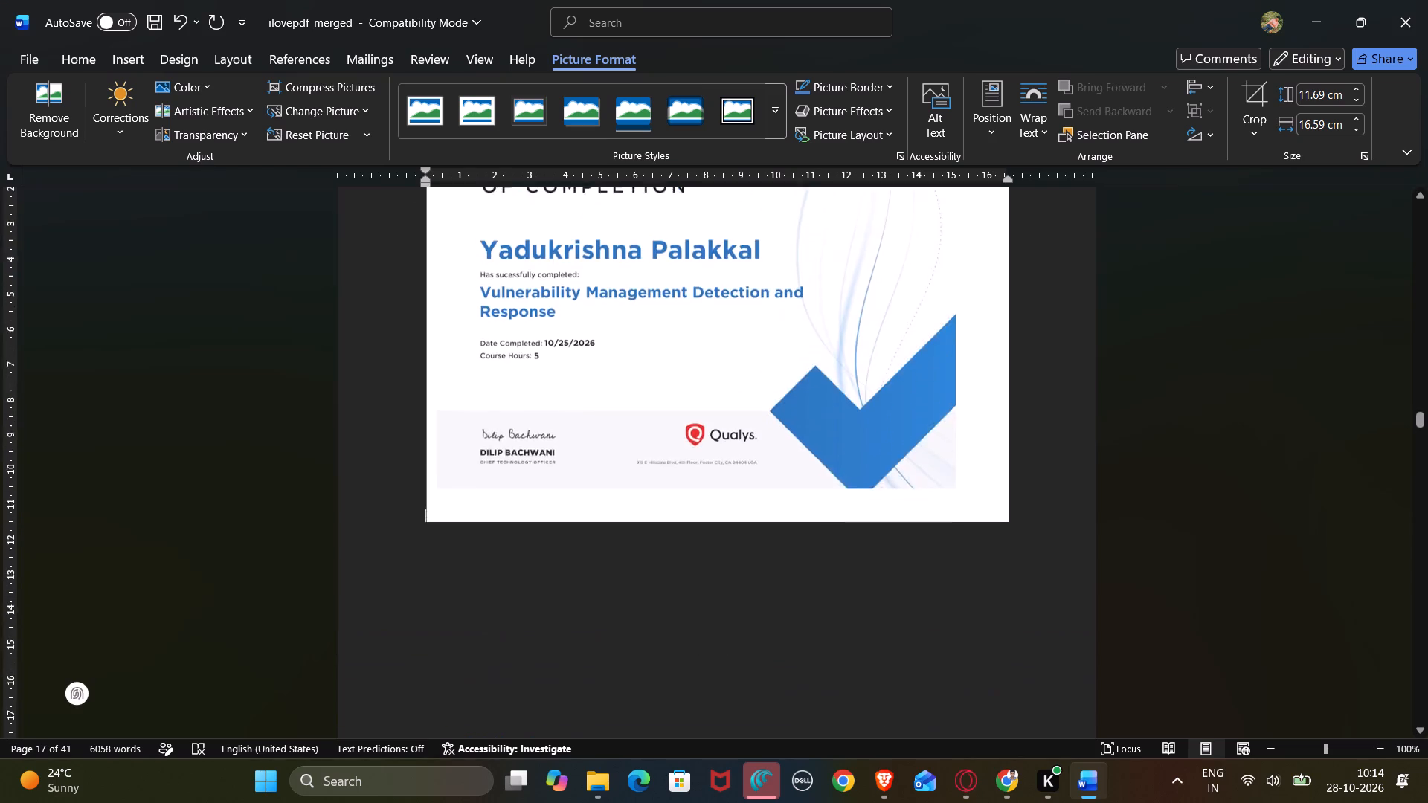
{"action": "scroll", "coordinate": [685, 412], "scroll_direction": "up", "scroll_amount": 10}
{"action": "scroll", "coordinate": [685, 412], "scroll_direction": "up", "scroll_amount": 12}
{"action": "scroll", "coordinate": [685, 413], "scroll_direction": "down", "scroll_amount": 4}
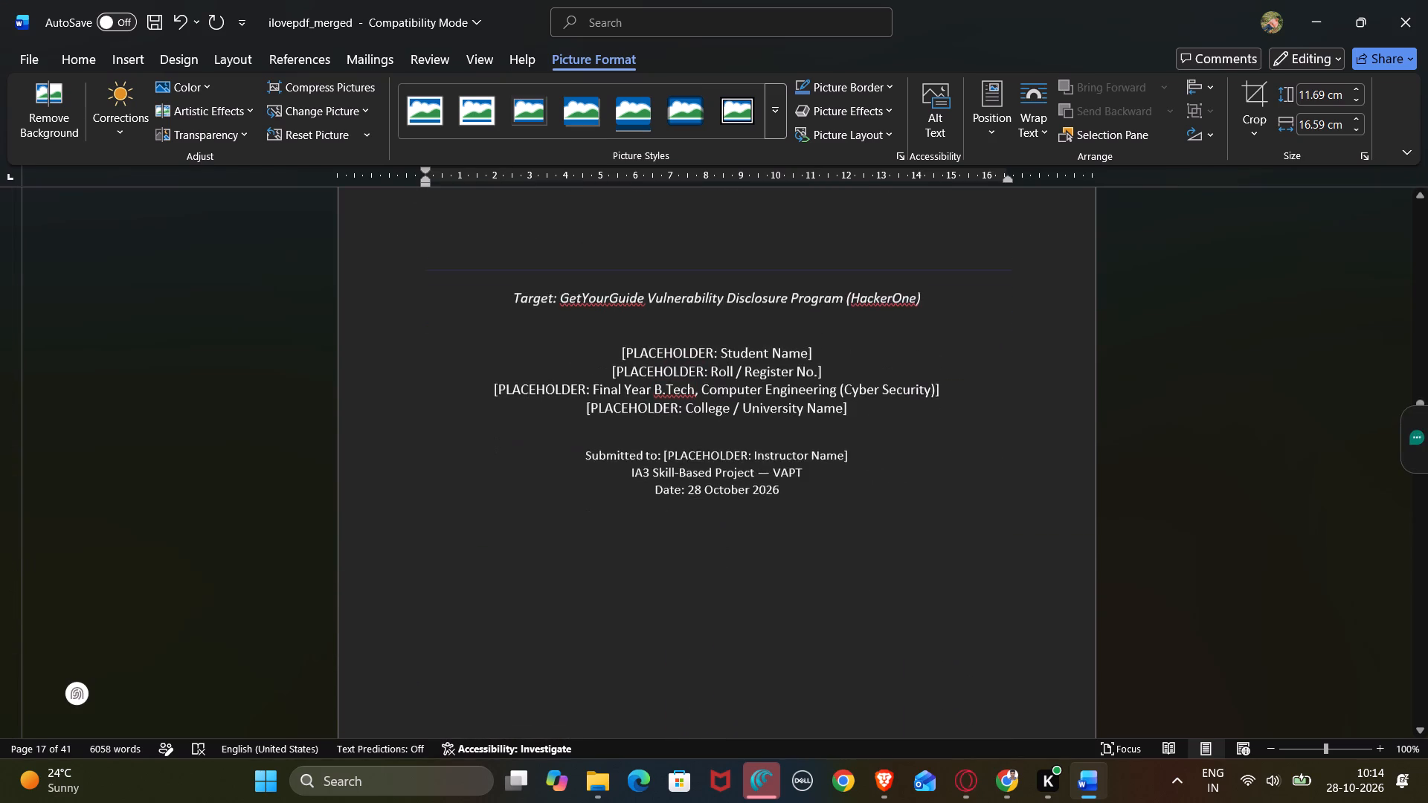
{"action": "scroll", "coordinate": [685, 413], "scroll_direction": "down", "scroll_amount": 20}
{"action": "scroll", "coordinate": [685, 413], "scroll_direction": "down", "scroll_amount": 19}
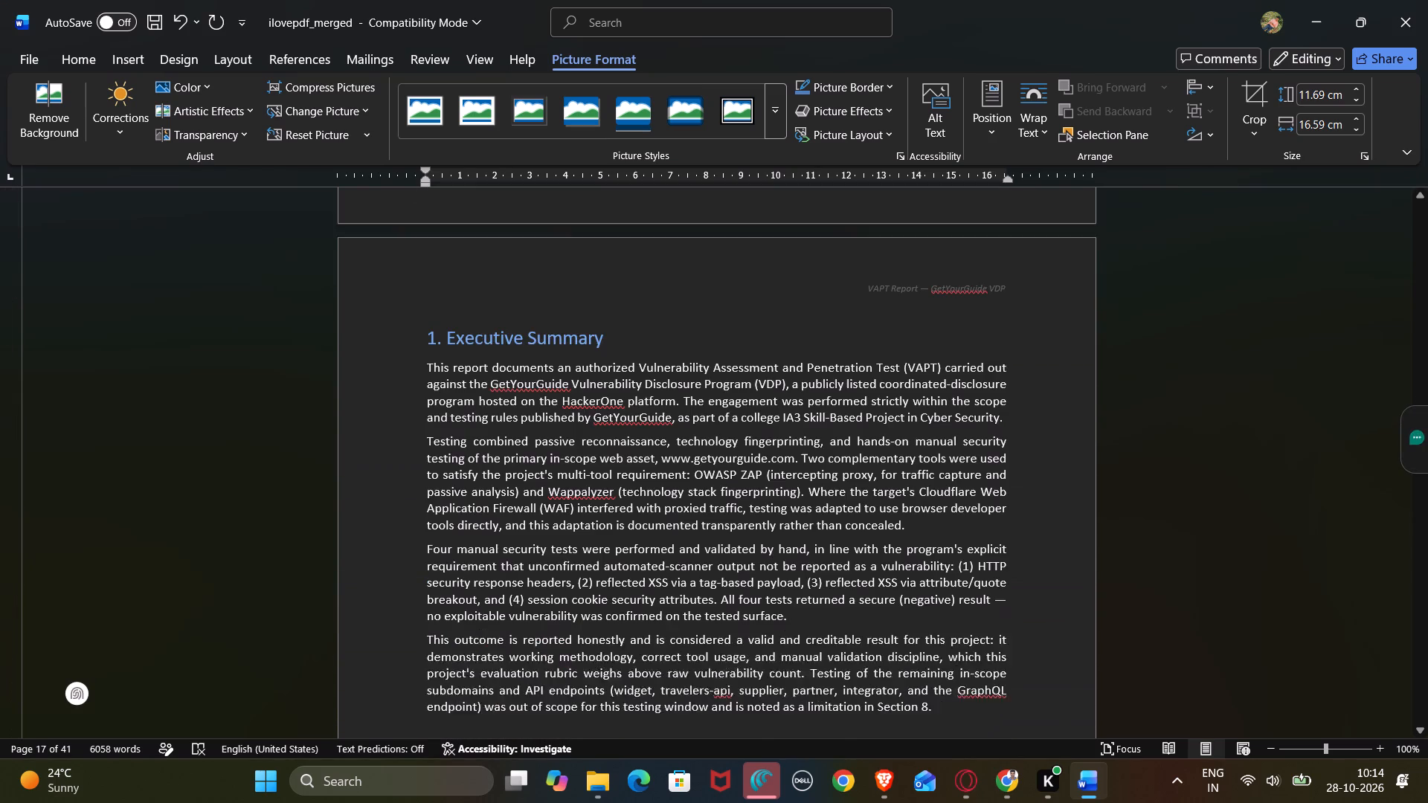
{"action": "scroll", "coordinate": [668, 451], "scroll_direction": "down", "scroll_amount": 17}
{"action": "scroll", "coordinate": [667, 451], "scroll_direction": "up", "scroll_amount": 7}
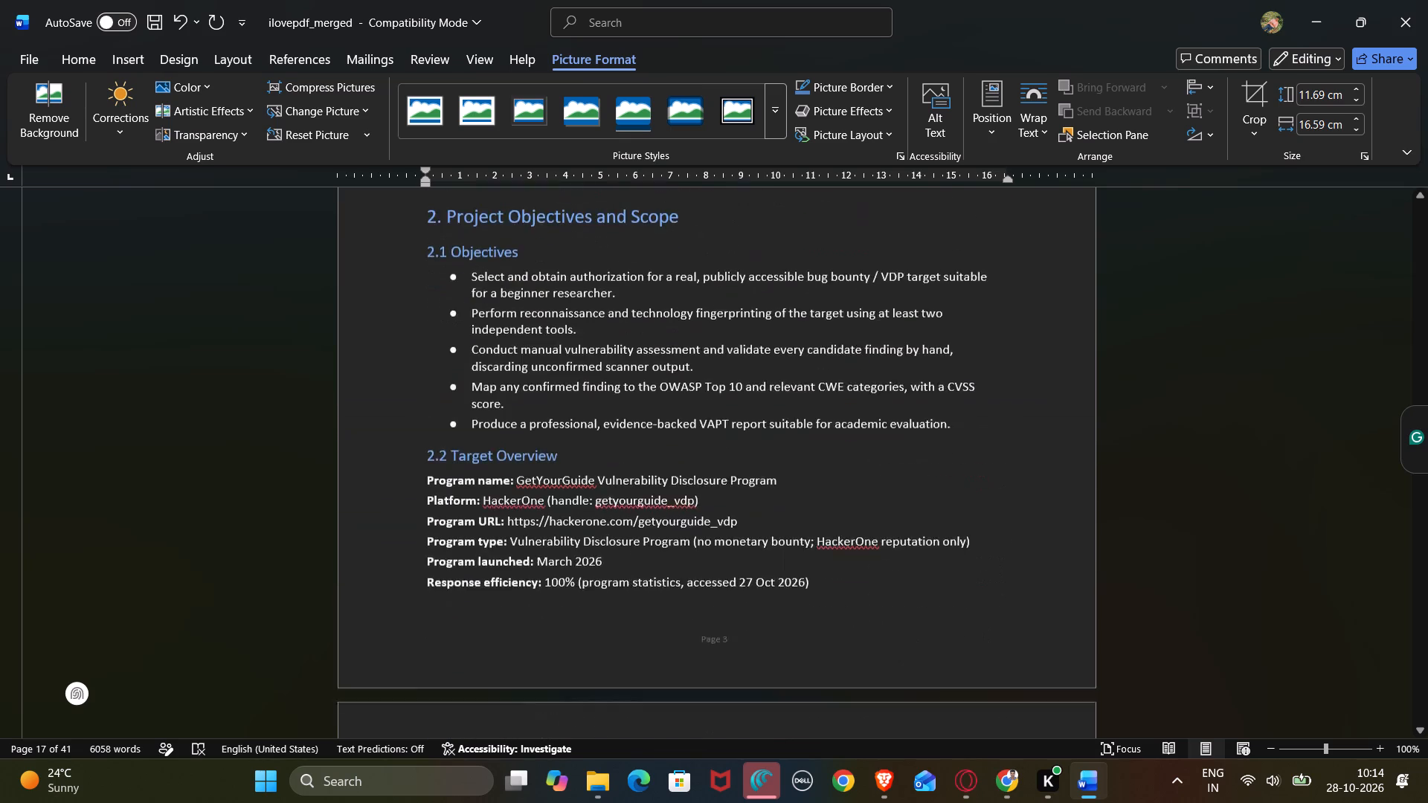
{"action": "scroll", "coordinate": [667, 451], "scroll_direction": "up", "scroll_amount": 20}
{"action": "scroll", "coordinate": [667, 451], "scroll_direction": "up", "scroll_amount": 12}
{"action": "scroll", "coordinate": [667, 451], "scroll_direction": "down", "scroll_amount": 3}
{"action": "scroll", "coordinate": [667, 451], "scroll_direction": "up", "scroll_amount": 4}
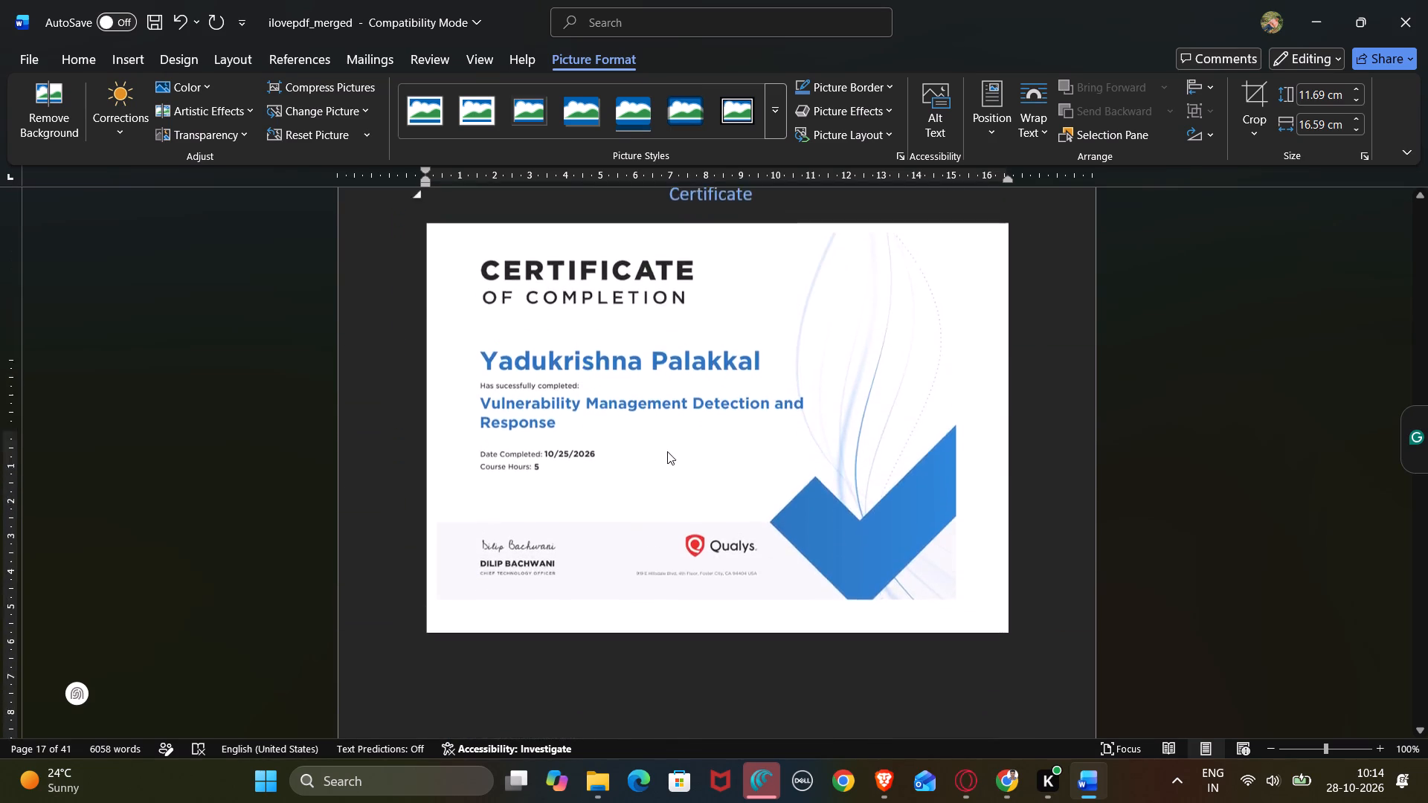
{"action": "scroll", "coordinate": [667, 451], "scroll_direction": "up", "scroll_amount": 20}
{"action": "scroll", "coordinate": [667, 451], "scroll_direction": "up", "scroll_amount": 1}
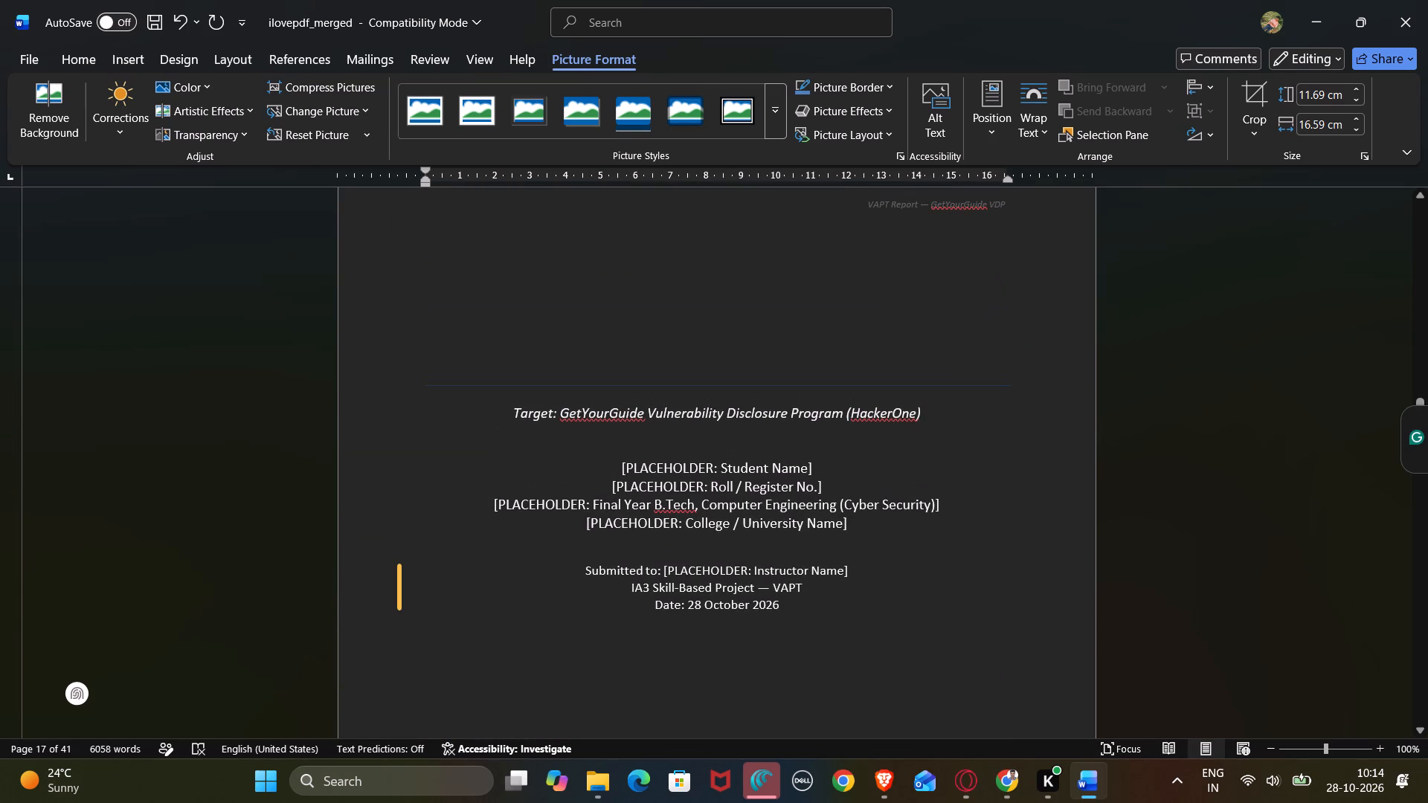
{"action": "scroll", "coordinate": [667, 451], "scroll_direction": "up", "scroll_amount": 10}
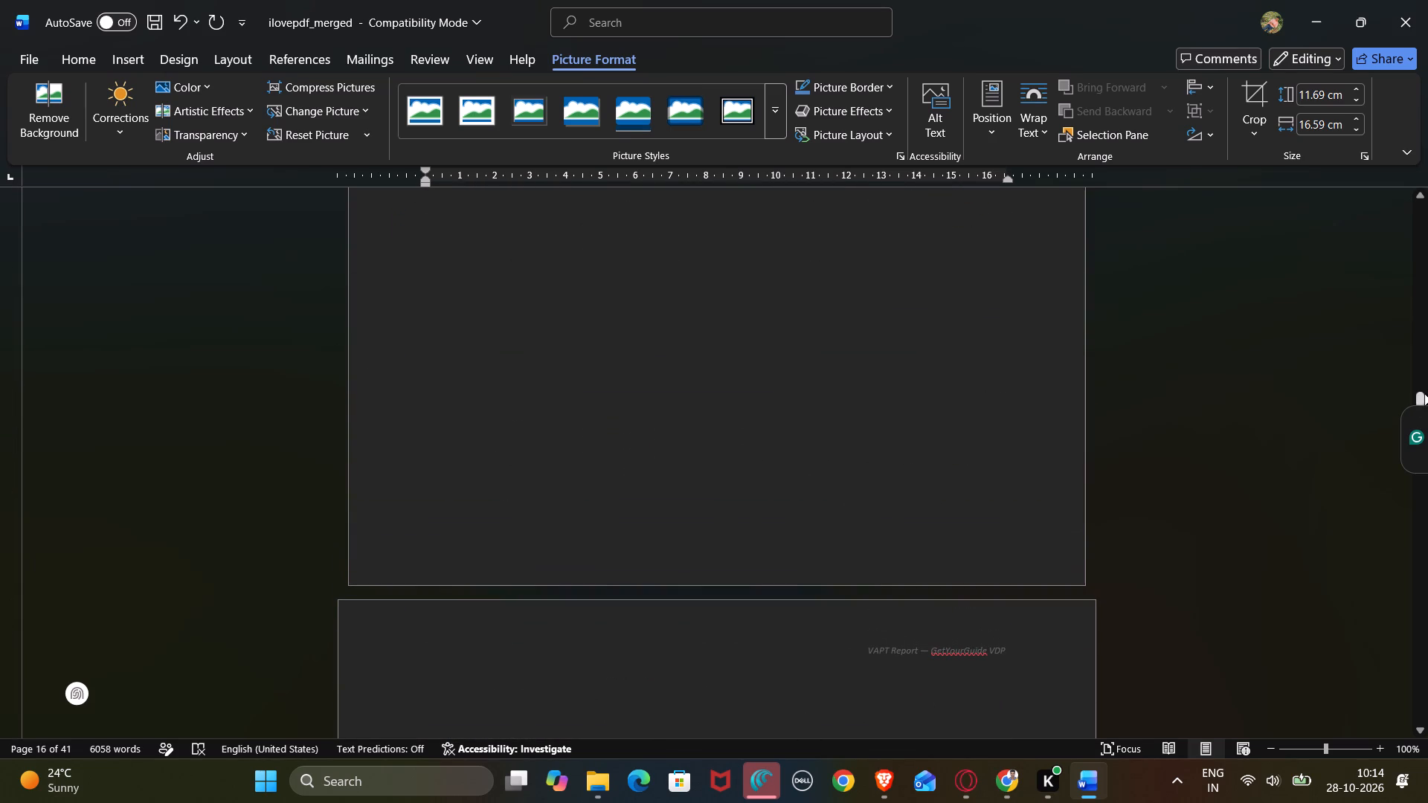
Return to the start of the document and review the institute cover page and the course details page.
{"action": "left_click_drag", "start_coordinate": [1421, 396], "coordinate": [1426, 287]}
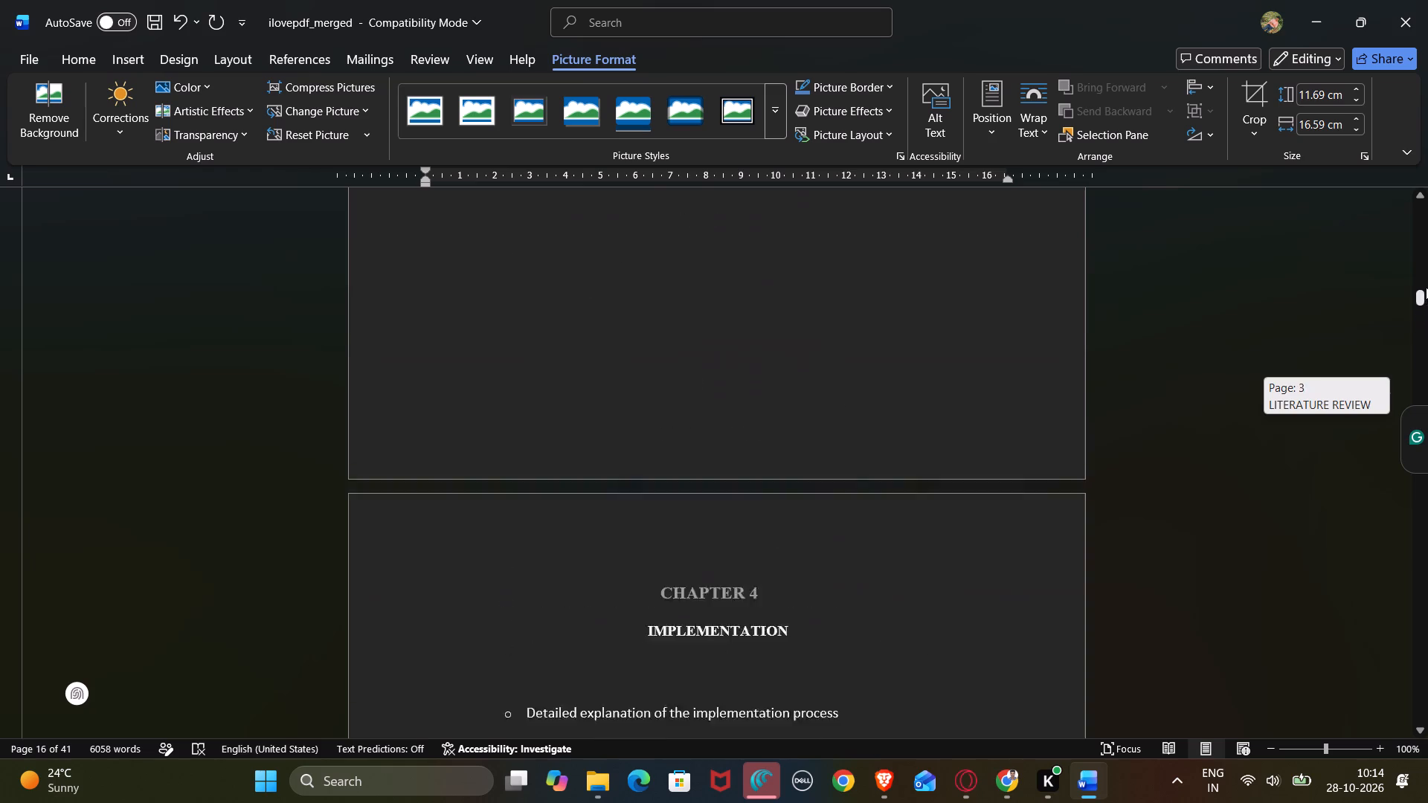
{"action": "left_click_drag", "start_coordinate": [1426, 287], "coordinate": [1420, 206]}
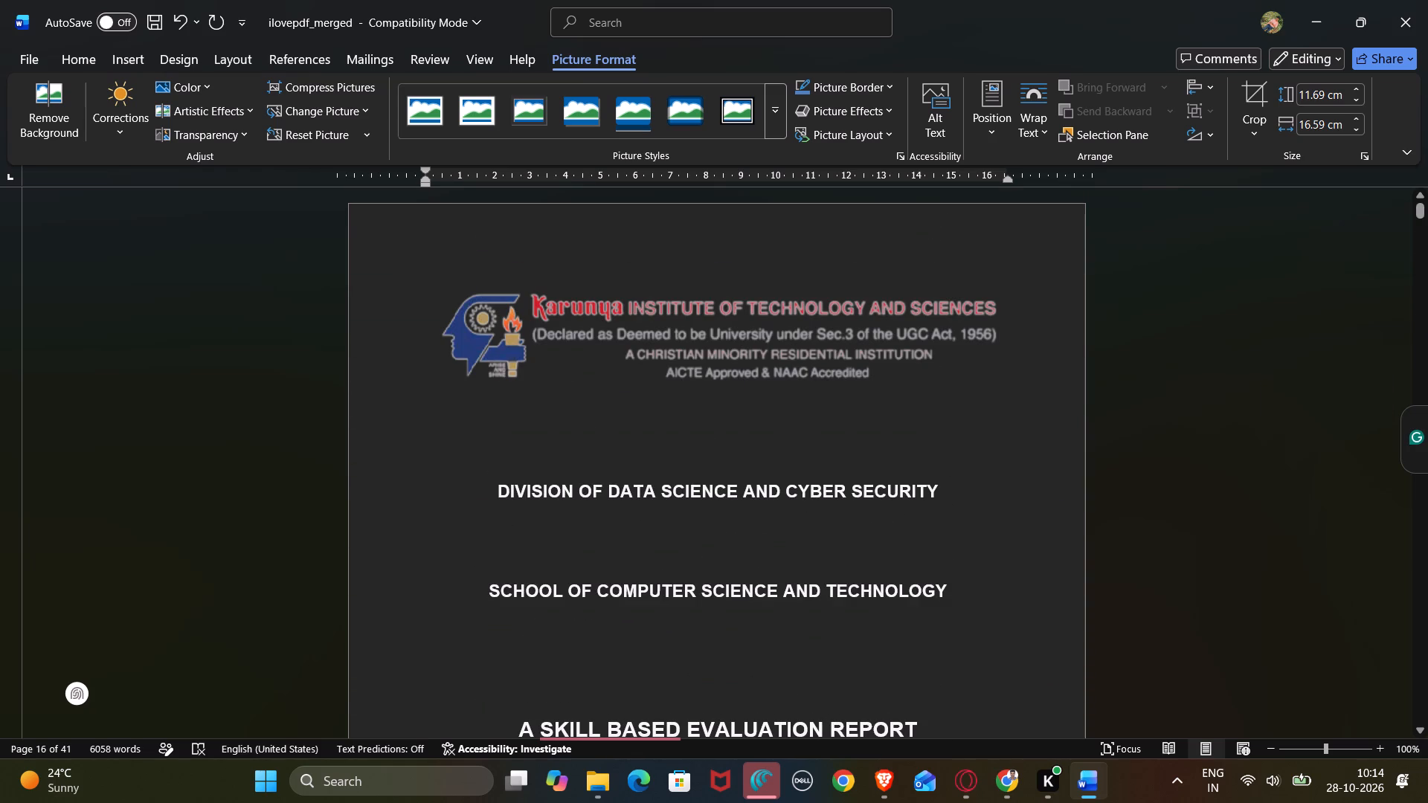
{"action": "scroll", "coordinate": [942, 399], "scroll_direction": "down", "scroll_amount": 14}
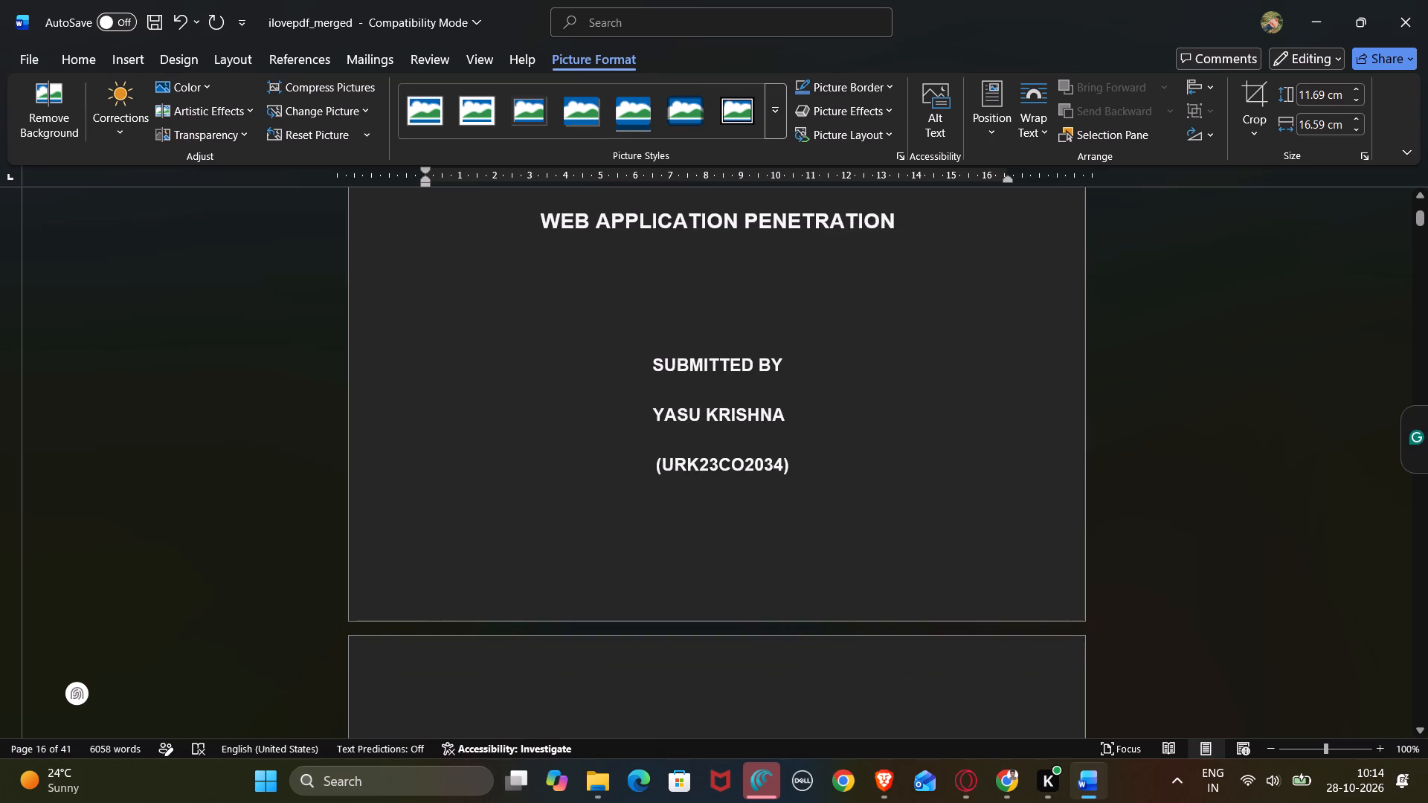
{"action": "scroll", "coordinate": [870, 364], "scroll_direction": "up", "scroll_amount": 7}
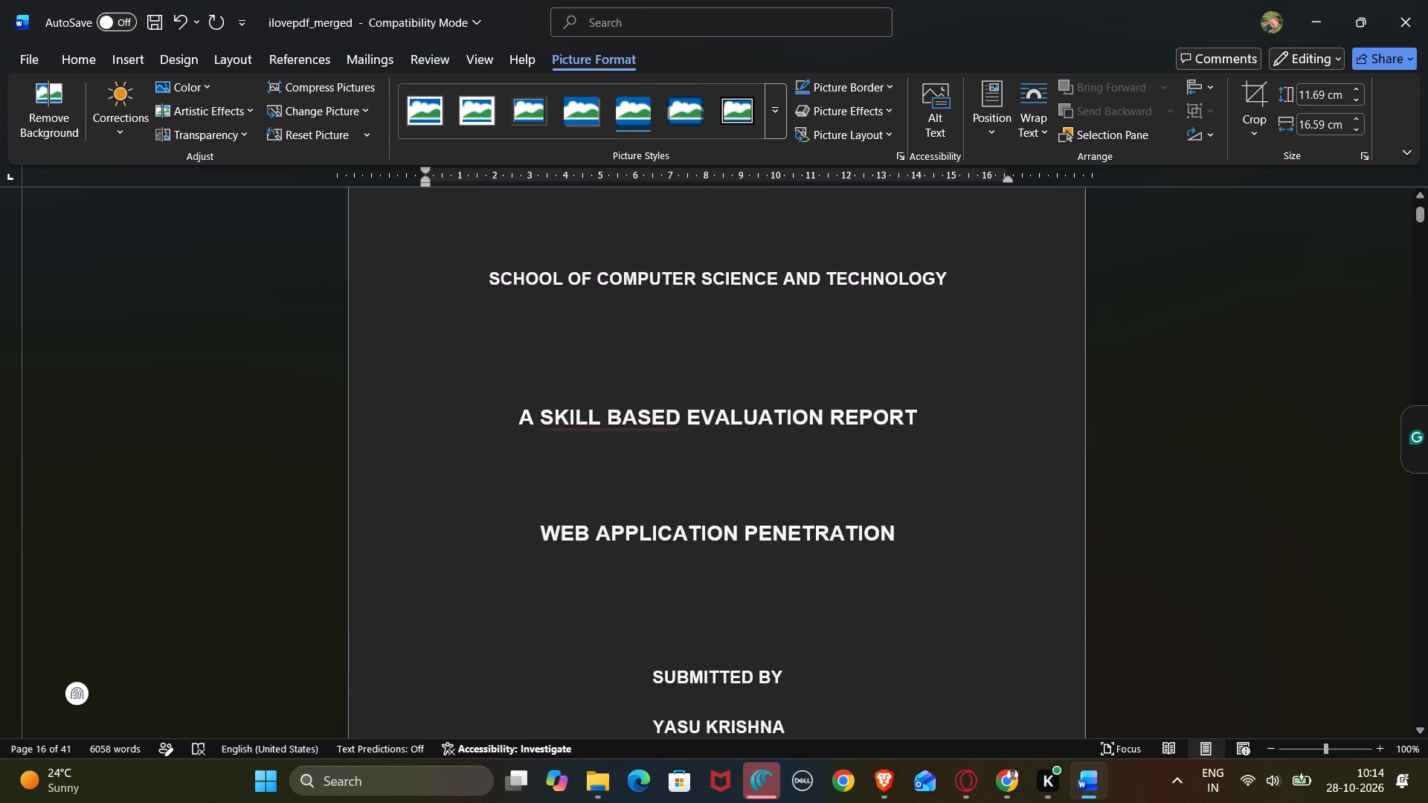
{"action": "scroll", "coordinate": [870, 364], "scroll_direction": "down", "scroll_amount": 13}
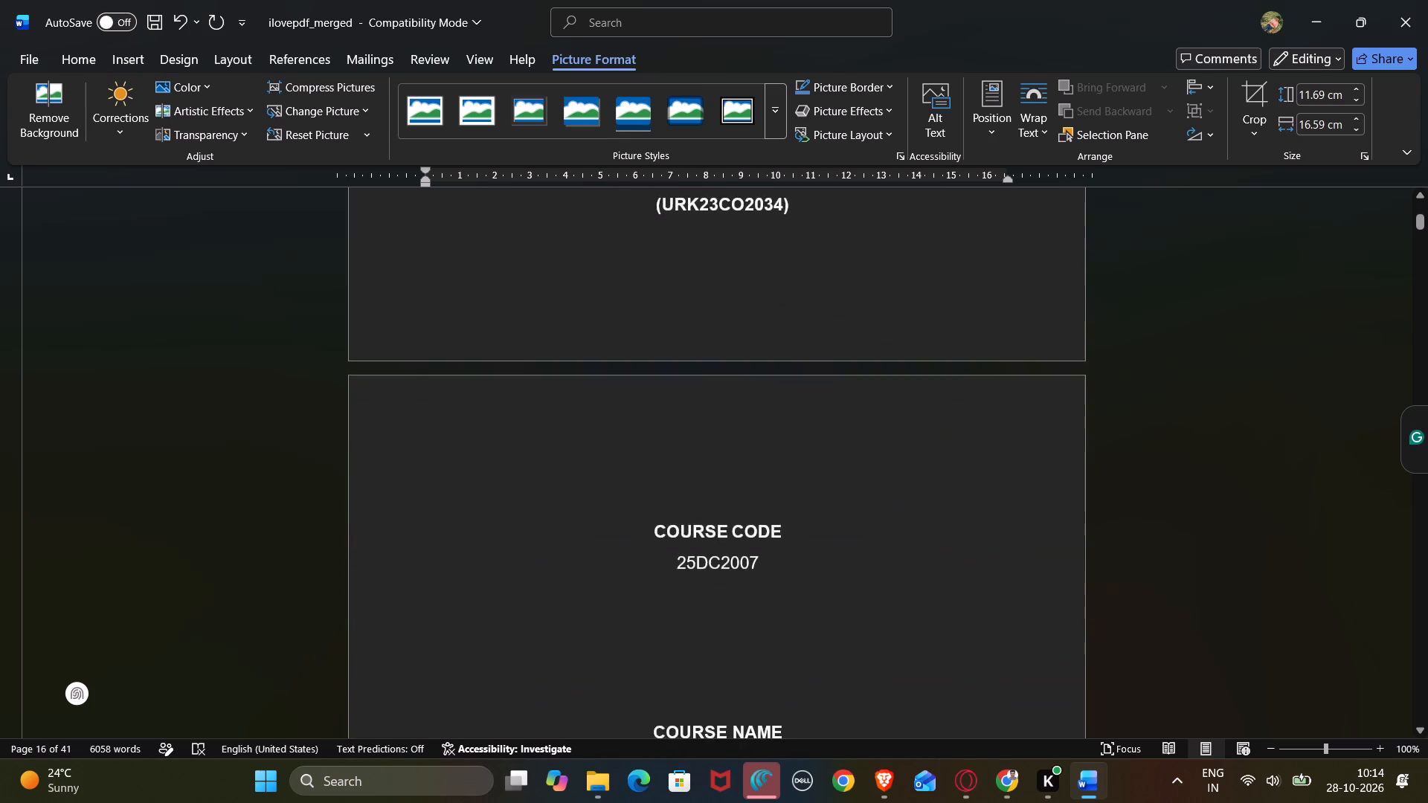
{"action": "scroll", "coordinate": [870, 375], "scroll_direction": "up", "scroll_amount": 19}
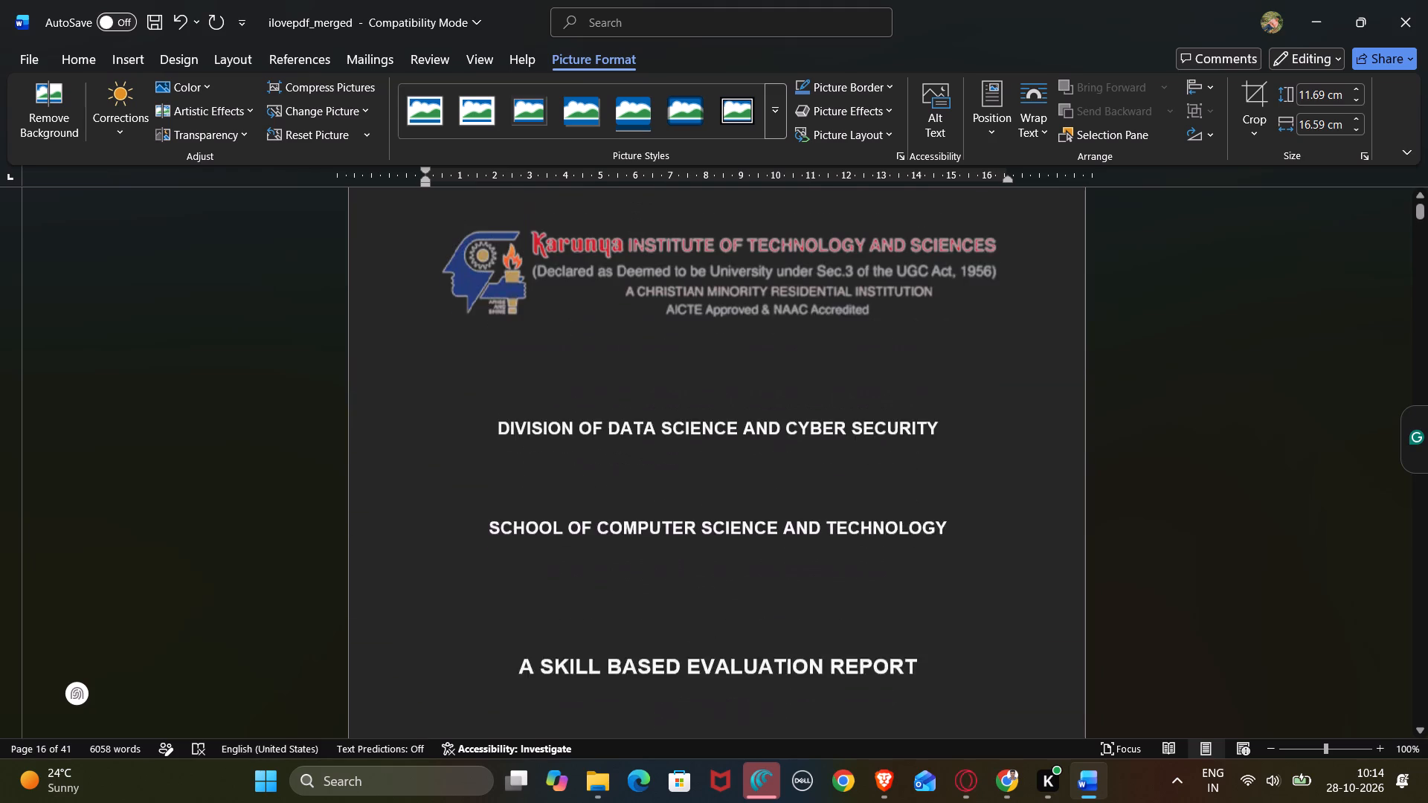
{"action": "scroll", "coordinate": [870, 376], "scroll_direction": "down", "scroll_amount": 5}
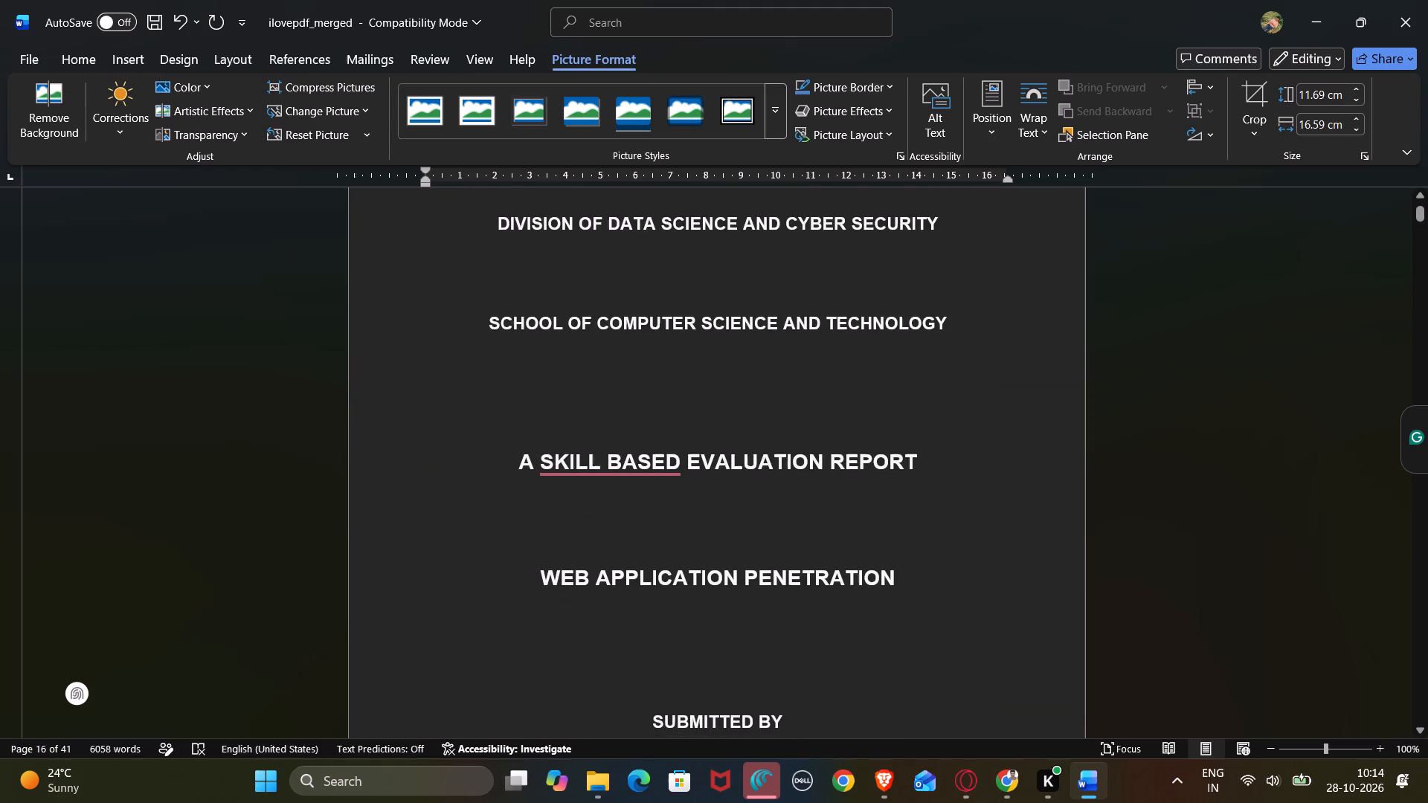
Open the 2026 Report Template for Skill based Evaluation merged PDF from Downloads, examine its first two pages, and close it.
{"action": "left_click", "coordinate": [605, 790]}
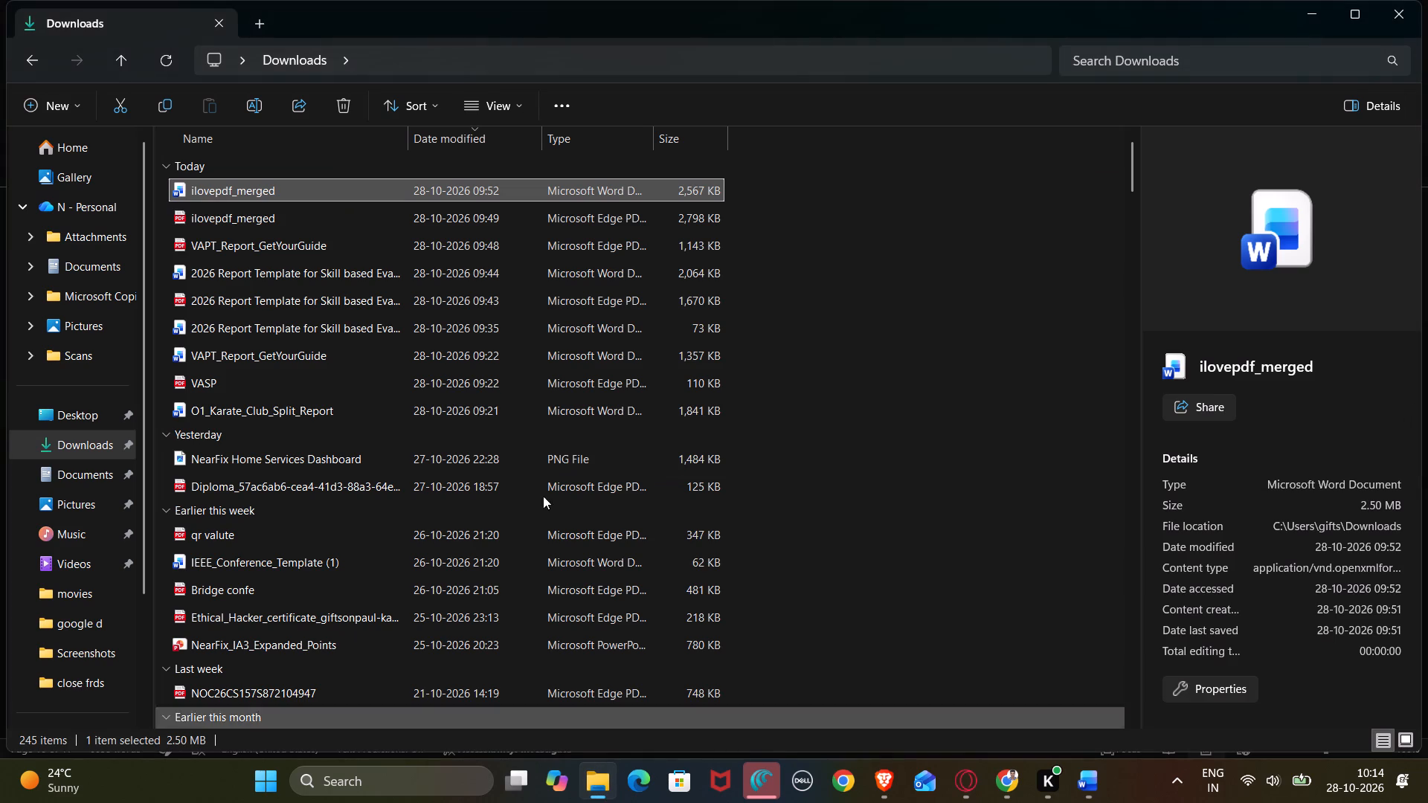
{"action": "left_click", "coordinate": [271, 303]}
{"action": "left_click", "coordinate": [271, 303]}
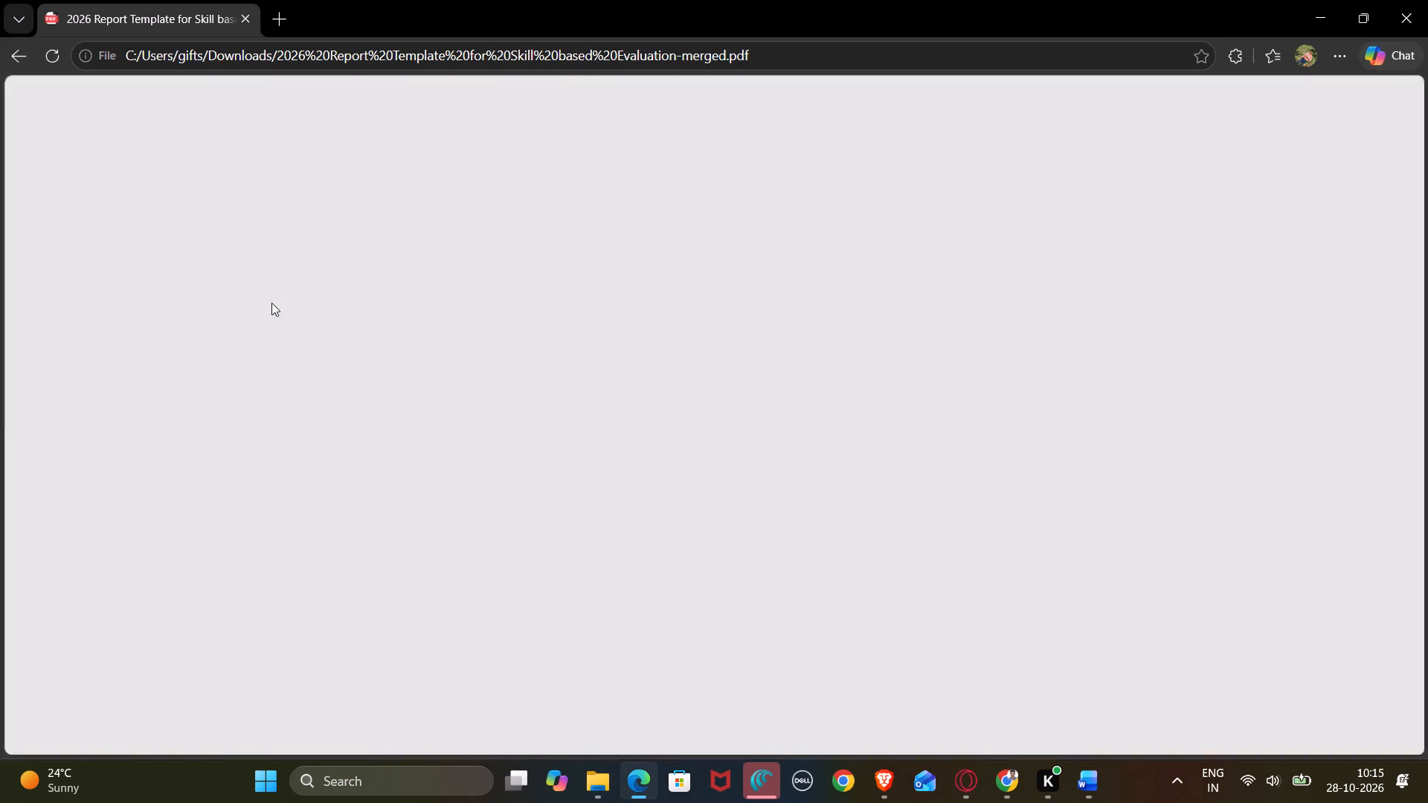
{"action": "scroll", "coordinate": [572, 341], "scroll_direction": "down", "scroll_amount": 3}
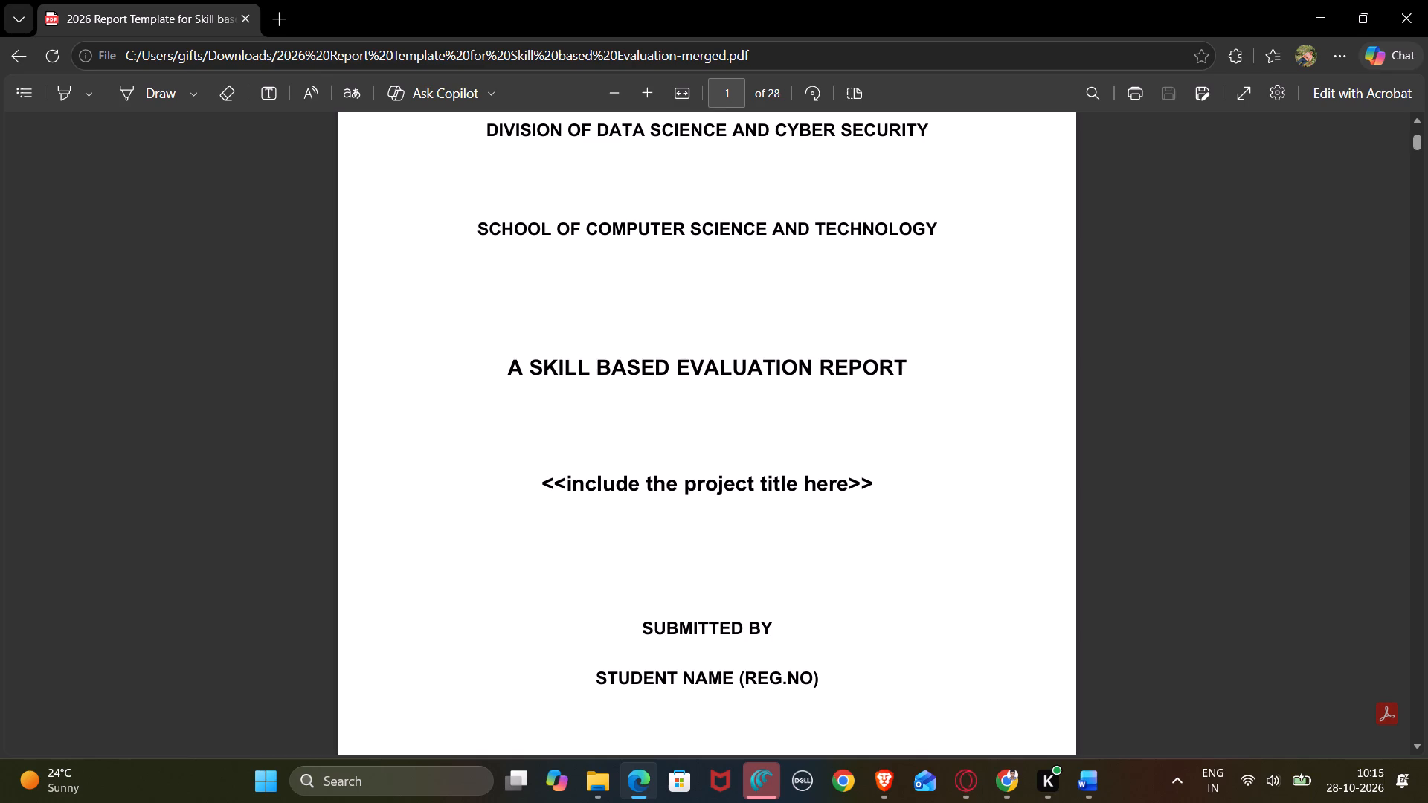
{"action": "scroll", "coordinate": [724, 534], "scroll_direction": "down", "scroll_amount": 7}
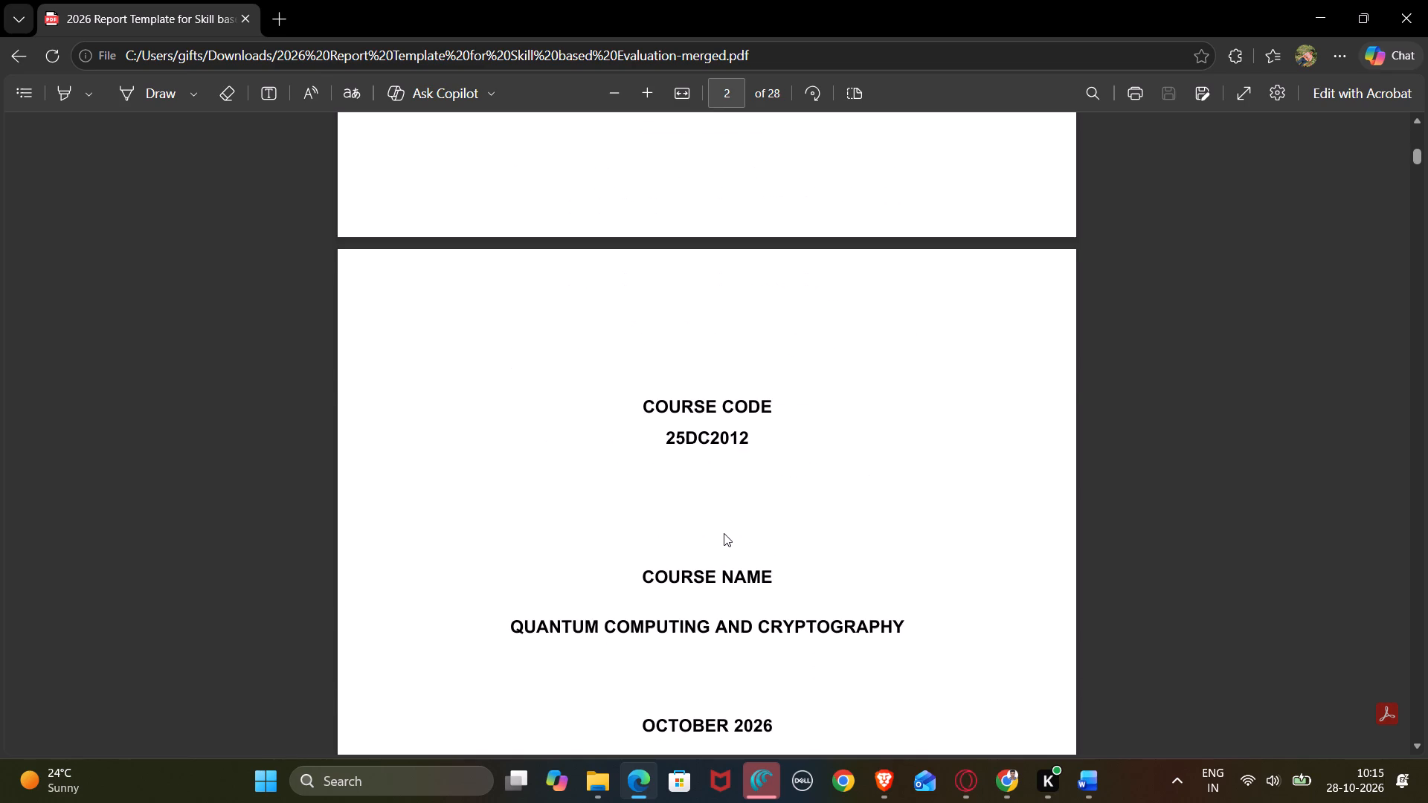
{"action": "scroll", "coordinate": [727, 526], "scroll_direction": "down", "scroll_amount": 2}
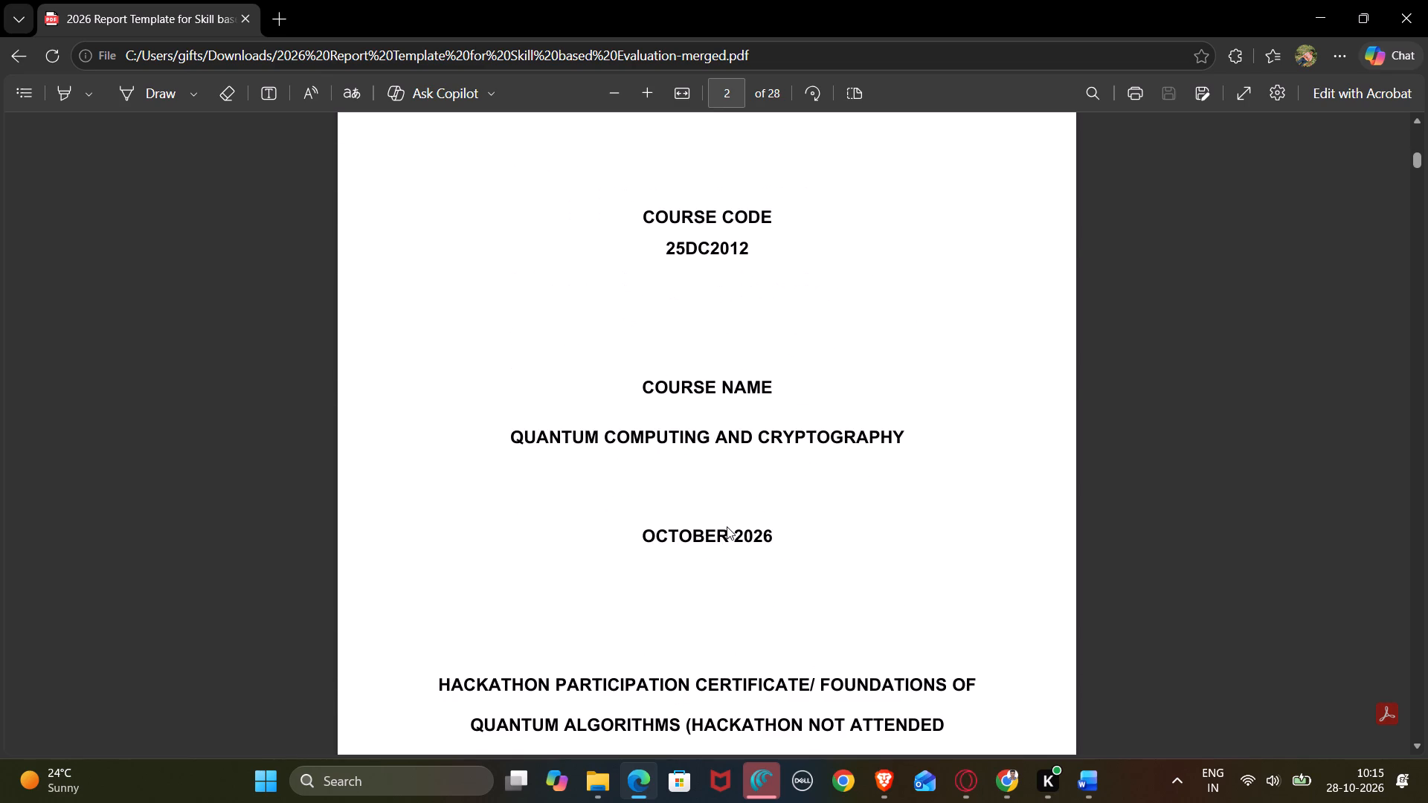
{"action": "scroll", "coordinate": [724, 529], "scroll_direction": "down", "scroll_amount": 4}
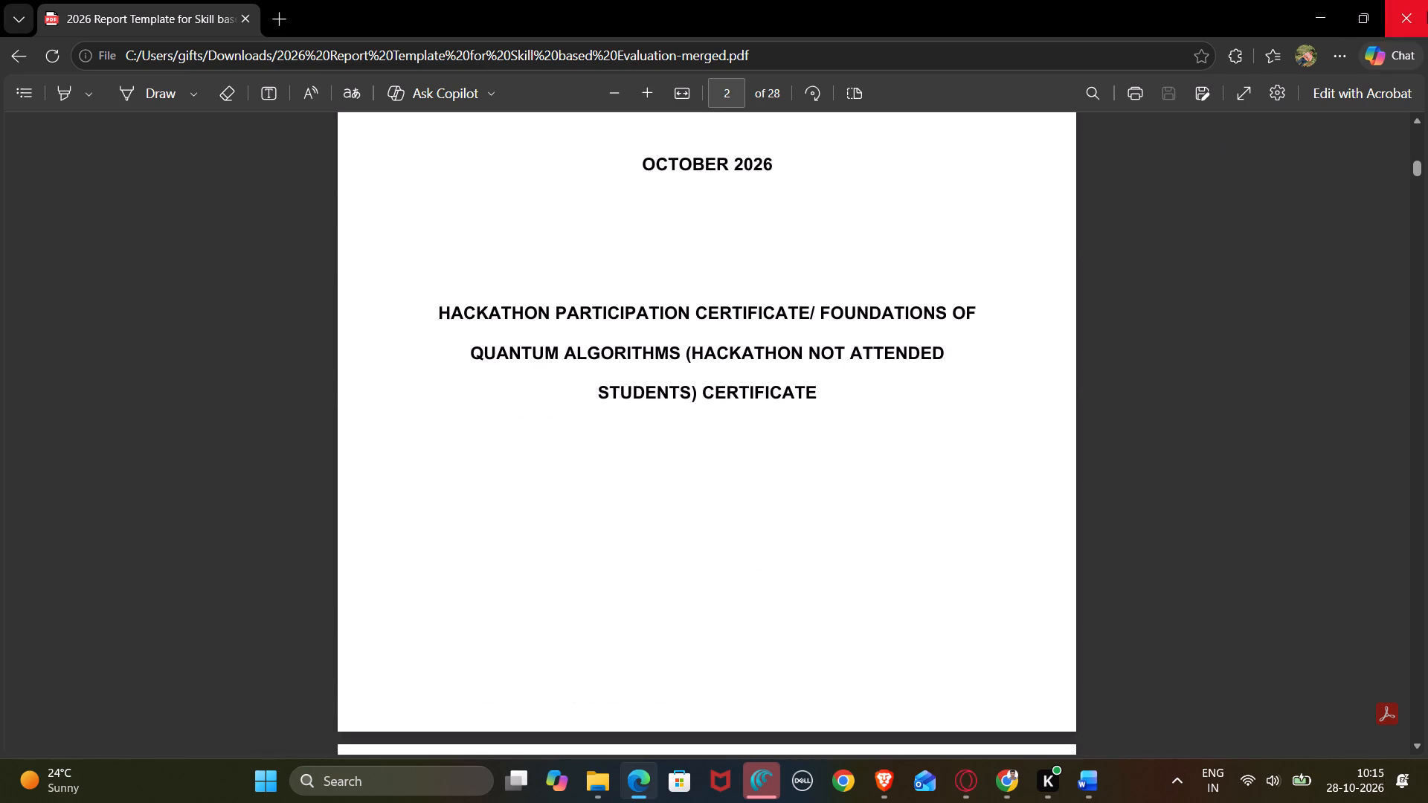
{"action": "left_click", "coordinate": [1427, 11]}
Switch back to the ilovepdf_merged document in Word and check its cover and course pages against the template.
{"action": "left_click", "coordinate": [1087, 794]}
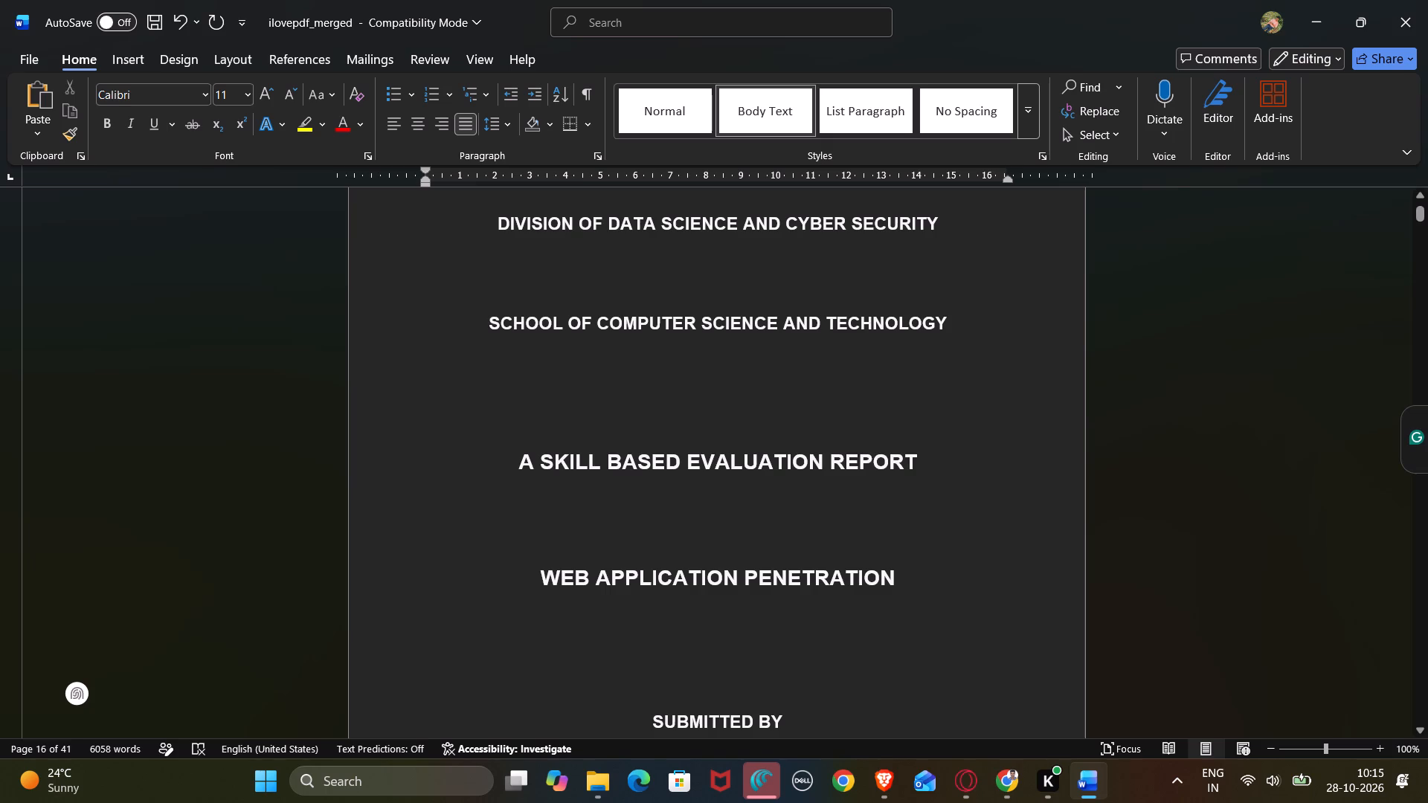
{"action": "scroll", "coordinate": [1030, 511], "scroll_direction": "down", "scroll_amount": 6}
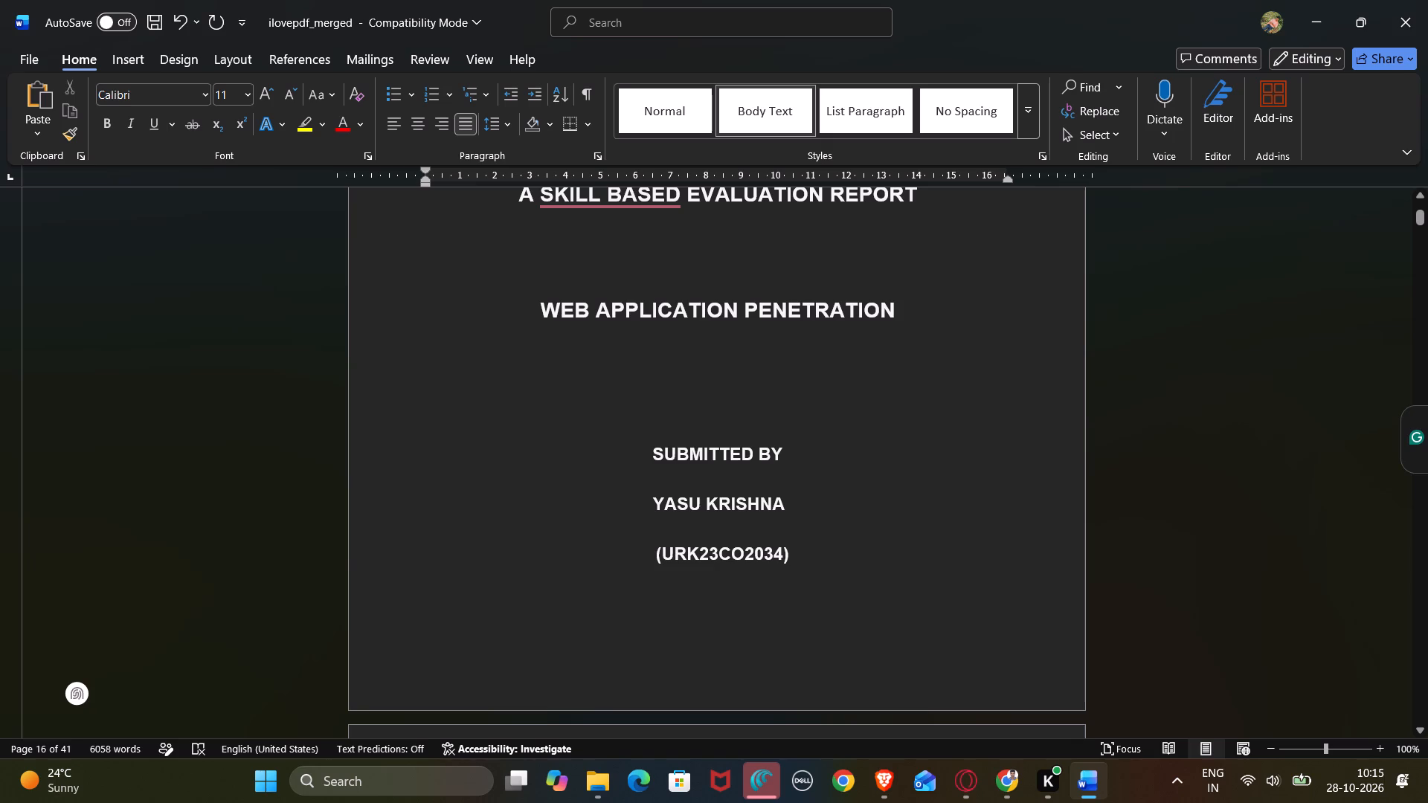
{"action": "scroll", "coordinate": [794, 544], "scroll_direction": "down", "scroll_amount": 6}
{"action": "scroll", "coordinate": [785, 544], "scroll_direction": "up", "scroll_amount": 3}
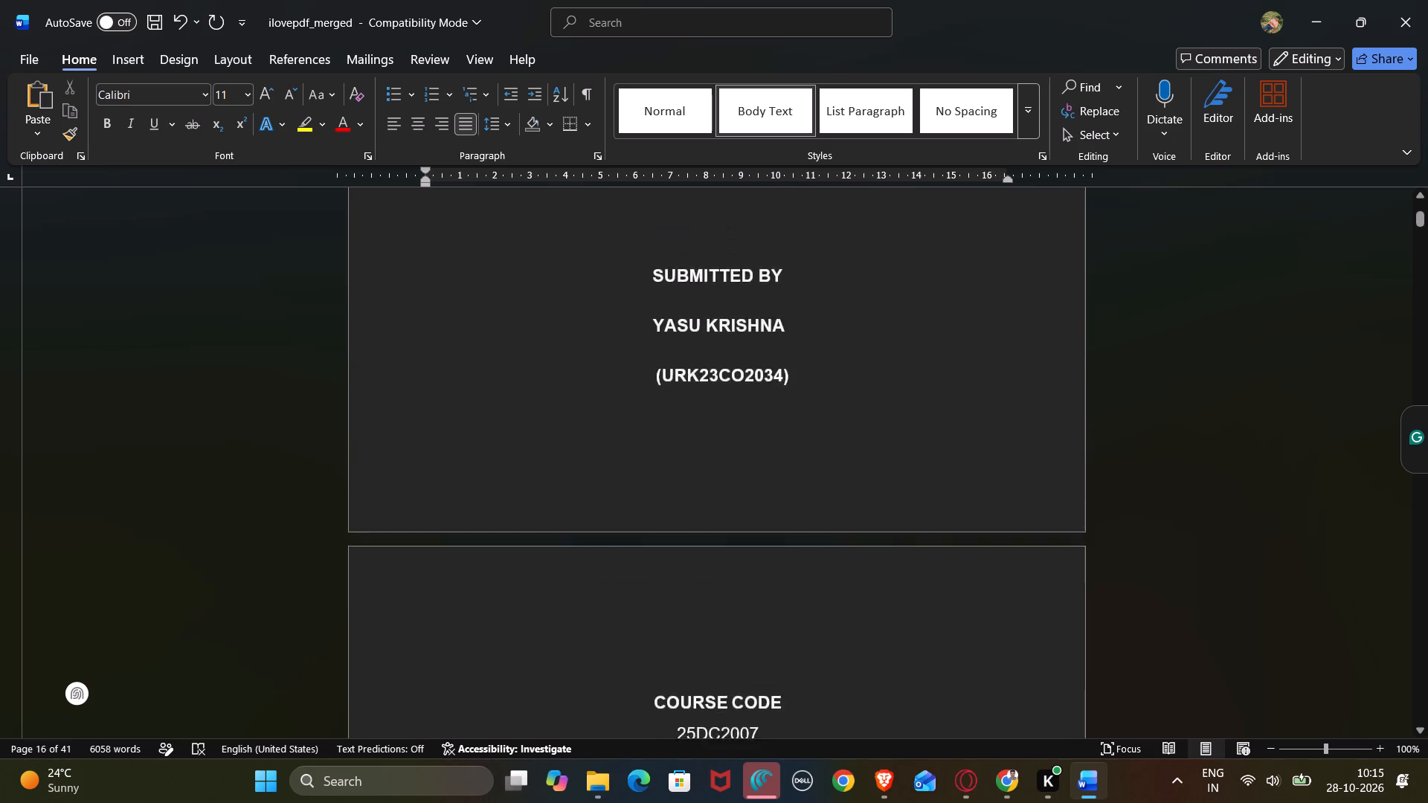
{"action": "scroll", "coordinate": [785, 544], "scroll_direction": "up", "scroll_amount": 12}
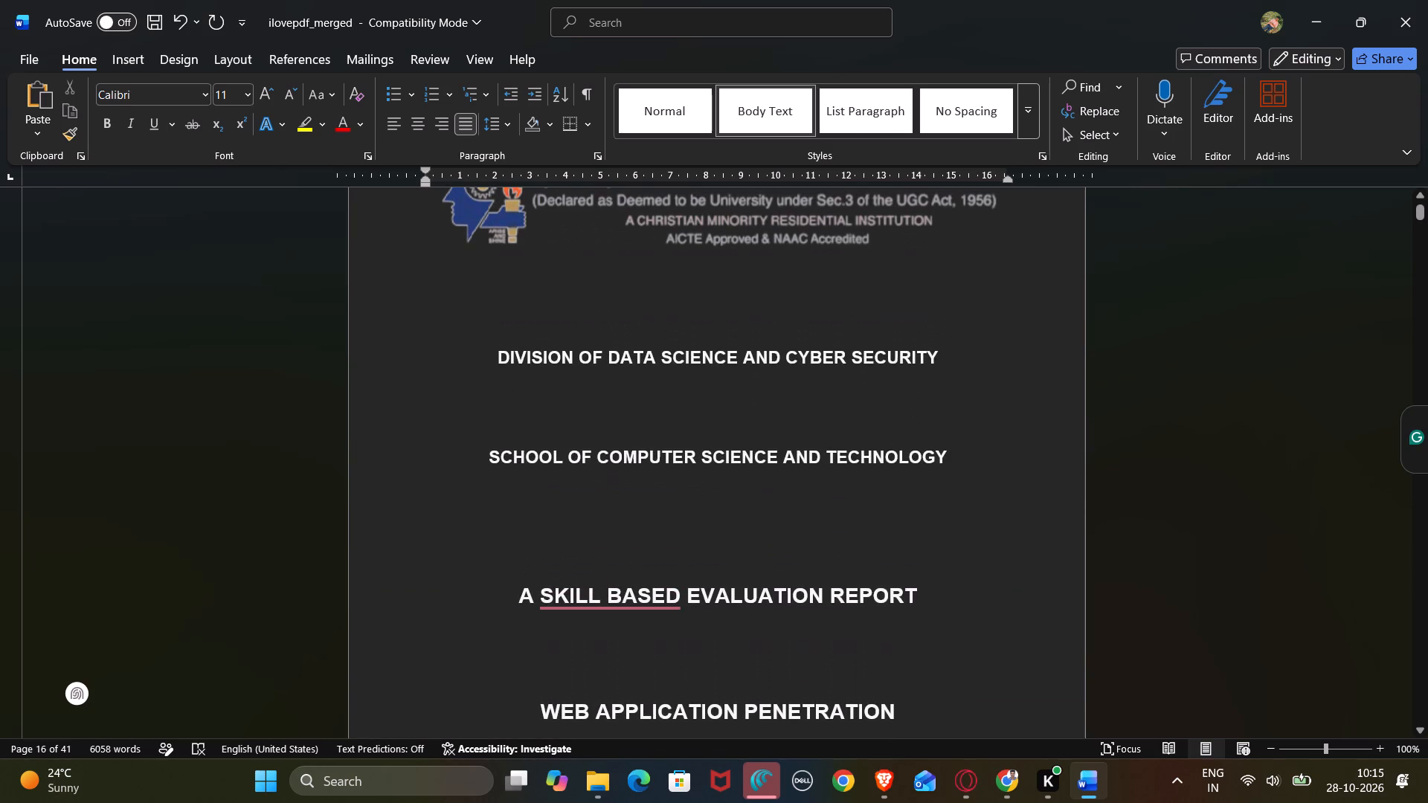
{"action": "scroll", "coordinate": [785, 544], "scroll_direction": "up", "scroll_amount": 7}
{"action": "scroll", "coordinate": [785, 544], "scroll_direction": "down", "scroll_amount": 4}
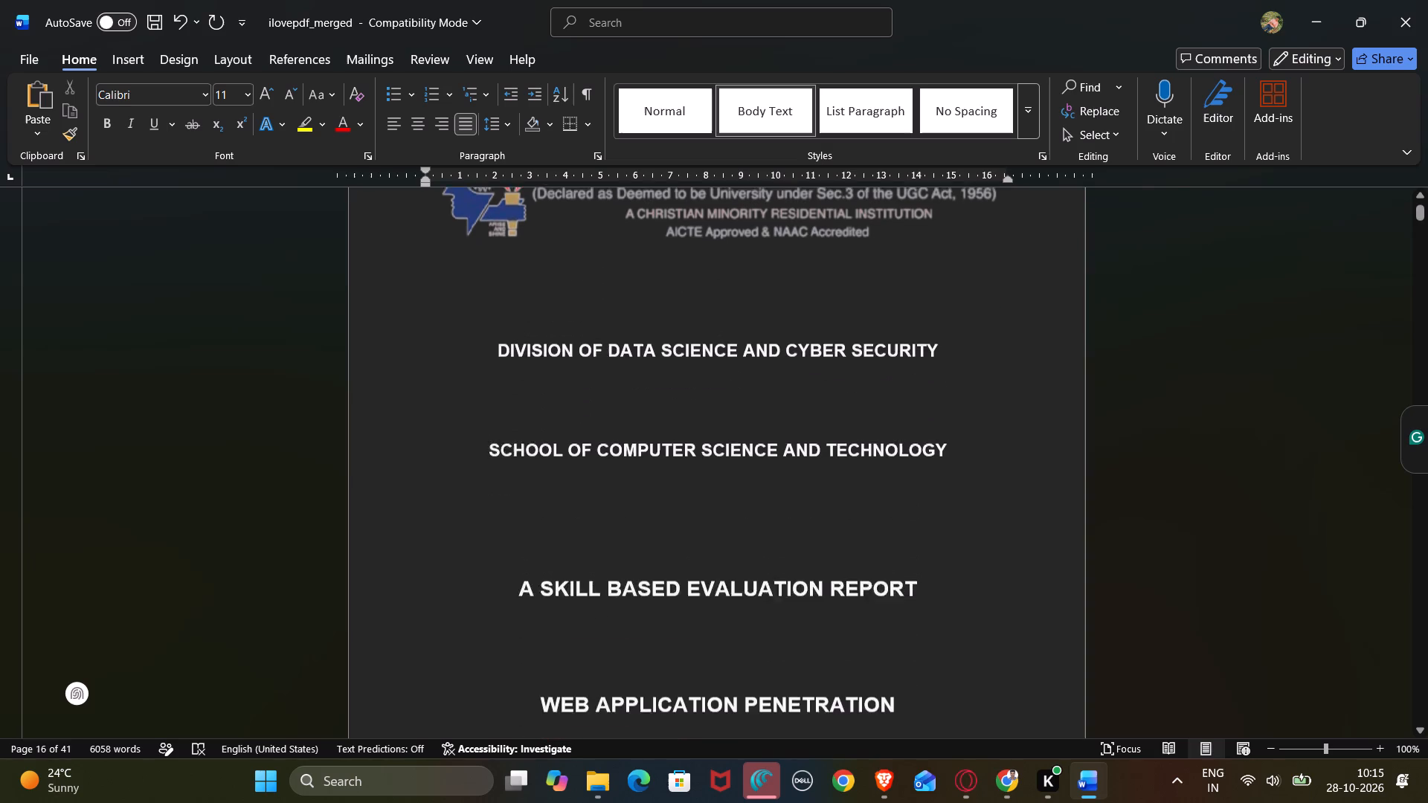
{"action": "scroll", "coordinate": [785, 544], "scroll_direction": "down", "scroll_amount": 20}
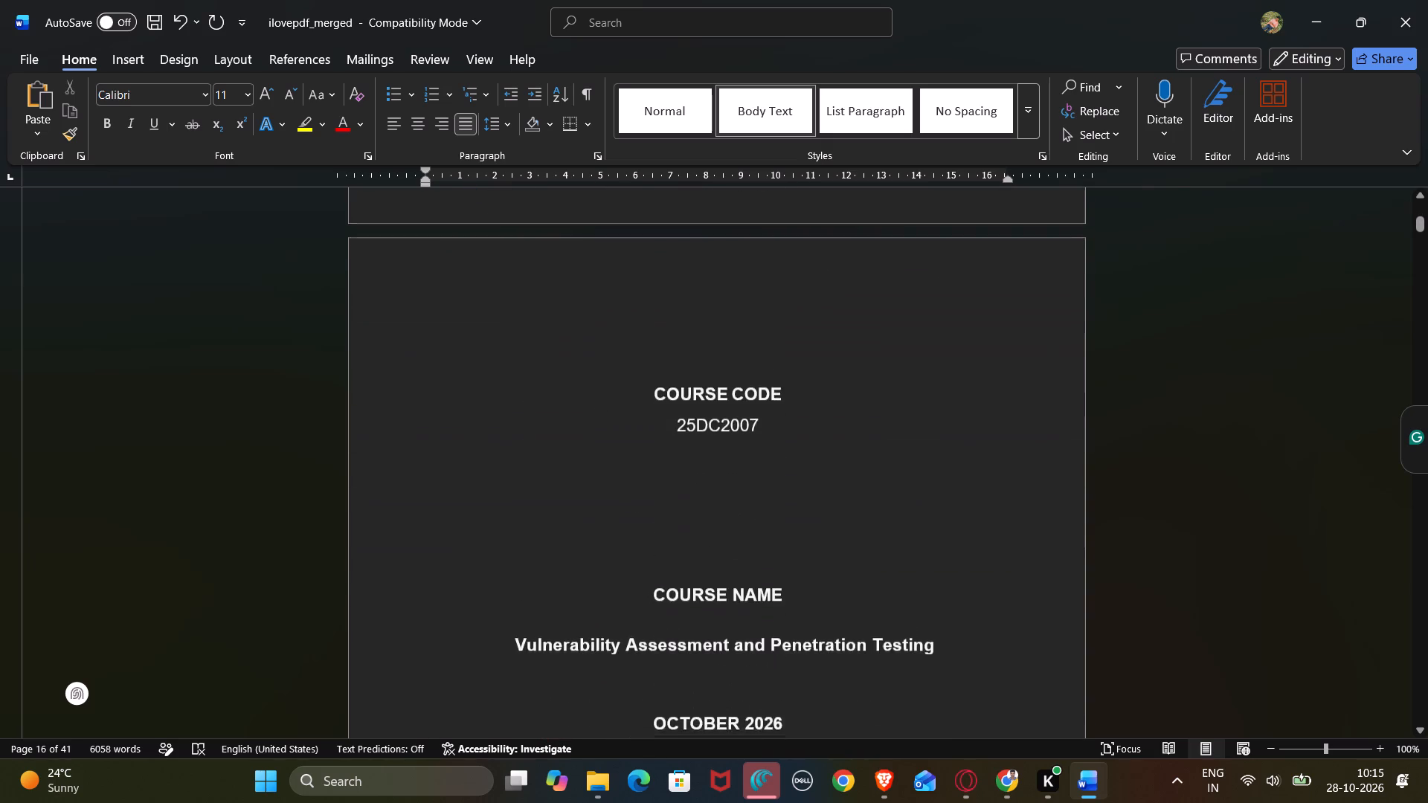
On the WEB APPLICATION PENETRATION title page, shift the first submitter's line toward the centre with leading spaces.
{"action": "scroll", "coordinate": [724, 513], "scroll_direction": "down", "scroll_amount": 8}
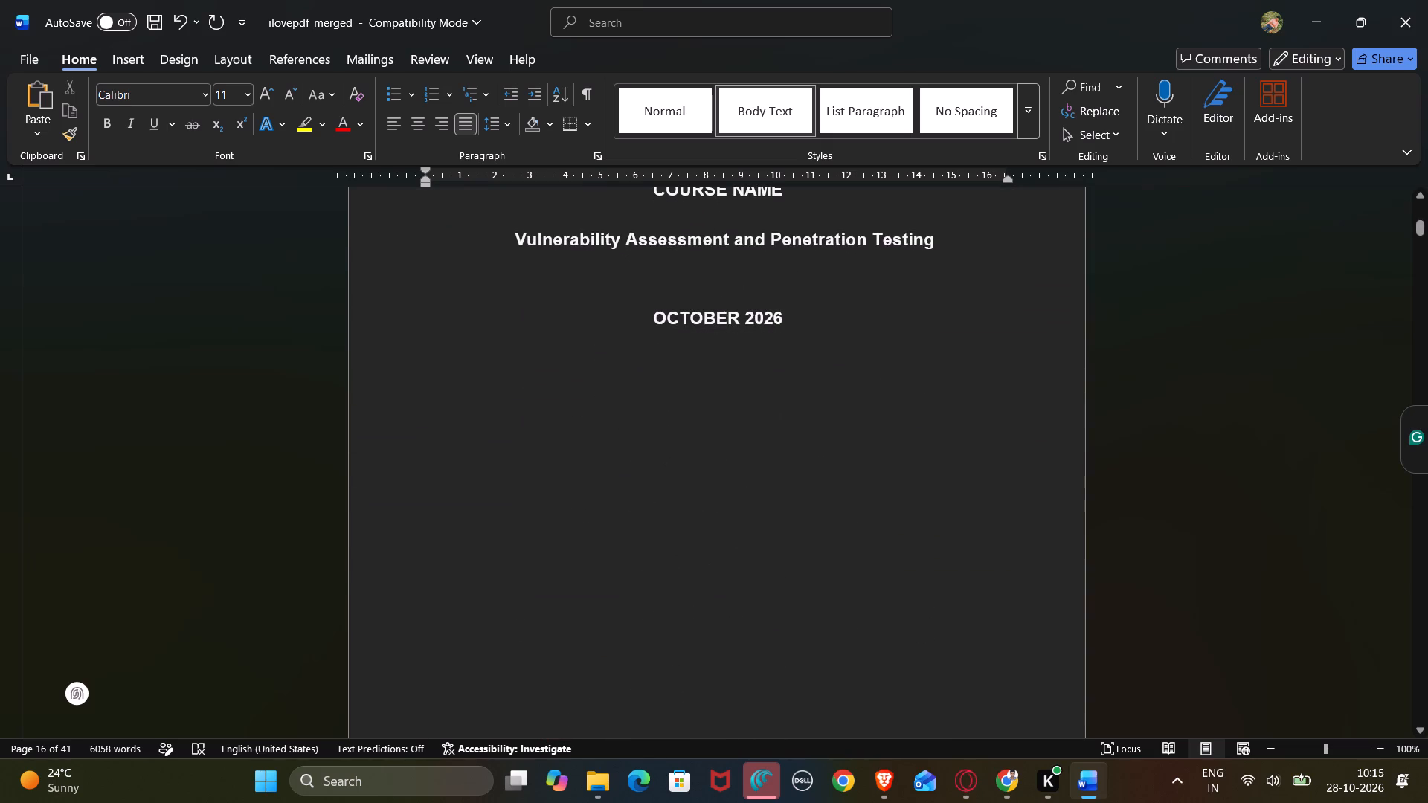
{"action": "scroll", "coordinate": [724, 515], "scroll_direction": "down", "scroll_amount": 17}
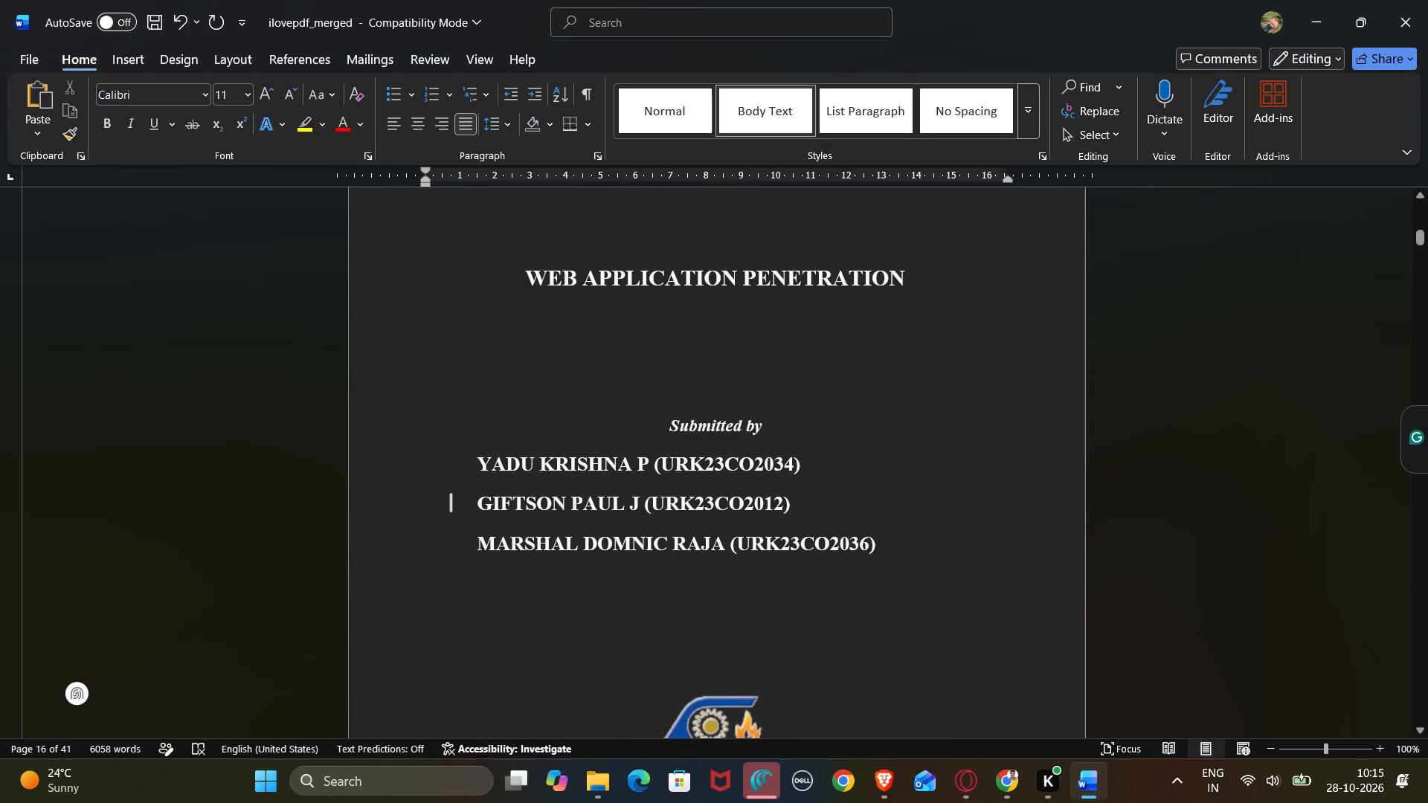
{"action": "left_click", "coordinate": [473, 459]}
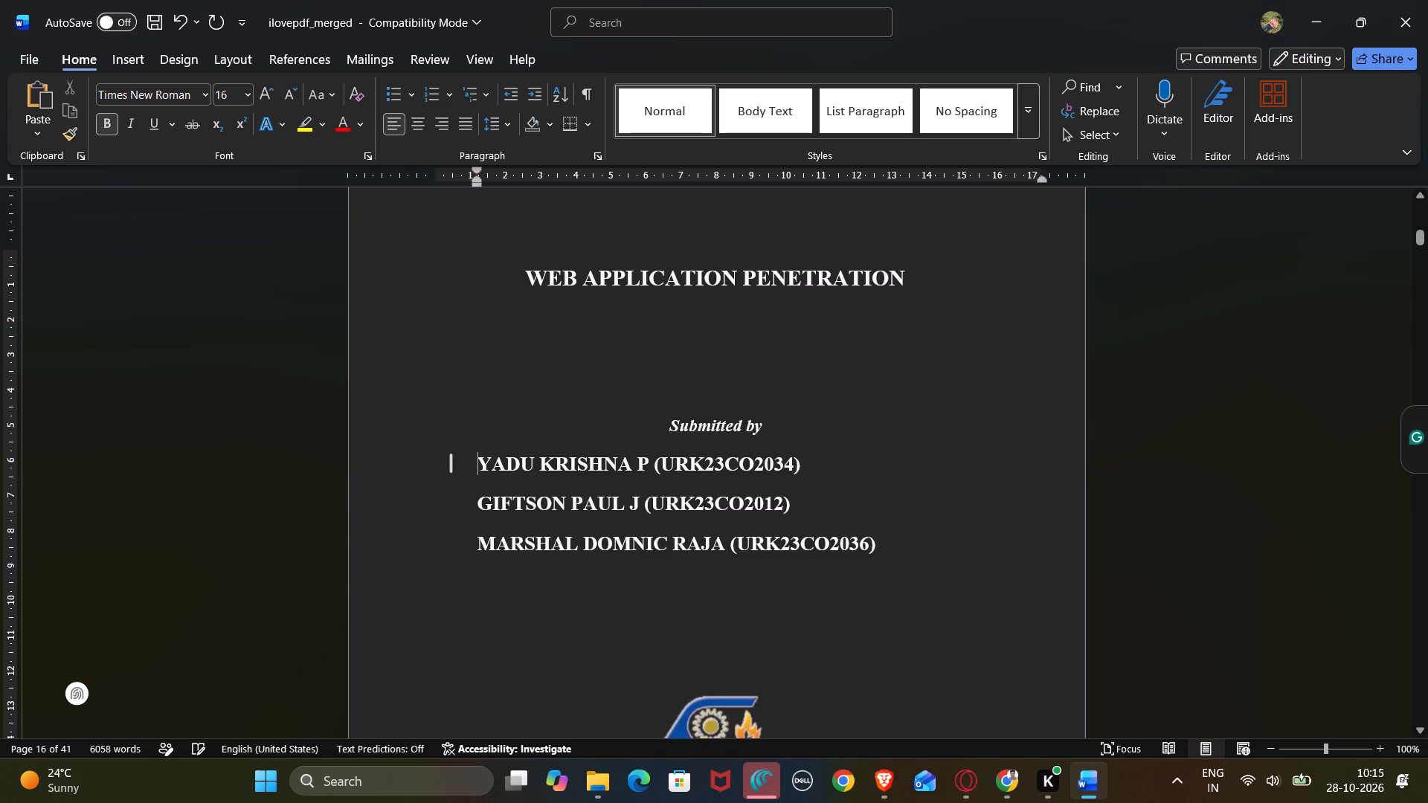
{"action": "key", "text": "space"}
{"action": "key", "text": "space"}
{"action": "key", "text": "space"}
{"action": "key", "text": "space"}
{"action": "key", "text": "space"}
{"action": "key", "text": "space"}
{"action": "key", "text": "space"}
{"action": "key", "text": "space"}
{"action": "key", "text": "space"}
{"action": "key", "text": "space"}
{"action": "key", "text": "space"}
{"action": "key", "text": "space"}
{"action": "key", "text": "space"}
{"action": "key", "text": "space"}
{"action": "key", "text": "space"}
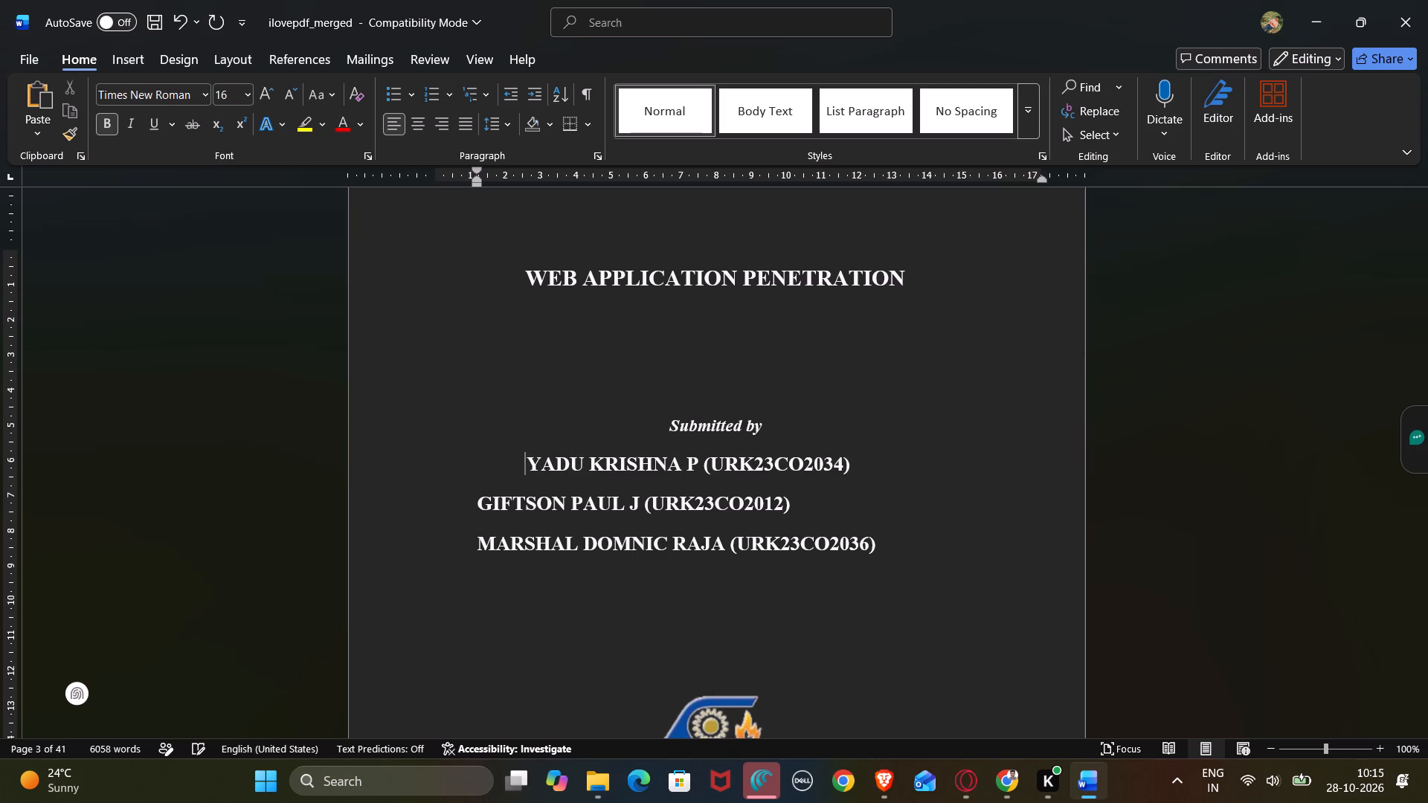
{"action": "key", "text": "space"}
Shift the second and third submitters' lines toward the centre with leading spaces so the Submitted by block looks centred.
{"action": "left_click", "coordinate": [471, 503]}
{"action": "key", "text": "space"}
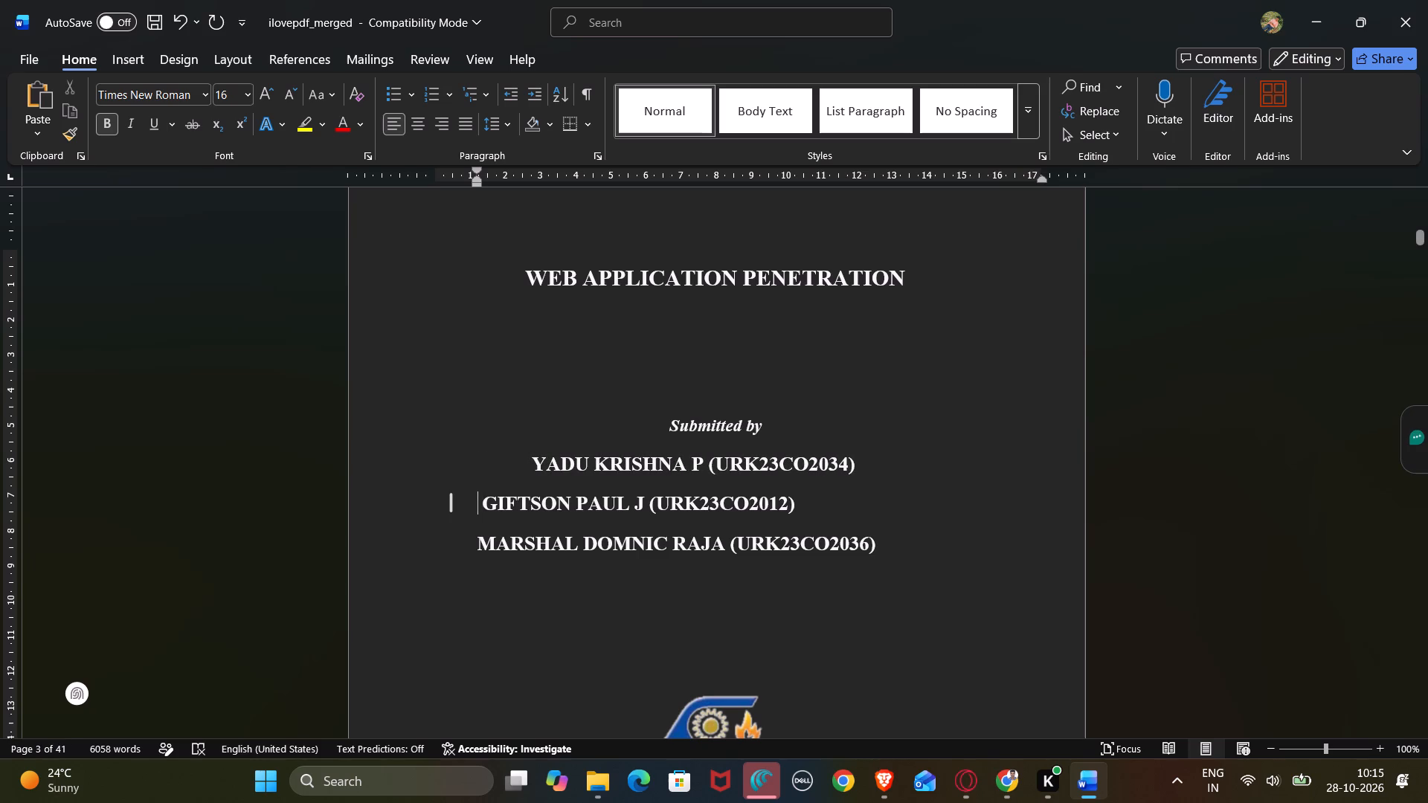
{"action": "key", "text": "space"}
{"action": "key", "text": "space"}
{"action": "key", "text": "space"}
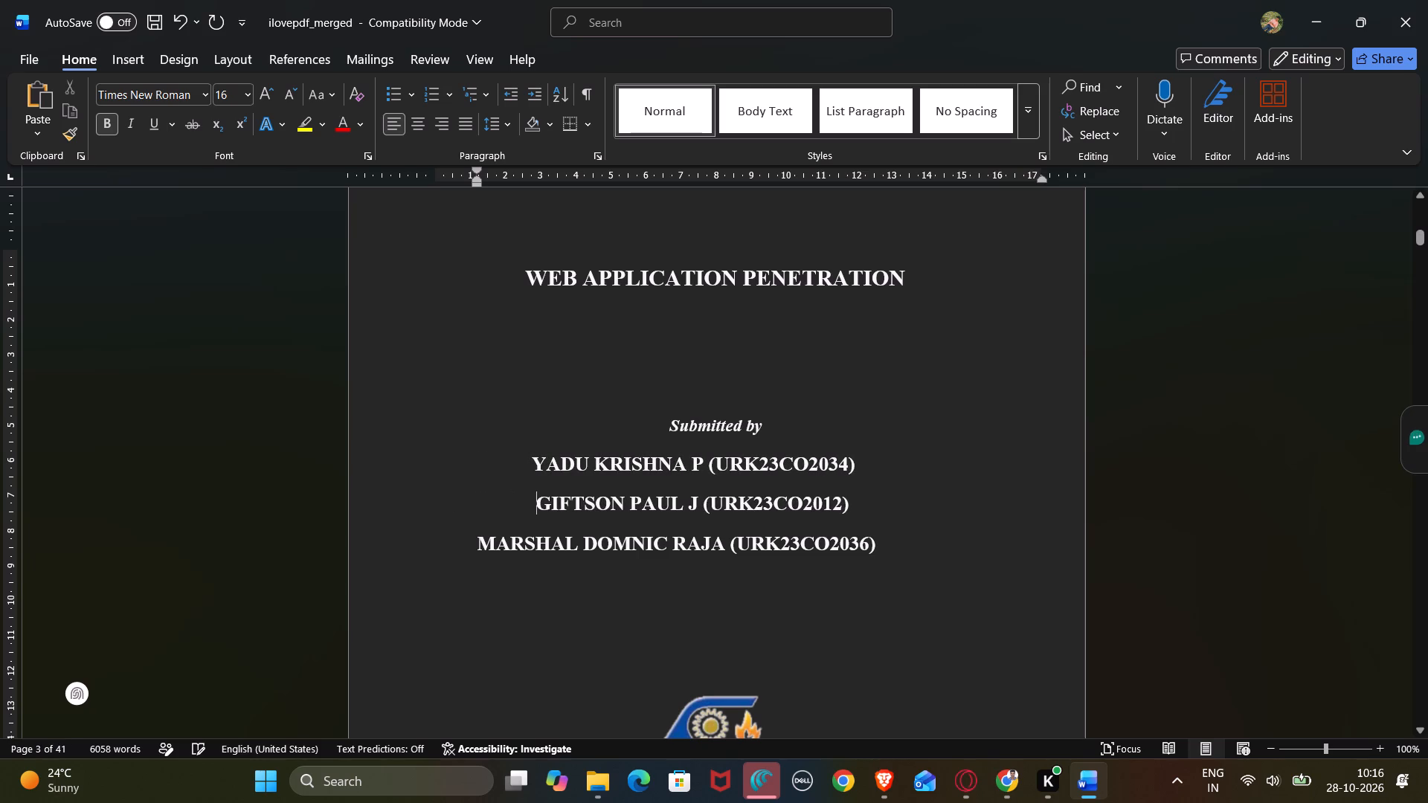
{"action": "left_click", "coordinate": [474, 540]}
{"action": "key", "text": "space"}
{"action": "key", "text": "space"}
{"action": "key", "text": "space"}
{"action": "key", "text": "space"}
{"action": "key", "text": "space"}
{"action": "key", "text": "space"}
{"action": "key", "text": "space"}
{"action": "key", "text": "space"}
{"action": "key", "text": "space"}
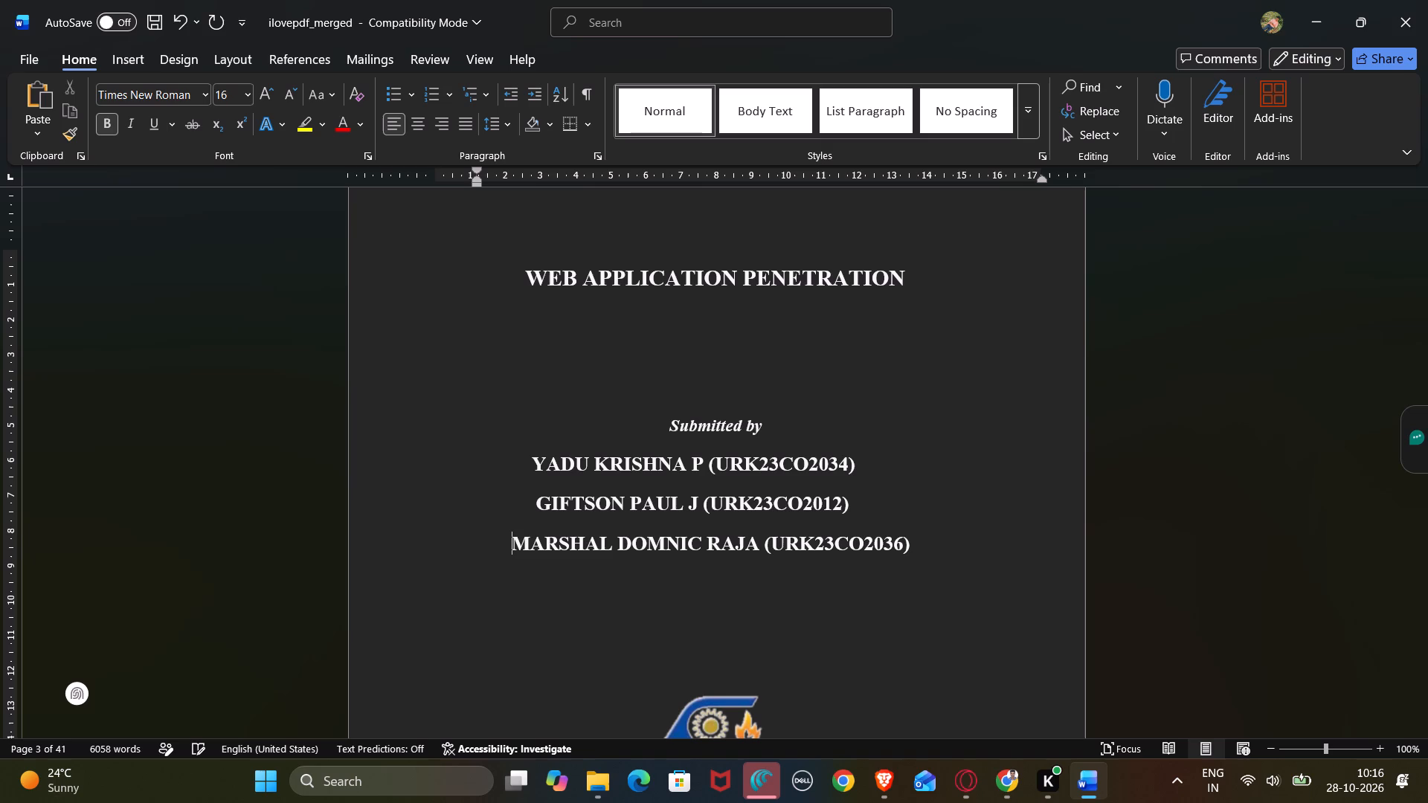
Review the course details page, the title page and the placeholder chapter pages up to Chapter 3 System Design.
{"action": "scroll", "coordinate": [957, 515], "scroll_direction": "up", "scroll_amount": 14}
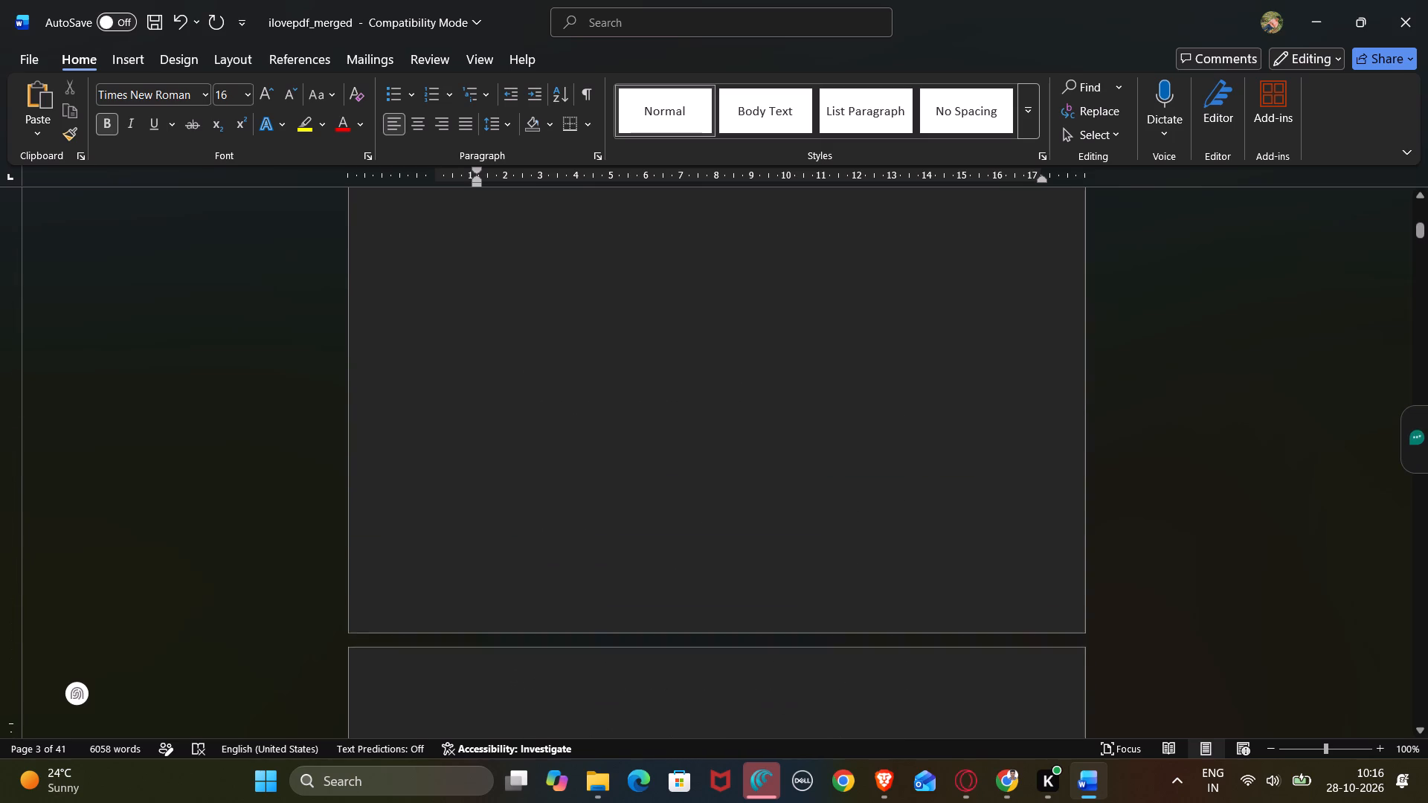
{"action": "scroll", "coordinate": [956, 515], "scroll_direction": "up", "scroll_amount": 8}
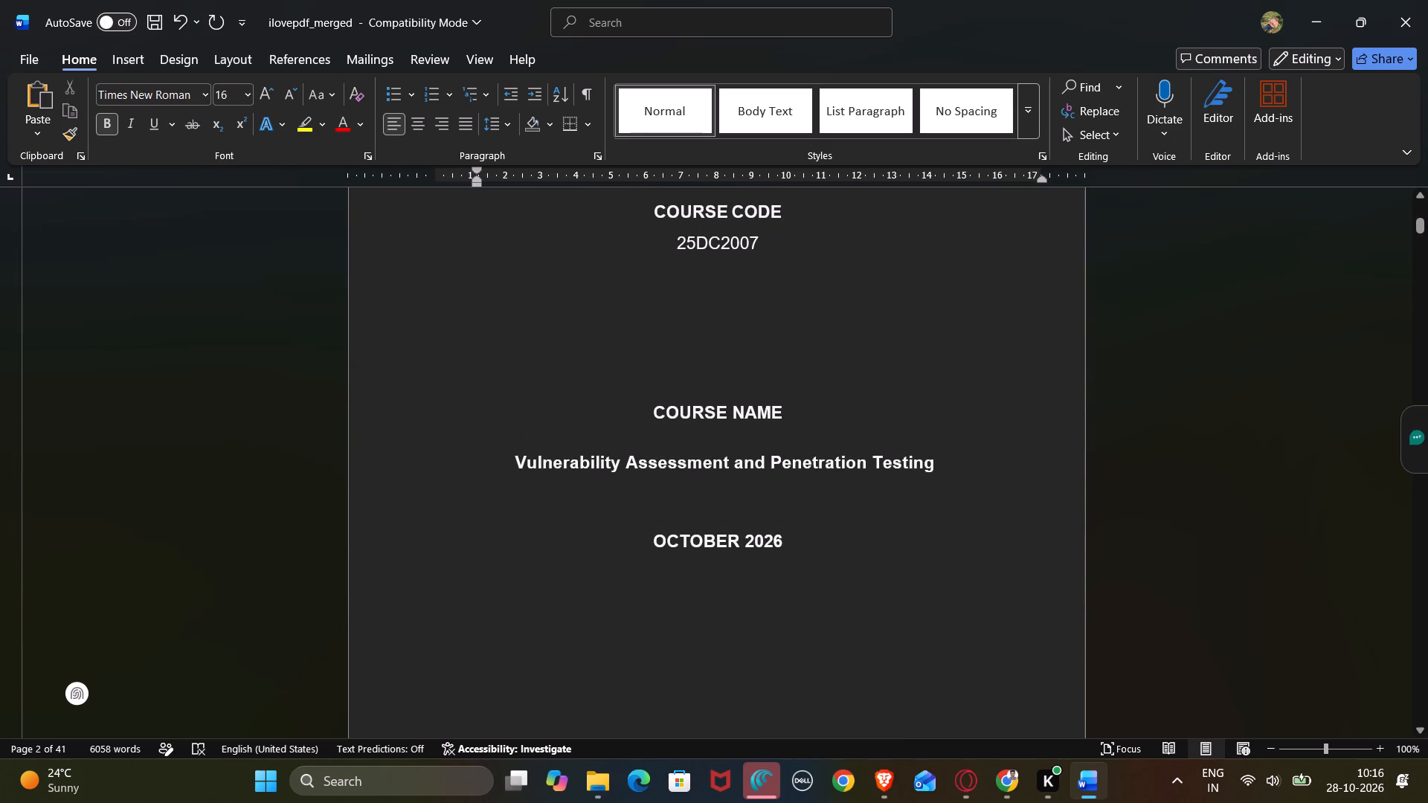
{"action": "scroll", "coordinate": [956, 515], "scroll_direction": "up", "scroll_amount": 8}
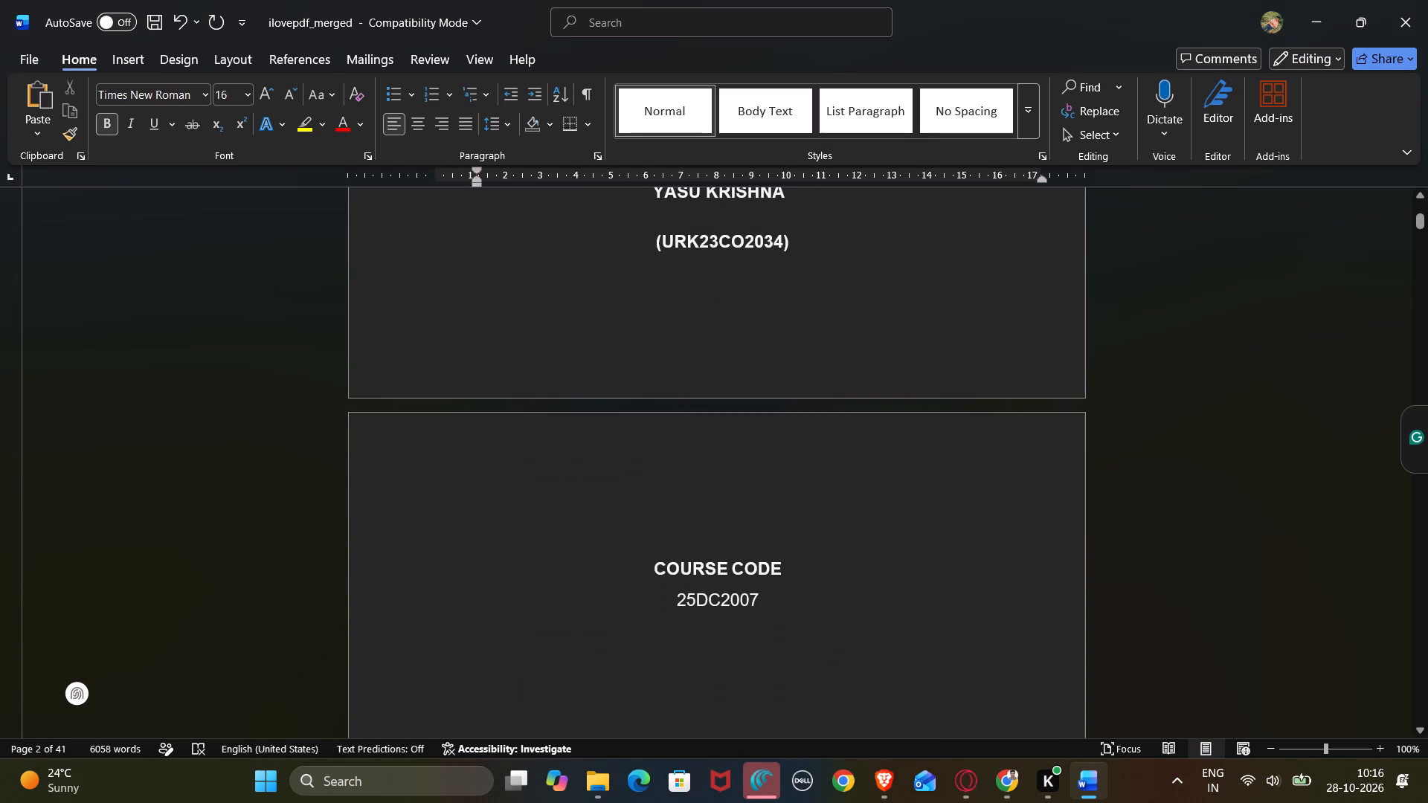
{"action": "scroll", "coordinate": [956, 515], "scroll_direction": "down", "scroll_amount": 18}
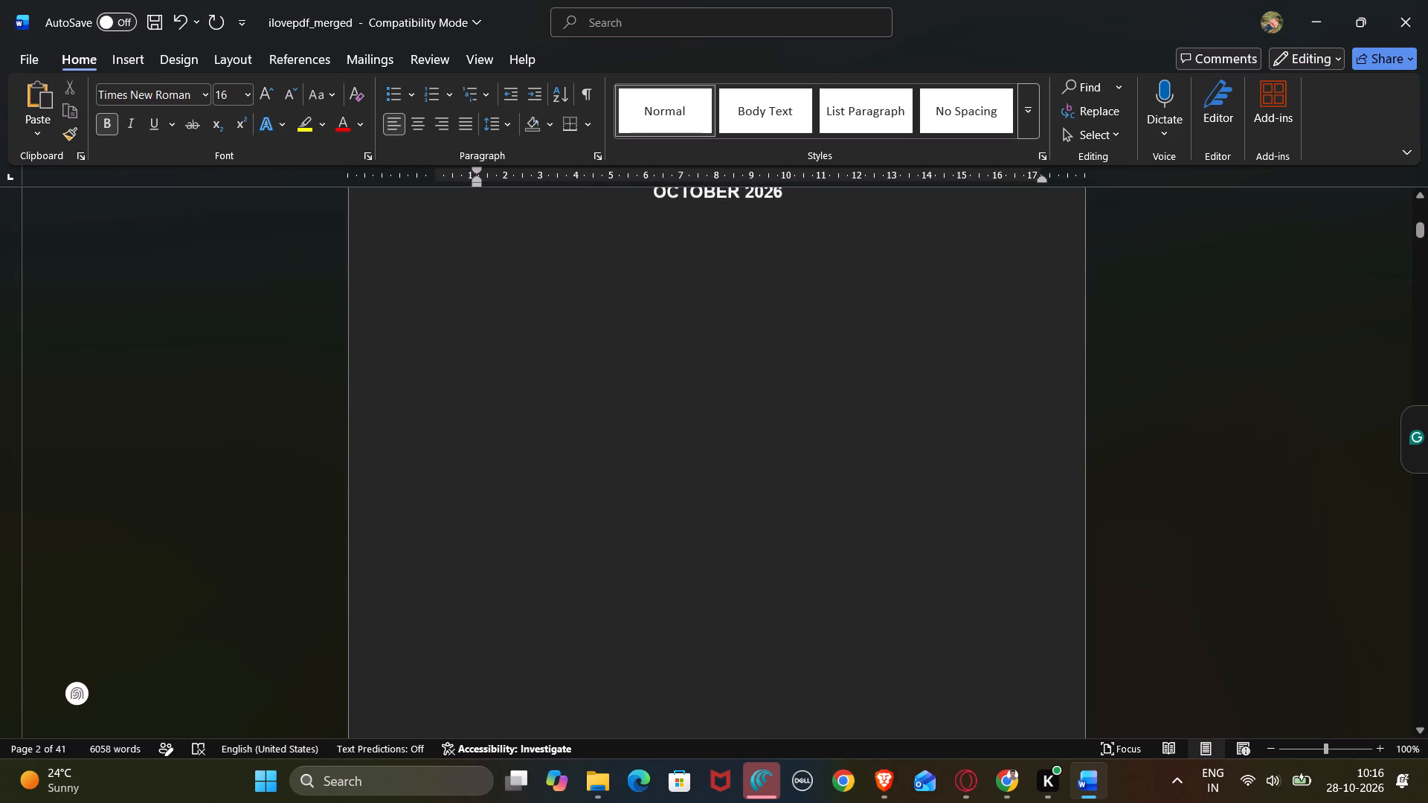
{"action": "scroll", "coordinate": [956, 515], "scroll_direction": "down", "scroll_amount": 10}
{"action": "left_click_drag", "start_coordinate": [1421, 230], "coordinate": [1427, 272]}
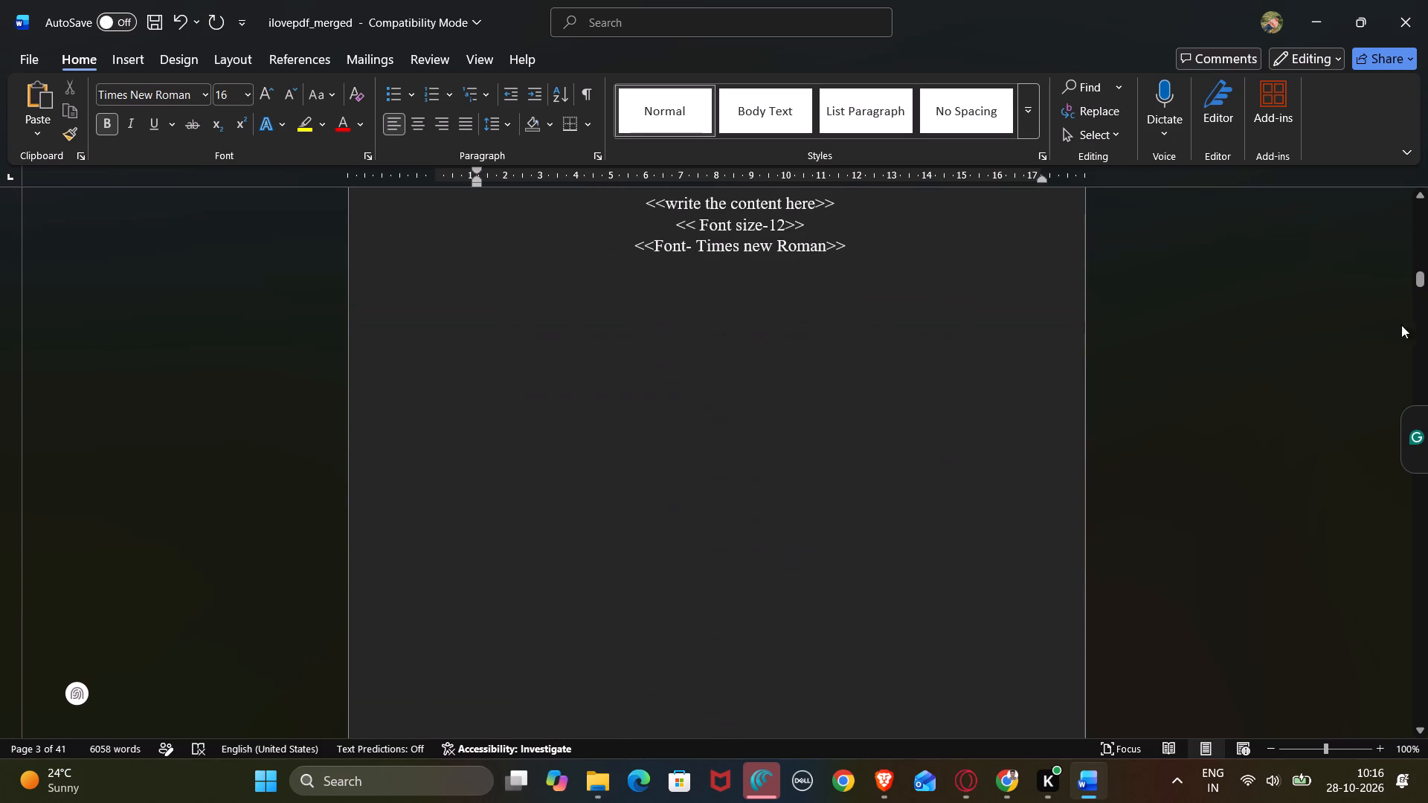
{"action": "left_click", "coordinate": [1012, 796]}
{"action": "left_click", "coordinate": [1012, 797]}
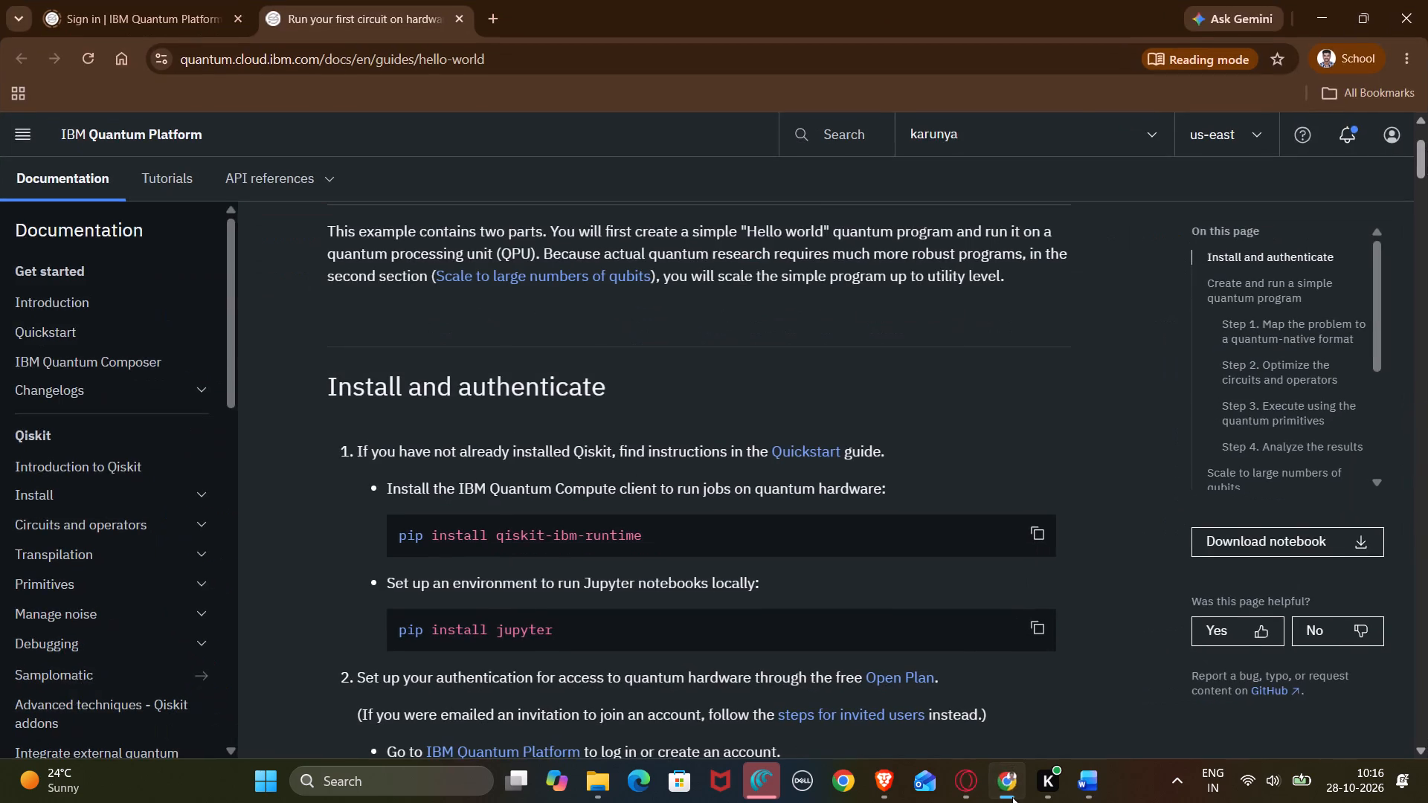
{"action": "scroll", "coordinate": [776, 497], "scroll_direction": "down", "scroll_amount": 8}
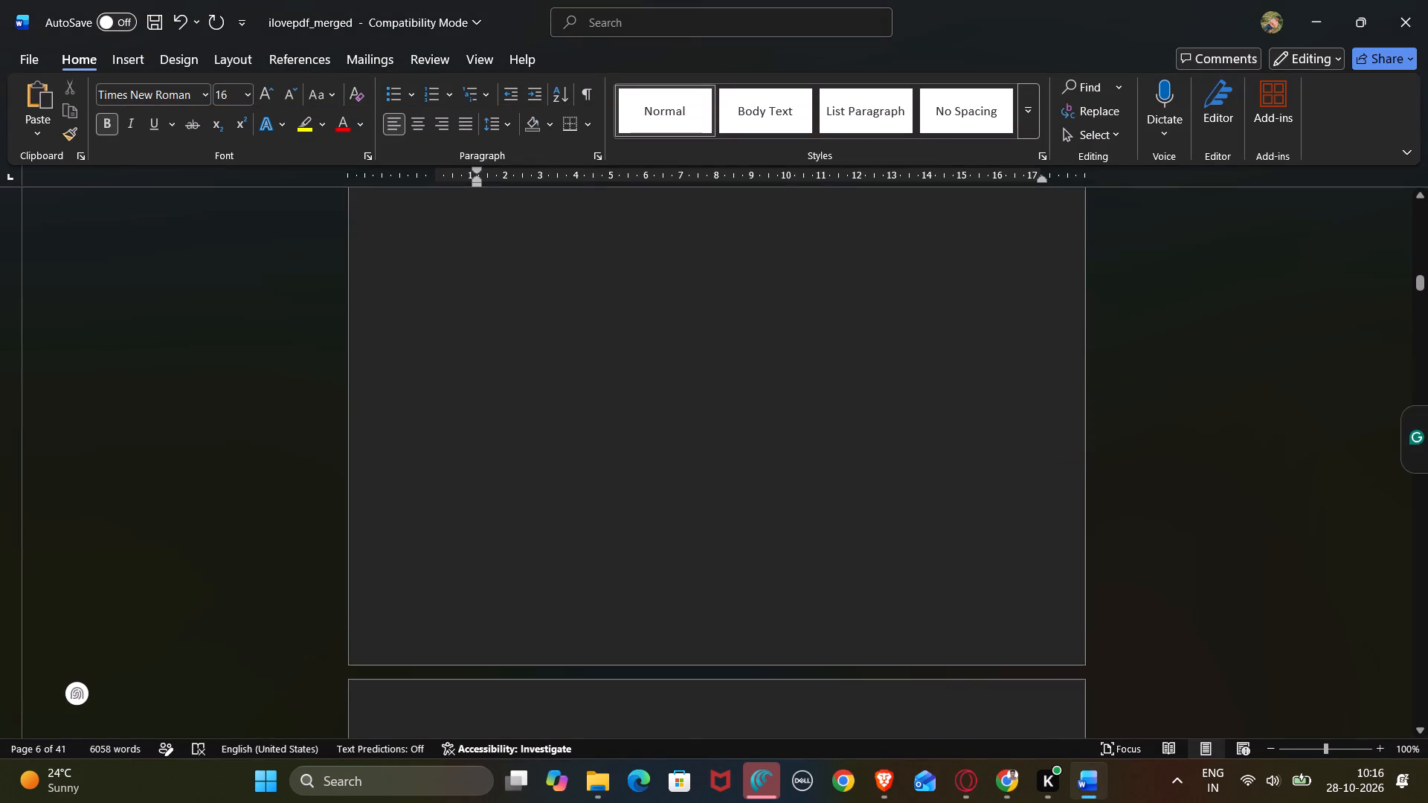
{"action": "scroll", "coordinate": [776, 496], "scroll_direction": "down", "scroll_amount": 6}
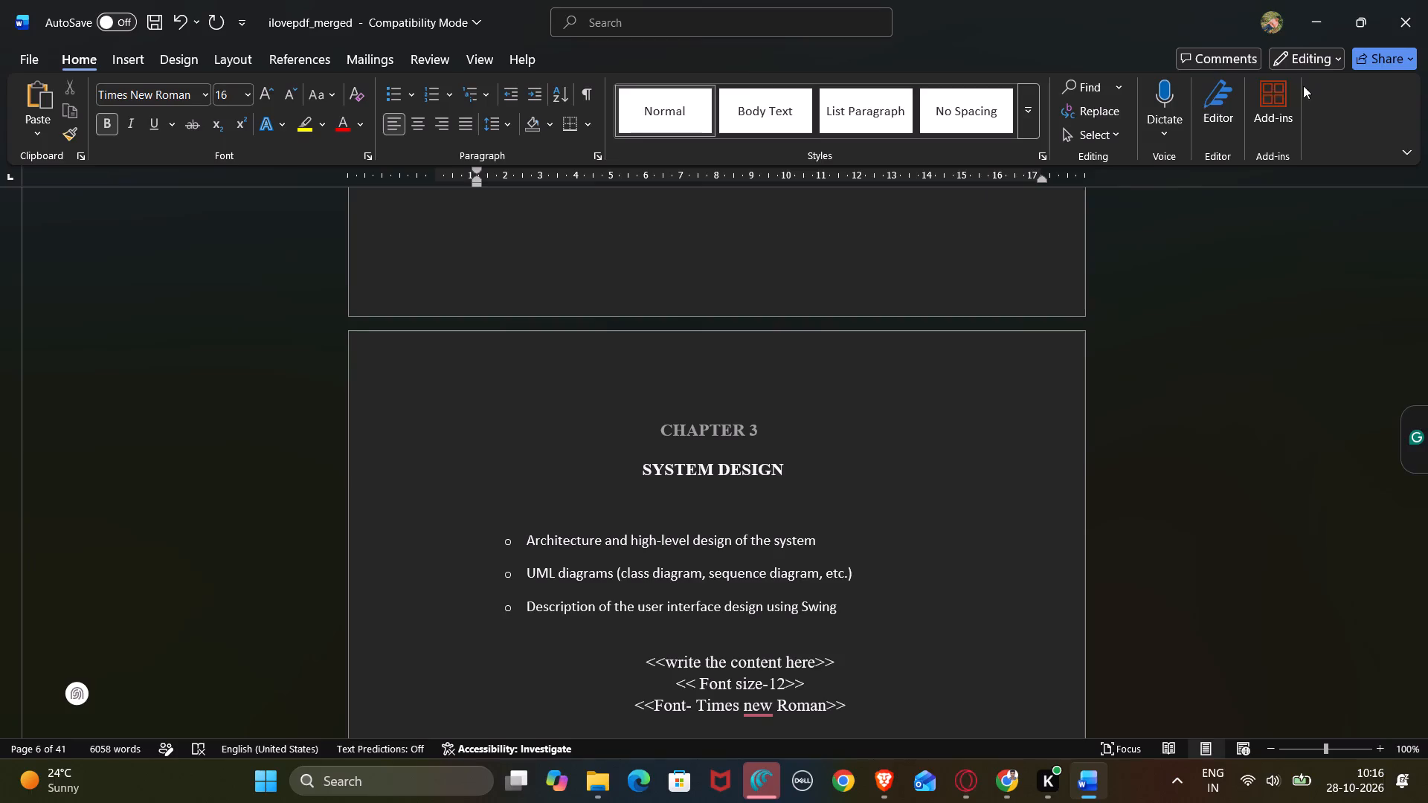
Save the document in Downloads as the Word document ilovepdf_merged.
{"action": "left_click", "coordinate": [36, 61]}
{"action": "left_click", "coordinate": [58, 338]}
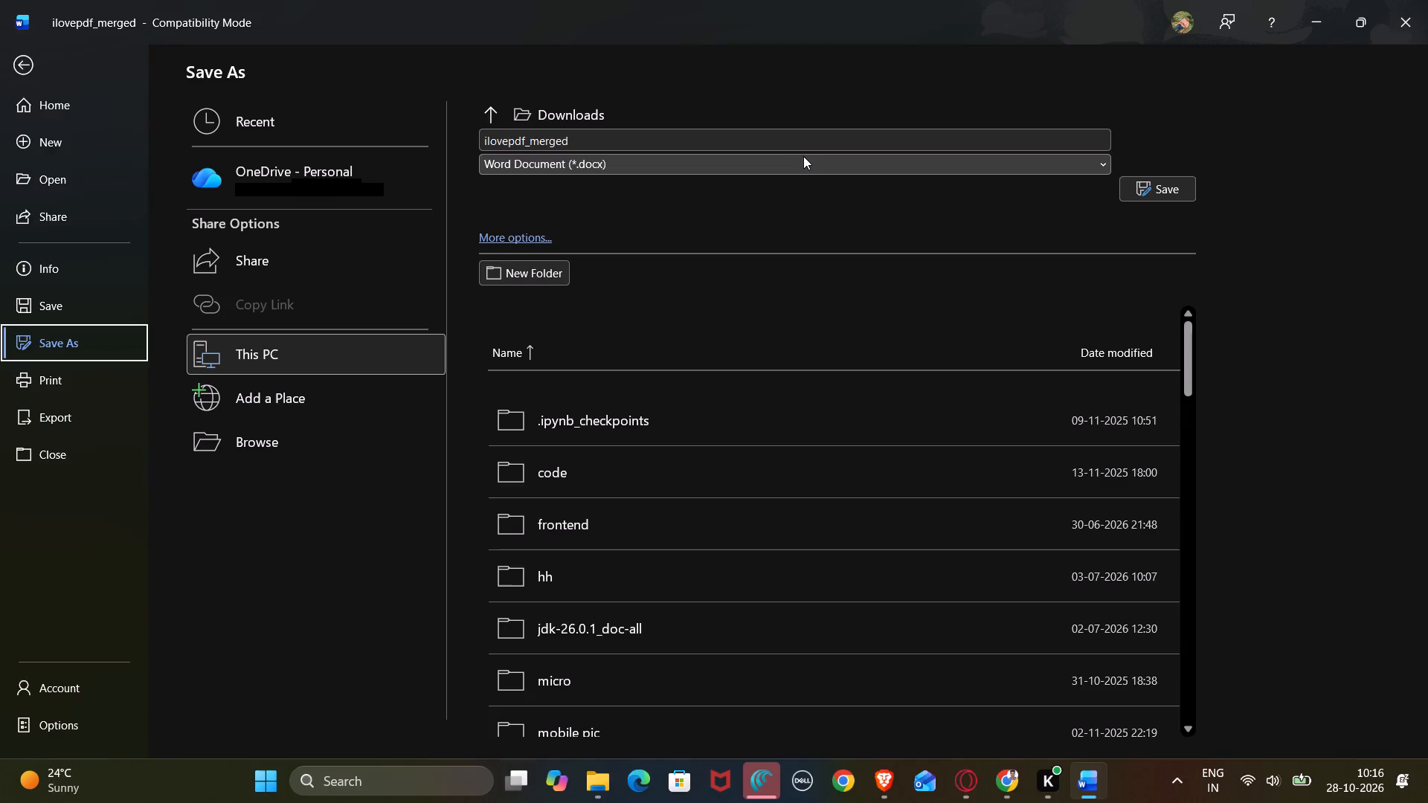
{"action": "left_click", "coordinate": [1154, 186]}
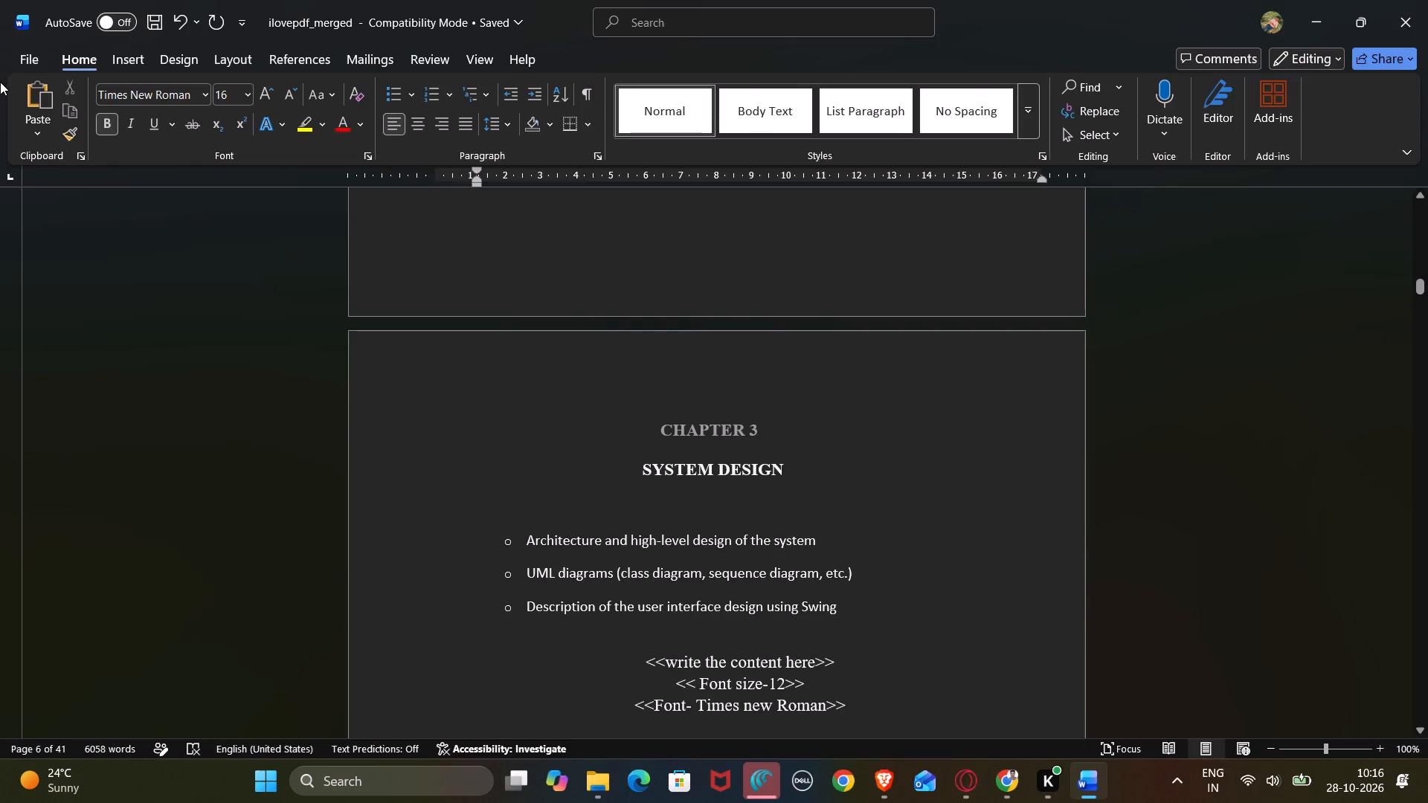
Save a PDF copy named ilovepdf_merged in Downloads, replacing the existing PDF of that name.
{"action": "left_click", "coordinate": [25, 62]}
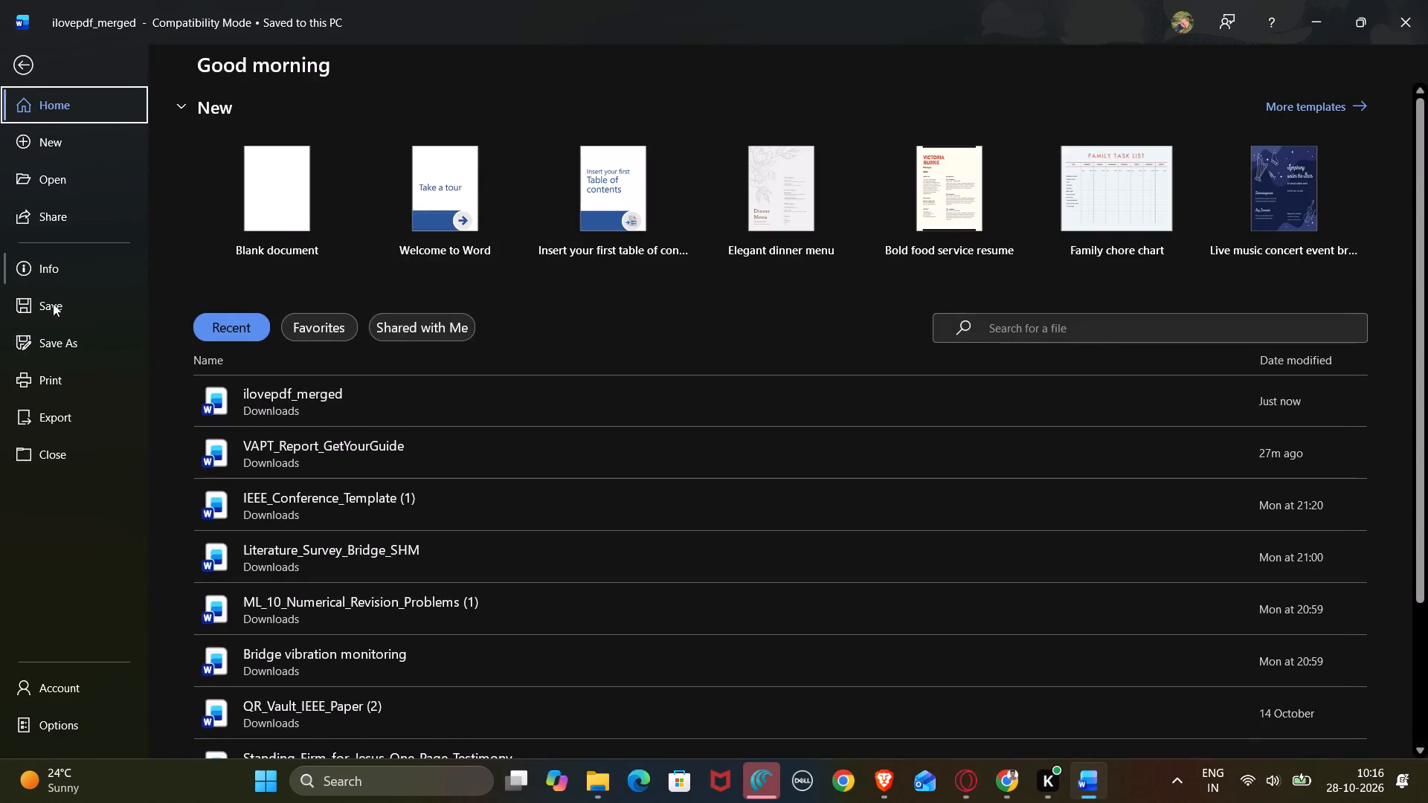
{"action": "left_click", "coordinate": [59, 331]}
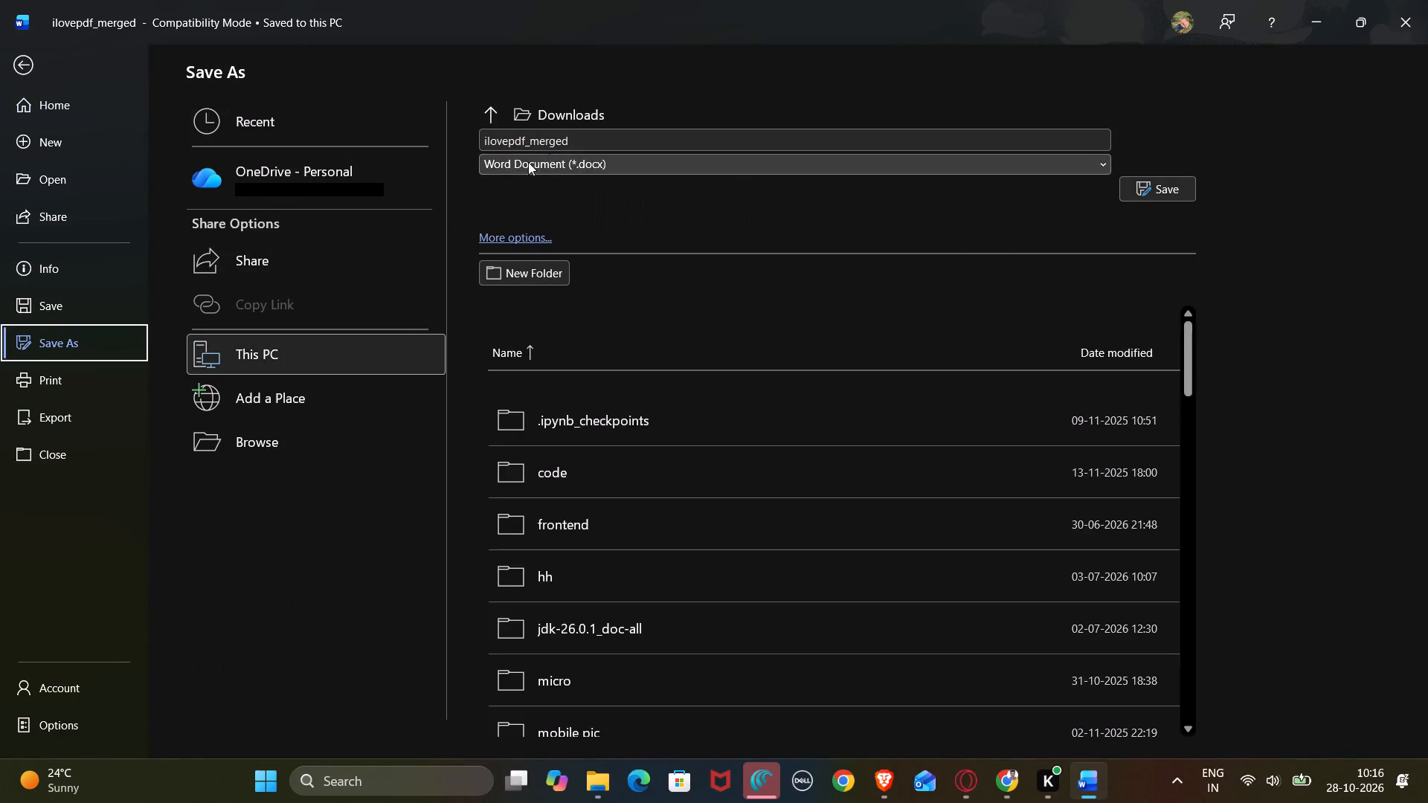
{"action": "left_click", "coordinate": [589, 167]}
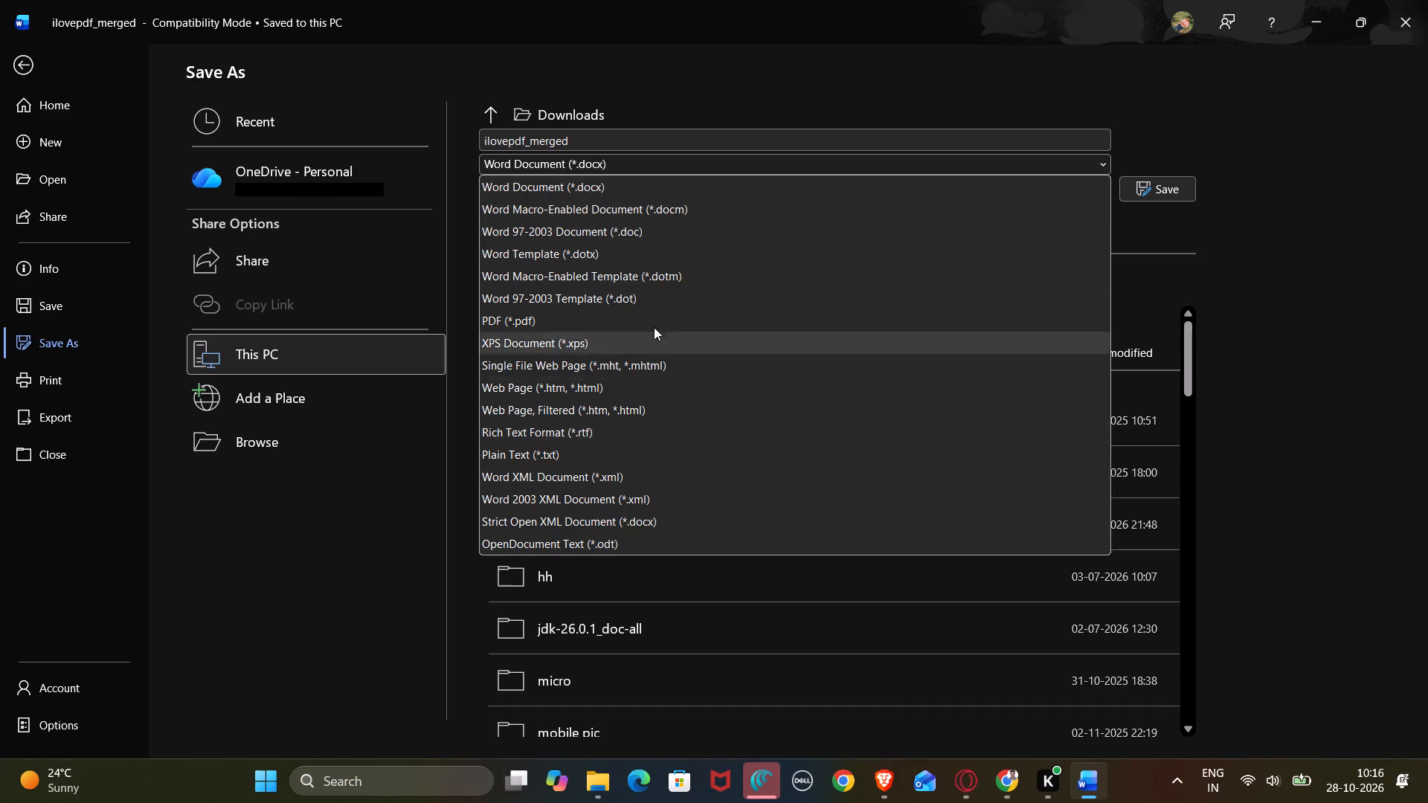
{"action": "left_click", "coordinate": [581, 316]}
{"action": "left_click", "coordinate": [1171, 192]}
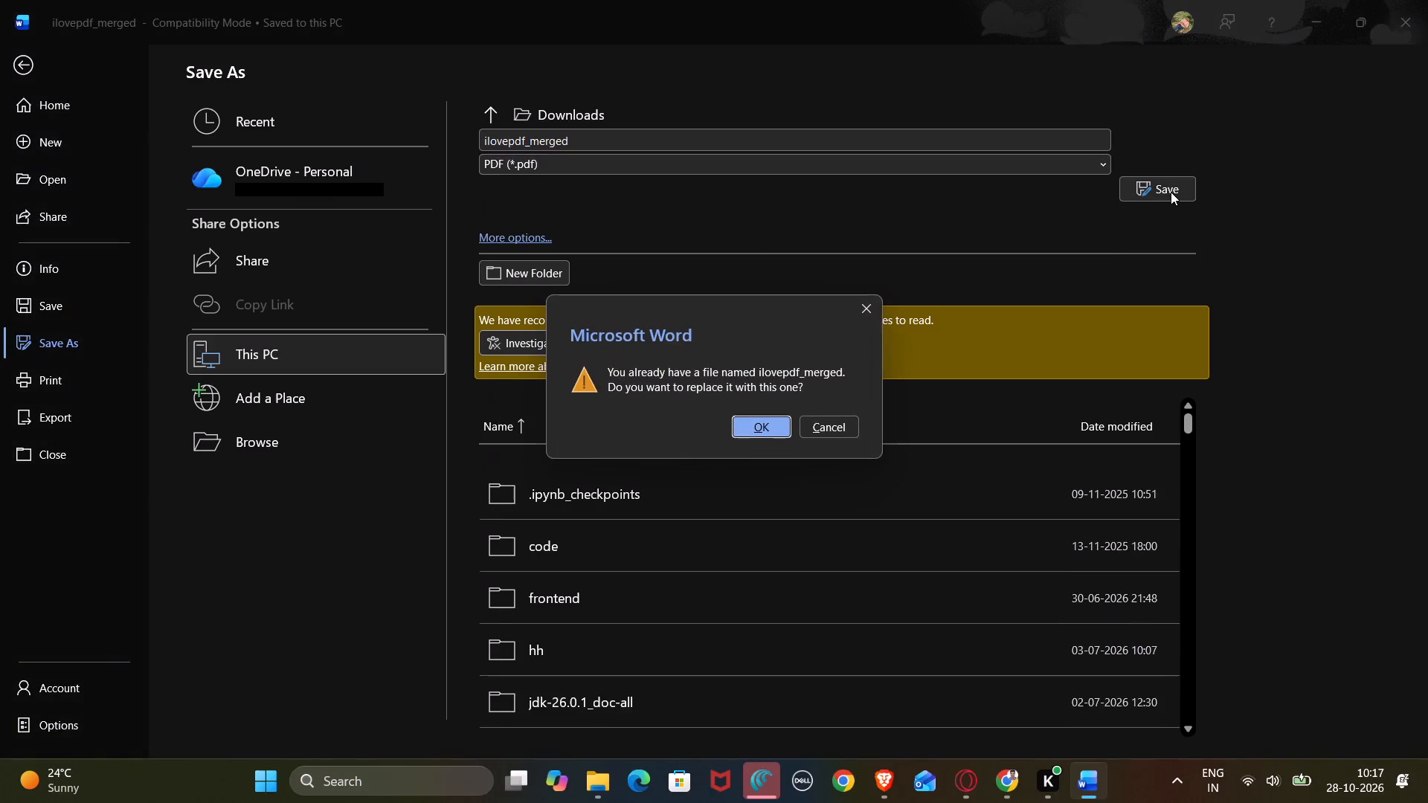
{"action": "left_click", "coordinate": [771, 427]}
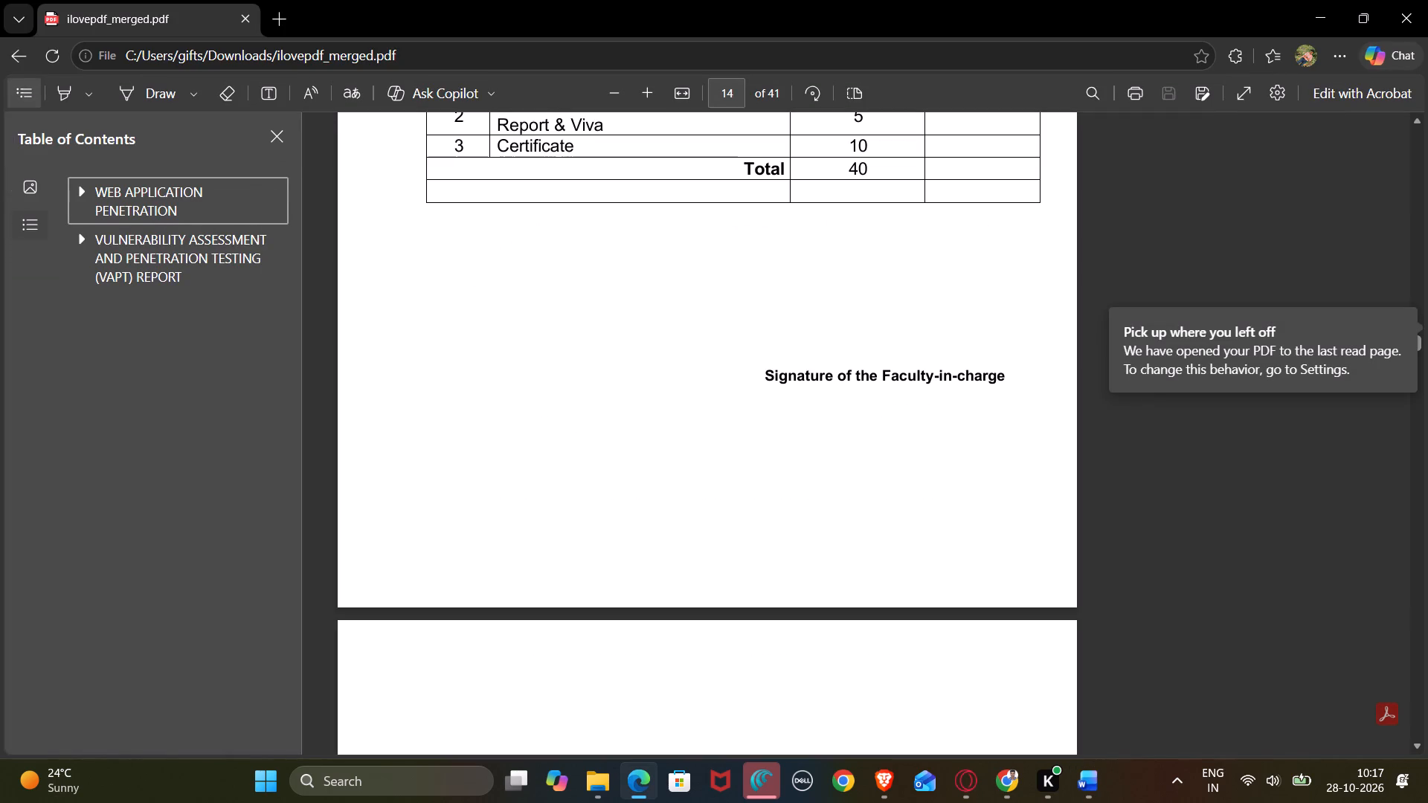
Check the evaluation sheet page in the exported PDF with its table of contents hidden, and close the PDF.
{"action": "scroll", "coordinate": [553, 393], "scroll_direction": "up", "scroll_amount": 5}
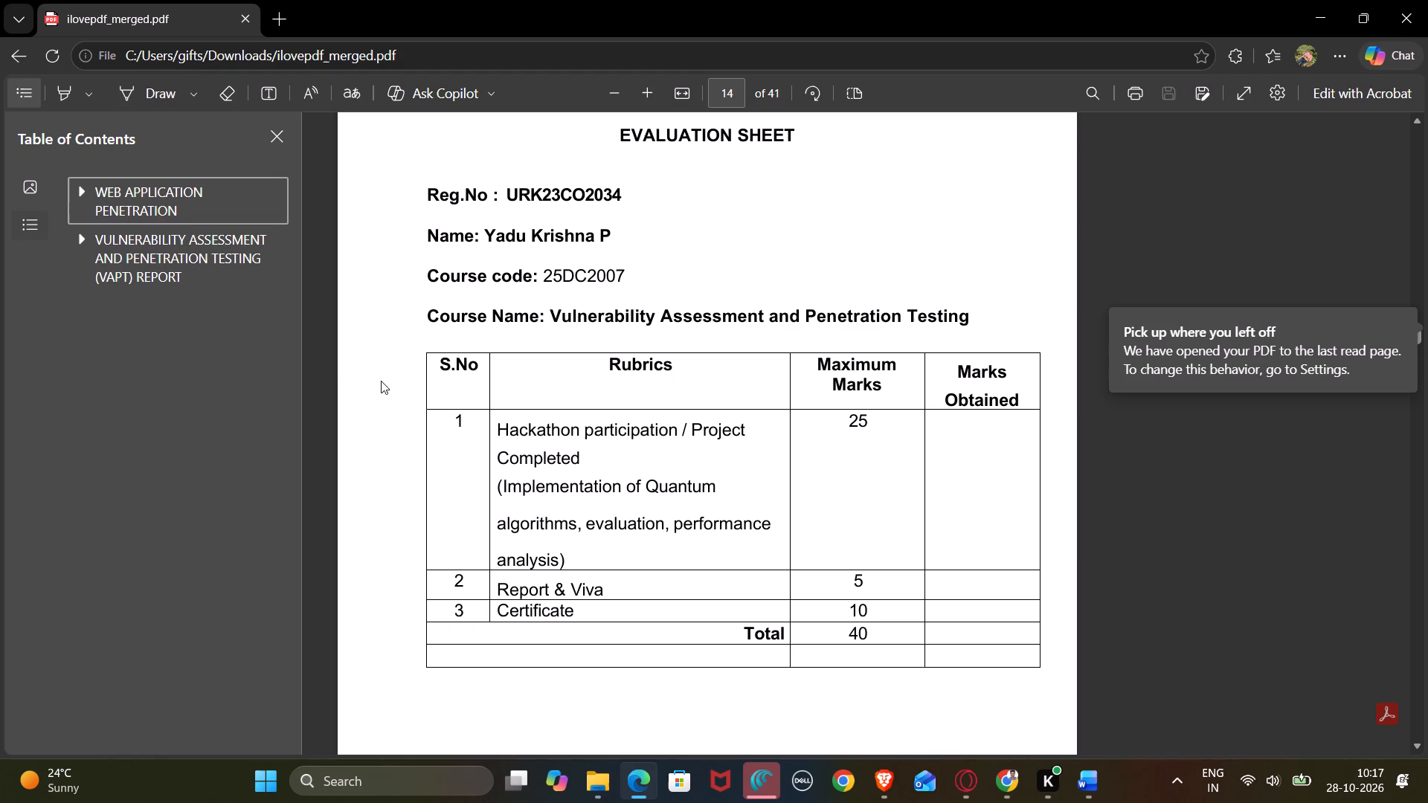
{"action": "left_click", "coordinate": [276, 141]}
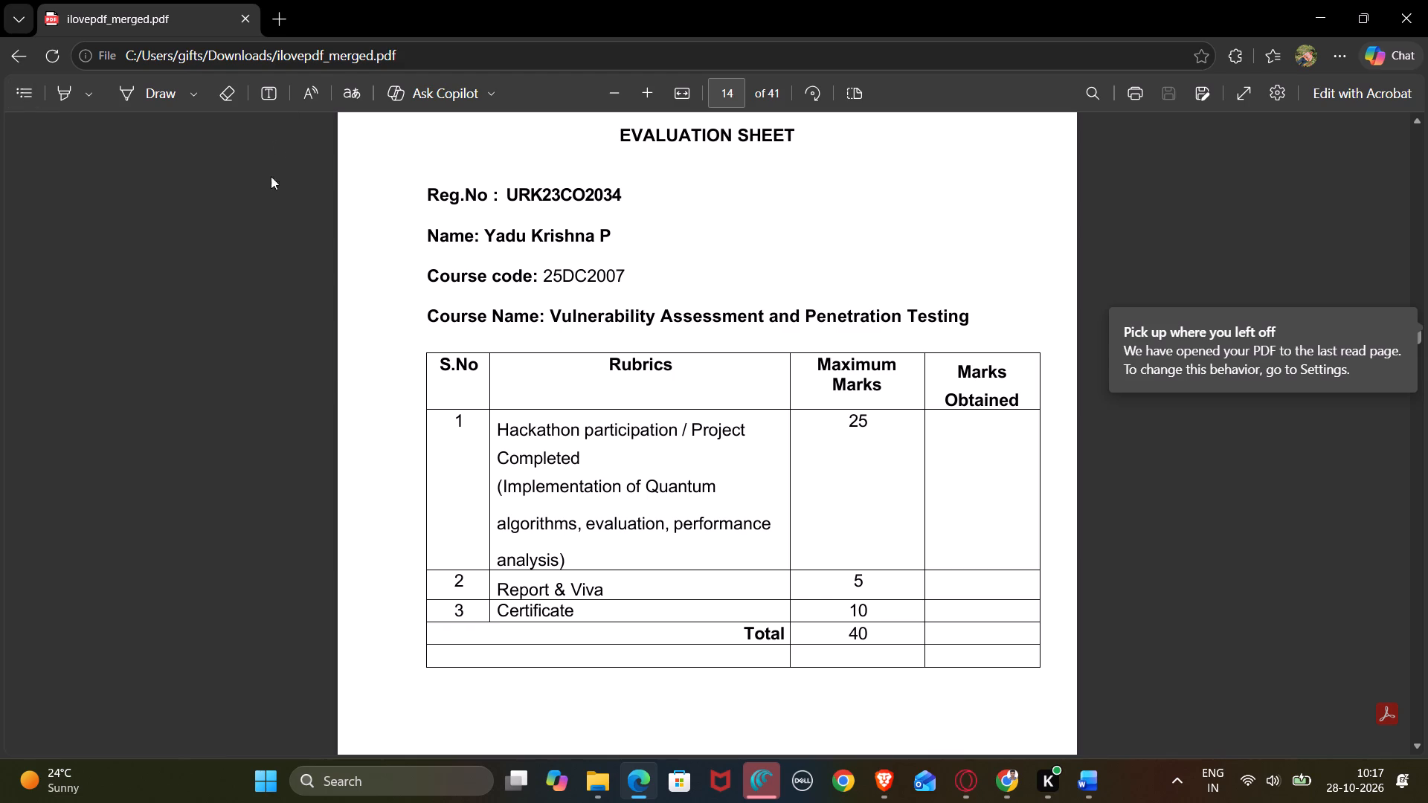
{"action": "left_click", "coordinate": [1427, 0]}
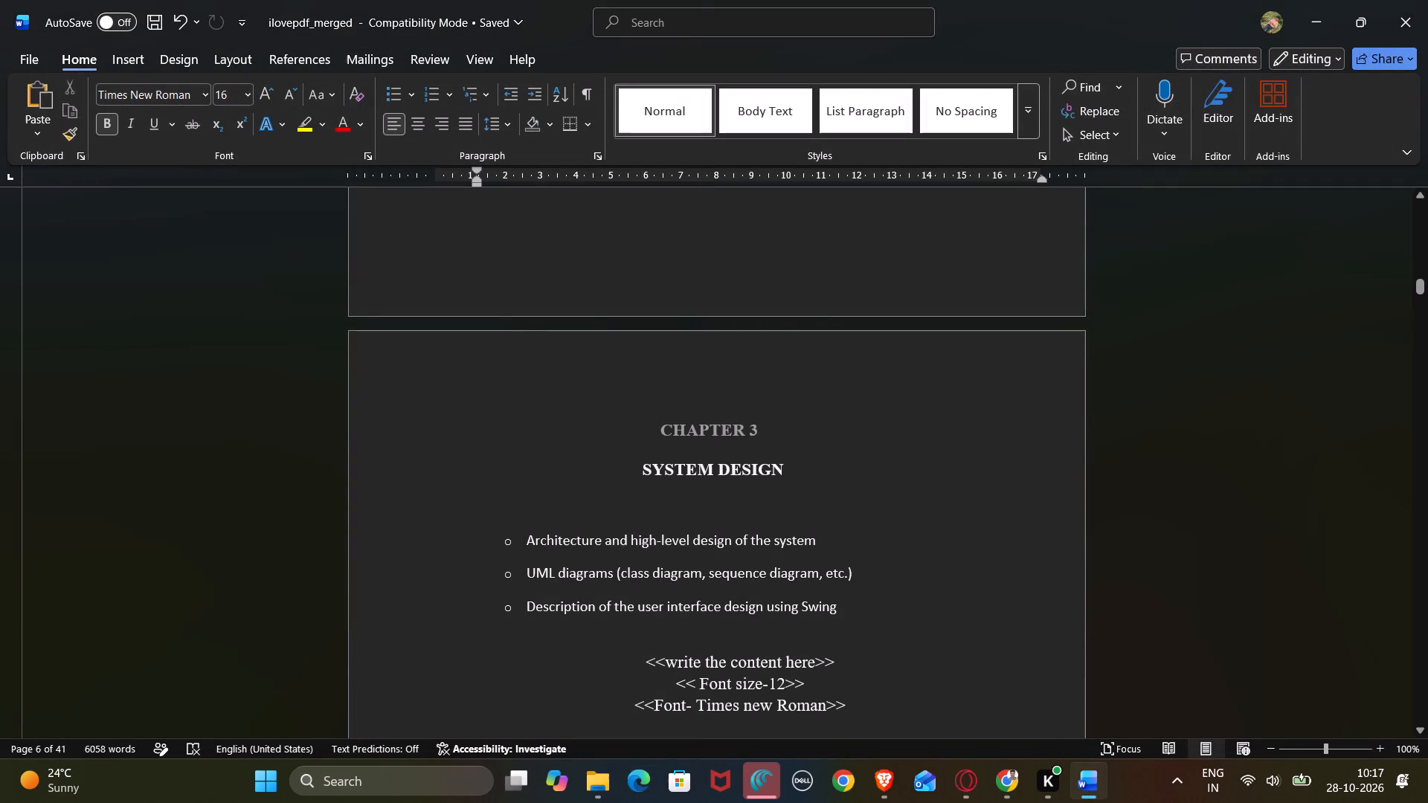
Switch to the Downloads folder in File Explorer, select the ilovepdf_merged PDF and refresh the file list.
{"action": "left_click", "coordinate": [599, 782]}
{"action": "scroll", "coordinate": [404, 467], "scroll_direction": "up", "scroll_amount": 3}
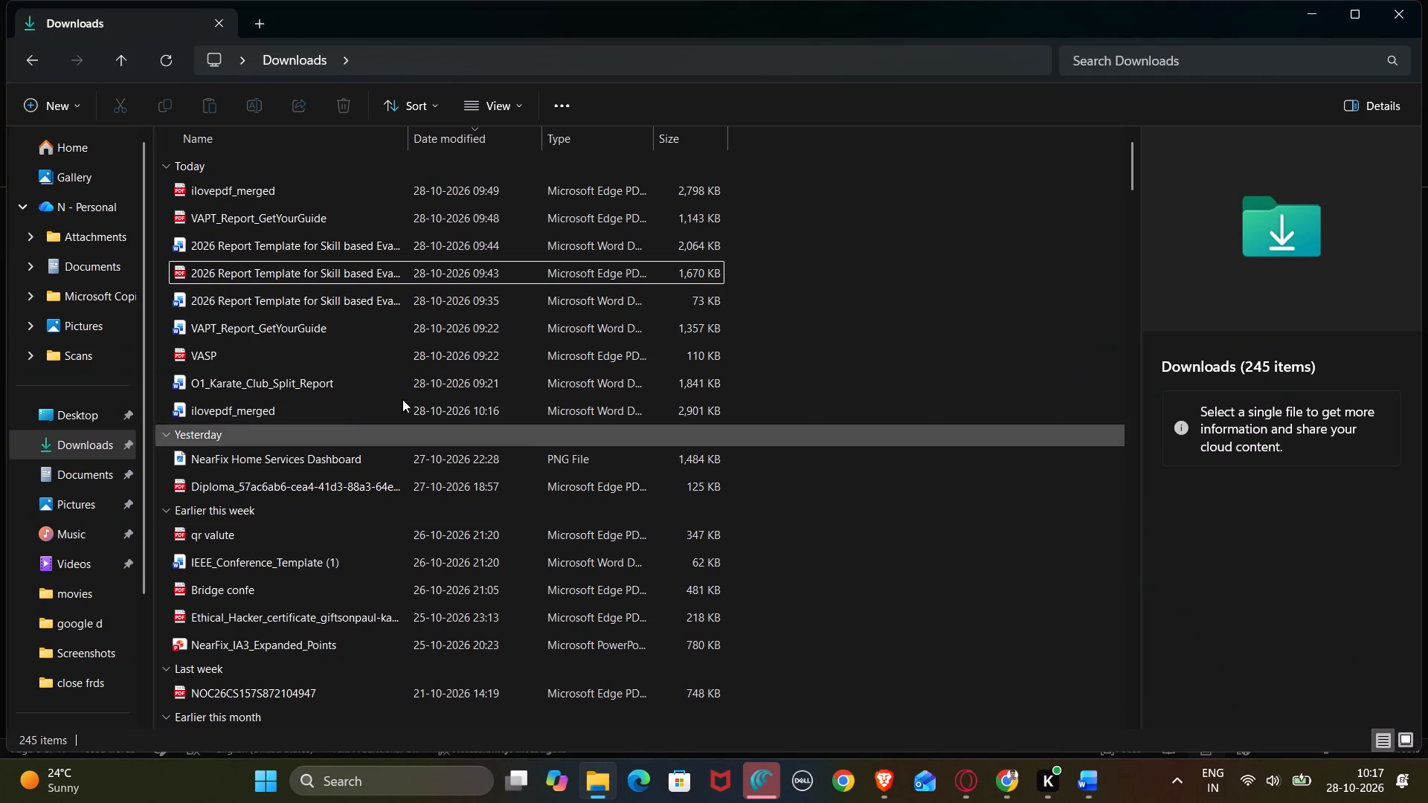
{"action": "left_click", "coordinate": [380, 195]}
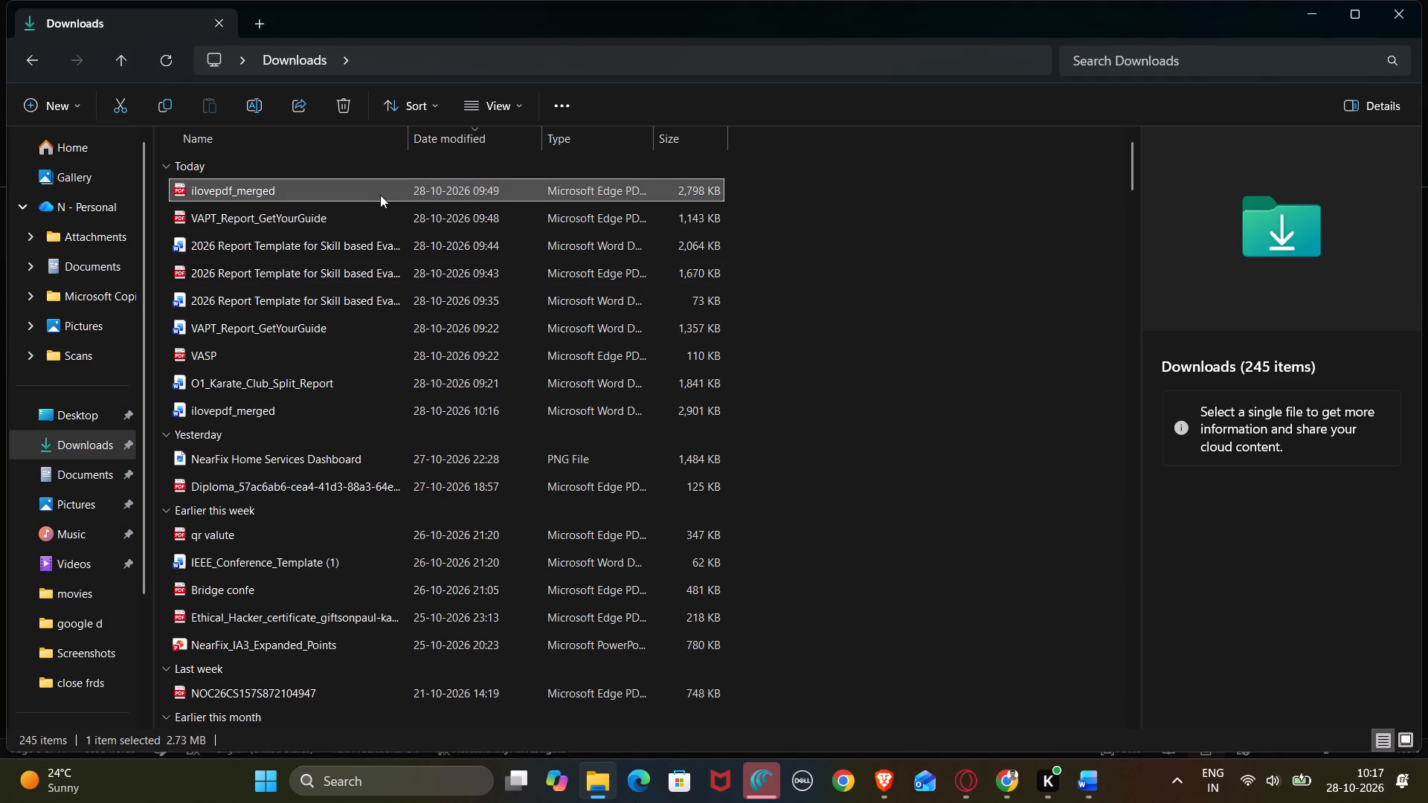
{"action": "left_click", "coordinate": [164, 61]}
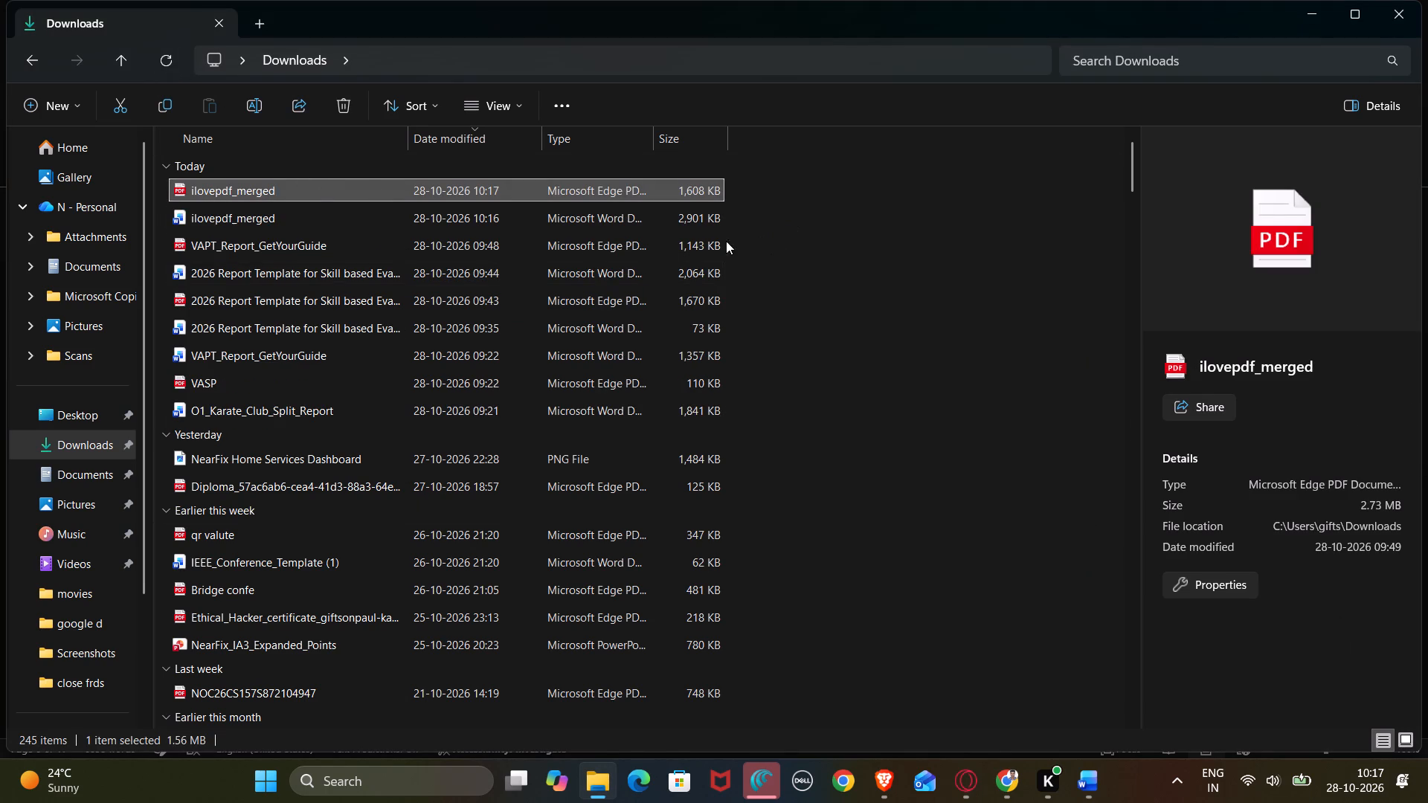
{"action": "left_click", "coordinate": [878, 770]}
{"action": "left_click", "coordinate": [963, 692]}
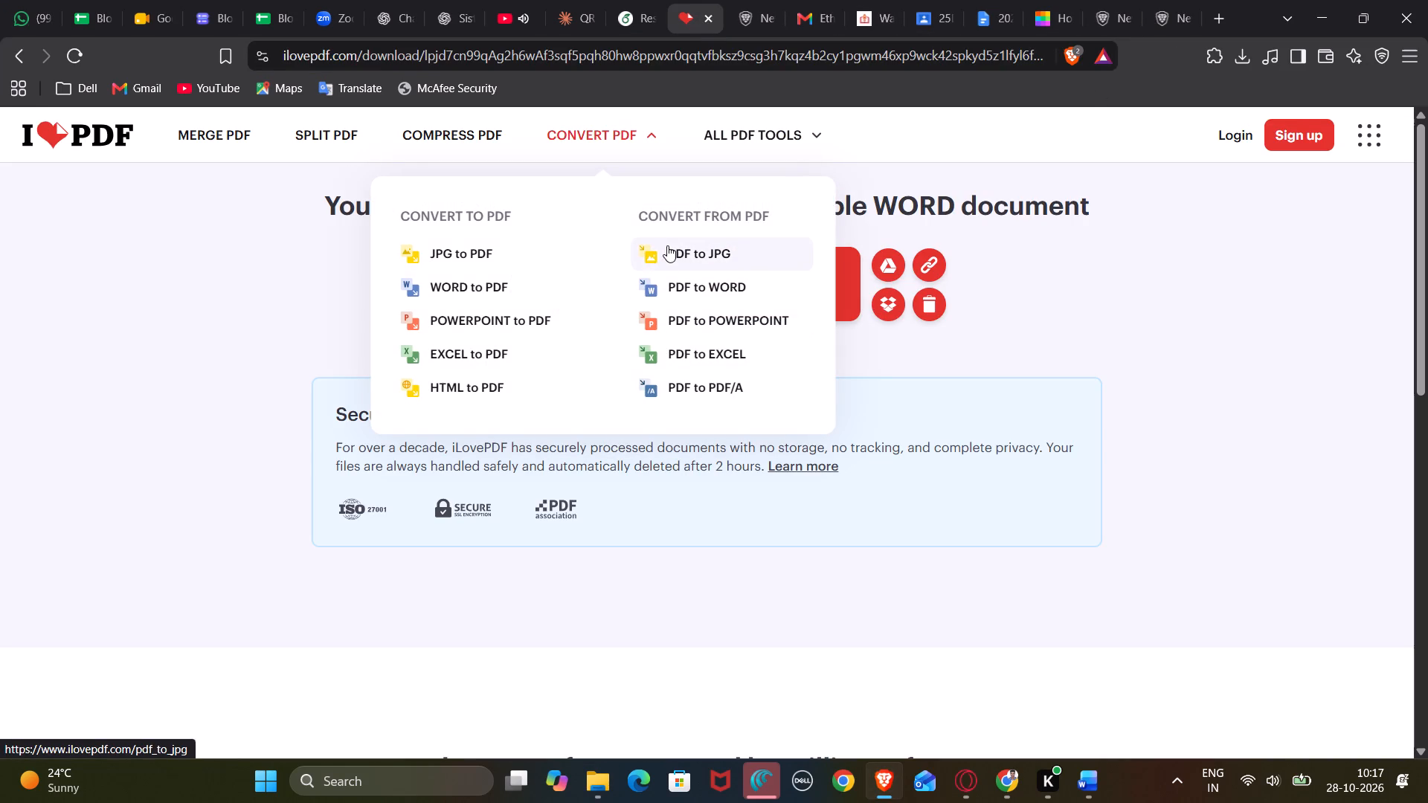
{"action": "left_click", "coordinate": [673, 274]}
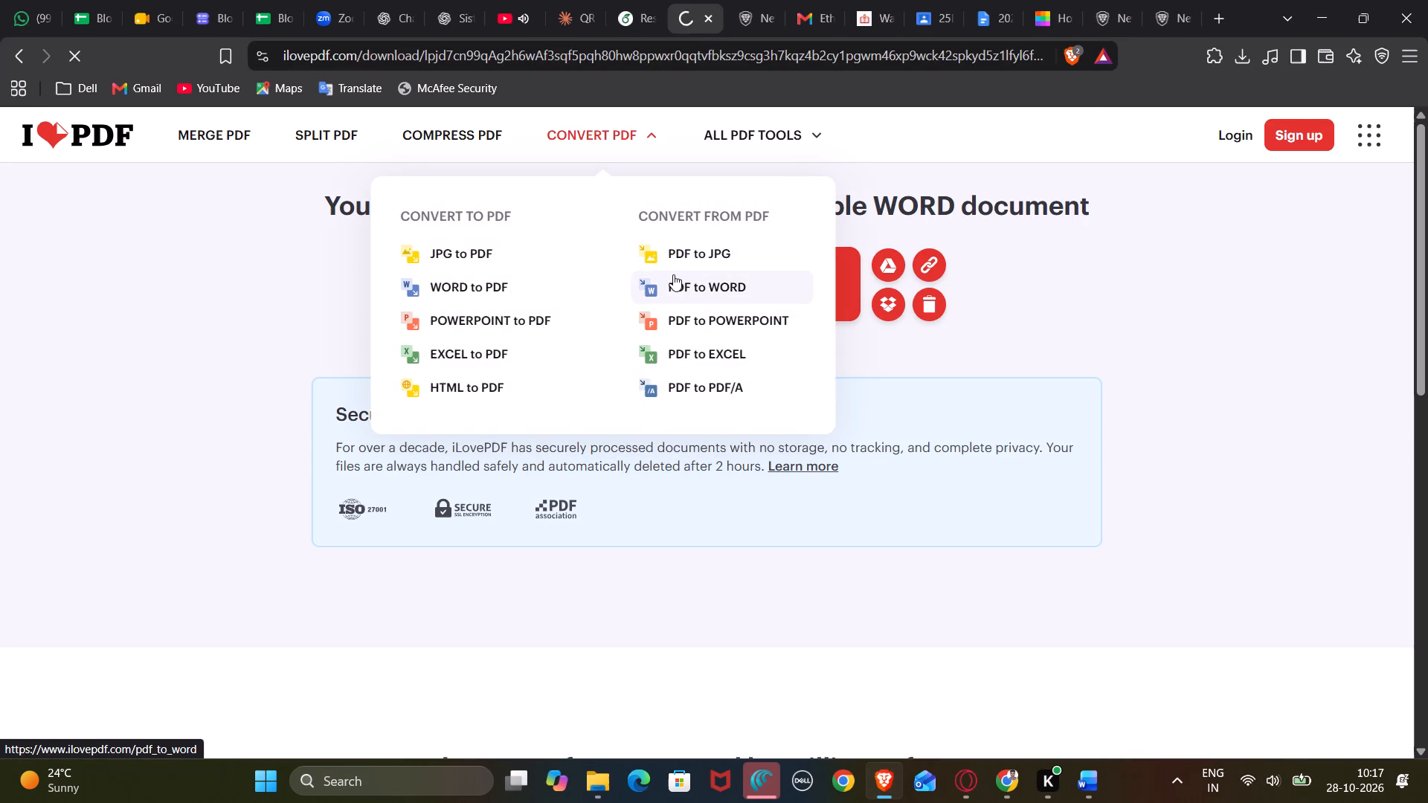
{"action": "left_click", "coordinate": [693, 329]}
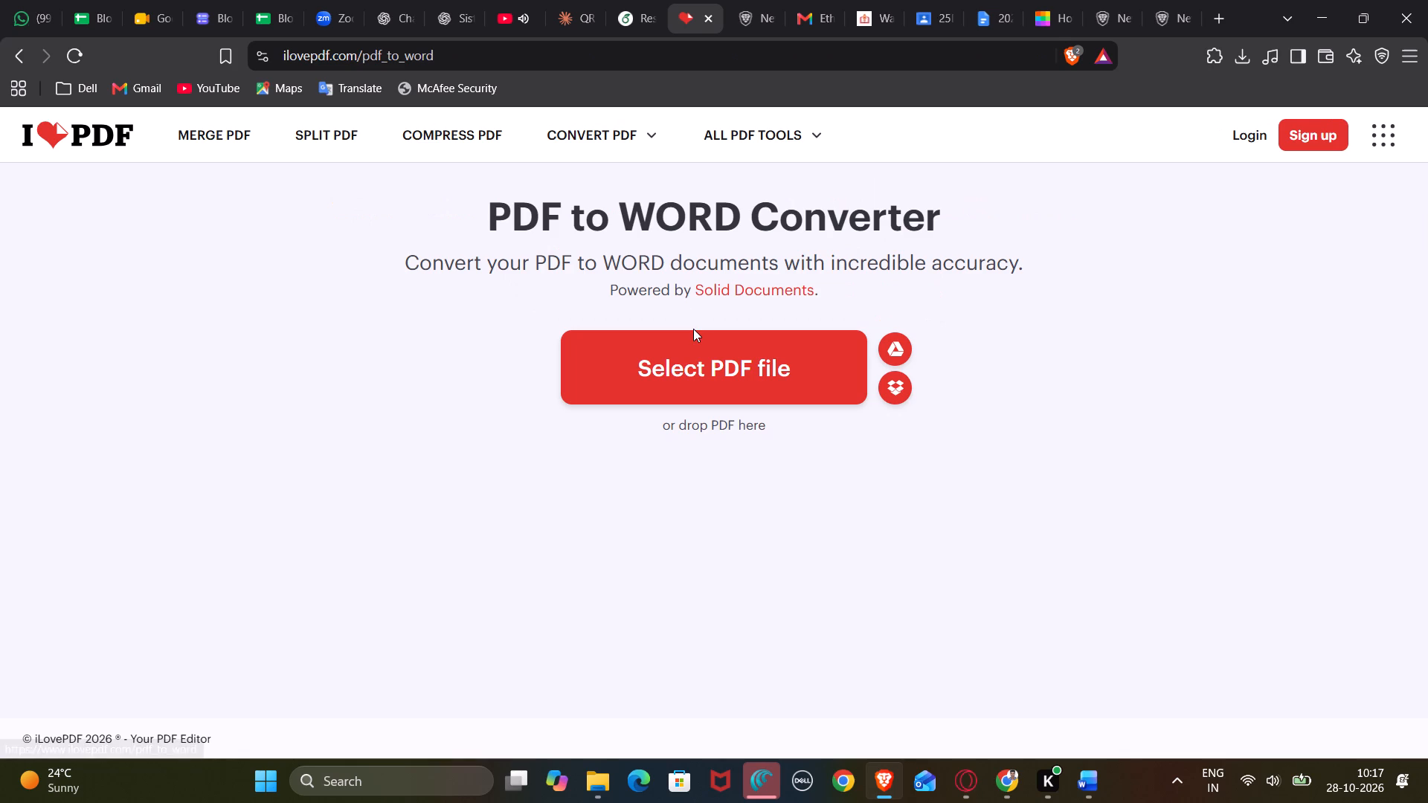
{"action": "left_click", "coordinate": [693, 340]}
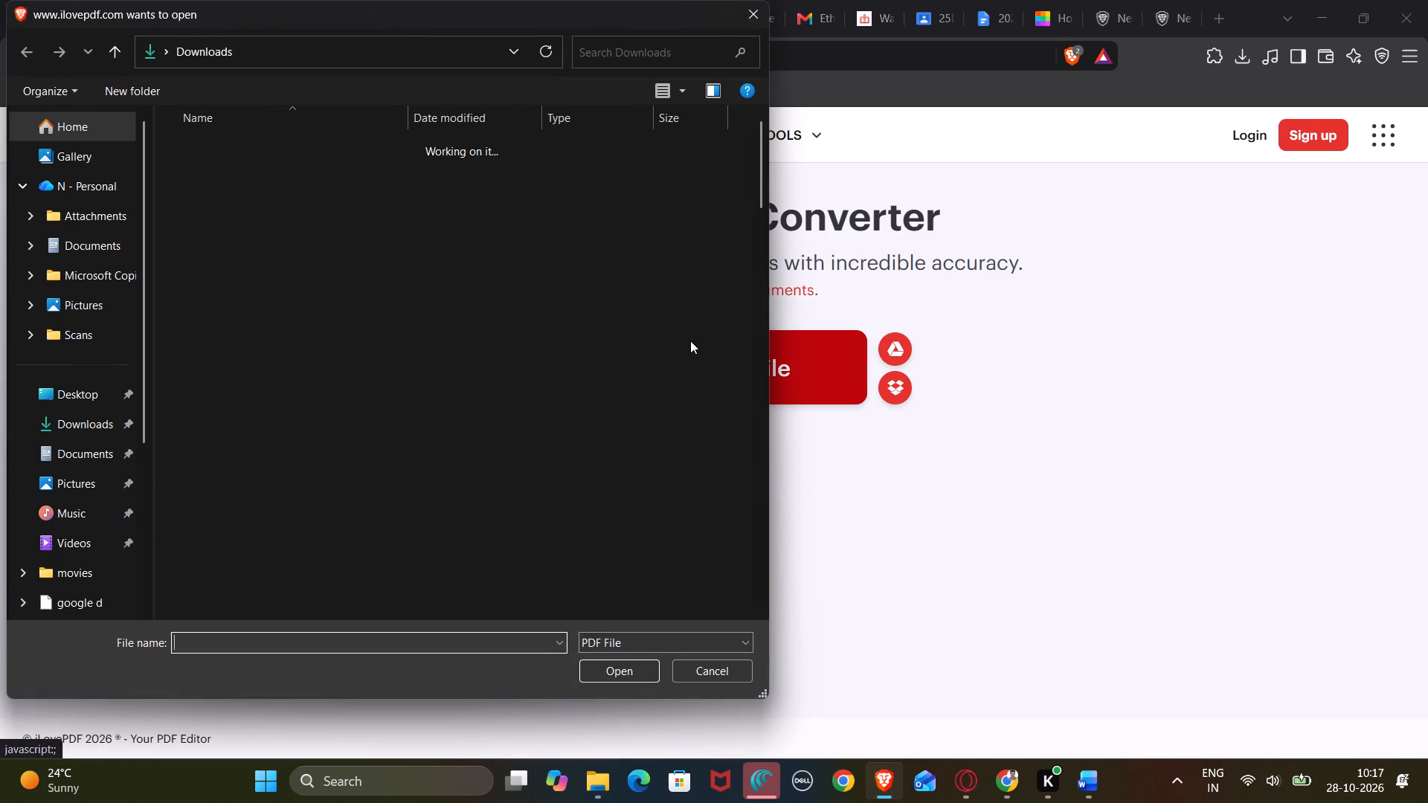
{"action": "scroll", "coordinate": [210, 275], "scroll_direction": "up", "scroll_amount": 4}
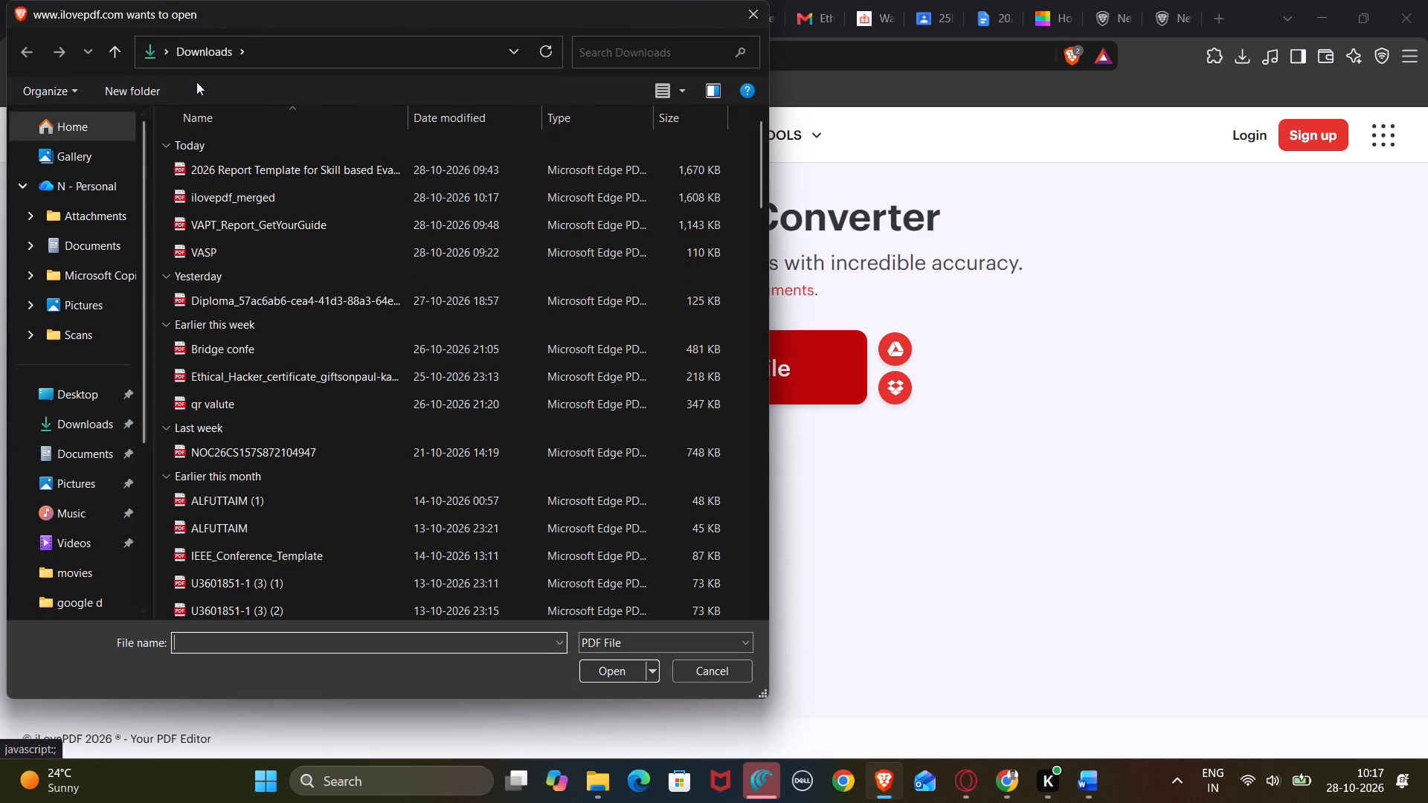
{"action": "left_click", "coordinate": [550, 51]}
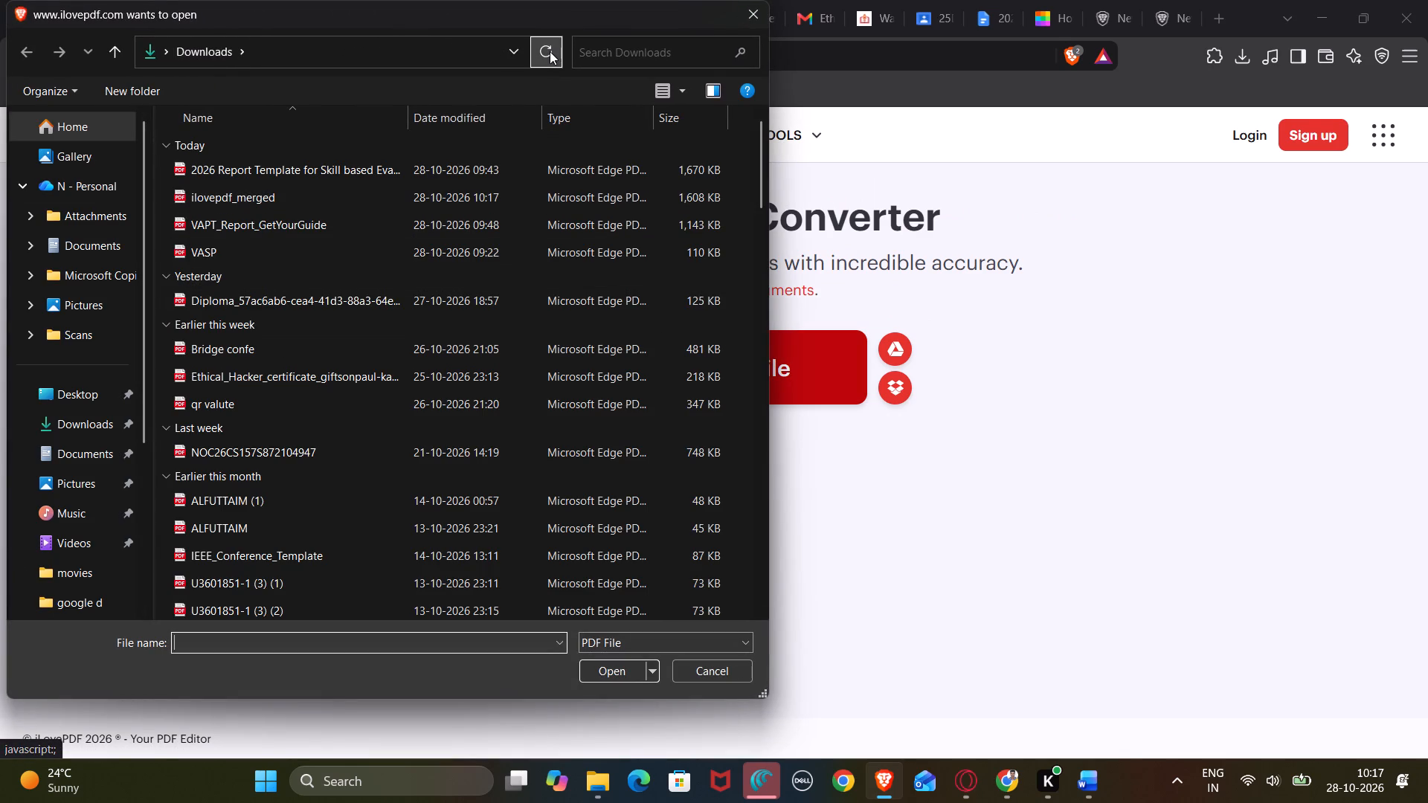
{"action": "scroll", "coordinate": [380, 263], "scroll_direction": "up", "scroll_amount": 4}
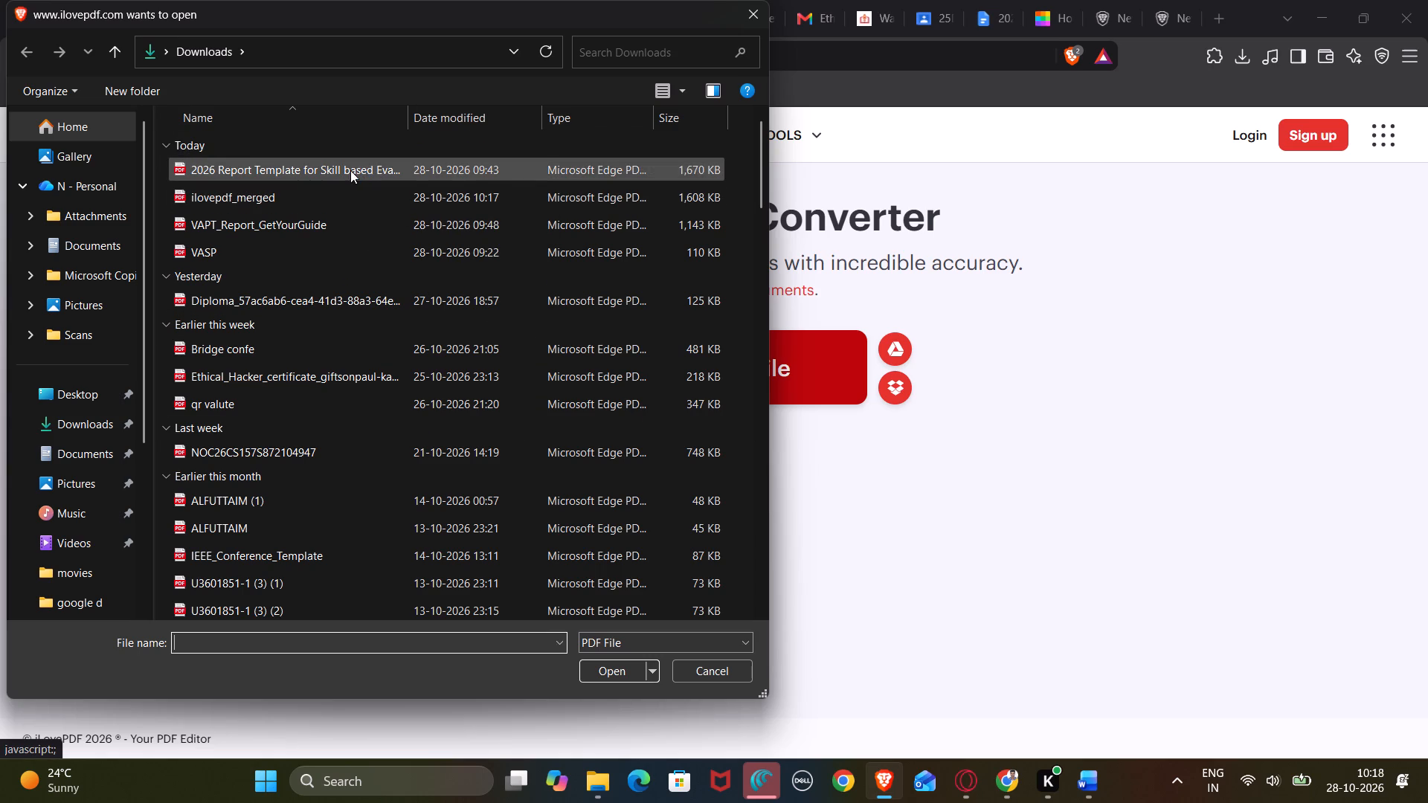
{"action": "double_click", "coordinate": [535, 48]}
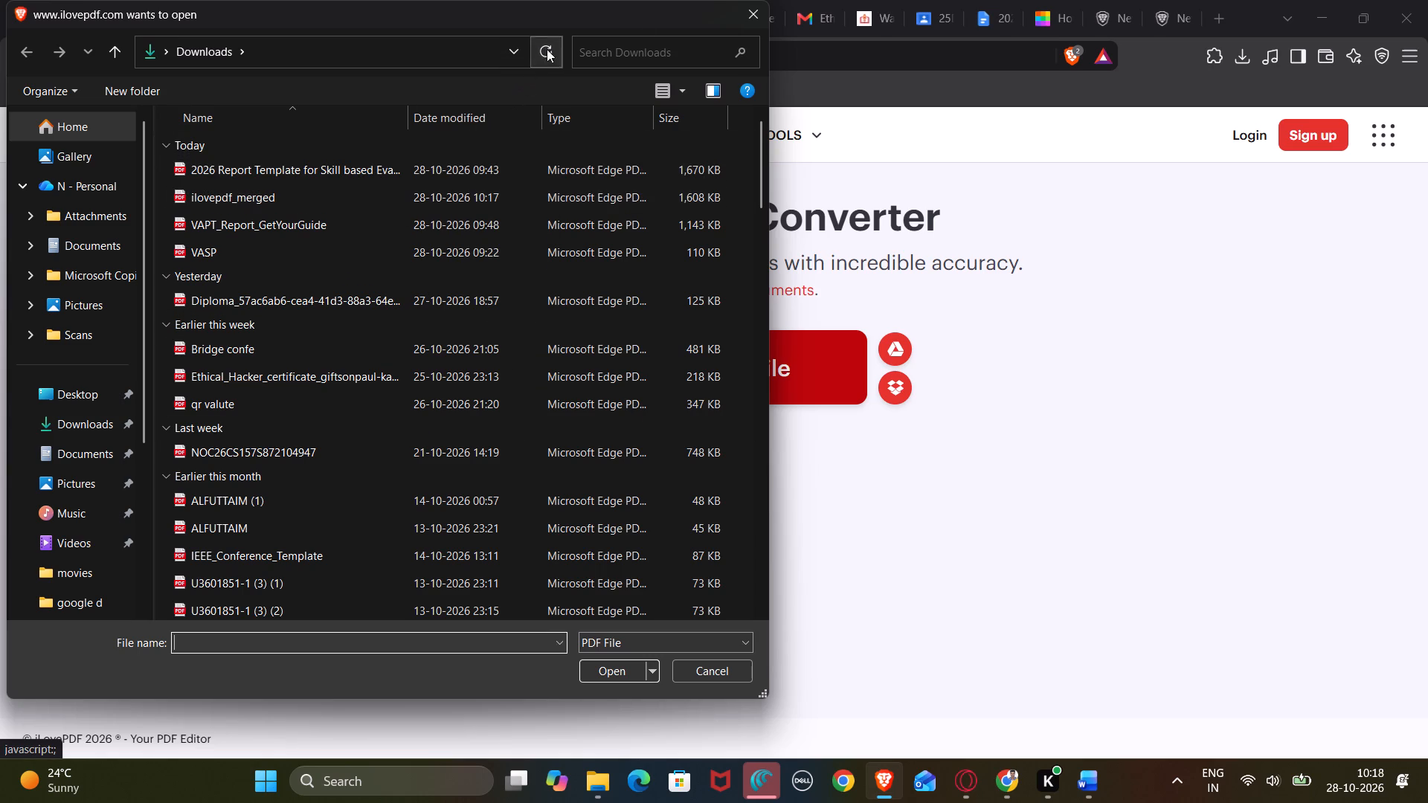
{"action": "left_click", "coordinate": [739, 5]}
{"action": "left_click", "coordinate": [731, 336]}
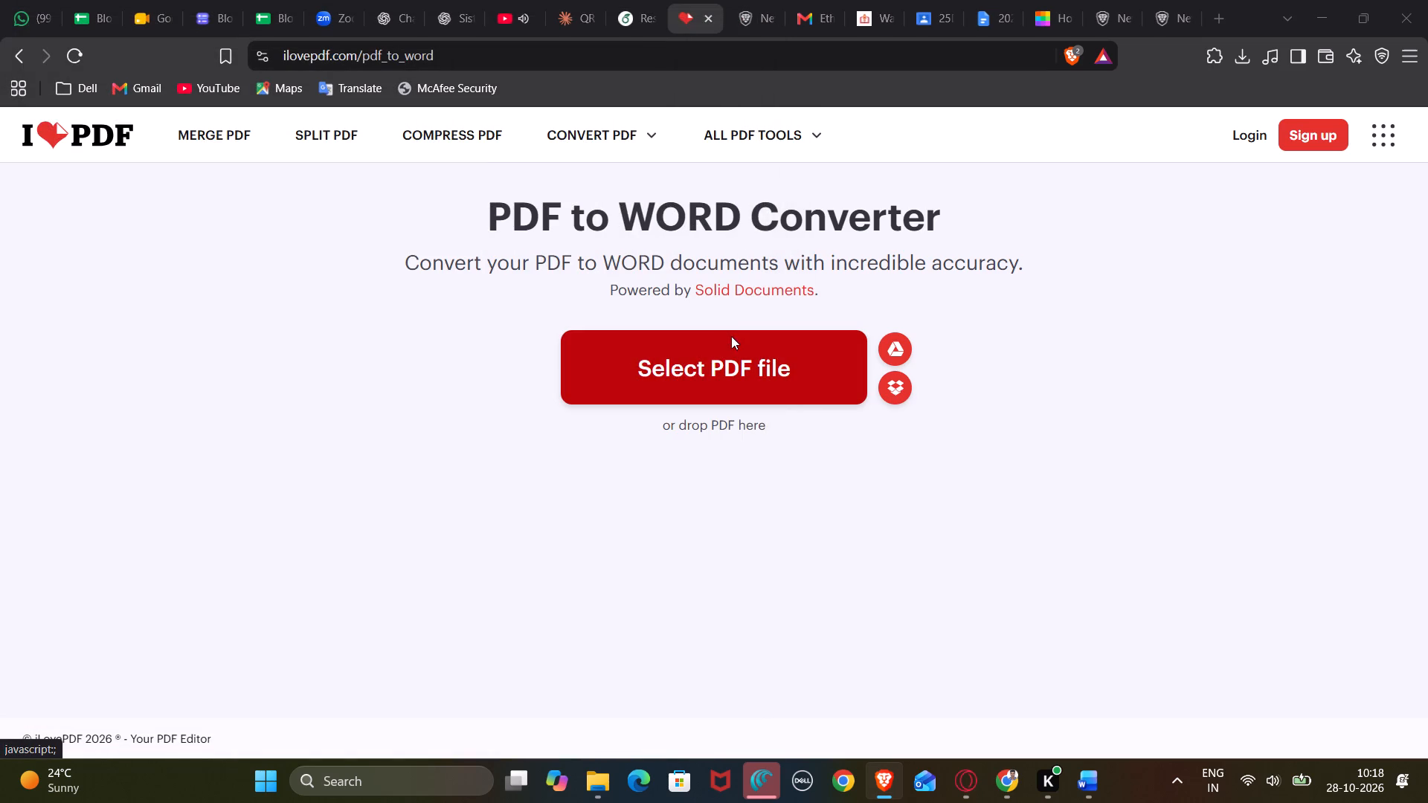
{"action": "scroll", "coordinate": [378, 225], "scroll_direction": "up", "scroll_amount": 3}
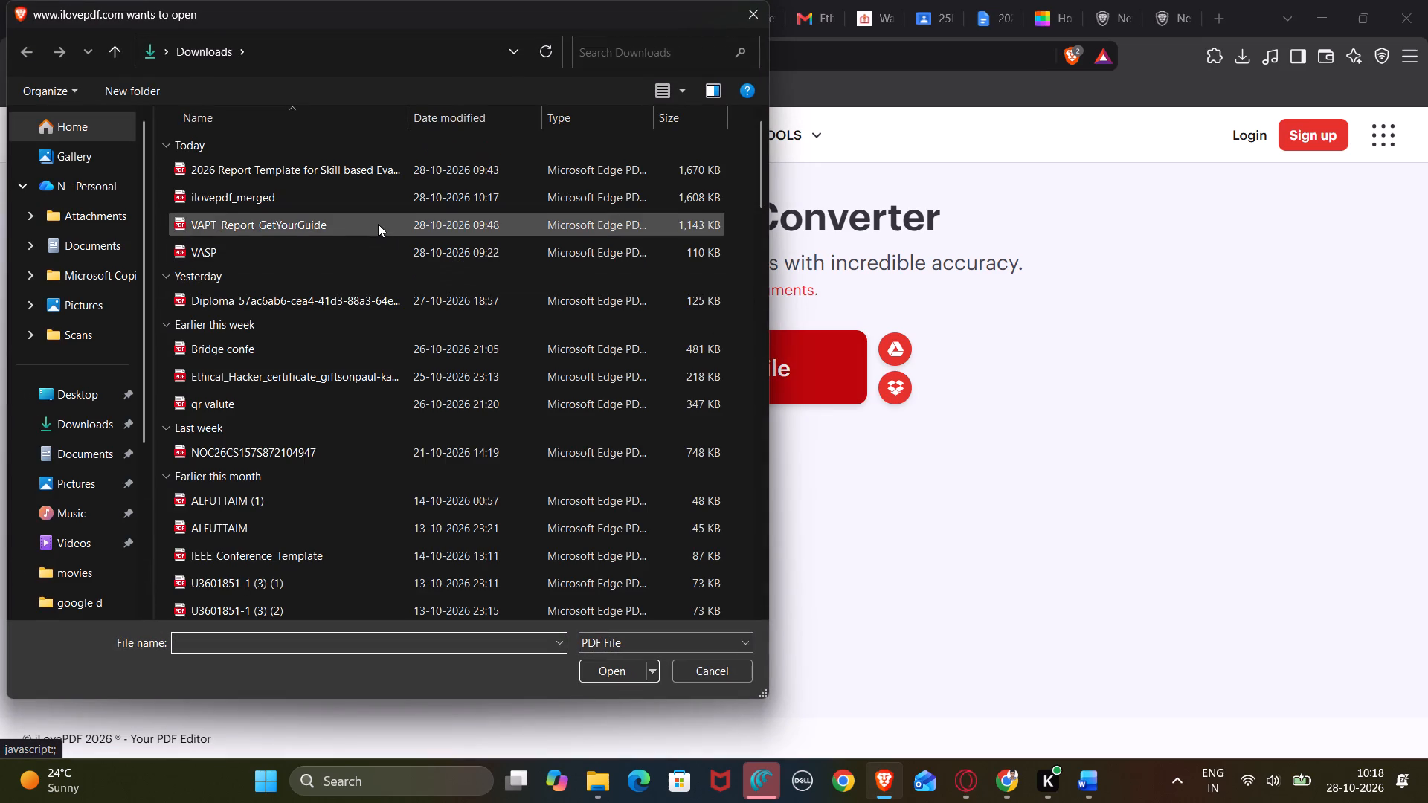
{"action": "left_click", "coordinate": [369, 206]}
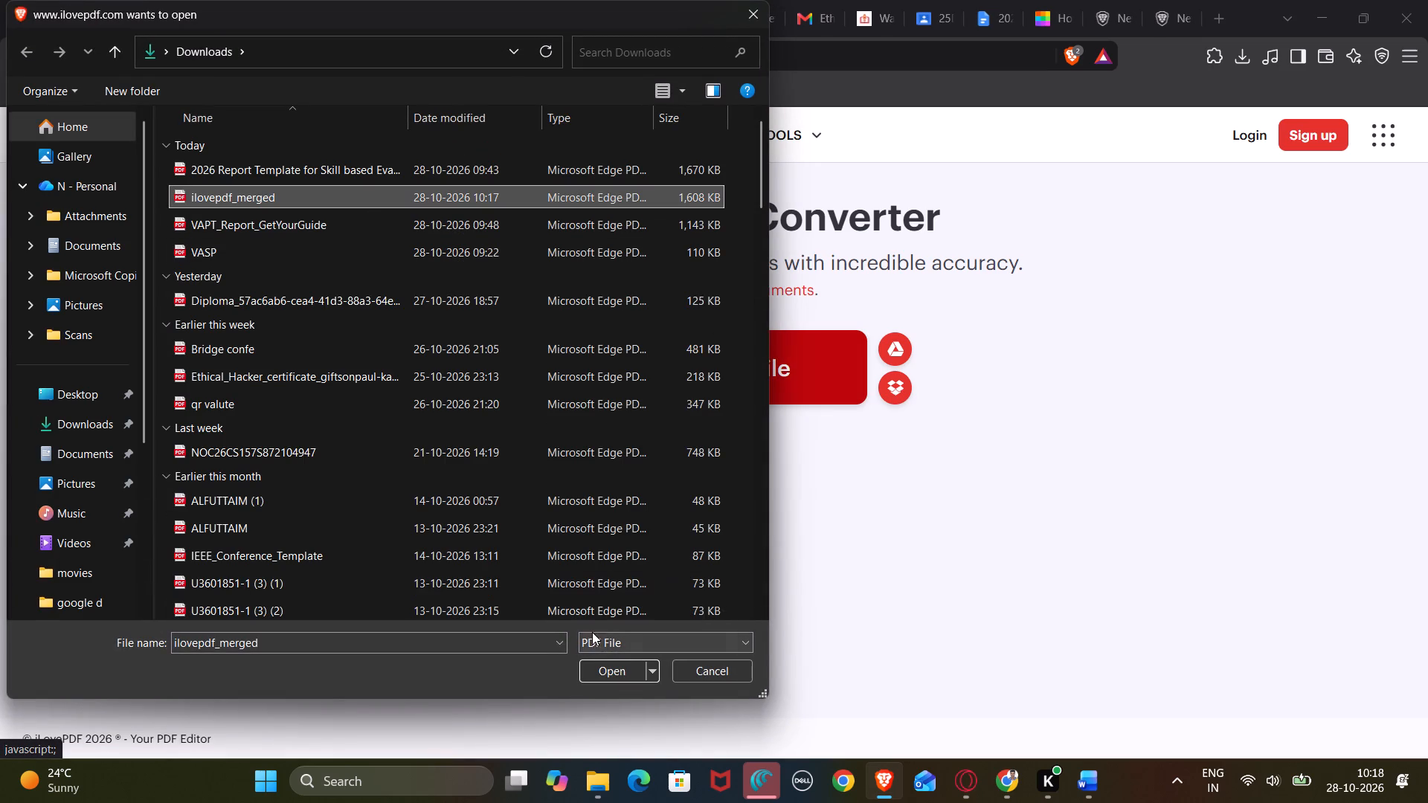
{"action": "left_click", "coordinate": [604, 674]}
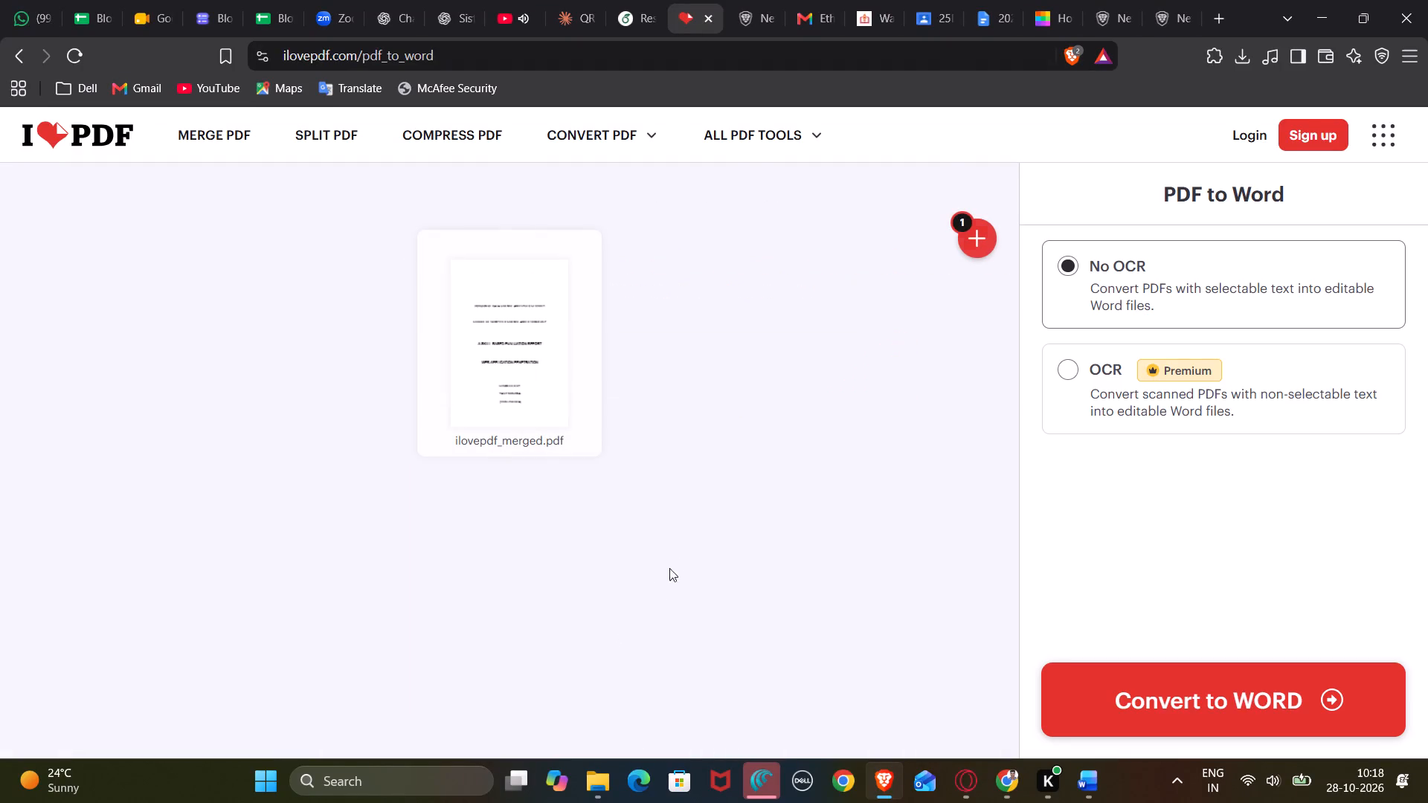
Preview the uploaded ilovepdf_merged PDF and try to browse its individual pages.
{"action": "left_click", "coordinate": [536, 359]}
{"action": "double_click", "coordinate": [529, 358]}
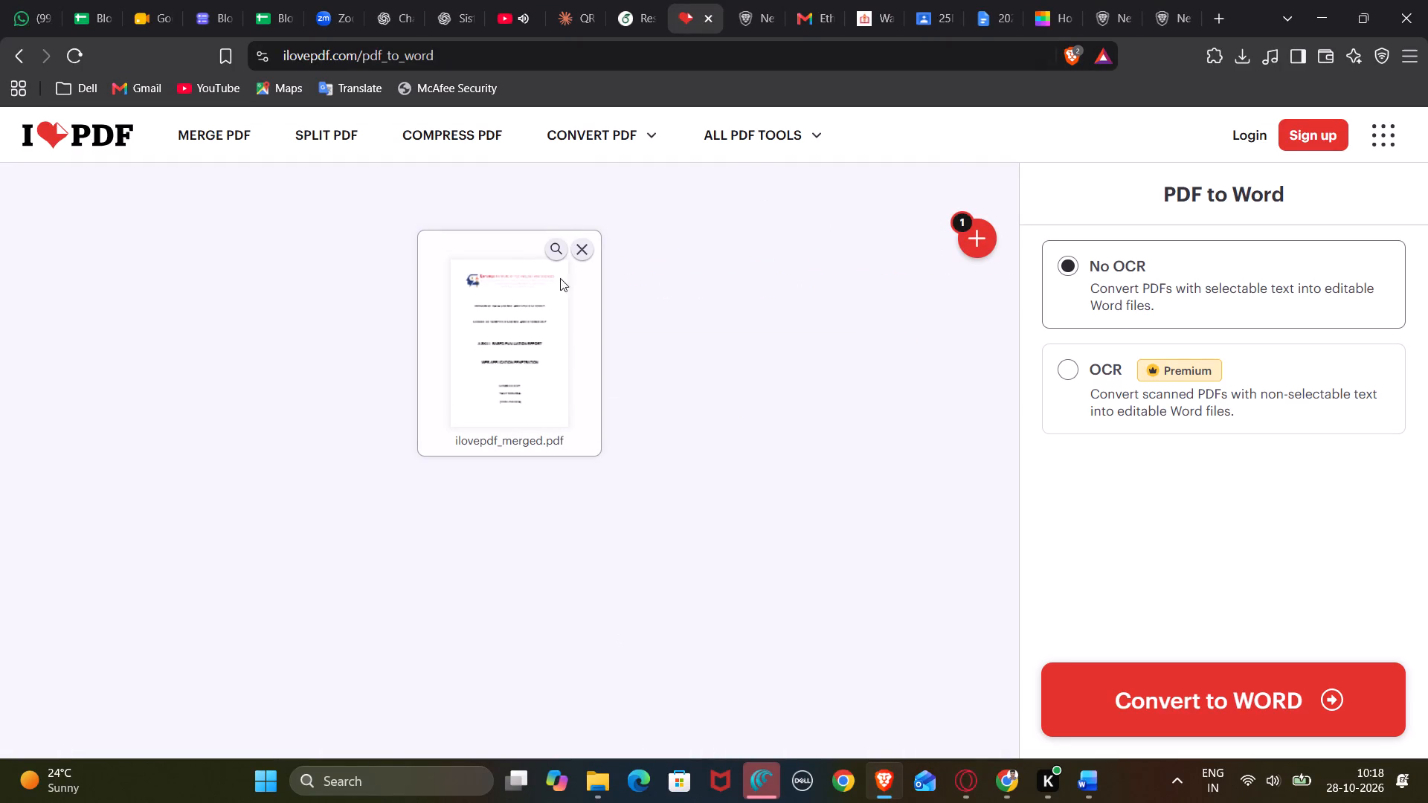
{"action": "left_click", "coordinate": [553, 253]}
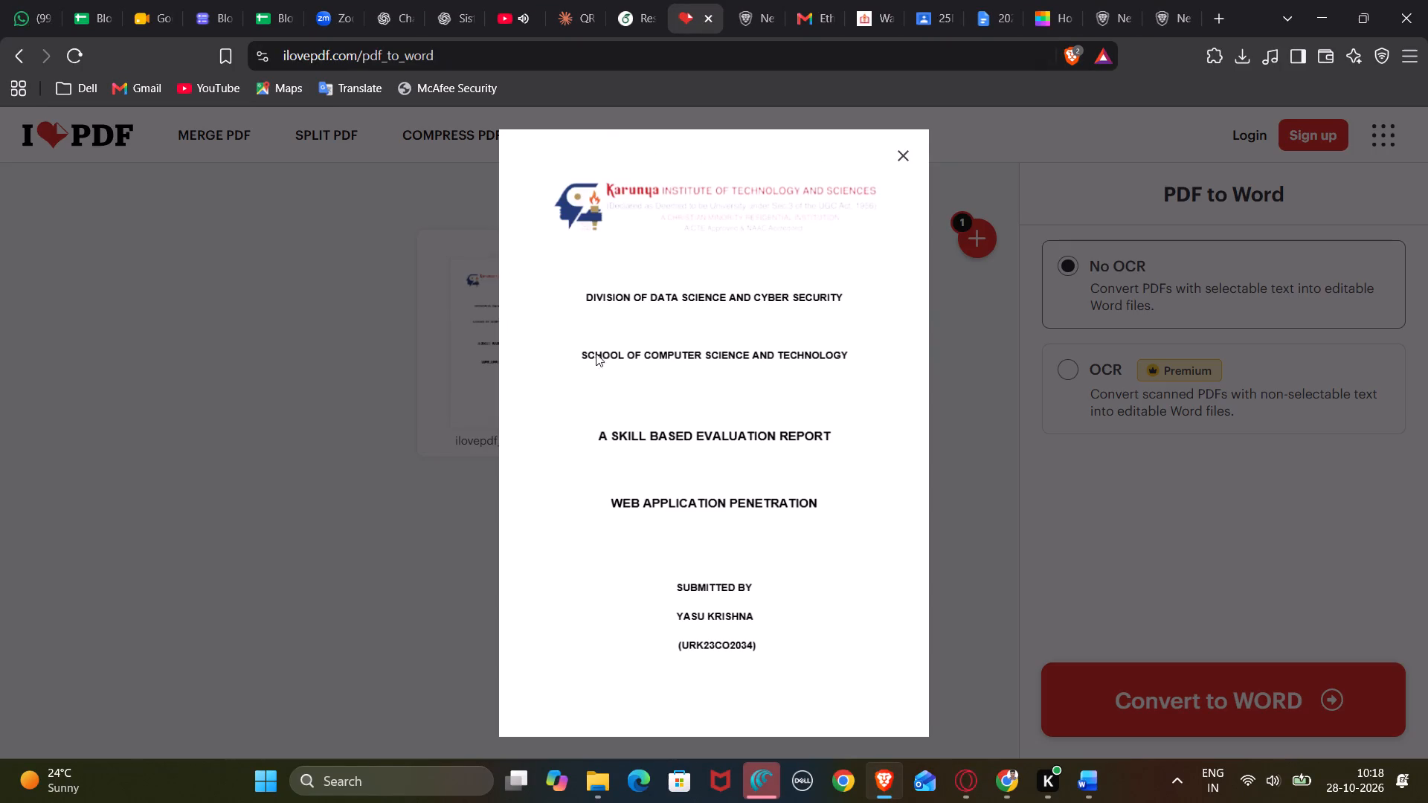
{"action": "scroll", "coordinate": [715, 510], "scroll_direction": "down", "scroll_amount": 5}
{"action": "left_click", "coordinate": [945, 497]}
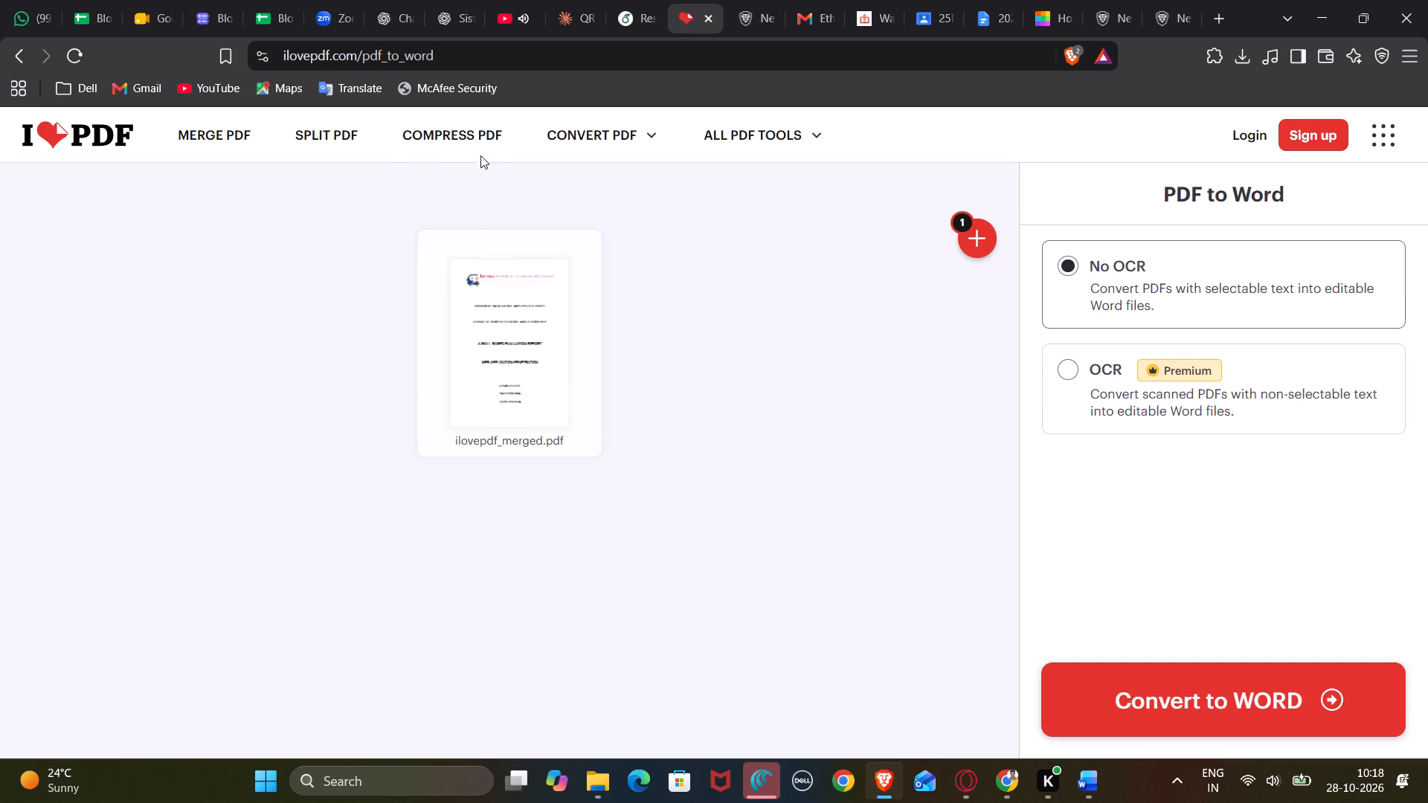
{"action": "left_click", "coordinate": [492, 400]}
{"action": "double_click", "coordinate": [492, 399]}
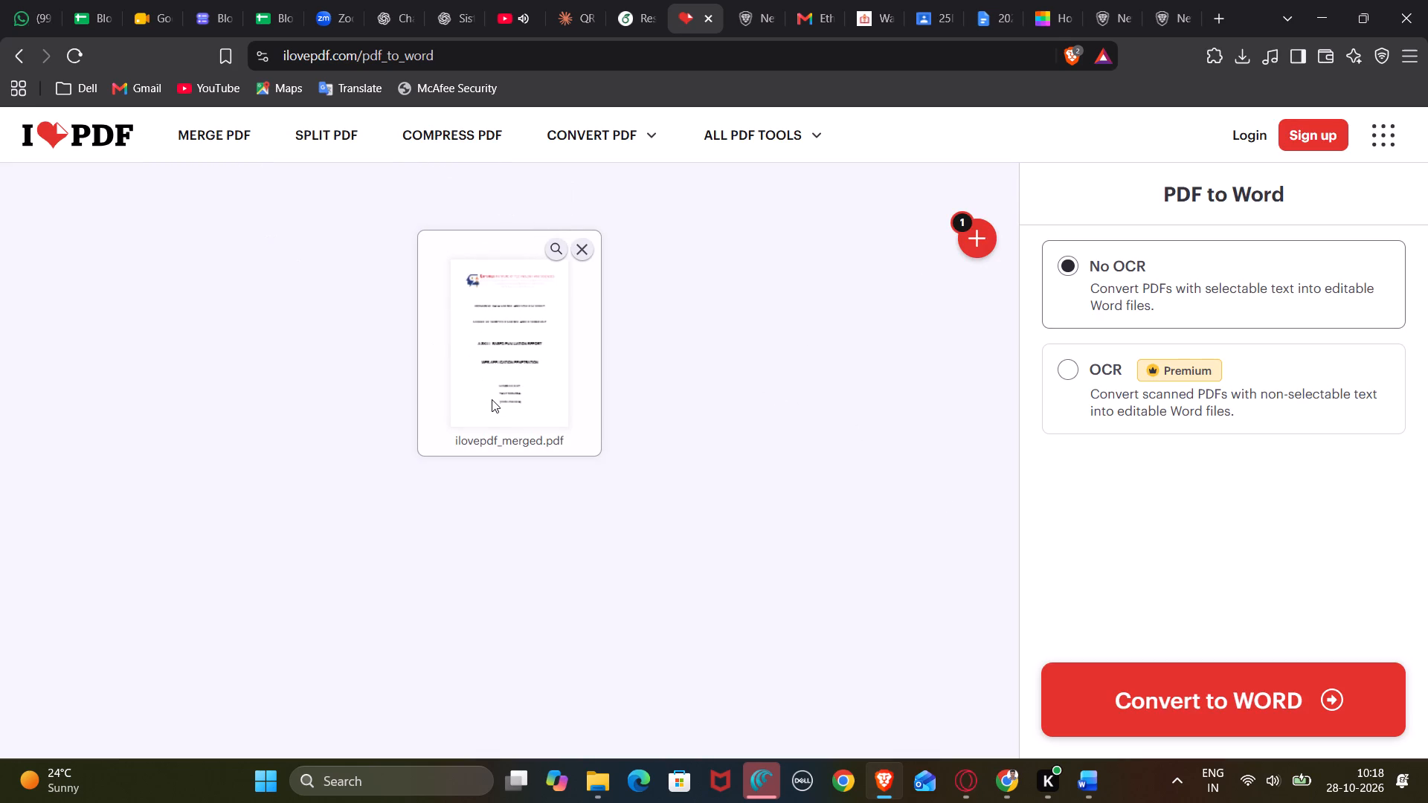
{"action": "scroll", "coordinate": [494, 388], "scroll_direction": "down", "scroll_amount": 4}
{"action": "triple_click", "coordinate": [495, 384]}
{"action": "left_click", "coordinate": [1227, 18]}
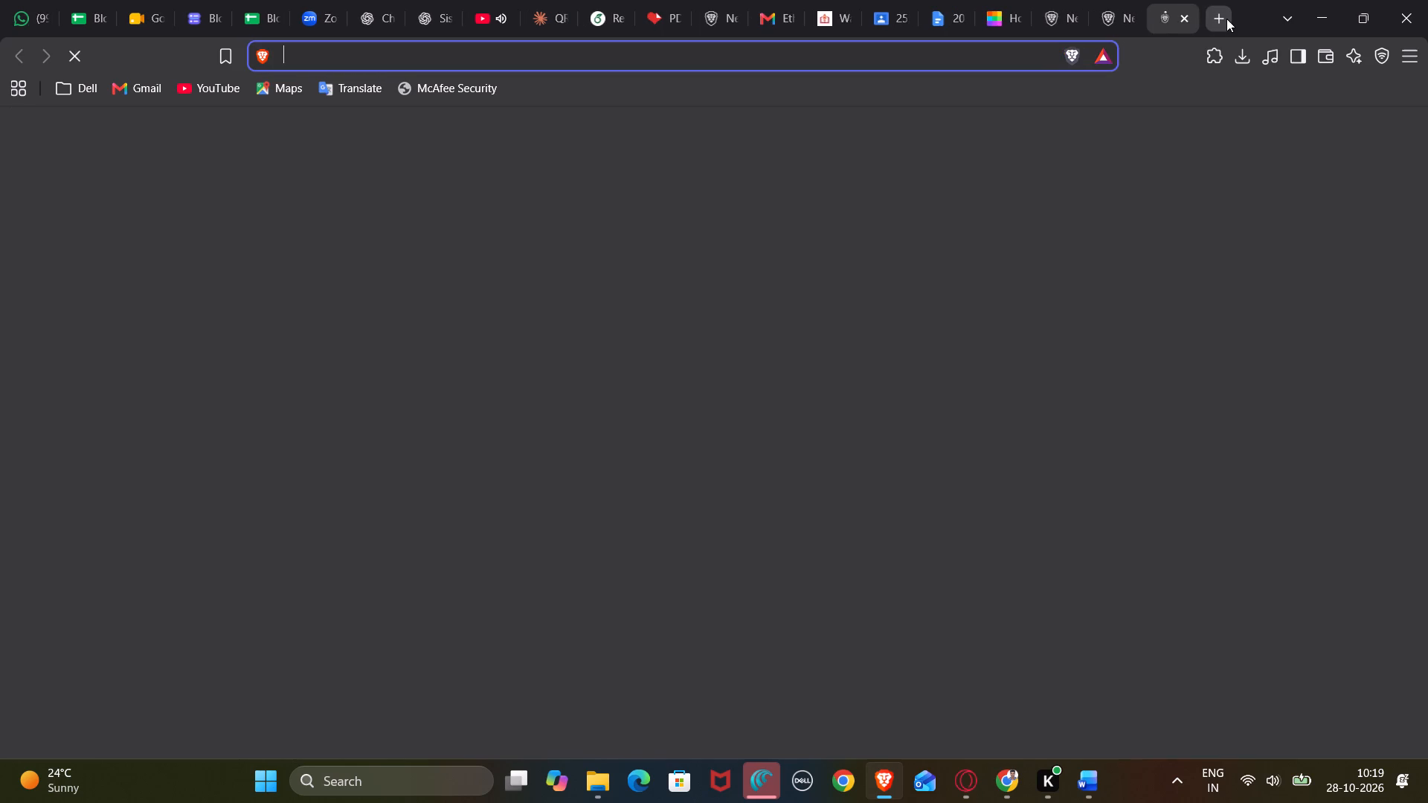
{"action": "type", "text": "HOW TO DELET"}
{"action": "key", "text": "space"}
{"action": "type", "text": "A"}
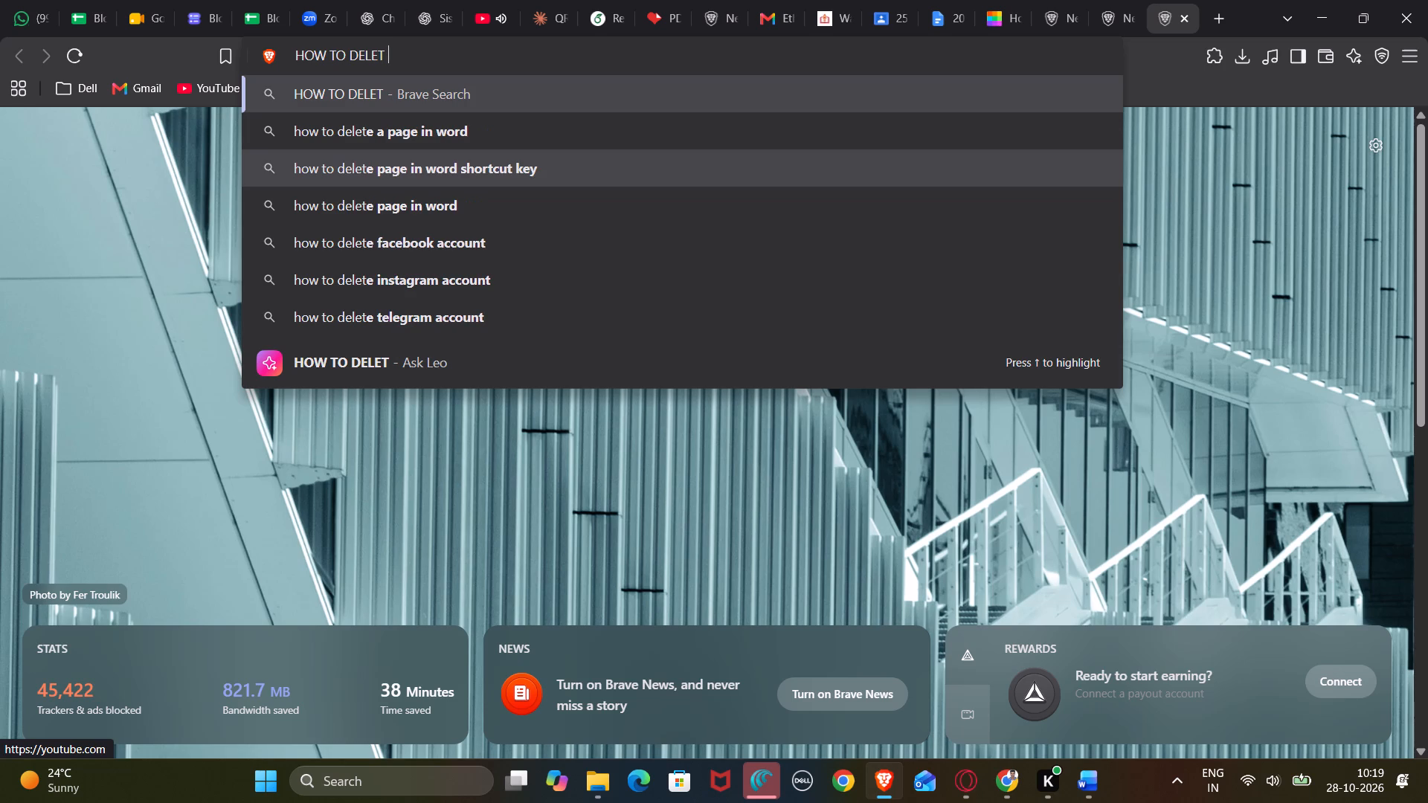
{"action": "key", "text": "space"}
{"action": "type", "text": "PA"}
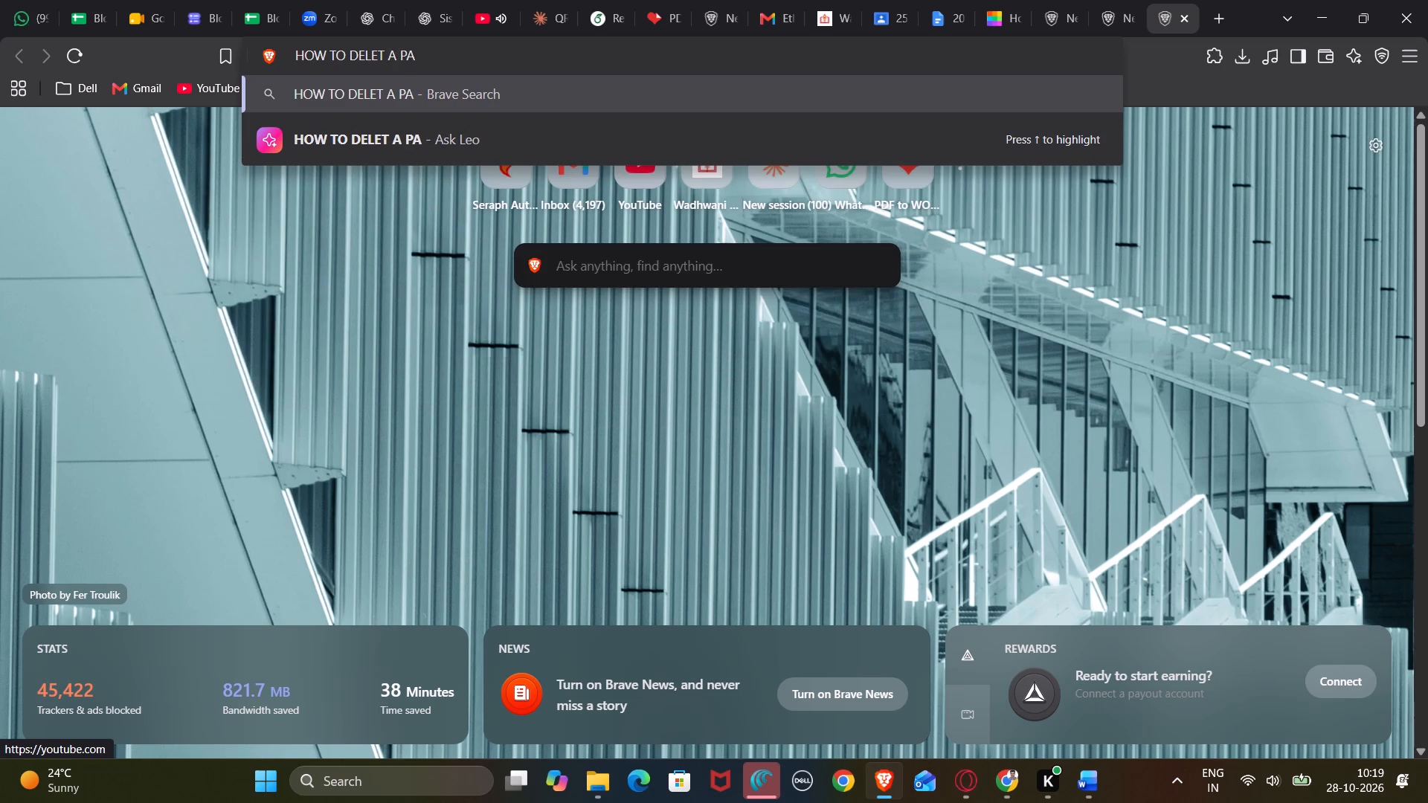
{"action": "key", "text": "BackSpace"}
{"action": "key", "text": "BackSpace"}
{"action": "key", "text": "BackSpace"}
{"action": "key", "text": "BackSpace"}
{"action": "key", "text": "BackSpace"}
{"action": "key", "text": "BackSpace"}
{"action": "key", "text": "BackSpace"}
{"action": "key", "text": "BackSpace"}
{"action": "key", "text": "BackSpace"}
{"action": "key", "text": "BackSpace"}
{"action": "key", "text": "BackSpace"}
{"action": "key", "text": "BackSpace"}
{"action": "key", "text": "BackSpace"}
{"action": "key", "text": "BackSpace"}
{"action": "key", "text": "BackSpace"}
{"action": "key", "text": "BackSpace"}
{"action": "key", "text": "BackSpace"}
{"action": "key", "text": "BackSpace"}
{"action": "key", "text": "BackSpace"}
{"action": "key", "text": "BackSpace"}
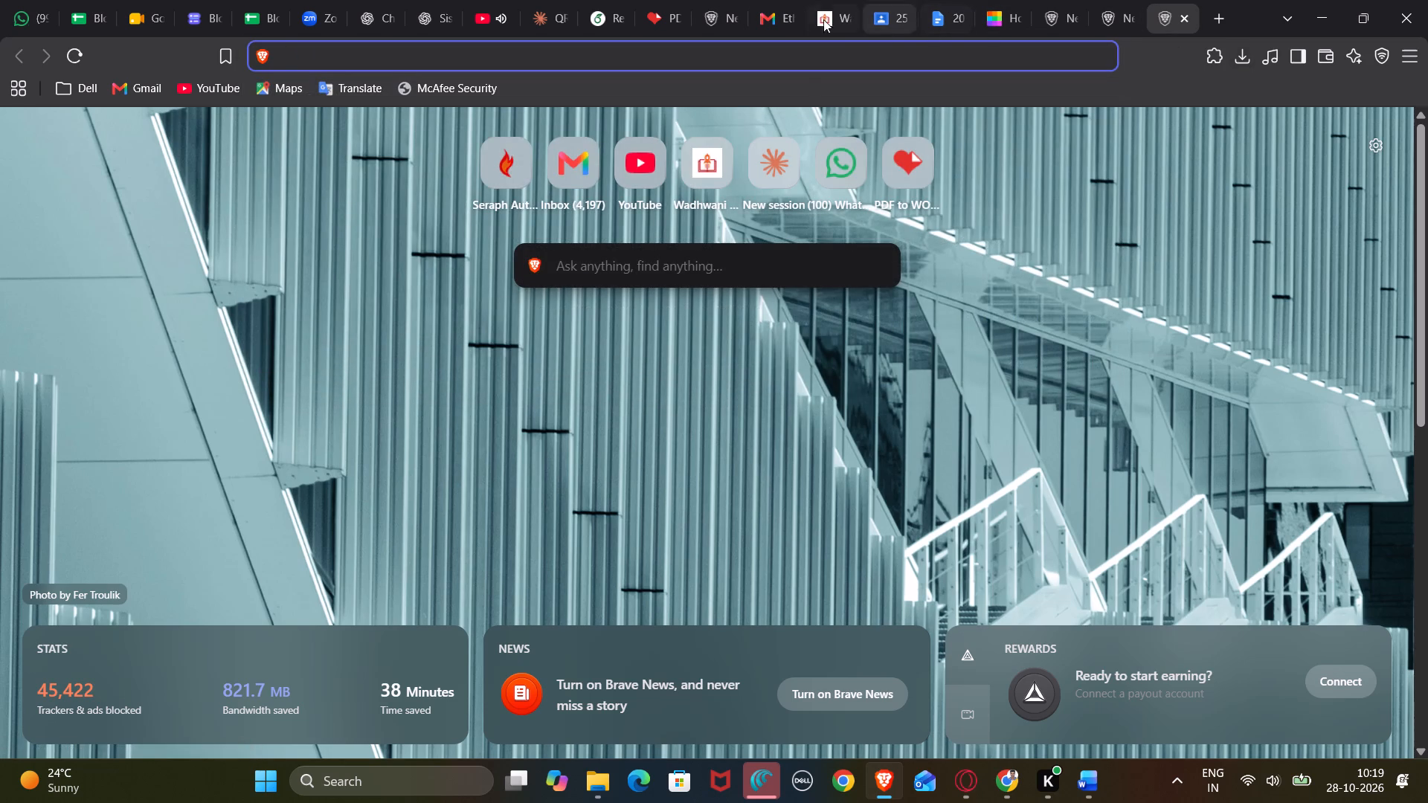
Return to the PDF to Word converter, preview the uploaded file's cover page again, and close the preview.
{"action": "left_click", "coordinate": [656, 29]}
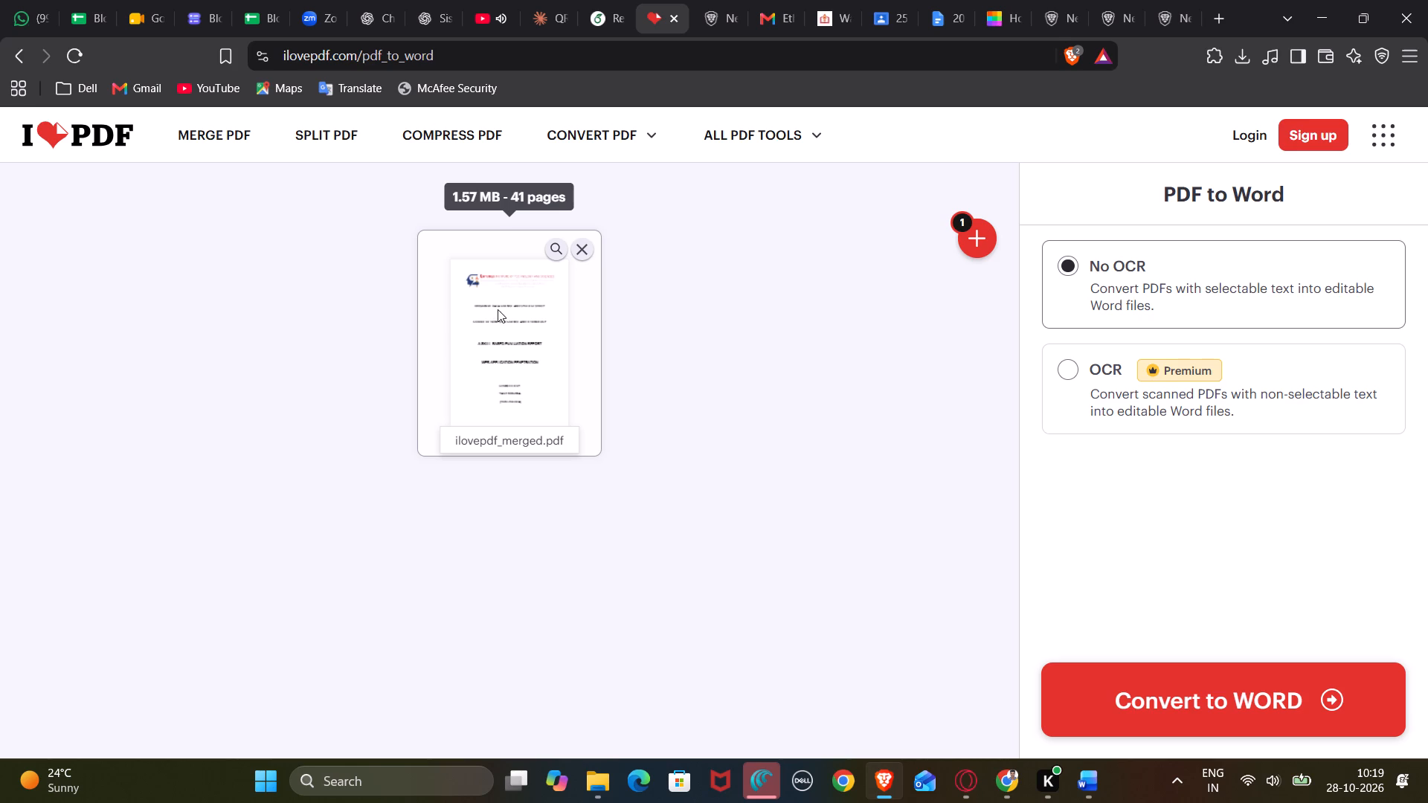
{"action": "right_click", "coordinate": [505, 315]}
{"action": "left_click", "coordinate": [475, 352]}
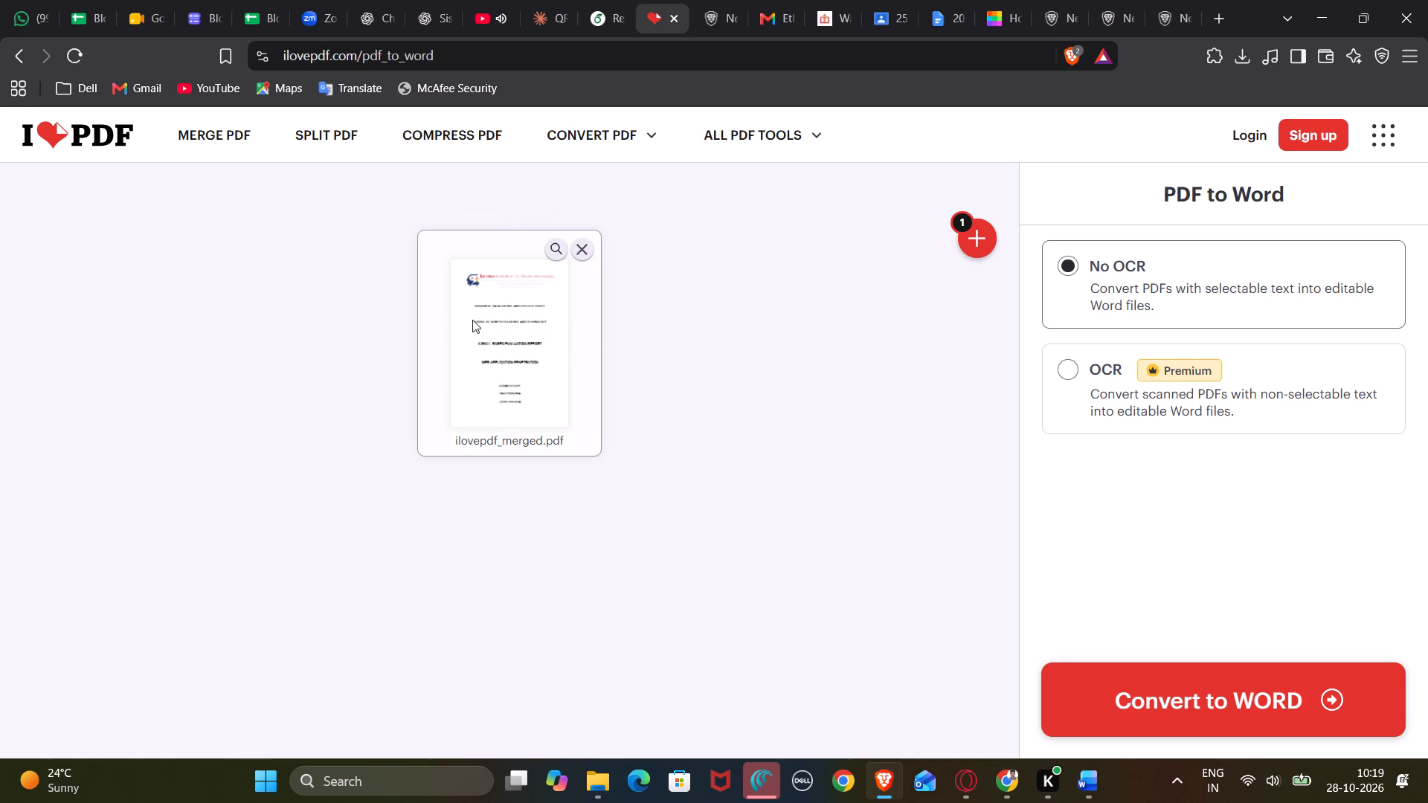
{"action": "left_click", "coordinate": [562, 243]}
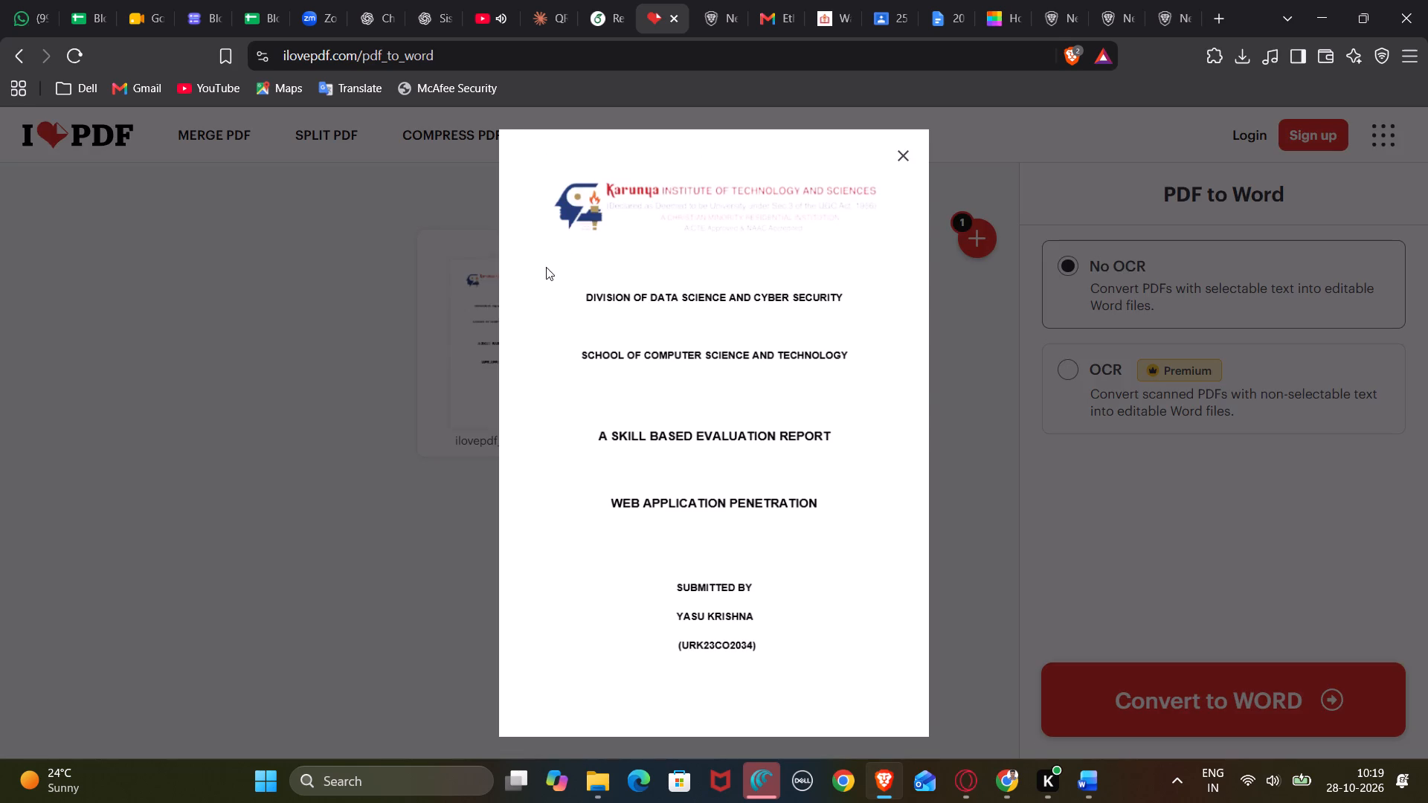
{"action": "left_click", "coordinate": [380, 394]}
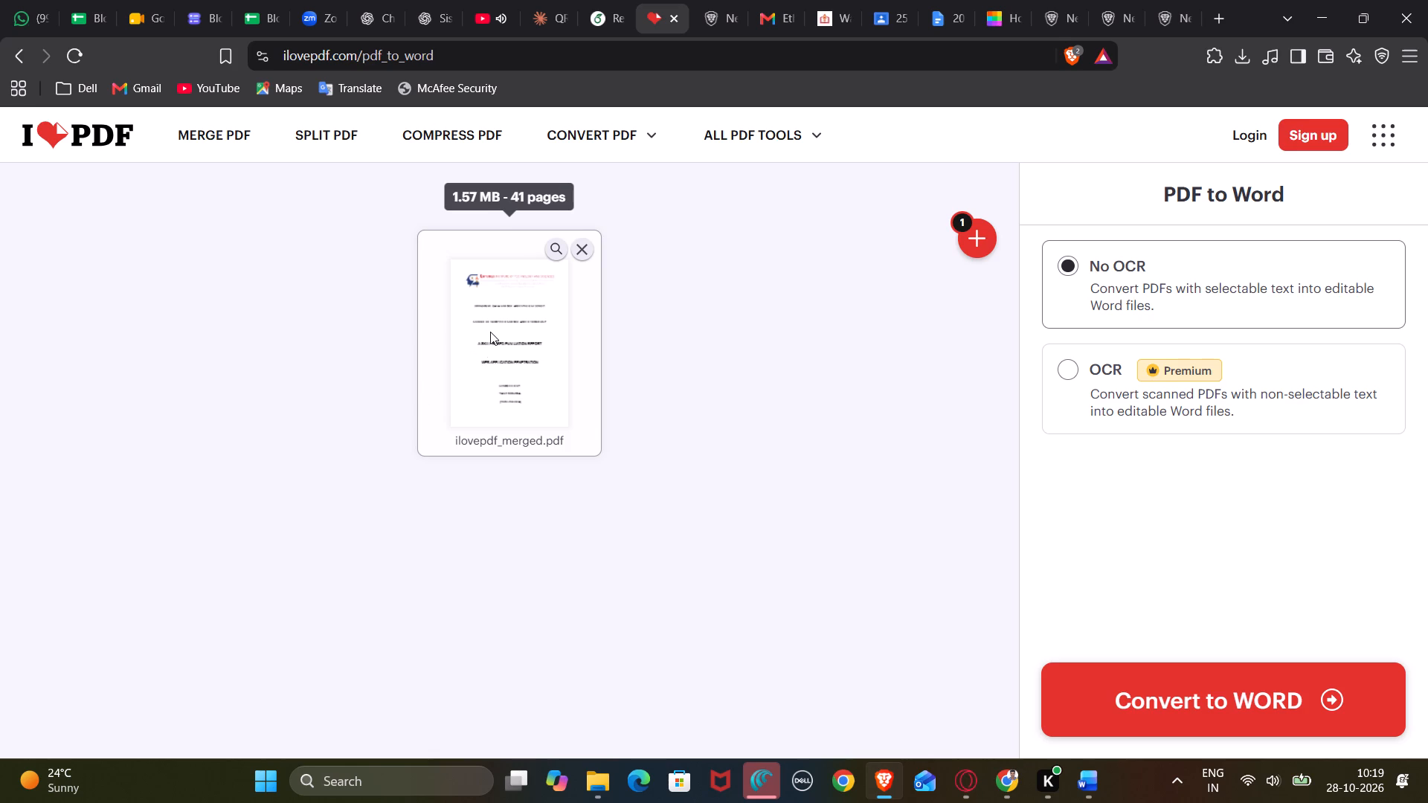
Search the web in a new tab for "remove pages from pdf" and open iLovePDF's page removal tool.
{"action": "left_click", "coordinate": [1219, 30]}
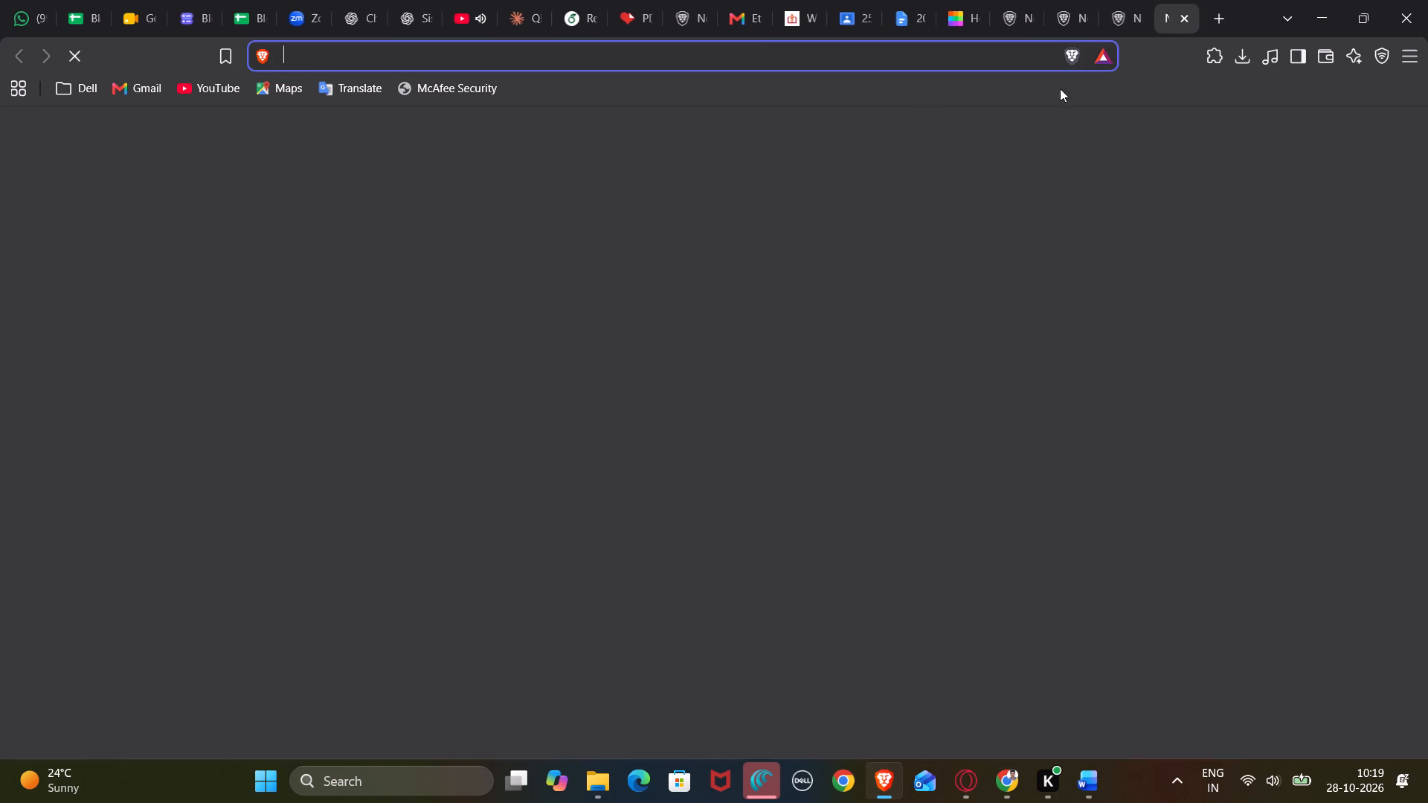
{"action": "left_click", "coordinate": [588, 265]}
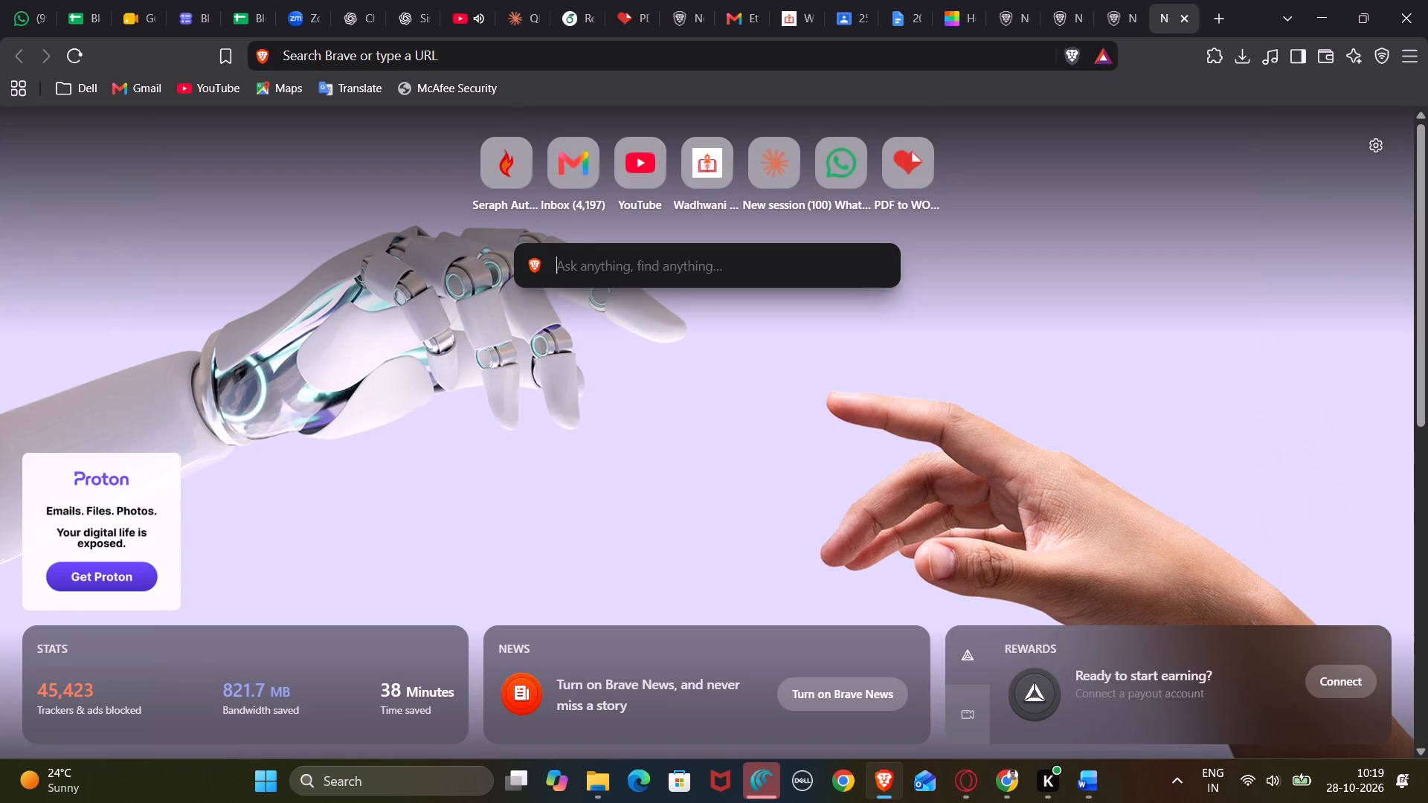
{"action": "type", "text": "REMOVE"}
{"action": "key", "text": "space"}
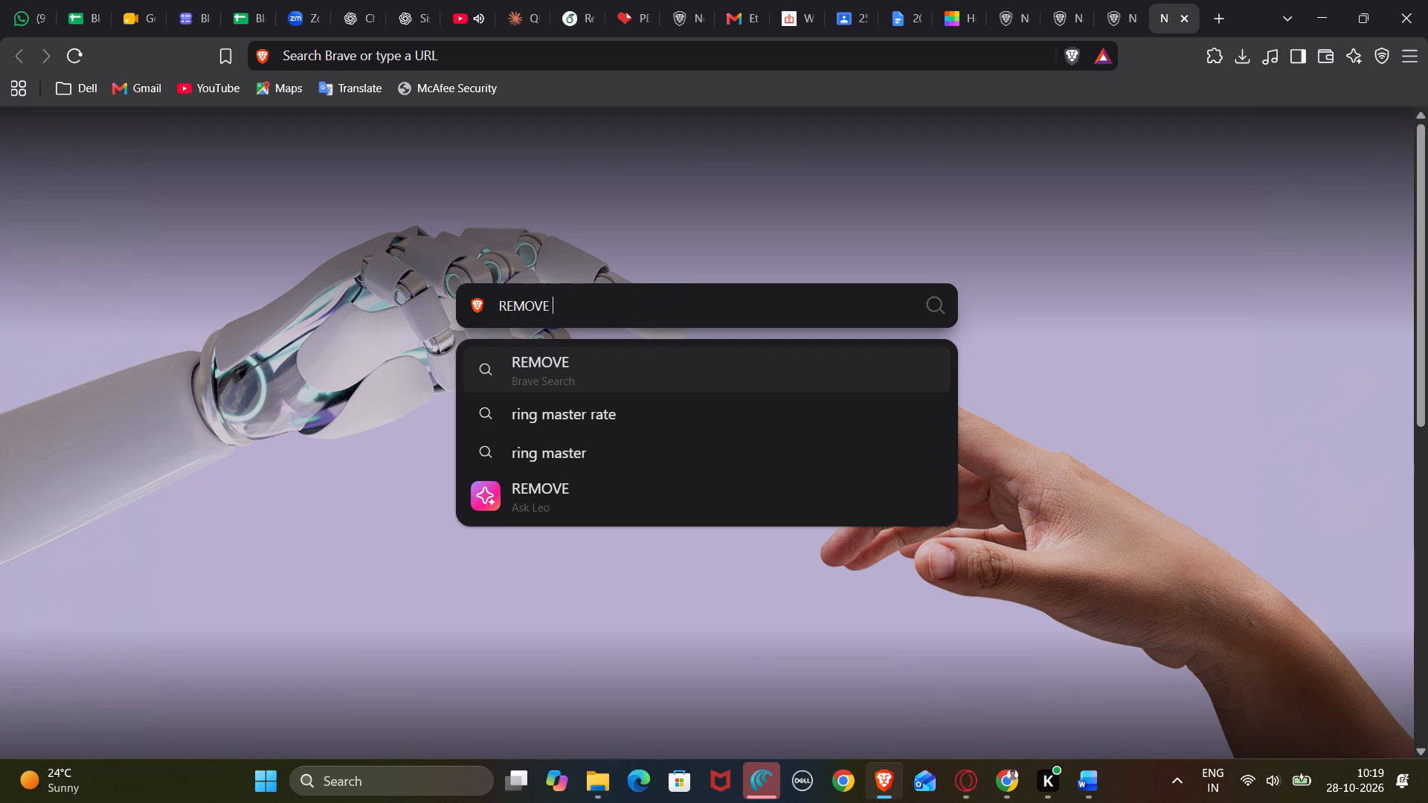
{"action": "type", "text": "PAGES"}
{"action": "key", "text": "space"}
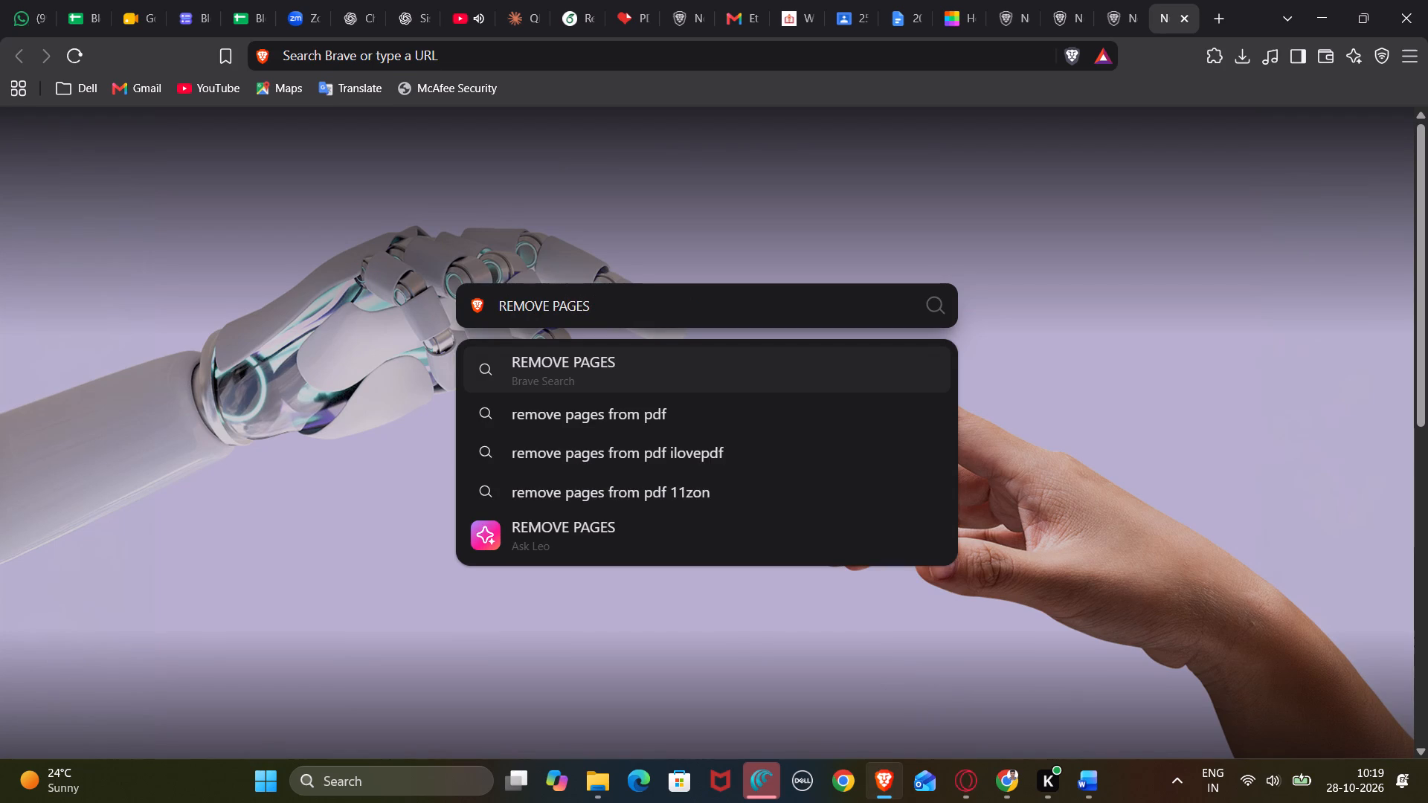
{"action": "left_click", "coordinate": [622, 419]}
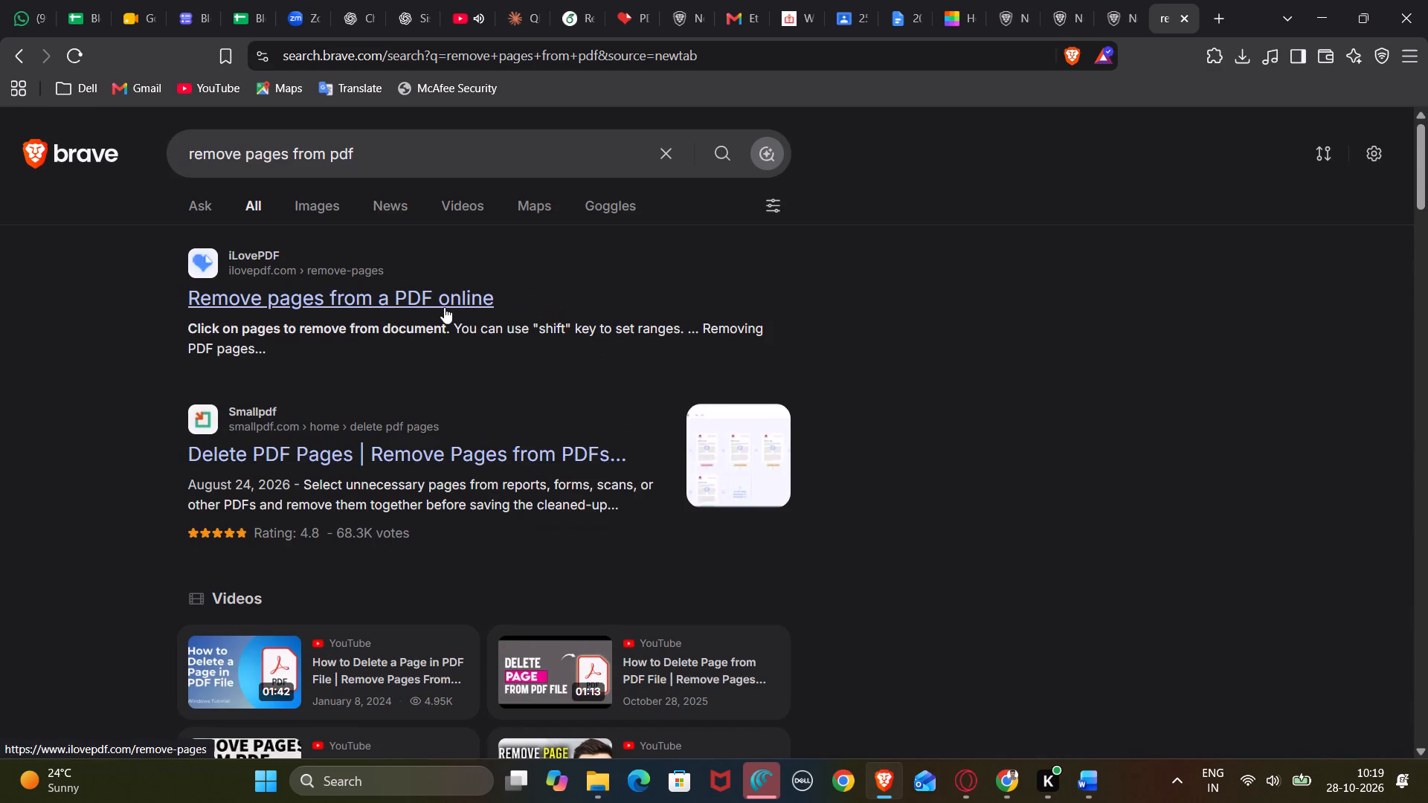
{"action": "left_click", "coordinate": [402, 297]}
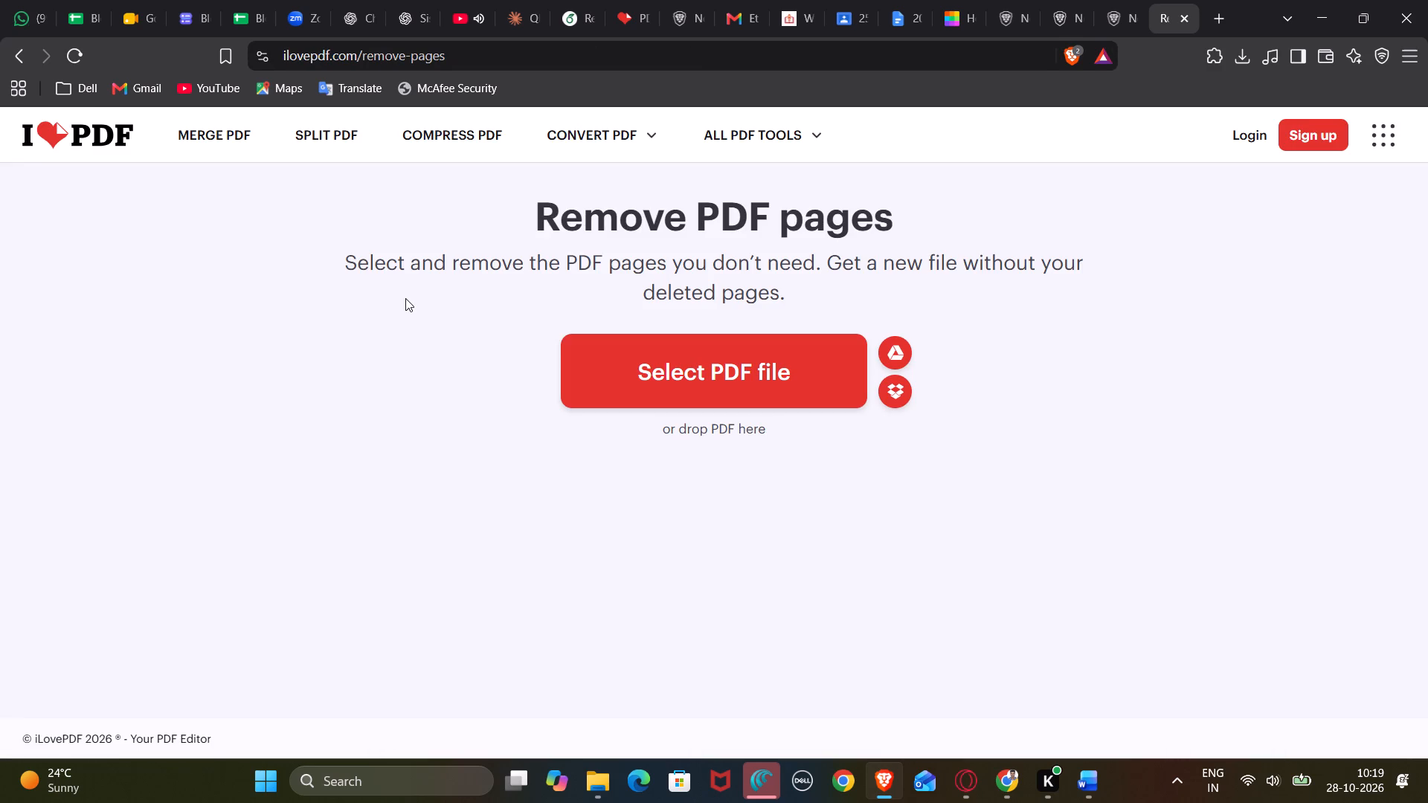
Load the ilovepdf_merged PDF from Downloads into the Remove PDF pages tool.
{"action": "left_click", "coordinate": [644, 374]}
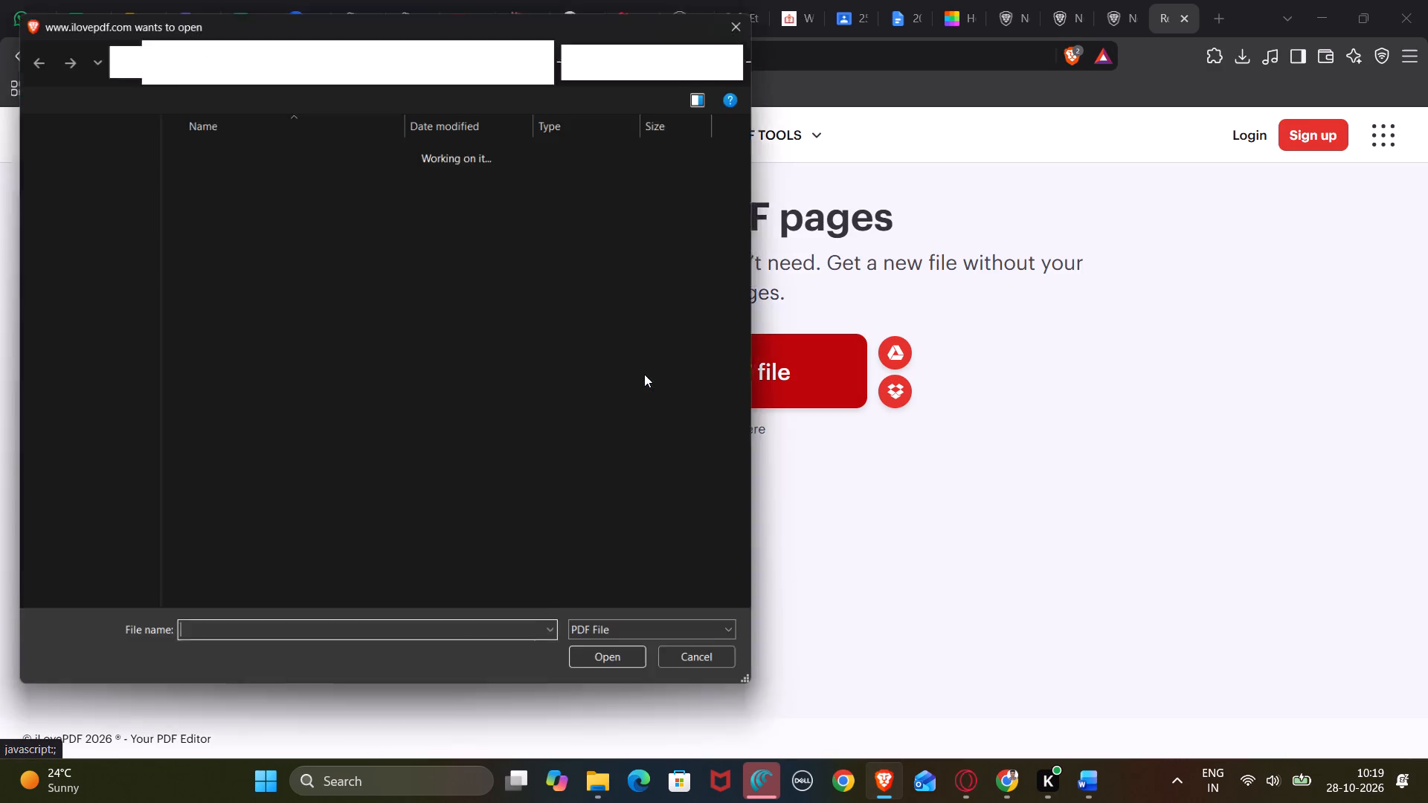
{"action": "left_click", "coordinate": [402, 190]}
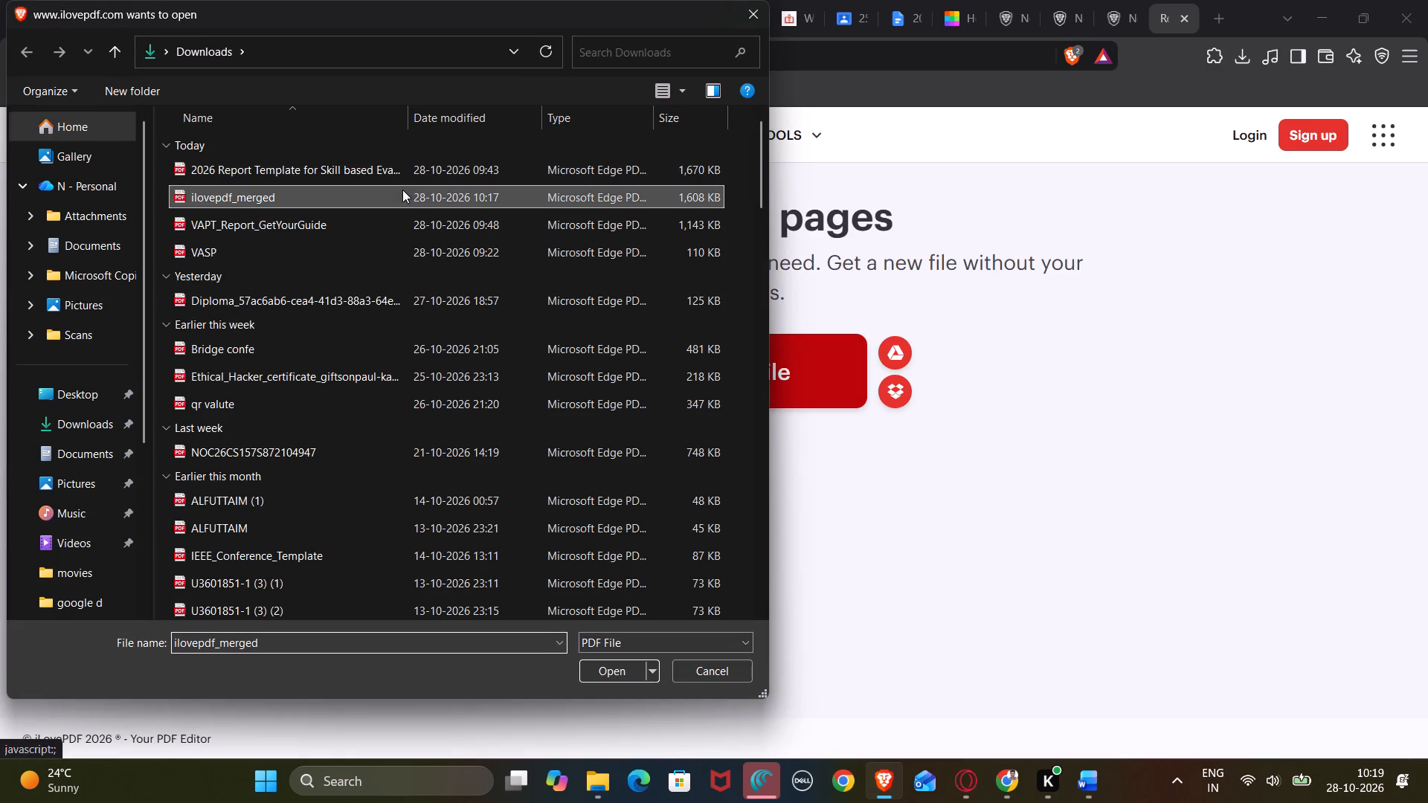
{"action": "left_click", "coordinate": [618, 662]}
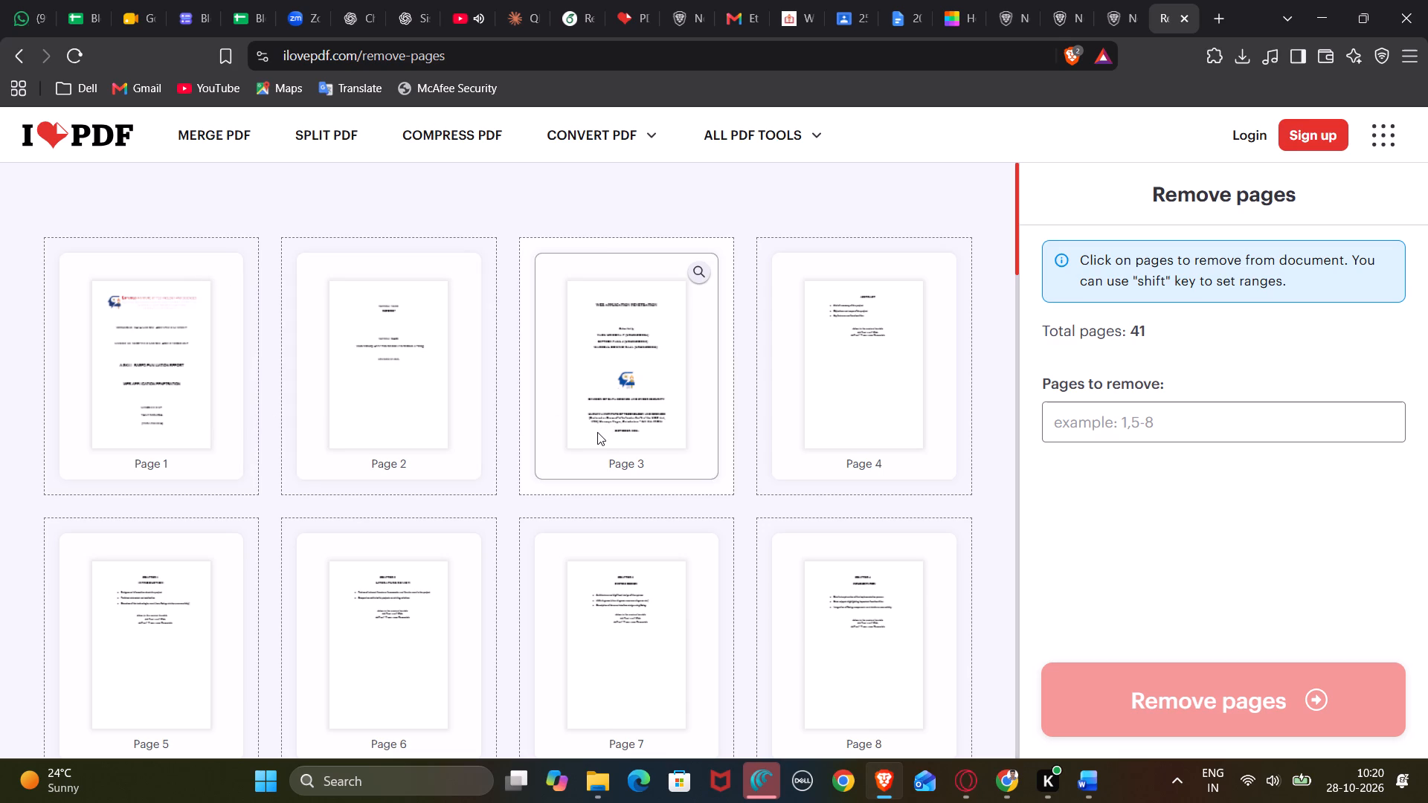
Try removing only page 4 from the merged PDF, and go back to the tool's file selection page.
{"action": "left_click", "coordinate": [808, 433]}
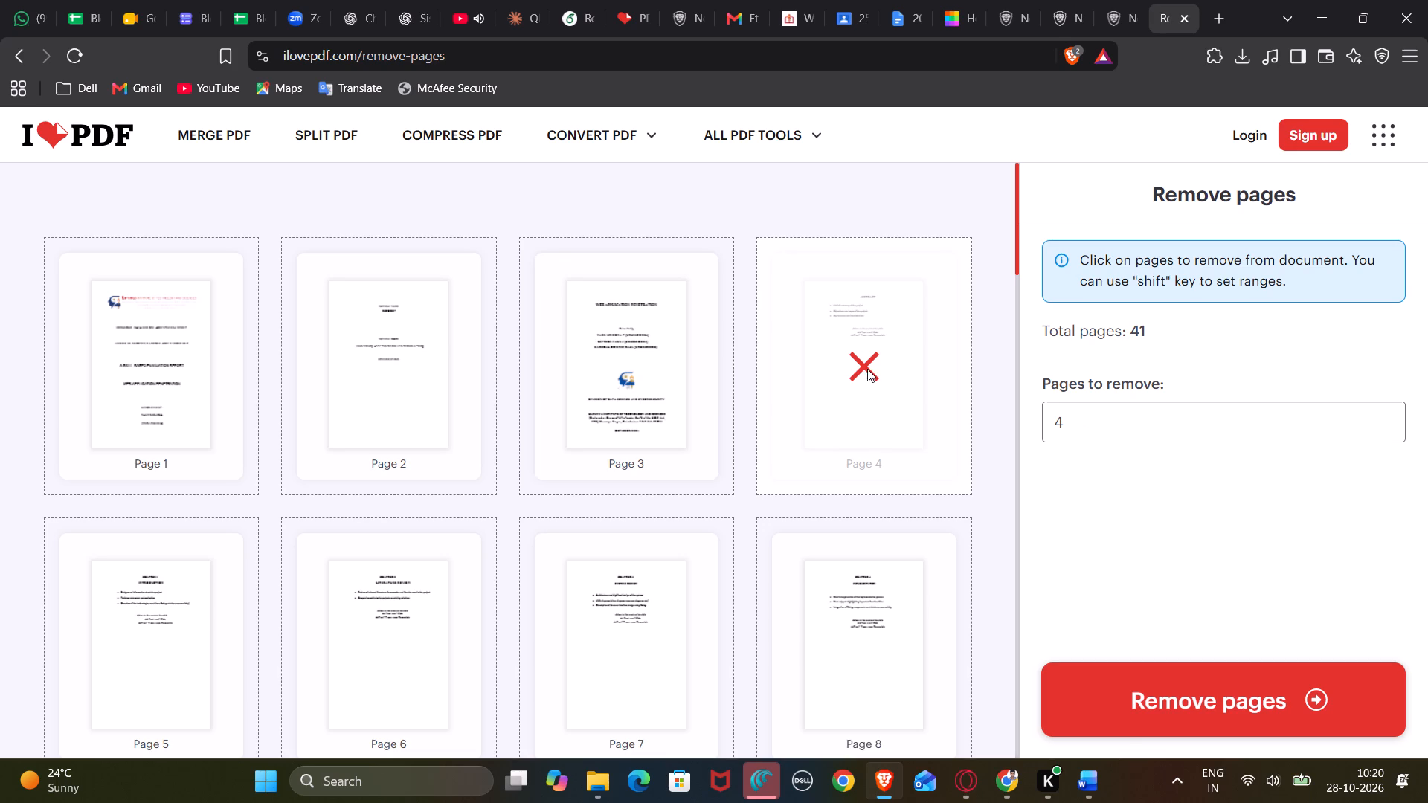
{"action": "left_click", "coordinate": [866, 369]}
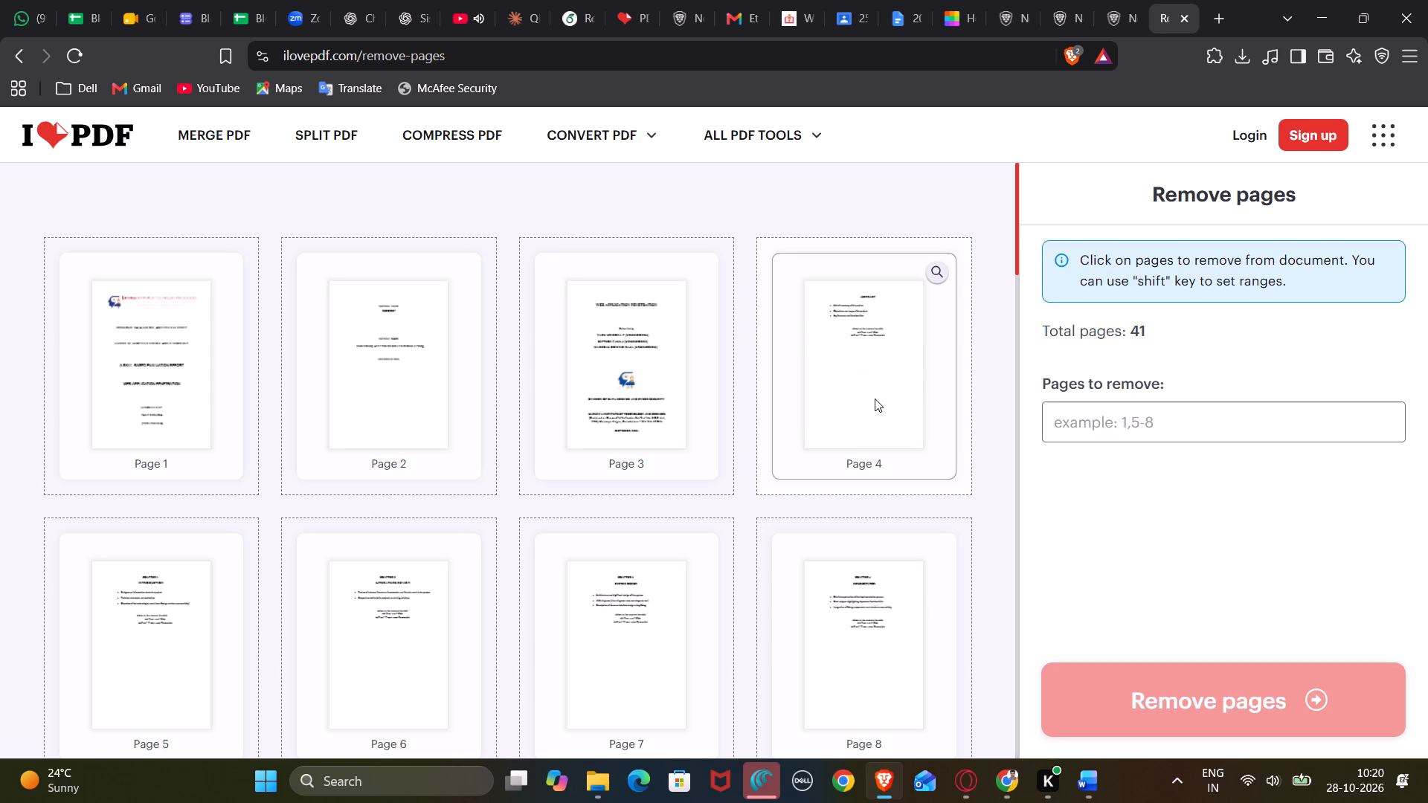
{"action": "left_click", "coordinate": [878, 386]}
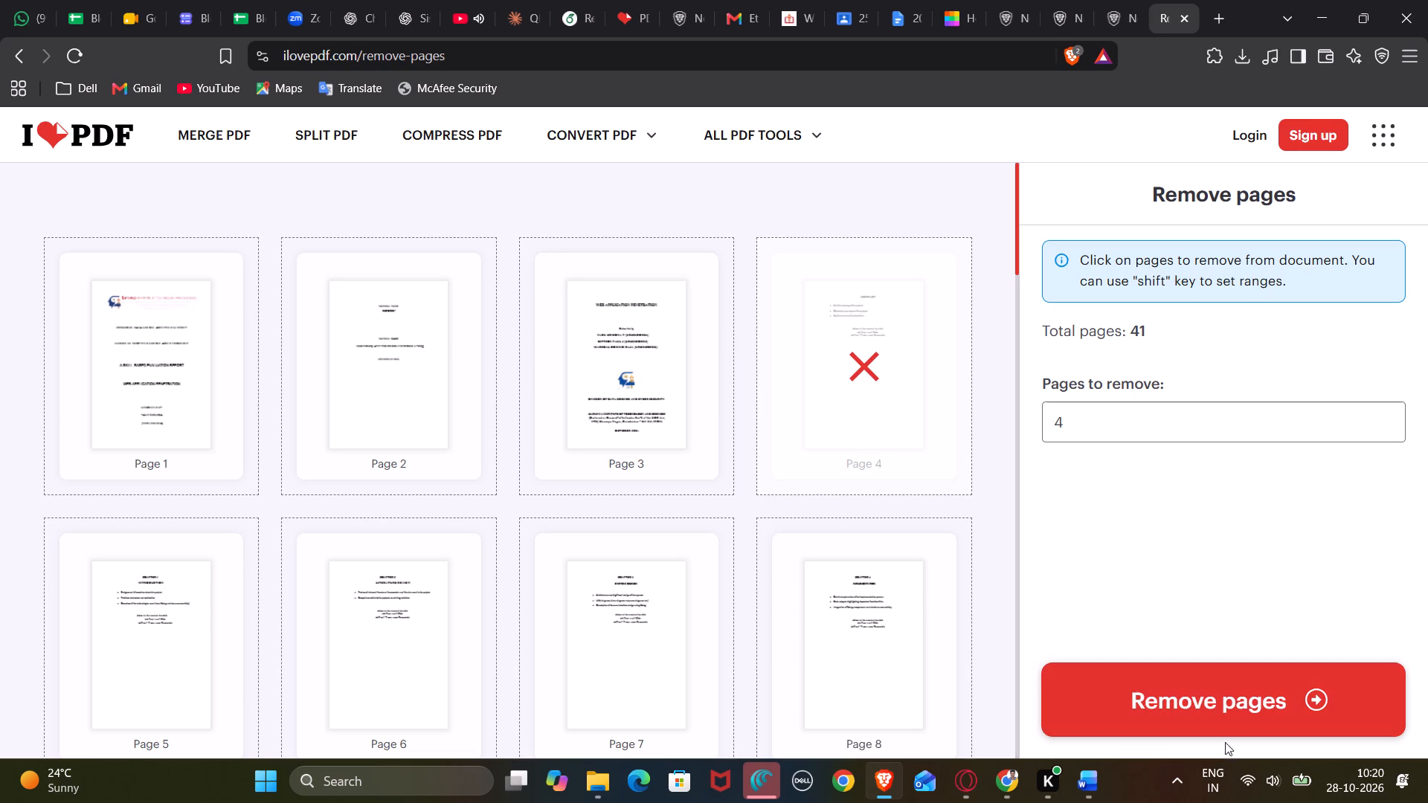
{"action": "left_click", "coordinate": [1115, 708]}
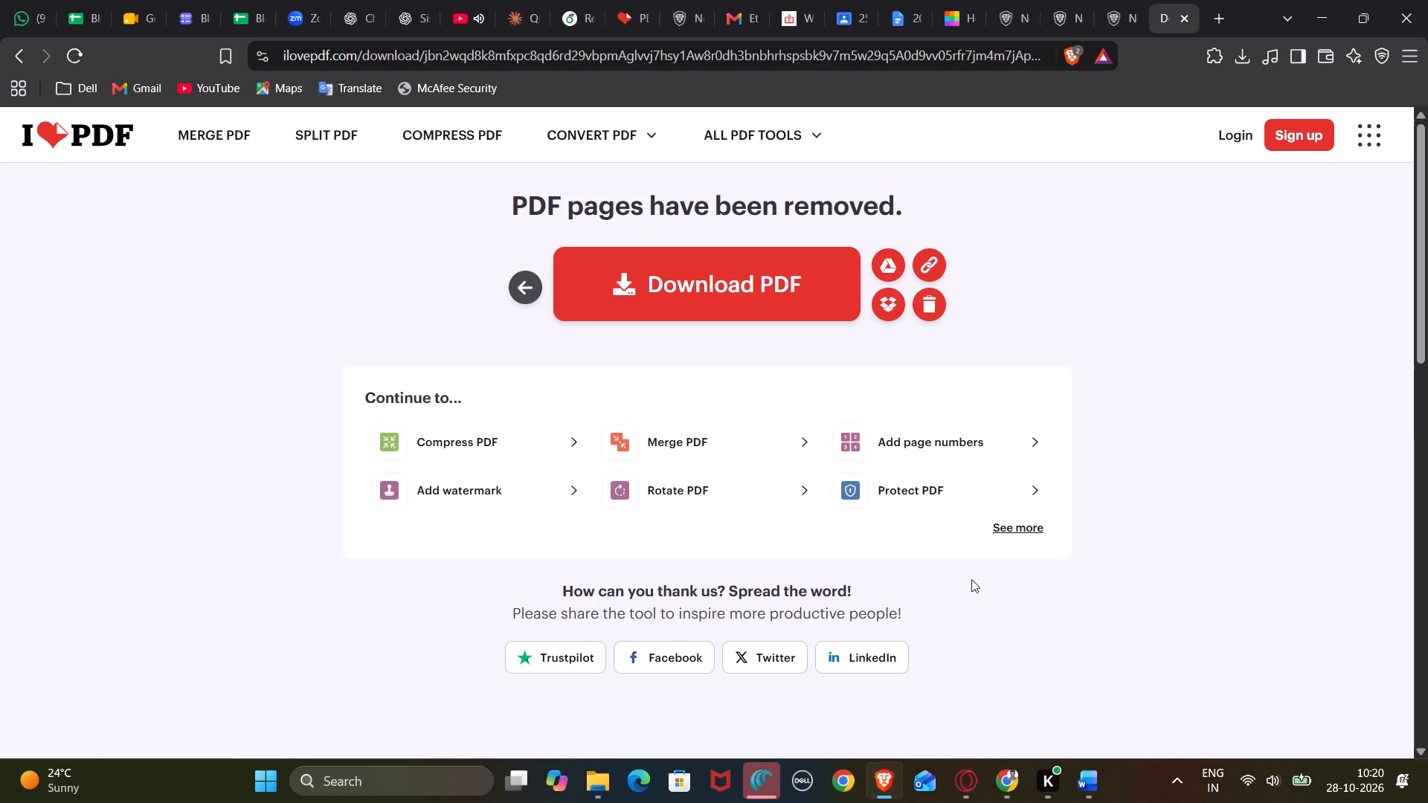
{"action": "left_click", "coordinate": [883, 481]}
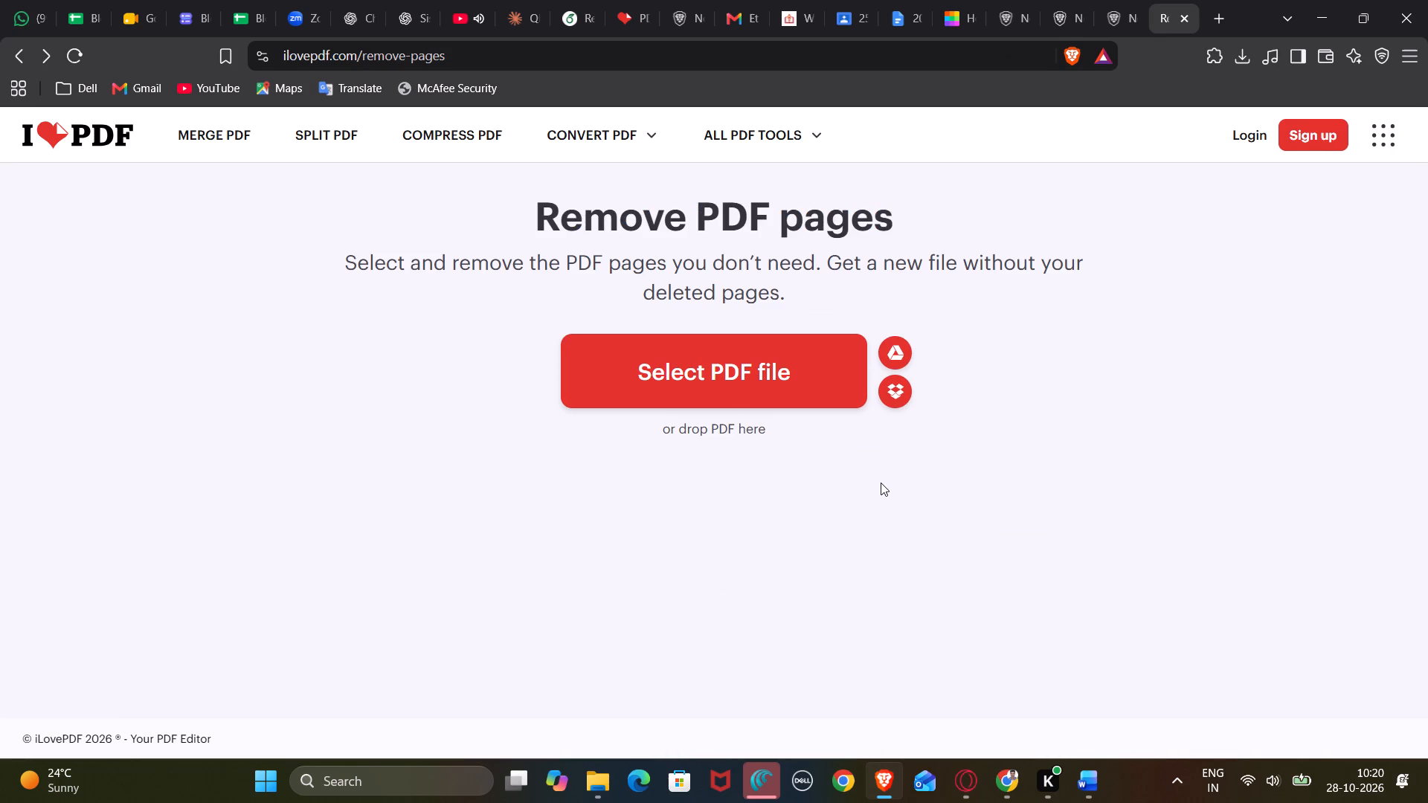
Load the ilovepdf_merged PDF from Downloads into the Remove PDF pages tool again.
{"action": "left_click", "coordinate": [796, 390]}
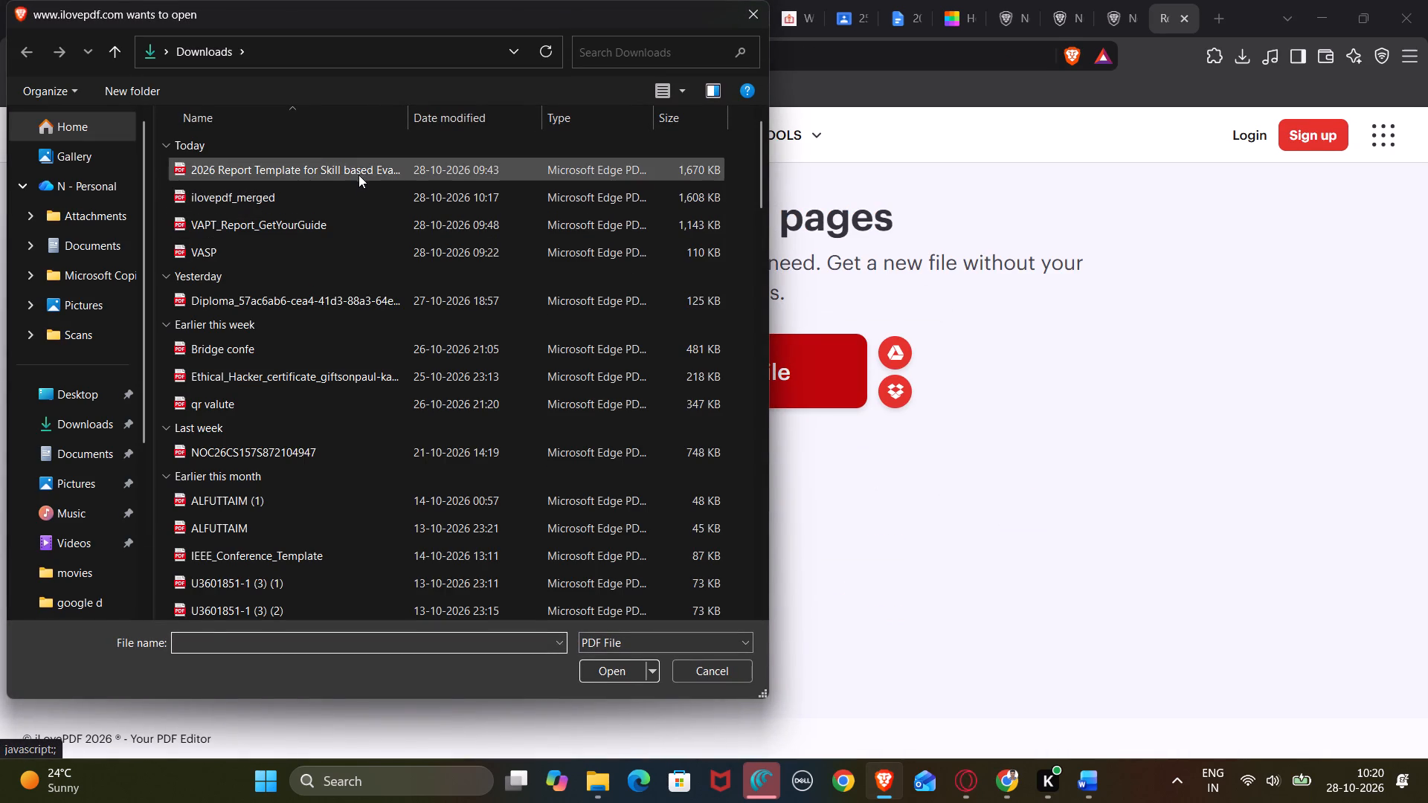
{"action": "left_click", "coordinate": [355, 196]}
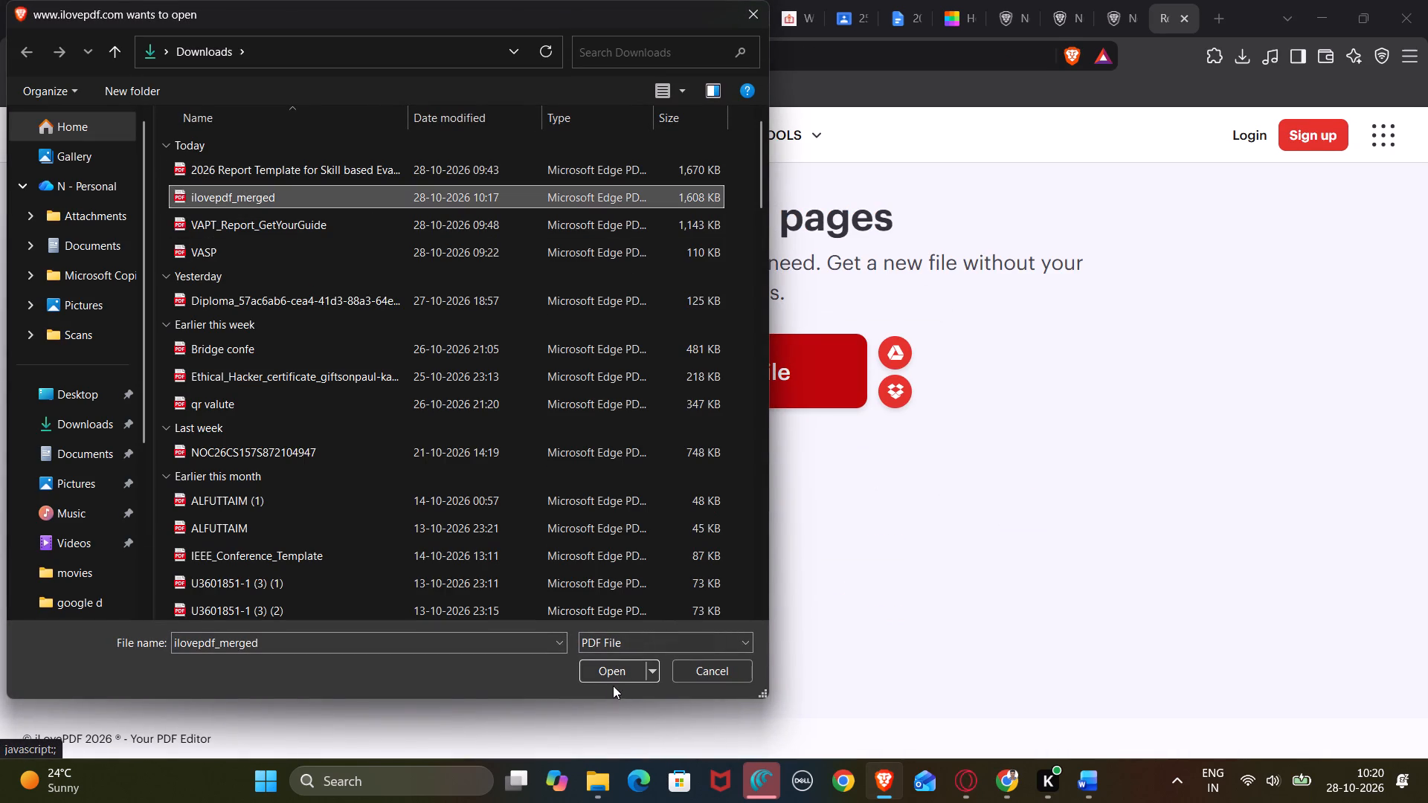
{"action": "left_click", "coordinate": [611, 676]}
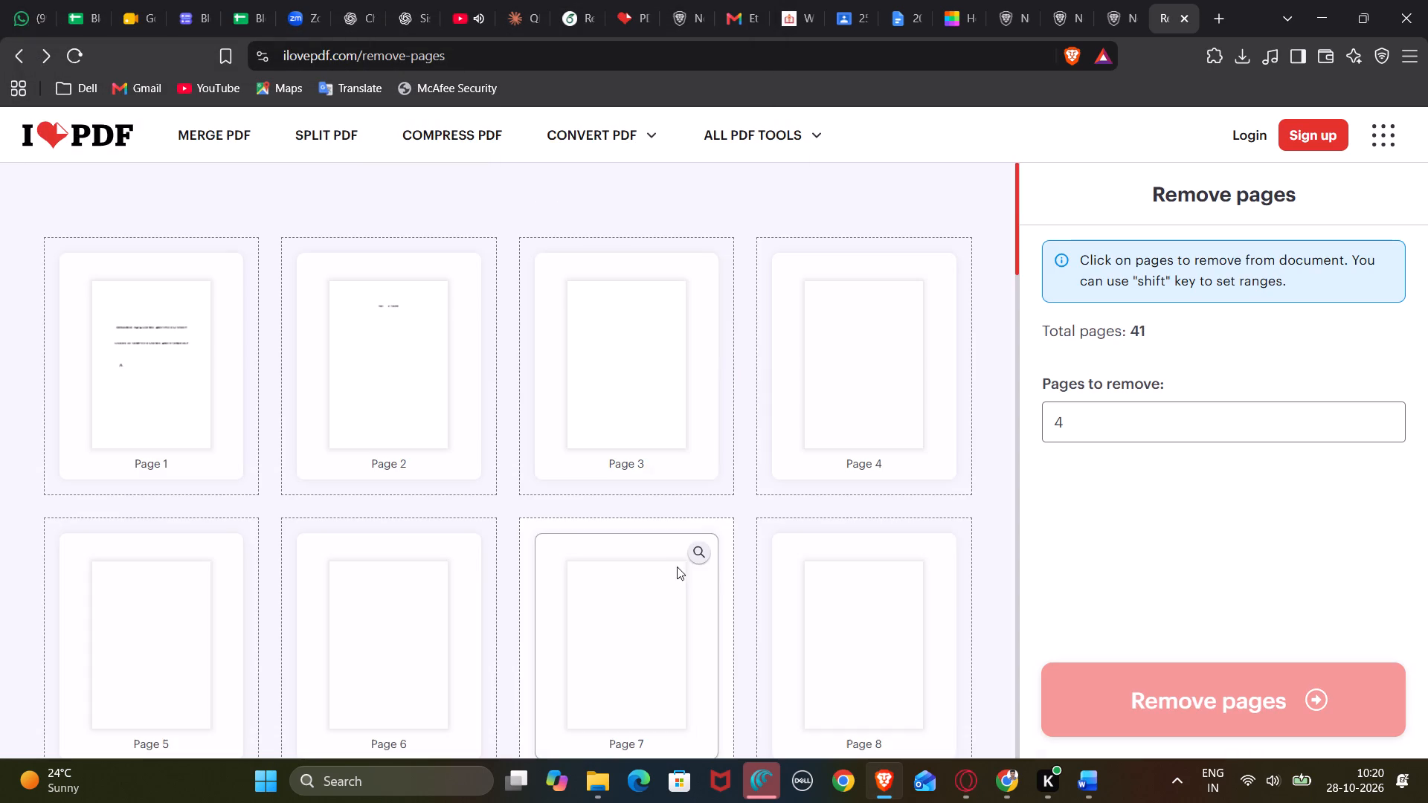
Mark pages 4 through 13 of the merged PDF for removal, keeping pages 1 to 3.
{"action": "left_click", "coordinate": [210, 401]}
{"action": "left_click", "coordinate": [210, 401]}
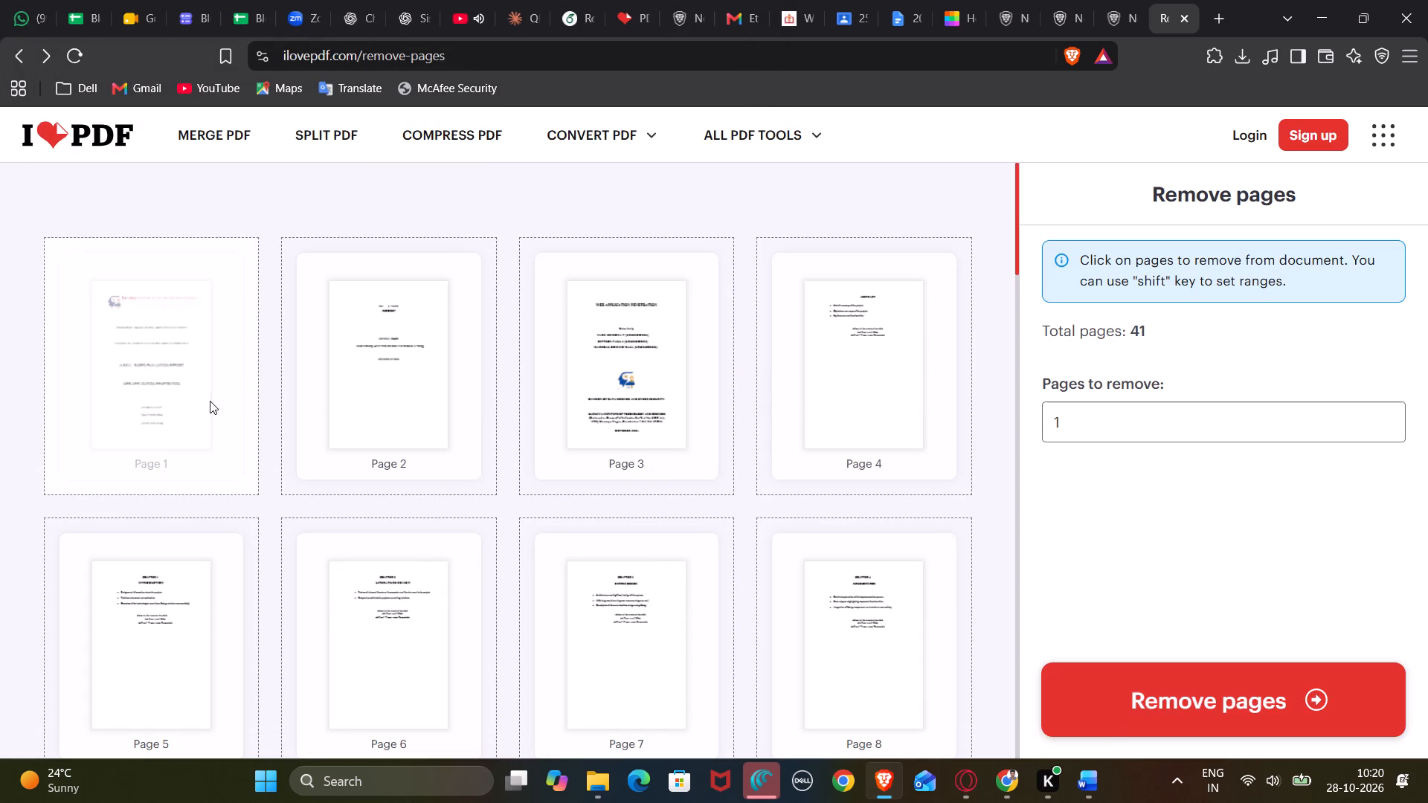
{"action": "left_click", "coordinate": [843, 388]}
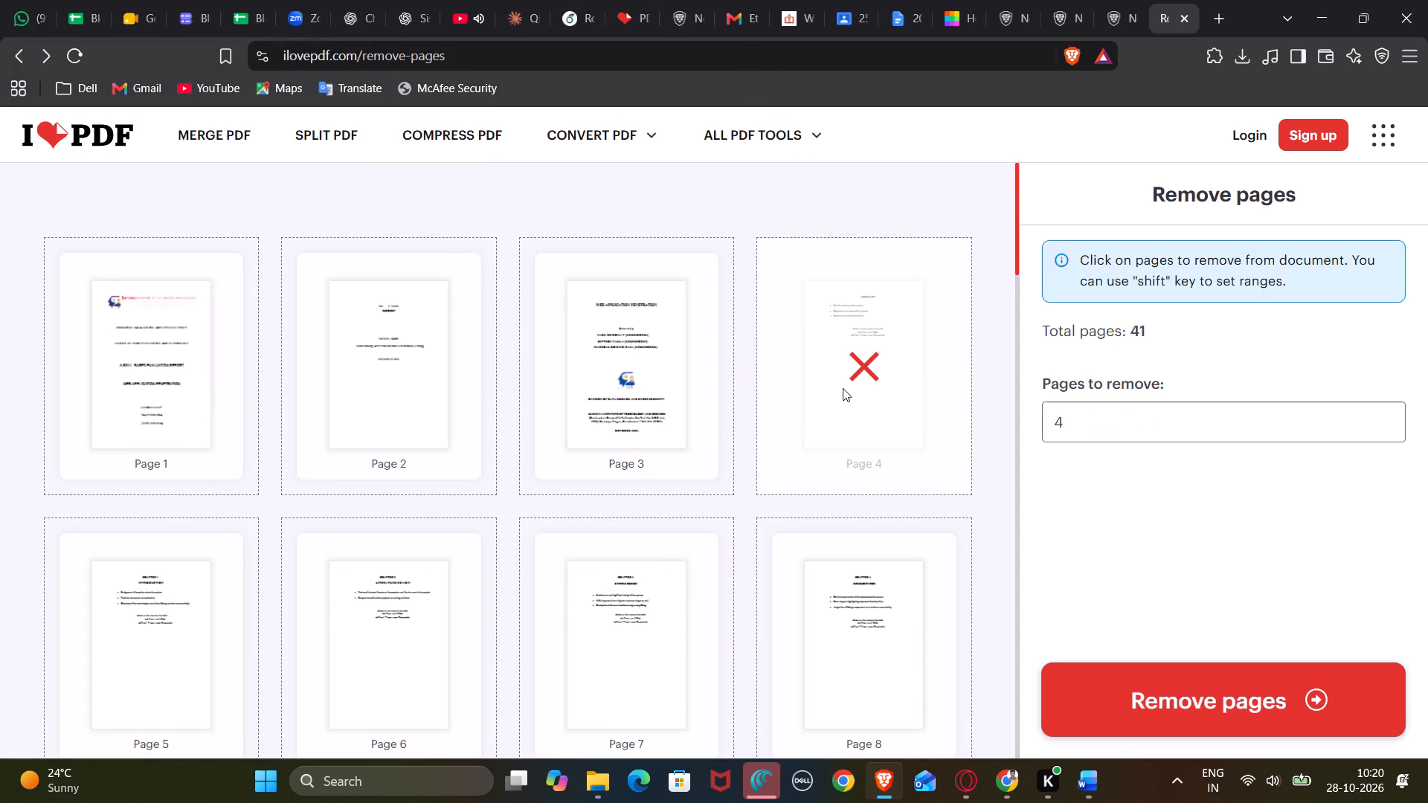
{"action": "scroll", "coordinate": [843, 388], "scroll_direction": "down", "scroll_amount": 1}
{"action": "left_click", "coordinate": [120, 538]}
{"action": "left_click", "coordinate": [378, 522]}
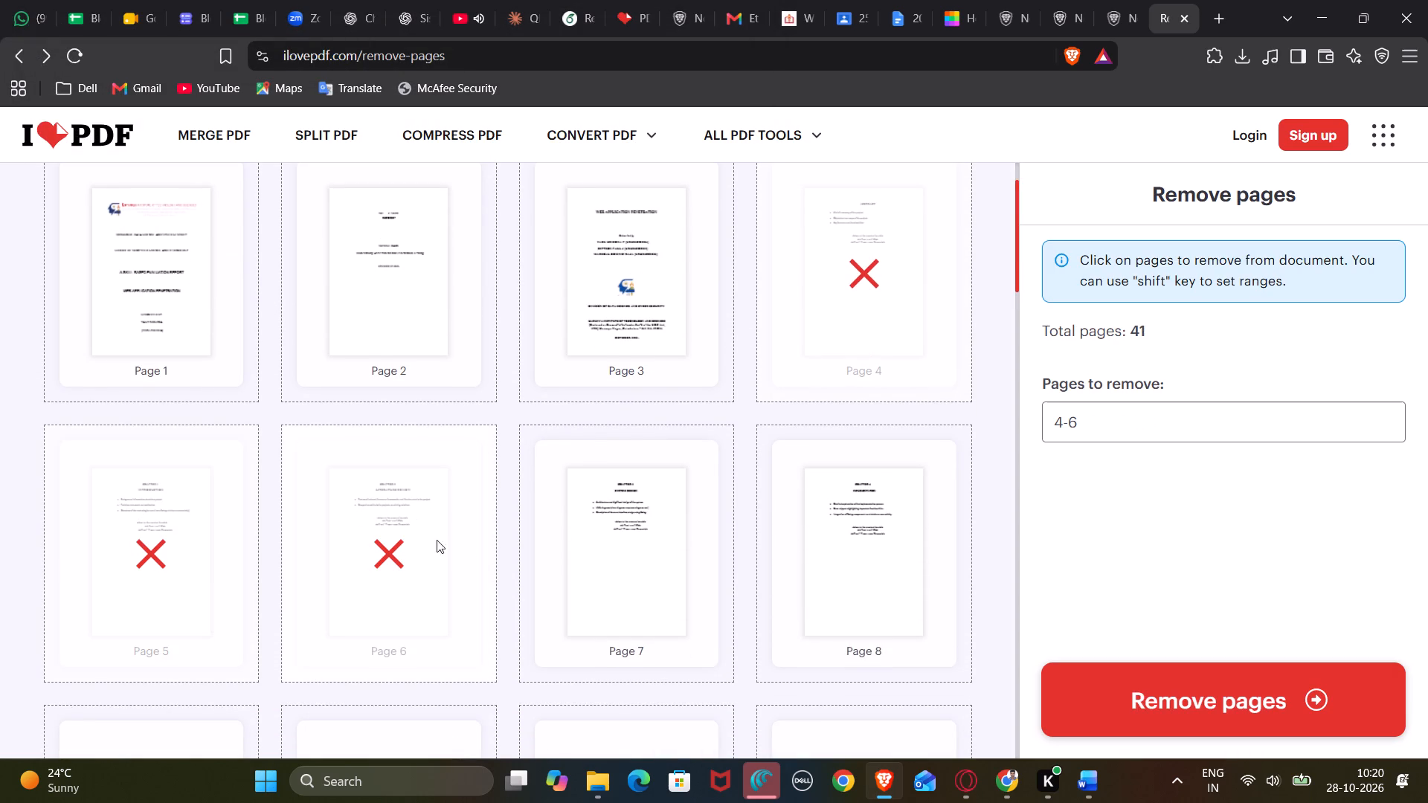
{"action": "left_click", "coordinate": [608, 550]}
{"action": "left_click", "coordinate": [847, 541]}
{"action": "scroll", "coordinate": [847, 541], "scroll_direction": "down", "scroll_amount": 3}
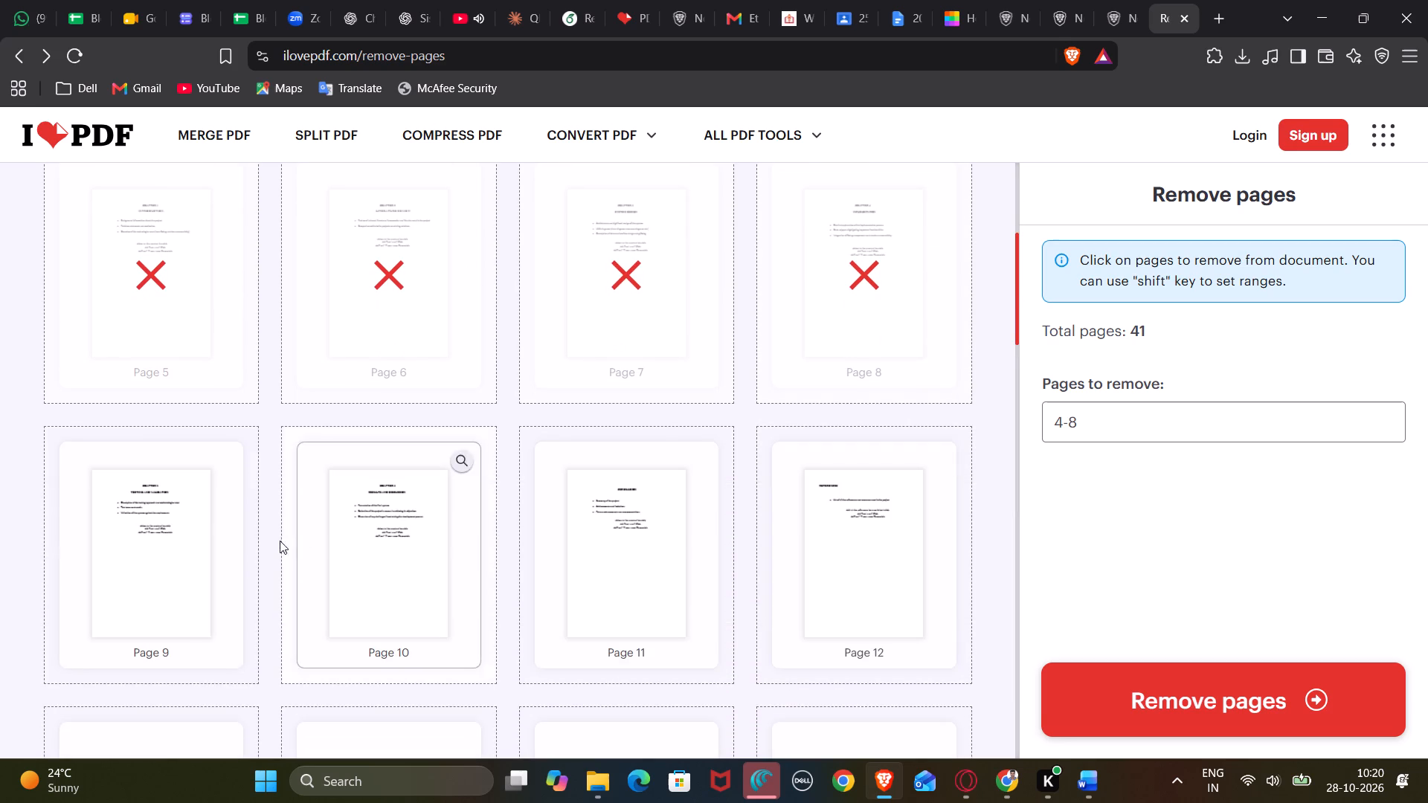
{"action": "left_click", "coordinate": [177, 567]}
{"action": "left_click", "coordinate": [346, 571]}
{"action": "left_click", "coordinate": [678, 553]}
{"action": "left_click", "coordinate": [837, 541]}
{"action": "scroll", "coordinate": [837, 541], "scroll_direction": "down", "scroll_amount": 3}
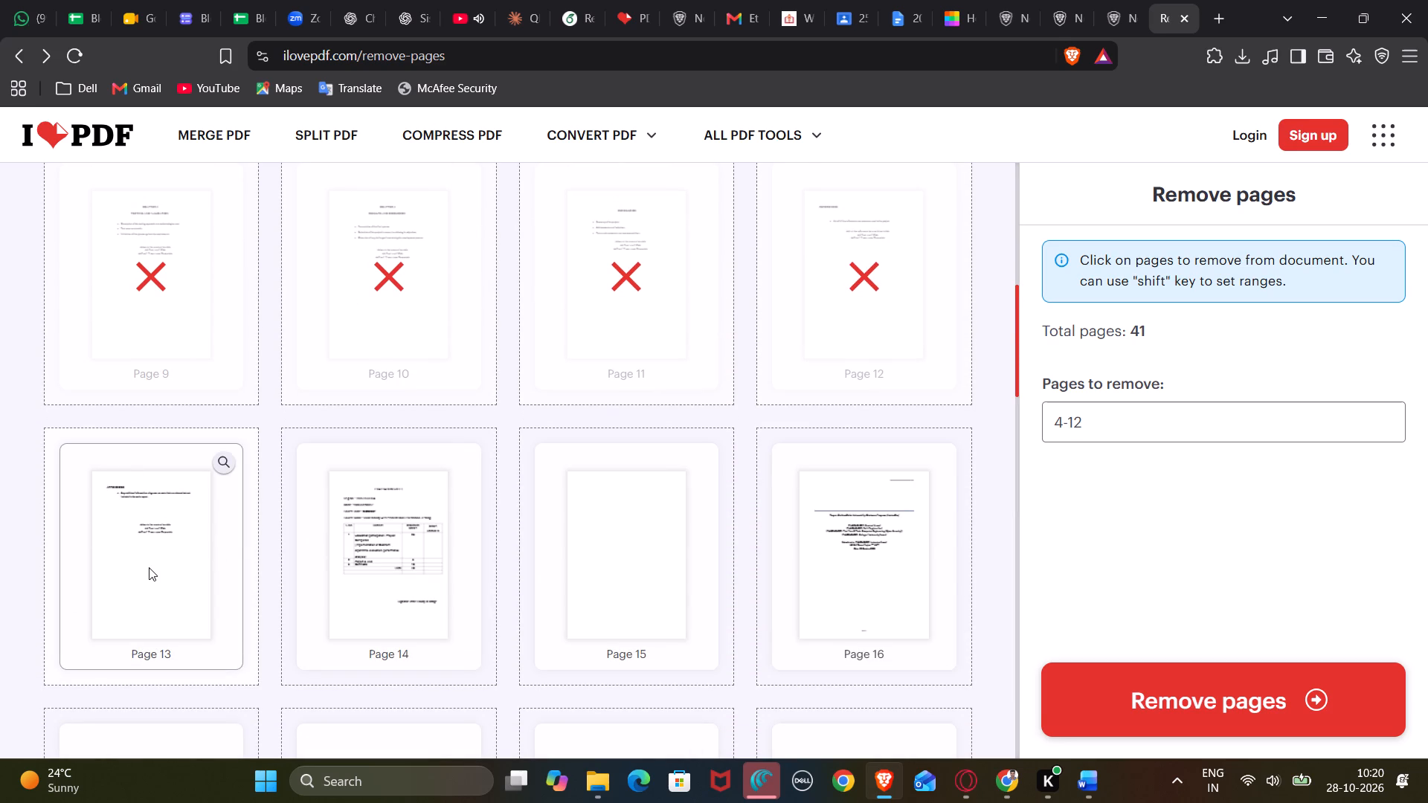
{"action": "left_click", "coordinate": [149, 567]}
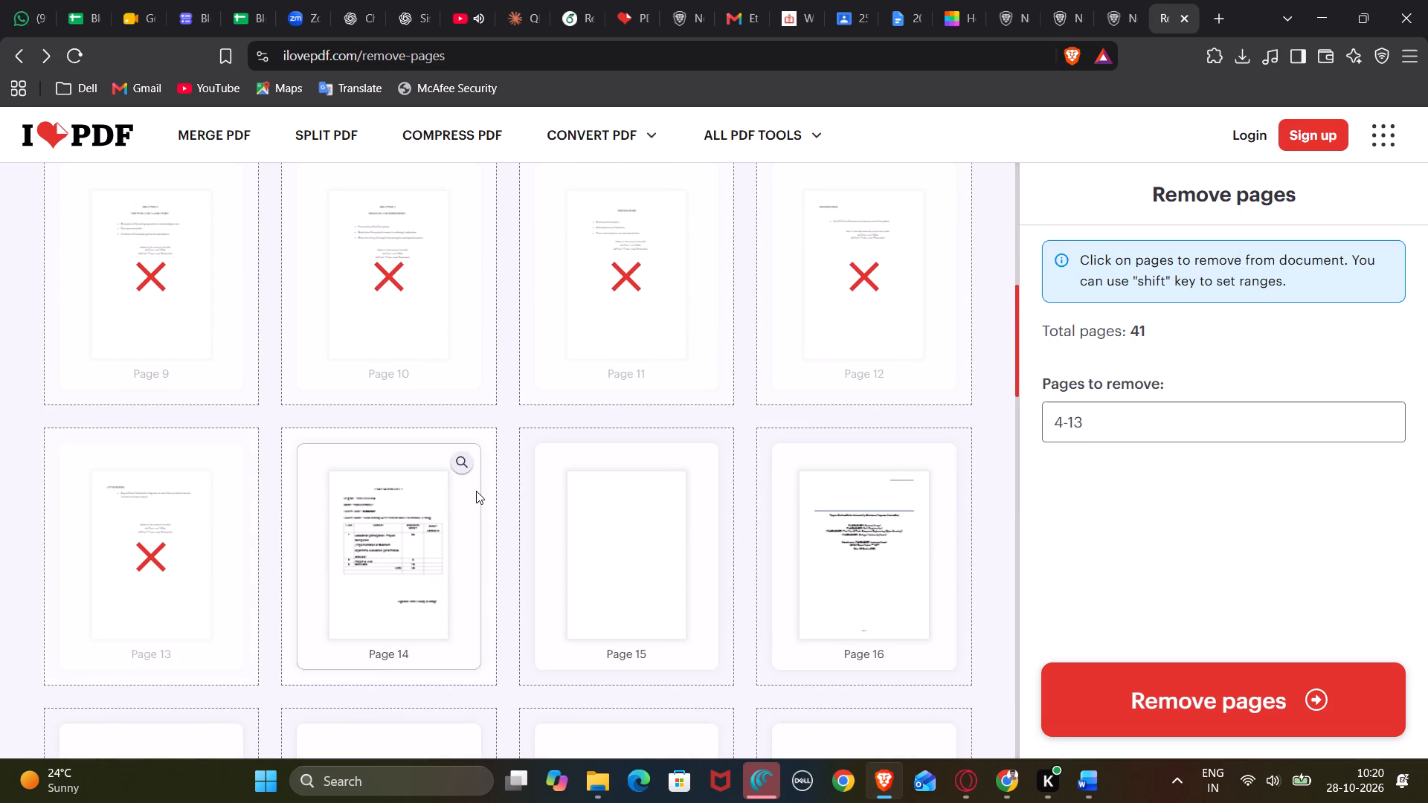
Add the blank page 15 and page 16 to the pages marked for removal, keeping page 14.
{"action": "scroll", "coordinate": [476, 491], "scroll_direction": "down", "scroll_amount": 4}
{"action": "scroll", "coordinate": [478, 525], "scroll_direction": "up", "scroll_amount": 3}
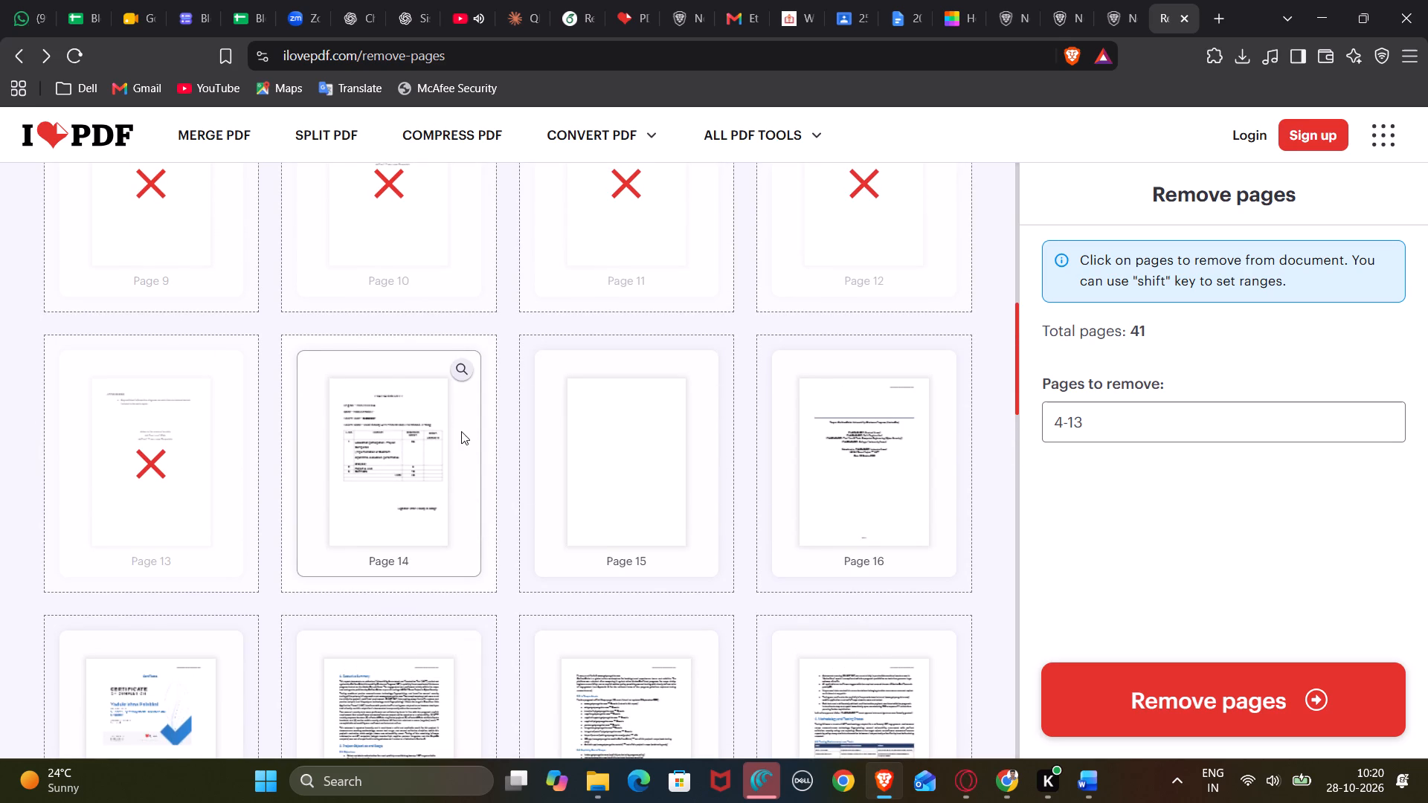
{"action": "left_click", "coordinate": [623, 484]}
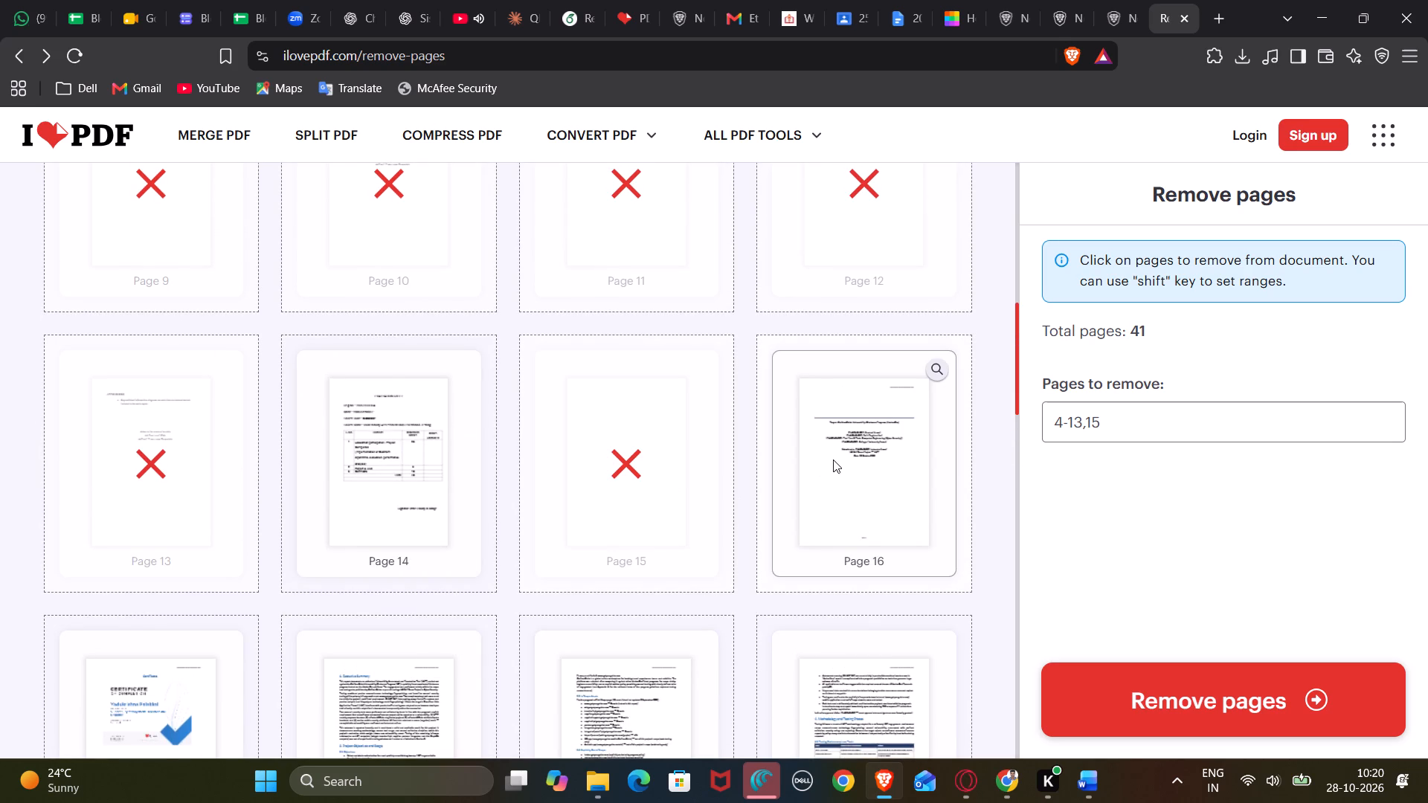
{"action": "left_click", "coordinate": [847, 480]}
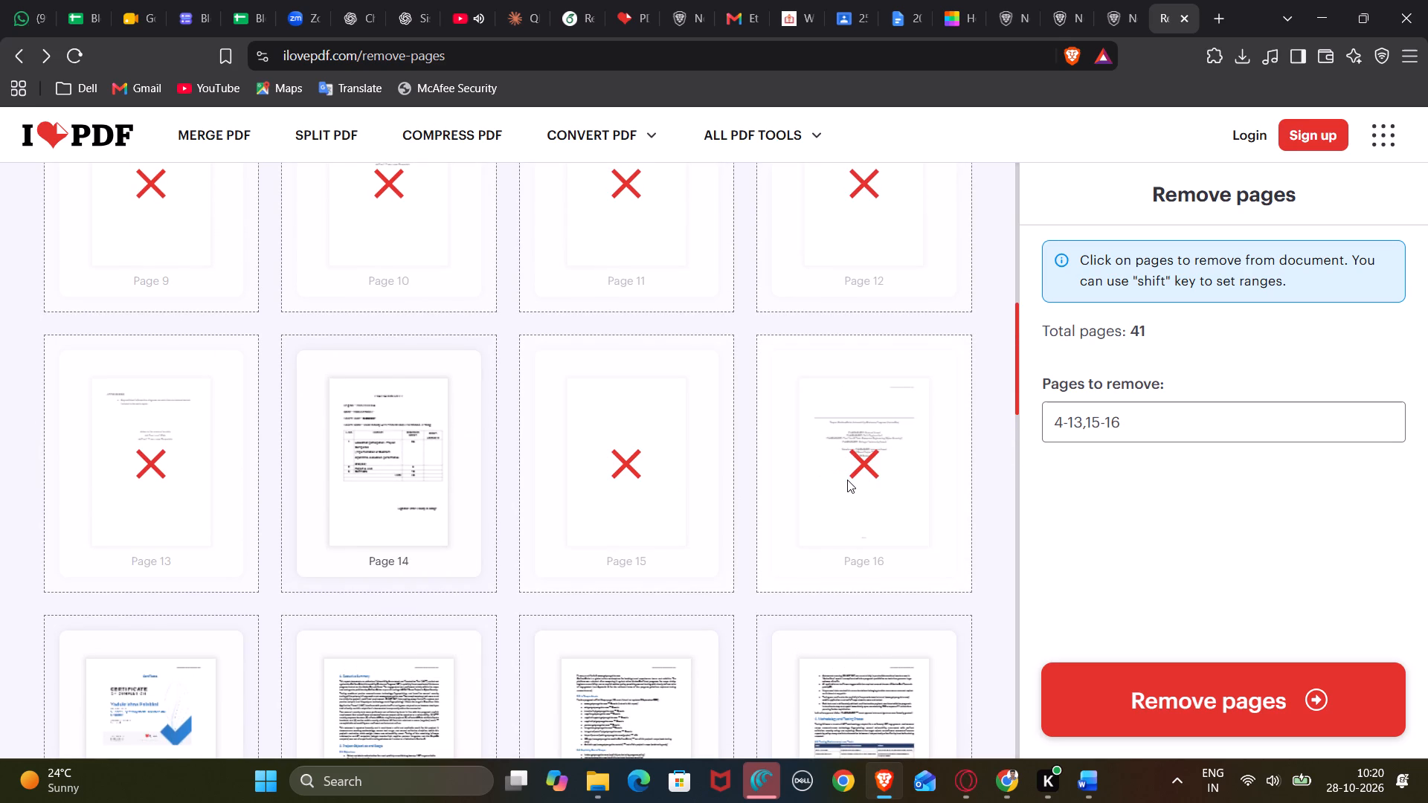
Review all page thumbnails to the end of the document and back to check which pages are marked for removal.
{"action": "scroll", "coordinate": [847, 479], "scroll_direction": "down", "scroll_amount": 2}
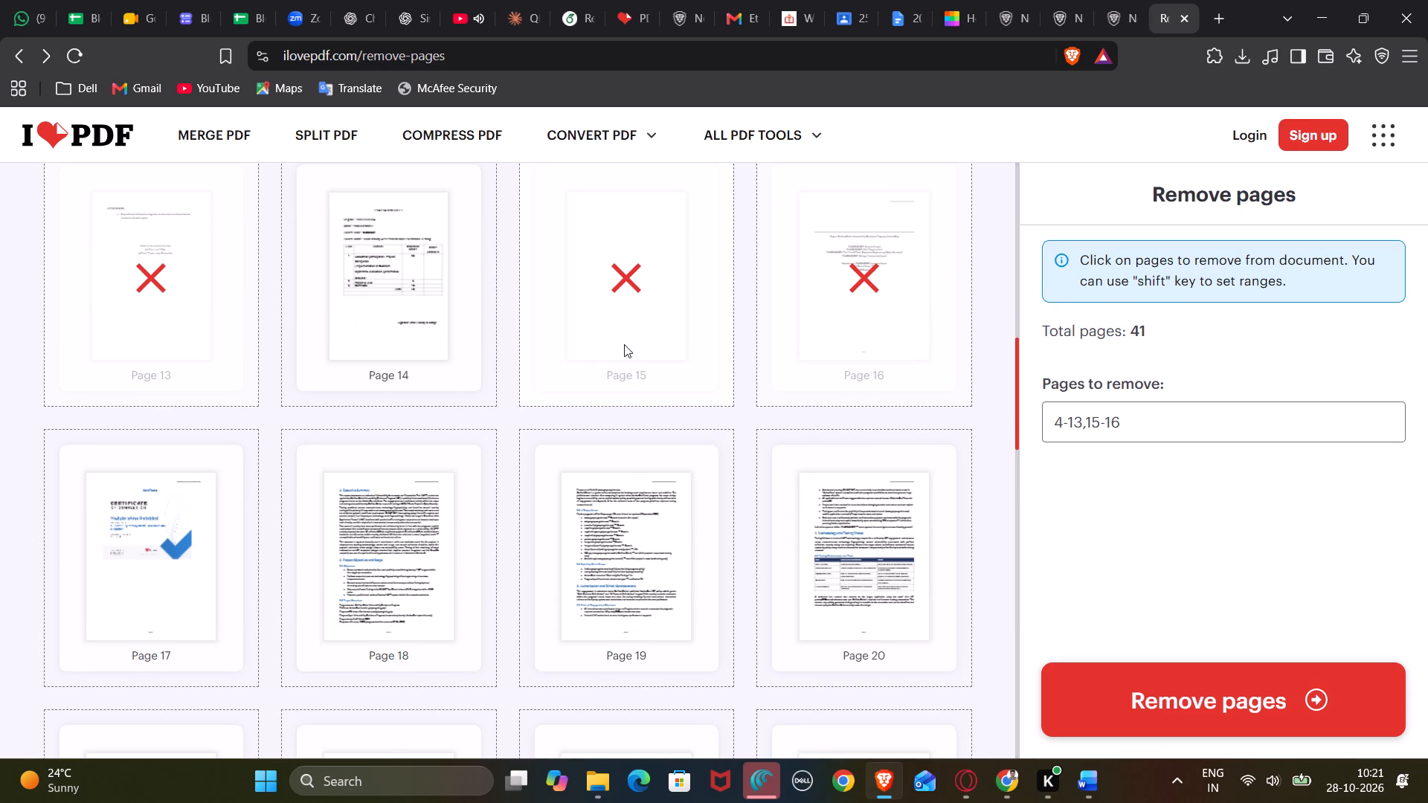
{"action": "scroll", "coordinate": [630, 350], "scroll_direction": "up", "scroll_amount": 5}
{"action": "scroll", "coordinate": [630, 350], "scroll_direction": "down", "scroll_amount": 9}
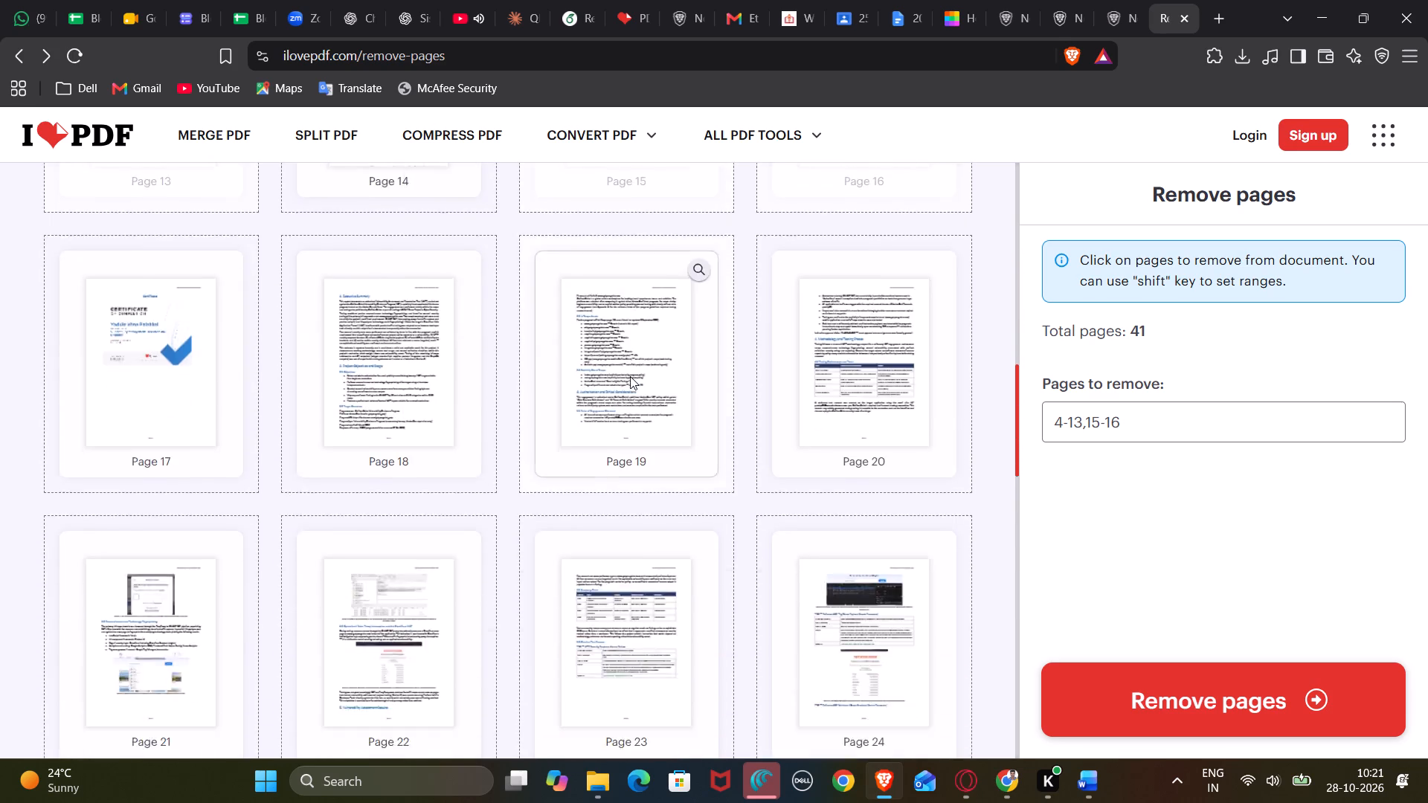
{"action": "scroll", "coordinate": [630, 376], "scroll_direction": "down", "scroll_amount": 19}
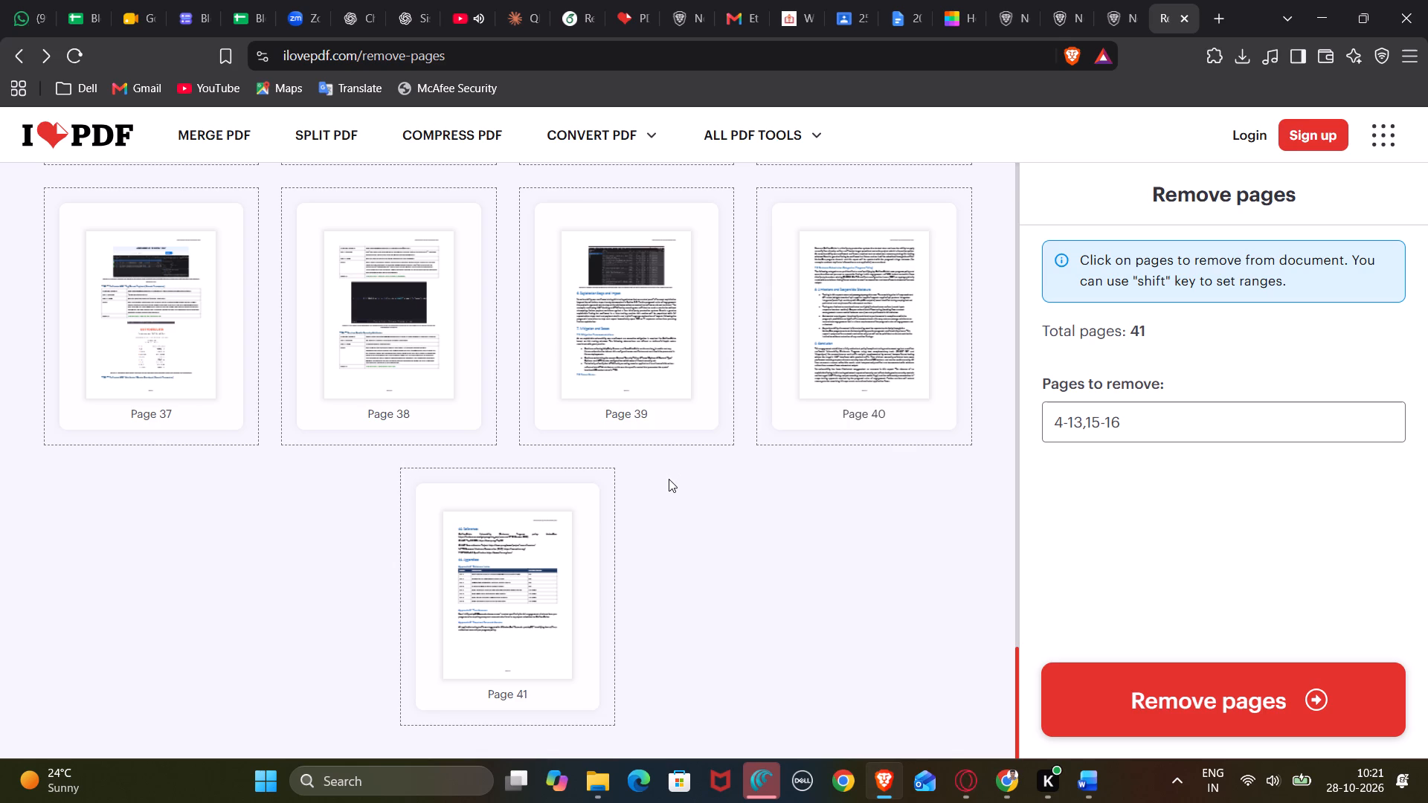
{"action": "scroll", "coordinate": [668, 527], "scroll_direction": "up", "scroll_amount": 4}
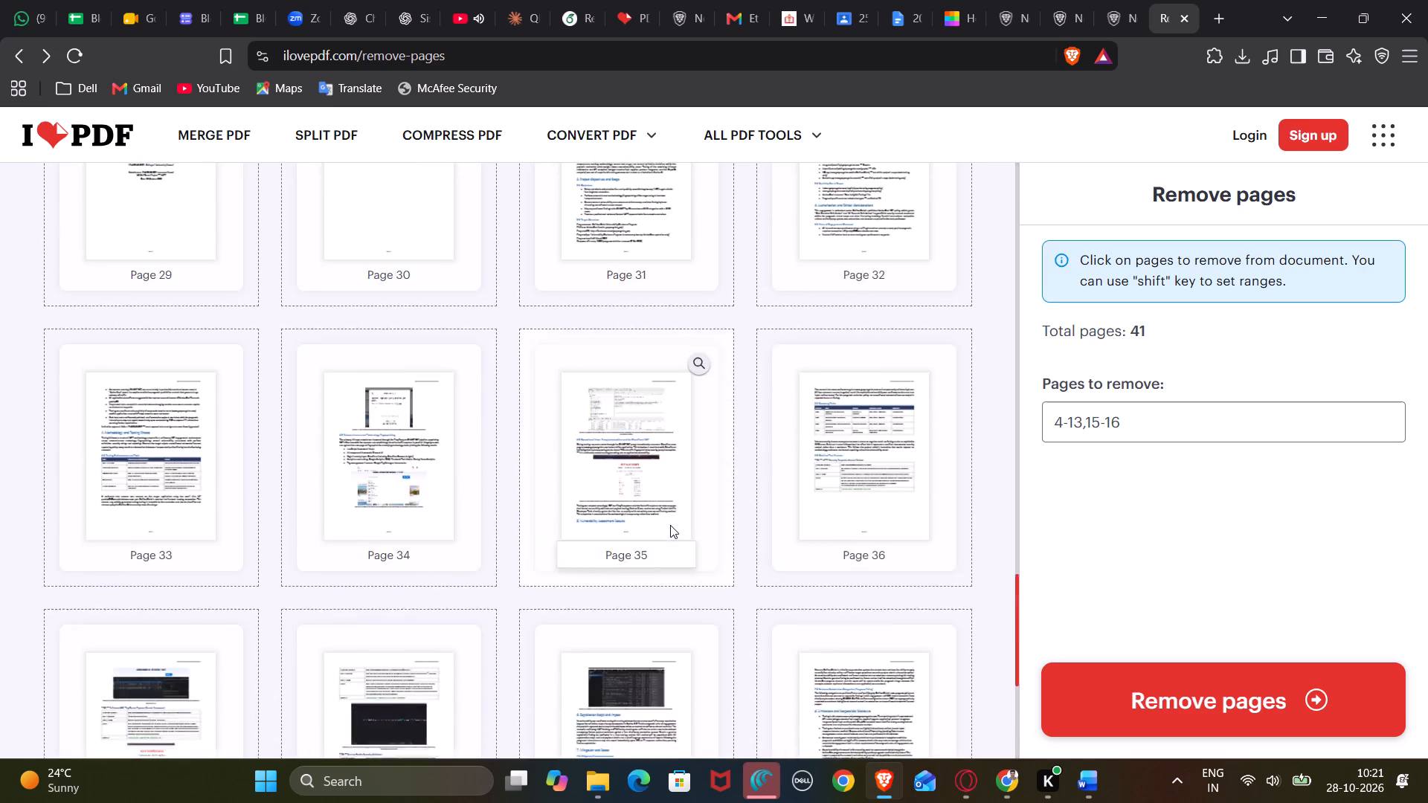
{"action": "scroll", "coordinate": [670, 525], "scroll_direction": "up", "scroll_amount": 16}
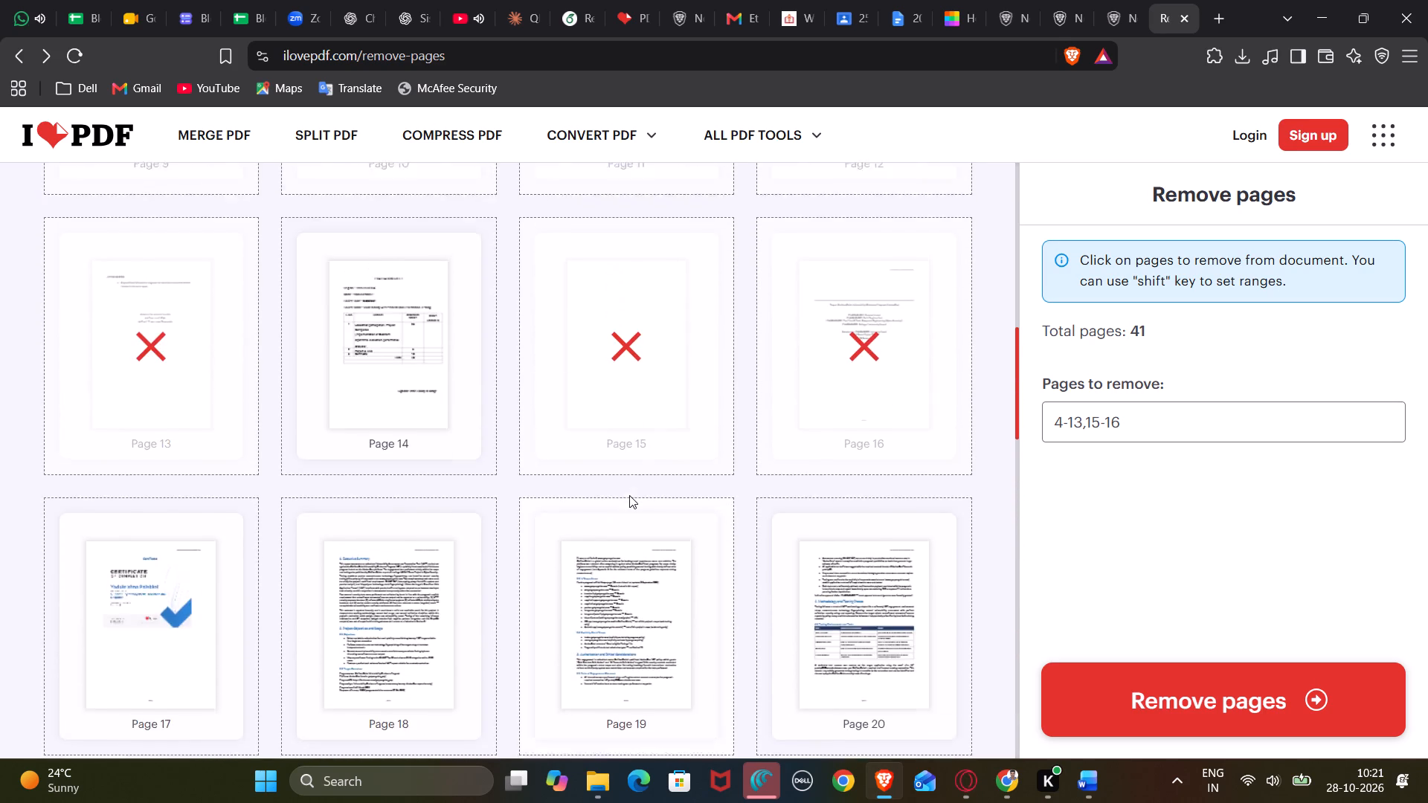
{"action": "scroll", "coordinate": [629, 495], "scroll_direction": "up", "scroll_amount": 9}
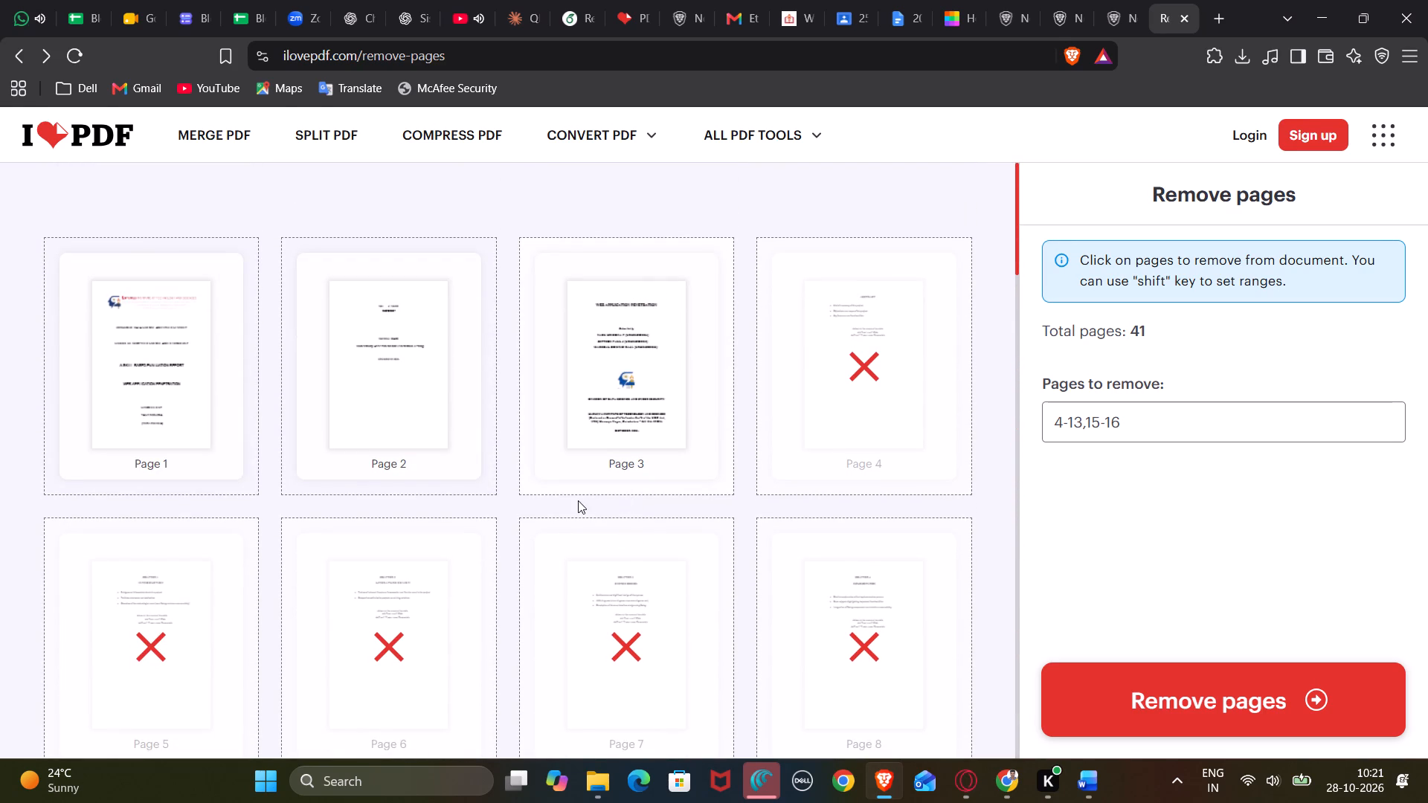
Remove the marked pages and save the resulting PDF to Downloads as ilovepdf_merged_removed.
{"action": "left_click", "coordinate": [1175, 688]}
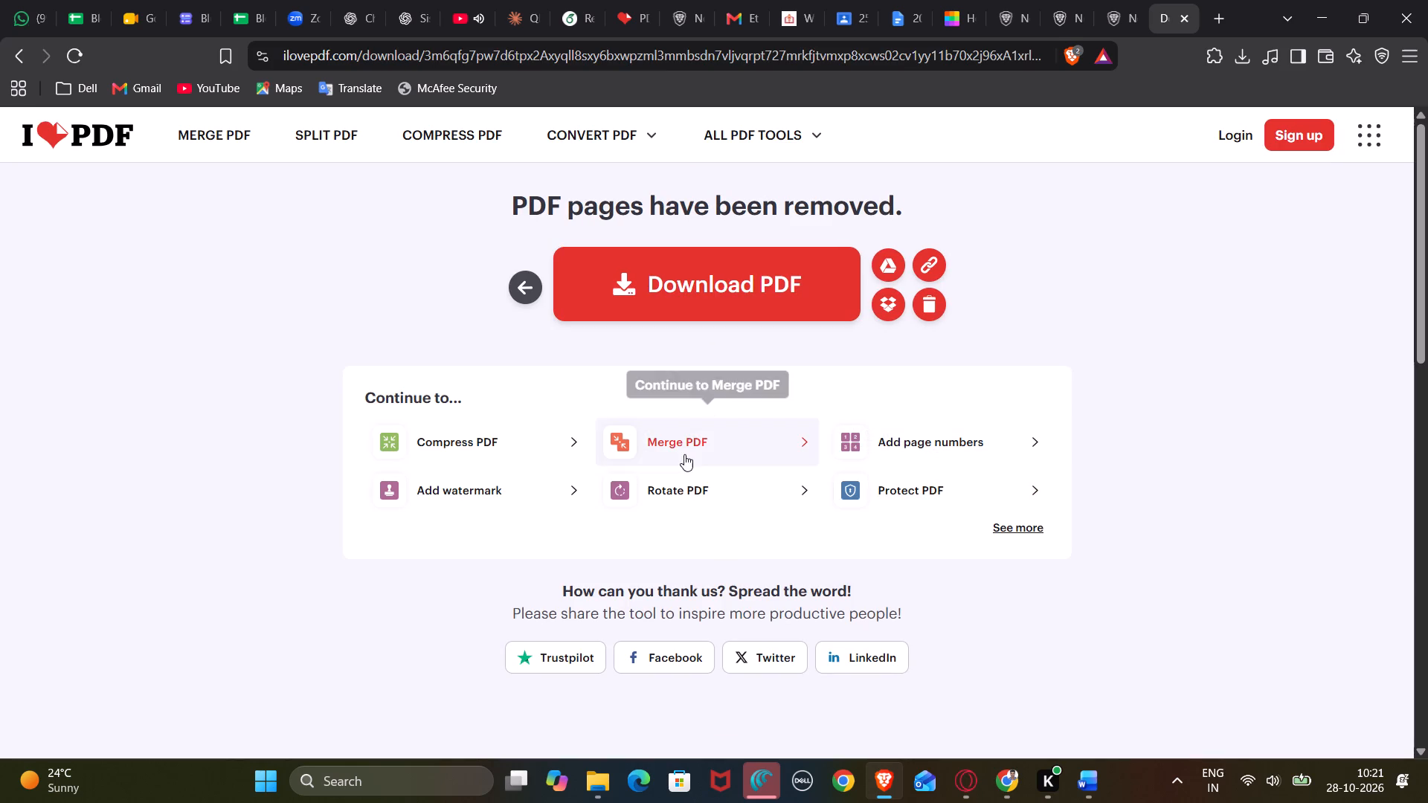
{"action": "left_click", "coordinate": [678, 333]}
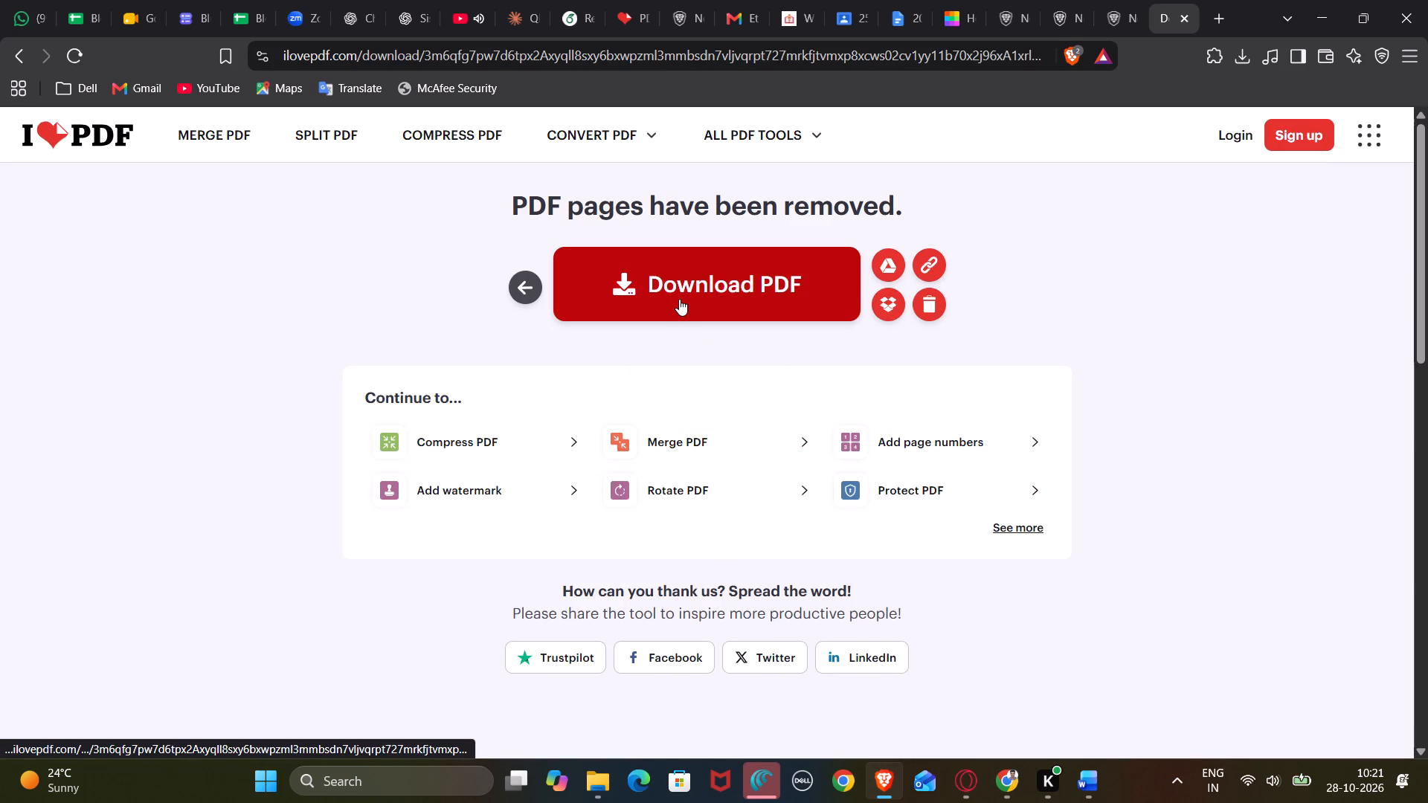
{"action": "left_click", "coordinate": [679, 299]}
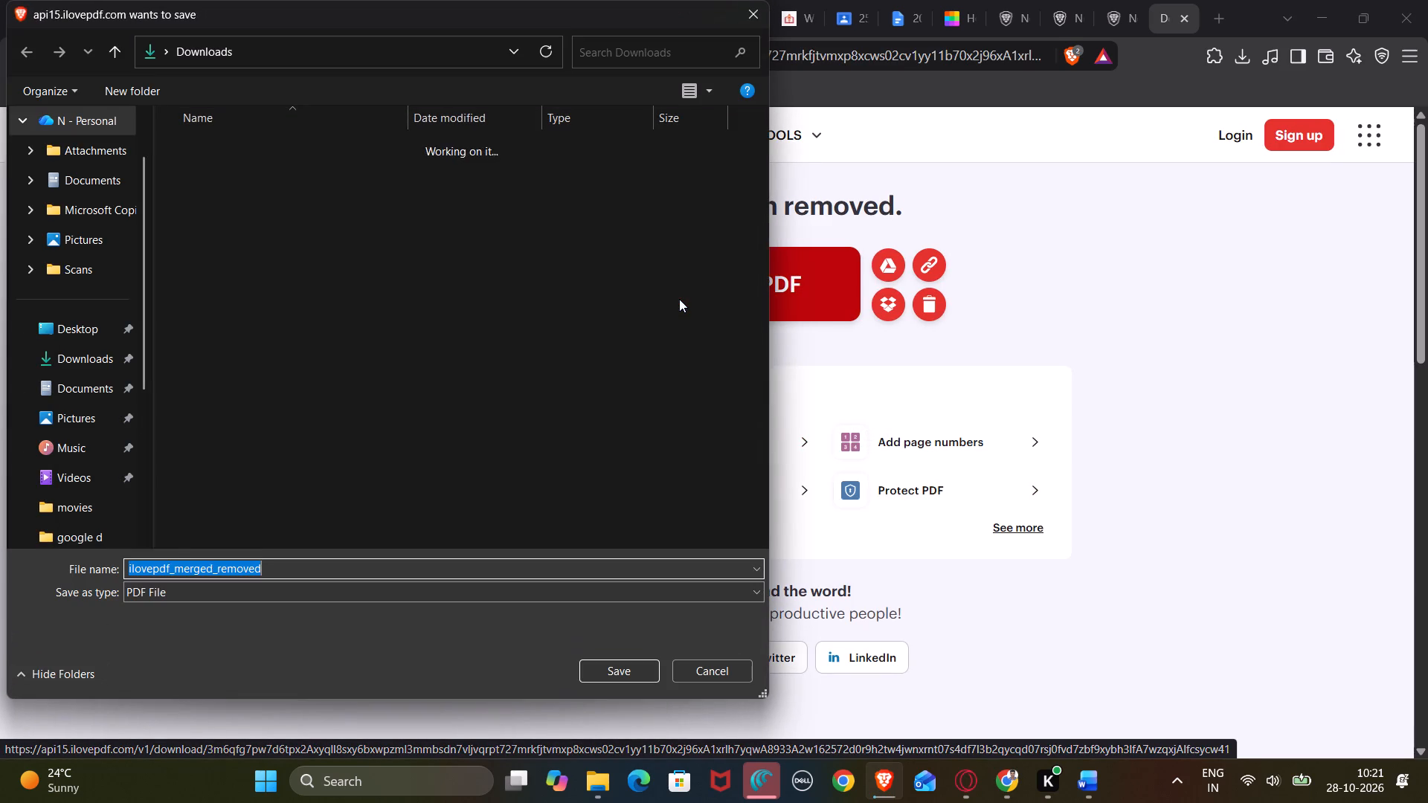
{"action": "left_click", "coordinate": [611, 670]}
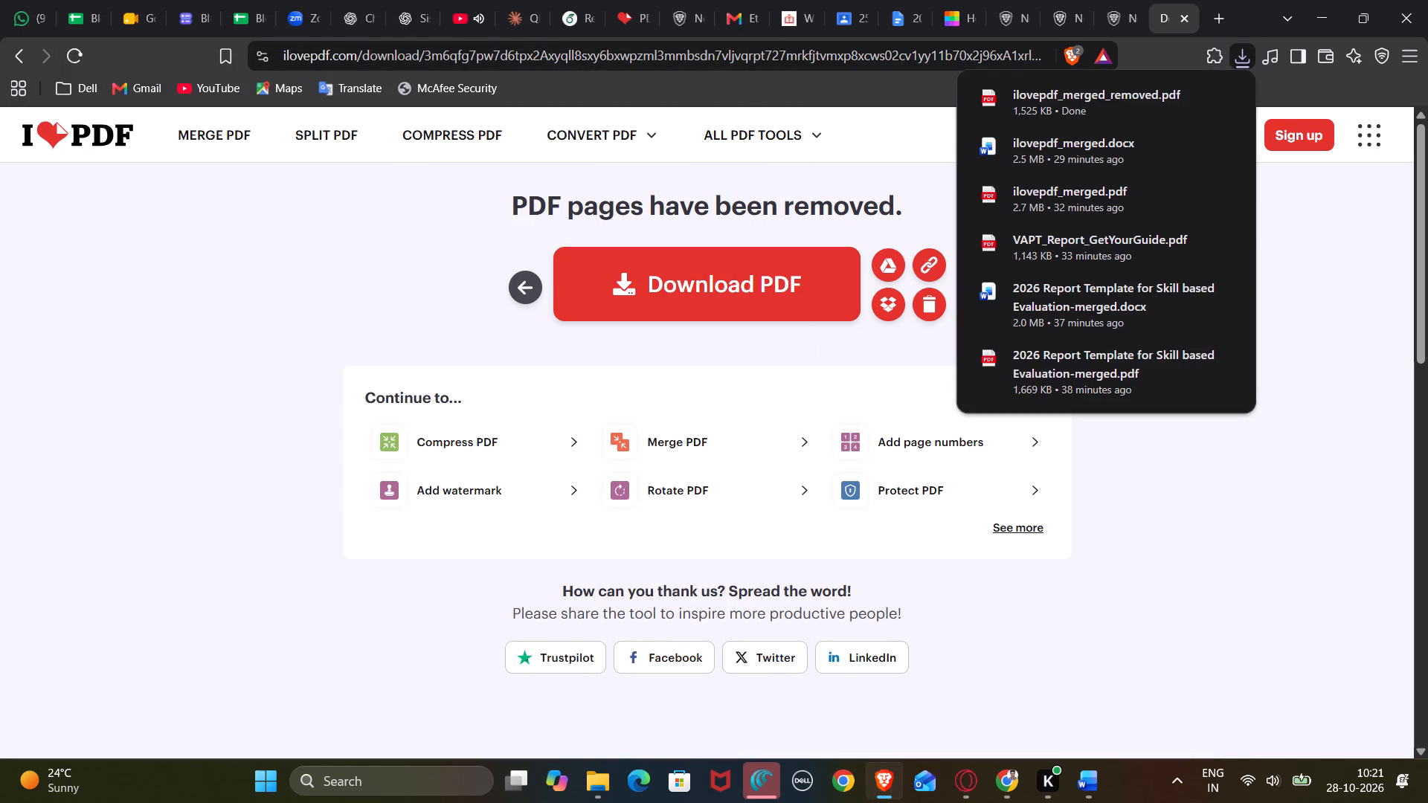
{"action": "left_click", "coordinate": [1195, 517]}
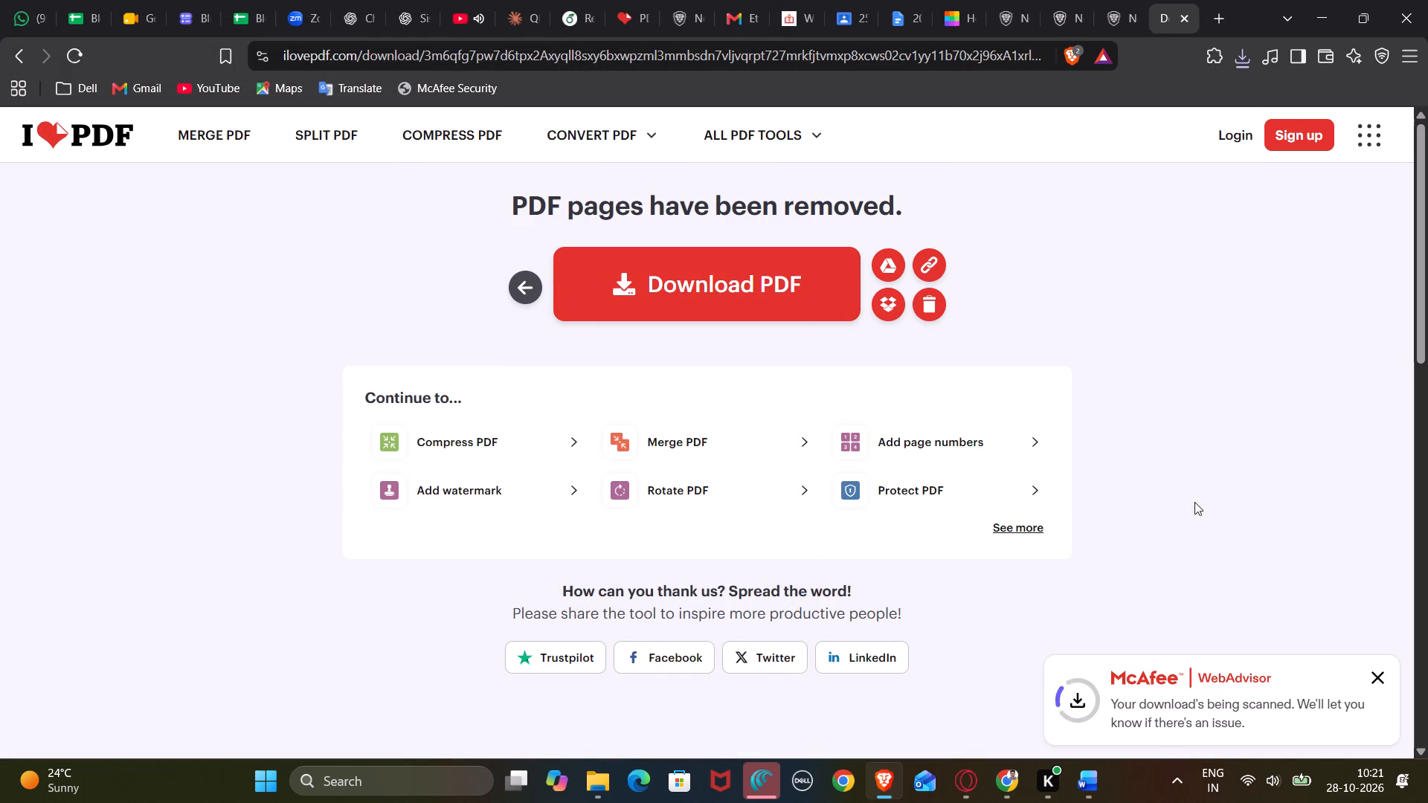
Search the web in a new tab for "move pages in pdf" and open PDF24's Rearrange PDF pages tool.
{"action": "left_click", "coordinate": [1214, 11]}
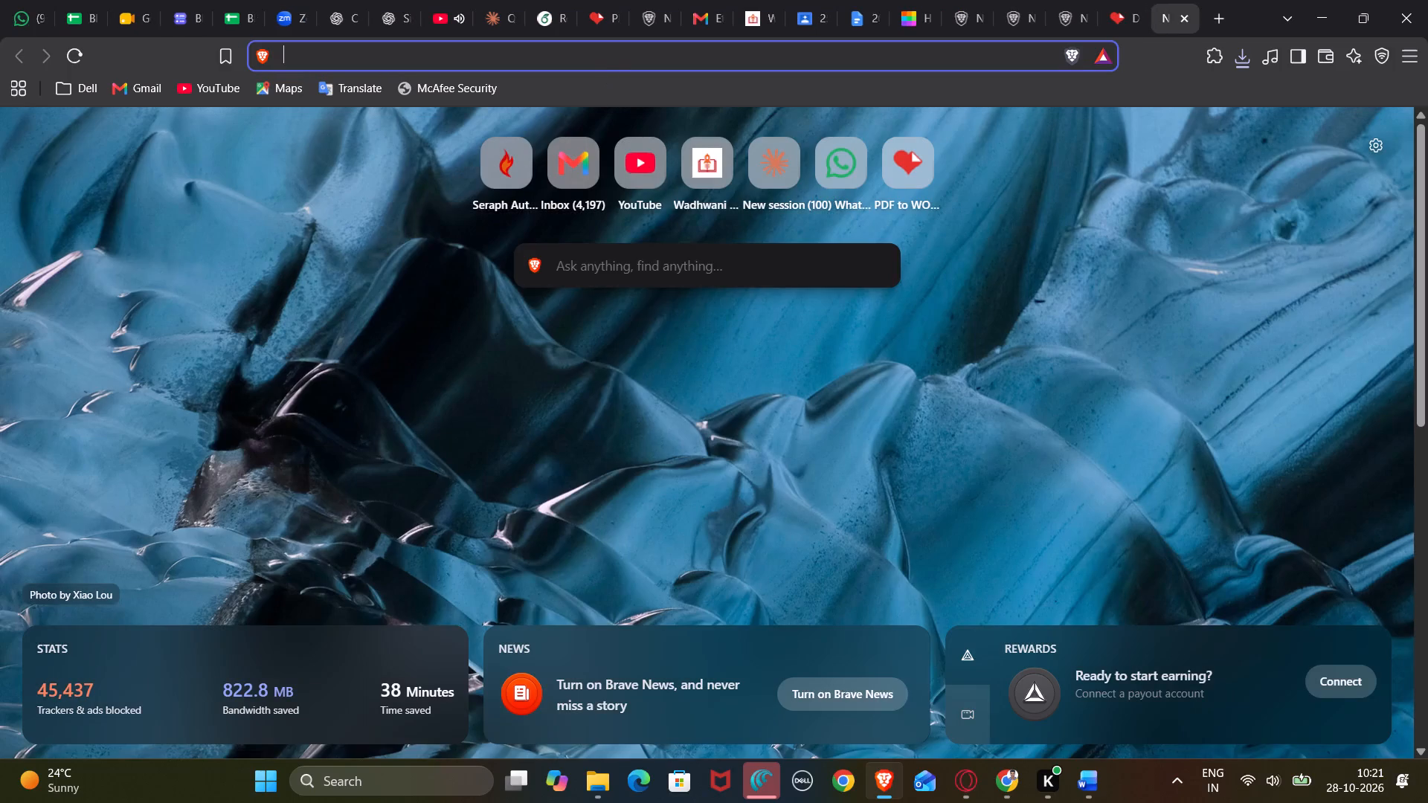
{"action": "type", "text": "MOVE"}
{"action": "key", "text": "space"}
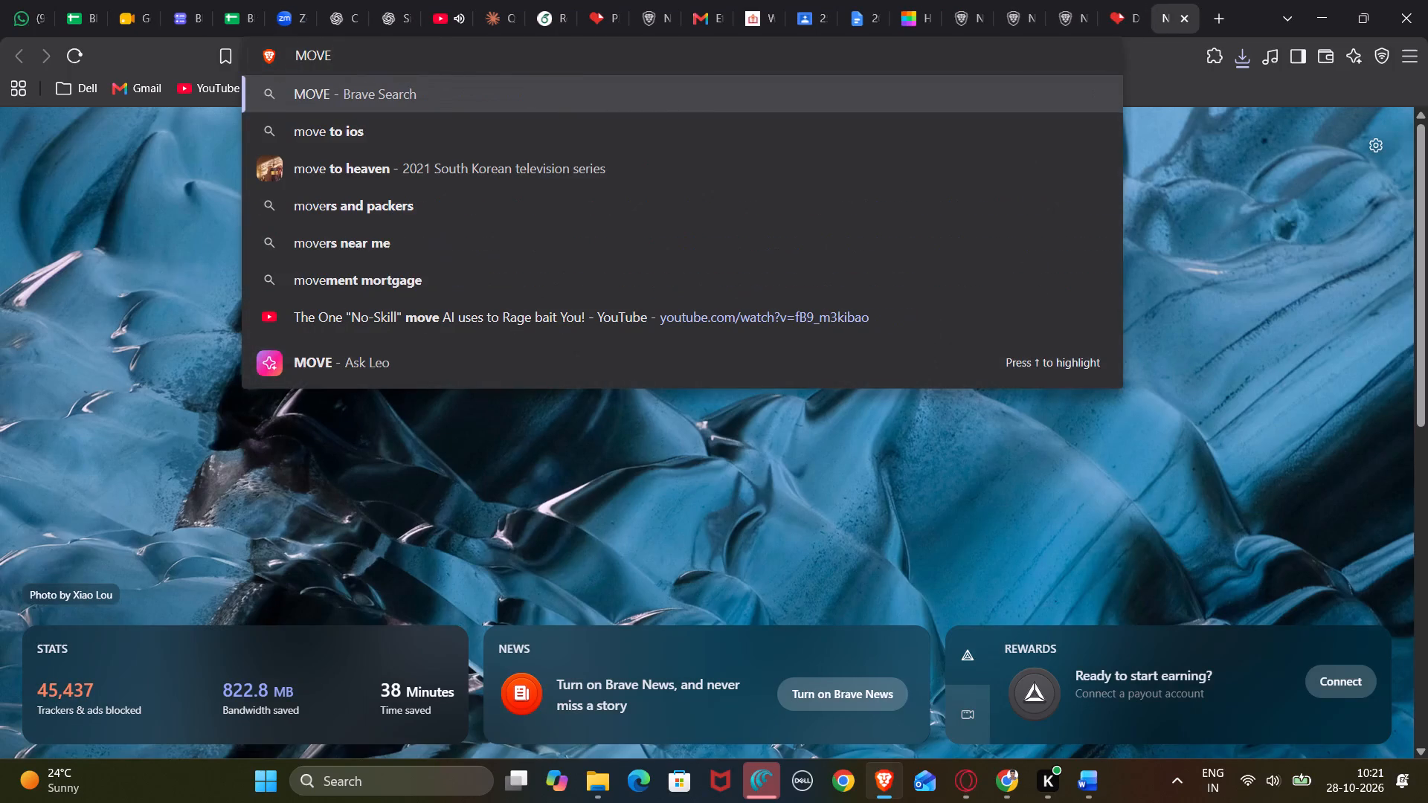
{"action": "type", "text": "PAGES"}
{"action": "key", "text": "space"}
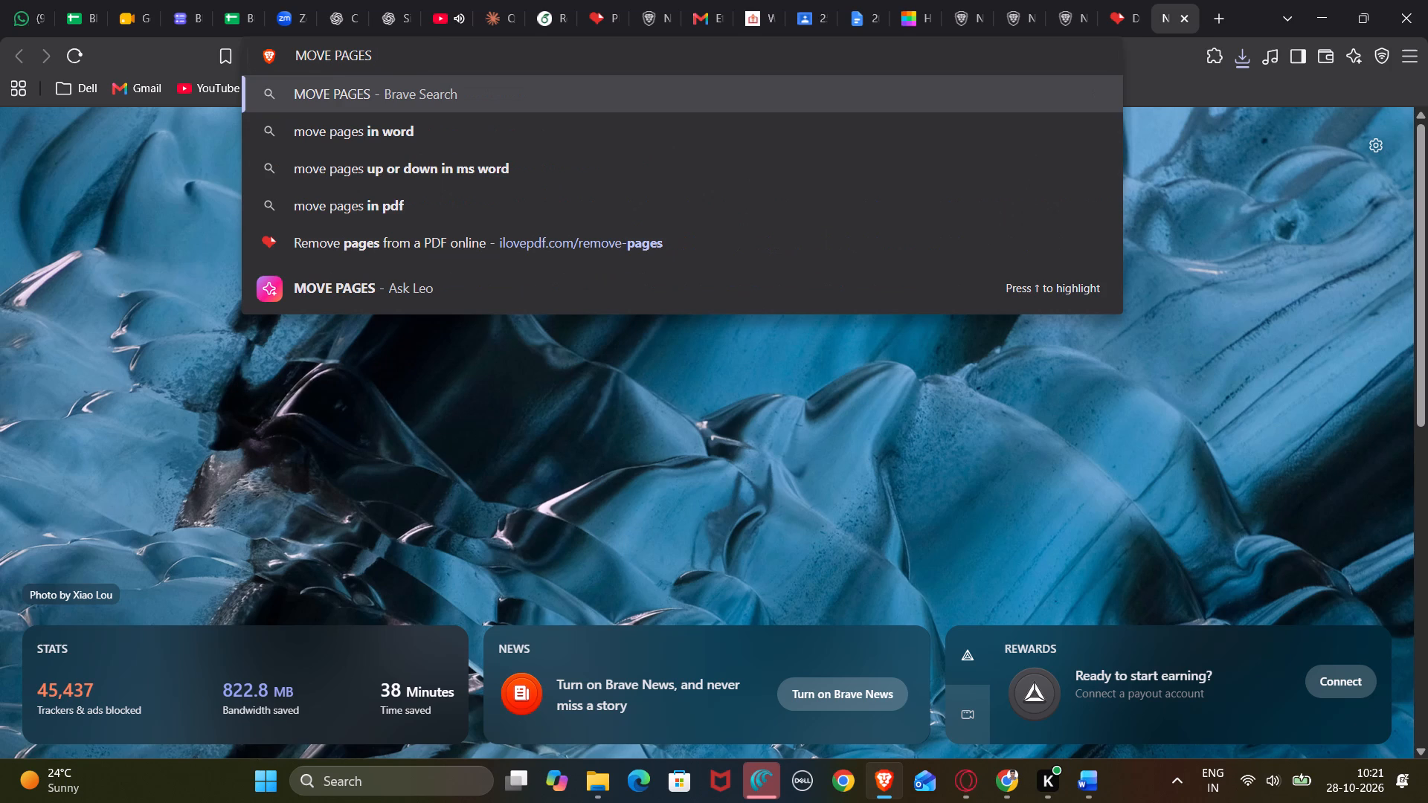
{"action": "left_click", "coordinate": [450, 209]}
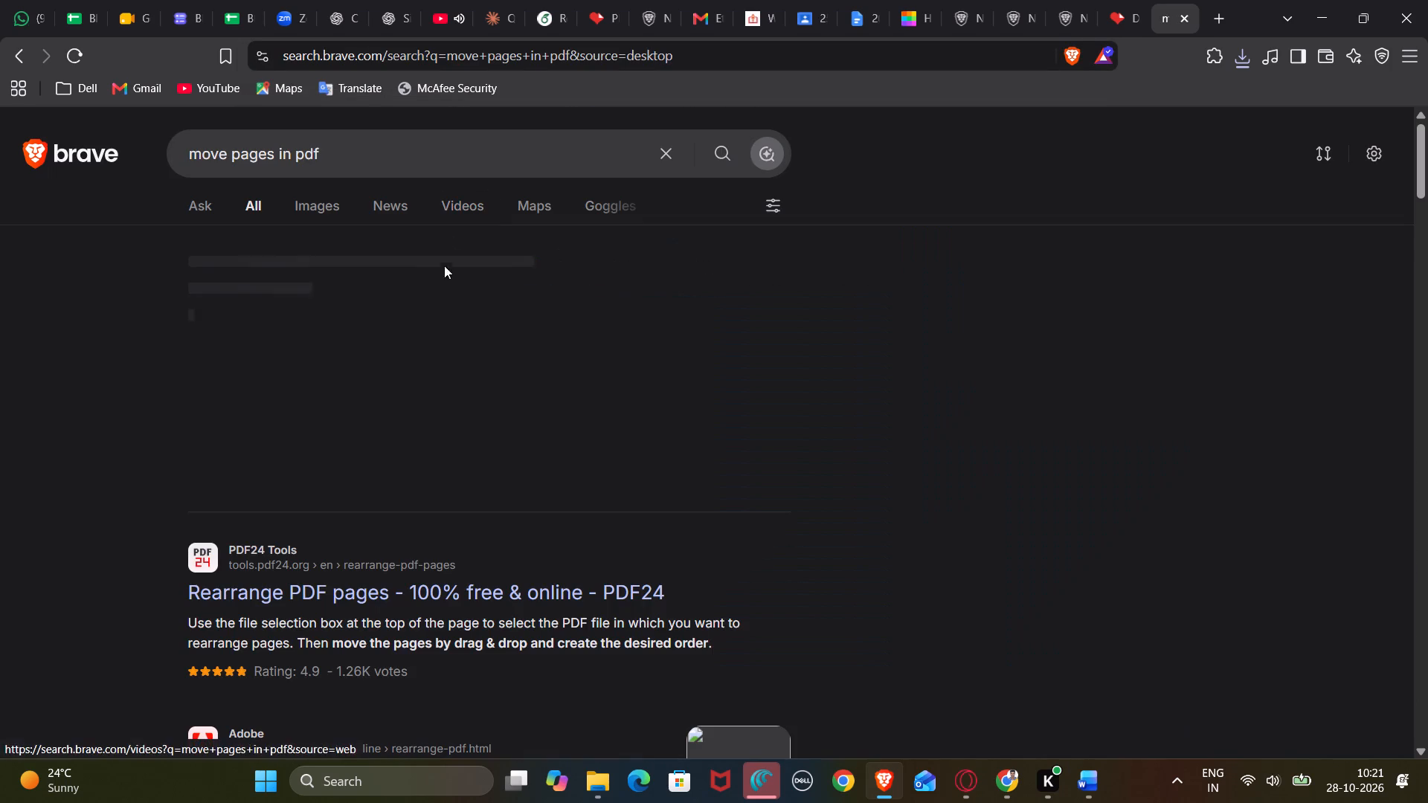
{"action": "scroll", "coordinate": [565, 461], "scroll_direction": "down", "scroll_amount": 2}
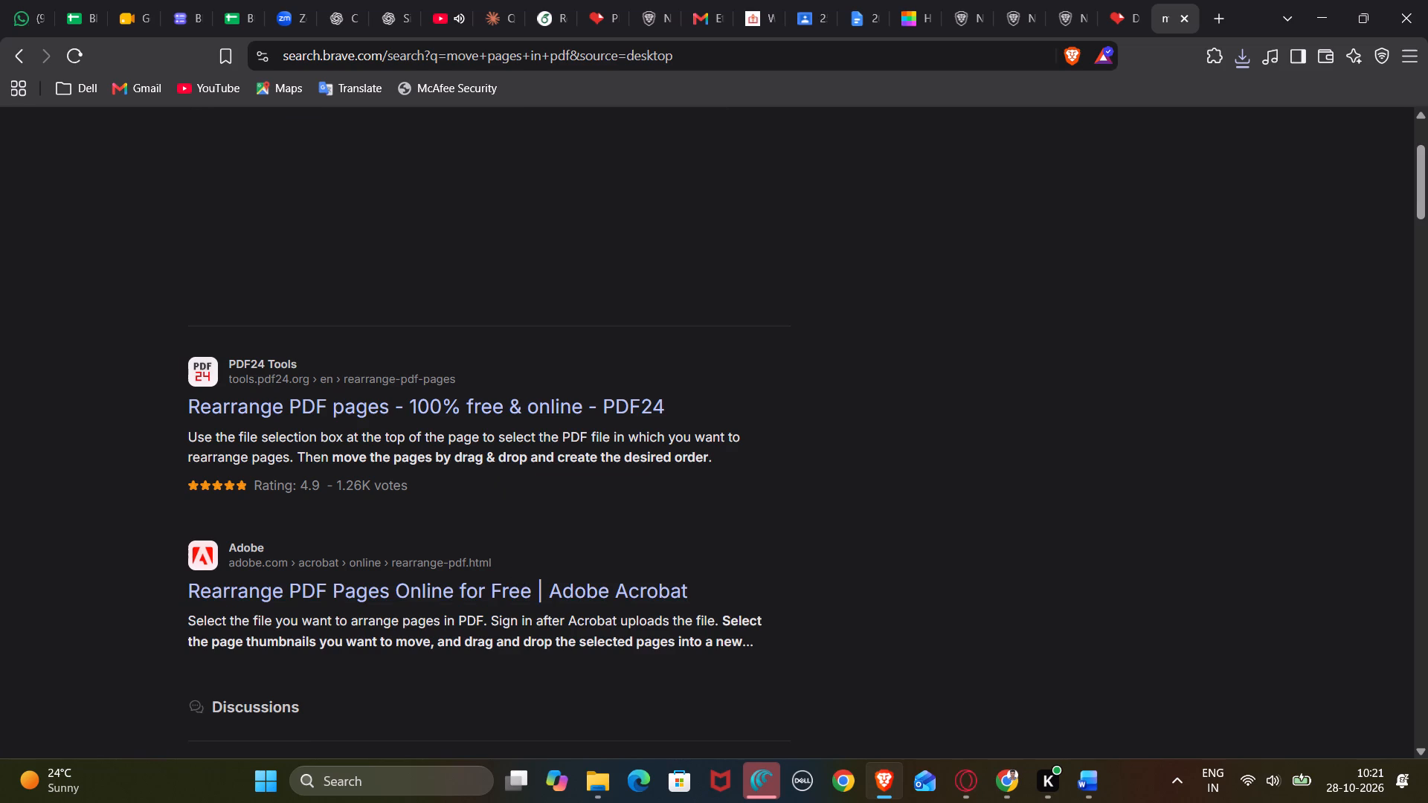
{"action": "scroll", "coordinate": [479, 451], "scroll_direction": "down", "scroll_amount": 3}
{"action": "scroll", "coordinate": [469, 459], "scroll_direction": "up", "scroll_amount": 4}
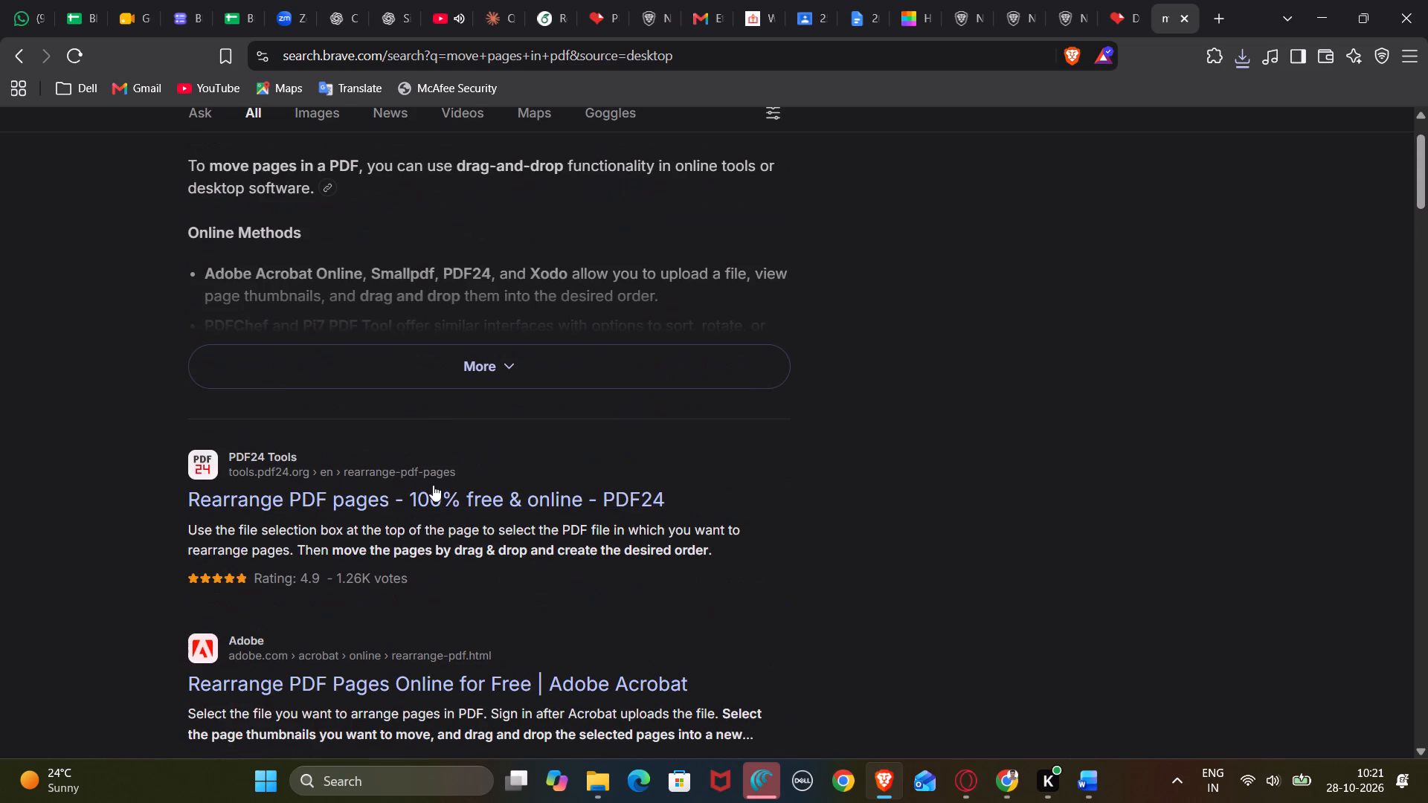
{"action": "left_click", "coordinate": [433, 490]}
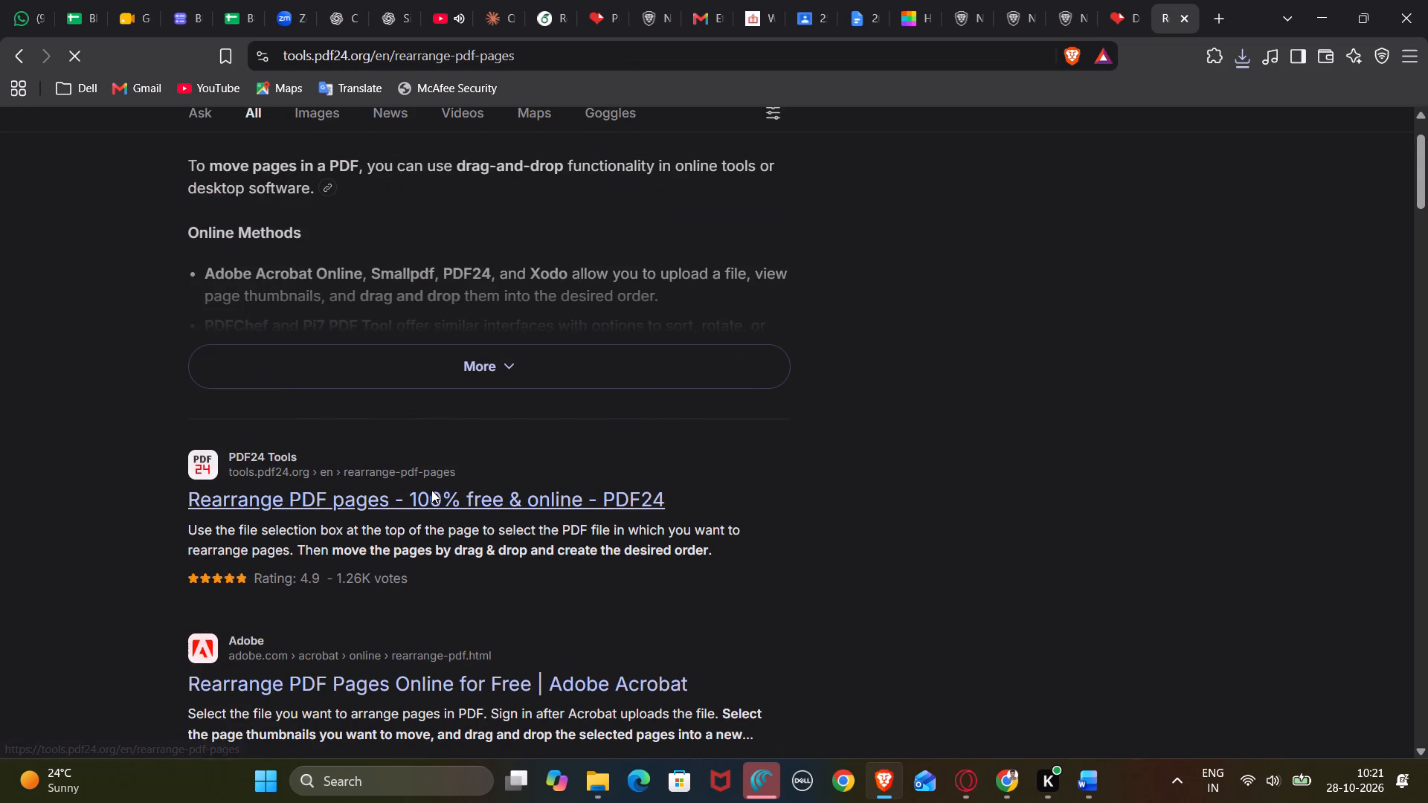
Load ilovepdf_merged_removed.pdf from Downloads into the Rearrange PDF pages tool.
{"action": "left_click", "coordinate": [739, 491]}
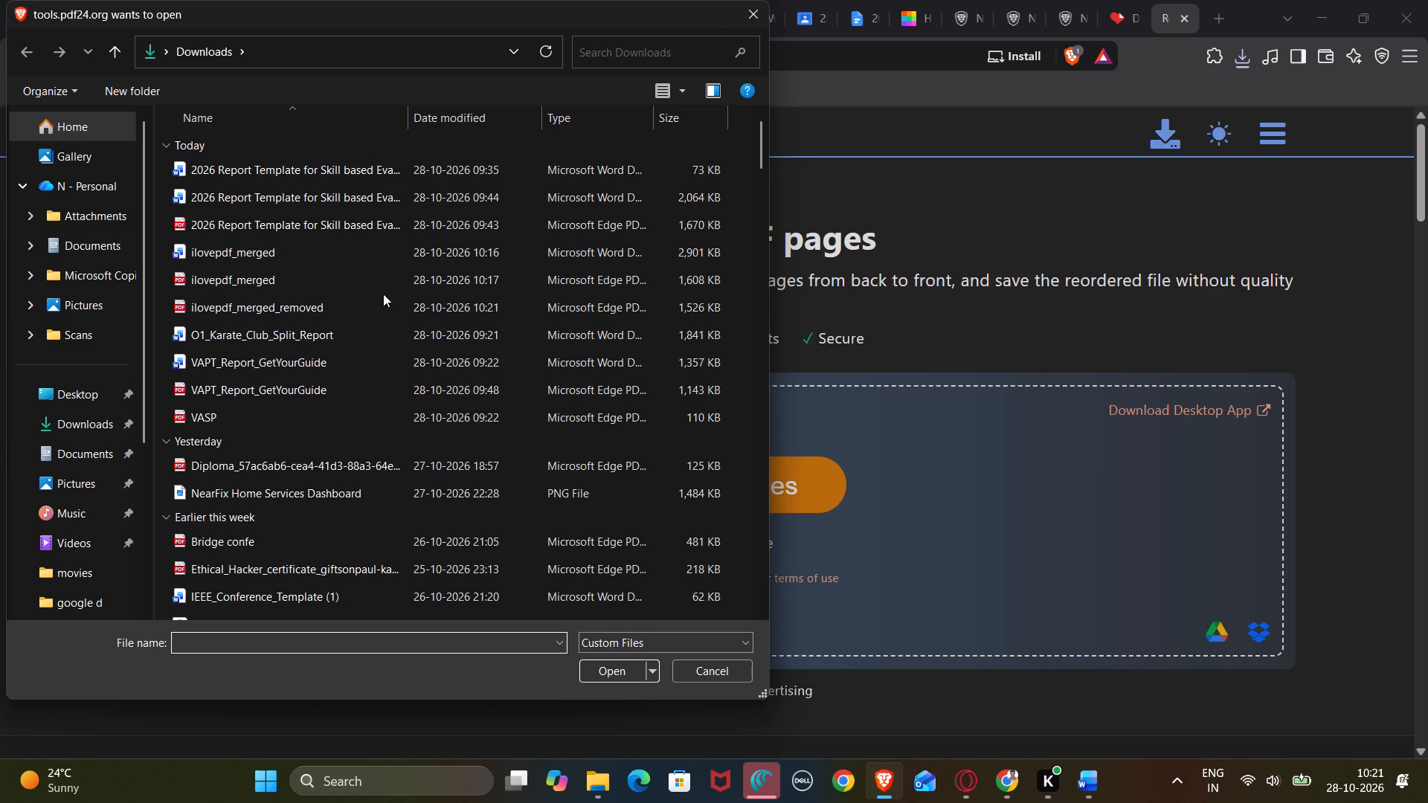
{"action": "left_click", "coordinate": [361, 304]}
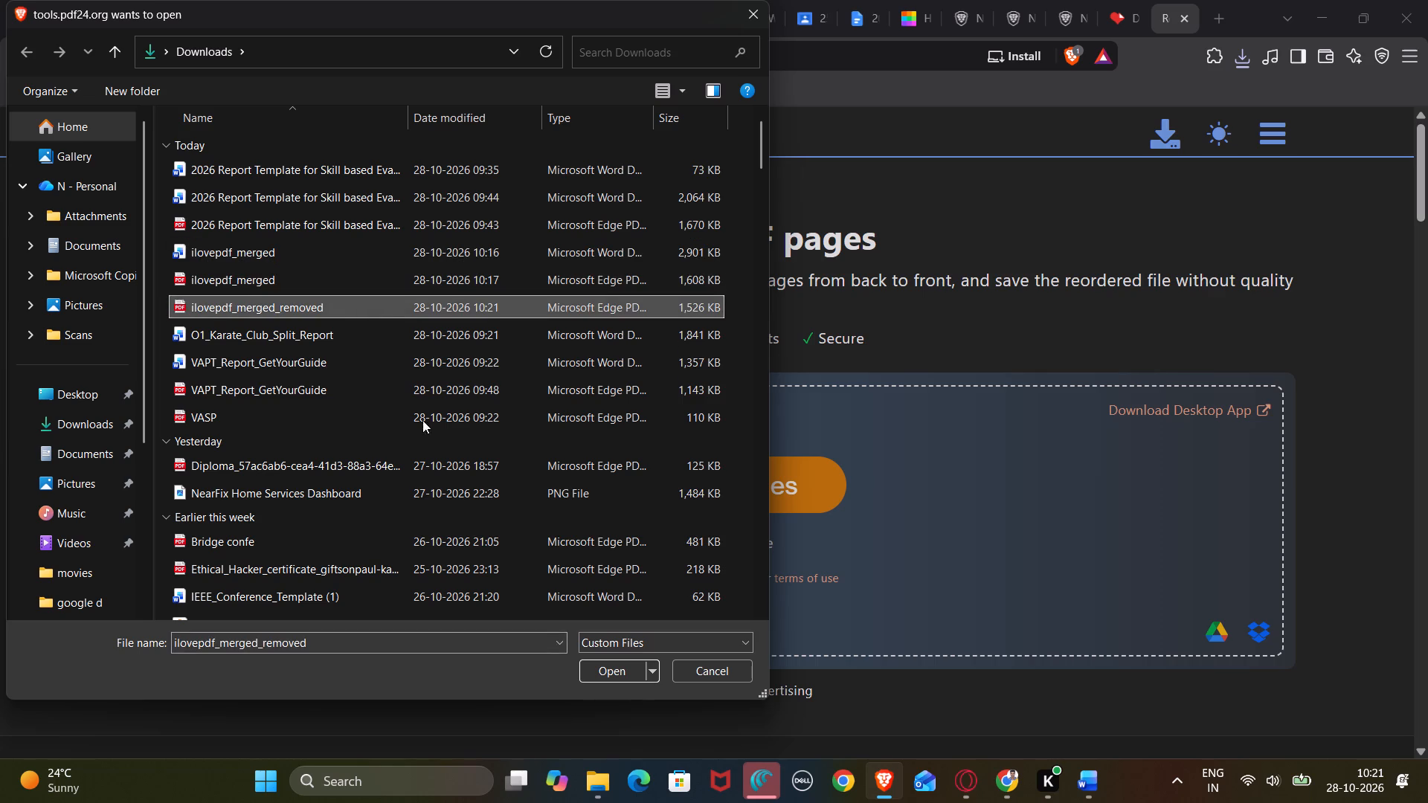
{"action": "left_click", "coordinate": [617, 679]}
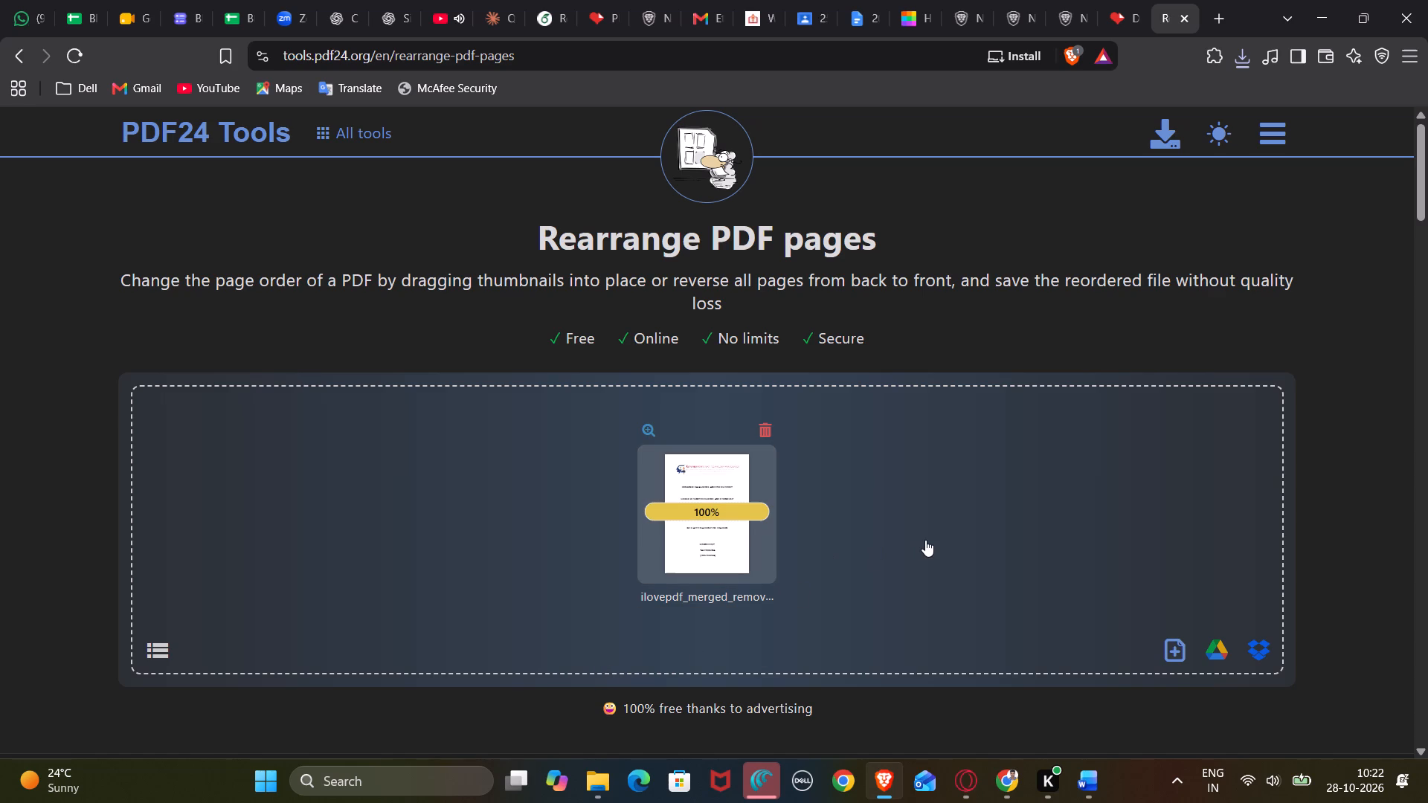
Examine the page thumbnails of the loaded PDF to check the current page order, especially around pages 12 to 26.
{"action": "scroll", "coordinate": [852, 480], "scroll_direction": "down", "scroll_amount": 1}
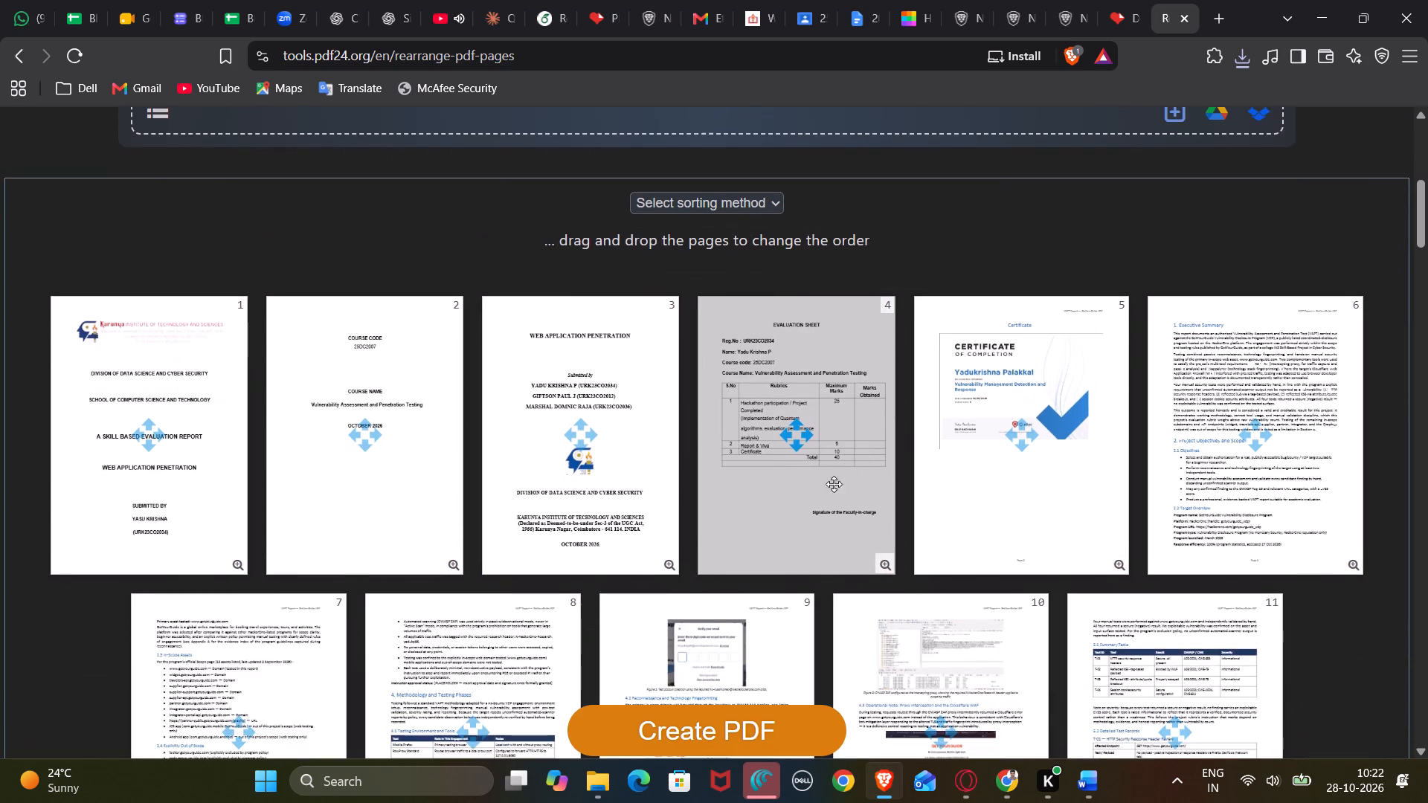
{"action": "scroll", "coordinate": [777, 511], "scroll_direction": "down", "scroll_amount": 4}
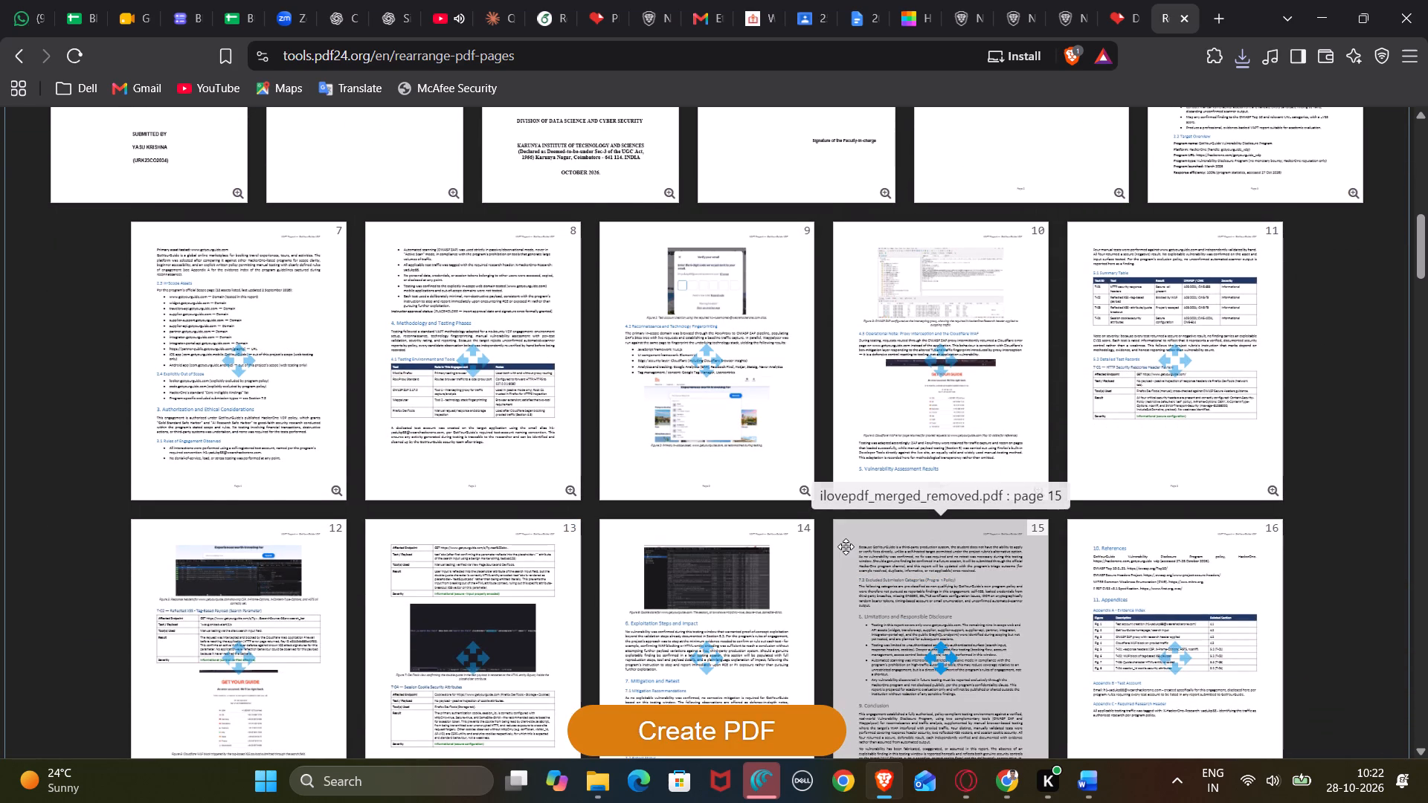
{"action": "scroll", "coordinate": [847, 544], "scroll_direction": "down", "scroll_amount": 10}
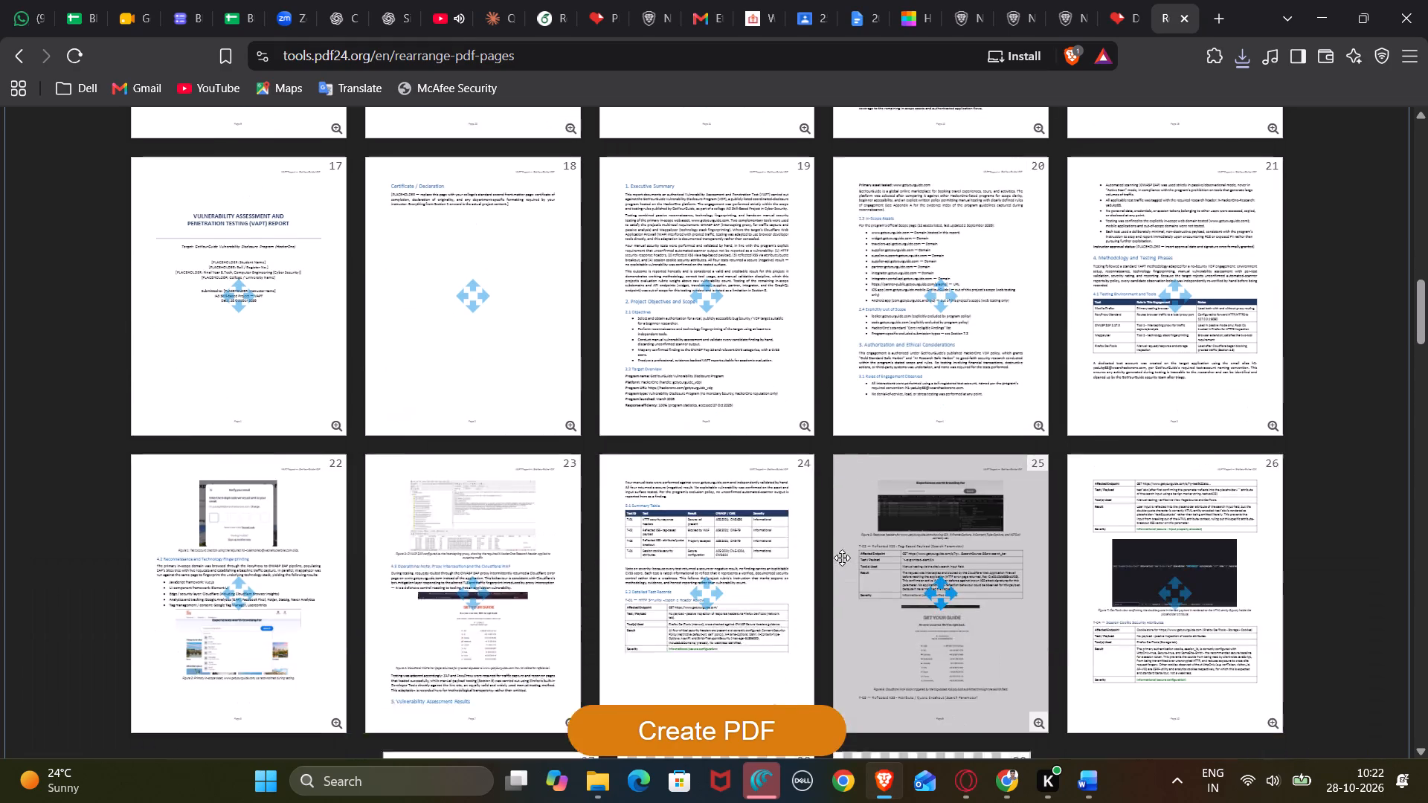
{"action": "scroll", "coordinate": [832, 538], "scroll_direction": "up", "scroll_amount": 7}
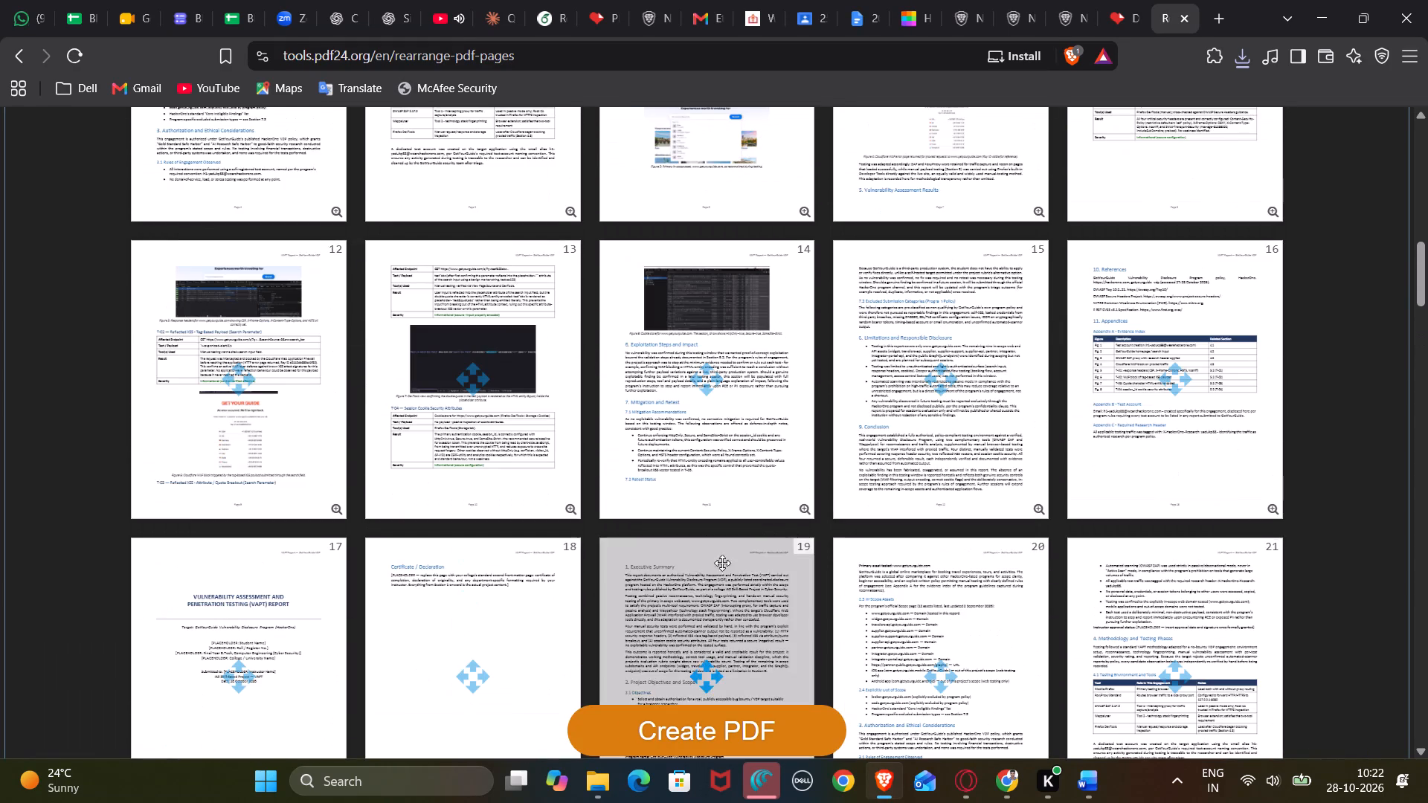
{"action": "scroll", "coordinate": [690, 581], "scroll_direction": "up", "scroll_amount": 2}
{"action": "scroll", "coordinate": [679, 582], "scroll_direction": "down", "scroll_amount": 4}
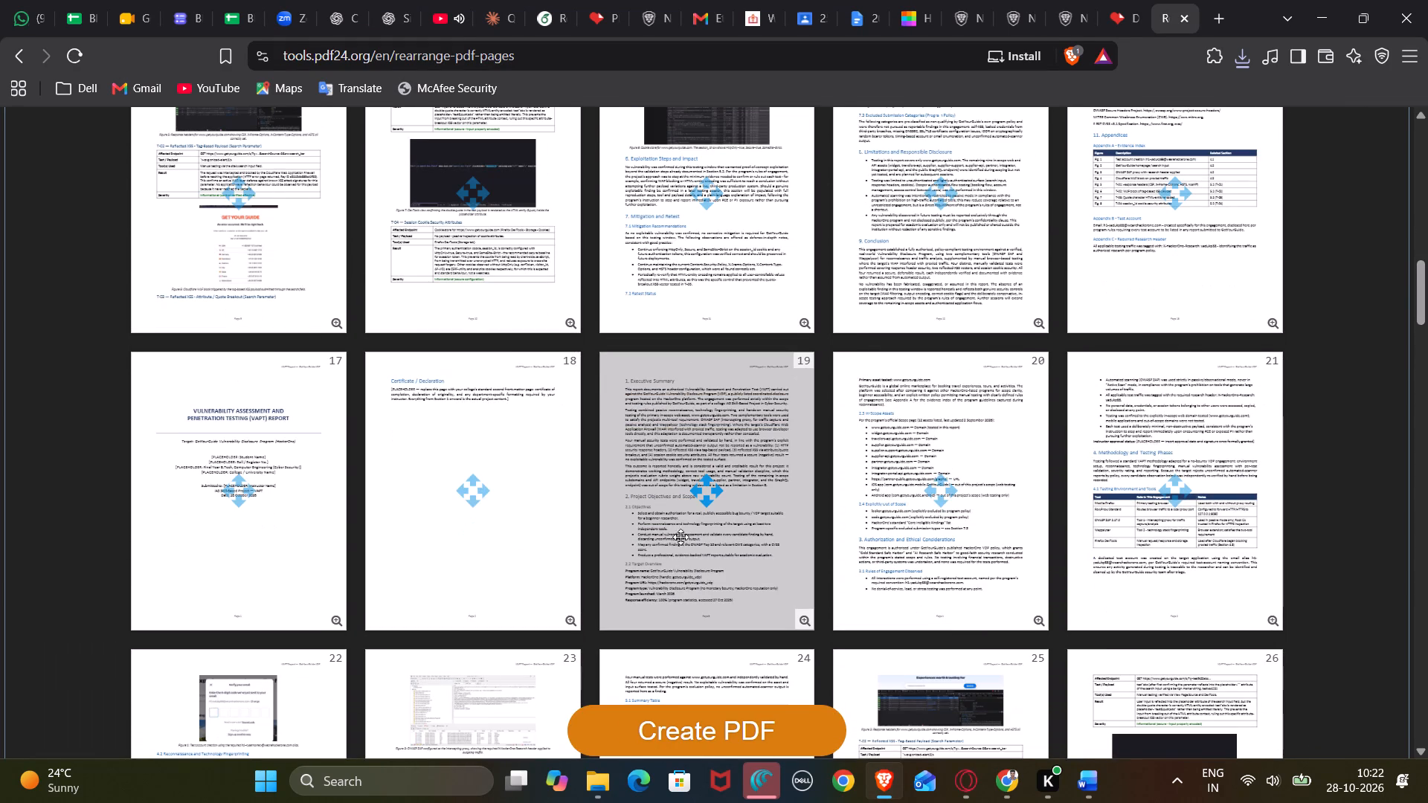
{"action": "scroll", "coordinate": [689, 521], "scroll_direction": "up", "scroll_amount": 4}
{"action": "scroll", "coordinate": [689, 521], "scroll_direction": "down", "scroll_amount": 2}
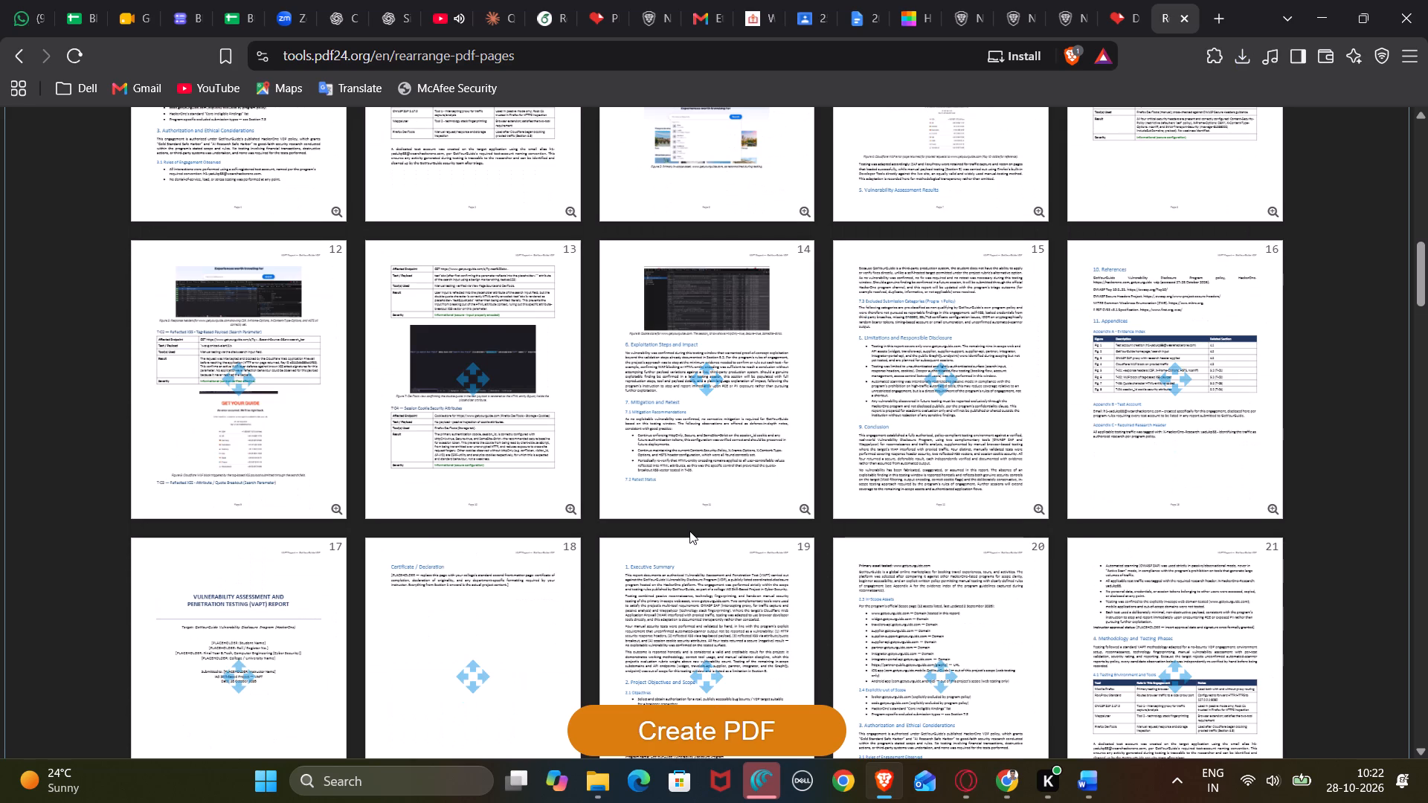
{"action": "scroll", "coordinate": [658, 500], "scroll_direction": "down", "scroll_amount": 2}
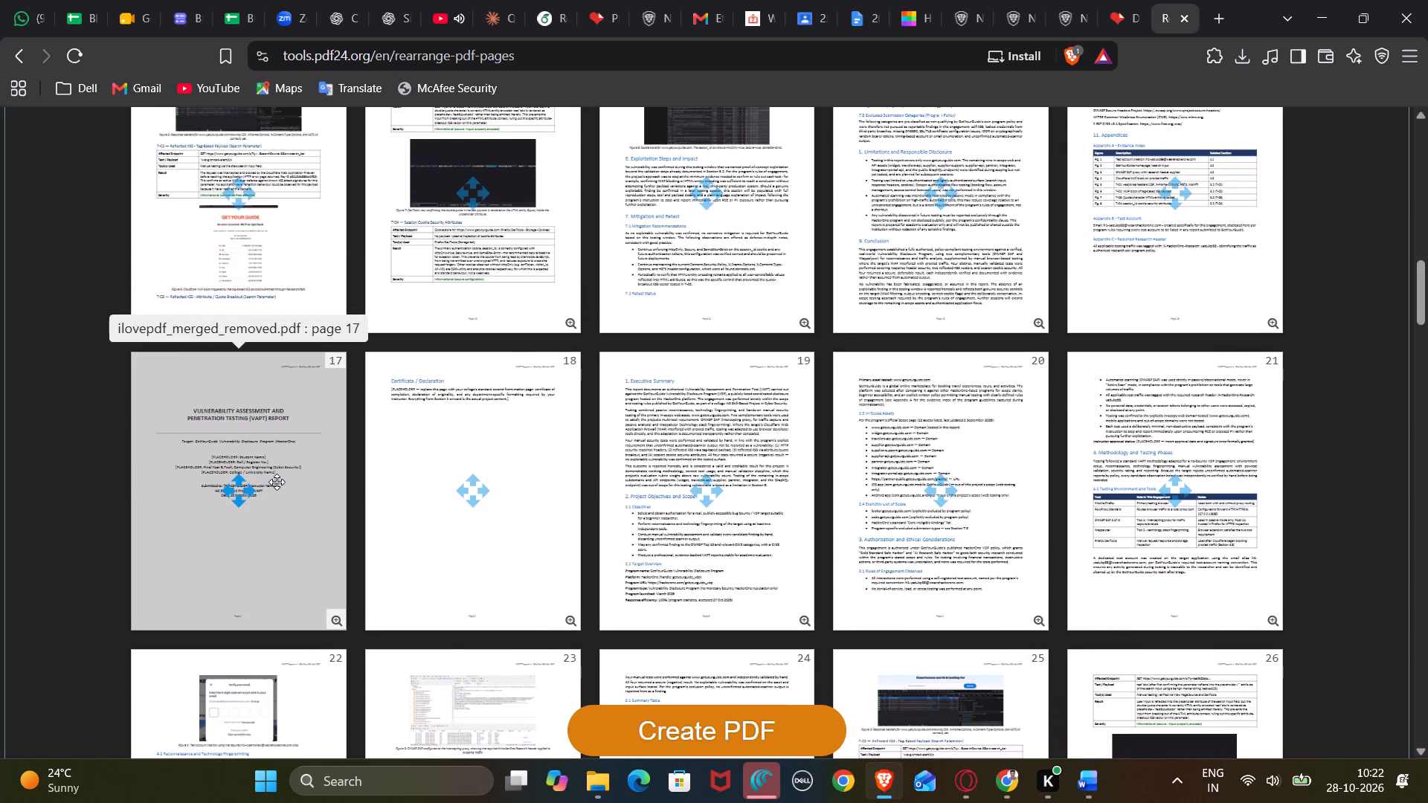
Move the Evaluation Sheet, page 4, to the end of the document, directly after page 29.
{"action": "scroll", "coordinate": [614, 475], "scroll_direction": "up", "scroll_amount": 7}
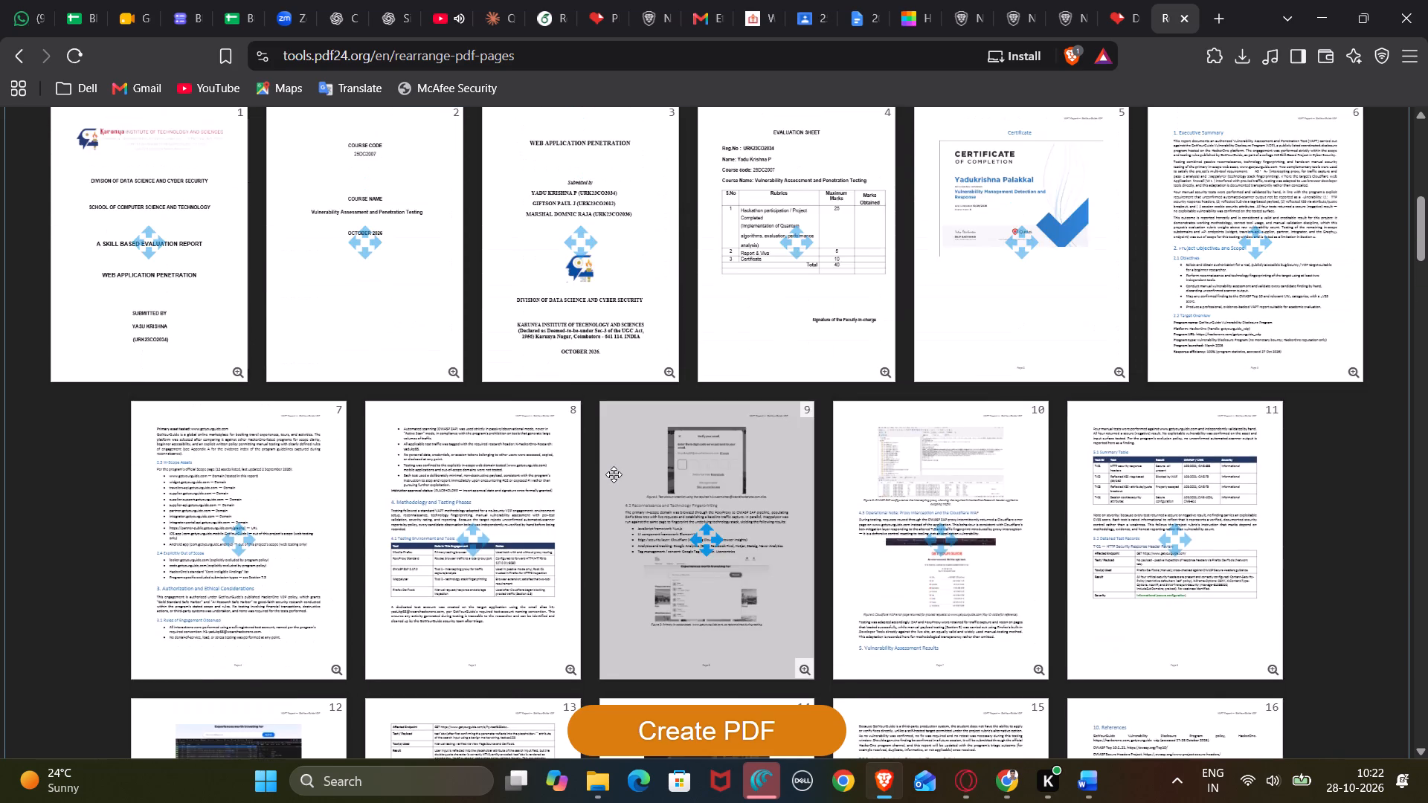
{"action": "scroll", "coordinate": [614, 474], "scroll_direction": "up", "scroll_amount": 1}
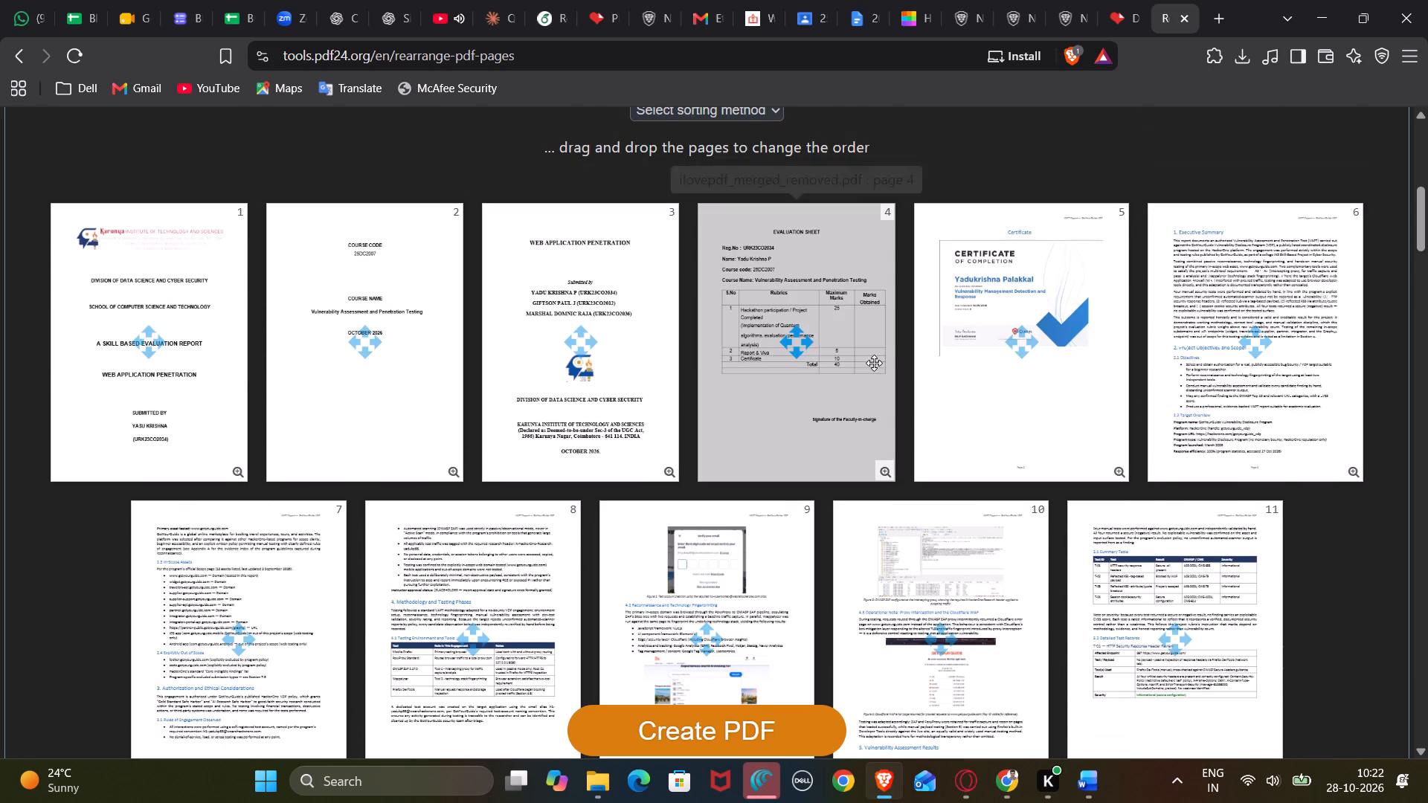
{"action": "left_click_drag", "start_coordinate": [800, 353], "coordinate": [971, 695]}
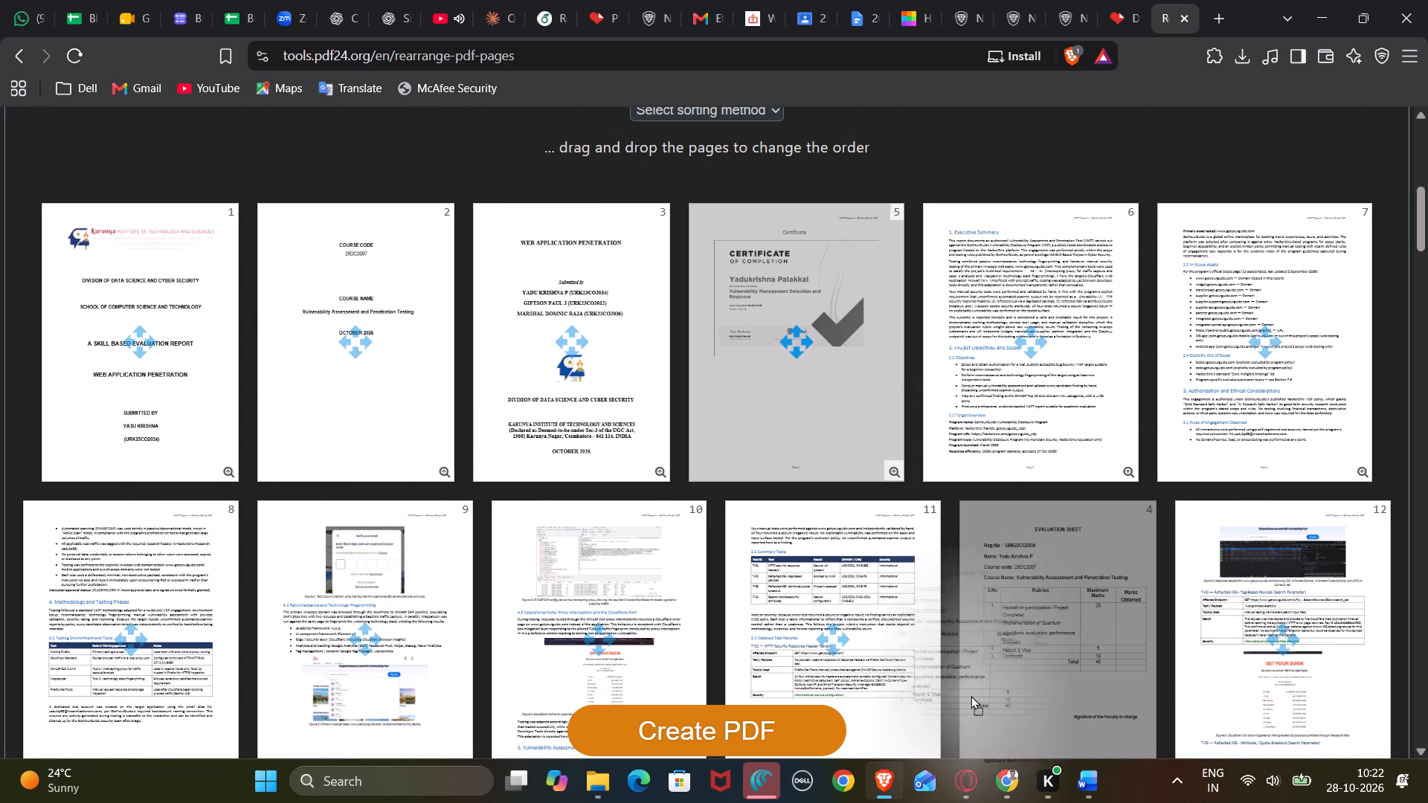
{"action": "left_click_drag", "start_coordinate": [971, 695], "coordinate": [1180, 732]}
{"action": "scroll", "coordinate": [985, 610], "scroll_direction": "down", "scroll_amount": 3}
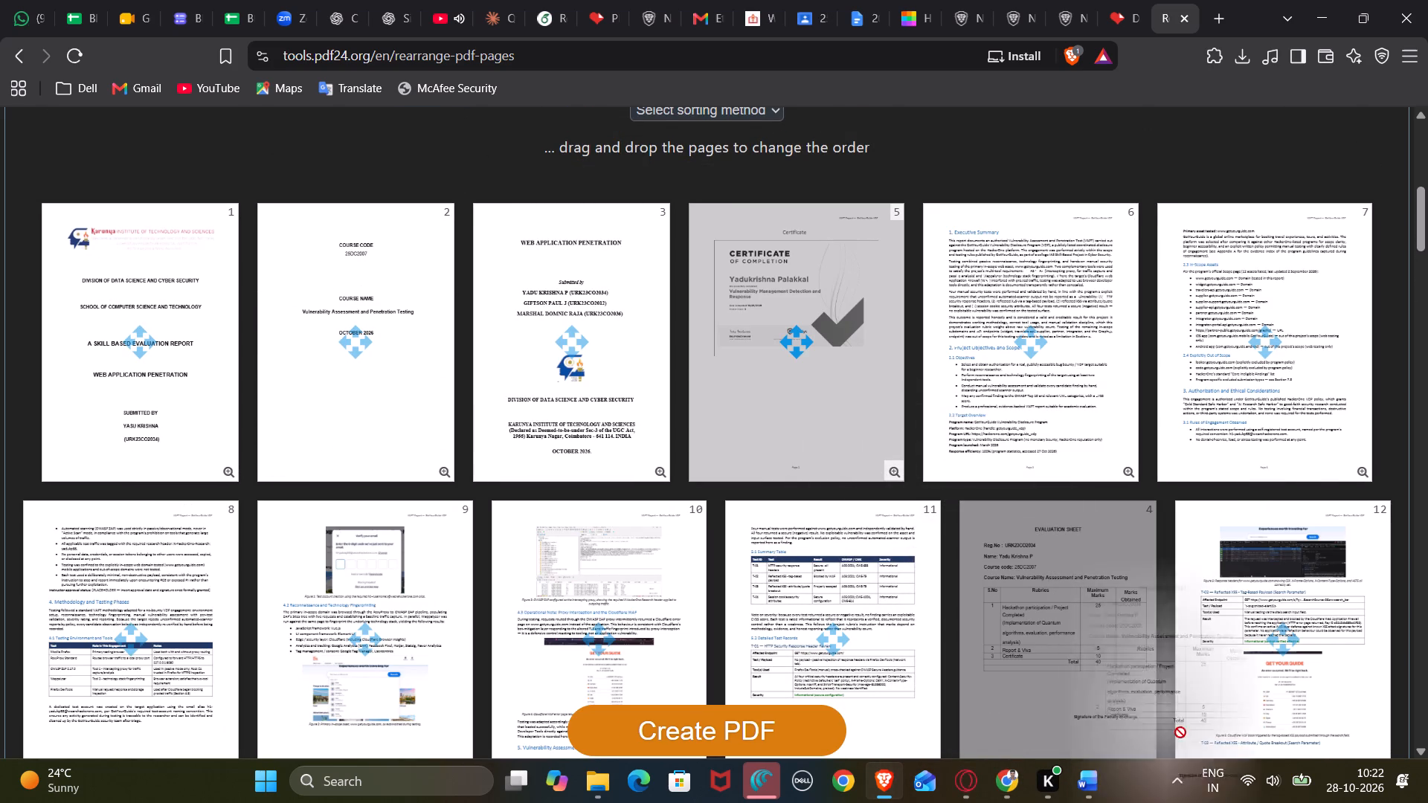
{"action": "left_click_drag", "start_coordinate": [1180, 732], "coordinate": [1330, 660]}
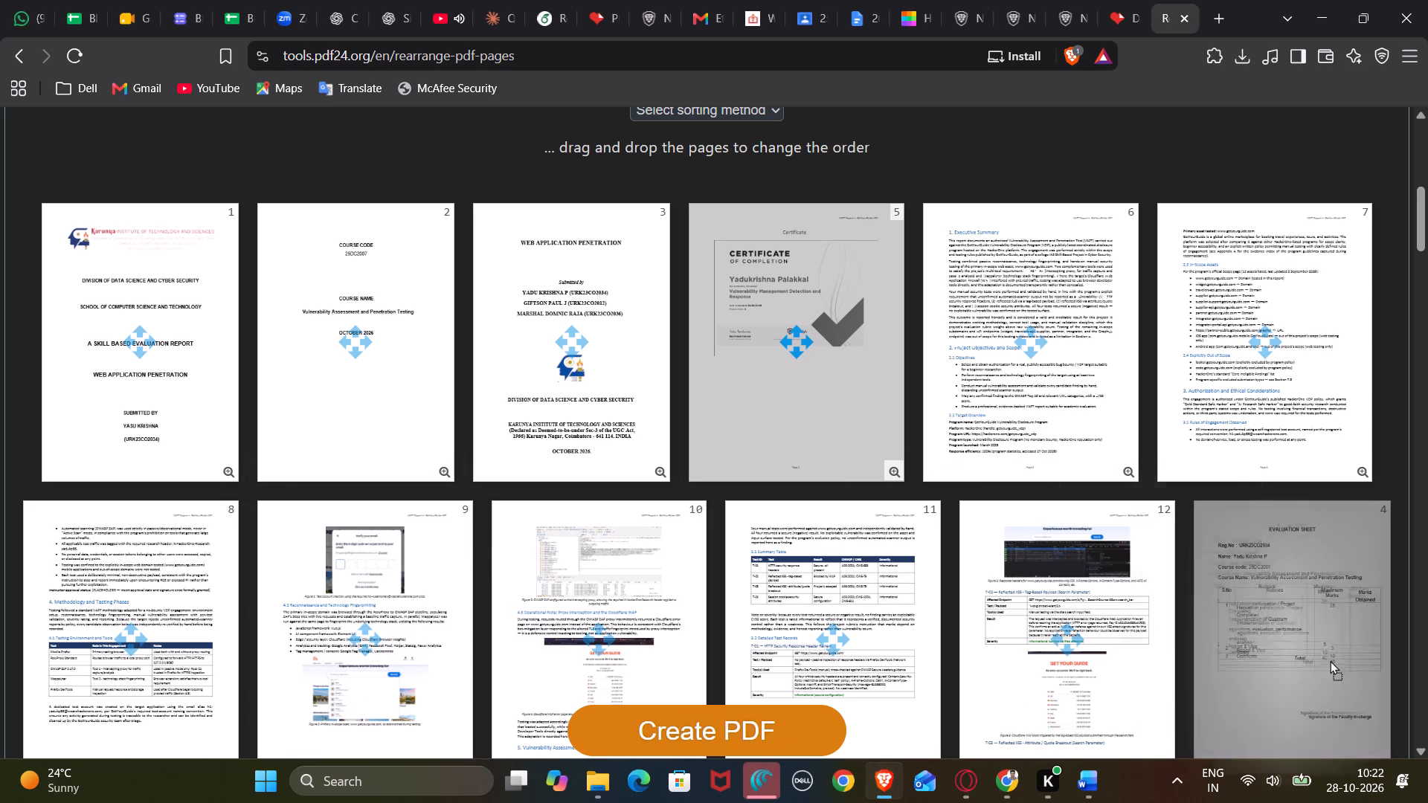
{"action": "left_click_drag", "start_coordinate": [1330, 660], "coordinate": [362, 598]}
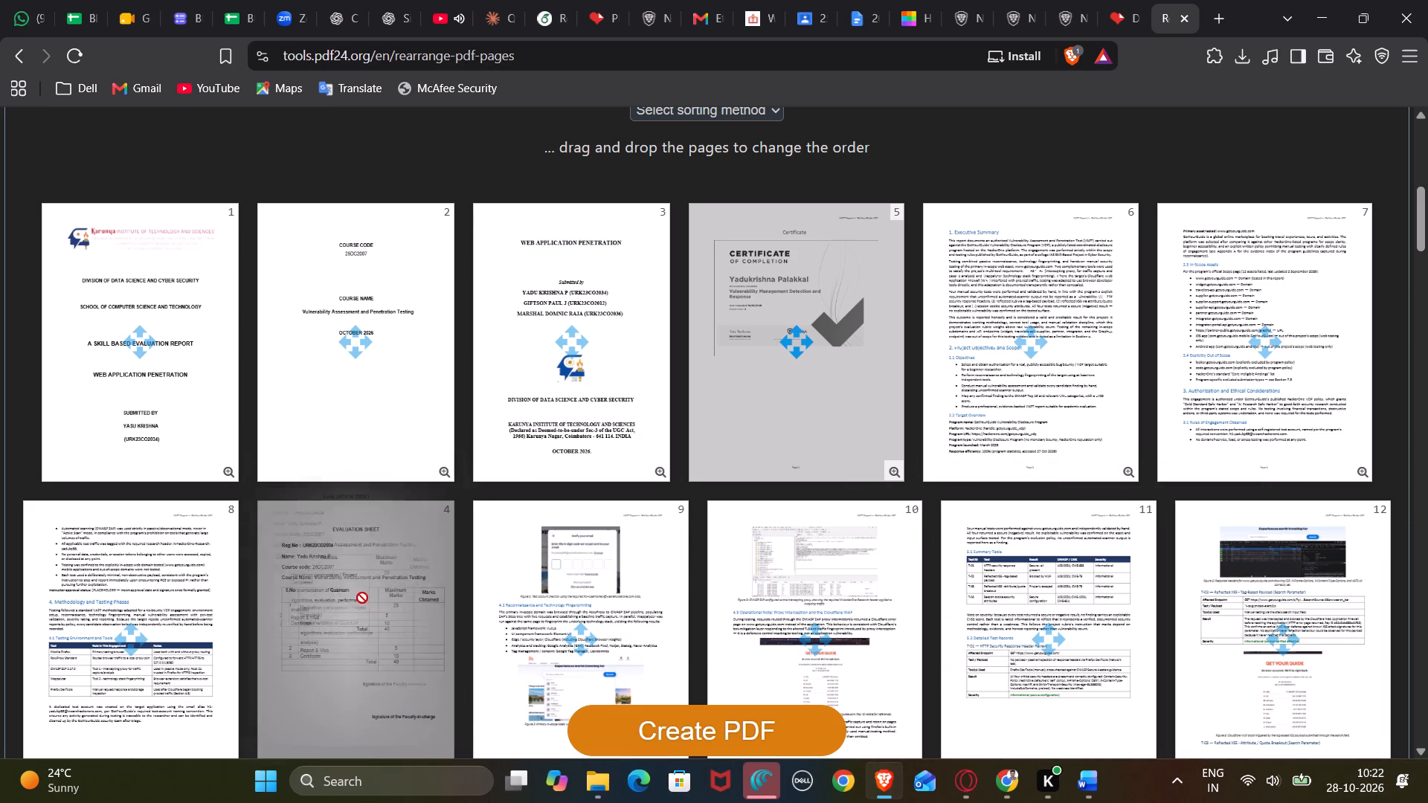
{"action": "left_click_drag", "start_coordinate": [362, 598], "coordinate": [1073, 648]}
{"action": "scroll", "coordinate": [429, 533], "scroll_direction": "down", "scroll_amount": 5}
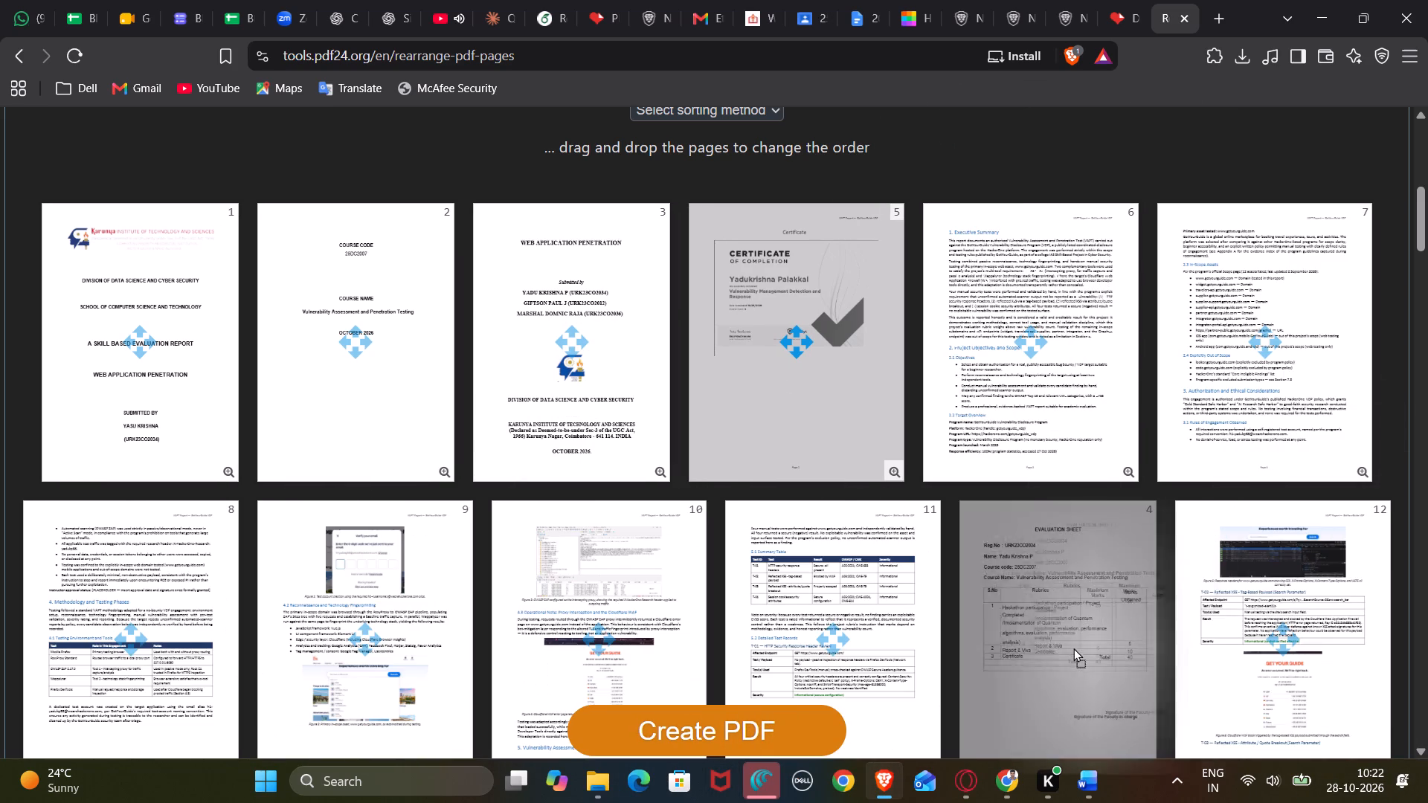
{"action": "left_click_drag", "start_coordinate": [1073, 648], "coordinate": [1267, 644]}
{"action": "scroll", "coordinate": [1046, 465], "scroll_direction": "down", "scroll_amount": 3}
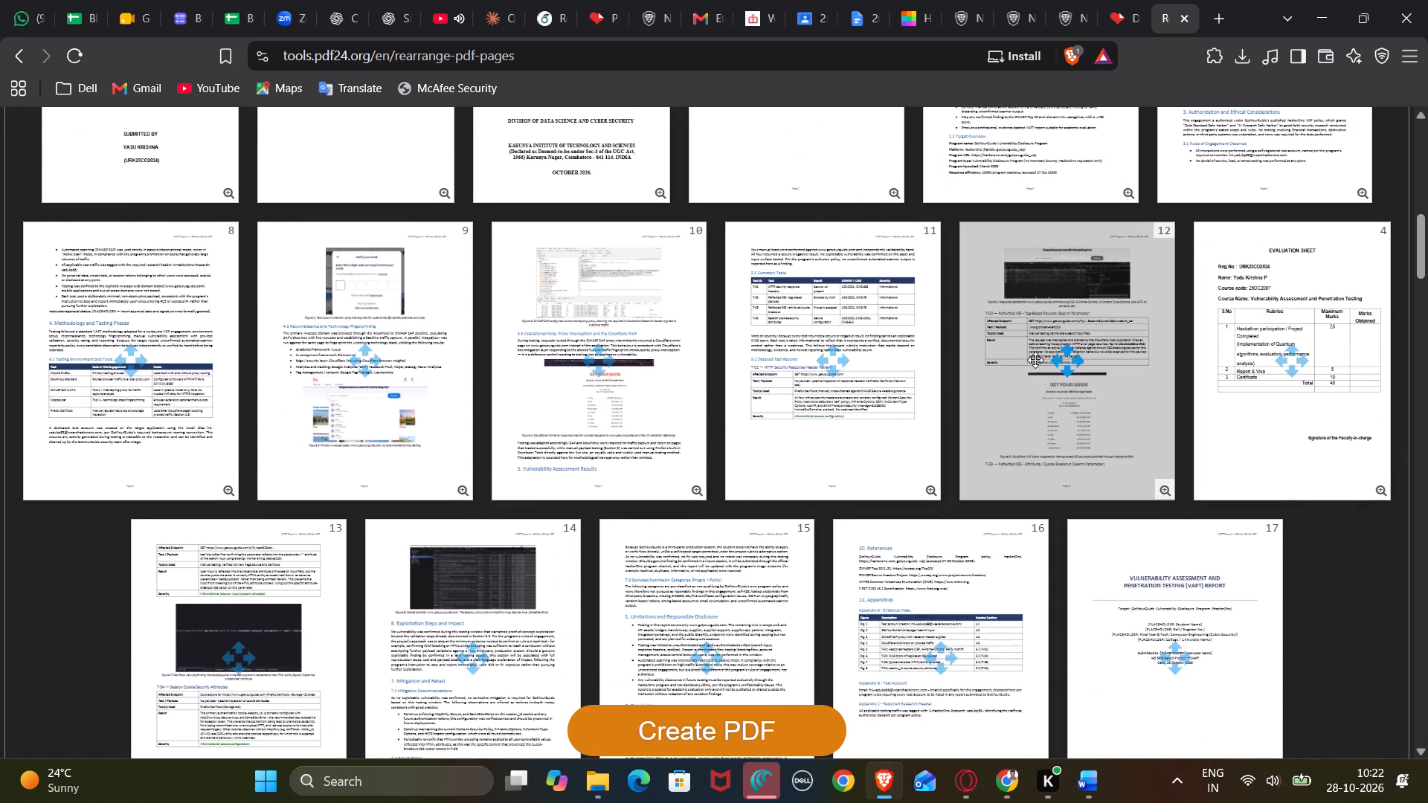
{"action": "scroll", "coordinate": [1035, 360], "scroll_direction": "down", "scroll_amount": 1}
{"action": "scroll", "coordinate": [1235, 261], "scroll_direction": "down", "scroll_amount": 2}
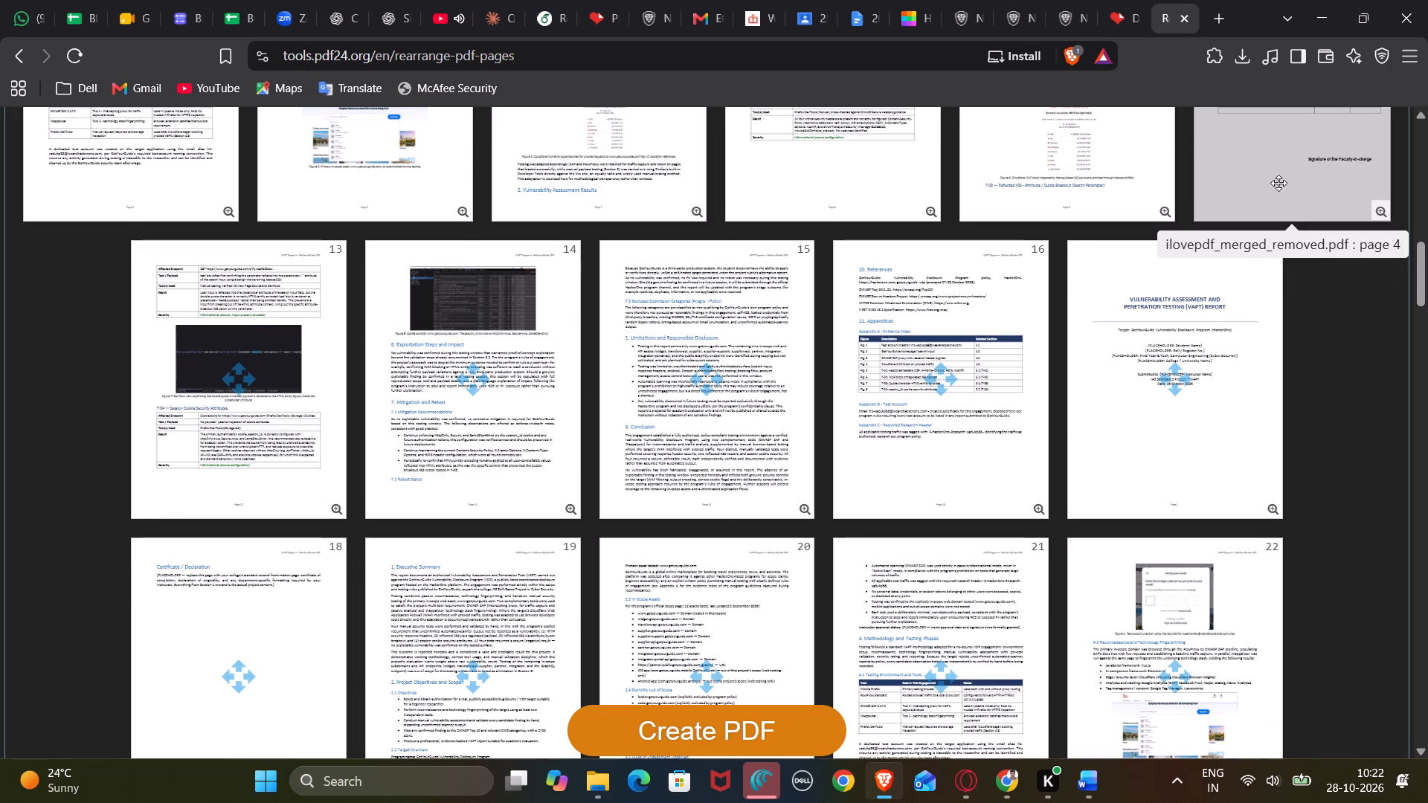
{"action": "left_click_drag", "start_coordinate": [1279, 181], "coordinate": [1307, 669]}
{"action": "scroll", "coordinate": [1152, 516], "scroll_direction": "down", "scroll_amount": 5}
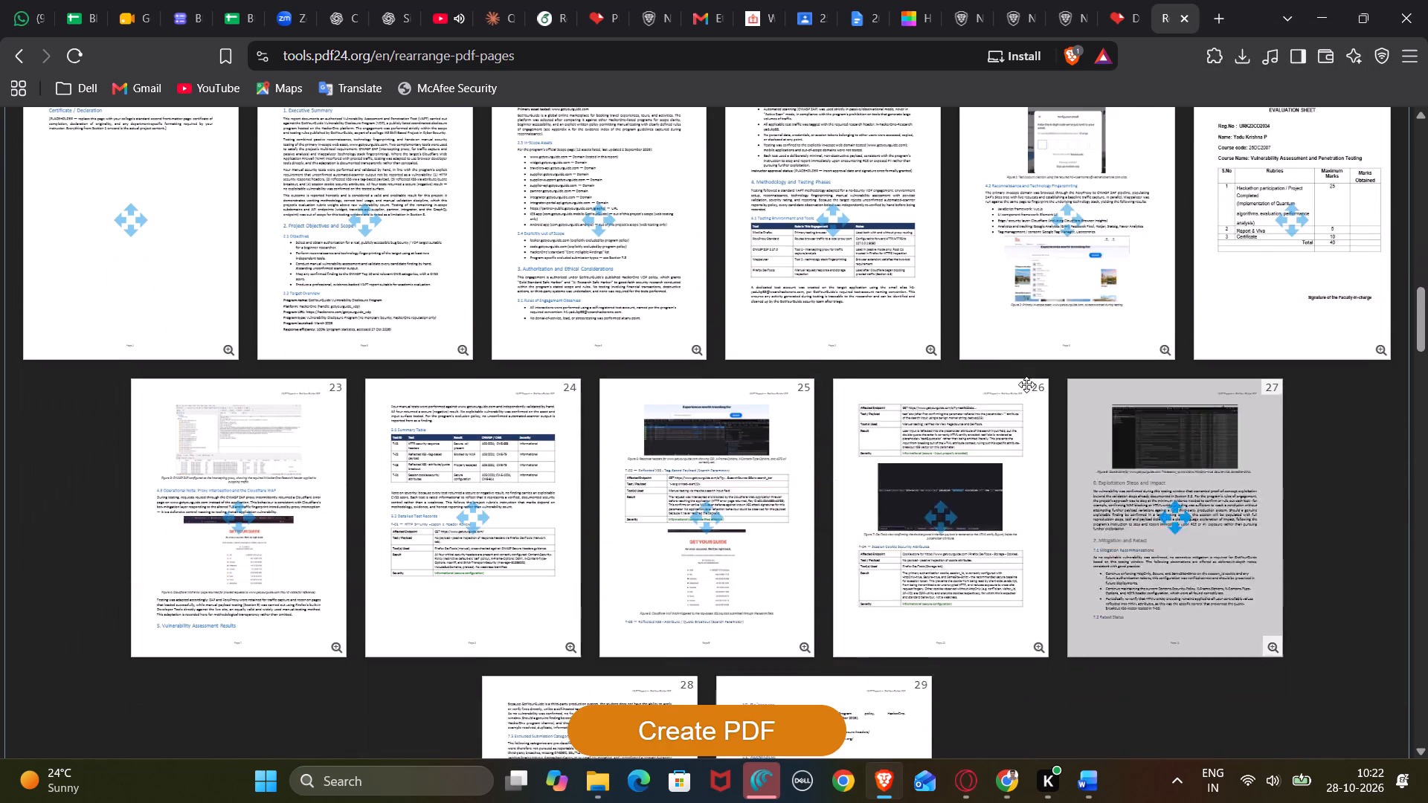
{"action": "left_click_drag", "start_coordinate": [1279, 226], "coordinate": [1032, 722]}
{"action": "scroll", "coordinate": [1004, 552], "scroll_direction": "down", "scroll_amount": 3}
{"action": "left_click_drag", "start_coordinate": [1051, 263], "coordinate": [1043, 541]}
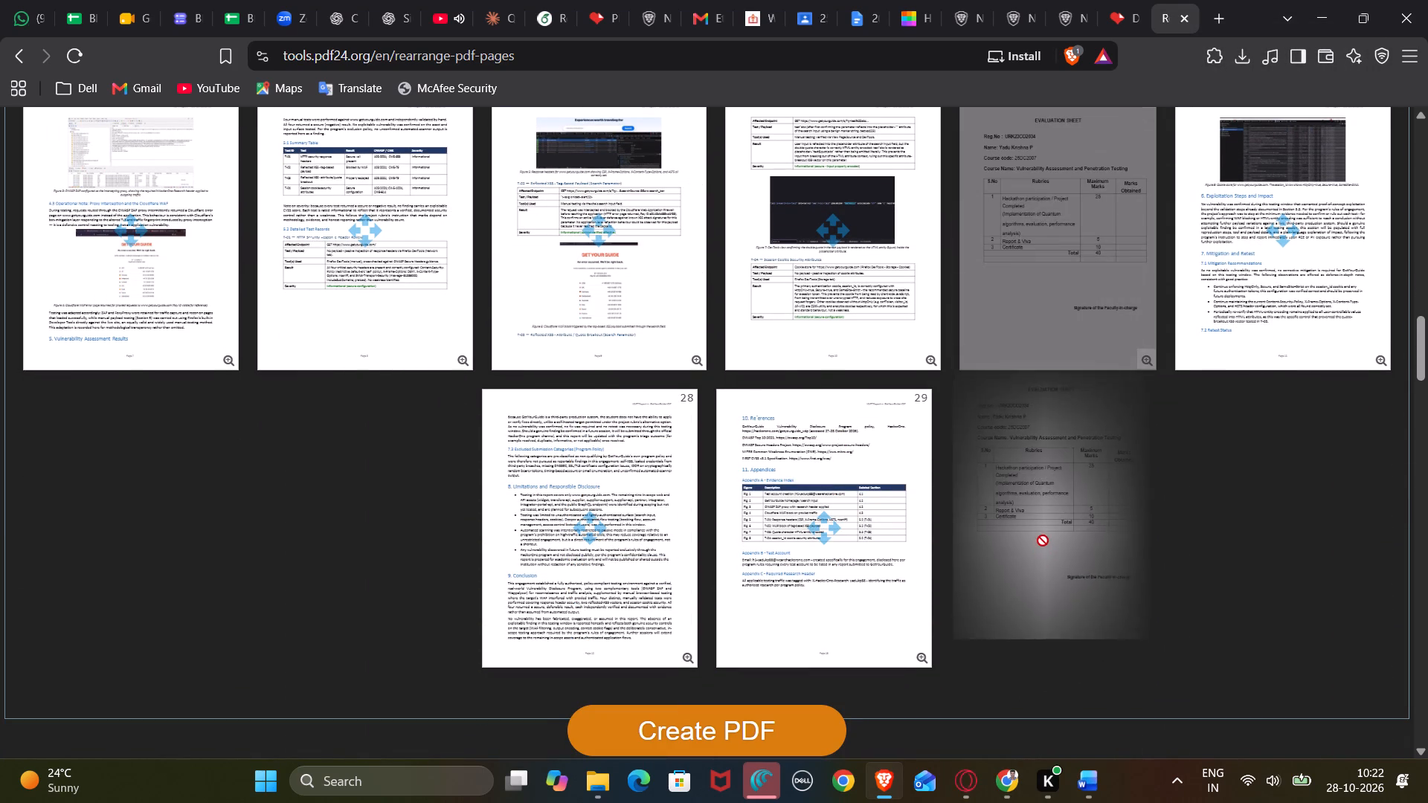
{"action": "left_click_drag", "start_coordinate": [1043, 541], "coordinate": [1041, 549]}
{"action": "left_click_drag", "start_coordinate": [1009, 239], "coordinate": [980, 577]}
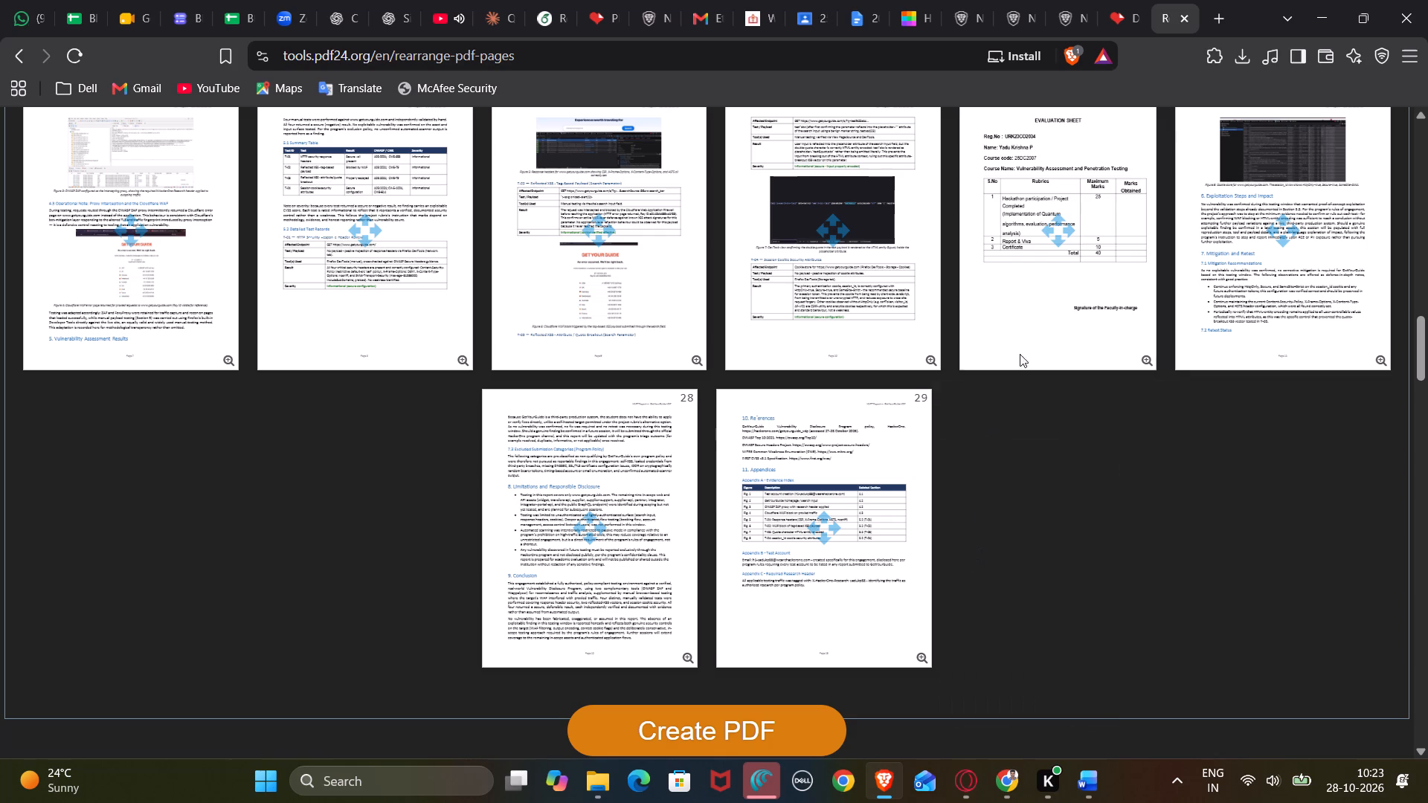
{"action": "left_click_drag", "start_coordinate": [1075, 201], "coordinate": [875, 512]}
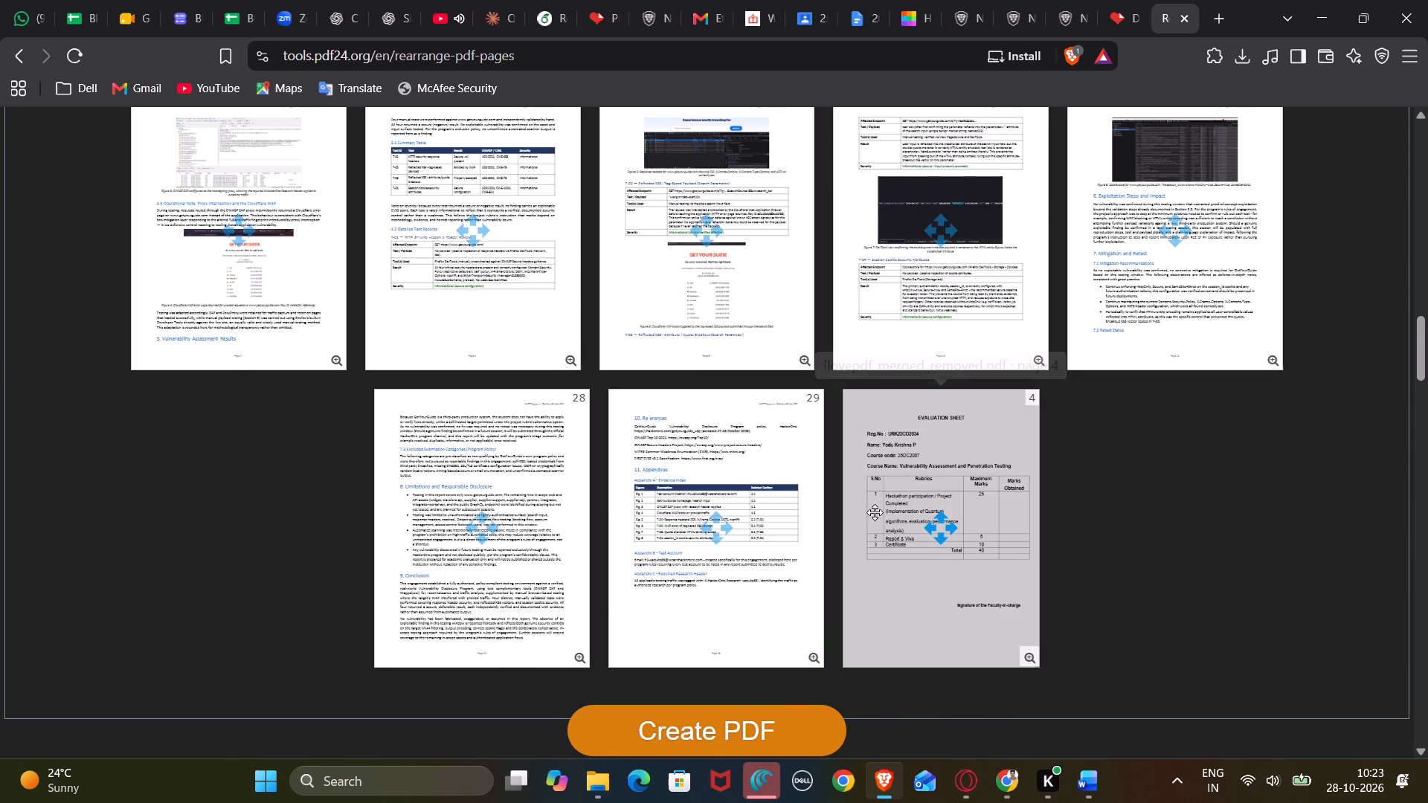
{"action": "left_click", "coordinate": [1246, 500]}
Open the ilovepdf_merged_removed PDF from the Downloads folder in Microsoft Edge.
{"action": "scroll", "coordinate": [1240, 498], "scroll_direction": "up", "scroll_amount": 1}
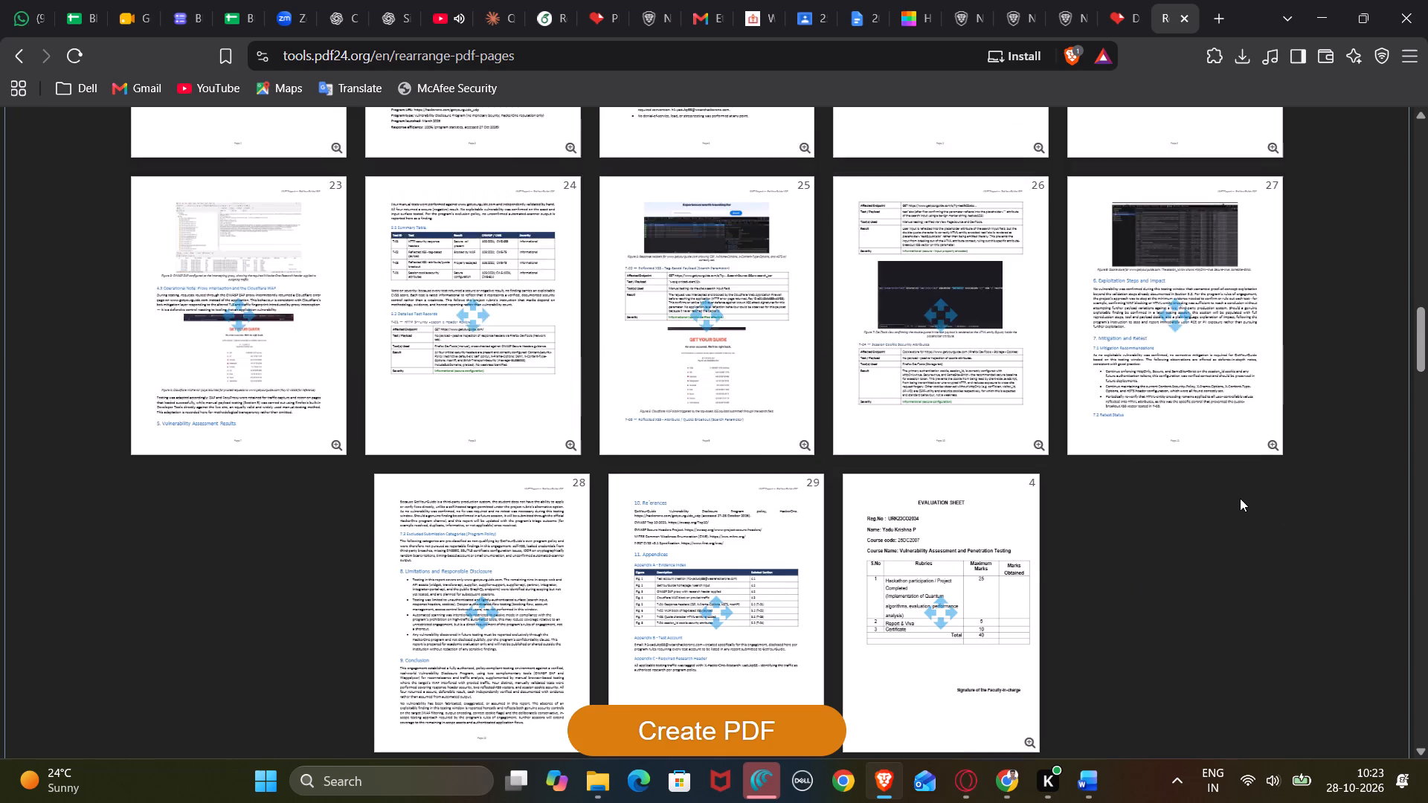
{"action": "scroll", "coordinate": [1240, 498], "scroll_direction": "up", "scroll_amount": 1}
{"action": "scroll", "coordinate": [1141, 529], "scroll_direction": "up", "scroll_amount": 1}
{"action": "scroll", "coordinate": [963, 541], "scroll_direction": "up", "scroll_amount": 3}
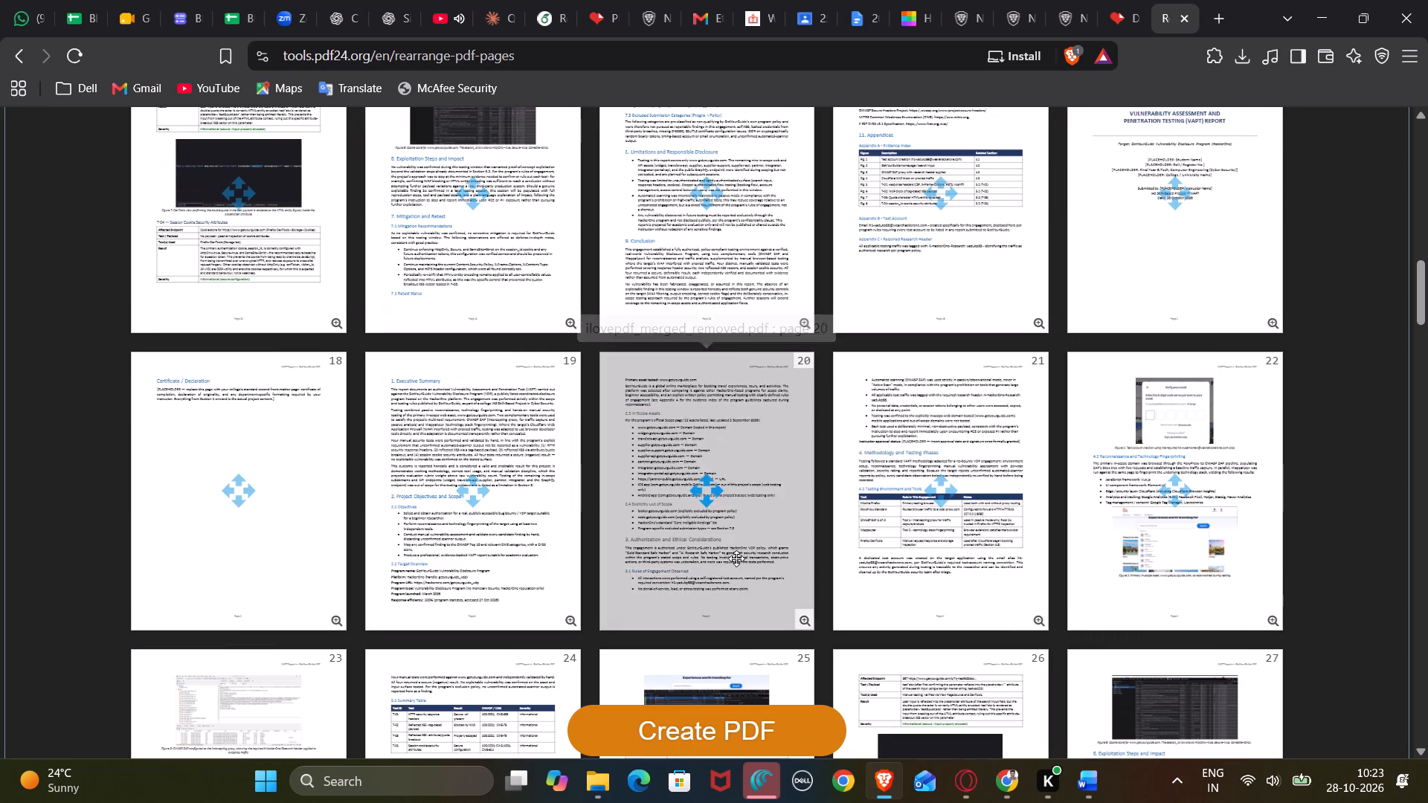
{"action": "scroll", "coordinate": [689, 549], "scroll_direction": "up", "scroll_amount": 3}
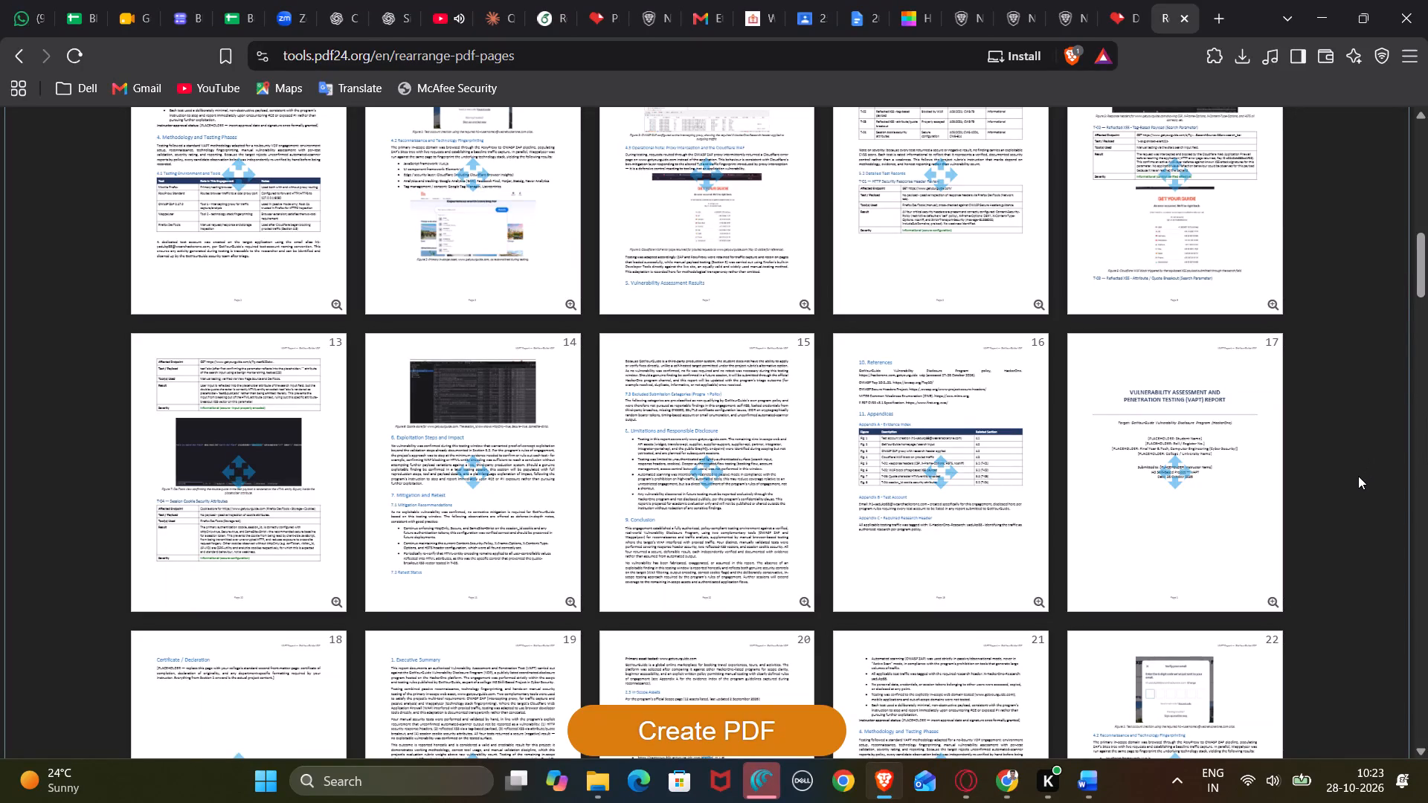
{"action": "left_click", "coordinate": [600, 788]}
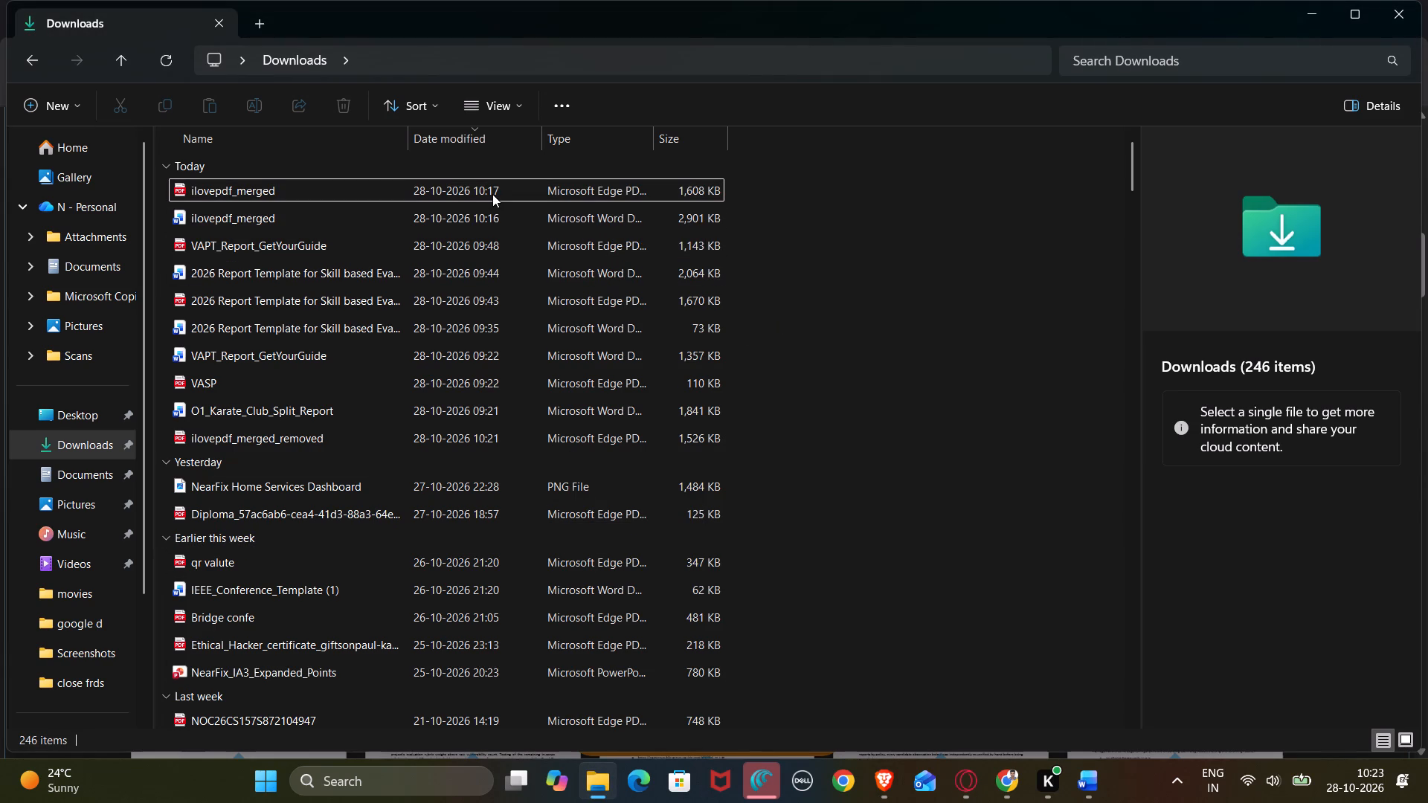
{"action": "double_click", "coordinate": [347, 439]}
Read through ilovepdf_merged_removed.pdf from the Evaluation Sheet on page 4 to the VAPT report title page on page 17.
{"action": "scroll", "coordinate": [636, 338], "scroll_direction": "down", "scroll_amount": 20}
{"action": "scroll", "coordinate": [636, 338], "scroll_direction": "down", "scroll_amount": 16}
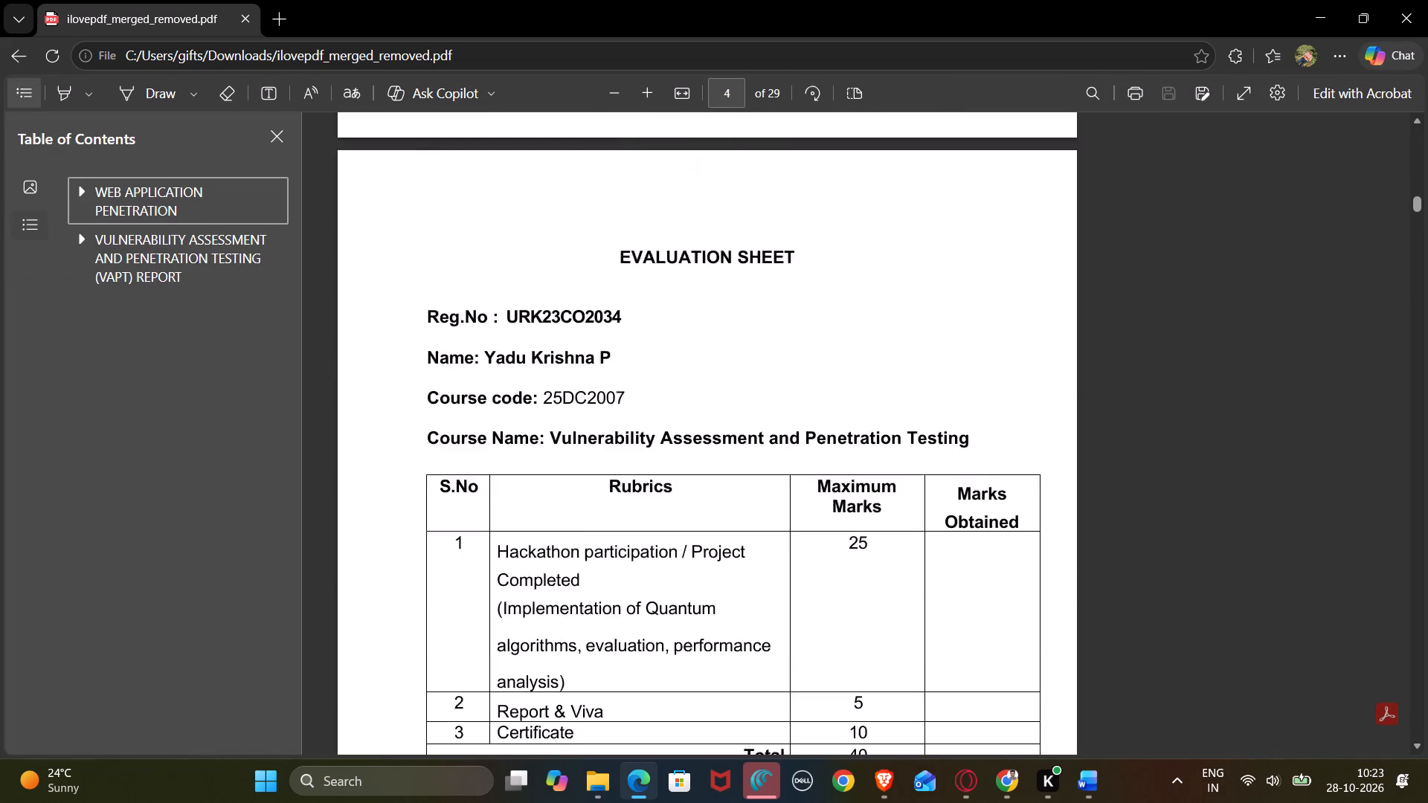
{"action": "scroll", "coordinate": [633, 335], "scroll_direction": "down", "scroll_amount": 15}
{"action": "scroll", "coordinate": [631, 334], "scroll_direction": "up", "scroll_amount": 5}
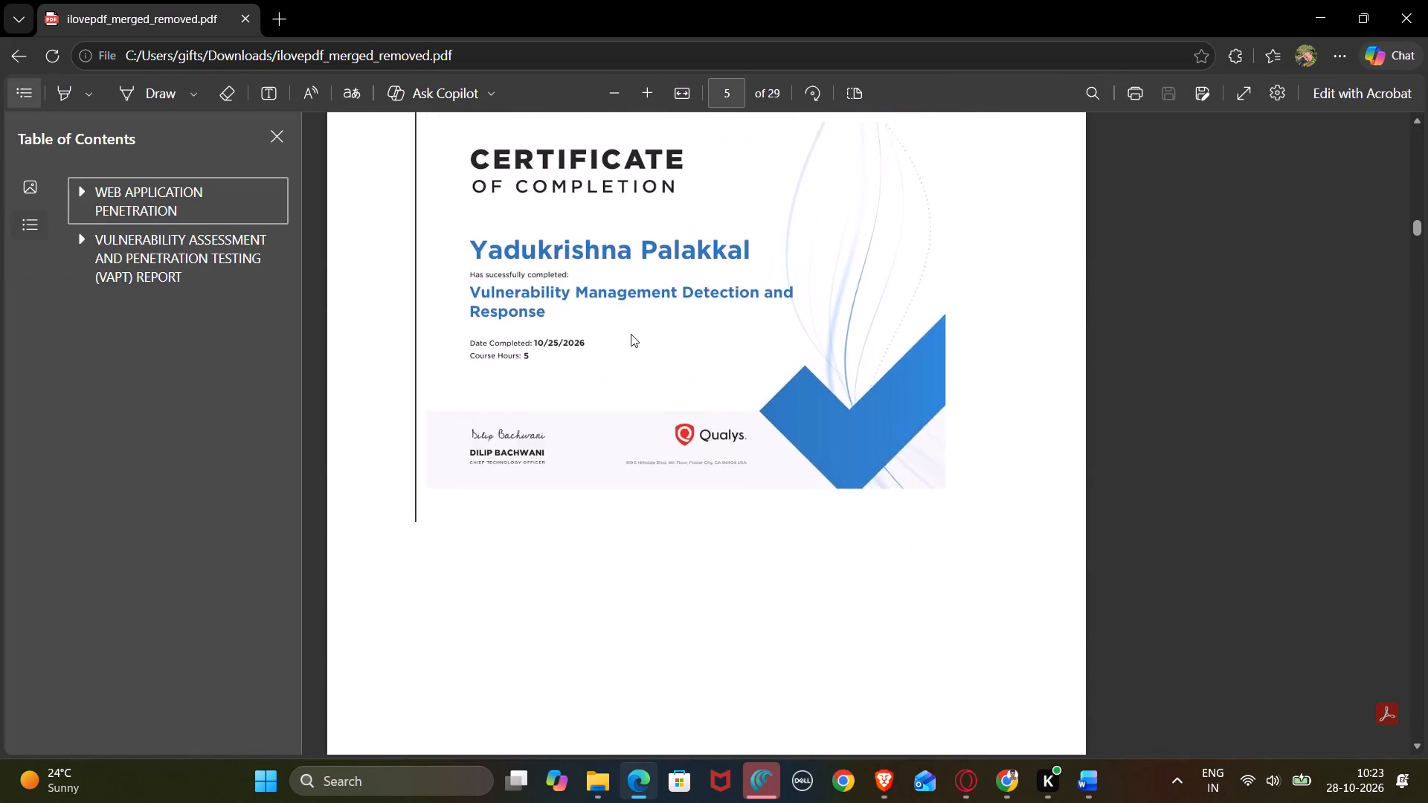
{"action": "scroll", "coordinate": [631, 334], "scroll_direction": "down", "scroll_amount": 6}
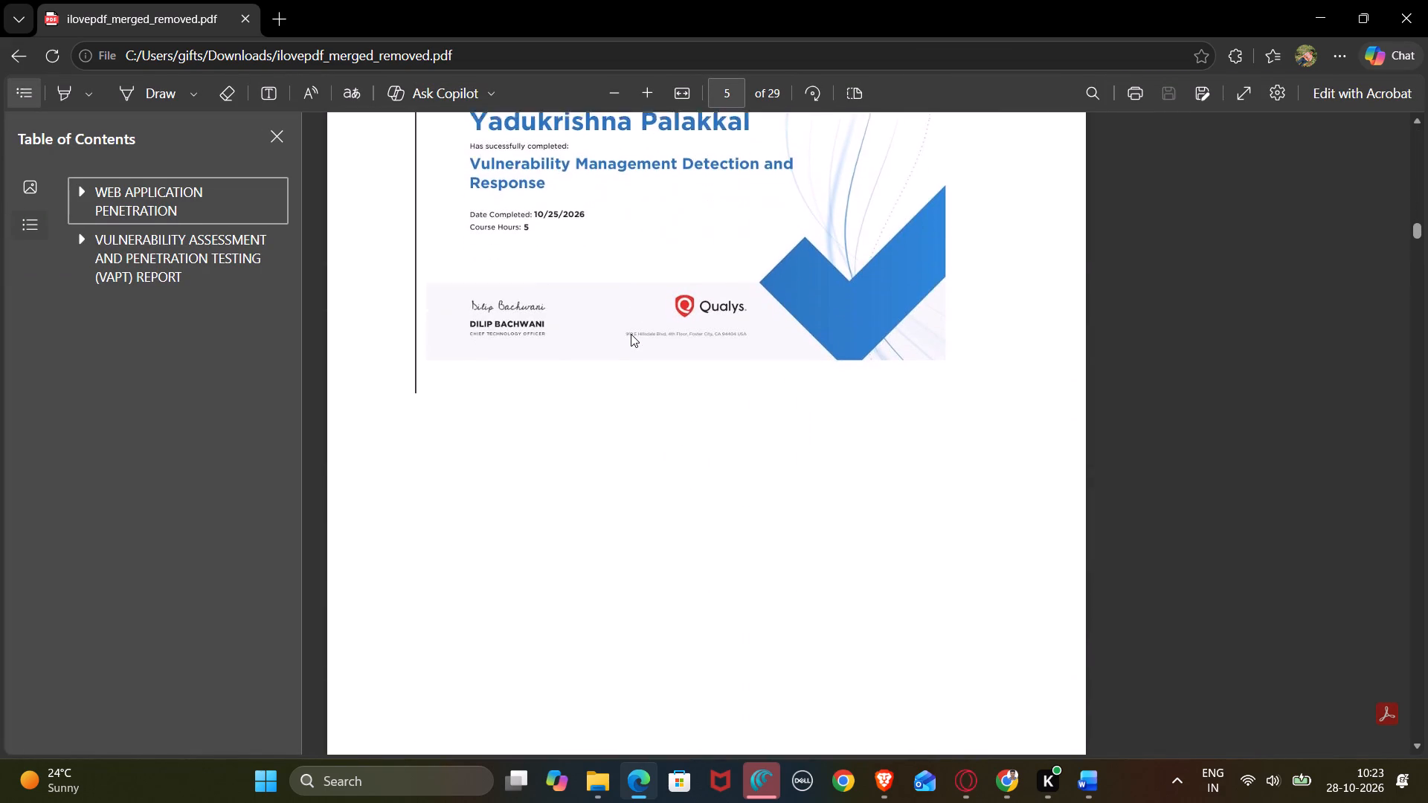
{"action": "scroll", "coordinate": [631, 334], "scroll_direction": "down", "scroll_amount": 15}
{"action": "scroll", "coordinate": [631, 334], "scroll_direction": "up", "scroll_amount": 2}
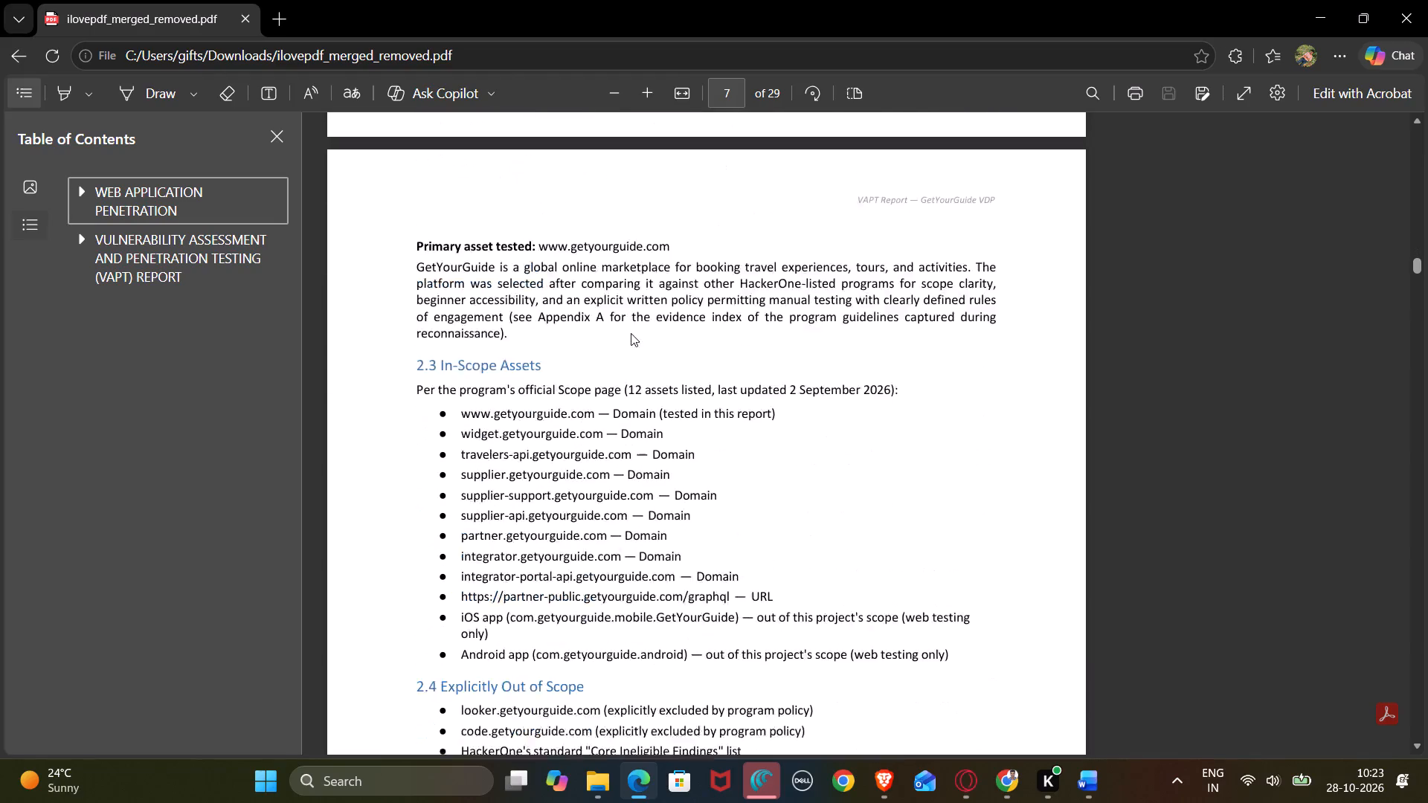
{"action": "scroll", "coordinate": [631, 333], "scroll_direction": "up", "scroll_amount": 12}
{"action": "scroll", "coordinate": [631, 331], "scroll_direction": "down", "scroll_amount": 12}
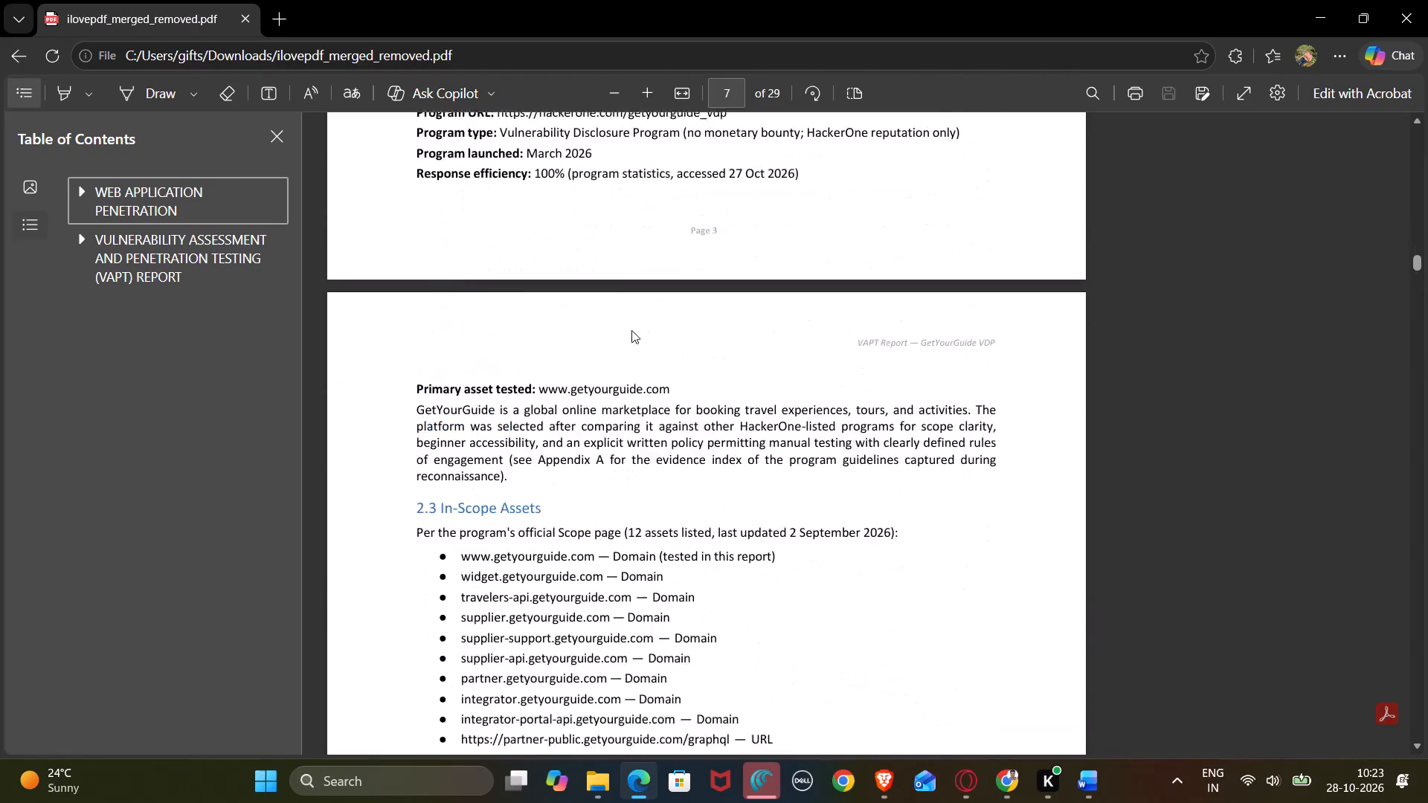
{"action": "scroll", "coordinate": [631, 330], "scroll_direction": "down", "scroll_amount": 20}
{"action": "scroll", "coordinate": [631, 330], "scroll_direction": "down", "scroll_amount": 19}
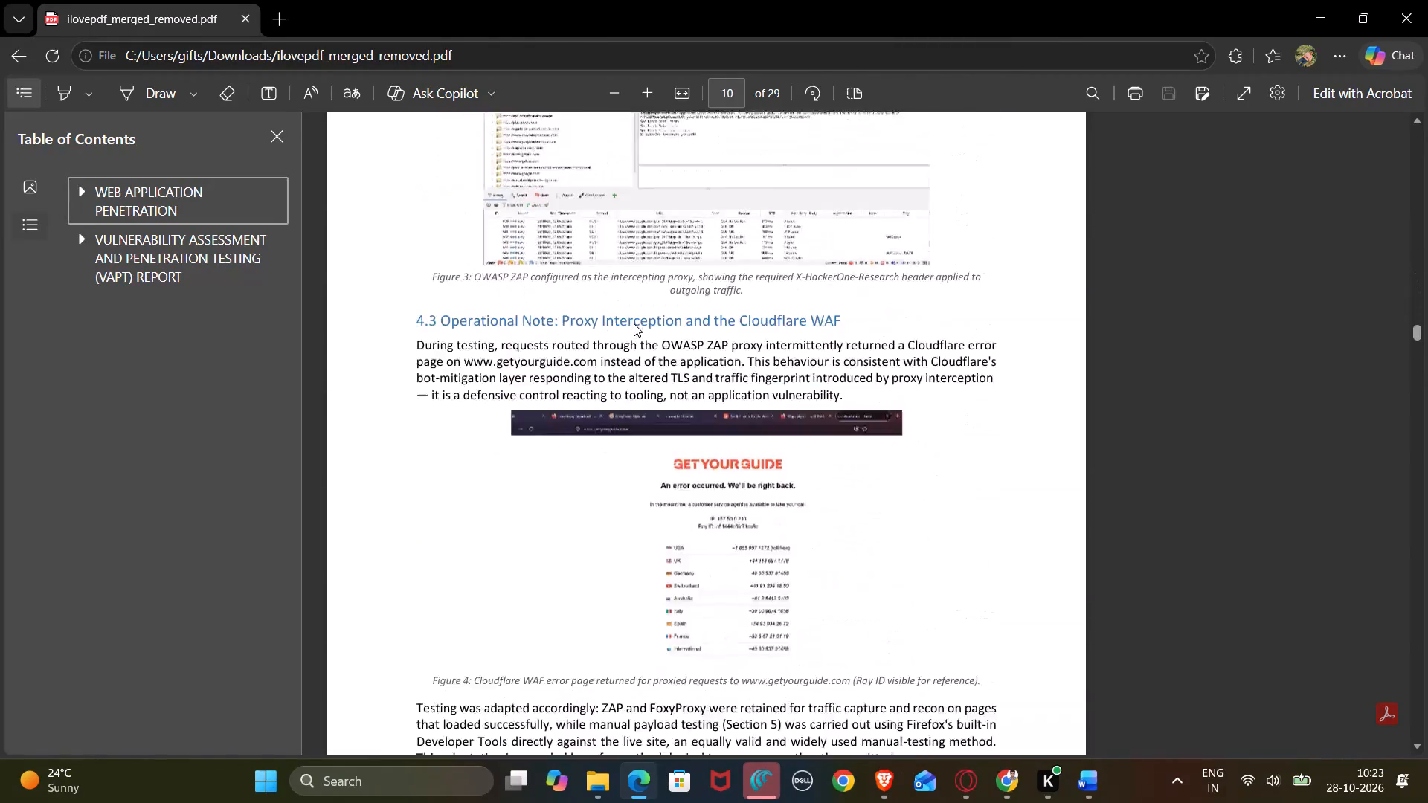
{"action": "scroll", "coordinate": [634, 323], "scroll_direction": "down", "scroll_amount": 14}
{"action": "scroll", "coordinate": [634, 323], "scroll_direction": "down", "scroll_amount": 13}
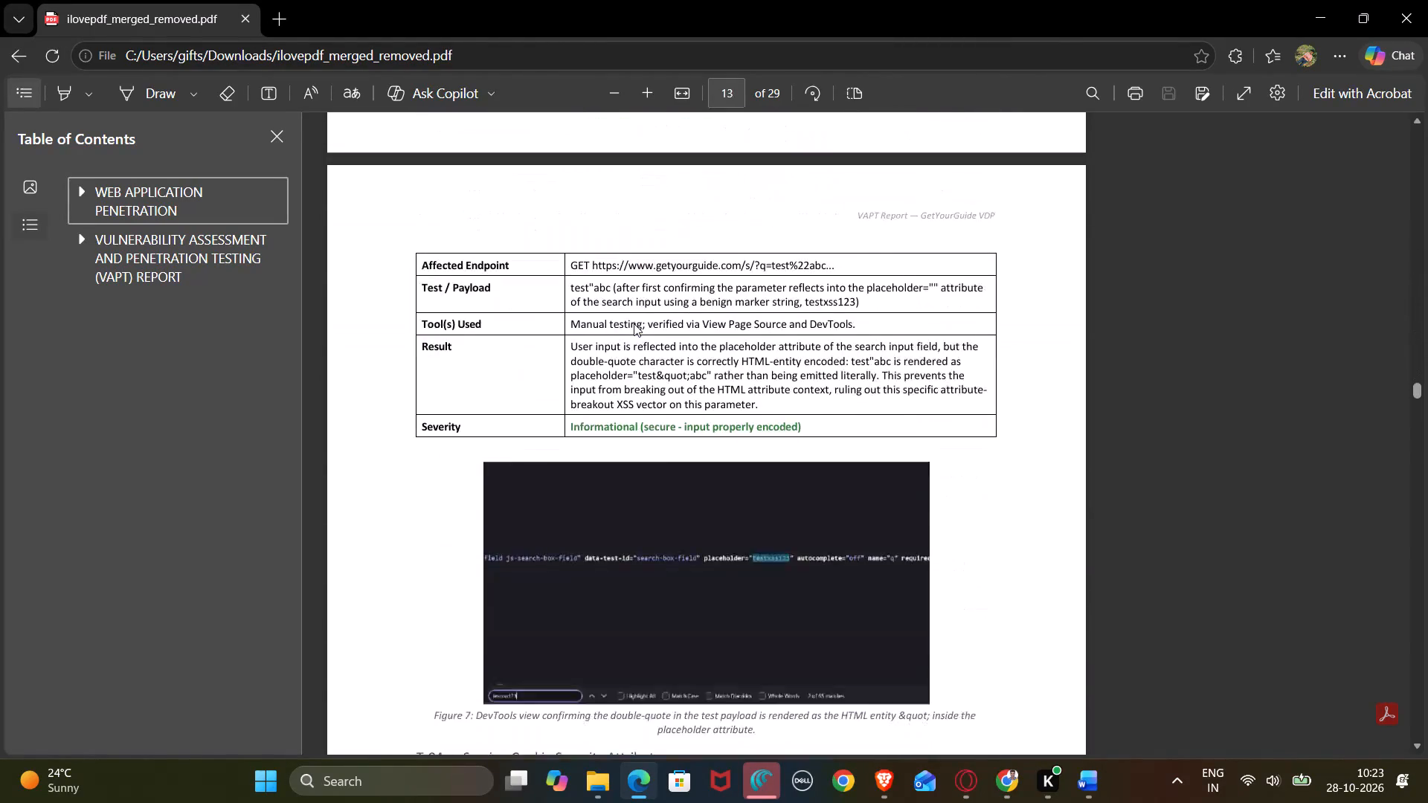
{"action": "scroll", "coordinate": [634, 323], "scroll_direction": "down", "scroll_amount": 10}
{"action": "scroll", "coordinate": [634, 323], "scroll_direction": "down", "scroll_amount": 16}
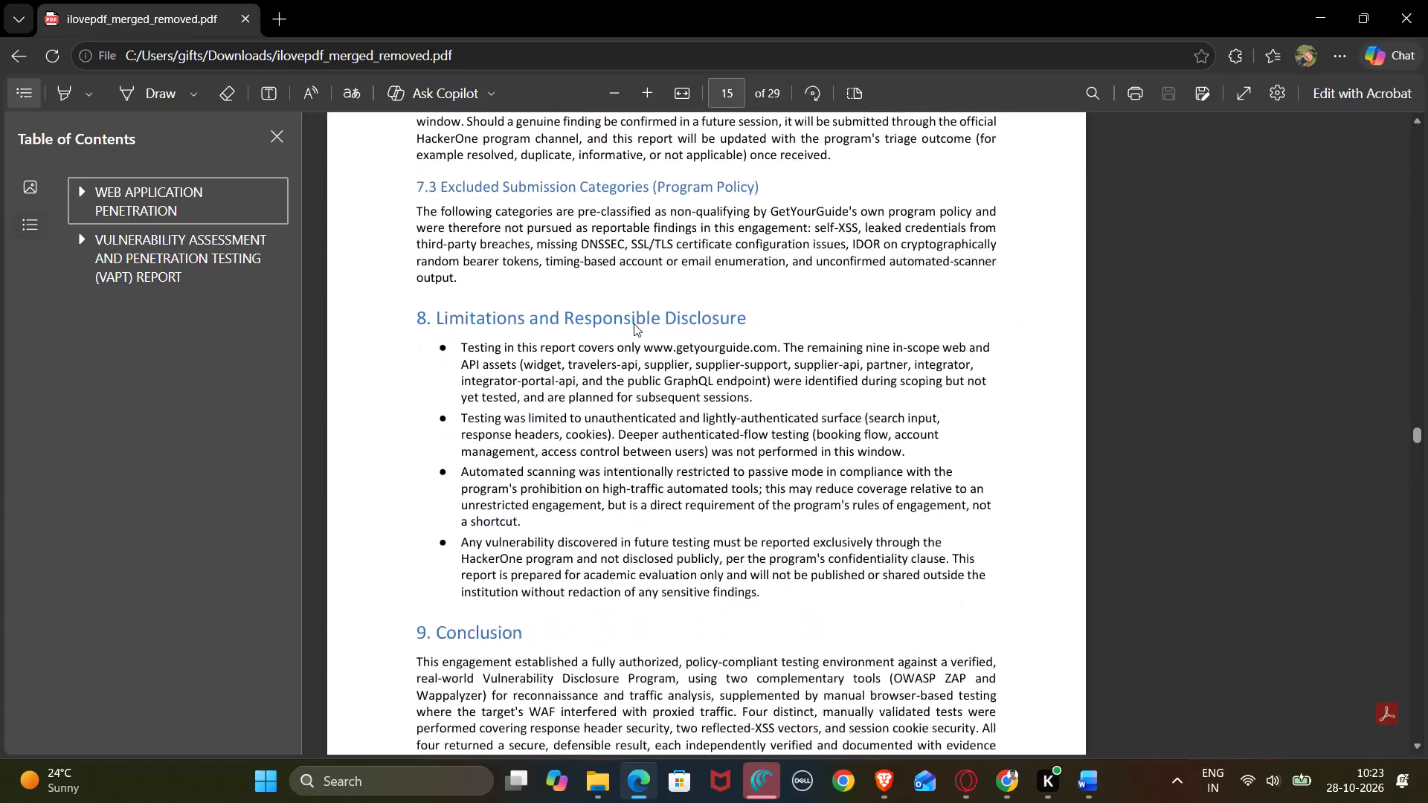
{"action": "scroll", "coordinate": [634, 323], "scroll_direction": "down", "scroll_amount": 18}
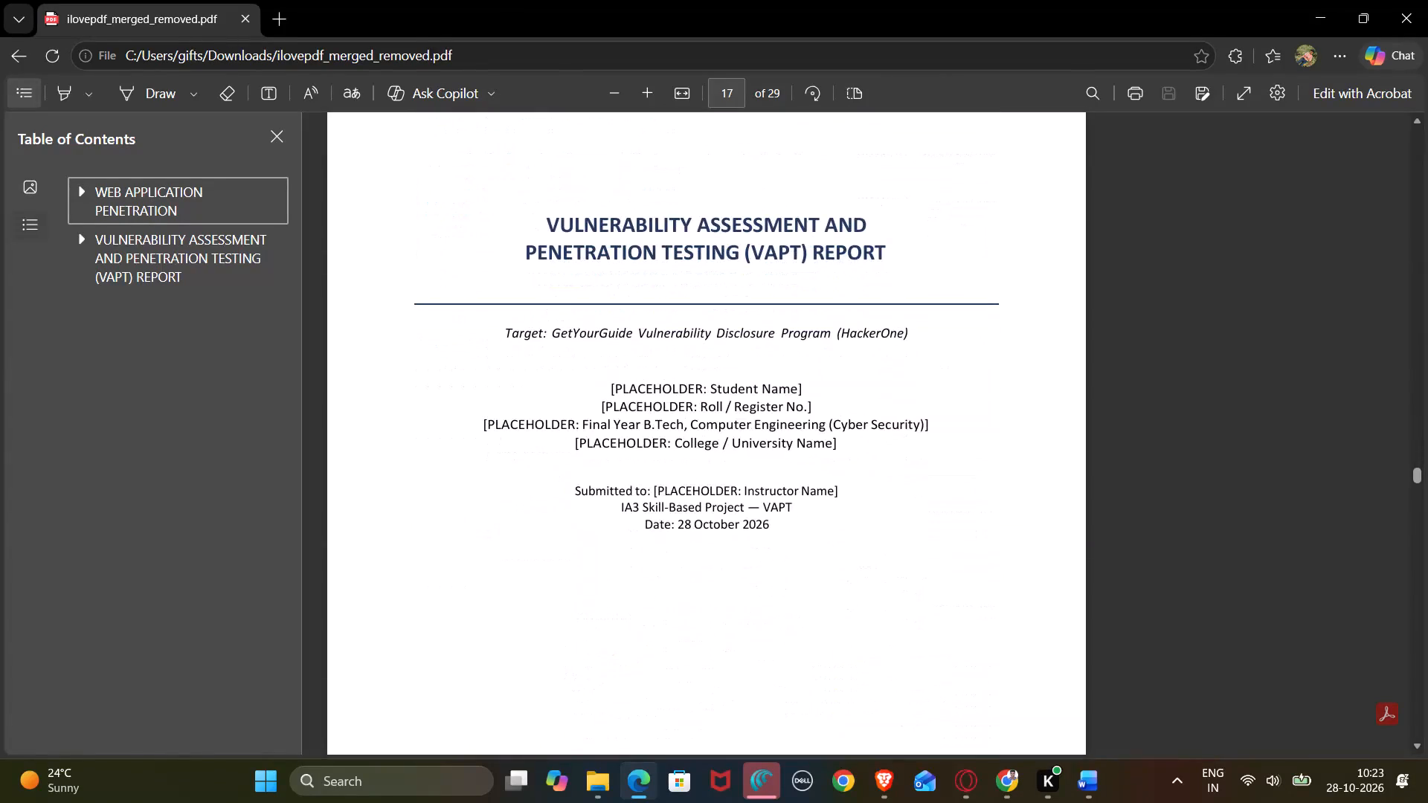
Examine pages 18 to 29 of the PDF, comparing their report sections with the appendices on page 16.
{"action": "scroll", "coordinate": [697, 317], "scroll_direction": "down", "scroll_amount": 13}
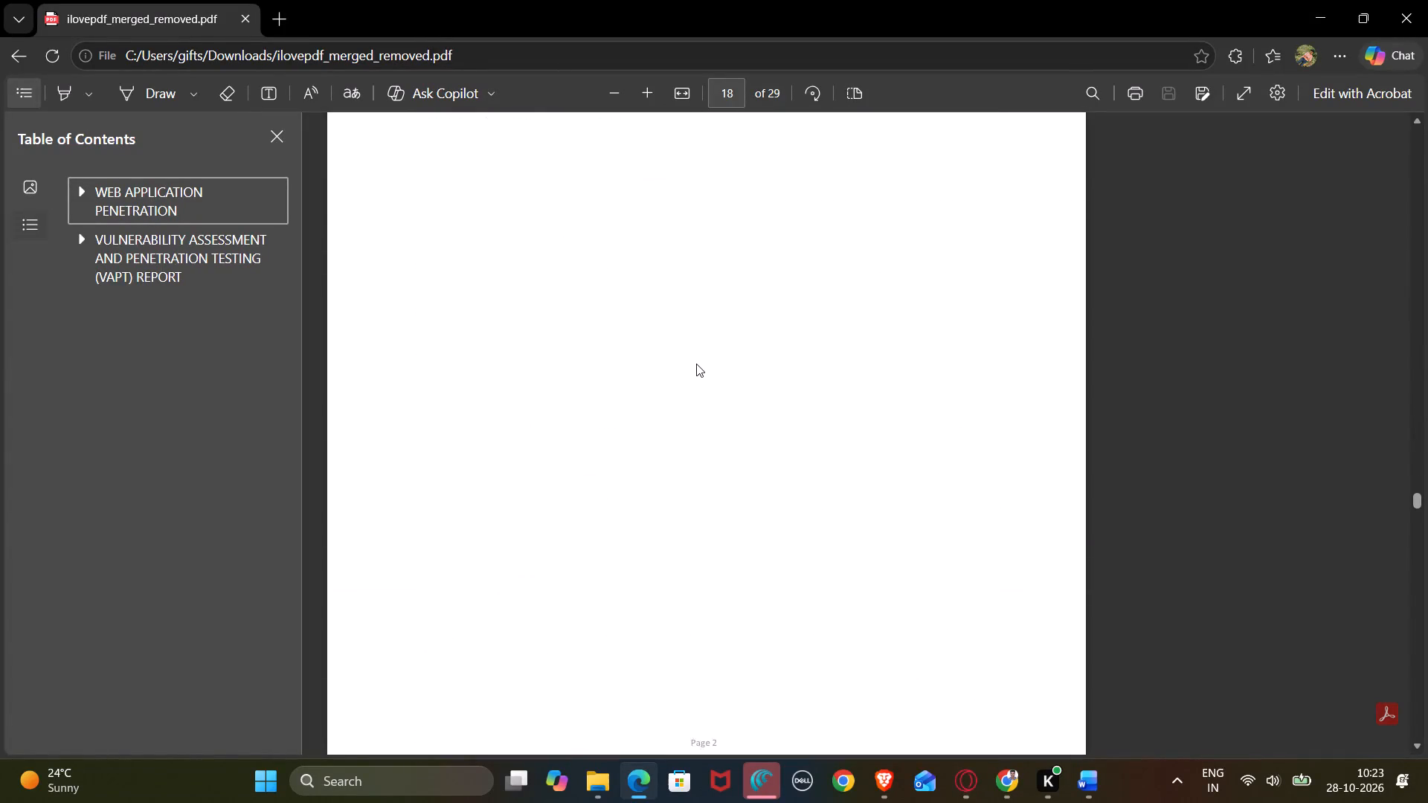
{"action": "scroll", "coordinate": [696, 364], "scroll_direction": "down", "scroll_amount": 7}
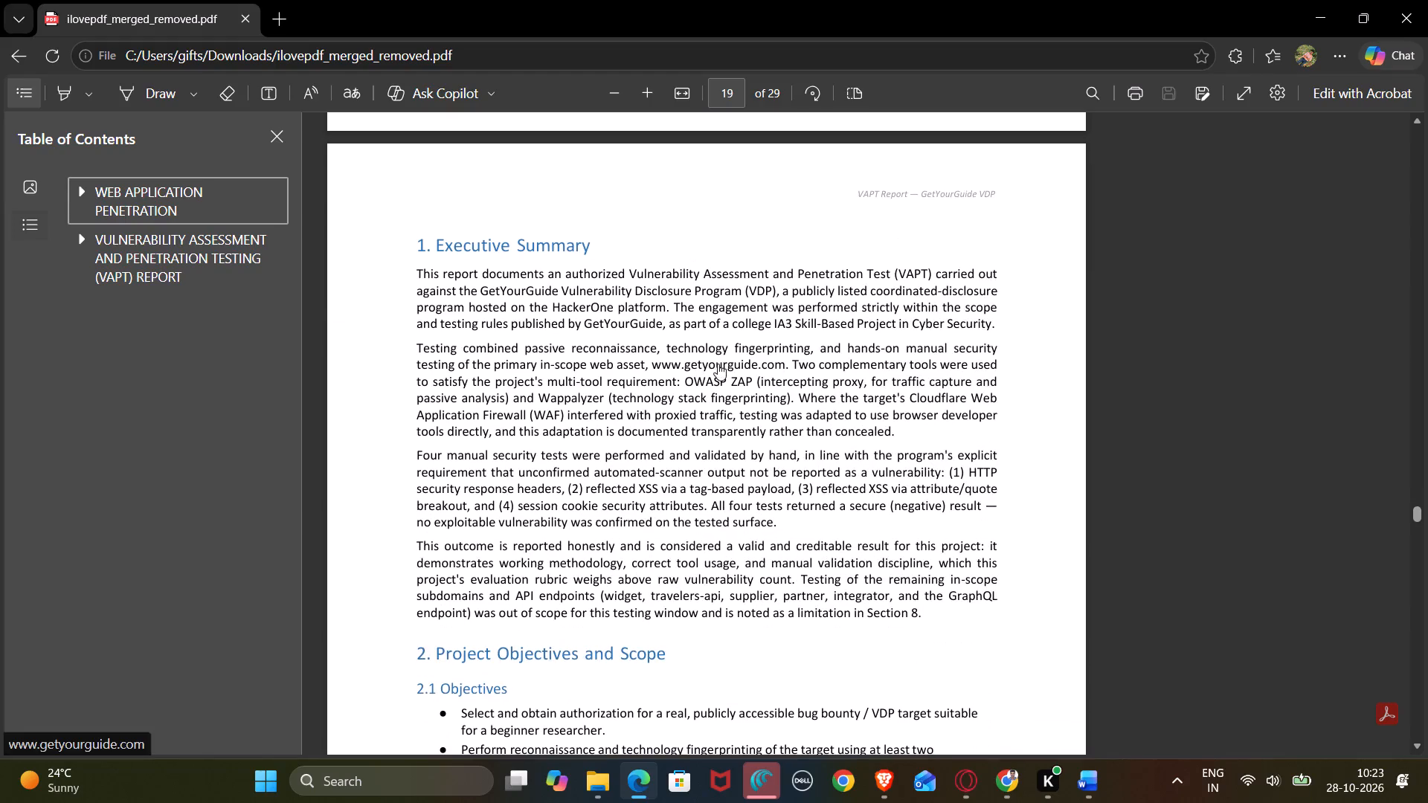
{"action": "scroll", "coordinate": [721, 381], "scroll_direction": "up", "scroll_amount": 3}
{"action": "scroll", "coordinate": [722, 381], "scroll_direction": "down", "scroll_amount": 19}
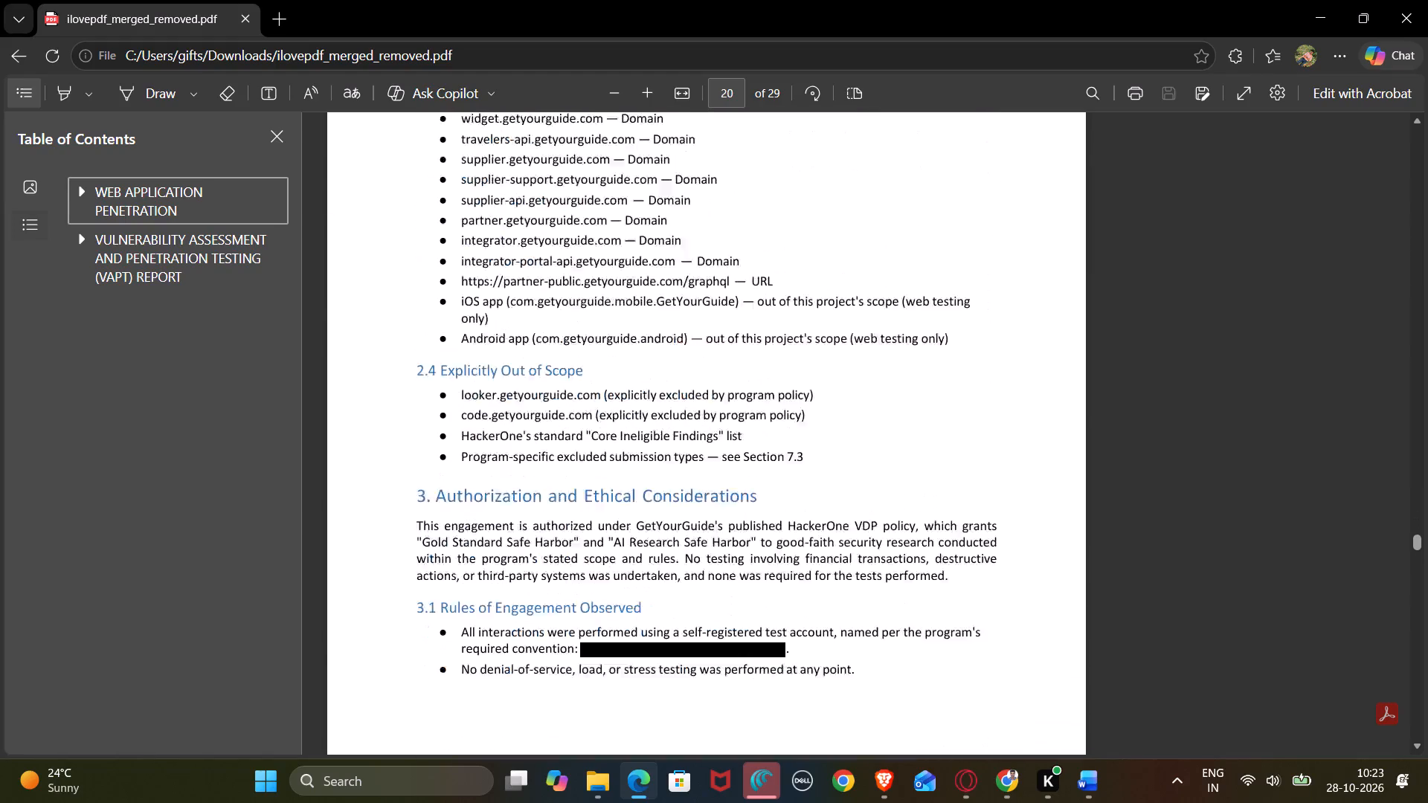
{"action": "scroll", "coordinate": [724, 380], "scroll_direction": "down", "scroll_amount": 4}
{"action": "scroll", "coordinate": [872, 397], "scroll_direction": "down", "scroll_amount": 4}
{"action": "scroll", "coordinate": [736, 390], "scroll_direction": "up", "scroll_amount": 5}
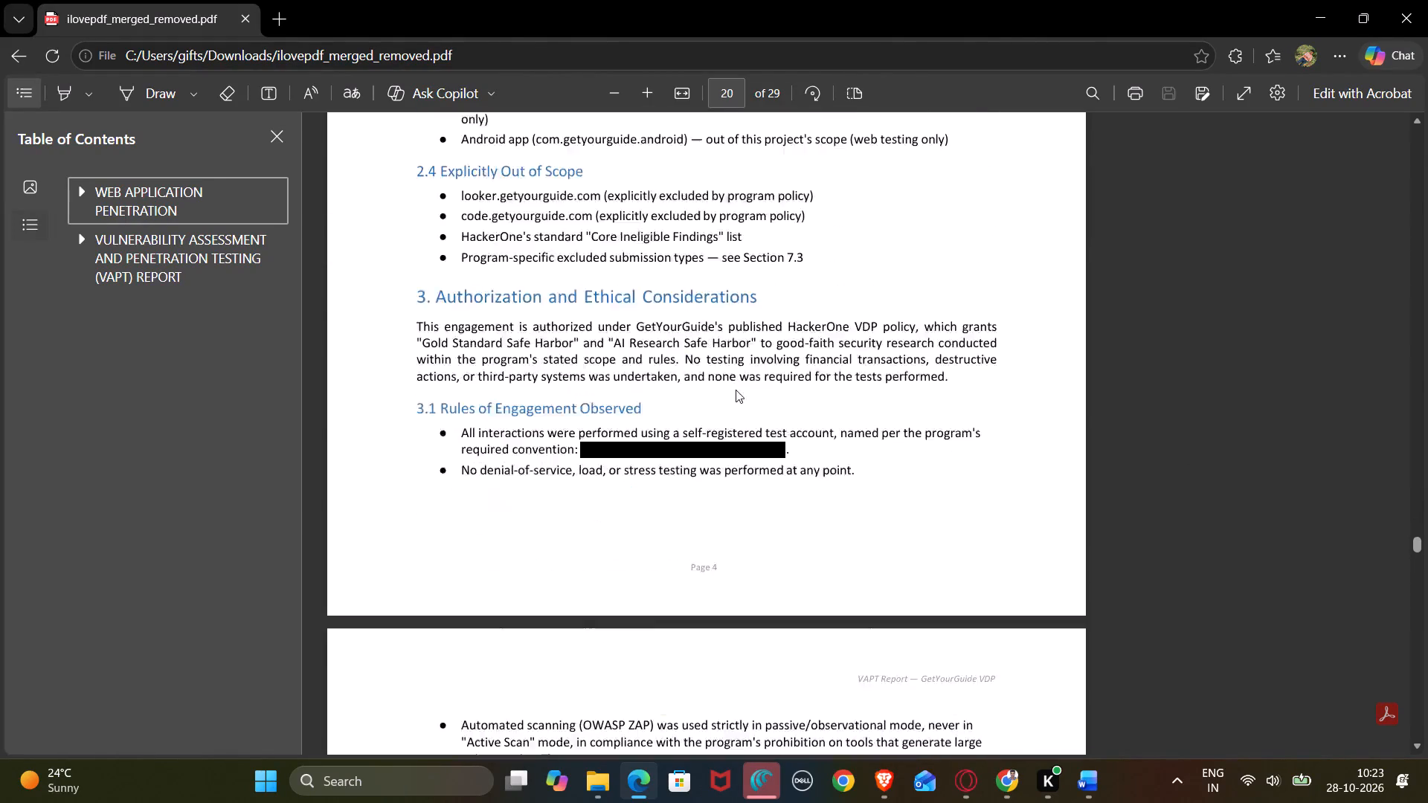
{"action": "scroll", "coordinate": [736, 390], "scroll_direction": "up", "scroll_amount": 20}
{"action": "scroll", "coordinate": [736, 390], "scroll_direction": "up", "scroll_amount": 20}
{"action": "scroll", "coordinate": [736, 390], "scroll_direction": "up", "scroll_amount": 2}
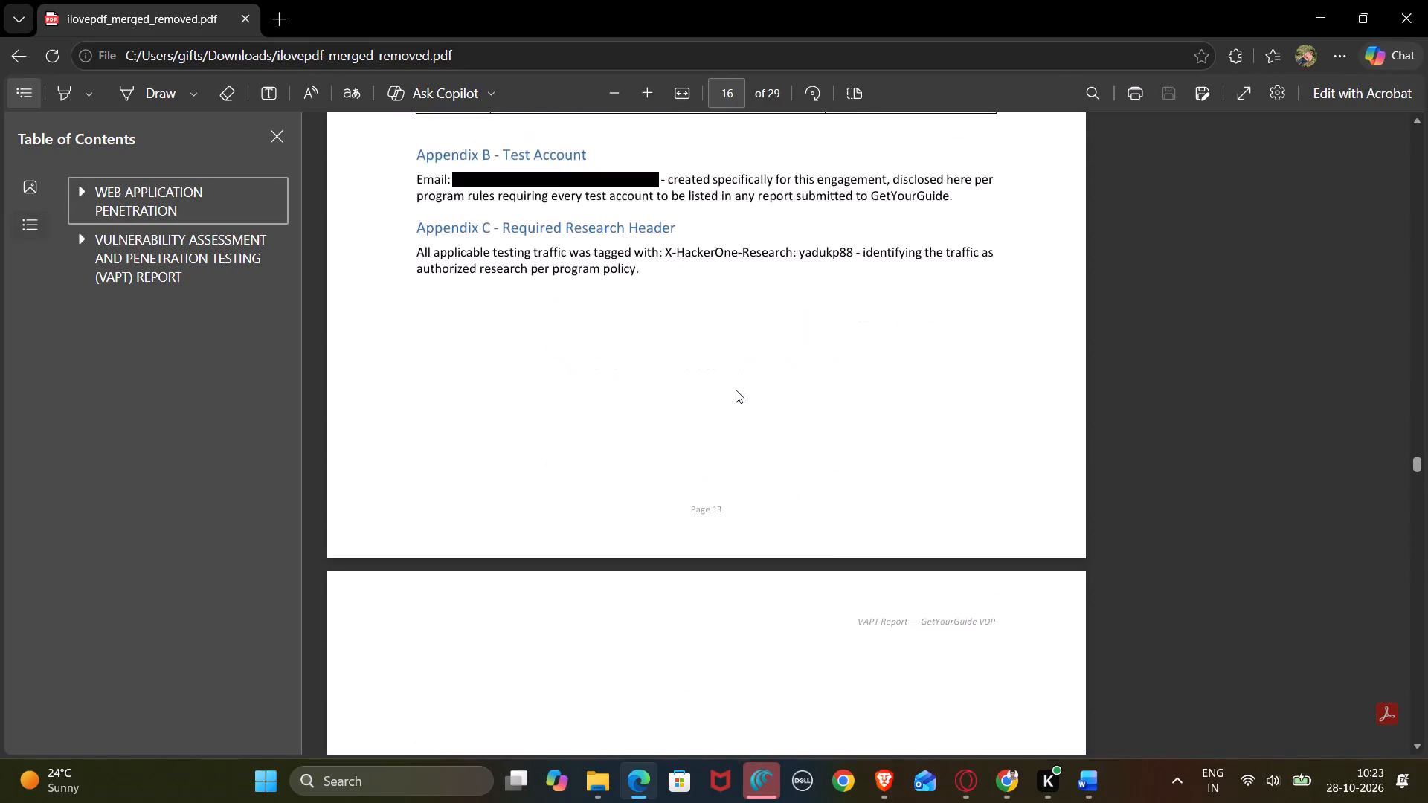
{"action": "scroll", "coordinate": [736, 390], "scroll_direction": "up", "scroll_amount": 10}
{"action": "scroll", "coordinate": [736, 390], "scroll_direction": "down", "scroll_amount": 2}
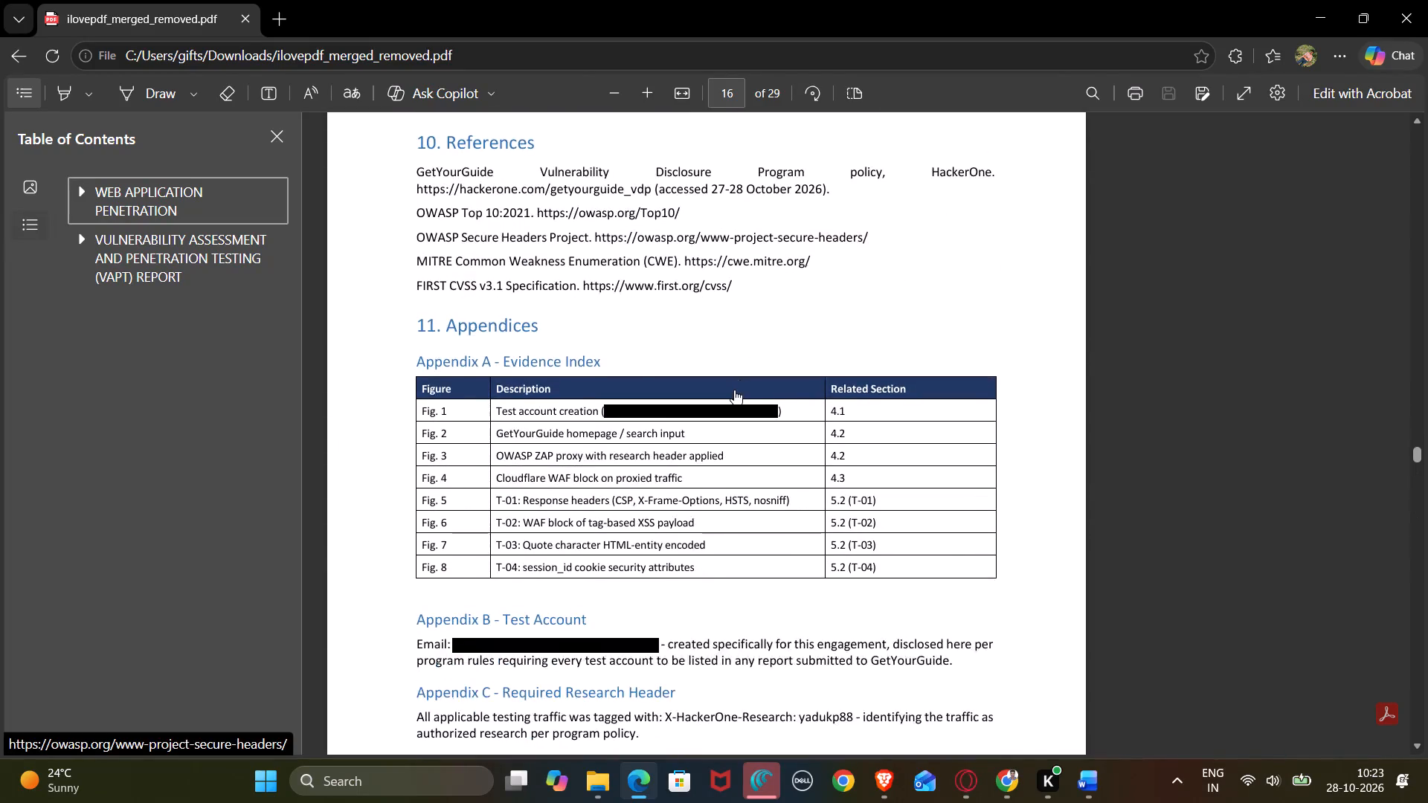
{"action": "scroll", "coordinate": [734, 390], "scroll_direction": "down", "scroll_amount": 20}
{"action": "scroll", "coordinate": [734, 390], "scroll_direction": "down", "scroll_amount": 20}
{"action": "scroll", "coordinate": [734, 390], "scroll_direction": "down", "scroll_amount": 2}
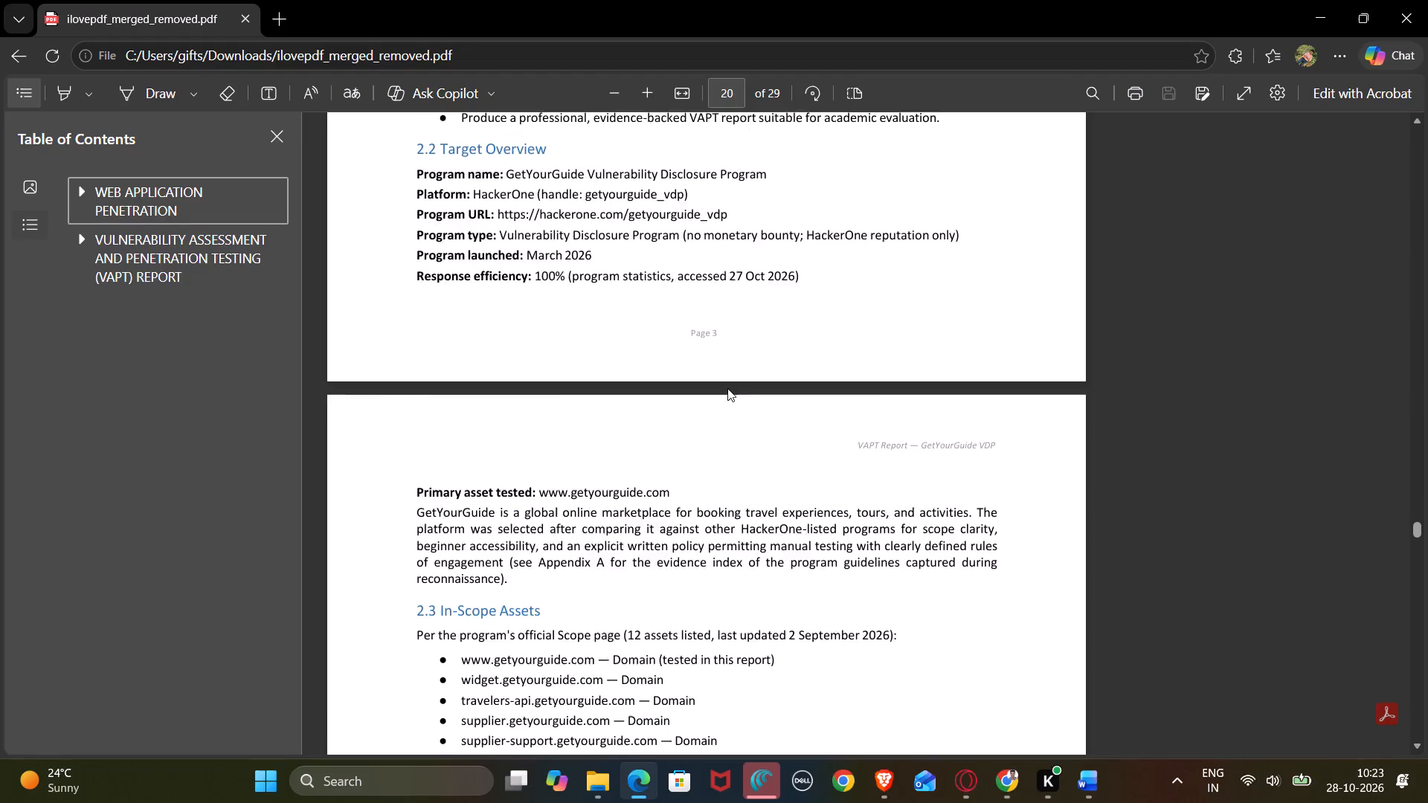
{"action": "scroll", "coordinate": [727, 388], "scroll_direction": "down", "scroll_amount": 20}
{"action": "scroll", "coordinate": [727, 388], "scroll_direction": "down", "scroll_amount": 10}
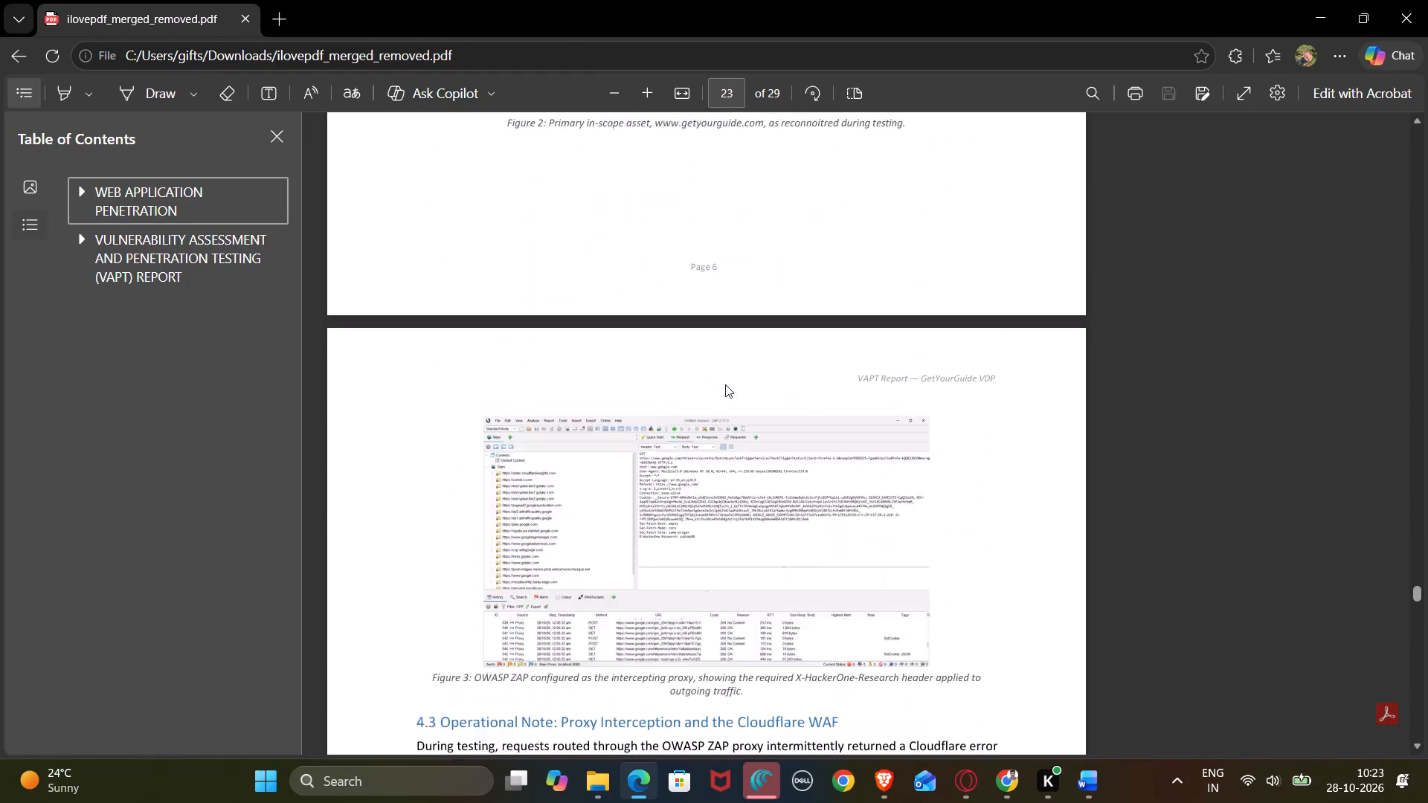
{"action": "scroll", "coordinate": [725, 384], "scroll_direction": "down", "scroll_amount": 20}
{"action": "scroll", "coordinate": [725, 384], "scroll_direction": "down", "scroll_amount": 9}
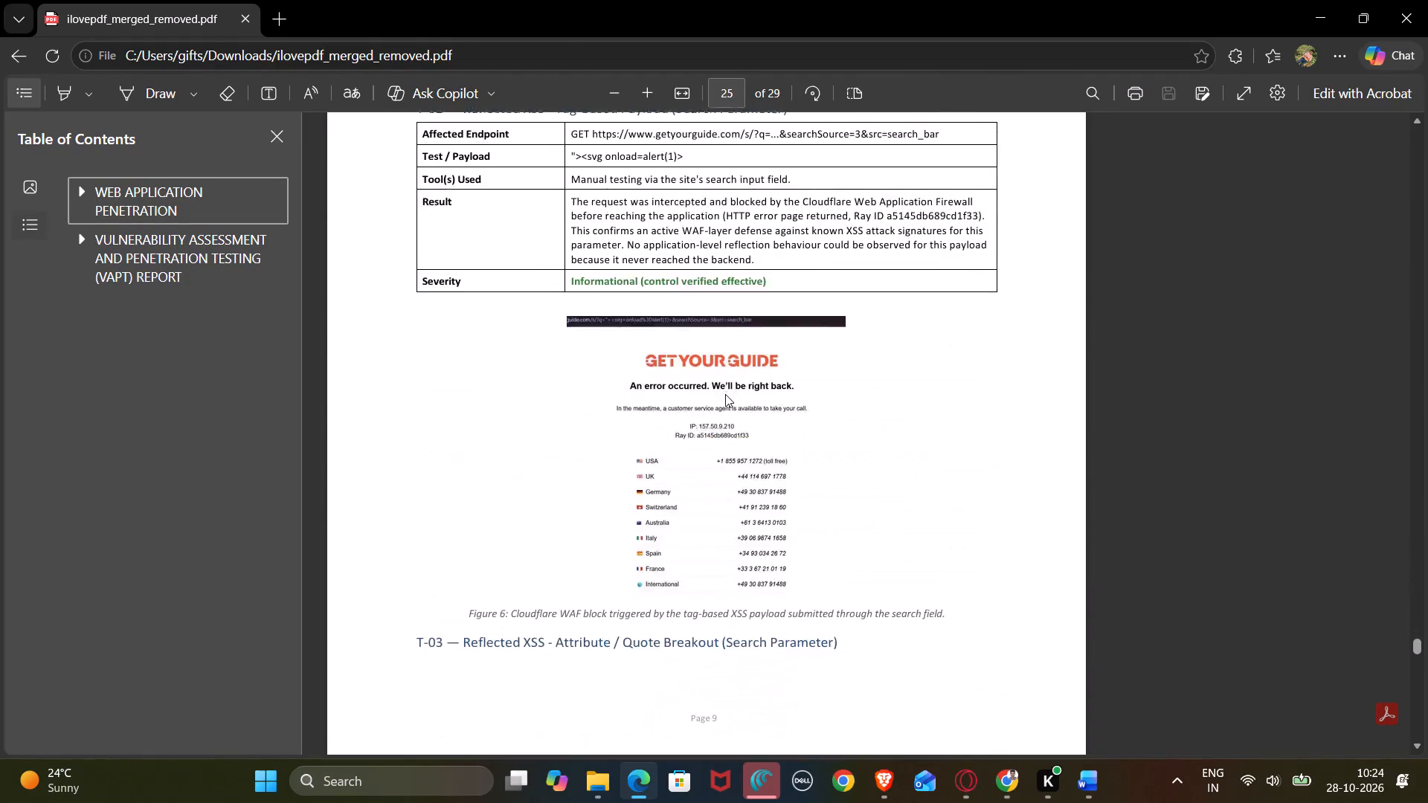
{"action": "scroll", "coordinate": [725, 394], "scroll_direction": "down", "scroll_amount": 19}
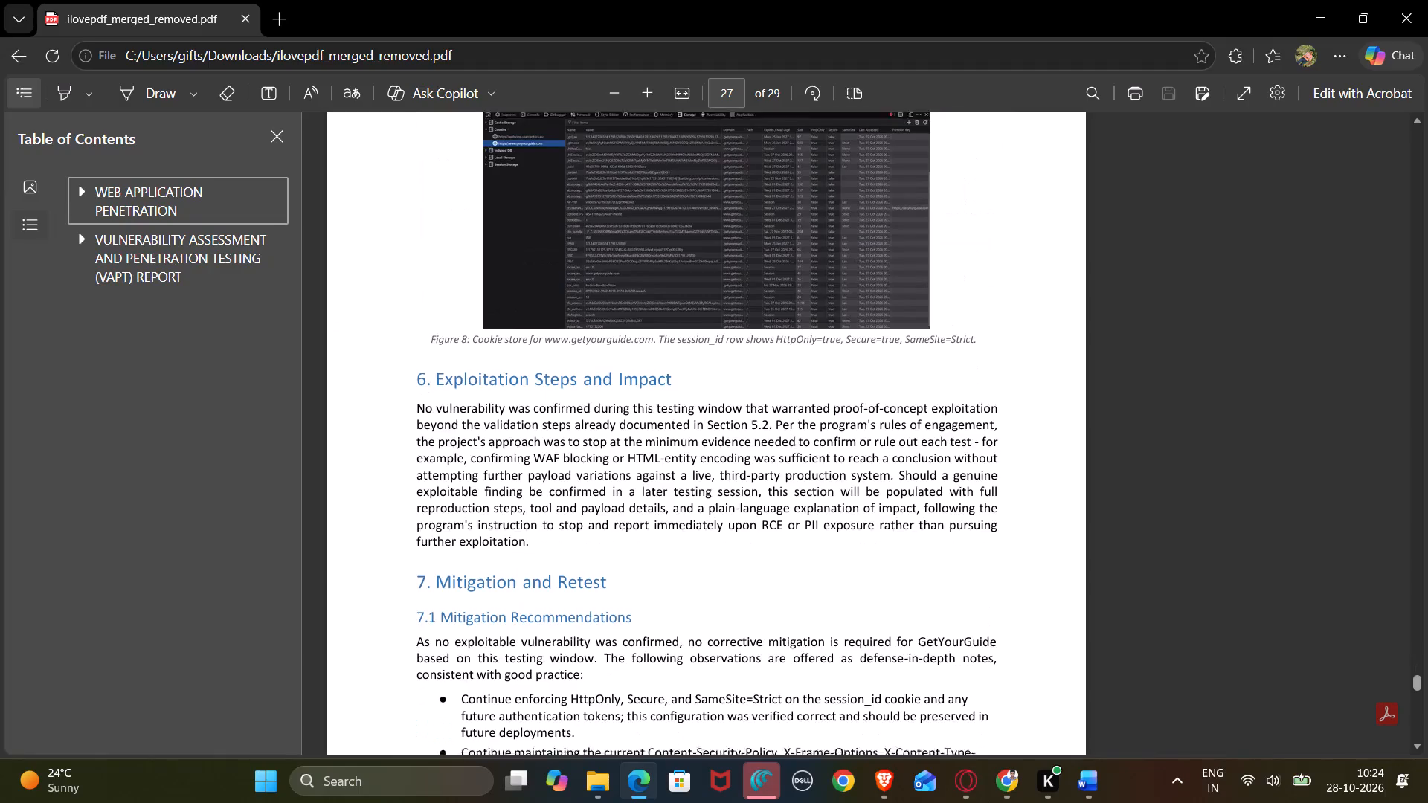
{"action": "scroll", "coordinate": [723, 416], "scroll_direction": "down", "scroll_amount": 19}
{"action": "scroll", "coordinate": [723, 419], "scroll_direction": "down", "scroll_amount": 4}
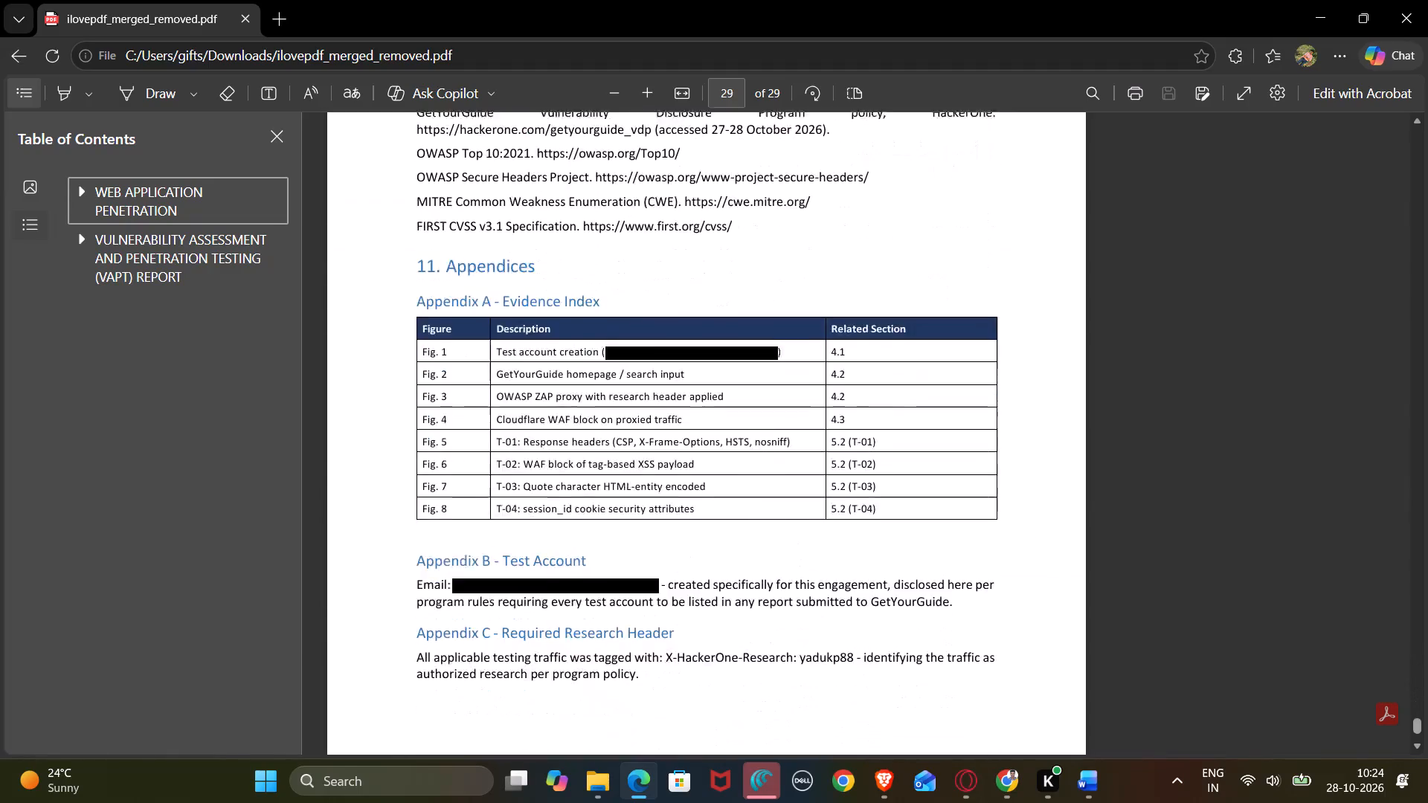
{"action": "scroll", "coordinate": [723, 419], "scroll_direction": "down", "scroll_amount": 3}
{"action": "scroll", "coordinate": [733, 422], "scroll_direction": "up", "scroll_amount": 2}
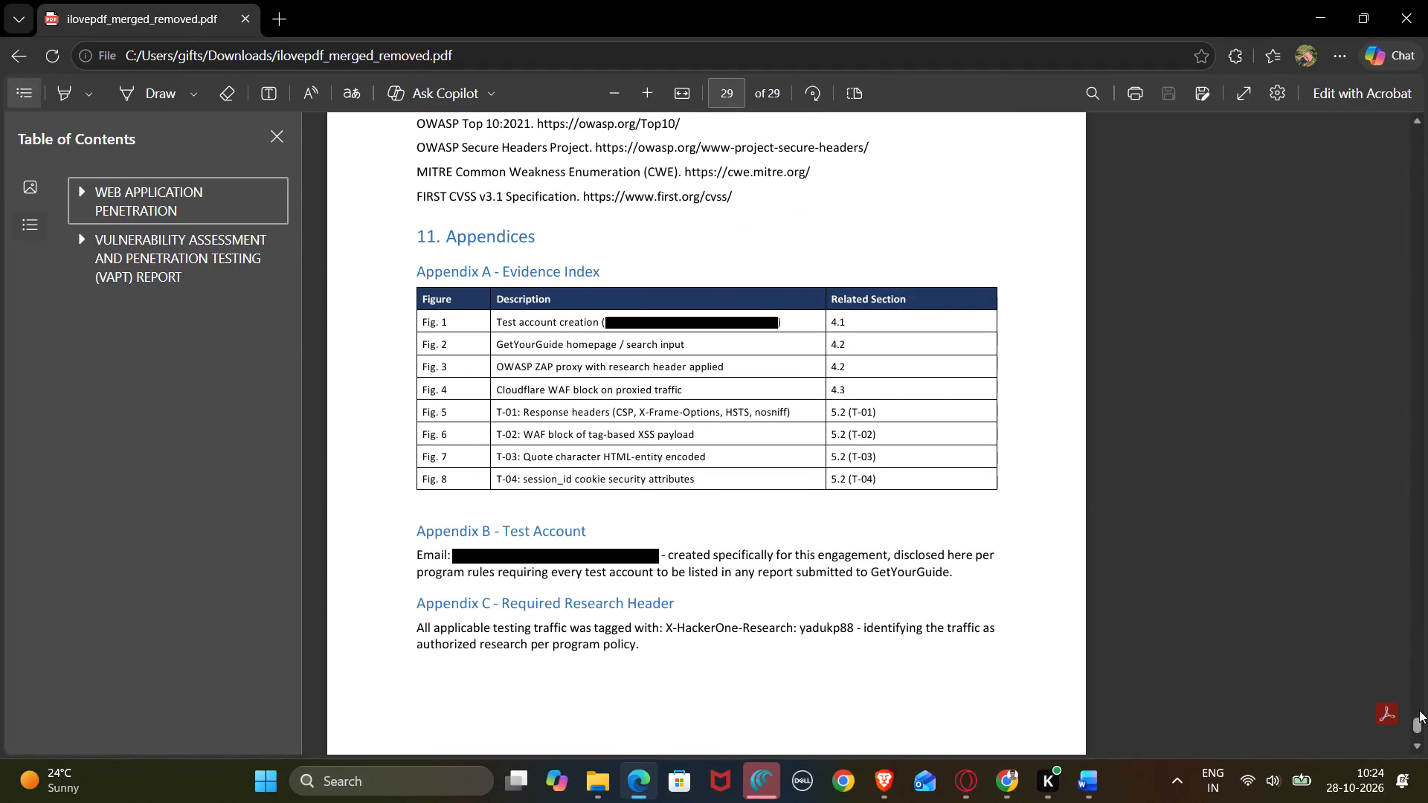
Recheck the report content on pages 7 to 16, and close the PDF.
{"action": "left_click_drag", "start_coordinate": [1417, 685], "coordinate": [1403, 317]}
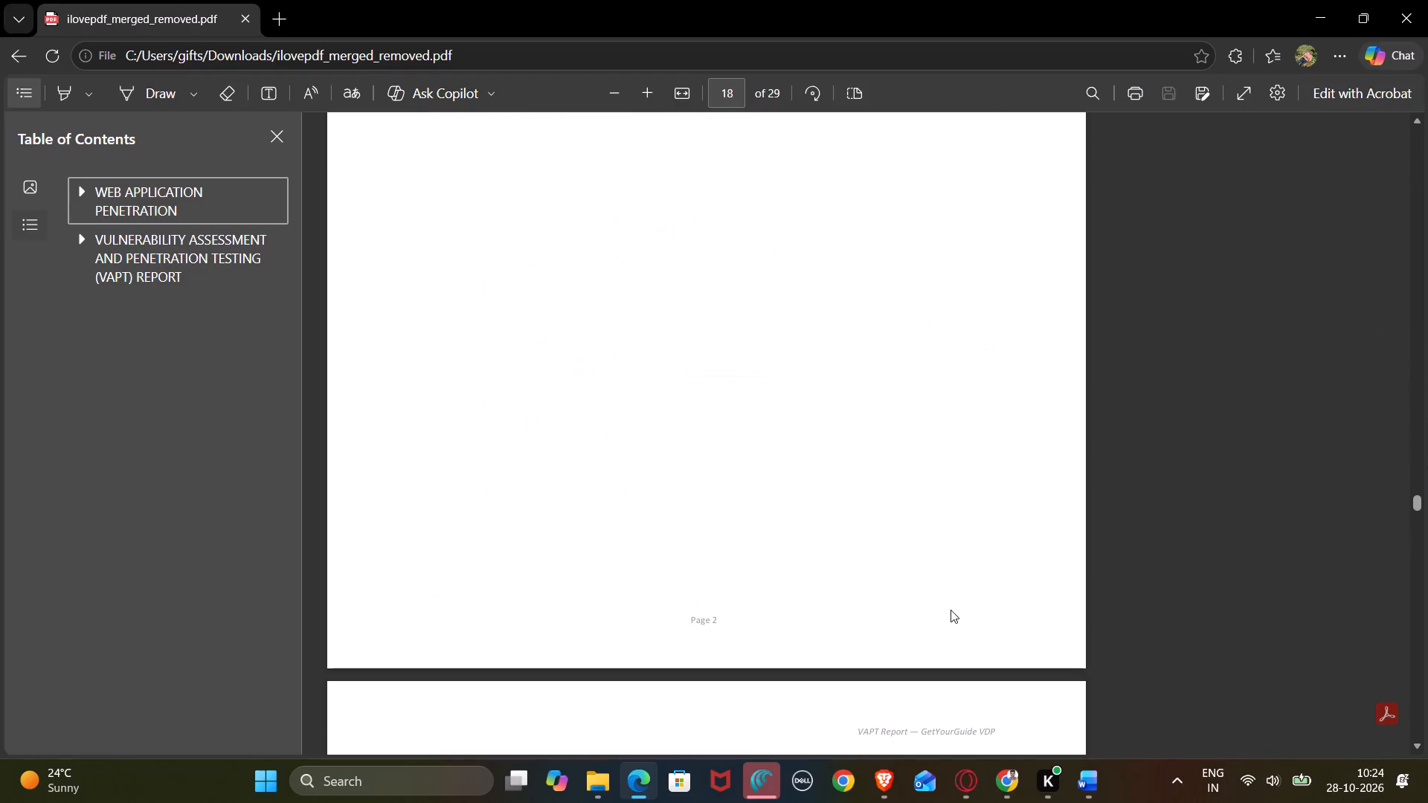
{"action": "scroll", "coordinate": [950, 609], "scroll_direction": "up", "scroll_amount": 10}
{"action": "scroll", "coordinate": [721, 616], "scroll_direction": "up", "scroll_amount": 16}
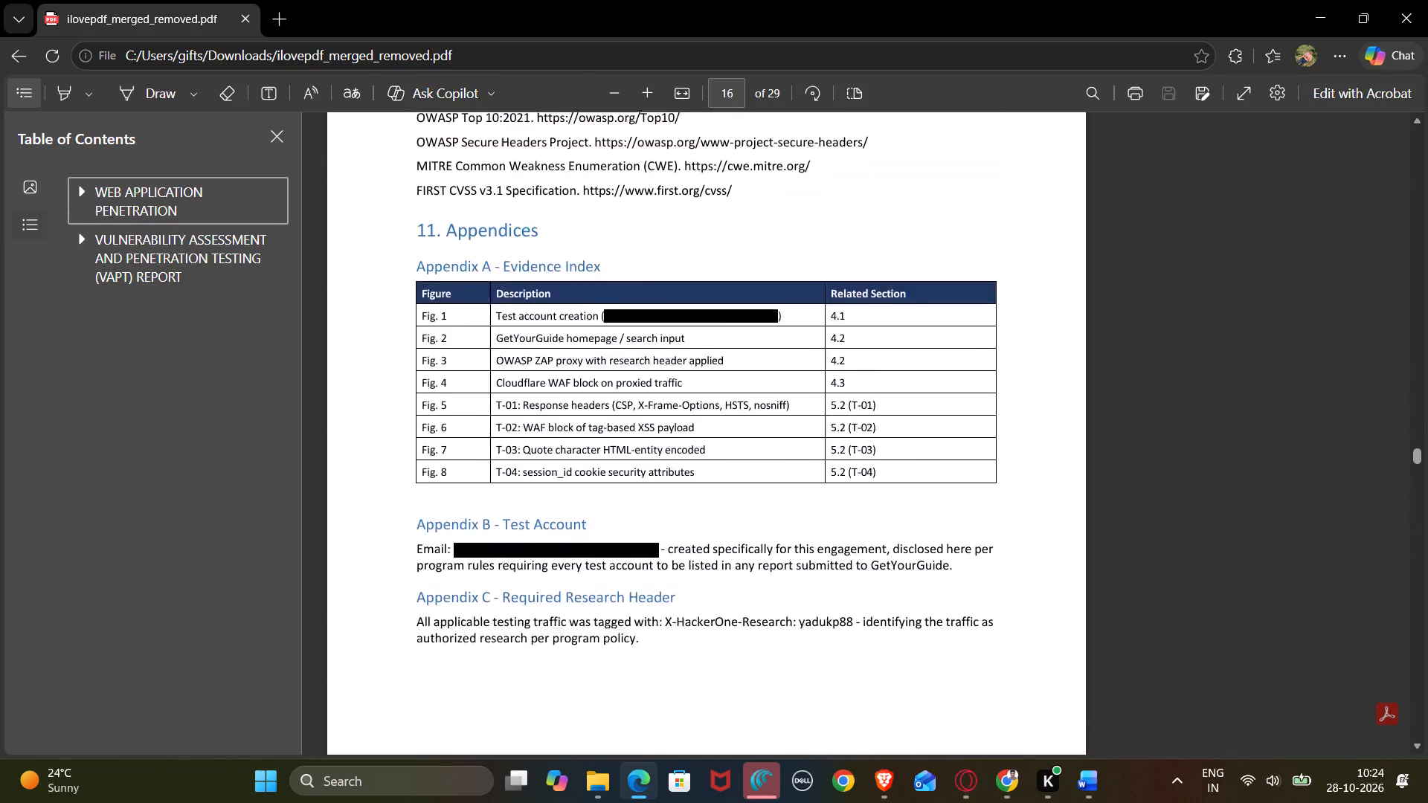
{"action": "scroll", "coordinate": [672, 528], "scroll_direction": "up", "scroll_amount": 20}
{"action": "scroll", "coordinate": [672, 528], "scroll_direction": "up", "scroll_amount": 9}
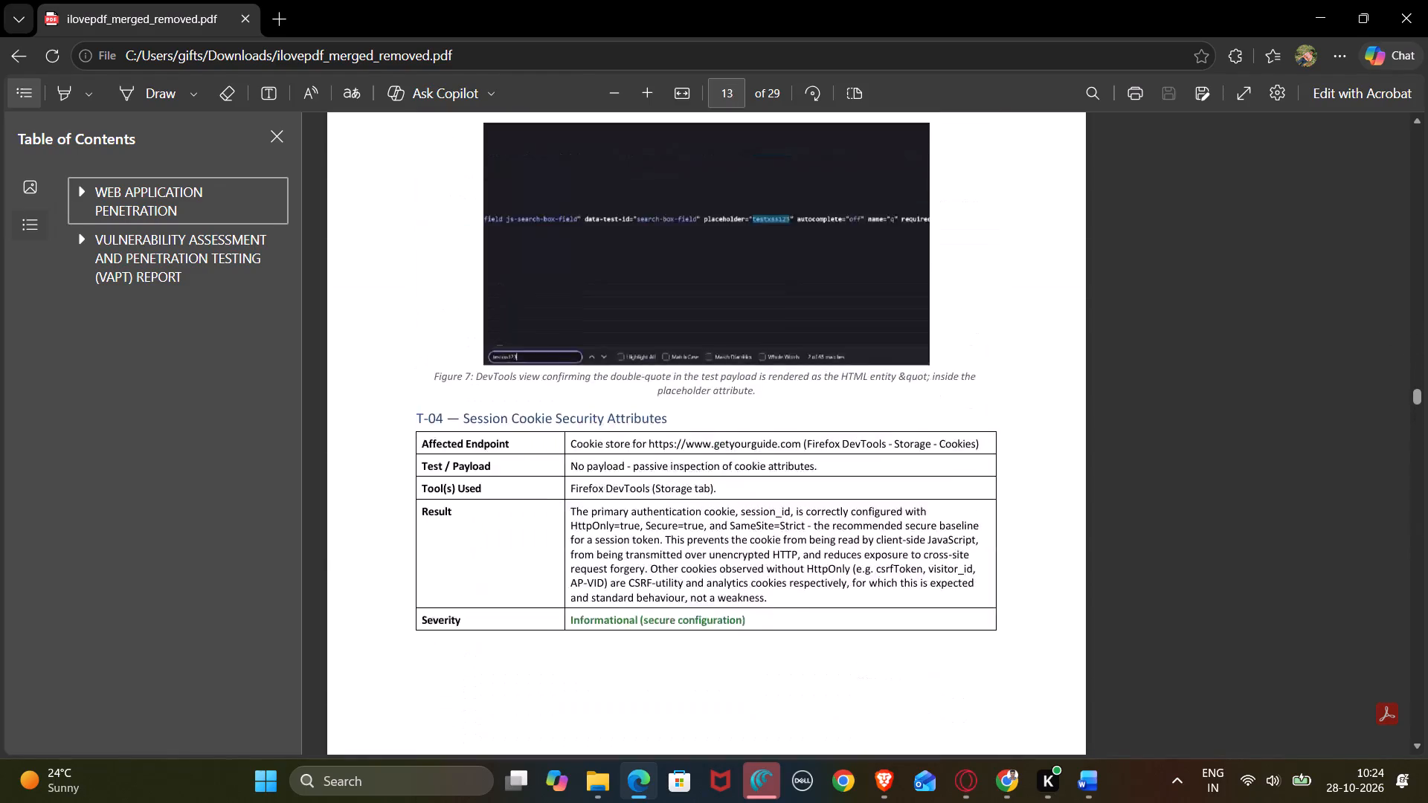
{"action": "scroll", "coordinate": [672, 528], "scroll_direction": "up", "scroll_amount": 20}
{"action": "scroll", "coordinate": [672, 528], "scroll_direction": "up", "scroll_amount": 4}
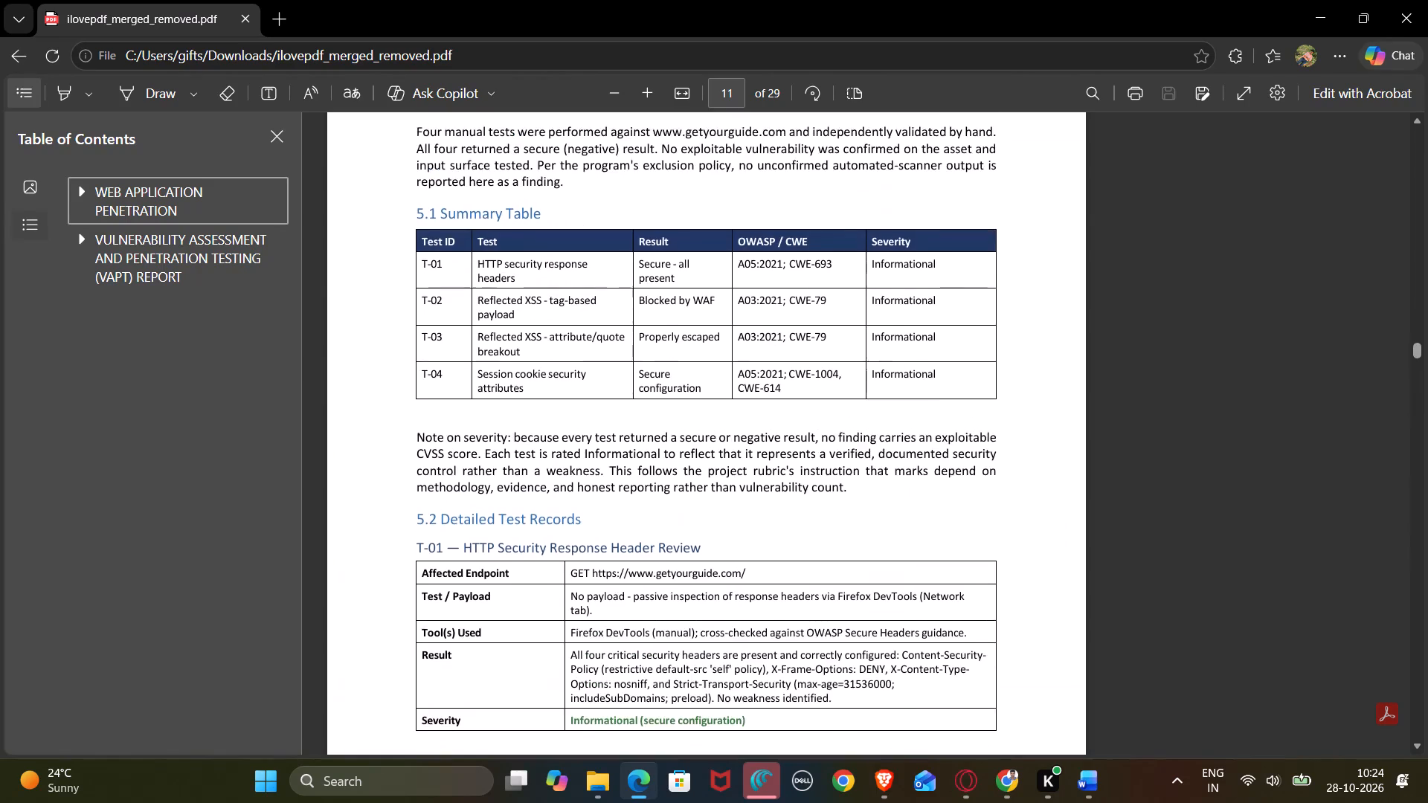
{"action": "scroll", "coordinate": [672, 528], "scroll_direction": "up", "scroll_amount": 18}
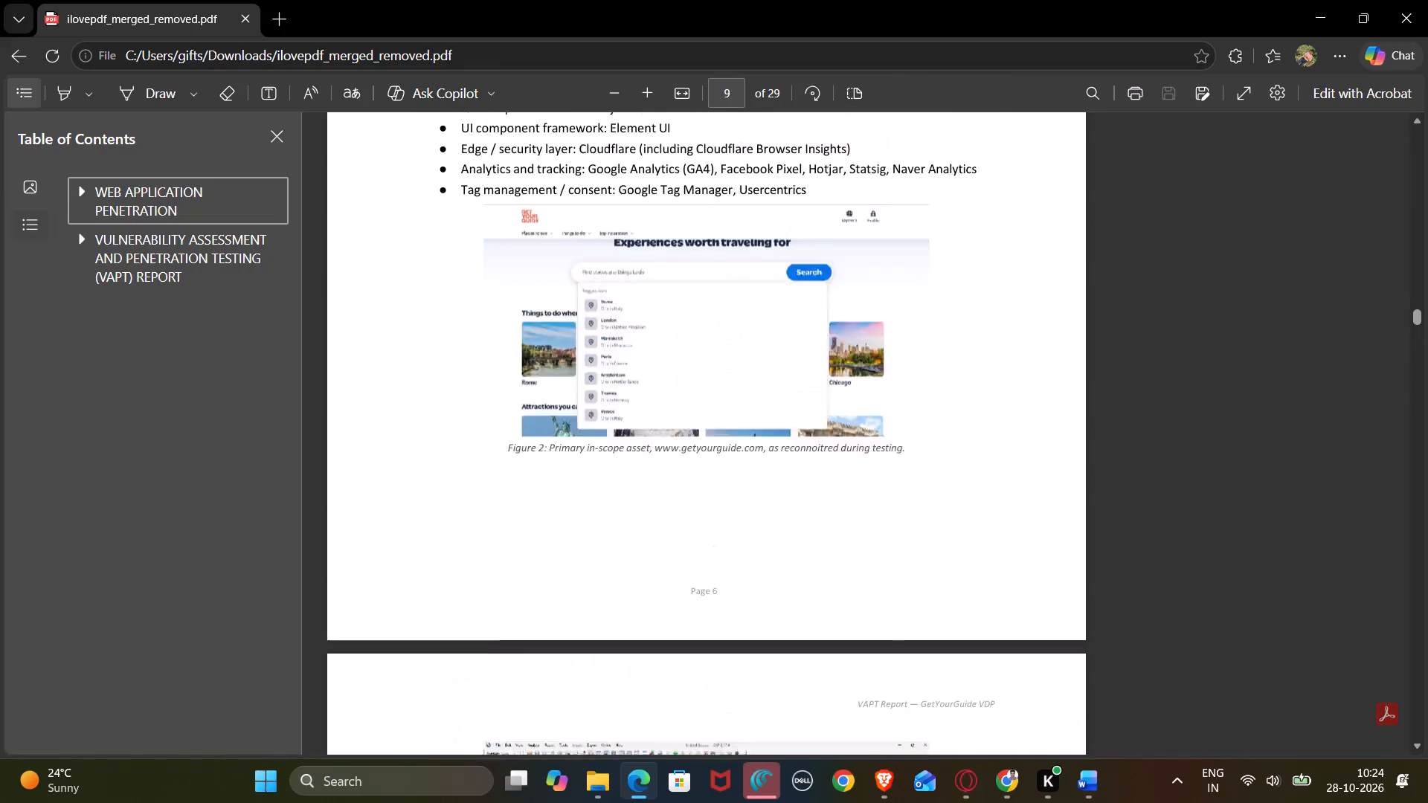
{"action": "scroll", "coordinate": [672, 528], "scroll_direction": "up", "scroll_amount": 20}
{"action": "scroll", "coordinate": [672, 528], "scroll_direction": "up", "scroll_amount": 5}
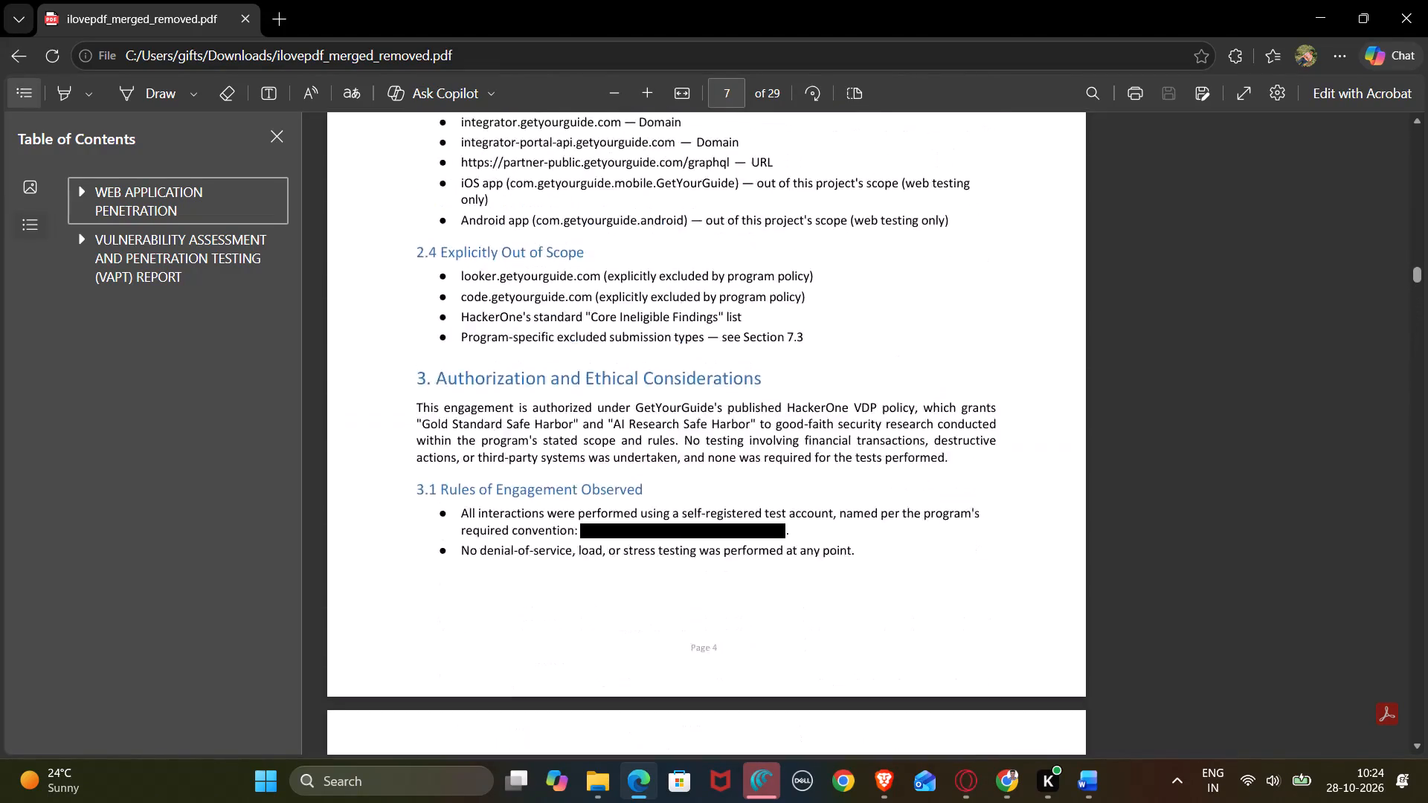
{"action": "scroll", "coordinate": [672, 528], "scroll_direction": "up", "scroll_amount": 14}
{"action": "scroll", "coordinate": [672, 529], "scroll_direction": "down", "scroll_amount": 15}
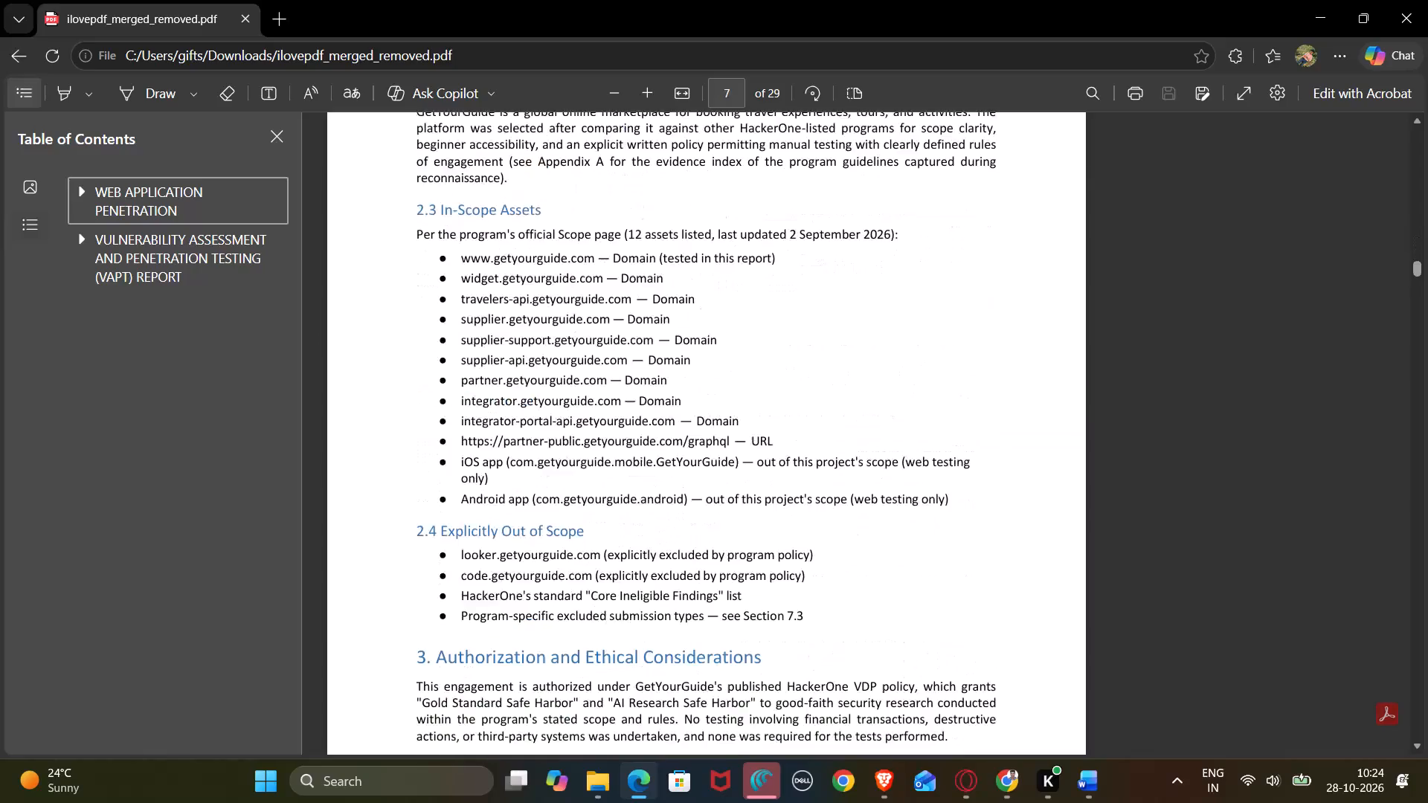
{"action": "scroll", "coordinate": [671, 535], "scroll_direction": "down", "scroll_amount": 20}
{"action": "scroll", "coordinate": [671, 535], "scroll_direction": "down", "scroll_amount": 14}
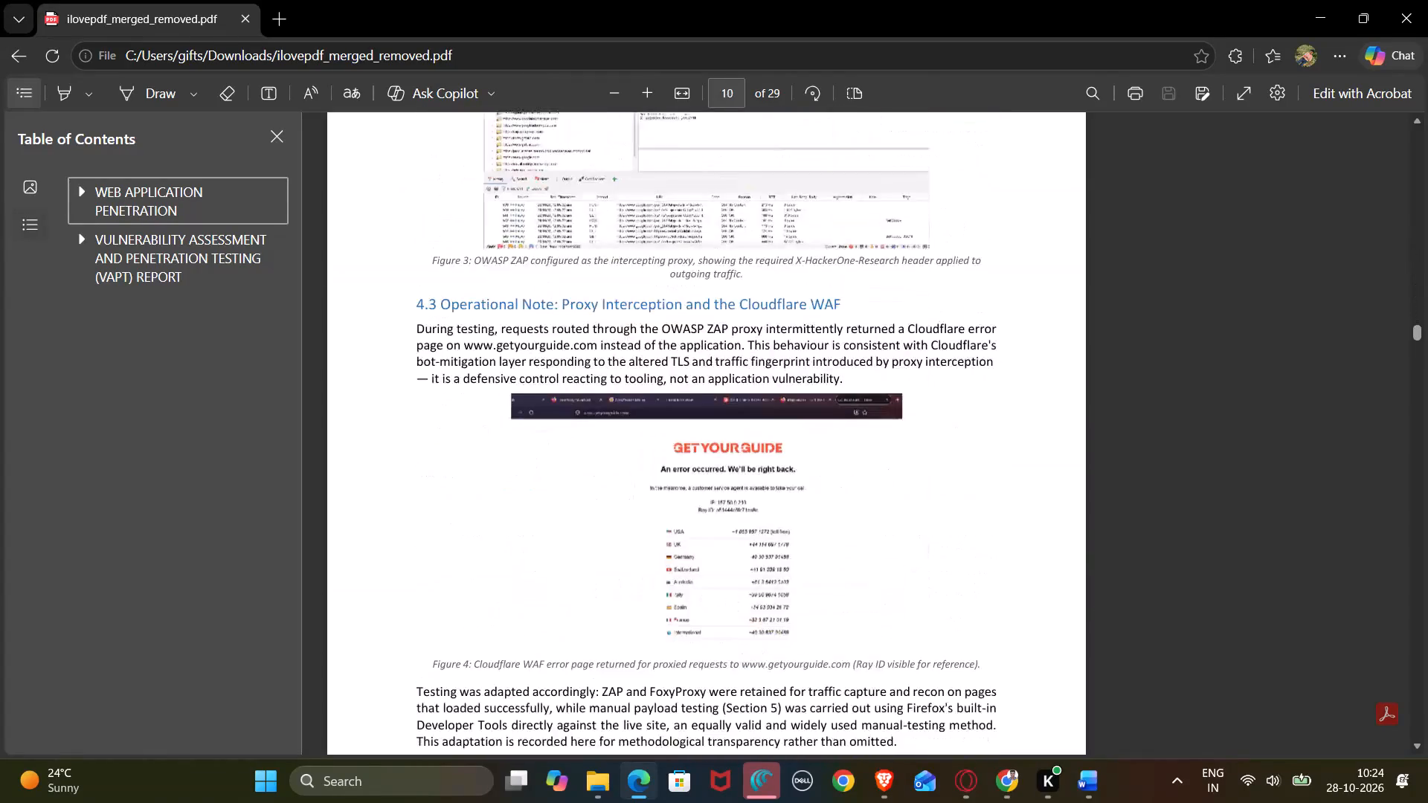
{"action": "scroll", "coordinate": [616, 463], "scroll_direction": "down", "scroll_amount": 19}
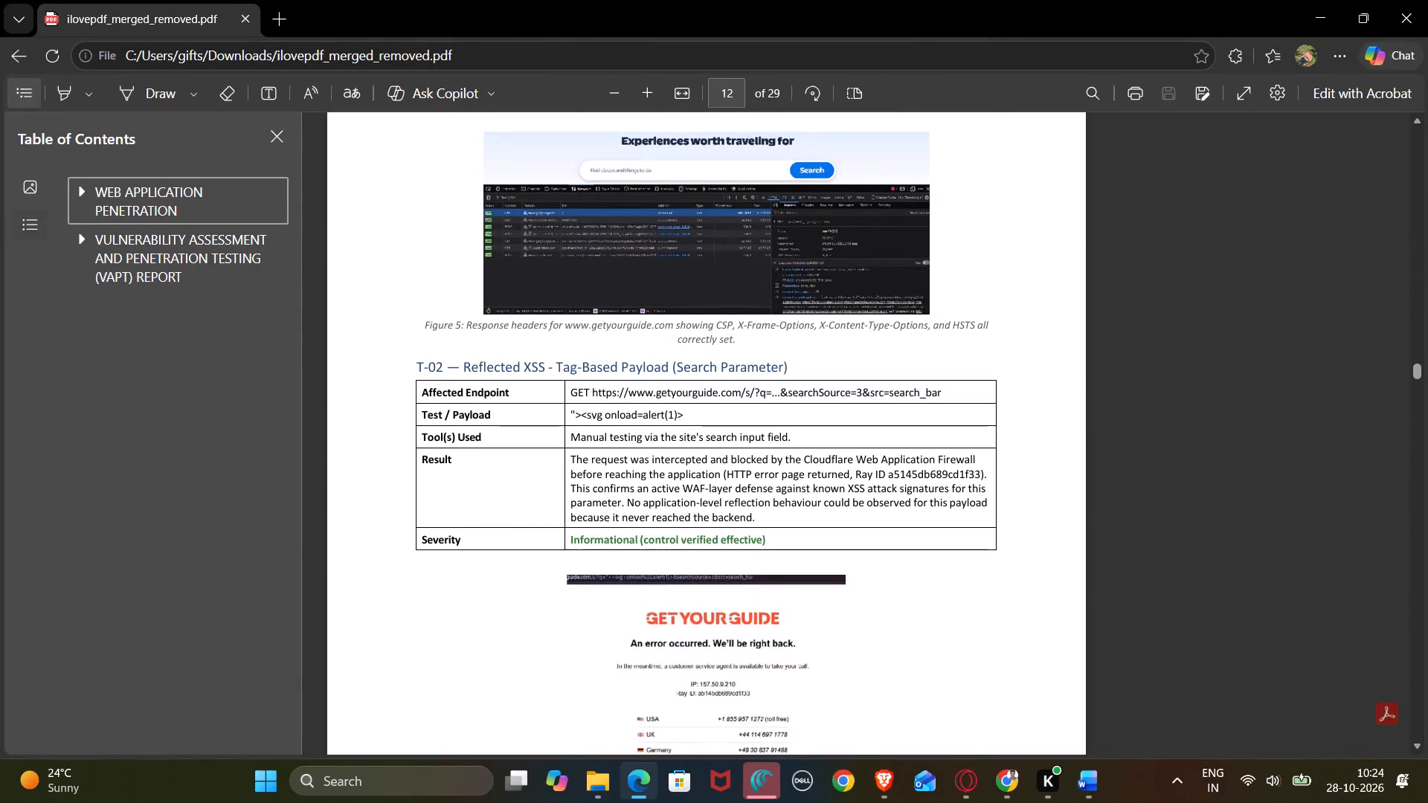
{"action": "left_click", "coordinate": [1427, 0]}
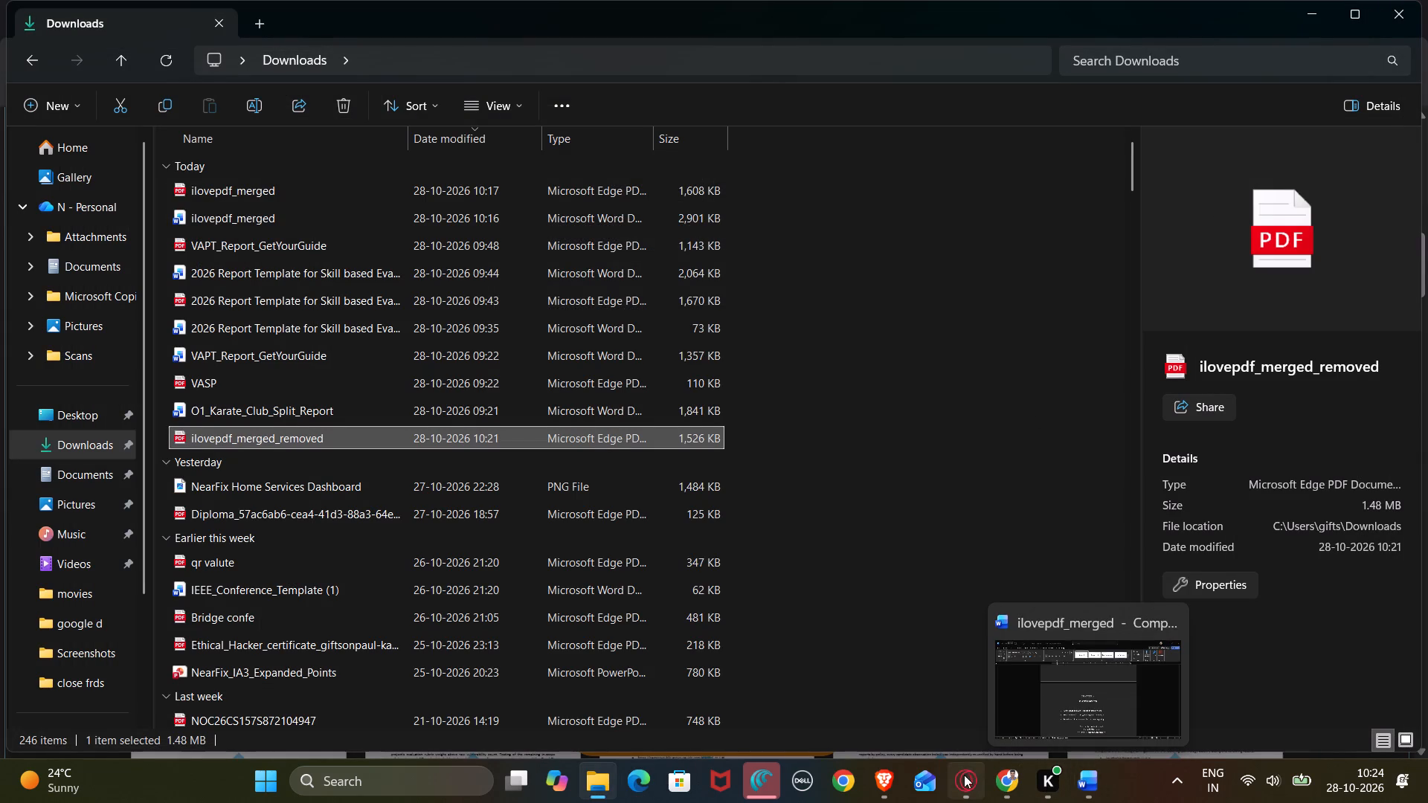
Return to PDF24's Rearrange PDF pages tool in Brave and check the page order, including the Evaluation Sheet's place at the end.
{"action": "left_click", "coordinate": [880, 781]}
{"action": "scroll", "coordinate": [794, 555], "scroll_direction": "down", "scroll_amount": 15}
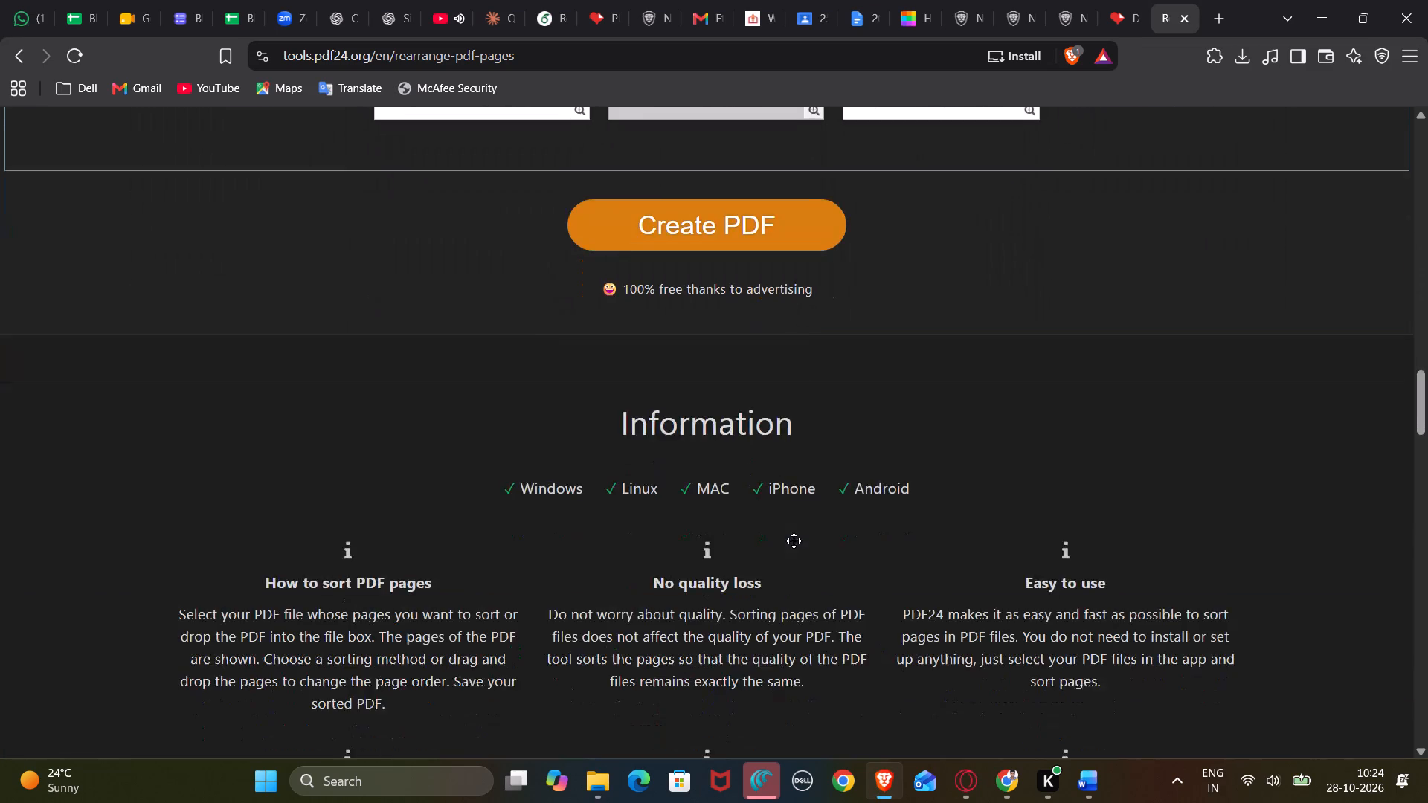
{"action": "scroll", "coordinate": [823, 494], "scroll_direction": "up", "scroll_amount": 5}
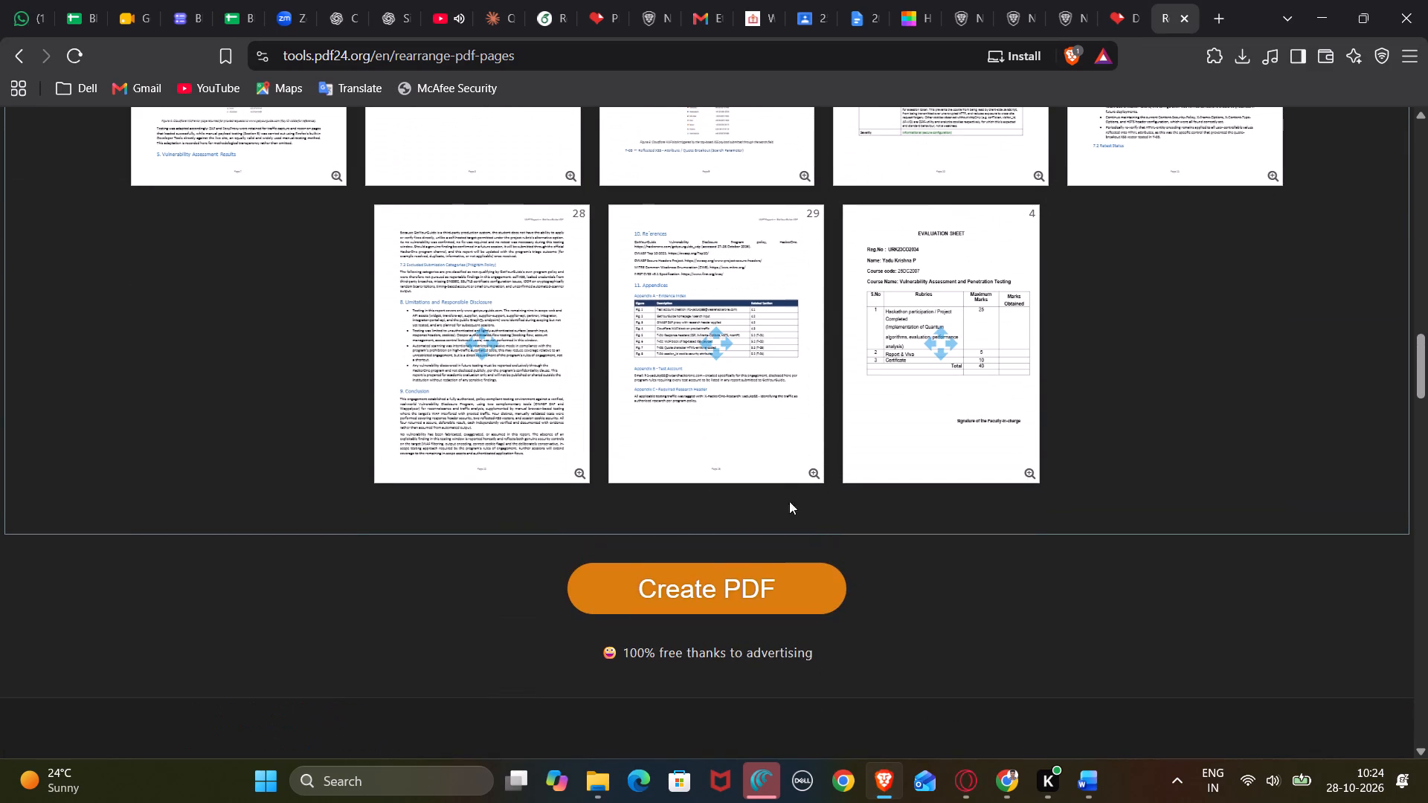
{"action": "scroll", "coordinate": [789, 501], "scroll_direction": "up", "scroll_amount": 4}
{"action": "scroll", "coordinate": [765, 506], "scroll_direction": "down", "scroll_amount": 3}
{"action": "scroll", "coordinate": [765, 506], "scroll_direction": "up", "scroll_amount": 7}
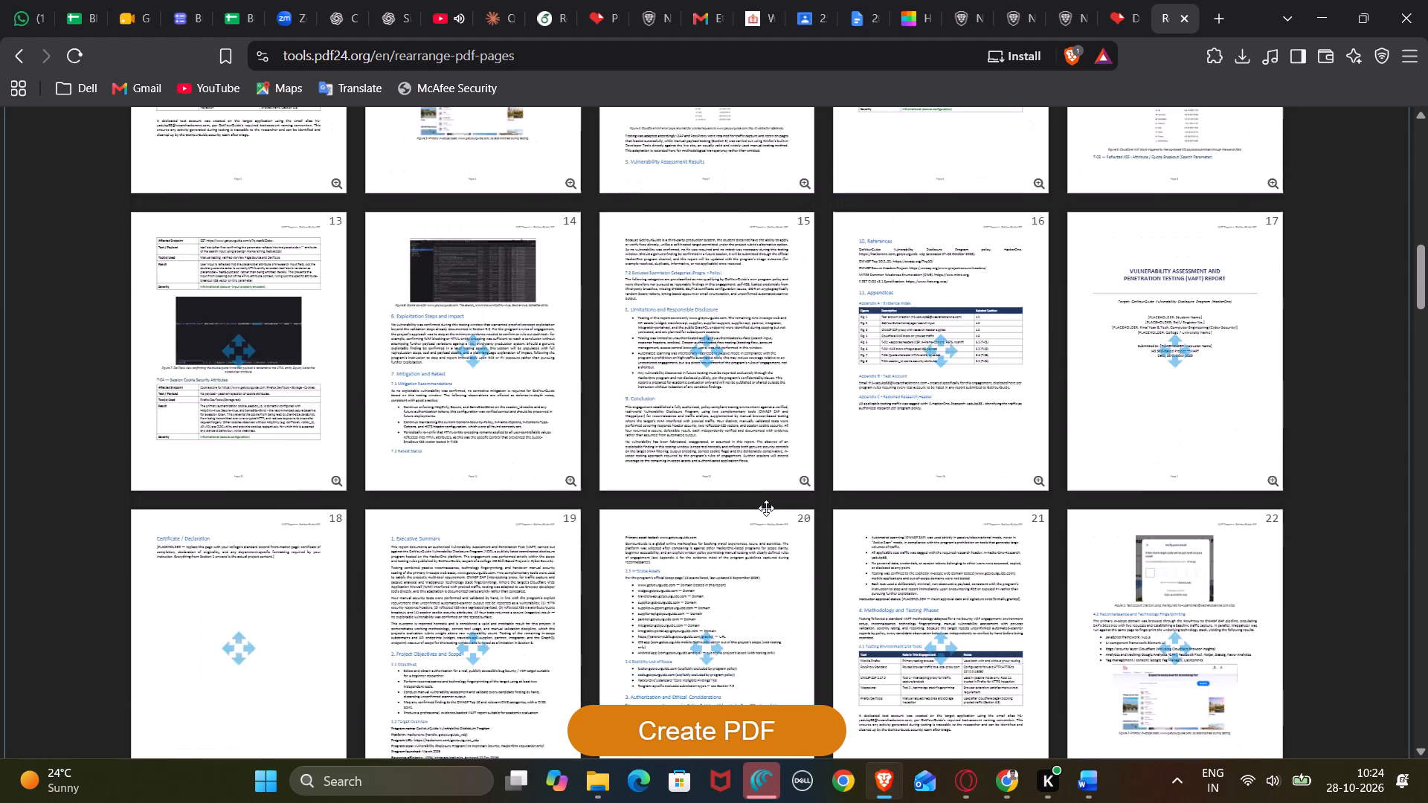
{"action": "scroll", "coordinate": [766, 508], "scroll_direction": "up", "scroll_amount": 7}
{"action": "scroll", "coordinate": [769, 509], "scroll_direction": "down", "scroll_amount": 2}
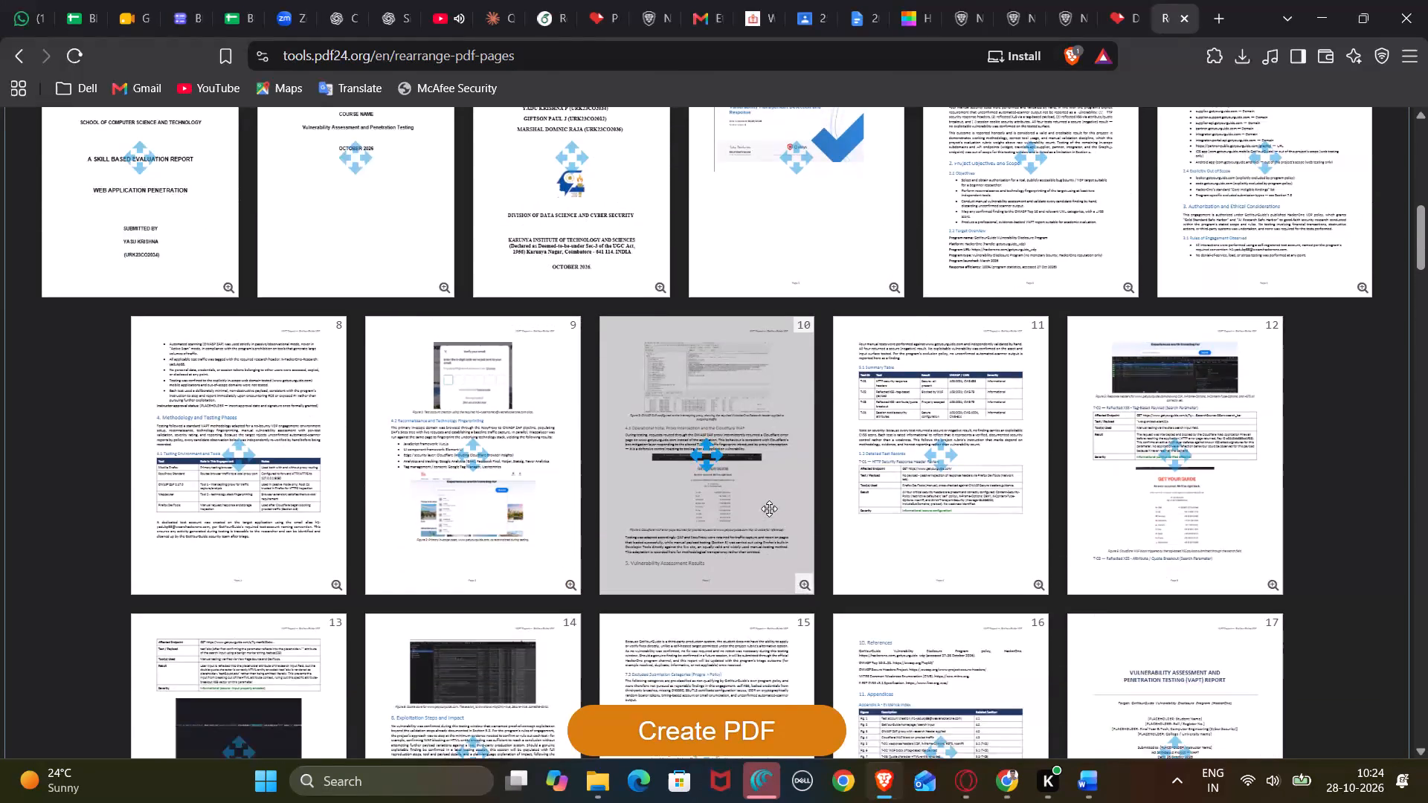
{"action": "scroll", "coordinate": [769, 509], "scroll_direction": "up", "scroll_amount": 2}
{"action": "scroll", "coordinate": [772, 506], "scroll_direction": "down", "scroll_amount": 3}
{"action": "scroll", "coordinate": [772, 506], "scroll_direction": "up", "scroll_amount": 2}
{"action": "scroll", "coordinate": [773, 506], "scroll_direction": "down", "scroll_amount": 14}
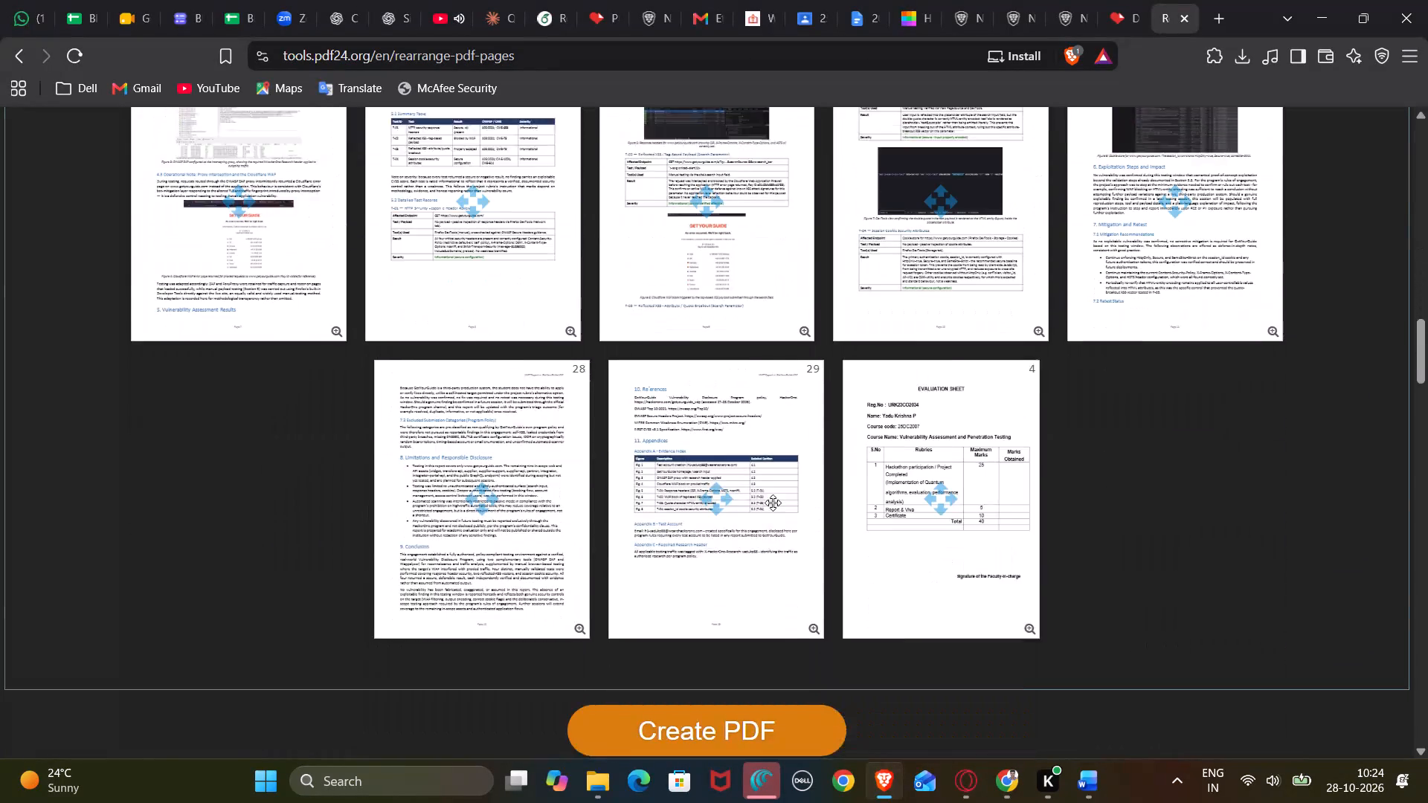
Create the rearranged PDF and download it to the Downloads folder as ilovepdf_merged_removed (1).
{"action": "scroll", "coordinate": [773, 502], "scroll_direction": "down", "scroll_amount": 3}
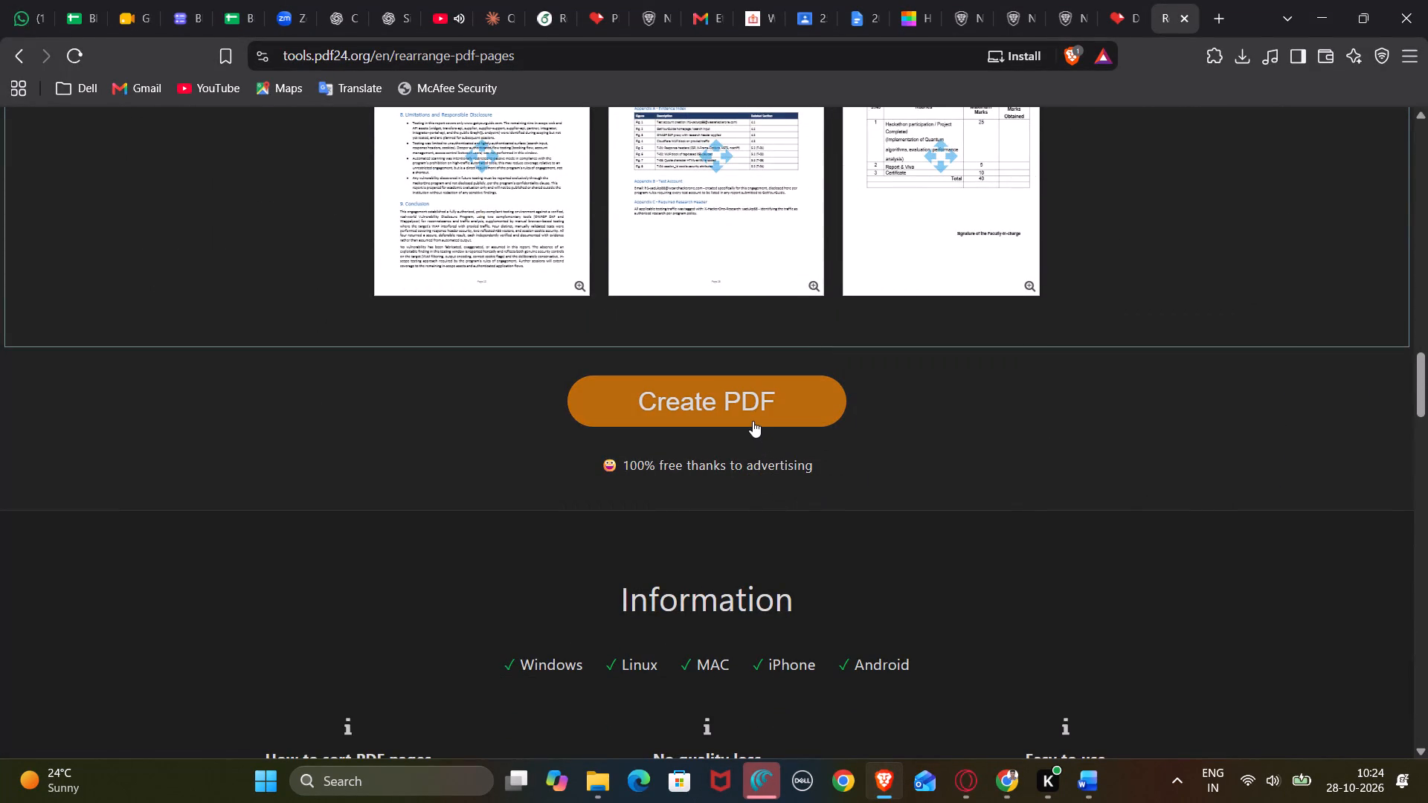
{"action": "left_click", "coordinate": [753, 420]}
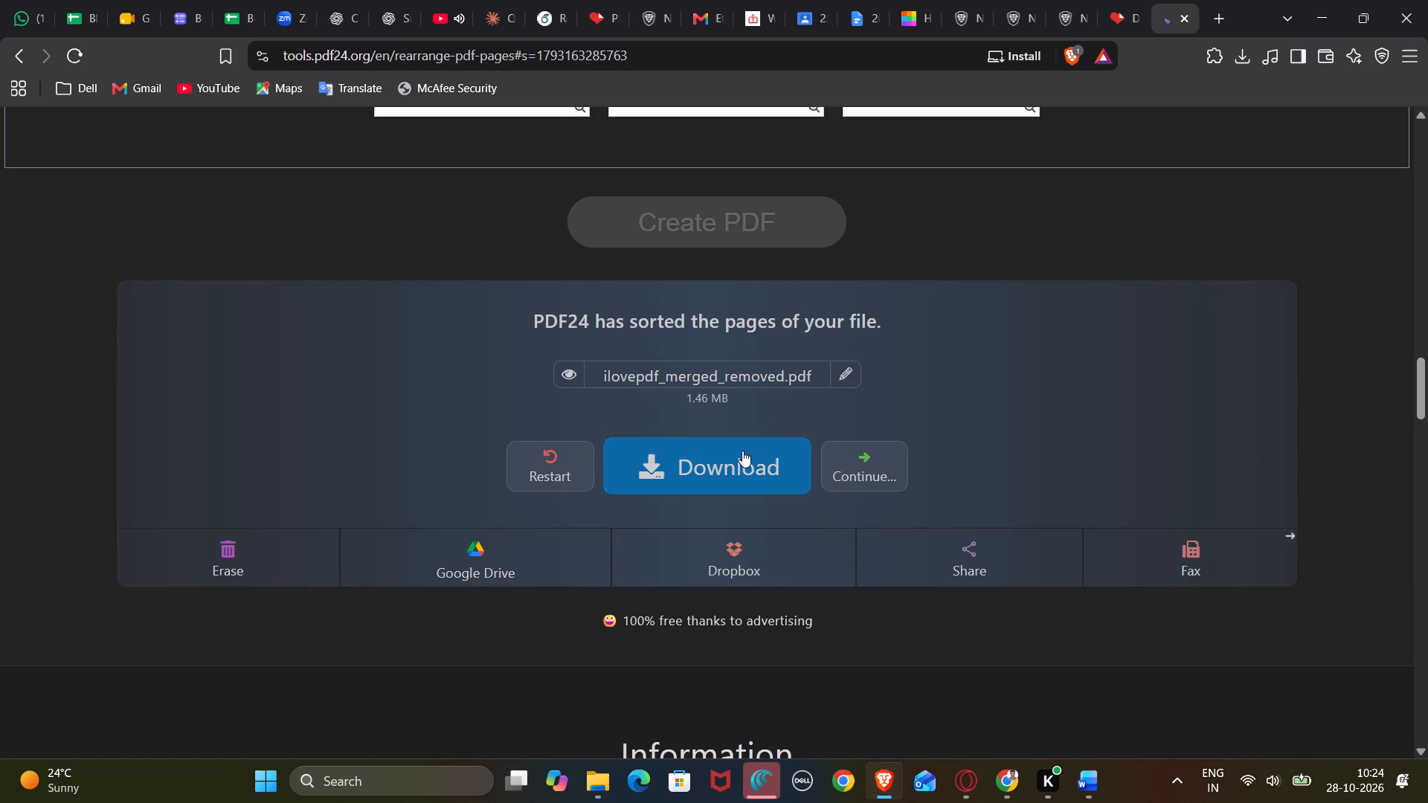
{"action": "left_click", "coordinate": [742, 457]}
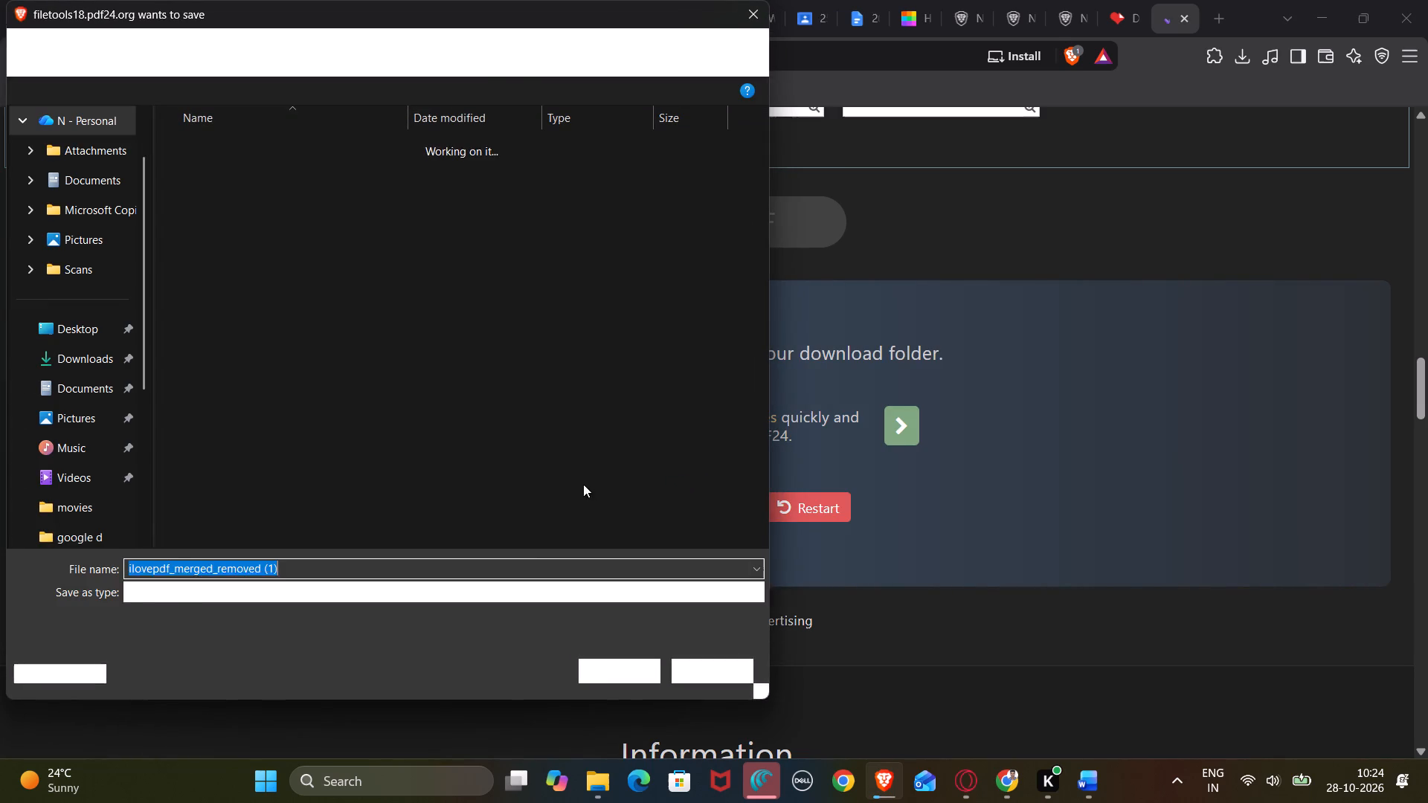
{"action": "scroll", "coordinate": [451, 271], "scroll_direction": "up", "scroll_amount": 3}
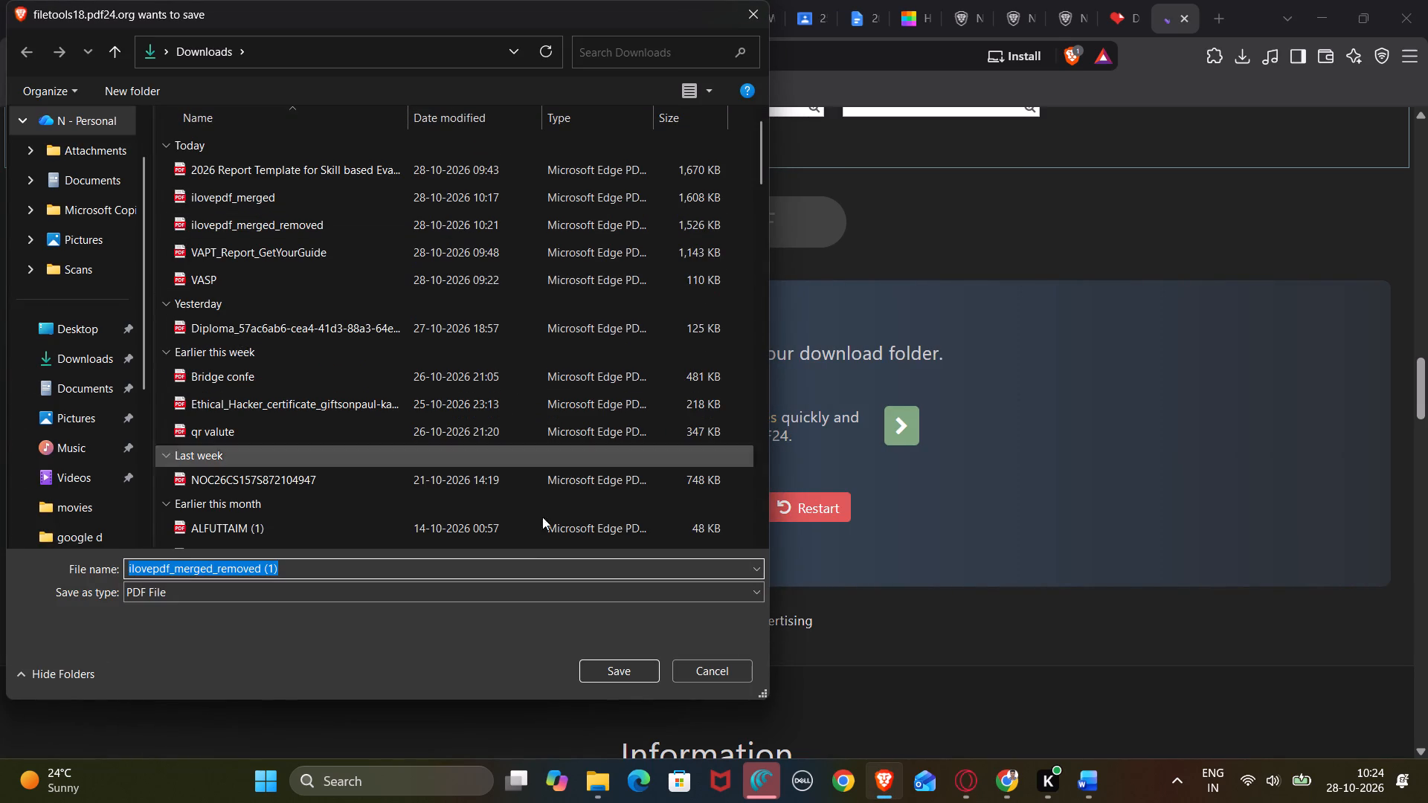
{"action": "left_click", "coordinate": [617, 673]}
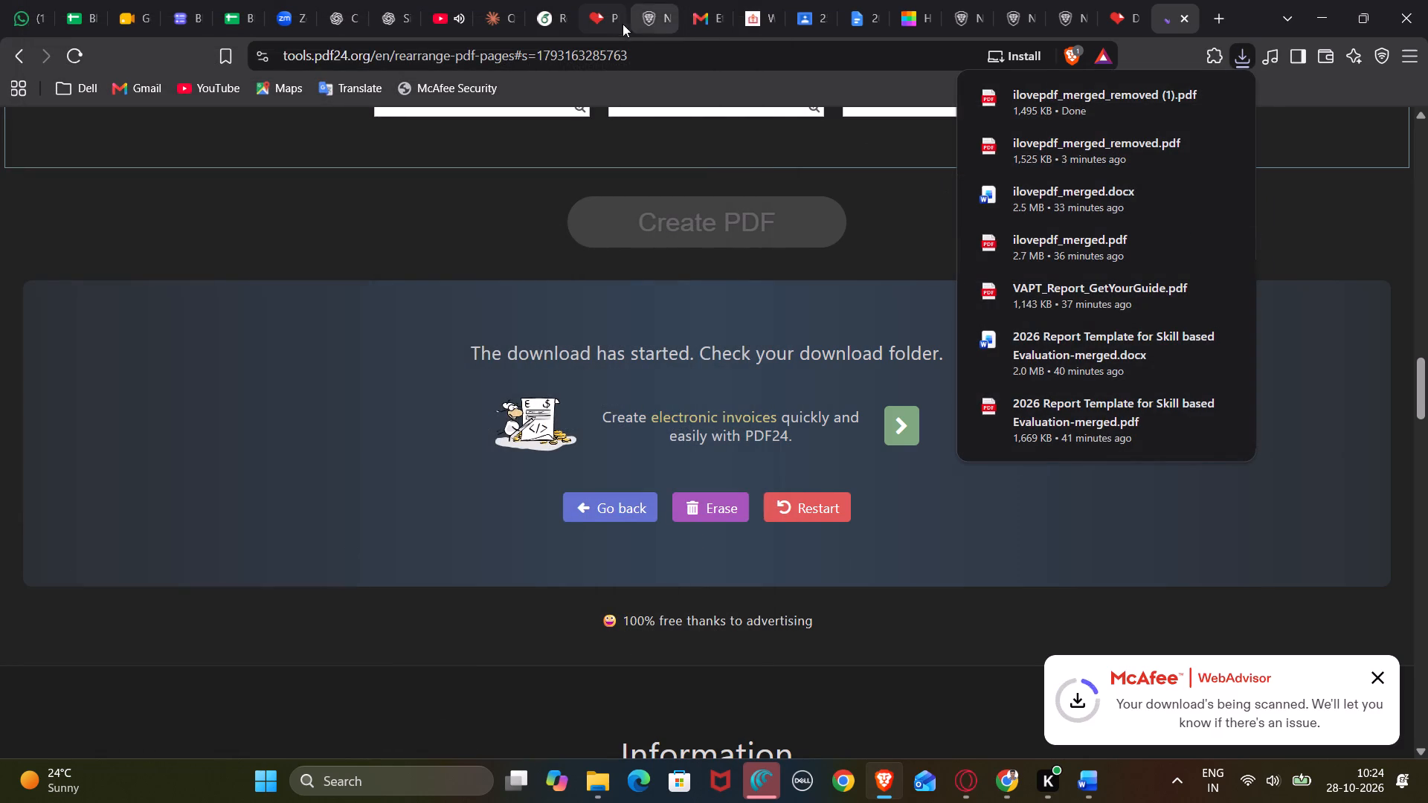
Load ilovepdf_merged_removed (1) from Downloads into iLovePDF's Remove pages tool.
{"action": "left_click", "coordinate": [1113, 33]}
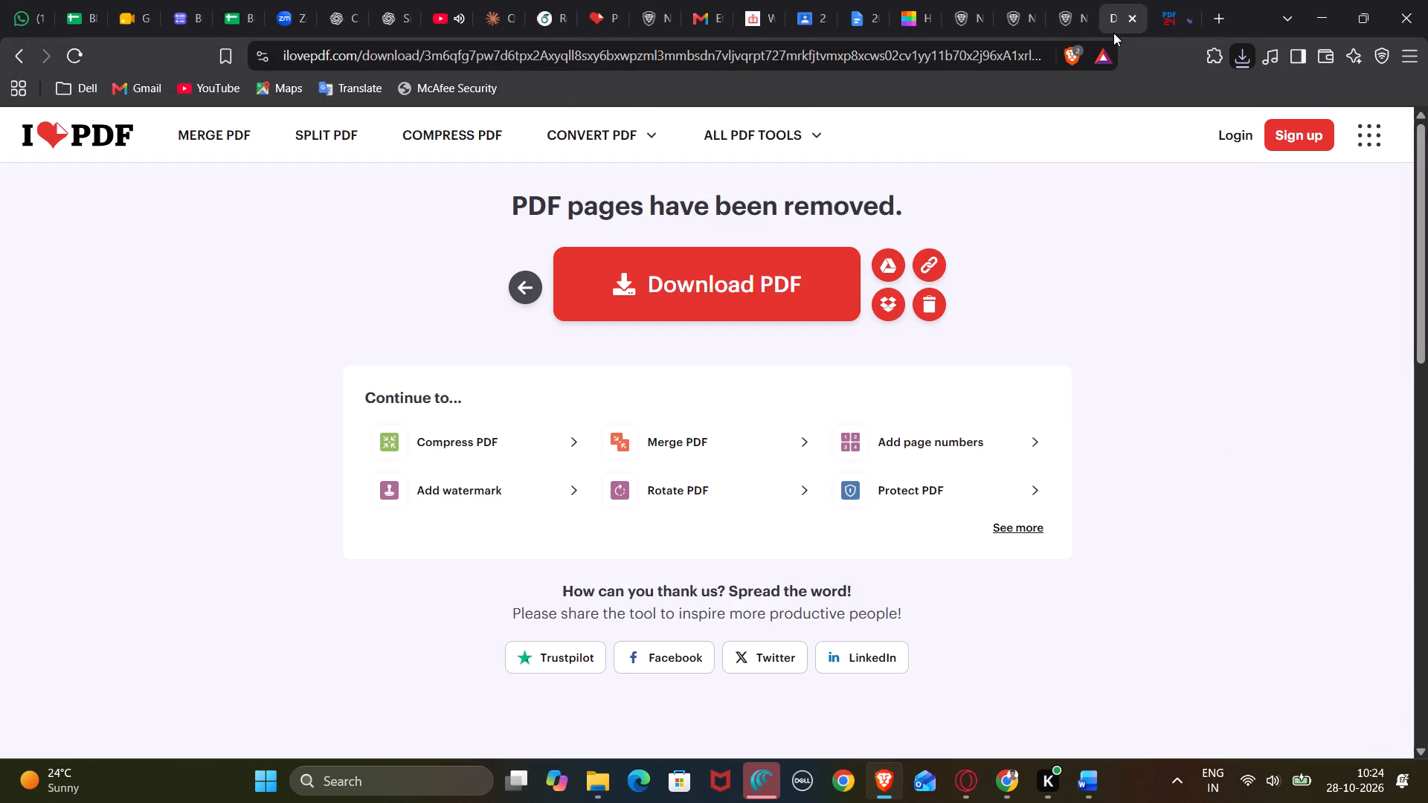
{"action": "left_click", "coordinate": [834, 363]}
{"action": "left_click", "coordinate": [747, 382]}
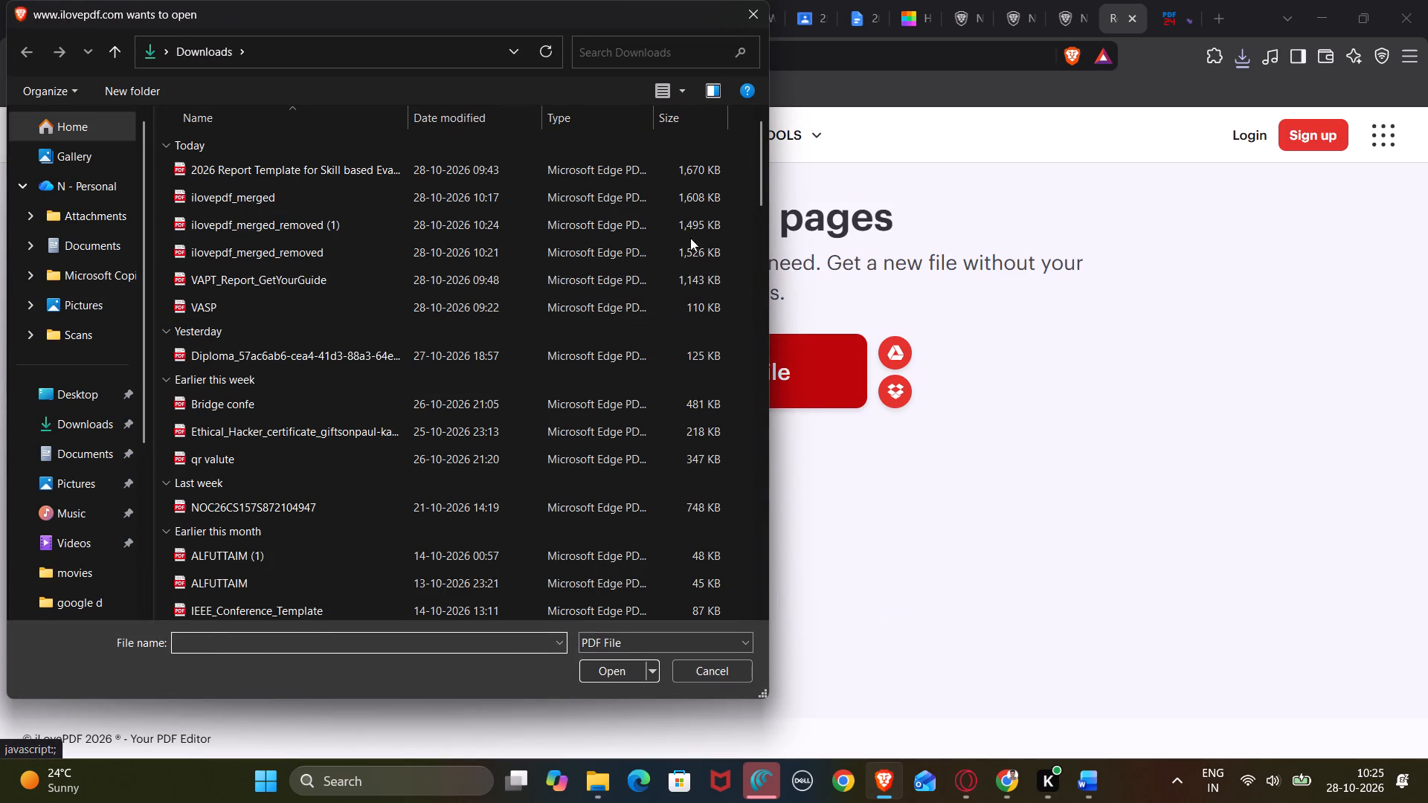
{"action": "left_click", "coordinate": [661, 224]}
{"action": "left_click", "coordinate": [617, 667]}
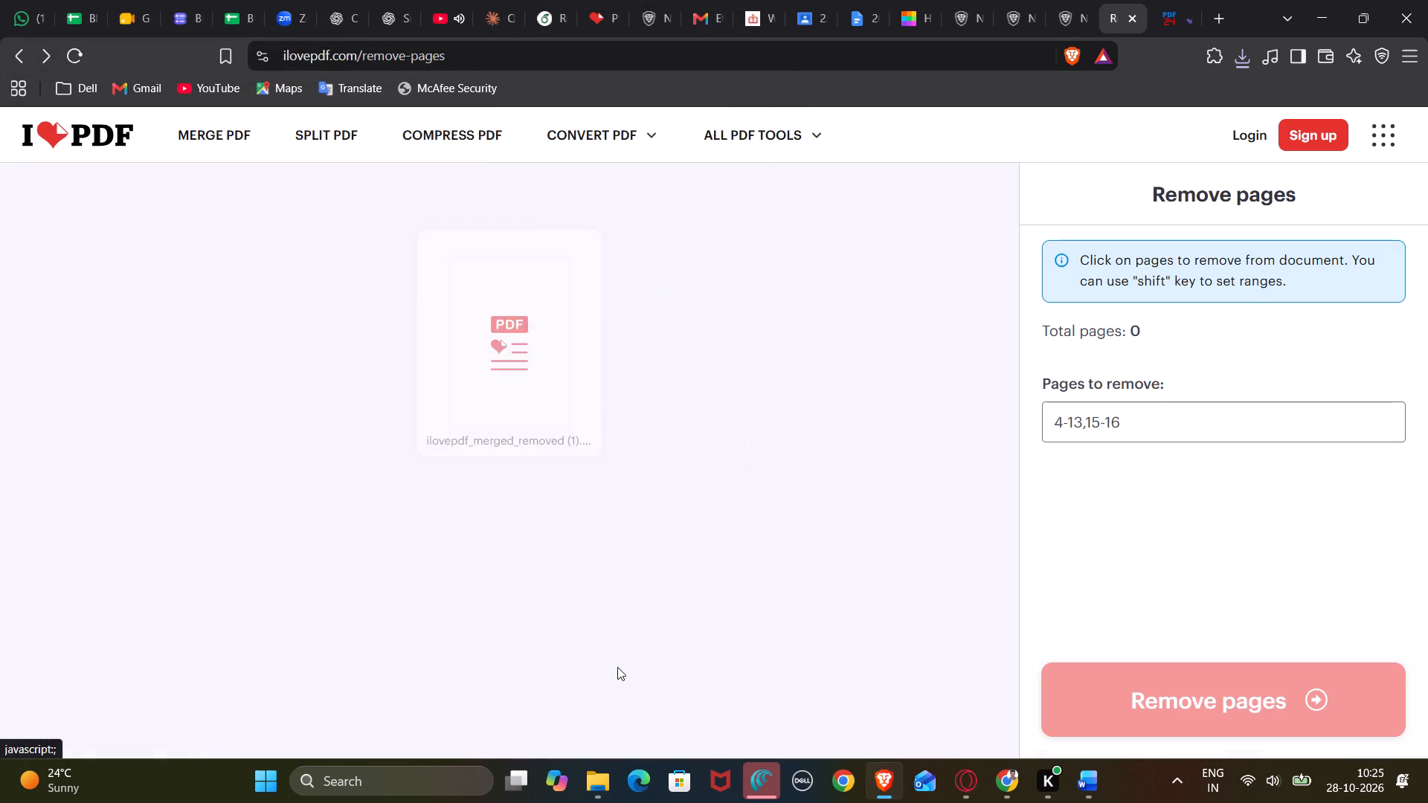
Mark the second VAPT report title page (page 16) and the Certificate / Declaration page (page 17) for removal.
{"action": "scroll", "coordinate": [523, 393], "scroll_direction": "down", "scroll_amount": 3}
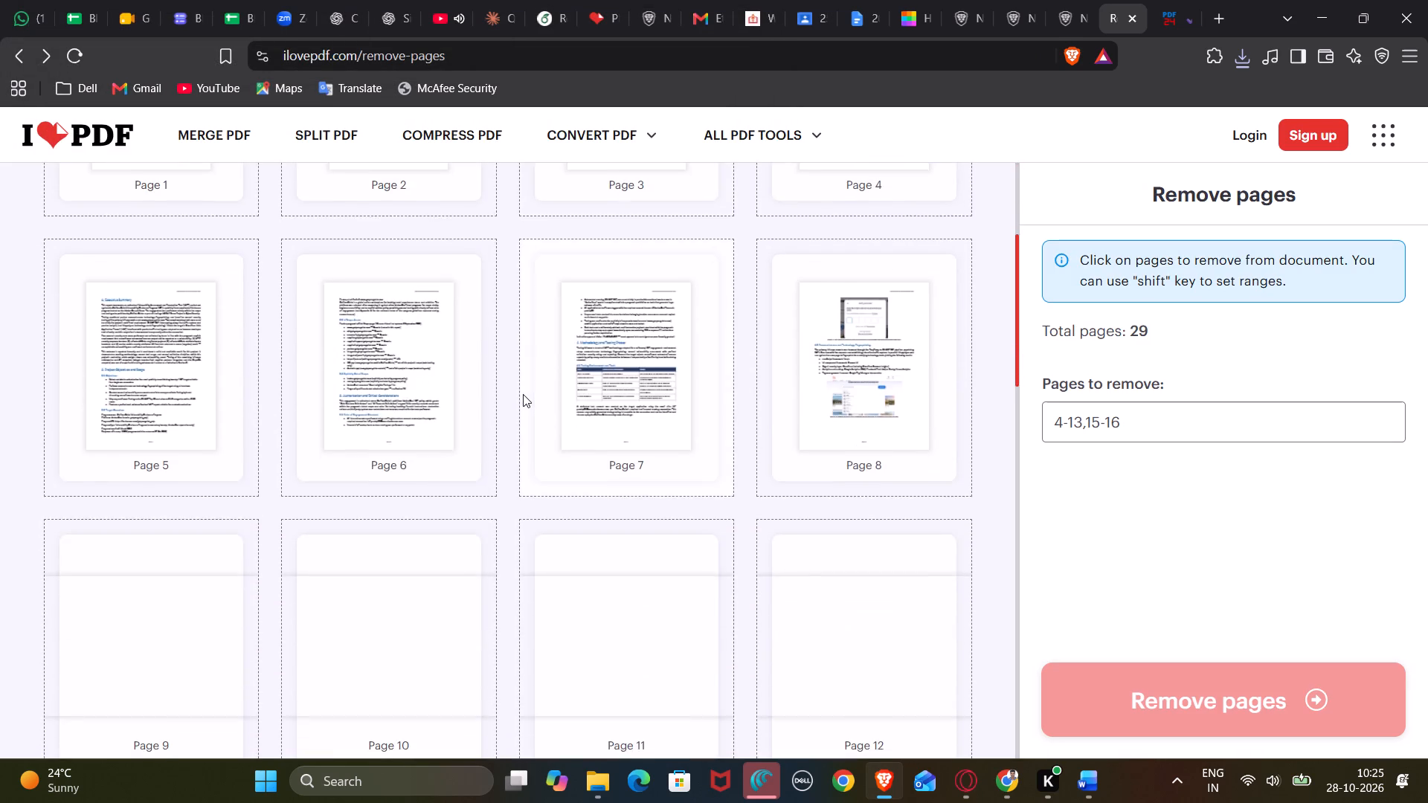
{"action": "scroll", "coordinate": [523, 395], "scroll_direction": "down", "scroll_amount": 13}
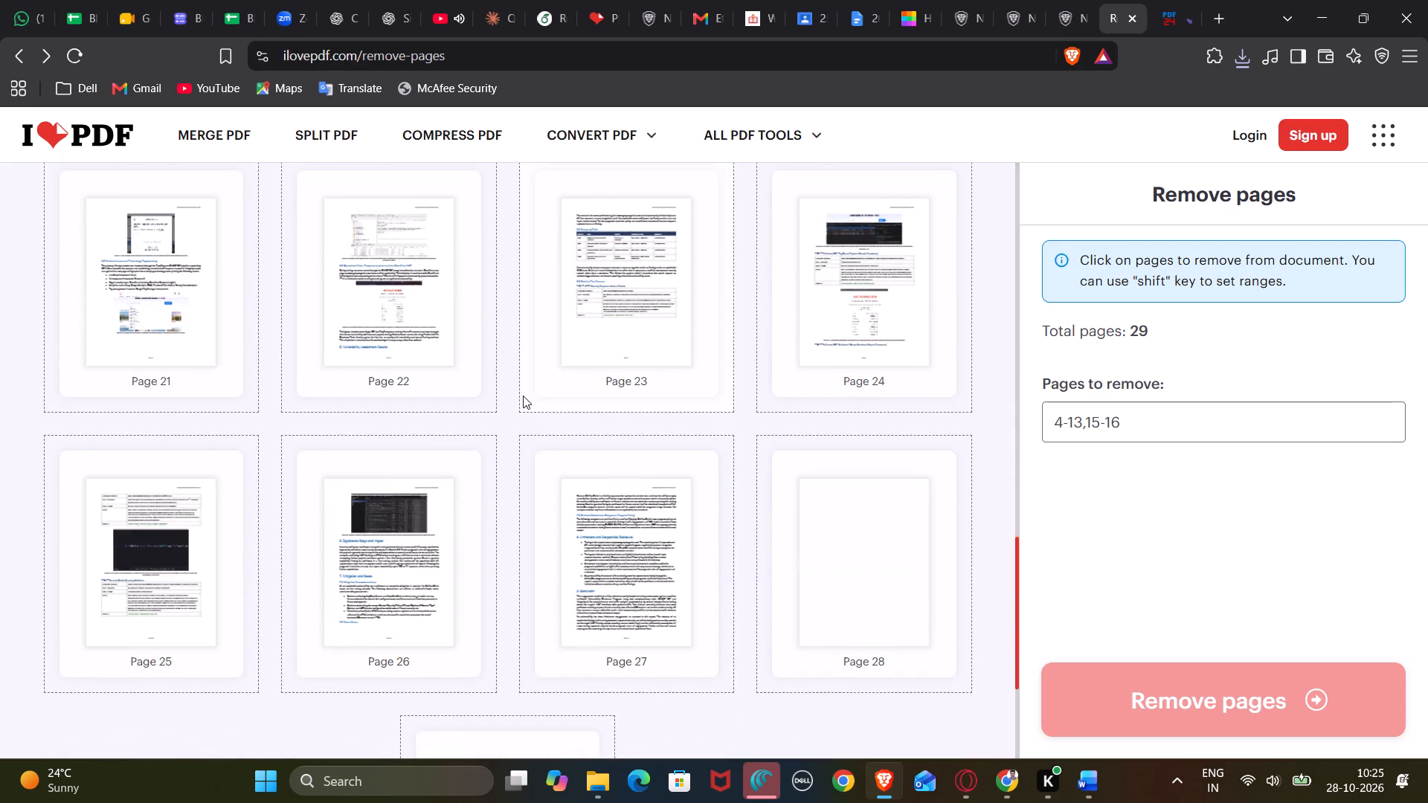
{"action": "scroll", "coordinate": [523, 396], "scroll_direction": "down", "scroll_amount": 4}
{"action": "scroll", "coordinate": [530, 467], "scroll_direction": "up", "scroll_amount": 5}
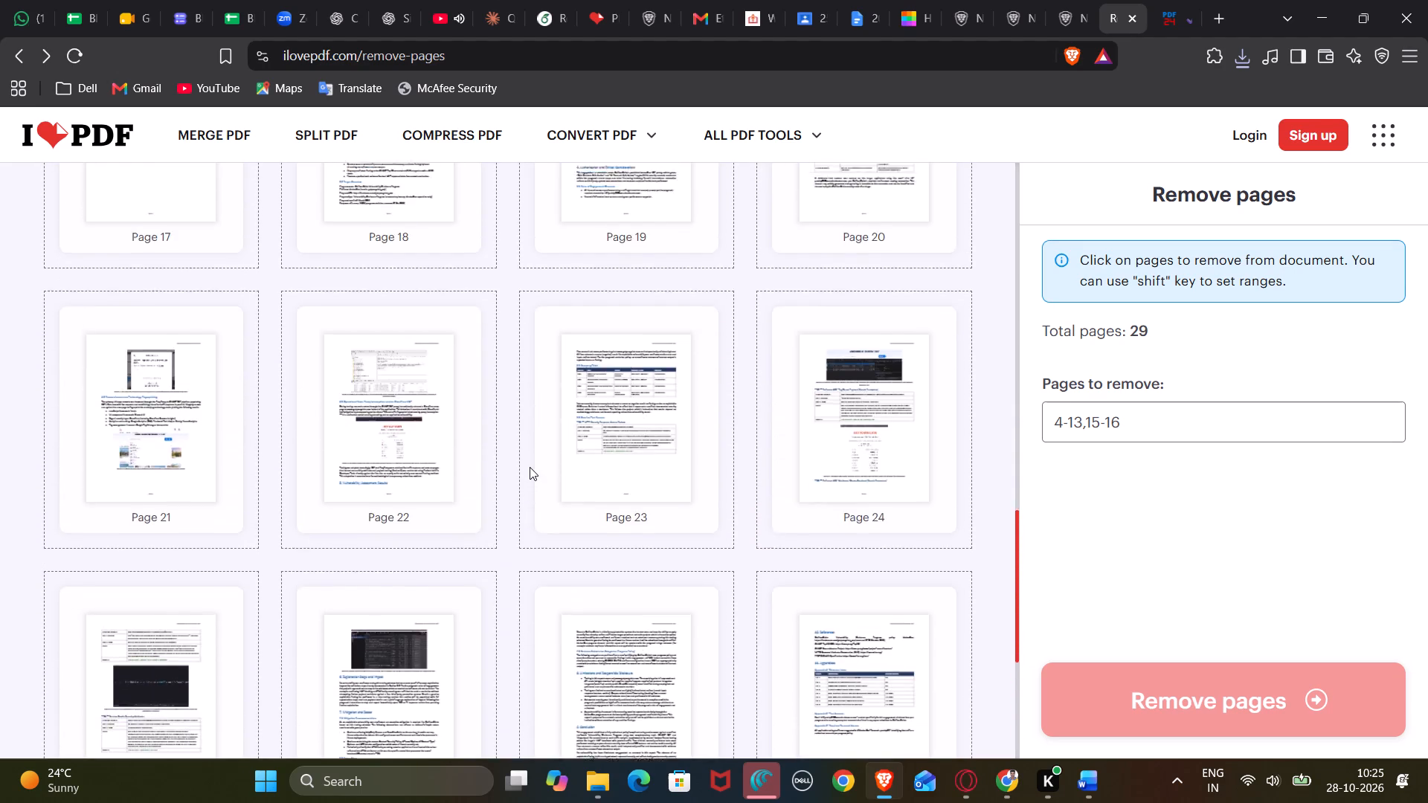
{"action": "scroll", "coordinate": [530, 467], "scroll_direction": "up", "scroll_amount": 5}
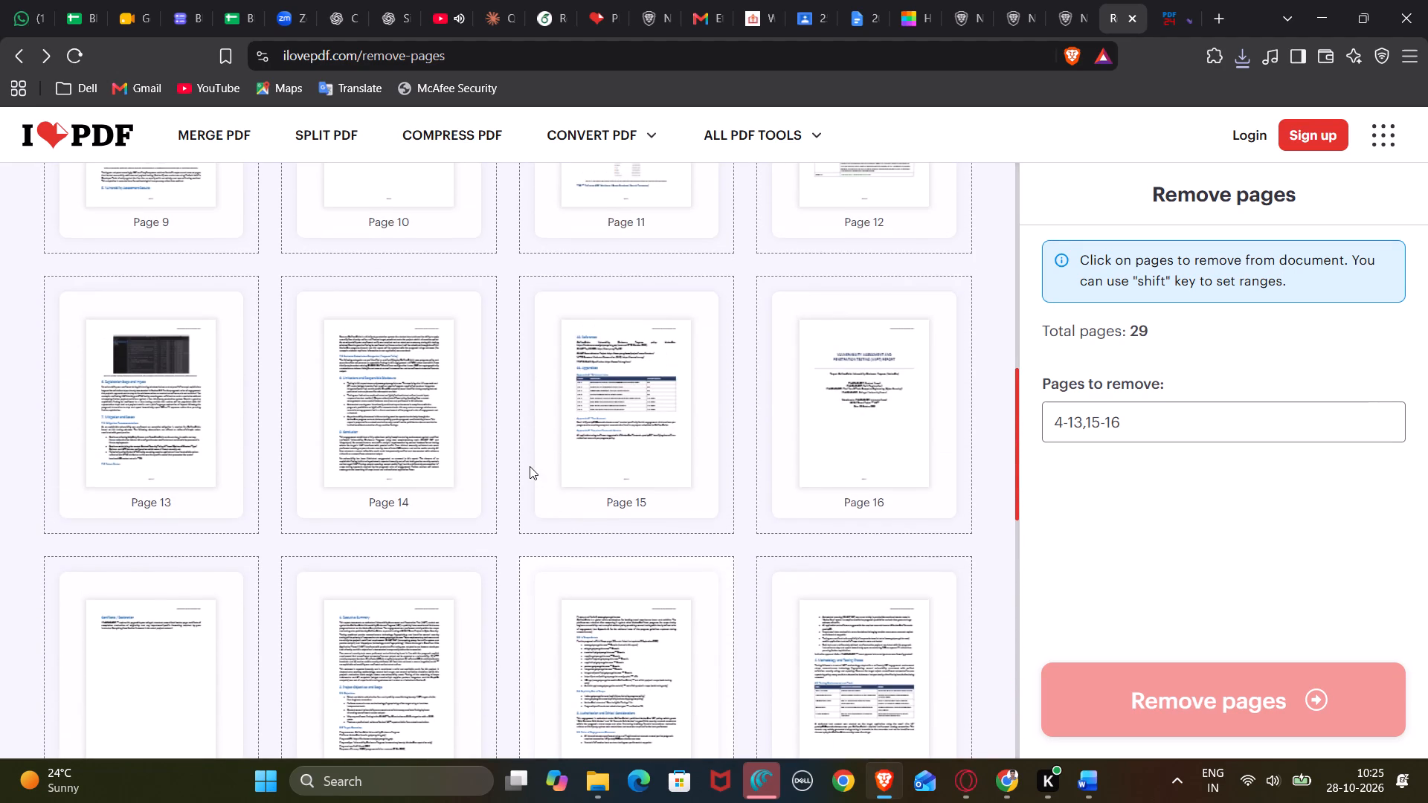
{"action": "left_click", "coordinate": [837, 422]}
{"action": "scroll", "coordinate": [837, 424], "scroll_direction": "down", "scroll_amount": 2}
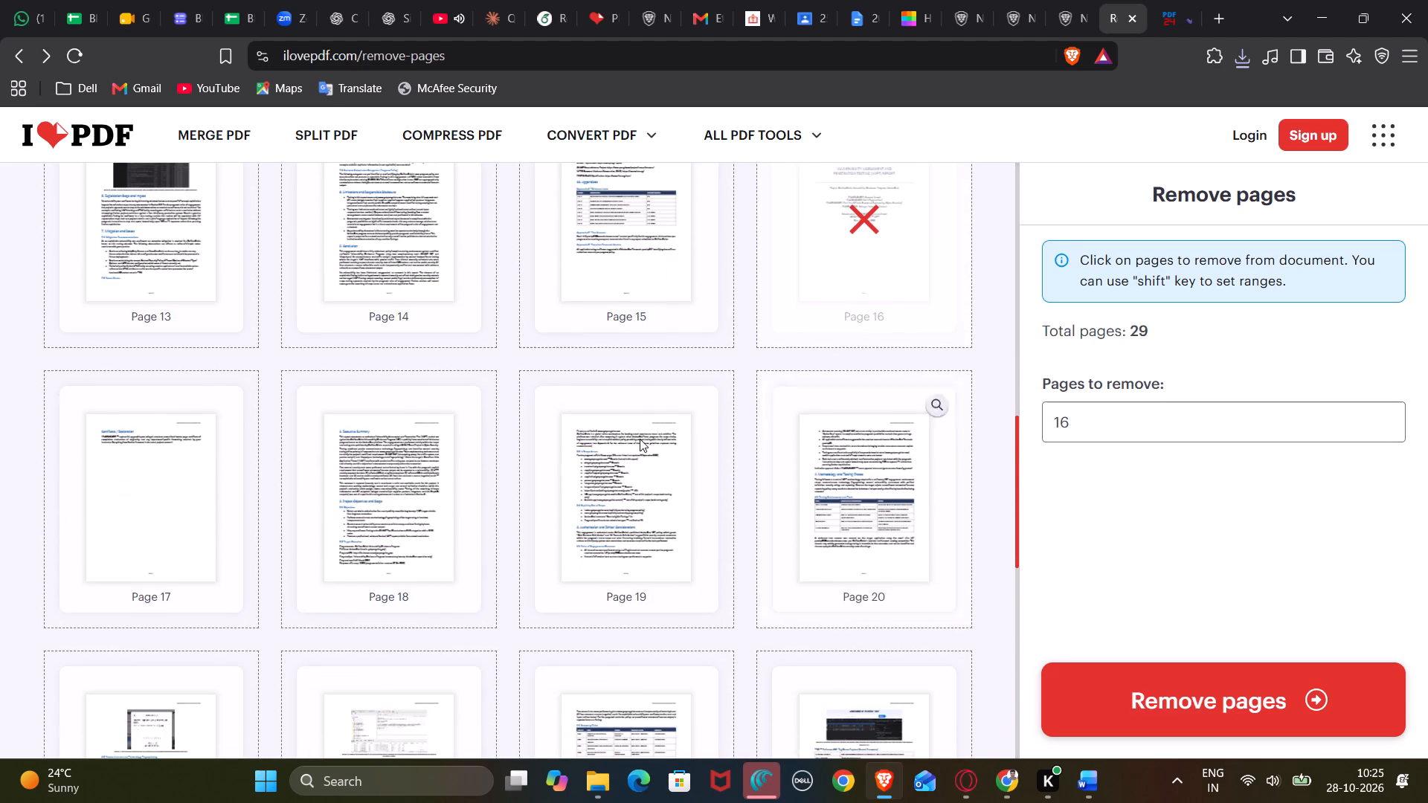
{"action": "left_click", "coordinate": [192, 530]}
Look over the thumbnails of pages 1 to 15 to compare the first report copy with the repeated pages.
{"action": "scroll", "coordinate": [338, 481], "scroll_direction": "up", "scroll_amount": 5}
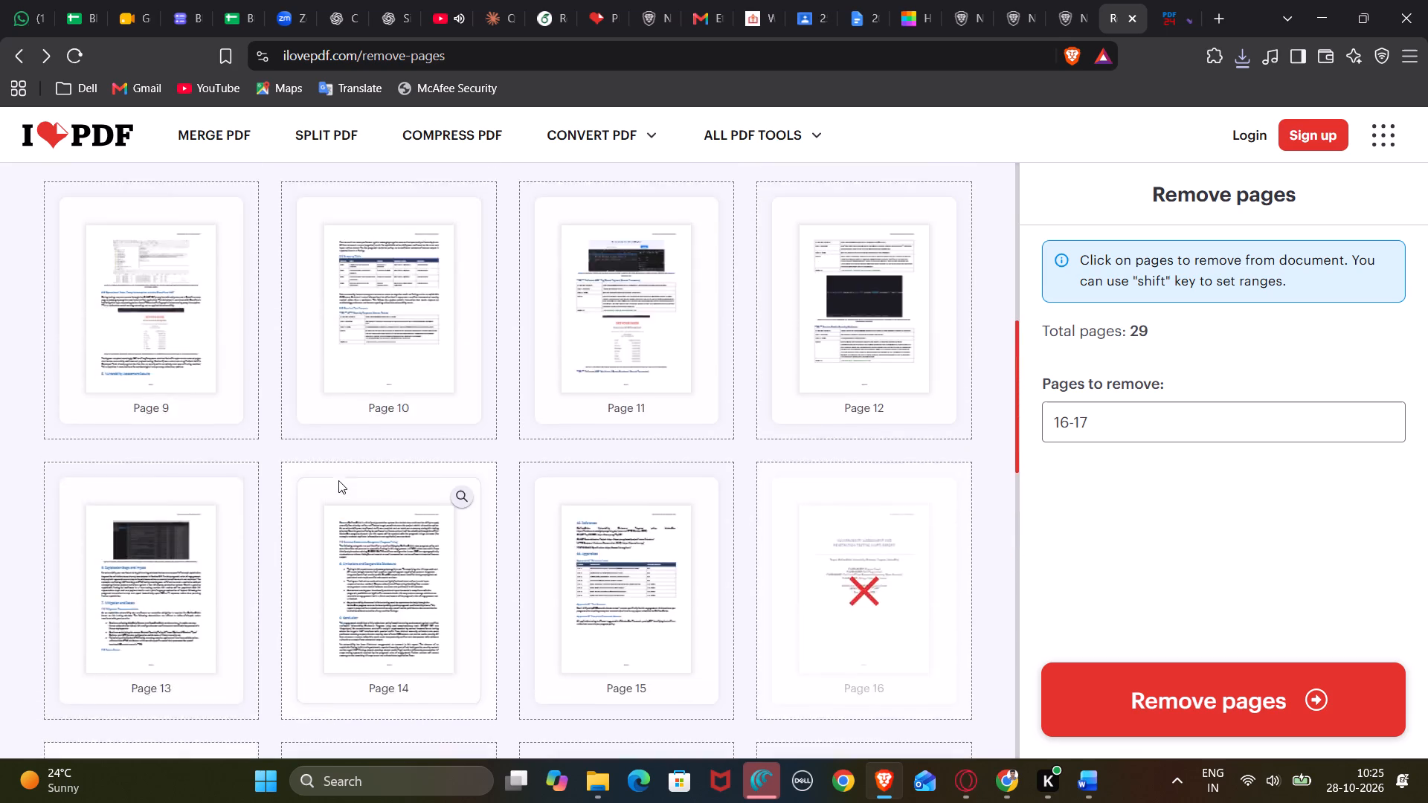
{"action": "scroll", "coordinate": [338, 480], "scroll_direction": "up", "scroll_amount": 5}
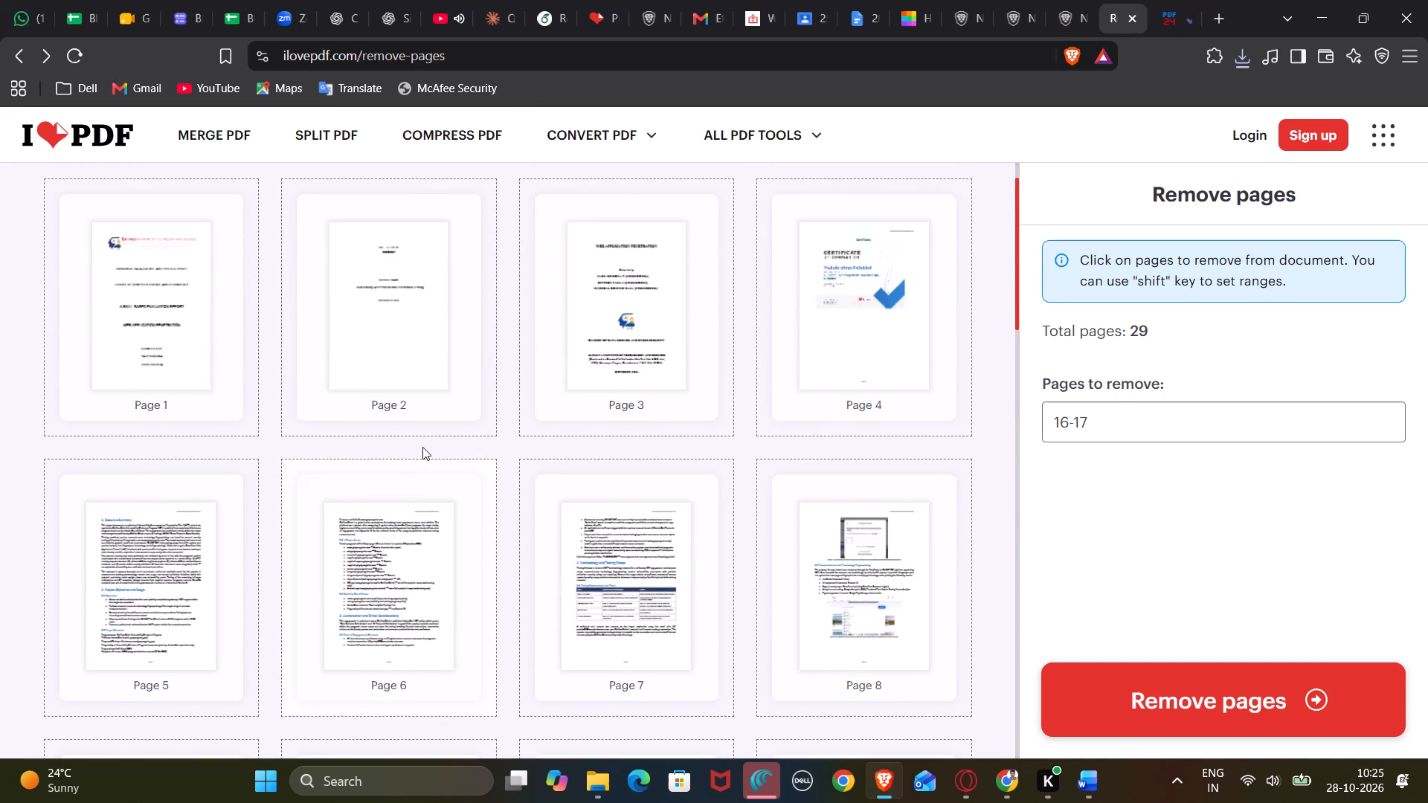
{"action": "scroll", "coordinate": [422, 447], "scroll_direction": "down", "scroll_amount": 5}
{"action": "scroll", "coordinate": [387, 492], "scroll_direction": "up", "scroll_amount": 5}
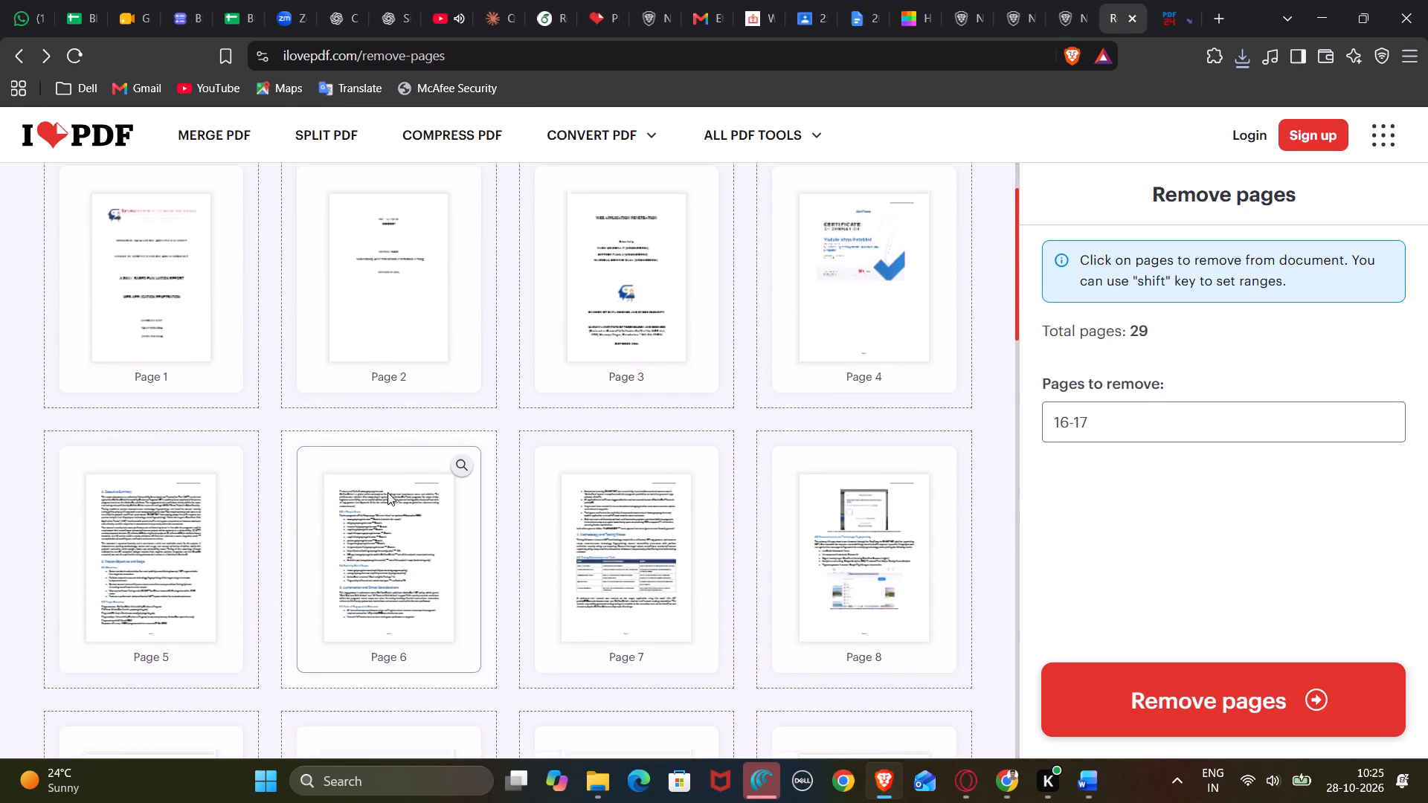
{"action": "scroll", "coordinate": [387, 492], "scroll_direction": "down", "scroll_amount": 6}
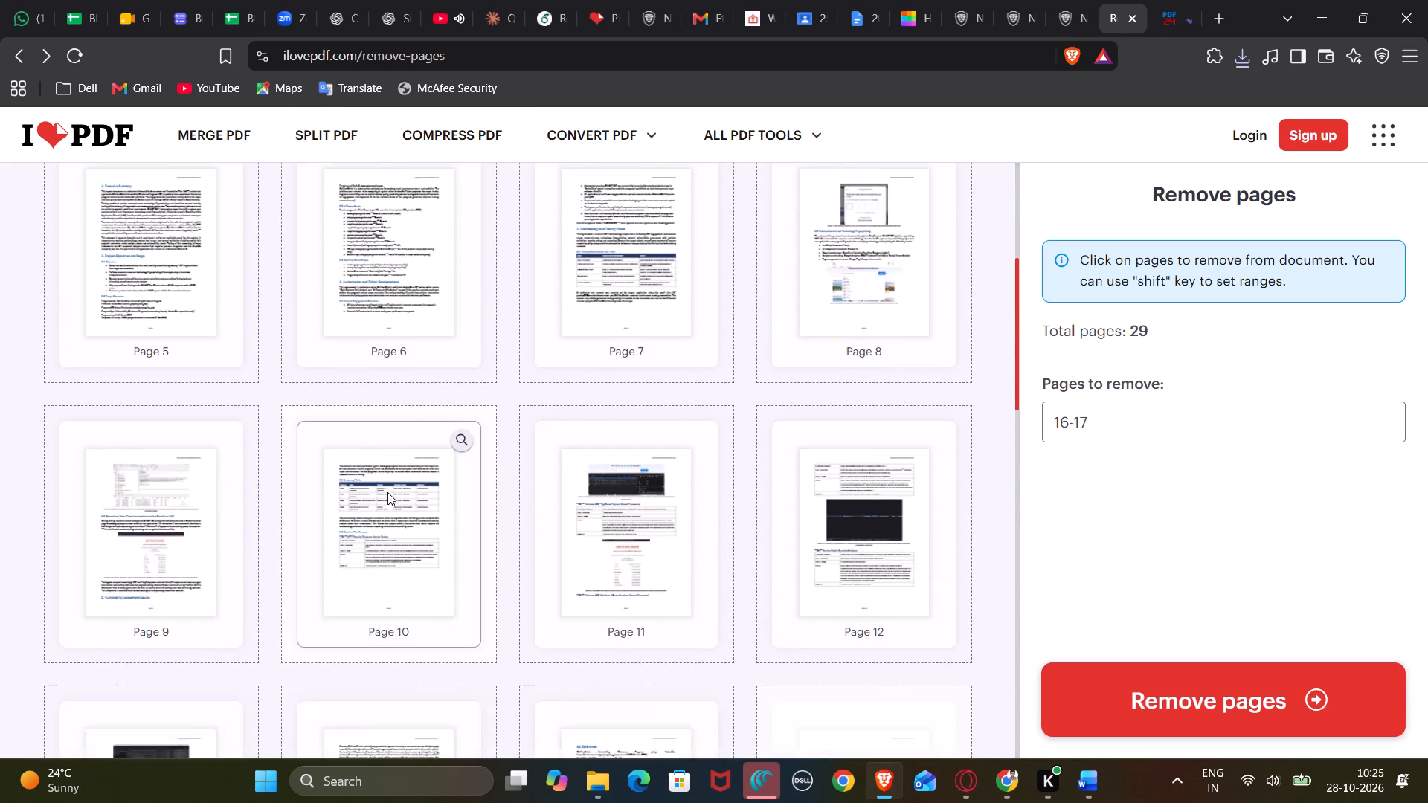
Mark the repeated report pages 18 to 21 for removal as well.
{"action": "scroll", "coordinate": [387, 492], "scroll_direction": "down", "scroll_amount": 5}
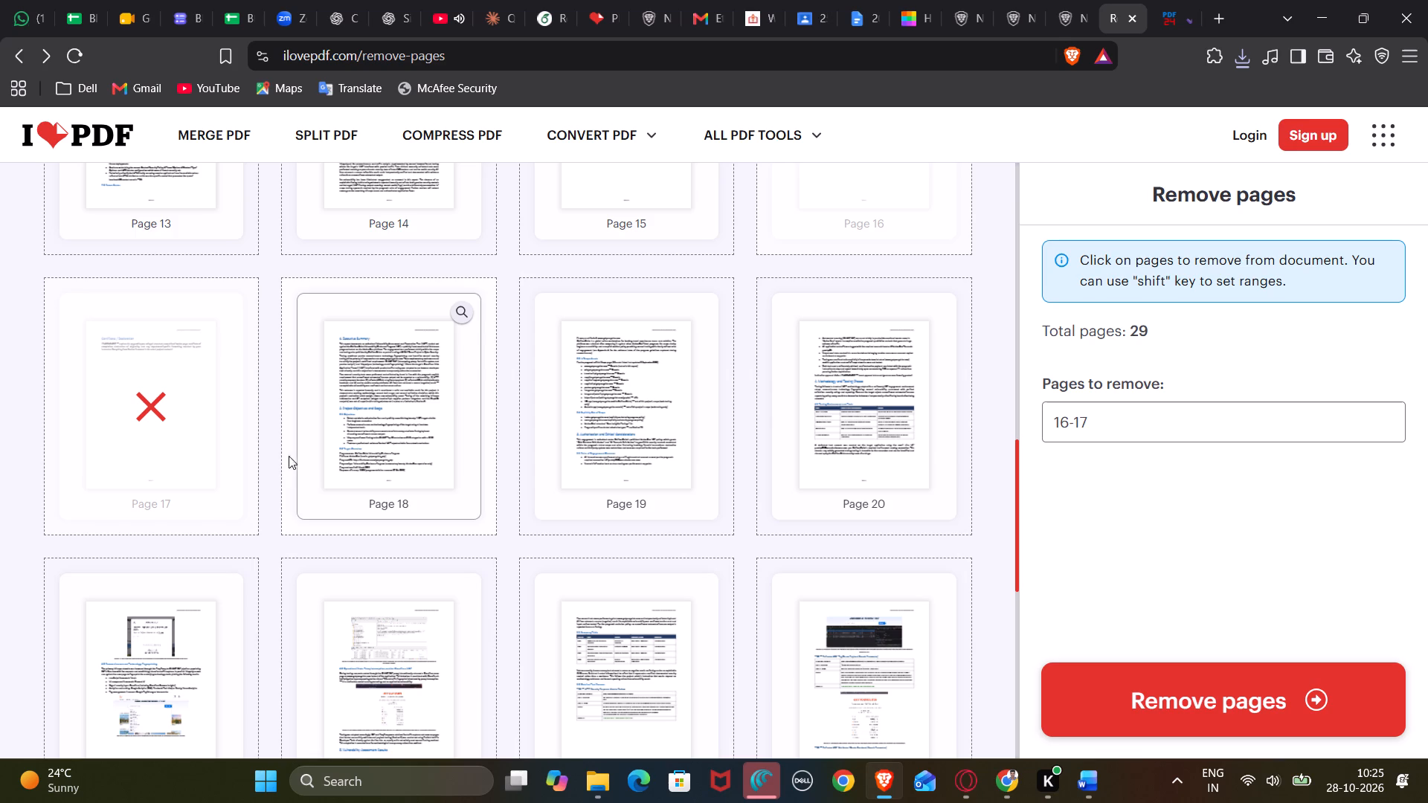
{"action": "left_click", "coordinate": [354, 435]}
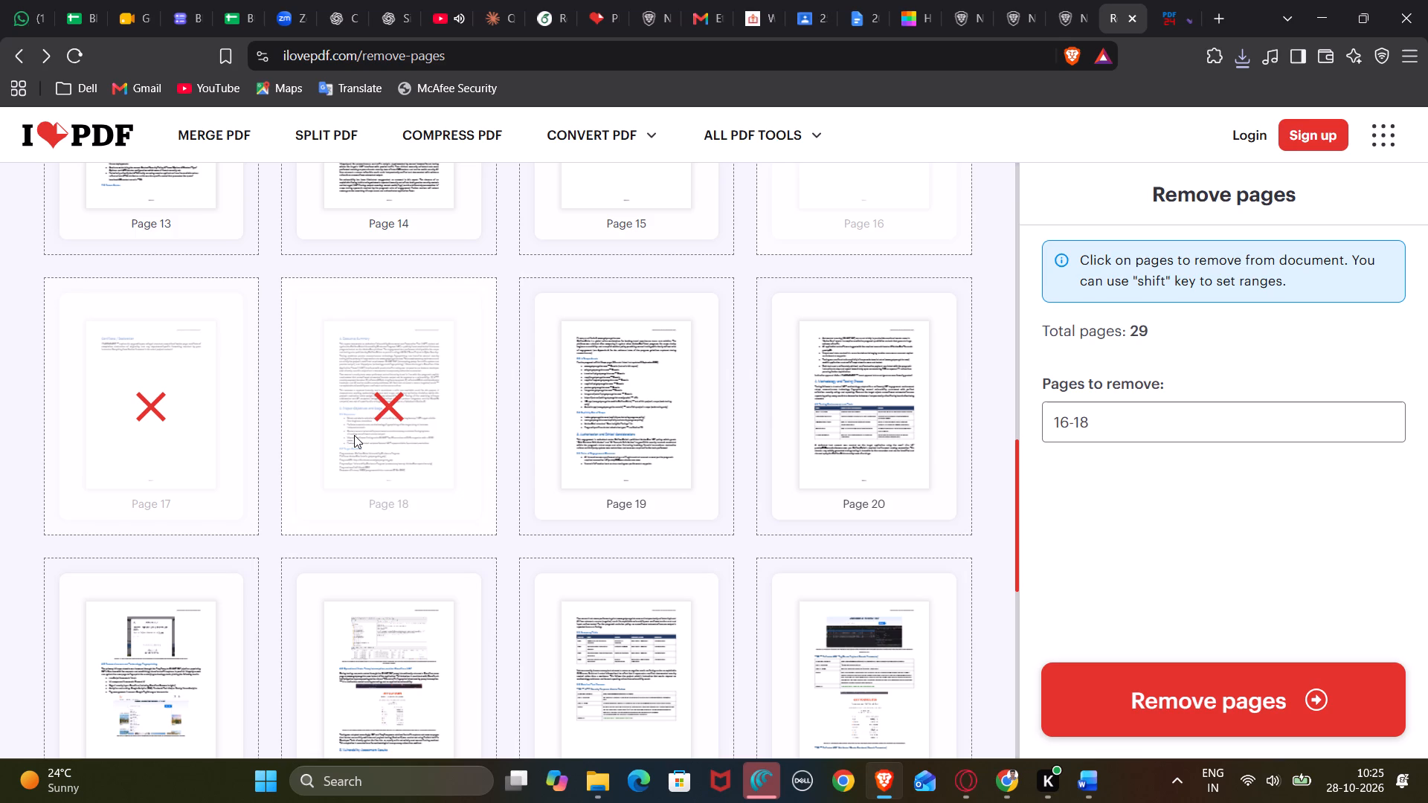
{"action": "scroll", "coordinate": [354, 435], "scroll_direction": "down", "scroll_amount": 3}
{"action": "scroll", "coordinate": [354, 435], "scroll_direction": "up", "scroll_amount": 2}
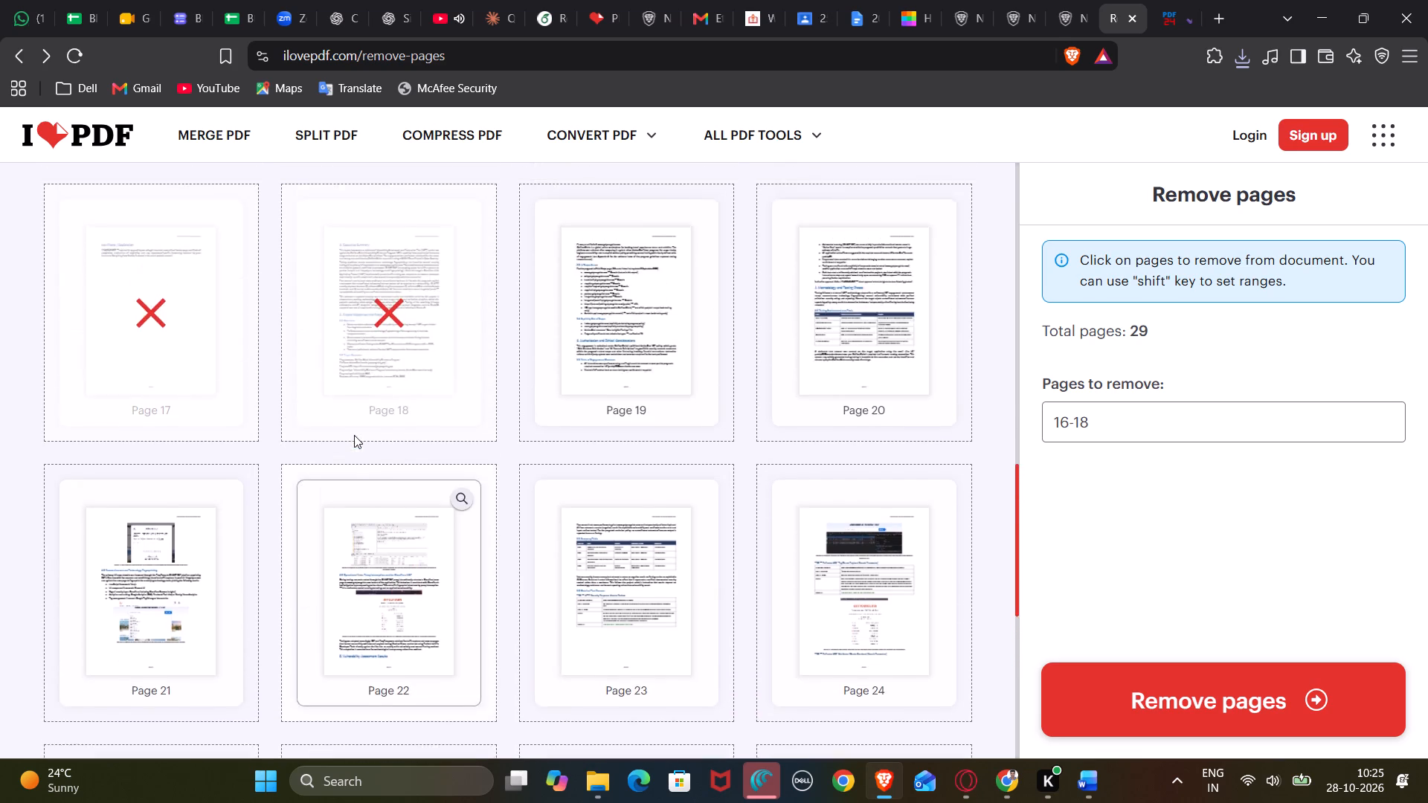
{"action": "scroll", "coordinate": [354, 435], "scroll_direction": "up", "scroll_amount": 8}
{"action": "scroll", "coordinate": [354, 435], "scroll_direction": "down", "scroll_amount": 10}
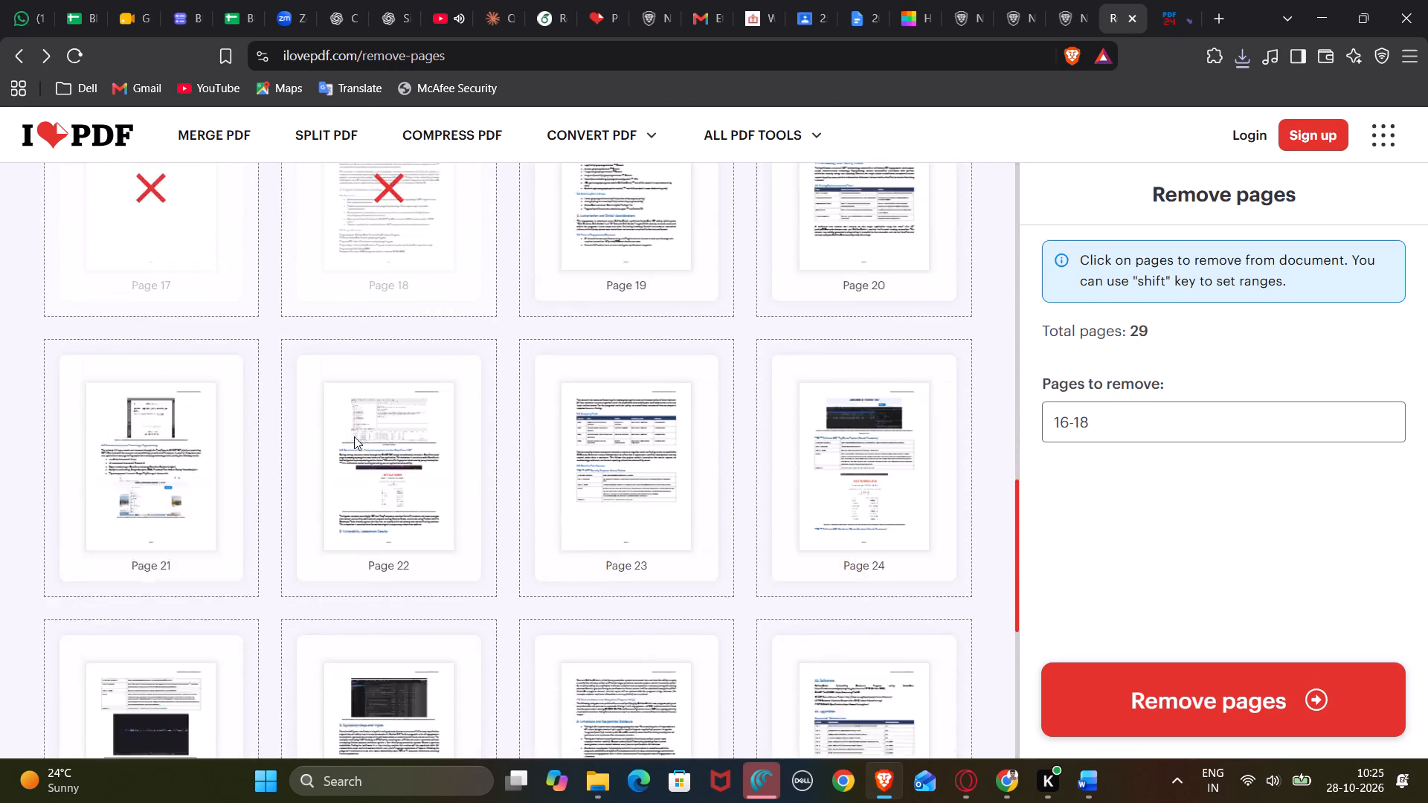
{"action": "scroll", "coordinate": [354, 436], "scroll_direction": "down", "scroll_amount": 2}
{"action": "scroll", "coordinate": [354, 436], "scroll_direction": "up", "scroll_amount": 5}
{"action": "left_click", "coordinate": [631, 415]}
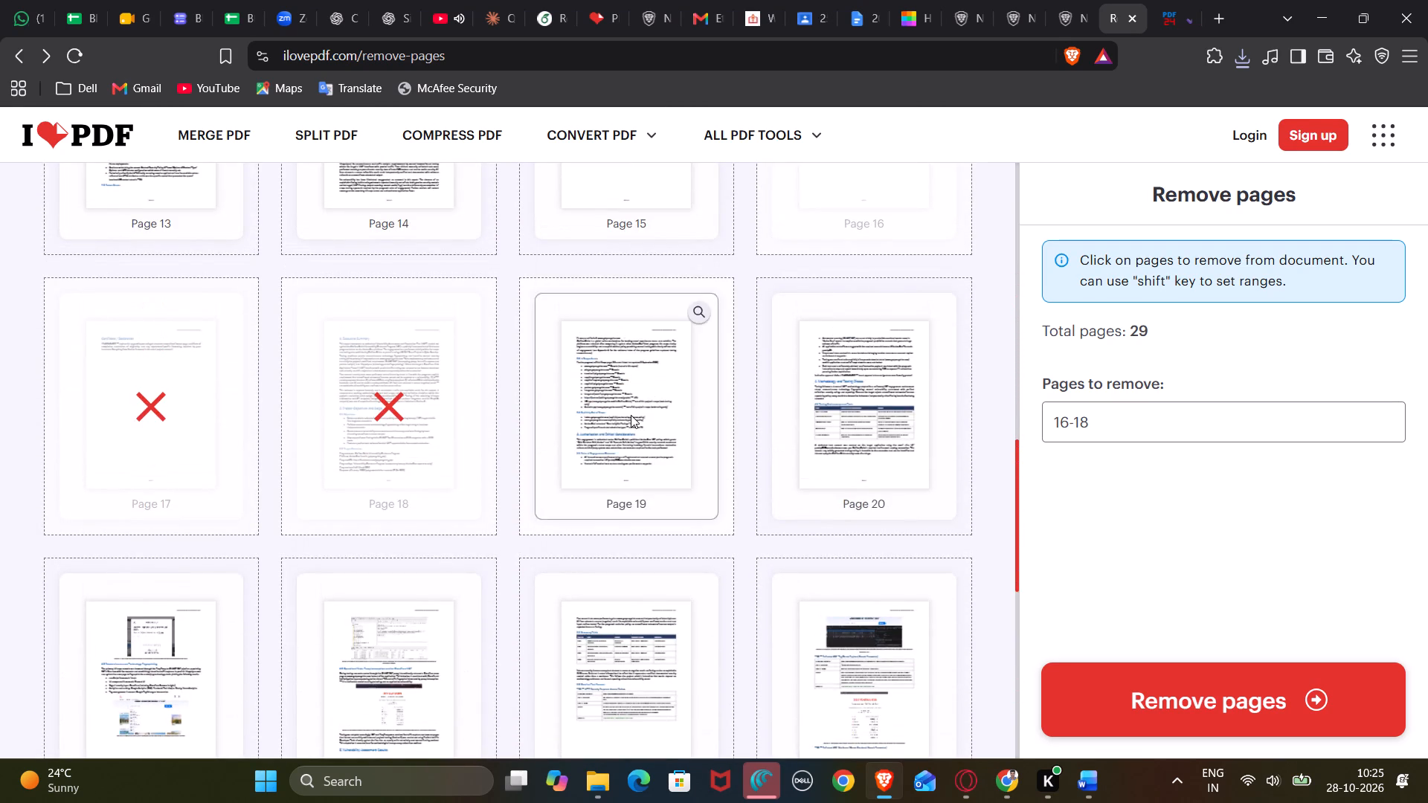
{"action": "left_click", "coordinate": [859, 384]}
{"action": "left_click", "coordinate": [135, 678]}
Add the remaining repeated report pages 22 to 28 to the removal selection, leaving the Evaluation Sheet on page 29 unselected.
{"action": "scroll", "coordinate": [349, 619], "scroll_direction": "up", "scroll_amount": 4}
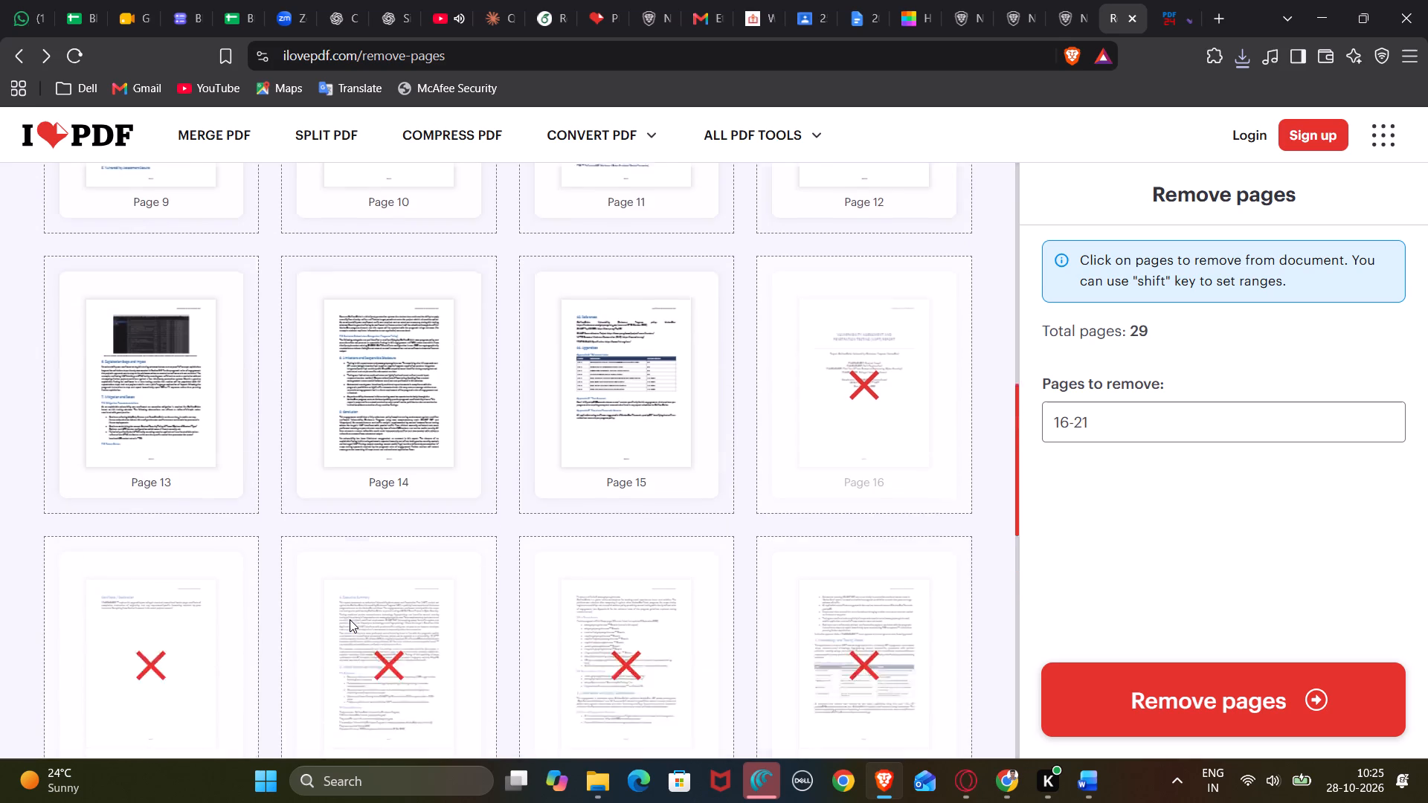
{"action": "scroll", "coordinate": [350, 619], "scroll_direction": "down", "scroll_amount": 4}
{"action": "left_click", "coordinate": [350, 619]}
{"action": "left_click", "coordinate": [651, 615]}
{"action": "scroll", "coordinate": [651, 615], "scroll_direction": "up", "scroll_amount": 1}
{"action": "scroll", "coordinate": [651, 615], "scroll_direction": "down", "scroll_amount": 5}
{"action": "left_click", "coordinate": [807, 389]}
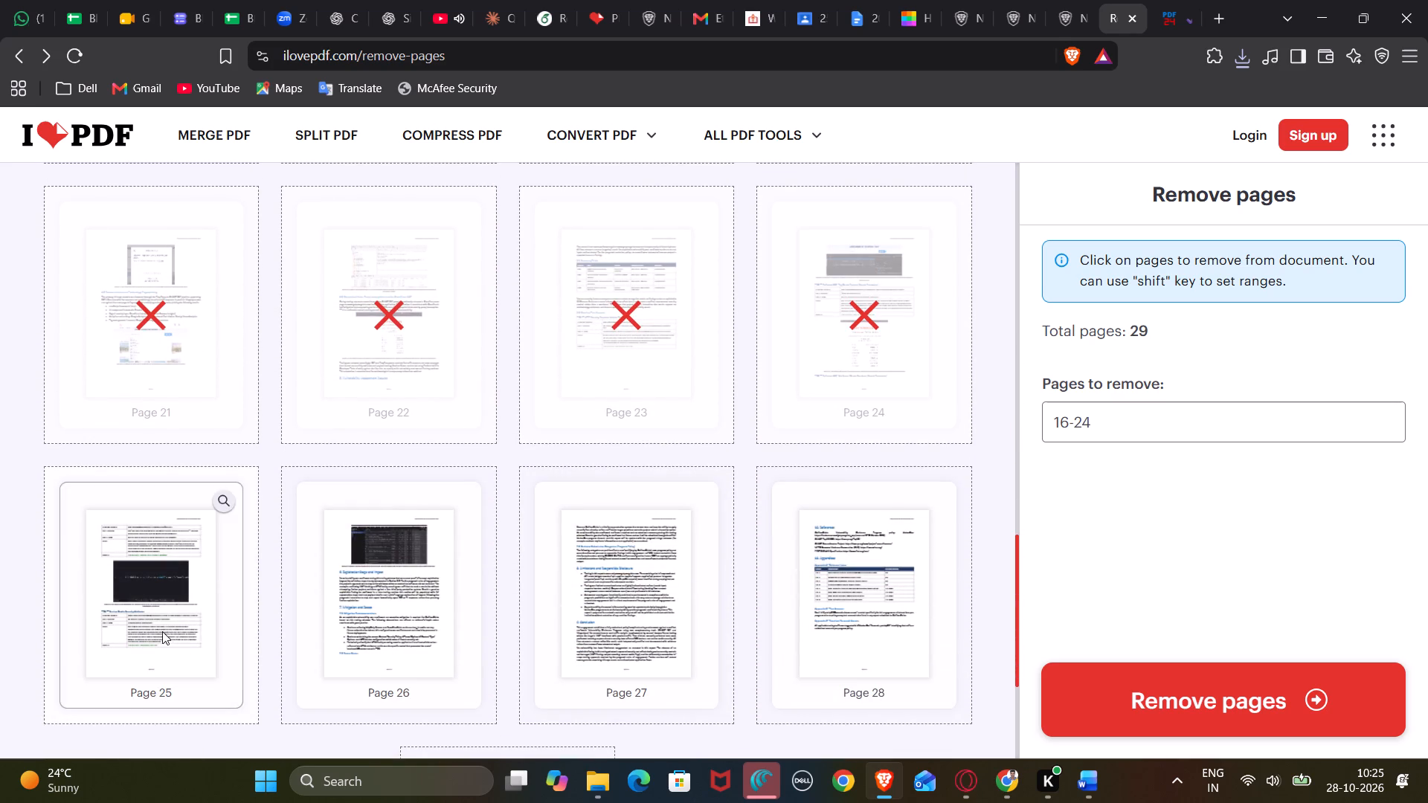
{"action": "left_click", "coordinate": [162, 631]}
{"action": "left_click", "coordinate": [387, 607]}
{"action": "left_click", "coordinate": [588, 594]}
{"action": "left_click", "coordinate": [857, 573]}
{"action": "scroll", "coordinate": [852, 576], "scroll_direction": "down", "scroll_amount": 4}
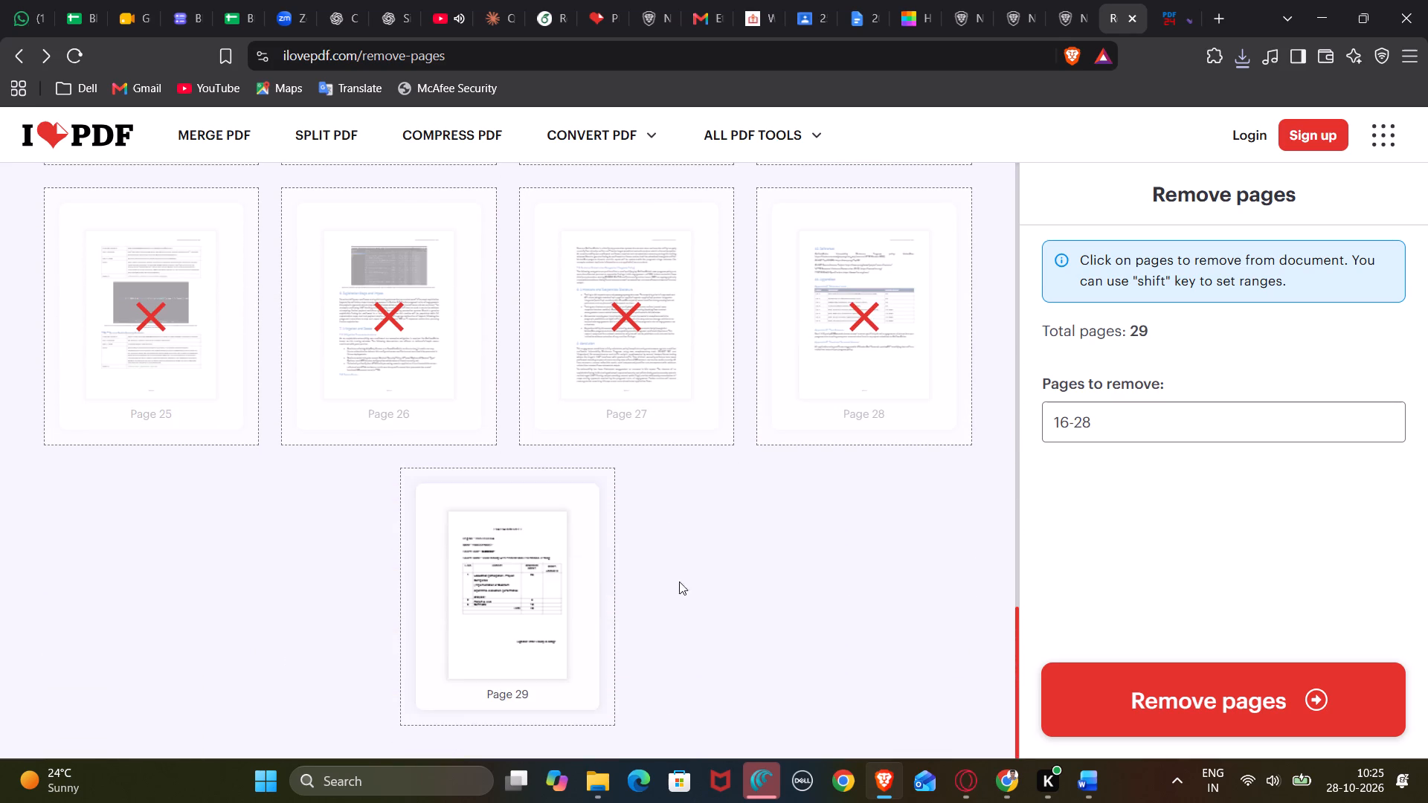
{"action": "left_click", "coordinate": [522, 561]}
{"action": "left_click", "coordinate": [522, 561]}
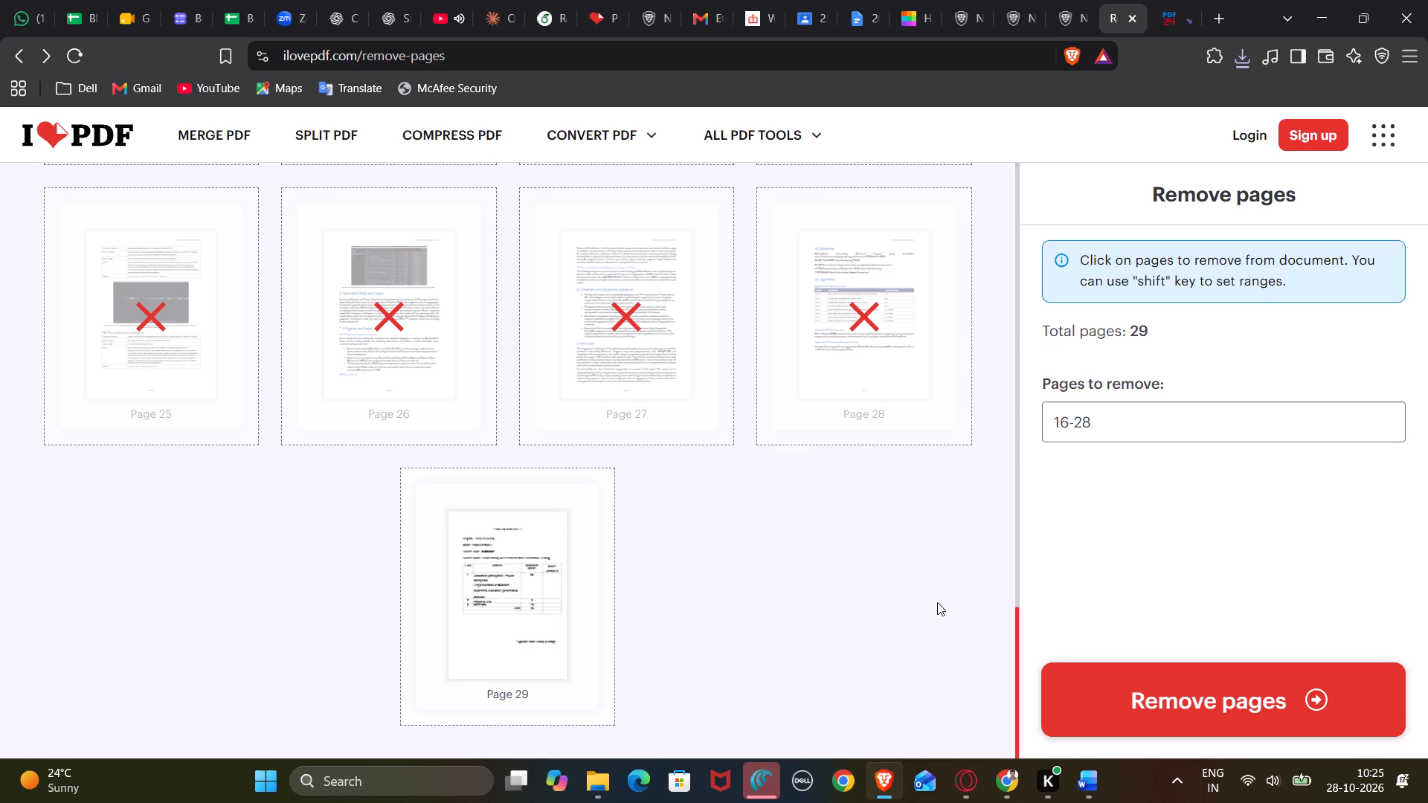
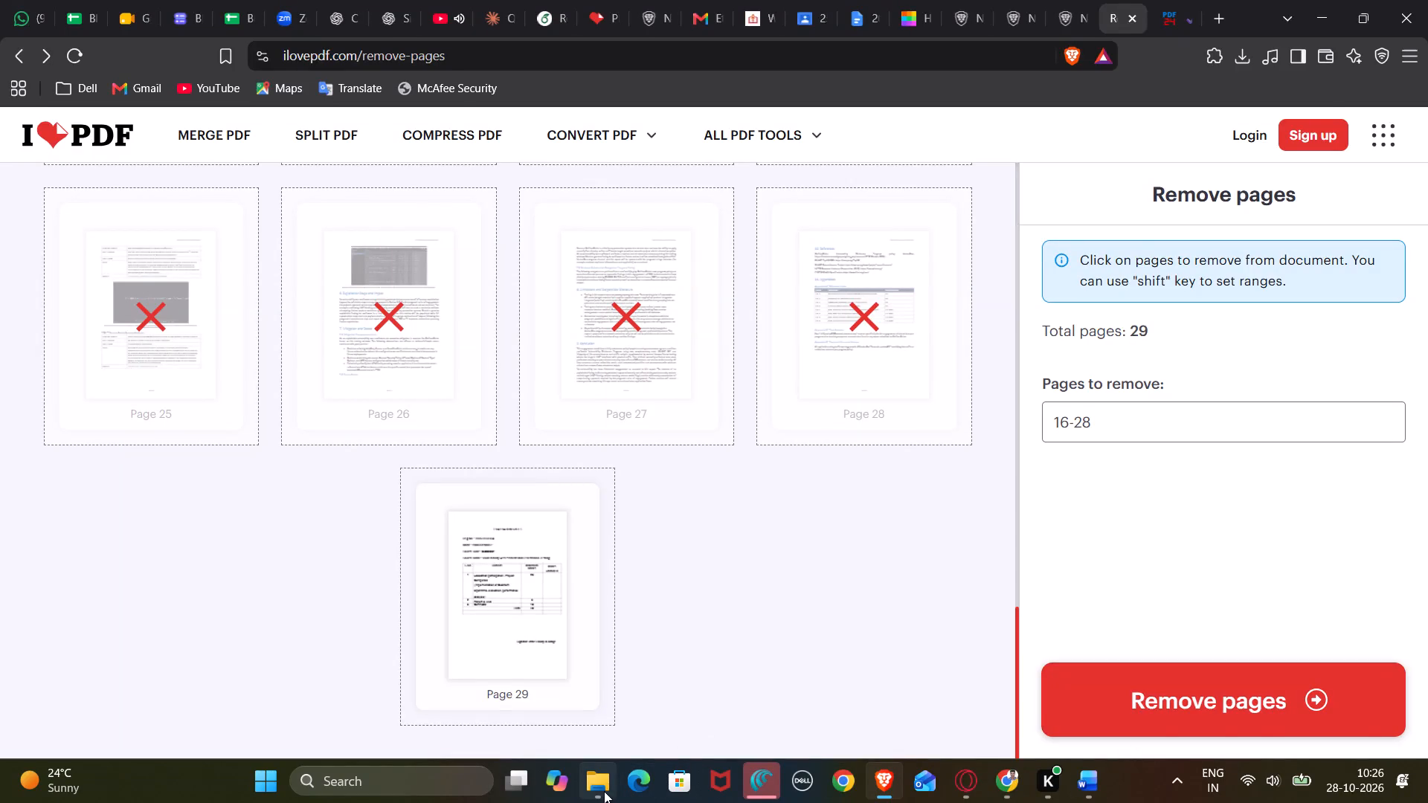
Open the Word document VAPT_Report_GetYourGuide from Downloads, review it through to the appendices on the last page, and close it.
{"action": "left_click", "coordinate": [604, 791]}
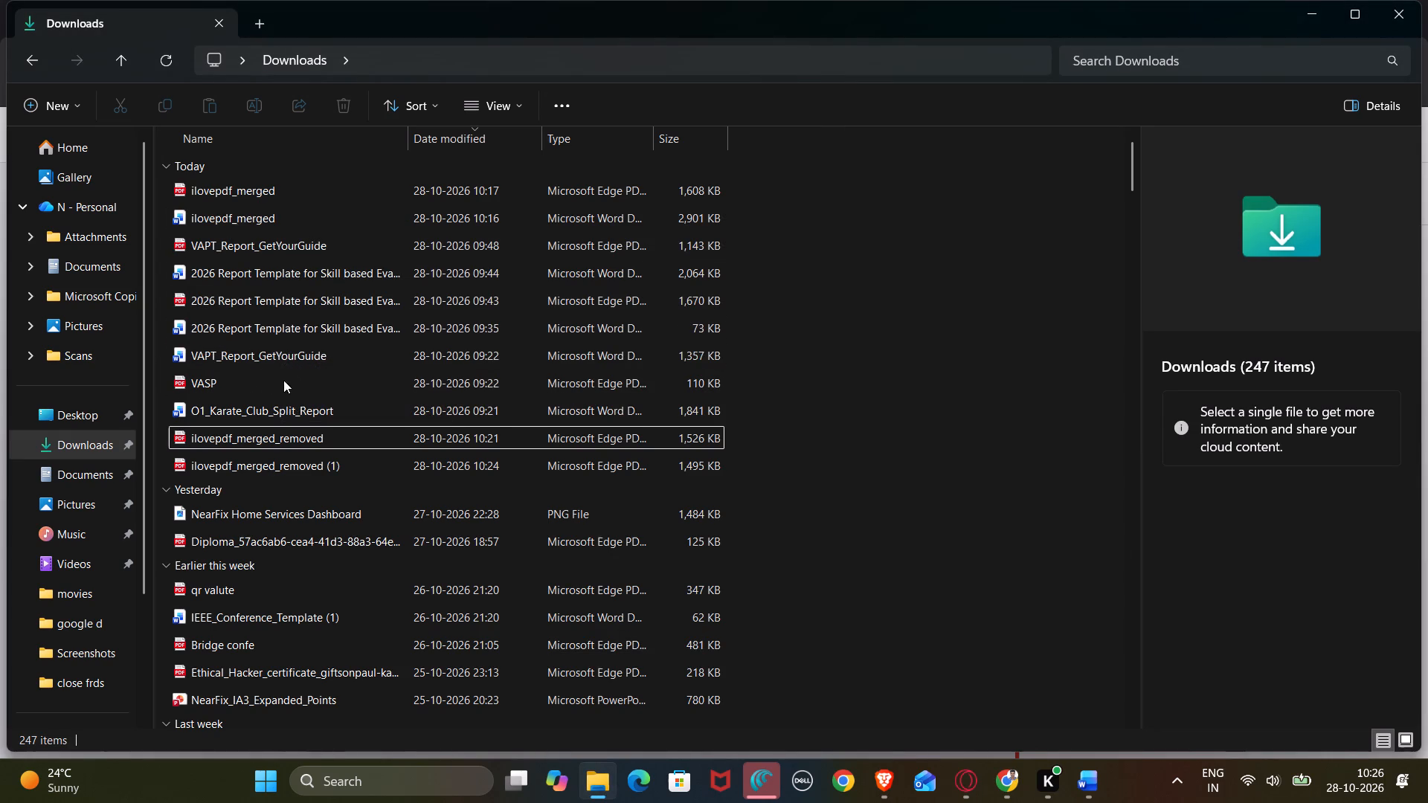
{"action": "double_click", "coordinate": [281, 357]}
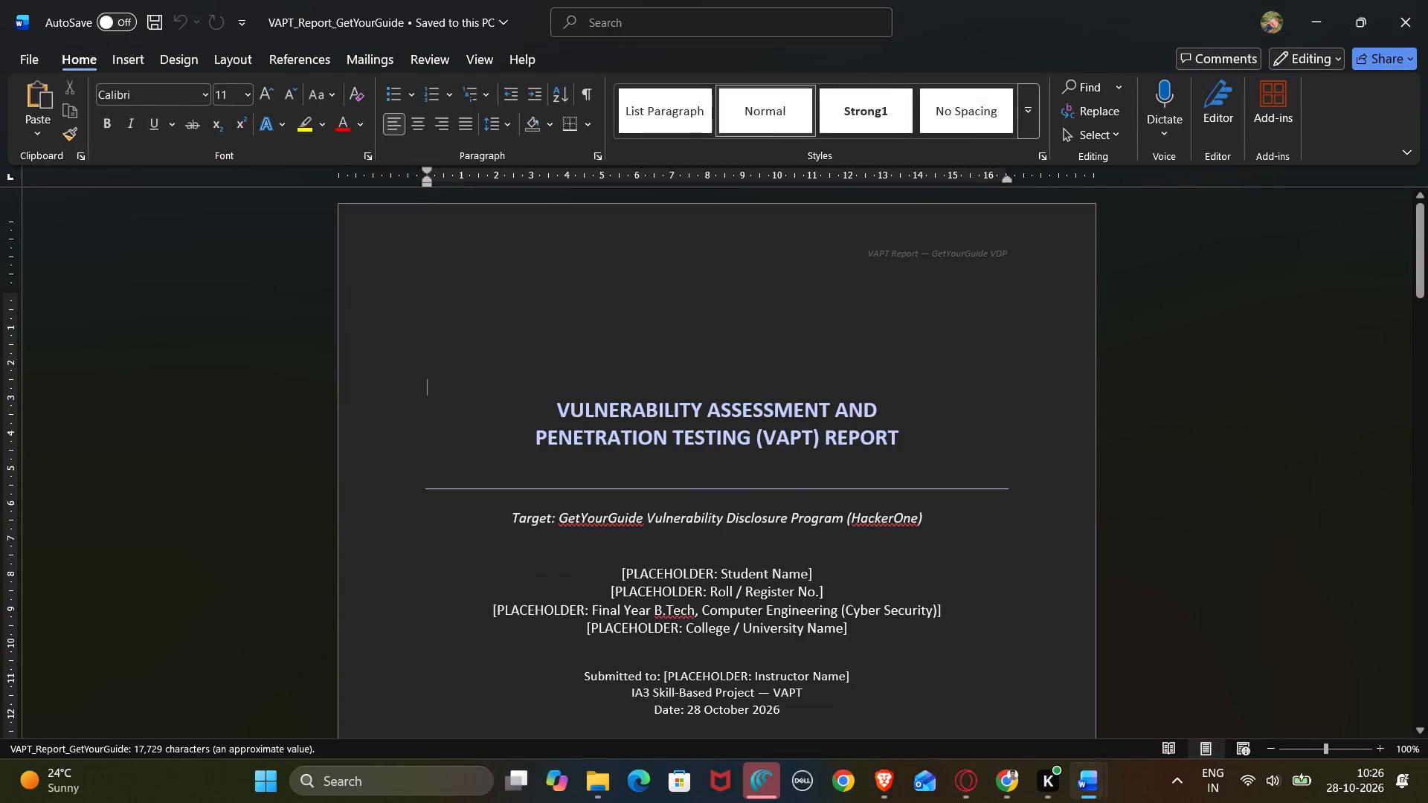
{"action": "scroll", "coordinate": [668, 379], "scroll_direction": "down", "scroll_amount": 10}
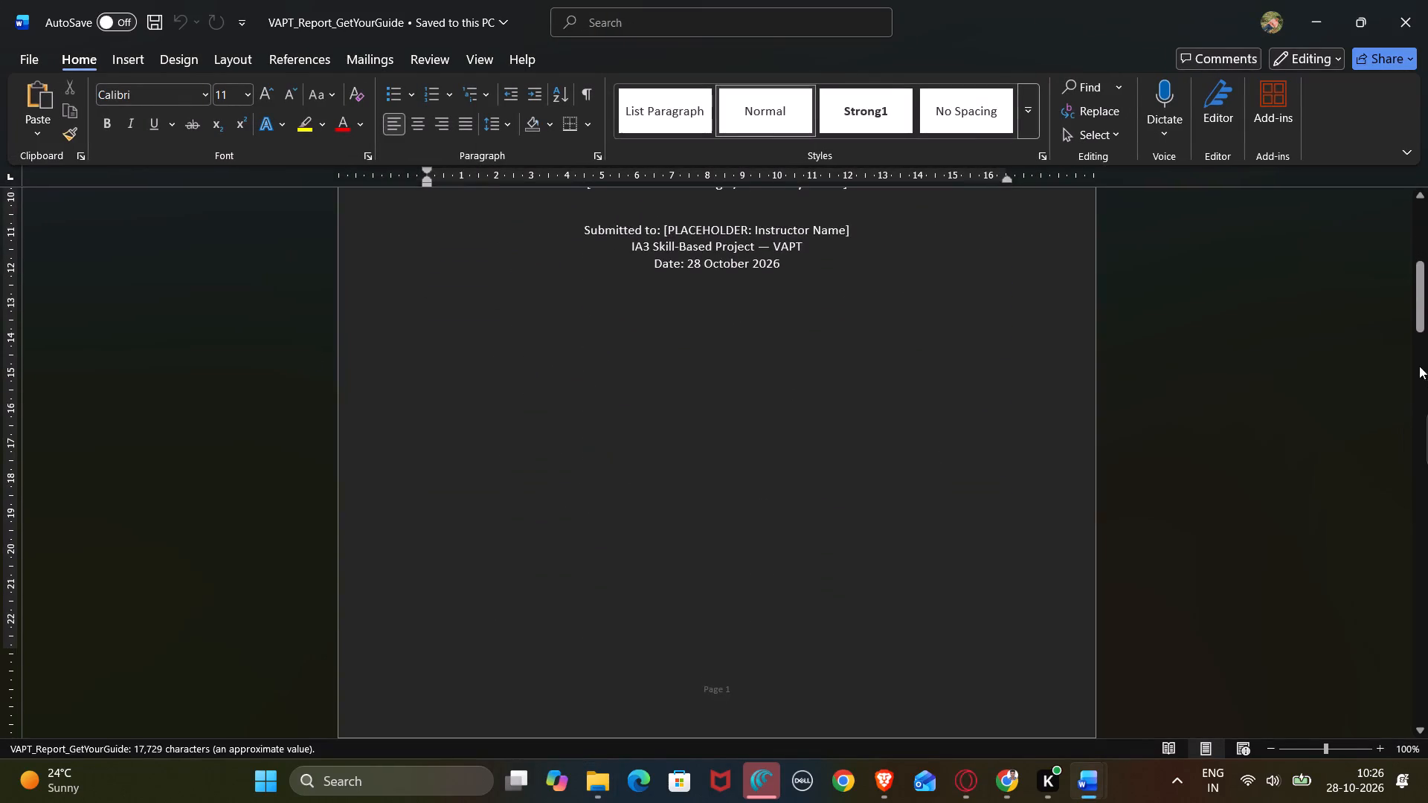
{"action": "left_click", "coordinate": [1427, 330]}
{"action": "left_click_drag", "start_coordinate": [1424, 329], "coordinate": [1427, 457]}
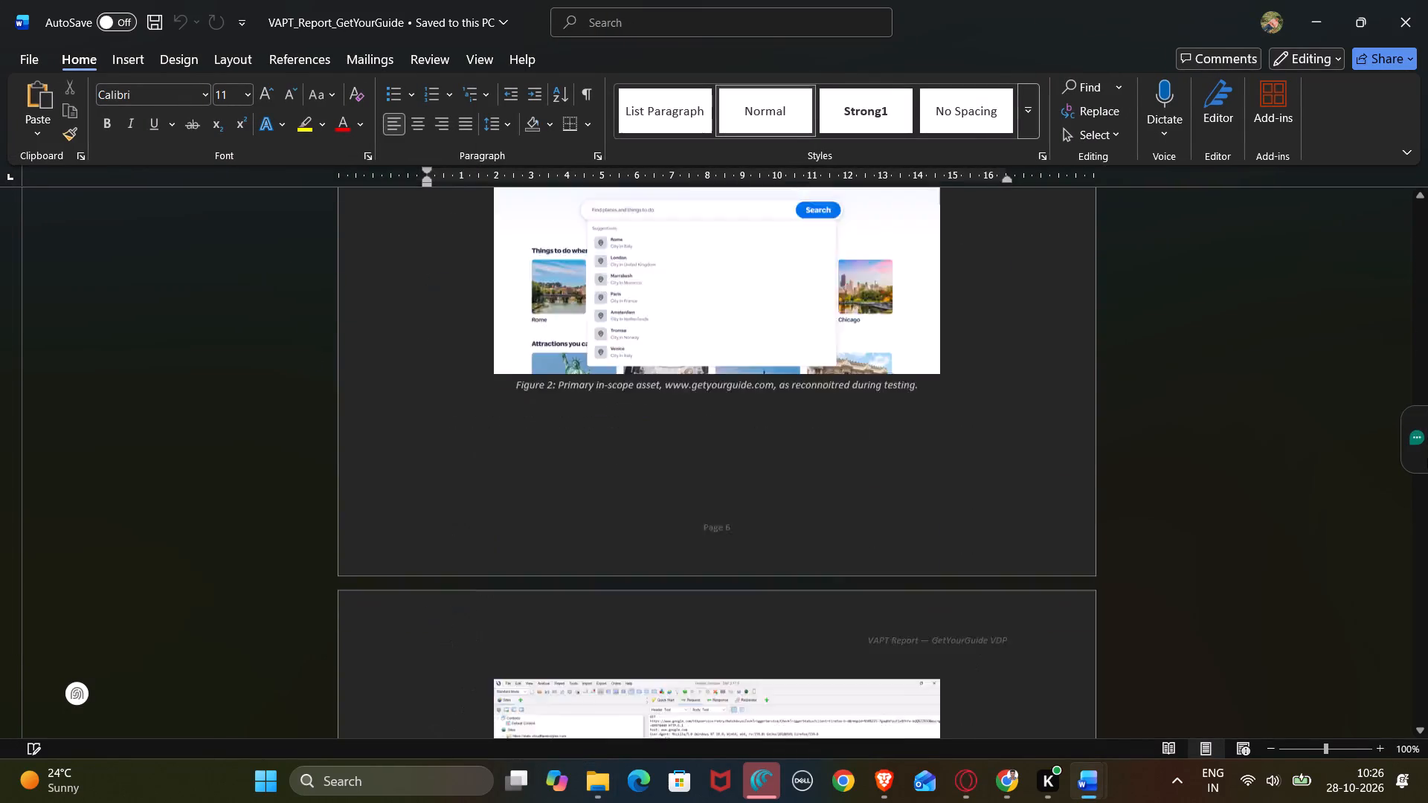
{"action": "left_click_drag", "start_coordinate": [1427, 457], "coordinate": [1427, 725]}
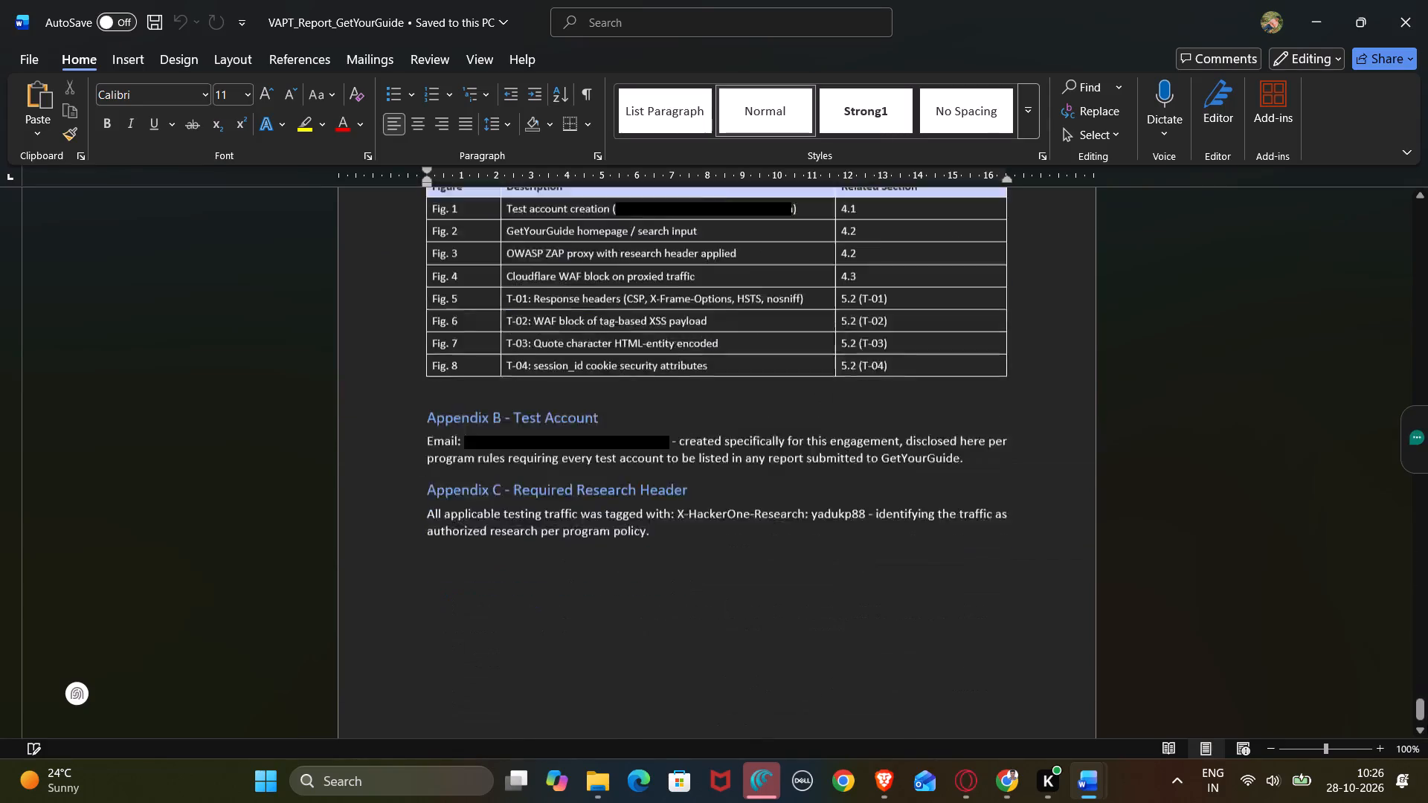
{"action": "left_click_drag", "start_coordinate": [1427, 725], "coordinate": [1427, 749]}
{"action": "scroll", "coordinate": [939, 625], "scroll_direction": "up", "scroll_amount": 1}
{"action": "scroll", "coordinate": [938, 625], "scroll_direction": "down", "scroll_amount": 1}
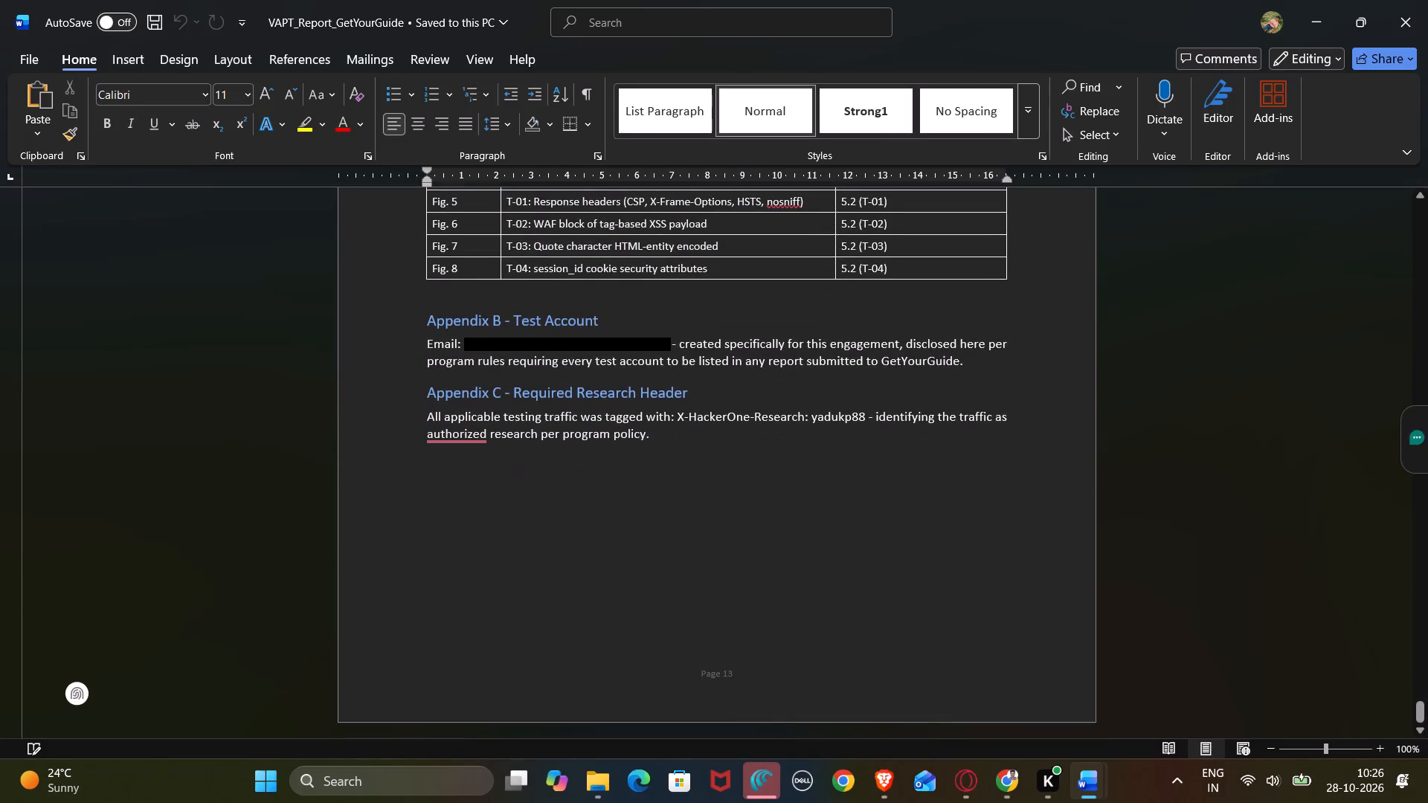
{"action": "left_click", "coordinate": [1427, 0]}
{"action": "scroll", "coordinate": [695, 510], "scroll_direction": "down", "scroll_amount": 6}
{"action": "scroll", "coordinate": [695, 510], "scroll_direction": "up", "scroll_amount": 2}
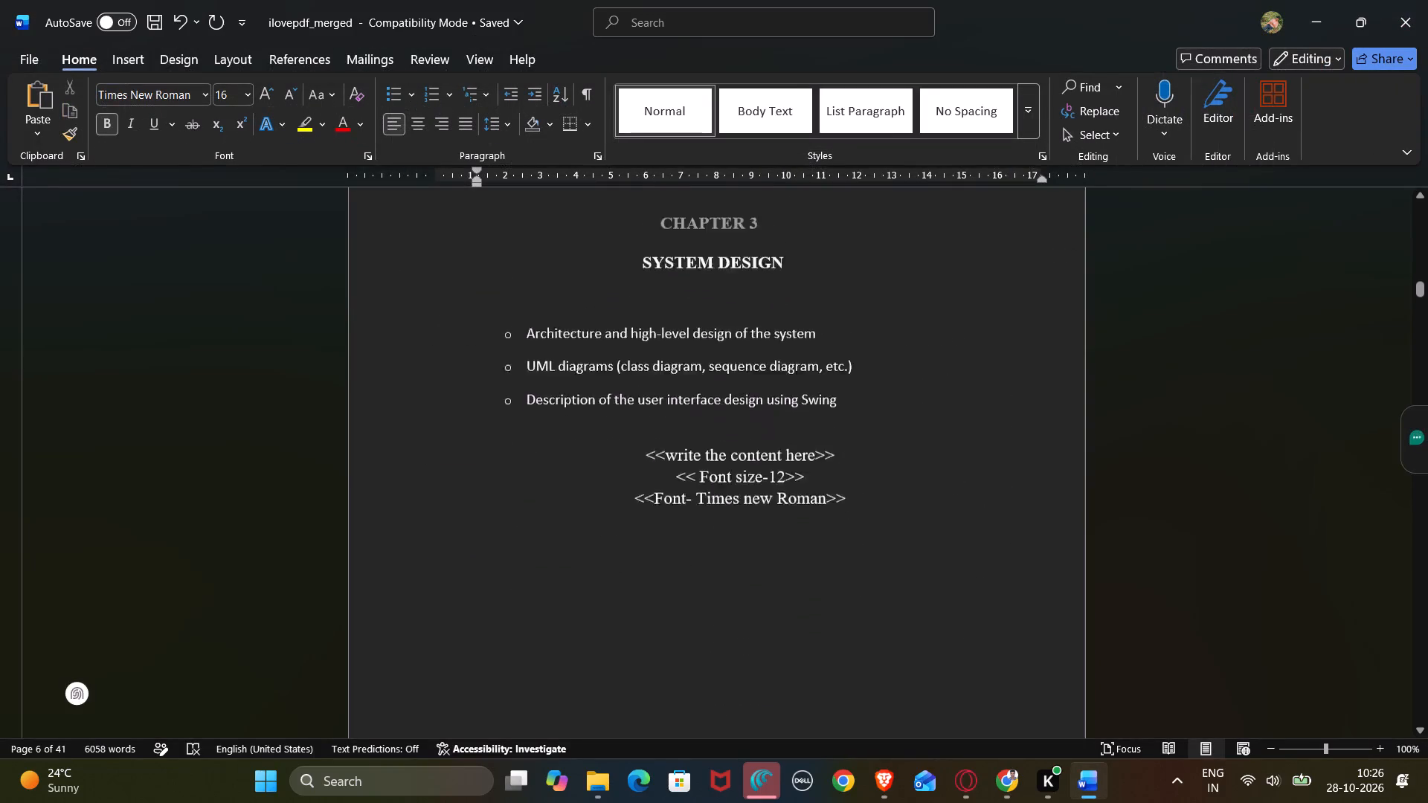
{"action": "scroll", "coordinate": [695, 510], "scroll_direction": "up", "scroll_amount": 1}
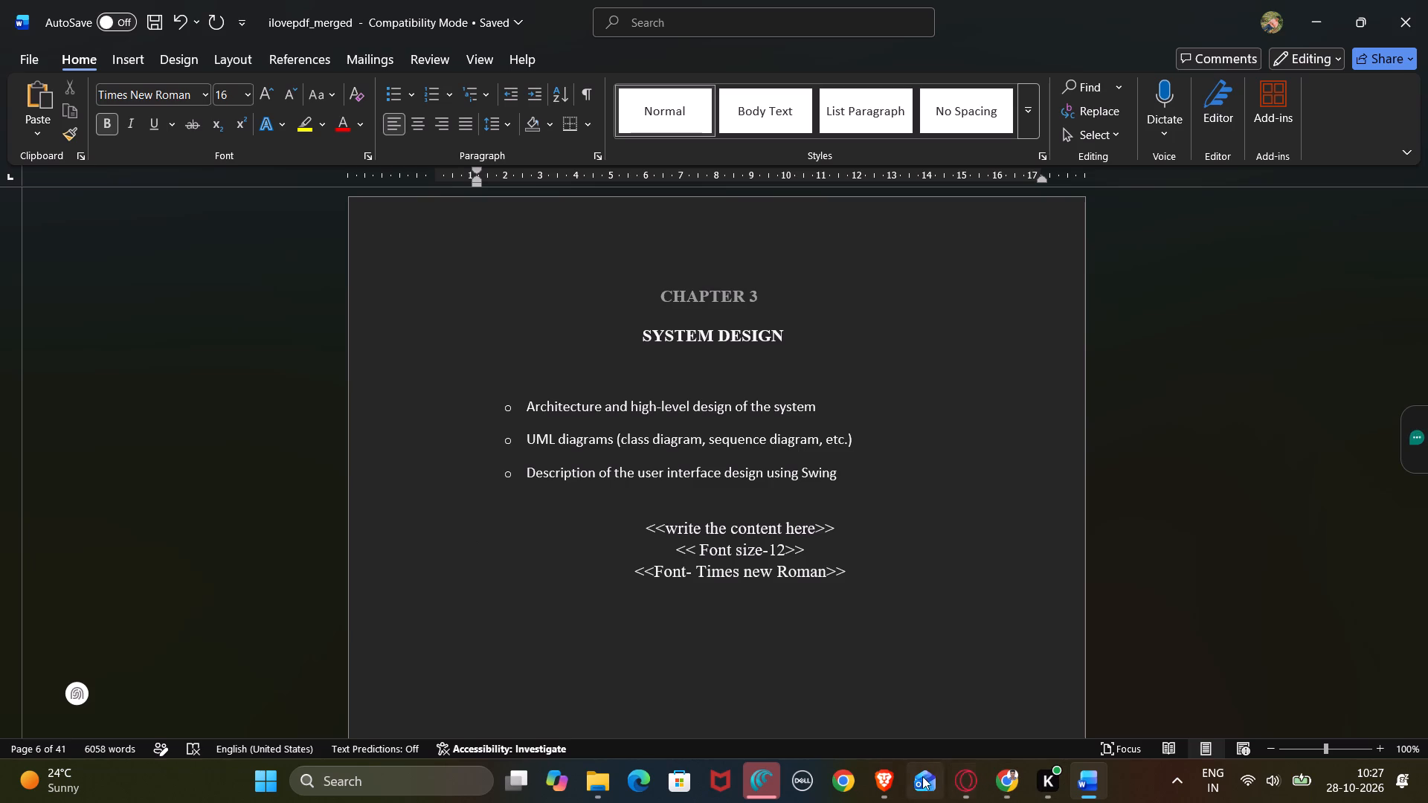
Switch to the Brave browser, check the page thumbnails and remove pages 16-28 from the PDF.
{"action": "left_click", "coordinate": [883, 778]}
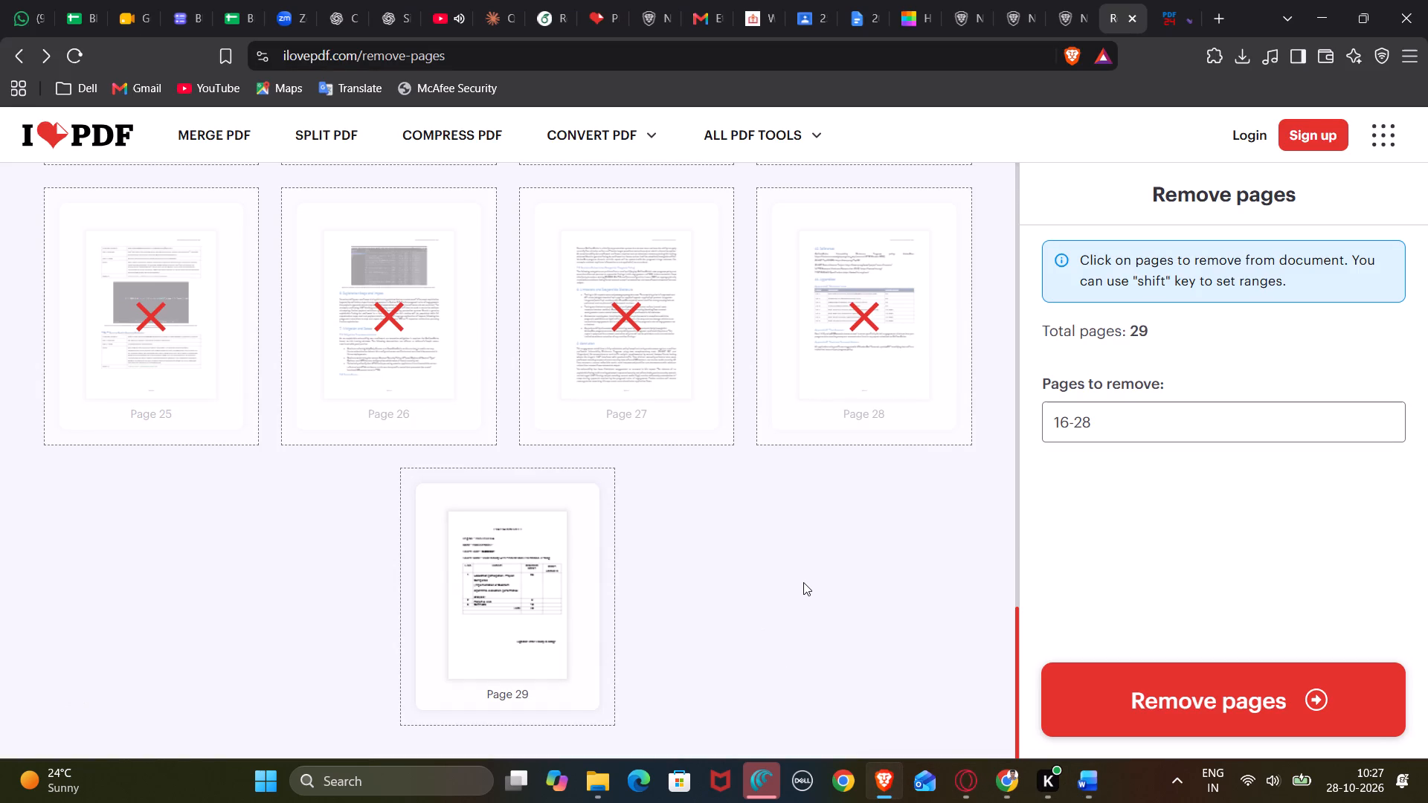
{"action": "scroll", "coordinate": [803, 582], "scroll_direction": "up", "scroll_amount": 10}
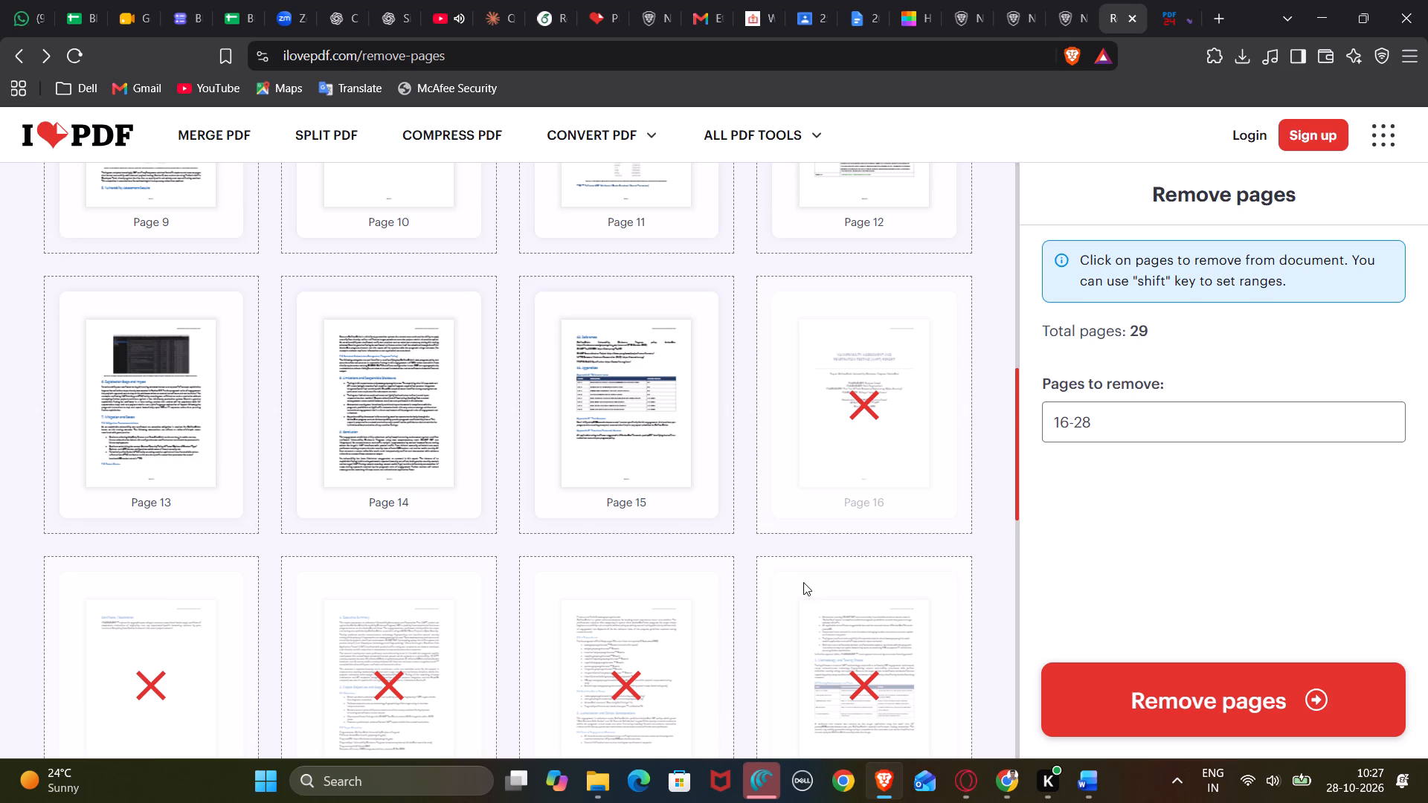
{"action": "scroll", "coordinate": [840, 581], "scroll_direction": "down", "scroll_amount": 3}
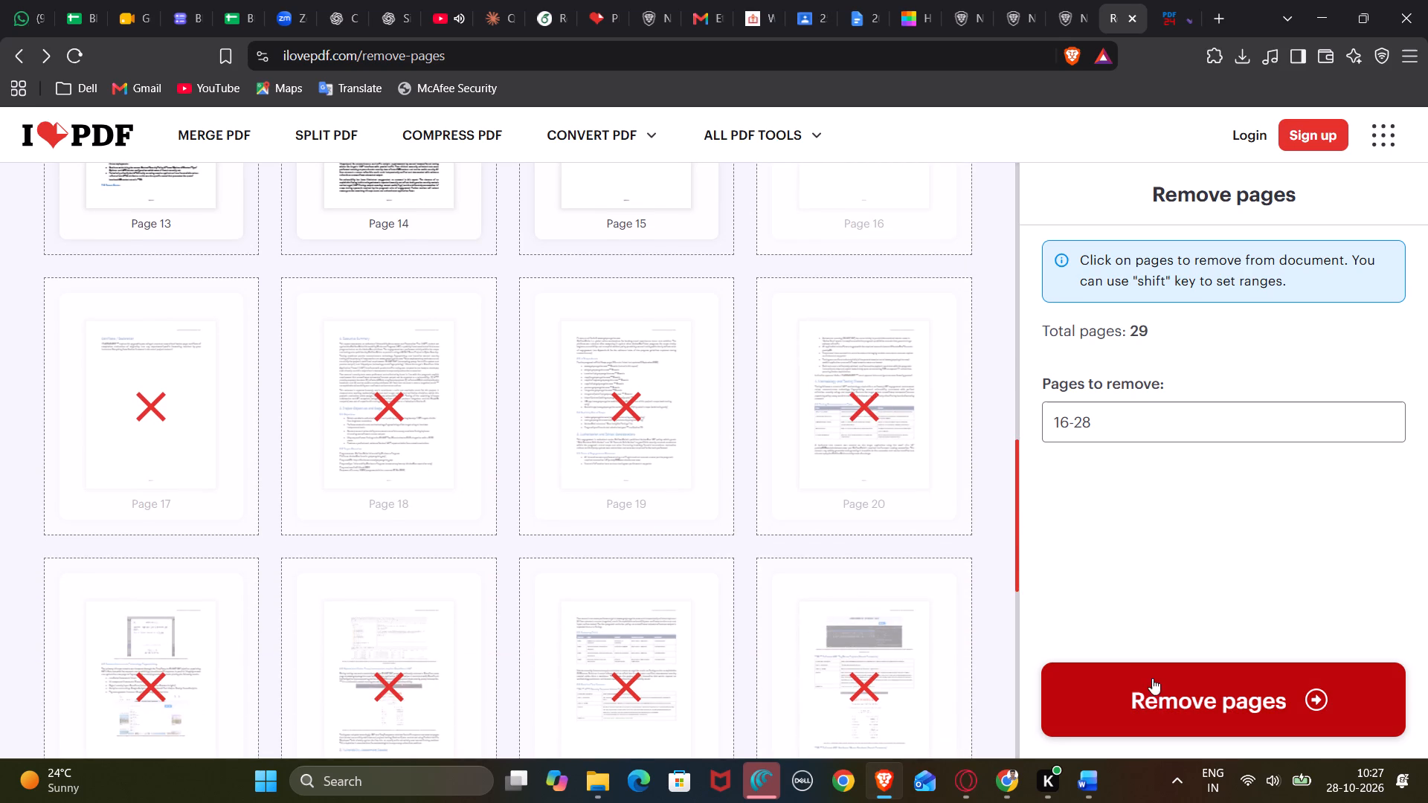
{"action": "scroll", "coordinate": [532, 513], "scroll_direction": "down", "scroll_amount": 11}
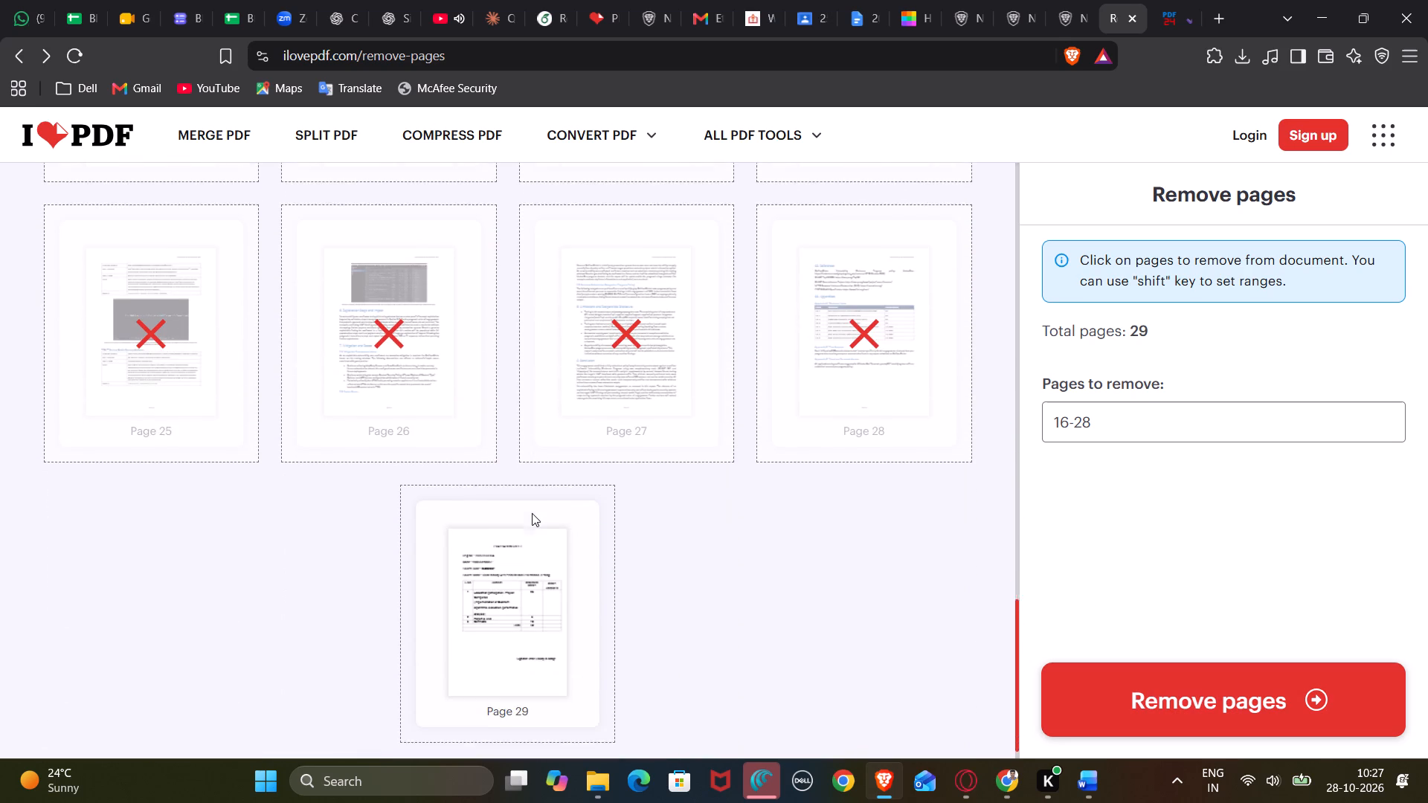
{"action": "left_click", "coordinate": [1103, 674]}
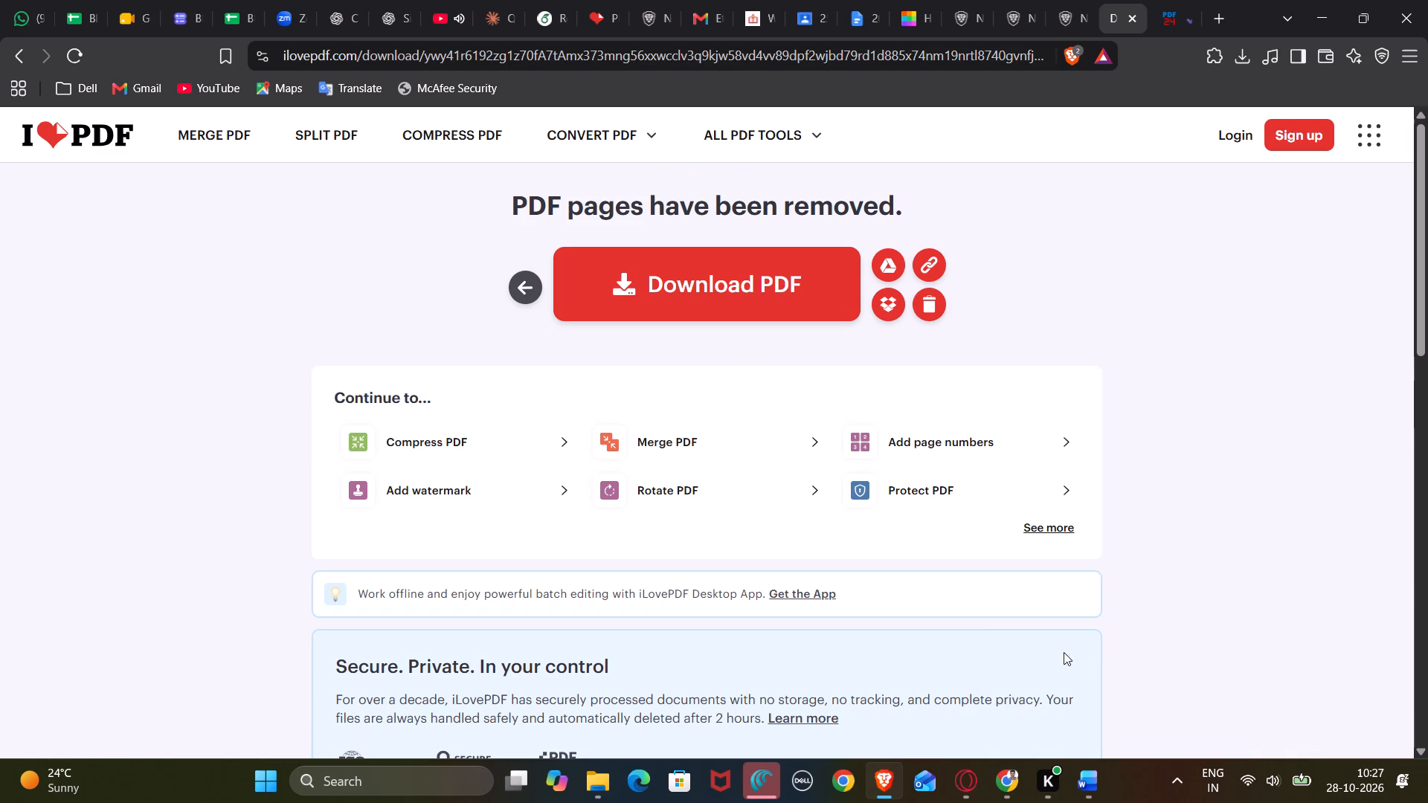
Download the trimmed PDF to Downloads under the name "ilovepdf_merged_removed (1)_removed FINAL".
{"action": "left_click", "coordinate": [730, 306]}
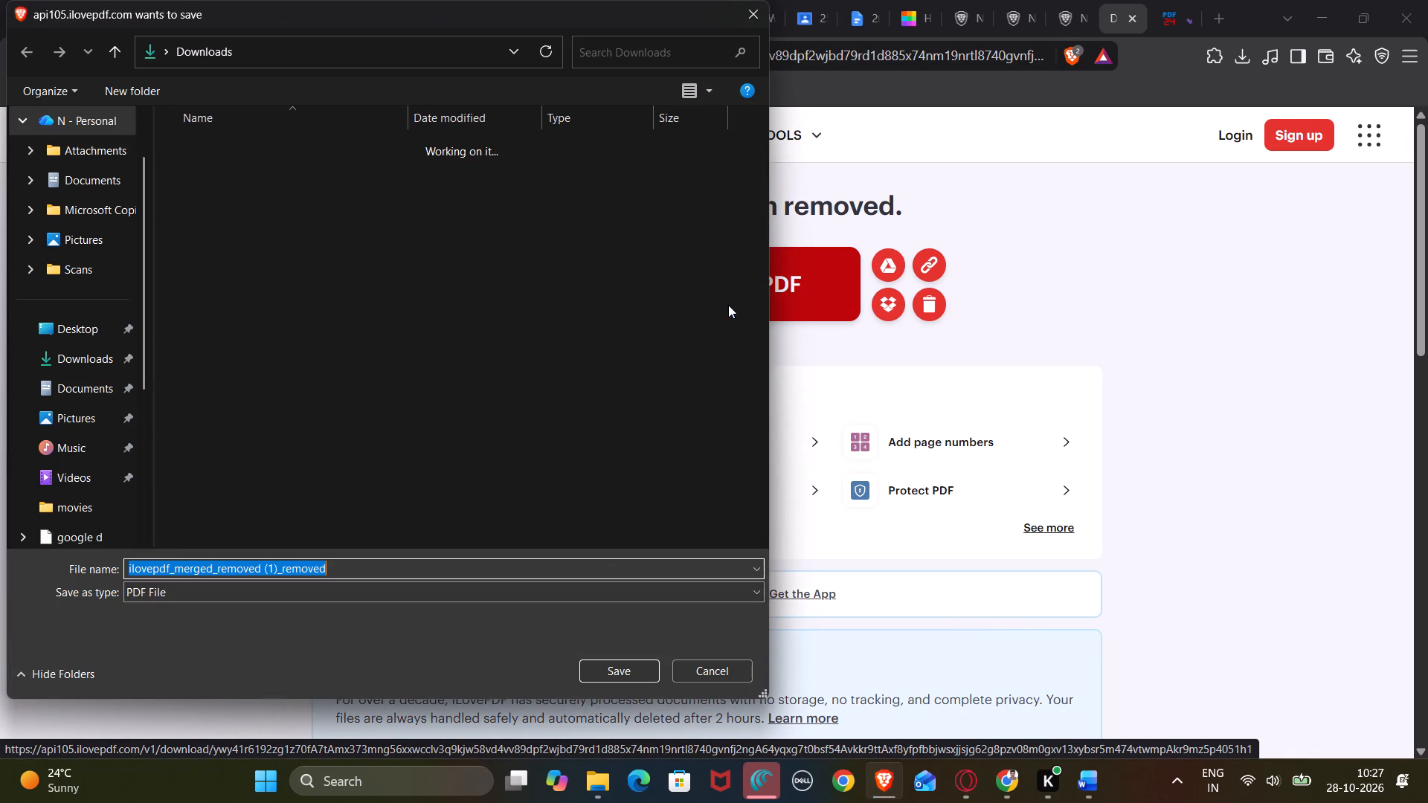
{"action": "left_click", "coordinate": [364, 571]}
{"action": "left_click", "coordinate": [364, 571]}
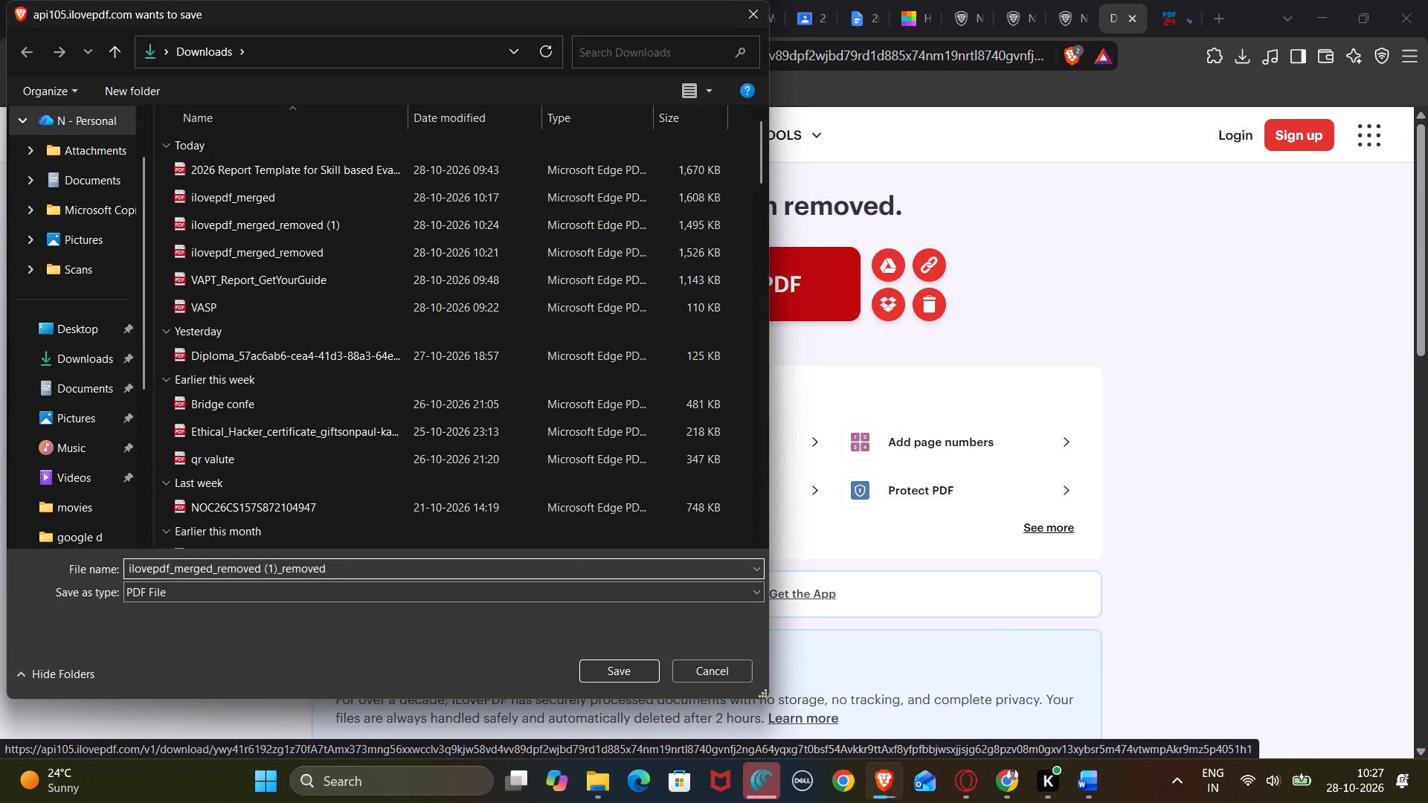
{"action": "key", "text": "space"}
{"action": "type", "text": "FINAL"}
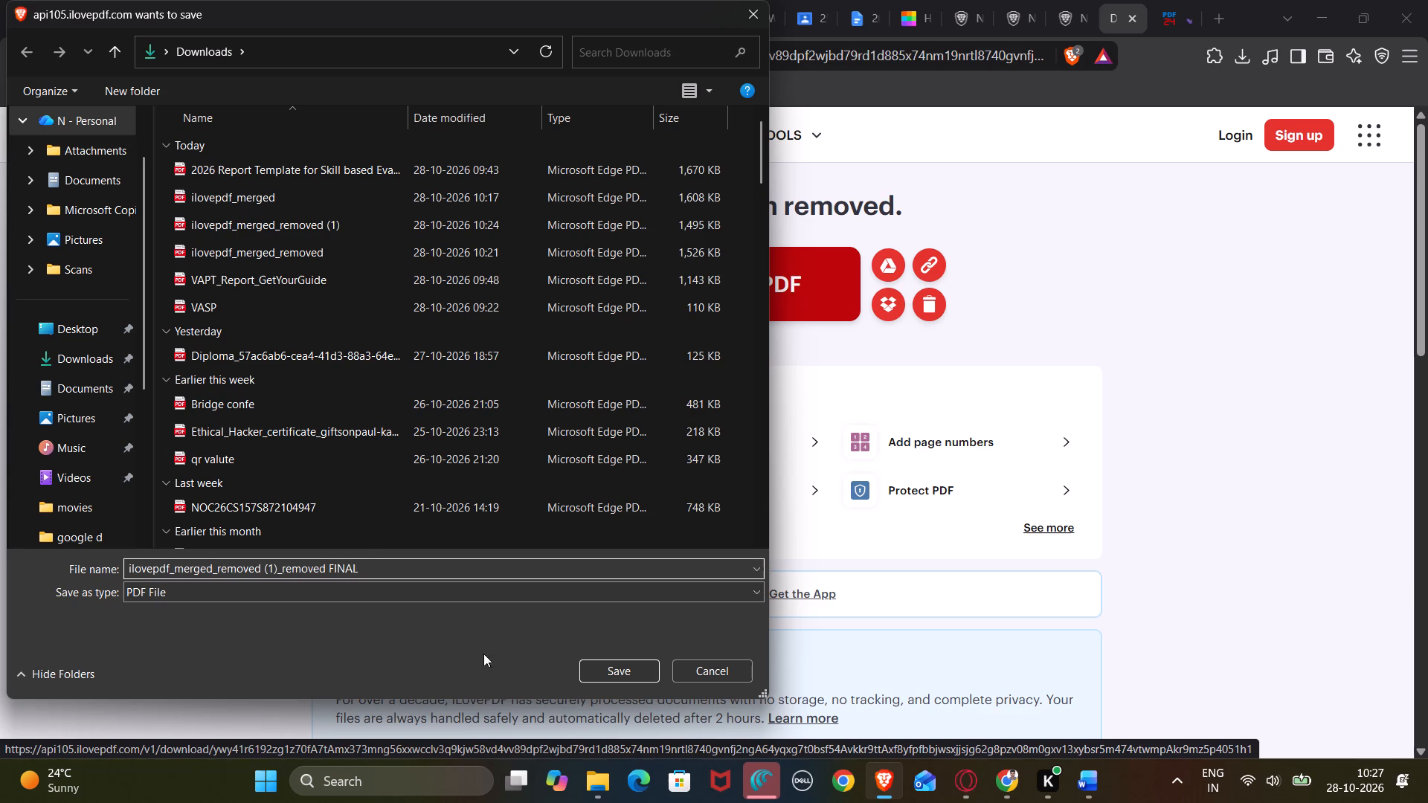
{"action": "left_click", "coordinate": [631, 677]}
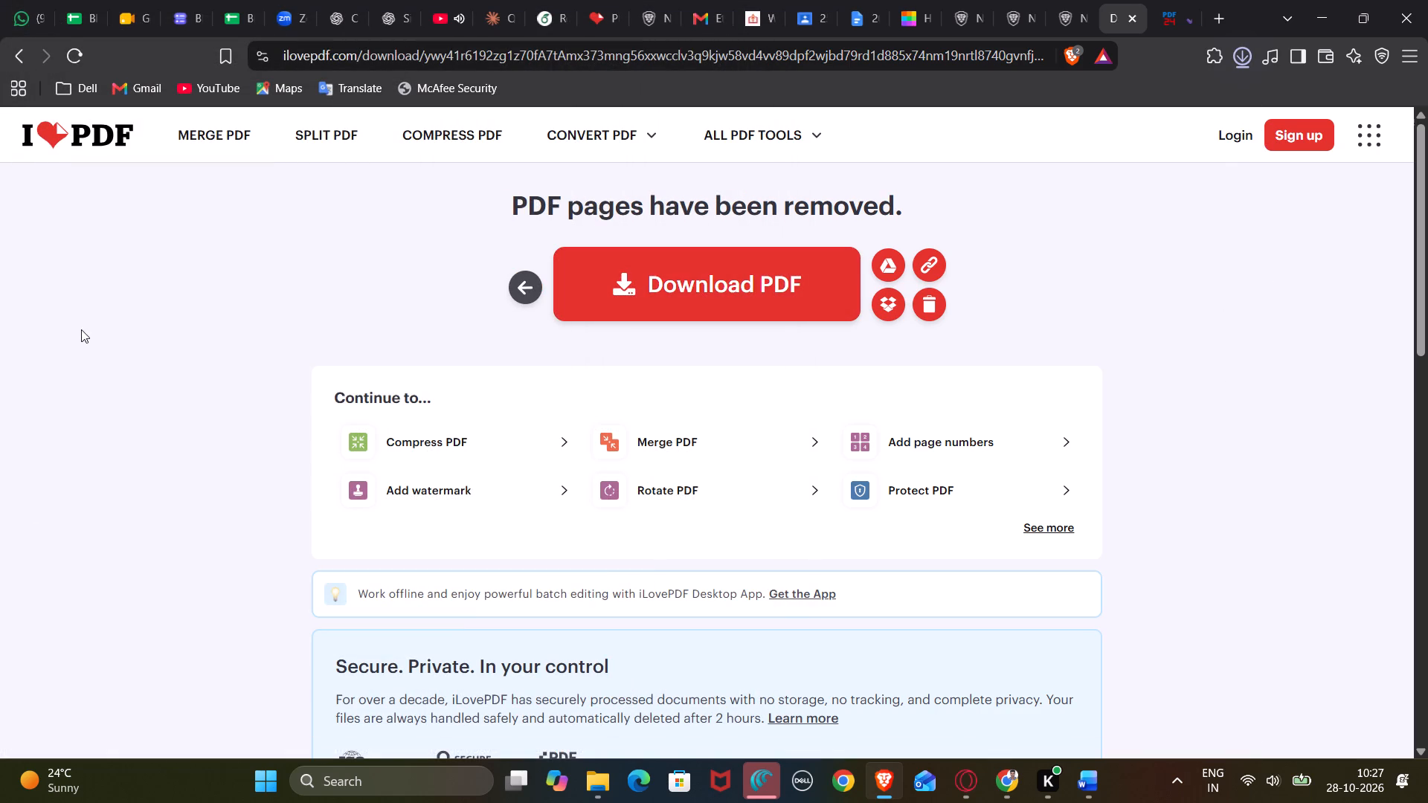
{"action": "left_click", "coordinate": [1299, 296]}
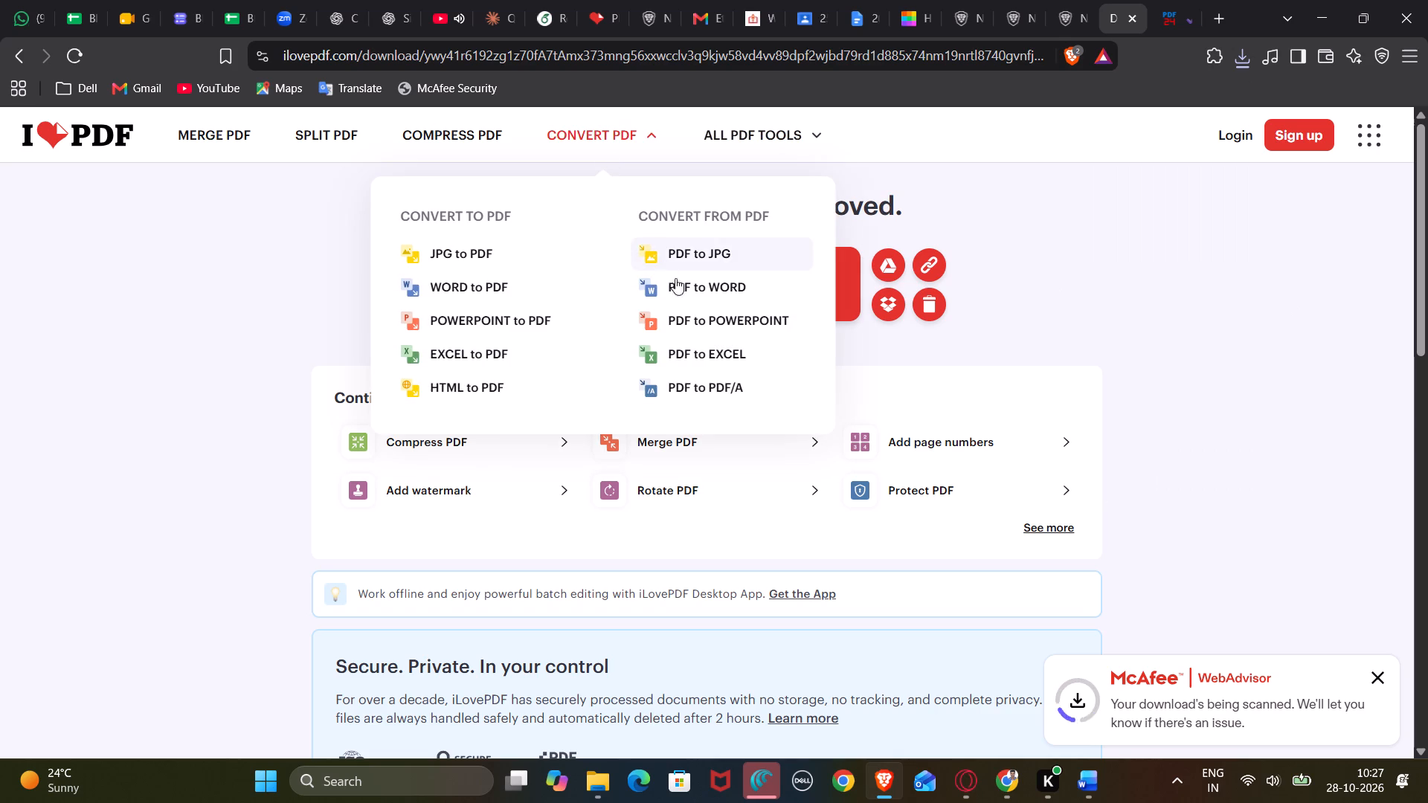
{"action": "left_click", "coordinate": [692, 289]}
{"action": "left_click", "coordinate": [692, 363]}
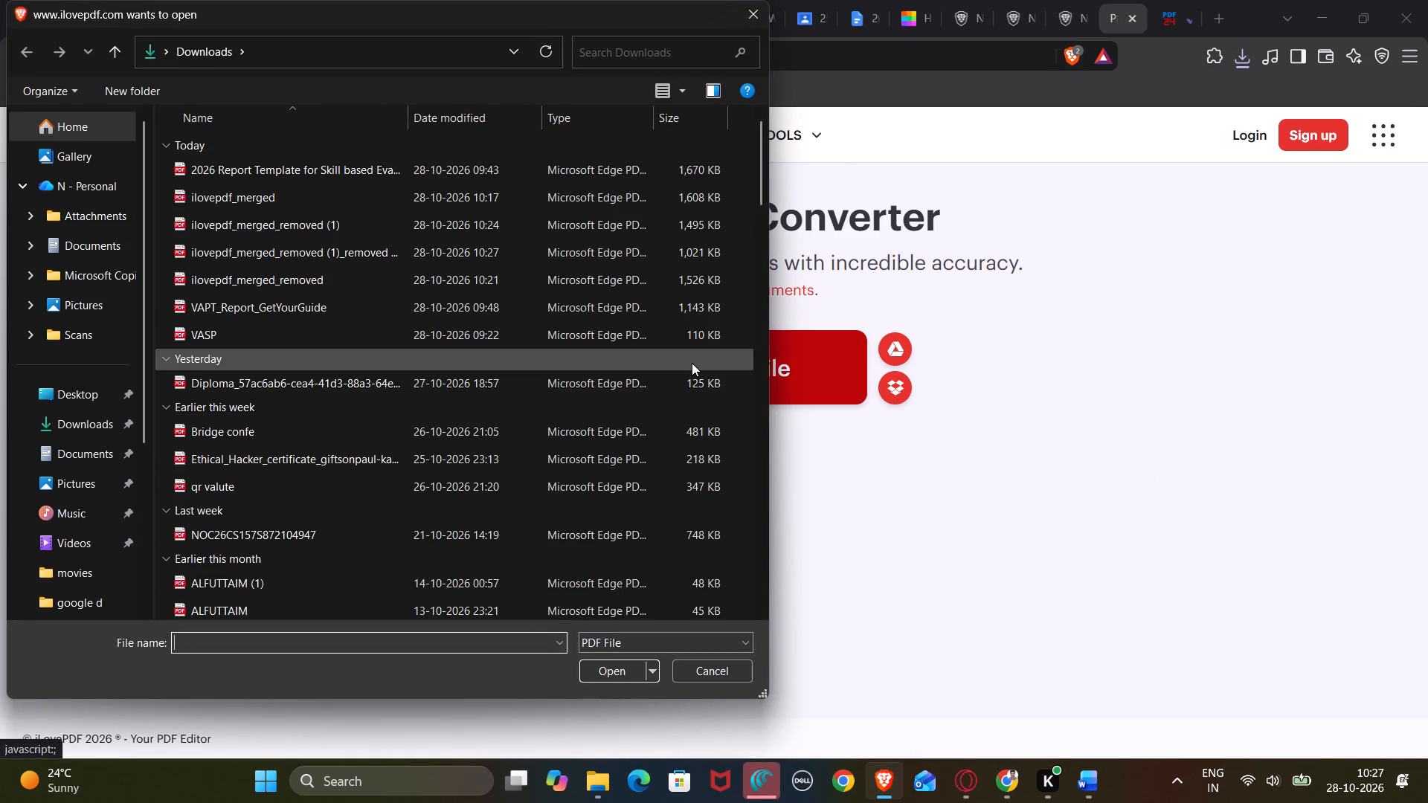
{"action": "scroll", "coordinate": [351, 237], "scroll_direction": "up", "scroll_amount": 2}
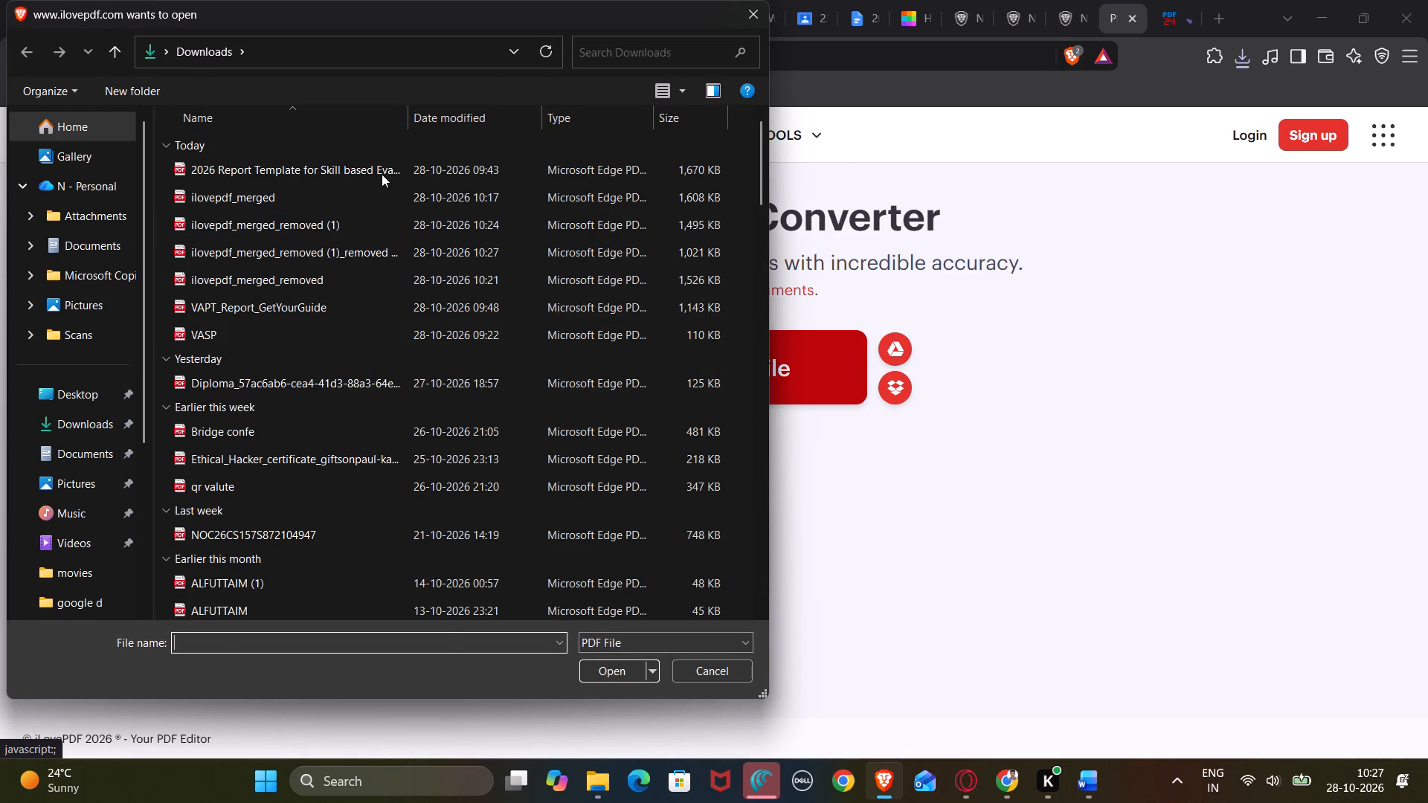
{"action": "left_click", "coordinate": [390, 161]}
{"action": "scroll", "coordinate": [381, 236], "scroll_direction": "up", "scroll_amount": 3}
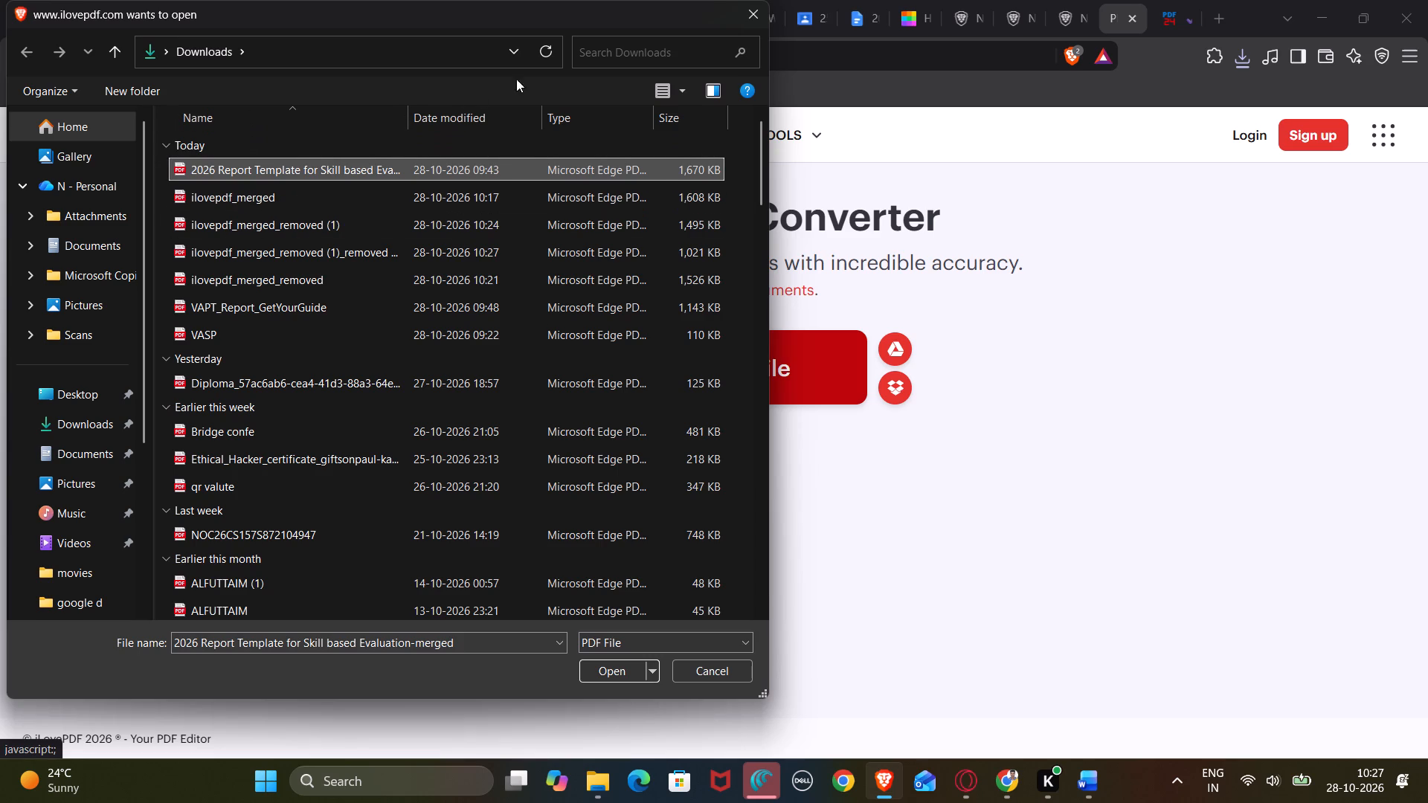
{"action": "triple_click", "coordinate": [542, 56]}
{"action": "left_click", "coordinate": [542, 56]}
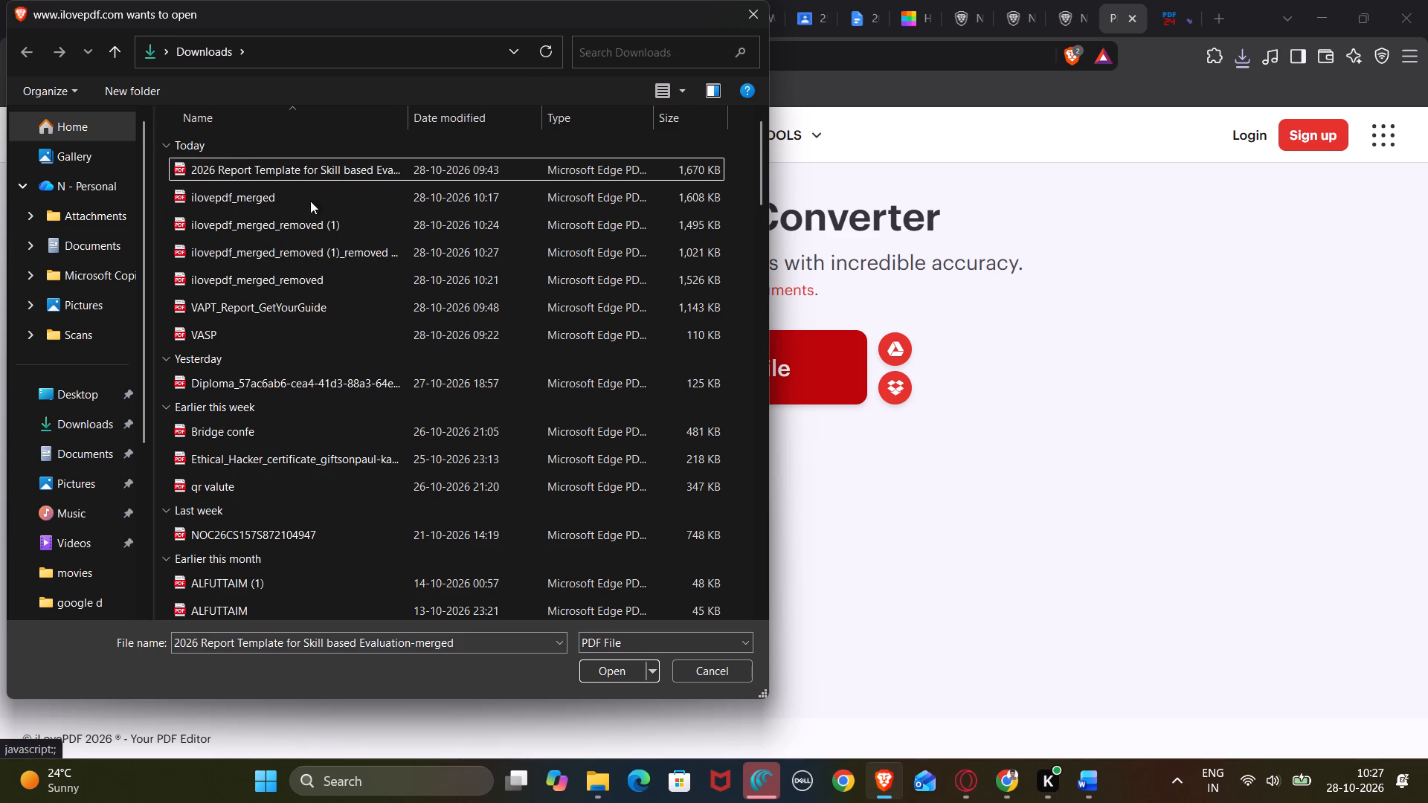
{"action": "left_click", "coordinate": [356, 252]}
{"action": "left_click", "coordinate": [619, 683]}
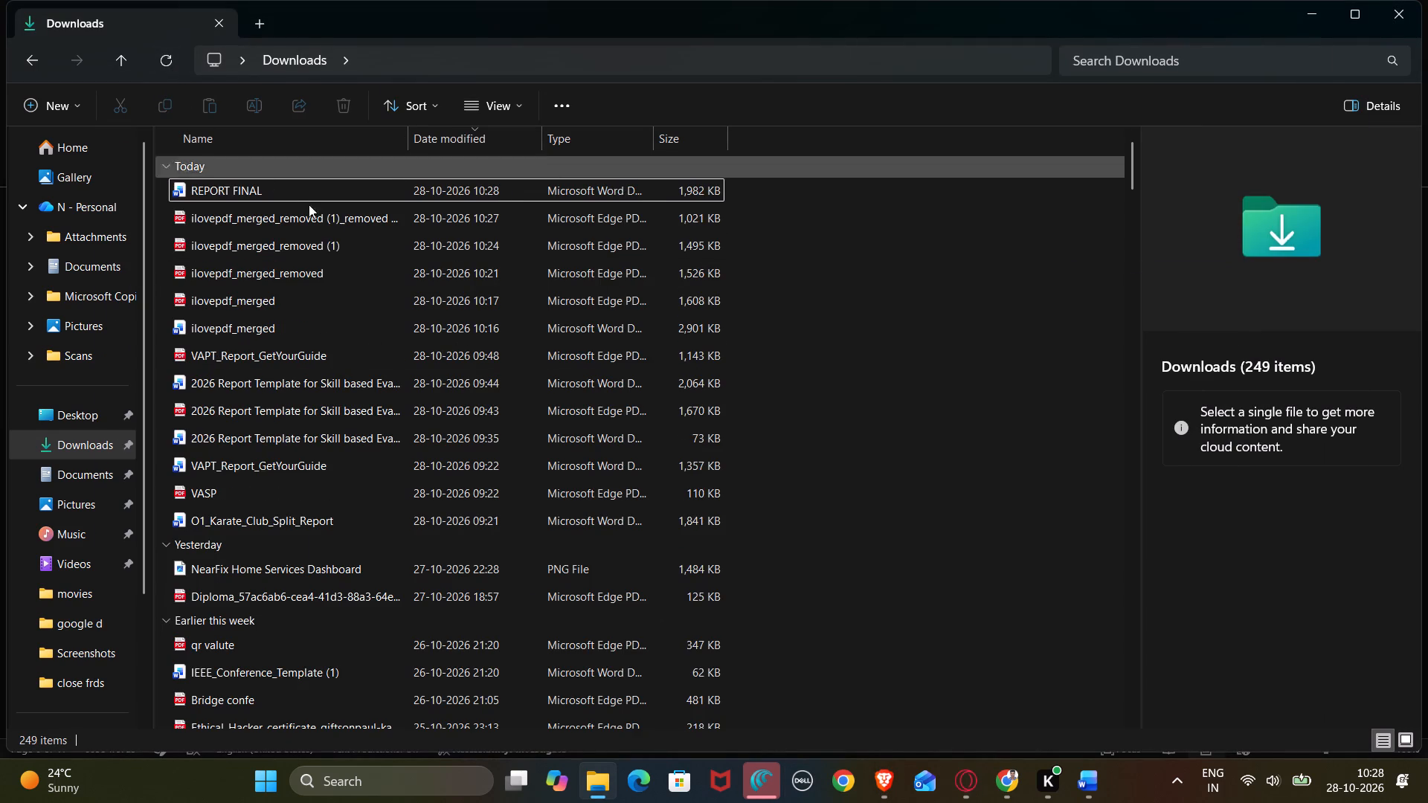
{"action": "double_click", "coordinate": [356, 187]}
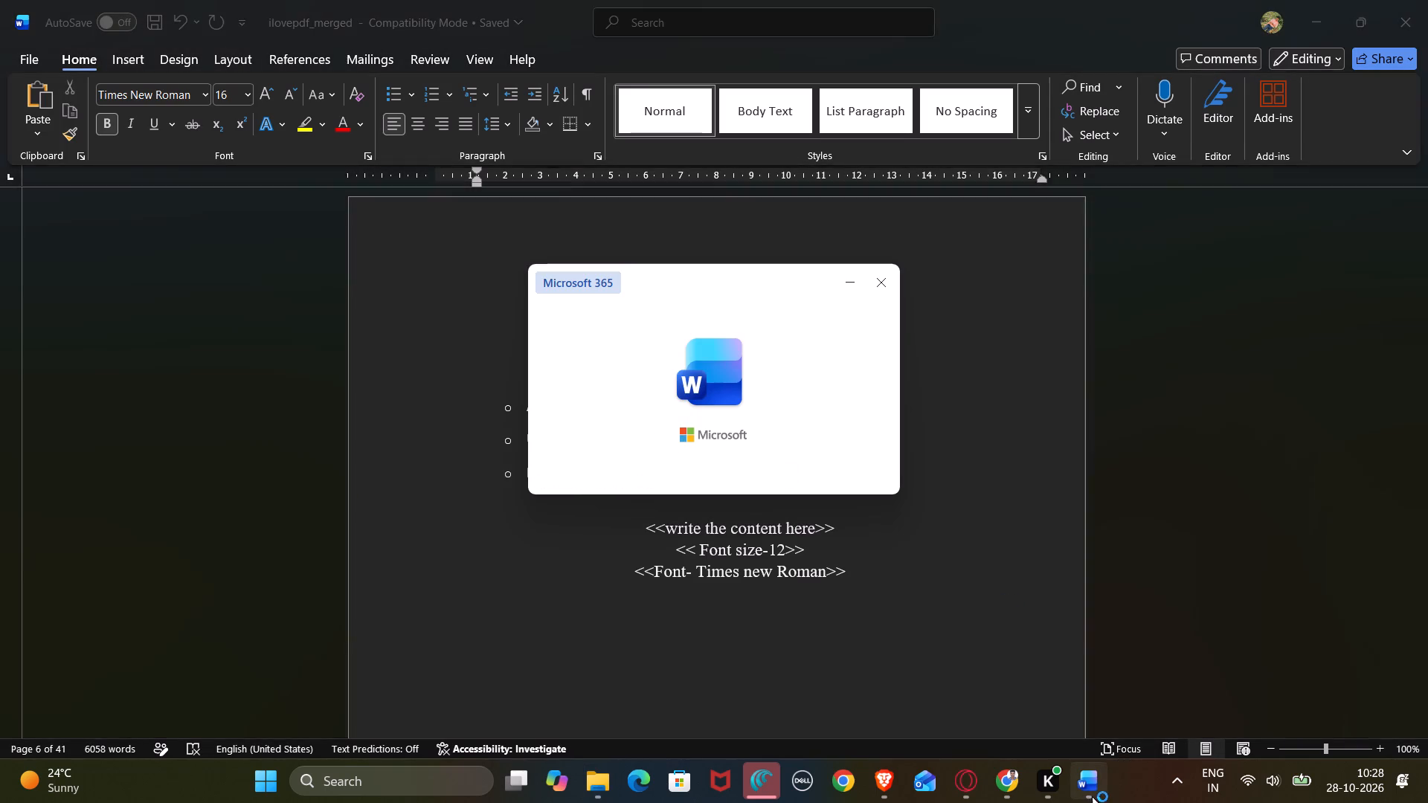
Enable editing for the protected "REPORT FINAL" document.
{"action": "scroll", "coordinate": [778, 319], "scroll_direction": "down", "scroll_amount": 4}
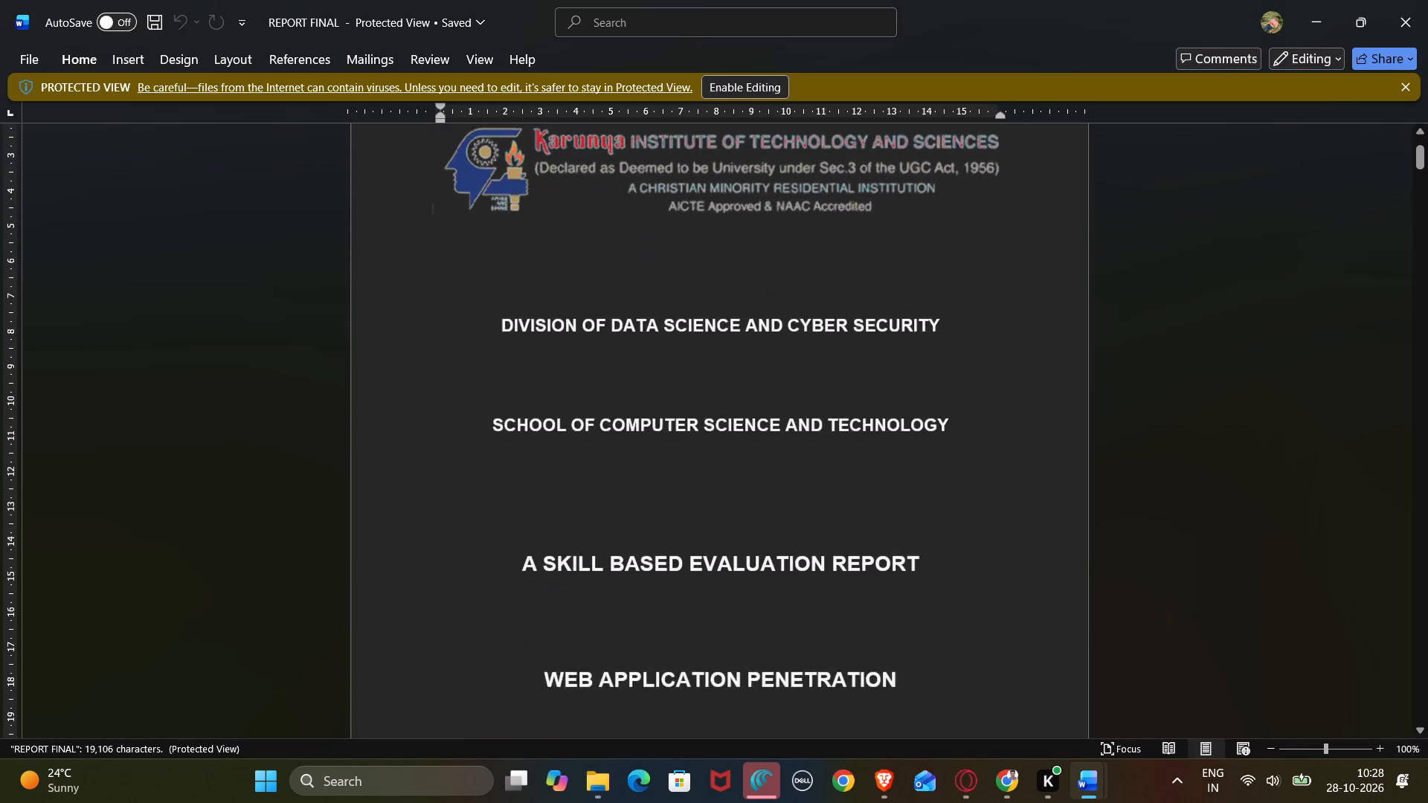
{"action": "scroll", "coordinate": [946, 343], "scroll_direction": "down", "scroll_amount": 11}
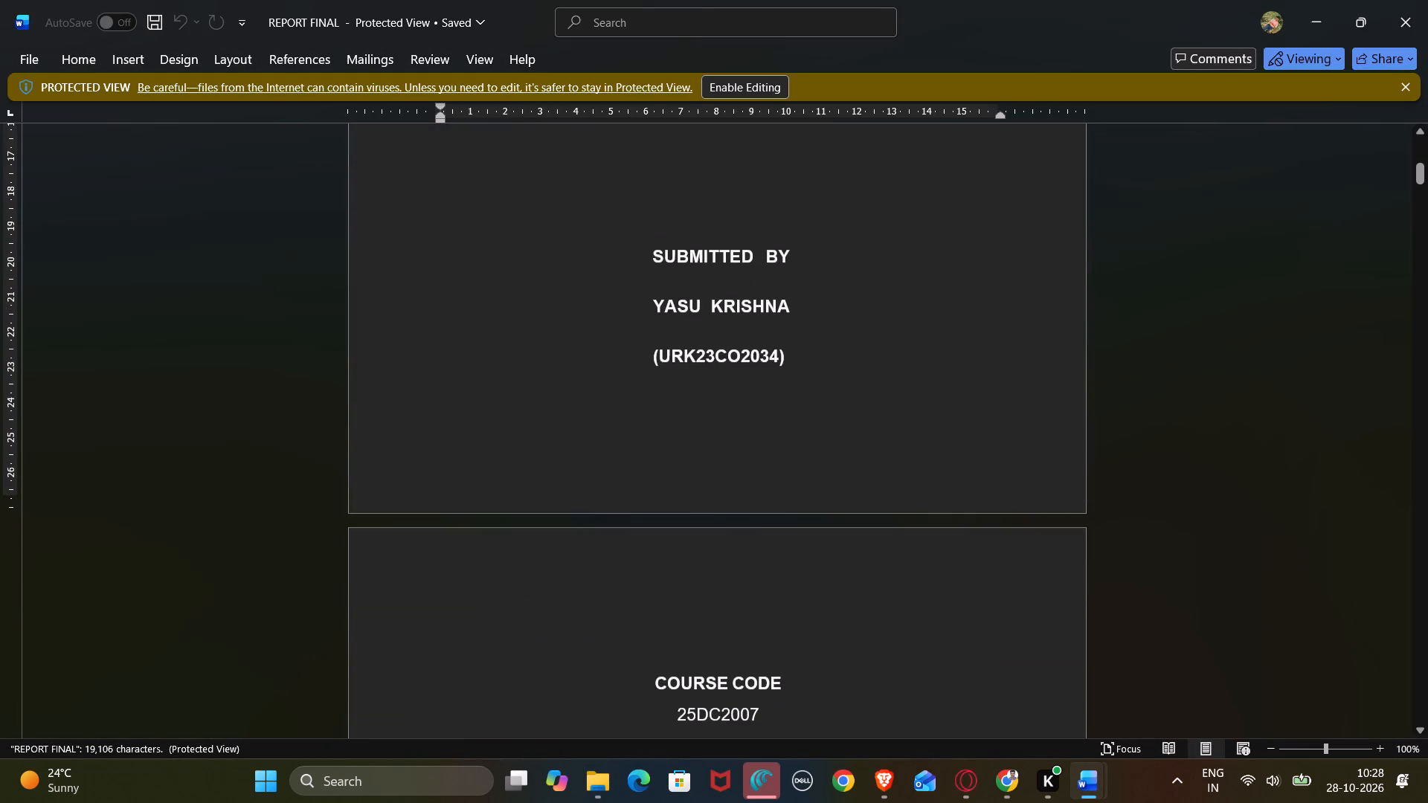
{"action": "left_click", "coordinate": [795, 312]}
{"action": "left_click", "coordinate": [763, 75]}
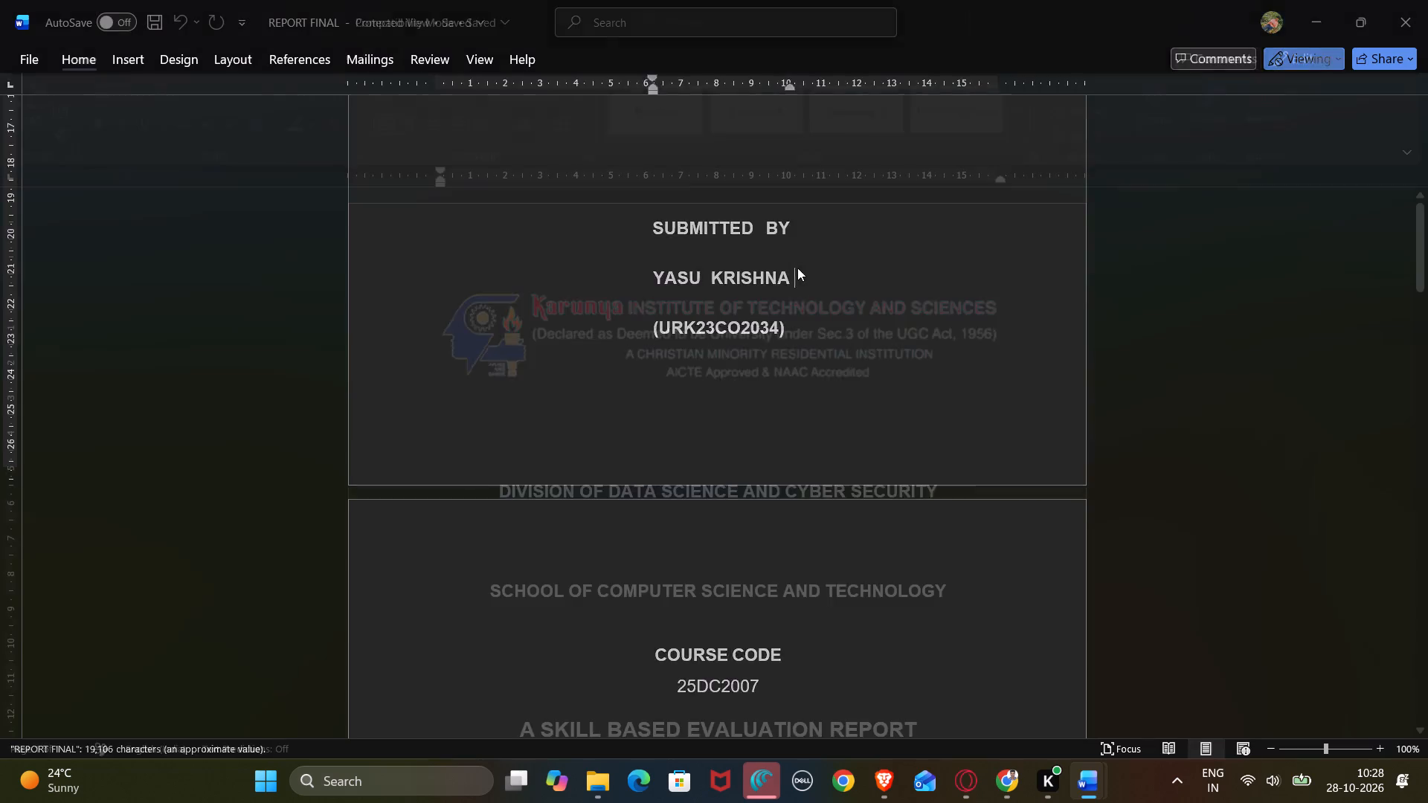
Review the converted report from the cover pages through the certificate and VAPT sections to the evaluation sheet, checking content and layout.
{"action": "scroll", "coordinate": [797, 351], "scroll_direction": "down", "scroll_amount": 16}
{"action": "scroll", "coordinate": [794, 353], "scroll_direction": "down", "scroll_amount": 5}
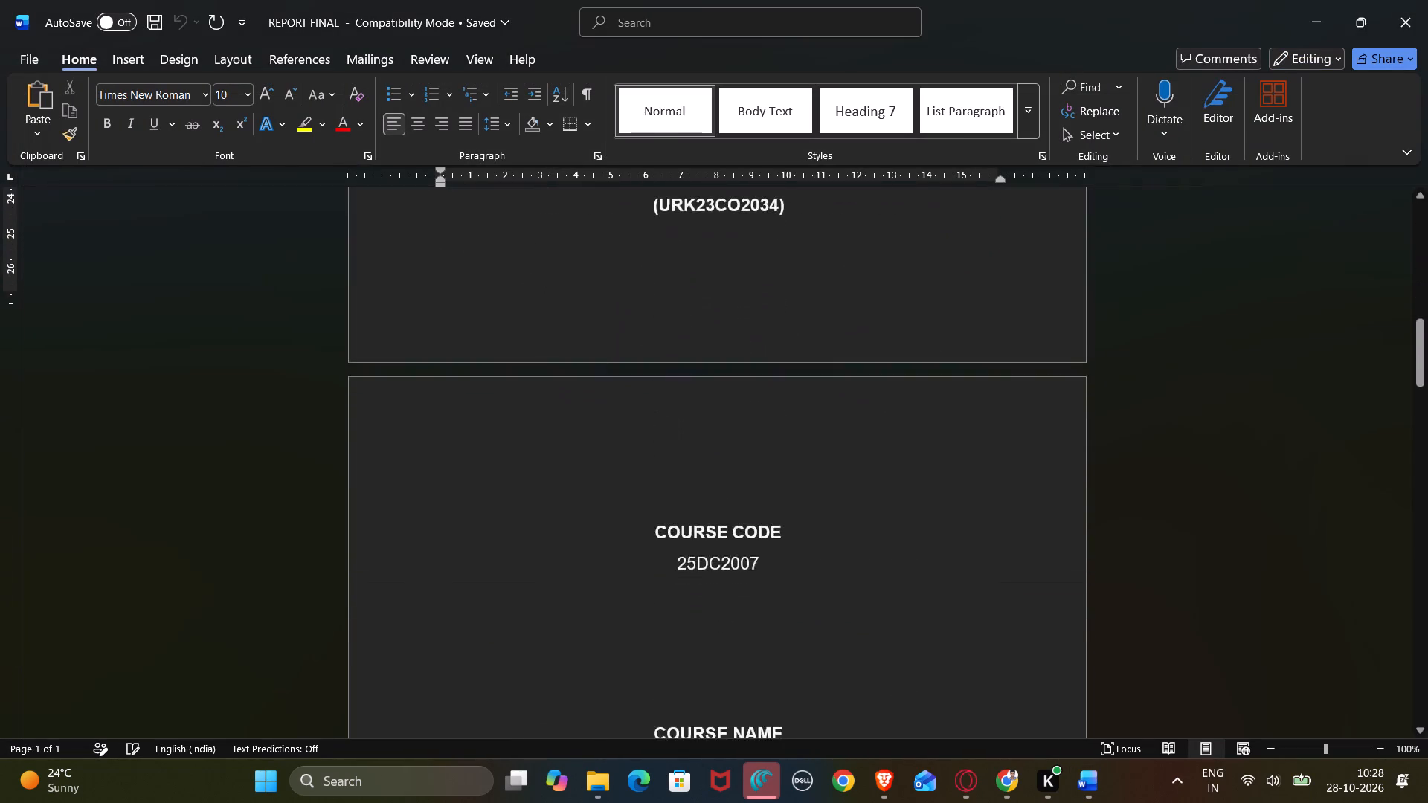
{"action": "scroll", "coordinate": [782, 364], "scroll_direction": "up", "scroll_amount": 3}
{"action": "scroll", "coordinate": [782, 364], "scroll_direction": "down", "scroll_amount": 3}
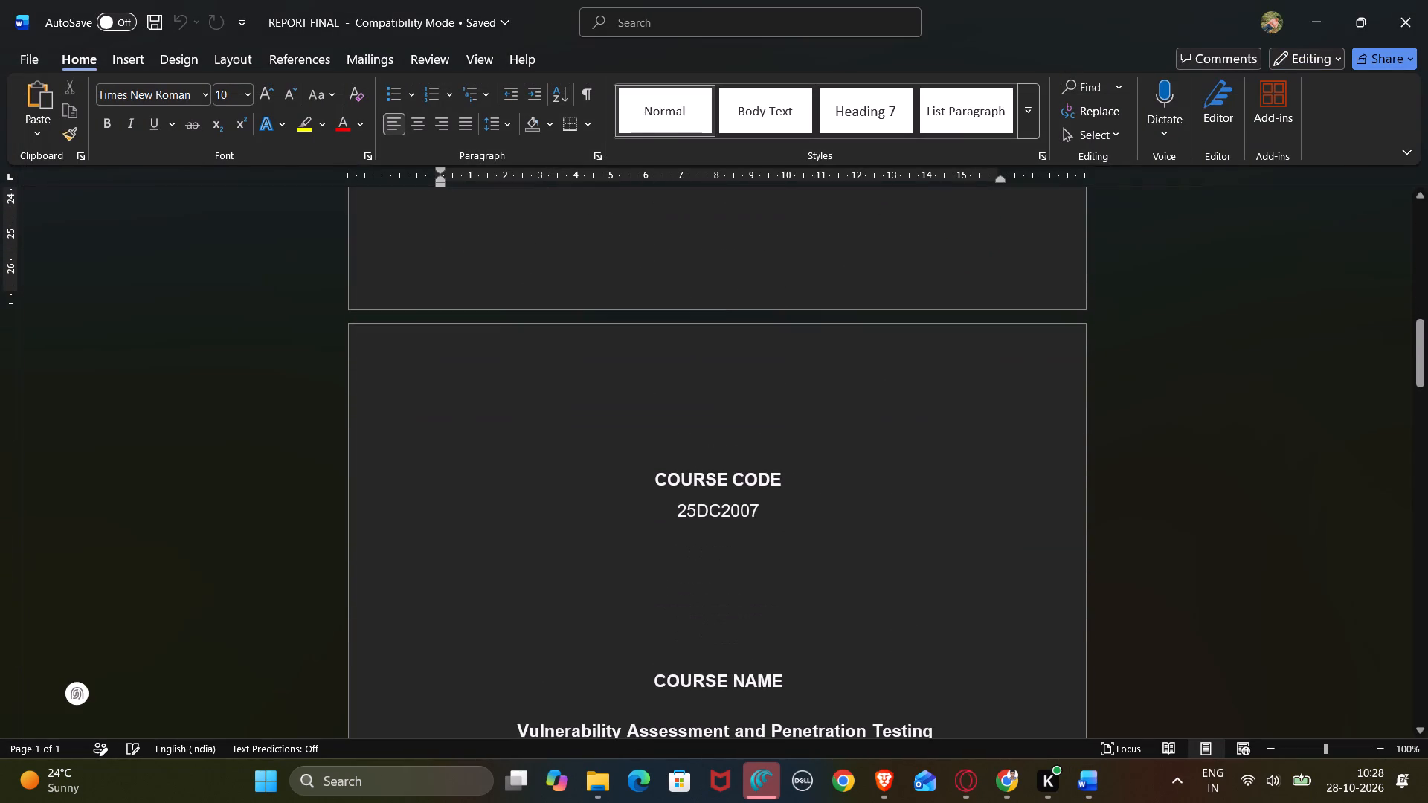
{"action": "scroll", "coordinate": [761, 407], "scroll_direction": "down", "scroll_amount": 6}
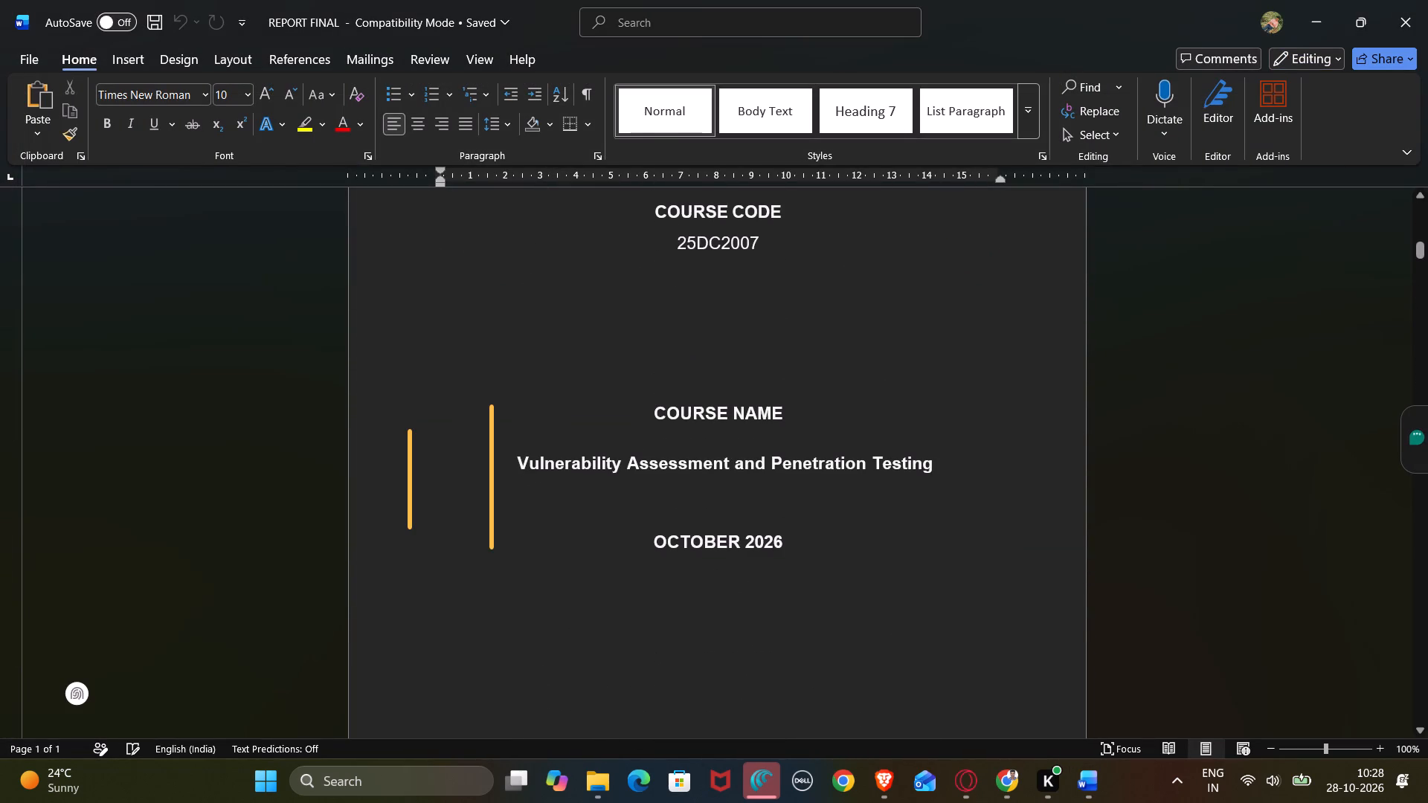
{"action": "scroll", "coordinate": [689, 459], "scroll_direction": "down", "scroll_amount": 7}
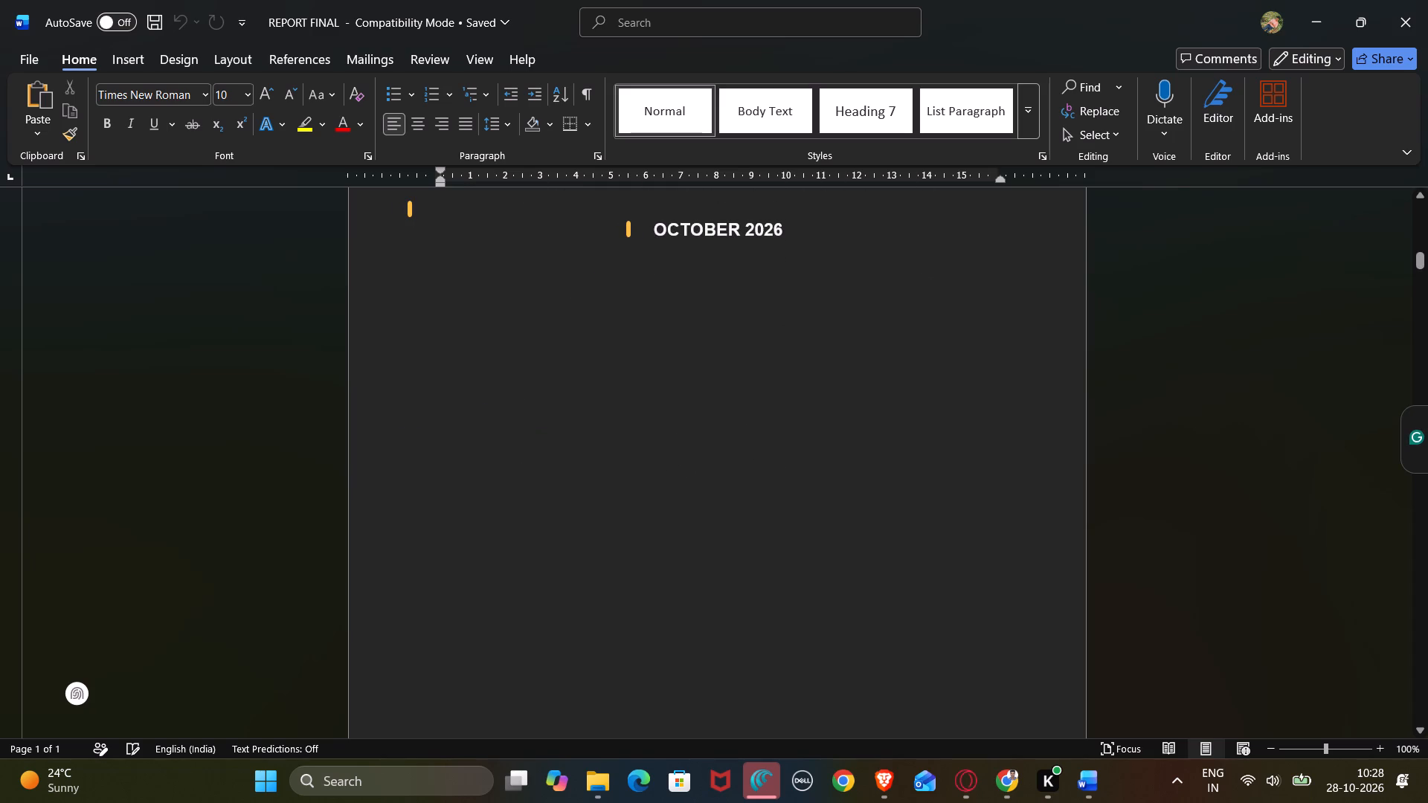
{"action": "scroll", "coordinate": [689, 477], "scroll_direction": "down", "scroll_amount": 8}
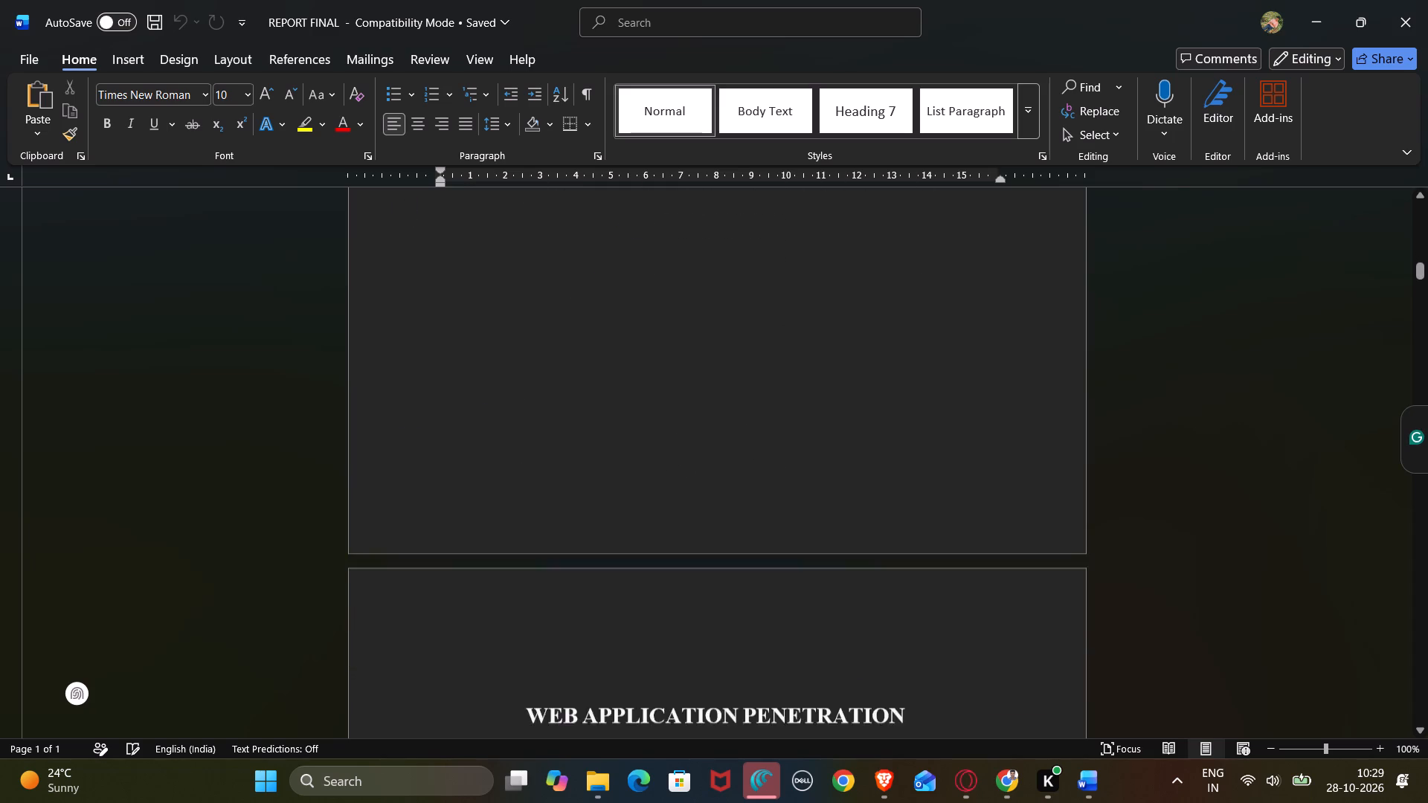
{"action": "scroll", "coordinate": [690, 485], "scroll_direction": "down", "scroll_amount": 8}
{"action": "scroll", "coordinate": [750, 440], "scroll_direction": "down", "scroll_amount": 1}
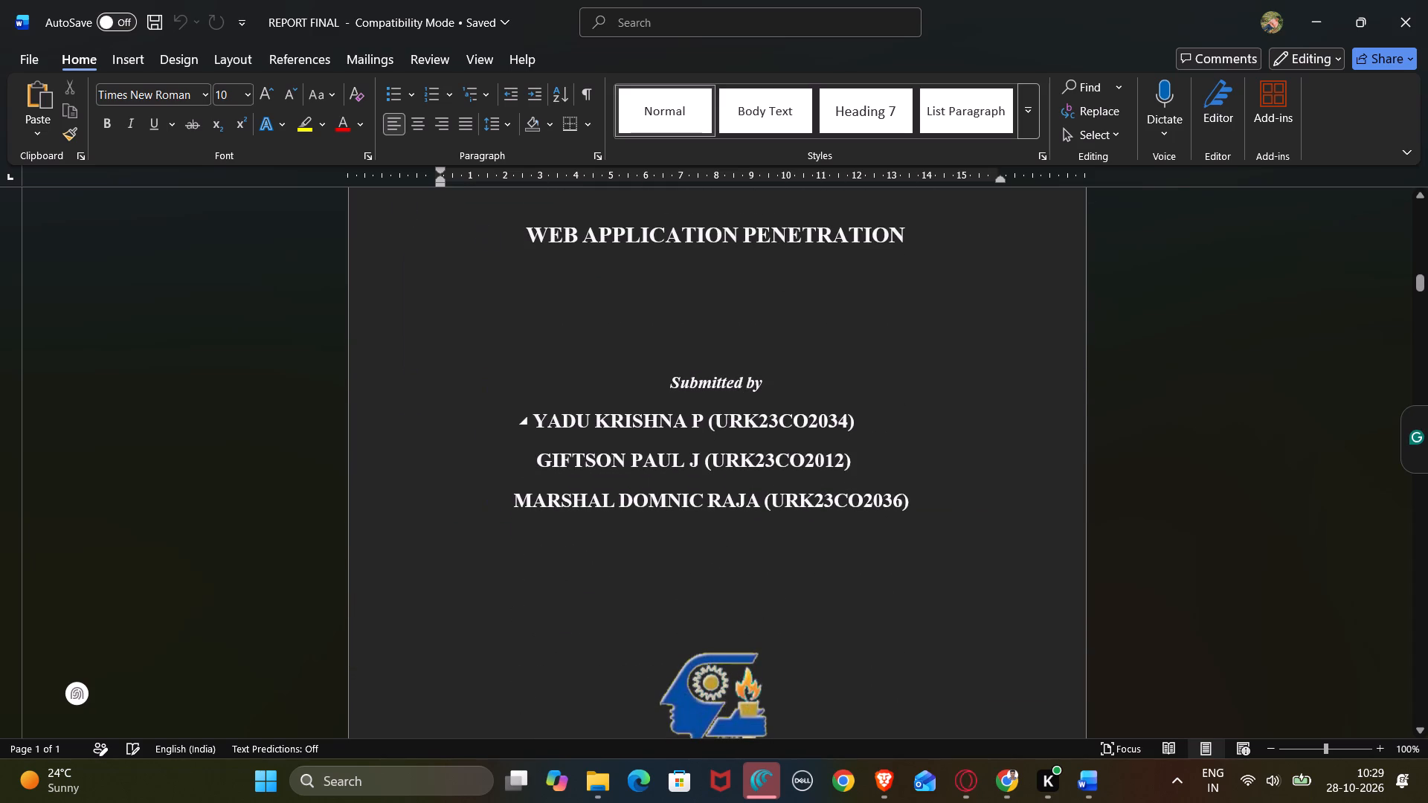
{"action": "scroll", "coordinate": [750, 440], "scroll_direction": "down", "scroll_amount": 19}
{"action": "scroll", "coordinate": [750, 443], "scroll_direction": "down", "scroll_amount": 11}
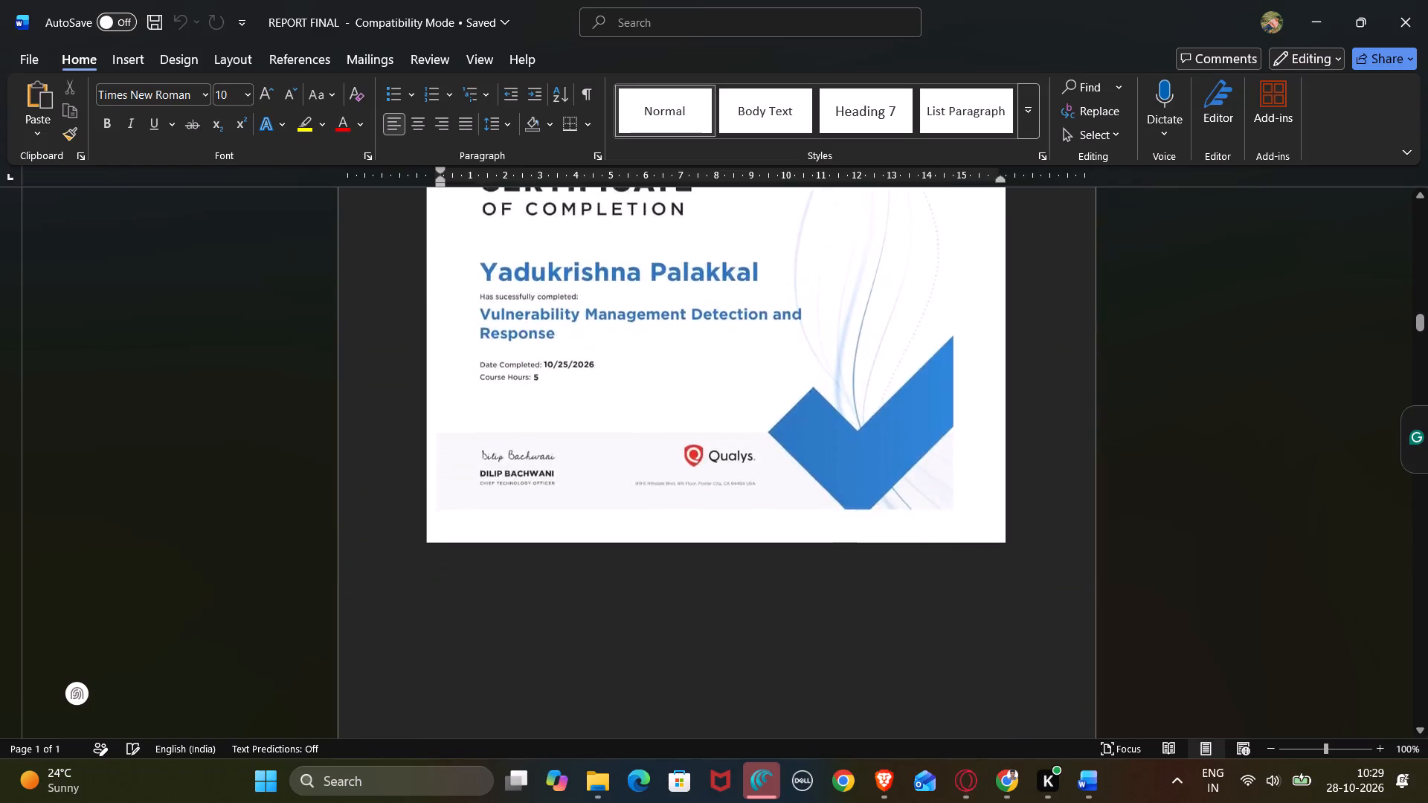
{"action": "scroll", "coordinate": [750, 448], "scroll_direction": "down", "scroll_amount": 16}
{"action": "scroll", "coordinate": [751, 447], "scroll_direction": "down", "scroll_amount": 9}
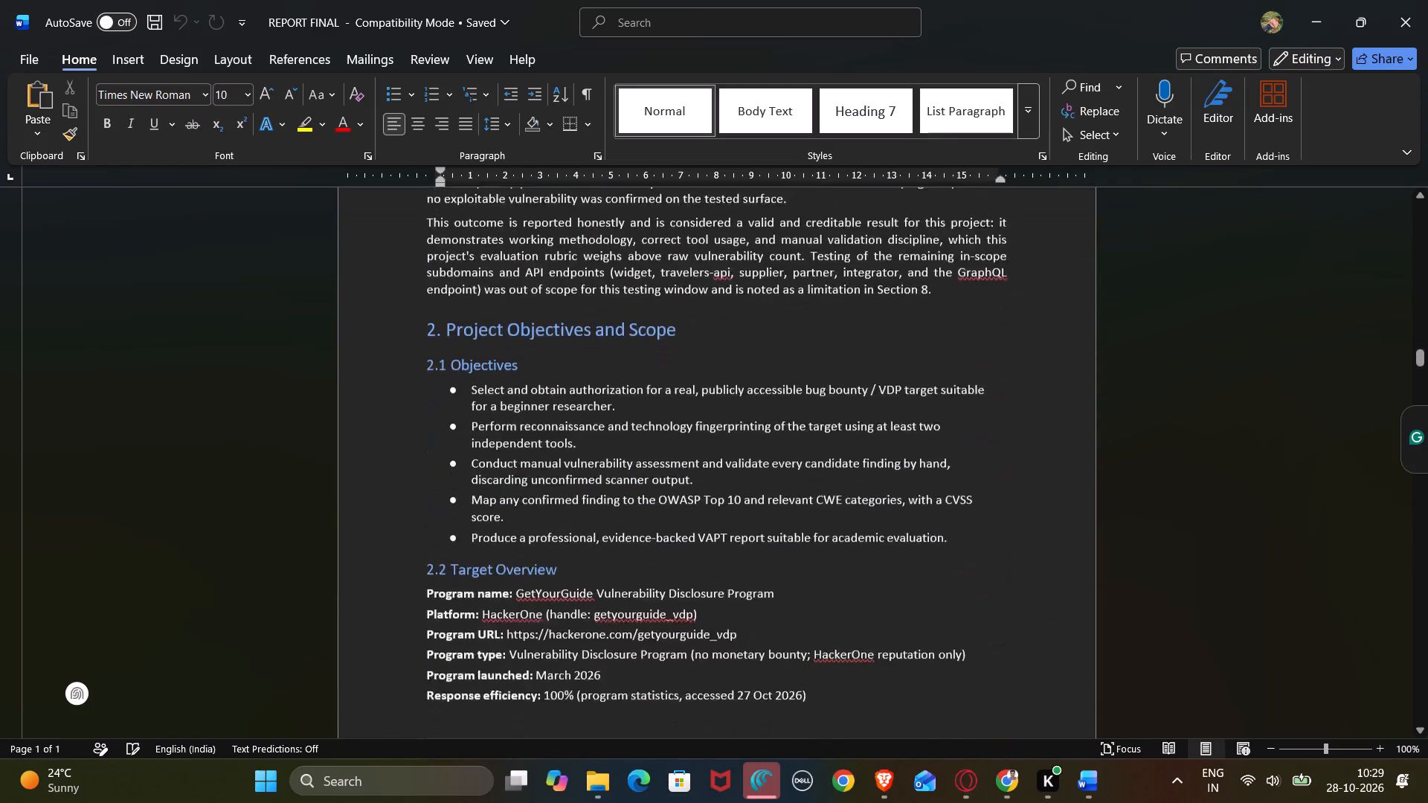
{"action": "scroll", "coordinate": [752, 447], "scroll_direction": "down", "scroll_amount": 20}
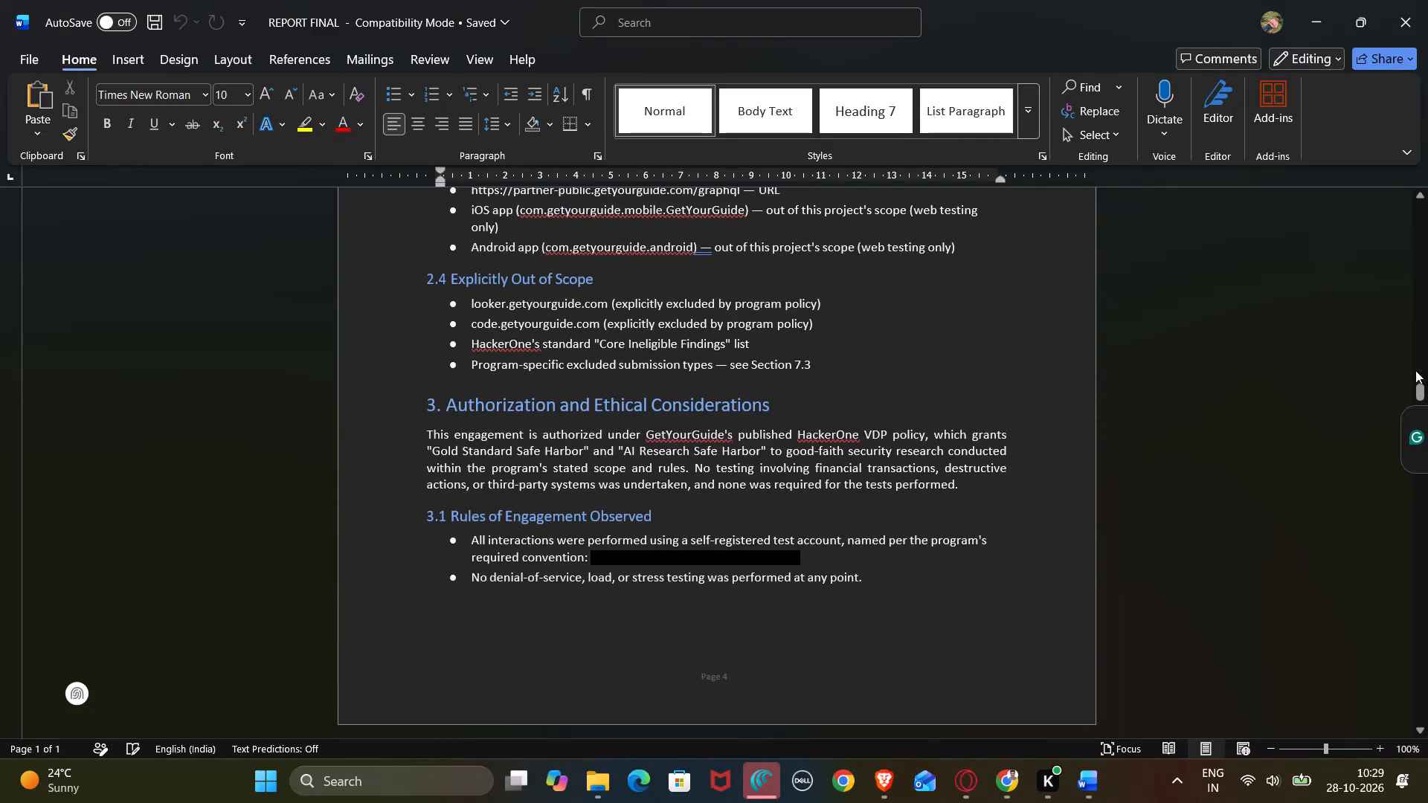
{"action": "left_click_drag", "start_coordinate": [1420, 385], "coordinate": [1427, 467]}
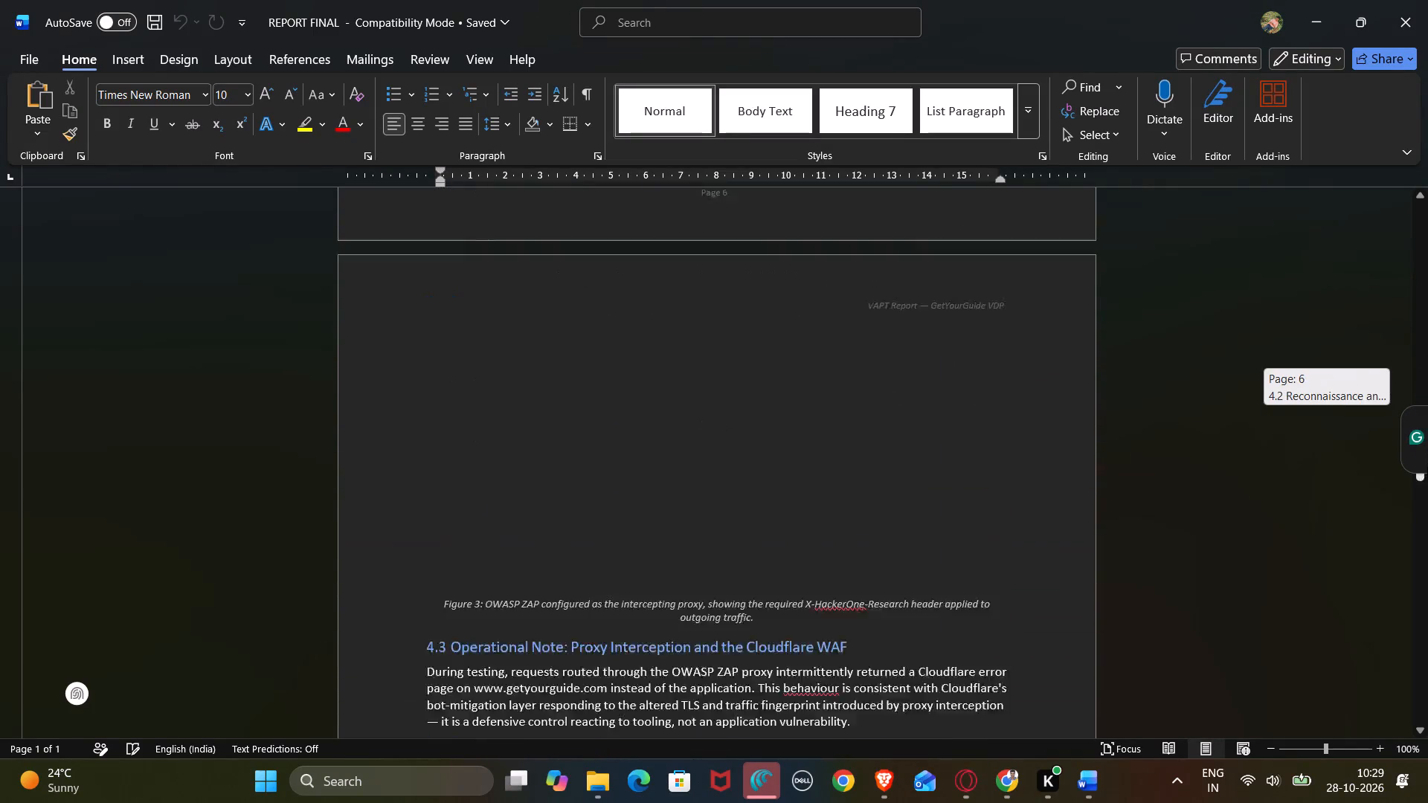
{"action": "left_click_drag", "start_coordinate": [1427, 467], "coordinate": [1425, 546]}
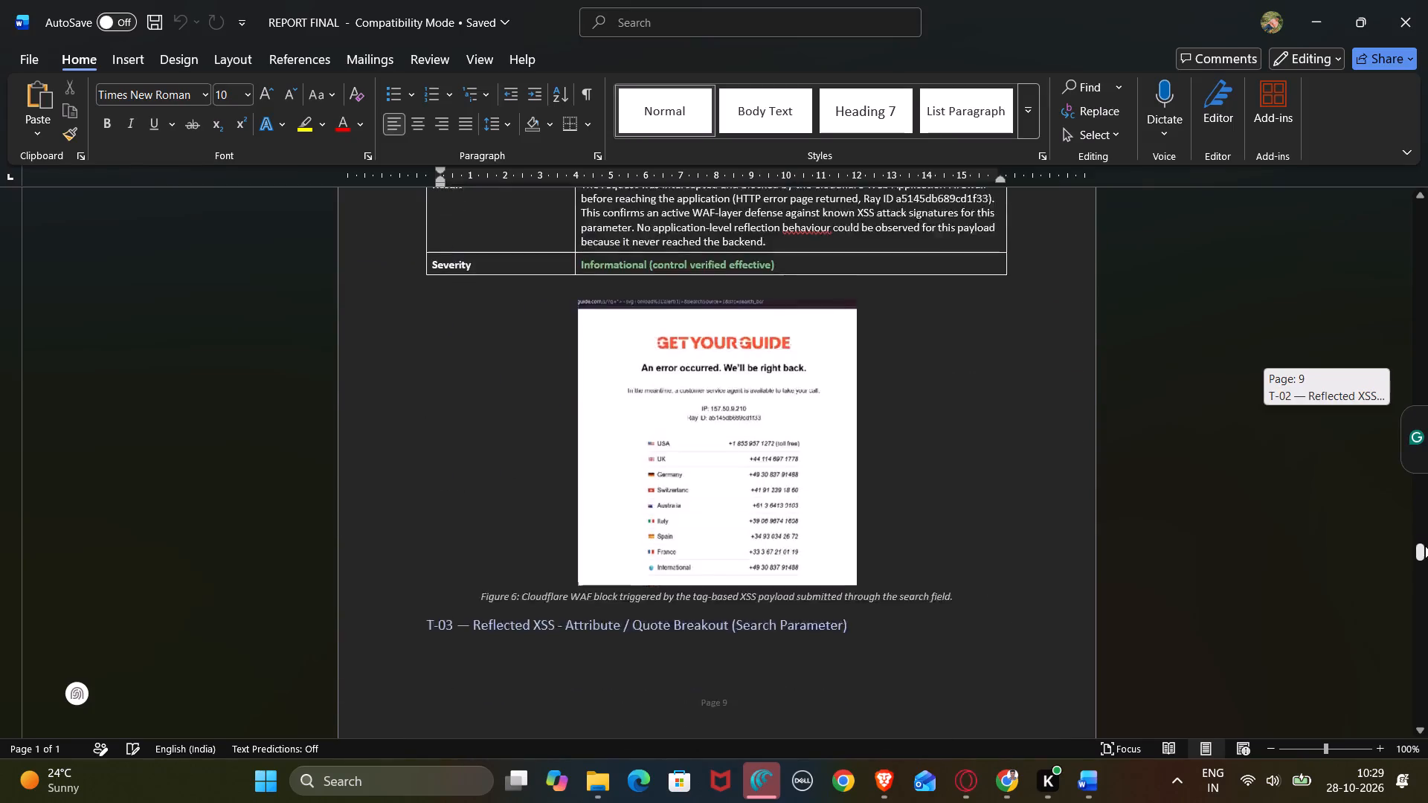
{"action": "left_click_drag", "start_coordinate": [1425, 546], "coordinate": [1420, 615]}
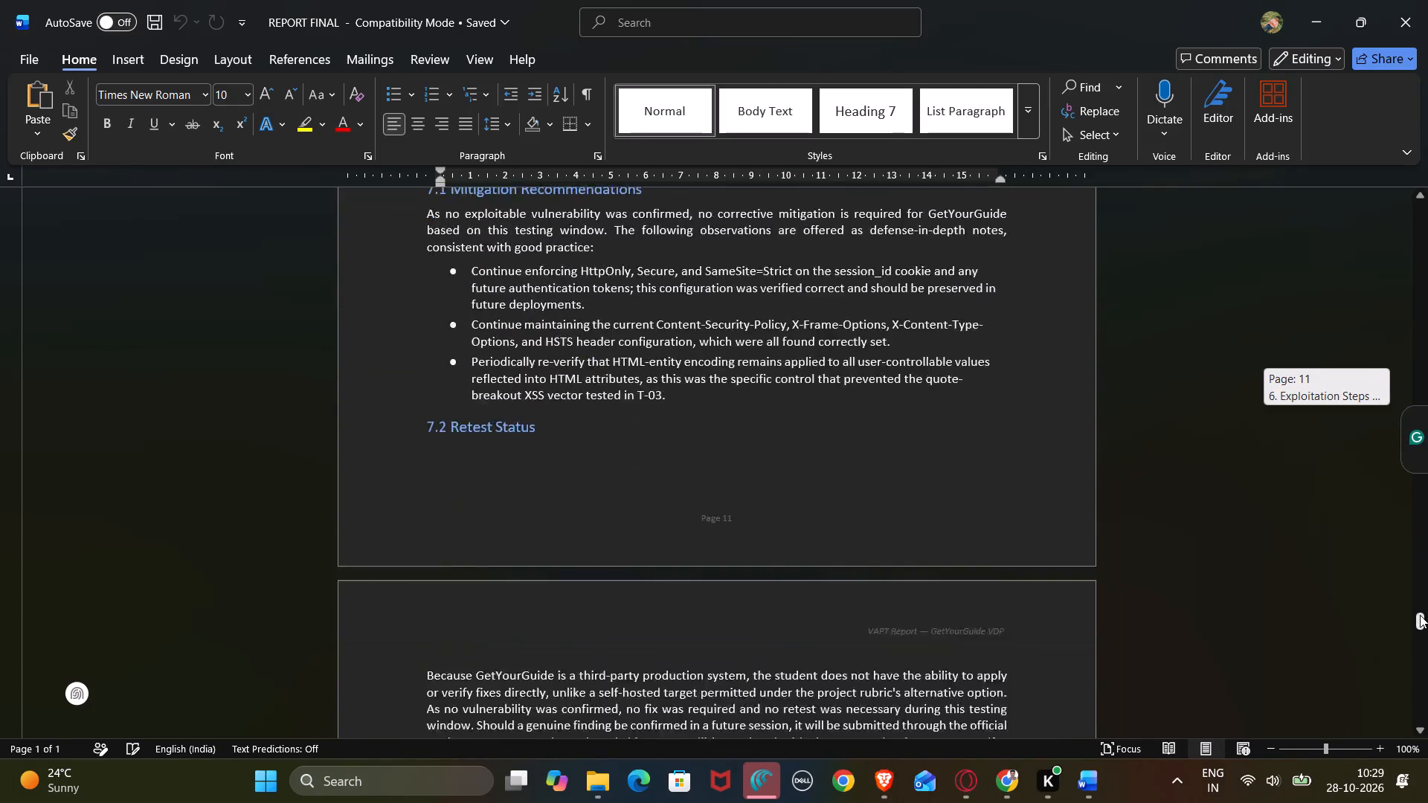
{"action": "left_click_drag", "start_coordinate": [1420, 615], "coordinate": [1427, 686]}
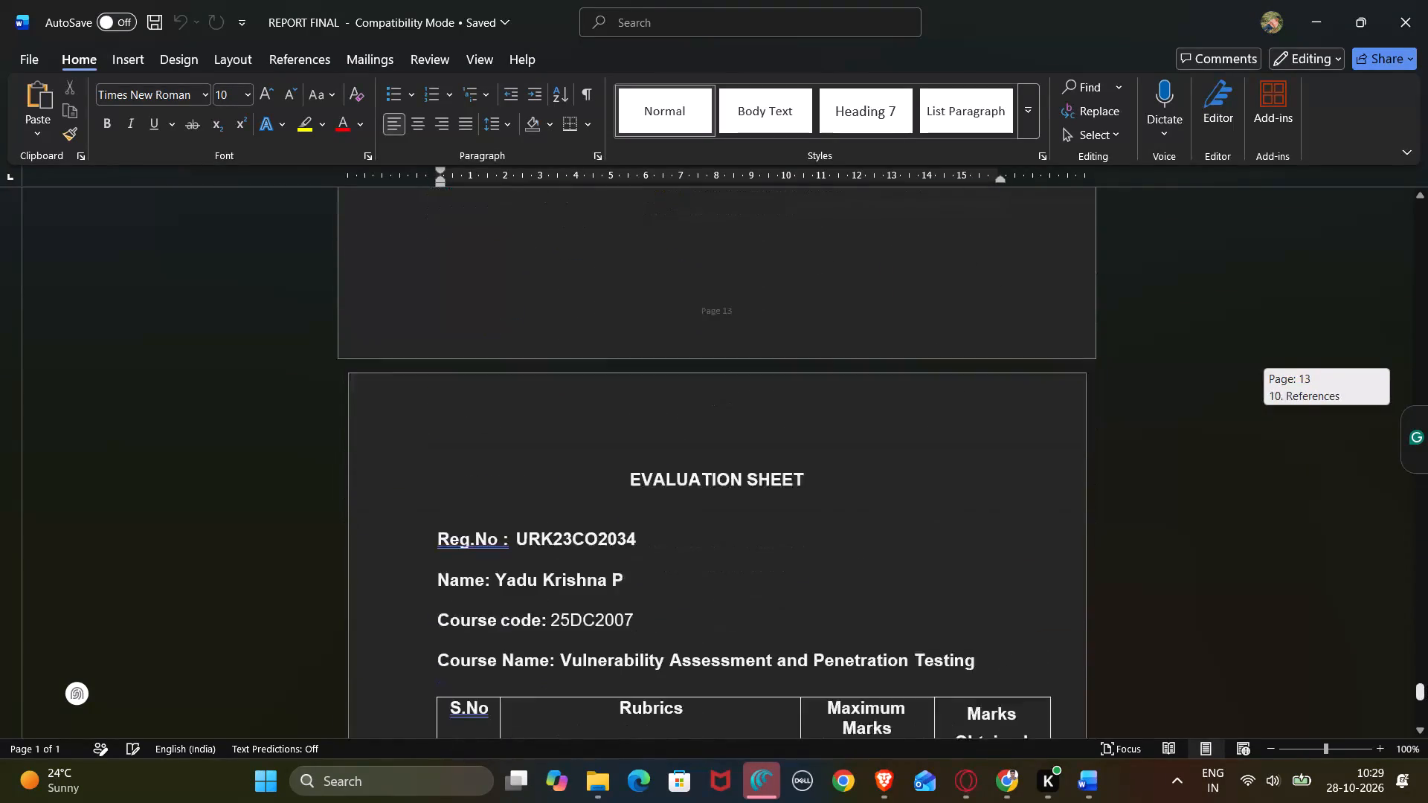
{"action": "left_click_drag", "start_coordinate": [1427, 686], "coordinate": [1426, 694]}
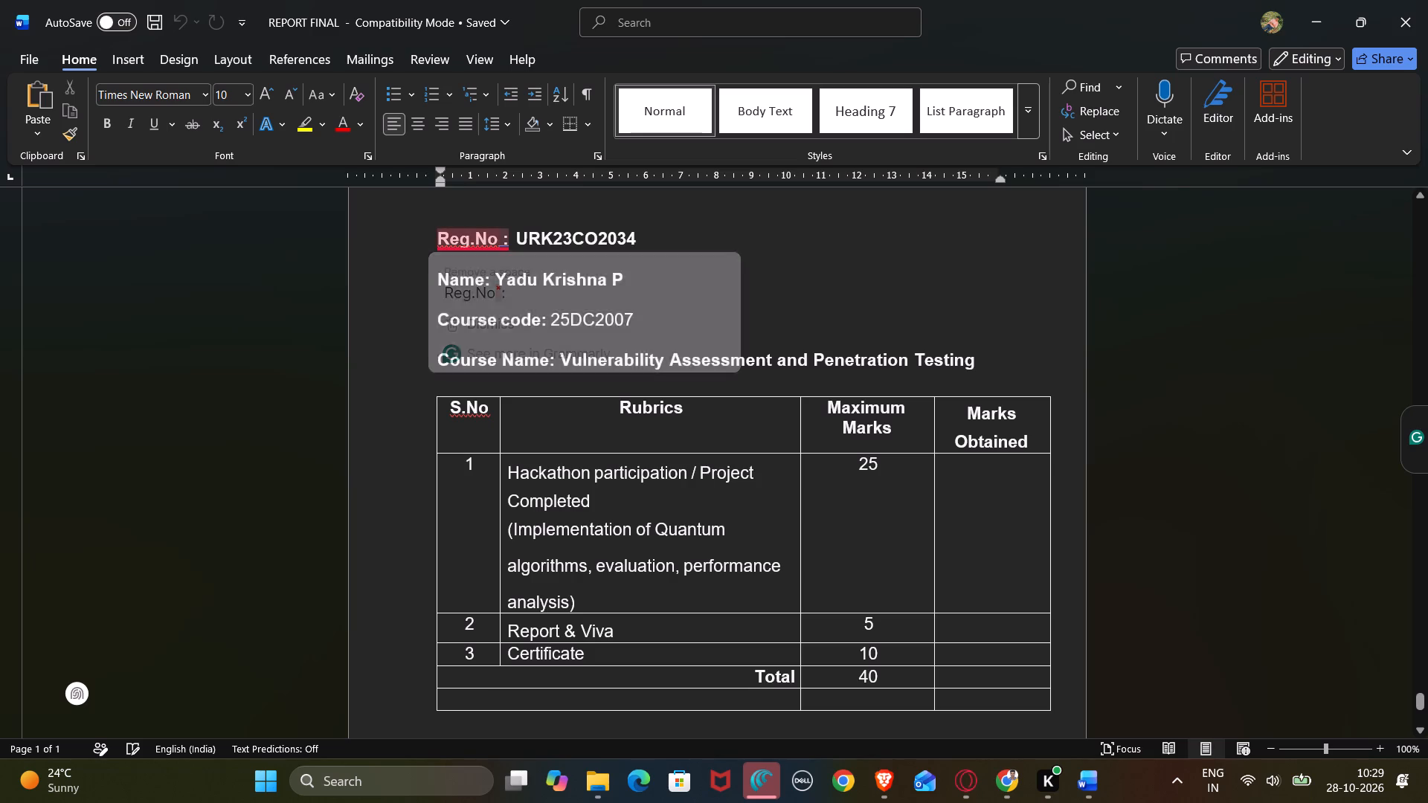
Accept the writing suggestion on the "Reg.No :" label and check the evaluation sheet down to the faculty signature line.
{"action": "left_click", "coordinate": [484, 286]}
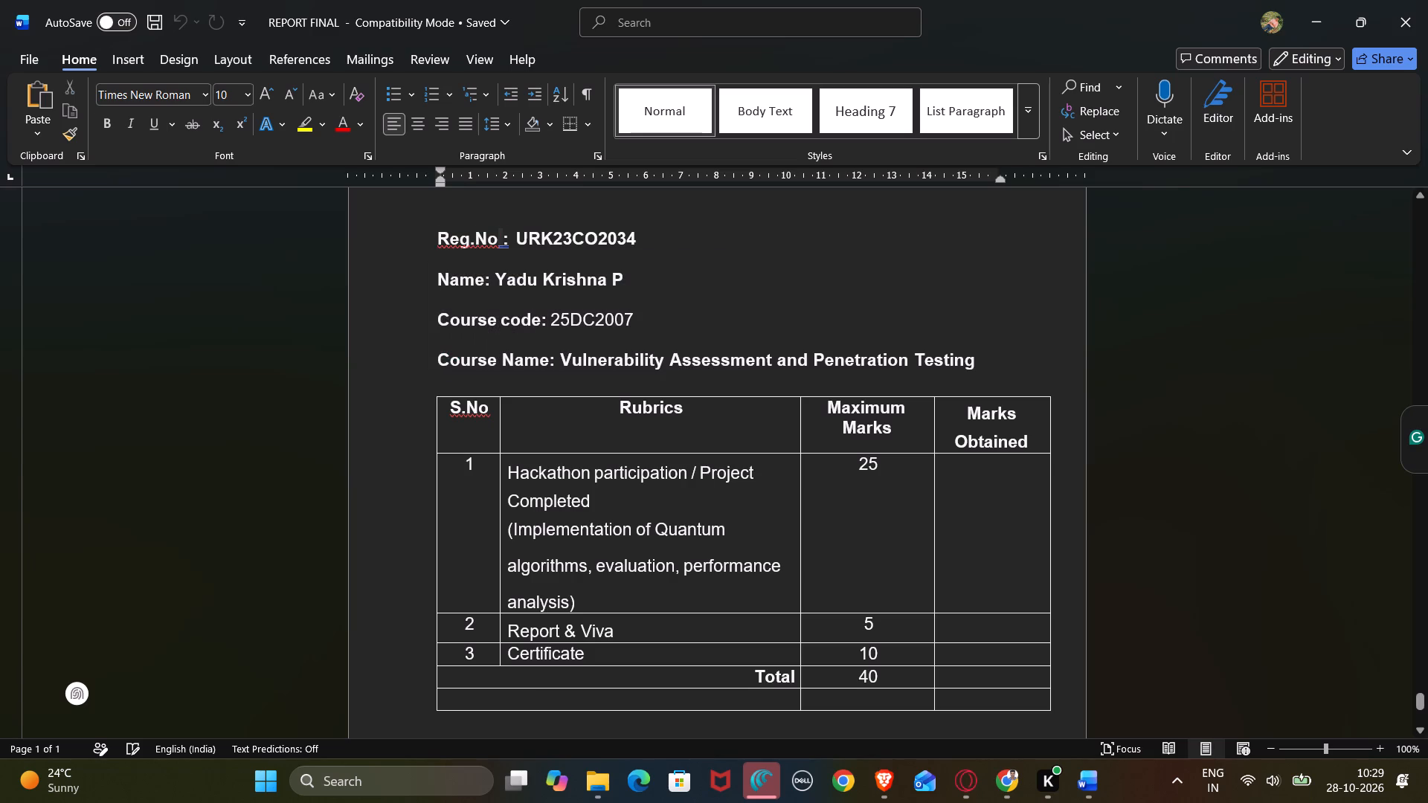
{"action": "scroll", "coordinate": [1249, 448], "scroll_direction": "down", "scroll_amount": 2}
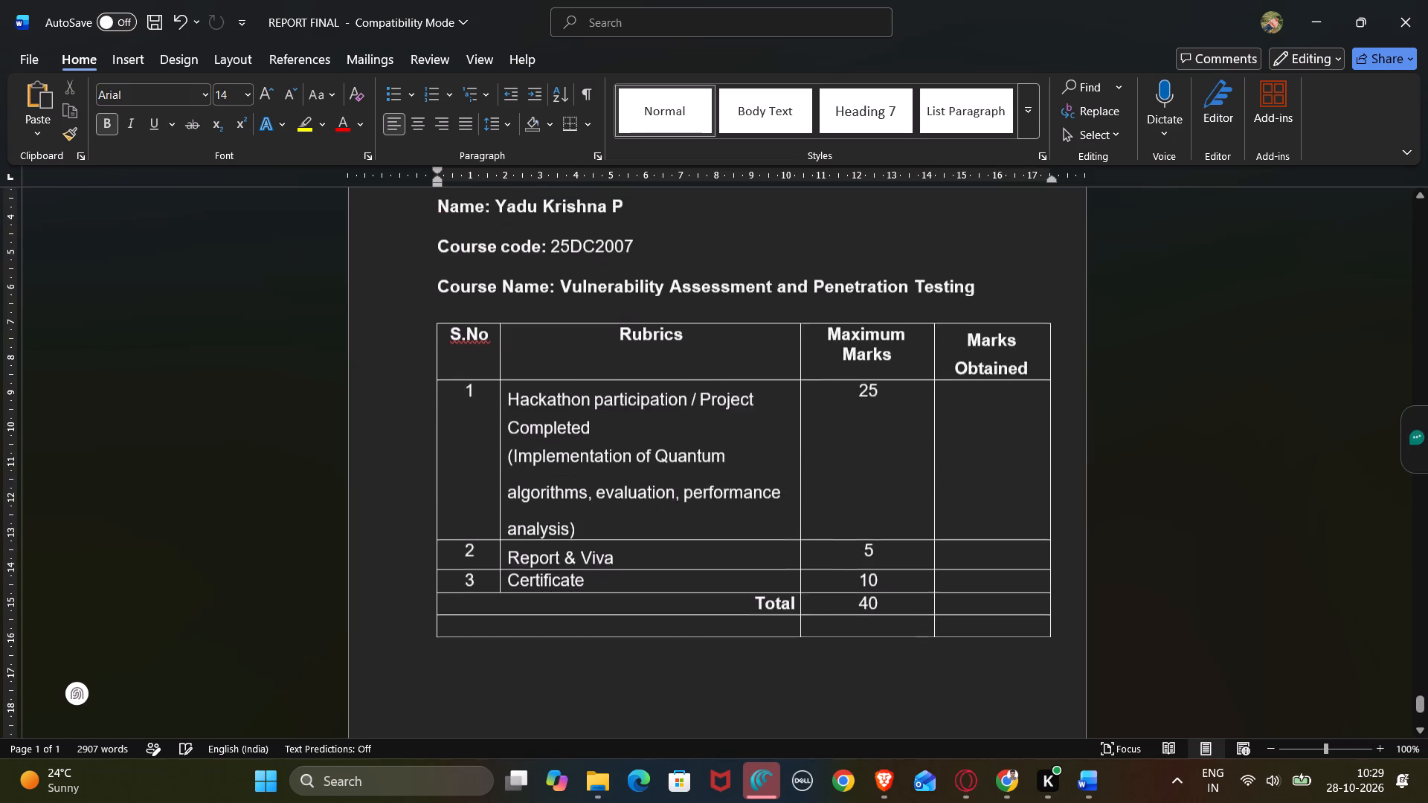
{"action": "scroll", "coordinate": [1179, 428], "scroll_direction": "down", "scroll_amount": 6}
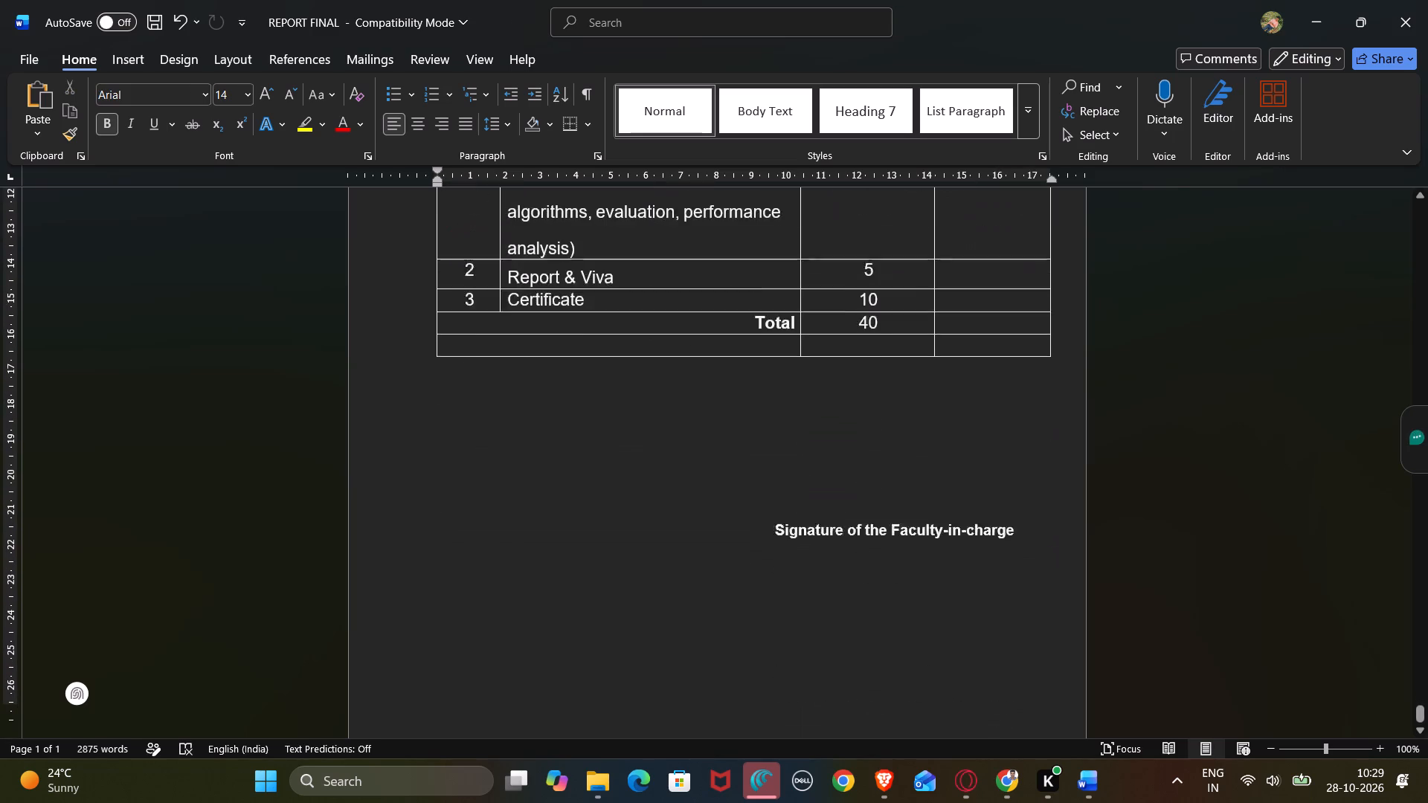
{"action": "scroll", "coordinate": [1180, 431], "scroll_direction": "down", "scroll_amount": 10}
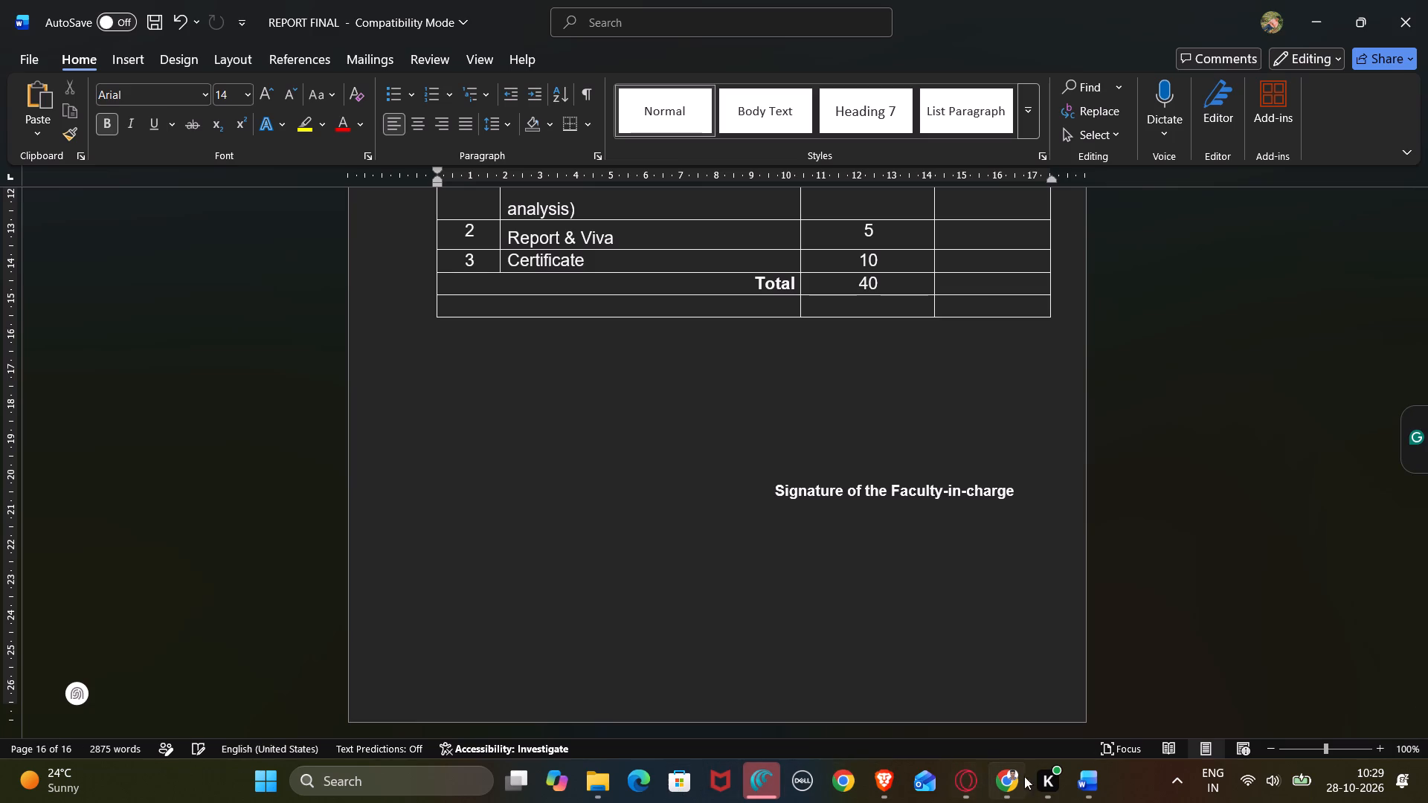
Switch from the Word report to the Brave browser window with the iLovePDF conversion page.
{"action": "left_click", "coordinate": [890, 775]}
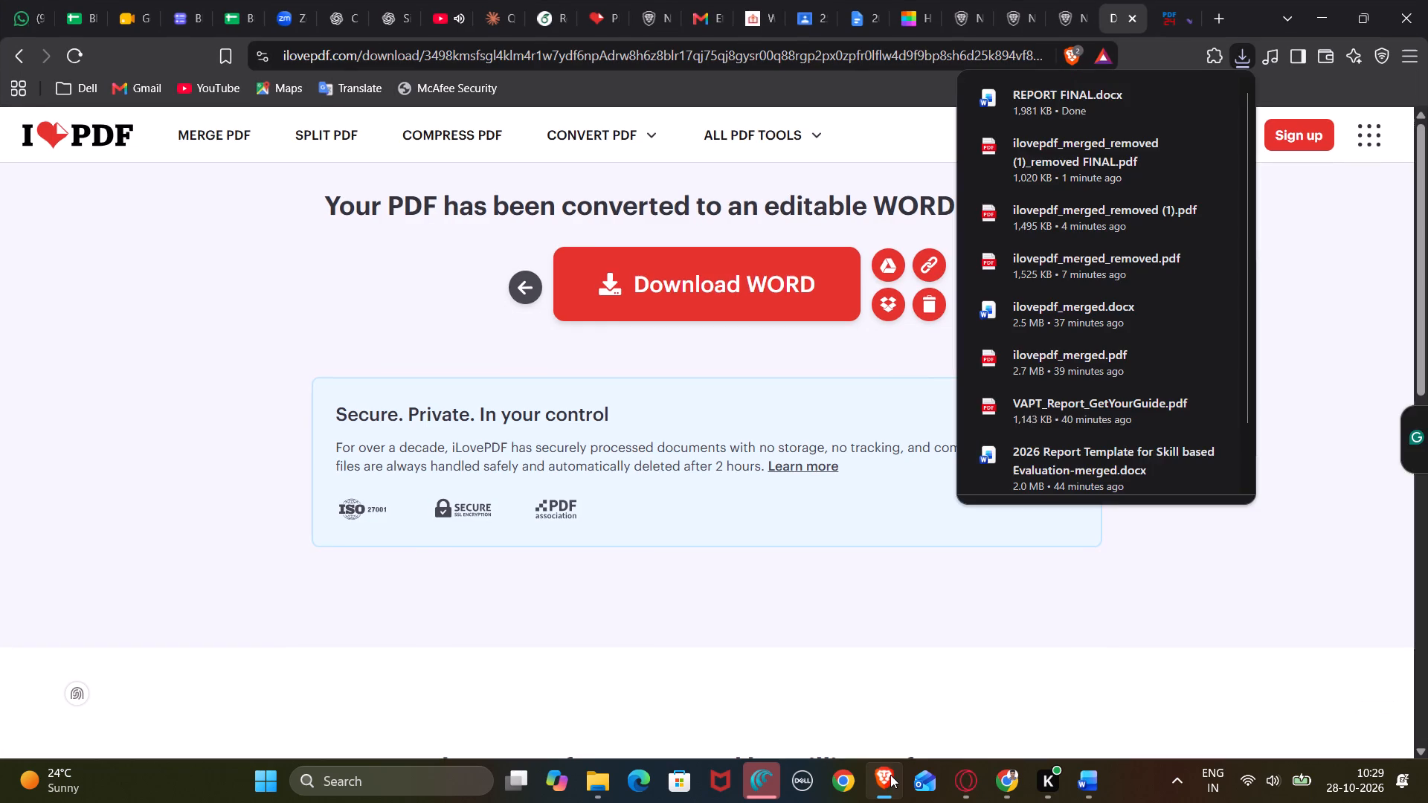
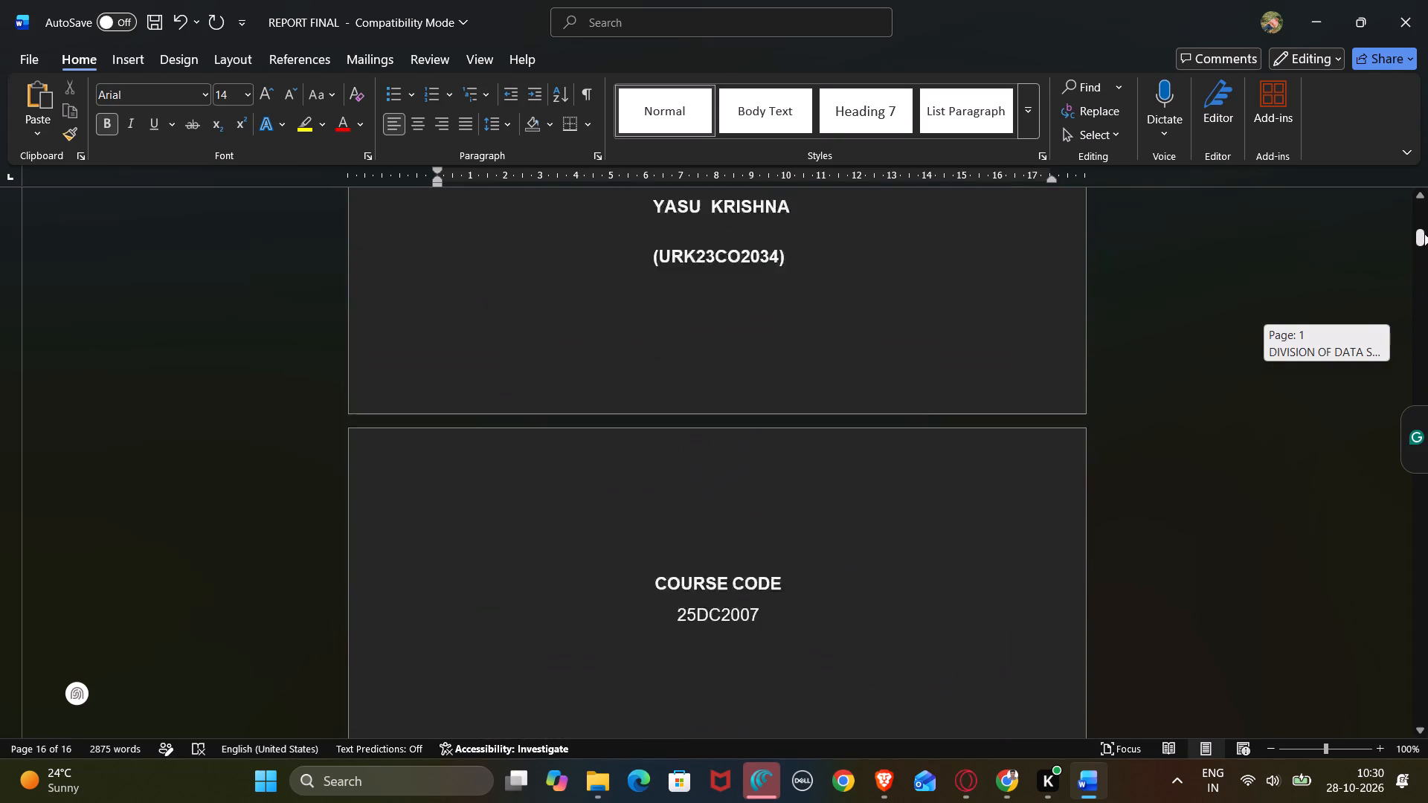
{"action": "left_click_drag", "start_coordinate": [1424, 233], "coordinate": [1424, 228]}
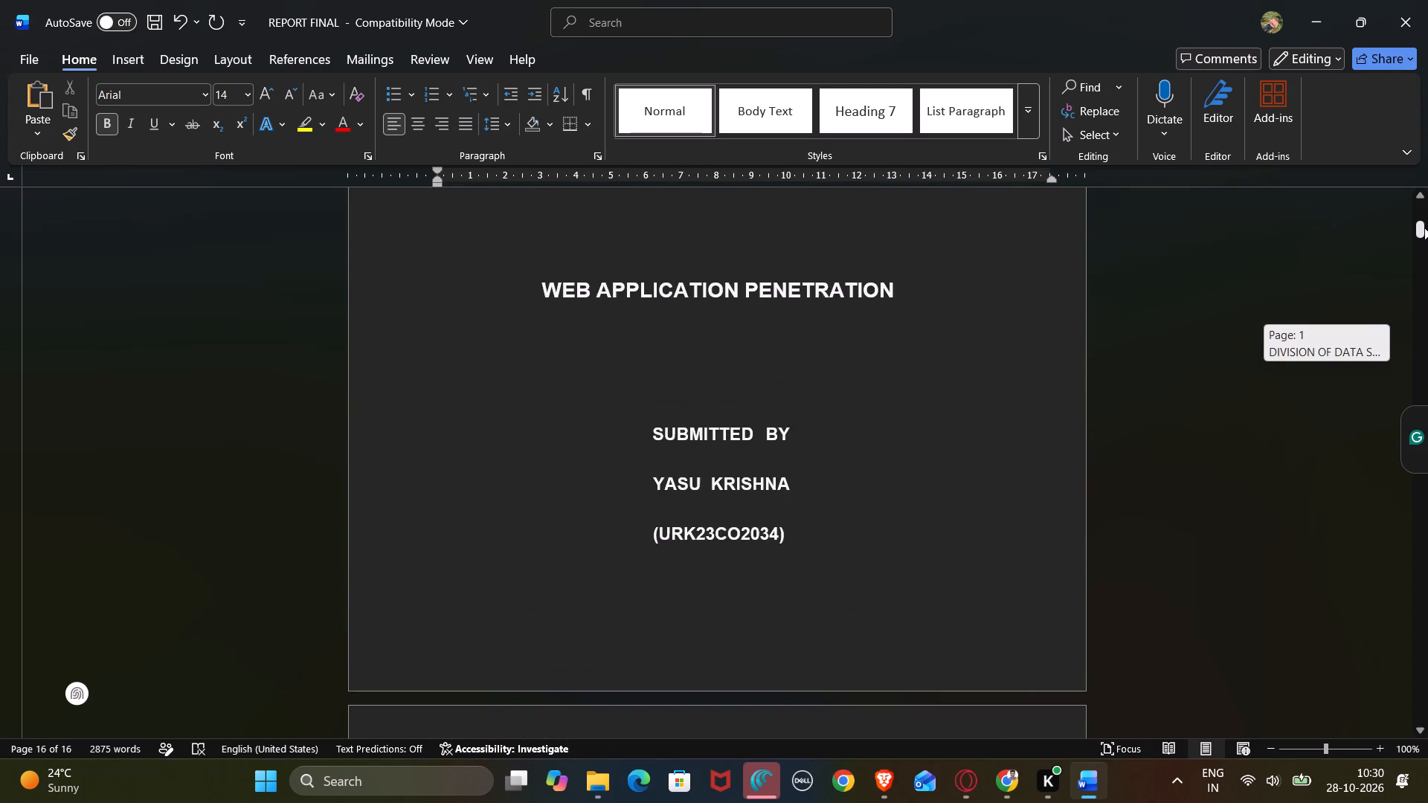
{"action": "left_click_drag", "start_coordinate": [1424, 228], "coordinate": [1424, 225]}
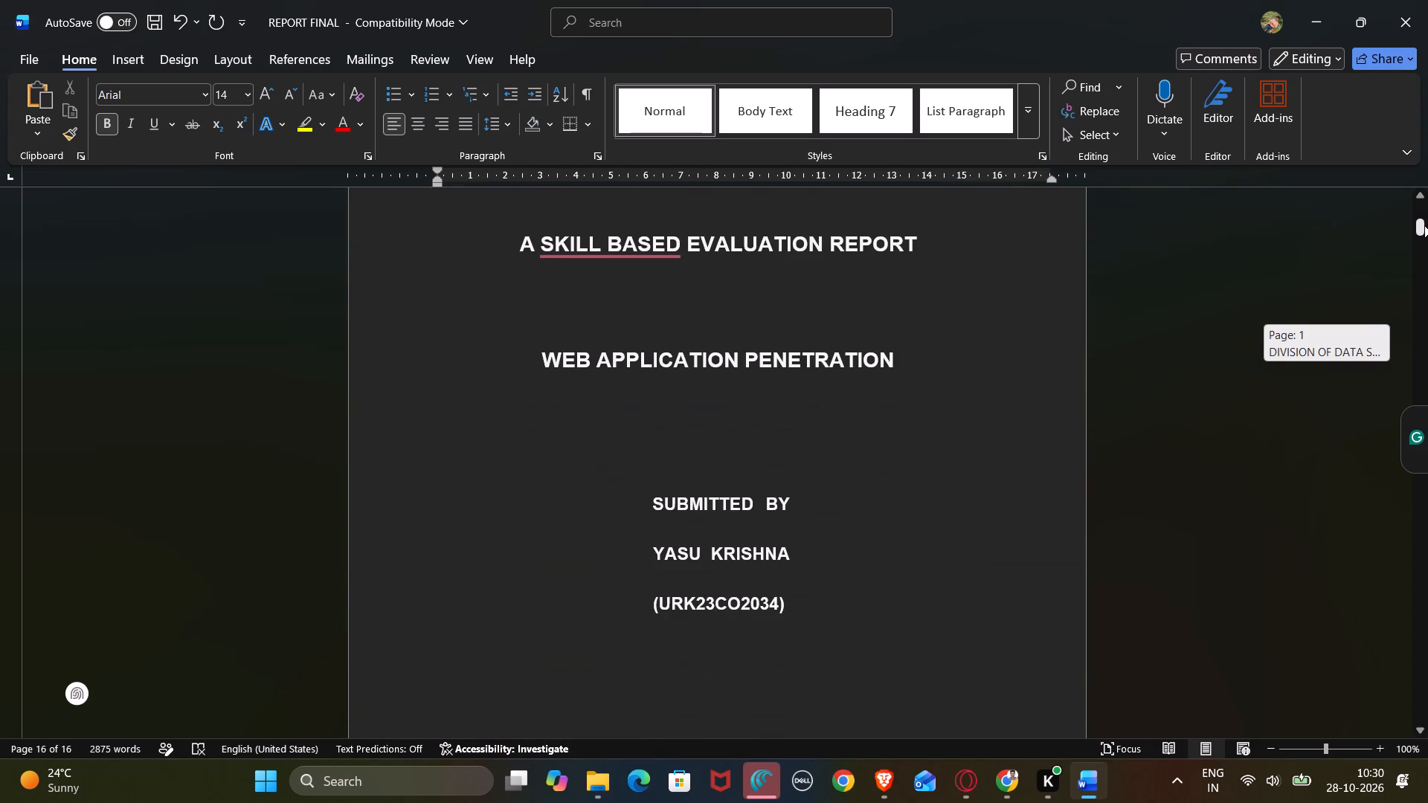
{"action": "left_click_drag", "start_coordinate": [1424, 225], "coordinate": [1424, 225]}
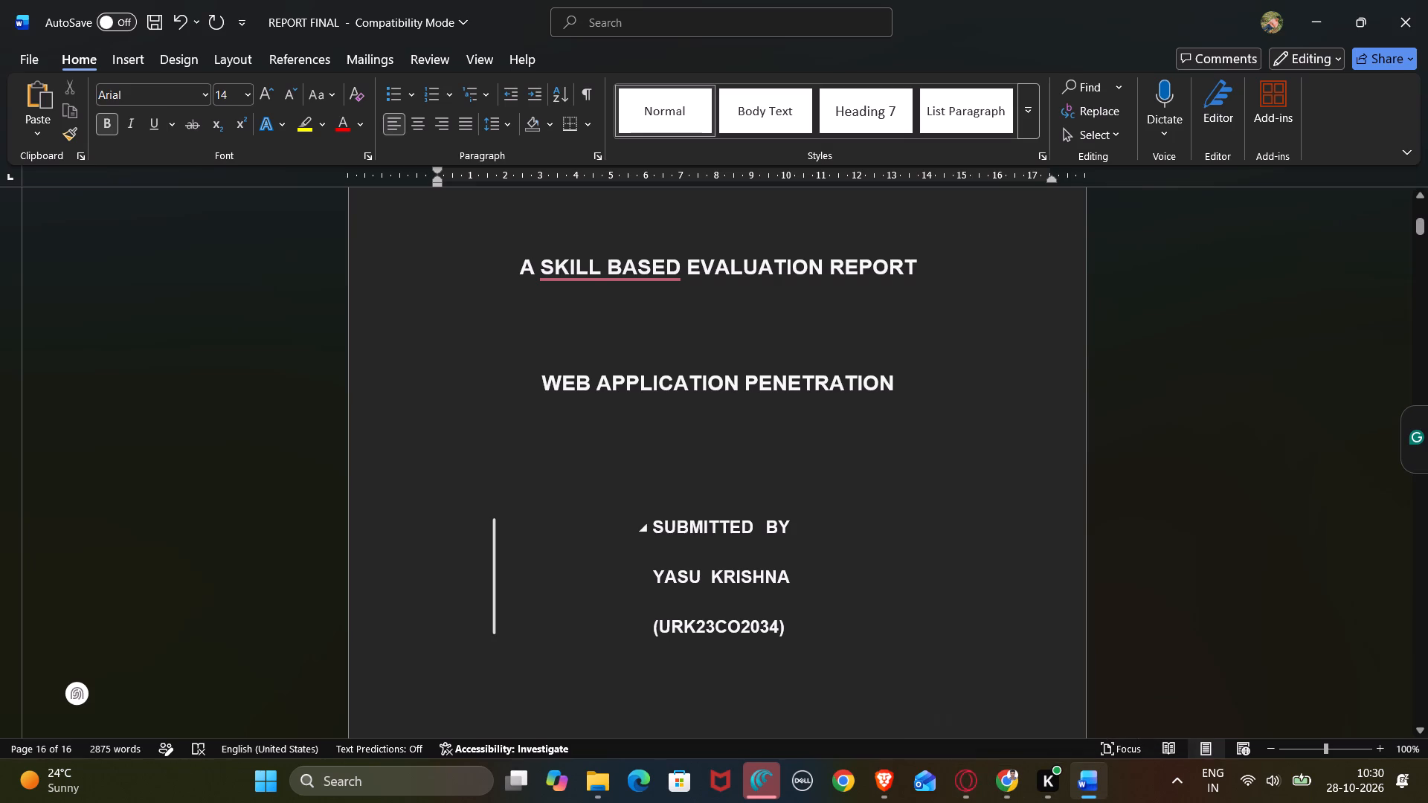
{"action": "left_click", "coordinate": [687, 578]}
{"action": "key", "text": "BackSpace"}
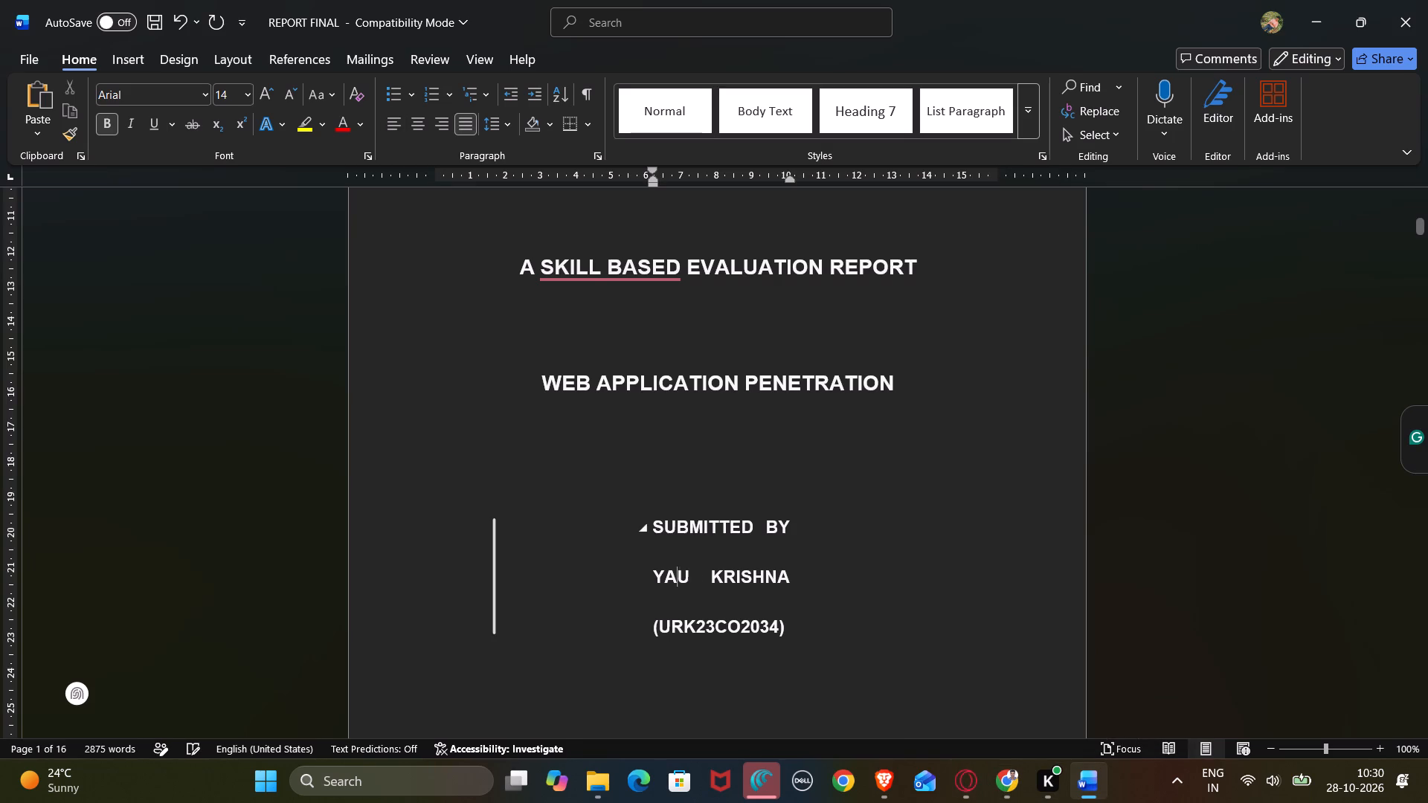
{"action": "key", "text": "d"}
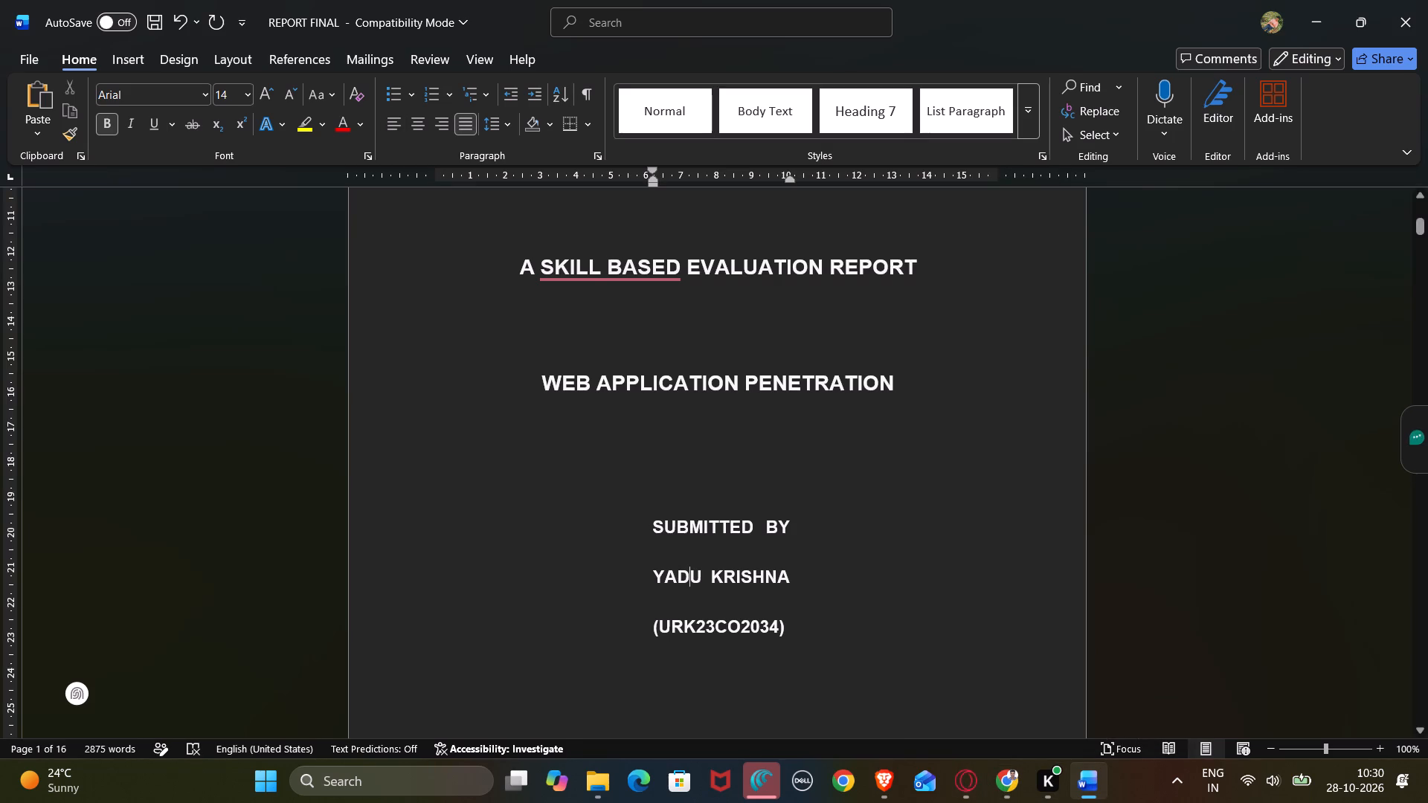
Save the report as the Word document (*.docx) "REPORT FINAL" in the Downloads folder.
{"action": "left_click", "coordinate": [27, 52]}
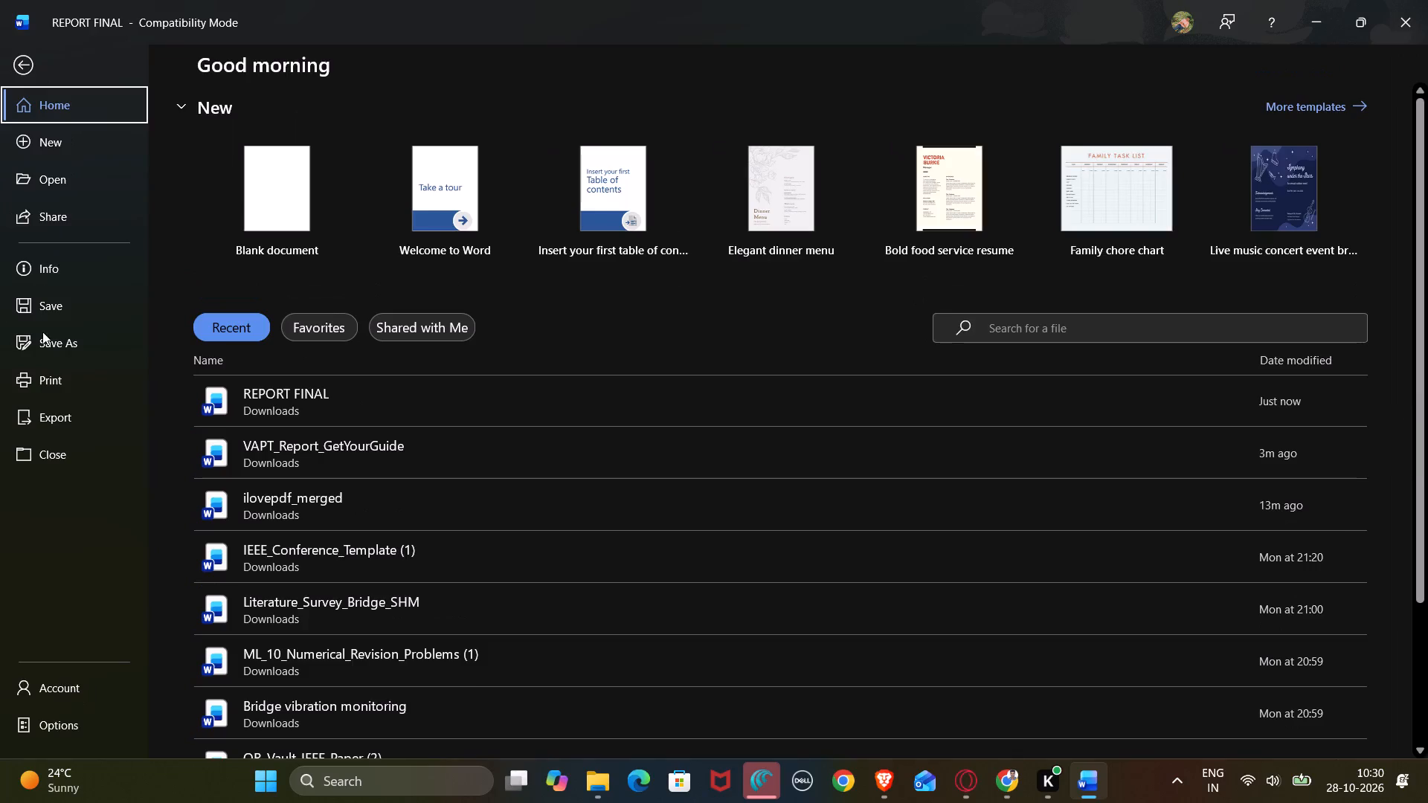
{"action": "left_click", "coordinate": [48, 338]}
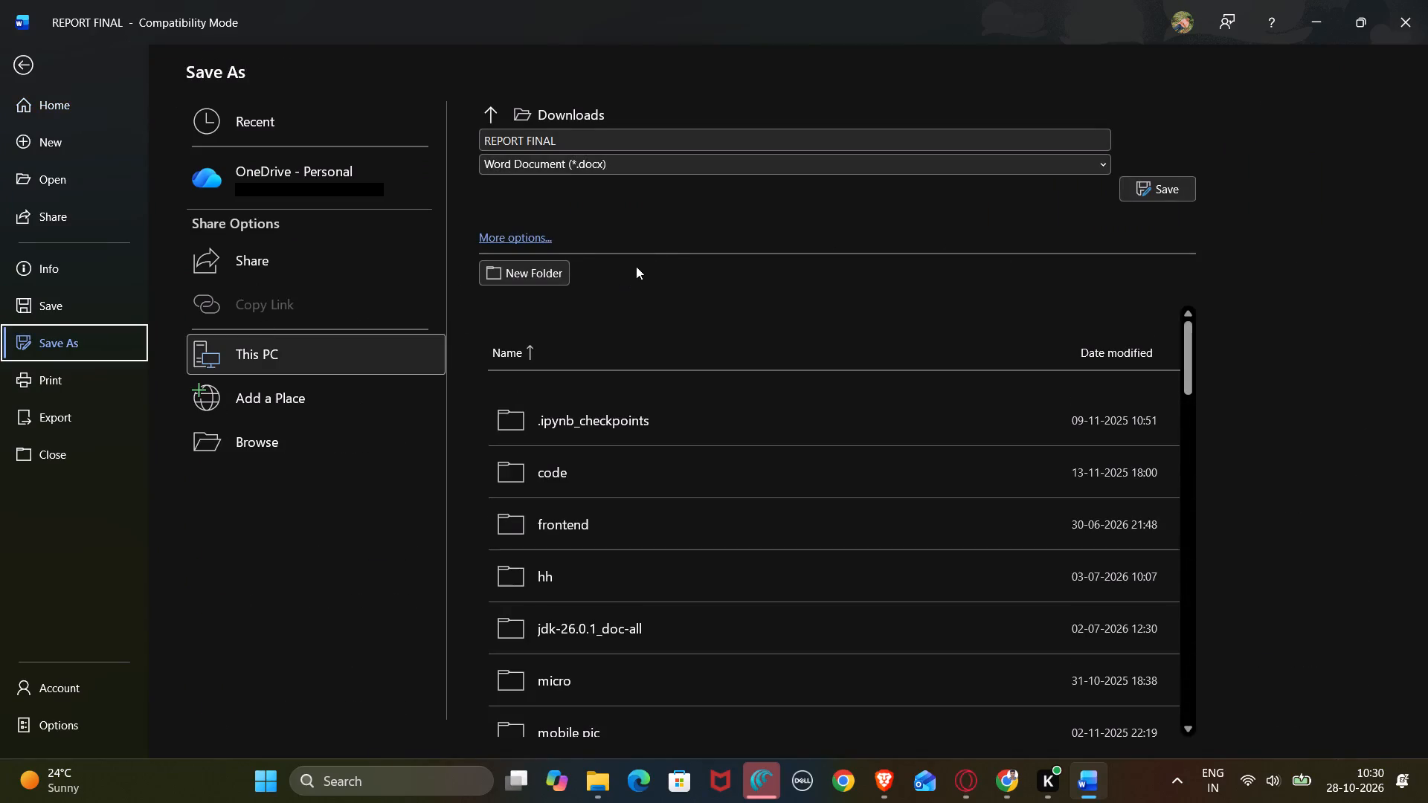
{"action": "left_click", "coordinate": [1151, 181]}
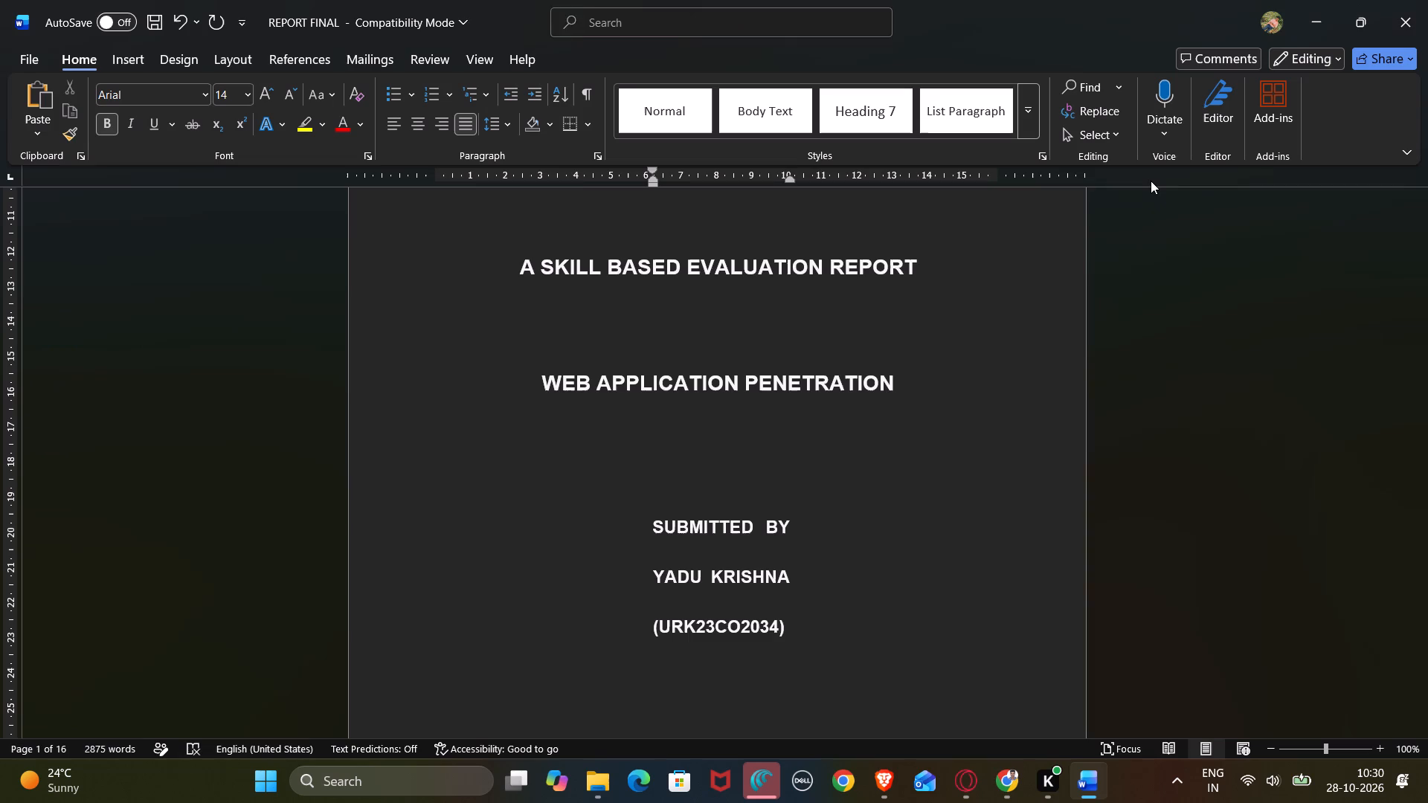
Switch to File Explorer showing the Downloads folder with the "REPORT FINAL" document.
{"action": "left_click", "coordinate": [597, 778]}
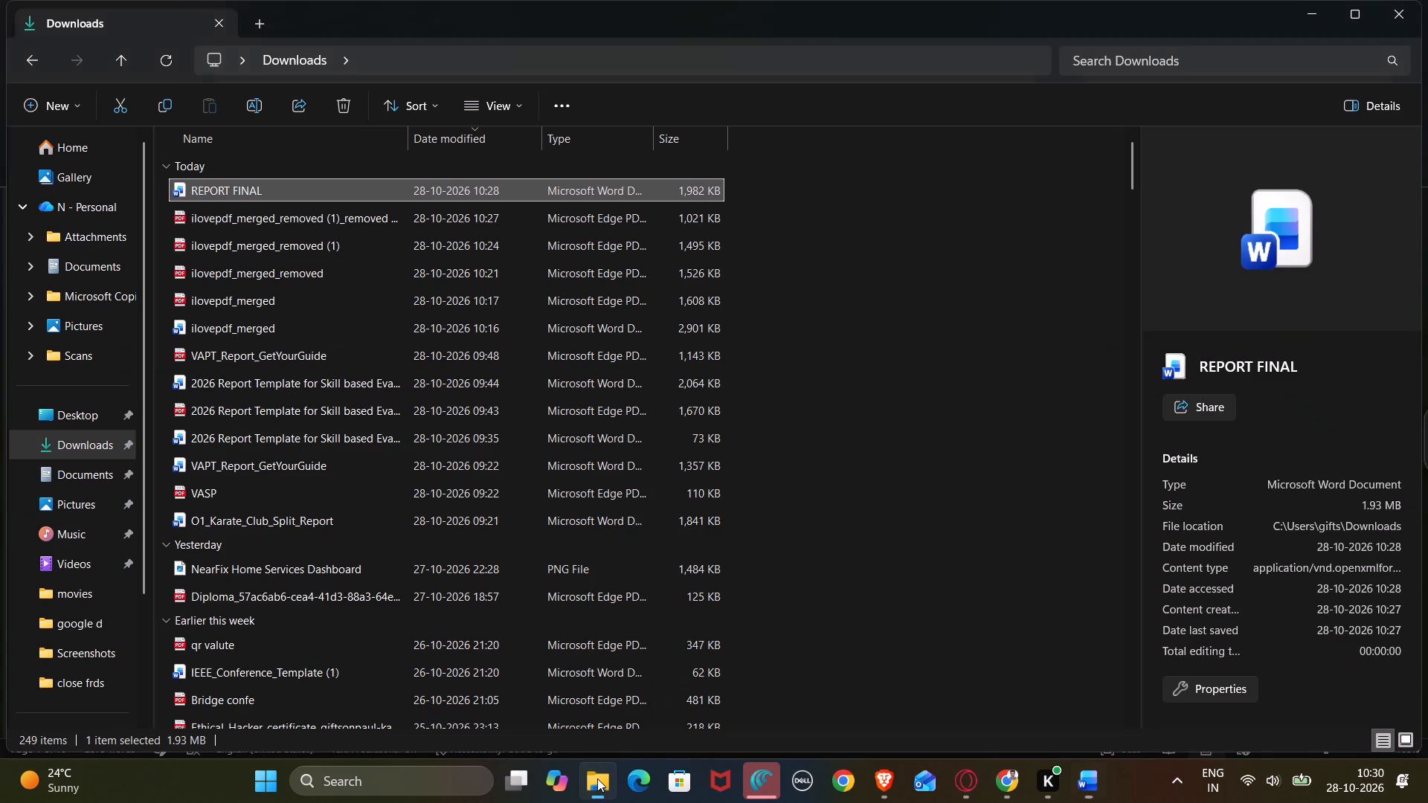
Open the "REPORT FINAL" Word document from the Downloads folder again.
{"action": "double_click", "coordinate": [270, 190]}
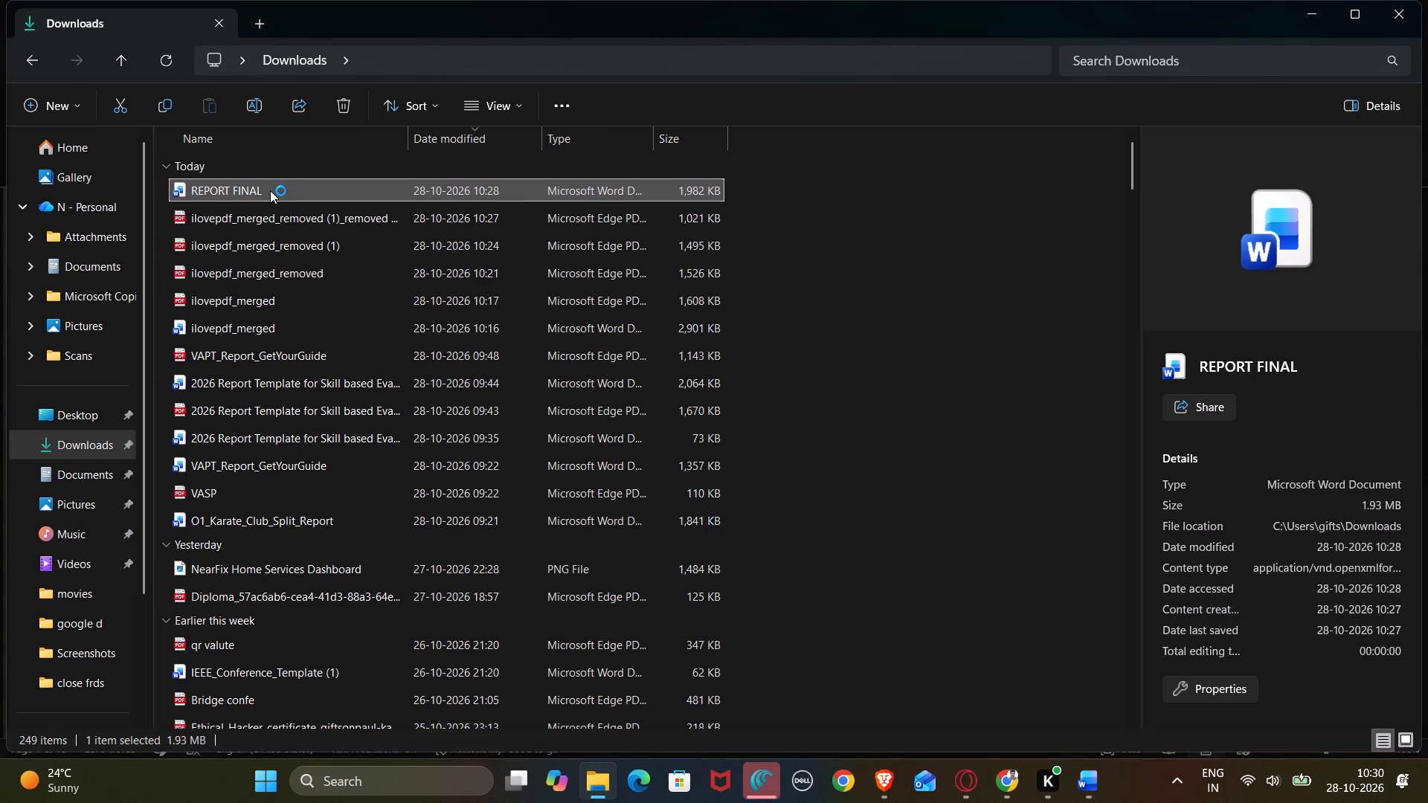
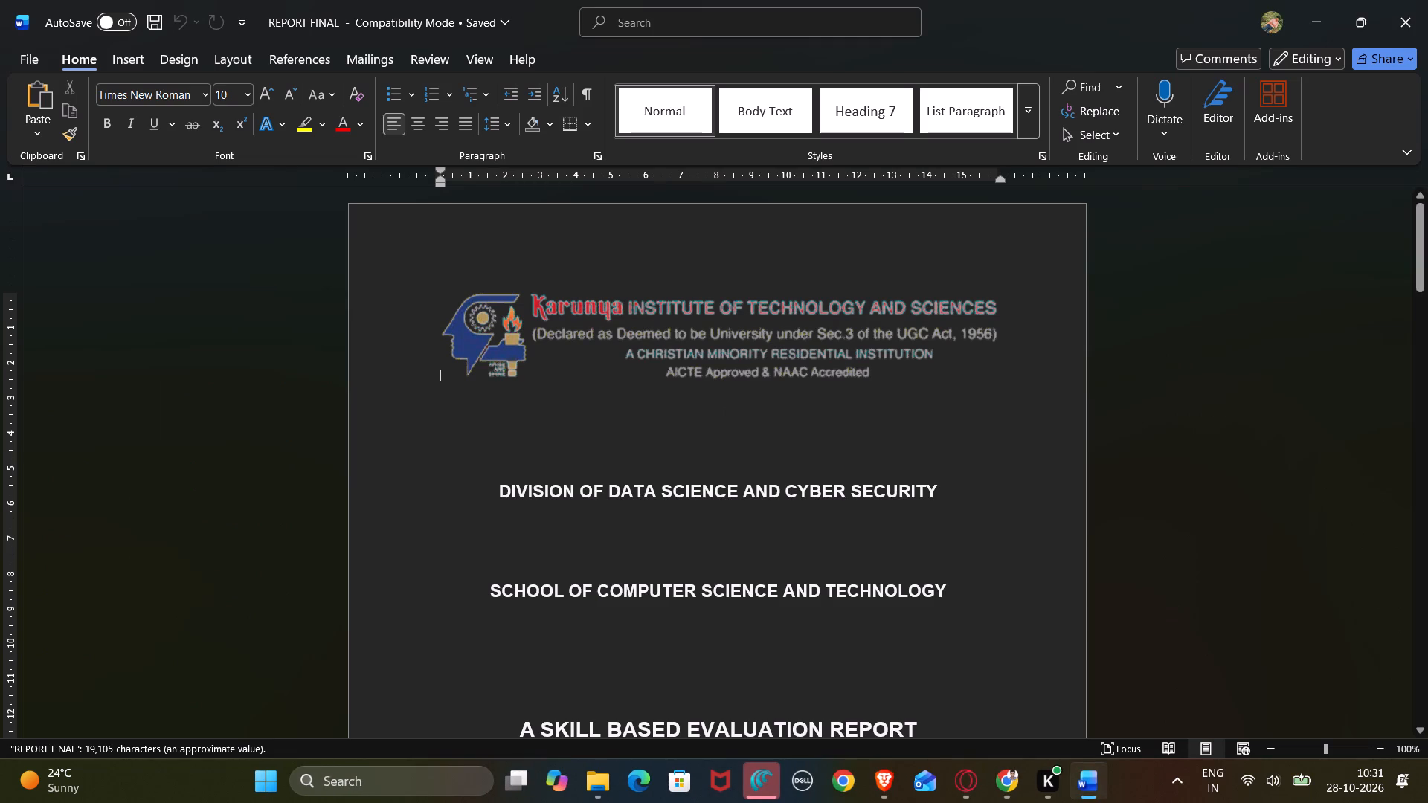
Look through the cover page, the course details page and the "Submitted by" page of the converted report to check their layout.
{"action": "scroll", "coordinate": [689, 338], "scroll_direction": "down", "scroll_amount": 20}
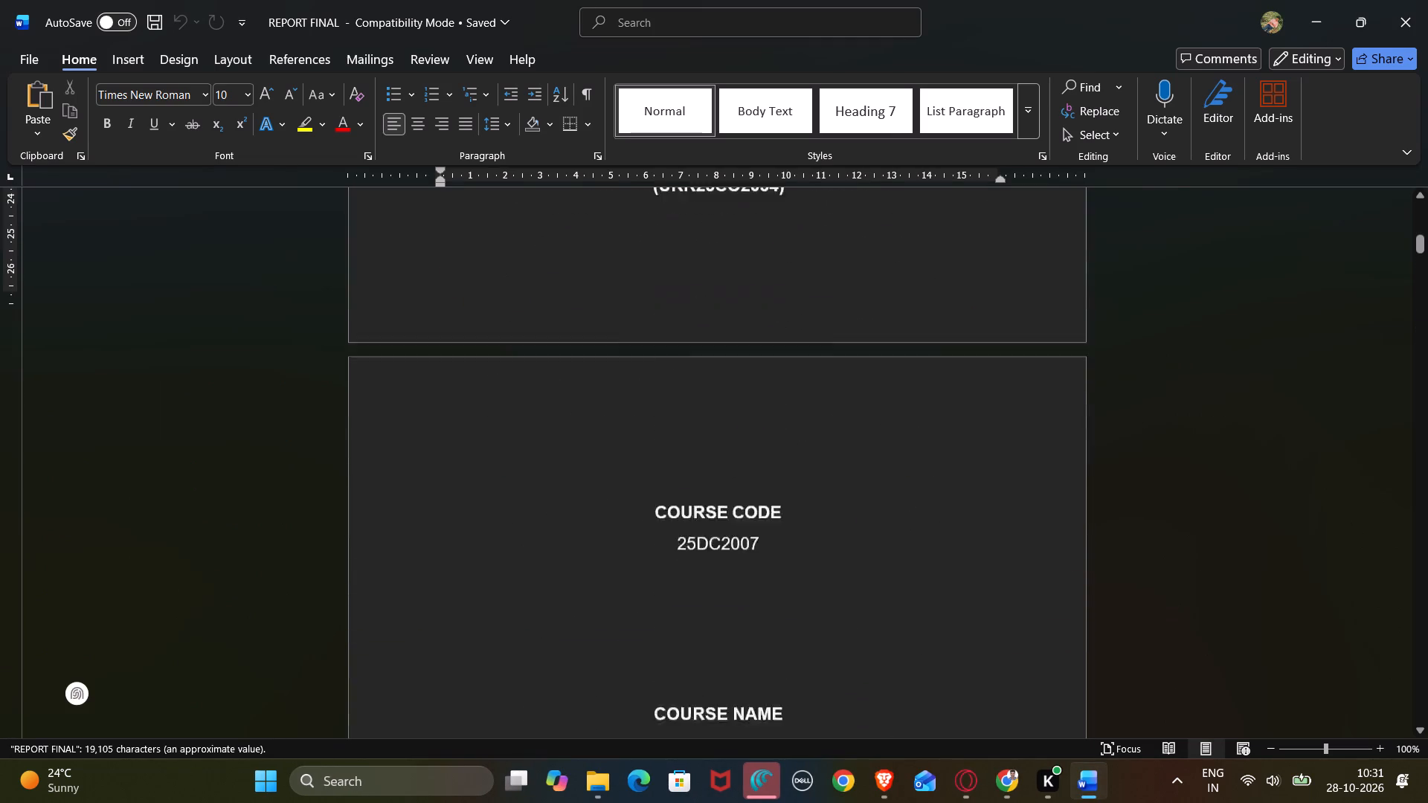
{"action": "scroll", "coordinate": [690, 350], "scroll_direction": "down", "scroll_amount": 4}
{"action": "scroll", "coordinate": [692, 409], "scroll_direction": "up", "scroll_amount": 6}
{"action": "scroll", "coordinate": [692, 409], "scroll_direction": "down", "scroll_amount": 6}
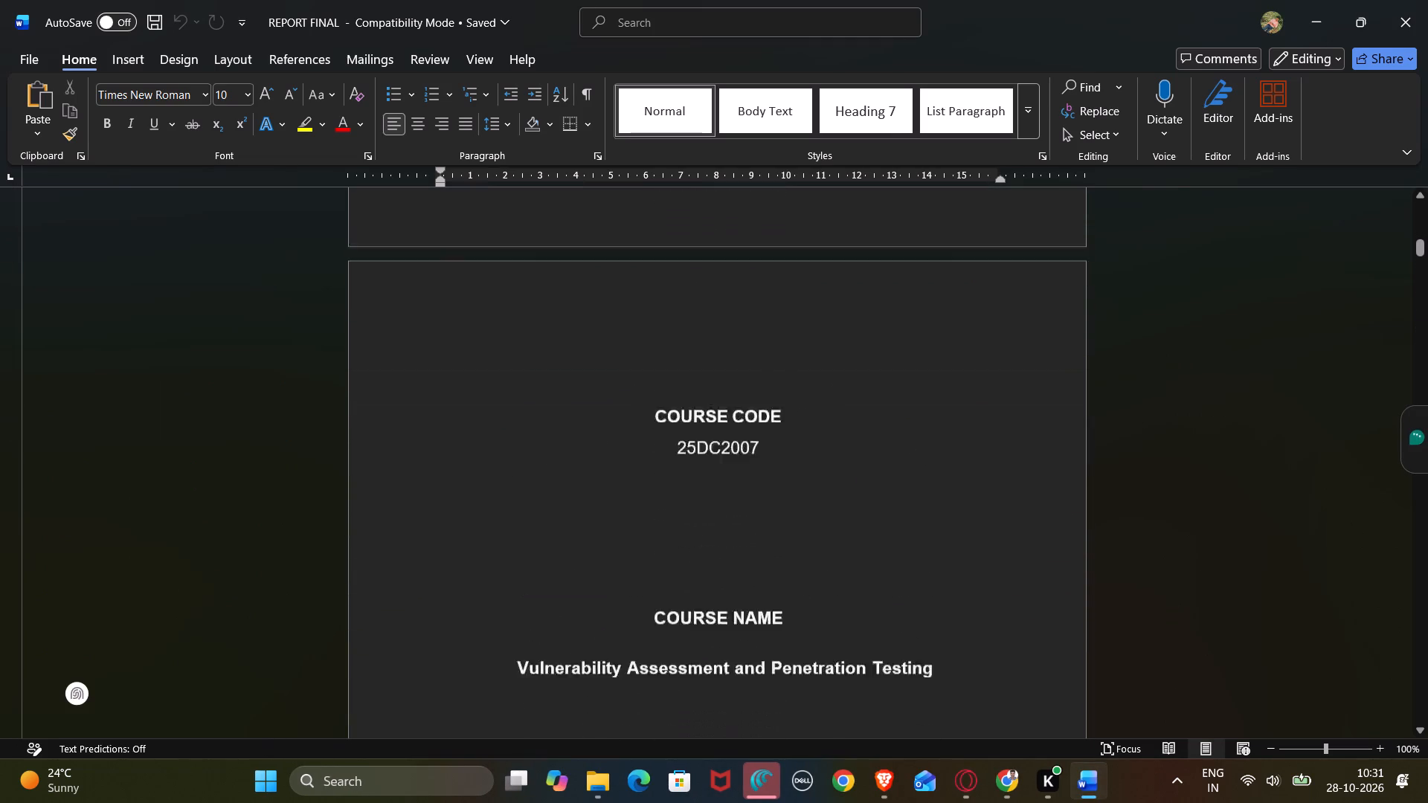
{"action": "scroll", "coordinate": [692, 409], "scroll_direction": "down", "scroll_amount": 7}
{"action": "scroll", "coordinate": [680, 460], "scroll_direction": "up", "scroll_amount": 16}
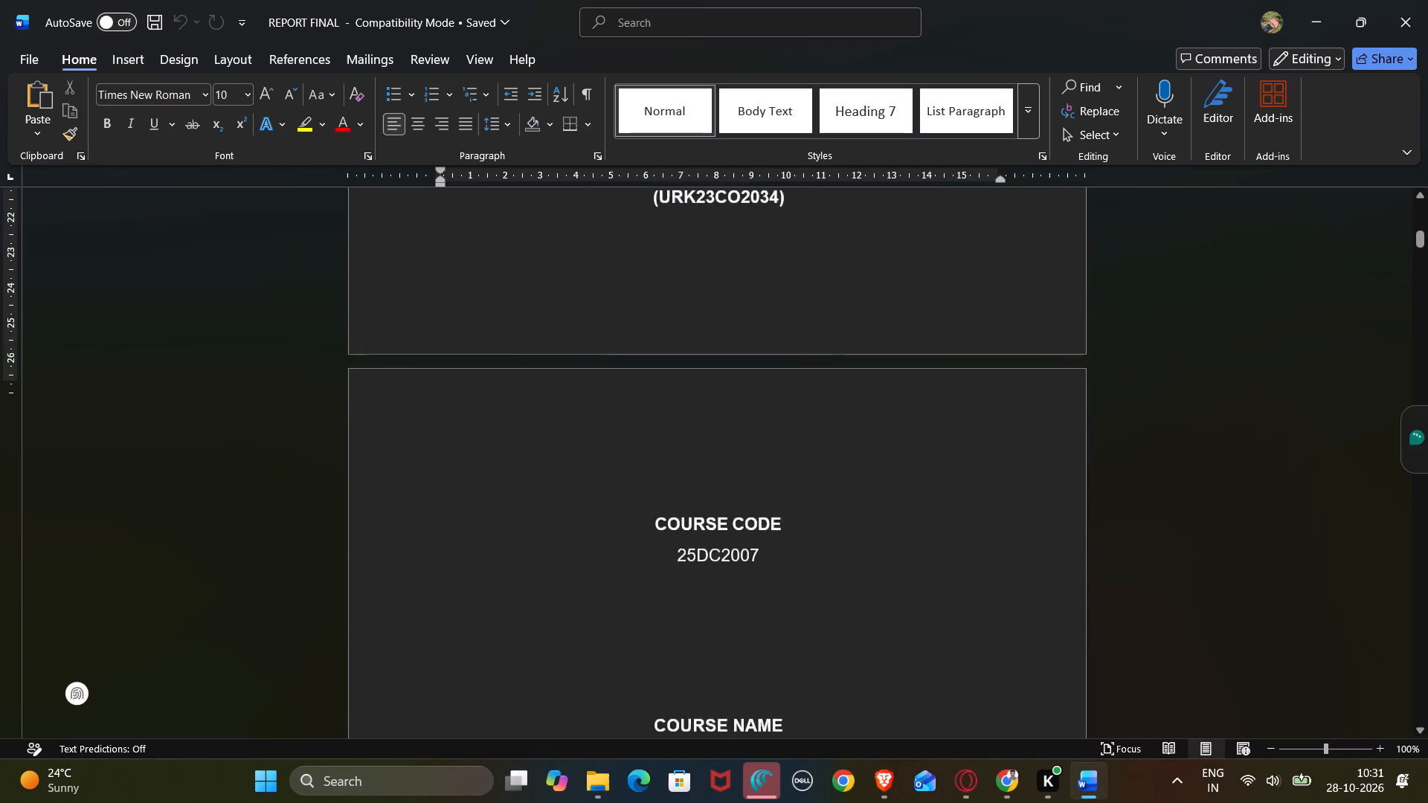
{"action": "scroll", "coordinate": [678, 461], "scroll_direction": "up", "scroll_amount": 5}
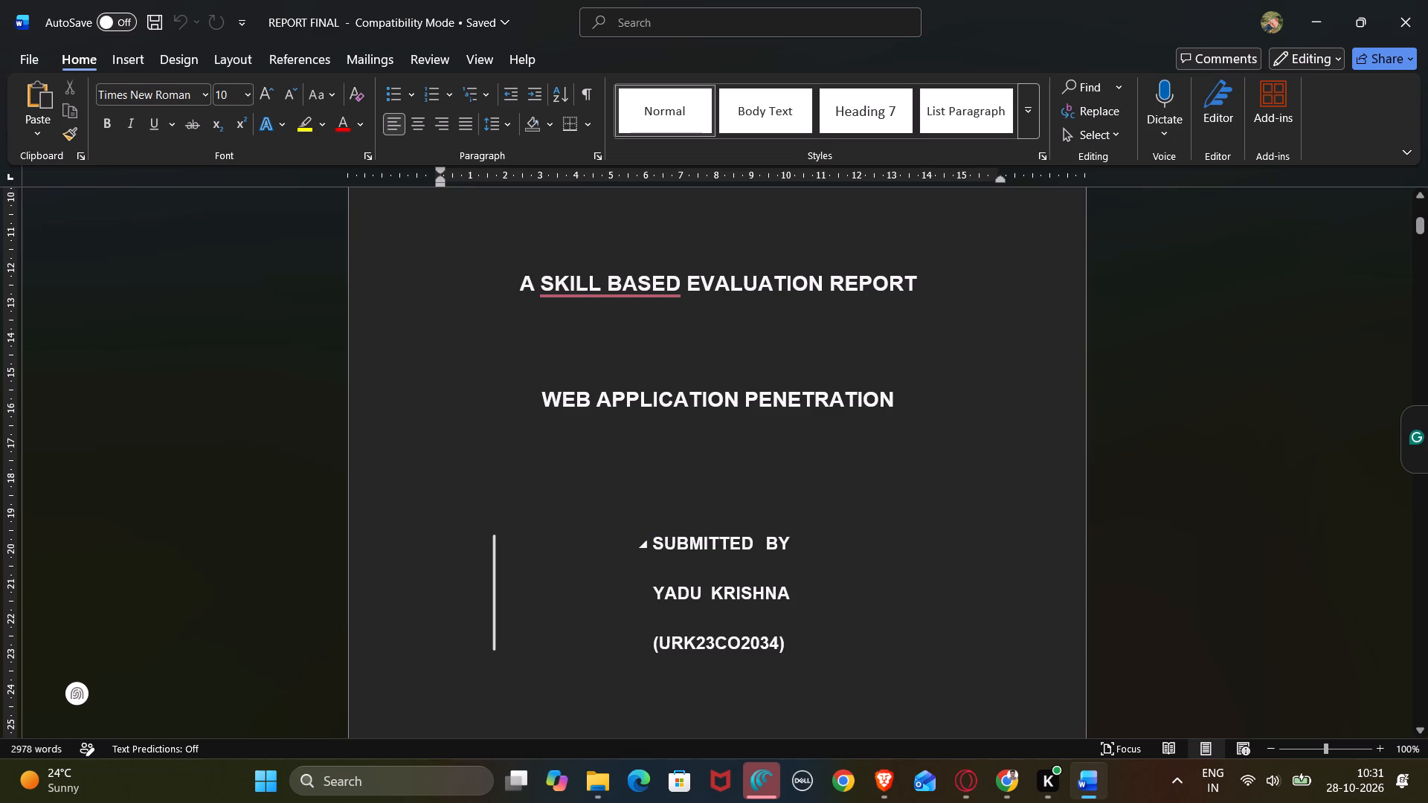
{"action": "scroll", "coordinate": [653, 542], "scroll_direction": "down", "scroll_amount": 16}
{"action": "scroll", "coordinate": [652, 551], "scroll_direction": "down", "scroll_amount": 5}
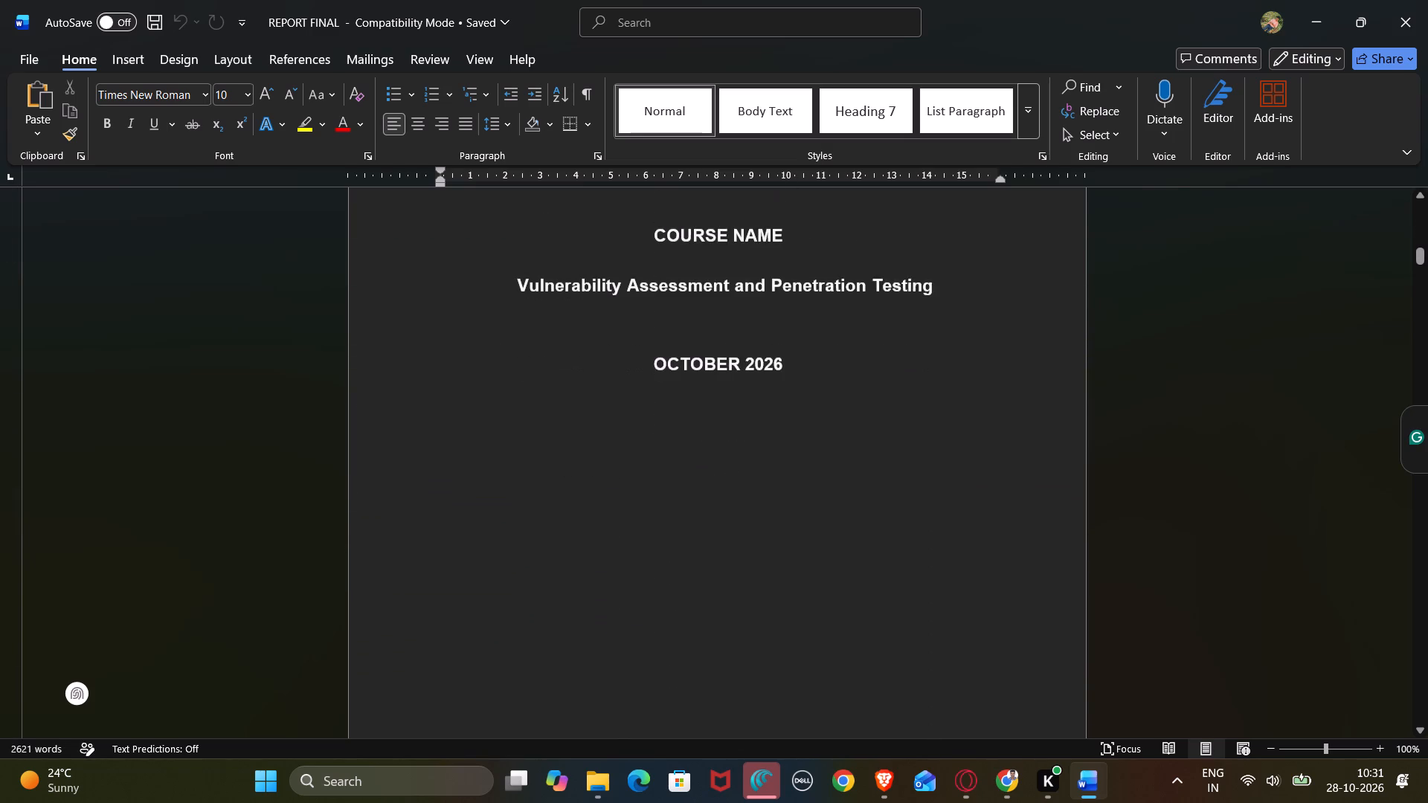
{"action": "scroll", "coordinate": [652, 551], "scroll_direction": "down", "scroll_amount": 16}
{"action": "scroll", "coordinate": [652, 552], "scroll_direction": "down", "scroll_amount": 5}
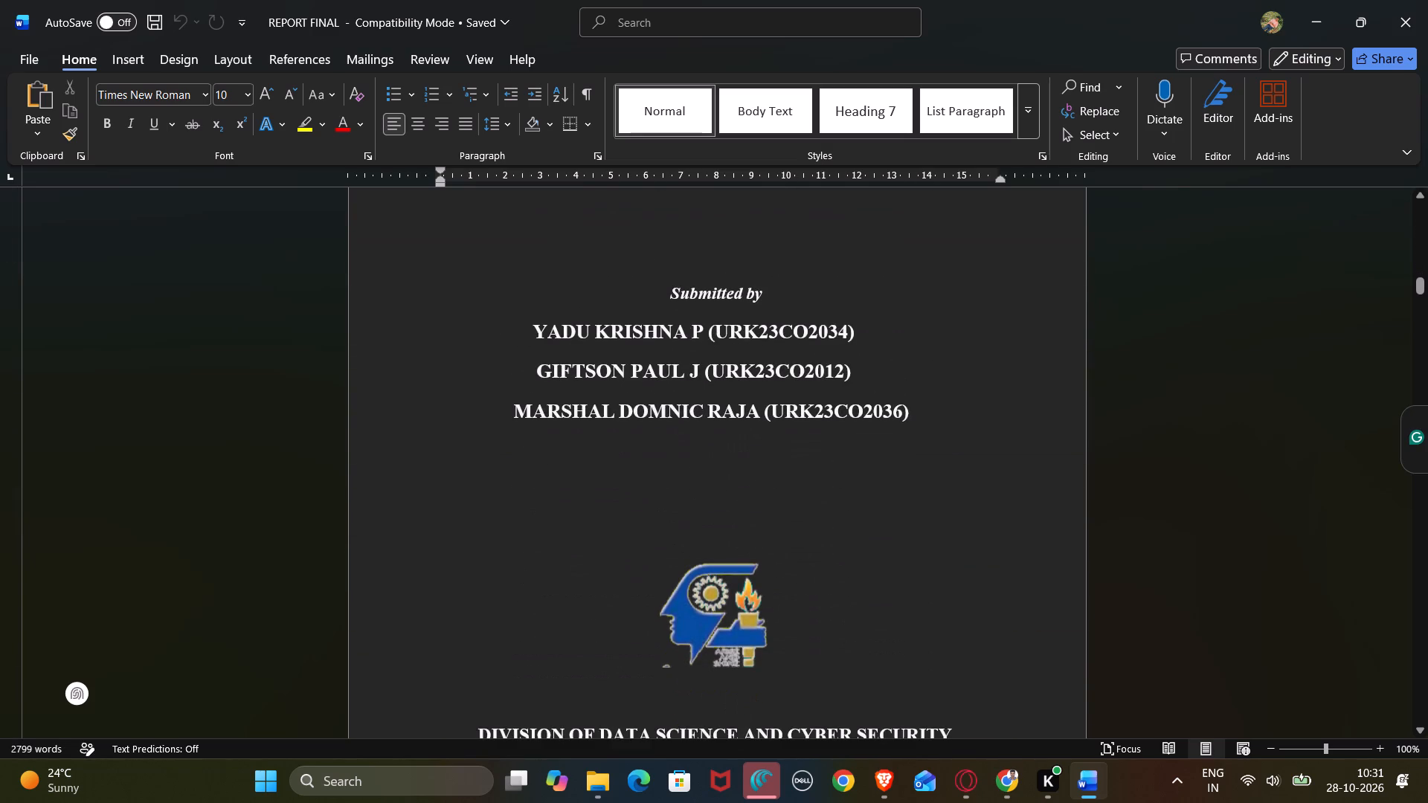
{"action": "scroll", "coordinate": [649, 556], "scroll_direction": "down", "scroll_amount": 4}
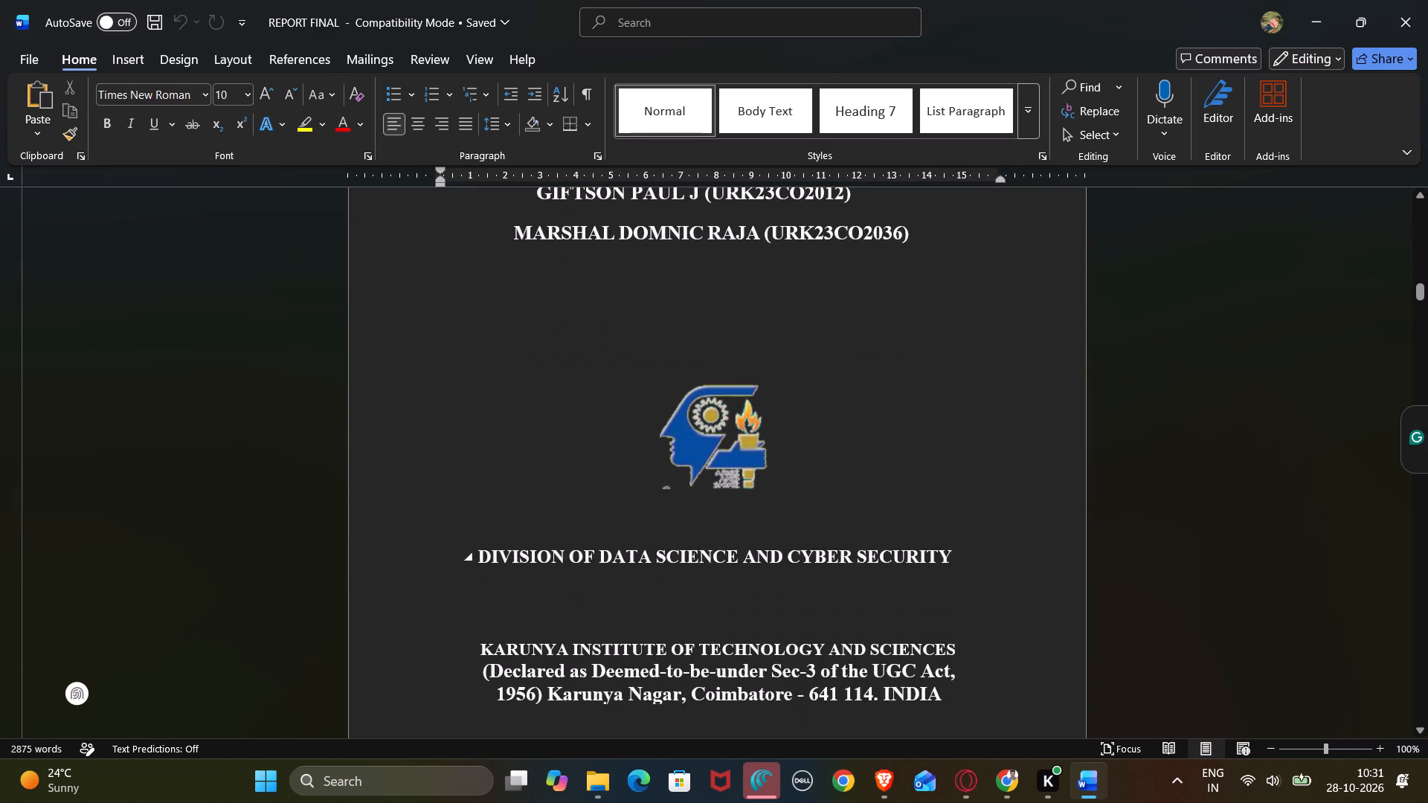
{"action": "scroll", "coordinate": [649, 558], "scroll_direction": "up", "scroll_amount": 5}
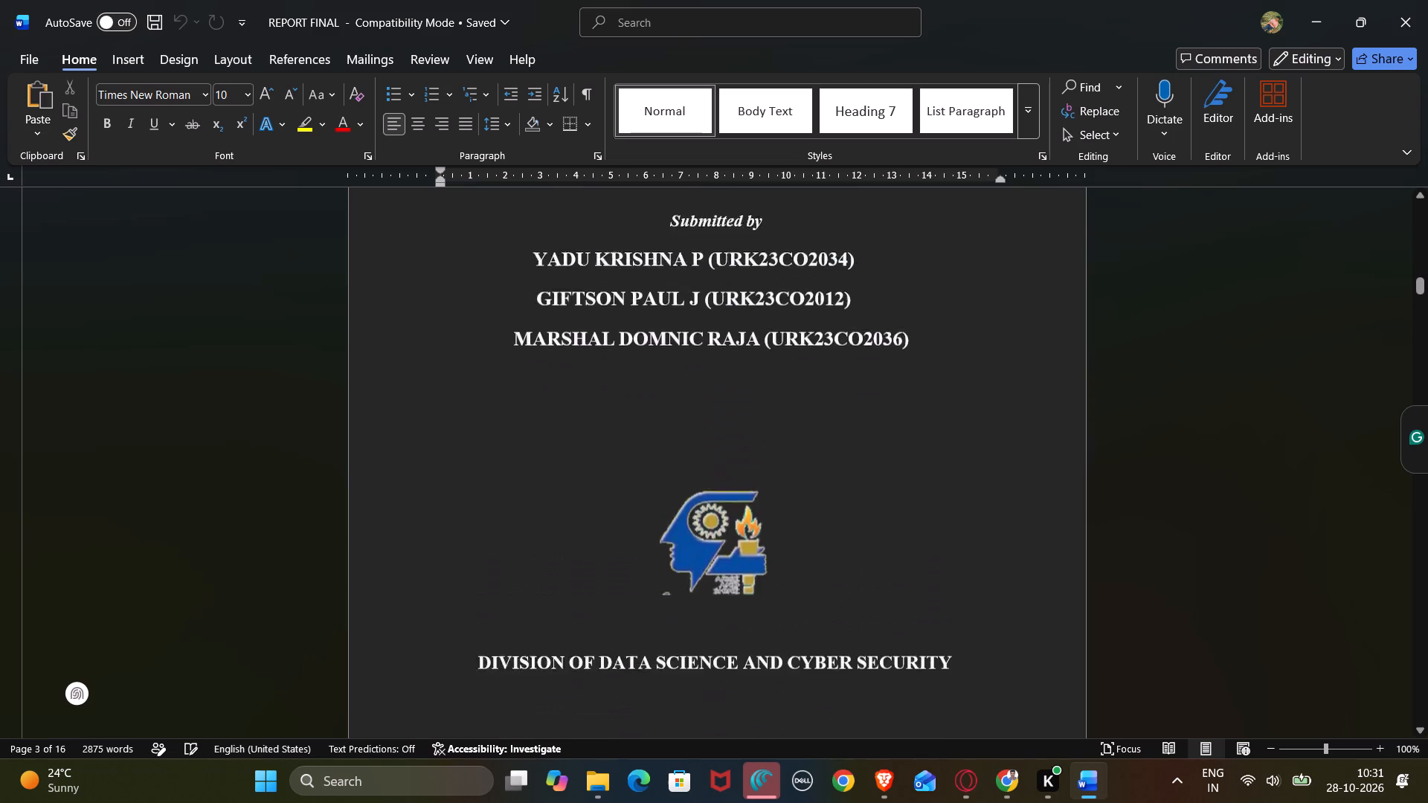
{"action": "scroll", "coordinate": [649, 558], "scroll_direction": "up", "scroll_amount": 20}
{"action": "scroll", "coordinate": [649, 558], "scroll_direction": "up", "scroll_amount": 15}
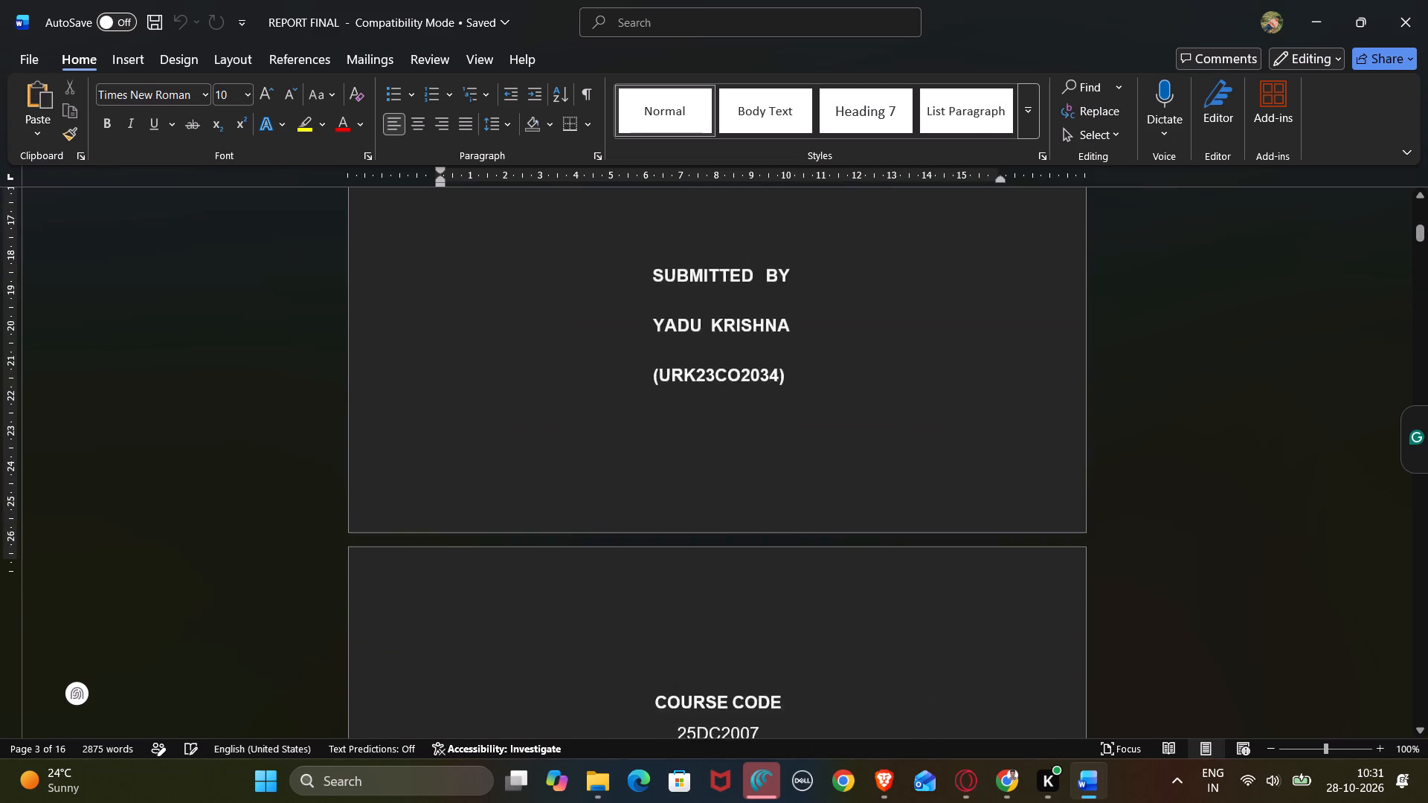
{"action": "scroll", "coordinate": [649, 558], "scroll_direction": "up", "scroll_amount": 15}
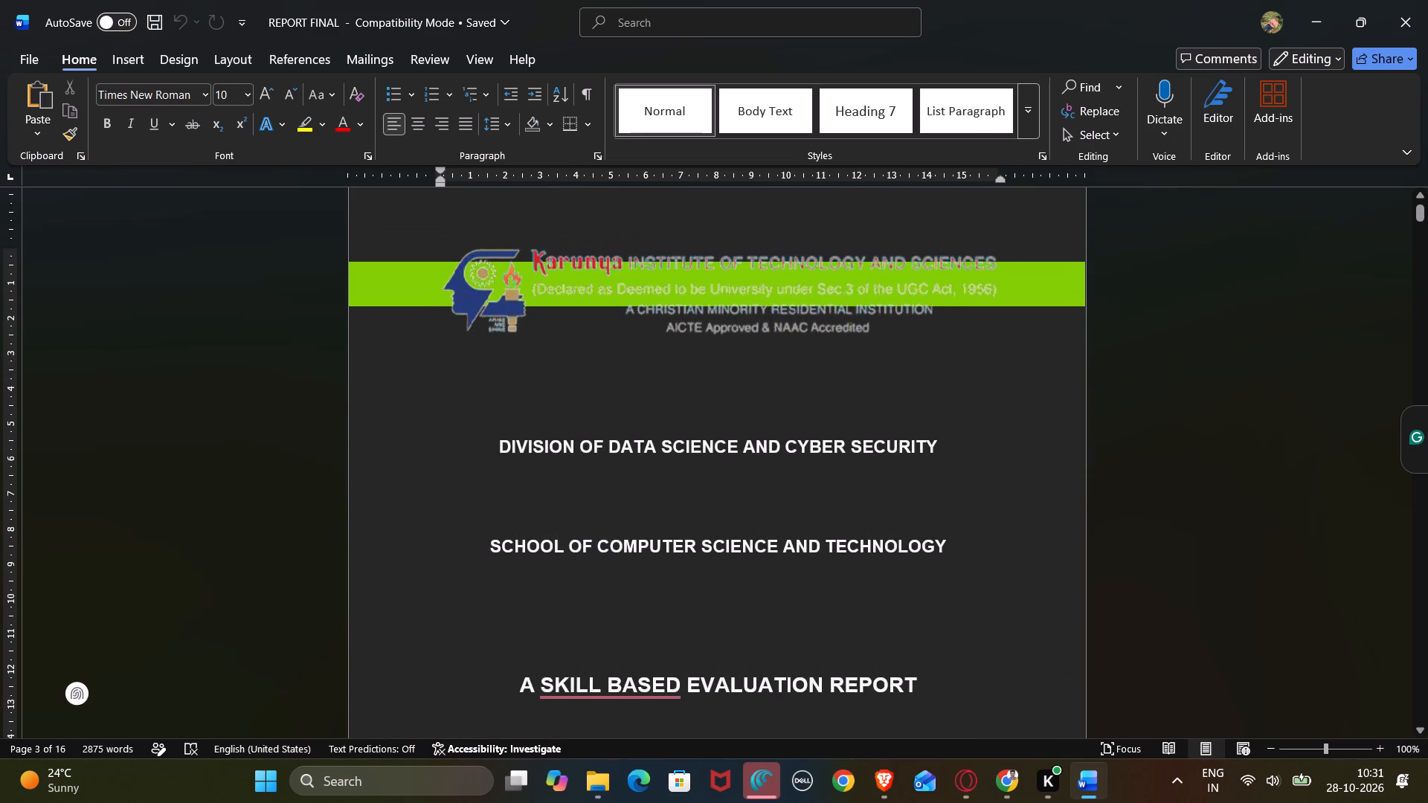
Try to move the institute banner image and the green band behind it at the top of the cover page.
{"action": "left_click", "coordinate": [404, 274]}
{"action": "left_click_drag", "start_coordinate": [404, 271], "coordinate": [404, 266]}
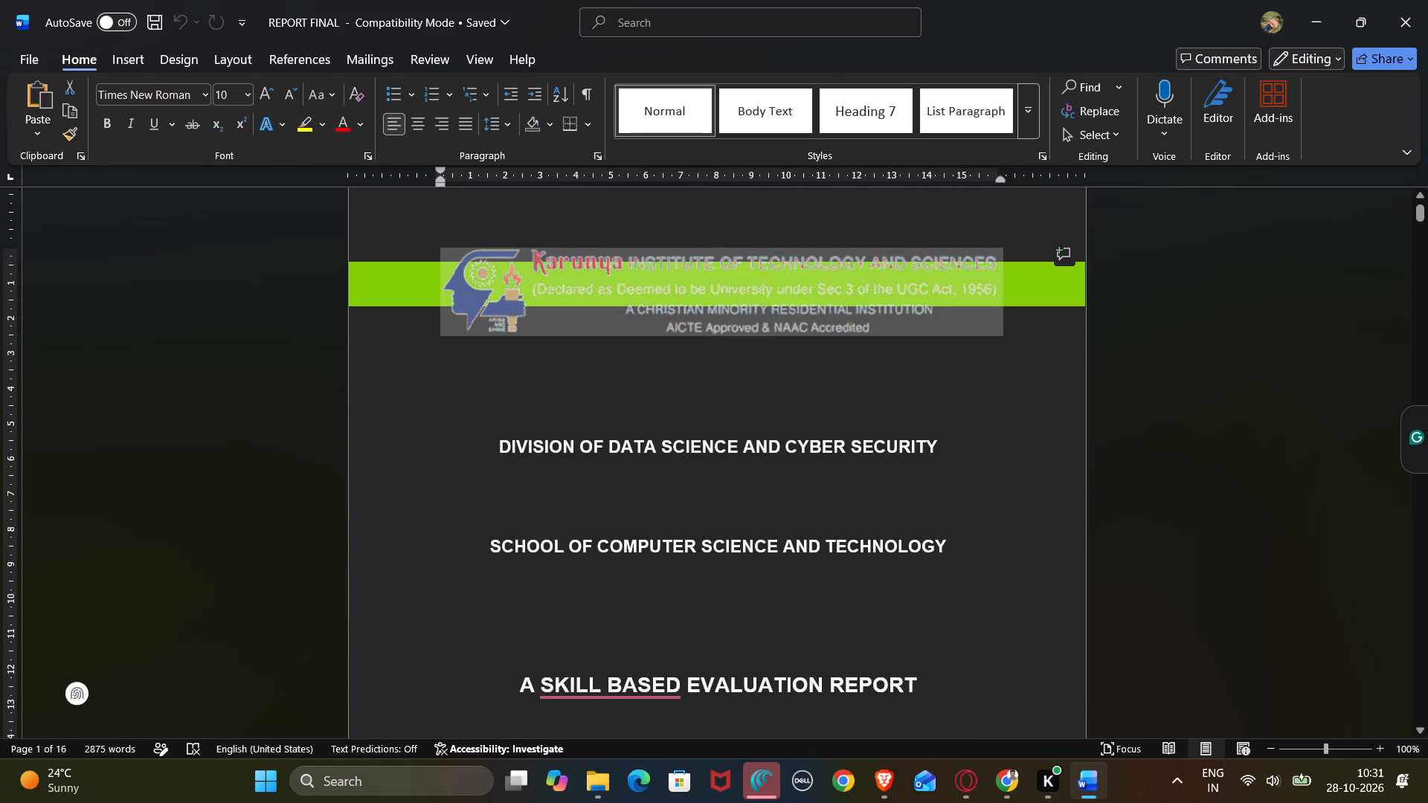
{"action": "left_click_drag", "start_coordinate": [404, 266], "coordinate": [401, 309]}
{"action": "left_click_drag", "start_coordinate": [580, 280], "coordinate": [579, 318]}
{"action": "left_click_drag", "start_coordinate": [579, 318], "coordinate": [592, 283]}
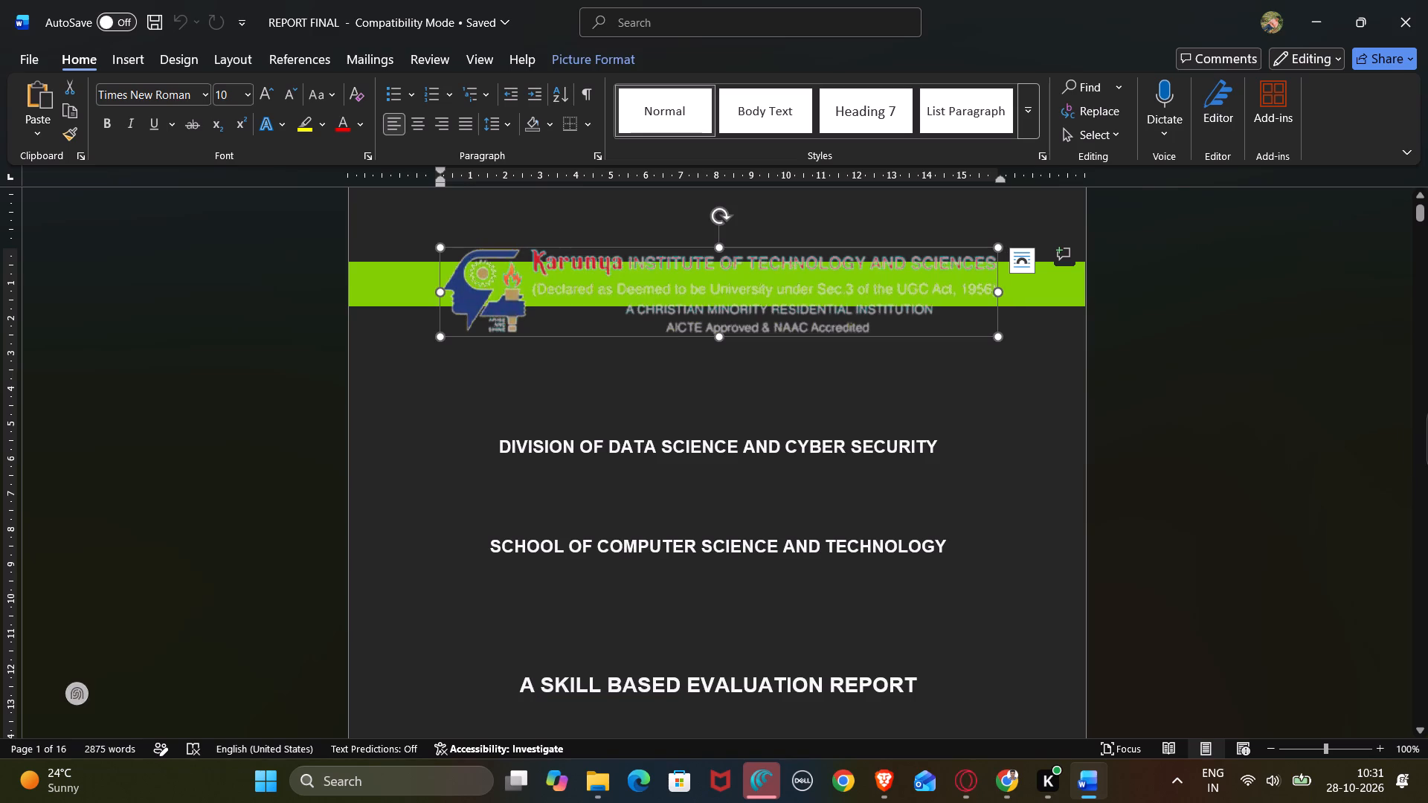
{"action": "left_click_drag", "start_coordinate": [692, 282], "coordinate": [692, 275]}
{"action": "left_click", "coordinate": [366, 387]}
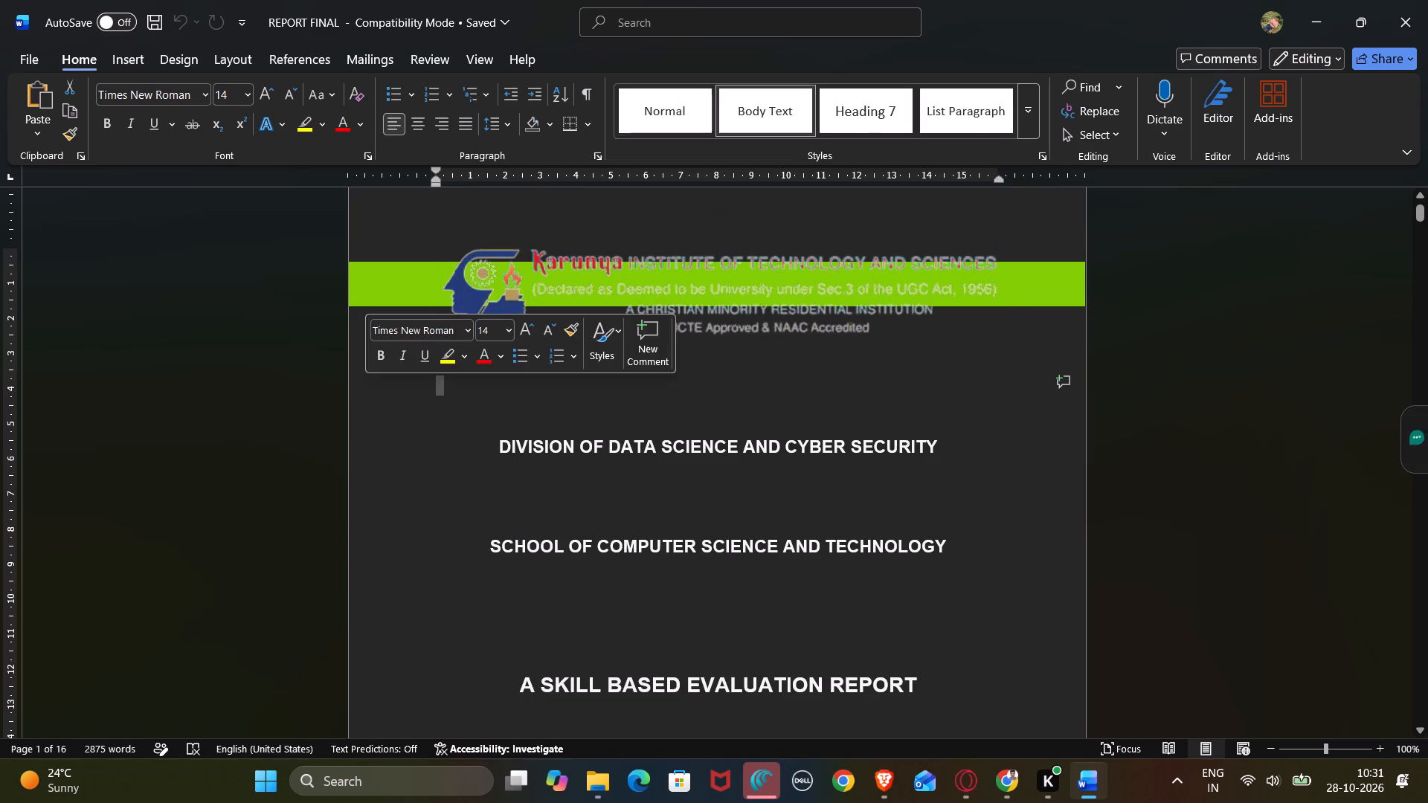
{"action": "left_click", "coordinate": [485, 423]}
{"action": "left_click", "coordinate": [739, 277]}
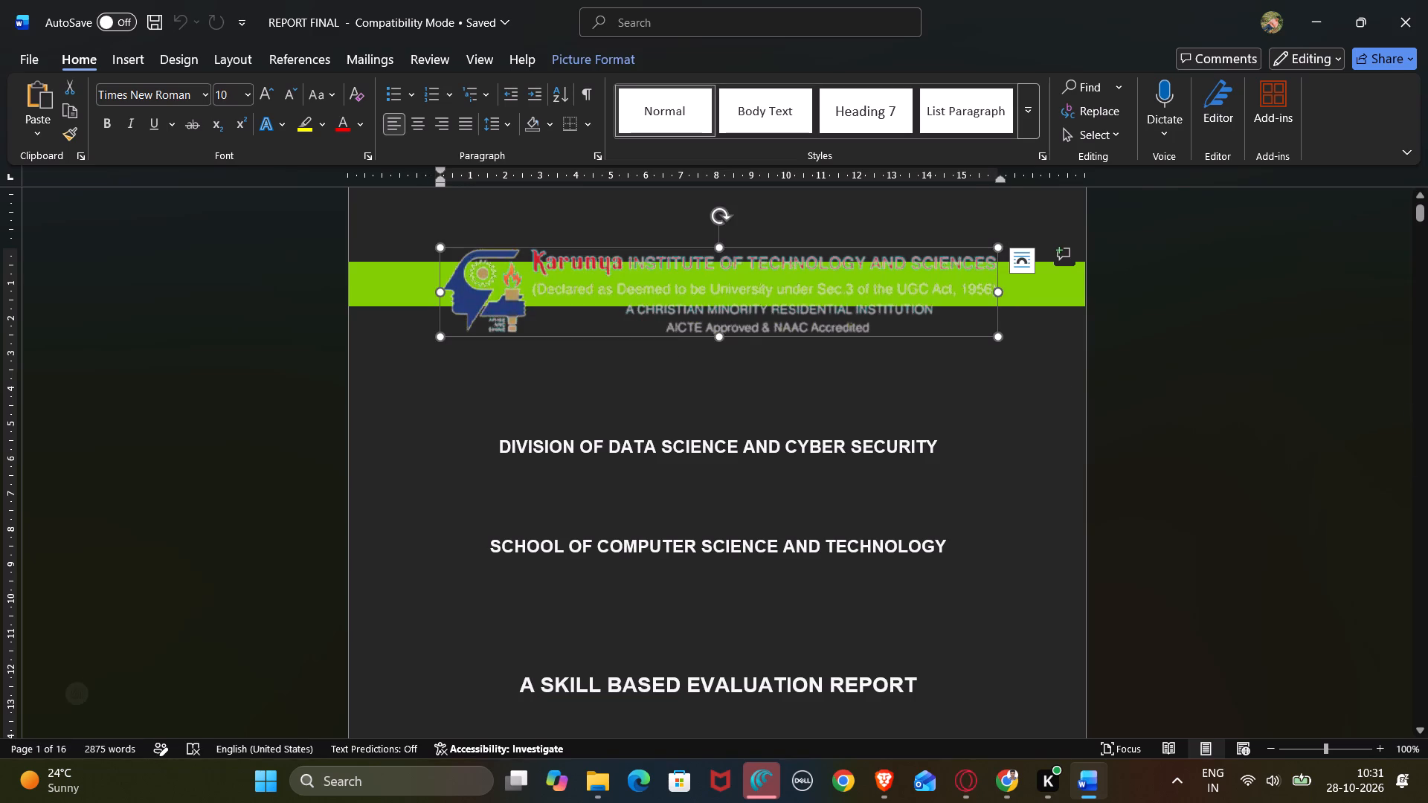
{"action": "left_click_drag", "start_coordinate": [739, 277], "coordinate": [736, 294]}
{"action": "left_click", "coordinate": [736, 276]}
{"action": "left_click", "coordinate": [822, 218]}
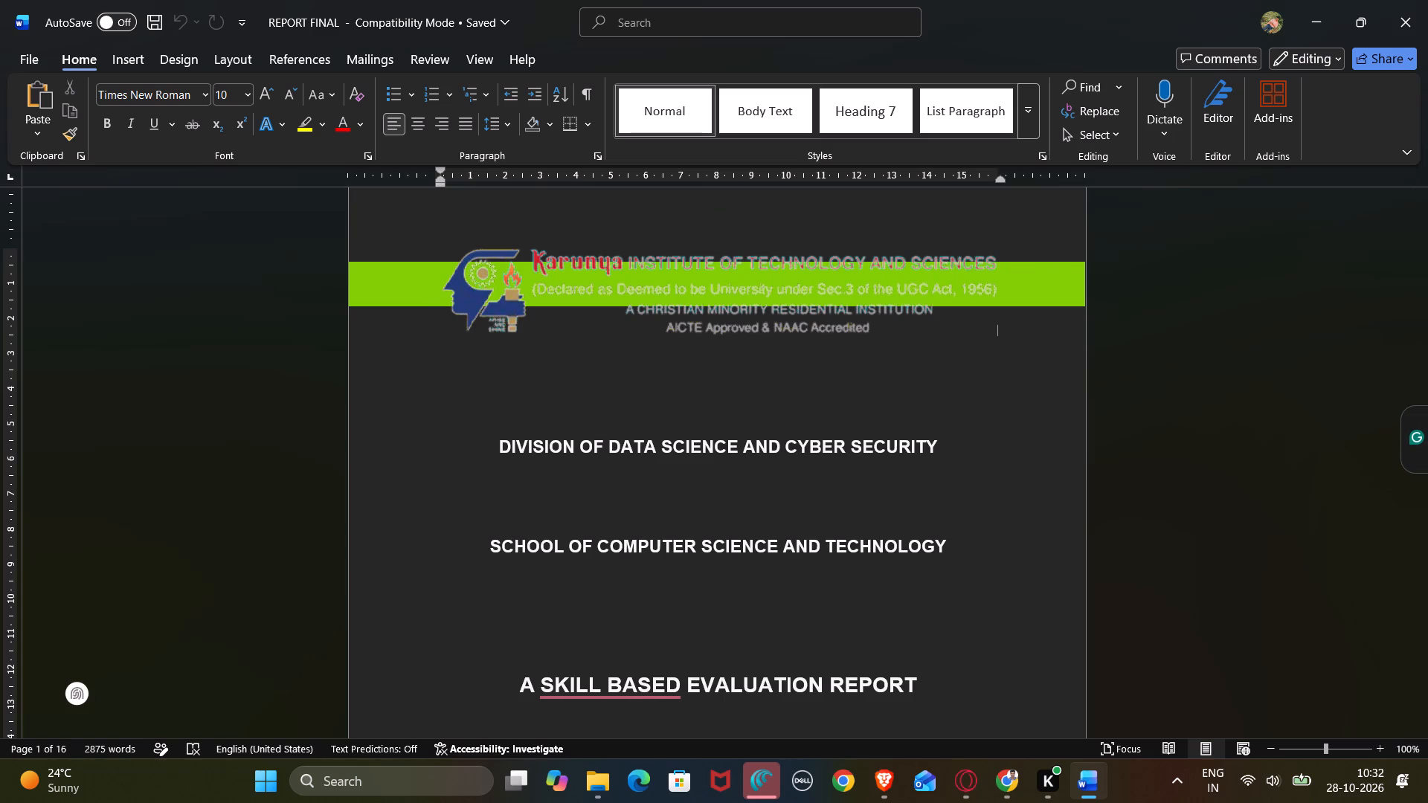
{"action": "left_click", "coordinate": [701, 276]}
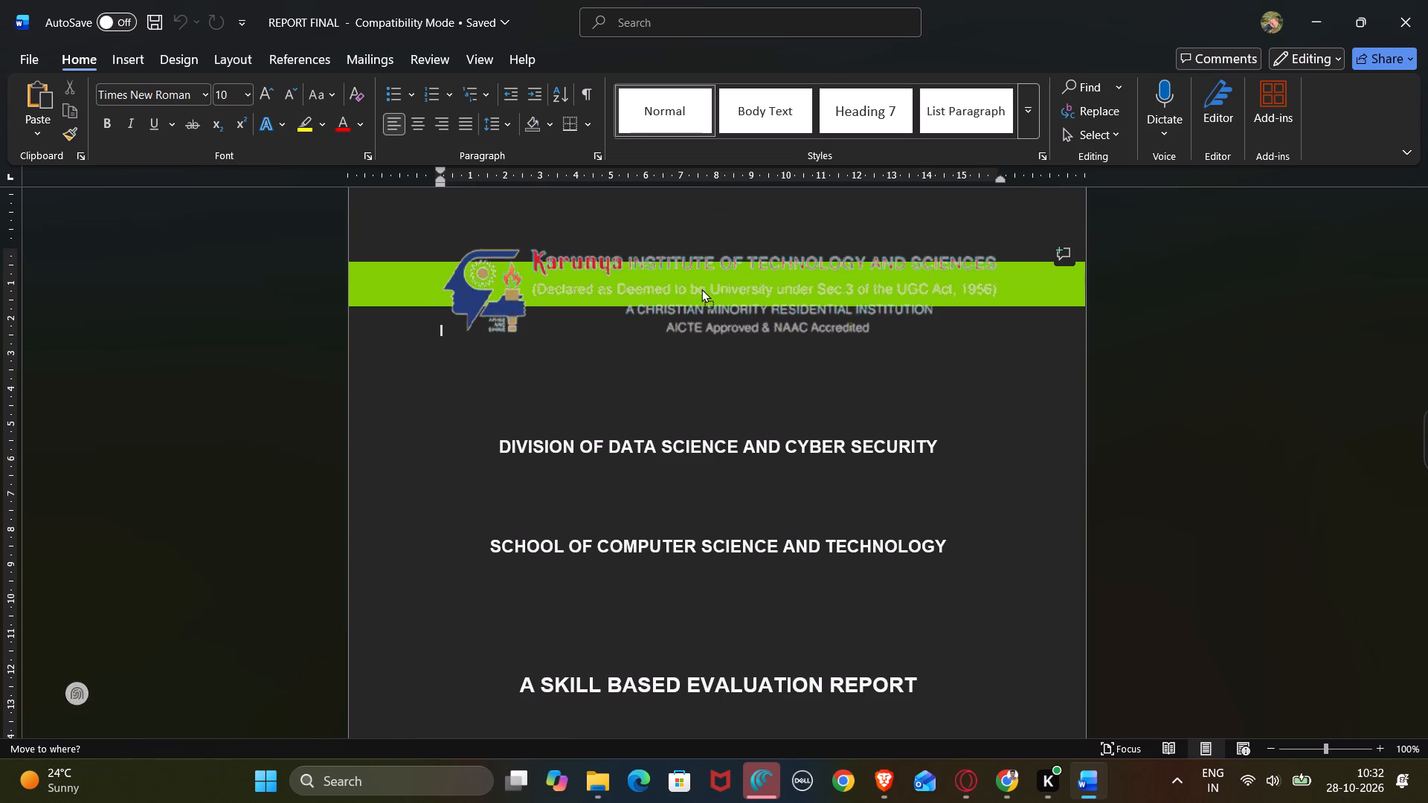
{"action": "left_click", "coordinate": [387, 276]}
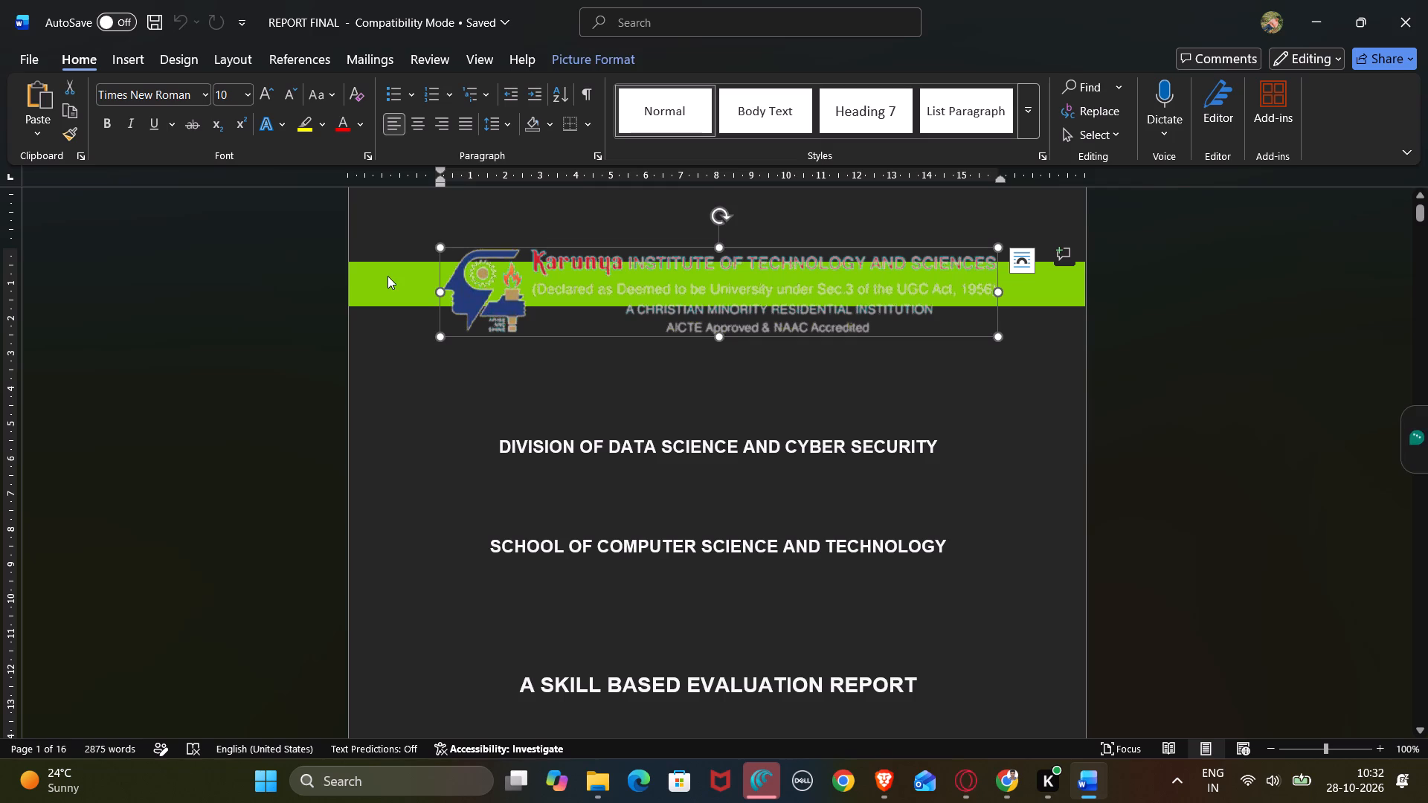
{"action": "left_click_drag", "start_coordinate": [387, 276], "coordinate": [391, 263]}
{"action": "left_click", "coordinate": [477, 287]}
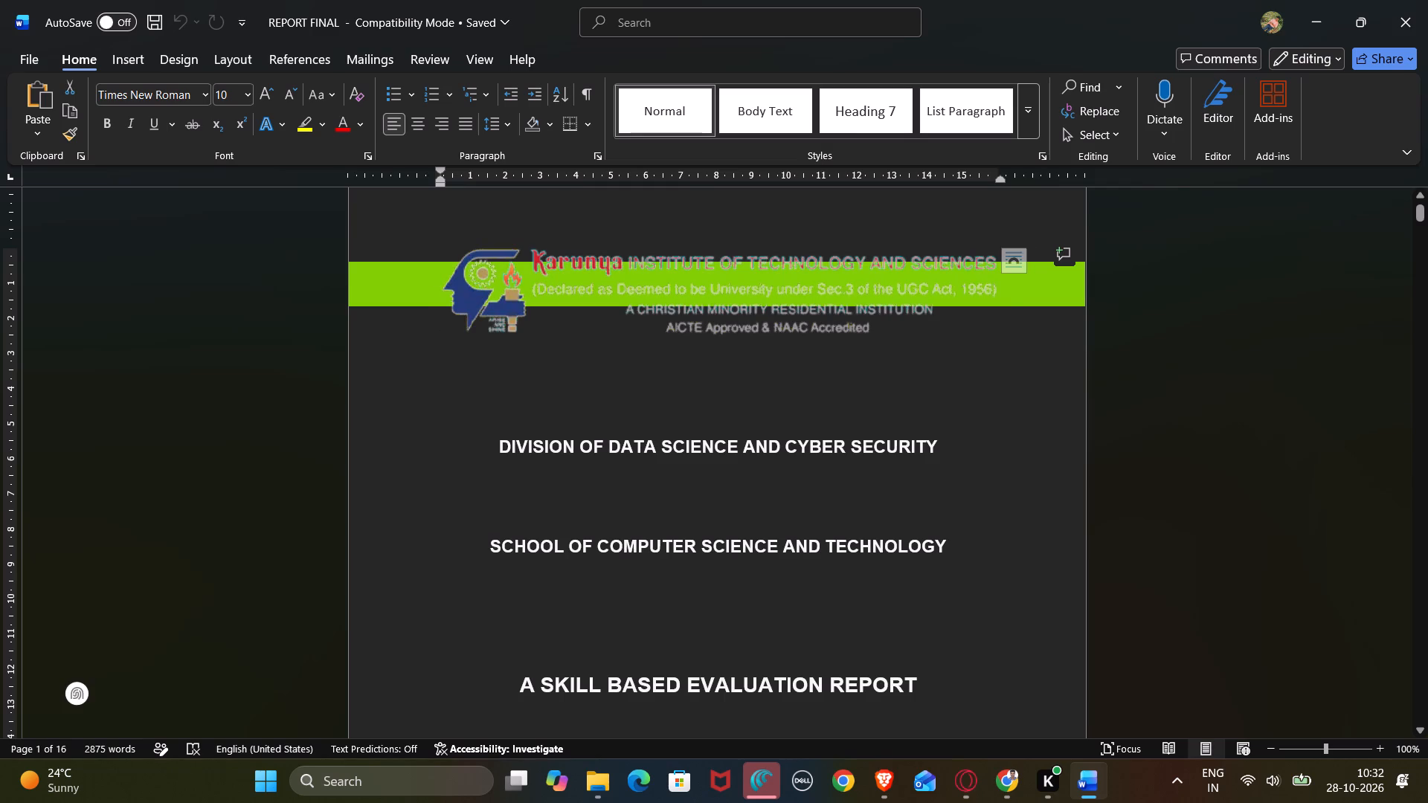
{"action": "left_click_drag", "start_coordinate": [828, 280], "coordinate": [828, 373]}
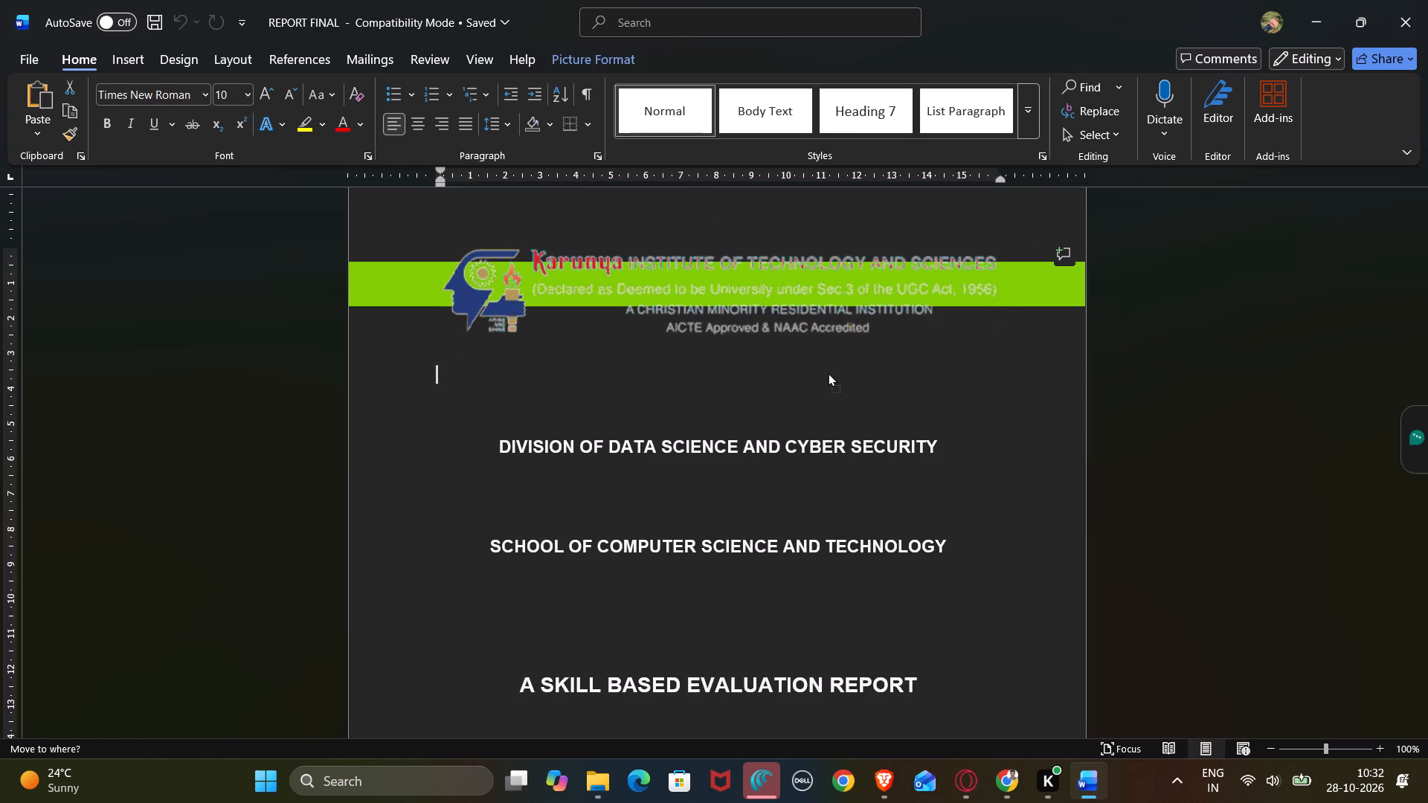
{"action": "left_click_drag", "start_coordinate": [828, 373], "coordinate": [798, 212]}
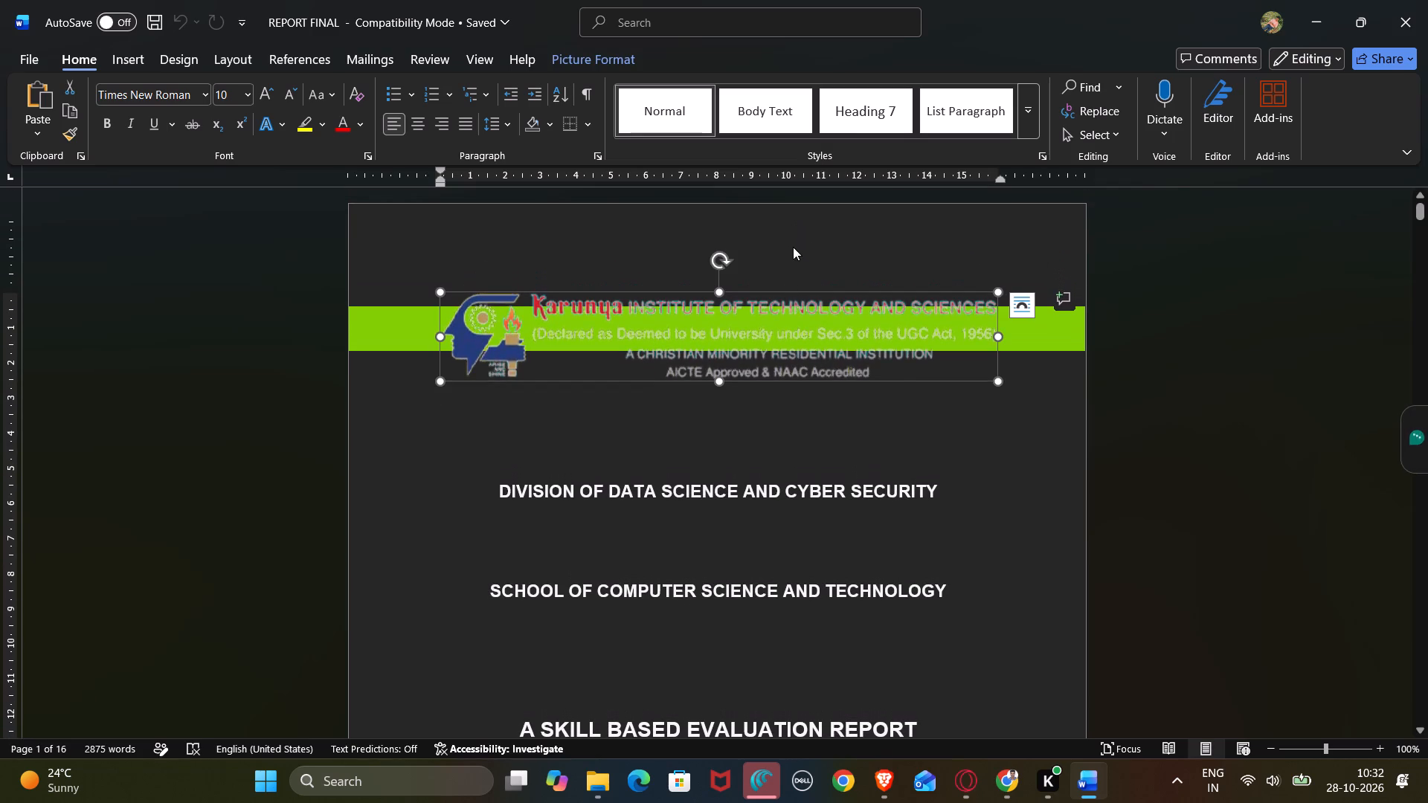
Slightly stretch the height of the institute banner image on the cover page and shift it in place.
{"action": "left_click", "coordinate": [719, 290]}
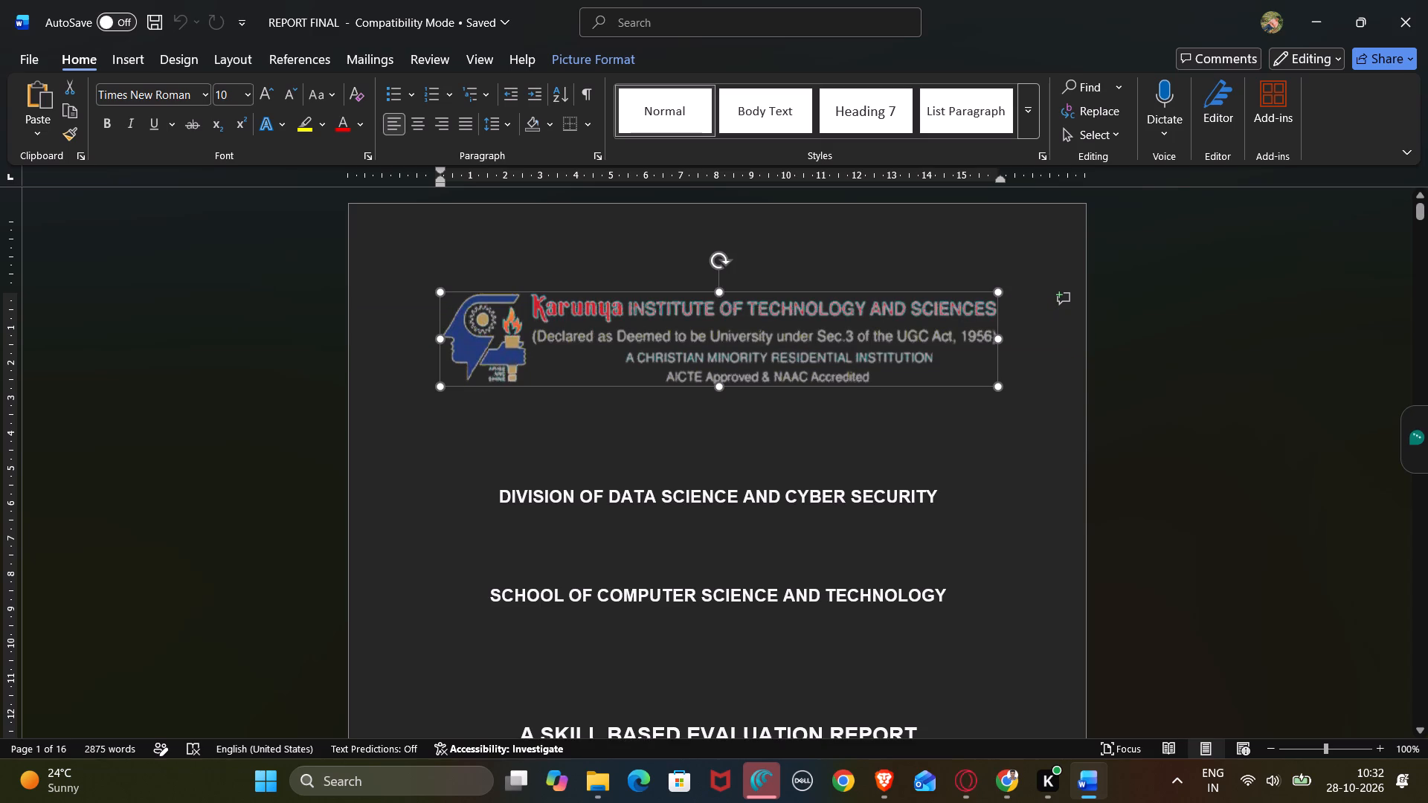
{"action": "left_click_drag", "start_coordinate": [717, 318], "coordinate": [717, 307]}
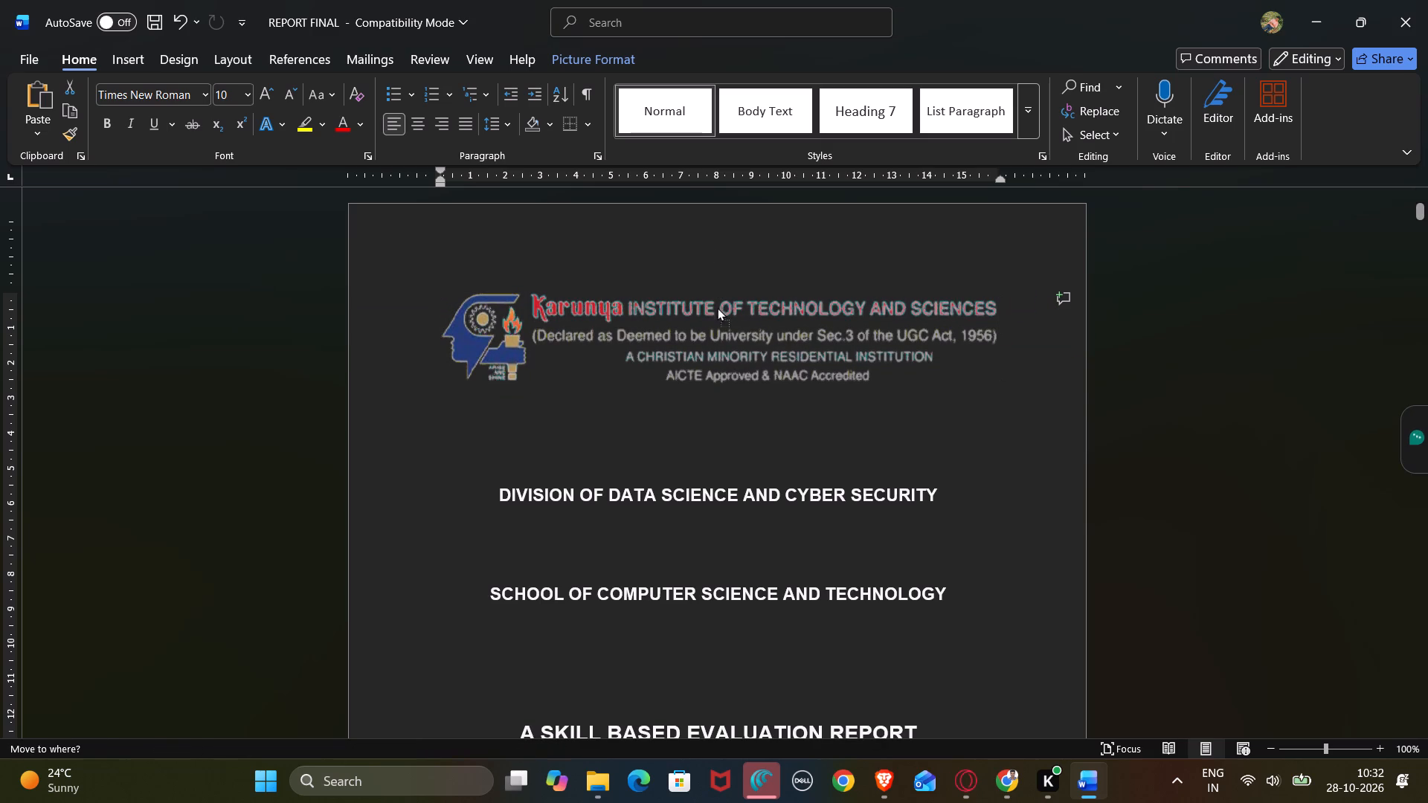
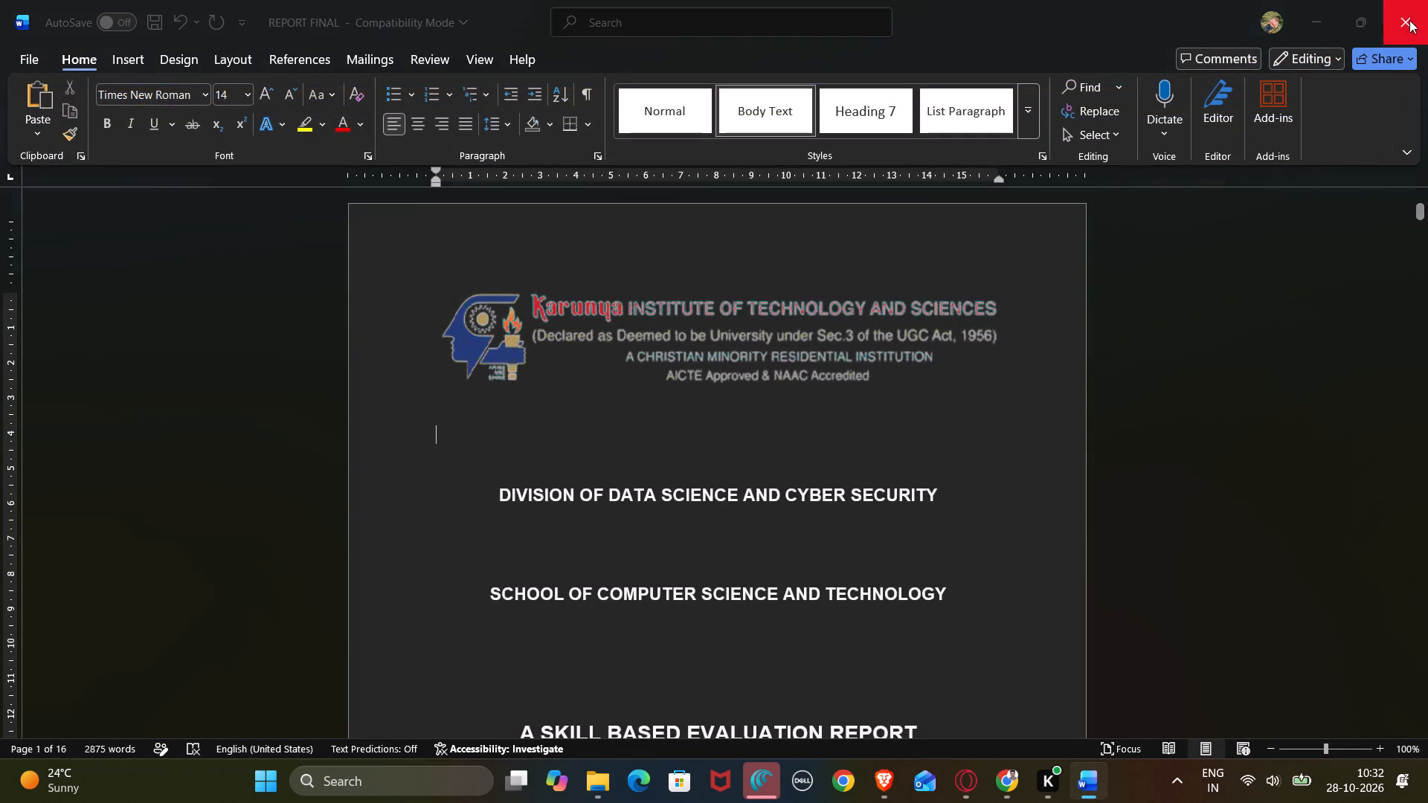
Close the REPORT FINAL document without saving the changes made to it.
{"action": "left_click", "coordinate": [788, 525]}
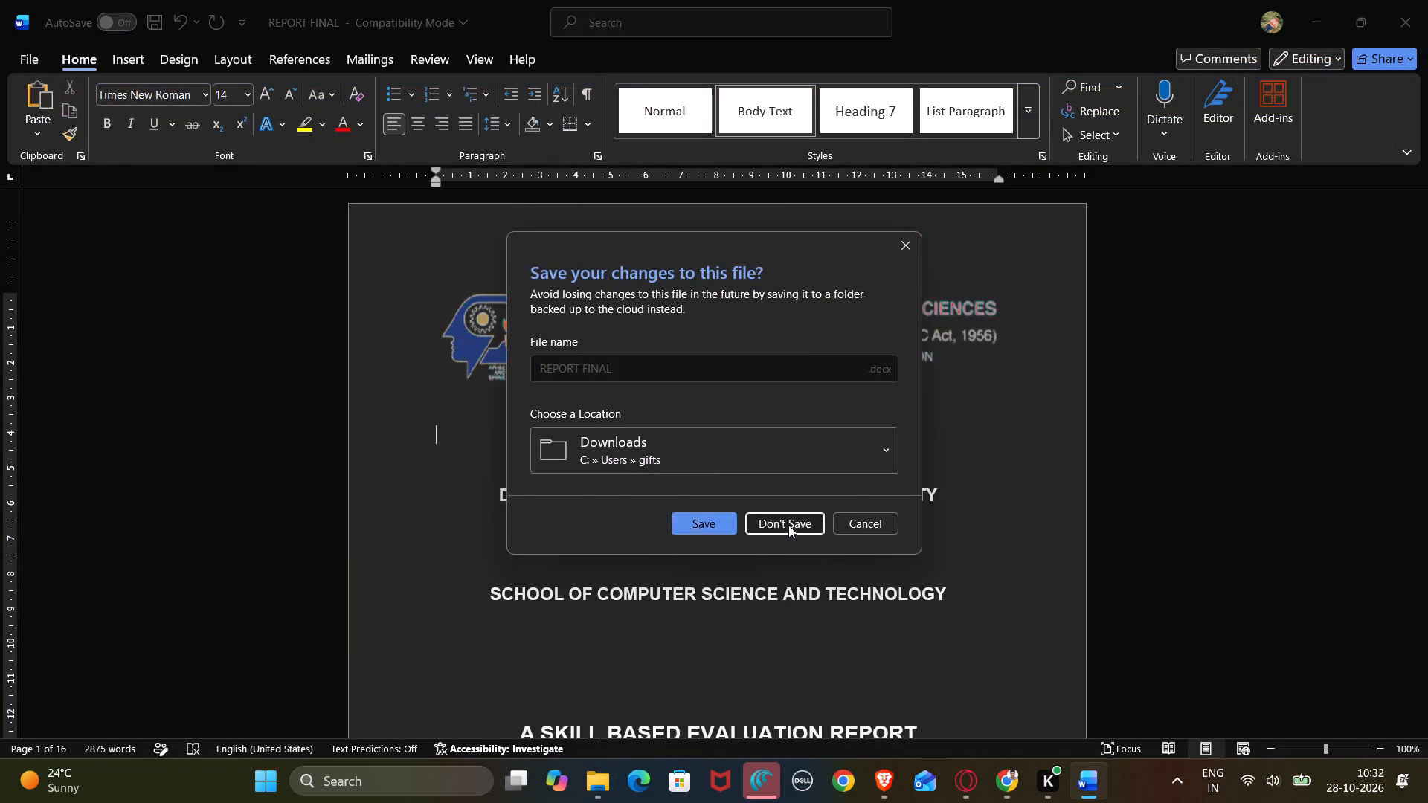
Open the Word document named final and examine its cover, participation certificate, project title and abstract pages.
{"action": "double_click", "coordinate": [237, 195]}
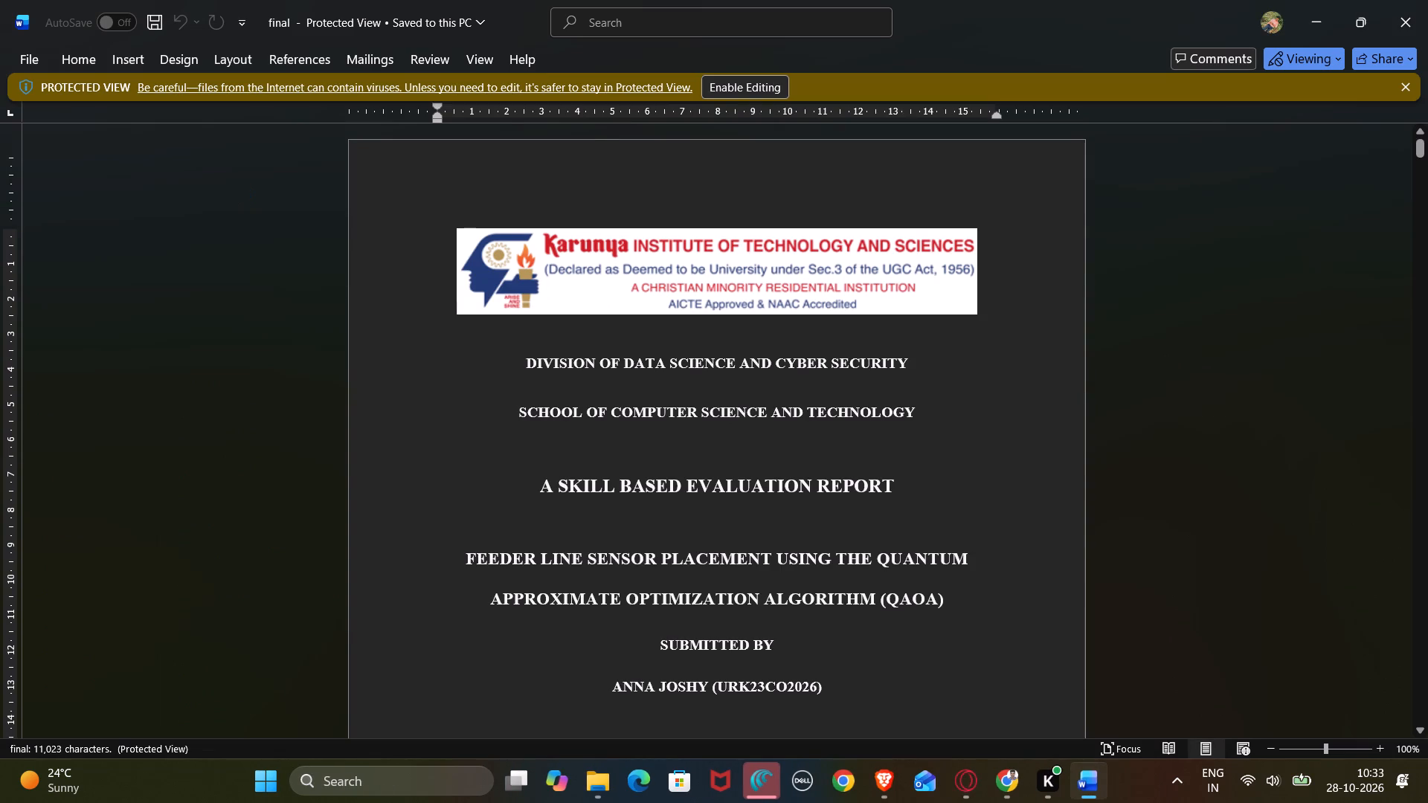
{"action": "scroll", "coordinate": [428, 441], "scroll_direction": "down", "scroll_amount": 1}
{"action": "scroll", "coordinate": [412, 503], "scroll_direction": "down", "scroll_amount": 4}
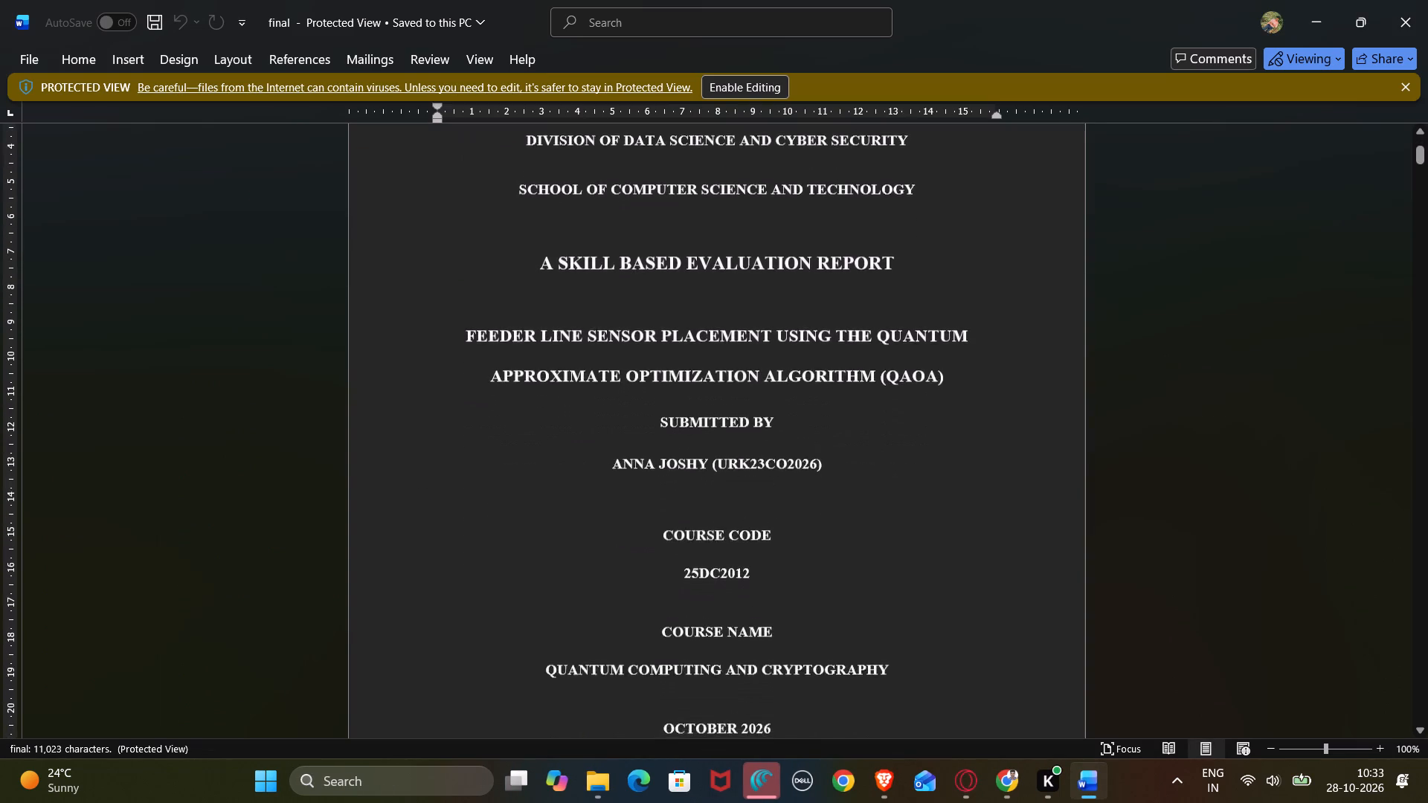
{"action": "scroll", "coordinate": [414, 538], "scroll_direction": "down", "scroll_amount": 3}
{"action": "scroll", "coordinate": [483, 587], "scroll_direction": "down", "scroll_amount": 8}
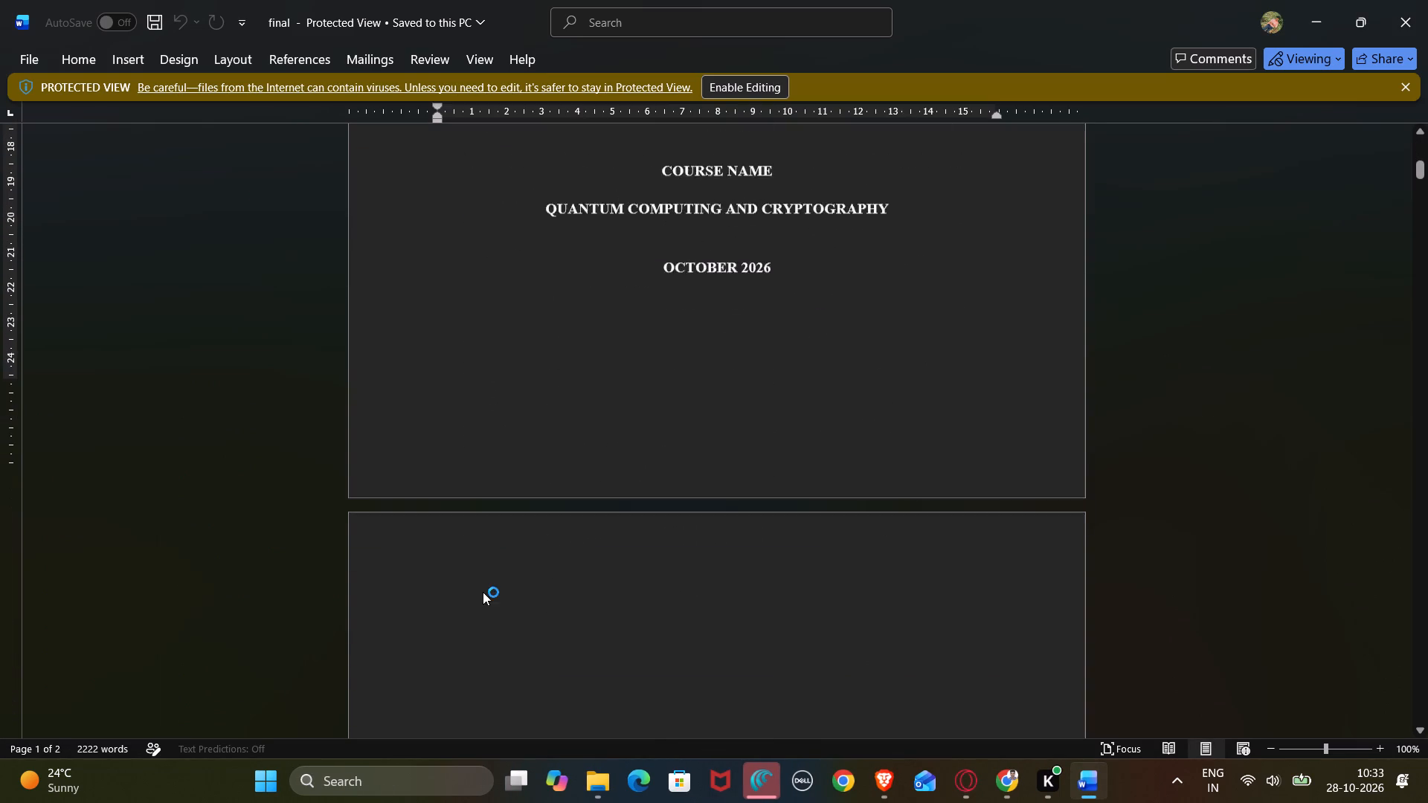
{"action": "scroll", "coordinate": [483, 592], "scroll_direction": "down", "scroll_amount": 15}
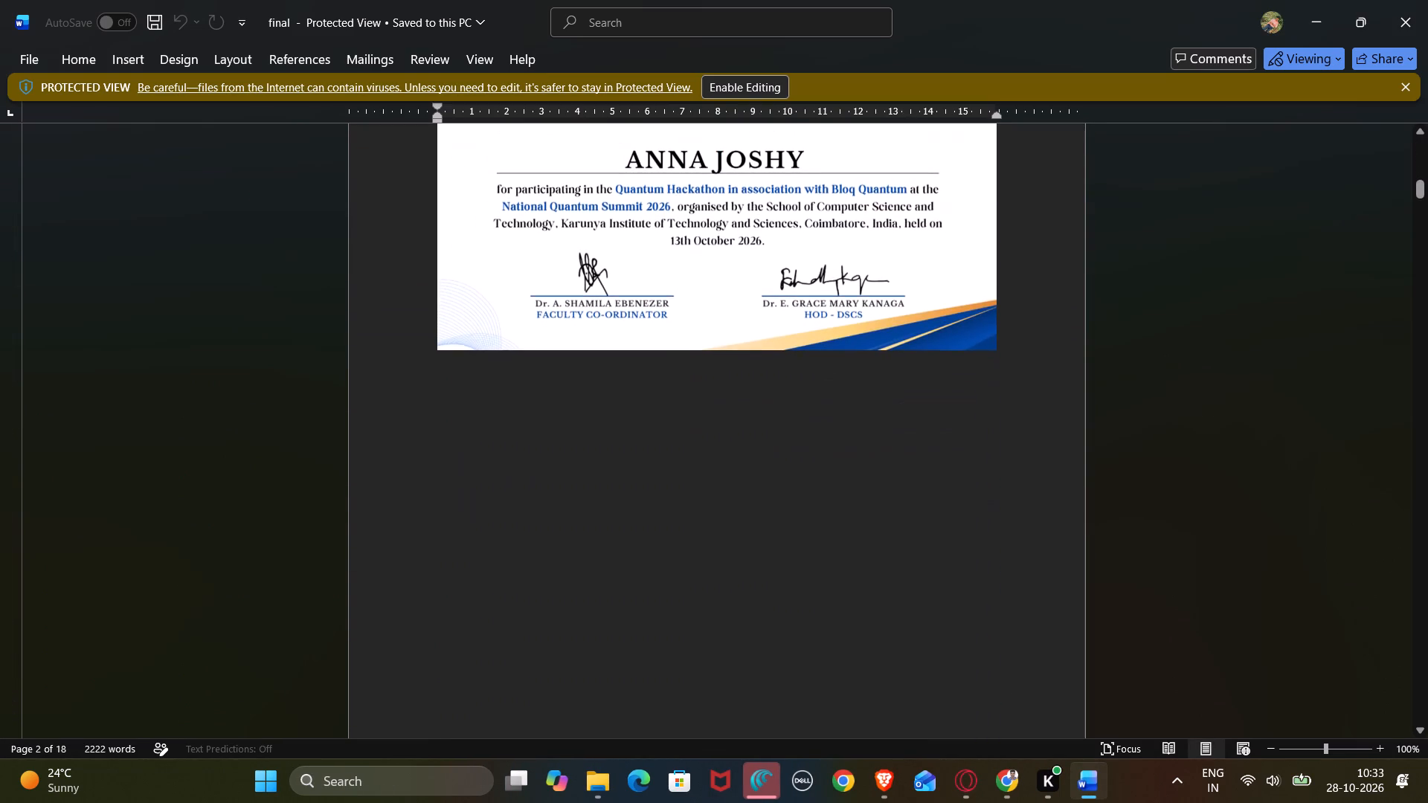
{"action": "scroll", "coordinate": [480, 593], "scroll_direction": "down", "scroll_amount": 14}
{"action": "scroll", "coordinate": [477, 593], "scroll_direction": "up", "scroll_amount": 11}
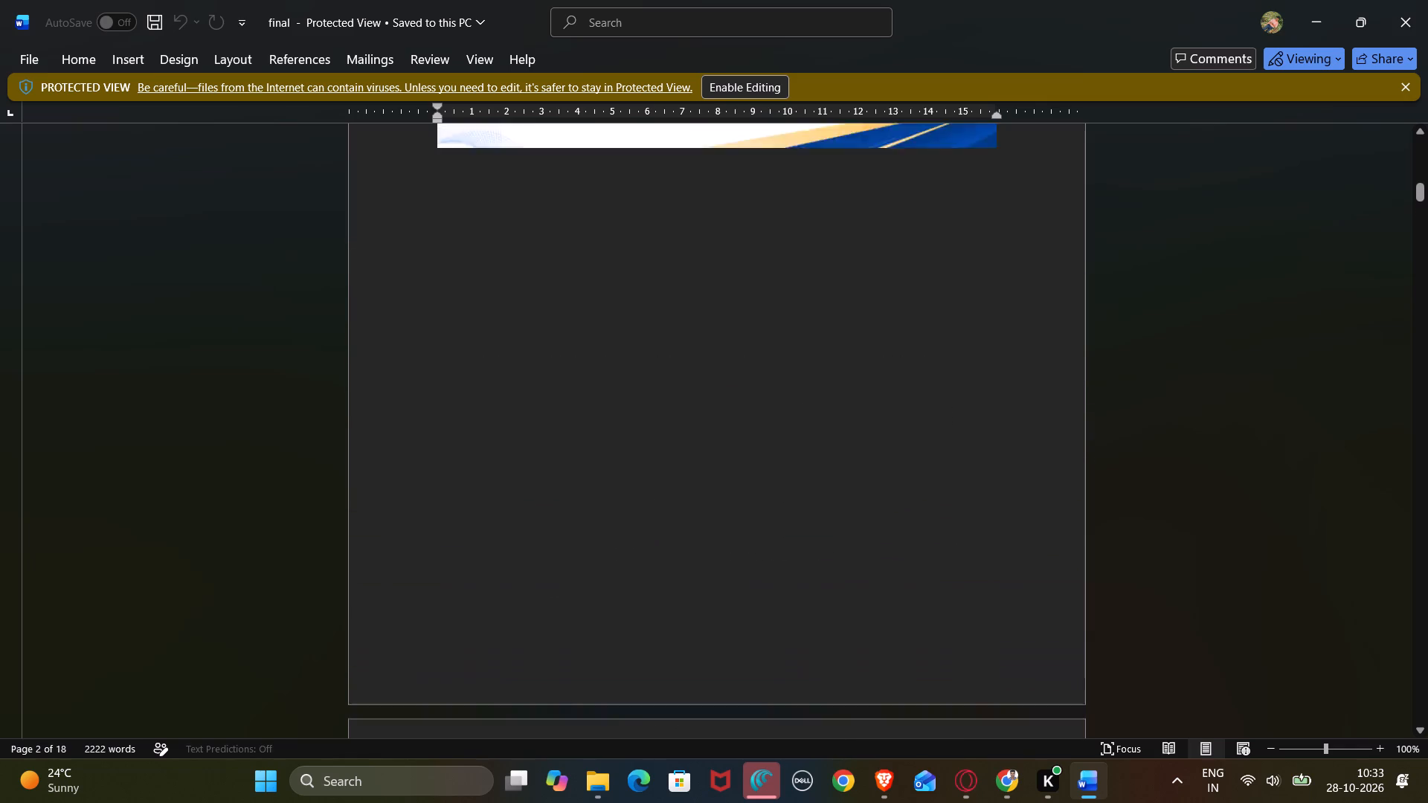
{"action": "scroll", "coordinate": [477, 593], "scroll_direction": "up", "scroll_amount": 14}
{"action": "scroll", "coordinate": [477, 594], "scroll_direction": "down", "scroll_amount": 20}
{"action": "scroll", "coordinate": [477, 594], "scroll_direction": "down", "scroll_amount": 2}
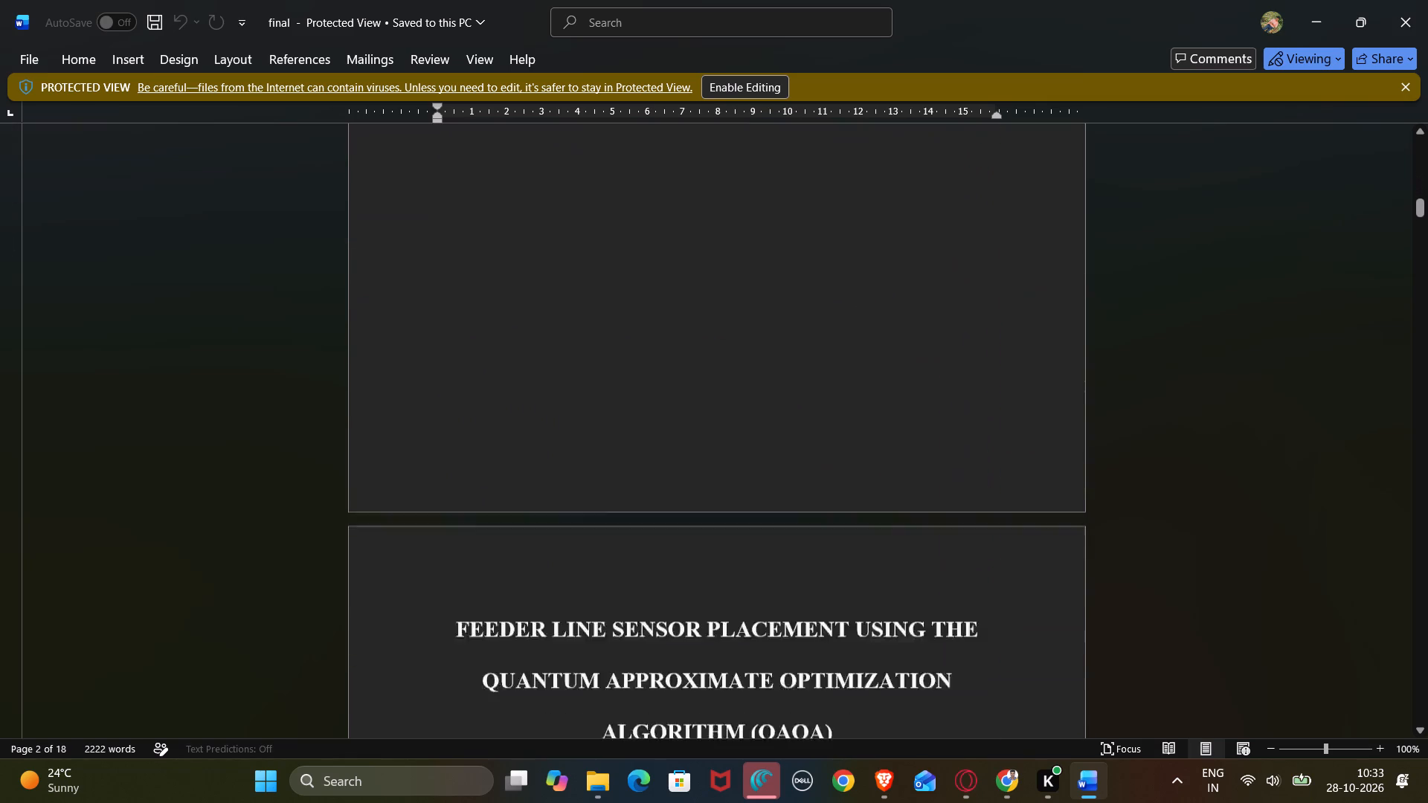
{"action": "scroll", "coordinate": [477, 594], "scroll_direction": "down", "scroll_amount": 16}
{"action": "scroll", "coordinate": [477, 594], "scroll_direction": "down", "scroll_amount": 11}
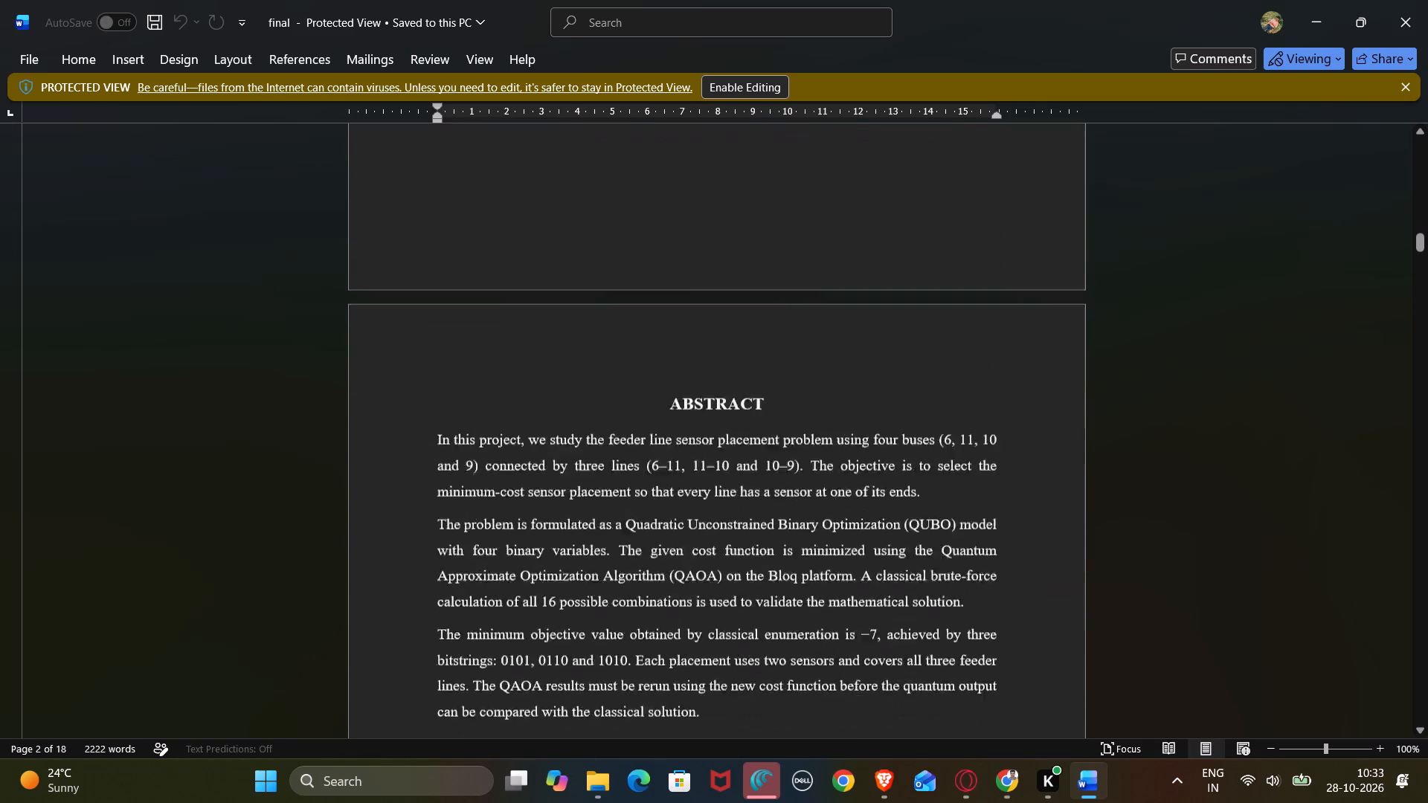
Review the title page, the abstract and the start of the Chapter 1 introduction in the final document.
{"action": "scroll", "coordinate": [477, 595], "scroll_direction": "down", "scroll_amount": 5}
{"action": "scroll", "coordinate": [477, 595], "scroll_direction": "down", "scroll_amount": 17}
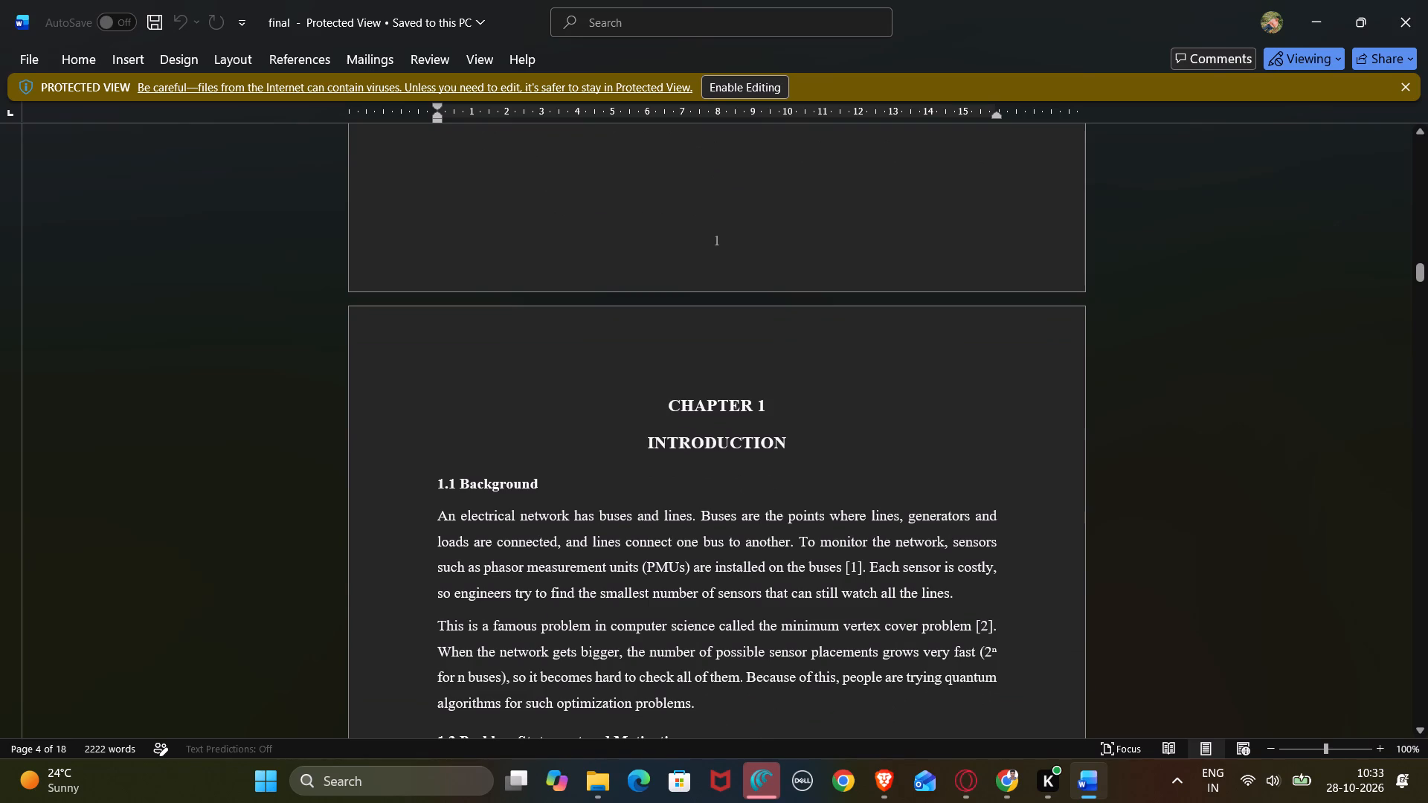
{"action": "scroll", "coordinate": [461, 567], "scroll_direction": "up", "scroll_amount": 20}
{"action": "scroll", "coordinate": [461, 567], "scroll_direction": "up", "scroll_amount": 1}
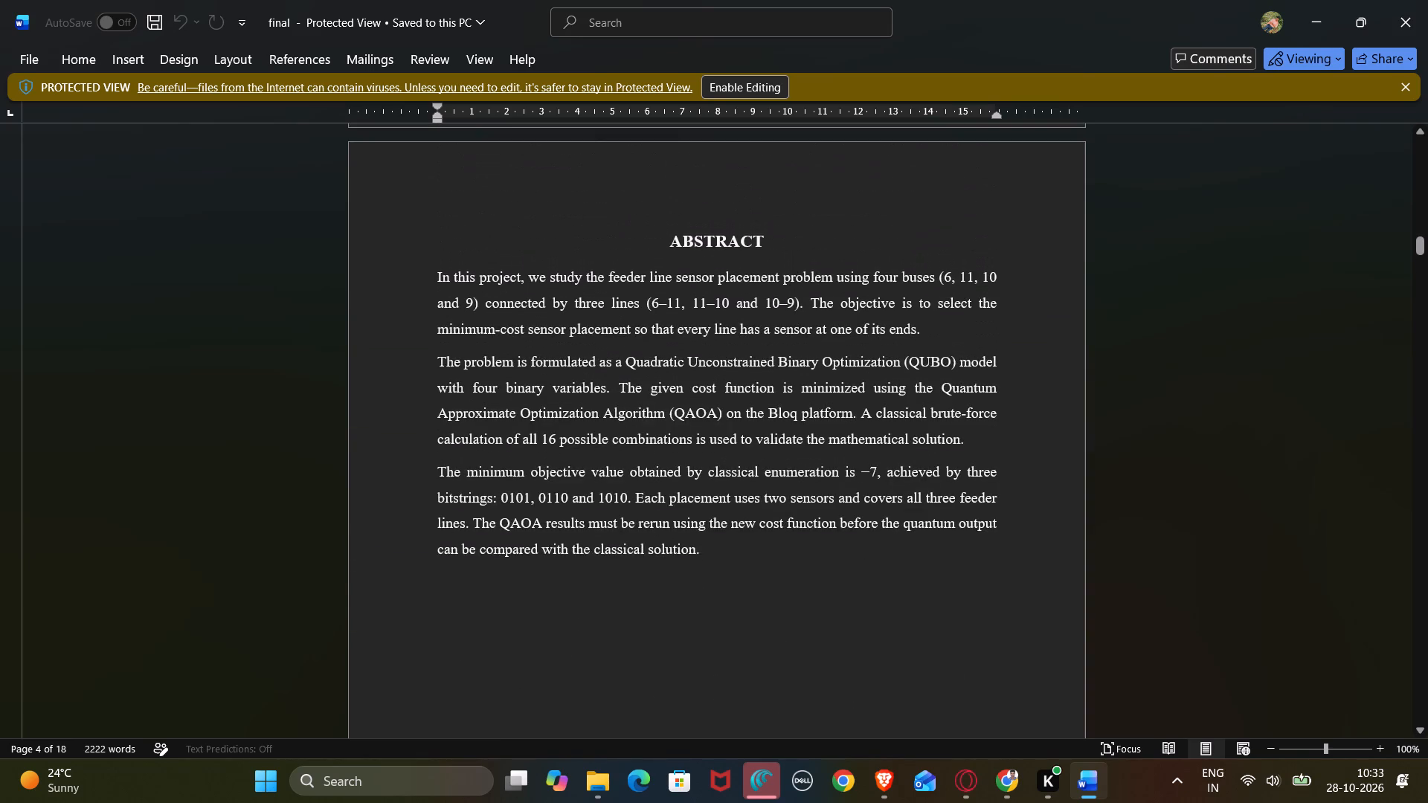
{"action": "scroll", "coordinate": [461, 567], "scroll_direction": "up", "scroll_amount": 20}
{"action": "scroll", "coordinate": [460, 567], "scroll_direction": "up", "scroll_amount": 3}
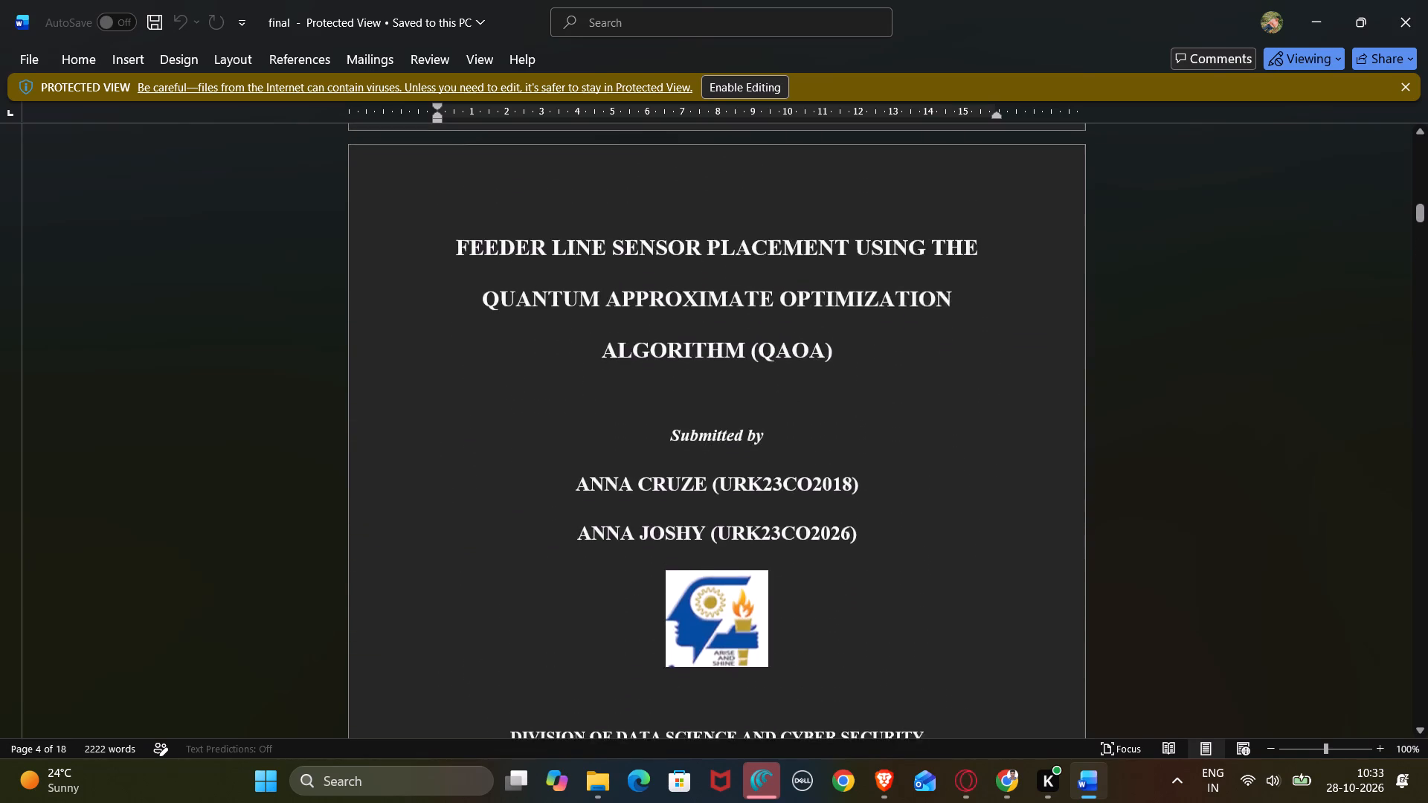
{"action": "scroll", "coordinate": [460, 567], "scroll_direction": "up", "scroll_amount": 7}
{"action": "scroll", "coordinate": [460, 571], "scroll_direction": "down", "scroll_amount": 18}
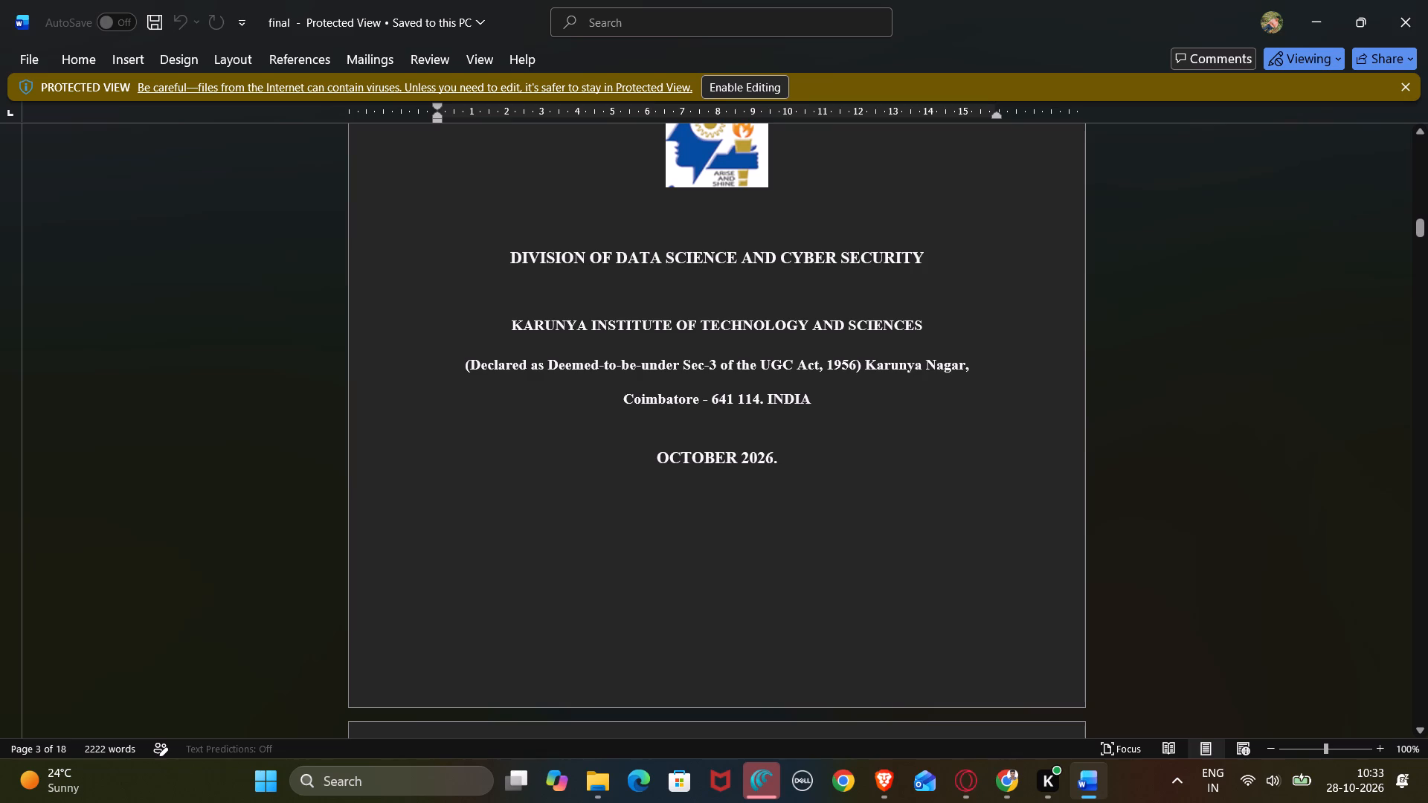
{"action": "scroll", "coordinate": [446, 495], "scroll_direction": "down", "scroll_amount": 9}
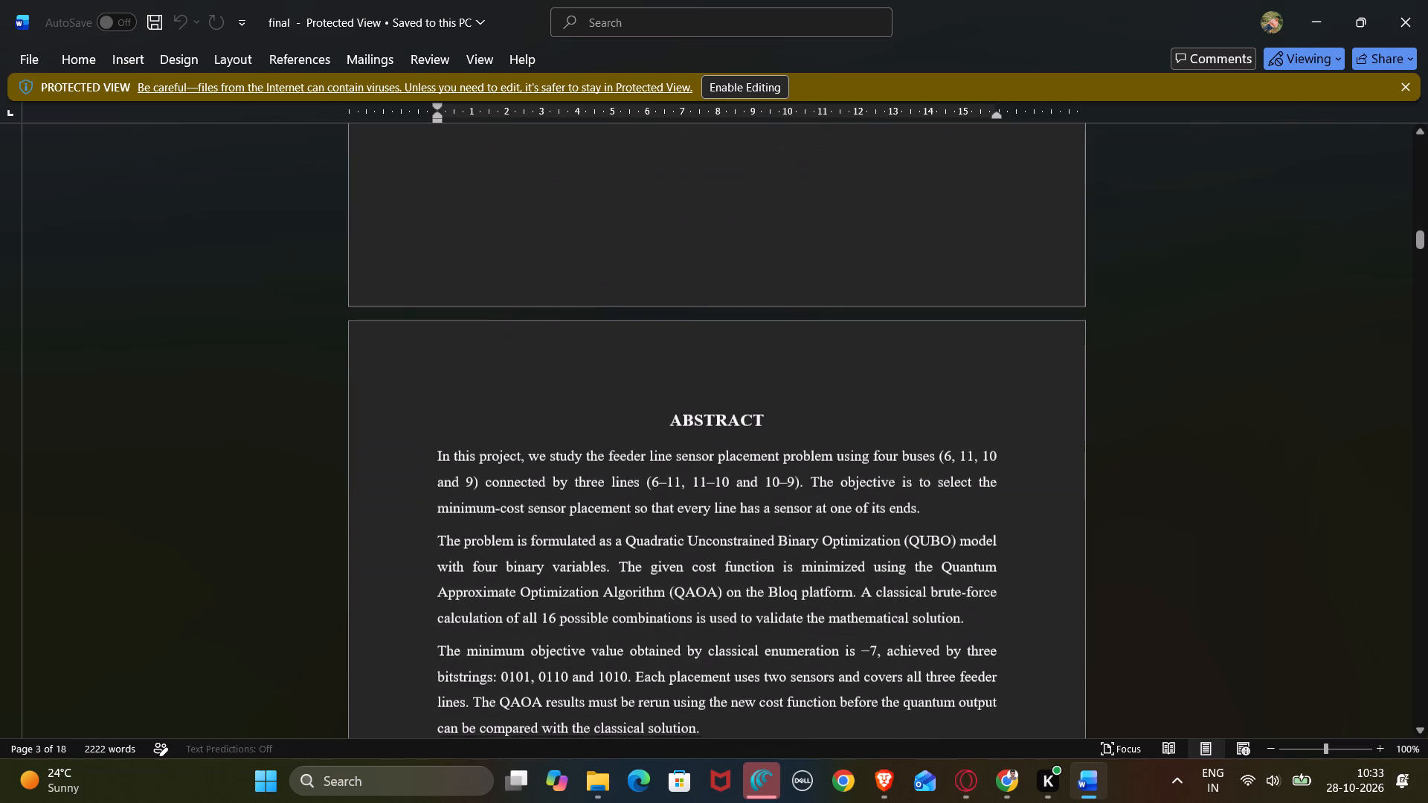
{"action": "scroll", "coordinate": [564, 568], "scroll_direction": "down", "scroll_amount": 18}
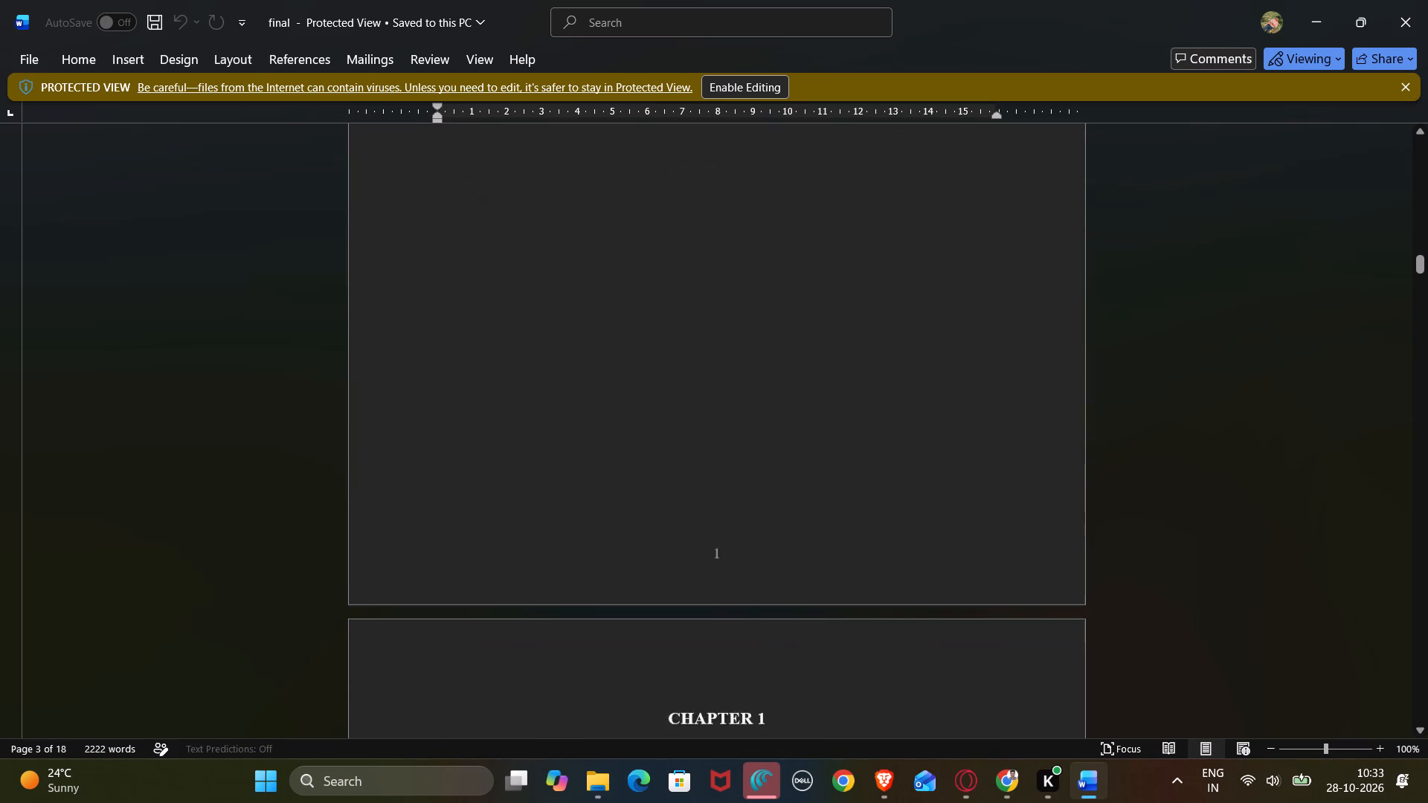
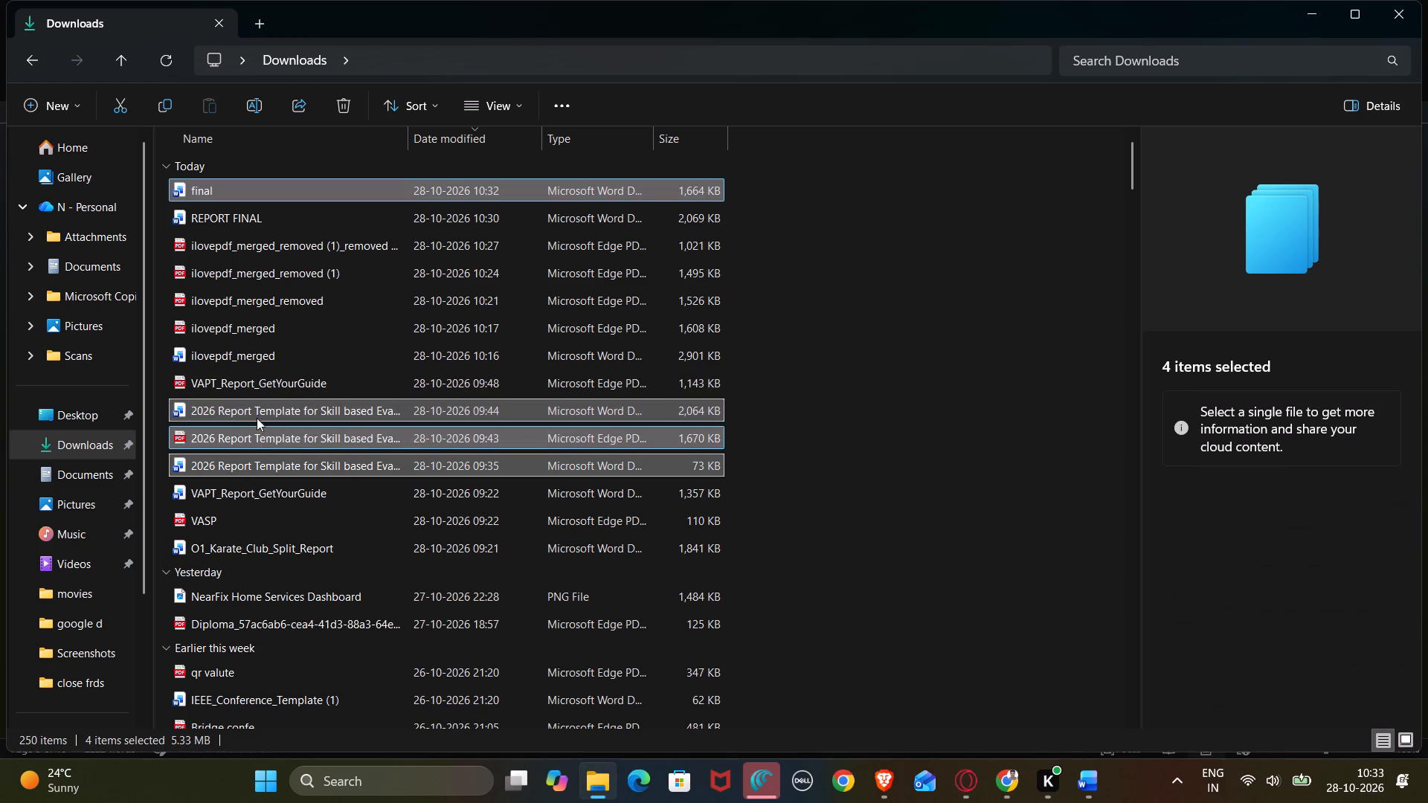
Add the VAPT_Report_GetYourGuide PDF from 09:48 and the five ilovepdf_merged files to the multi-file selection in Downloads.
{"action": "left_click", "coordinate": [253, 384], "text": "ctrl"}
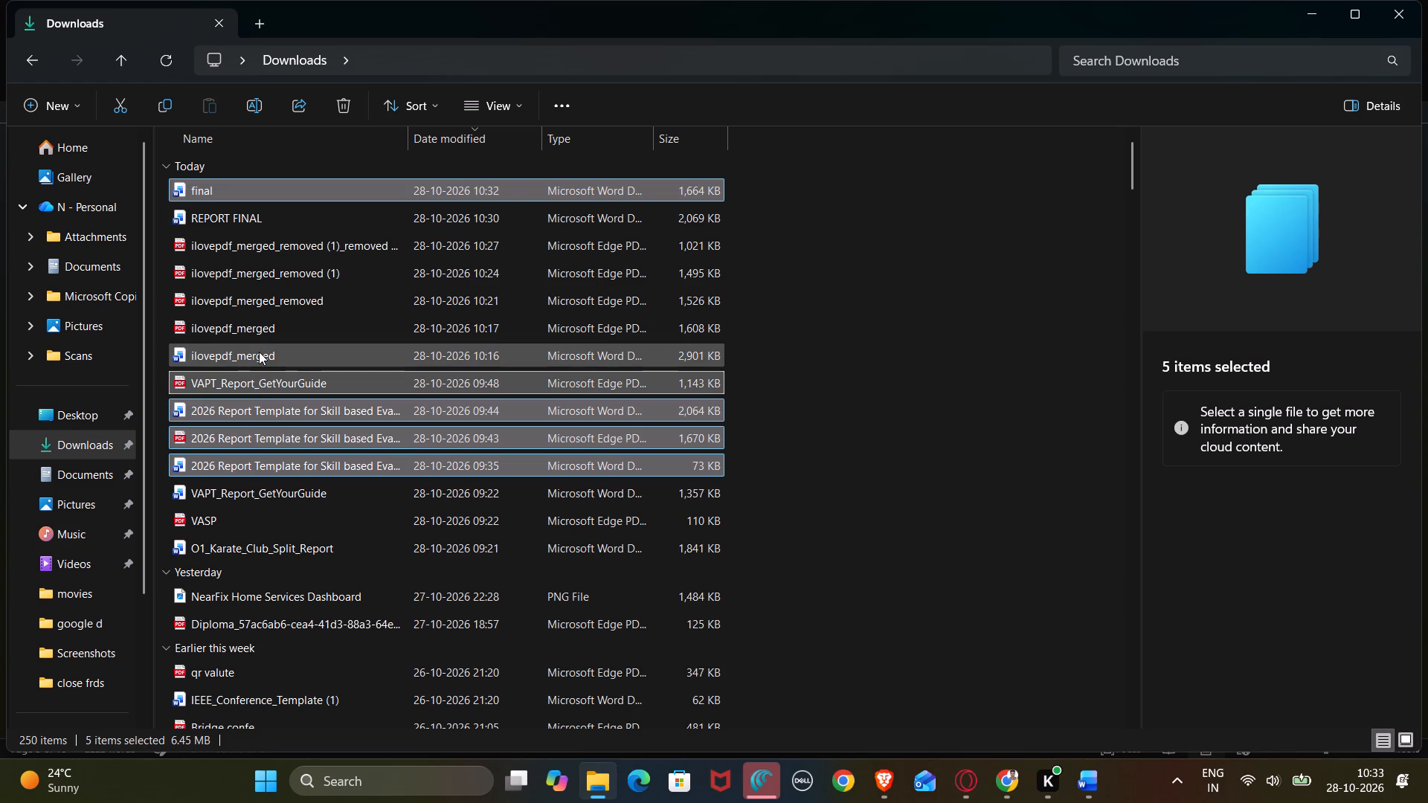
{"action": "left_click", "coordinate": [259, 352], "text": "ctrl"}
{"action": "left_click", "coordinate": [258, 334], "text": "ctrl"}
{"action": "left_click", "coordinate": [255, 308], "text": "ctrl"}
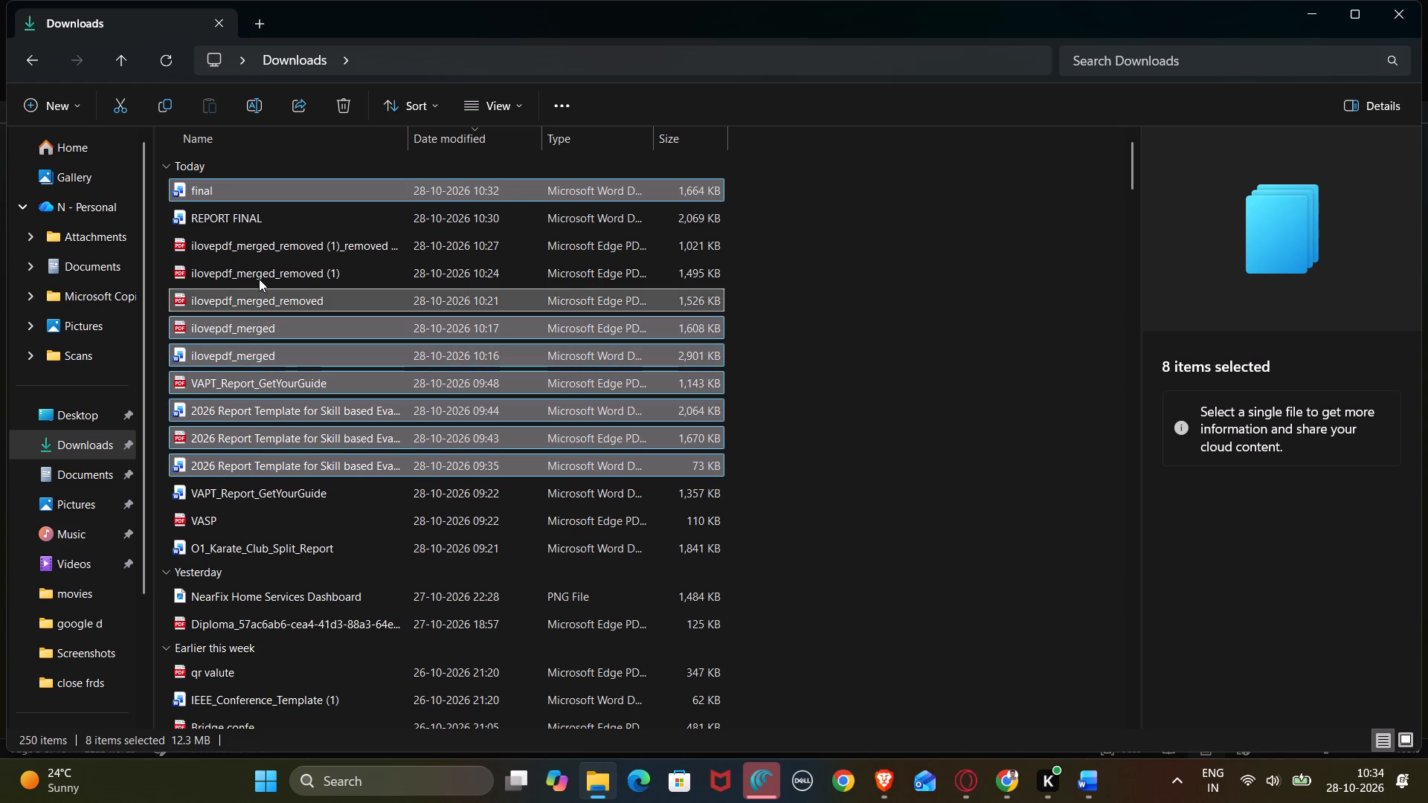
{"action": "left_click", "coordinate": [260, 278], "text": "ctrl"}
{"action": "left_click", "coordinate": [266, 251], "text": "ctrl"}
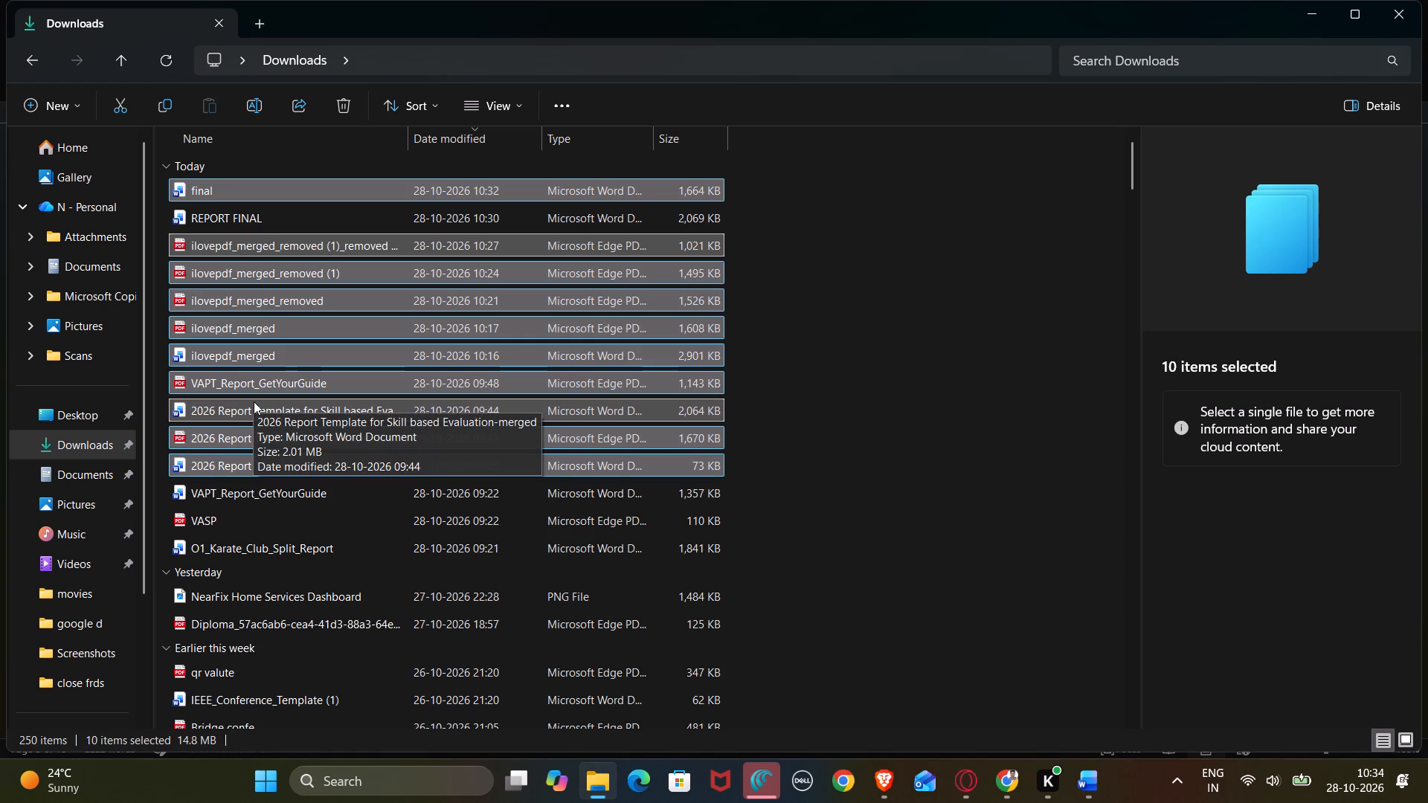
Delete the selected VAPT report PDF, ilovepdf_merged files and 2026 Report Template files from Downloads, cancelling the deletion of the document named final.
{"action": "key", "text": "Delete"}
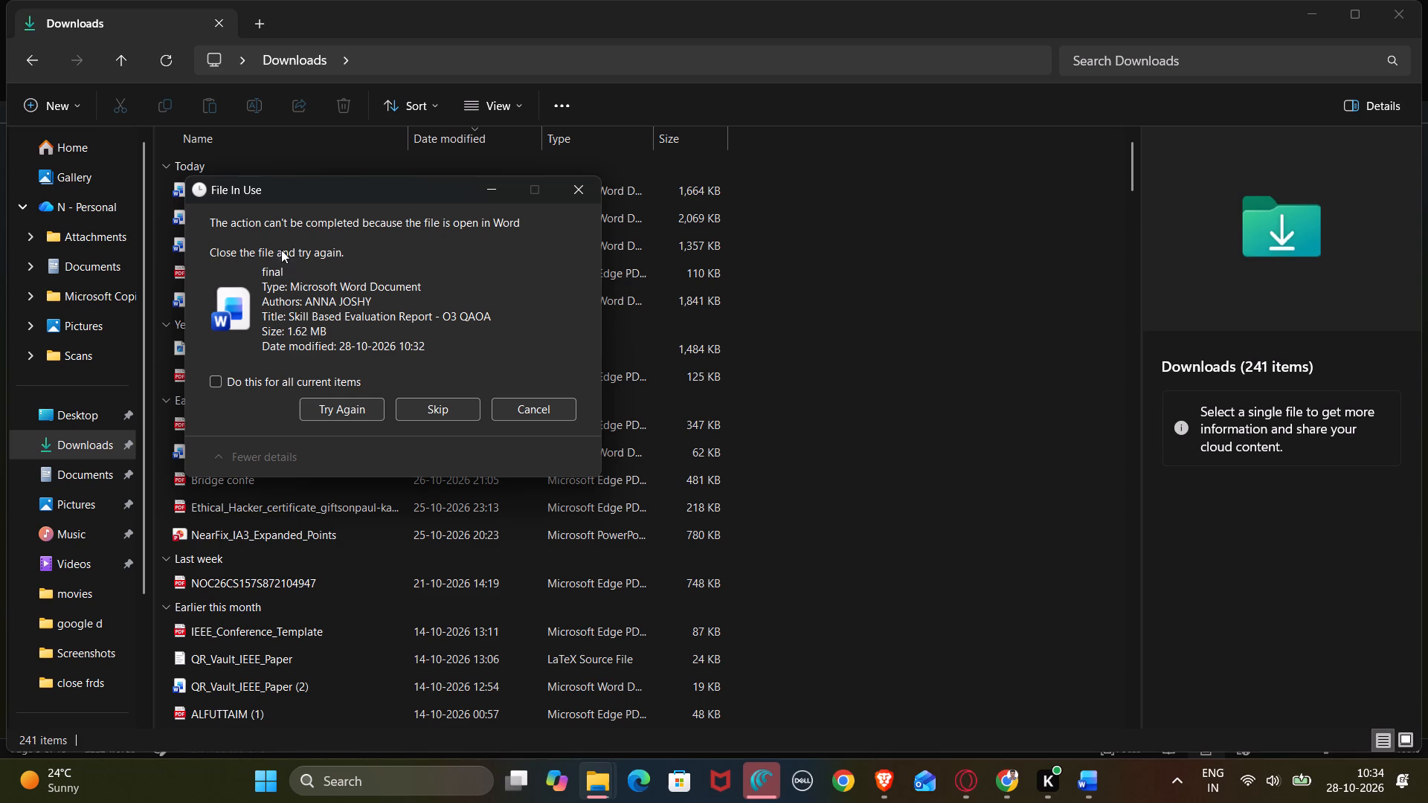
{"action": "left_click", "coordinate": [534, 413]}
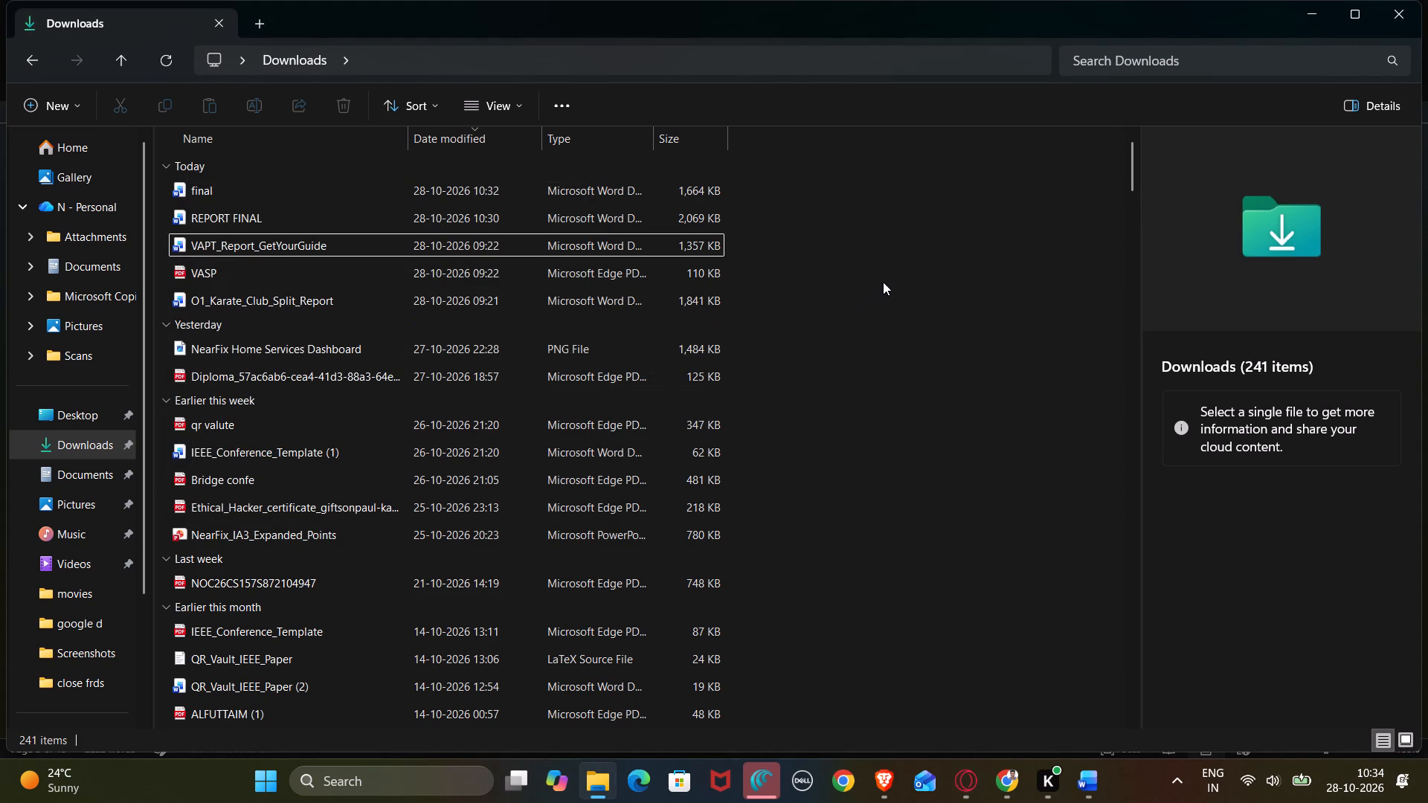
{"action": "left_click", "coordinate": [891, 267]}
Select the REPORT FINAL Word document in Downloads.
{"action": "left_click", "coordinate": [617, 212]}
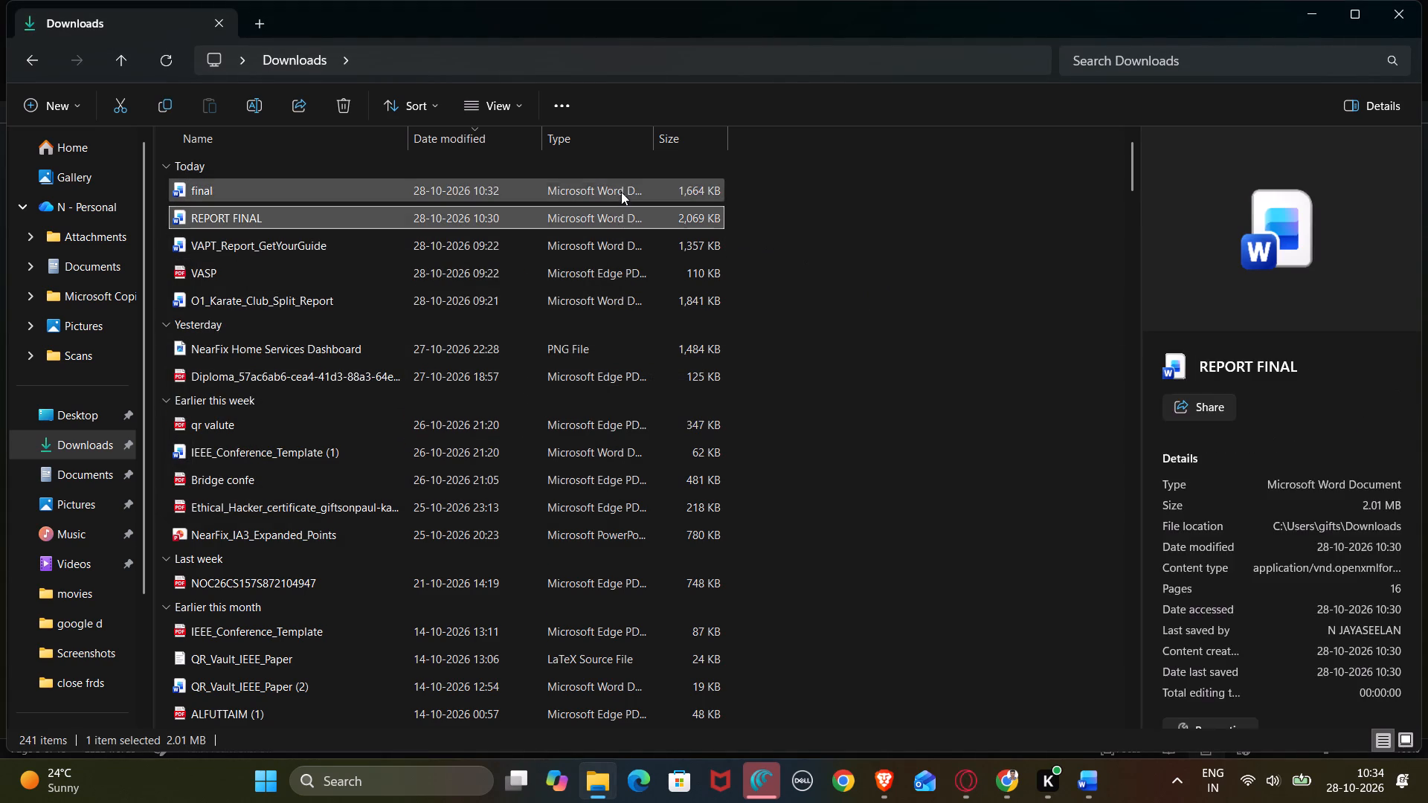
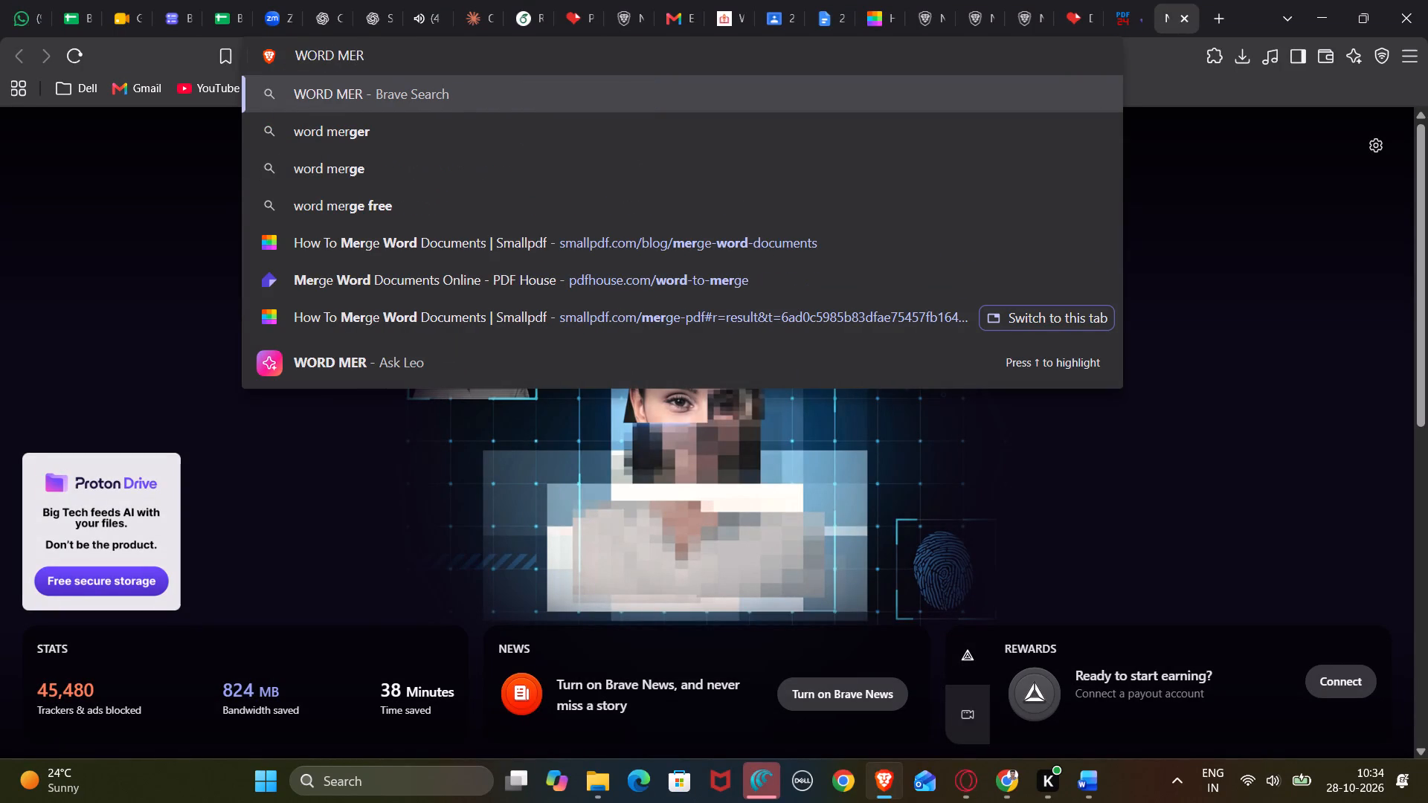
Search the web for "word merge", open Smallpdf's How To Merge Word Documents page and start choosing files to upload.
{"action": "left_click", "coordinate": [443, 161]}
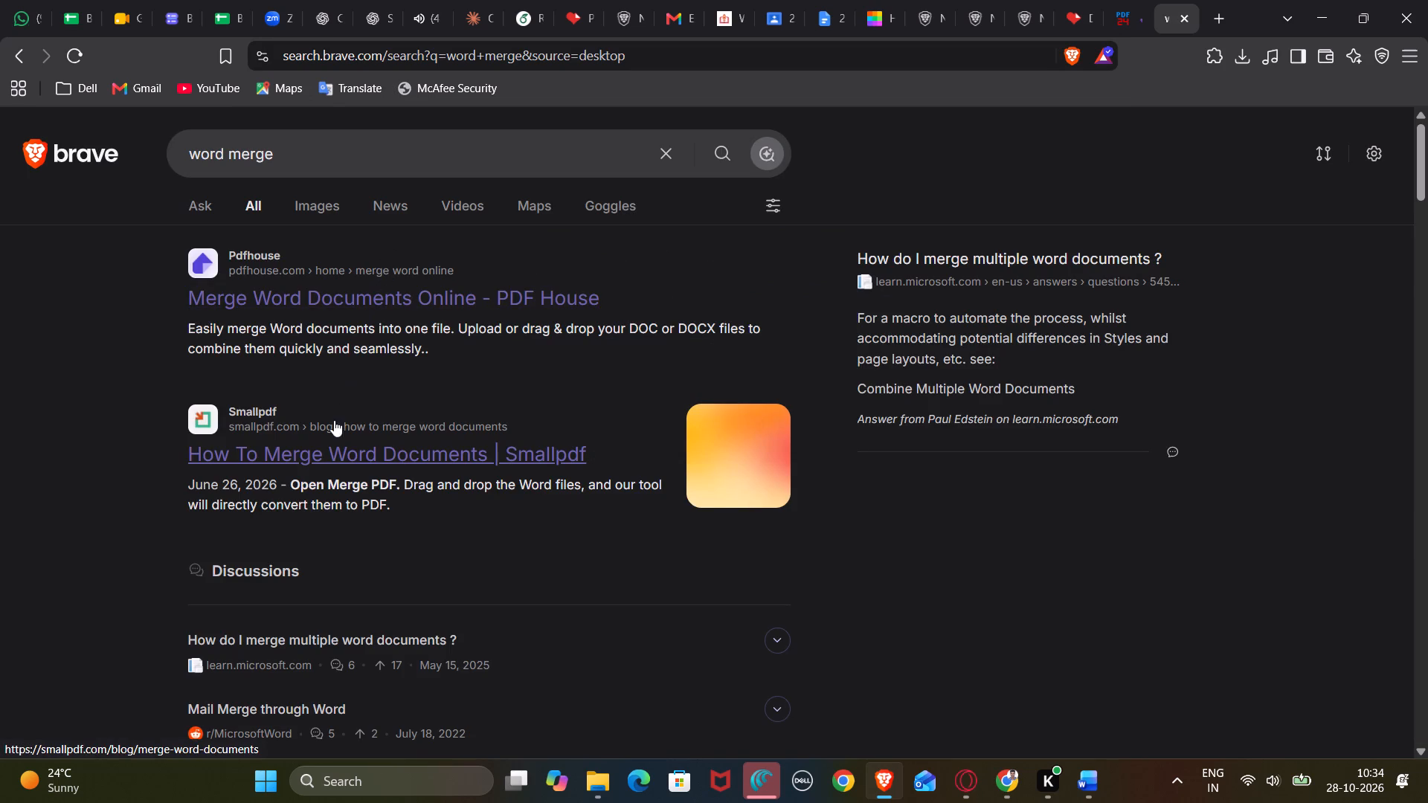
{"action": "left_click", "coordinate": [326, 450]}
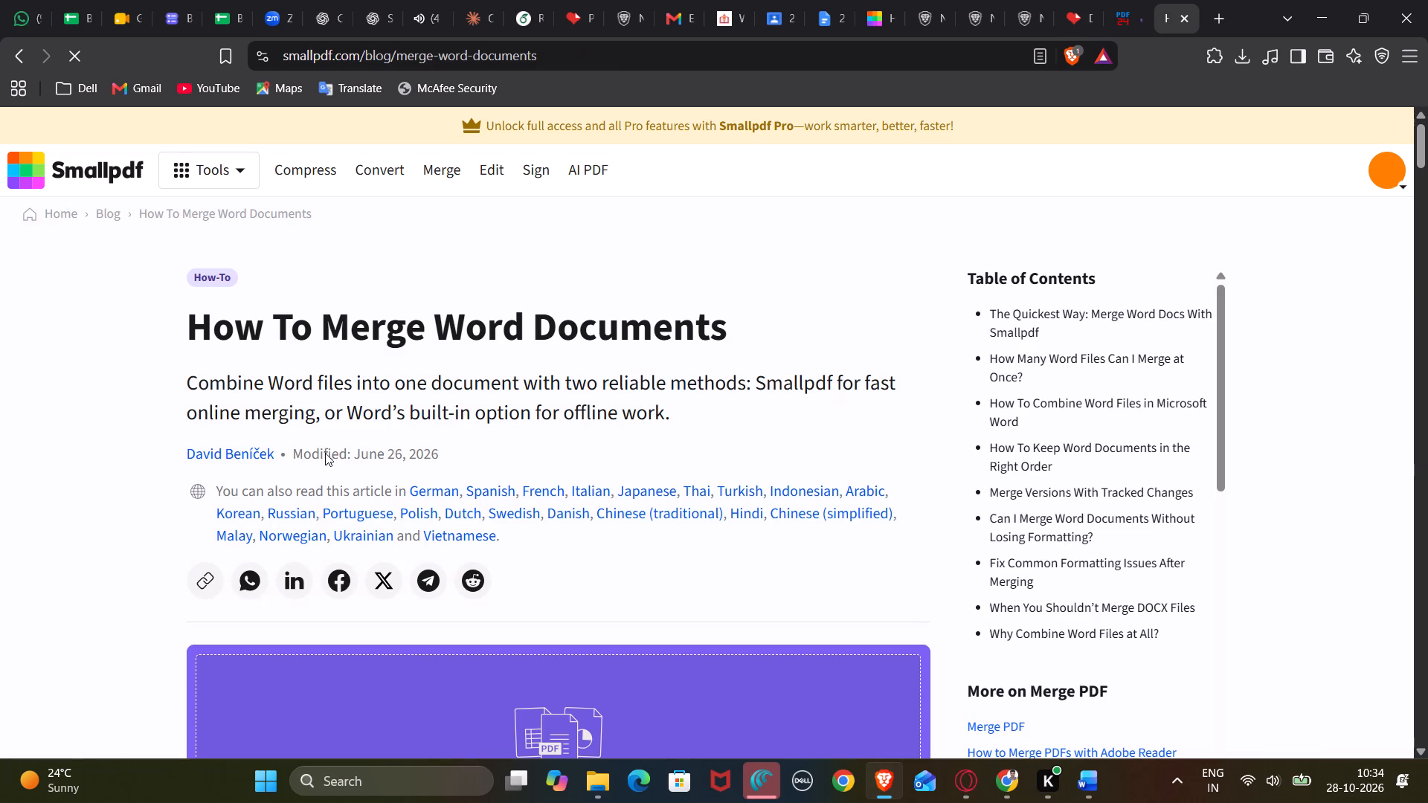
{"action": "scroll", "coordinate": [328, 446], "scroll_direction": "down", "scroll_amount": 4}
{"action": "left_click", "coordinate": [492, 430]}
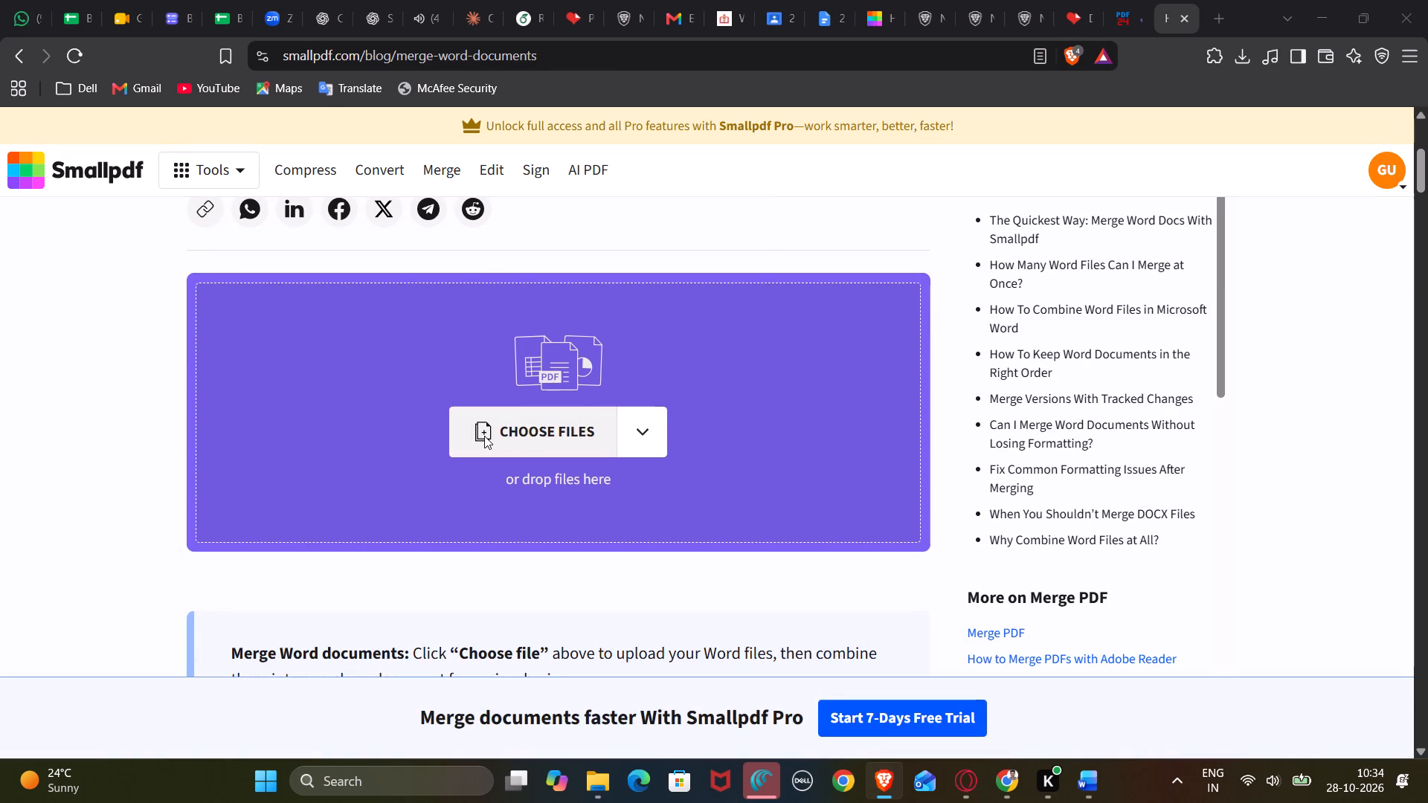
Merge the Word files final and REPORT FINAL from Downloads and save the merged PDF in Downloads as final-merged.
{"action": "left_click", "coordinate": [282, 167]}
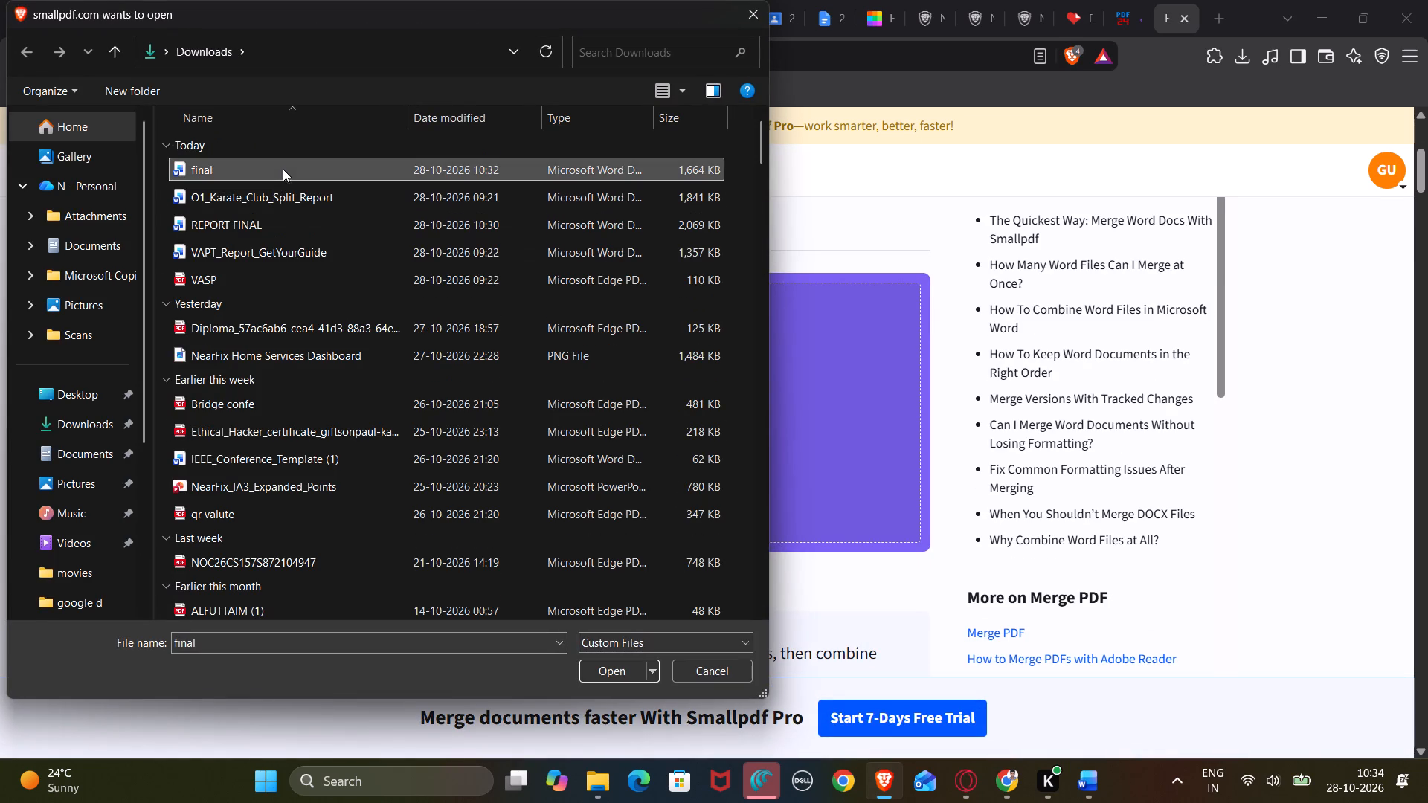
{"action": "left_click", "coordinate": [280, 220], "text": "ctrl"}
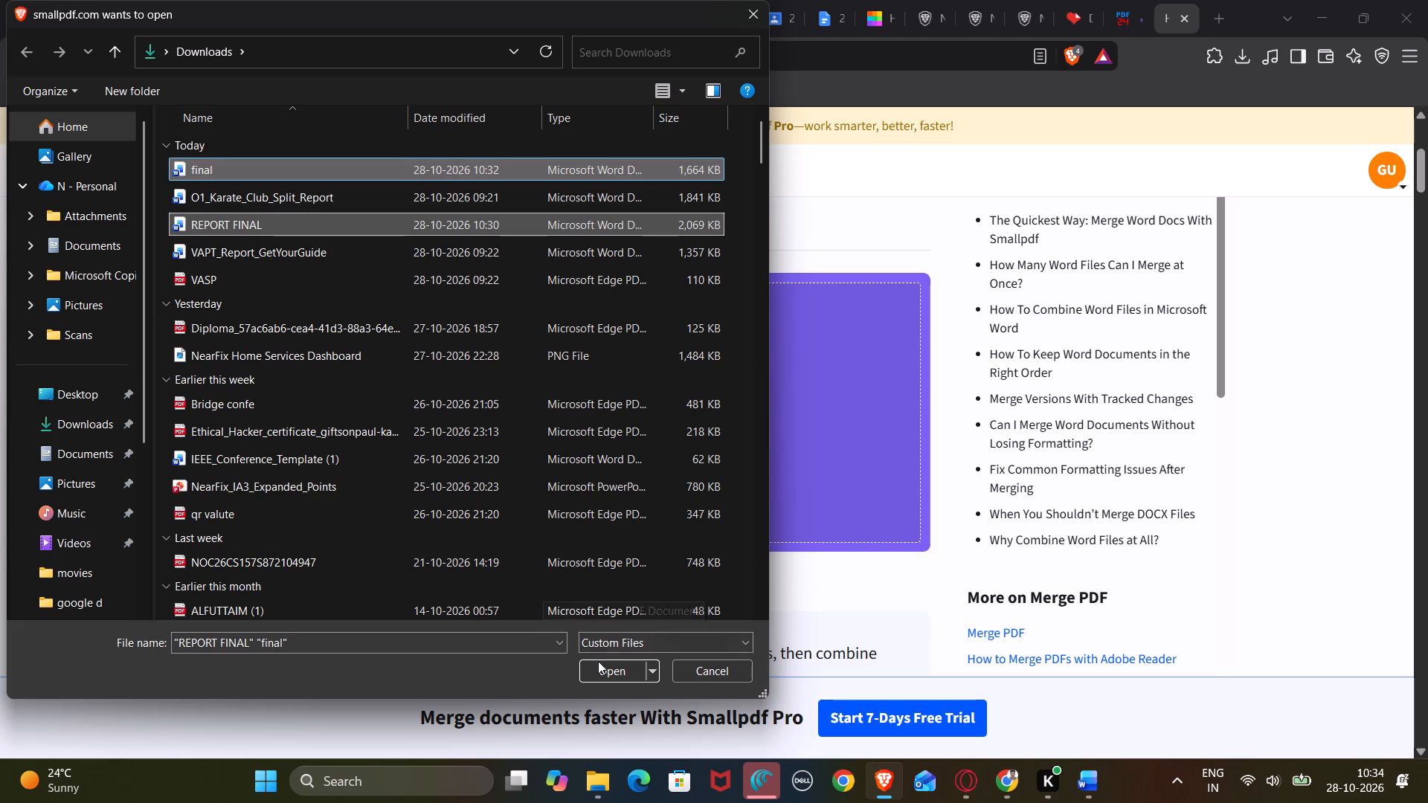
{"action": "left_click", "coordinate": [605, 666]}
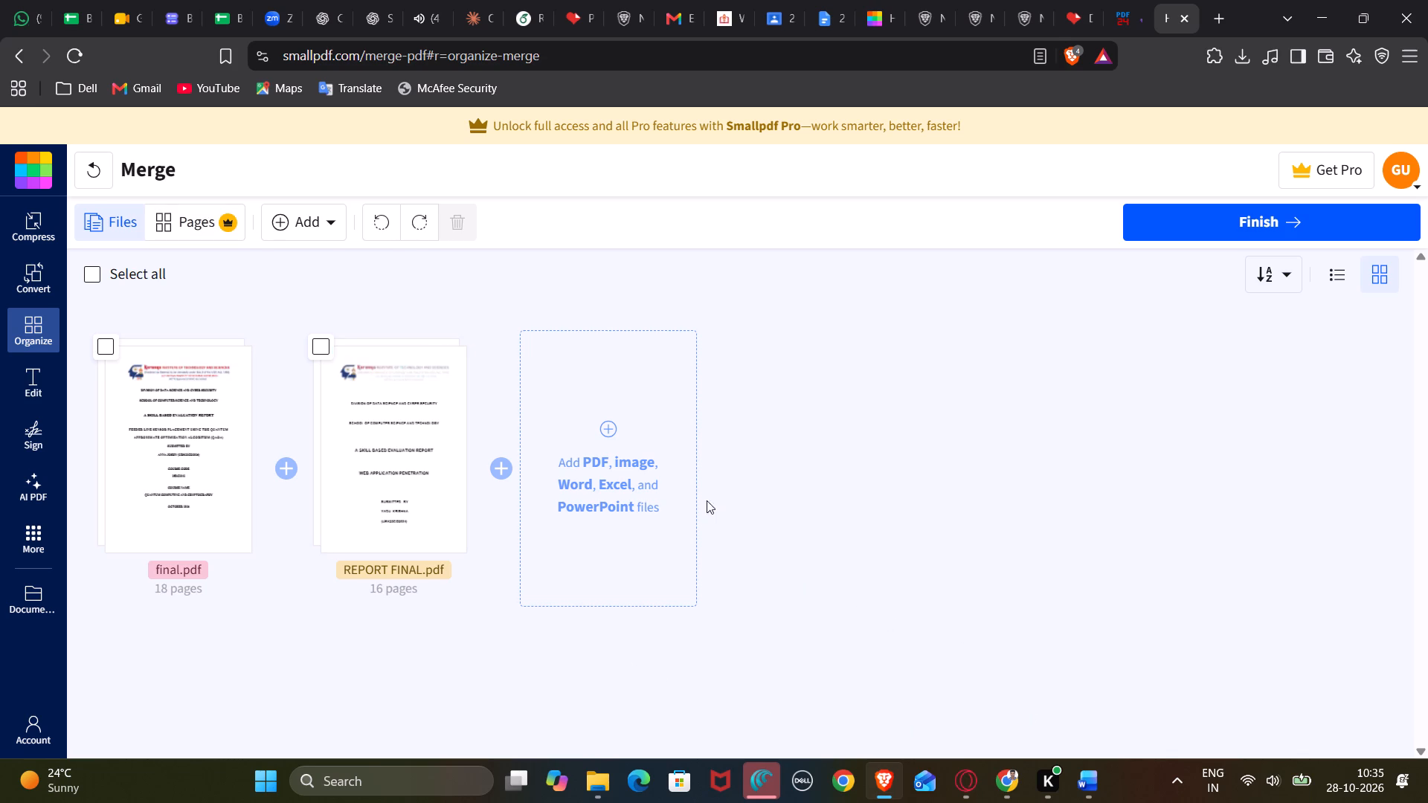
{"action": "left_click", "coordinate": [1153, 232]}
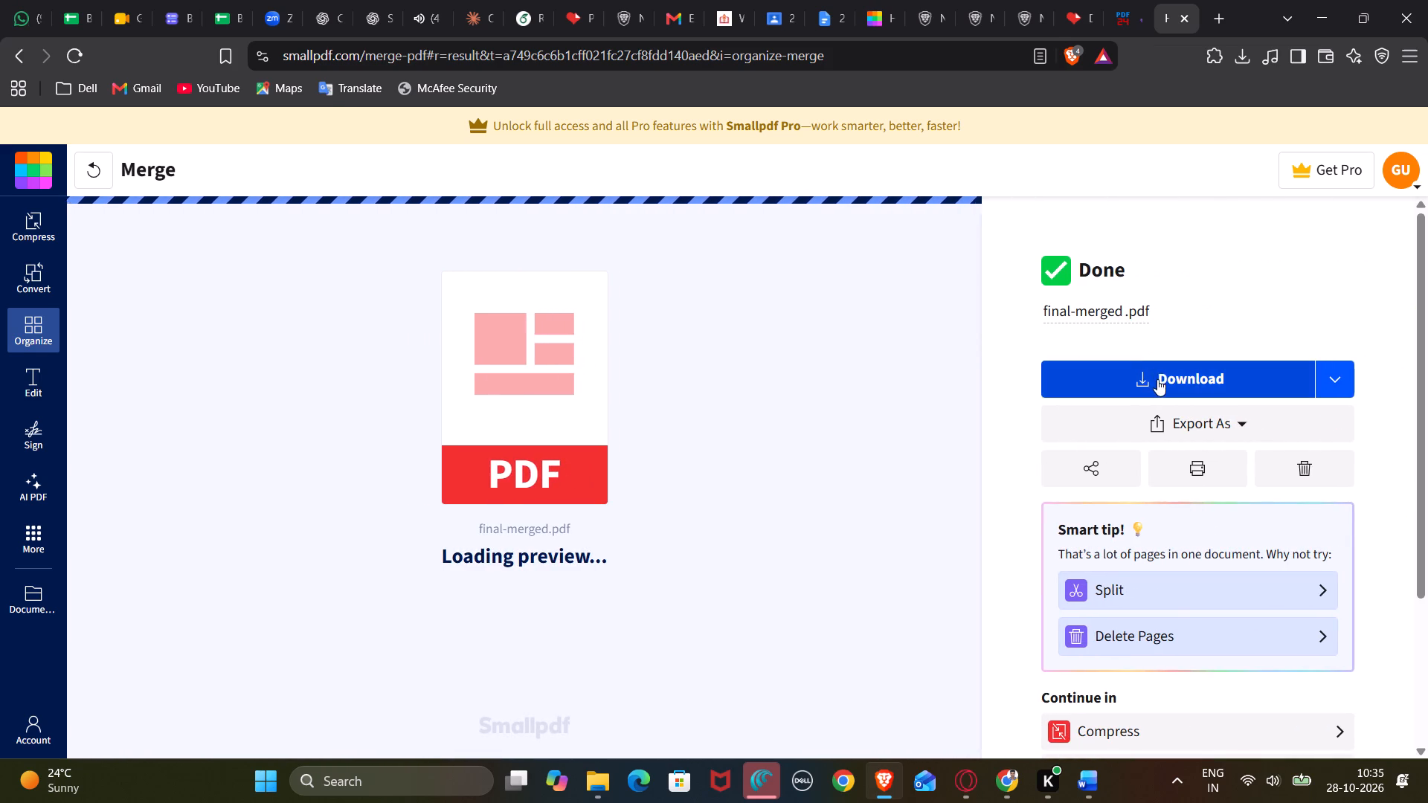
{"action": "left_click", "coordinate": [1157, 379]}
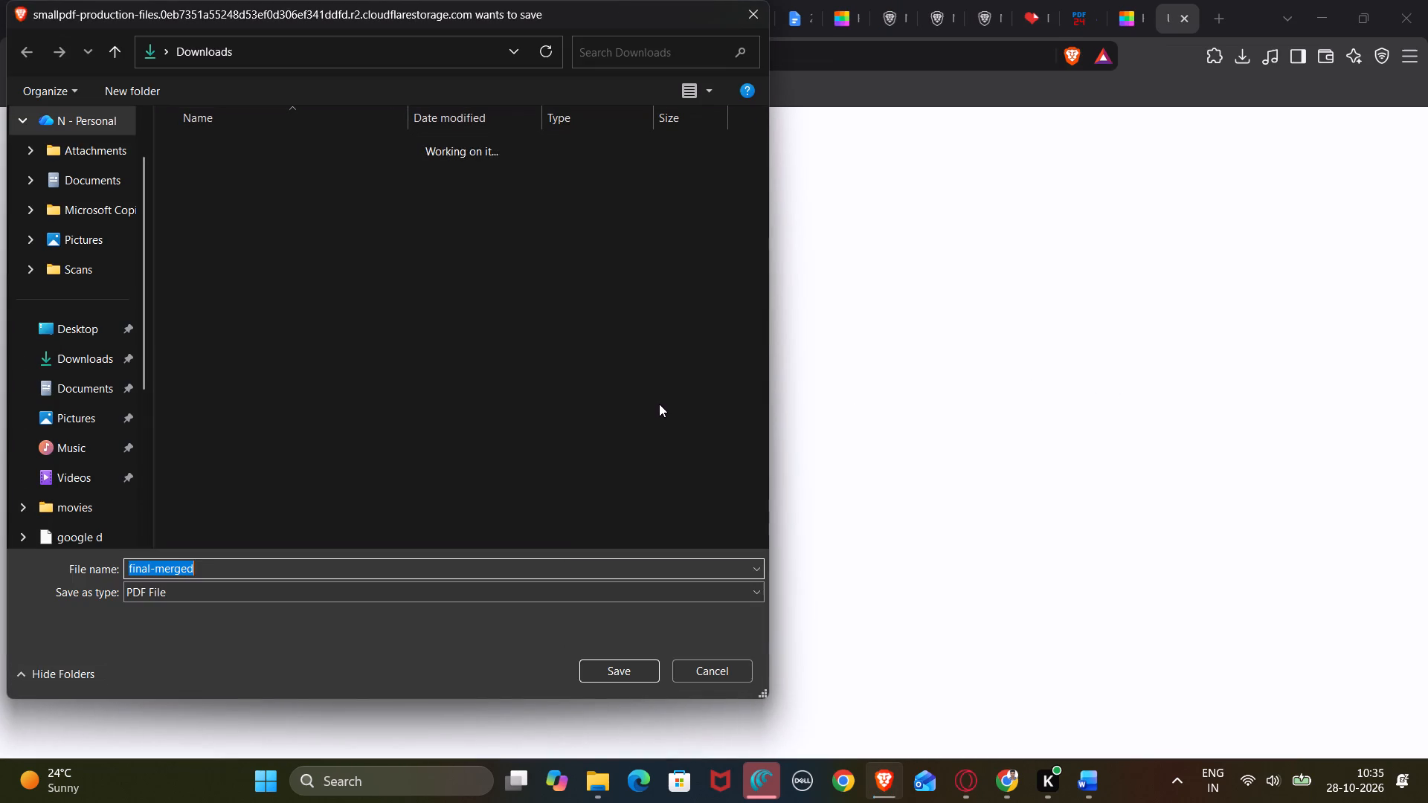
{"action": "left_click", "coordinate": [602, 665]}
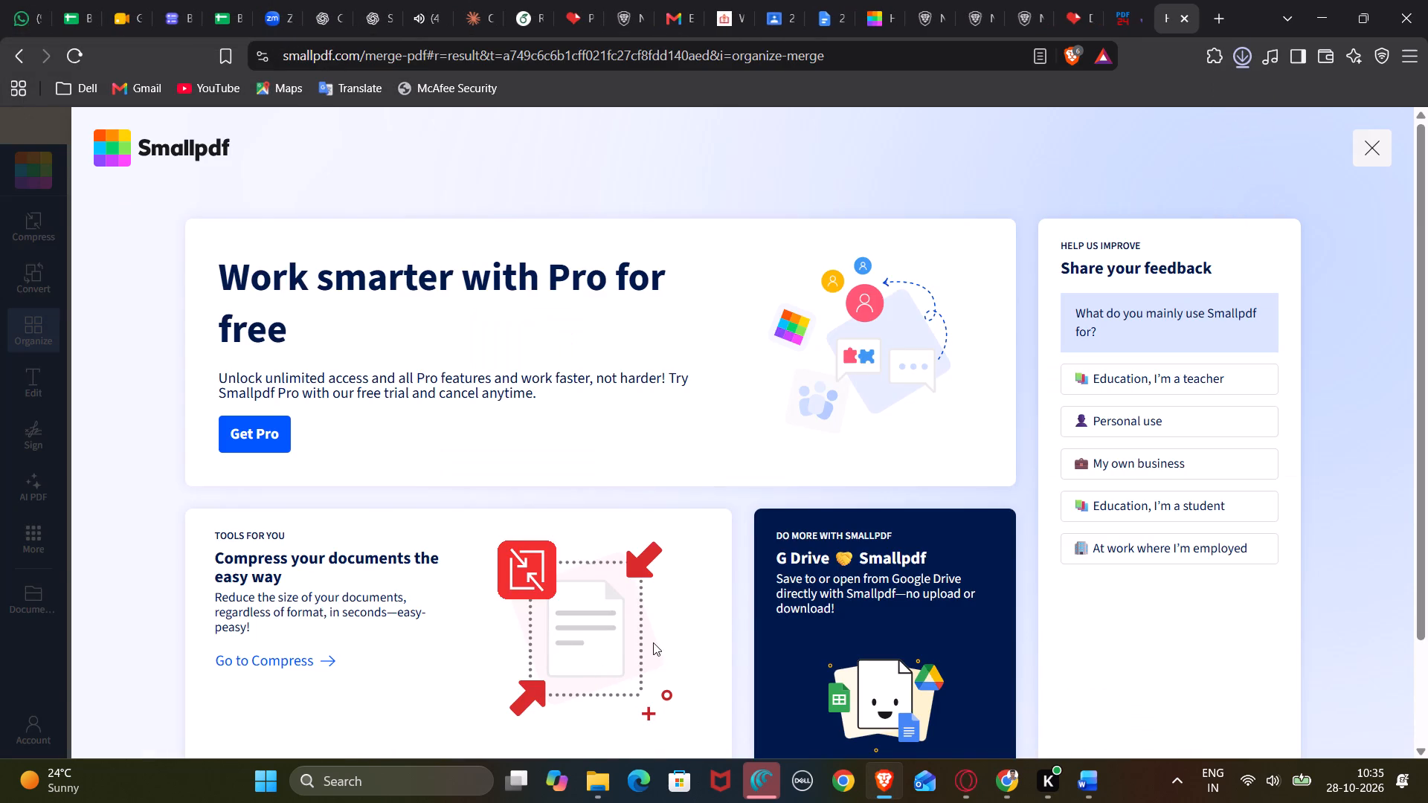
Switch to File Explorer and refresh the Downloads folder to check for the final-merged PDF.
{"action": "left_click", "coordinate": [601, 787]}
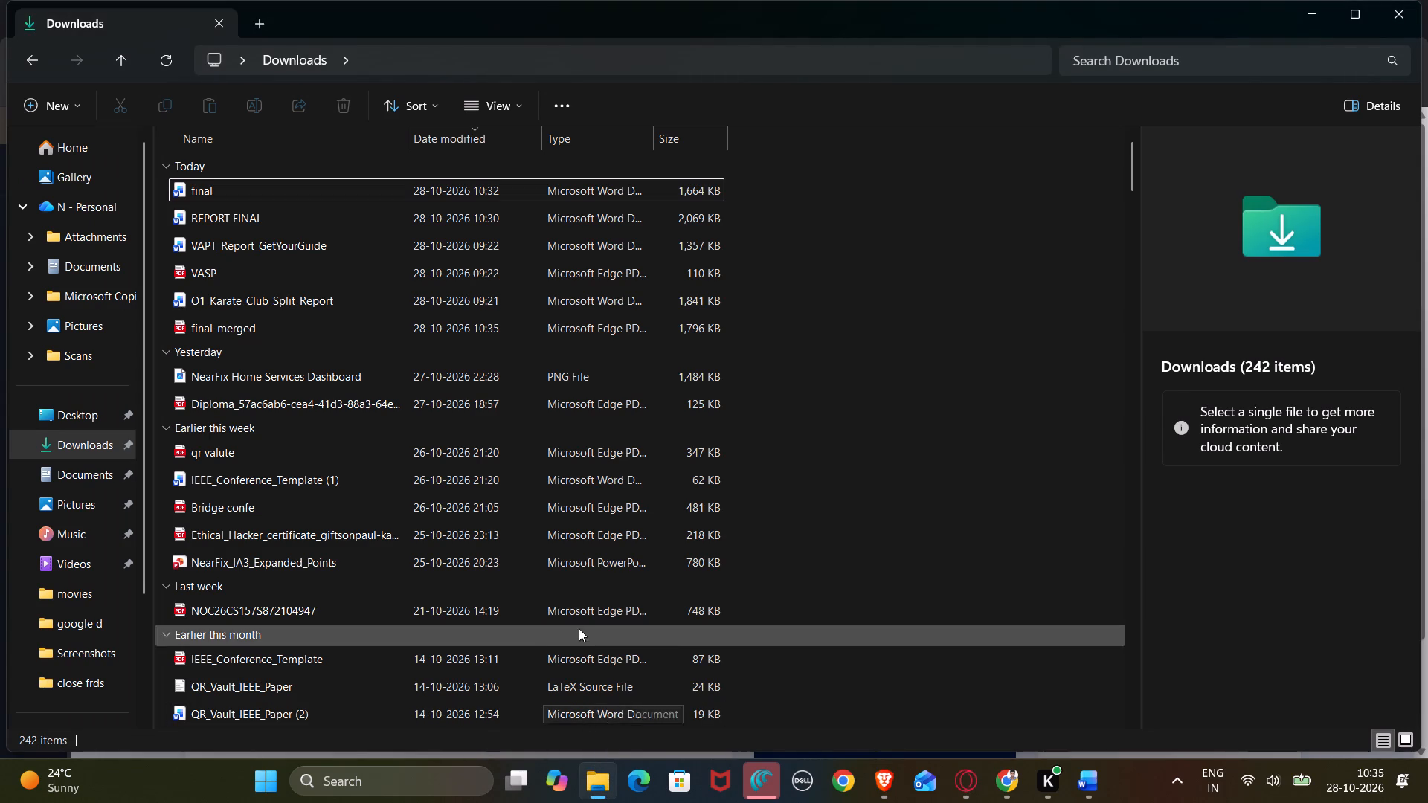
{"action": "left_click", "coordinate": [181, 73]}
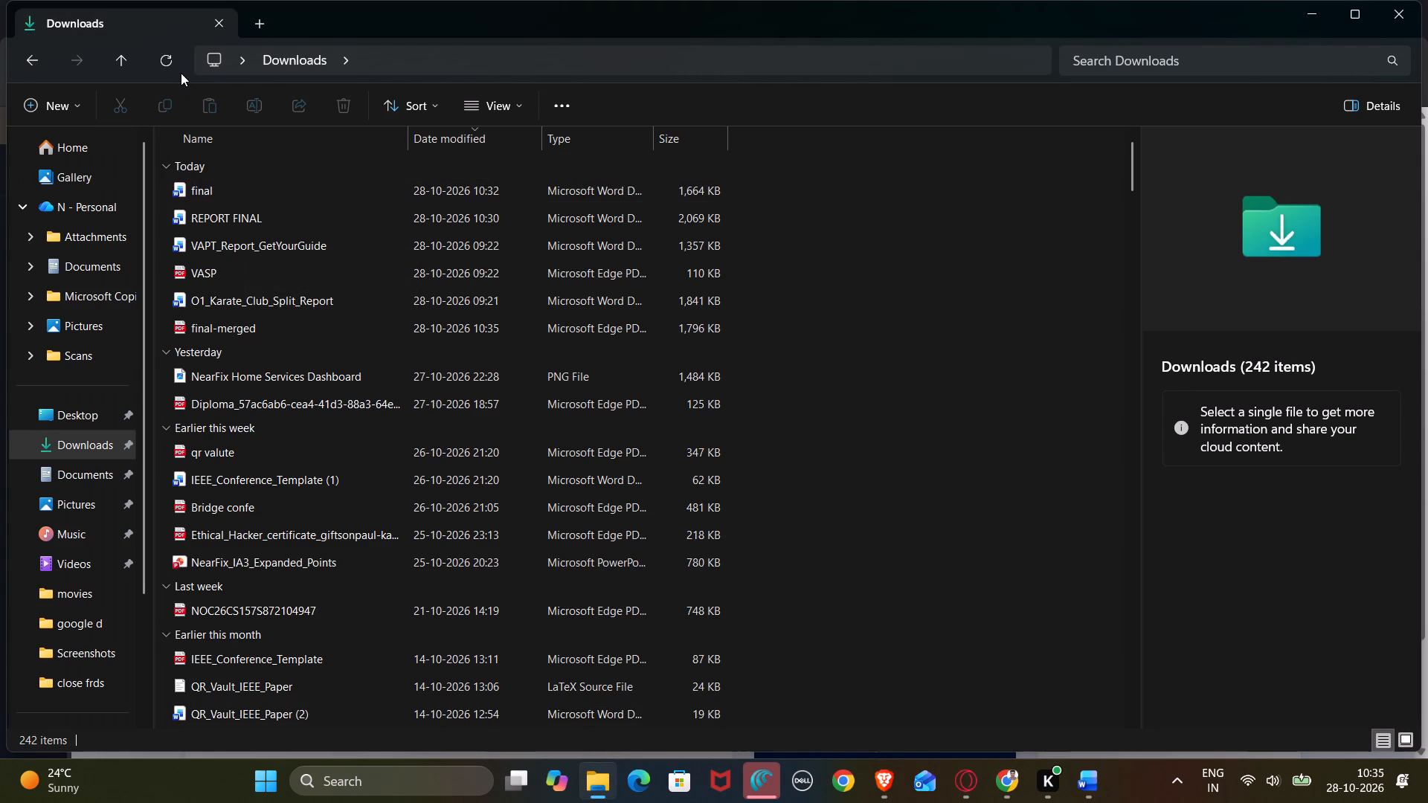
{"action": "left_click", "coordinate": [178, 72]}
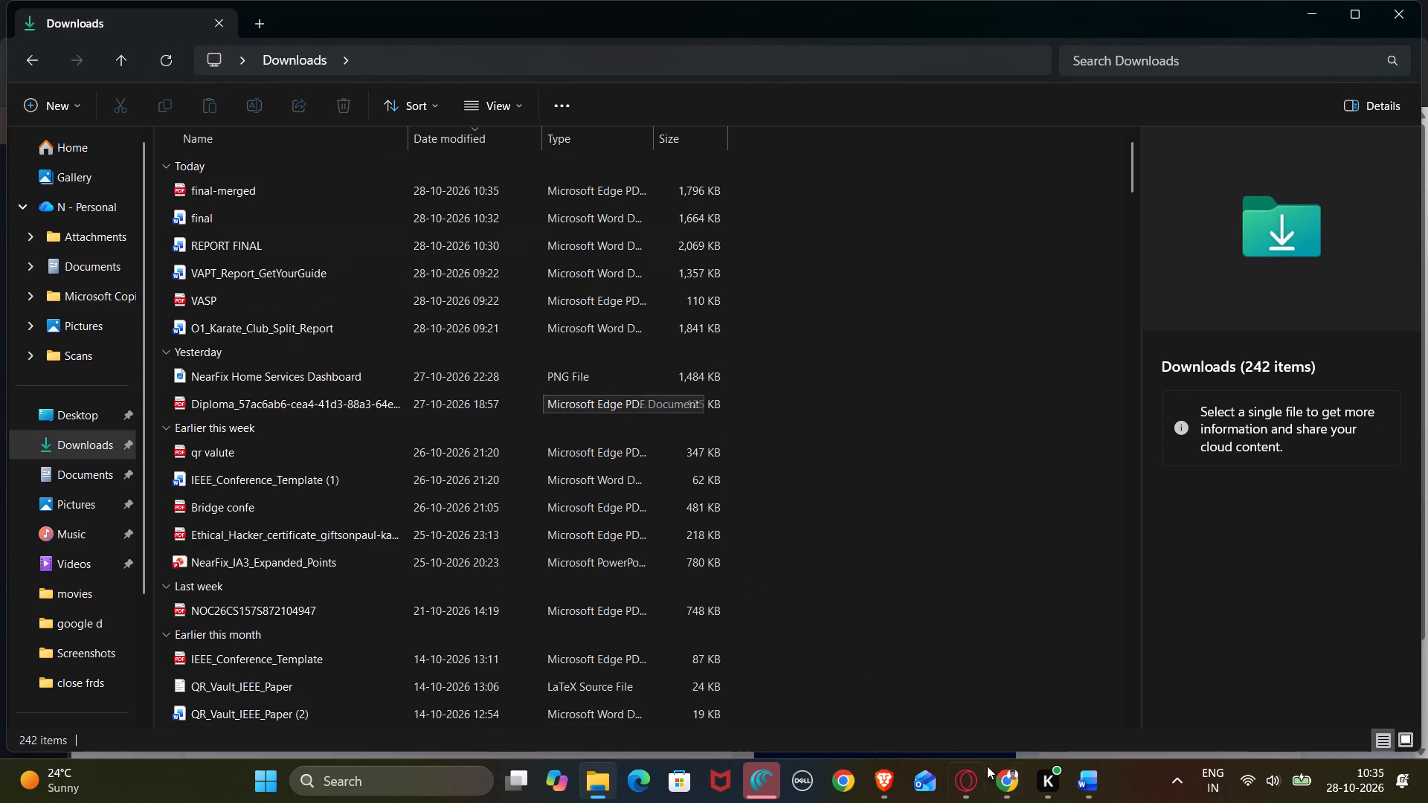
Switch to the browser and load final-merged from Downloads into iLovePDF's PDF to Word converter.
{"action": "left_click", "coordinate": [881, 776]}
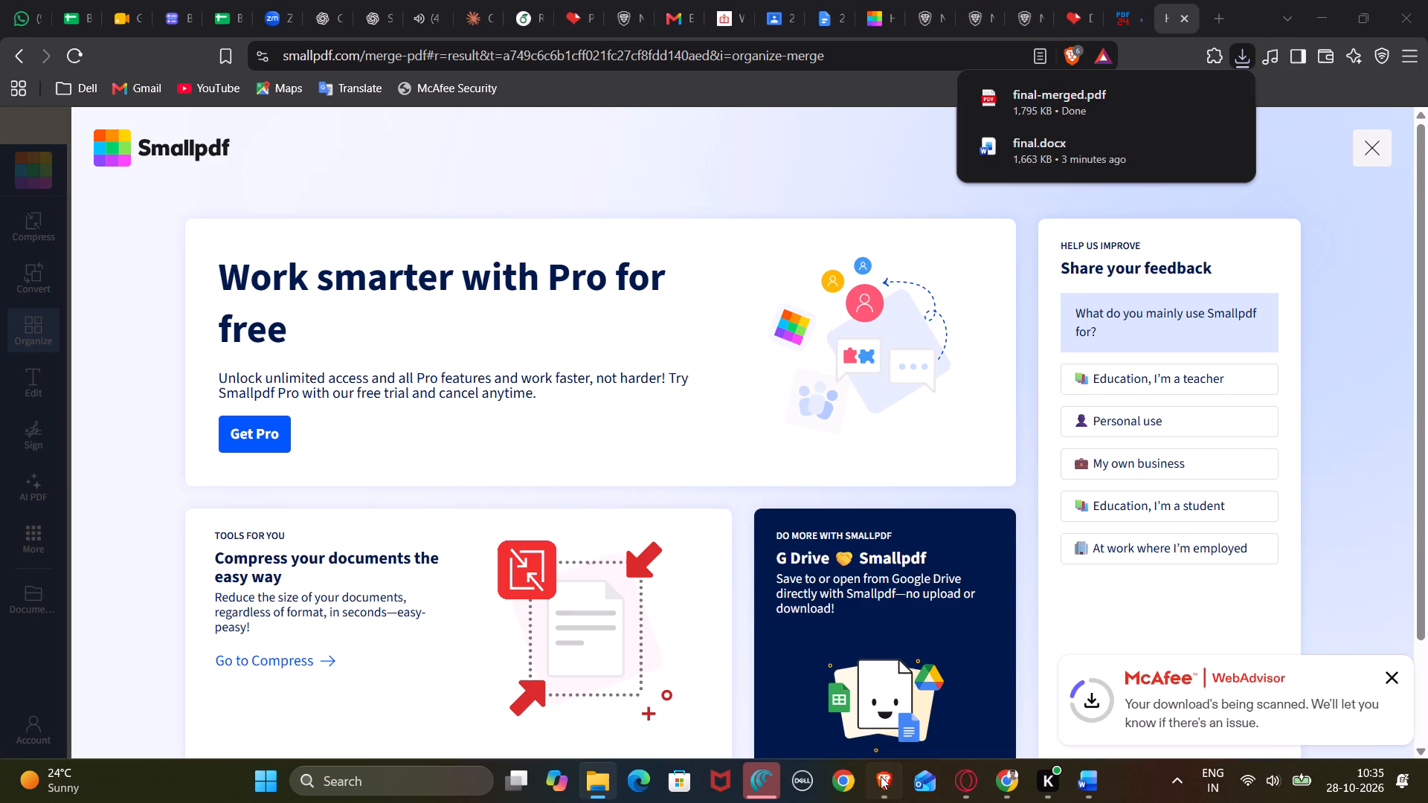
{"action": "left_click", "coordinate": [580, 28]}
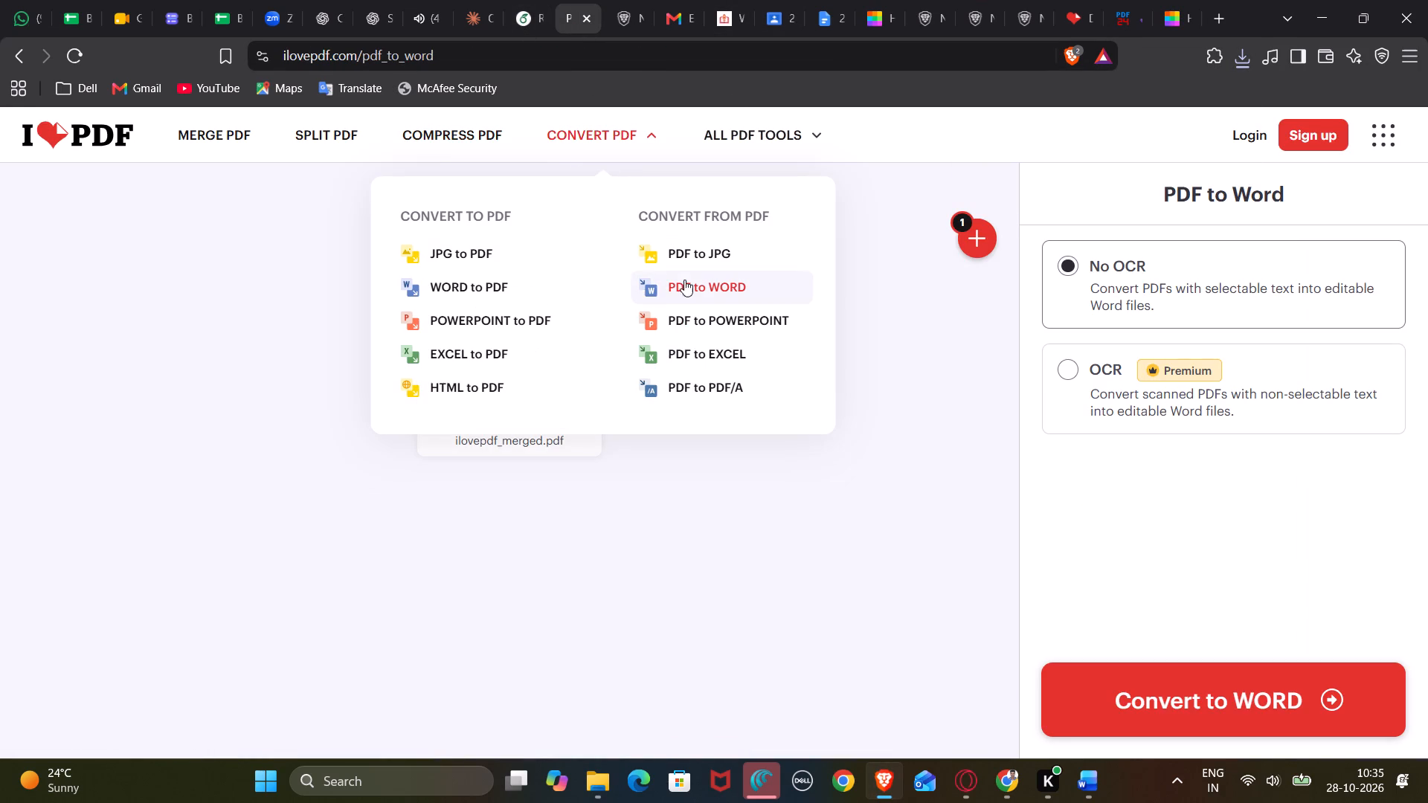
{"action": "left_click", "coordinate": [685, 289]}
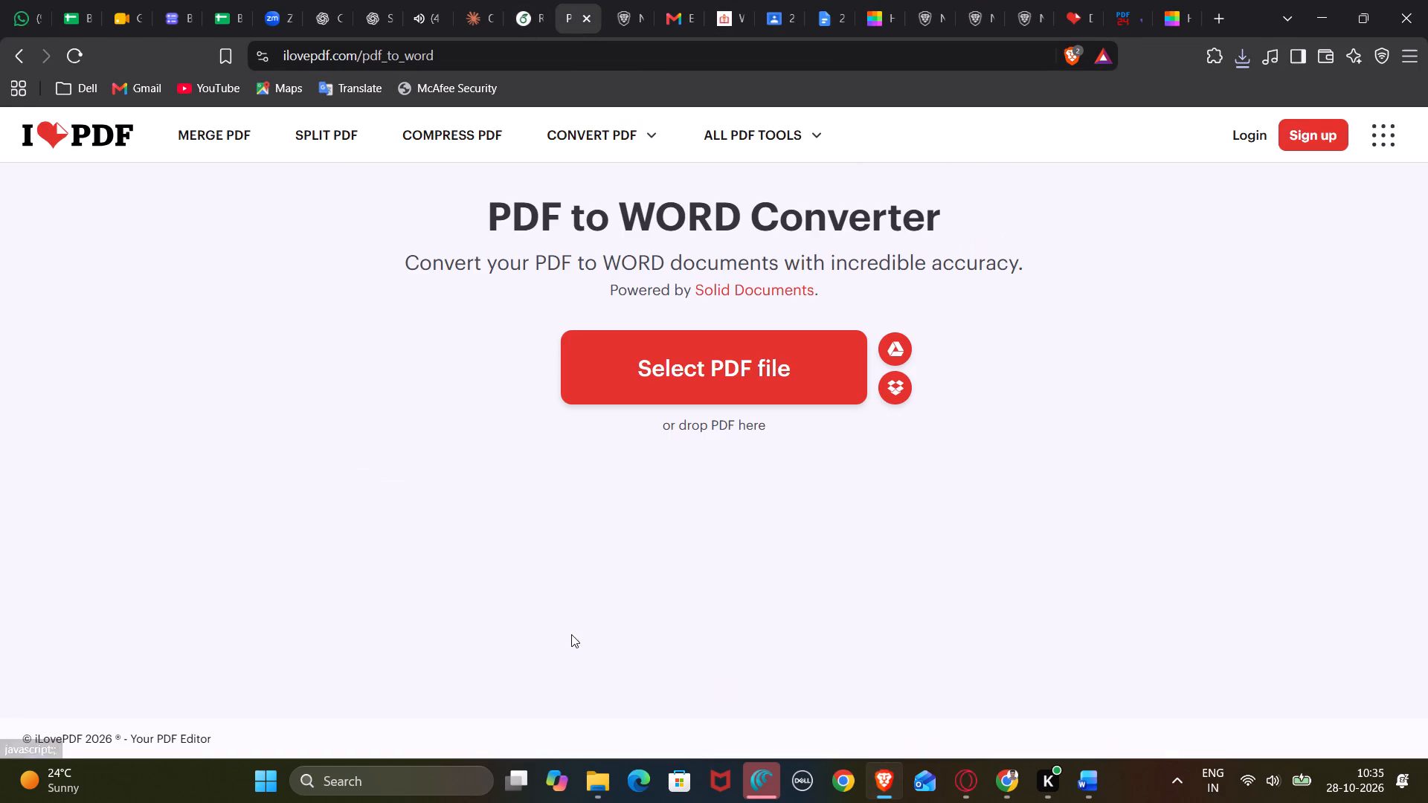
{"action": "left_click", "coordinate": [686, 375]}
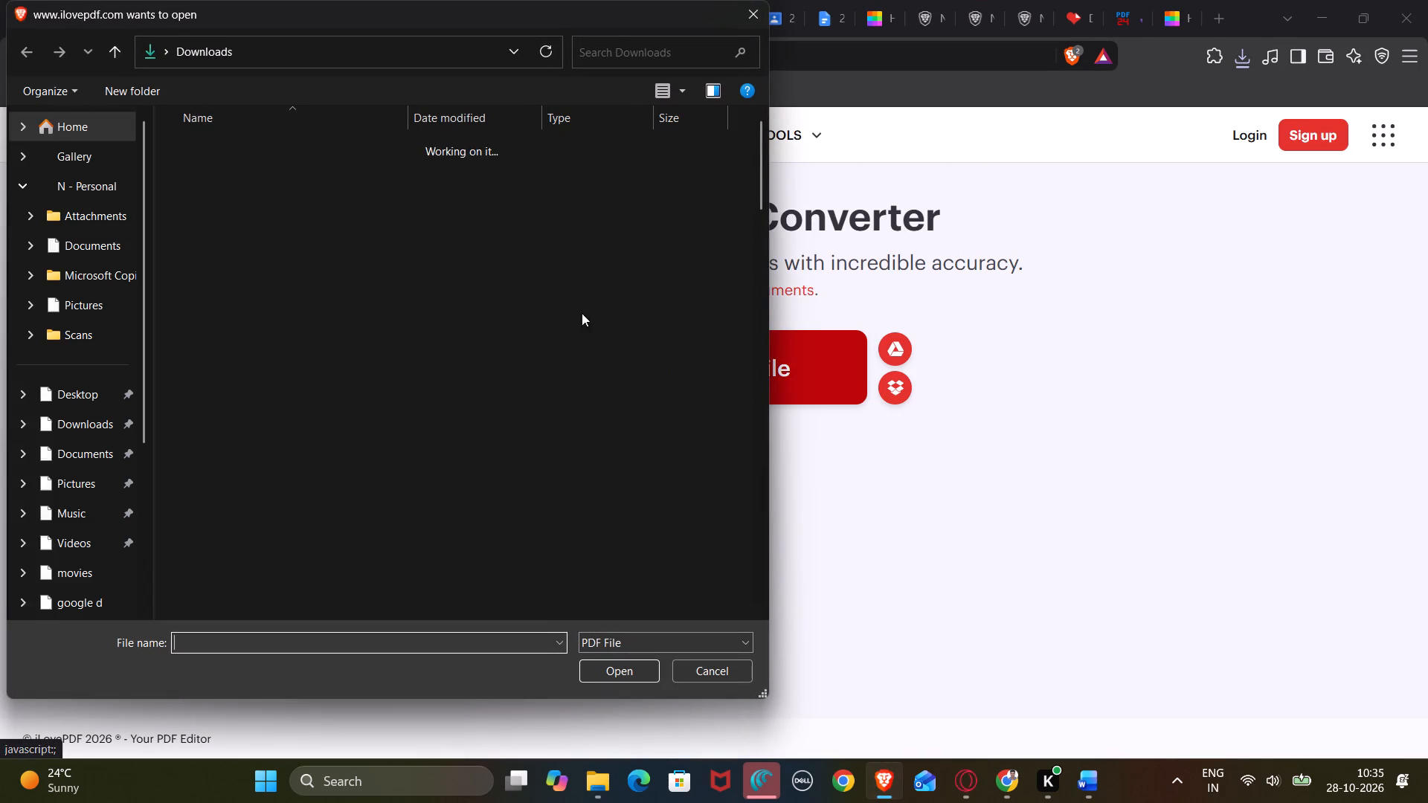
{"action": "left_click", "coordinate": [277, 170]}
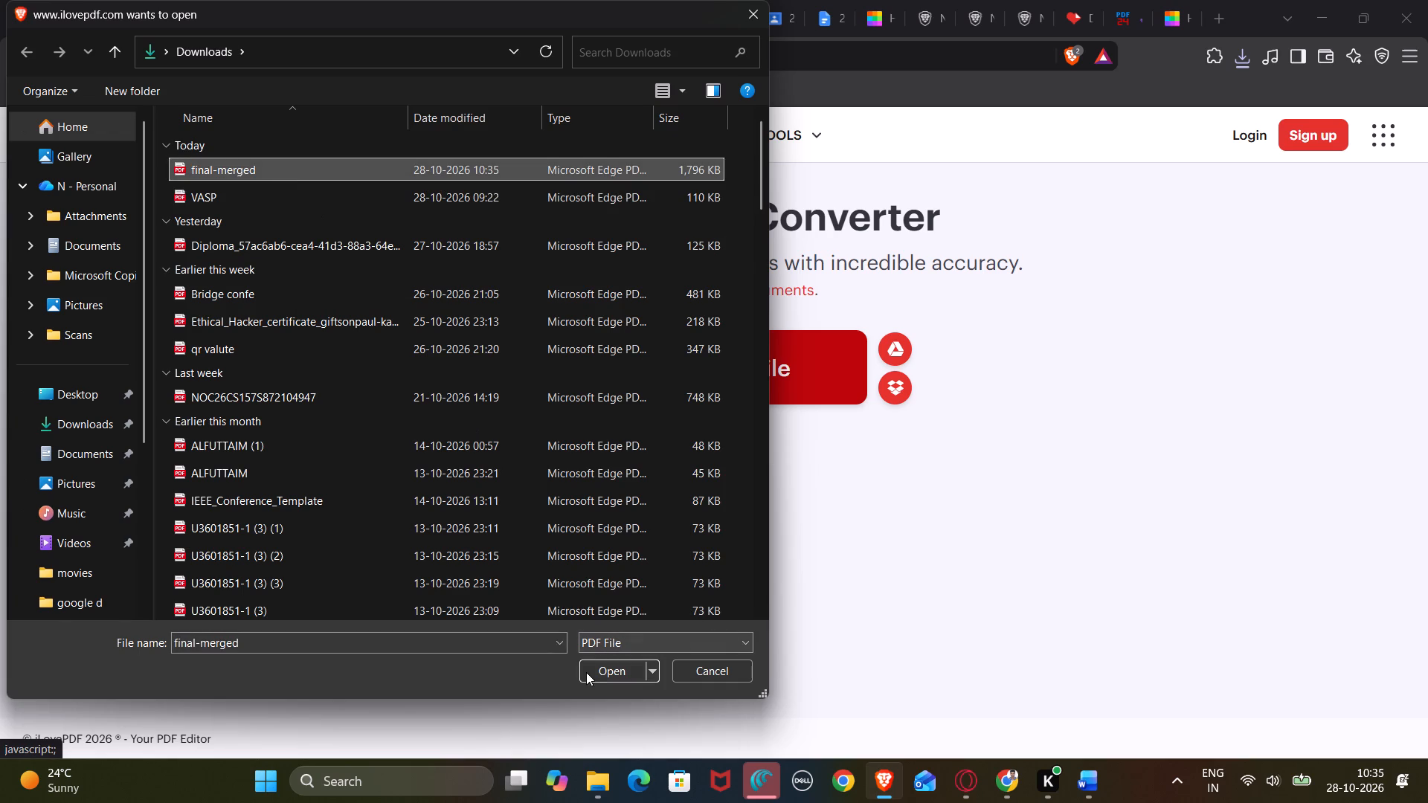
{"action": "left_click", "coordinate": [597, 670]}
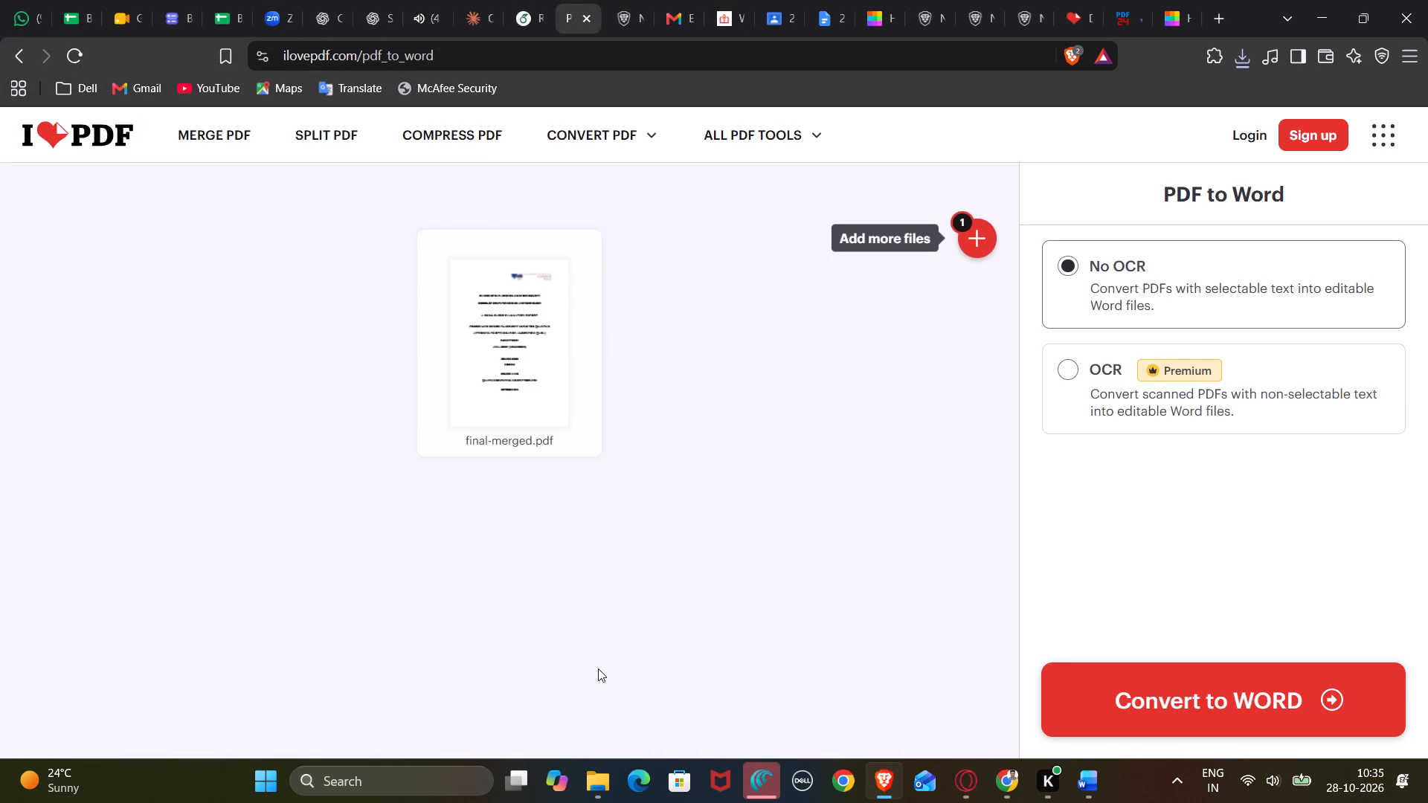
{"action": "left_click", "coordinate": [575, 149]}
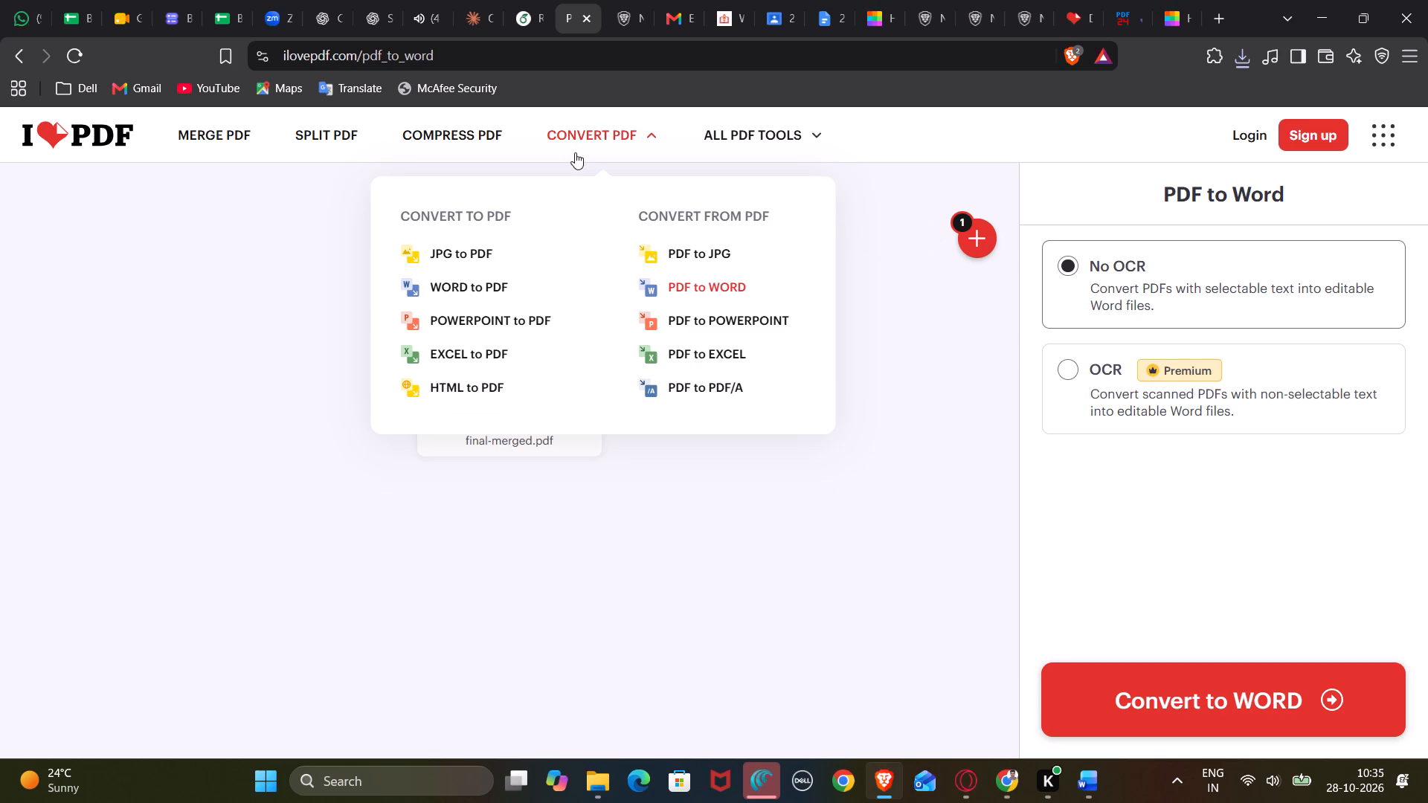
Load final-merged from Downloads into iLovePDF's Remove pages tool, using the tab with the earlier Word conversion.
{"action": "left_click", "coordinate": [1070, 19]}
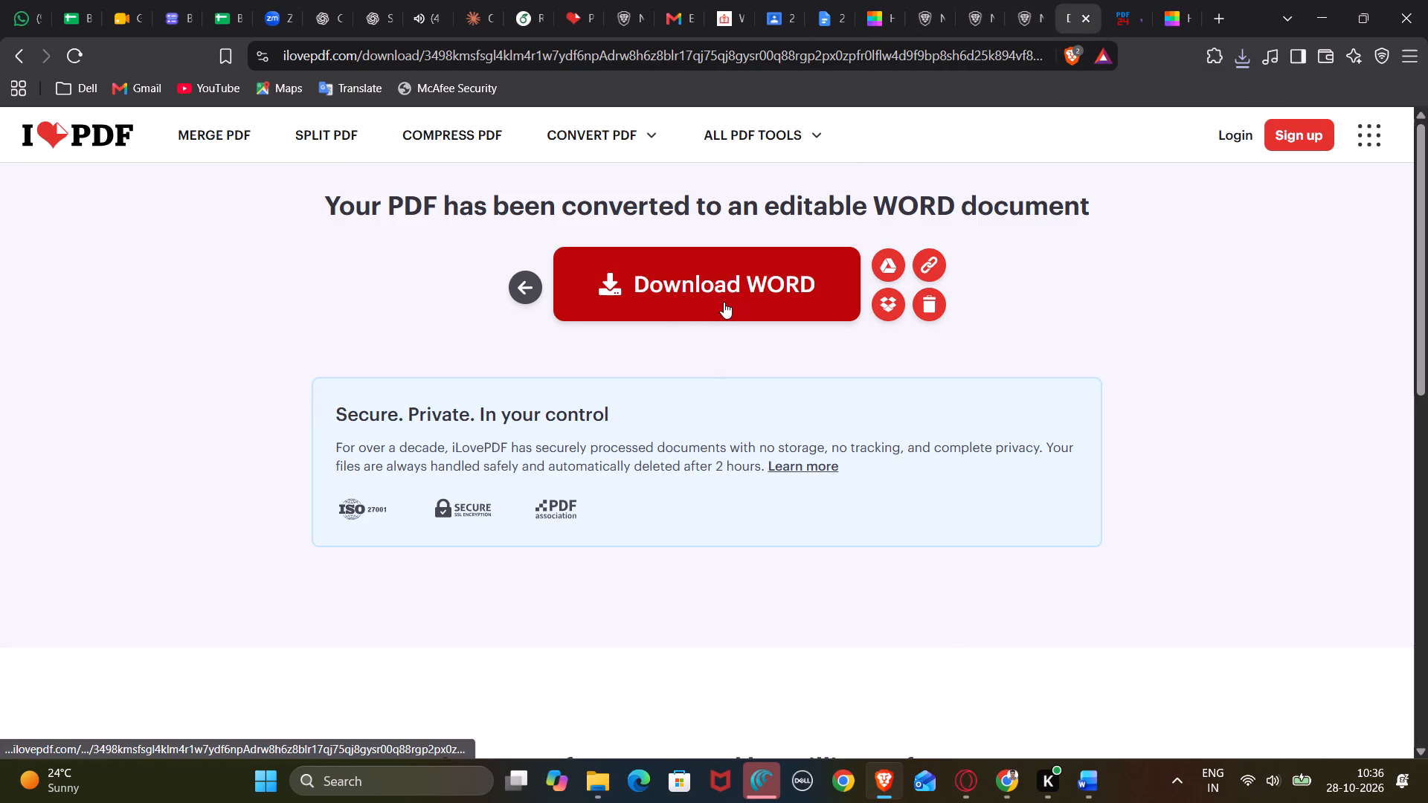
{"action": "left_click", "coordinate": [659, 385]}
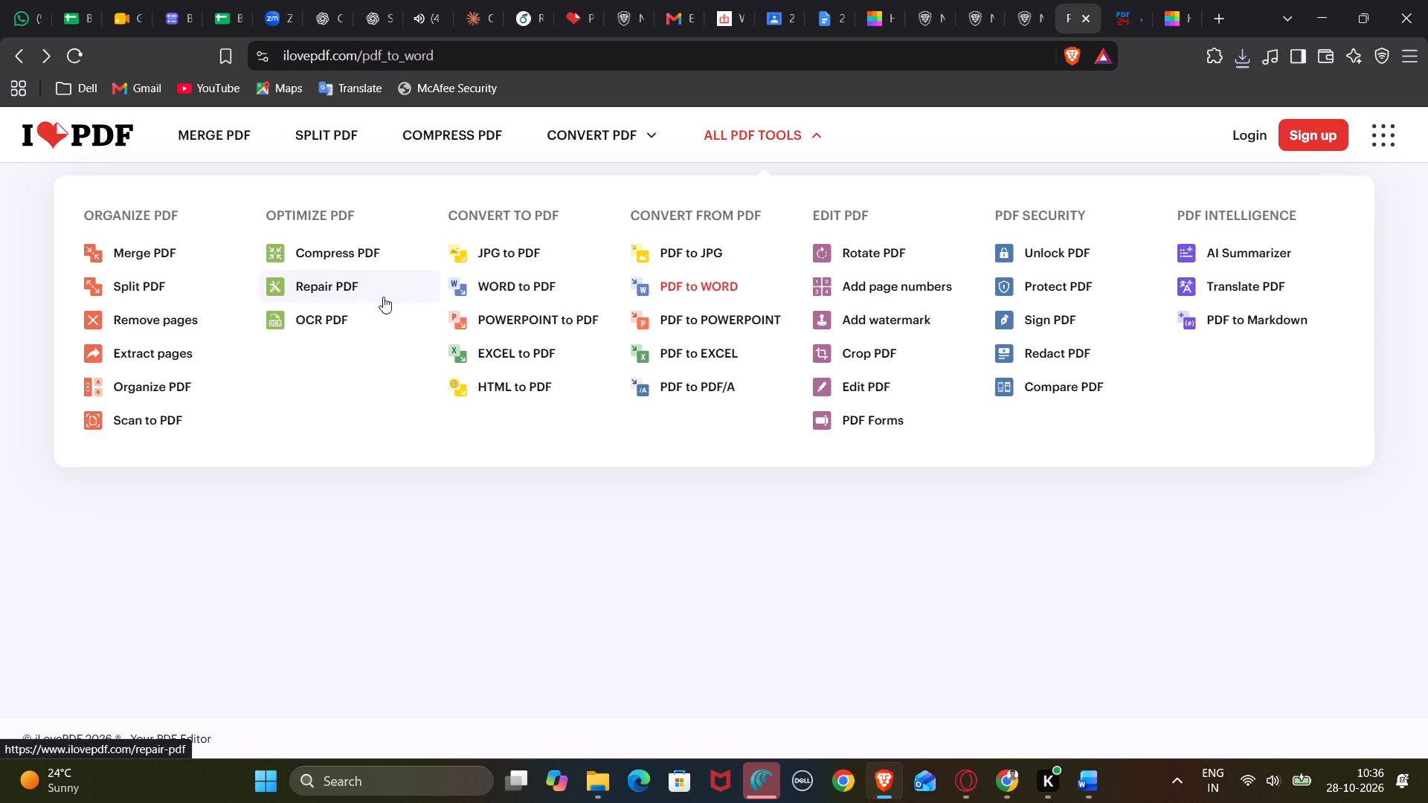
{"action": "left_click", "coordinate": [194, 323]}
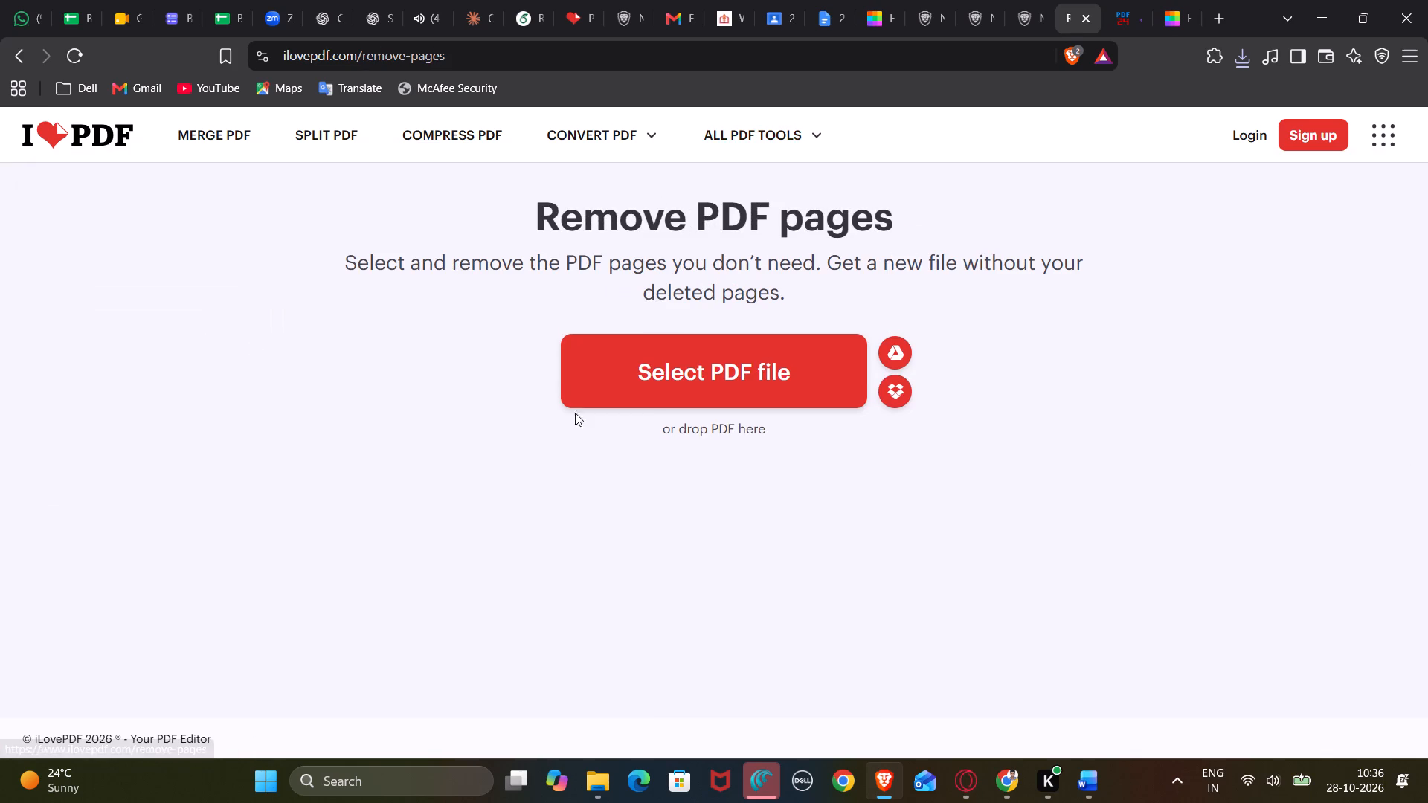
{"action": "left_click", "coordinate": [763, 379]}
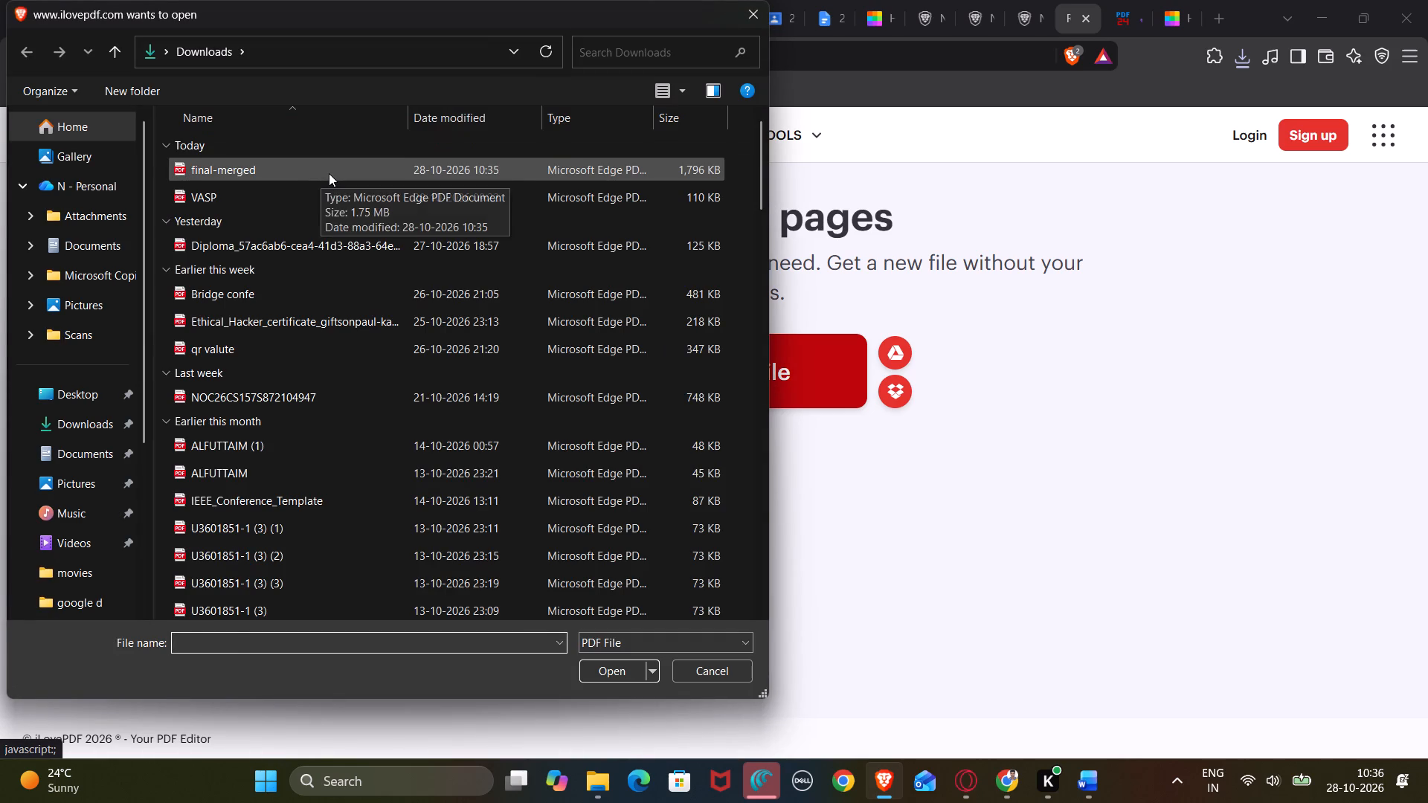
{"action": "left_click", "coordinate": [329, 173]}
{"action": "left_click", "coordinate": [594, 665]}
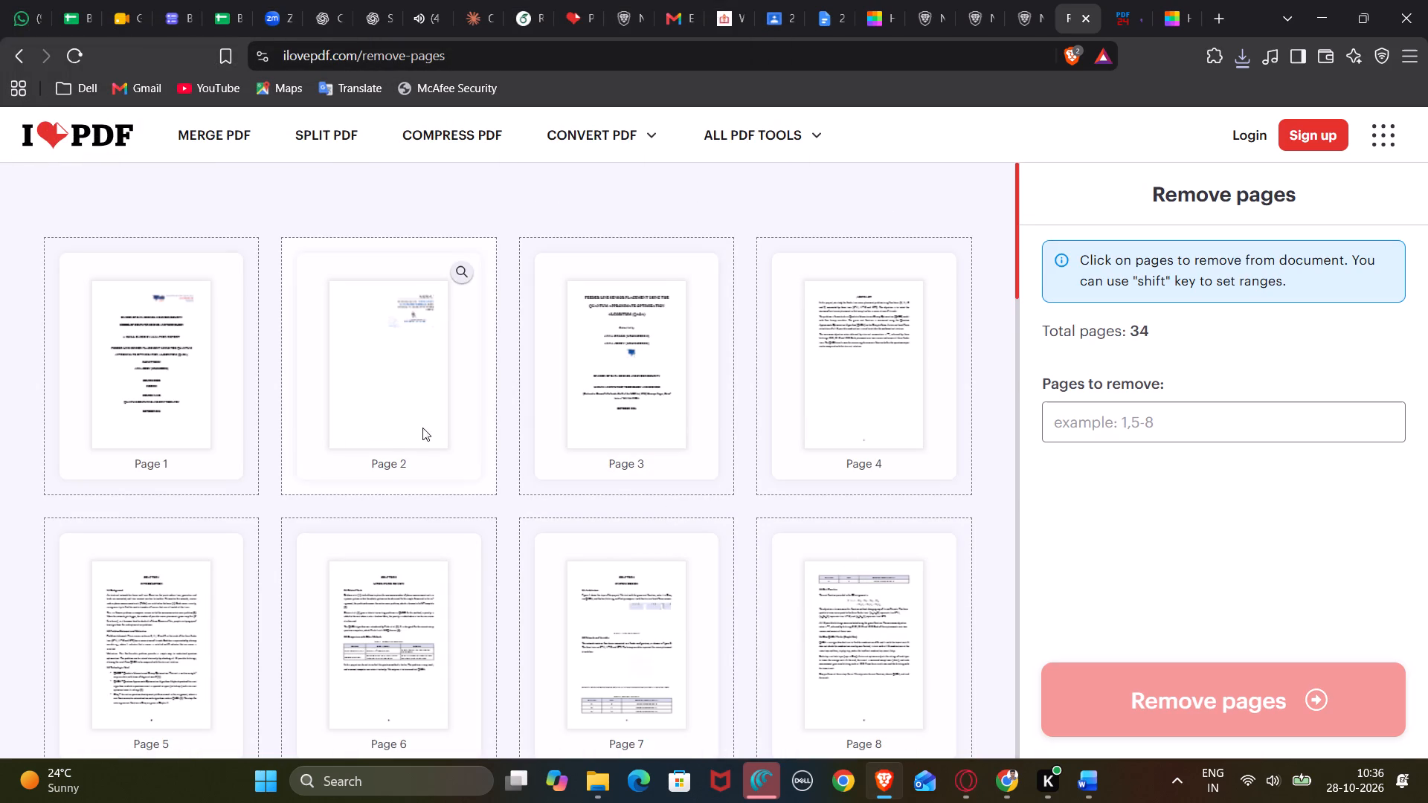
Look over the first page thumbnails of final-merged and examine page 1 in an enlarged preview.
{"action": "scroll", "coordinate": [391, 429], "scroll_direction": "up", "scroll_amount": 4}
{"action": "scroll", "coordinate": [391, 429], "scroll_direction": "down", "scroll_amount": 4}
{"action": "scroll", "coordinate": [416, 442], "scroll_direction": "up", "scroll_amount": 5}
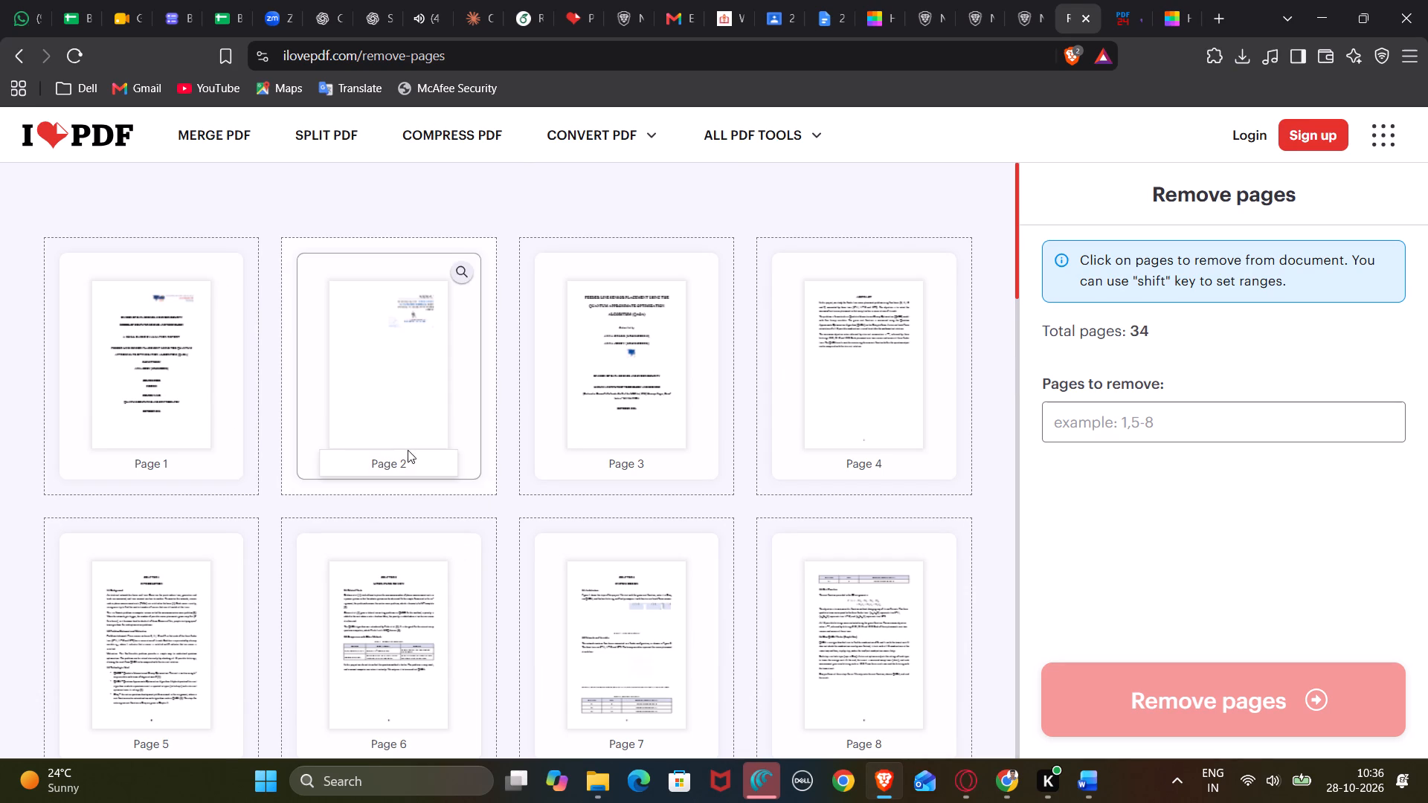
{"action": "scroll", "coordinate": [492, 479], "scroll_direction": "down", "scroll_amount": 4}
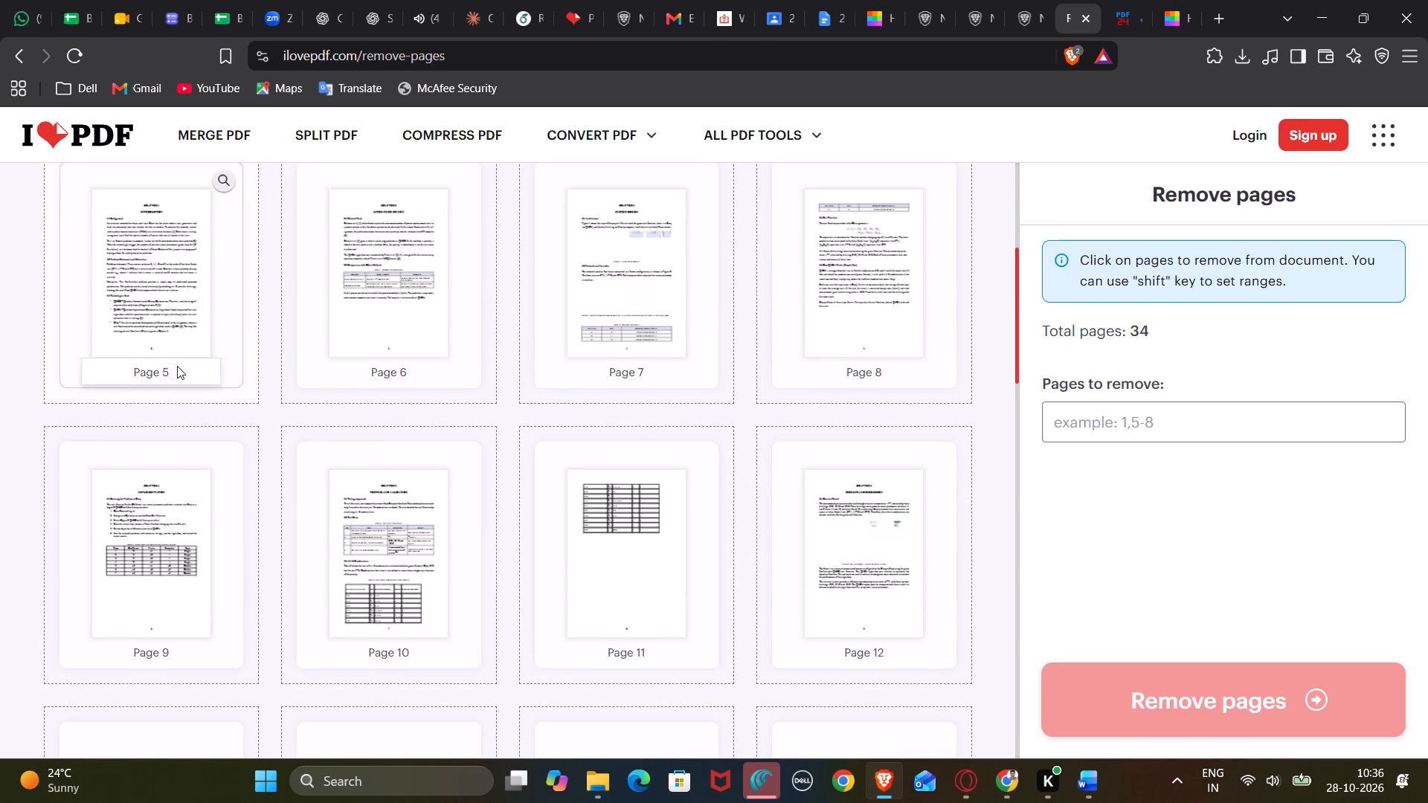
{"action": "scroll", "coordinate": [177, 366], "scroll_direction": "up", "scroll_amount": 4}
{"action": "left_click", "coordinate": [214, 273]}
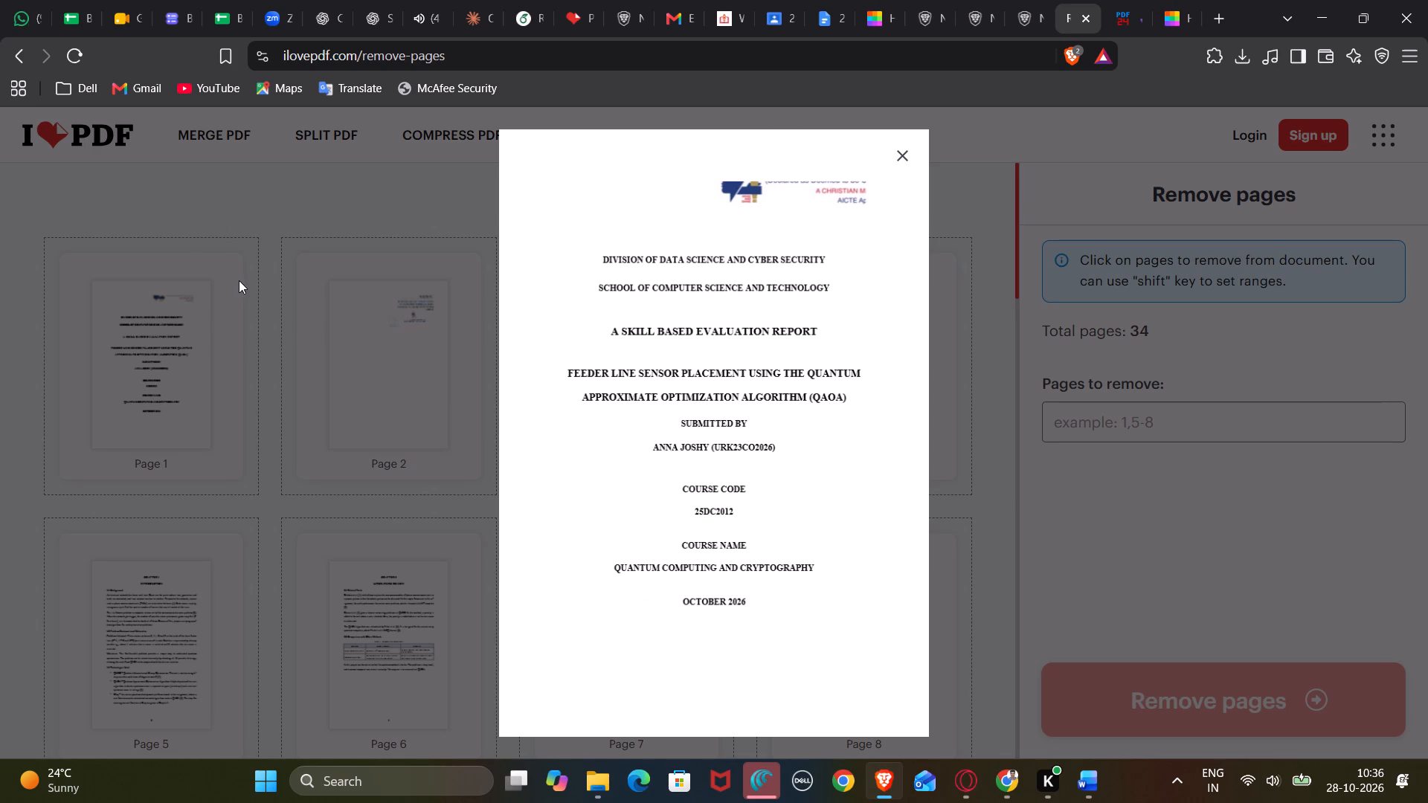
{"action": "left_click", "coordinate": [902, 158]}
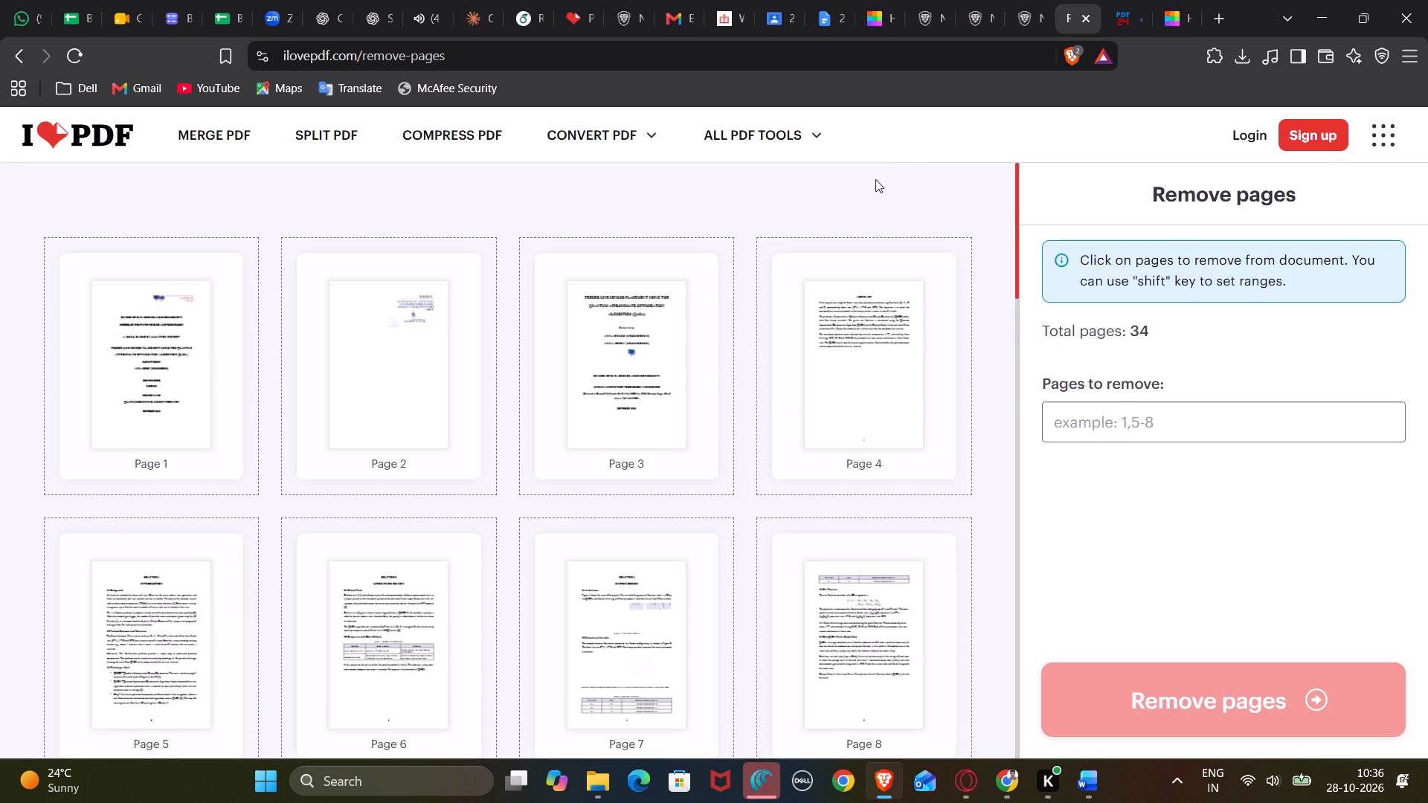
Mark pages 4 to 11 of final-merged for removal.
{"action": "left_click", "coordinate": [850, 367]}
{"action": "scroll", "coordinate": [850, 367], "scroll_direction": "down", "scroll_amount": 3}
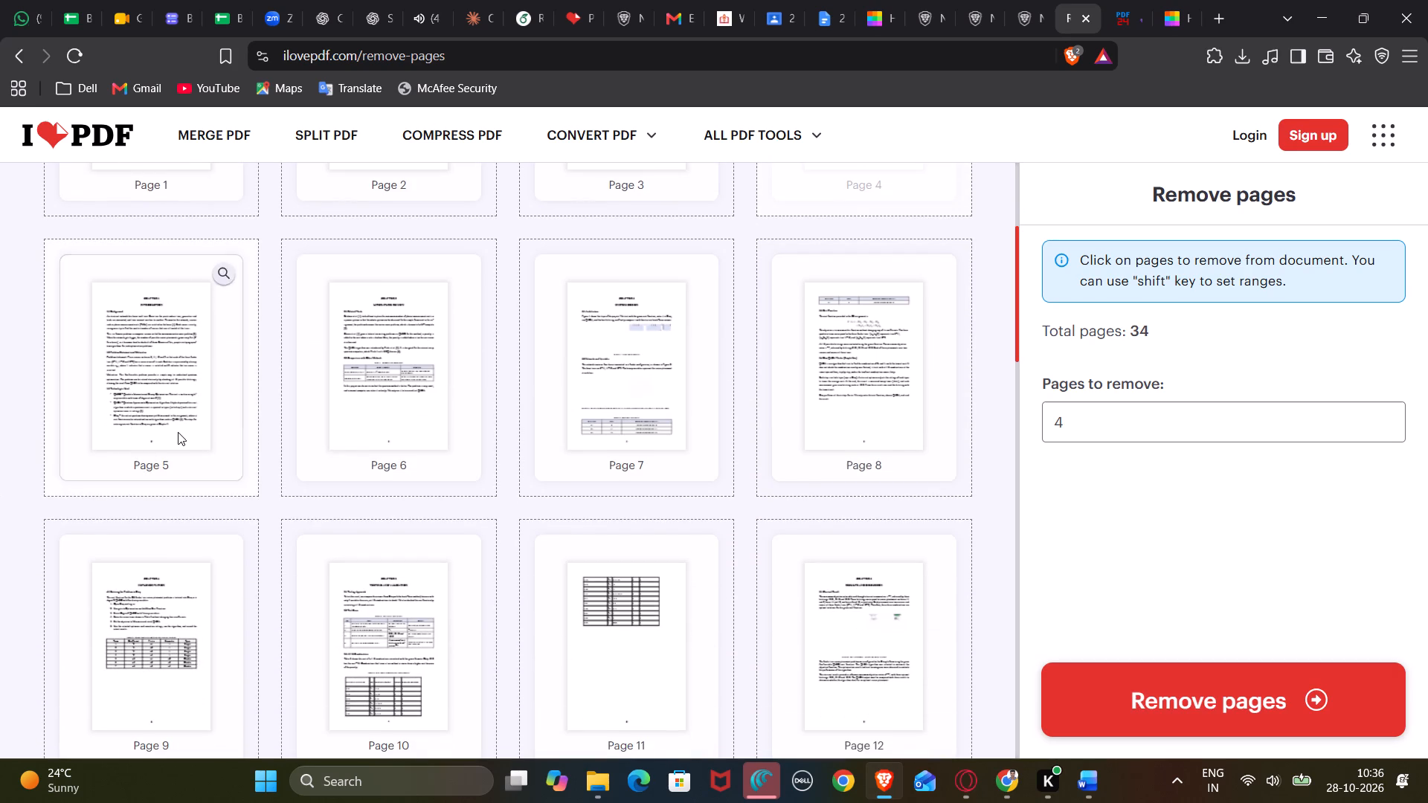
{"action": "left_click", "coordinate": [177, 430]}
{"action": "left_click", "coordinate": [353, 401]}
{"action": "left_click", "coordinate": [568, 381]}
{"action": "left_click", "coordinate": [887, 361]}
{"action": "scroll", "coordinate": [609, 488], "scroll_direction": "down", "scroll_amount": 1}
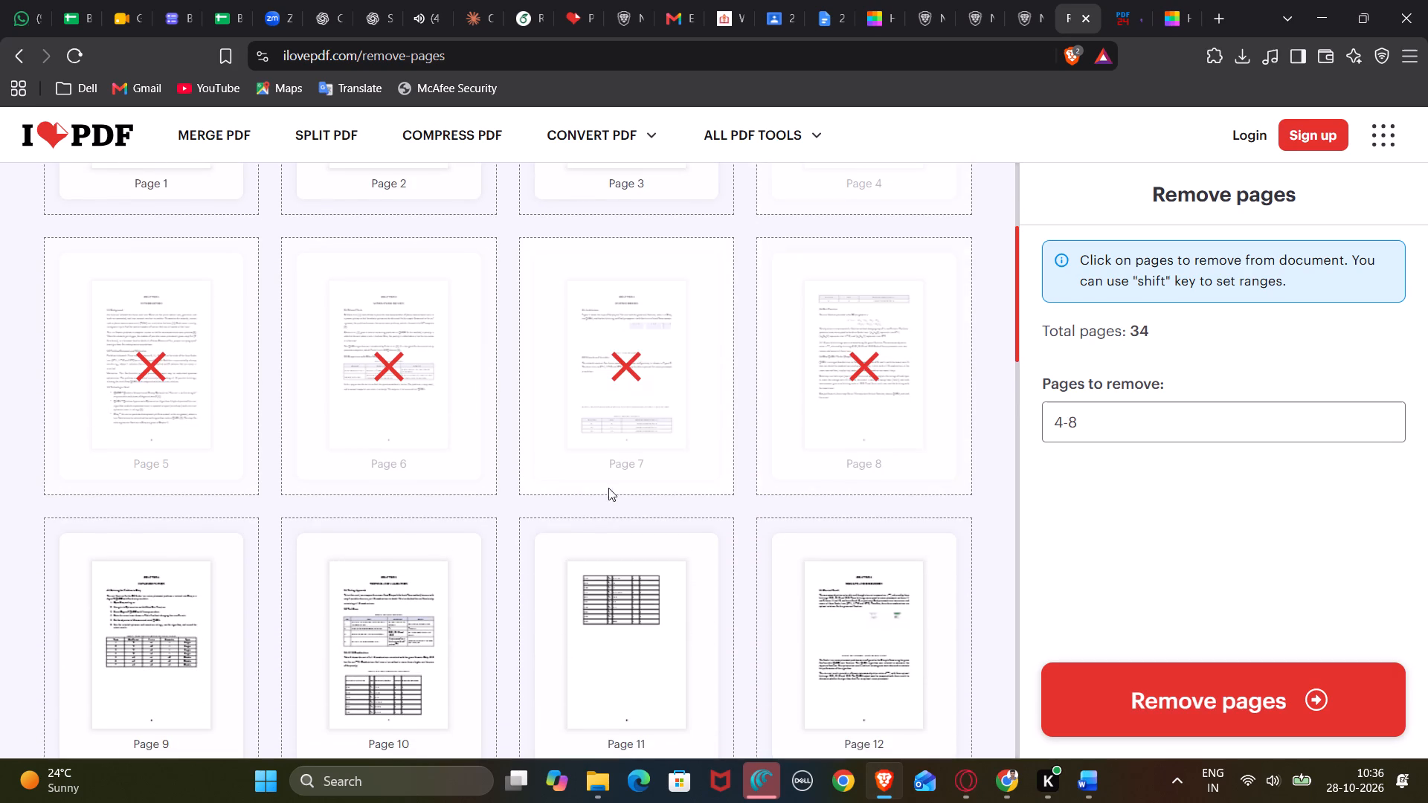
{"action": "scroll", "coordinate": [608, 488], "scroll_direction": "down", "scroll_amount": 1}
{"action": "left_click", "coordinate": [120, 477]}
{"action": "left_click", "coordinate": [382, 454]}
{"action": "left_click", "coordinate": [585, 438]}
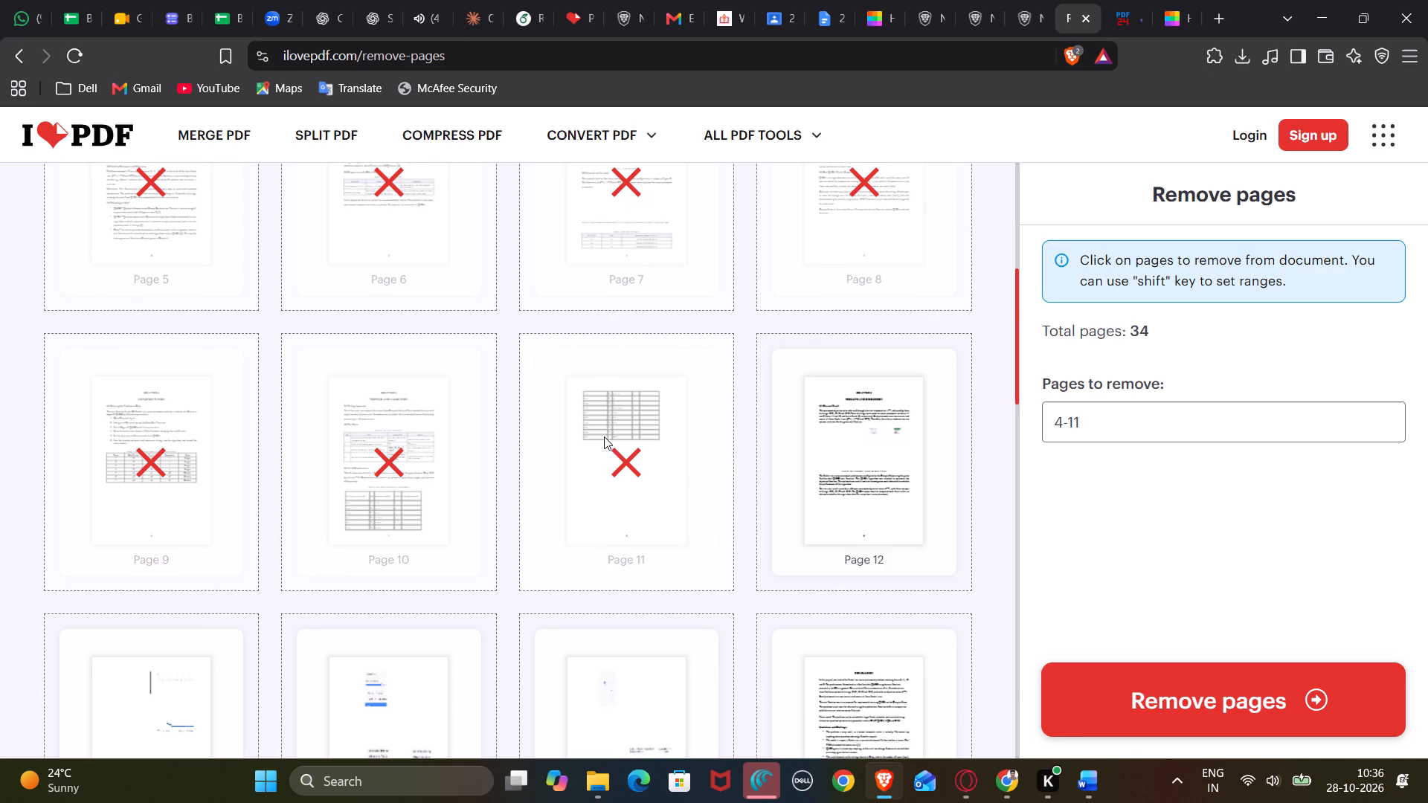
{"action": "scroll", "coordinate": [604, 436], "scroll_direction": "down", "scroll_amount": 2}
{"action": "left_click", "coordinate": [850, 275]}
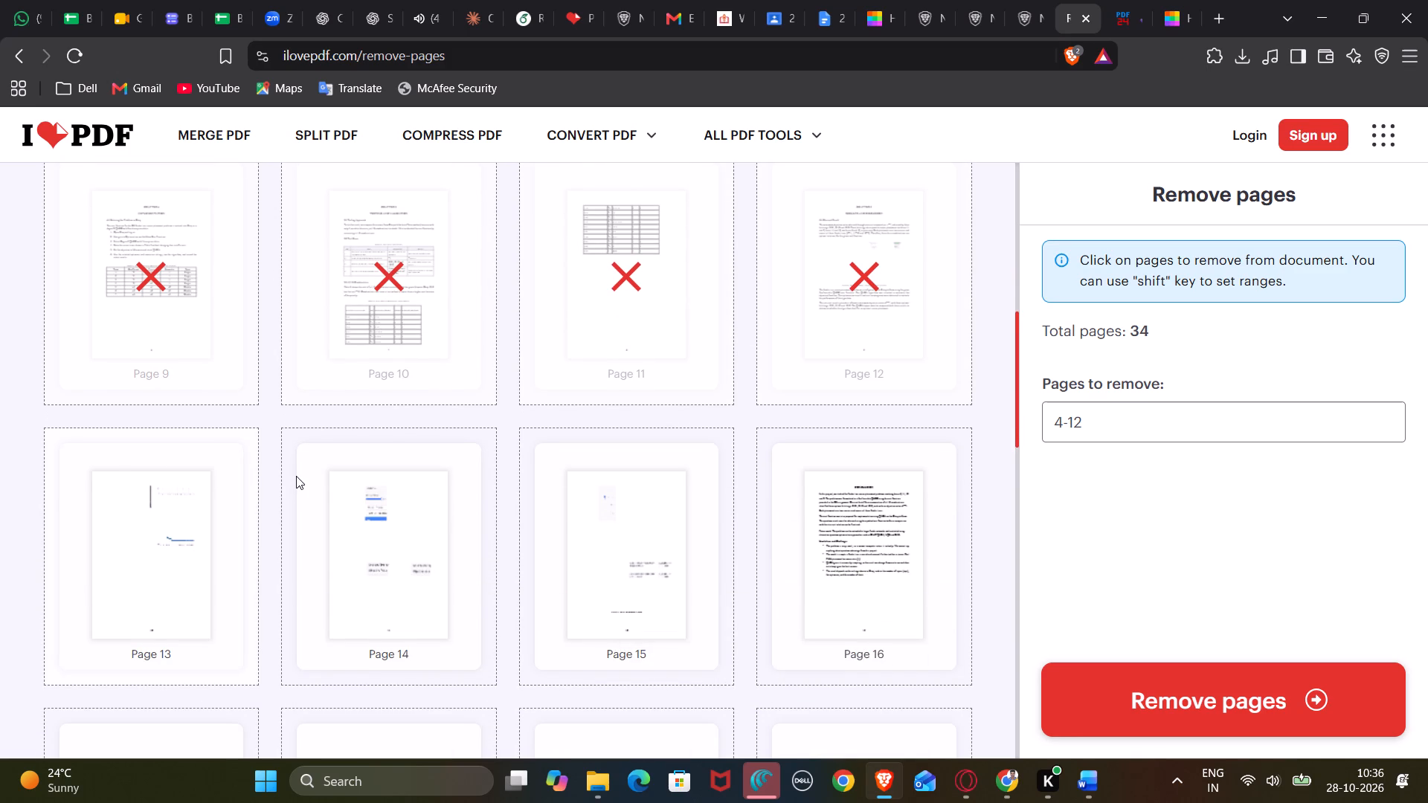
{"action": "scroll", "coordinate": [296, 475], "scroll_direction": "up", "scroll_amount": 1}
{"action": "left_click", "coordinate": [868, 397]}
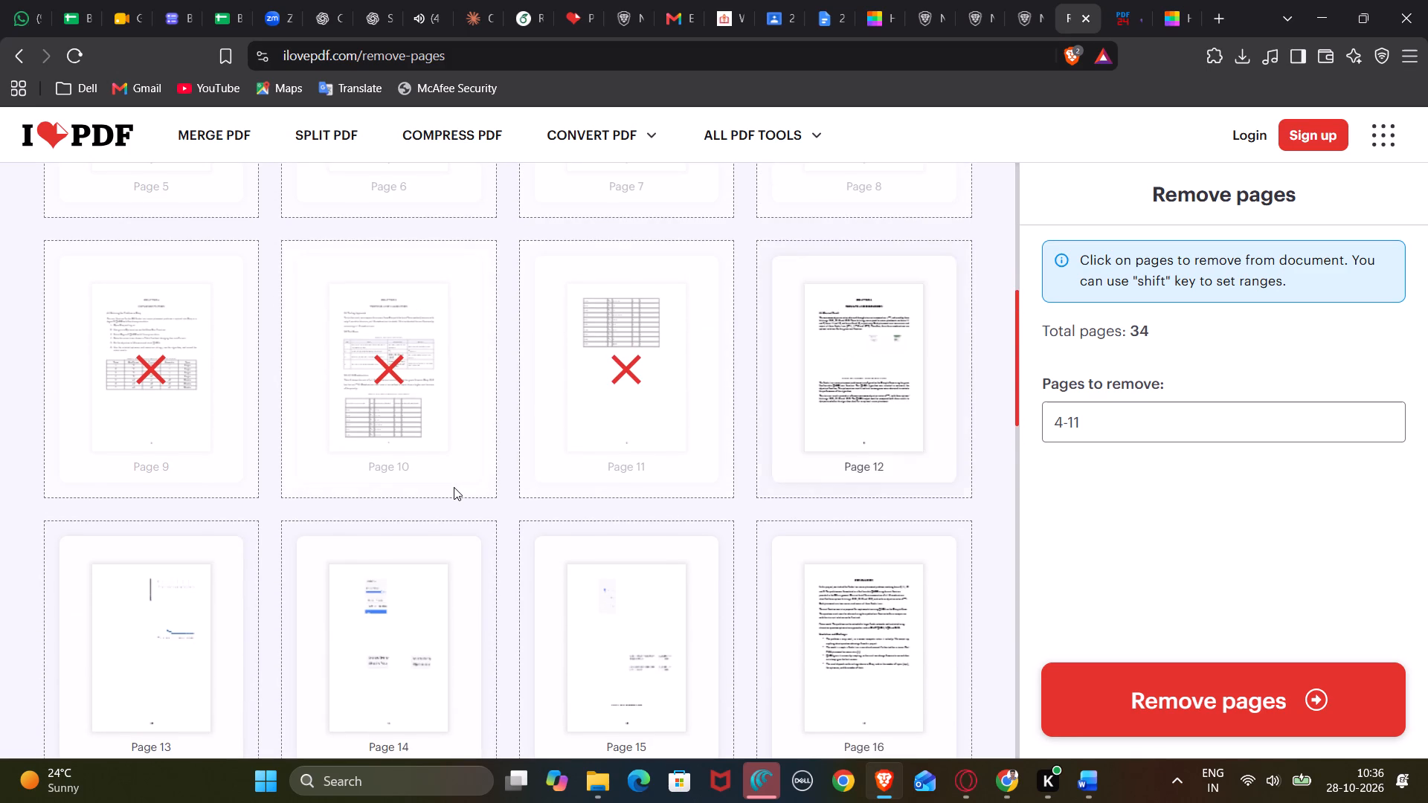
Look over the remaining page thumbnails of final-merged through page 34 and examine the certificate on page 22 in an enlarged preview.
{"action": "scroll", "coordinate": [454, 487], "scroll_direction": "down", "scroll_amount": 7}
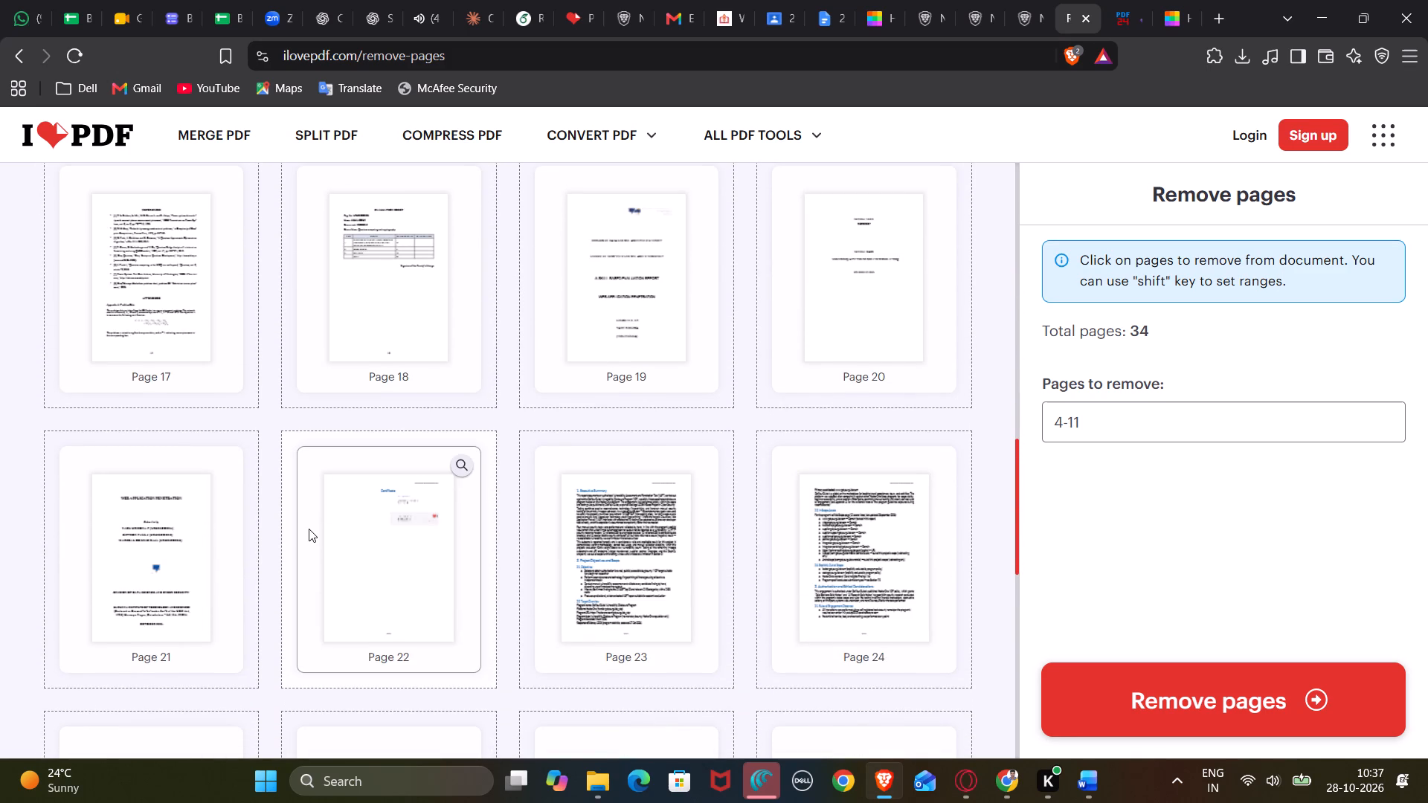
{"action": "scroll", "coordinate": [309, 528], "scroll_direction": "down", "scroll_amount": 8}
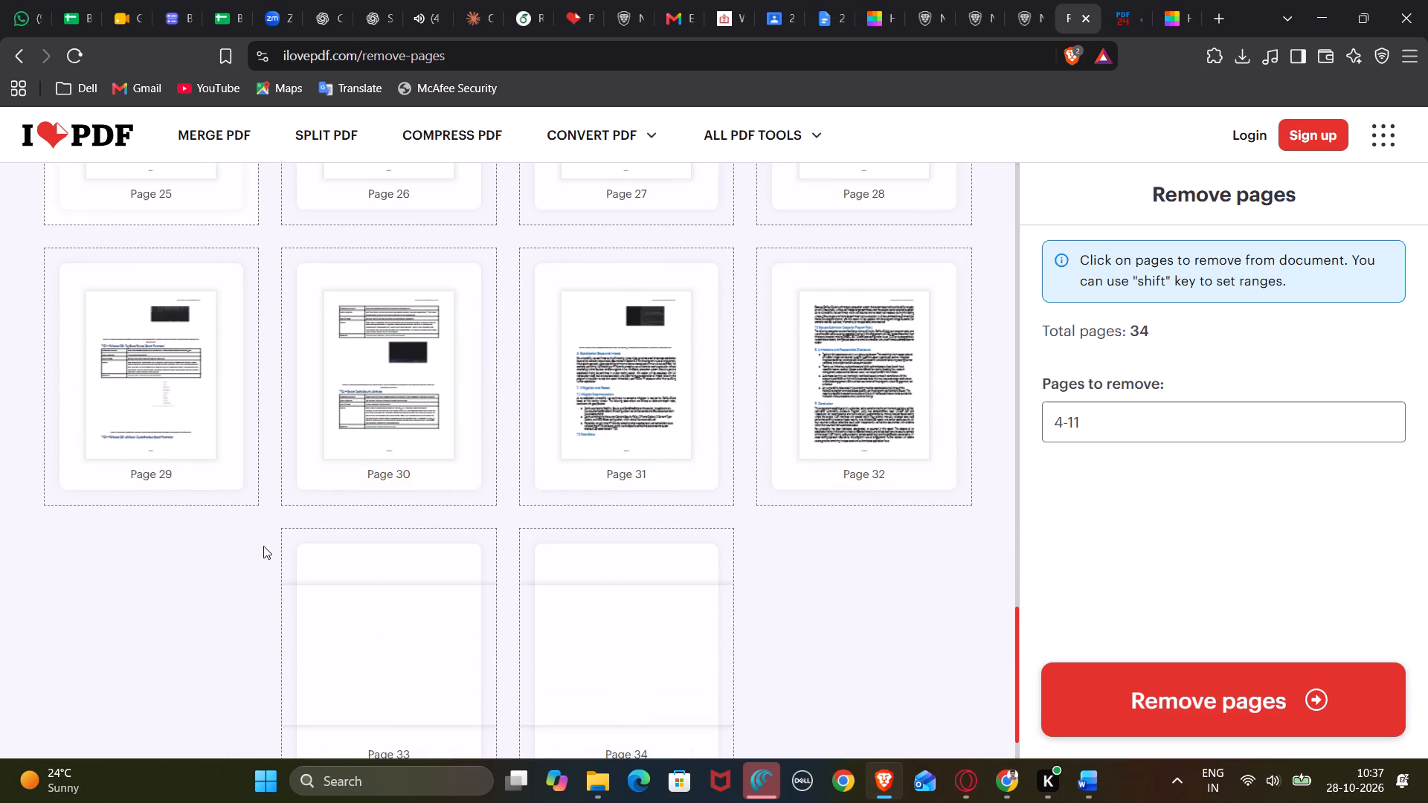
{"action": "scroll", "coordinate": [263, 546], "scroll_direction": "down", "scroll_amount": 1}
{"action": "scroll", "coordinate": [257, 586], "scroll_direction": "up", "scroll_amount": 3}
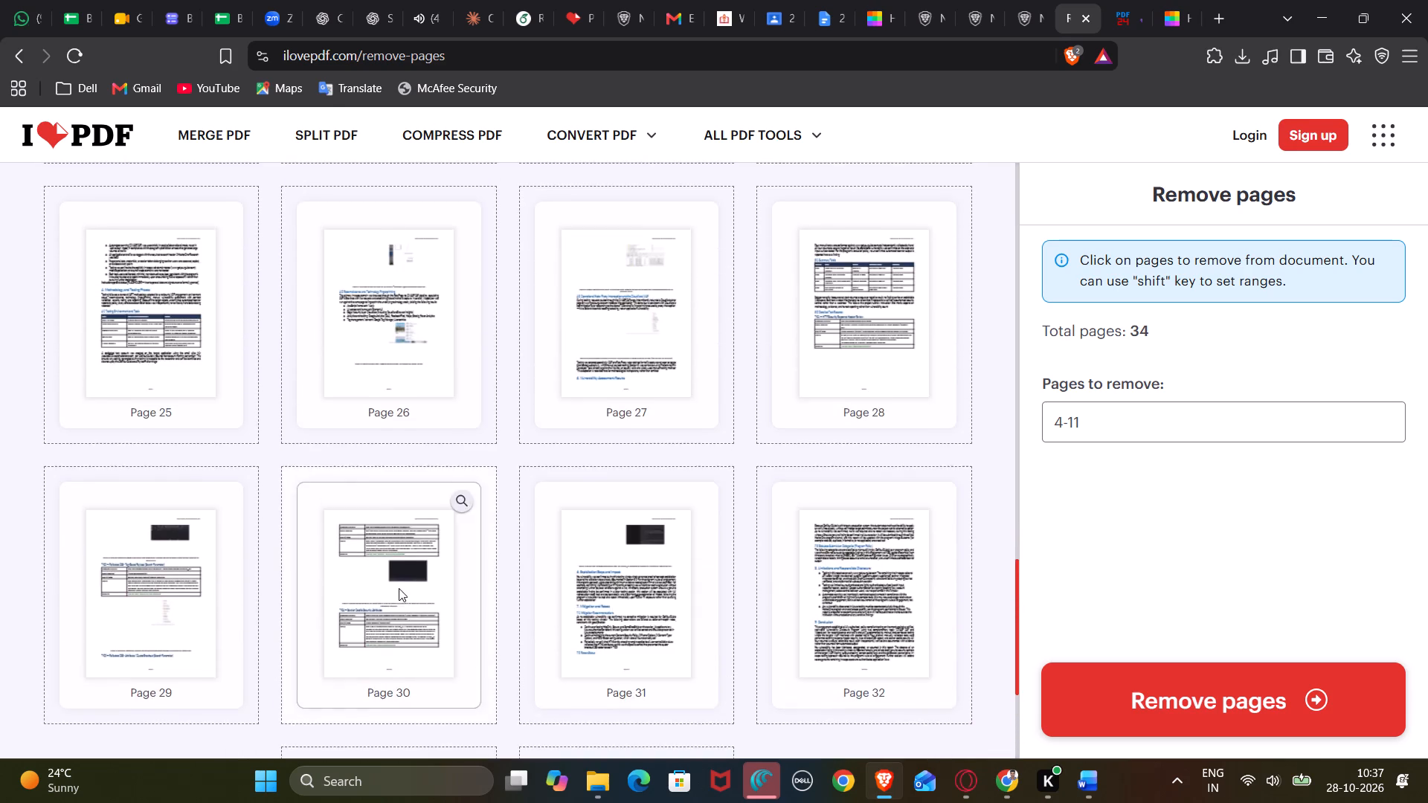
{"action": "scroll", "coordinate": [398, 588], "scroll_direction": "up", "scroll_amount": 4}
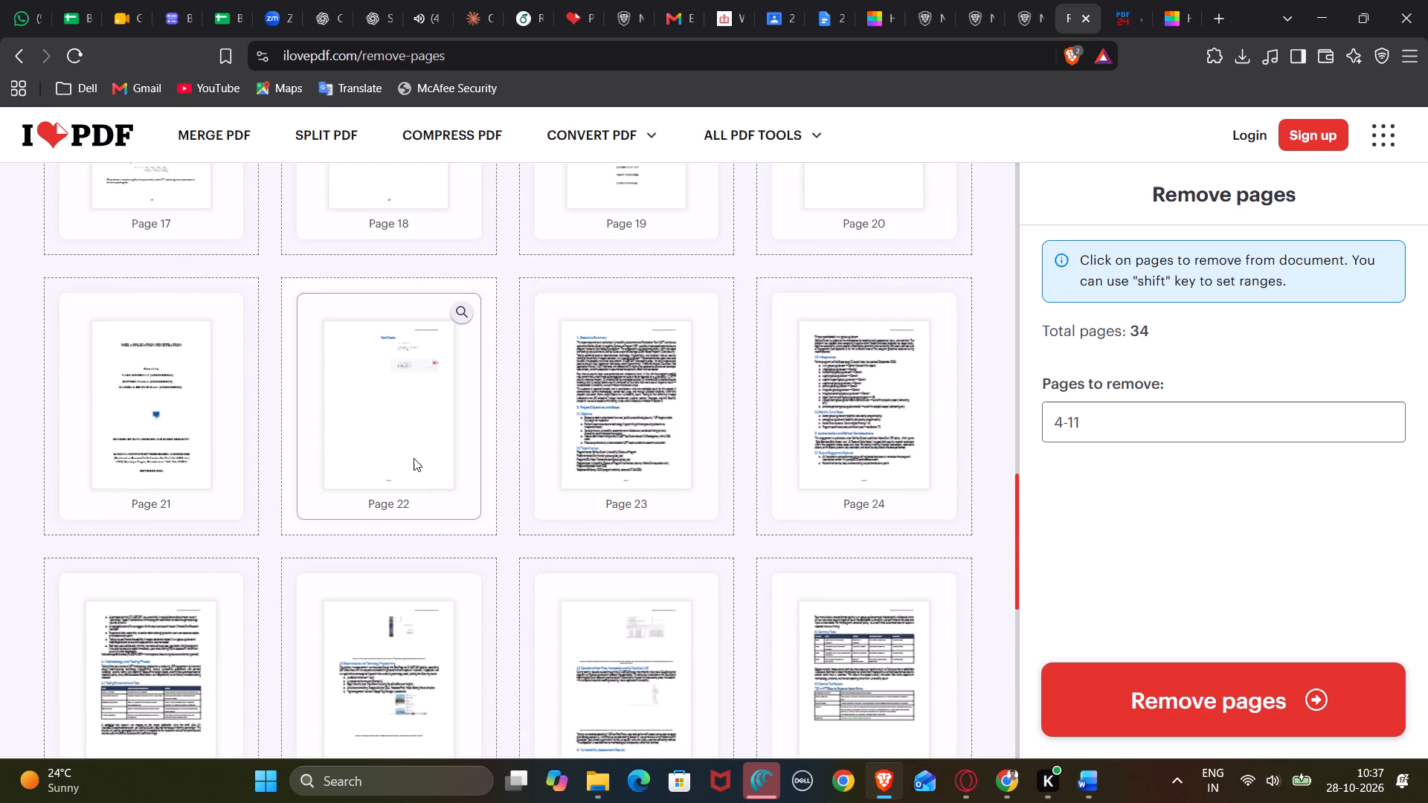
{"action": "scroll", "coordinate": [261, 439], "scroll_direction": "up", "scroll_amount": 1}
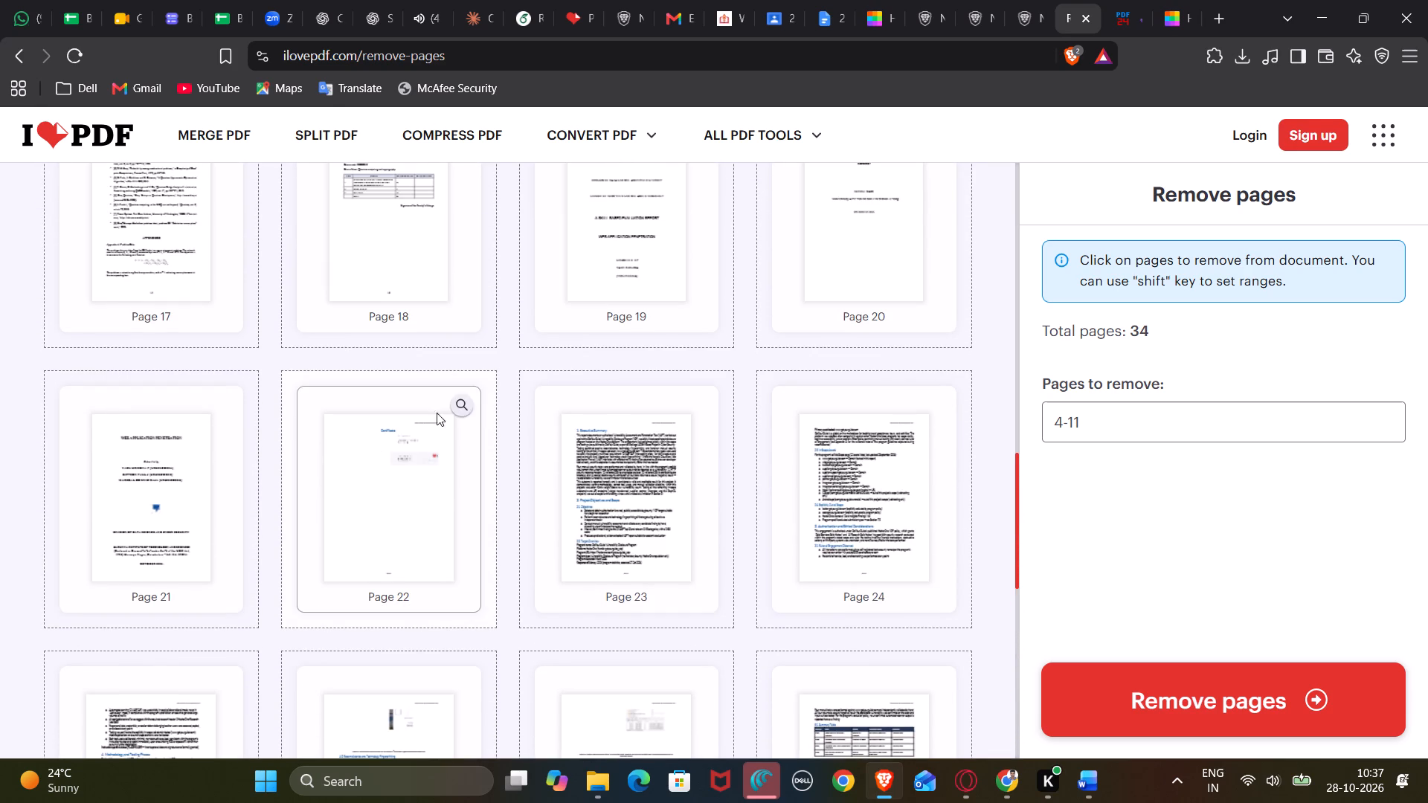
{"action": "left_click", "coordinate": [455, 416]}
{"action": "left_click", "coordinate": [408, 462]}
{"action": "left_click", "coordinate": [462, 408]}
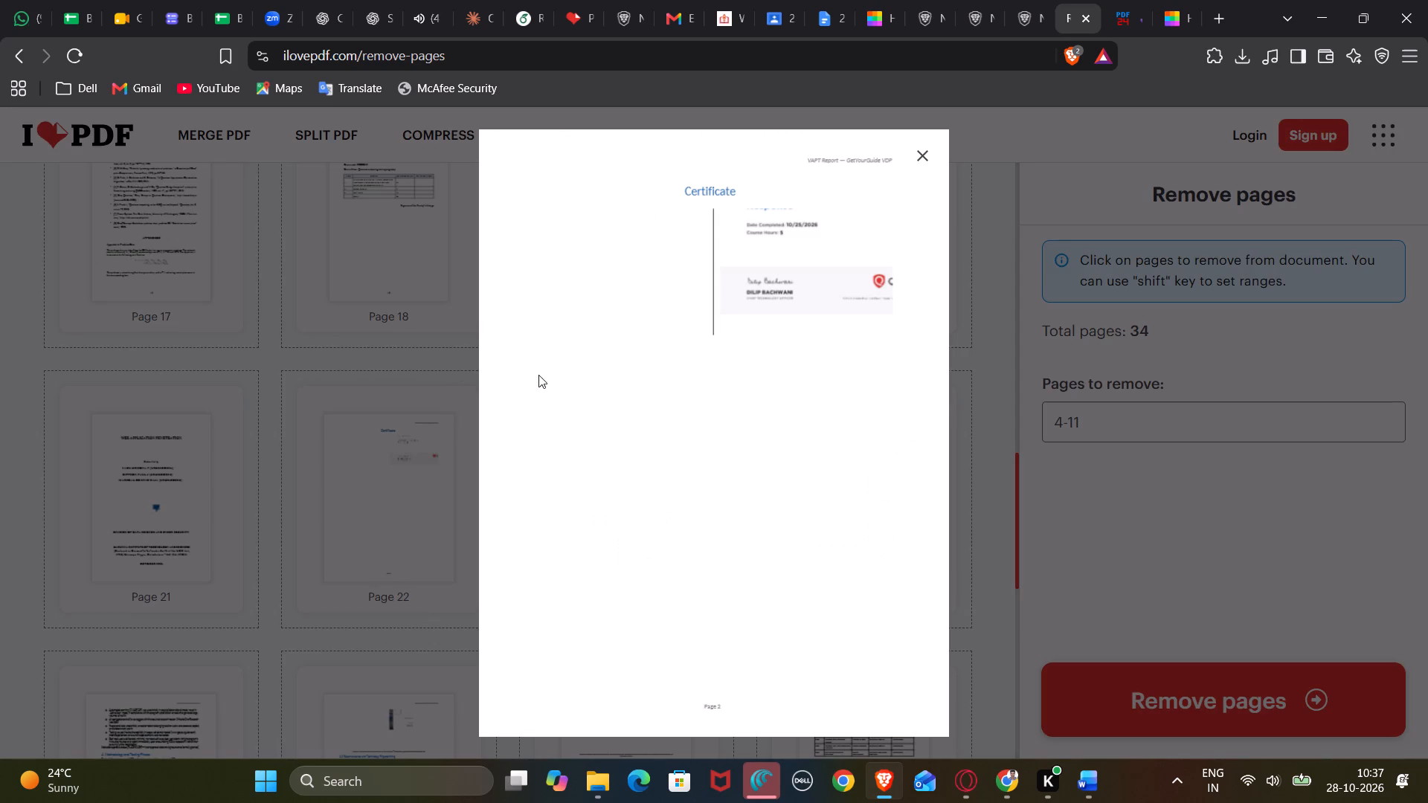
{"action": "left_click", "coordinate": [927, 157]}
Mark pages 12 to 21 of final-merged for removal as well.
{"action": "scroll", "coordinate": [171, 558], "scroll_direction": "up", "scroll_amount": 2}
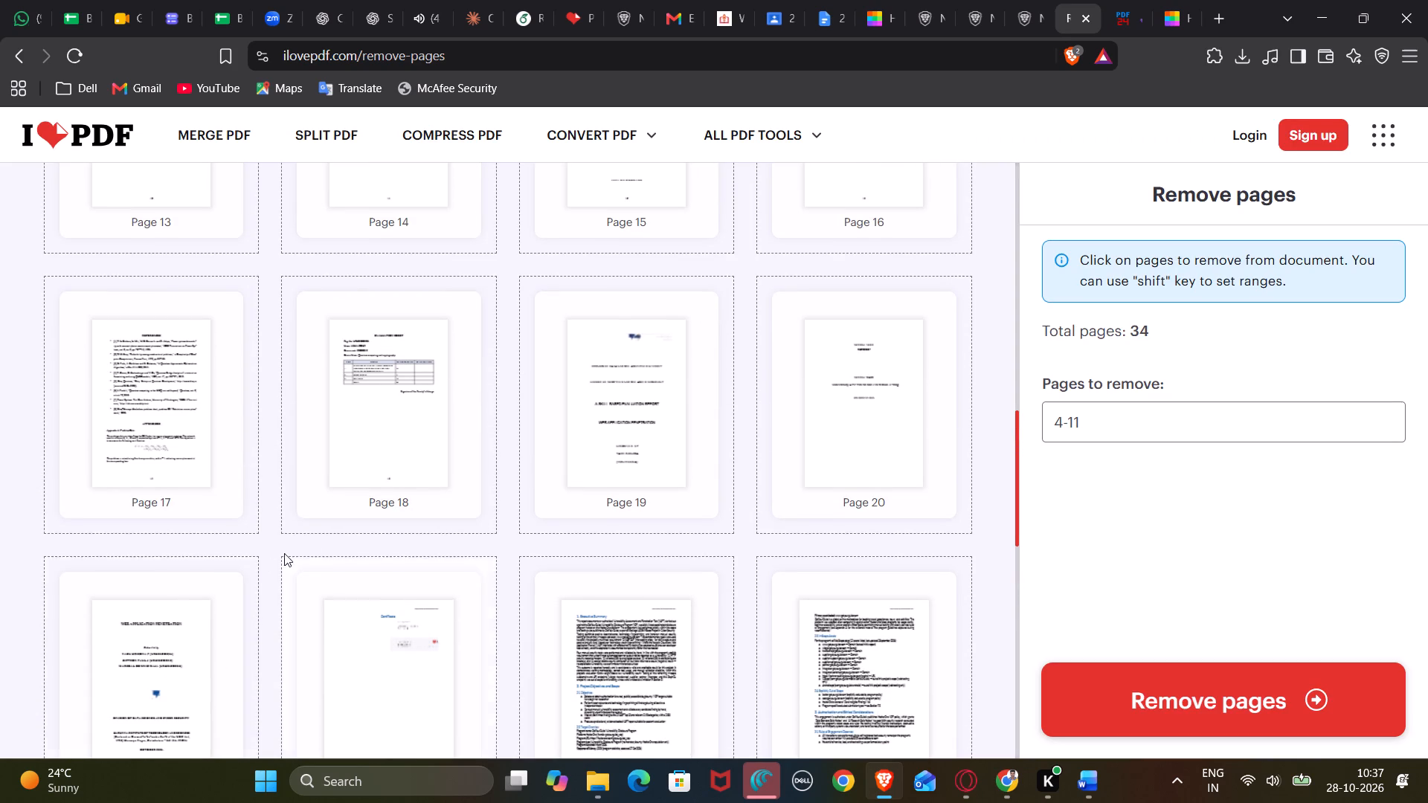
{"action": "left_click", "coordinate": [107, 645]}
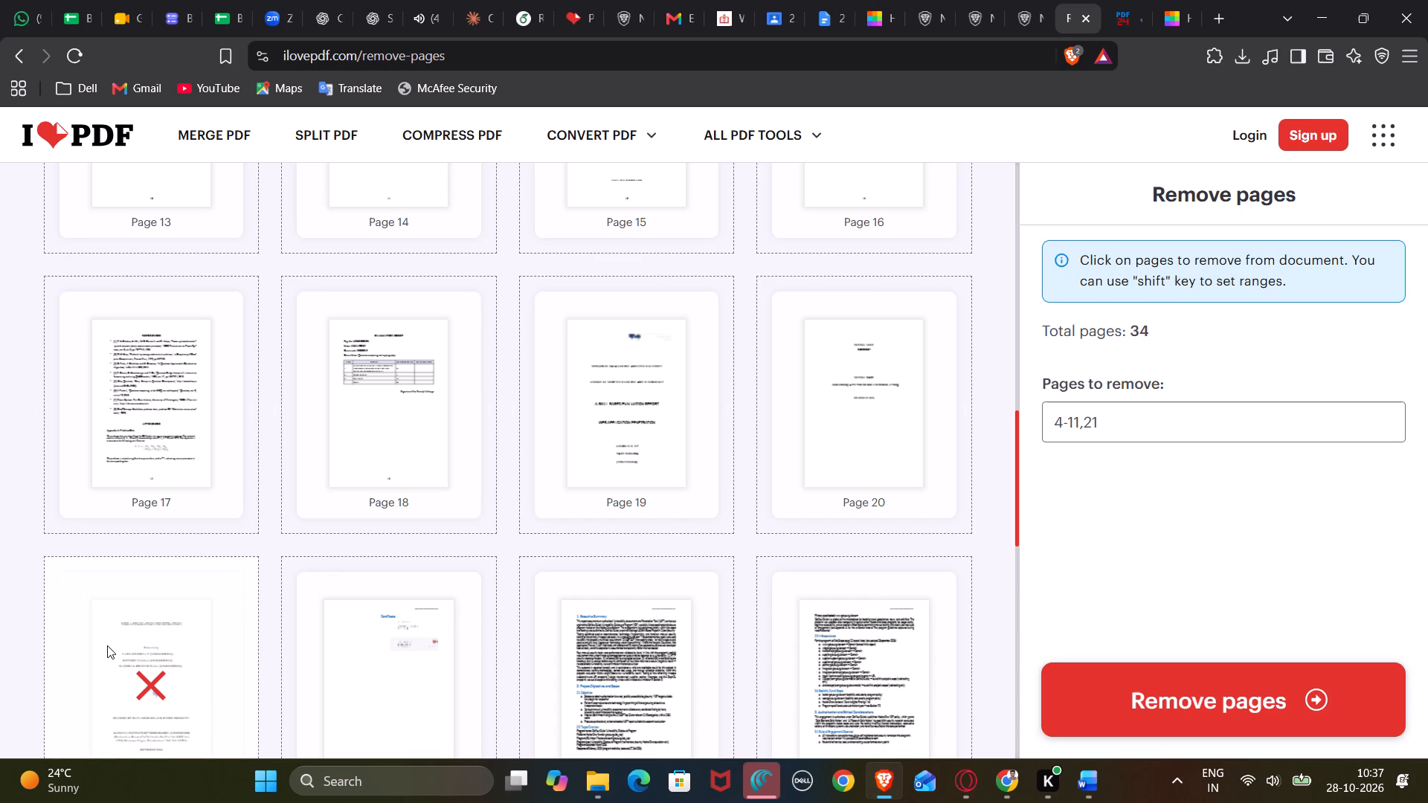
{"action": "left_click", "coordinate": [855, 429]}
{"action": "left_click", "coordinate": [706, 428]}
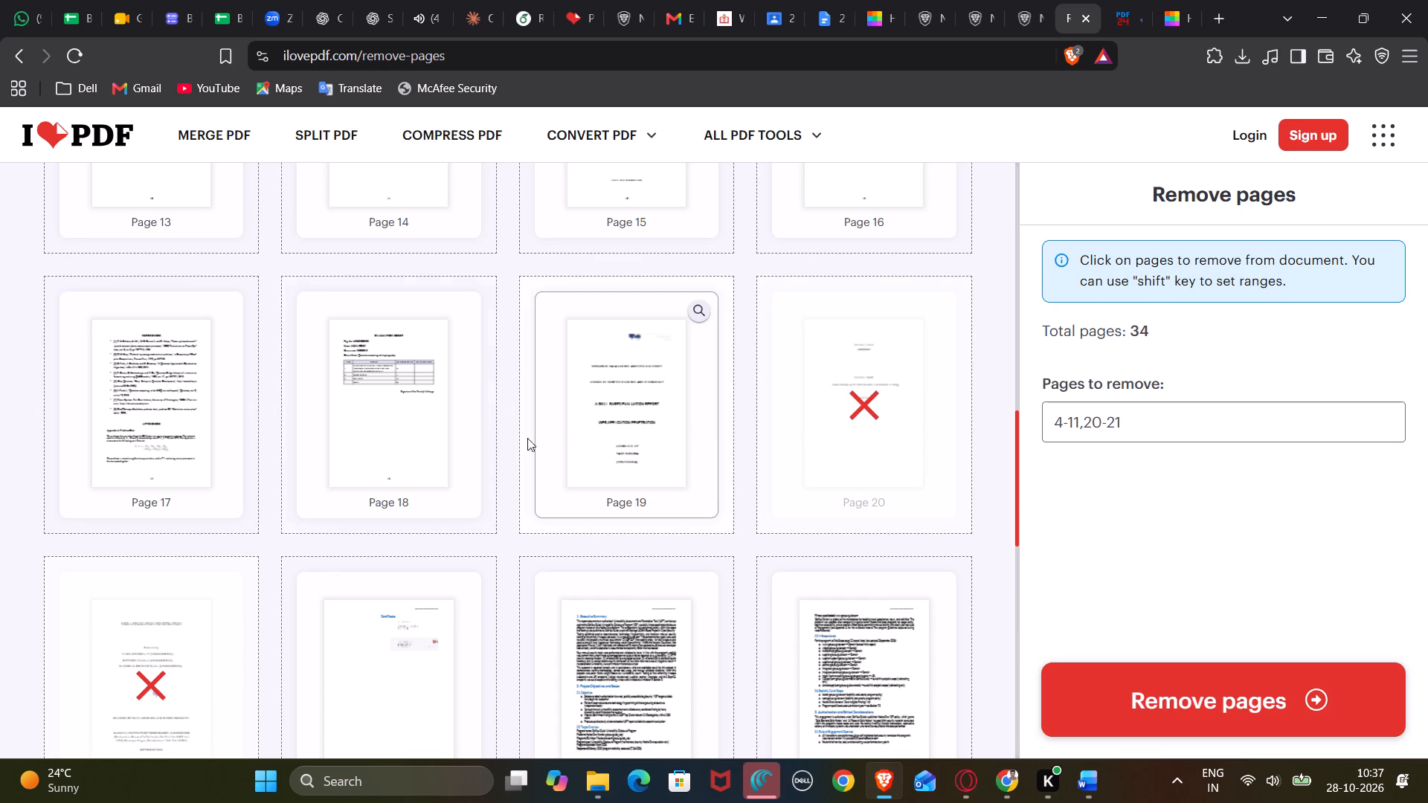
{"action": "left_click", "coordinate": [479, 436]}
{"action": "left_click", "coordinate": [202, 433]}
{"action": "scroll", "coordinate": [239, 436], "scroll_direction": "up", "scroll_amount": 3}
{"action": "left_click_drag", "start_coordinate": [199, 481], "coordinate": [213, 481]}
{"action": "left_click", "coordinate": [415, 453]}
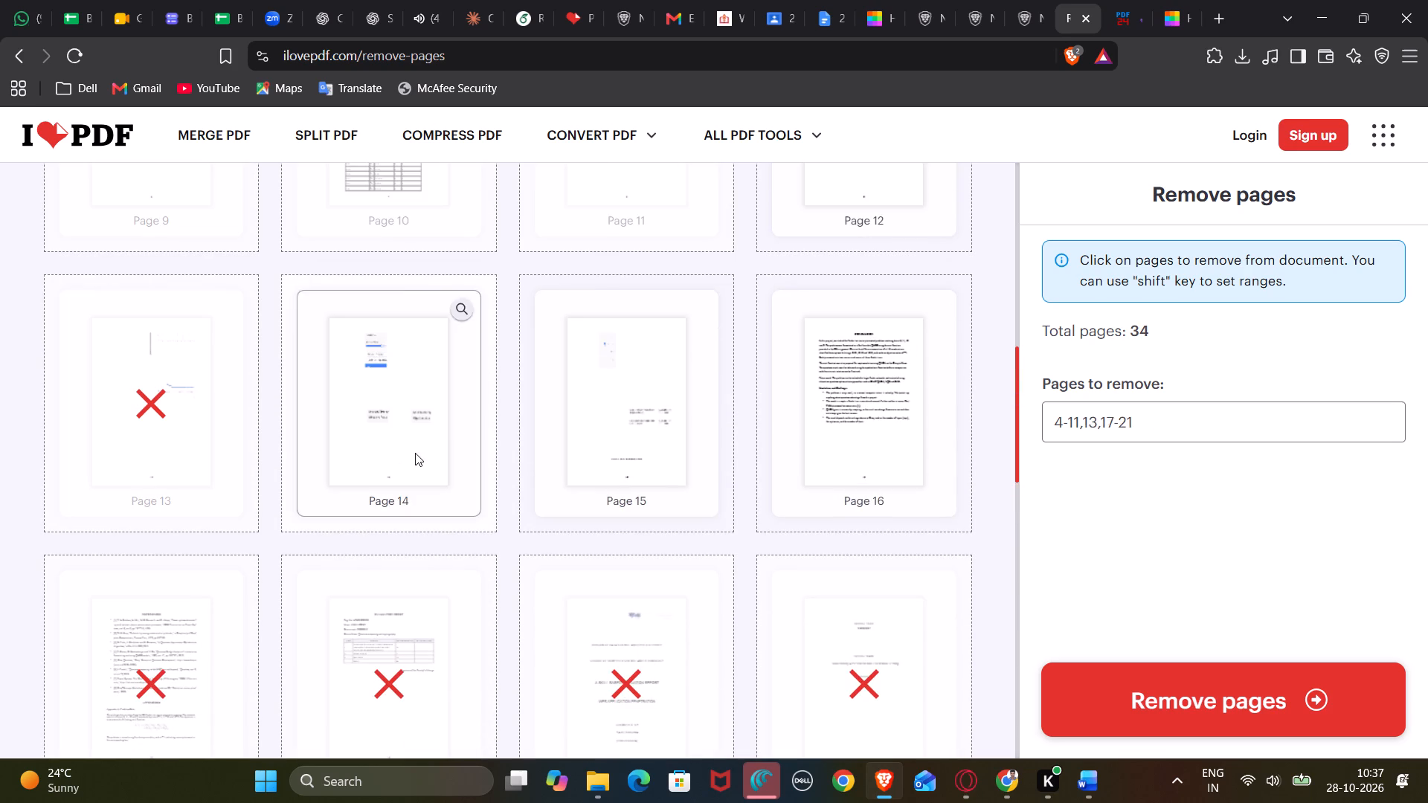
{"action": "left_click", "coordinate": [592, 430]}
{"action": "left_click", "coordinate": [742, 432]}
{"action": "left_click", "coordinate": [833, 428]}
{"action": "left_click", "coordinate": [630, 430]}
{"action": "scroll", "coordinate": [632, 430], "scroll_direction": "up", "scroll_amount": 3}
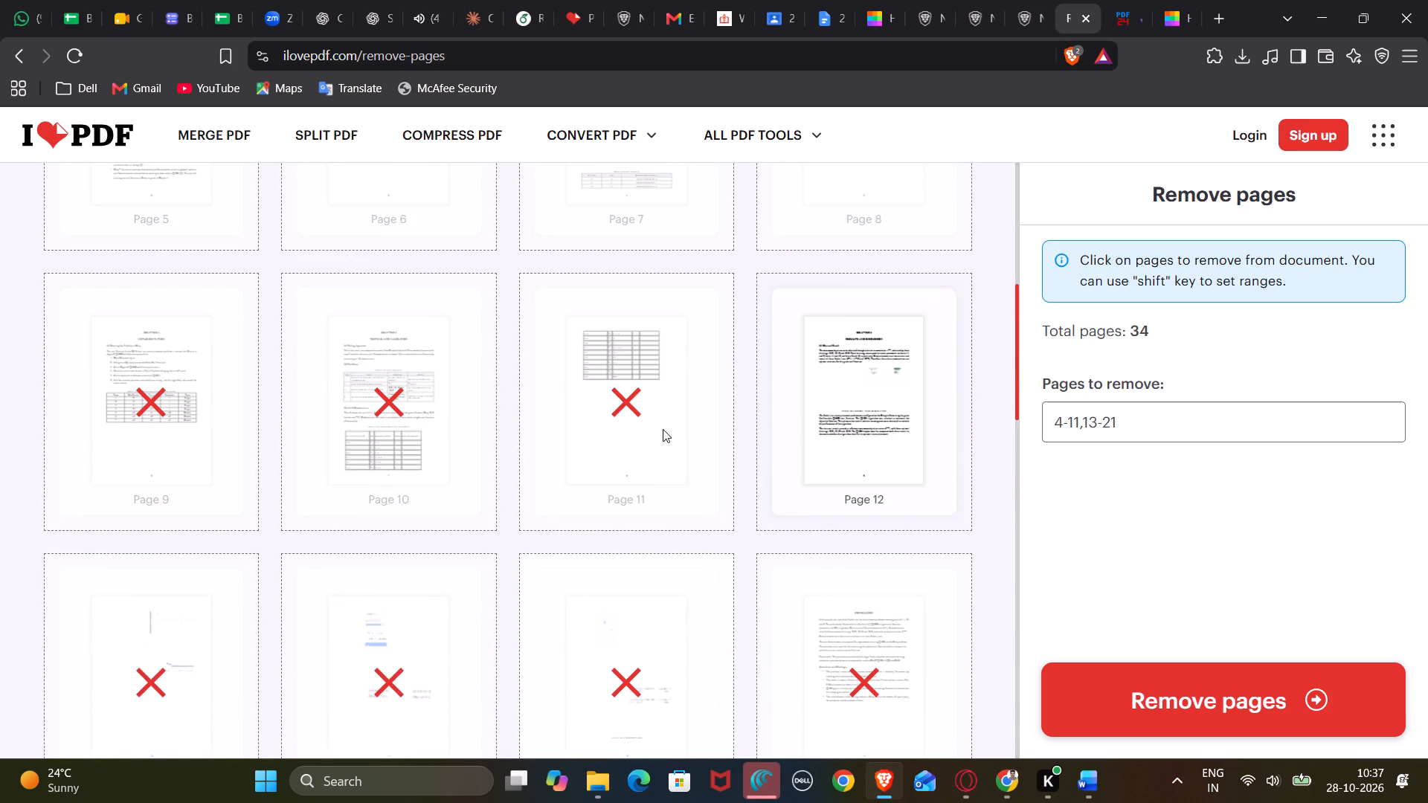
{"action": "left_click", "coordinate": [840, 426]}
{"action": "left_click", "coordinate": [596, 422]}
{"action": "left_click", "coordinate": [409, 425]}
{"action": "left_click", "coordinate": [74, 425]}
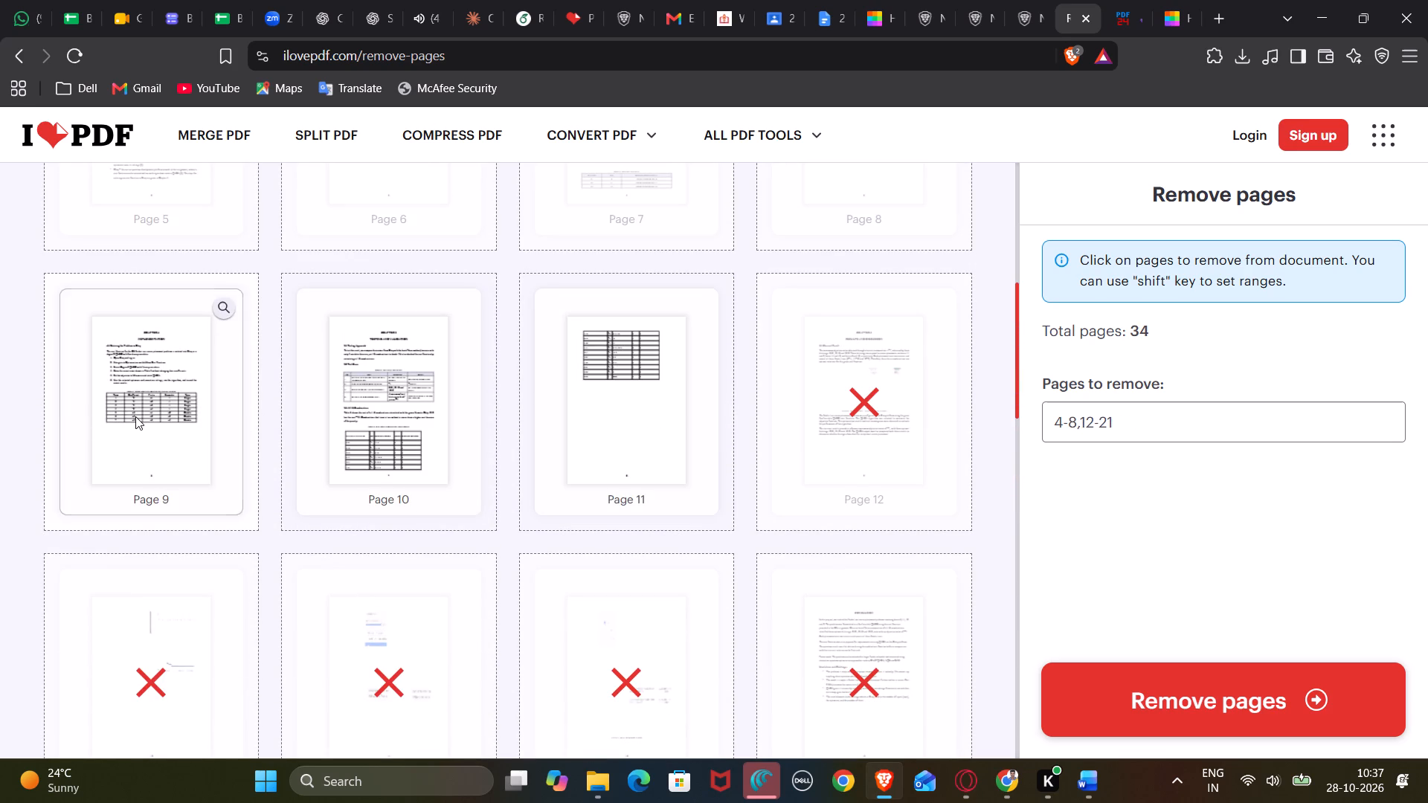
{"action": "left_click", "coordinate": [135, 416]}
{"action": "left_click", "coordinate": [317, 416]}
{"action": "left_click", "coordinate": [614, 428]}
Check the pages marked so far and add page 22 to the pages to remove.
{"action": "scroll", "coordinate": [618, 433], "scroll_direction": "up", "scroll_amount": 4}
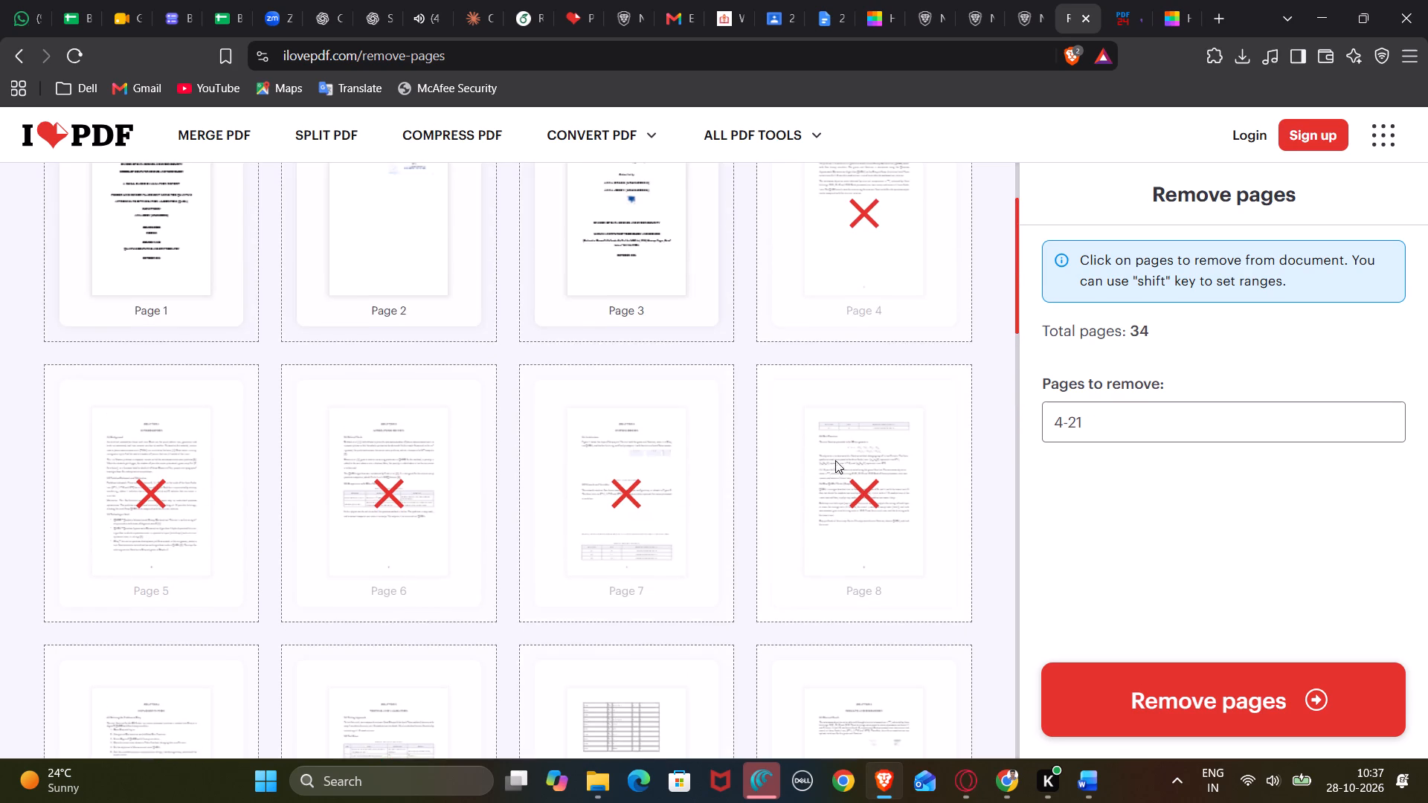
{"action": "scroll", "coordinate": [734, 404], "scroll_direction": "up", "scroll_amount": 2}
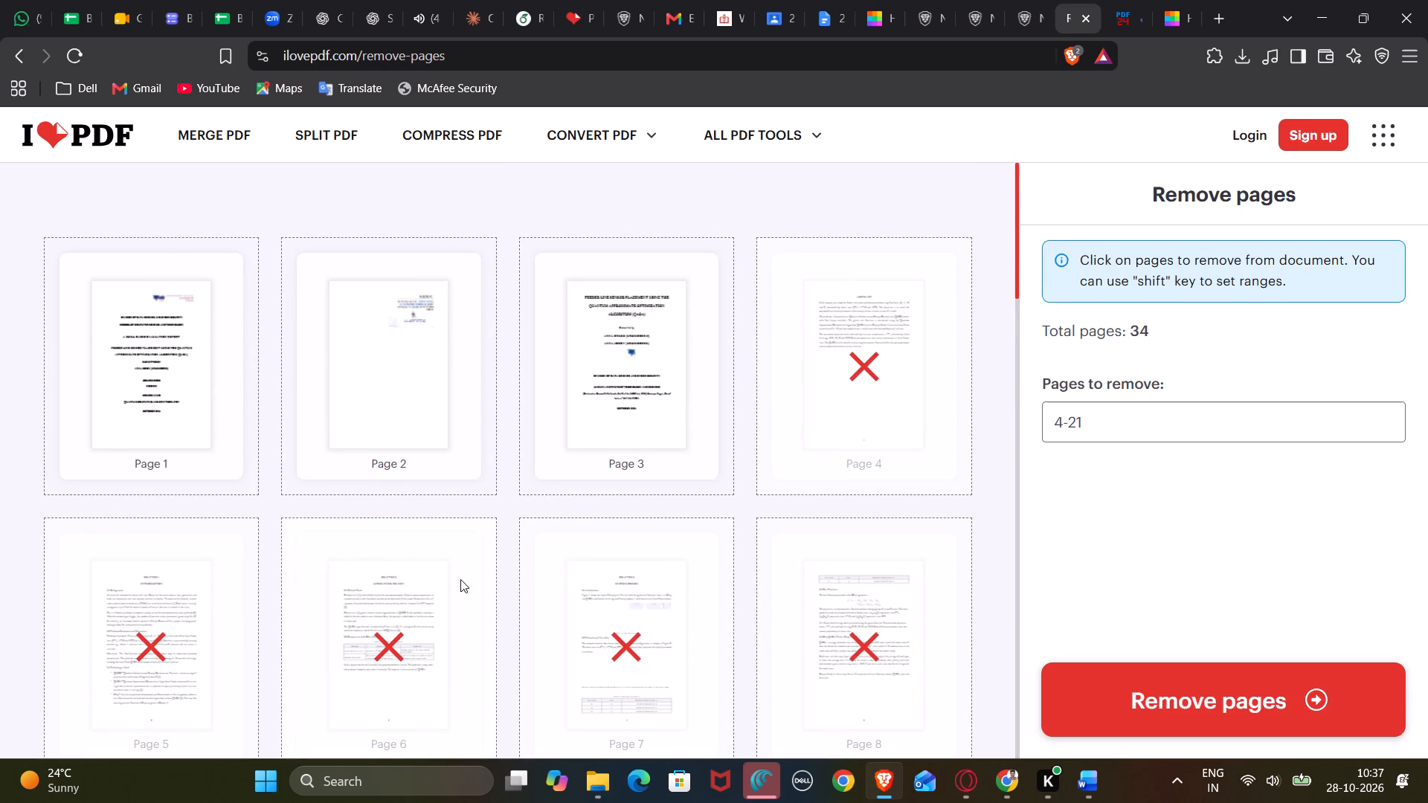
{"action": "scroll", "coordinate": [583, 610], "scroll_direction": "down", "scroll_amount": 12}
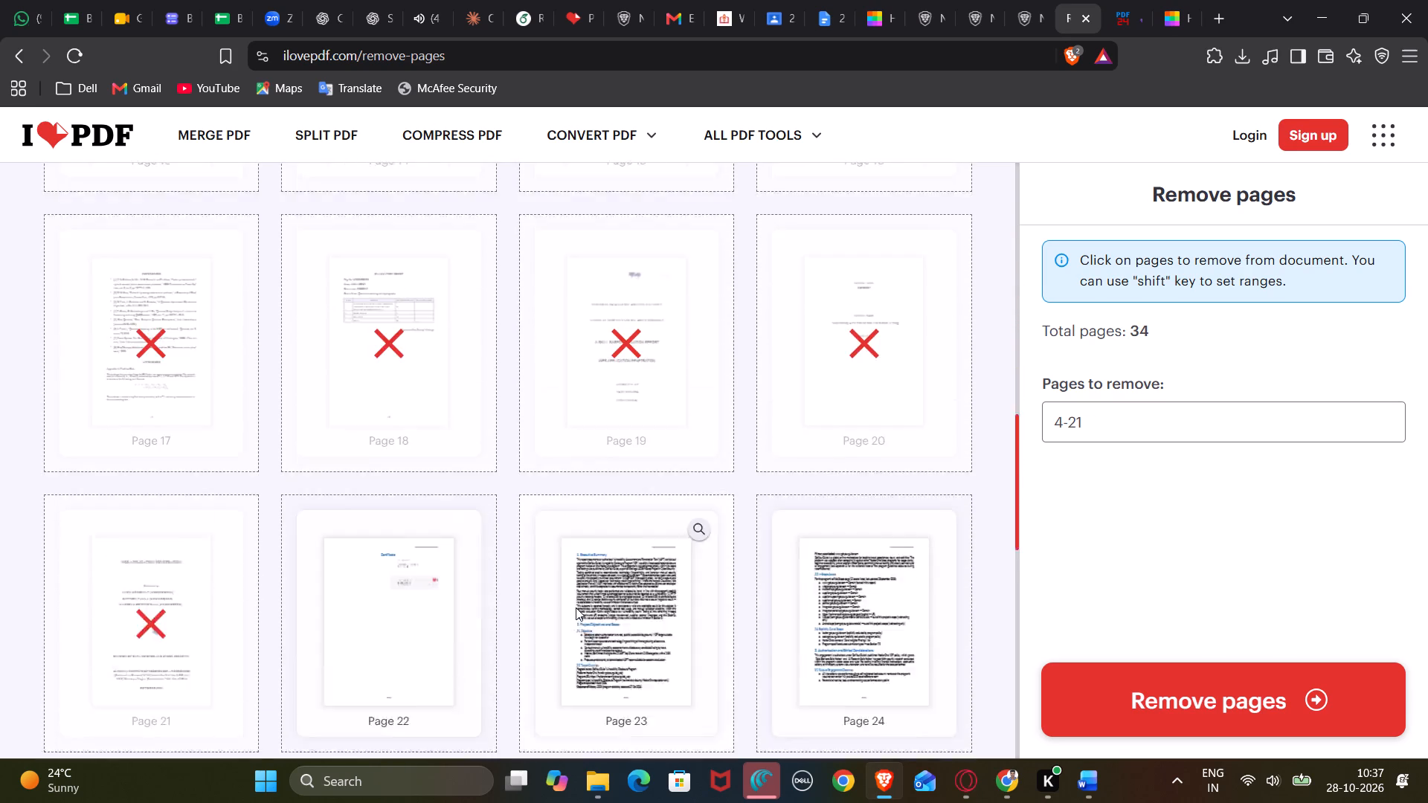
{"action": "scroll", "coordinate": [576, 607], "scroll_direction": "down", "scroll_amount": 4}
{"action": "left_click", "coordinate": [421, 314]}
{"action": "scroll", "coordinate": [457, 370], "scroll_direction": "up", "scroll_amount": 5}
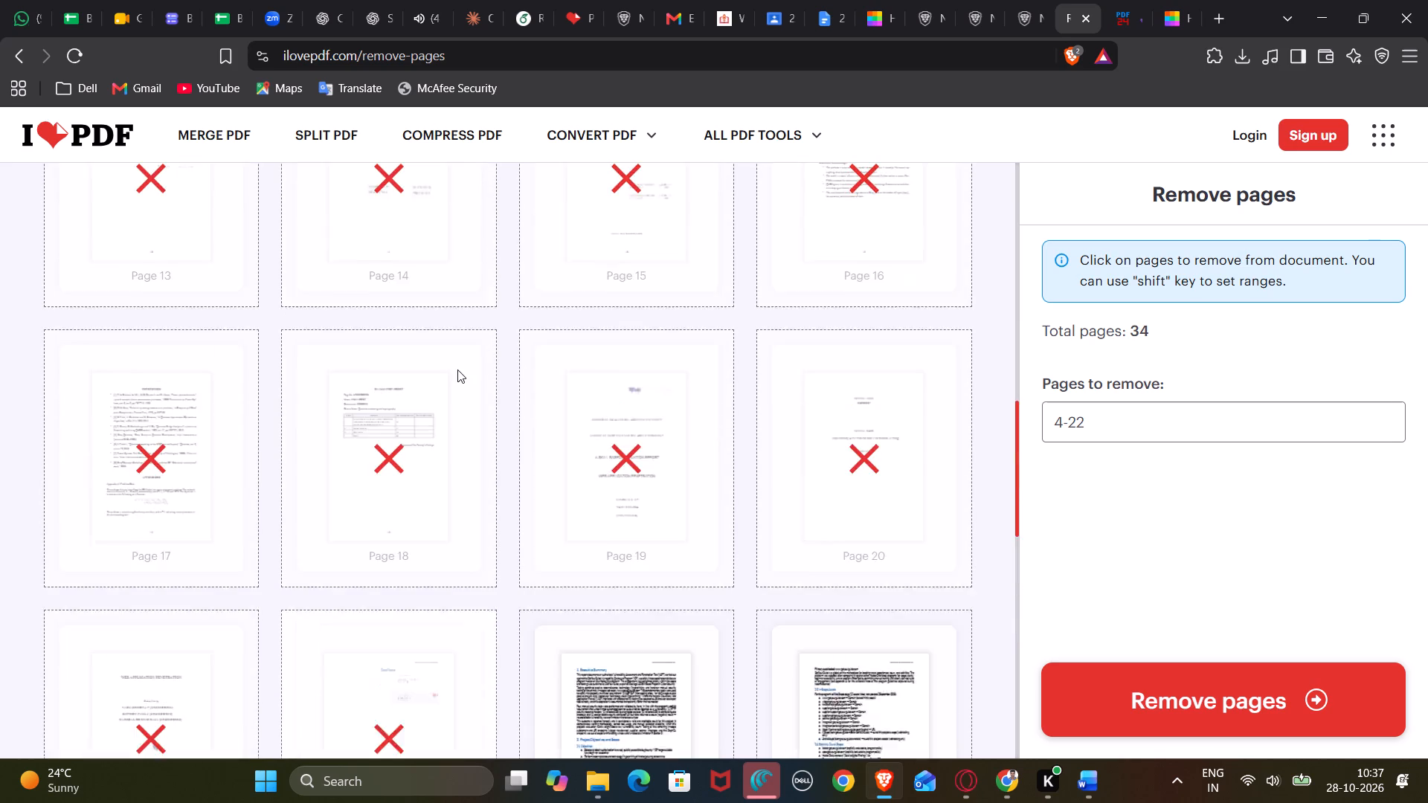
{"action": "scroll", "coordinate": [457, 370], "scroll_direction": "up", "scroll_amount": 13}
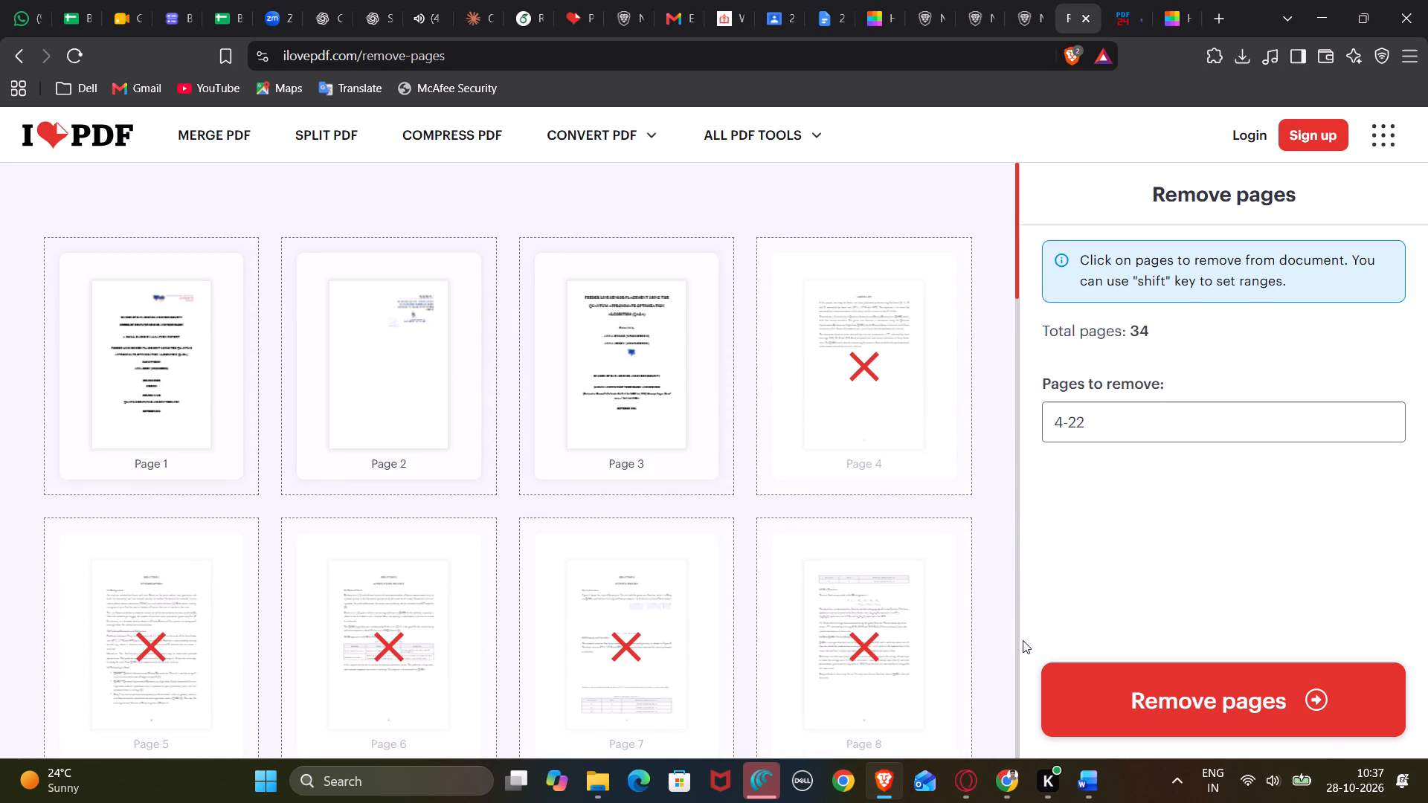
Remove pages 4 to 22 and save the resulting PDF as final-merged_removed in Downloads.
{"action": "left_click", "coordinate": [1157, 677]}
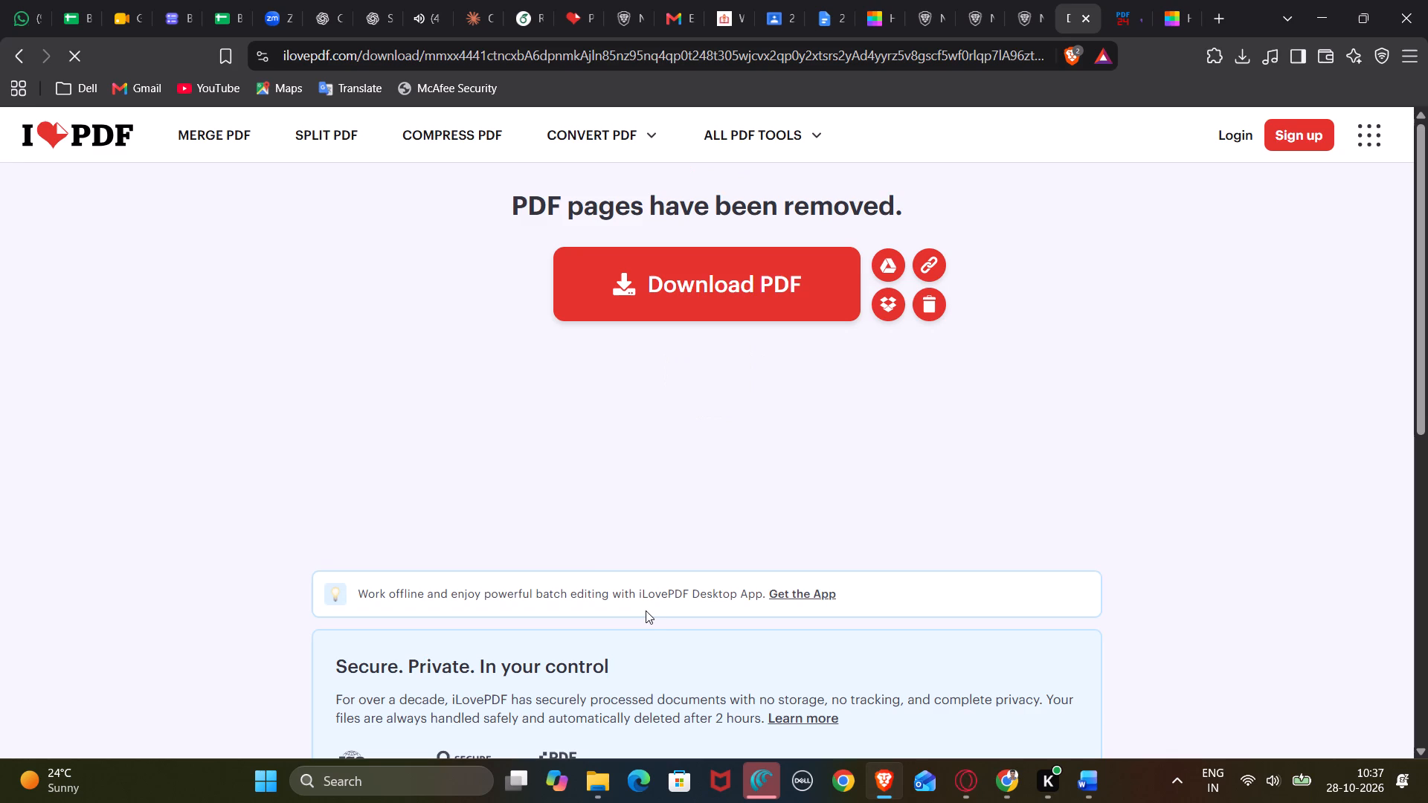
{"action": "left_click", "coordinate": [748, 306]}
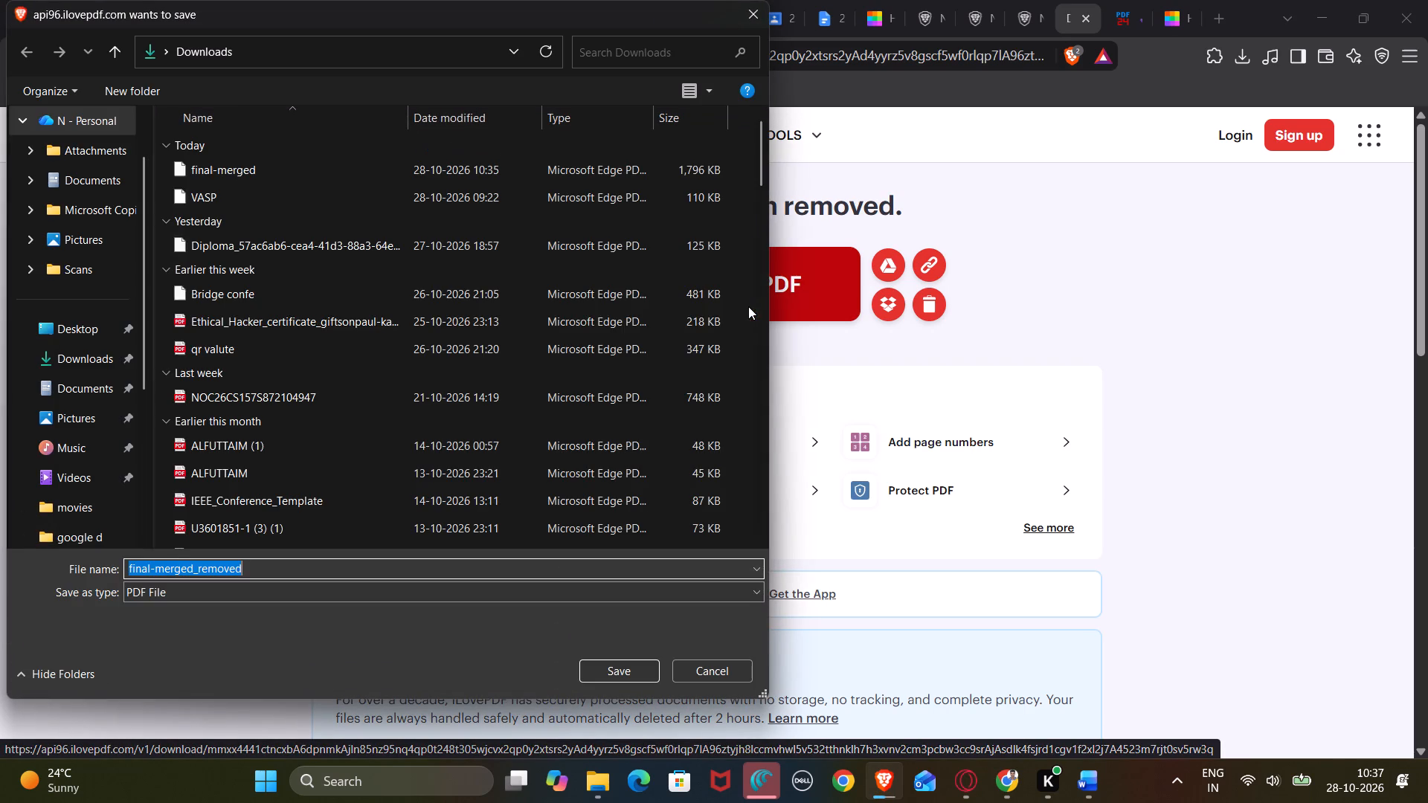
{"action": "left_click", "coordinate": [613, 671]}
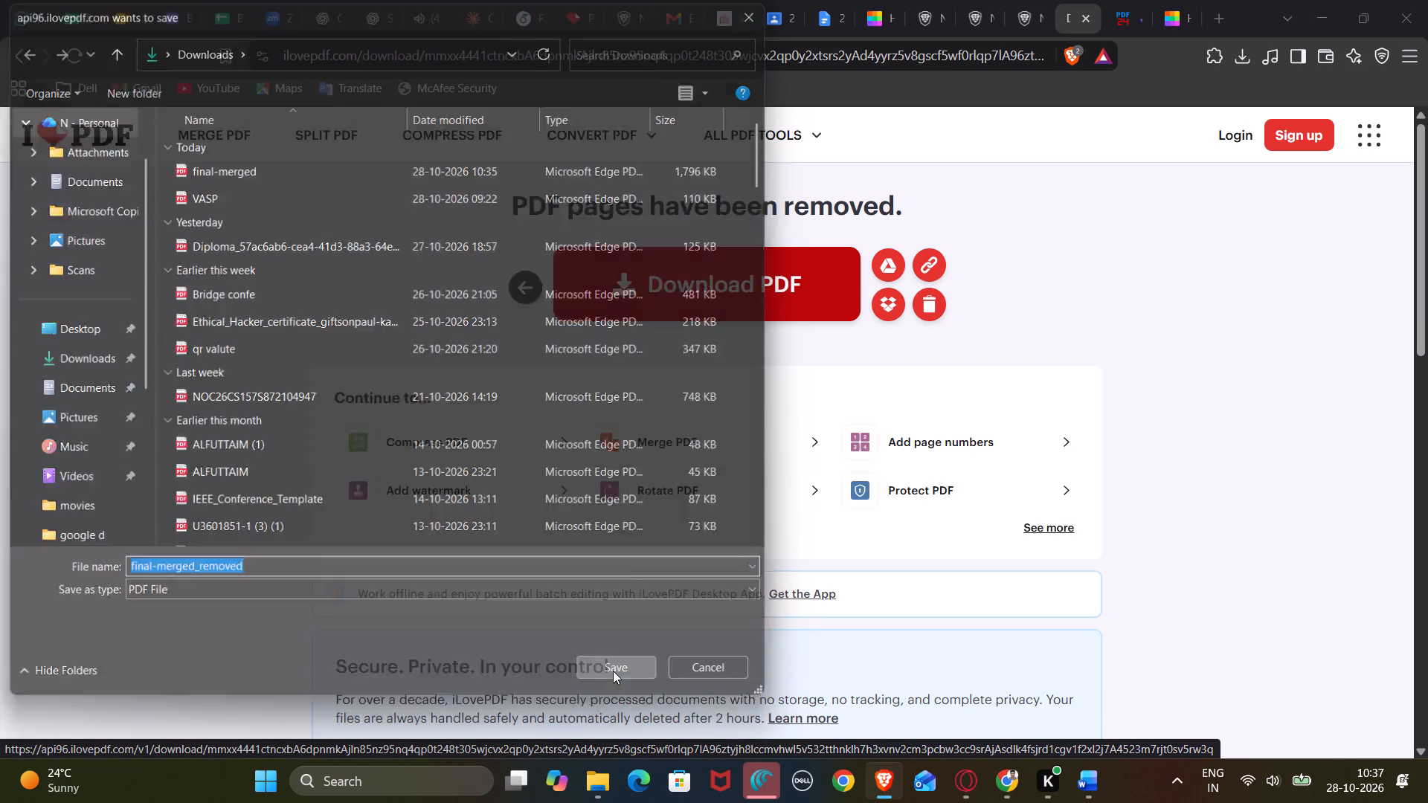
Switch to File Explorer, refresh Downloads and open final-merged_removed to check it, closing the viewer when done.
{"action": "left_click", "coordinate": [596, 787]}
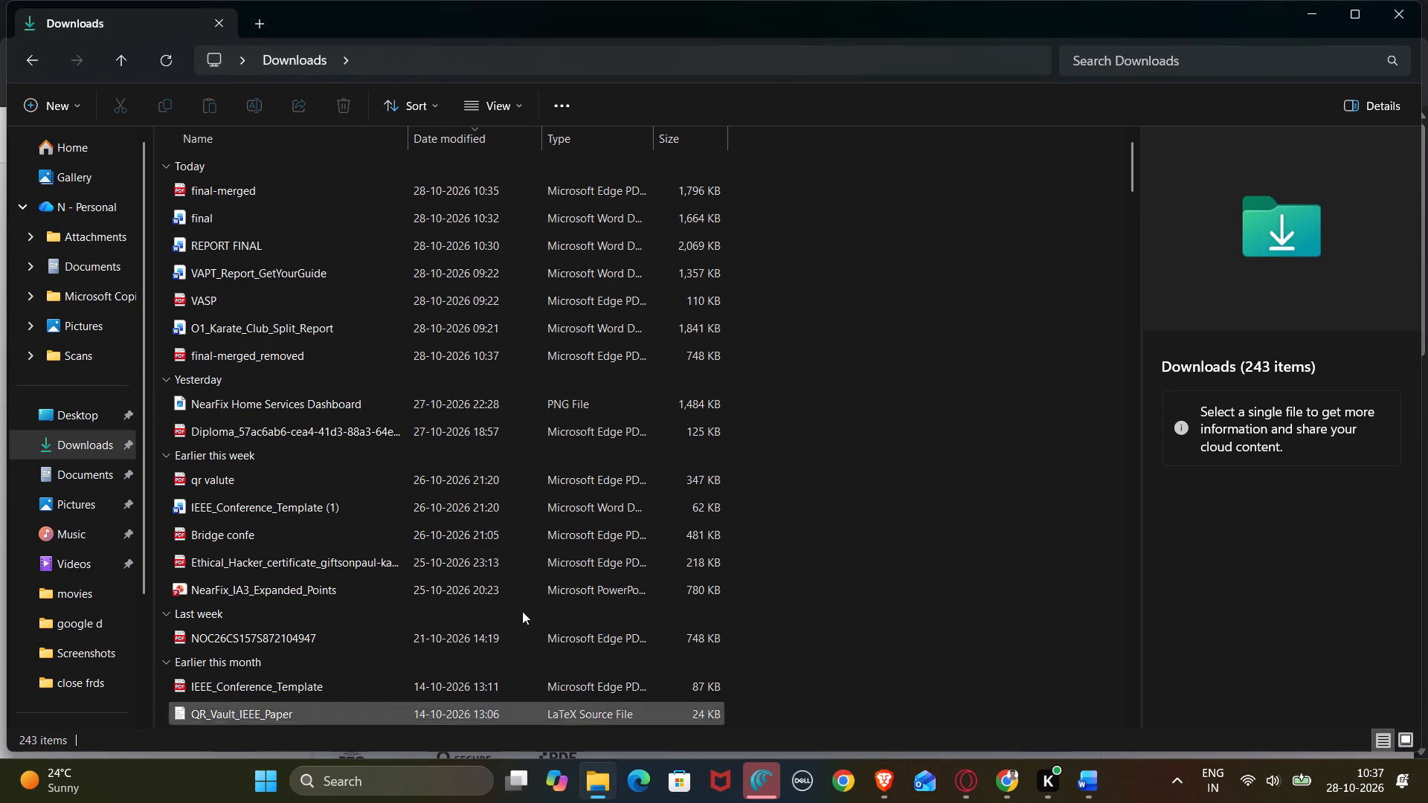
{"action": "scroll", "coordinate": [384, 404], "scroll_direction": "up", "scroll_amount": 3}
{"action": "left_click", "coordinate": [438, 191]}
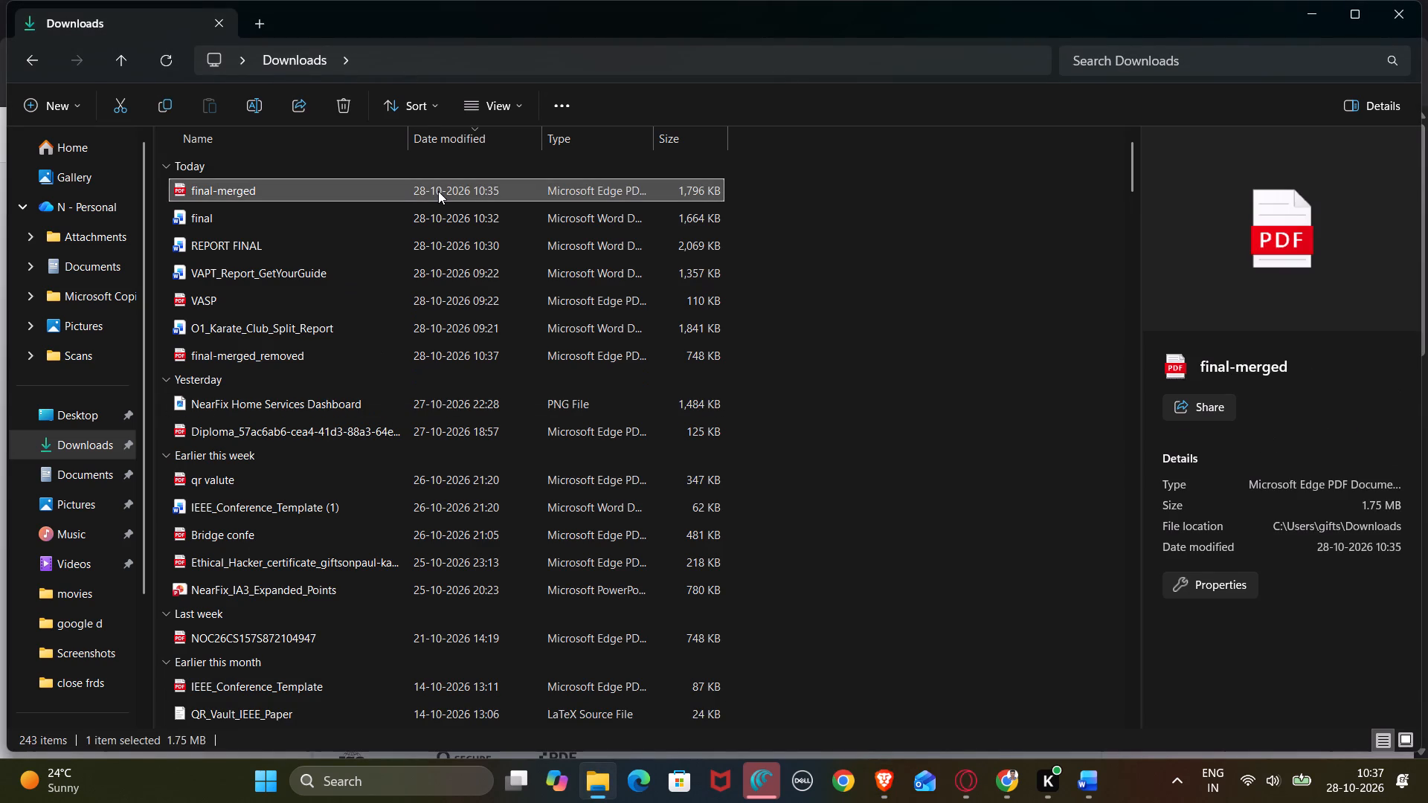
{"action": "left_click", "coordinate": [809, 281]}
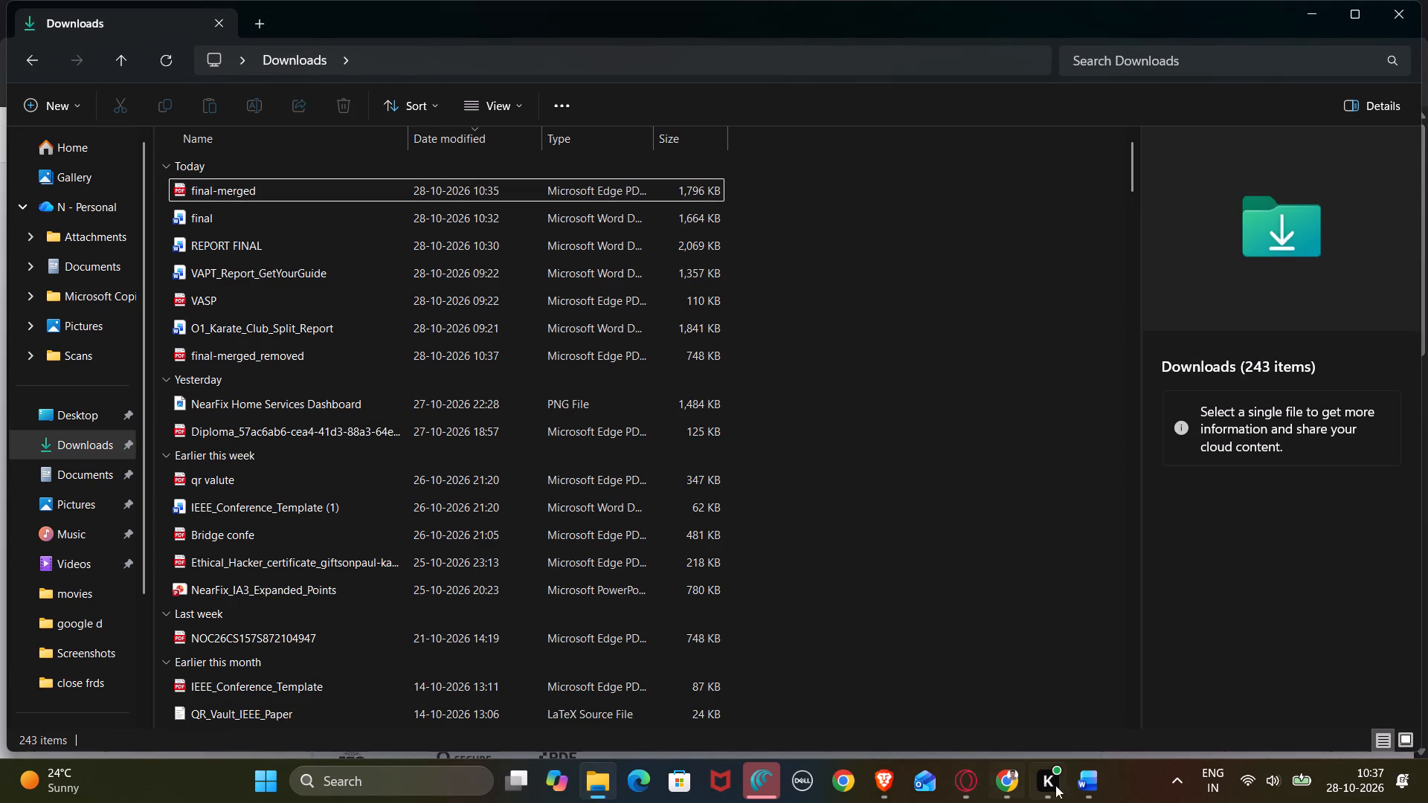
{"action": "left_click", "coordinate": [893, 787]}
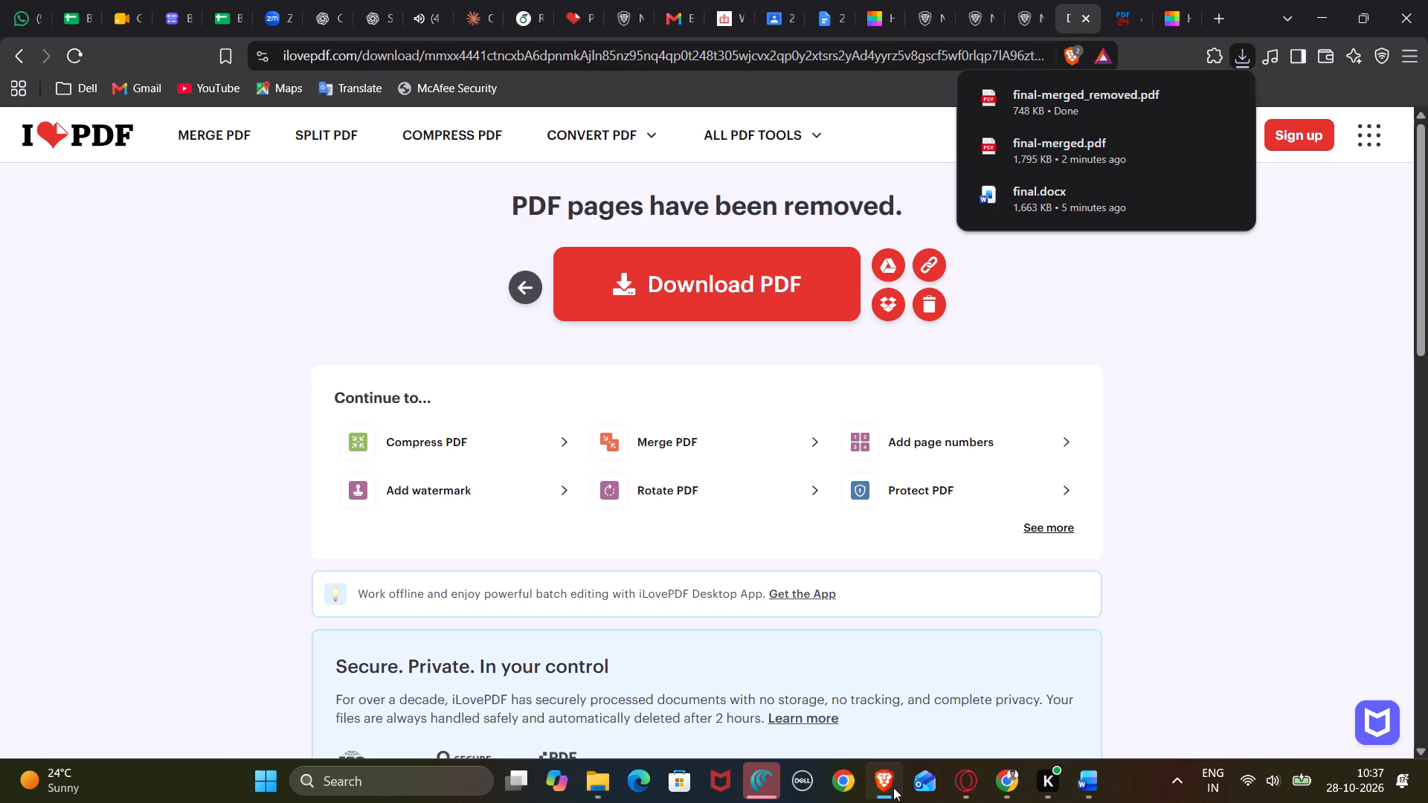
{"action": "left_click", "coordinate": [893, 787]}
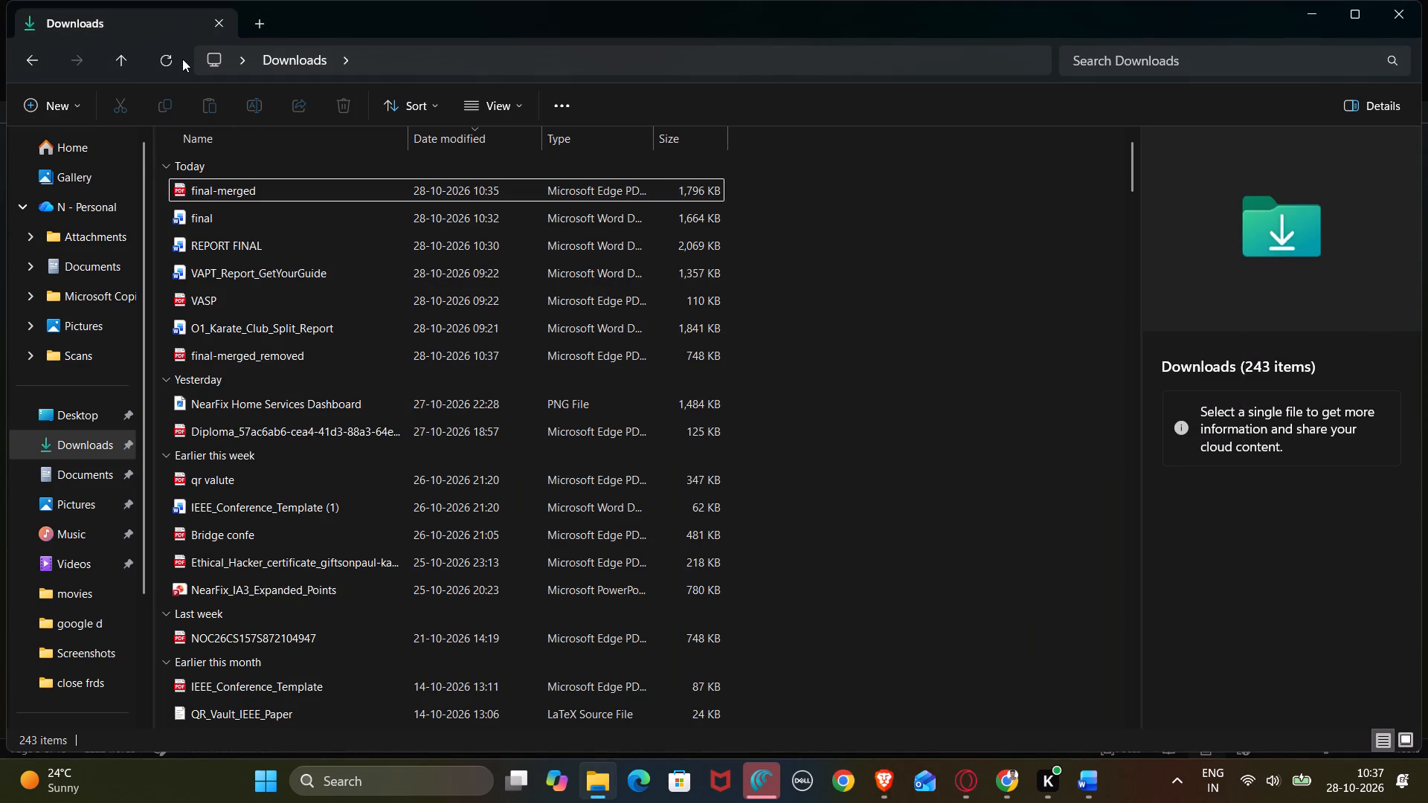
{"action": "left_click", "coordinate": [182, 59]}
{"action": "left_click", "coordinate": [173, 59]}
{"action": "left_click", "coordinate": [312, 186]}
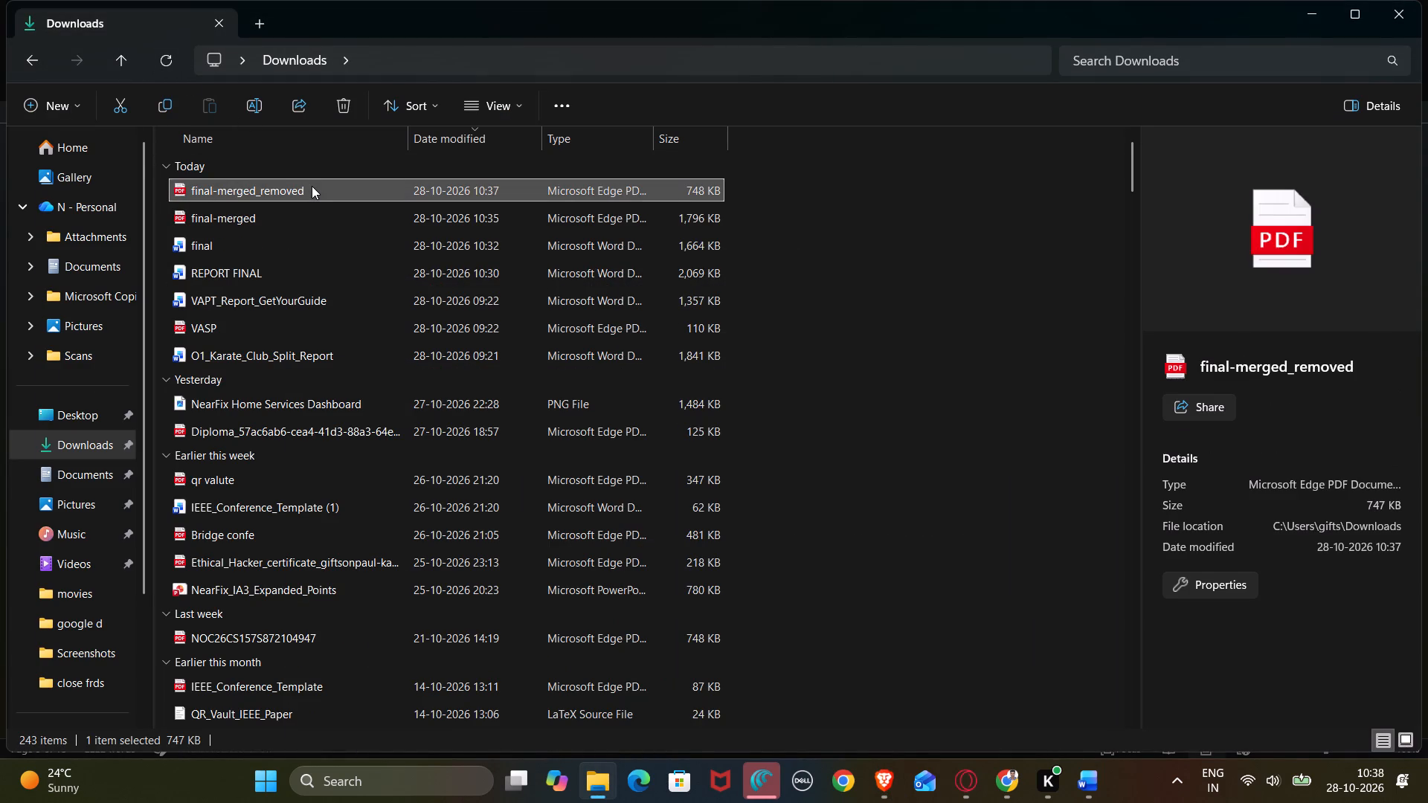
{"action": "double_click", "coordinate": [312, 186]}
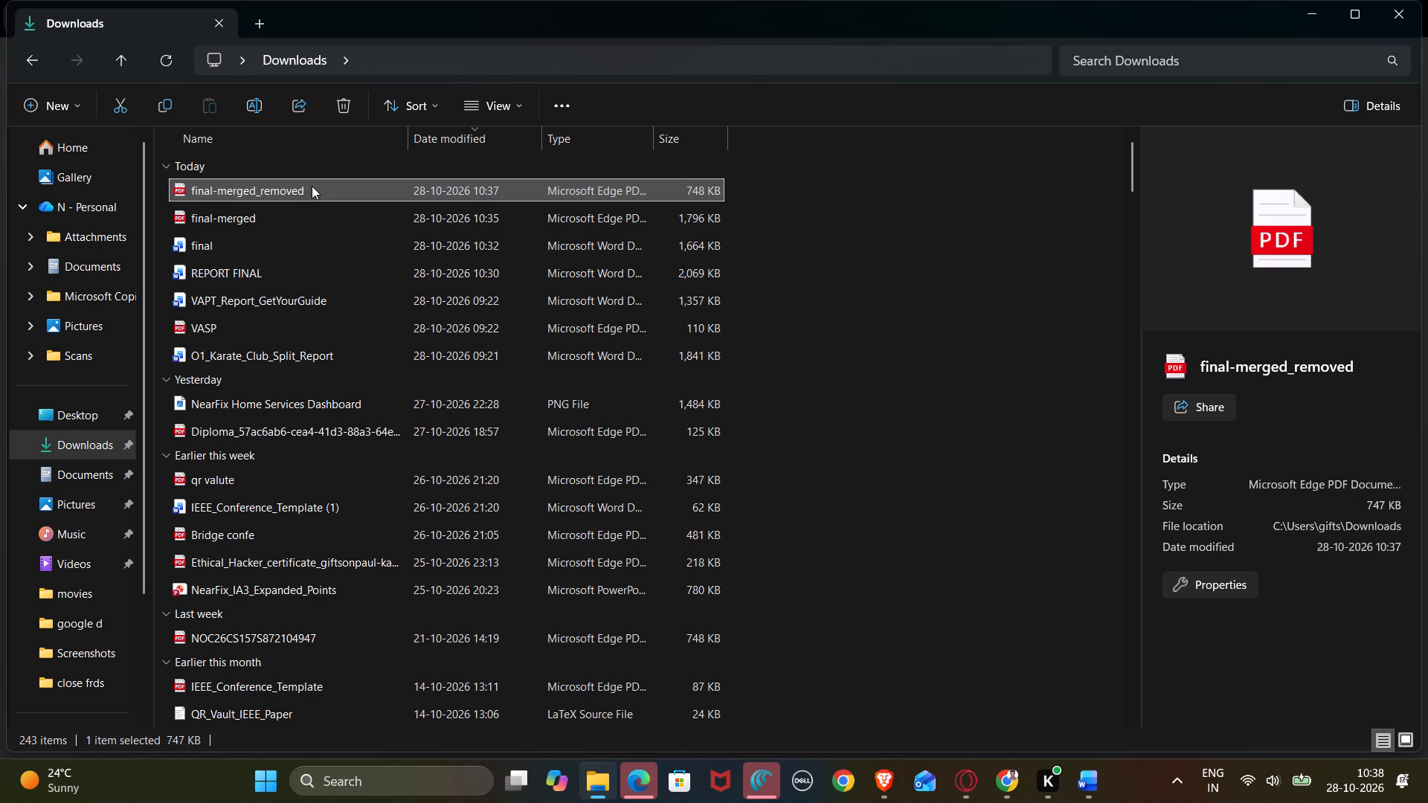
{"action": "double_click", "coordinate": [502, 188]}
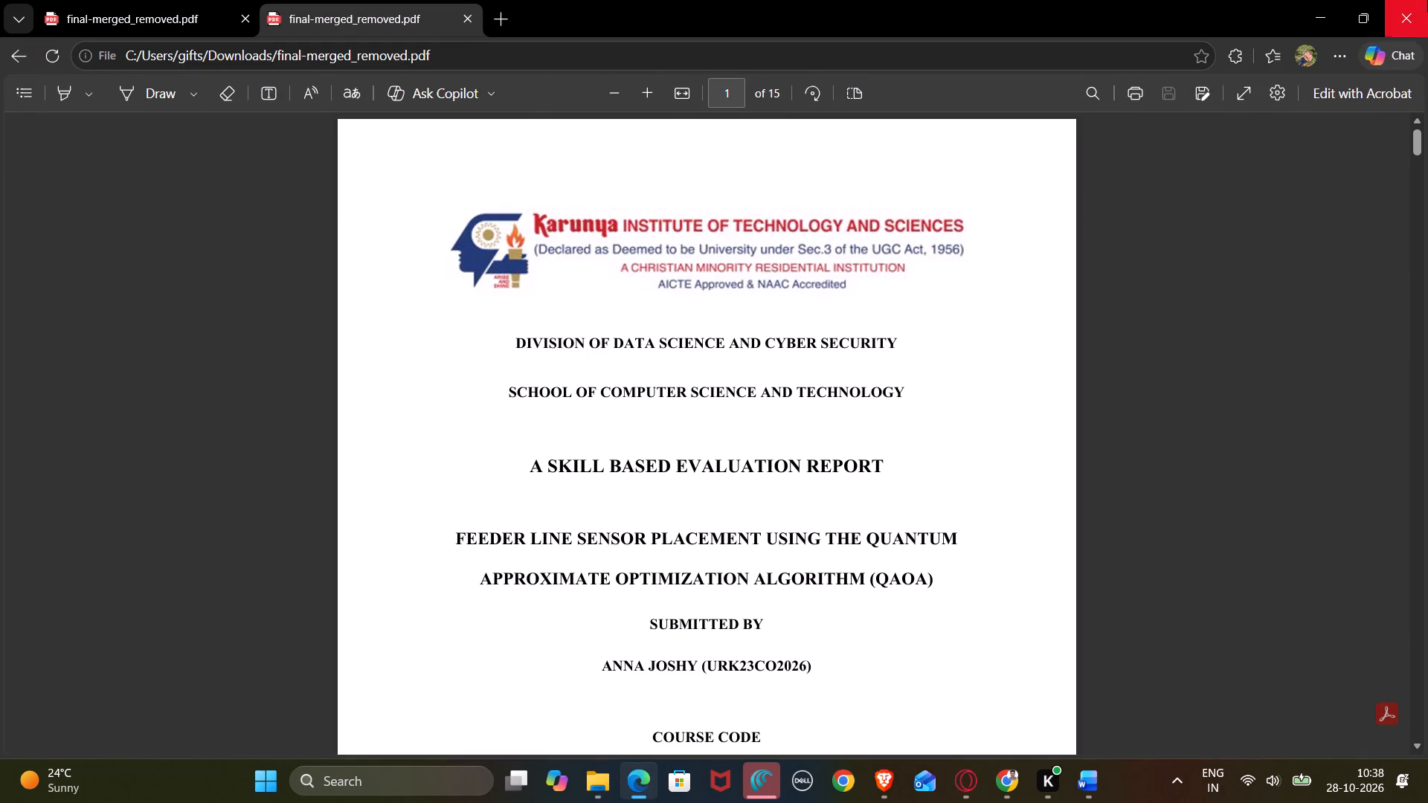
{"action": "left_click", "coordinate": [1427, 0]}
Switch back to the browser and convert final-merged_removed from Downloads with iLovePDF's PDF to Word converter.
{"action": "left_click", "coordinate": [895, 788]}
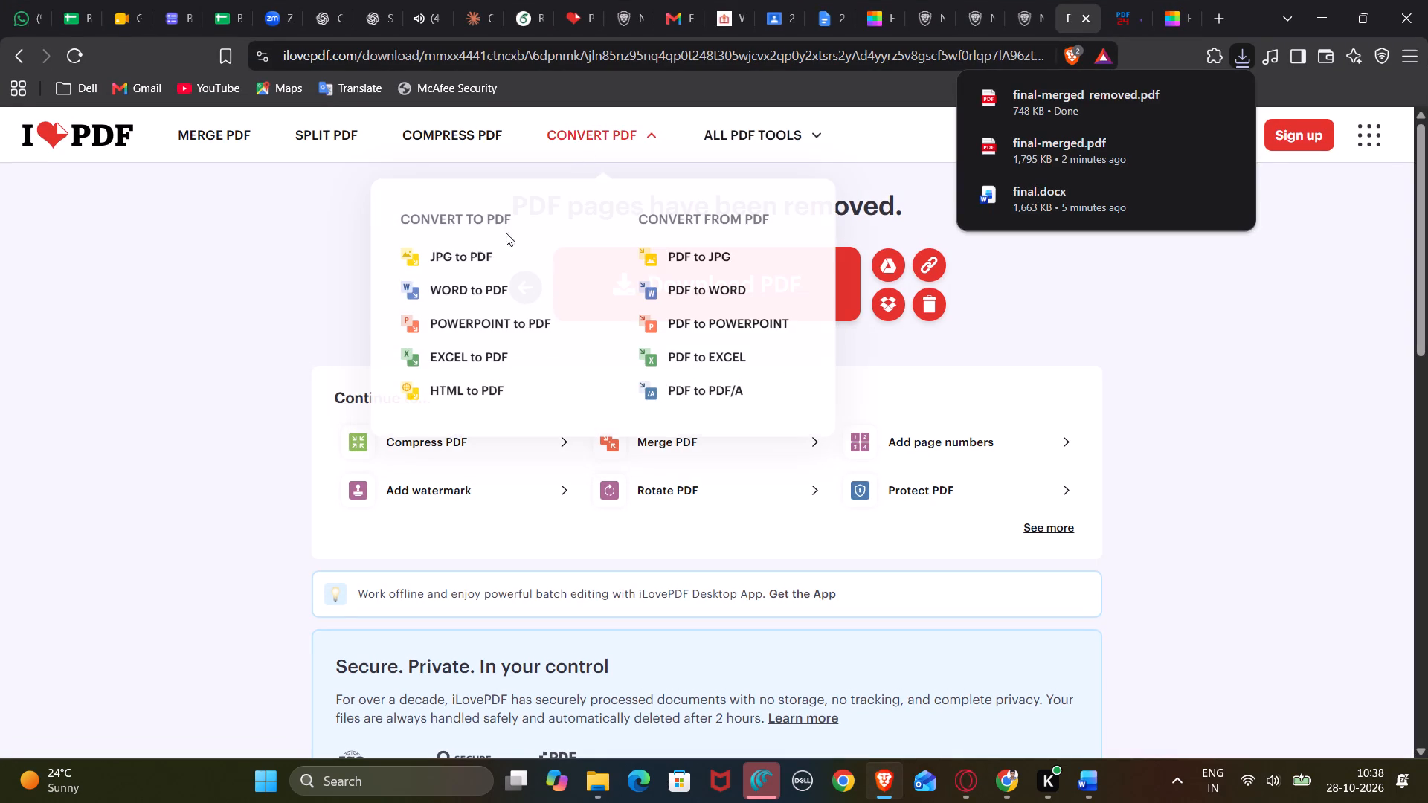
{"action": "left_click", "coordinate": [706, 286]}
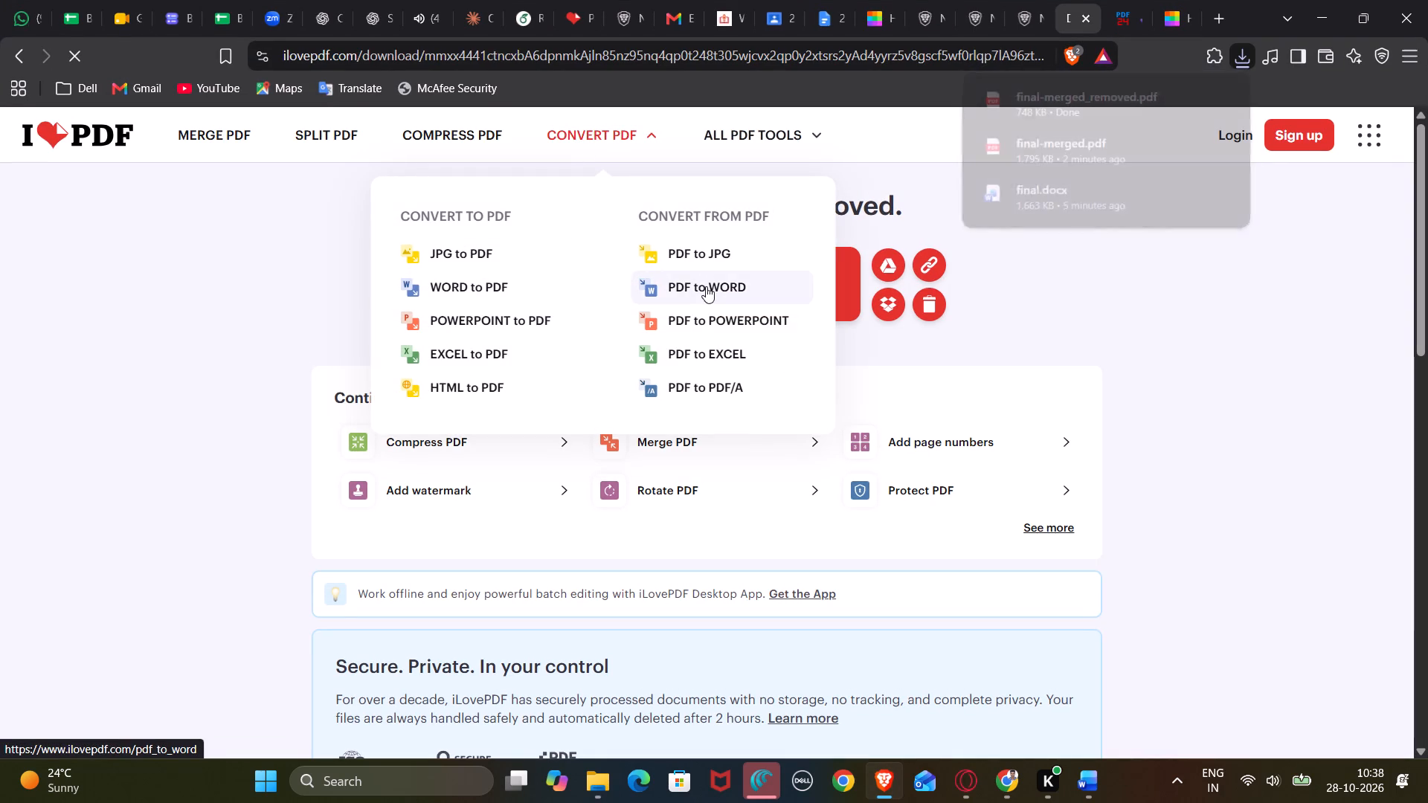
{"action": "left_click", "coordinate": [709, 350]}
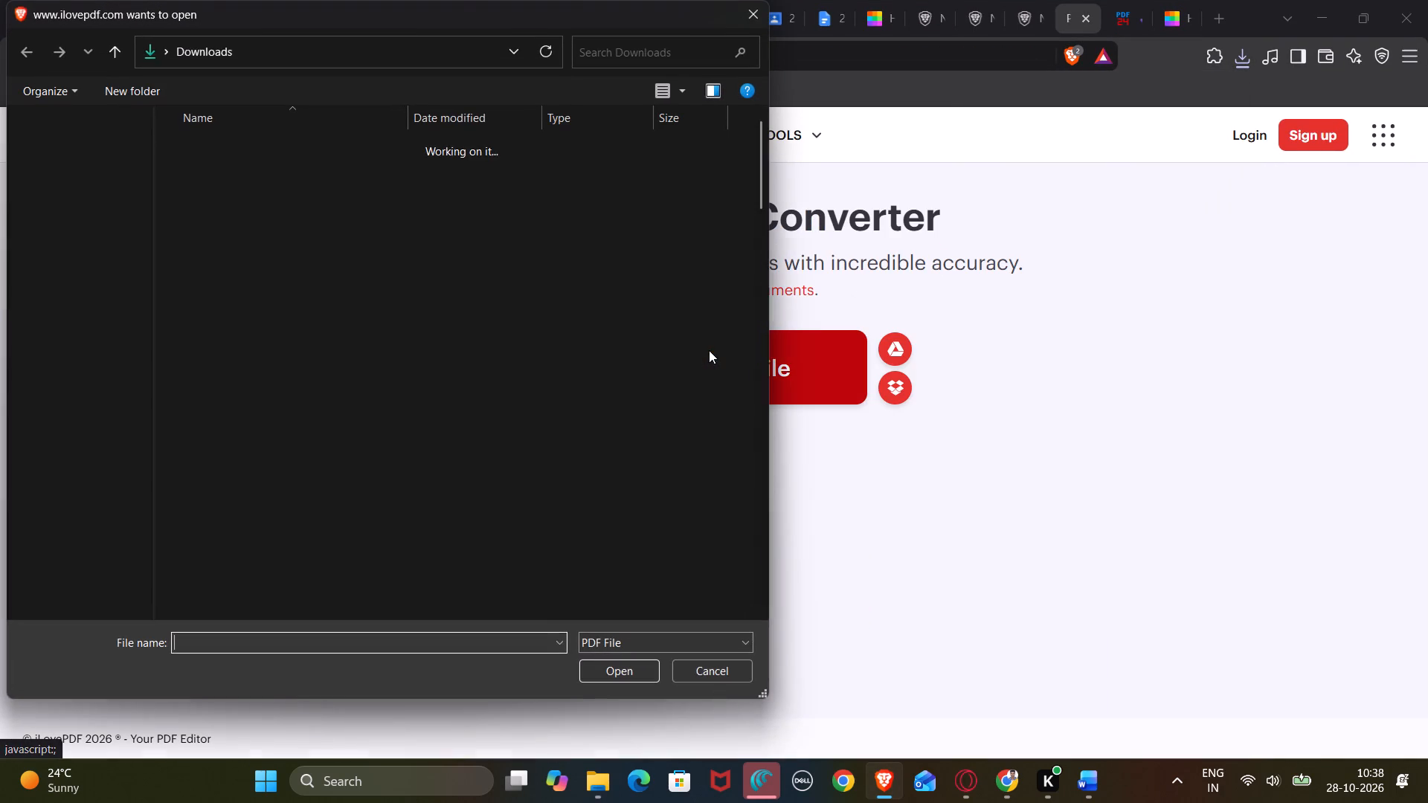
{"action": "left_click", "coordinate": [324, 196]}
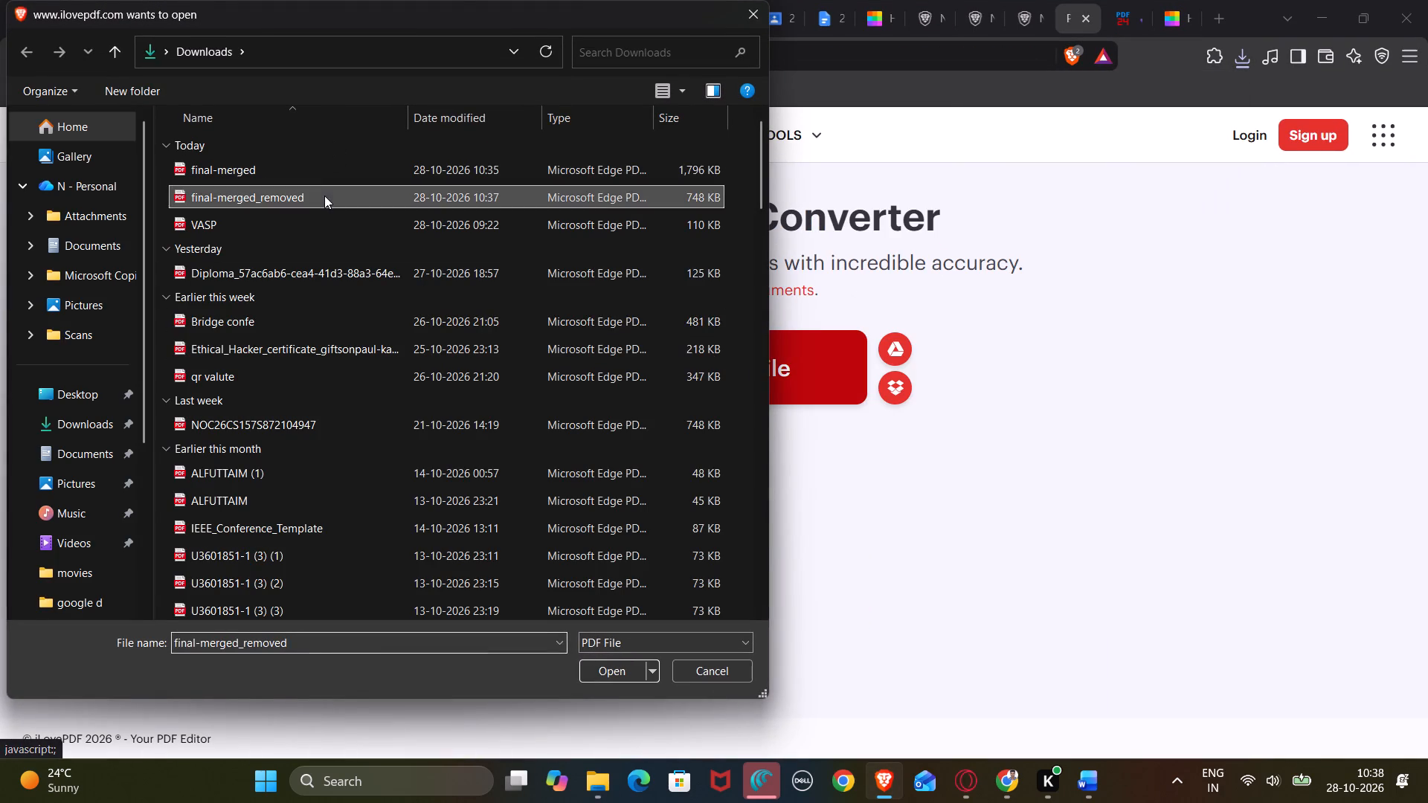
{"action": "left_click", "coordinate": [613, 664]}
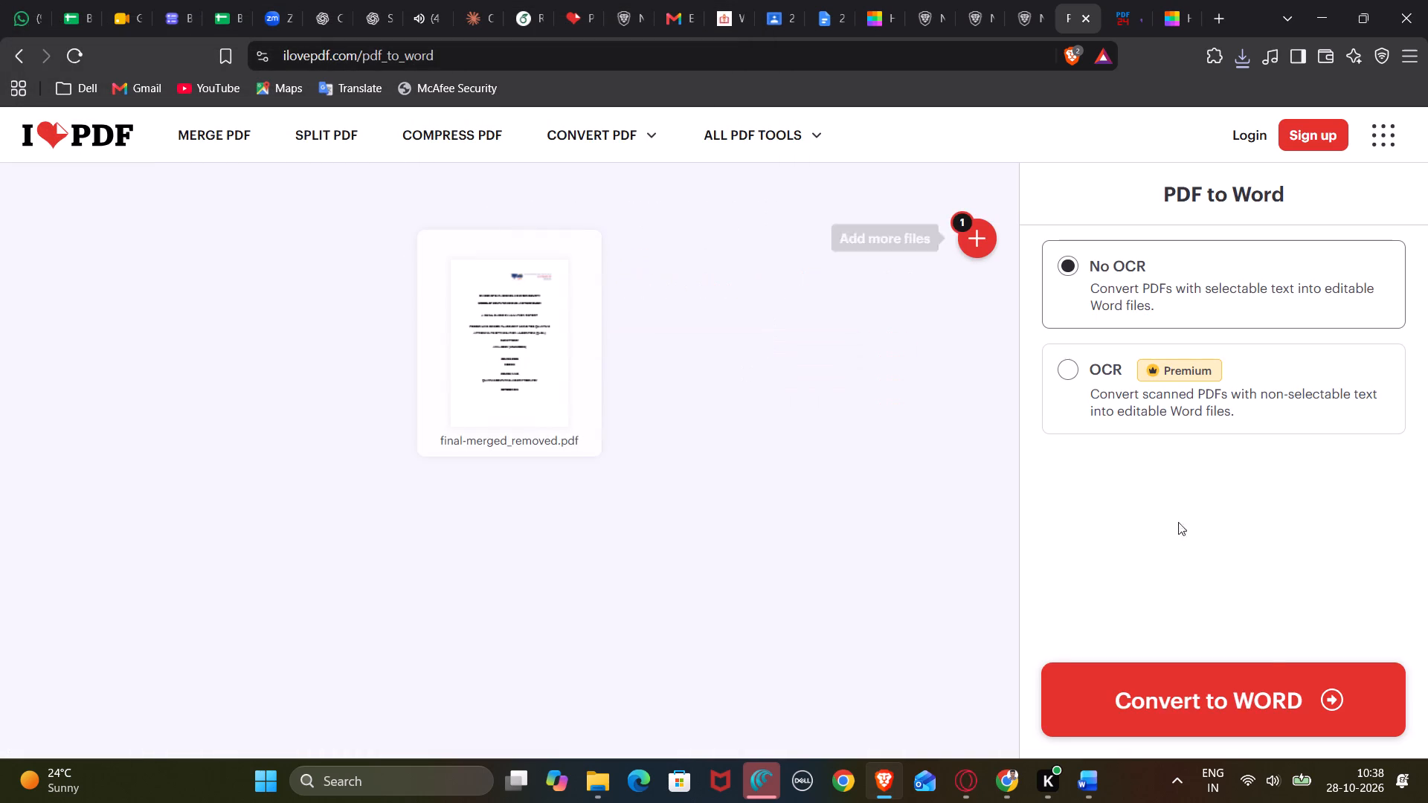
{"action": "left_click", "coordinate": [1227, 691]}
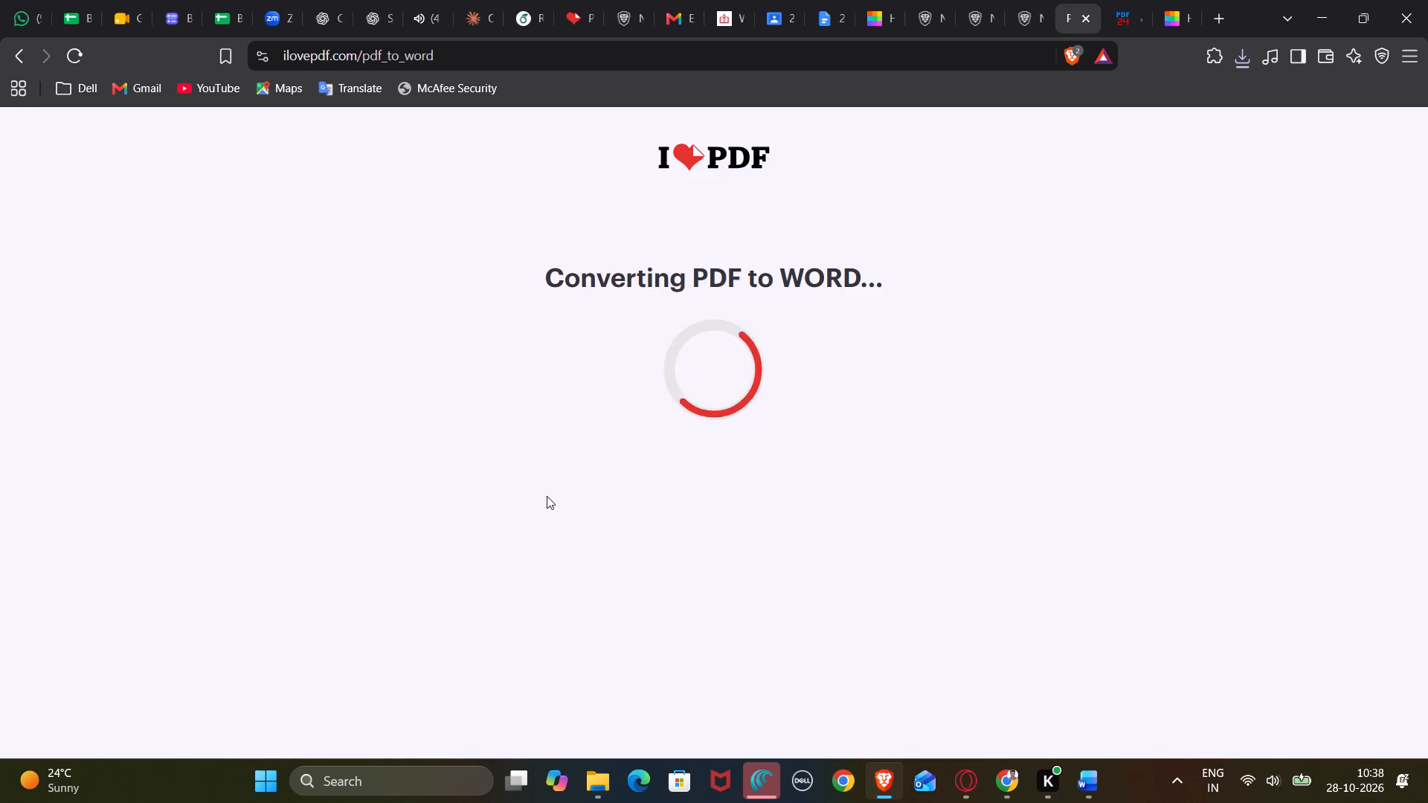
Download the converted Word document and save it as final-merged_removed in Downloads.
{"action": "left_click", "coordinate": [615, 286]}
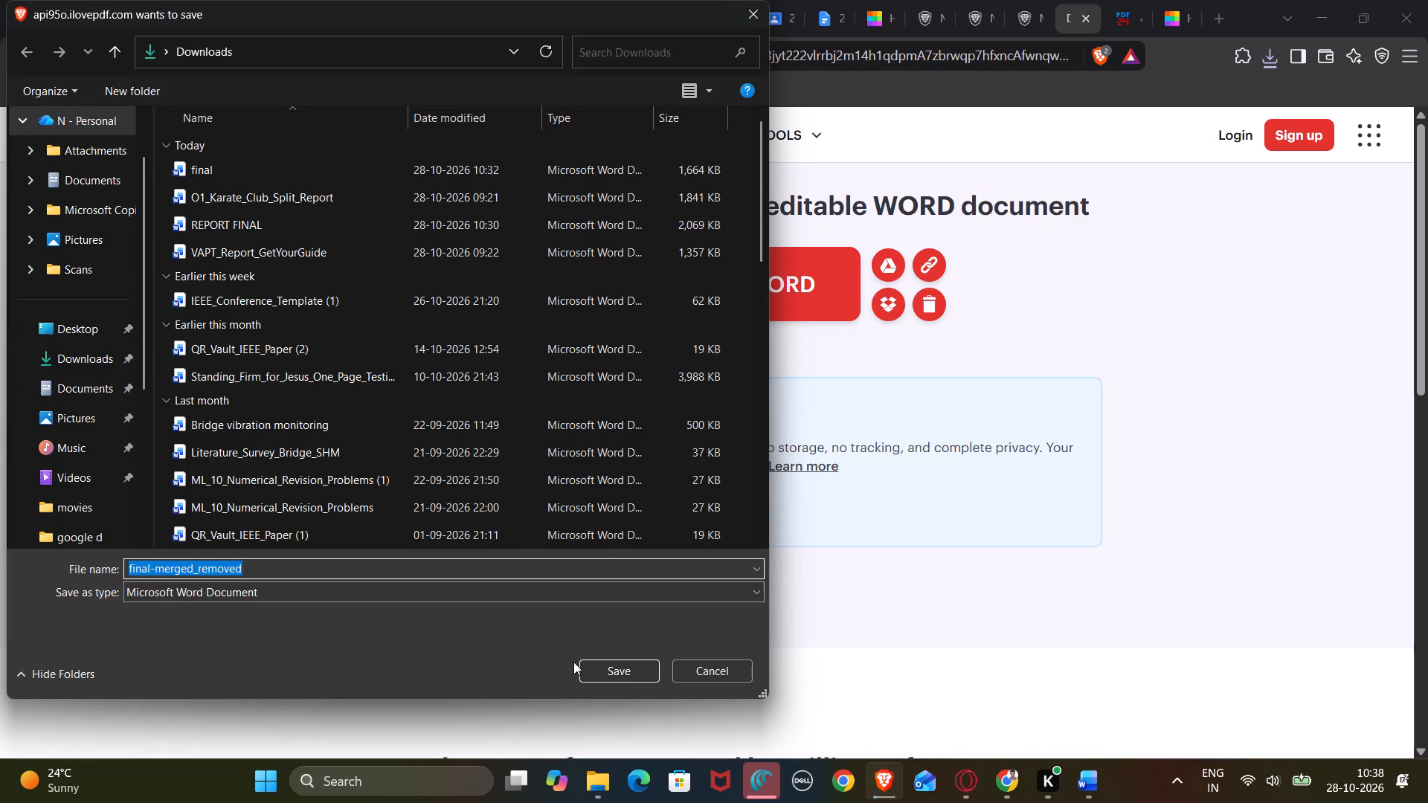
{"action": "left_click", "coordinate": [617, 668]}
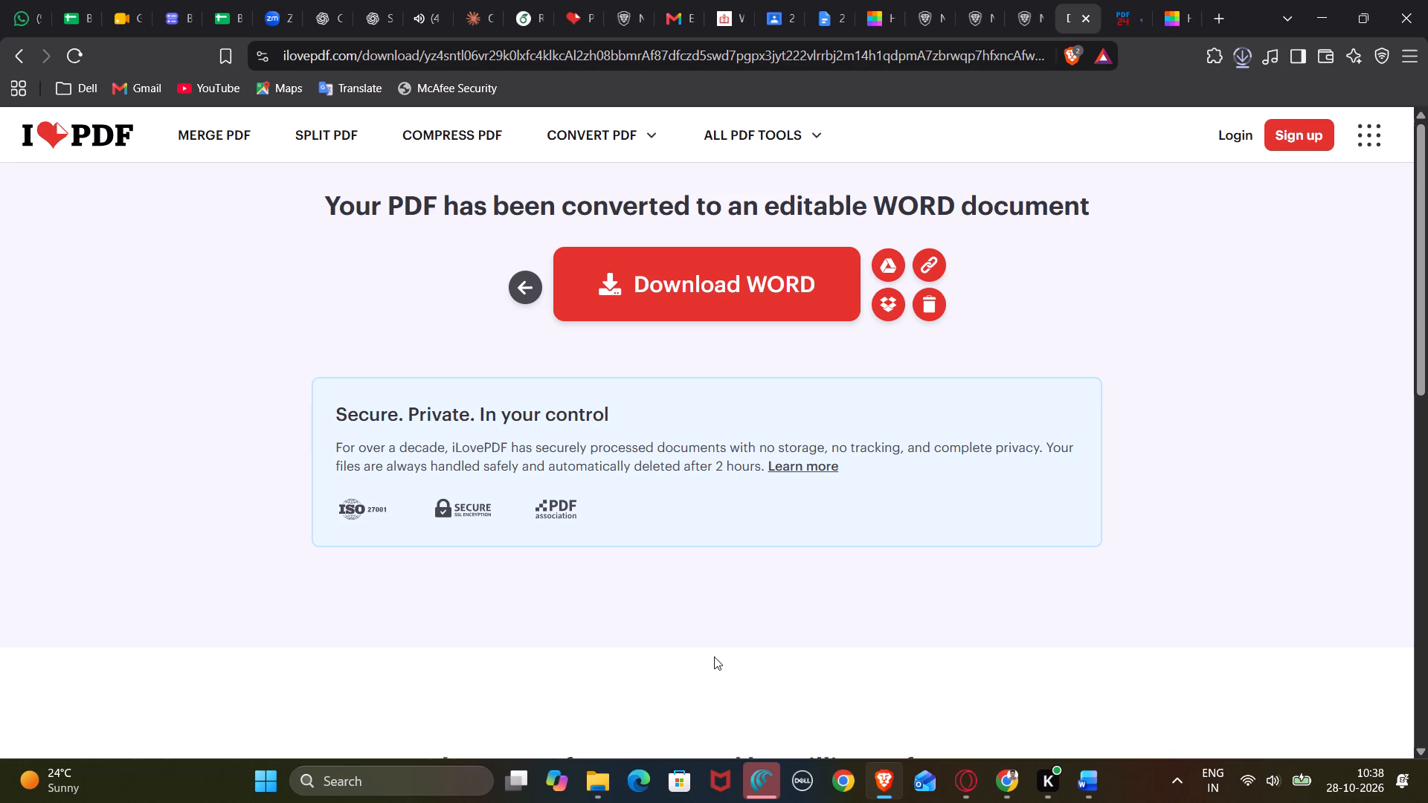
Switch to File Explorer, refresh Downloads, open the Word version of final-merged_removed and enable editing.
{"action": "left_click", "coordinate": [593, 776]}
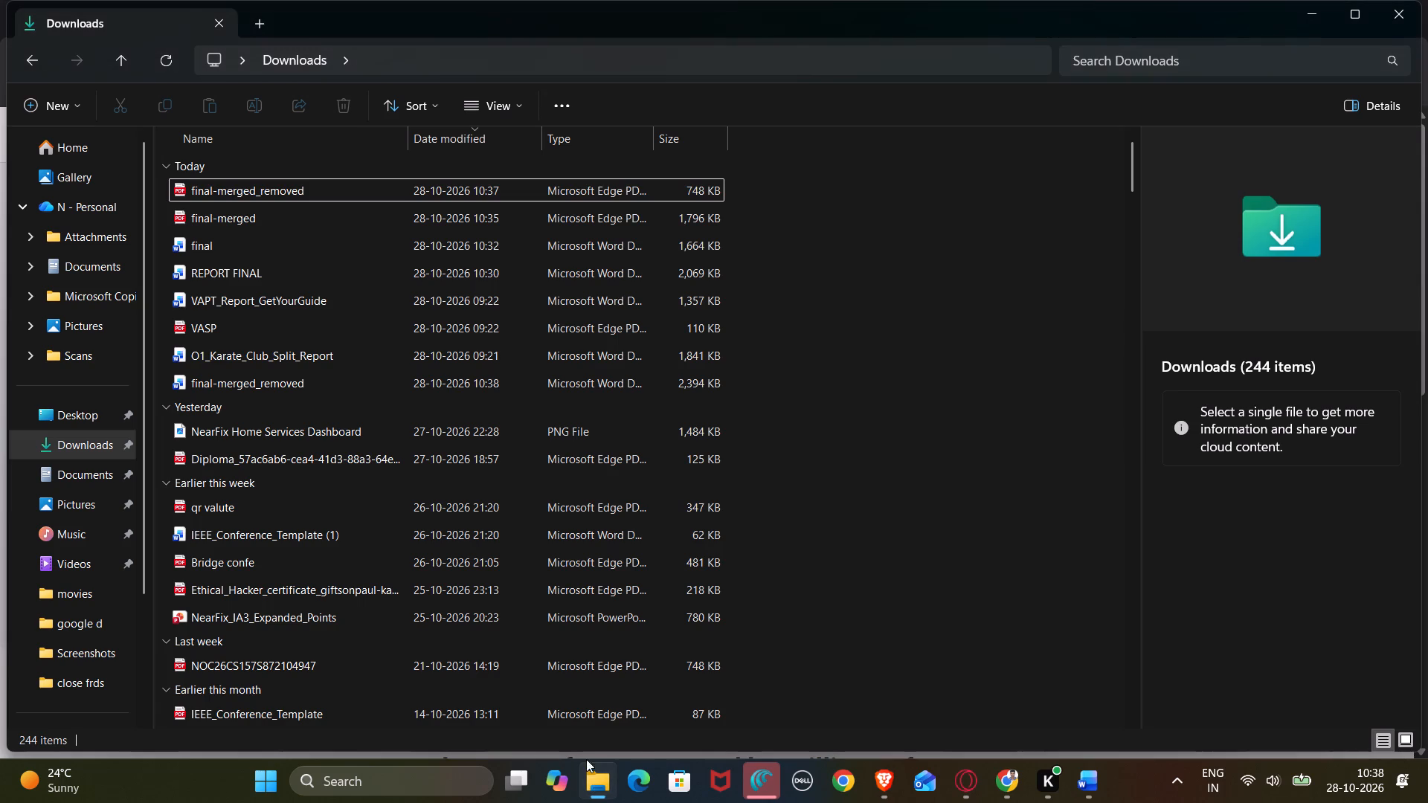
{"action": "double_click", "coordinate": [300, 186]}
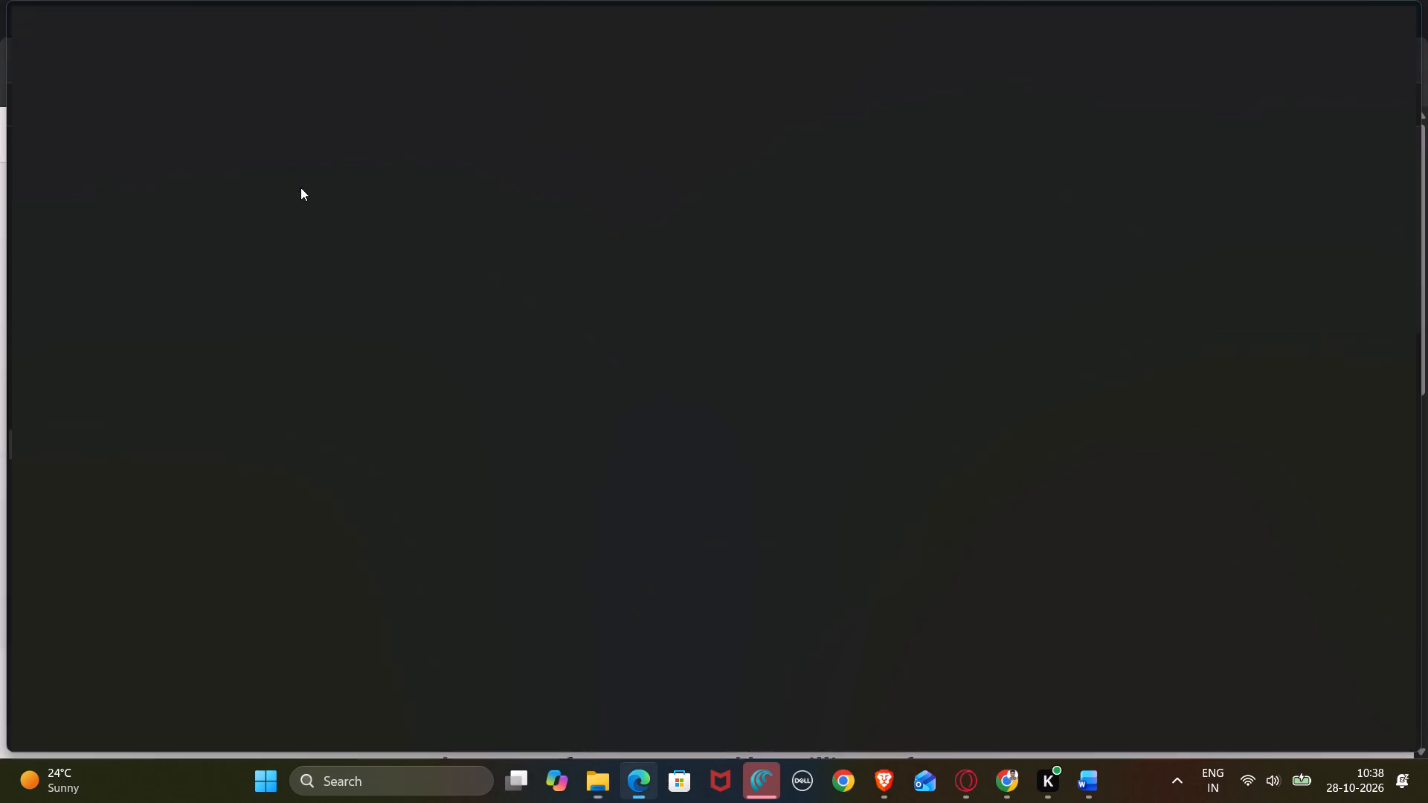
{"action": "left_click", "coordinate": [1427, 0]}
{"action": "left_click", "coordinate": [155, 64]}
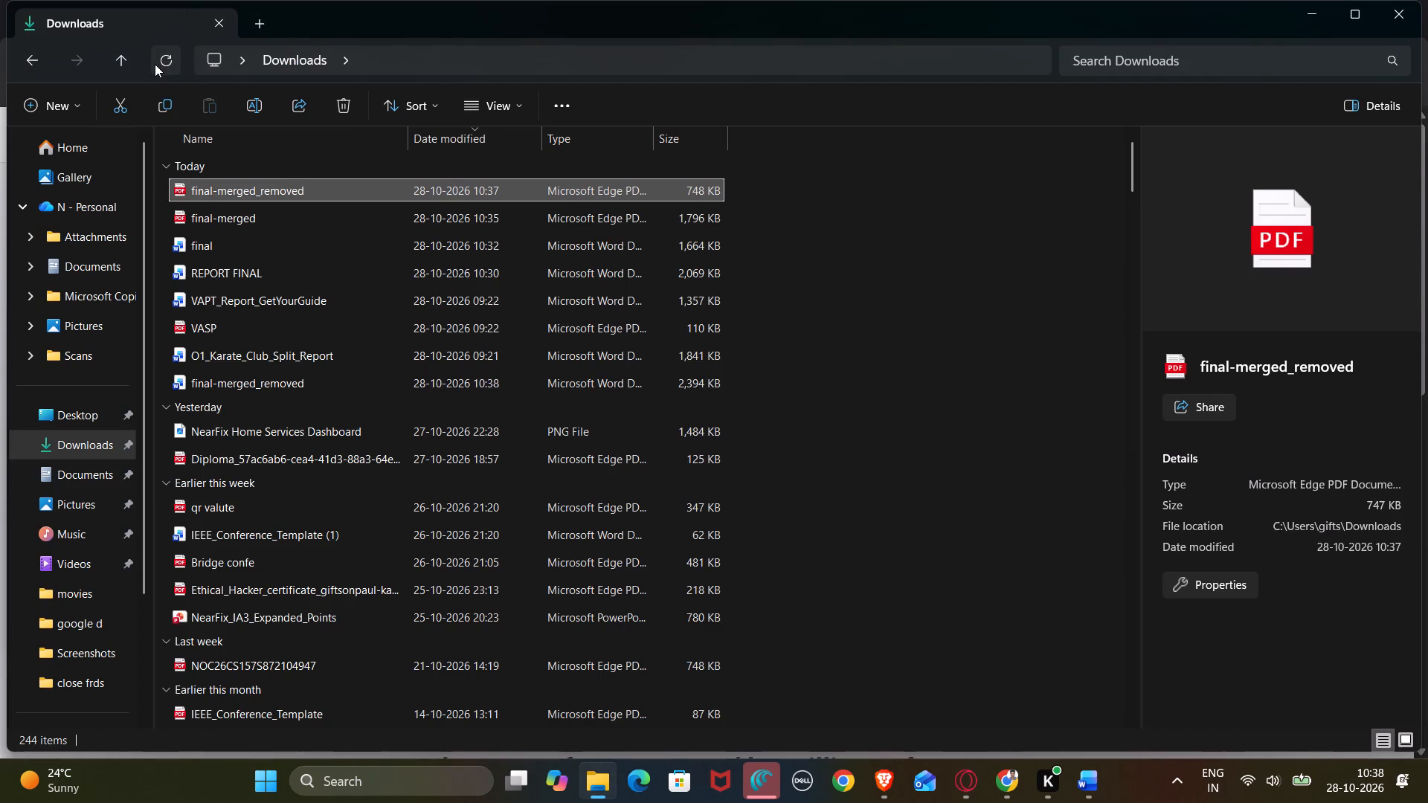
{"action": "double_click", "coordinate": [277, 181]}
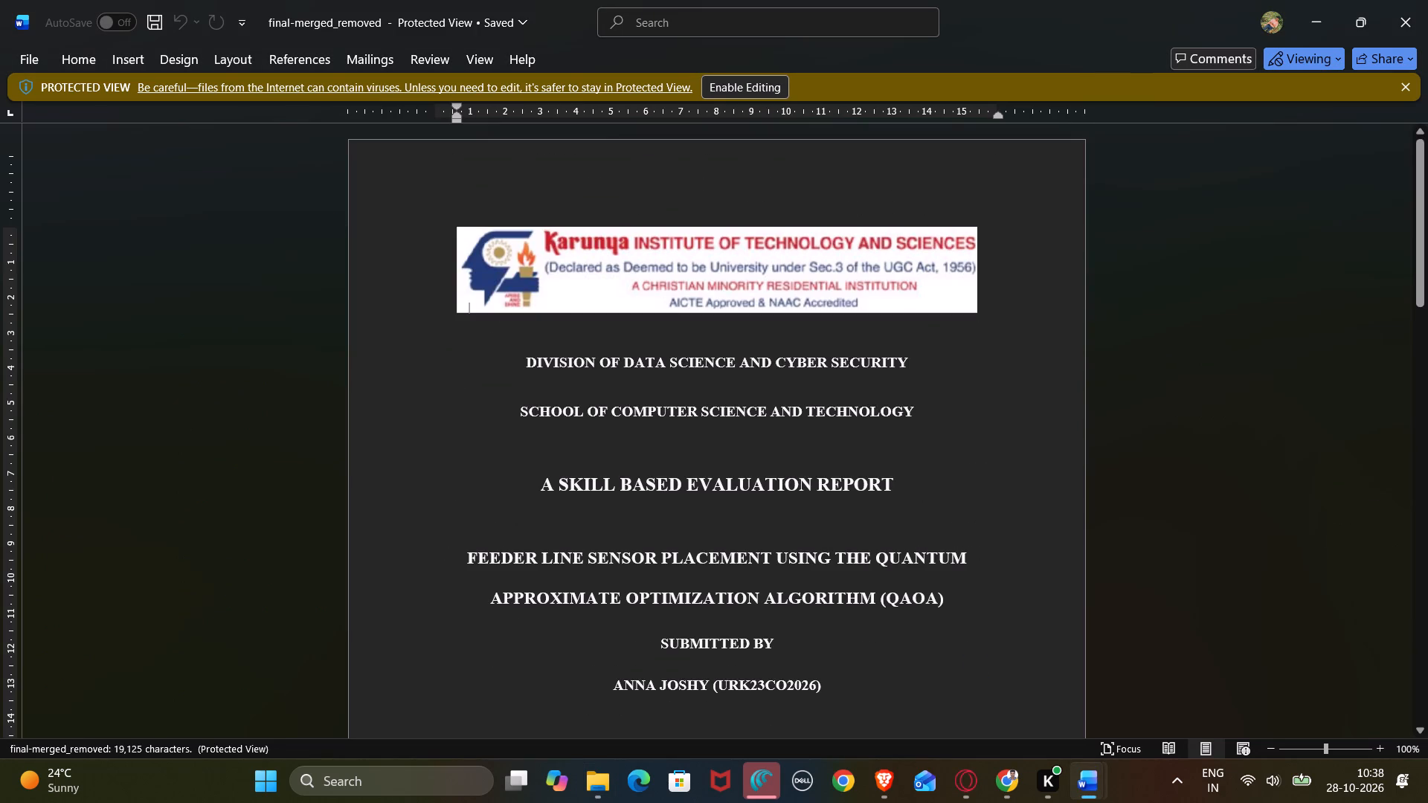
{"action": "scroll", "coordinate": [681, 408], "scroll_direction": "down", "scroll_amount": 1}
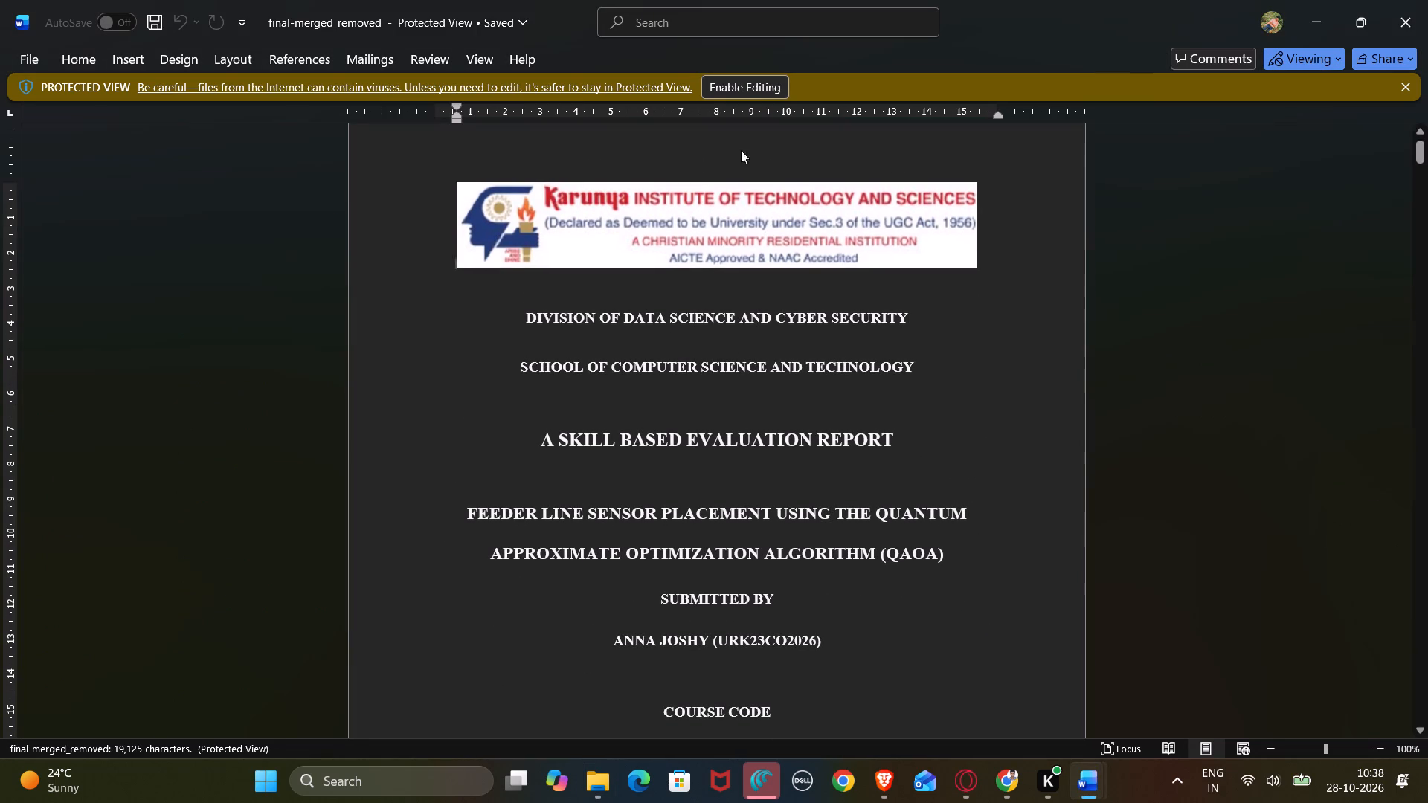
{"action": "left_click", "coordinate": [739, 82]}
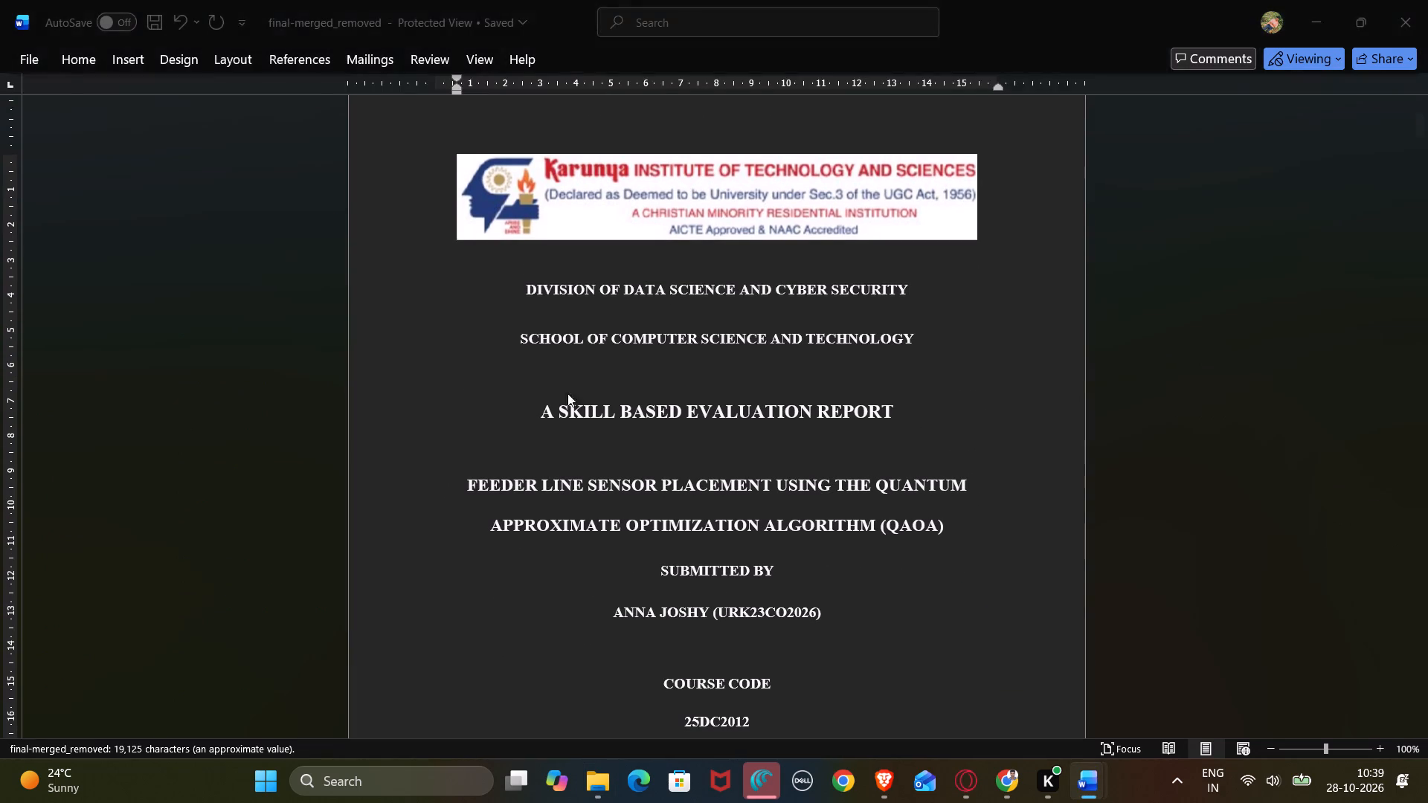
Compare the cover page of final-merged_removed with the one in final, and check the pages up to the Executive Summary.
{"action": "scroll", "coordinate": [155, 413], "scroll_direction": "down", "scroll_amount": 4}
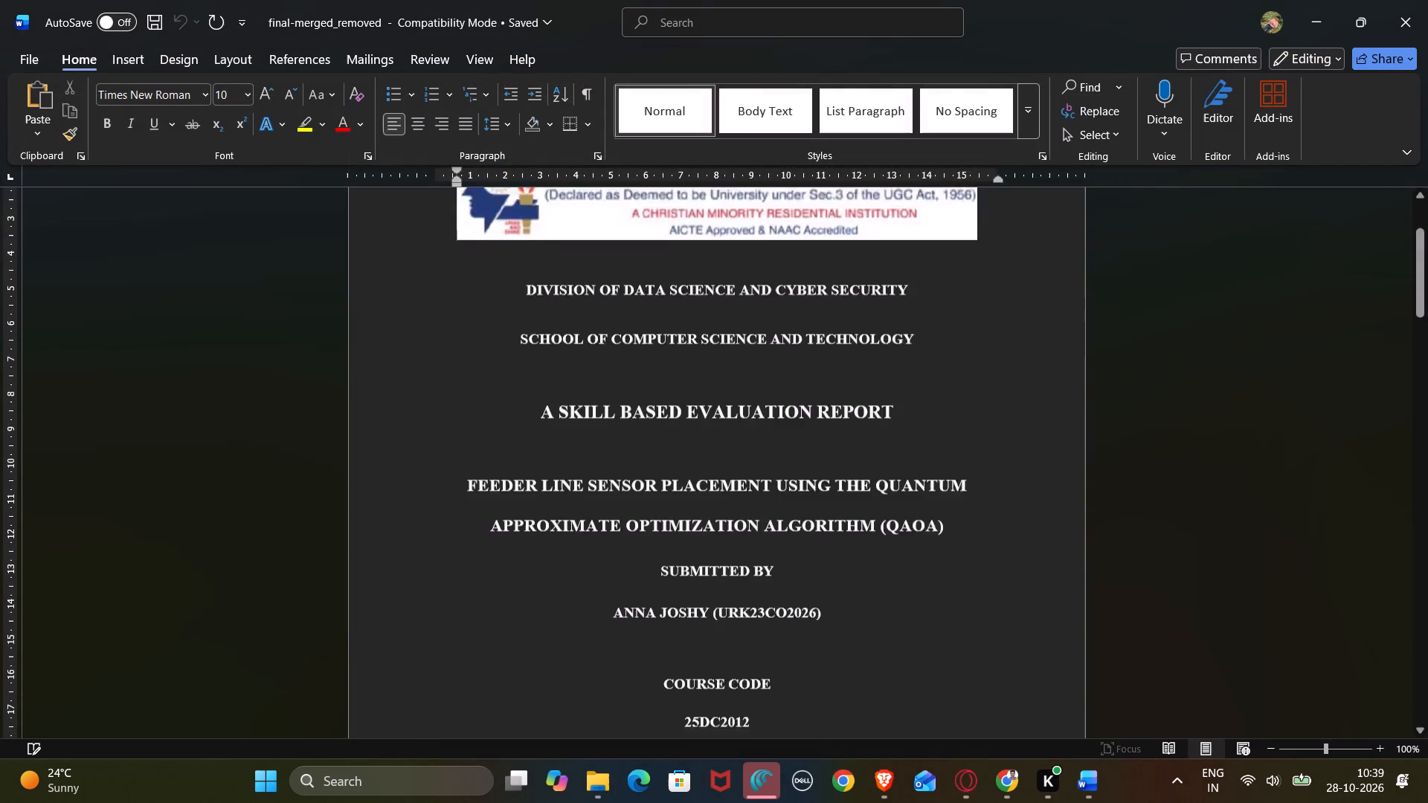
{"action": "scroll", "coordinate": [155, 413], "scroll_direction": "down", "scroll_amount": 5}
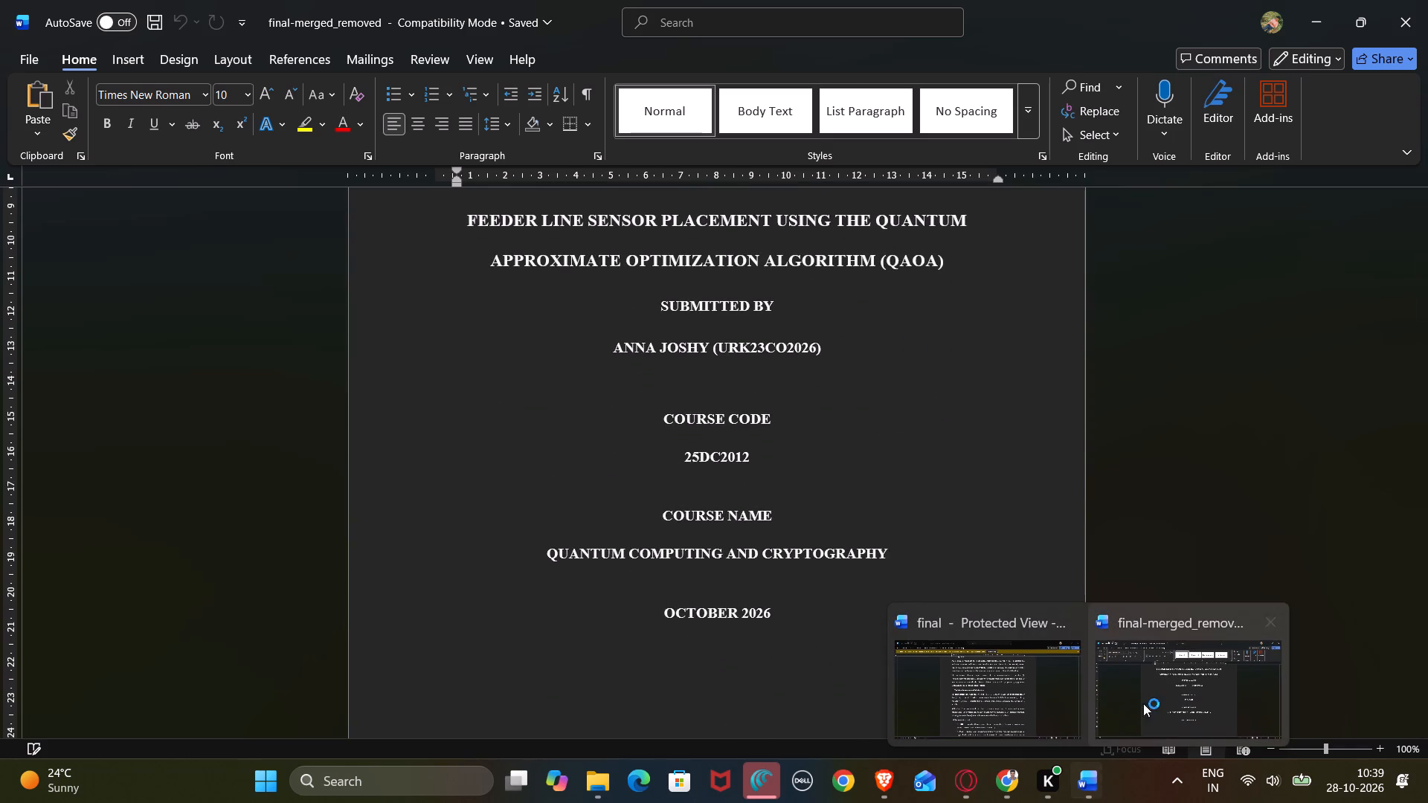
{"action": "left_click", "coordinate": [1192, 679]}
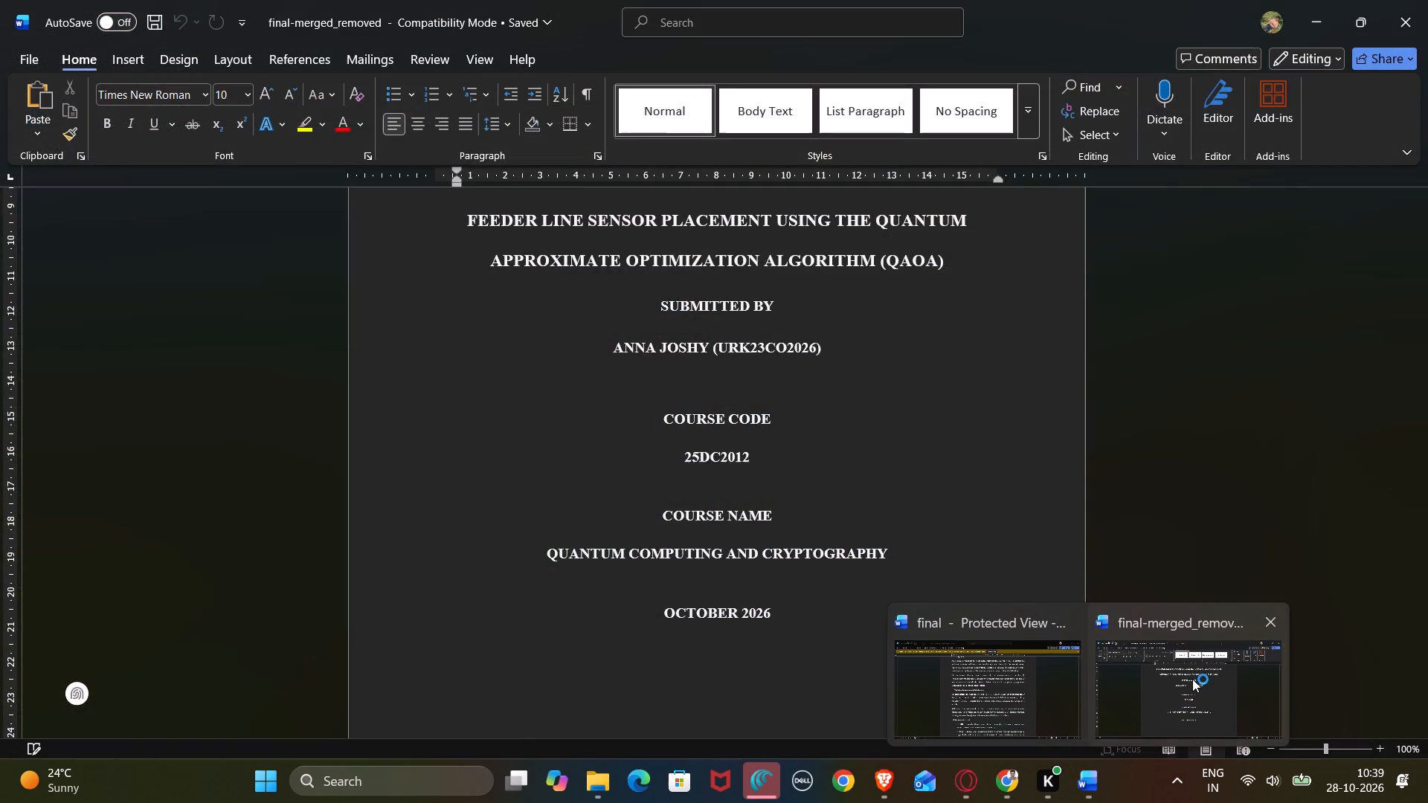
{"action": "scroll", "coordinate": [849, 538], "scroll_direction": "up", "scroll_amount": 9}
{"action": "scroll", "coordinate": [806, 471], "scroll_direction": "up", "scroll_amount": 2}
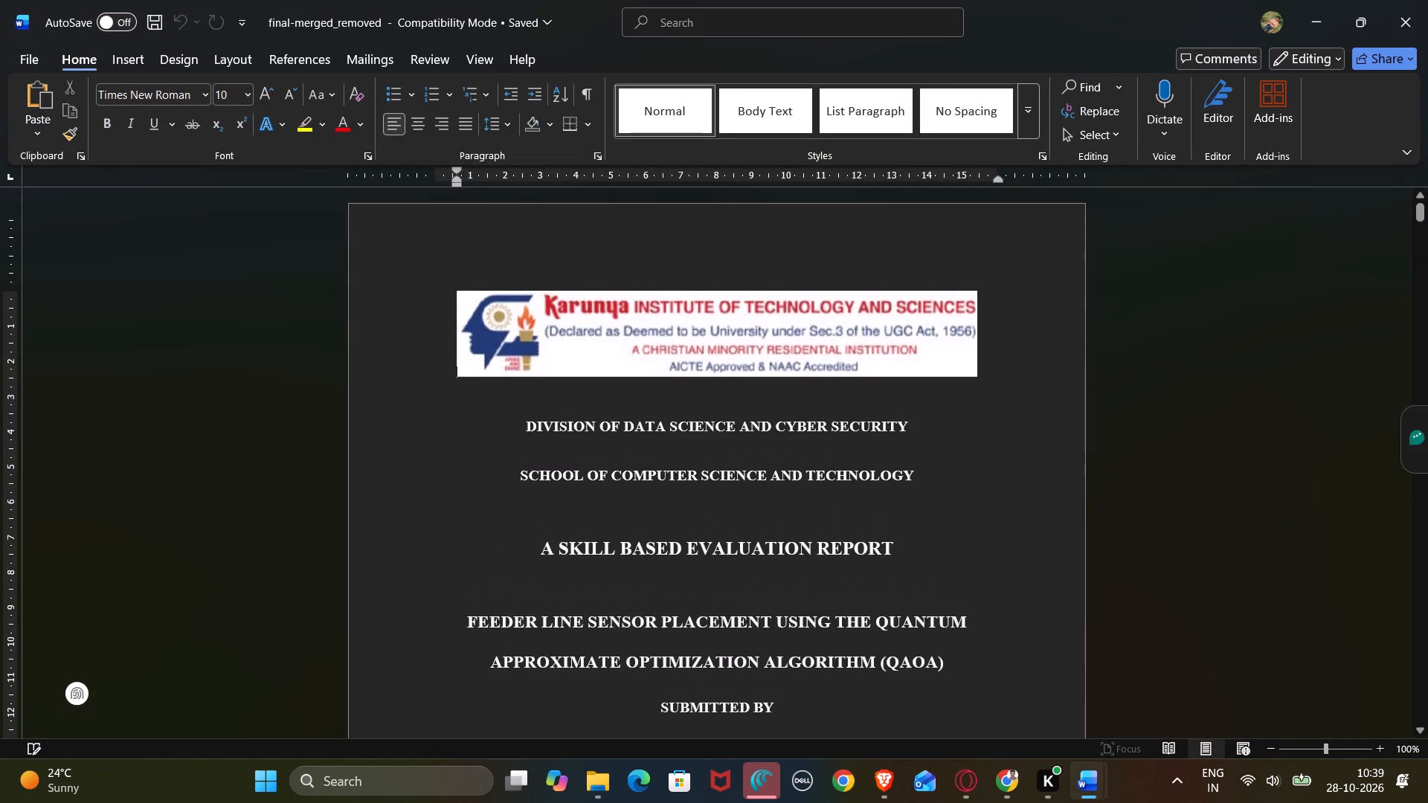
{"action": "left_click", "coordinate": [1044, 694]}
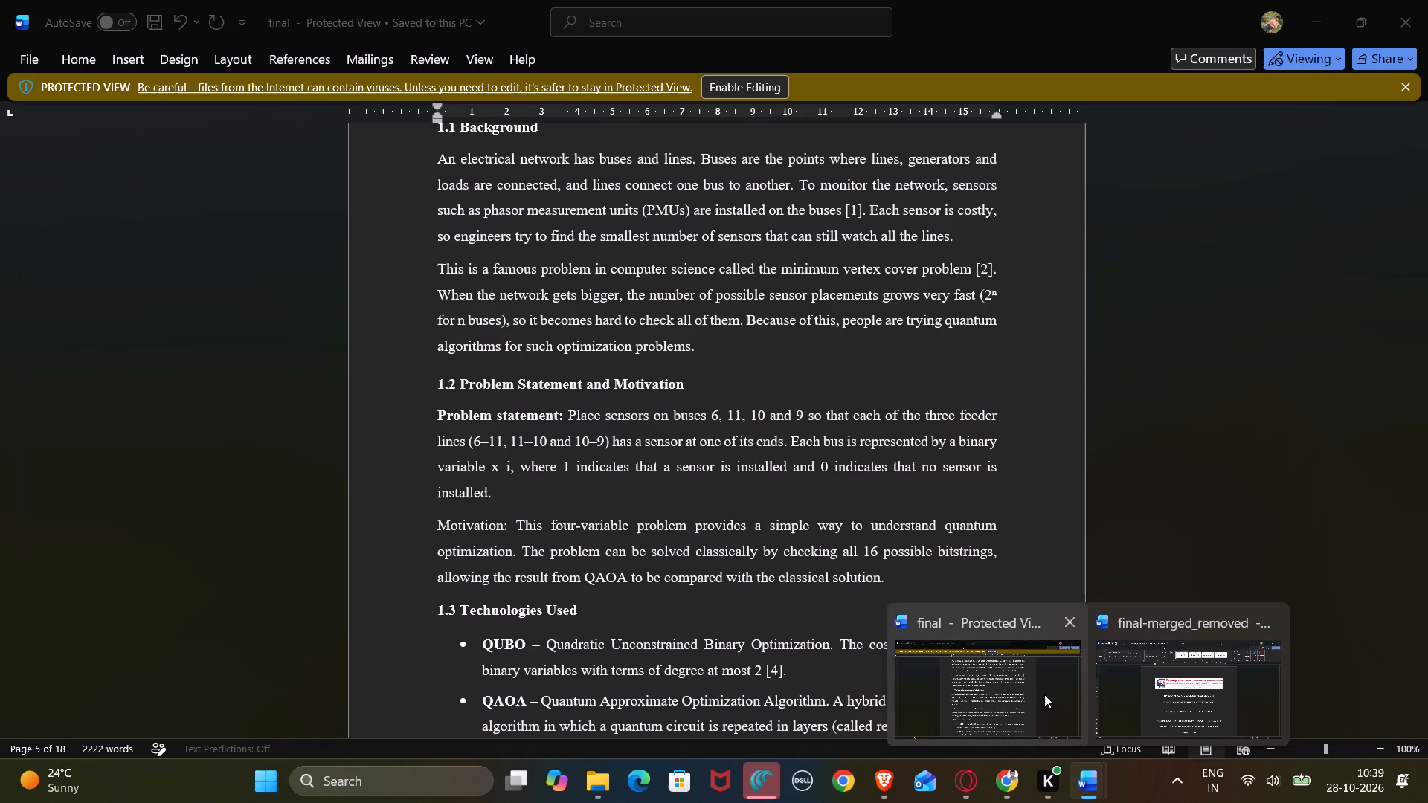
{"action": "scroll", "coordinate": [872, 546], "scroll_direction": "up", "scroll_amount": 12}
{"action": "scroll", "coordinate": [872, 546], "scroll_direction": "up", "scroll_amount": 11}
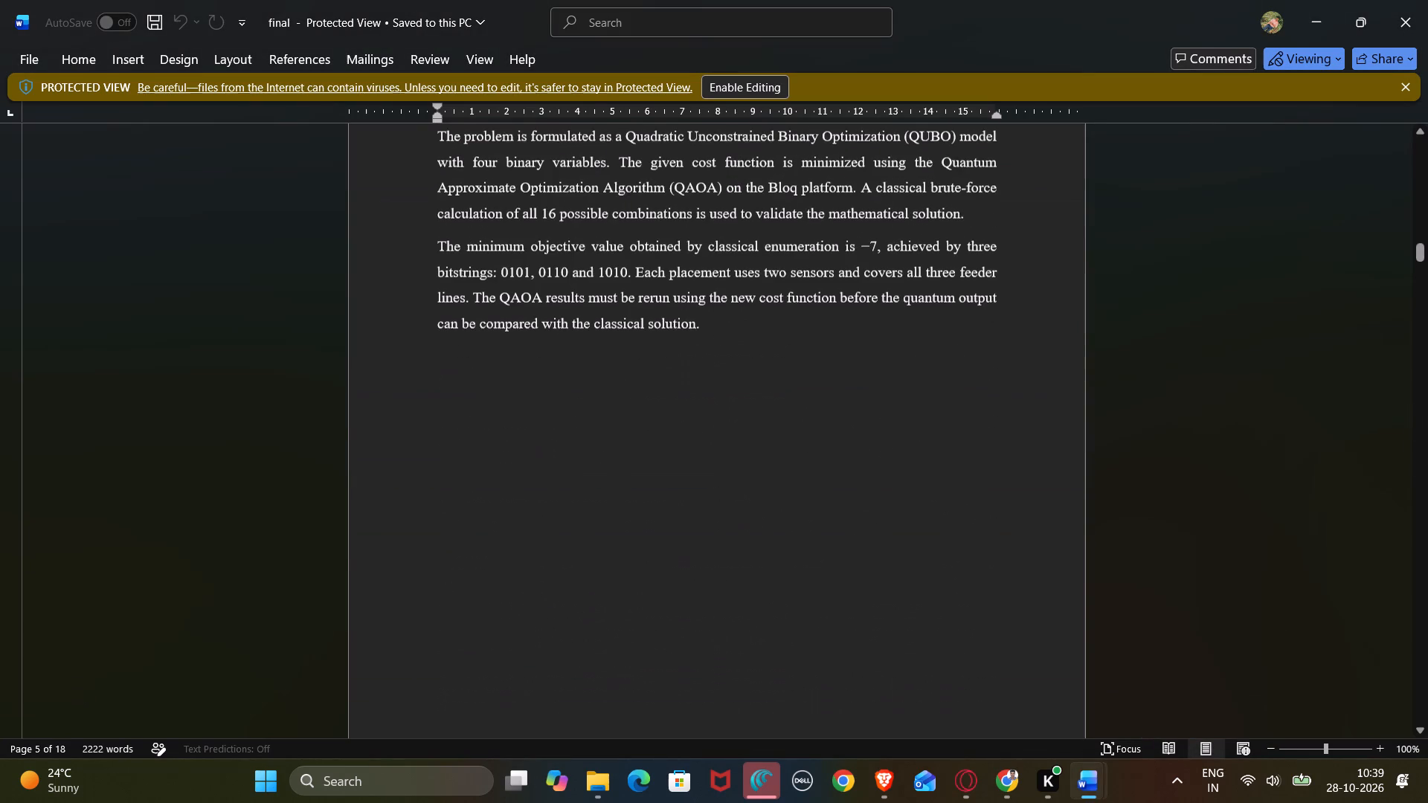
{"action": "left_click_drag", "start_coordinate": [1421, 255], "coordinate": [1427, 132]}
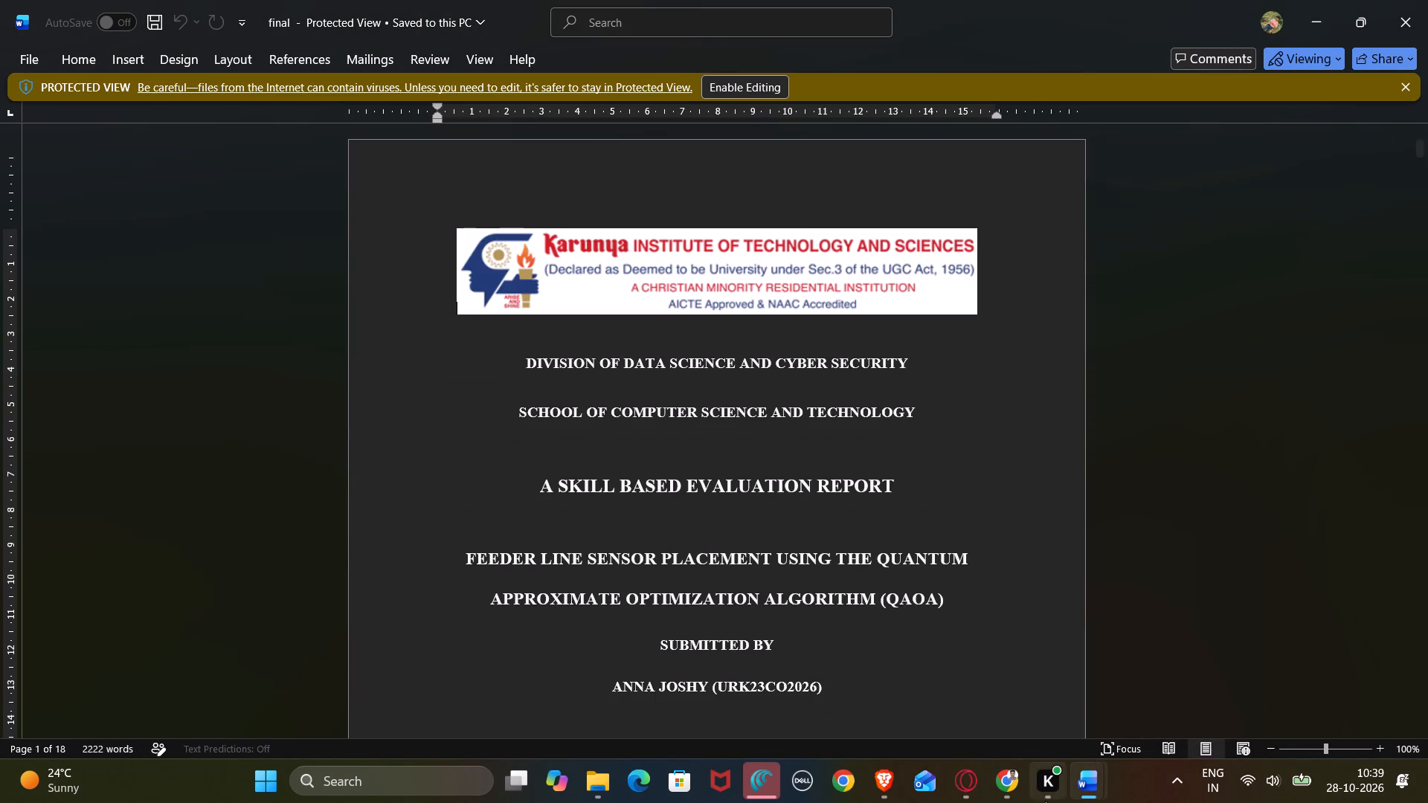
{"action": "left_click", "coordinate": [1148, 680]}
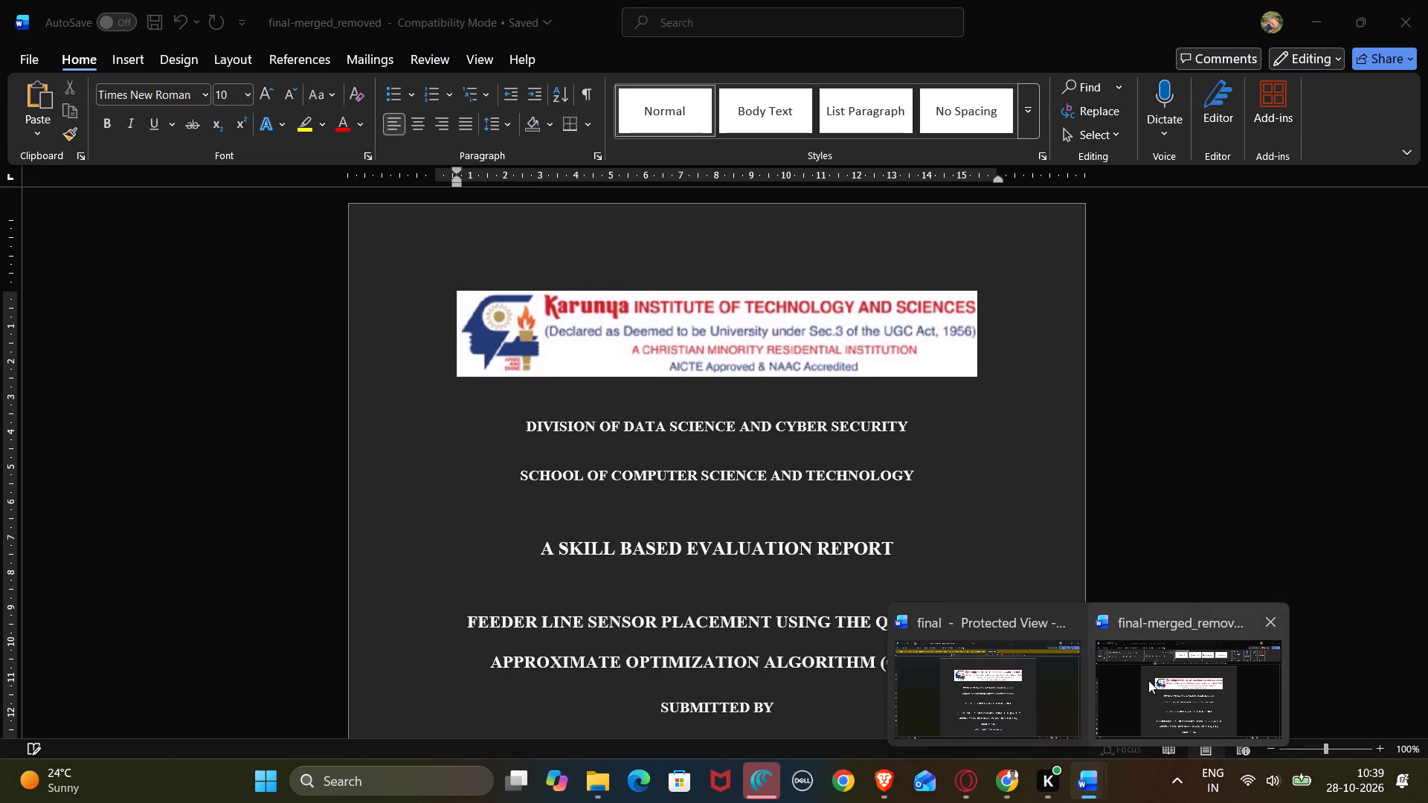
{"action": "scroll", "coordinate": [859, 567], "scroll_direction": "down", "scroll_amount": 10}
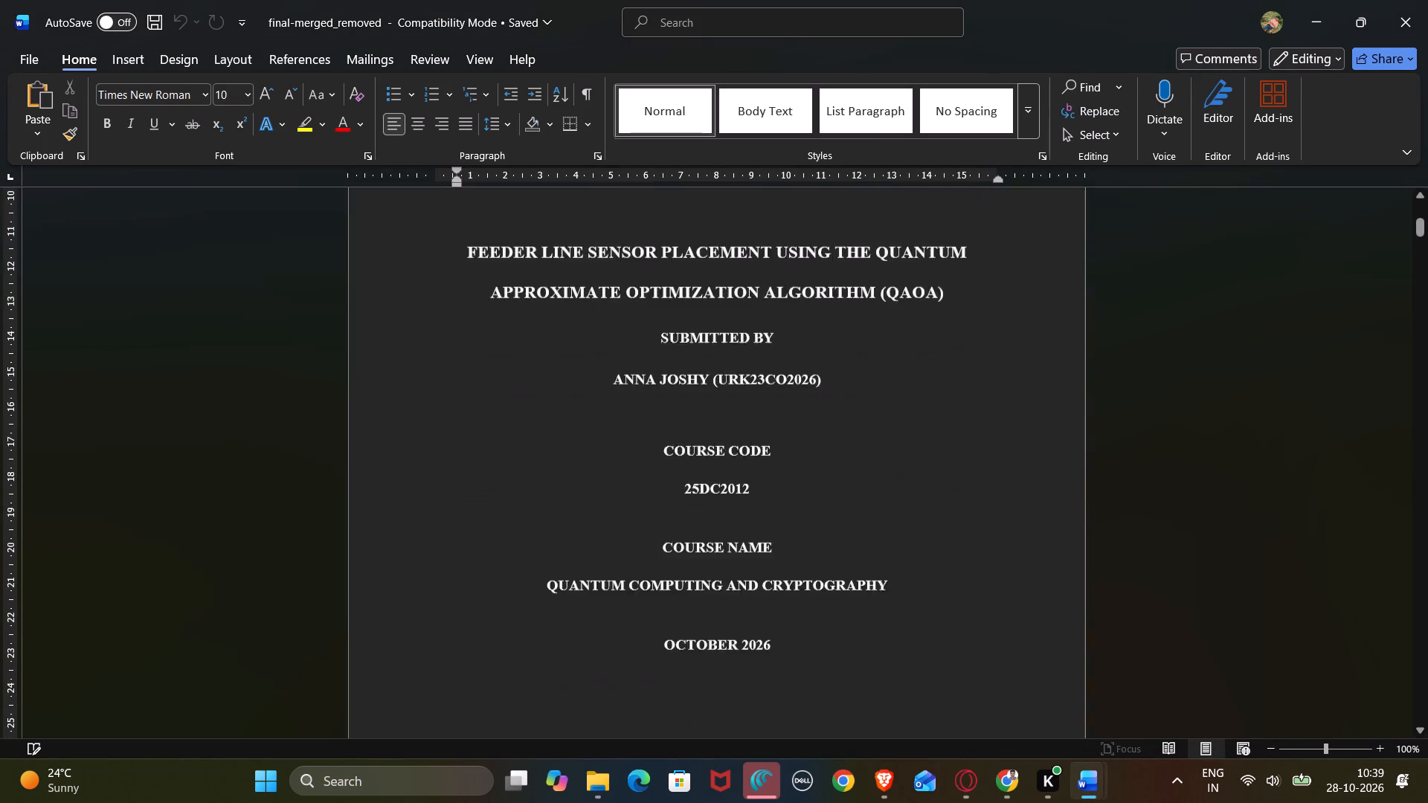
{"action": "scroll", "coordinate": [859, 567], "scroll_direction": "down", "scroll_amount": 20}
{"action": "scroll", "coordinate": [859, 567], "scroll_direction": "down", "scroll_amount": 20}
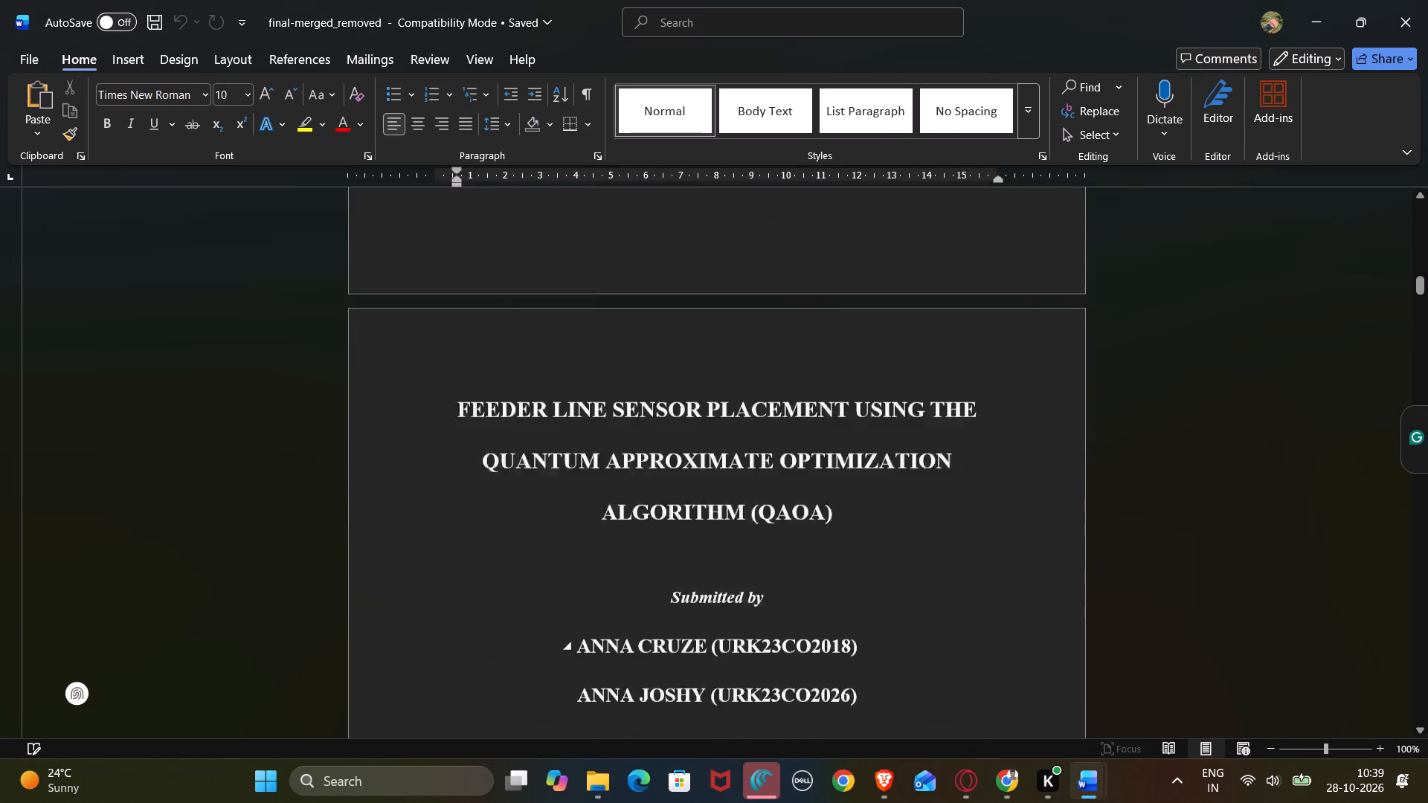
{"action": "scroll", "coordinate": [858, 560], "scroll_direction": "down", "scroll_amount": 18}
{"action": "scroll", "coordinate": [858, 562], "scroll_direction": "down", "scroll_amount": 5}
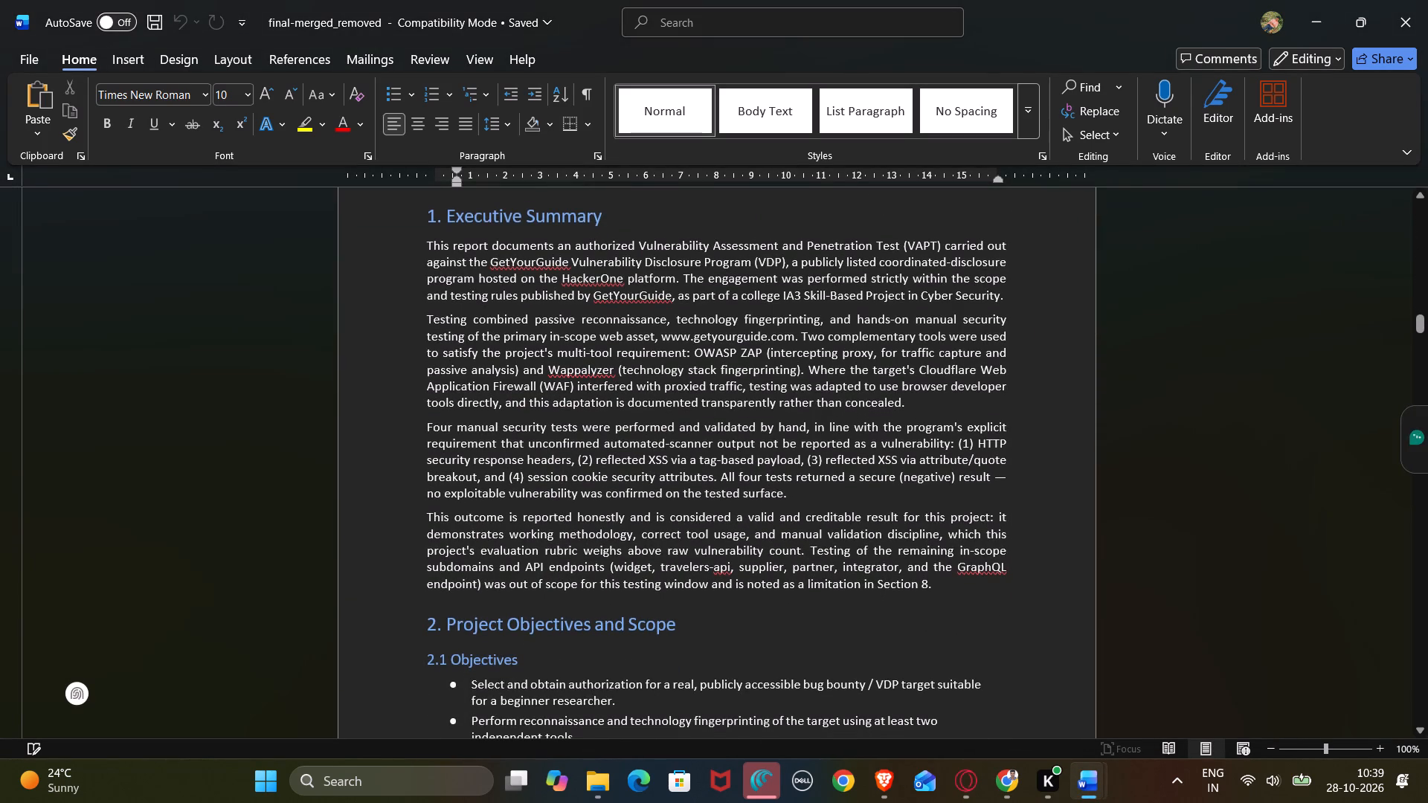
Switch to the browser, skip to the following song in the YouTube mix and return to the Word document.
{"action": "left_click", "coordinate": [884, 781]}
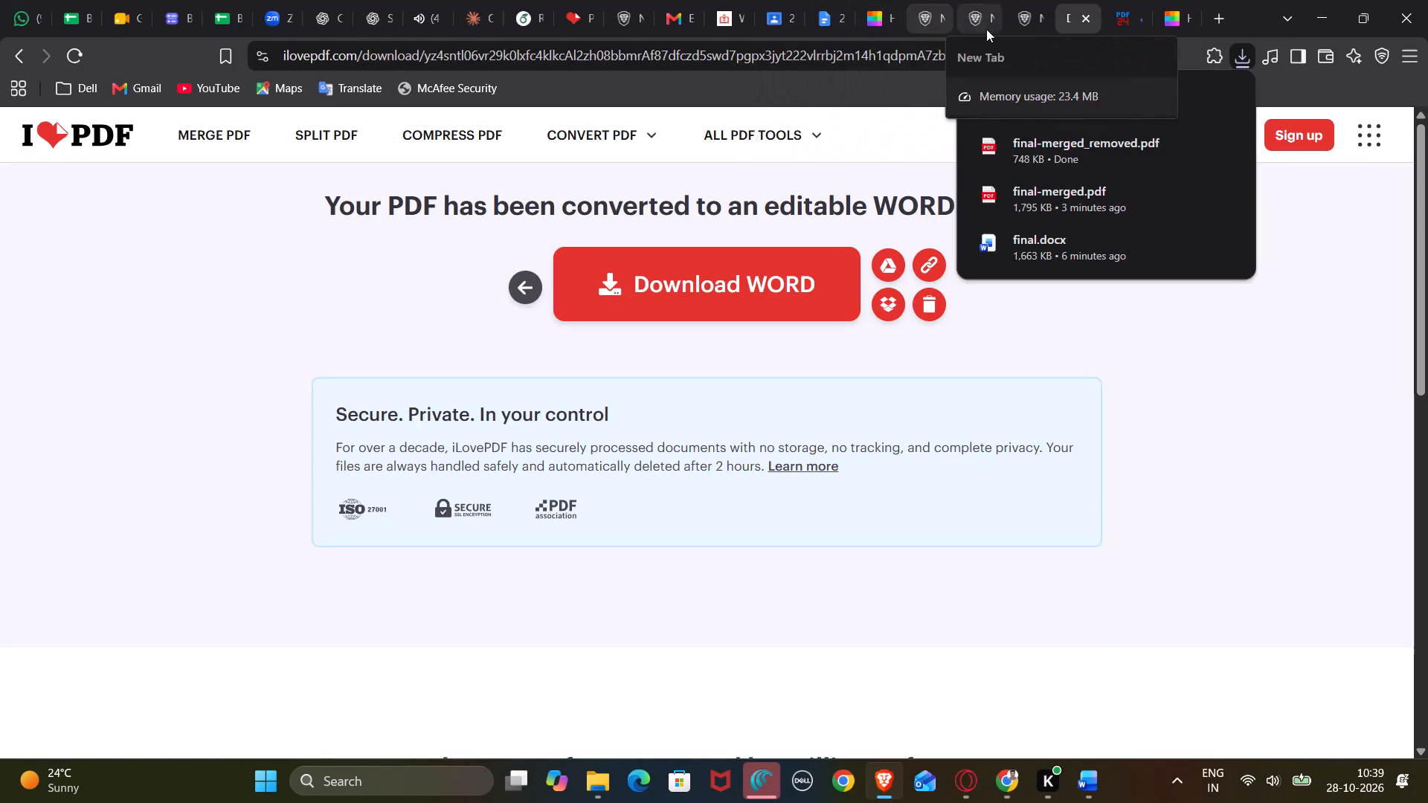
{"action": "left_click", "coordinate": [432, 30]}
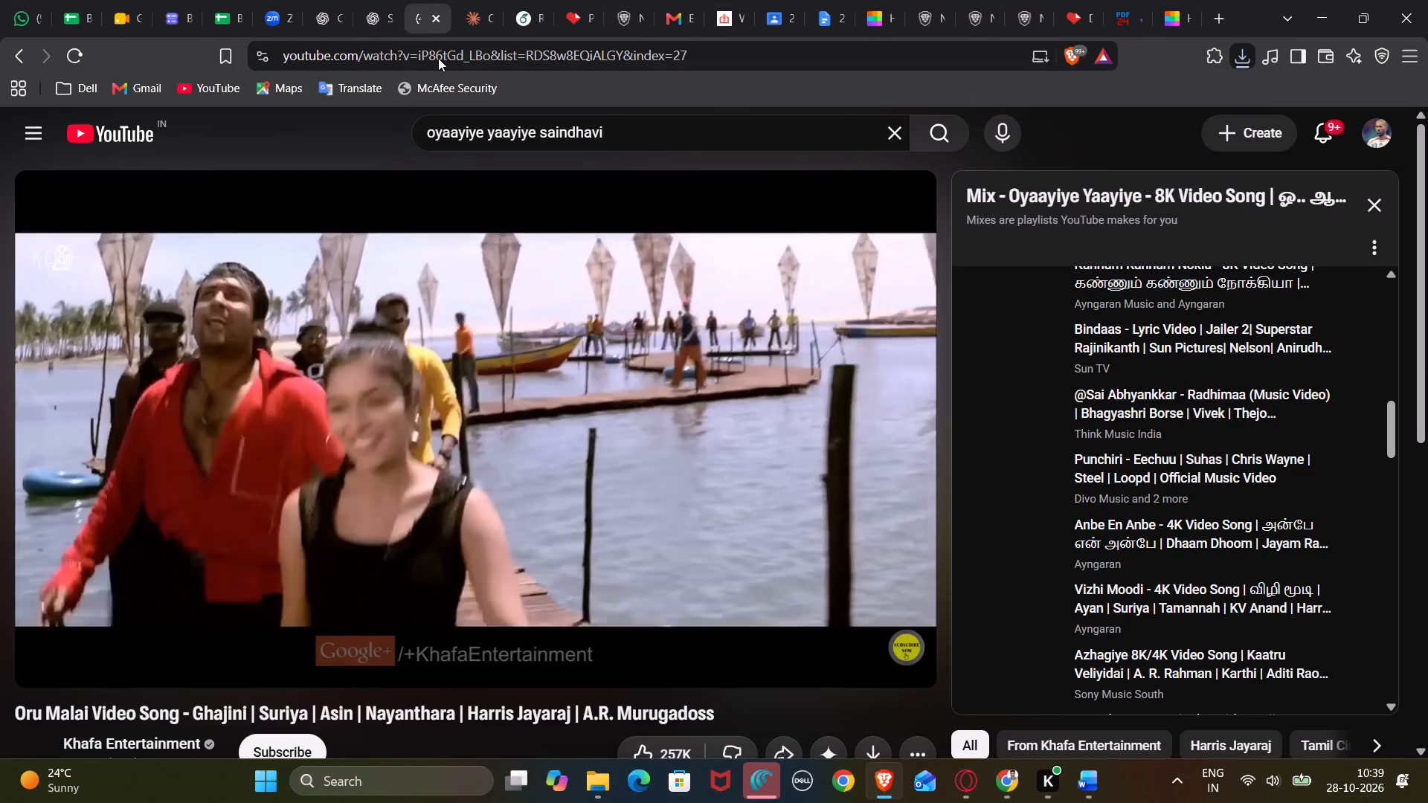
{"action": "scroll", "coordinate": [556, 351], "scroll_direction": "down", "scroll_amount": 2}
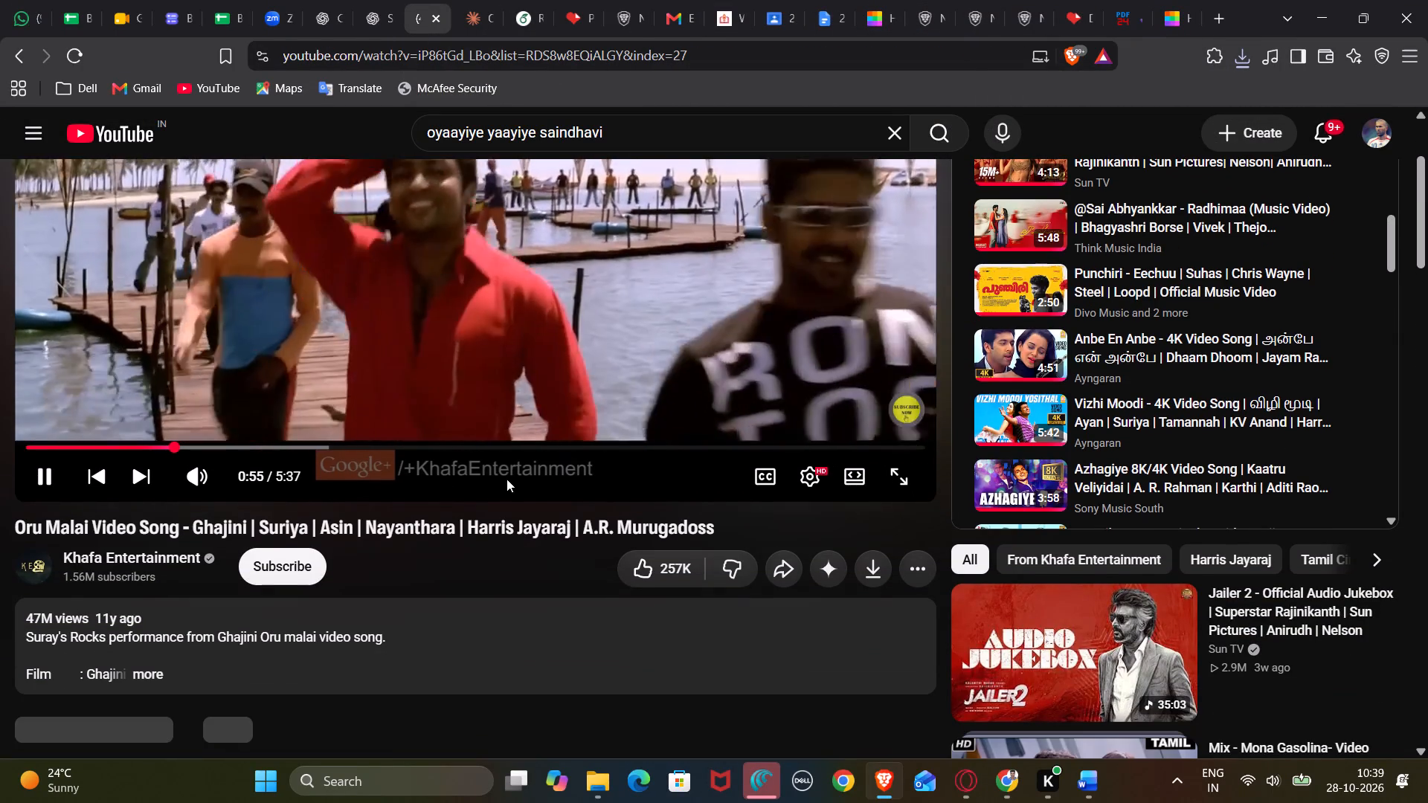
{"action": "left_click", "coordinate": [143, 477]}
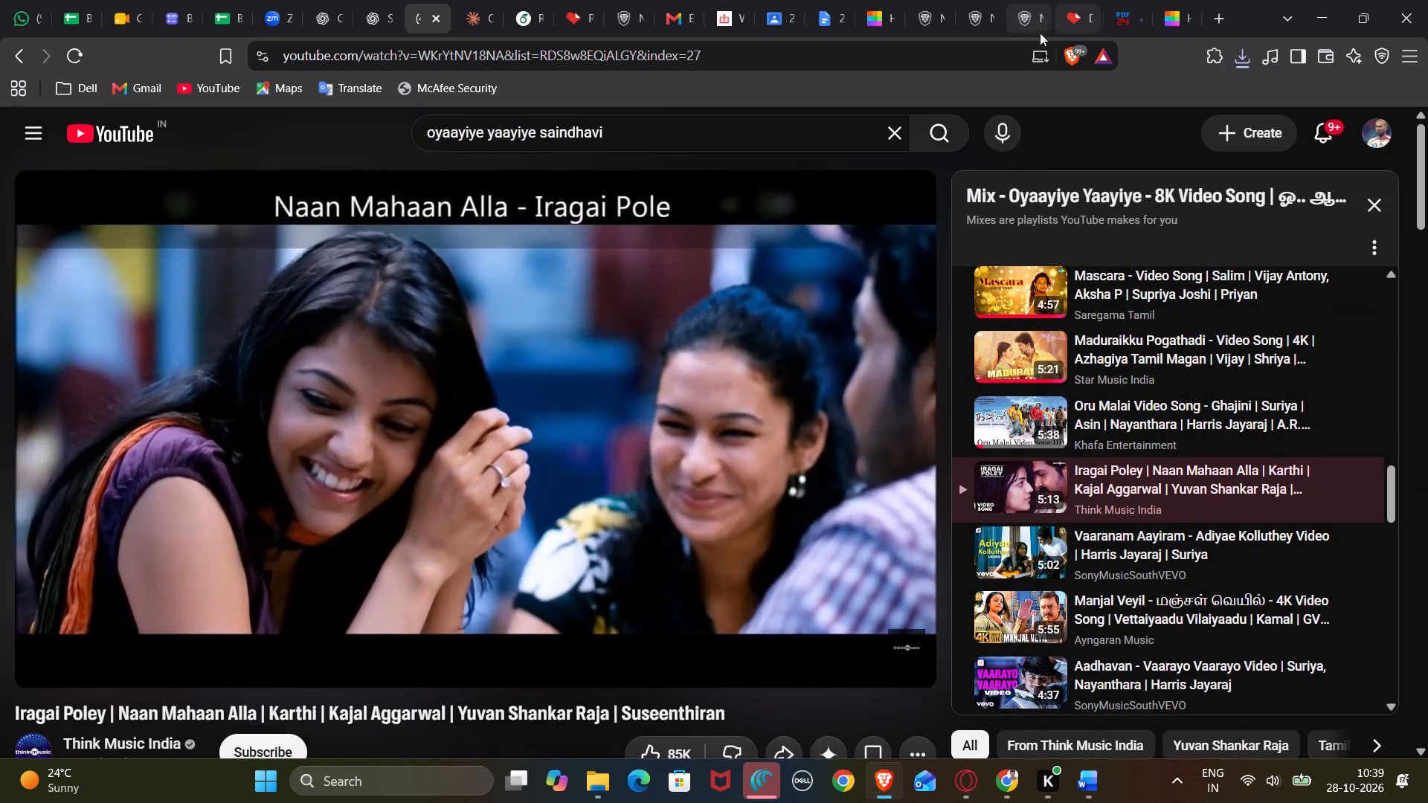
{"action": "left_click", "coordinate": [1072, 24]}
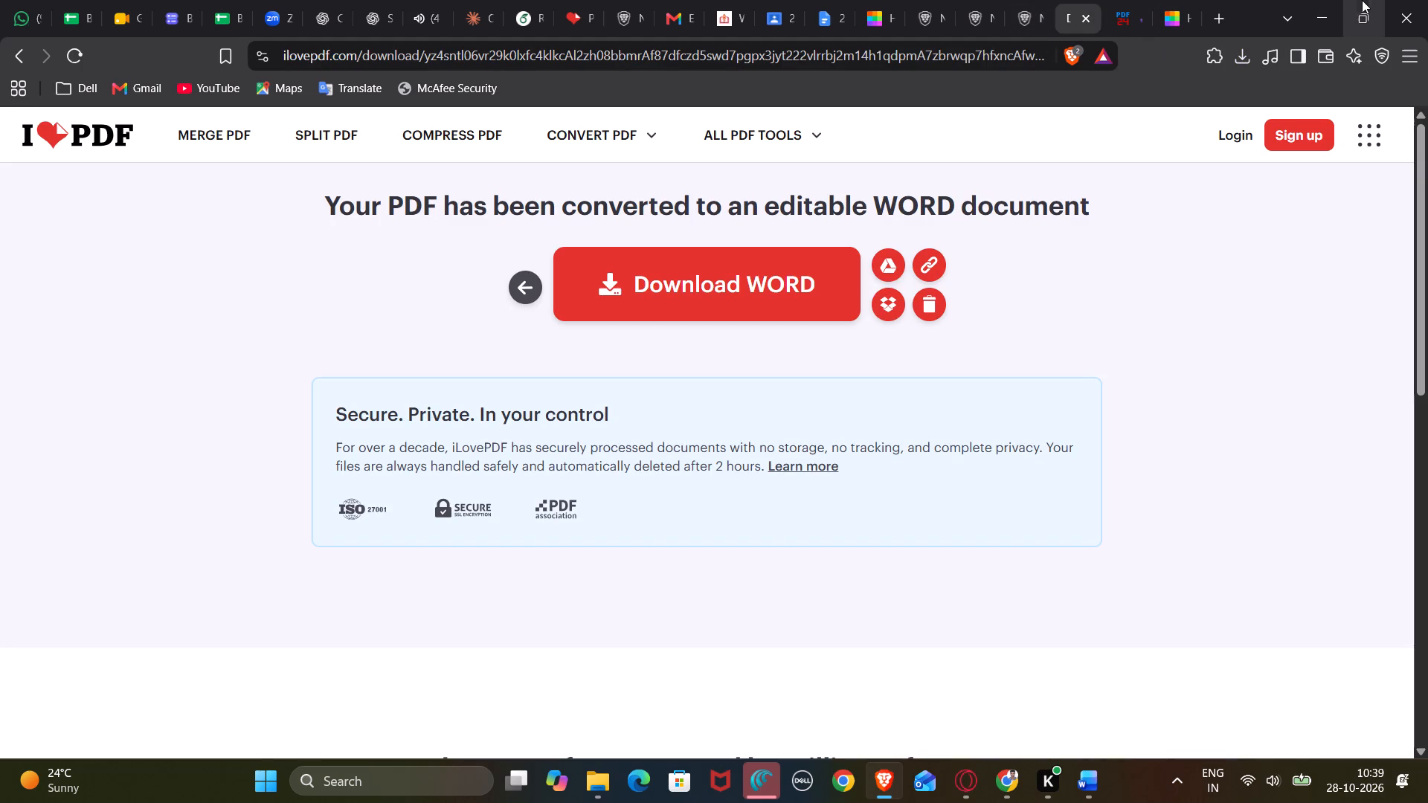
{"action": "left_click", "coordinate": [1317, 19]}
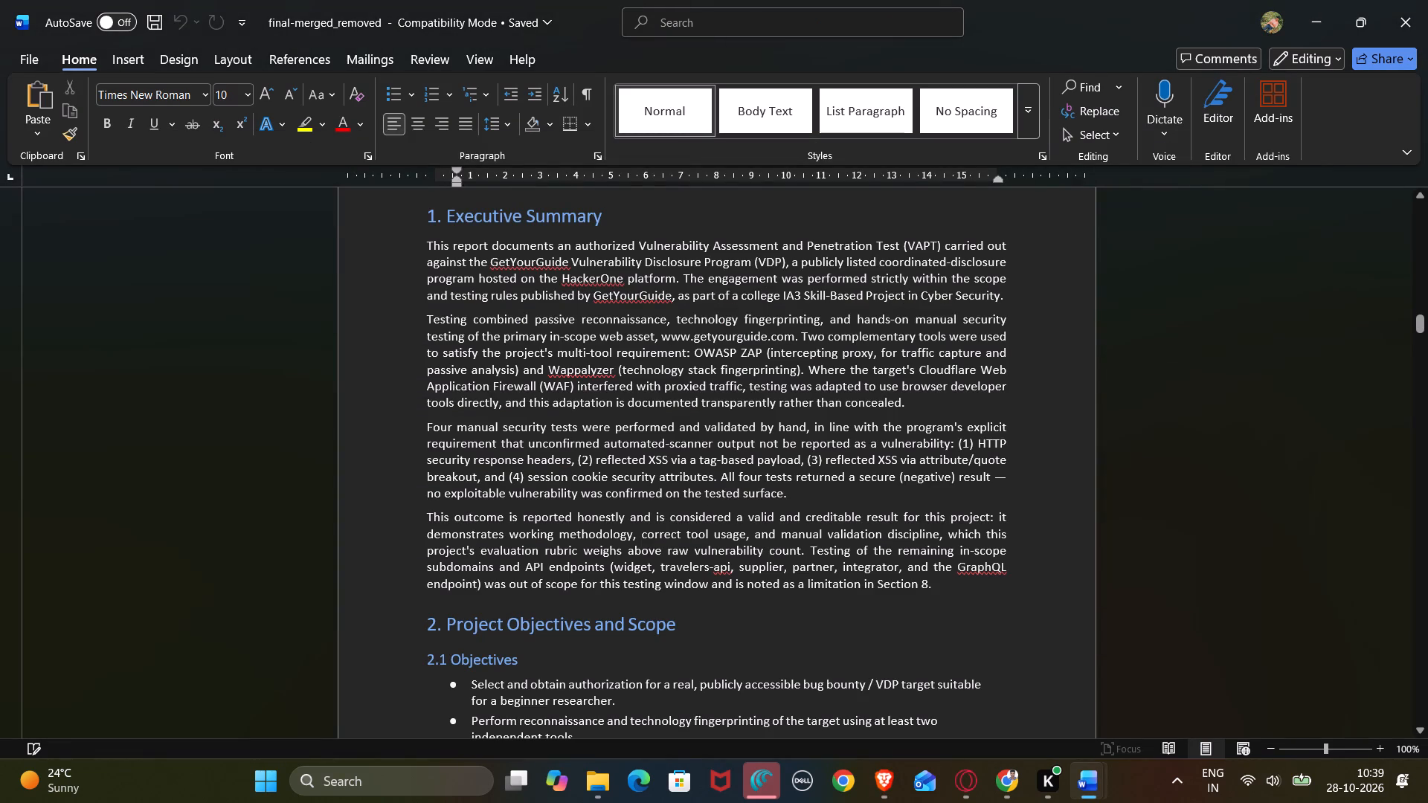
{"action": "scroll", "coordinate": [735, 419], "scroll_direction": "up", "scroll_amount": 19}
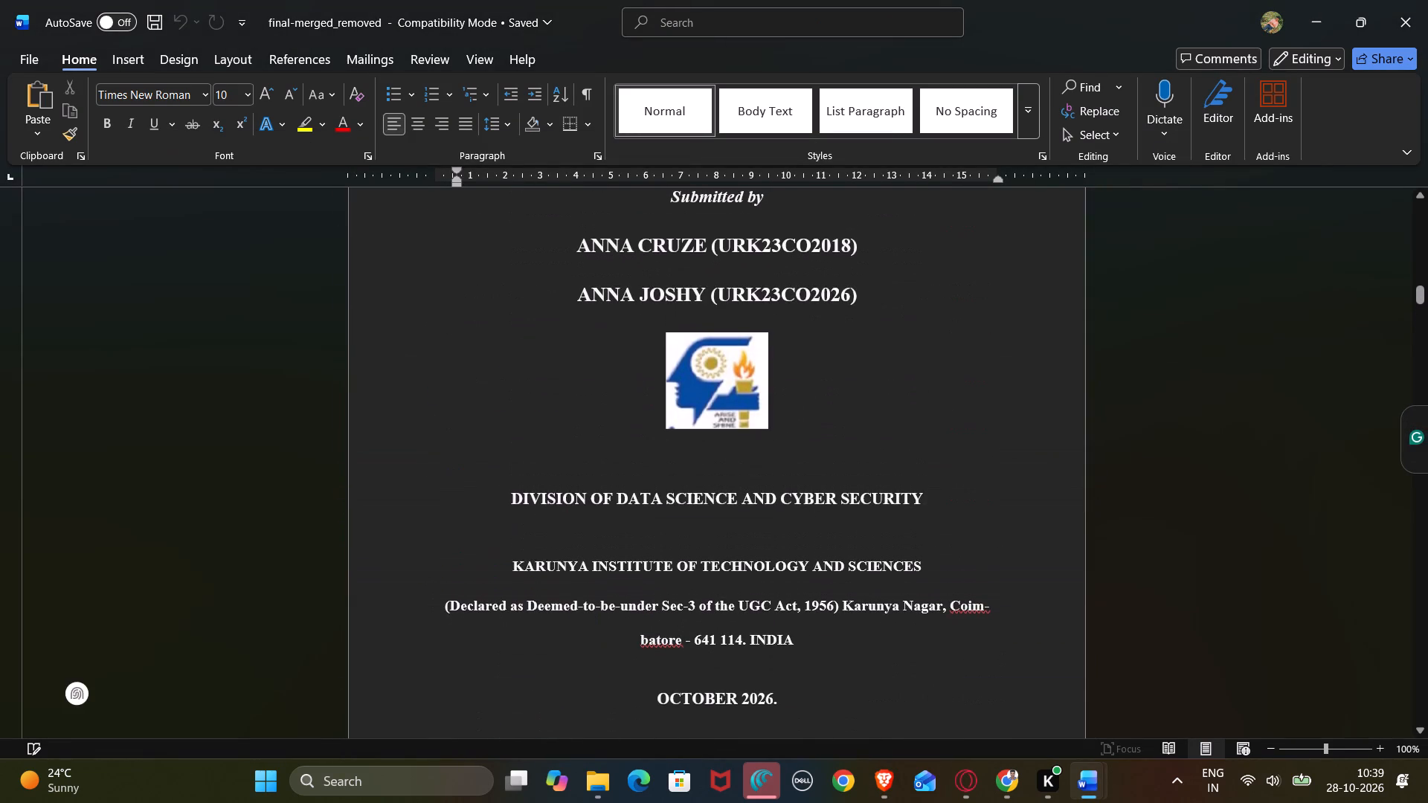
{"action": "scroll", "coordinate": [735, 419], "scroll_direction": "up", "scroll_amount": 15}
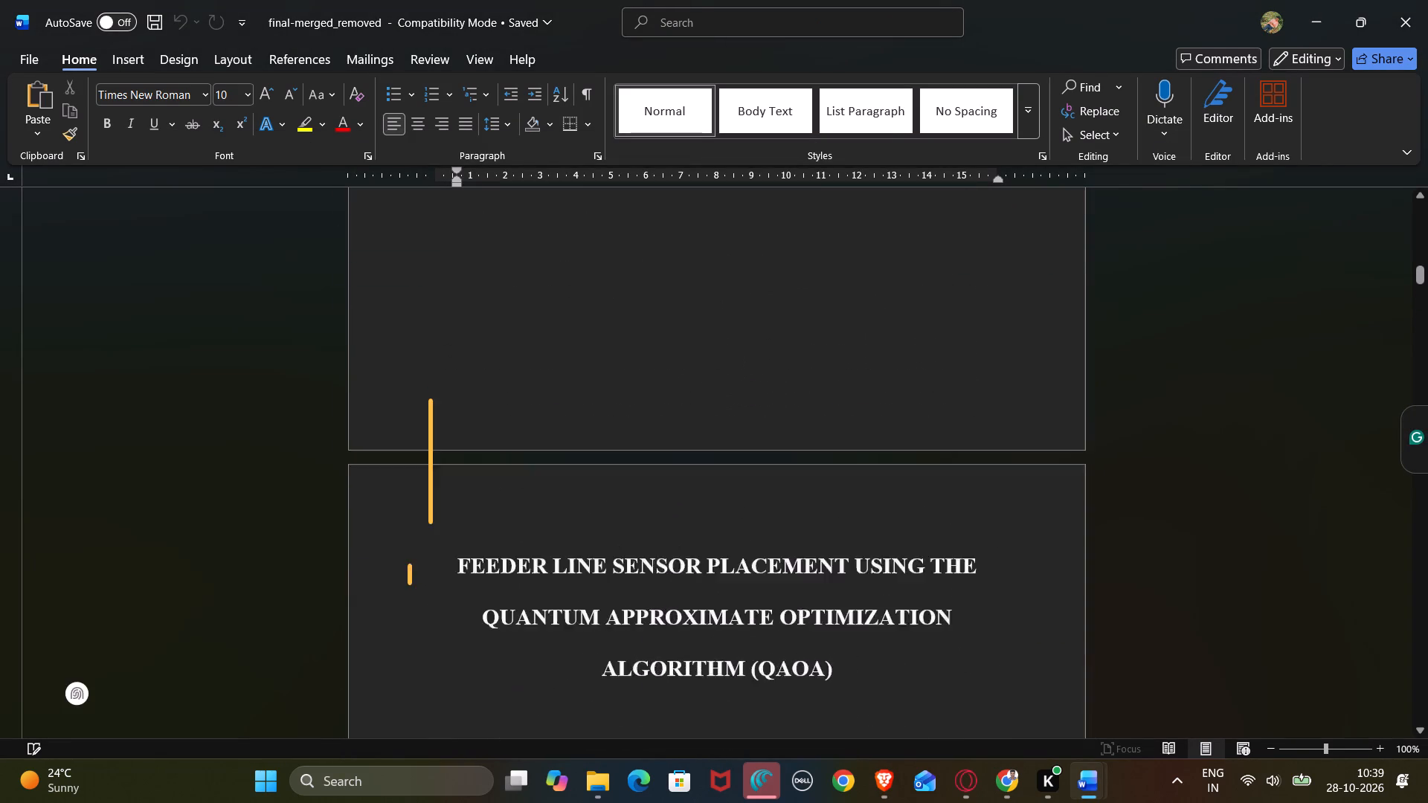
{"action": "scroll", "coordinate": [735, 419], "scroll_direction": "up", "scroll_amount": 18}
{"action": "scroll", "coordinate": [734, 422], "scroll_direction": "down", "scroll_amount": 4}
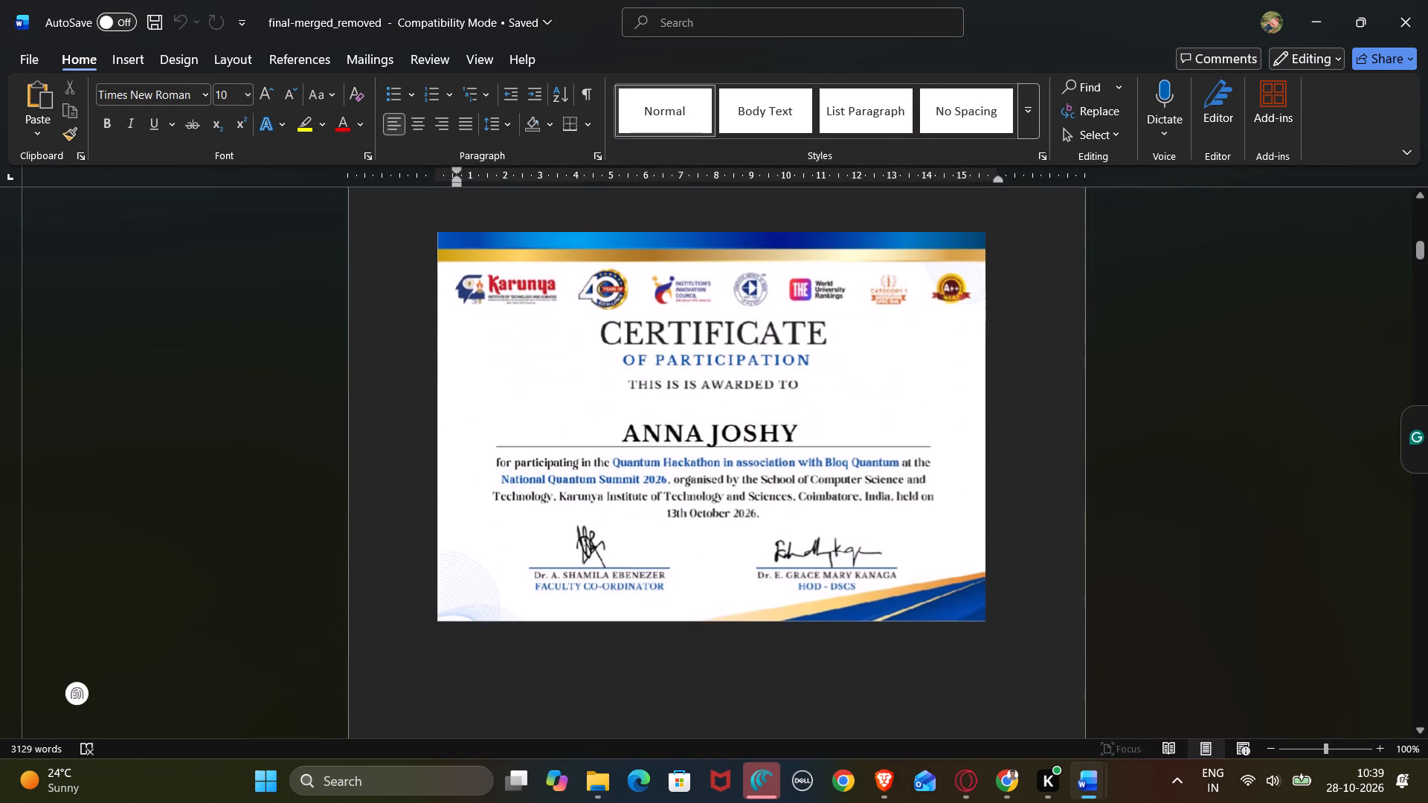
{"action": "left_click", "coordinate": [734, 430]}
{"action": "right_click", "coordinate": [668, 335]}
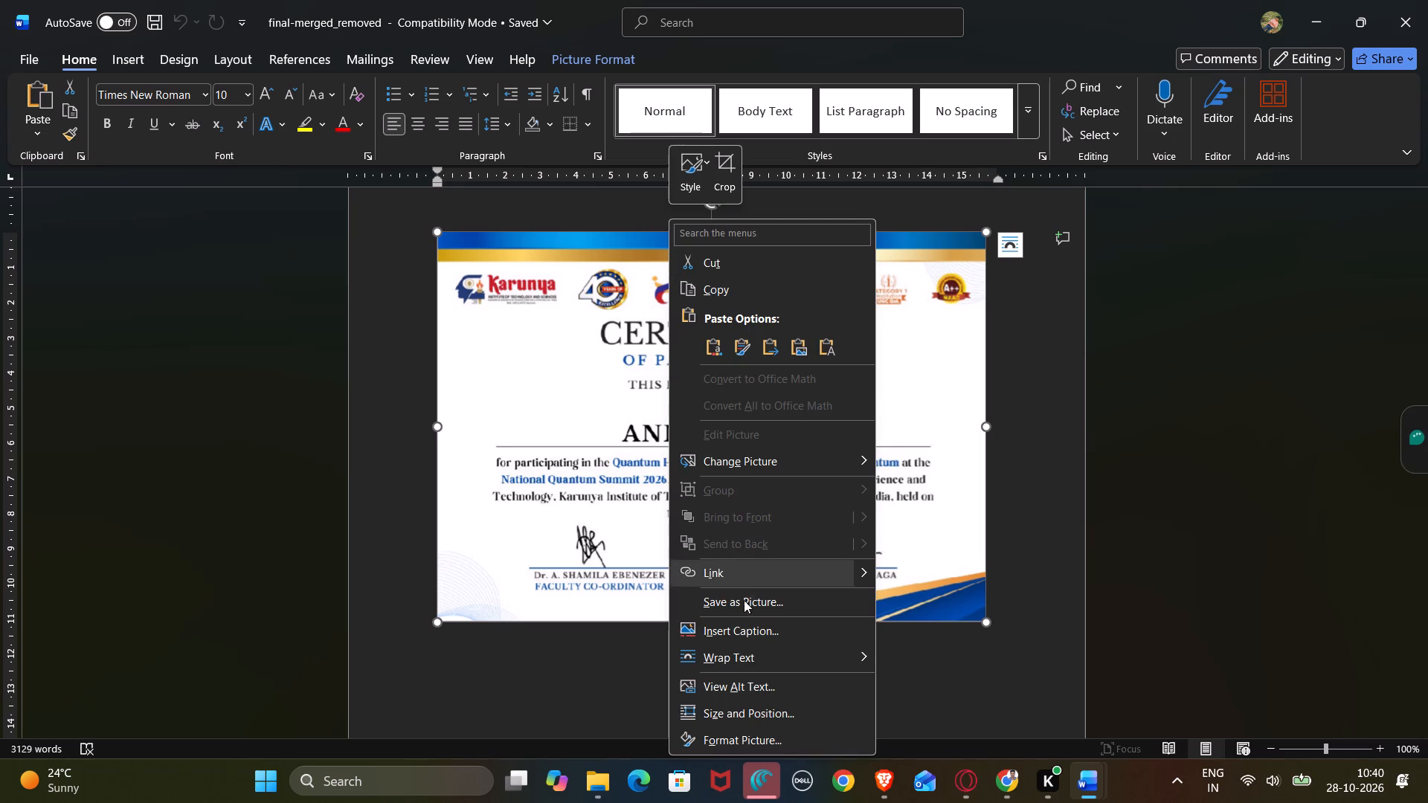
{"action": "left_click", "coordinate": [768, 459]}
{"action": "left_click", "coordinate": [942, 461]}
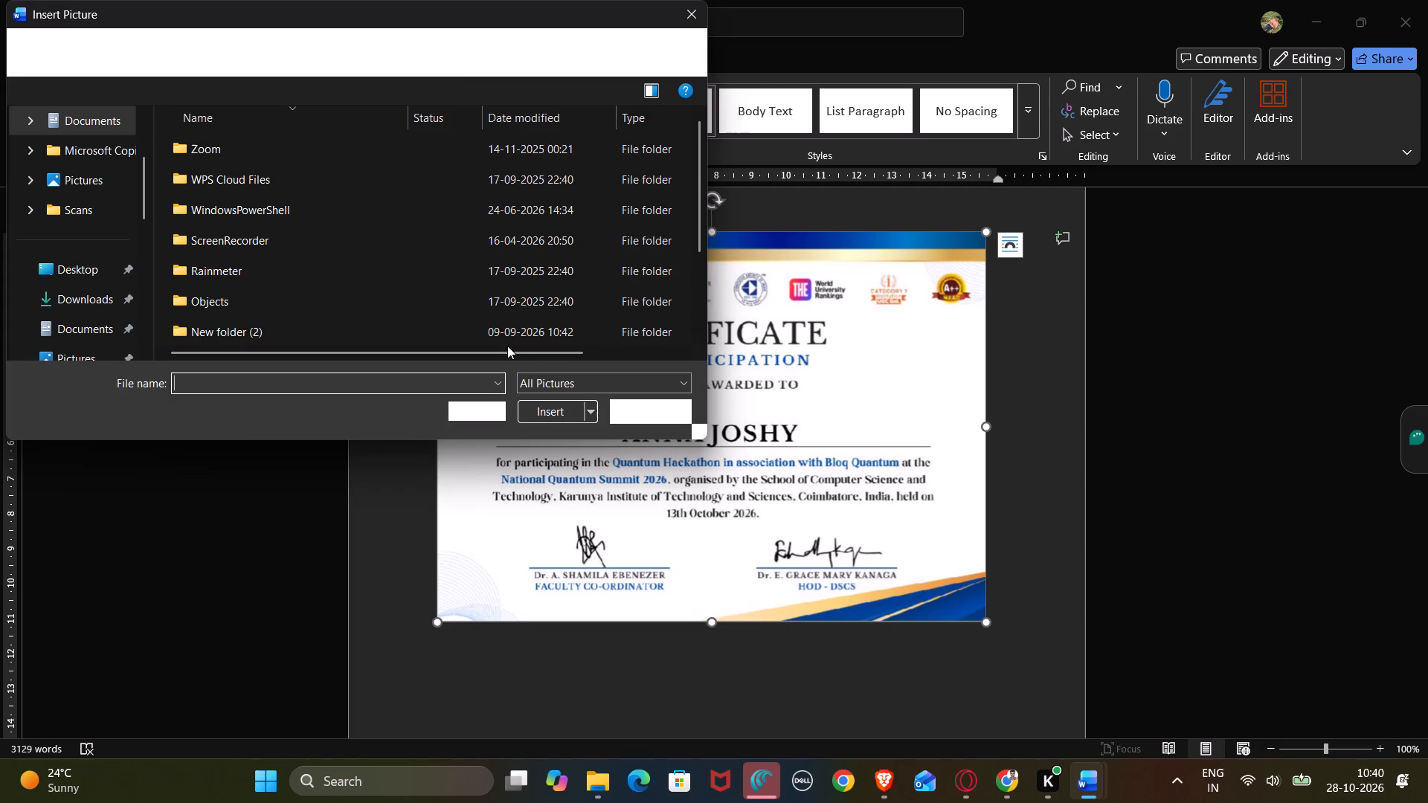
{"action": "scroll", "coordinate": [76, 283], "scroll_direction": "down", "scroll_amount": 3}
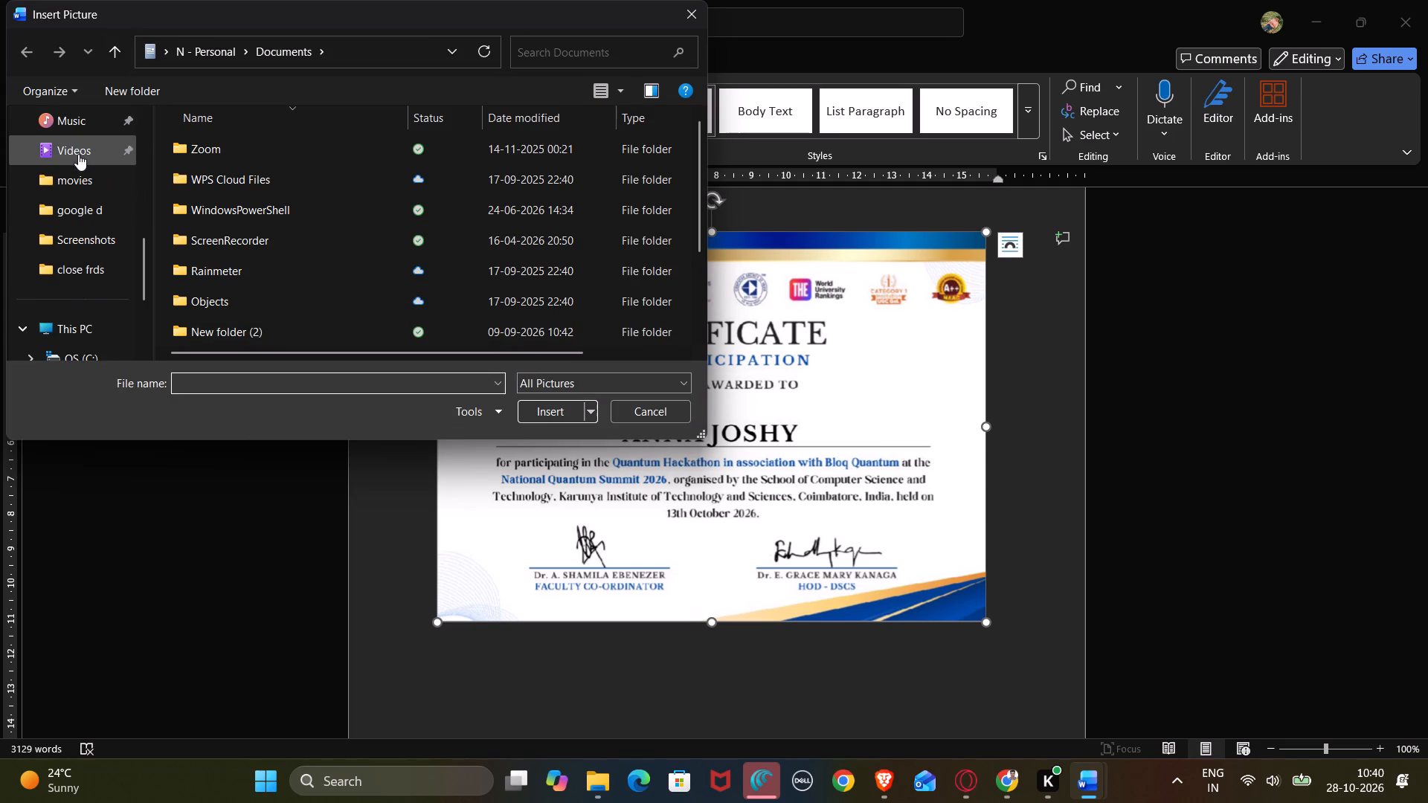
{"action": "left_click", "coordinate": [102, 242]}
{"action": "scroll", "coordinate": [447, 250], "scroll_direction": "down", "scroll_amount": 20}
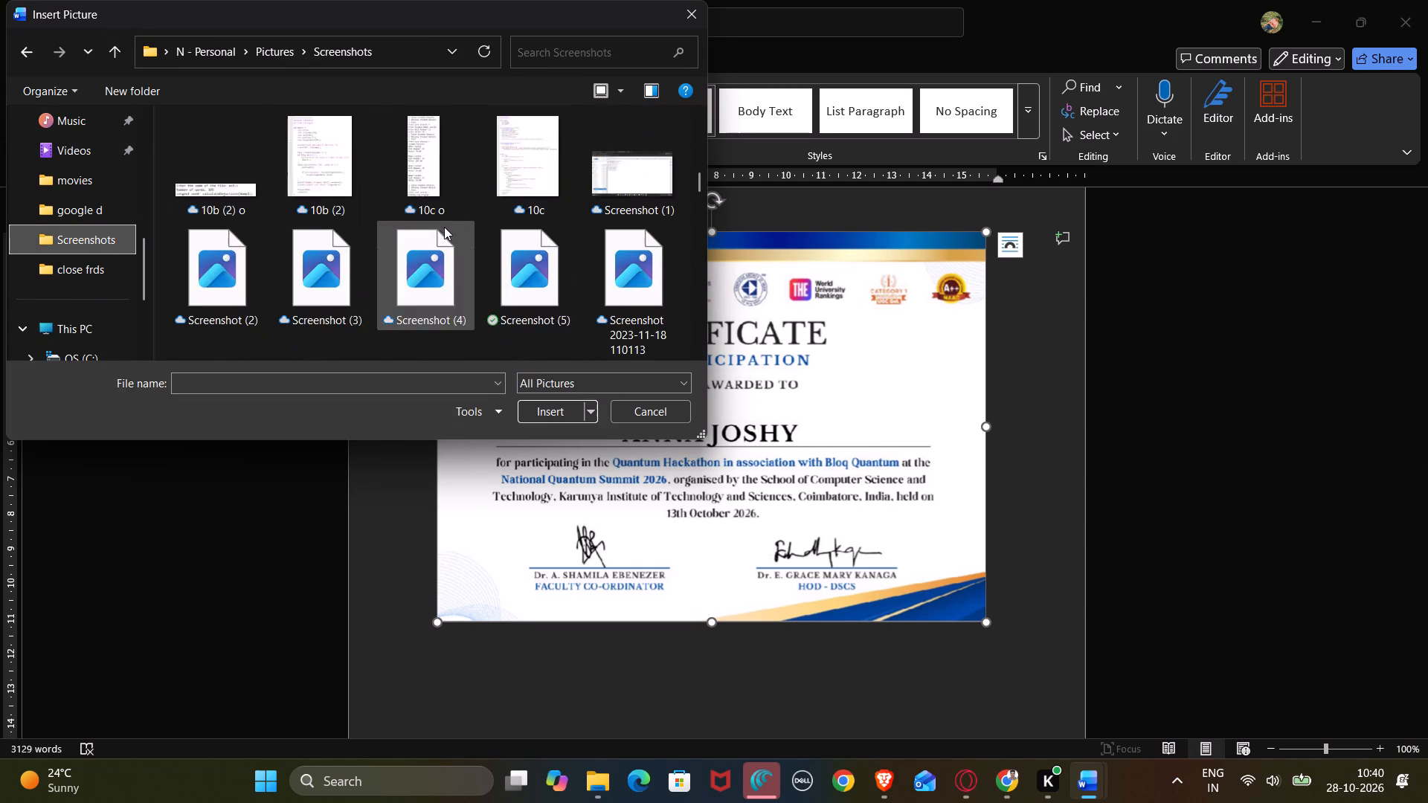
{"action": "scroll", "coordinate": [444, 227], "scroll_direction": "down", "scroll_amount": 20}
{"action": "scroll", "coordinate": [444, 227], "scroll_direction": "down", "scroll_amount": 20}
{"action": "scroll", "coordinate": [444, 227], "scroll_direction": "down", "scroll_amount": 3}
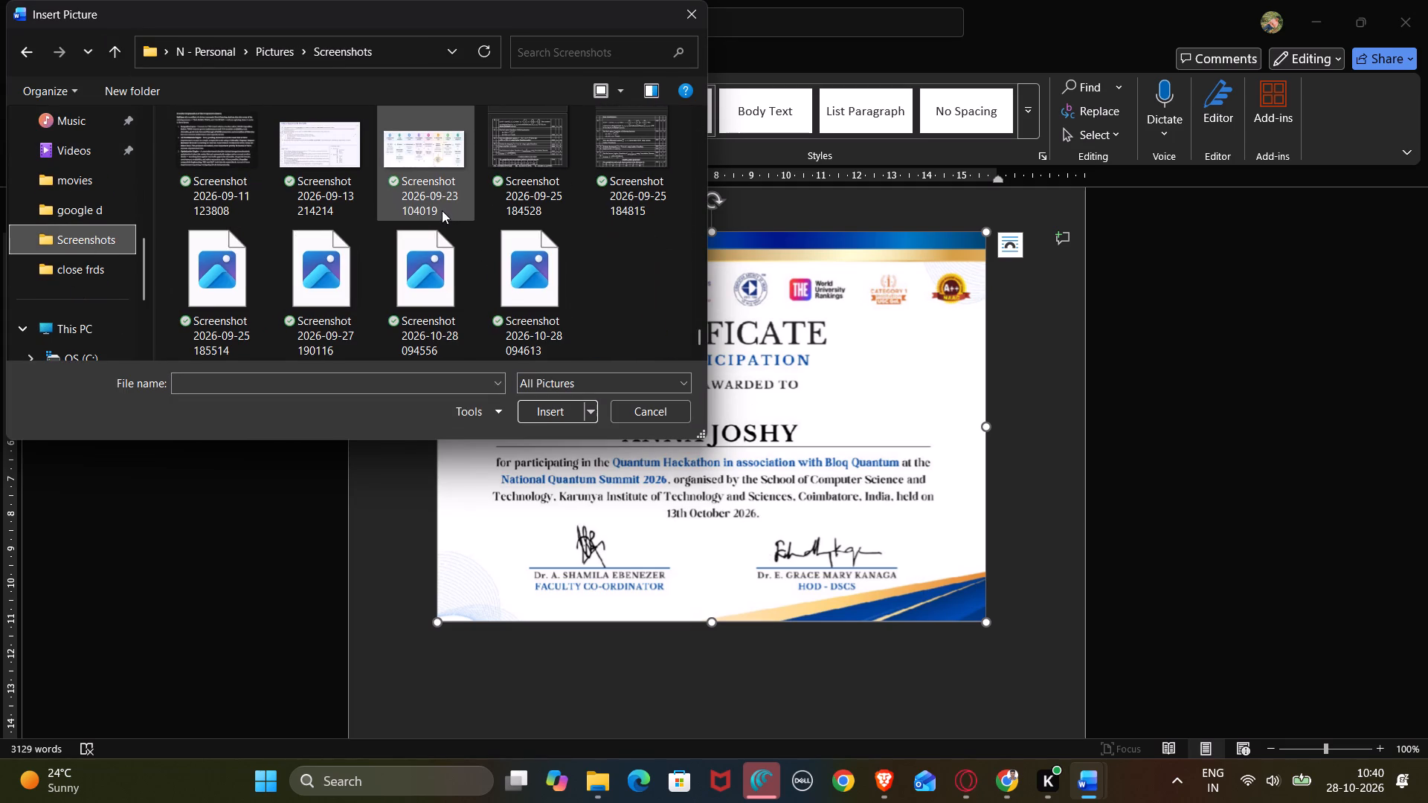
{"action": "scroll", "coordinate": [442, 210], "scroll_direction": "down", "scroll_amount": 5}
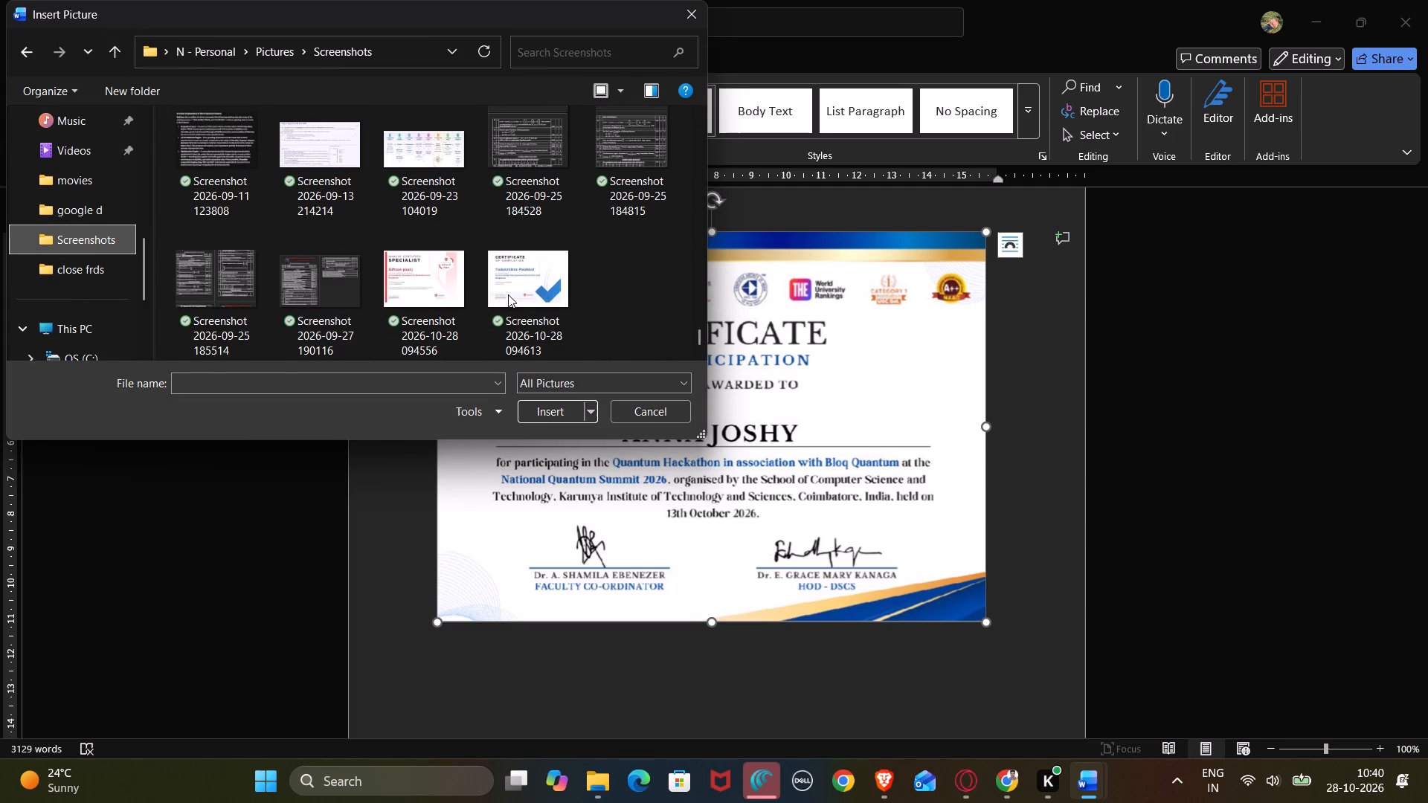
{"action": "left_click", "coordinate": [508, 294]}
{"action": "left_click", "coordinate": [547, 416]}
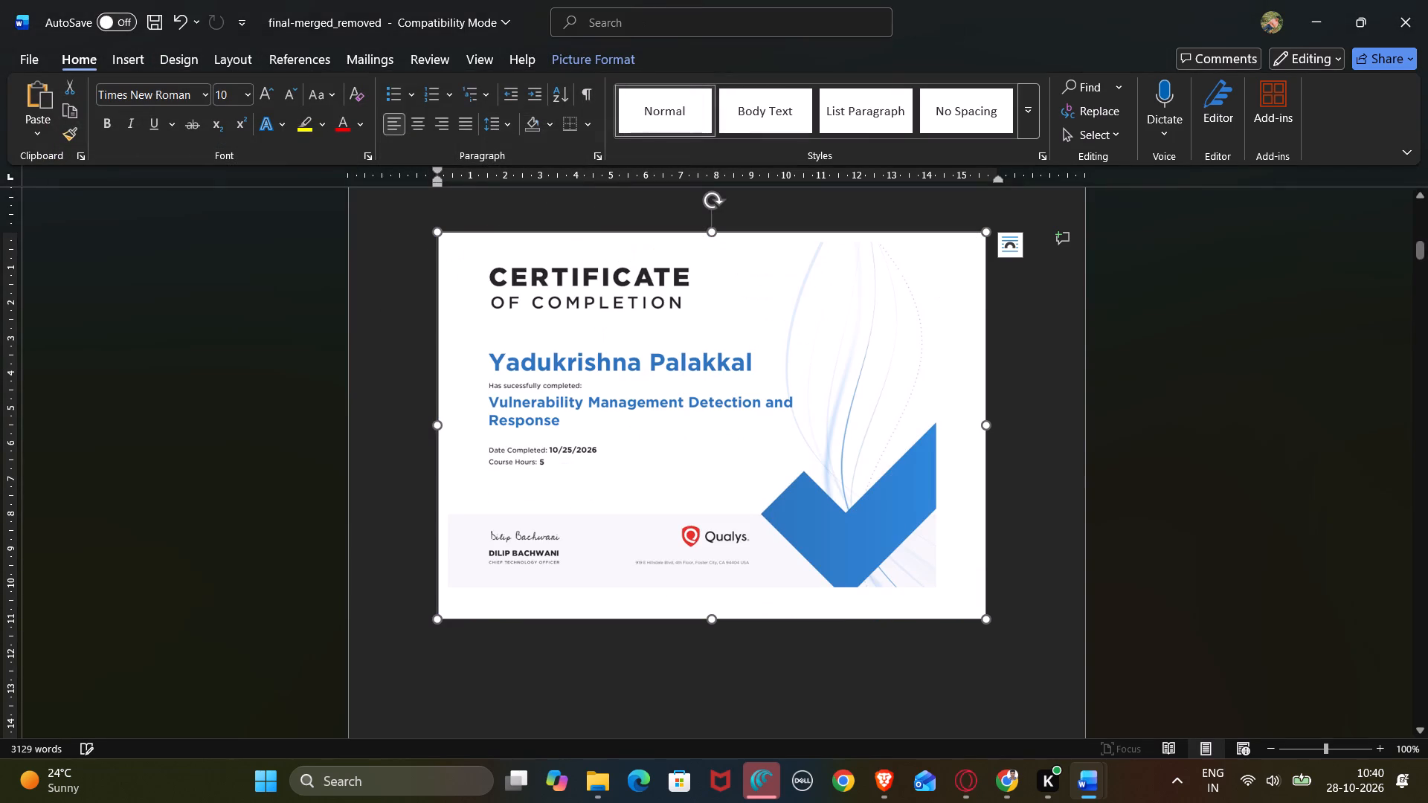
Replace the course name Quantum Computing and Cryptography on the cover page with the first letter V of the new name.
{"action": "scroll", "coordinate": [797, 464], "scroll_direction": "up", "scroll_amount": 5}
{"action": "scroll", "coordinate": [903, 424], "scroll_direction": "up", "scroll_amount": 9}
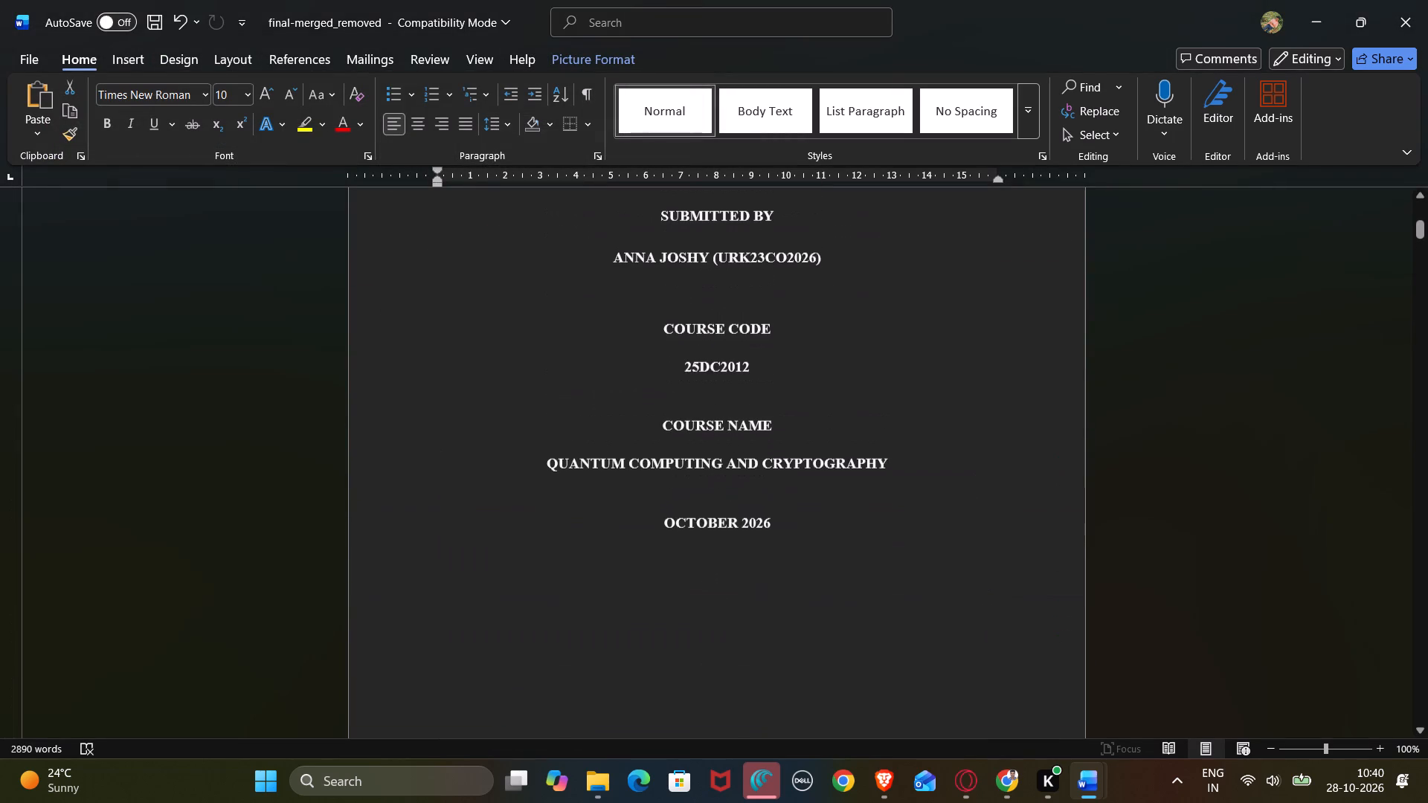
{"action": "scroll", "coordinate": [900, 421], "scroll_direction": "up", "scroll_amount": 2}
{"action": "scroll", "coordinate": [840, 440], "scroll_direction": "up", "scroll_amount": 1}
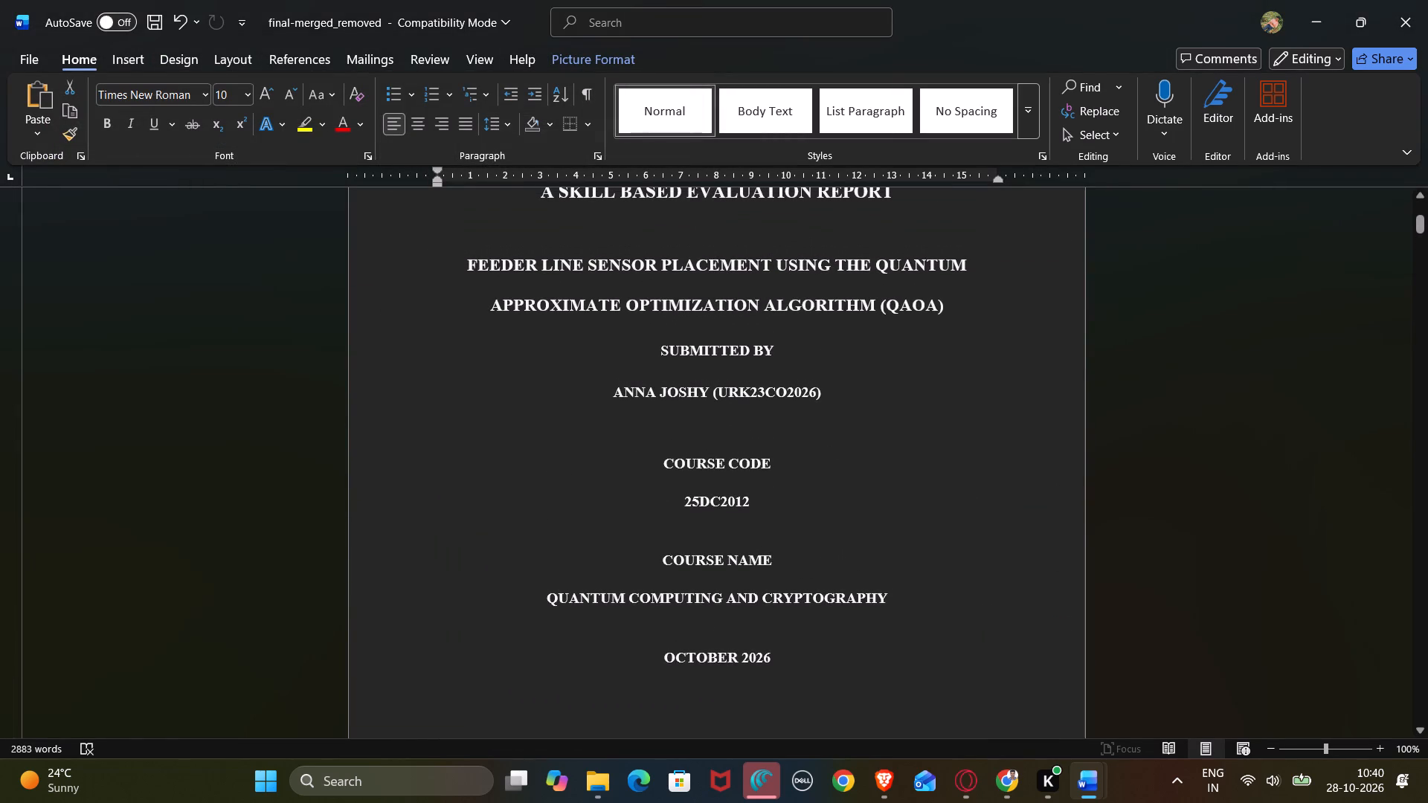
{"action": "scroll", "coordinate": [781, 473], "scroll_direction": "down", "scroll_amount": 1}
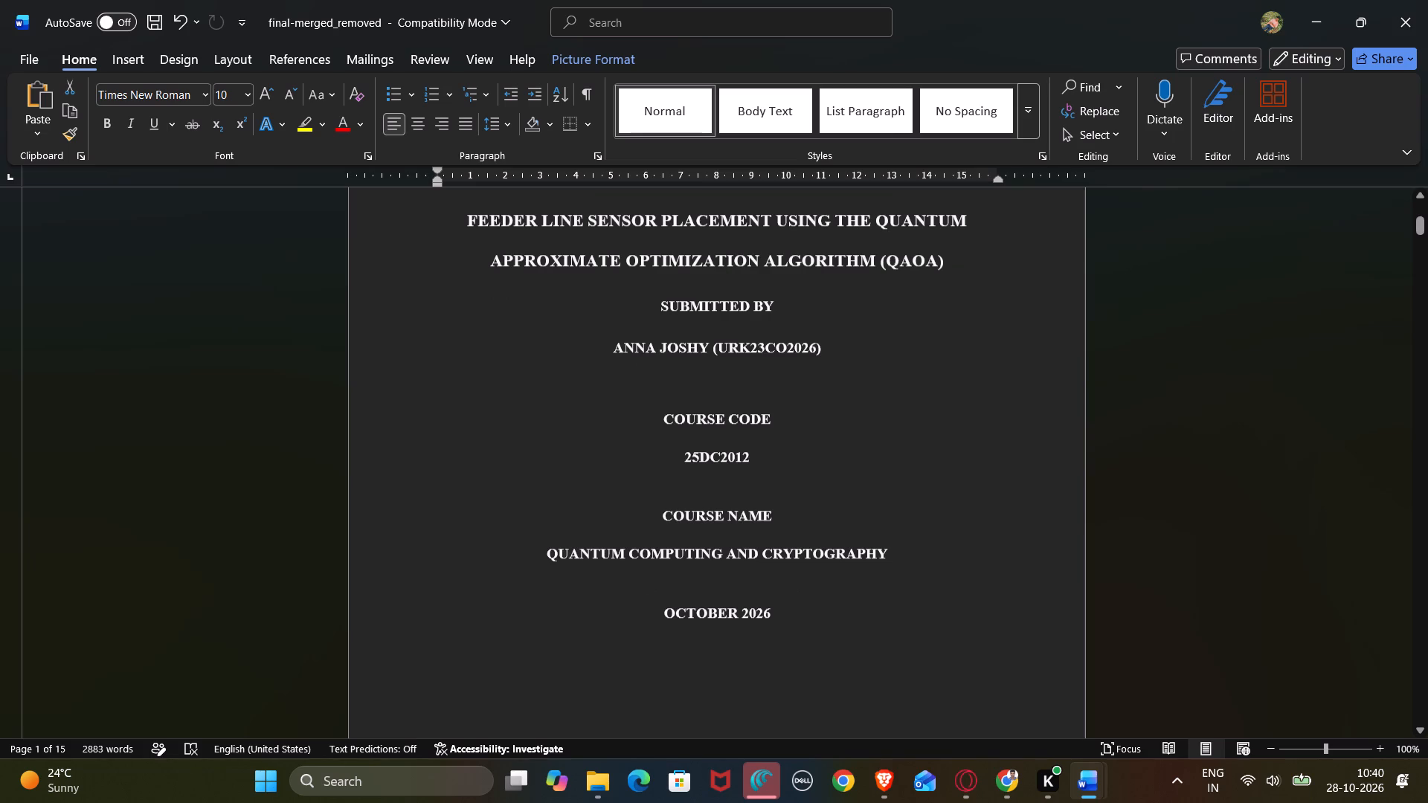
{"action": "left_click_drag", "start_coordinate": [892, 554], "coordinate": [806, 561]}
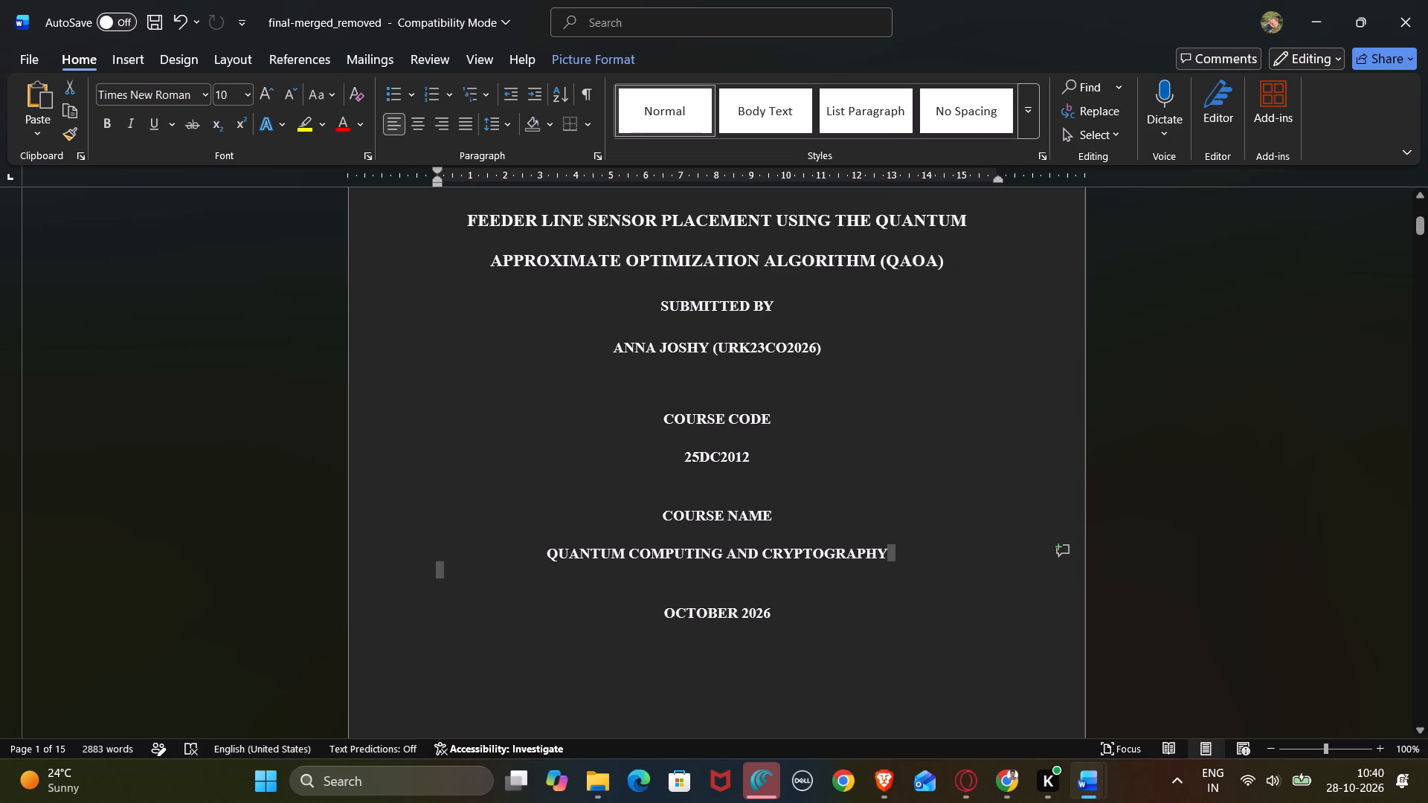
{"action": "left_click_drag", "start_coordinate": [806, 561], "coordinate": [597, 557]}
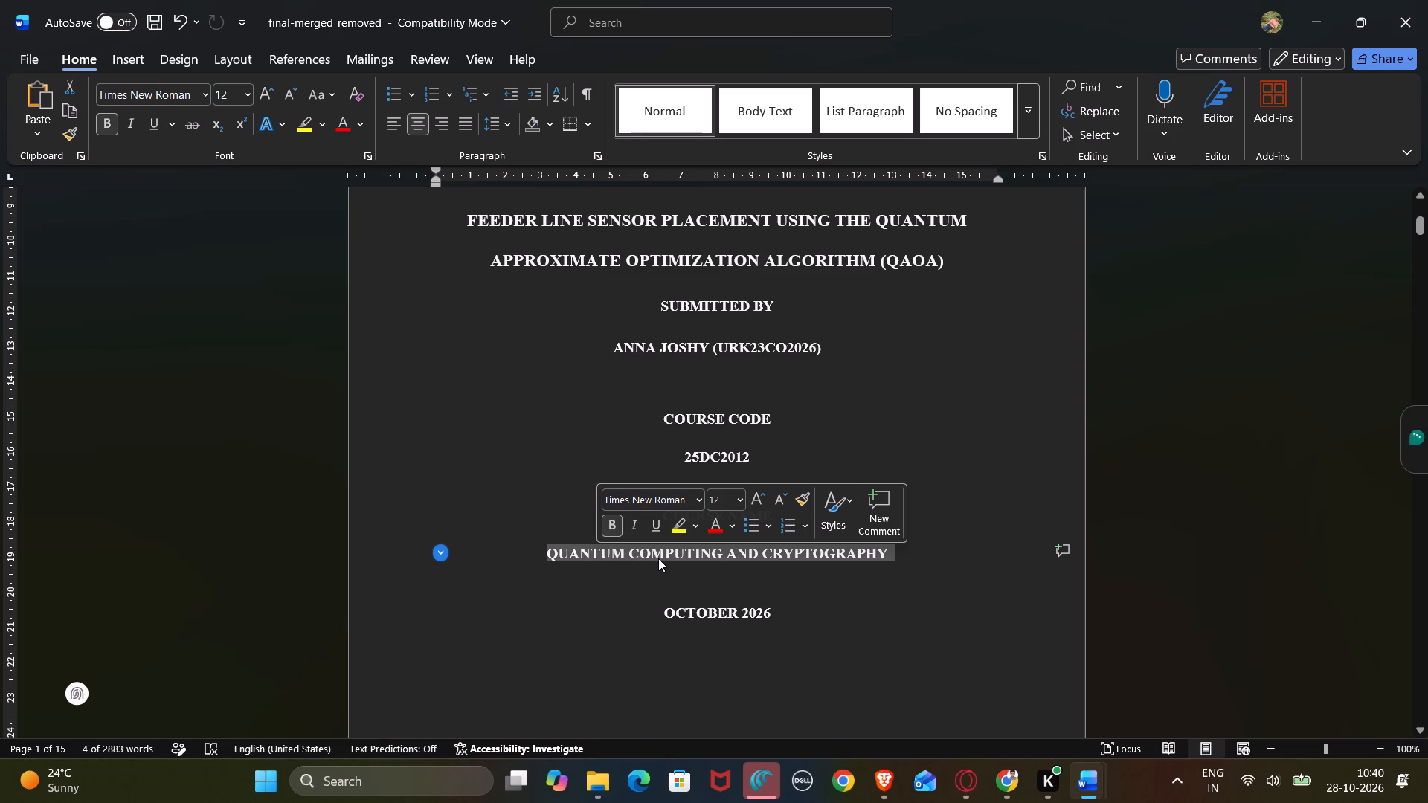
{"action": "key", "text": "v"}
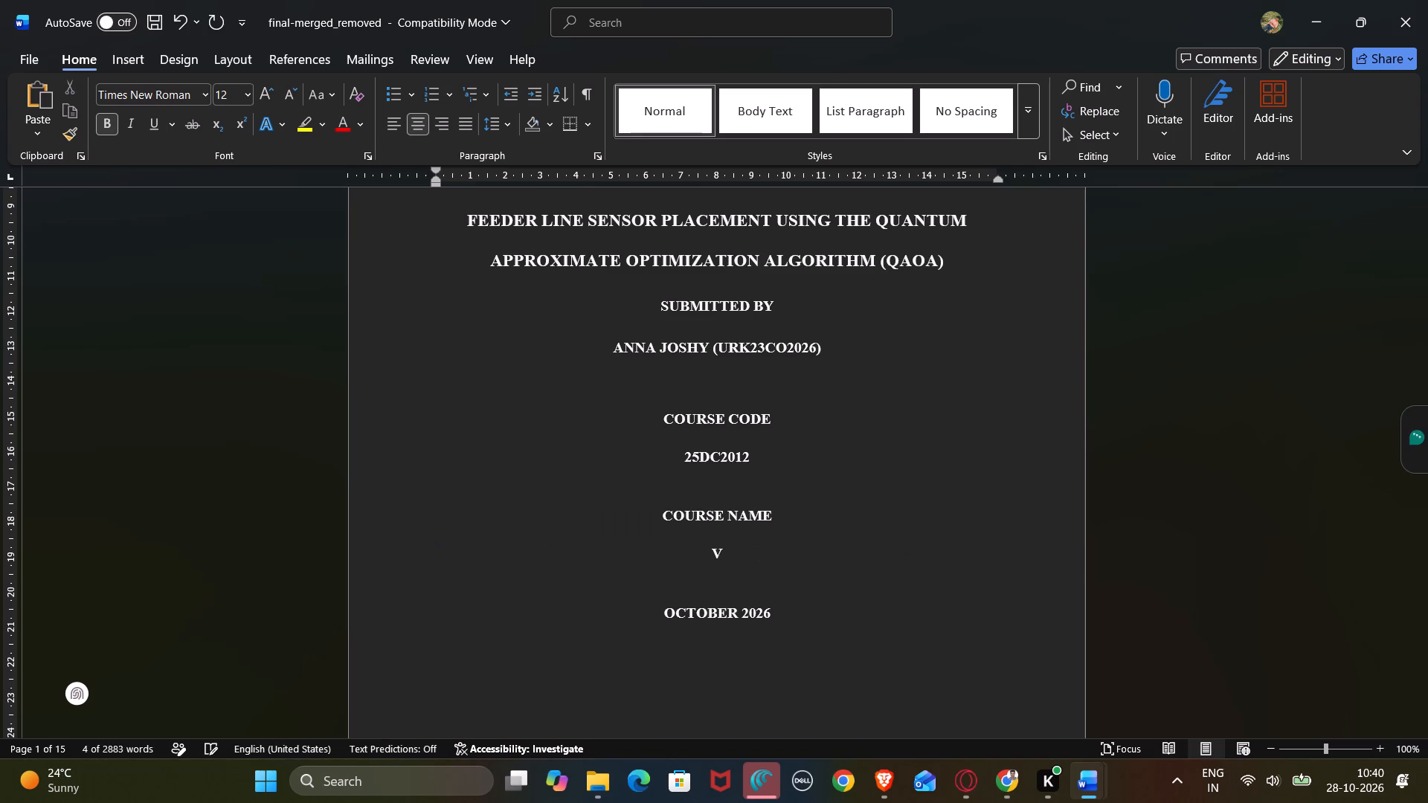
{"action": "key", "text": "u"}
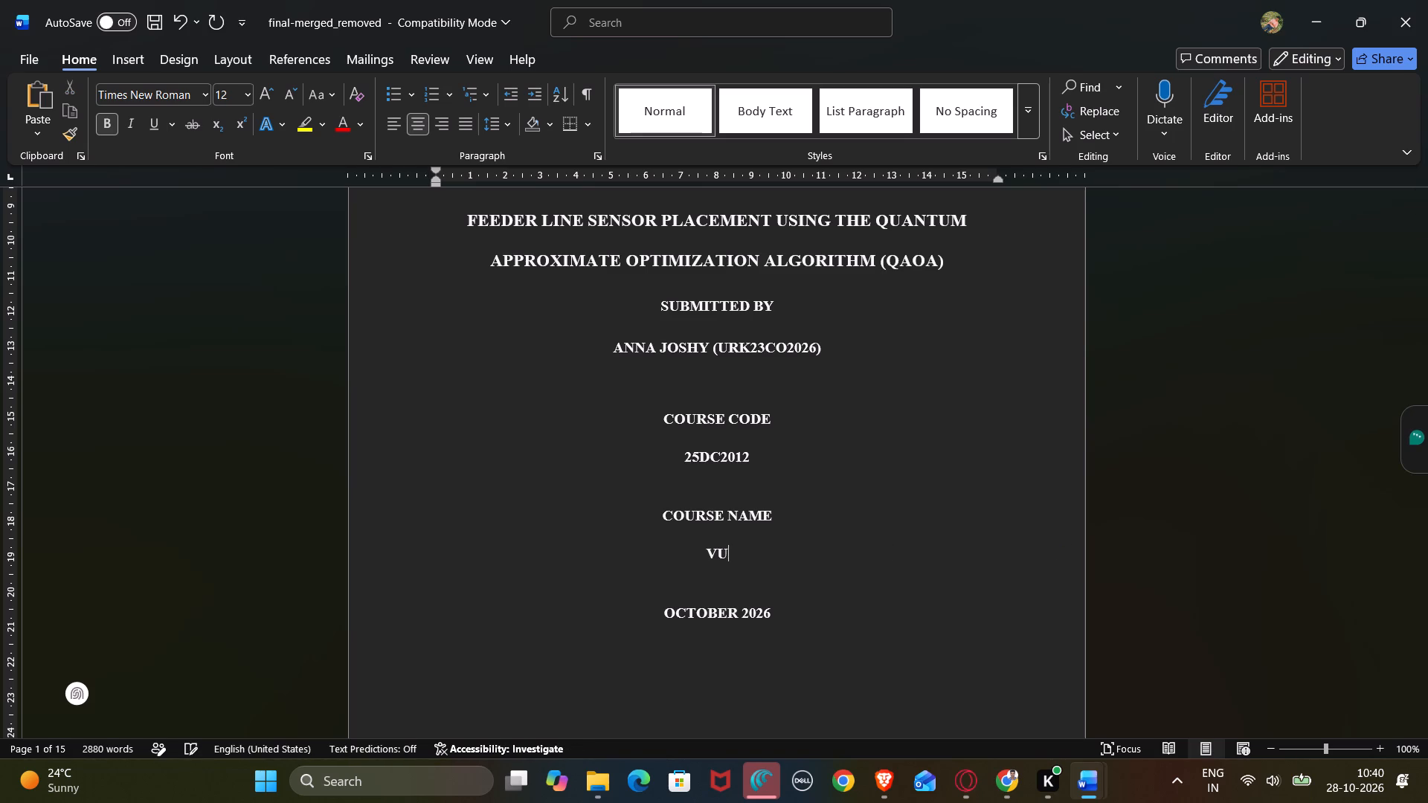
{"action": "key", "text": "BackSpace"}
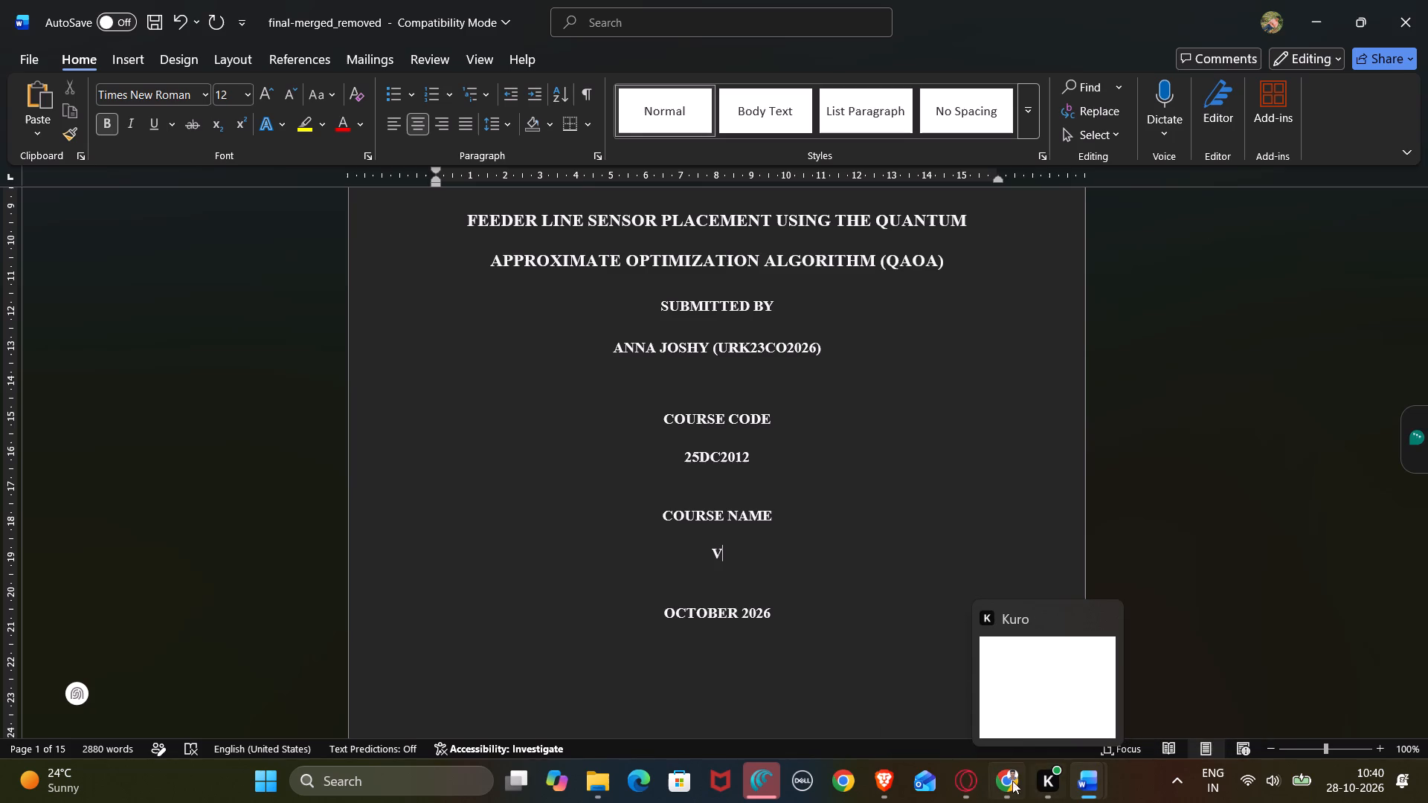
Switch to the browser and look through the 25DC2007 Classroom's class information, classwork, people and stream for the course details.
{"action": "left_click", "coordinate": [882, 784]}
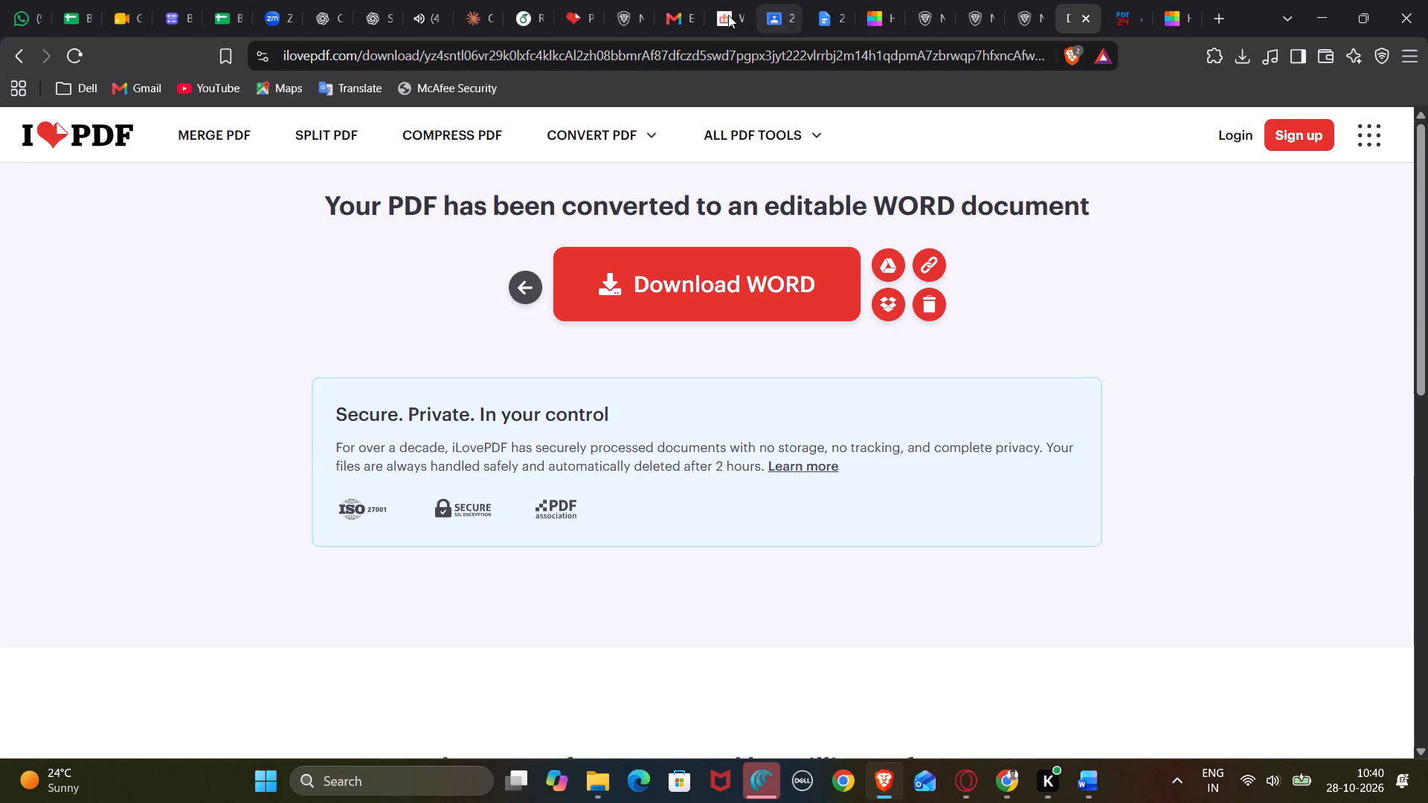
{"action": "left_click", "coordinate": [777, 10]}
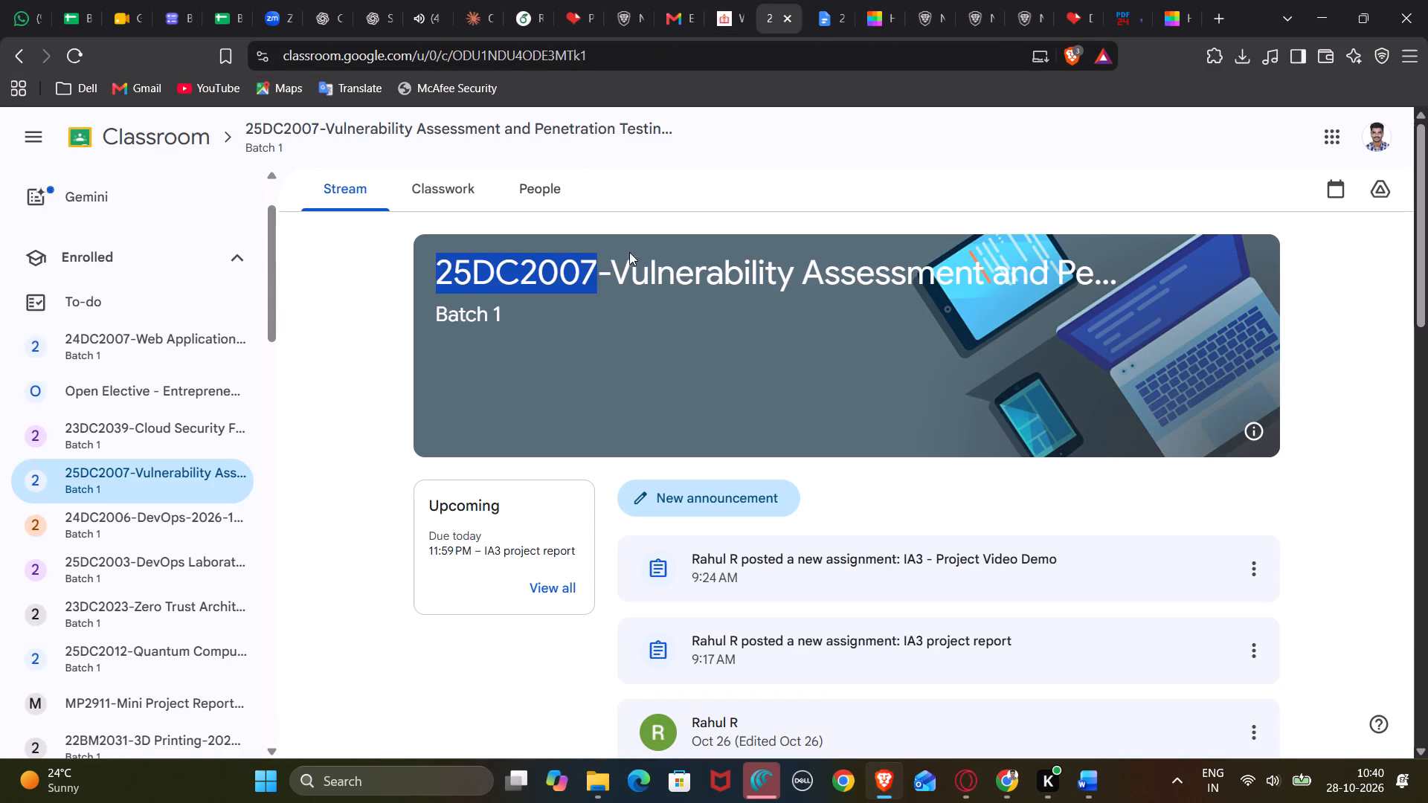
{"action": "left_click", "coordinate": [801, 176]}
{"action": "left_click", "coordinate": [1247, 426]}
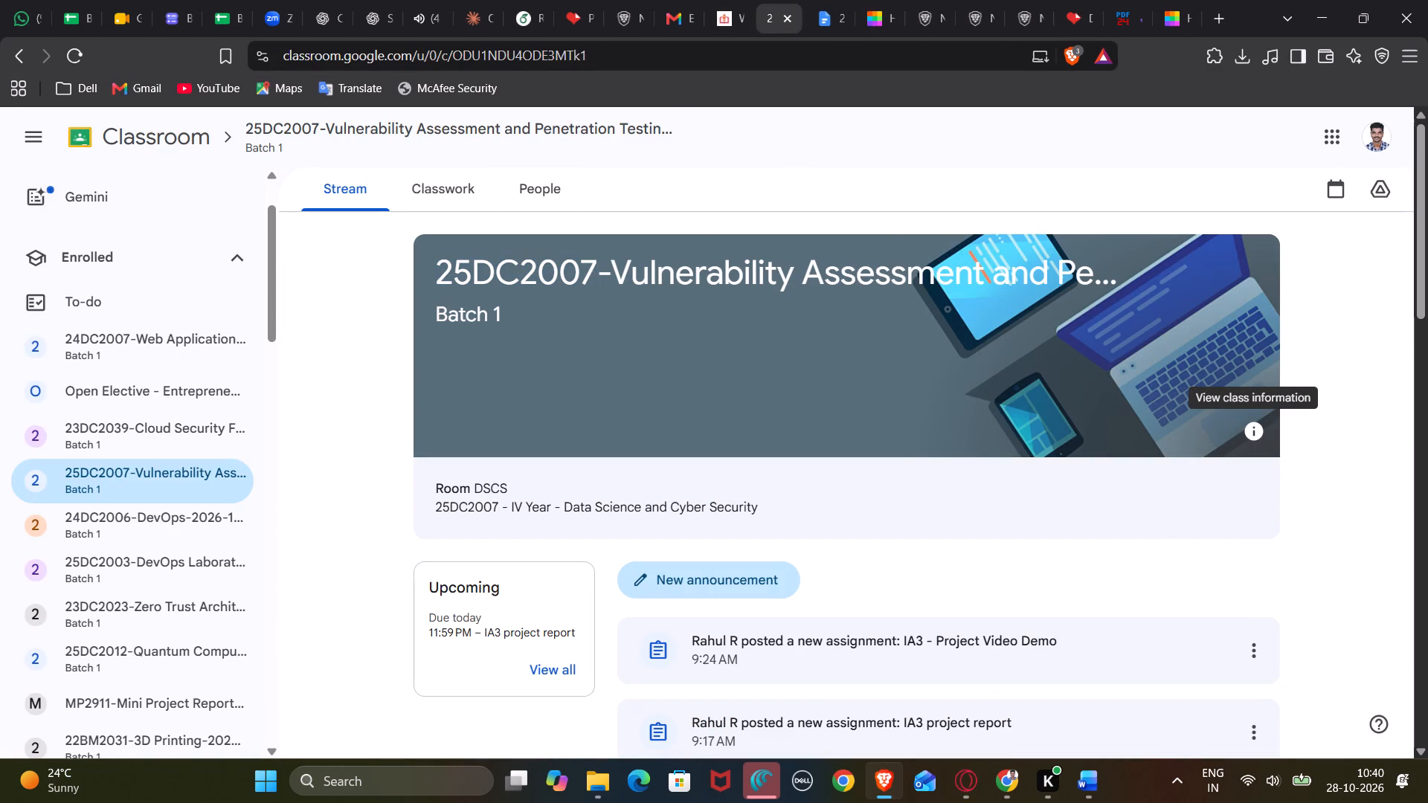
{"action": "left_click", "coordinate": [416, 170]}
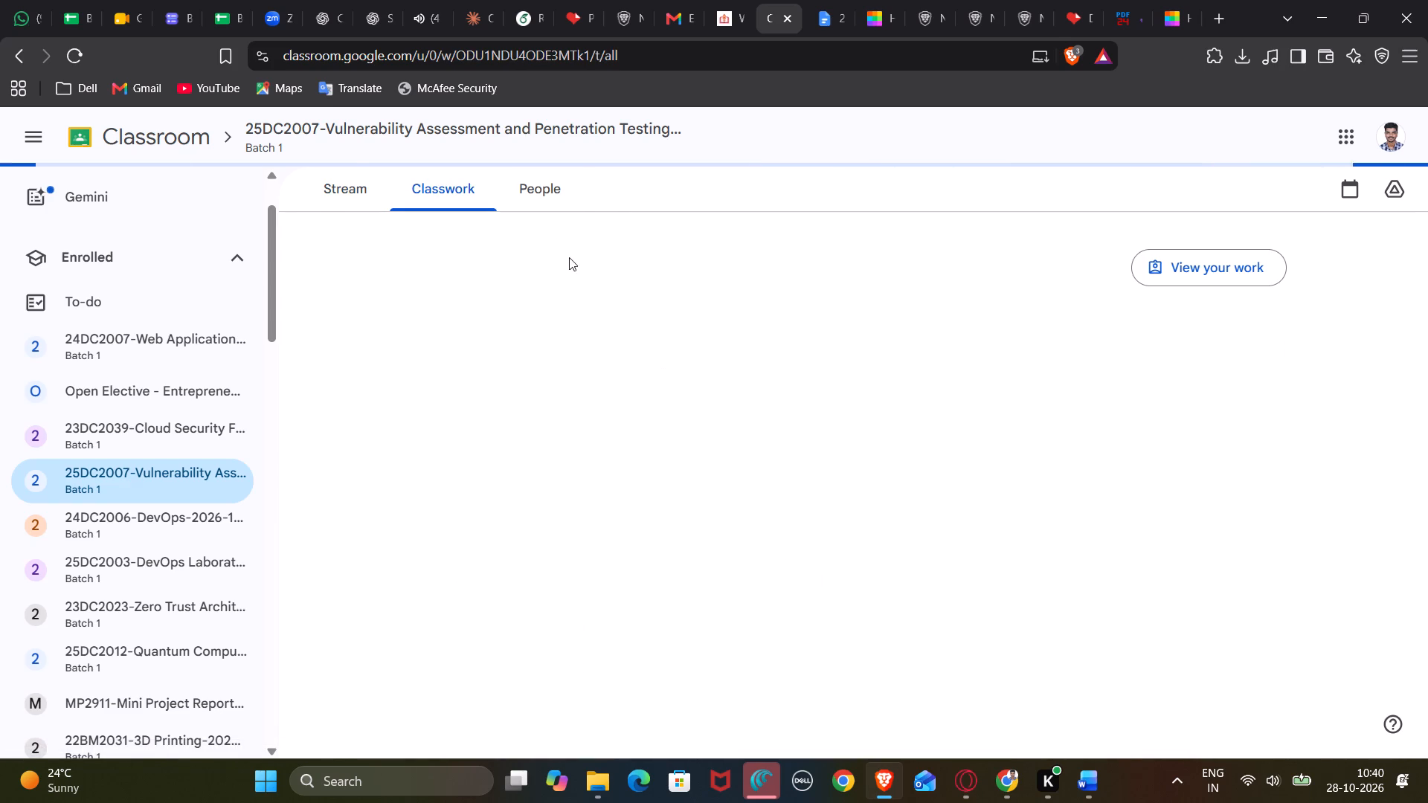
{"action": "left_click", "coordinate": [554, 192]}
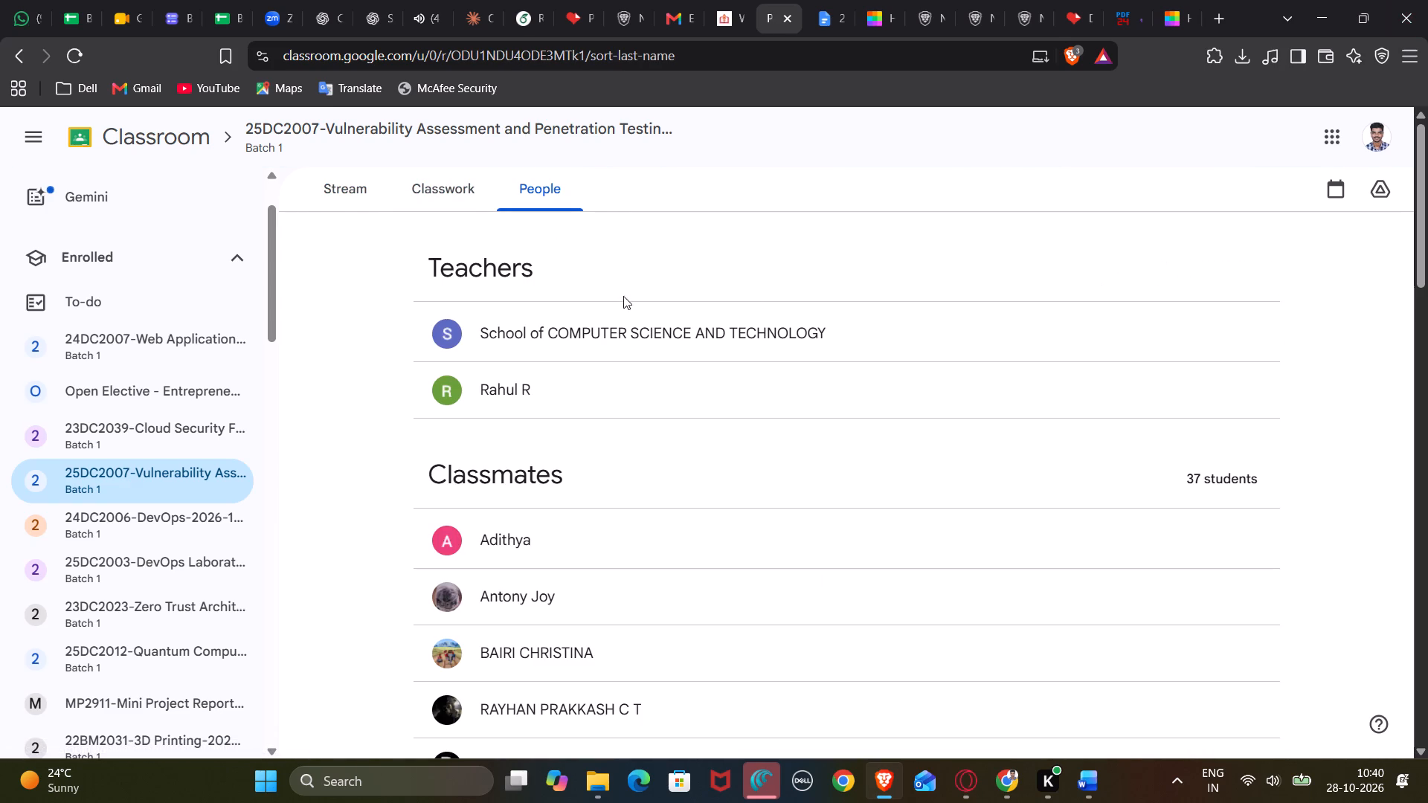
{"action": "scroll", "coordinate": [688, 386], "scroll_direction": "up", "scroll_amount": 2}
{"action": "scroll", "coordinate": [671, 383], "scroll_direction": "down", "scroll_amount": 3}
{"action": "scroll", "coordinate": [650, 395], "scroll_direction": "up", "scroll_amount": 6}
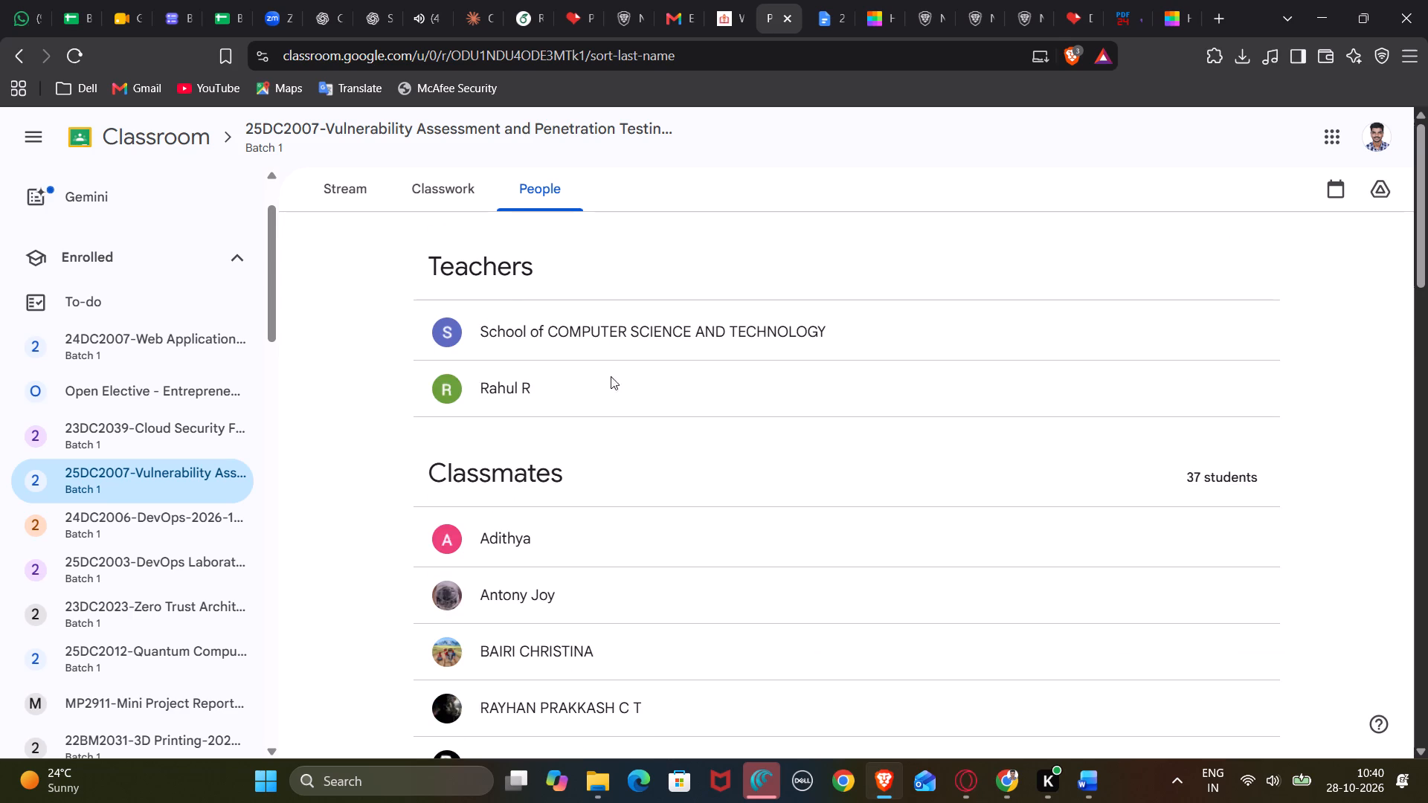
{"action": "scroll", "coordinate": [607, 346], "scroll_direction": "down", "scroll_amount": 19}
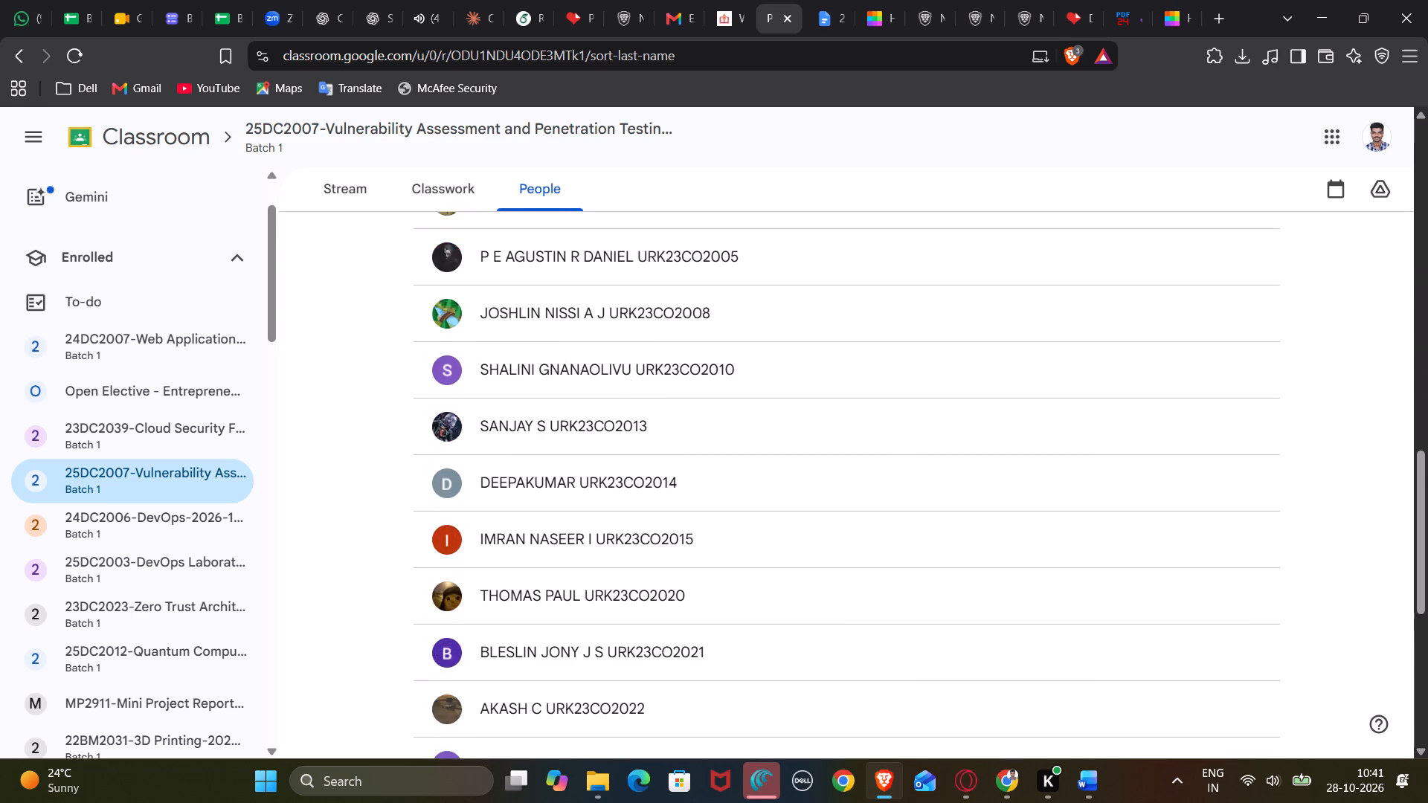
{"action": "scroll", "coordinate": [626, 368], "scroll_direction": "down", "scroll_amount": 13}
{"action": "left_click", "coordinate": [425, 208]}
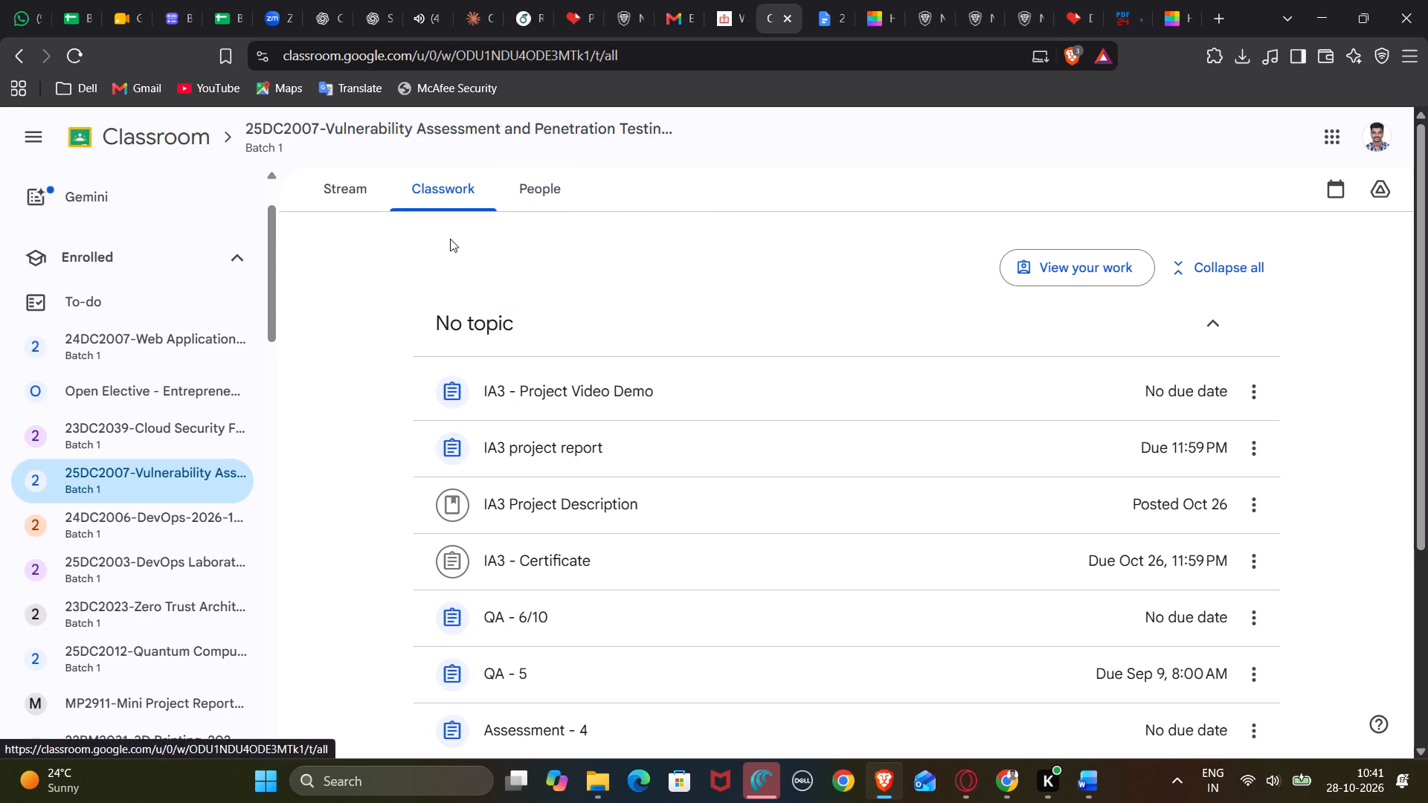
{"action": "scroll", "coordinate": [677, 319], "scroll_direction": "up", "scroll_amount": 4}
{"action": "left_click", "coordinate": [379, 203]}
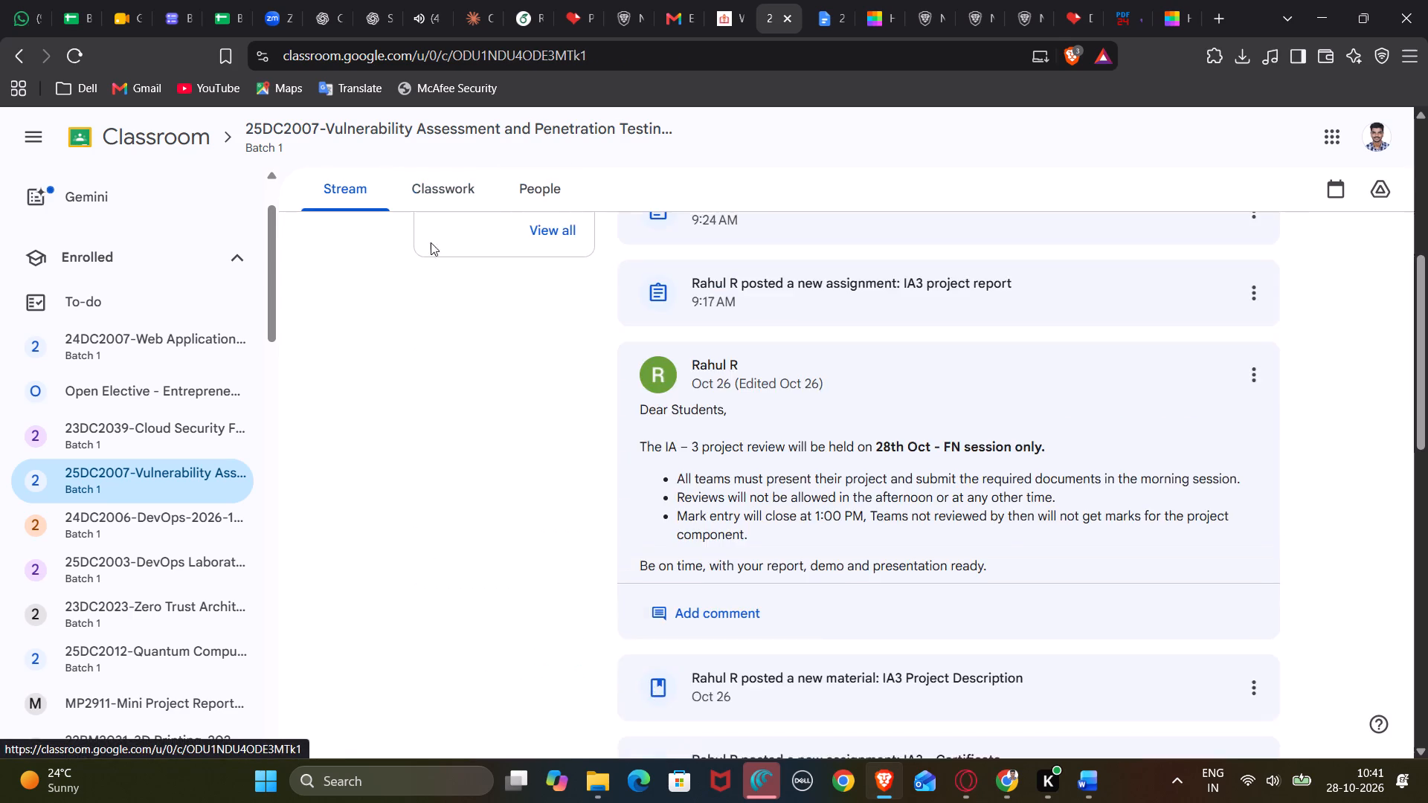
{"action": "scroll", "coordinate": [555, 301], "scroll_direction": "up", "scroll_amount": 8}
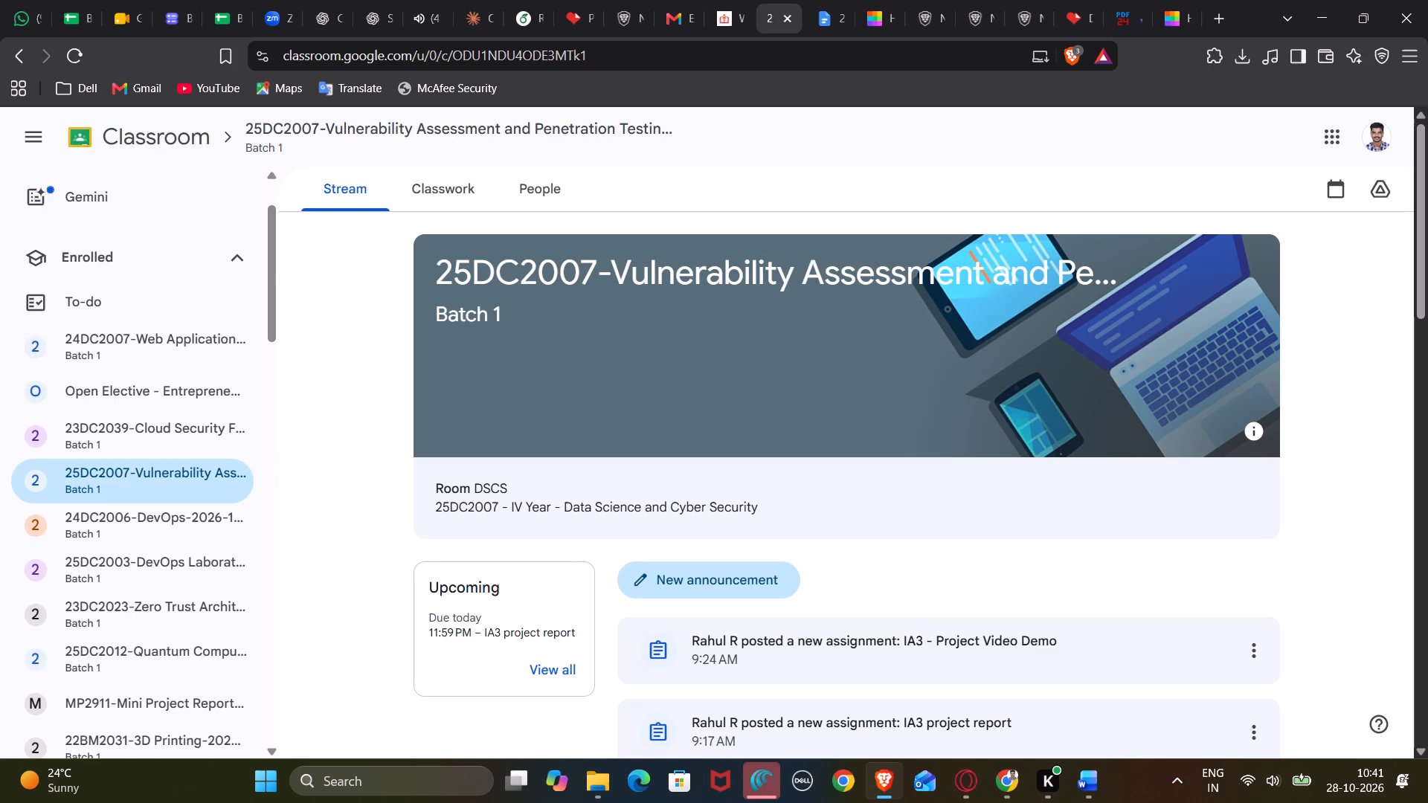
Copy the course code 25DC2007 from the class banner and return to the final-merged_removed document in Word.
{"action": "left_click_drag", "start_coordinate": [443, 265], "coordinate": [584, 268]}
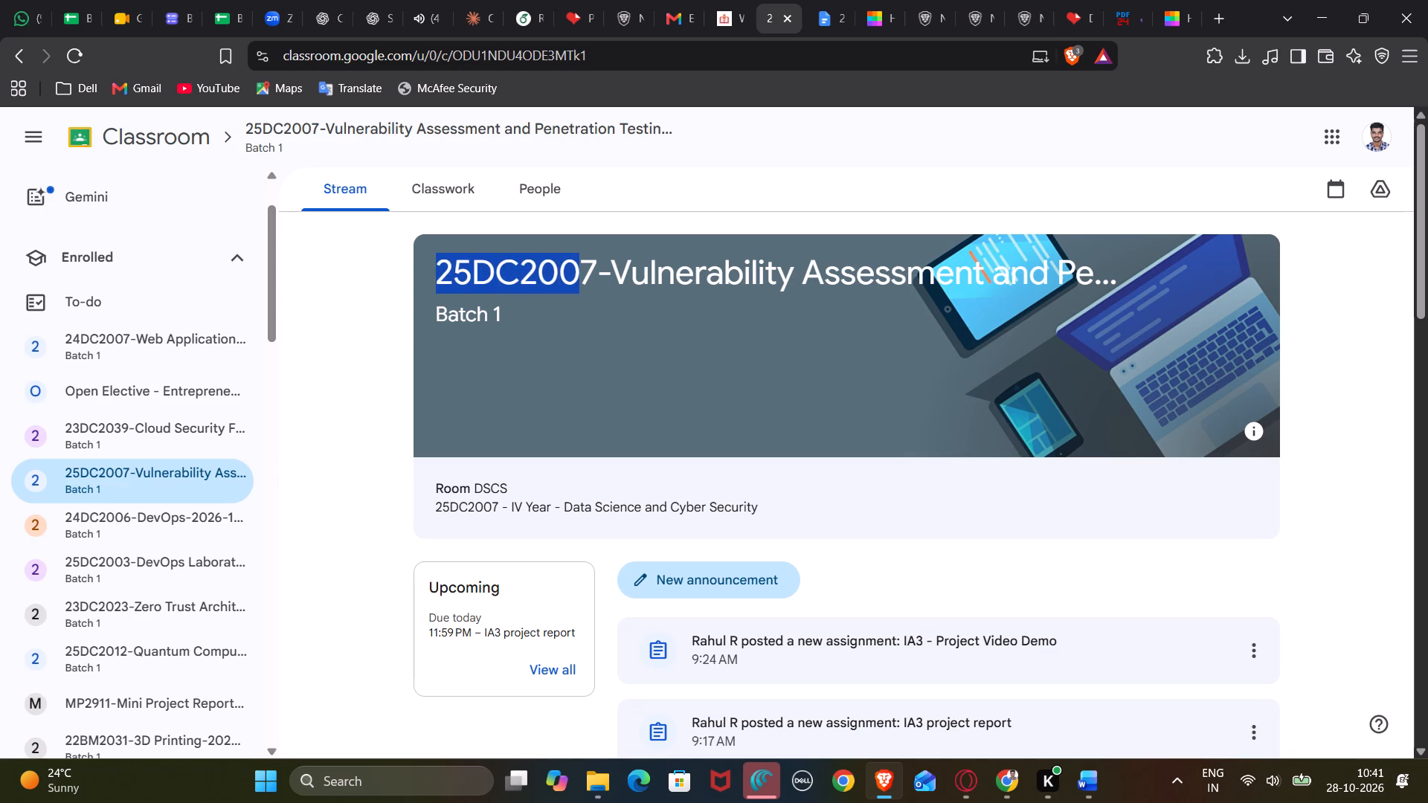
{"action": "left_click_drag", "start_coordinate": [584, 268], "coordinate": [593, 268]}
{"action": "right_click", "coordinate": [550, 272]}
{"action": "left_click", "coordinate": [612, 299]}
{"action": "left_click", "coordinate": [1087, 778]}
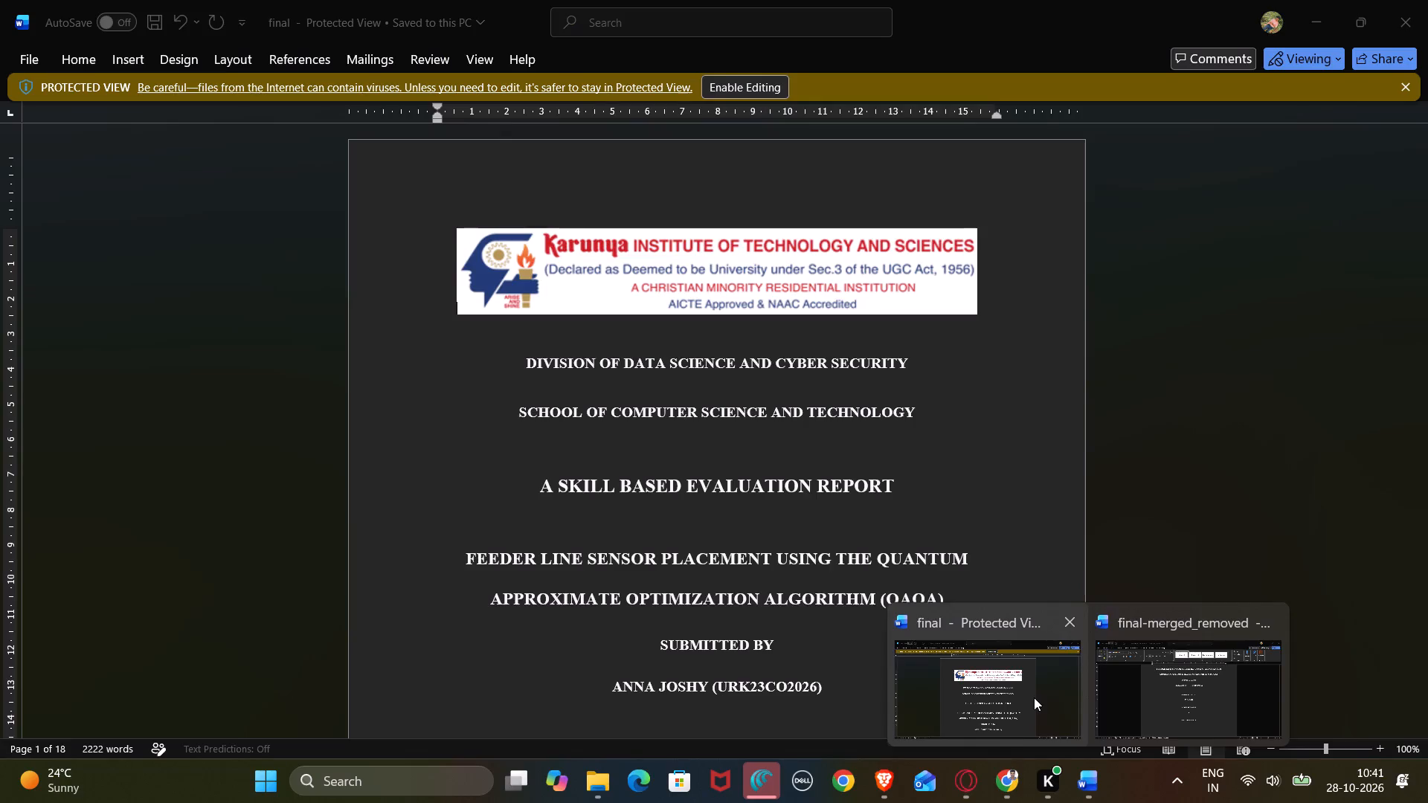
{"action": "left_click", "coordinate": [1186, 690]}
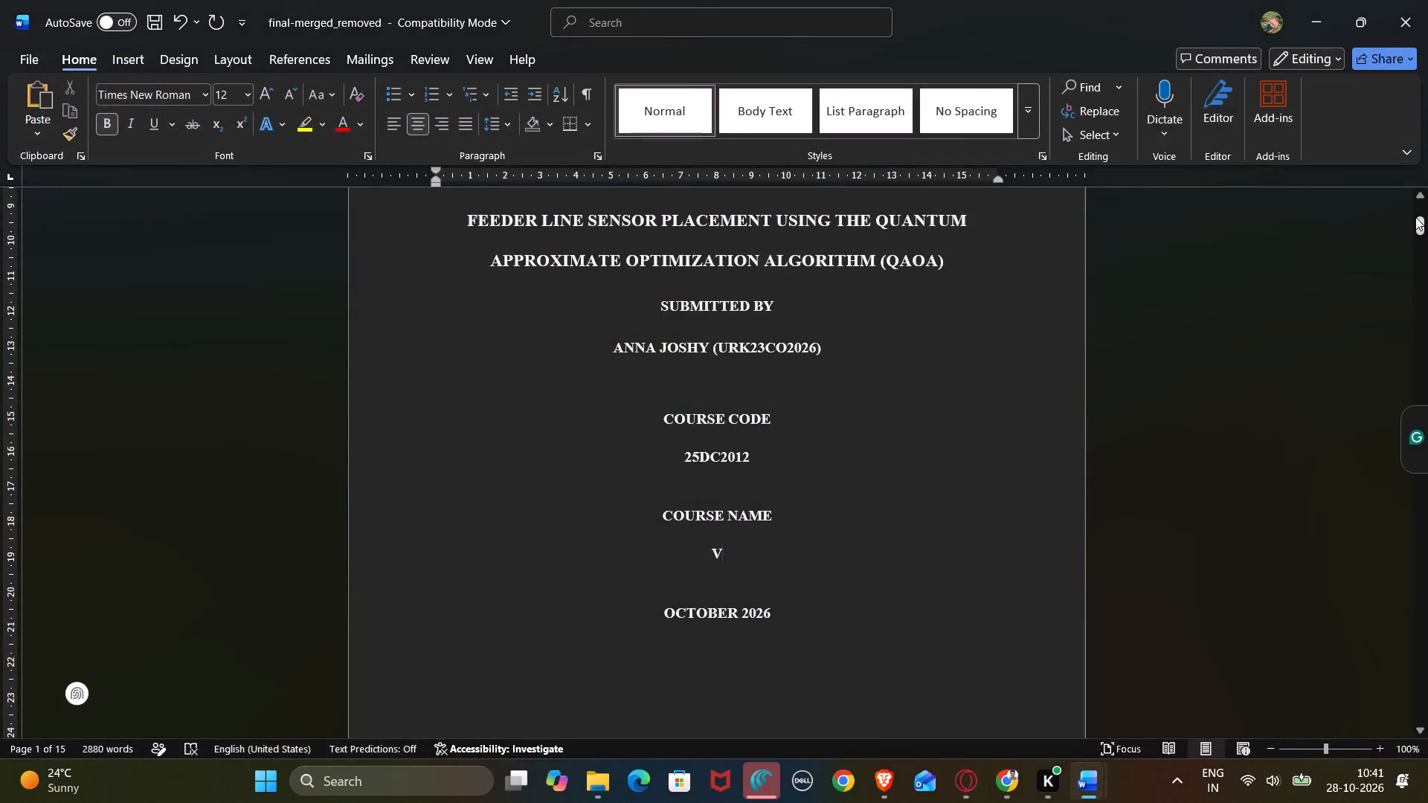
Check the evaluation sheet at the end of final-merged_removed, and close the protected document final.
{"action": "left_click_drag", "start_coordinate": [1419, 224], "coordinate": [1427, 663]}
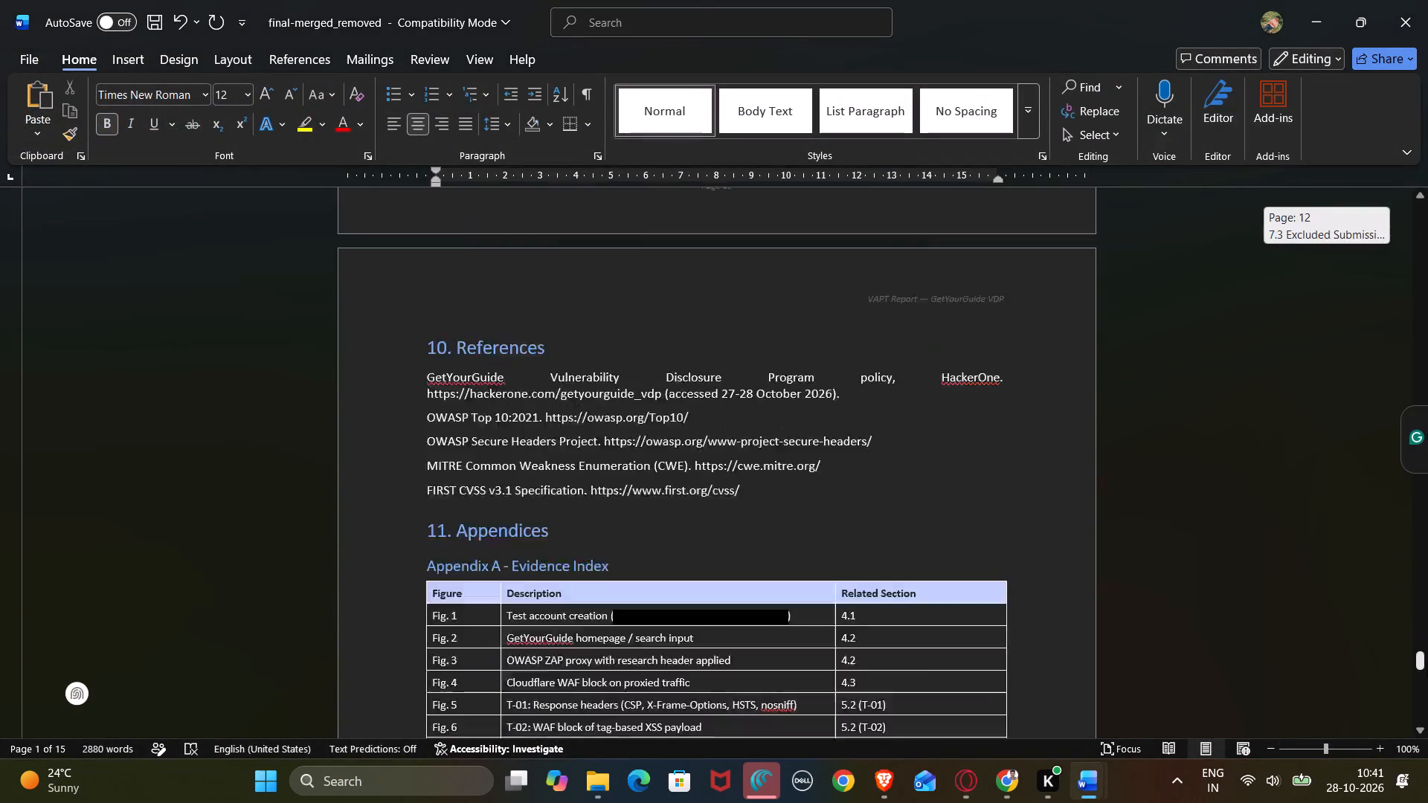
{"action": "left_click_drag", "start_coordinate": [1427, 663], "coordinate": [1427, 694]}
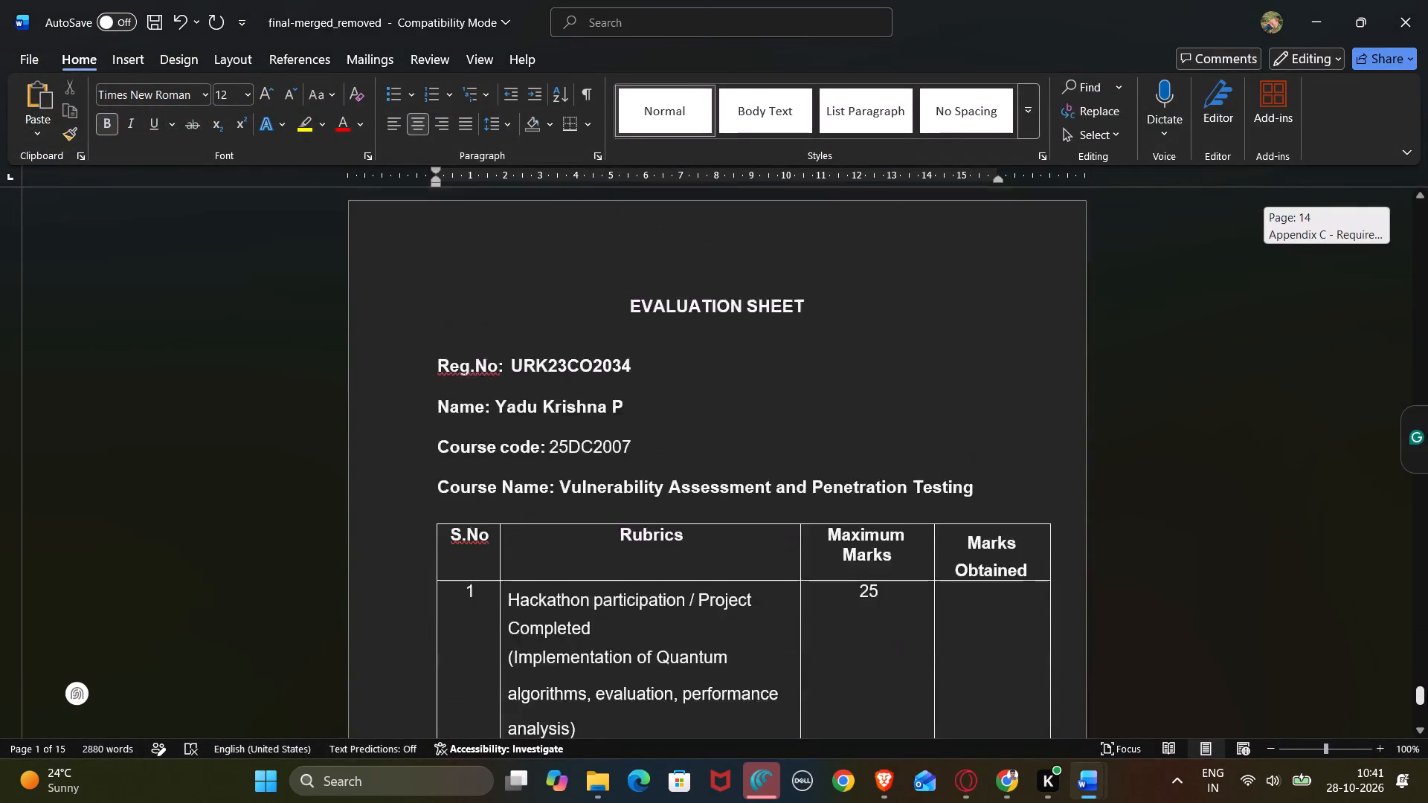
{"action": "left_click_drag", "start_coordinate": [1427, 694], "coordinate": [1427, 711]}
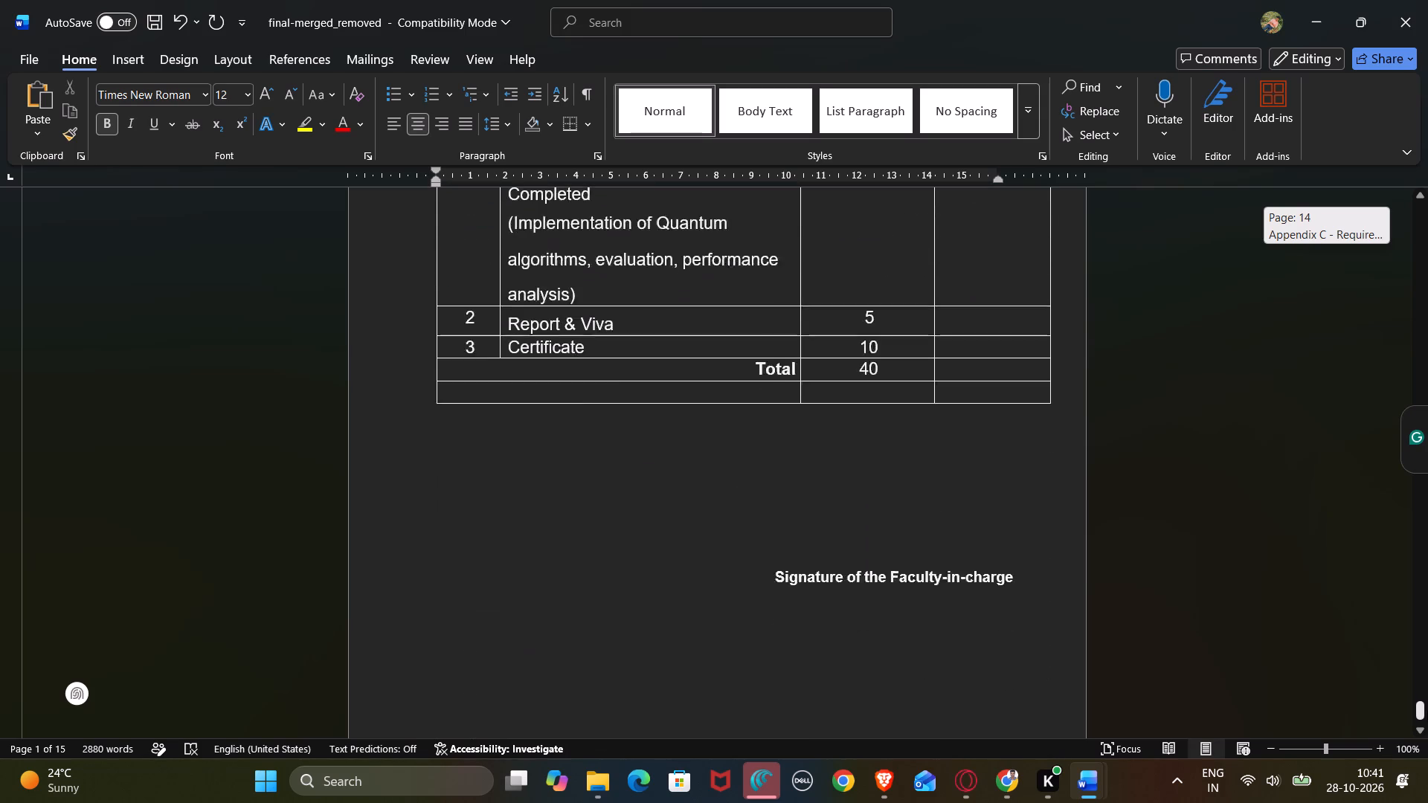
{"action": "left_click_drag", "start_coordinate": [1427, 711], "coordinate": [1427, 712]}
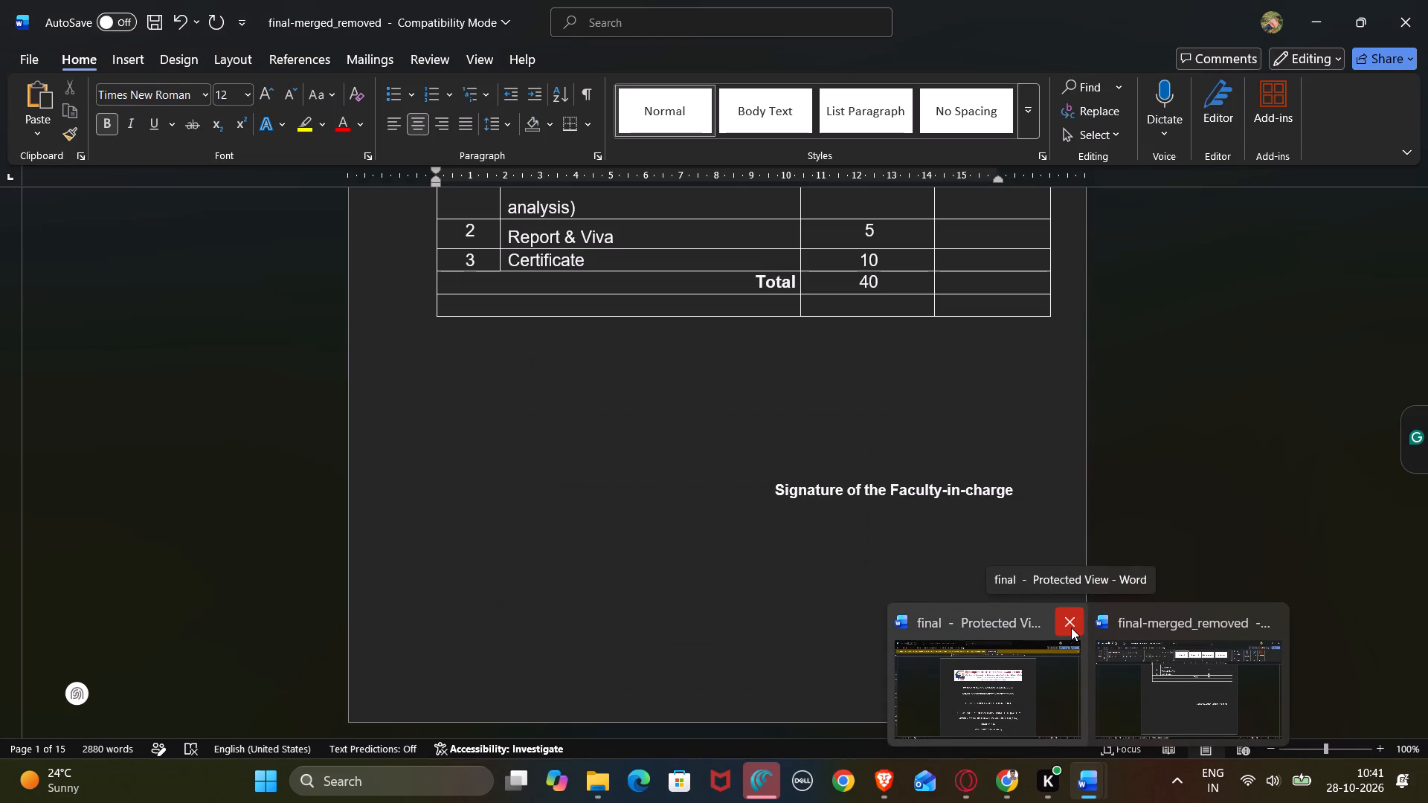
{"action": "left_click", "coordinate": [1071, 628]}
{"action": "left_click", "coordinate": [791, 546]}
Change the last two digits of the first submitter's register number on the page 3 title page to 34.
{"action": "scroll", "coordinate": [681, 492], "scroll_direction": "up", "scroll_amount": 3}
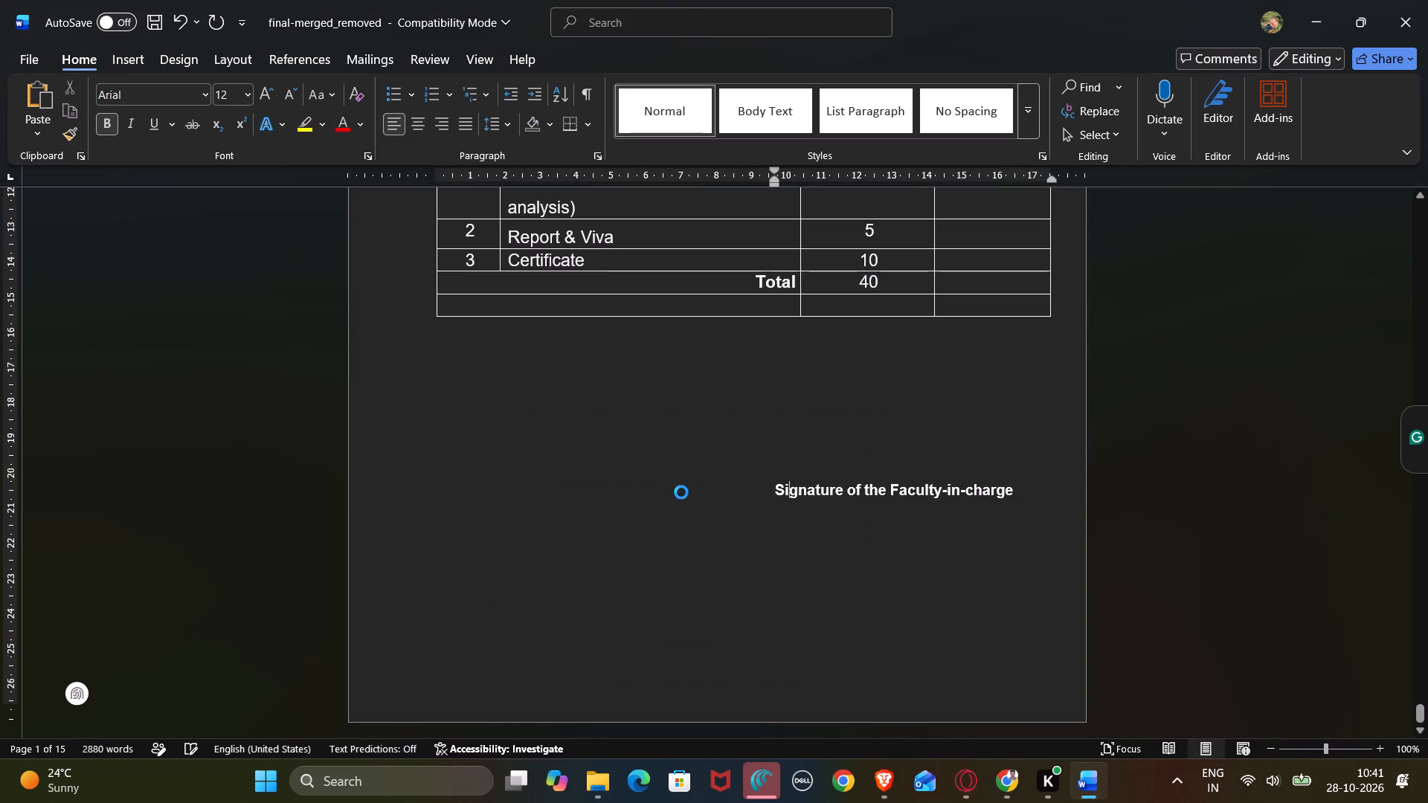
{"action": "scroll", "coordinate": [681, 492], "scroll_direction": "up", "scroll_amount": 20}
{"action": "scroll", "coordinate": [681, 492], "scroll_direction": "up", "scroll_amount": 6}
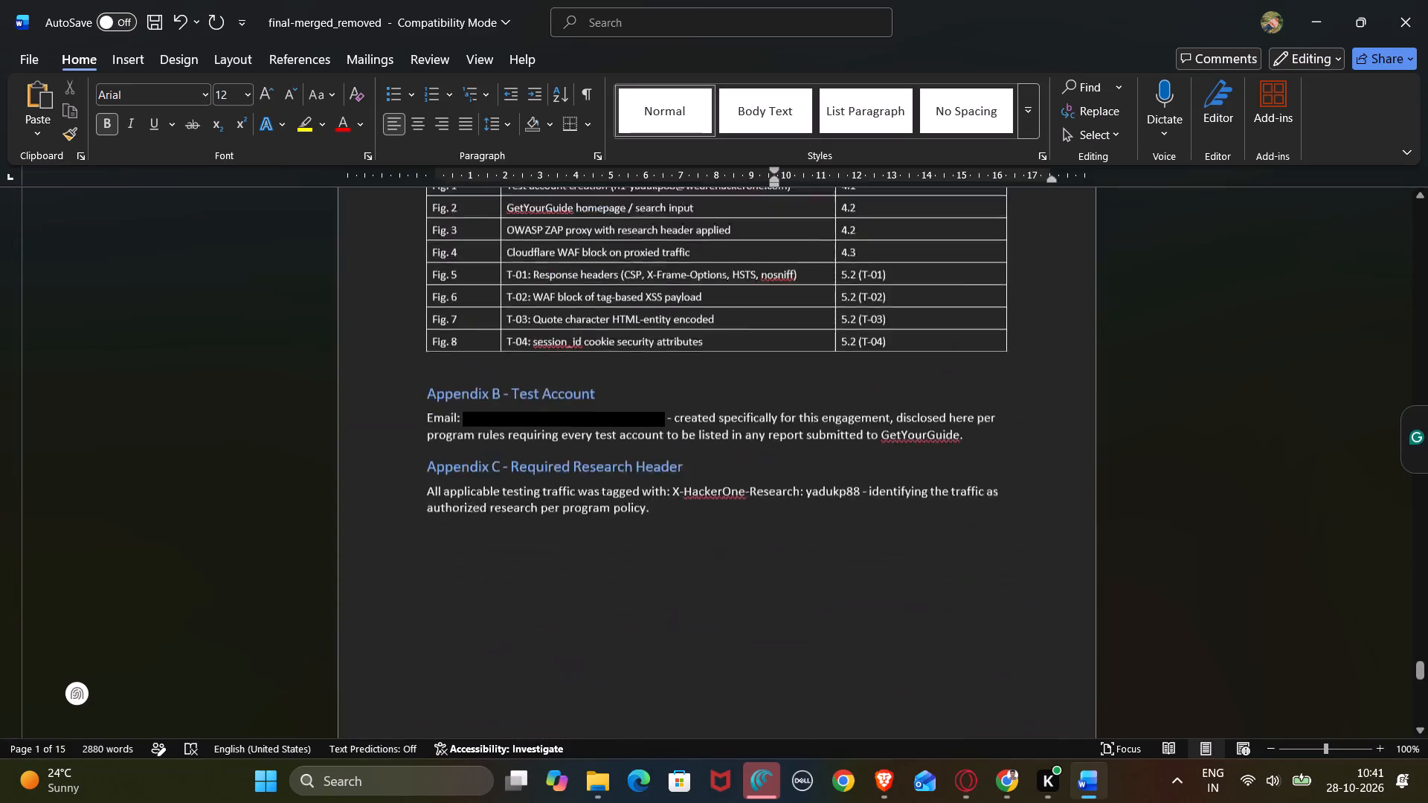
{"action": "scroll", "coordinate": [681, 492], "scroll_direction": "up", "scroll_amount": 2}
{"action": "left_click_drag", "start_coordinate": [1421, 658], "coordinate": [1412, 361]}
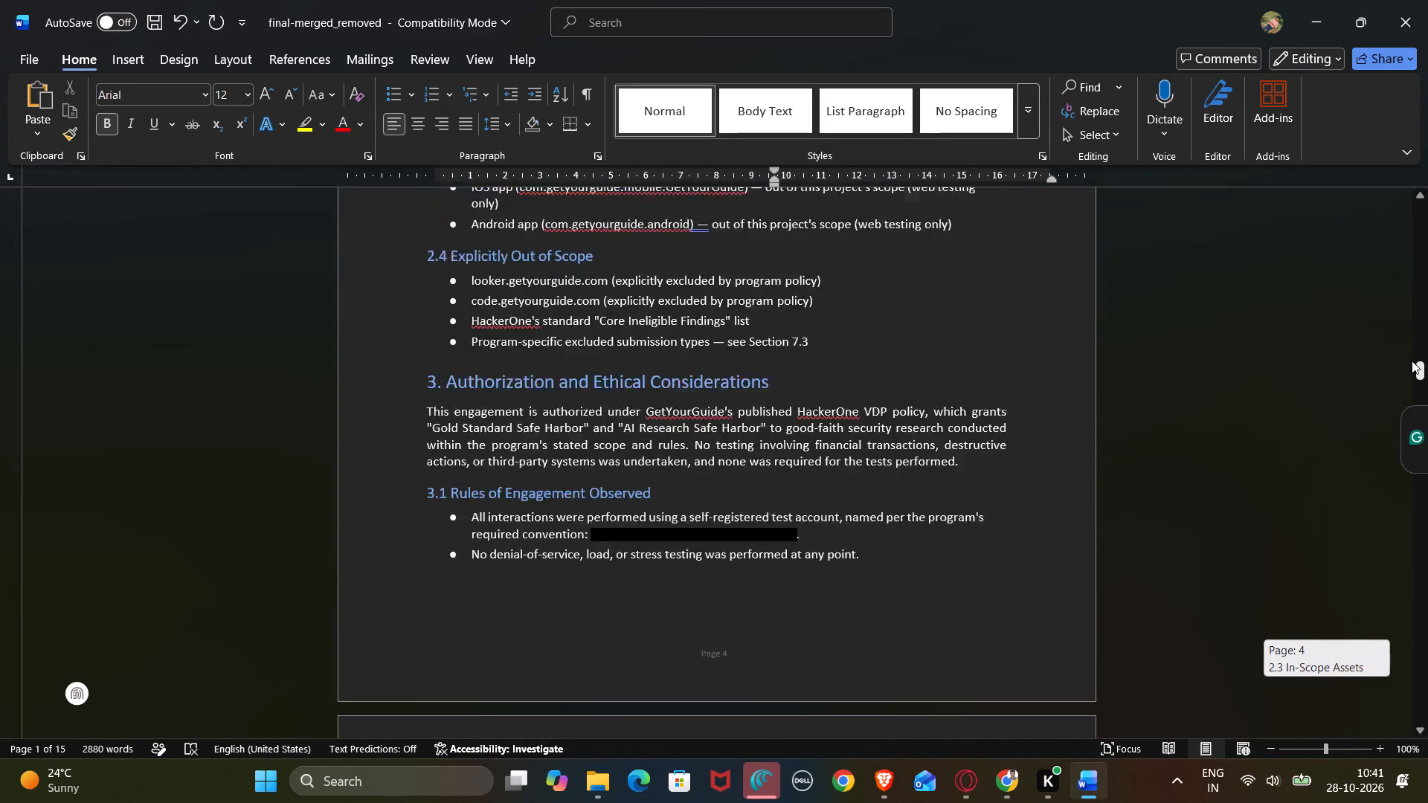
{"action": "left_click_drag", "start_coordinate": [1412, 361], "coordinate": [1395, 281]}
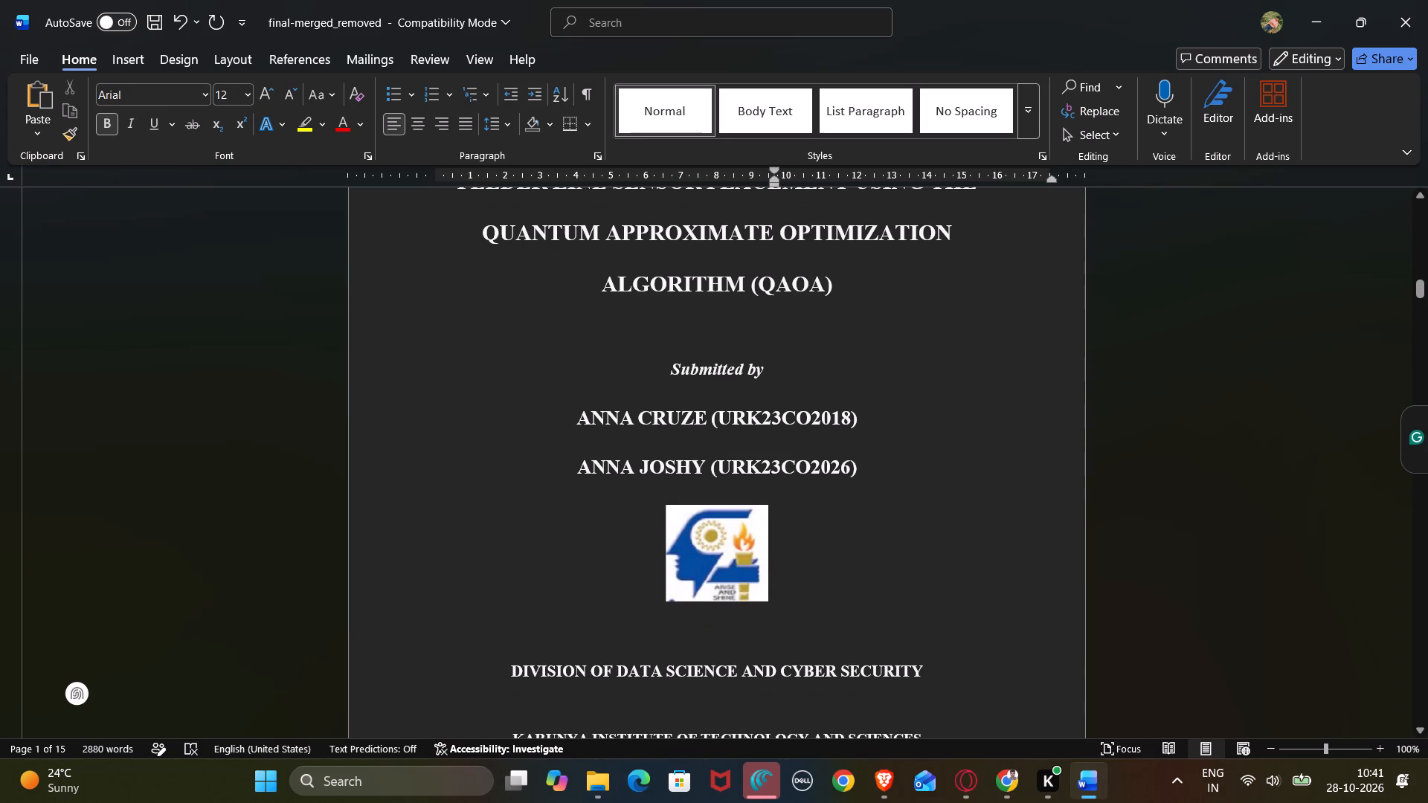
{"action": "left_click", "coordinate": [850, 421]}
{"action": "key", "text": "BackSpace"}
{"action": "key", "text": "BackSpace"}
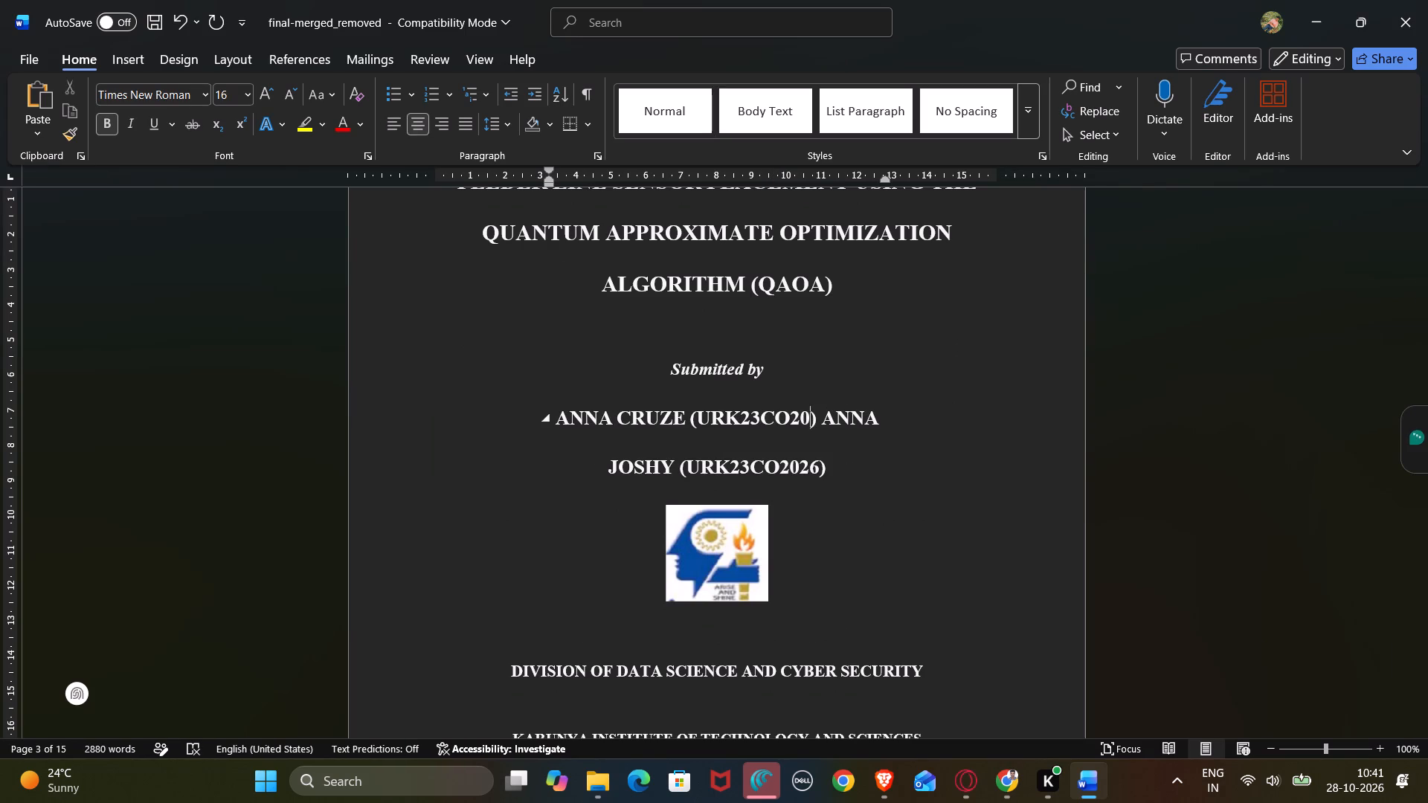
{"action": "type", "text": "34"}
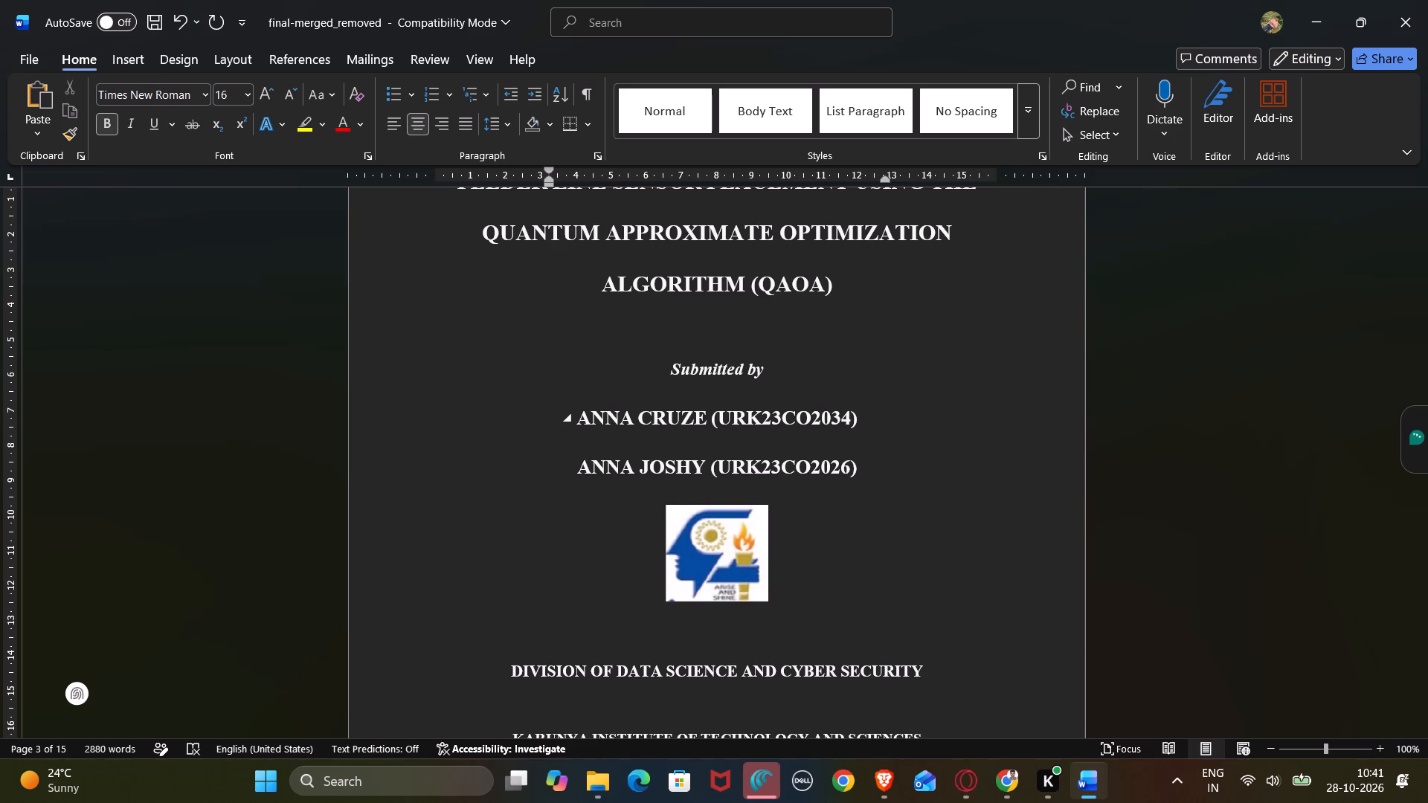
Replace the first submitter's name on the page 3 title page with the correct student's name in capitals, ending with the initial P.
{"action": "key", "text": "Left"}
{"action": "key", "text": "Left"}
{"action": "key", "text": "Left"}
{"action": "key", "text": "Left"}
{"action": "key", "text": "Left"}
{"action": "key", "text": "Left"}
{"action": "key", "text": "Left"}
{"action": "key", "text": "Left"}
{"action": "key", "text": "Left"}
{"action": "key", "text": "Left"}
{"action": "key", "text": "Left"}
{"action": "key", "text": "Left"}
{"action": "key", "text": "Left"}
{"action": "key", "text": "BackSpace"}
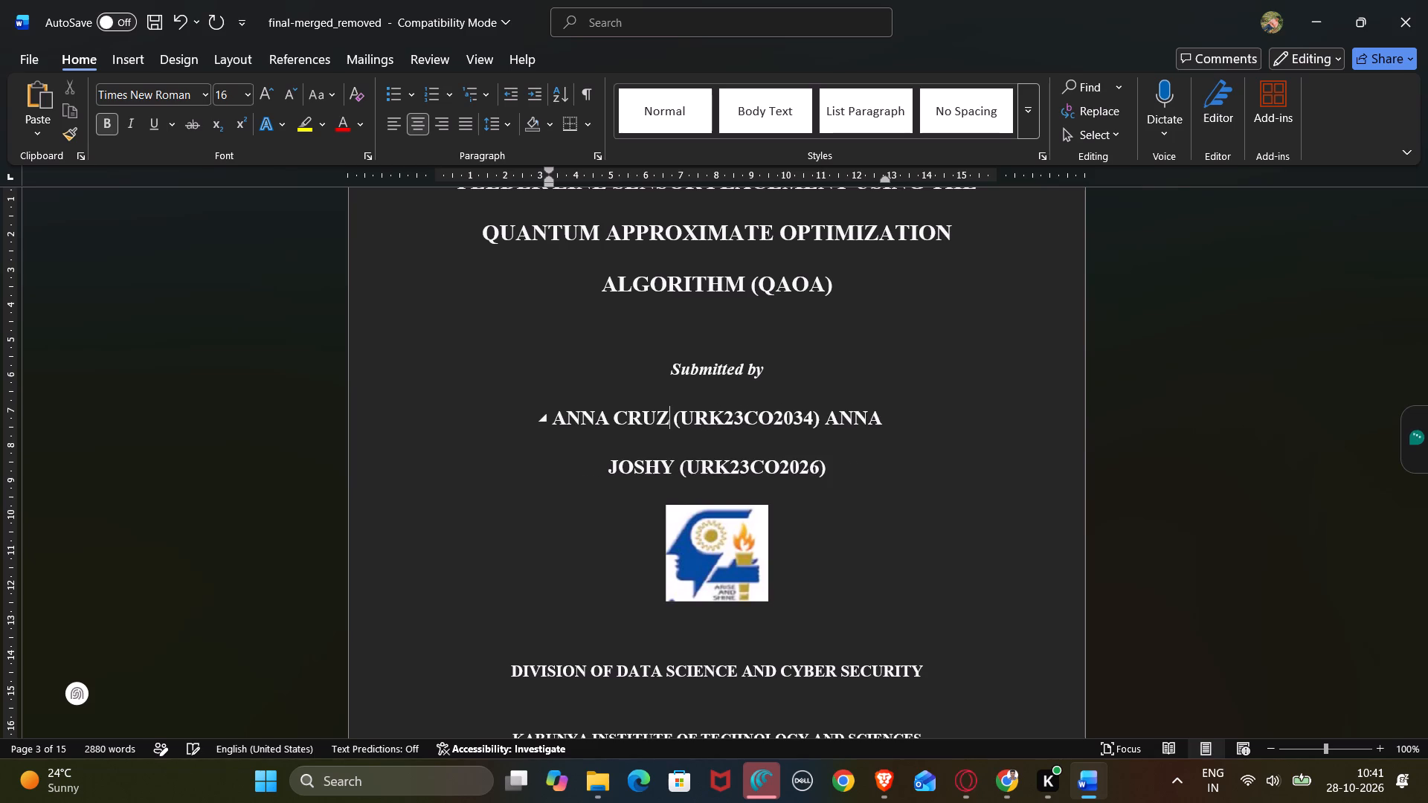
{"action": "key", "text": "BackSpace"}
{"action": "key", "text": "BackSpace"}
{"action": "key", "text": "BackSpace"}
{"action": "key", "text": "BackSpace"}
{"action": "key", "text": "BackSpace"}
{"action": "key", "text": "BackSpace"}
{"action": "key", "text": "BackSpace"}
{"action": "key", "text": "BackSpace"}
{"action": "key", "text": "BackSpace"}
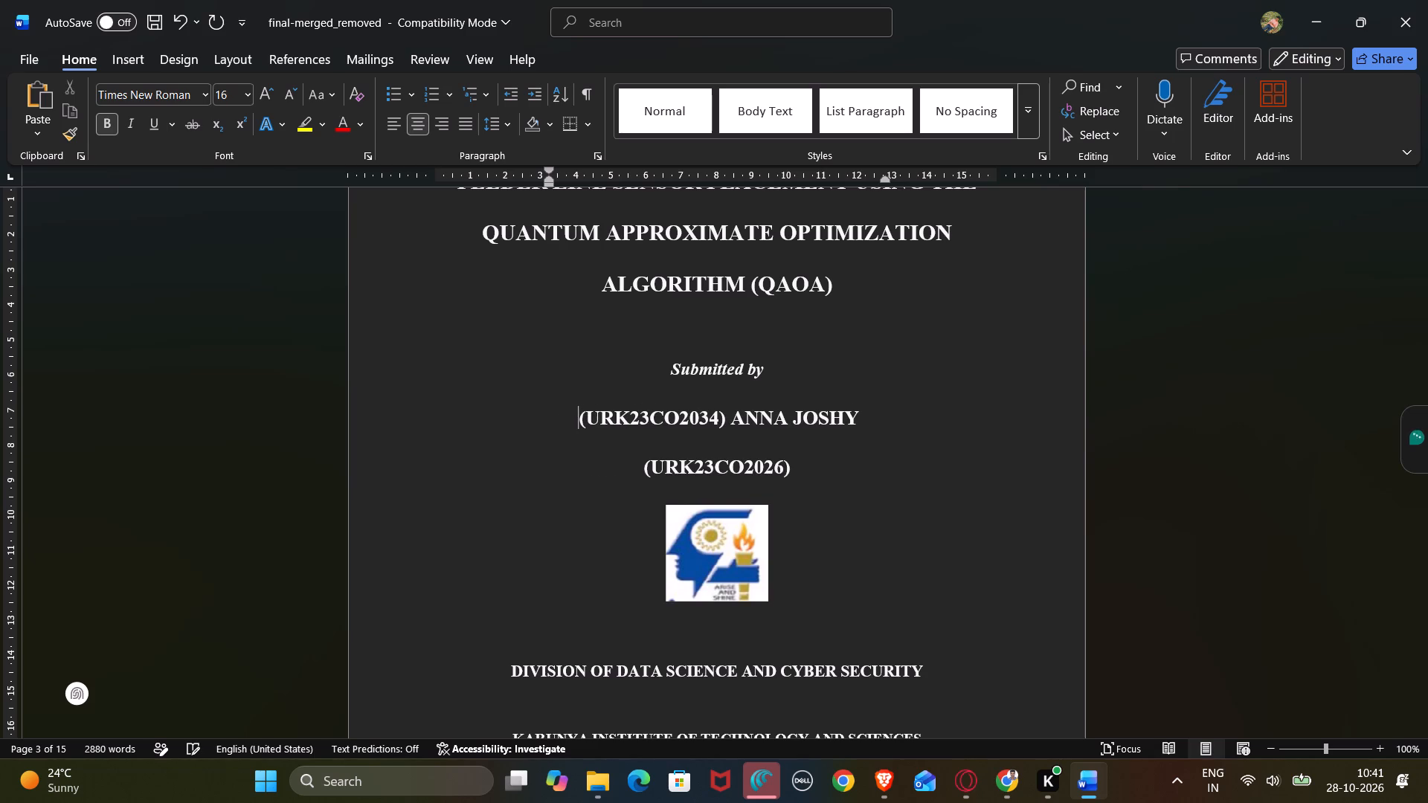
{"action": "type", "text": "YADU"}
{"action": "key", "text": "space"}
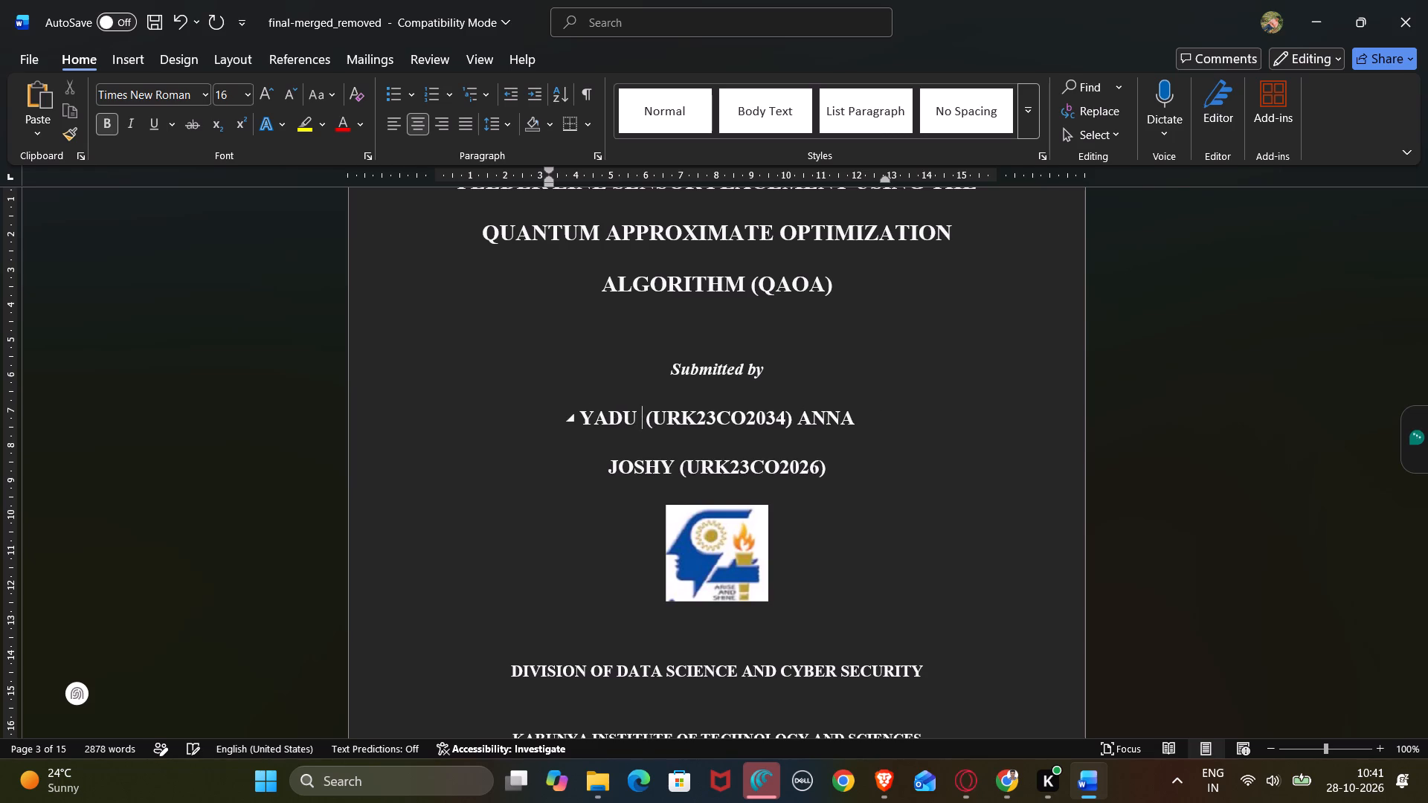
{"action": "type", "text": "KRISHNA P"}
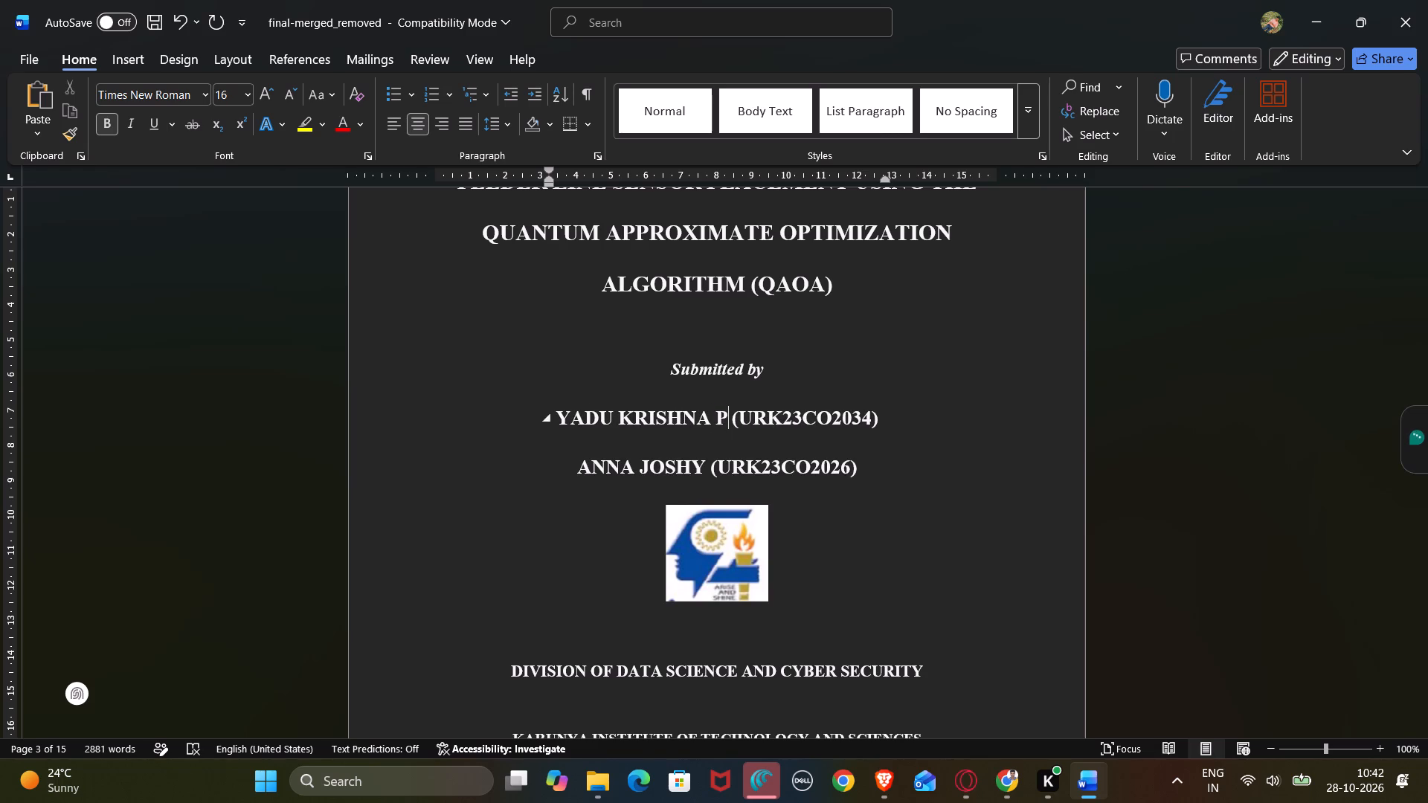
Change the last two digits of the second submitter's register number on the title page to 12.
{"action": "left_click", "coordinate": [846, 469]}
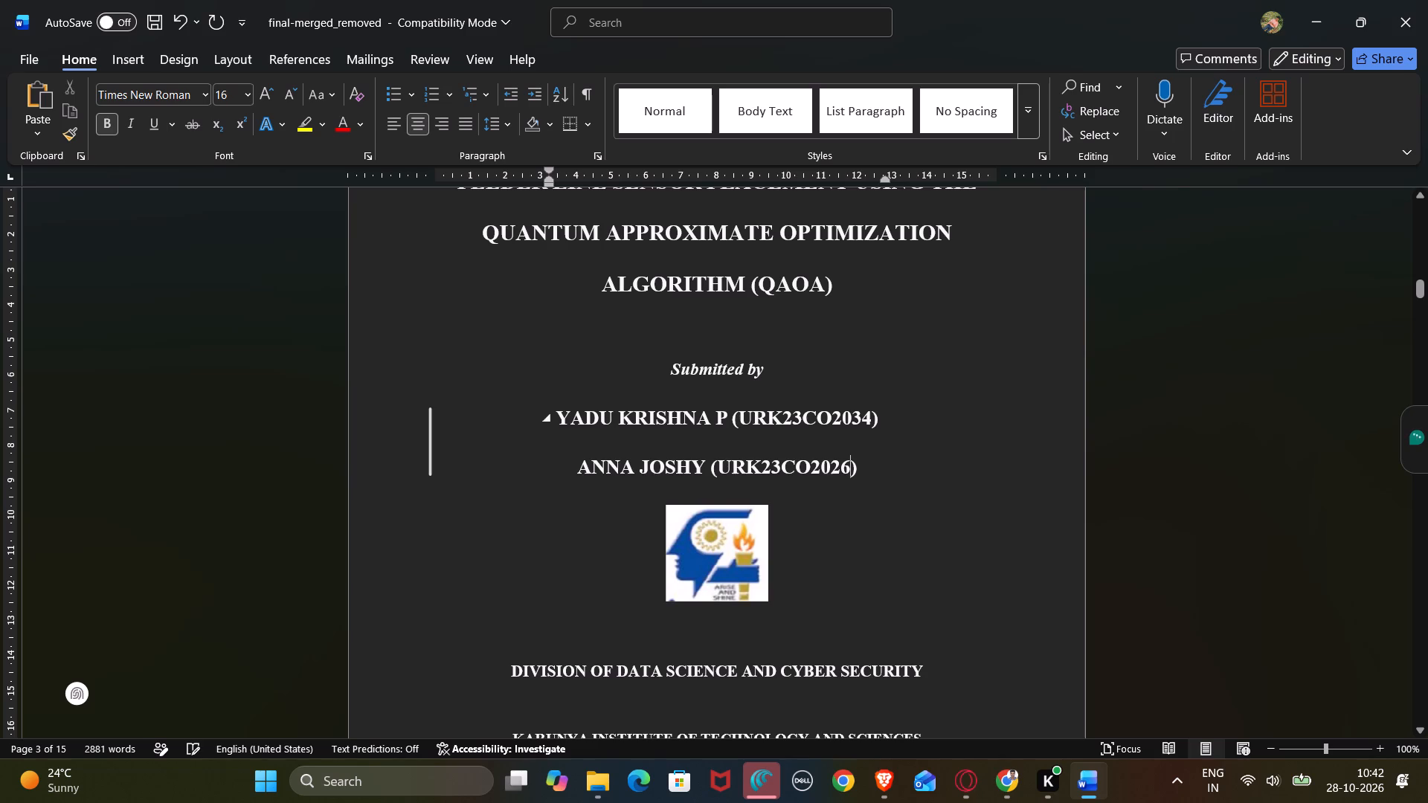
{"action": "key", "text": "BackSpace"}
{"action": "key", "text": "BackSpace"}
{"action": "key", "text": "BackSpace"}
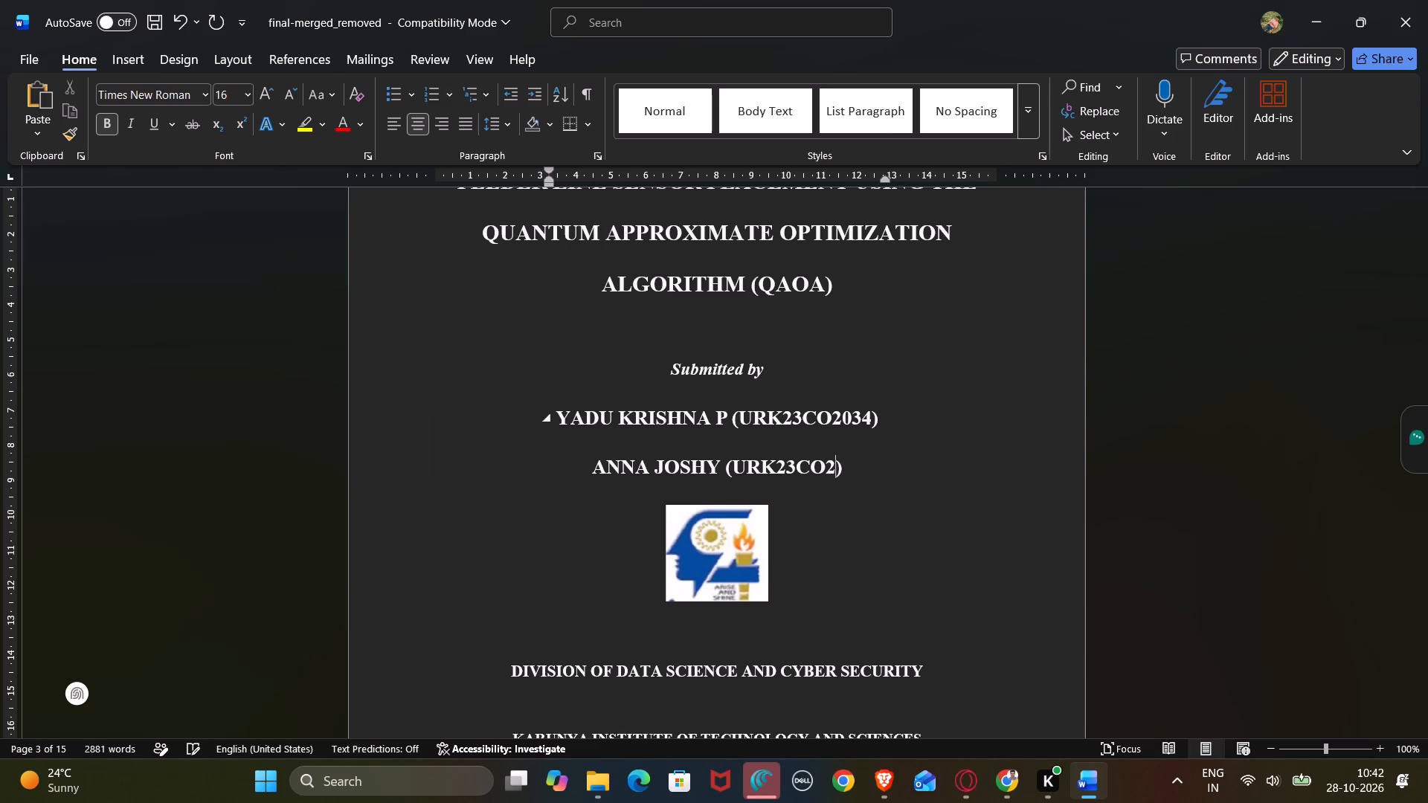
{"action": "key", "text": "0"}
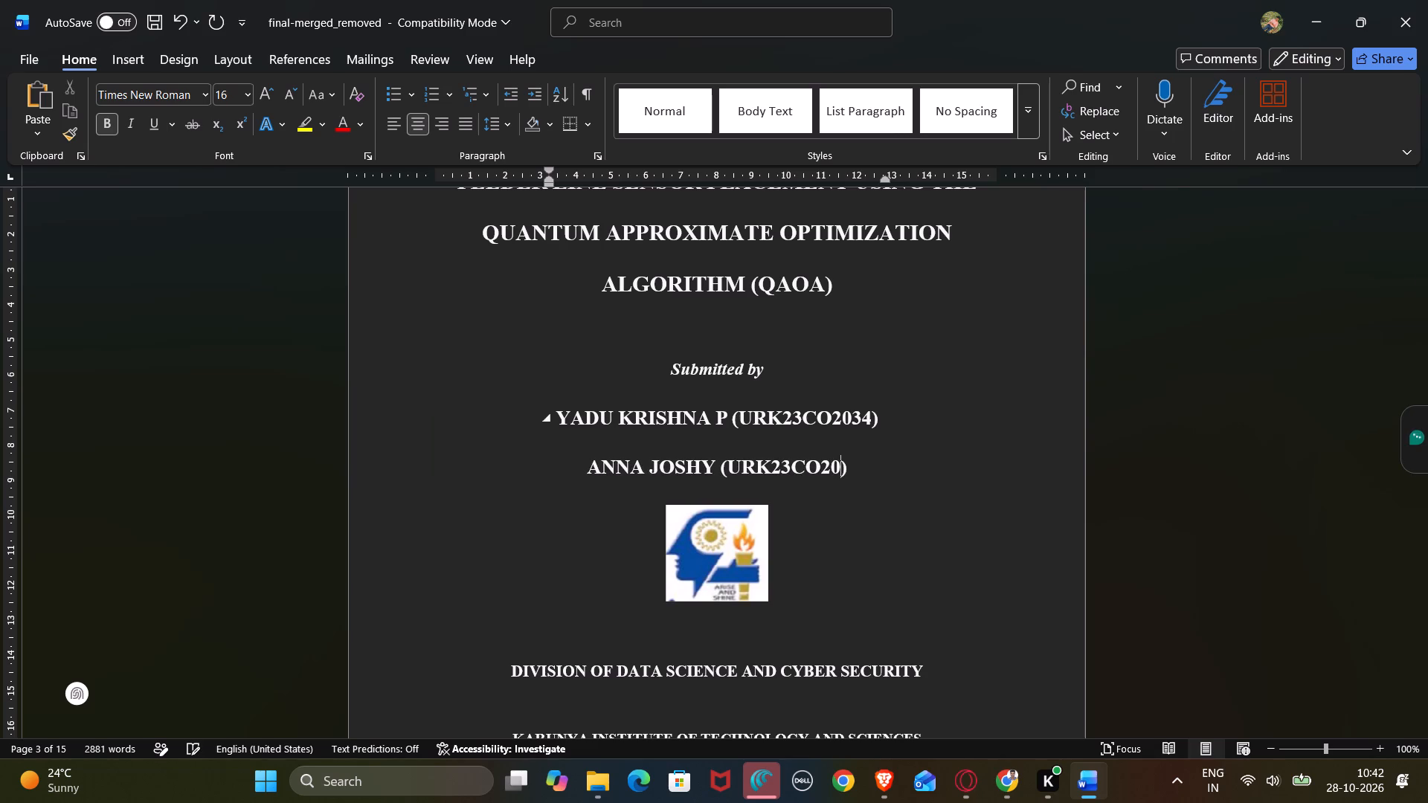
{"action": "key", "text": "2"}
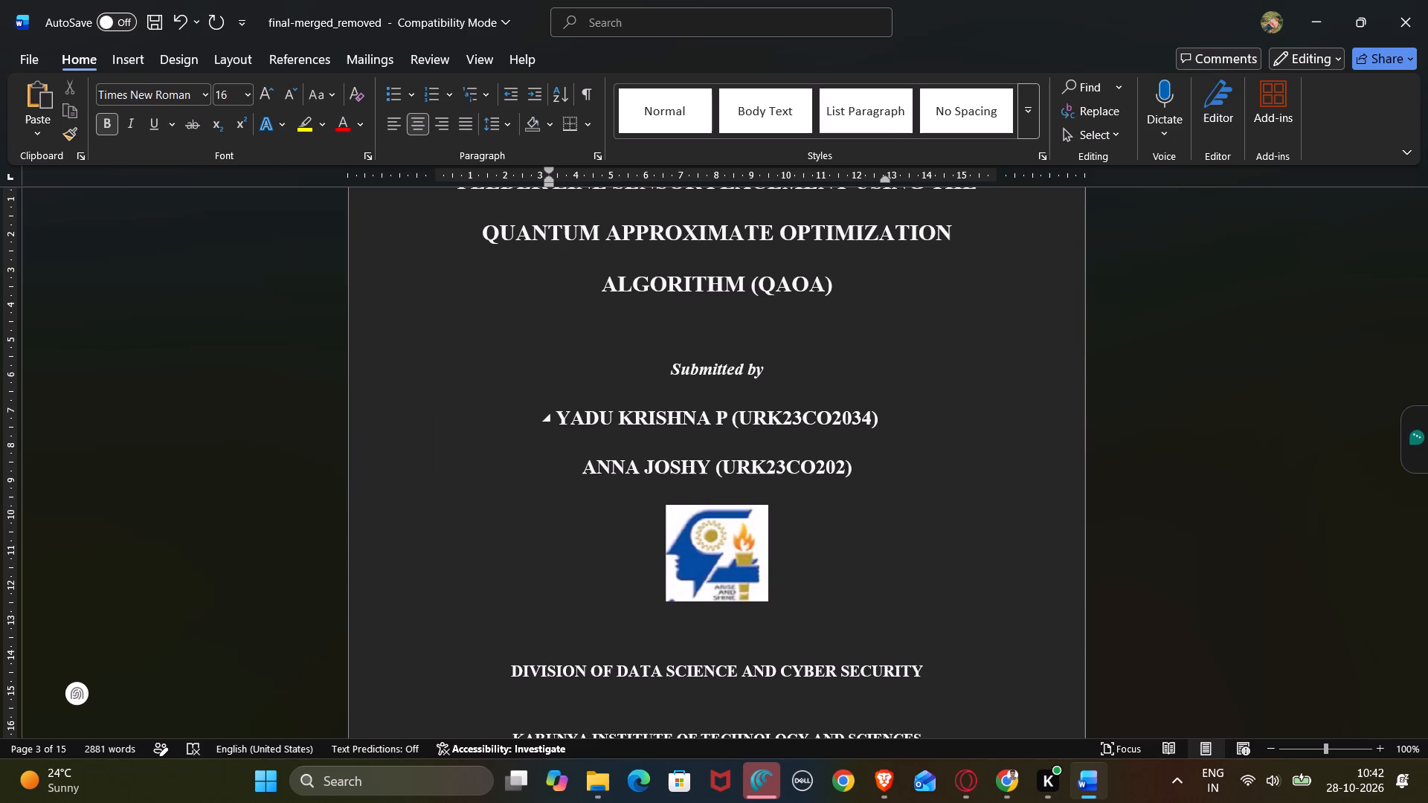
{"action": "key", "text": "BackSpace"}
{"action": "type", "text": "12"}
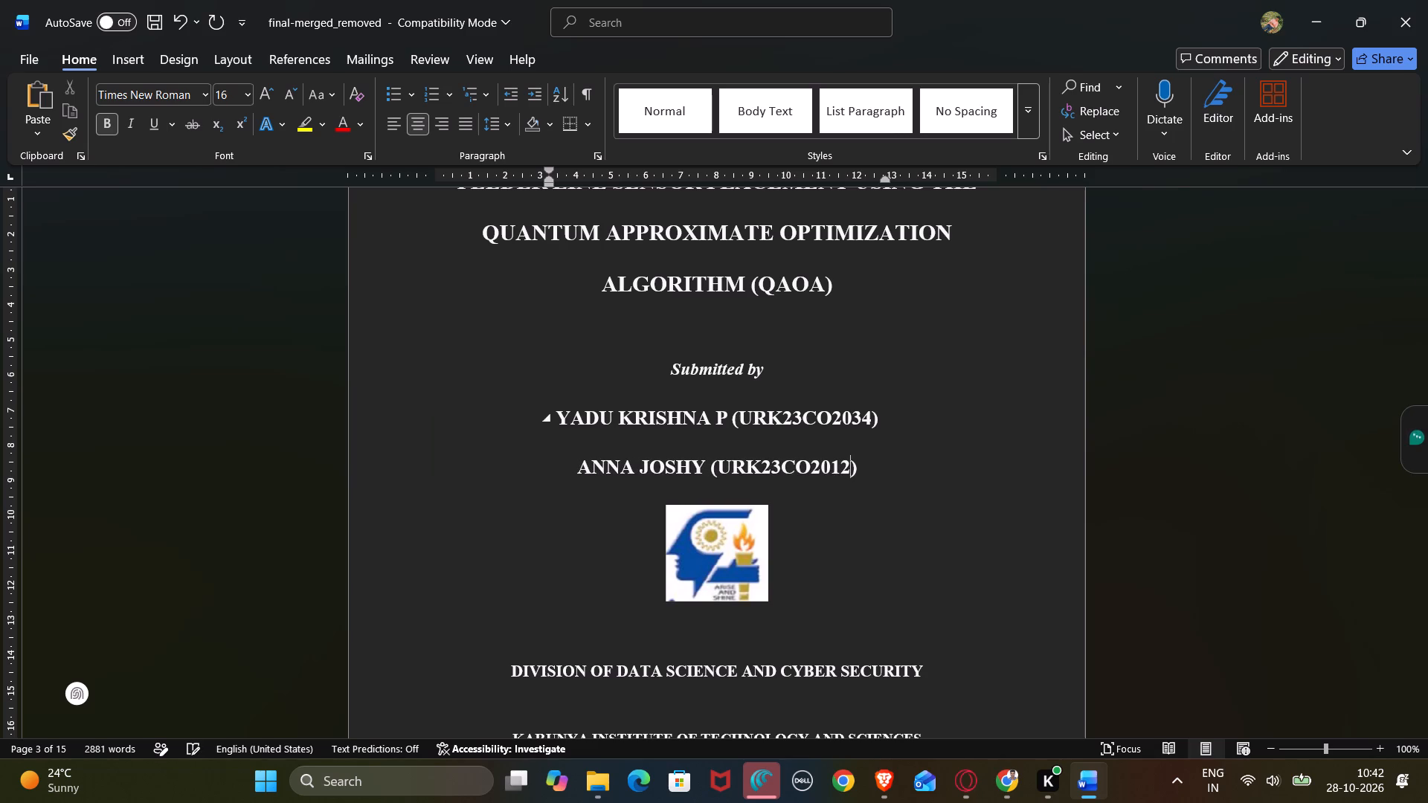
Replace the second submitter's name before the register number with the correct student's name in capitals.
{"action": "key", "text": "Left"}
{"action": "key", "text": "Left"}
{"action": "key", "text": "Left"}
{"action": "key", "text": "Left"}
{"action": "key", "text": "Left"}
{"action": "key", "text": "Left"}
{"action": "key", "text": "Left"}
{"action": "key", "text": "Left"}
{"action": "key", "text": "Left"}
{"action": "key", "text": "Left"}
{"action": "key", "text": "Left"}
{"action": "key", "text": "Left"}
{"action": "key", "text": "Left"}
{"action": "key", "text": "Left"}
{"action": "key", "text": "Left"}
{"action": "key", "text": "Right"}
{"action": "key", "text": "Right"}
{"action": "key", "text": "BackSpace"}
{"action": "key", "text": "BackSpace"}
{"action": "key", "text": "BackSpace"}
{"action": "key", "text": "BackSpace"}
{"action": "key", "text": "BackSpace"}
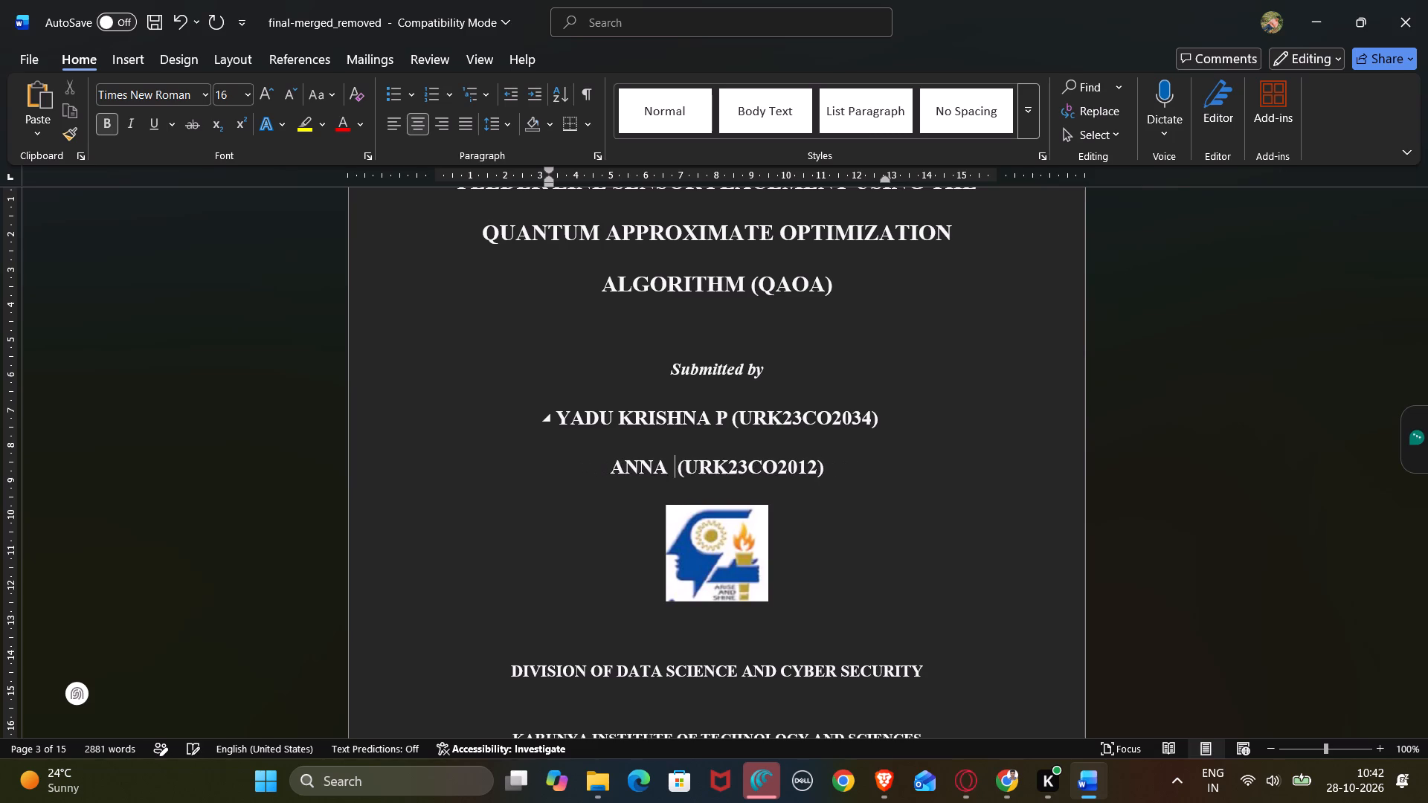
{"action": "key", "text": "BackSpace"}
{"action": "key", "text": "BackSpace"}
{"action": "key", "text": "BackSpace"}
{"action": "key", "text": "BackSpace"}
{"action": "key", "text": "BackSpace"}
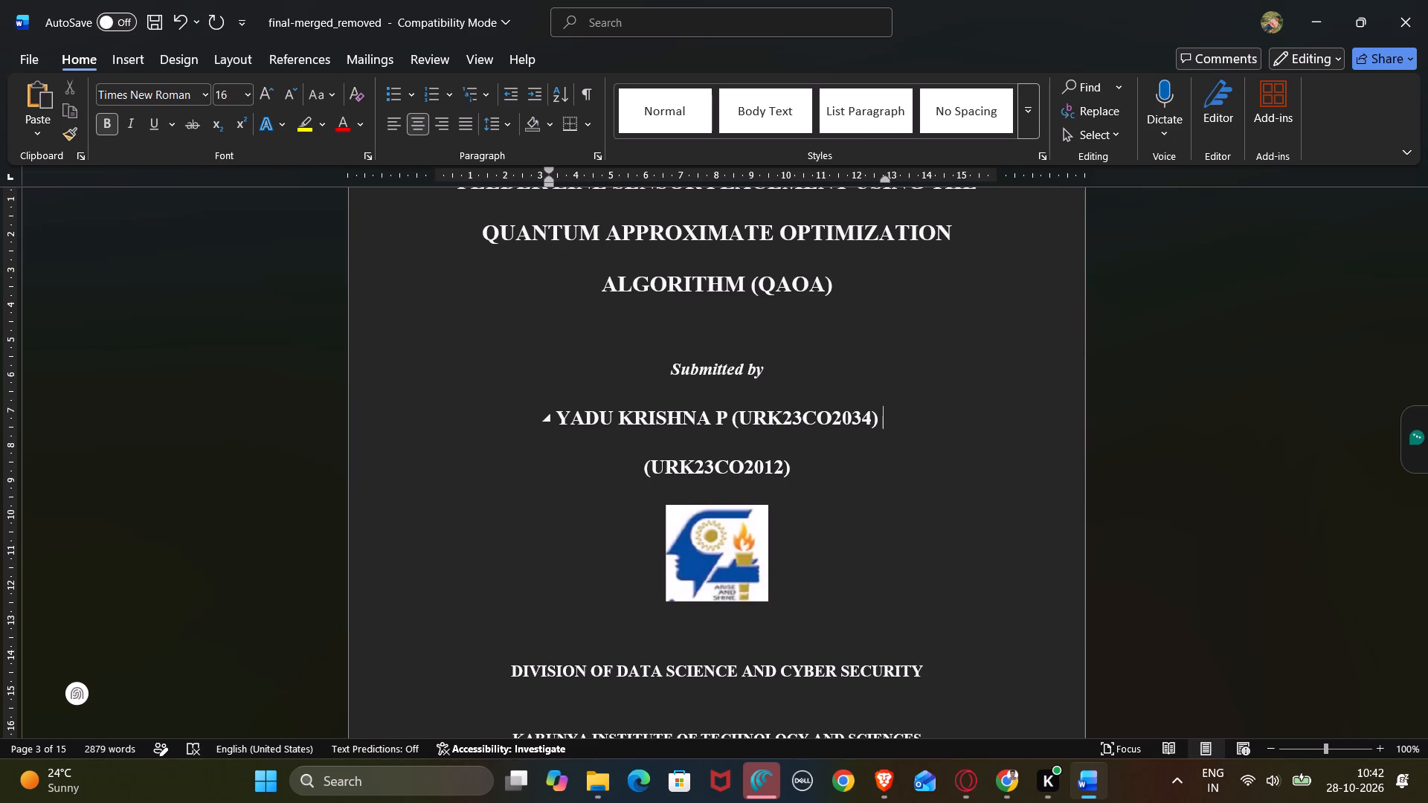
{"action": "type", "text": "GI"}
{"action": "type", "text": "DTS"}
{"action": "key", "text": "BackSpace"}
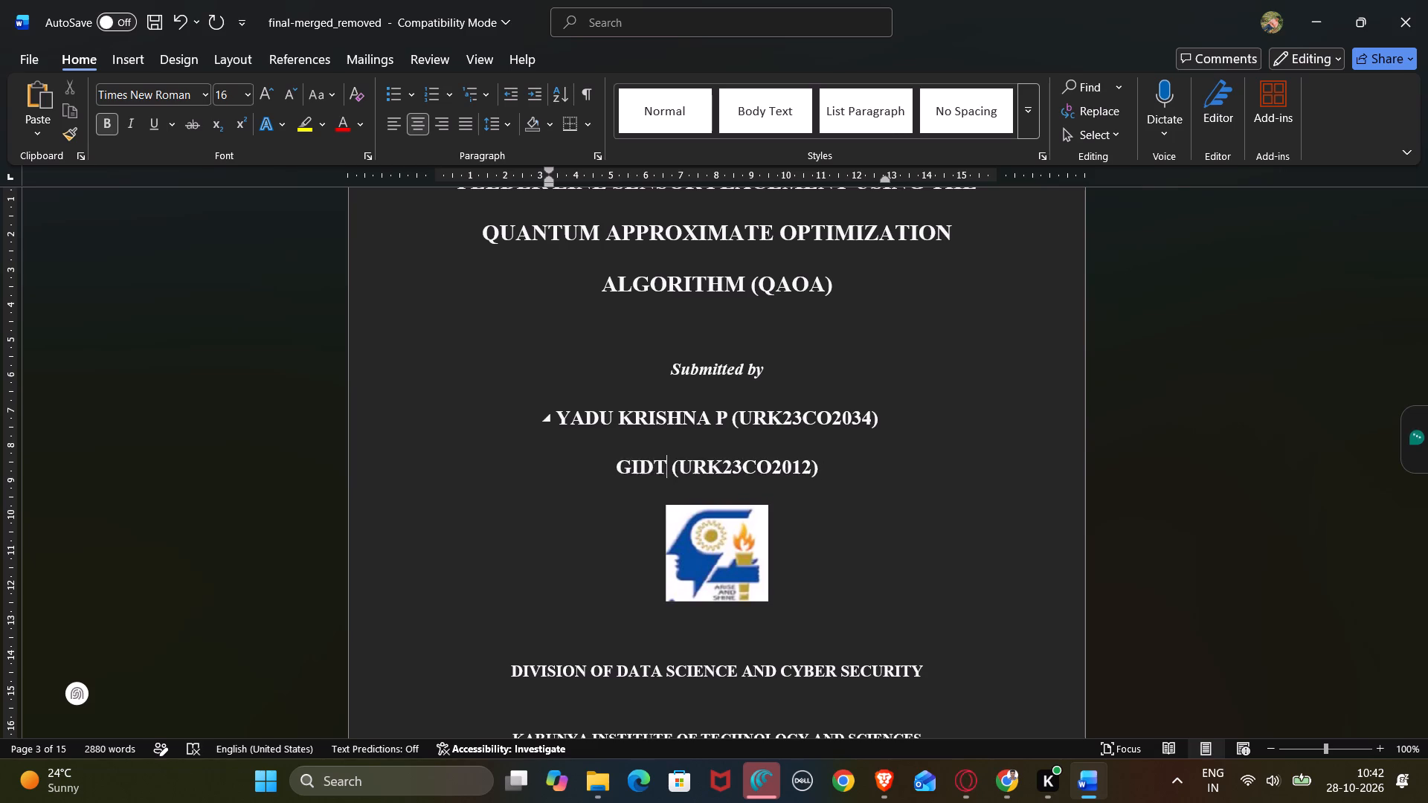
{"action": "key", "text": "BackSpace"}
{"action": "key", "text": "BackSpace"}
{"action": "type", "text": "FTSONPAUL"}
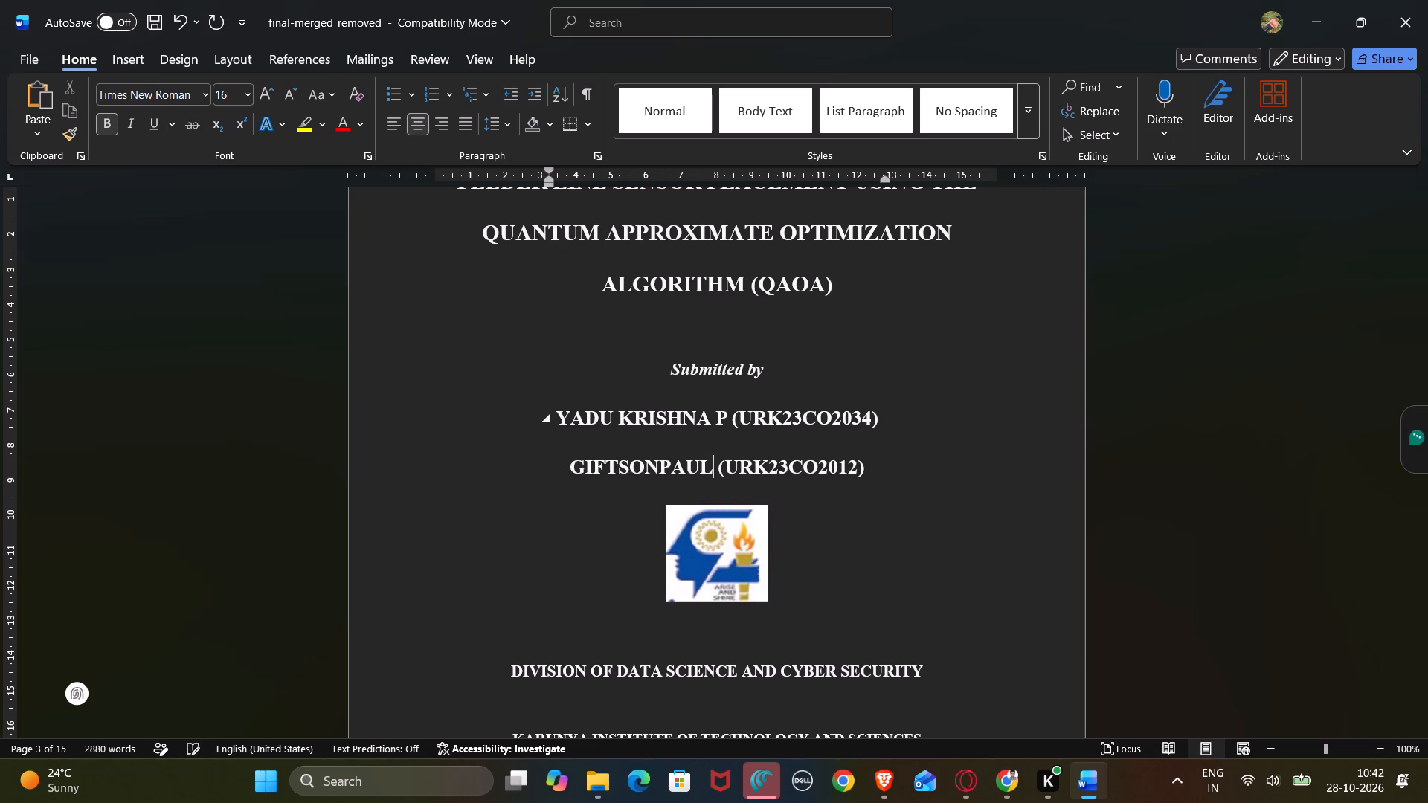
Separate the two parts of the second submitter's name with a space and add the initial J after it.
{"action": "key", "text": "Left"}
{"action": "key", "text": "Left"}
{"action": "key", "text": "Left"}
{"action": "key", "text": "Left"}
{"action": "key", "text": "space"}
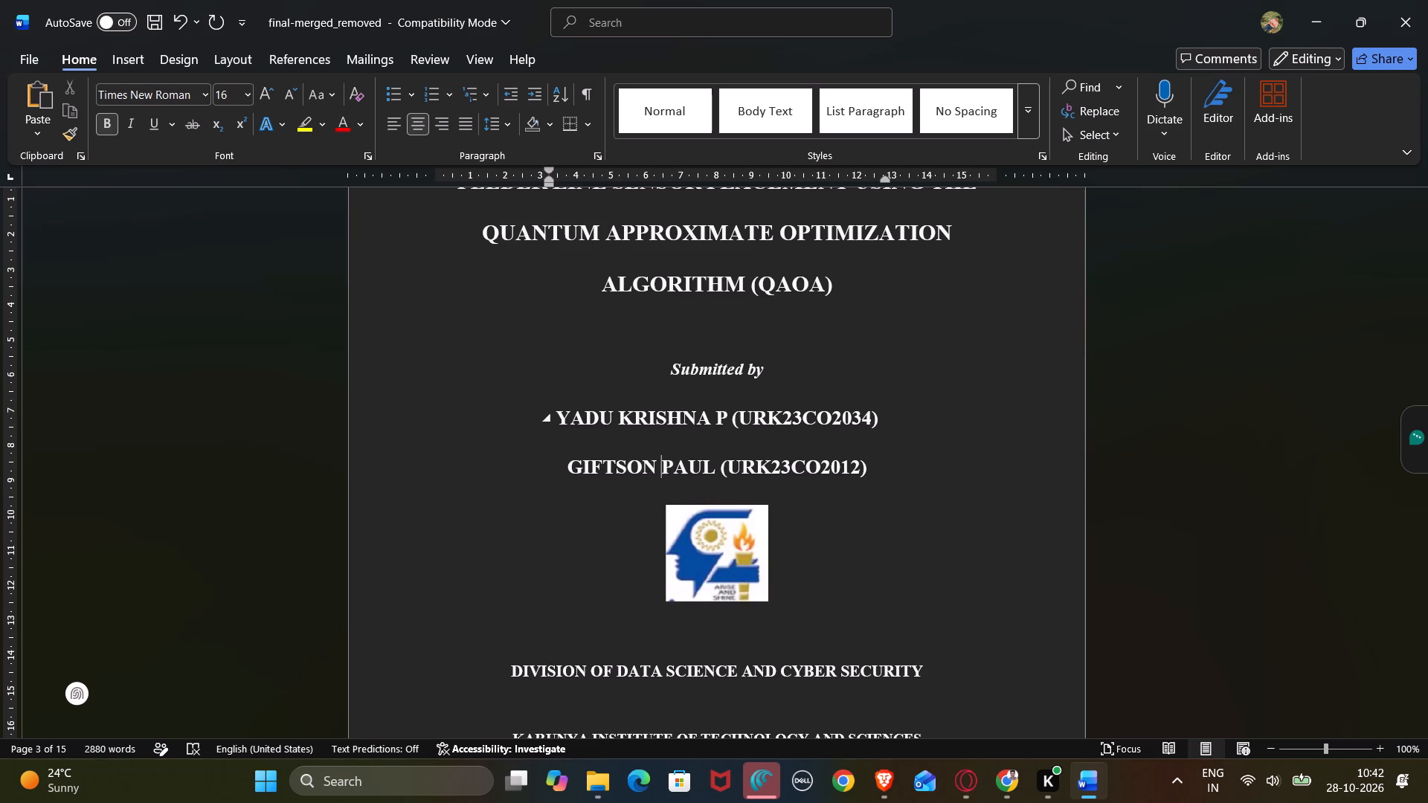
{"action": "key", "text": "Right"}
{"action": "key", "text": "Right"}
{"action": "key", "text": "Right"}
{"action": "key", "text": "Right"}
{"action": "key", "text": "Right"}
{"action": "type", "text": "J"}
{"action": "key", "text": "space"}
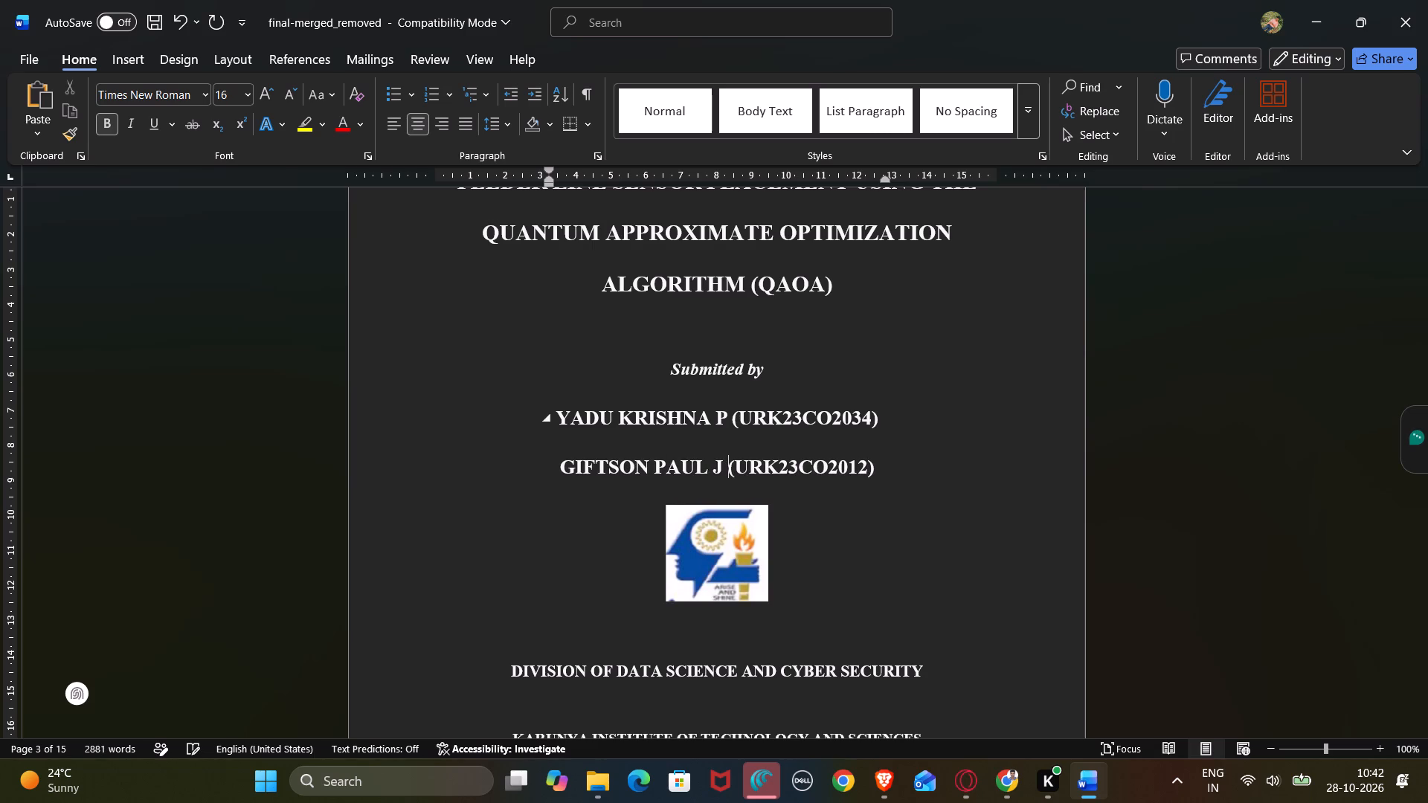
Add a third submitter line below the second with that student's name in capitals and the bracketed register number ending in 36.
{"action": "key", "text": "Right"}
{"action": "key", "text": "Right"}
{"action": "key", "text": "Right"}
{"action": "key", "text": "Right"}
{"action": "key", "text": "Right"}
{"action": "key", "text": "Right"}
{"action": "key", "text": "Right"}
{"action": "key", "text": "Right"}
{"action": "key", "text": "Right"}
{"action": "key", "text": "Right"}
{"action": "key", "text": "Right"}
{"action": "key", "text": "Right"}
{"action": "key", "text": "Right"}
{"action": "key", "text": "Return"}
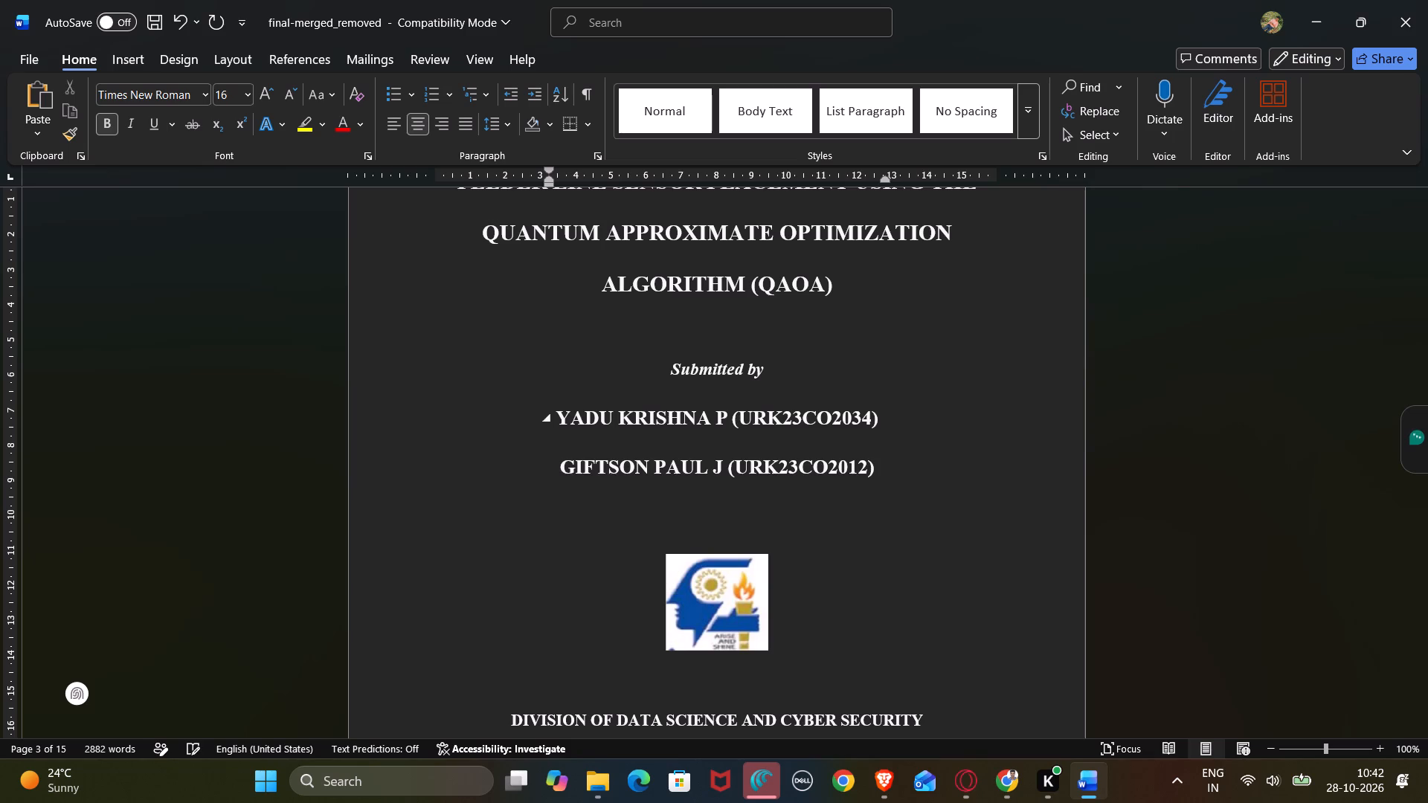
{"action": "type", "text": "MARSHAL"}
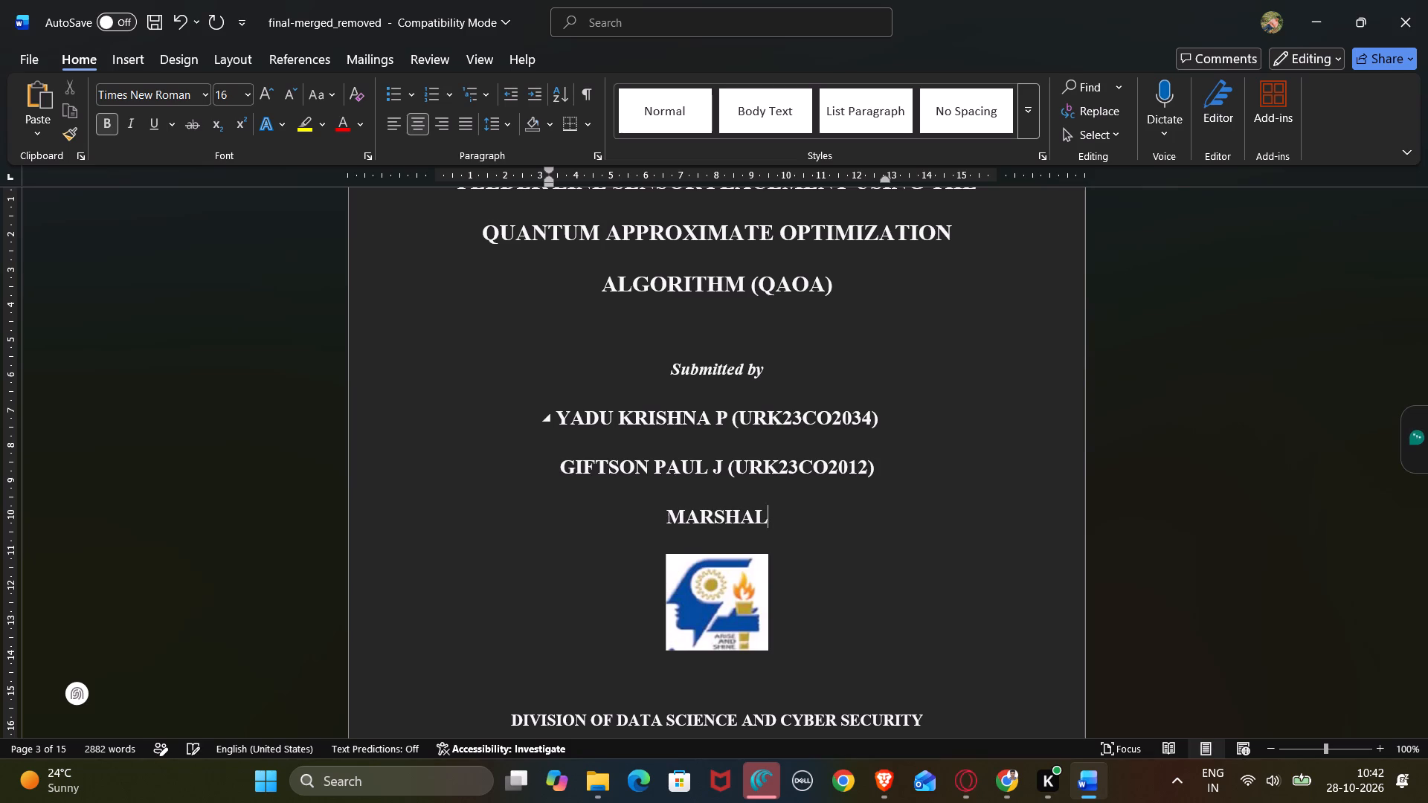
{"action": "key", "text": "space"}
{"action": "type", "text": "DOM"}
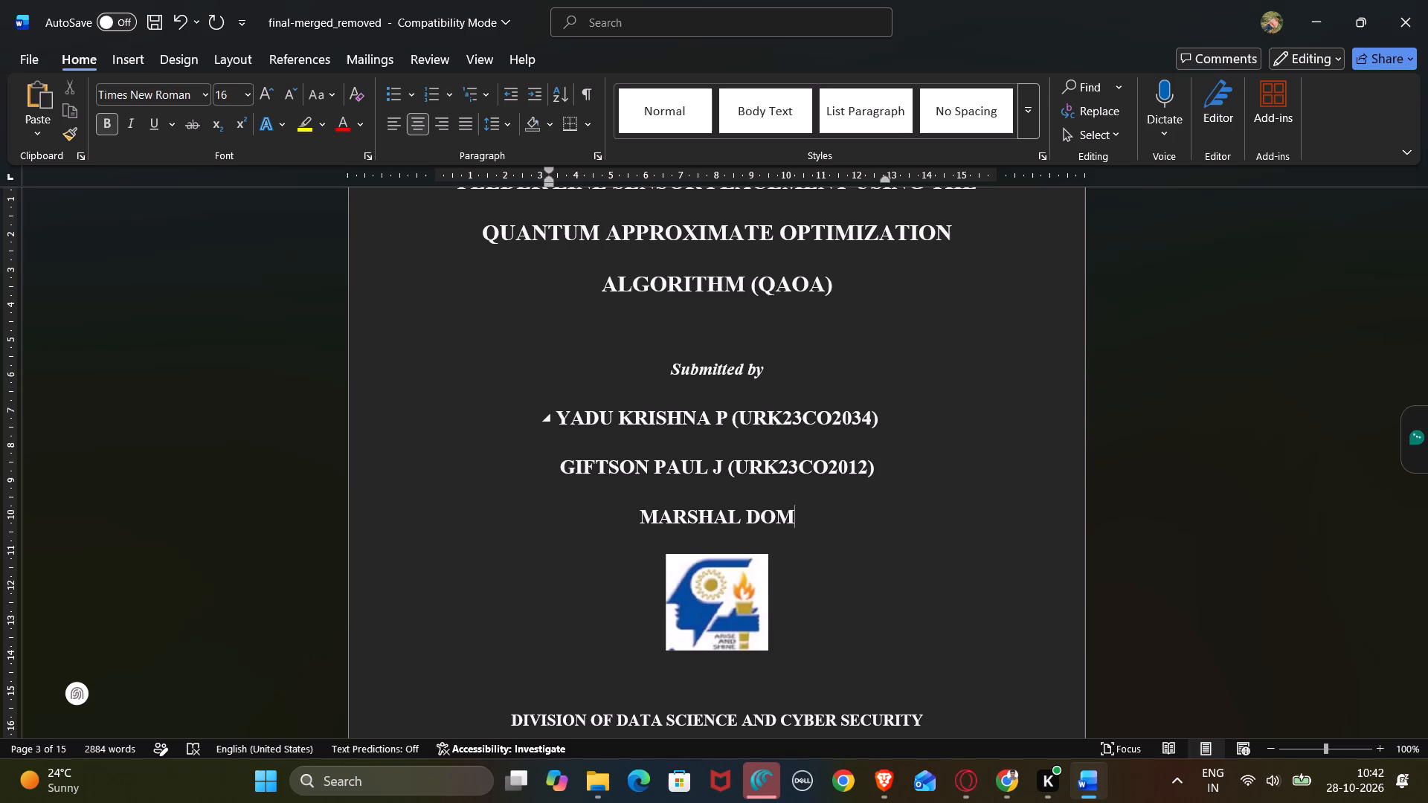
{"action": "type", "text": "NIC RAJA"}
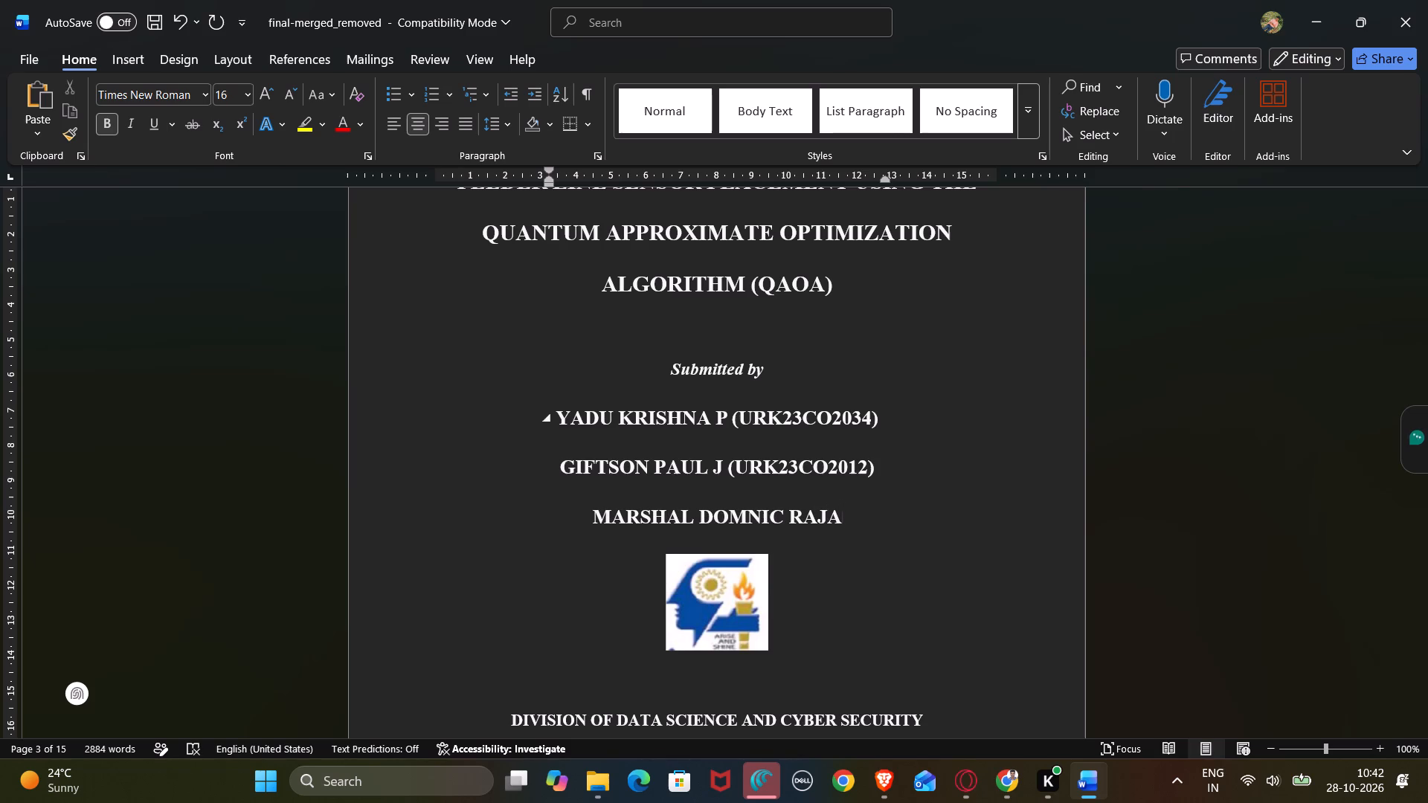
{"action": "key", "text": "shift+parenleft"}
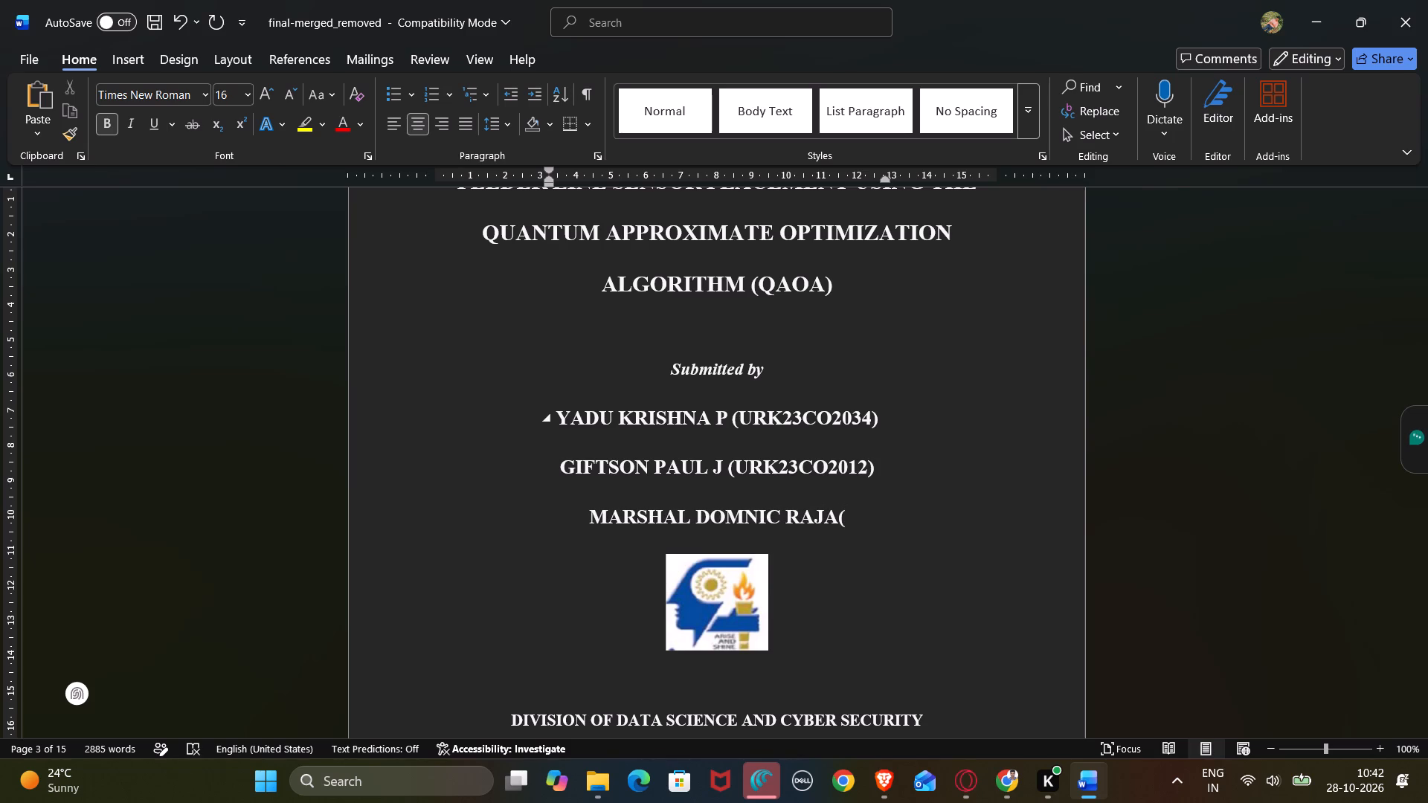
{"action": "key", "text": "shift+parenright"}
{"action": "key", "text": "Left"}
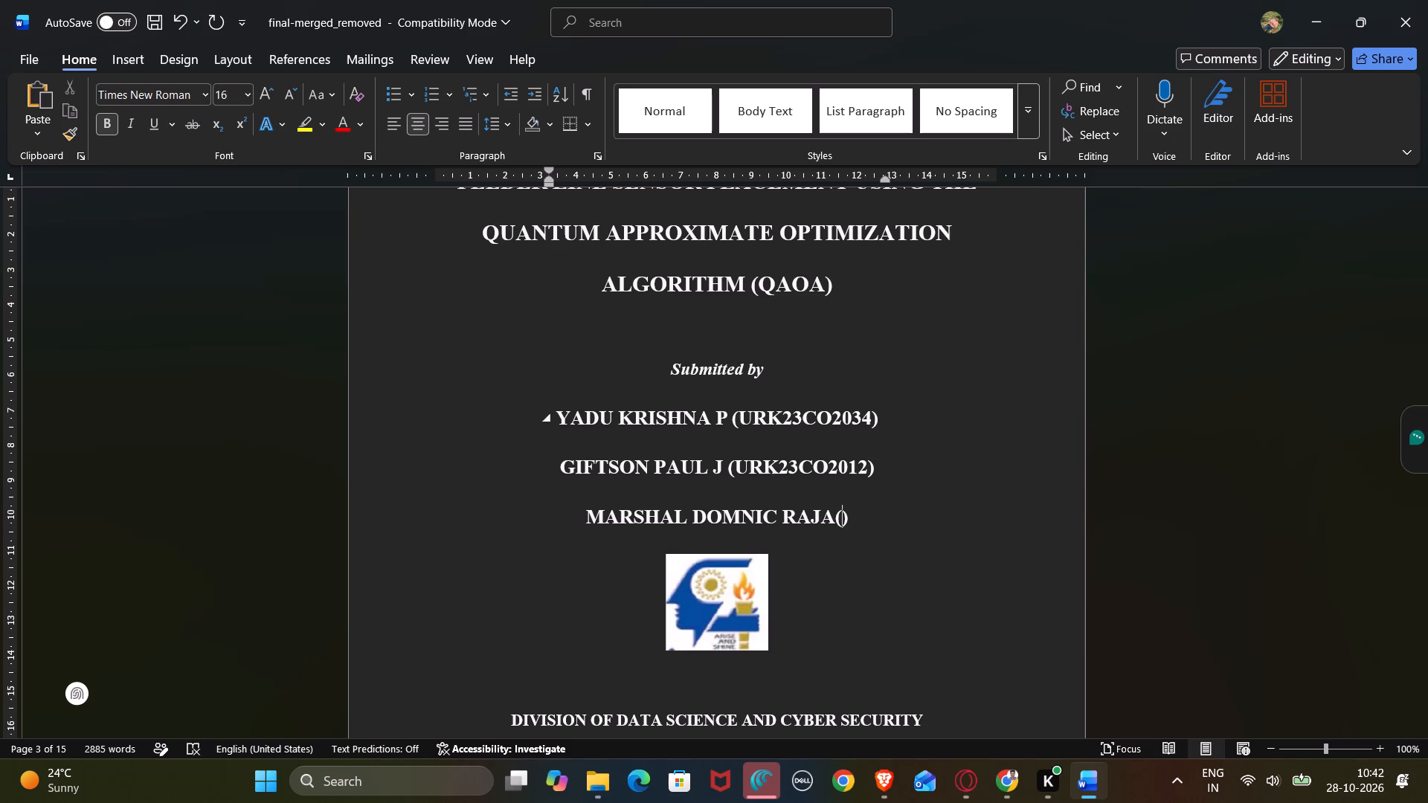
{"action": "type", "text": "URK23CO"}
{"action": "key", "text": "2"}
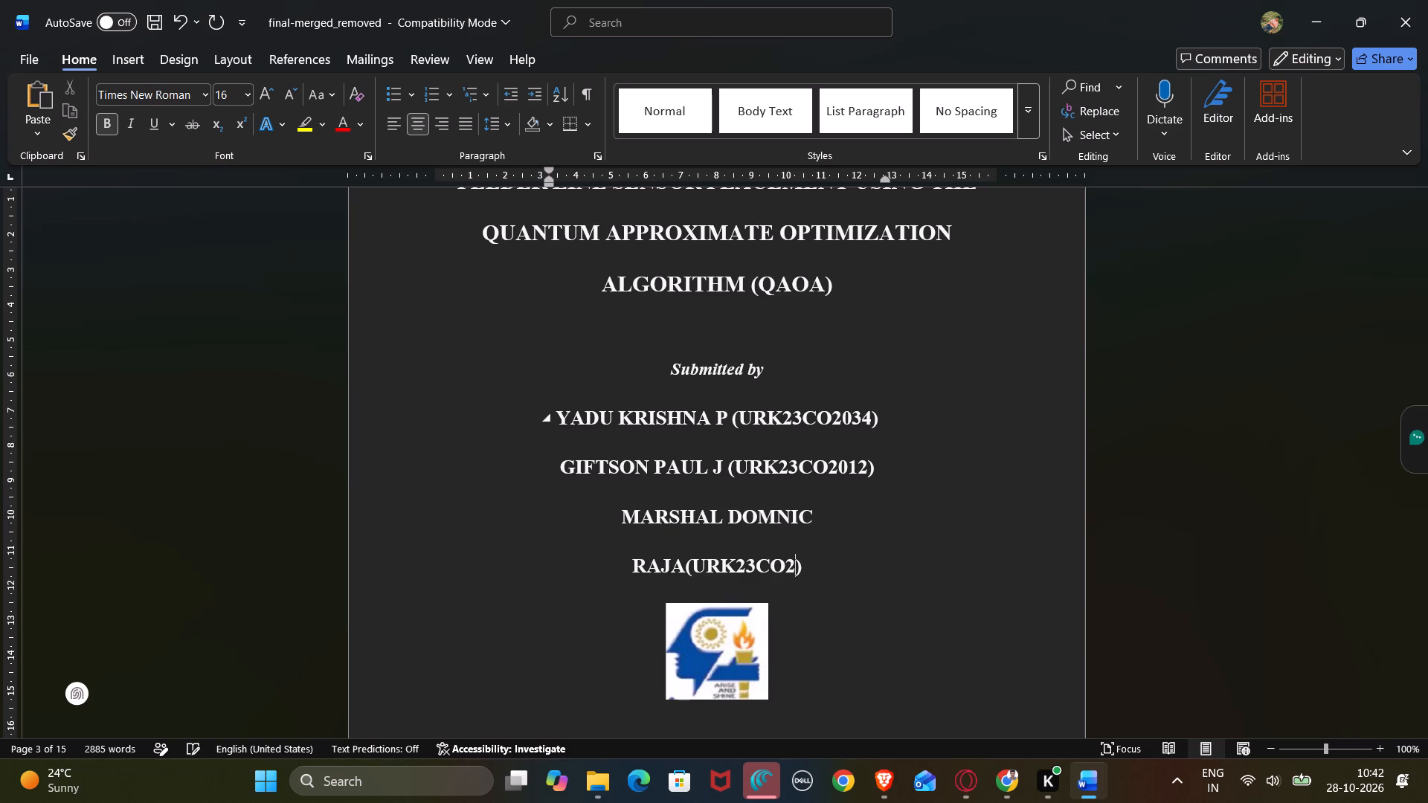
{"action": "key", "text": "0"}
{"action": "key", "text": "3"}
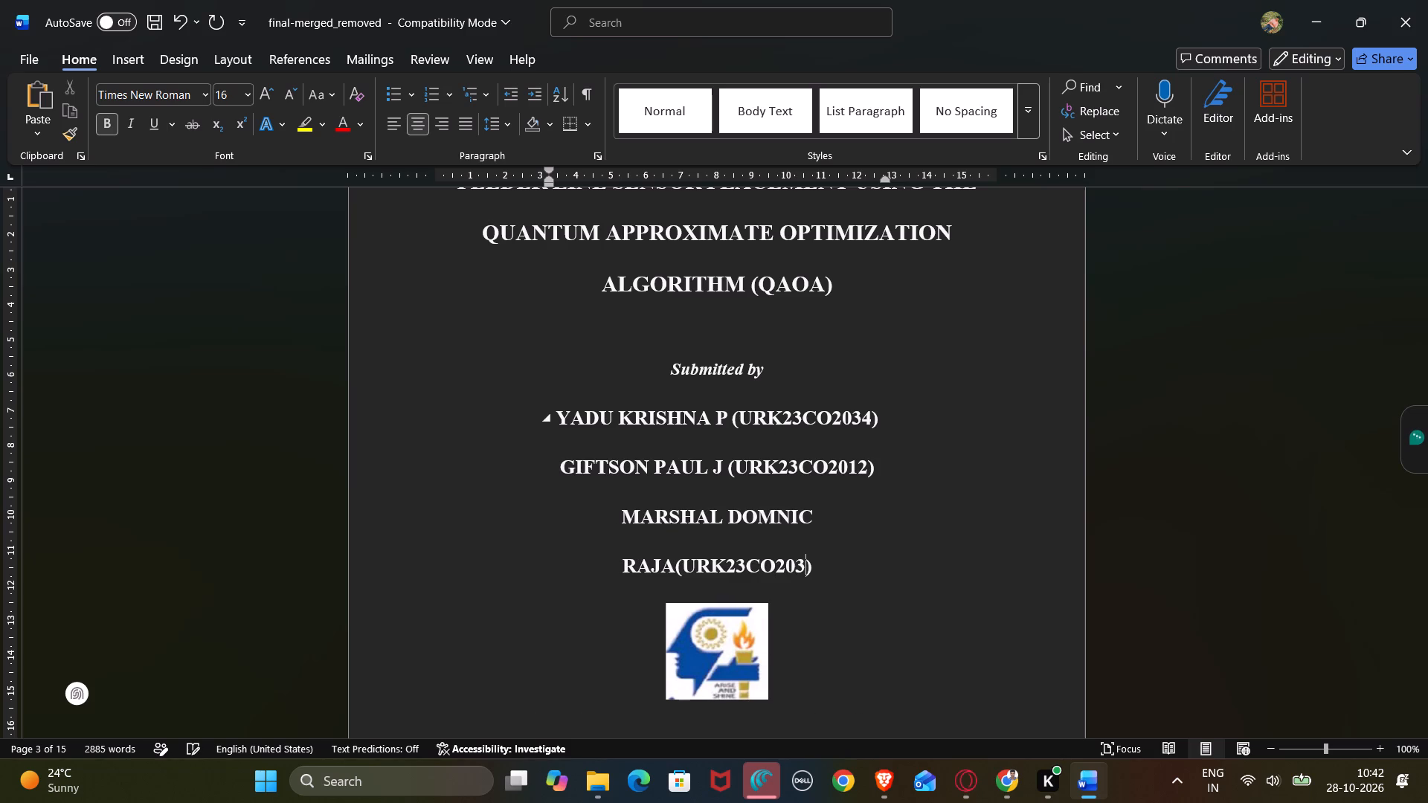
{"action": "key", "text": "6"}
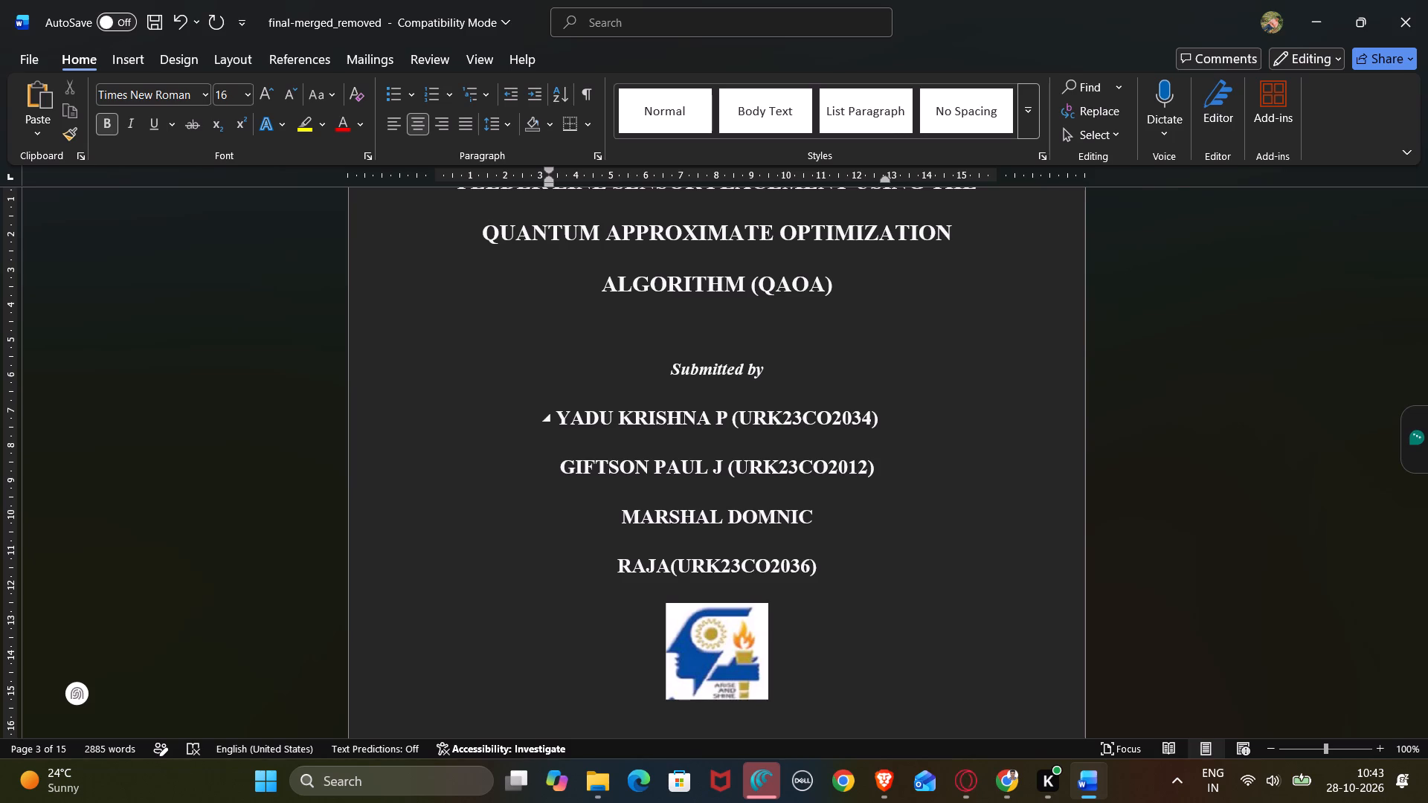
Shorten the third submitter's middle name to the initial D and insert a space before the bracketed register number.
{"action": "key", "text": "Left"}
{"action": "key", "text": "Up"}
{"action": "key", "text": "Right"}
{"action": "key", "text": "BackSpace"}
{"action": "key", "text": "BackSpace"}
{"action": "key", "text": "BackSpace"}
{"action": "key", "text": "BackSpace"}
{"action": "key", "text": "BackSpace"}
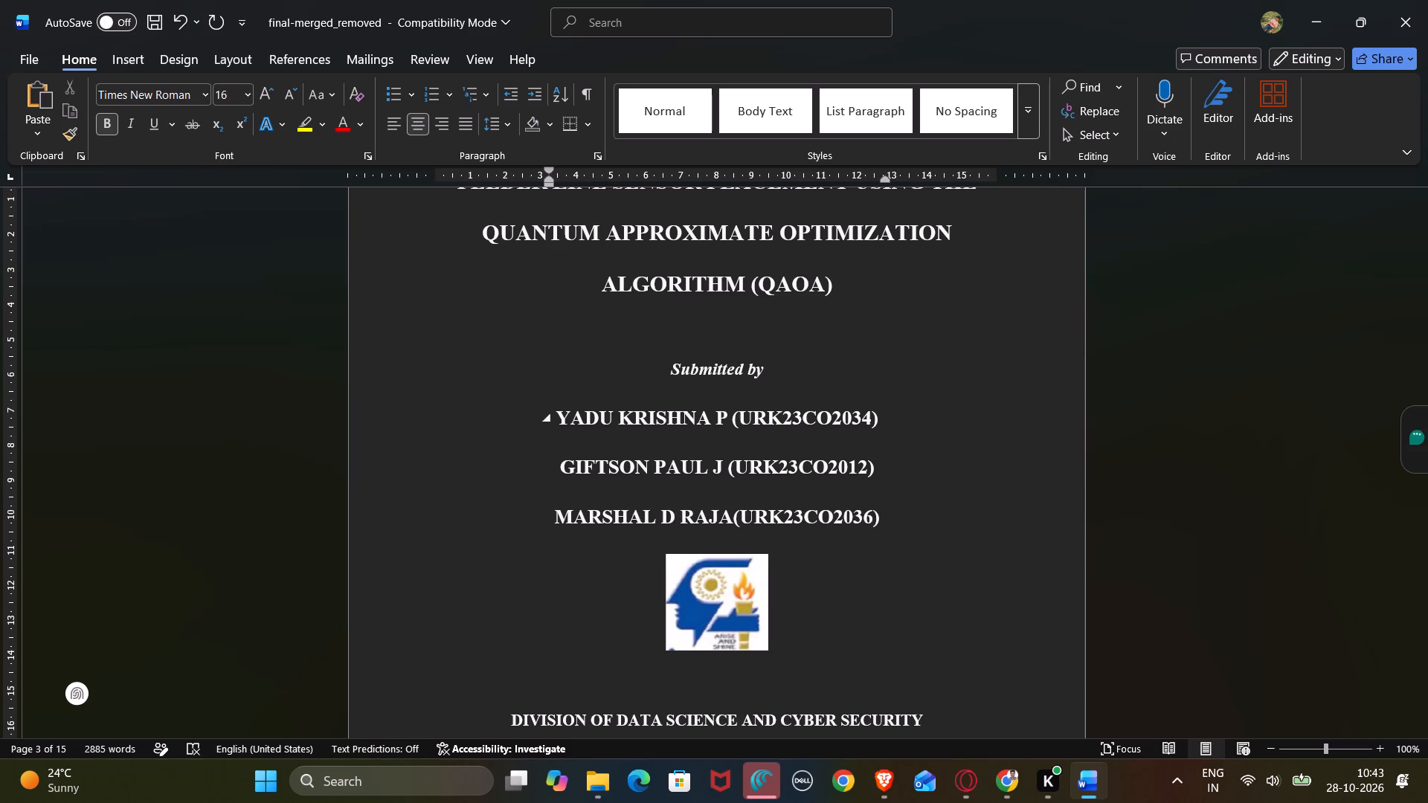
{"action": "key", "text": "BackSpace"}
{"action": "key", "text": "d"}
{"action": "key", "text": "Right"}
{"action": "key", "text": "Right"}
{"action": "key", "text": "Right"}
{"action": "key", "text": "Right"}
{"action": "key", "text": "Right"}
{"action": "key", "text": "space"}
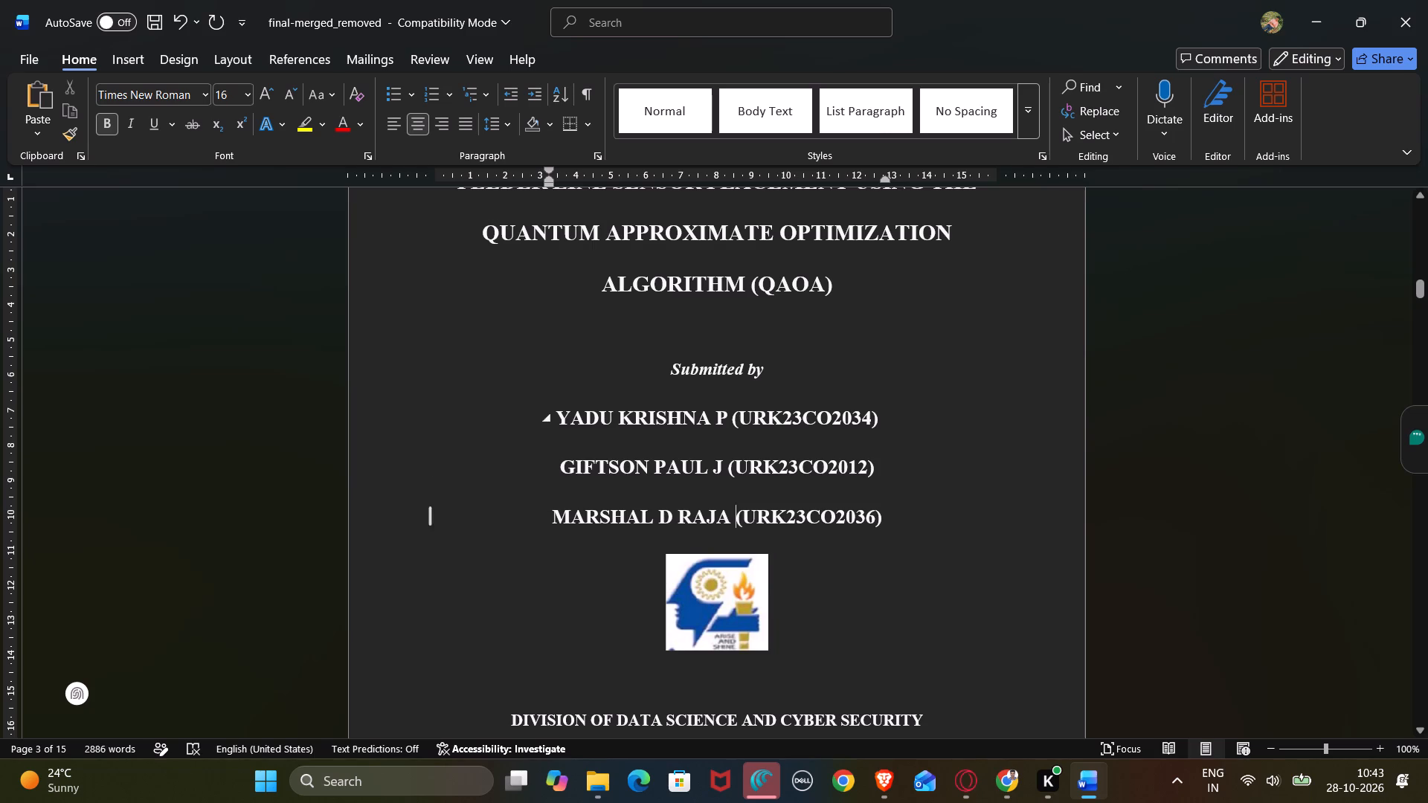
Replace the project title above the Submitted by line with WEB APPLICATION PENETRATION.
{"action": "scroll", "coordinate": [773, 332], "scroll_direction": "up", "scroll_amount": 2}
{"action": "scroll", "coordinate": [755, 391], "scroll_direction": "up", "scroll_amount": 1}
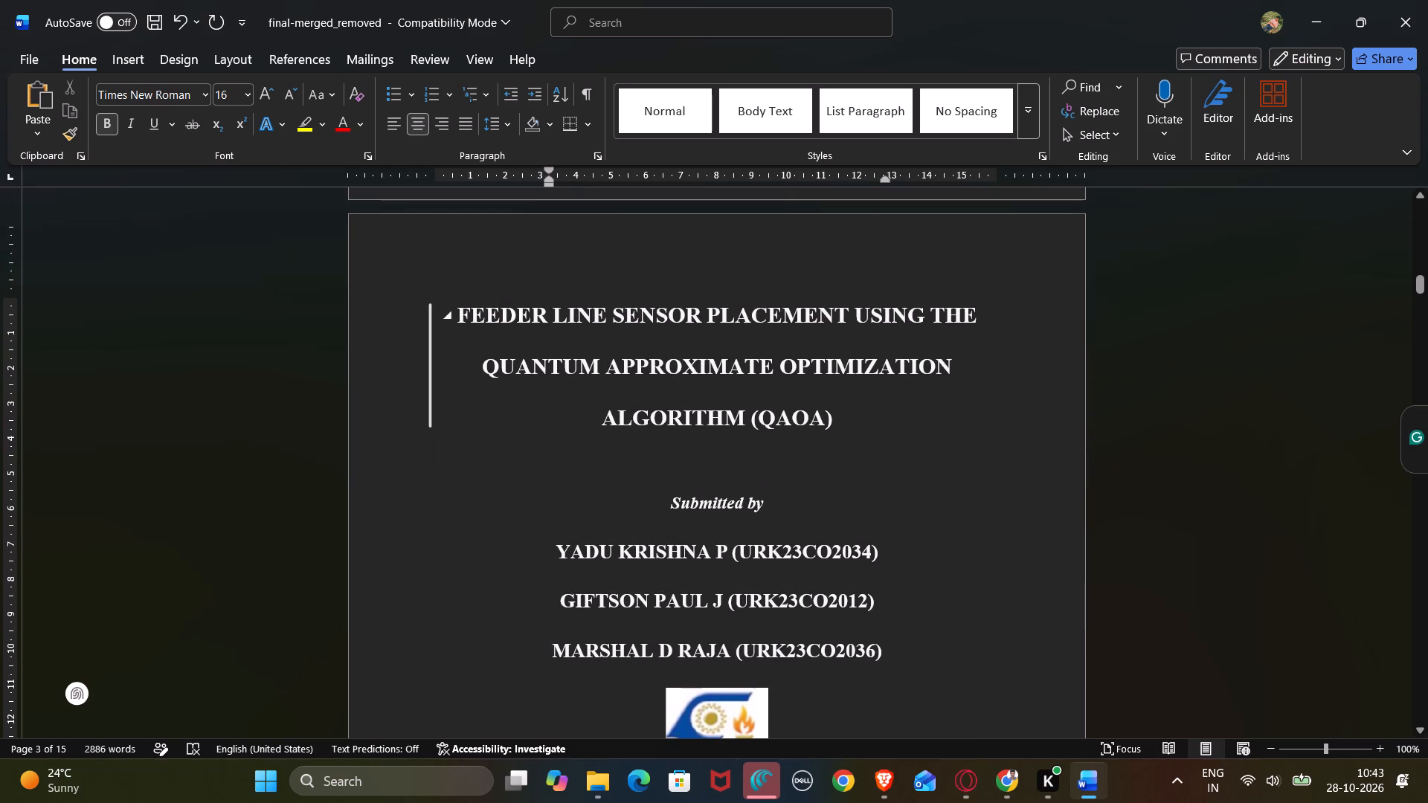
{"action": "left_click_drag", "start_coordinate": [834, 419], "coordinate": [721, 404]}
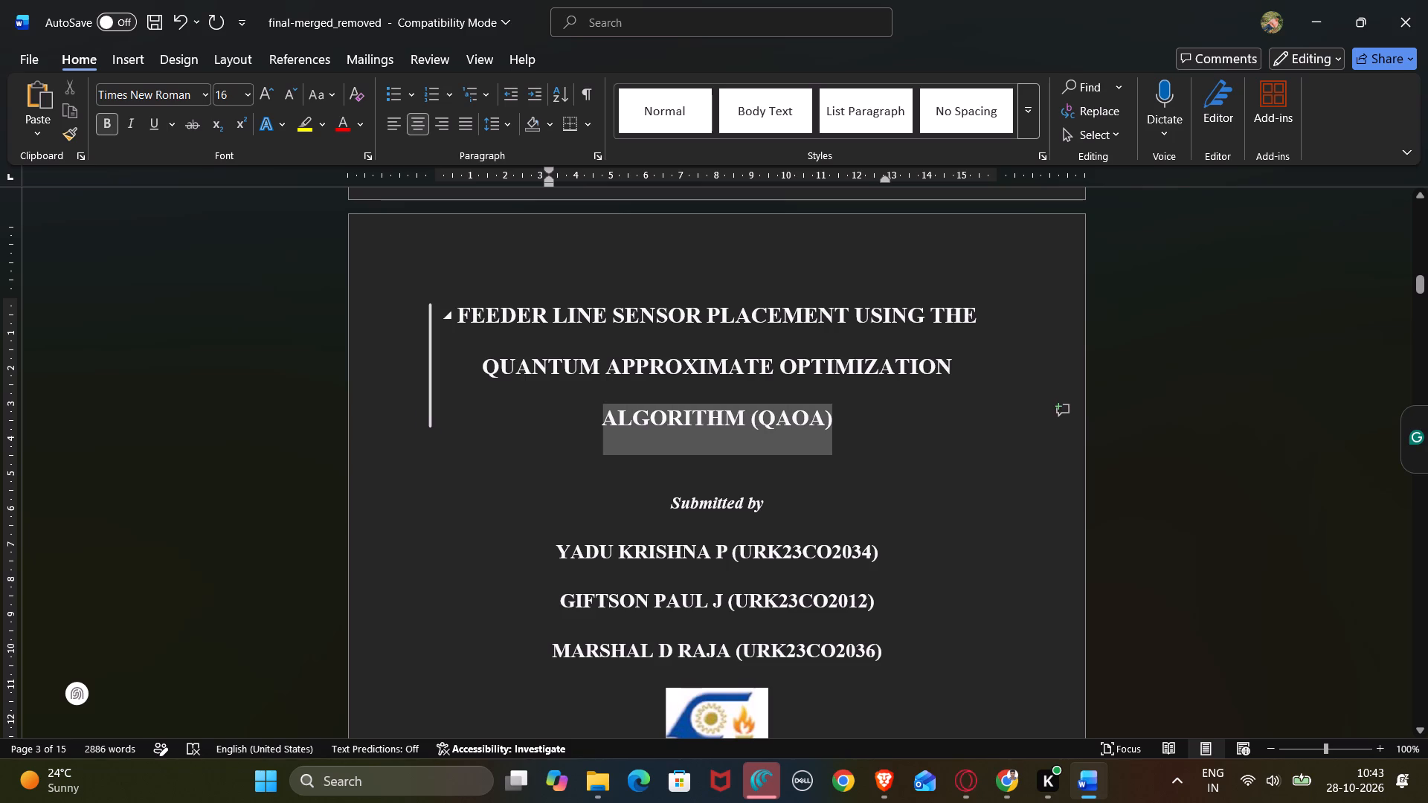
{"action": "left_click_drag", "start_coordinate": [721, 404], "coordinate": [516, 330]}
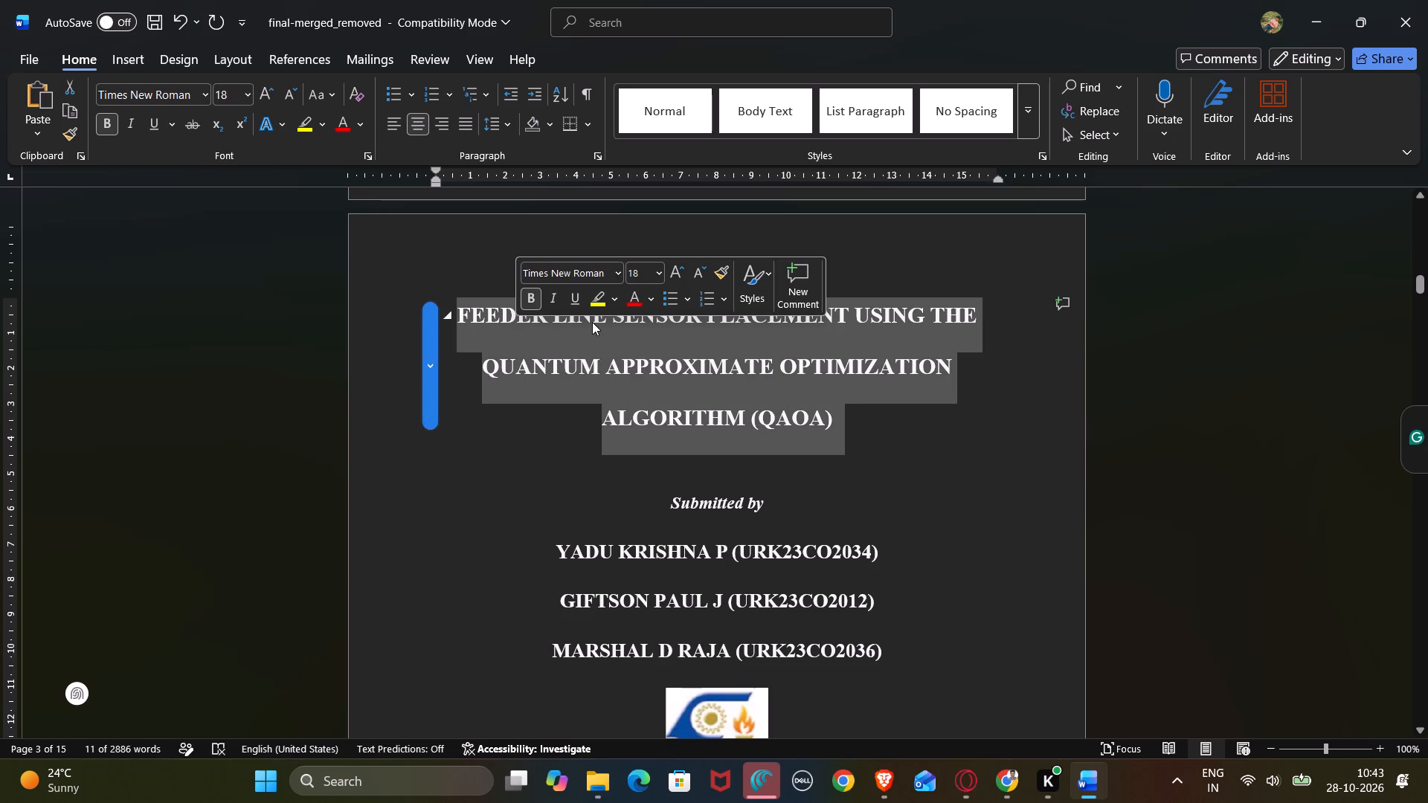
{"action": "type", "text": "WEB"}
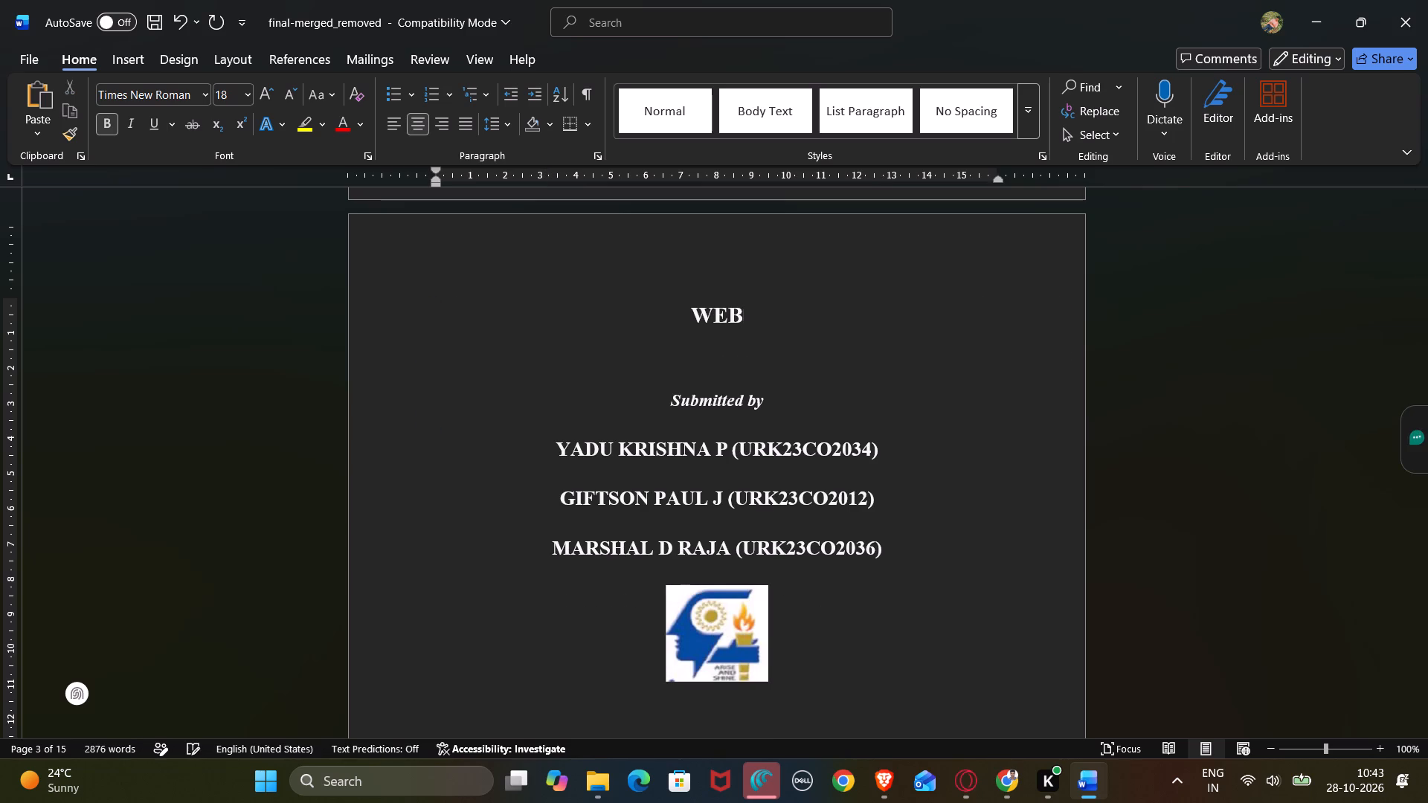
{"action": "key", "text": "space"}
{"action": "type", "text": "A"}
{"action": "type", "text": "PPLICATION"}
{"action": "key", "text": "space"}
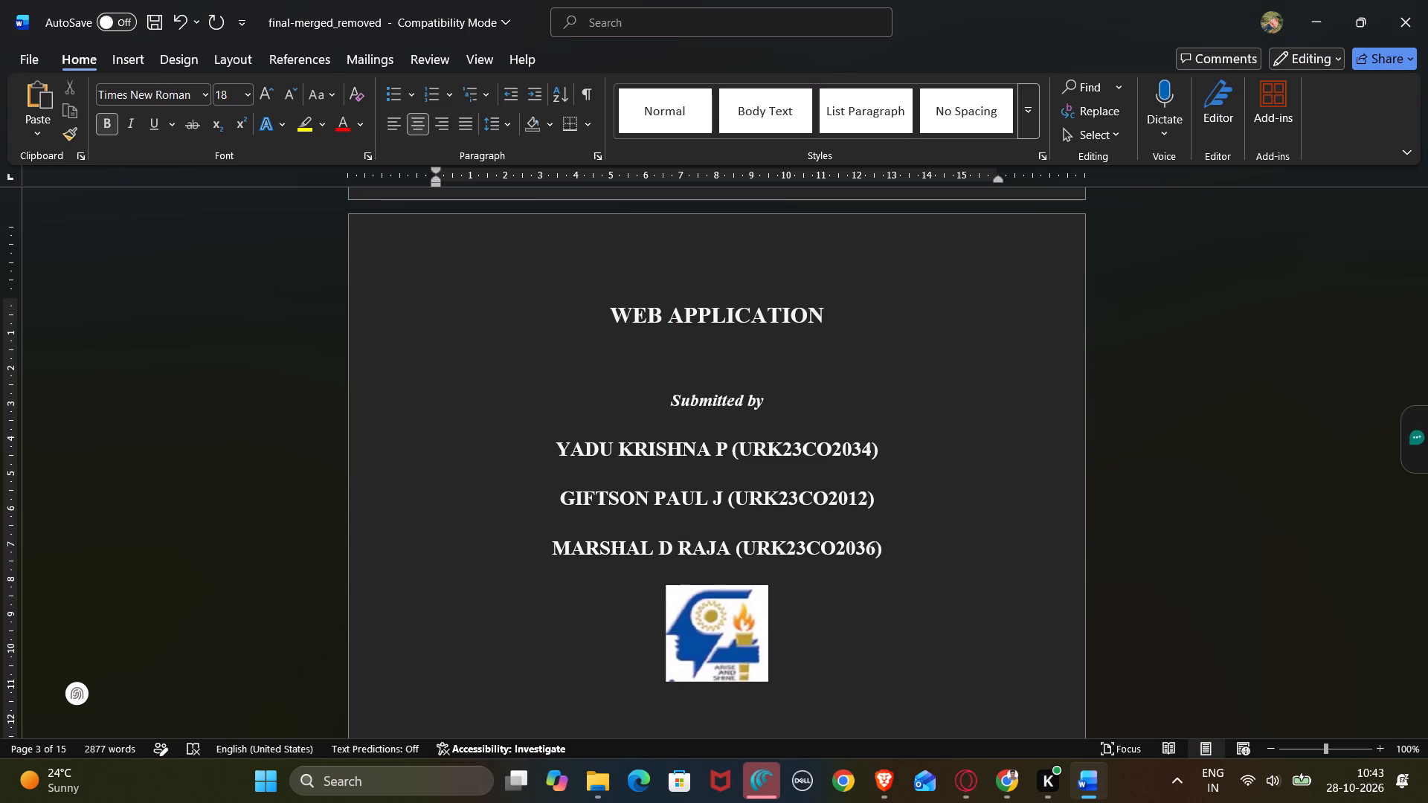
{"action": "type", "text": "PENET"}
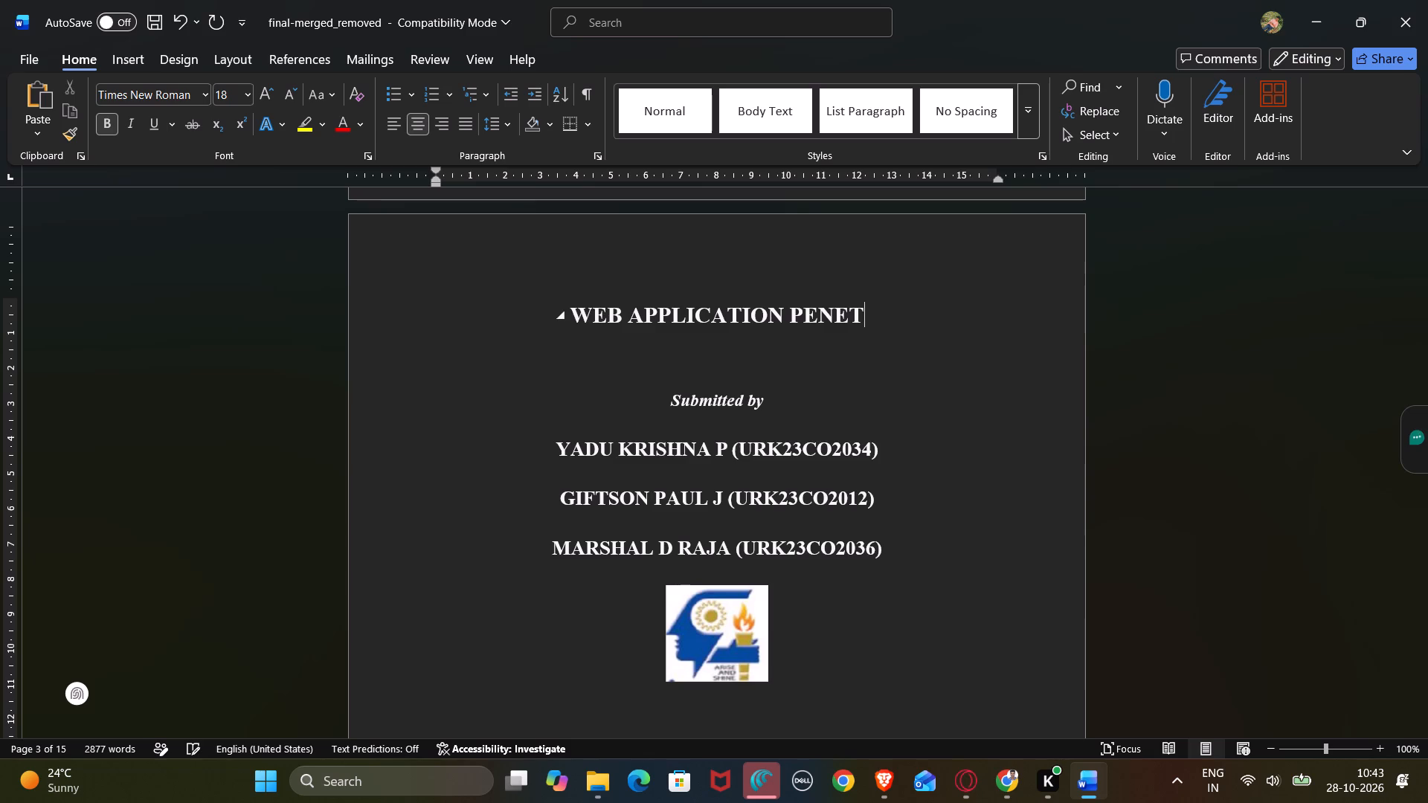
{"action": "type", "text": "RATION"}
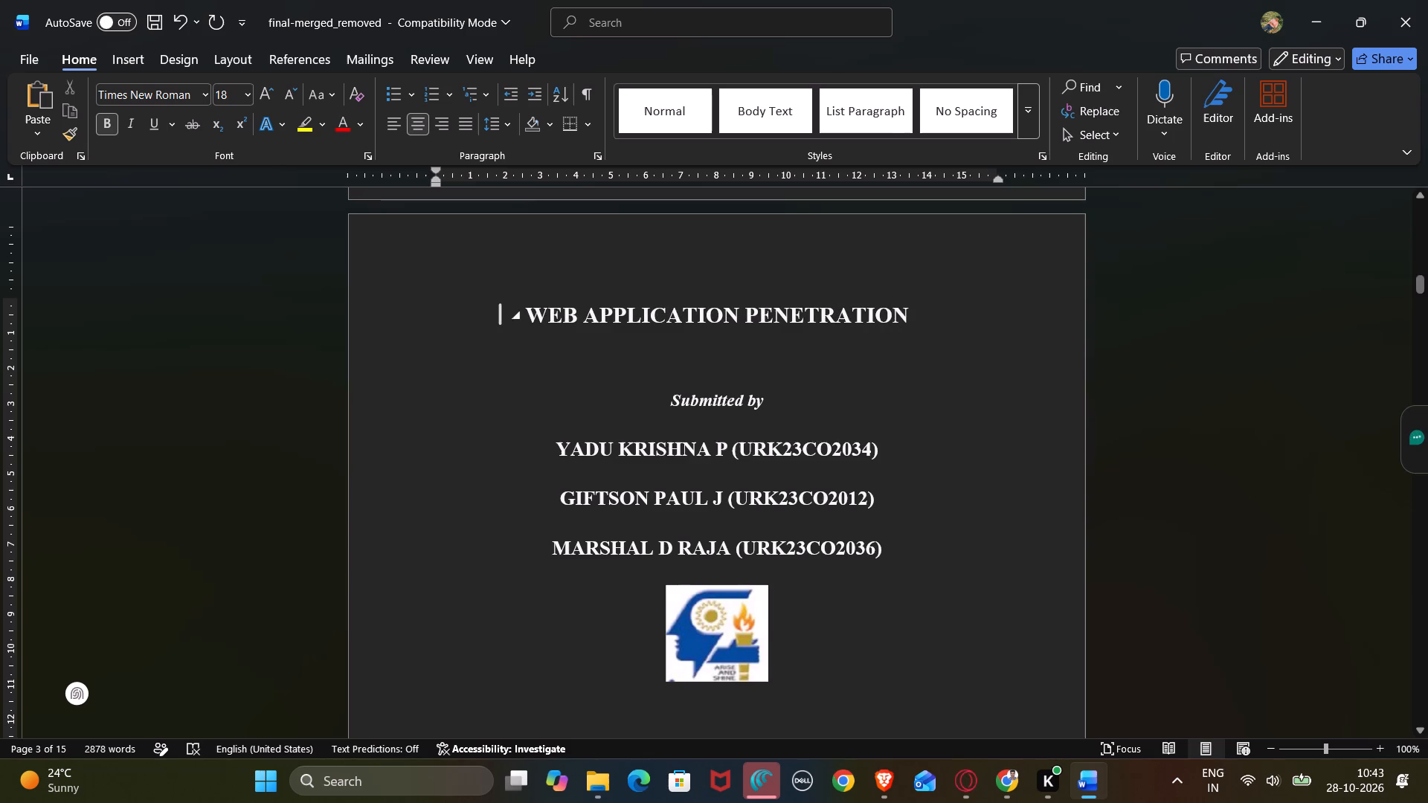
Copy the course name words "Vulnerability Assessment and" from the 25DC2007 Classroom page banner in Brave.
{"action": "scroll", "coordinate": [784, 419], "scroll_direction": "up", "scroll_amount": 7}
{"action": "scroll", "coordinate": [790, 410], "scroll_direction": "down", "scroll_amount": 6}
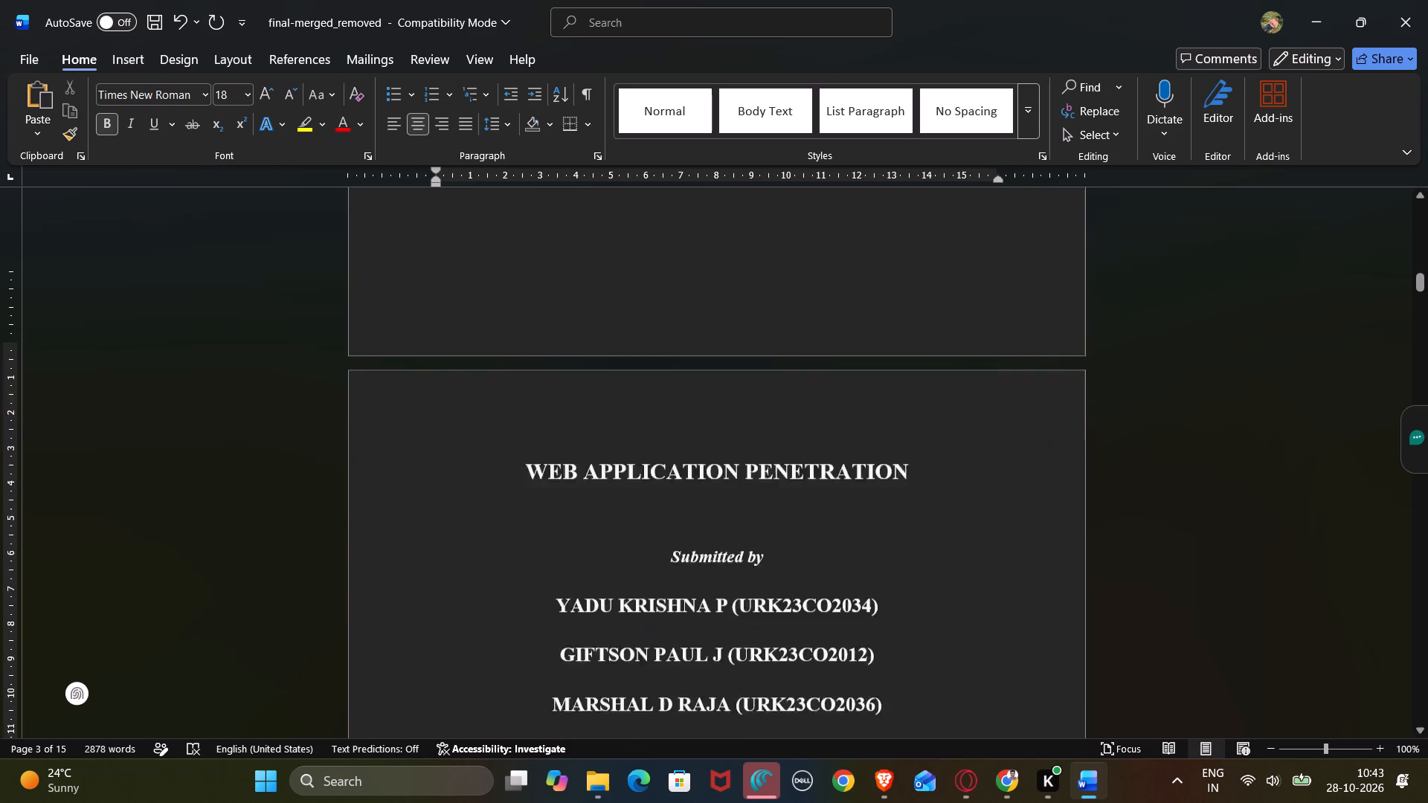
{"action": "scroll", "coordinate": [791, 401], "scroll_direction": "down", "scroll_amount": 9}
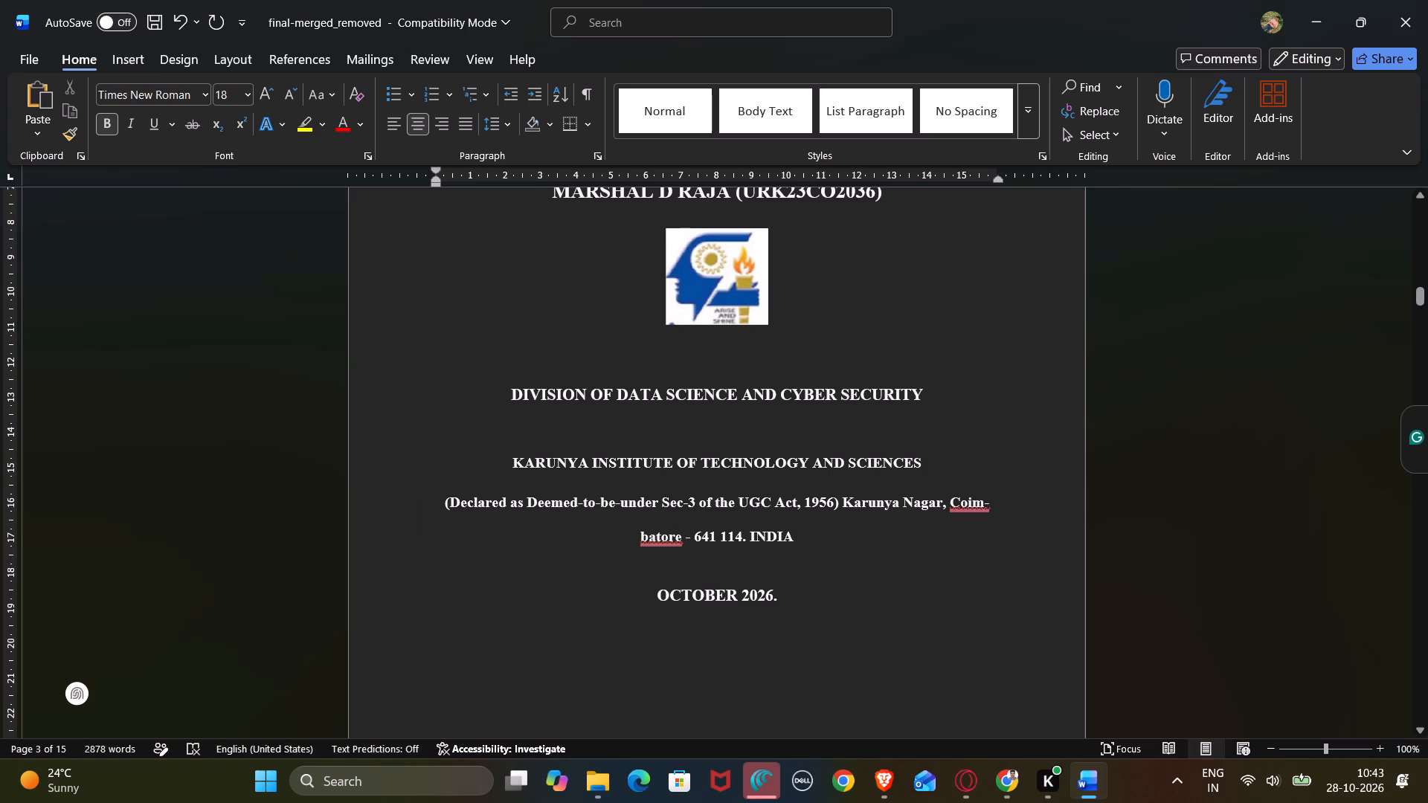
{"action": "scroll", "coordinate": [672, 576], "scroll_direction": "up", "scroll_amount": 20}
{"action": "scroll", "coordinate": [672, 576], "scroll_direction": "up", "scroll_amount": 6}
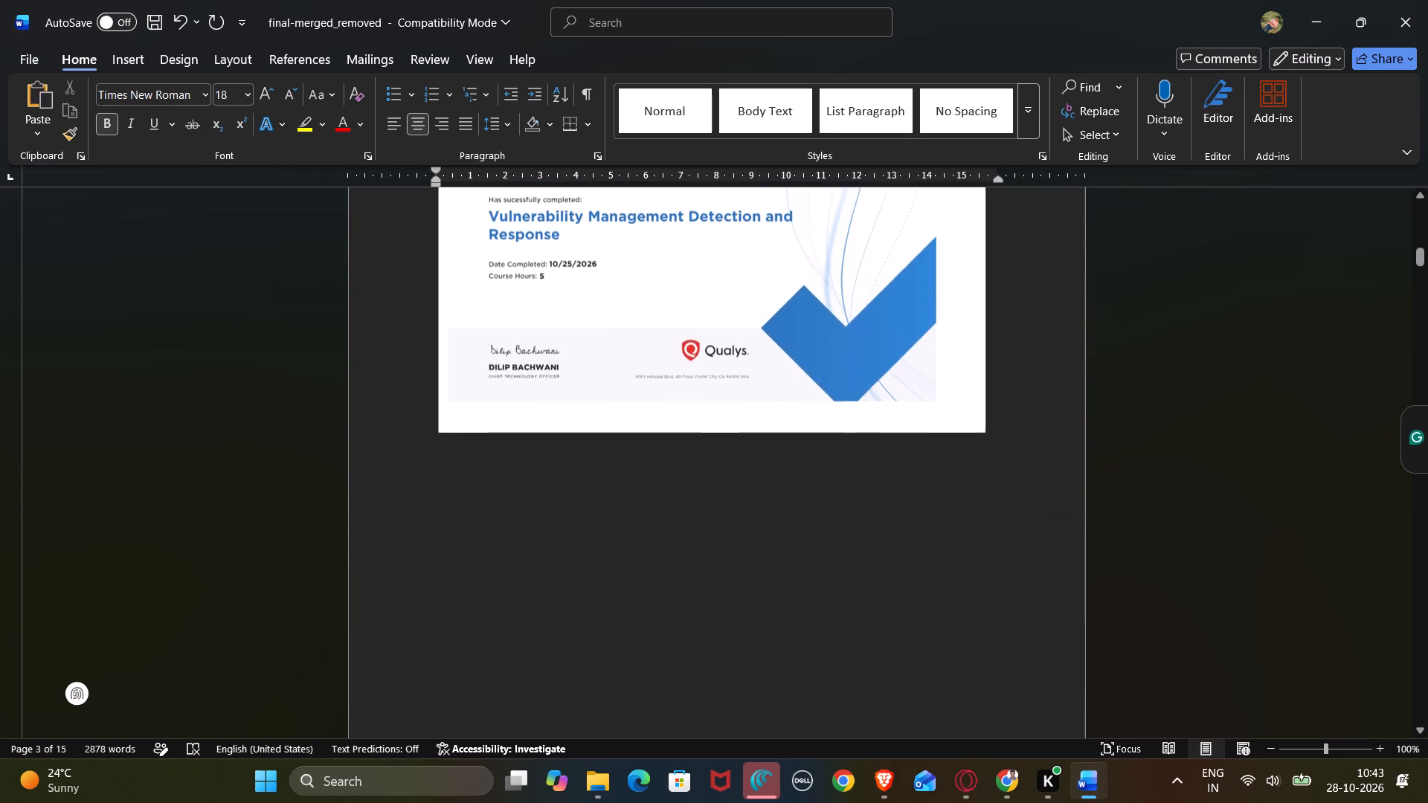
{"action": "scroll", "coordinate": [672, 576], "scroll_direction": "up", "scroll_amount": 20}
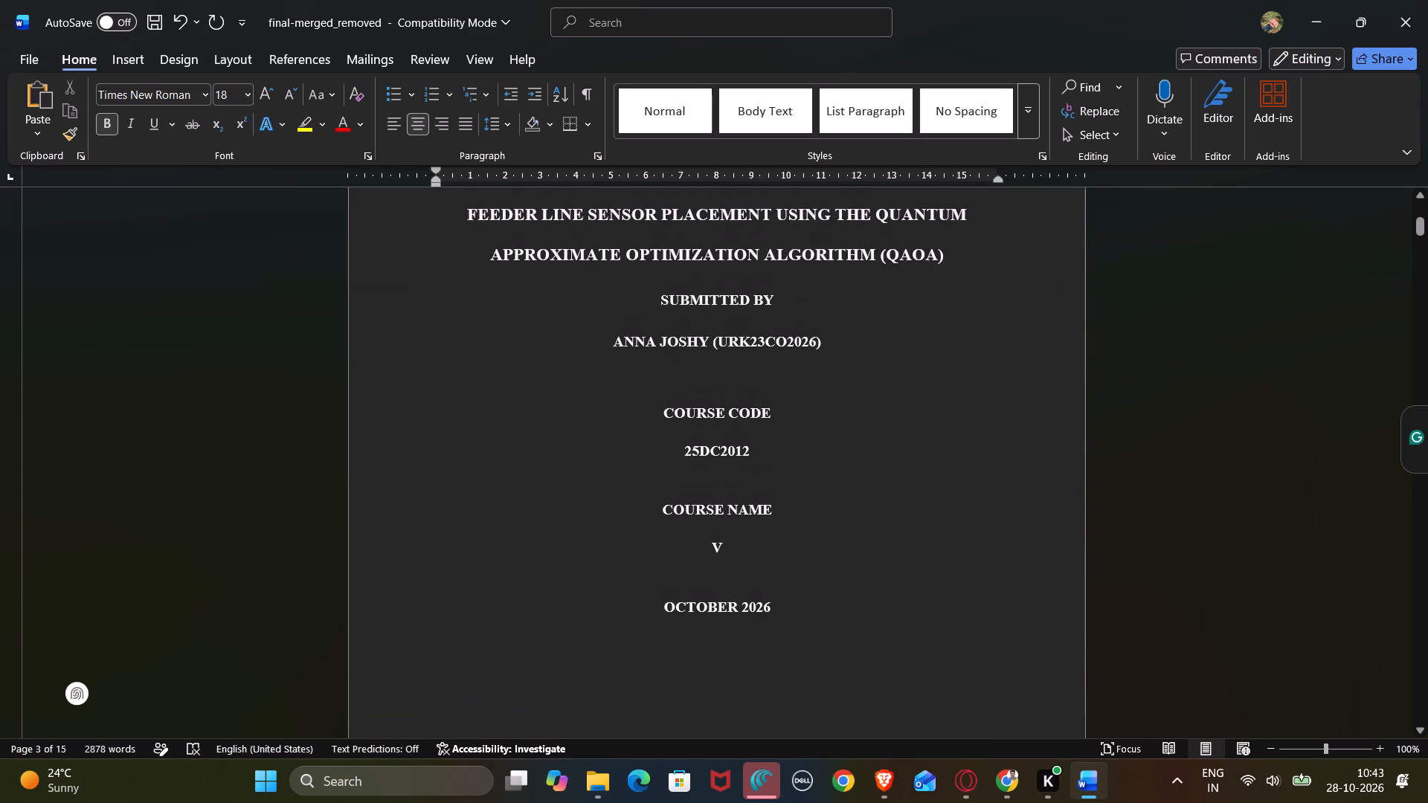
{"action": "left_click", "coordinate": [746, 555]}
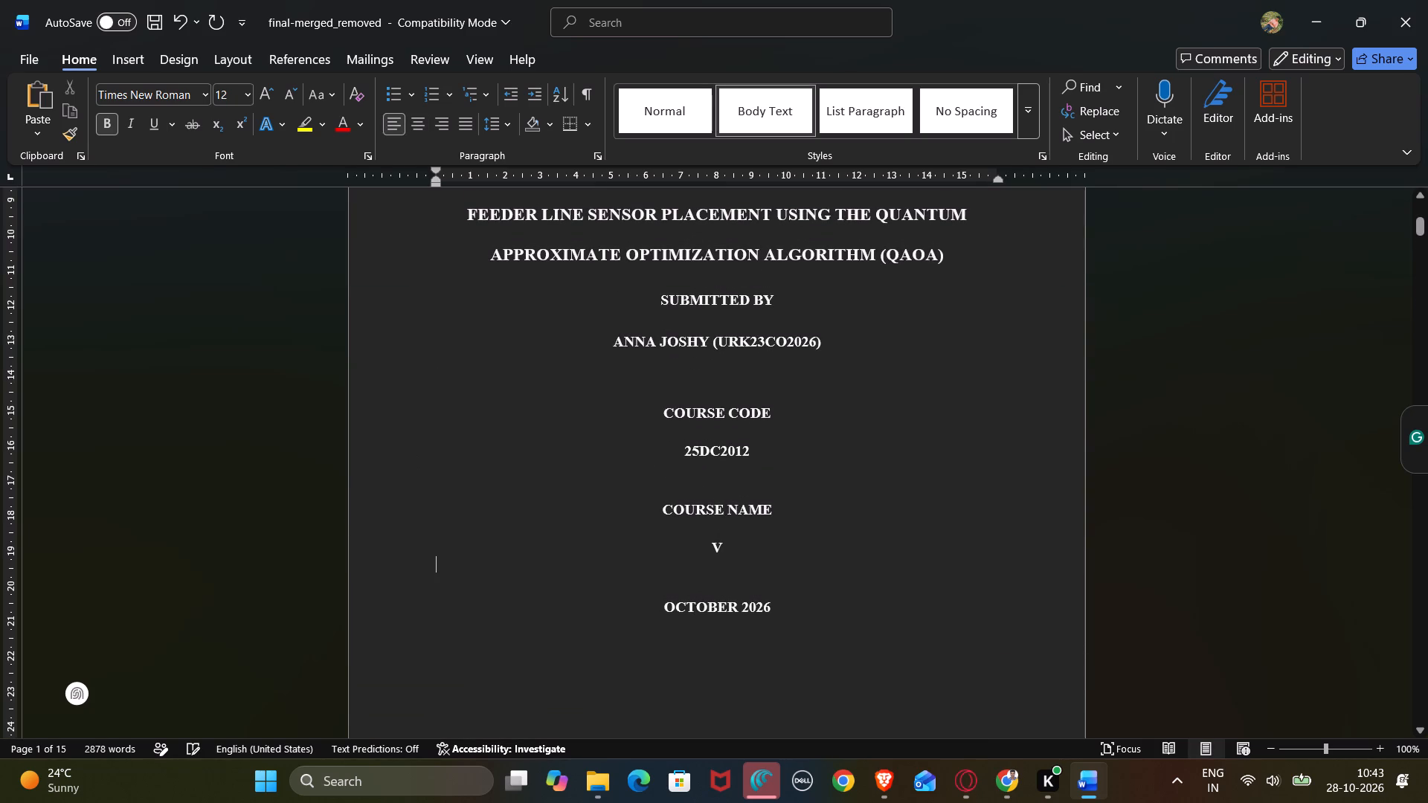
{"action": "left_click", "coordinate": [733, 546]}
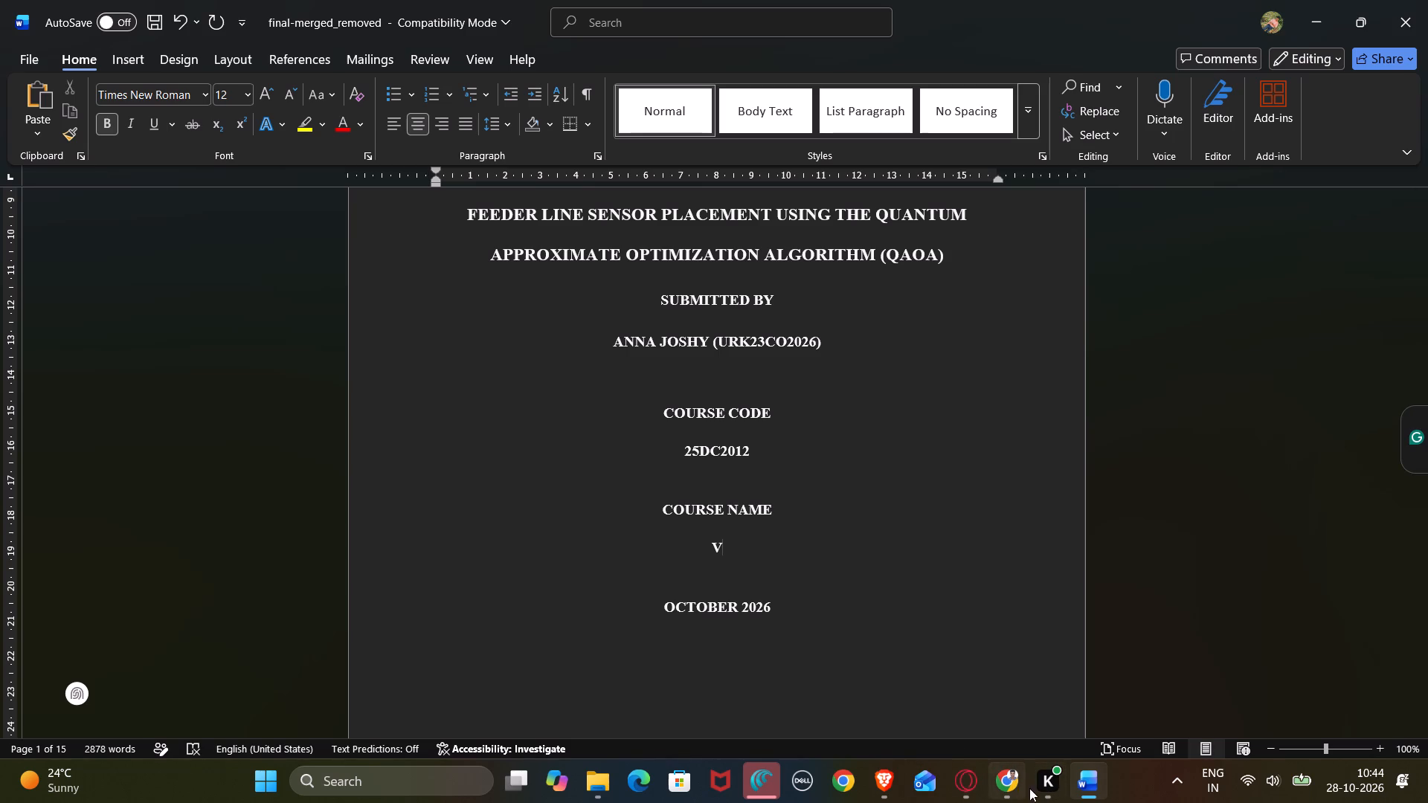
{"action": "left_click", "coordinate": [884, 778]}
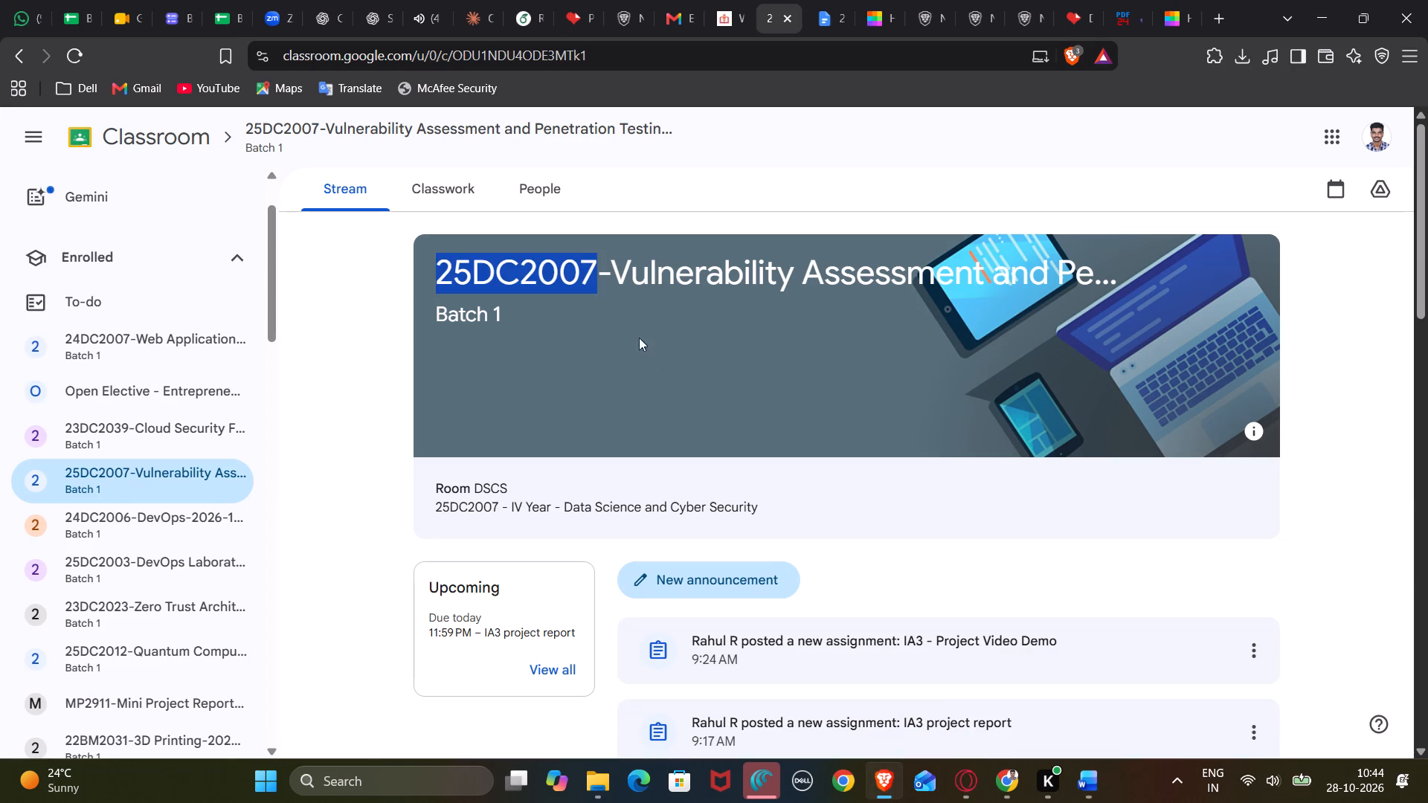
{"action": "left_click", "coordinate": [631, 280]}
{"action": "left_click_drag", "start_coordinate": [613, 280], "coordinate": [1010, 281]}
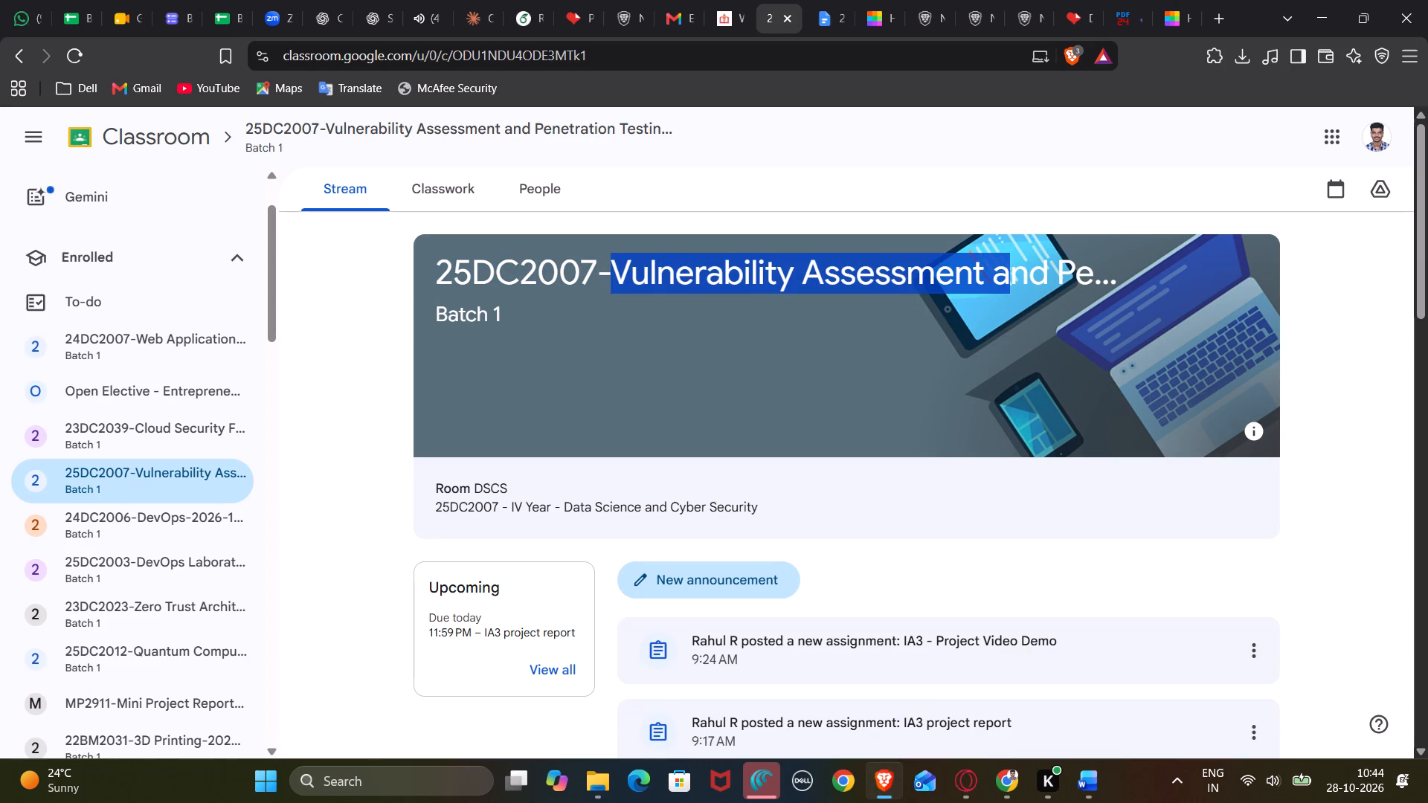
{"action": "left_click_drag", "start_coordinate": [1010, 281], "coordinate": [1093, 278]}
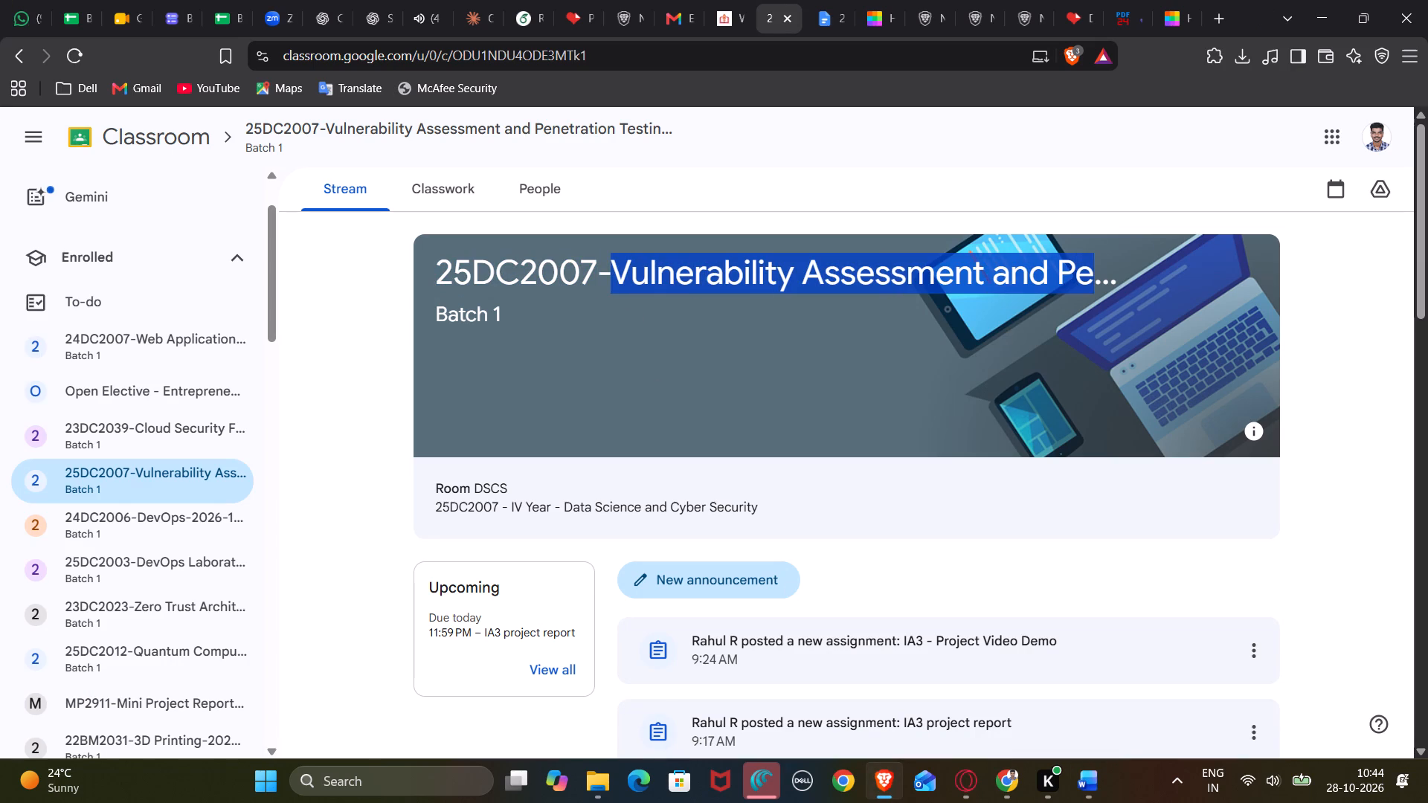
{"action": "left_click_drag", "start_coordinate": [1093, 278], "coordinate": [1052, 277]}
{"action": "right_click", "coordinate": [1034, 279]}
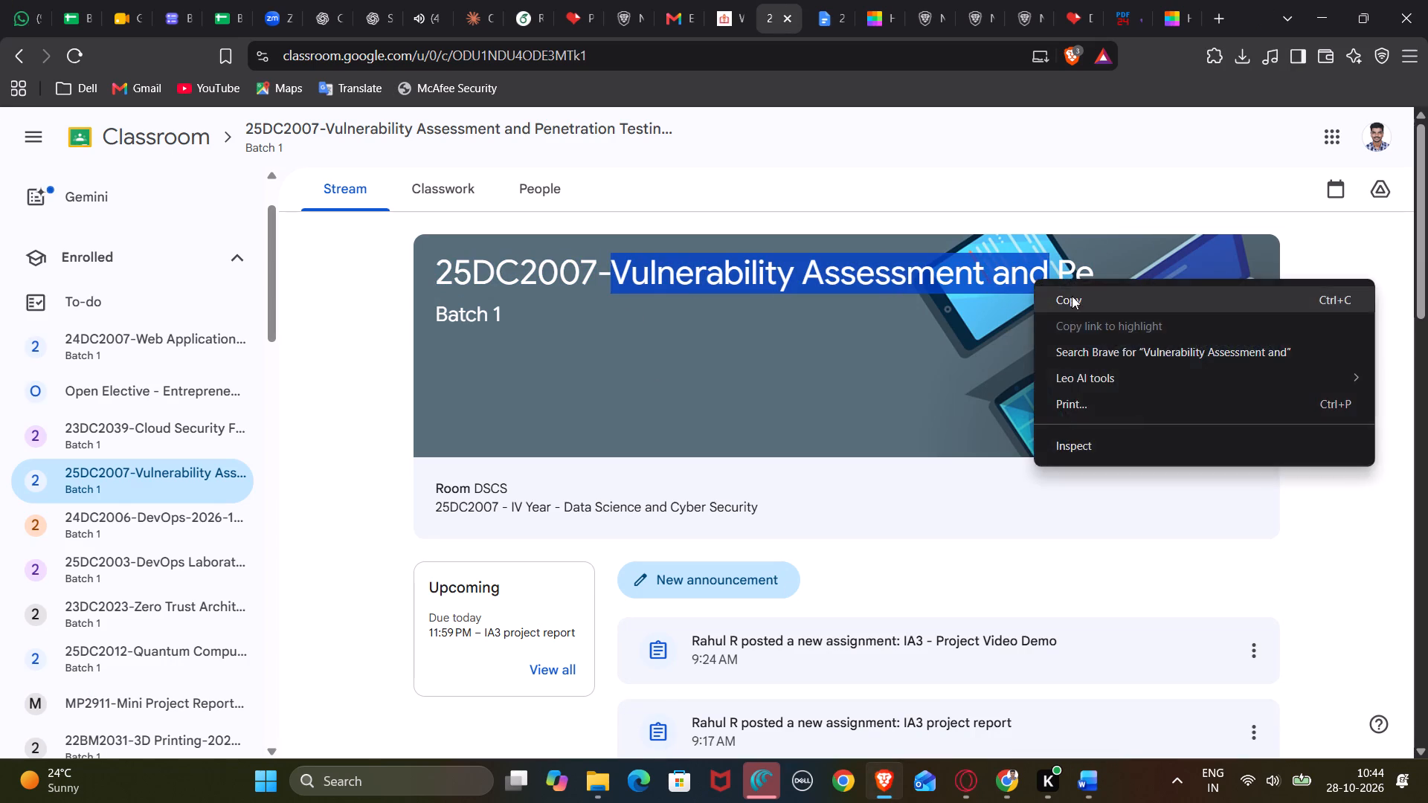
{"action": "left_click", "coordinate": [1072, 296]}
Back in Word, replace the letter V under COURSE NAME on the cover page with the copied "Vulnerability Assessment and".
{"action": "left_click", "coordinate": [1087, 776]}
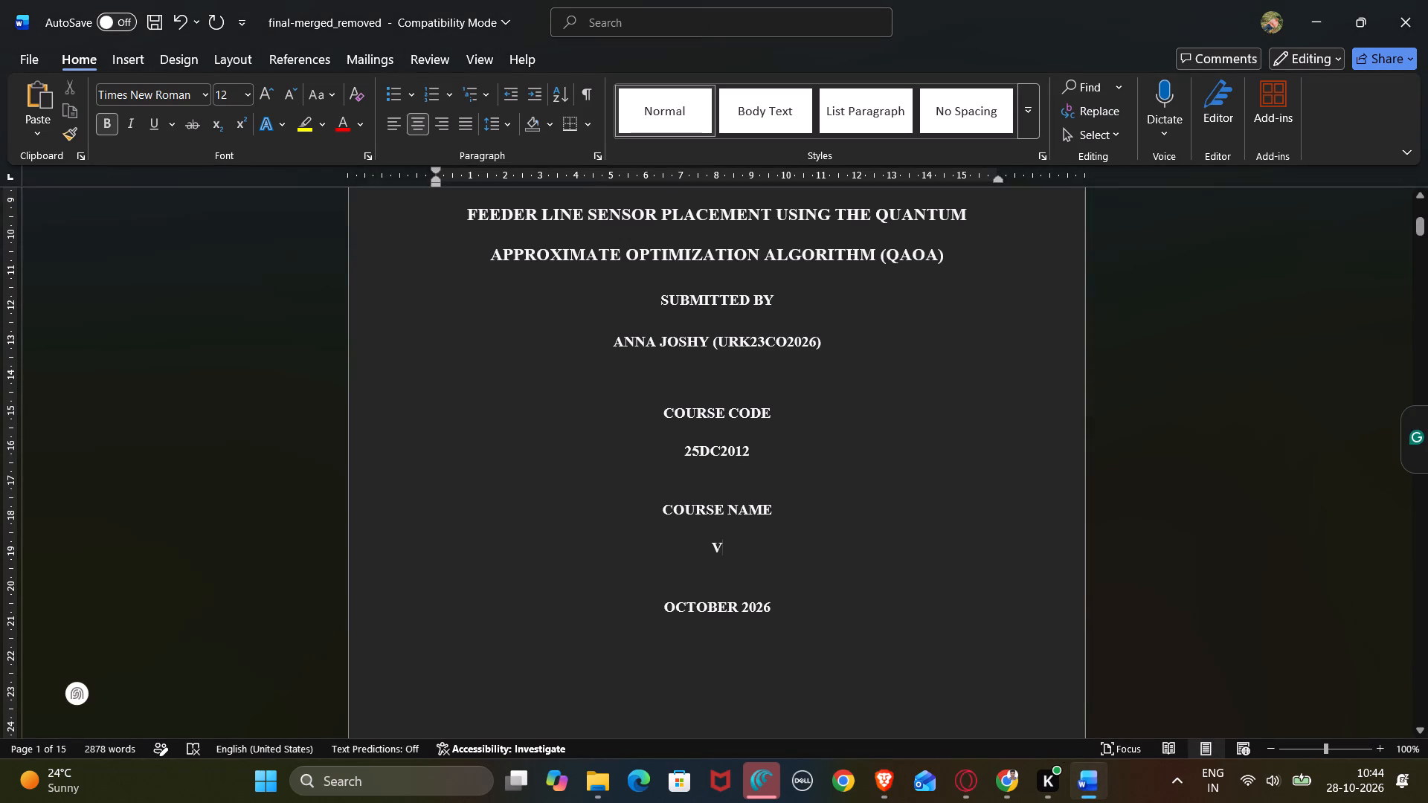
{"action": "key", "text": "ctrl+v"}
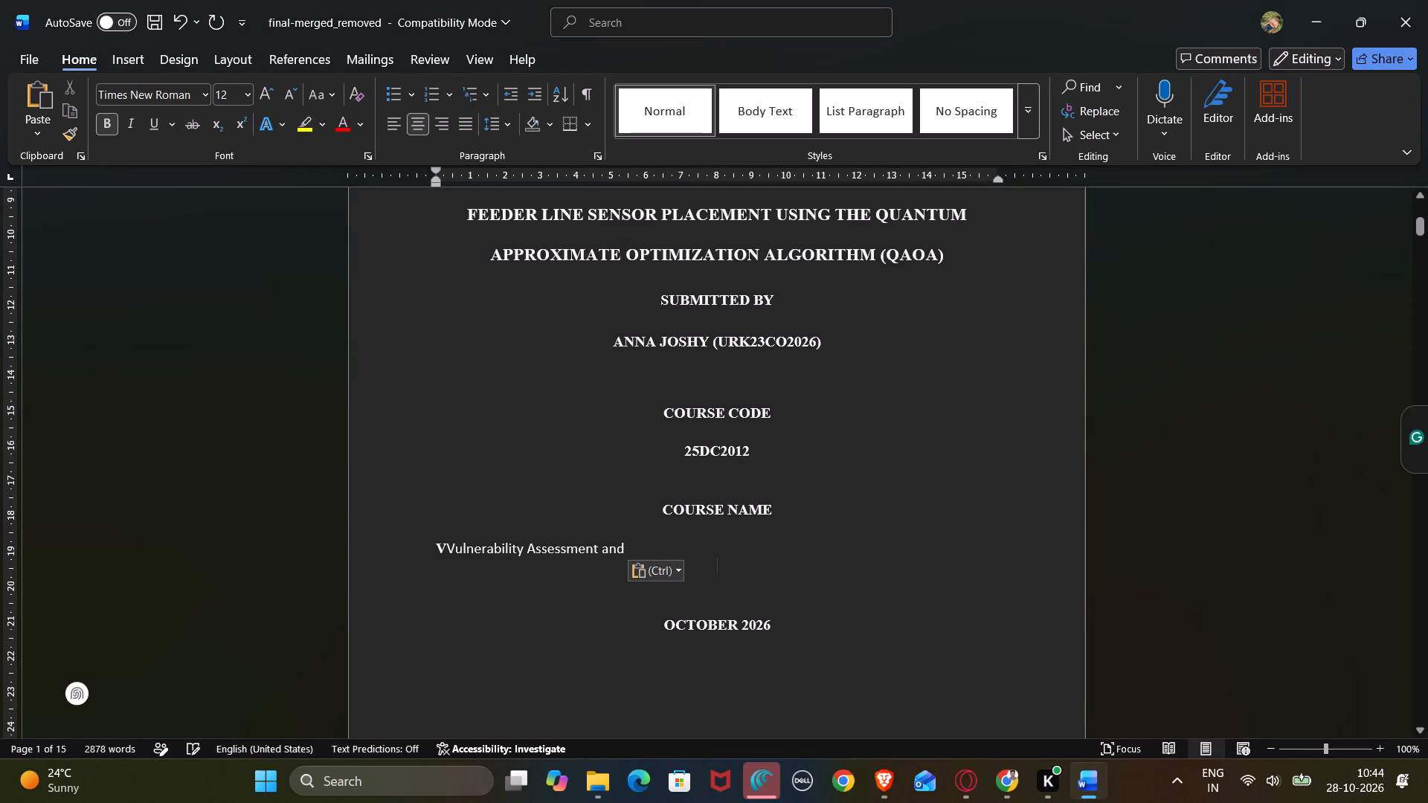
{"action": "key", "text": "ctrl+z"}
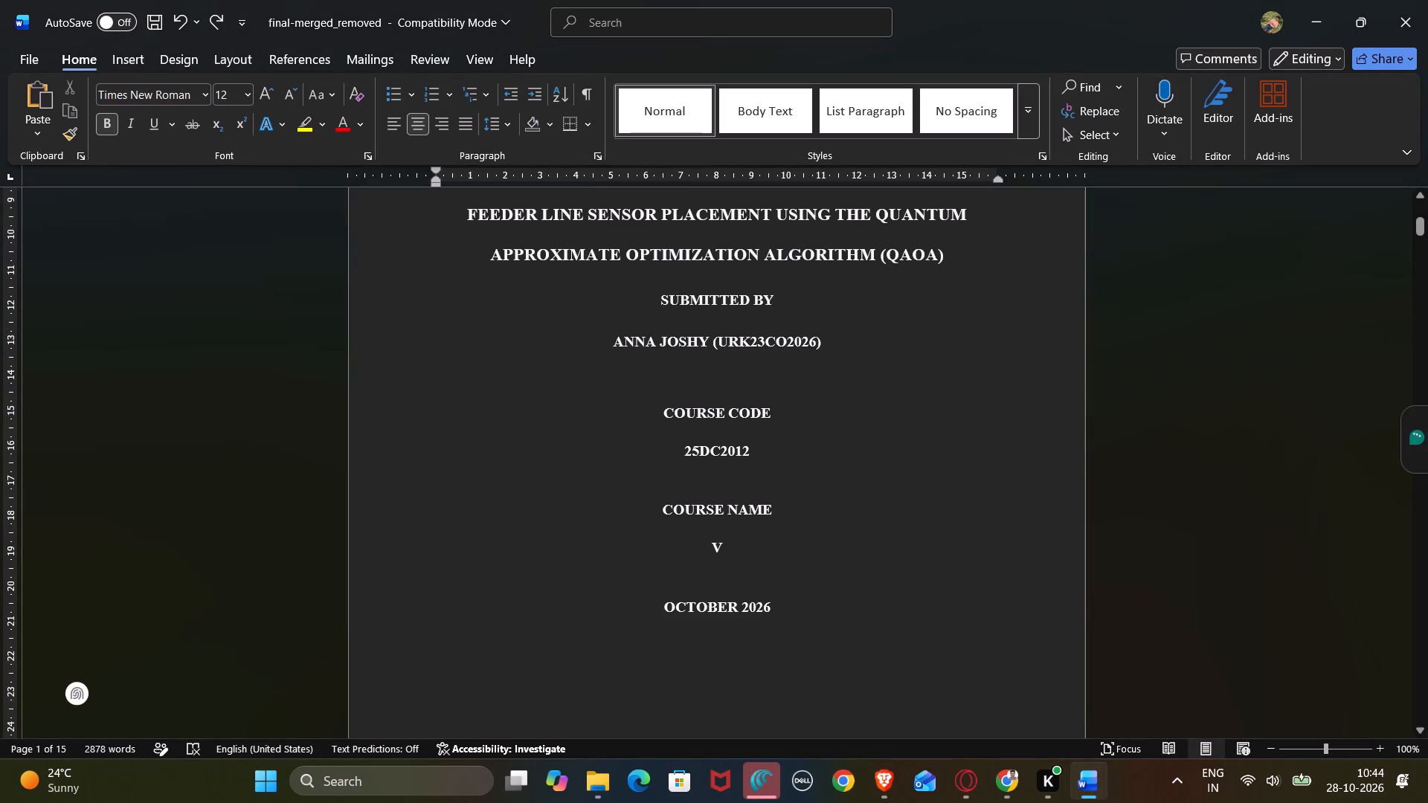
{"action": "left_click_drag", "start_coordinate": [725, 548], "coordinate": [713, 550]}
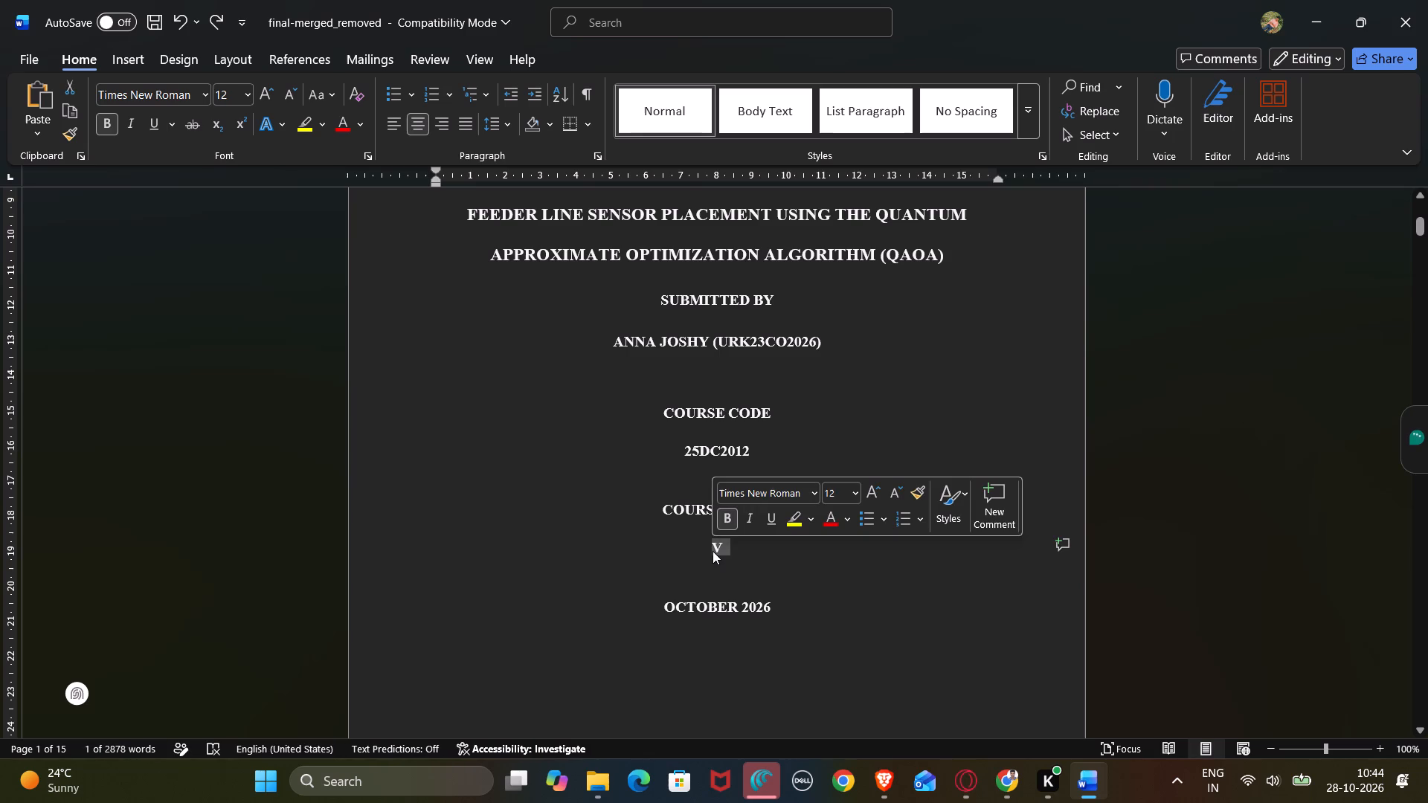
{"action": "key", "text": "BackSpace"}
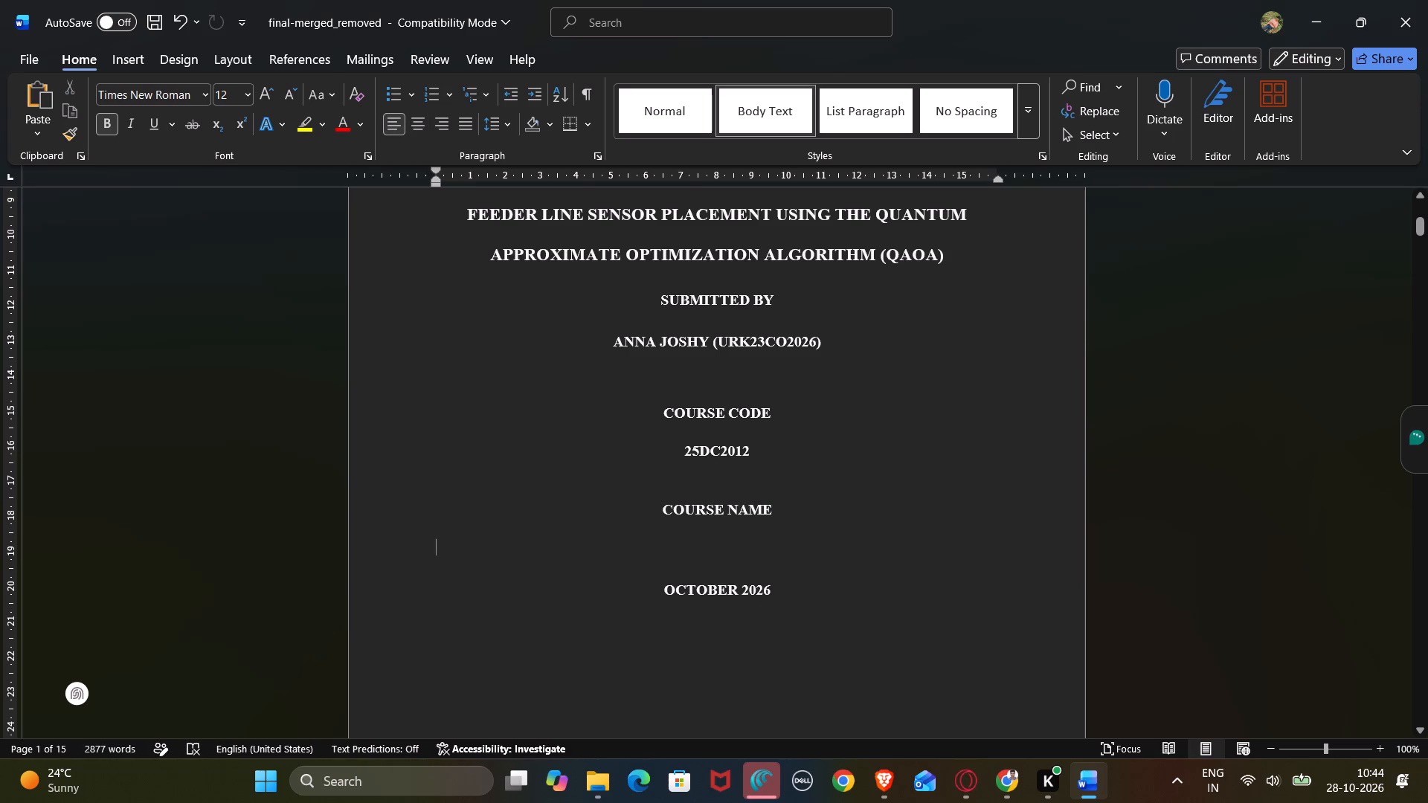
{"action": "key", "text": "ctrl+v"}
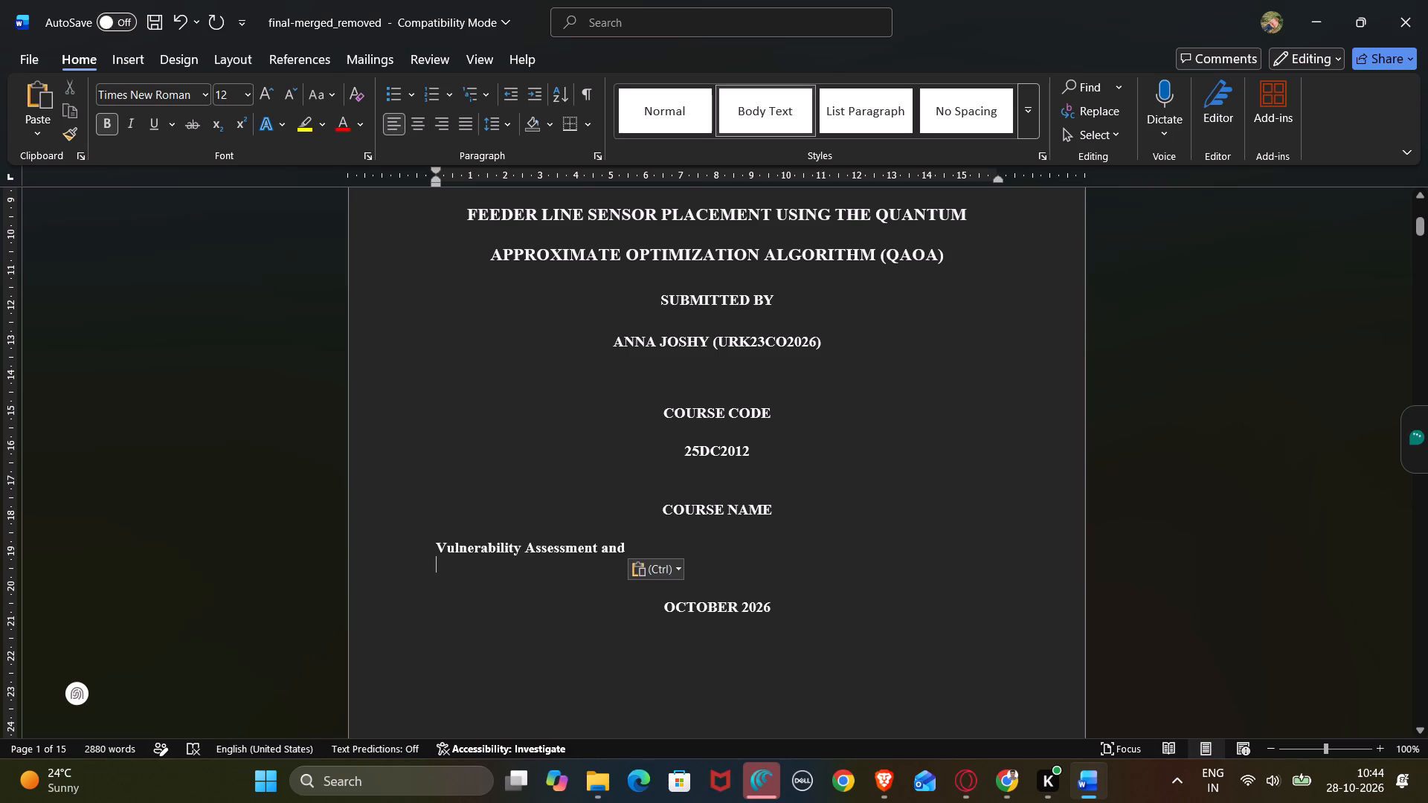
Pad the start of the course name line with spaces until it sits roughly centred under the COURSE NAME heading.
{"action": "key", "text": "Left"}
{"action": "key", "text": "Left"}
{"action": "key", "text": "Left"}
{"action": "key", "text": "Left"}
{"action": "key", "text": "Left"}
{"action": "key", "text": "Left"}
{"action": "key", "text": "Left"}
{"action": "key", "text": "Left"}
{"action": "key", "text": "Left"}
{"action": "key", "text": "Left"}
{"action": "key", "text": "Left"}
{"action": "key", "text": "Left"}
{"action": "key", "text": "Left"}
{"action": "key", "text": "Left"}
{"action": "key", "text": "Left"}
{"action": "key", "text": "Left"}
{"action": "key", "text": "Left"}
{"action": "key", "text": "Left"}
{"action": "key", "text": "Left"}
{"action": "key", "text": "Left"}
{"action": "key", "text": "Left"}
{"action": "key", "text": "Left"}
{"action": "key", "text": "Left"}
{"action": "key", "text": "Left"}
{"action": "key", "text": "Left"}
{"action": "key", "text": "Left"}
{"action": "key", "text": "Left"}
{"action": "key", "text": "Left"}
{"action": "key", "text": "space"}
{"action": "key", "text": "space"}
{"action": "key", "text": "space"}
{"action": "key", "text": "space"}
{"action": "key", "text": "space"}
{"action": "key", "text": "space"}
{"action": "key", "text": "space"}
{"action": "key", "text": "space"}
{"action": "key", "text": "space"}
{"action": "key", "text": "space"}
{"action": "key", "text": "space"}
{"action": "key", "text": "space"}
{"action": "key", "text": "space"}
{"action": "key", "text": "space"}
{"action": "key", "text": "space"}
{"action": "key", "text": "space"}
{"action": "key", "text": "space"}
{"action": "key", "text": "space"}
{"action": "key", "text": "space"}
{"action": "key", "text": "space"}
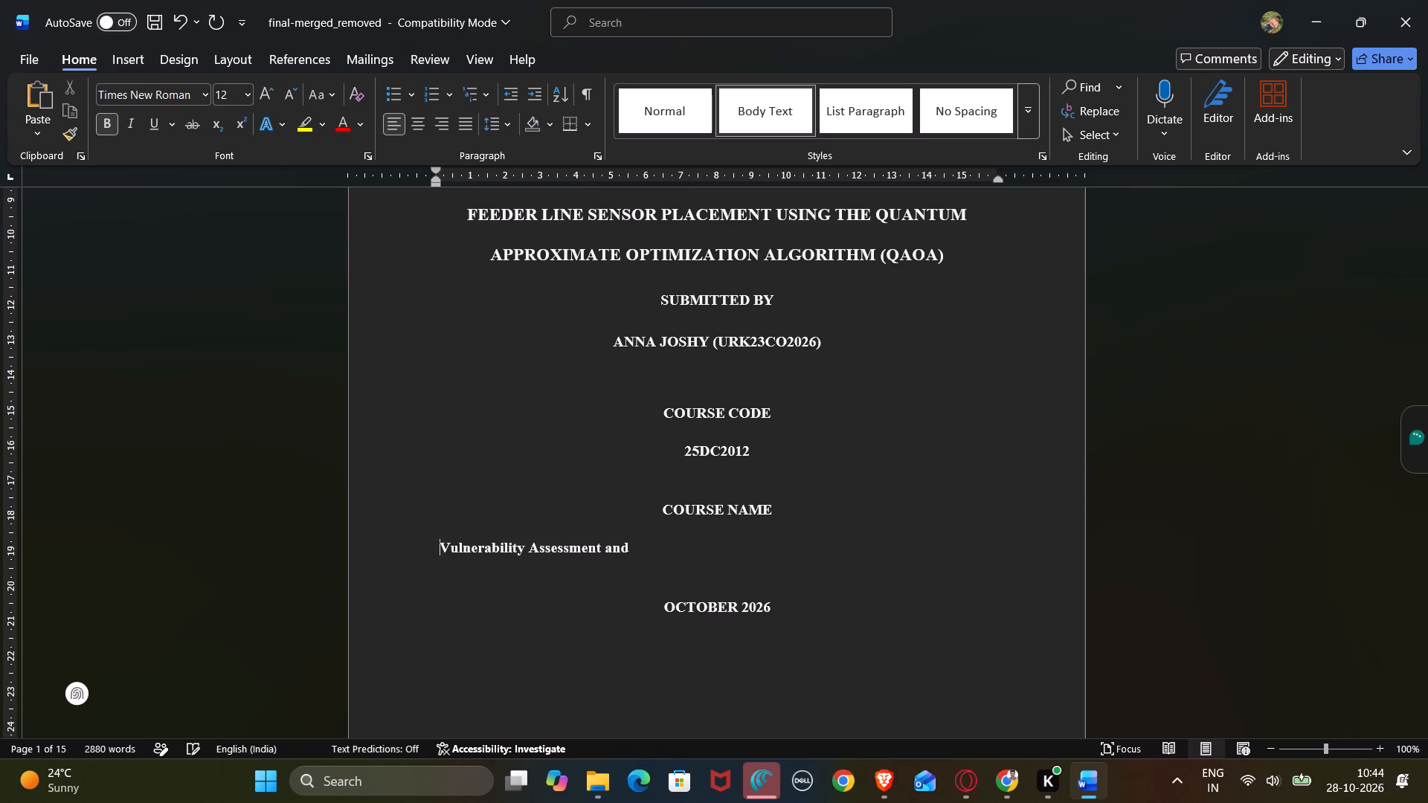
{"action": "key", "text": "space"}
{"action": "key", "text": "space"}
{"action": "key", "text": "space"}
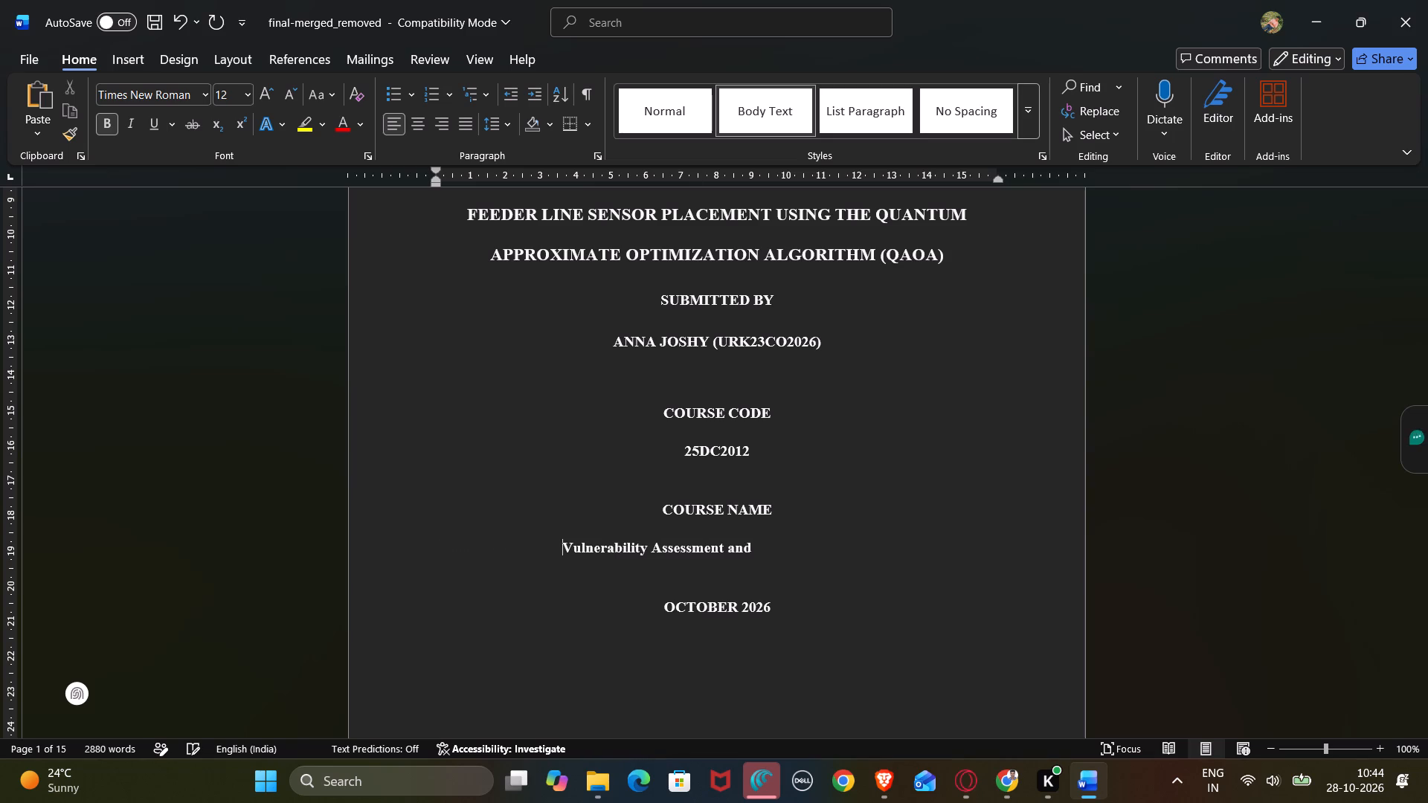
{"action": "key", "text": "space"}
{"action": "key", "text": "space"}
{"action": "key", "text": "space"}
Remove the empty line directly below the course name text on the cover page.
{"action": "key", "text": "Right"}
{"action": "key", "text": "Right"}
{"action": "key", "text": "Right"}
{"action": "key", "text": "Right"}
{"action": "key", "text": "Right"}
{"action": "key", "text": "Right"}
{"action": "key", "text": "Right"}
{"action": "key", "text": "Right"}
{"action": "key", "text": "Right"}
{"action": "key", "text": "Right"}
{"action": "key", "text": "Right"}
{"action": "key", "text": "Right"}
{"action": "key", "text": "Right"}
{"action": "key", "text": "Right"}
{"action": "key", "text": "Right"}
{"action": "key", "text": "Right"}
{"action": "key", "text": "Right"}
{"action": "key", "text": "Right"}
{"action": "key", "text": "Right"}
{"action": "key", "text": "Right"}
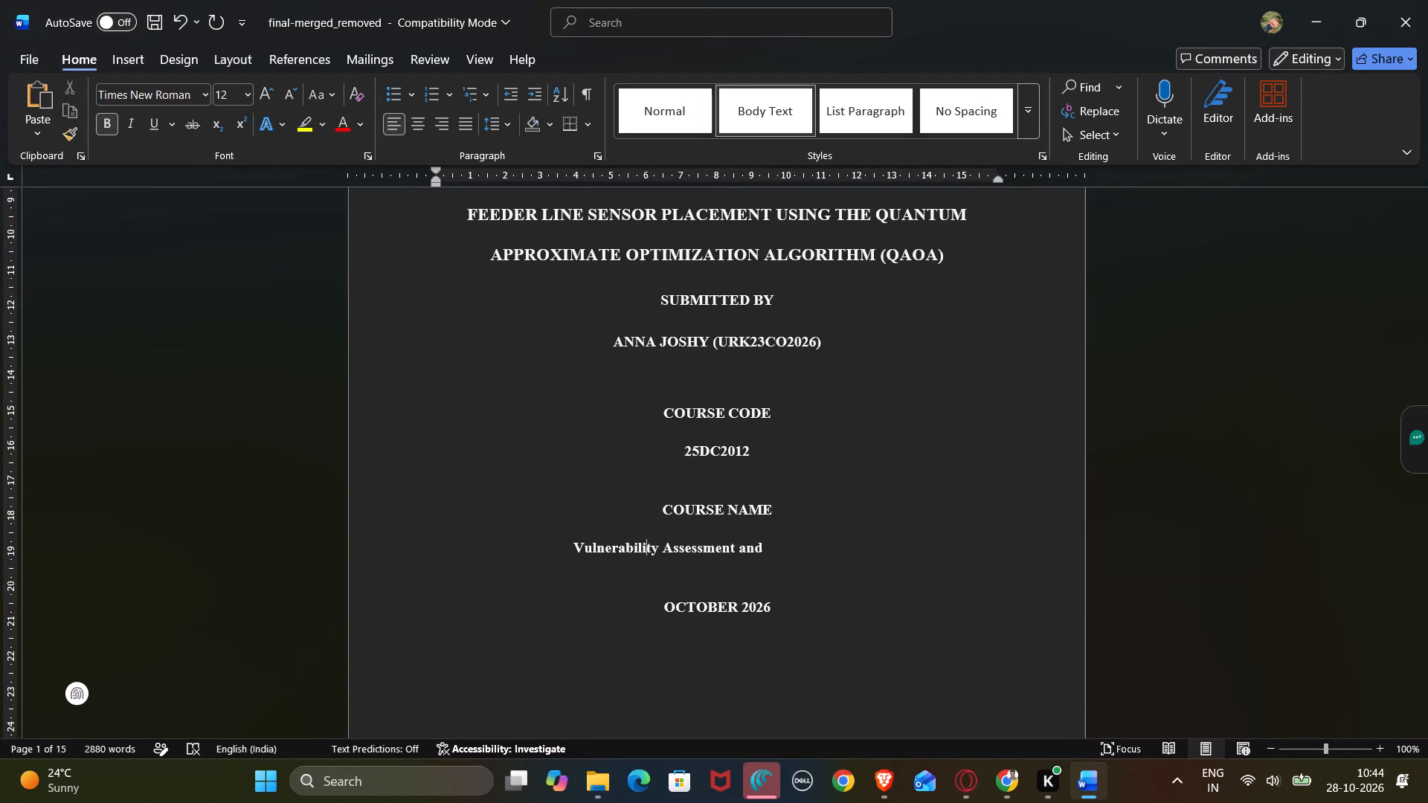
{"action": "key", "text": "Right"}
{"action": "key", "text": "Right"}
{"action": "key", "text": "Right"}
{"action": "key", "text": "Right"}
{"action": "key", "text": "Right"}
{"action": "key", "text": "Right"}
{"action": "key", "text": "Right"}
{"action": "key", "text": "BackSpace"}
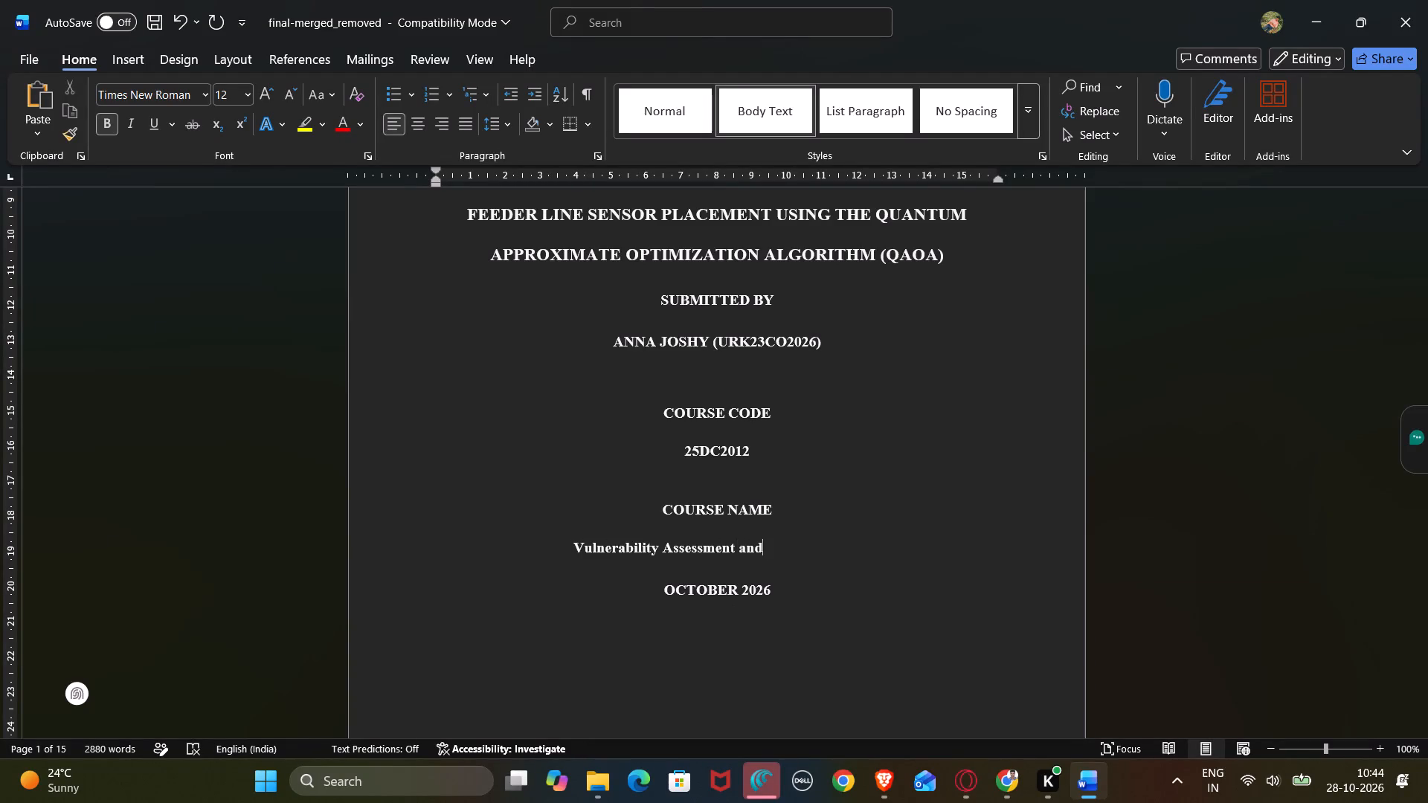
Complete the course name line by adding "Penetration Testing" after "Vulnerability Assessment and".
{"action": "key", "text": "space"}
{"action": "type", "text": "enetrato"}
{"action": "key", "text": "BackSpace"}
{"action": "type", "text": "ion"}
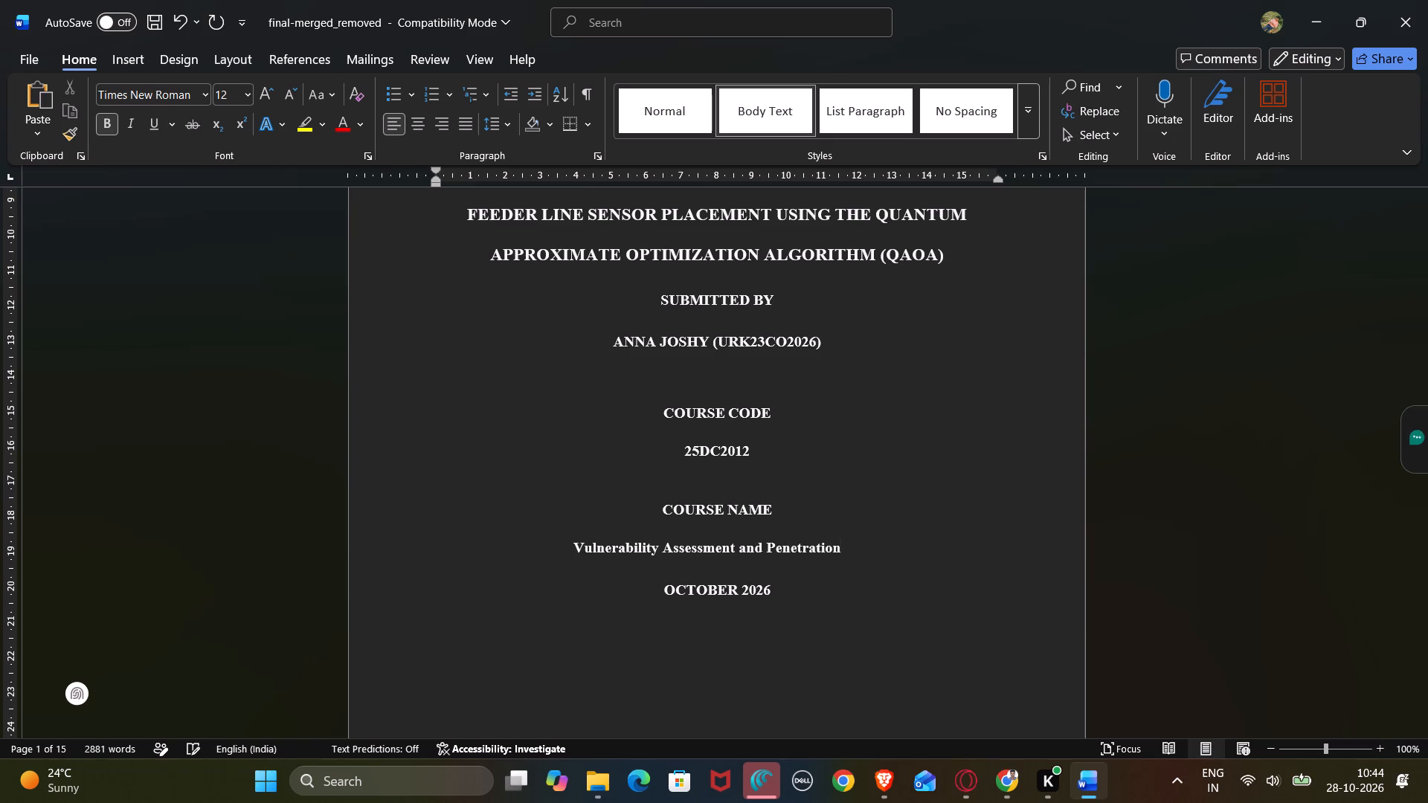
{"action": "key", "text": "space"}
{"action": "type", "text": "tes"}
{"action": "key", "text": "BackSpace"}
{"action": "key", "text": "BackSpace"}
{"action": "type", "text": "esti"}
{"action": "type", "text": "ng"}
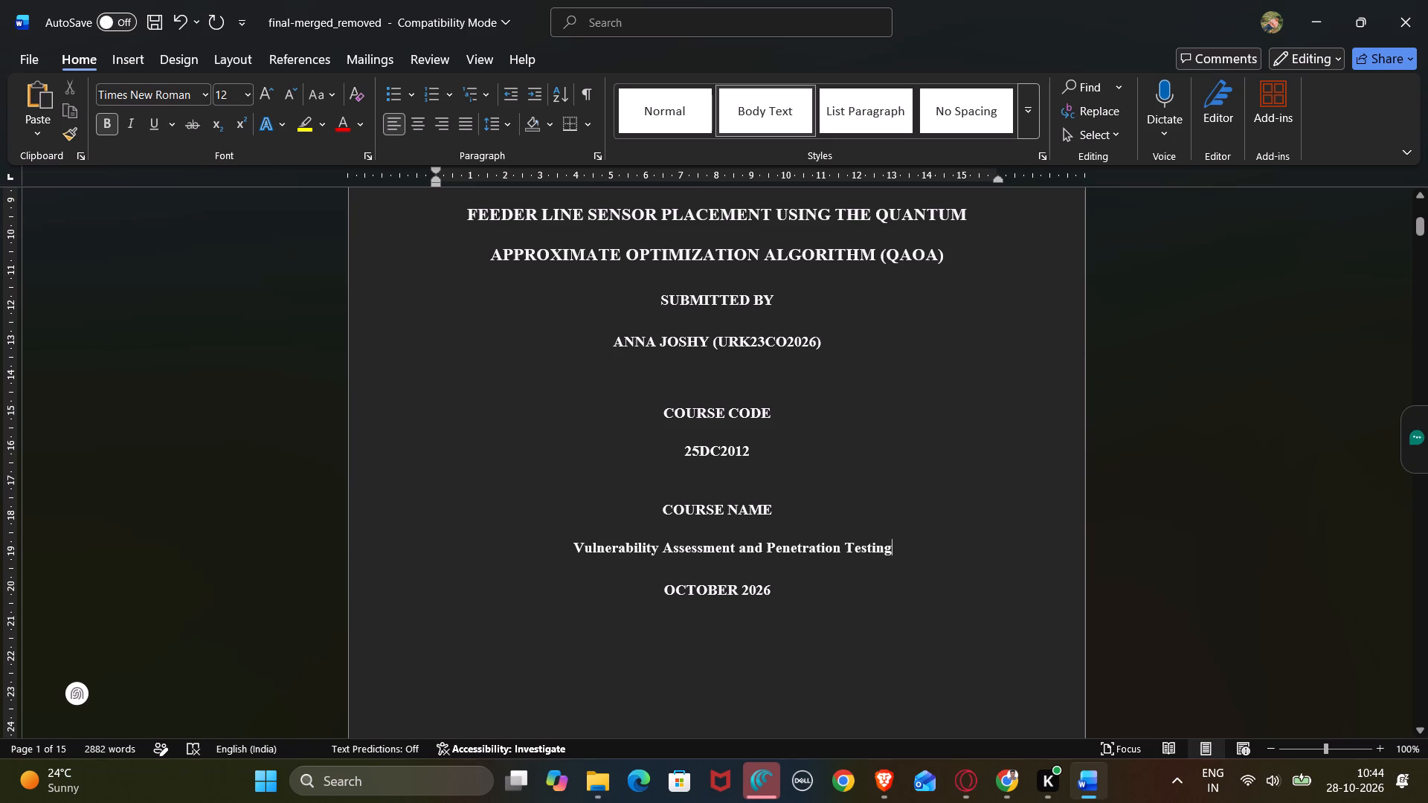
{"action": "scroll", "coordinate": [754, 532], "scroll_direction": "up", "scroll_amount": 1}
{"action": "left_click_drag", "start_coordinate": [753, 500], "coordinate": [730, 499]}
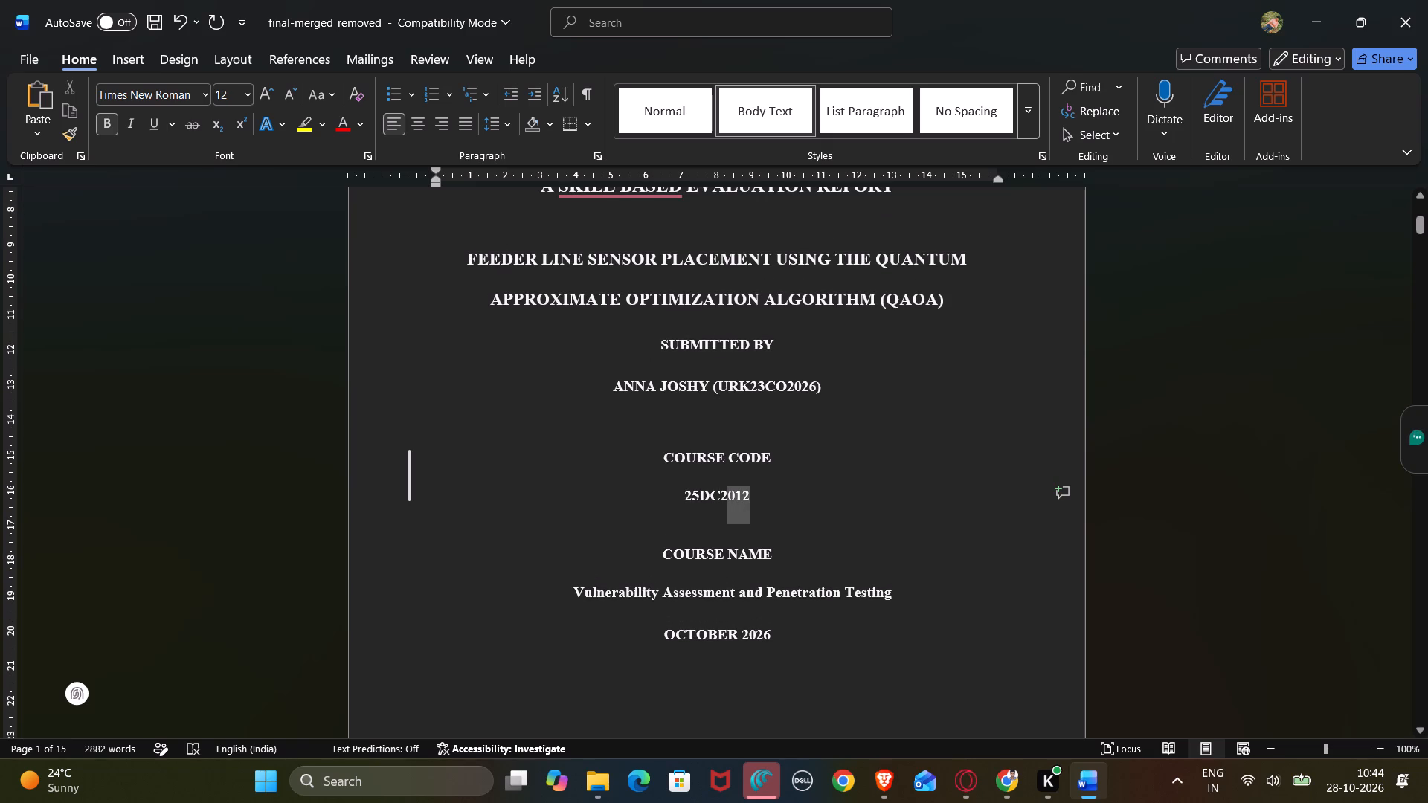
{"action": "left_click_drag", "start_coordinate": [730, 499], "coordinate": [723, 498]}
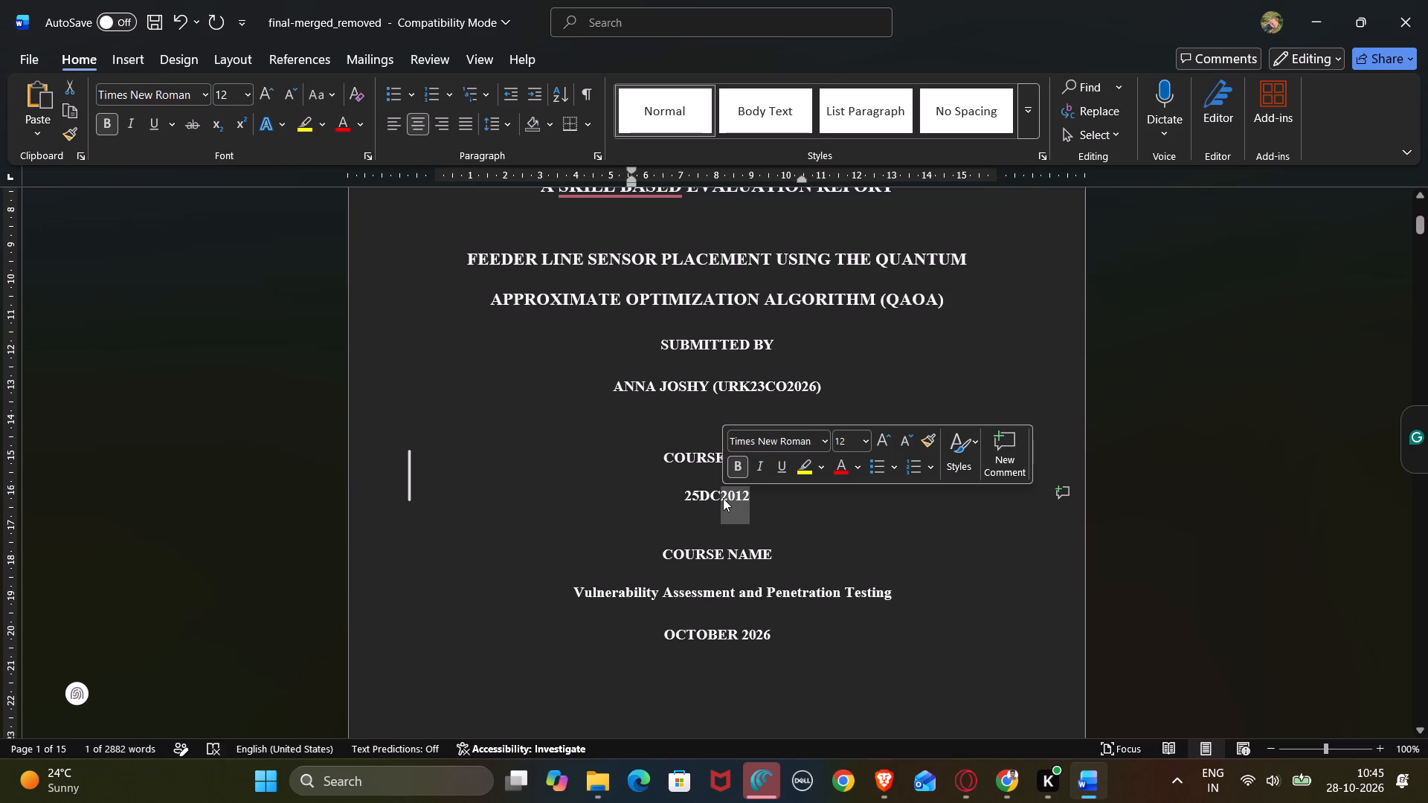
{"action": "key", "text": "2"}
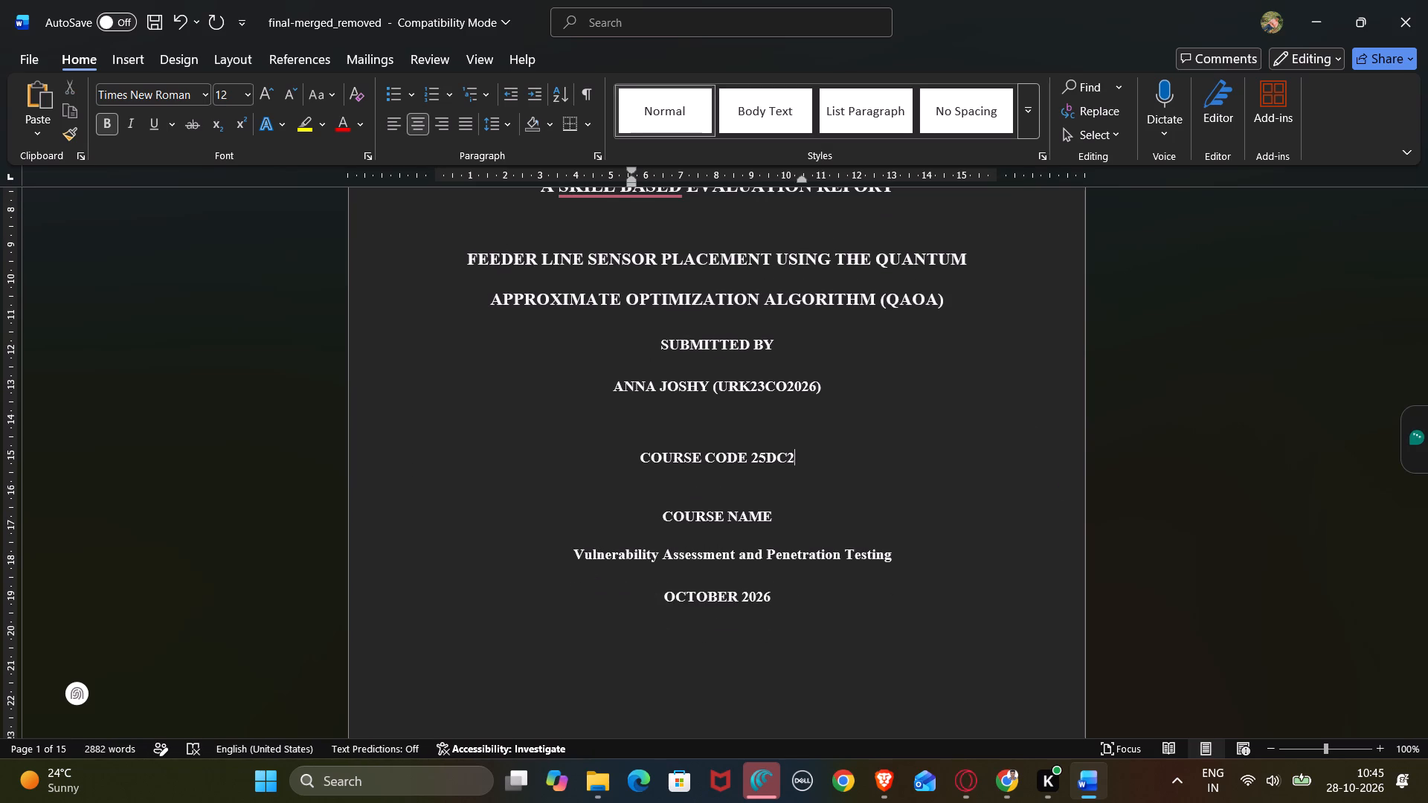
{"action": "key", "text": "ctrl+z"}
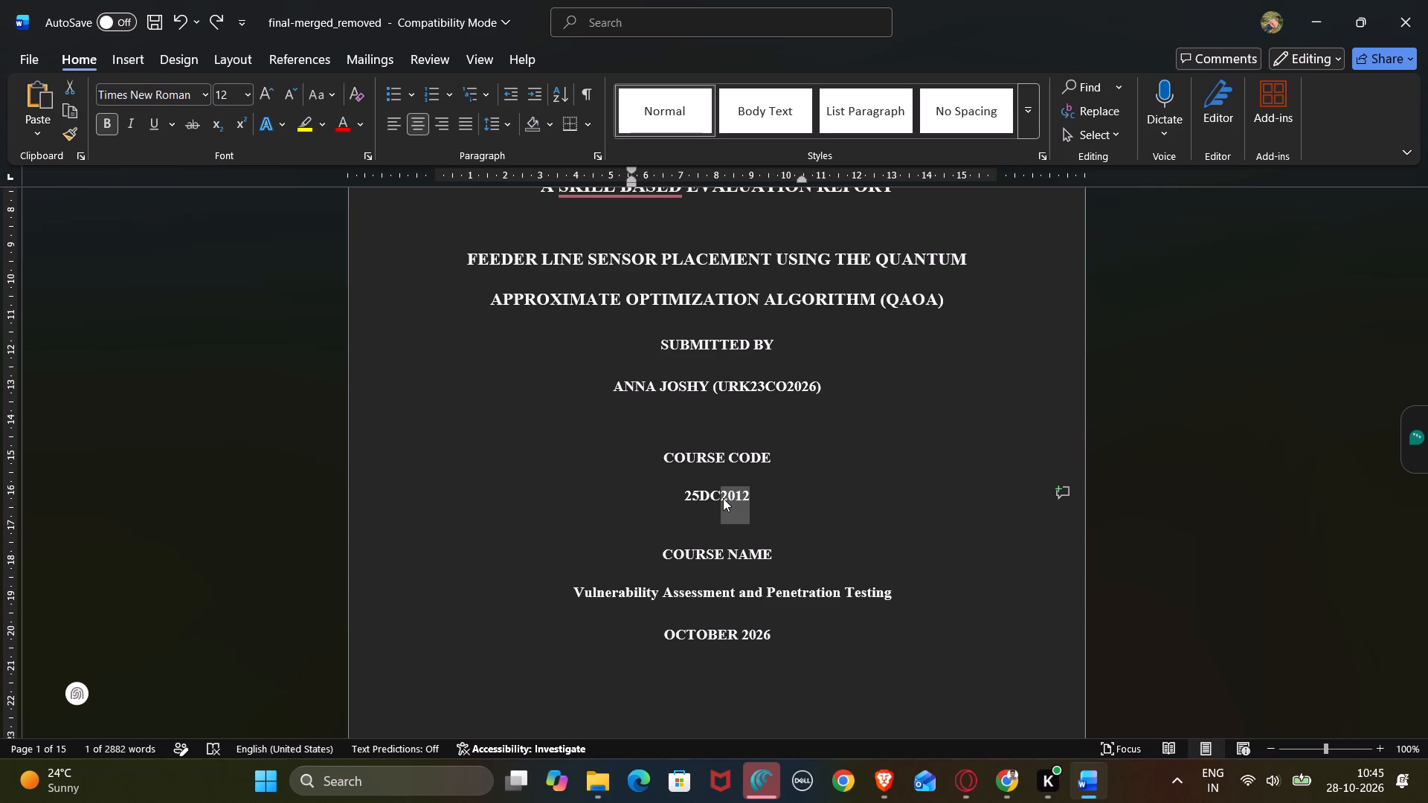
Change the course code under COURSE CODE on the cover page to 25DC2007.
{"action": "left_click", "coordinate": [753, 500]}
{"action": "left_click", "coordinate": [753, 500]}
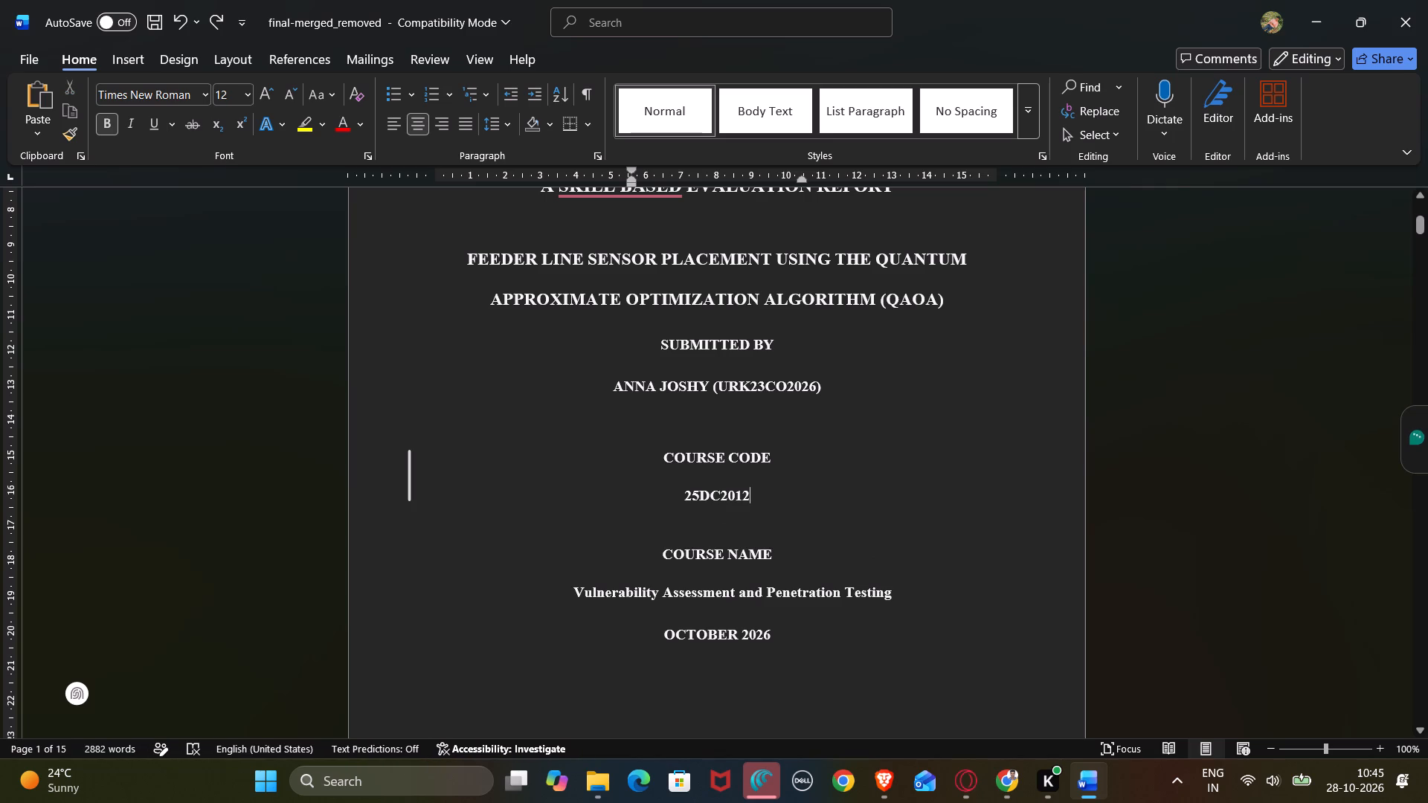
{"action": "key", "text": "BackSpace"}
{"action": "key", "text": "BackSpace"}
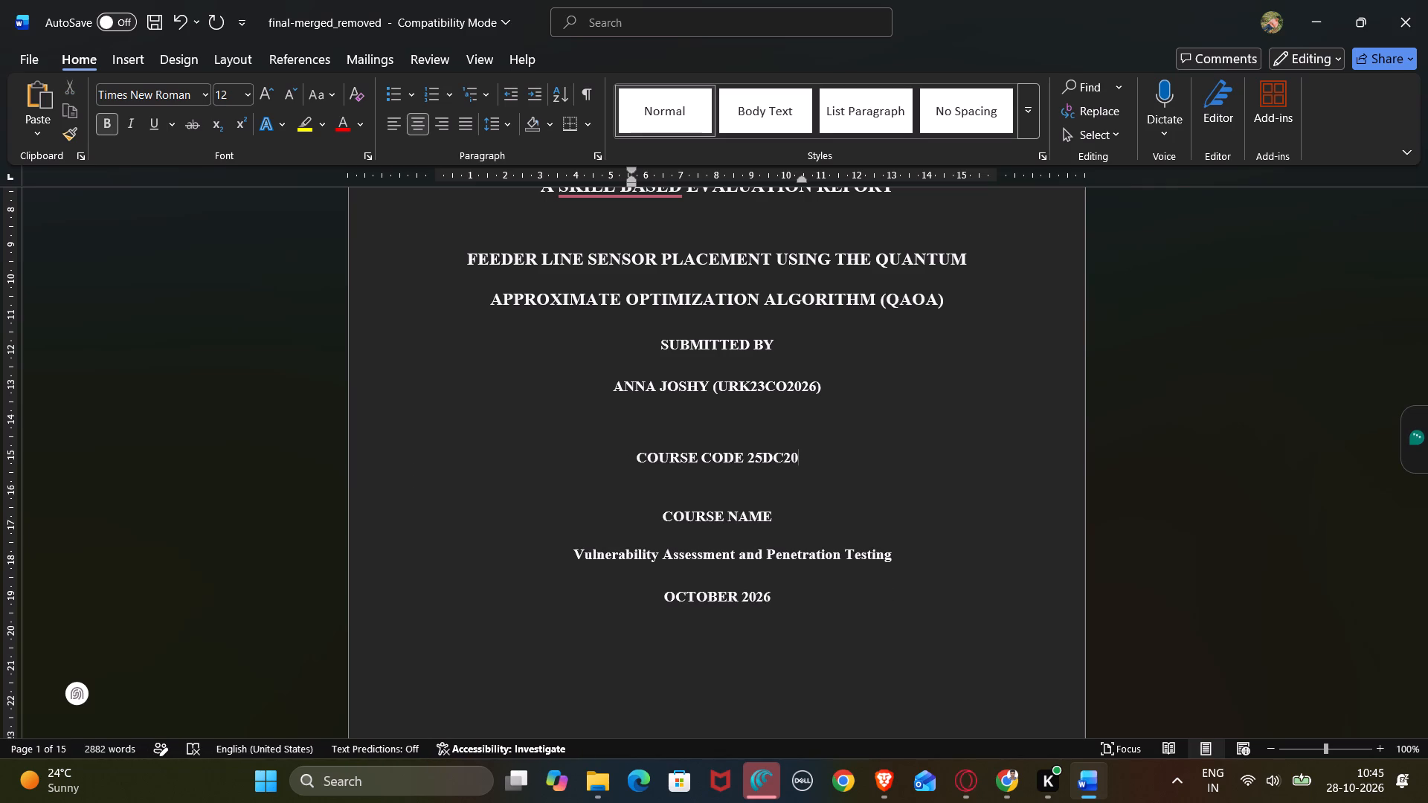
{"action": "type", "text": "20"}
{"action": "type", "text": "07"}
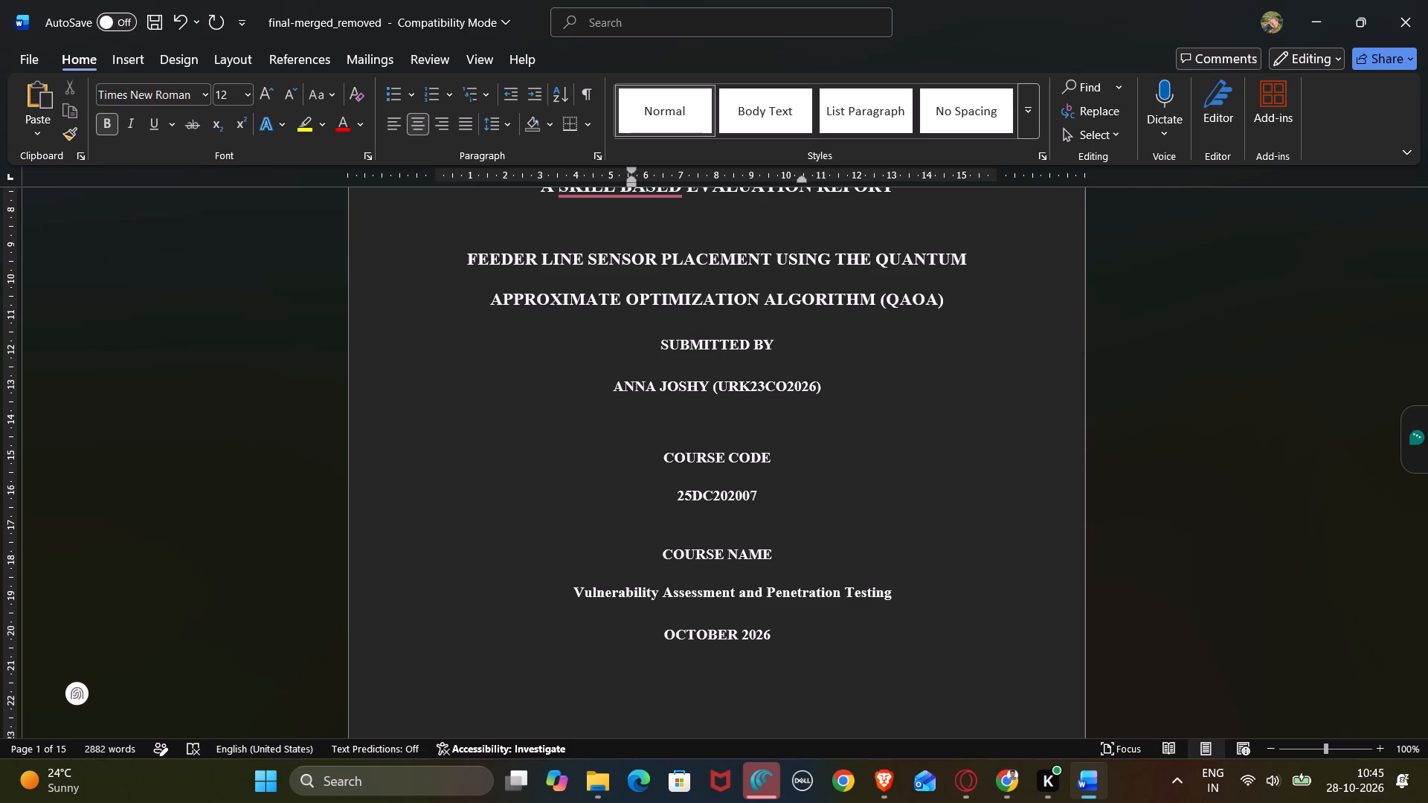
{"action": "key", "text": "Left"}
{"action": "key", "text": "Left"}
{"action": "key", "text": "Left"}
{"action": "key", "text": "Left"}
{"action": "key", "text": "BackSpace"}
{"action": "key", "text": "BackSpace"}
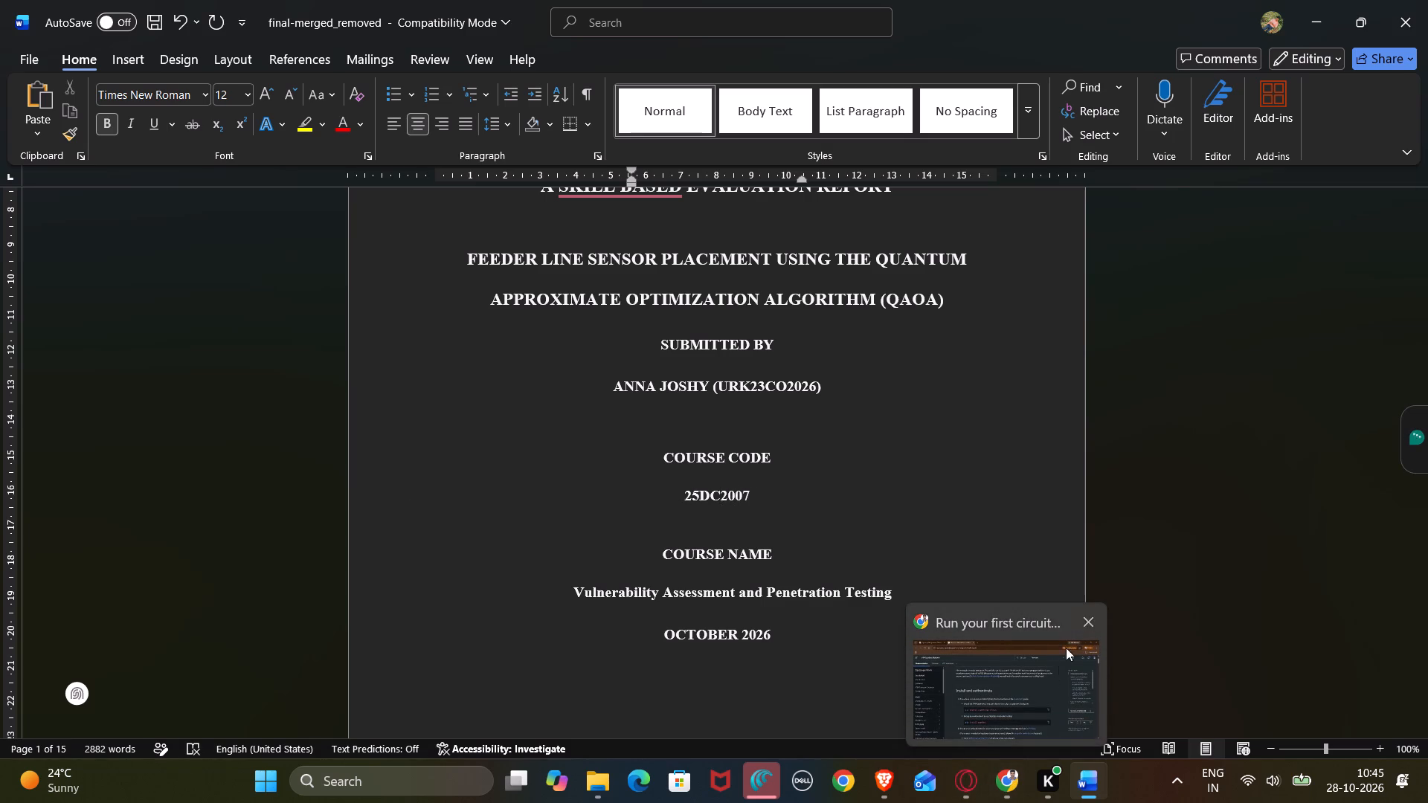
Close the Chrome window titled "Run your first circuit".
{"action": "left_click", "coordinate": [1080, 623]}
Check the course code and title on the Classroom page in Brave, and return to the Word report.
{"action": "left_click", "coordinate": [918, 775]}
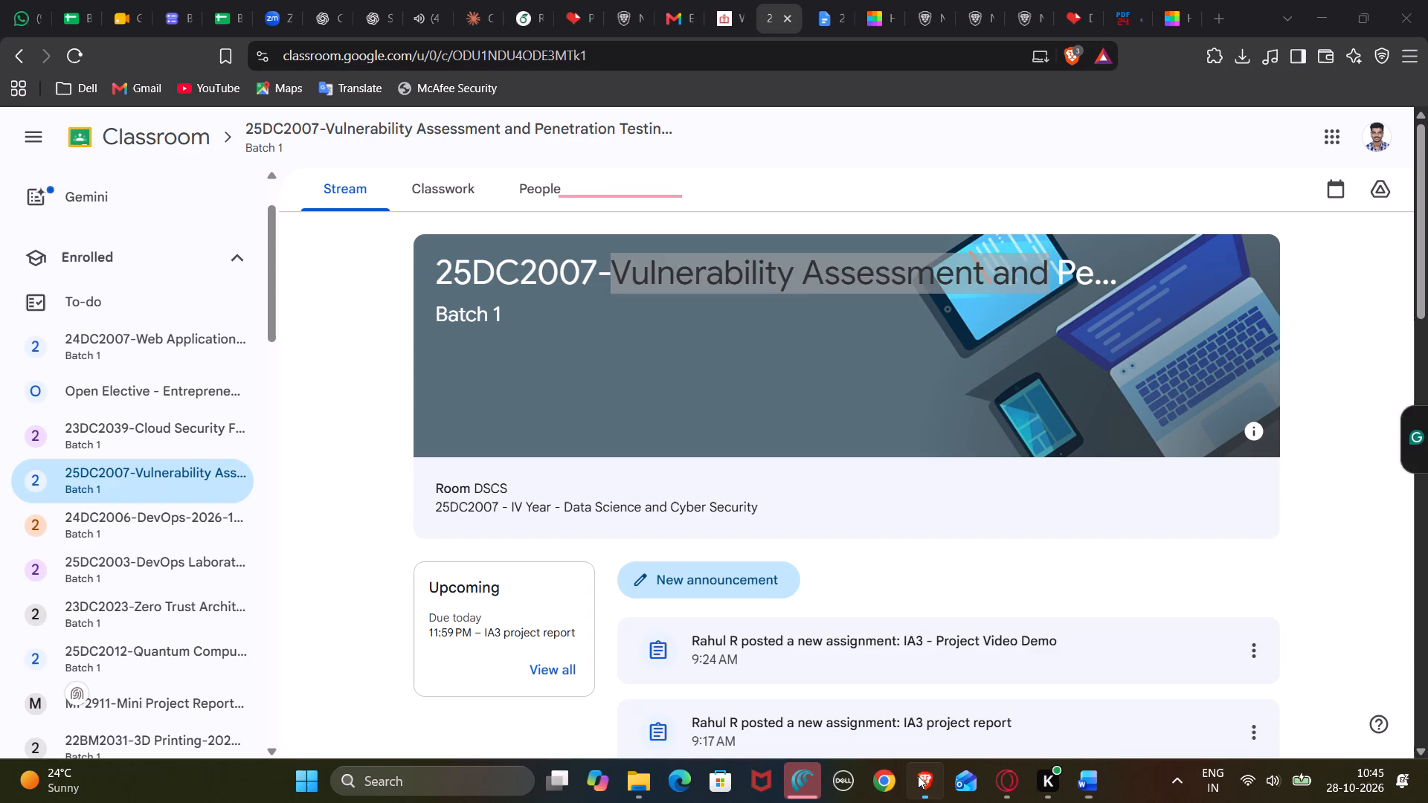
{"action": "left_click", "coordinate": [877, 413]}
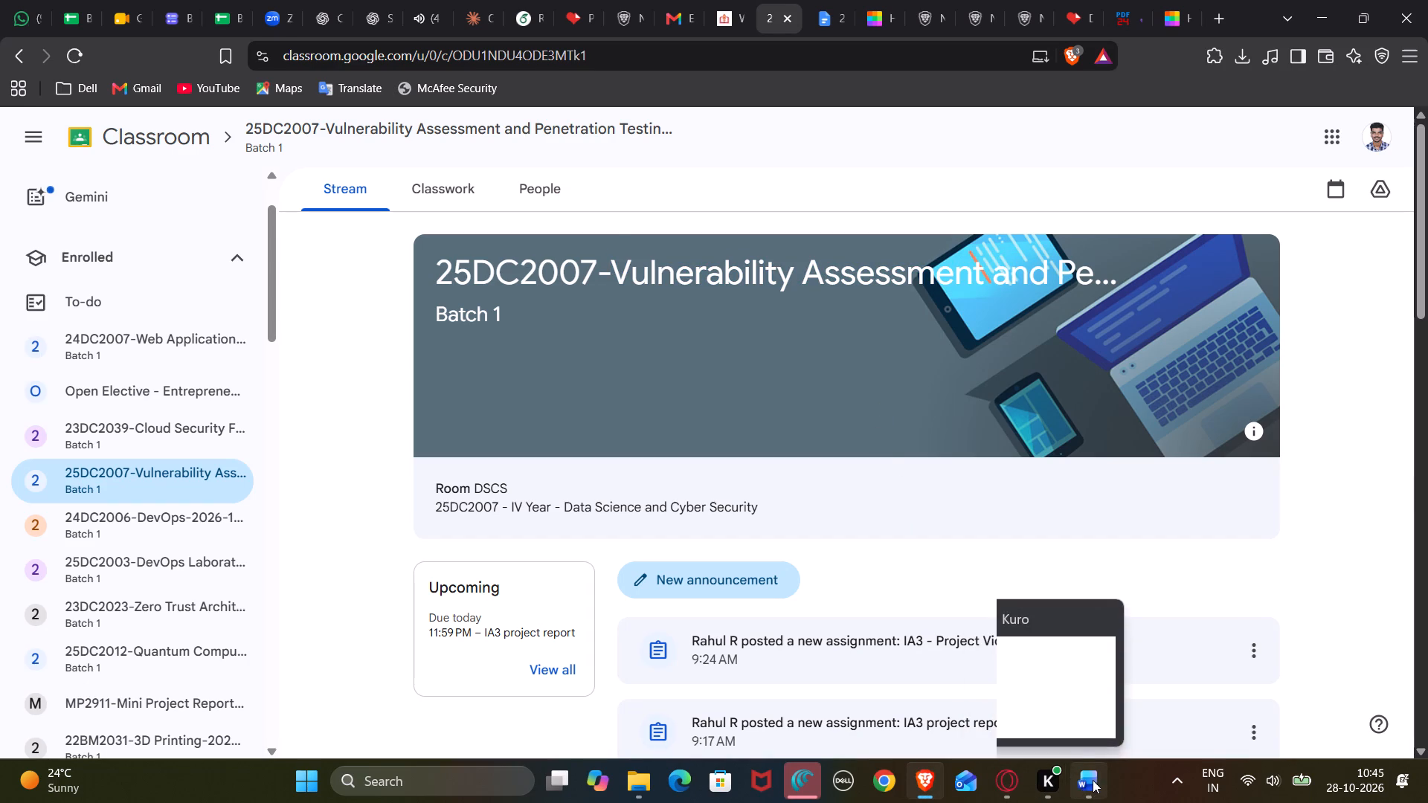
{"action": "left_click", "coordinate": [1095, 780]}
{"action": "left_click", "coordinate": [1095, 781]}
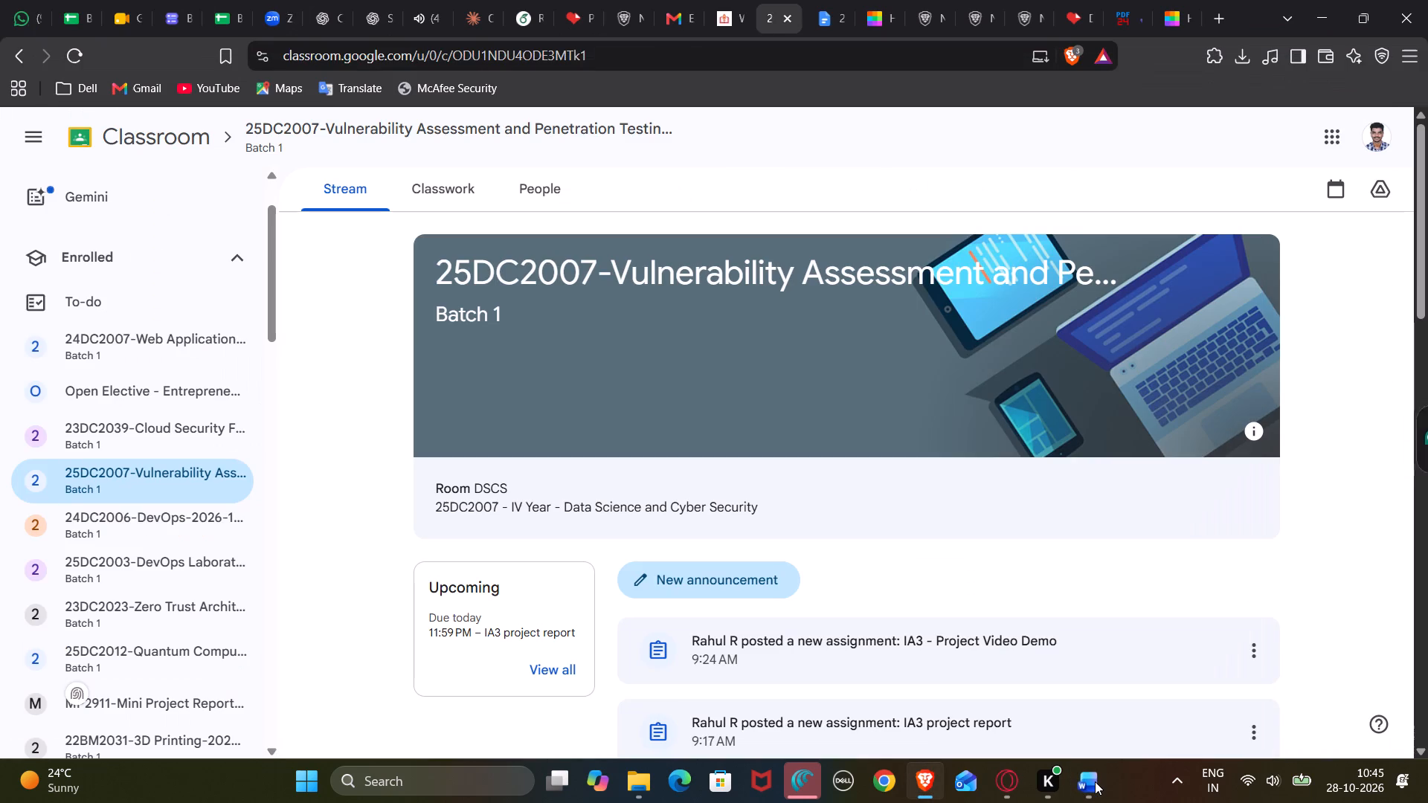
{"action": "left_click", "coordinate": [1095, 781]}
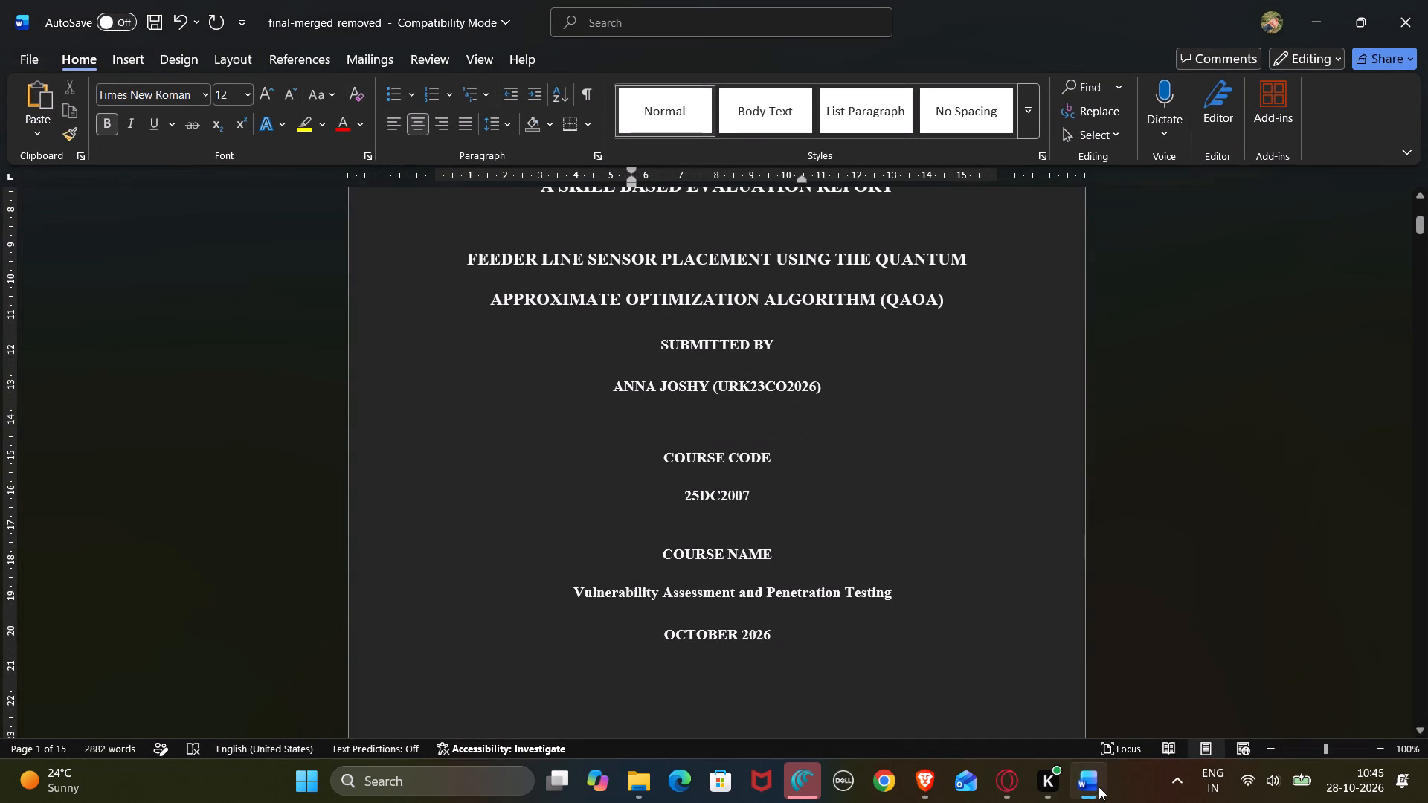
{"action": "left_click", "coordinate": [1096, 780]}
{"action": "left_click", "coordinate": [1096, 780]}
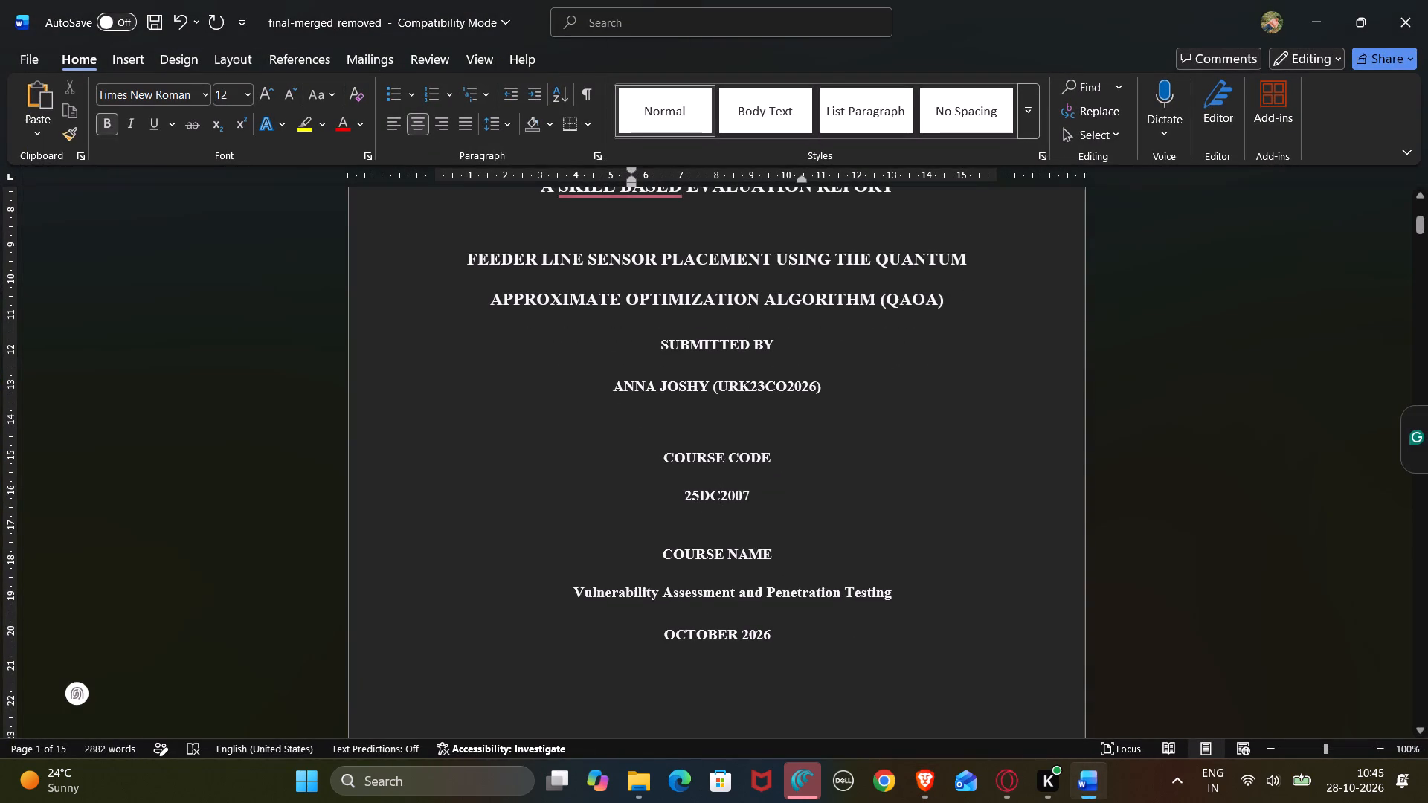
Delete the old student's name in front of the register number under SUBMITTED BY on the cover page.
{"action": "scroll", "coordinate": [791, 444], "scroll_direction": "up", "scroll_amount": 3}
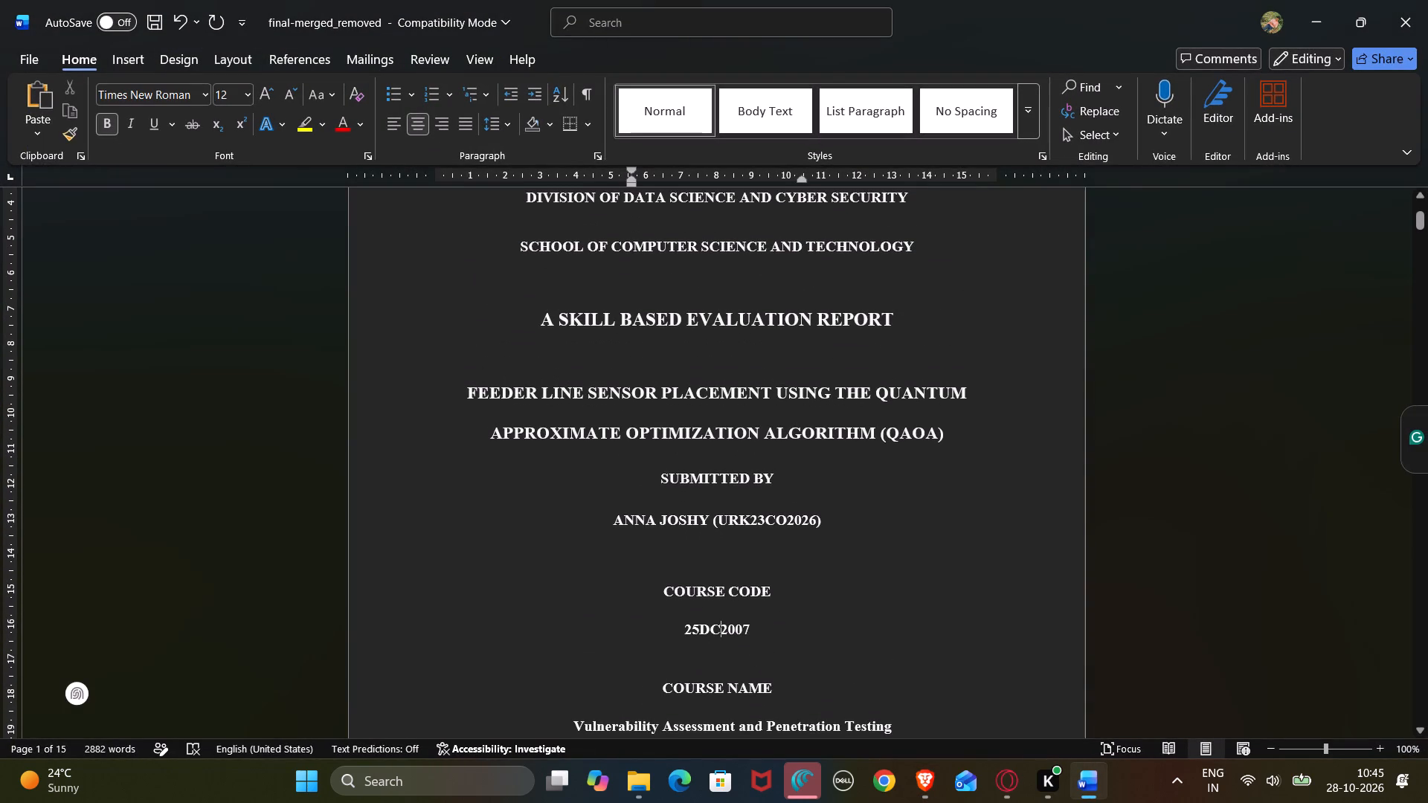
{"action": "left_click", "coordinate": [707, 520]}
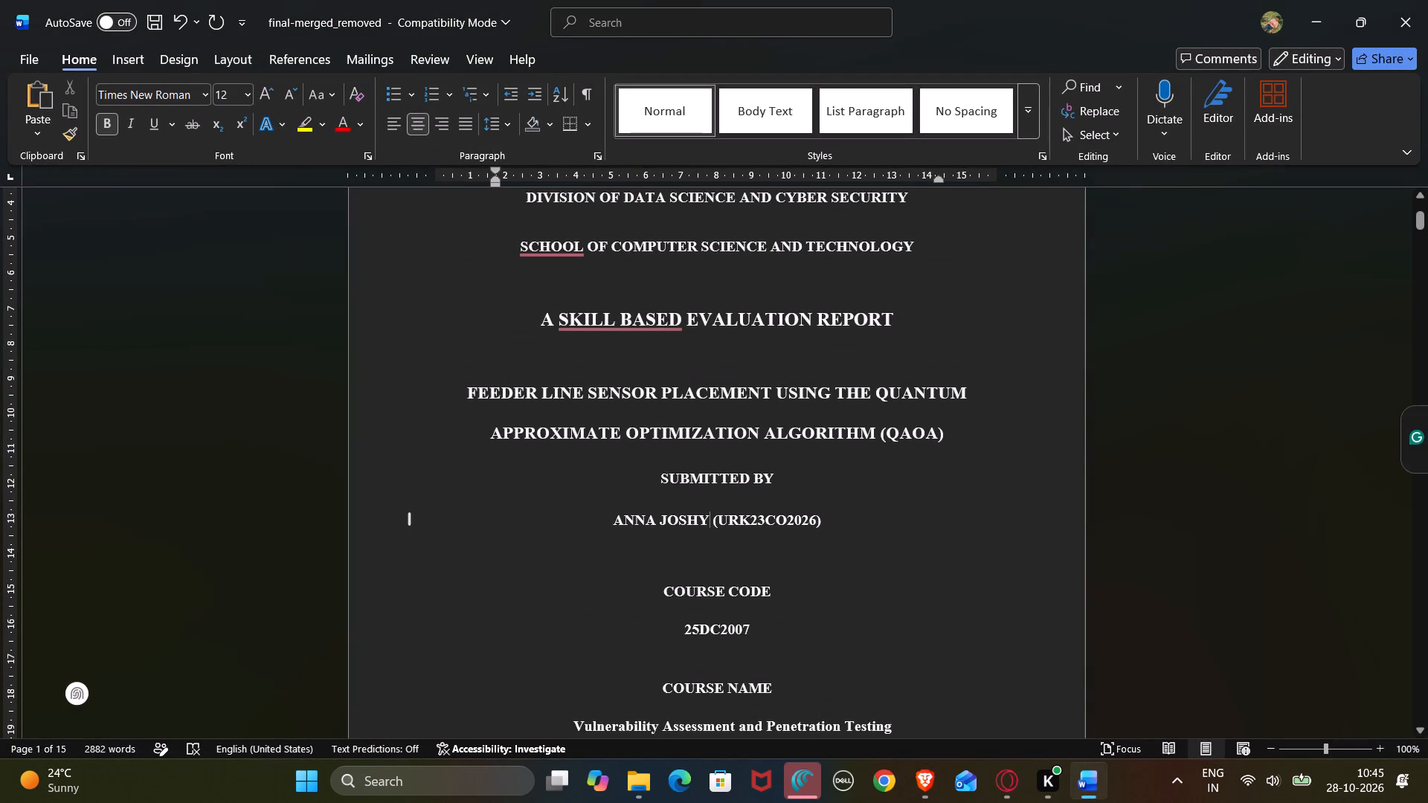
{"action": "key", "text": "BackSpace"}
{"action": "key", "text": "BackSpace"}
{"action": "key", "text": "BackSpace"}
{"action": "key", "text": "BackSpace"}
{"action": "key", "text": "BackSpace"}
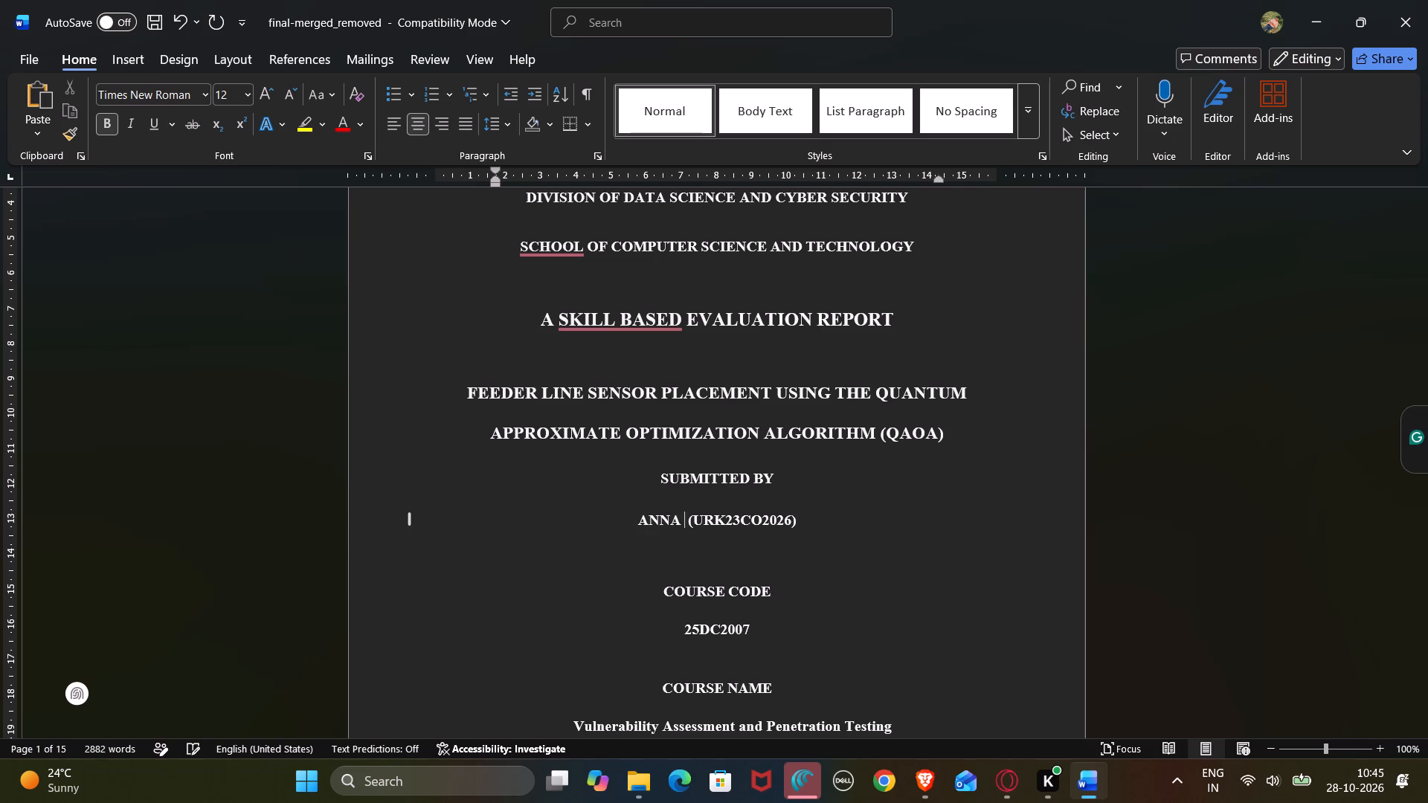
{"action": "key", "text": "BackSpace"}
{"action": "key", "text": "BackSpace"}
{"action": "key", "text": "BackSpace"}
{"action": "key", "text": "BackSpace"}
{"action": "key", "text": "BackSpace"}
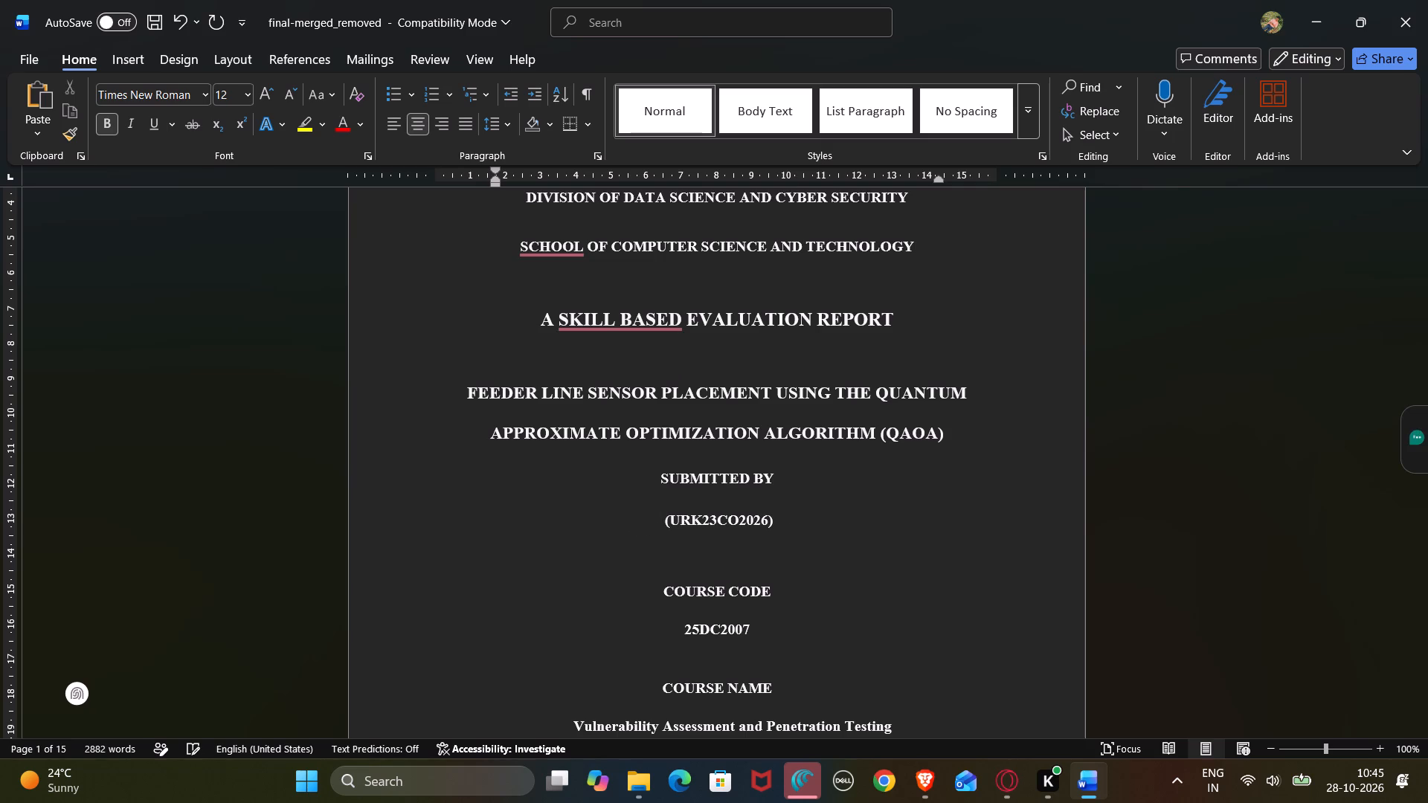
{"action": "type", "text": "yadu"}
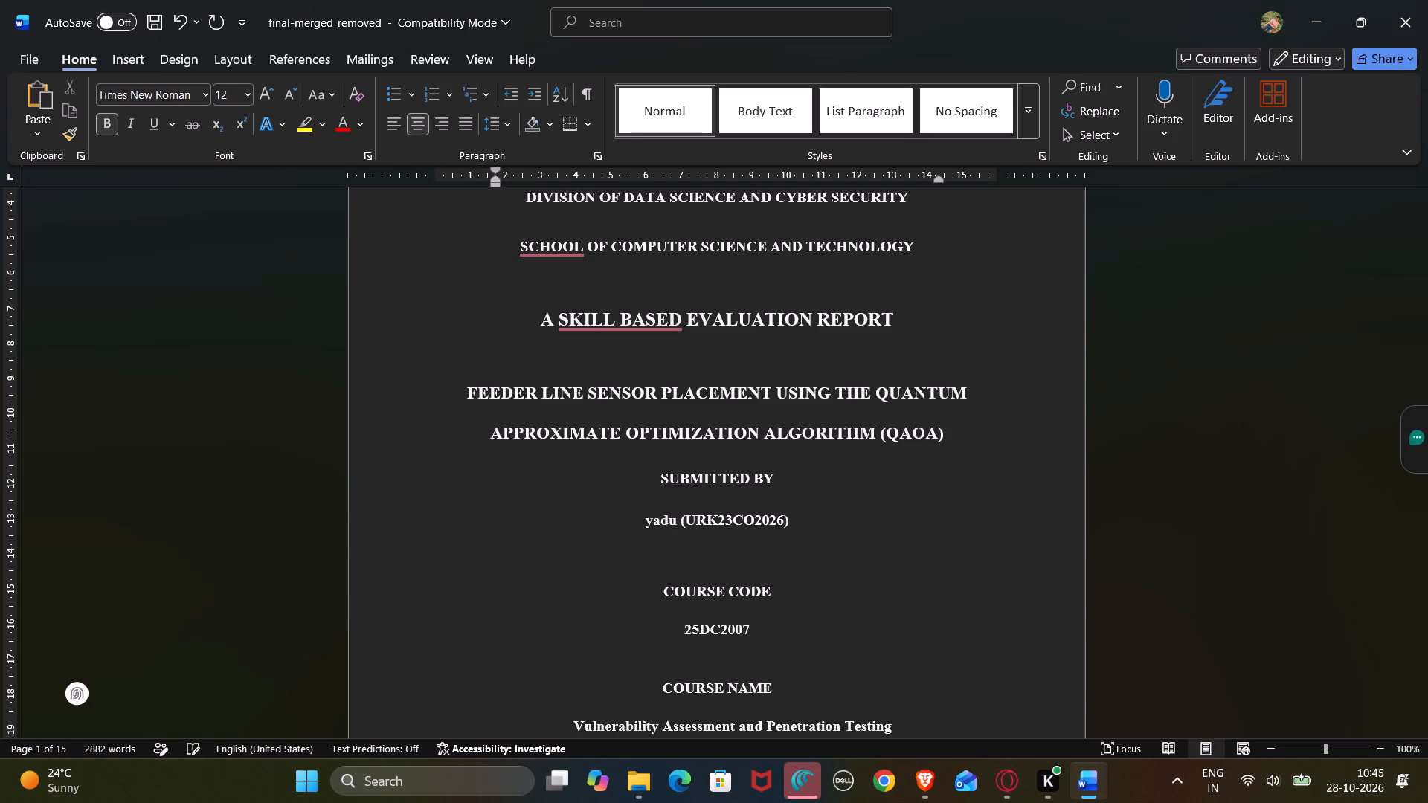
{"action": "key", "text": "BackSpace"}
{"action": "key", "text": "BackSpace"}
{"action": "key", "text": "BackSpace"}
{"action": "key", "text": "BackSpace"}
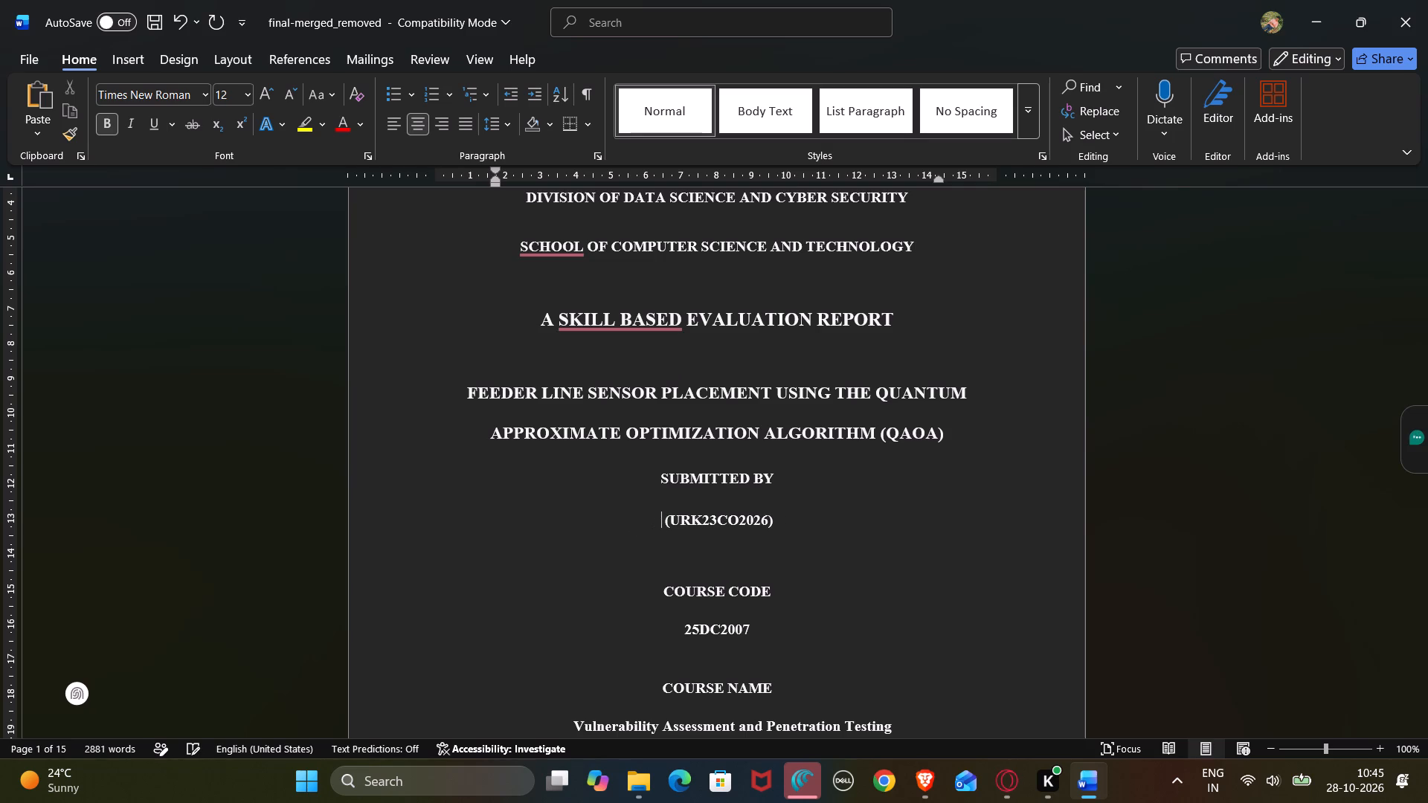
Enter the new student's name and initial in capitals before the register number under SUBMITTED BY.
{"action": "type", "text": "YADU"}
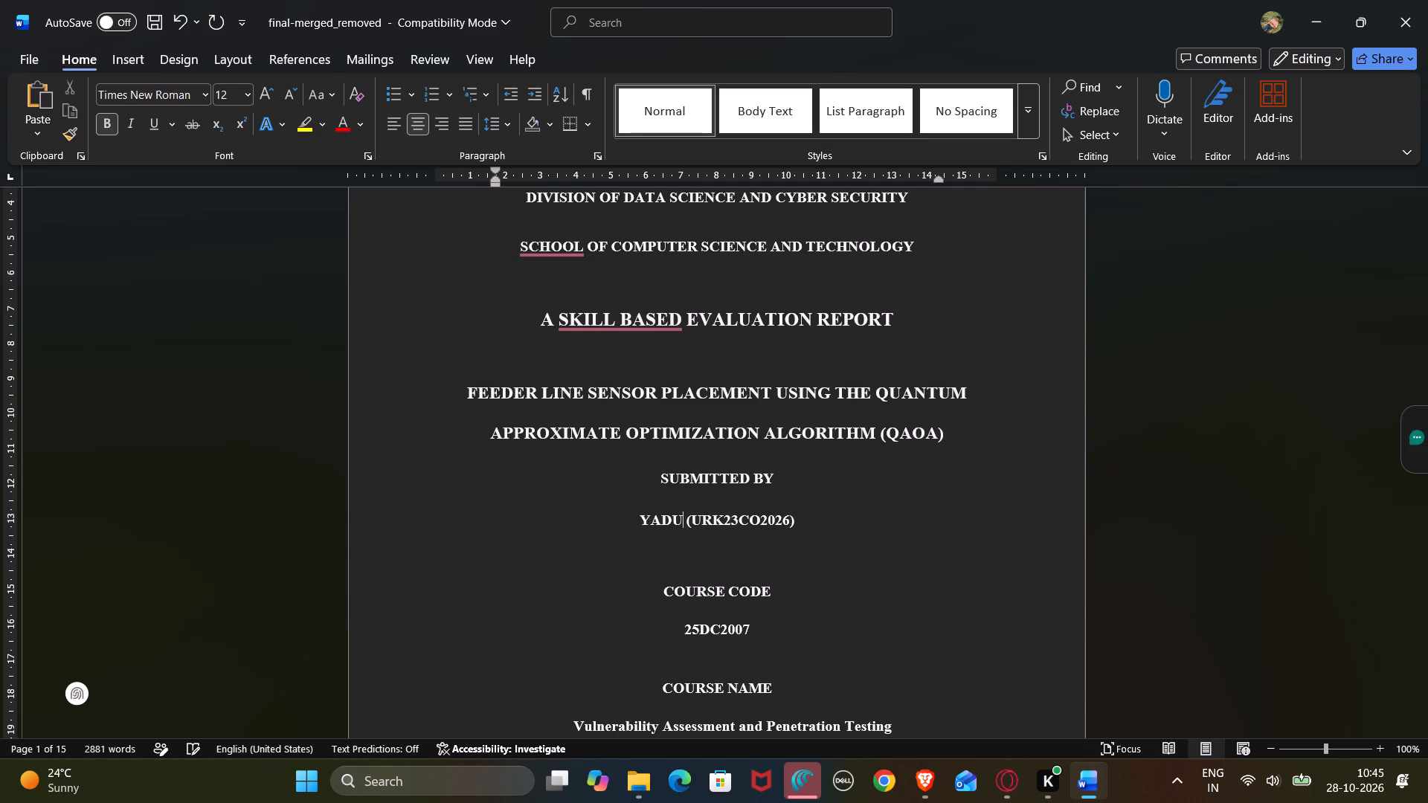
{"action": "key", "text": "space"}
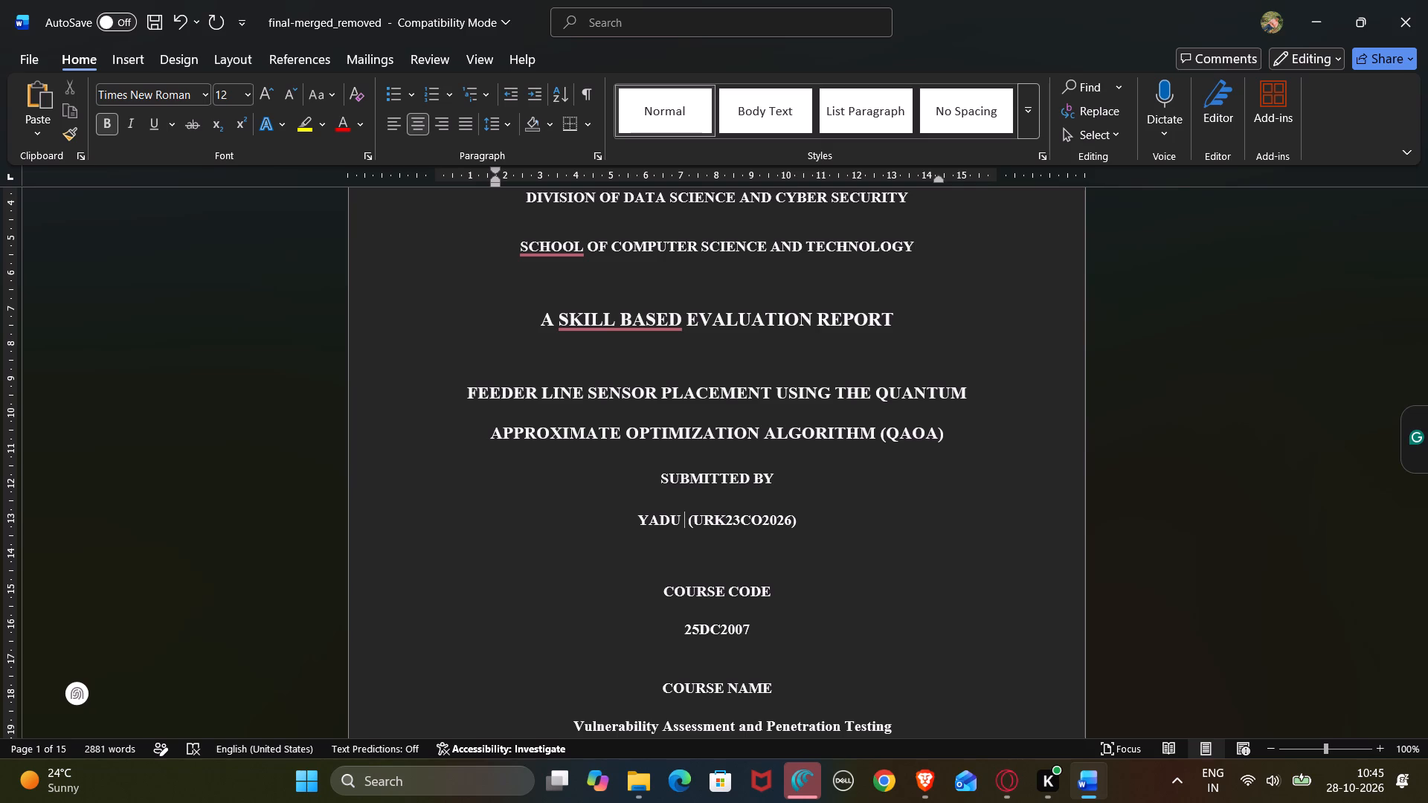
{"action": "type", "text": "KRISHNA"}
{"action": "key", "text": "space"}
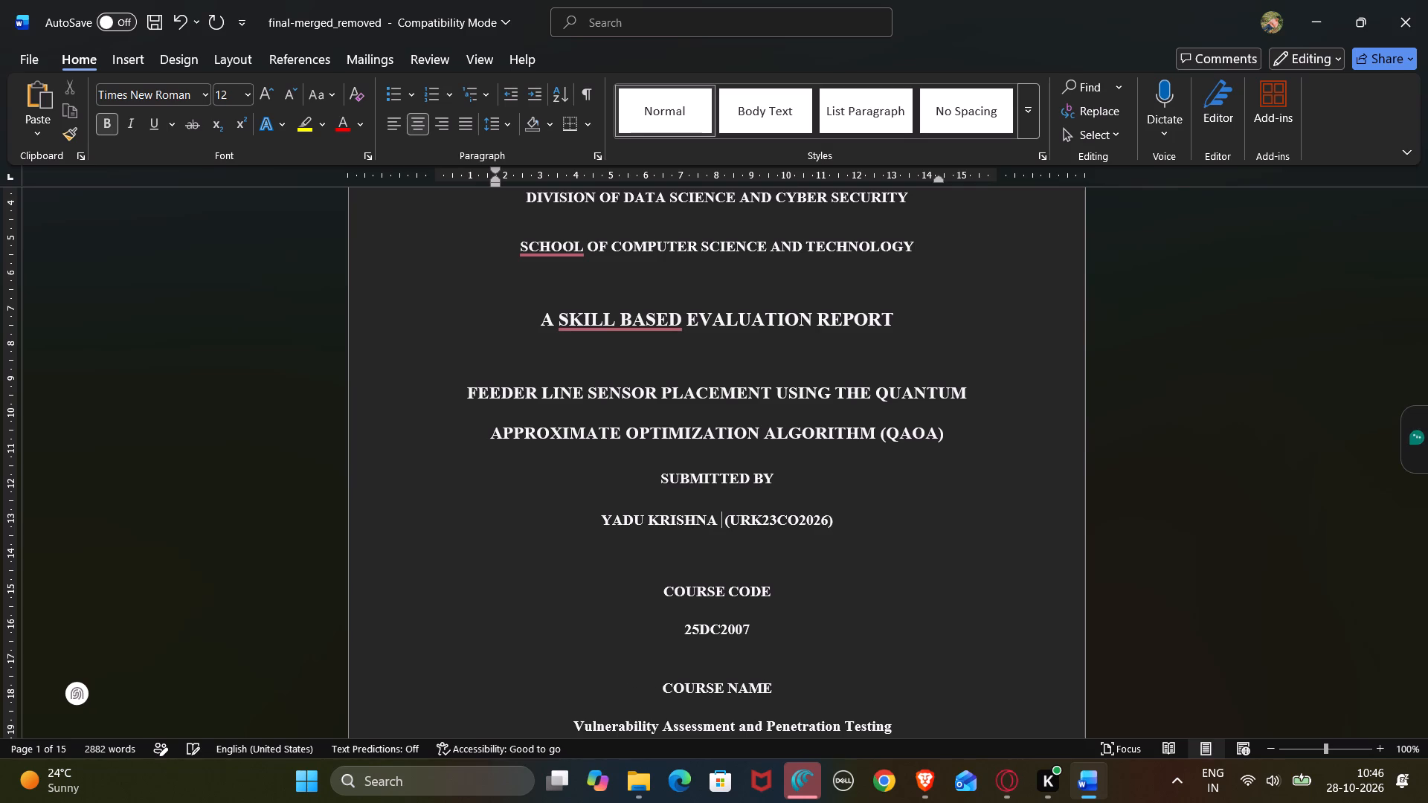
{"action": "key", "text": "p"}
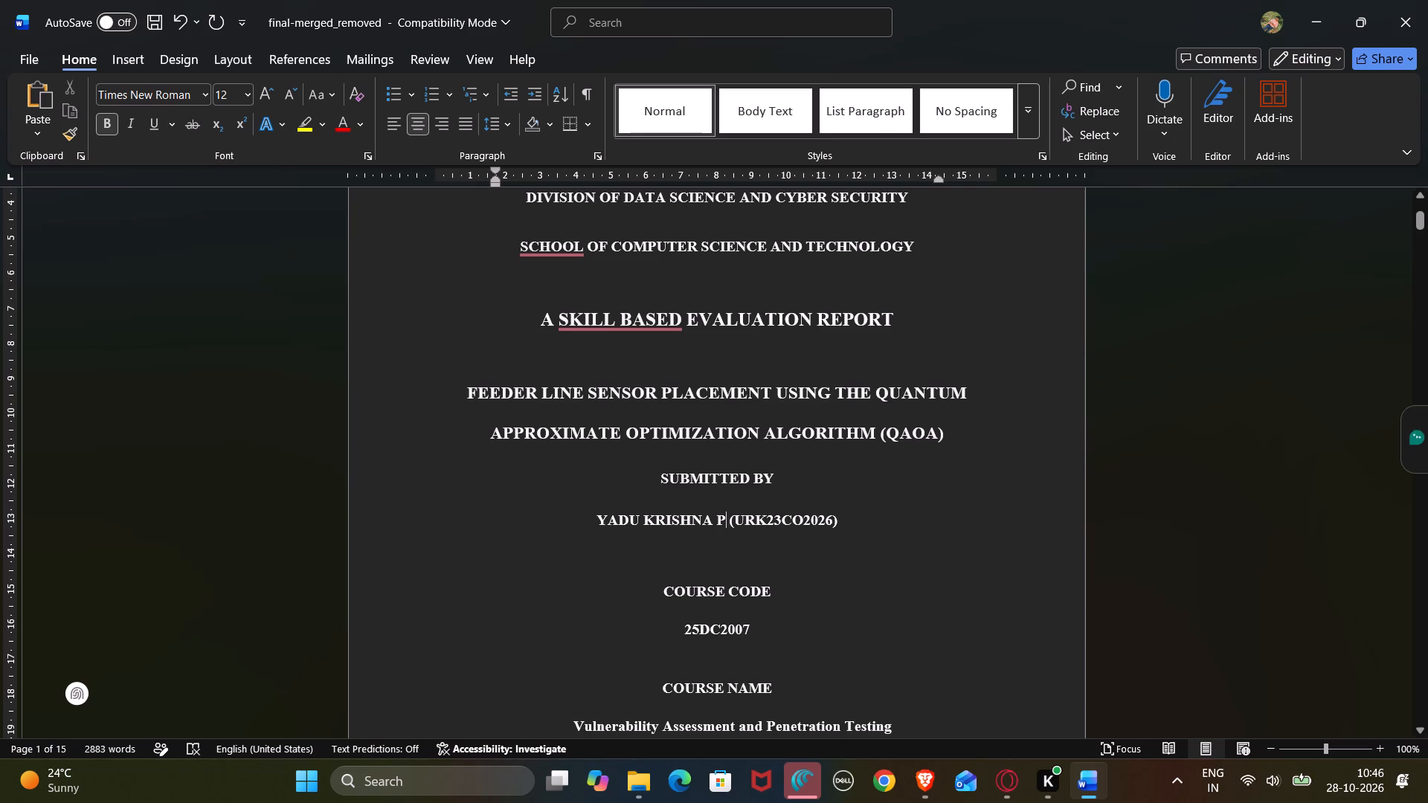
Look through the report from the cover page to the evaluation sheet and back, checking for details that still need replacing.
{"action": "scroll", "coordinate": [706, 544], "scroll_direction": "down", "scroll_amount": 3}
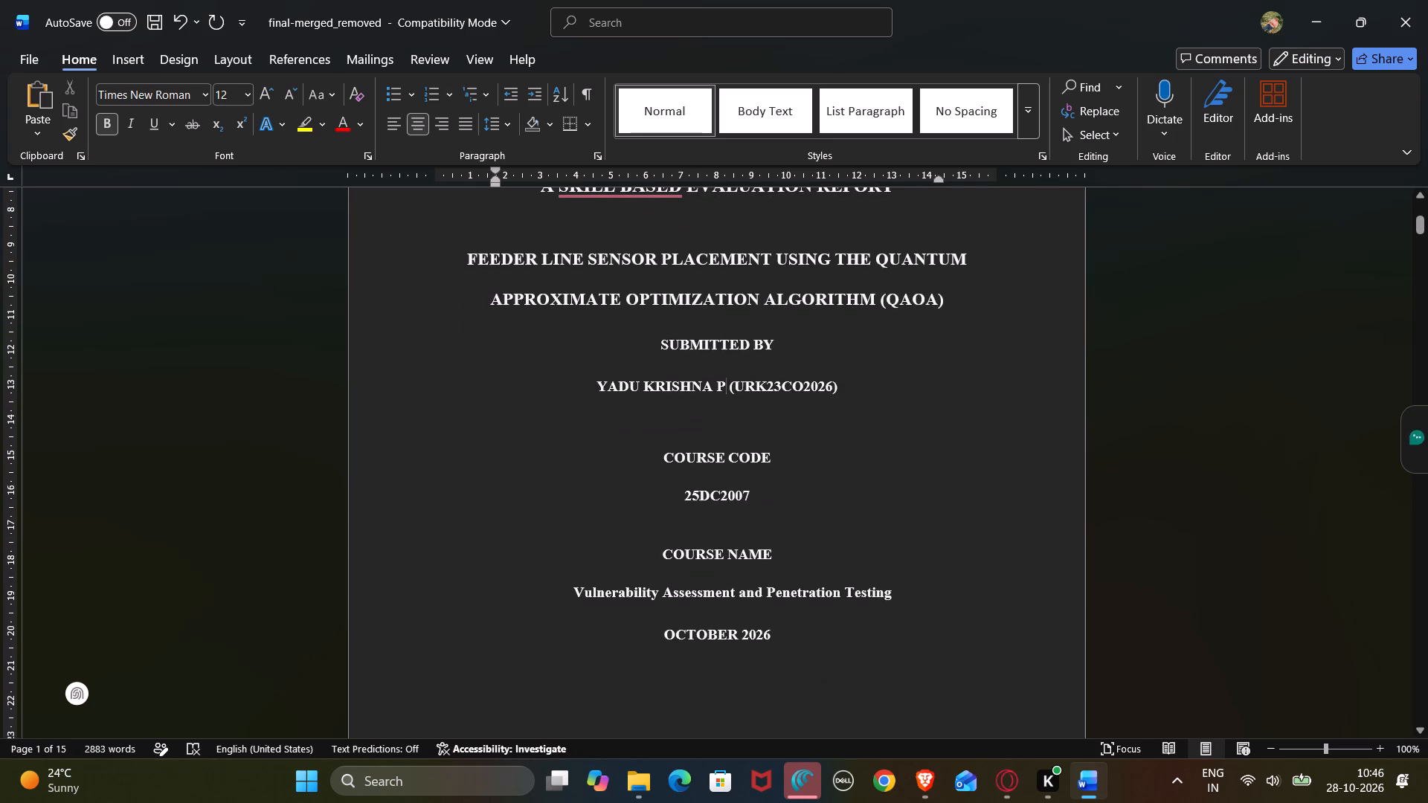
{"action": "scroll", "coordinate": [702, 430], "scroll_direction": "down", "scroll_amount": 2}
{"action": "scroll", "coordinate": [703, 432], "scroll_direction": "down", "scroll_amount": 20}
{"action": "scroll", "coordinate": [703, 432], "scroll_direction": "down", "scroll_amount": 8}
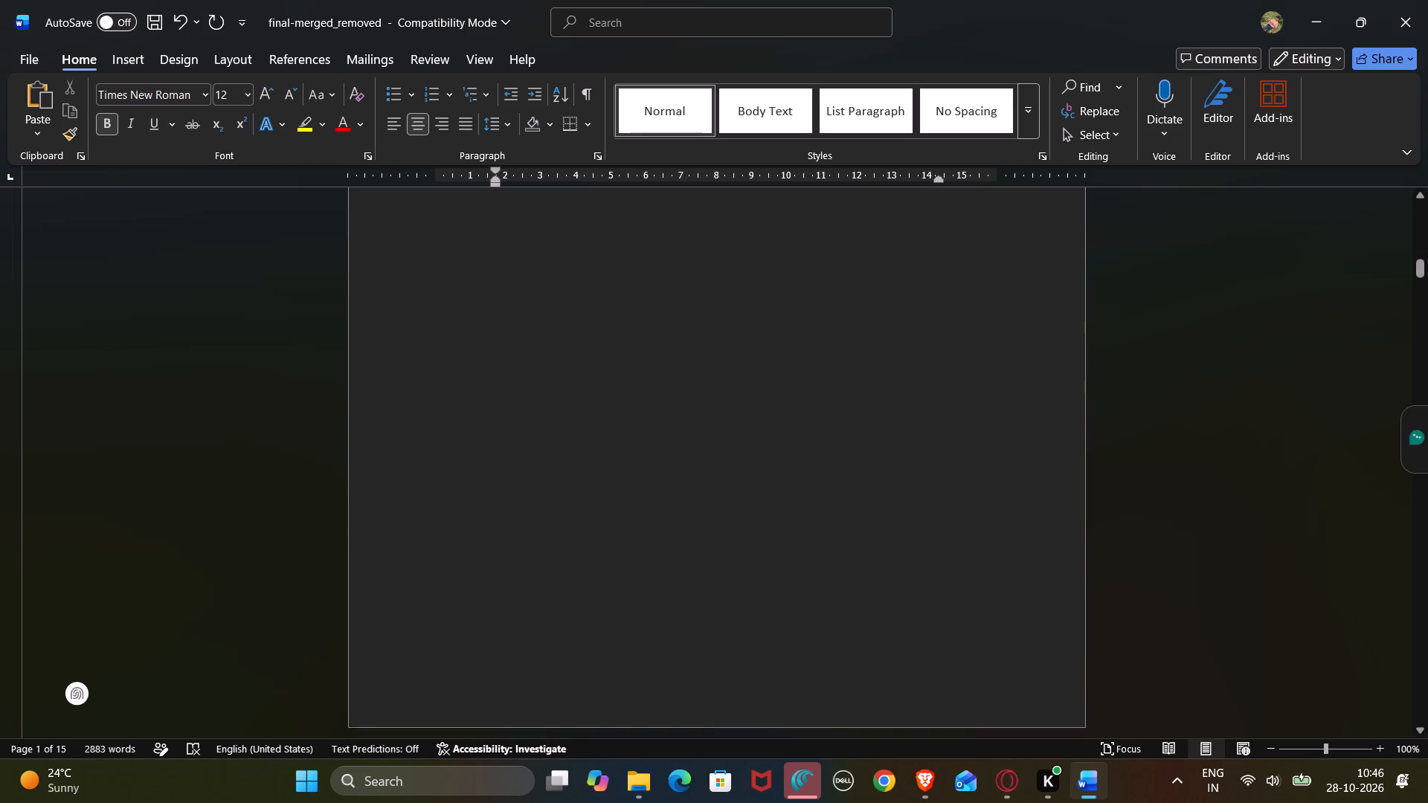
{"action": "scroll", "coordinate": [703, 430], "scroll_direction": "down", "scroll_amount": 18}
{"action": "scroll", "coordinate": [707, 437], "scroll_direction": "down", "scroll_amount": 4}
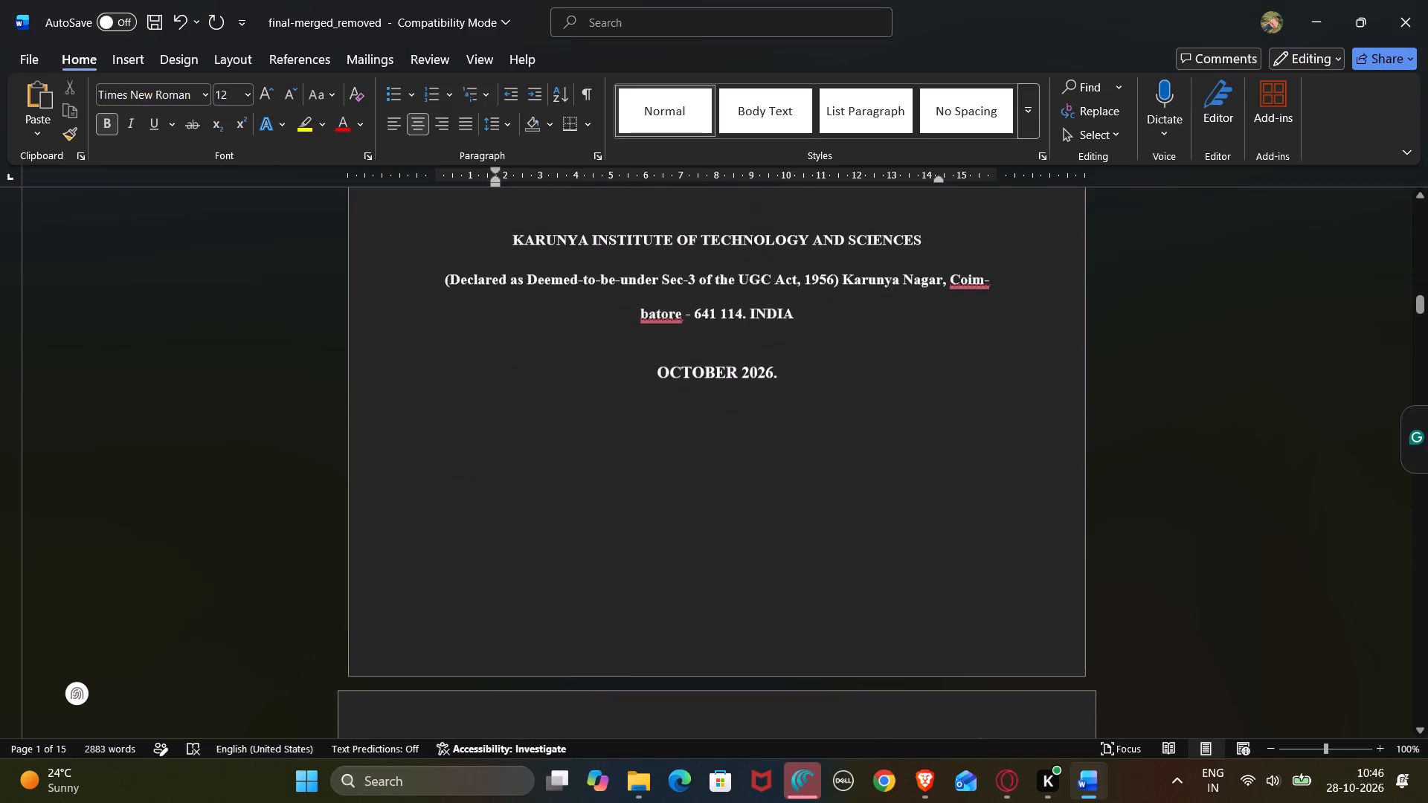
{"action": "scroll", "coordinate": [565, 529], "scroll_direction": "down", "scroll_amount": 5}
{"action": "scroll", "coordinate": [560, 523], "scroll_direction": "up", "scroll_amount": 4}
{"action": "scroll", "coordinate": [559, 524], "scroll_direction": "down", "scroll_amount": 4}
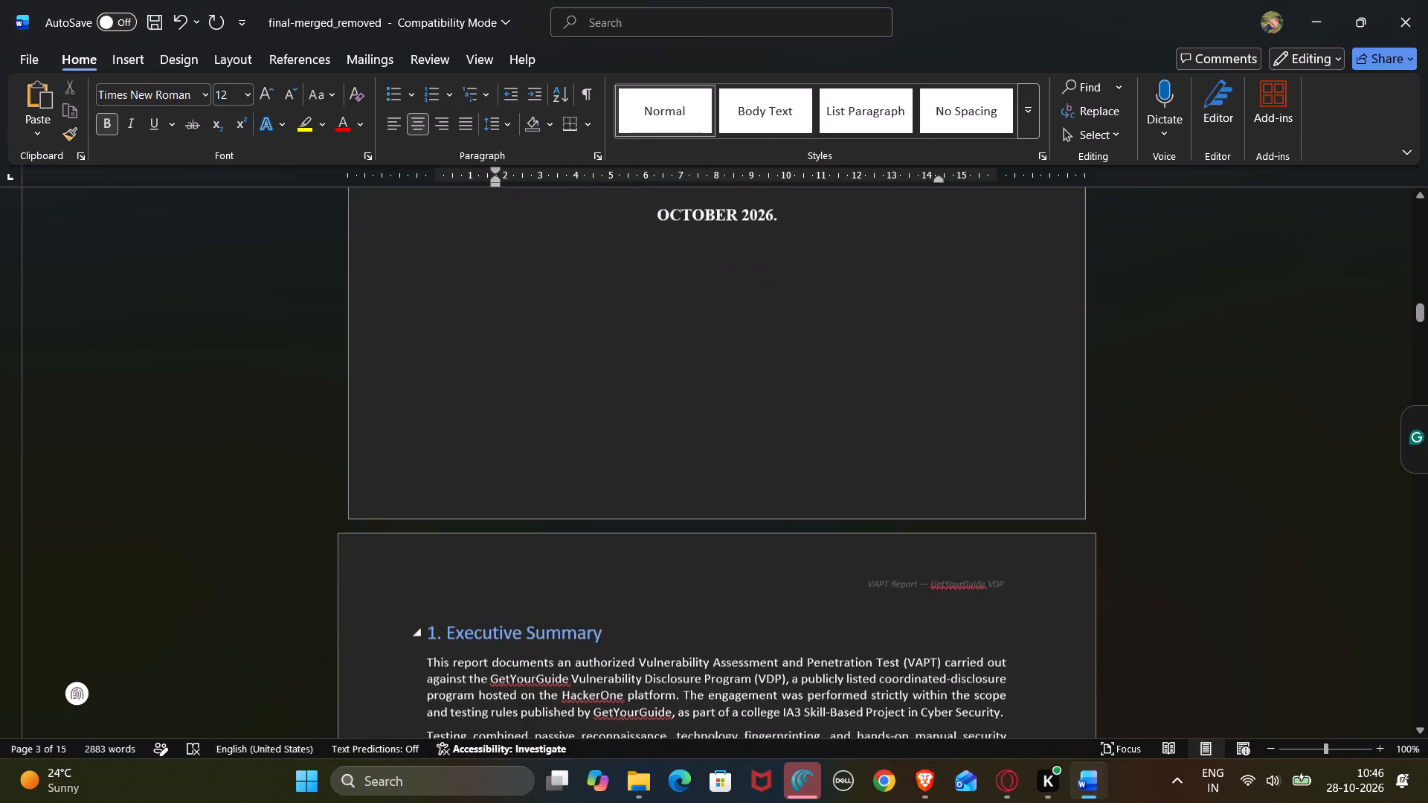
{"action": "scroll", "coordinate": [557, 526], "scroll_direction": "down", "scroll_amount": 15}
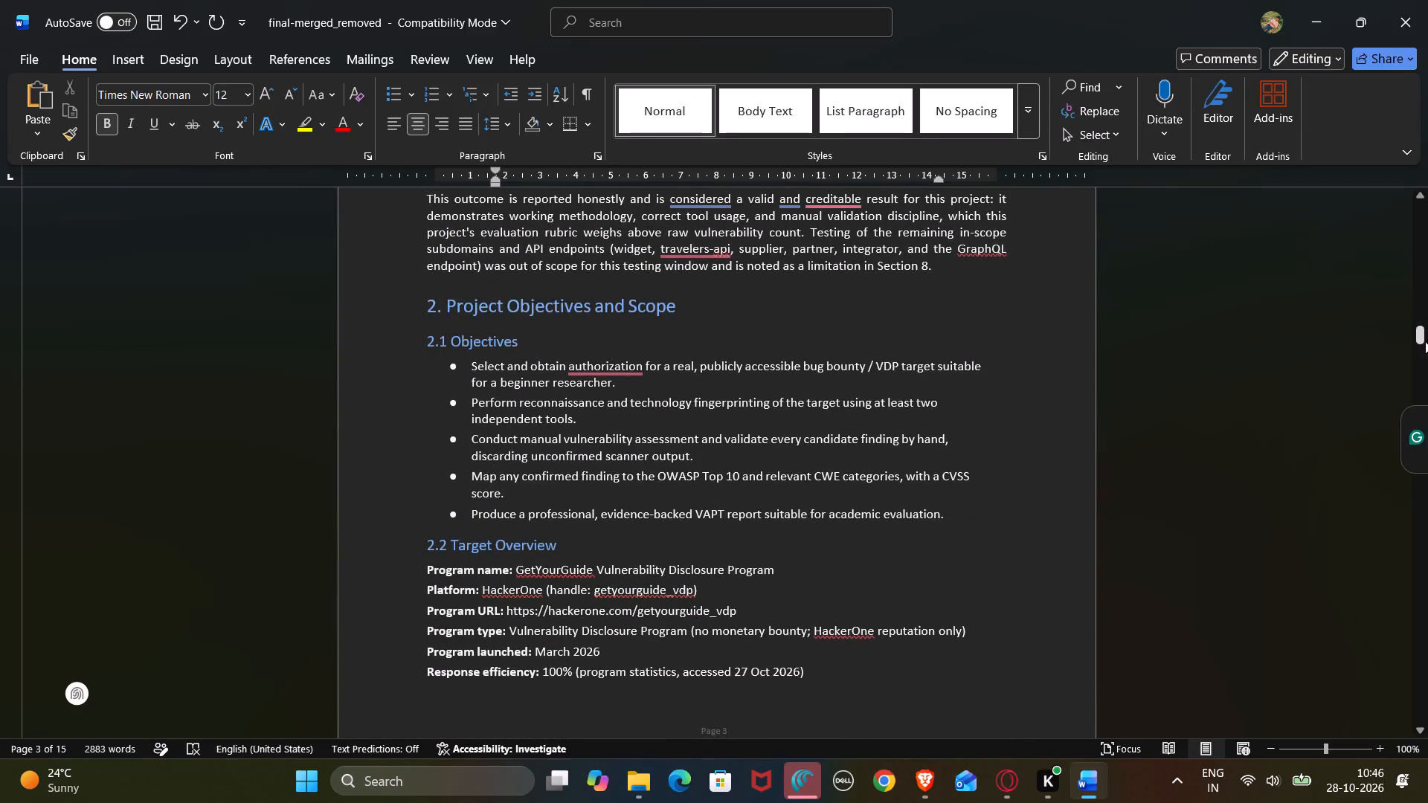
{"action": "left_click_drag", "start_coordinate": [1424, 339], "coordinate": [1427, 574]}
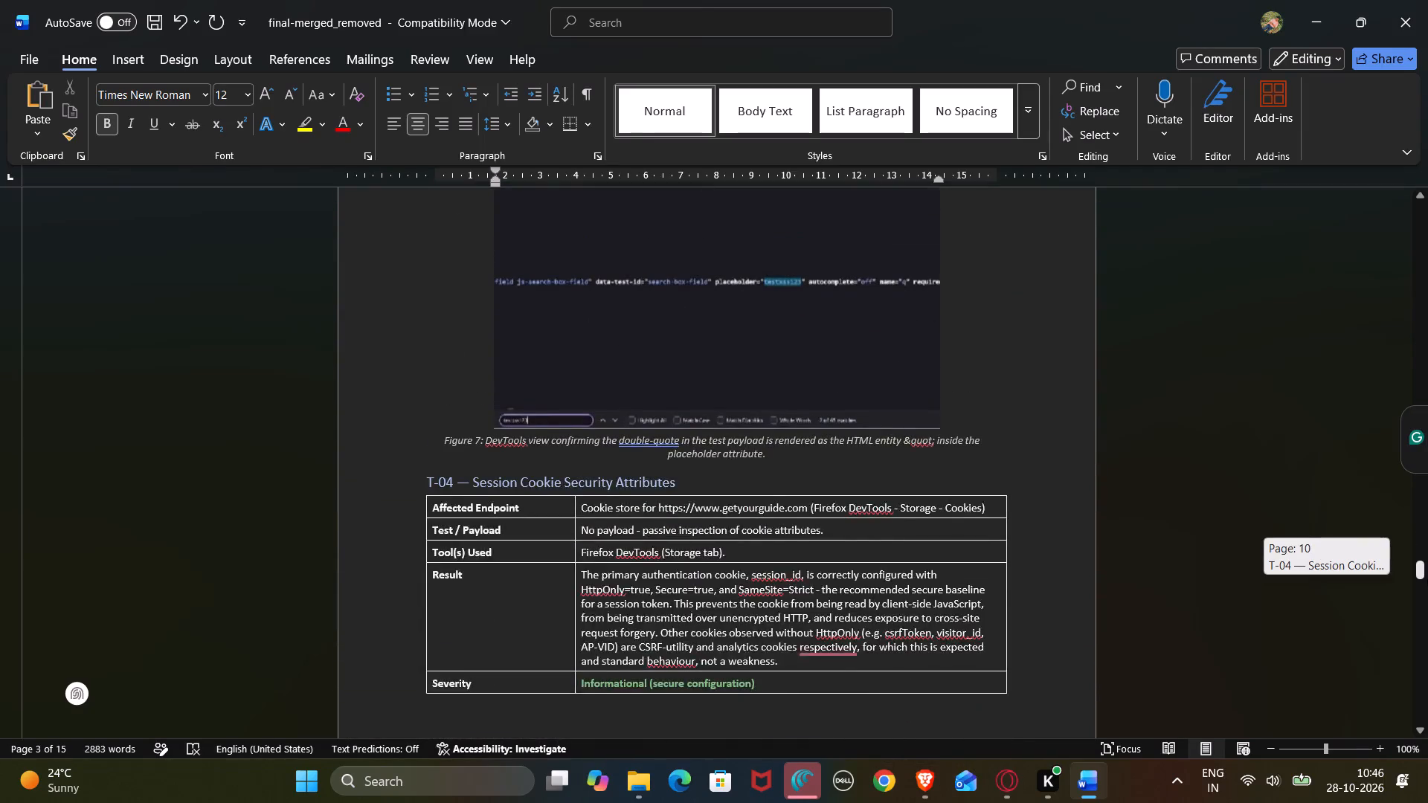
{"action": "left_click_drag", "start_coordinate": [1427, 574], "coordinate": [1422, 686]}
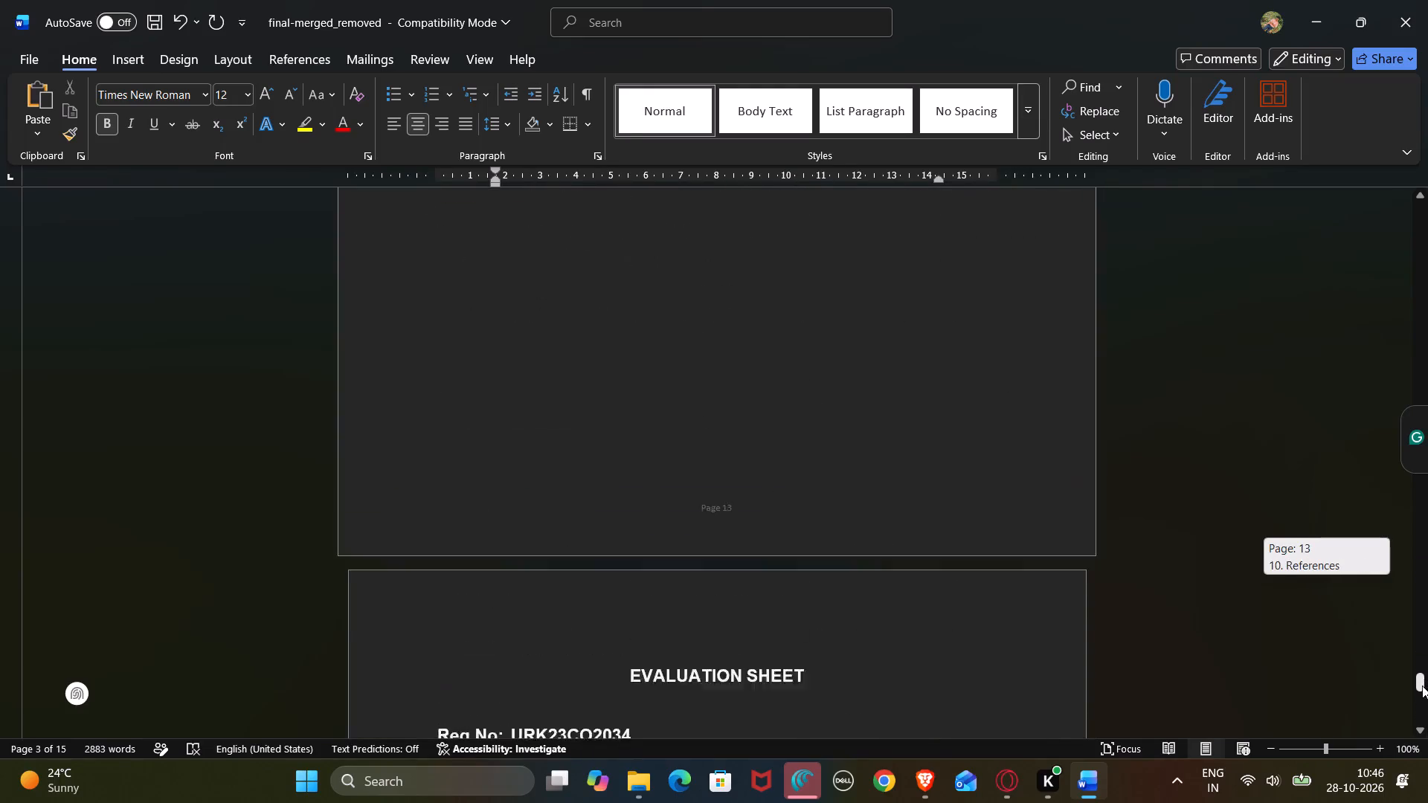
{"action": "left_click_drag", "start_coordinate": [1422, 686], "coordinate": [1368, 234]}
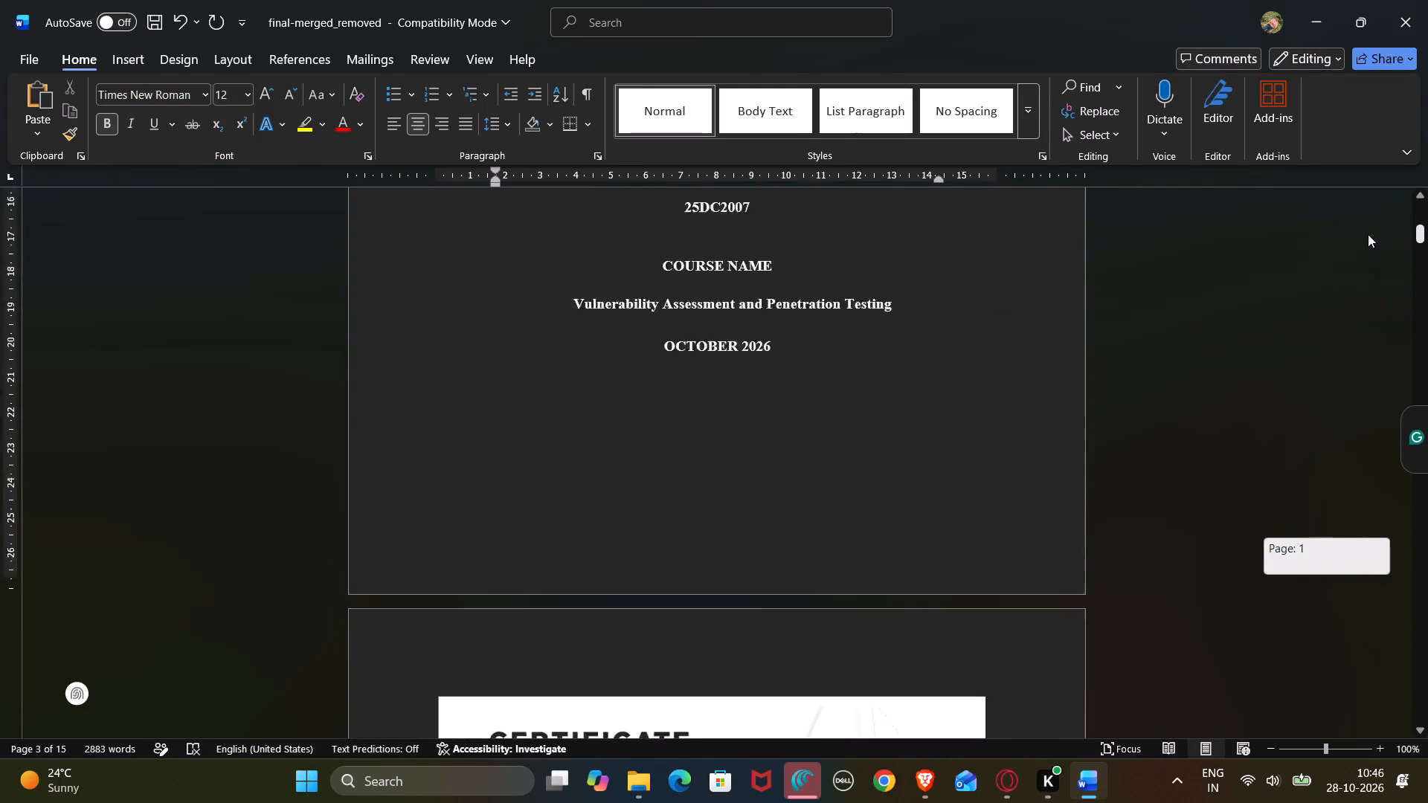
{"action": "left_click_drag", "start_coordinate": [1368, 234], "coordinate": [1361, 222]}
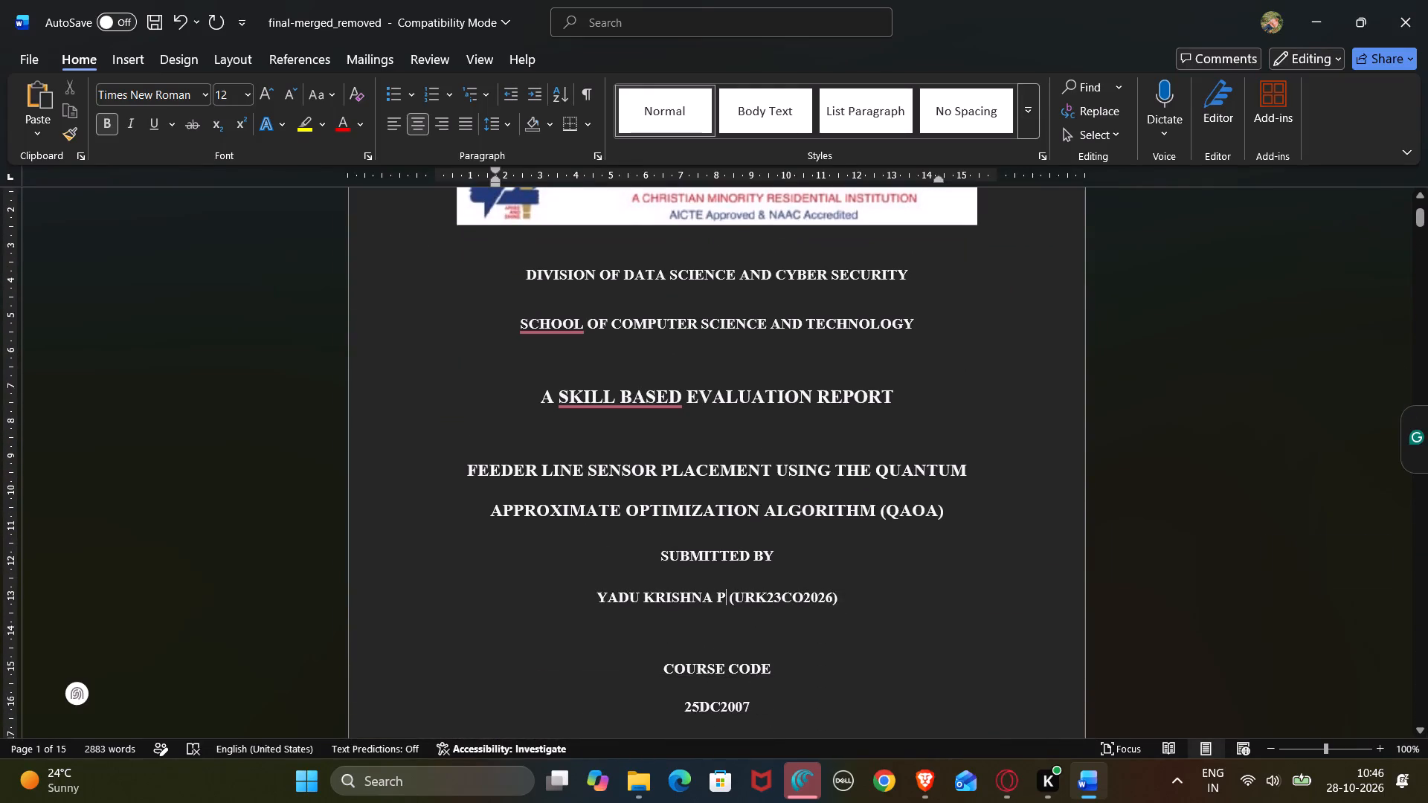
{"action": "scroll", "coordinate": [1270, 322], "scroll_direction": "down", "scroll_amount": 3}
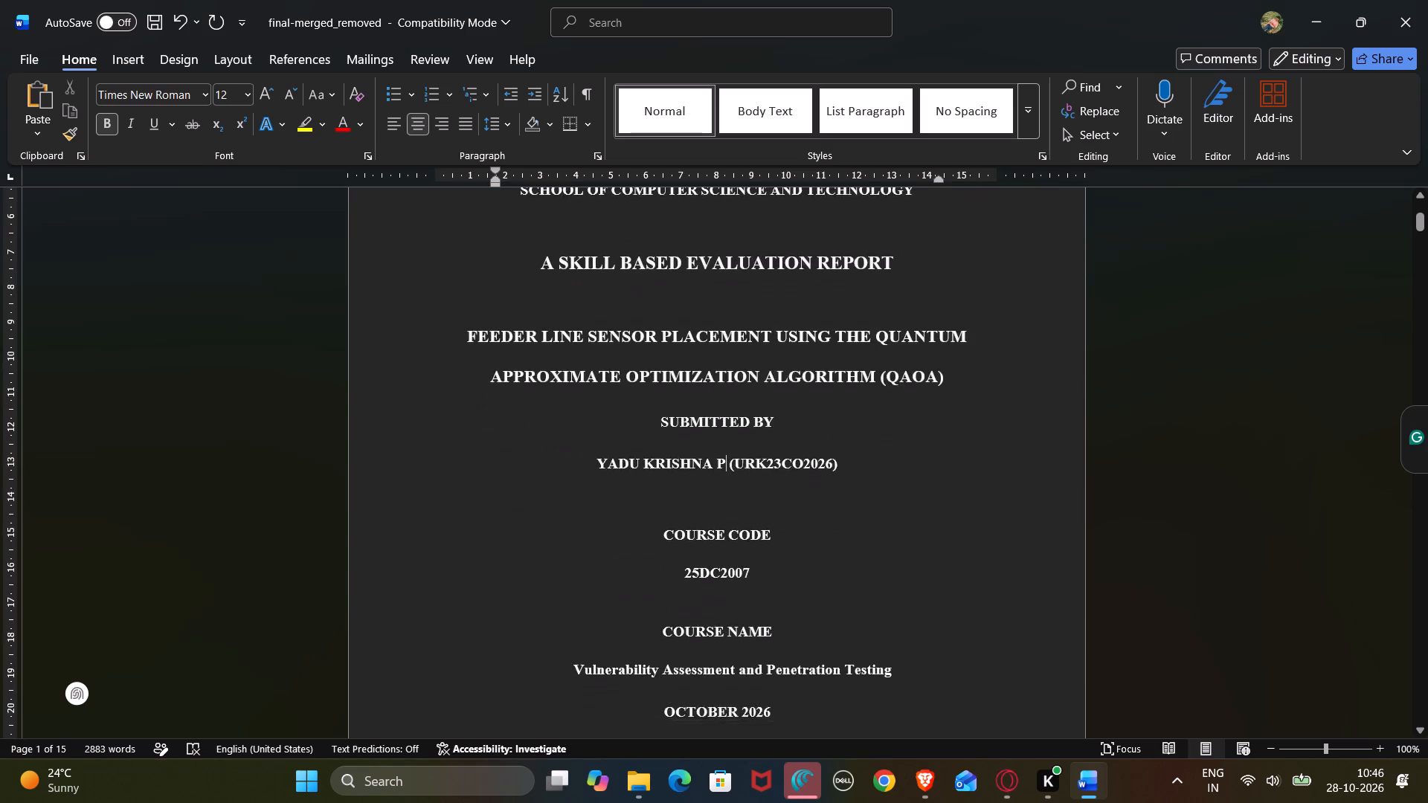
{"action": "scroll", "coordinate": [1270, 322], "scroll_direction": "down", "scroll_amount": 2}
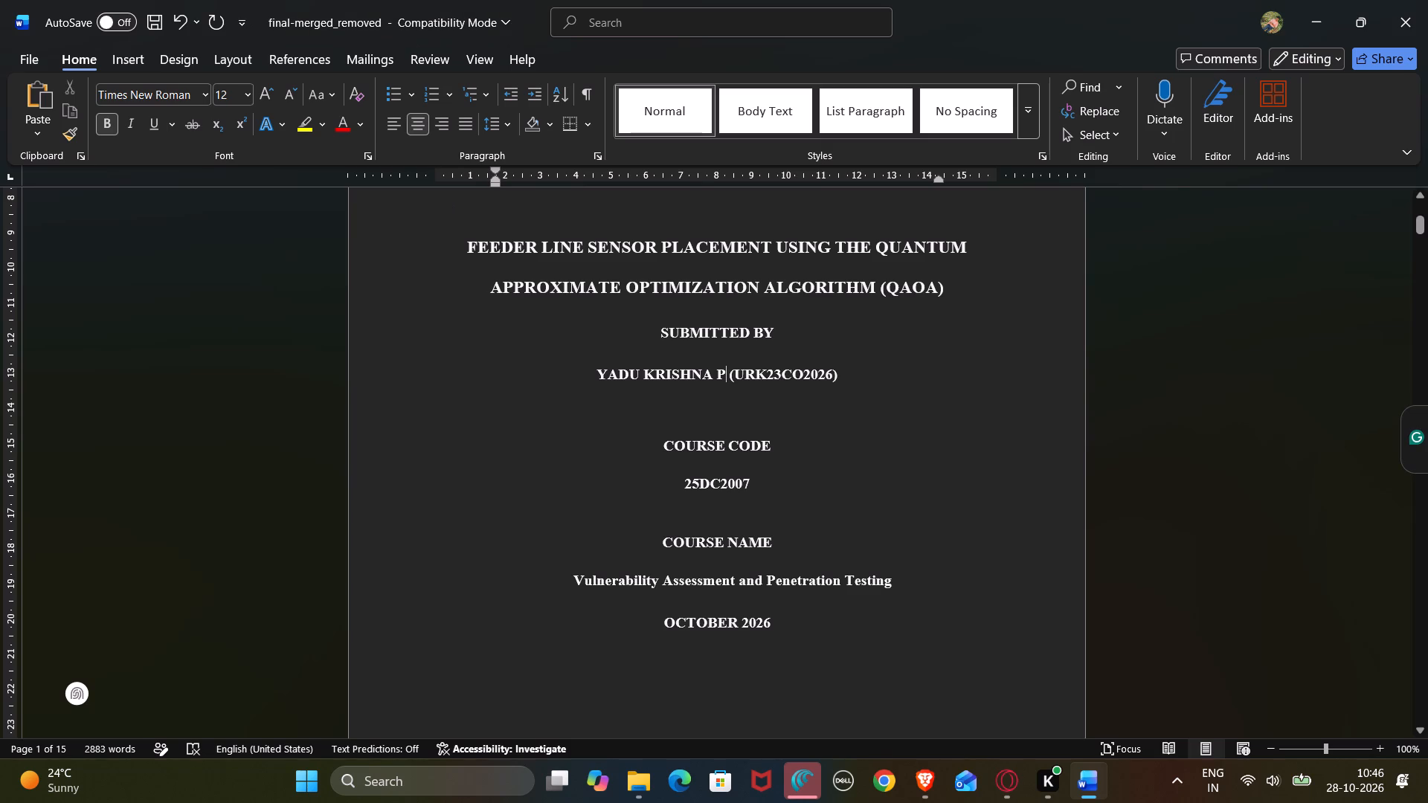
{"action": "scroll", "coordinate": [527, 306], "scroll_direction": "up", "scroll_amount": 10}
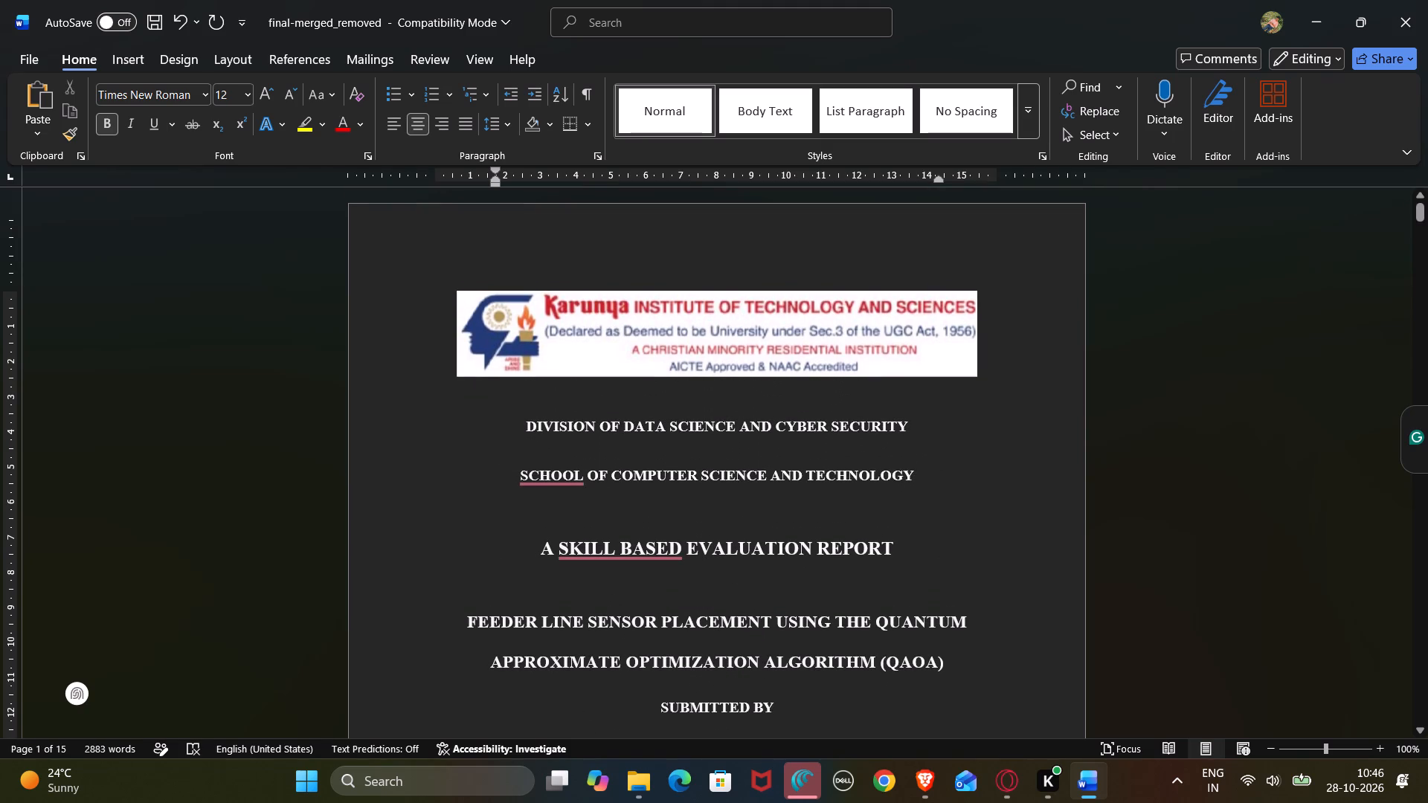
Review the cover page, the Qualys certificate and the WEB APPLICATION PENETRATION title page for correct names, register numbers and course details.
{"action": "scroll", "coordinate": [567, 318], "scroll_direction": "down", "scroll_amount": 3}
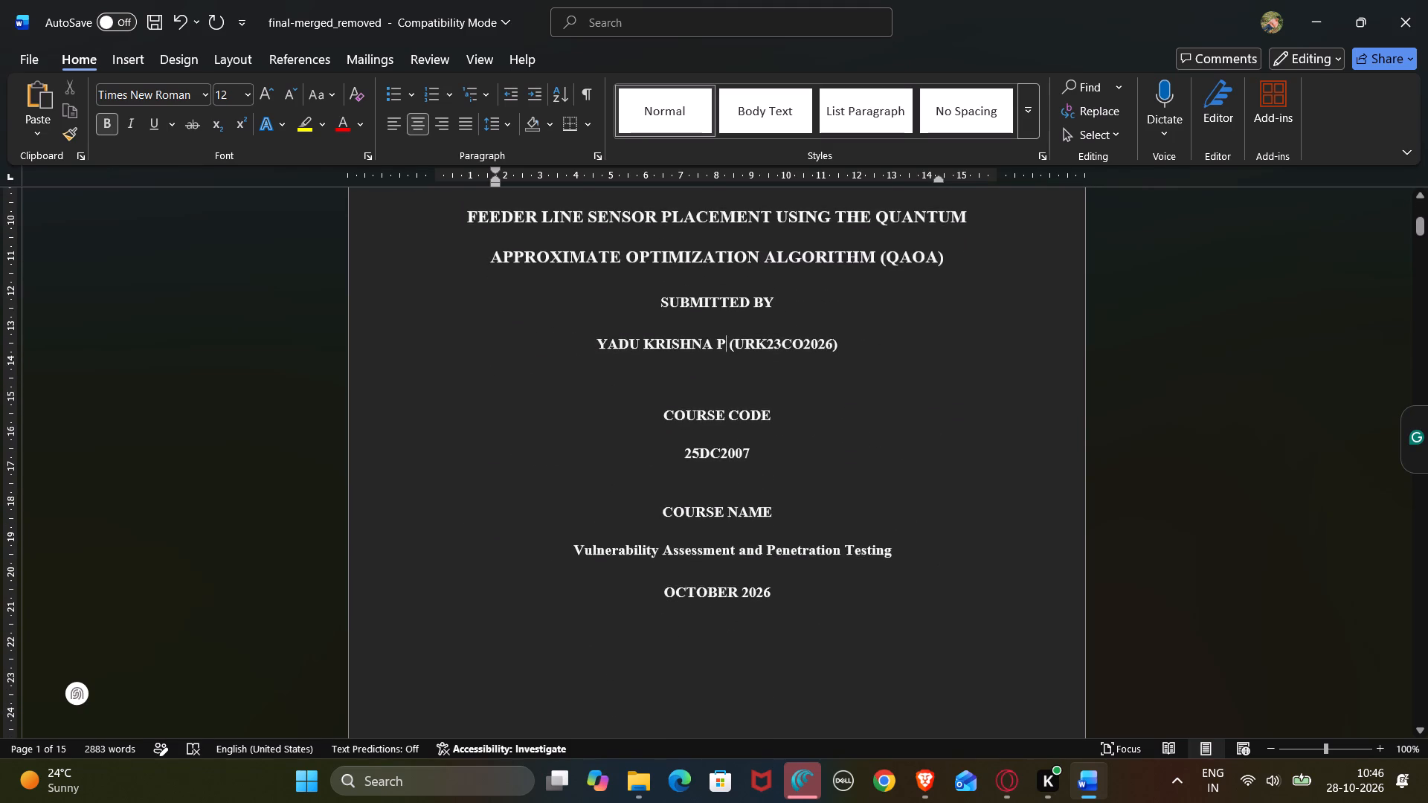
{"action": "scroll", "coordinate": [567, 318], "scroll_direction": "down", "scroll_amount": 1}
{"action": "scroll", "coordinate": [815, 556], "scroll_direction": "down", "scroll_amount": 1}
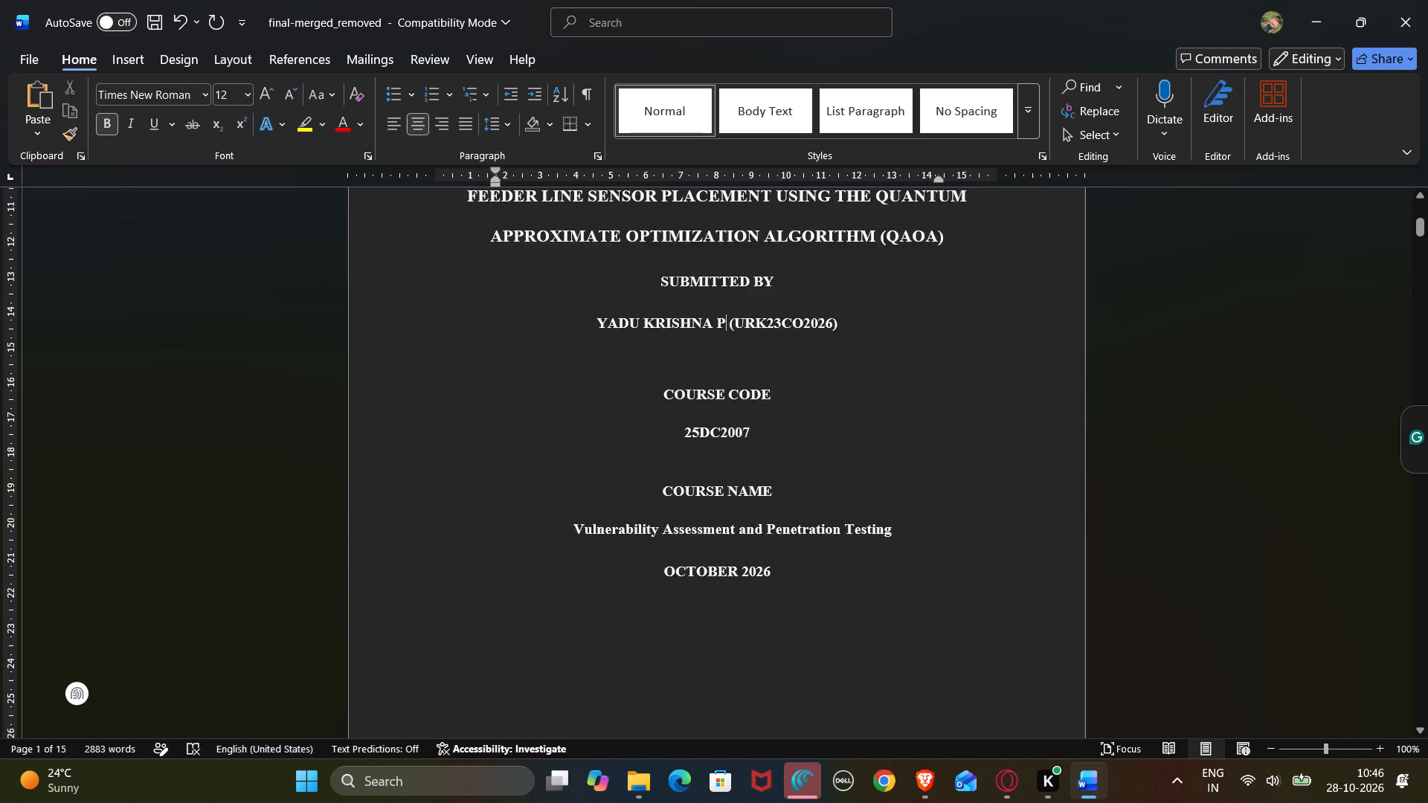
{"action": "scroll", "coordinate": [815, 555], "scroll_direction": "down", "scroll_amount": 19}
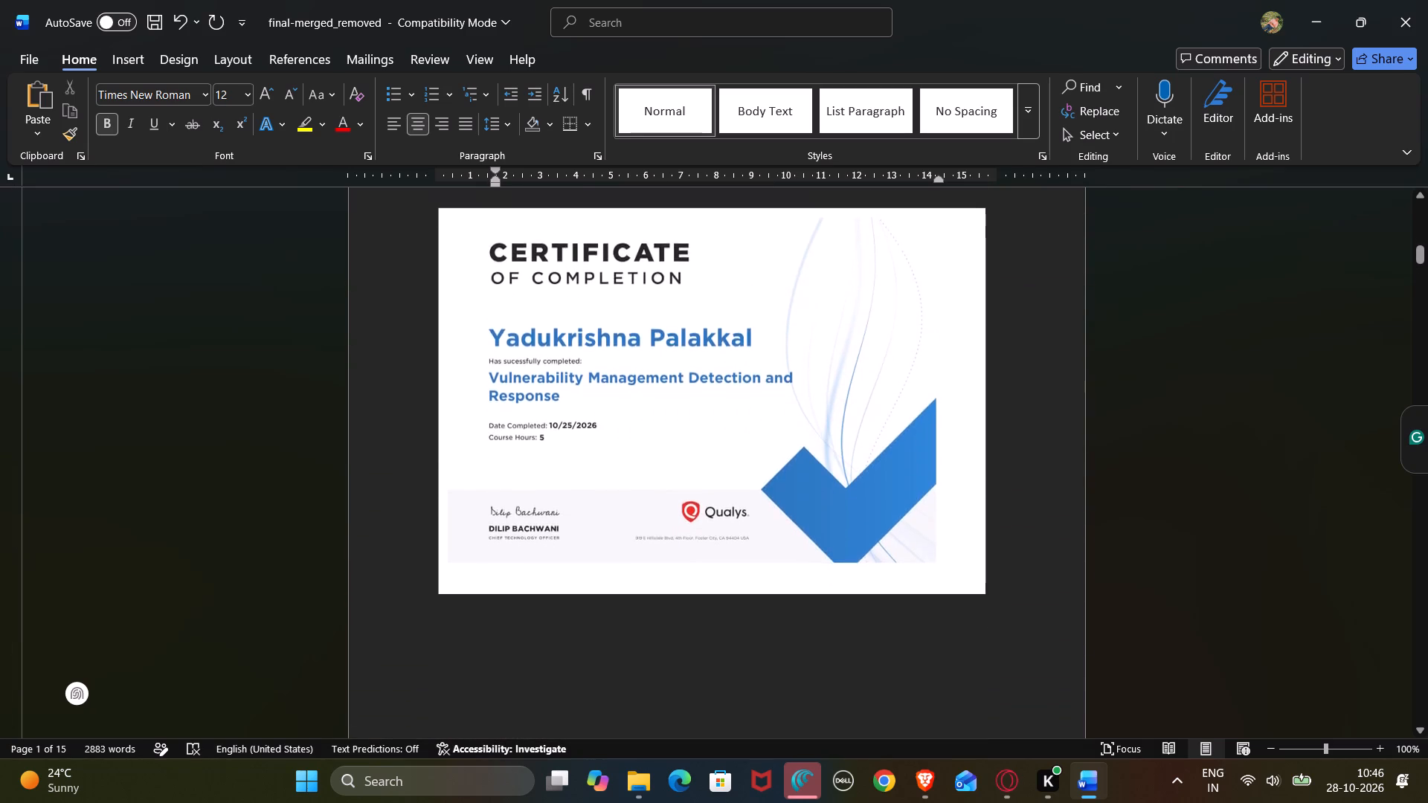
{"action": "scroll", "coordinate": [815, 504], "scroll_direction": "down", "scroll_amount": 11}
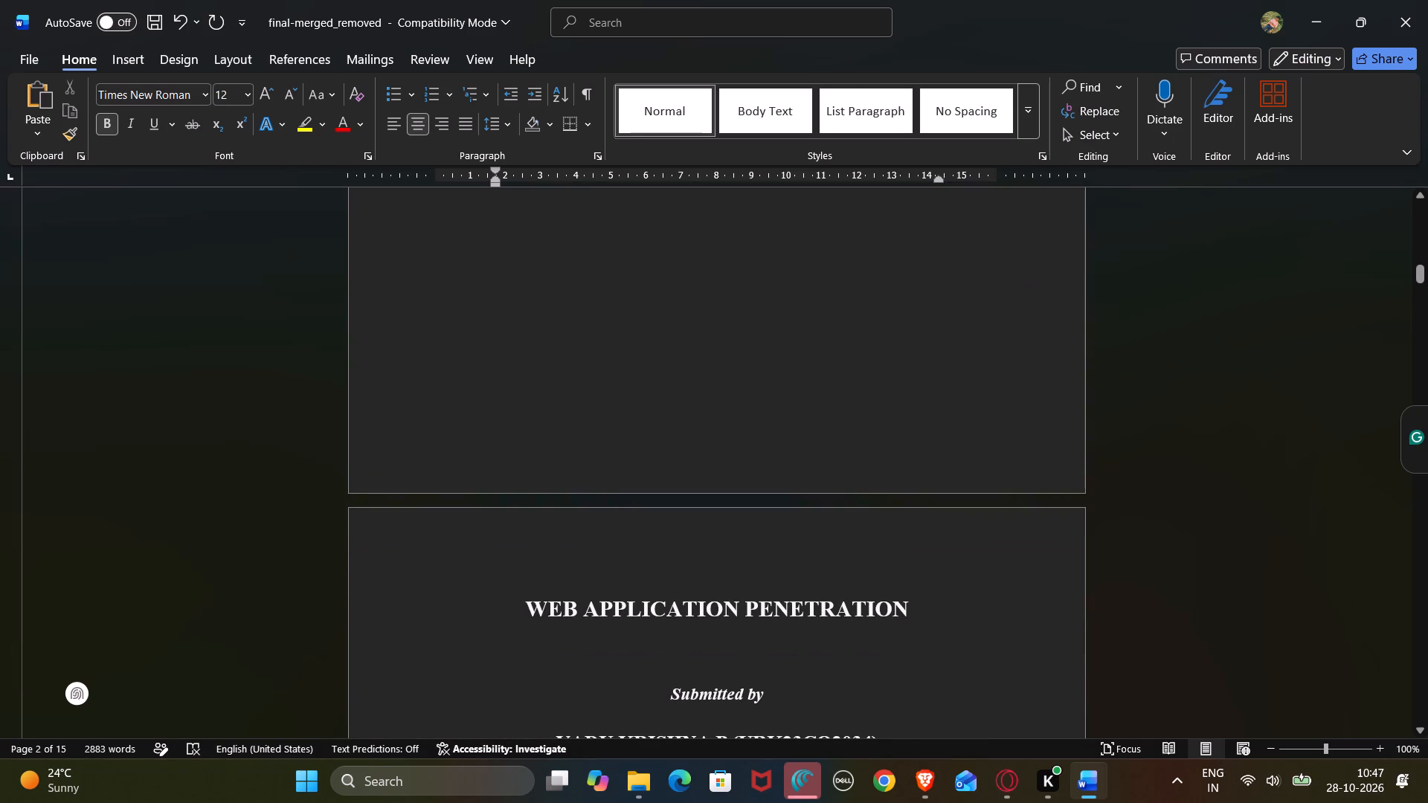
{"action": "scroll", "coordinate": [811, 482], "scroll_direction": "down", "scroll_amount": 4}
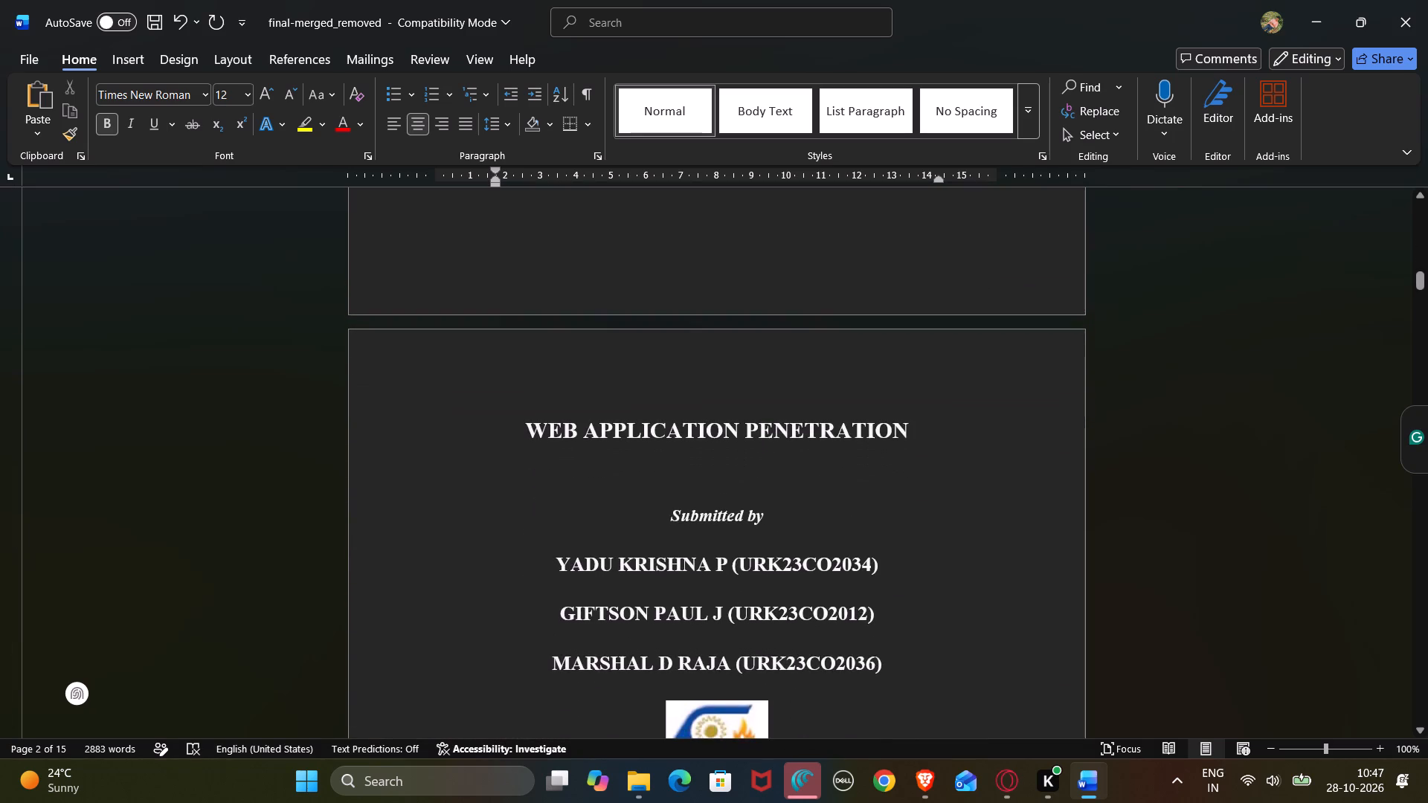
{"action": "scroll", "coordinate": [812, 482], "scroll_direction": "down", "scroll_amount": 12}
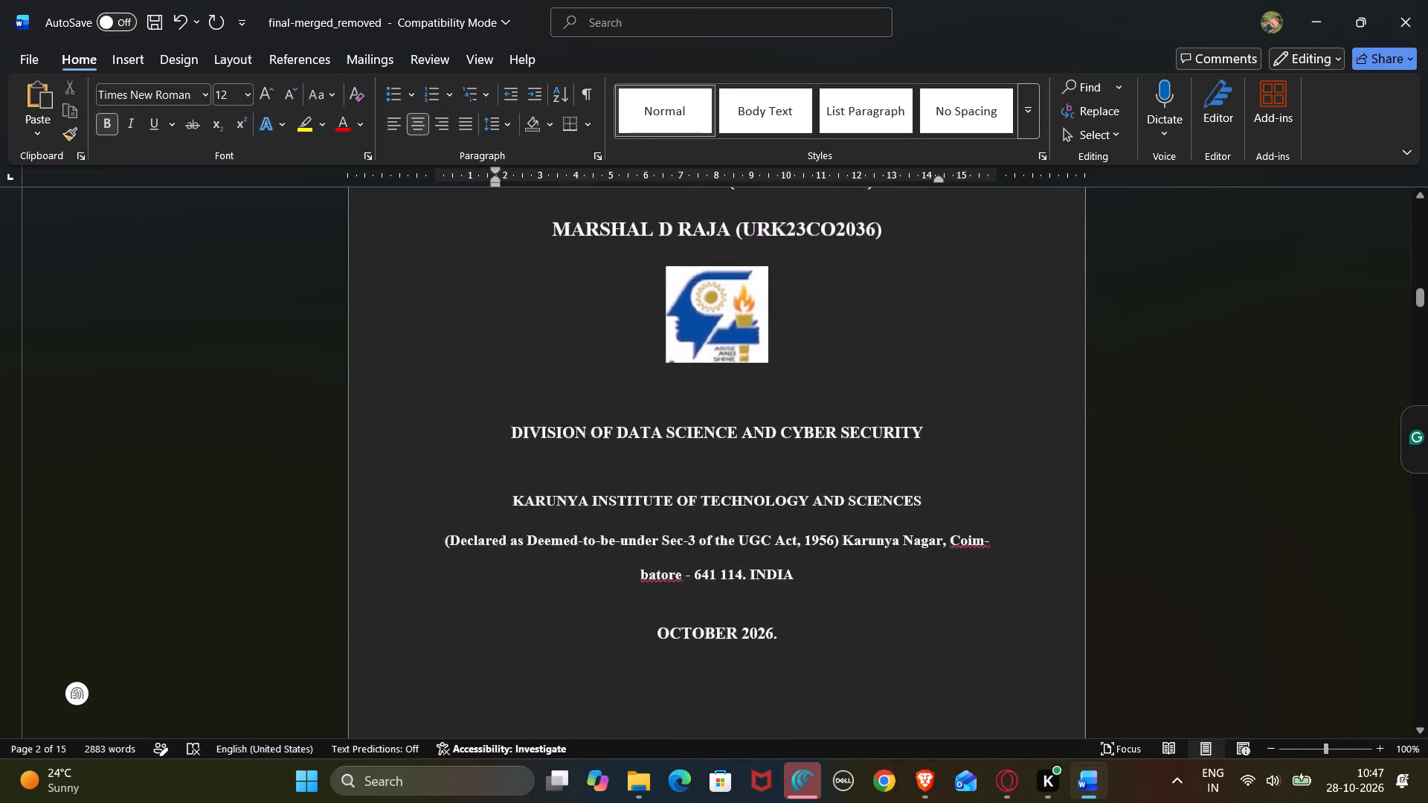
Read through the report body from Project Objectives and Scope to Methodology and Testing Phases, checking the text, tables and figures.
{"action": "scroll", "coordinate": [812, 482], "scroll_direction": "down", "scroll_amount": 13}
{"action": "scroll", "coordinate": [812, 482], "scroll_direction": "down", "scroll_amount": 11}
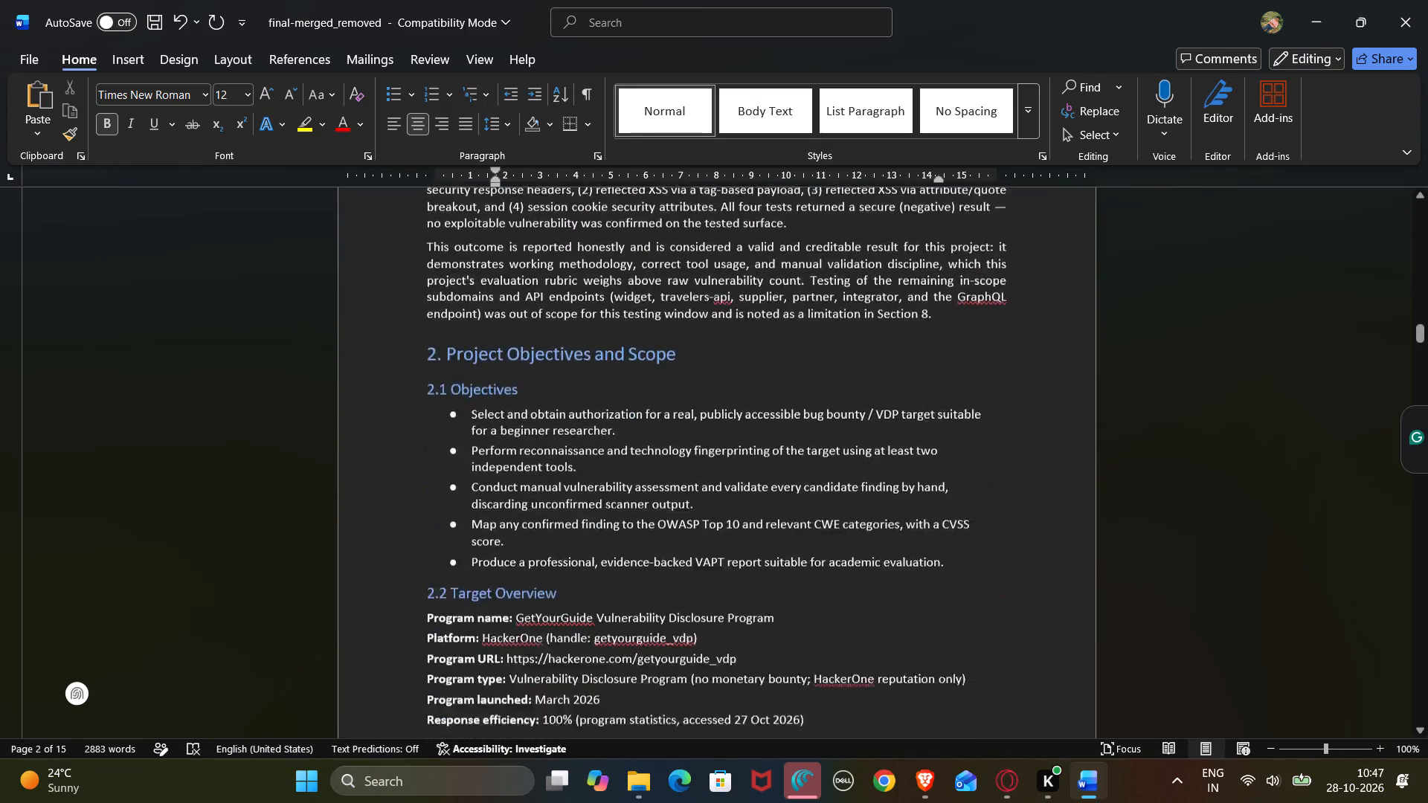
{"action": "scroll", "coordinate": [812, 482], "scroll_direction": "down", "scroll_amount": 3}
{"action": "scroll", "coordinate": [812, 482], "scroll_direction": "up", "scroll_amount": 1}
{"action": "scroll", "coordinate": [812, 482], "scroll_direction": "down", "scroll_amount": 3}
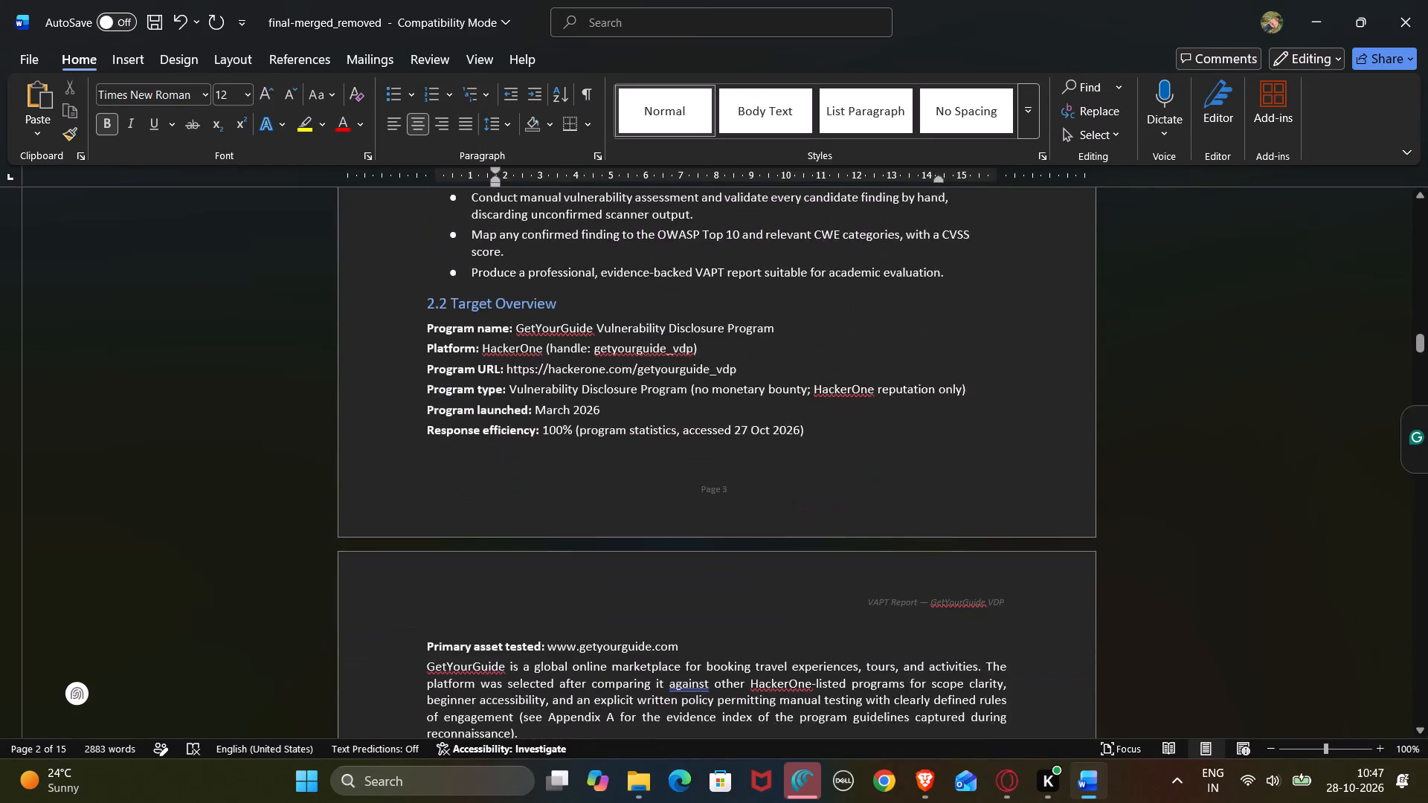
{"action": "scroll", "coordinate": [812, 482], "scroll_direction": "down", "scroll_amount": 19}
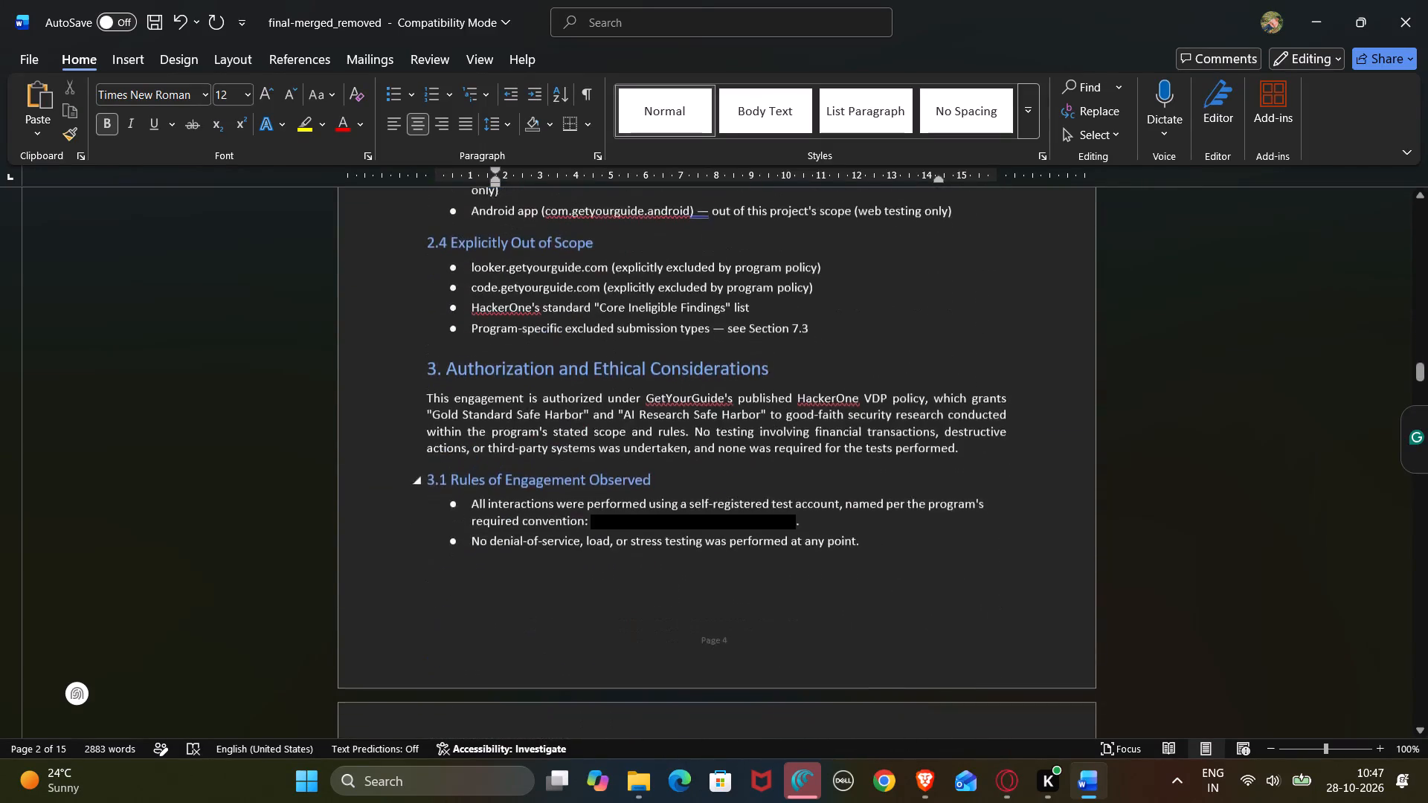
{"action": "scroll", "coordinate": [812, 482], "scroll_direction": "down", "scroll_amount": 15}
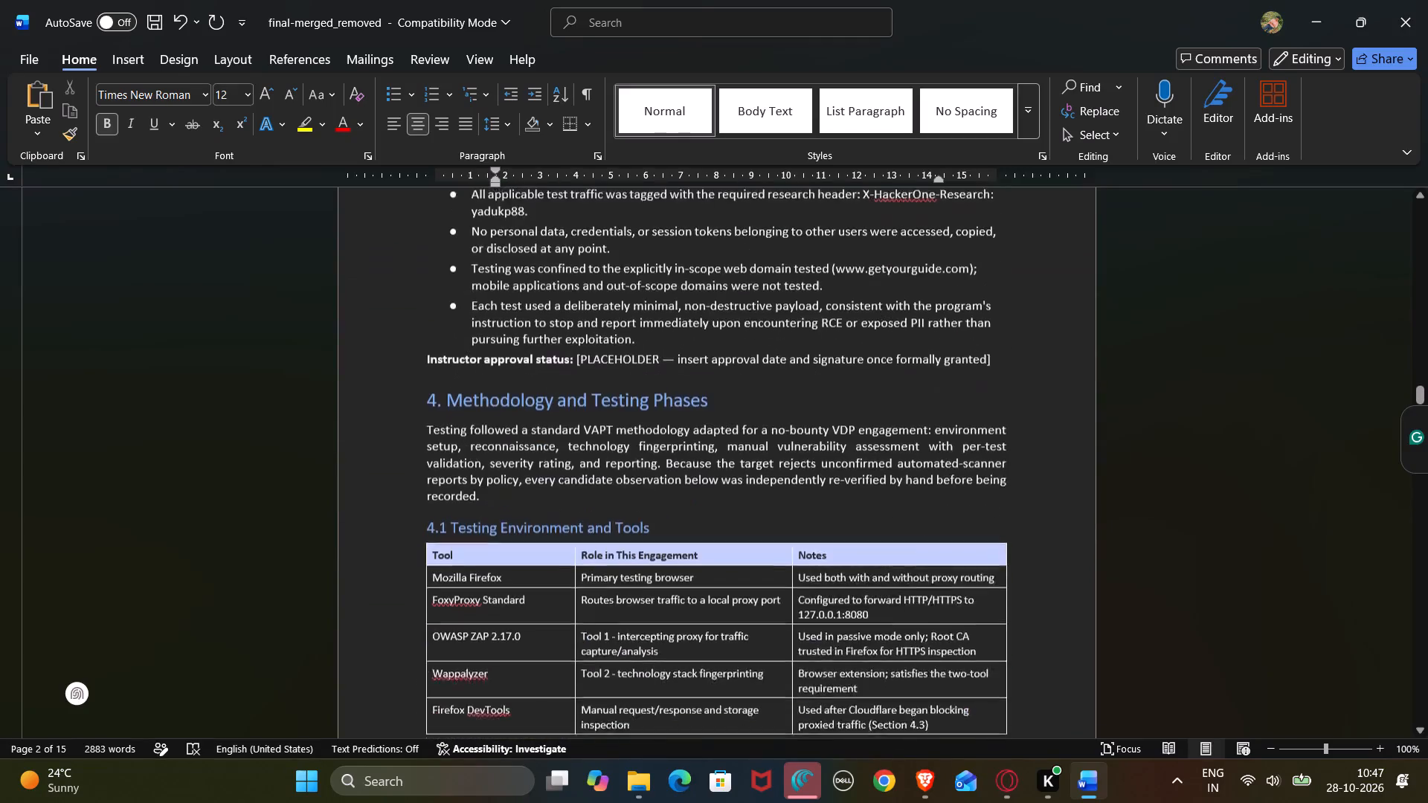
{"action": "scroll", "coordinate": [812, 482], "scroll_direction": "down", "scroll_amount": 6}
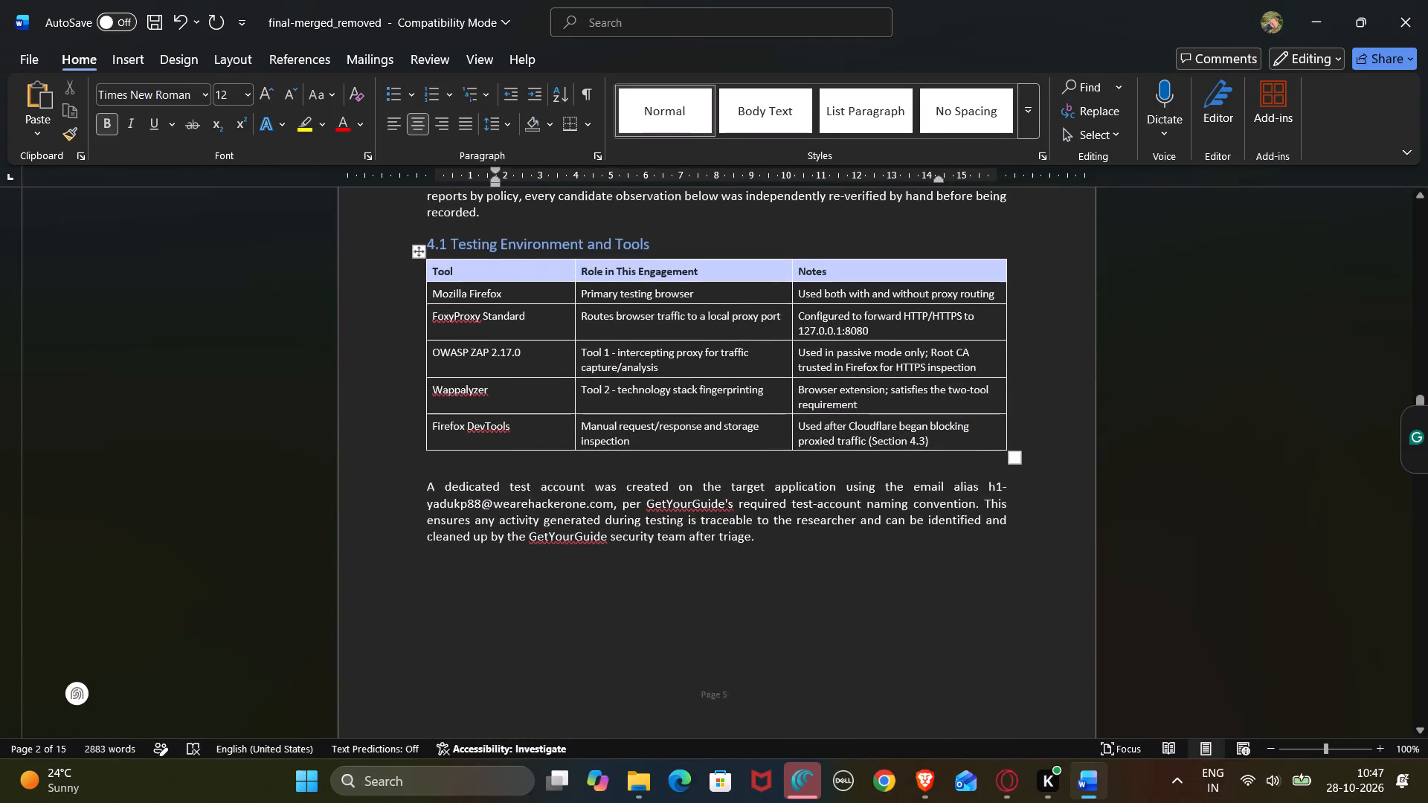
{"action": "scroll", "coordinate": [812, 482], "scroll_direction": "down", "scroll_amount": 3}
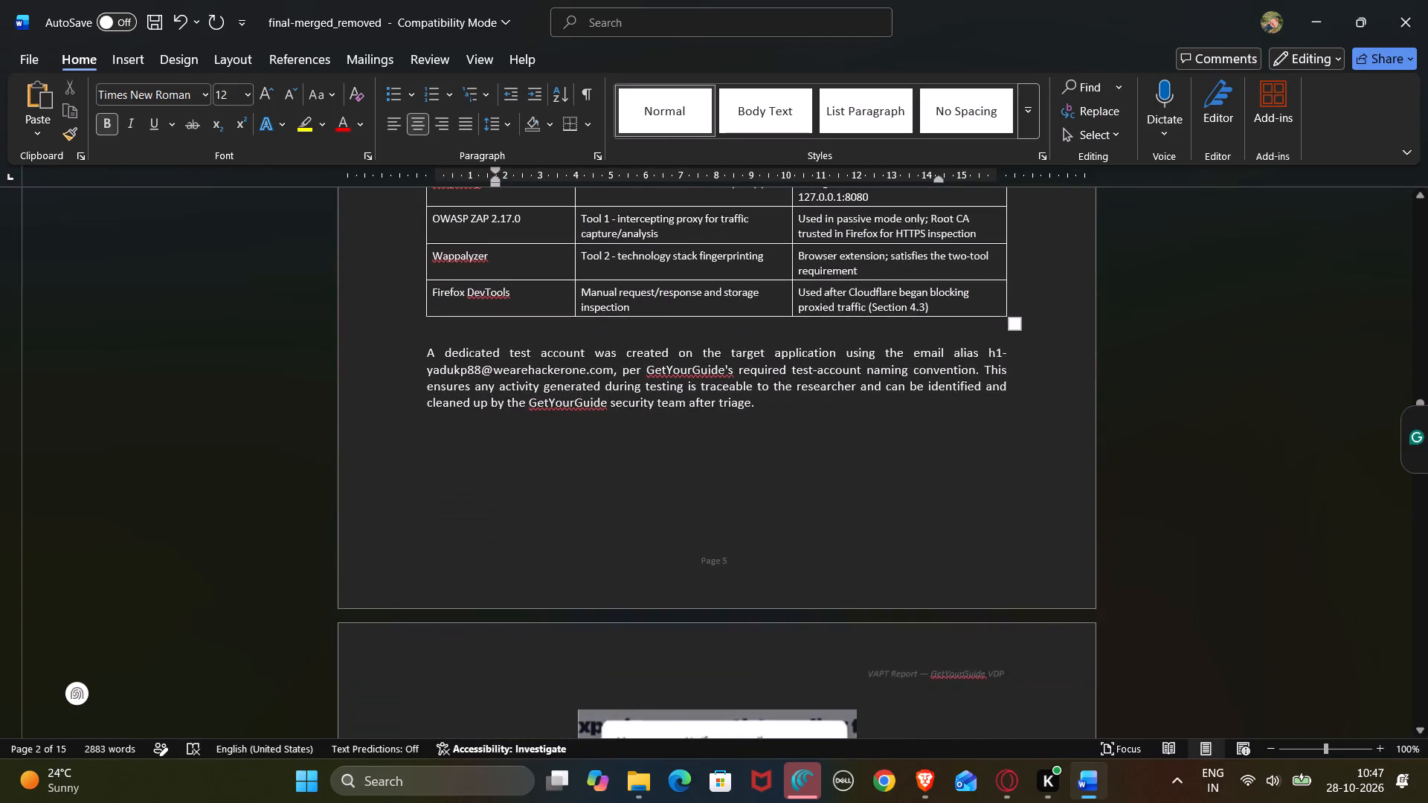
{"action": "scroll", "coordinate": [812, 482], "scroll_direction": "down", "scroll_amount": 7}
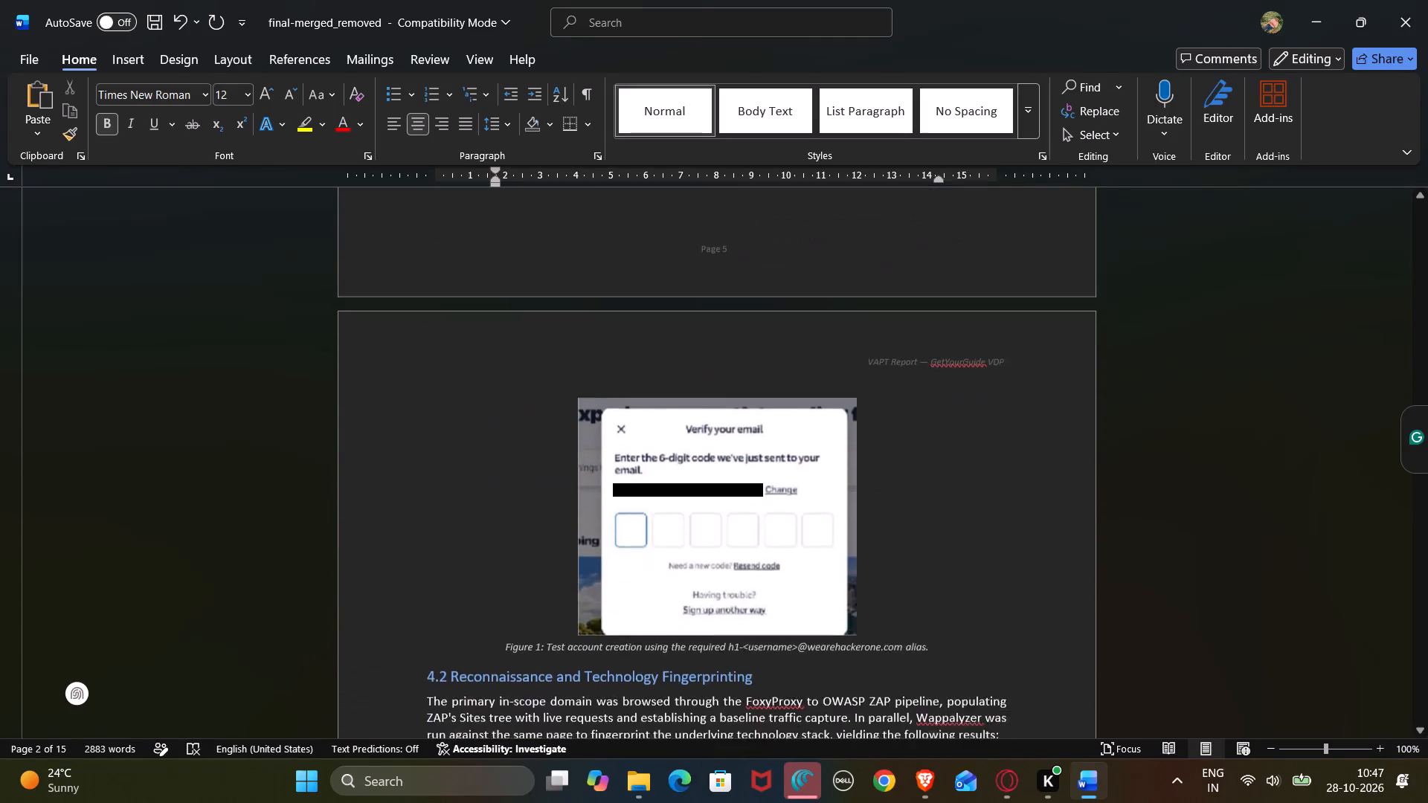
{"action": "scroll", "coordinate": [812, 482], "scroll_direction": "up", "scroll_amount": 4}
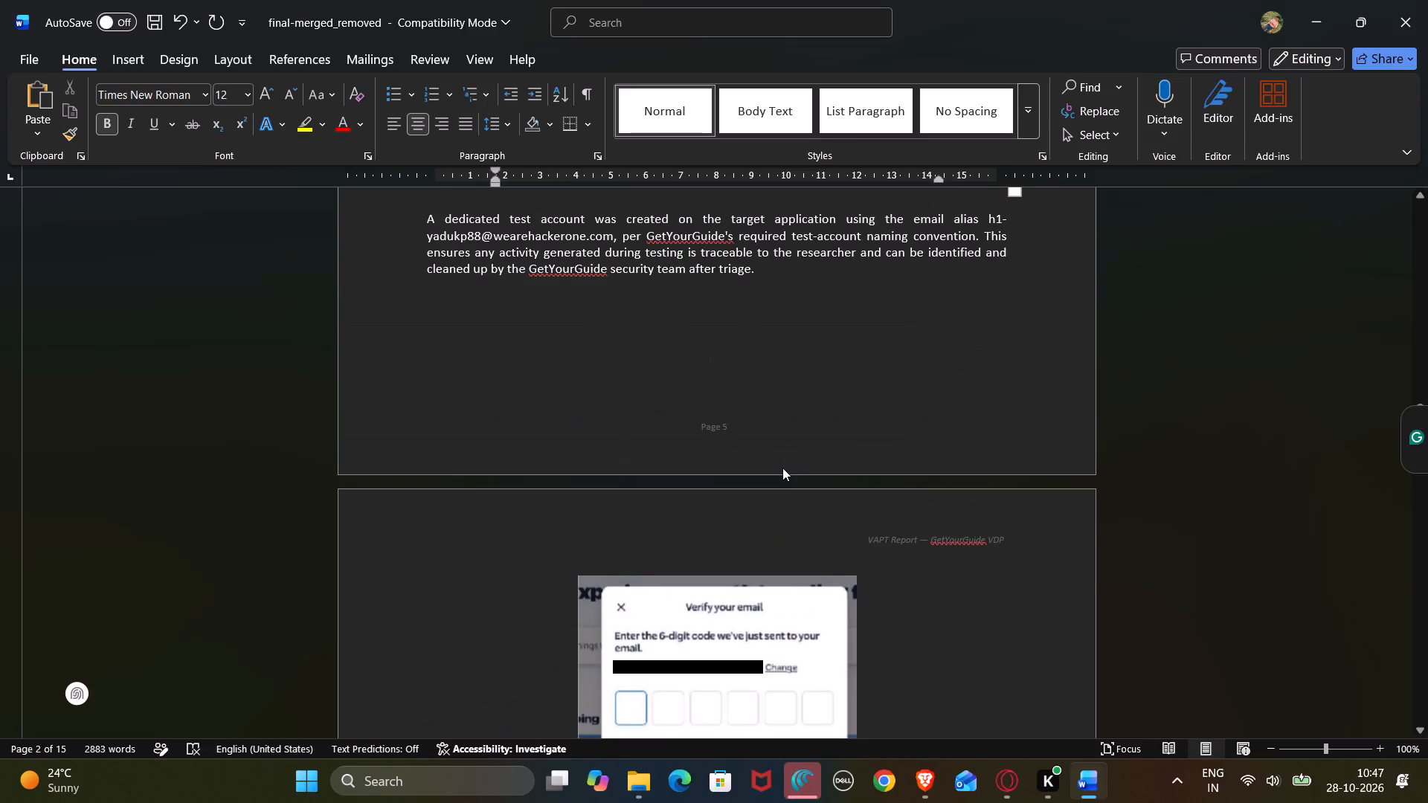
{"action": "scroll", "coordinate": [783, 467], "scroll_direction": "down", "scroll_amount": 20}
{"action": "scroll", "coordinate": [783, 467], "scroll_direction": "down", "scroll_amount": 18}
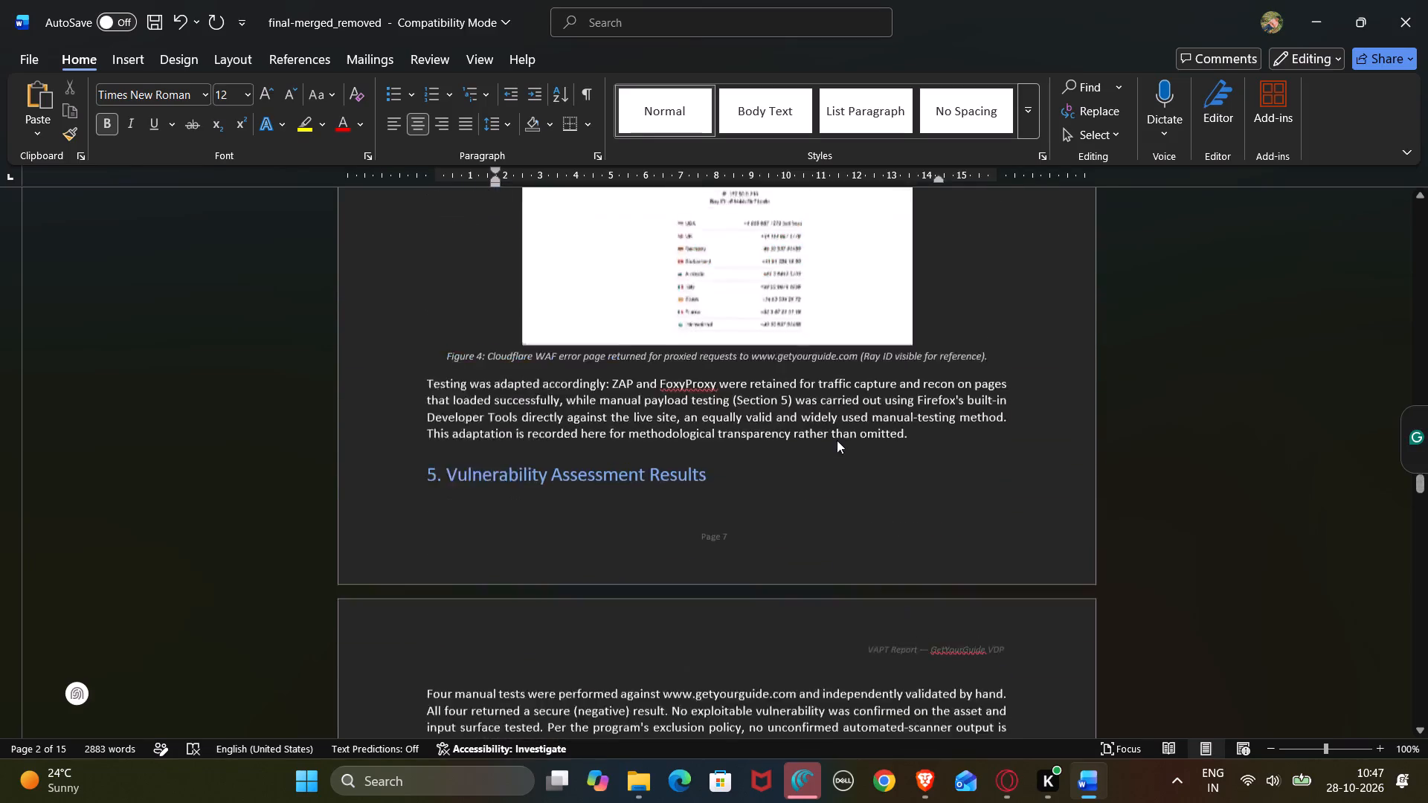
Check the remaining pages from the Vulnerability Assessment Results through the Conclusion to the evaluation sheet's details and rubric table.
{"action": "scroll", "coordinate": [837, 440], "scroll_direction": "down", "scroll_amount": 20}
{"action": "scroll", "coordinate": [837, 440], "scroll_direction": "down", "scroll_amount": 20}
{"action": "scroll", "coordinate": [837, 440], "scroll_direction": "down", "scroll_amount": 4}
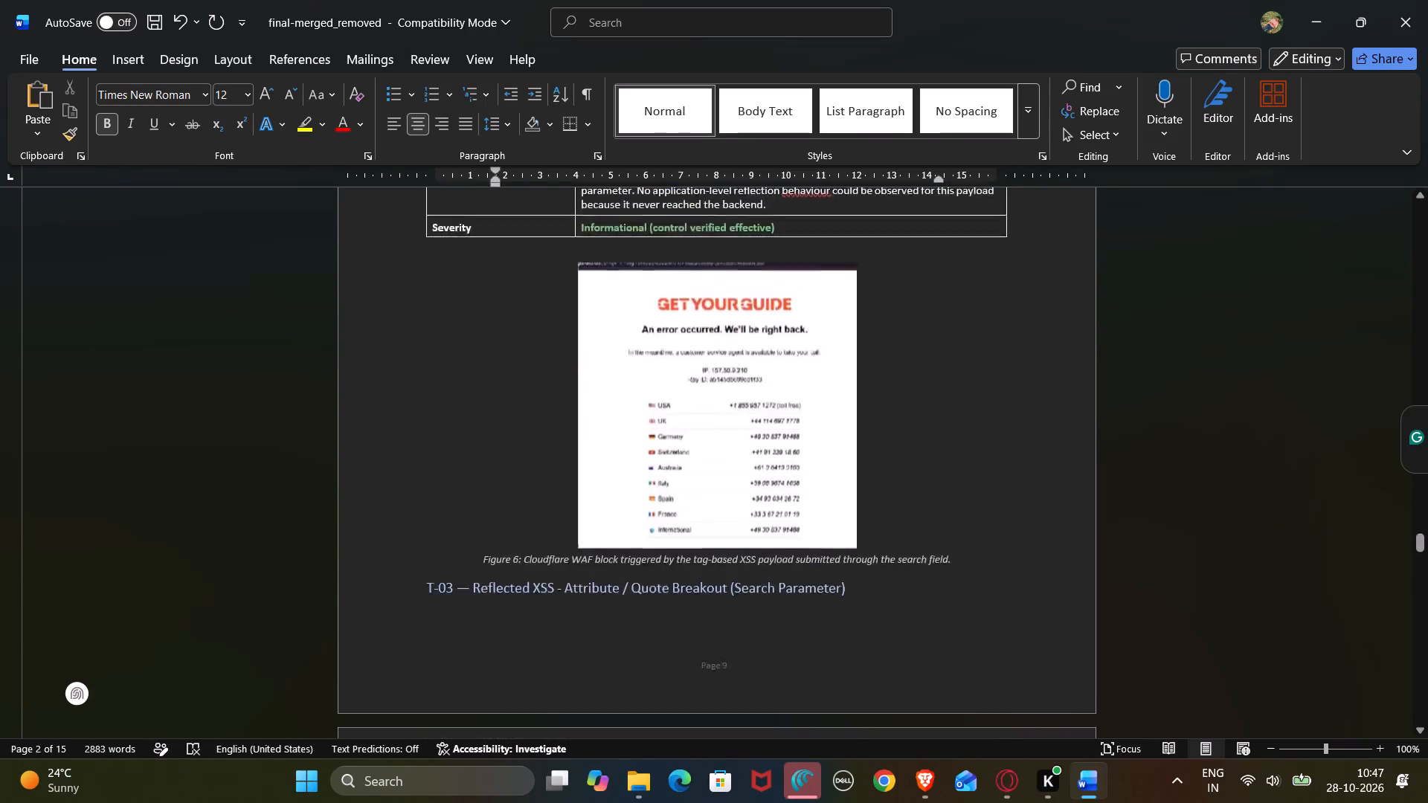
{"action": "scroll", "coordinate": [808, 572], "scroll_direction": "down", "scroll_amount": 20}
{"action": "scroll", "coordinate": [808, 572], "scroll_direction": "down", "scroll_amount": 10}
{"action": "scroll", "coordinate": [788, 552], "scroll_direction": "up", "scroll_amount": 5}
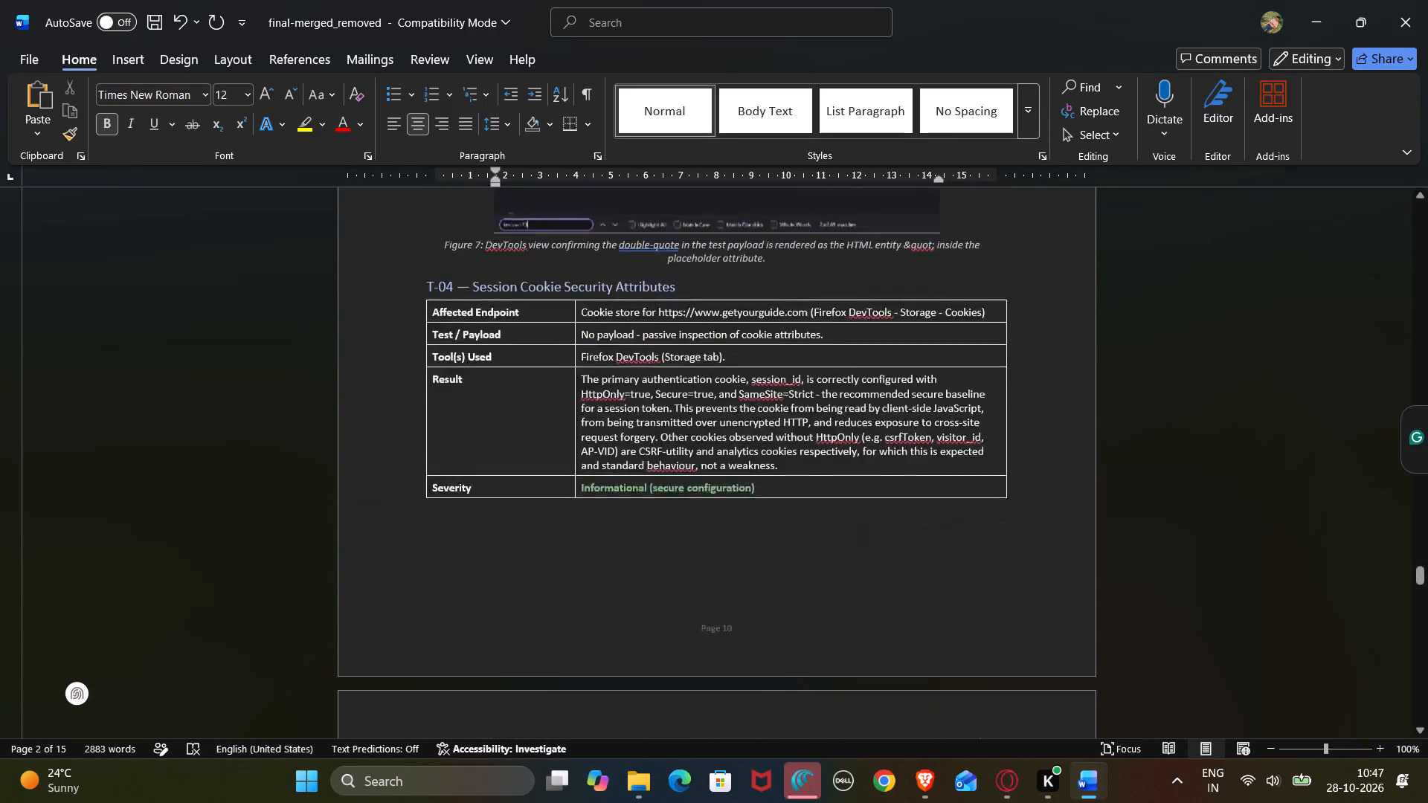
{"action": "scroll", "coordinate": [788, 552], "scroll_direction": "up", "scroll_amount": 5}
{"action": "scroll", "coordinate": [700, 406], "scroll_direction": "down", "scroll_amount": 12}
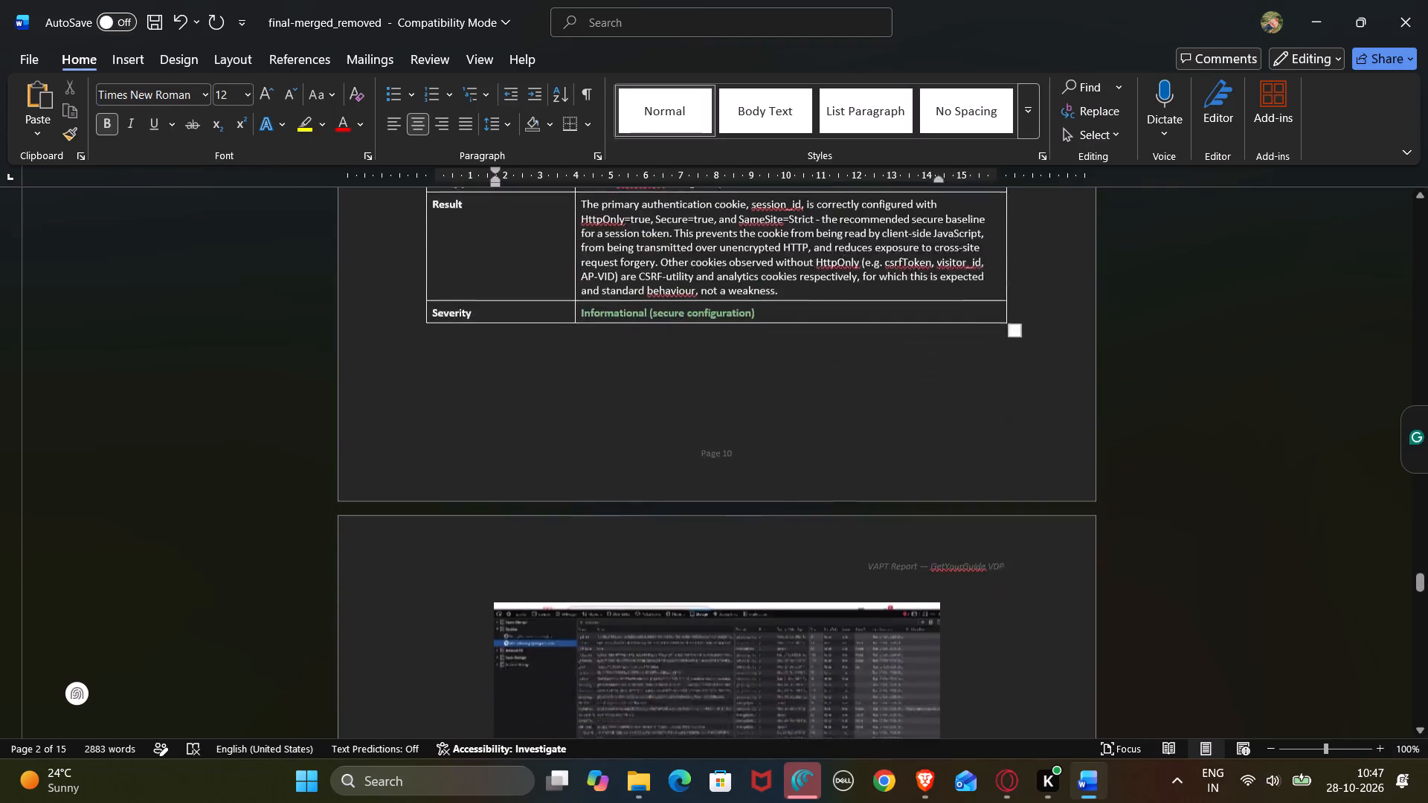
{"action": "scroll", "coordinate": [697, 396], "scroll_direction": "down", "scroll_amount": 20}
{"action": "scroll", "coordinate": [697, 396], "scroll_direction": "down", "scroll_amount": 18}
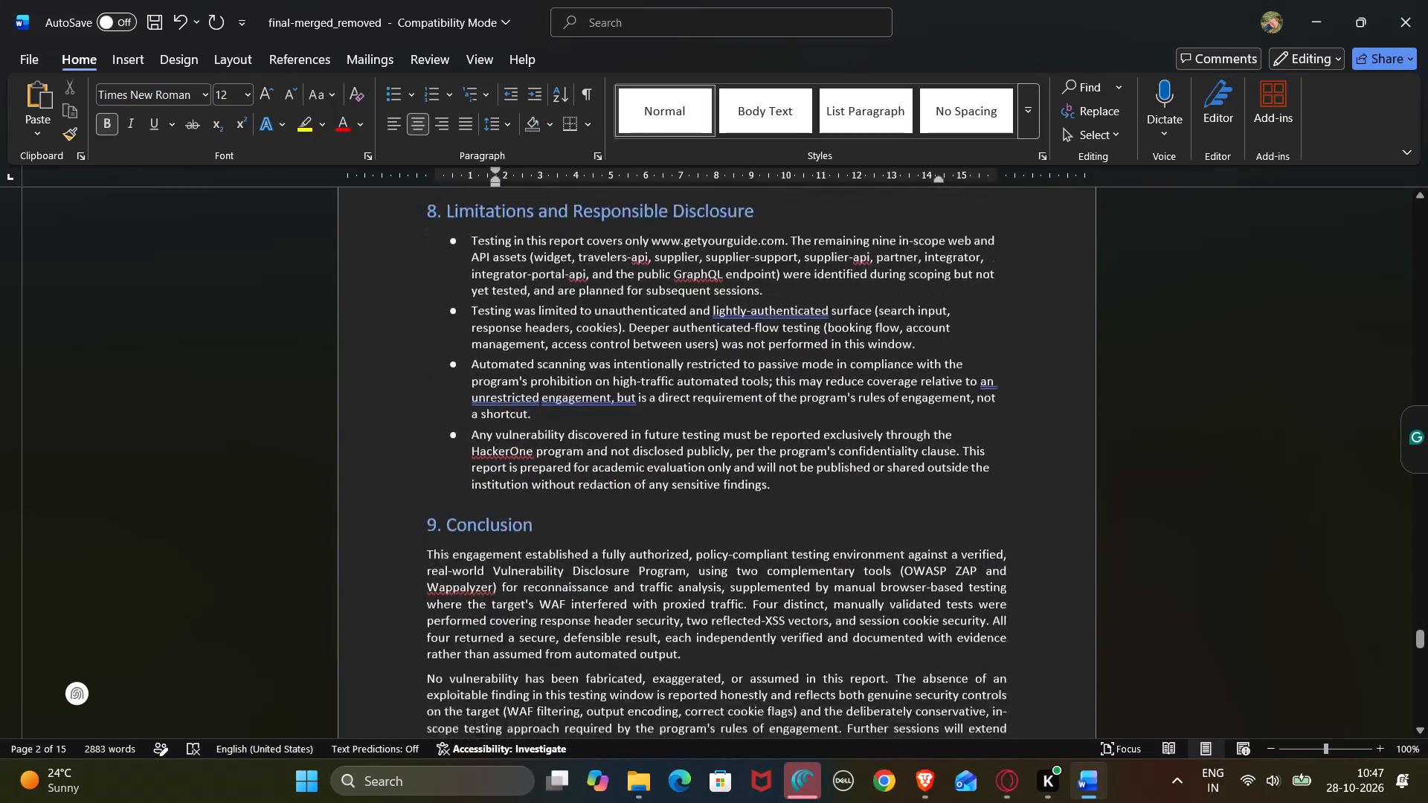
{"action": "scroll", "coordinate": [811, 396], "scroll_direction": "down", "scroll_amount": 20}
{"action": "scroll", "coordinate": [811, 396], "scroll_direction": "down", "scroll_amount": 17}
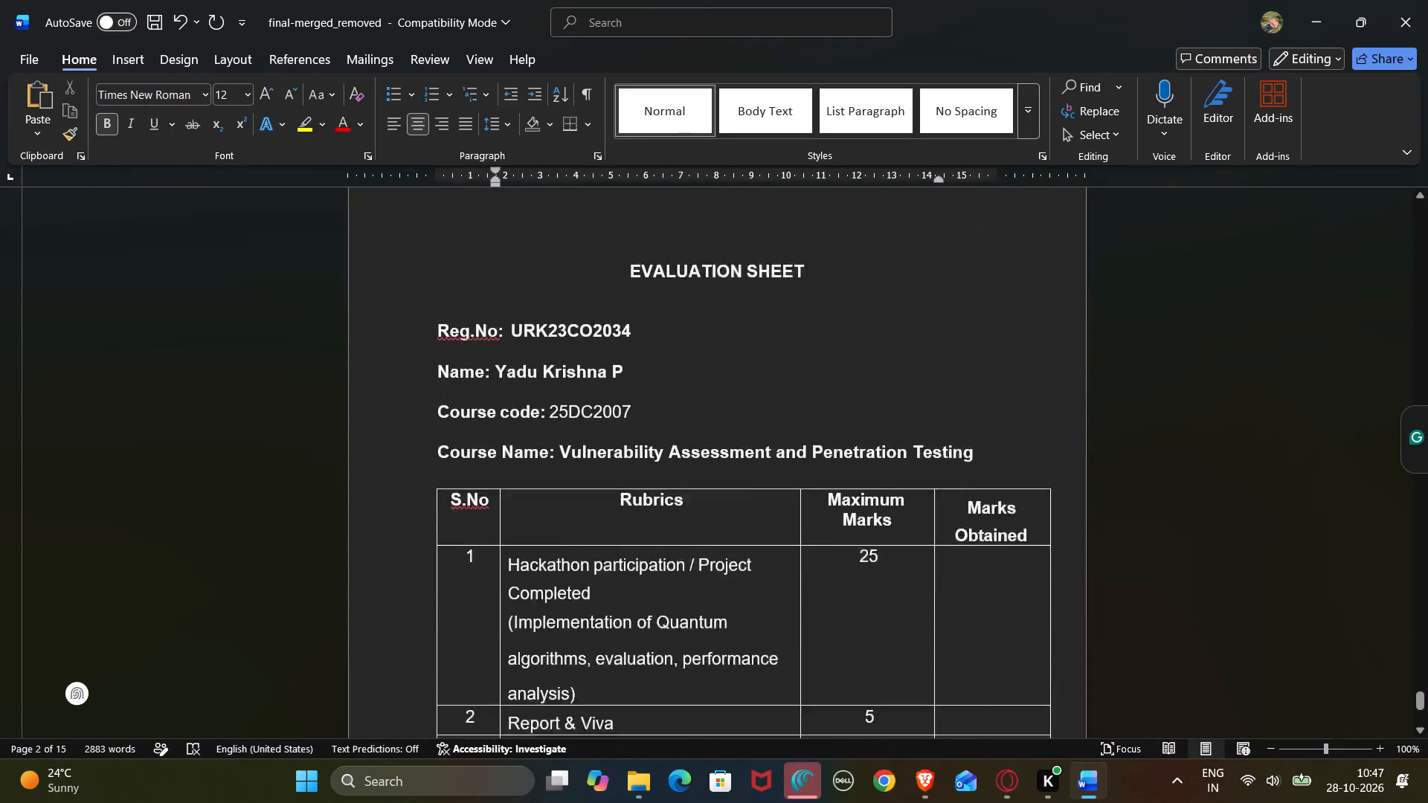
{"action": "scroll", "coordinate": [787, 378], "scroll_direction": "down", "scroll_amount": 2}
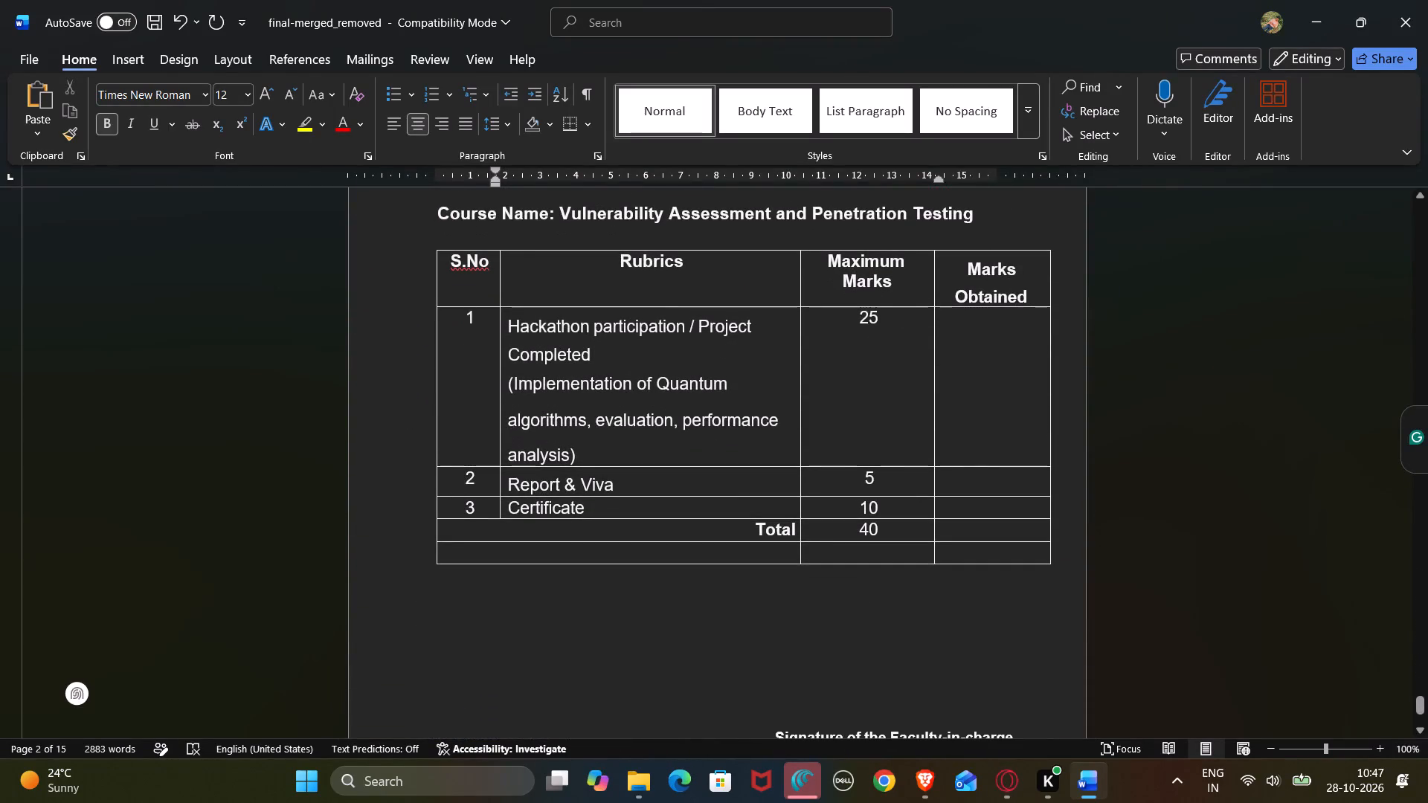
Save a copy of the report in the Downloads folder as a Word Document (*.docx) named YADUUUU.
{"action": "left_click", "coordinate": [26, 65]}
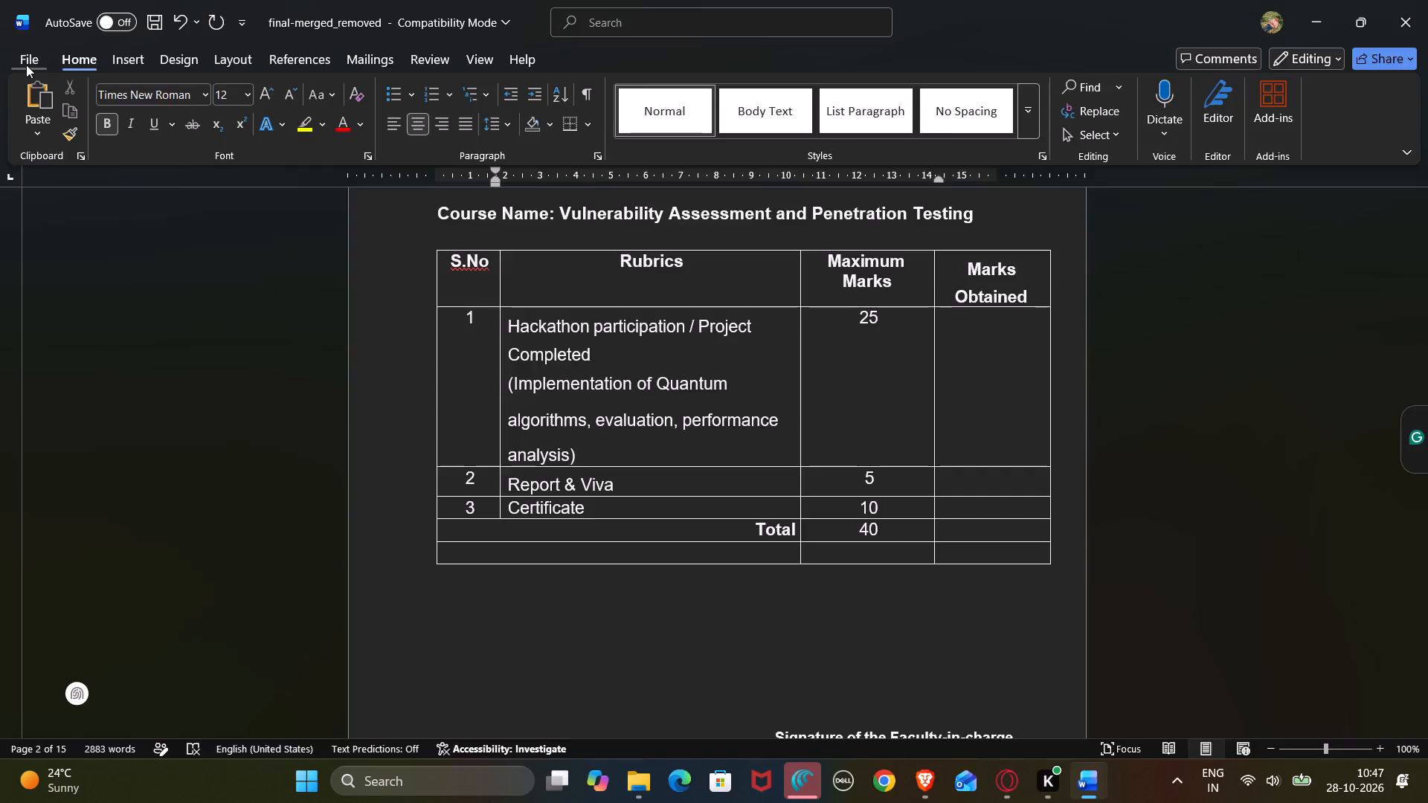
{"action": "left_click", "coordinate": [58, 330]}
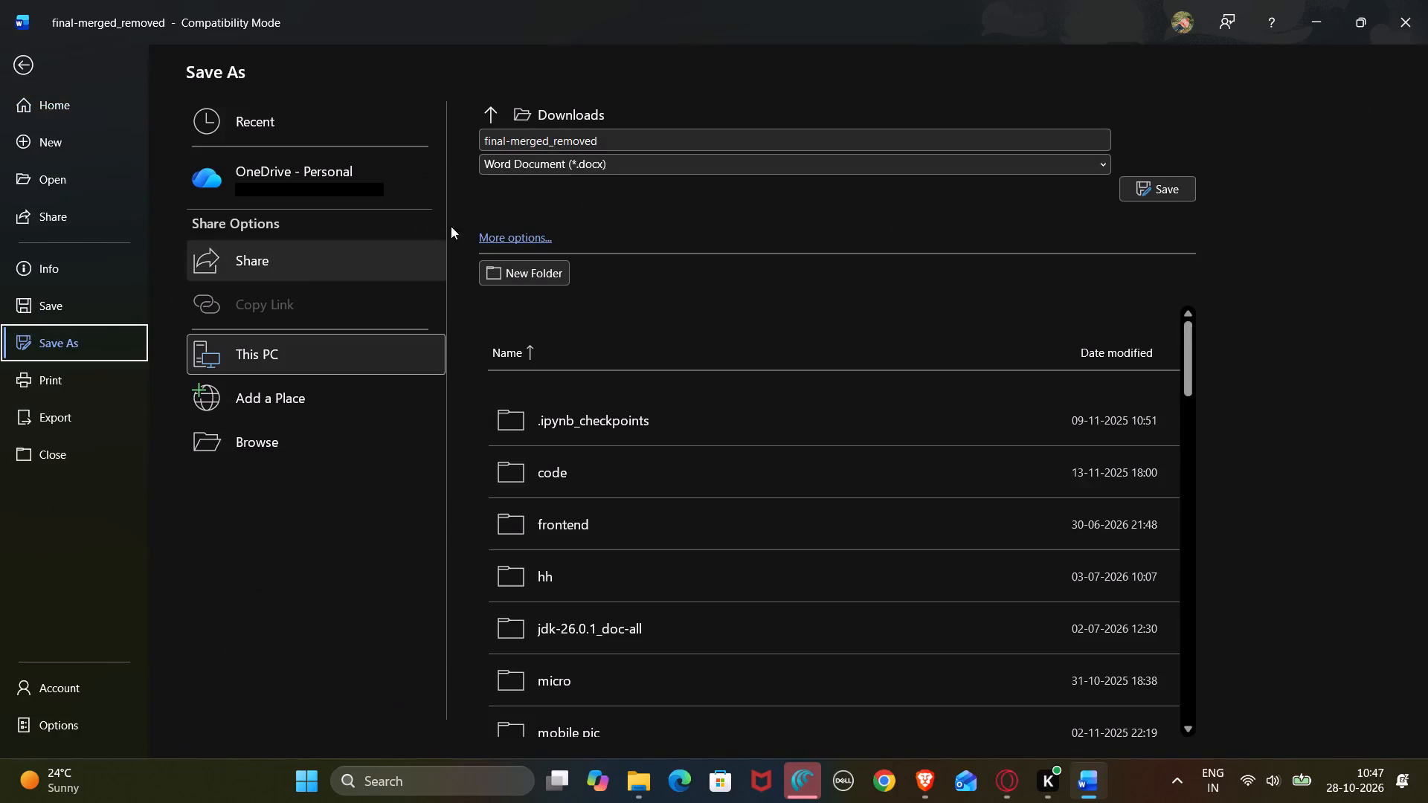
{"action": "left_click", "coordinate": [591, 145]}
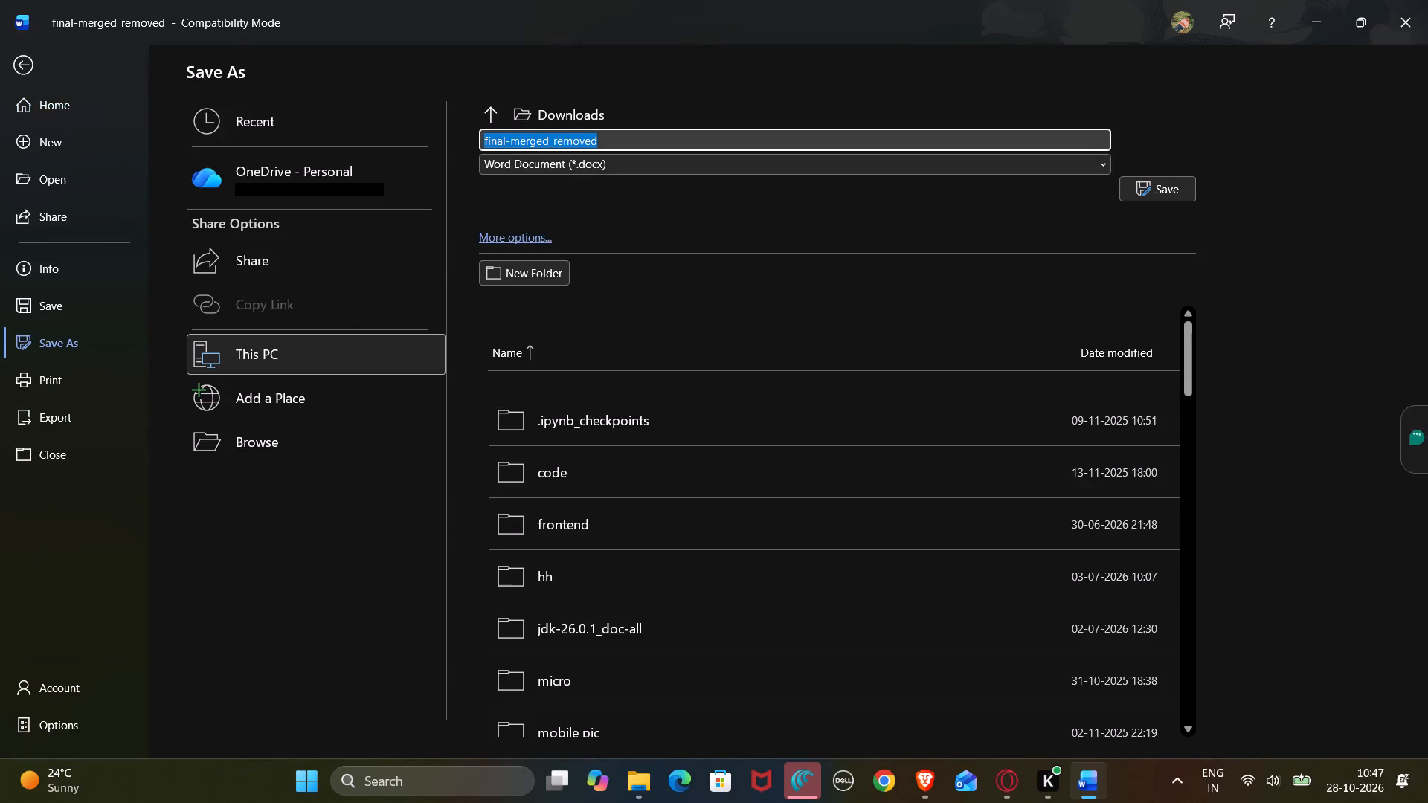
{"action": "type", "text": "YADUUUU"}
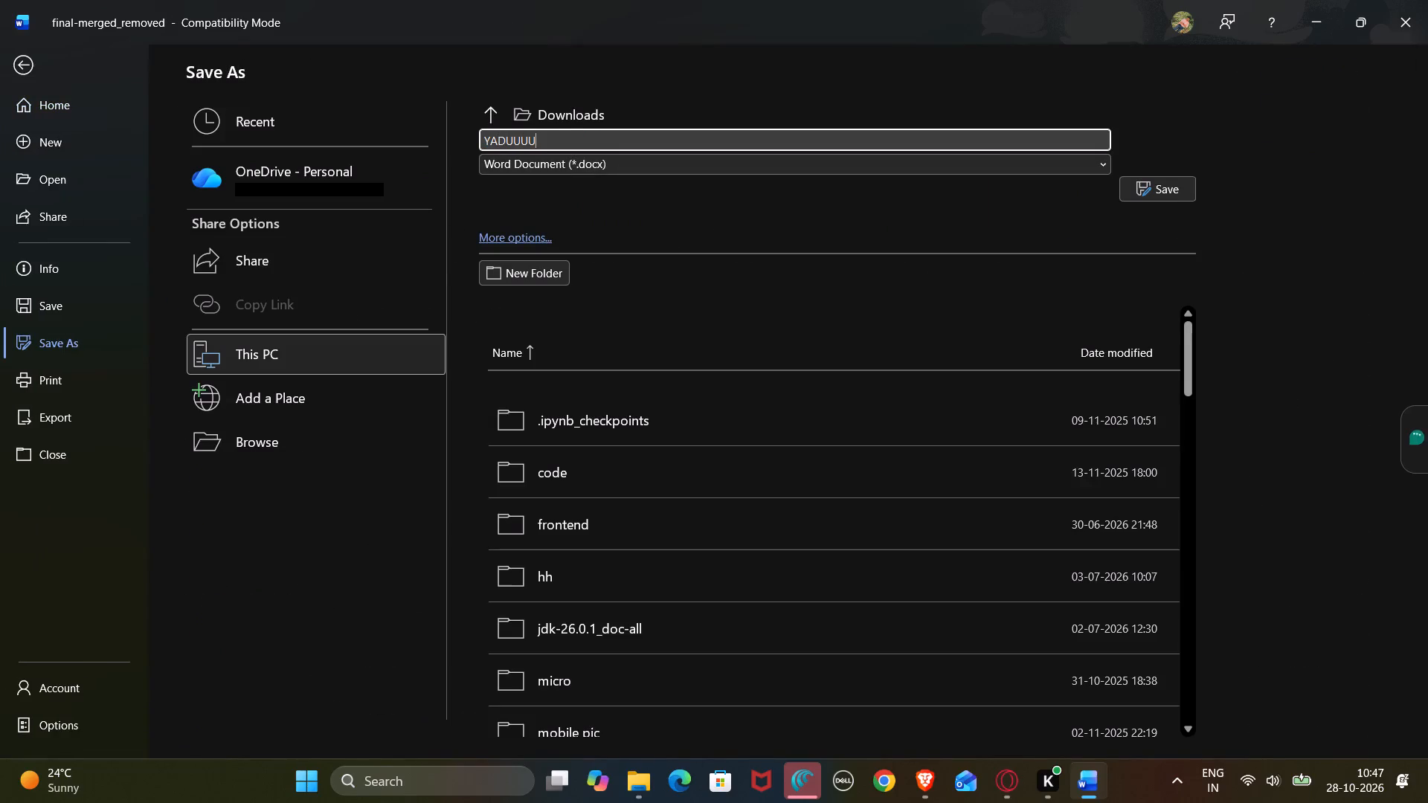
{"action": "left_click", "coordinate": [1191, 186]}
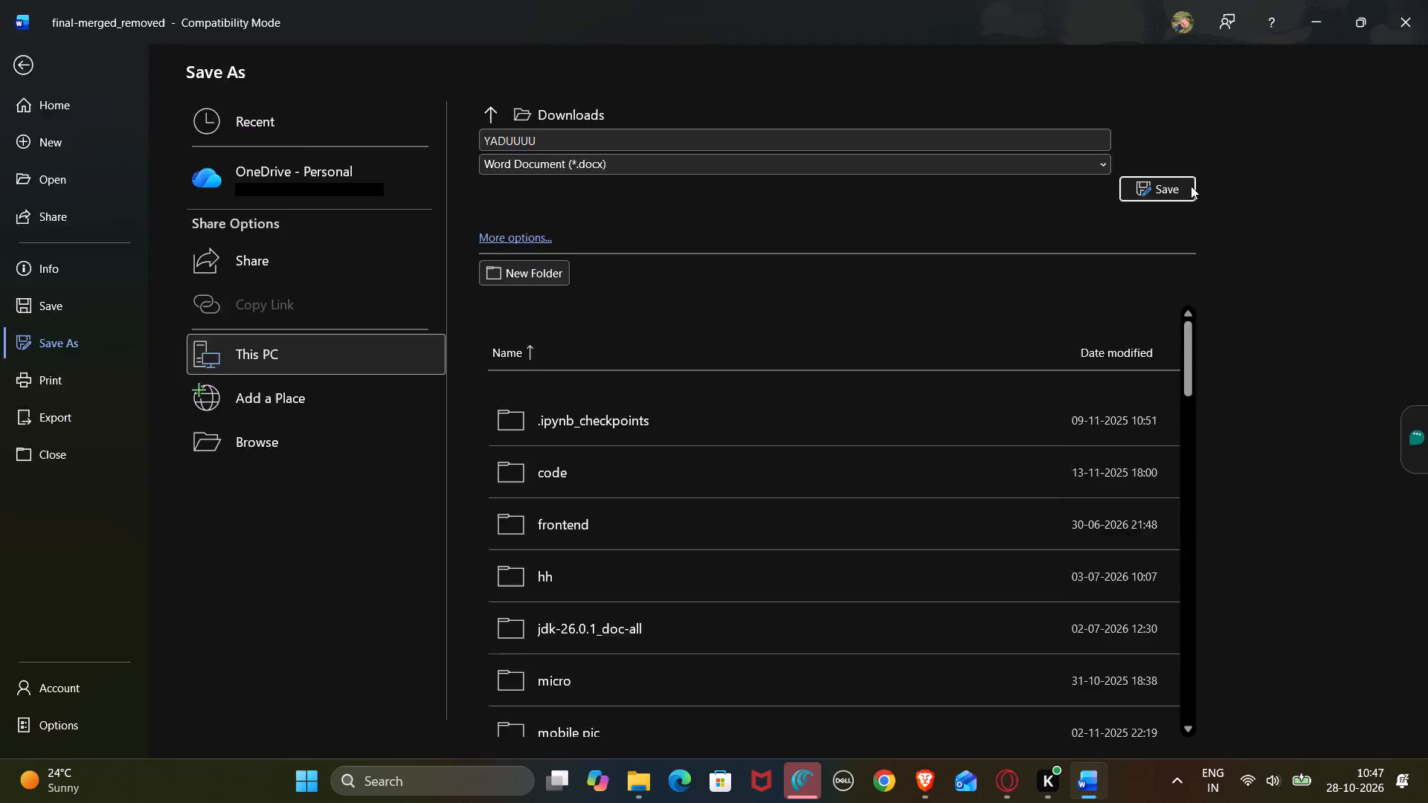
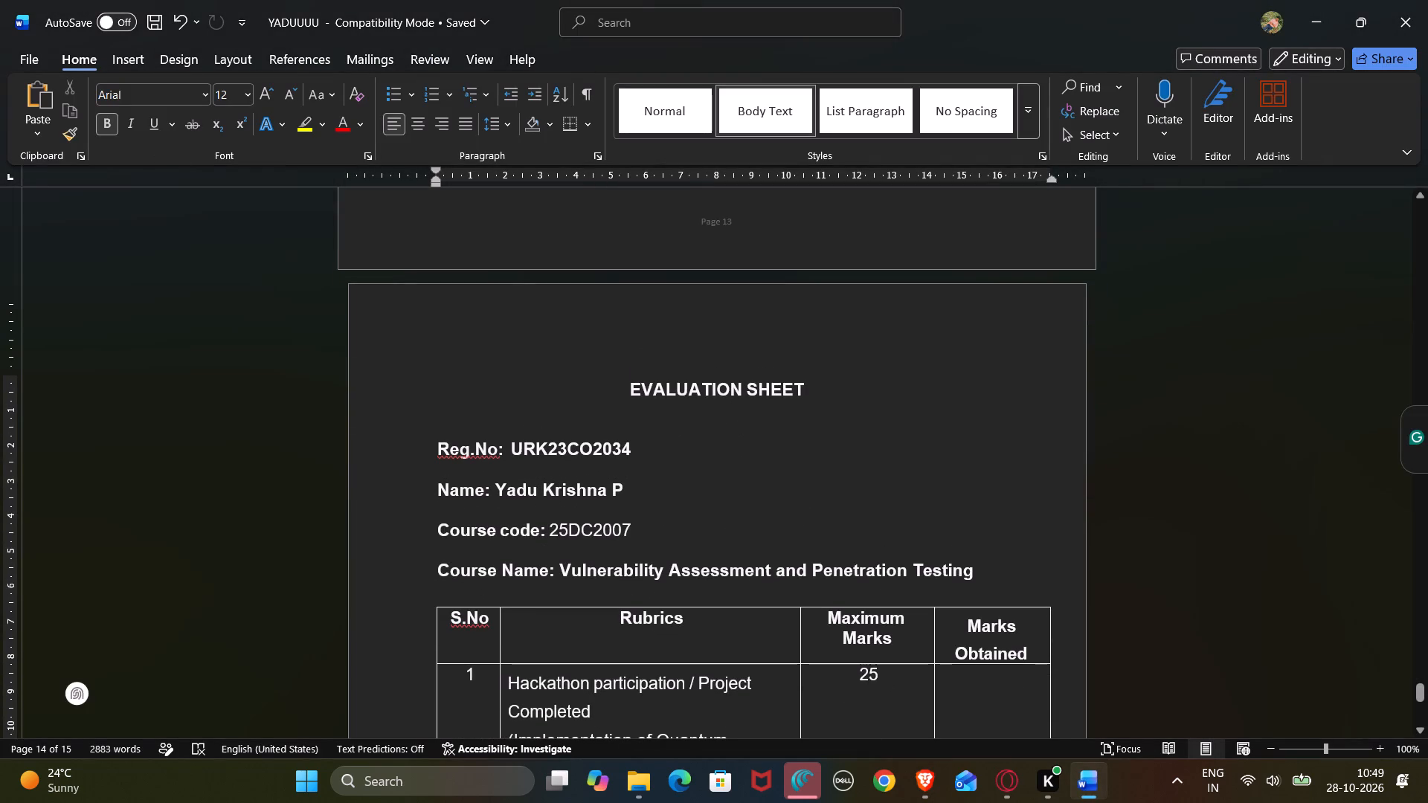
Save the report in the Downloads folder as a PDF (*.pdf) named YADUUUU.
{"action": "left_click", "coordinate": [631, 451]}
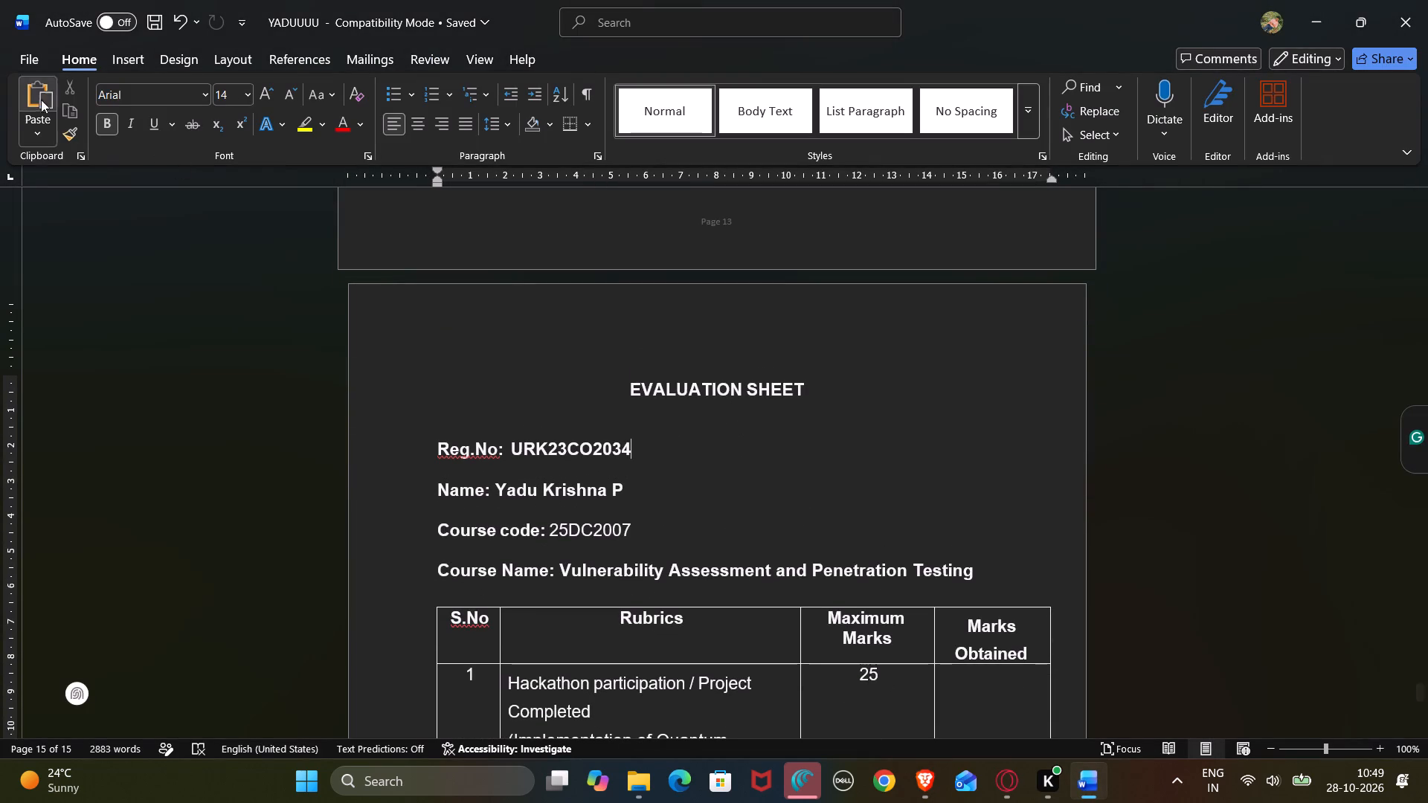
{"action": "left_click", "coordinate": [33, 59]}
{"action": "left_click", "coordinate": [70, 342]}
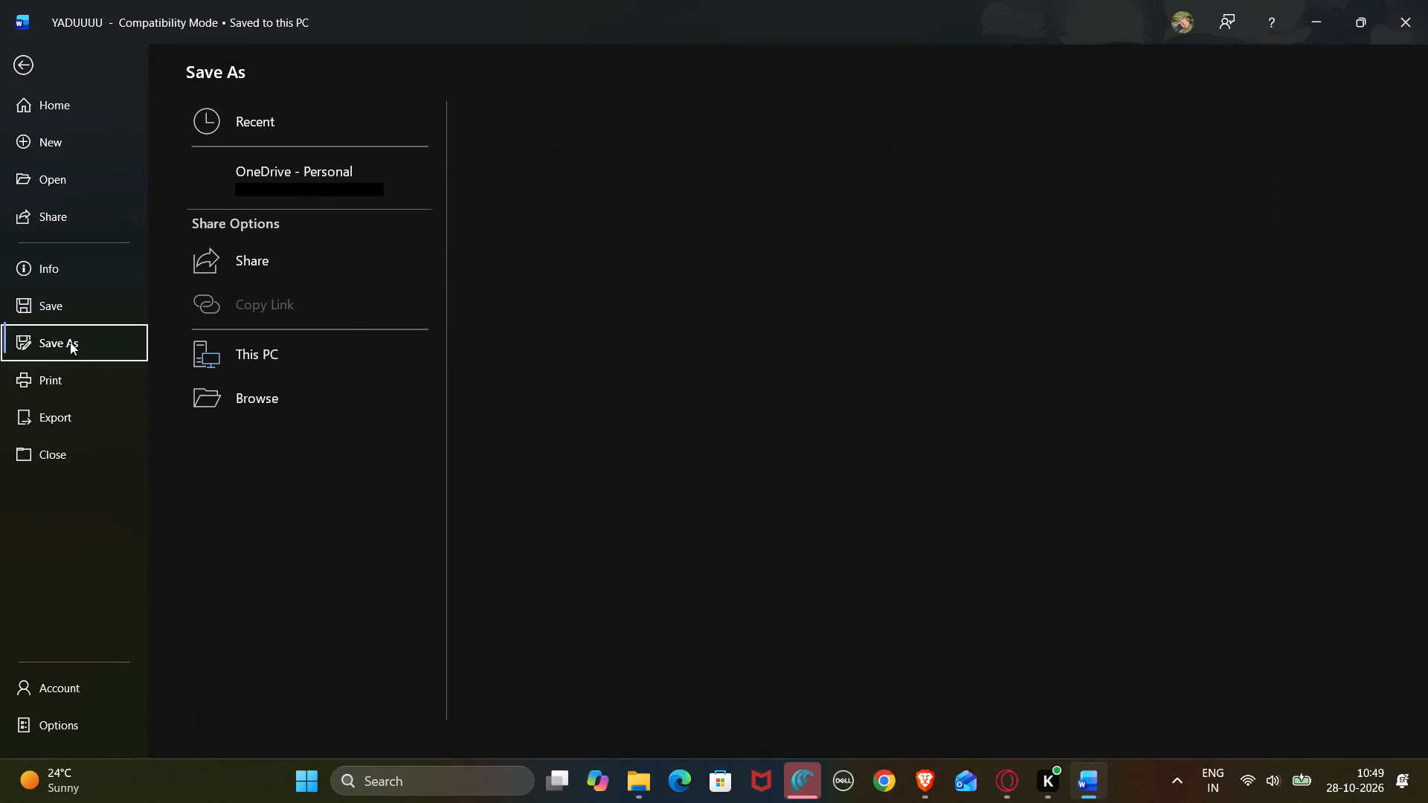
{"action": "left_click", "coordinate": [1073, 159]}
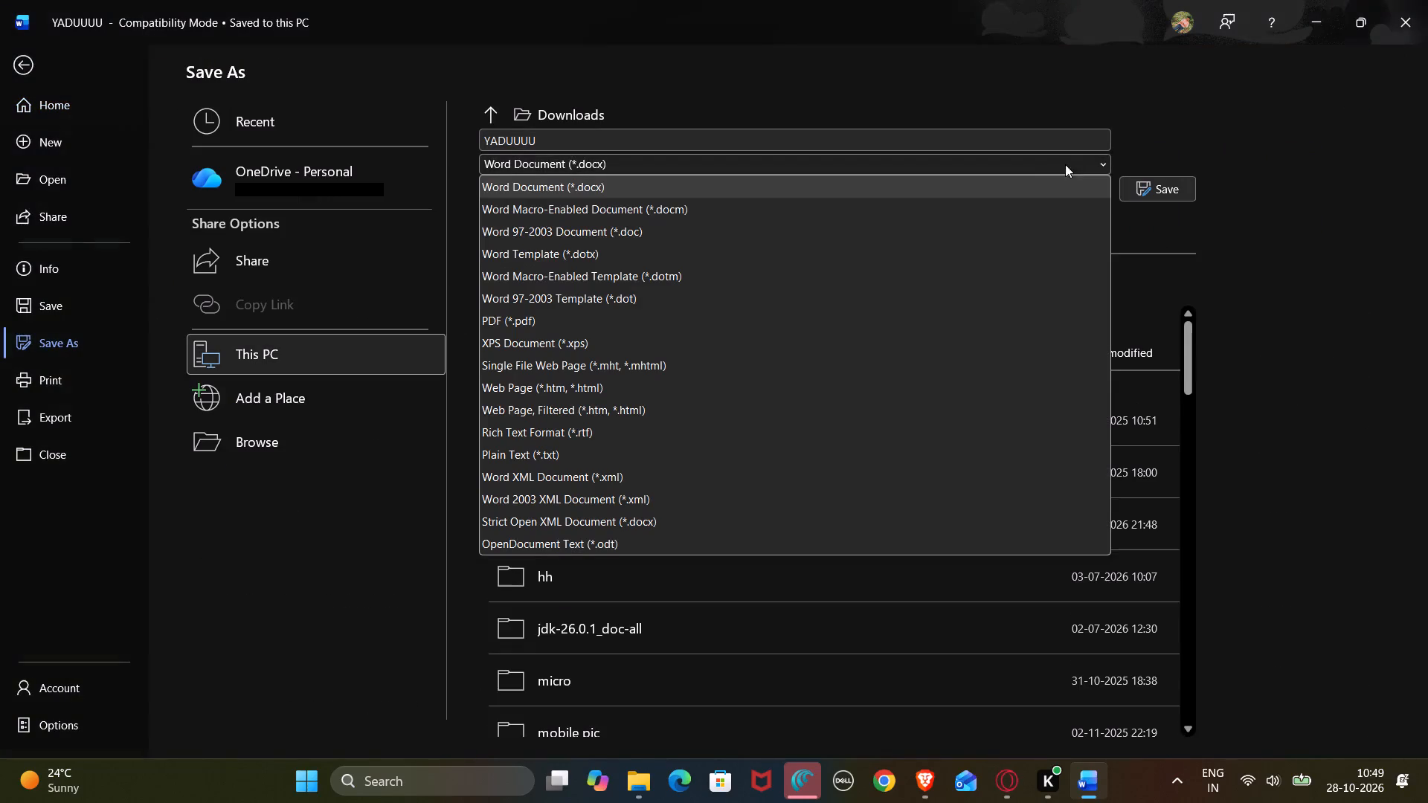
{"action": "left_click", "coordinate": [497, 325]}
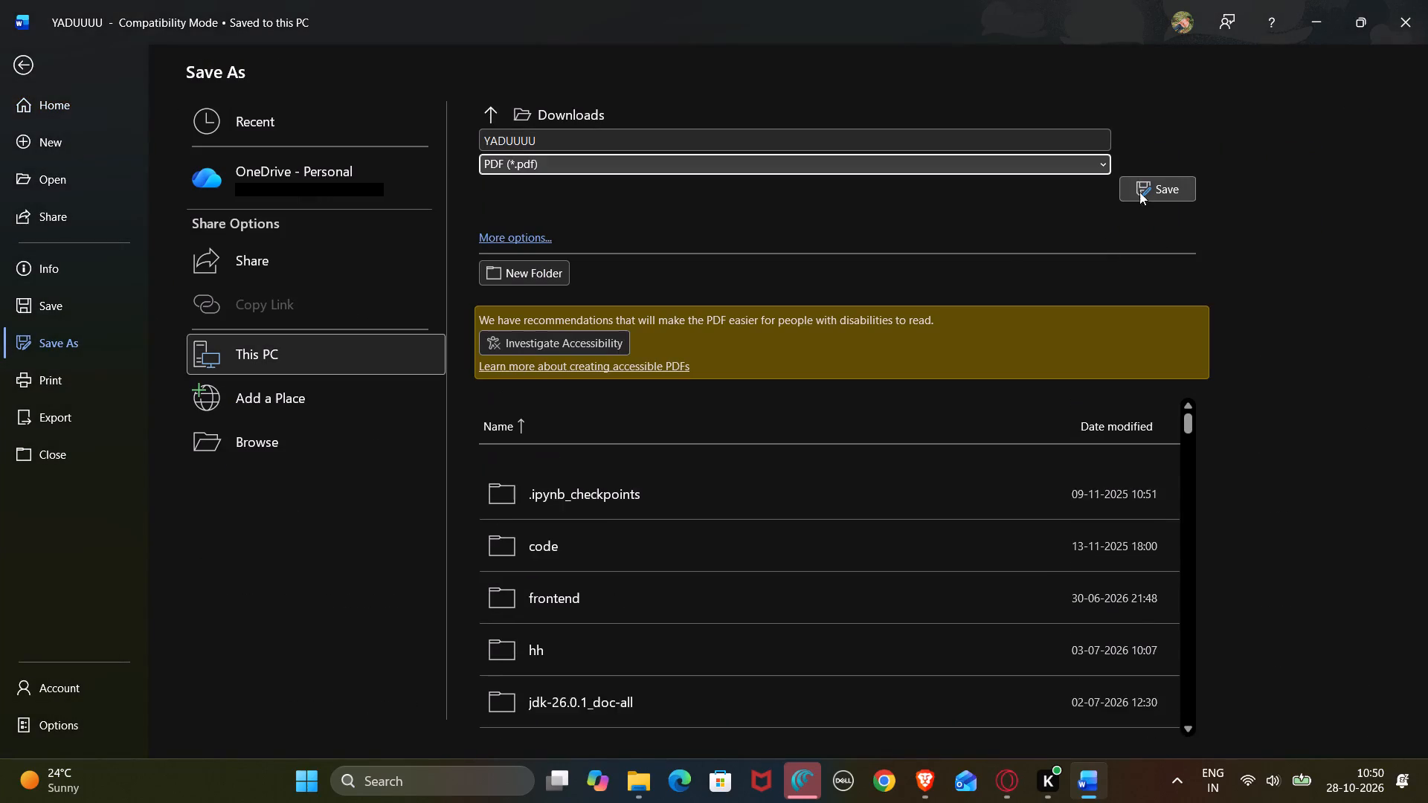
{"action": "left_click", "coordinate": [1148, 184]}
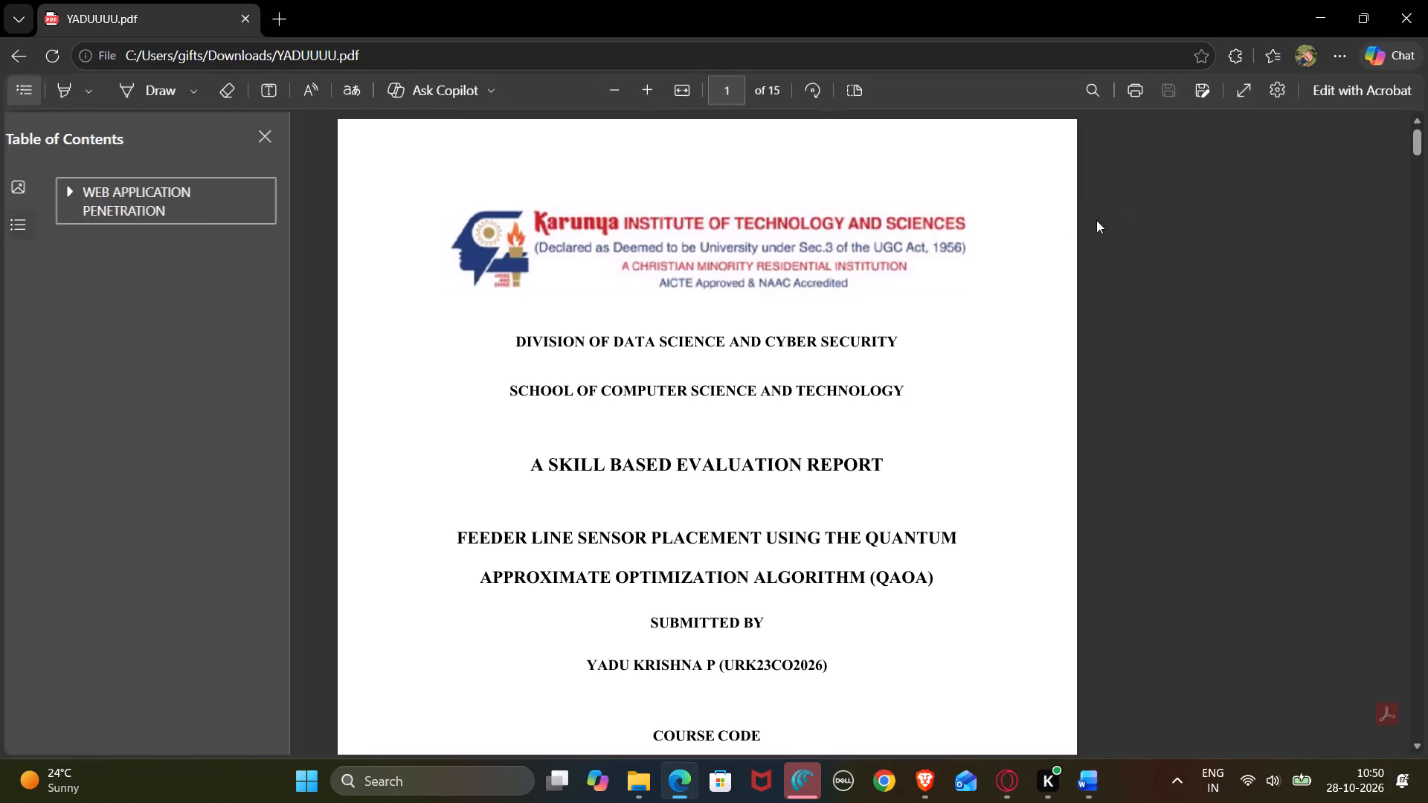
Check the cover page of the exported YADUUUU PDF for the report title, register number, course code and course name.
{"action": "scroll", "coordinate": [835, 339], "scroll_direction": "down", "scroll_amount": 2}
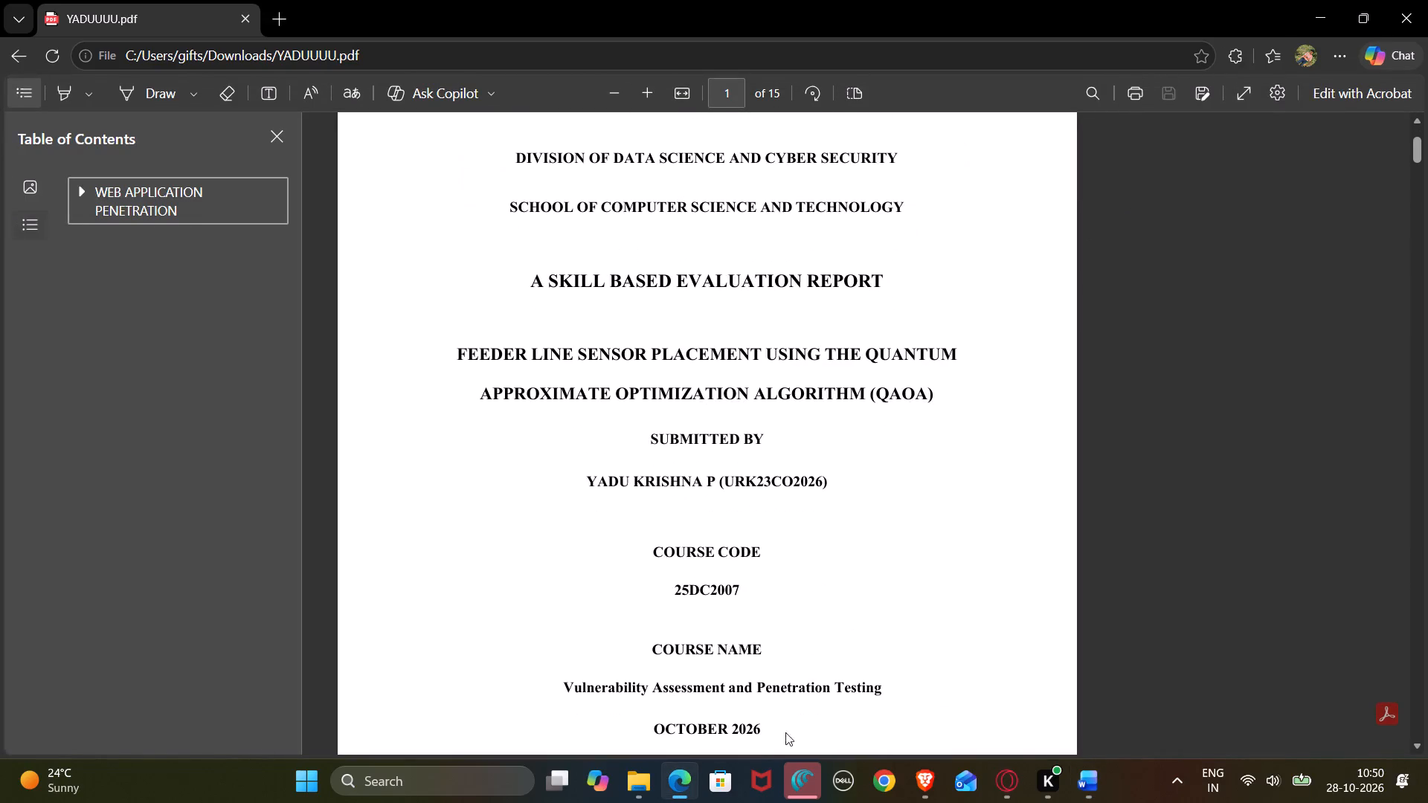
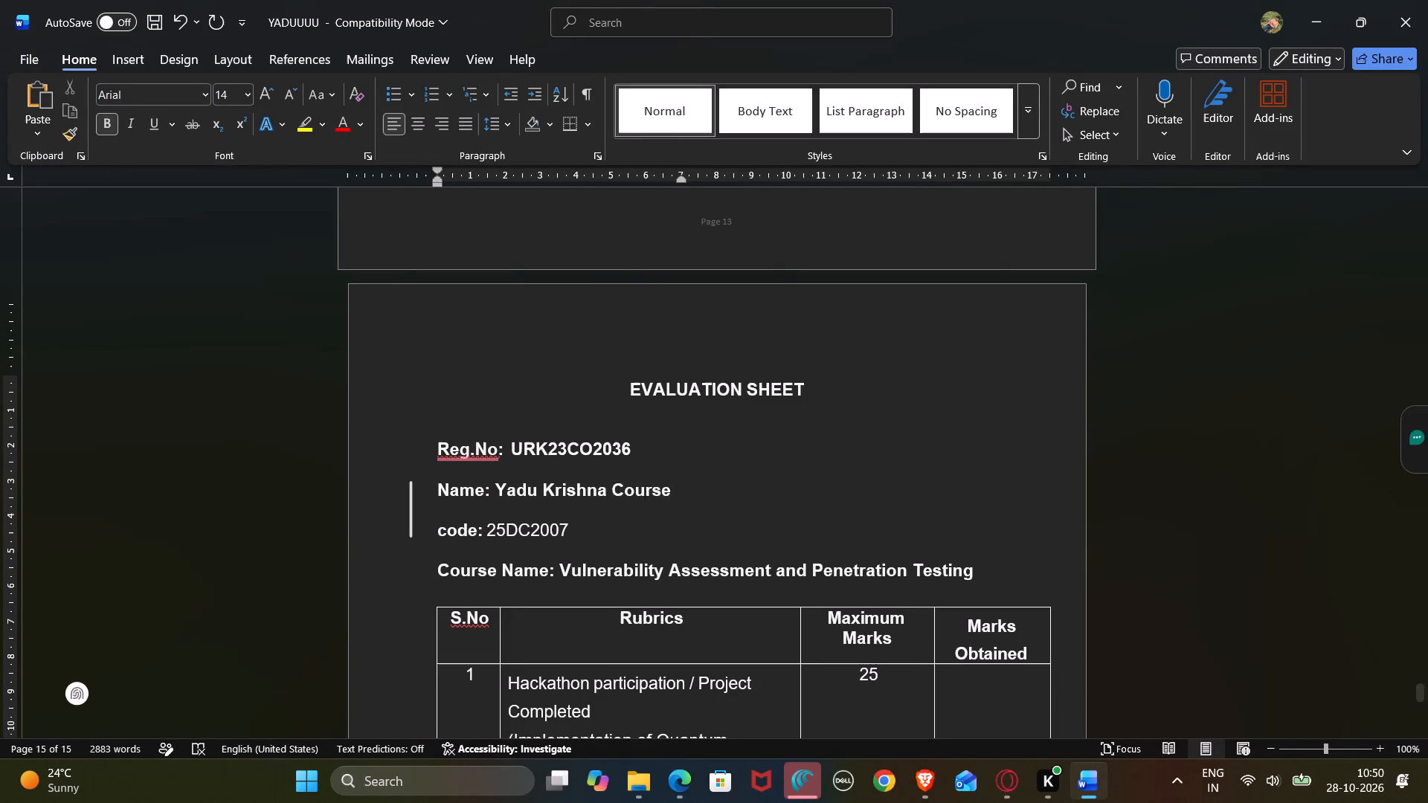
Replace the student's name on the evaluation sheet's Name line with Marshal.
{"action": "key", "text": "BackSpace"}
{"action": "key", "text": "BackSpace"}
{"action": "key", "text": "BackSpace"}
{"action": "key", "text": "BackSpace"}
{"action": "key", "text": "BackSpace"}
{"action": "key", "text": "BackSpace"}
{"action": "key", "text": "BackSpace"}
{"action": "key", "text": "BackSpace"}
{"action": "key", "text": "BackSpace"}
{"action": "key", "text": "BackSpace"}
{"action": "key", "text": "BackSpace"}
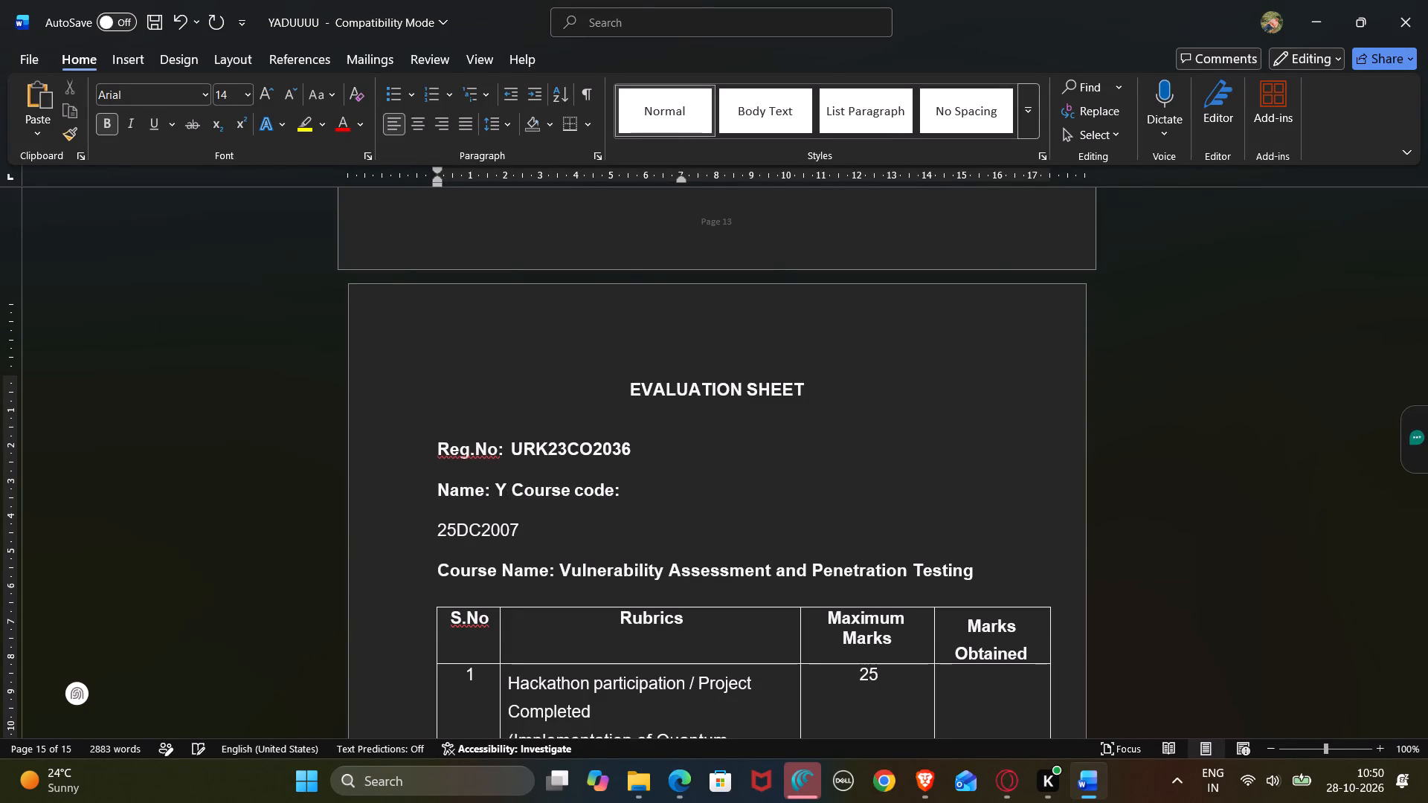
{"action": "key", "text": "BackSpace"}
{"action": "key", "text": "comma"}
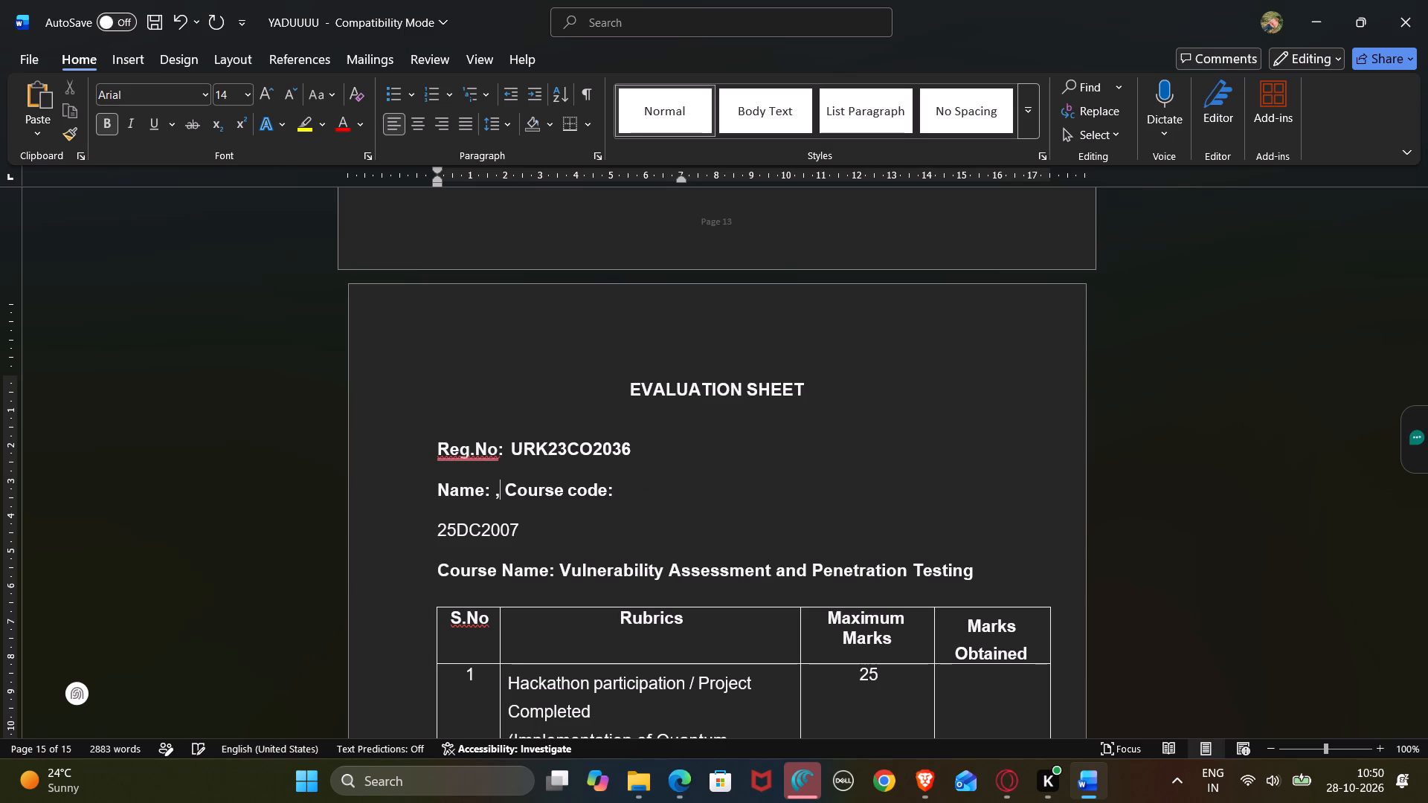
{"action": "key", "text": "BackSpace"}
{"action": "key", "text": "m"}
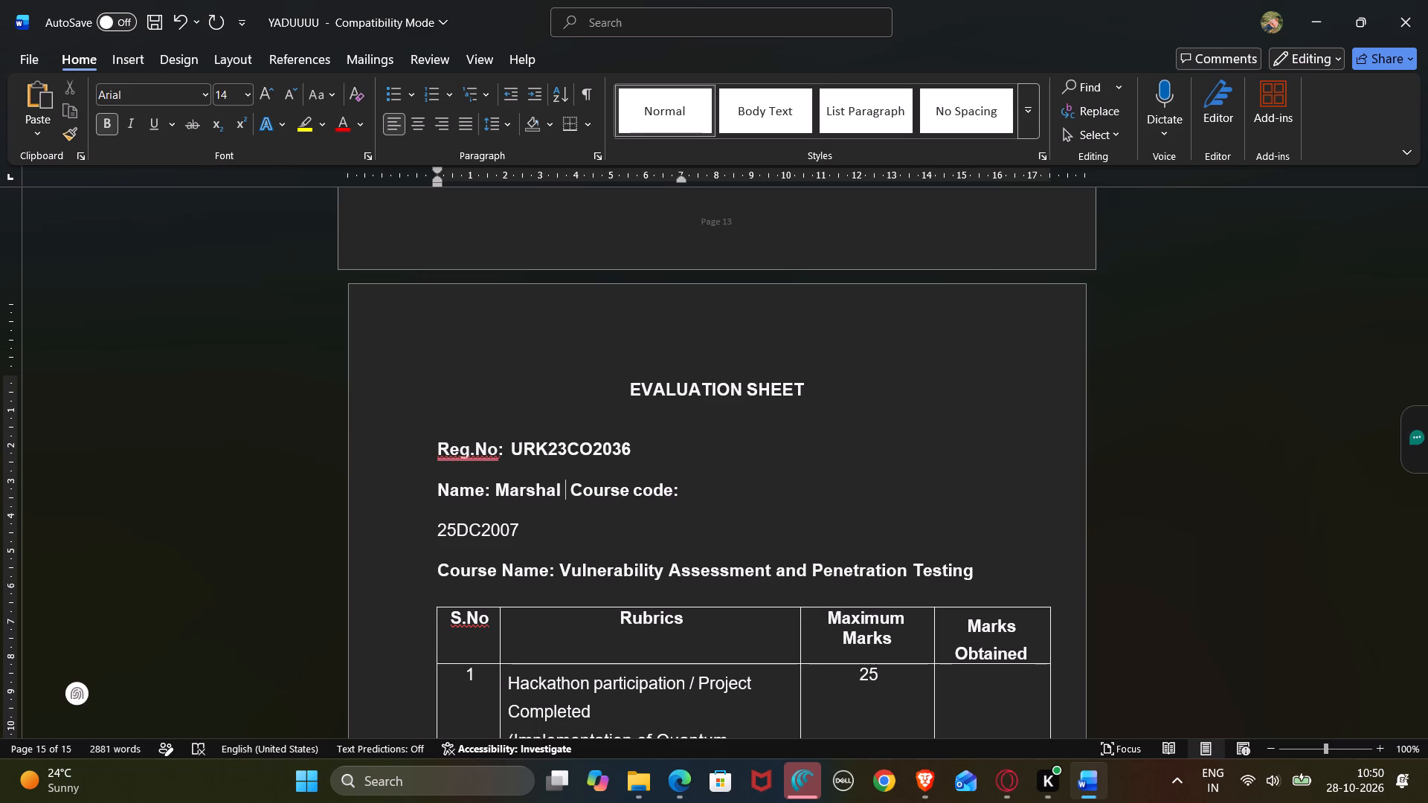
Complete the student's name on the evaluation sheet's Name line by adding the middle initial and surname after the first name.
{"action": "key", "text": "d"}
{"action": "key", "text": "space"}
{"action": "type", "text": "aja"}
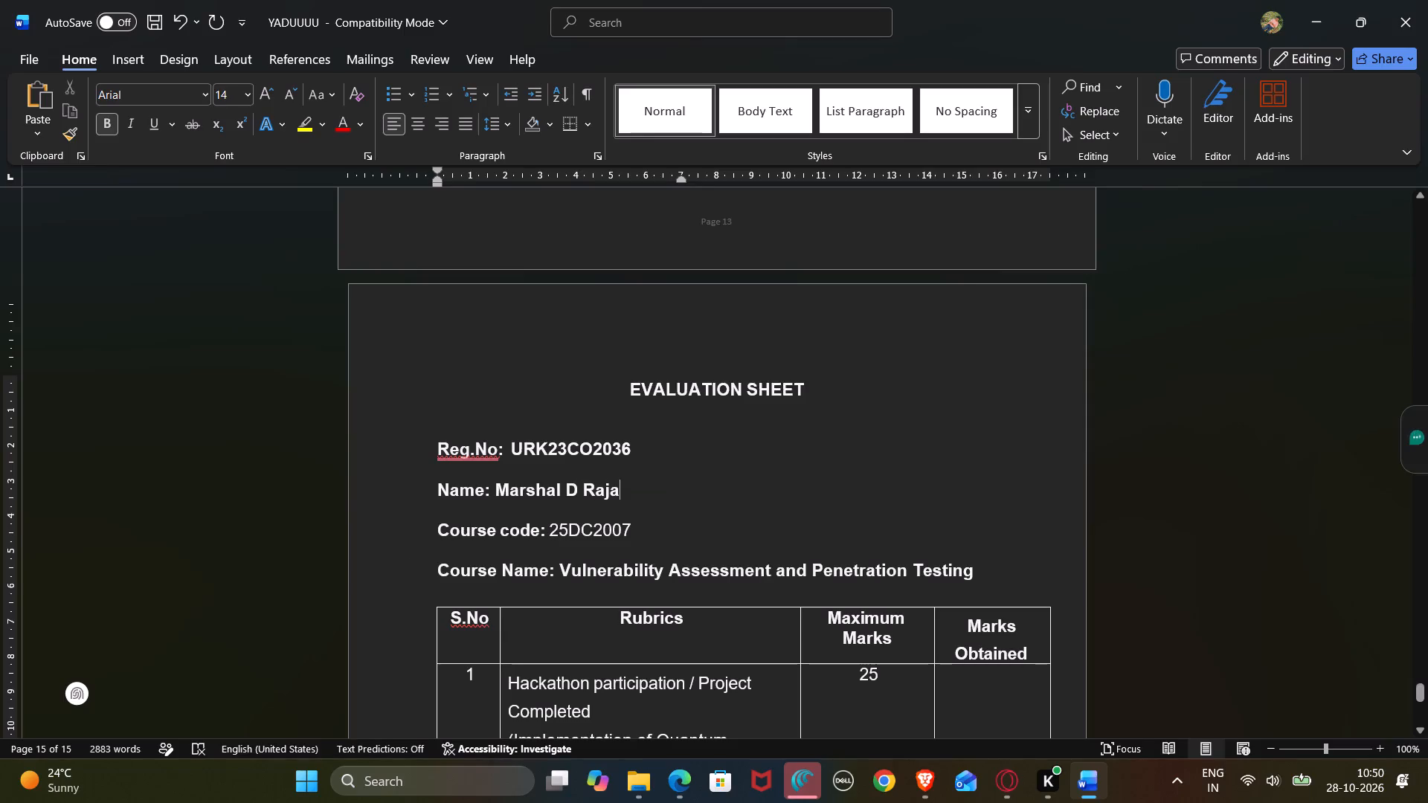
Look back through the report's earlier pages, from the Conclusion to the Methodology and Testing Phases section.
{"action": "scroll", "coordinate": [704, 552], "scroll_direction": "up", "scroll_amount": 20}
{"action": "scroll", "coordinate": [704, 552], "scroll_direction": "up", "scroll_amount": 12}
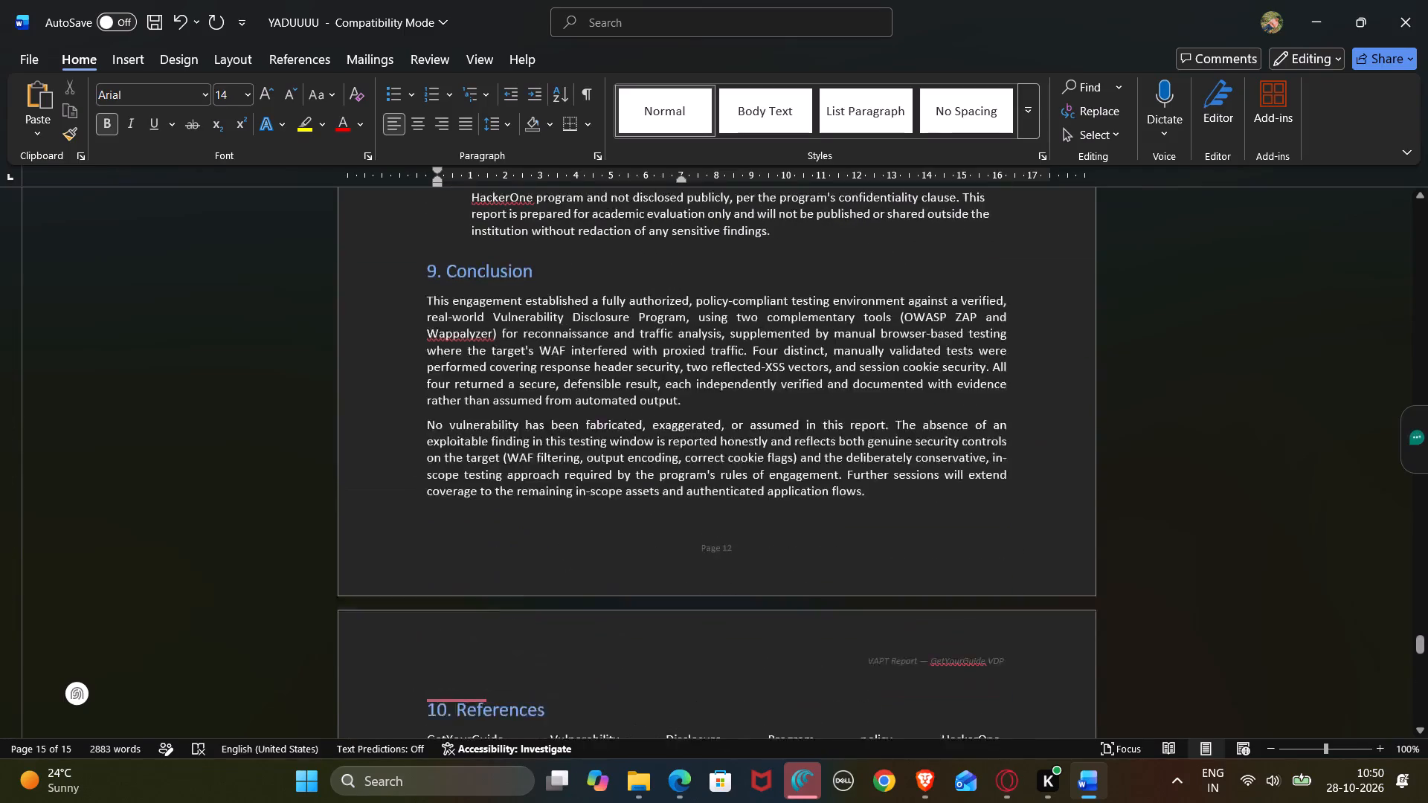
{"action": "left_click_drag", "start_coordinate": [1420, 648], "coordinate": [1406, 329]}
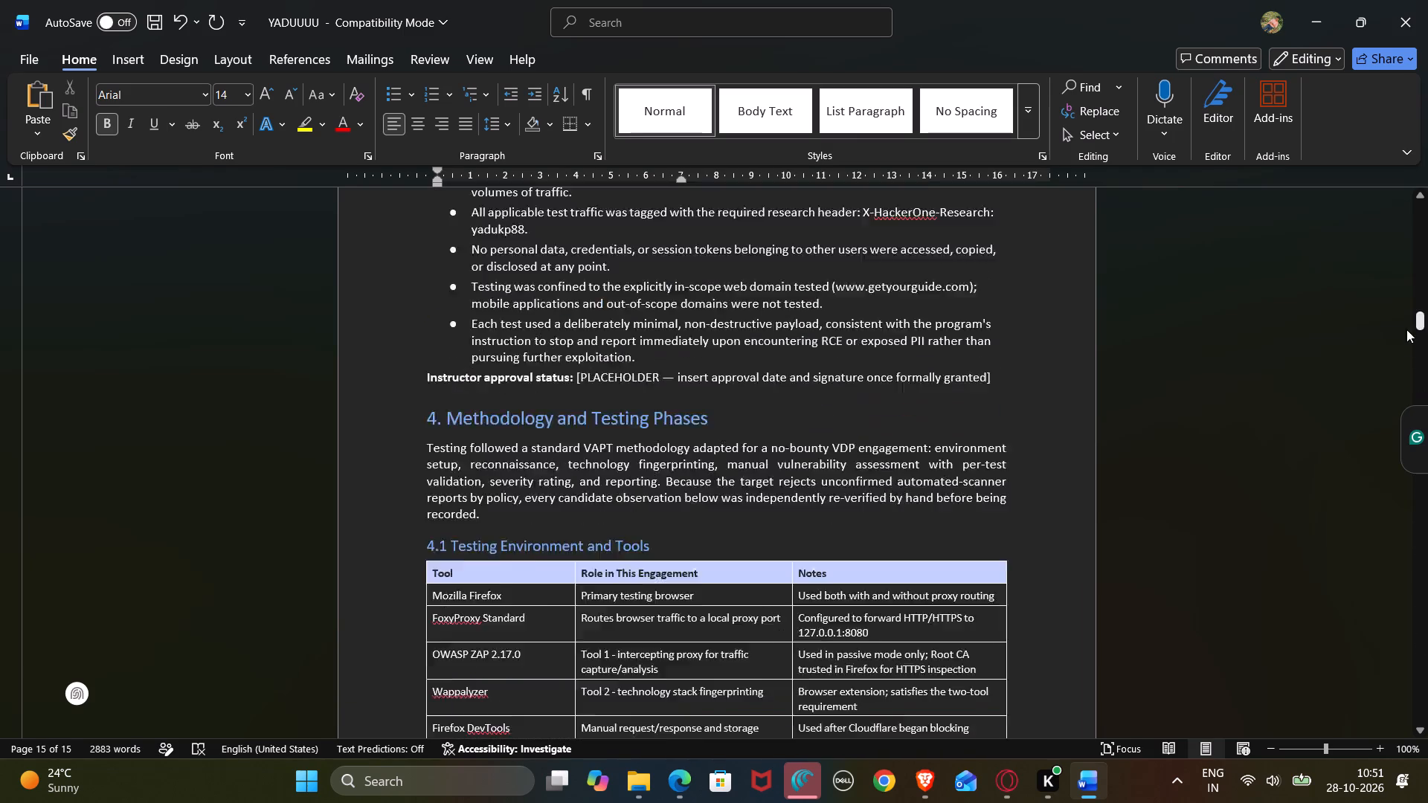
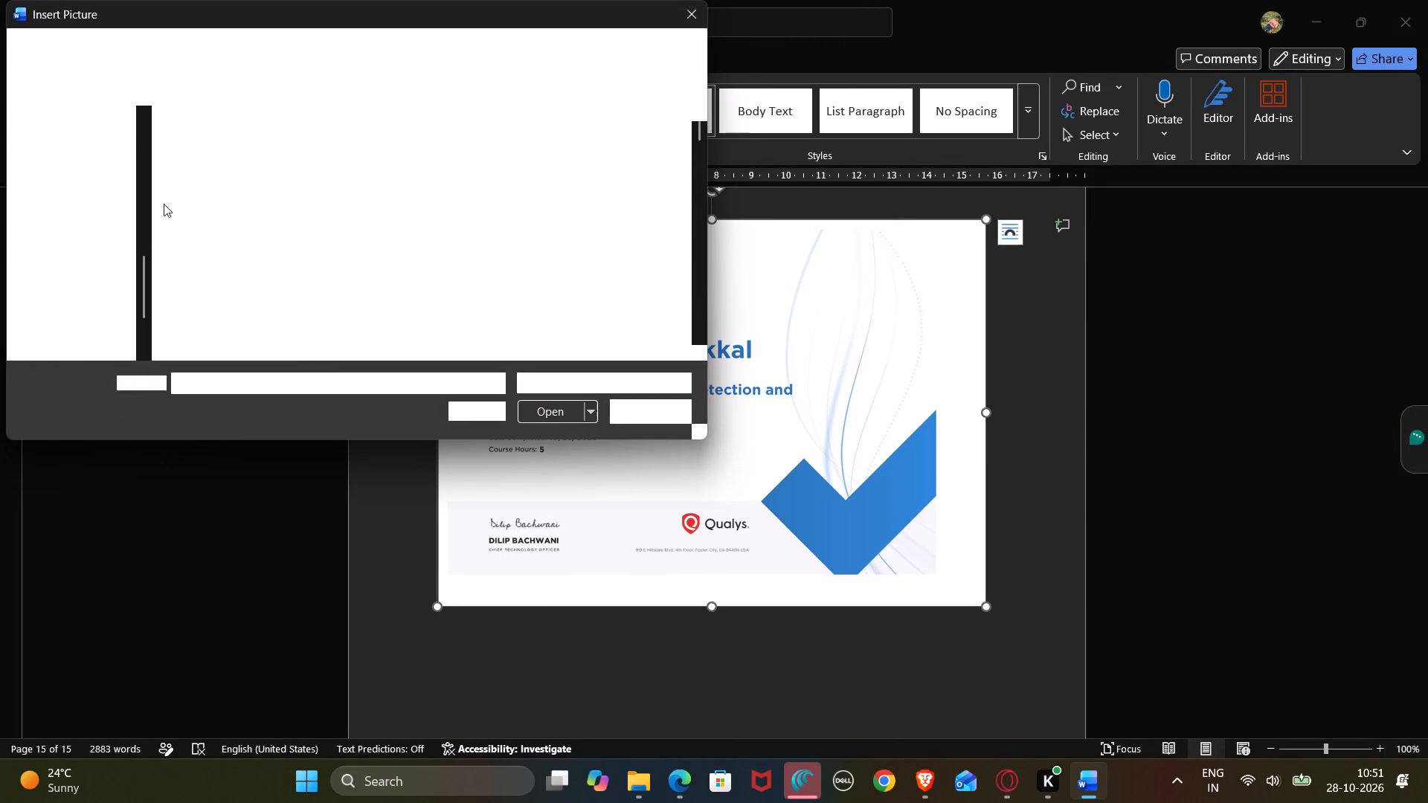
{"action": "scroll", "coordinate": [321, 254], "scroll_direction": "down", "scroll_amount": 9}
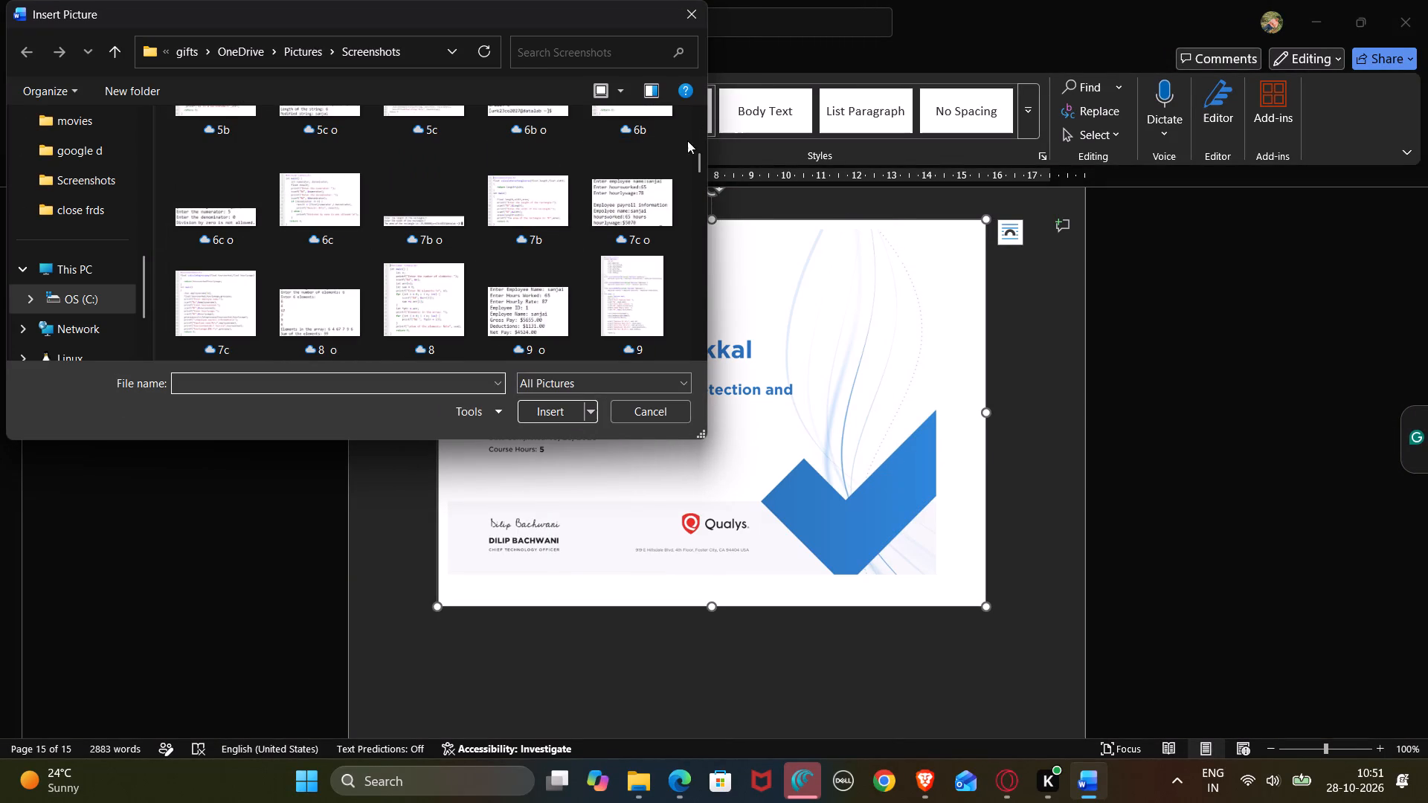
{"action": "left_click_drag", "start_coordinate": [698, 165], "coordinate": [713, 370]}
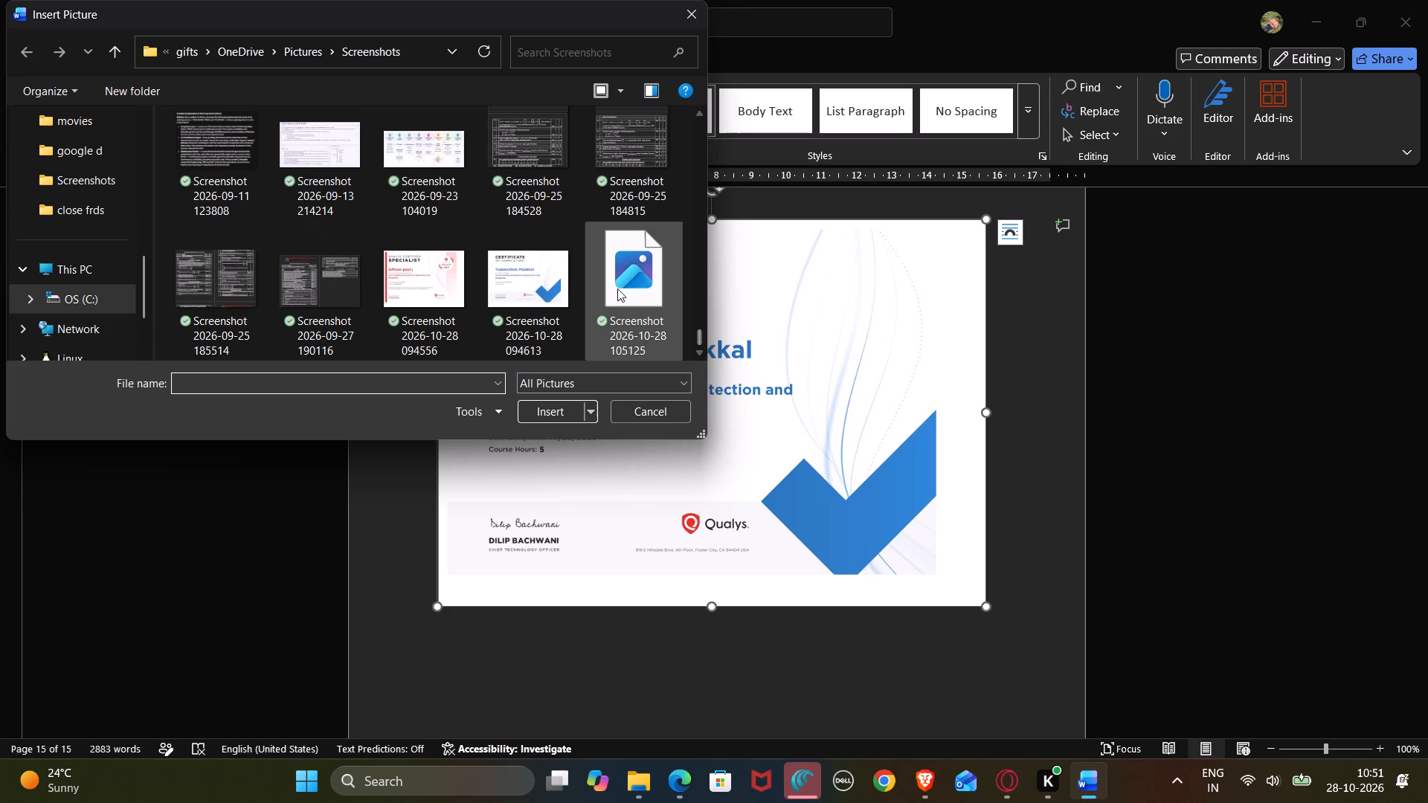
{"action": "left_click", "coordinate": [638, 270]}
{"action": "left_click", "coordinate": [564, 410]}
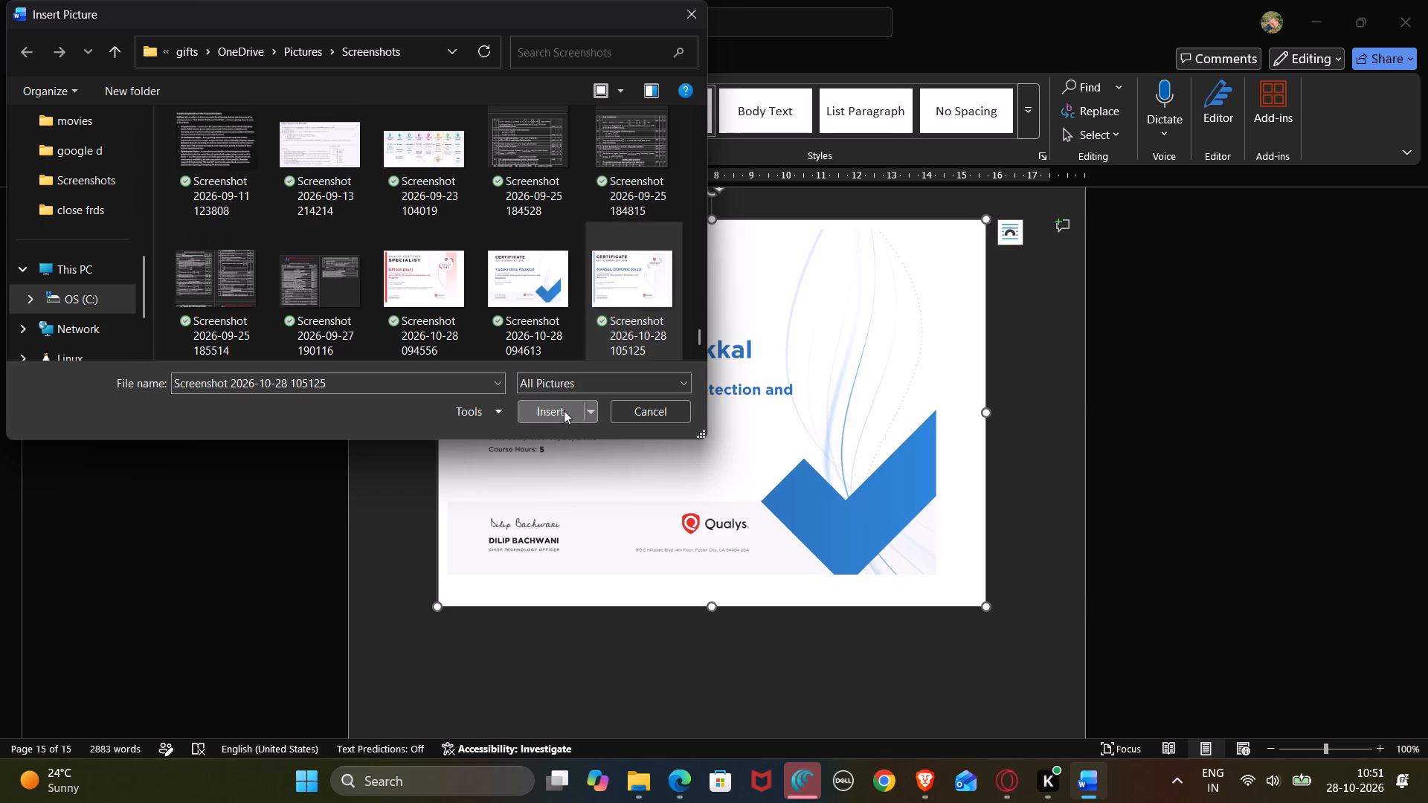
{"action": "scroll", "coordinate": [792, 497], "scroll_direction": "up", "scroll_amount": 3}
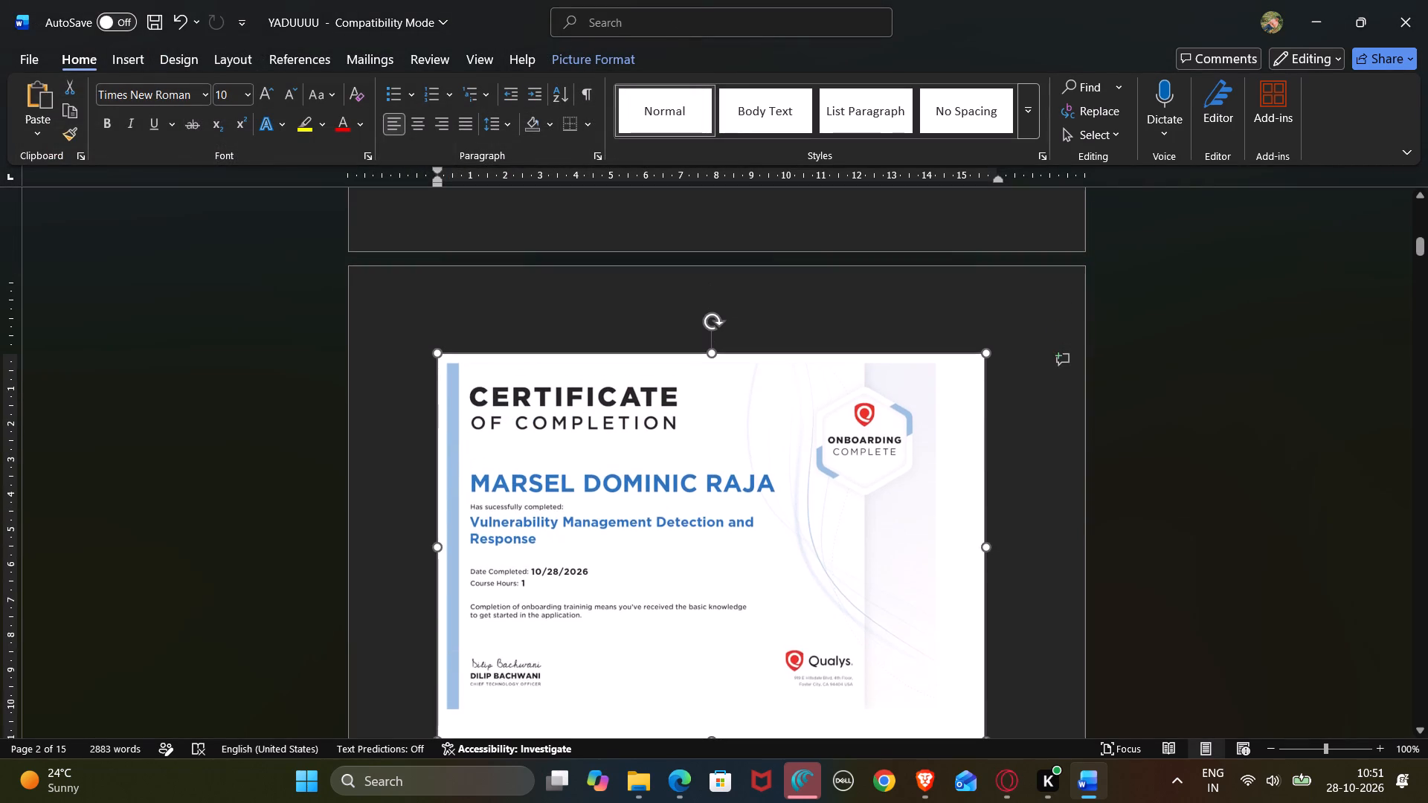
Review the cover page, the completion certificate and the Web Application Penetration page, comparing names and register numbers.
{"action": "scroll", "coordinate": [800, 513], "scroll_direction": "up", "scroll_amount": 16}
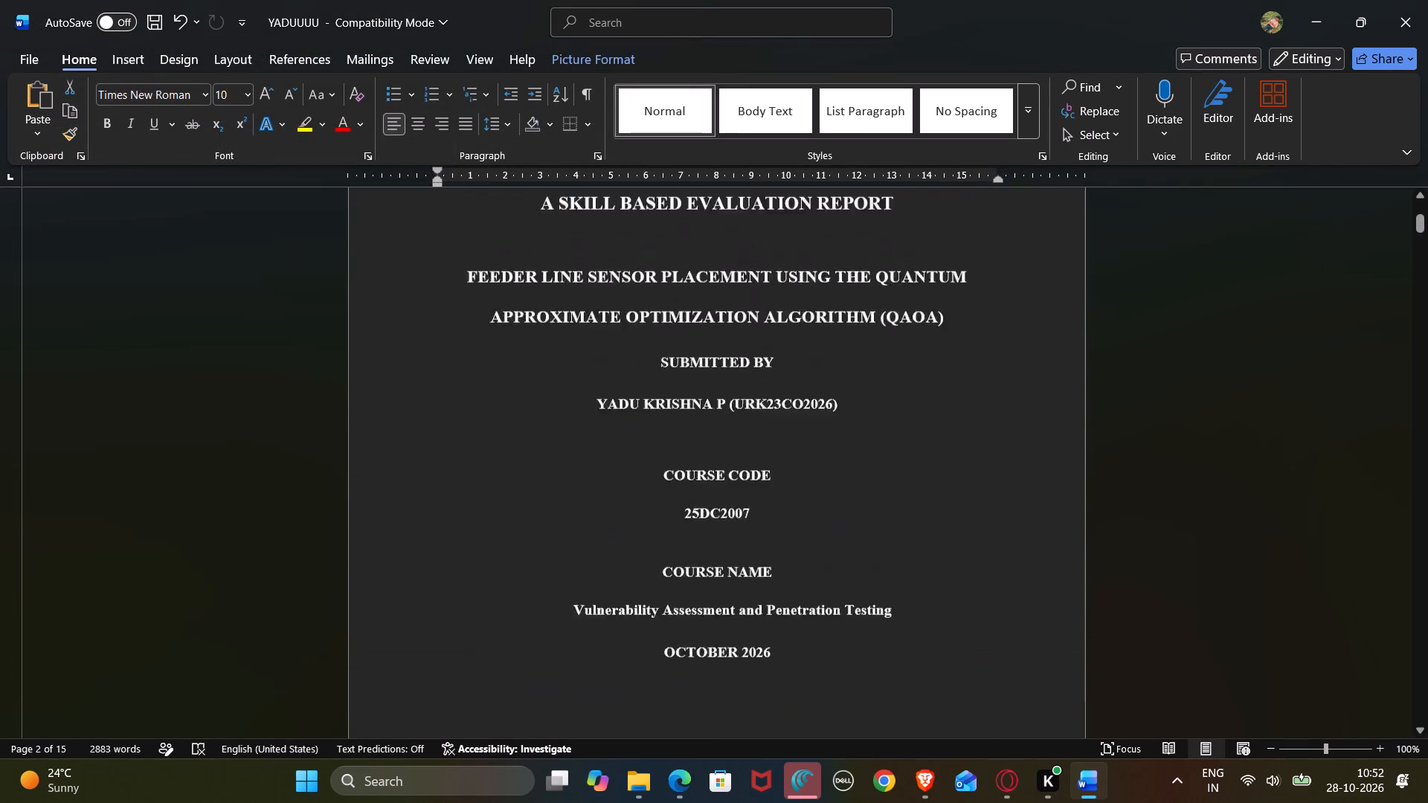
{"action": "scroll", "coordinate": [800, 512], "scroll_direction": "up", "scroll_amount": 6}
{"action": "scroll", "coordinate": [800, 512], "scroll_direction": "down", "scroll_amount": 4}
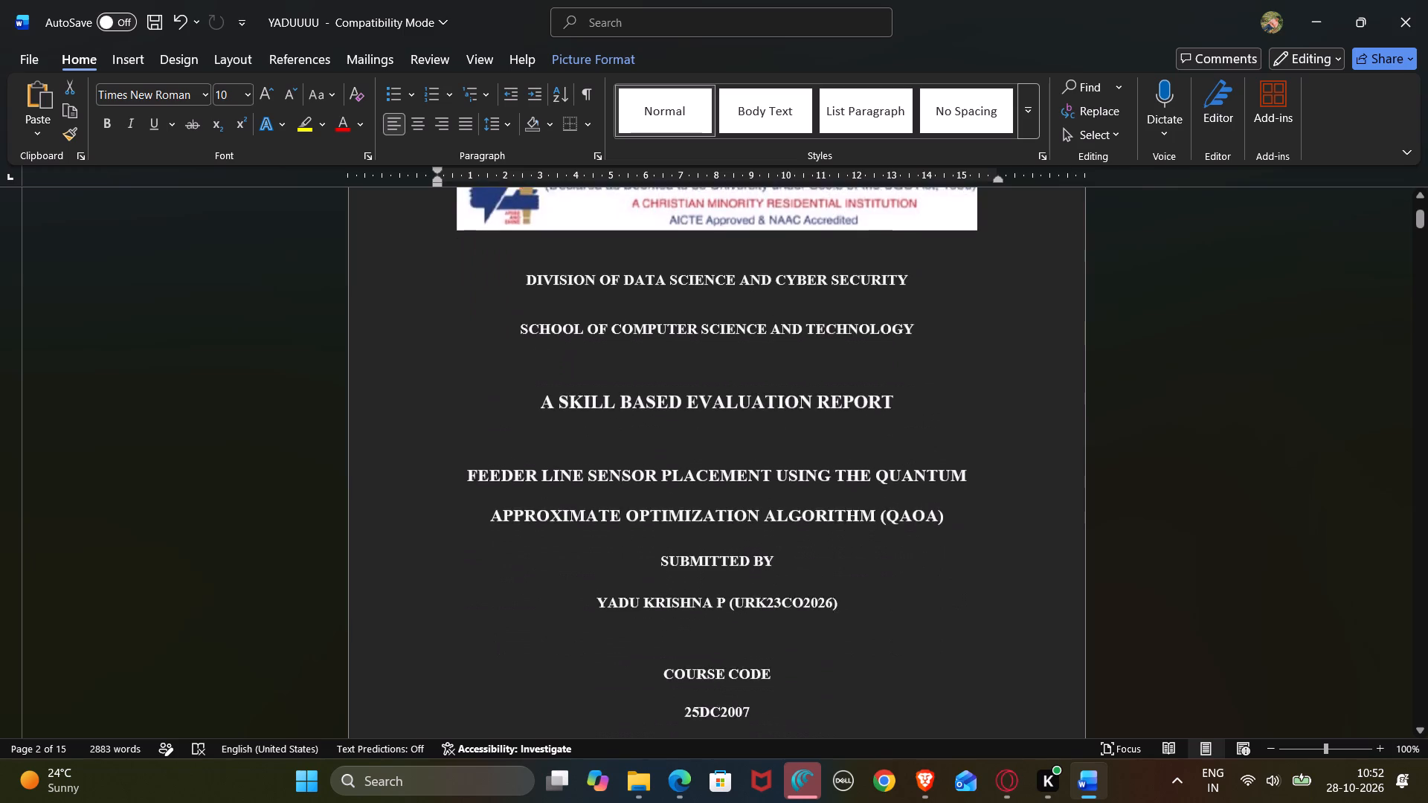
{"action": "scroll", "coordinate": [800, 512], "scroll_direction": "down", "scroll_amount": 17}
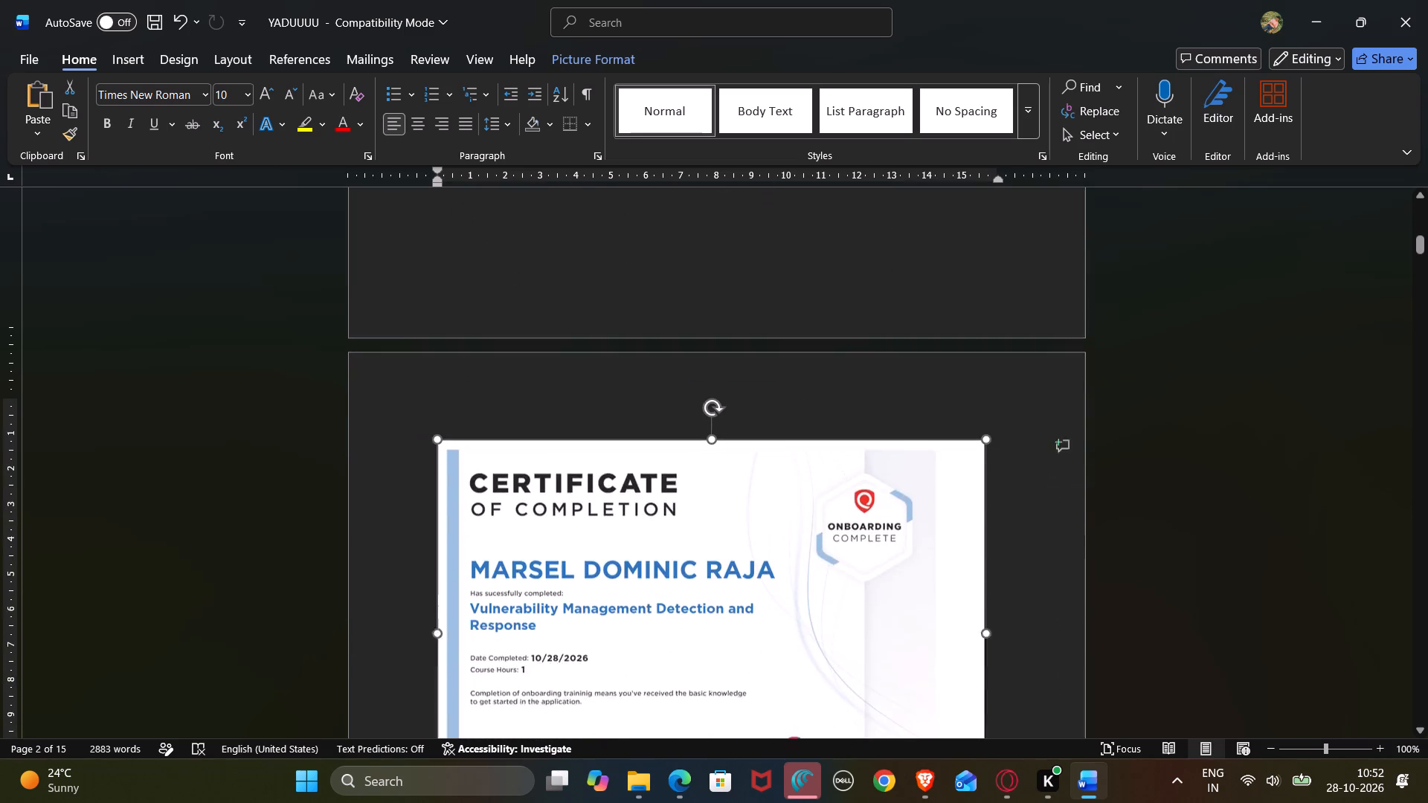
{"action": "scroll", "coordinate": [800, 514], "scroll_direction": "down", "scroll_amount": 19}
{"action": "scroll", "coordinate": [800, 515], "scroll_direction": "down", "scroll_amount": 4}
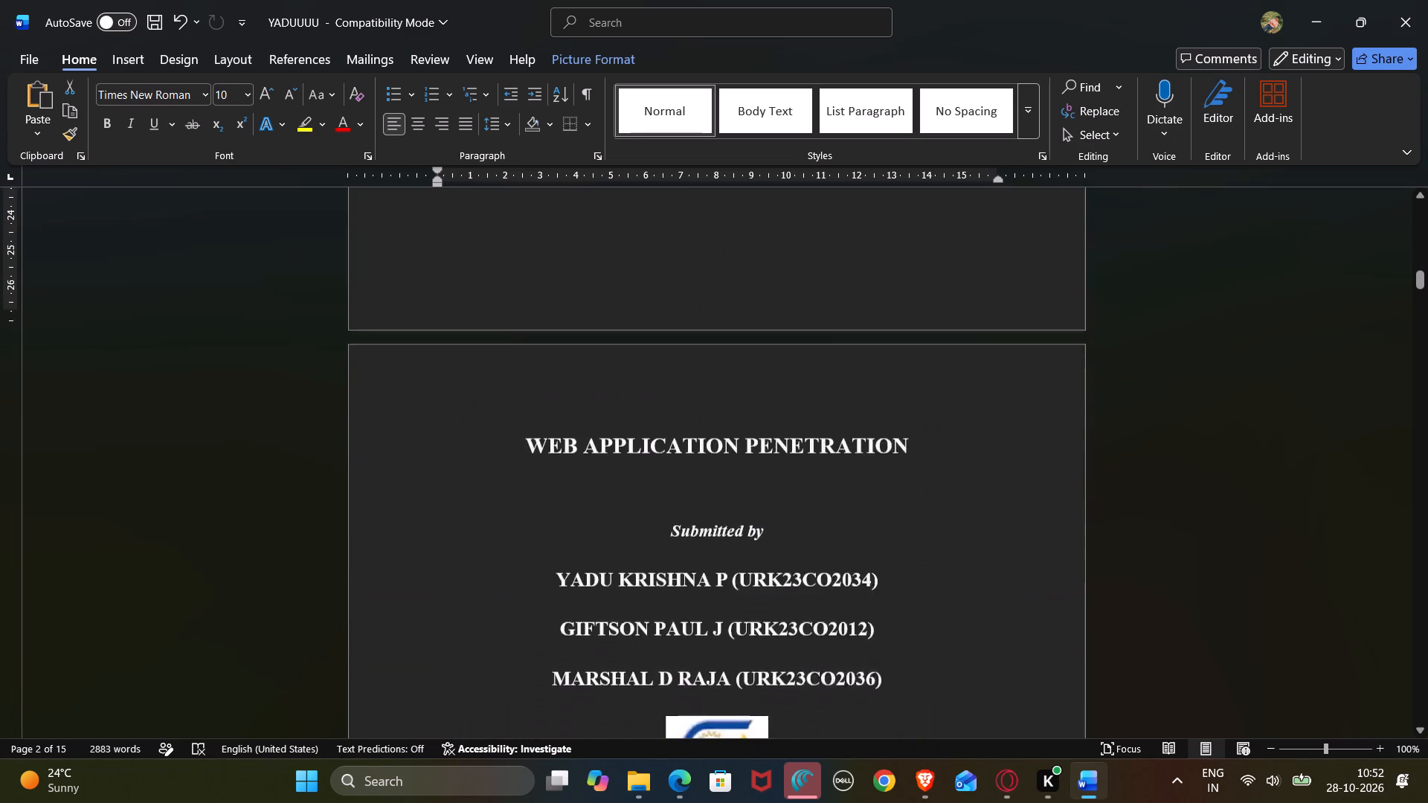
{"action": "scroll", "coordinate": [800, 515], "scroll_direction": "down", "scroll_amount": 4}
Change the last two digits of the student's register number on the report's cover page to 34.
{"action": "scroll", "coordinate": [739, 445], "scroll_direction": "up", "scroll_amount": 12}
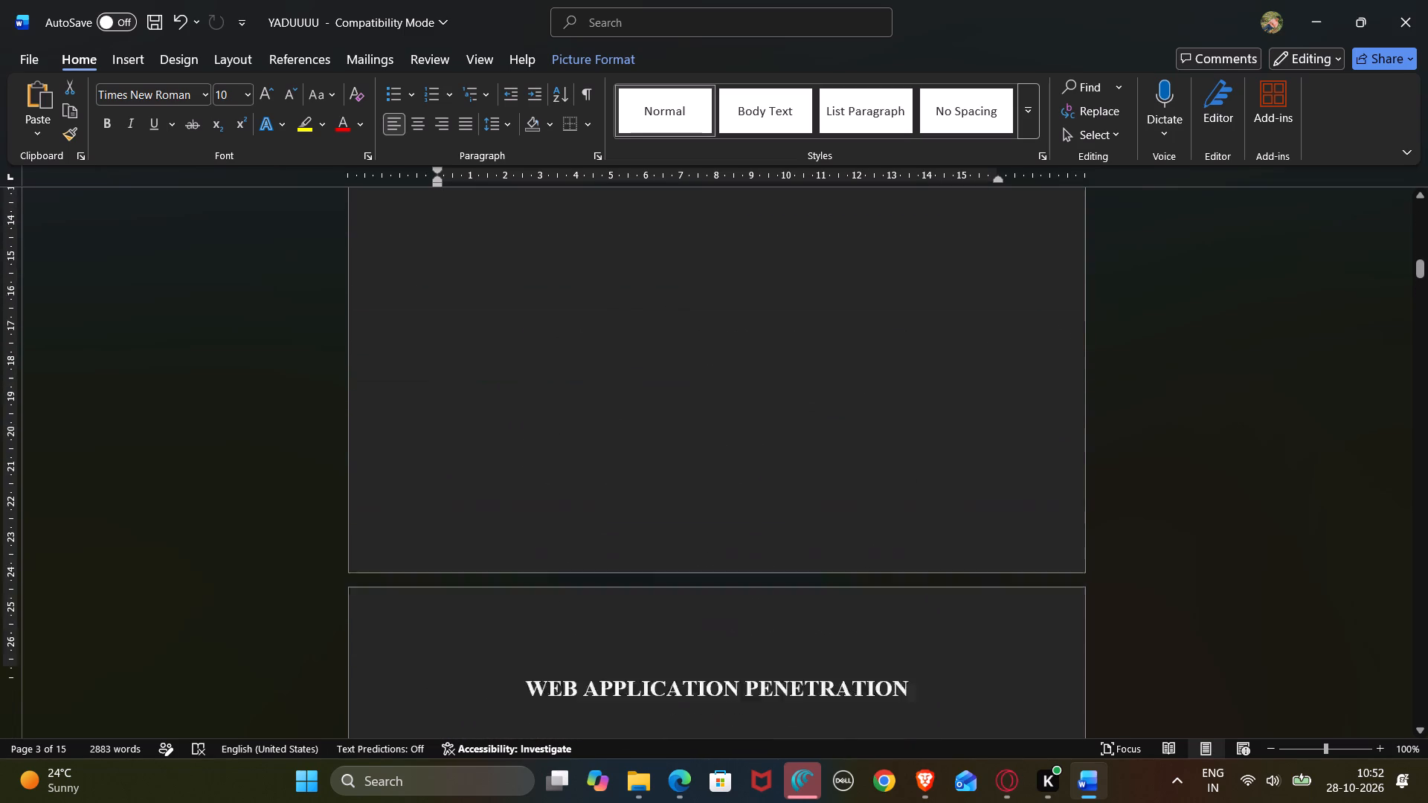
{"action": "scroll", "coordinate": [739, 445], "scroll_direction": "up", "scroll_amount": 20}
{"action": "scroll", "coordinate": [739, 445], "scroll_direction": "up", "scroll_amount": 6}
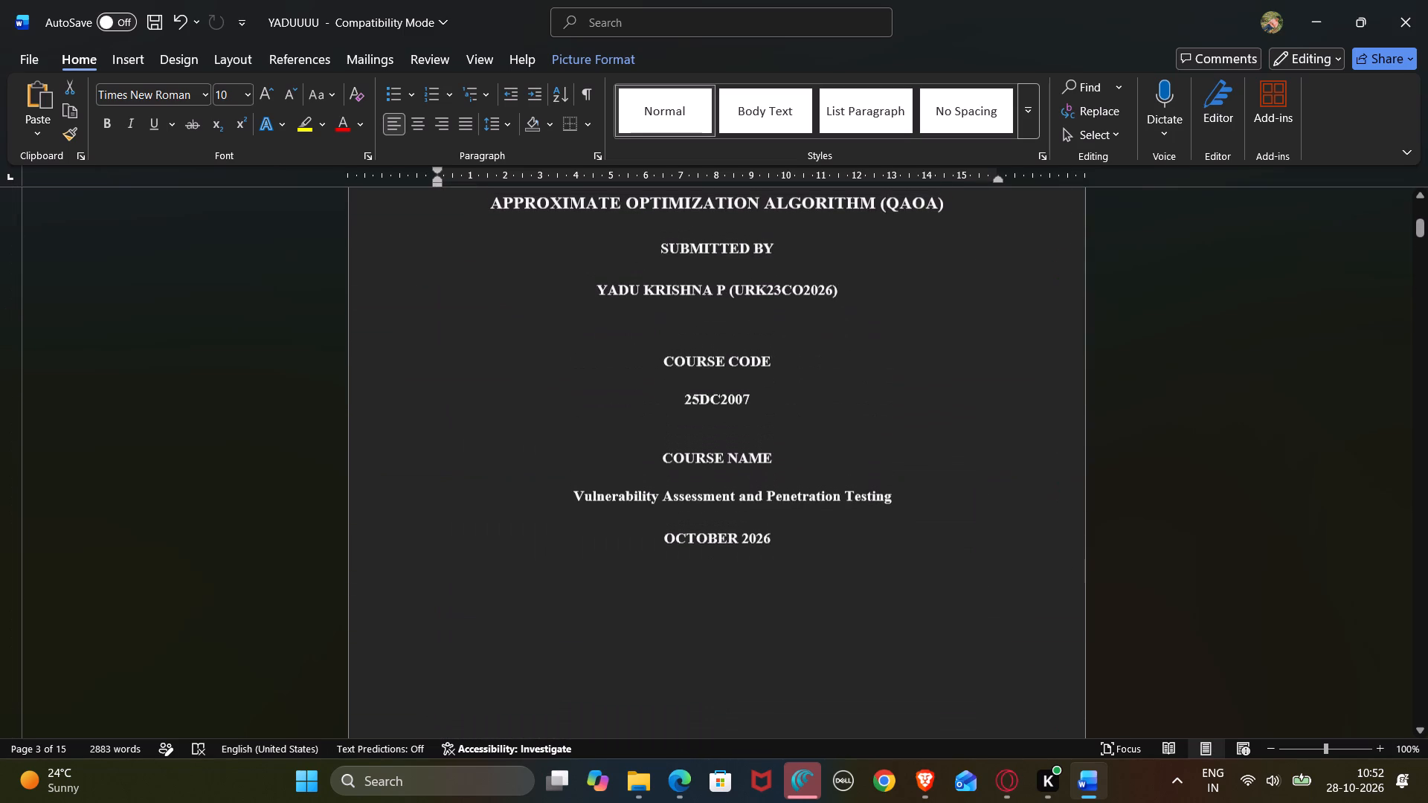
{"action": "scroll", "coordinate": [739, 445], "scroll_direction": "up", "scroll_amount": 2}
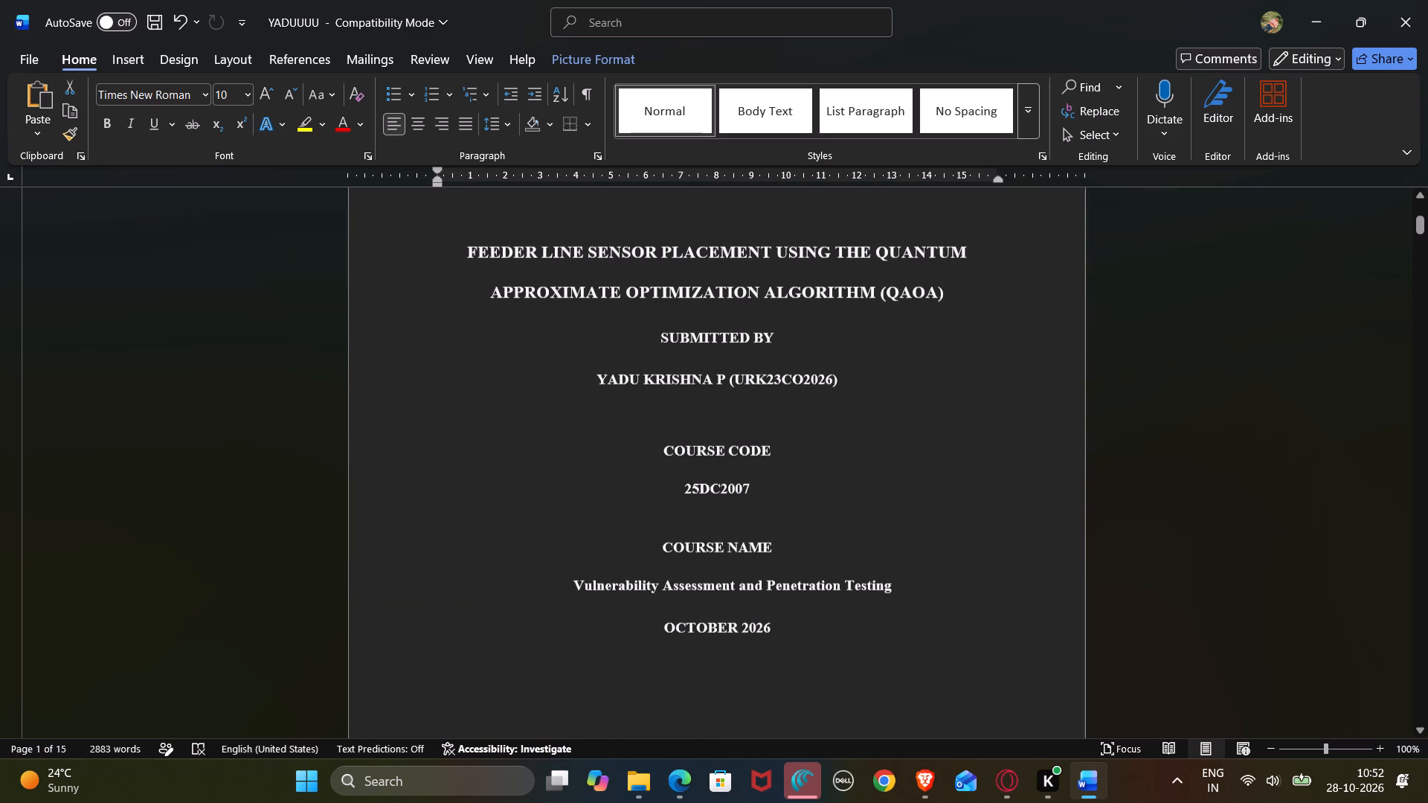
{"action": "left_click", "coordinate": [826, 383]}
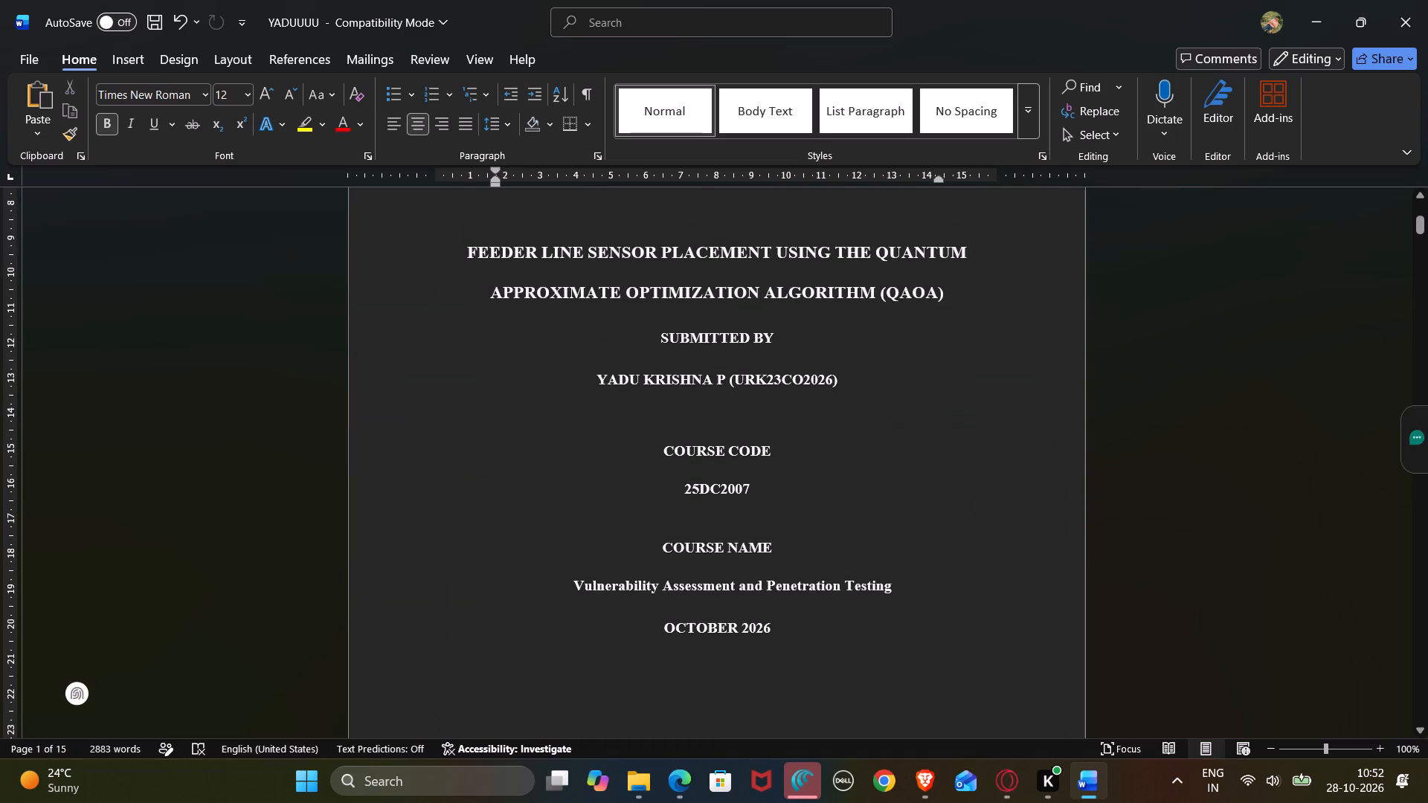
{"action": "left_click", "coordinate": [830, 384]}
{"action": "key", "text": "BackSpace"}
{"action": "key", "text": "BackSpace"}
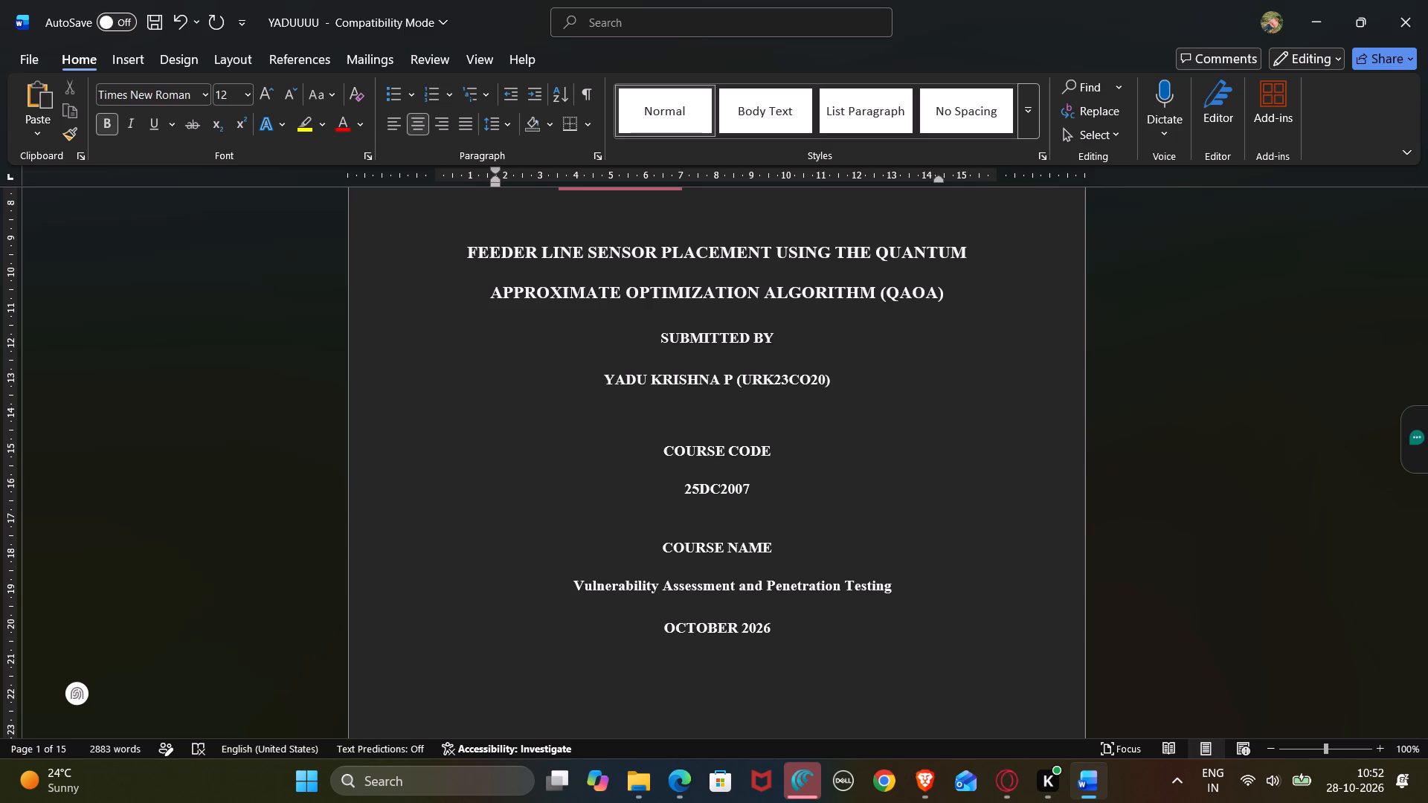
{"action": "key", "text": "3"}
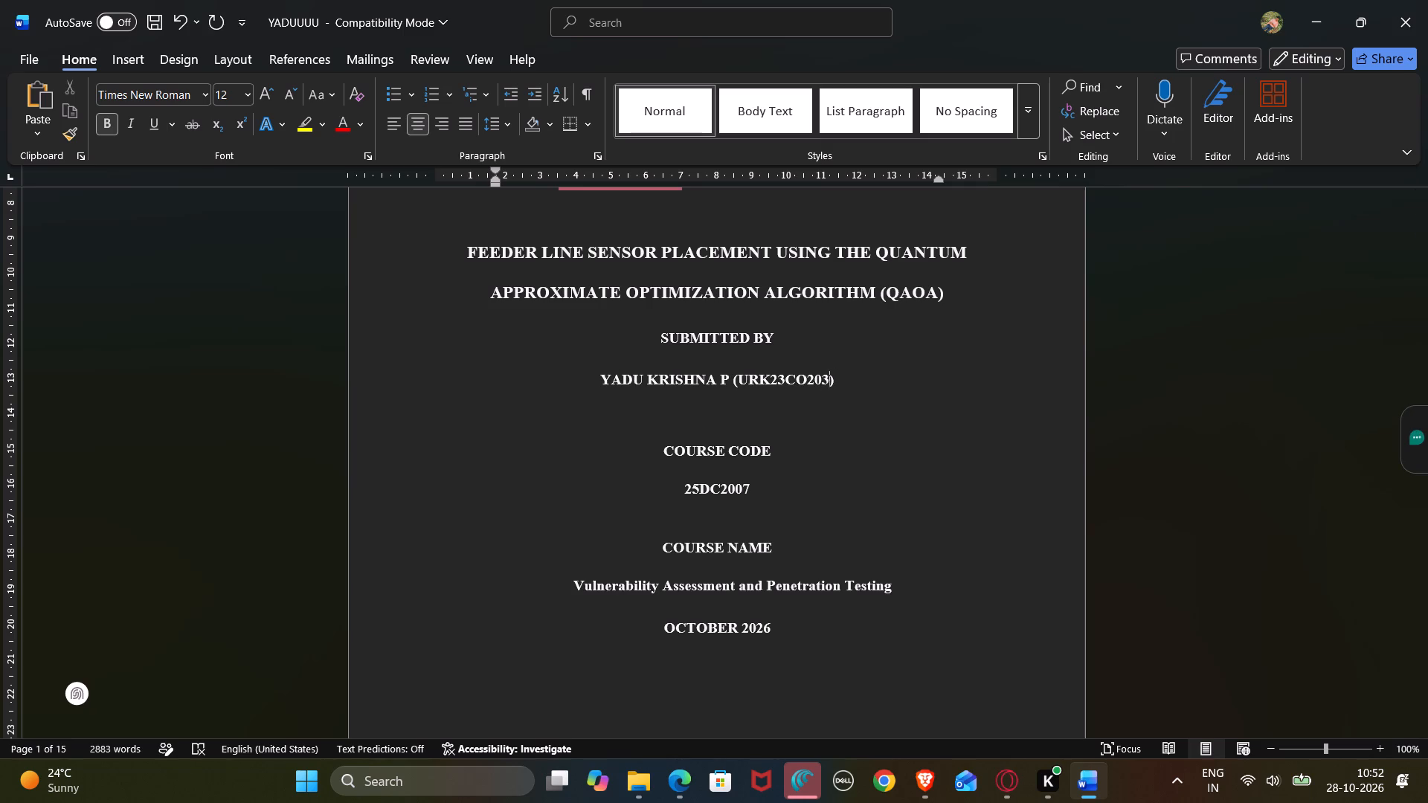
{"action": "key", "text": "4"}
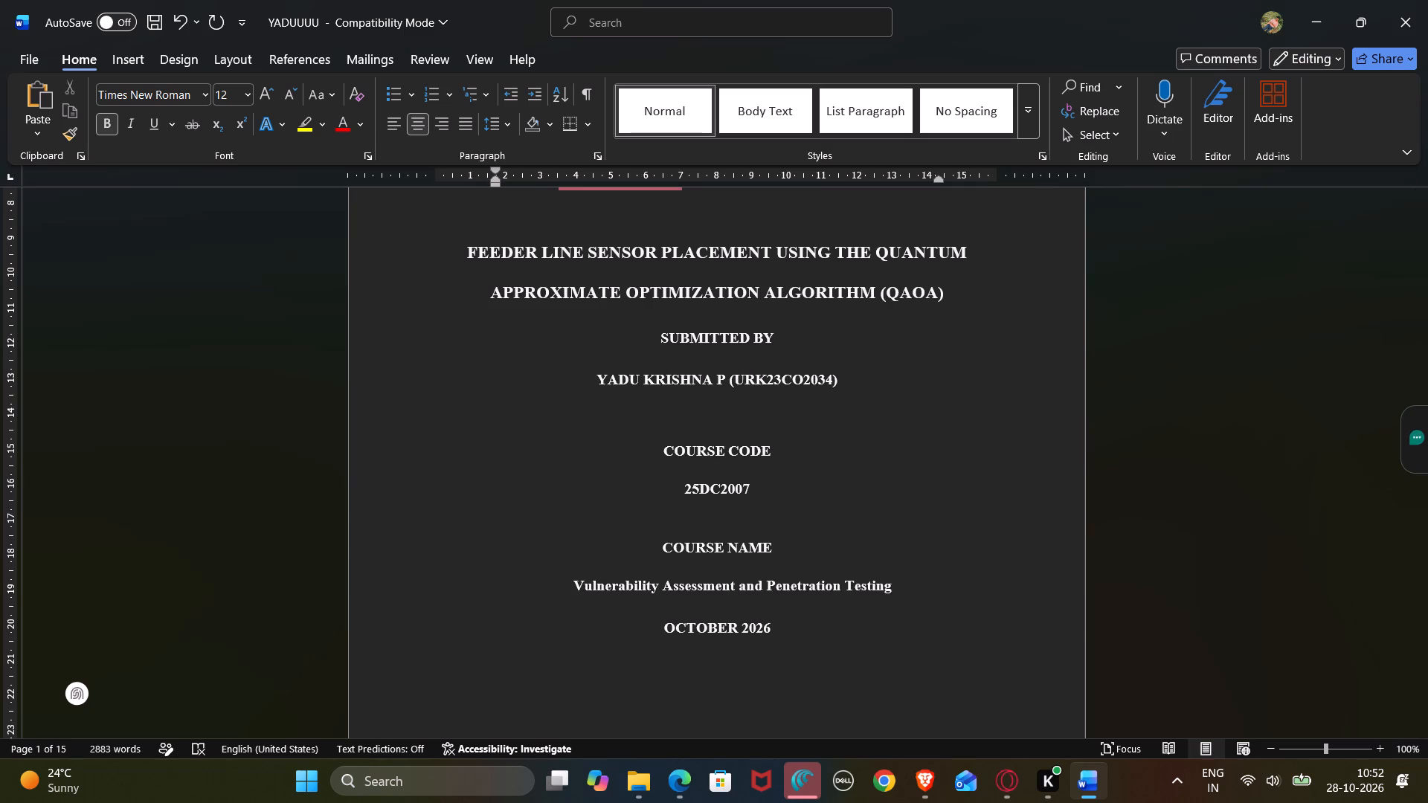
Save the corrected report as a PDF named YADUUUU in the Downloads folder, replacing the earlier copy.
{"action": "left_click", "coordinate": [10, 61]}
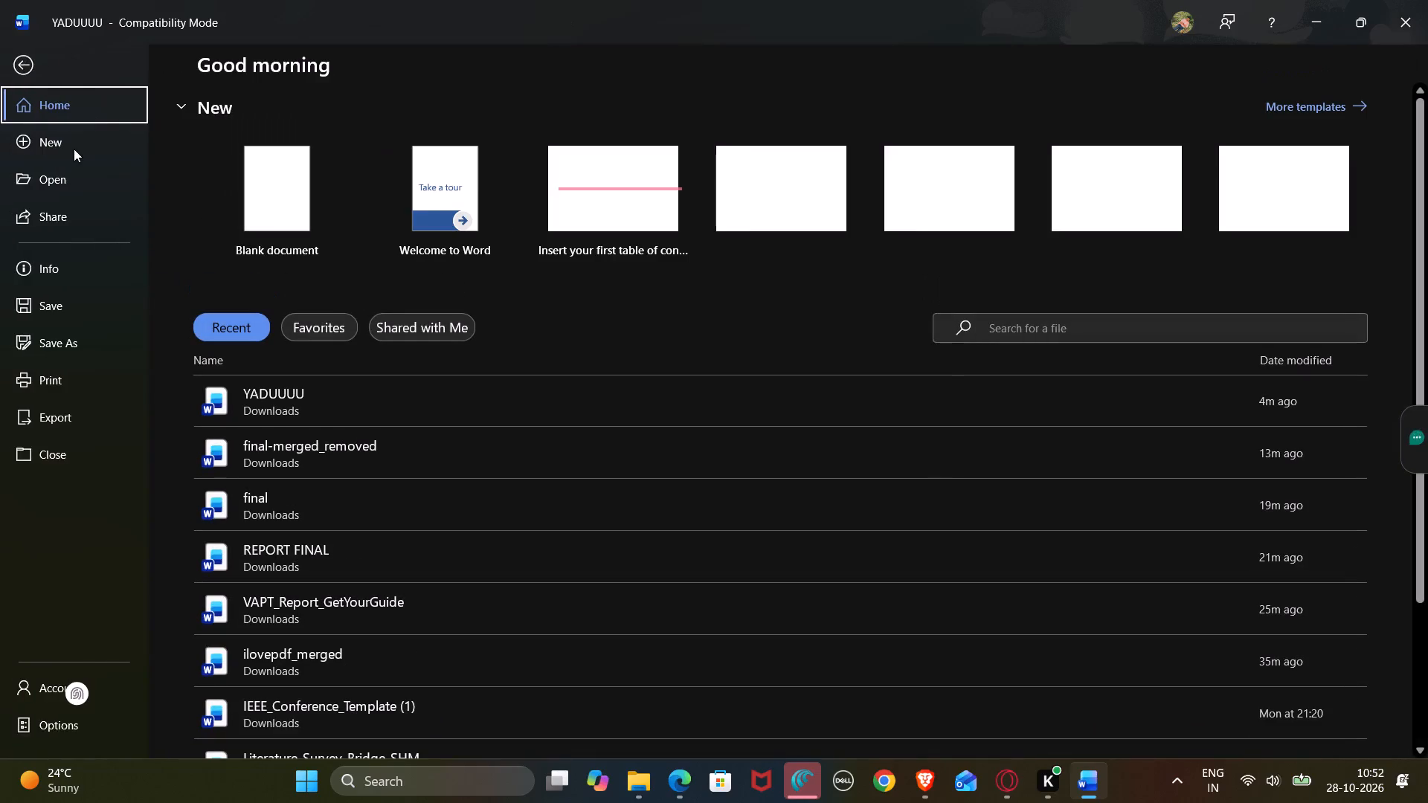
{"action": "left_click", "coordinate": [51, 343]}
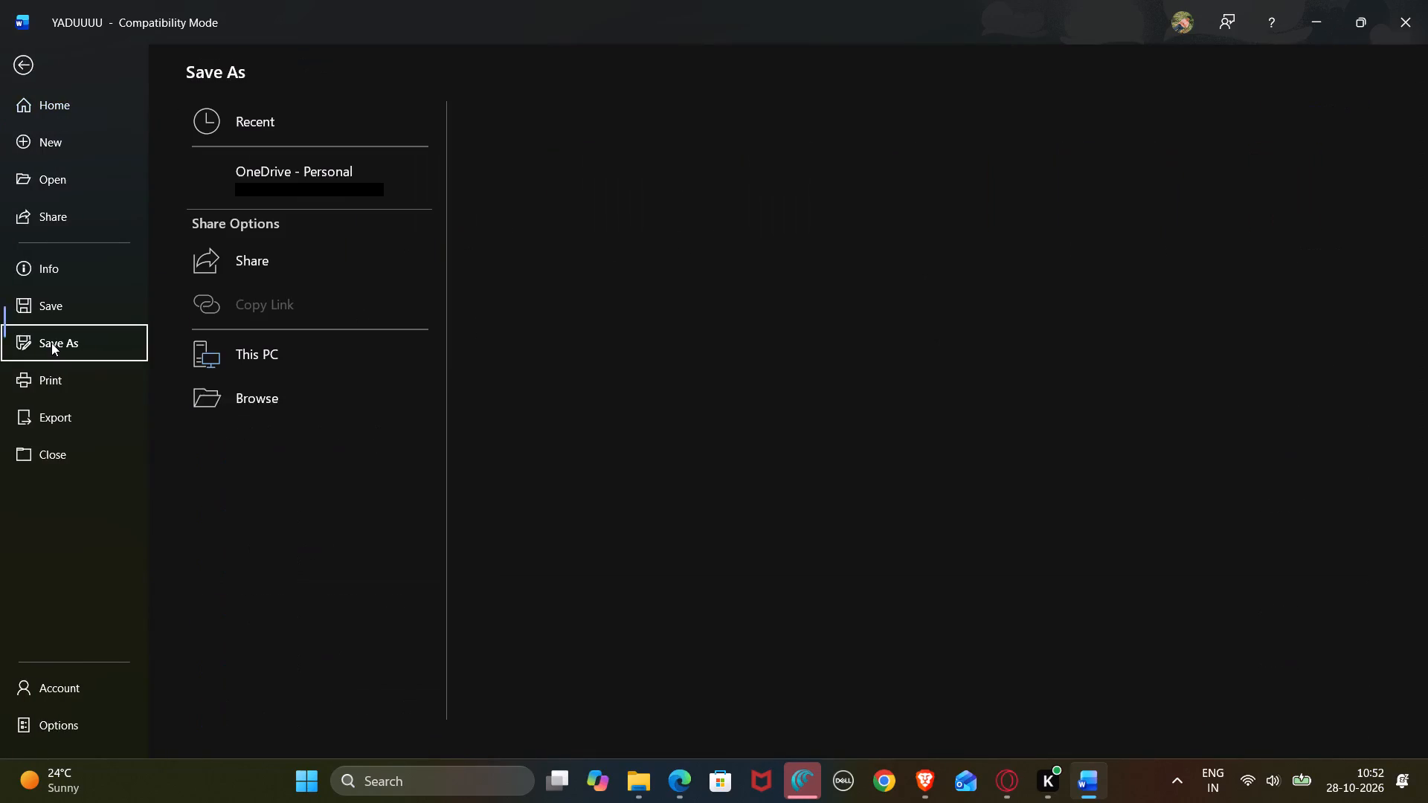
{"action": "left_click", "coordinate": [825, 160]}
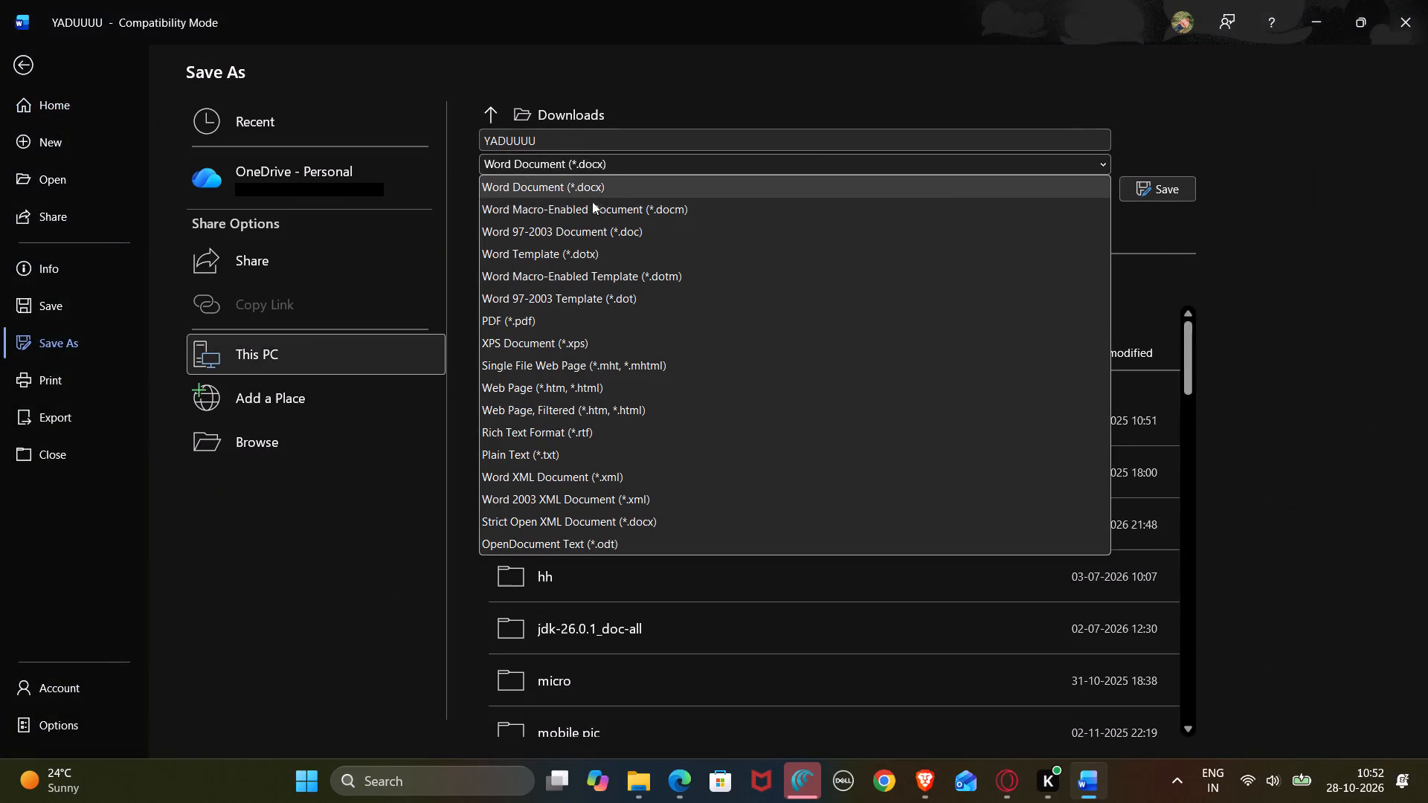
{"action": "left_click", "coordinate": [531, 318]}
{"action": "left_click", "coordinate": [1147, 186]}
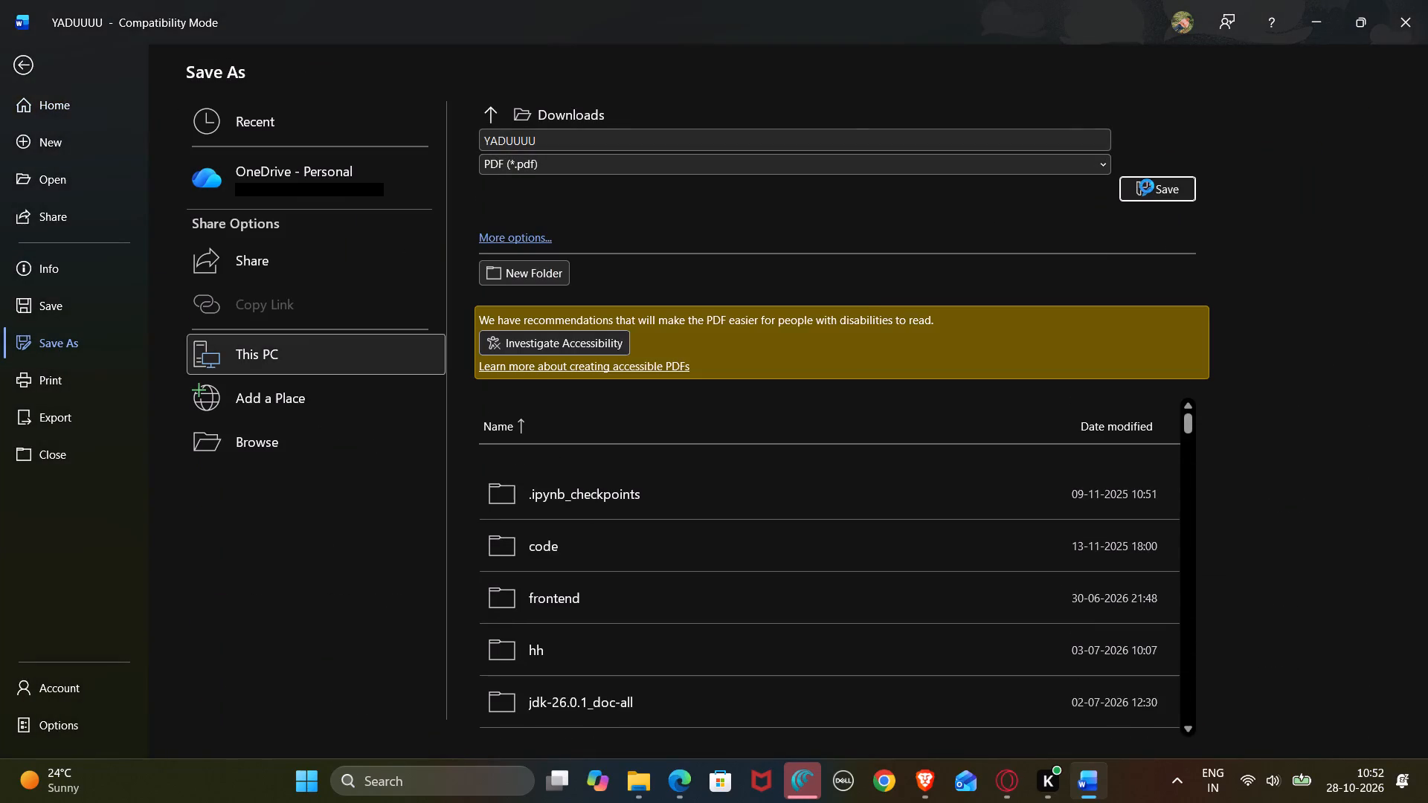
{"action": "left_click", "coordinate": [764, 431]}
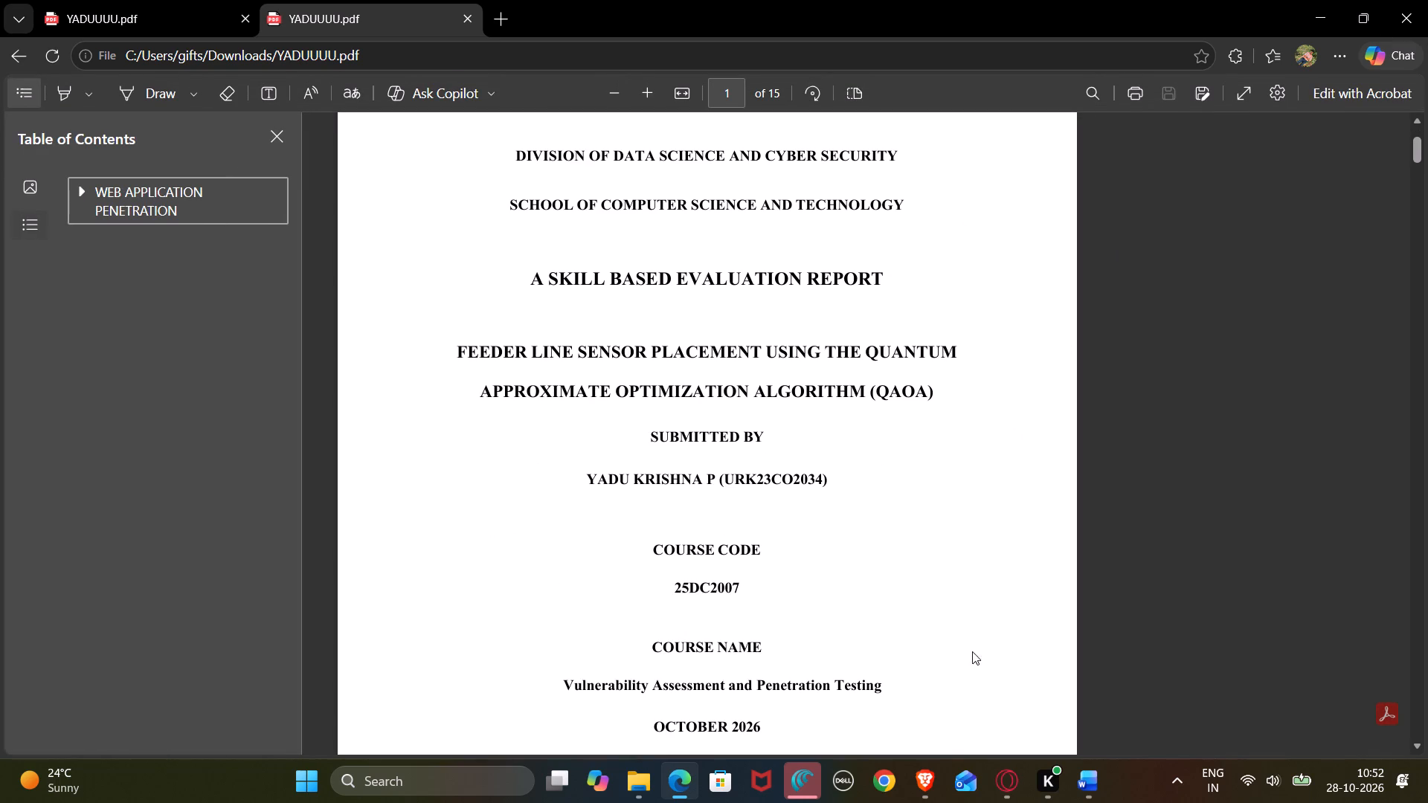
Close the older YADUUUU.pdf tab and open the YADUUUU PDF from the Downloads folder.
{"action": "left_click", "coordinate": [247, 16]}
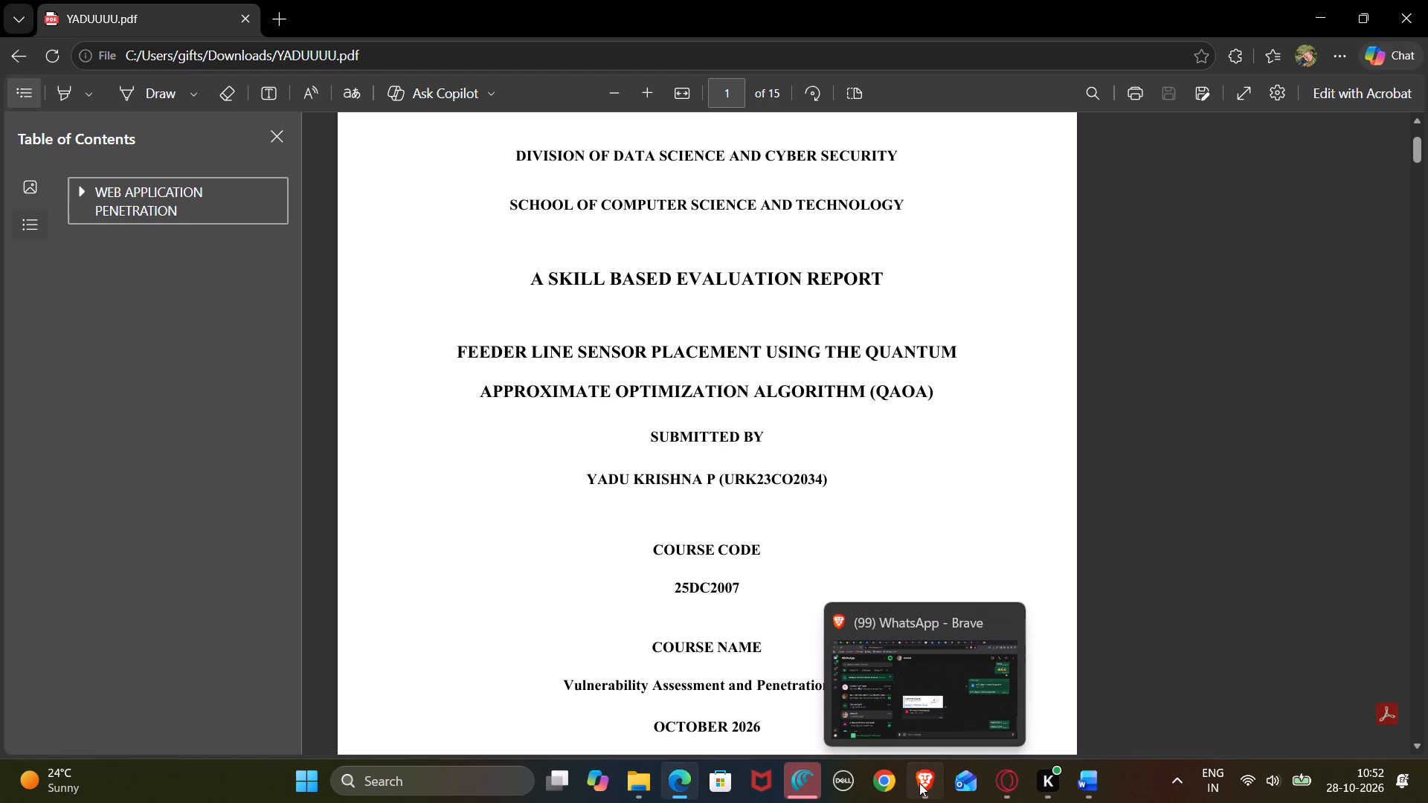
{"action": "left_click", "coordinate": [623, 787]}
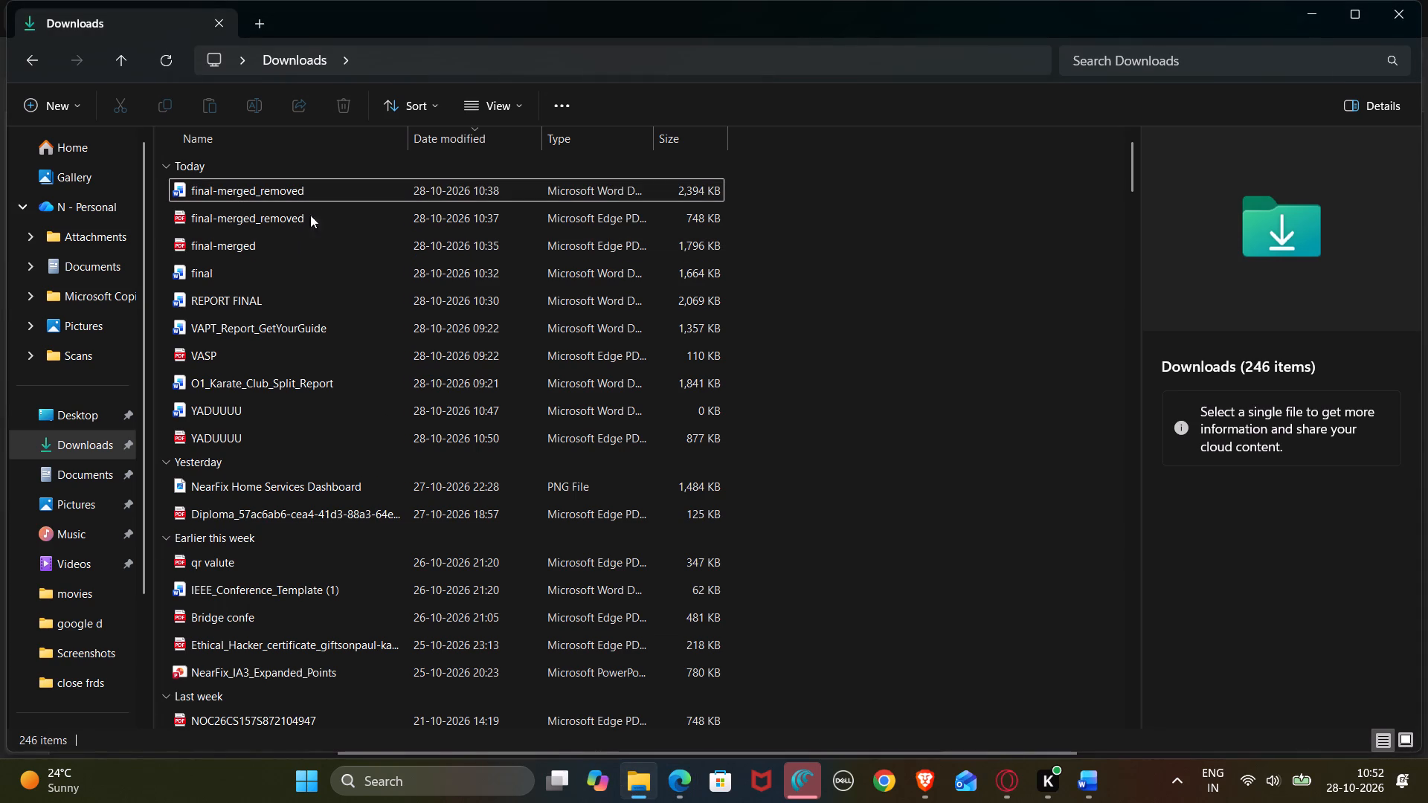
{"action": "double_click", "coordinate": [283, 434]}
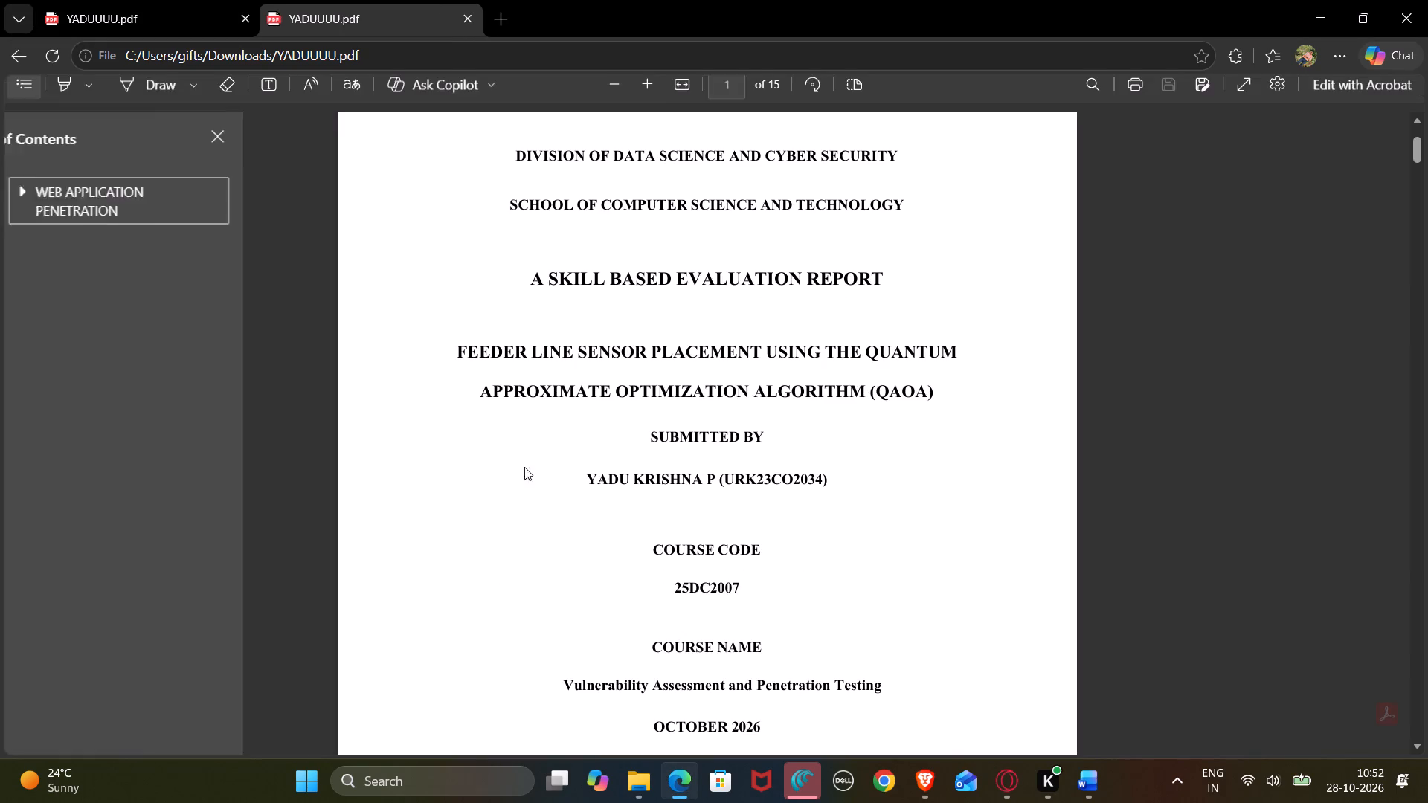
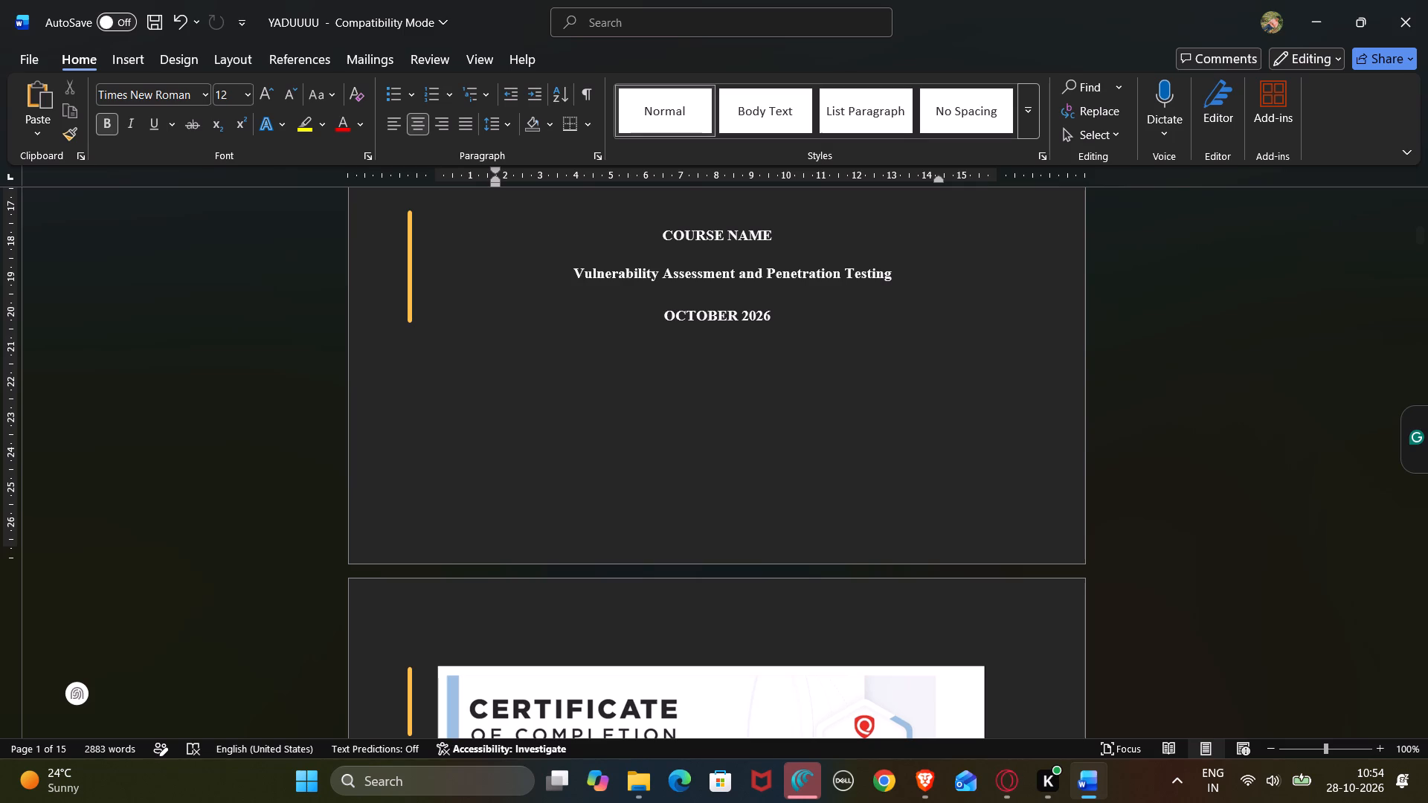
Change the last digit of the student's register number on the report's cover page to 6.
{"action": "scroll", "coordinate": [921, 436], "scroll_direction": "up", "scroll_amount": 10}
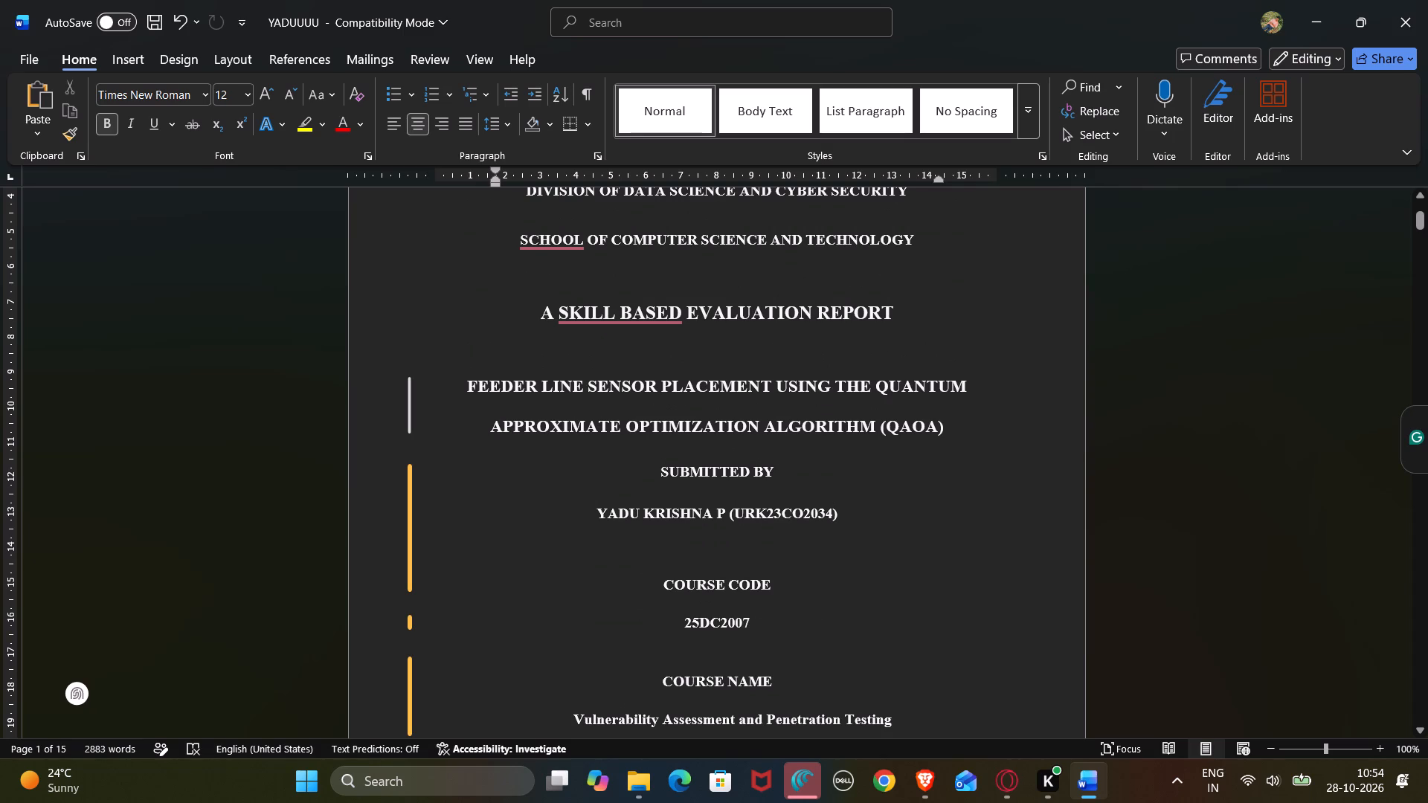
{"action": "scroll", "coordinate": [747, 410], "scroll_direction": "up", "scroll_amount": 2}
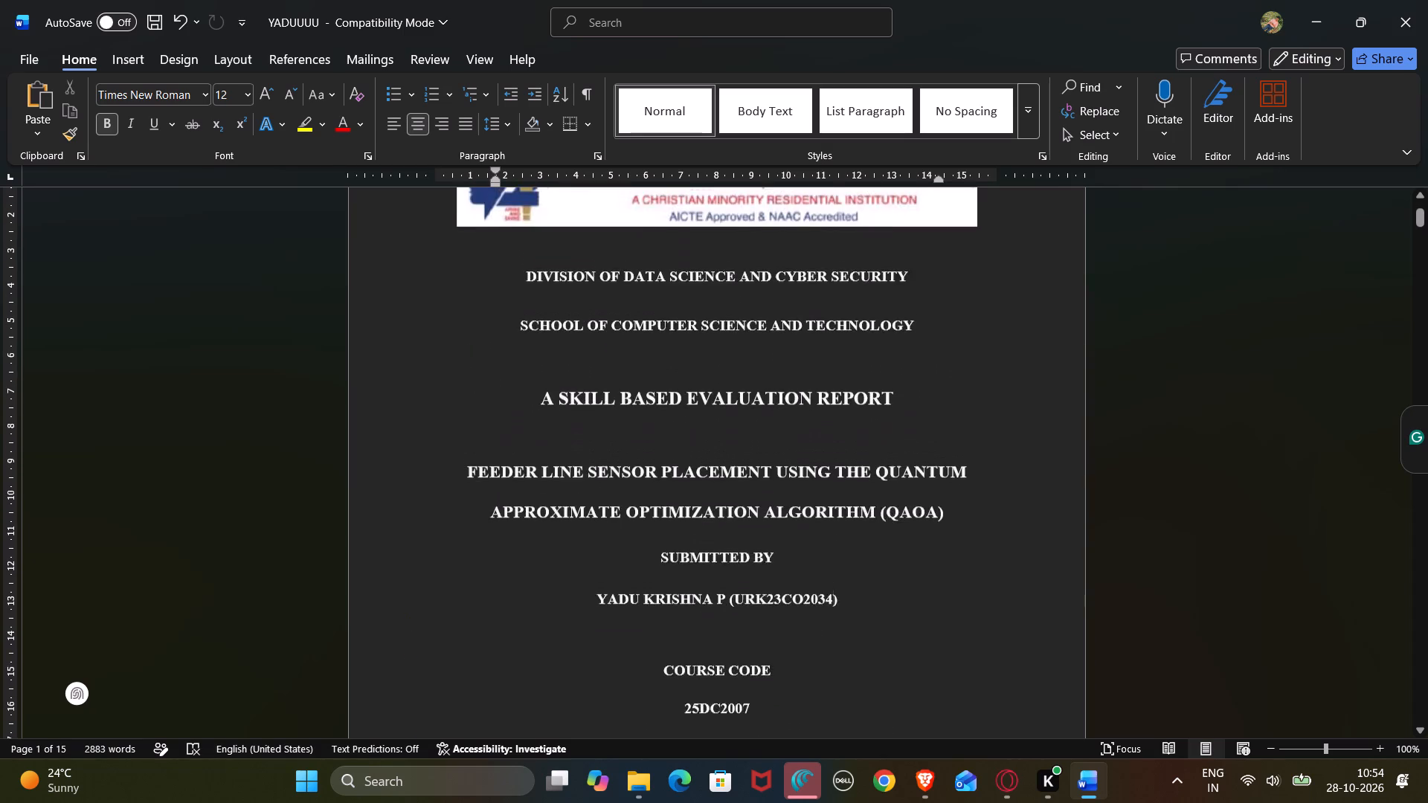
{"action": "scroll", "coordinate": [768, 454], "scroll_direction": "down", "scroll_amount": 7}
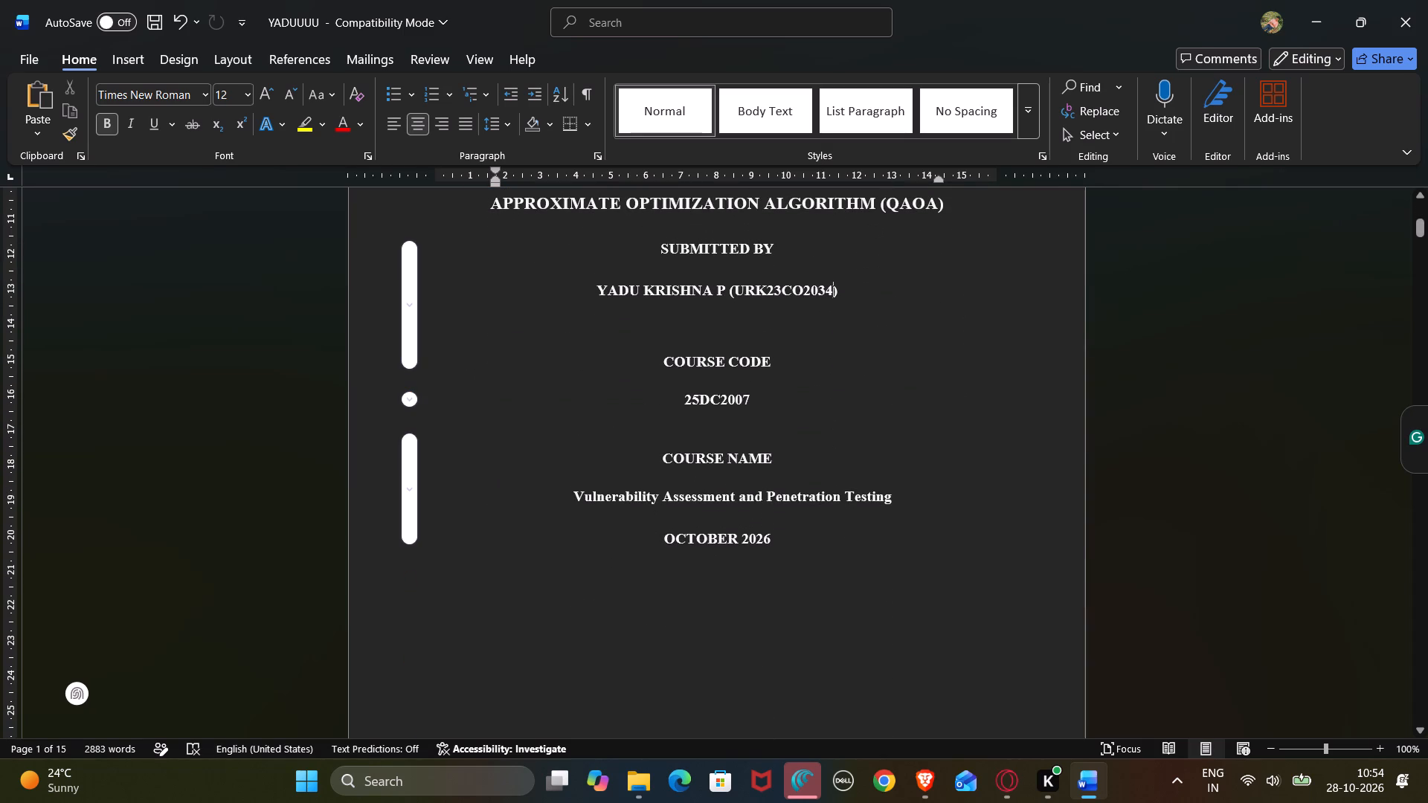
{"action": "key", "text": "BackSpace"}
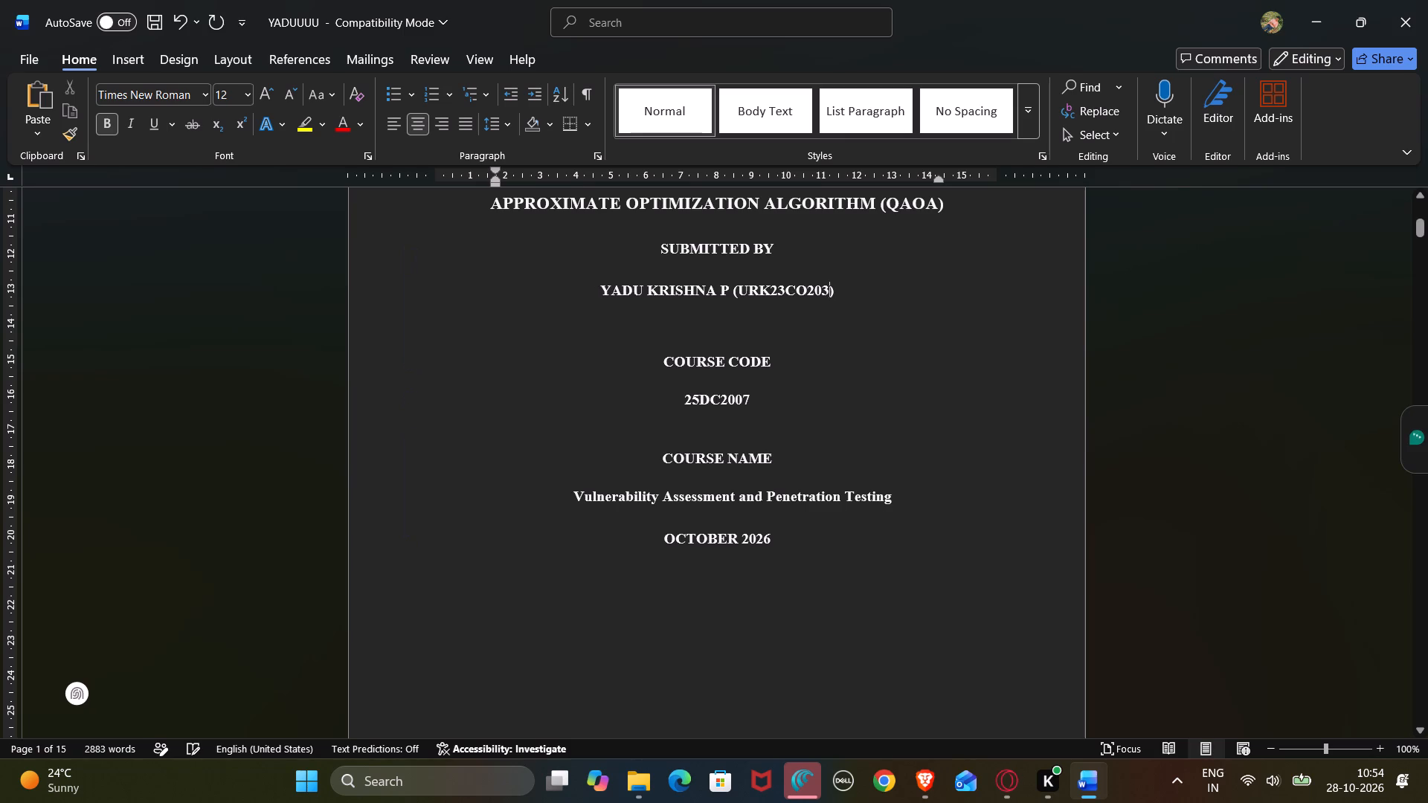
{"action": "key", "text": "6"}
Replace the student's name before the register number on the cover page with Marshal's full name in capitals.
{"action": "left_click", "coordinate": [721, 298]}
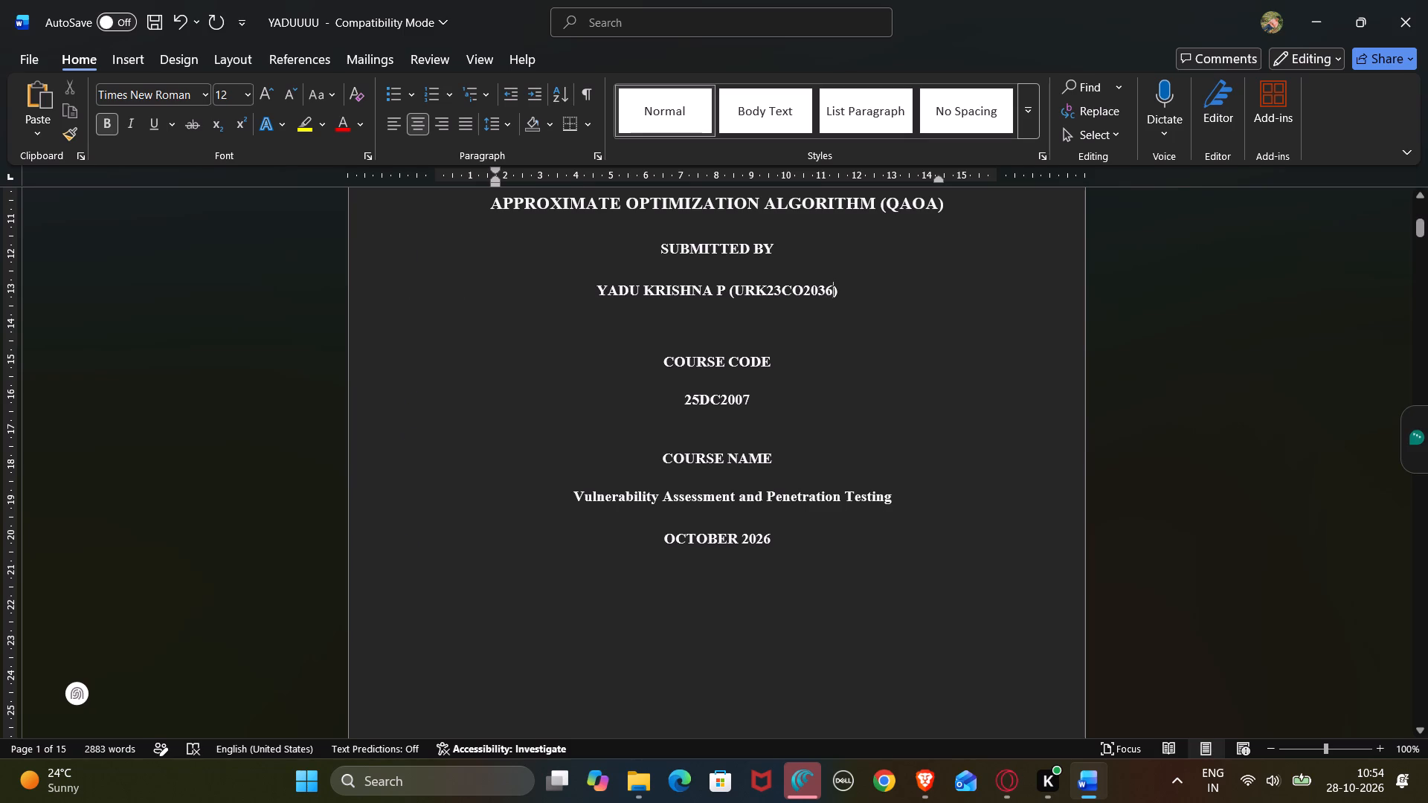
{"action": "left_click", "coordinate": [723, 294]}
{"action": "key", "text": "BackSpace"}
{"action": "key", "text": "BackSpace"}
{"action": "key", "text": "BackSpace"}
{"action": "key", "text": "BackSpace"}
{"action": "key", "text": "BackSpace"}
{"action": "key", "text": "BackSpace"}
{"action": "key", "text": "BackSpace"}
{"action": "key", "text": "BackSpace"}
{"action": "key", "text": "BackSpace"}
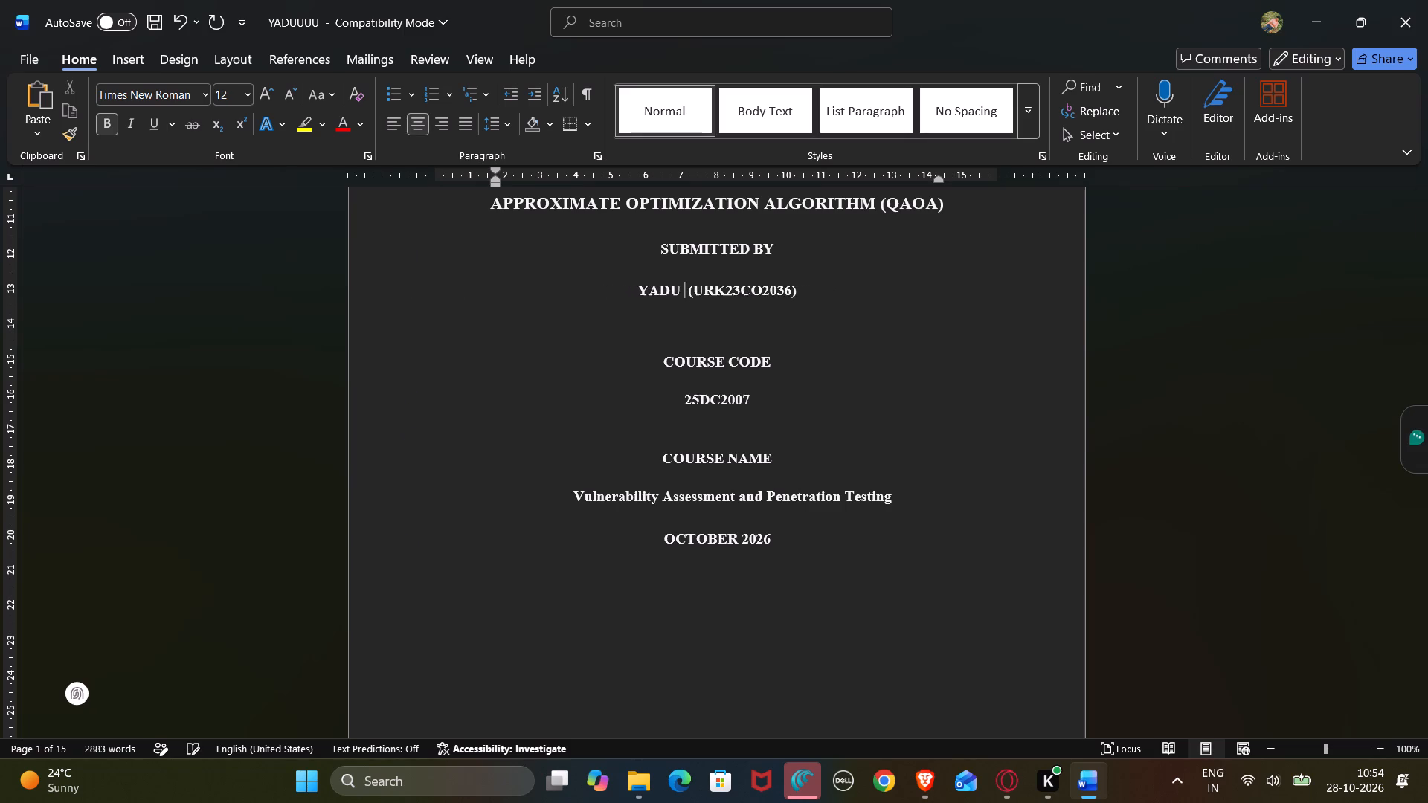
{"action": "key", "text": "BackSpace"}
{"action": "key", "text": "BackSpace"}
{"action": "key", "text": "BackSpace"}
{"action": "key", "text": "BackSpace"}
{"action": "key", "text": "BackSpace"}
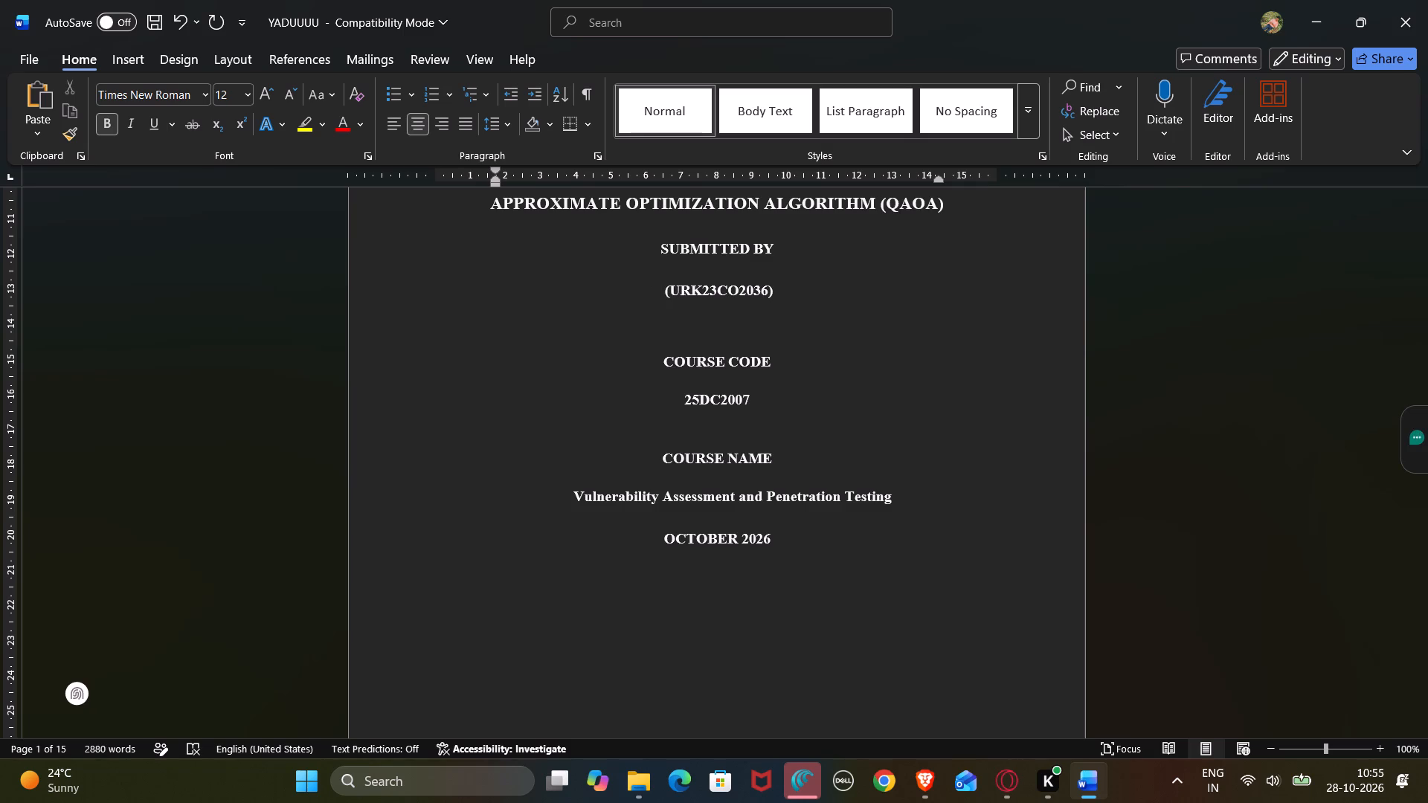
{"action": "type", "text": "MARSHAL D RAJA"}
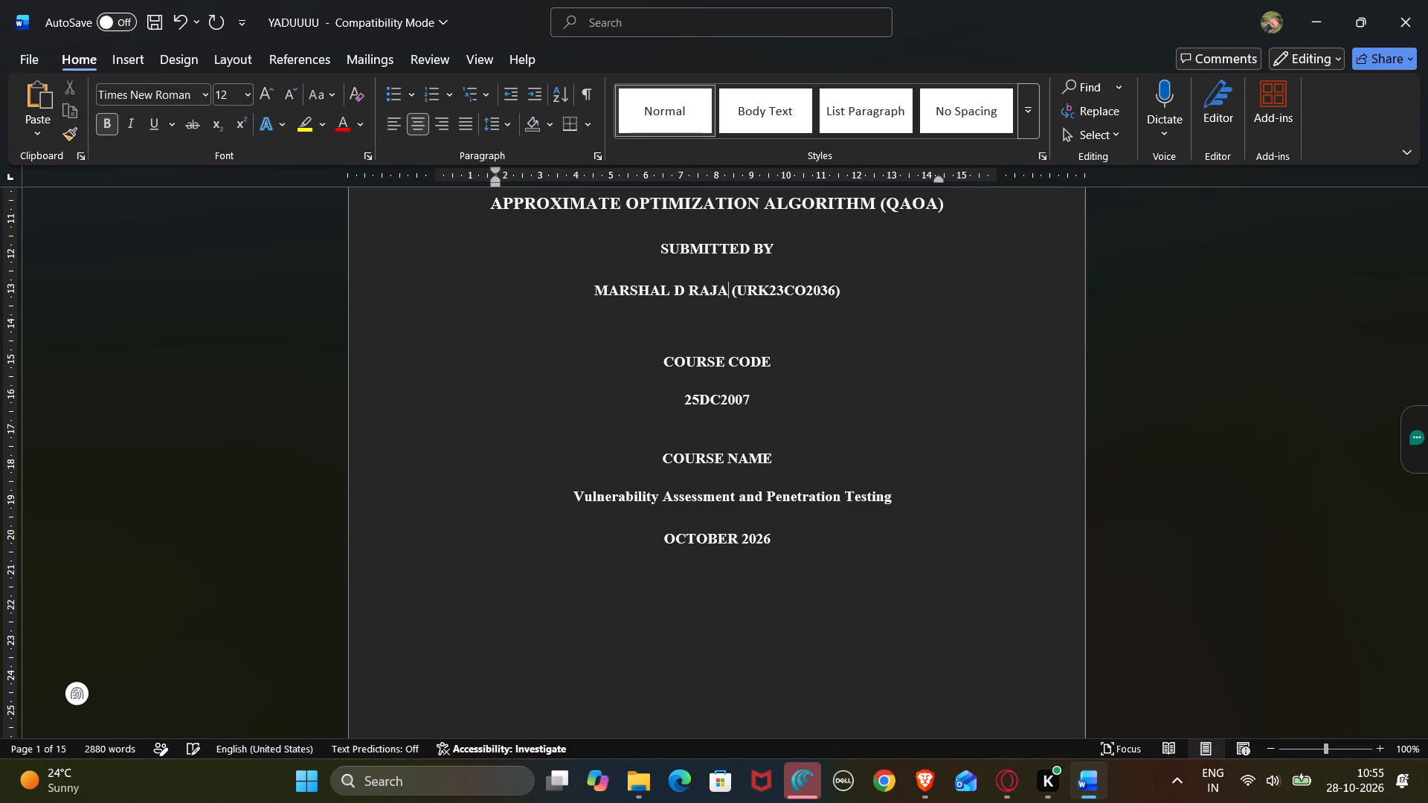
Review the report from the completion certificate through to the evaluation sheet, examining the name, register number and course details.
{"action": "scroll", "coordinate": [770, 391], "scroll_direction": "down", "scroll_amount": 3}
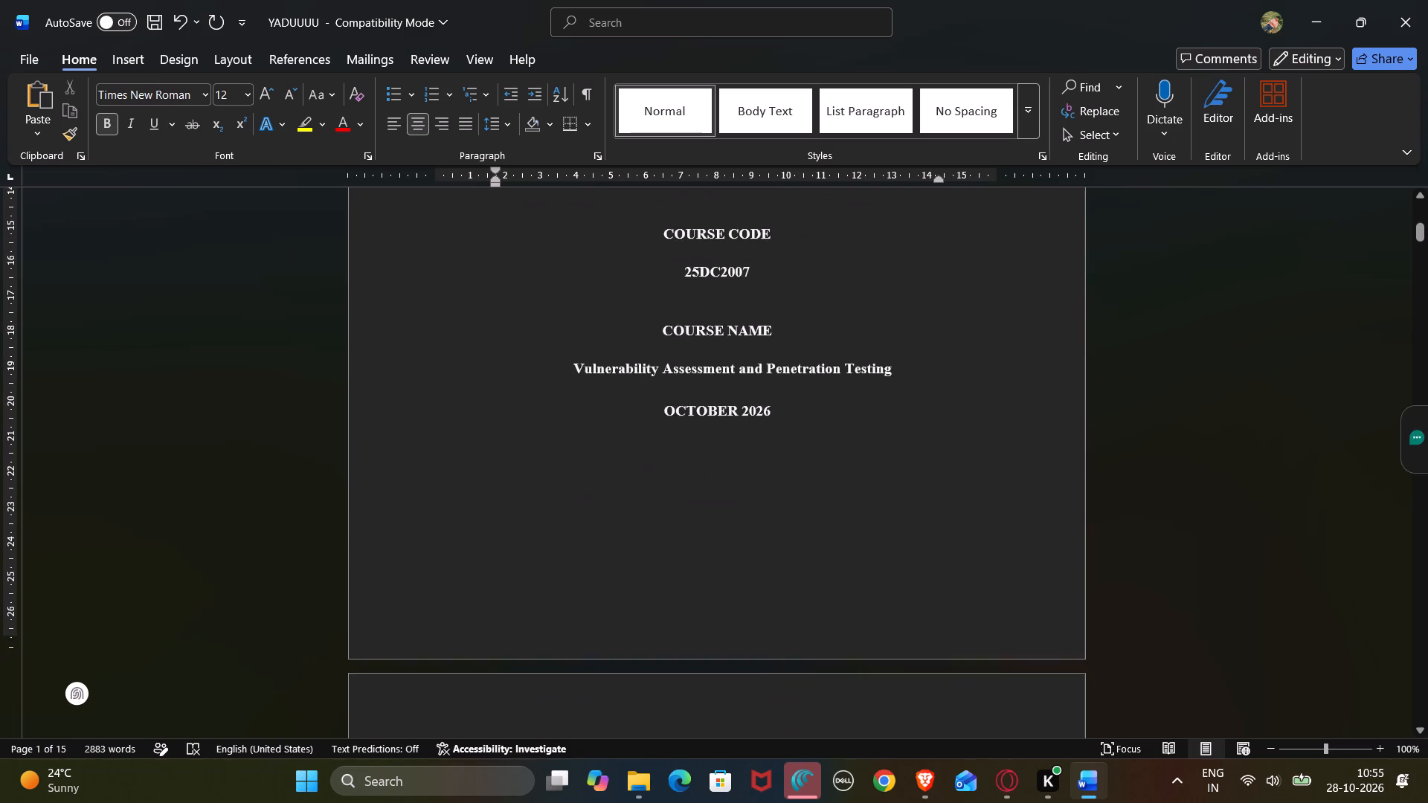
{"action": "scroll", "coordinate": [783, 418], "scroll_direction": "up", "scroll_amount": 4}
{"action": "scroll", "coordinate": [746, 390], "scroll_direction": "down", "scroll_amount": 13}
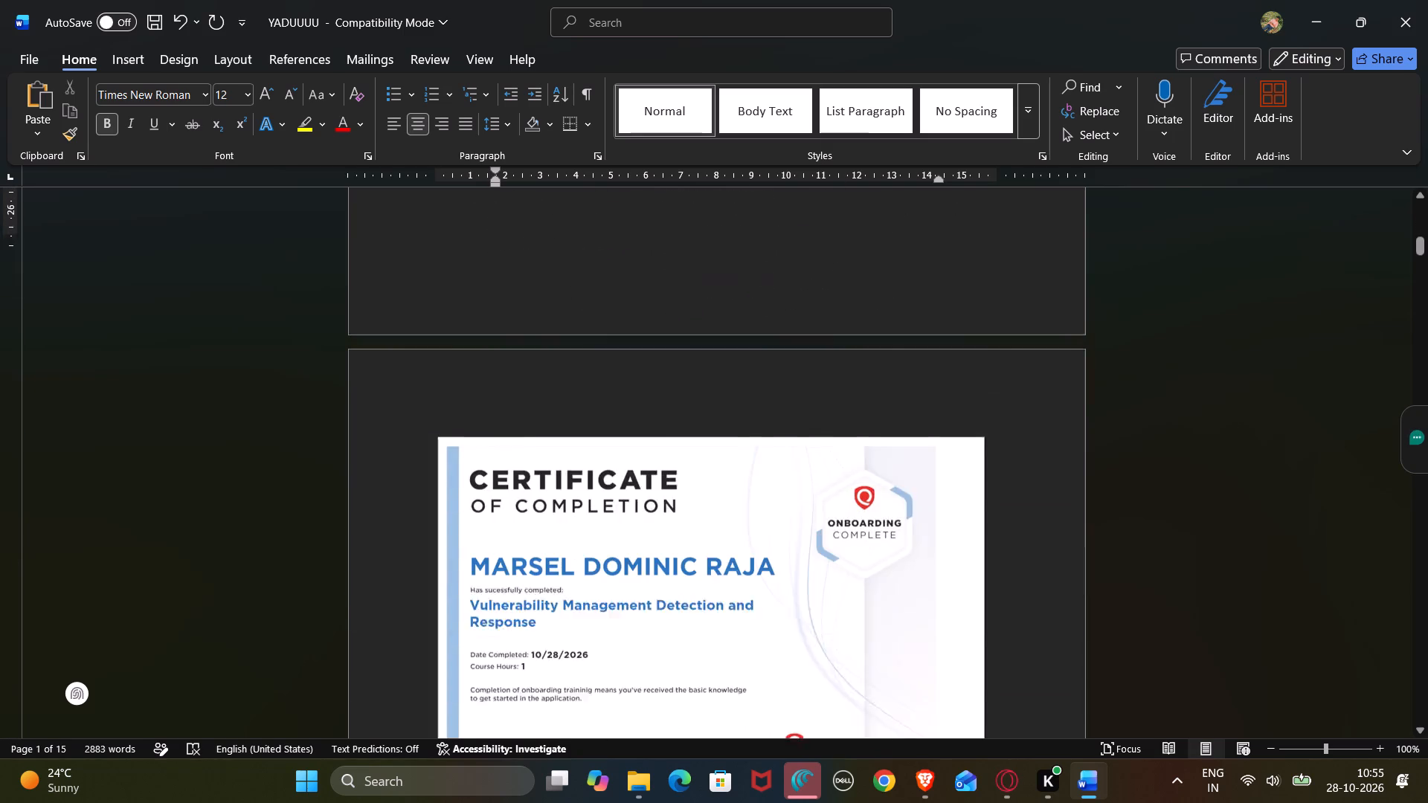
{"action": "scroll", "coordinate": [748, 409], "scroll_direction": "down", "scroll_amount": 6}
{"action": "scroll", "coordinate": [748, 409], "scroll_direction": "down", "scroll_amount": 20}
{"action": "scroll", "coordinate": [748, 409], "scroll_direction": "down", "scroll_amount": 11}
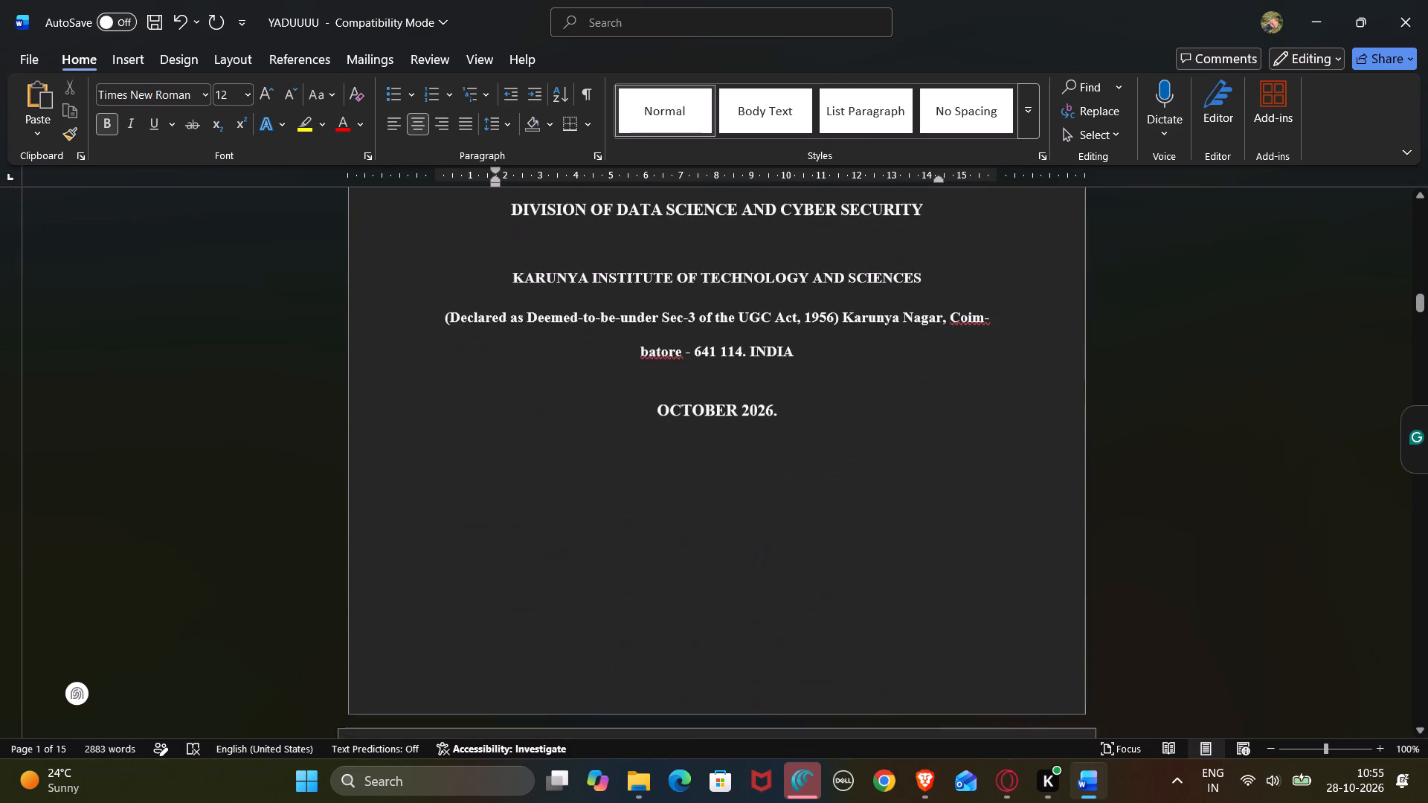
{"action": "scroll", "coordinate": [752, 422], "scroll_direction": "up", "scroll_amount": 10}
{"action": "scroll", "coordinate": [752, 421], "scroll_direction": "down", "scroll_amount": 8}
{"action": "scroll", "coordinate": [752, 422], "scroll_direction": "down", "scroll_amount": 15}
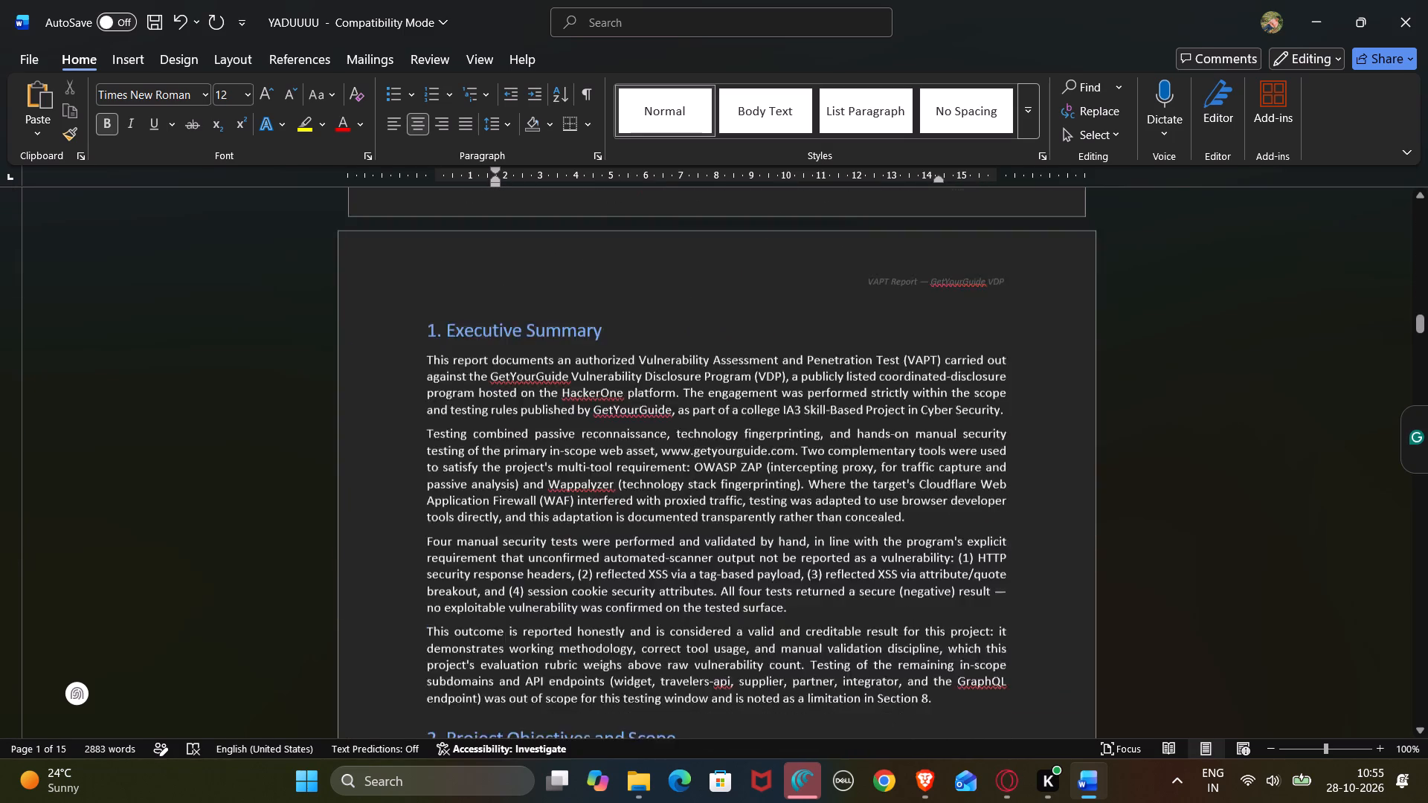
{"action": "scroll", "coordinate": [753, 429], "scroll_direction": "down", "scroll_amount": 7}
{"action": "left_click_drag", "start_coordinate": [1418, 333], "coordinate": [1427, 548]}
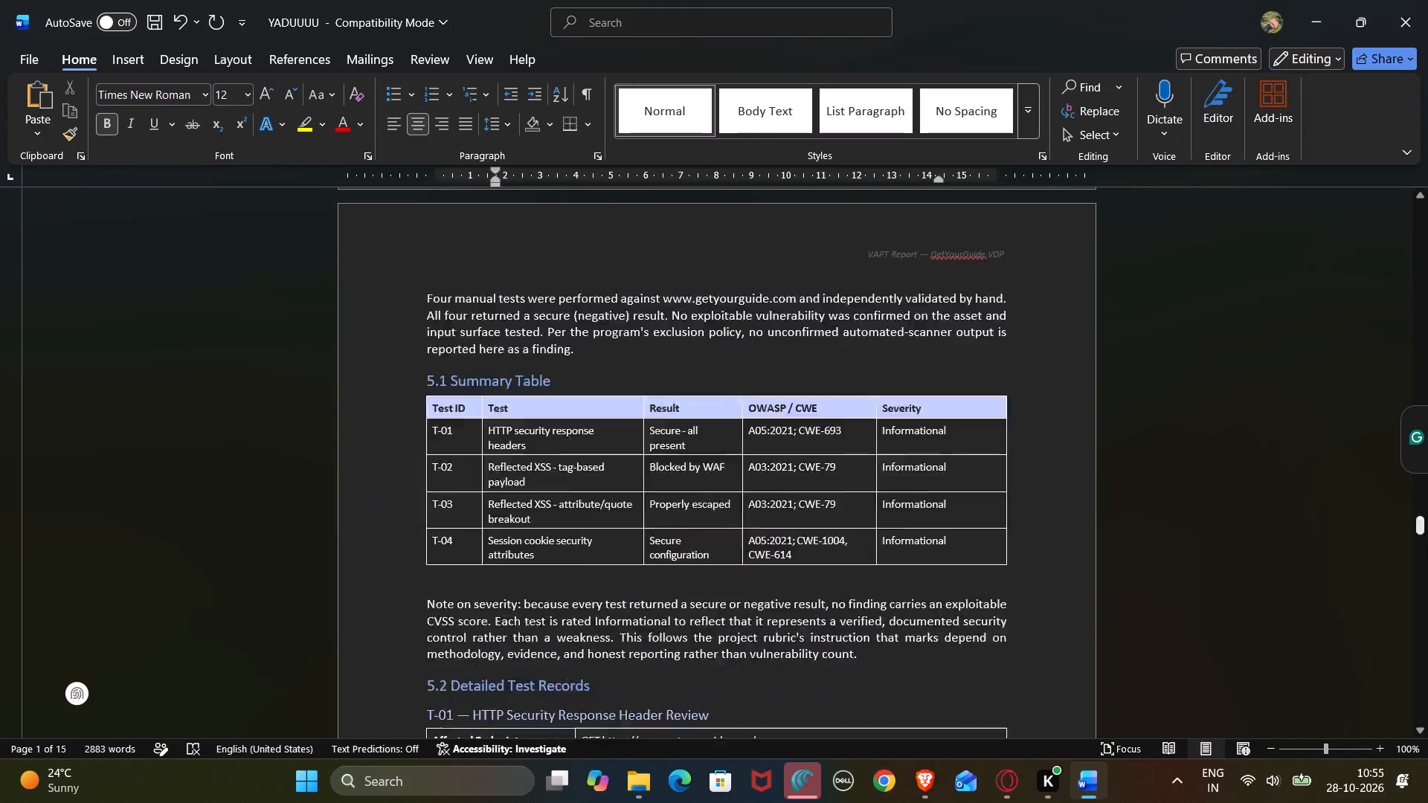
{"action": "left_click_drag", "start_coordinate": [1427, 548], "coordinate": [1425, 700]}
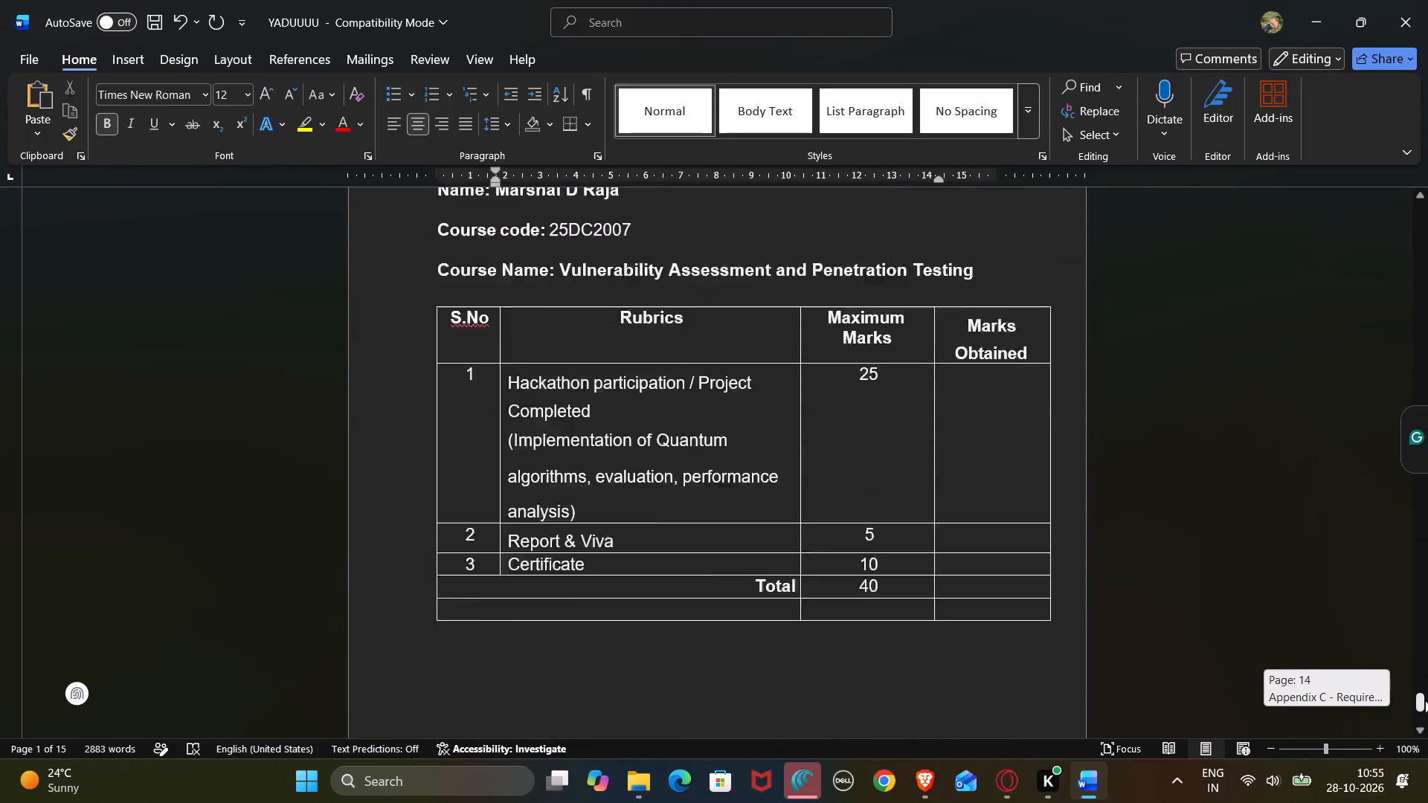
{"action": "left_click_drag", "start_coordinate": [1425, 700], "coordinate": [1421, 697]}
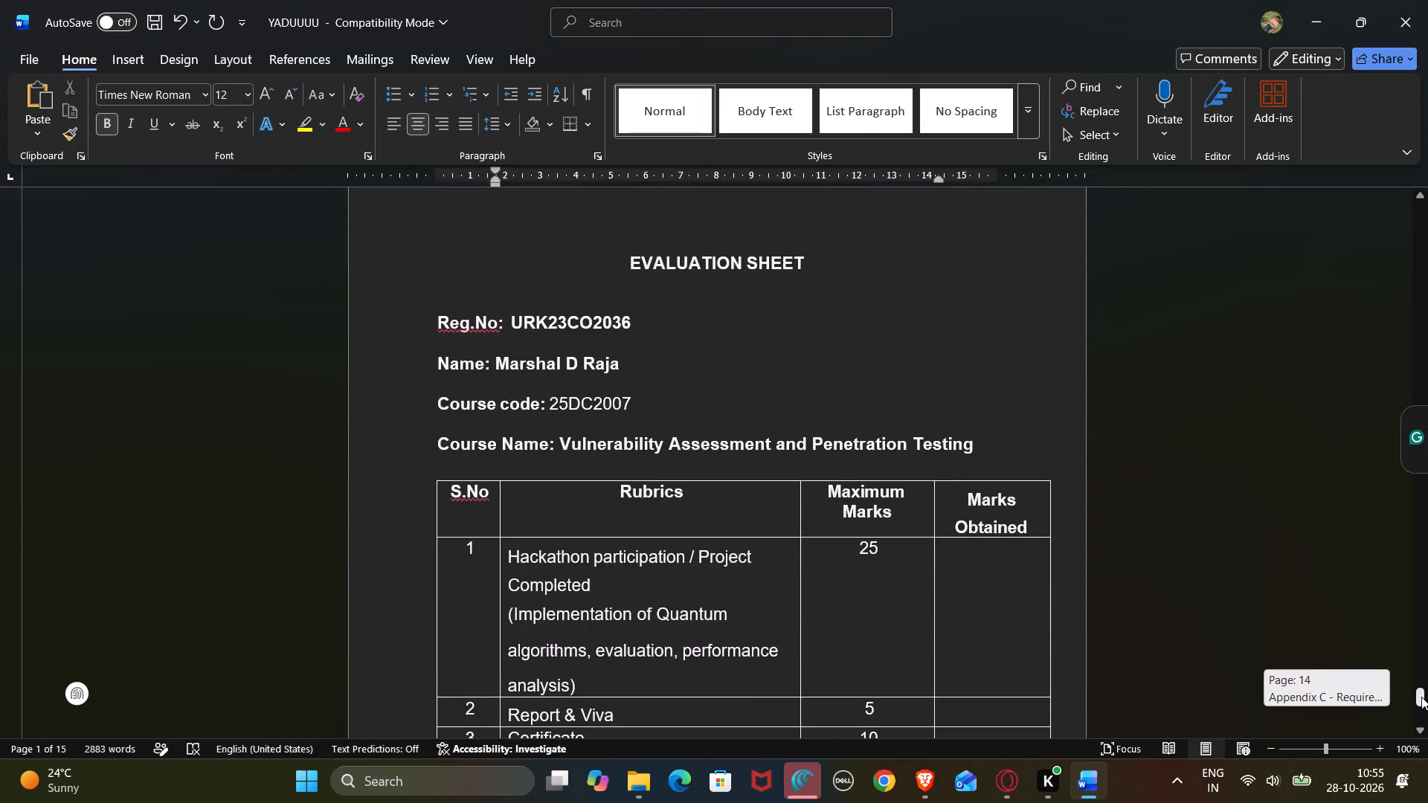
{"action": "left_click_drag", "start_coordinate": [1421, 697], "coordinate": [1422, 705]}
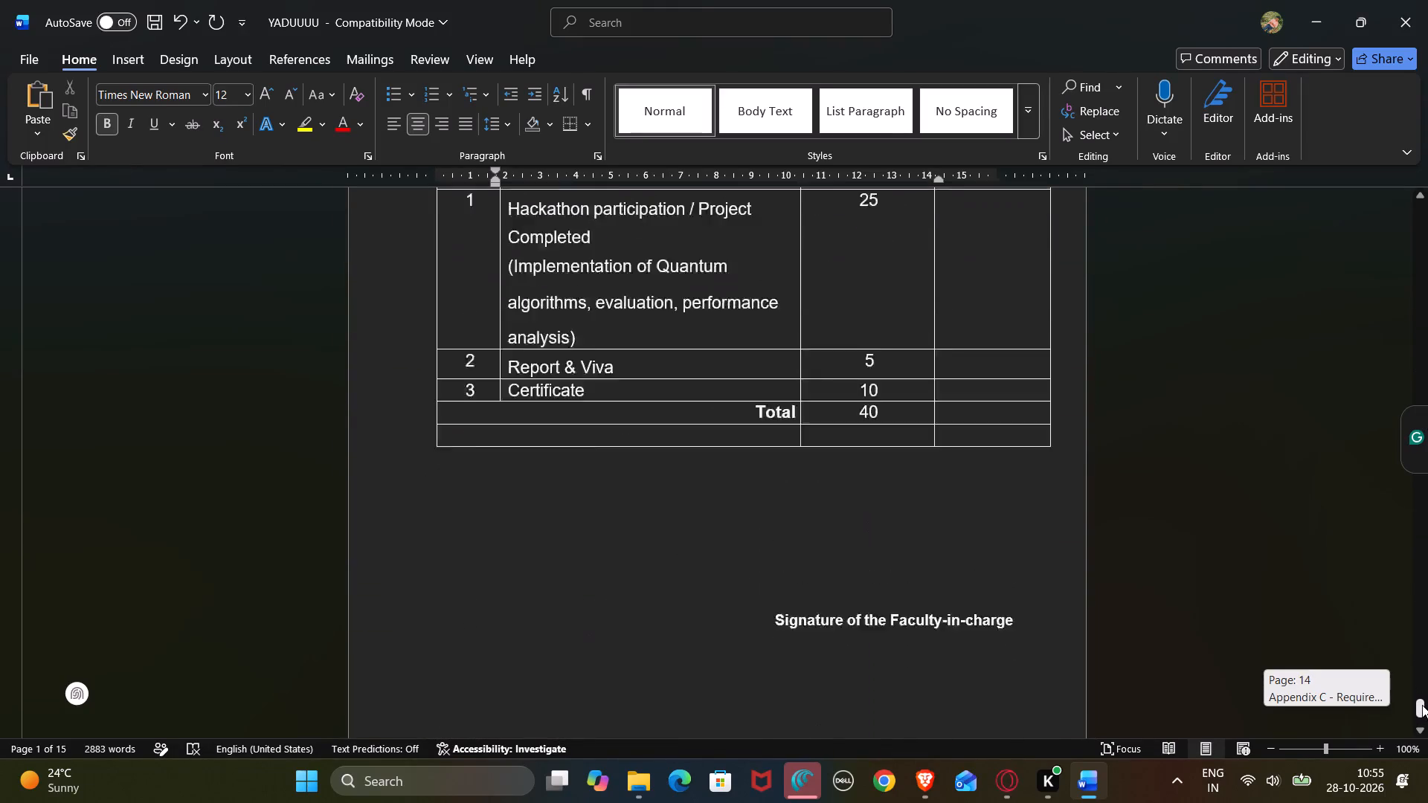
{"action": "left_click_drag", "start_coordinate": [1422, 705], "coordinate": [1390, 175]}
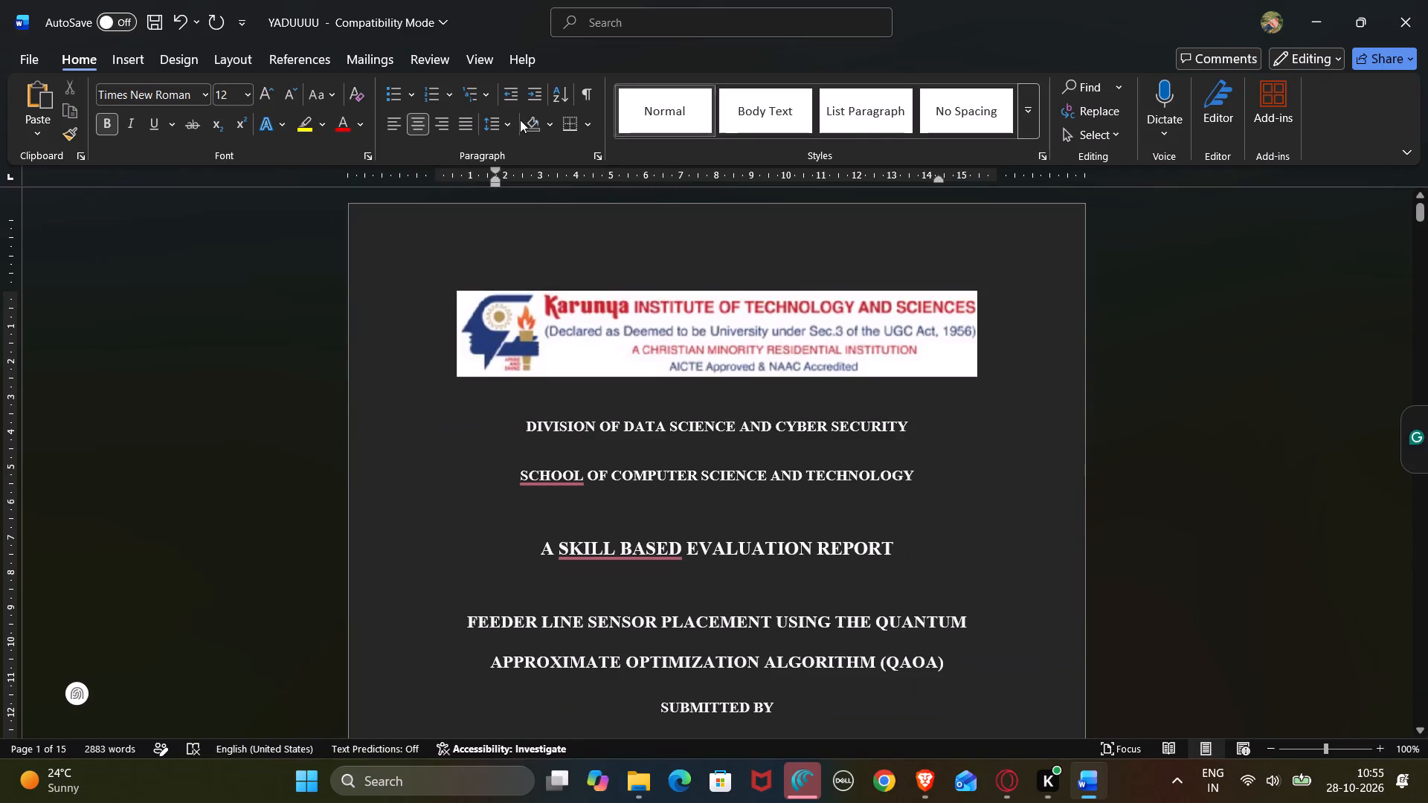
Save the report as a PDF named MARSHALL in the Downloads folder.
{"action": "left_click", "coordinate": [39, 54]}
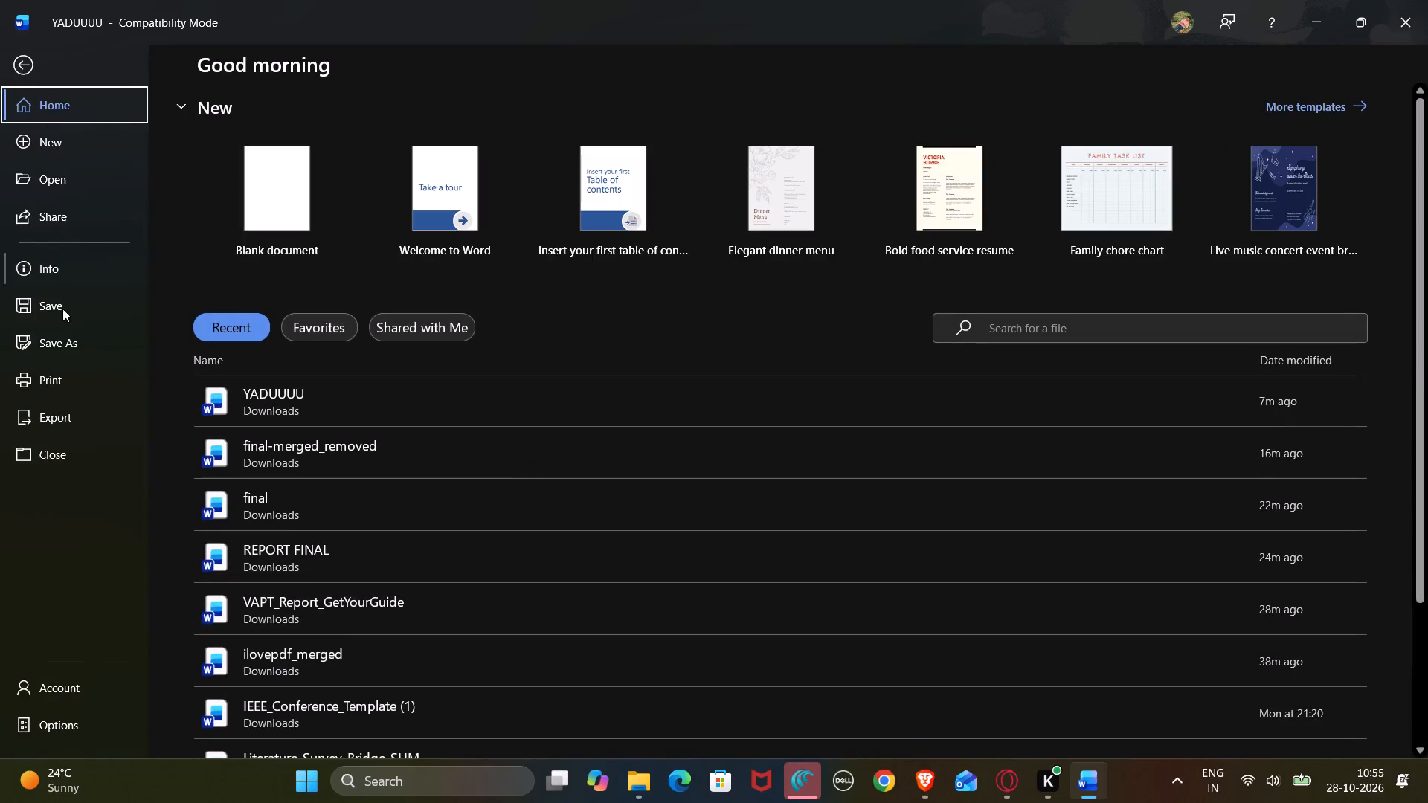
{"action": "left_click", "coordinate": [68, 337]}
{"action": "left_click_drag", "start_coordinate": [558, 135], "coordinate": [430, 148]}
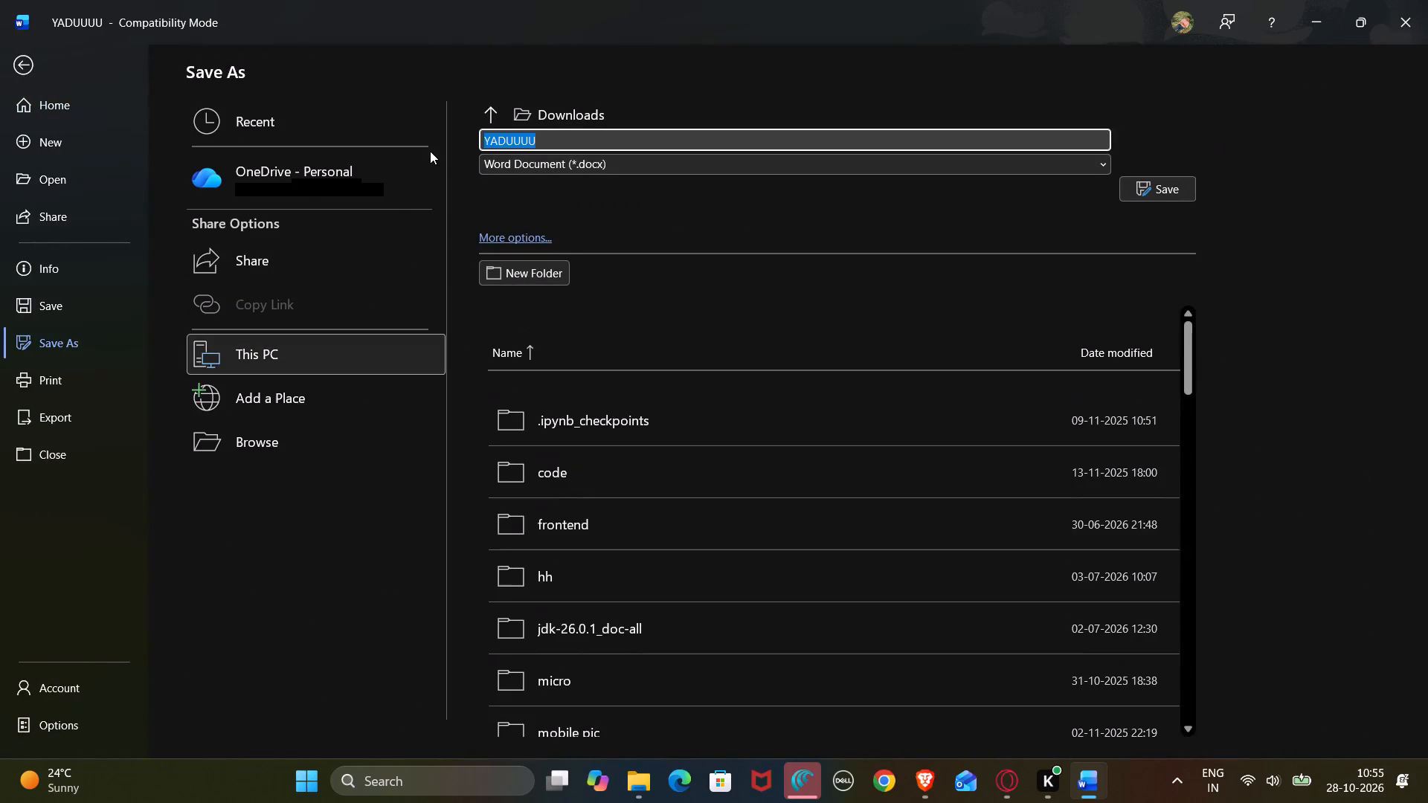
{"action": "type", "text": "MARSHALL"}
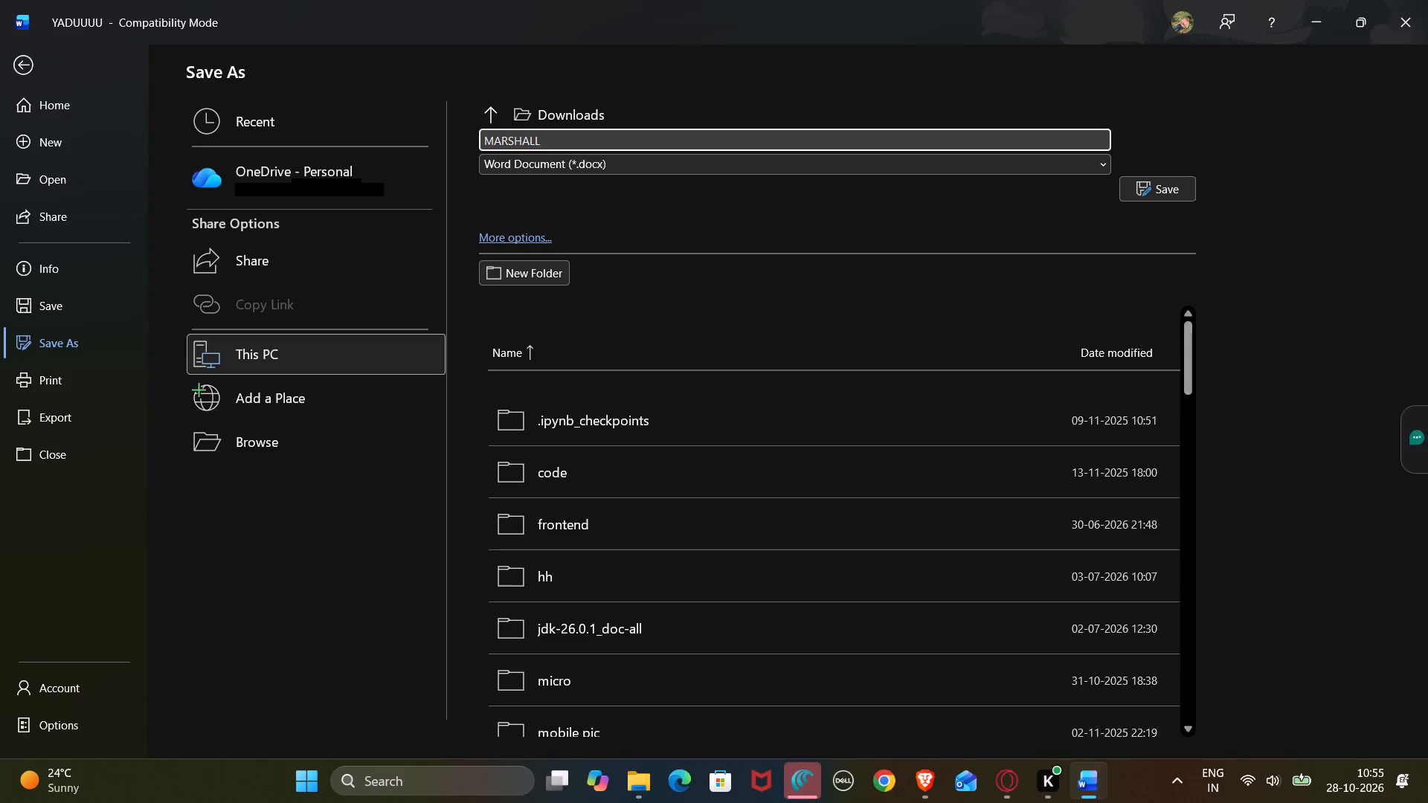
{"action": "left_click", "coordinate": [754, 163]}
{"action": "left_click", "coordinate": [626, 316]}
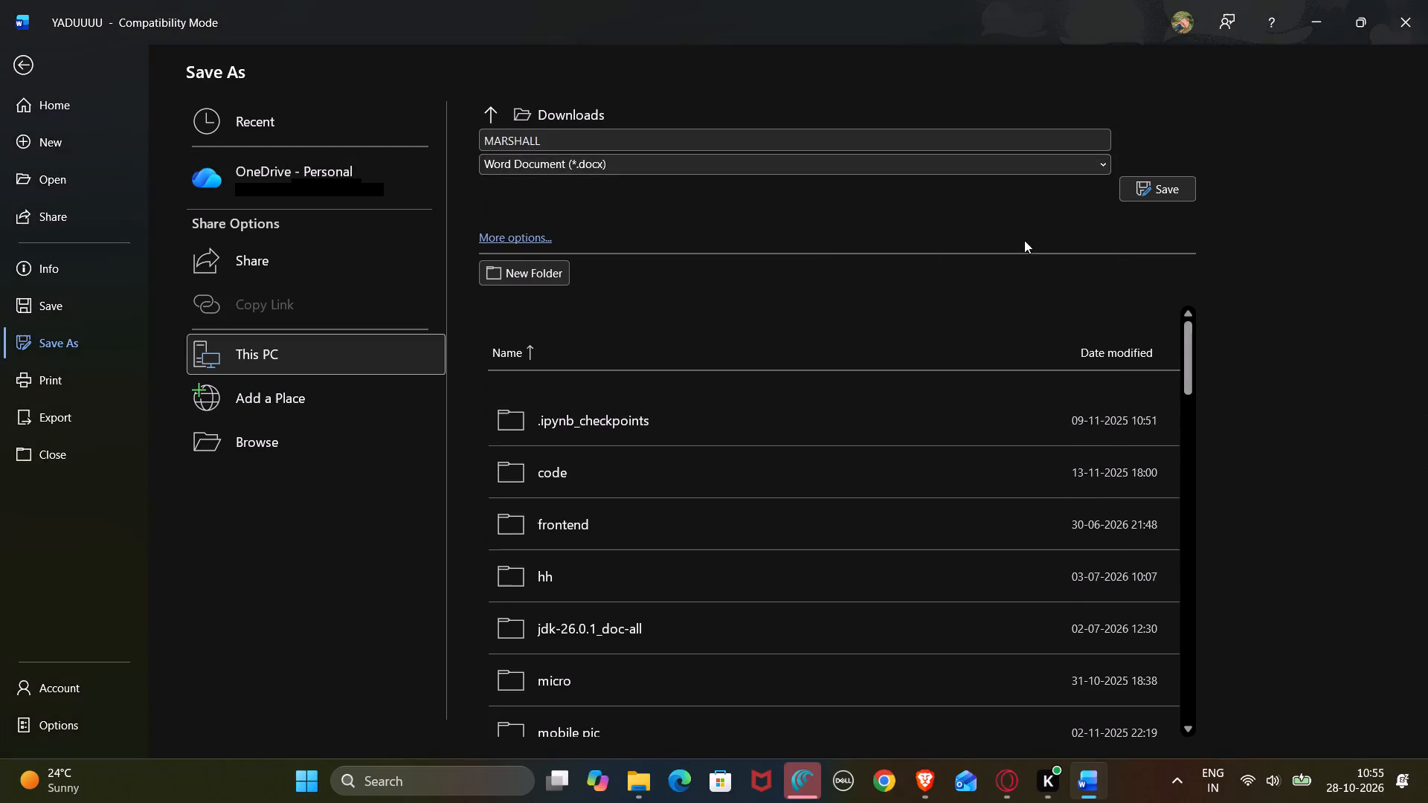
{"action": "left_click", "coordinate": [1148, 186]}
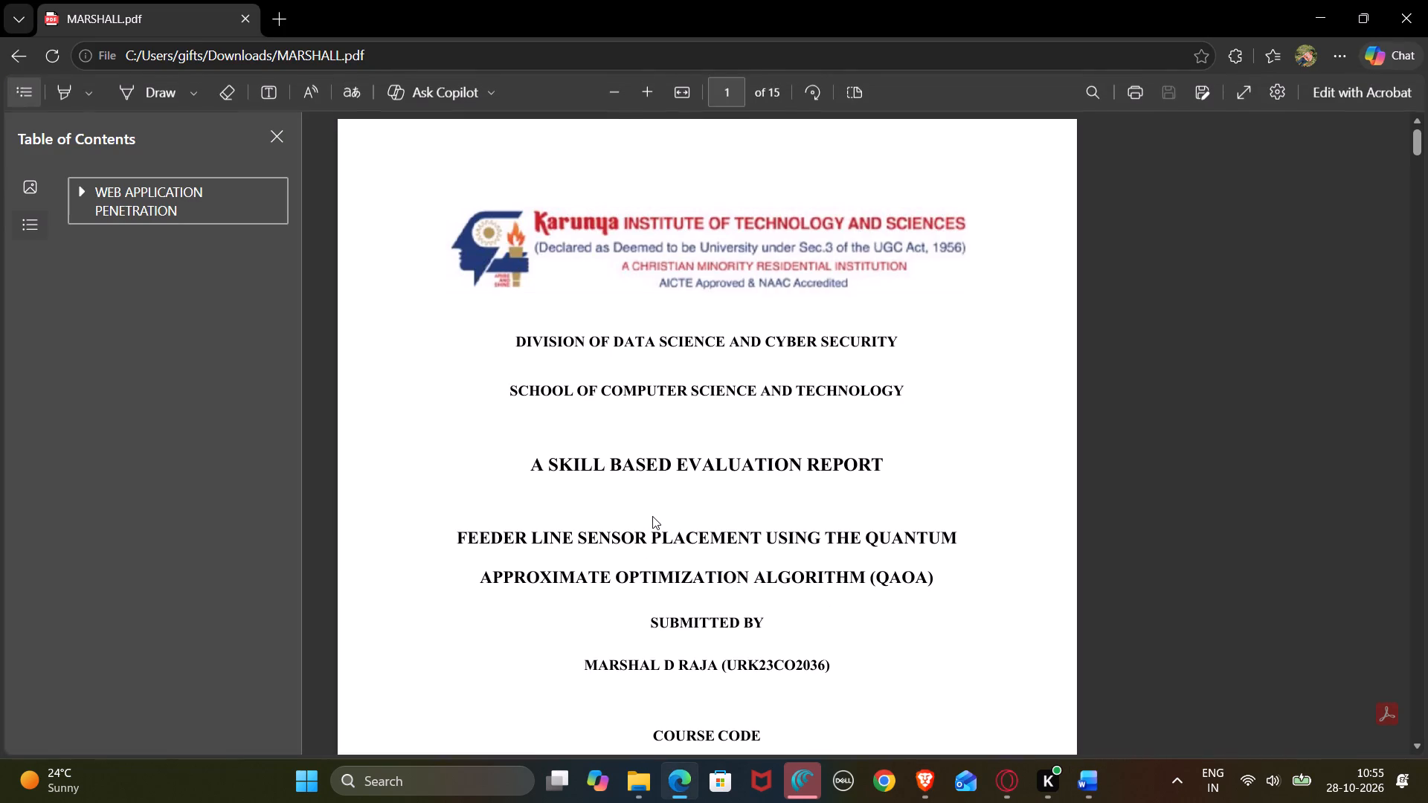
Review the MARSHALL PDF's cover page and completion certificate, examining the student's name, register number and course details.
{"action": "scroll", "coordinate": [652, 515], "scroll_direction": "down", "scroll_amount": 2}
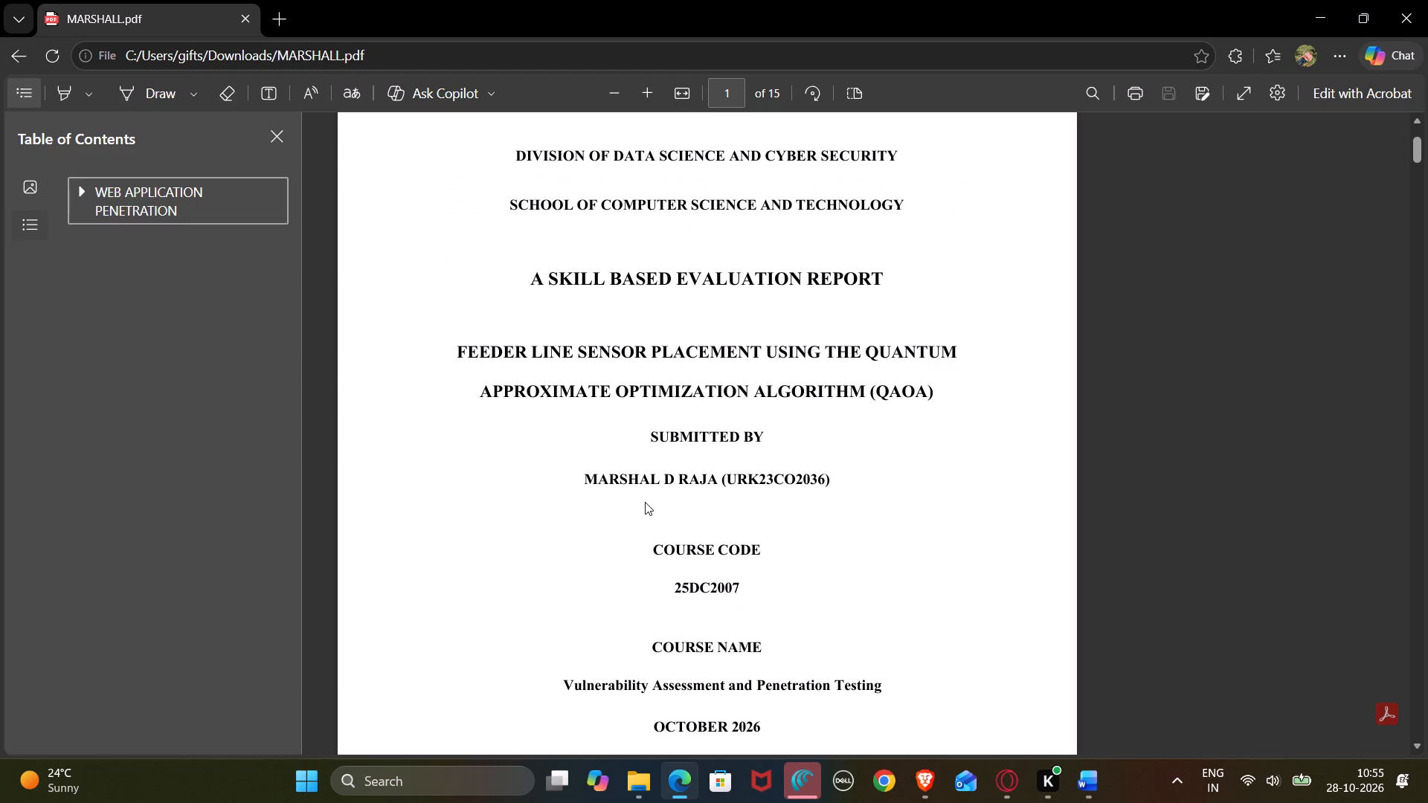
{"action": "scroll", "coordinate": [646, 501], "scroll_direction": "down", "scroll_amount": 11}
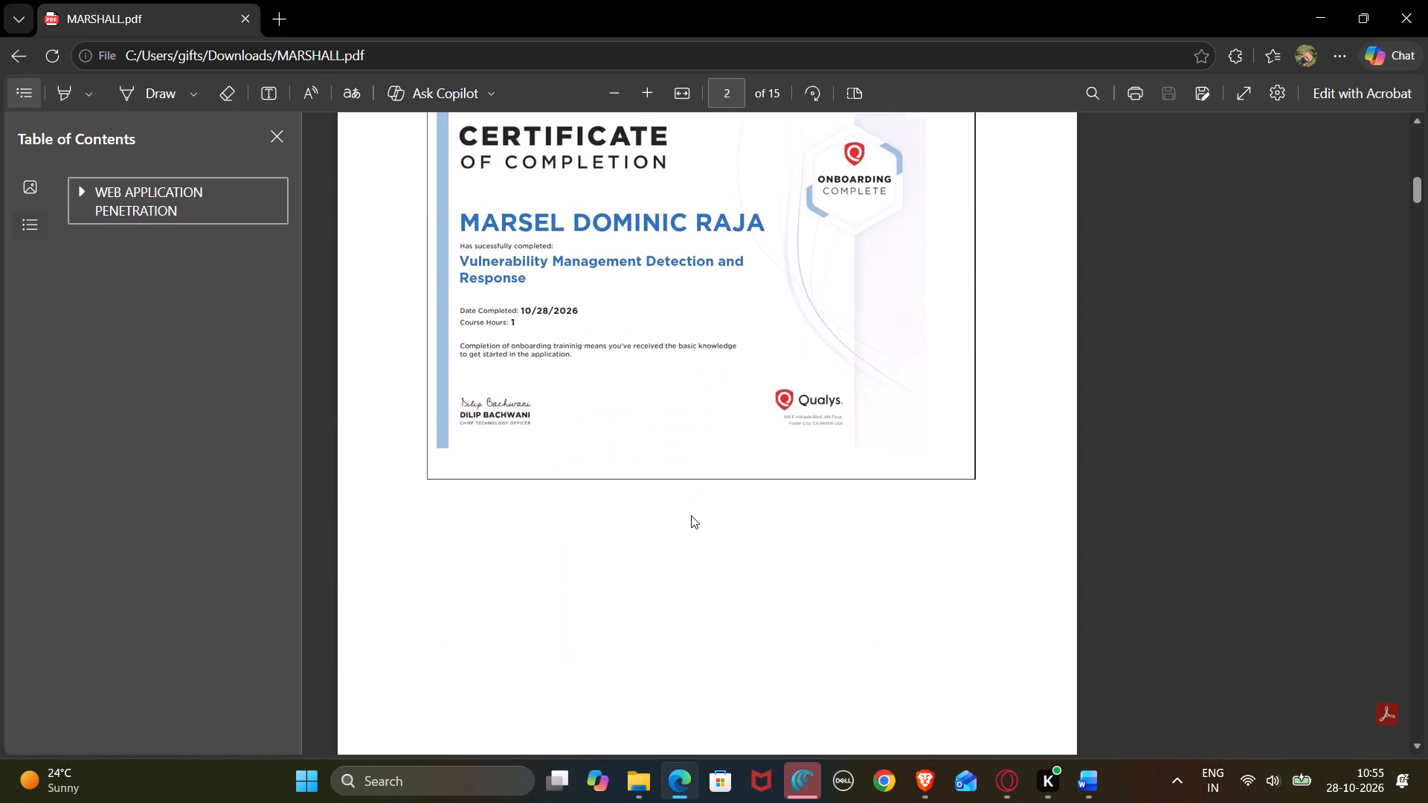
{"action": "scroll", "coordinate": [691, 515], "scroll_direction": "up", "scroll_amount": 2}
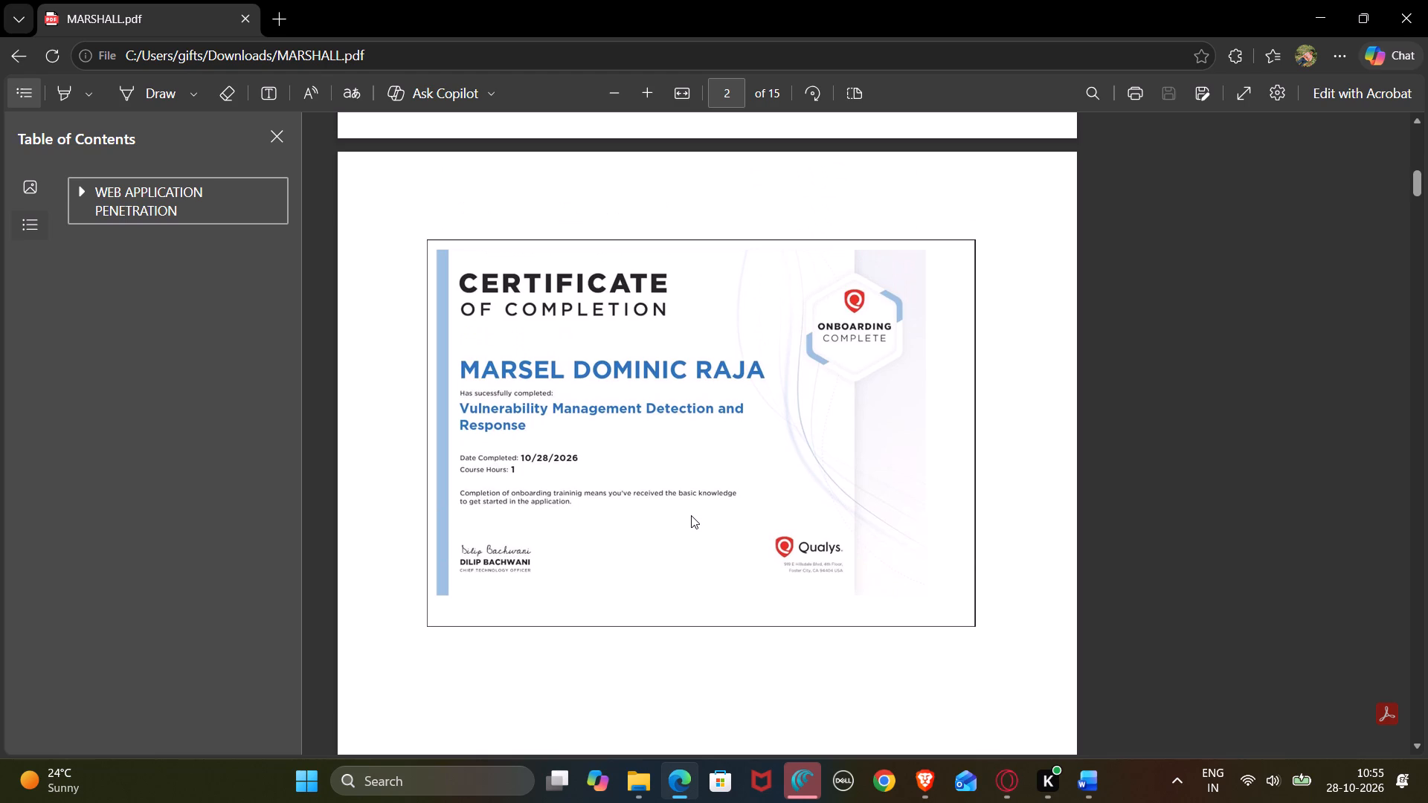
{"action": "scroll", "coordinate": [691, 515], "scroll_direction": "down", "scroll_amount": 6}
{"action": "scroll", "coordinate": [1054, 326], "scroll_direction": "down", "scroll_amount": 4}
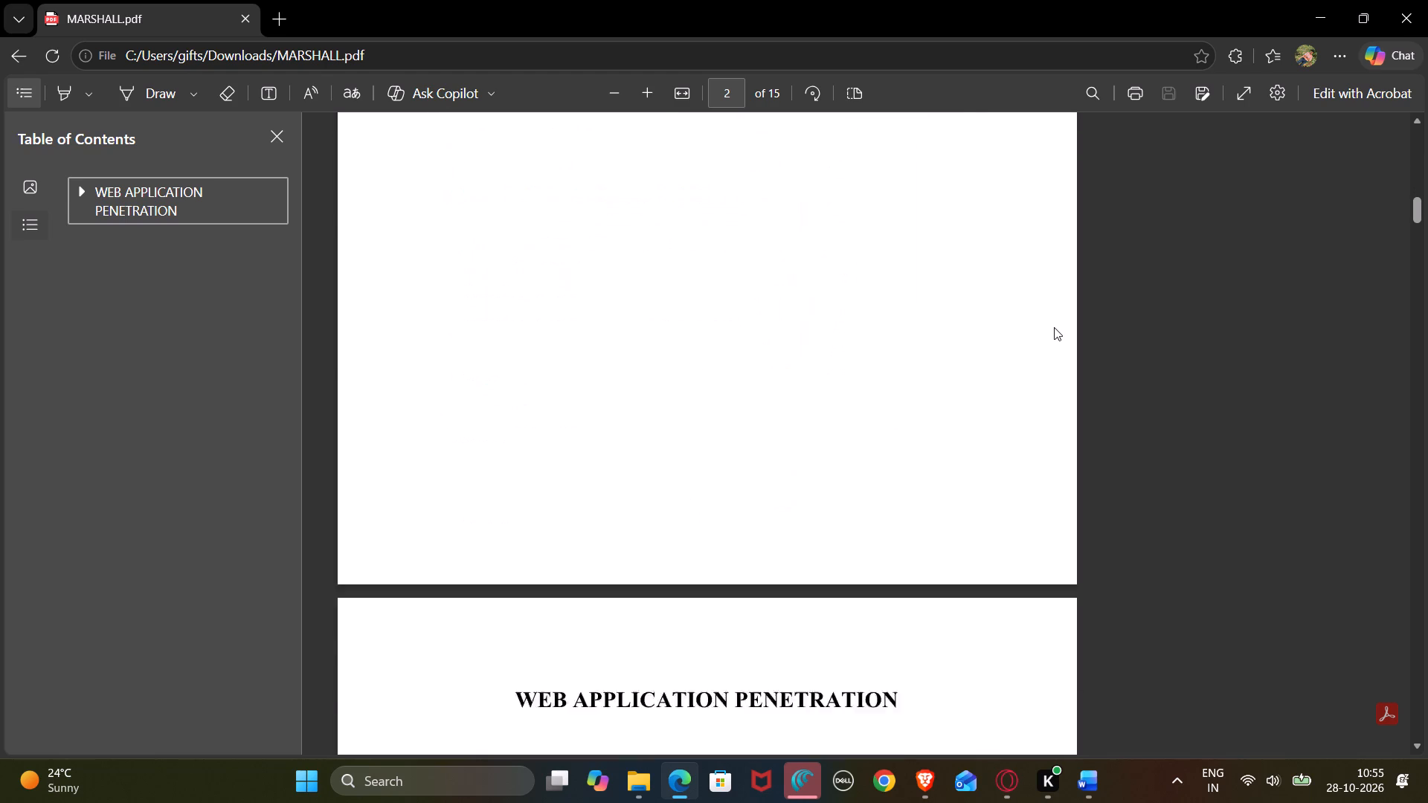
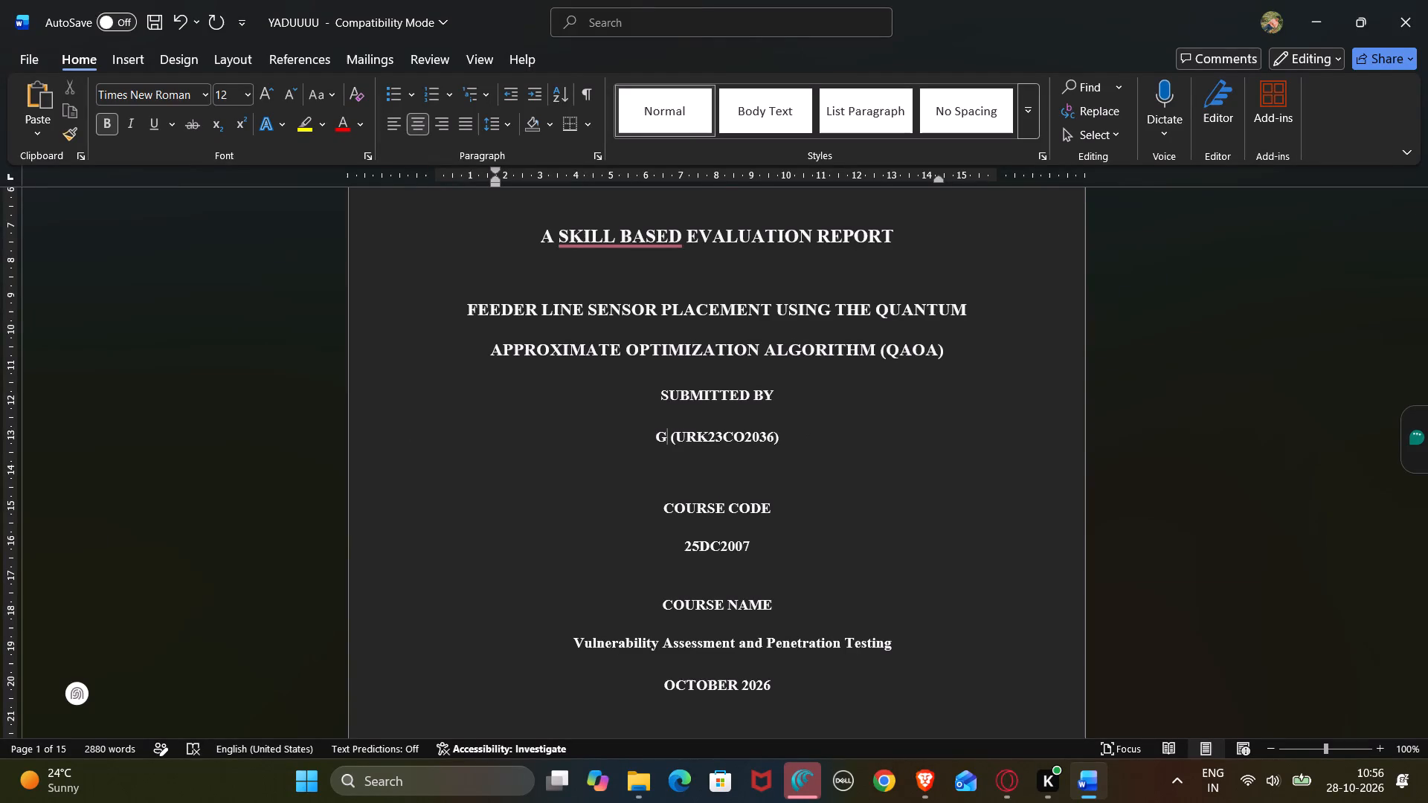
Complete the cover page's submitted-by line with Giftson's full name in capitals and change the register number's last two digits to 12.
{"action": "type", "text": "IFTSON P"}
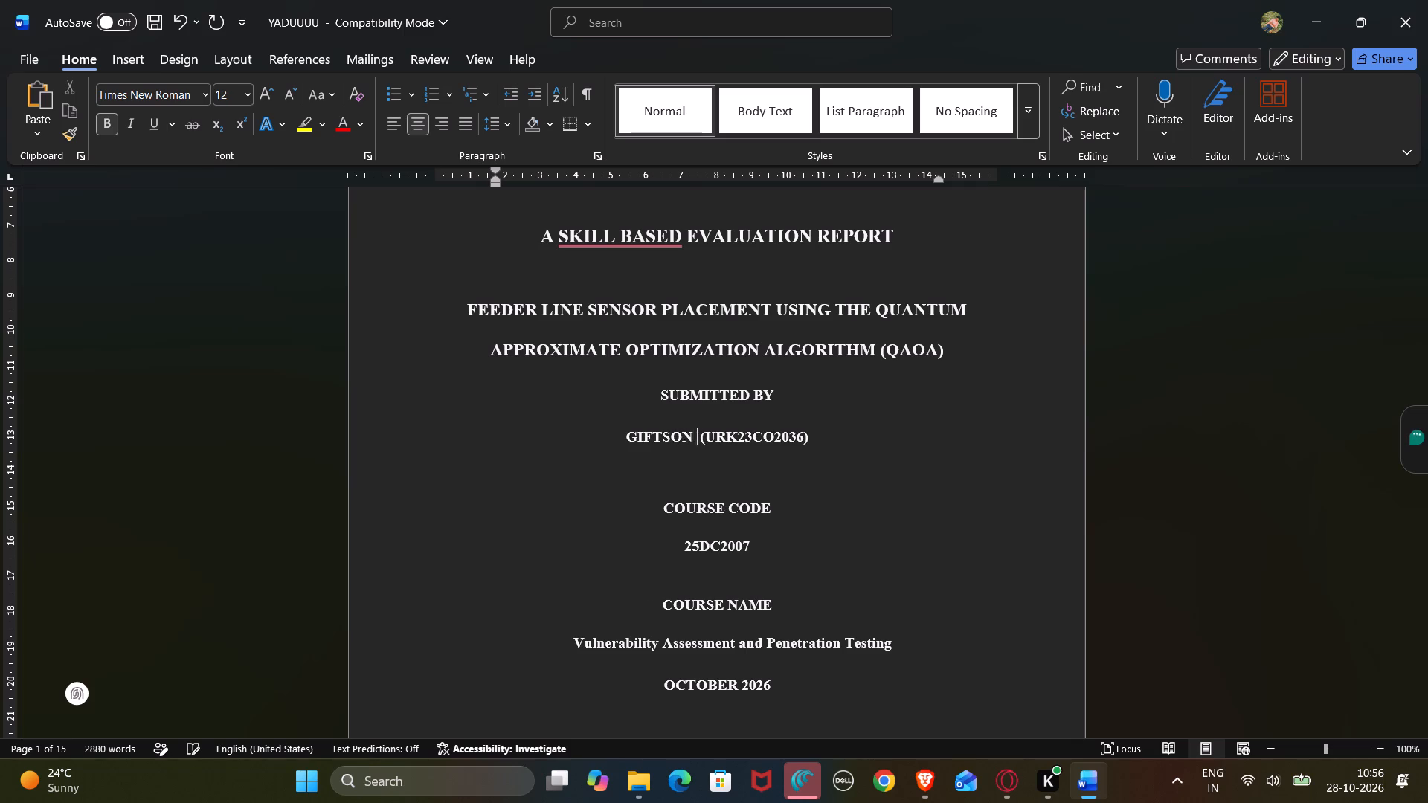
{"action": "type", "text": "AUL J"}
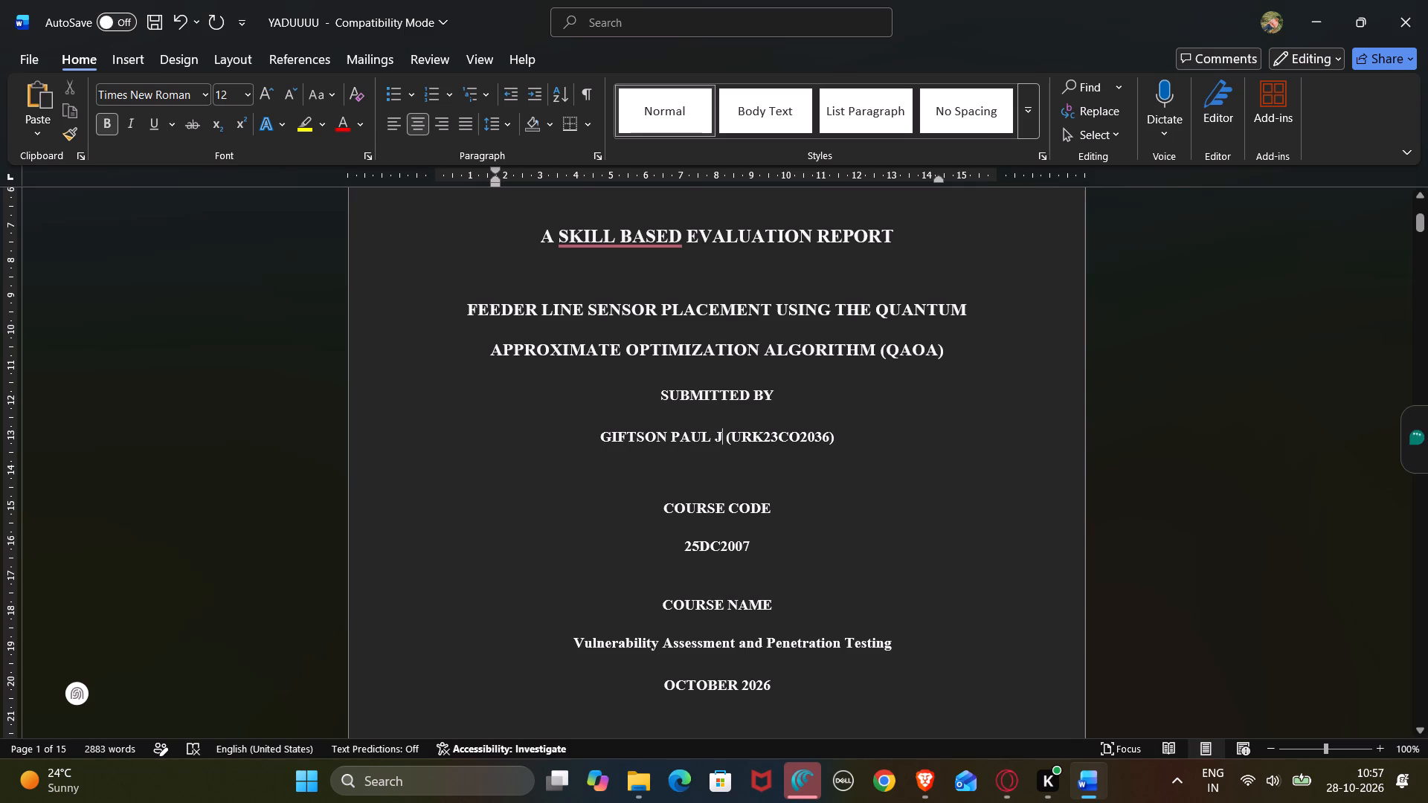
{"action": "left_click", "coordinate": [825, 441]}
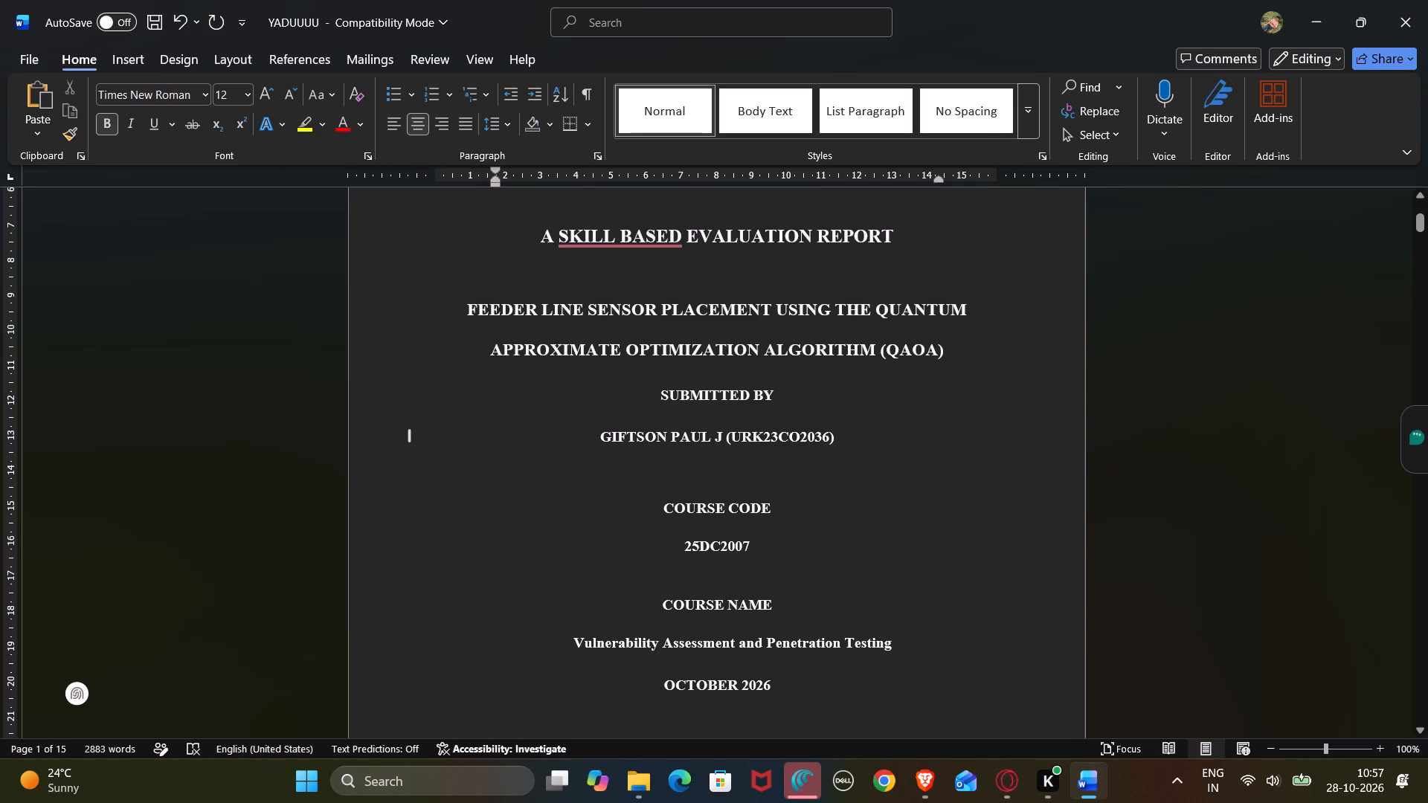
{"action": "left_click", "coordinate": [831, 441]}
{"action": "key", "text": "BackSpace"}
{"action": "key", "text": "BackSpace"}
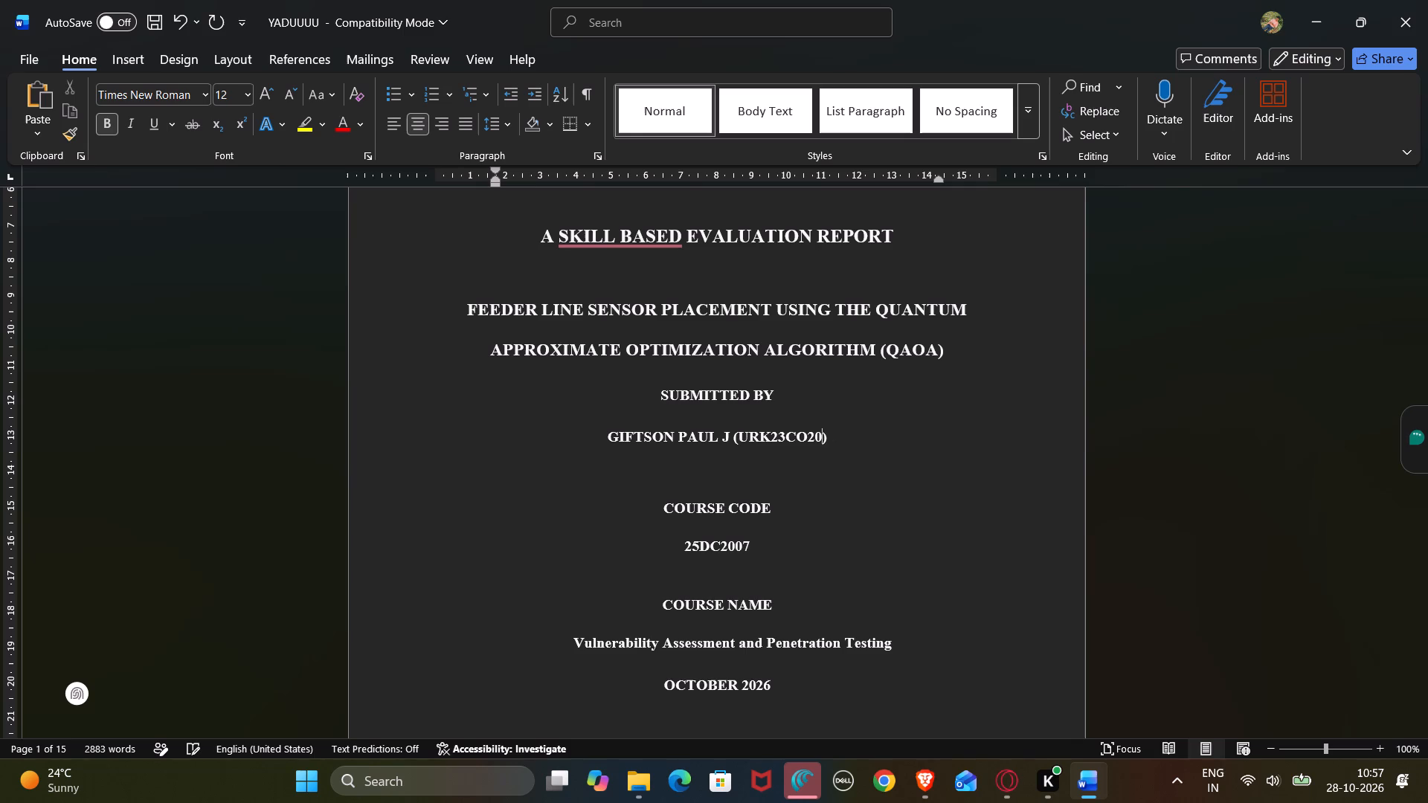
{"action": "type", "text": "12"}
Review the cover page, completion certificate and project title page, examining the names, register numbers and course details.
{"action": "scroll", "coordinate": [832, 448], "scroll_direction": "down", "scroll_amount": 3}
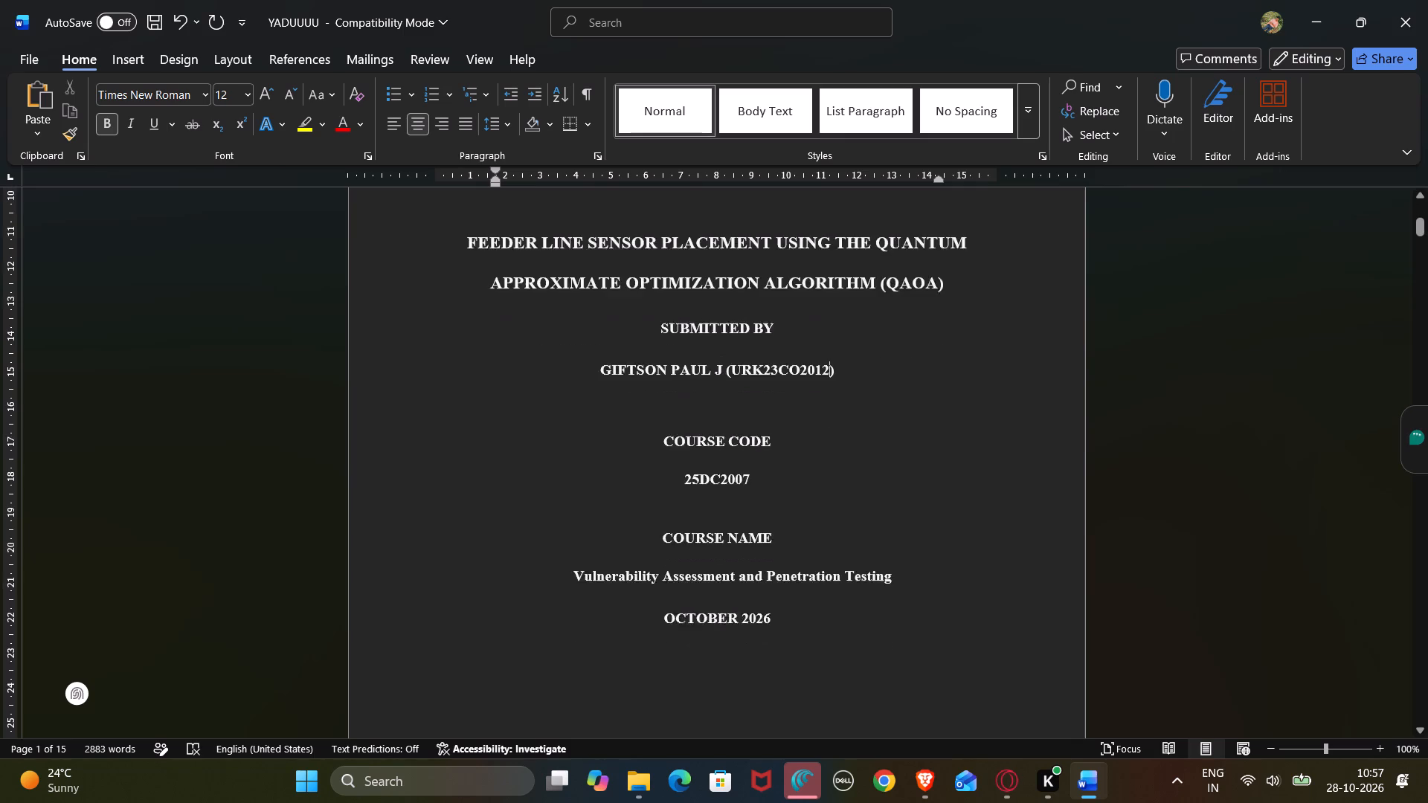
{"action": "scroll", "coordinate": [846, 509], "scroll_direction": "down", "scroll_amount": 9}
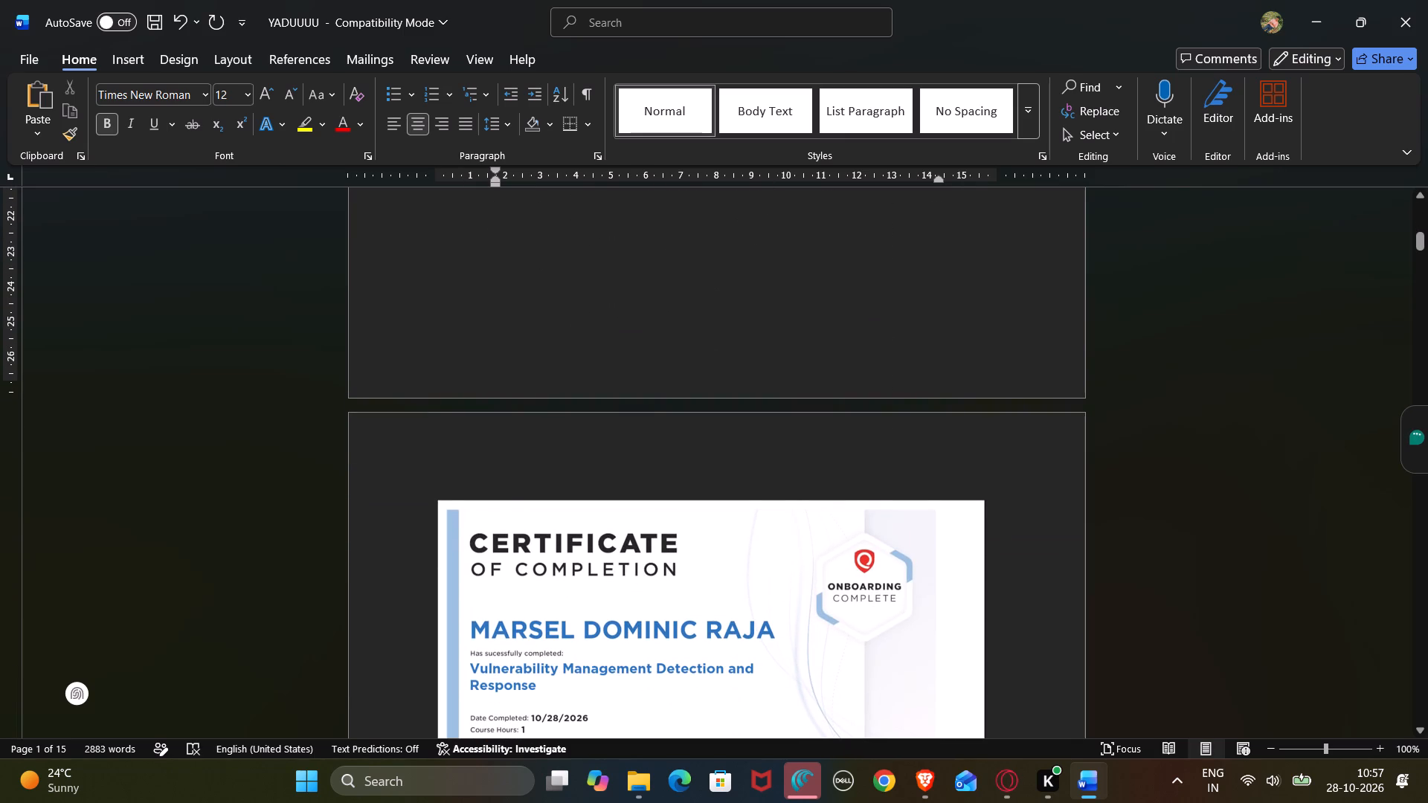
{"action": "scroll", "coordinate": [817, 505], "scroll_direction": "up", "scroll_amount": 9}
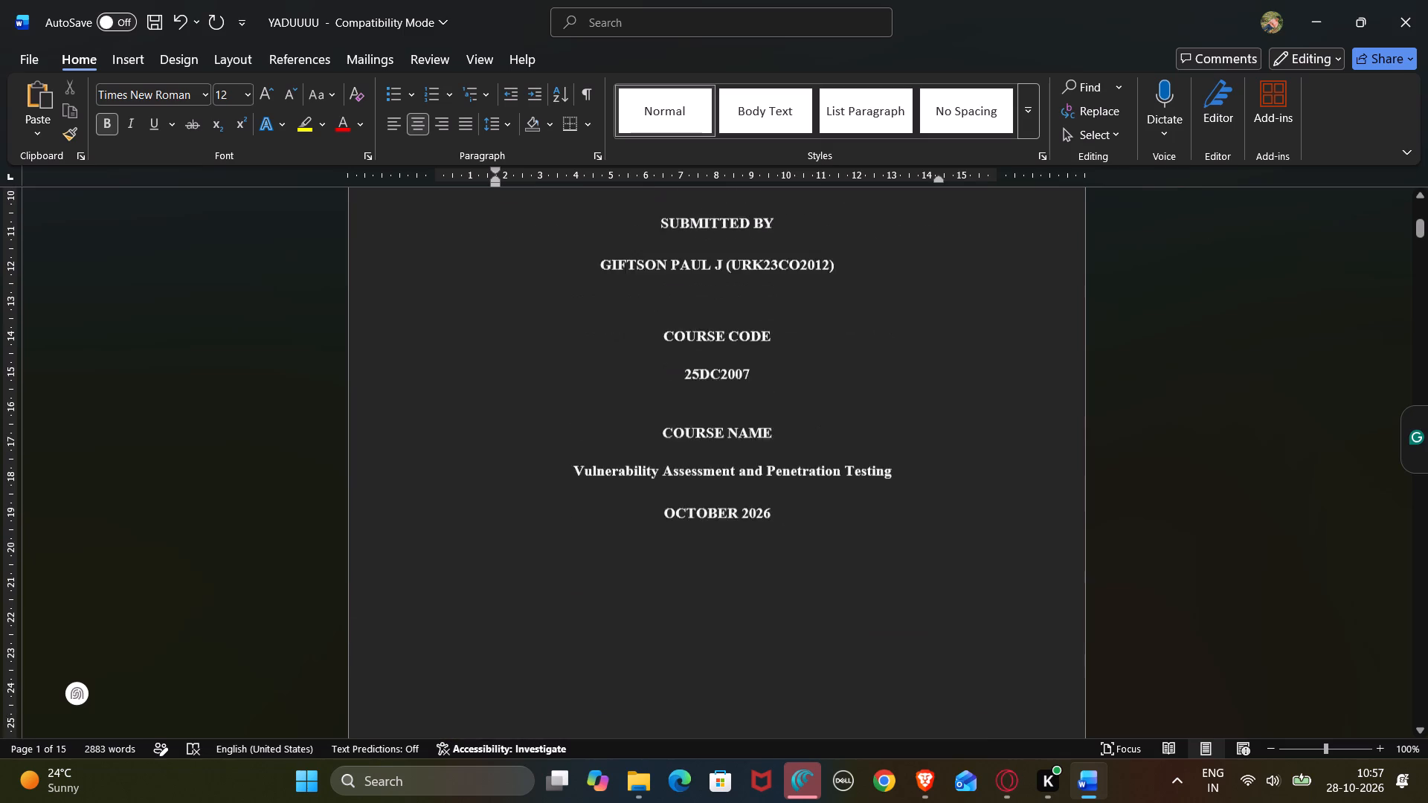
{"action": "scroll", "coordinate": [815, 497], "scroll_direction": "up", "scroll_amount": 2}
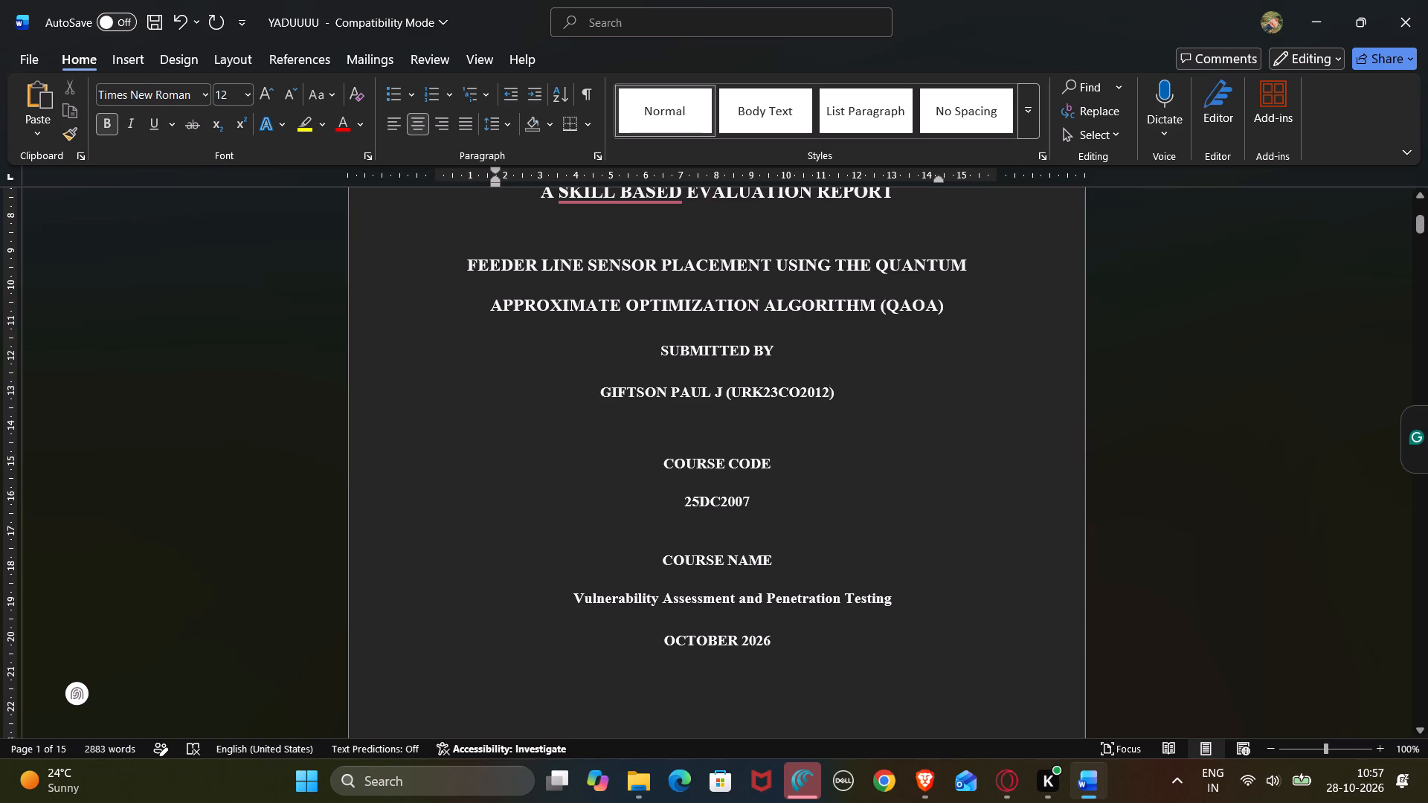
{"action": "scroll", "coordinate": [743, 496], "scroll_direction": "down", "scroll_amount": 8}
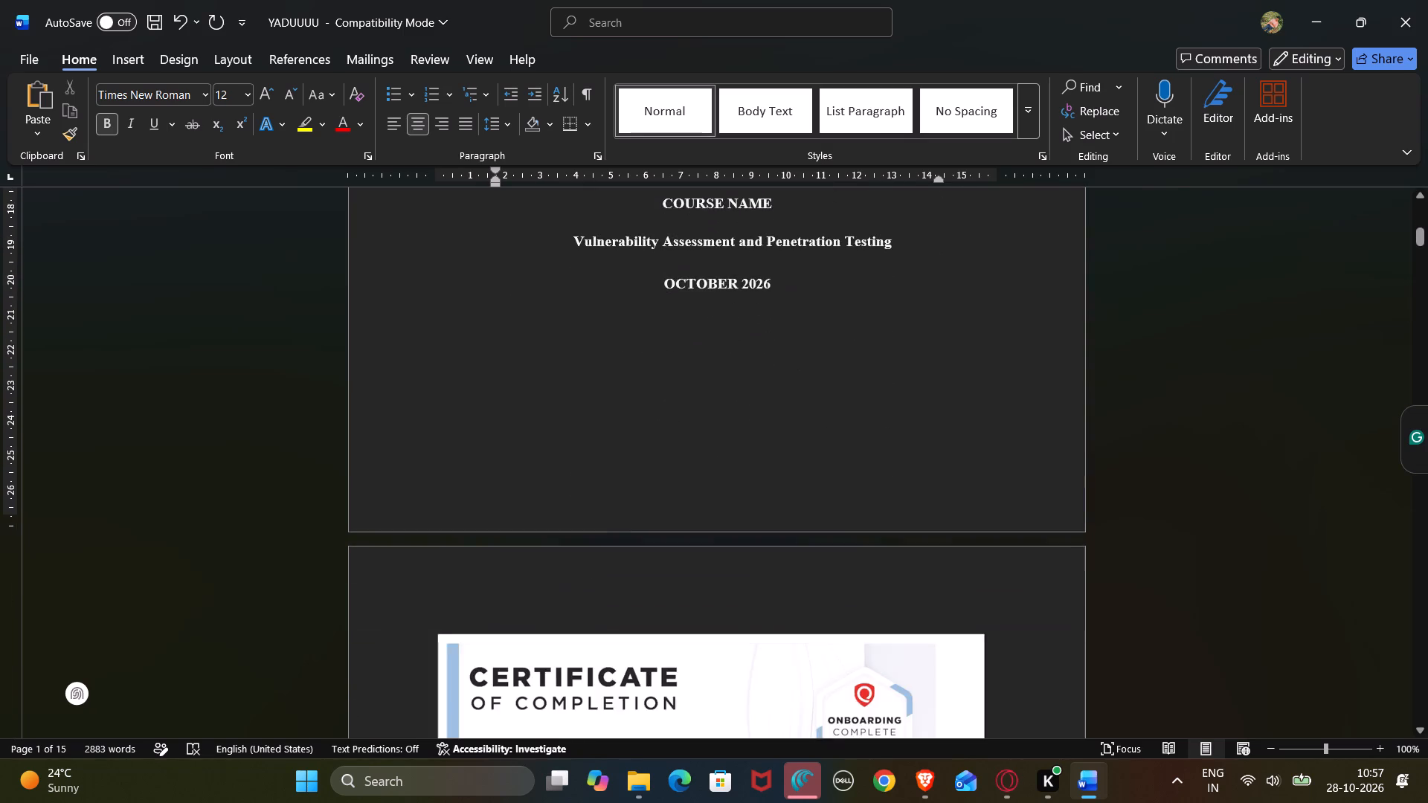
{"action": "scroll", "coordinate": [742, 495], "scroll_direction": "down", "scroll_amount": 3}
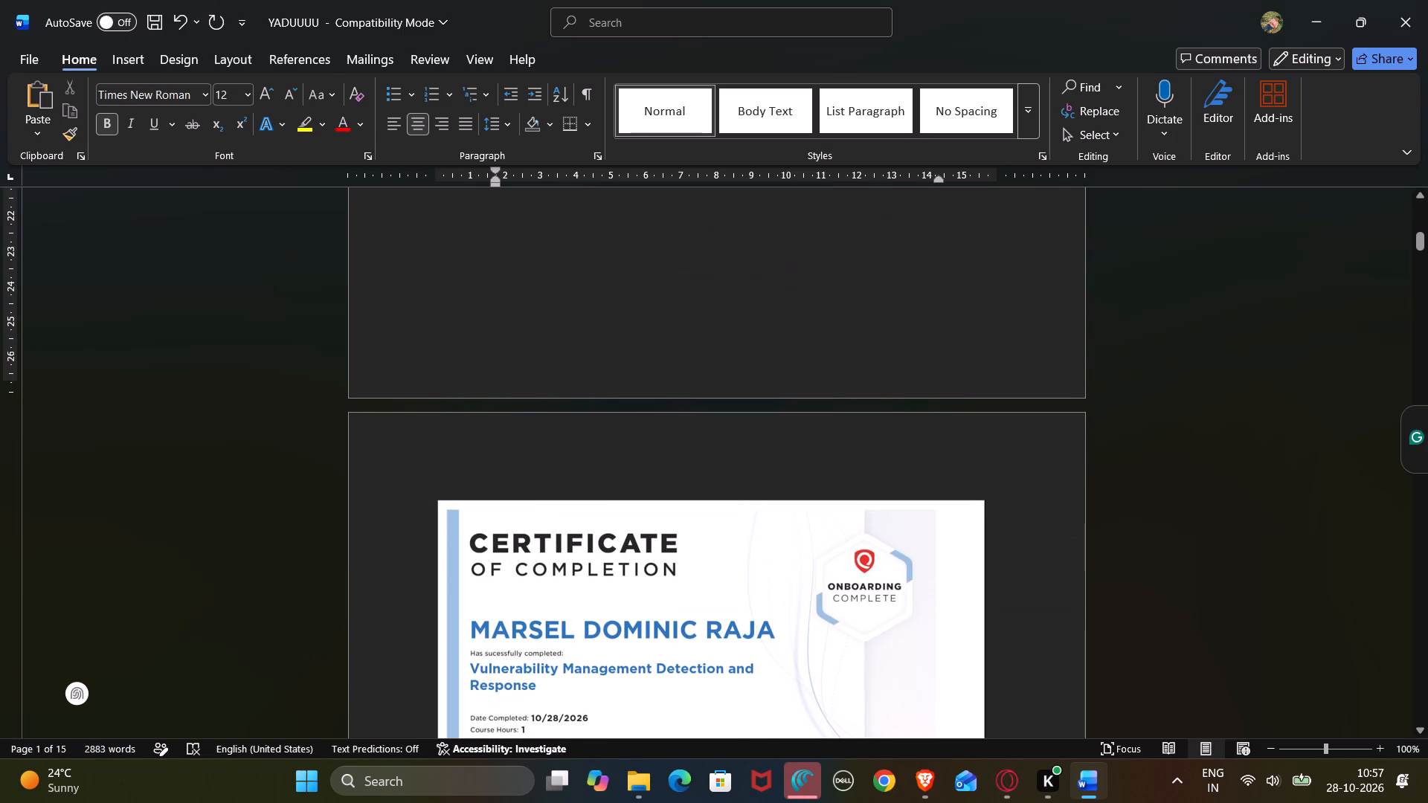
{"action": "scroll", "coordinate": [736, 497], "scroll_direction": "down", "scroll_amount": 9}
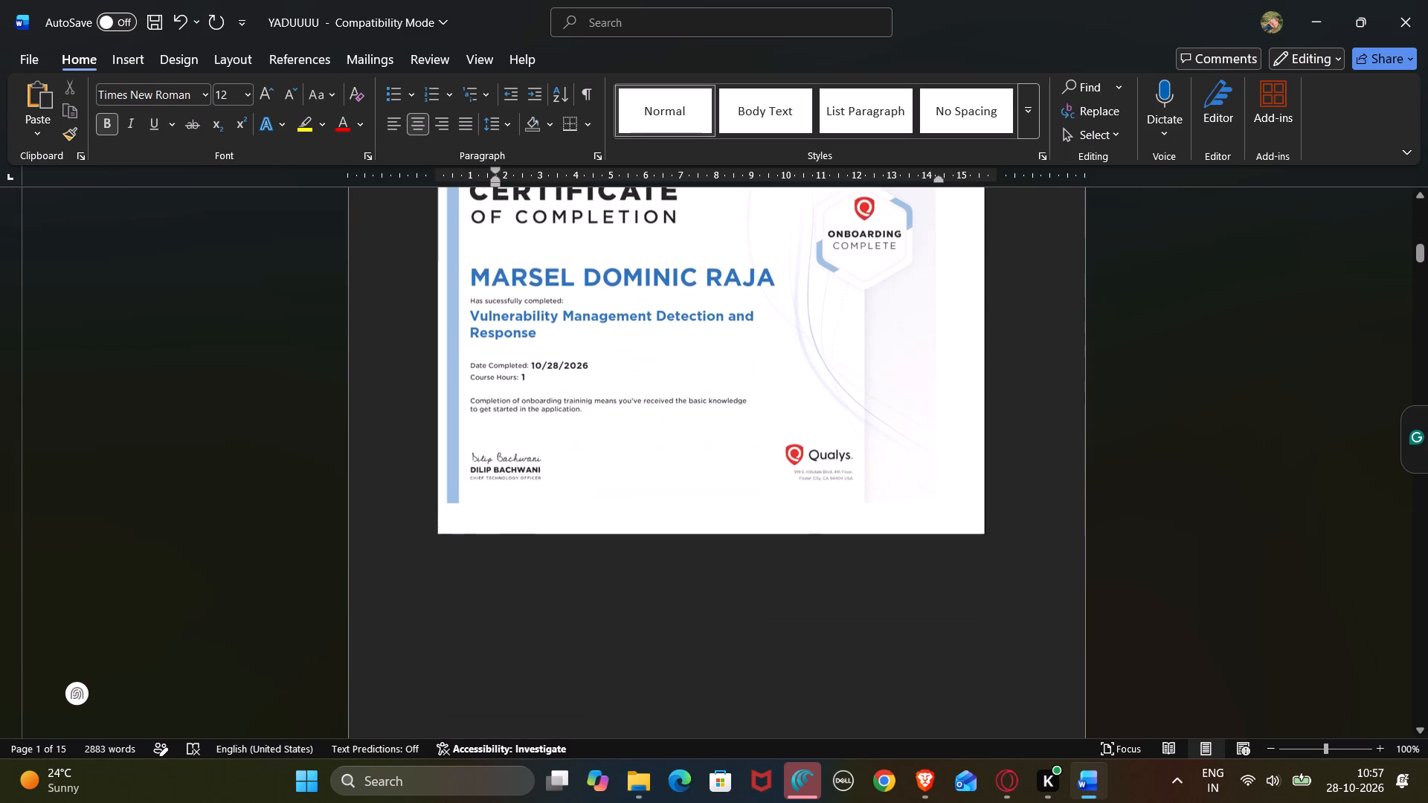
{"action": "scroll", "coordinate": [724, 486], "scroll_direction": "down", "scroll_amount": 20}
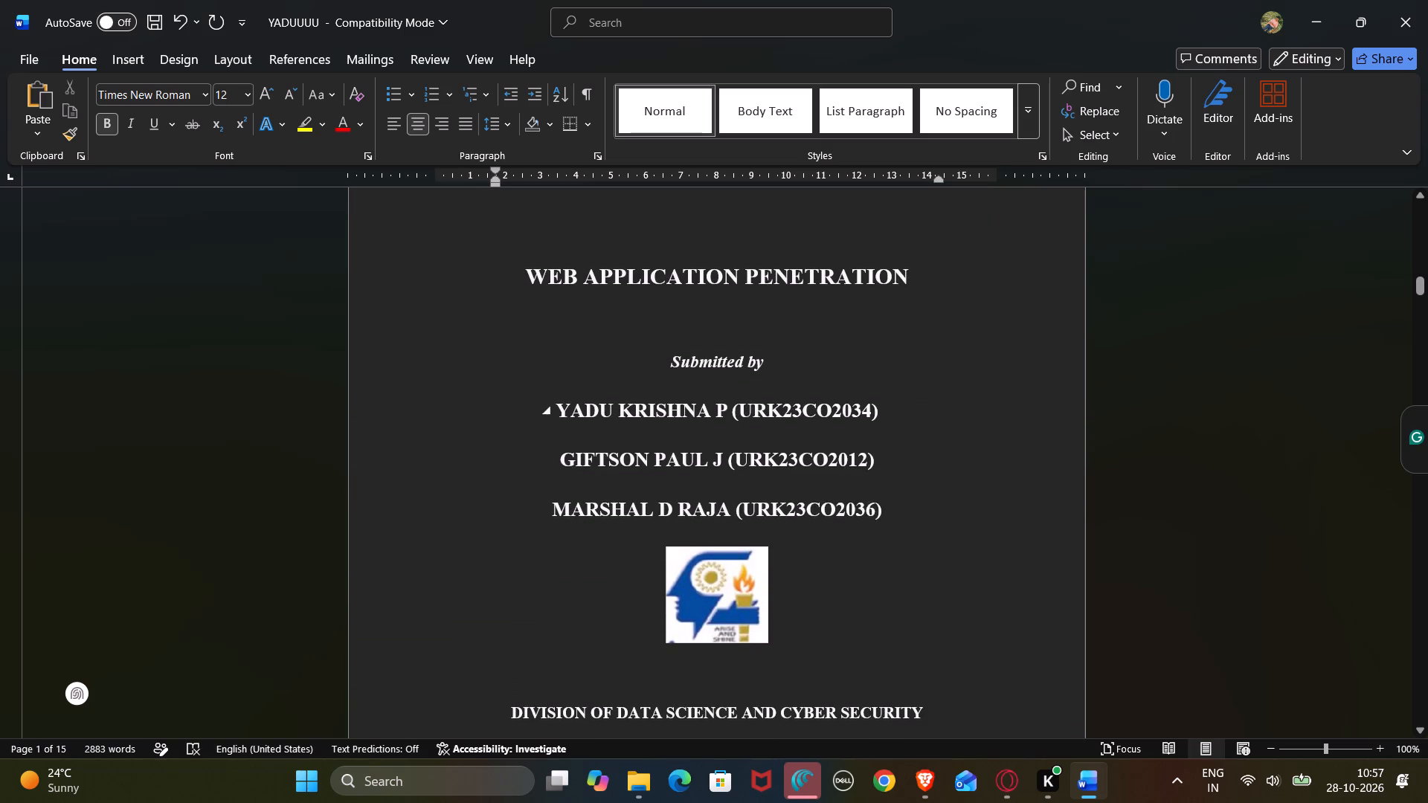
{"action": "scroll", "coordinate": [724, 490], "scroll_direction": "down", "scroll_amount": 2}
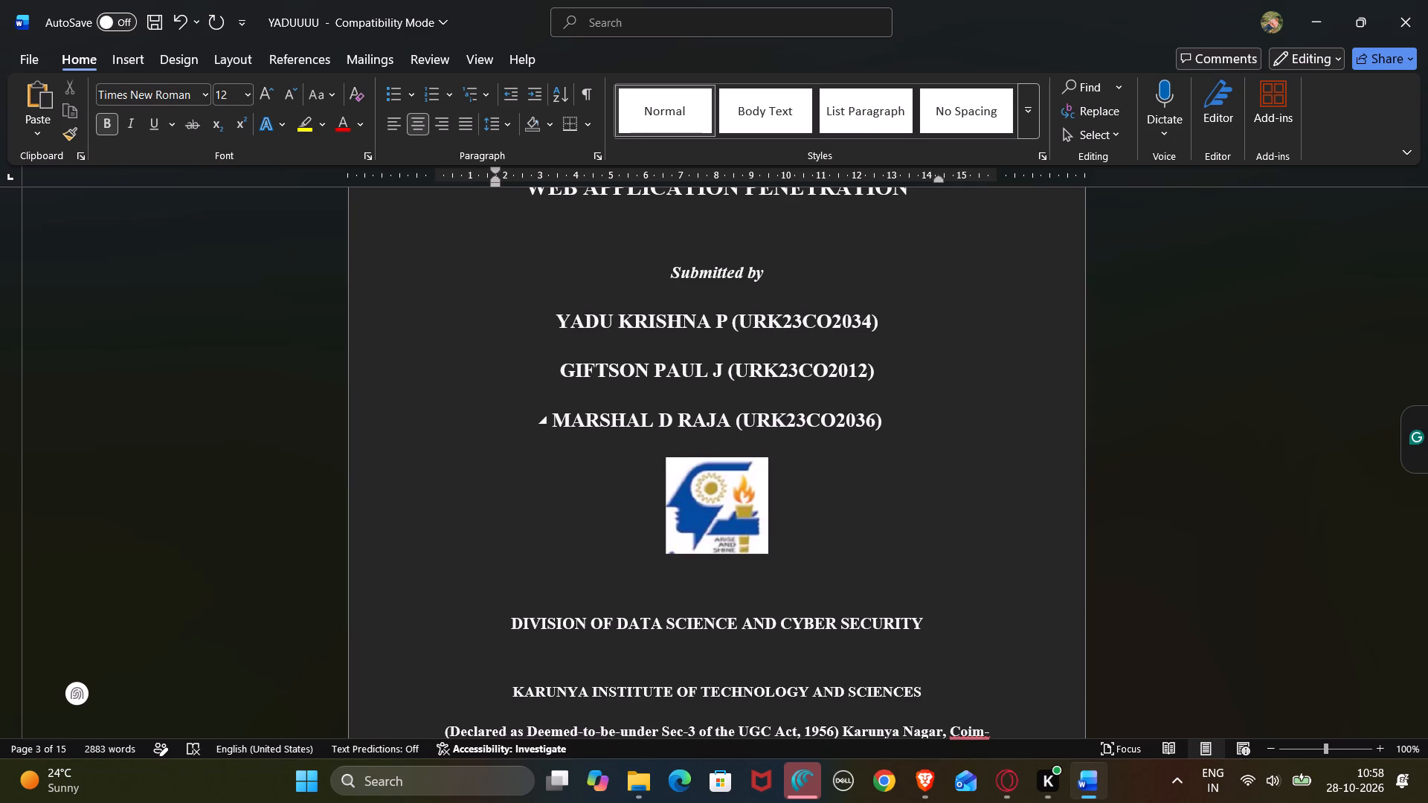
{"action": "scroll", "coordinate": [795, 506], "scroll_direction": "down", "scroll_amount": 7}
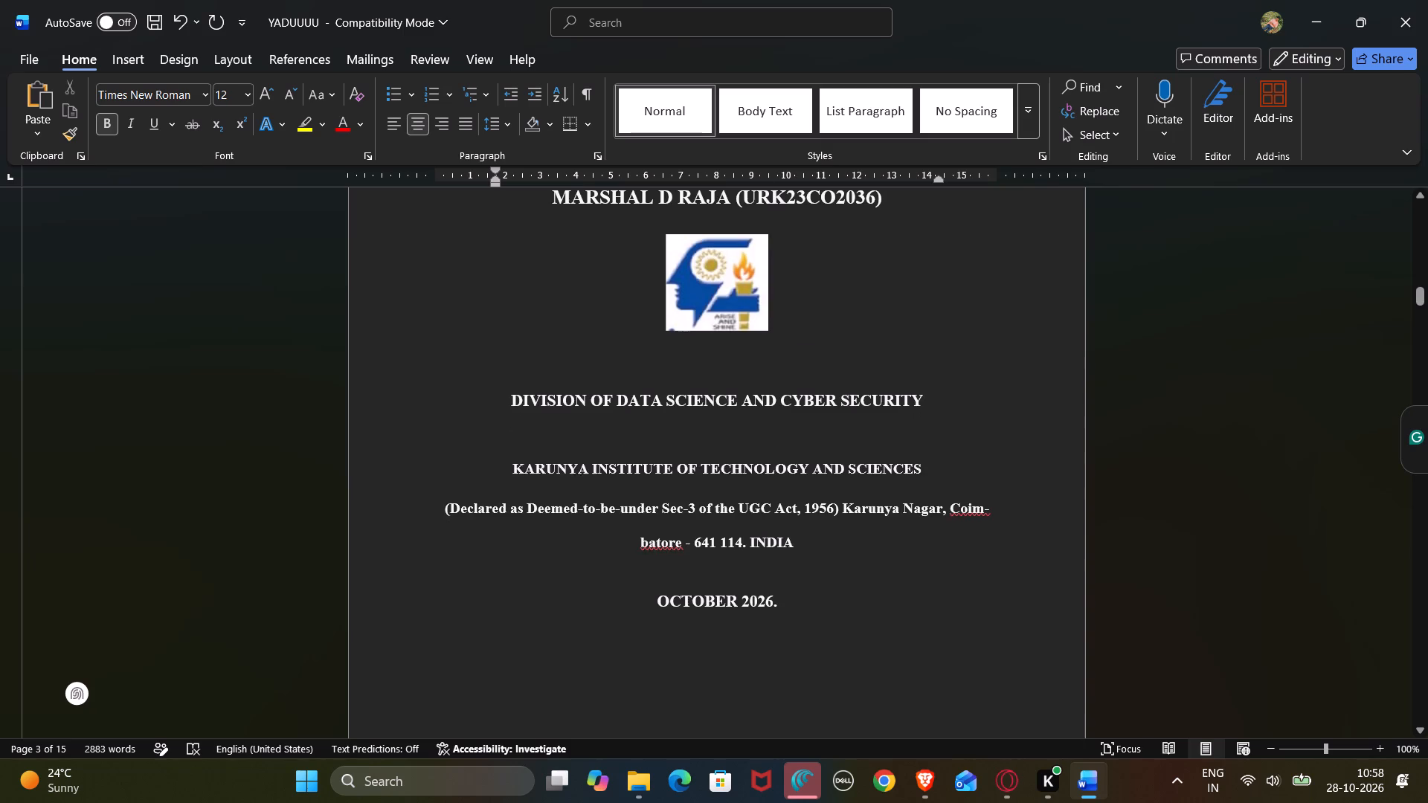
{"action": "scroll", "coordinate": [795, 504], "scroll_direction": "down", "scroll_amount": 3}
{"action": "scroll", "coordinate": [795, 507], "scroll_direction": "up", "scroll_amount": 20}
{"action": "scroll", "coordinate": [795, 507], "scroll_direction": "up", "scroll_amount": 1}
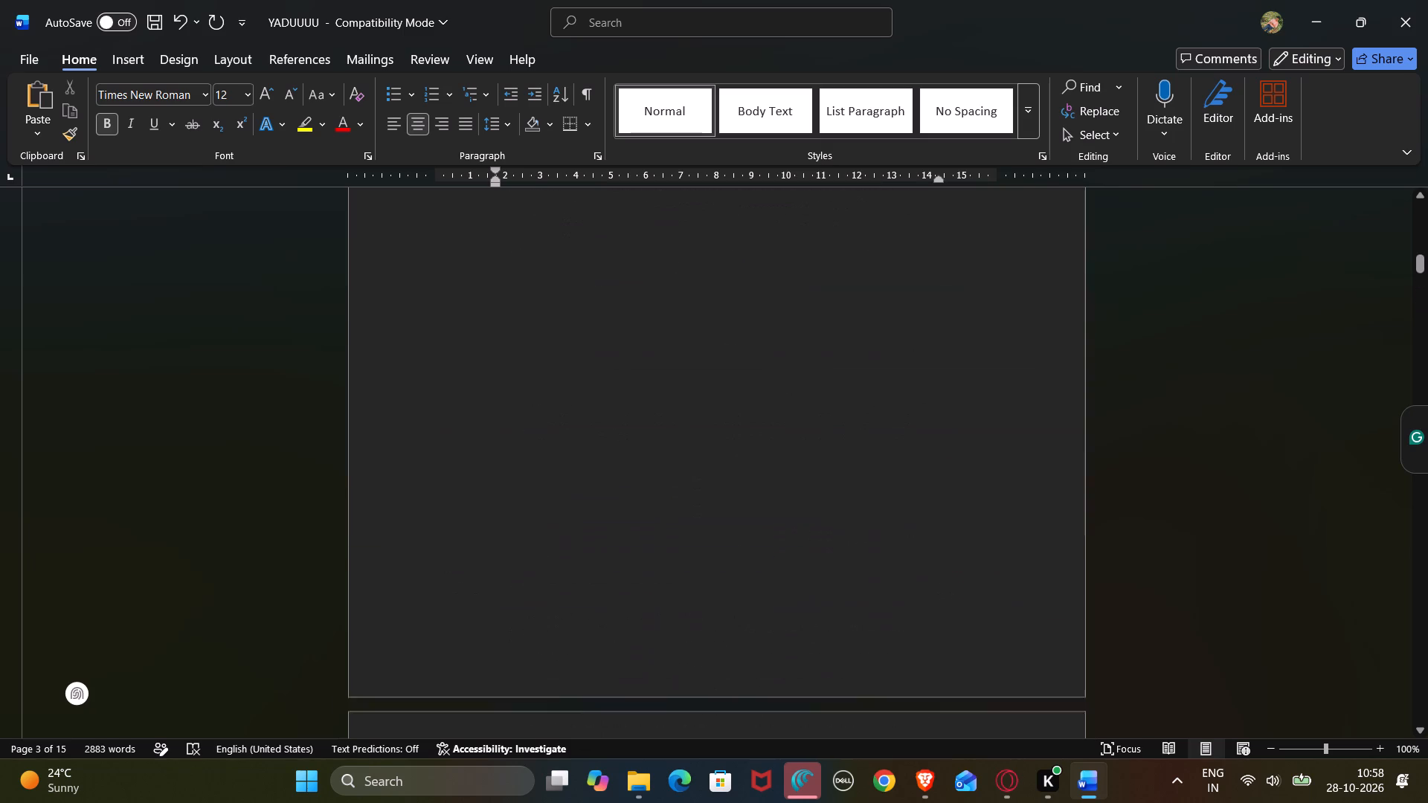
{"action": "scroll", "coordinate": [794, 497], "scroll_direction": "up", "scroll_amount": 17}
{"action": "left_click", "coordinate": [794, 497]}
{"action": "right_click", "coordinate": [794, 496]}
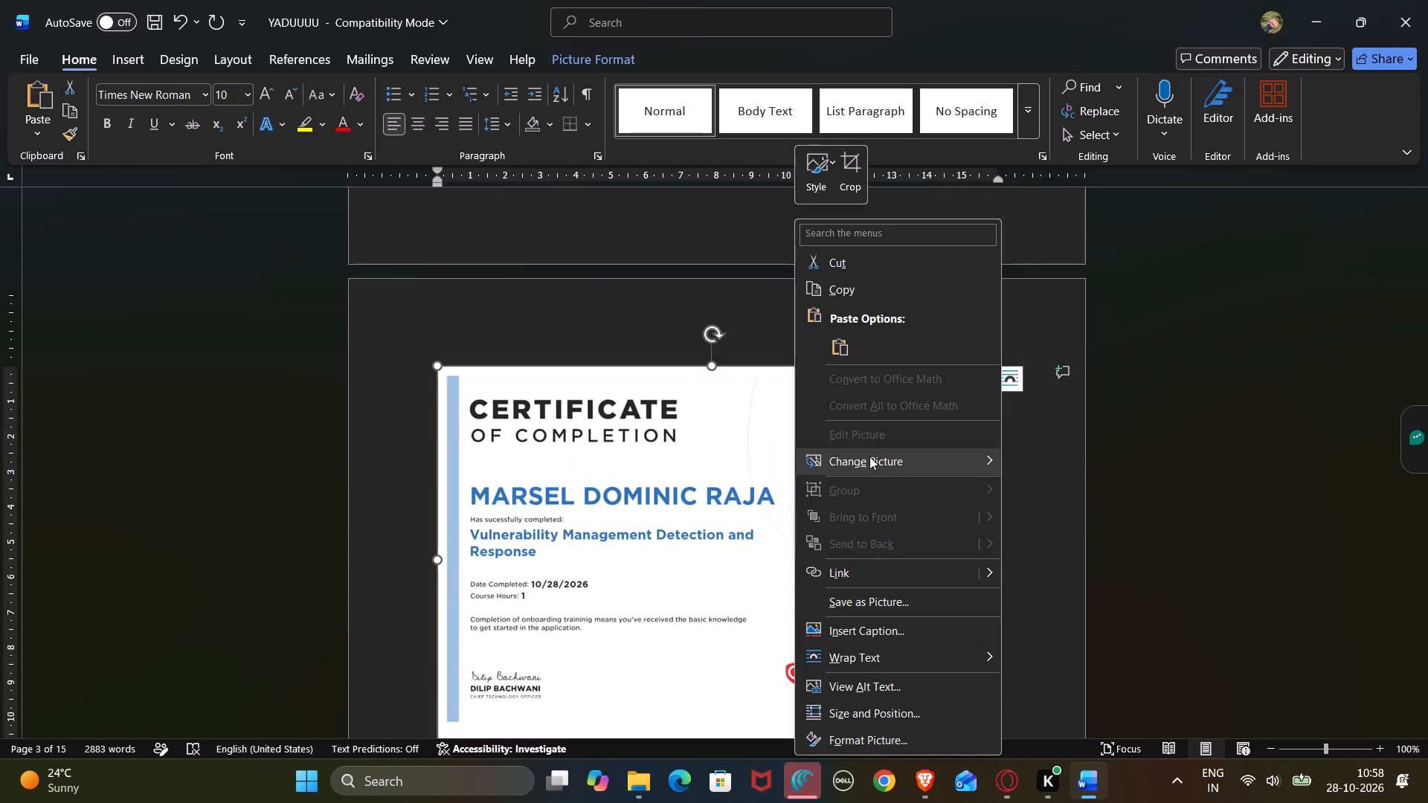
{"action": "left_click", "coordinate": [1079, 458]}
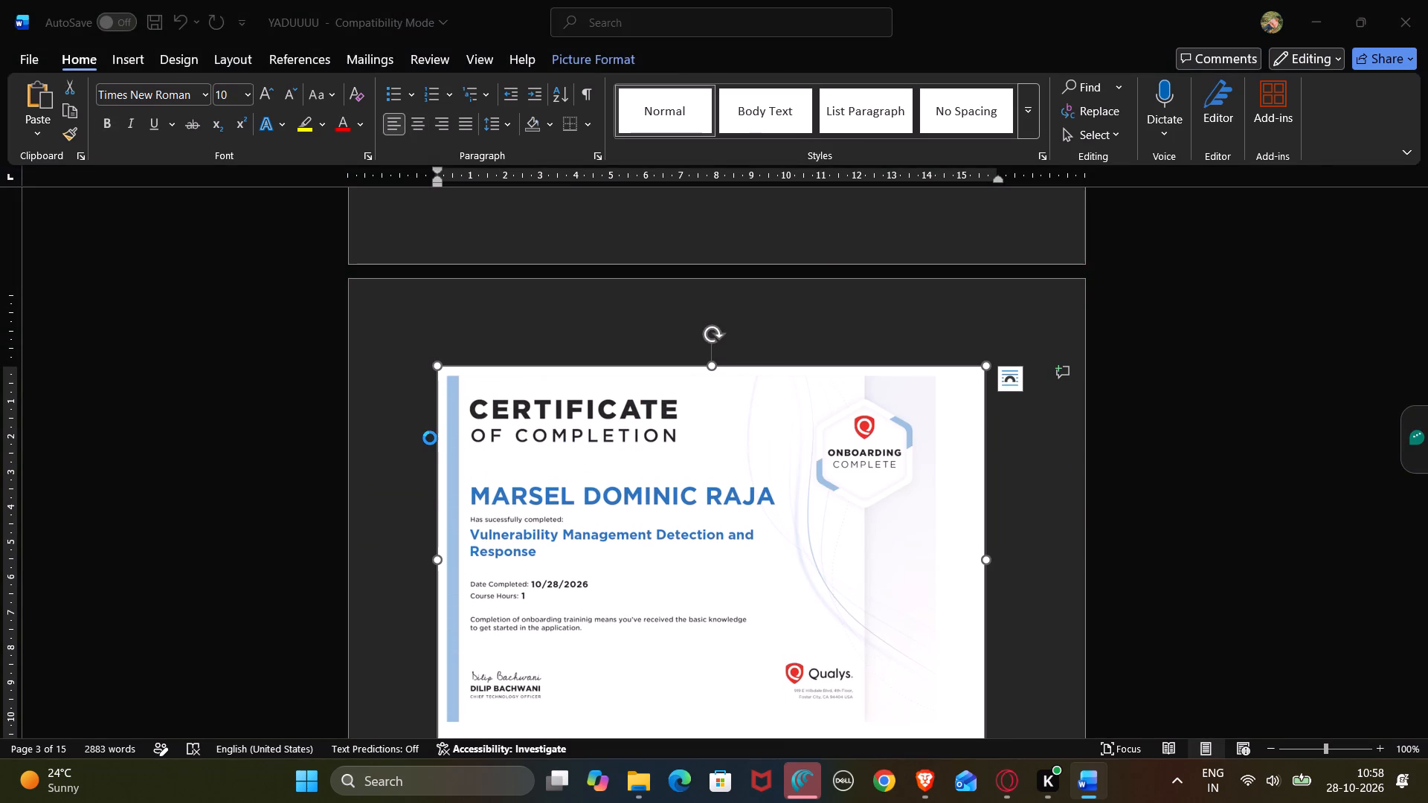
{"action": "scroll", "coordinate": [516, 222], "scroll_direction": "down", "scroll_amount": 20}
{"action": "scroll", "coordinate": [516, 222], "scroll_direction": "down", "scroll_amount": 1}
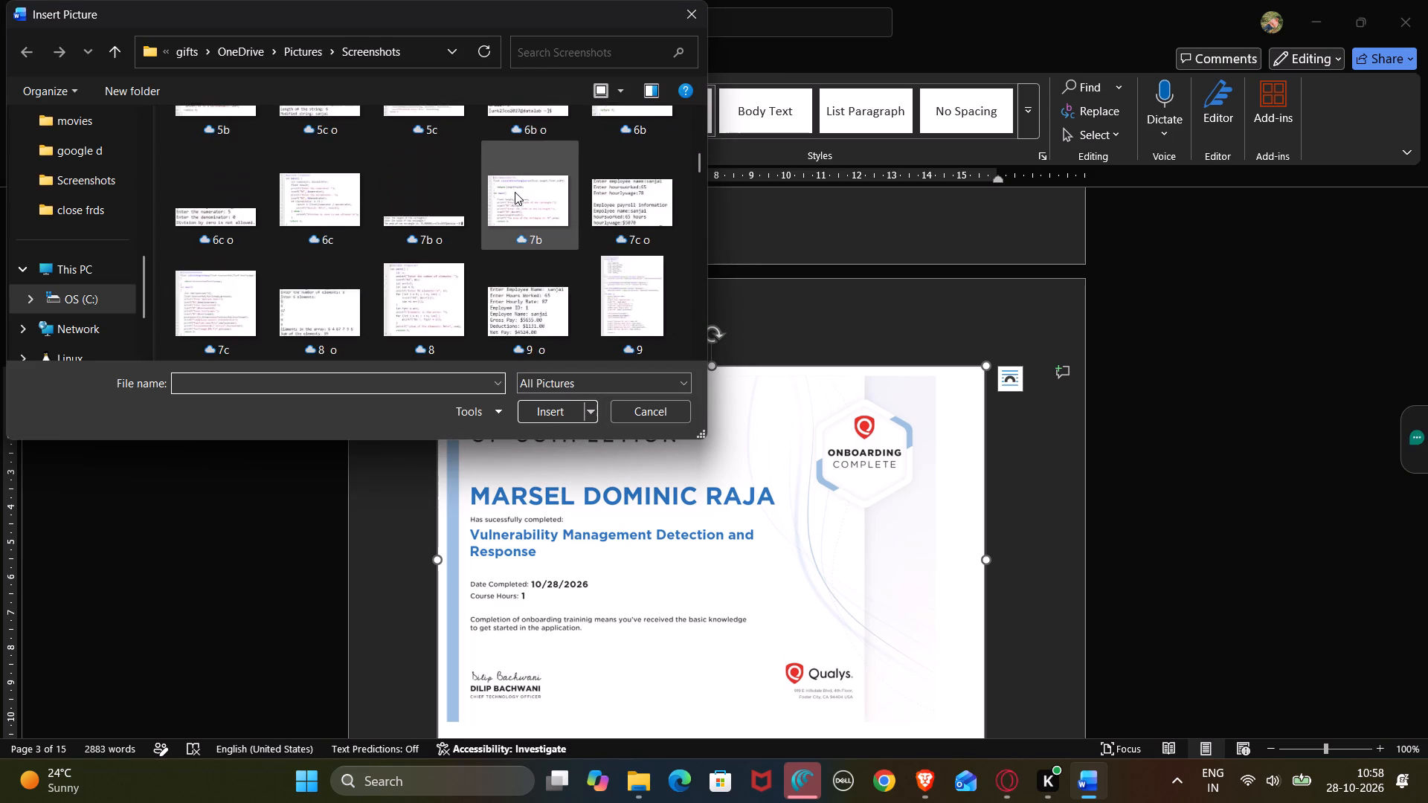
{"action": "scroll", "coordinate": [515, 192], "scroll_direction": "down", "scroll_amount": 7}
{"action": "scroll", "coordinate": [513, 193], "scroll_direction": "down", "scroll_amount": 20}
{"action": "scroll", "coordinate": [513, 193], "scroll_direction": "down", "scroll_amount": 7}
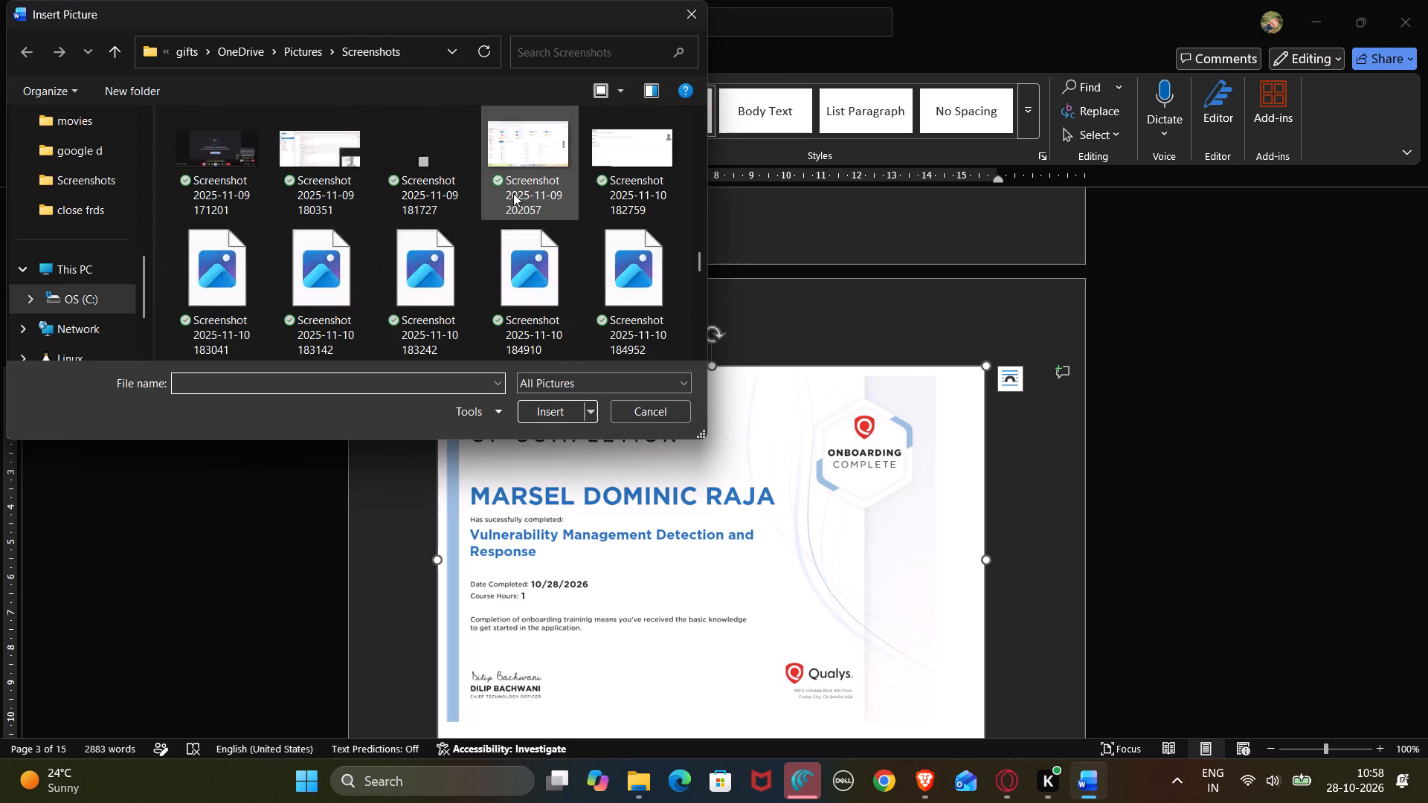
{"action": "scroll", "coordinate": [513, 193], "scroll_direction": "down", "scroll_amount": 20}
{"action": "scroll", "coordinate": [513, 193], "scroll_direction": "down", "scroll_amount": 8}
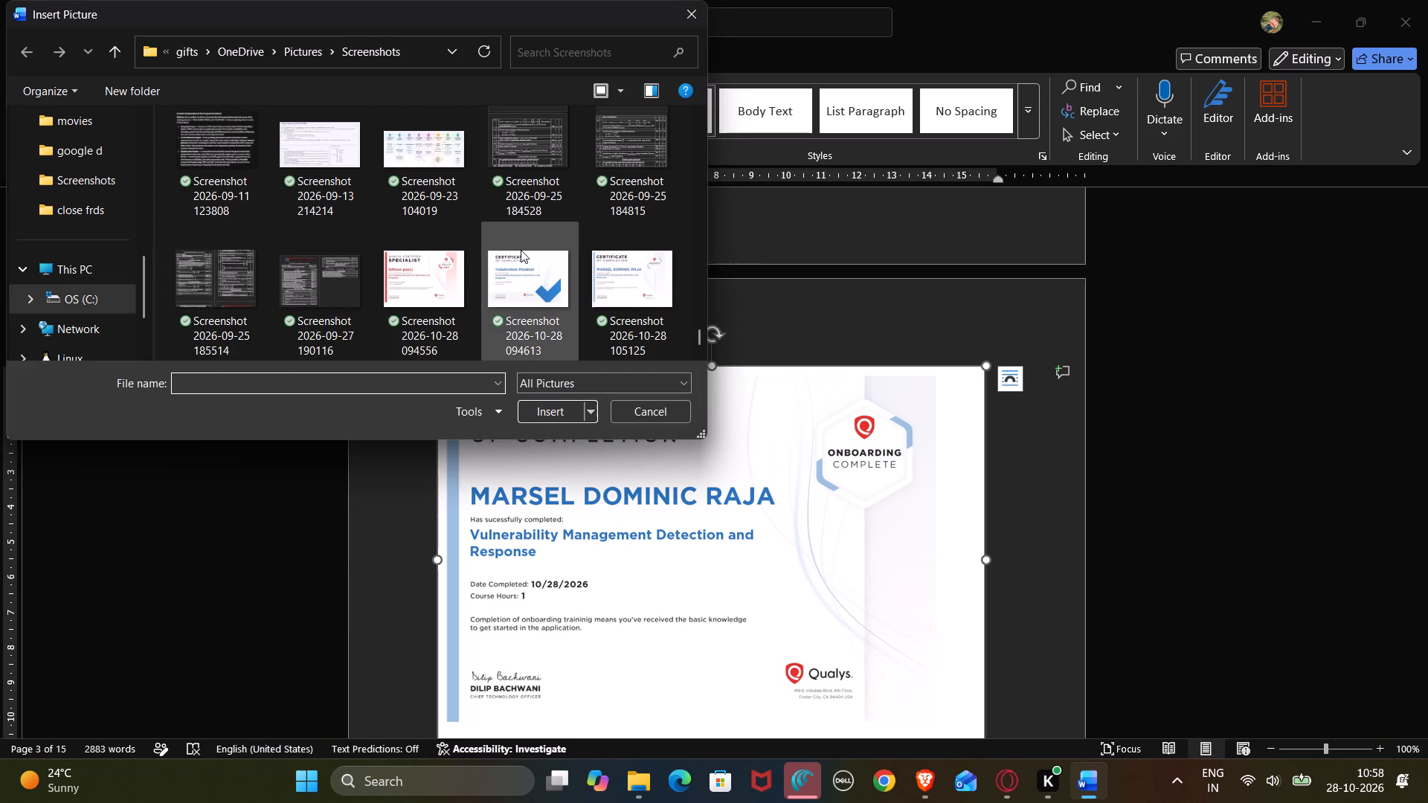
{"action": "left_click", "coordinate": [422, 262]}
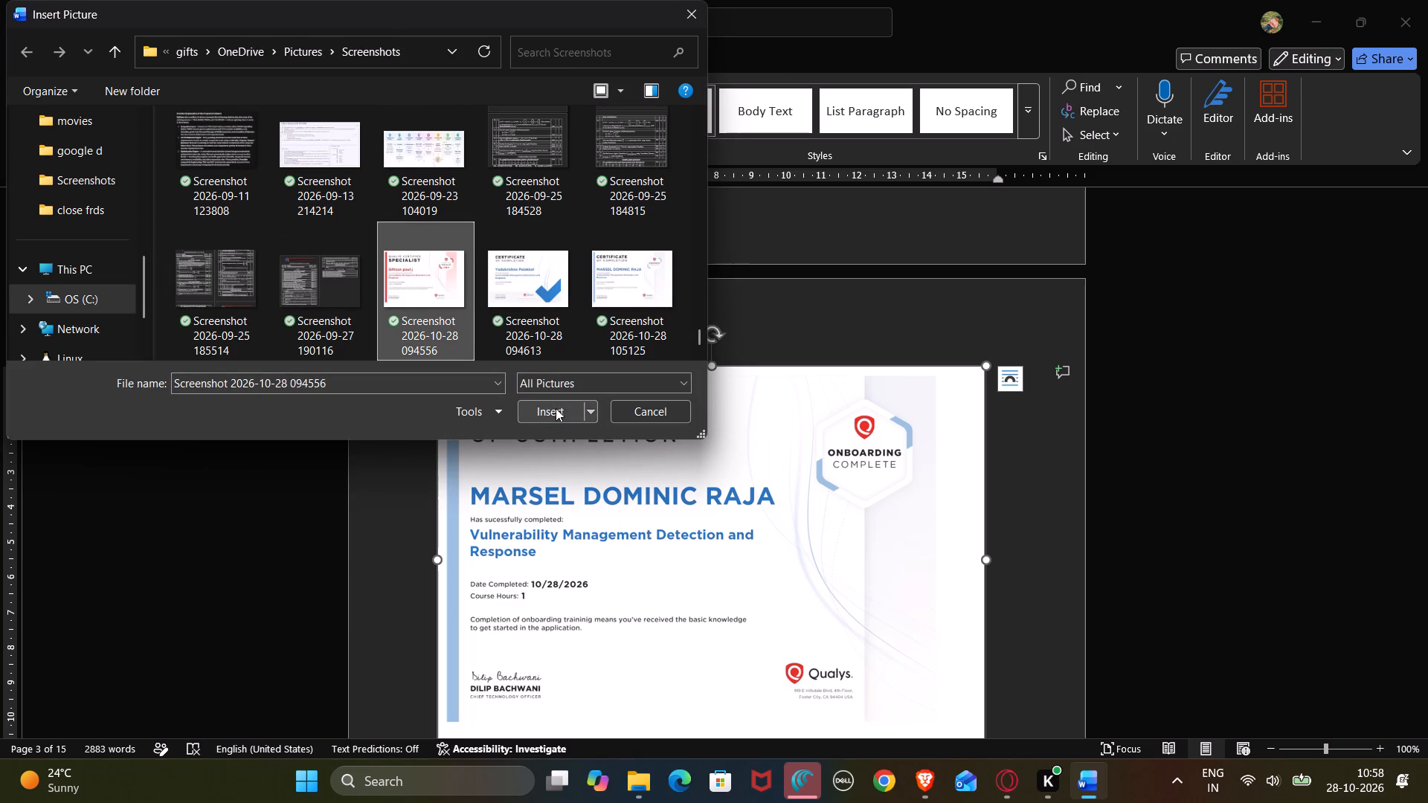
{"action": "left_click", "coordinate": [556, 408]}
Review the report from the cover page through the new certificate and title page to the project scope sections.
{"action": "scroll", "coordinate": [674, 459], "scroll_direction": "up", "scroll_amount": 12}
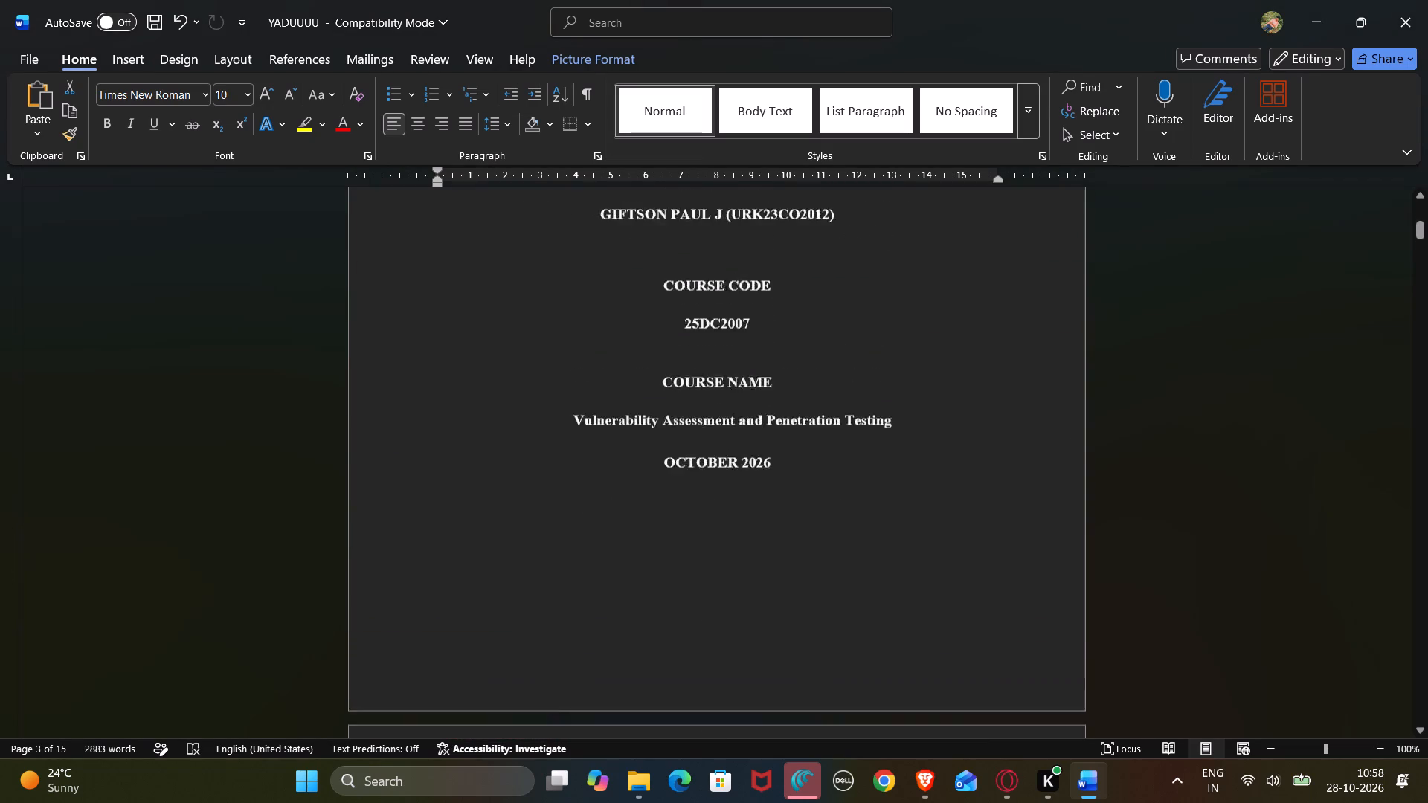
{"action": "scroll", "coordinate": [675, 451], "scroll_direction": "up", "scroll_amount": 3}
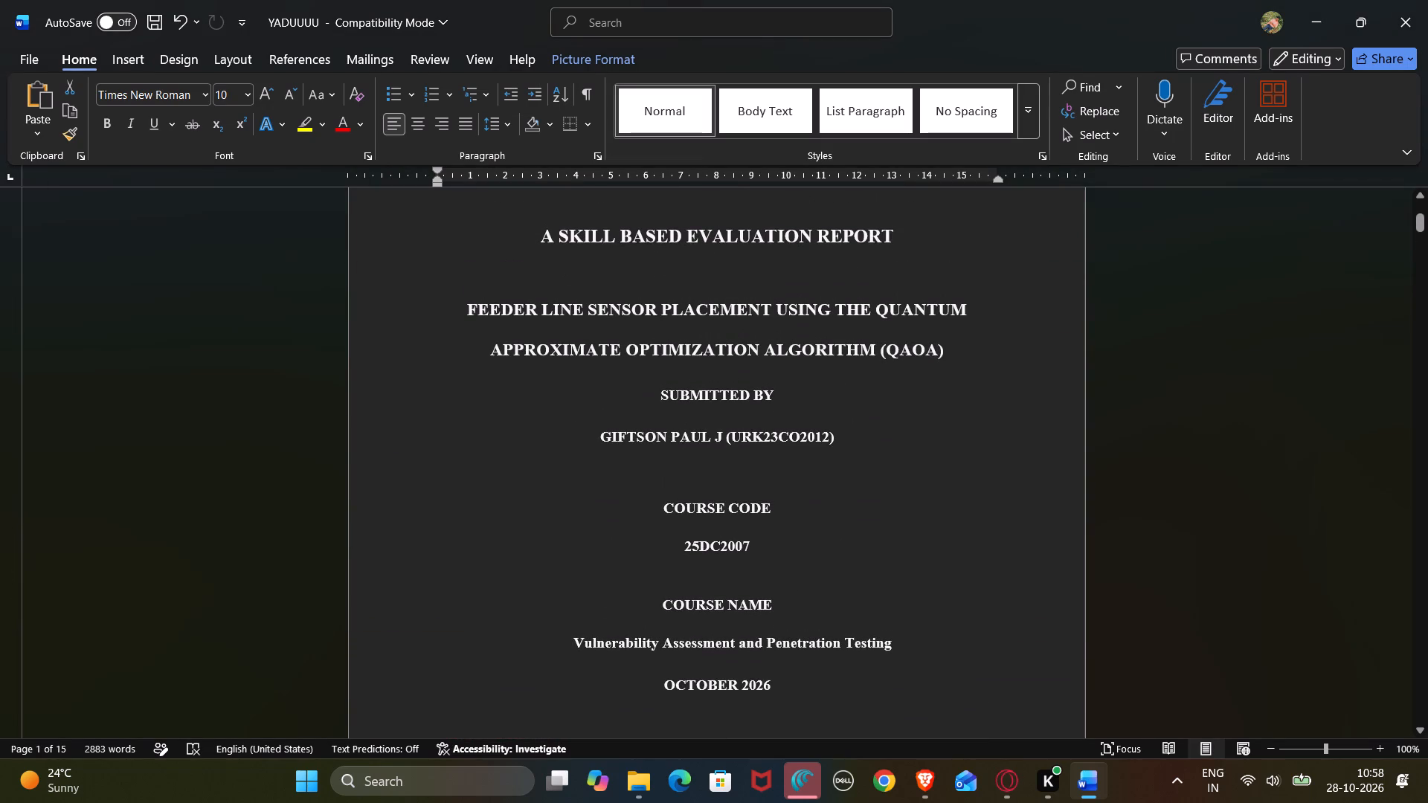
{"action": "scroll", "coordinate": [734, 539], "scroll_direction": "down", "scroll_amount": 20}
{"action": "scroll", "coordinate": [734, 539], "scroll_direction": "down", "scroll_amount": 7}
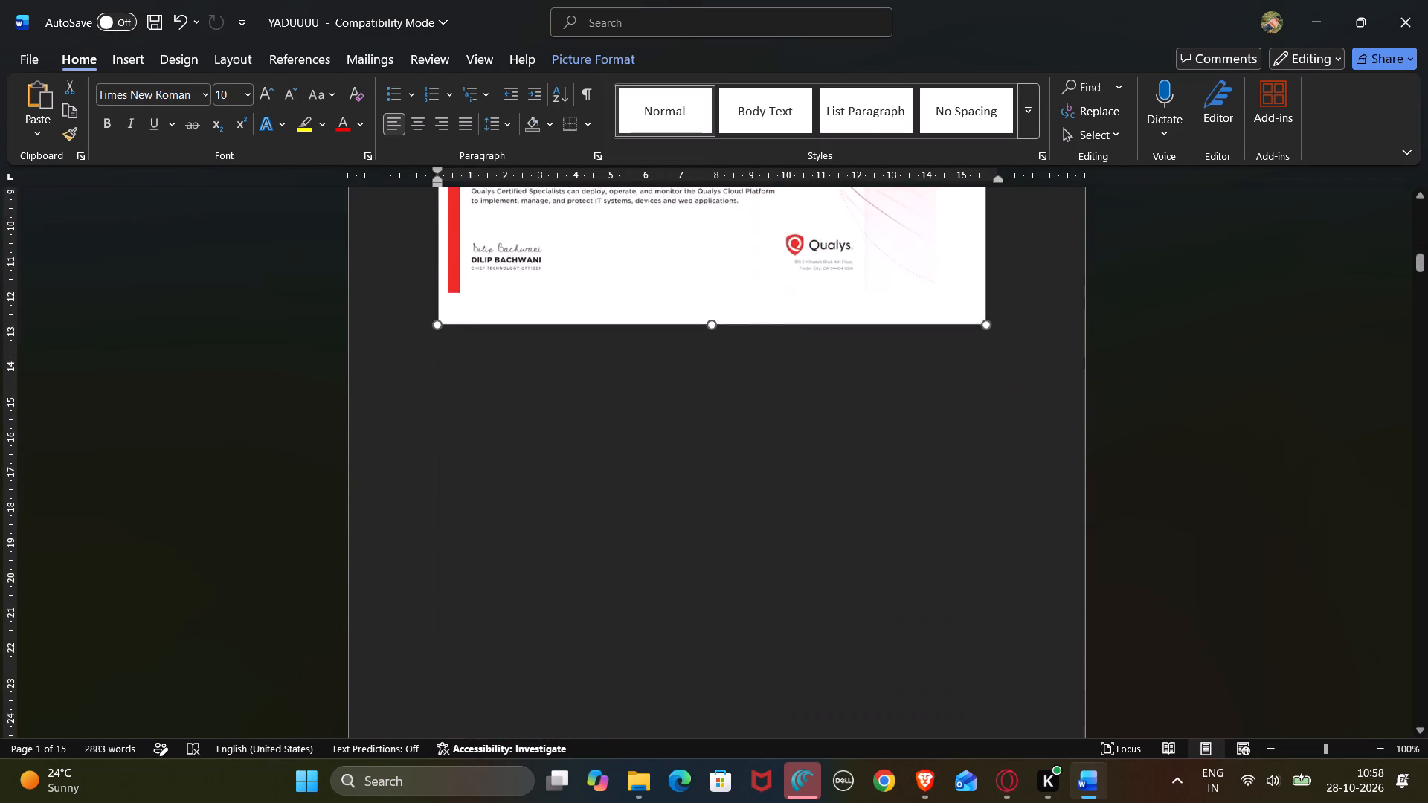
{"action": "scroll", "coordinate": [733, 549], "scroll_direction": "down", "scroll_amount": 19}
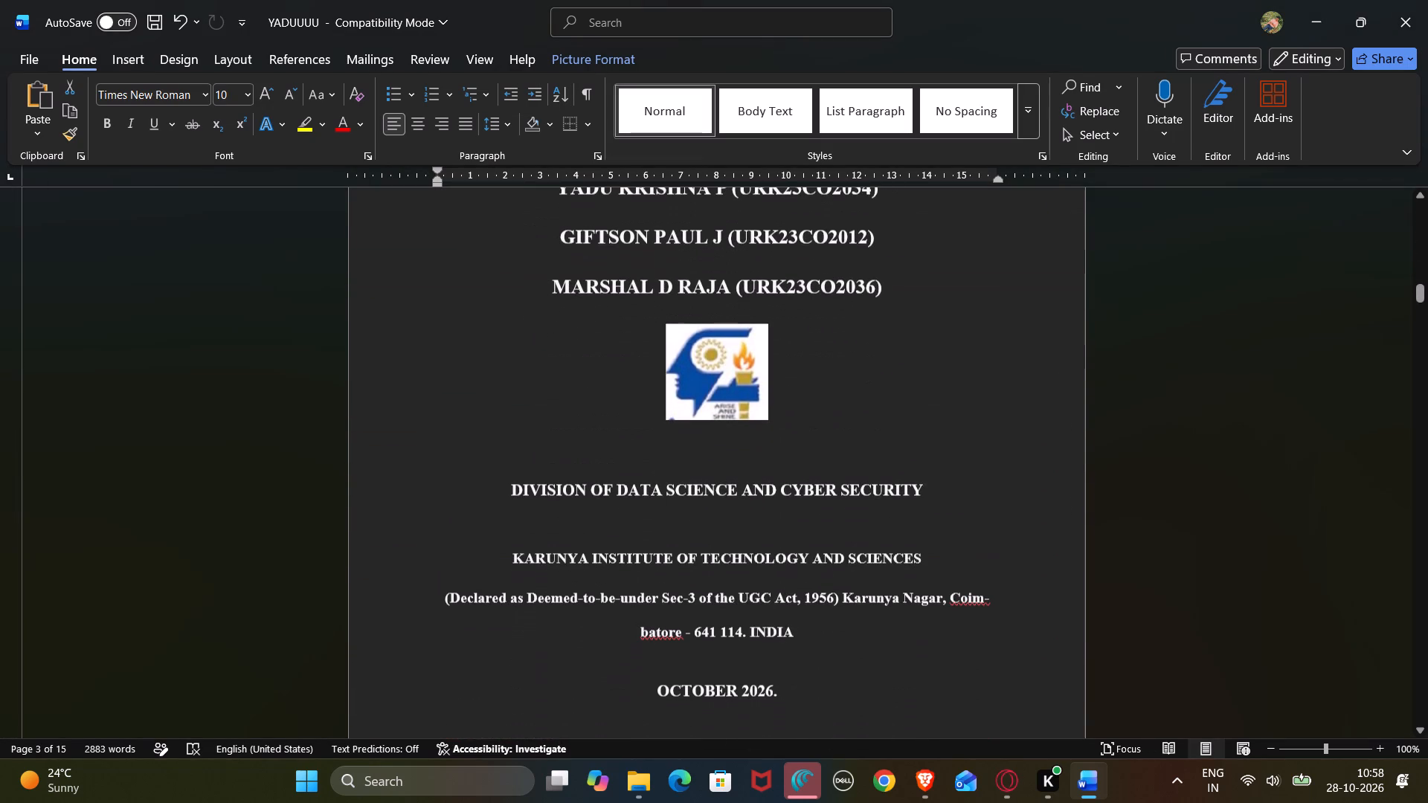
{"action": "scroll", "coordinate": [632, 509], "scroll_direction": "down", "scroll_amount": 5}
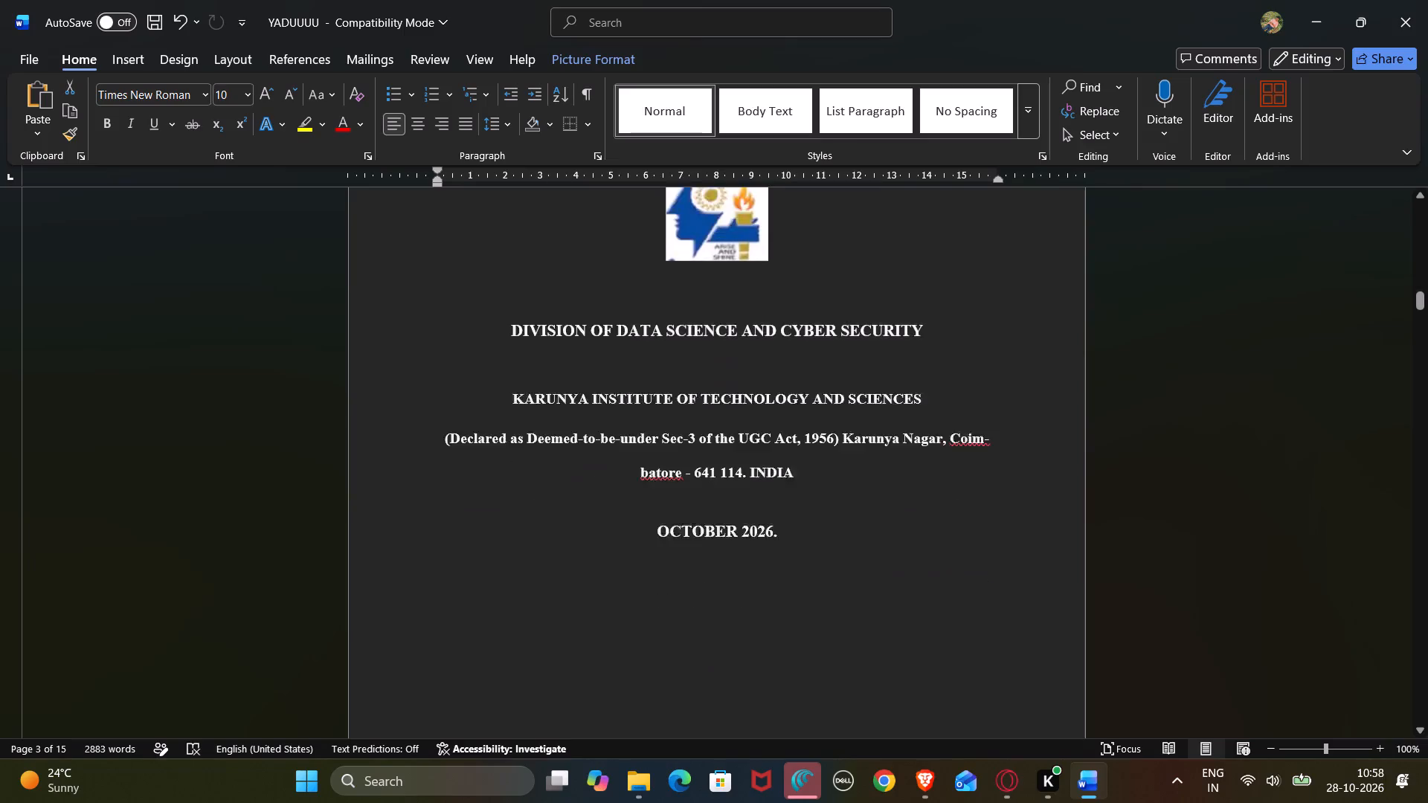
{"action": "scroll", "coordinate": [632, 510], "scroll_direction": "down", "scroll_amount": 12}
{"action": "scroll", "coordinate": [856, 549], "scroll_direction": "down", "scroll_amount": 14}
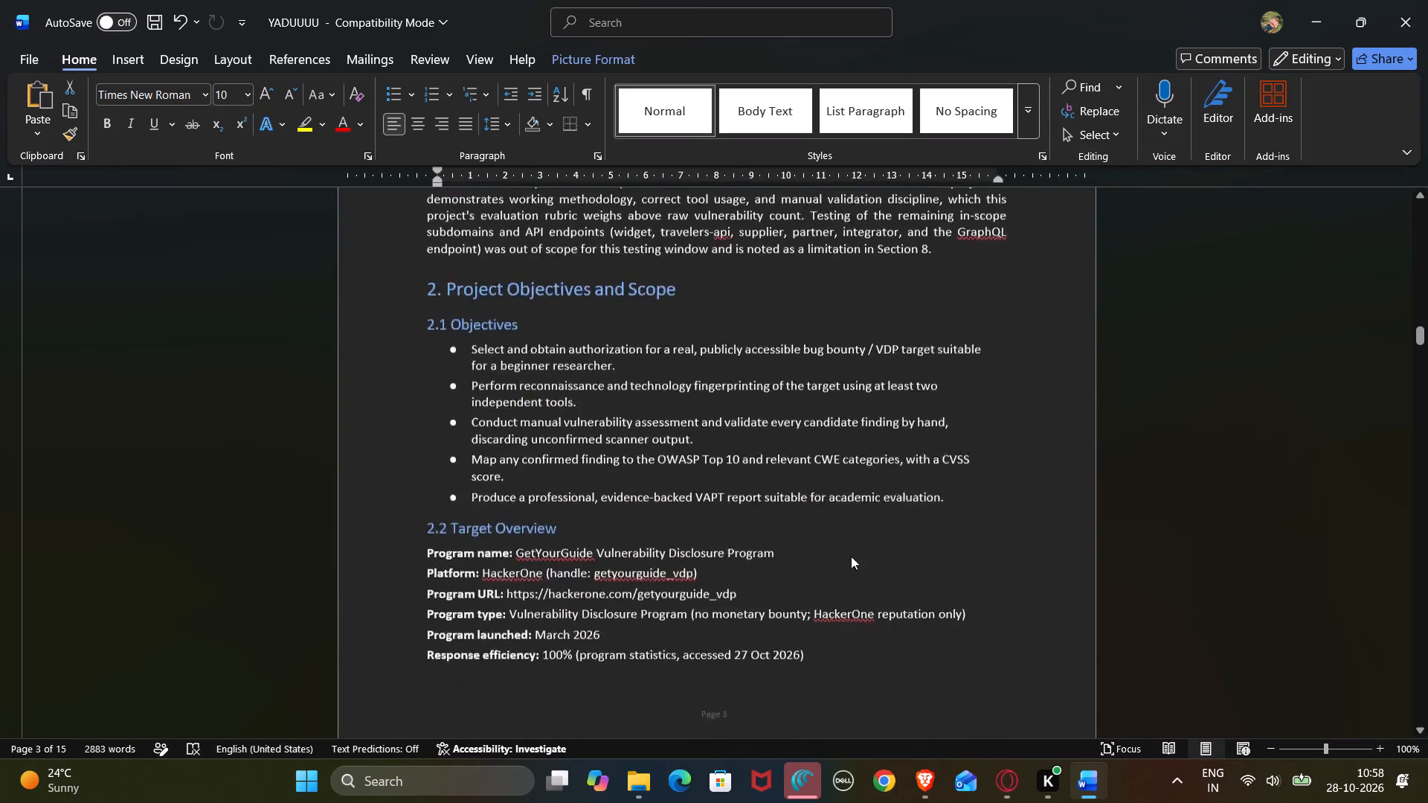
{"action": "scroll", "coordinate": [851, 556], "scroll_direction": "down", "scroll_amount": 3}
{"action": "scroll", "coordinate": [1029, 453], "scroll_direction": "down", "scroll_amount": 11}
Change the last two digits of the register number on the evaluation sheet to 12.
{"action": "left_click_drag", "start_coordinate": [1421, 366], "coordinate": [1421, 369]}
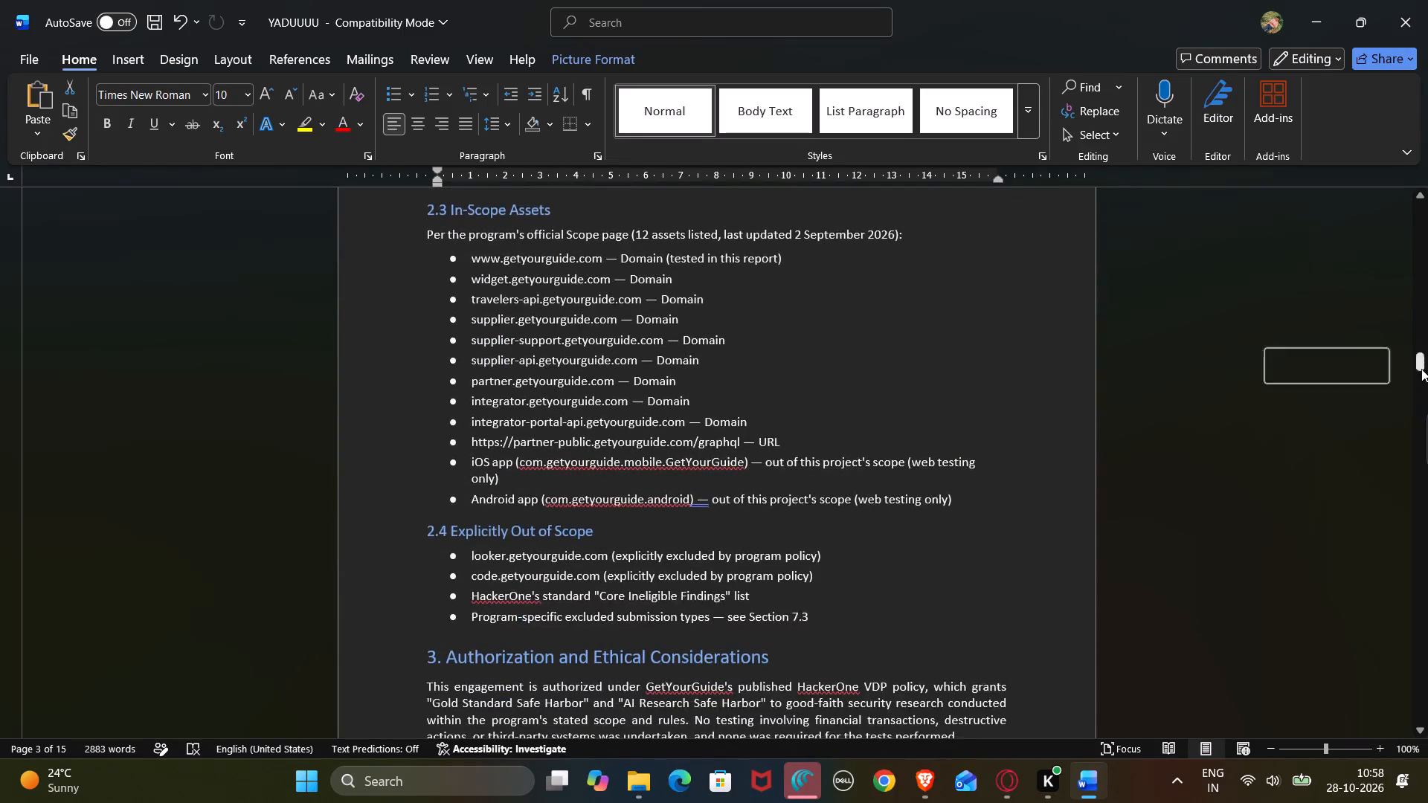
{"action": "left_click_drag", "start_coordinate": [1421, 369], "coordinate": [1427, 735]}
{"action": "scroll", "coordinate": [663, 510], "scroll_direction": "up", "scroll_amount": 11}
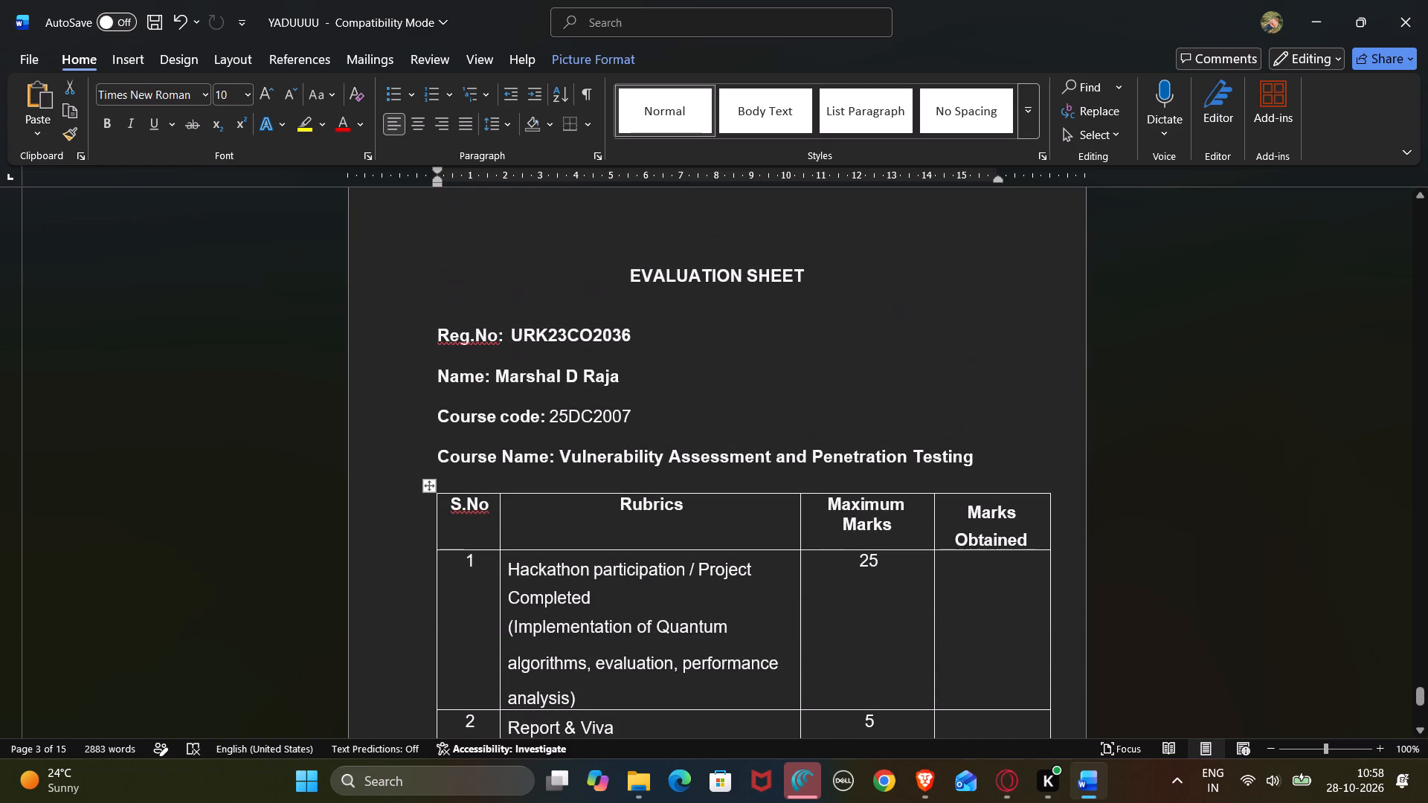
{"action": "left_click", "coordinate": [636, 335]}
{"action": "key", "text": "BackSpace"}
{"action": "key", "text": "BackSpace"}
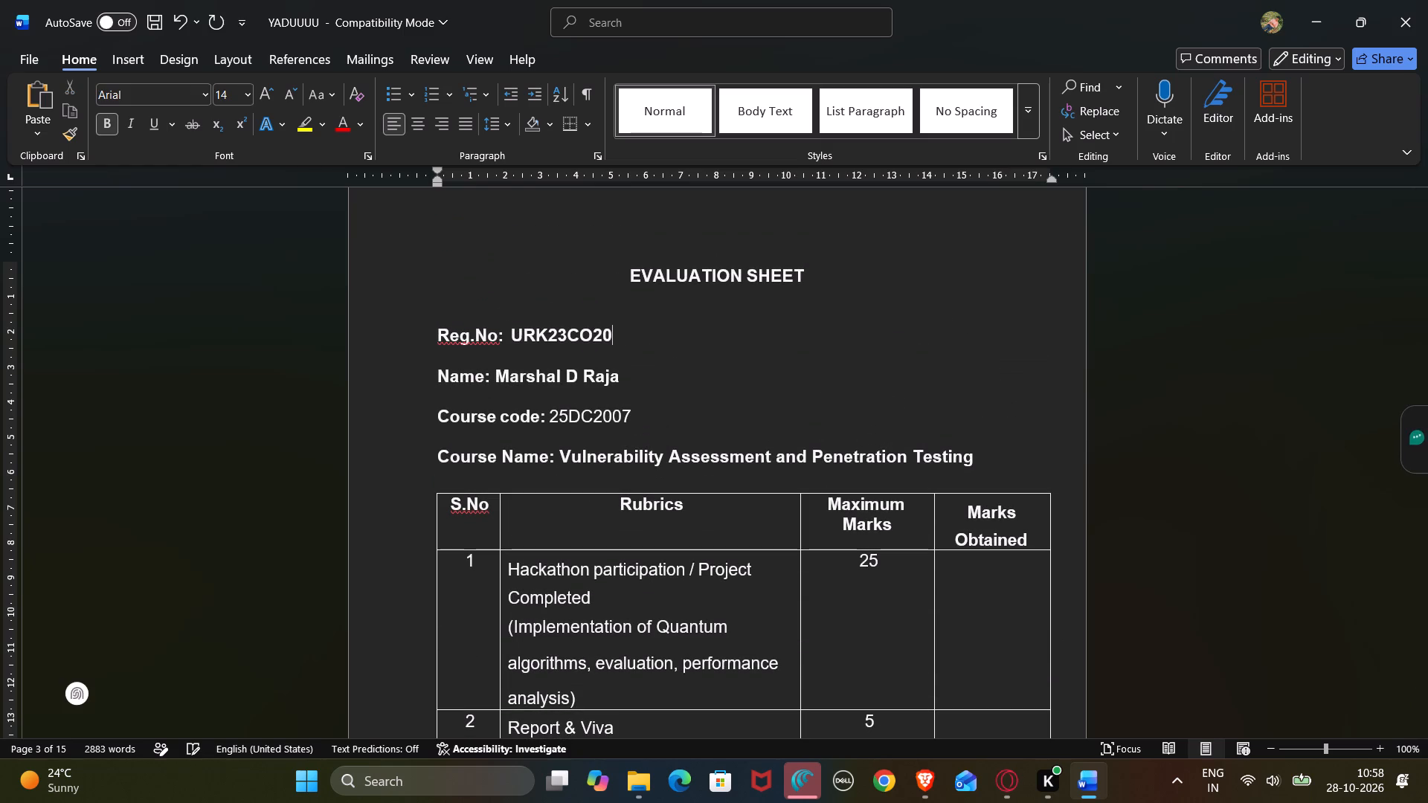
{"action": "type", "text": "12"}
Replace the student name in the evaluation sheet's Name line with Giftson's name and initial.
{"action": "left_click_drag", "start_coordinate": [631, 379], "coordinate": [588, 369]}
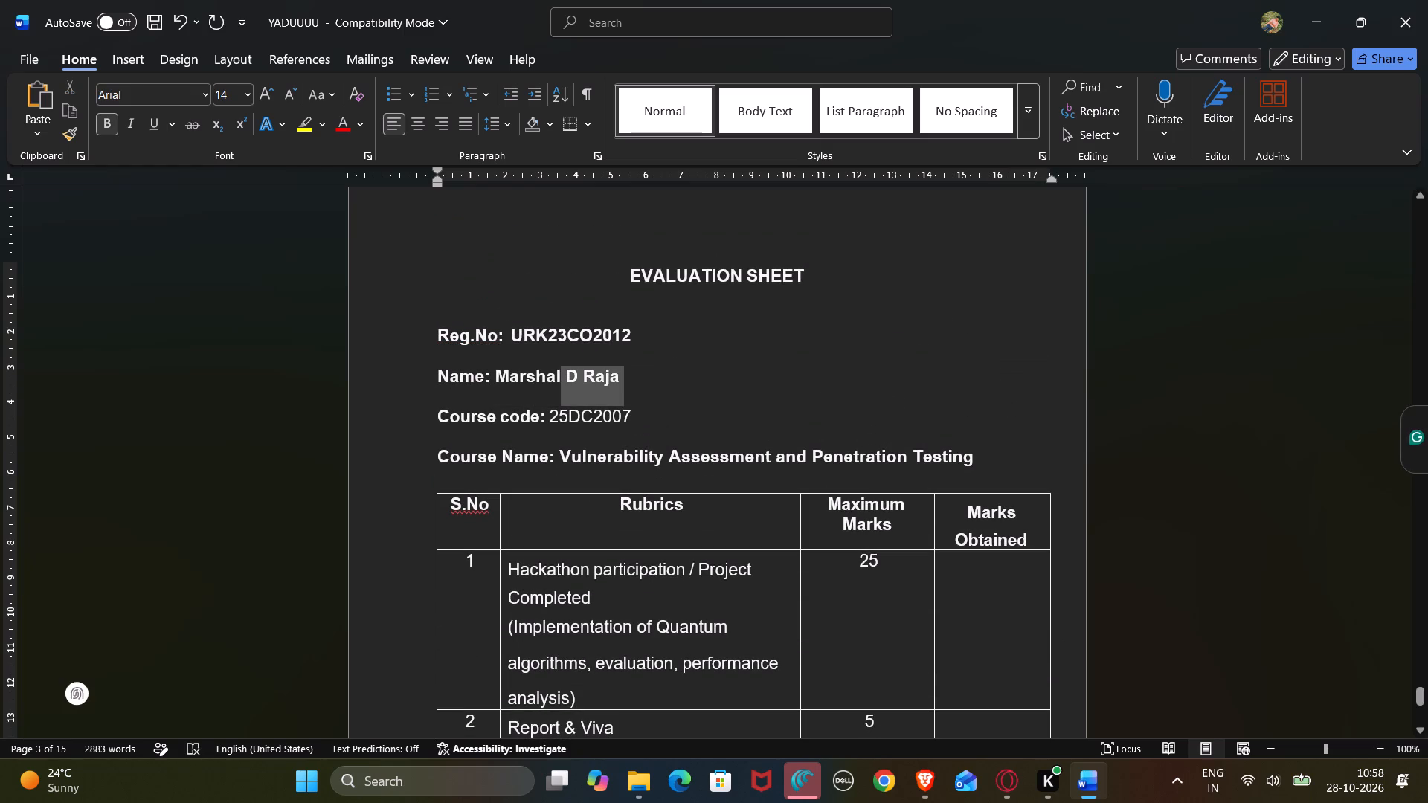
{"action": "left_click_drag", "start_coordinate": [532, 374], "coordinate": [498, 374]}
{"action": "left_click_drag", "start_coordinate": [503, 374], "coordinate": [556, 374]}
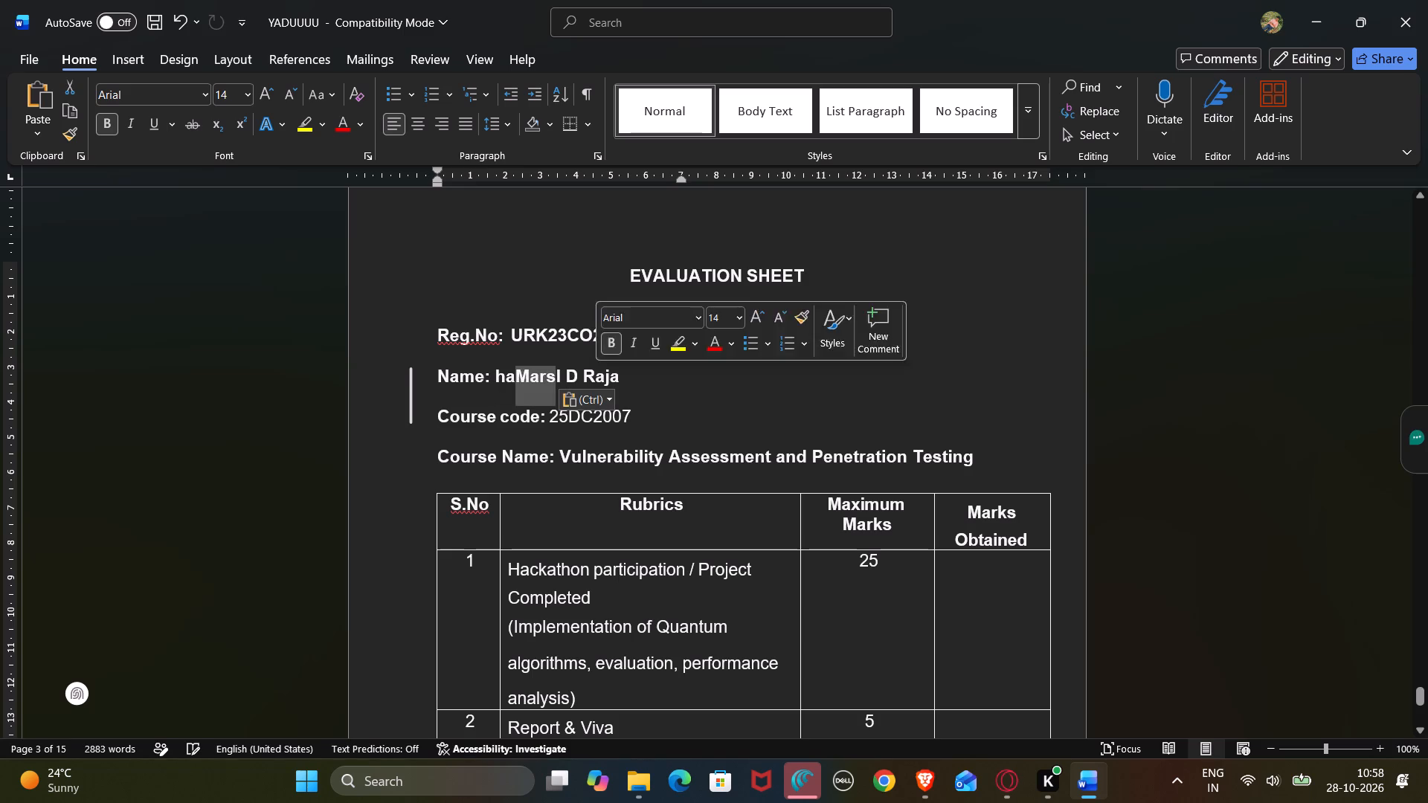
{"action": "left_click", "coordinate": [622, 374]}
{"action": "left_click_drag", "start_coordinate": [622, 374], "coordinate": [513, 374]}
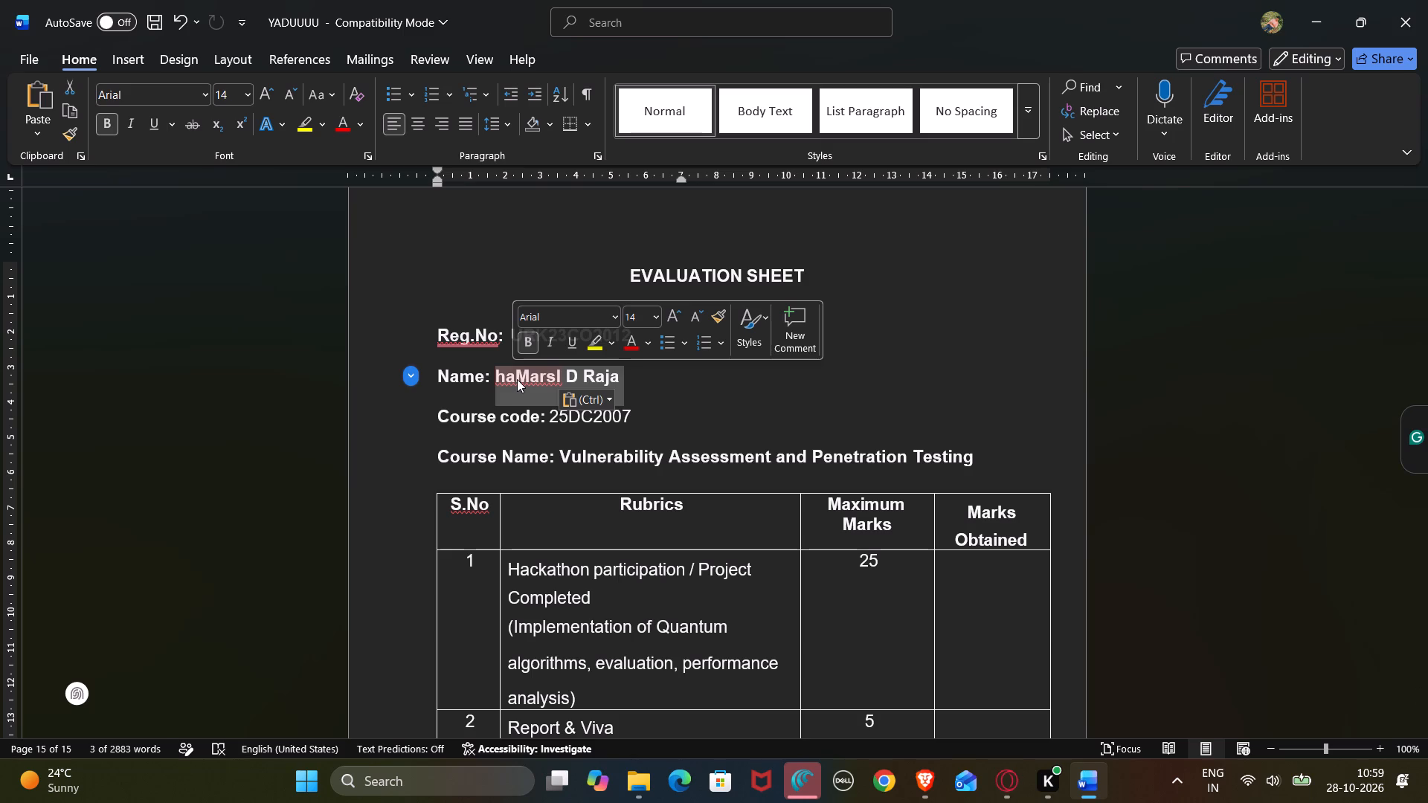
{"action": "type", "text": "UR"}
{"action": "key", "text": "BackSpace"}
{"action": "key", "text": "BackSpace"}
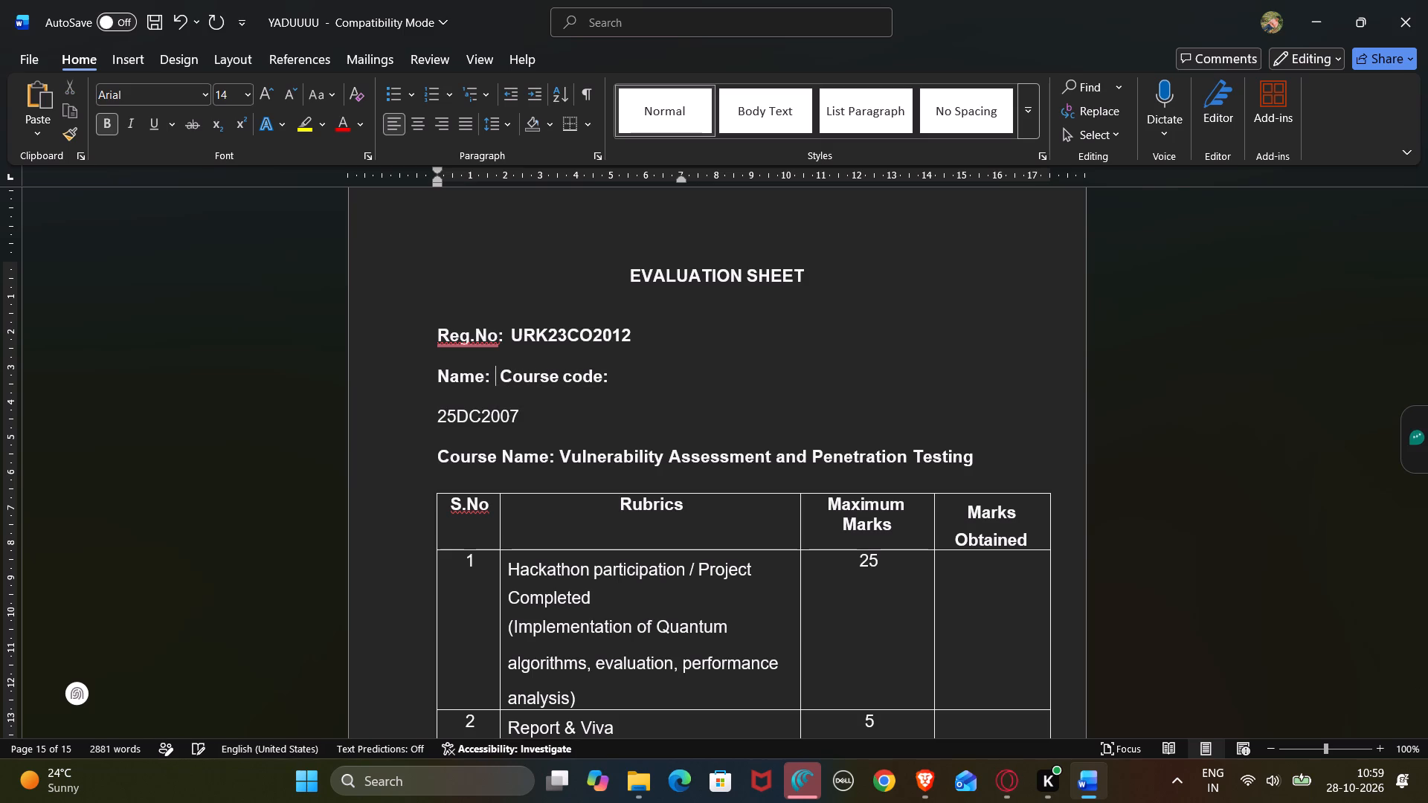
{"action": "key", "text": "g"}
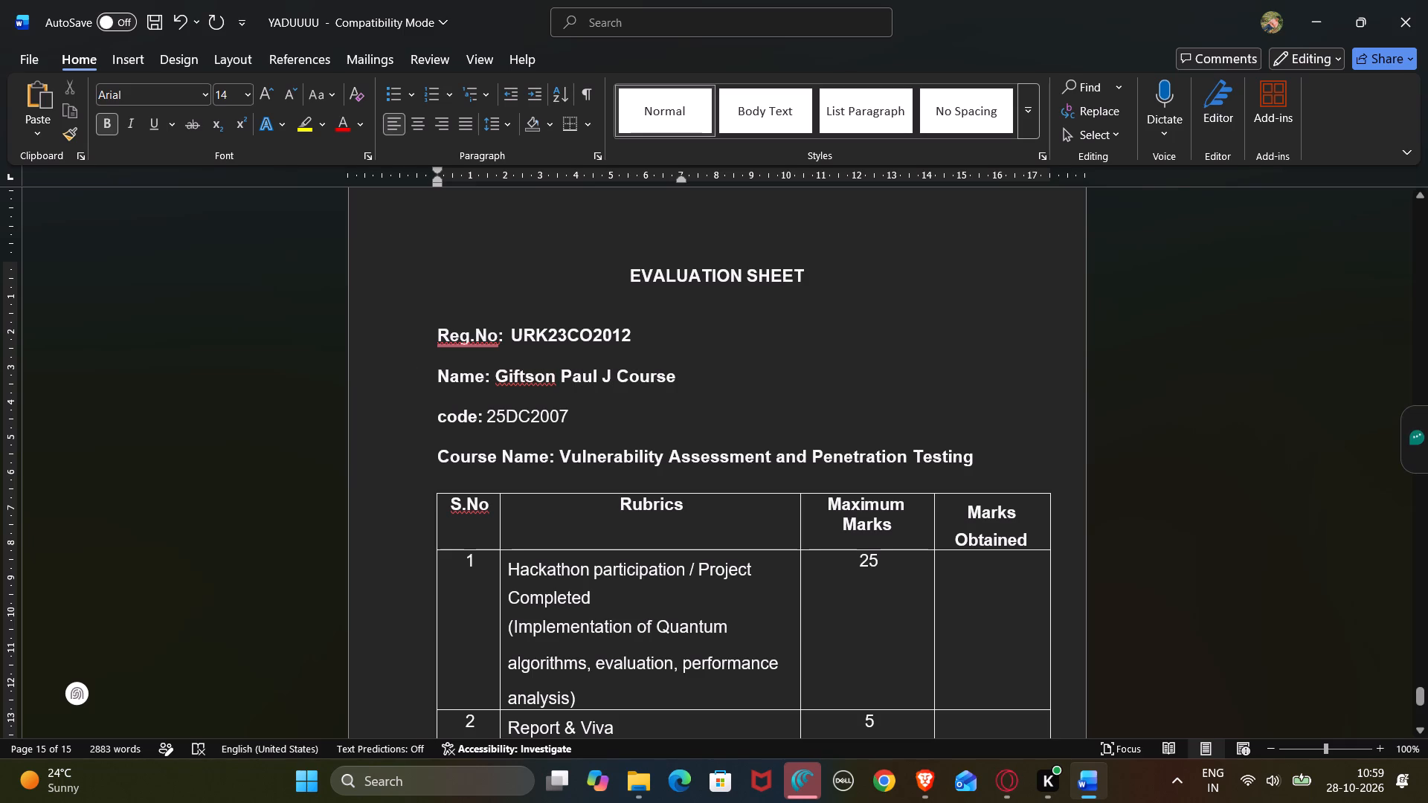
Review the evaluation sheet's details and rubrics table, the project title page and the Qualys certificate near the report's start.
{"action": "scroll", "coordinate": [617, 383], "scroll_direction": "down", "scroll_amount": 6}
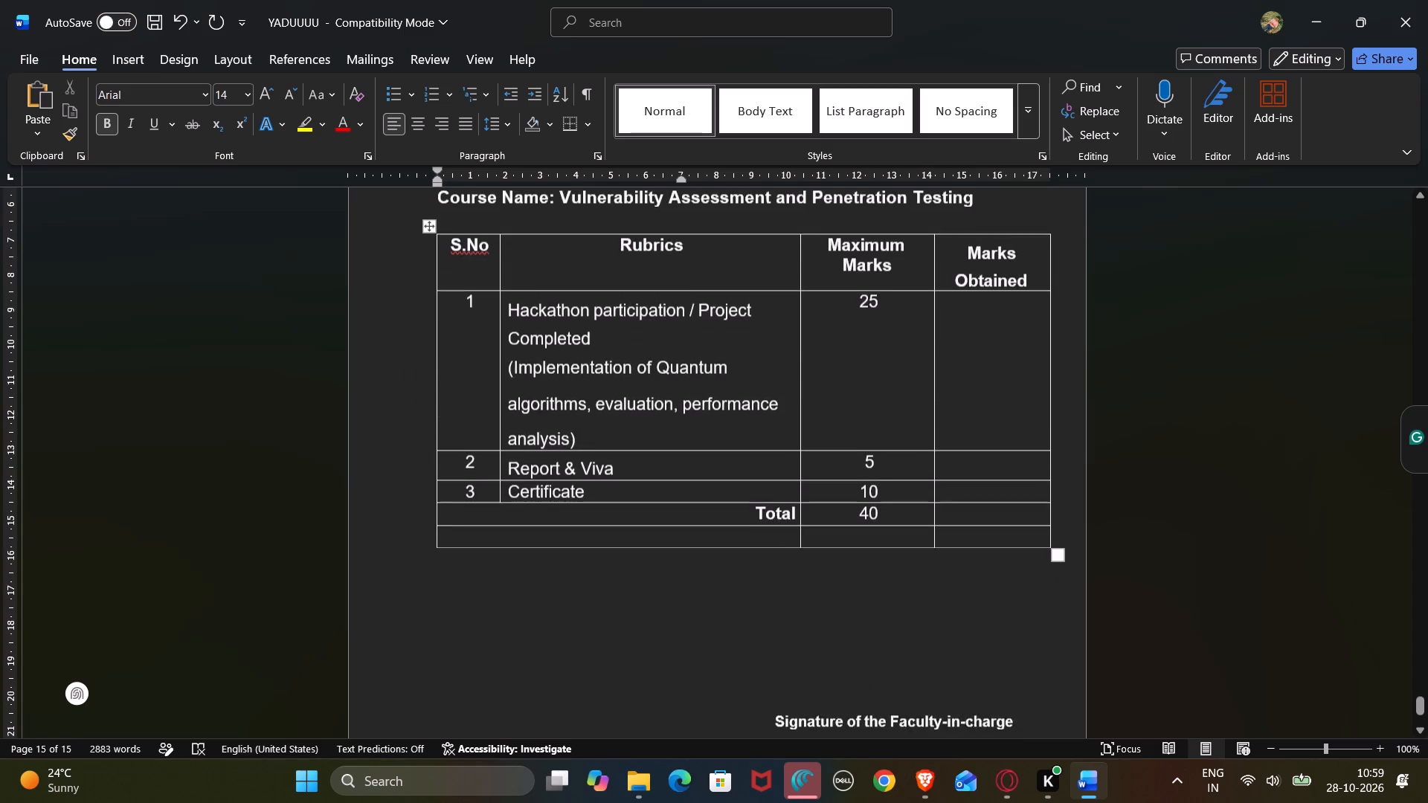
{"action": "scroll", "coordinate": [825, 538], "scroll_direction": "down", "scroll_amount": 3}
{"action": "scroll", "coordinate": [794, 557], "scroll_direction": "up", "scroll_amount": 5}
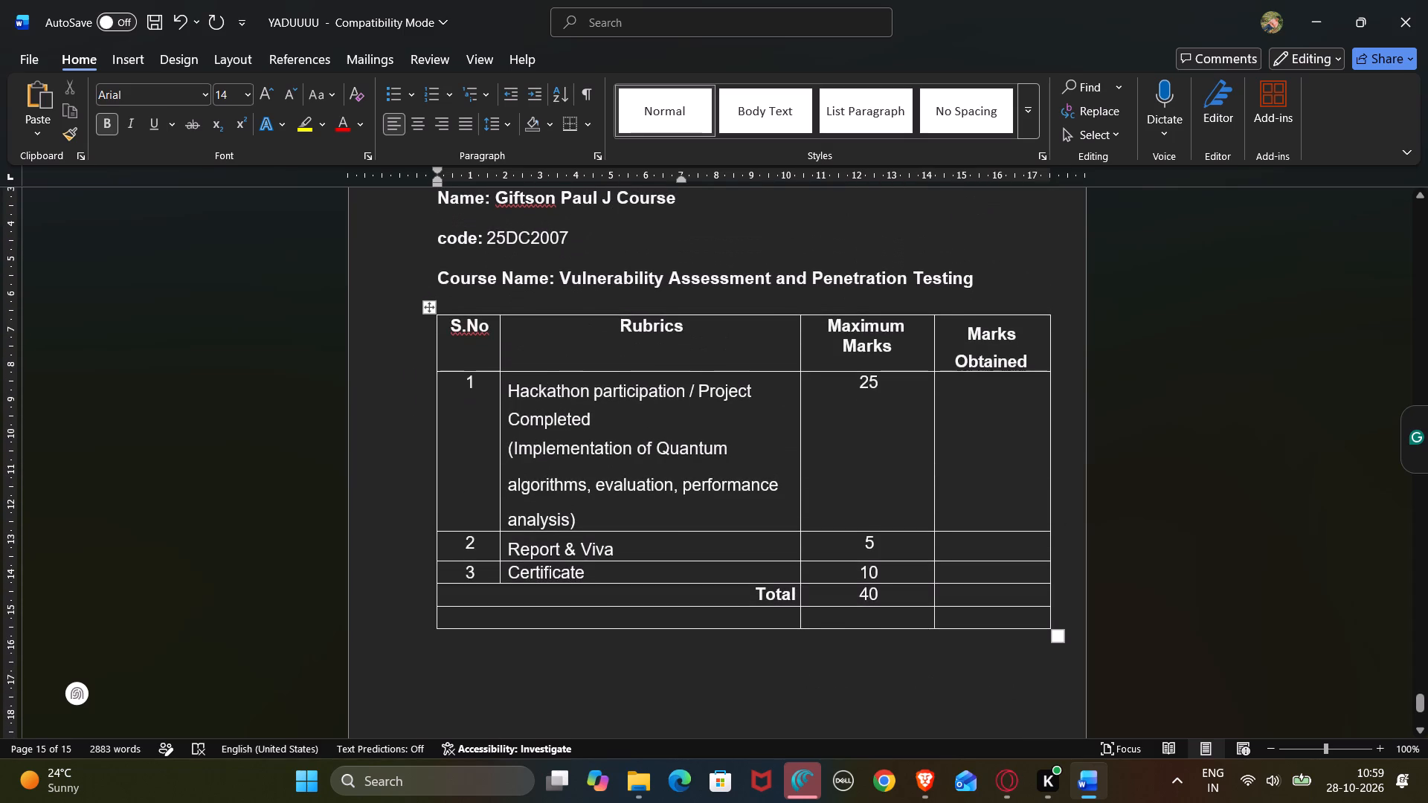
{"action": "scroll", "coordinate": [808, 508], "scroll_direction": "up", "scroll_amount": 2}
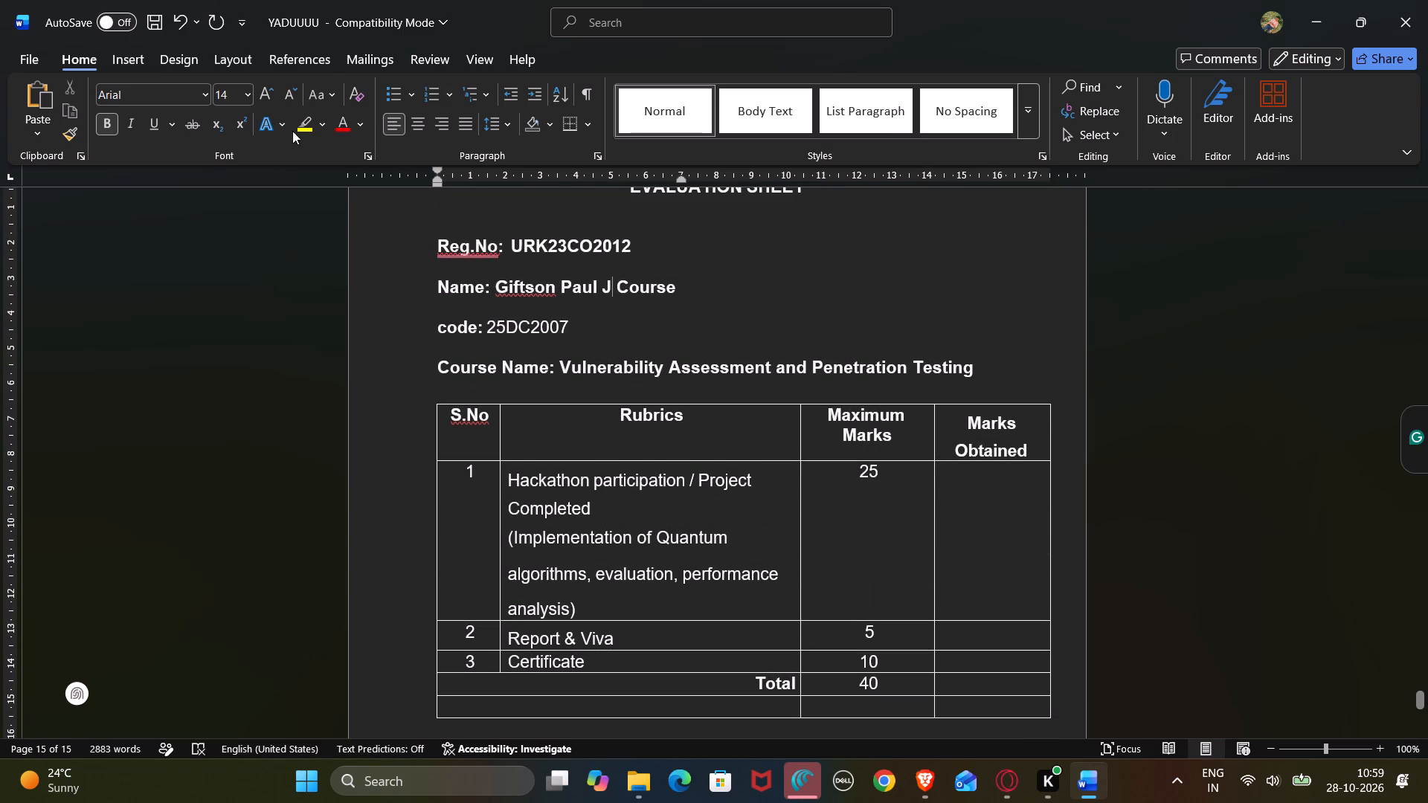
{"action": "scroll", "coordinate": [676, 353], "scroll_direction": "up", "scroll_amount": 5}
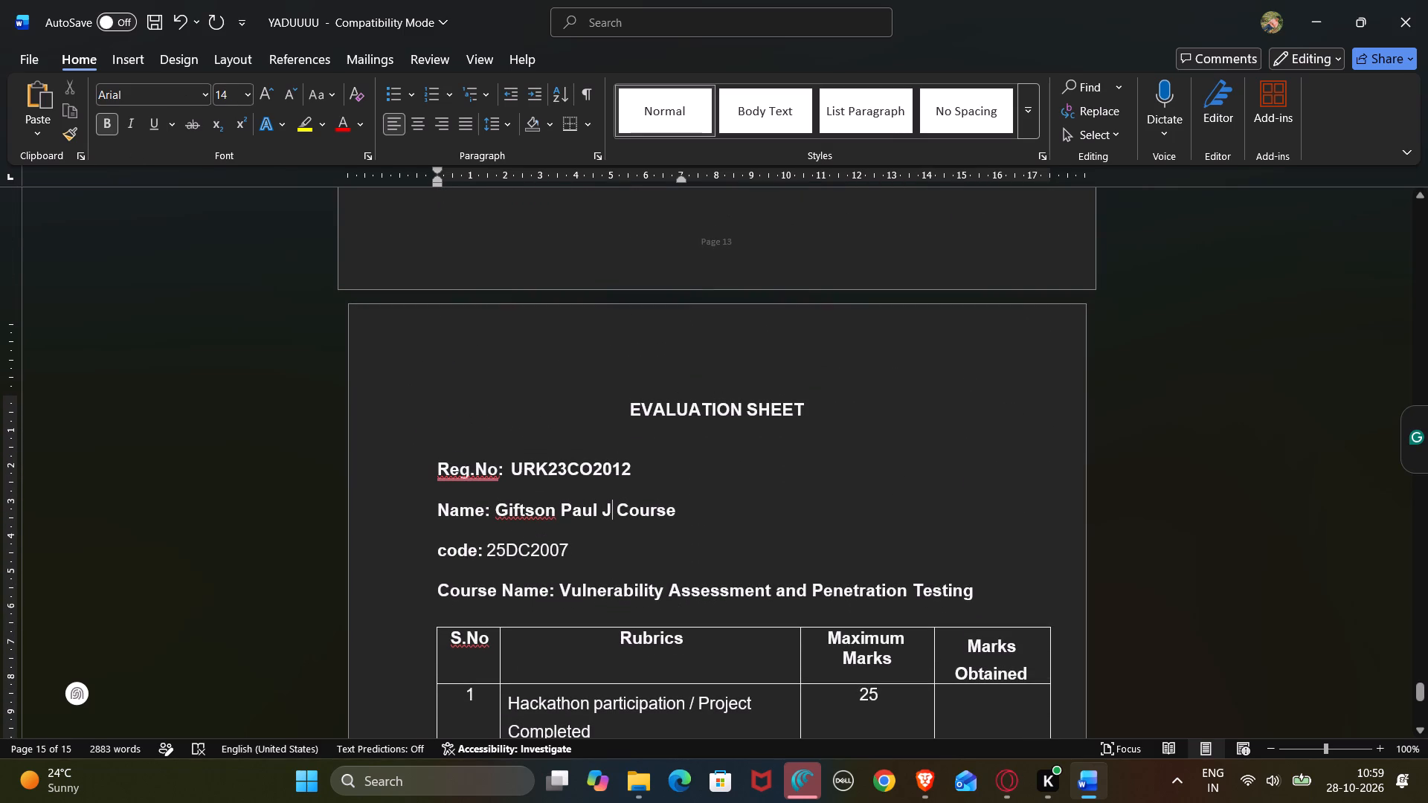
{"action": "left_click_drag", "start_coordinate": [1423, 690], "coordinate": [1424, 430]}
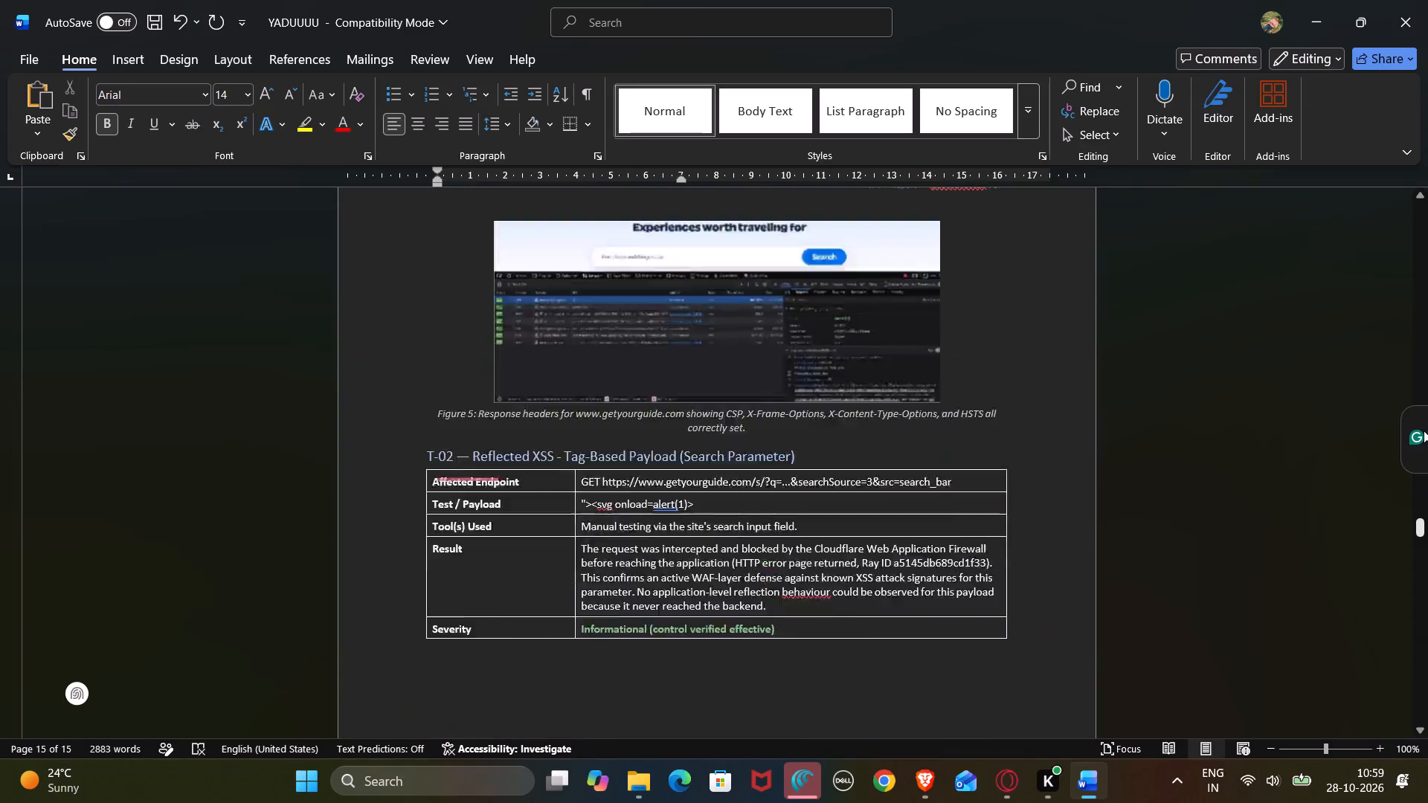
{"action": "left_click_drag", "start_coordinate": [1424, 430], "coordinate": [1387, 241]}
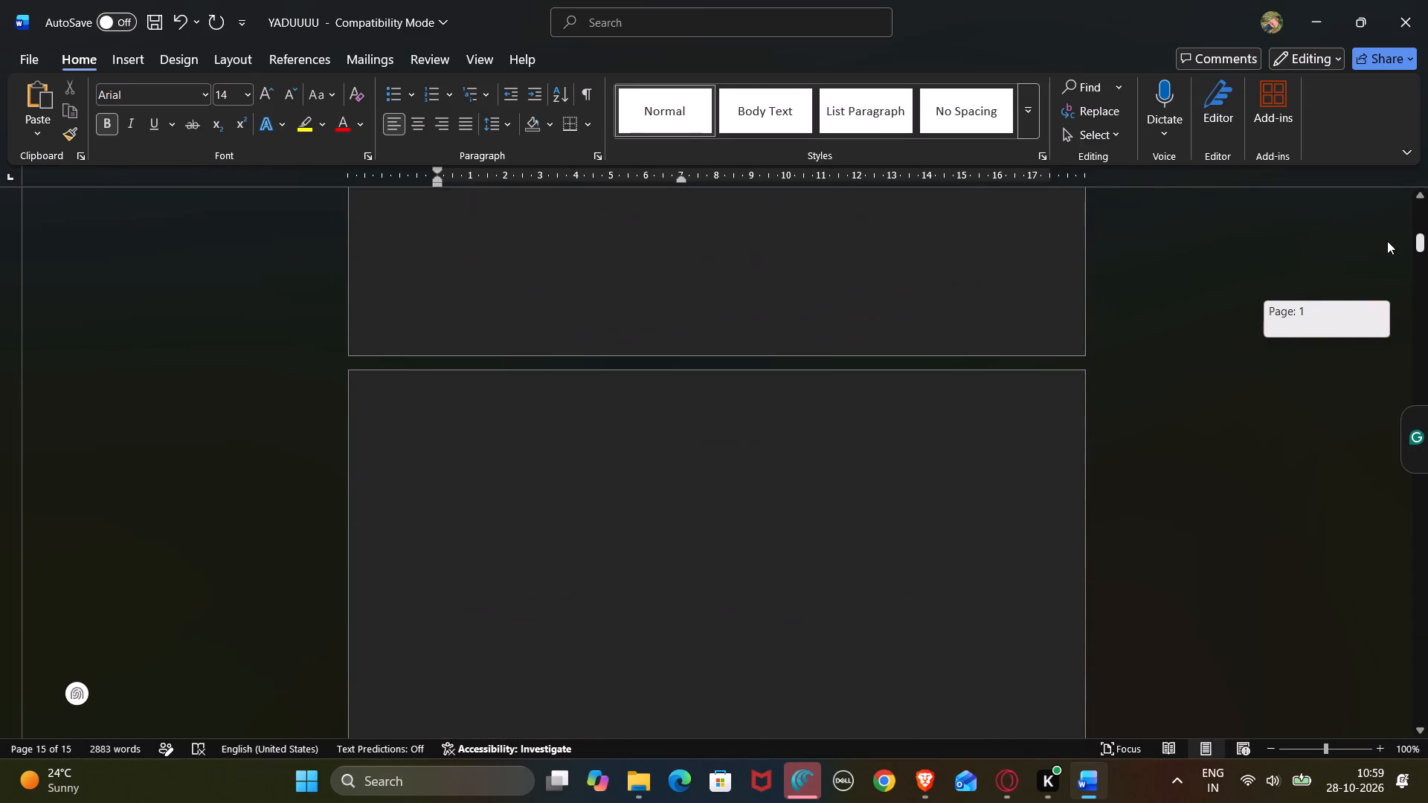
{"action": "left_click_drag", "start_coordinate": [1387, 241], "coordinate": [1396, 271]}
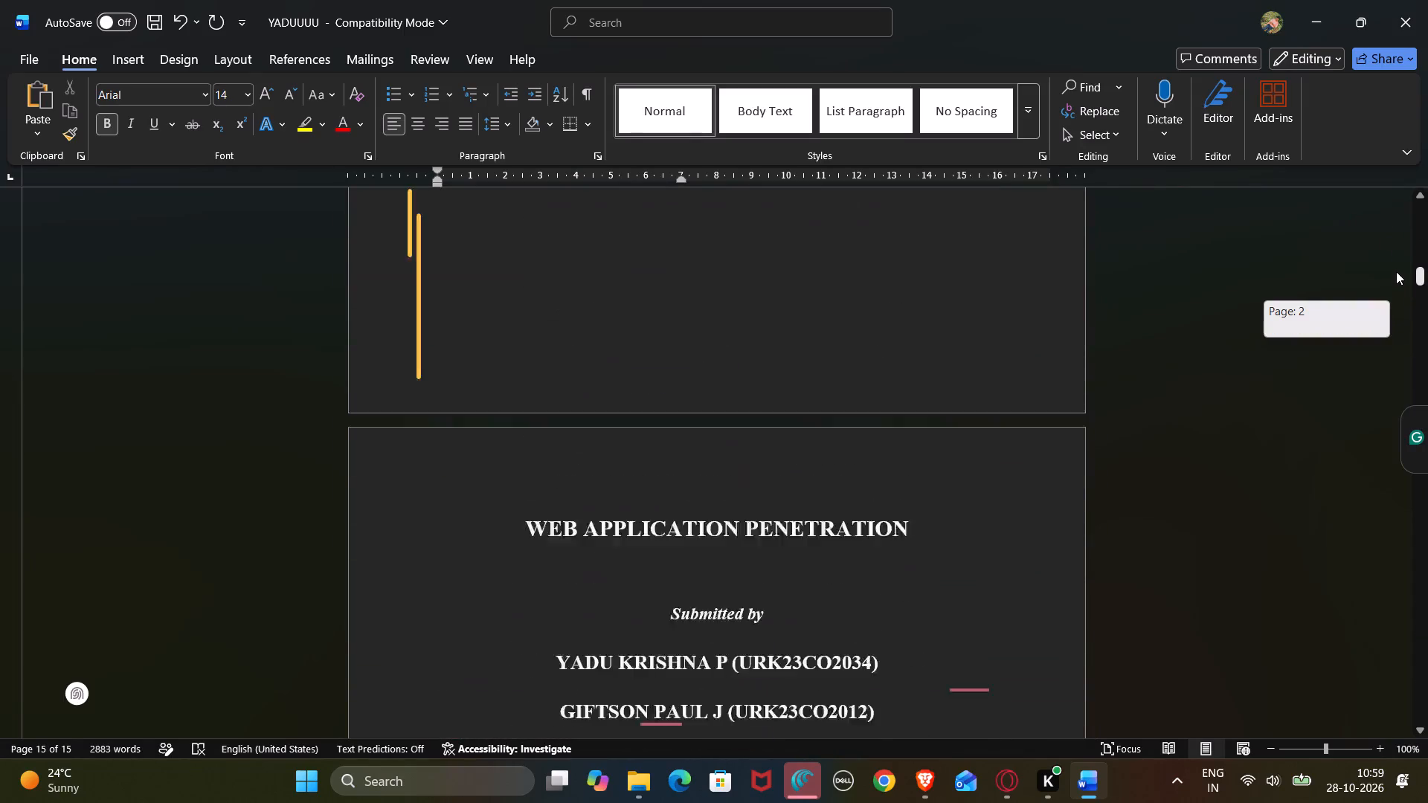
{"action": "left_click_drag", "start_coordinate": [1396, 271], "coordinate": [1387, 248]}
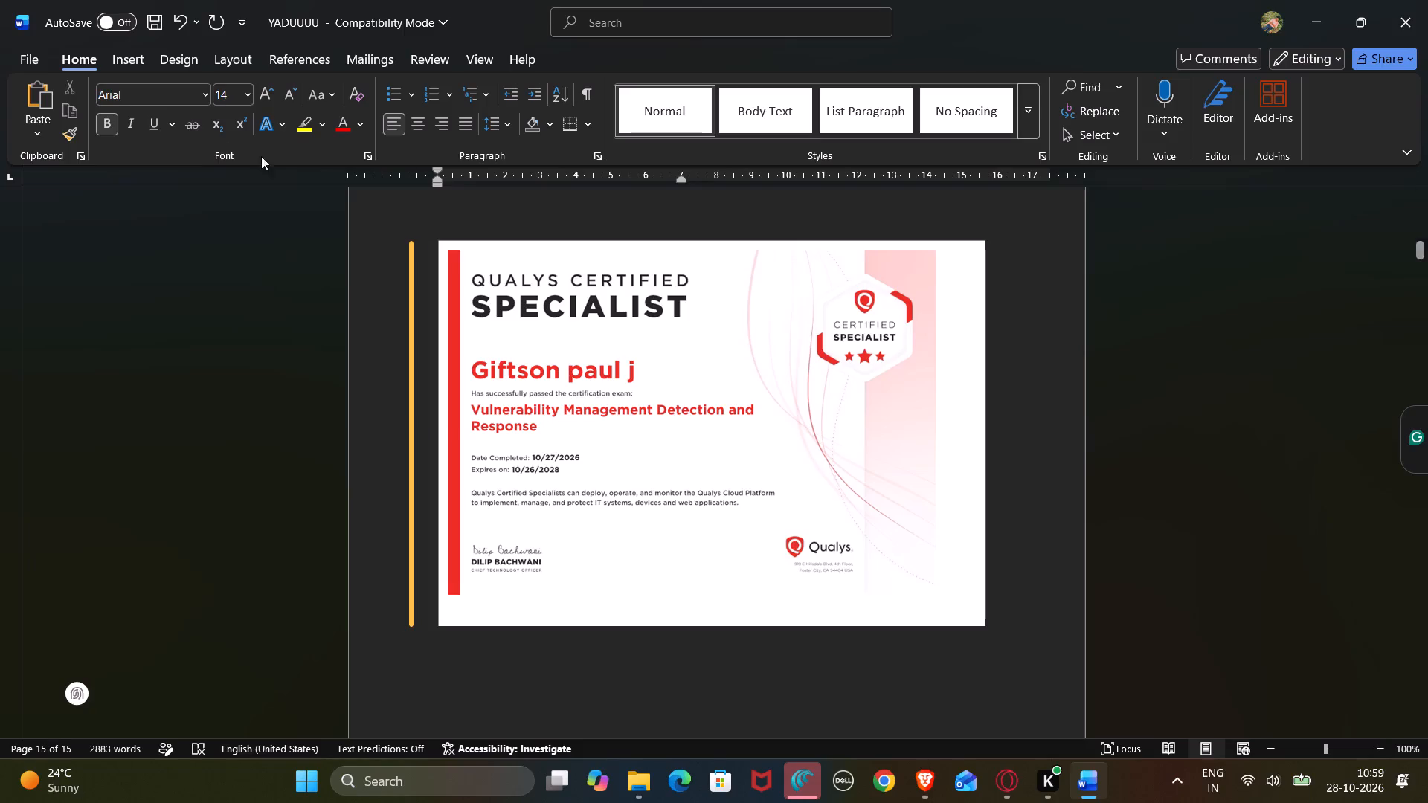
Save a copy of the report as a PDF named gift in the Downloads folder.
{"action": "left_click", "coordinate": [44, 68]}
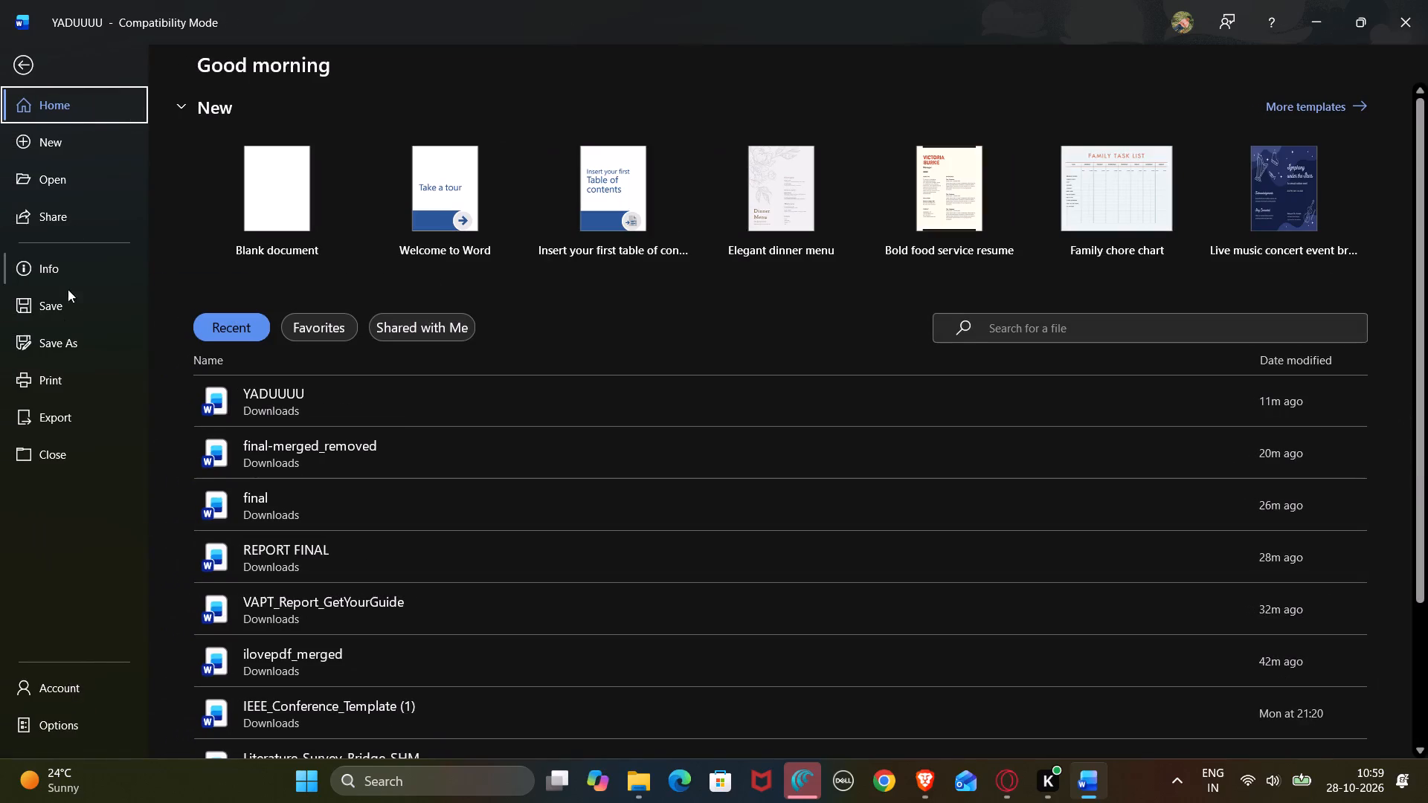
{"action": "left_click", "coordinate": [47, 331]}
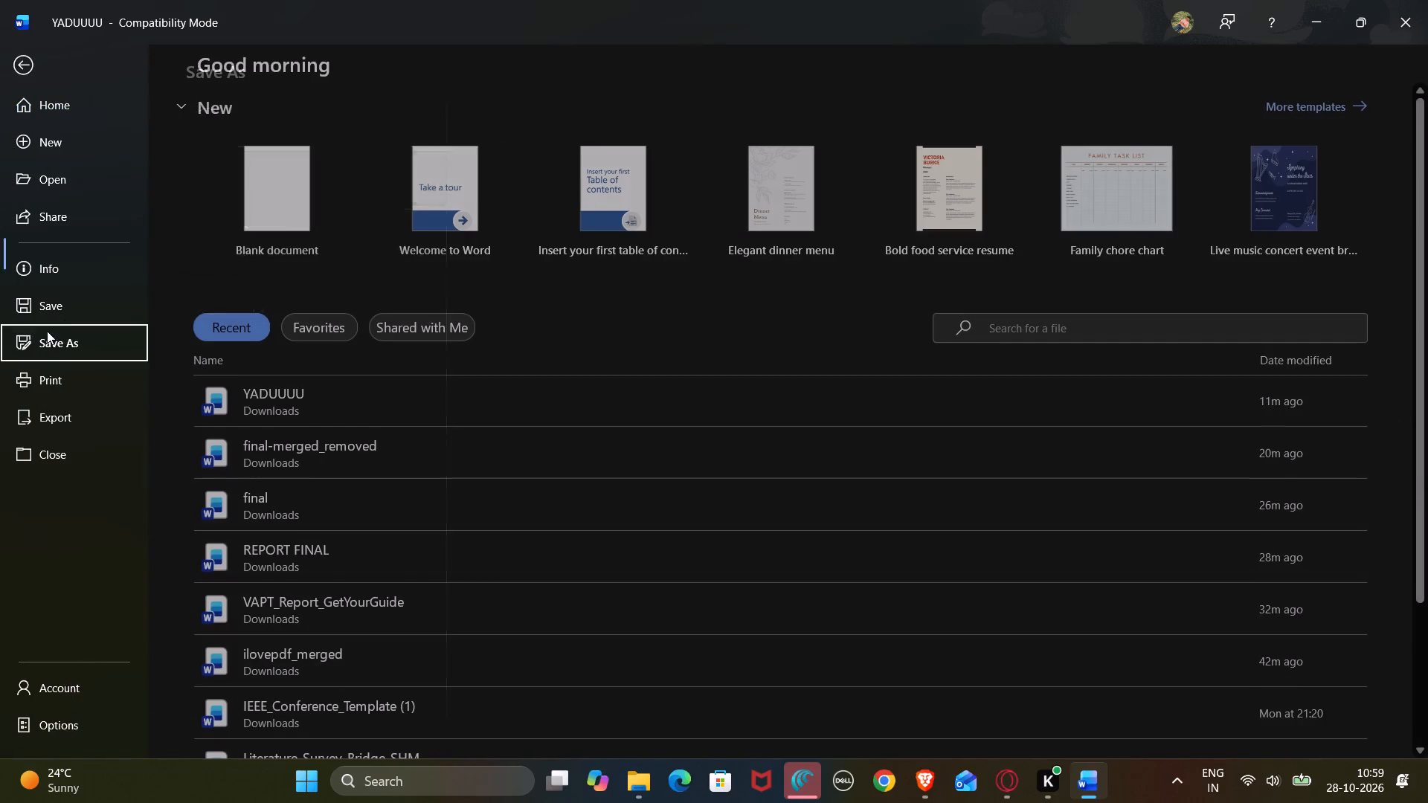
{"action": "left_click", "coordinate": [883, 158]}
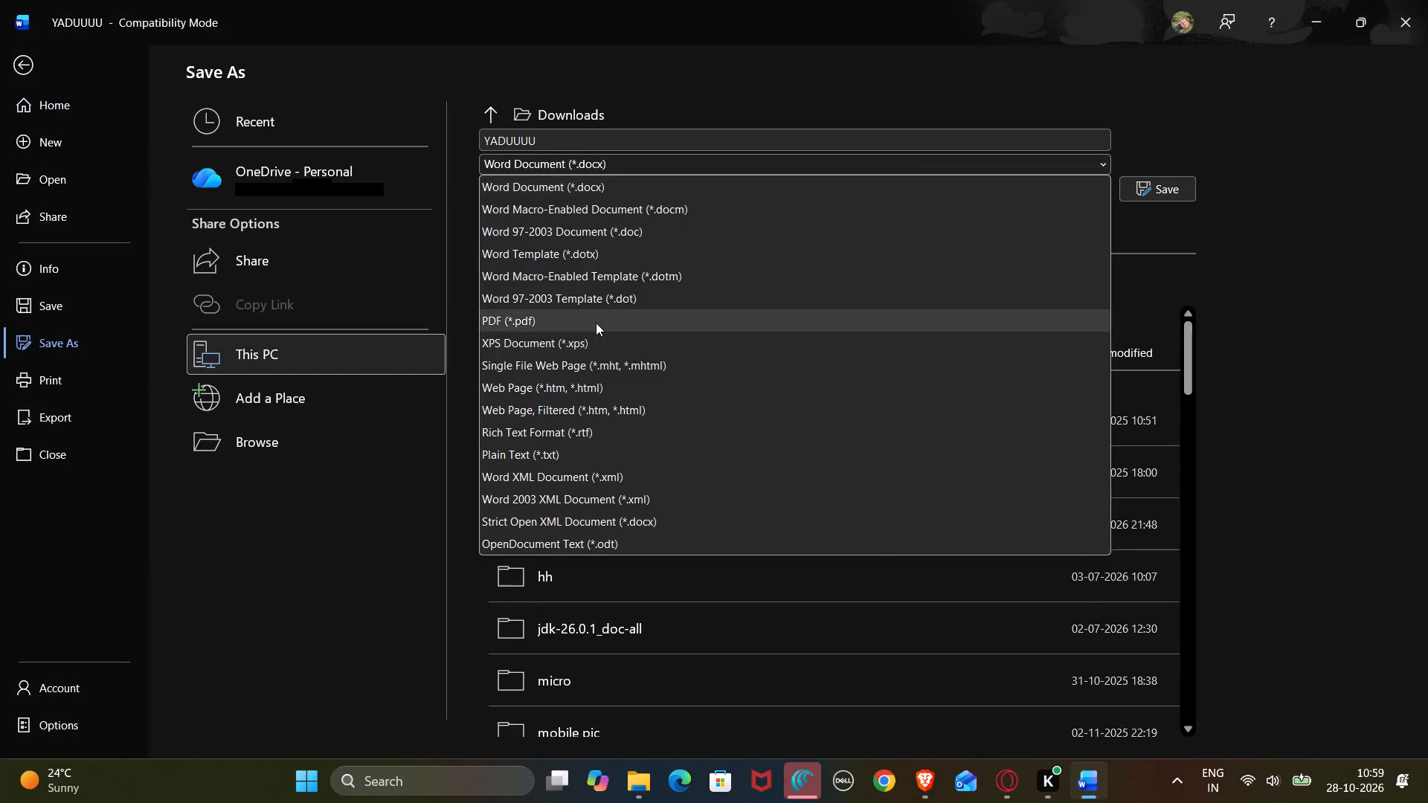
{"action": "left_click", "coordinate": [596, 323]}
{"action": "left_click_drag", "start_coordinate": [710, 138], "coordinate": [533, 148]}
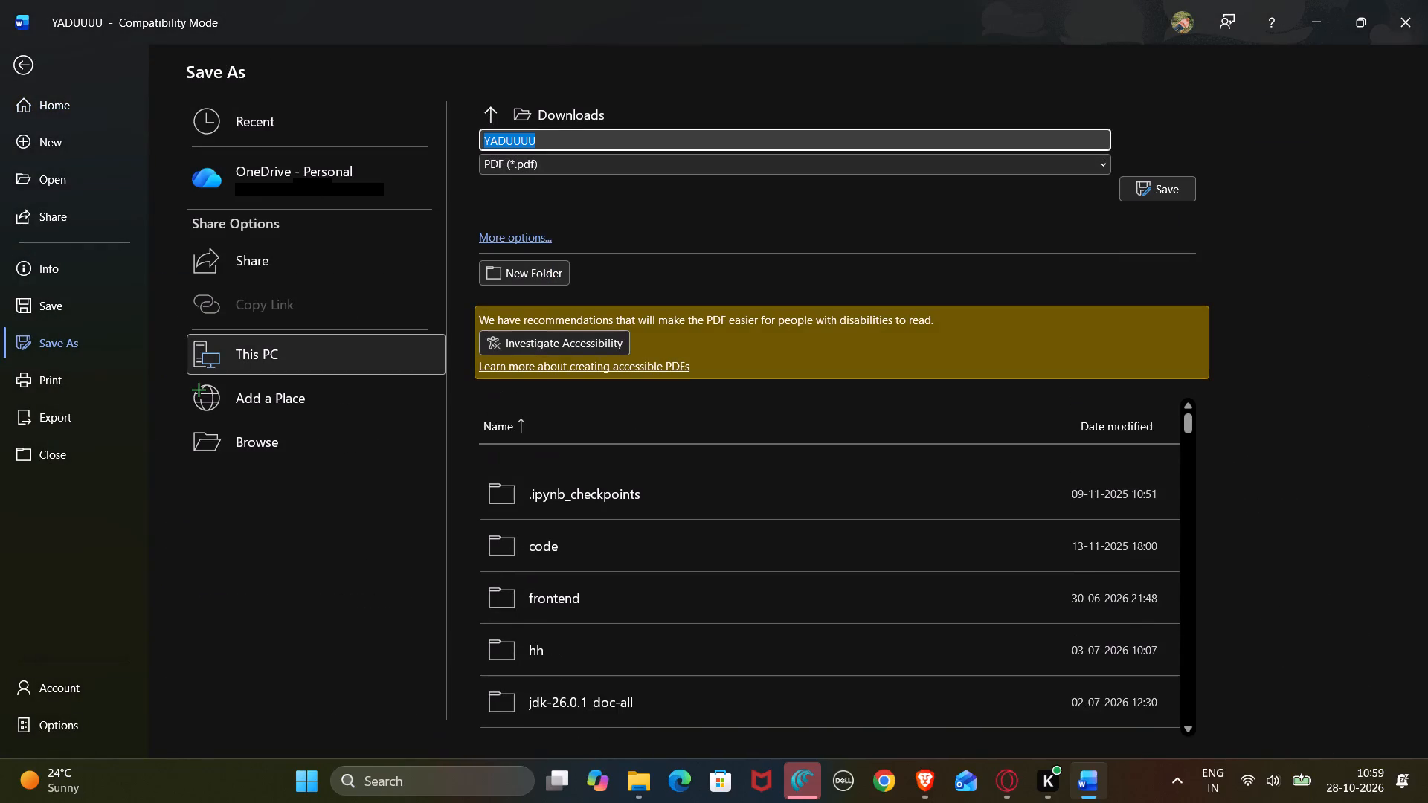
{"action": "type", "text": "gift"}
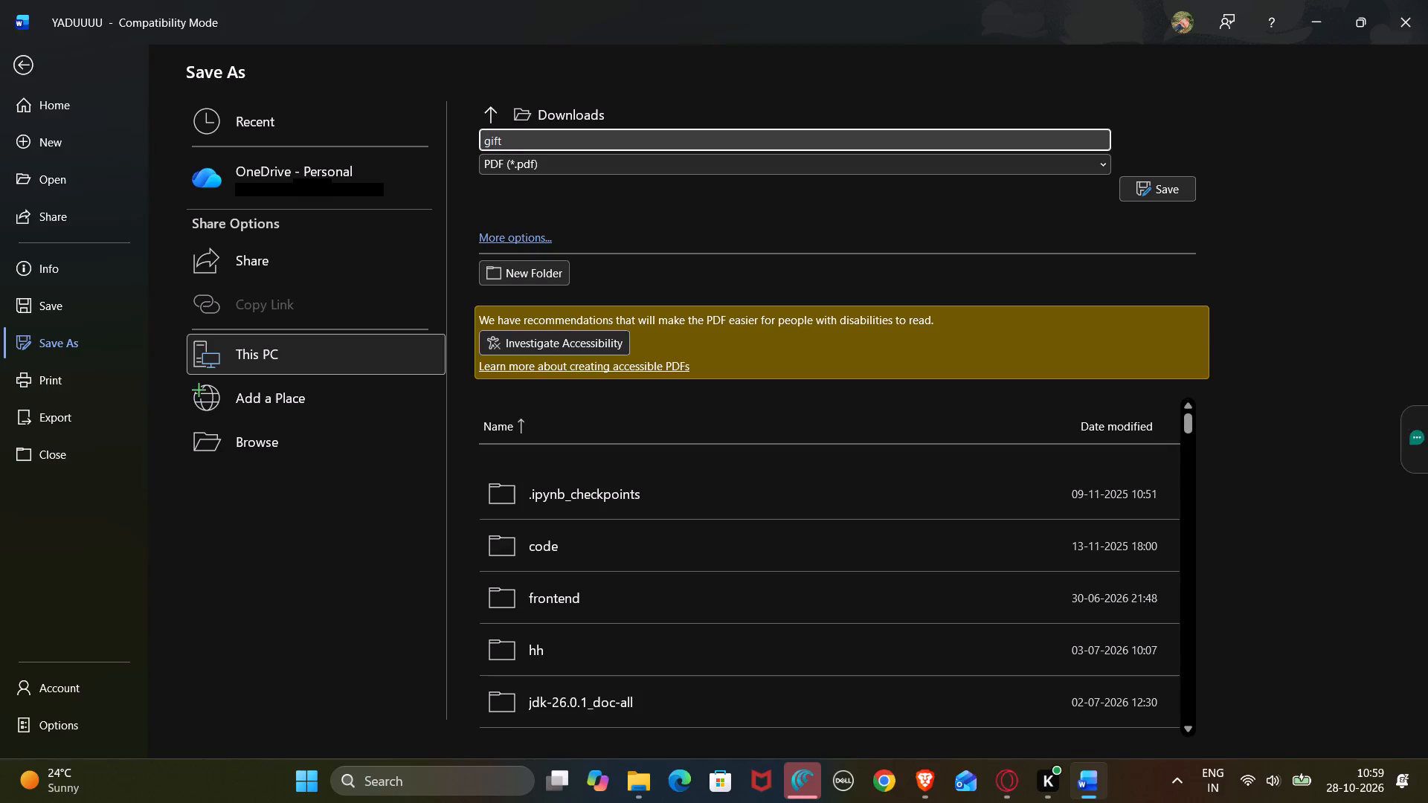
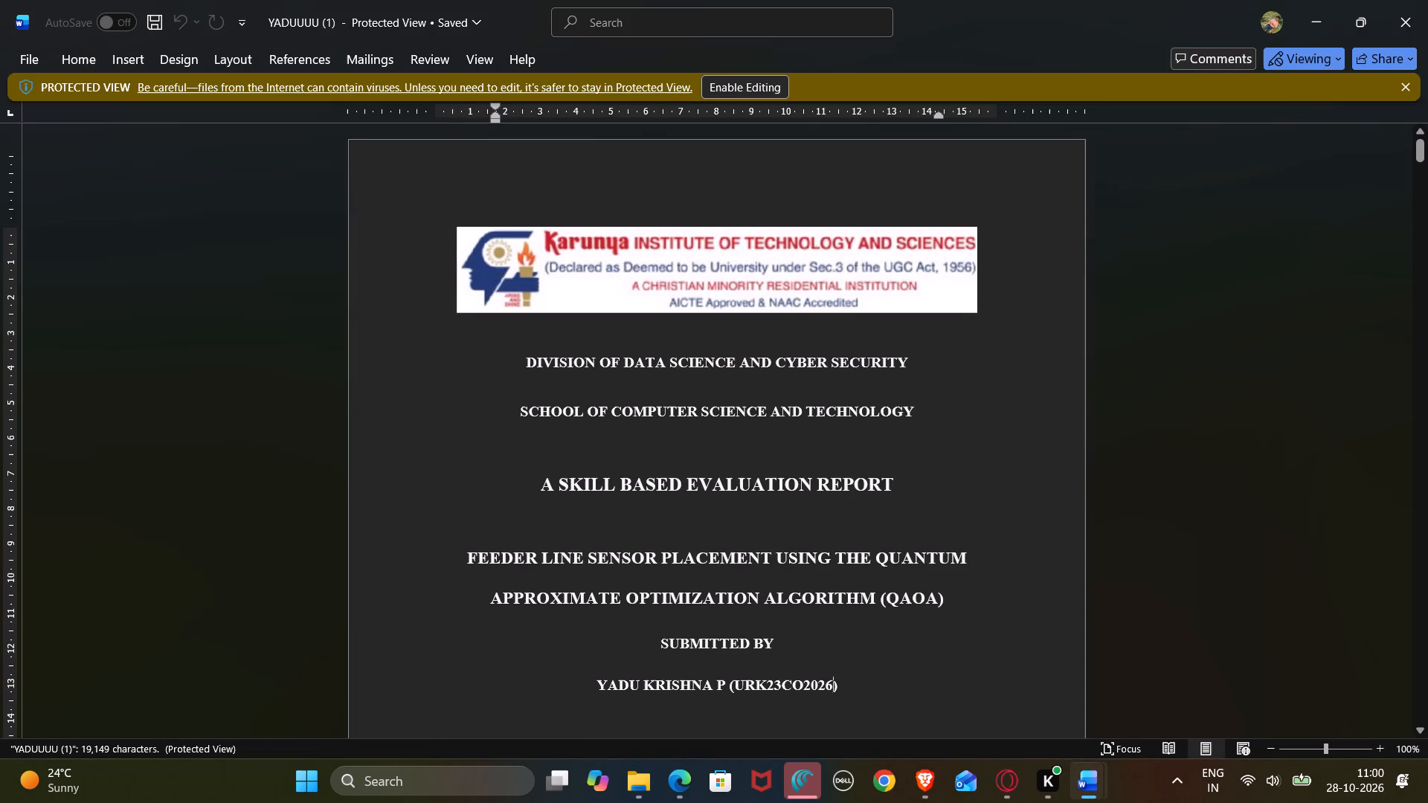
Enable editing of the title page document and change the last two digits of the register number beside the student's name to 34.
{"action": "key", "text": "BackSpace"}
{"action": "key", "text": "BackSpace"}
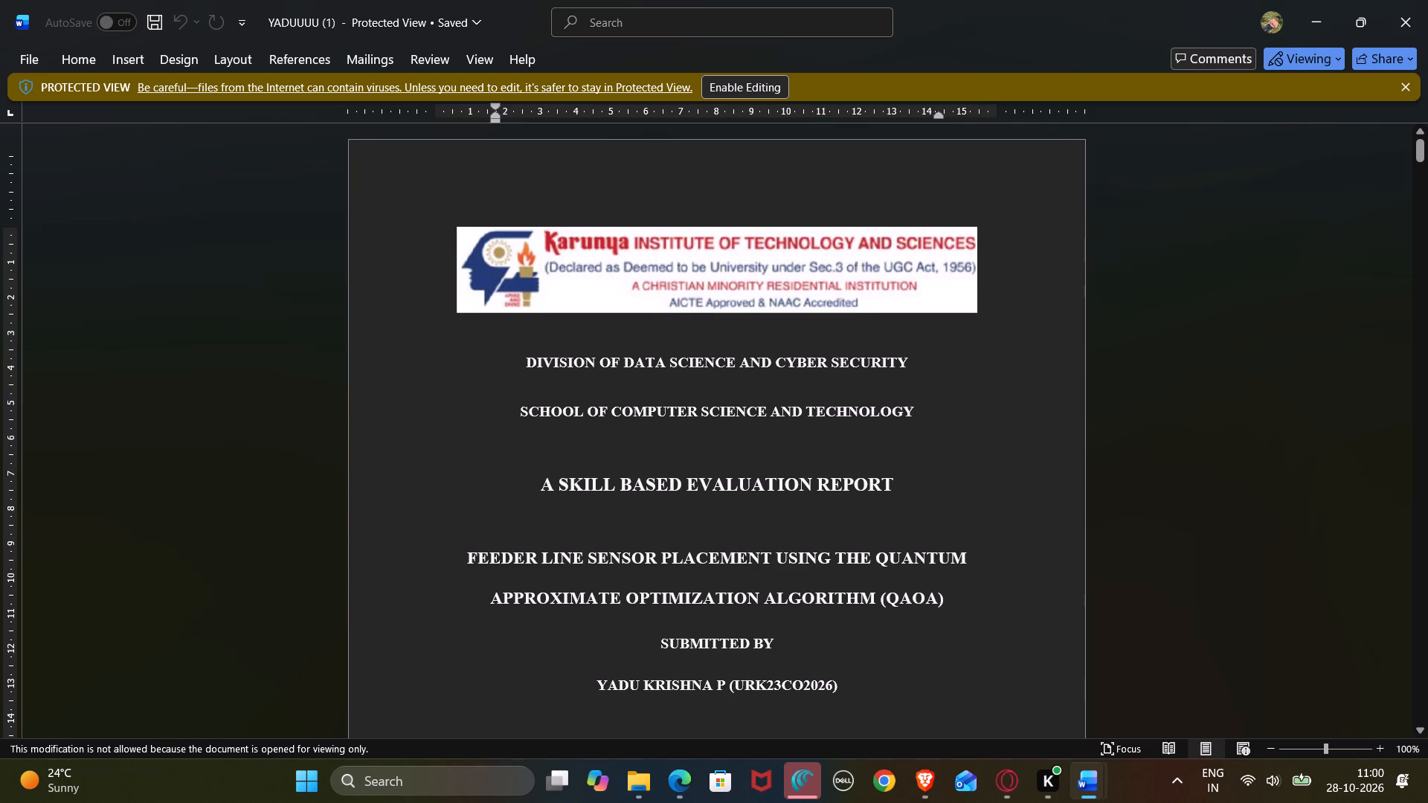
{"action": "left_click", "coordinate": [749, 100]}
{"action": "left_click", "coordinate": [749, 90]}
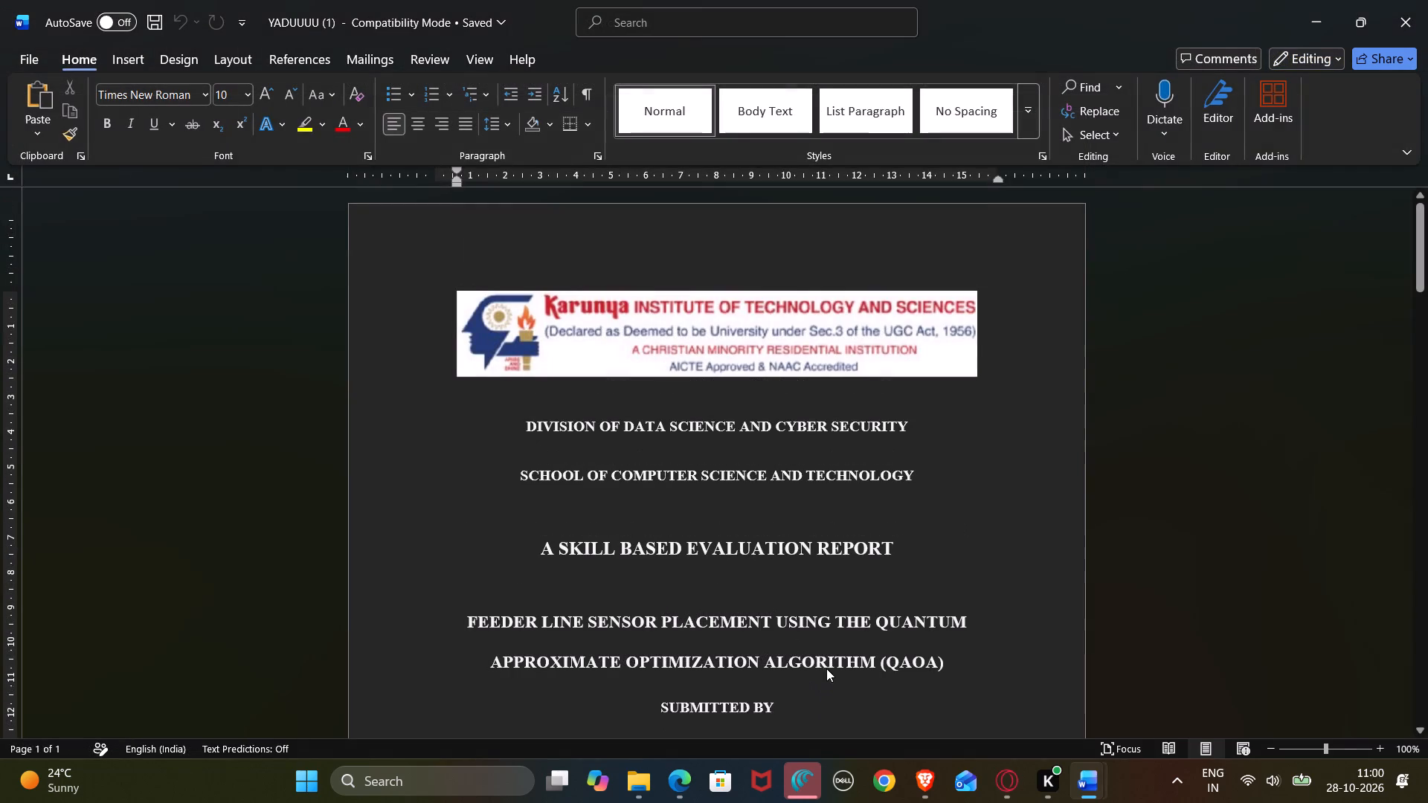
{"action": "scroll", "coordinate": [839, 568], "scroll_direction": "down", "scroll_amount": 3}
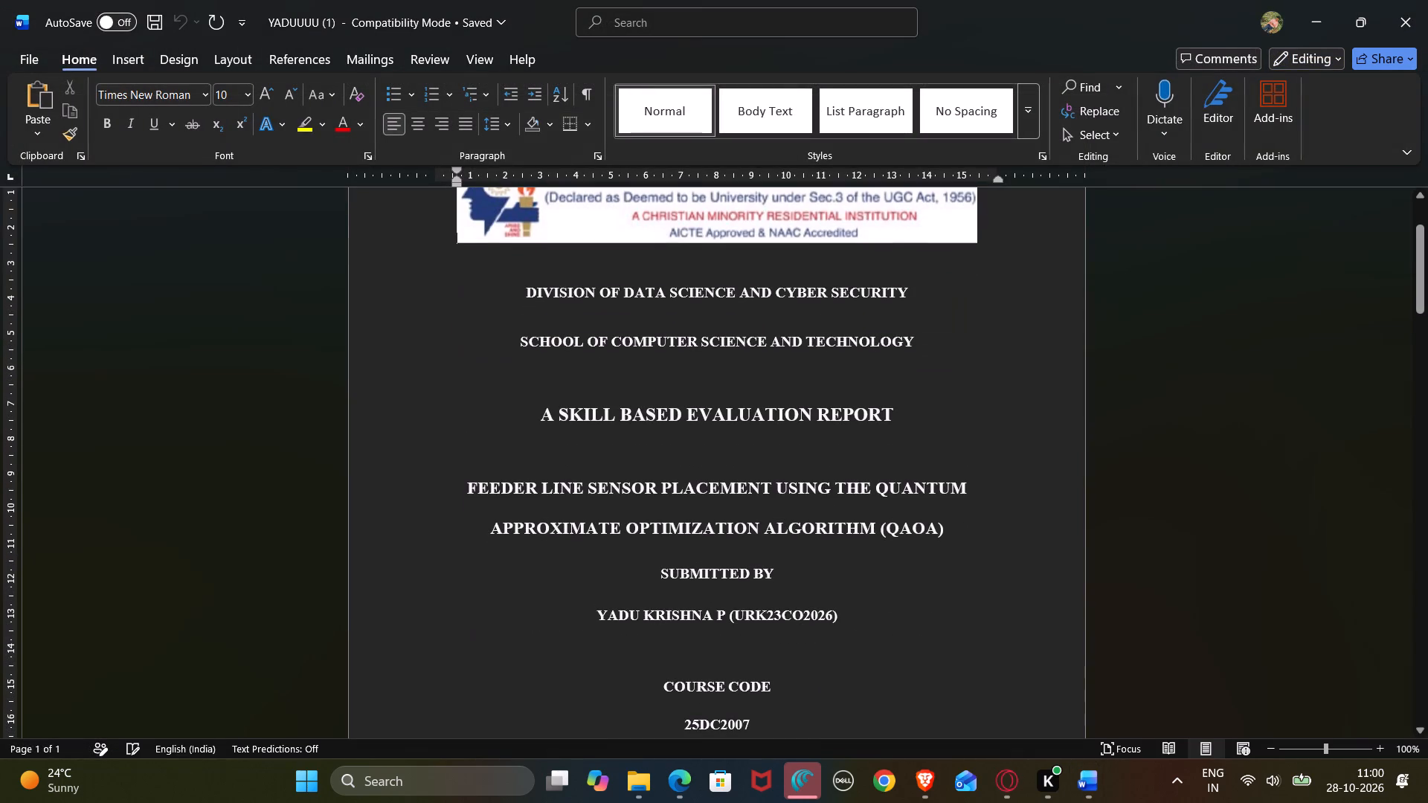
{"action": "left_click", "coordinate": [832, 625]}
{"action": "left_click", "coordinate": [830, 615]}
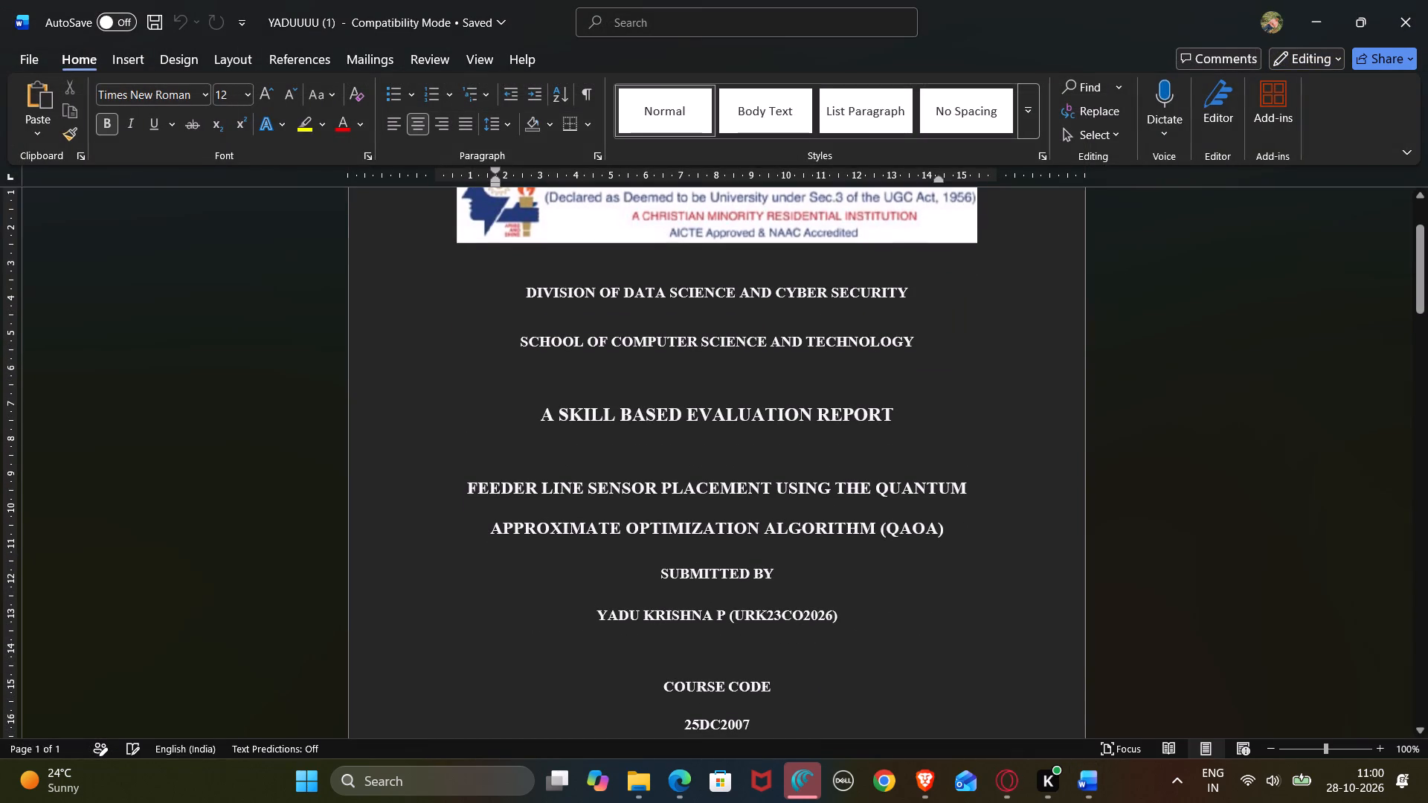
{"action": "key", "text": "BackSpace"}
{"action": "key", "text": "BackSpace"}
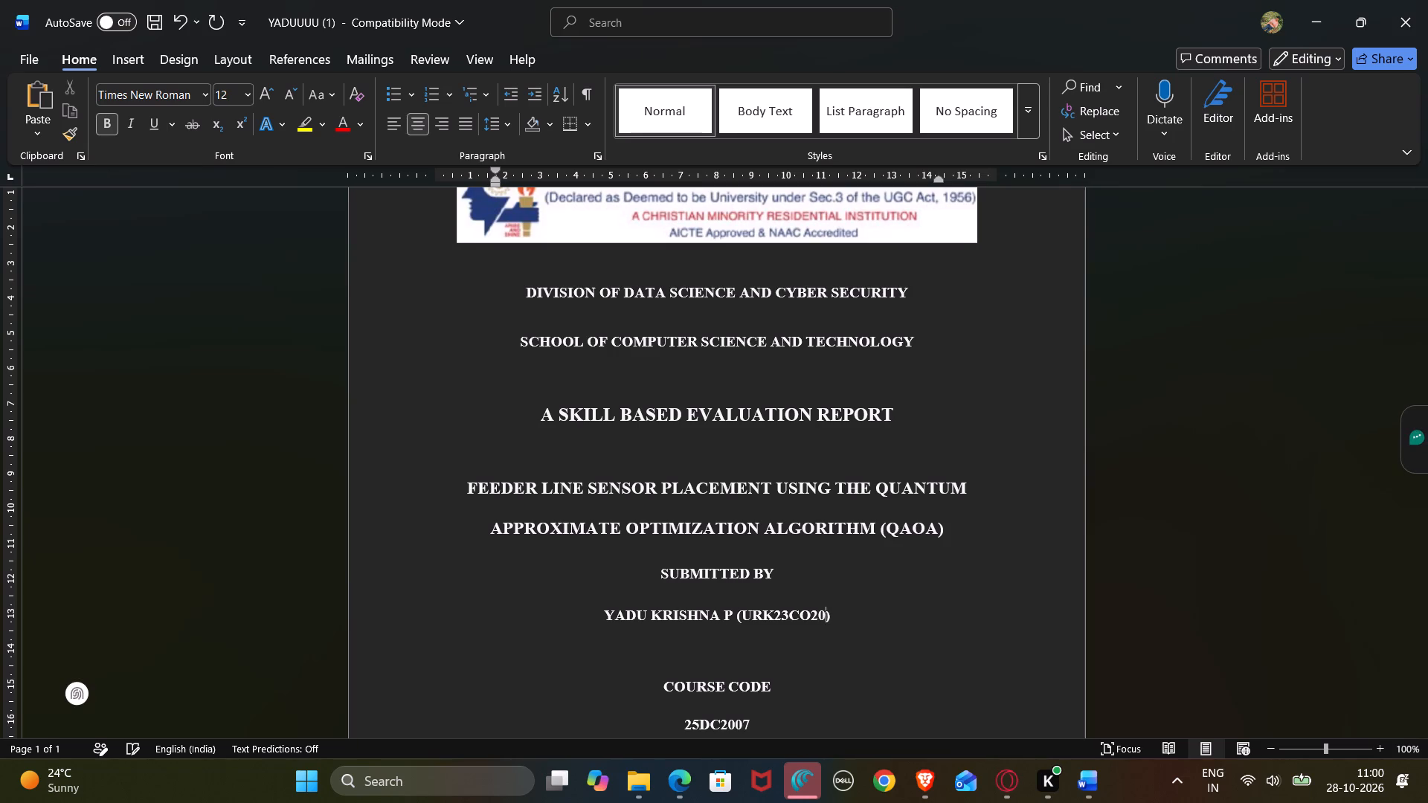
{"action": "type", "text": "36"}
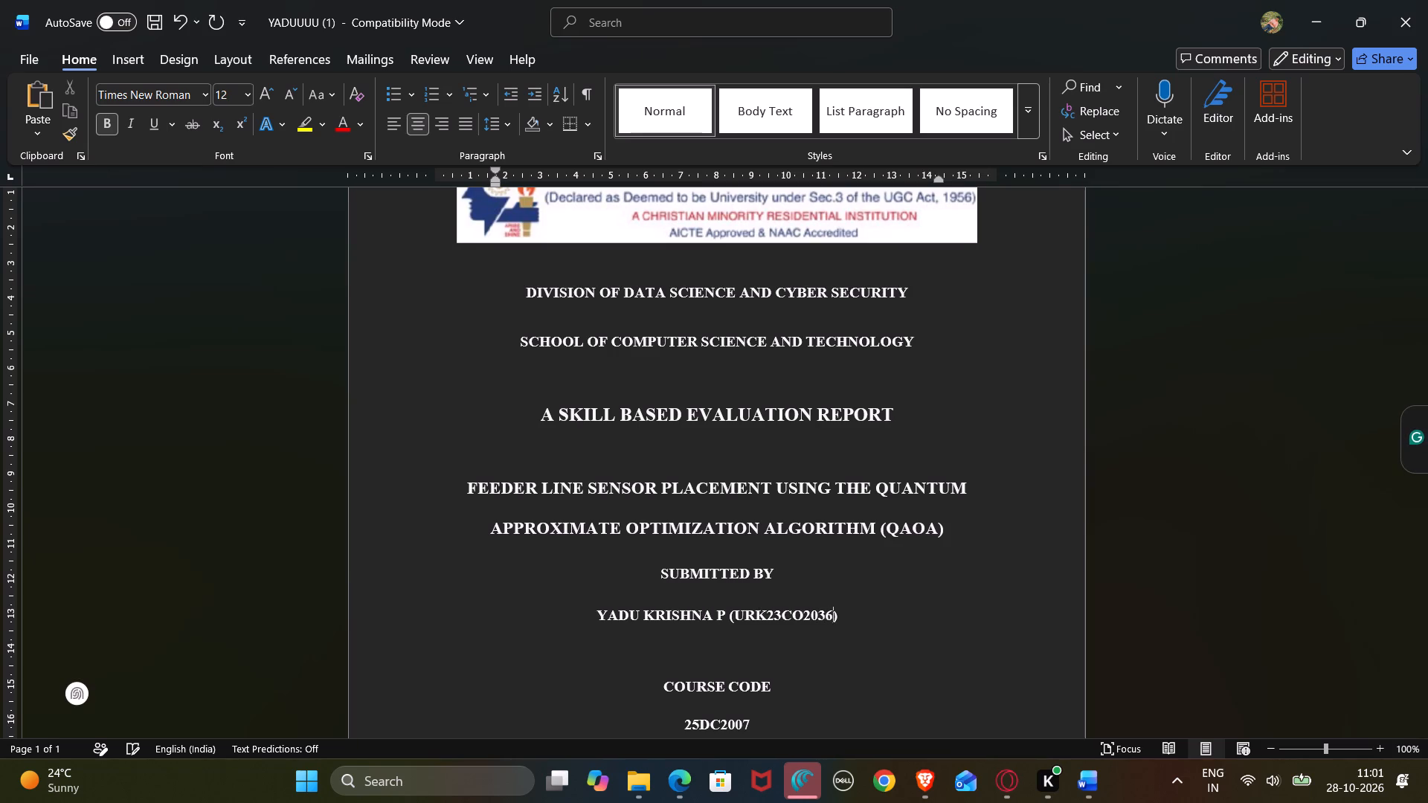
{"action": "key", "text": "BackSpace"}
{"action": "key", "text": "4"}
Save a copy of the corrected title page as a PDF named YADUUUU final in the Downloads folder.
{"action": "scroll", "coordinate": [922, 607], "scroll_direction": "down", "scroll_amount": 3}
{"action": "scroll", "coordinate": [578, 602], "scroll_direction": "down", "scroll_amount": 3}
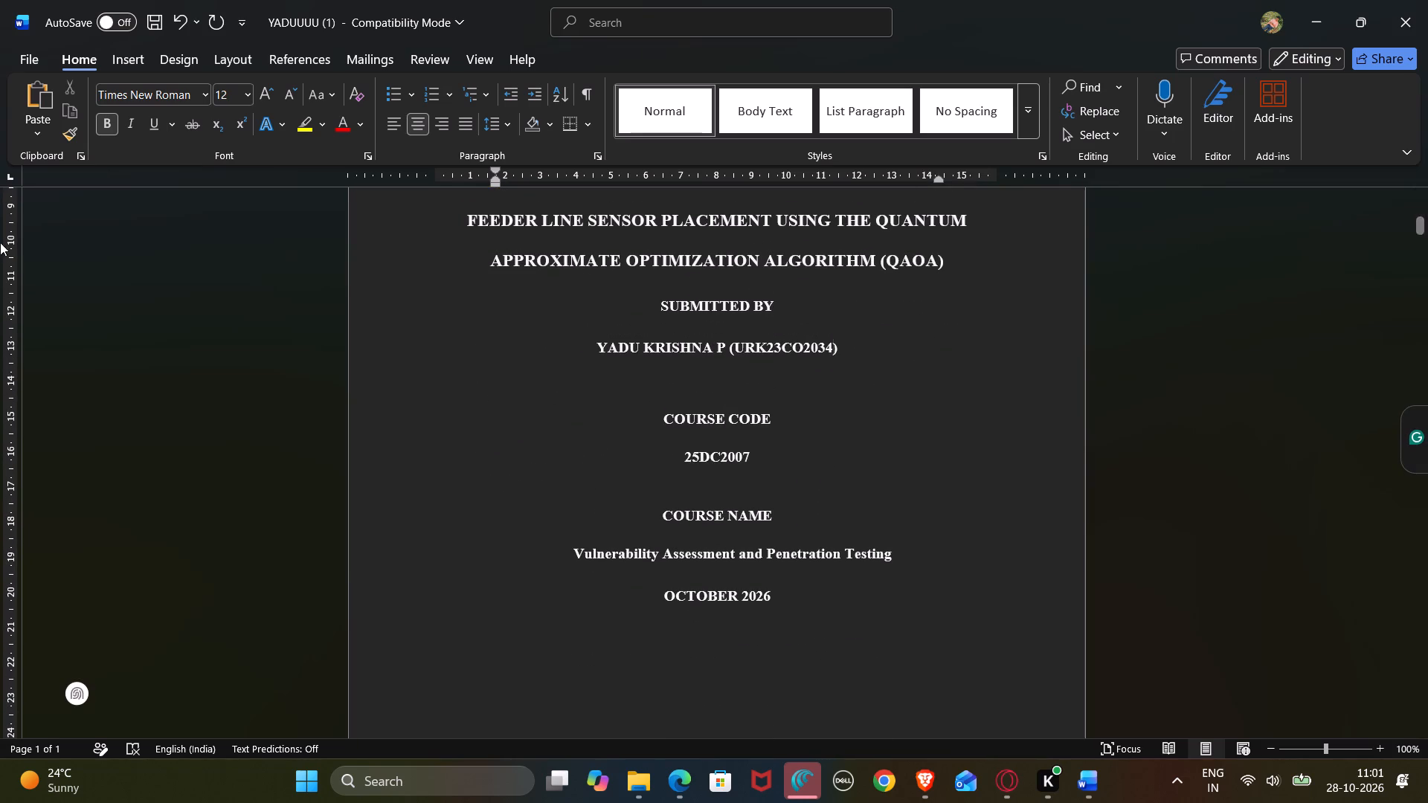
{"action": "left_click", "coordinate": [27, 62]}
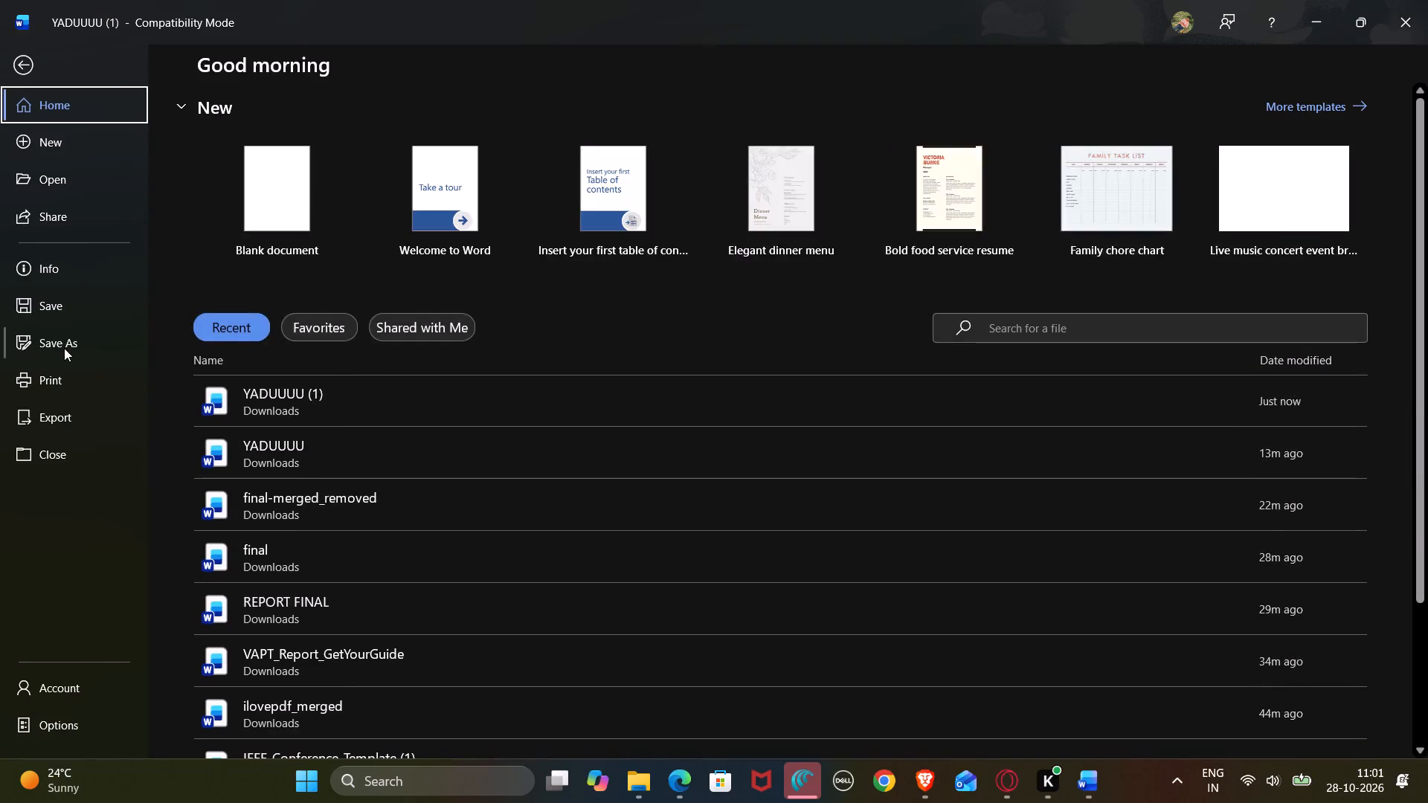
{"action": "left_click", "coordinate": [64, 348]}
{"action": "left_click", "coordinate": [673, 146]}
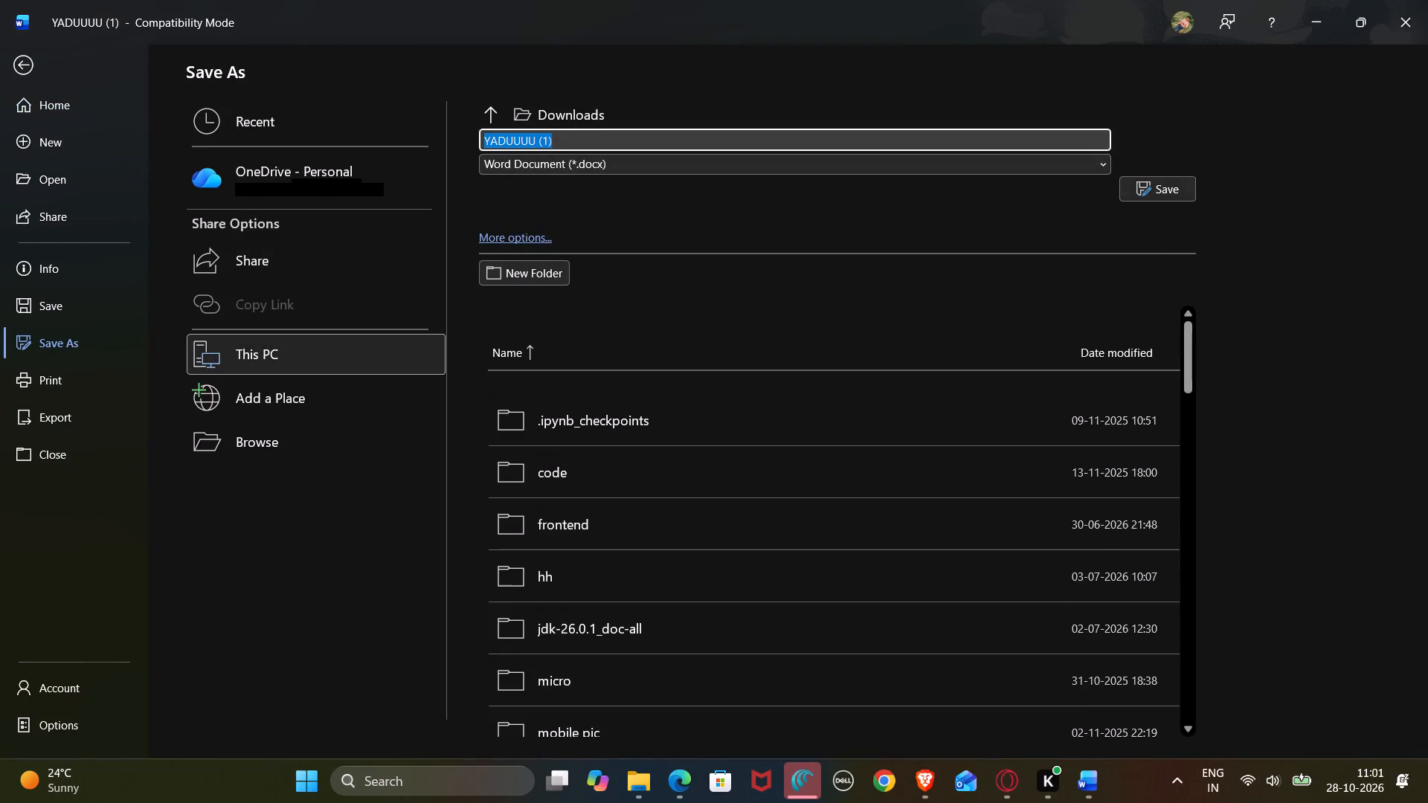
{"action": "left_click", "coordinate": [673, 146]}
{"action": "key", "text": "BackSpace"}
{"action": "key", "text": "BackSpace"}
{"action": "key", "text": "BackSpace"}
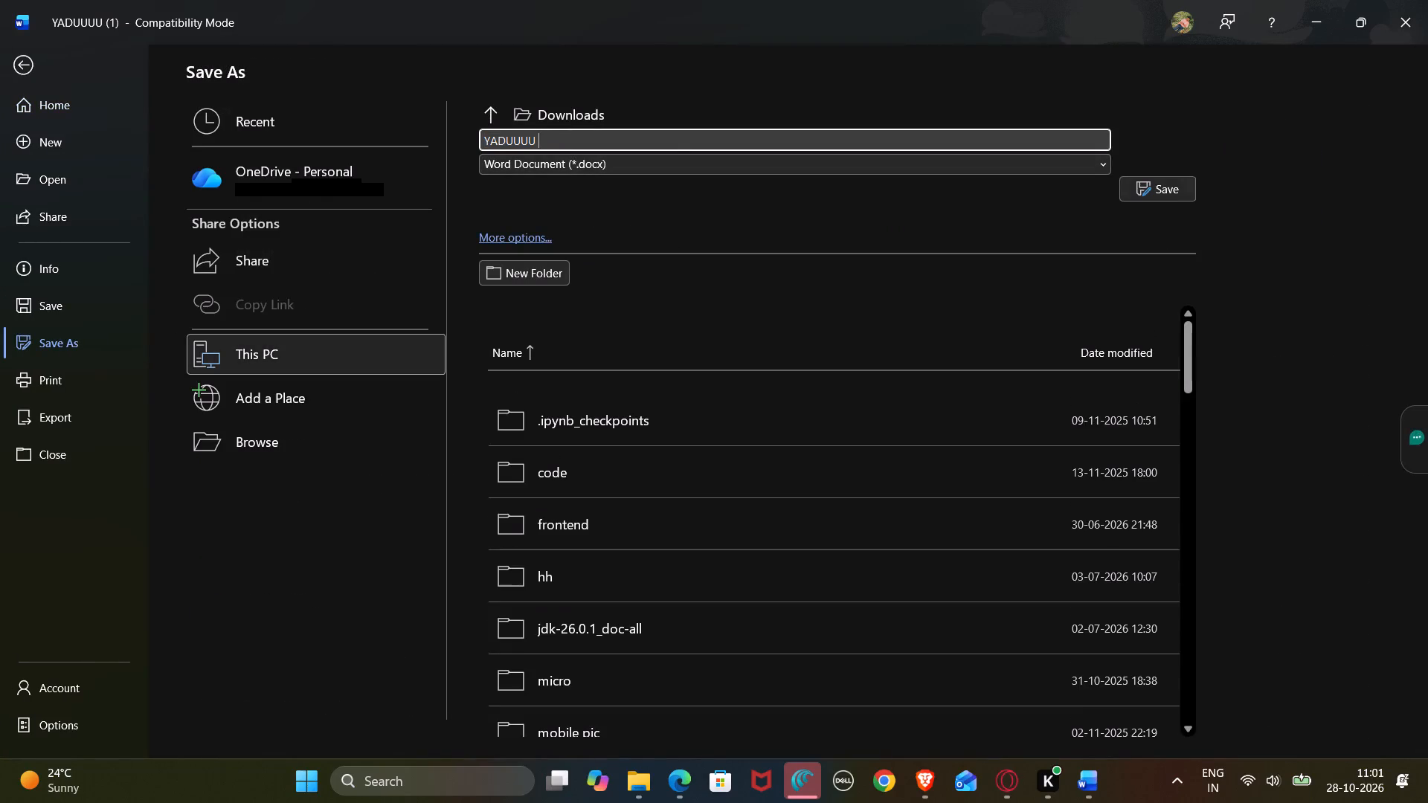
{"action": "type", "text": "final"}
{"action": "left_click", "coordinate": [949, 168]}
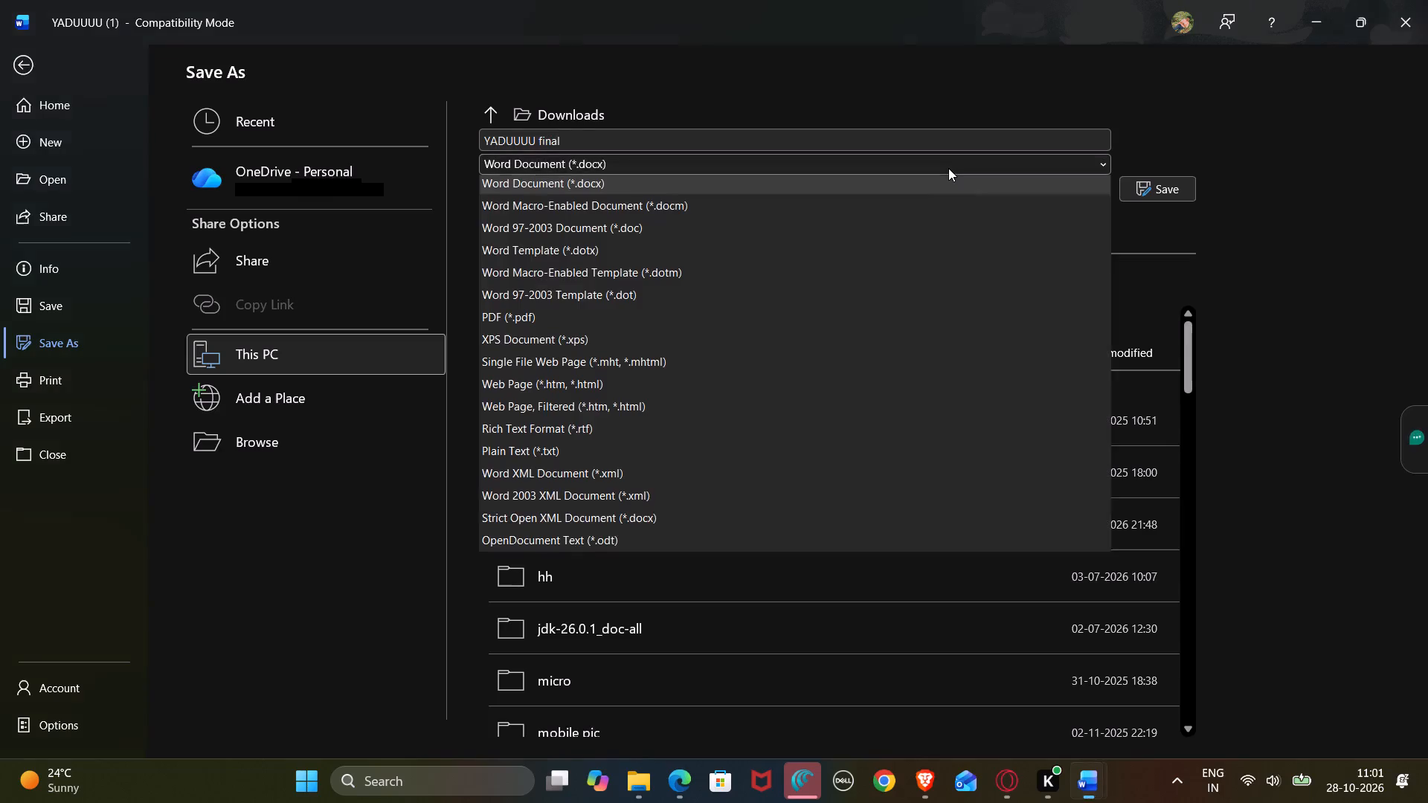
{"action": "left_click", "coordinate": [650, 321]}
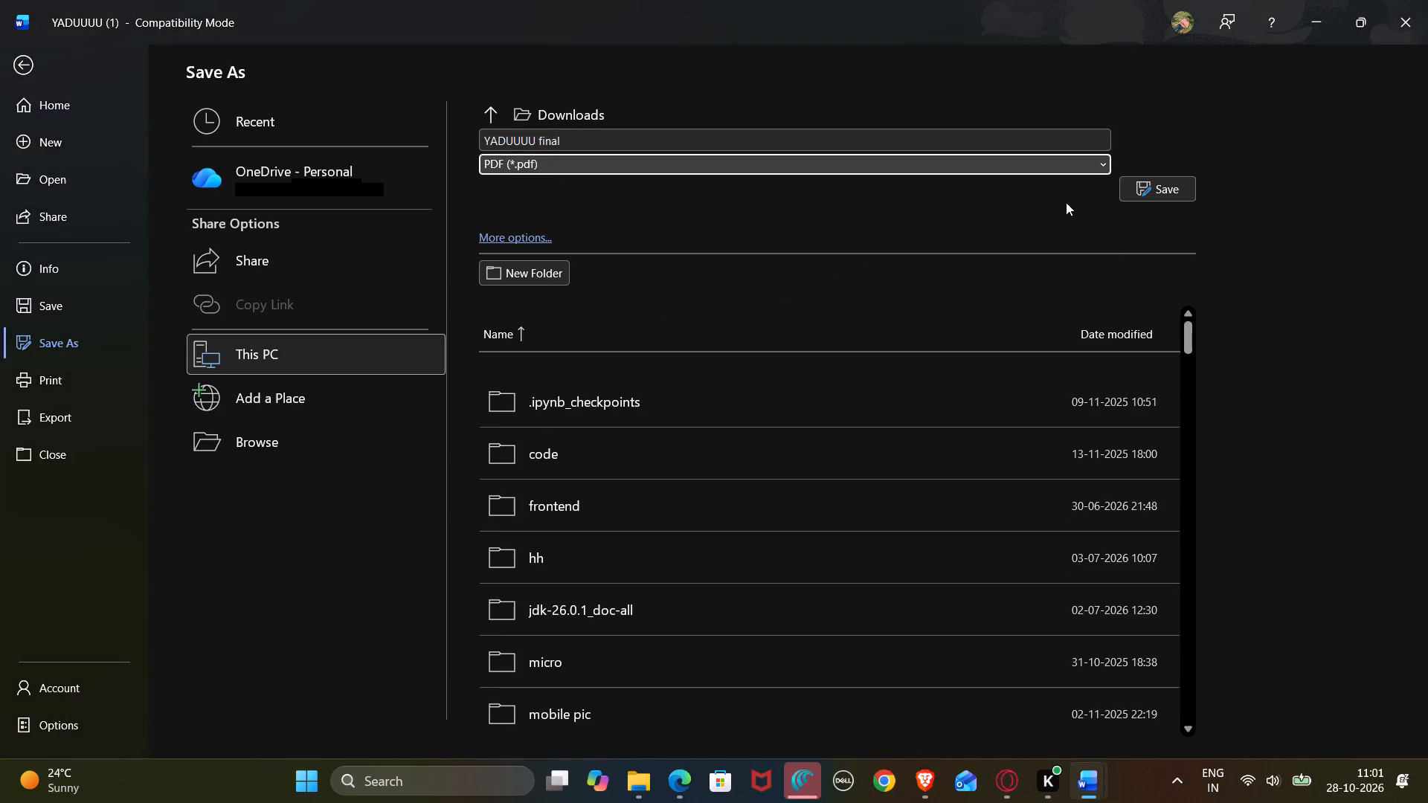
{"action": "left_click", "coordinate": [1163, 190]}
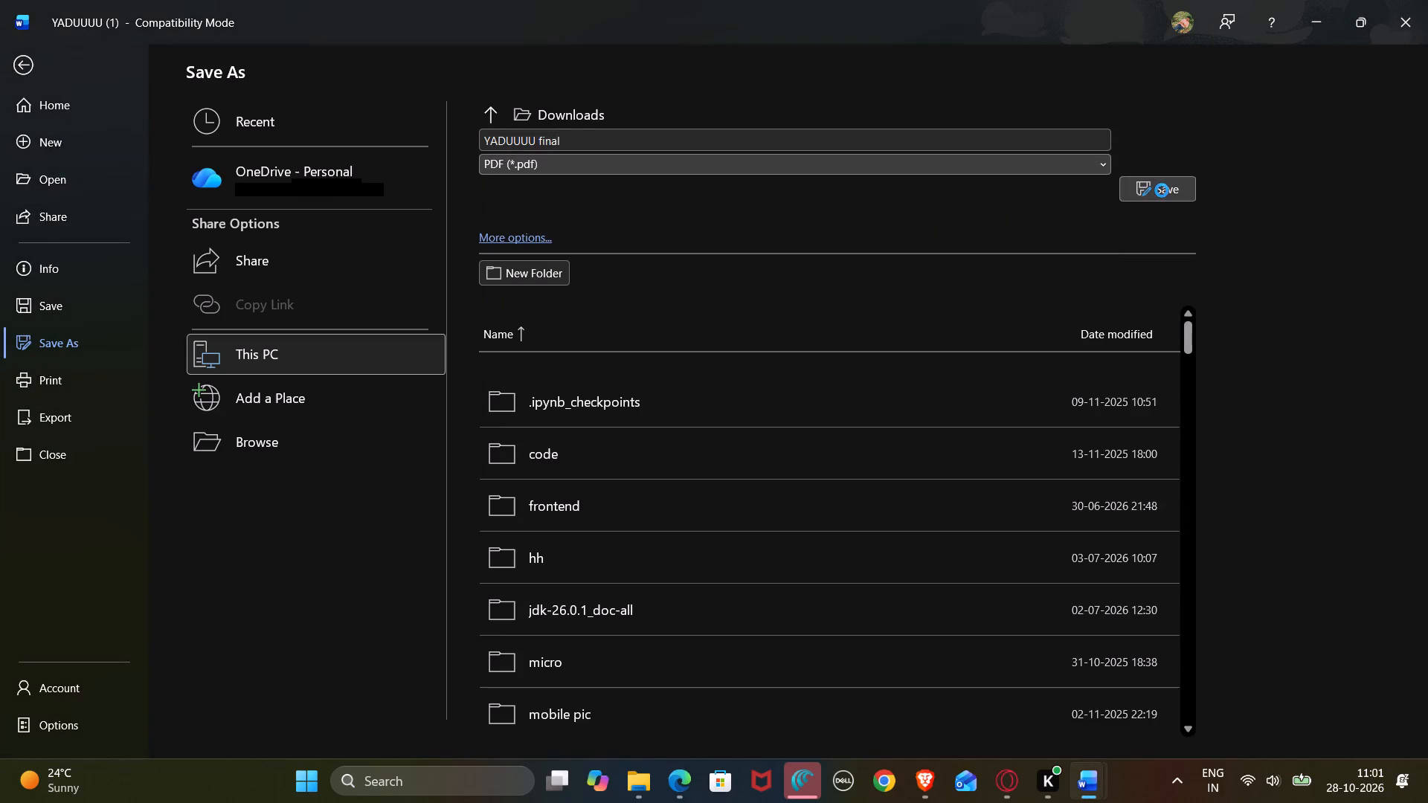
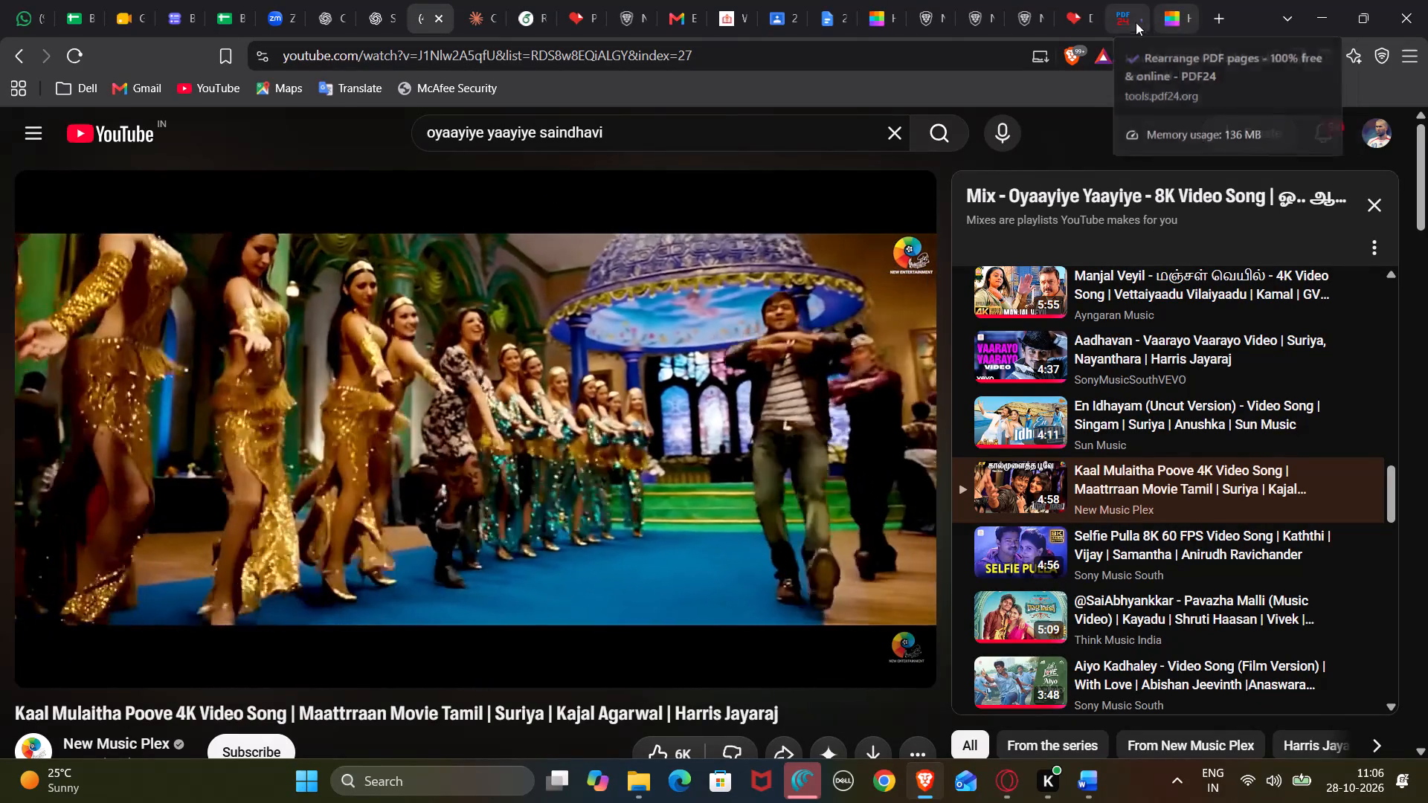
Switch from the browser to Word and bring up the YADUUUU report.
{"action": "left_click", "coordinate": [1075, 26]}
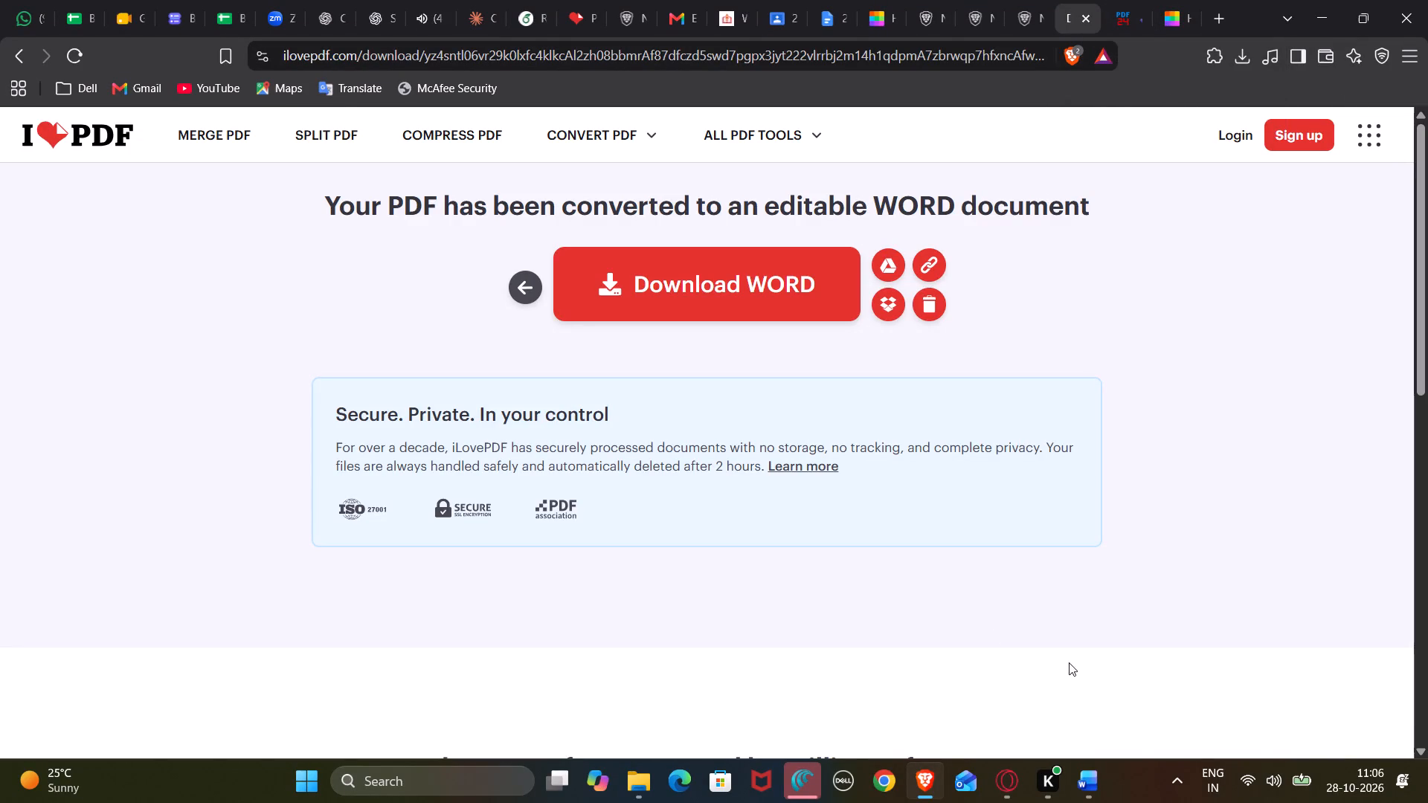
{"action": "left_click", "coordinate": [1076, 790]}
{"action": "left_click", "coordinate": [993, 700]}
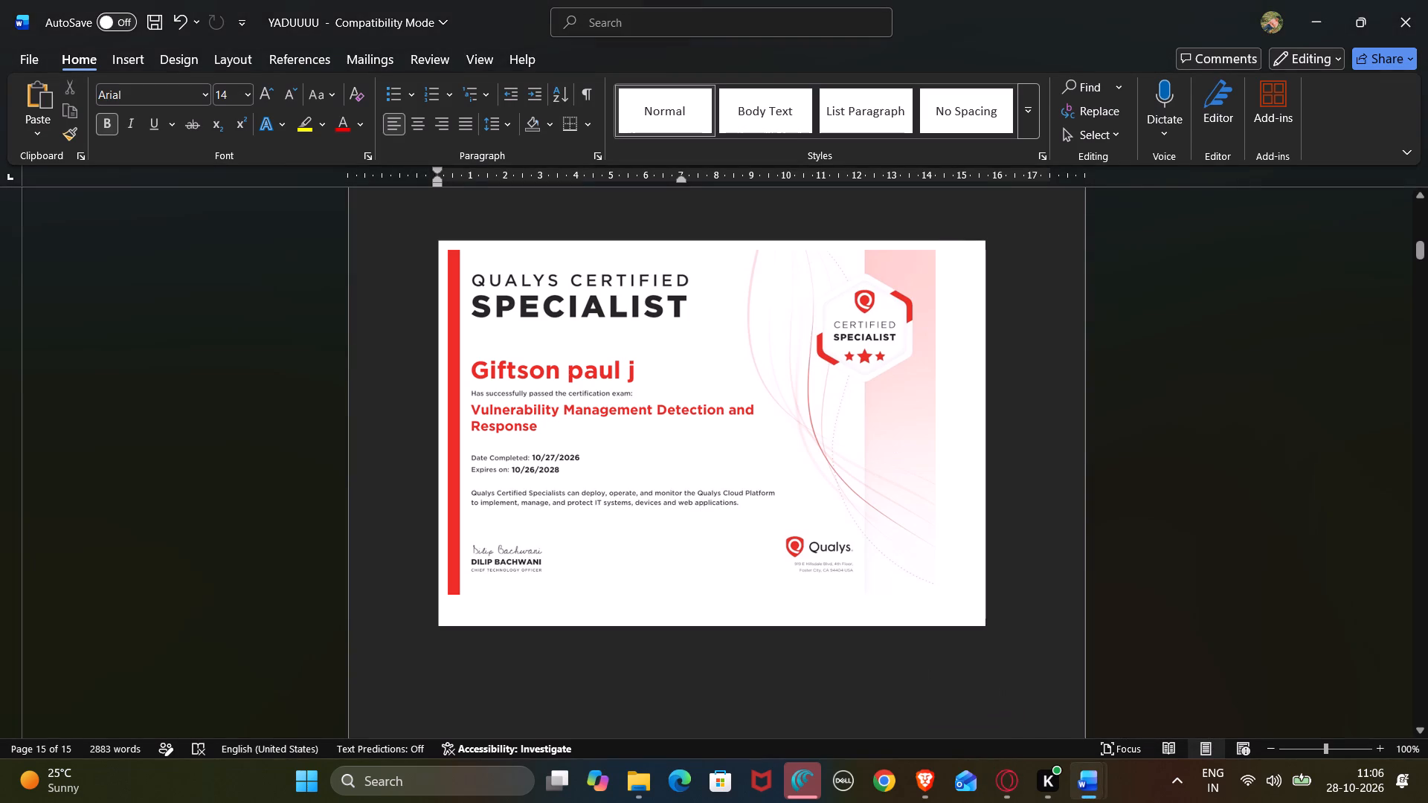
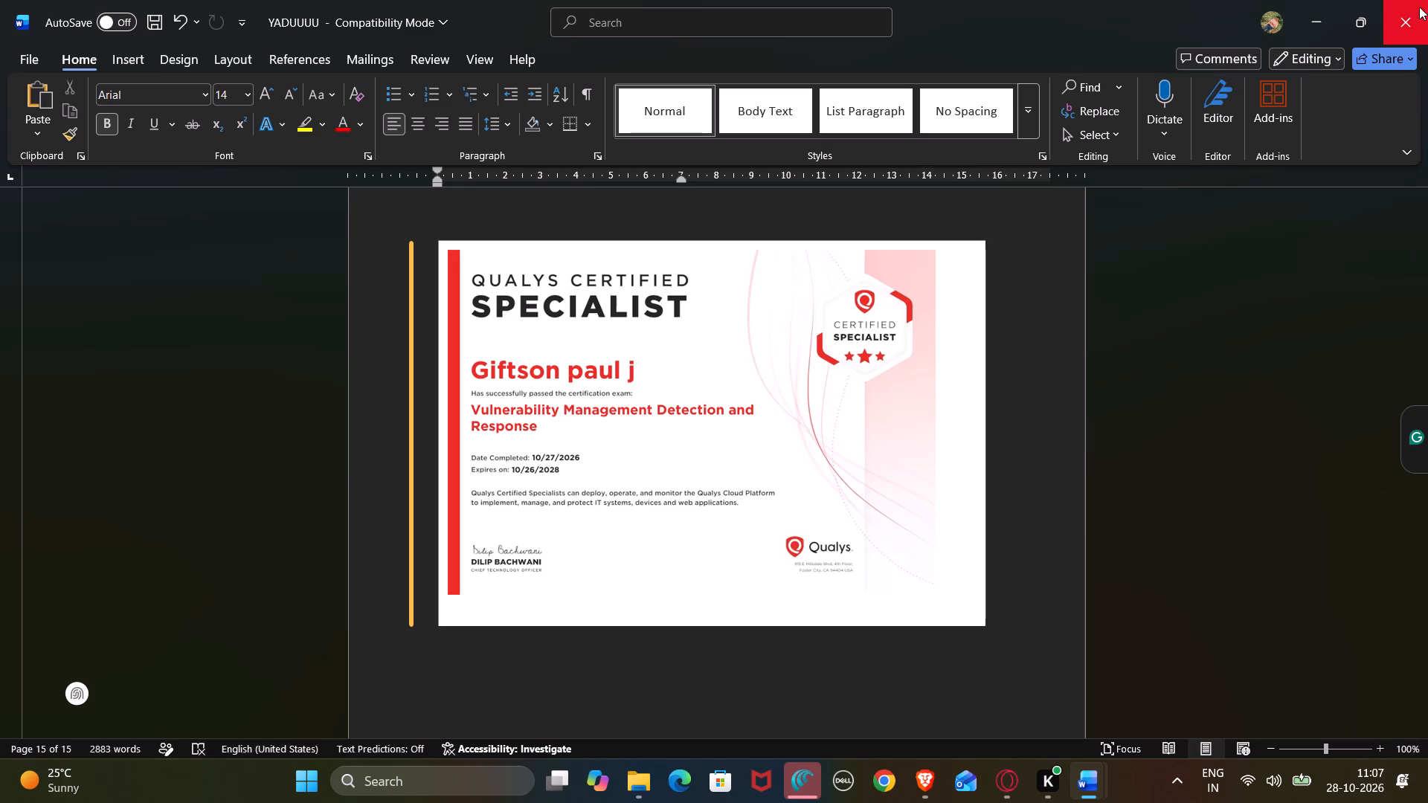
Switch to the Brave browser, pause the playing YouTube video and return to the iLovePDF download page.
{"action": "left_click", "coordinate": [922, 784]}
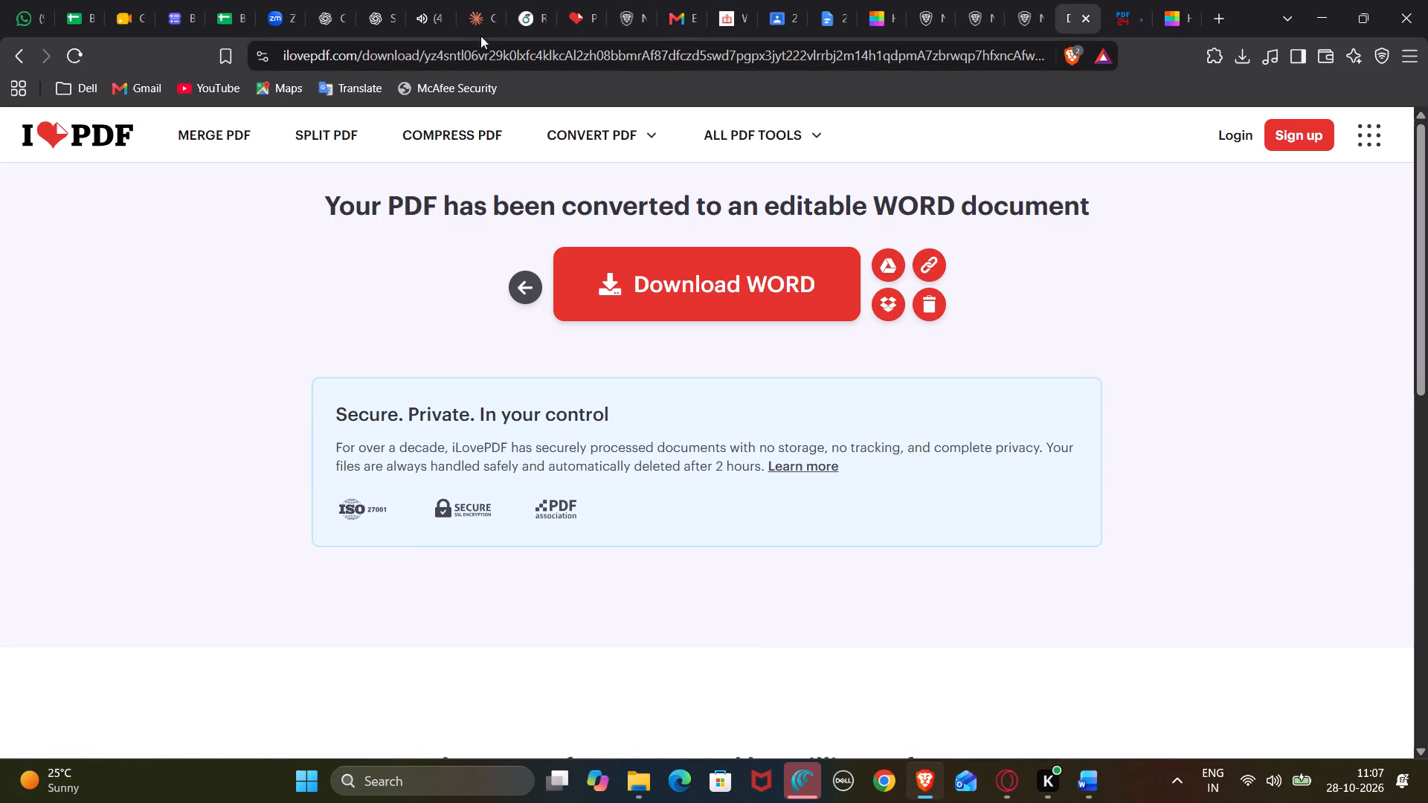
{"action": "left_click", "coordinate": [440, 22]}
{"action": "left_click", "coordinate": [636, 286]}
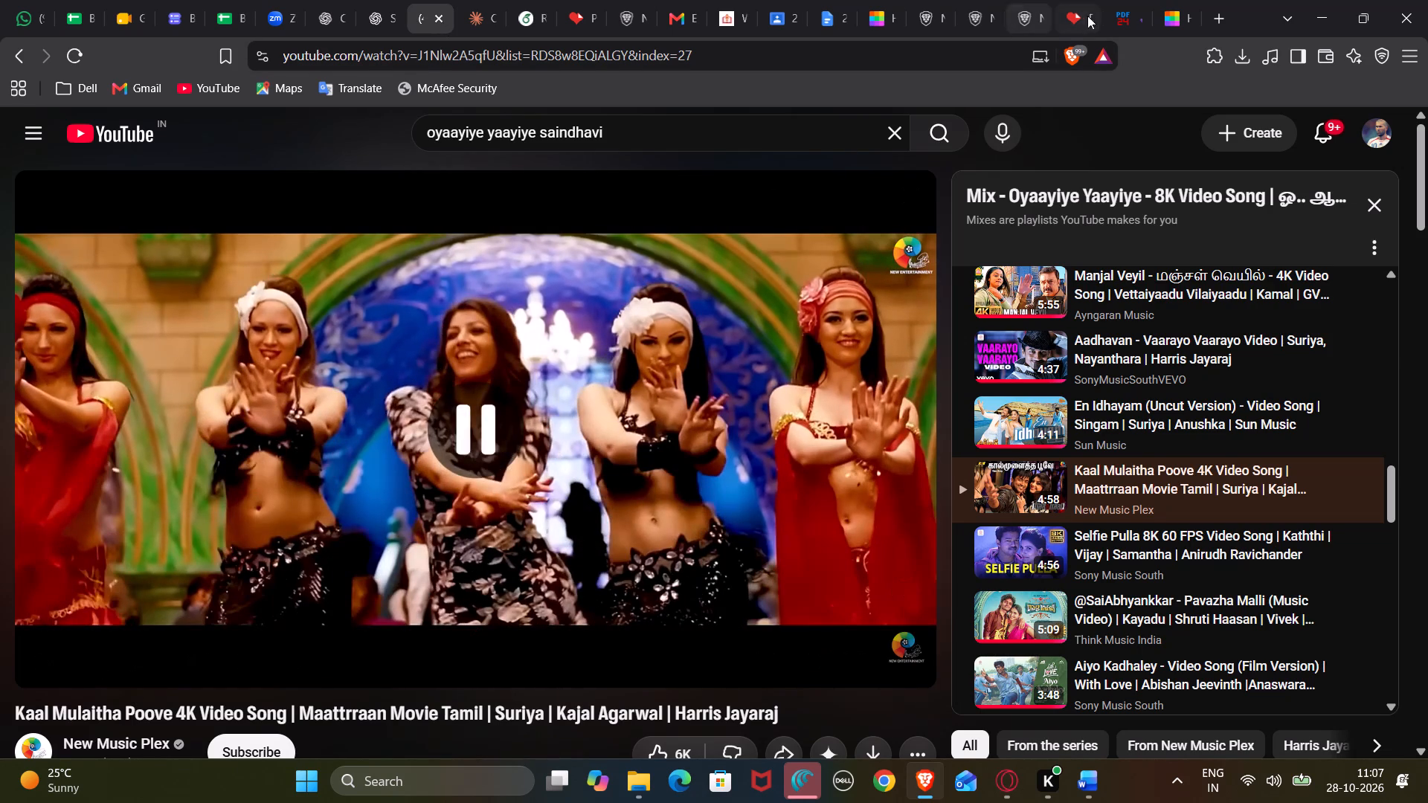
{"action": "left_click", "coordinate": [1085, 23]}
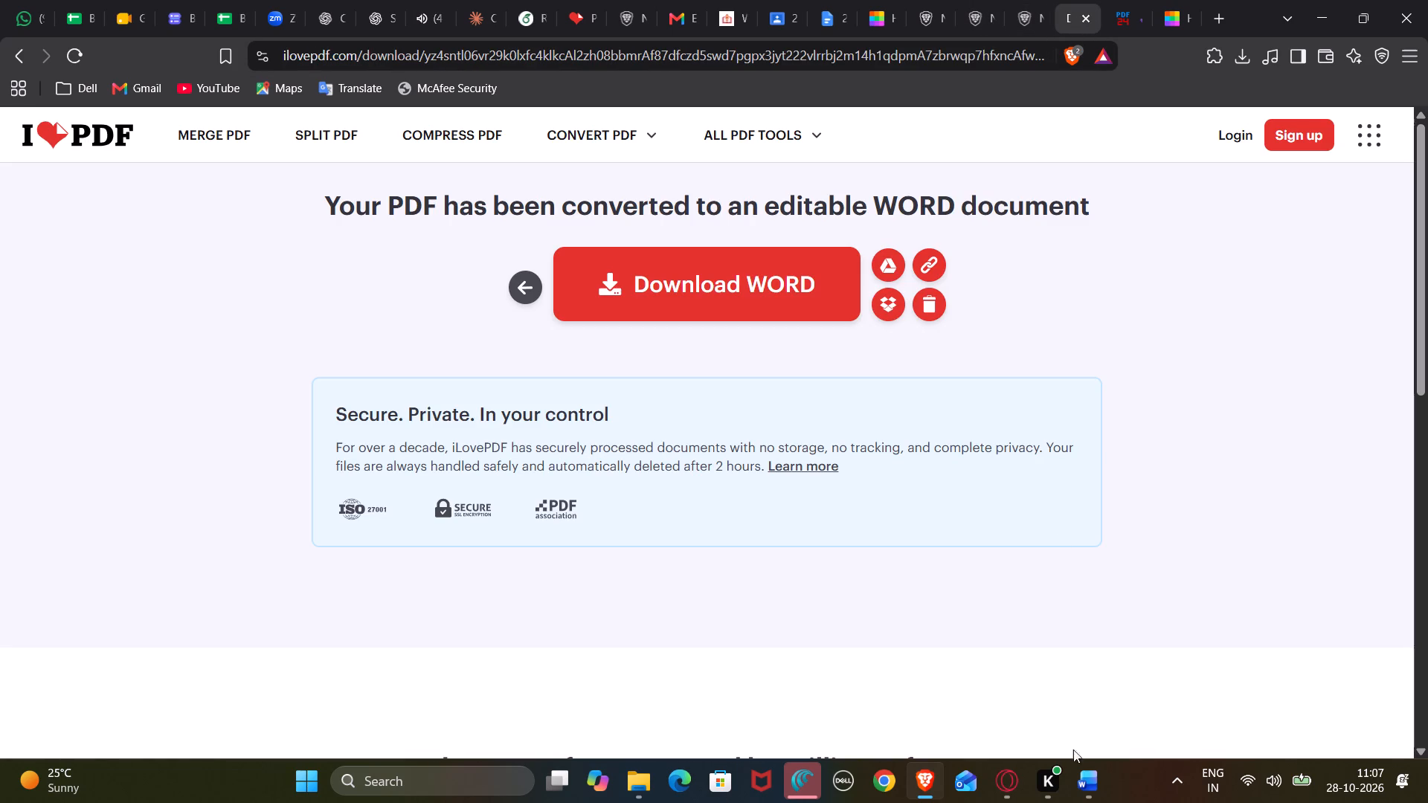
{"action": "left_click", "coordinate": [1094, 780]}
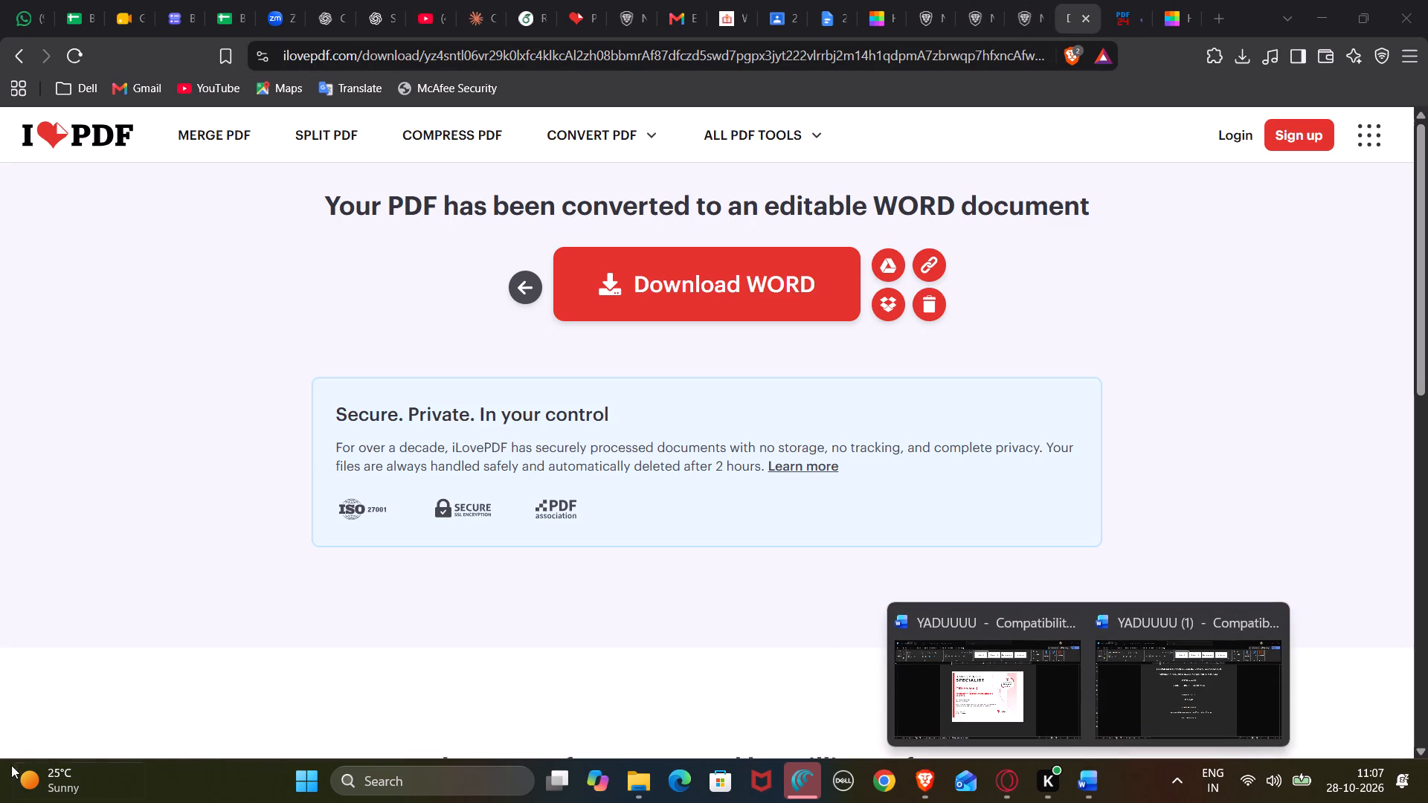
Bring up the Windows power options for the computer.
{"action": "left_click", "coordinate": [306, 779]}
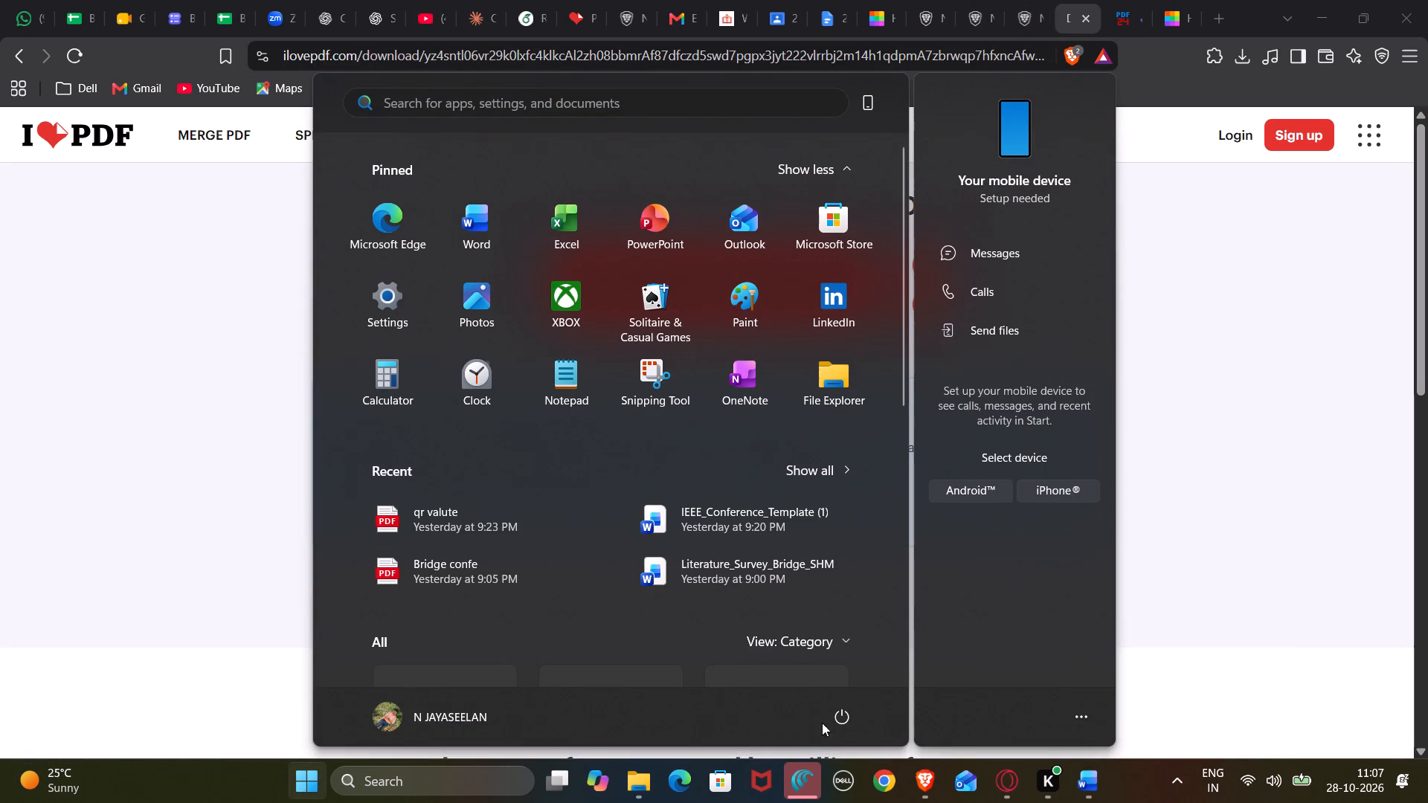
{"action": "left_click", "coordinate": [830, 718]}
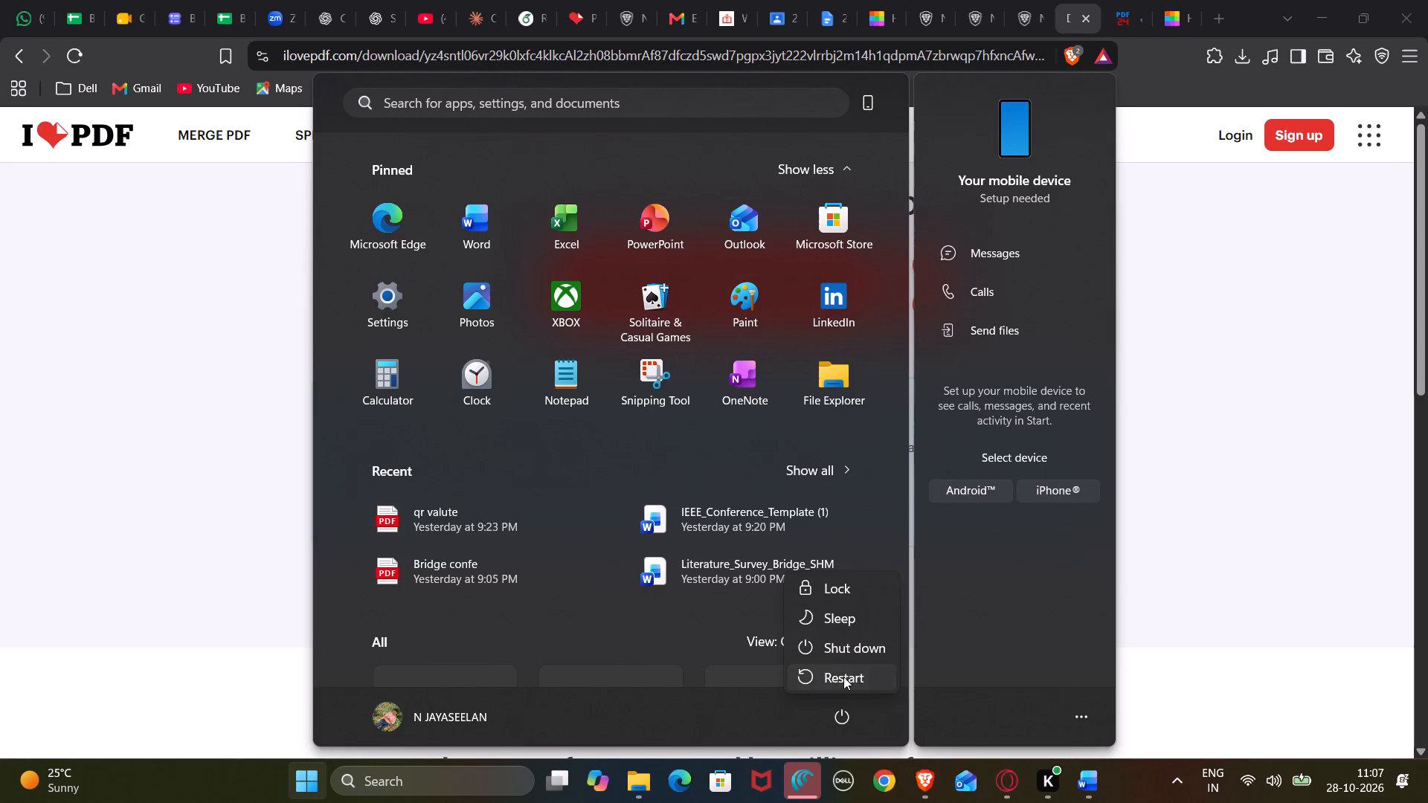